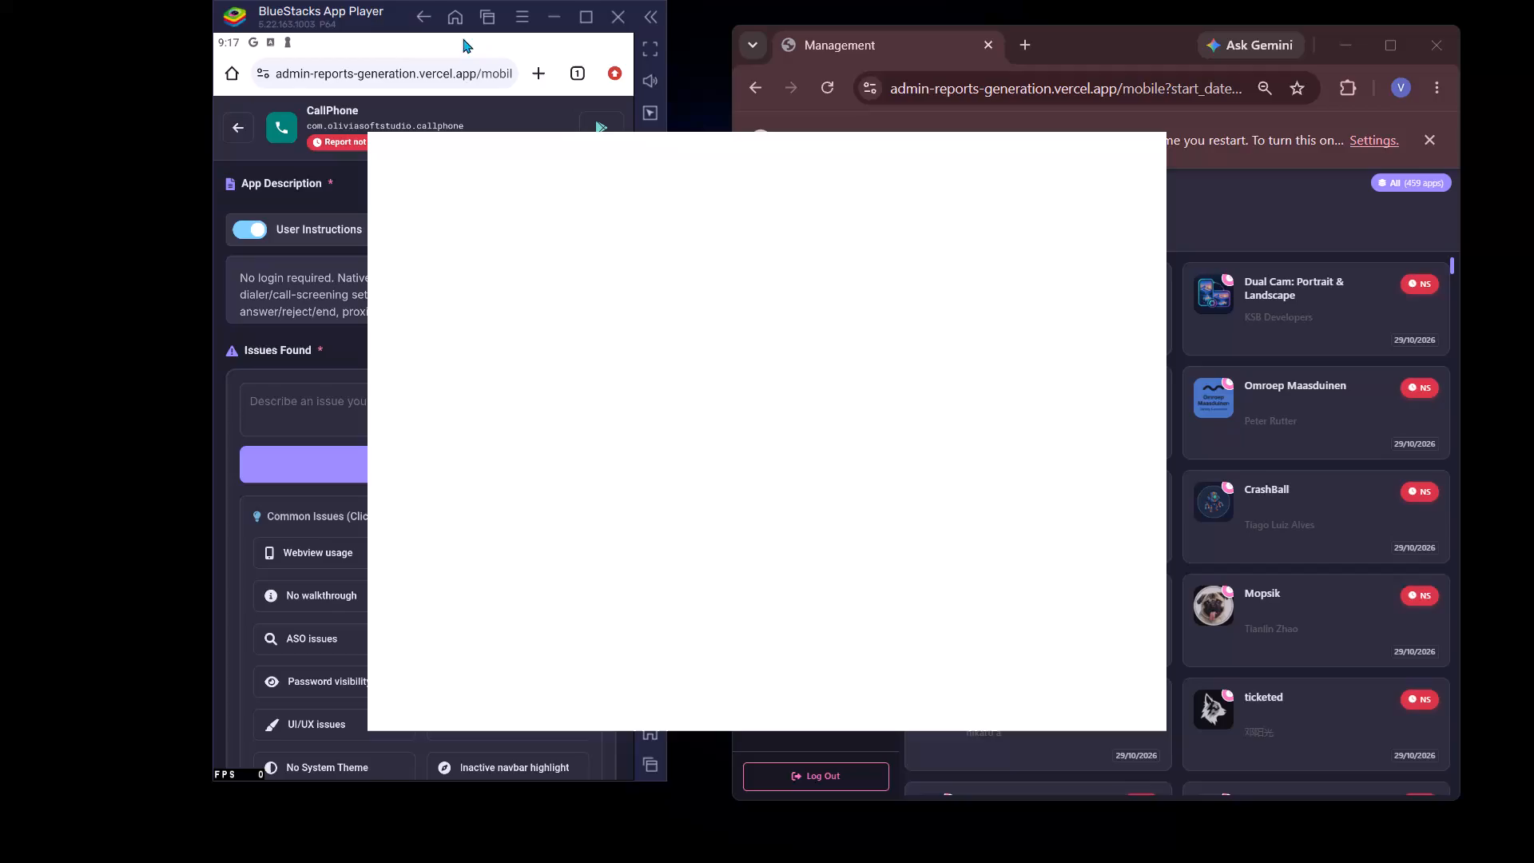
Bring the BlueStacks and Chrome windows in front of the blank window covering them.
left_click(351, 8)
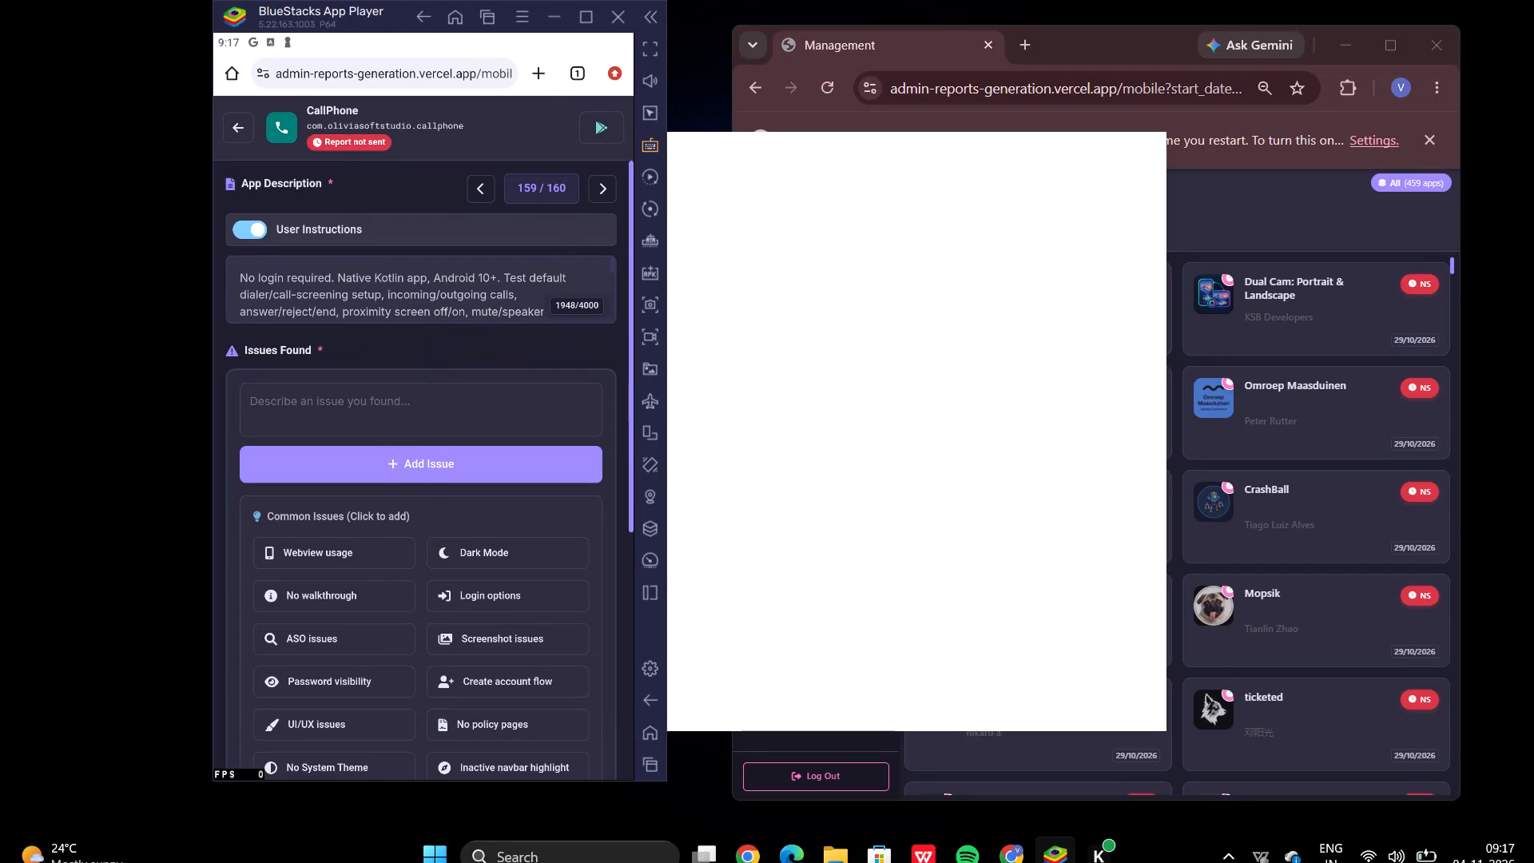
left_click(1135, 45)
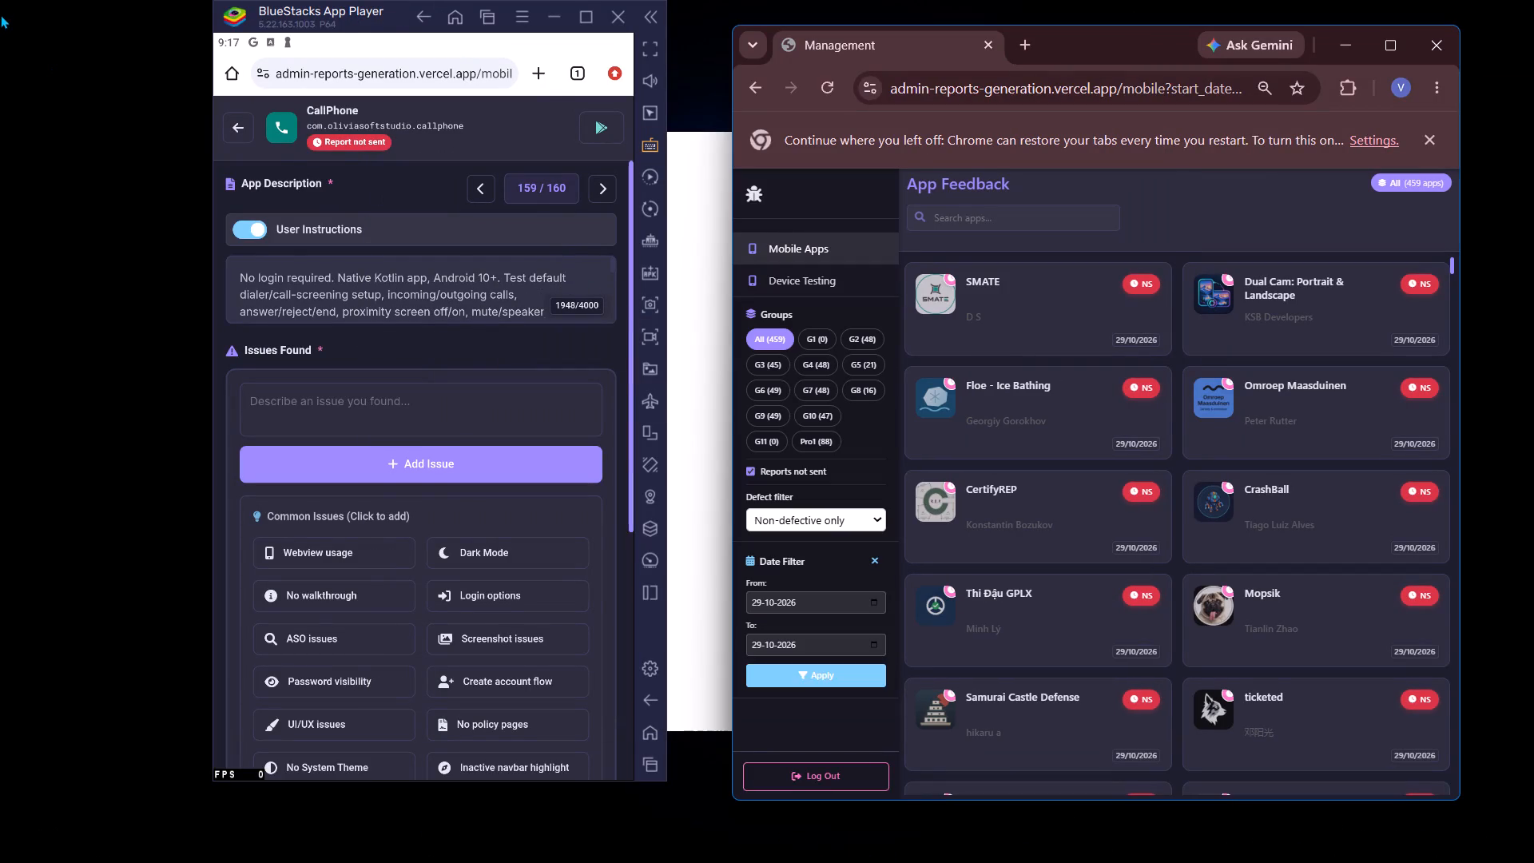
In BlueStacks, return to the App Feedback list and apply a date filter from 10/29/2026 to 10/29/2026.
left_click(236, 139)
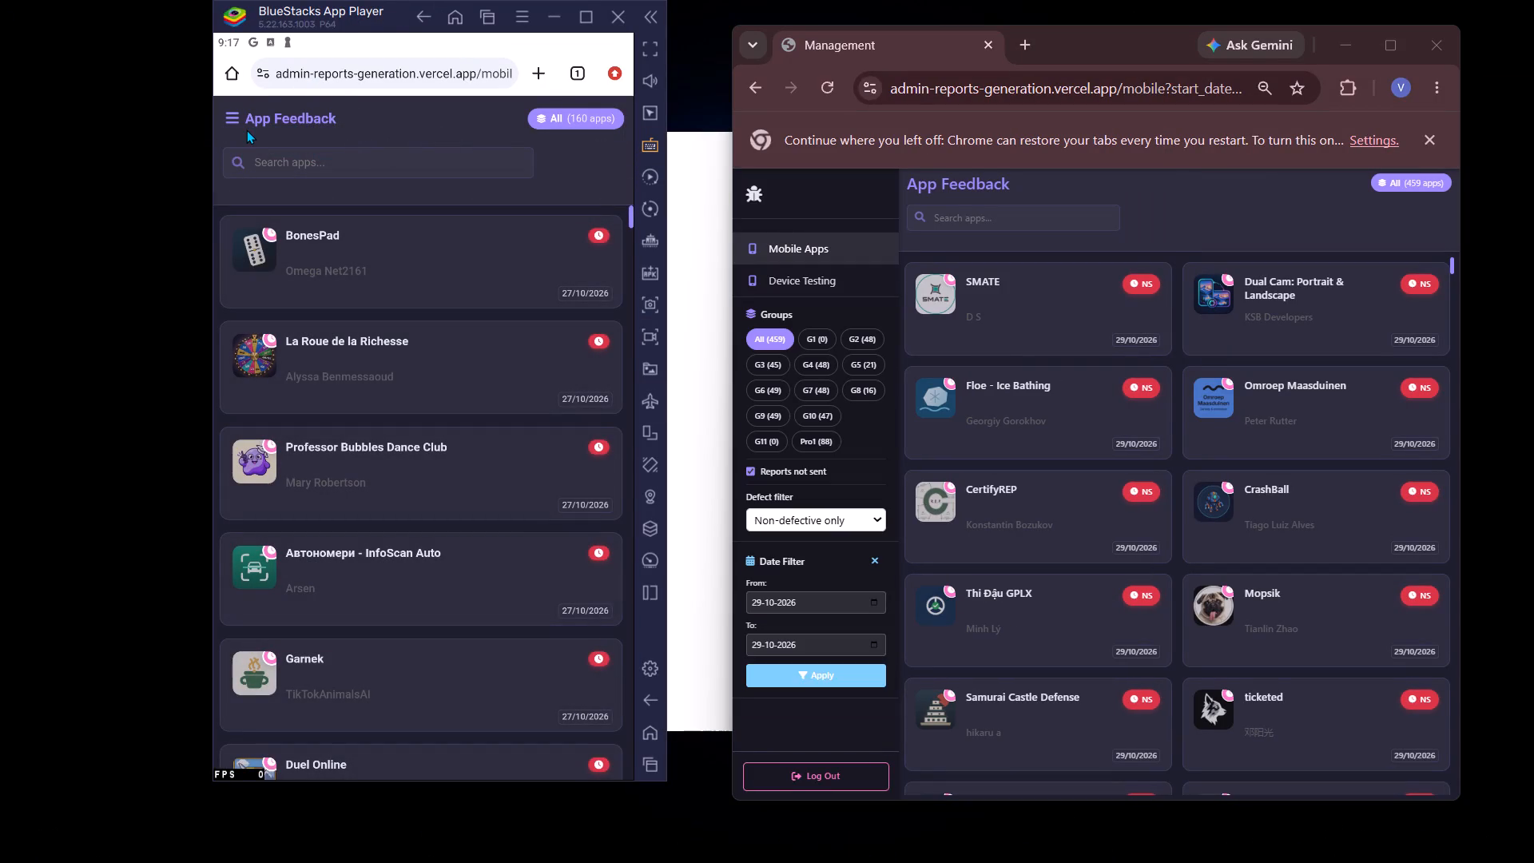
left_click(248, 127)
left_click(317, 596)
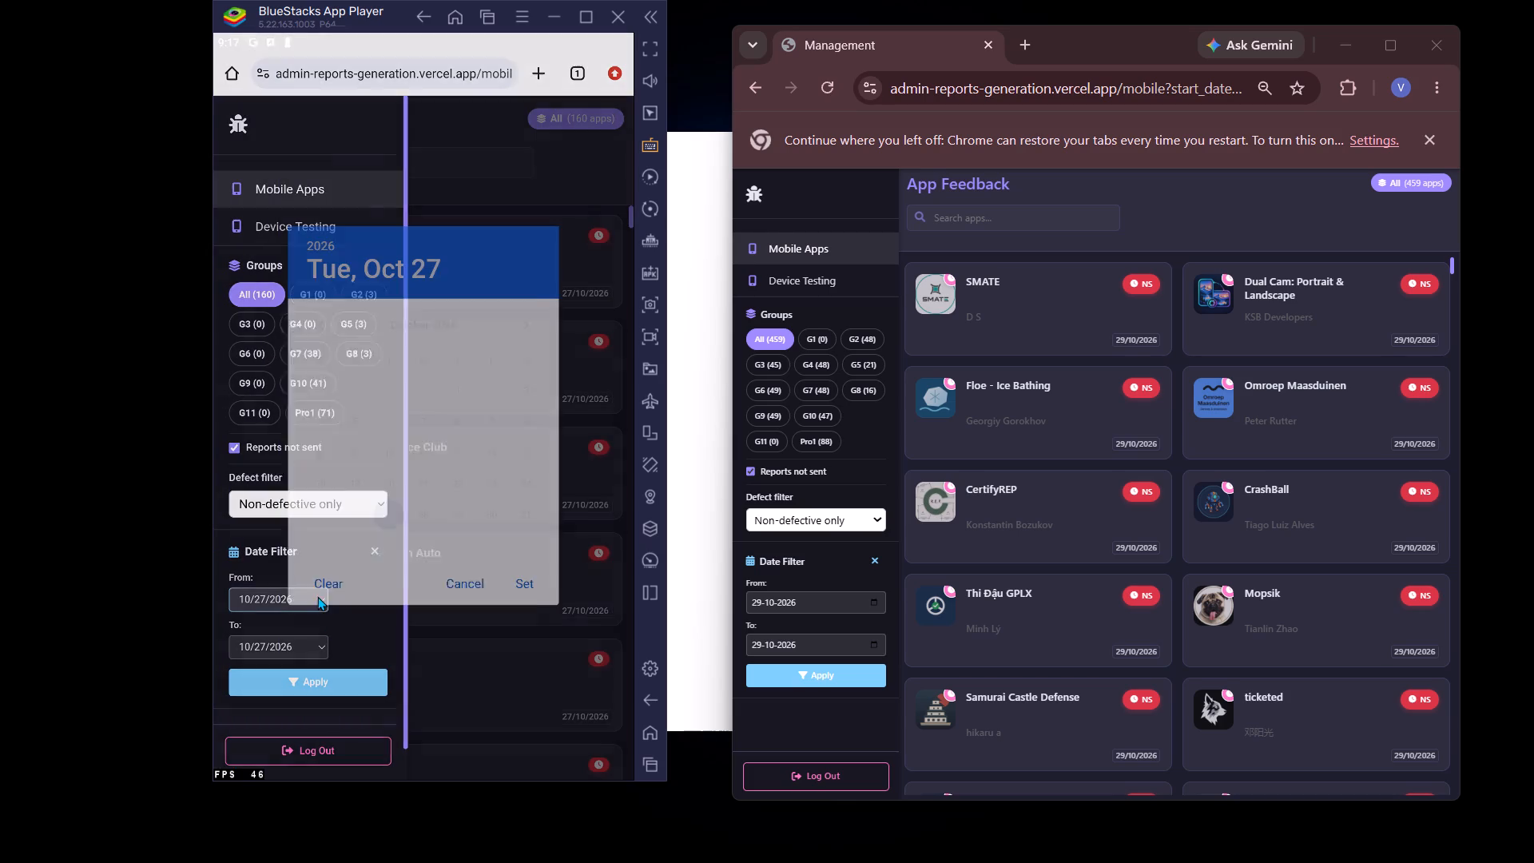
left_click(455, 510)
left_click(515, 586)
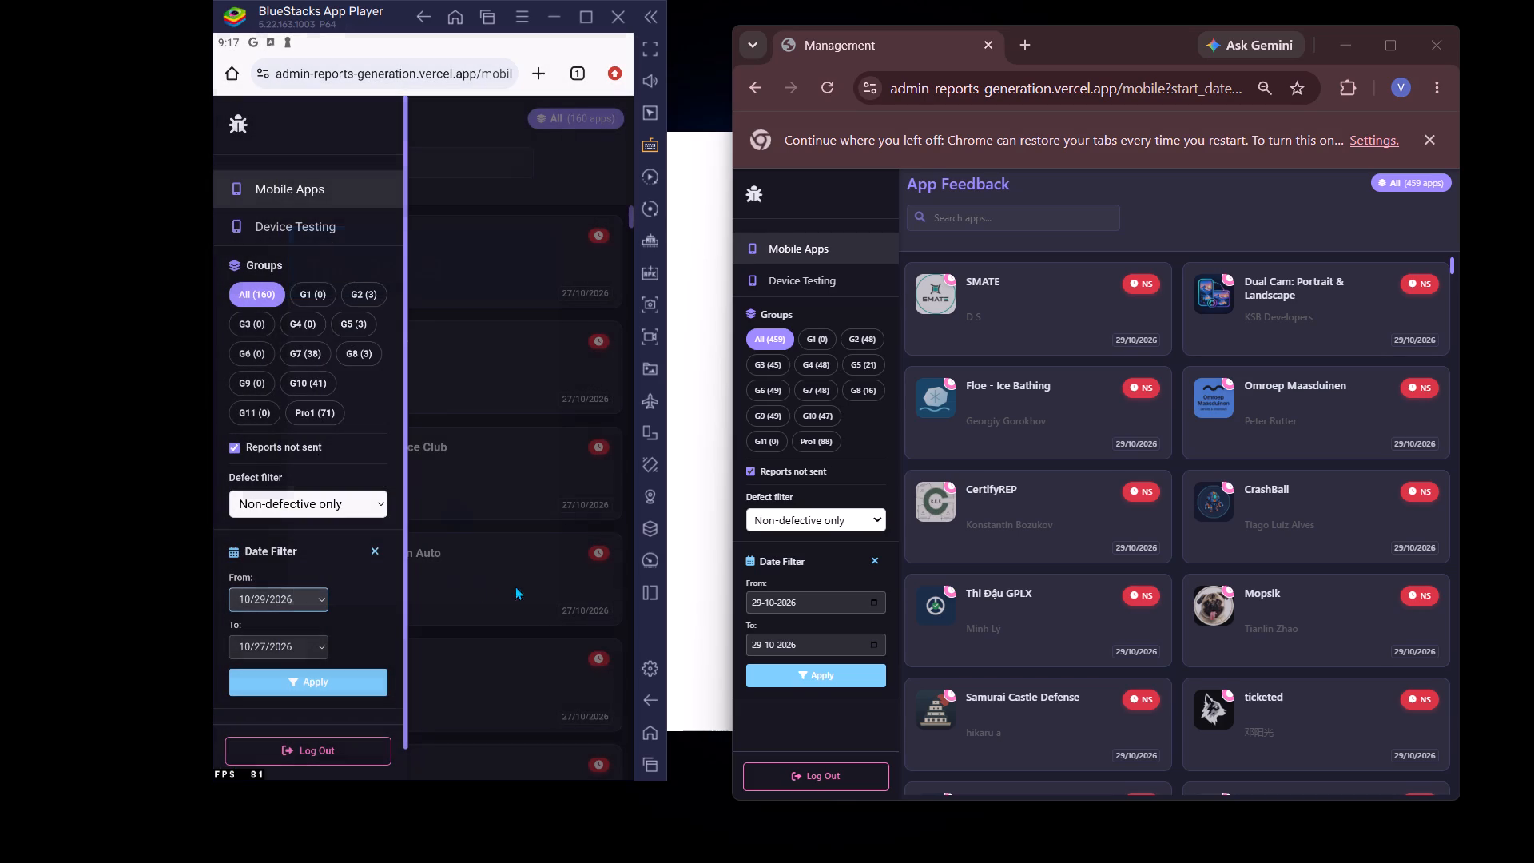
left_click(304, 641)
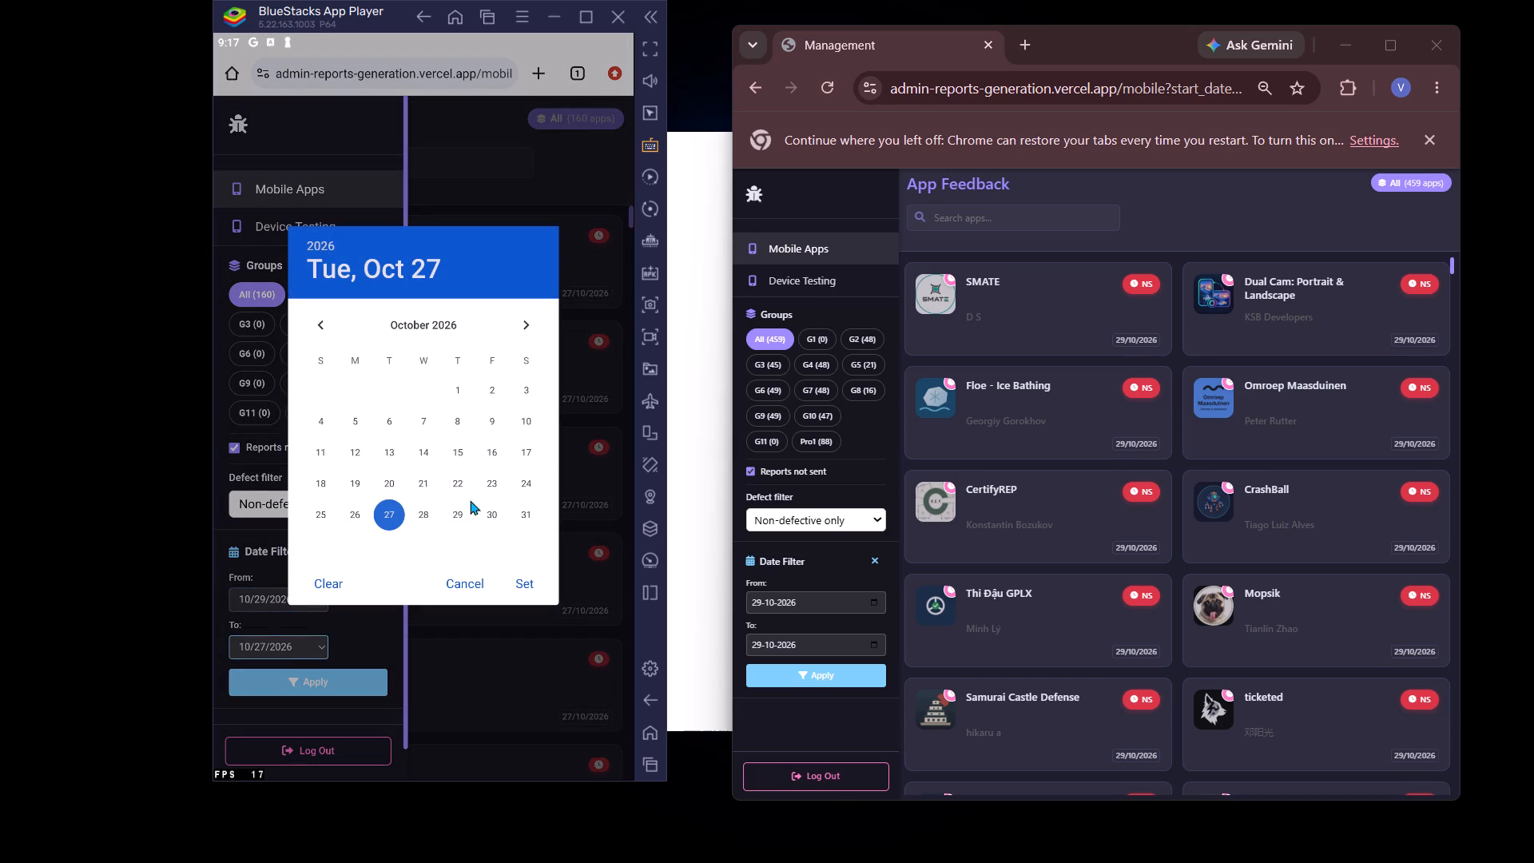
left_click(455, 509)
left_click(510, 588)
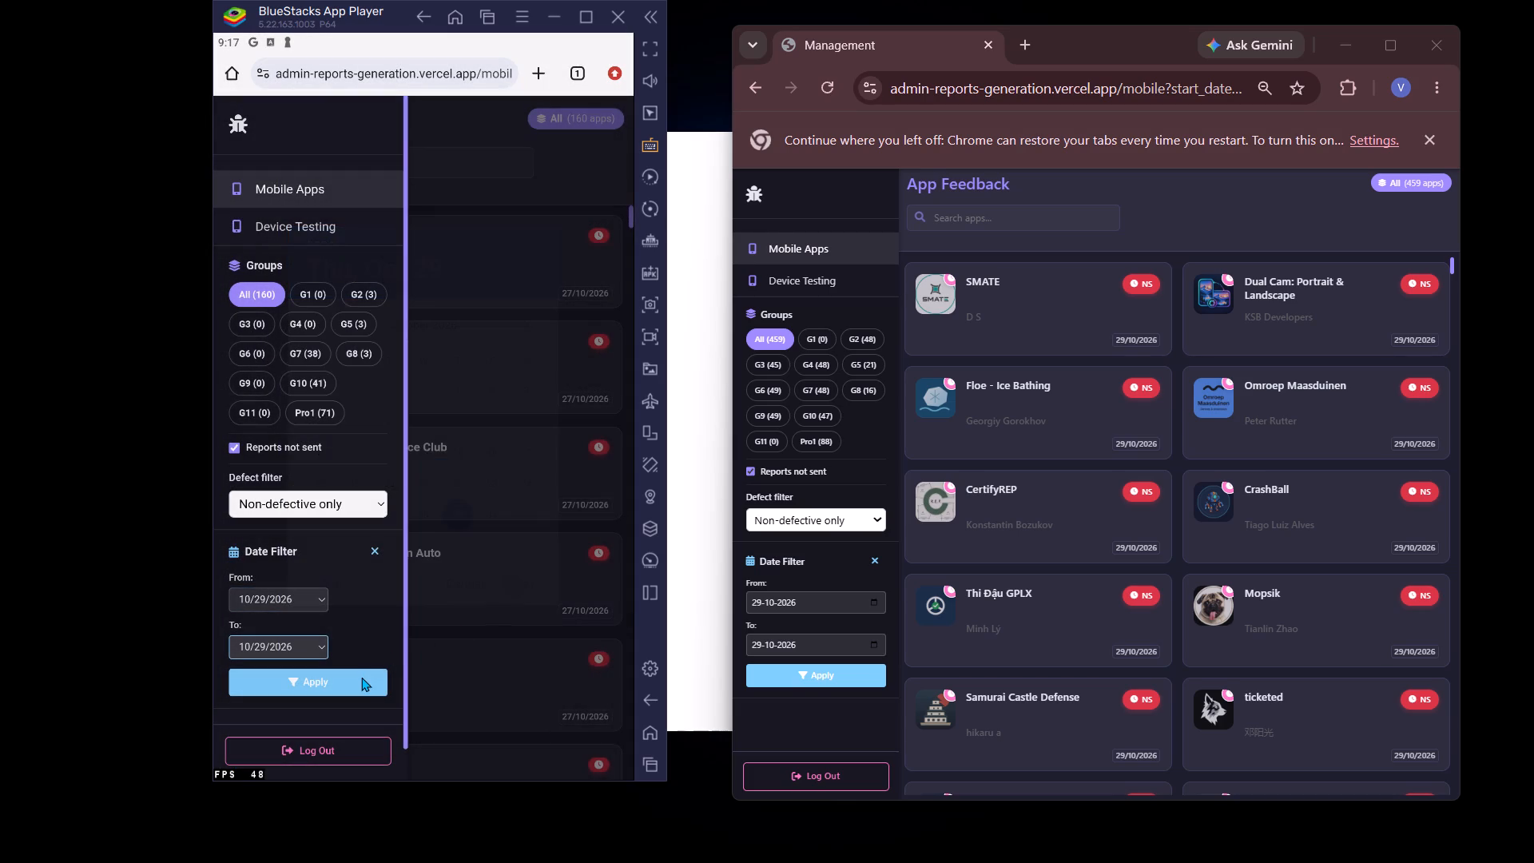
left_click(361, 677)
left_click(361, 677)
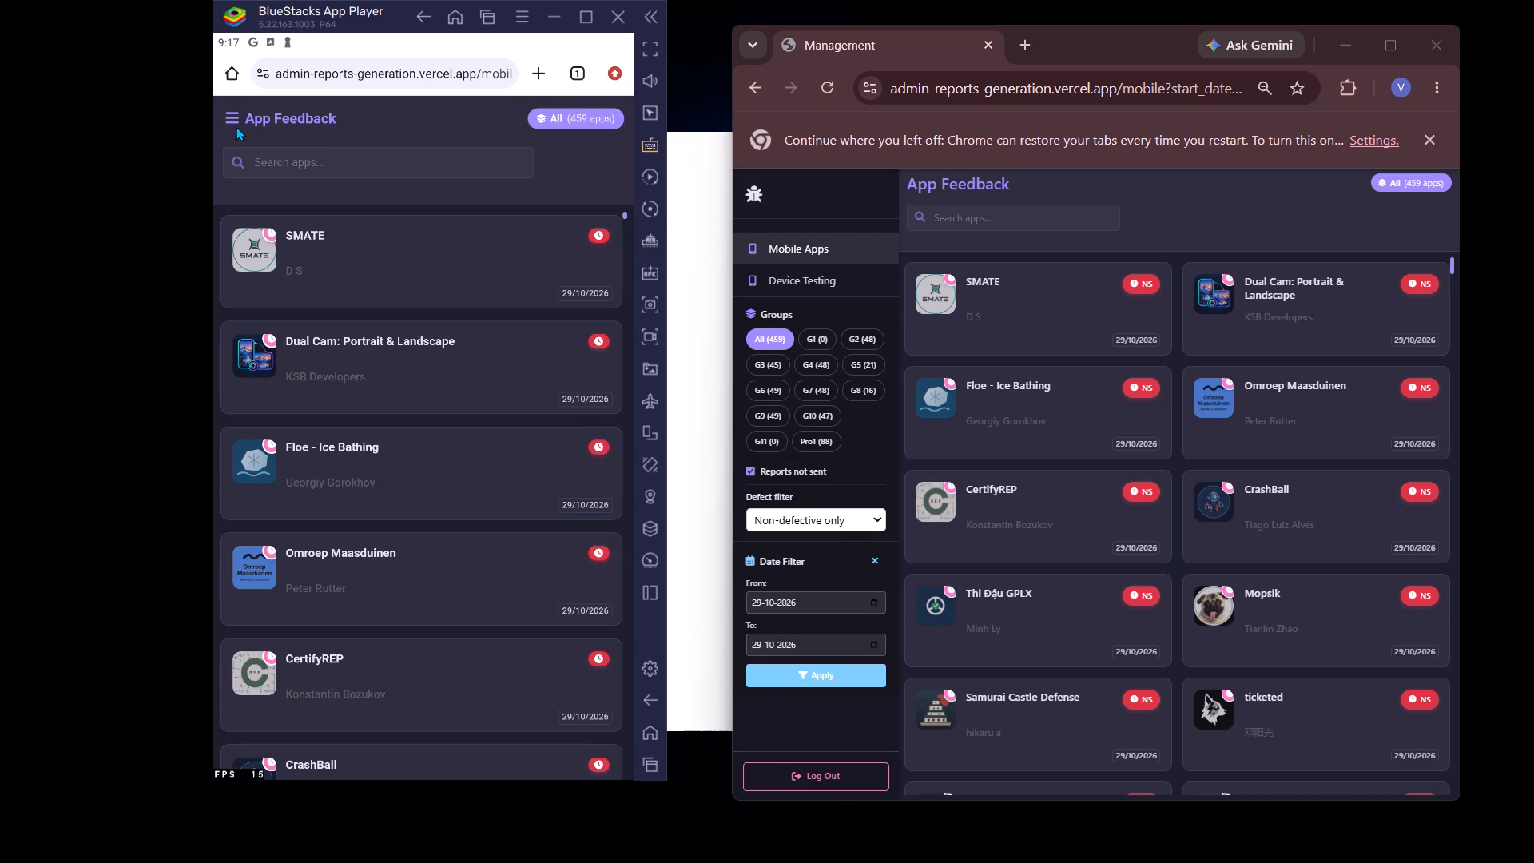
Filter the emulator's App Feedback list to group G2.
left_click(233, 126)
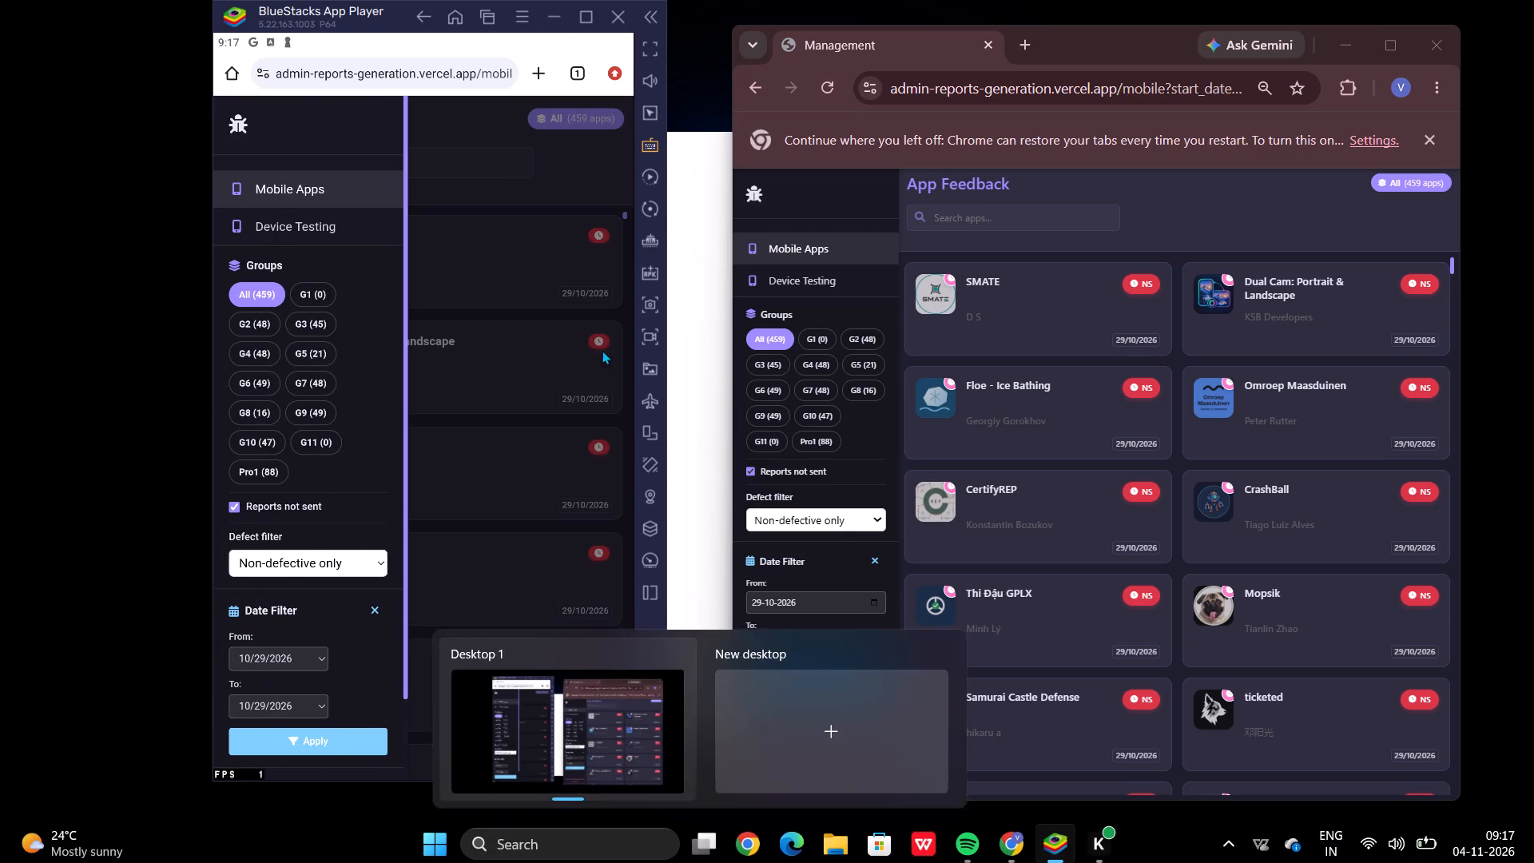
left_click(258, 325)
Open the first G2 app, Thi Đậu GPLX, and start its installation from its Google Play listing.
left_click(397, 285)
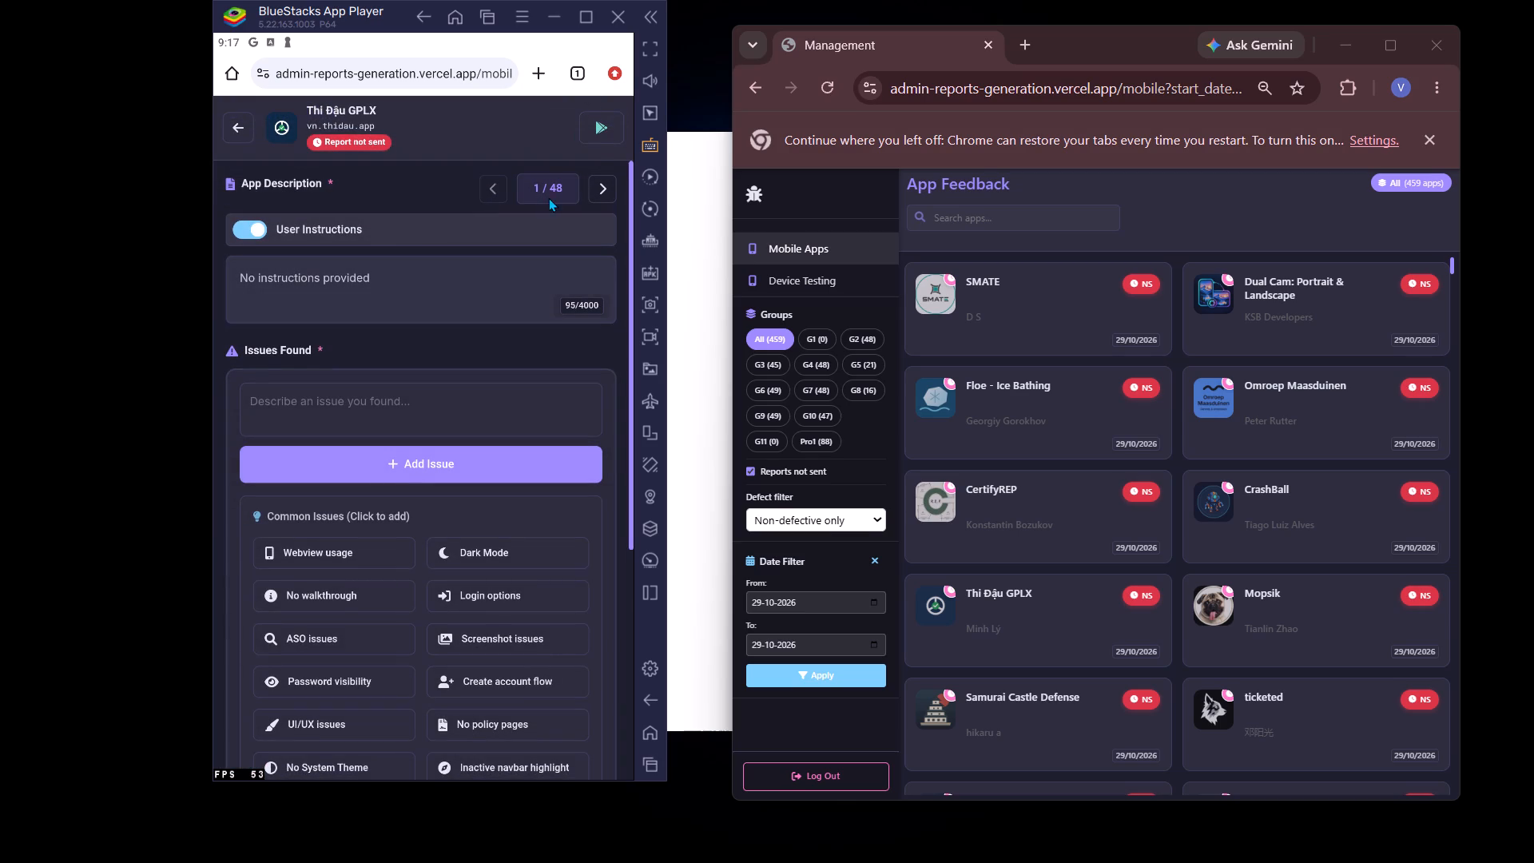
left_click(595, 135)
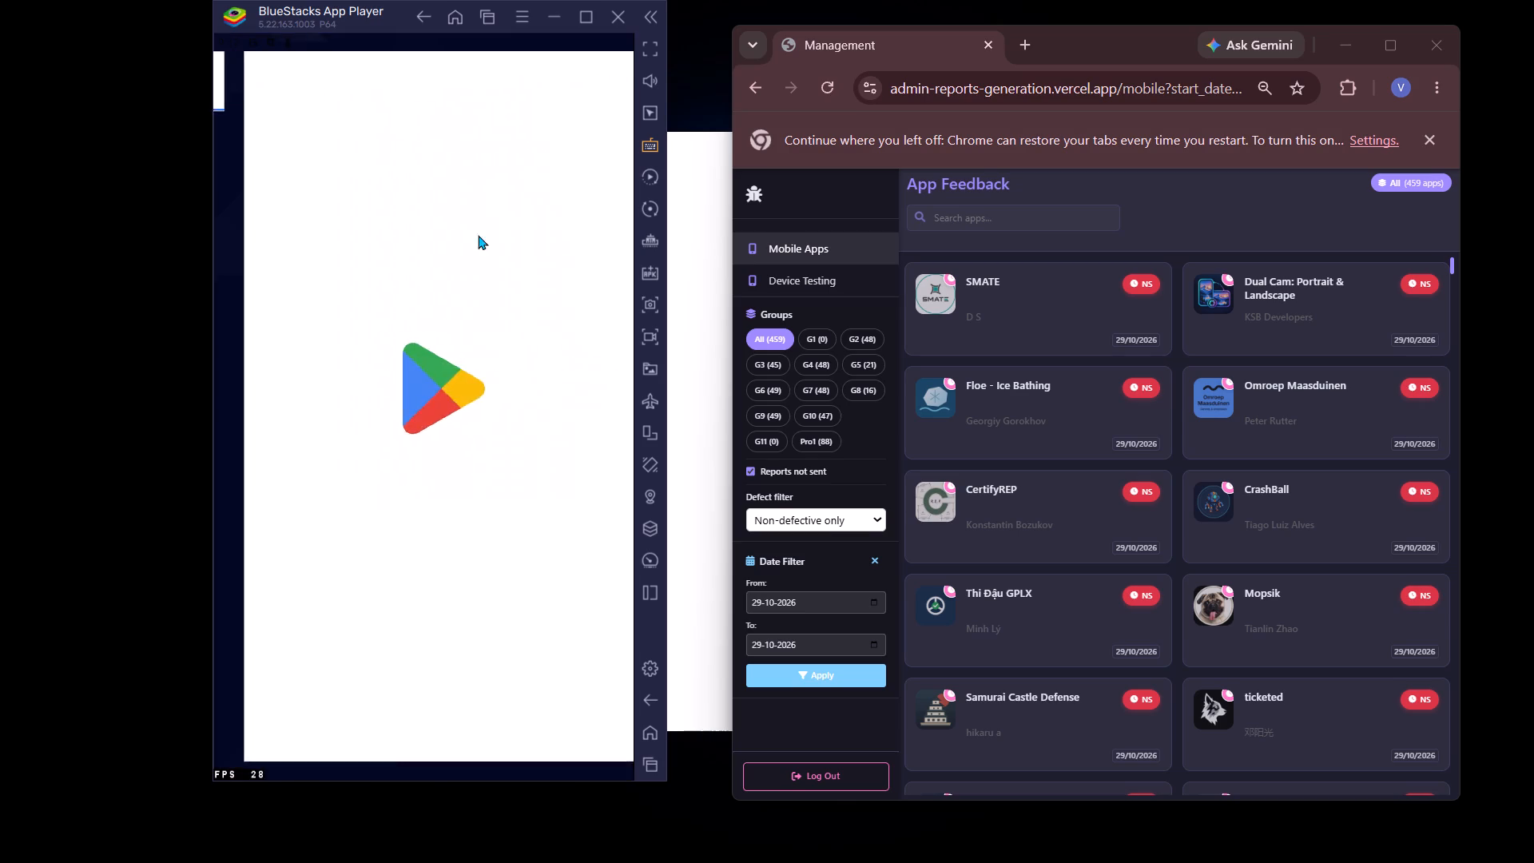
left_click(423, 384)
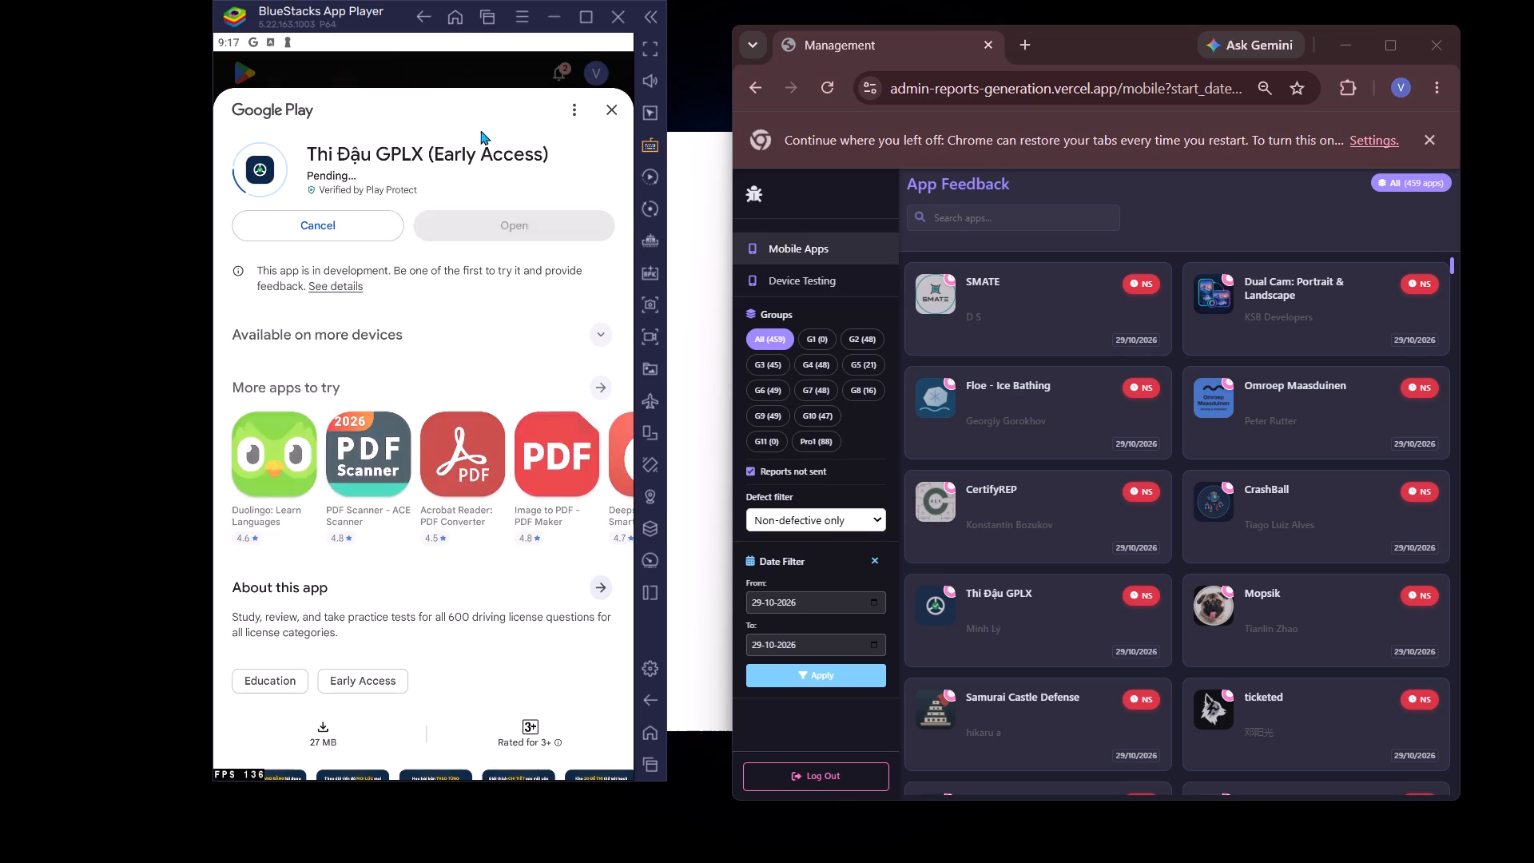
Return to the feedback page, advance to Unstack, and start its installation from Google Play.
left_click(476, 22)
left_click(408, 326)
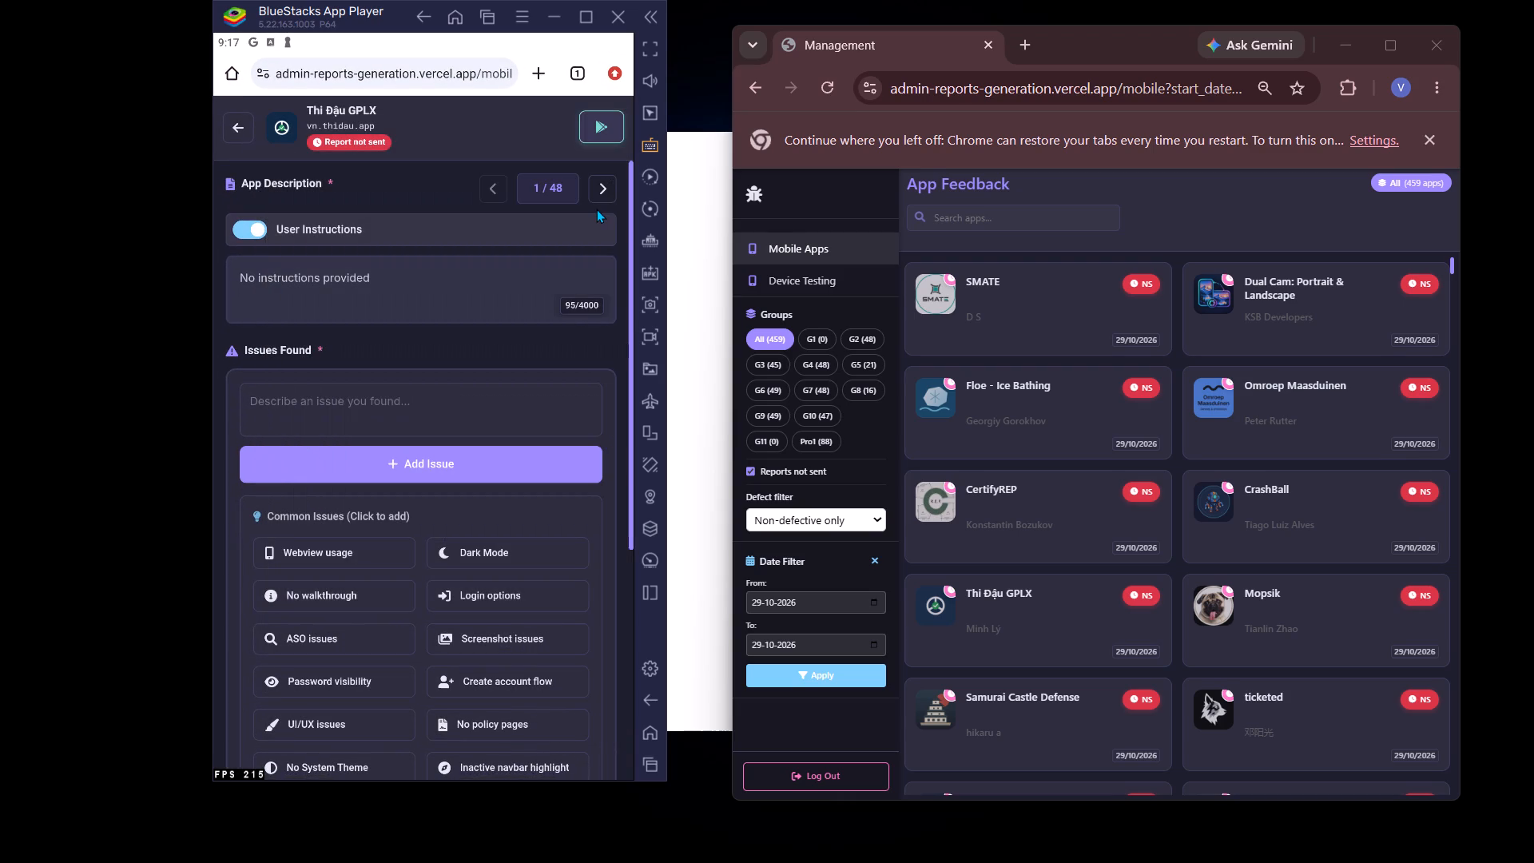
left_click(599, 193)
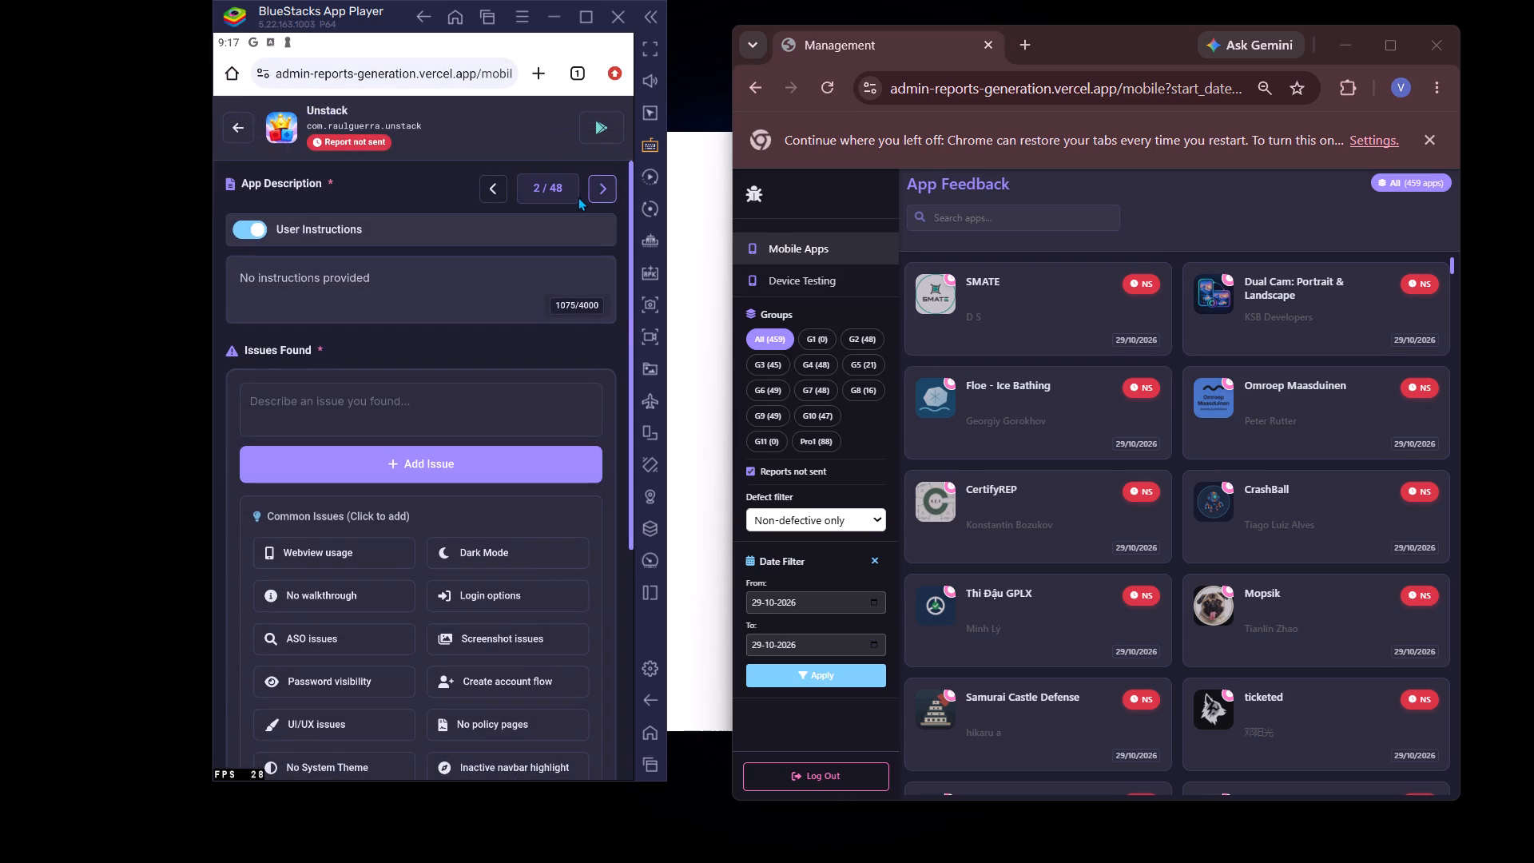
left_click(594, 142)
left_click(460, 408)
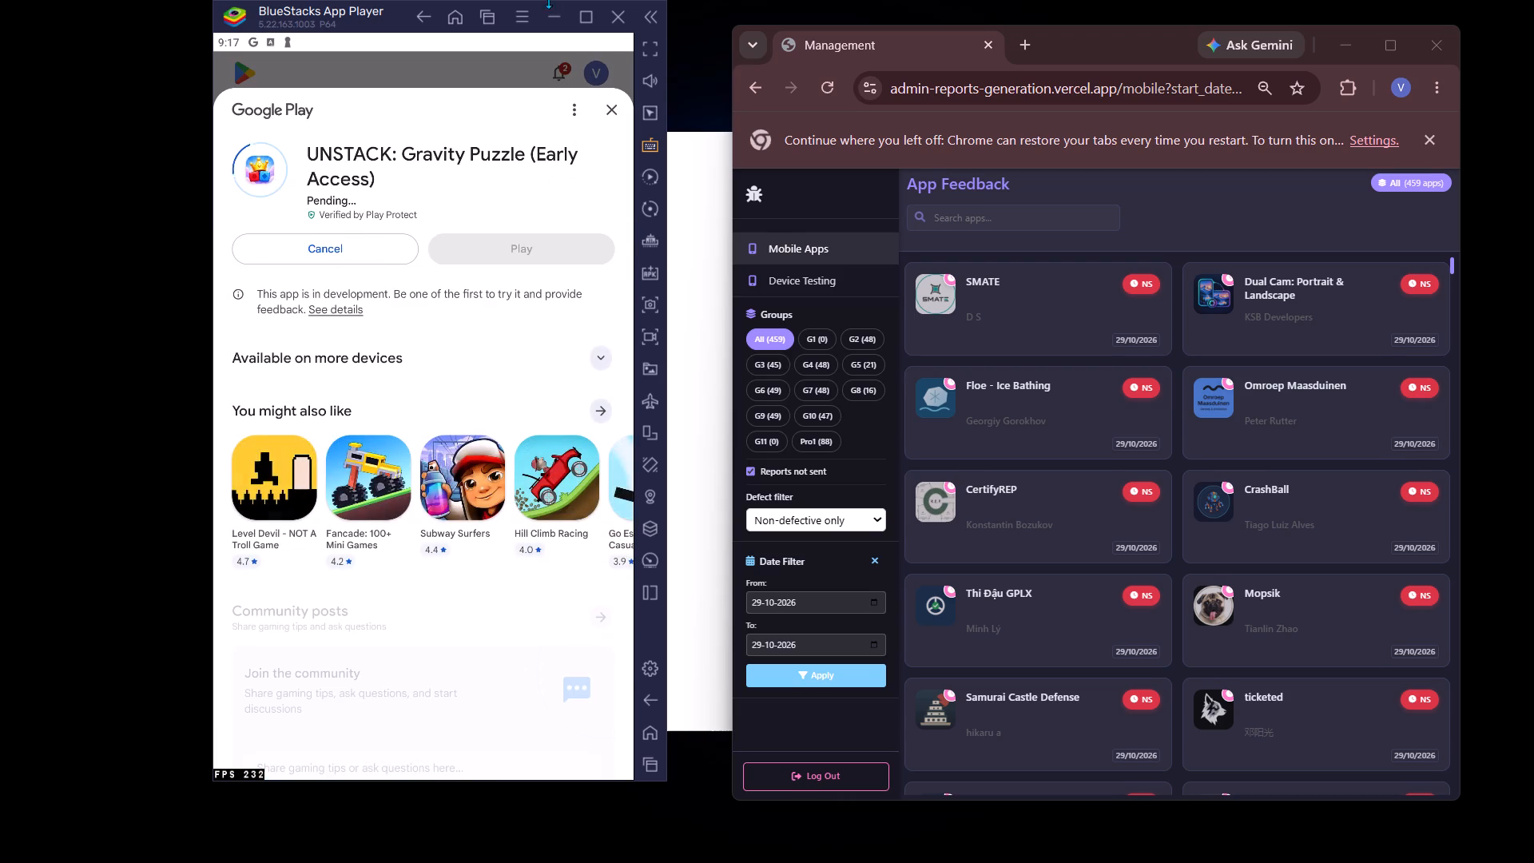
Return to the feedback page, advance to Counterly, and start its installation from Google Play.
left_click(477, 22)
left_click(512, 282)
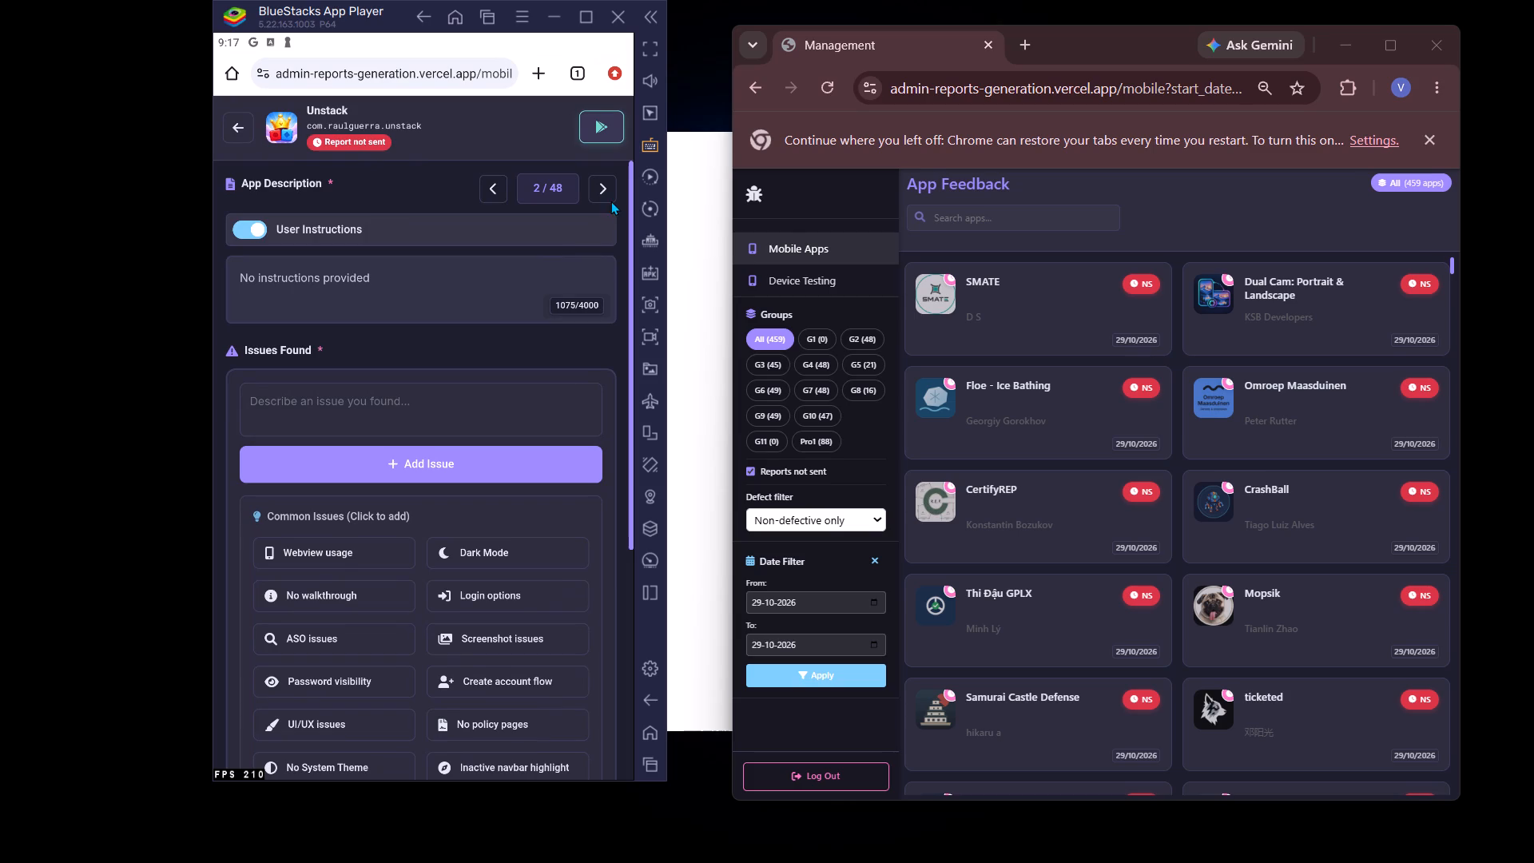
left_click(612, 196)
left_click(599, 144)
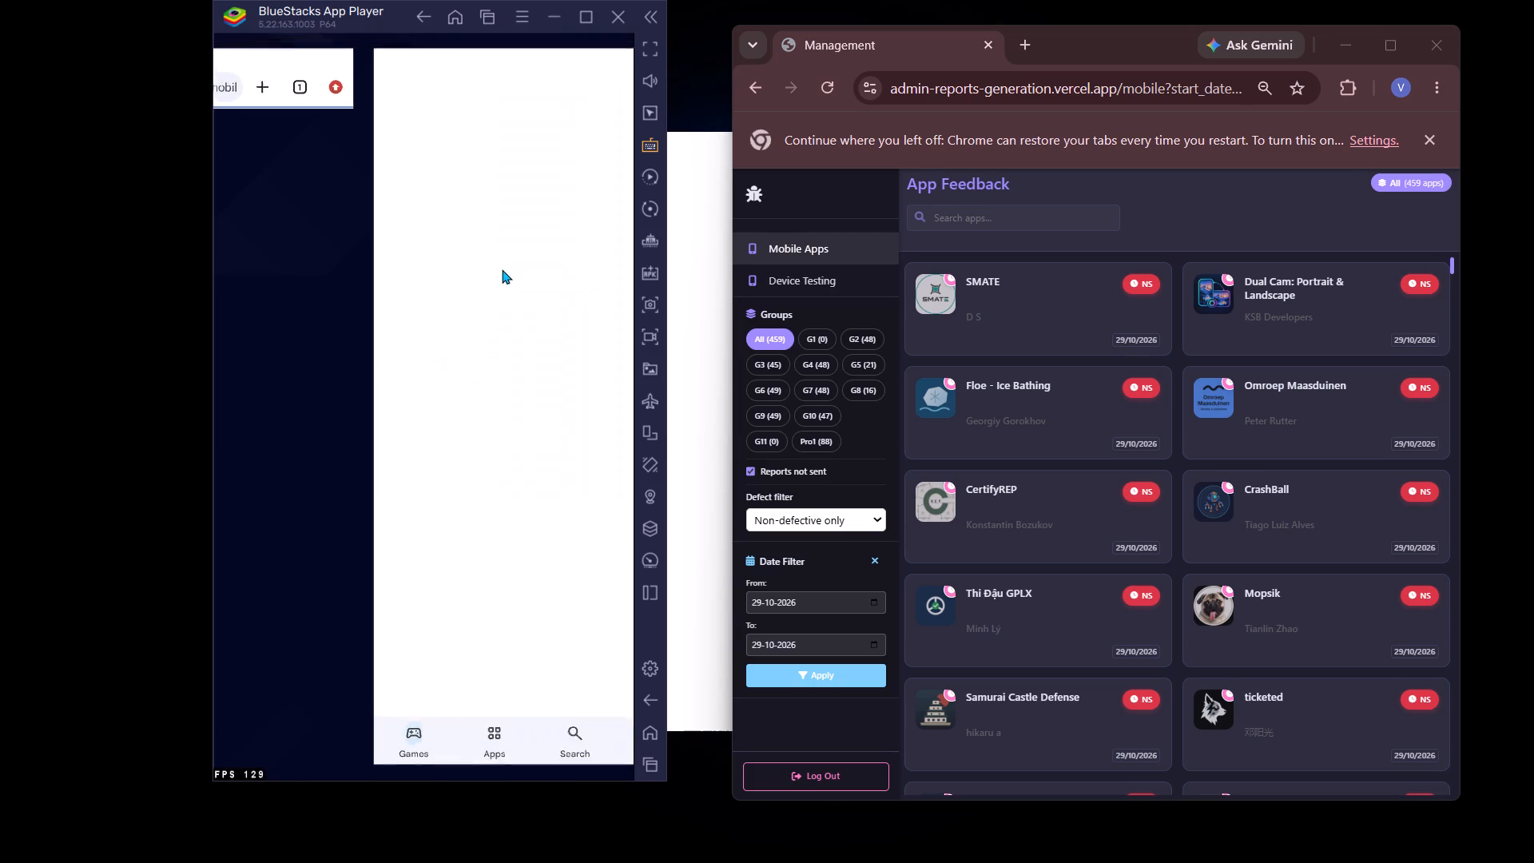
left_click(403, 384)
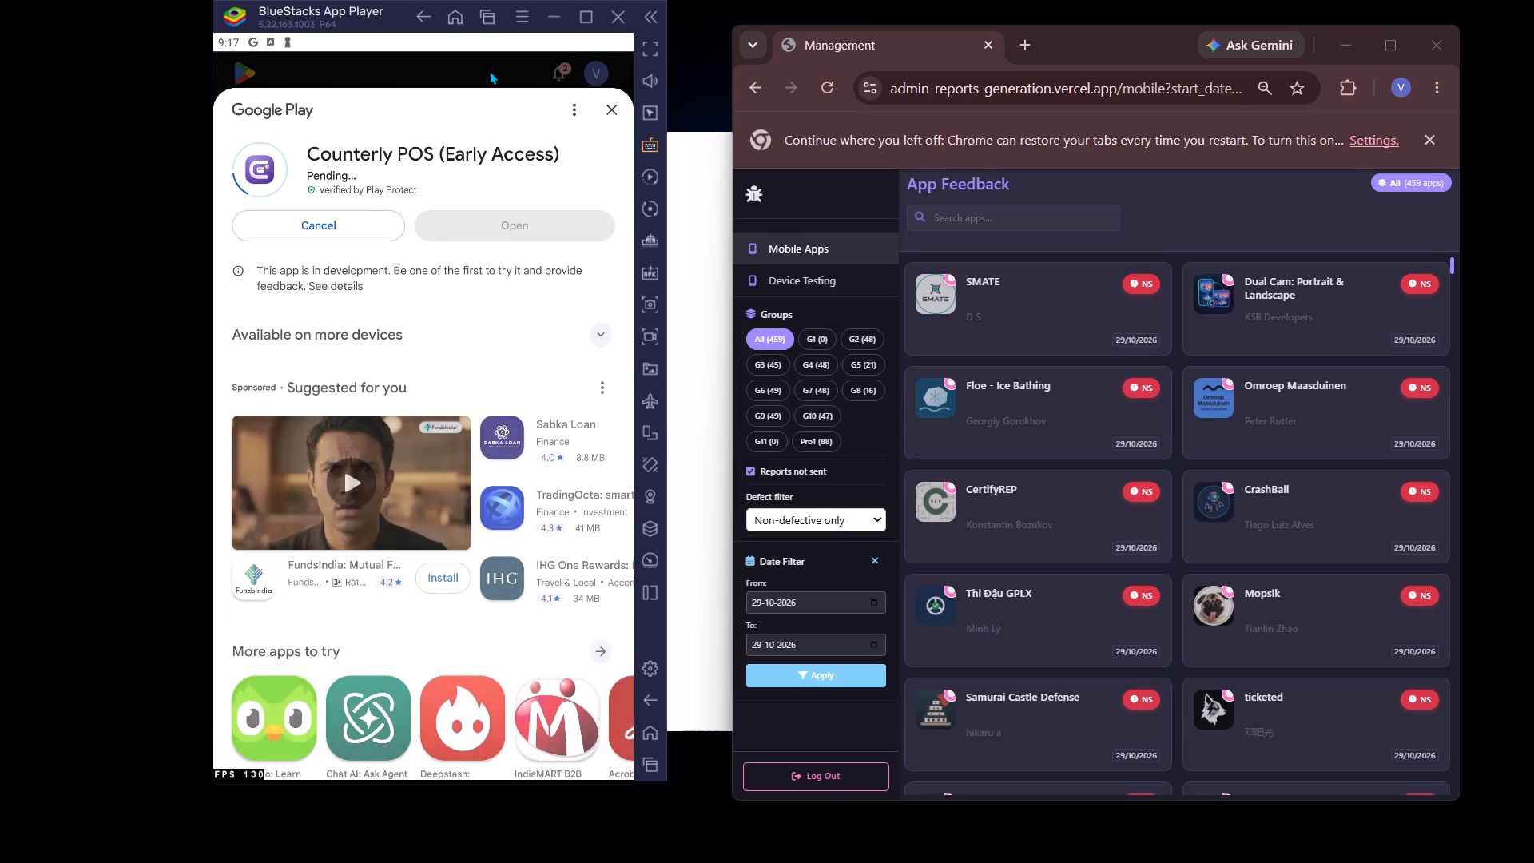
Return to the feedback page, advance to M-LOG, and start its installation from Google Play.
left_click(487, 17)
left_click(460, 403)
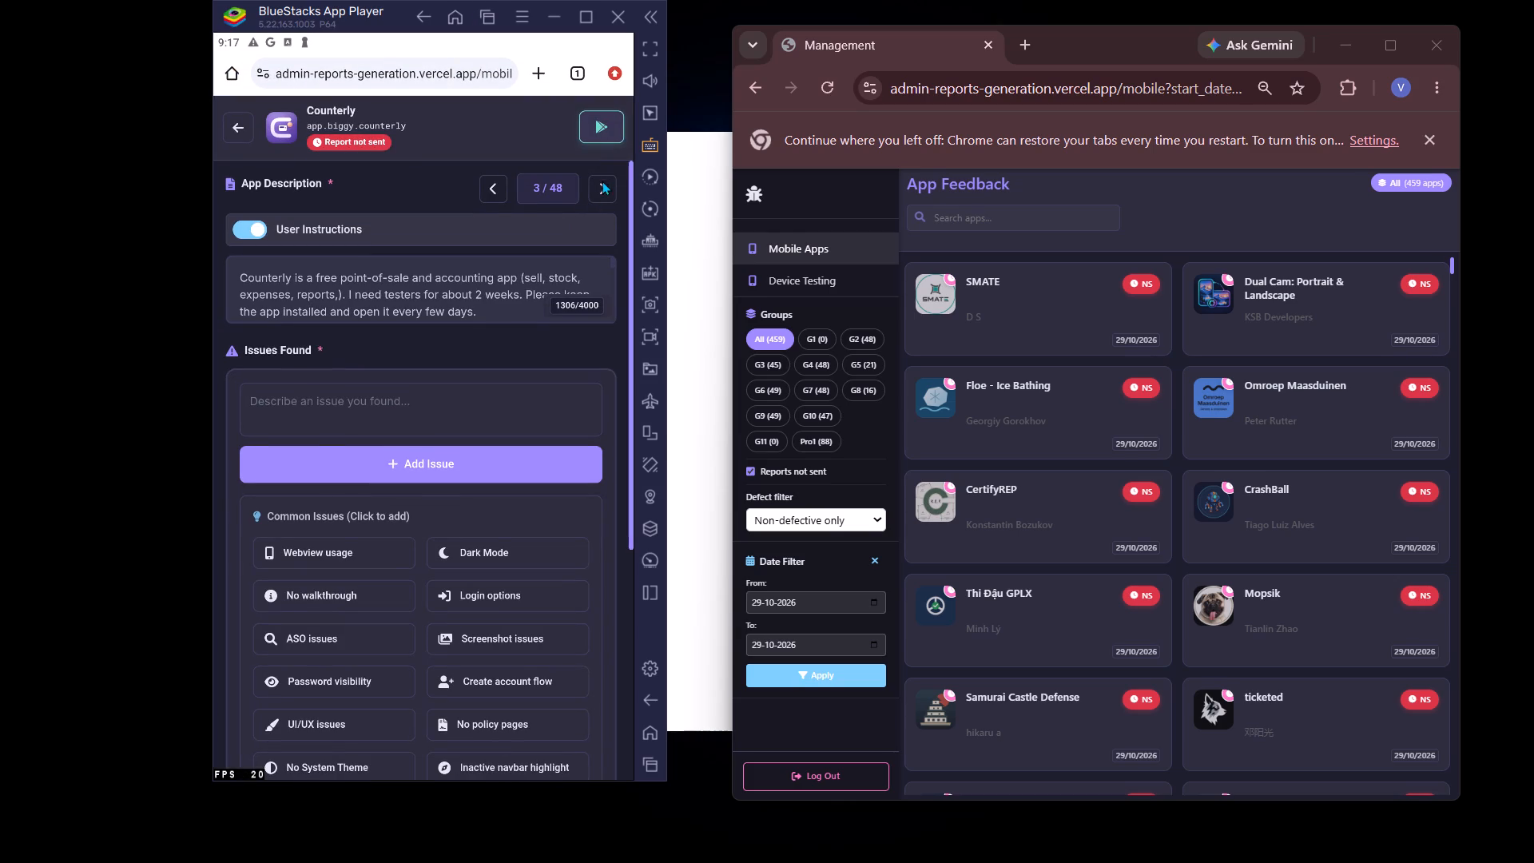
left_click(595, 201)
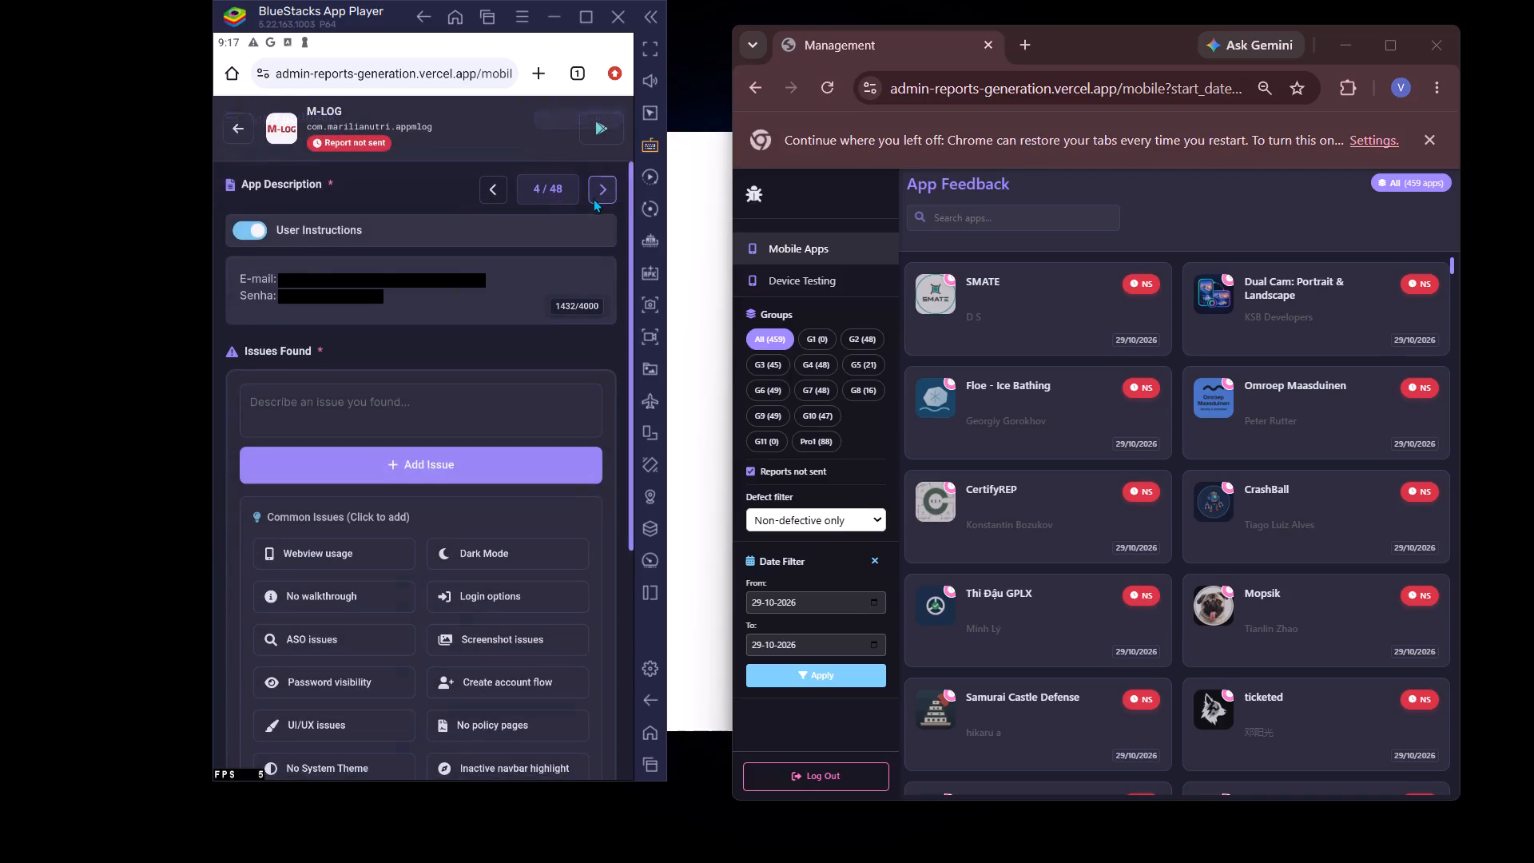
left_click(608, 123)
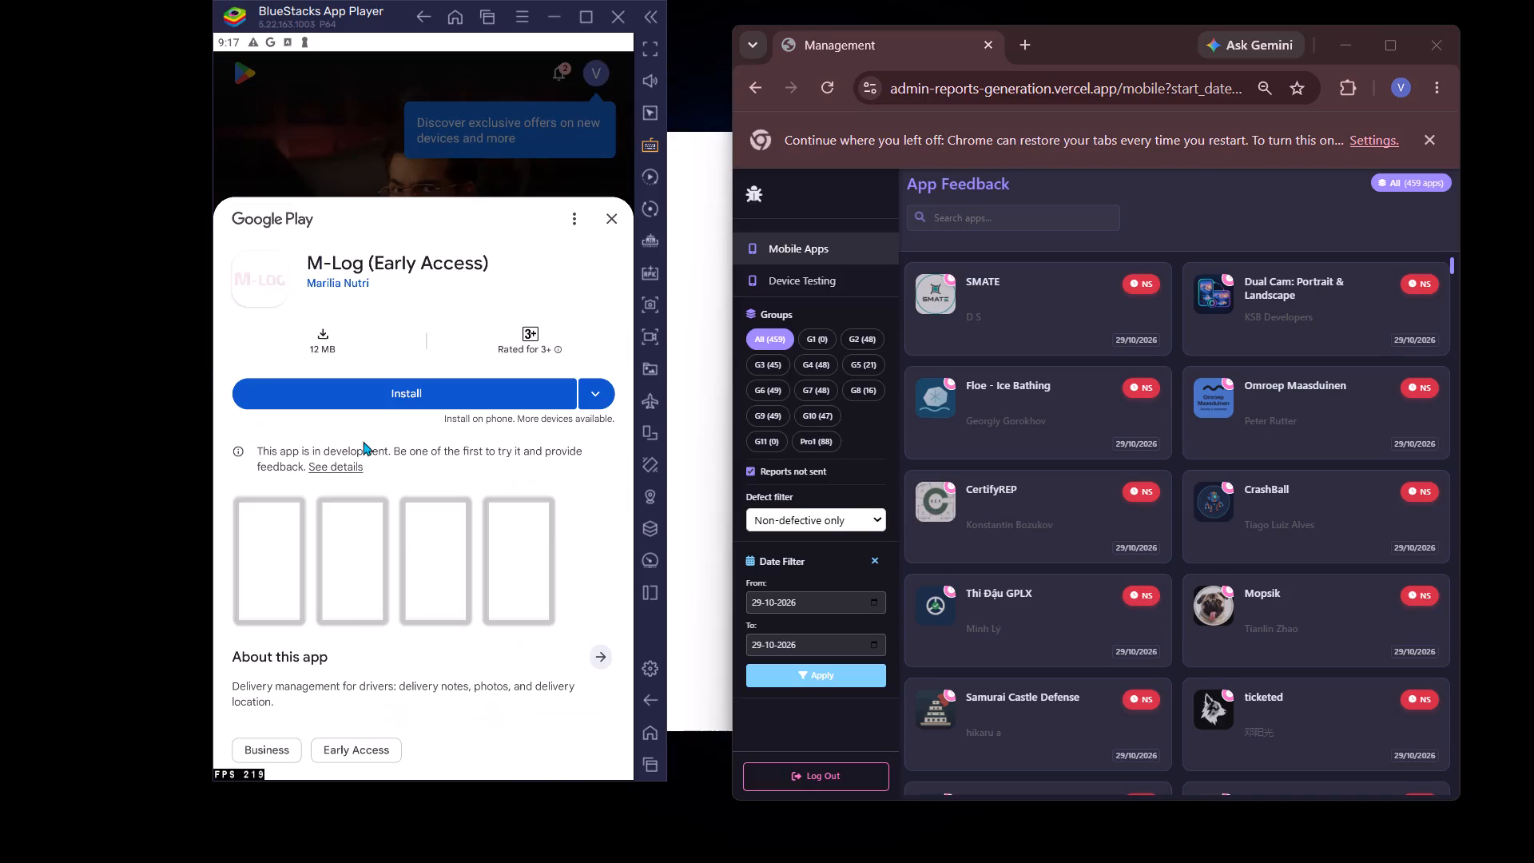
left_click(387, 385)
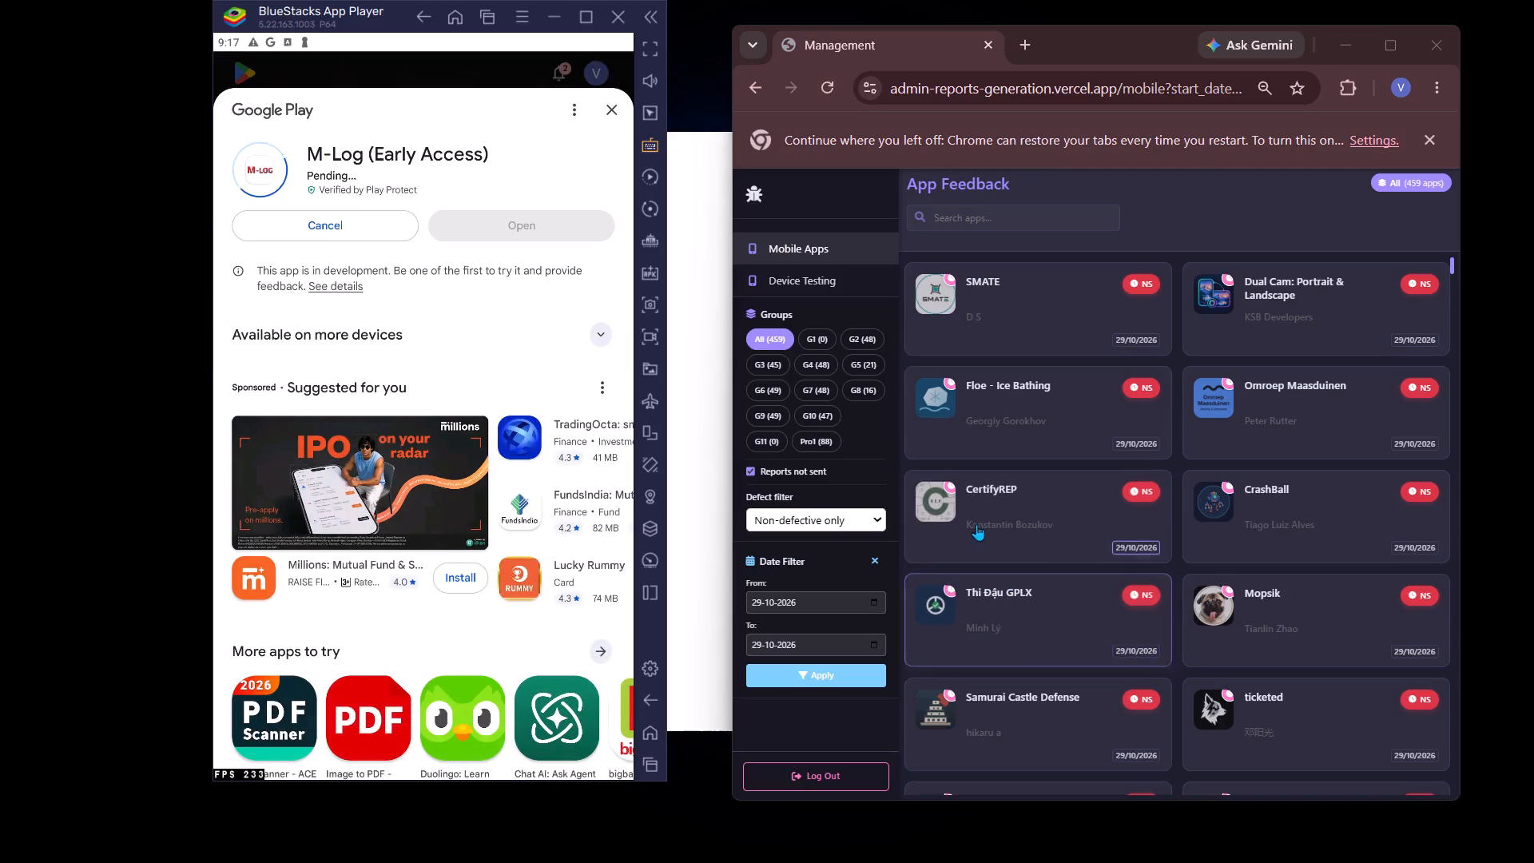
Switch to desktop Chrome and filter its App Feedback list to group G2.
left_click(873, 336)
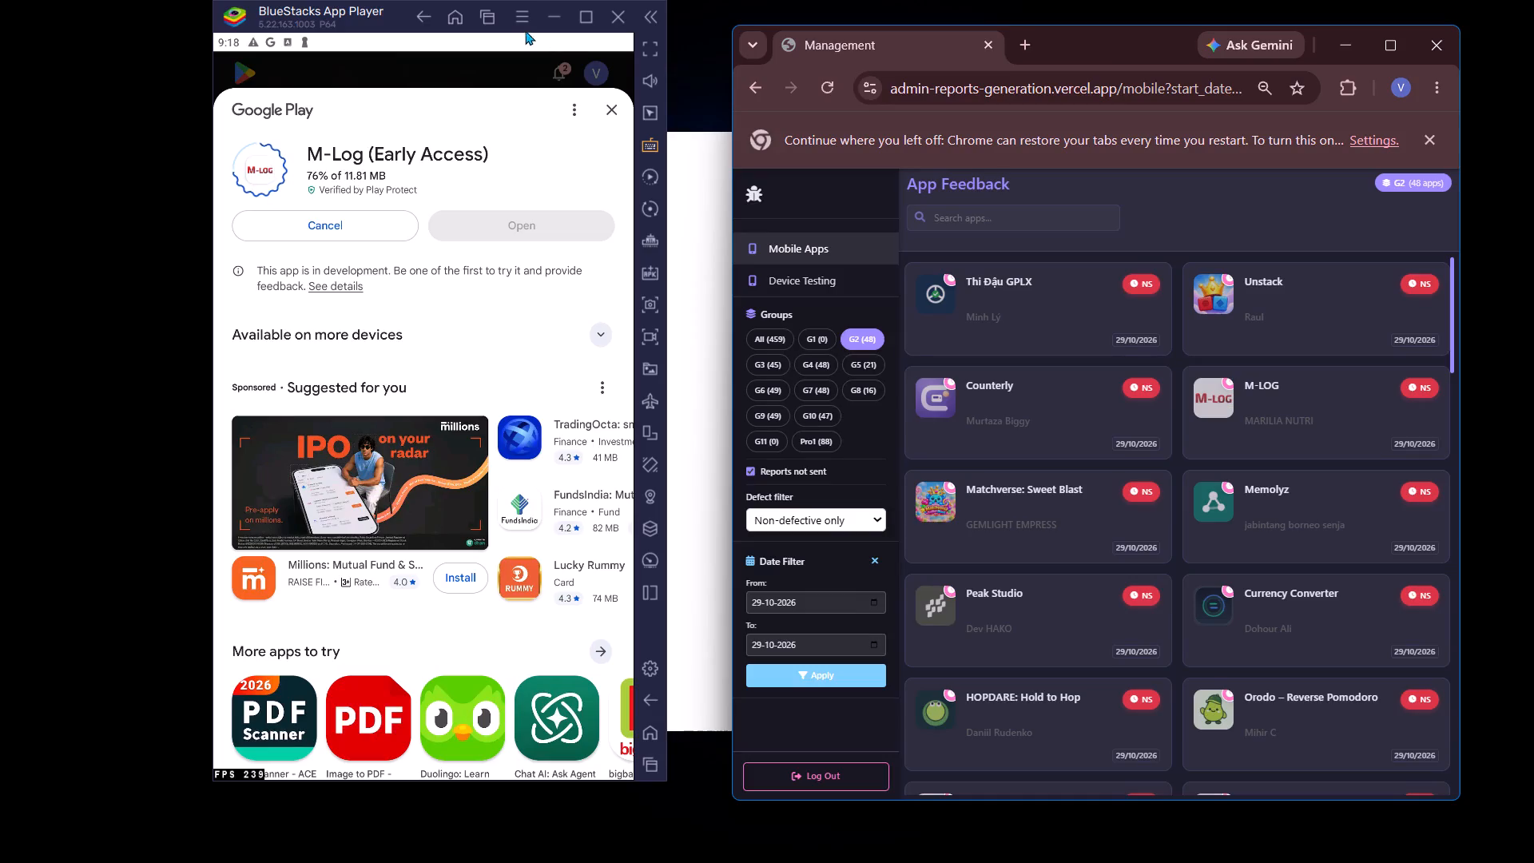
Back in BlueStacks, advance the feedback page to Matchverse: Sweet Blast and open its Google Play listing.
left_click(487, 10)
left_click(459, 323)
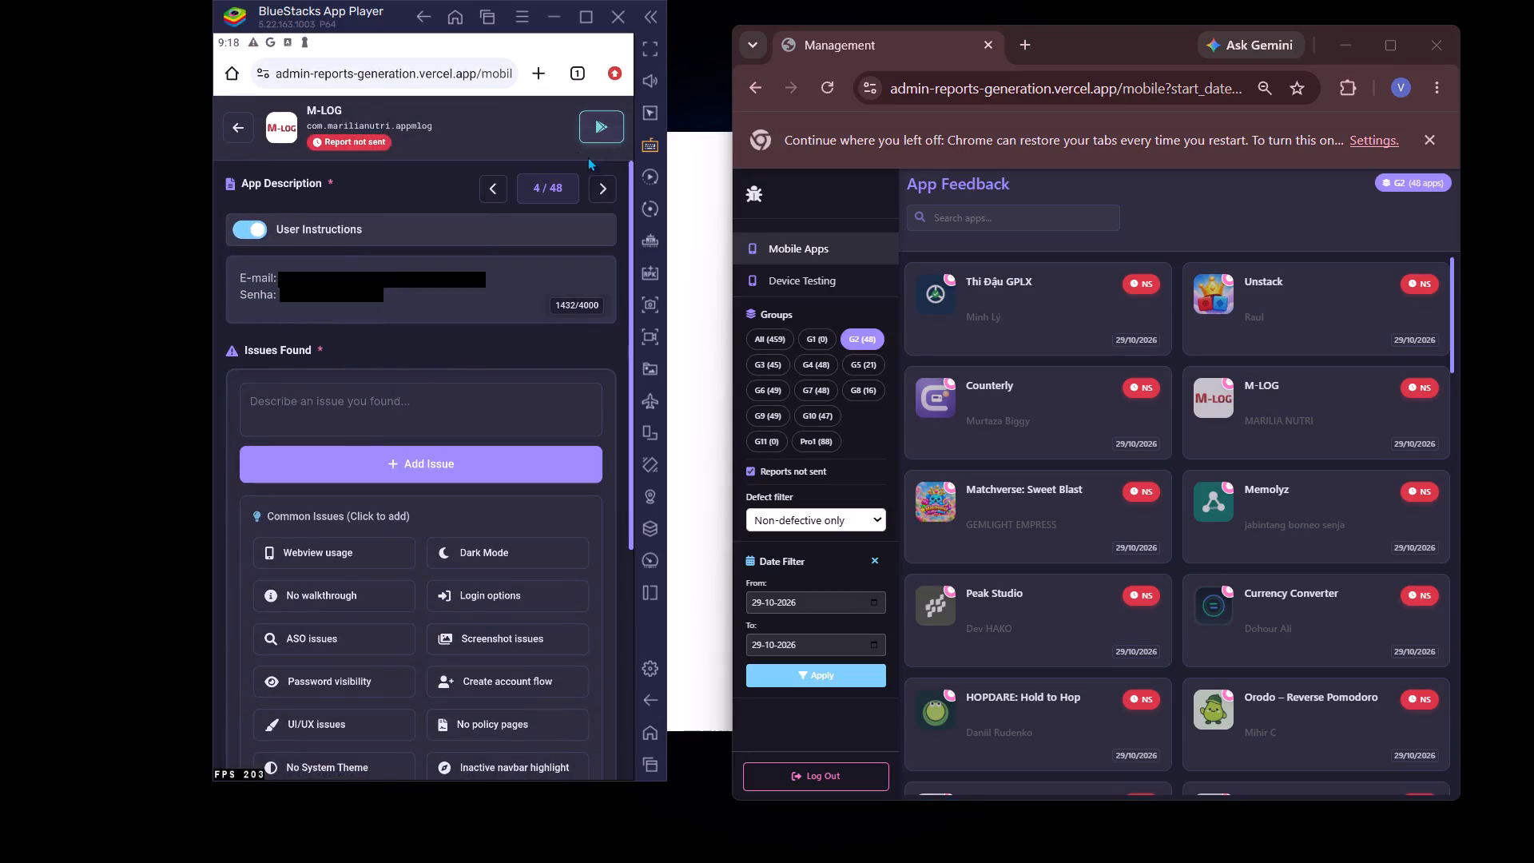
left_click(598, 186)
left_click(600, 141)
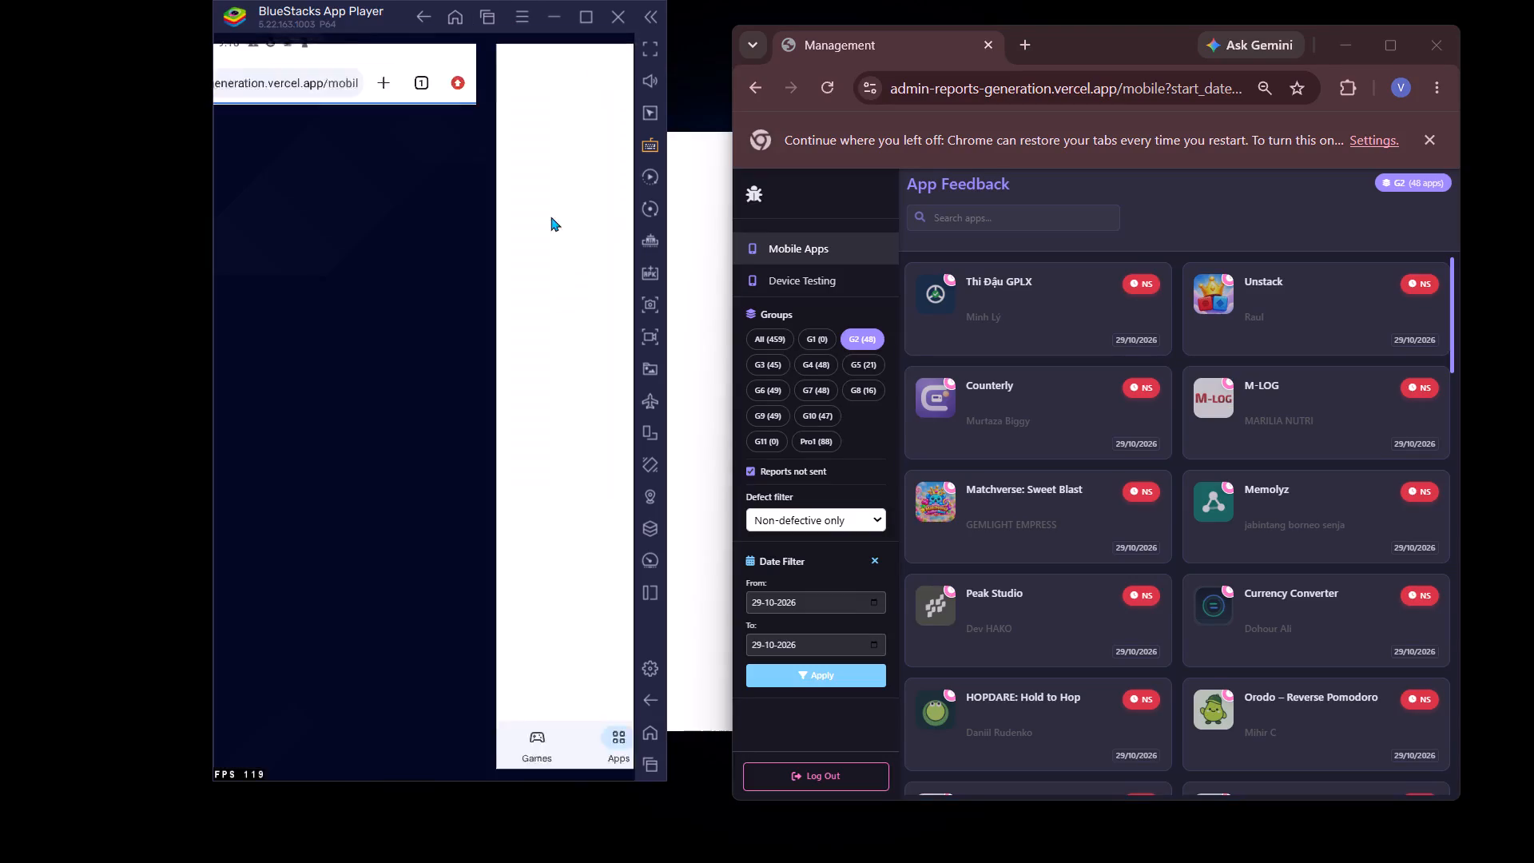
Return to the feedback page, advance to Memolyz, and start its installation from Google Play.
left_click(495, 10)
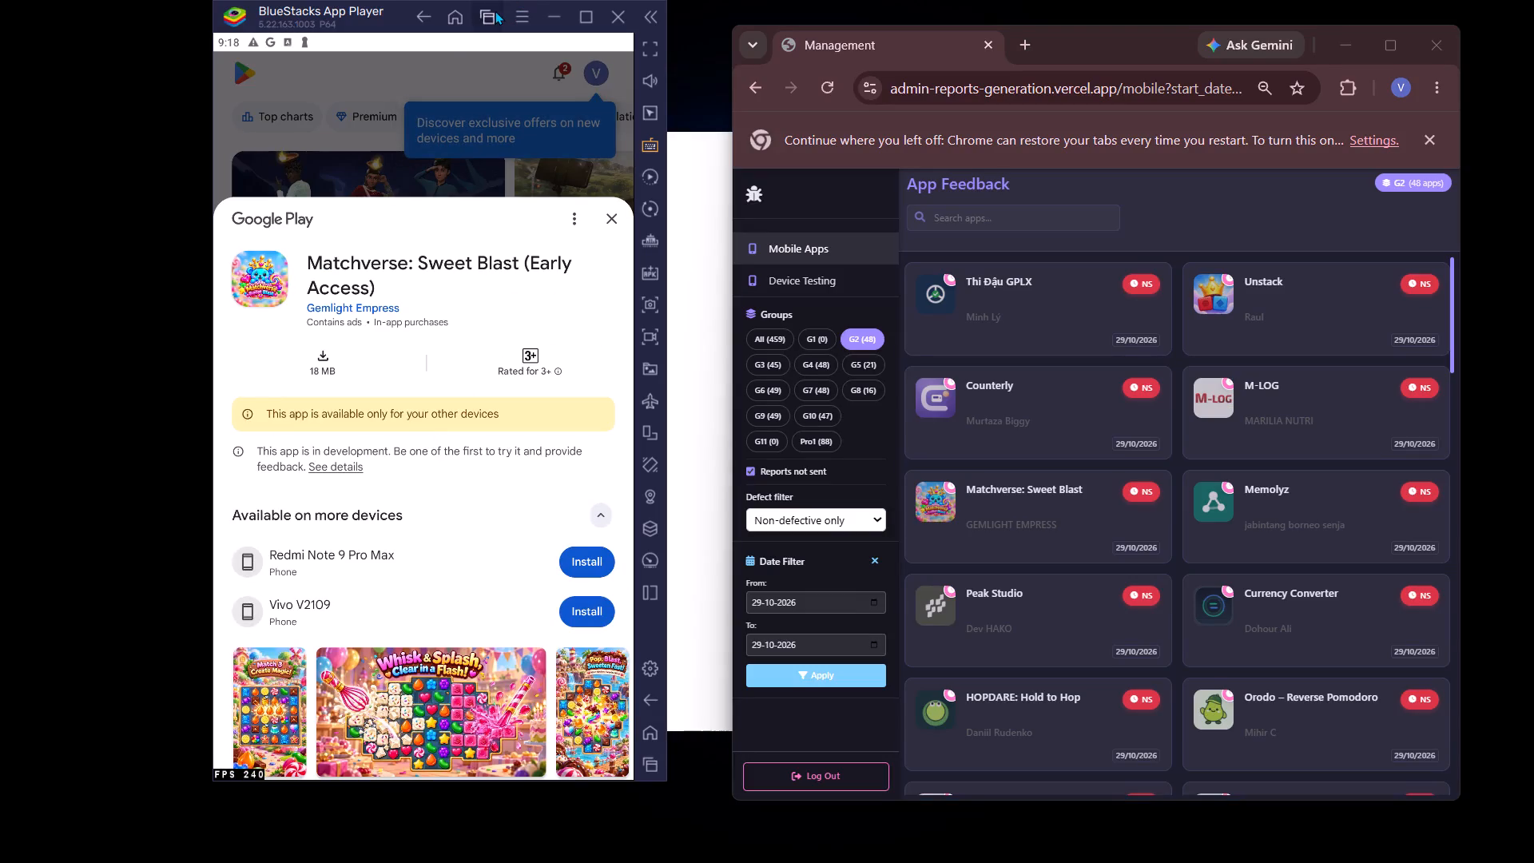
left_click(486, 337)
left_click(593, 189)
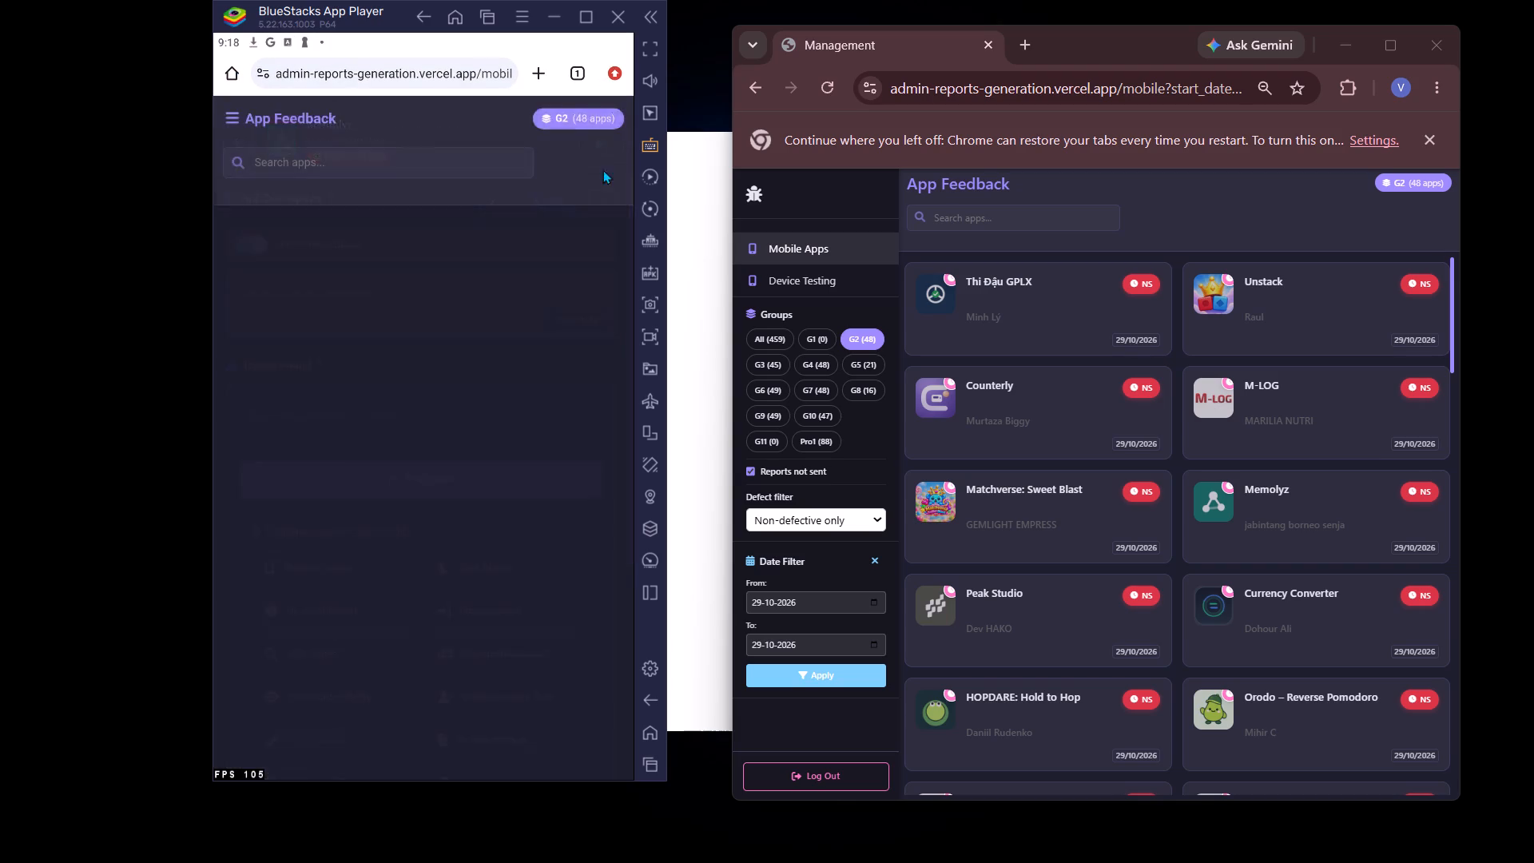
left_click(606, 140)
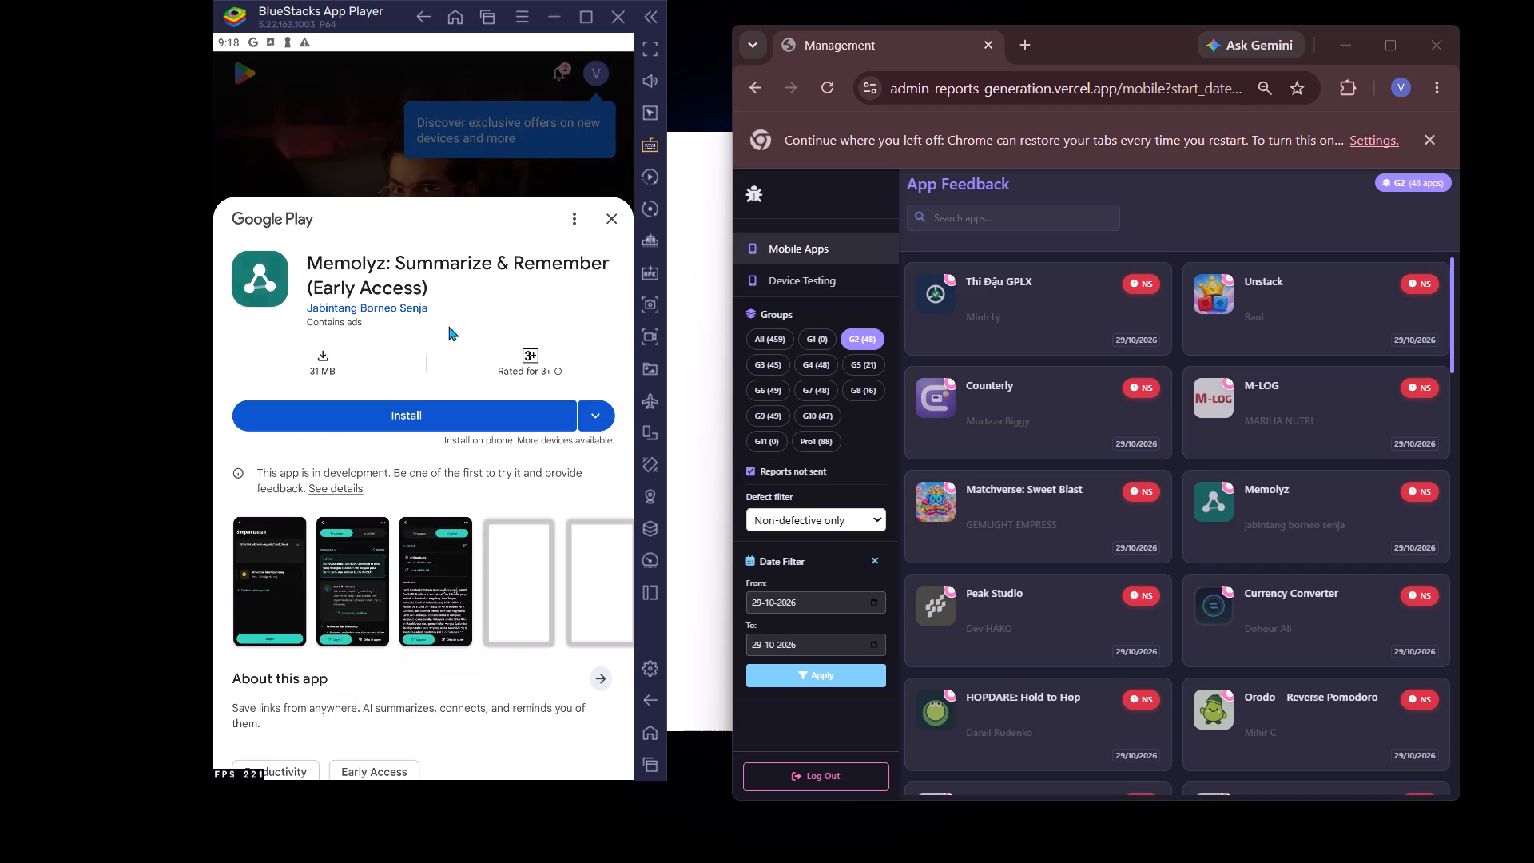
left_click(415, 417)
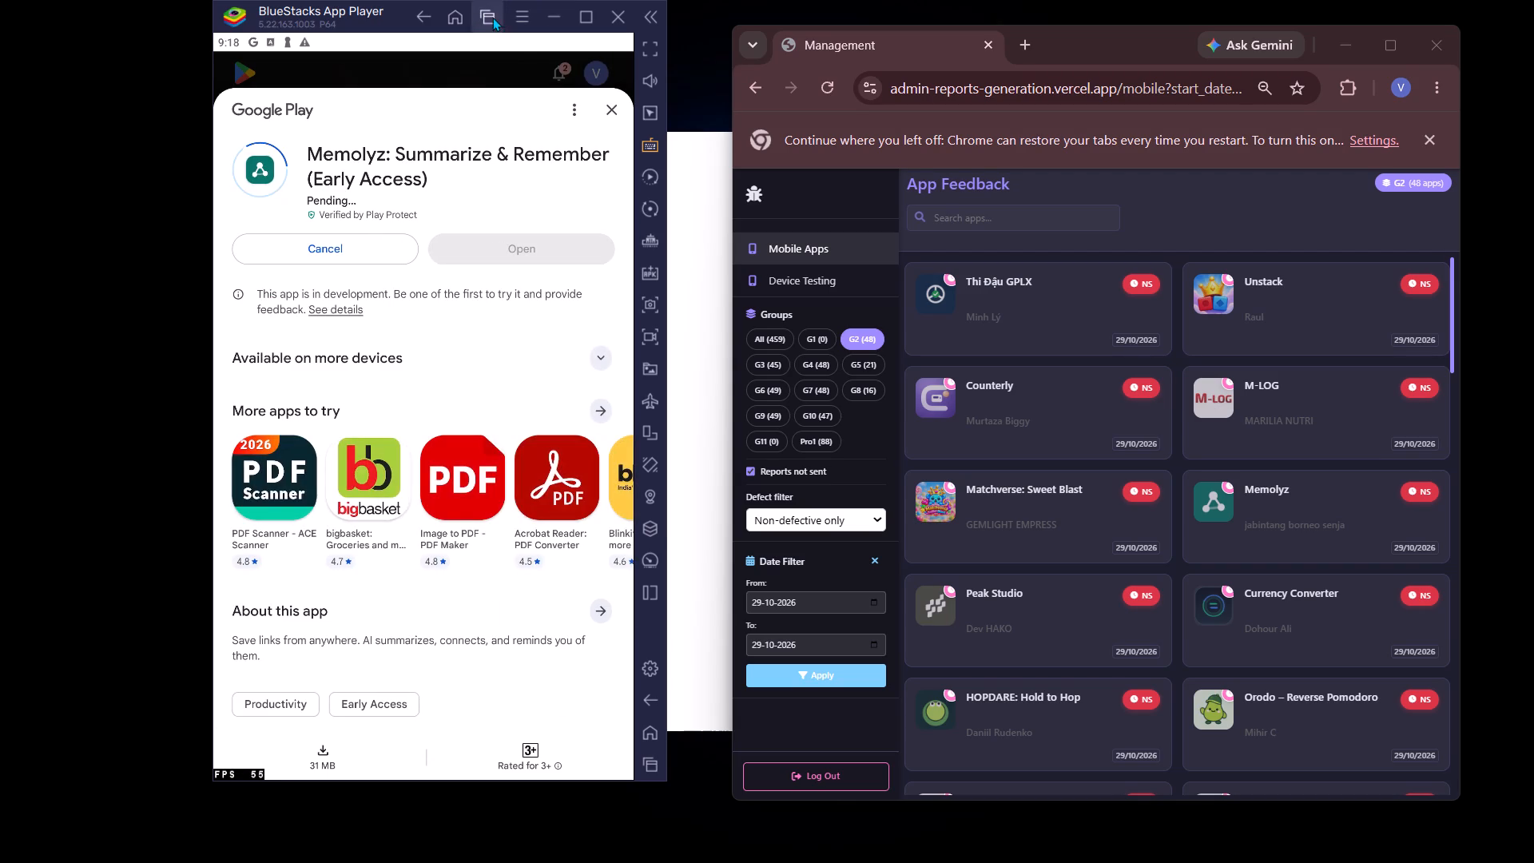
Return to the feedback page, advance to Peak Studio, and start its installation from Google Play.
left_click(489, 19)
left_click(459, 258)
left_click(604, 178)
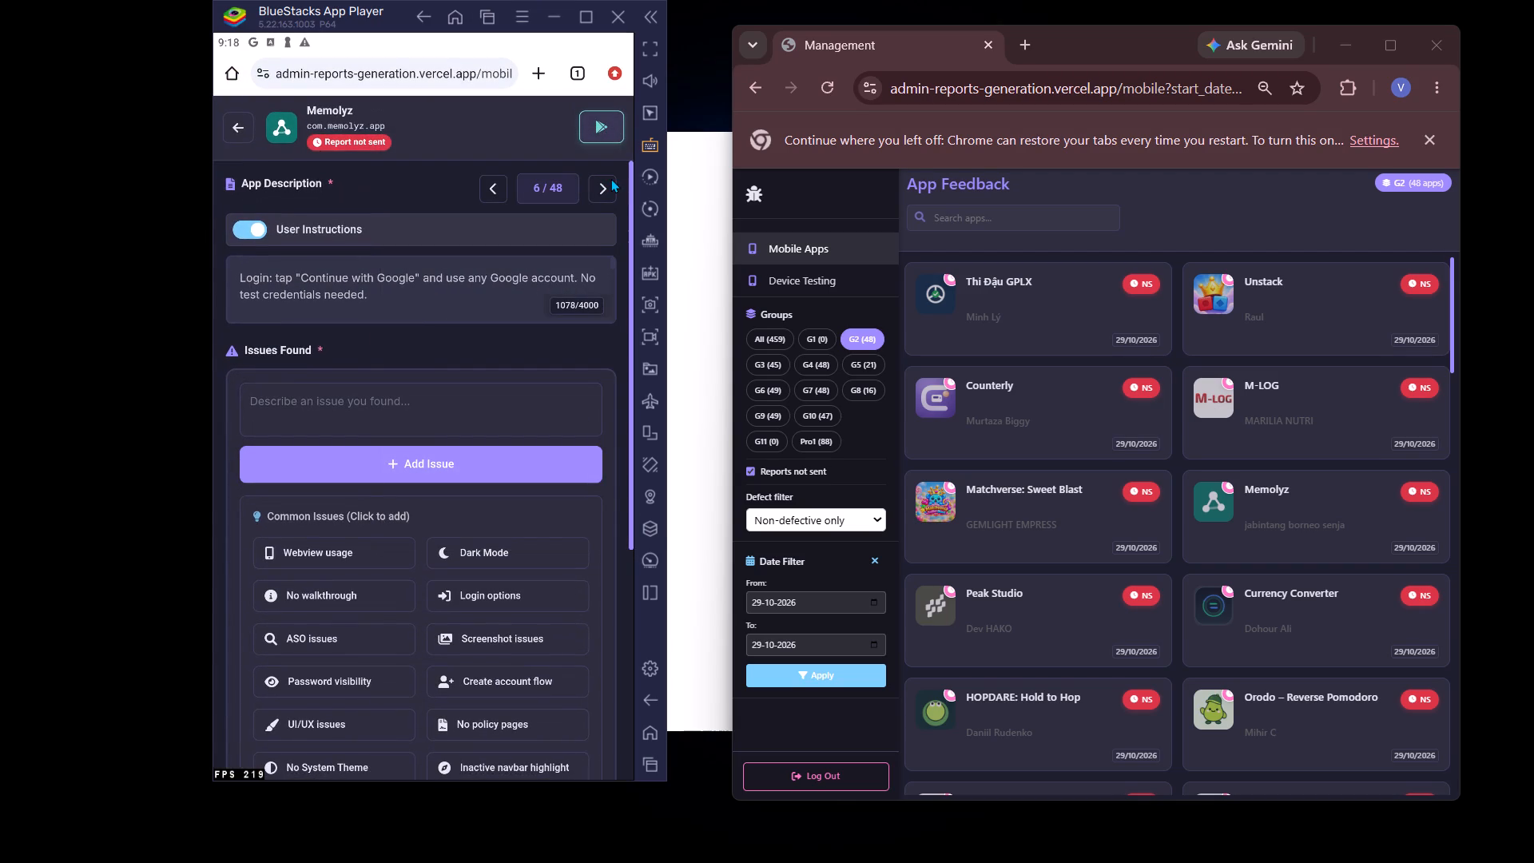
left_click(597, 193)
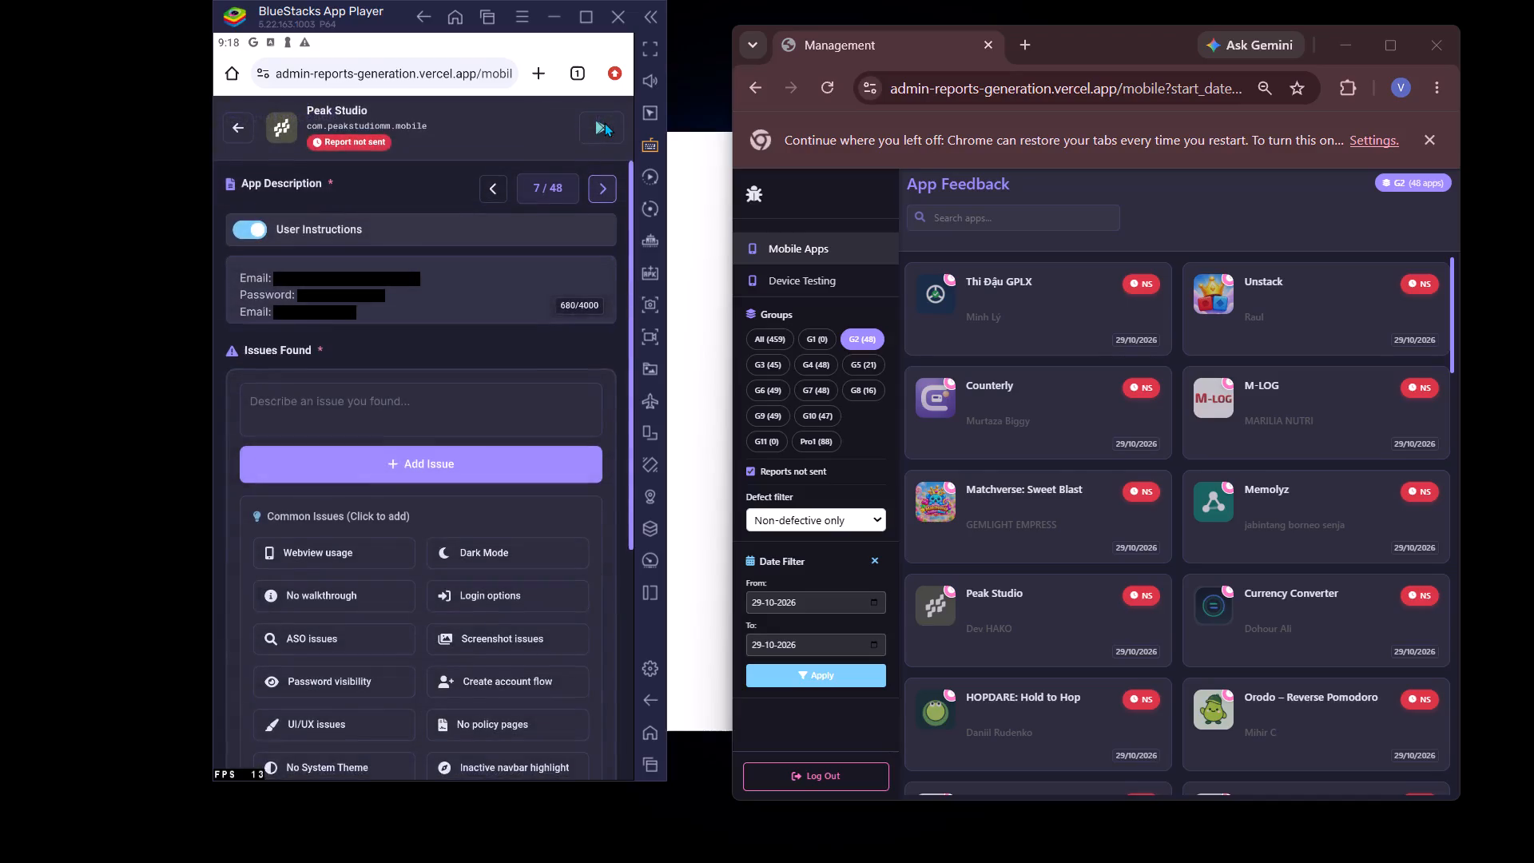
left_click(604, 122)
left_click(458, 393)
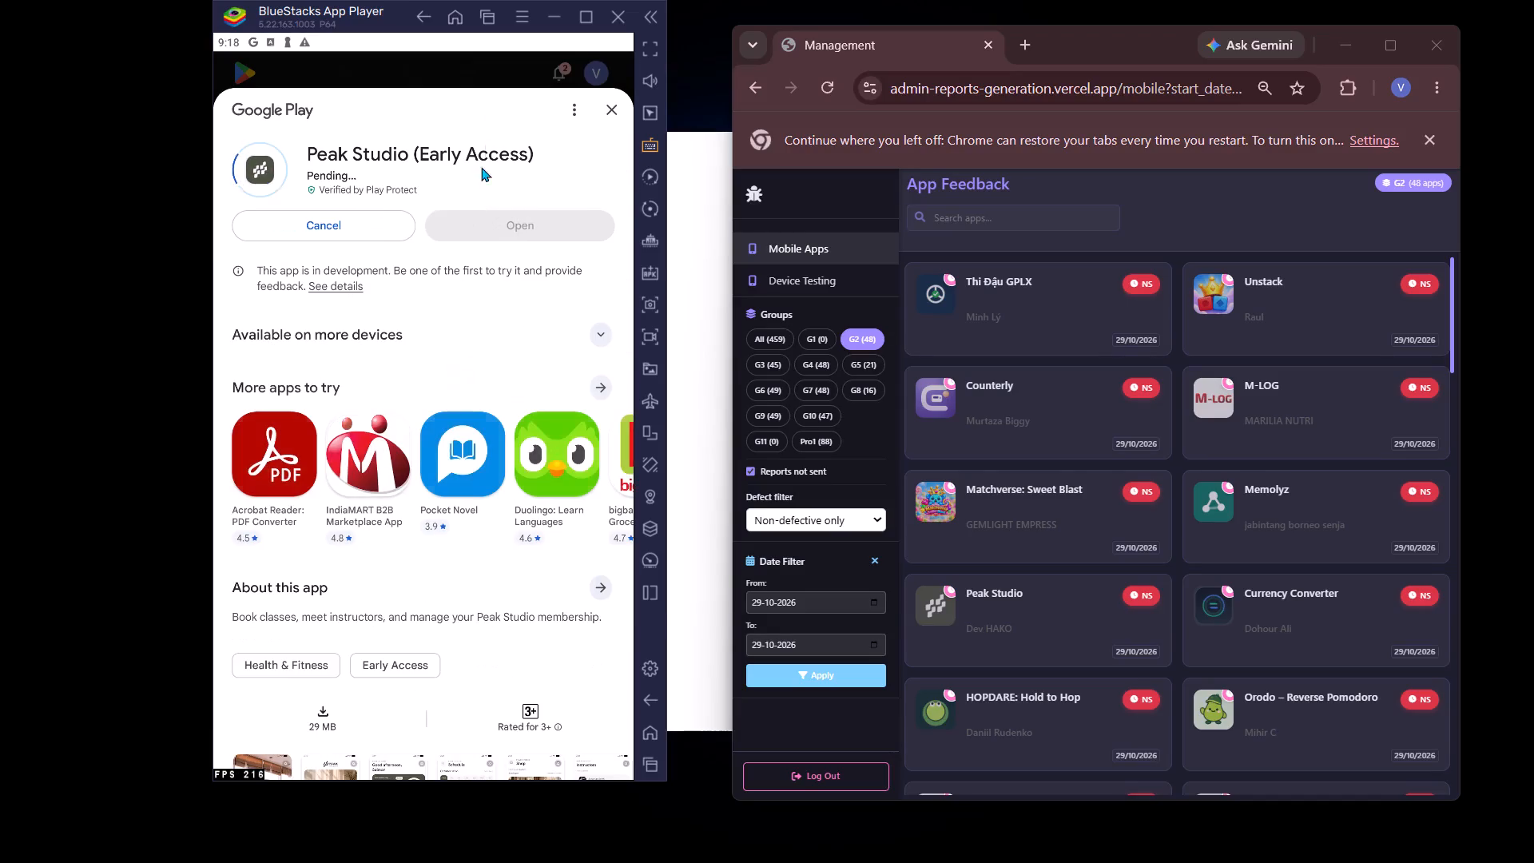
Return to the feedback page, advance to Currency Converter, and start its installation from Google Play.
left_click(497, 17)
left_click(486, 301)
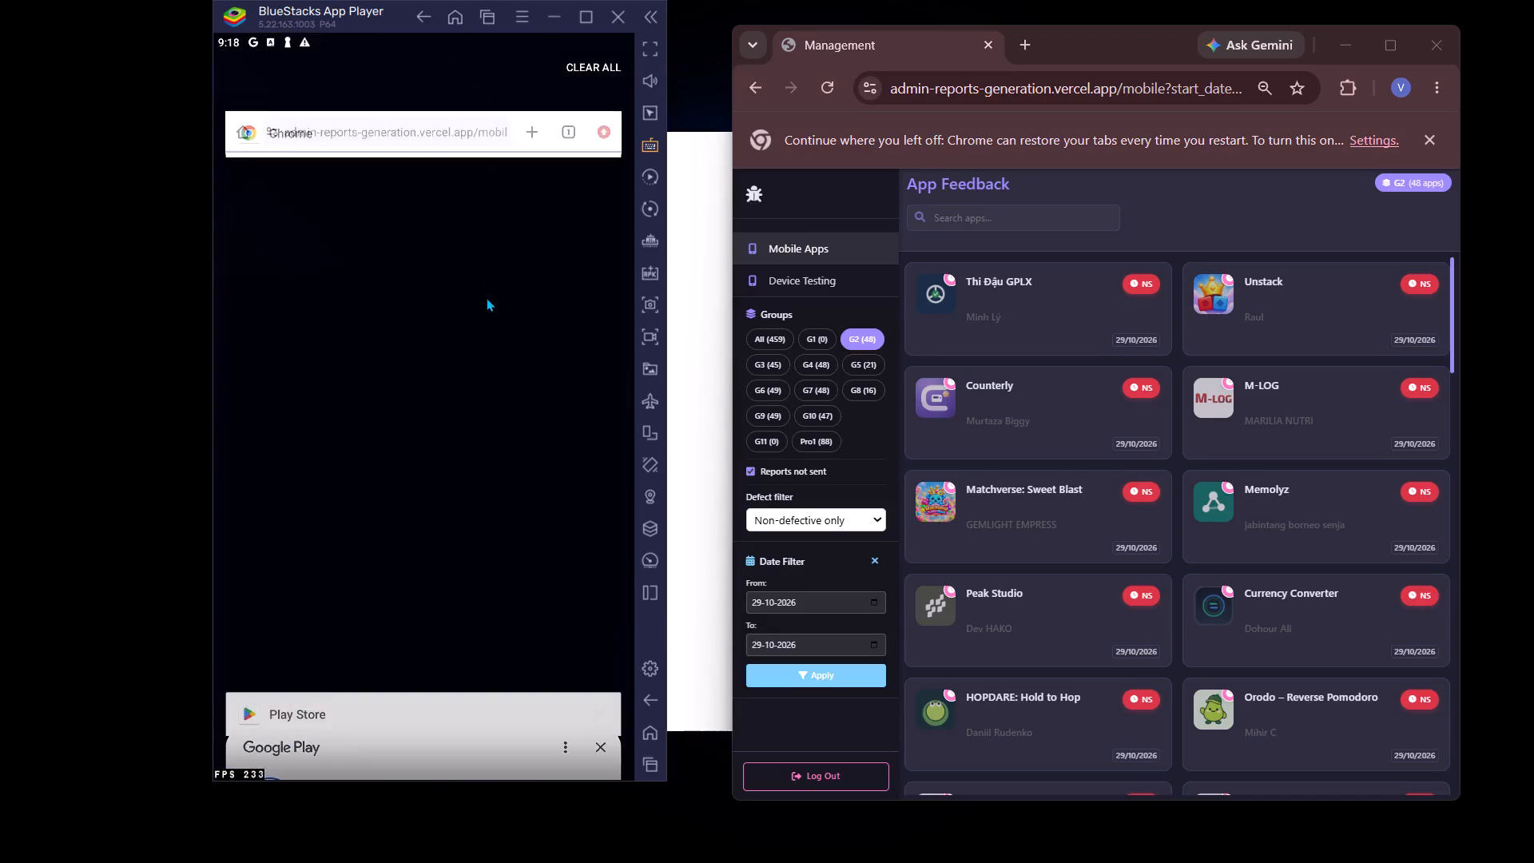
left_click(601, 195)
left_click(601, 138)
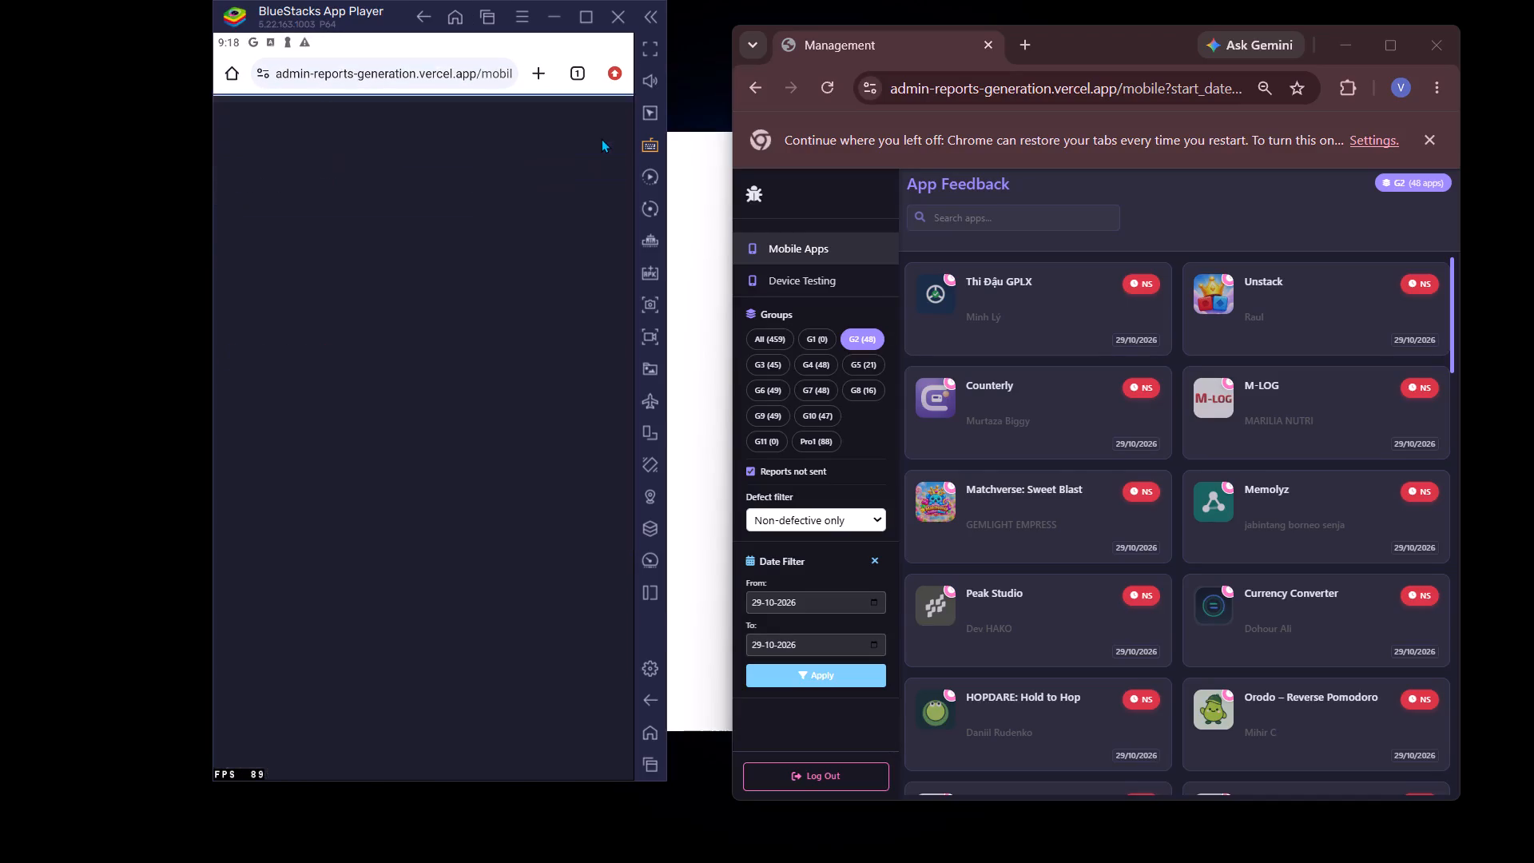
left_click(425, 386)
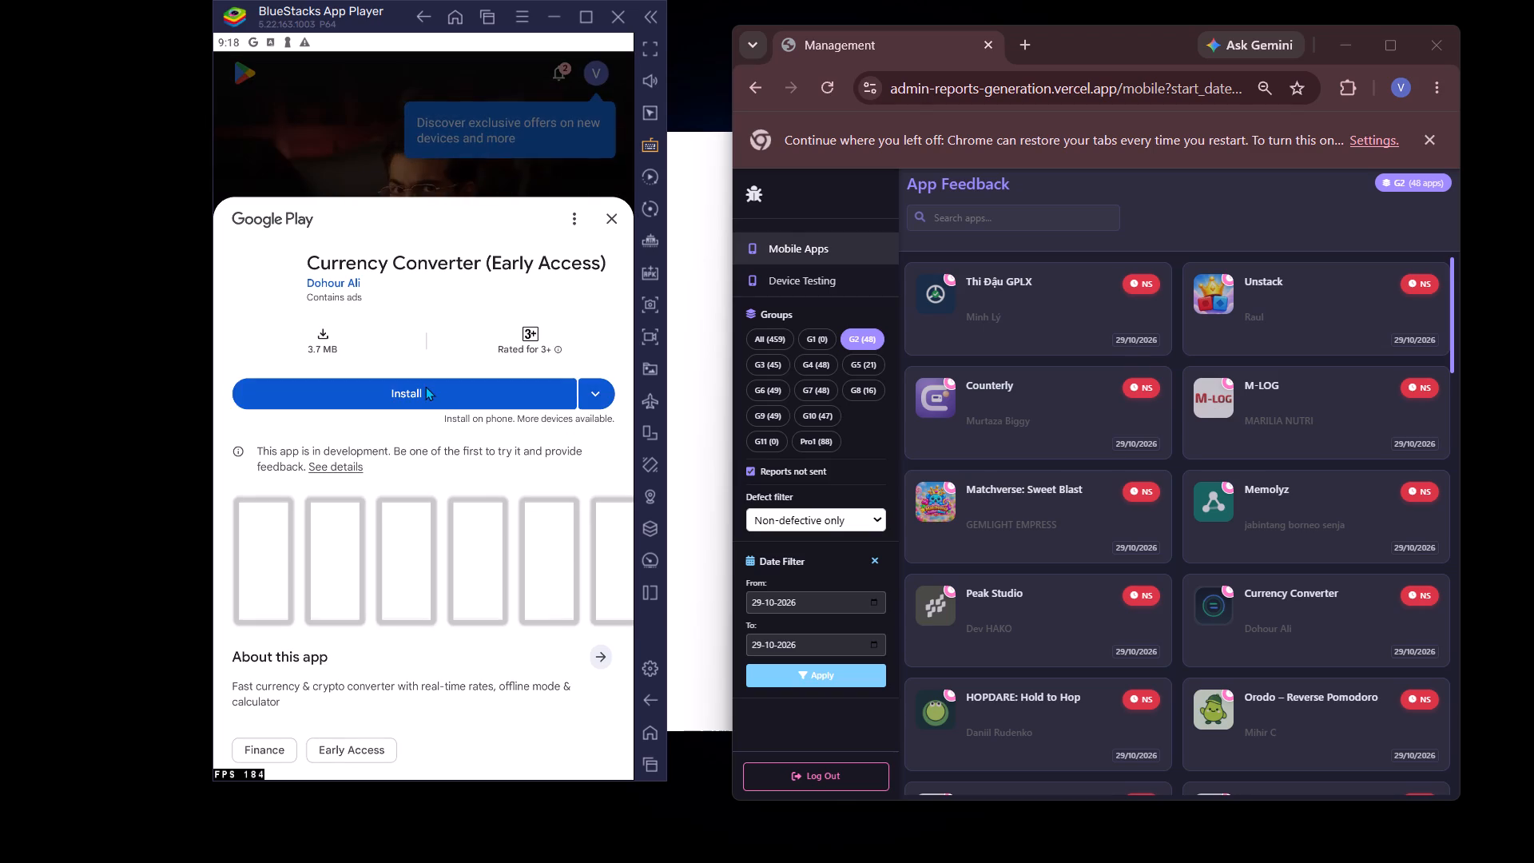
Return to the feedback page, advance to HOPDARE: Hold to Hop, and start its installation from Google Play.
left_click(490, 20)
left_click(417, 306)
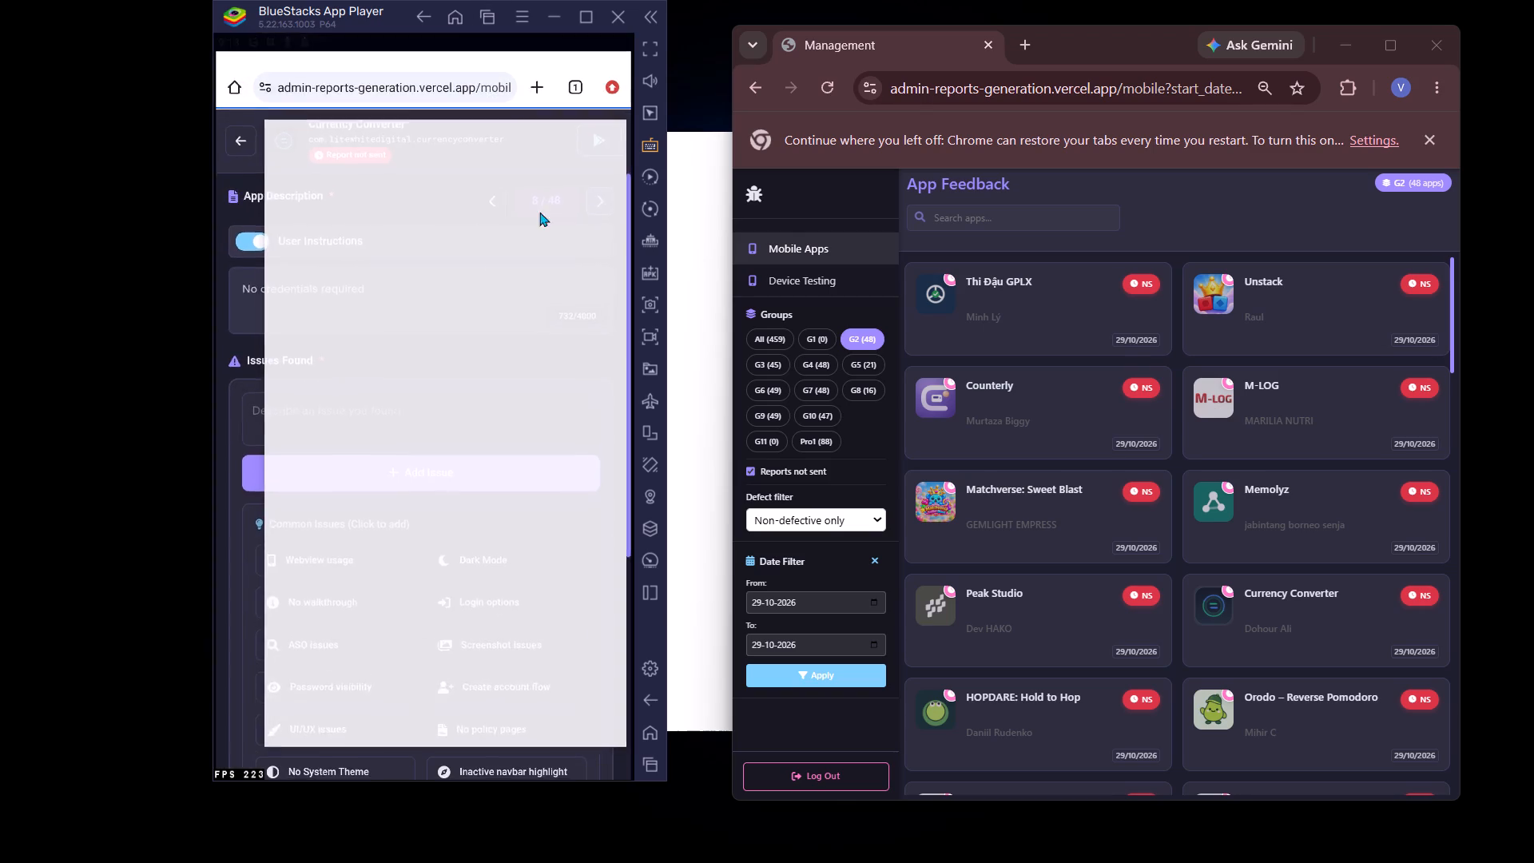
left_click(599, 185)
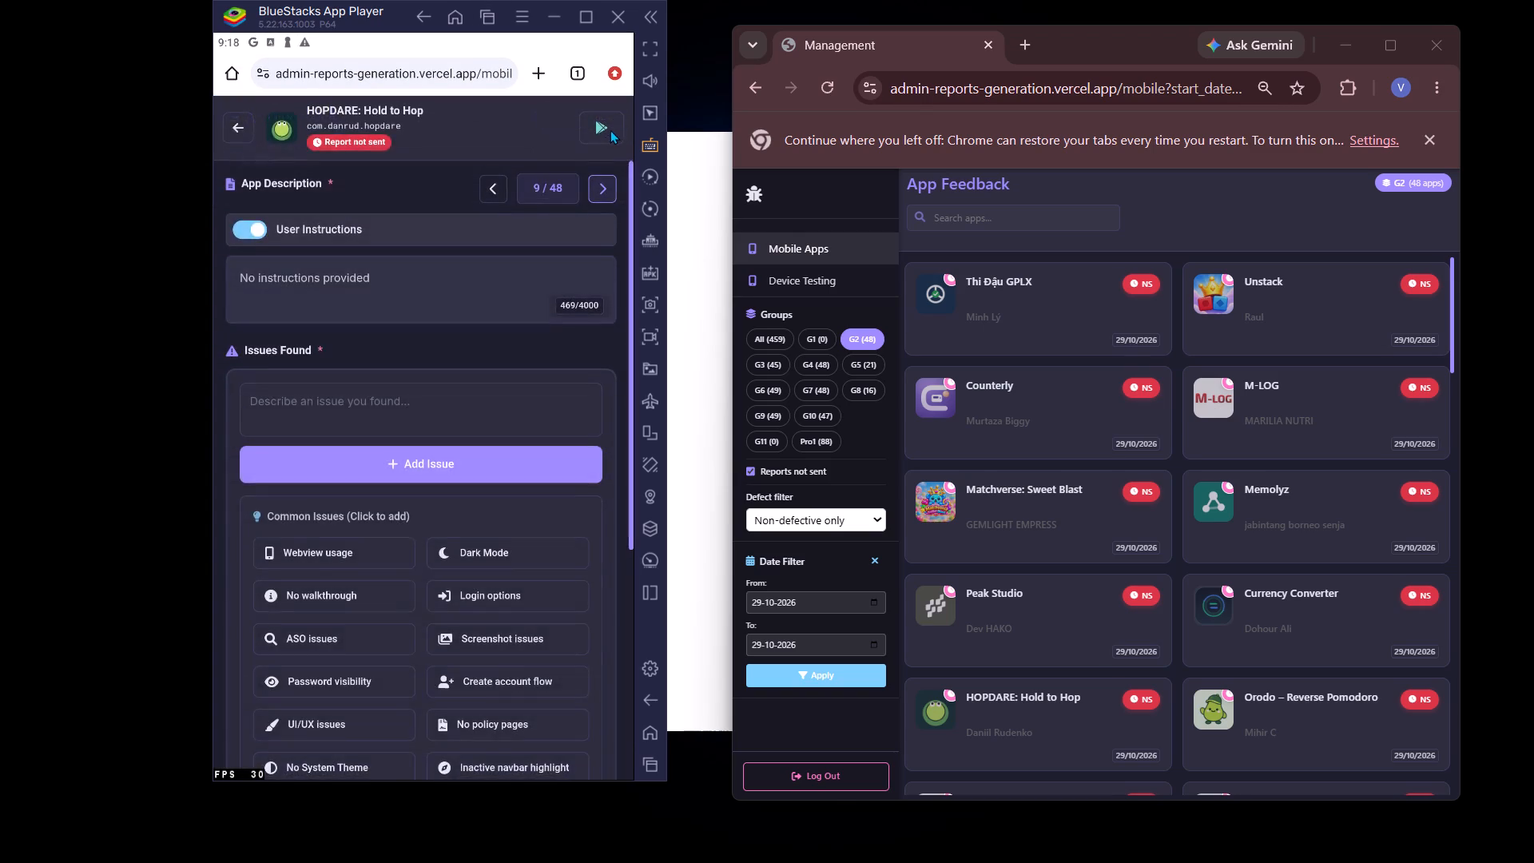
left_click(610, 129)
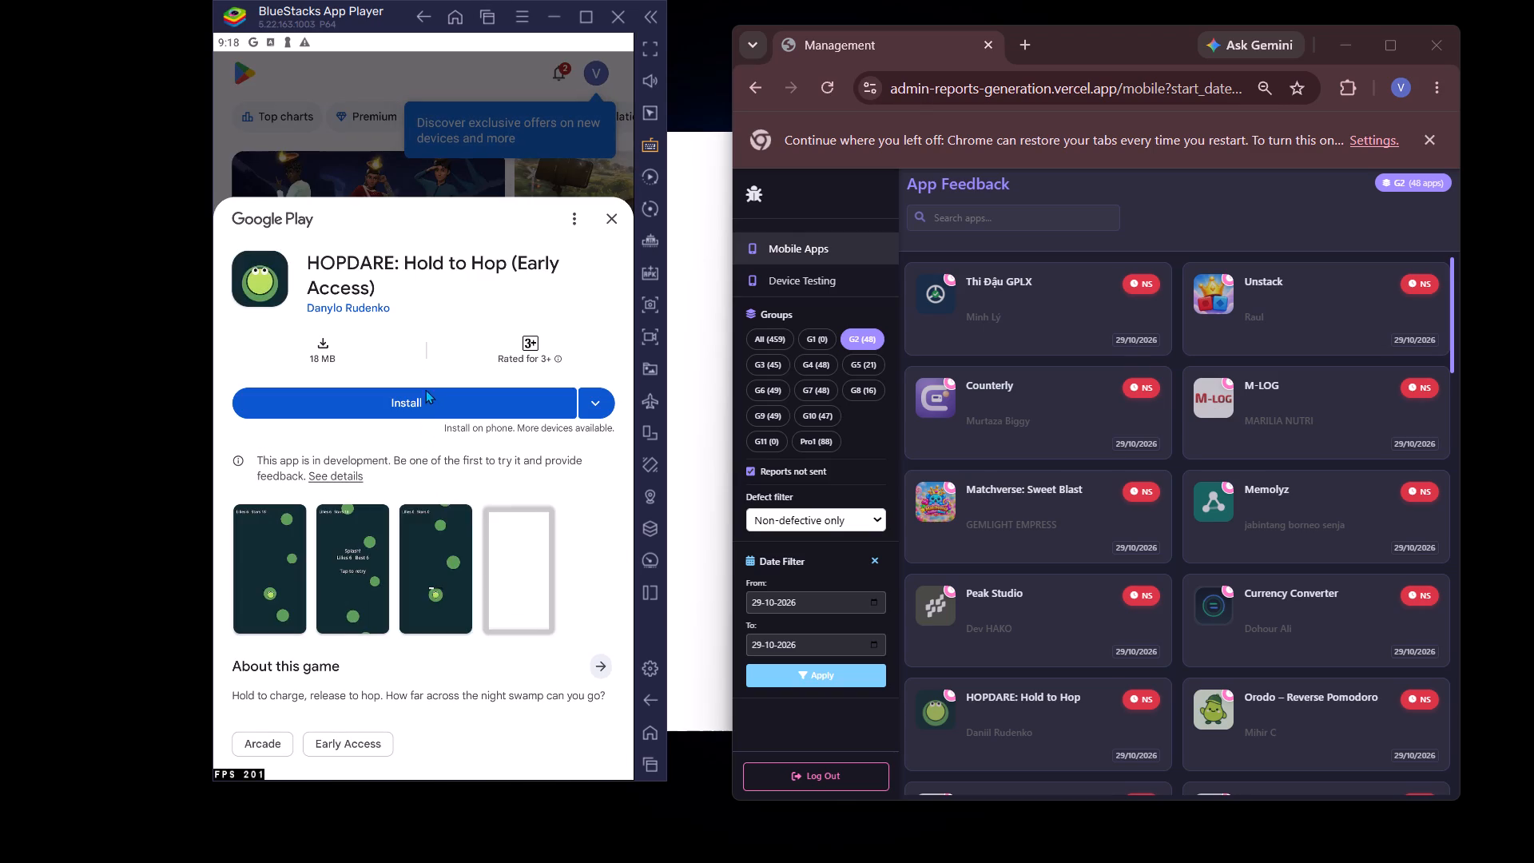
left_click(425, 393)
Return to the feedback page, advance to Orodo – Reverse Pomodoro, and start its installation from Google Play.
left_click(494, 32)
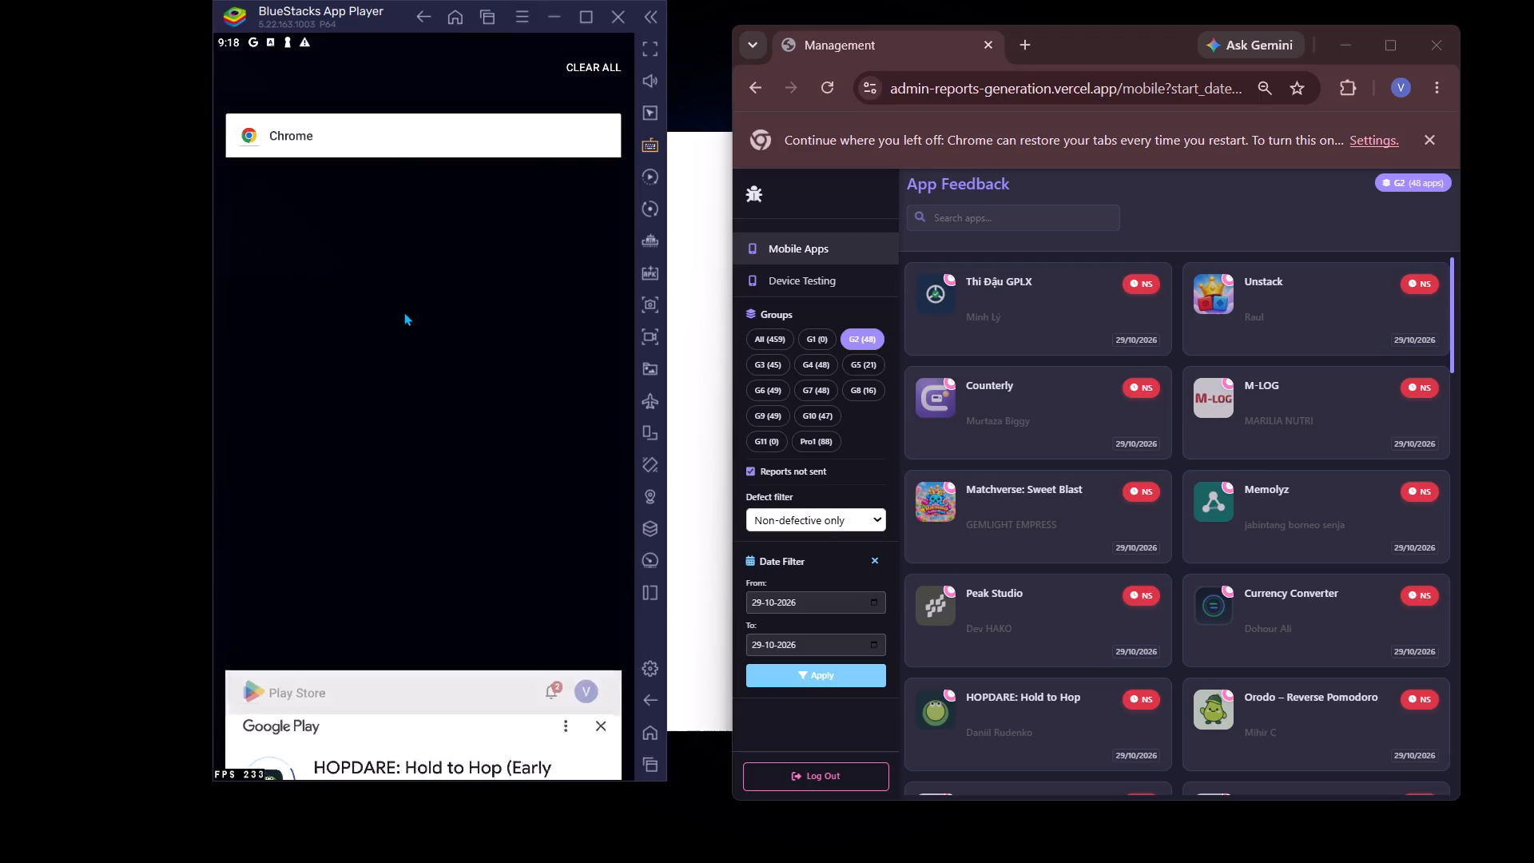
left_click(403, 313)
left_click(614, 181)
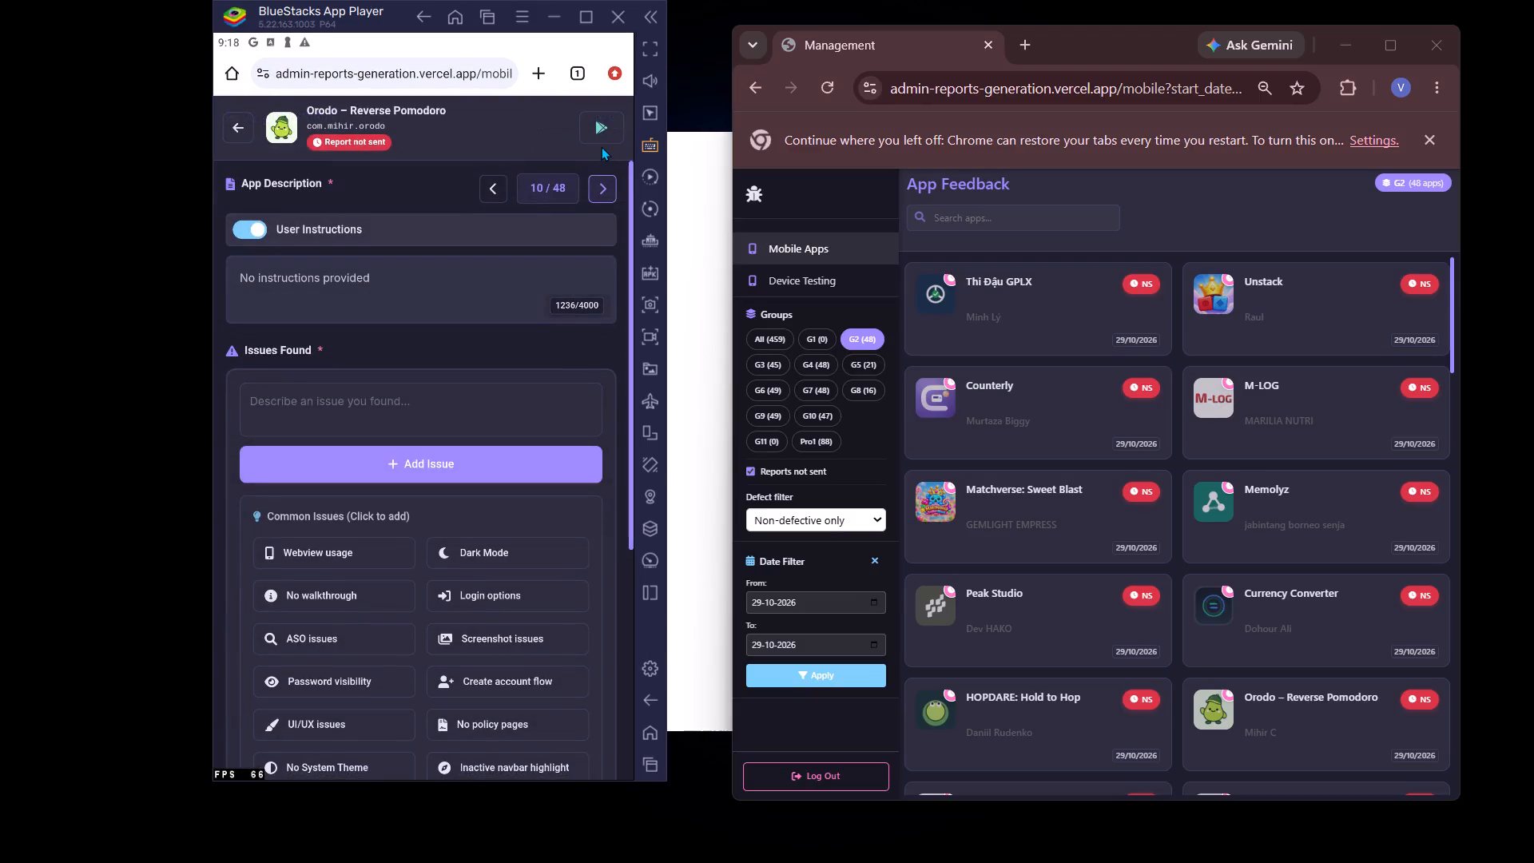
left_click(601, 141)
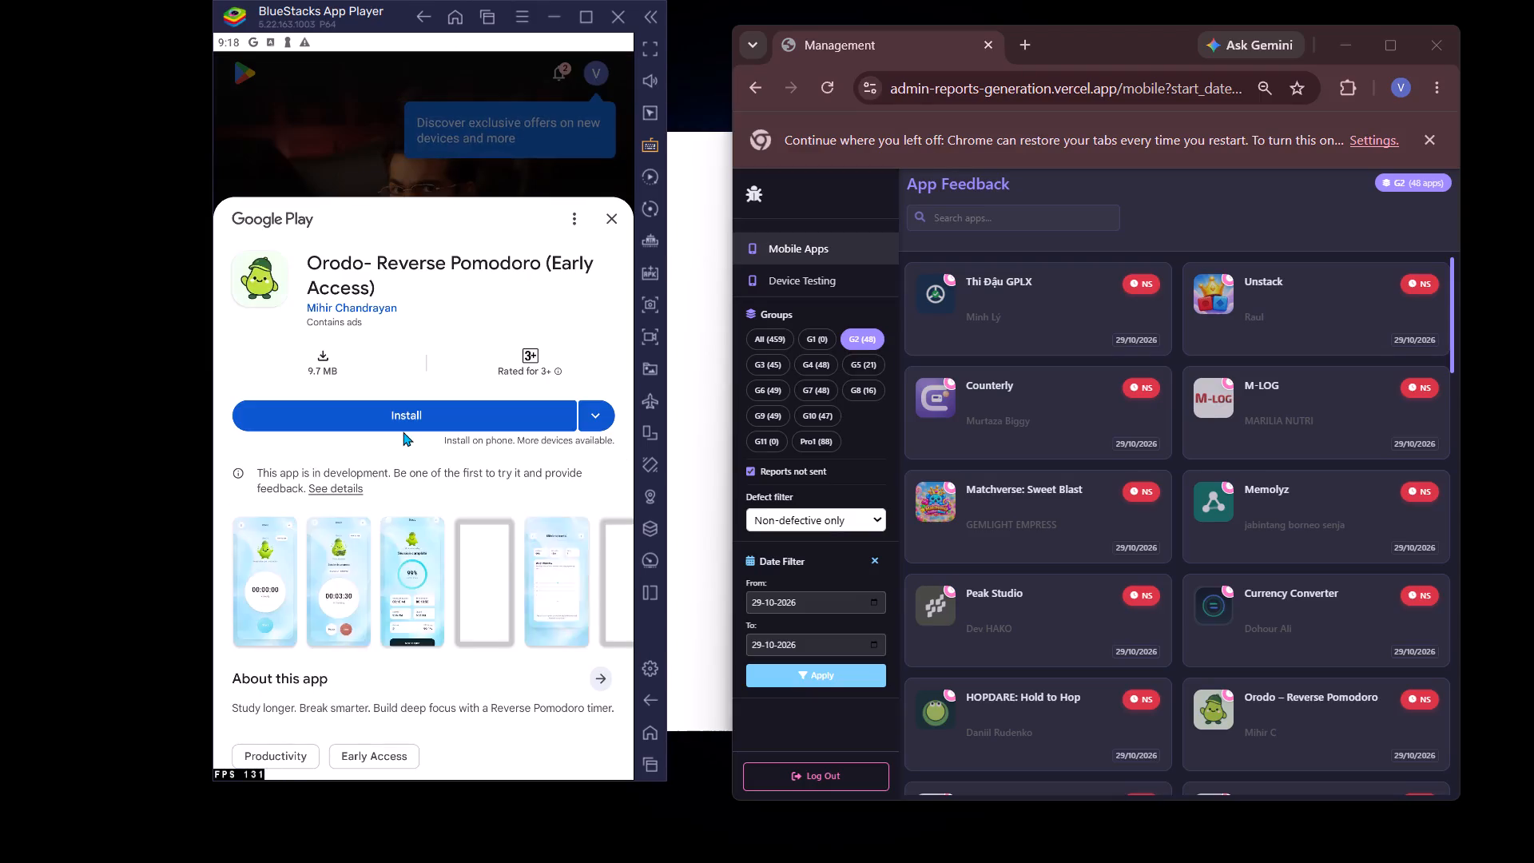
left_click(403, 431)
Return to the feedback page, advance to Sastre Sklep, and start its installation from Google Play.
left_click(488, 6)
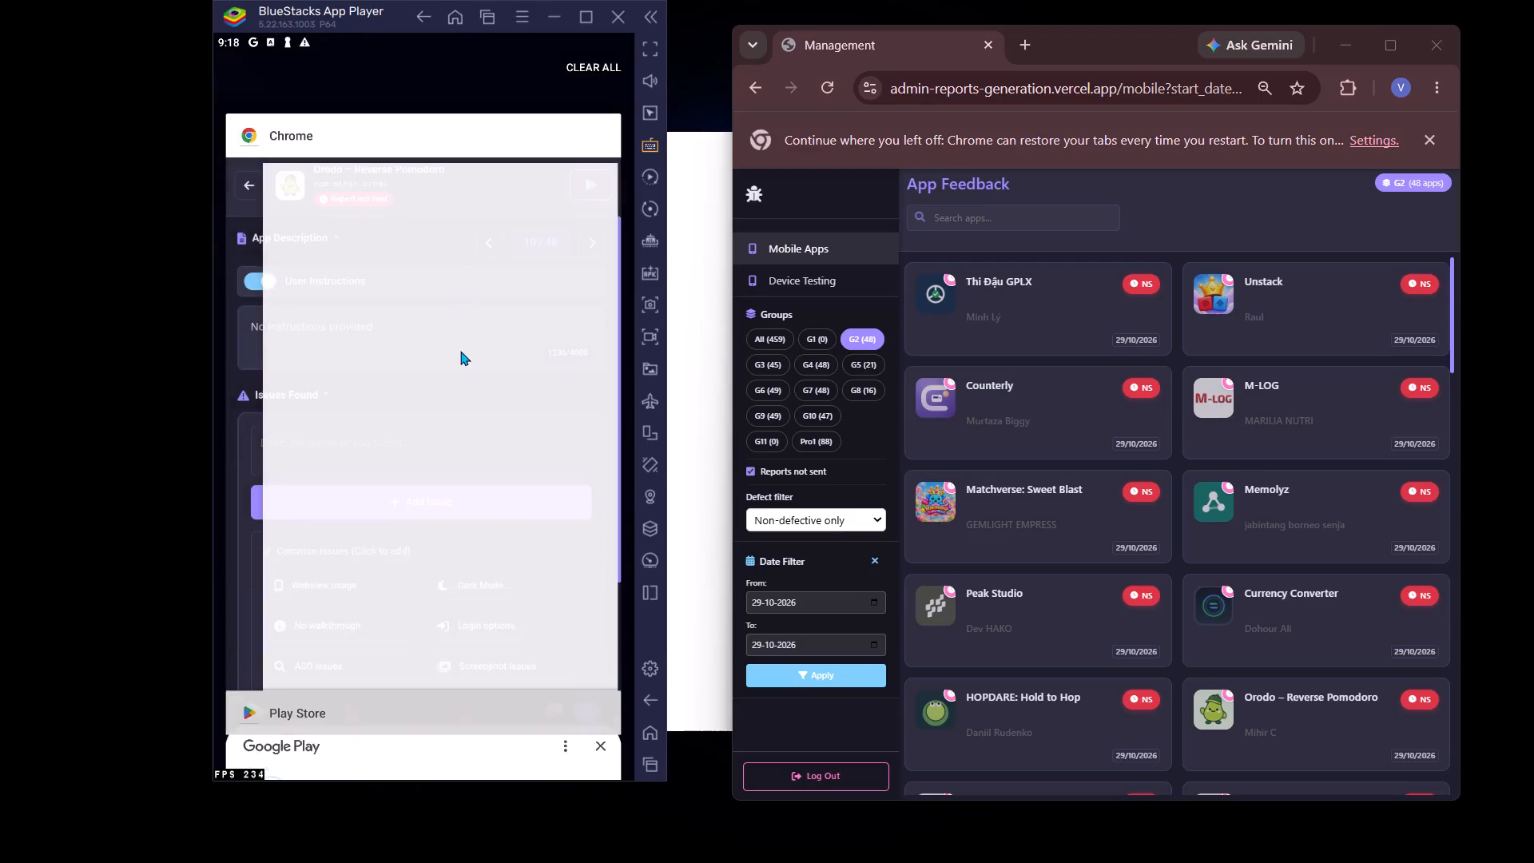
left_click(460, 351)
left_click(603, 193)
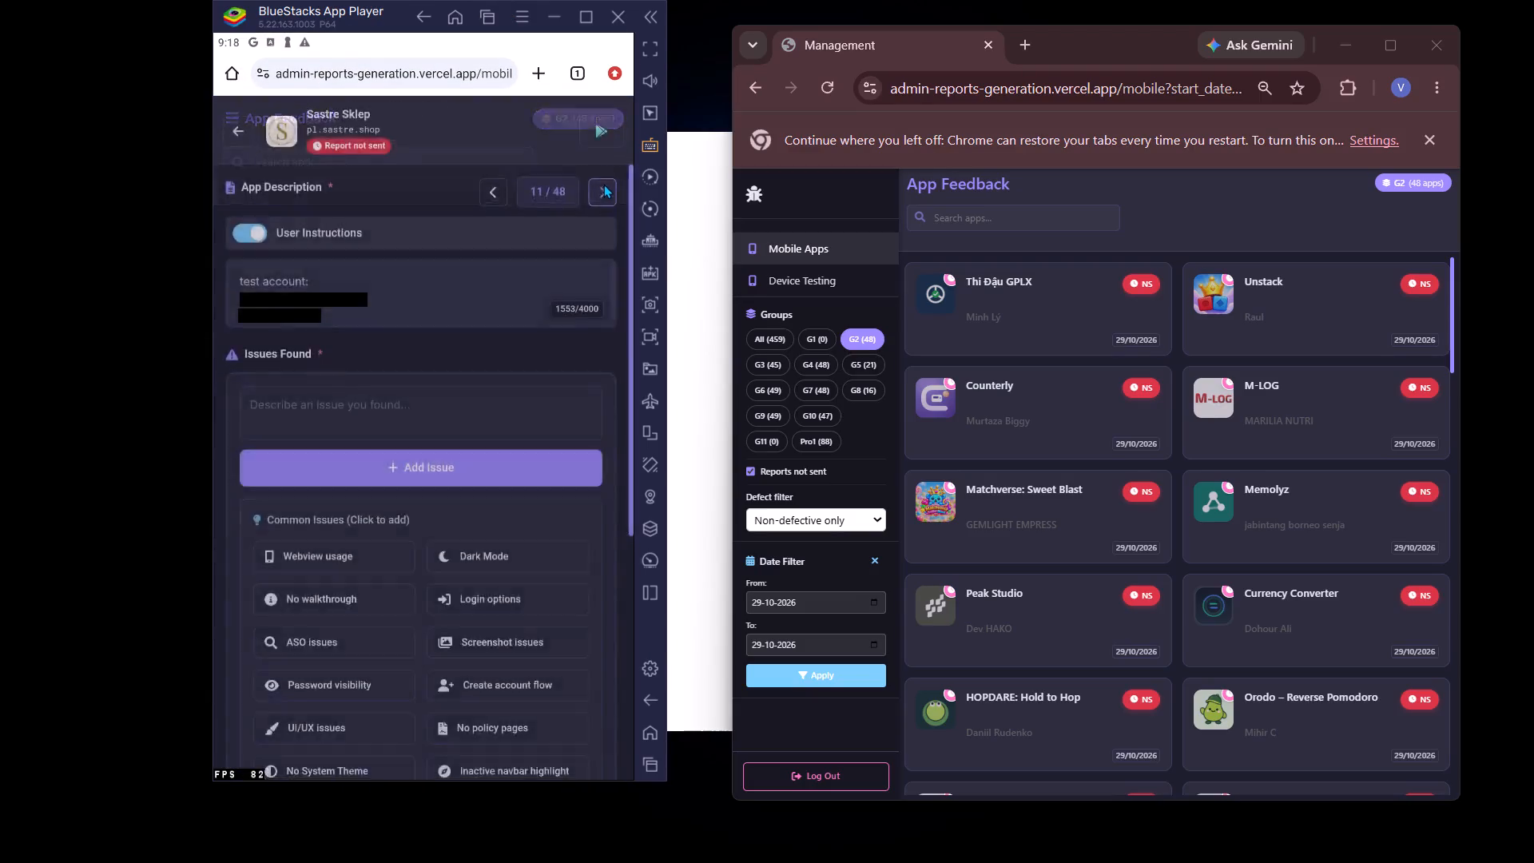
left_click(606, 147)
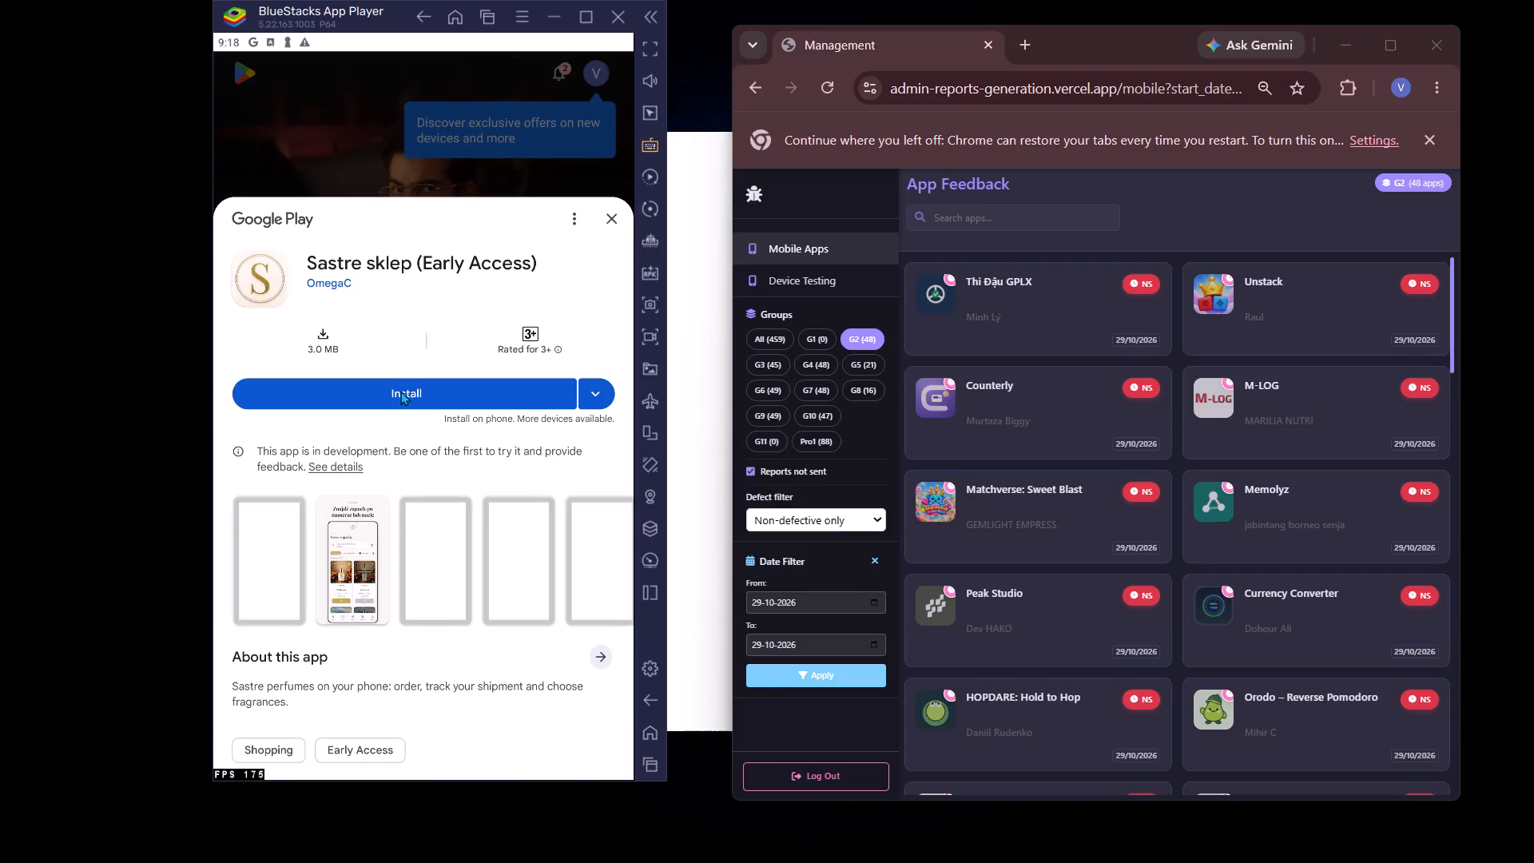
left_click(403, 391)
Return to the feedback page, advance to Habitia: Casa compartida, and start its installation from Google Play.
left_click(491, 22)
left_click(479, 348)
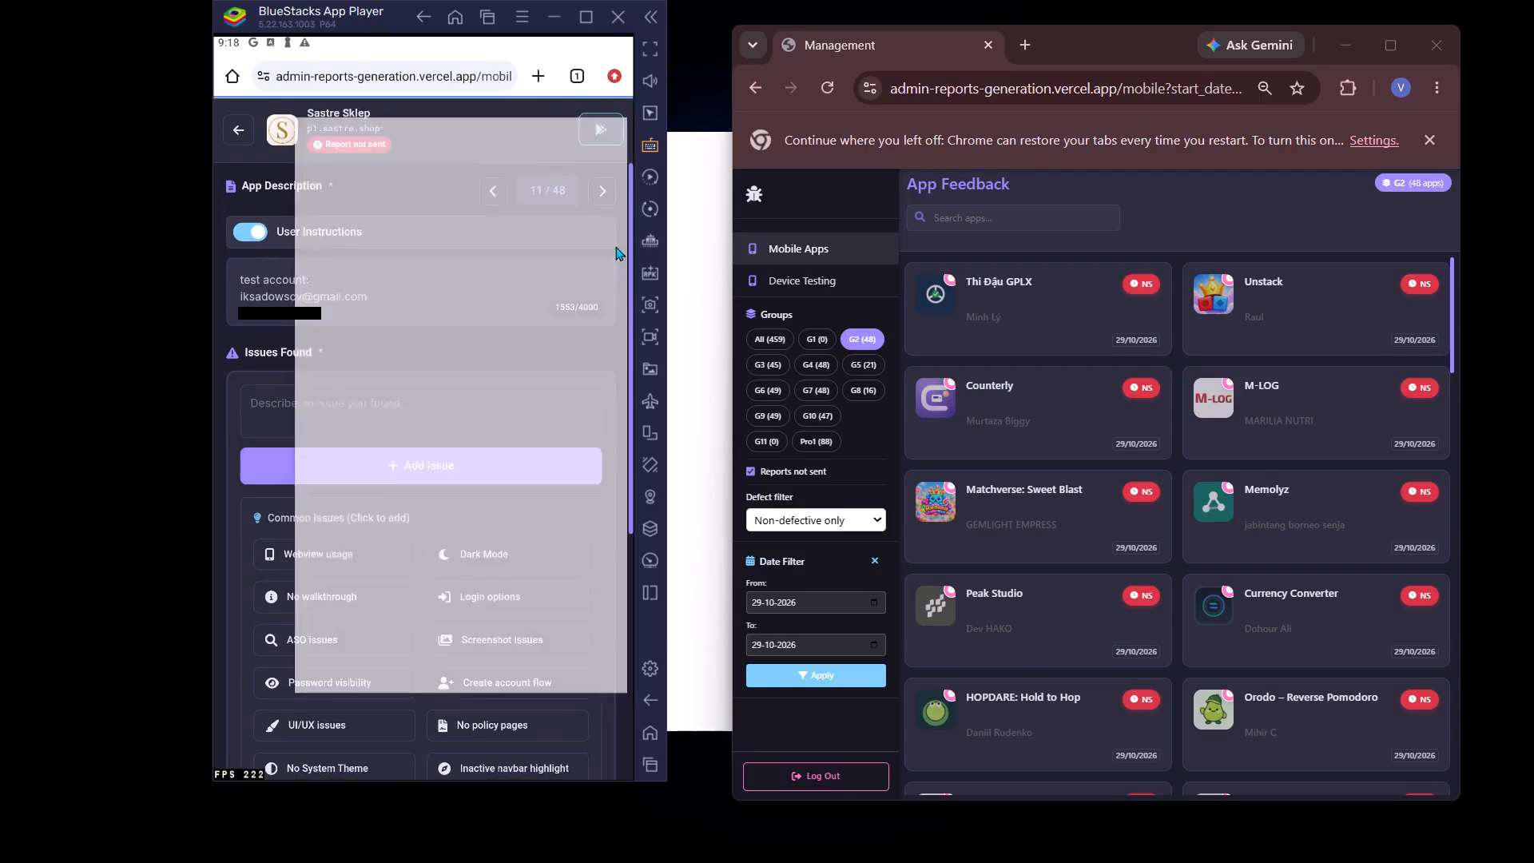
left_click(602, 193)
left_click(609, 114)
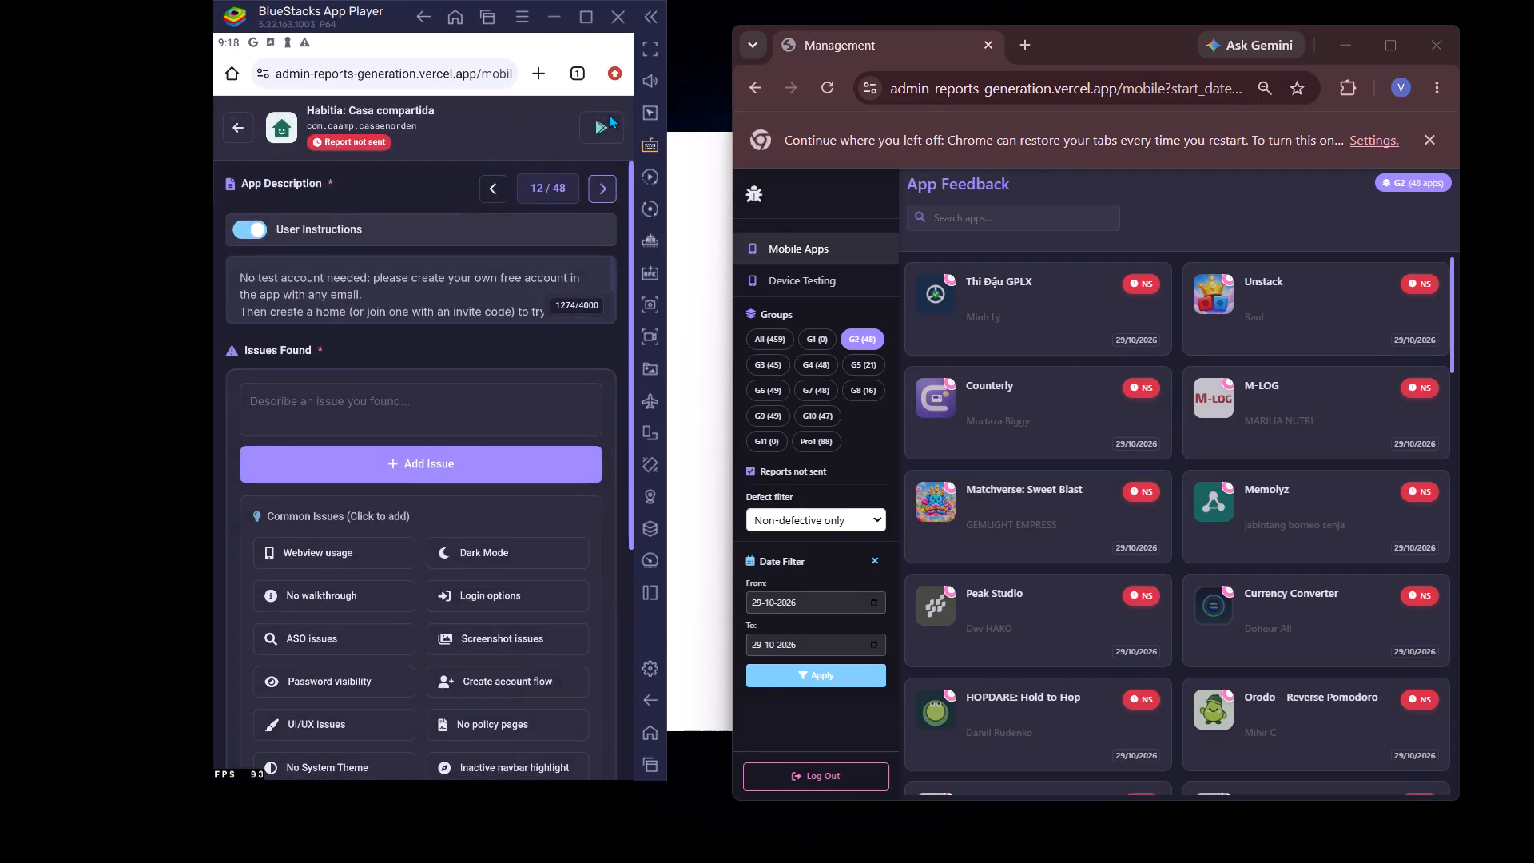
left_click(376, 393)
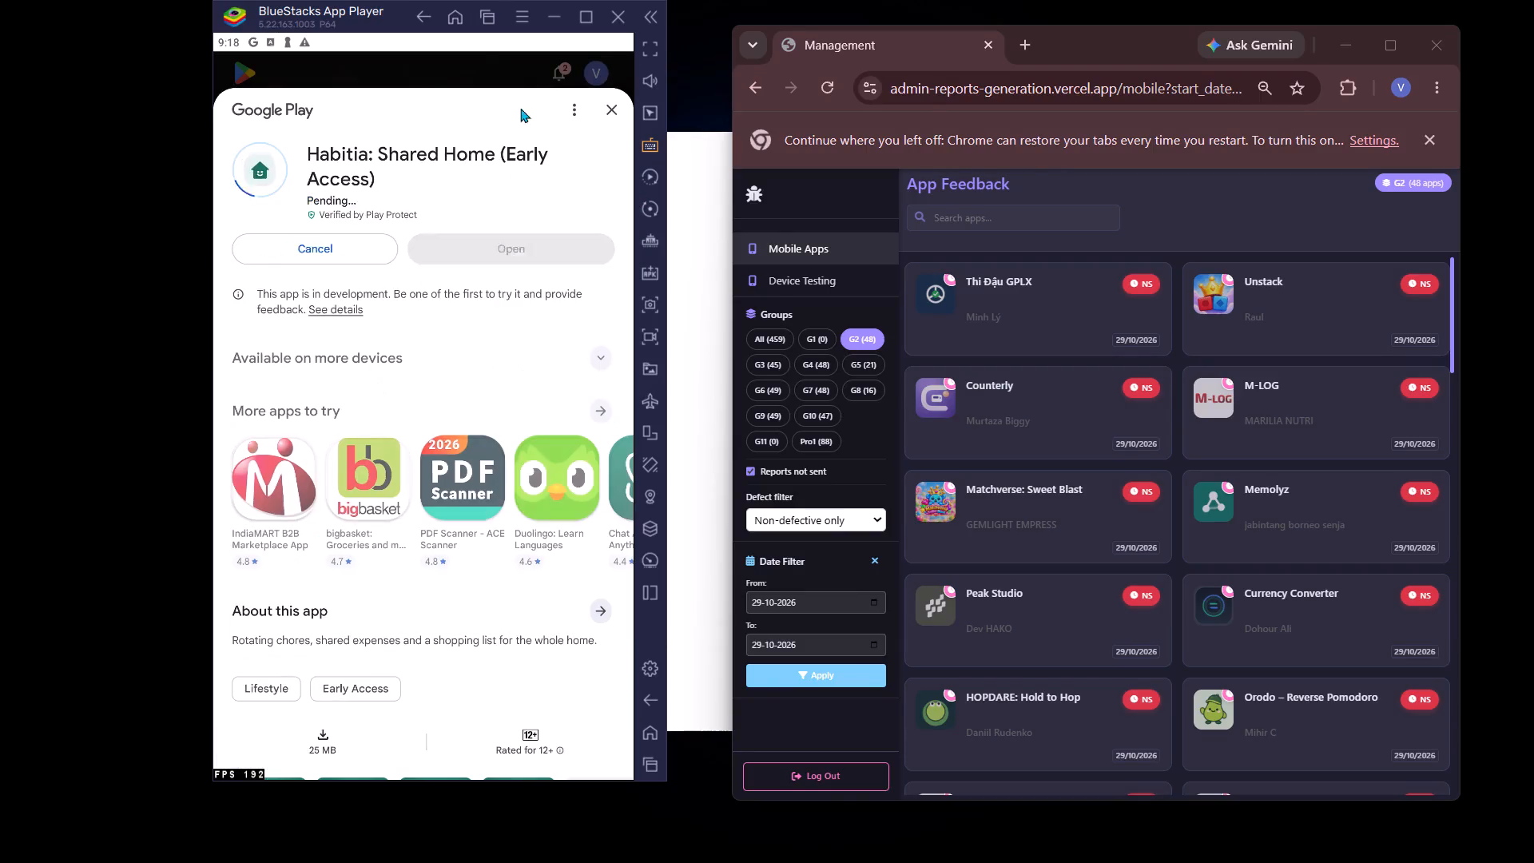
Return to the feedback page, advance to Vote: BetterTogether, and start its installation from Google Play.
left_click(489, 29)
left_click(424, 328)
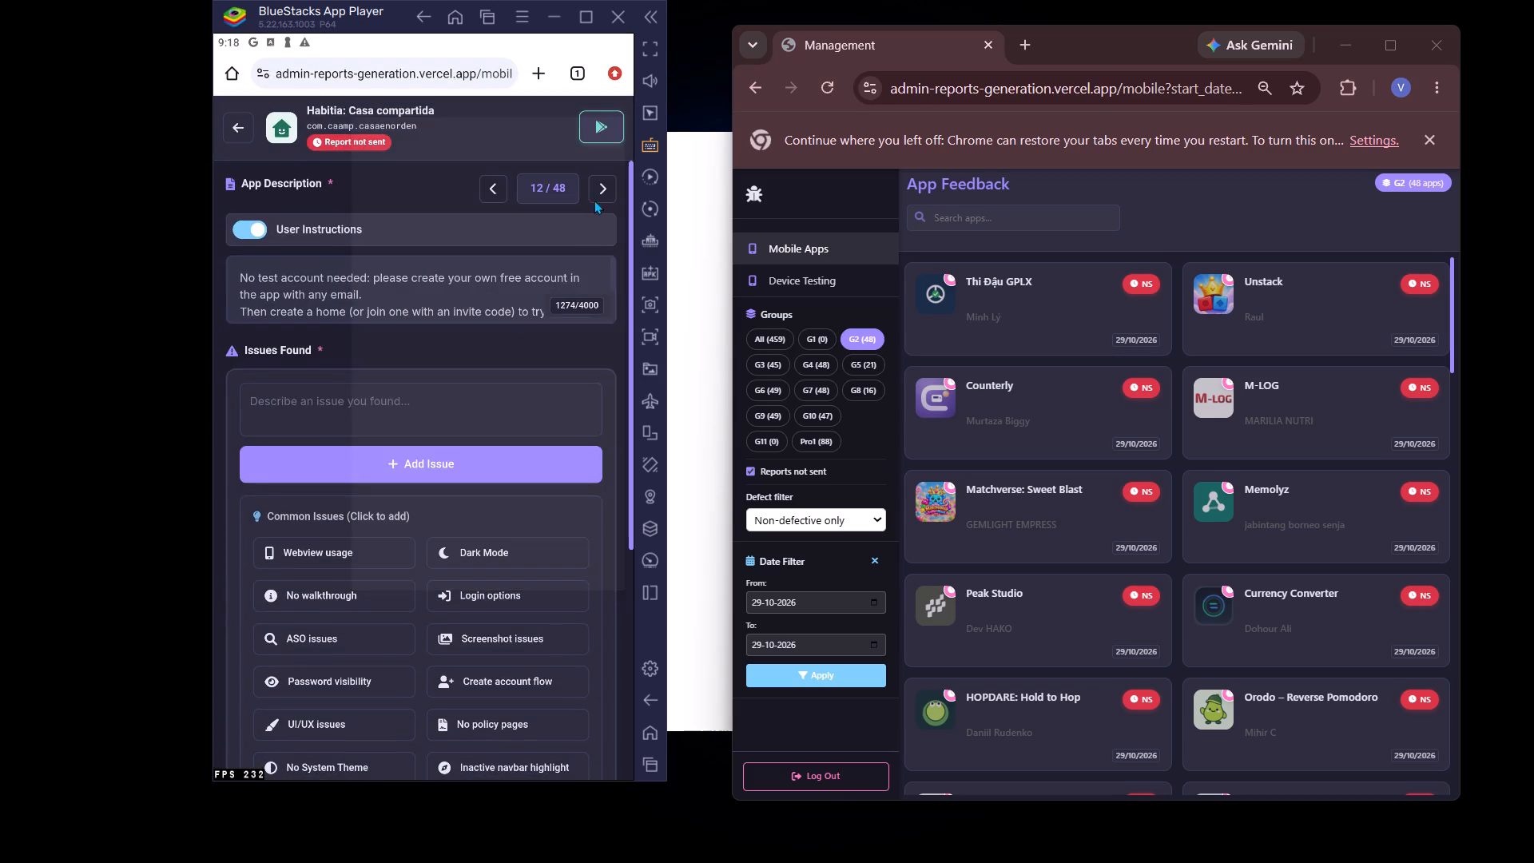
left_click(601, 179)
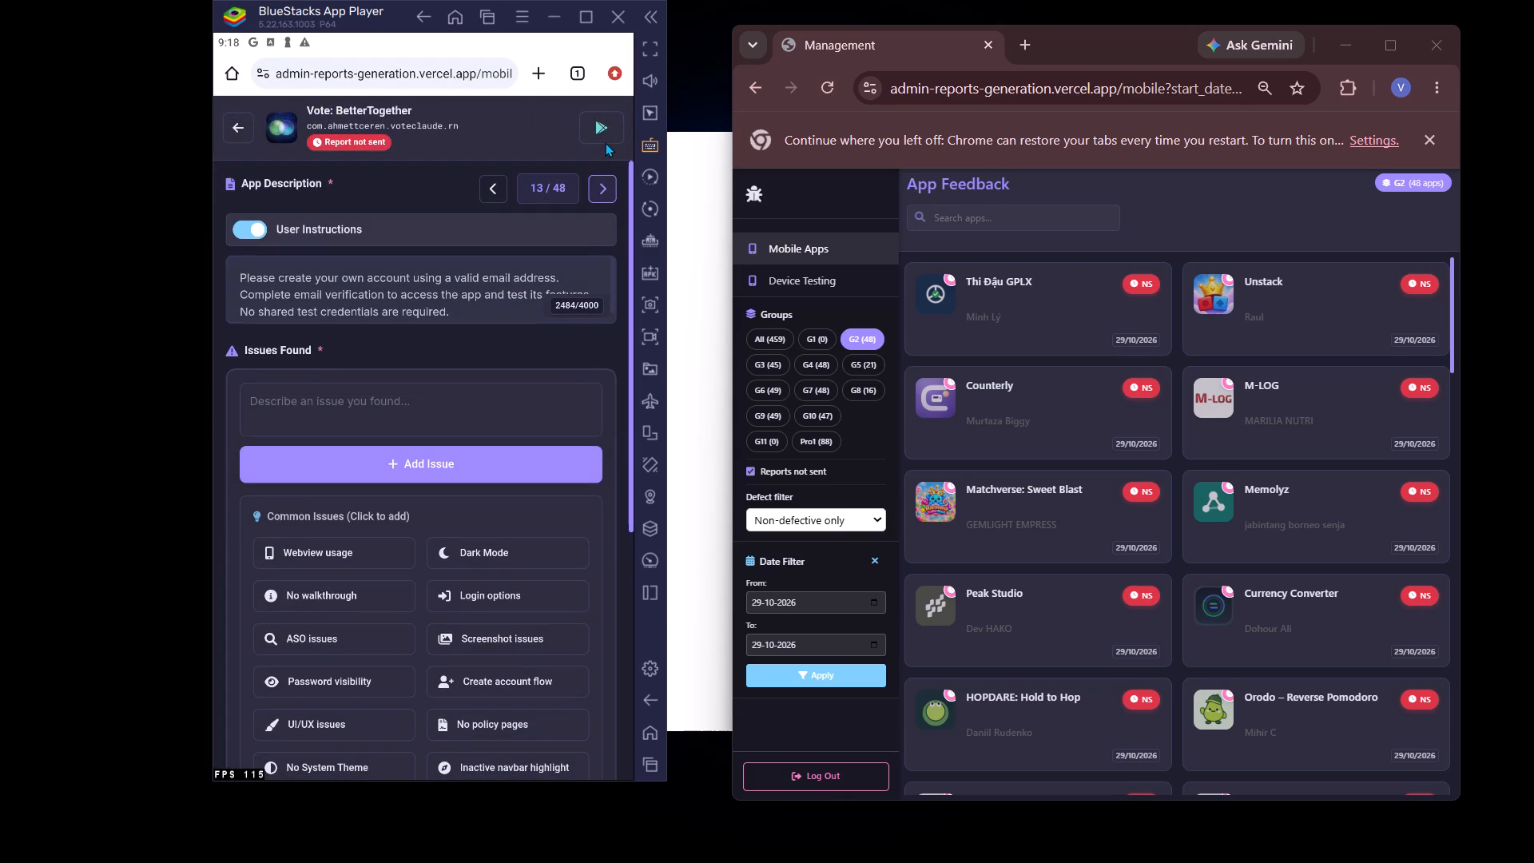
left_click(605, 142)
left_click(419, 391)
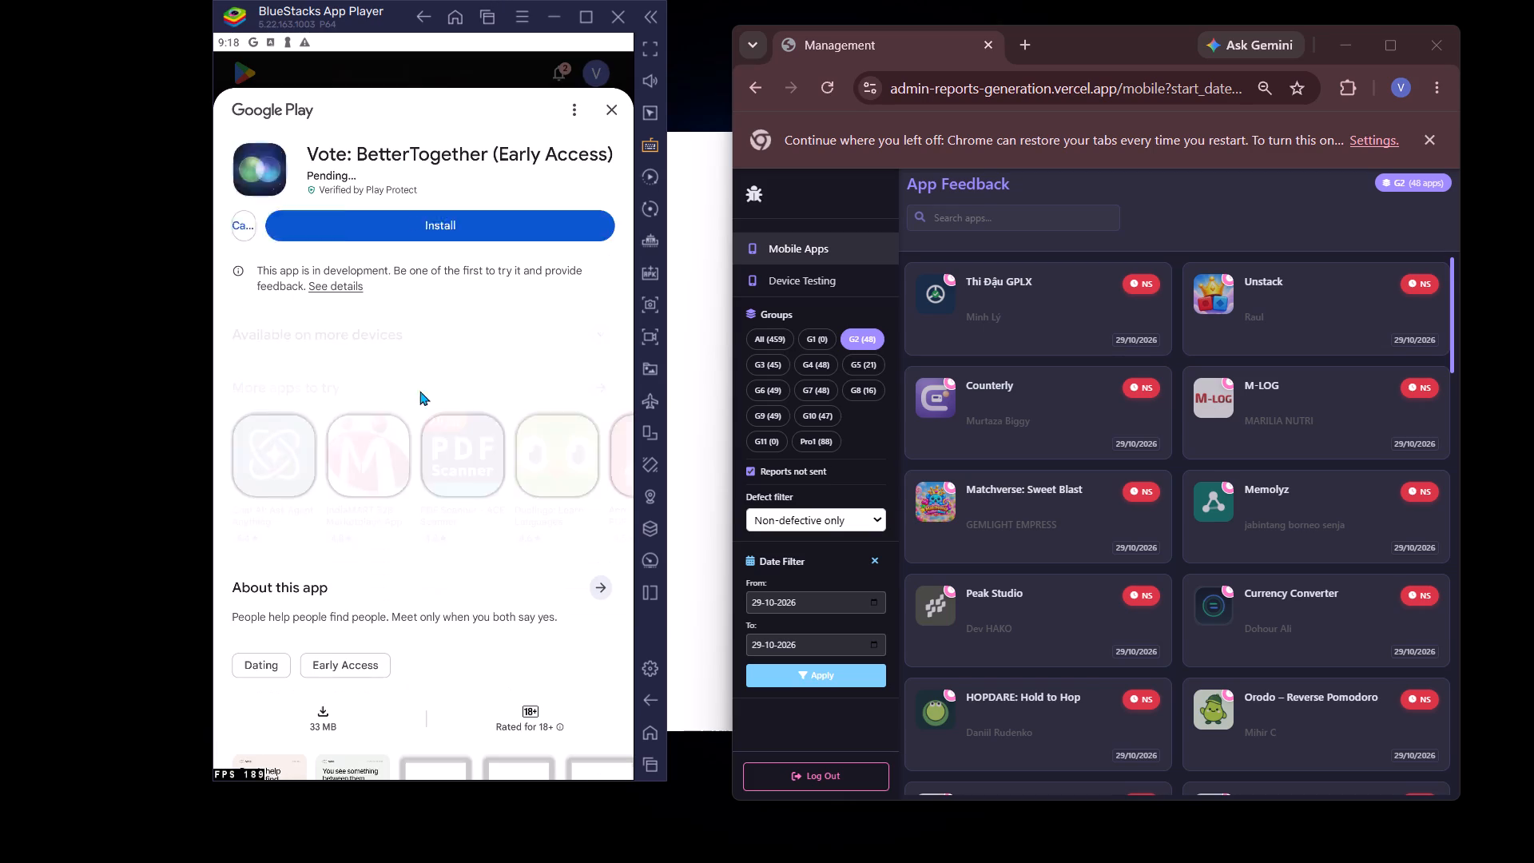
Return to the feedback page, advance to the WiFiLens app, and start its installation from Google Play.
left_click(487, 15)
left_click(443, 340)
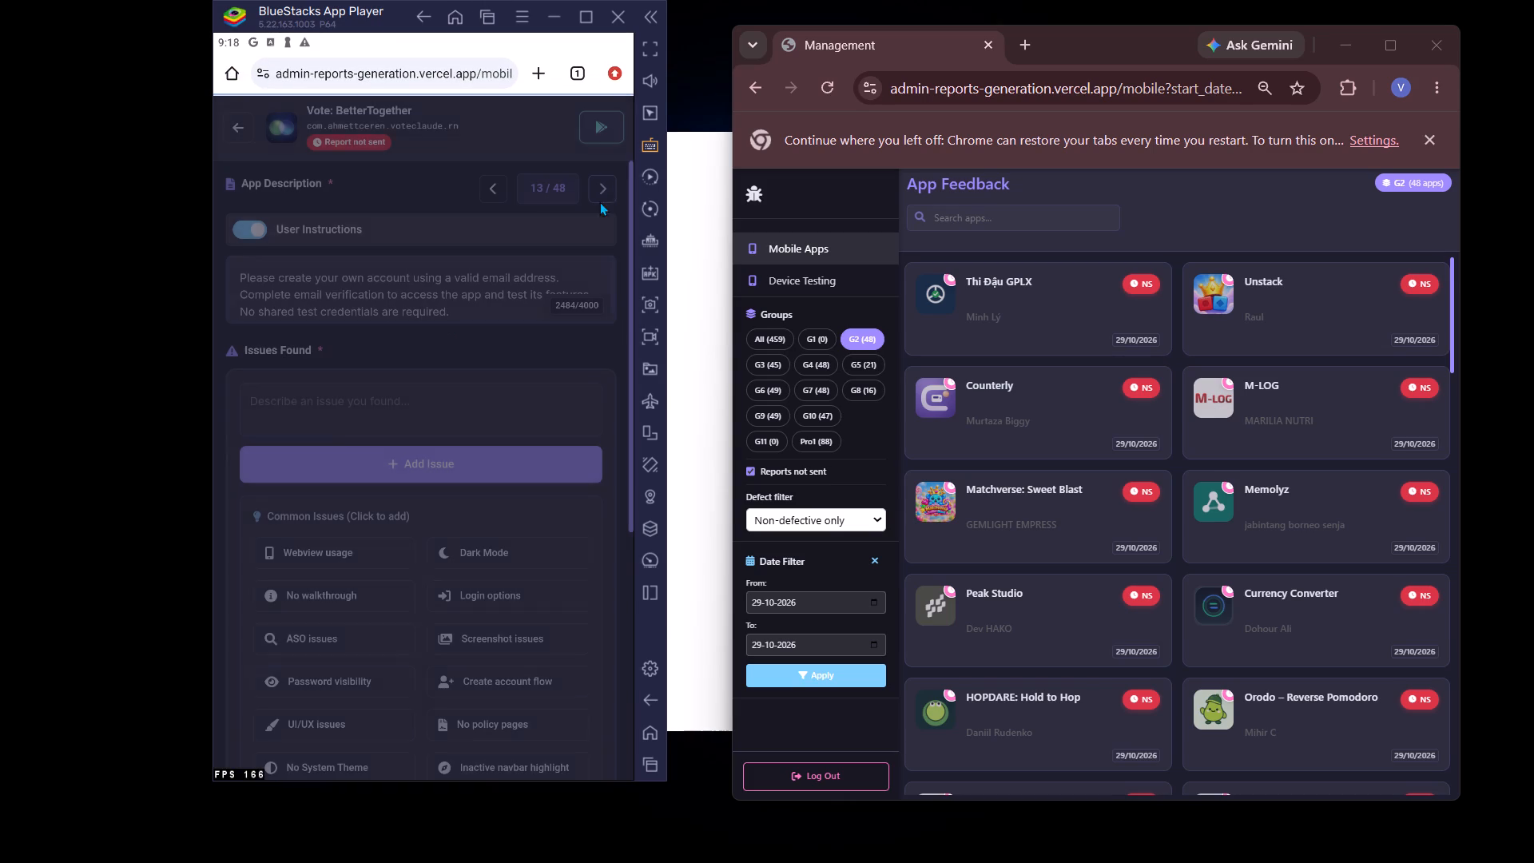
left_click(610, 188)
left_click(607, 141)
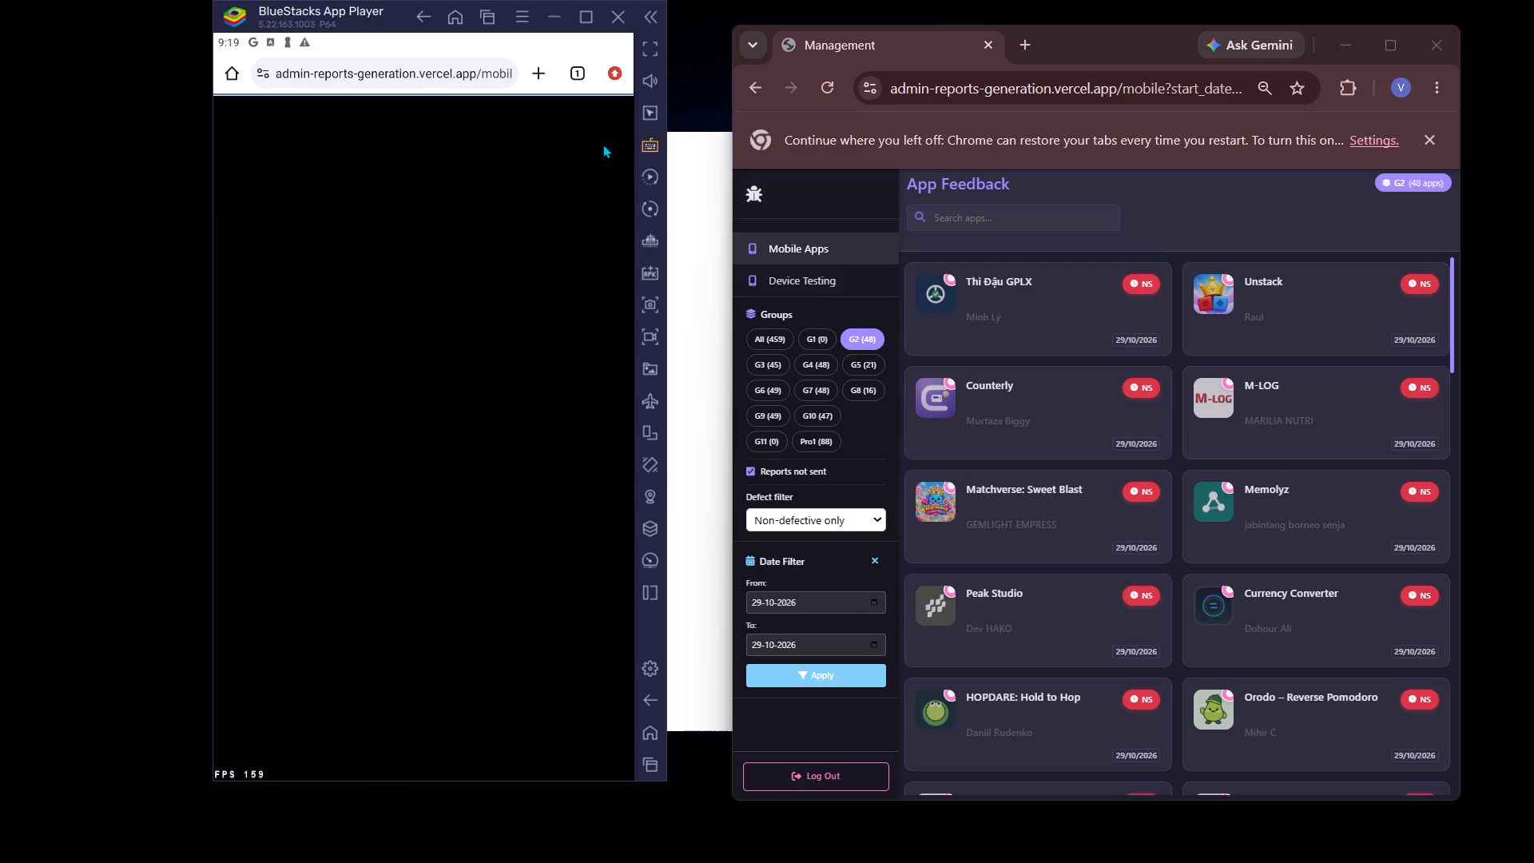
left_click(383, 400)
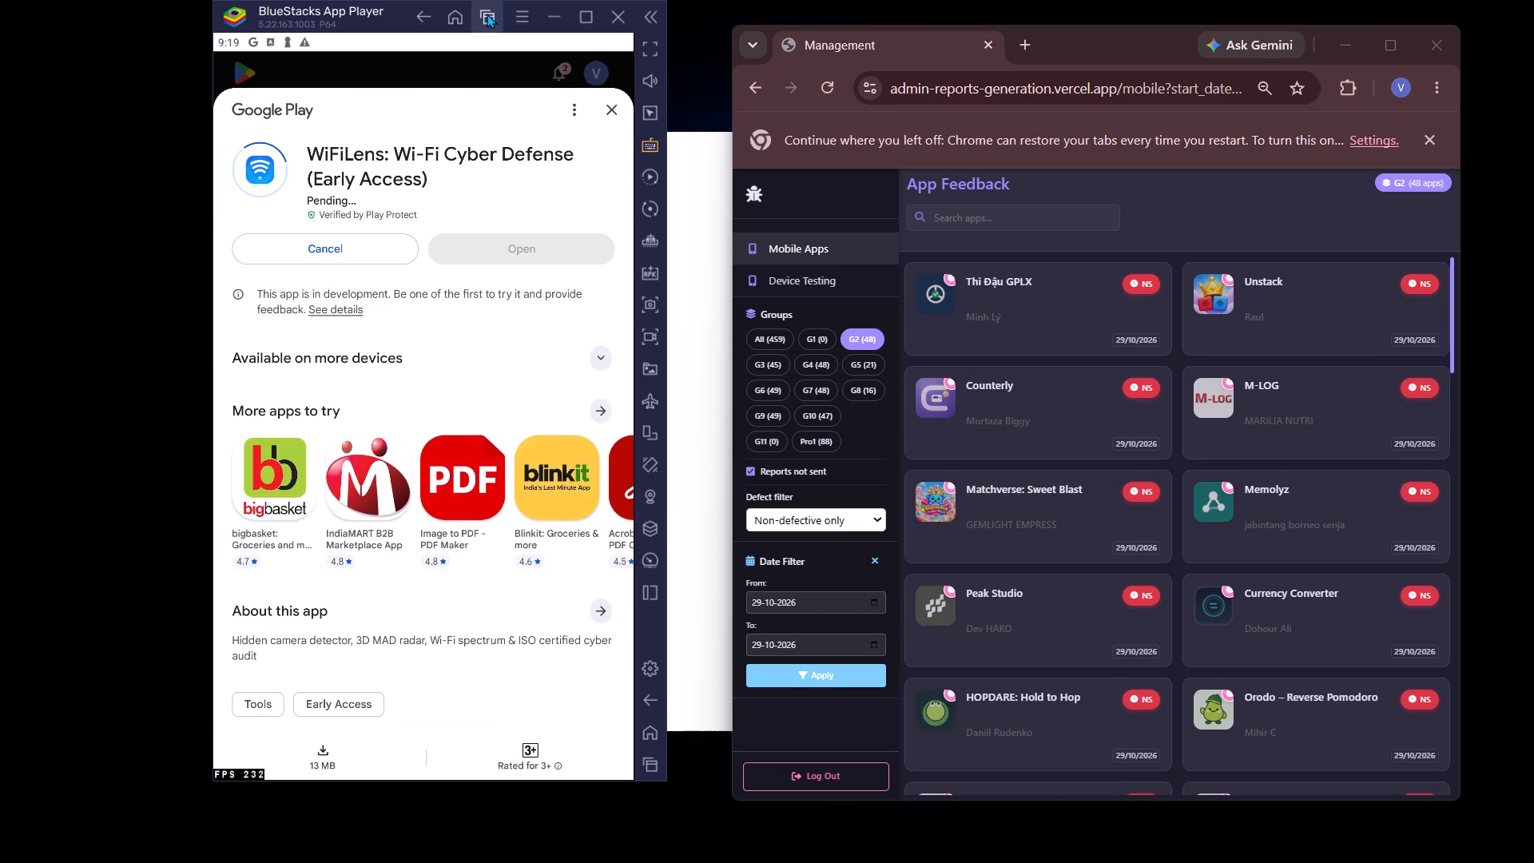
Return to the feedback page, advance to Throttle Escape, and start its installation from Google Play.
left_click(487, 11)
left_click(475, 308)
left_click(604, 201)
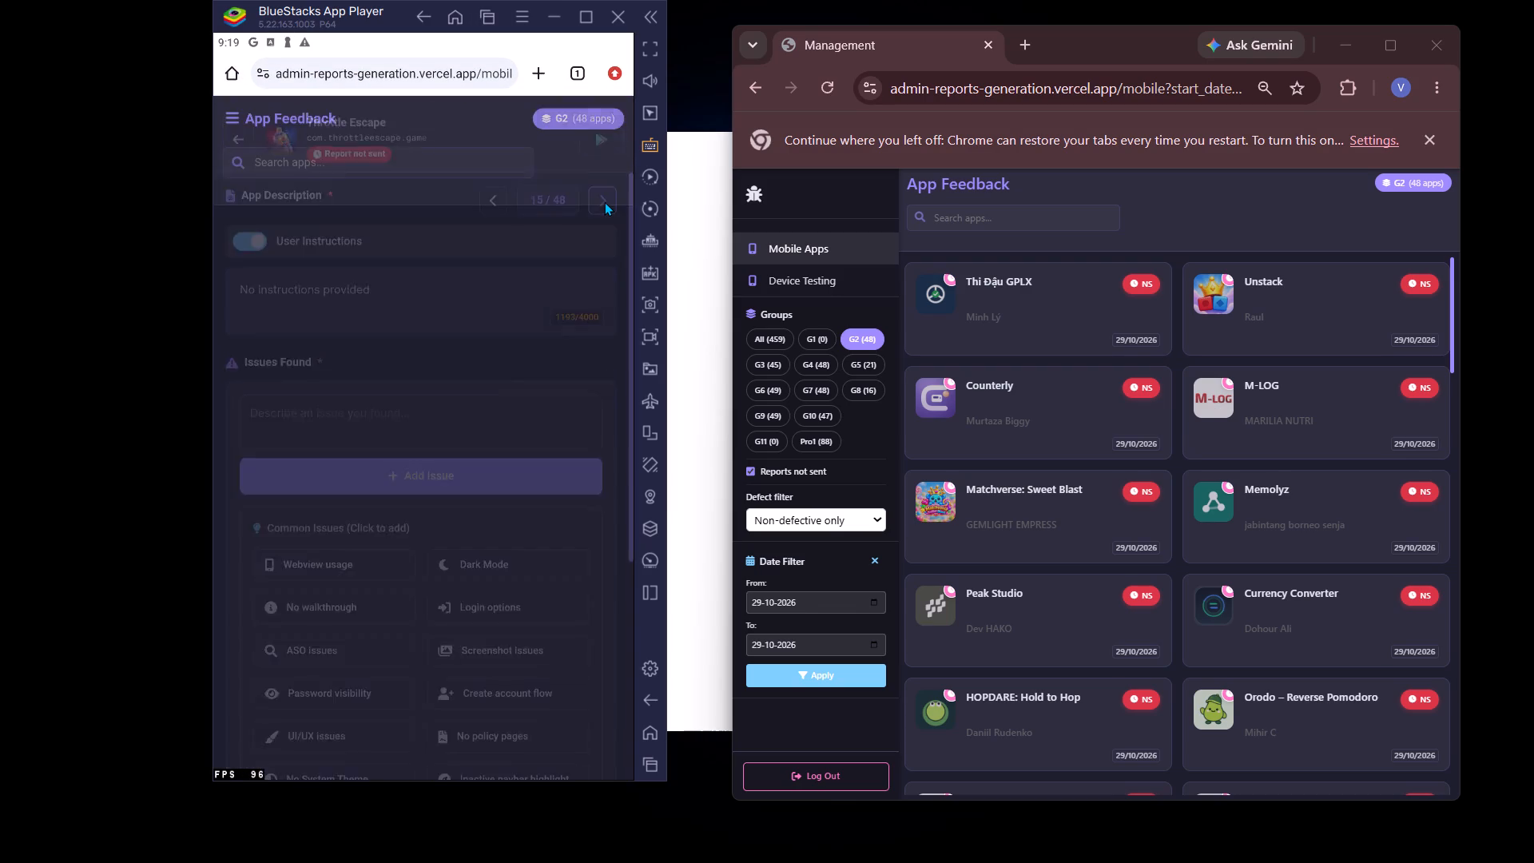
left_click(606, 129)
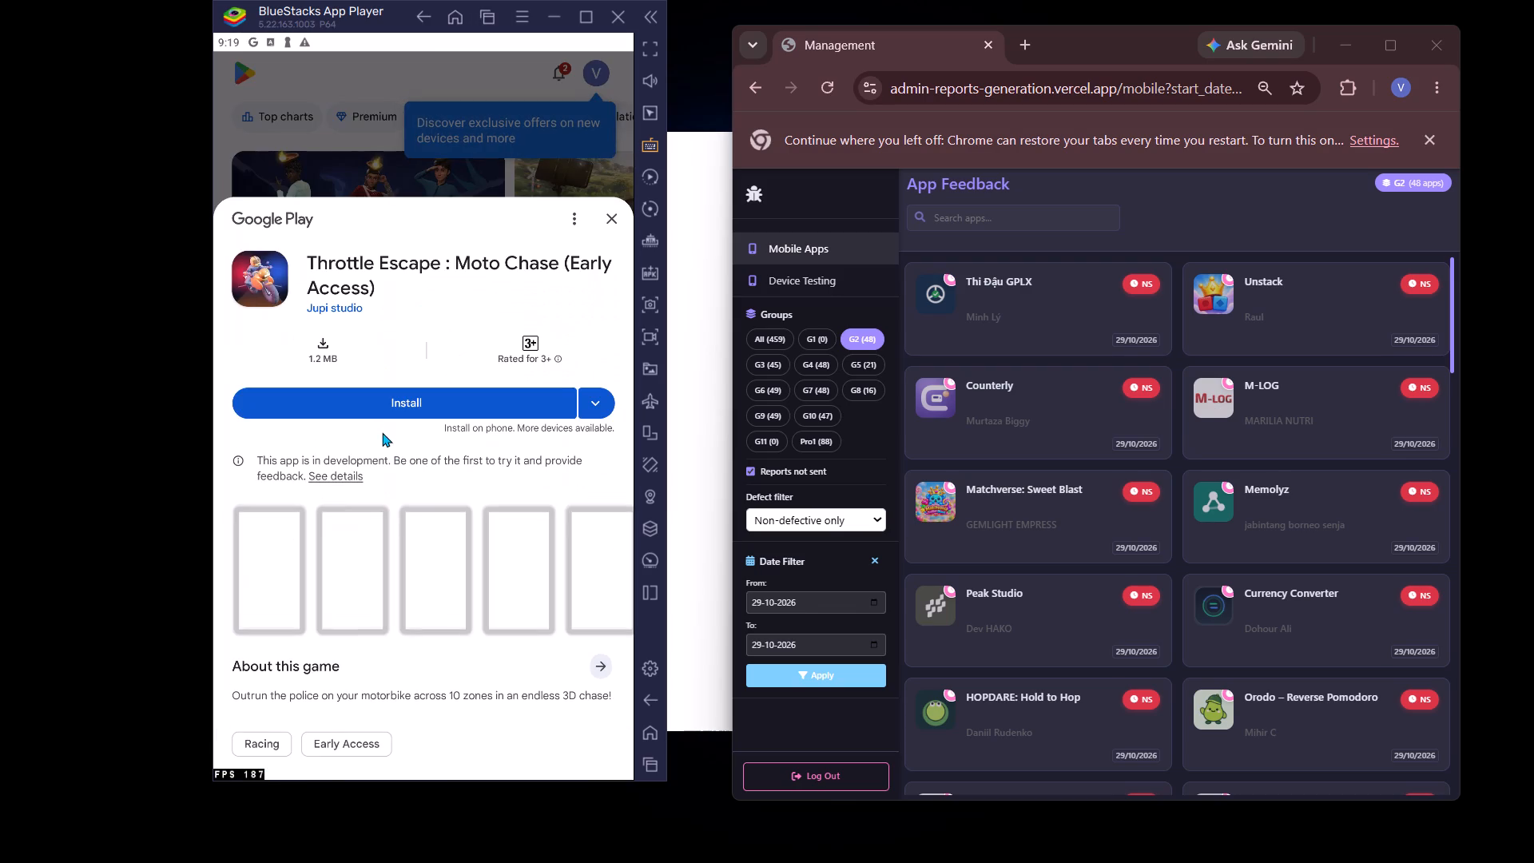
left_click(366, 410)
Return to the feedback page, advance to ICD-11 Global: Code Lookup, and start its installation from Google Play.
left_click(478, 20)
left_click(417, 392)
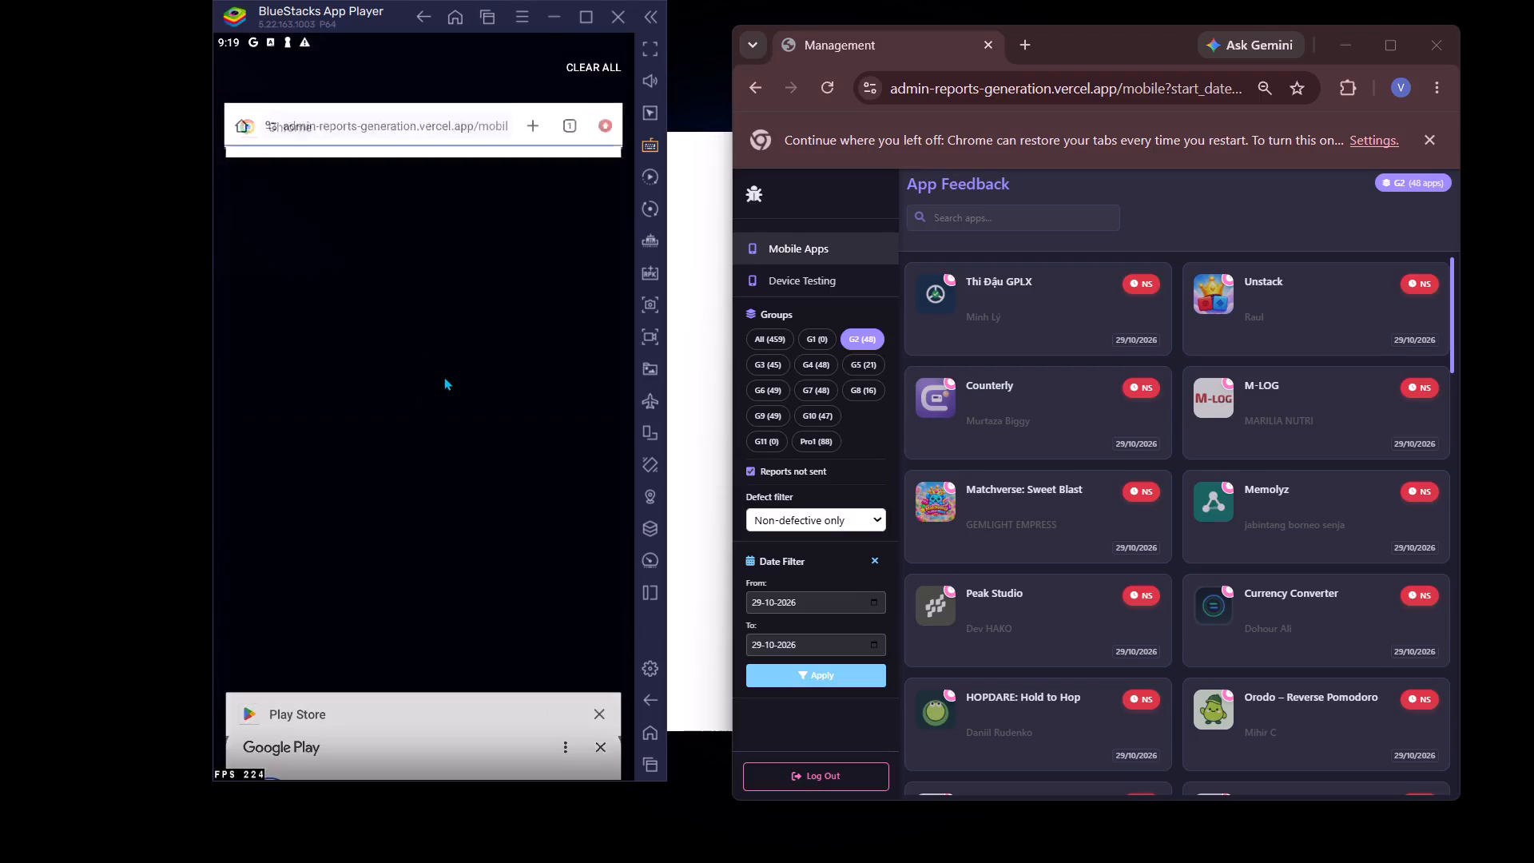
left_click(606, 191)
left_click(602, 123)
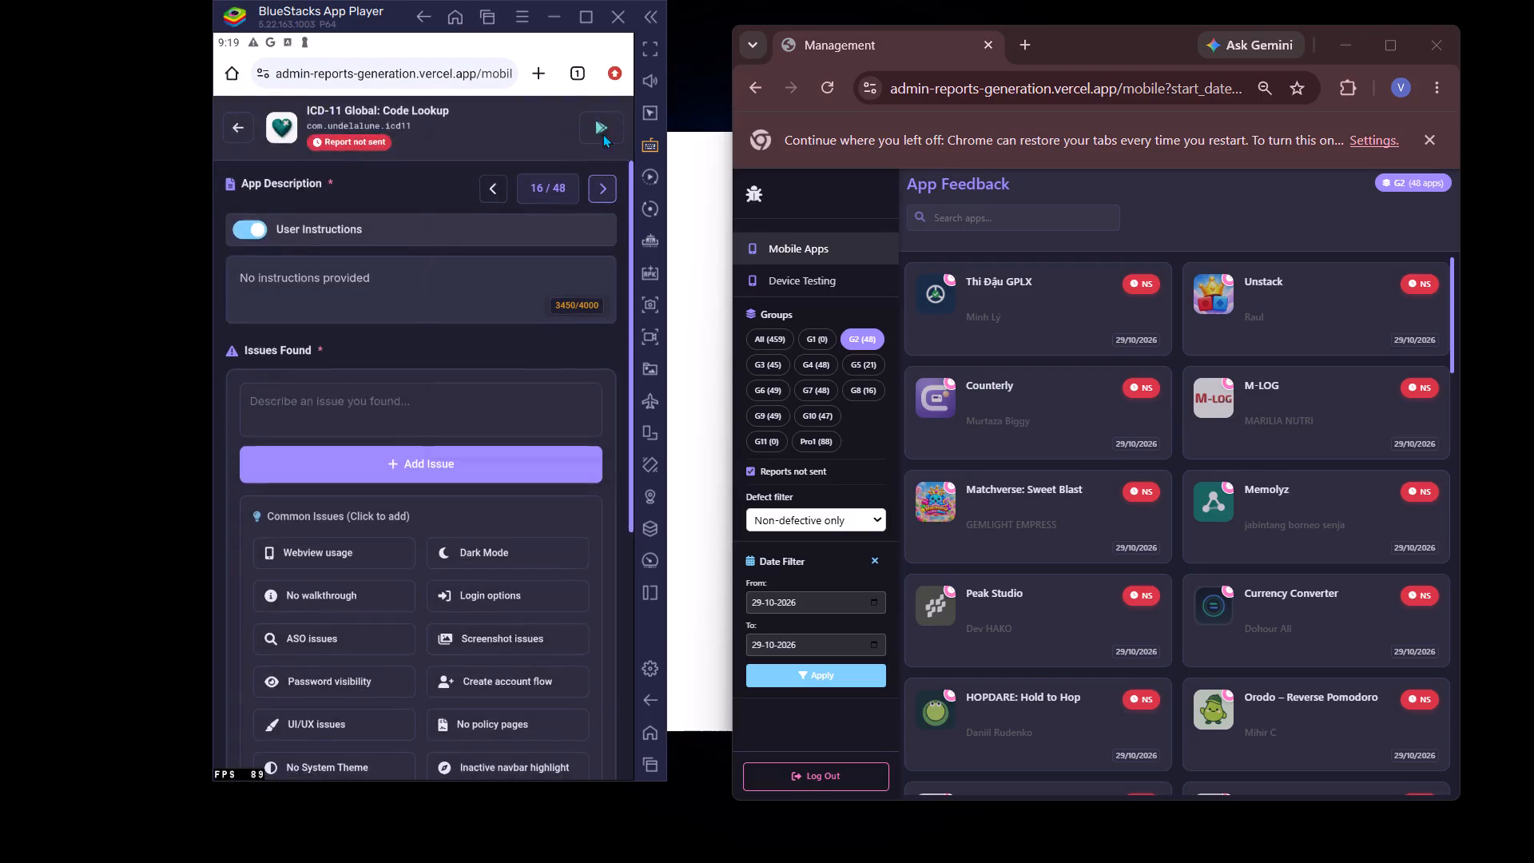
left_click(409, 427)
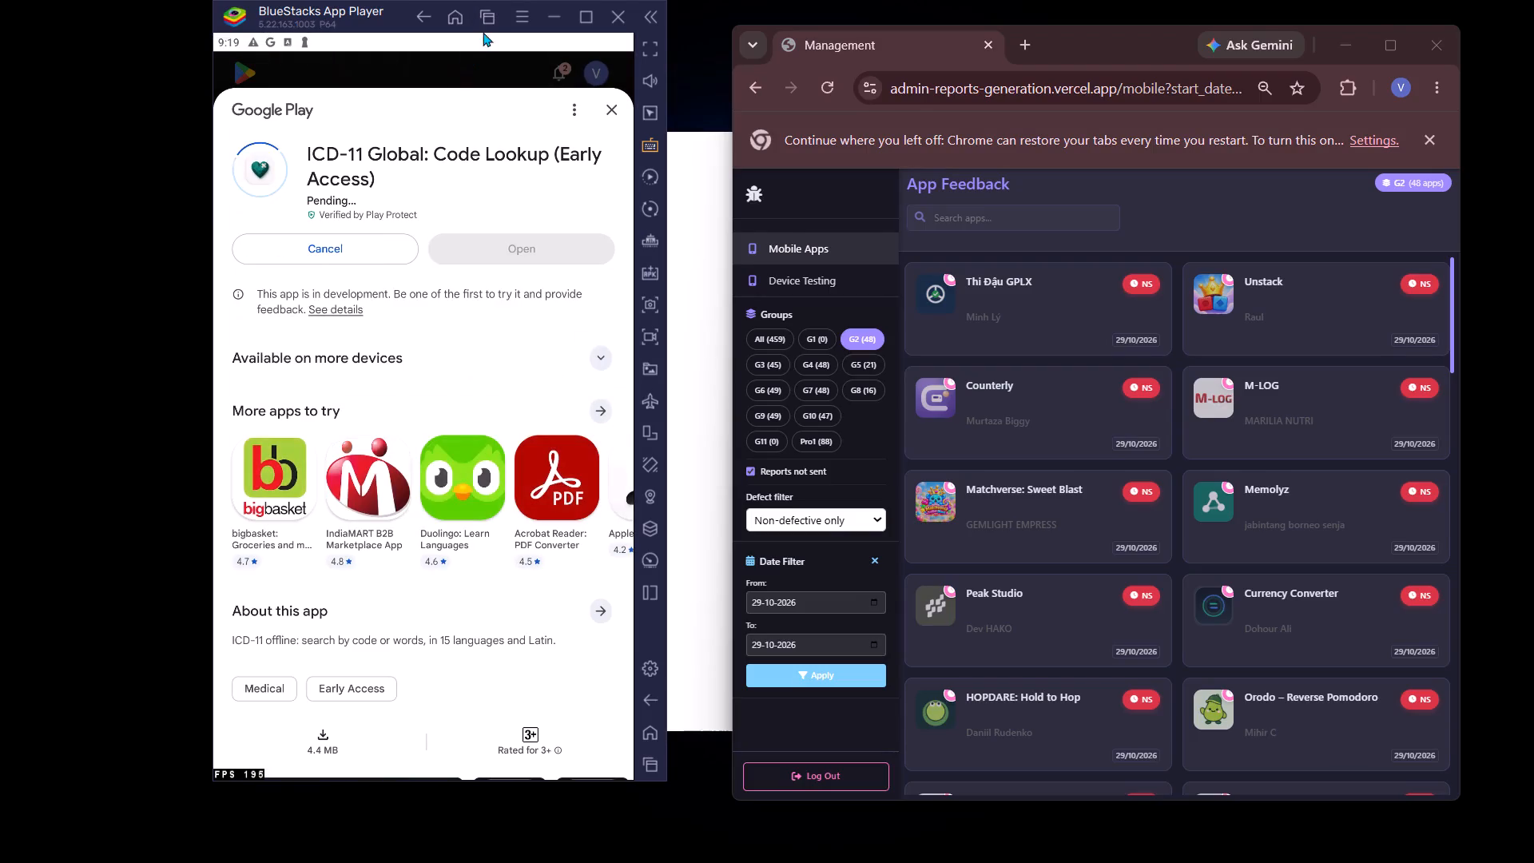
Return to the feedback page, advance to cOOpi, and open its Google Play listing.
left_click(483, 25)
left_click(523, 436)
left_click(598, 190)
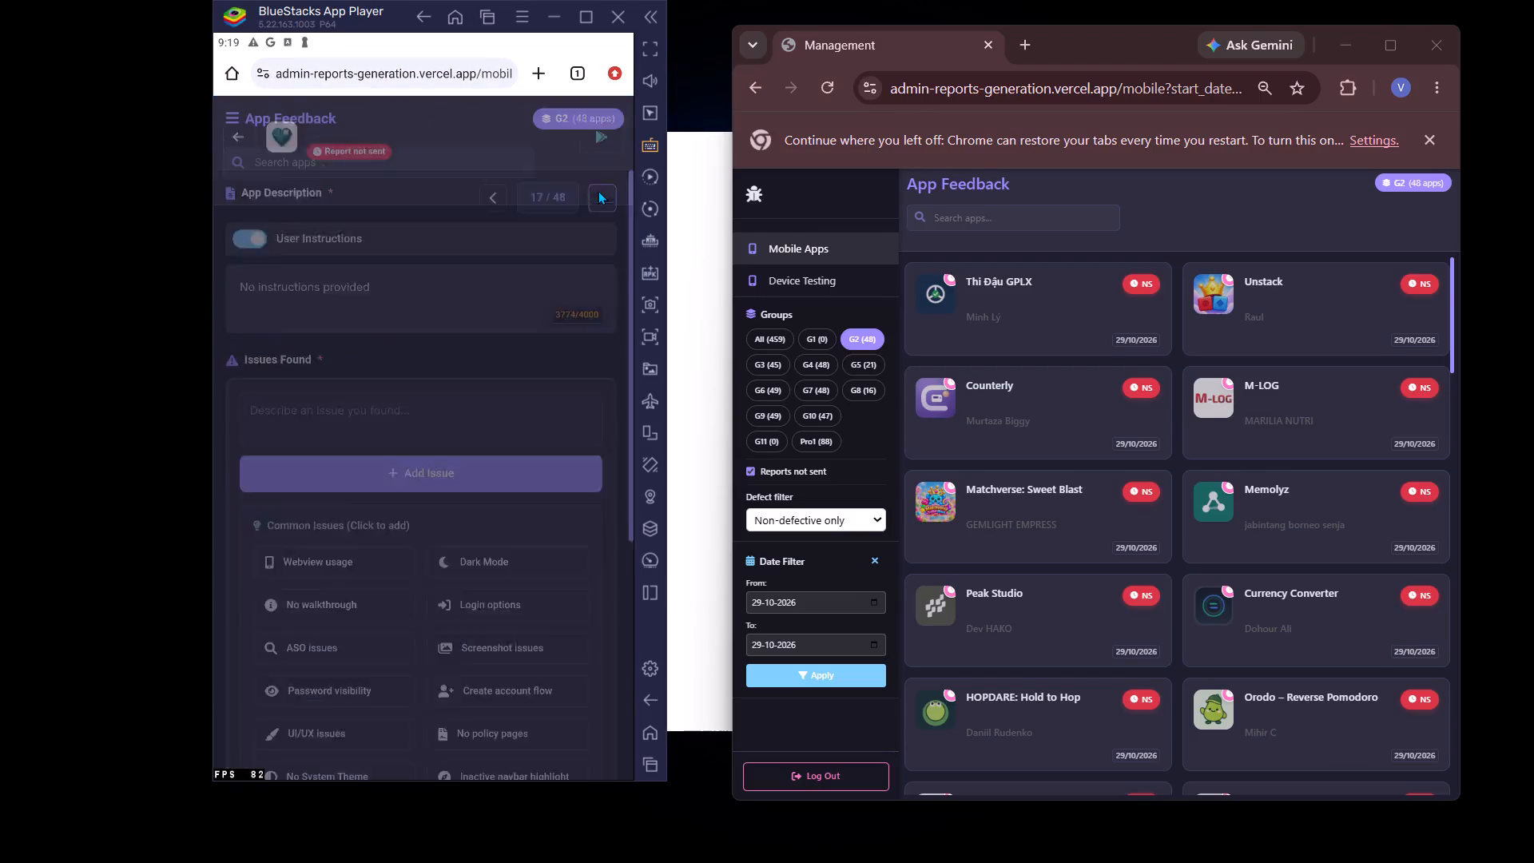
left_click(598, 125)
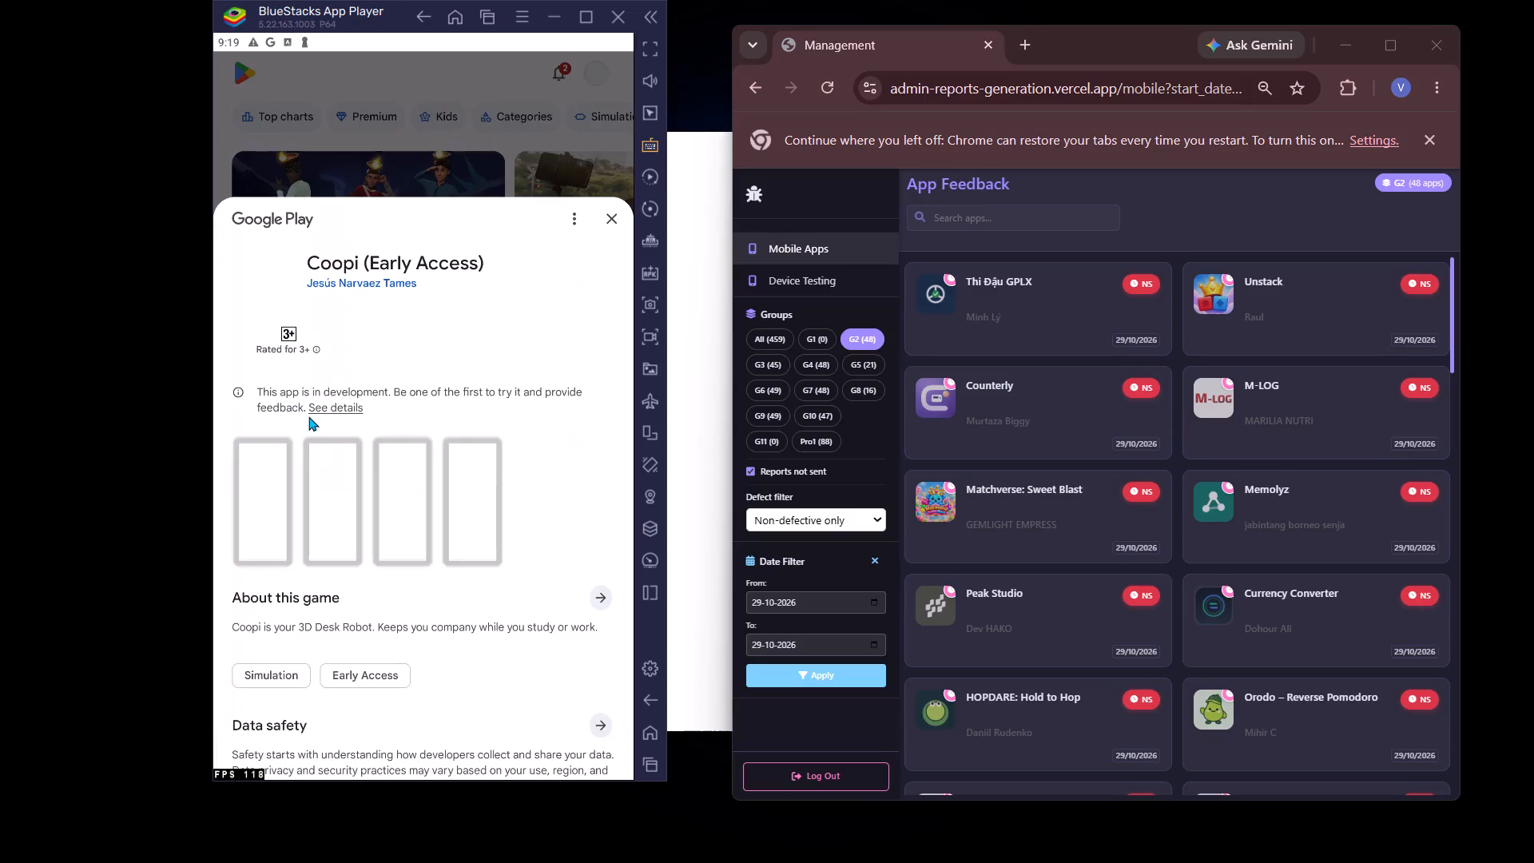
Return to the feedback page, advance to GH Mobile, and start its installation from Google Play.
left_click(487, 30)
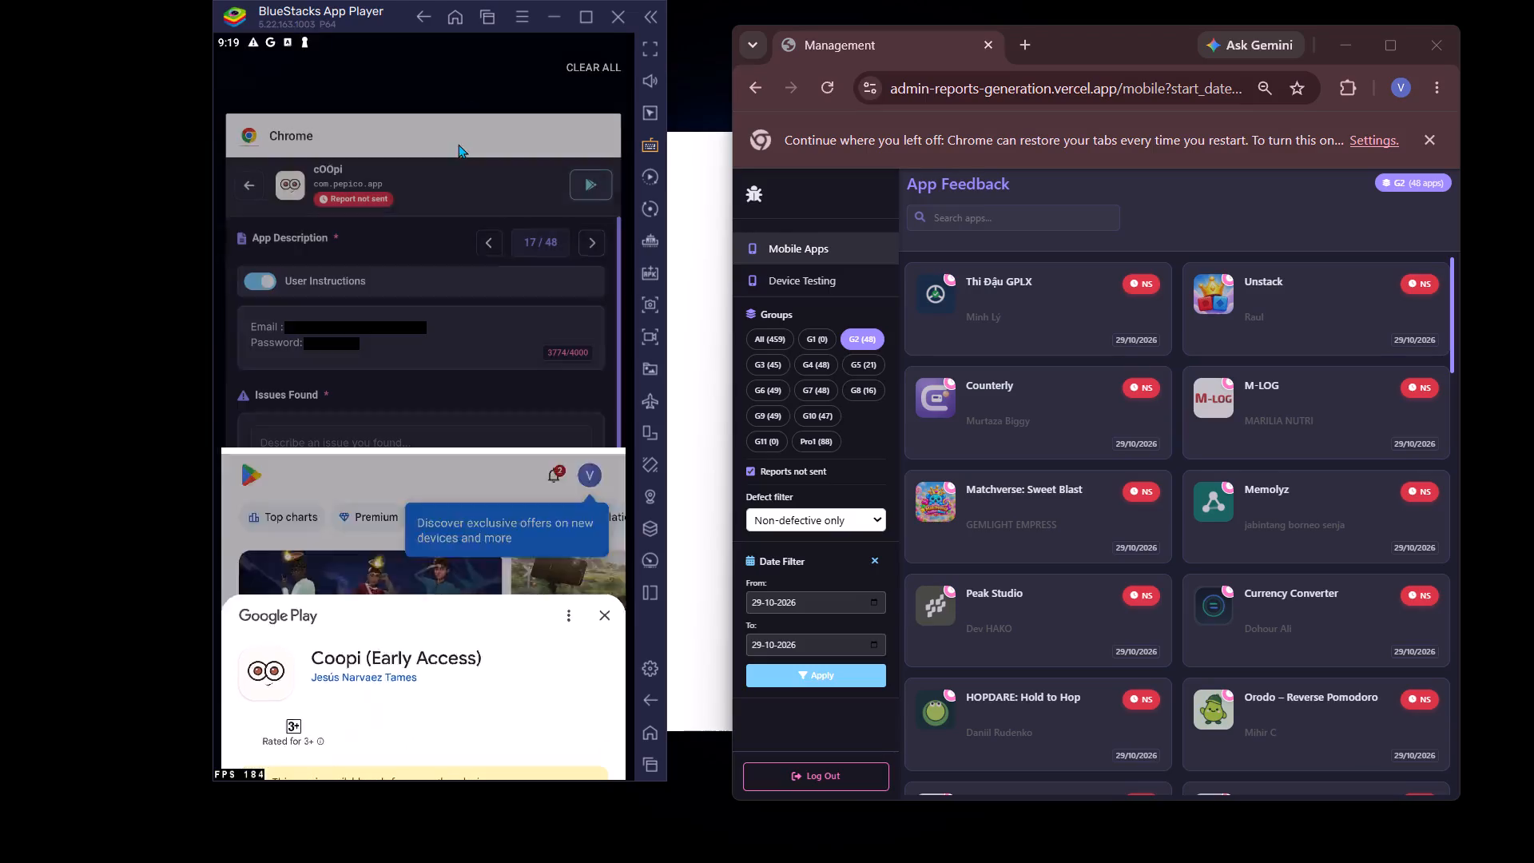
left_click(467, 363)
left_click(601, 187)
left_click(601, 141)
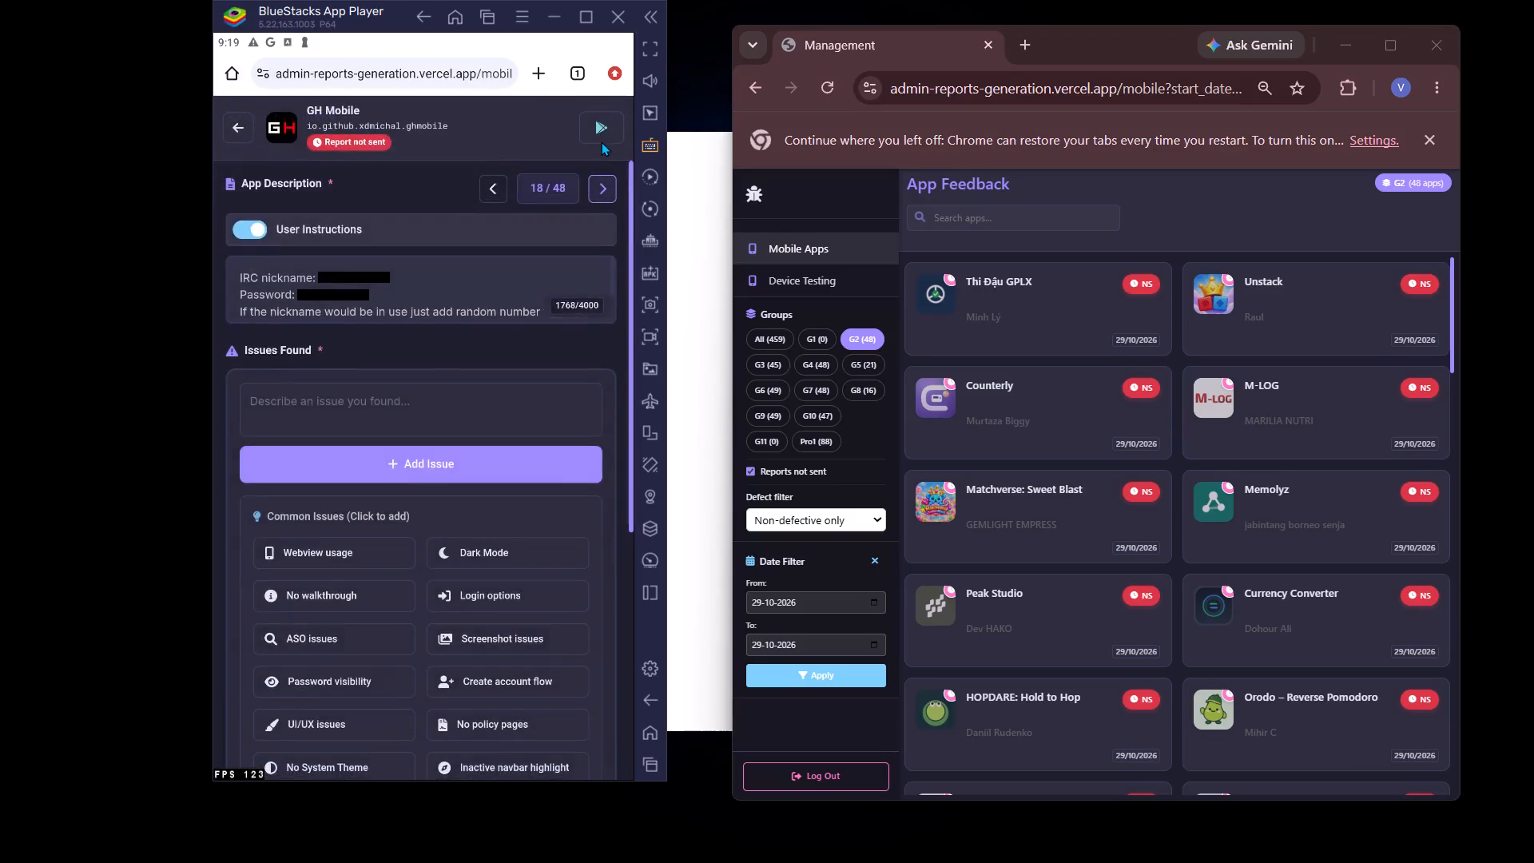
left_click(387, 388)
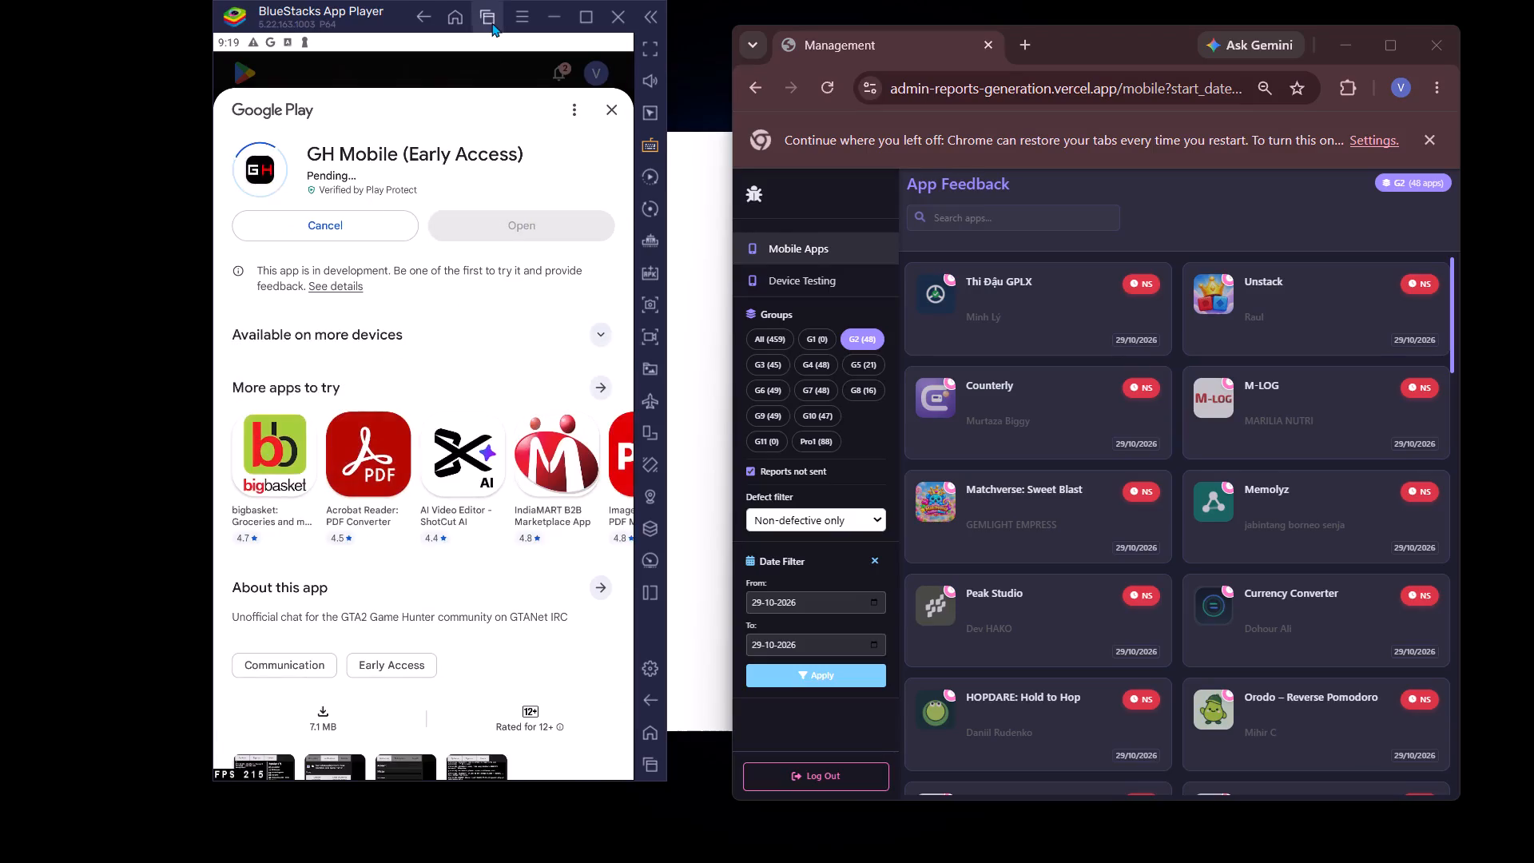
Return to the feedback page, advance to Magnet'em All: Scrapyard Haul, and start its installation from Google Play.
left_click(491, 22)
left_click(455, 291)
left_click(614, 177)
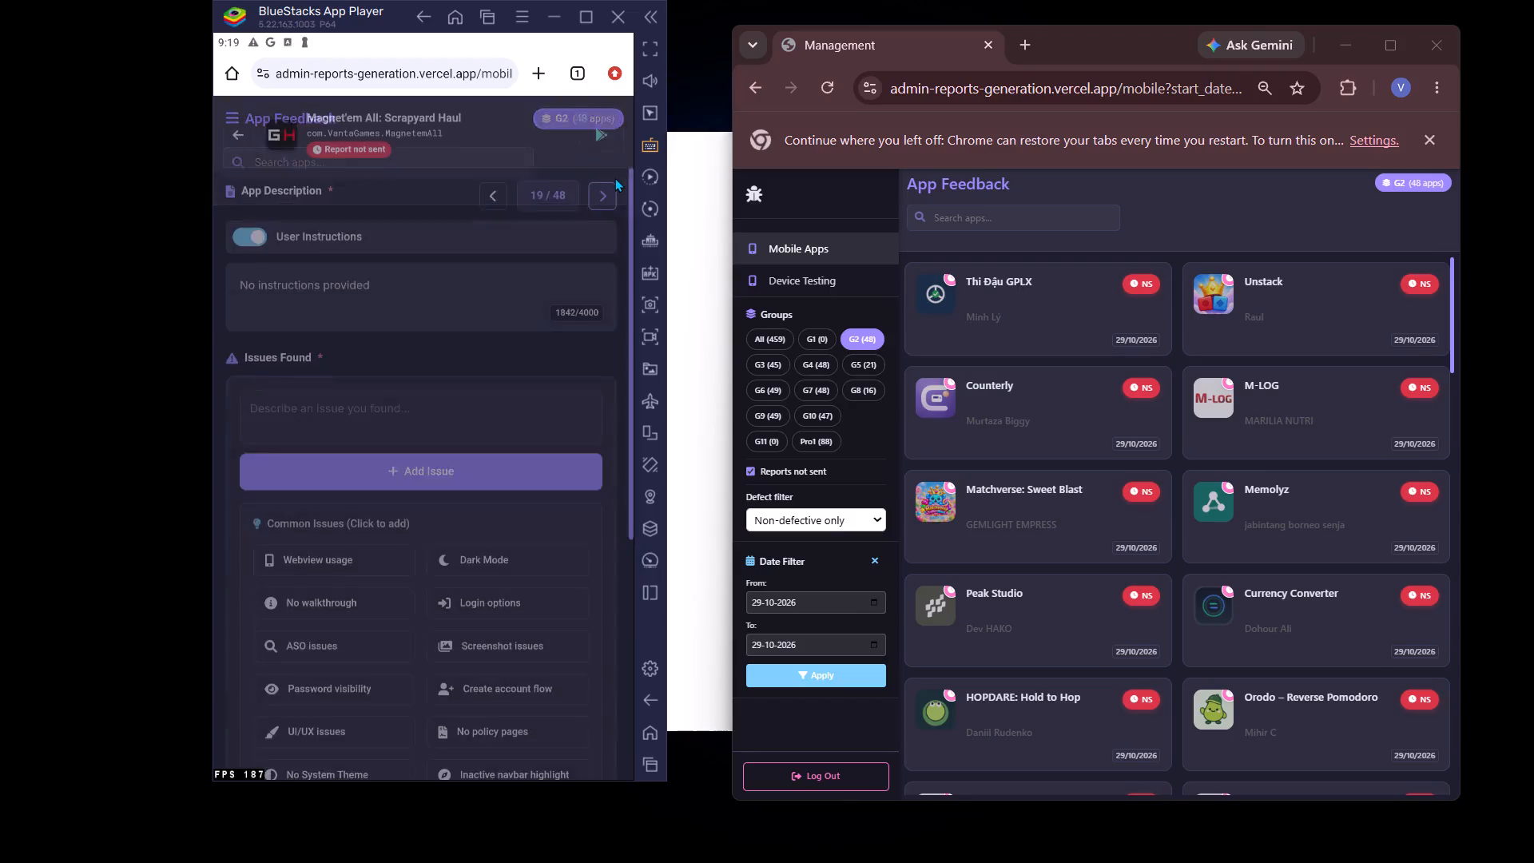
left_click(604, 139)
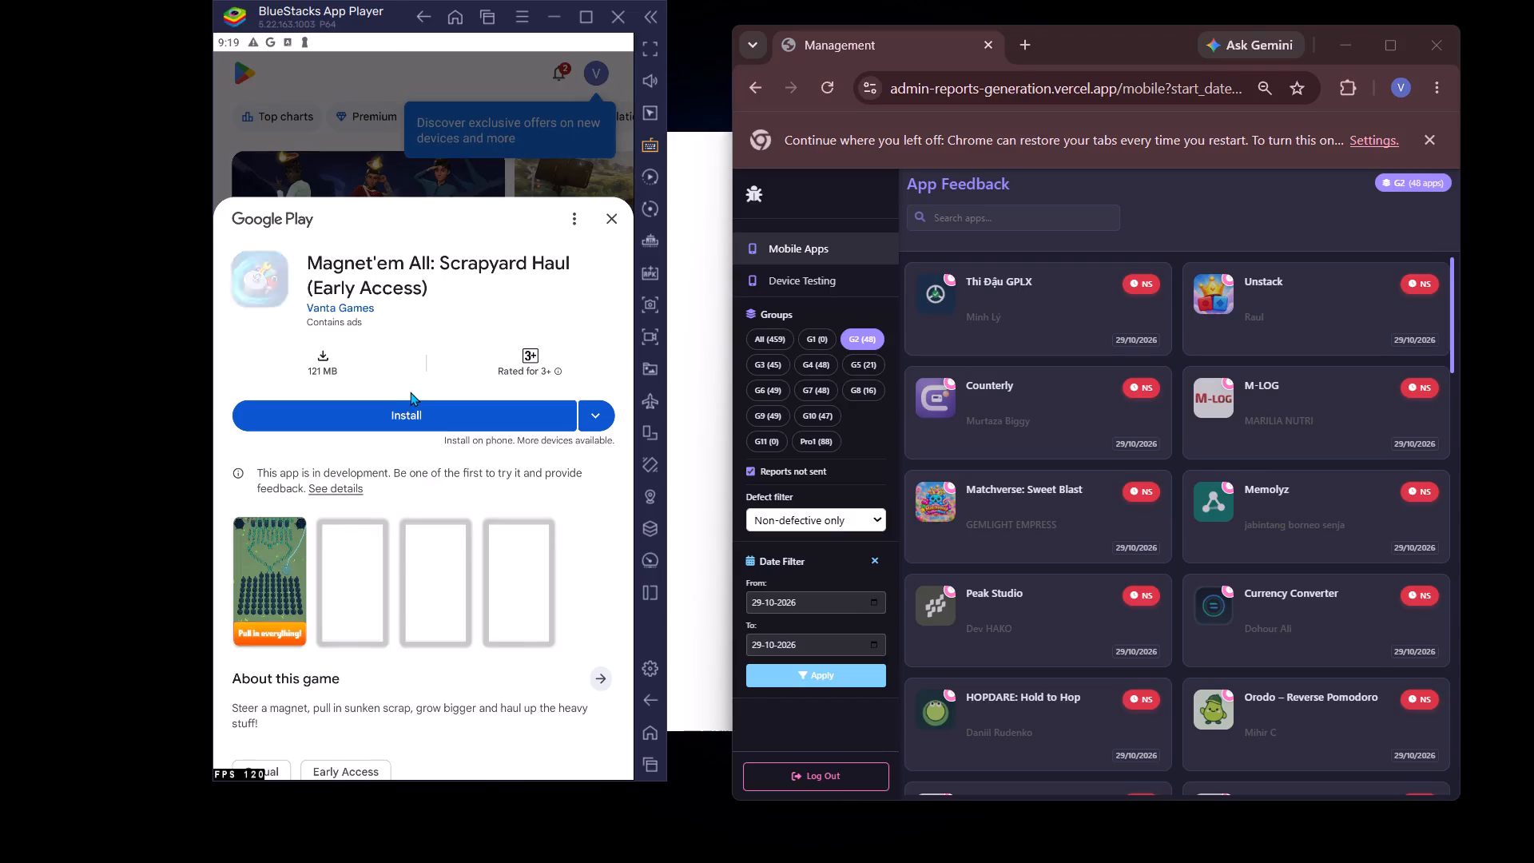
left_click(406, 403)
Return to the feedback page, advance to Здоровье на века, and start its installation from Google Play.
left_click(492, 16)
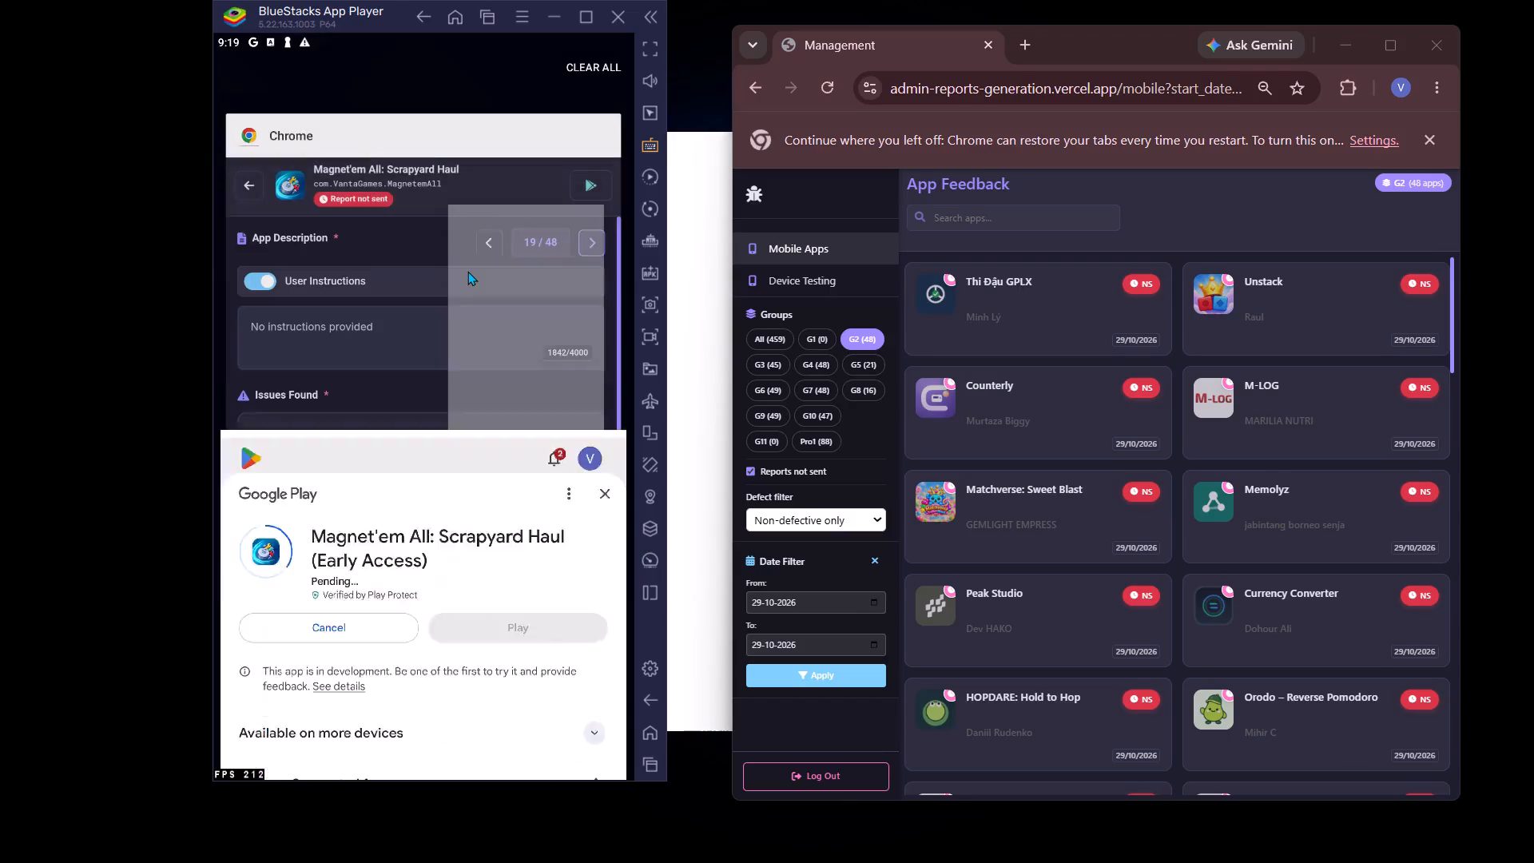
left_click(467, 271)
left_click(602, 204)
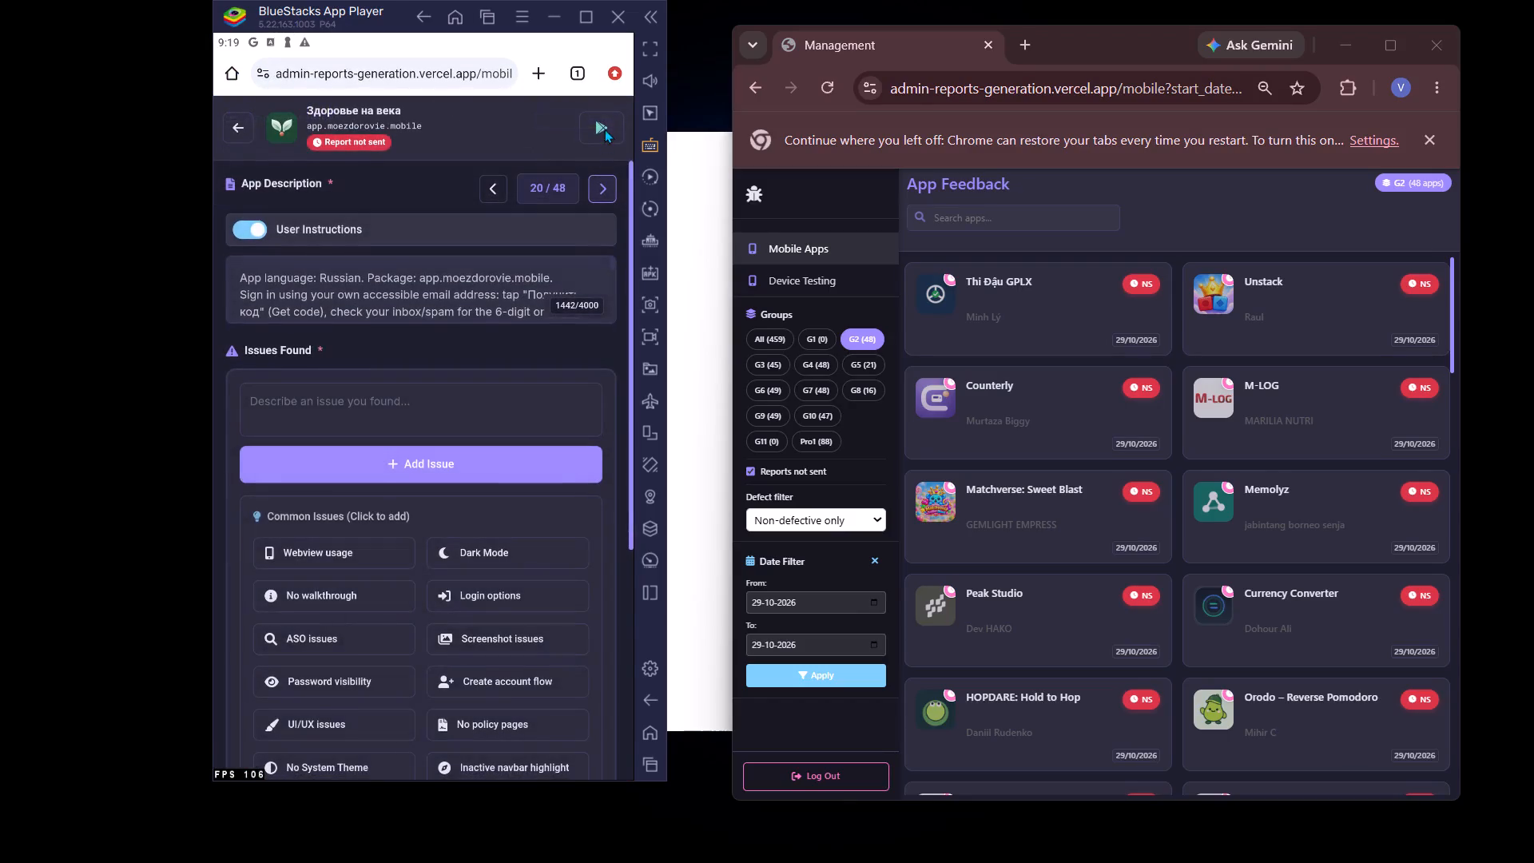
left_click(604, 124)
left_click(440, 380)
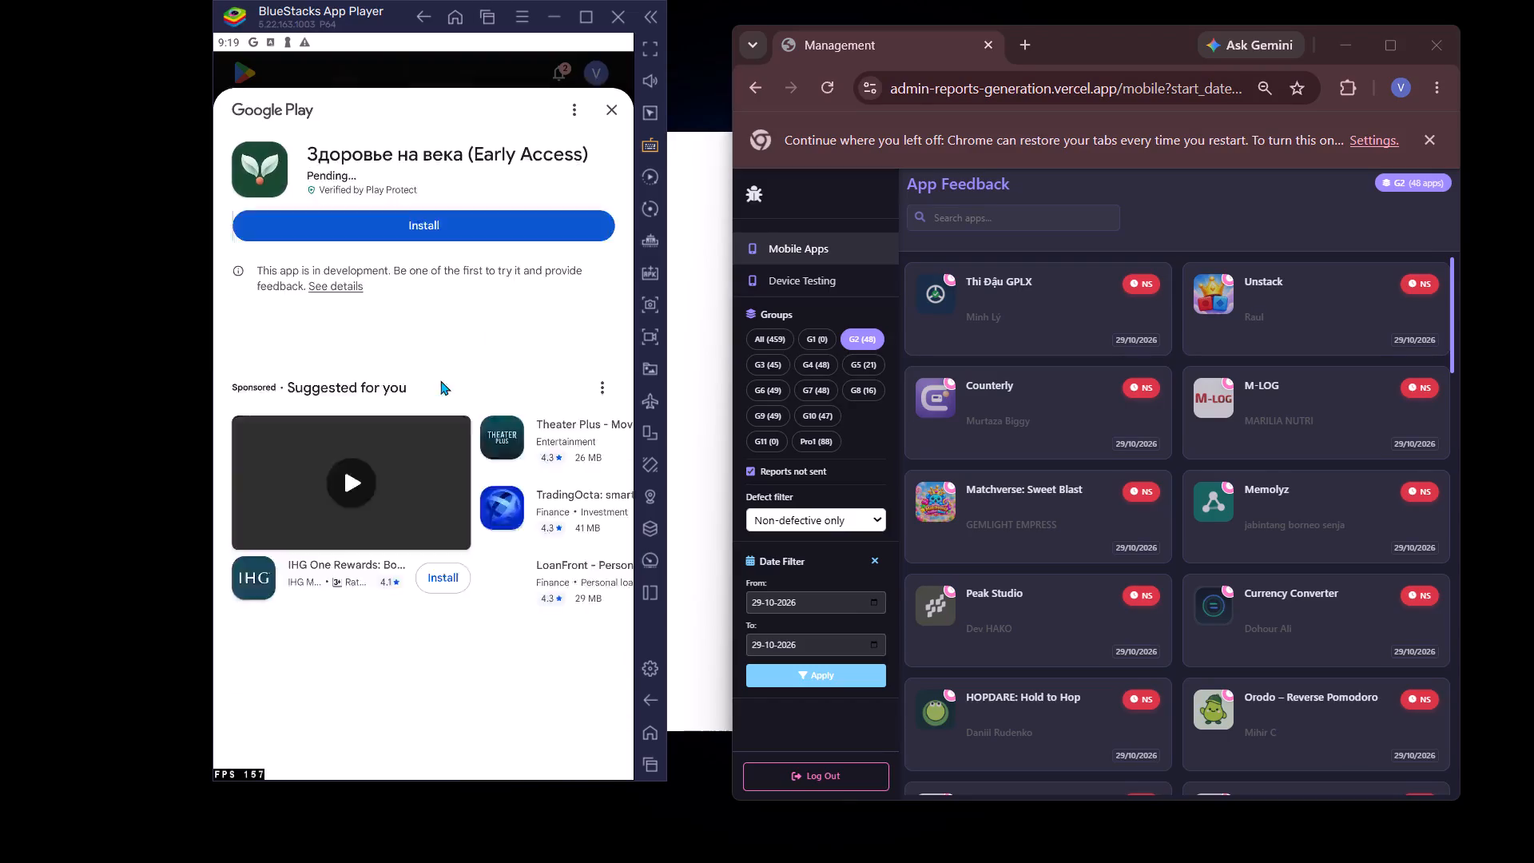
Return to the feedback page, advance to Brain Trivia Search, and start its installation from Google Play.
left_click(486, 19)
left_click(484, 284)
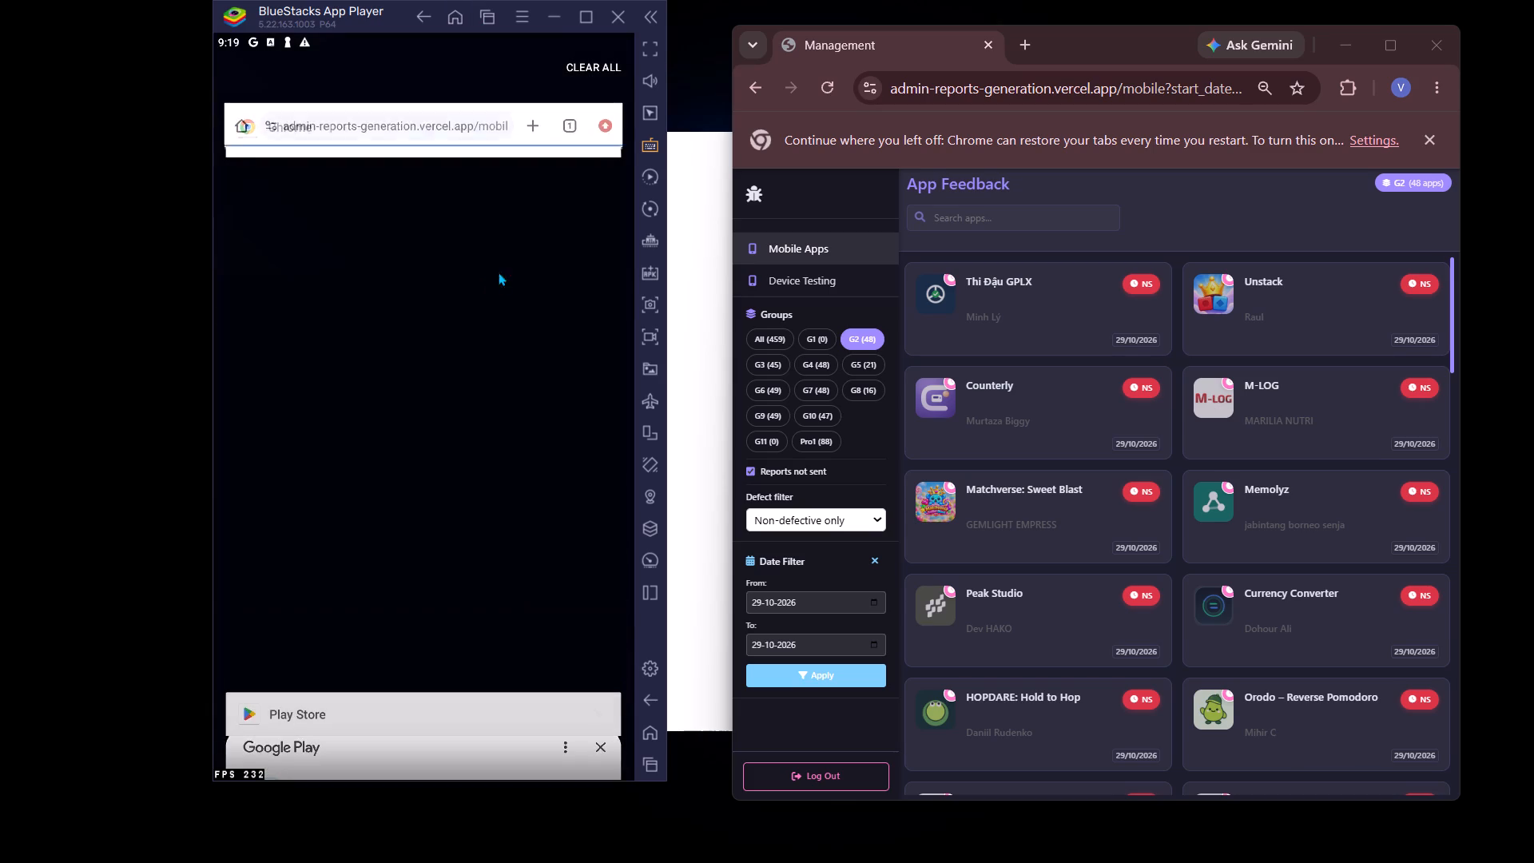
left_click(592, 180)
left_click(593, 139)
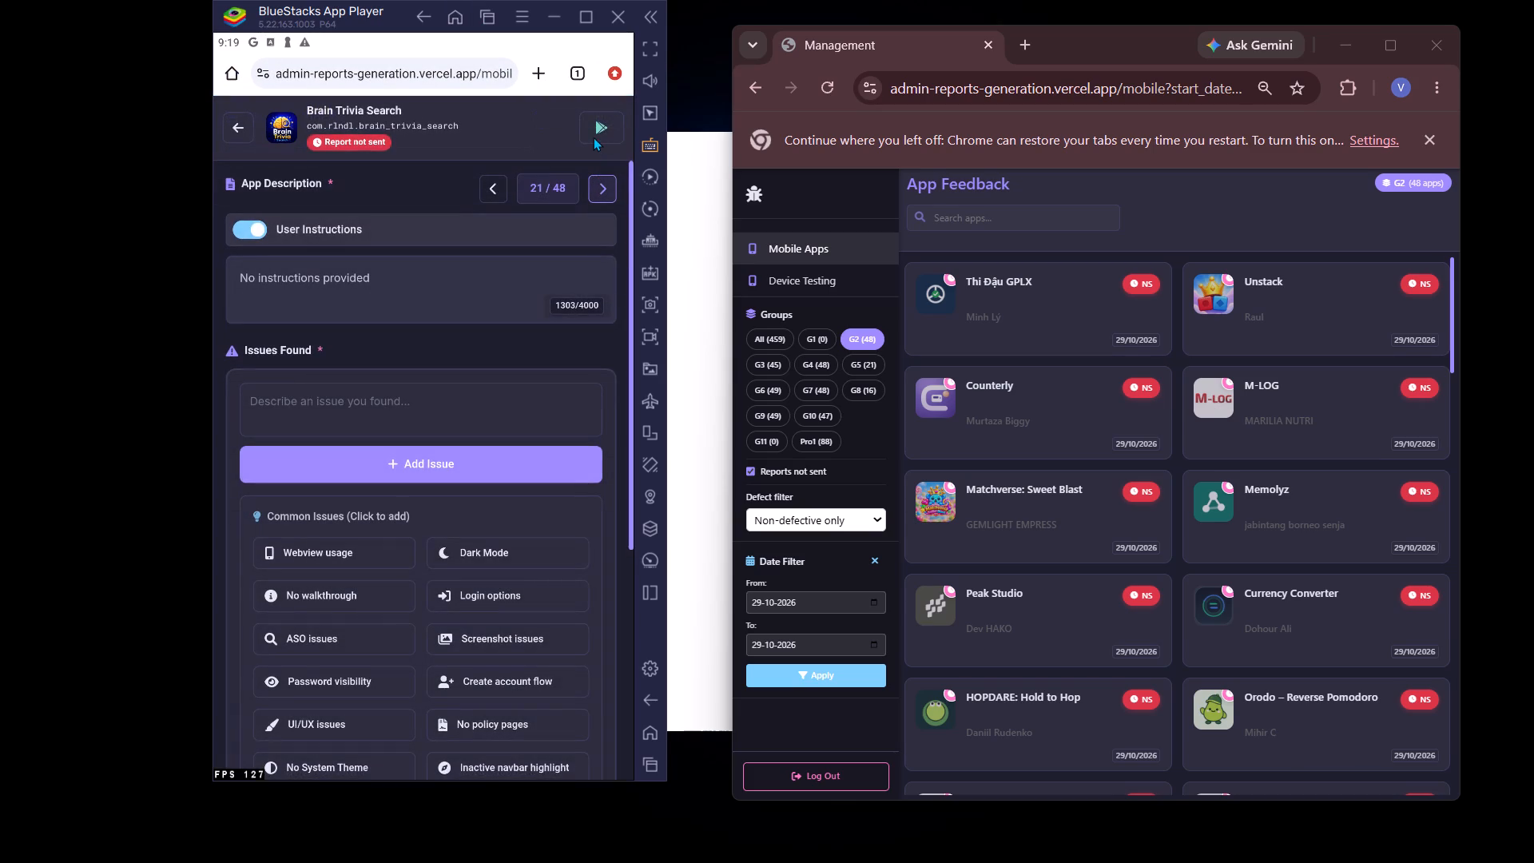
left_click(435, 392)
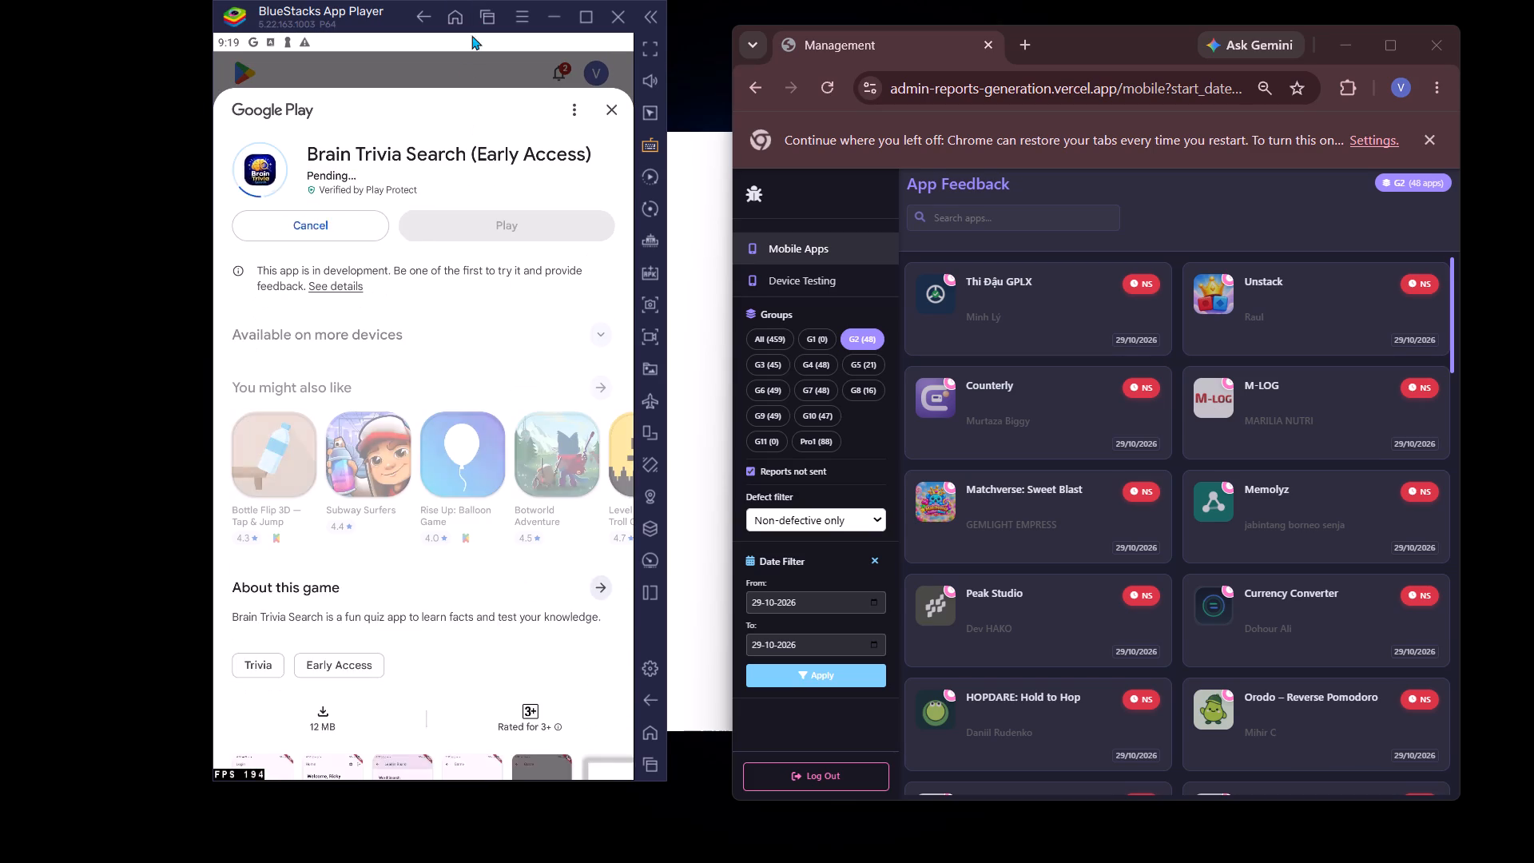
Return to the feedback page, advance to Ergonomic Notes, and start its installation from Google Play.
left_click(487, 10)
left_click_drag(439, 286, 451, 280)
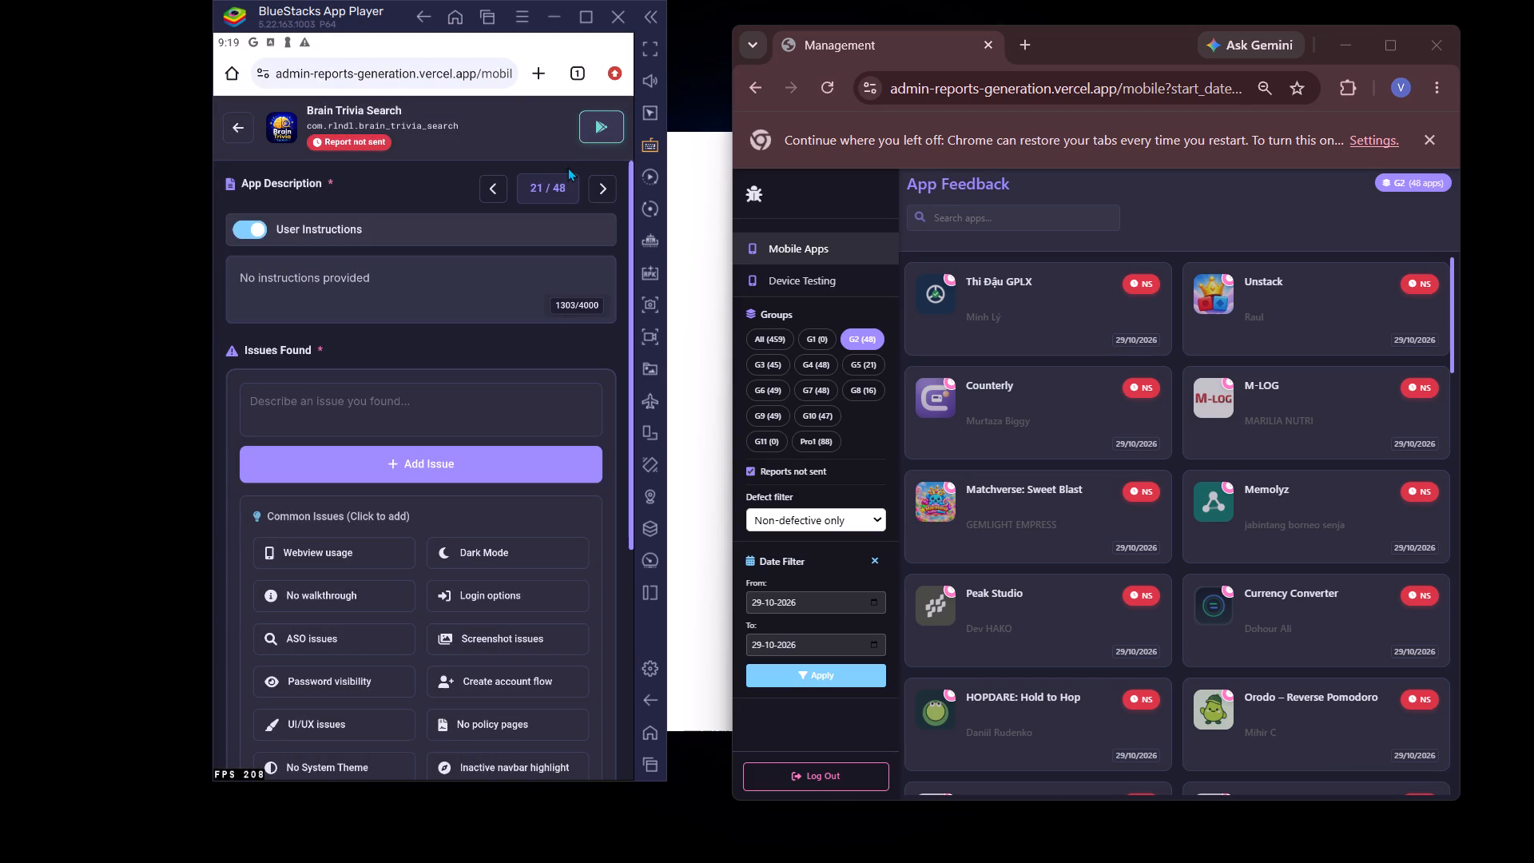
left_click(603, 183)
left_click(600, 132)
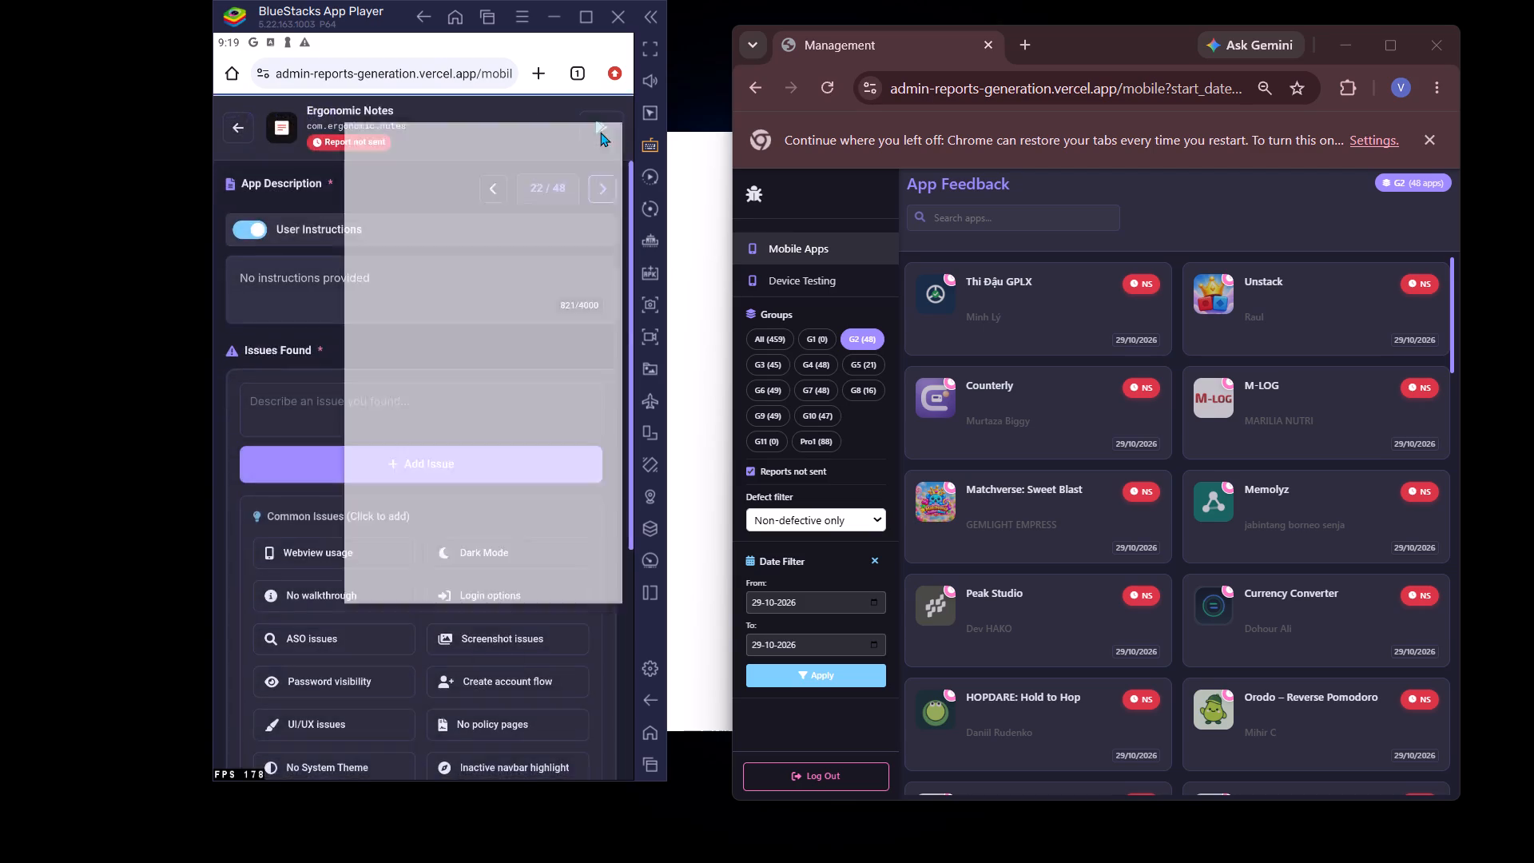
left_click(411, 412)
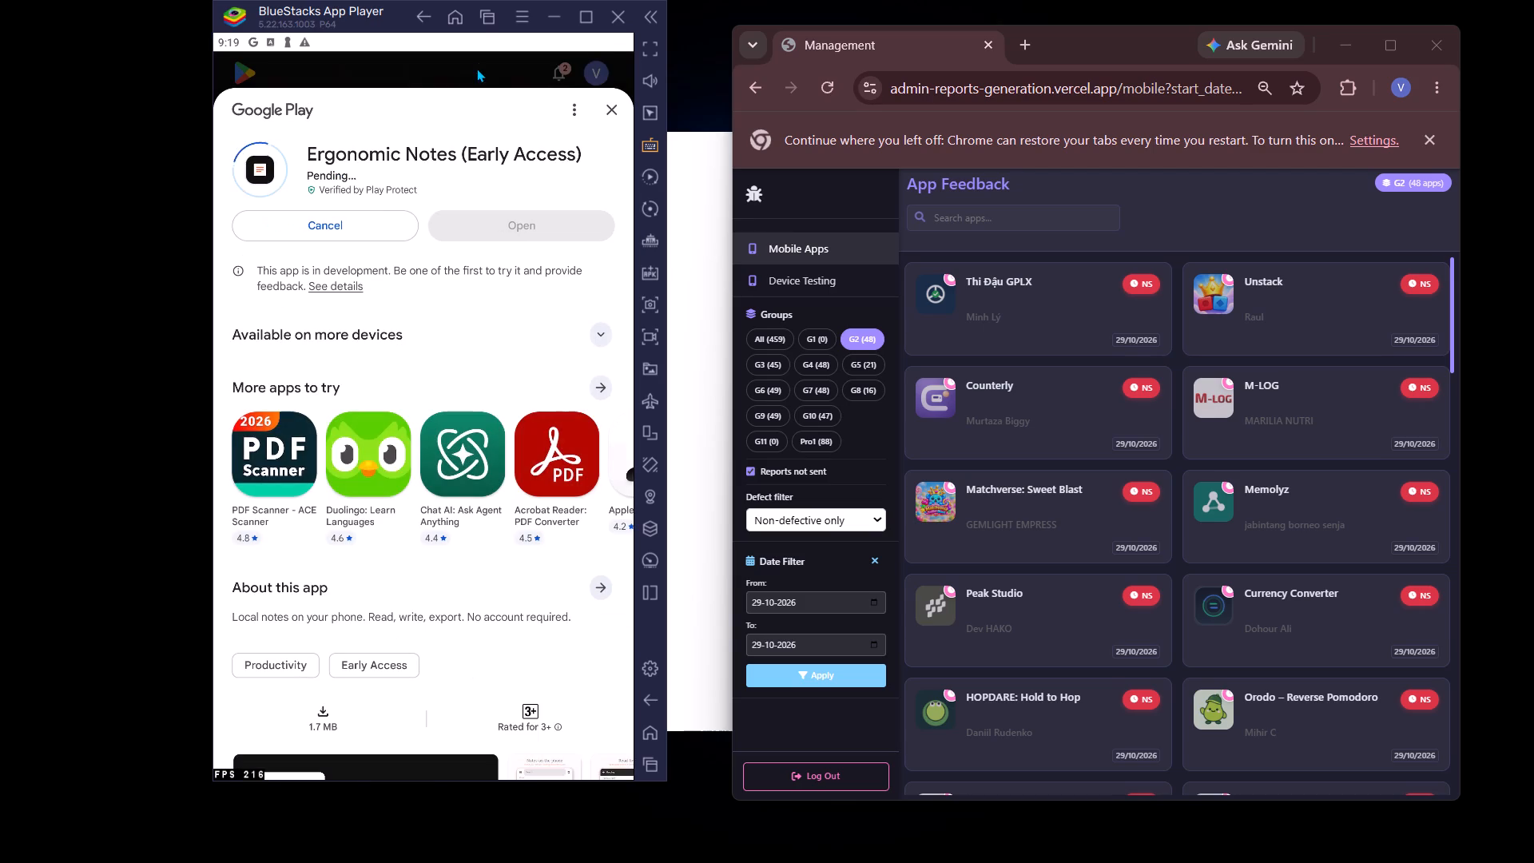
Return to the feedback page, advance to Cafeed, and start its installation from Google Play.
left_click(481, 21)
left_click(472, 202)
left_click(606, 185)
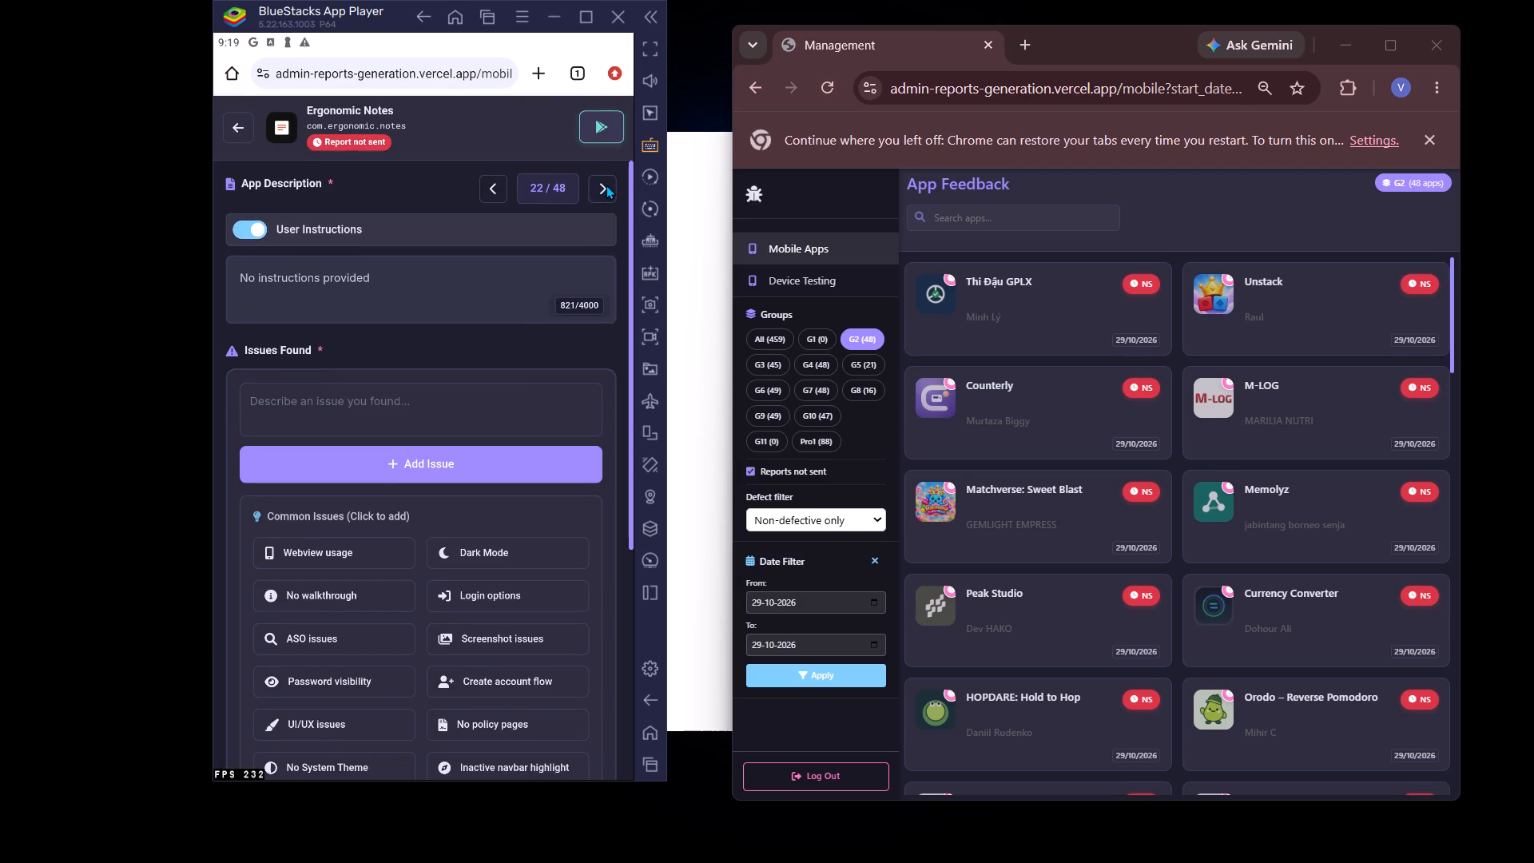
left_click(606, 133)
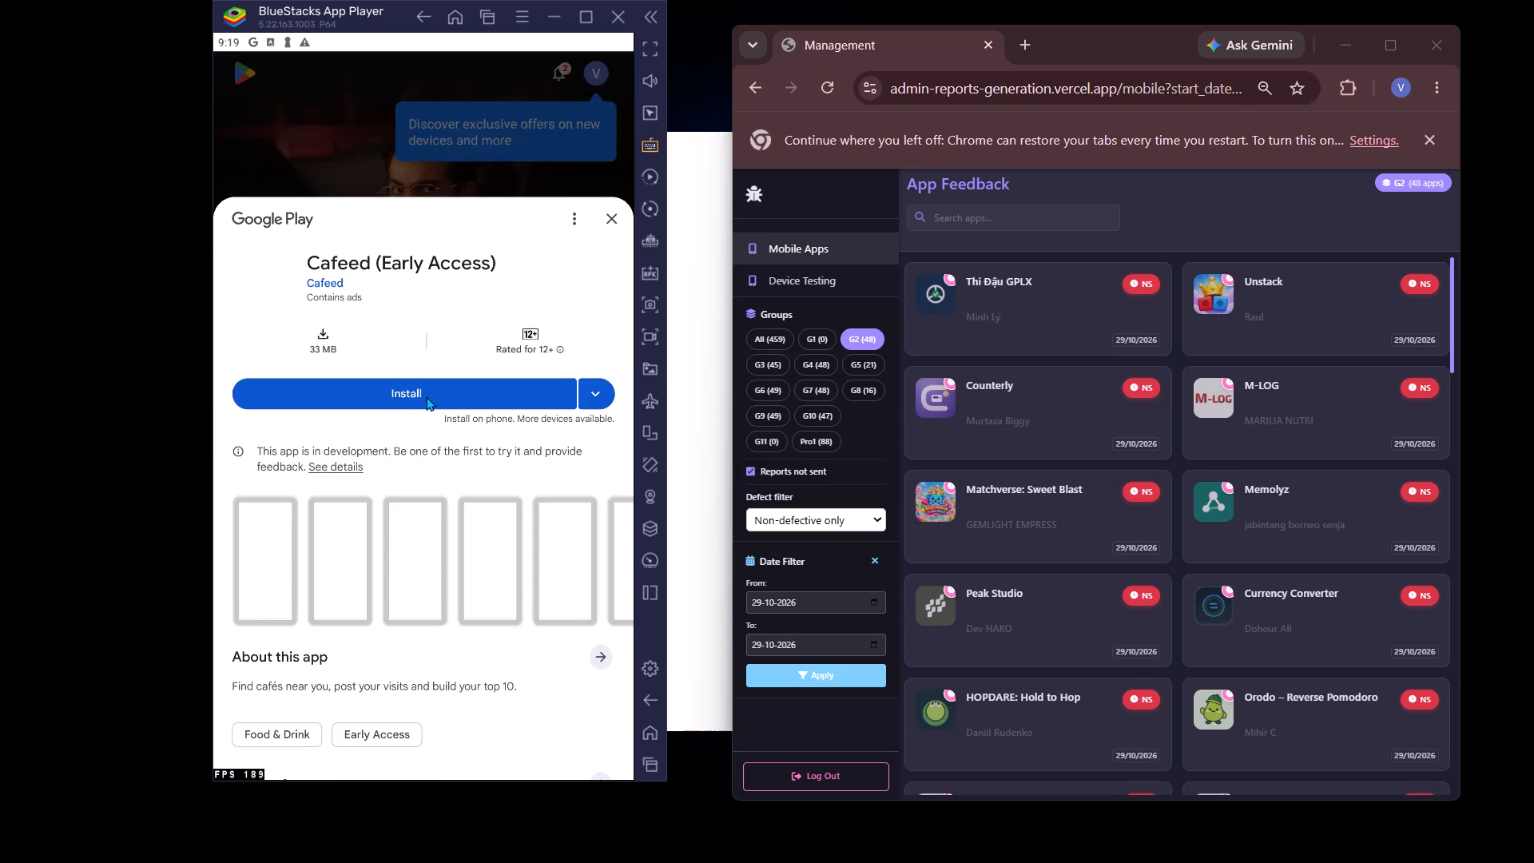
left_click(426, 389)
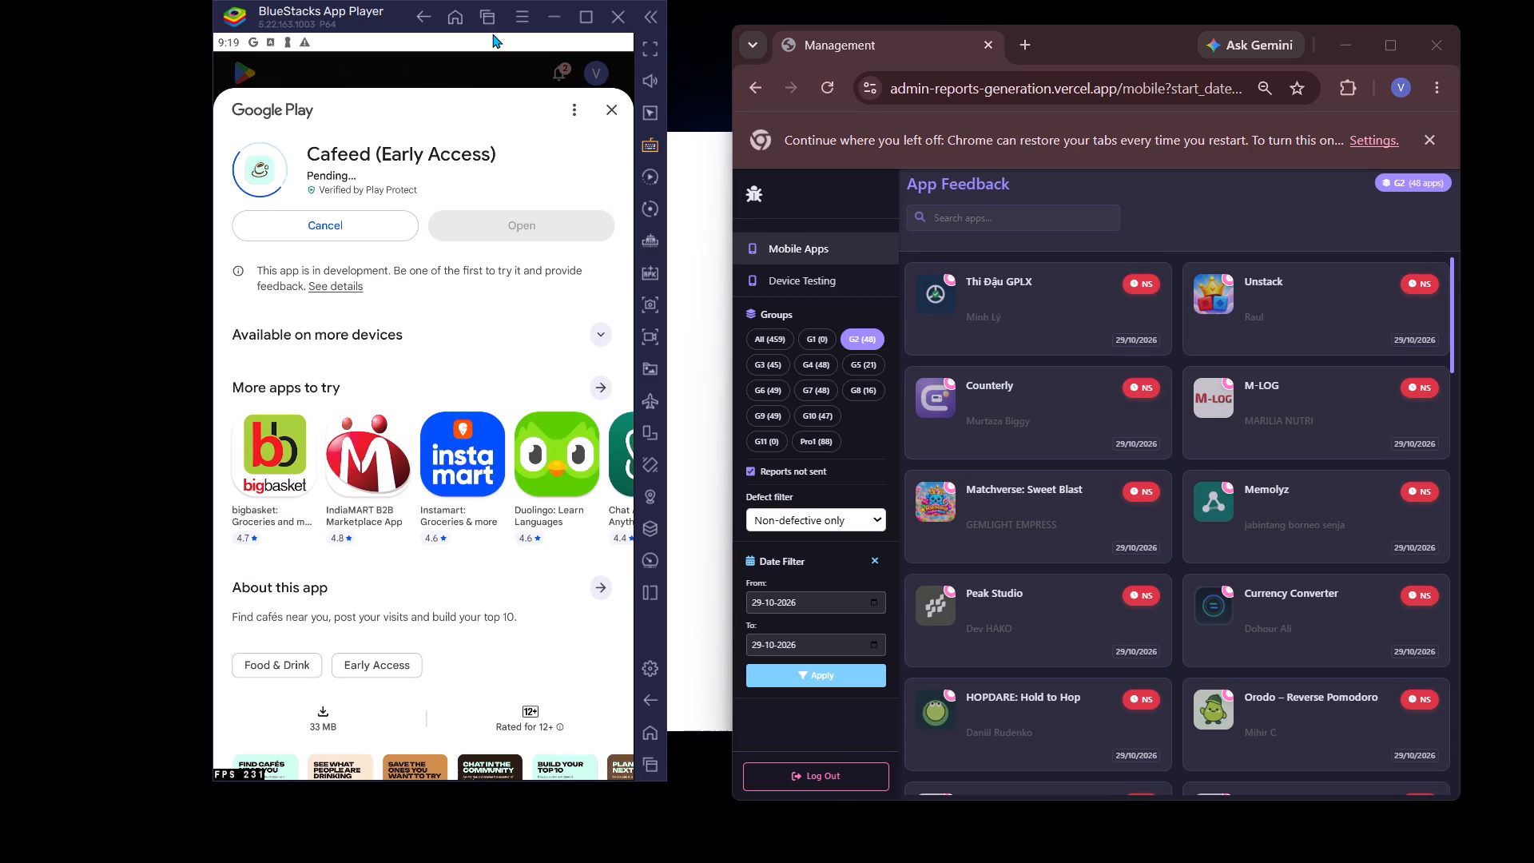
Return to the feedback page, advance to Capoeira Fit, and start its installation from Google Play.
left_click(498, 23)
left_click(442, 211)
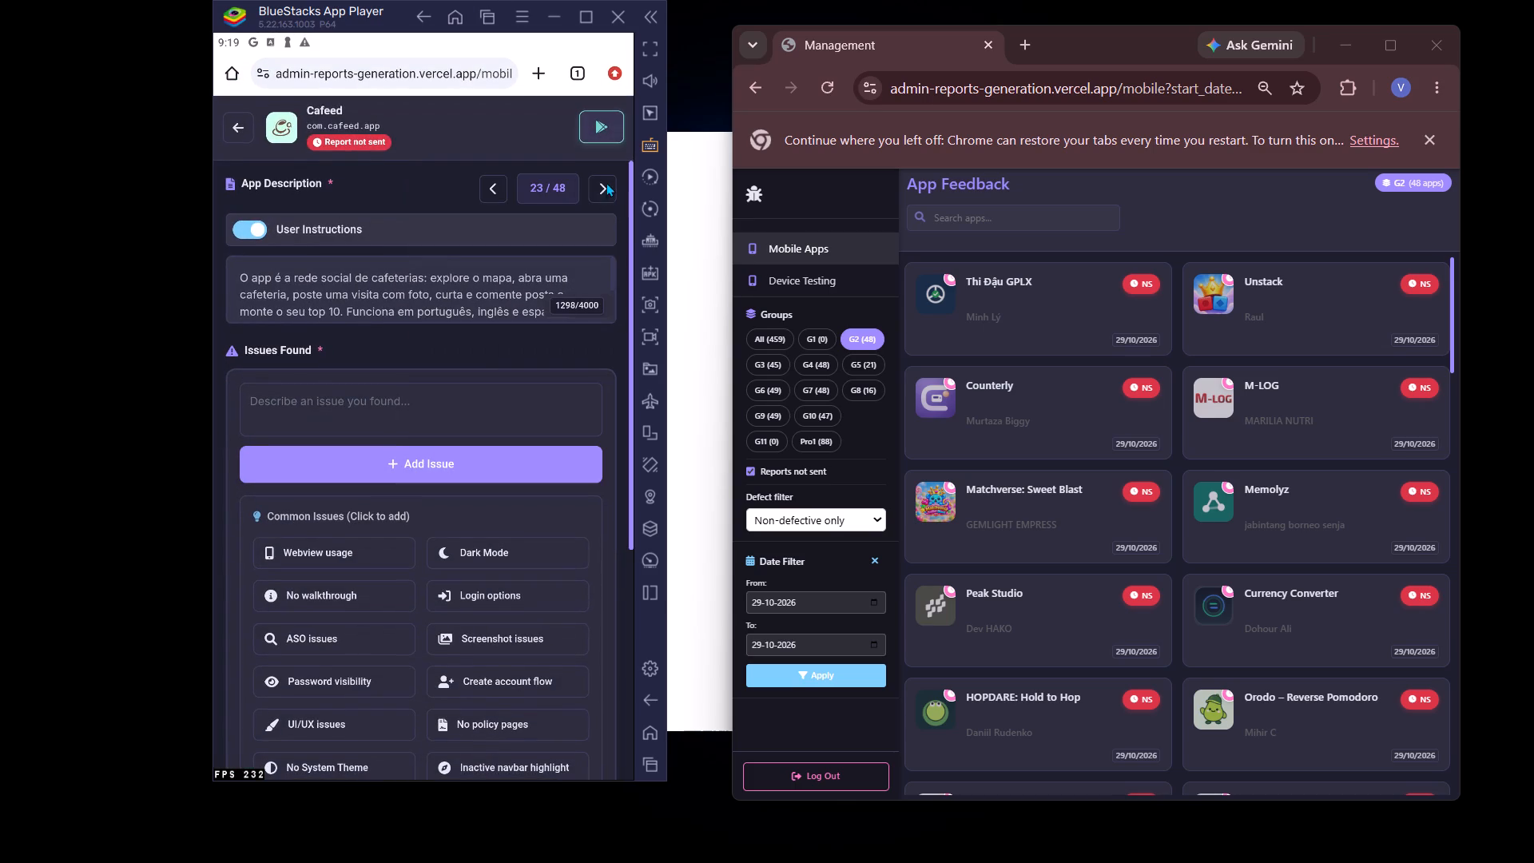
left_click(603, 182)
left_click(607, 130)
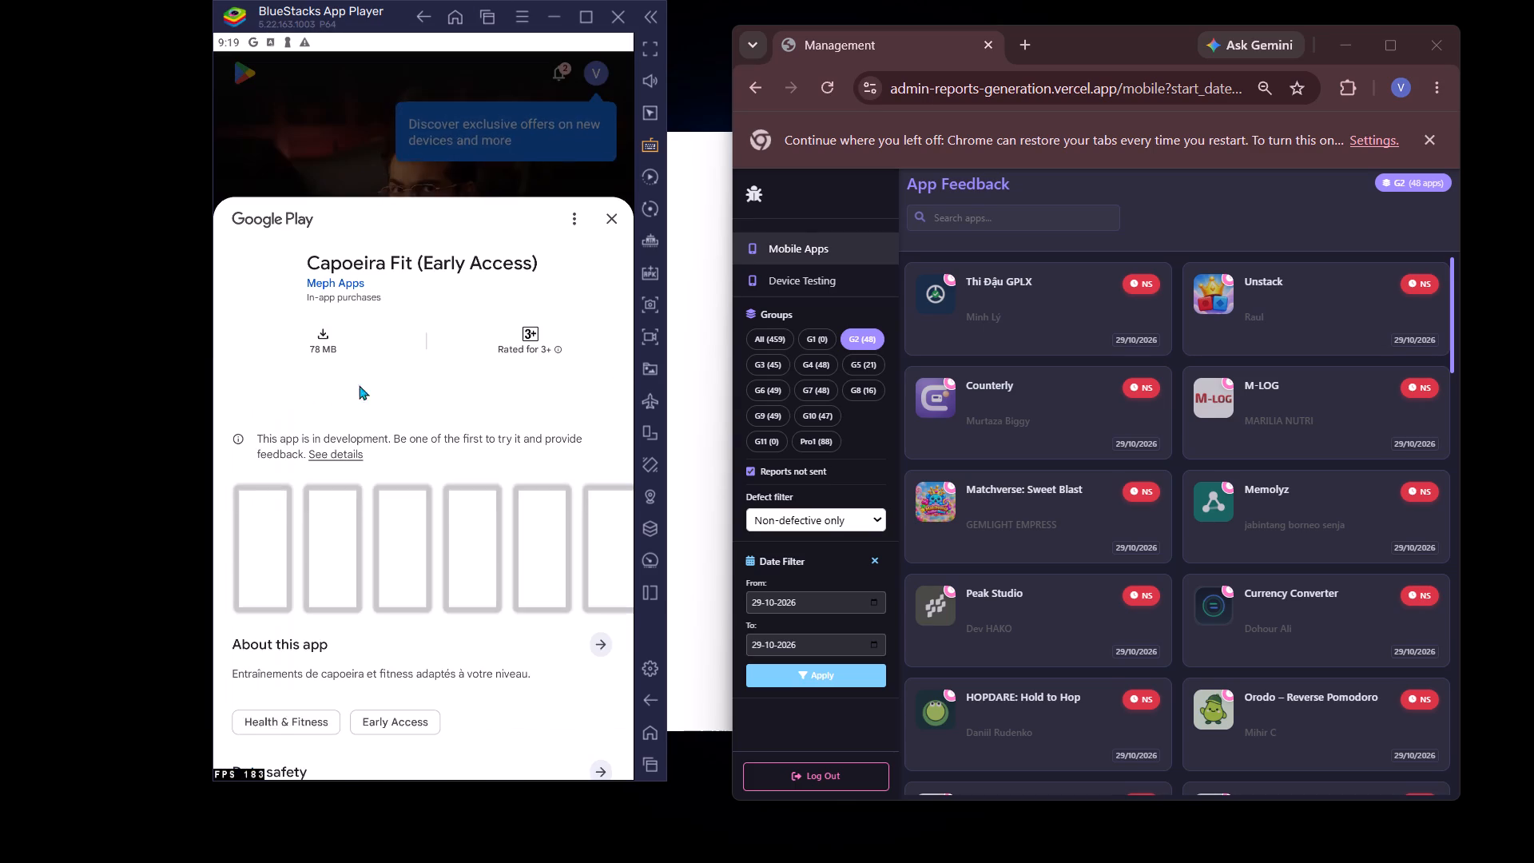
left_click(373, 378)
Return to the feedback page, advance to Purr Inn: Cat Puzzle, and start its installation from Google Play.
left_click(480, 23)
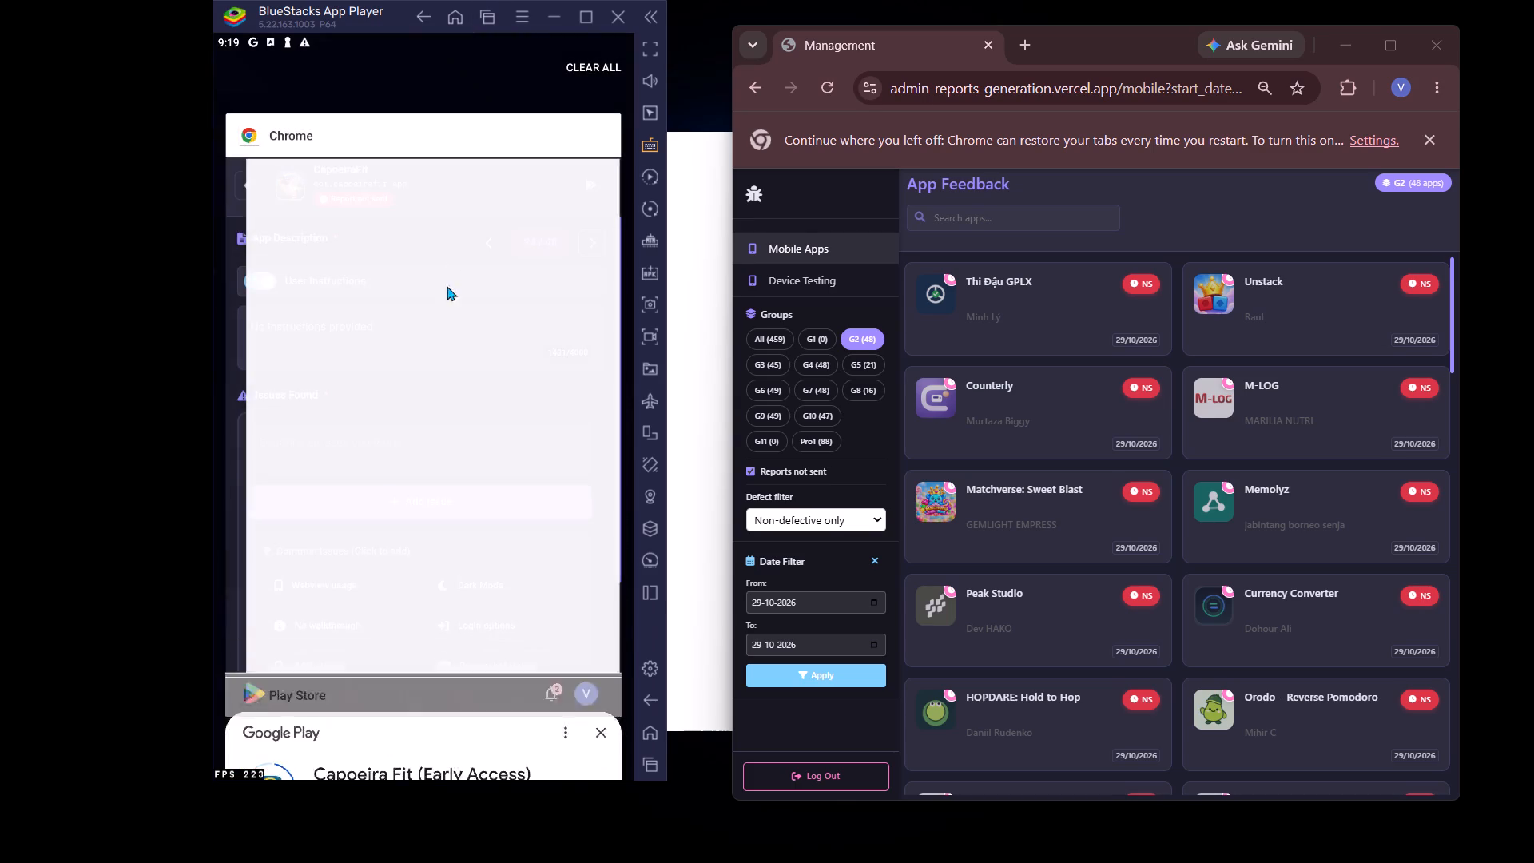
left_click(447, 308)
left_click(600, 193)
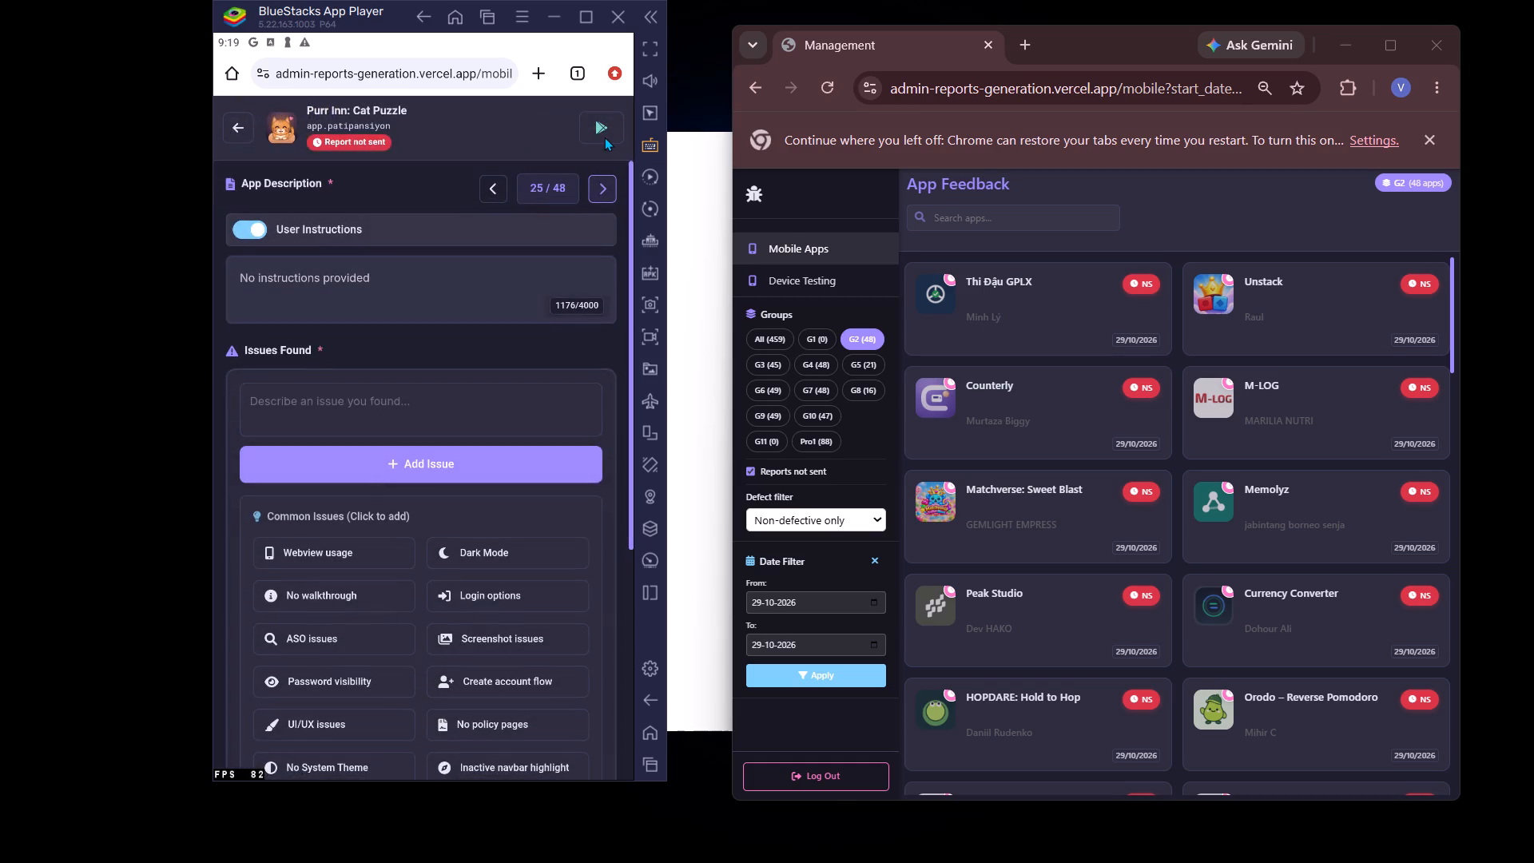
left_click(604, 137)
left_click(382, 401)
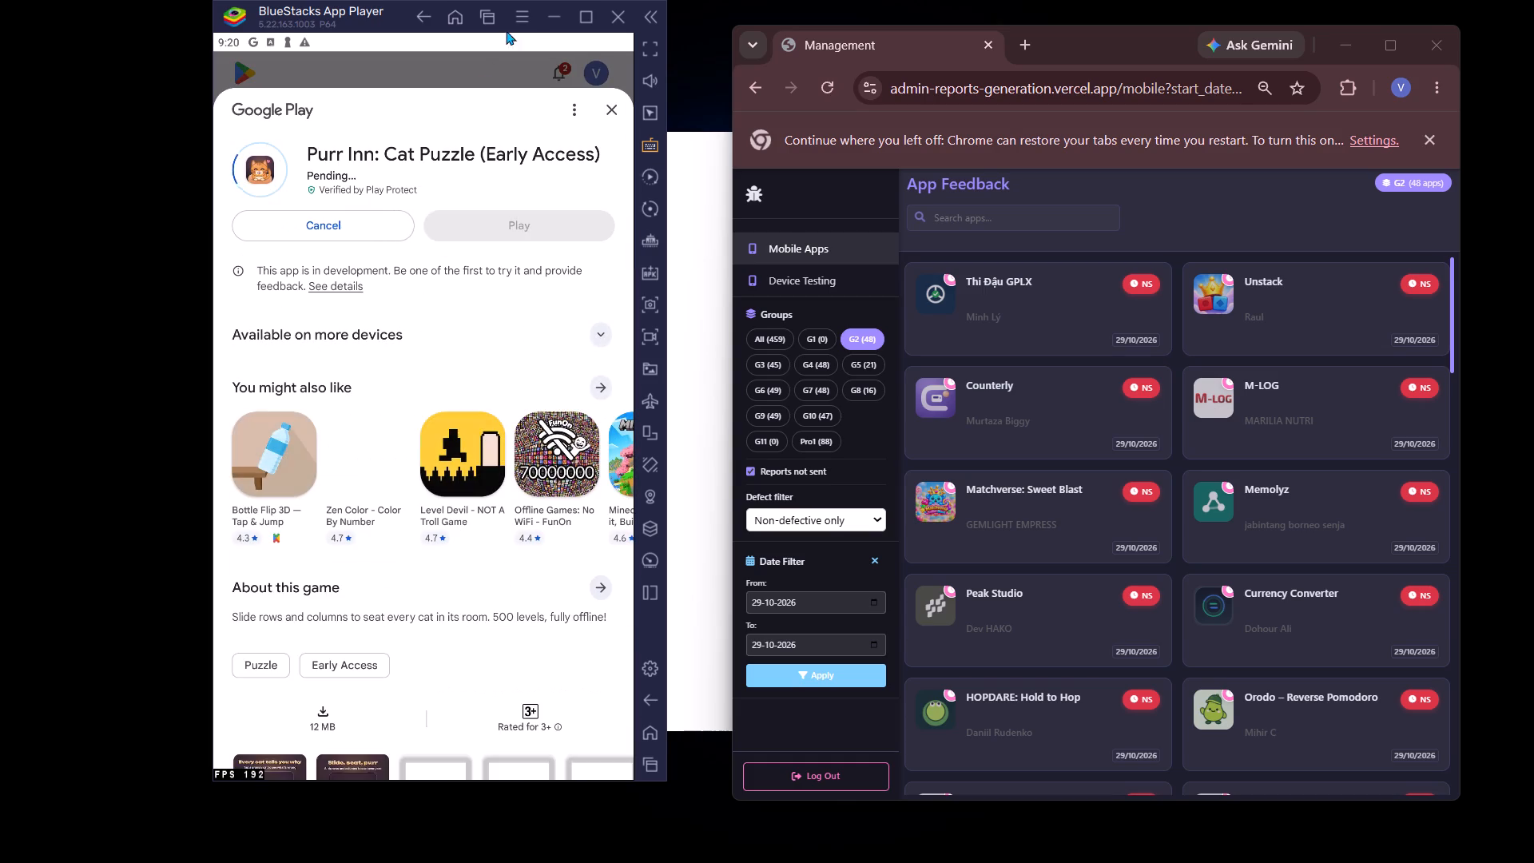
Return to the feedback page, advance to Flatkin, and start its installation from Google Play.
left_click(502, 30)
left_click(418, 316)
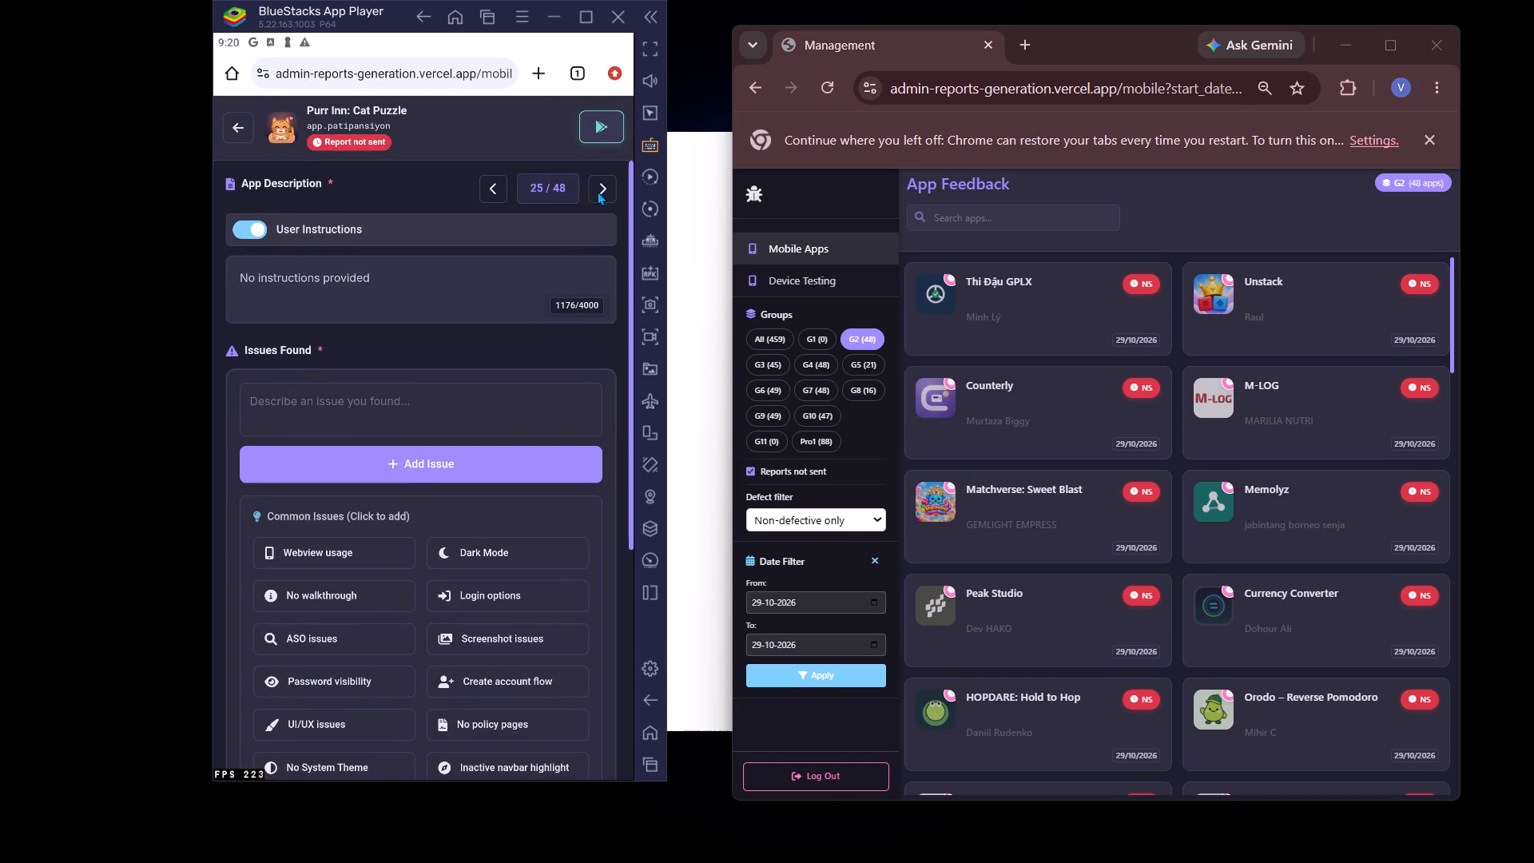
left_click(602, 179)
left_click(602, 138)
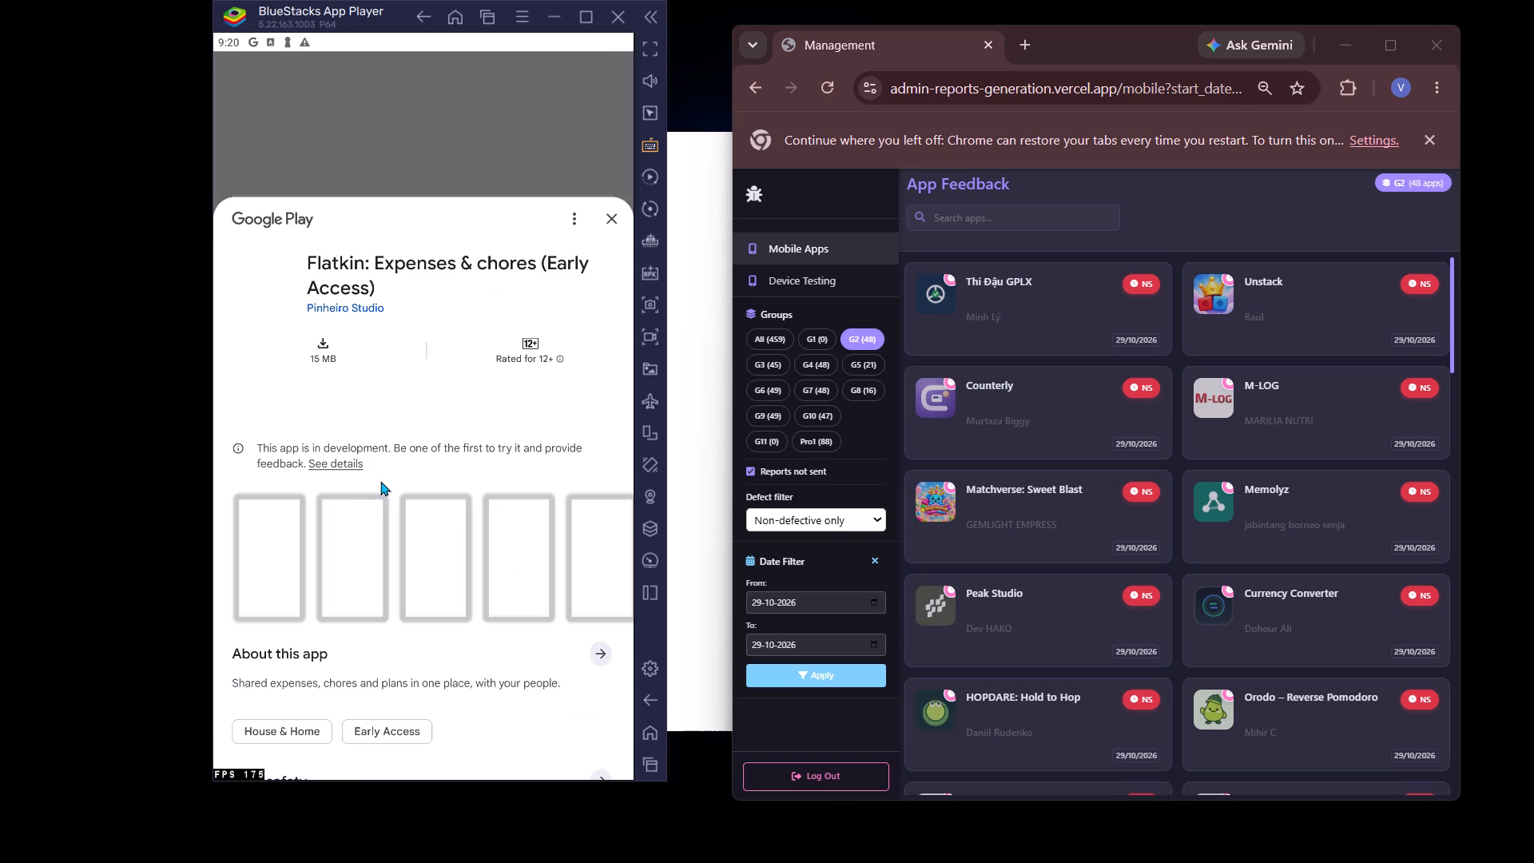
left_click(455, 404)
Return to the feedback page, advance to MAIATEC Therapy, and start its installation from Google Play.
left_click(476, 10)
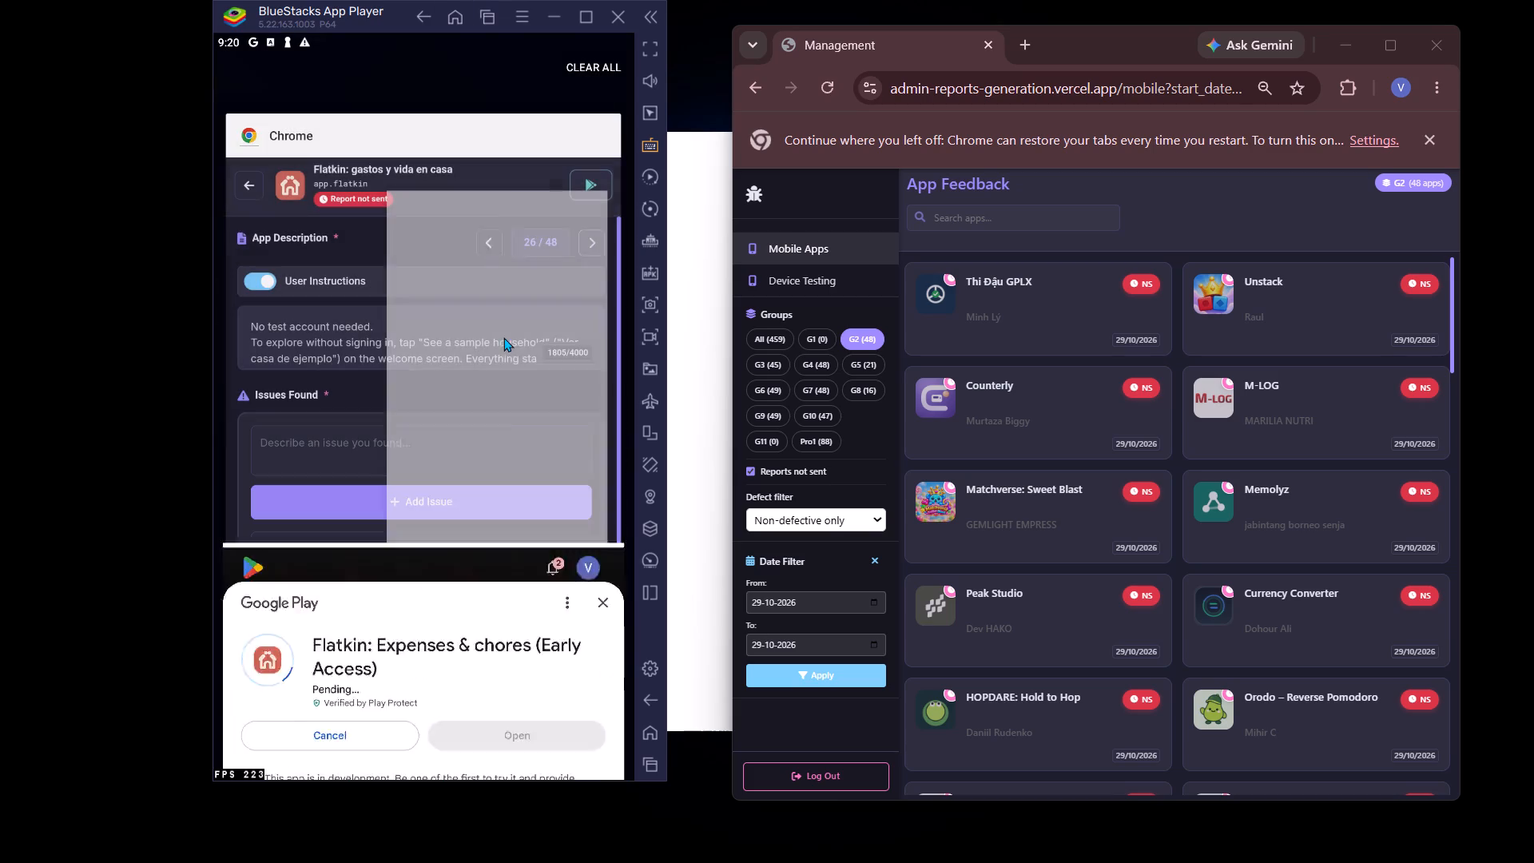
left_click(499, 420)
left_click(606, 173)
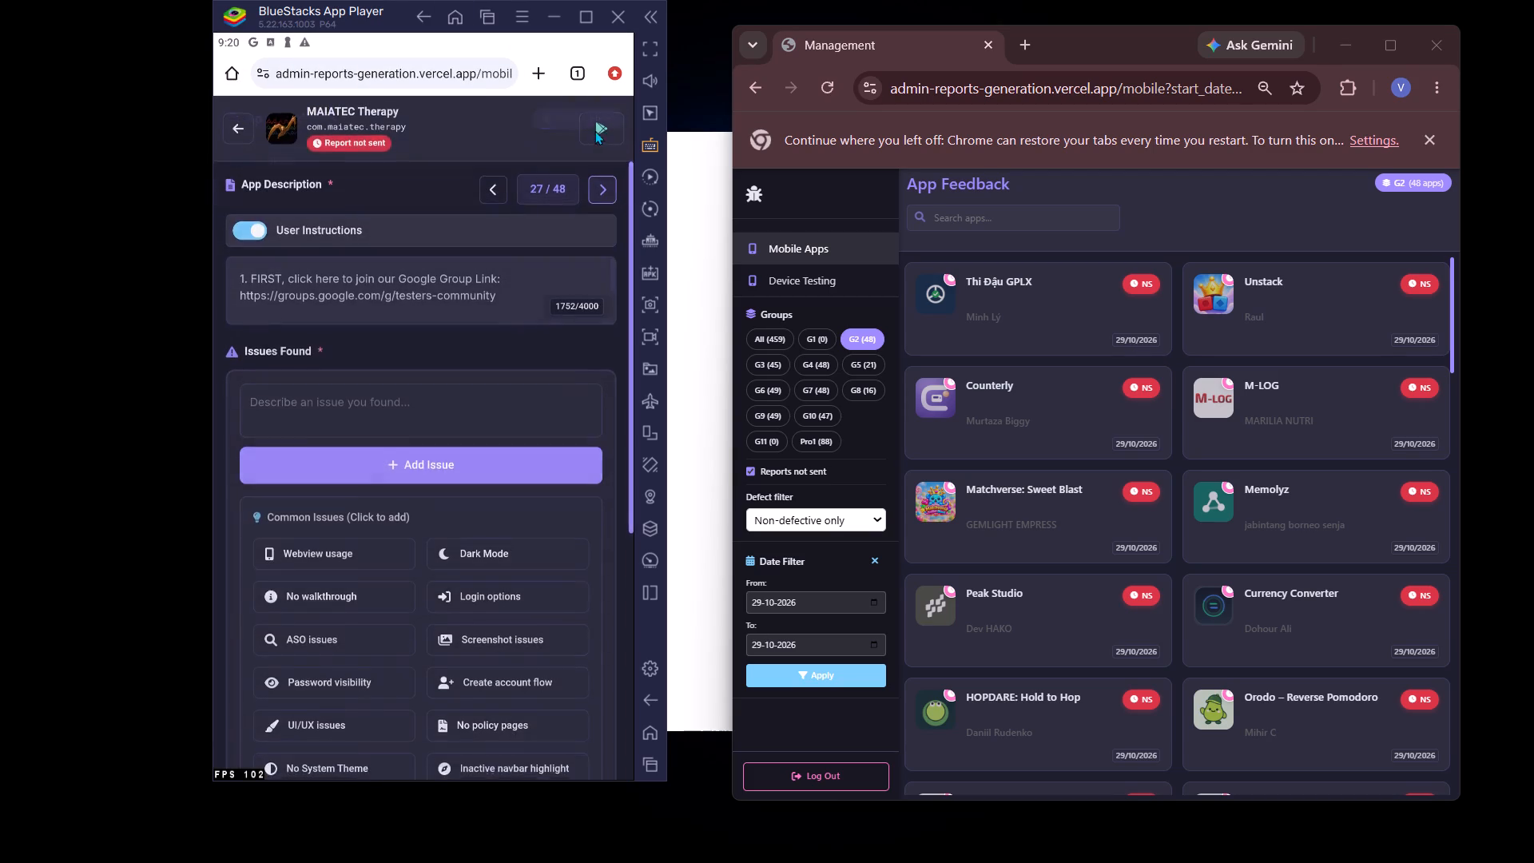
left_click(596, 125)
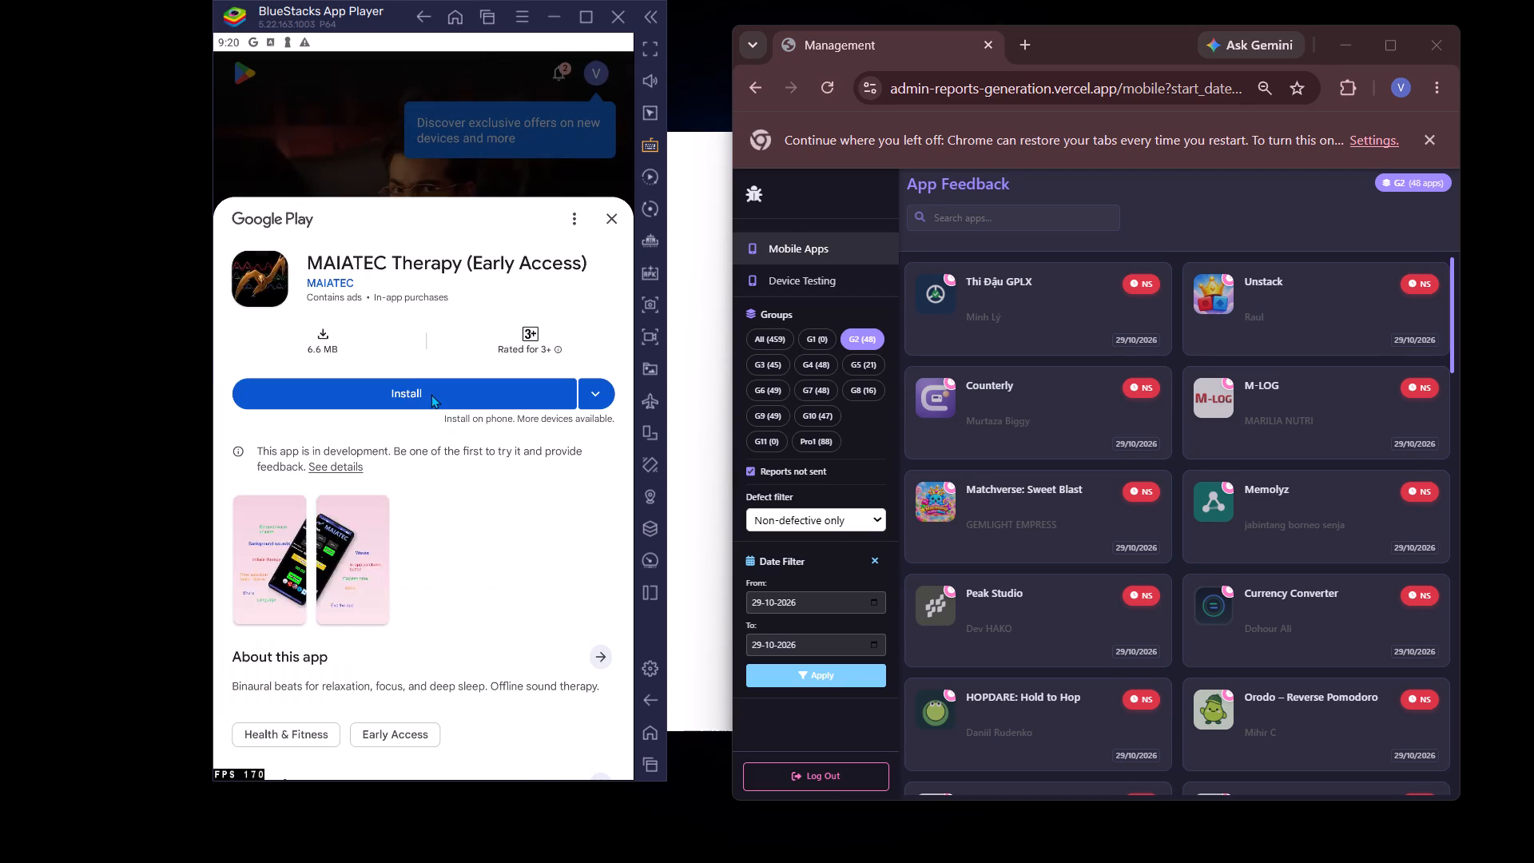
left_click(431, 394)
Return to the feedback page, advance to Abe: Gym Progress Tracker, and start its installation from Google Play.
left_click(483, 22)
left_click(523, 291)
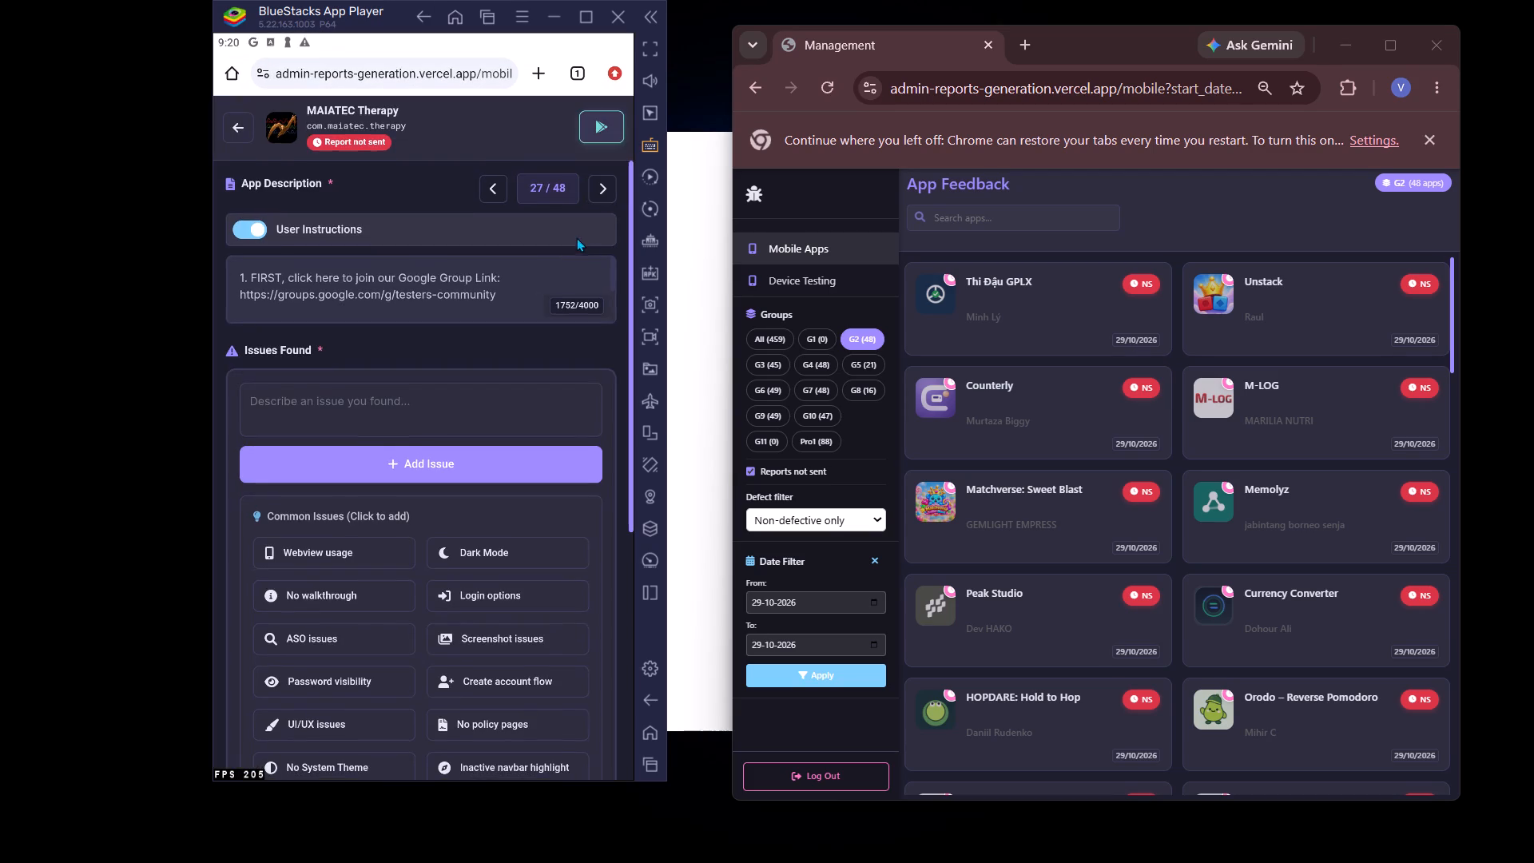
left_click(611, 194)
left_click(606, 129)
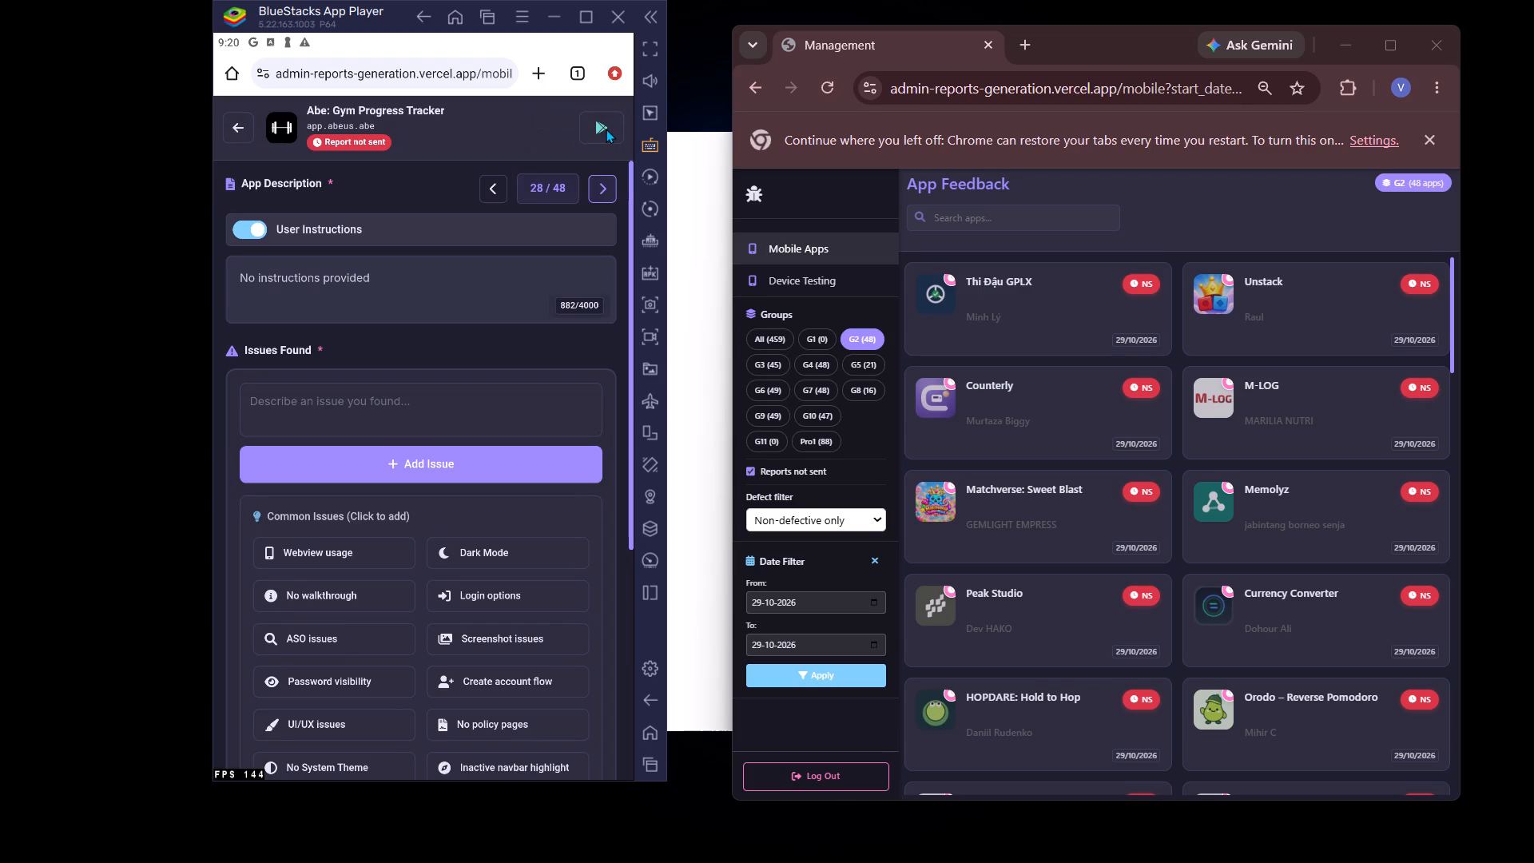
left_click(441, 396)
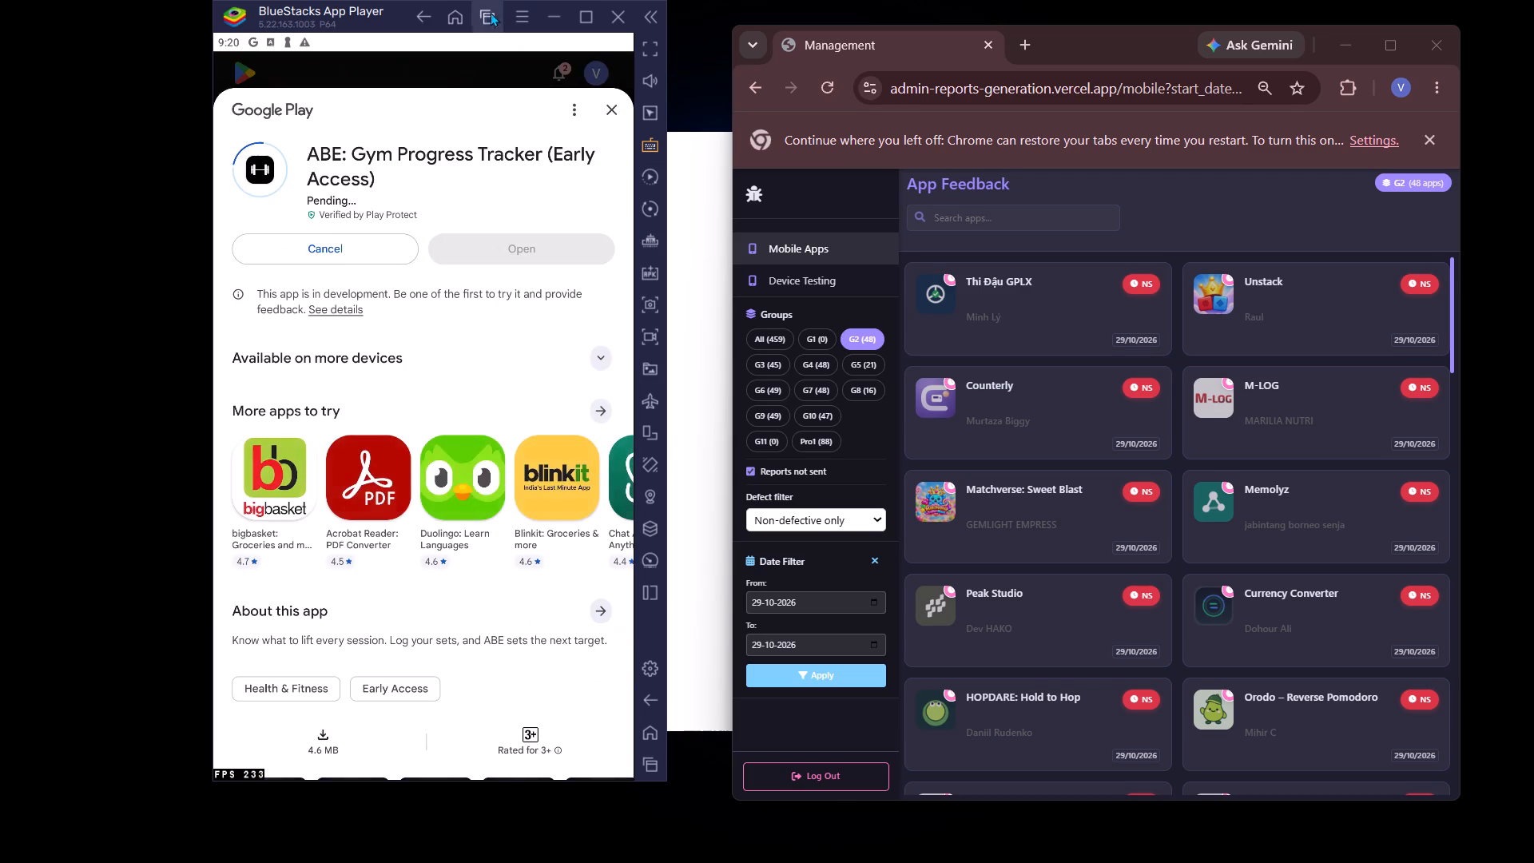
Return to the feedback page, advance to Palette Splash: Color Fill, and start its installation from Google Play.
left_click(488, 14)
left_click(463, 272)
left_click(591, 187)
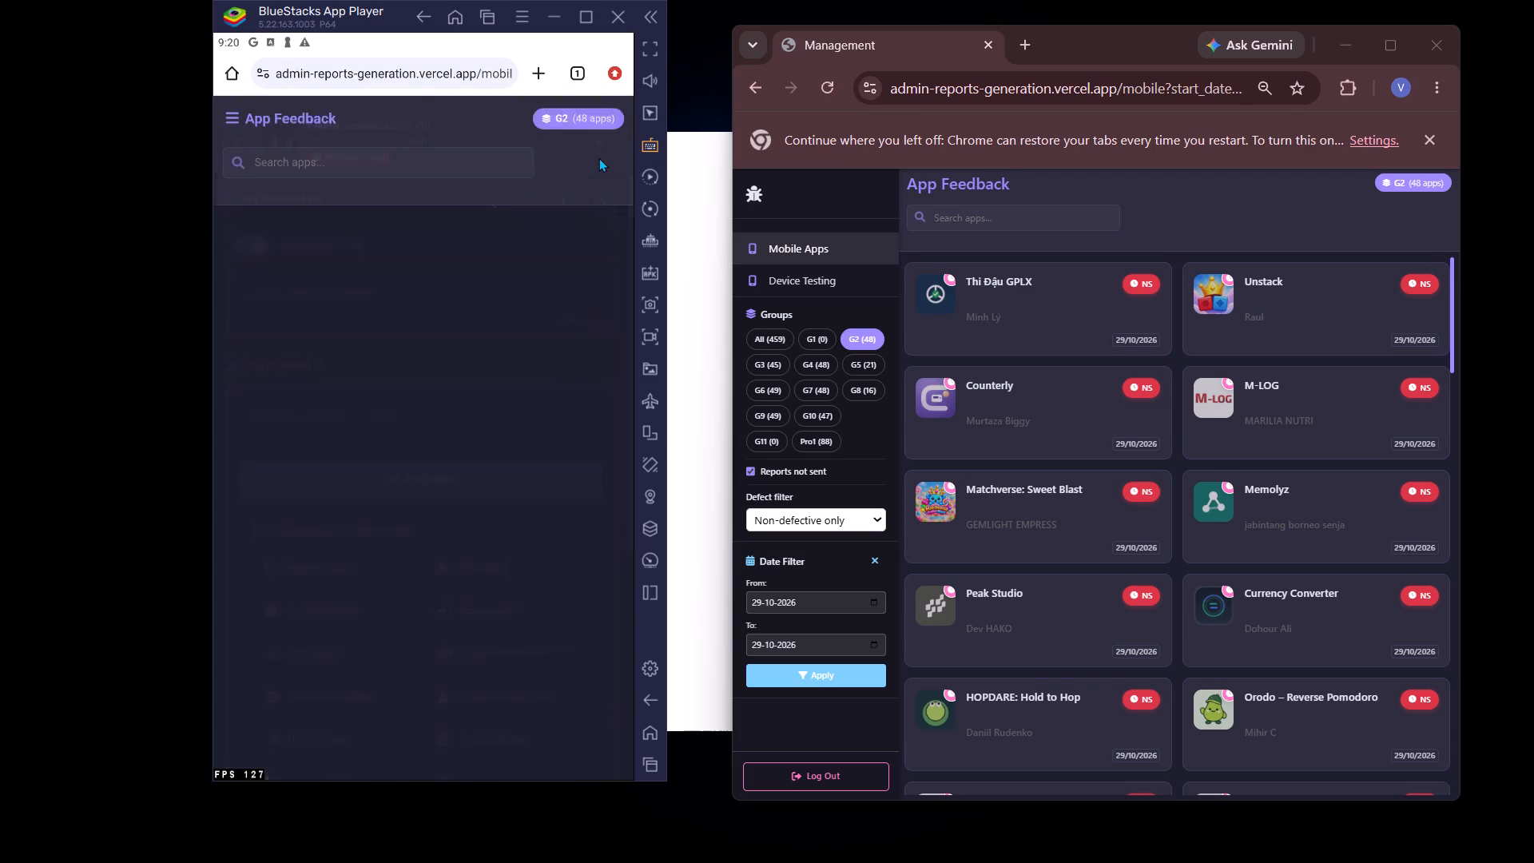
left_click(598, 128)
left_click(376, 399)
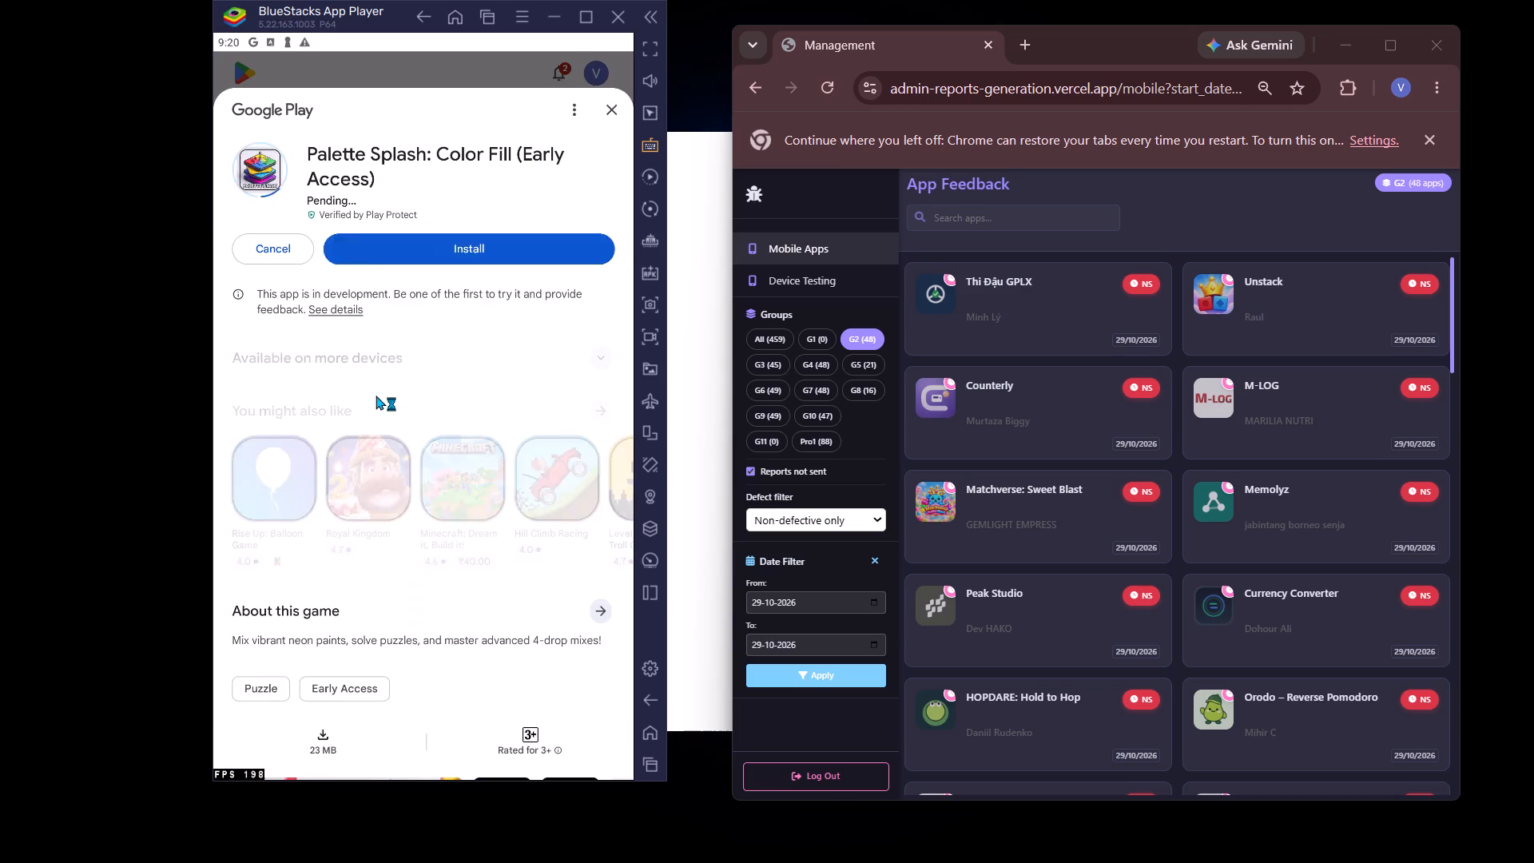
Return to the feedback page, advance to TC Media Global, and start its installation from Google Play.
left_click(501, 22)
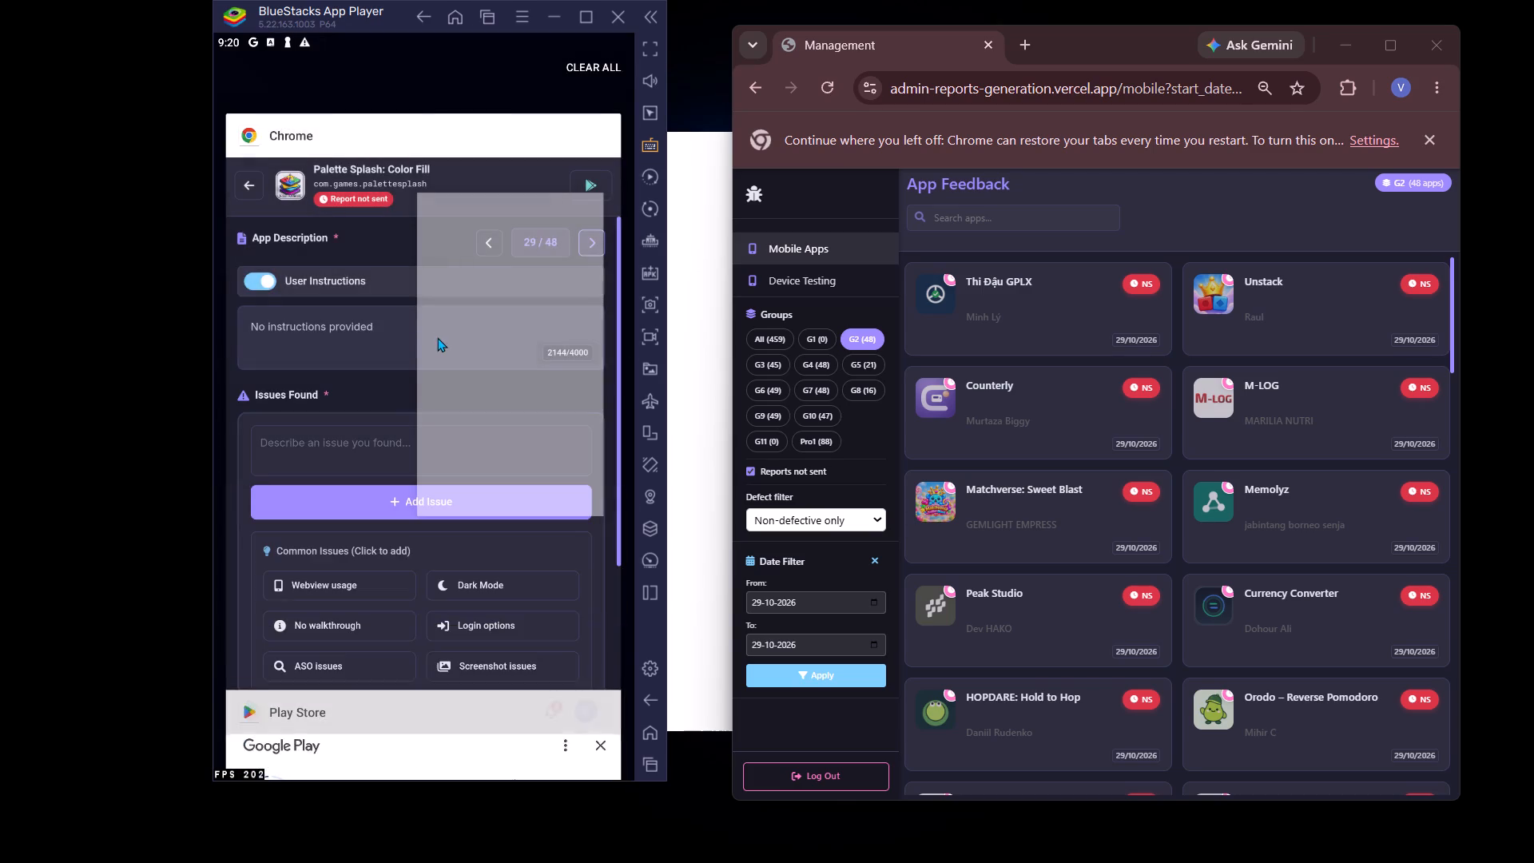
left_click(437, 337)
left_click(600, 192)
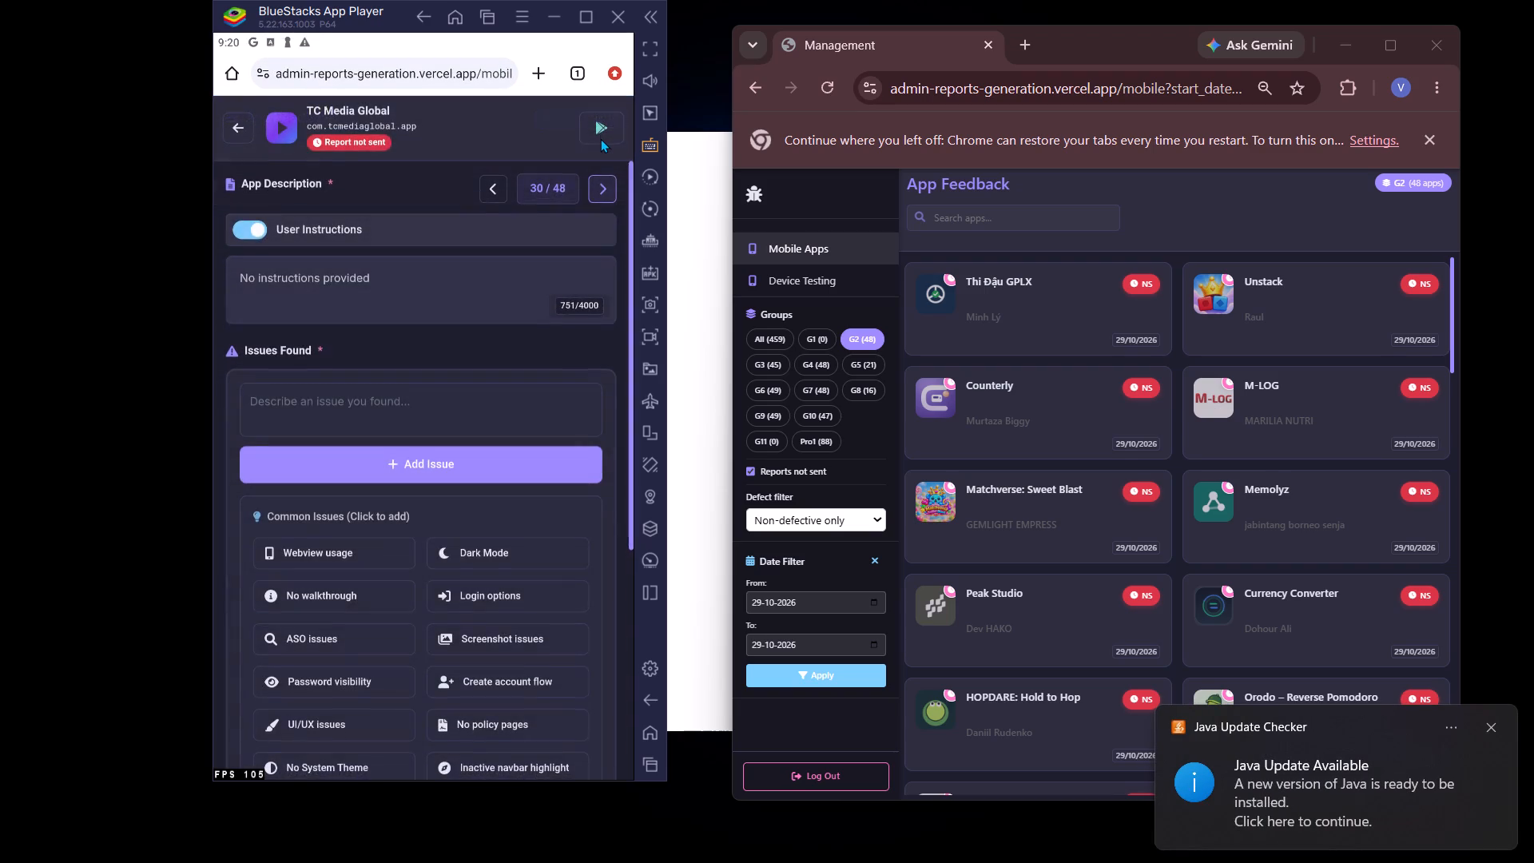
left_click(600, 138)
left_click(419, 392)
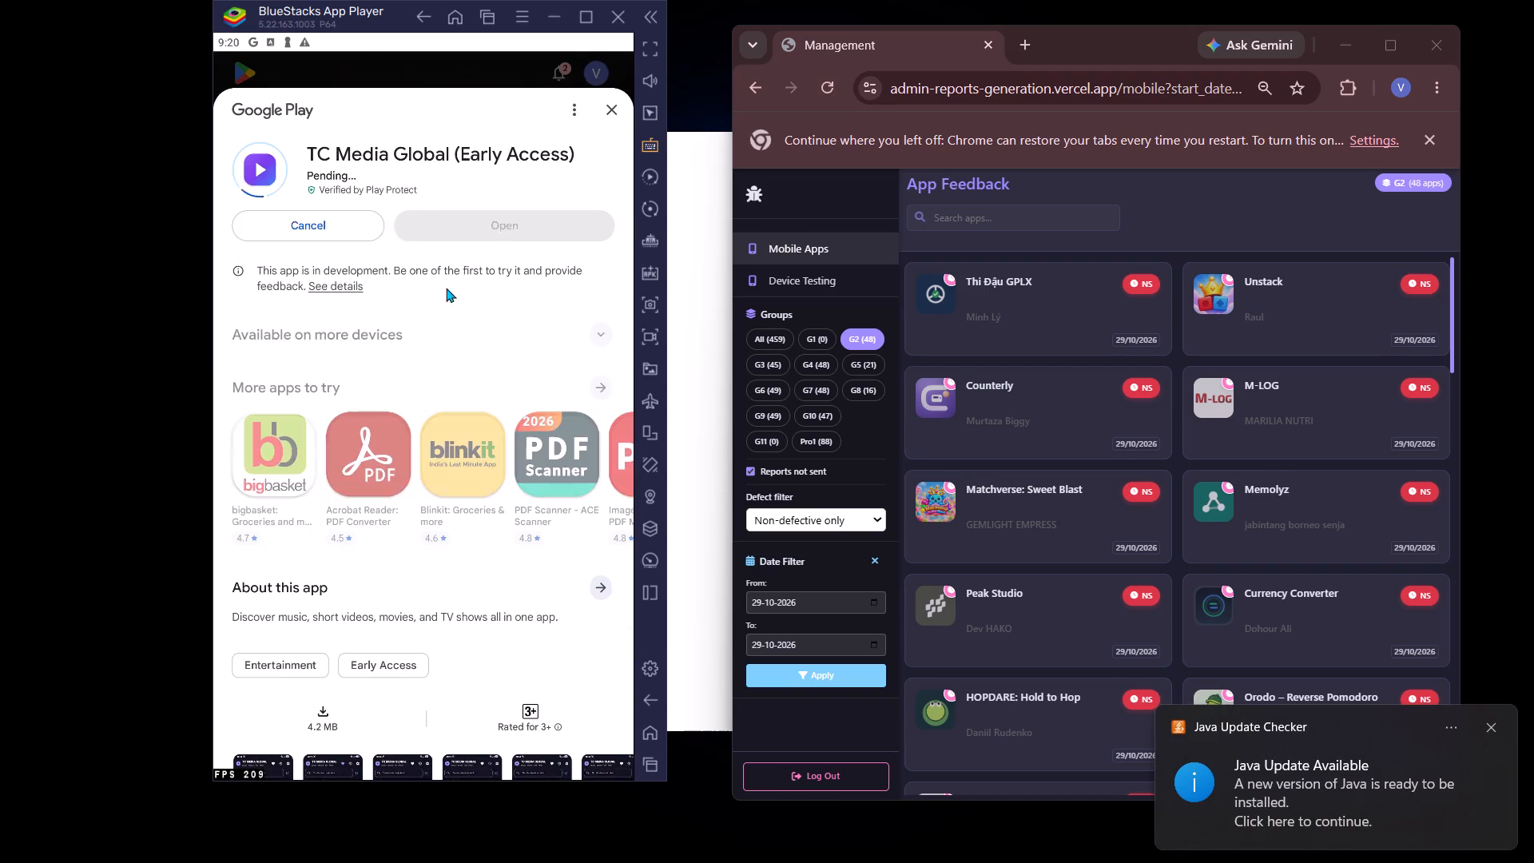
Leave the TC Media Global feedback page for the App Feedback list in BlueStacks and filter it to group G2.
left_click(495, 11)
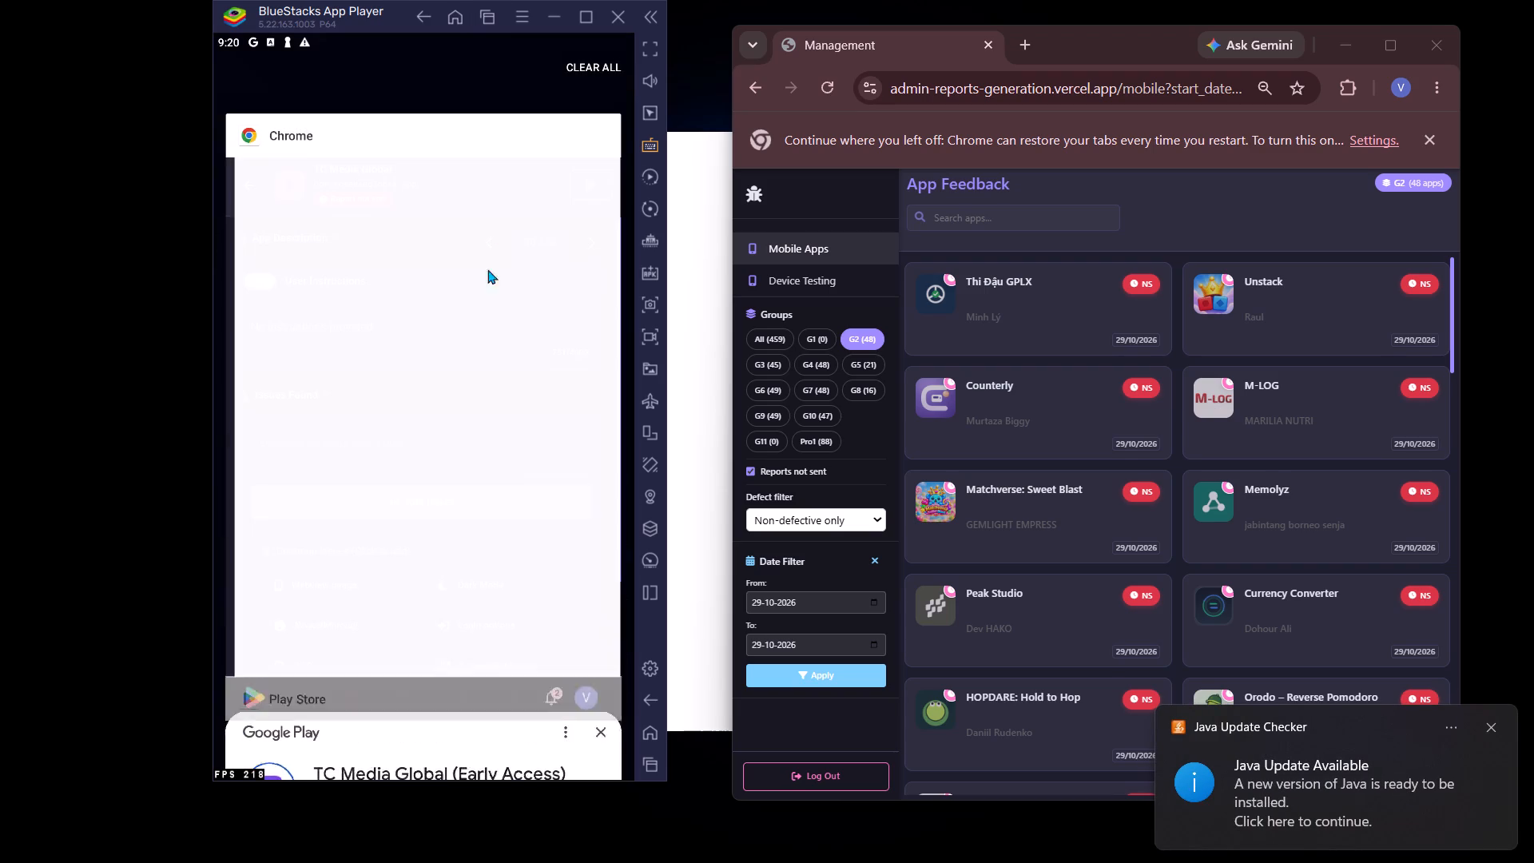
left_click(487, 310)
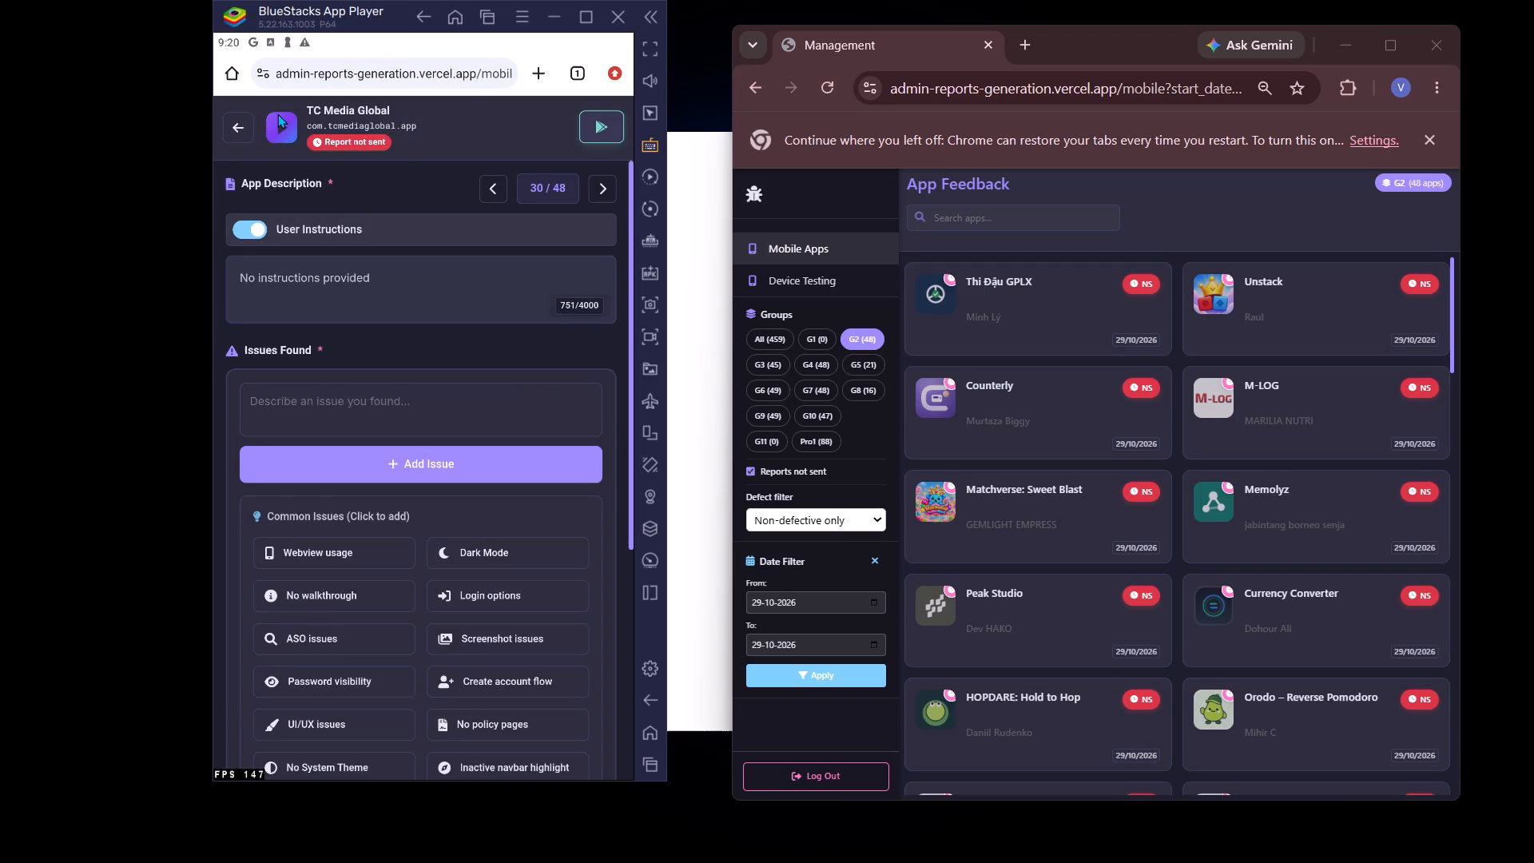
left_click(242, 130)
scroll(396, 301, "up", 3)
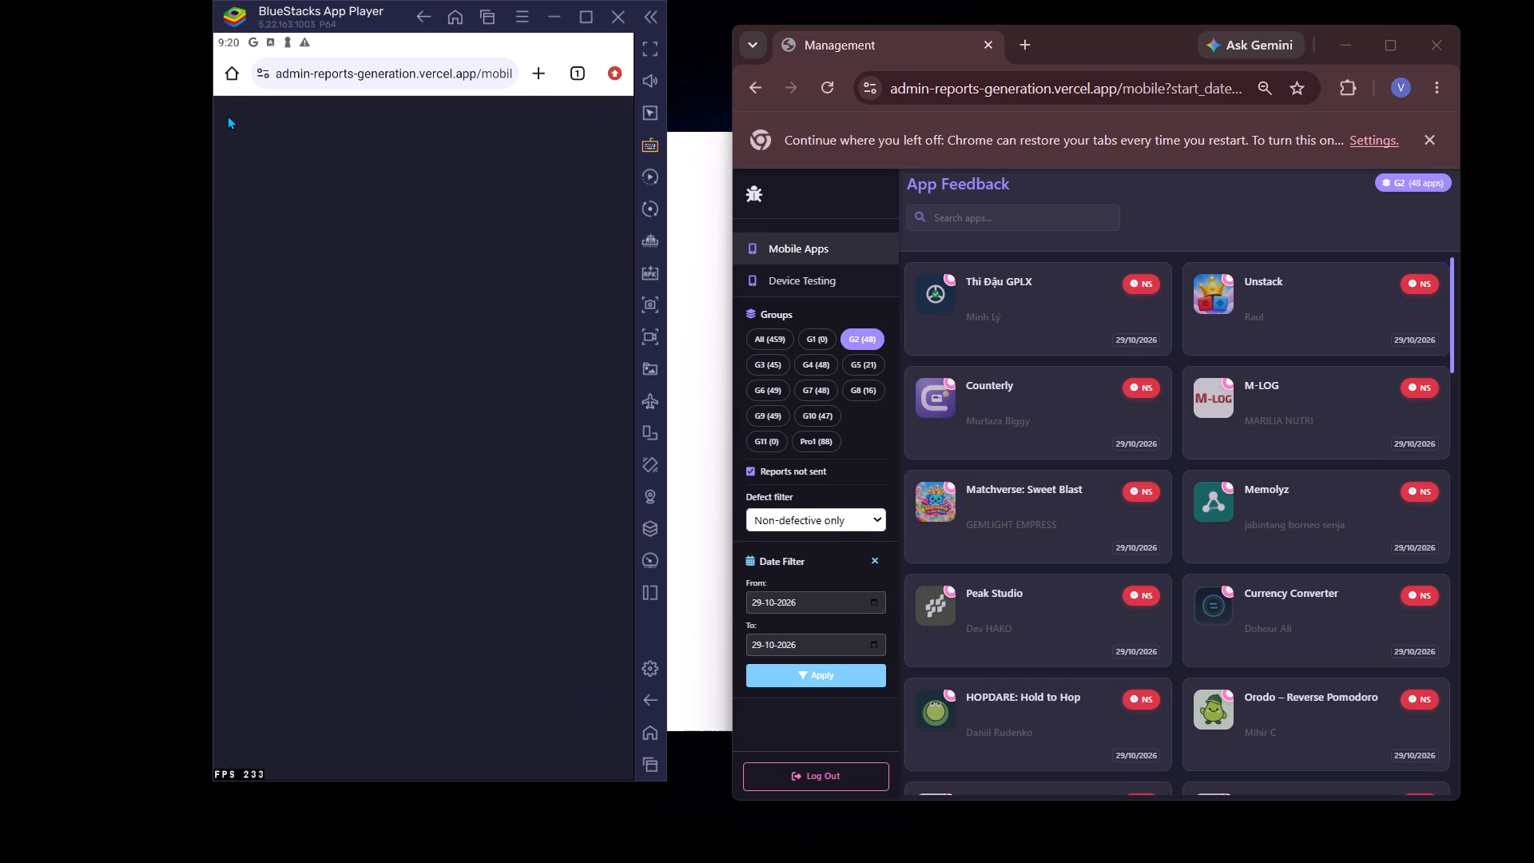
left_click(227, 115)
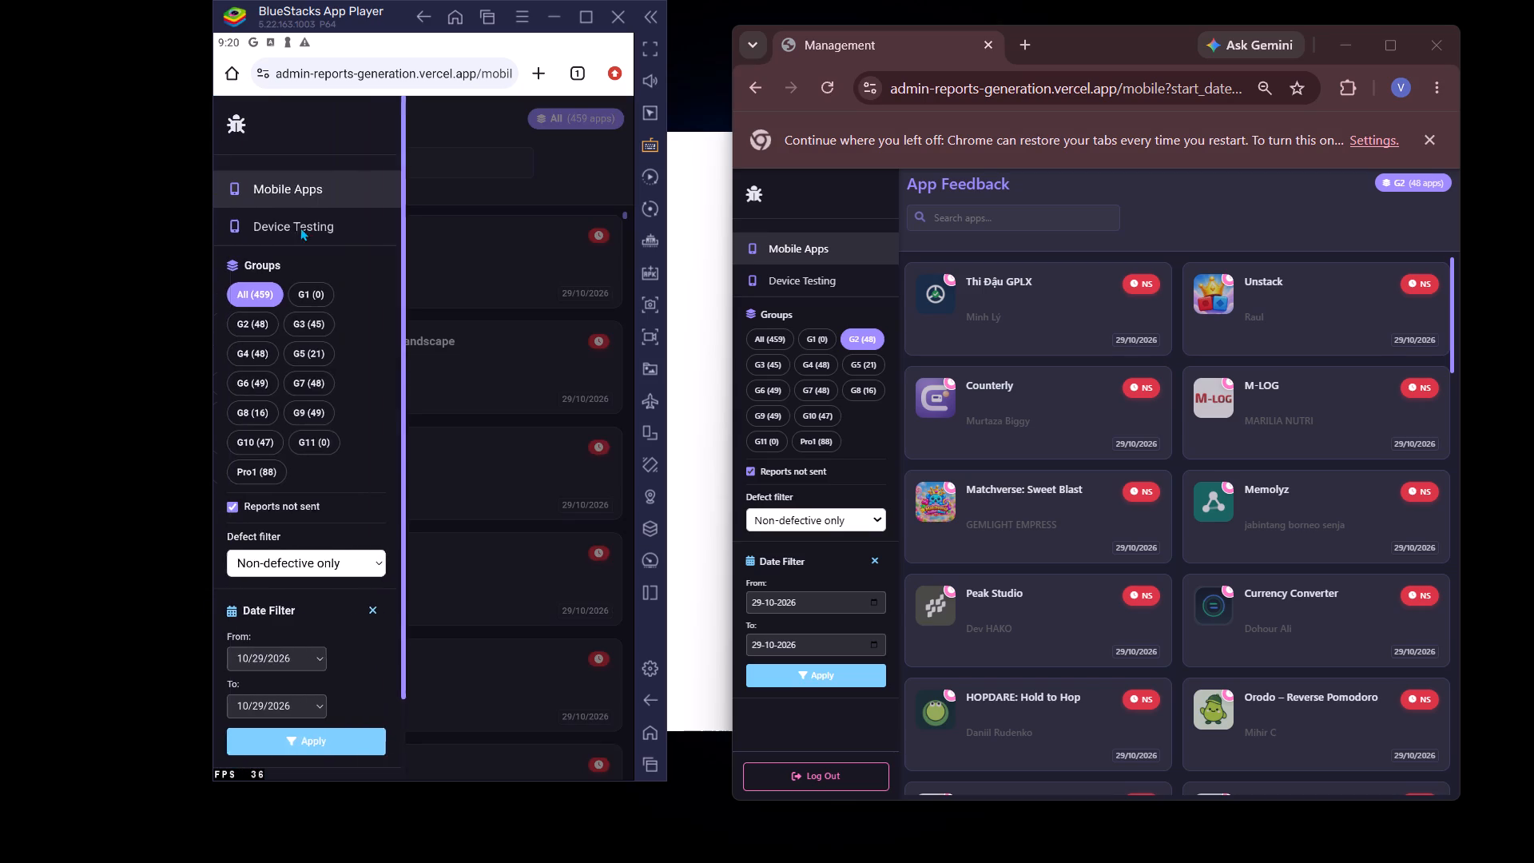
left_click(261, 313)
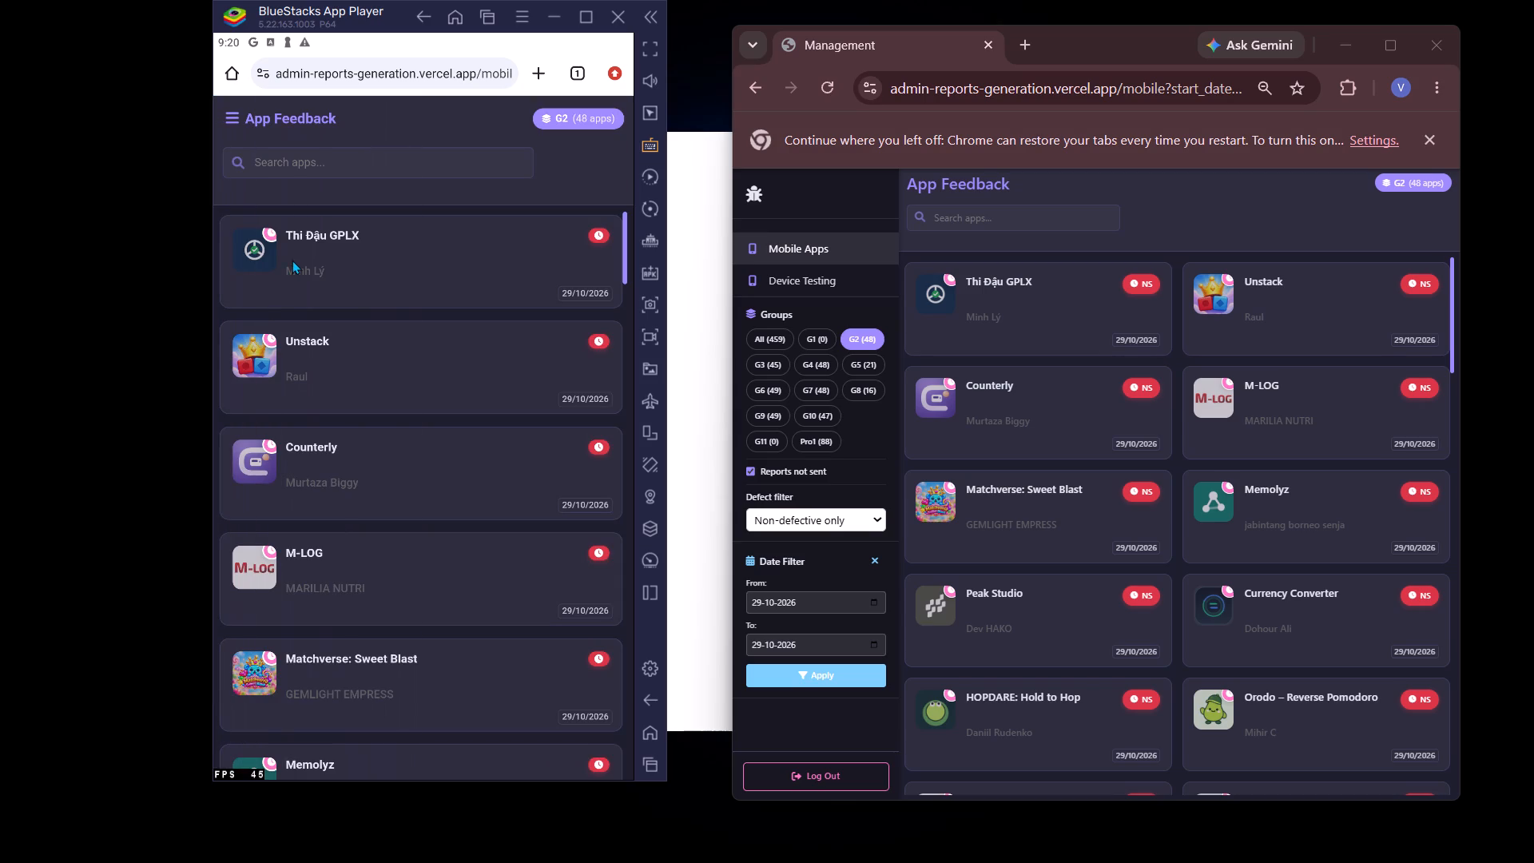
Open the Thi Đậu GPLX feedback page in both BlueStacks and Chrome, and bring up the app's Google Play listing in BlueStacks.
left_click(299, 257)
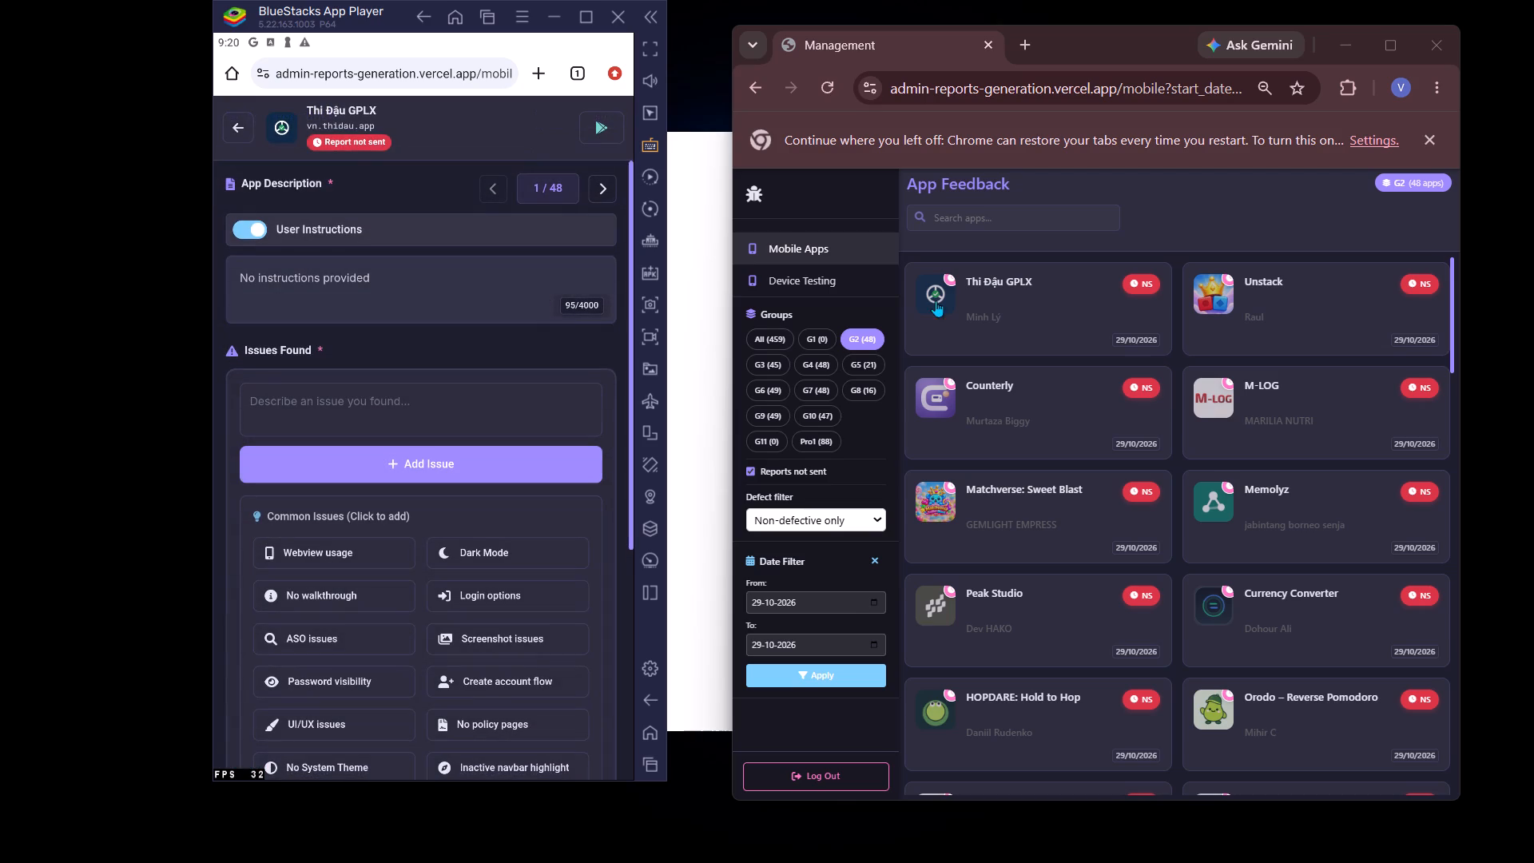
left_click(963, 277)
left_click(598, 127)
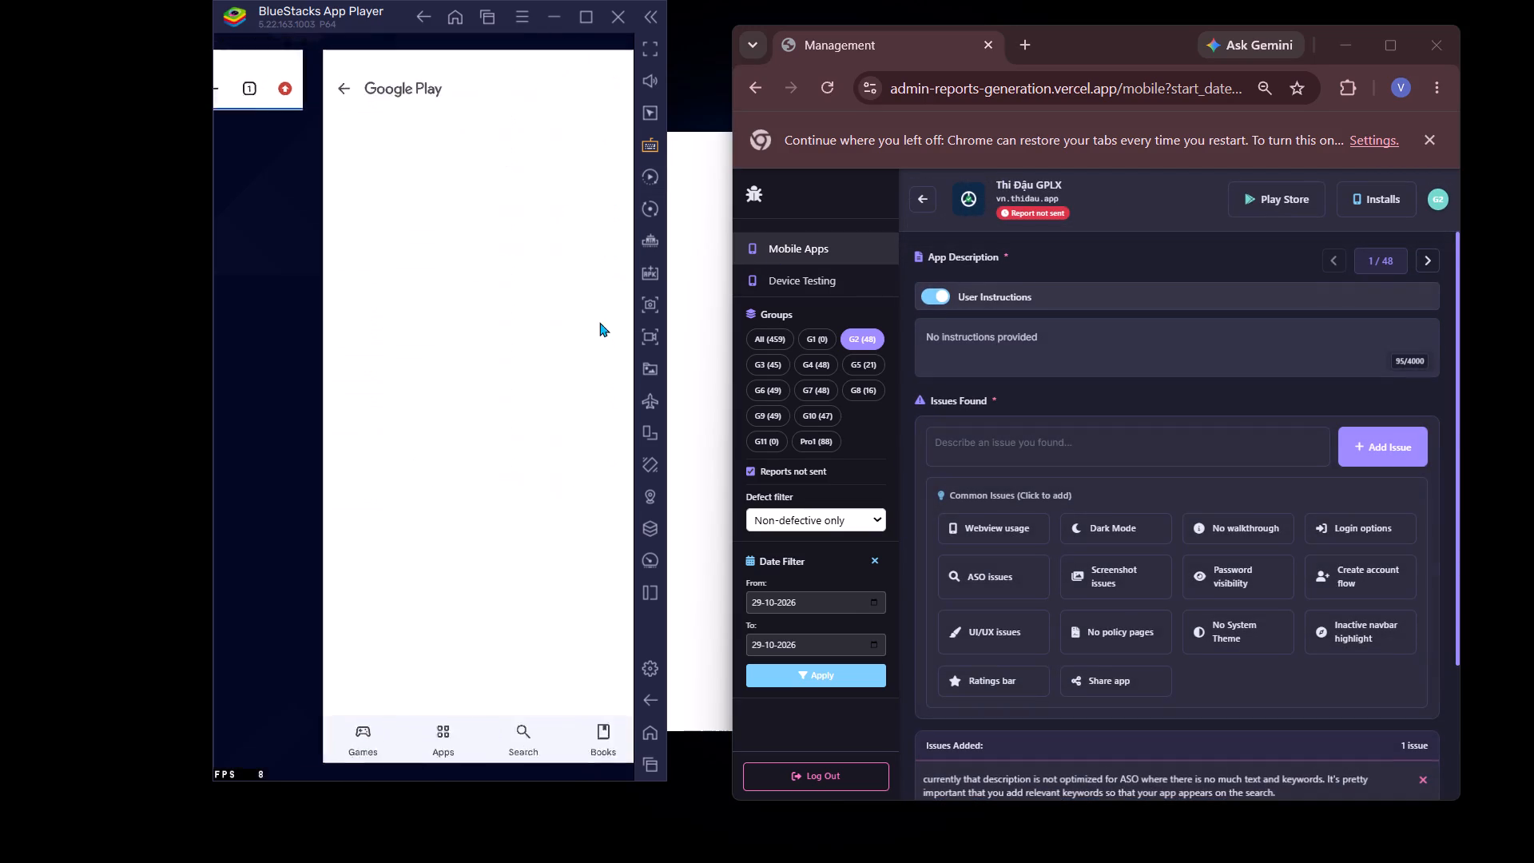
Look over the Thi Đậu GPLX store listing's description and screenshots, and launch the installed app.
scroll(416, 286, "down", 5)
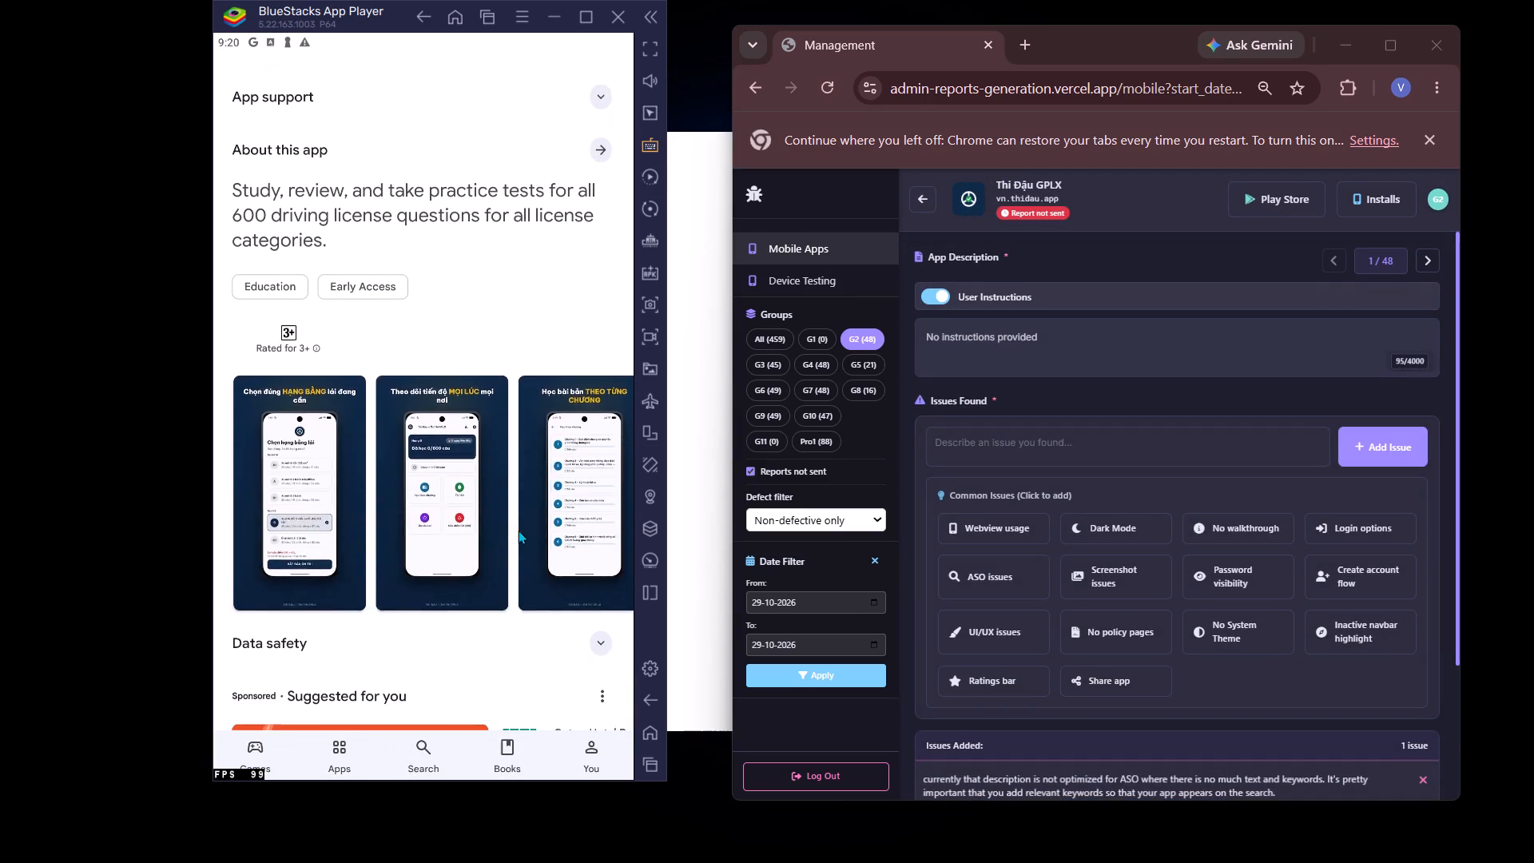
left_click_drag(526, 537, 21, 556)
scroll(551, 428, "up", 7)
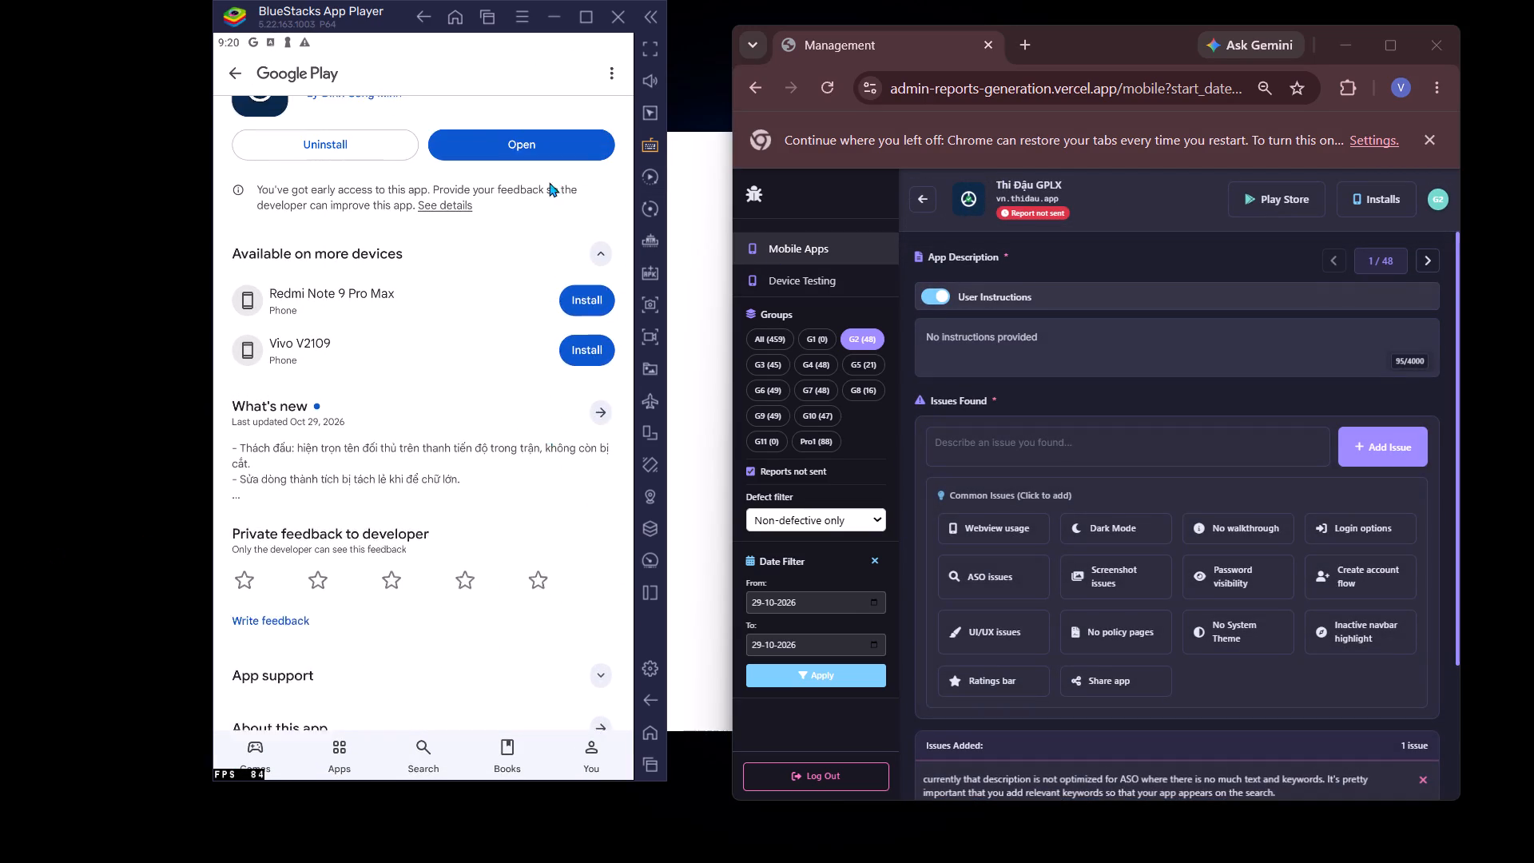
left_click(538, 200)
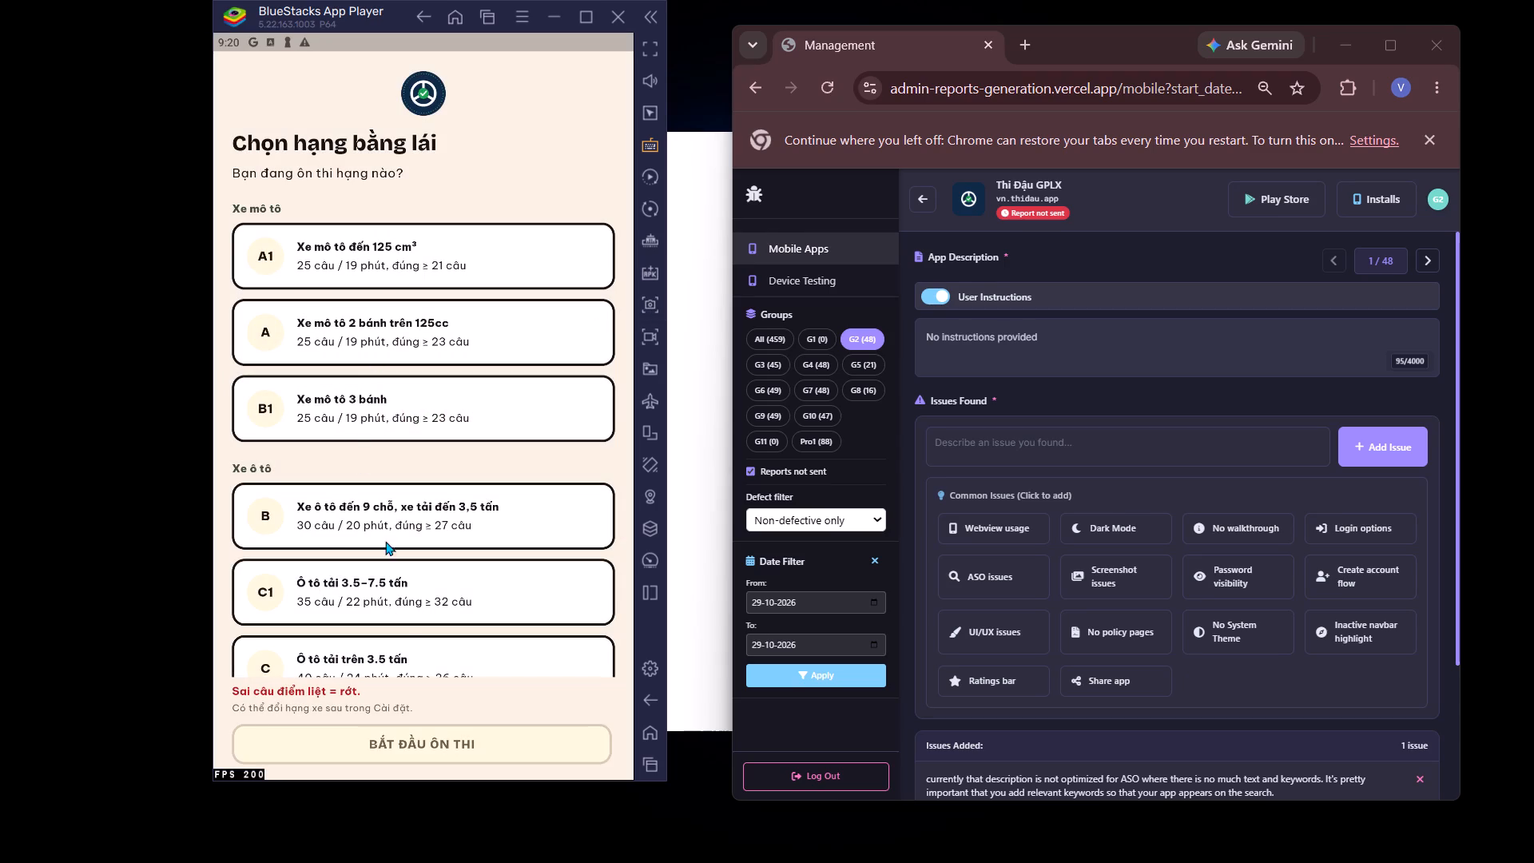
Look through the licence classes, choose A1 (Xe mô tô đến 125 cm³), and start the exam practice.
left_click_drag(399, 603, 491, 0)
left_click_drag(444, 459, 442, 159)
left_click_drag(451, 362, 445, 348)
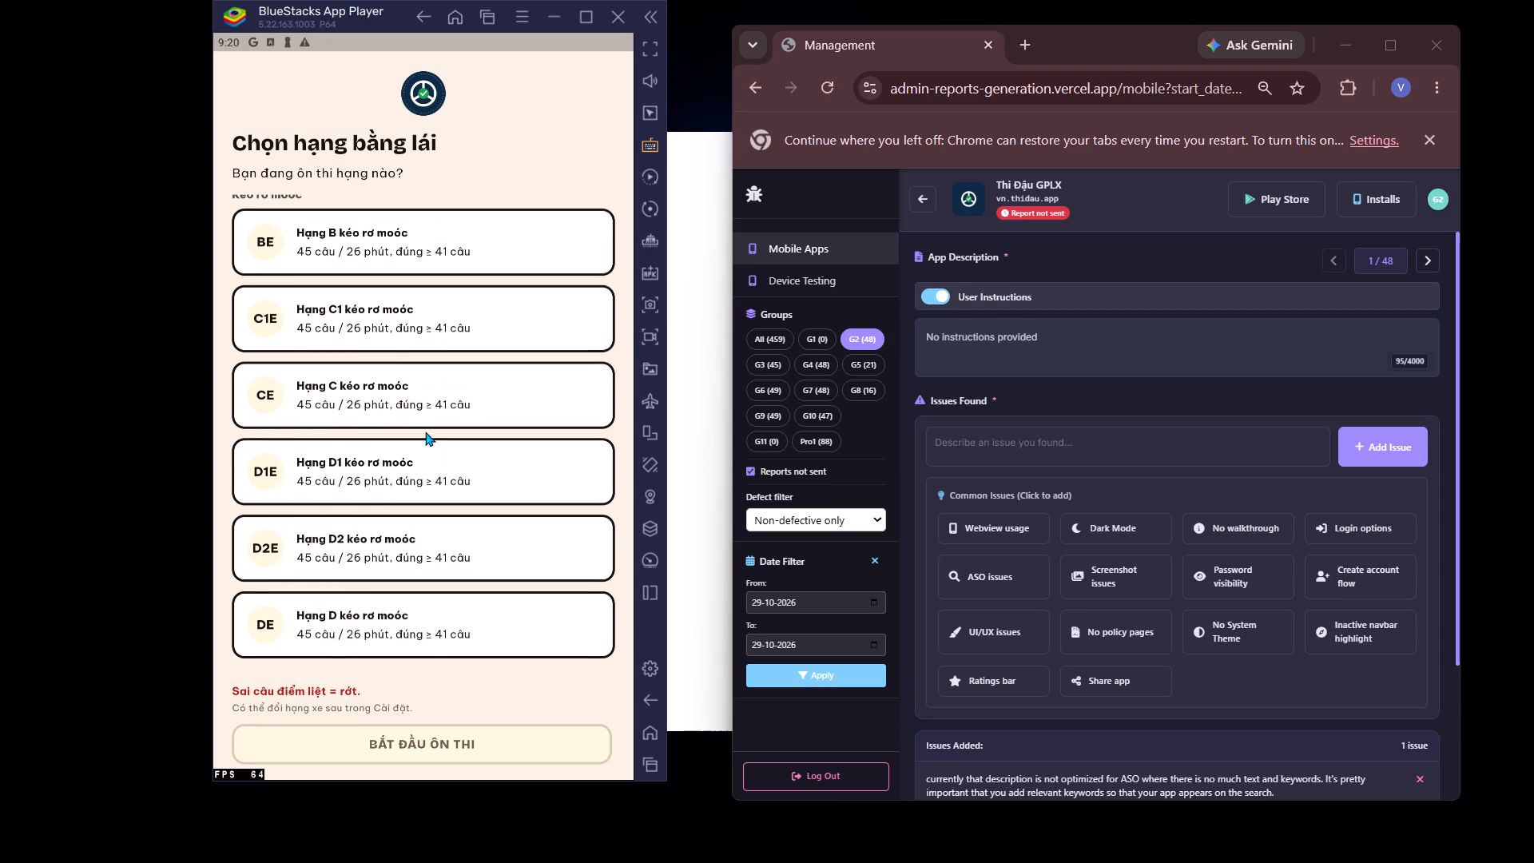
left_click(484, 738)
triple_click(484, 738)
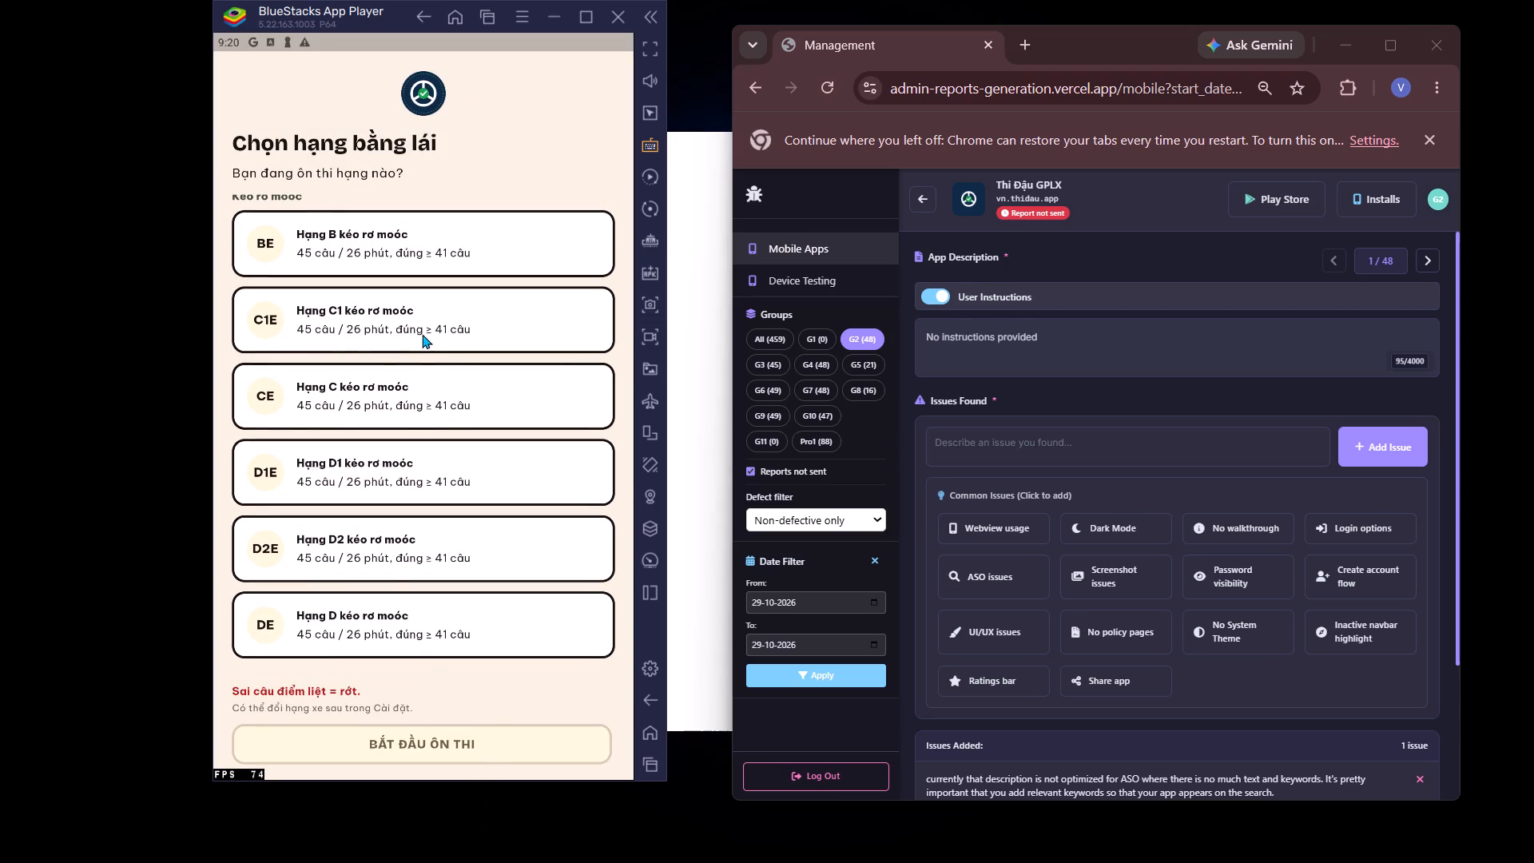
scroll(403, 363, "up", 12)
left_click(417, 269)
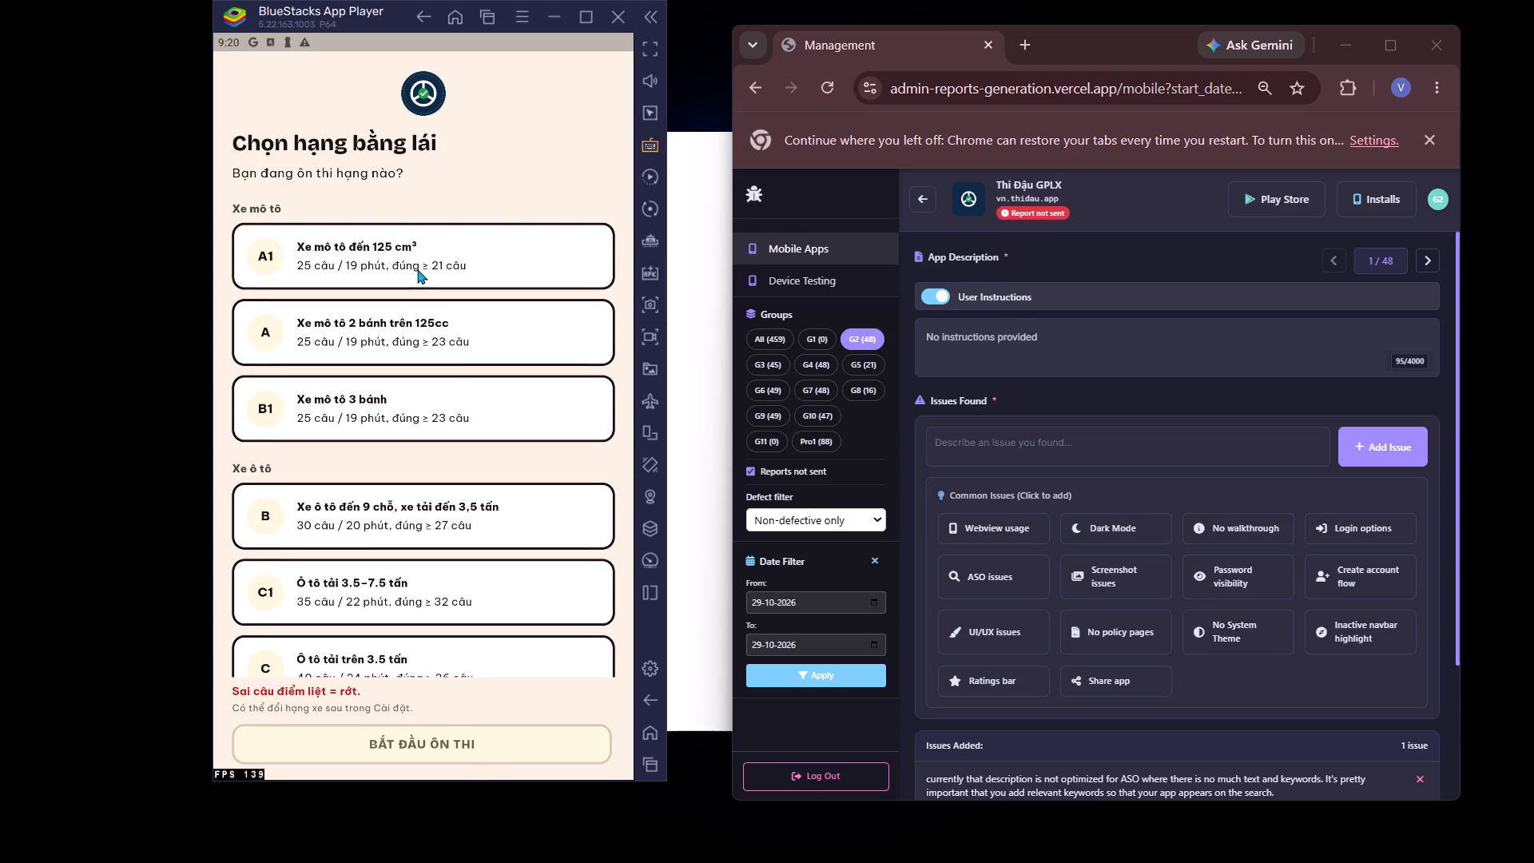
left_click(486, 735)
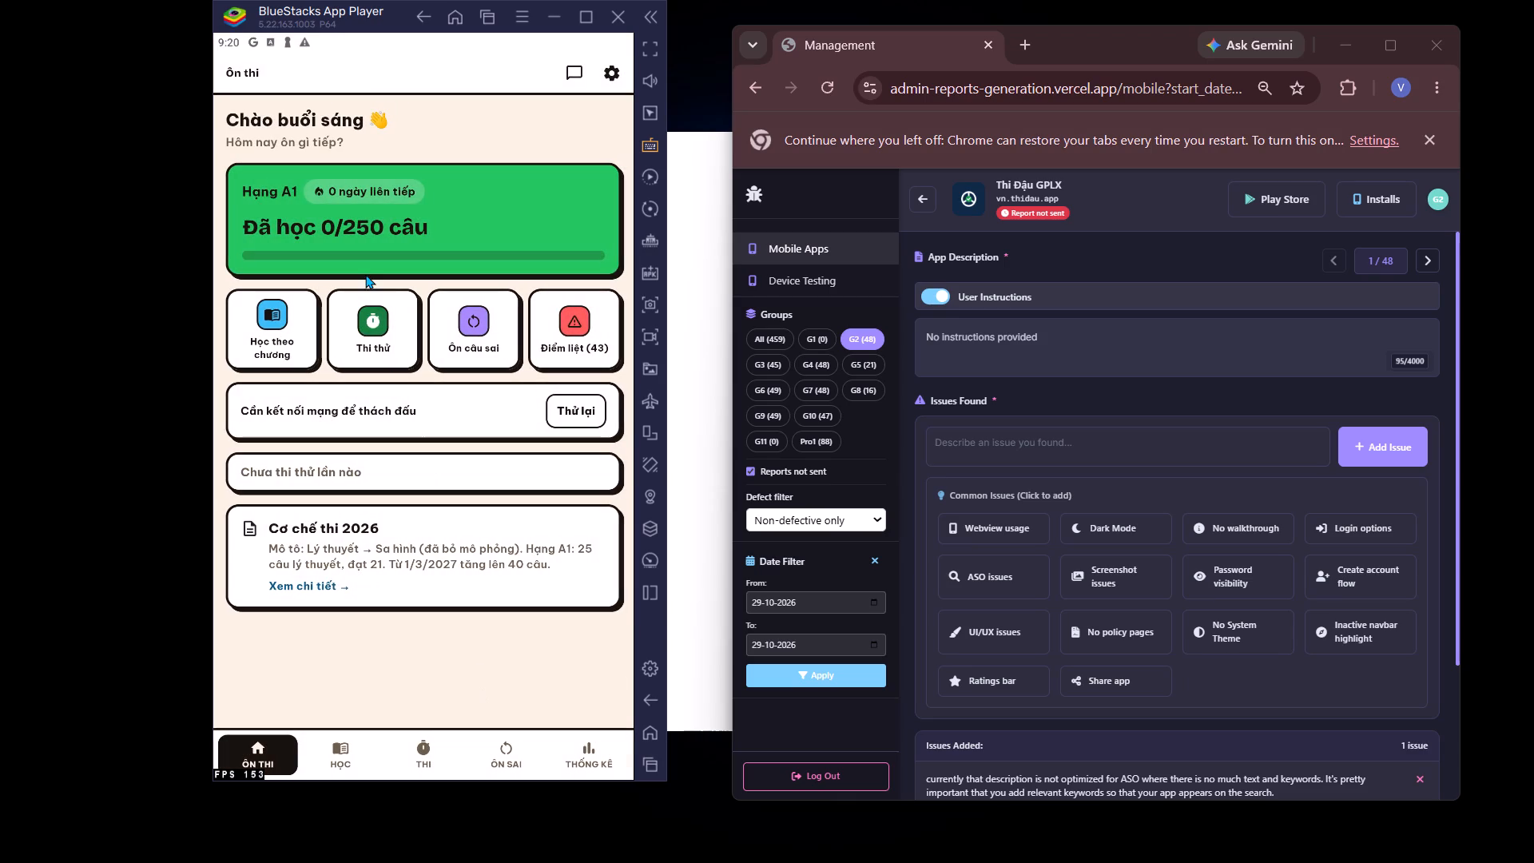
In the app's settings, try the Chuyên nghiệp and Năng động styles and the Hệ thống display mode, ending on Tối.
left_click(608, 82)
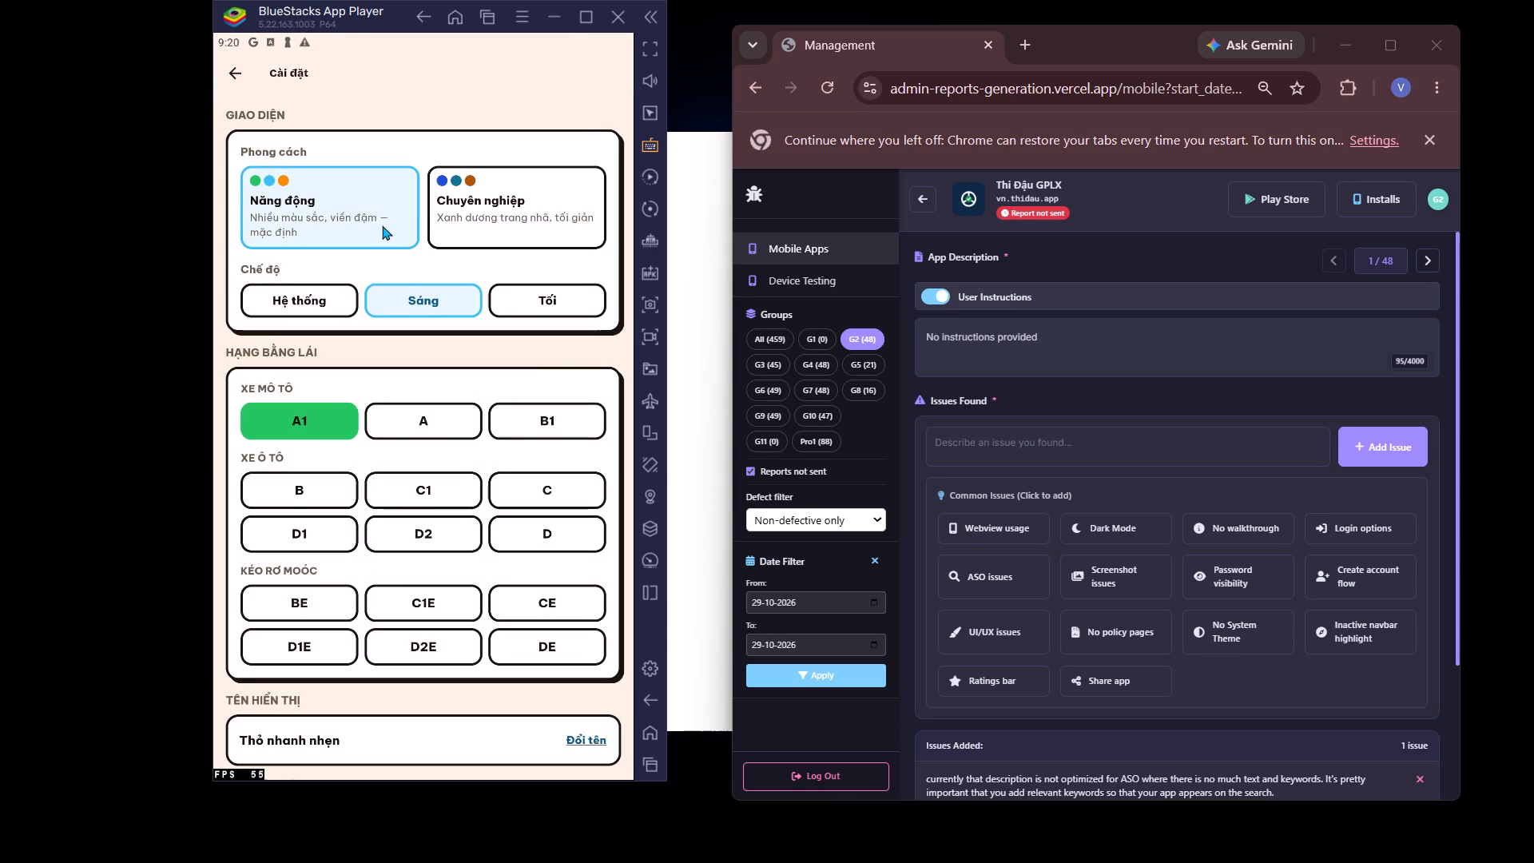
left_click(513, 212)
left_click(370, 201)
left_click(331, 305)
left_click(541, 305)
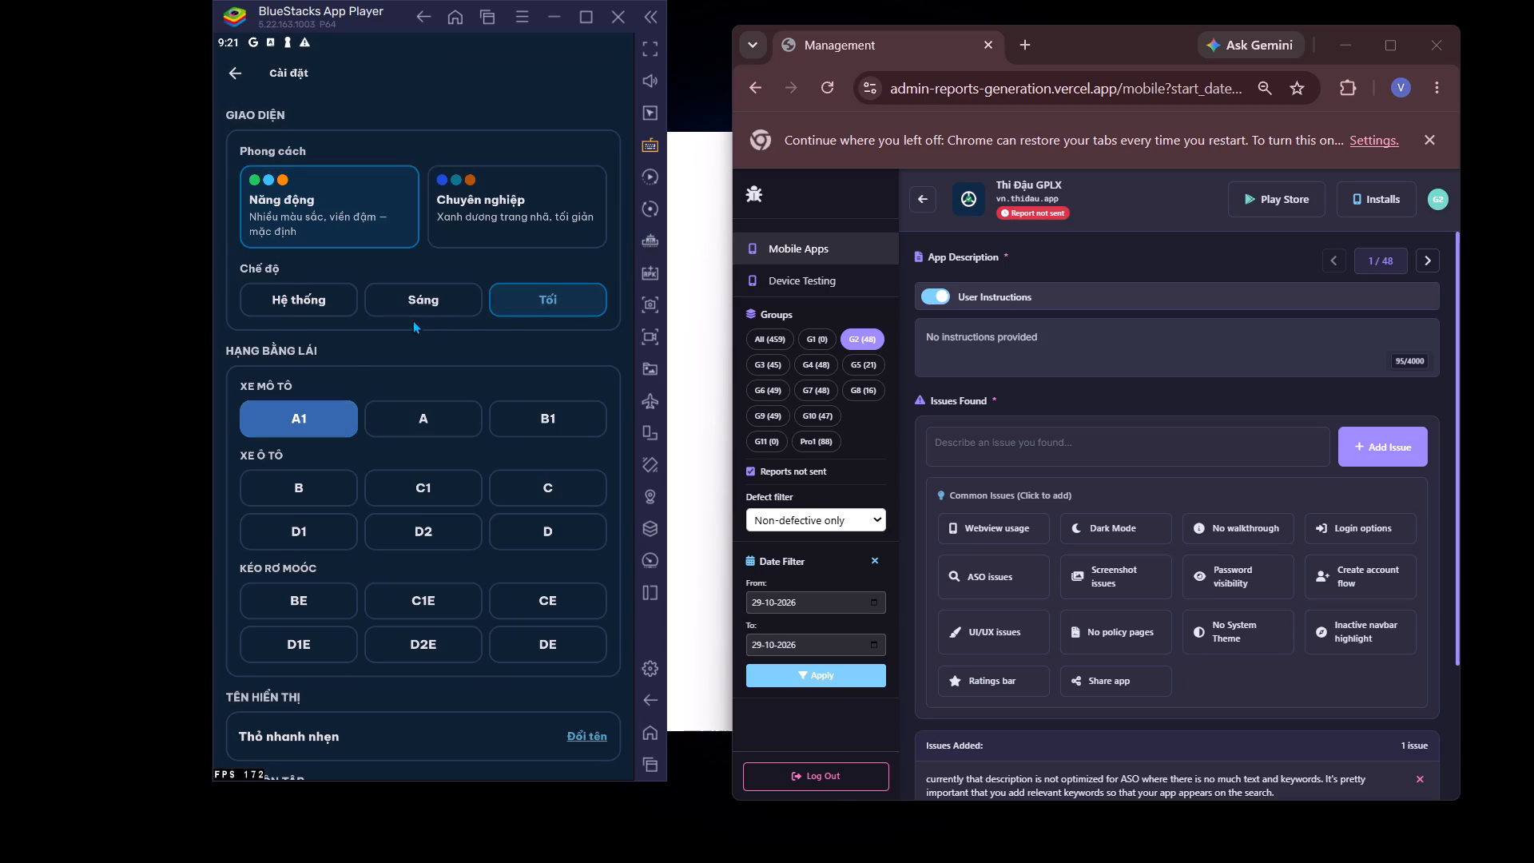
Examine the display name form and the remaining options in the app's settings, leaving the name as it is.
scroll(344, 384, "down", 3)
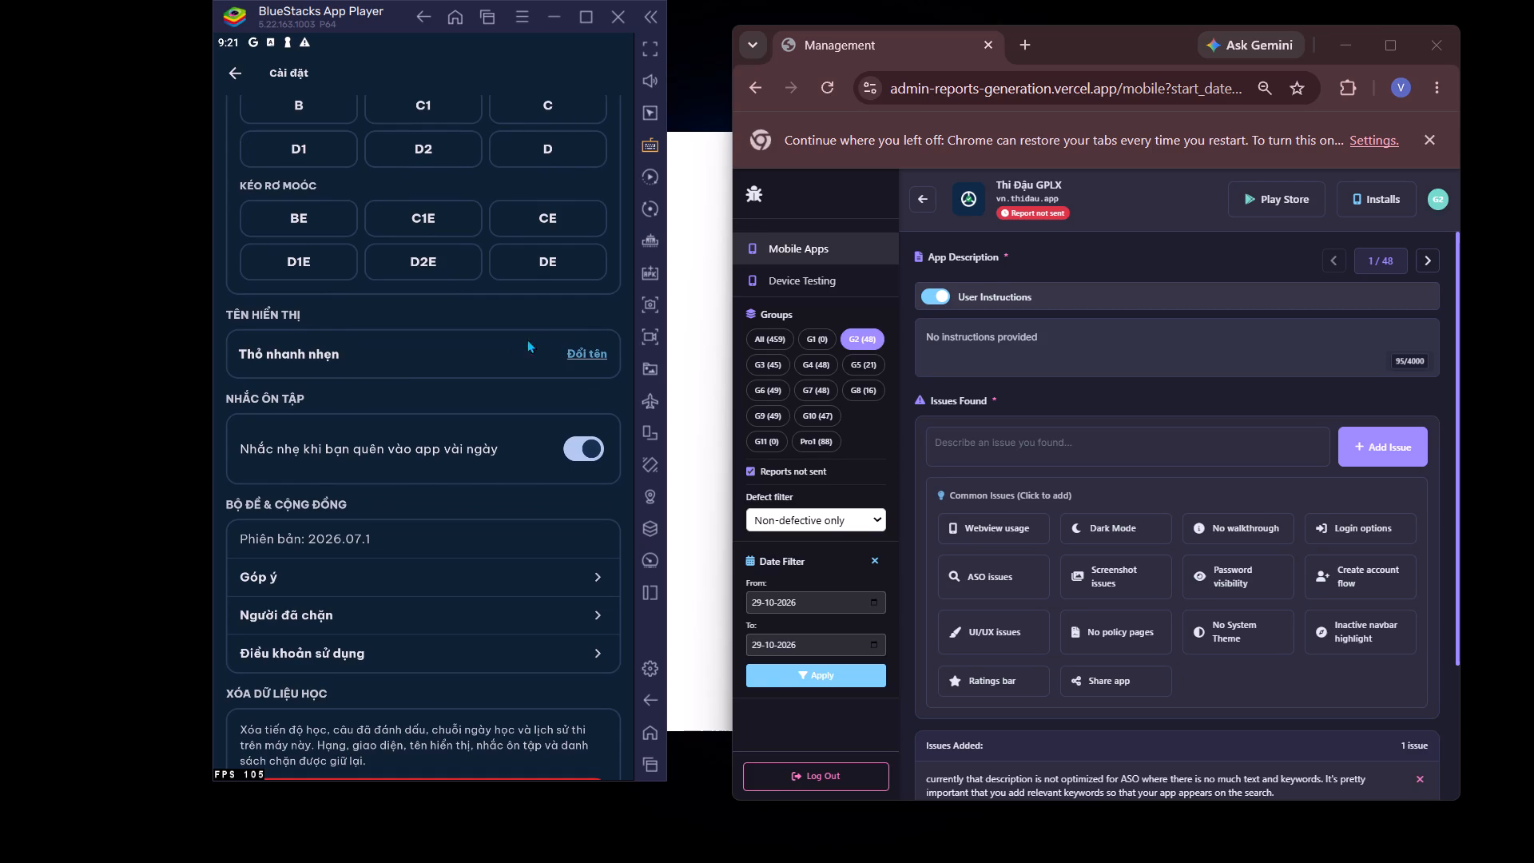
left_click(572, 352)
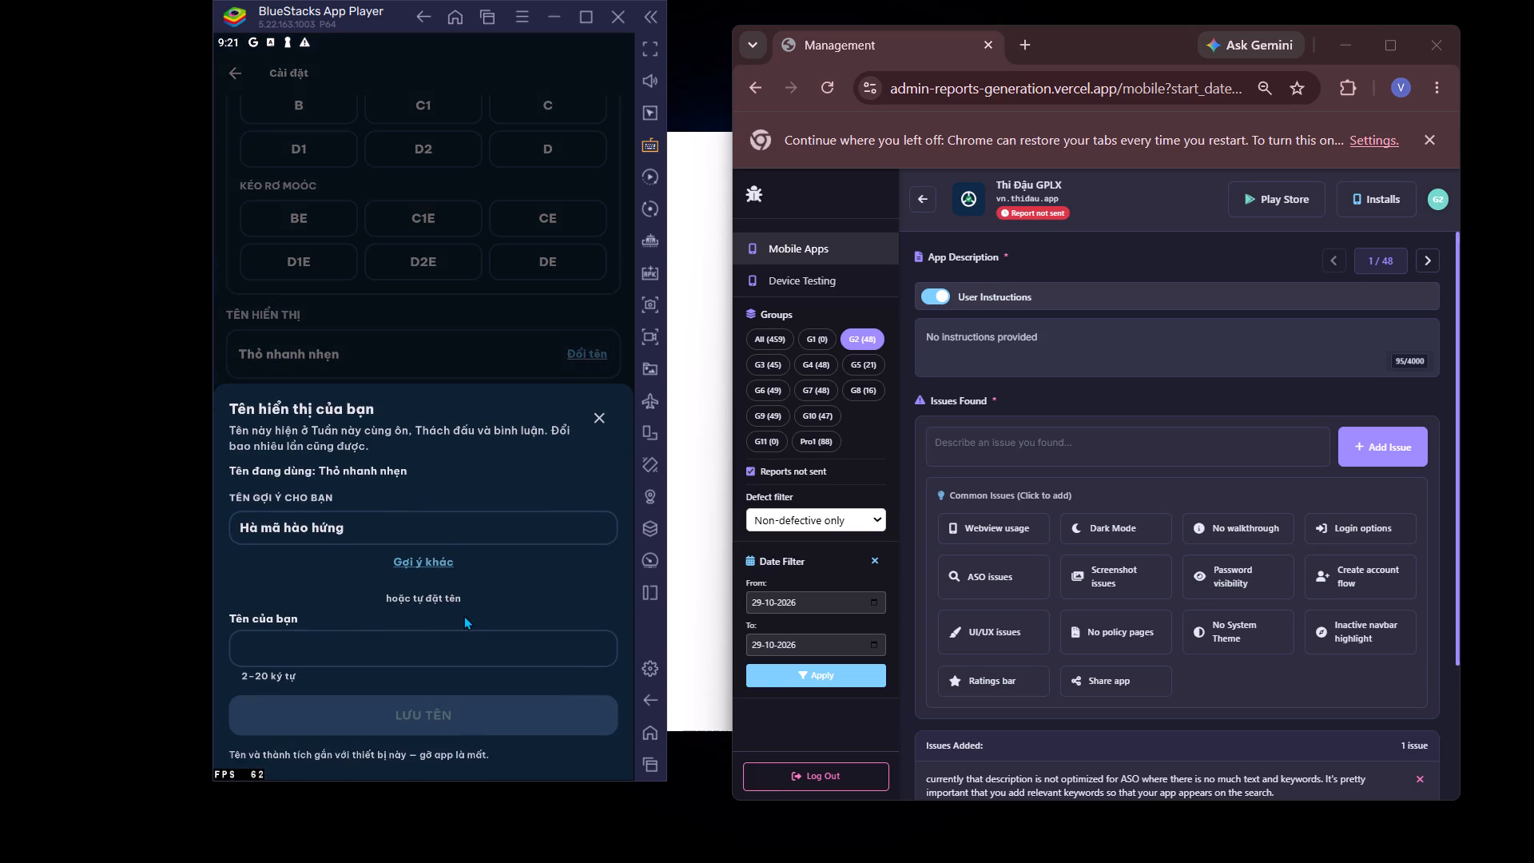
left_click(619, 401)
left_click(594, 420)
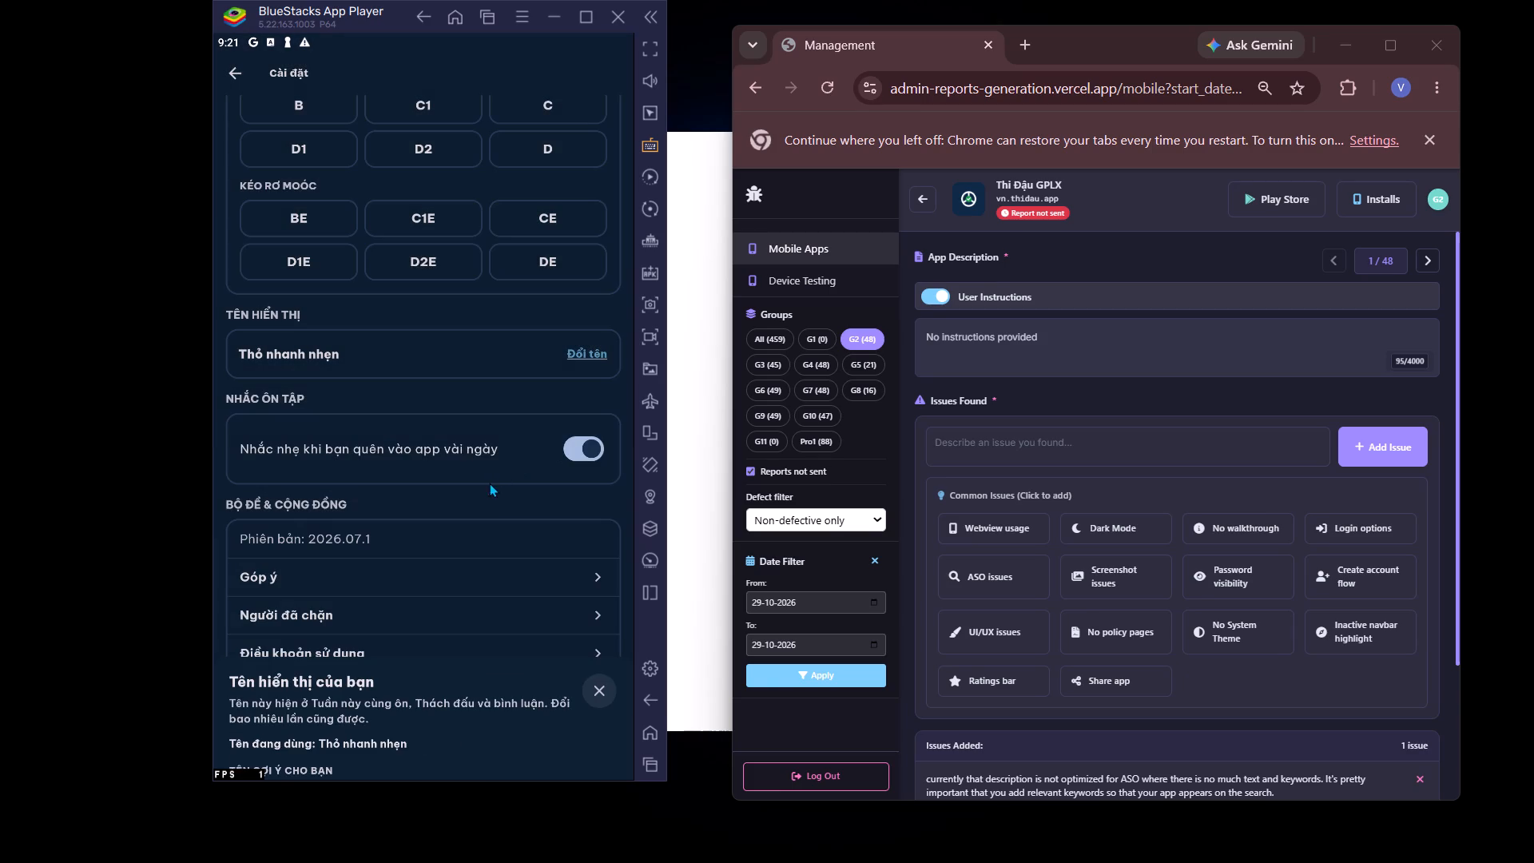
scroll(397, 623, "down", 3)
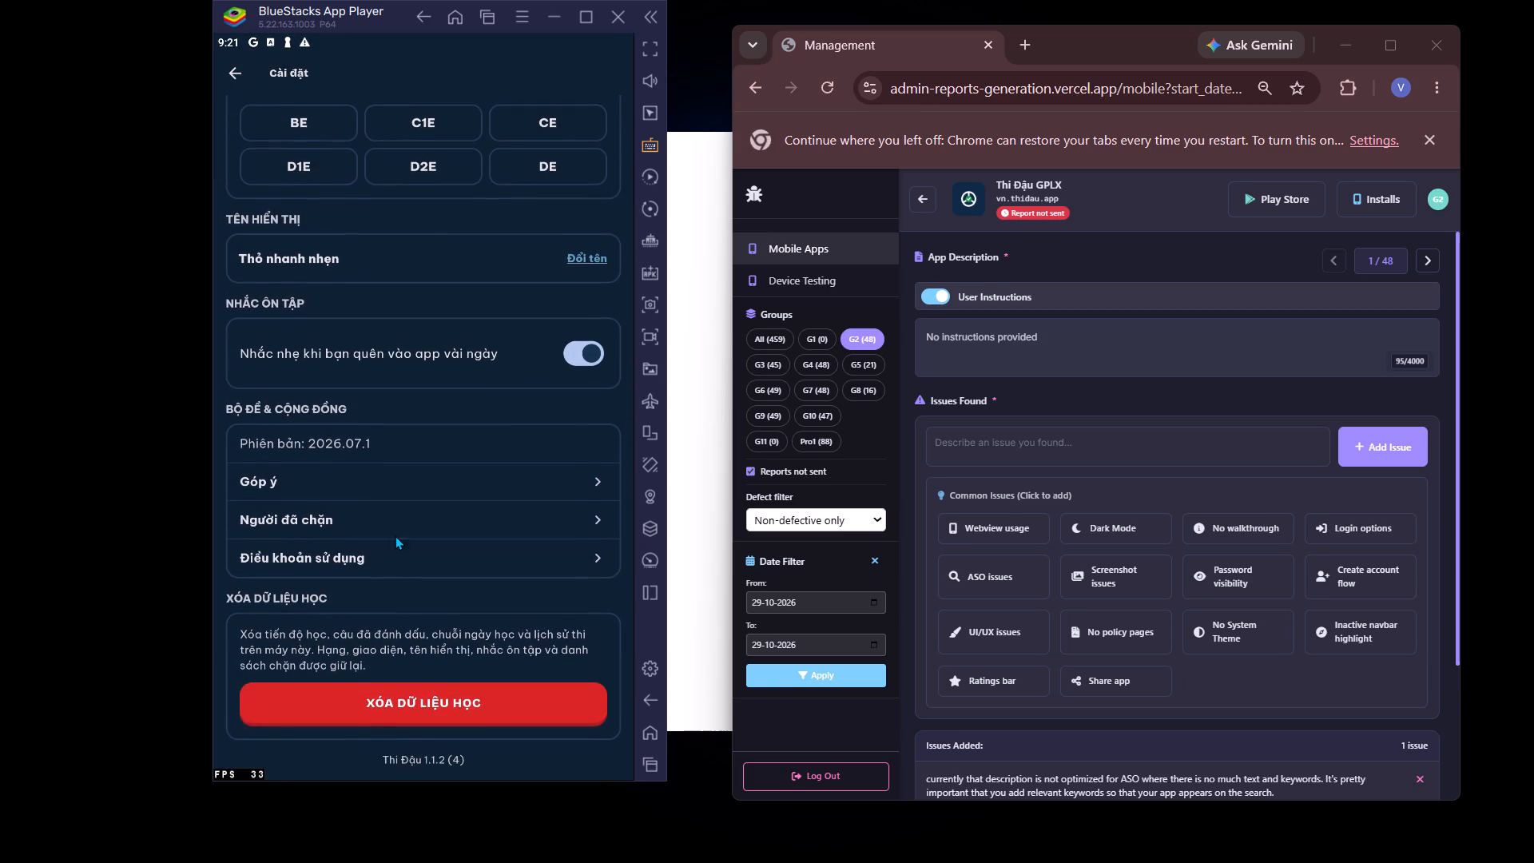
Set the app's display mode to Hệ thống and return to its home screen.
scroll(395, 528, "up", 3)
scroll(417, 463, "up", 3)
left_click(308, 302)
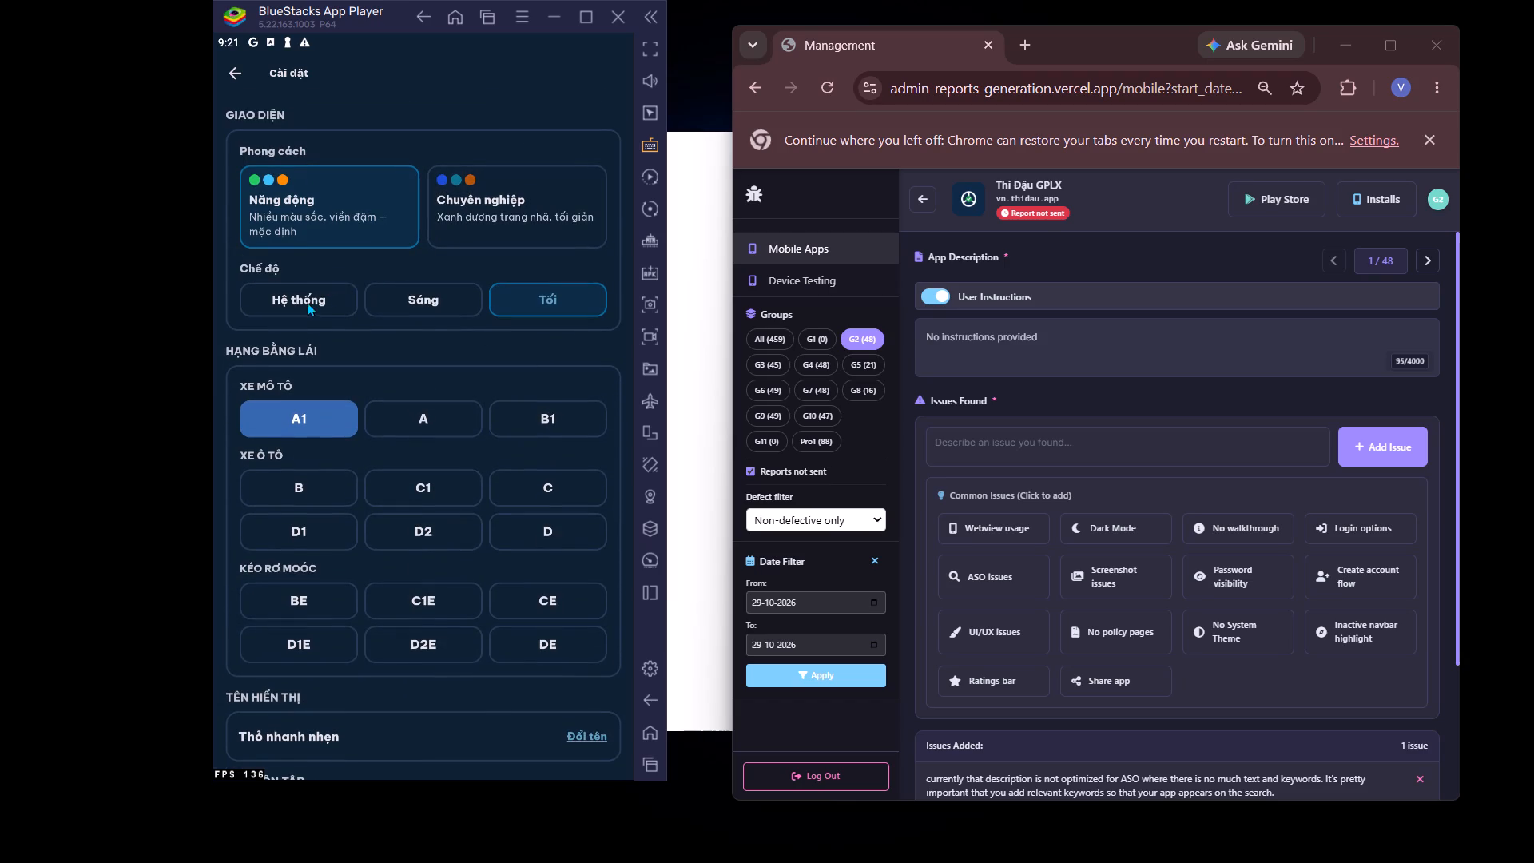
left_click(238, 69)
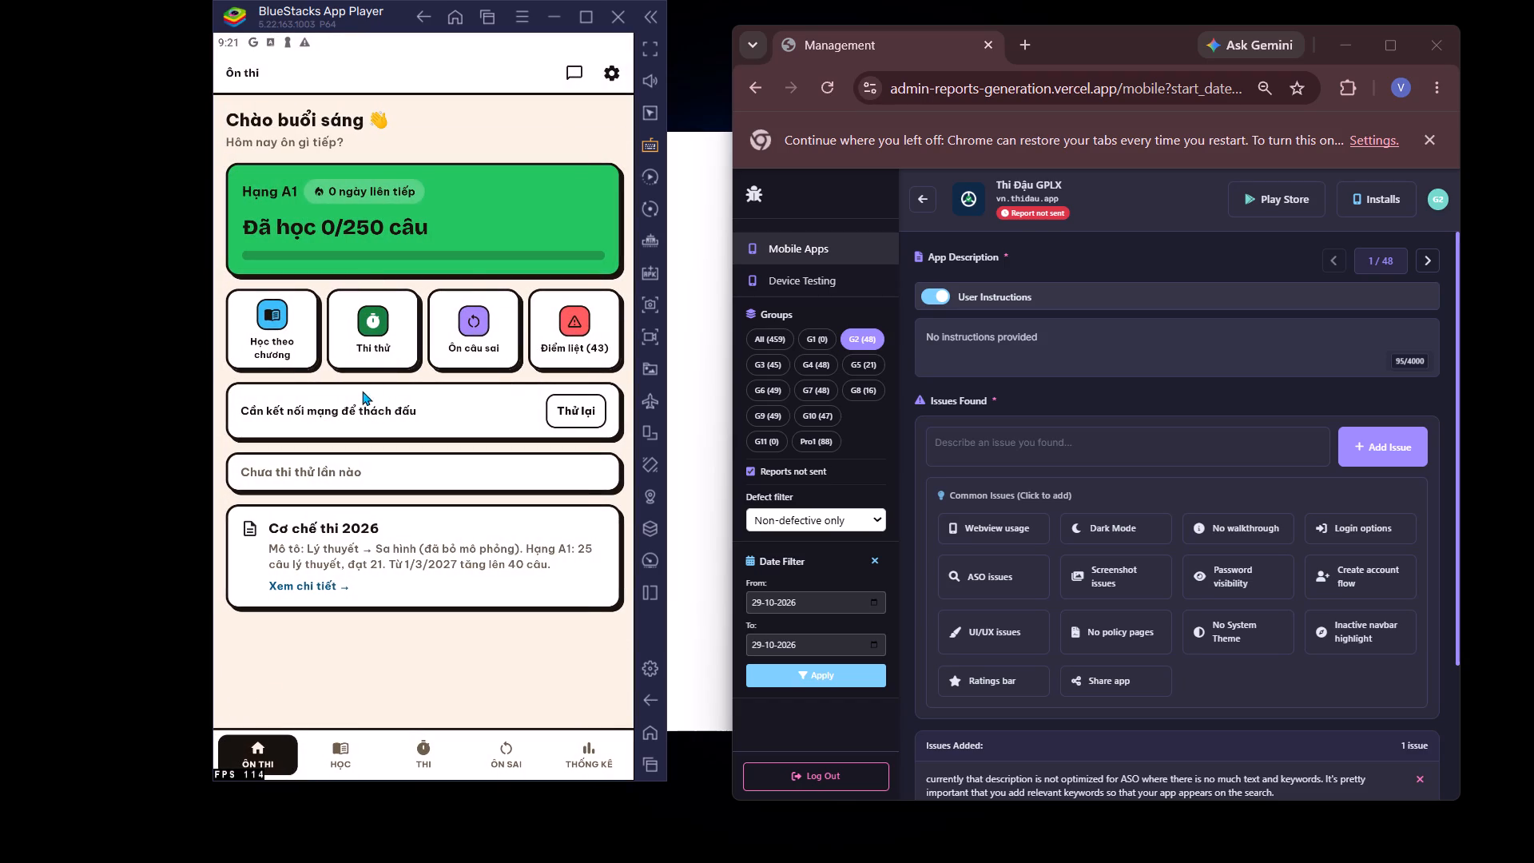
Check the app's Học, Thi, Ôn sai and Thống kê sections.
left_click(337, 747)
left_click(407, 738)
left_click(503, 774)
left_click(603, 747)
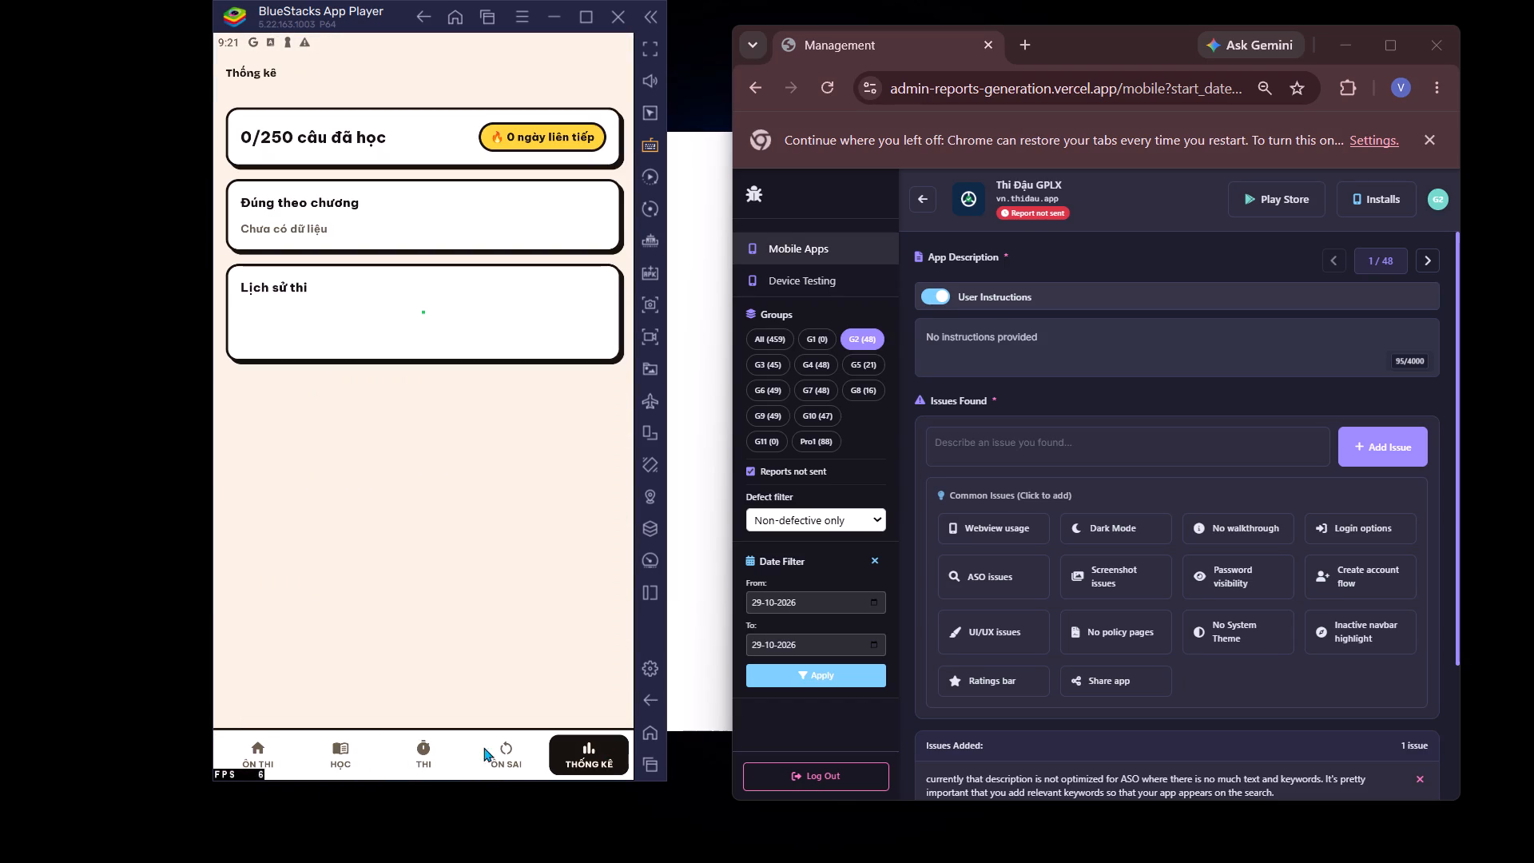
Reopen the app's settings from its home screen and examine the display name form, trying a suggested name without saving it.
left_click(258, 730)
left_click(248, 770)
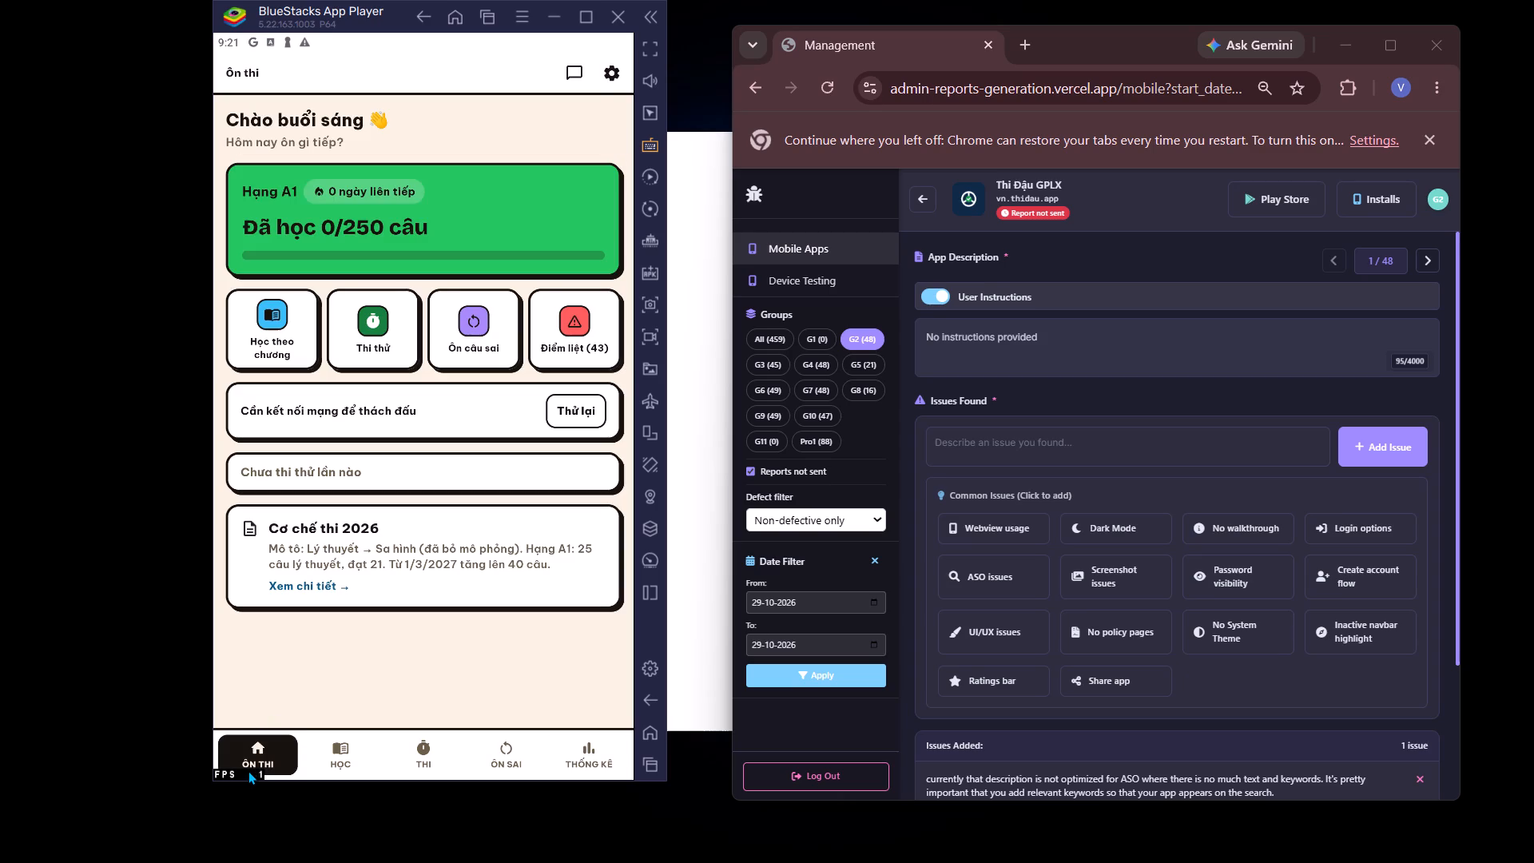
left_click(612, 74)
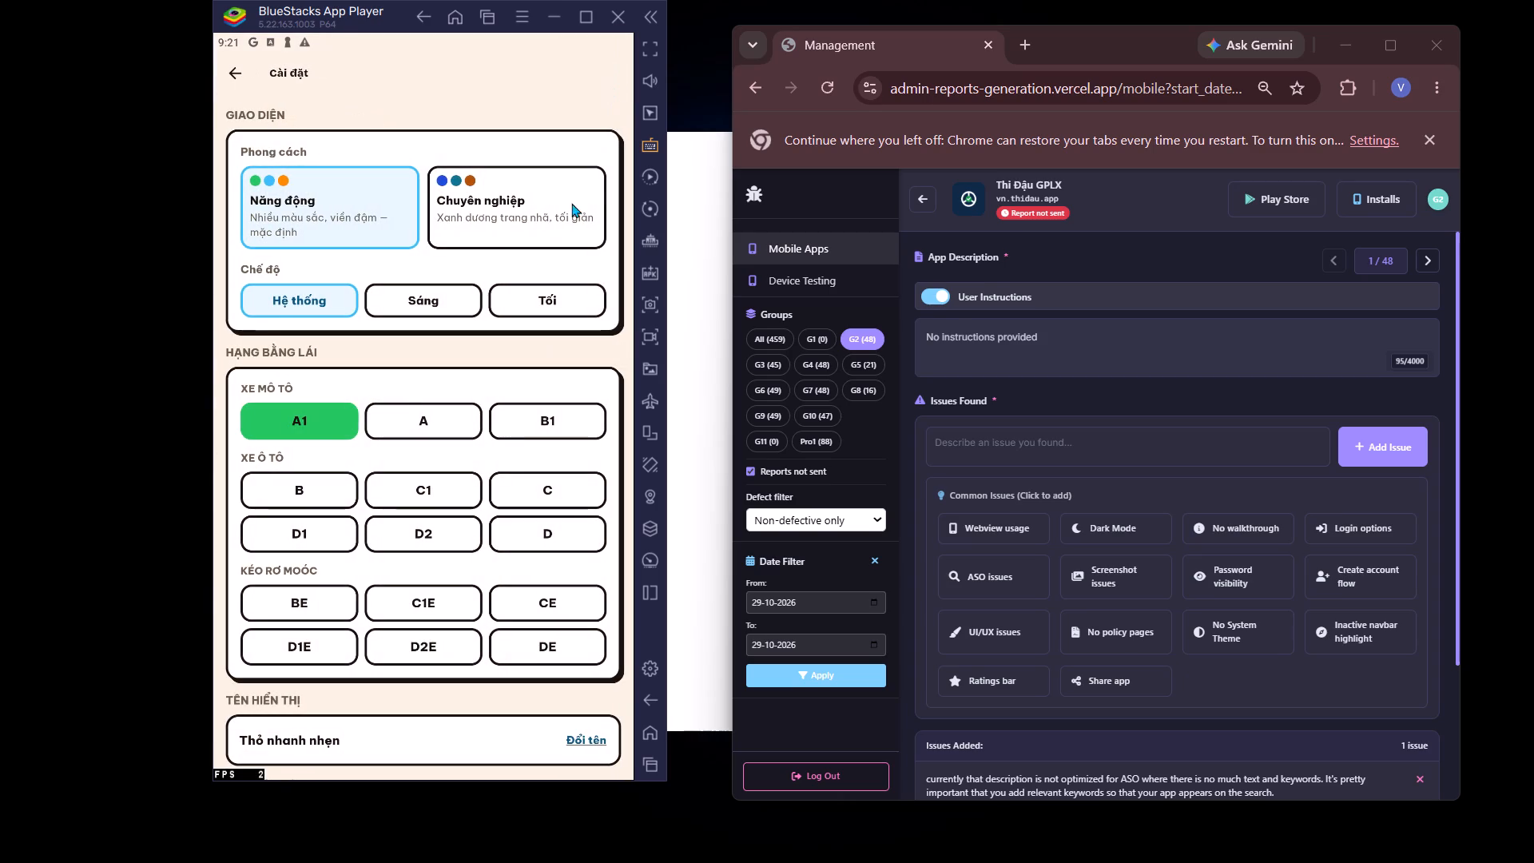
scroll(307, 463, "down", 1)
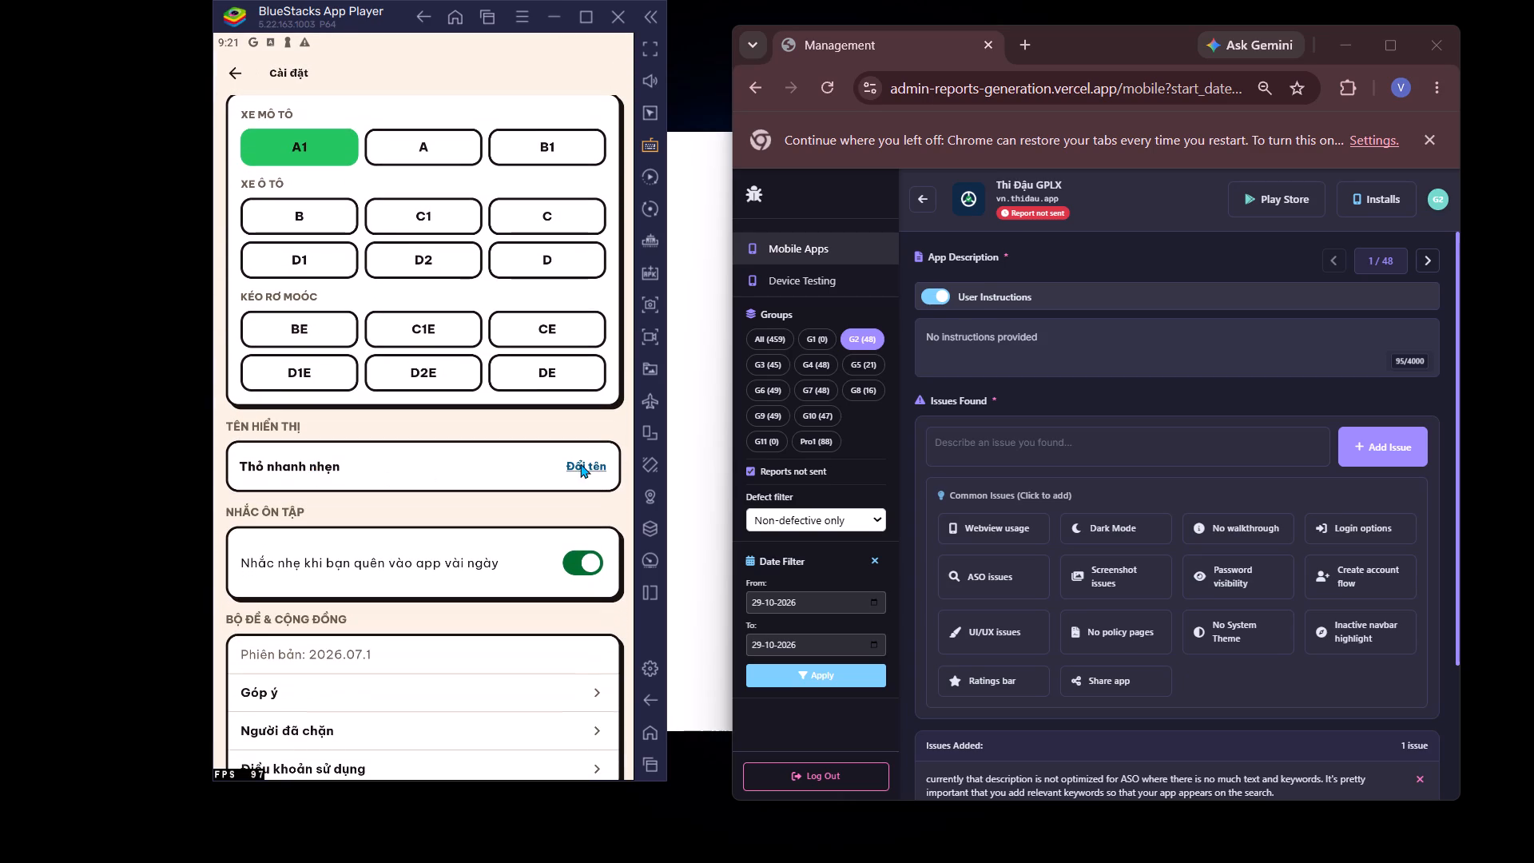
left_click(578, 468)
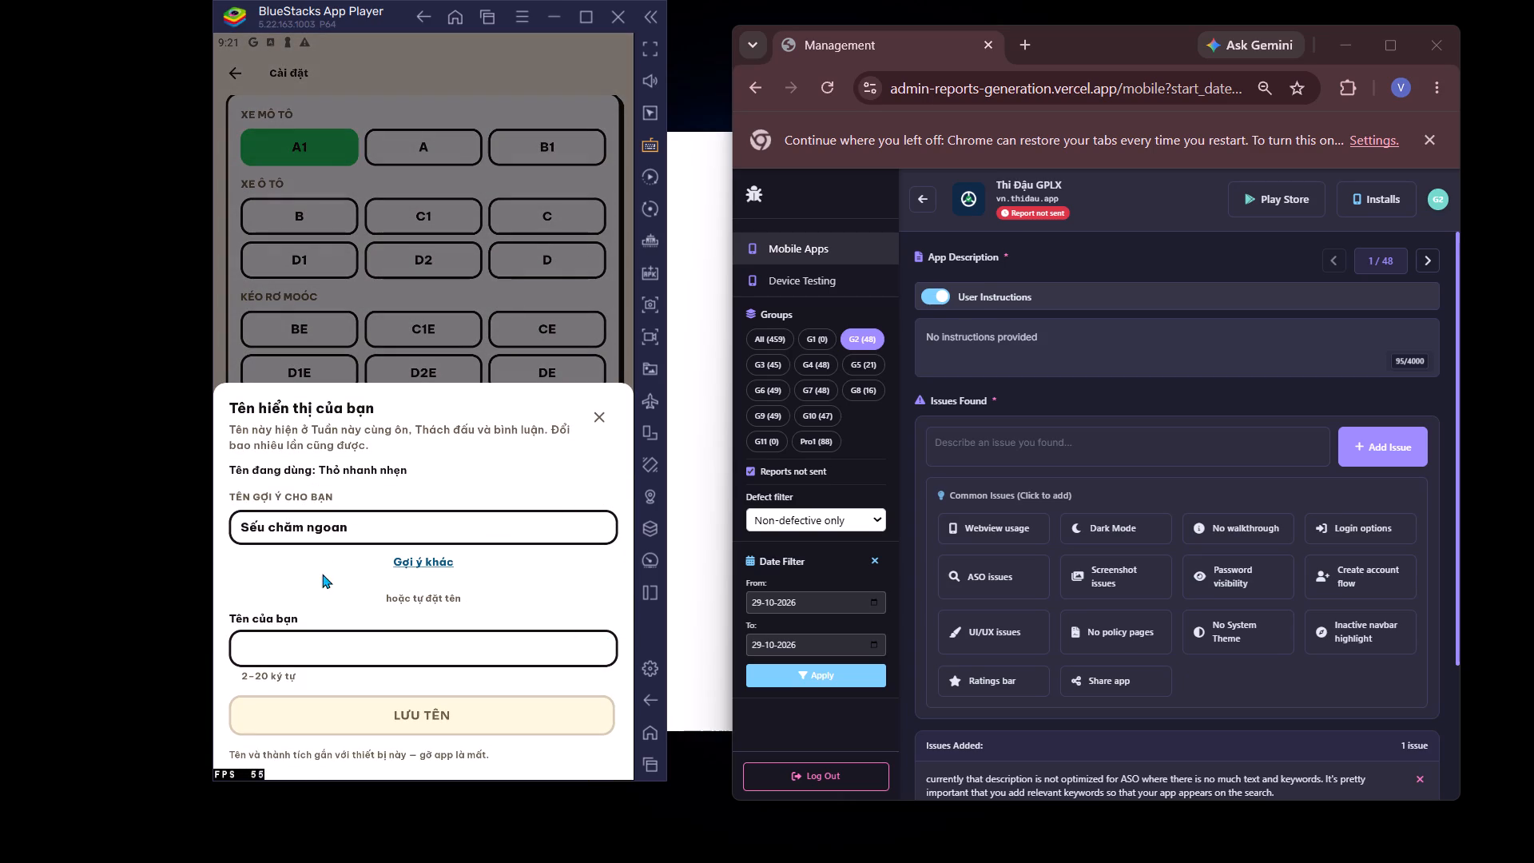
left_click(461, 240)
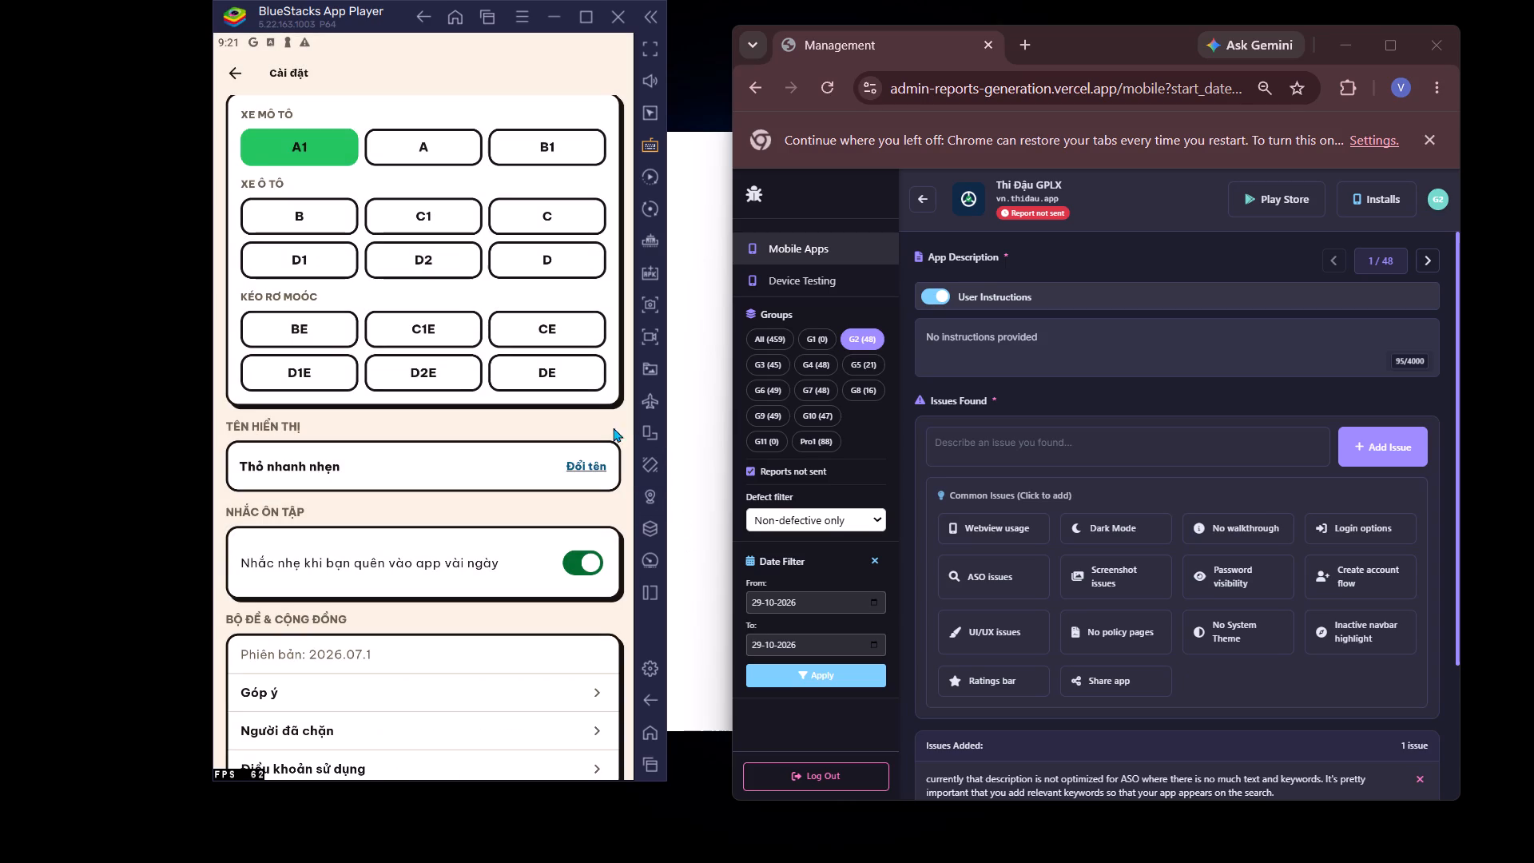
left_click(594, 471)
left_click(268, 524)
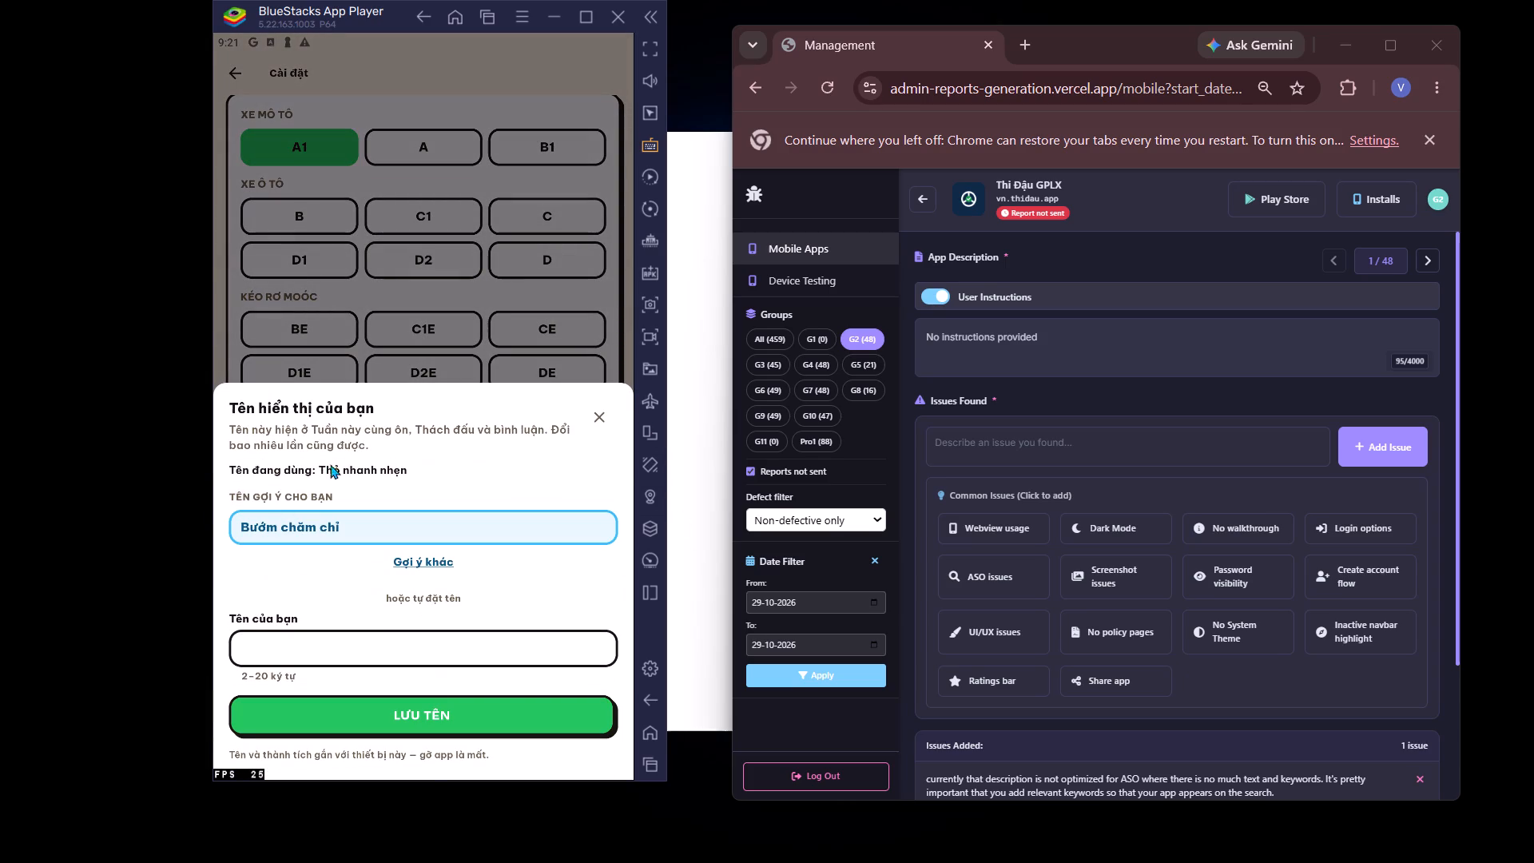
left_click(403, 365)
Open the app's Điều khoản sử dụng page from its settings.
scroll(562, 614, "down", 1)
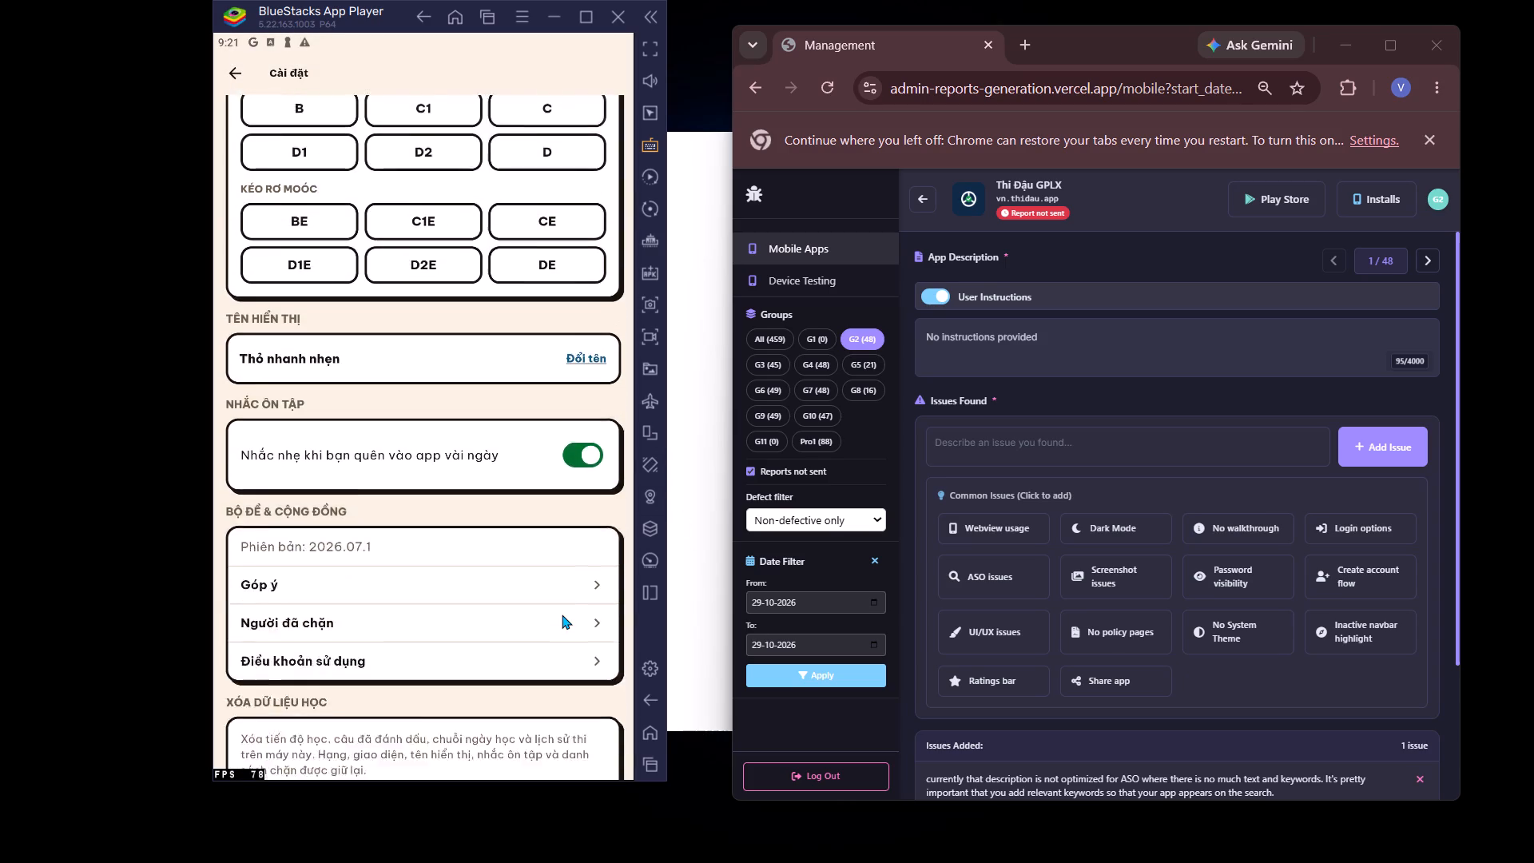
left_click(594, 571)
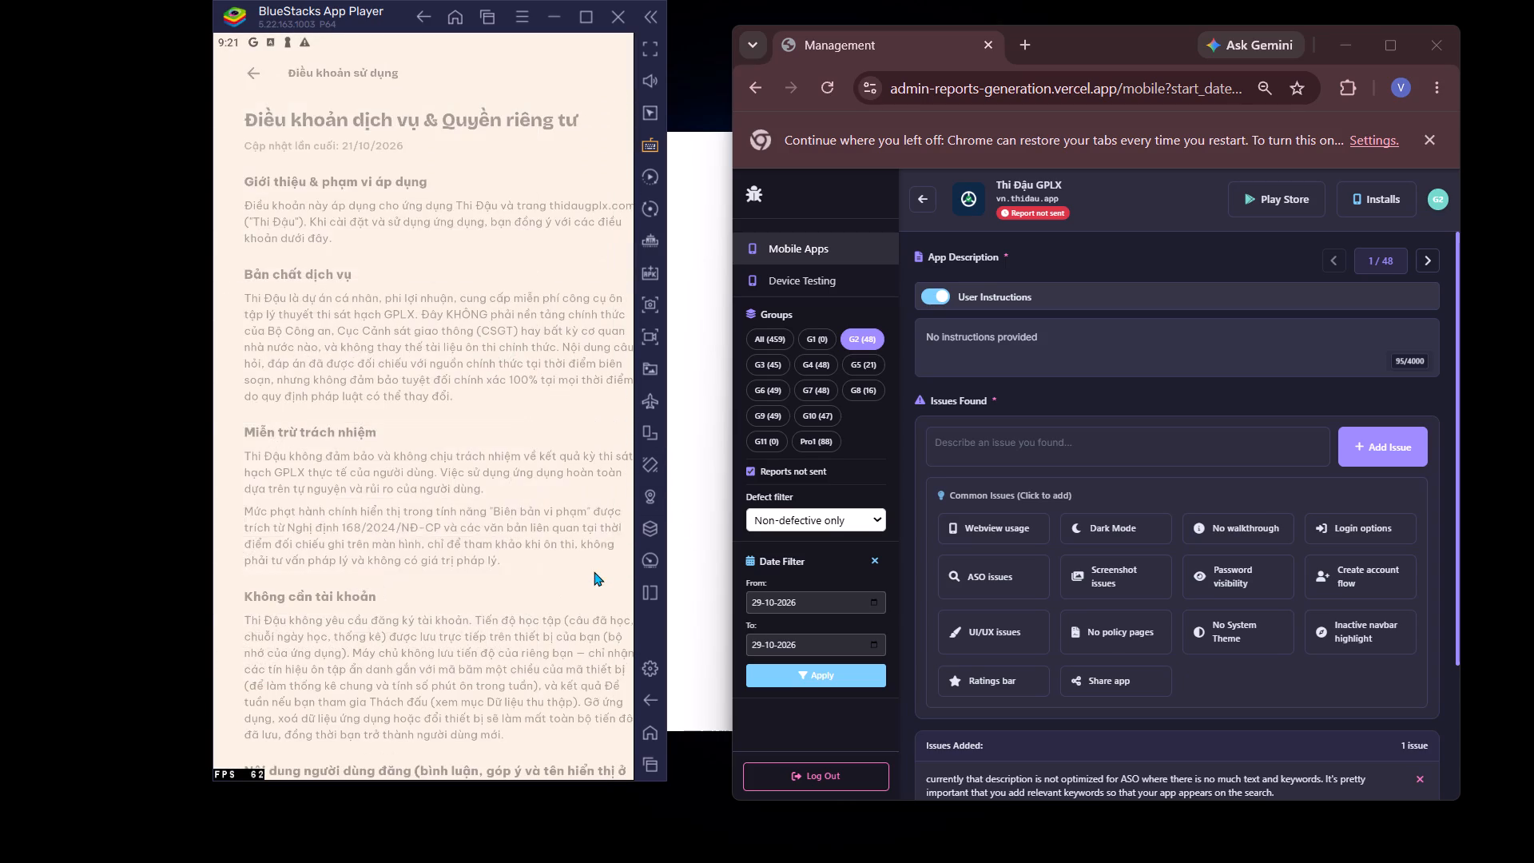
In Chrome, add the common issues No walkthrough and Ratings bar to the Thi Đậu GPLX report.
left_click(1240, 518)
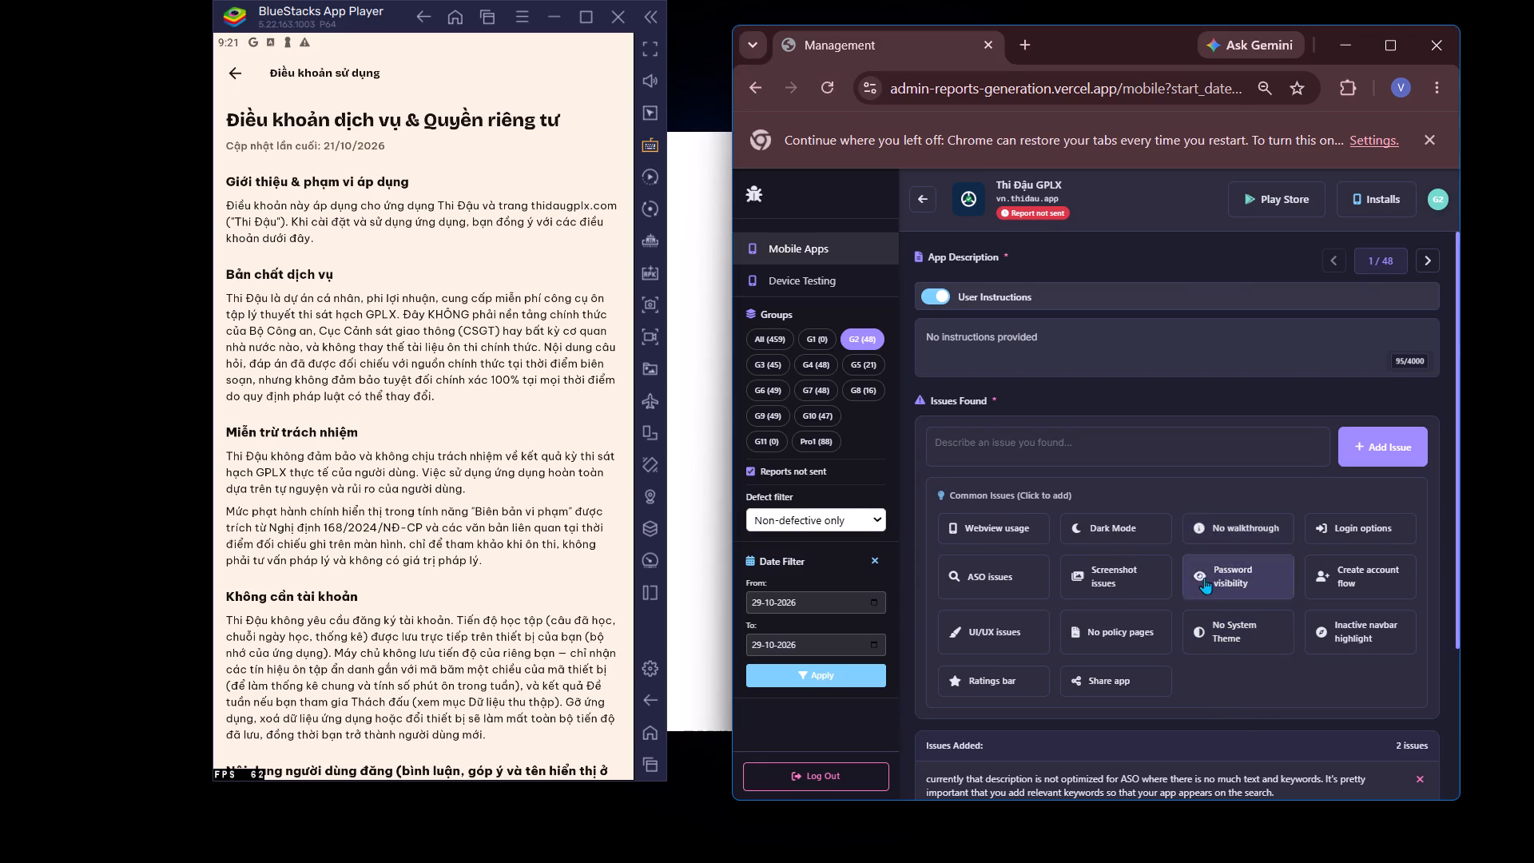
scroll(1197, 594, "down", 1)
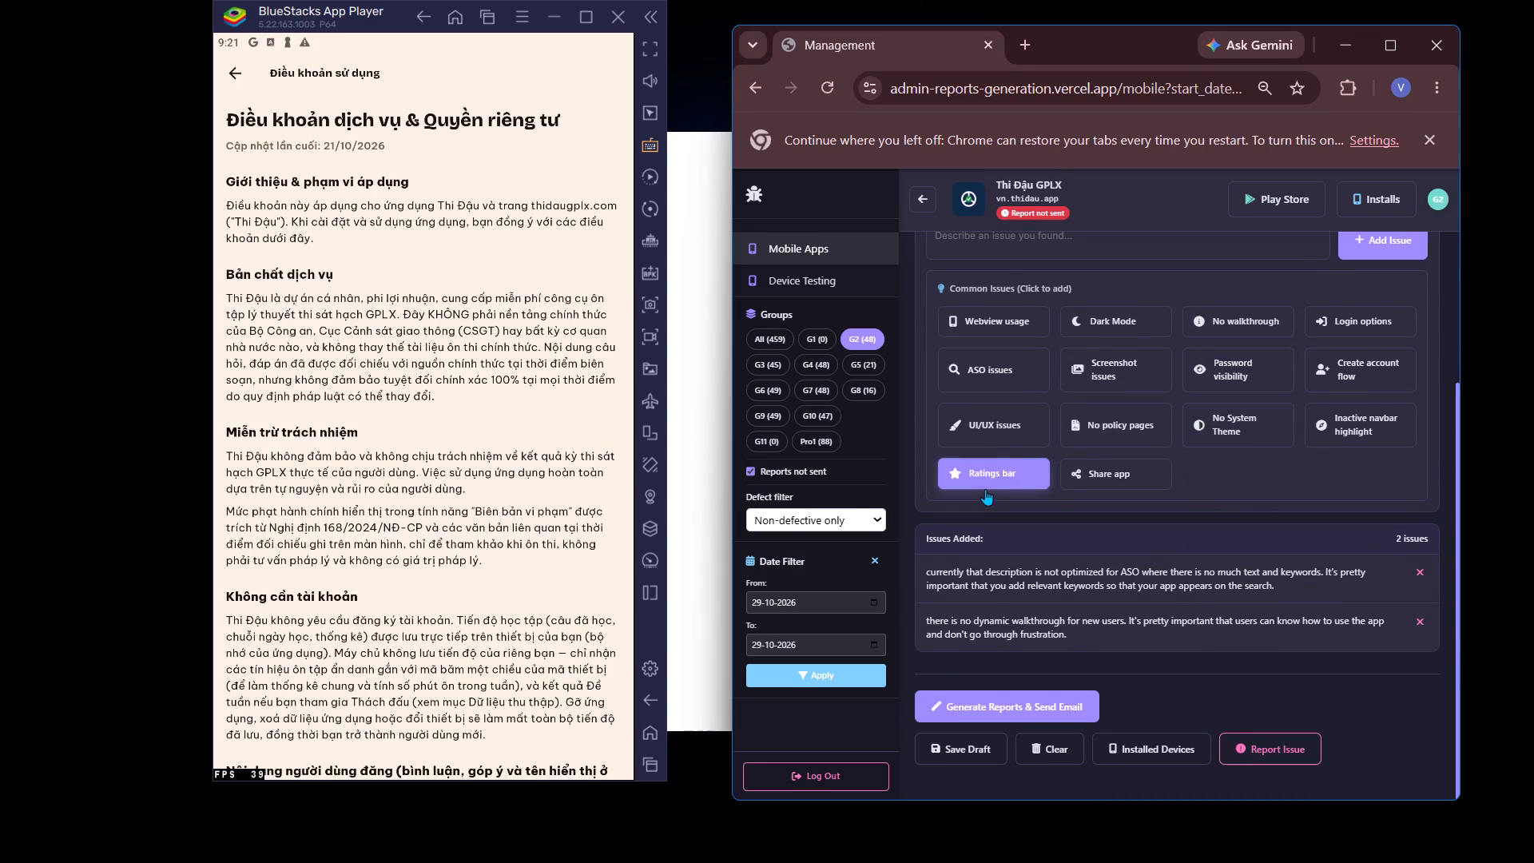
left_click(985, 489)
left_click(1004, 471)
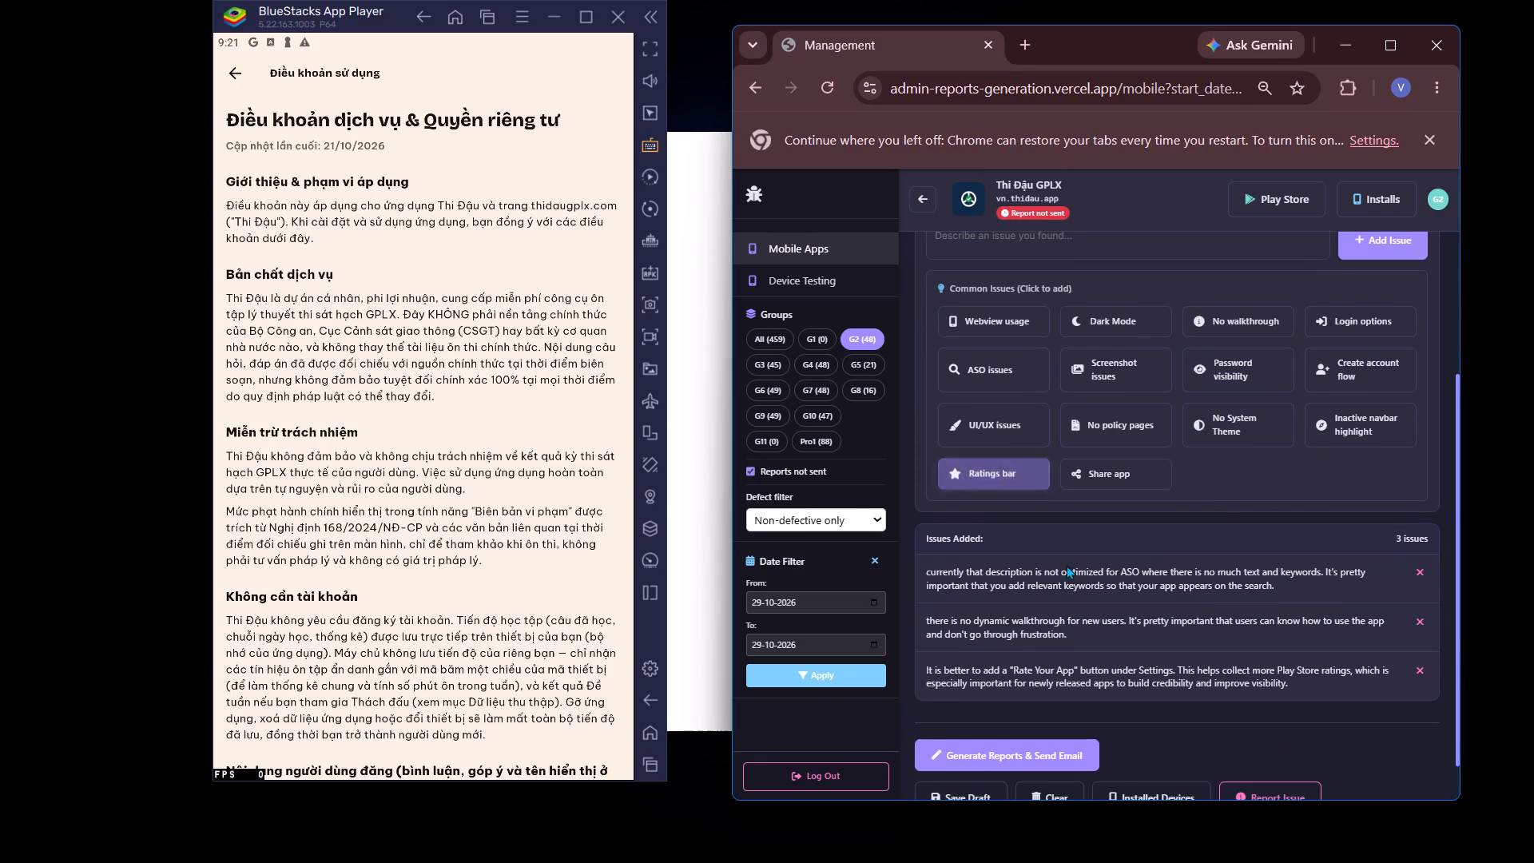
In BlueStacks, return to the Google Play page of Thi Đậu GPLX and uninstall the app.
left_click(476, 19)
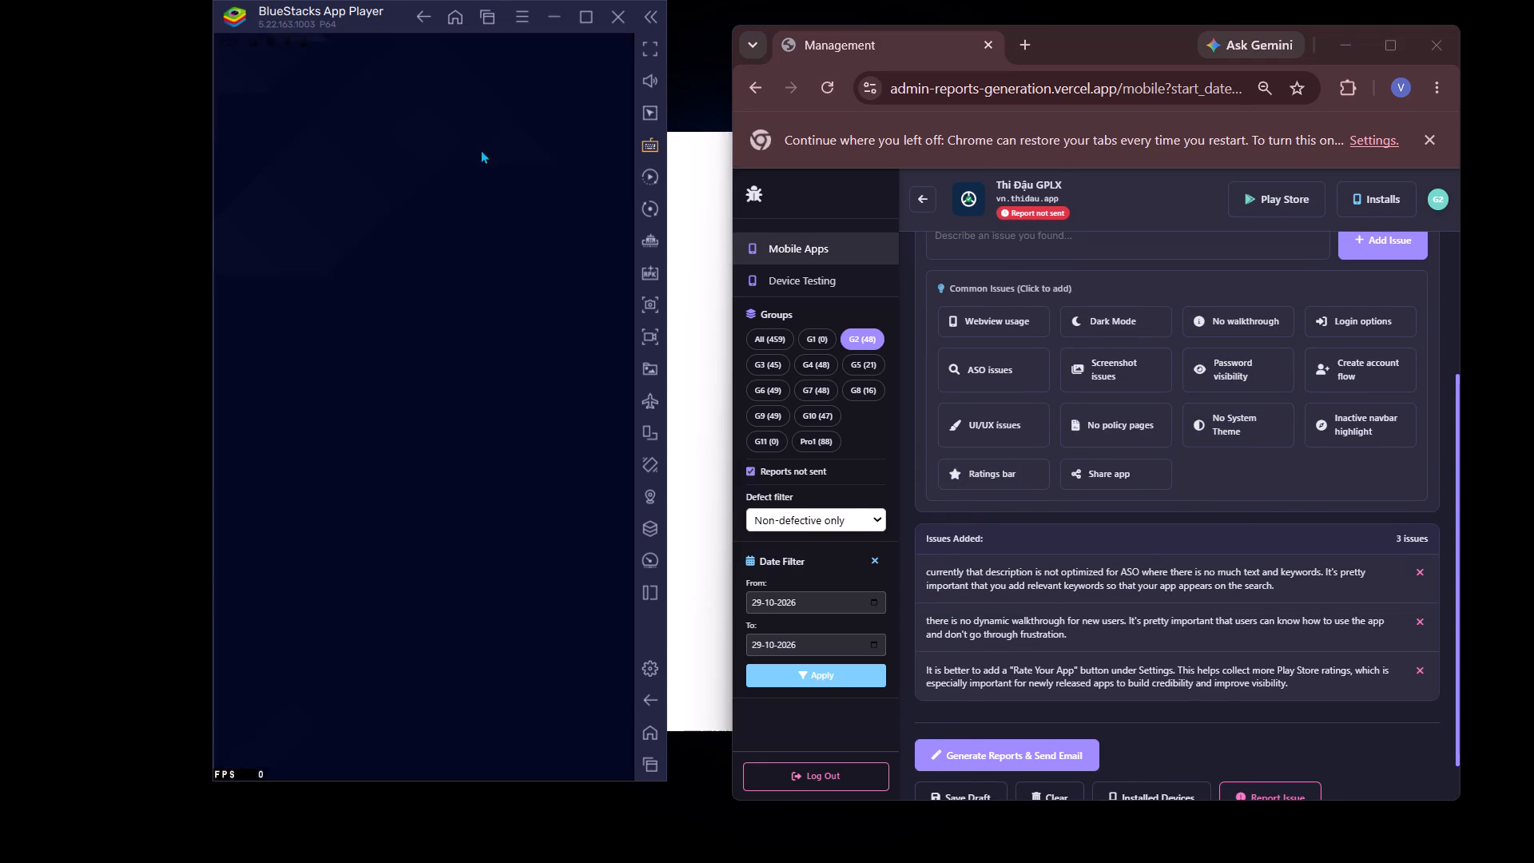
left_click(460, 356)
left_click(291, 200)
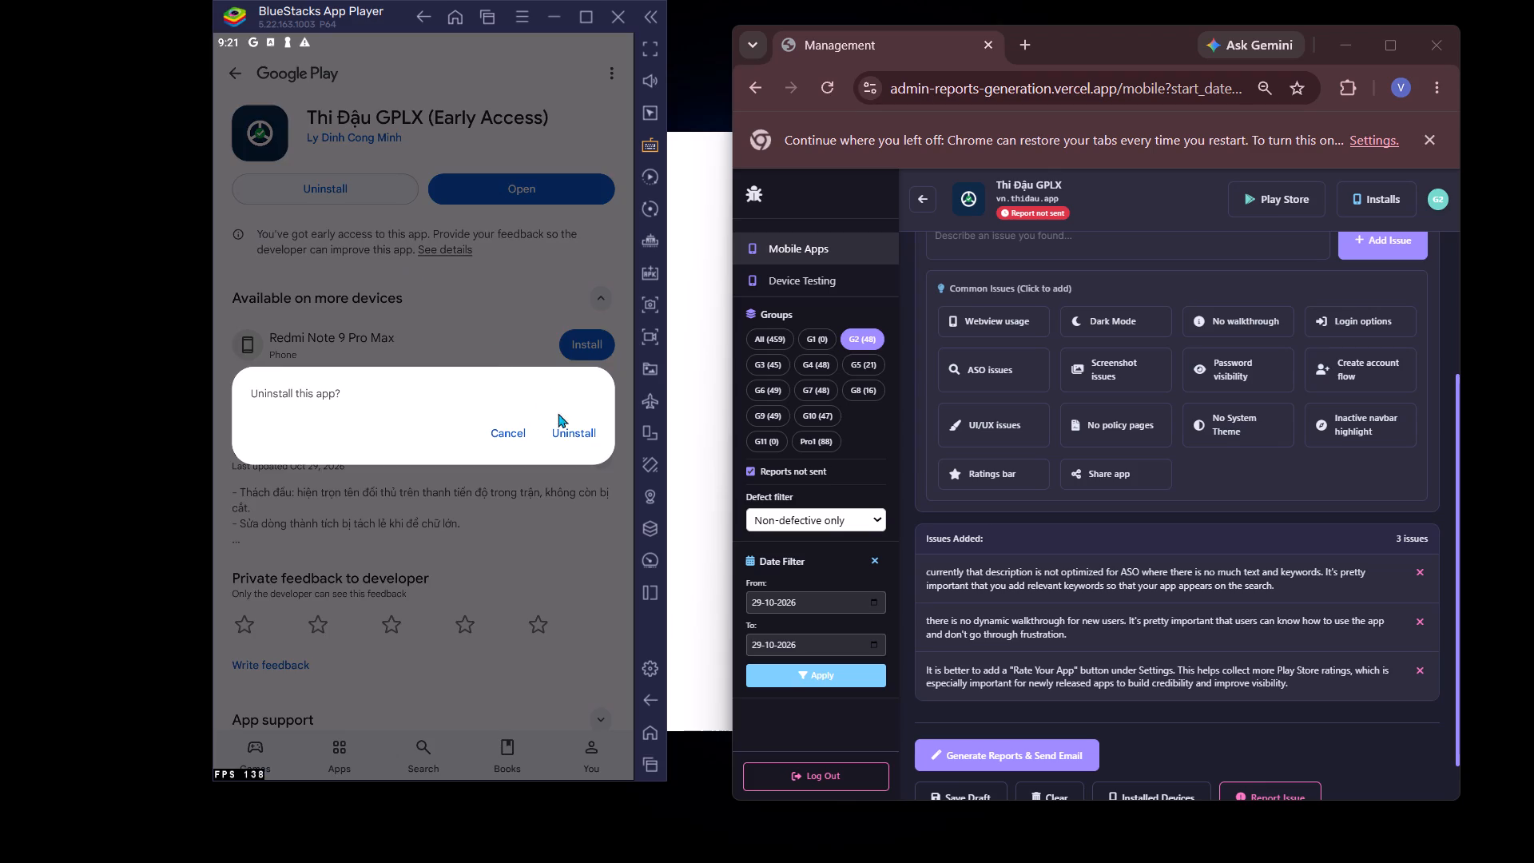
left_click(569, 431)
In Chrome, toggle the User Instructions option in the report's App Description section.
scroll(1297, 521, "up", 2)
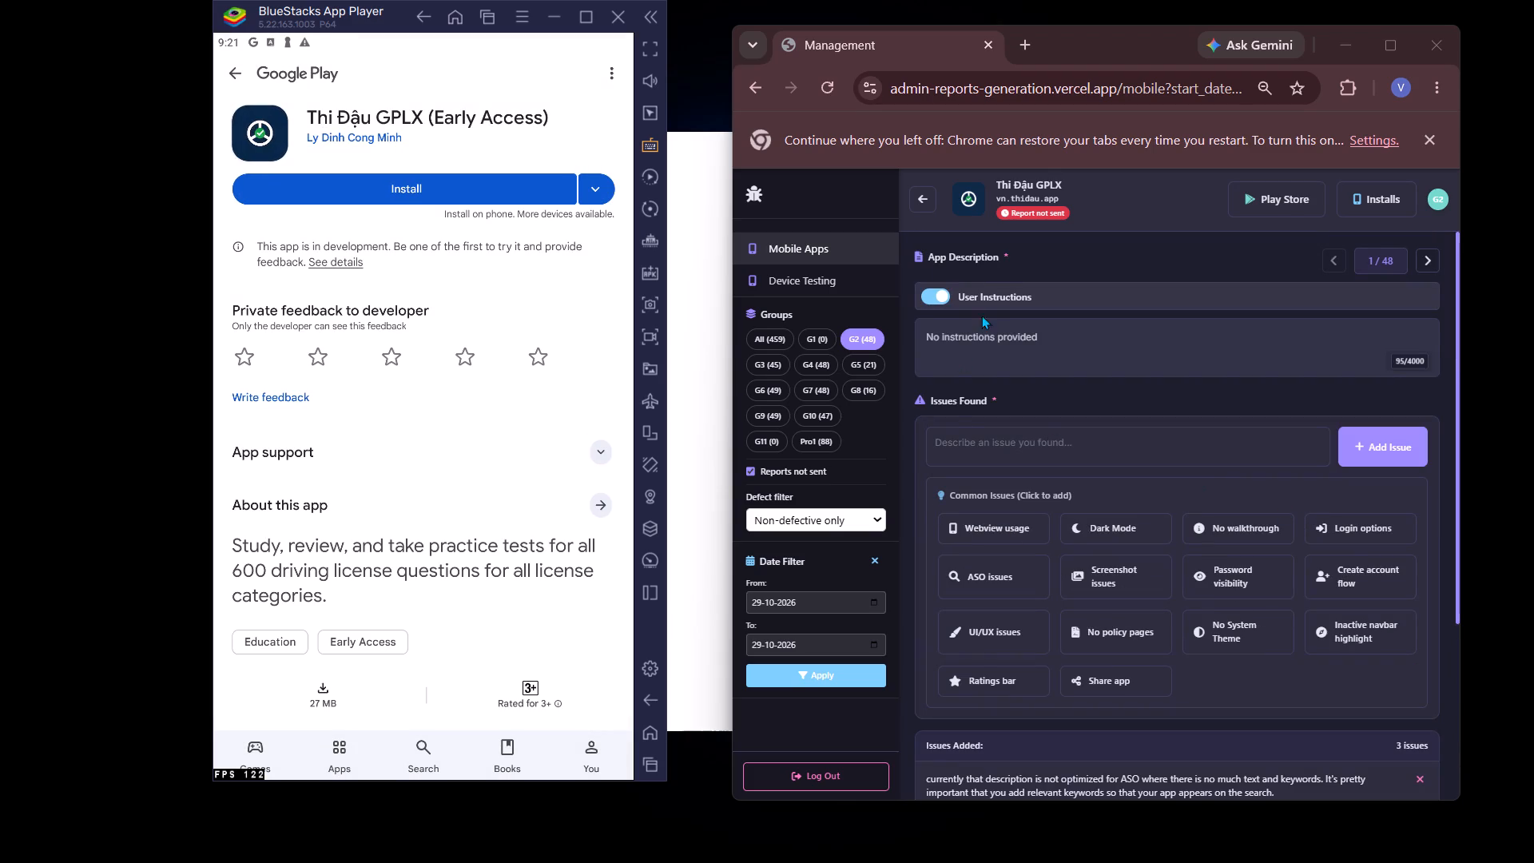
left_click(940, 305)
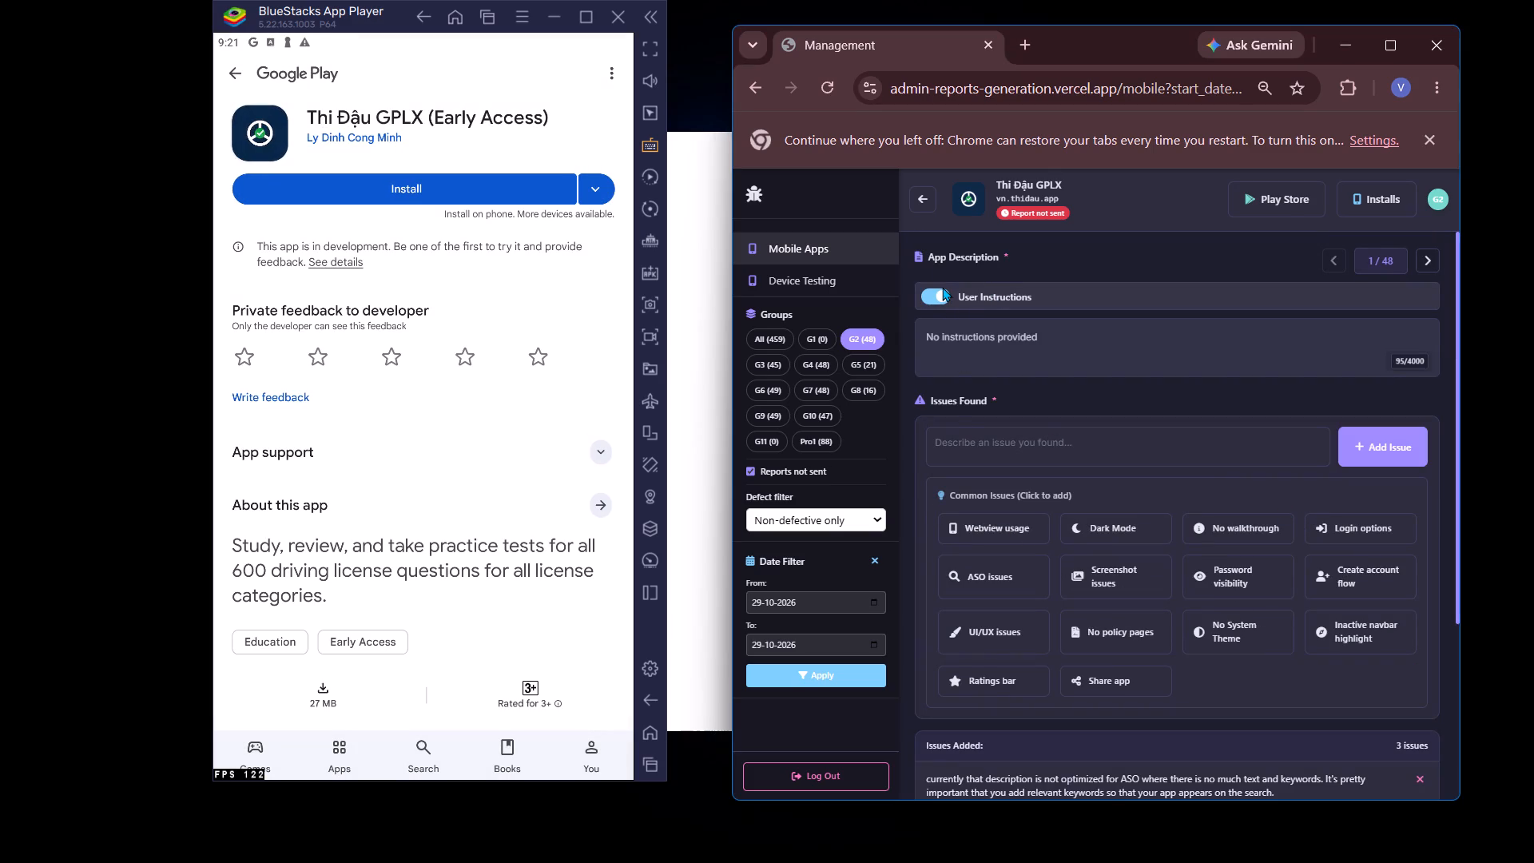
On the Chrome feedback page, view the app description, translate a selected word to English, and return to User Instructions.
left_click(942, 287)
left_click(935, 300)
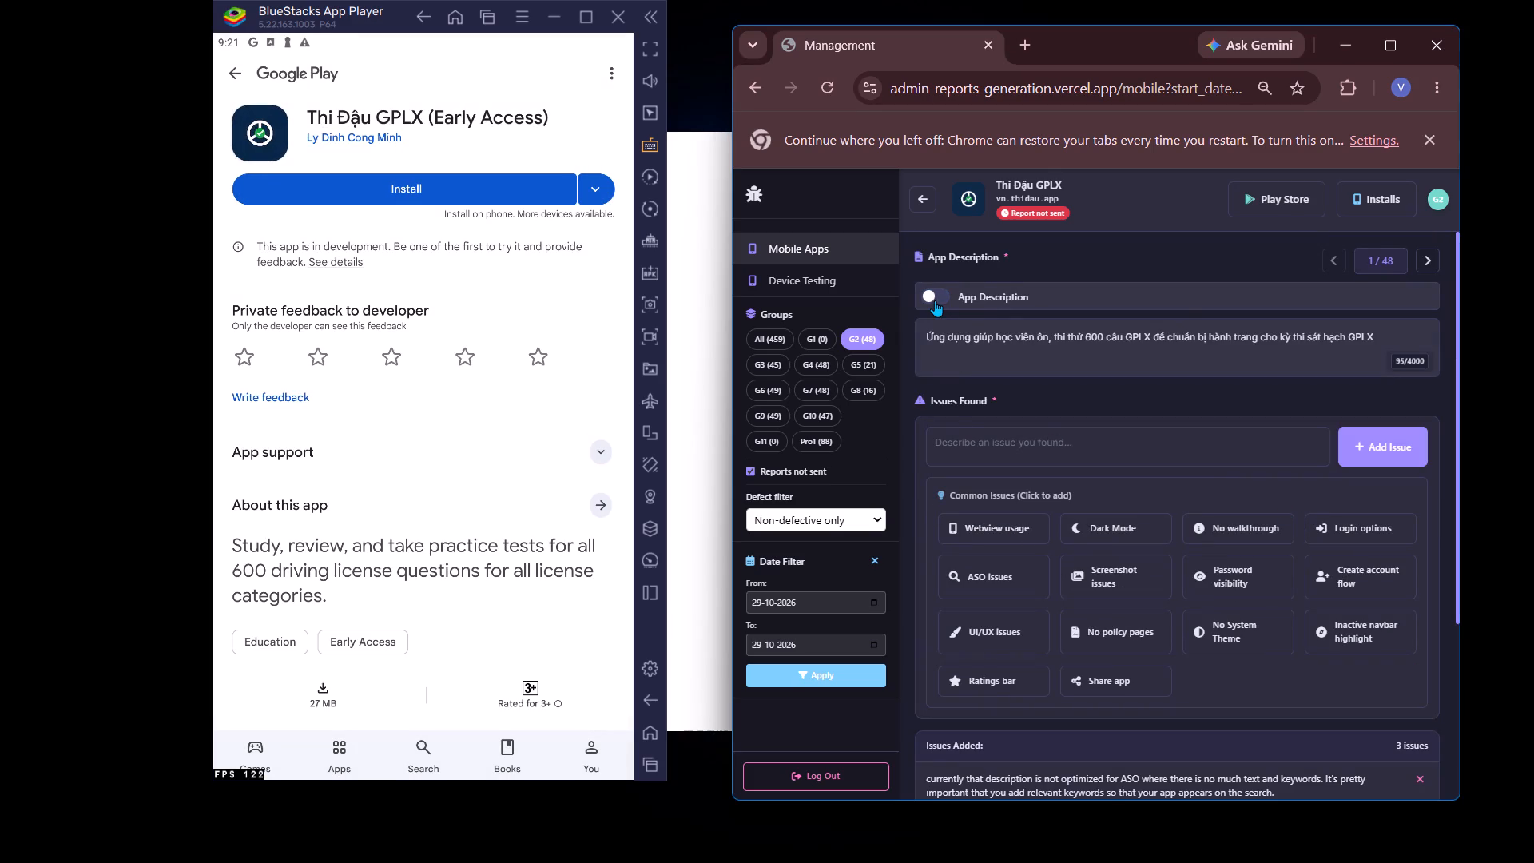
left_click_drag(971, 338, 989, 343)
right_click(989, 343)
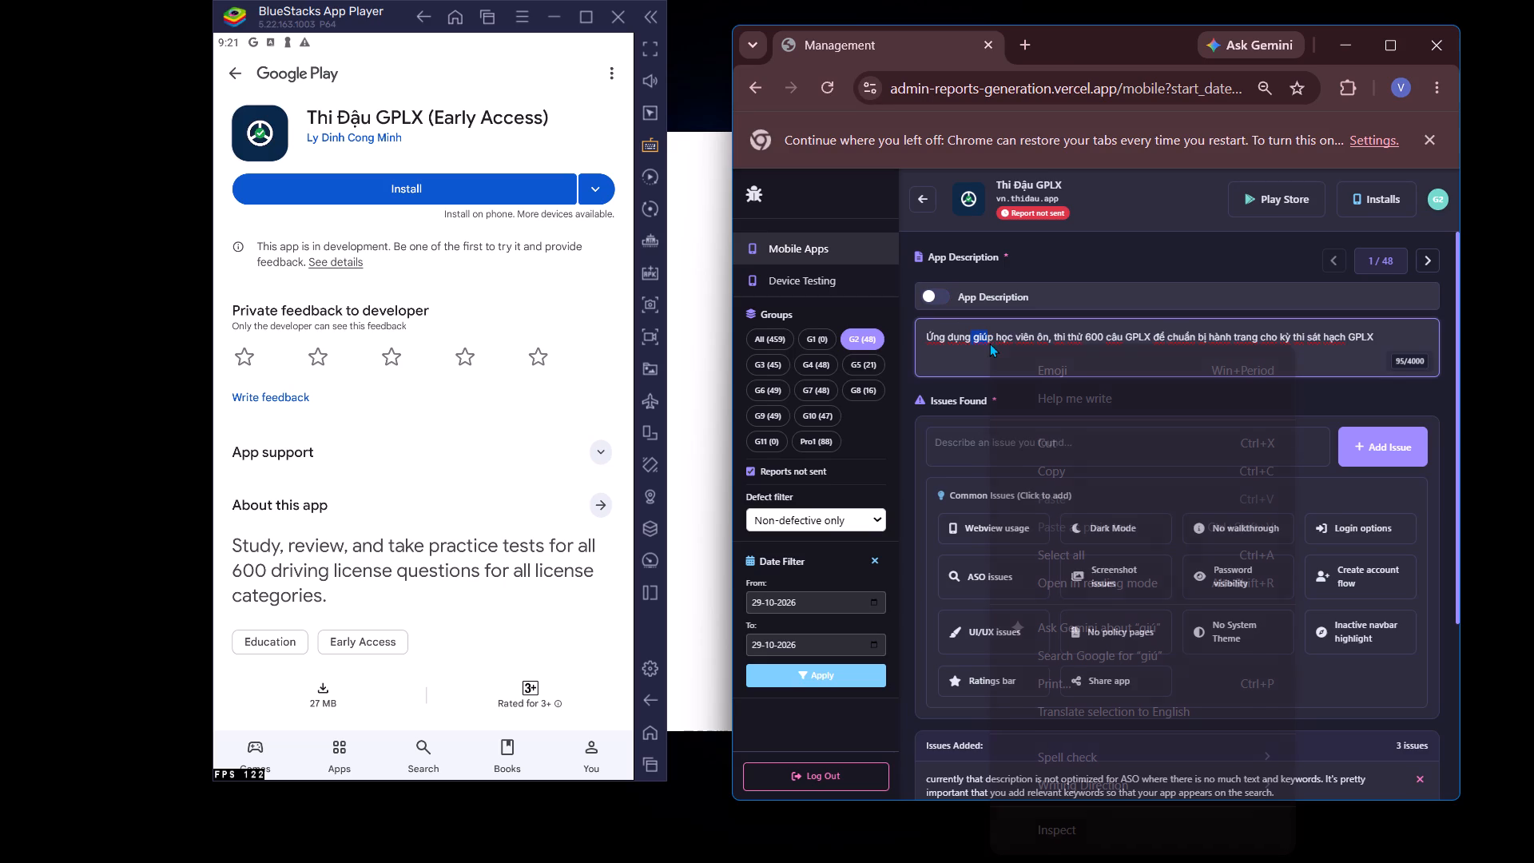
left_click(1091, 710)
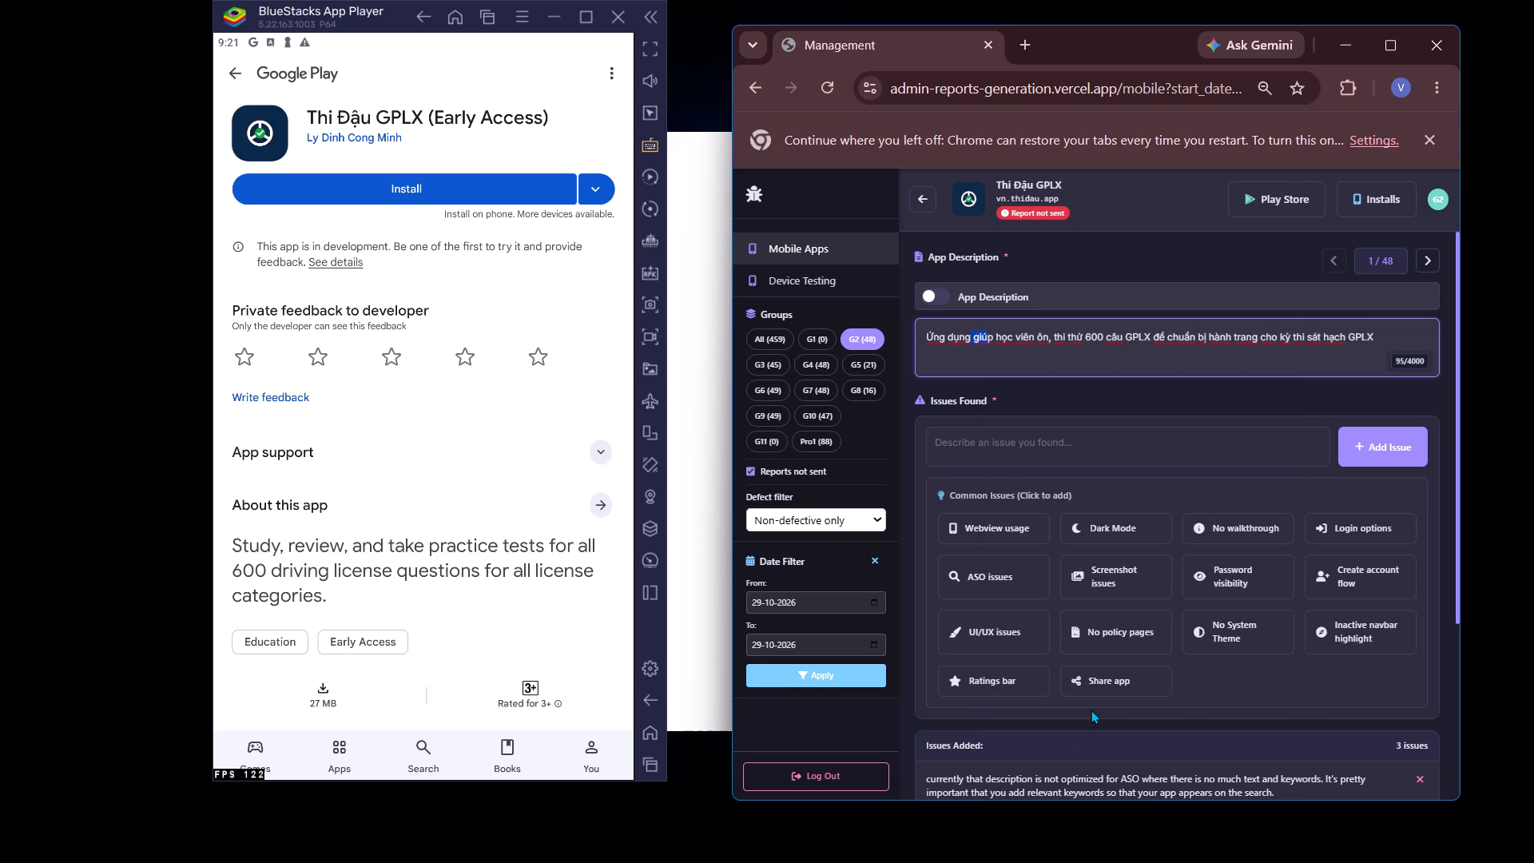
left_click(1305, 132)
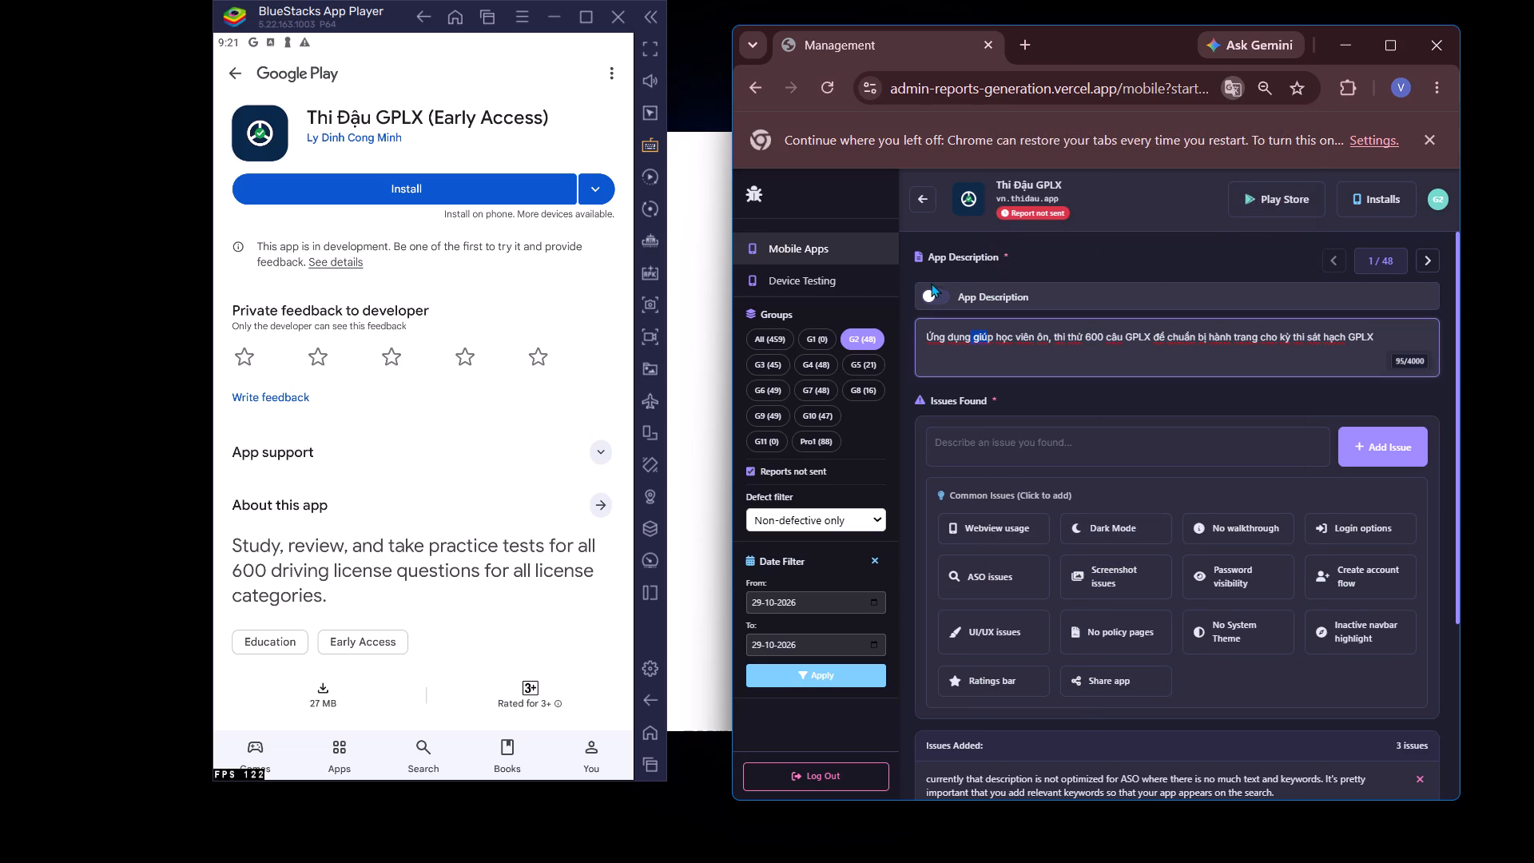
left_click(930, 308)
left_click(941, 295)
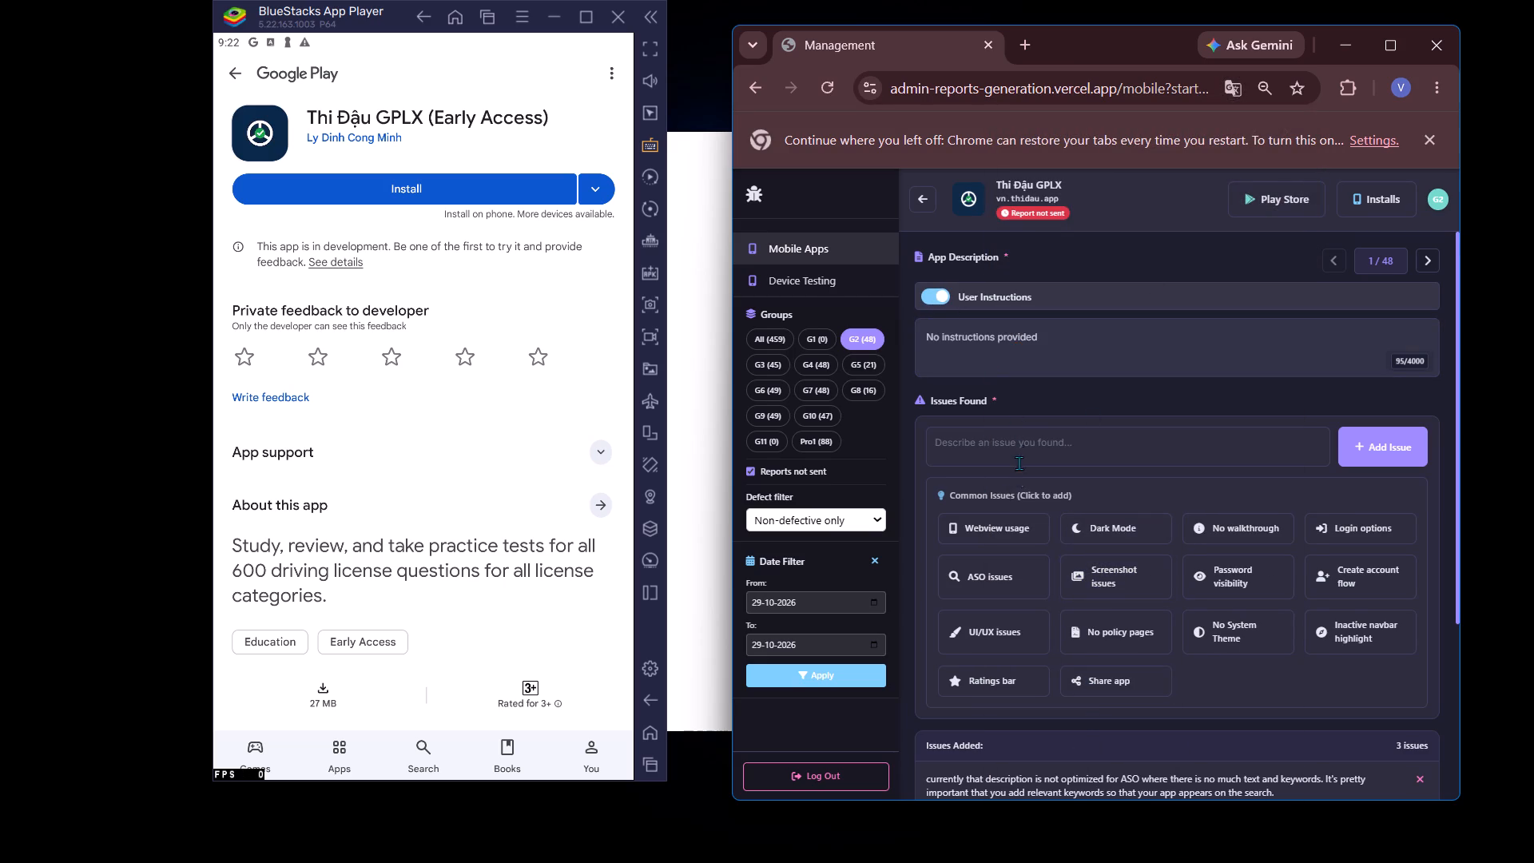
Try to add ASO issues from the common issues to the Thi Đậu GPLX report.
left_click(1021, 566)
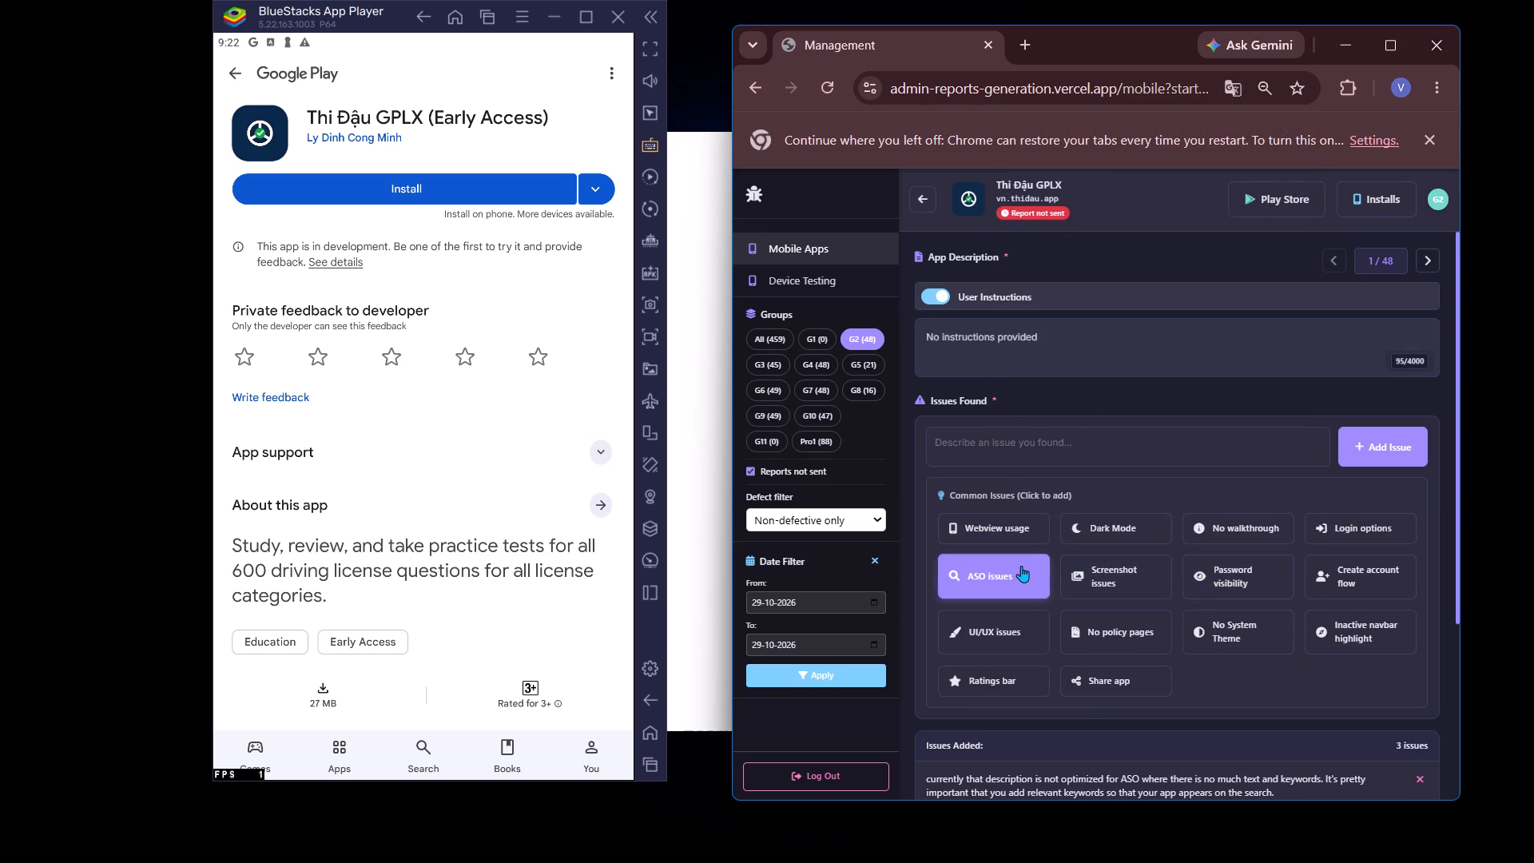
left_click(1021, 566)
Fill the issue description with the clipboard-history note requesting English as the default language and multiple language support.
left_click(1029, 461)
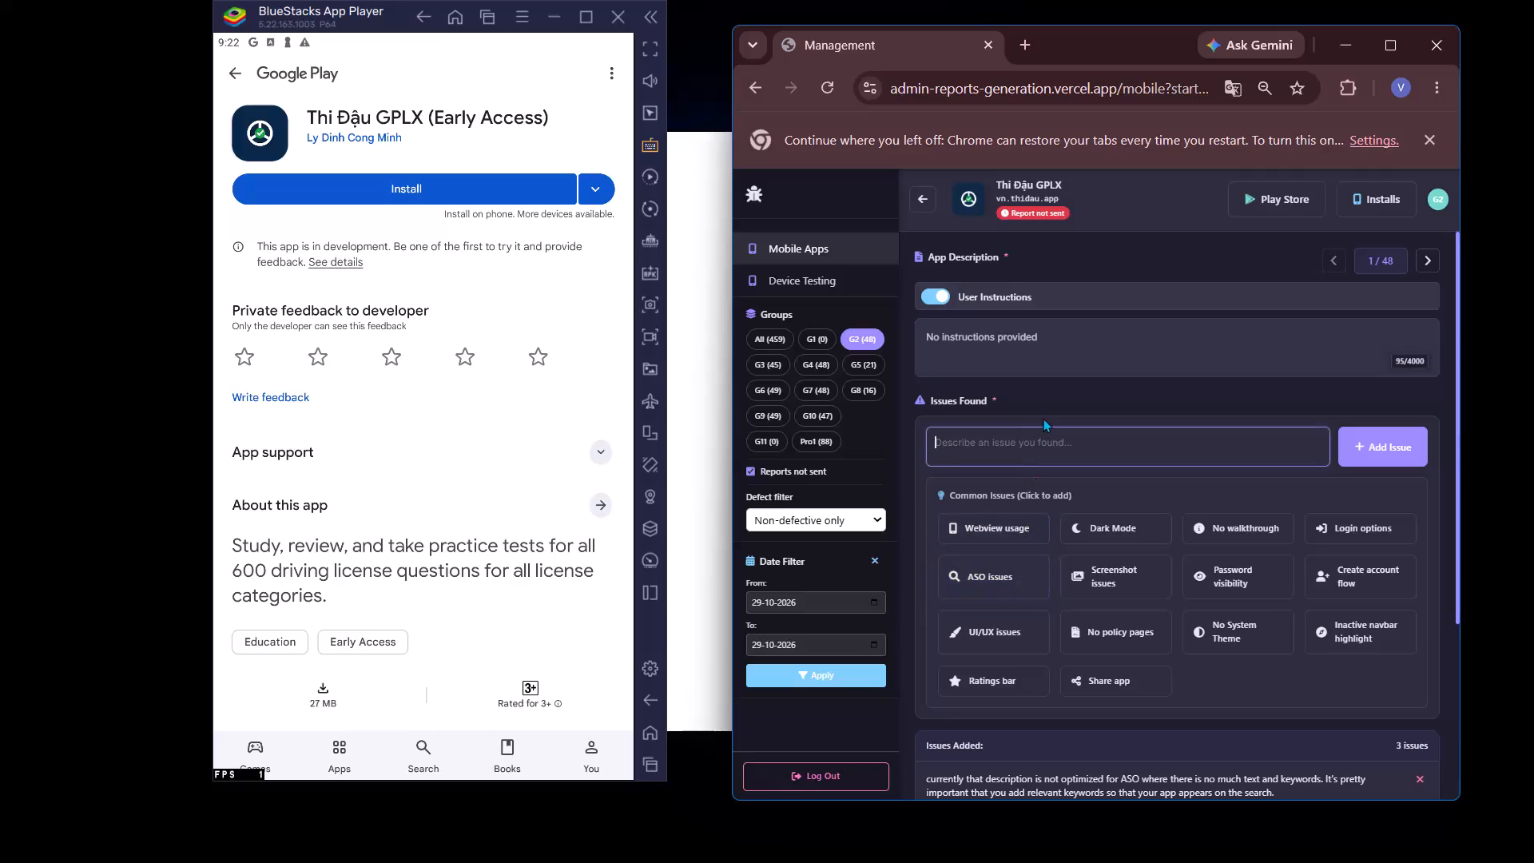
key("super+v")
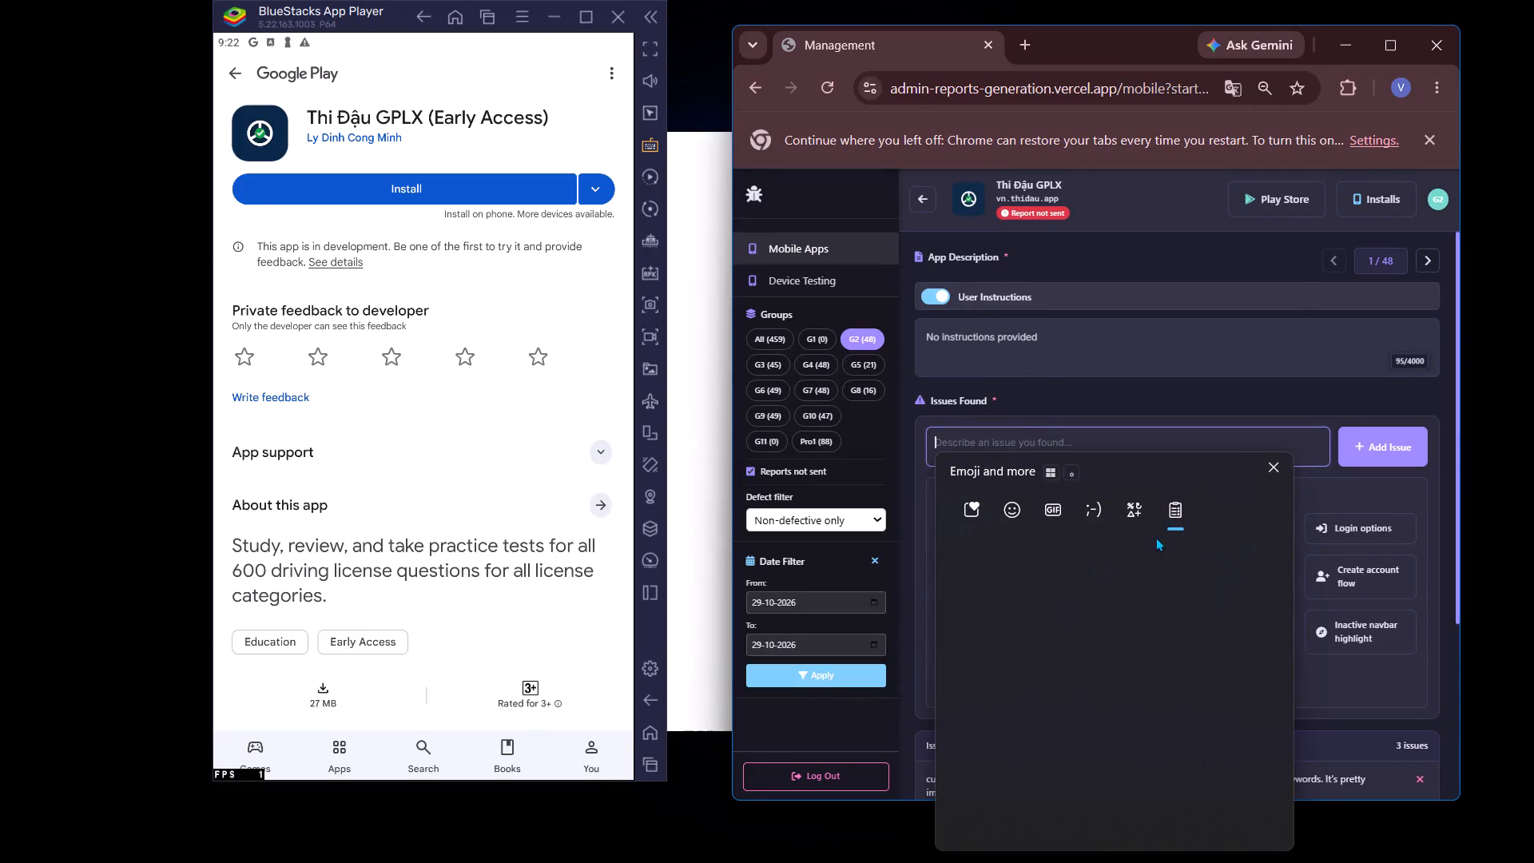
scroll(1059, 612, "down", 1)
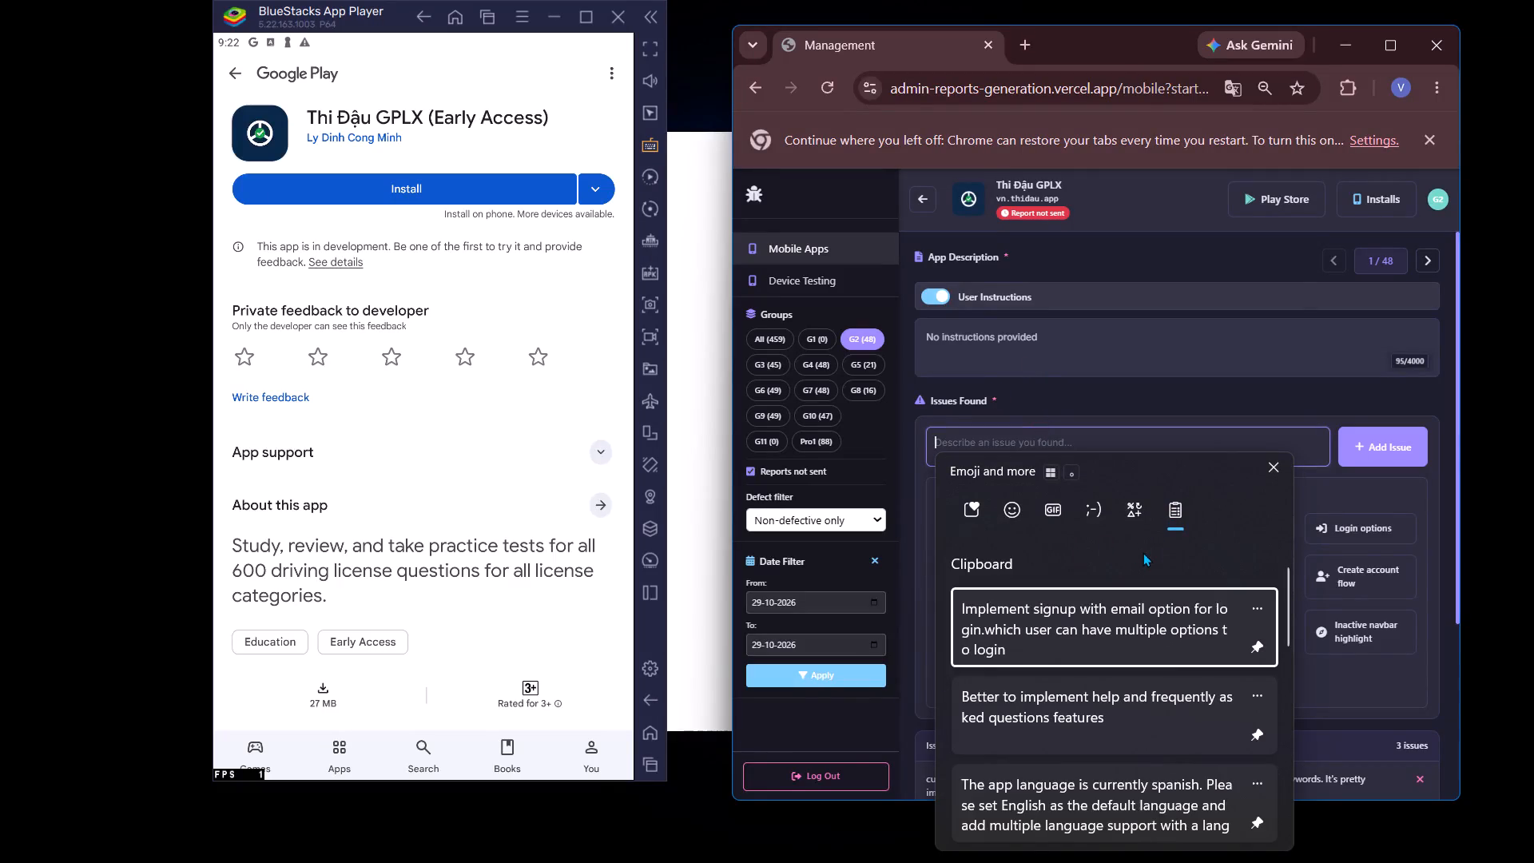
scroll(1147, 568, "down", 1)
left_click_drag(1105, 671, 1098, 671)
key("ctrl+v")
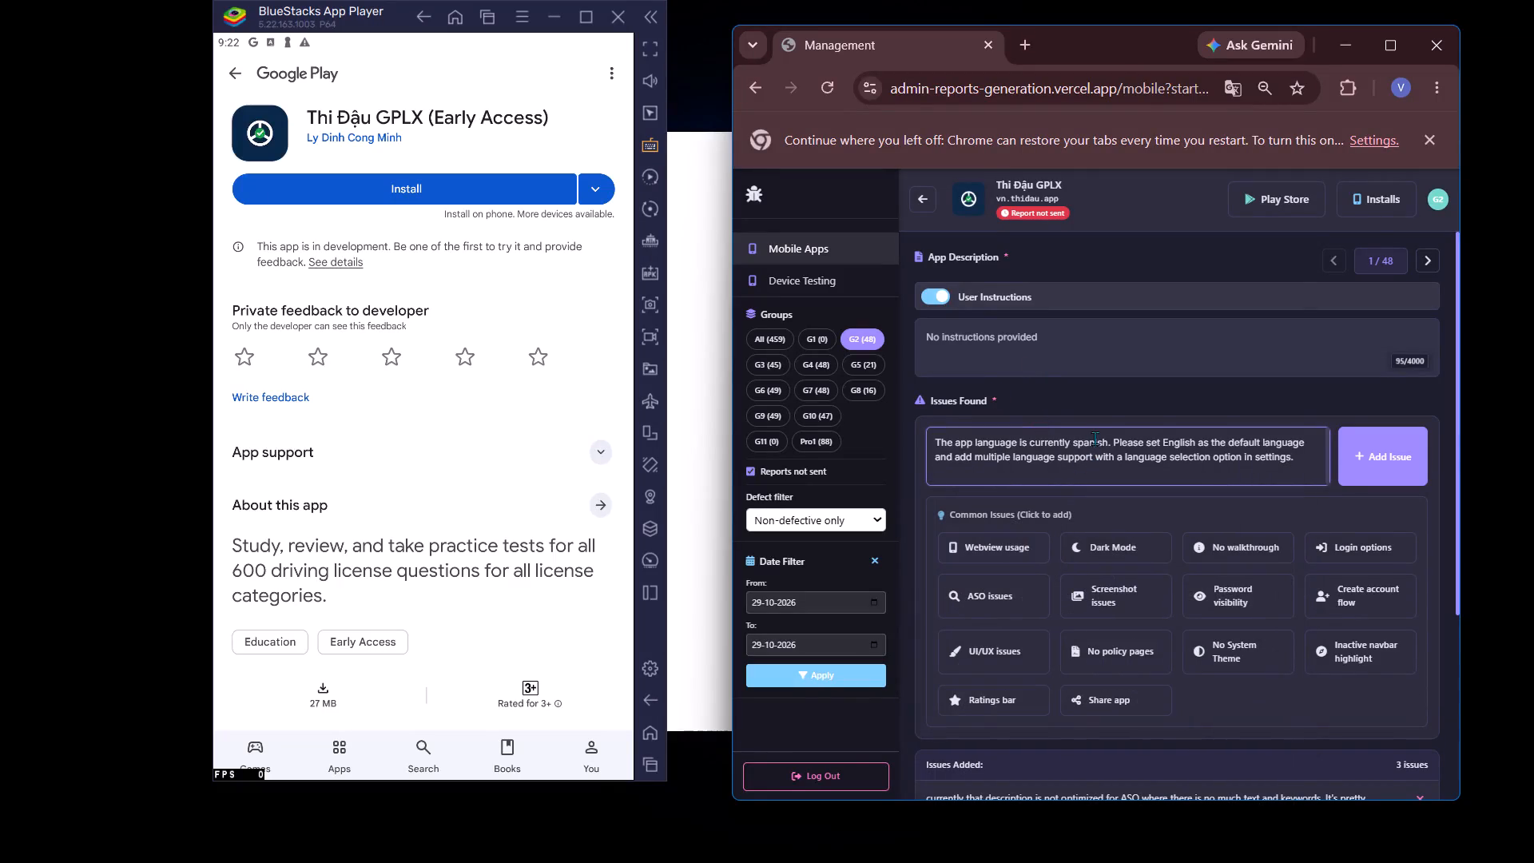
Change the current app language named in the issue text to "vietanamese".
left_click_drag(1073, 448, 1111, 432)
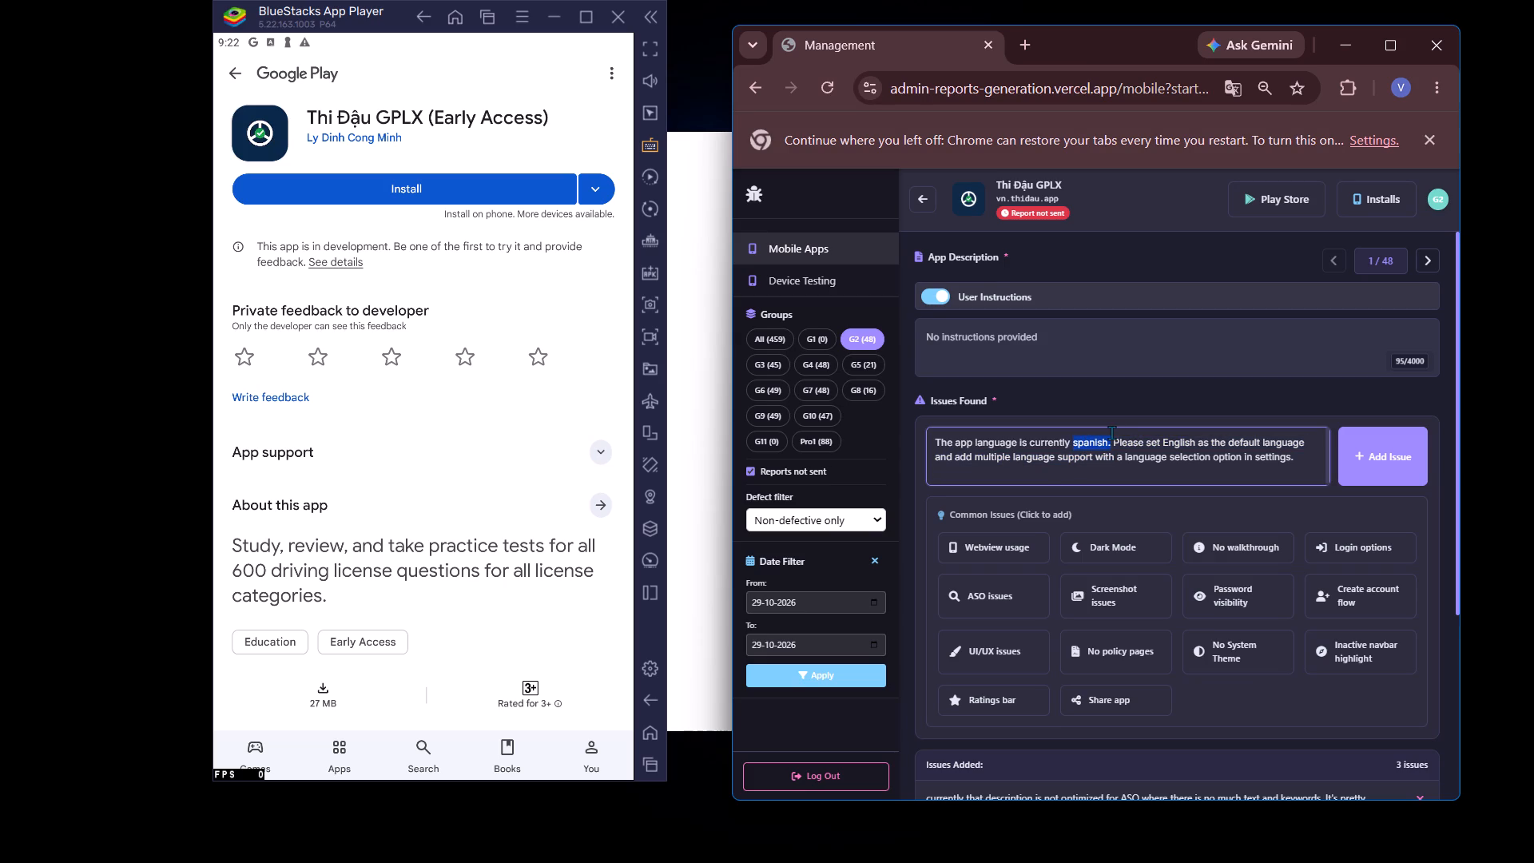
left_click_drag(1111, 432, 1107, 432)
key("BackSpace")
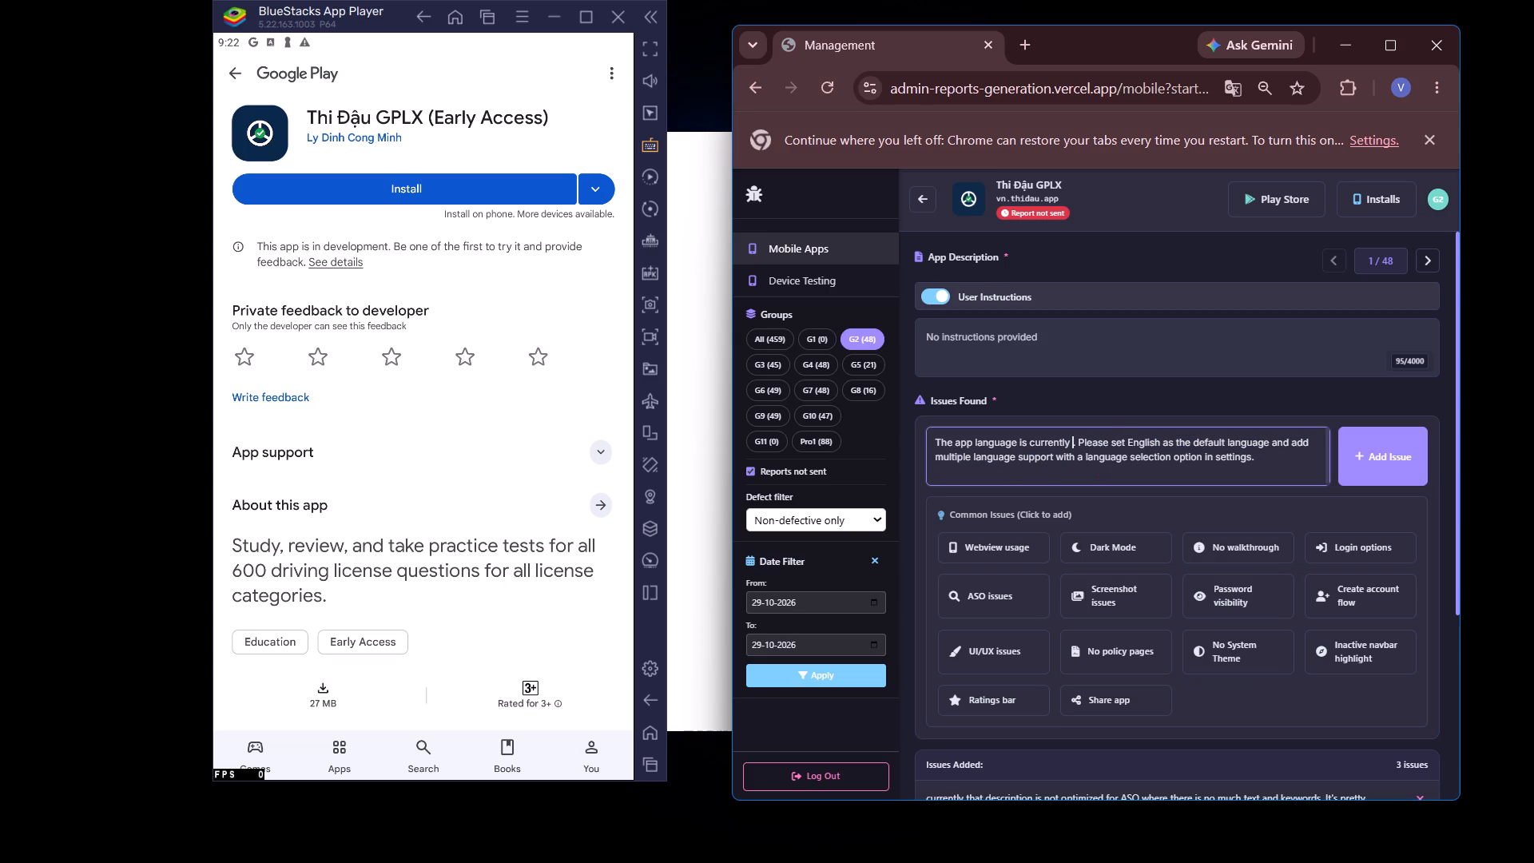
type("vie")
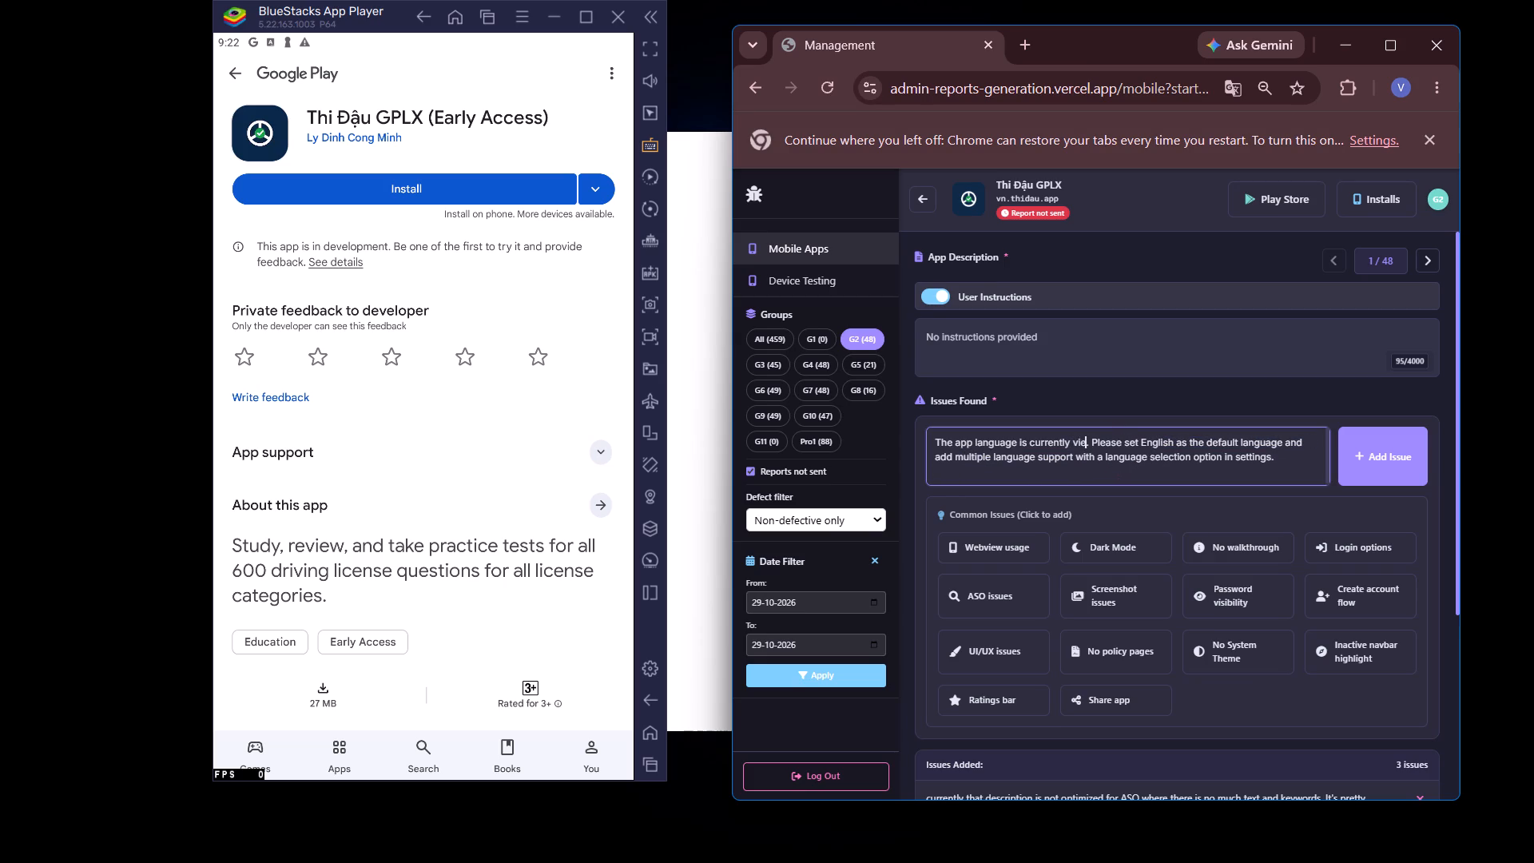
type("ta")
type("namese")
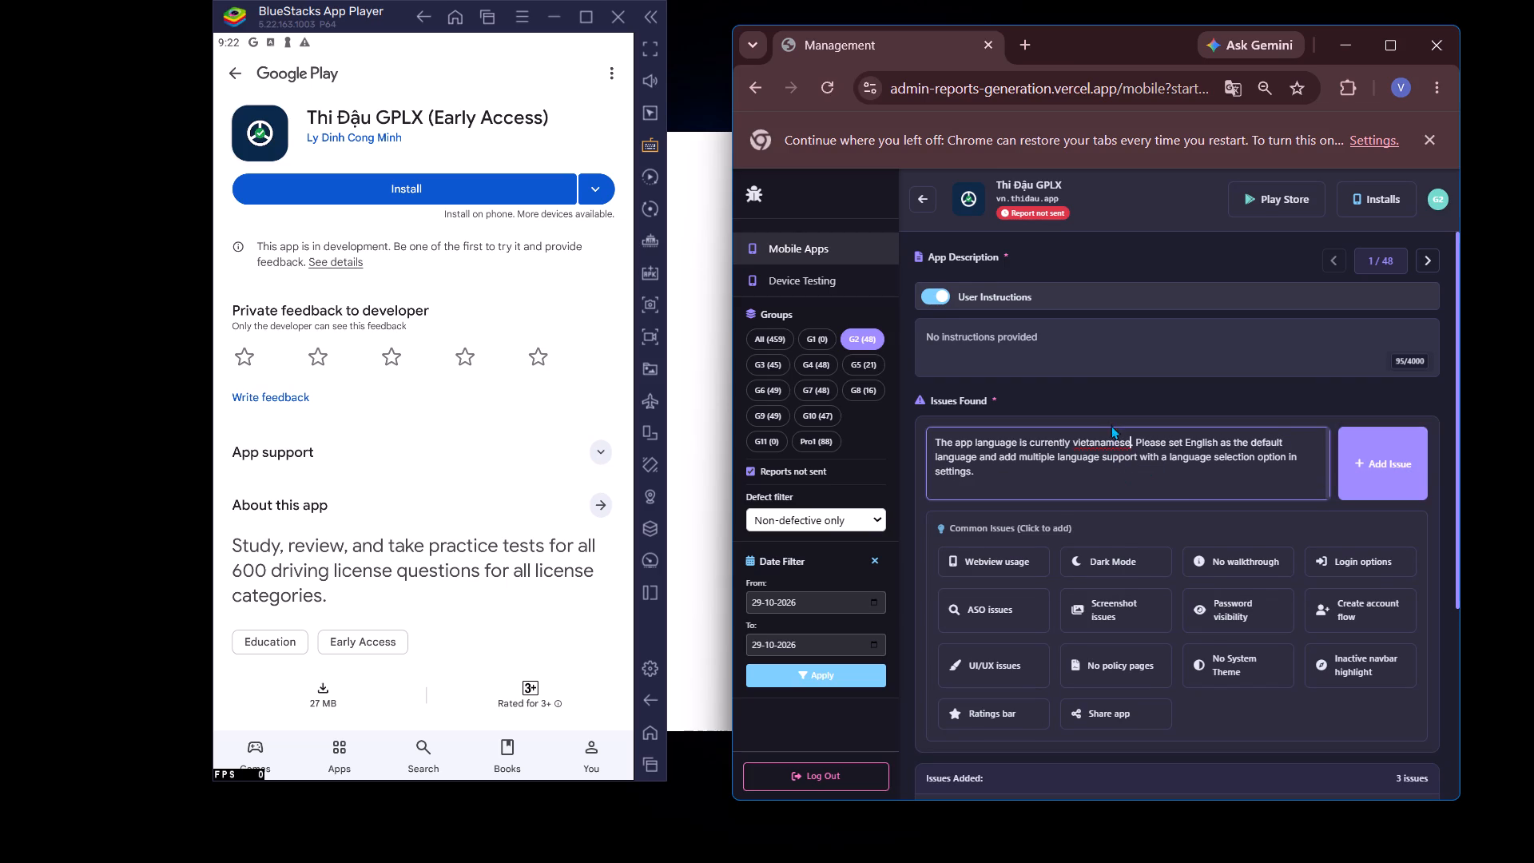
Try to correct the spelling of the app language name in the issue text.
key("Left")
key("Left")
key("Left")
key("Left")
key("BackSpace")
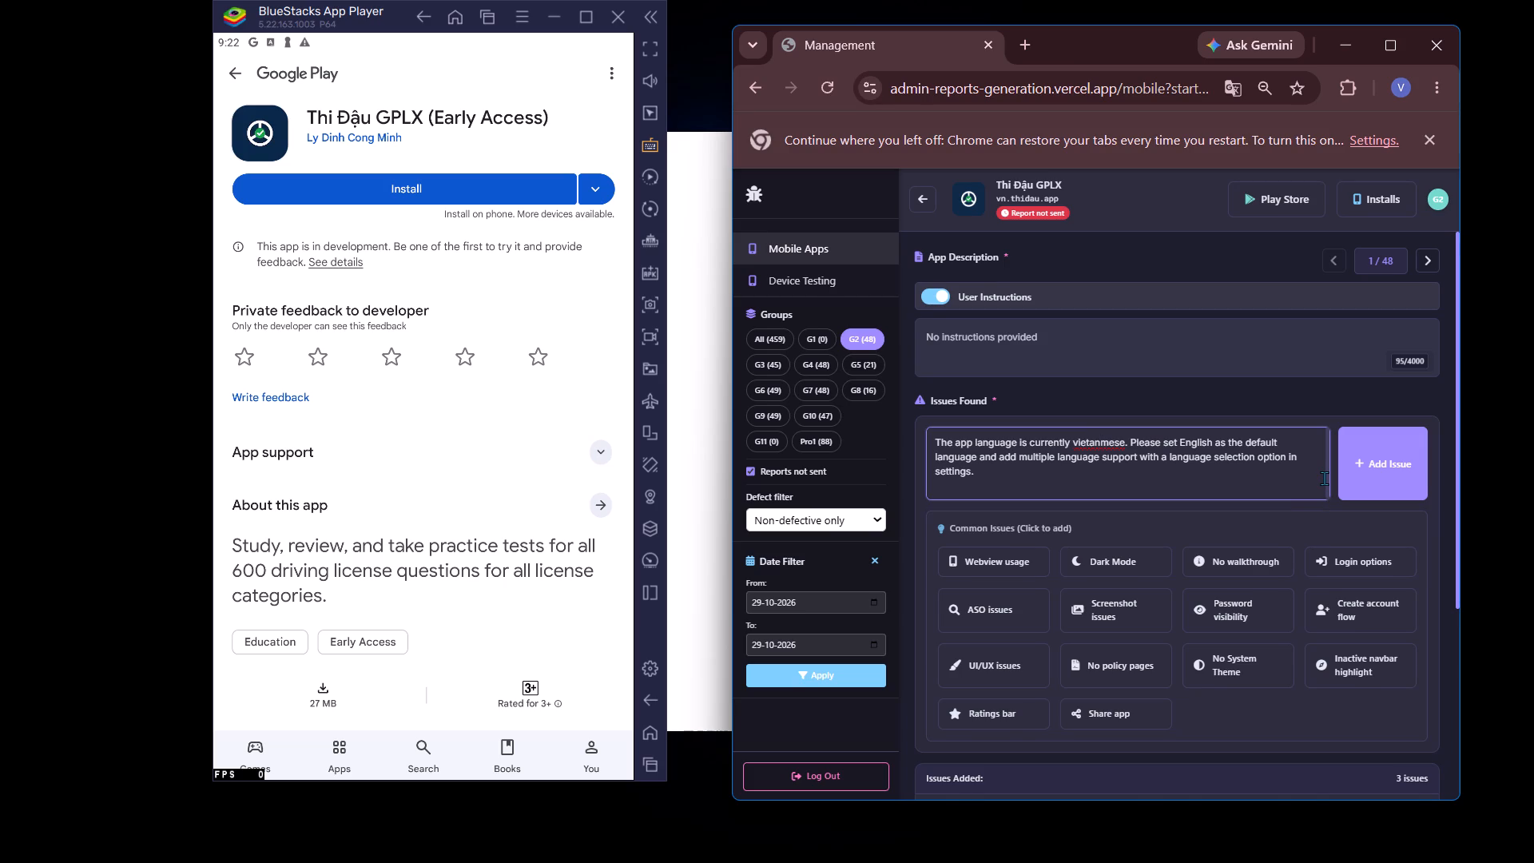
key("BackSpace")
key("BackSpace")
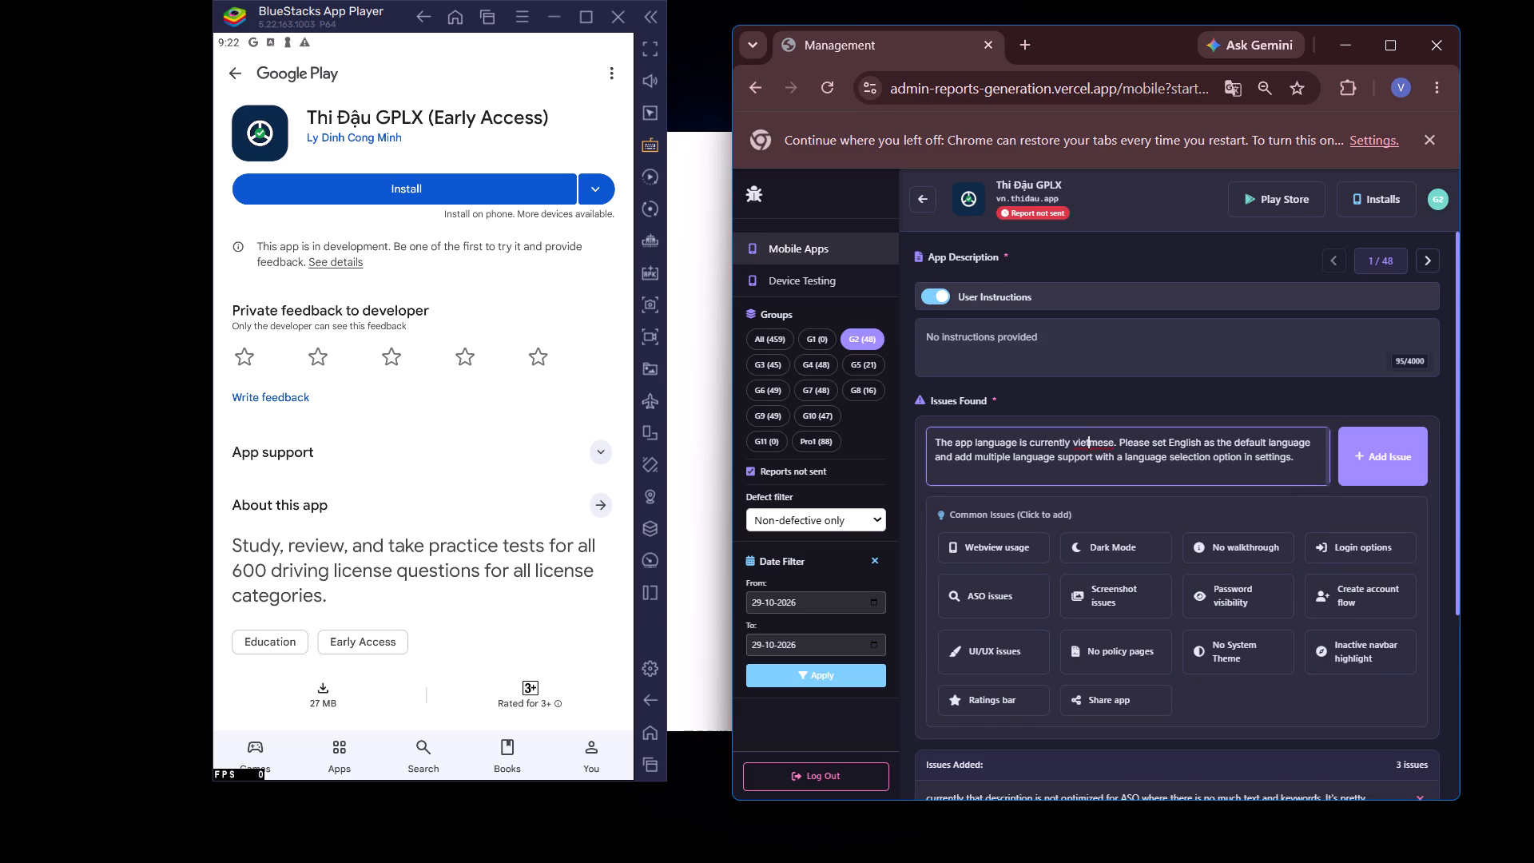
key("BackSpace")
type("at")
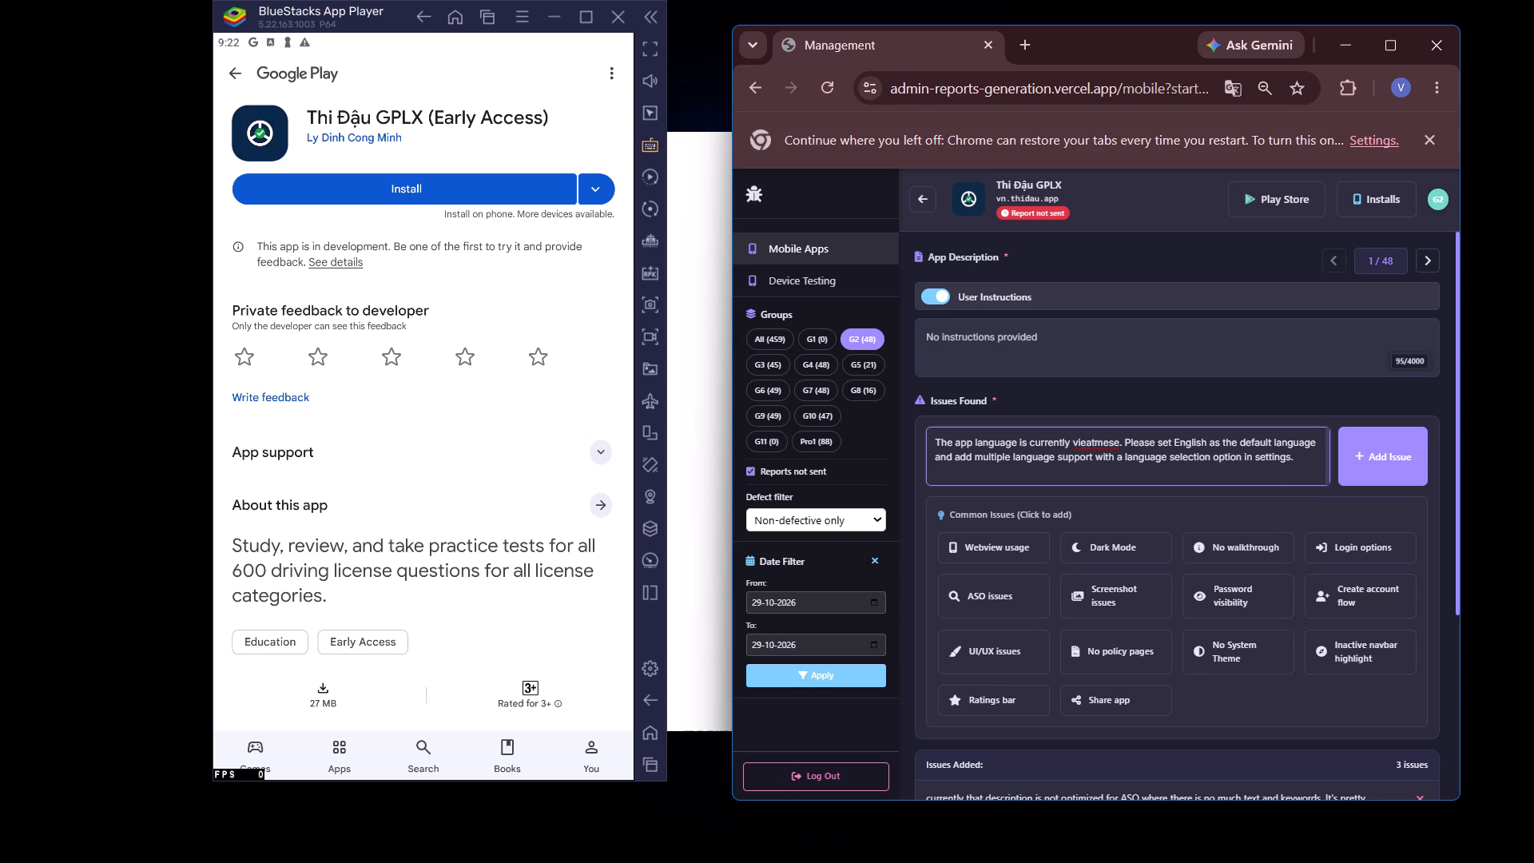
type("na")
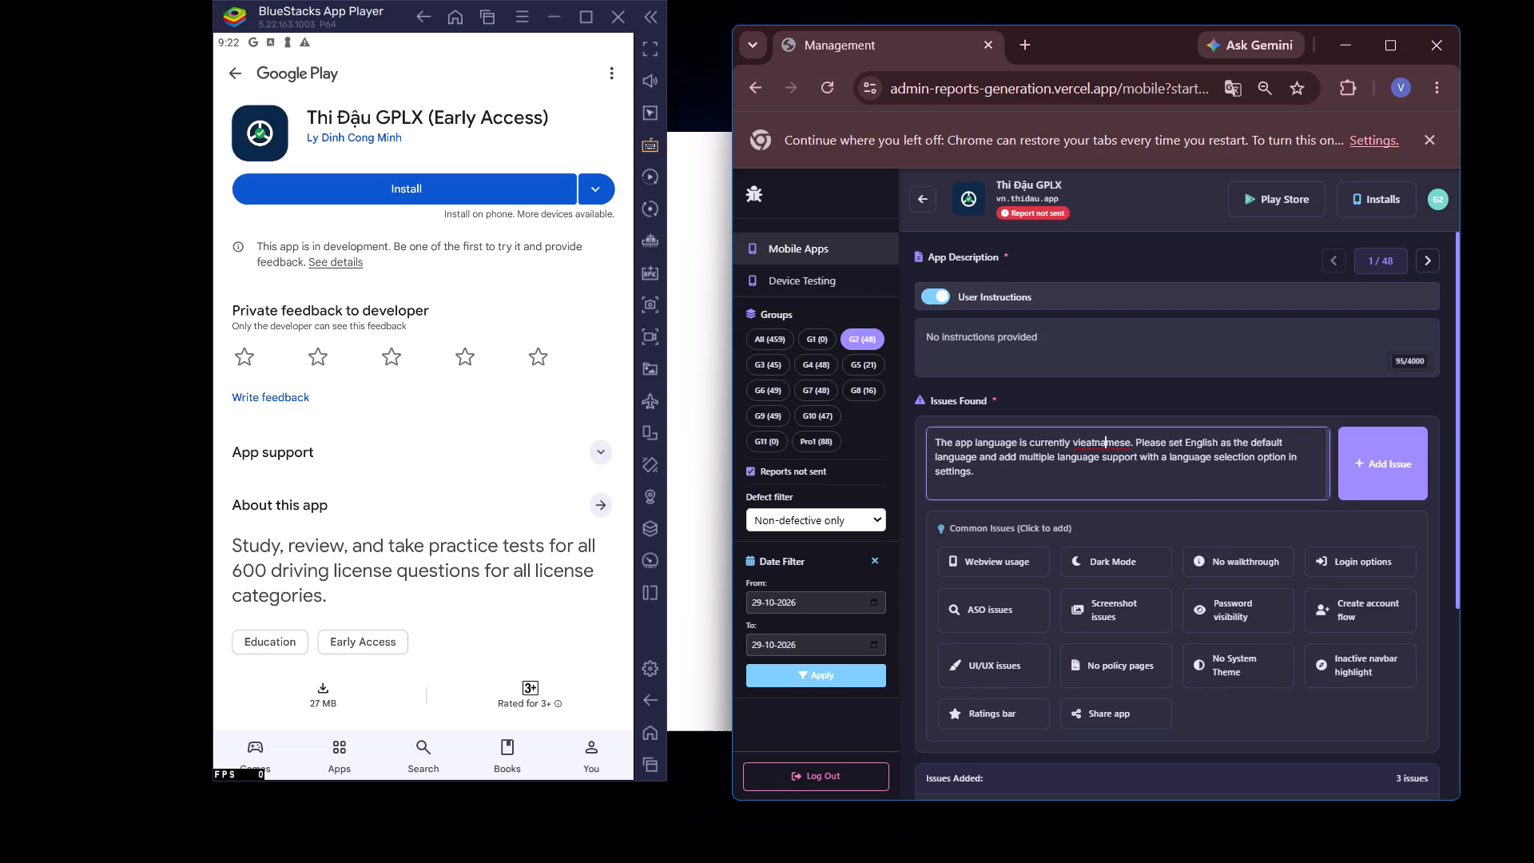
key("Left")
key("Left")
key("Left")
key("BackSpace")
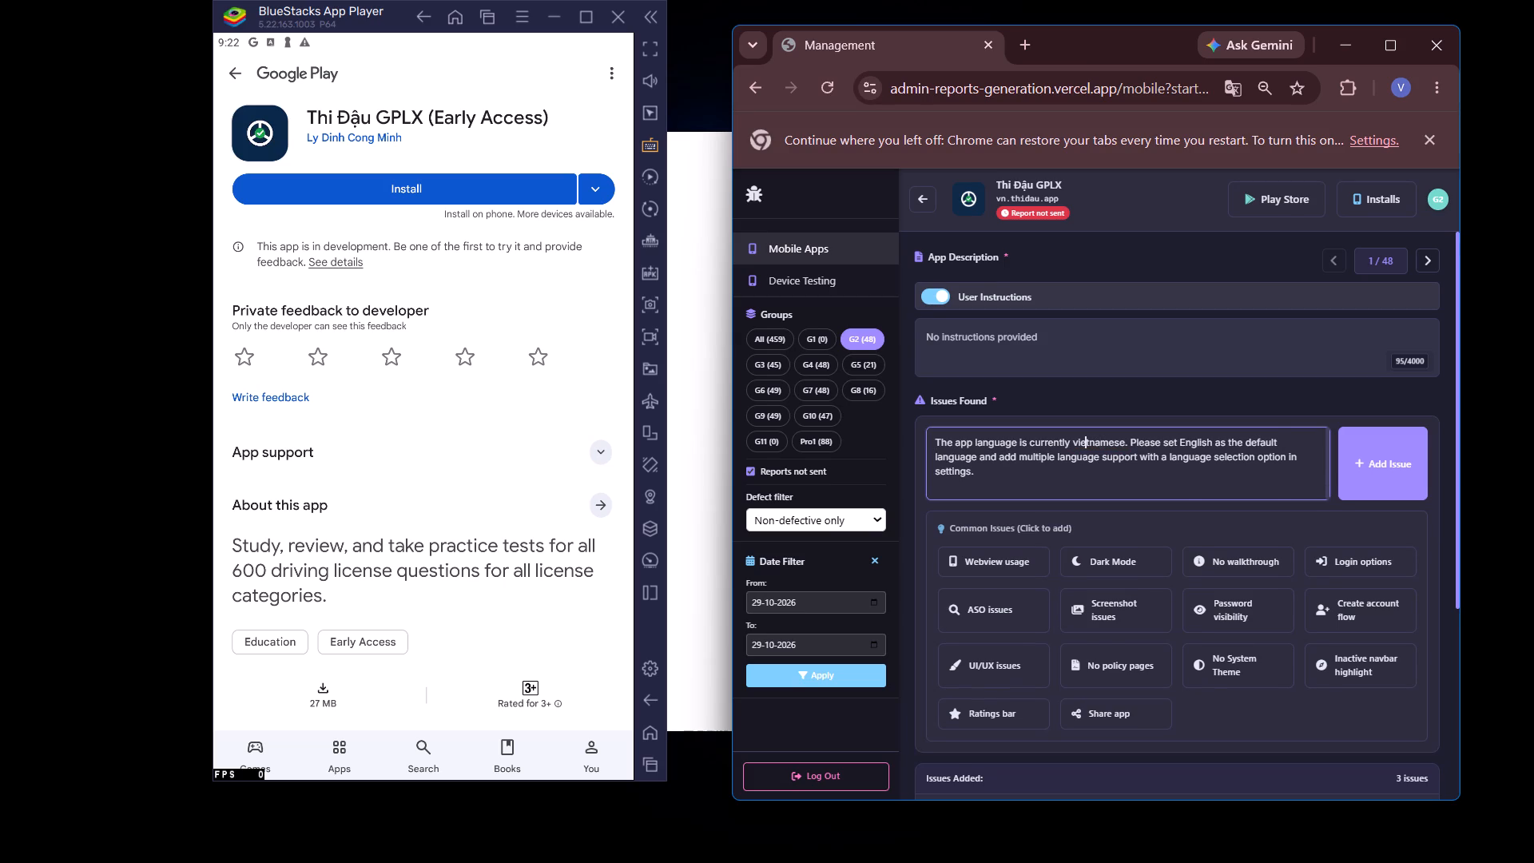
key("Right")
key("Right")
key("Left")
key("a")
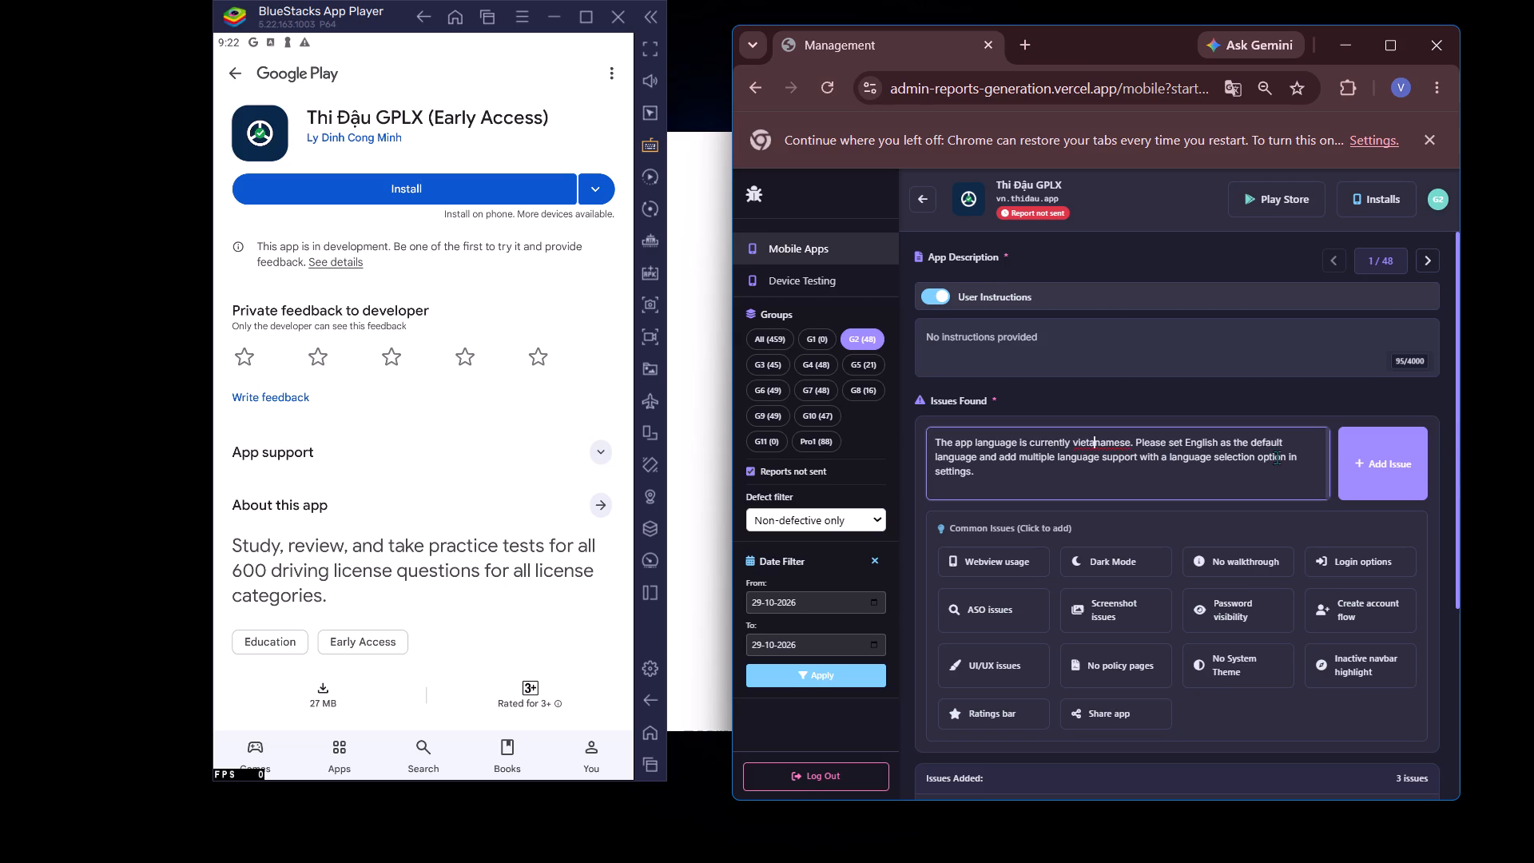
Add the app language issue to the Thi Đậu GPLX report, and generate the report and send its email.
left_click(1371, 494)
scroll(1201, 491, "down", 3)
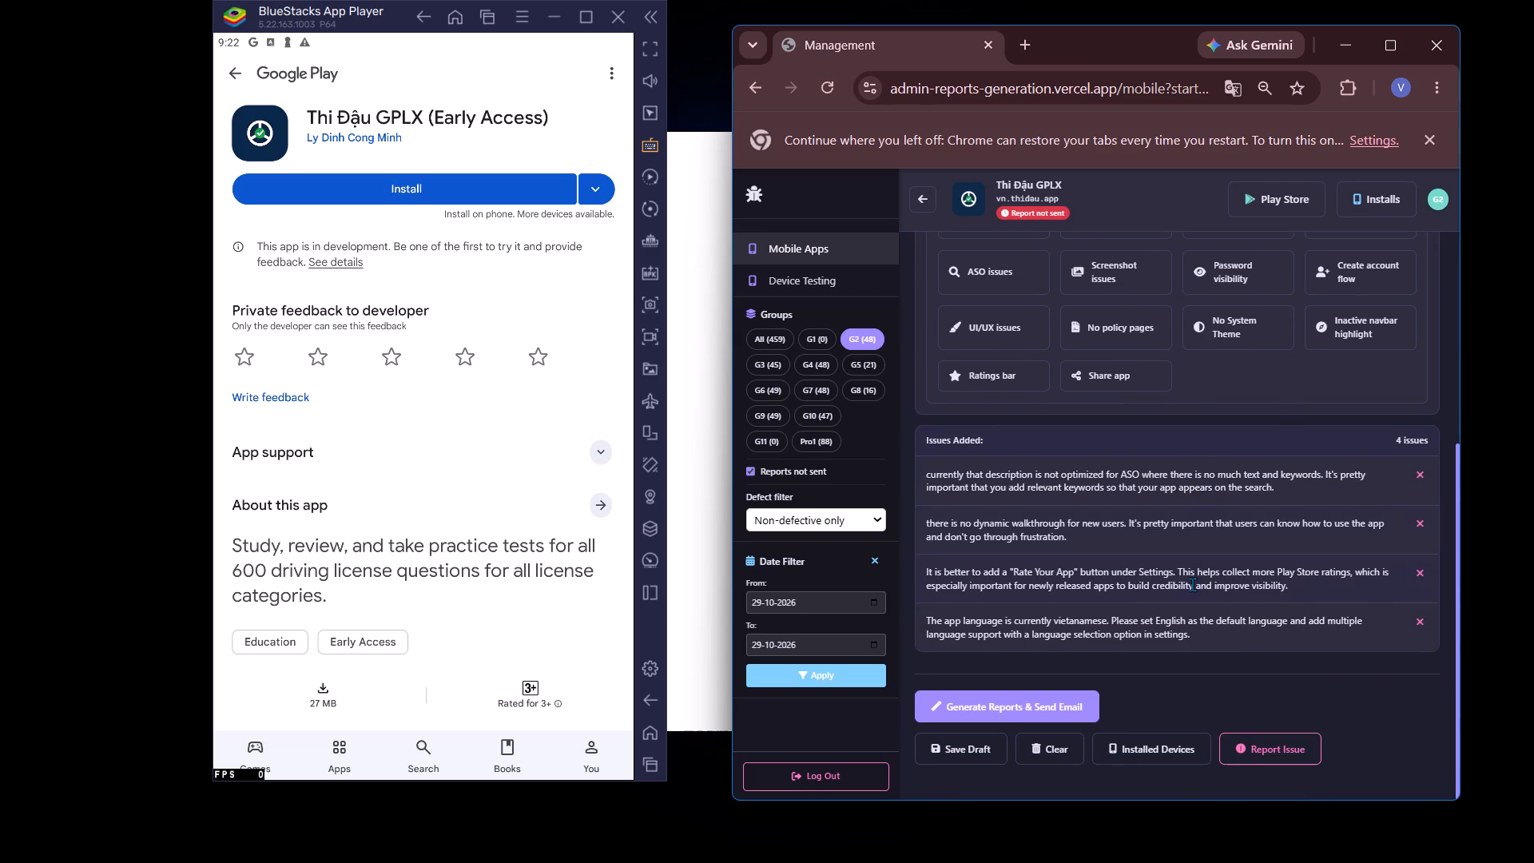
left_click(999, 718)
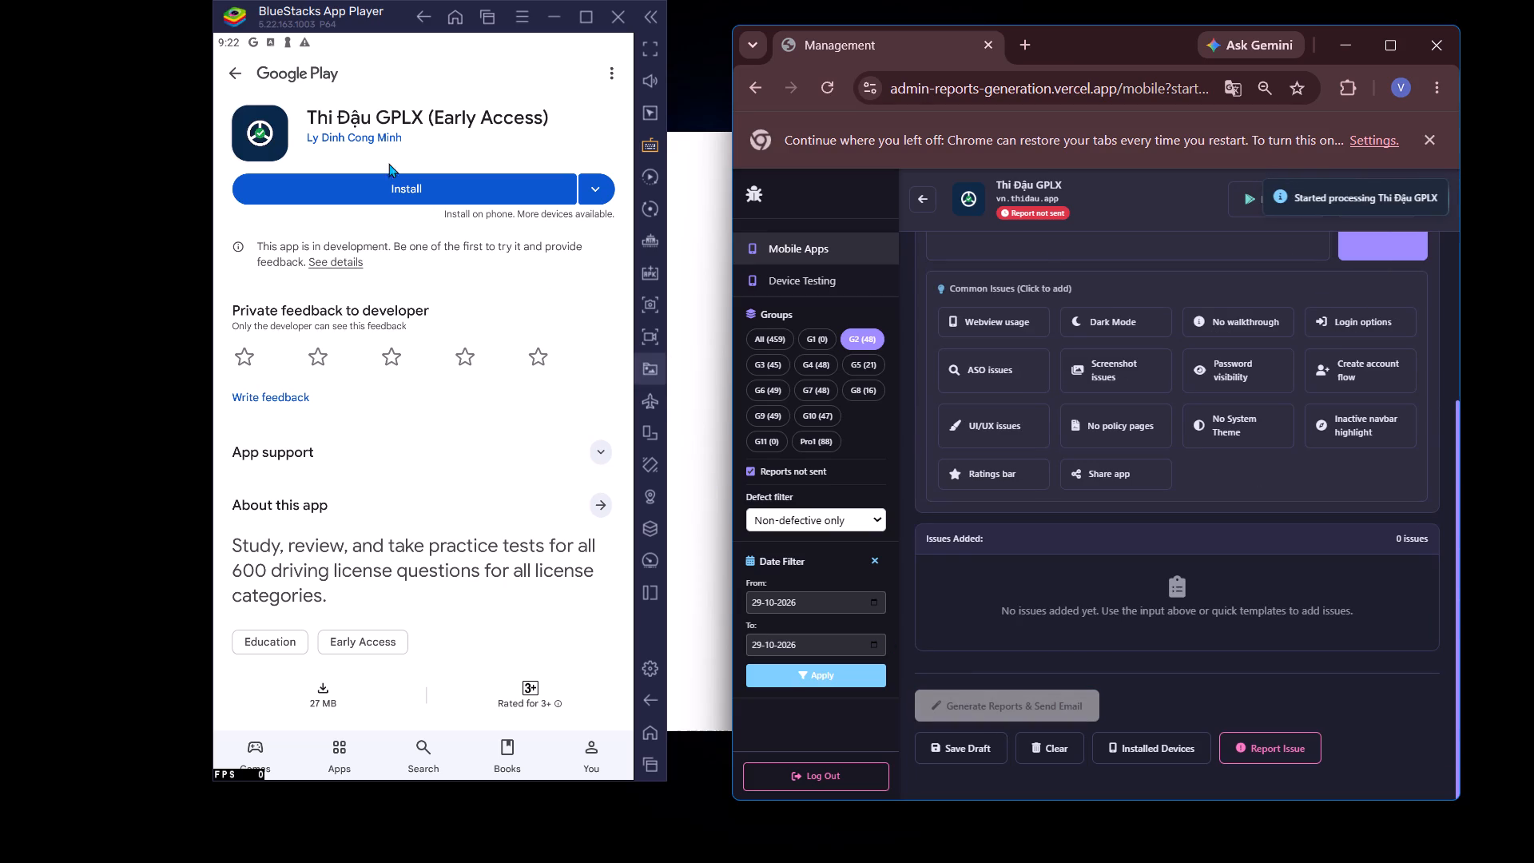
Switch BlueStacks back to App Feedback and advance to app 2 of 48, Unstack, both there and in the desktop Chrome report.
left_click(483, 13)
left_click(463, 284)
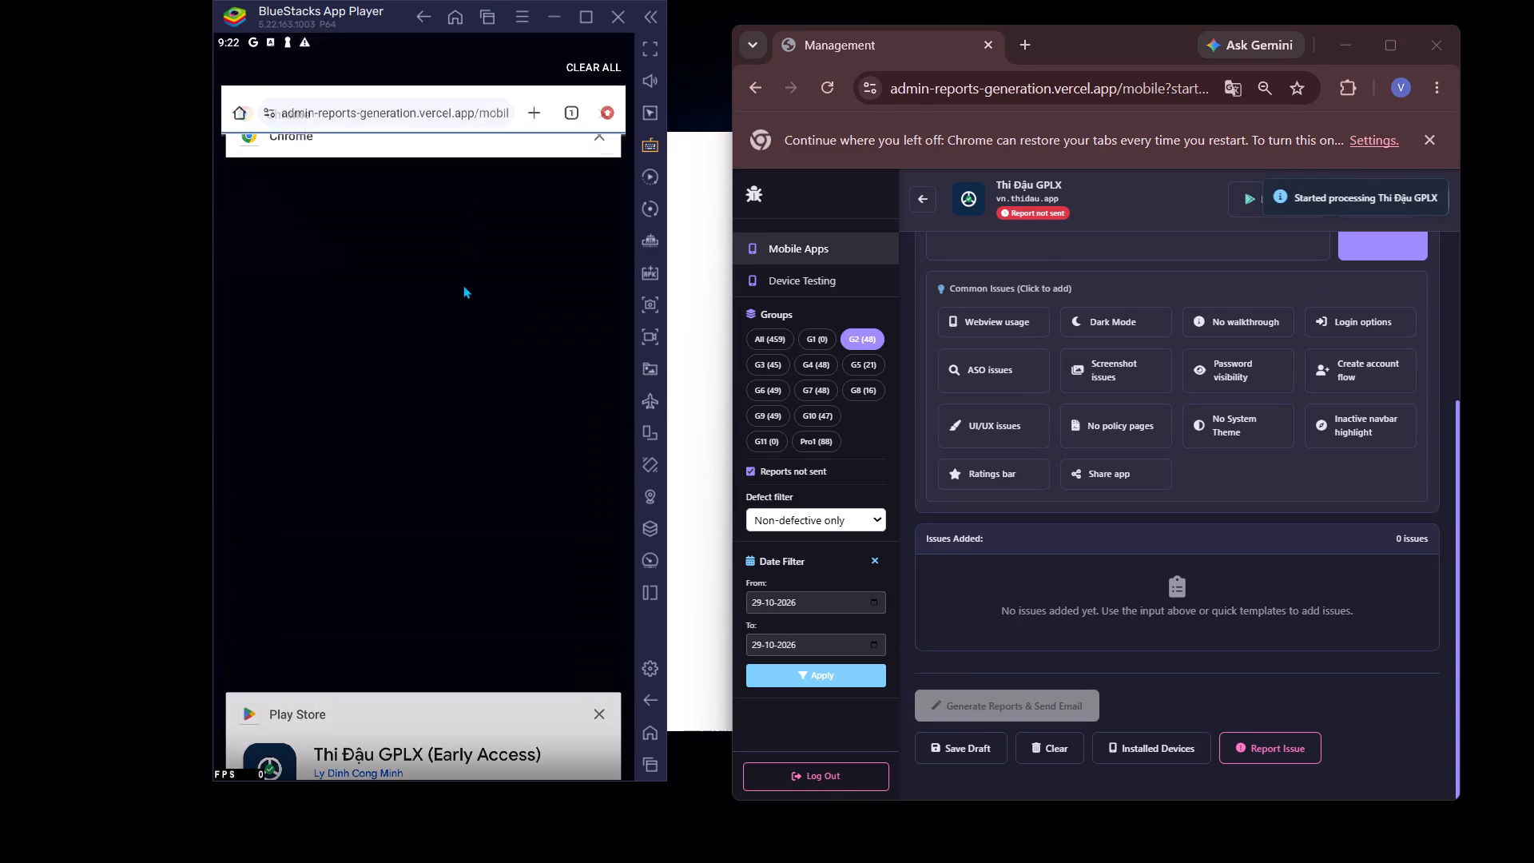
left_click(603, 185)
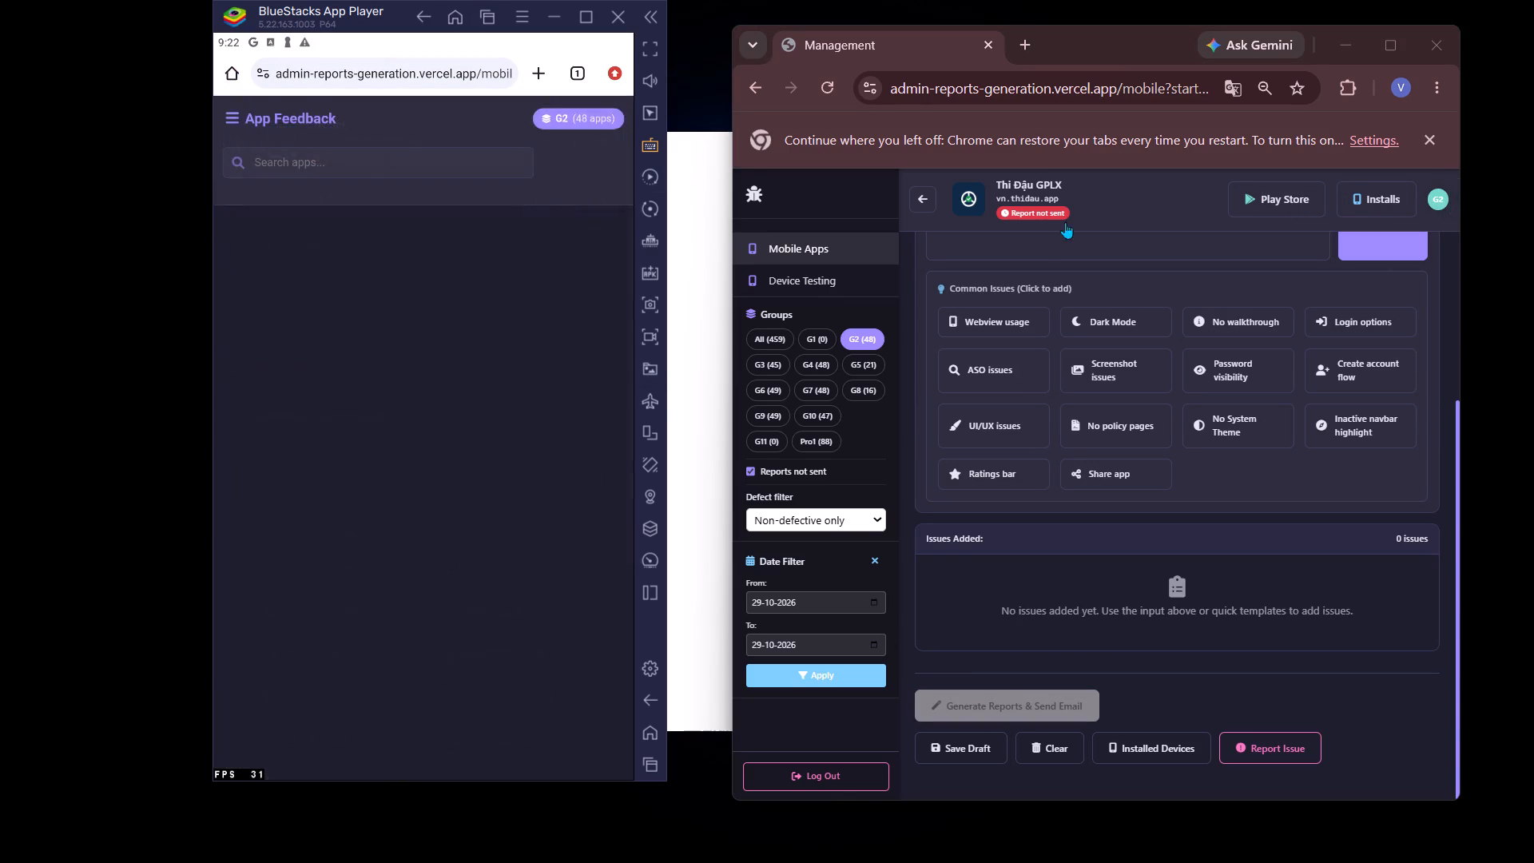
scroll(1243, 280, "up", 2)
left_click(1423, 258)
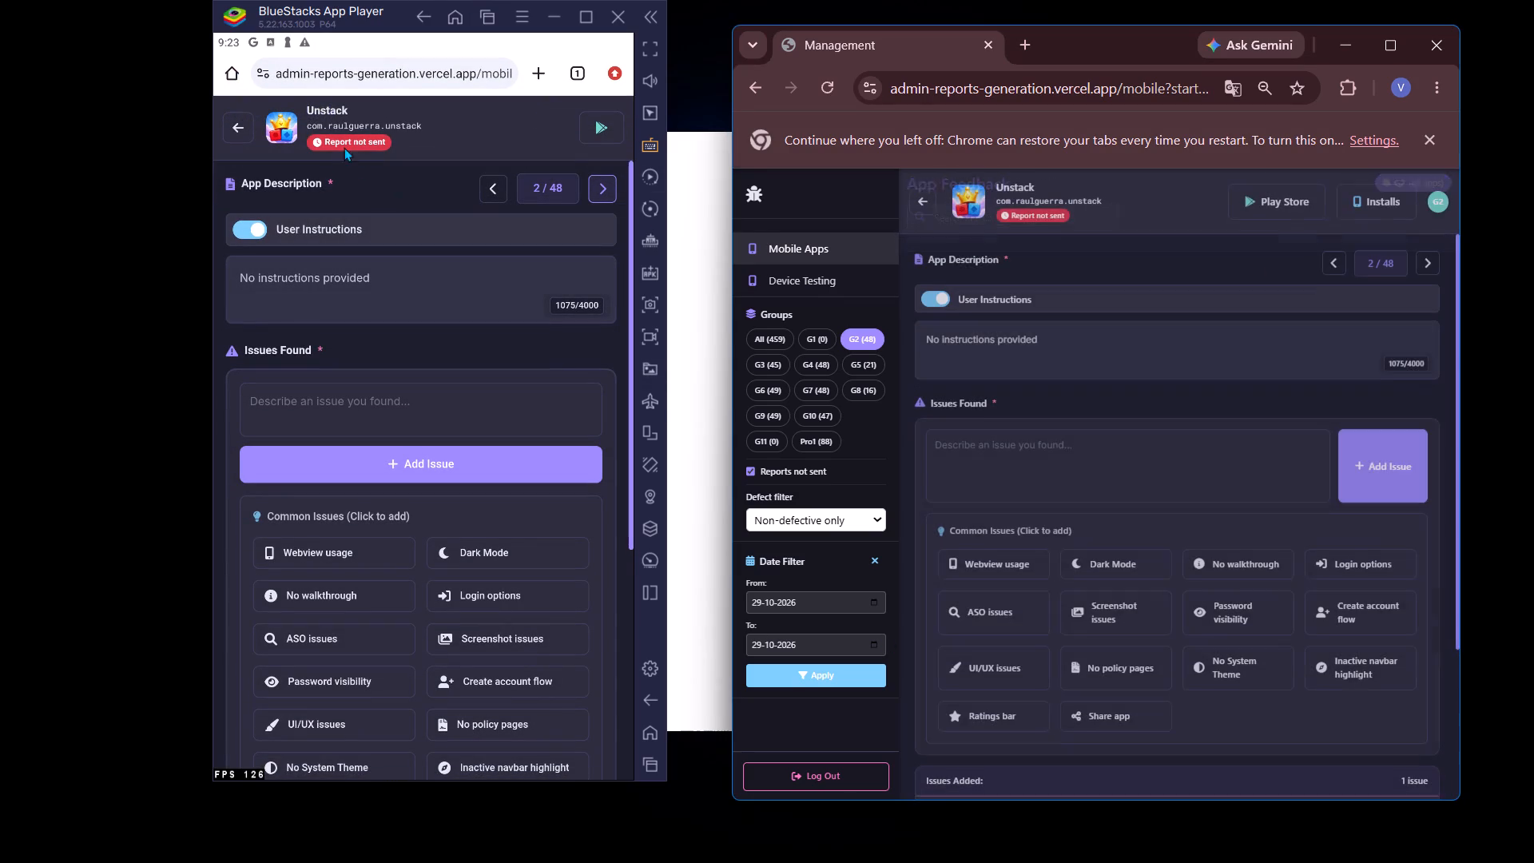
Open Unstack's Play Store listing in BlueStacks and examine its description and screenshots.
left_click(589, 133)
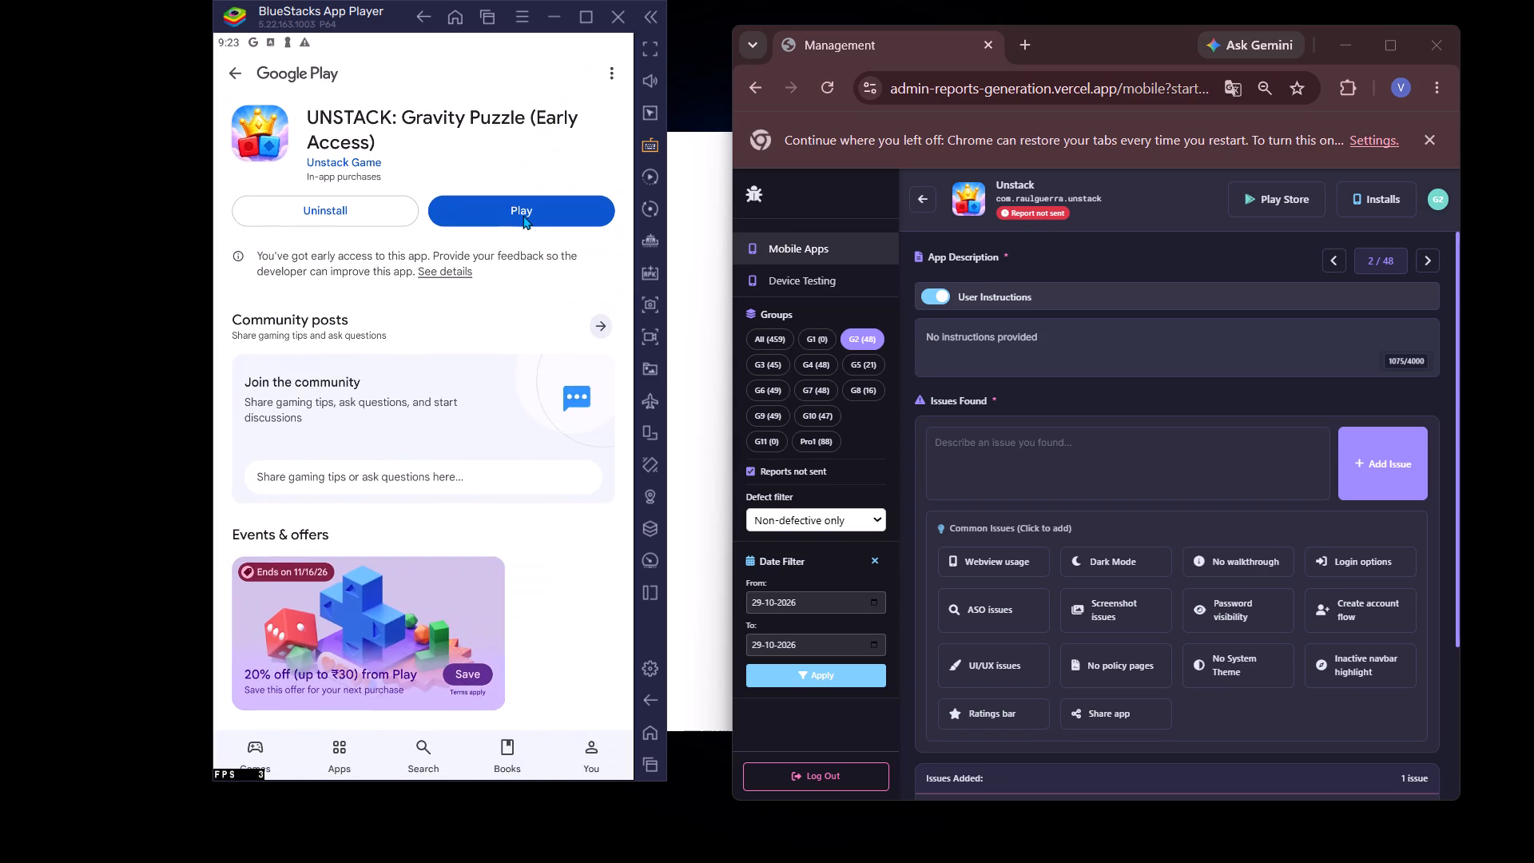
scroll(427, 390, "down", 10)
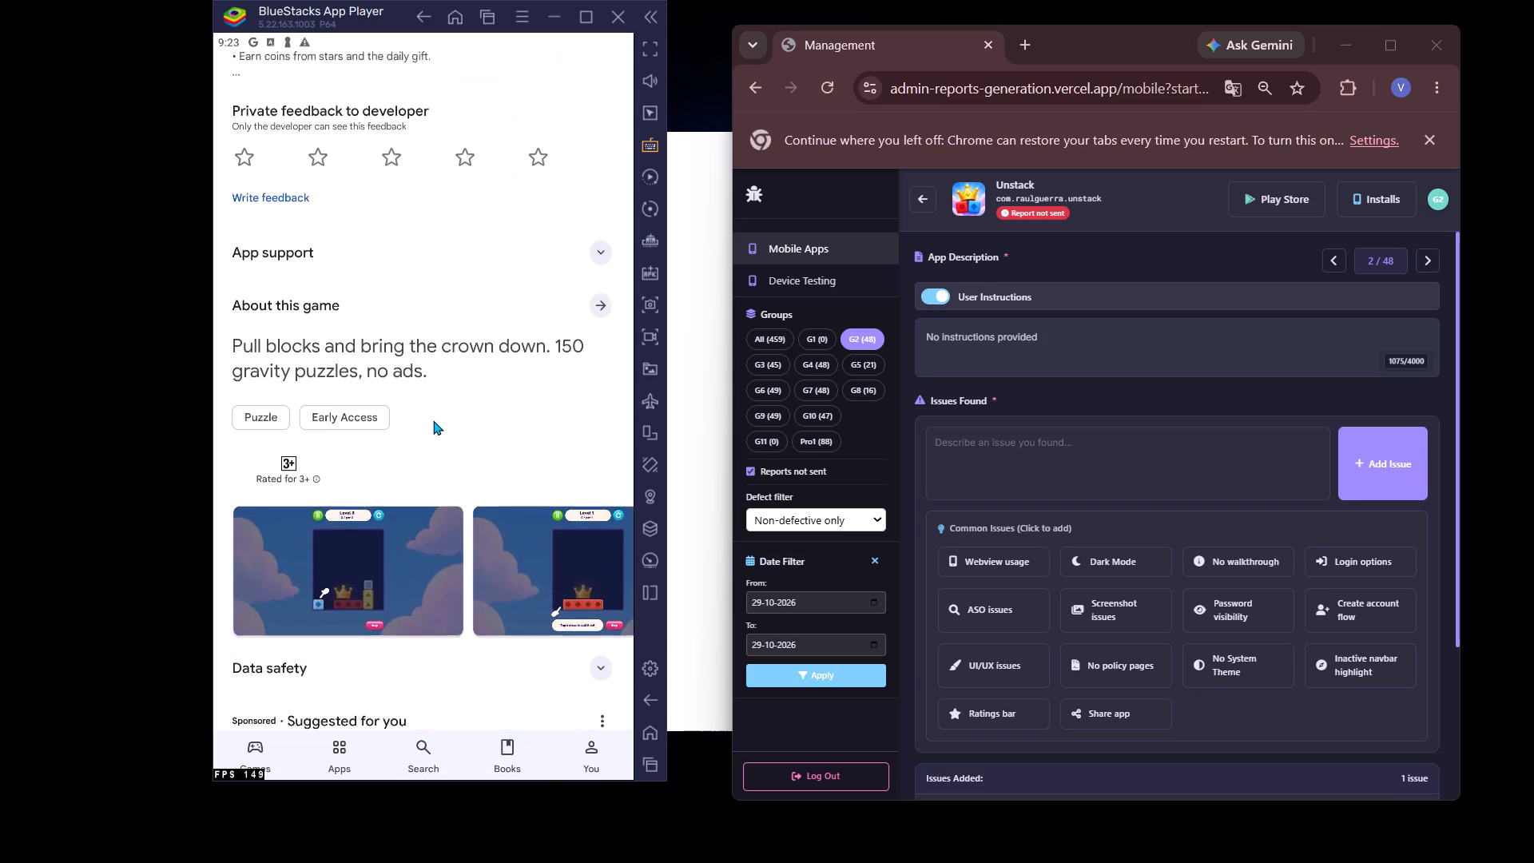
left_click_drag(556, 416, 153, 499)
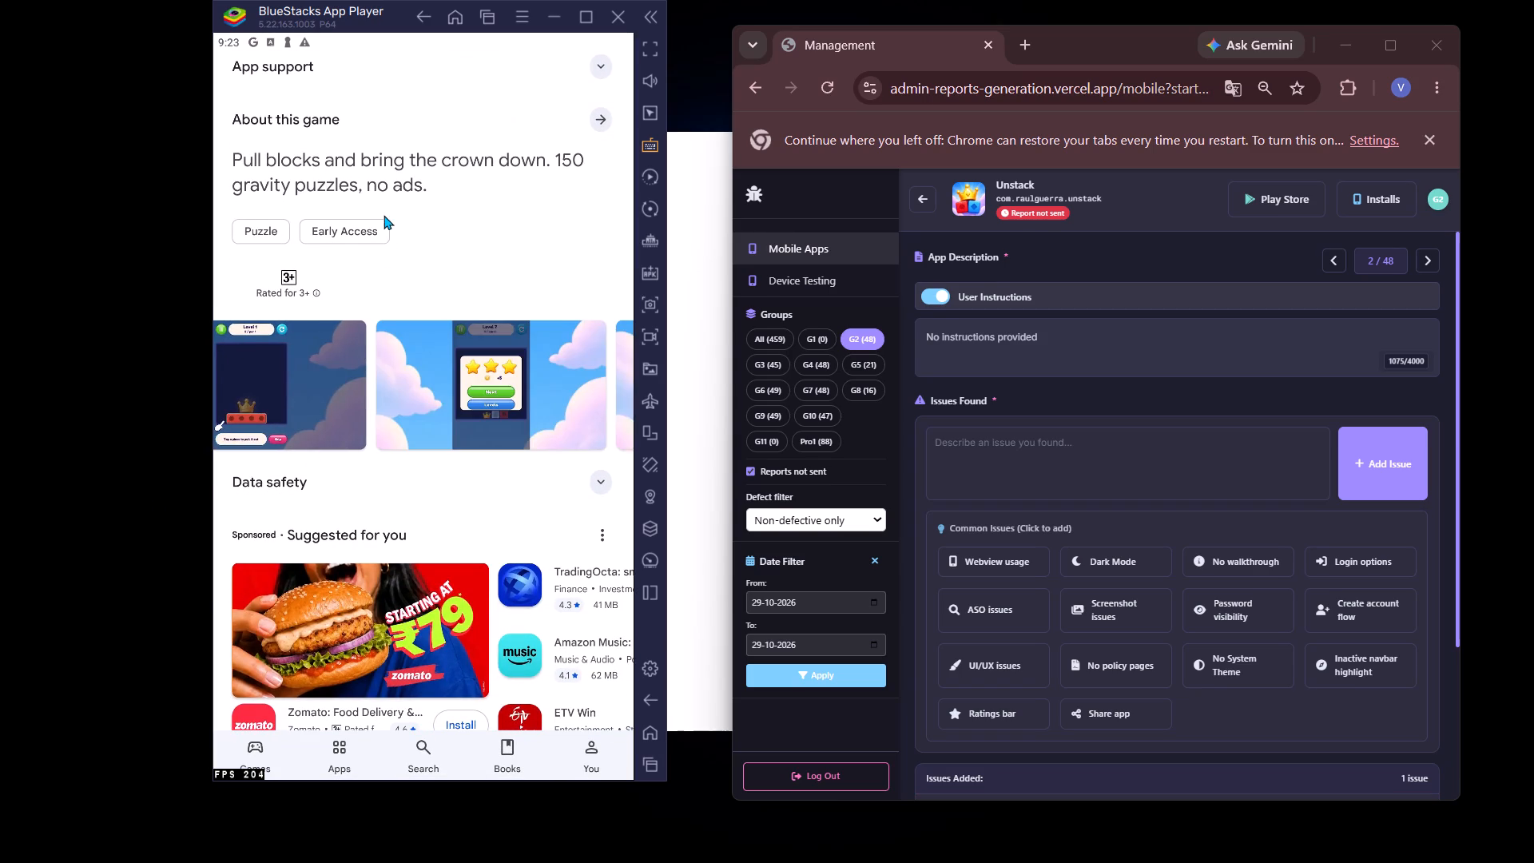
left_click_drag(383, 210, 435, 464)
left_click_drag(453, 625, 179, 607)
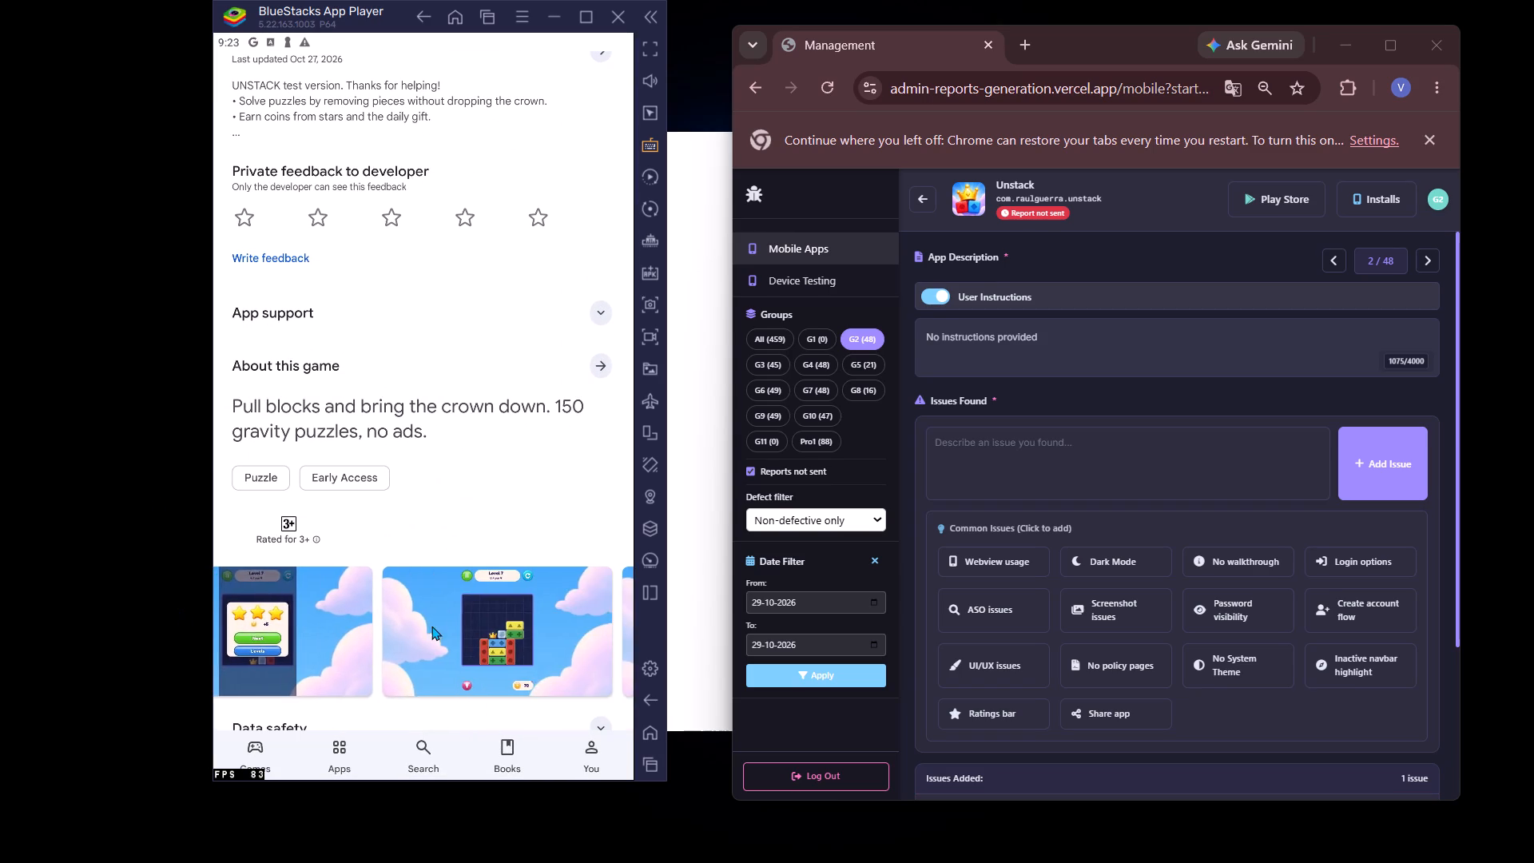
left_click_drag(431, 626, 201, 690)
left_click_drag(403, 686, 177, 678)
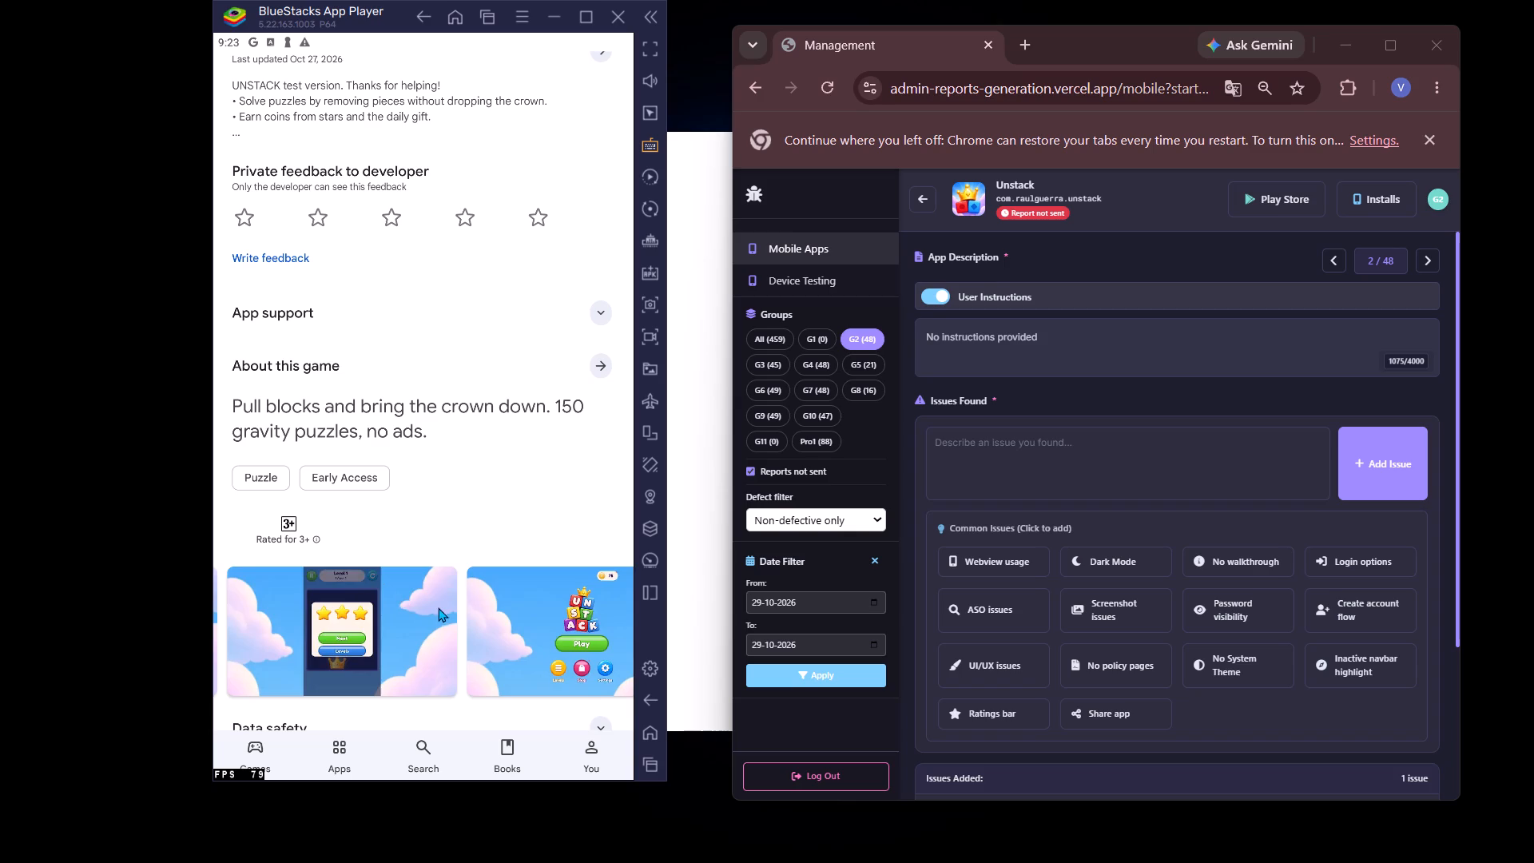
left_click_drag(463, 607, 101, 588)
scroll(355, 436, "up", 7)
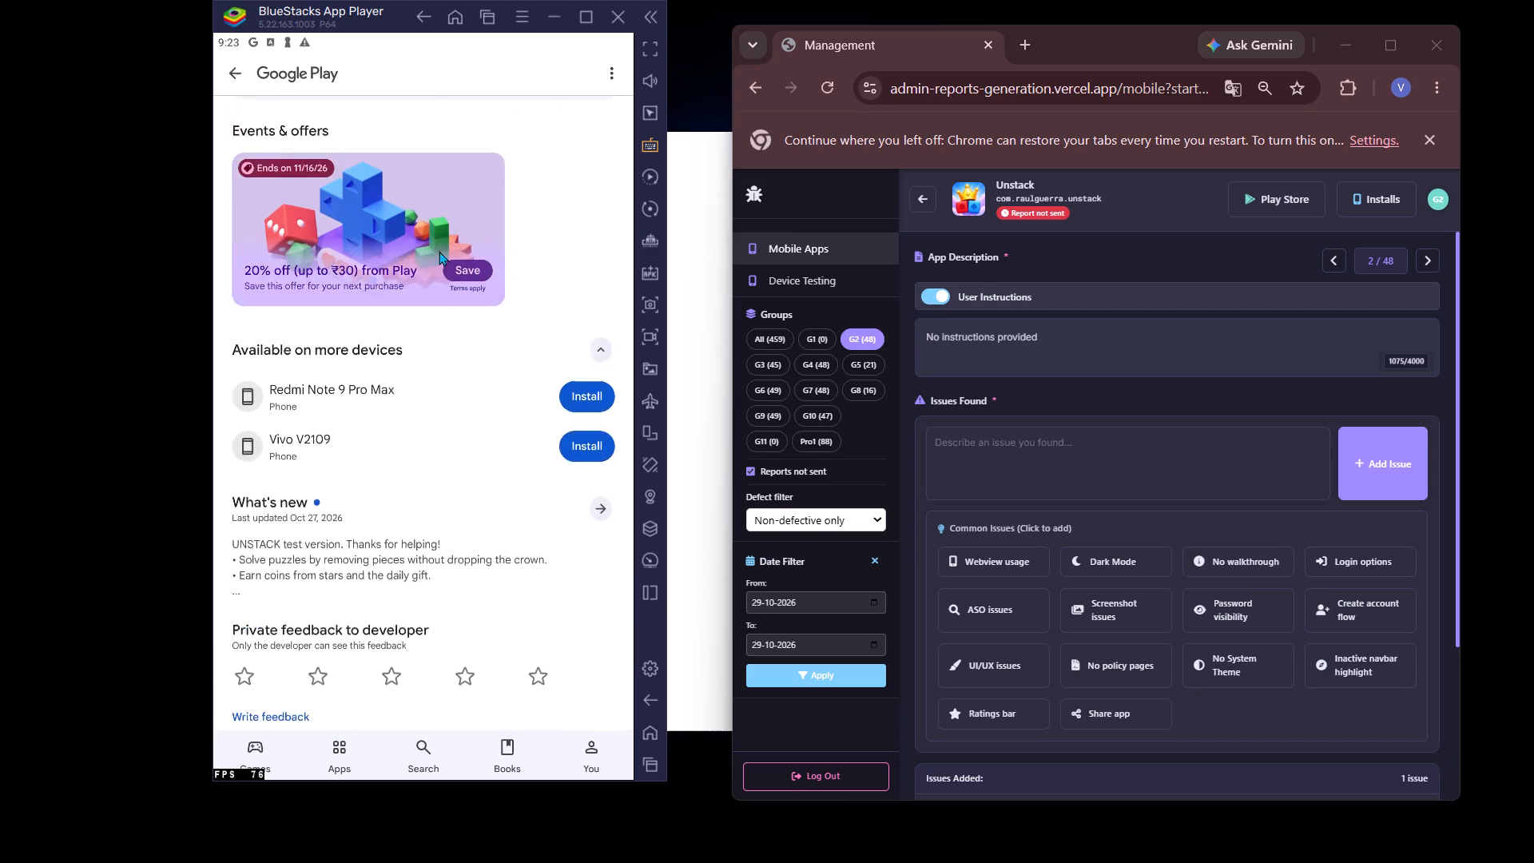
scroll(439, 201, "up", 3)
Launch UNSTACK, pull out the blue diamond piece in level 1, and skip the rest of the tutorial.
left_click(439, 201)
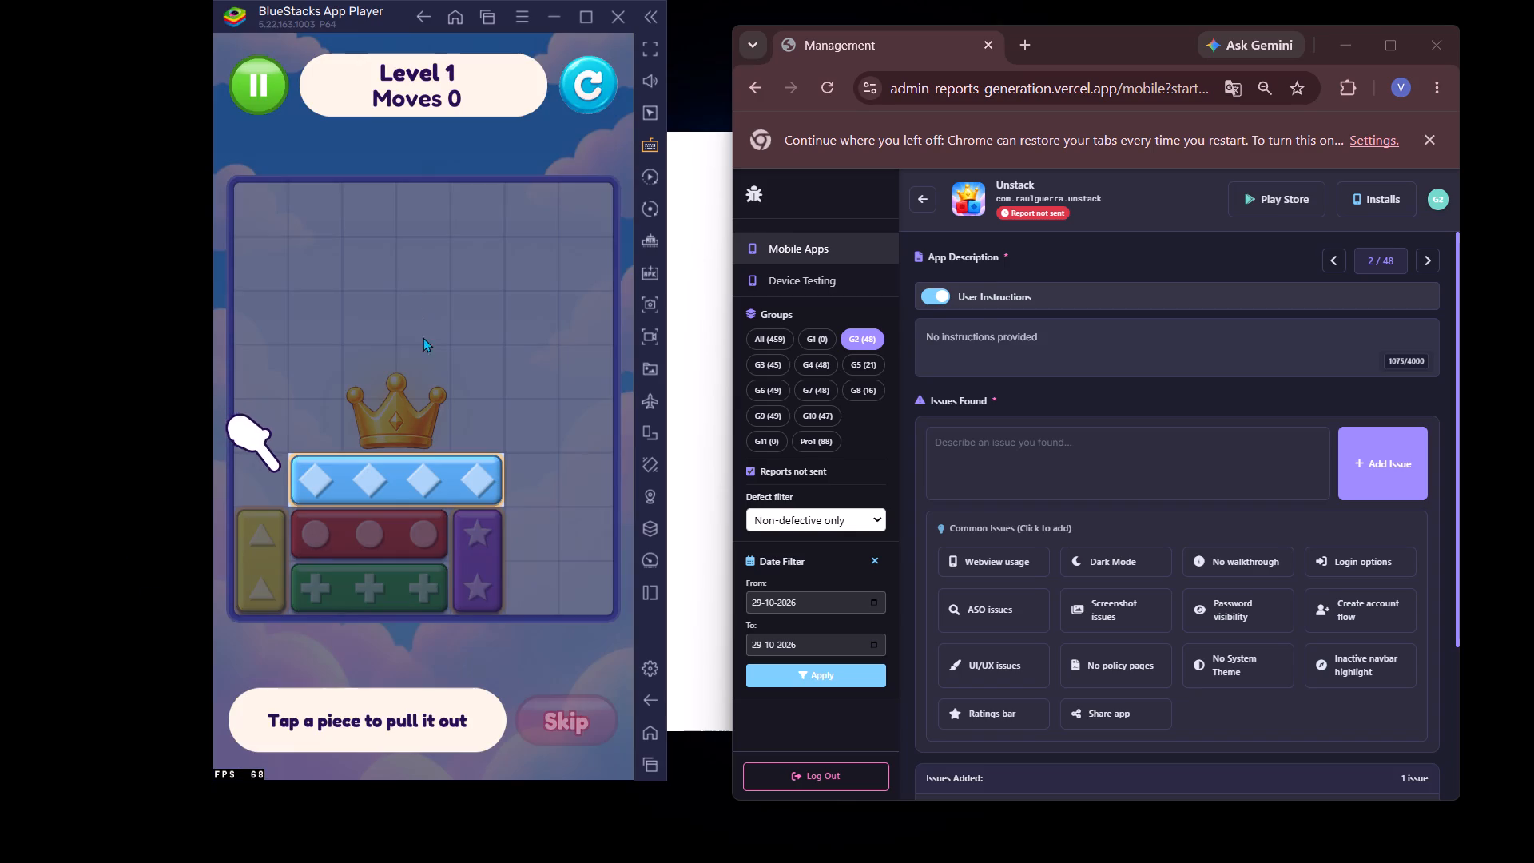
left_click(364, 471)
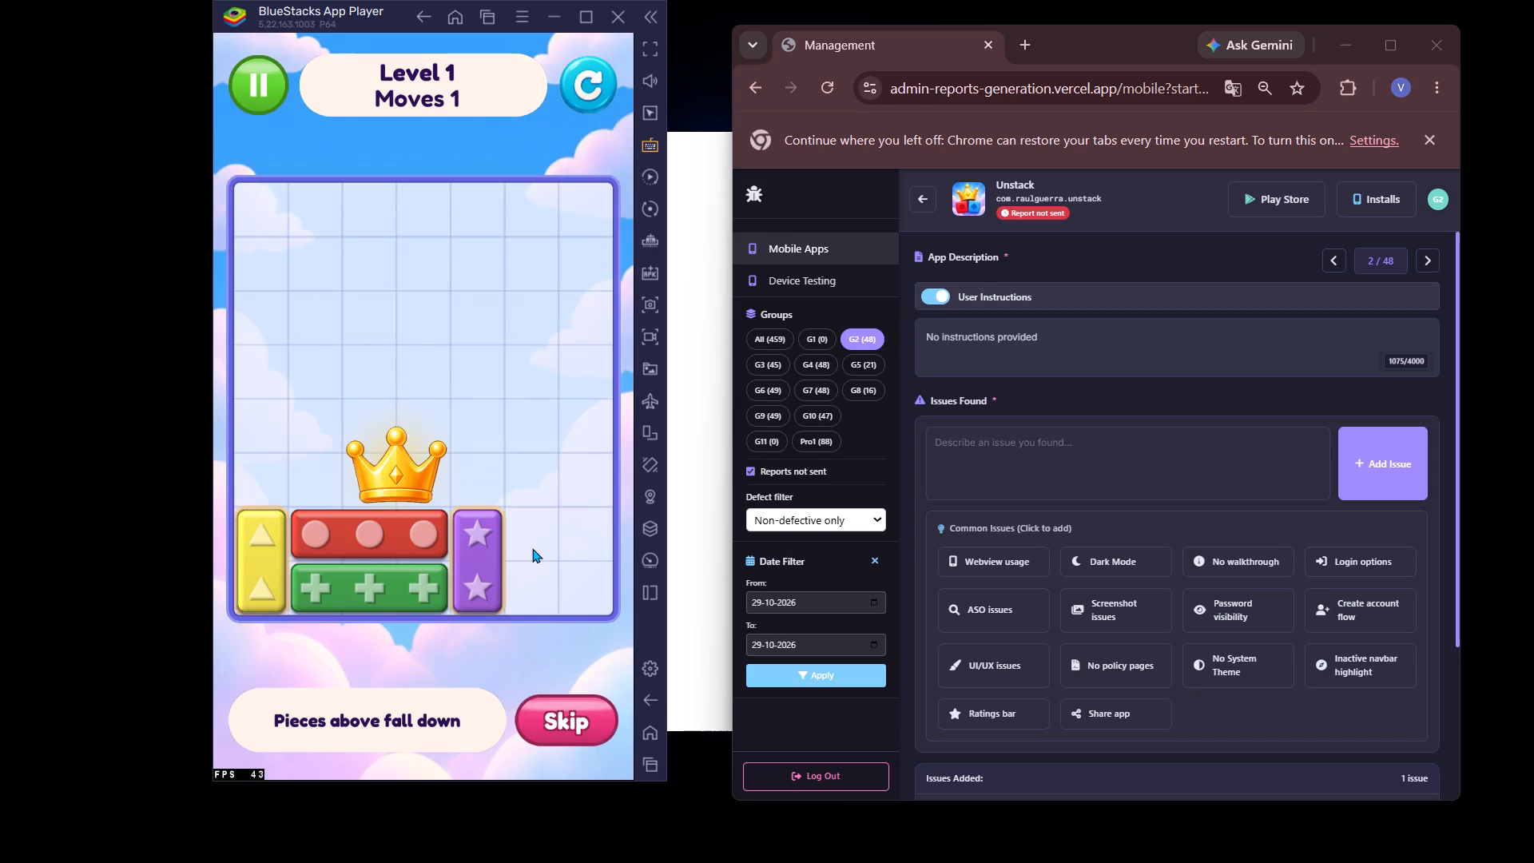
left_click(546, 726)
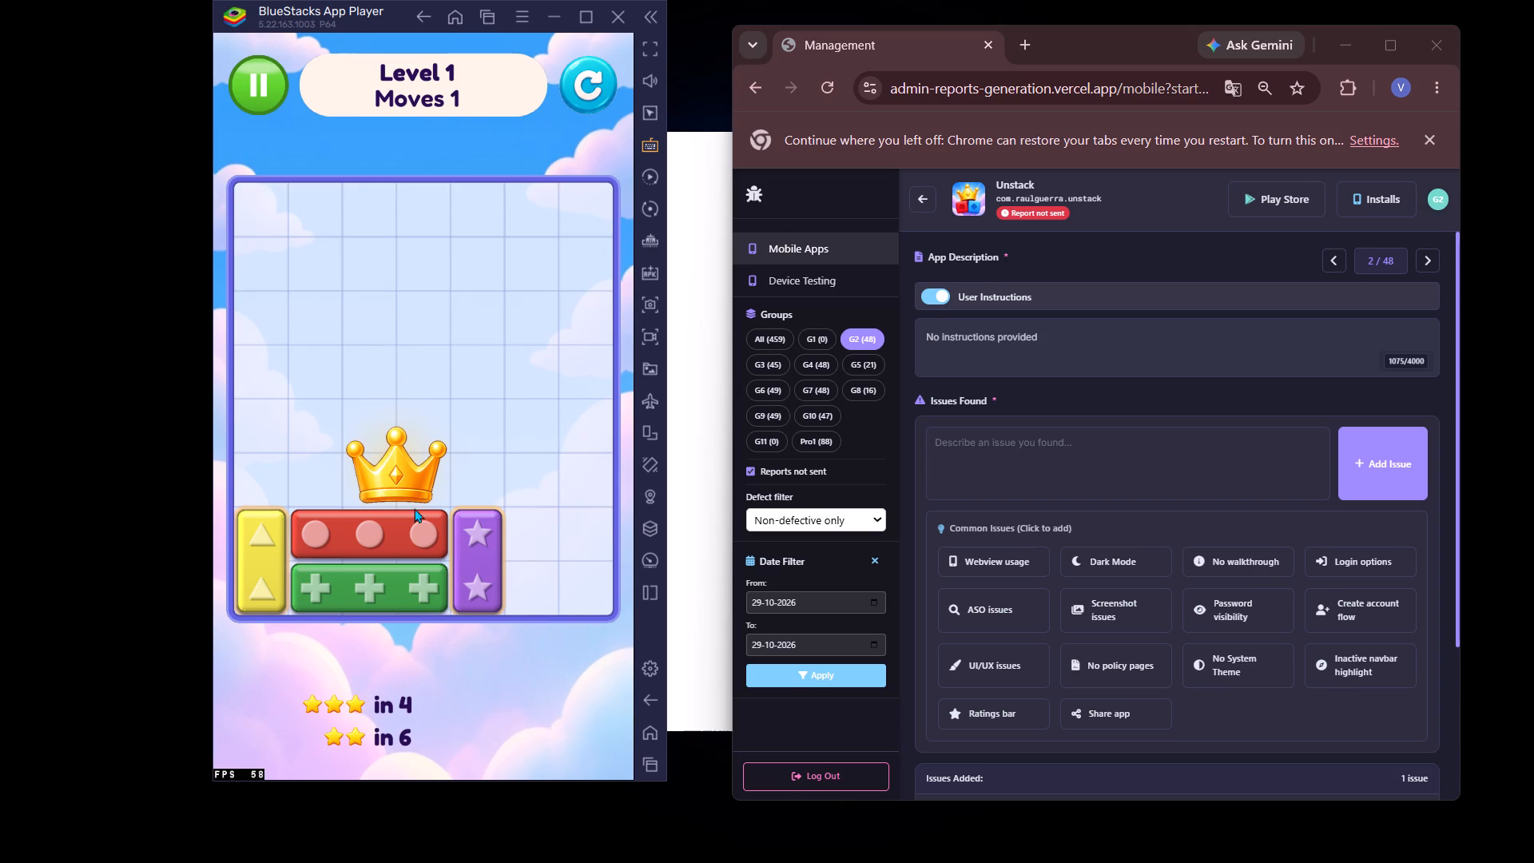
Inspect the game's pause options, Levels page and Settings page.
left_click(262, 106)
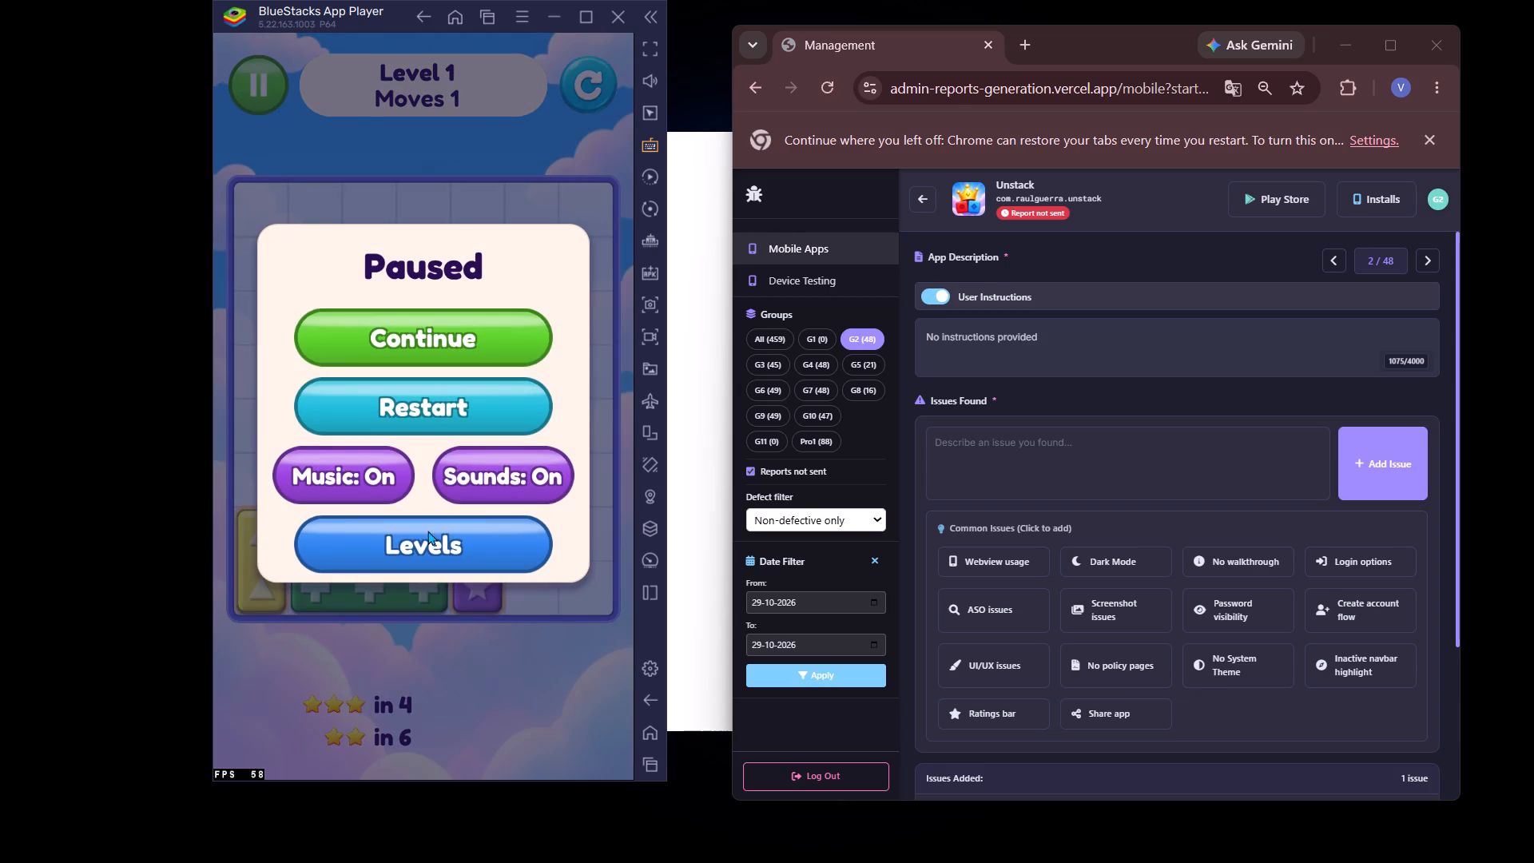
left_click(462, 544)
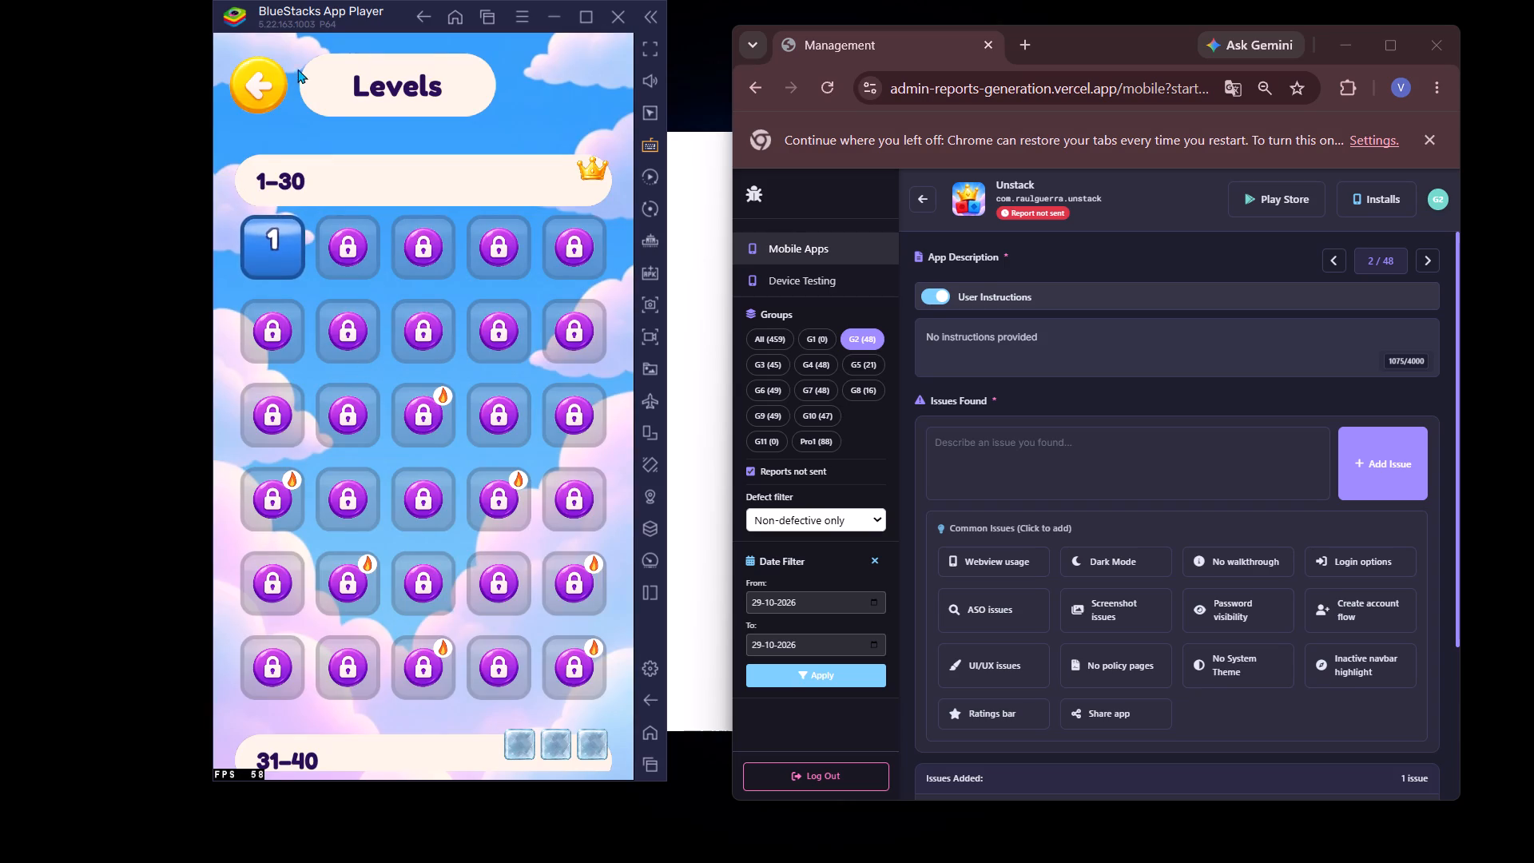
left_click(264, 74)
left_click(491, 634)
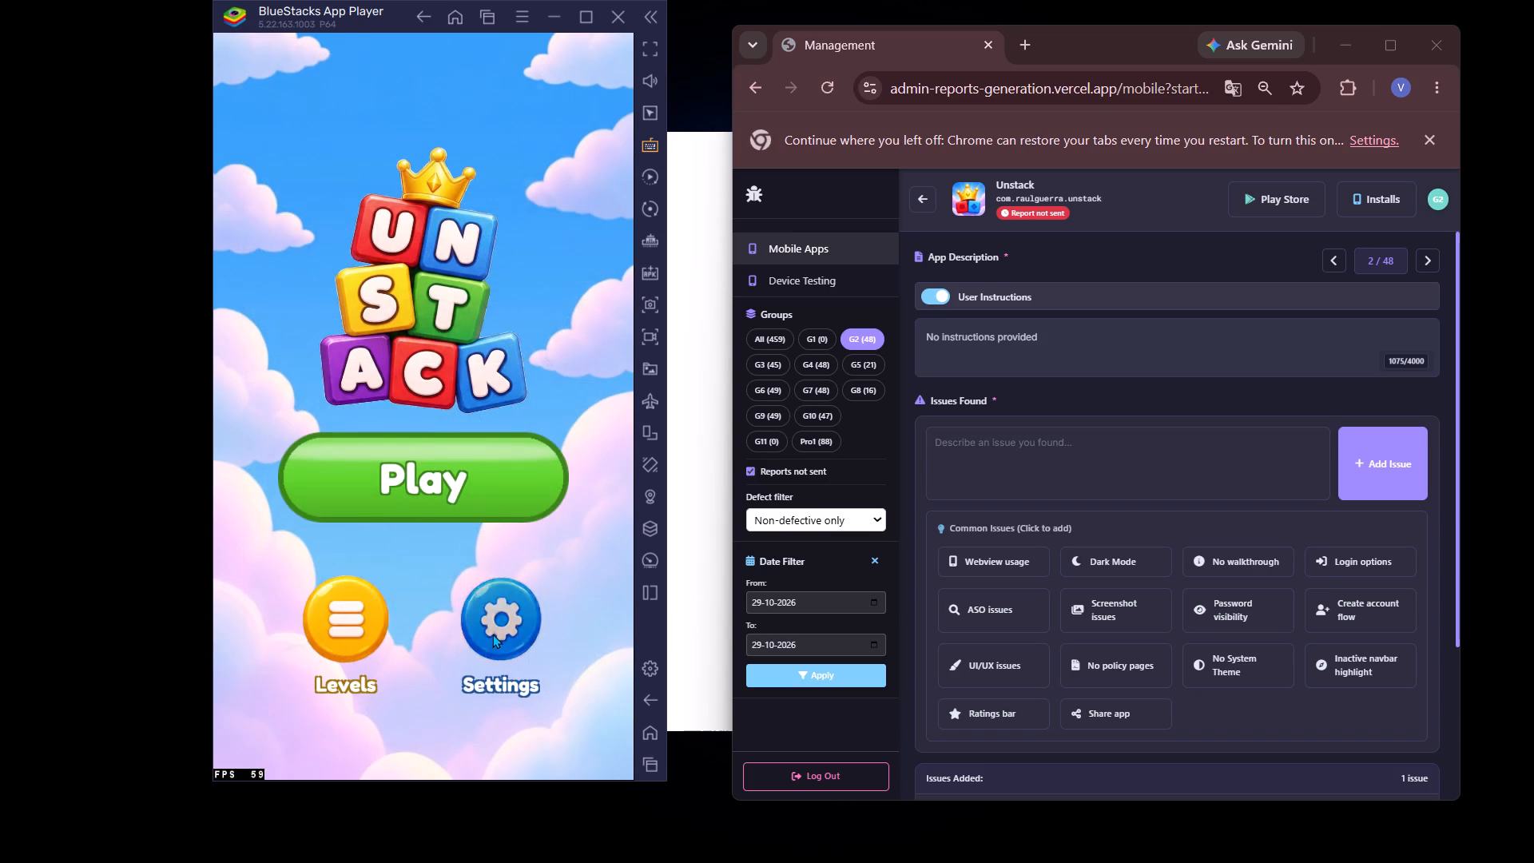
scroll(431, 635, "down", 2)
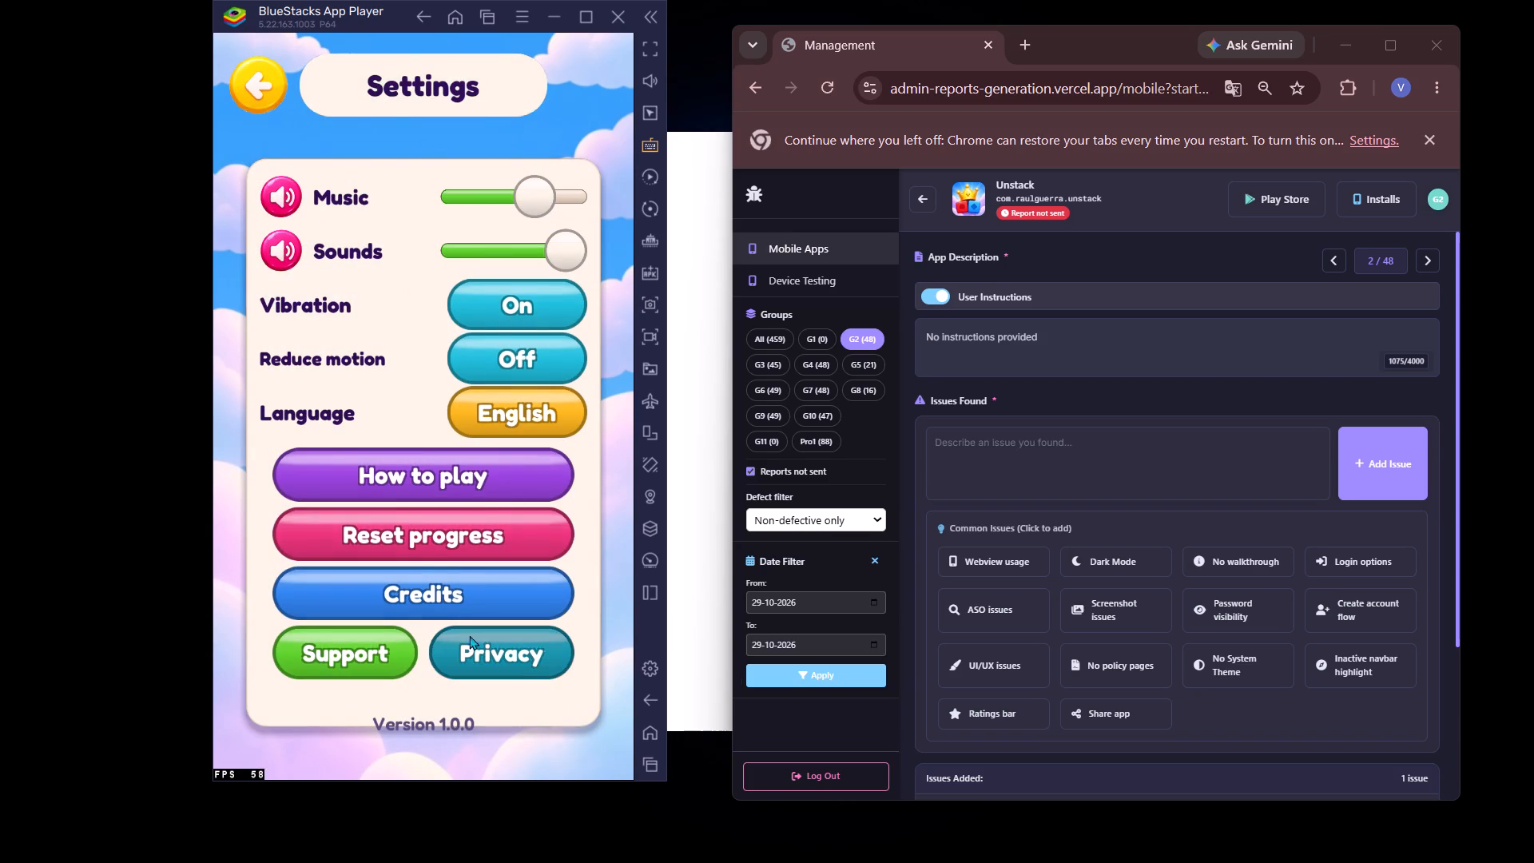
Add the Ratings bar common issue to the Unstack report.
left_click(988, 710)
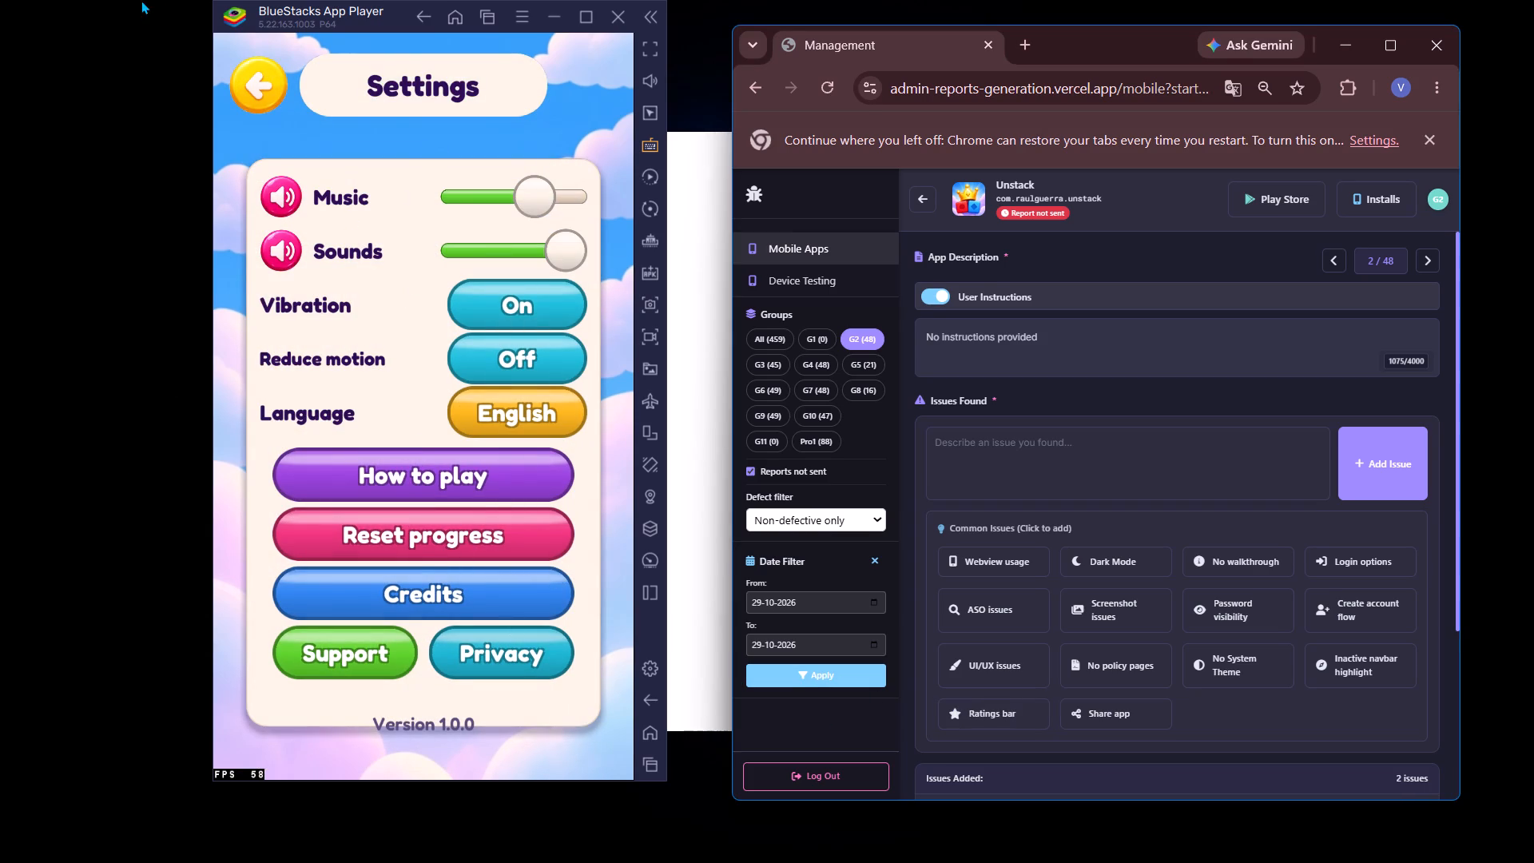
Recheck the game's Levels page and main screen, and review the issues added to the Unstack report.
left_click(246, 110)
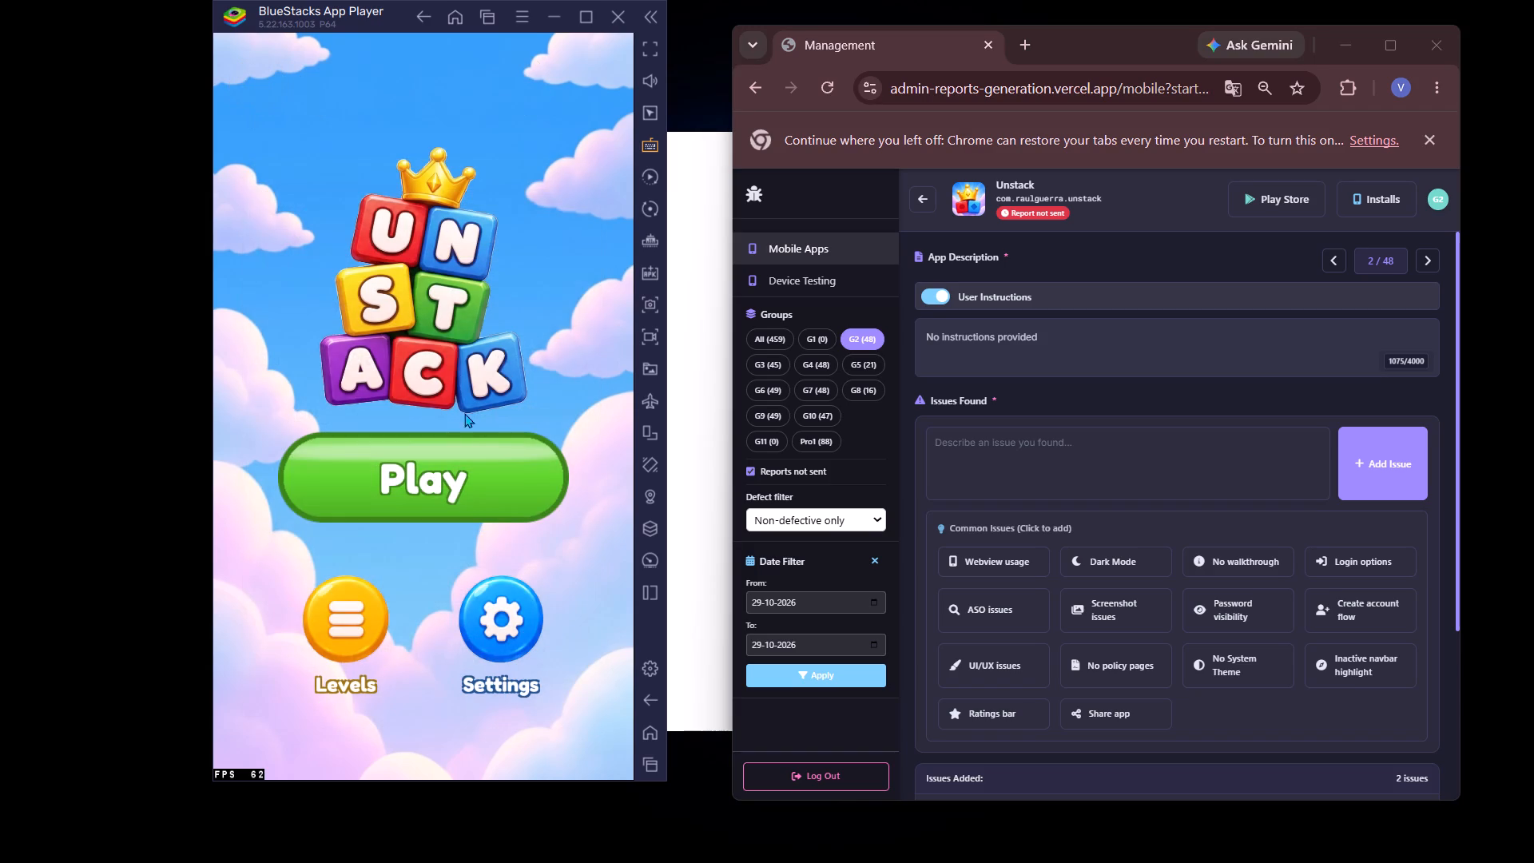
left_click(365, 610)
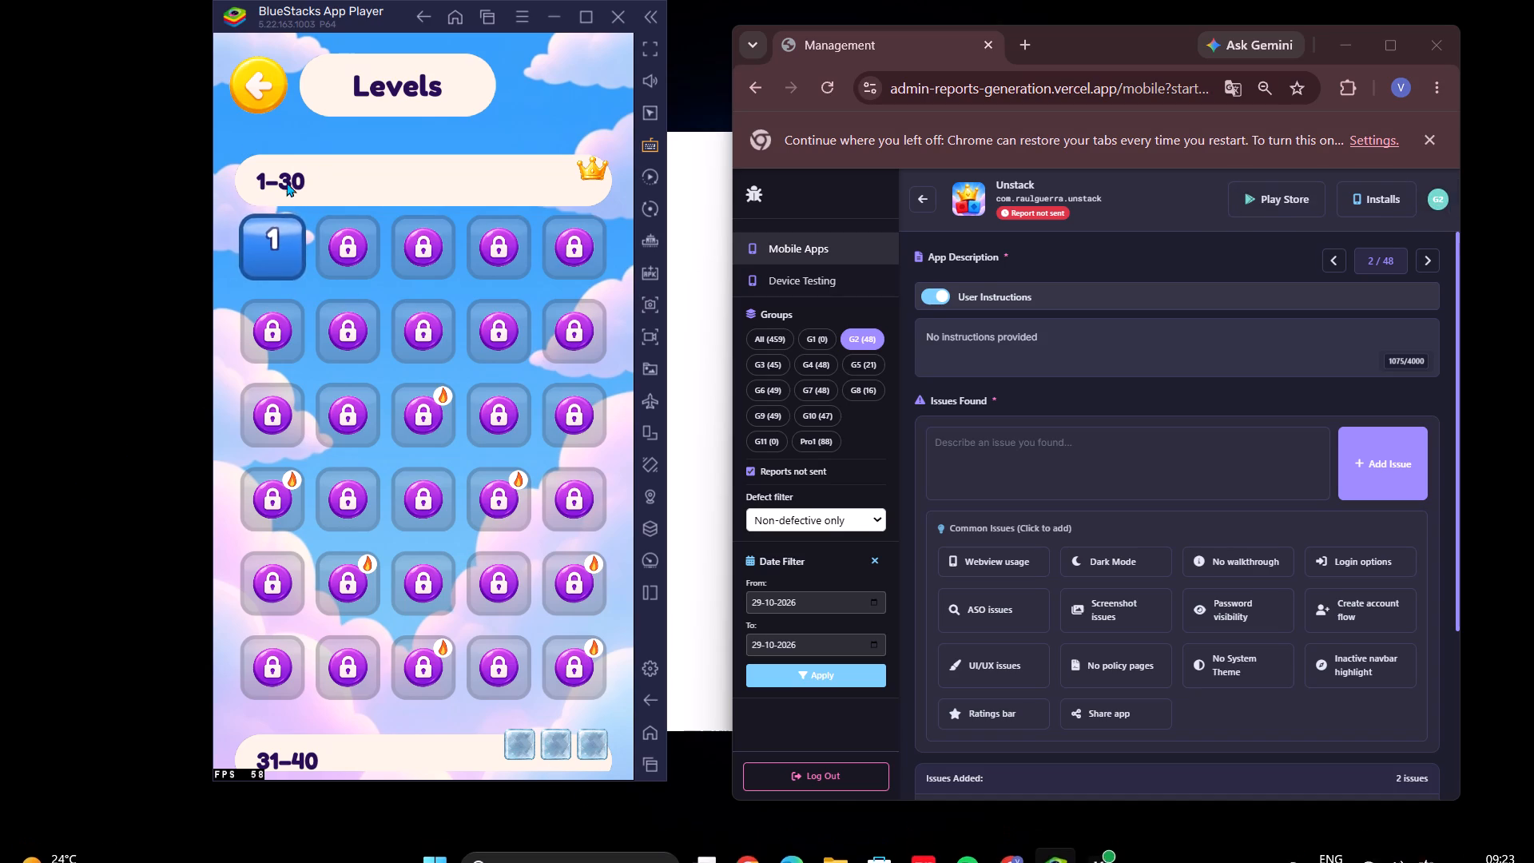
left_click(273, 100)
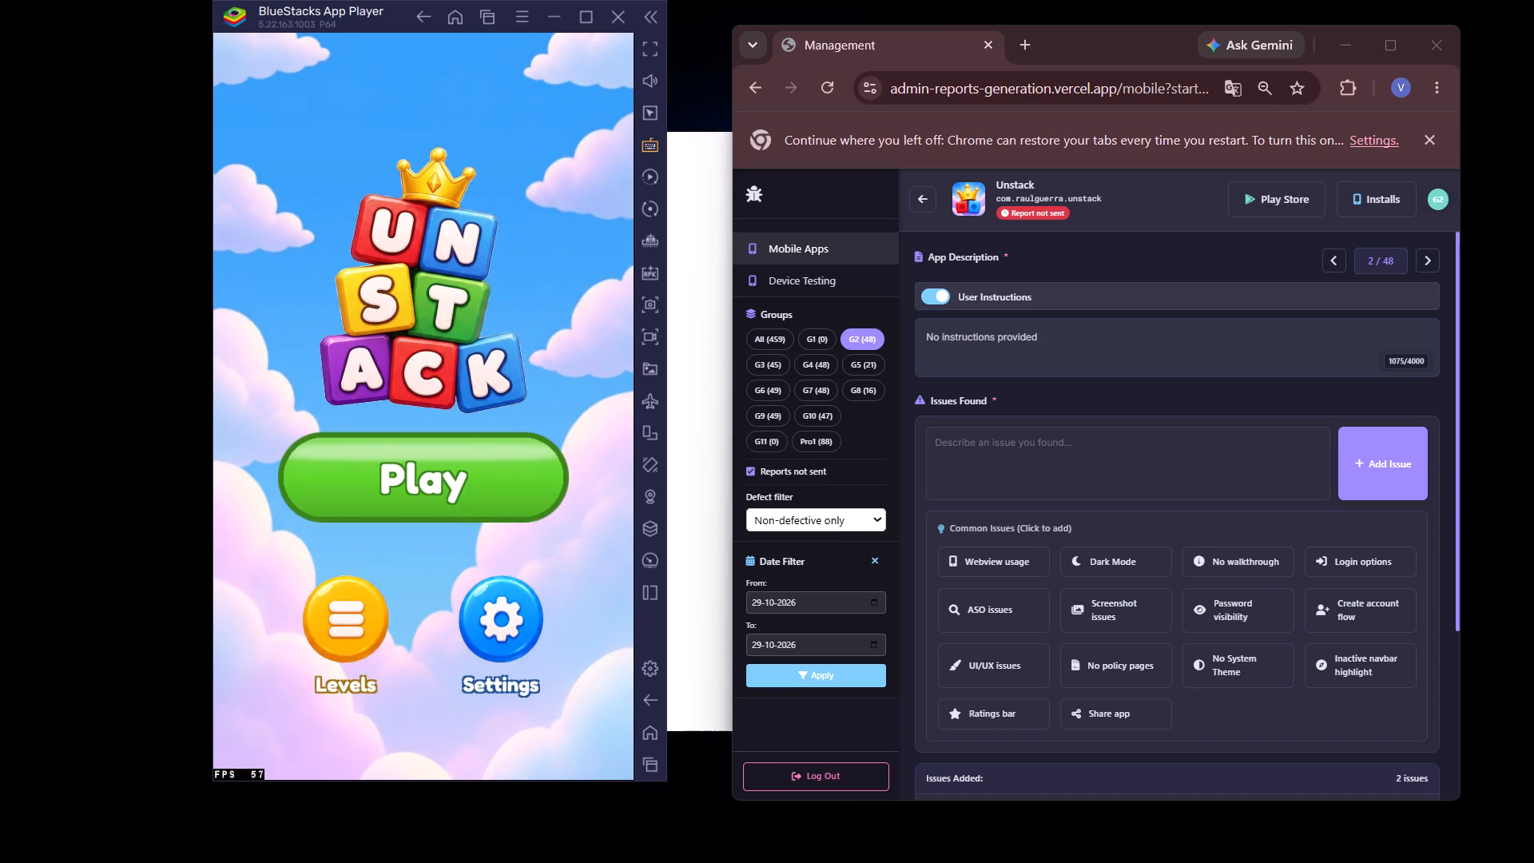
scroll(1127, 658, "down", 2)
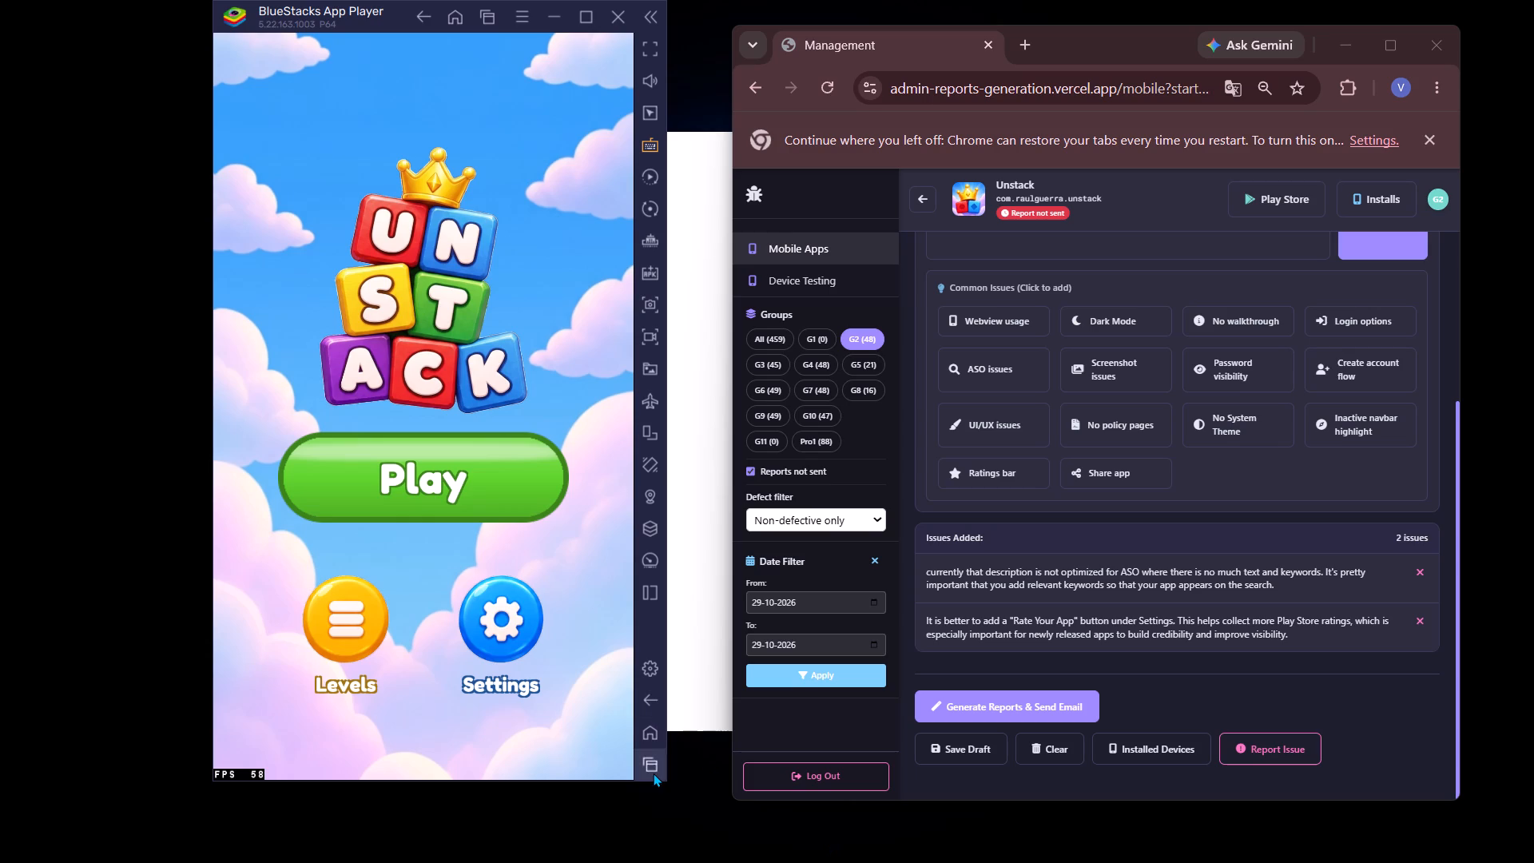
Return to the UNSTACK Play Store listing and re-examine the game description and screenshot gallery.
left_click(653, 773)
left_click_drag(471, 575, 471, 564)
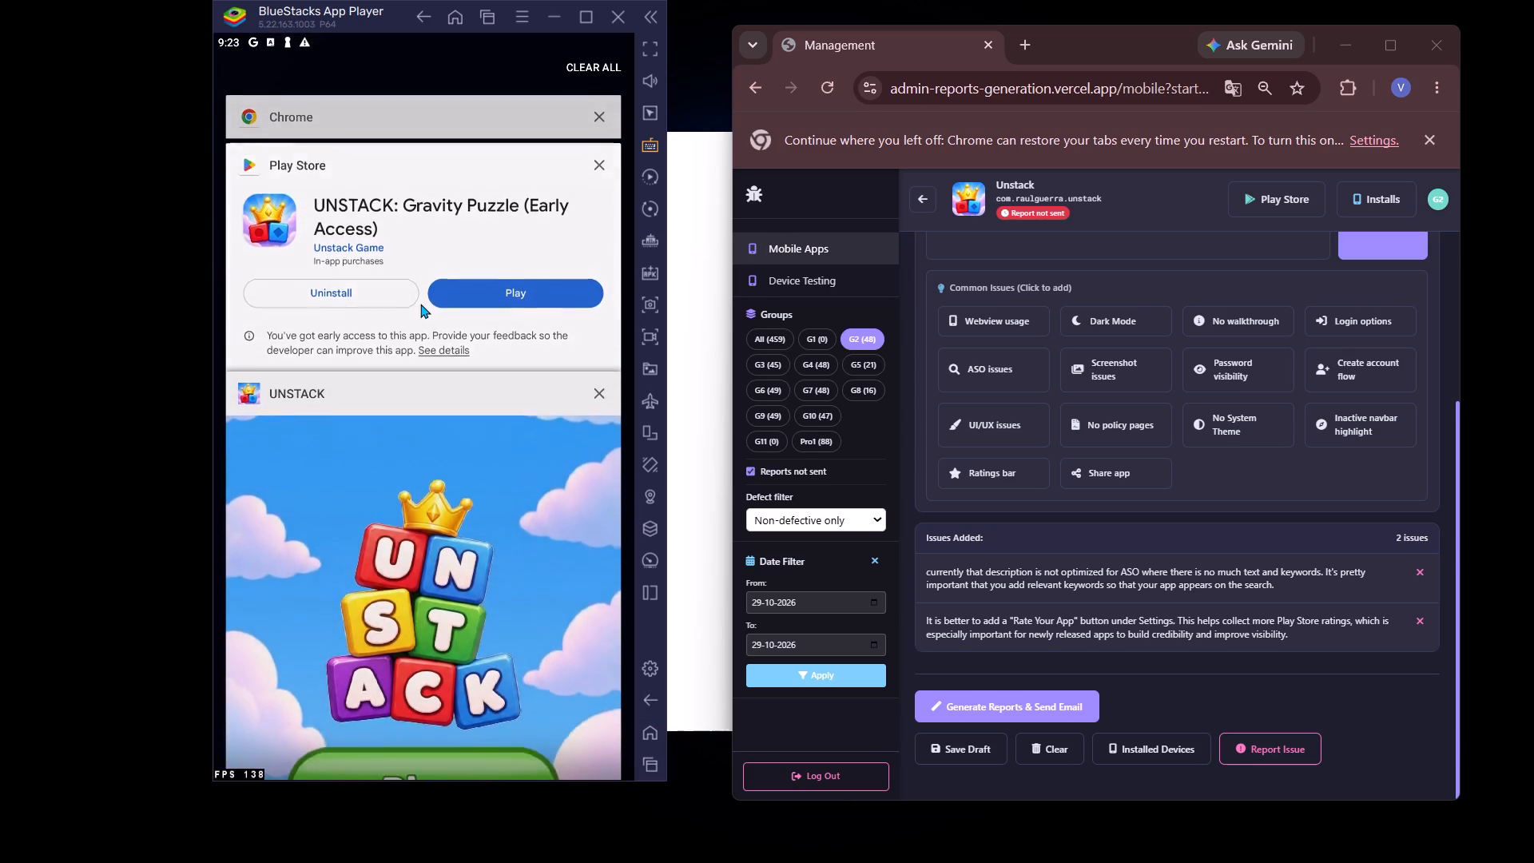
left_click(420, 304)
scroll(420, 312, "down", 7)
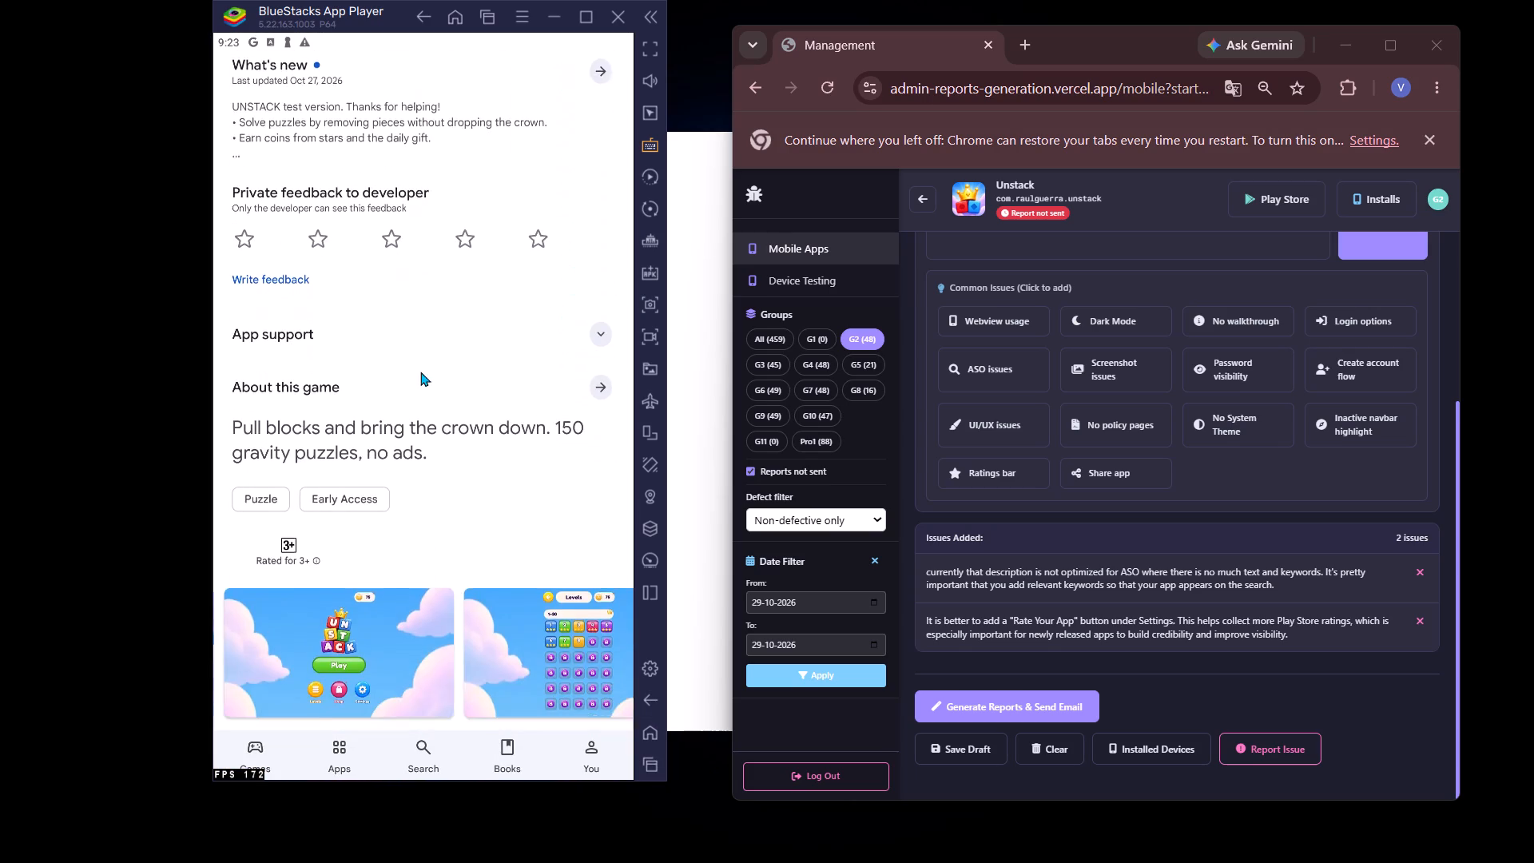
left_click_drag(523, 448, 413, 462)
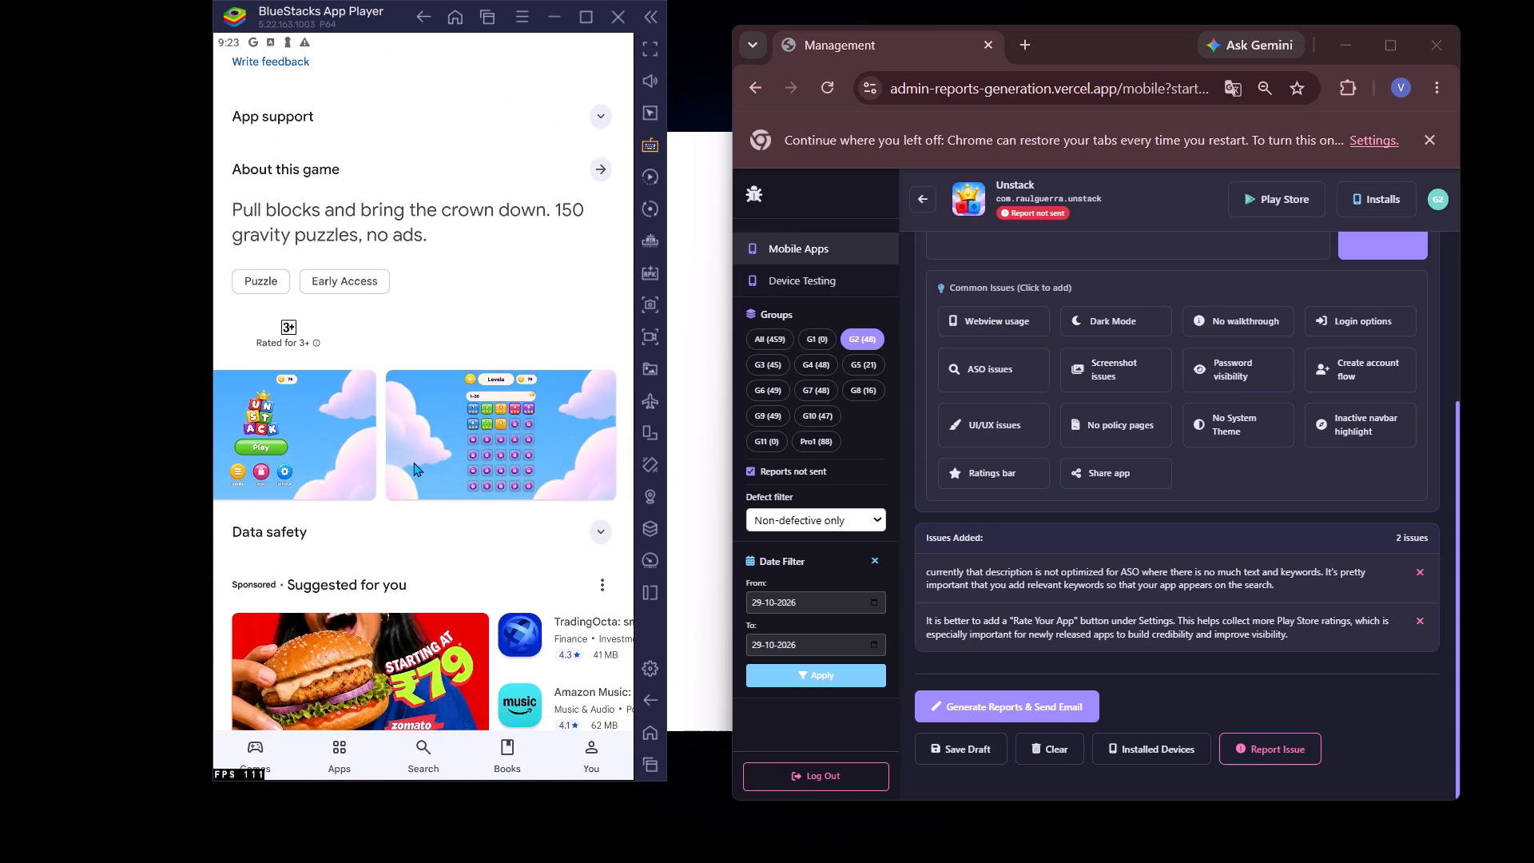
left_click_drag(413, 462, 325, 450)
left_click_drag(320, 451, 573, 470)
left_click_drag(376, 443, 660, 482)
left_click_drag(429, 483, 593, 527)
left_click_drag(407, 445, 590, 509)
left_click_drag(366, 471, 654, 516)
left_click_drag(371, 428, 620, 487)
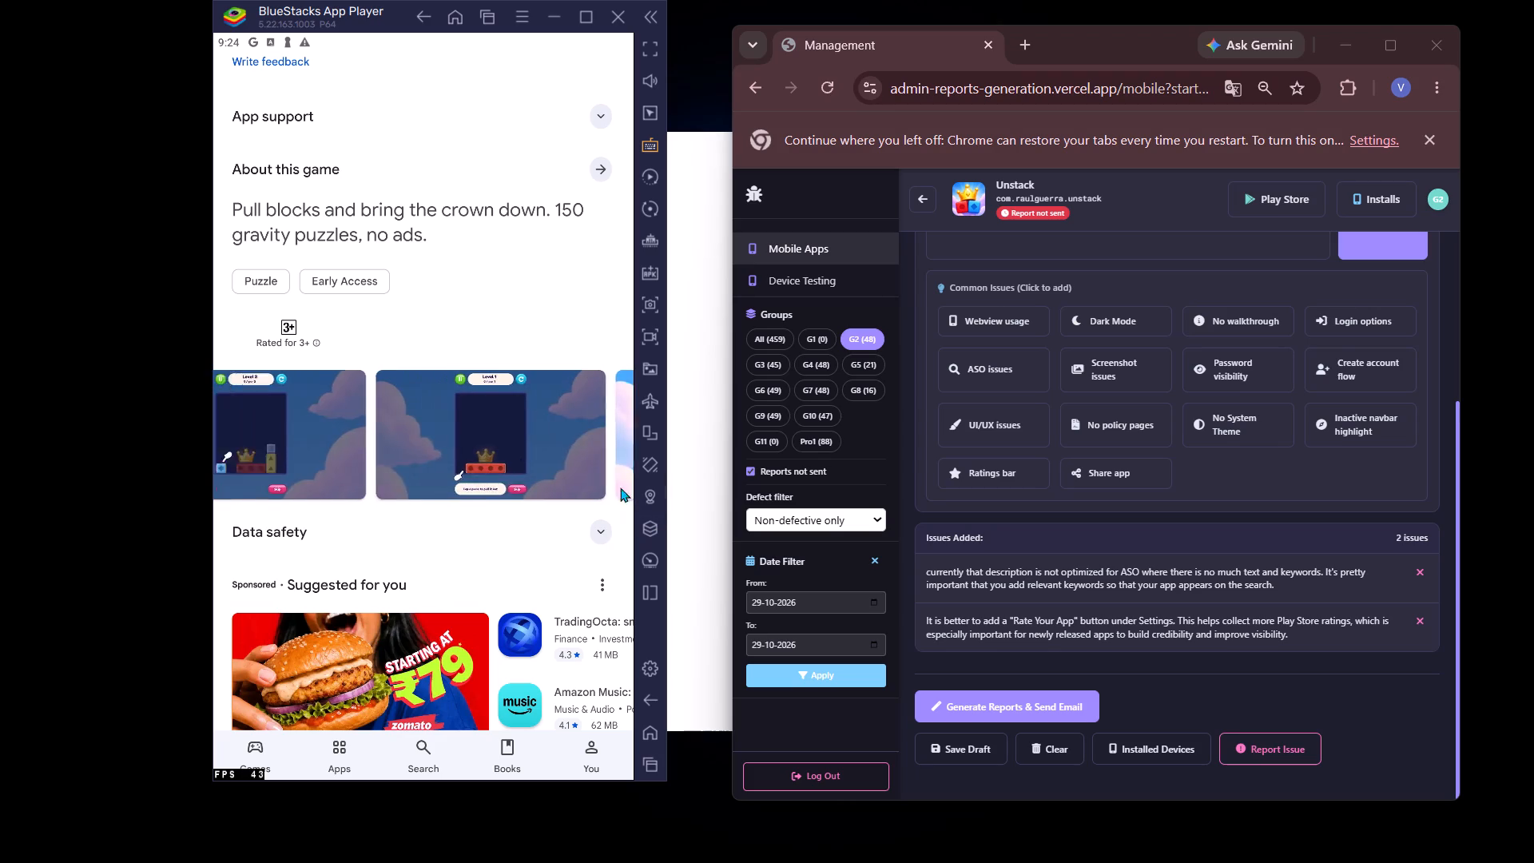
Look through the remaining screenshots in the UNSTACK Play Store gallery and return to the top of the listing.
left_click_drag(620, 487, 681, 480)
left_click_drag(401, 445, 629, 504)
scroll(369, 401, "up", 4)
scroll(456, 280, "up", 2)
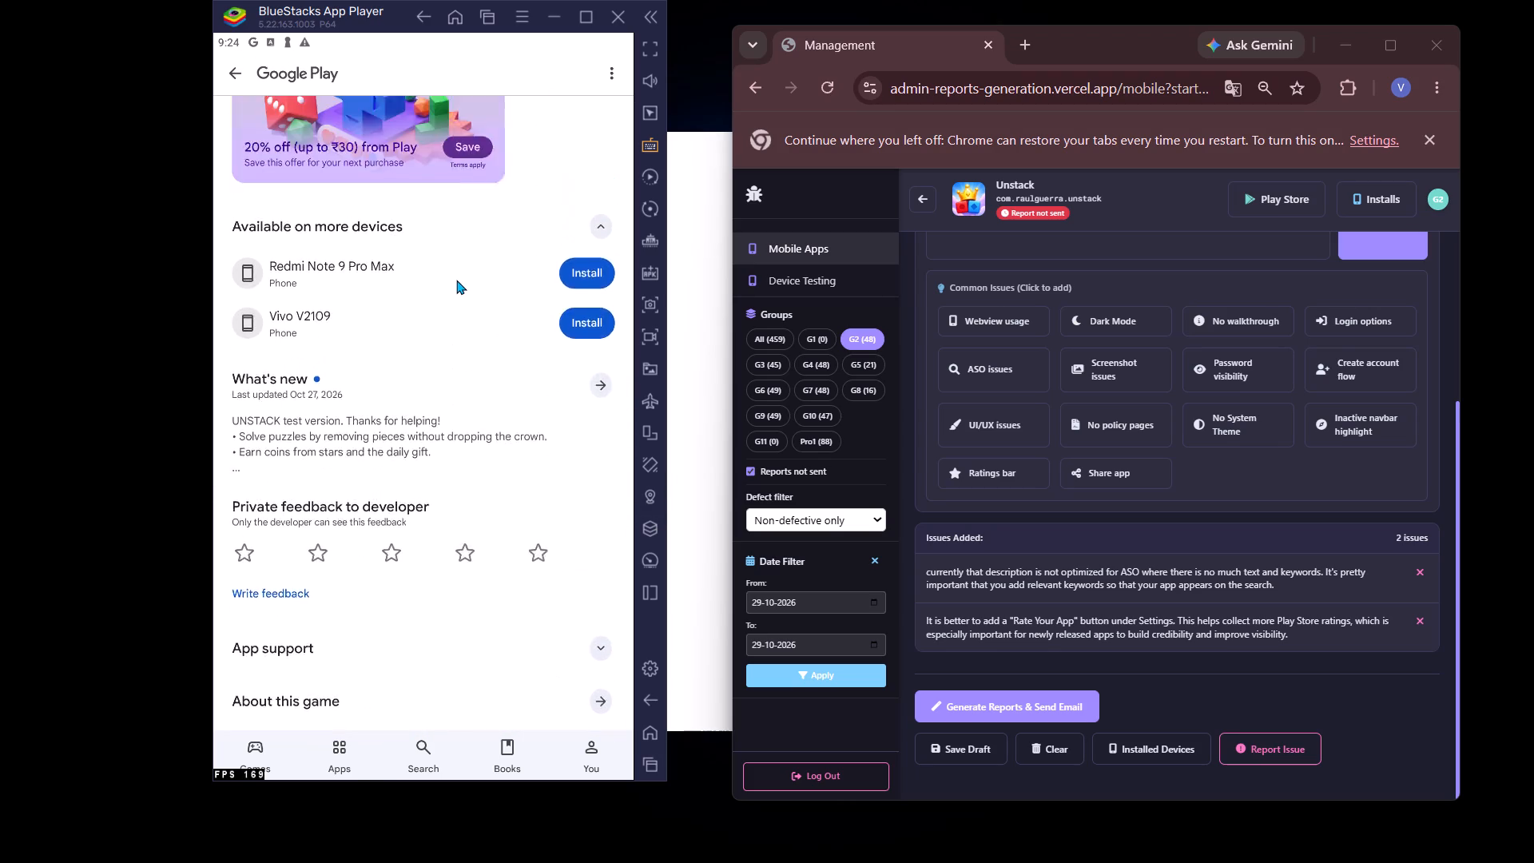
scroll(535, 182, "up", 2)
Launch the game, play level 1 from the Levels page to completion, and continue to level 2.
left_click(541, 213)
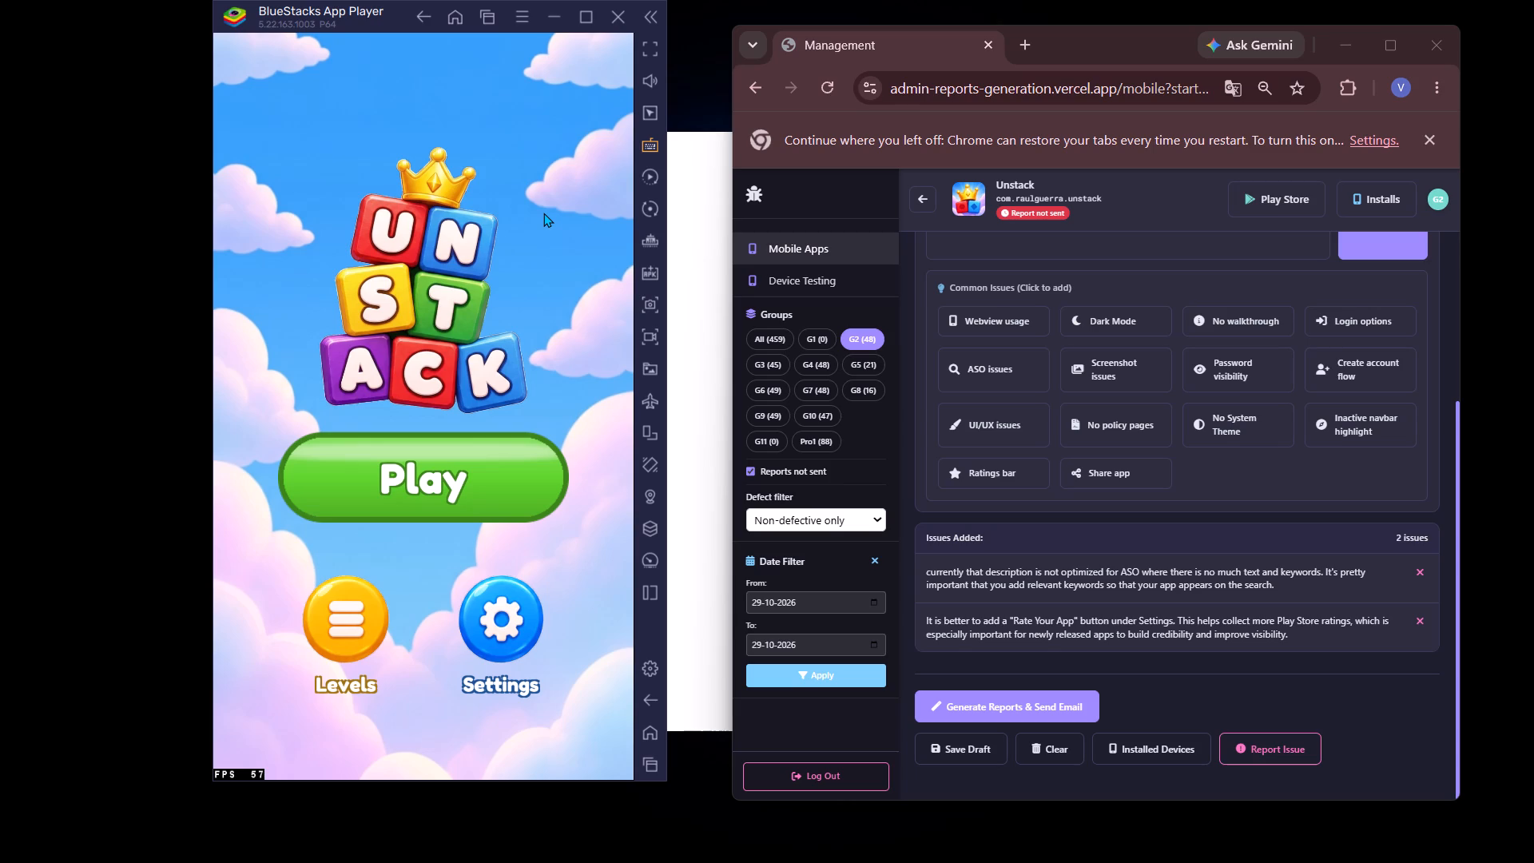
left_click(361, 619)
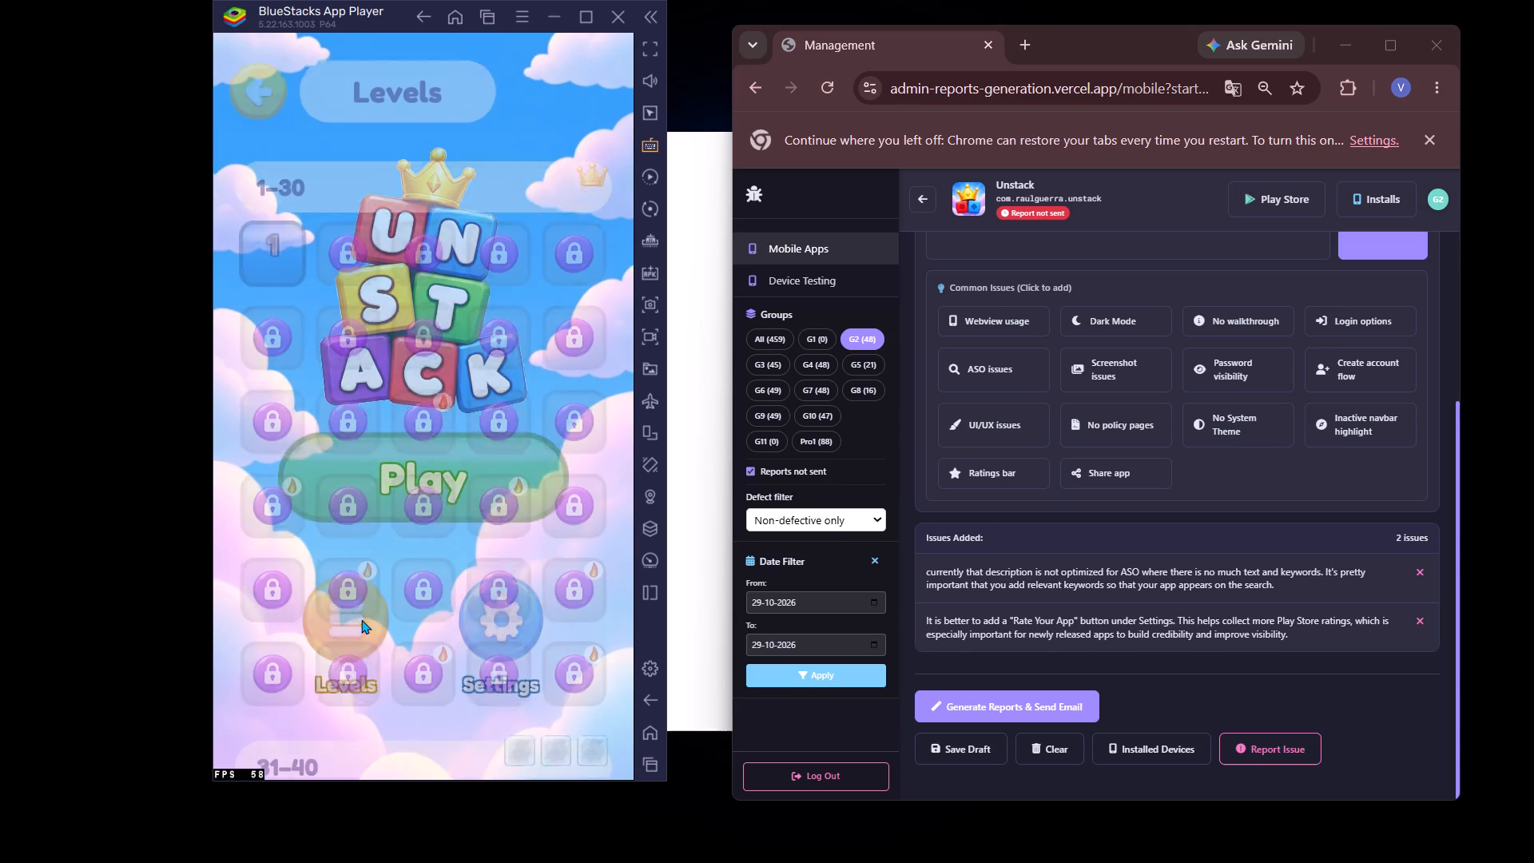
left_click(273, 242)
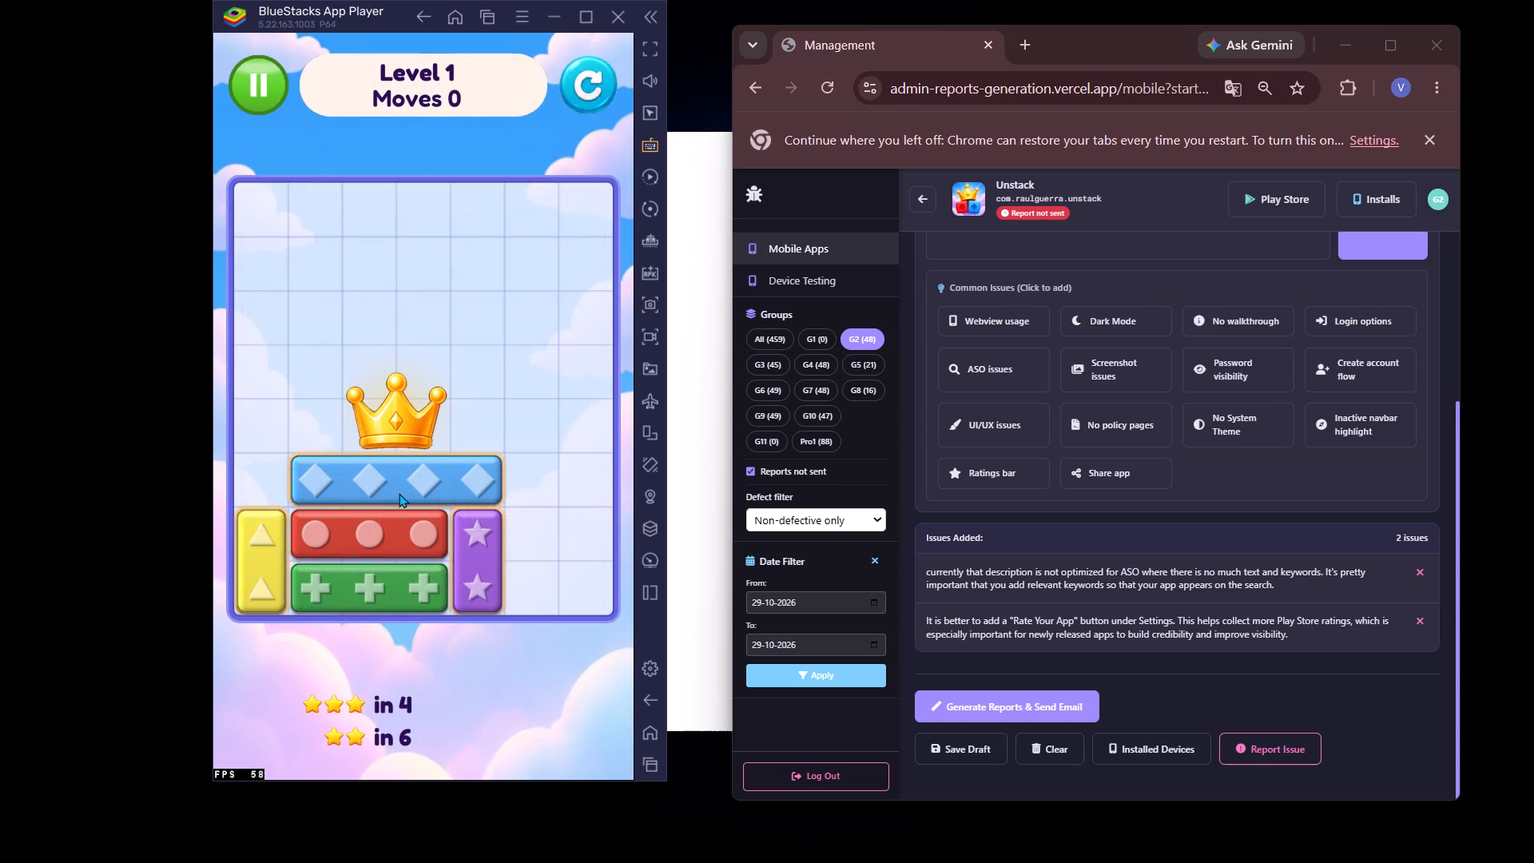
left_click_drag(403, 493, 537, 531)
left_click(479, 559)
left_click(401, 546)
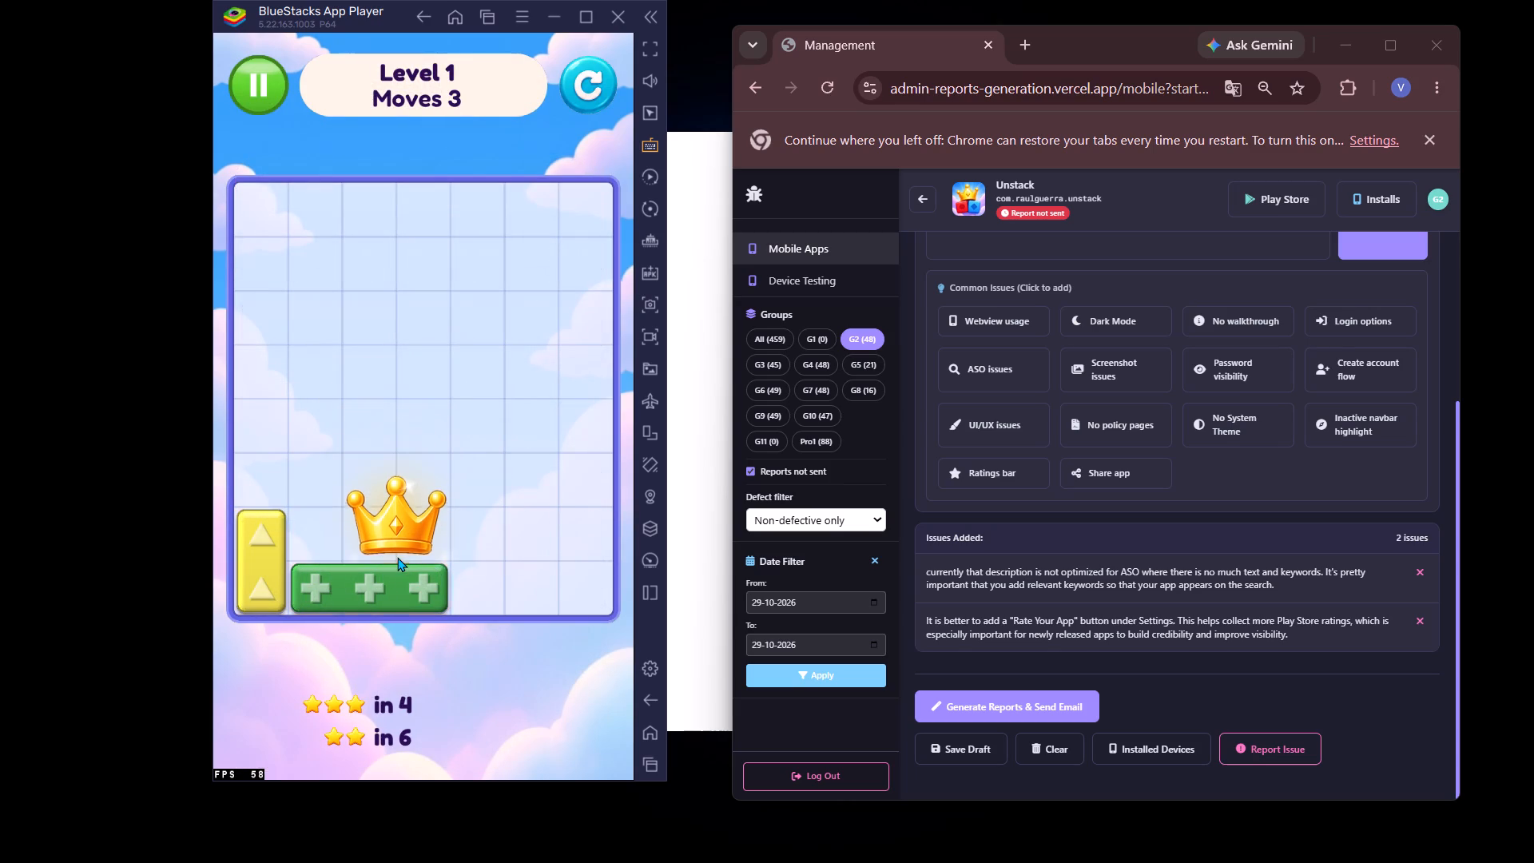
left_click(397, 557)
left_click(260, 559)
left_click(332, 598)
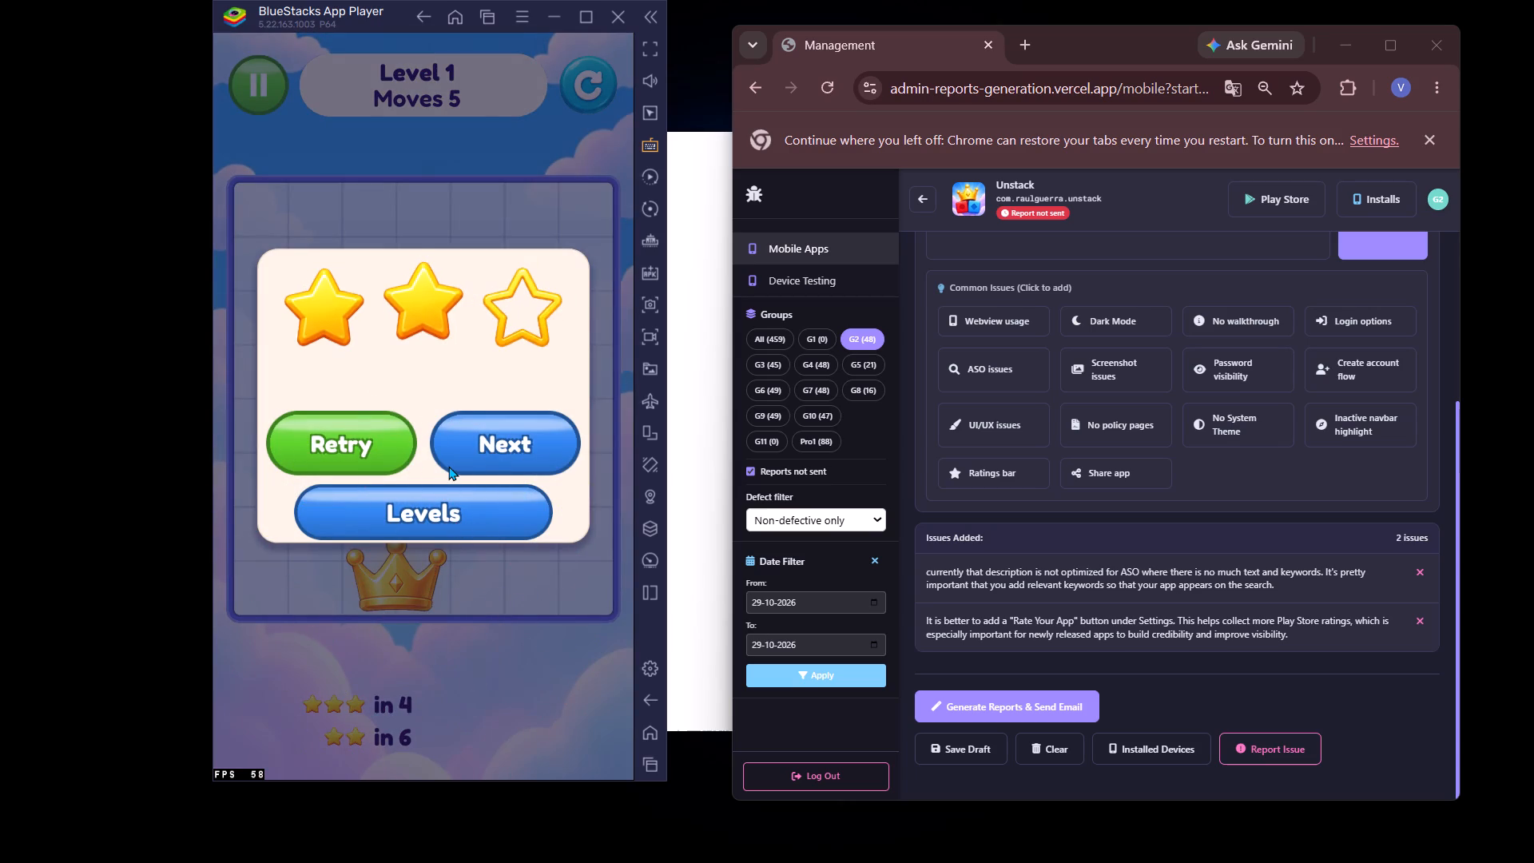
left_click(462, 450)
Add the Share app common issue to the Unstack report in the admin page.
left_click(1103, 456)
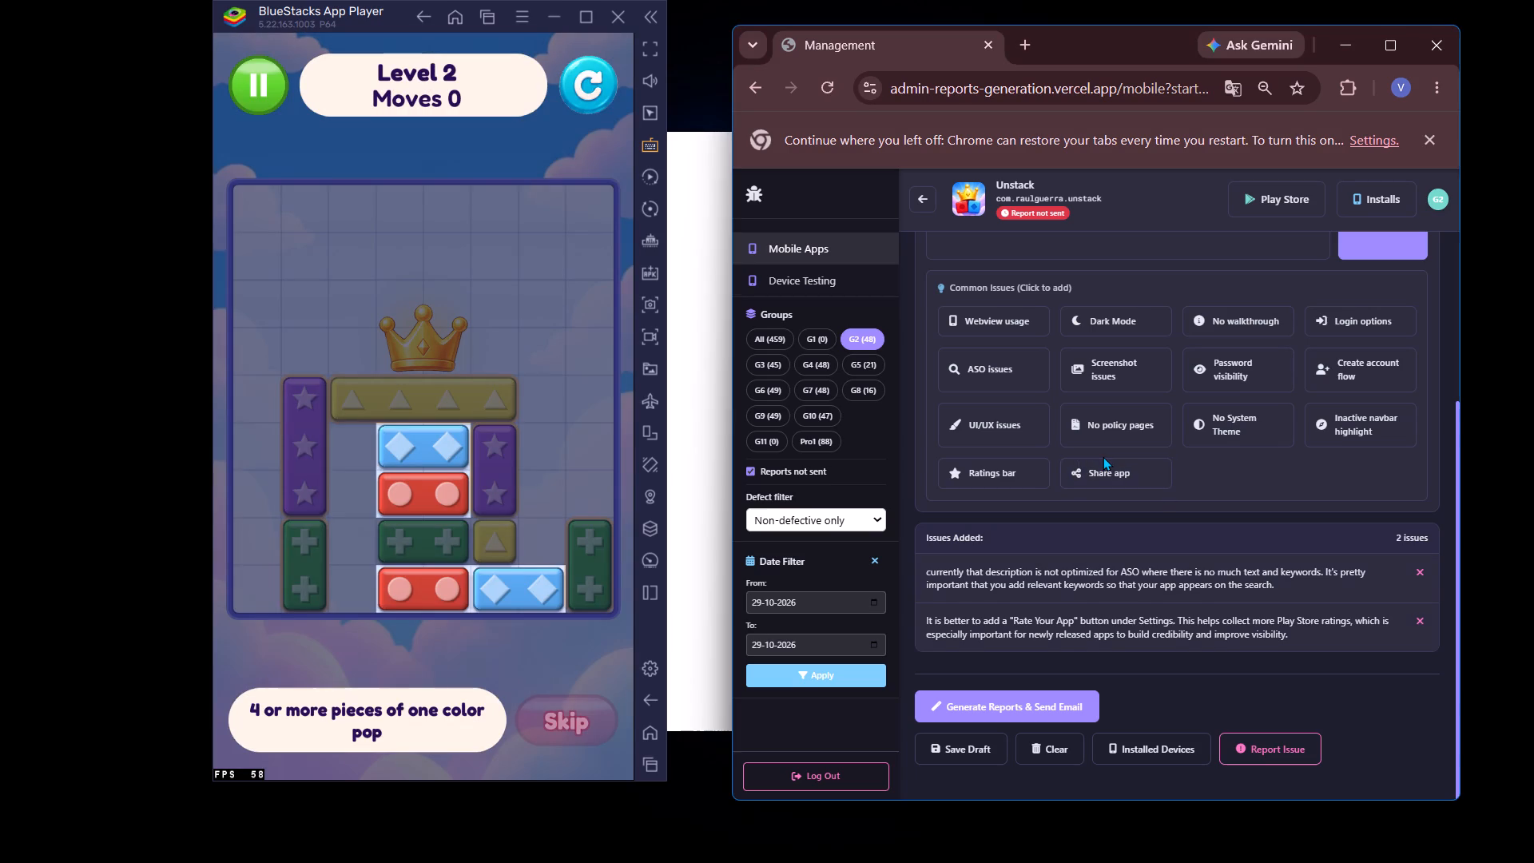
left_click(1111, 487)
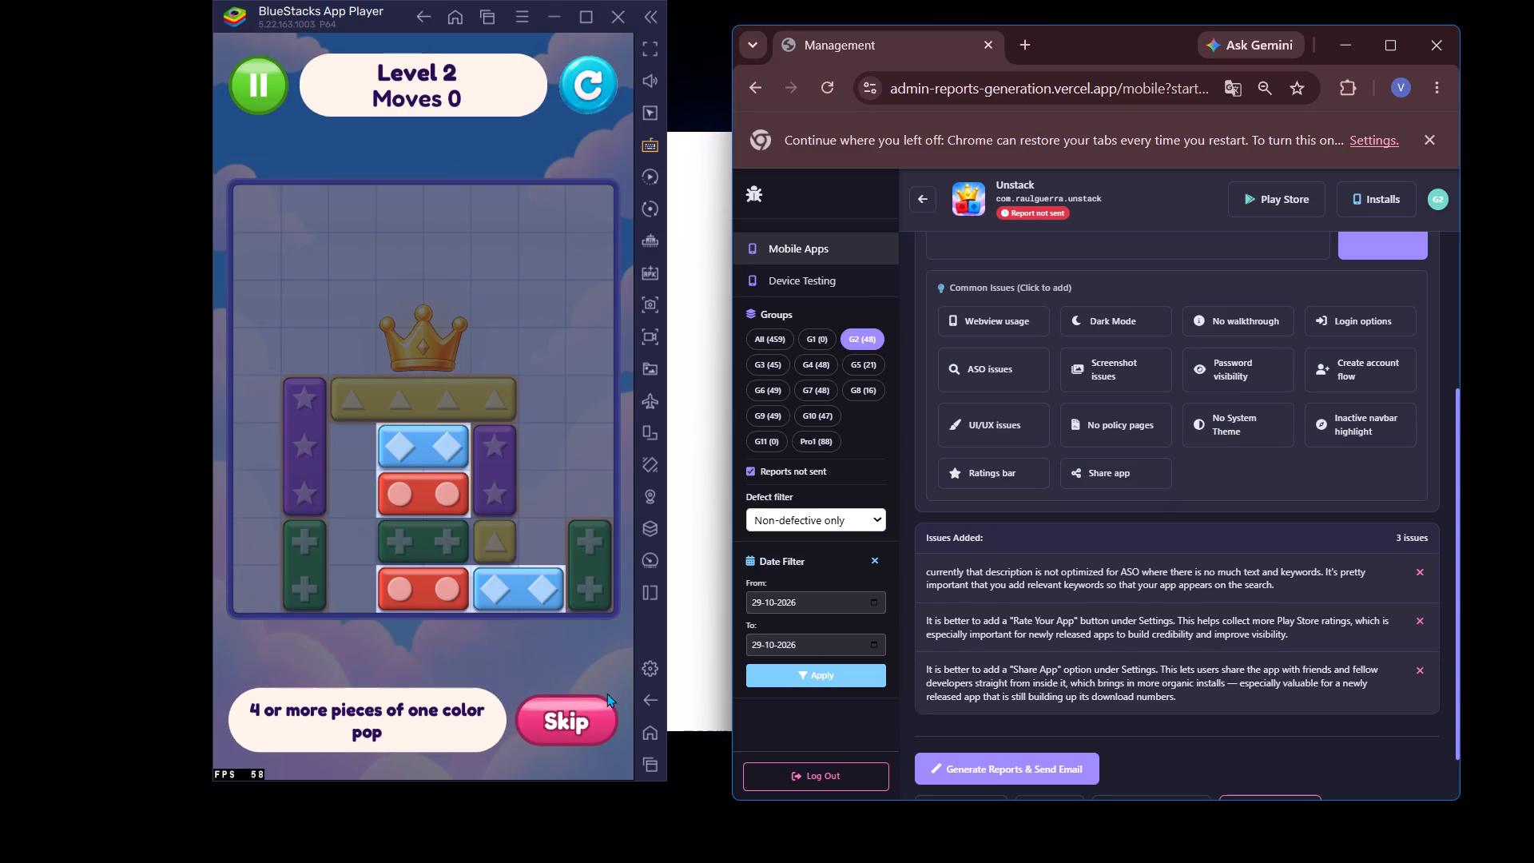
Skip the level 2 tutorial in the game and recheck the Levels page, main screen and Settings page.
left_click(566, 729)
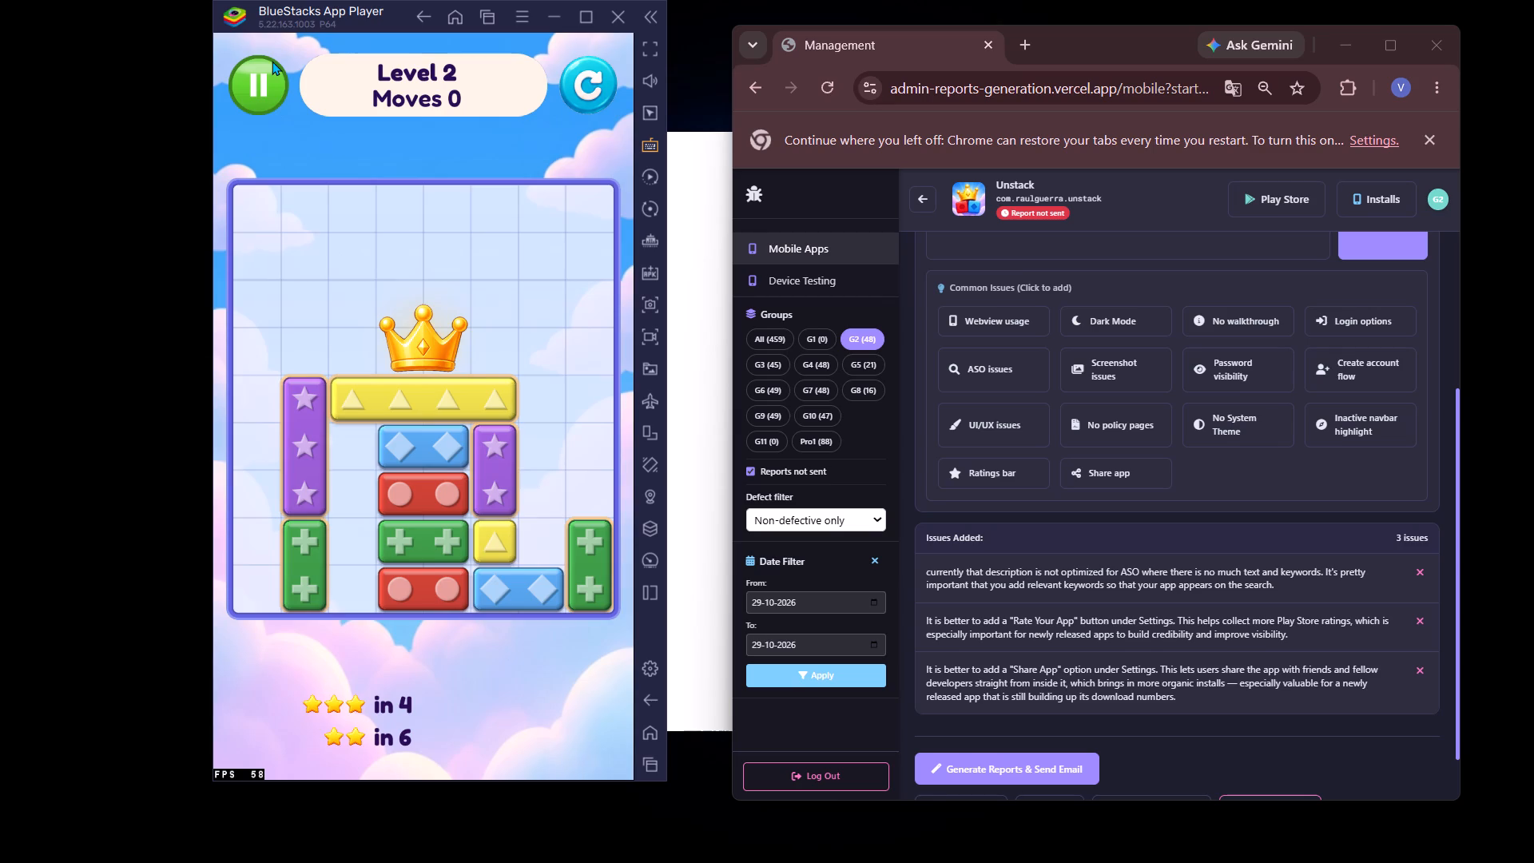
left_click(272, 61)
left_click(474, 523)
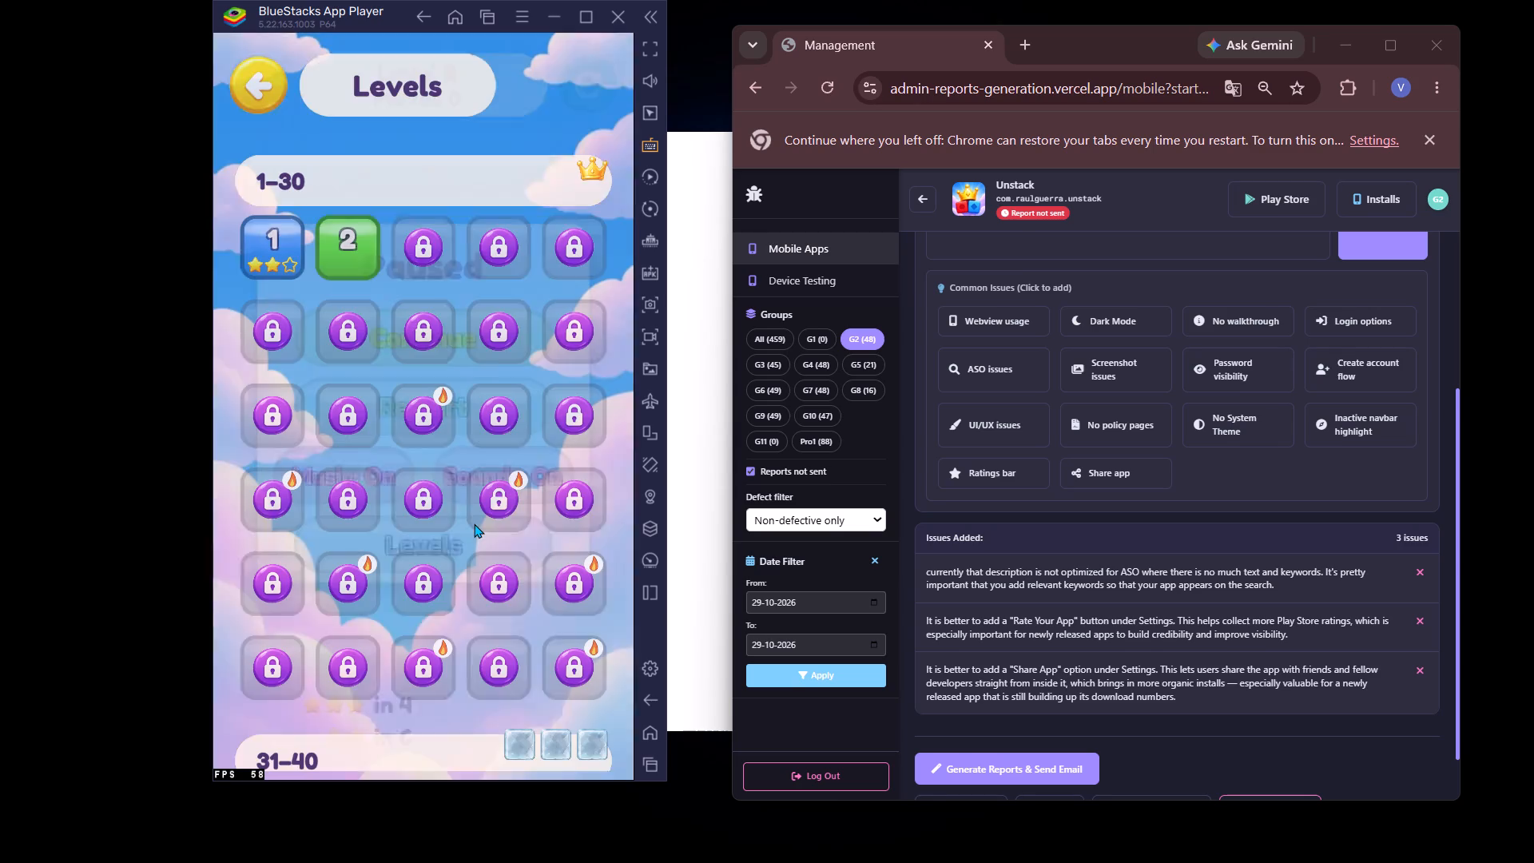
left_click(264, 71)
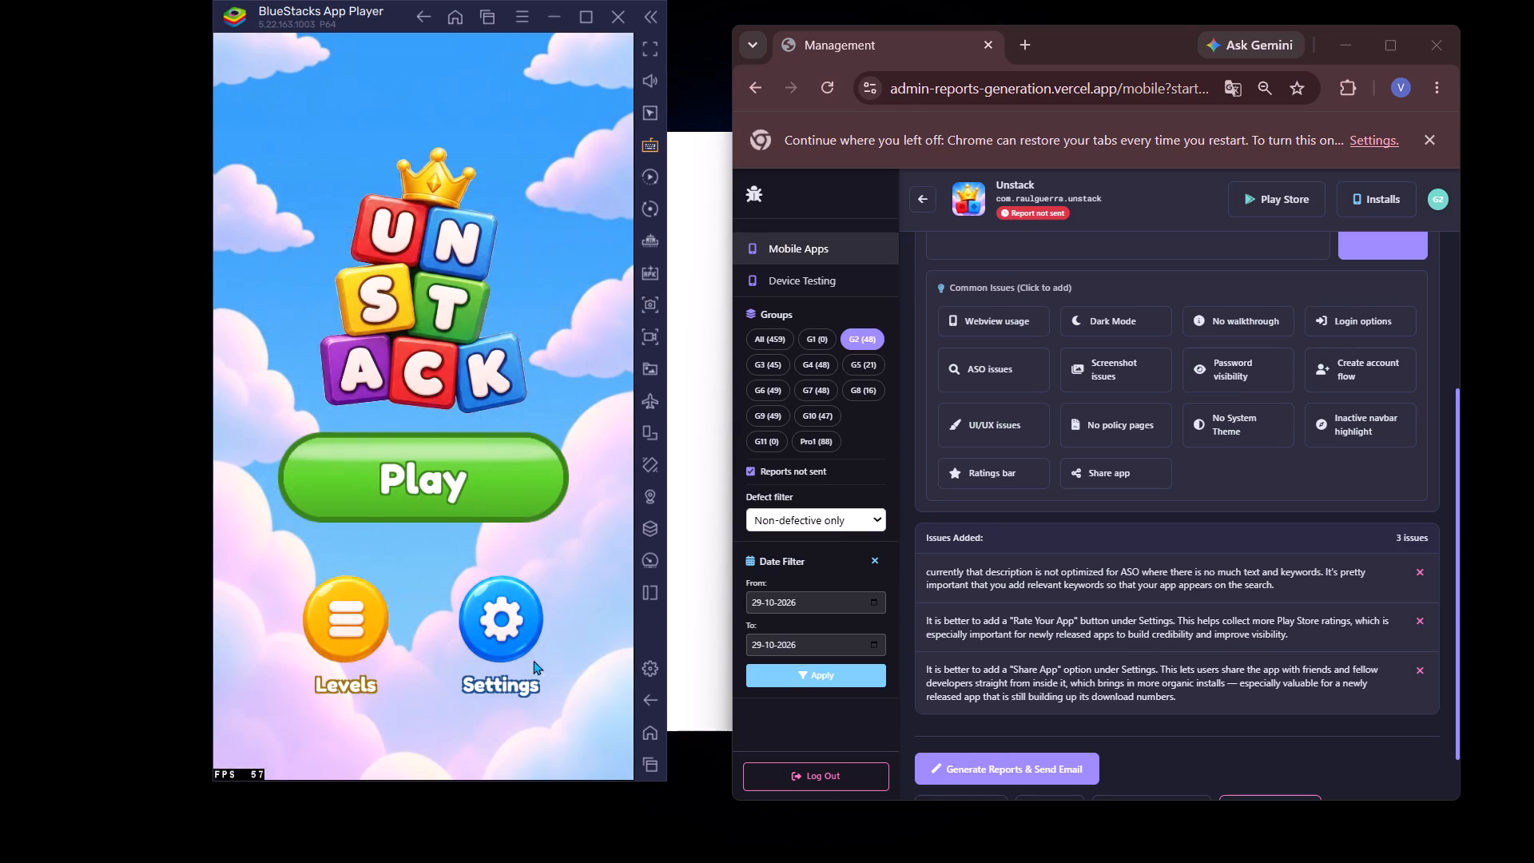
left_click(376, 615)
left_click(254, 62)
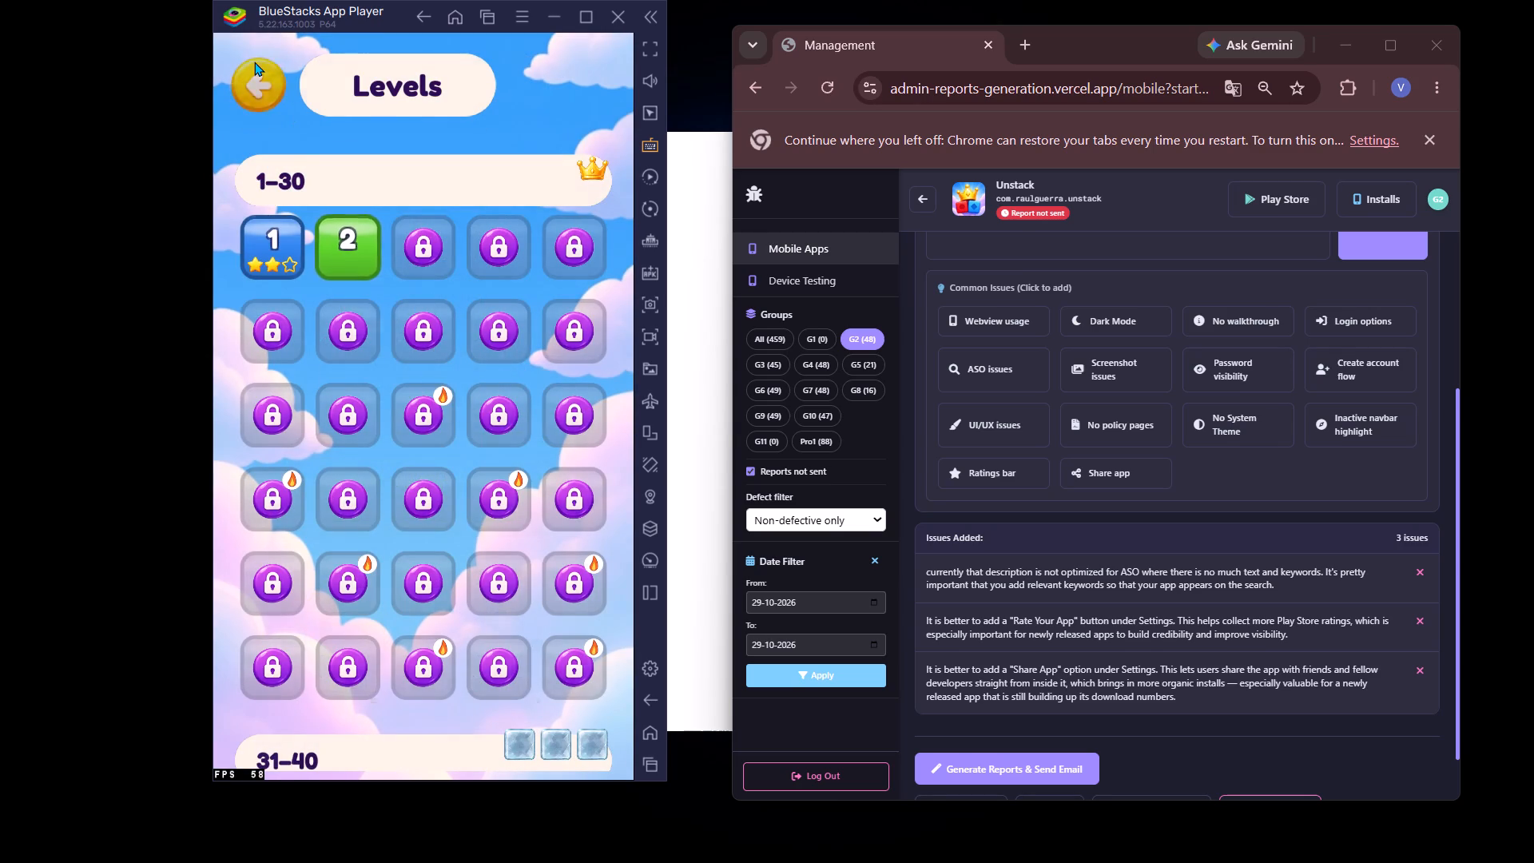
left_click(487, 626)
scroll(403, 378, "down", 1)
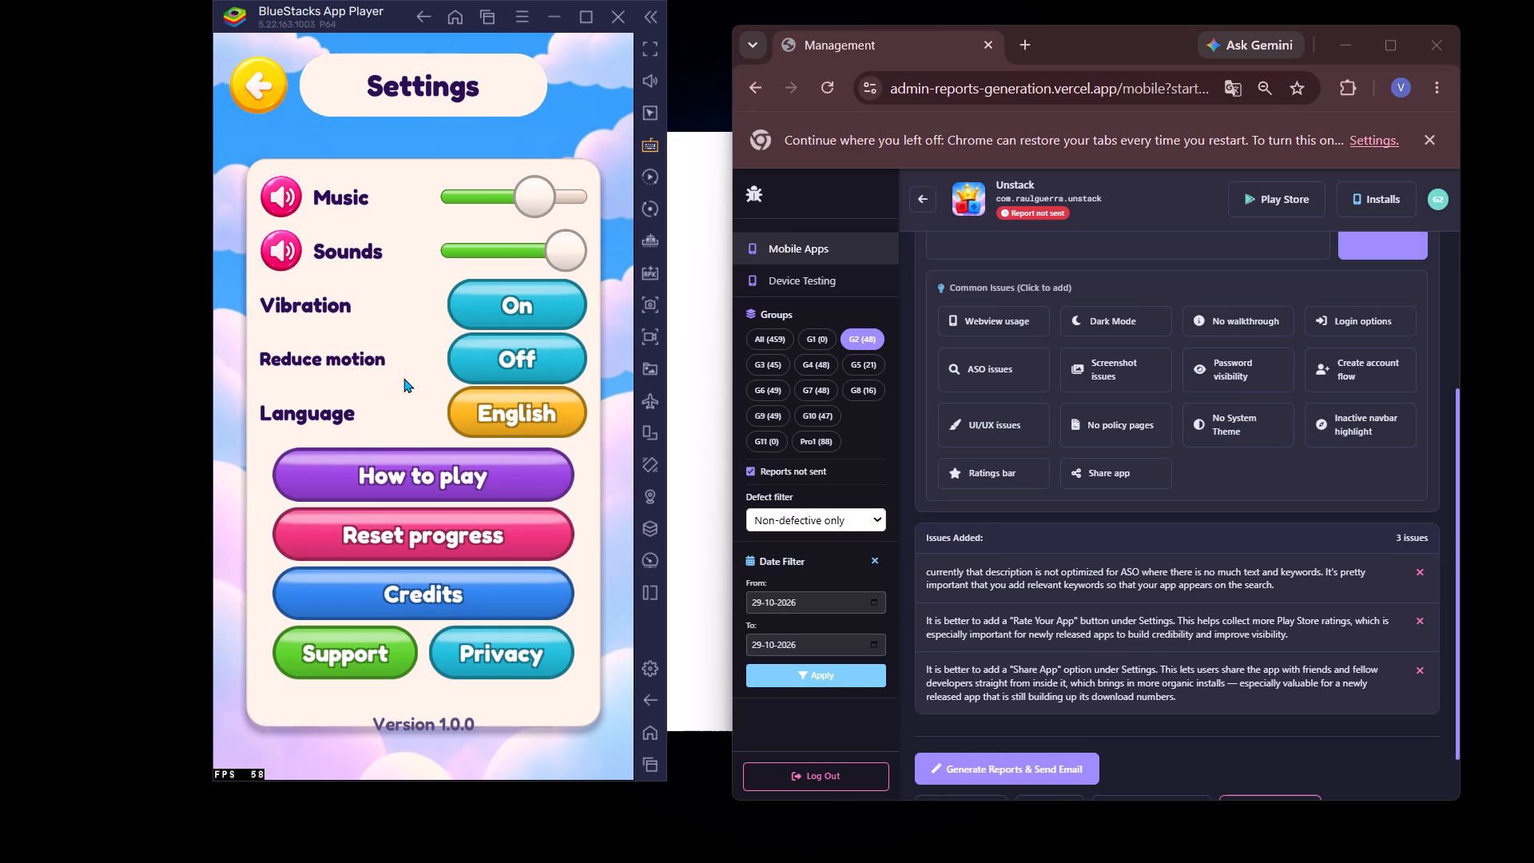
Generate the Unstack report and send it by email.
scroll(1245, 514, "down", 1)
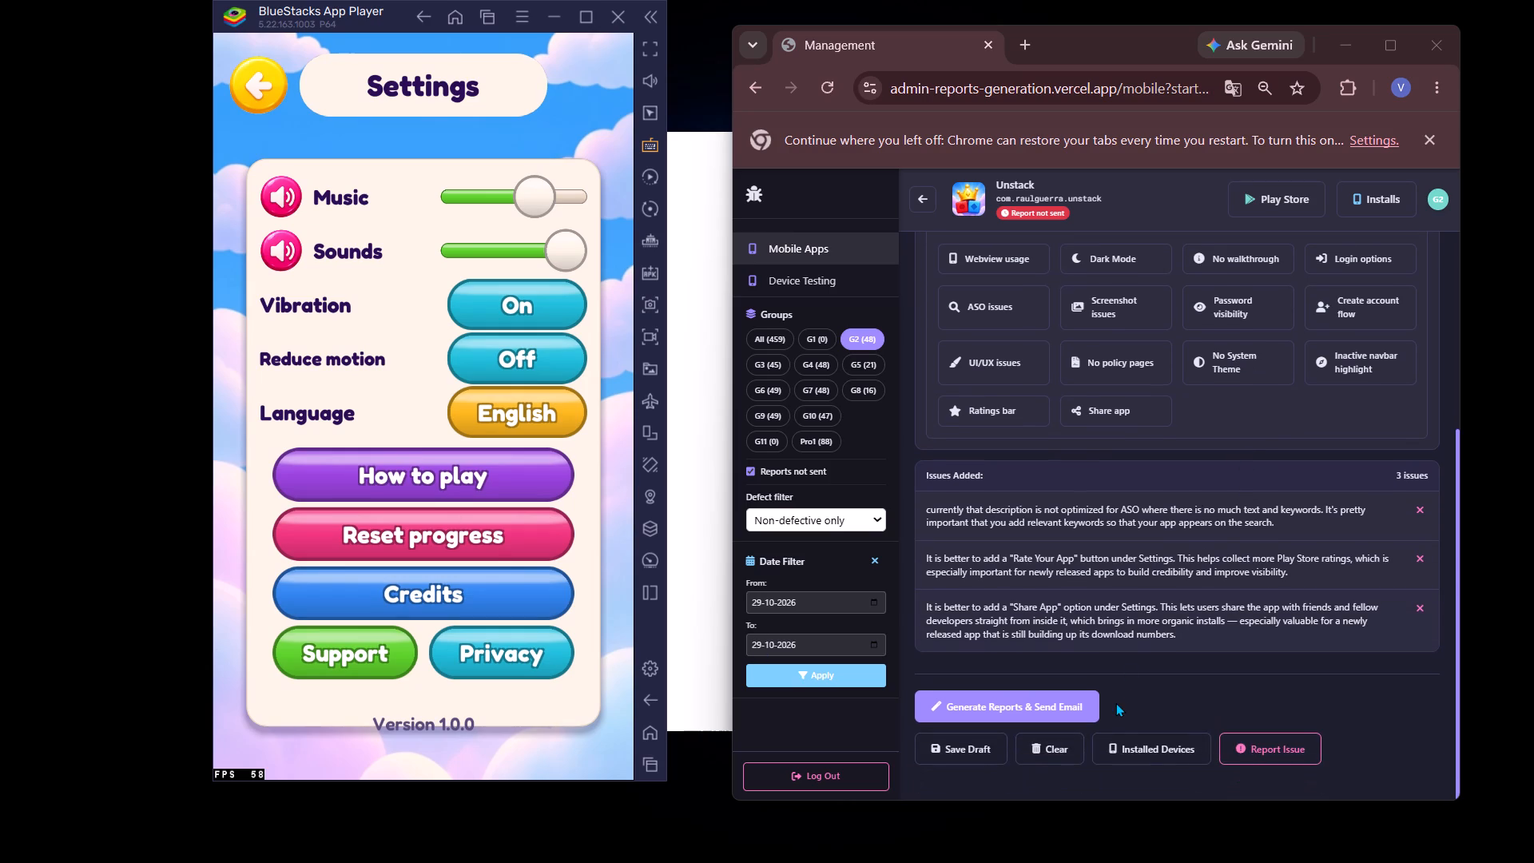
left_click(1067, 691)
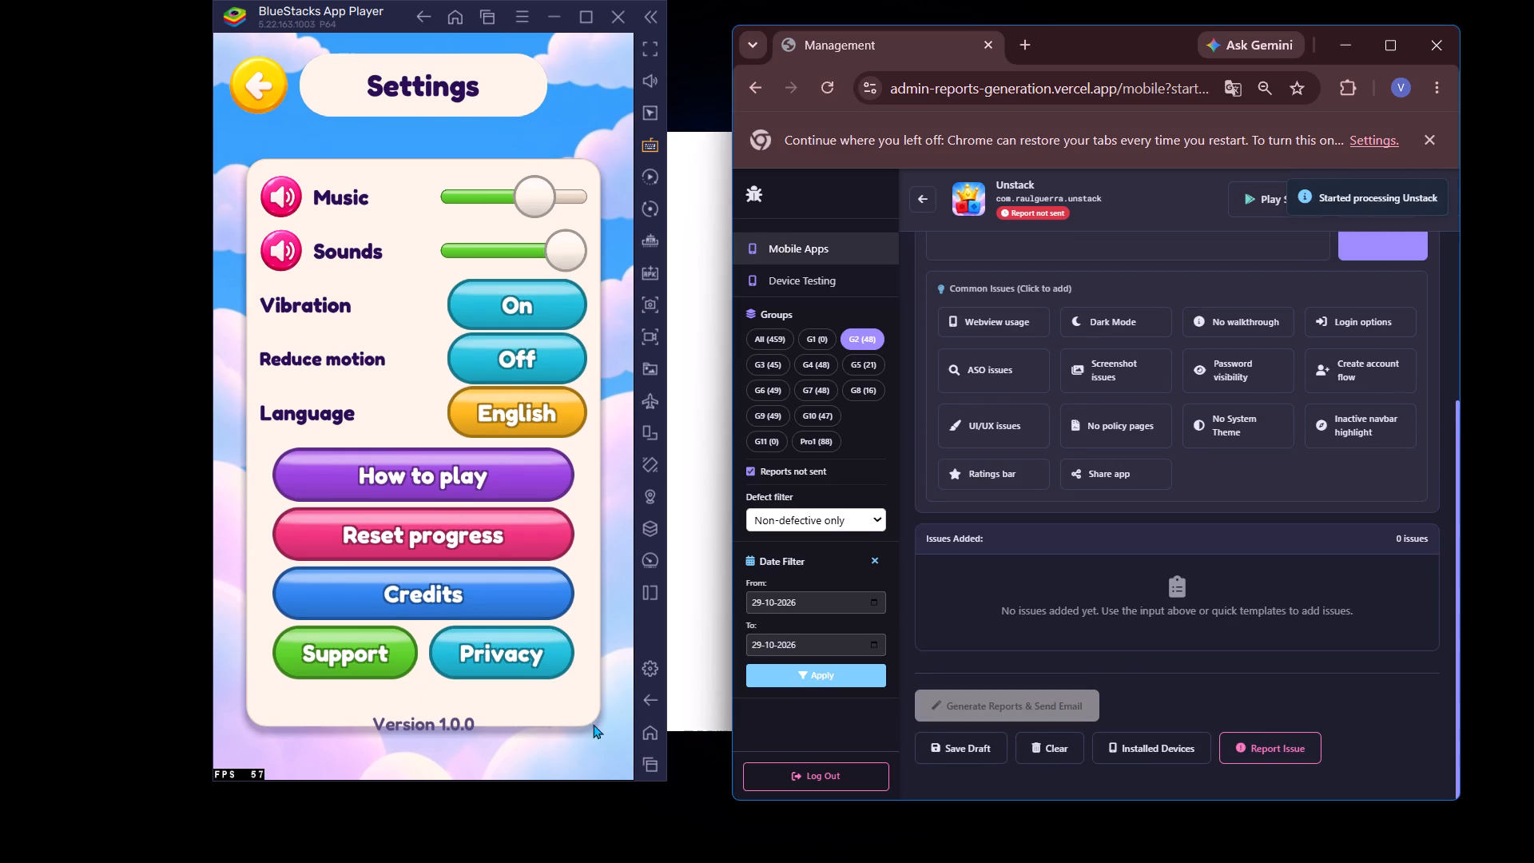
Return to the UNSTACK Play Store listing in BlueStacks and uninstall the game.
left_click(651, 768)
left_click(342, 546)
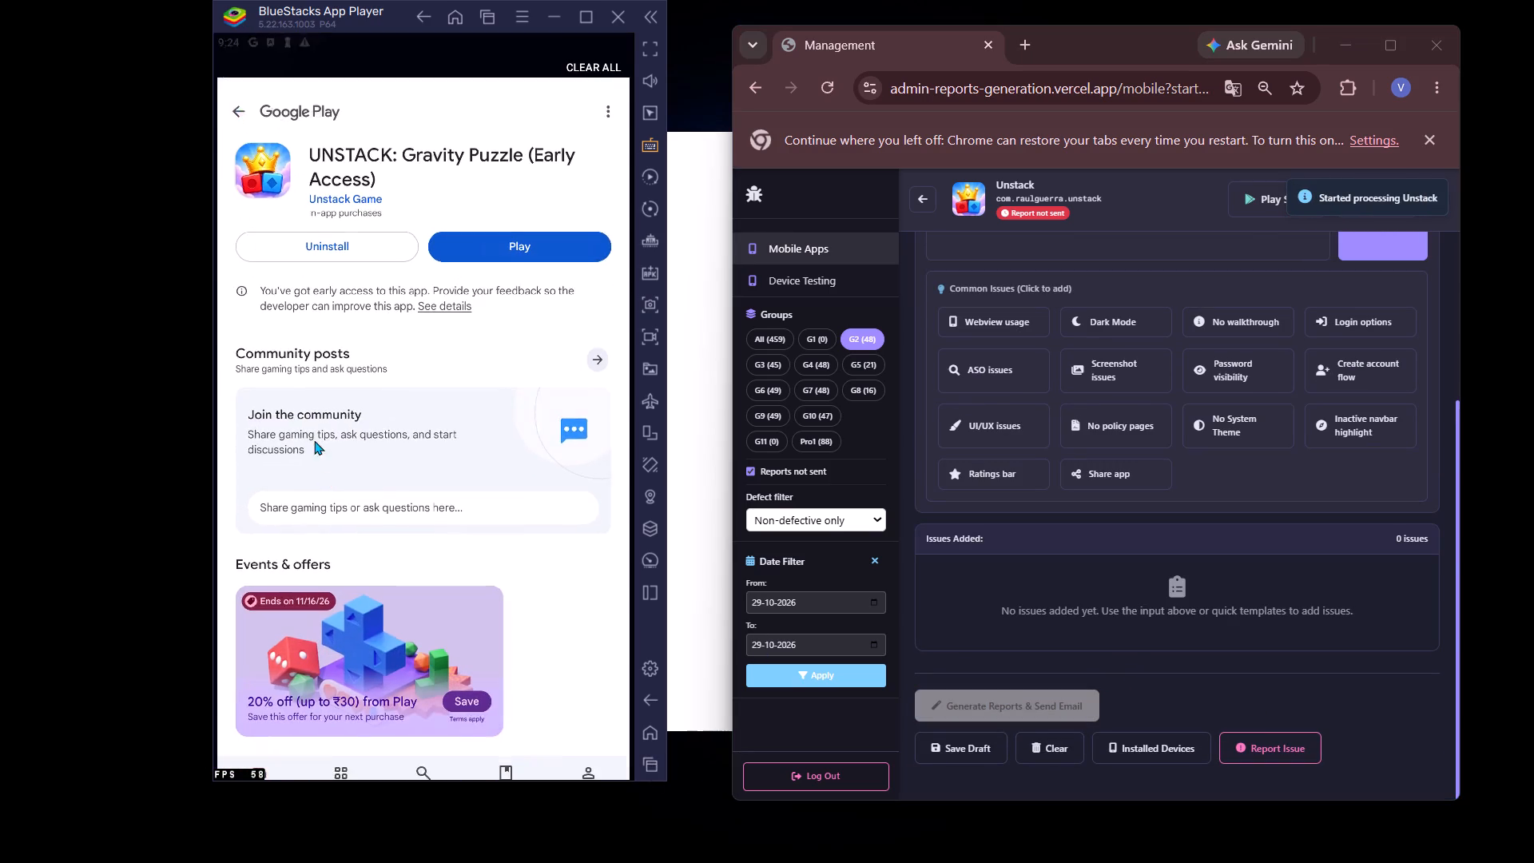
left_click(327, 217)
left_click(557, 435)
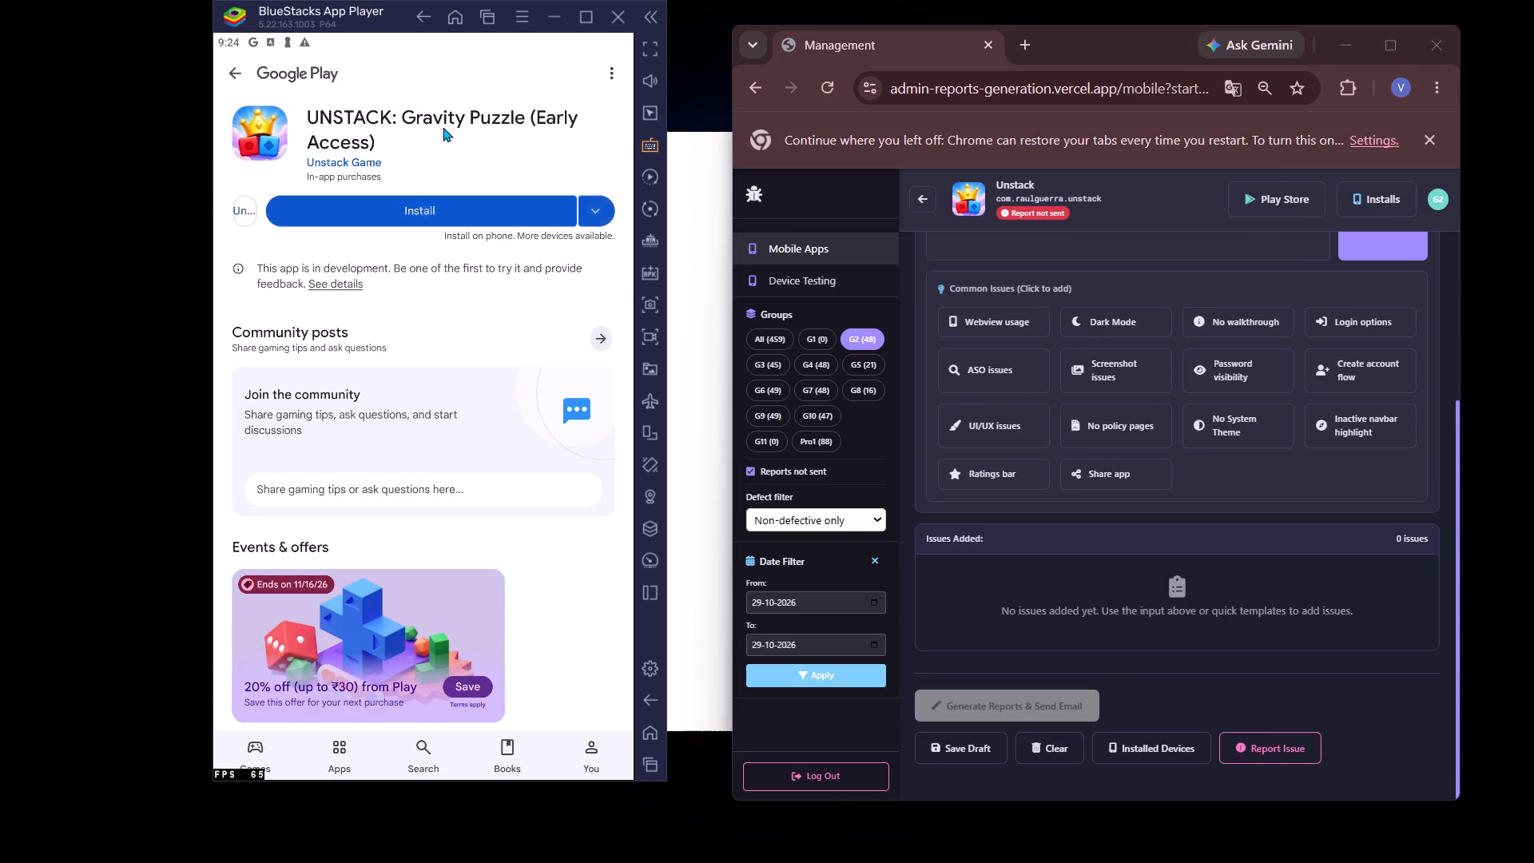
Advance to the Counterly app, 3 / 48, in both the BlueStacks browser and the desktop admin page.
left_click(478, 13)
left_click(427, 319)
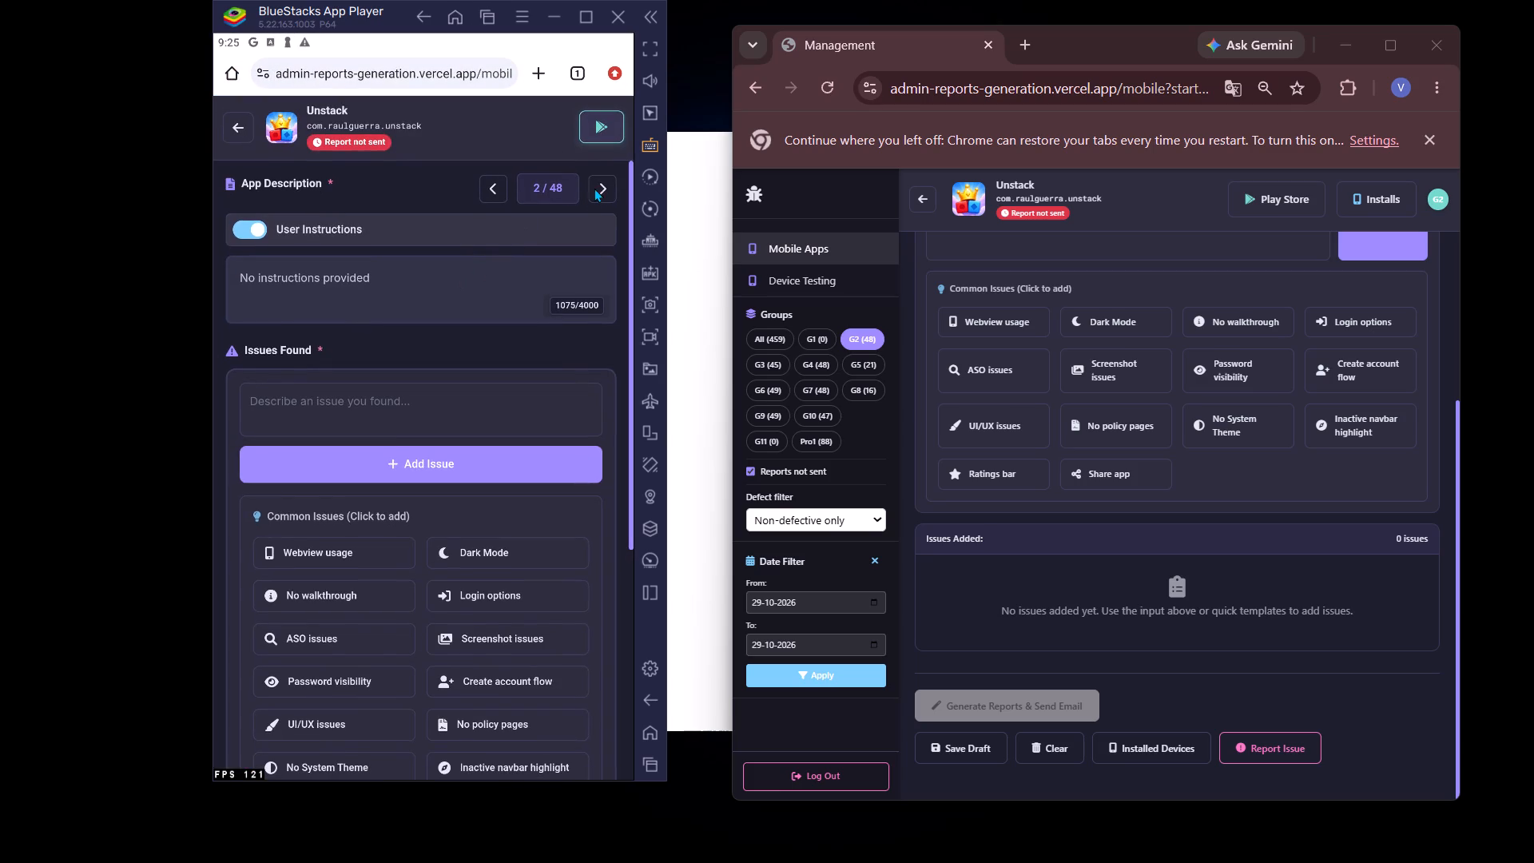
left_click(601, 188)
scroll(1190, 439, "up", 3)
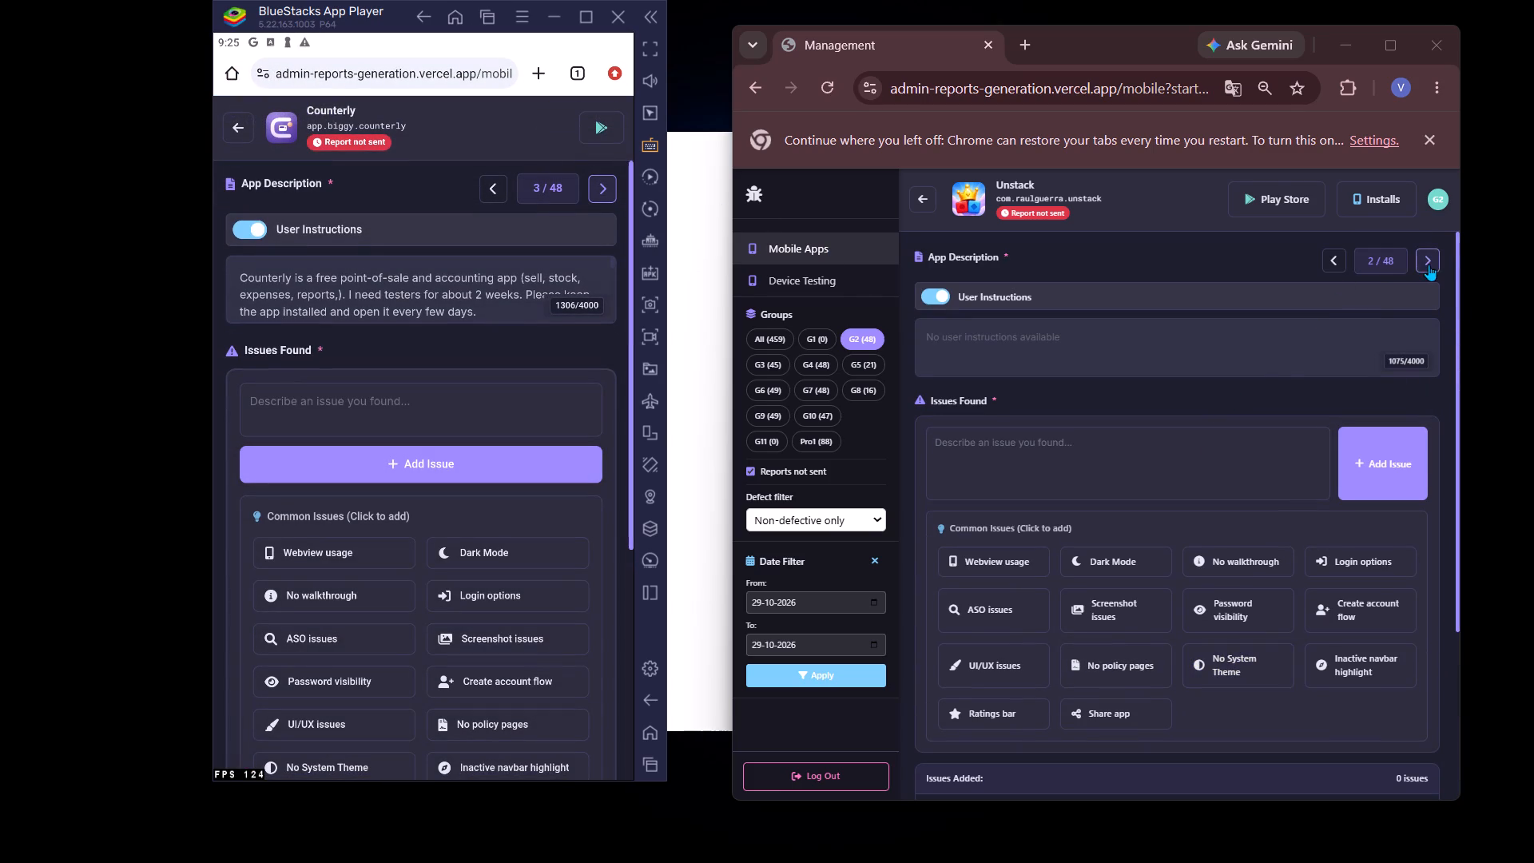
left_click(1429, 264)
Open the Counterly POS Play Store listing from BlueStacks and start installing the app.
left_click(611, 137)
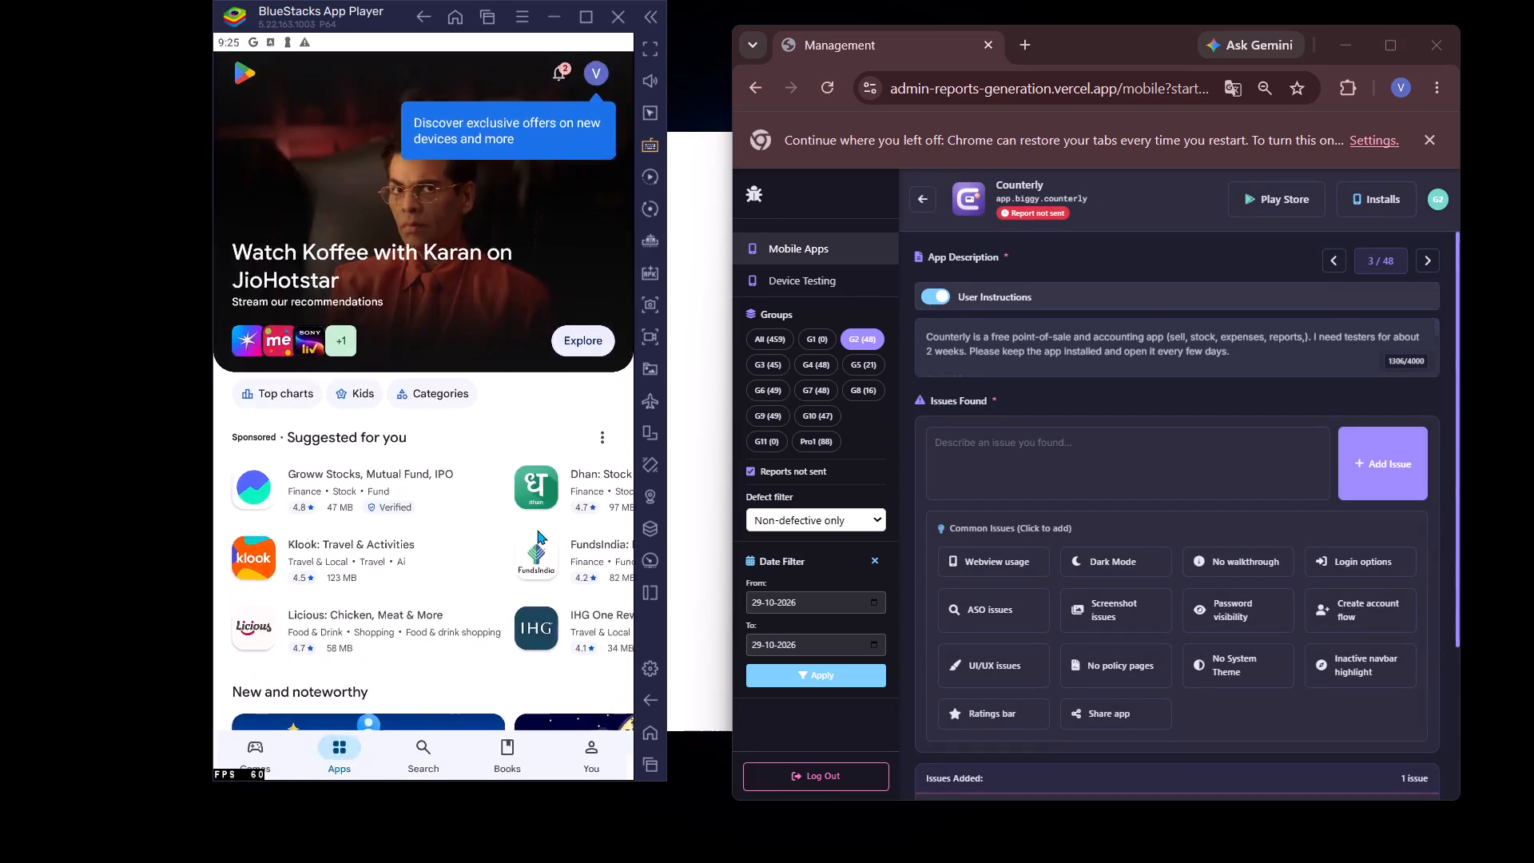
scroll(527, 523, "down", 2)
scroll(527, 523, "up", 2)
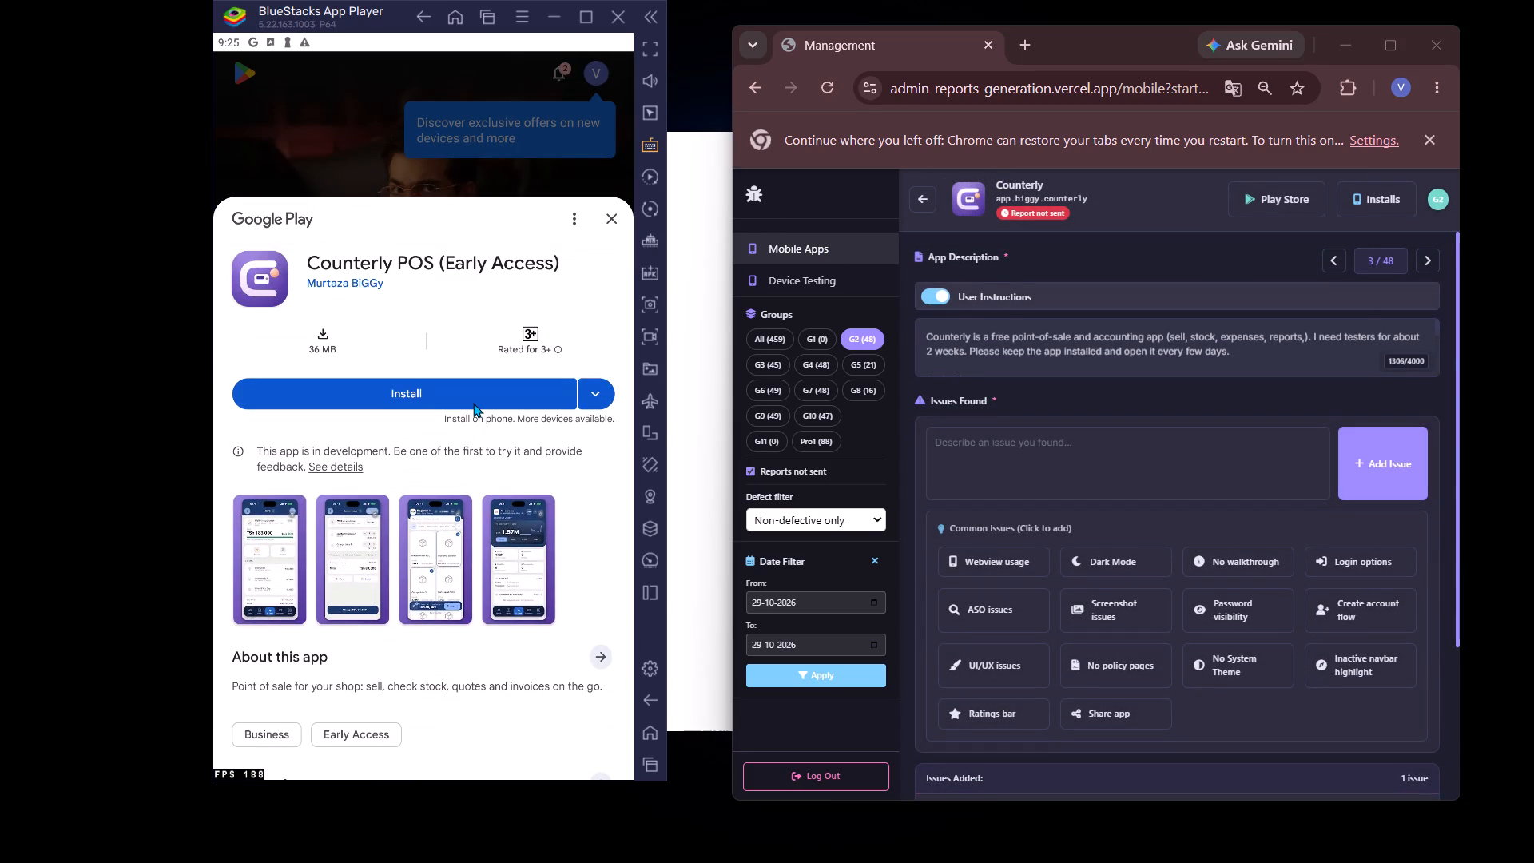
left_click(473, 403)
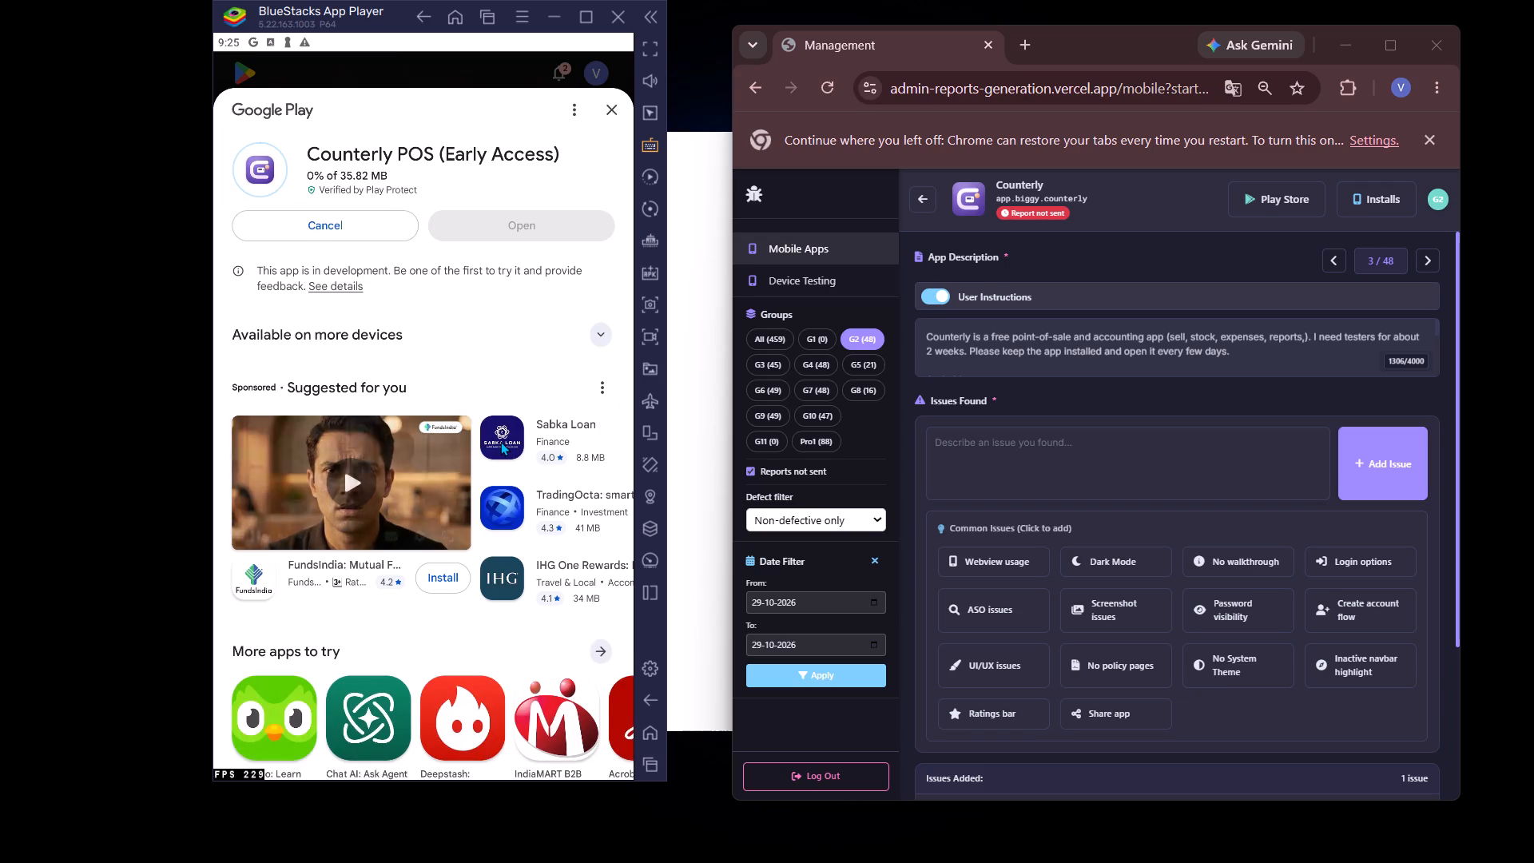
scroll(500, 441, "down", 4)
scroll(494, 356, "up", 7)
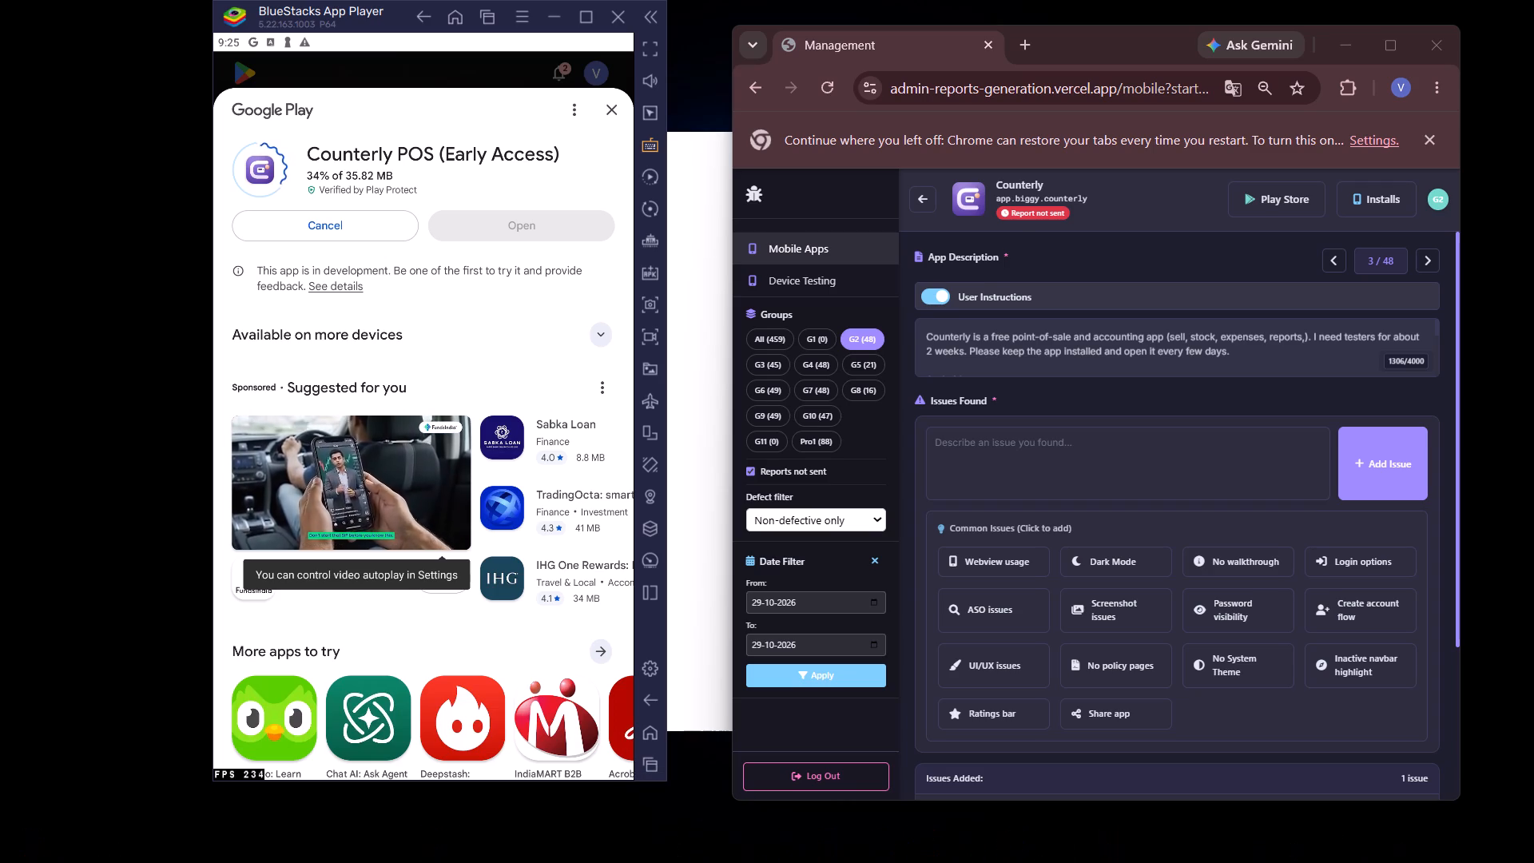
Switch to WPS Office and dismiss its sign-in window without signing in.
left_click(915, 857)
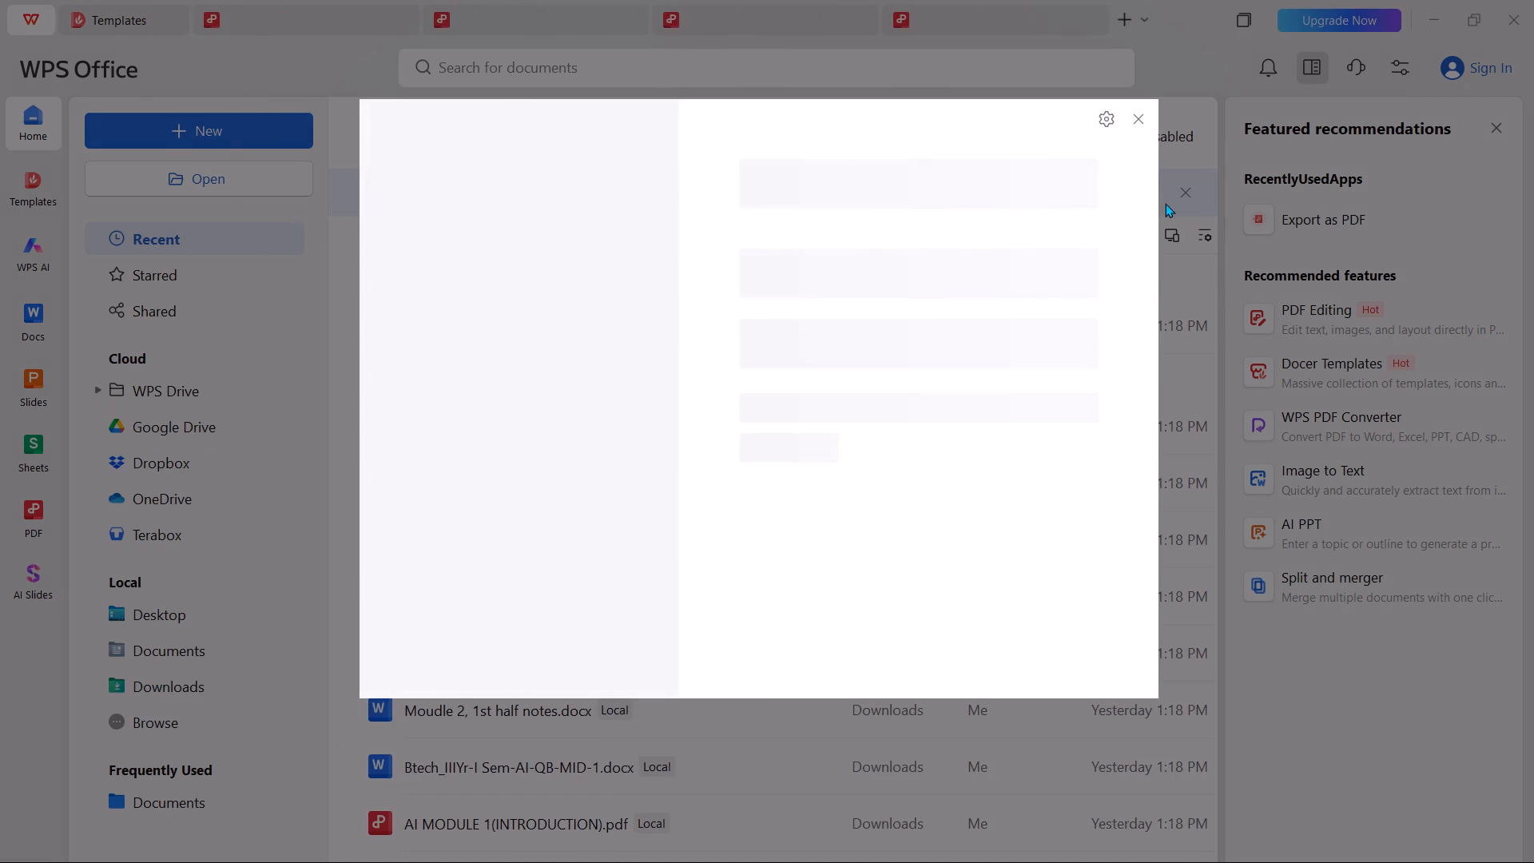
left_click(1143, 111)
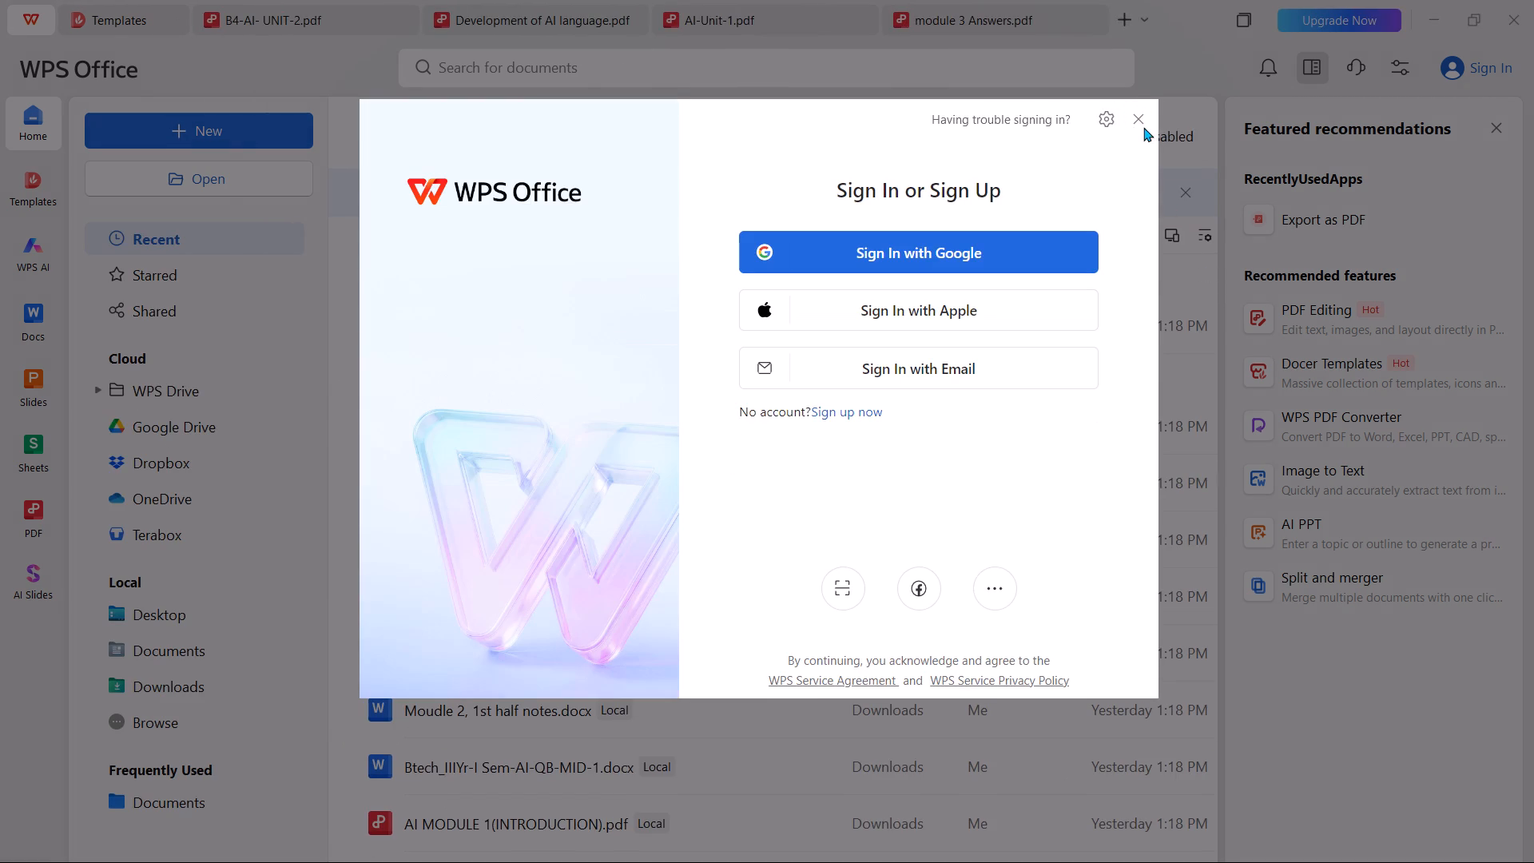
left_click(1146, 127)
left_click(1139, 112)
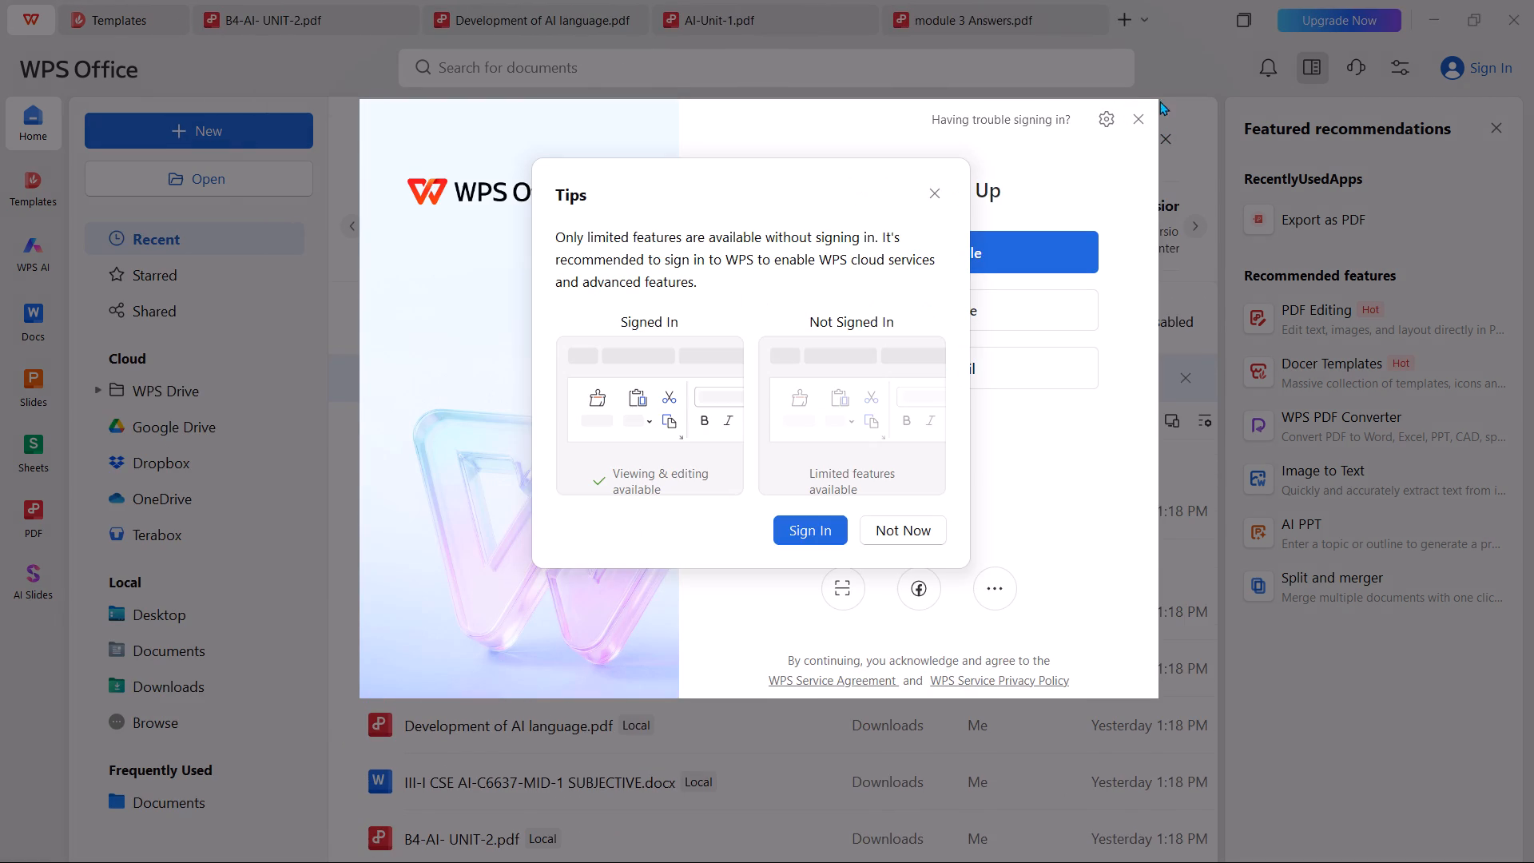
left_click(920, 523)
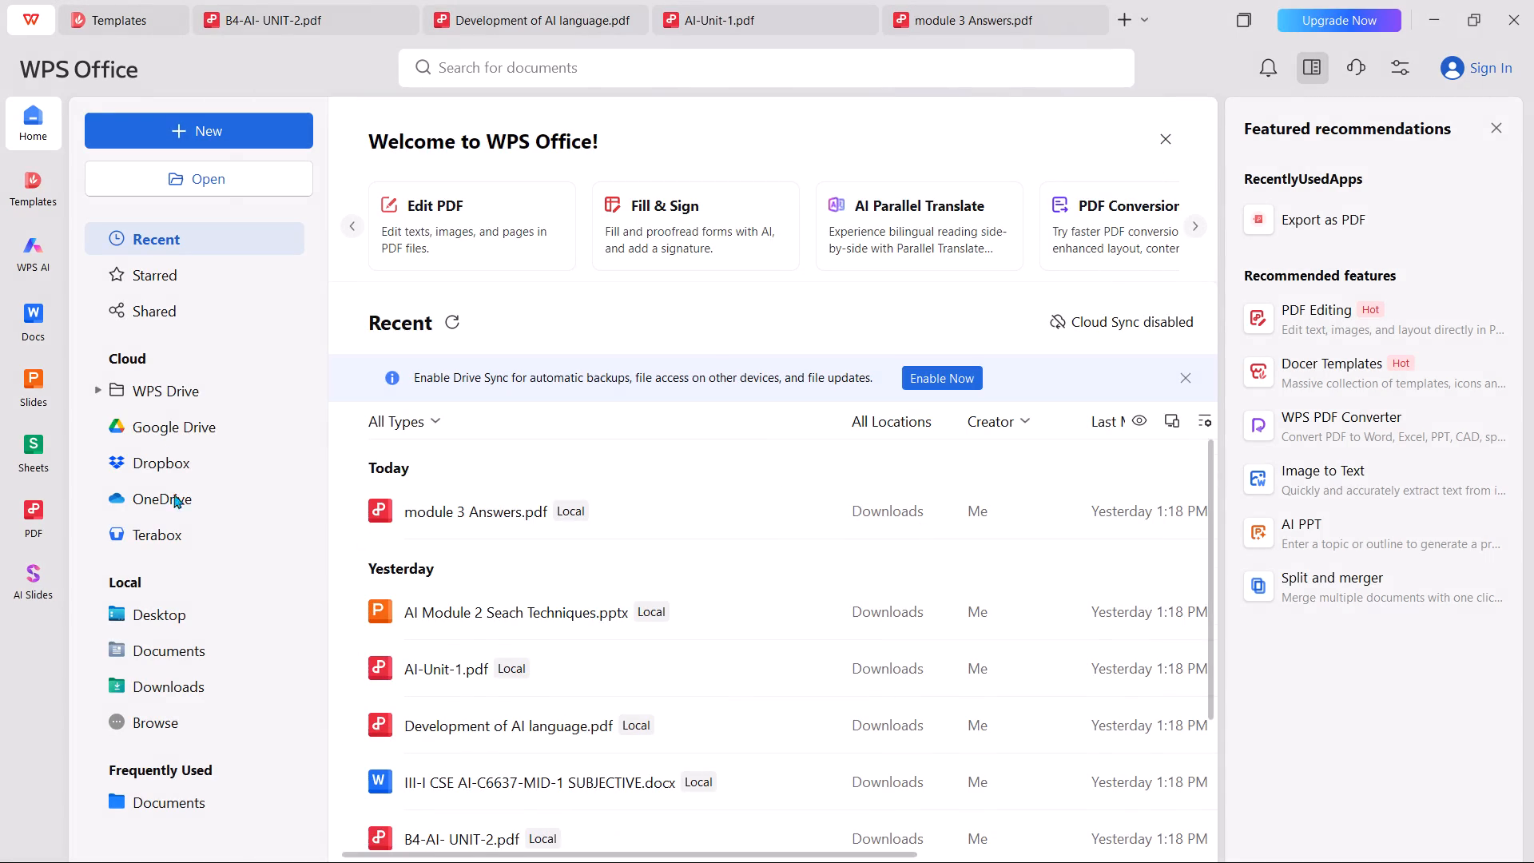
Look through the Recent documents list in WPS Office and close the application.
scroll(723, 519, "down", 4)
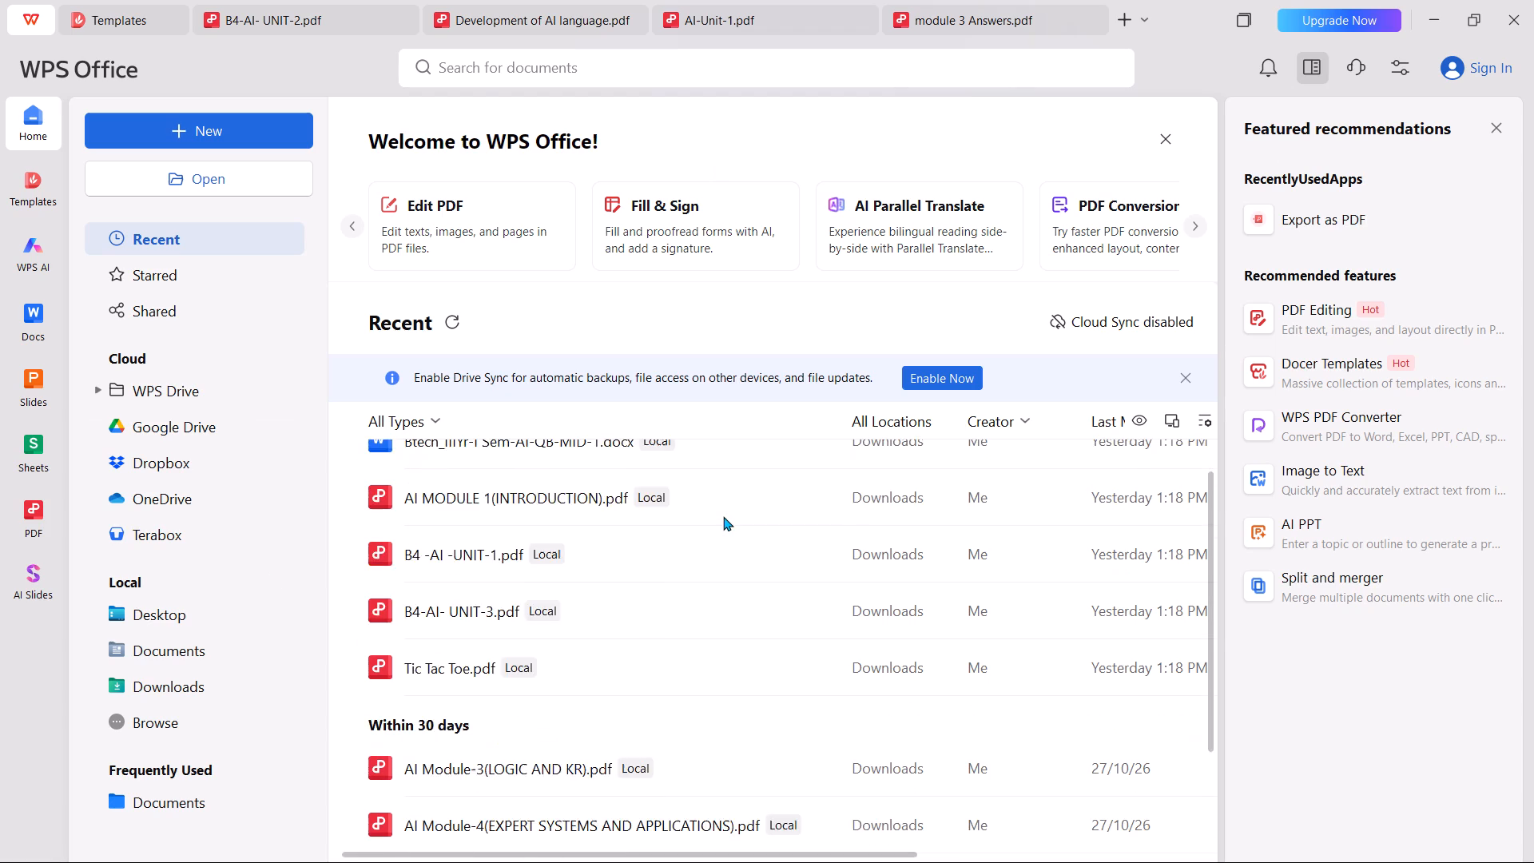
scroll(723, 516, "down", 12)
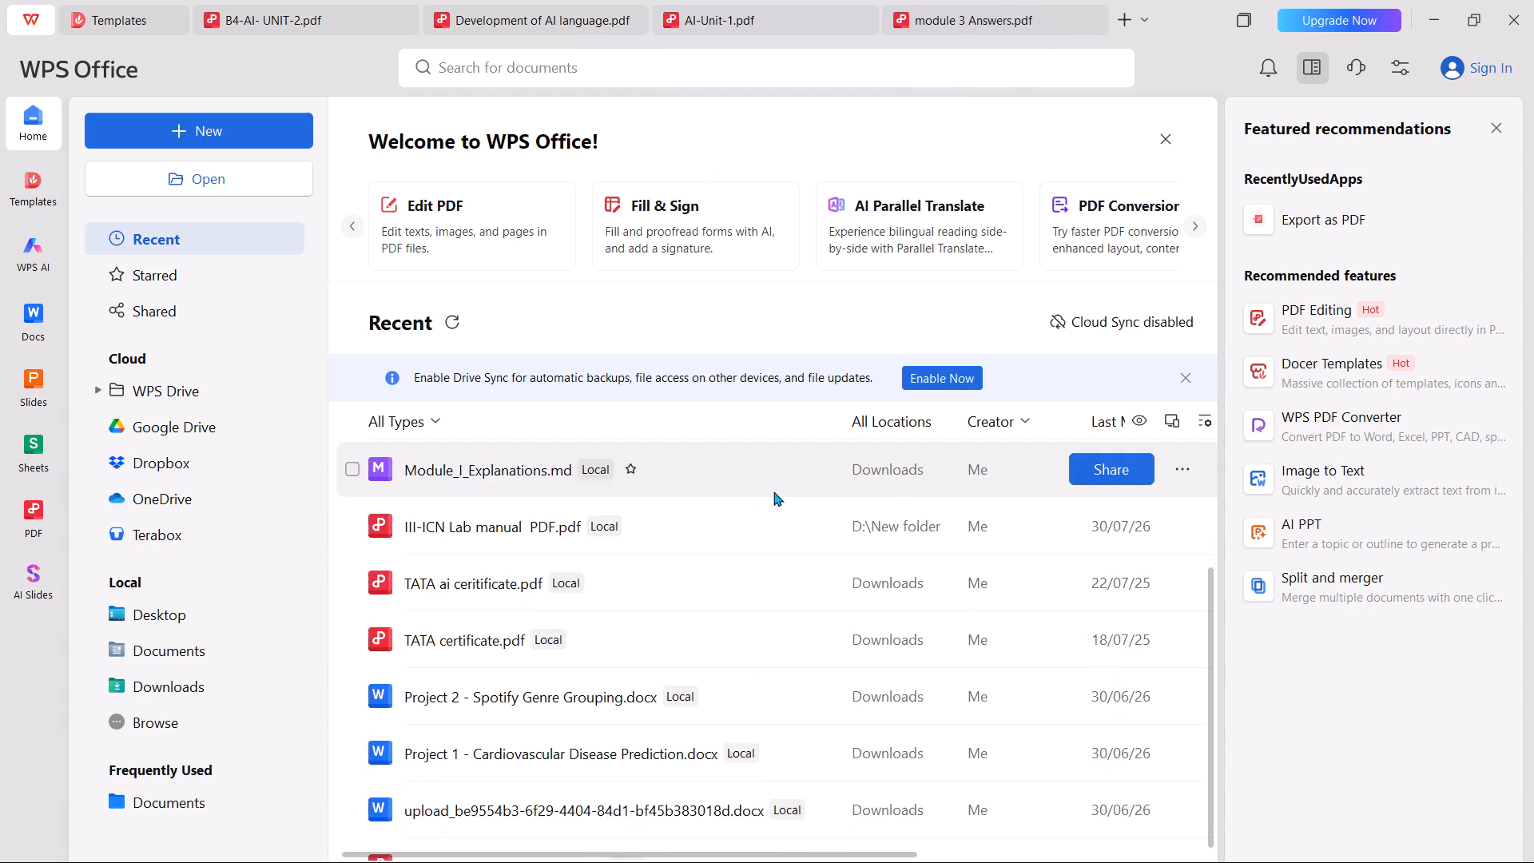
scroll(773, 489, "down", 14)
scroll(792, 511, "up", 2)
scroll(796, 513, "down", 1)
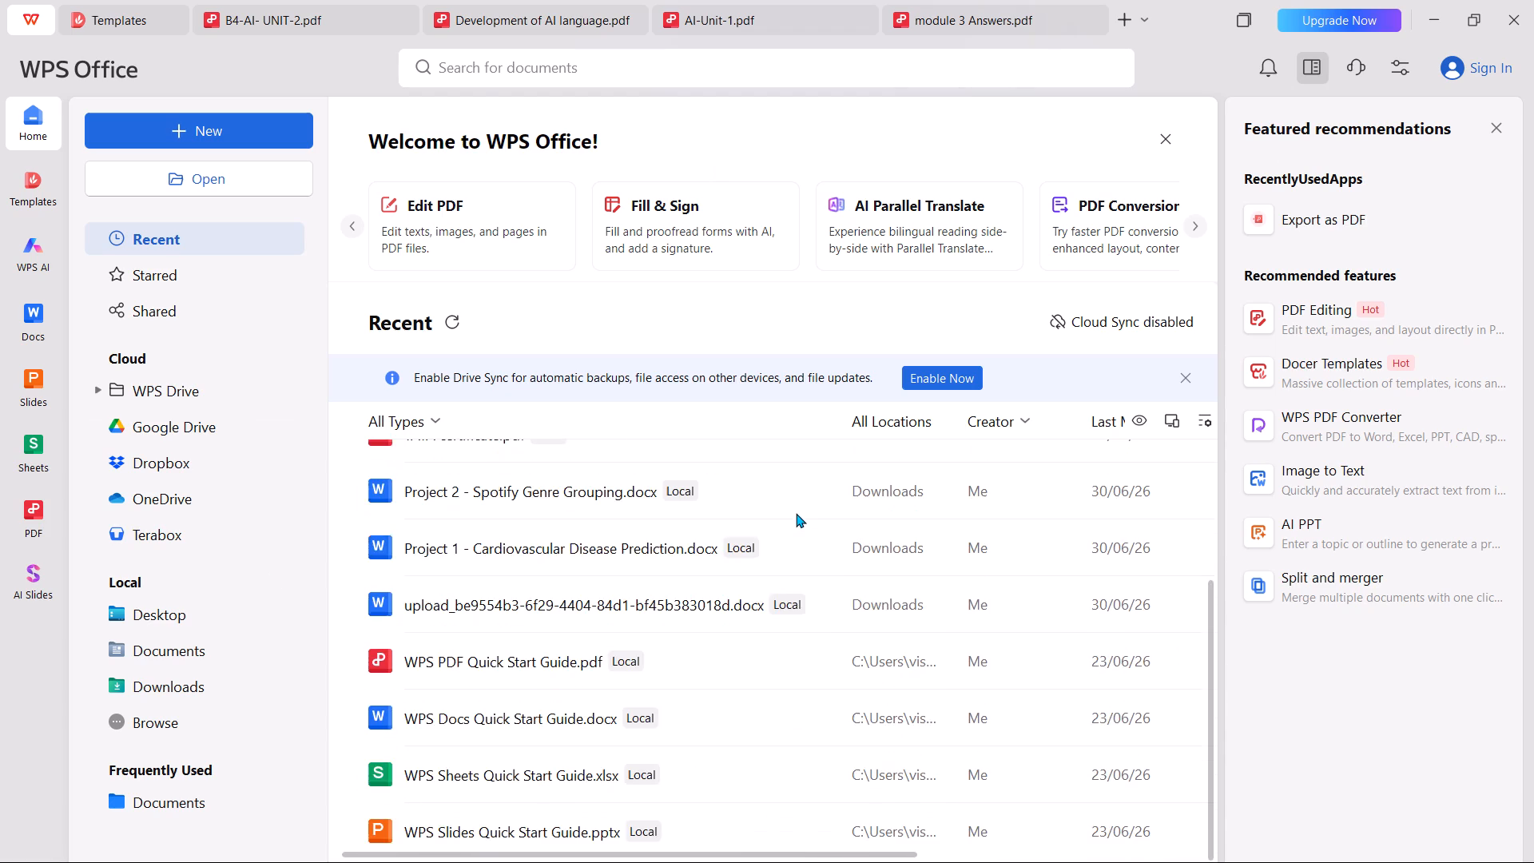
scroll(796, 513, "down", 2)
scroll(796, 513, "up", 8)
scroll(905, 437, "up", 6)
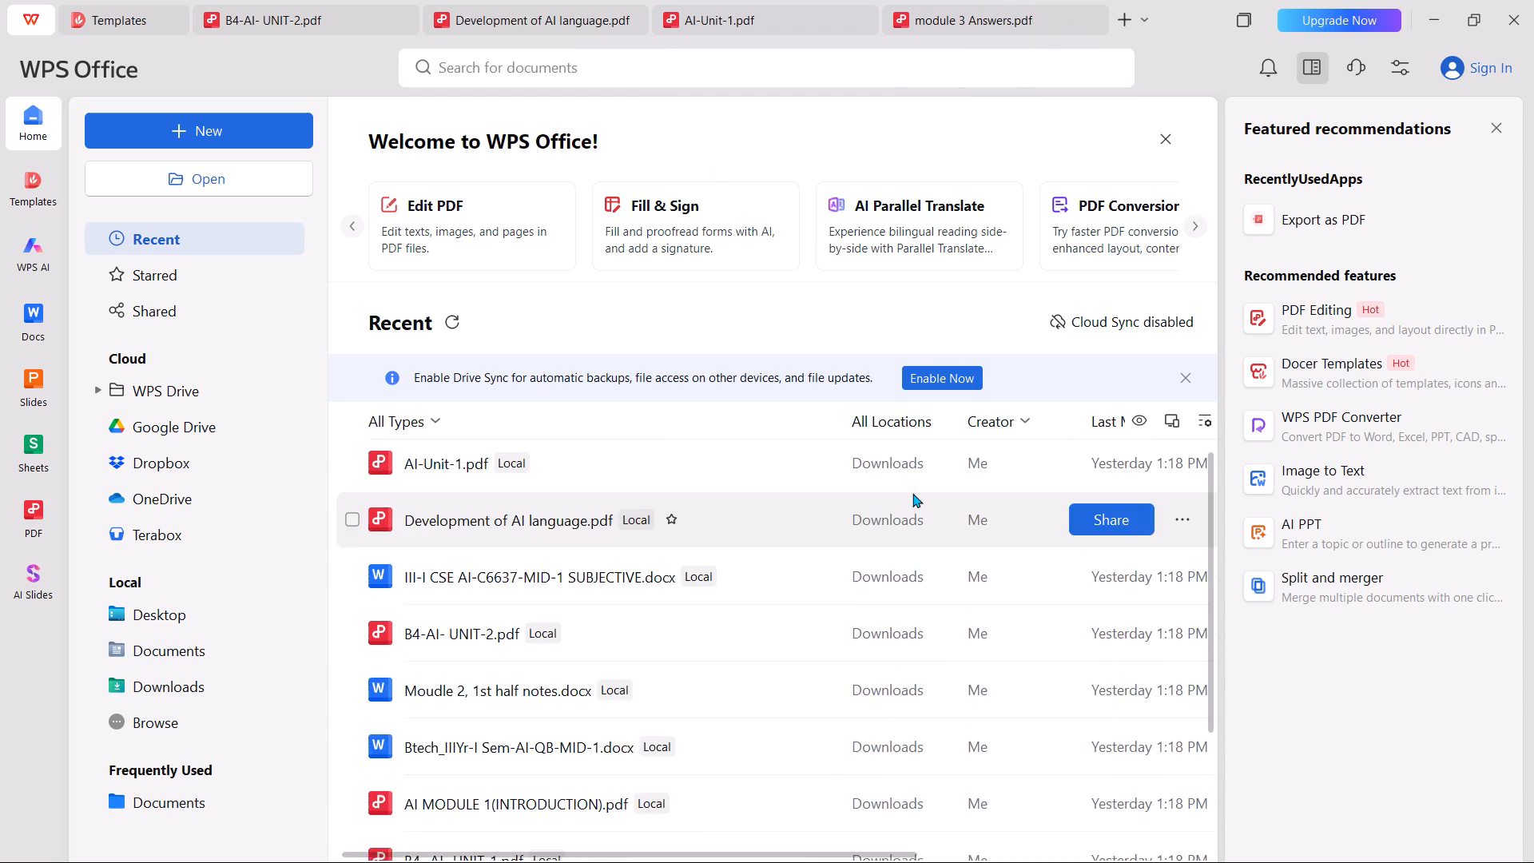
scroll(912, 493, "up", 8)
scroll(810, 536, "up", 3)
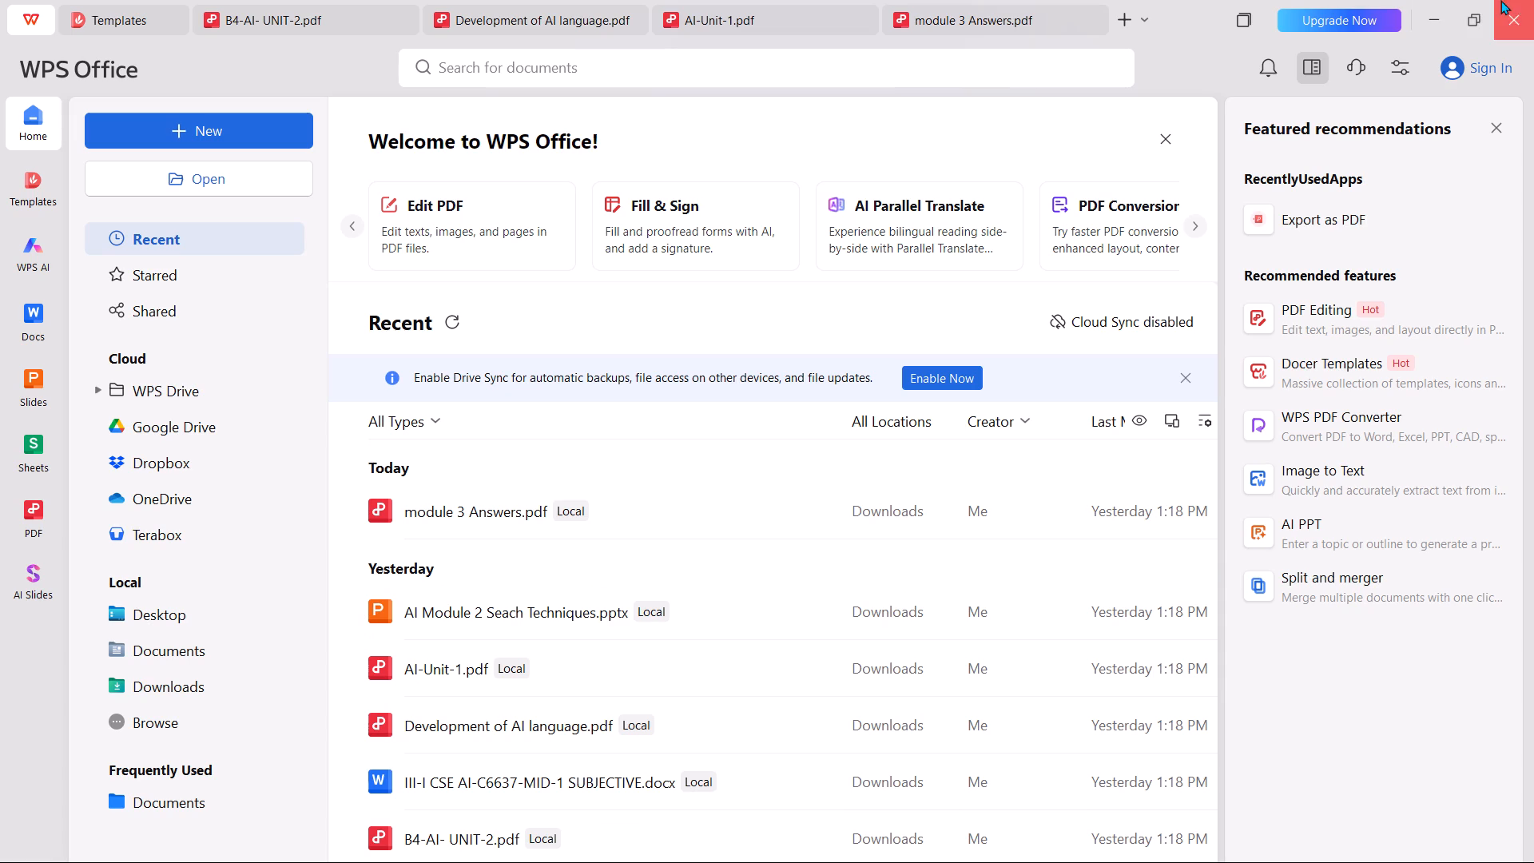
left_click_drag(1510, 0, 1489, 18)
left_click(1503, 2)
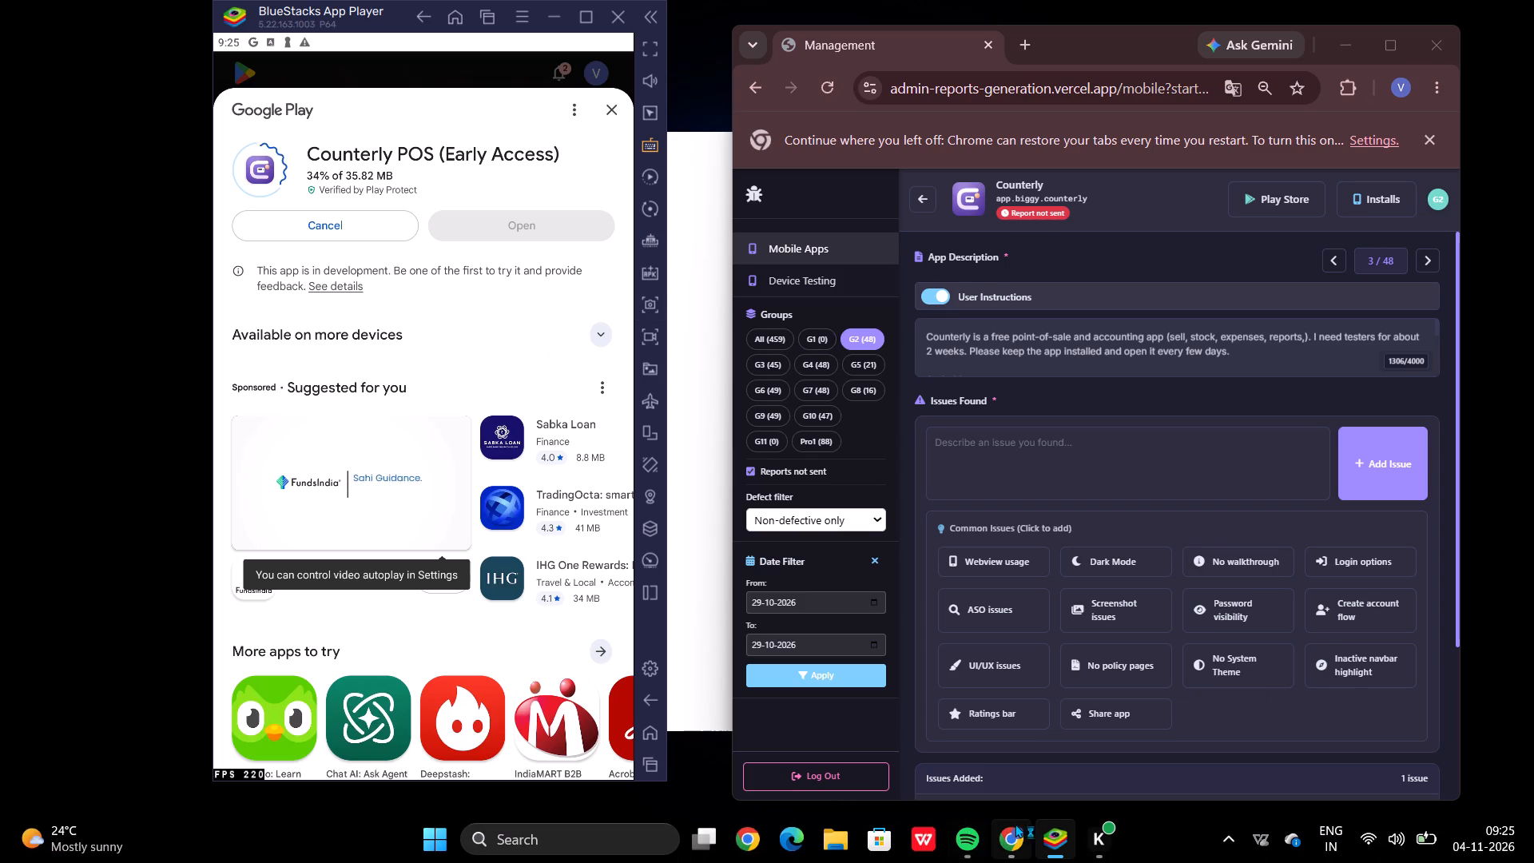
Switch to File Explorer and look through the recent files on its Home page.
left_click(842, 831)
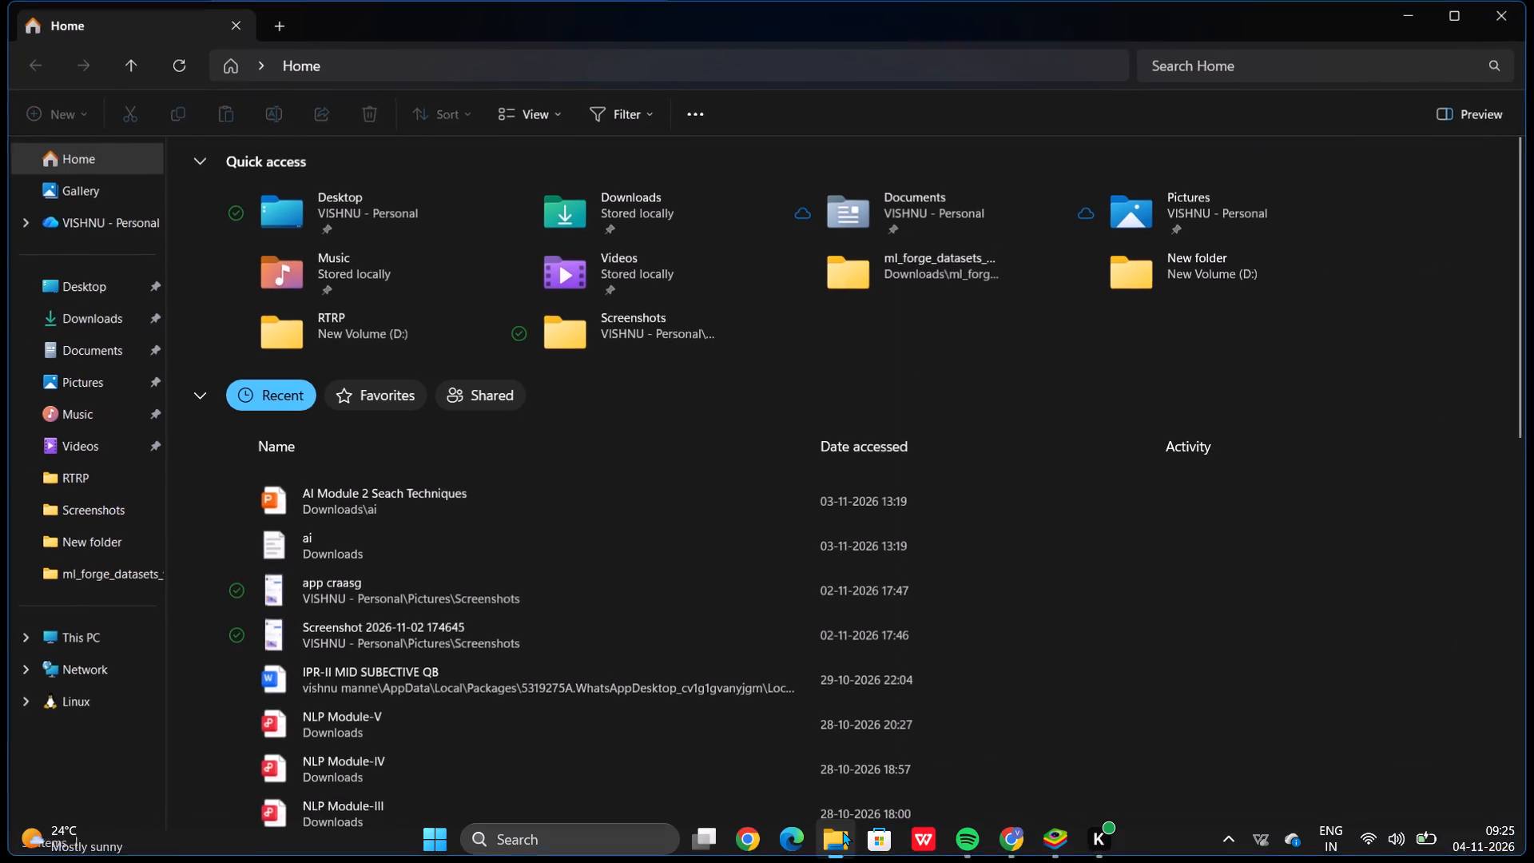
scroll(664, 700, "down", 7)
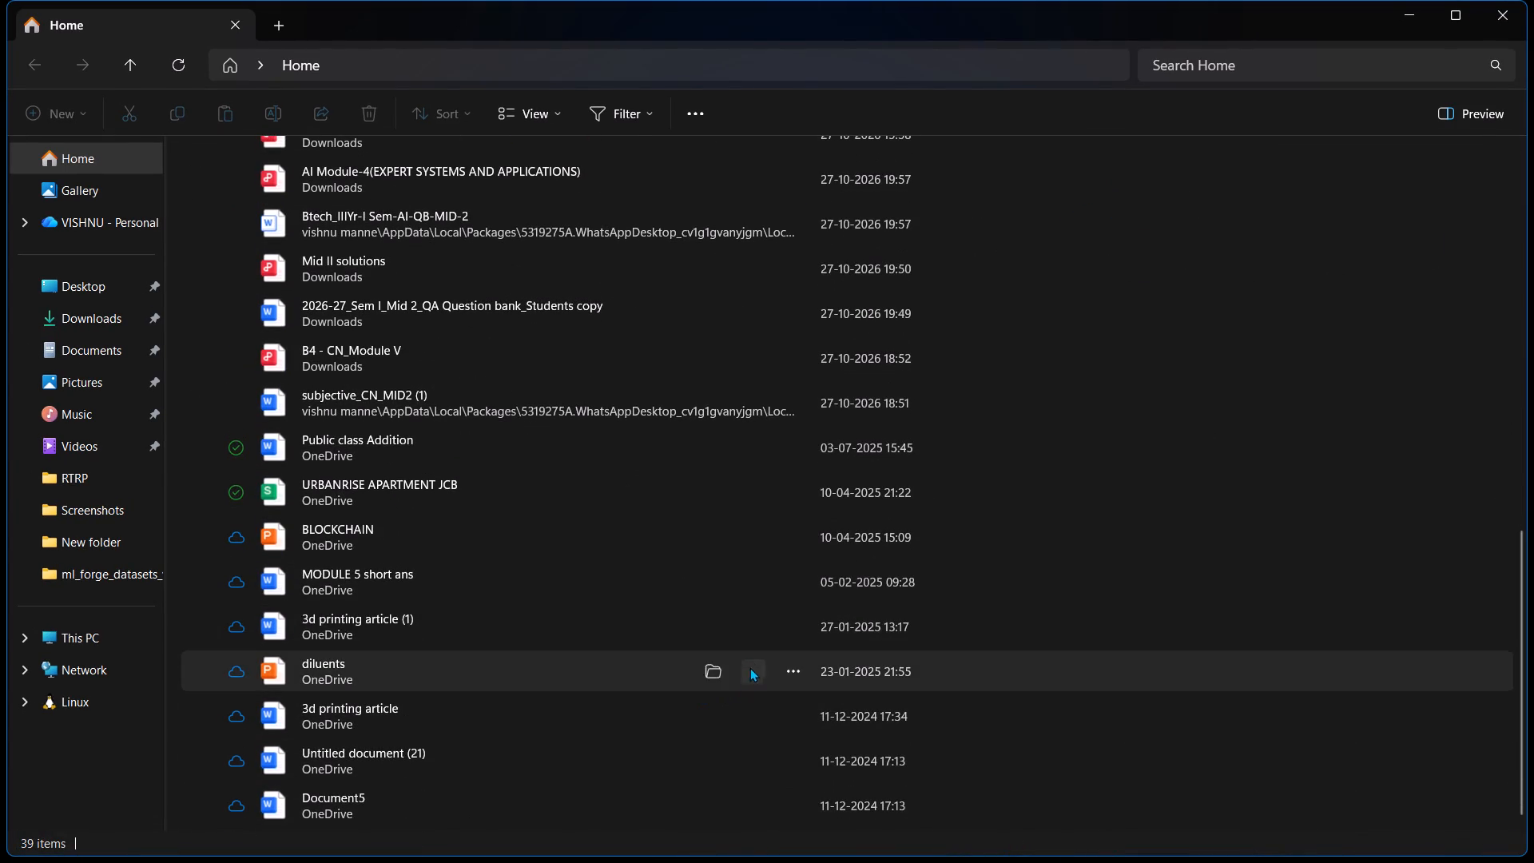
scroll(752, 662, "up", 1)
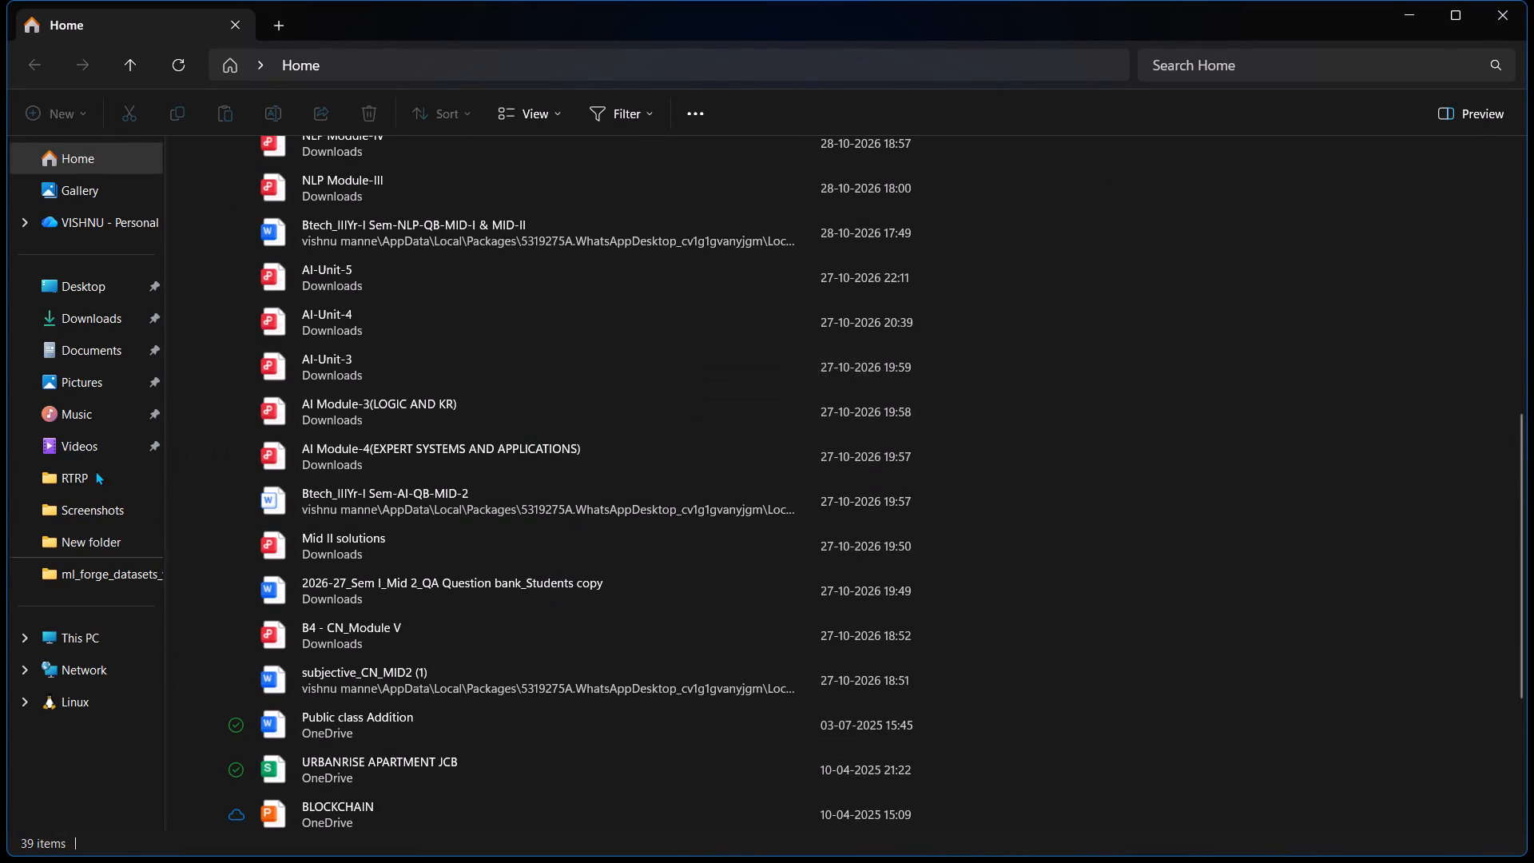
Look through the files in the Downloads folder, return to Home and minimise File Explorer.
left_click(141, 317)
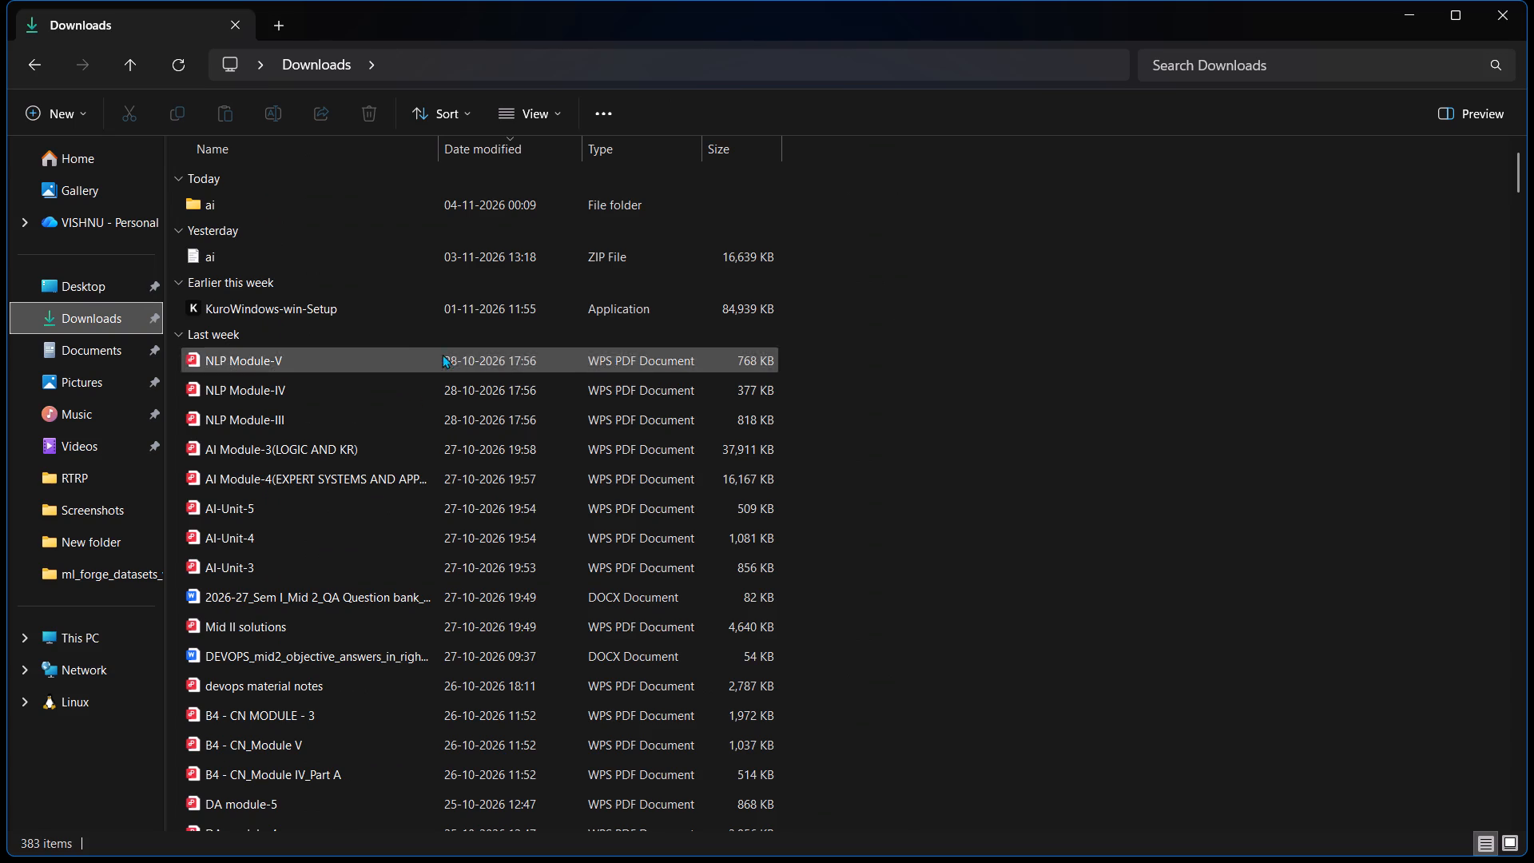
scroll(491, 349, "down", 2)
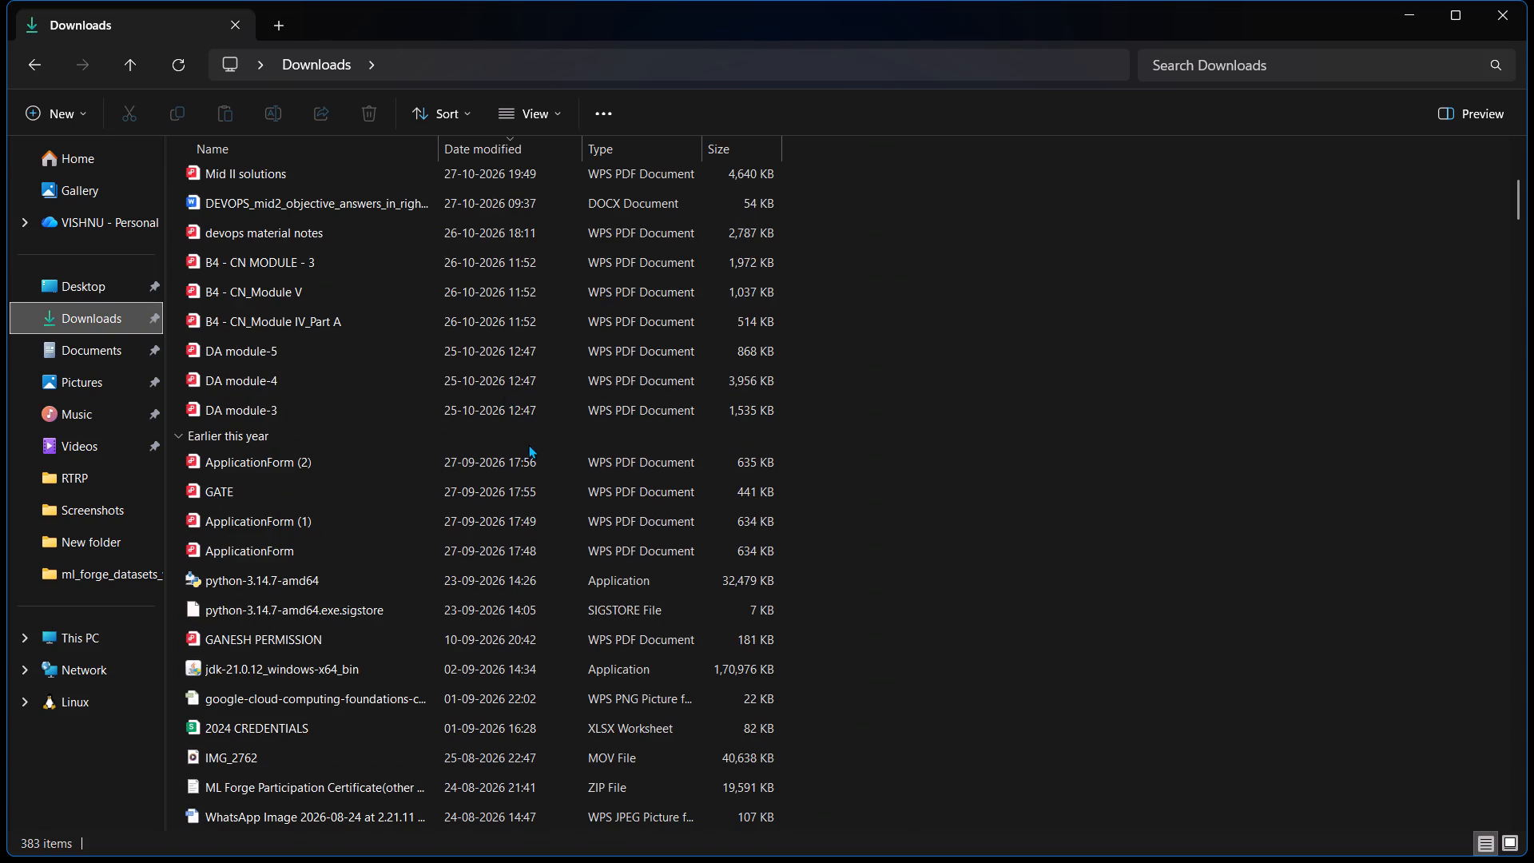
scroll(528, 444, "down", 7)
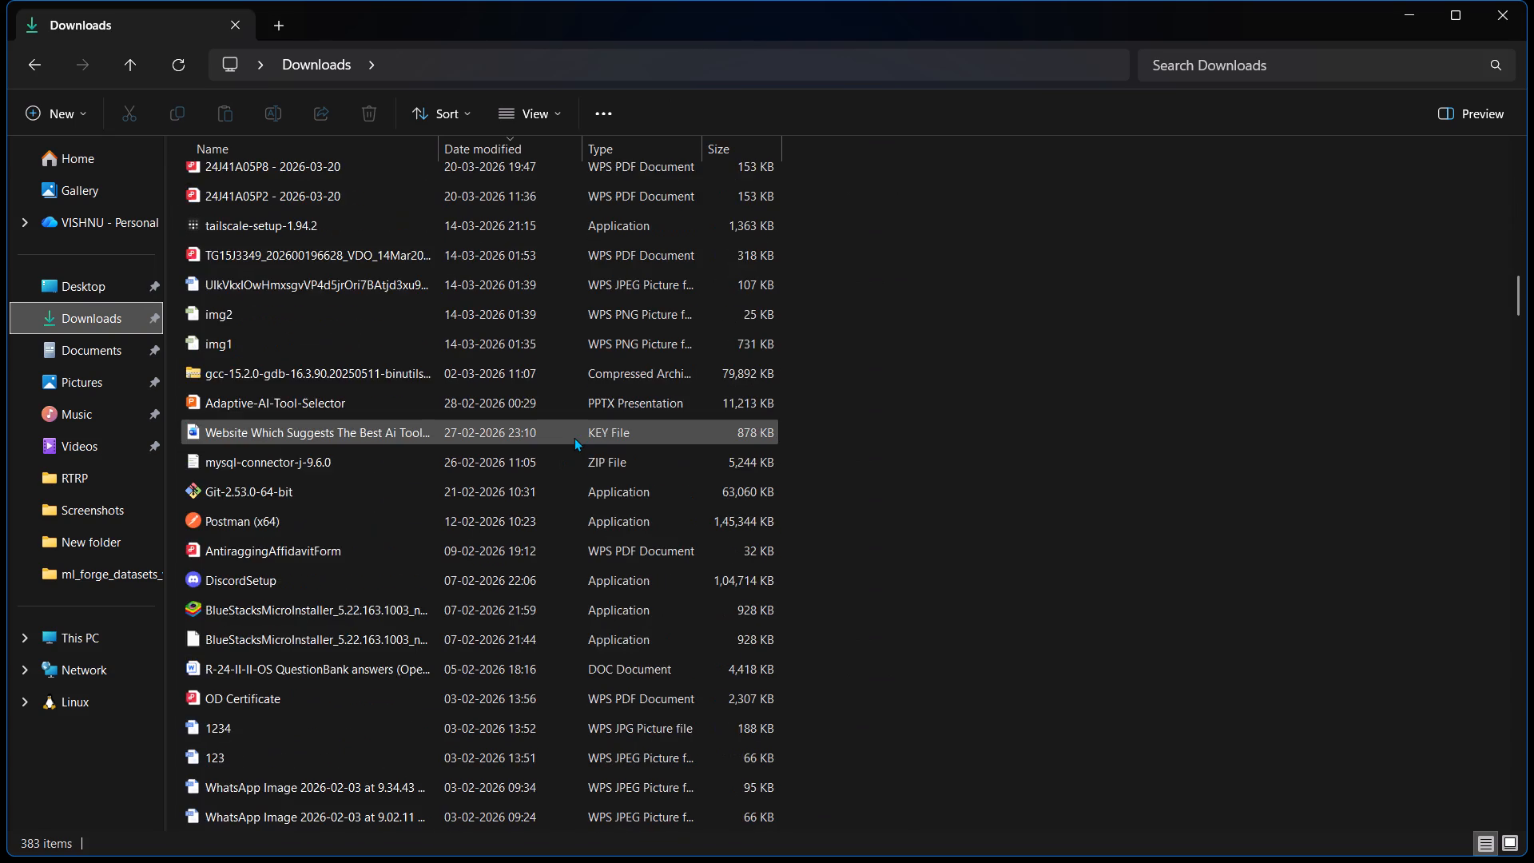
scroll(576, 435, "down", 10)
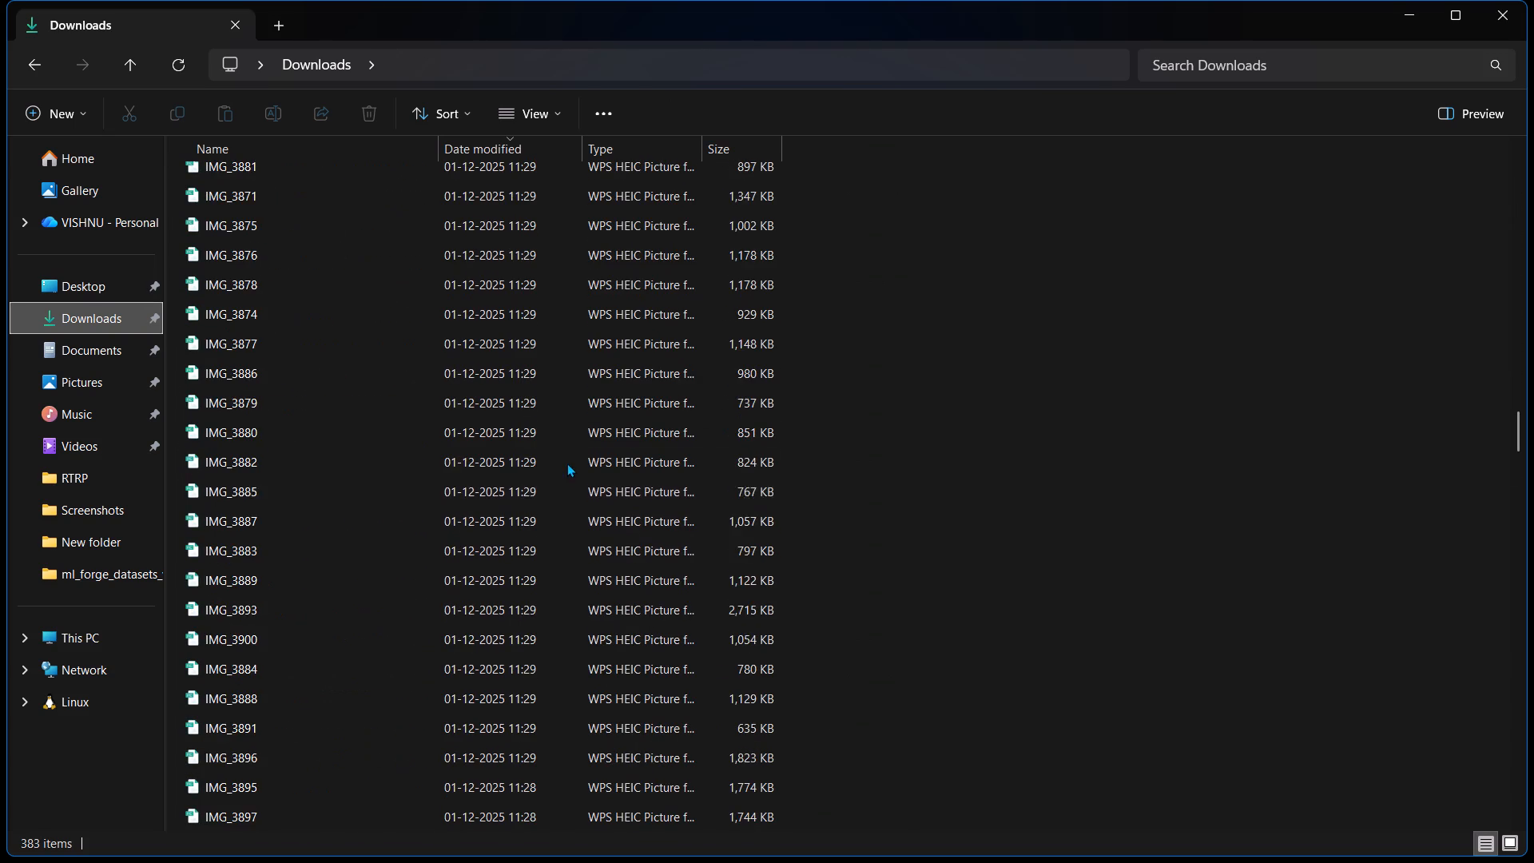
scroll(566, 463, "down", 9)
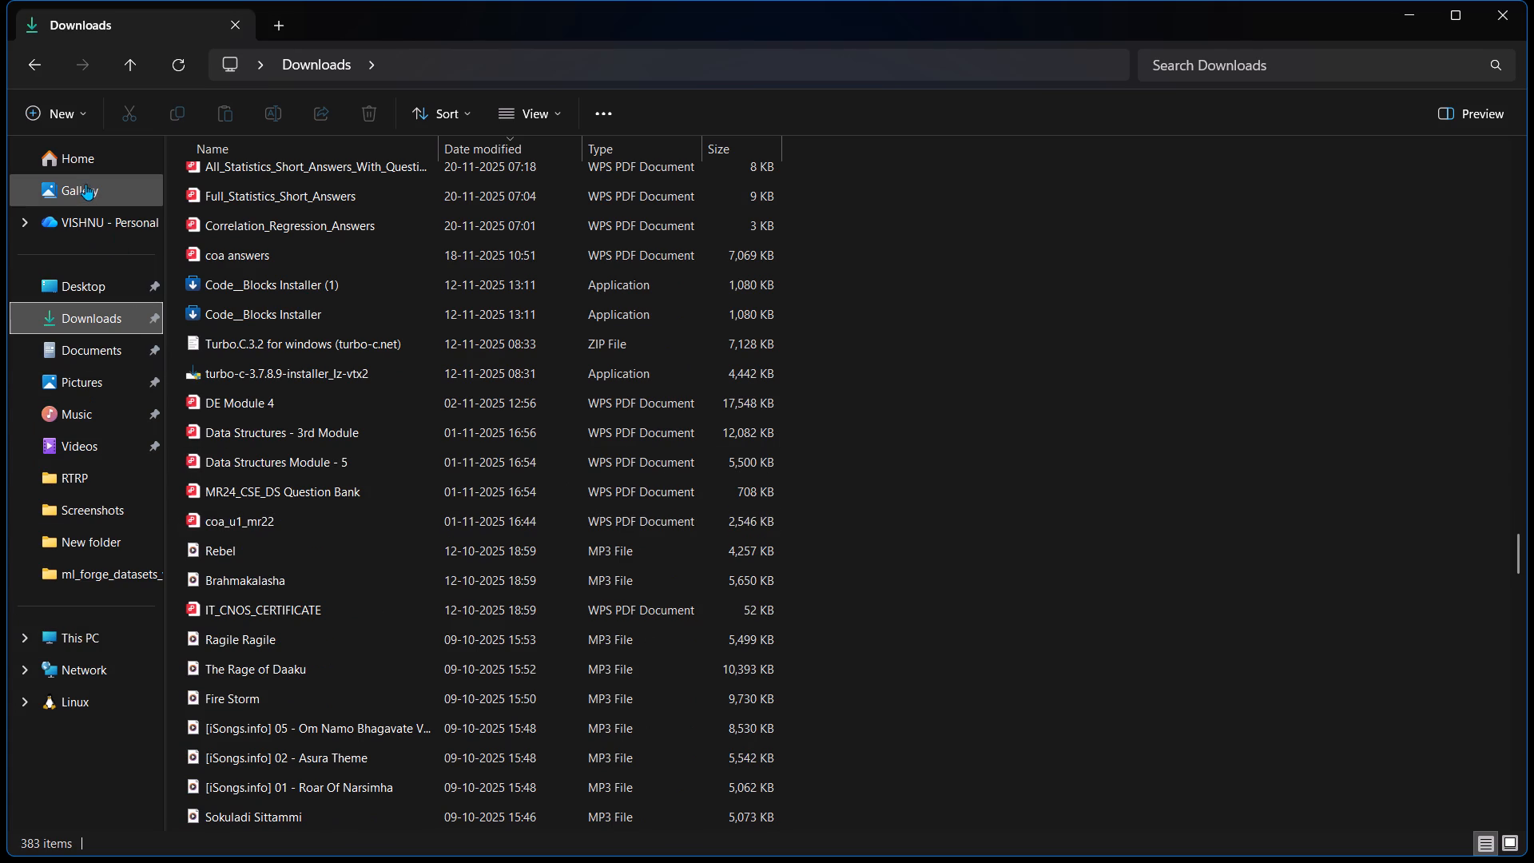
left_click(77, 148)
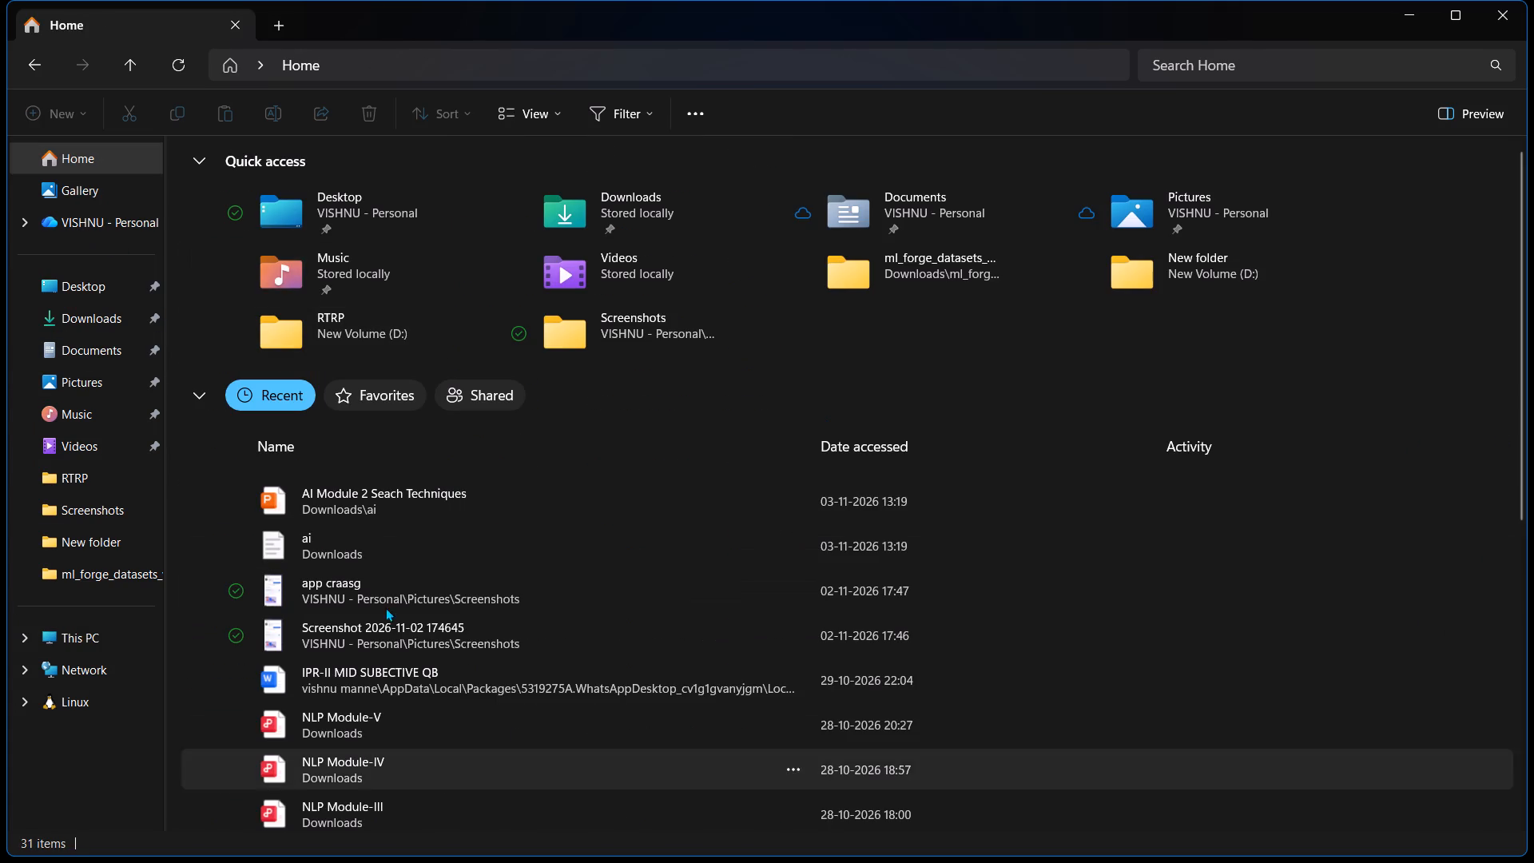
left_click(1409, 20)
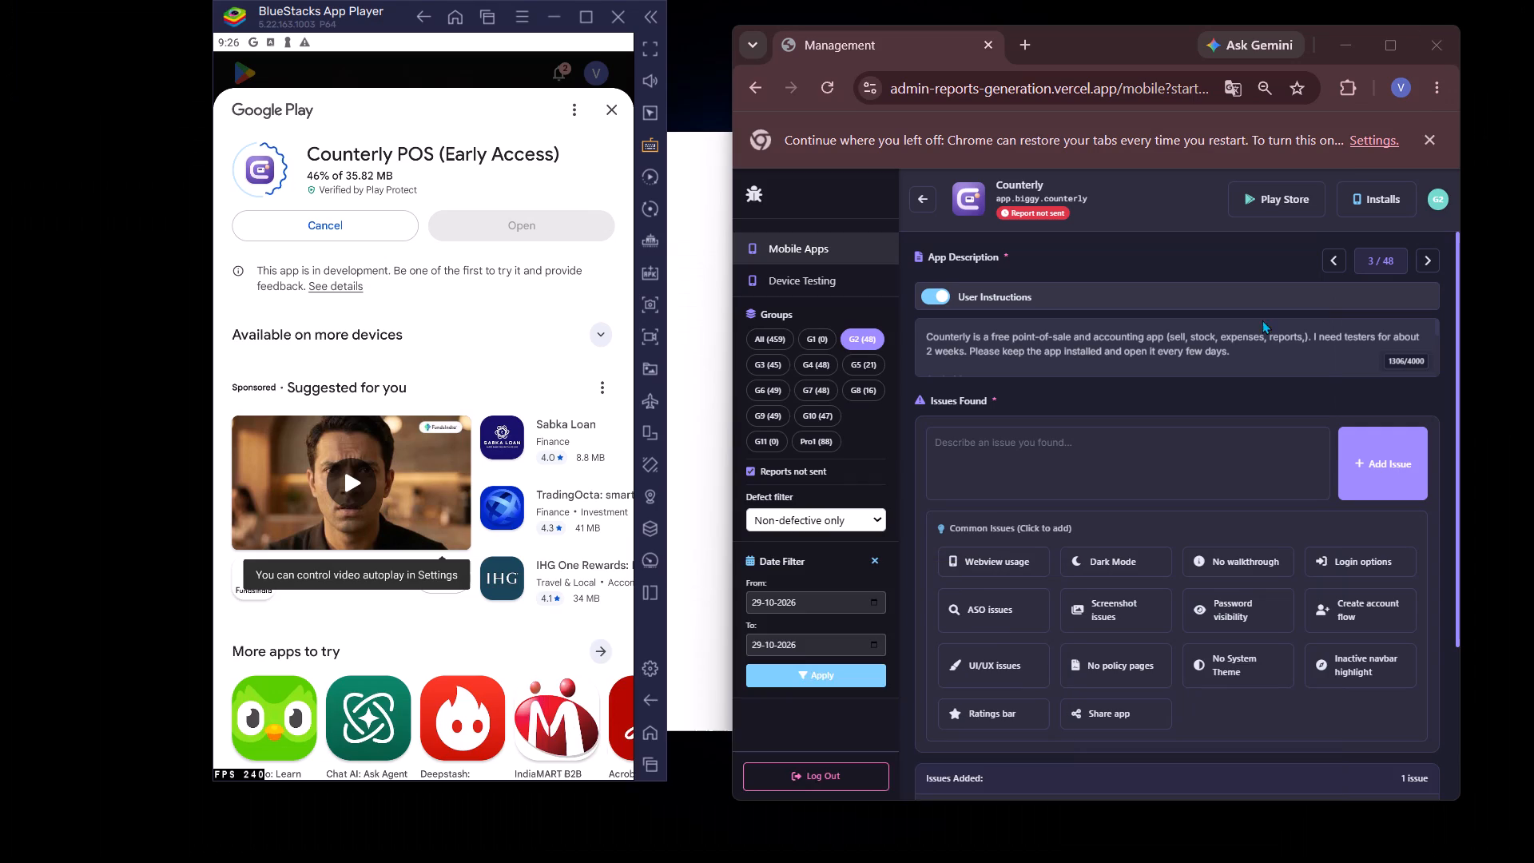
Examine the description and screenshots in the Counterly POS Play Store listing, and reopen the listing from the BlueStacks browser to check the installation.
scroll(423, 392, "down", 5)
left_click_drag(463, 789, 520, 469)
left_click_drag(482, 660, 600, 0)
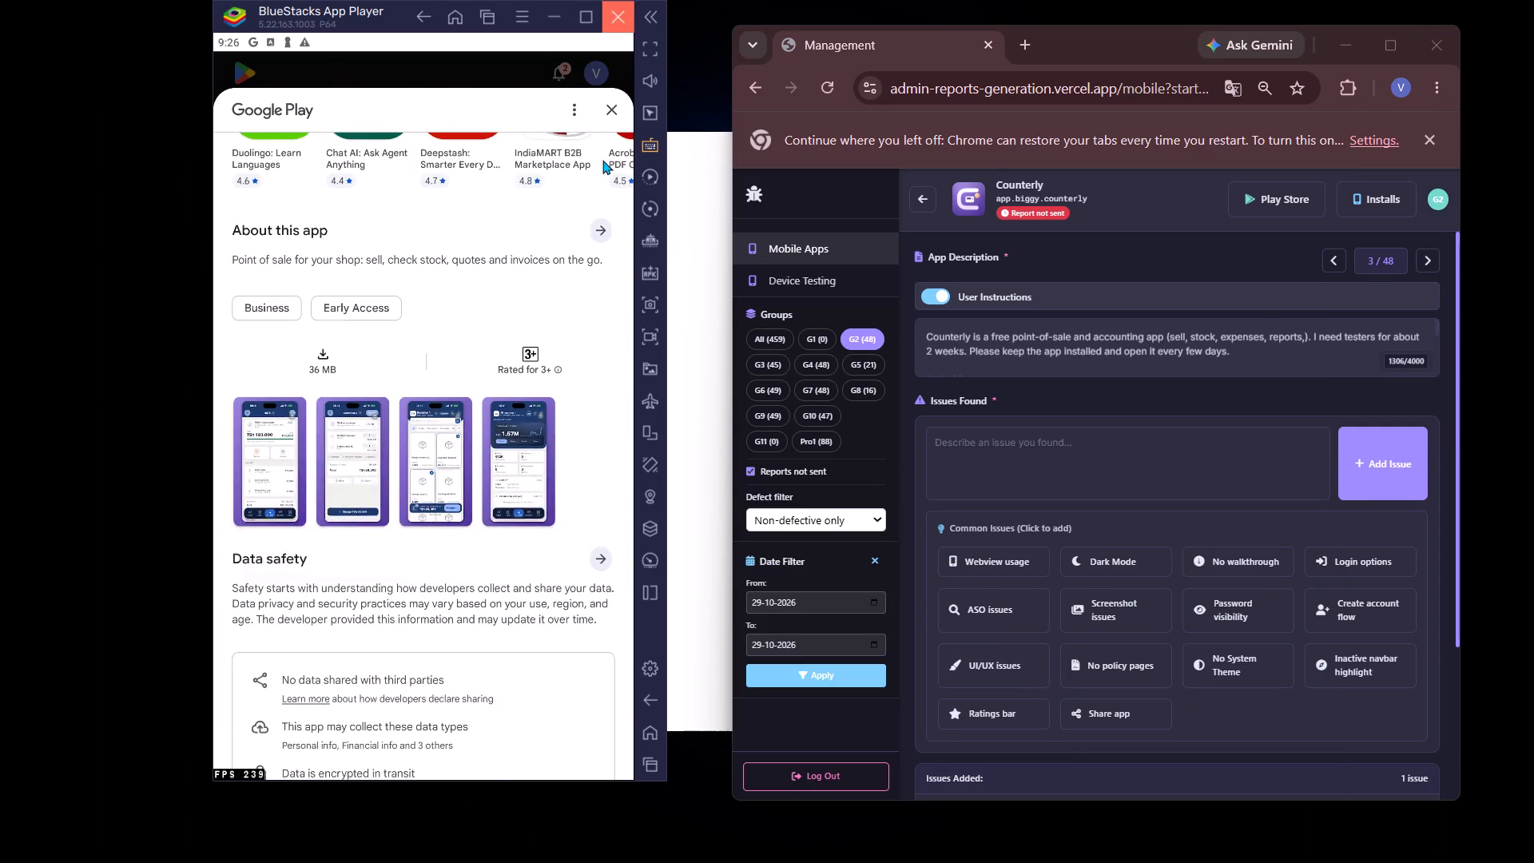
left_click_drag(602, 245, 479, 862)
left_click_drag(409, 62, 409, 95)
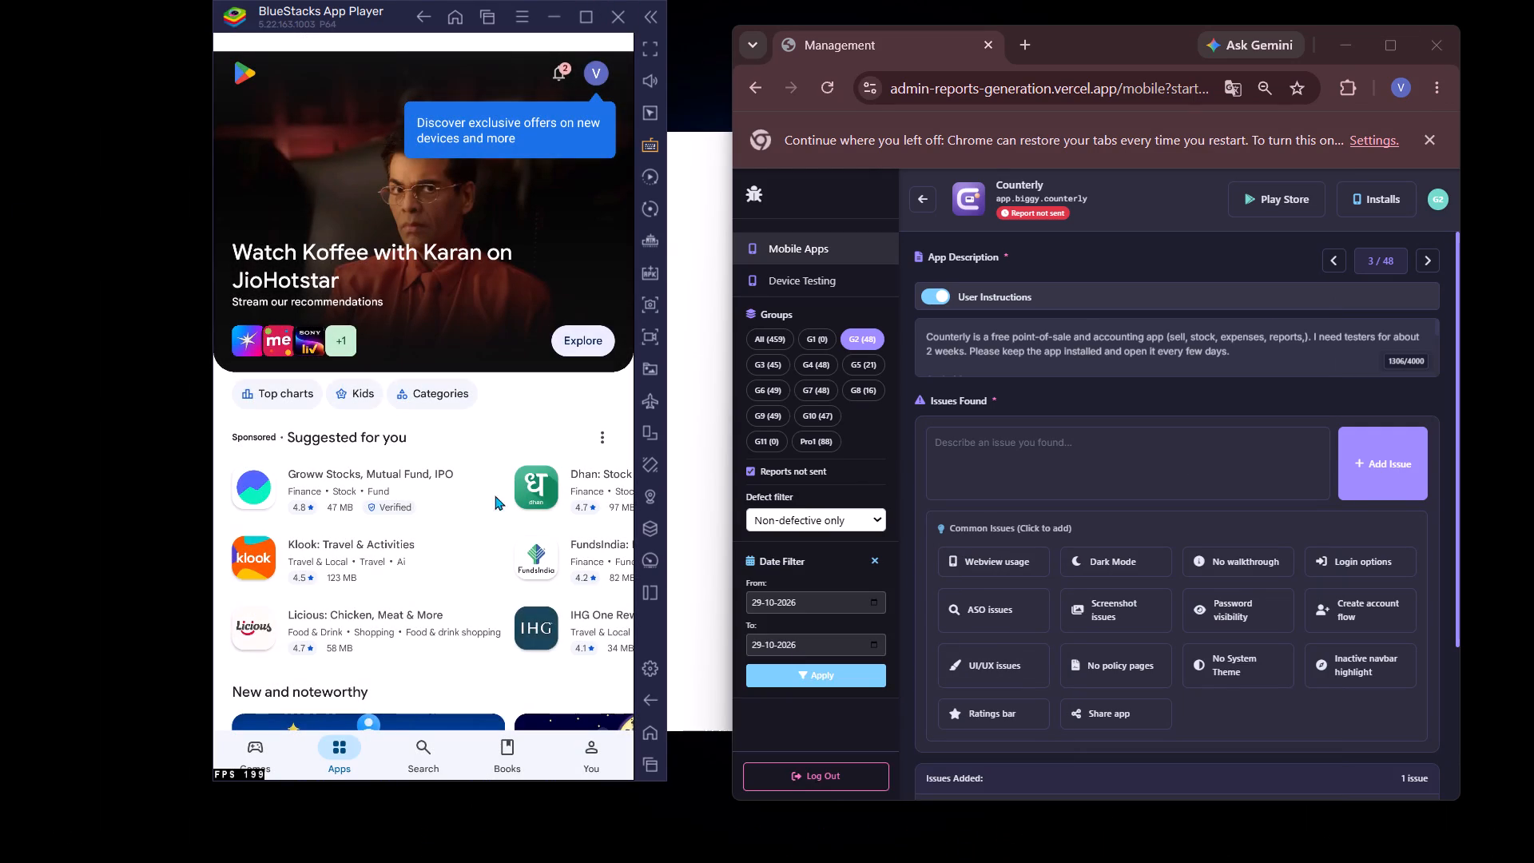
left_click(660, 766)
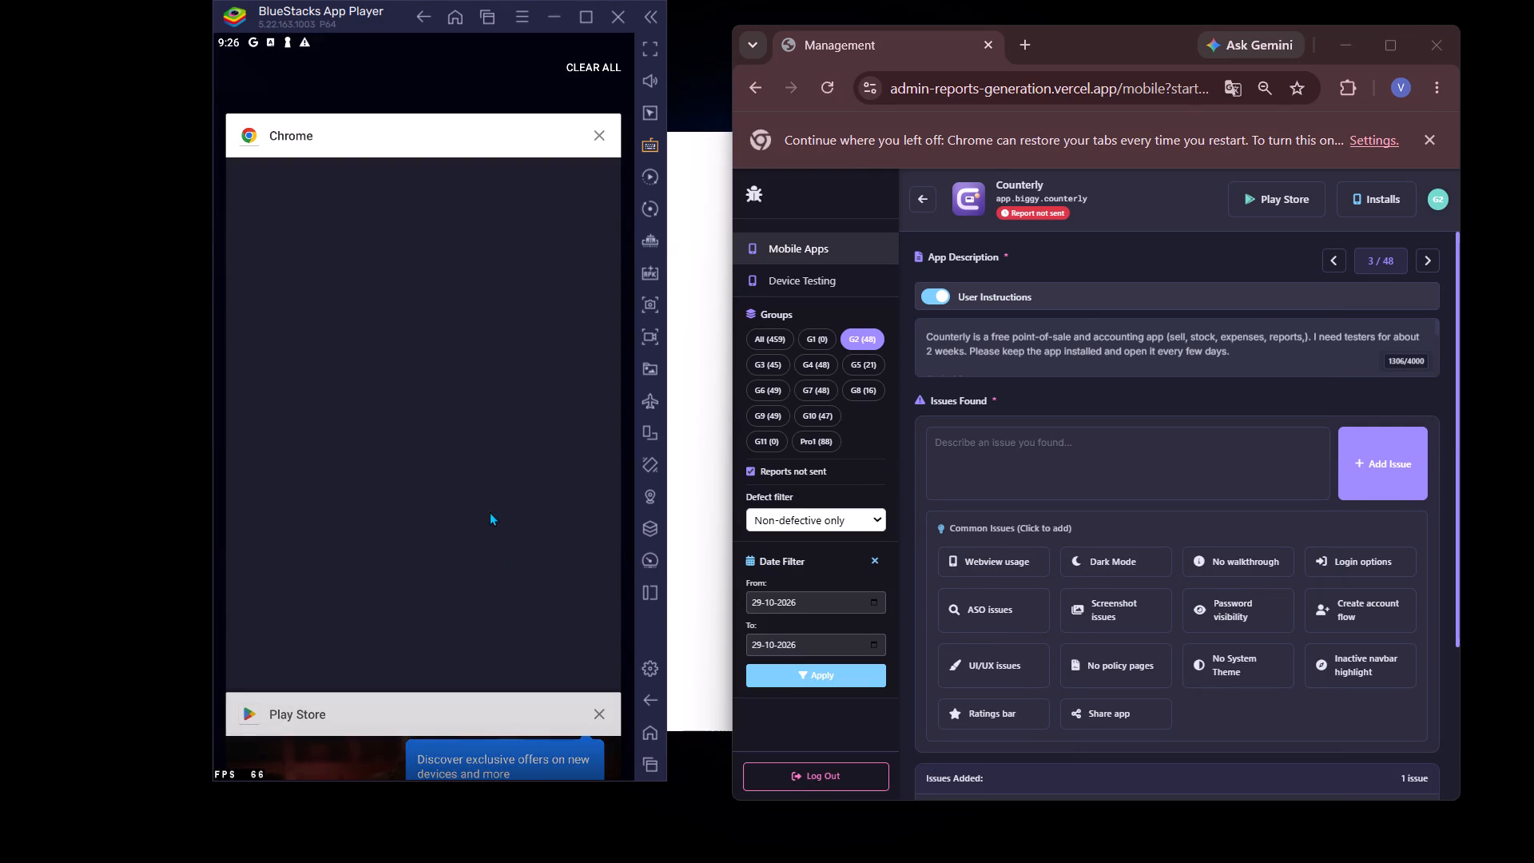
left_click(475, 356)
left_click(599, 140)
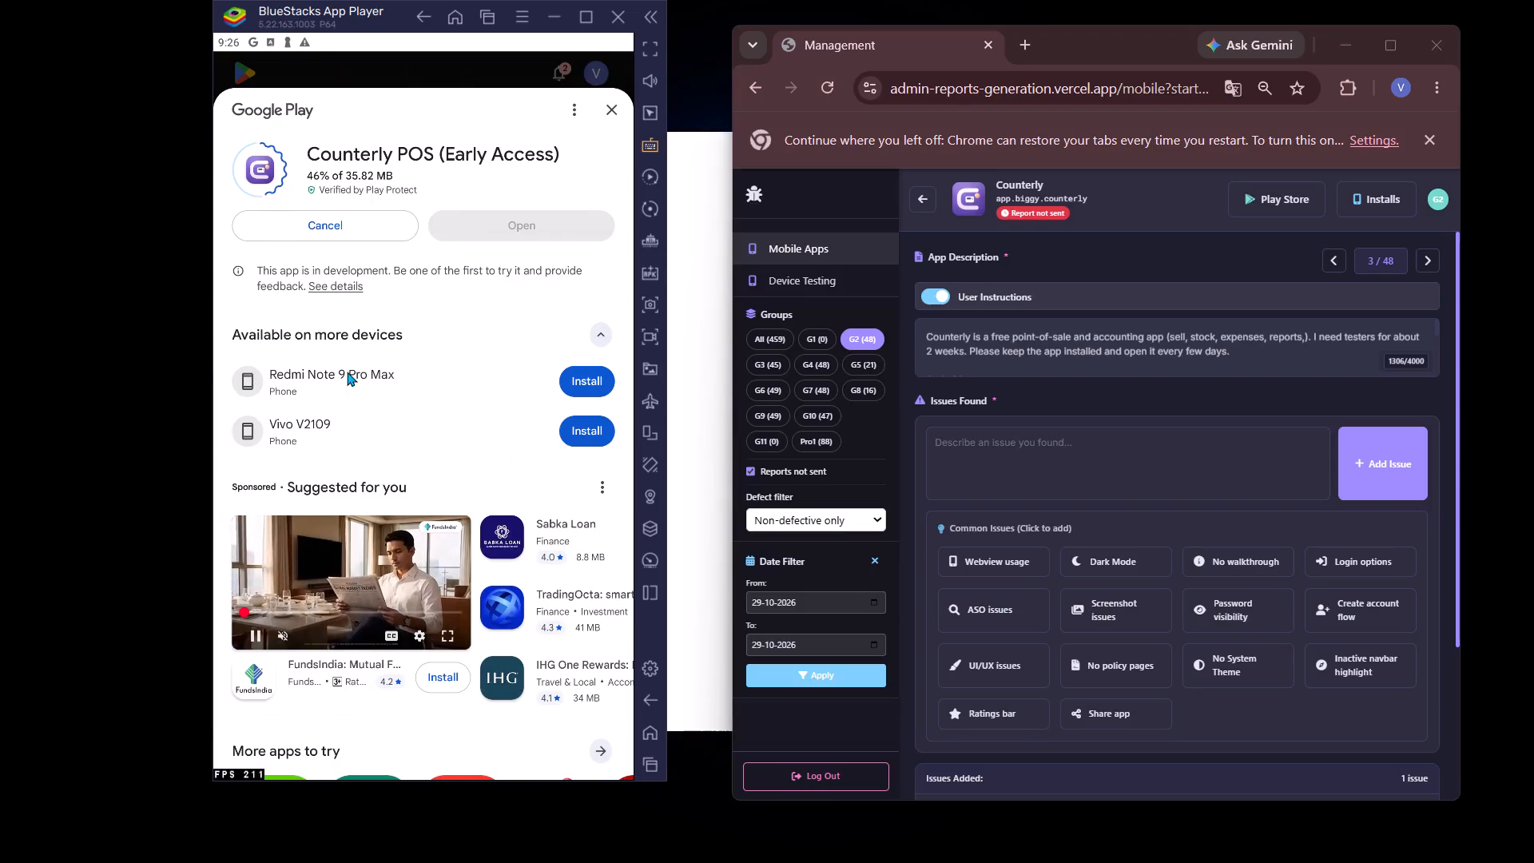
Advance to the M-LOG app, 4 / 48, in both the BlueStacks browser and the desktop admin page.
left_click(484, 31)
left_click(562, 340)
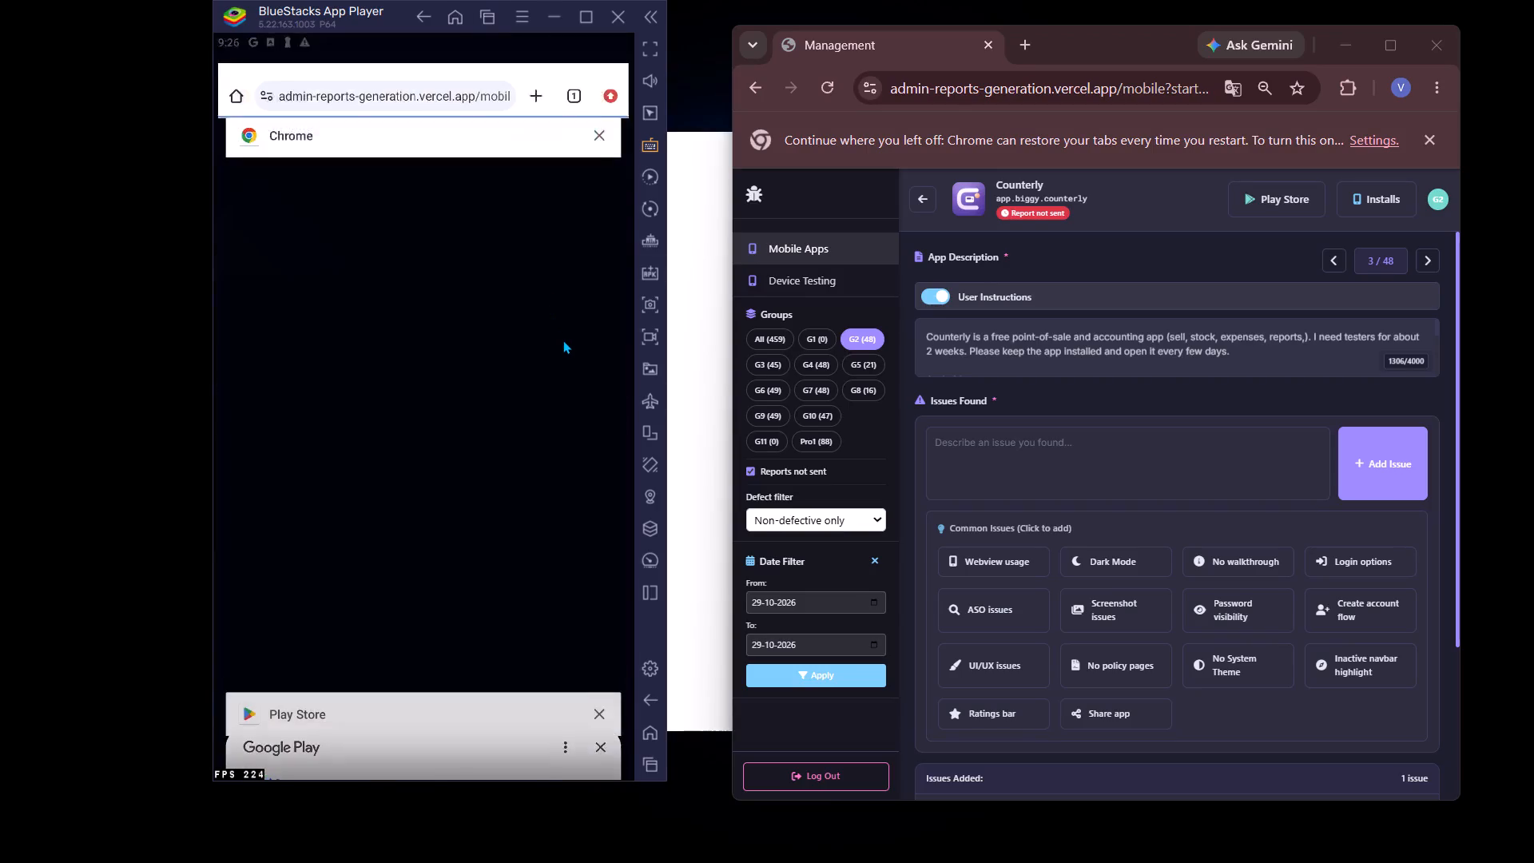
left_click(601, 183)
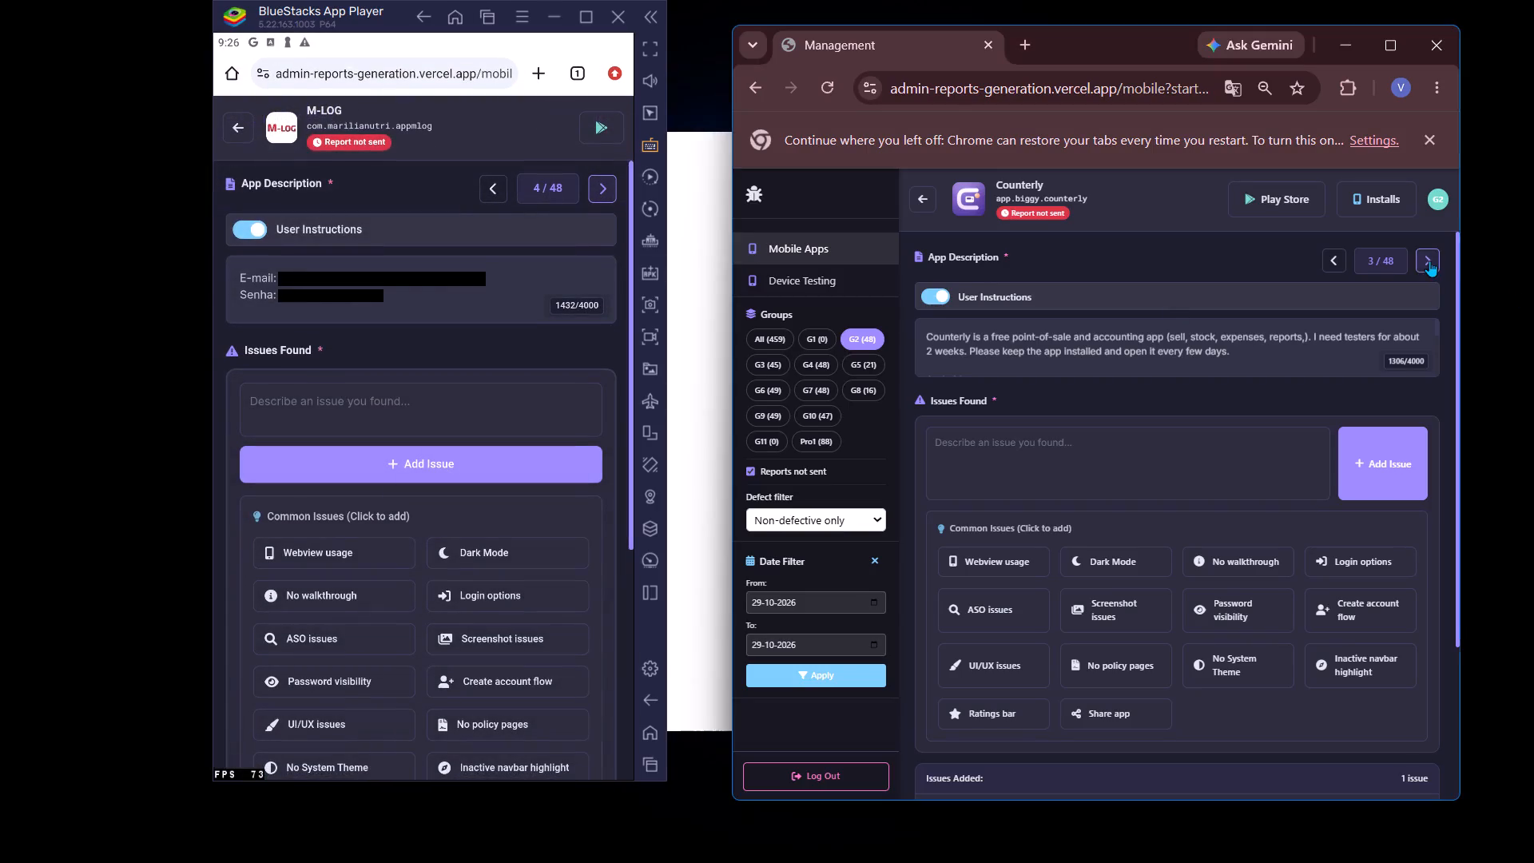
left_click(1429, 260)
Open the M-LOG Play Store listing from BlueStacks, look over its description and screenshots, and launch the app.
left_click(599, 113)
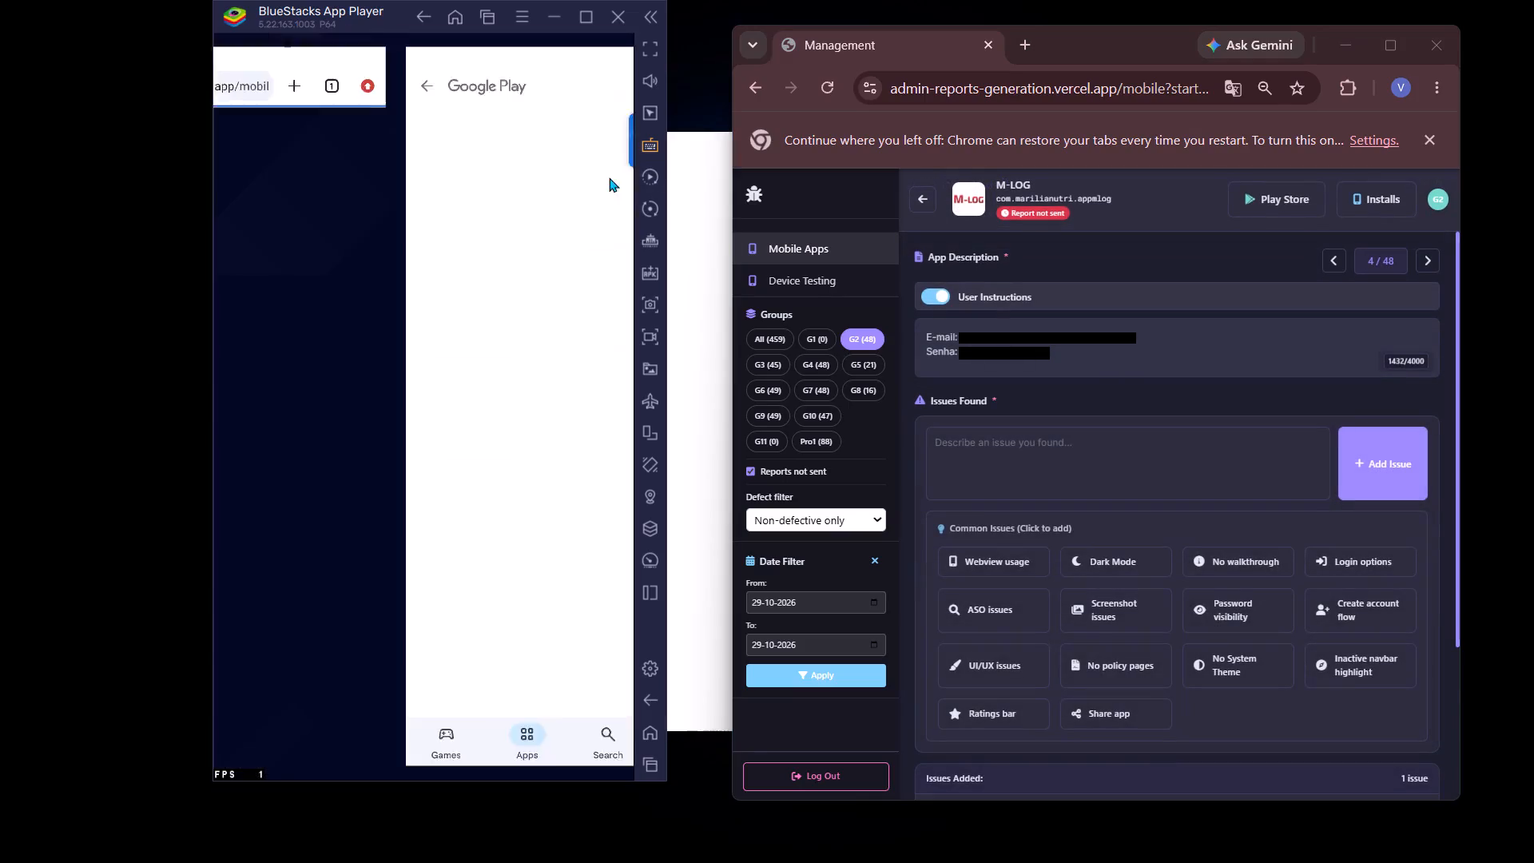
scroll(487, 561, "down", 7)
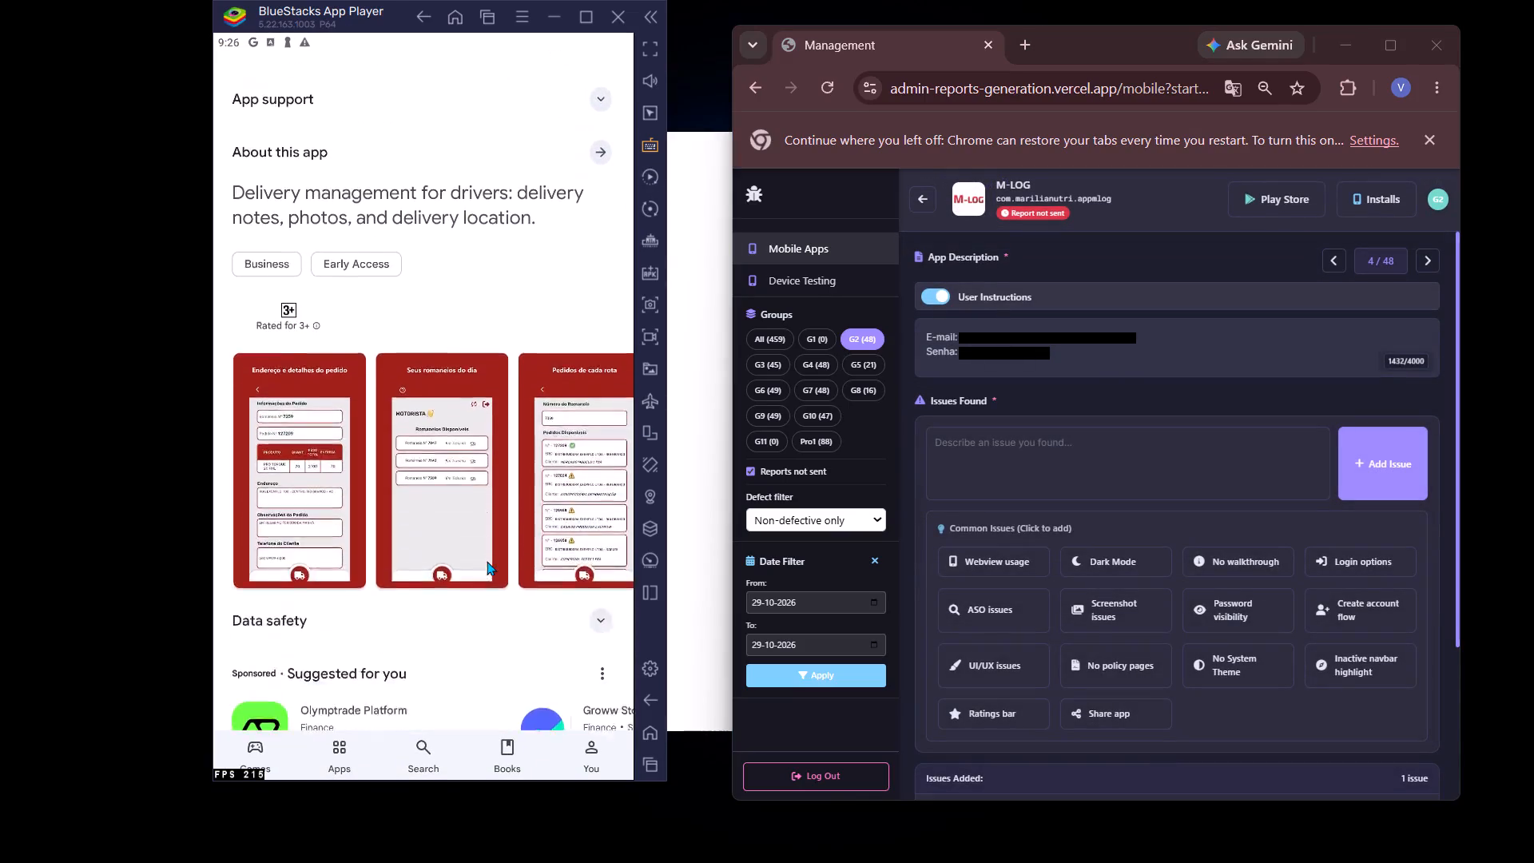
left_click_drag(580, 423, 14, 426)
scroll(294, 340, "up", 8)
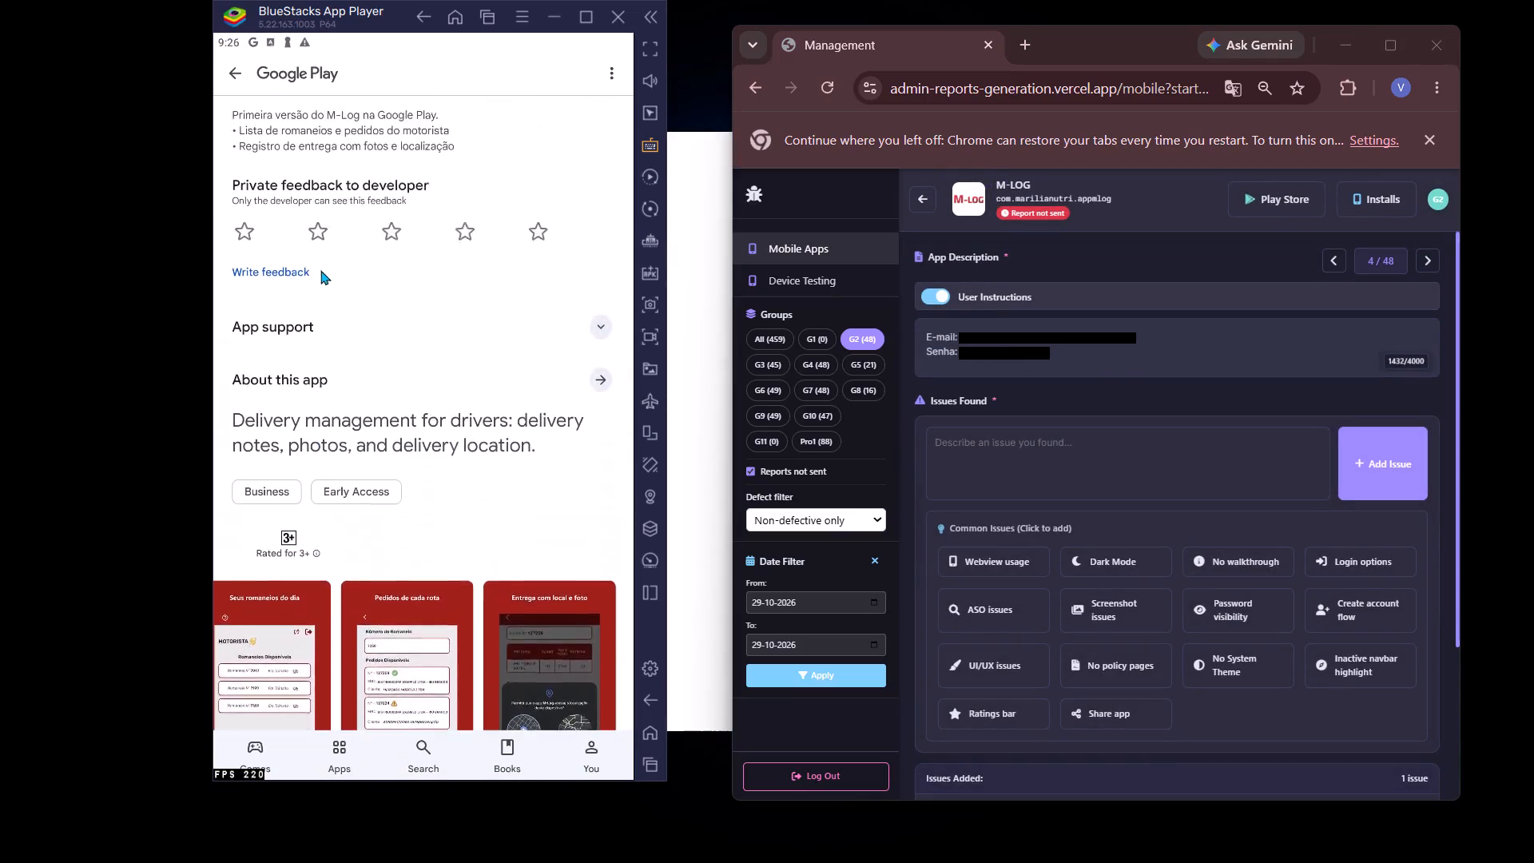
scroll(320, 270, "up", 7)
left_click(514, 178)
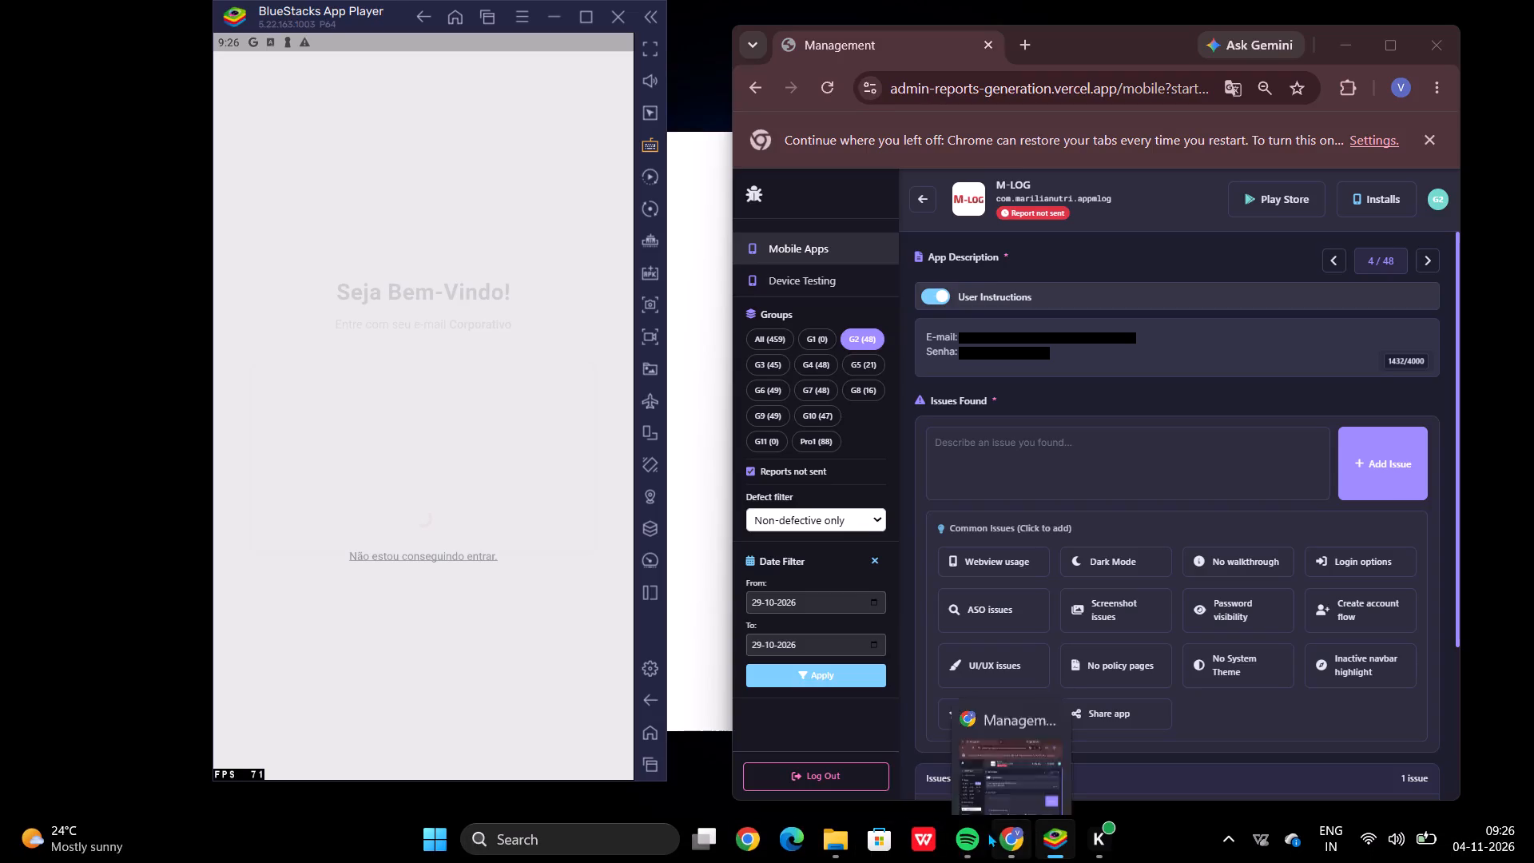
Switch to Spotify and remove the playing song Bloody Mary from the blue heart playlist.
left_click(960, 839)
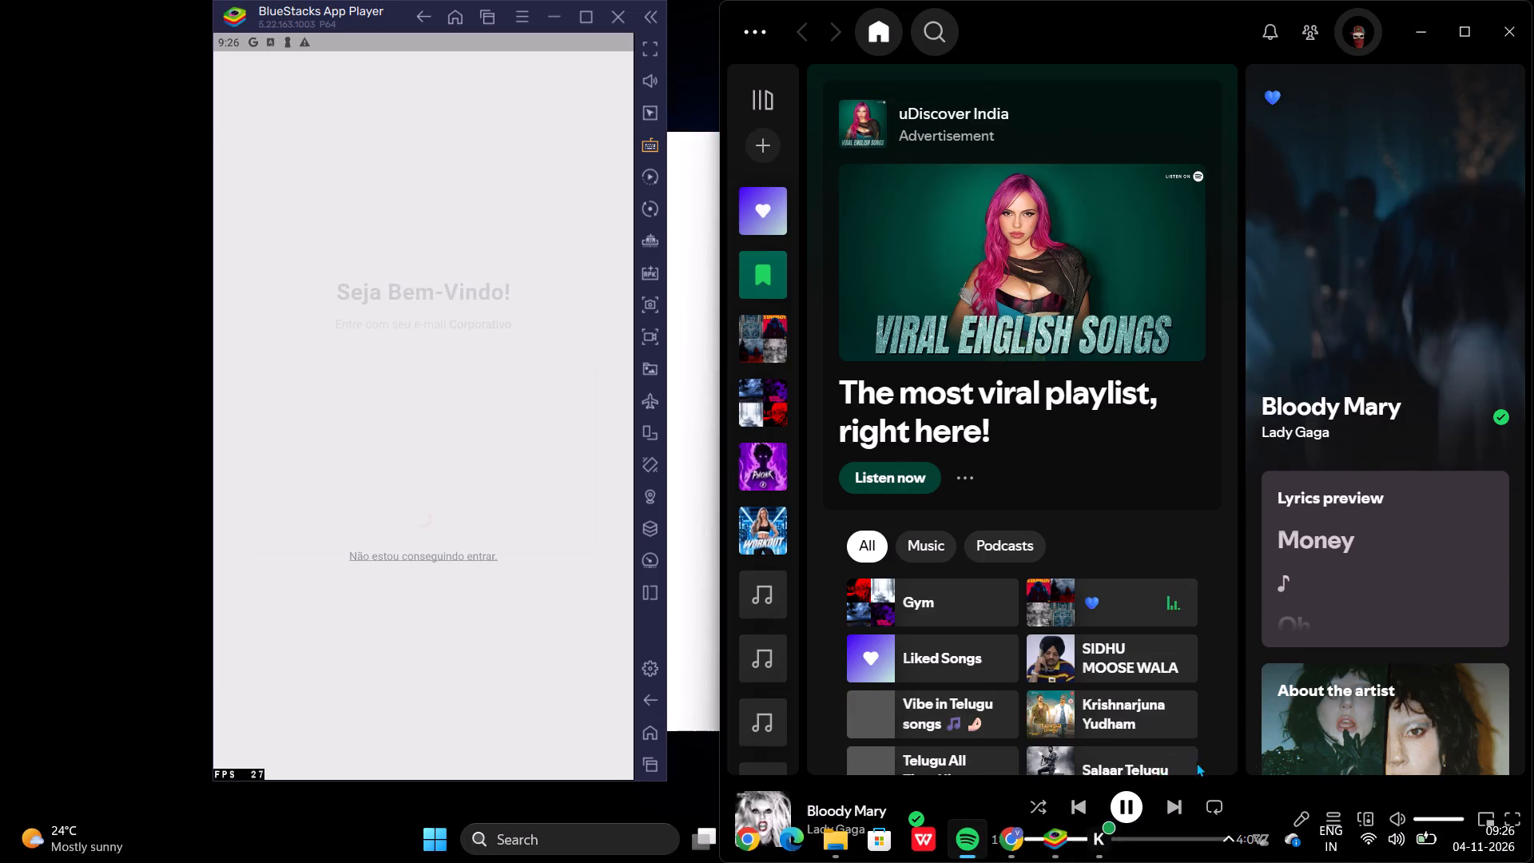
left_click(911, 815)
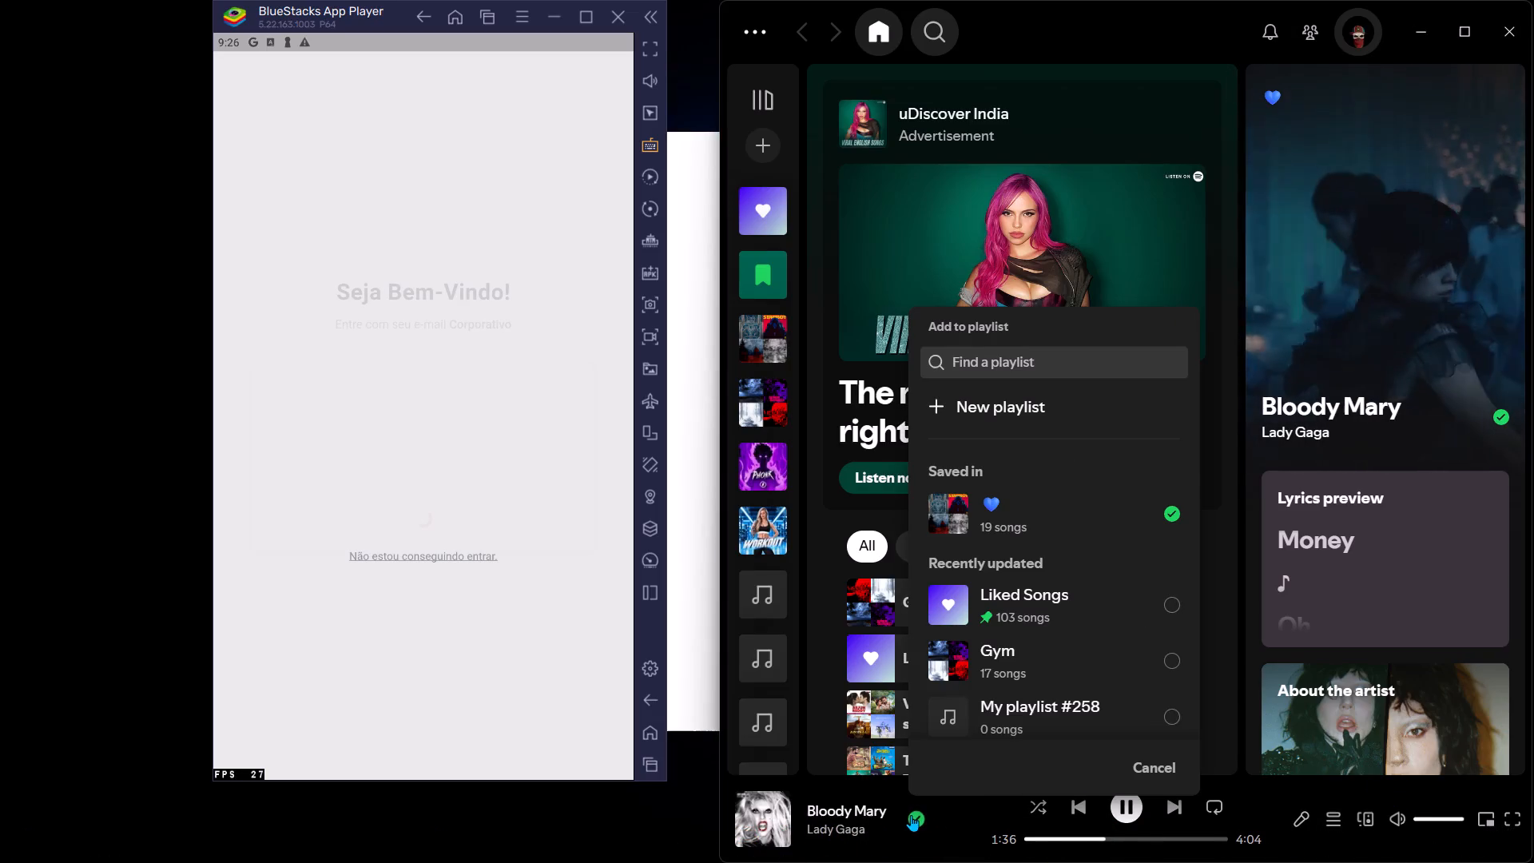
left_click(1166, 513)
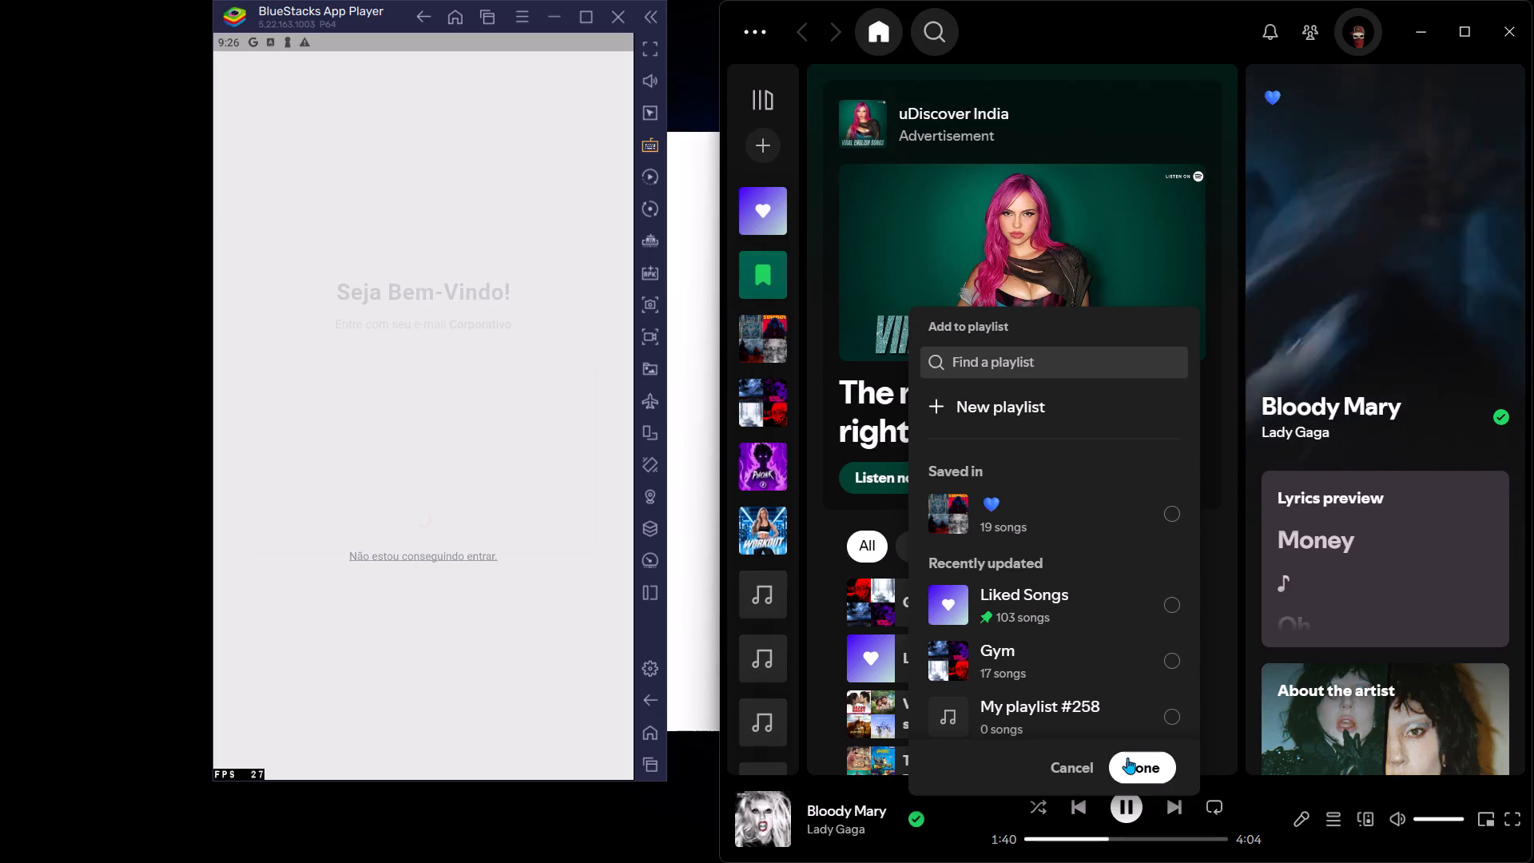
left_click(1132, 761)
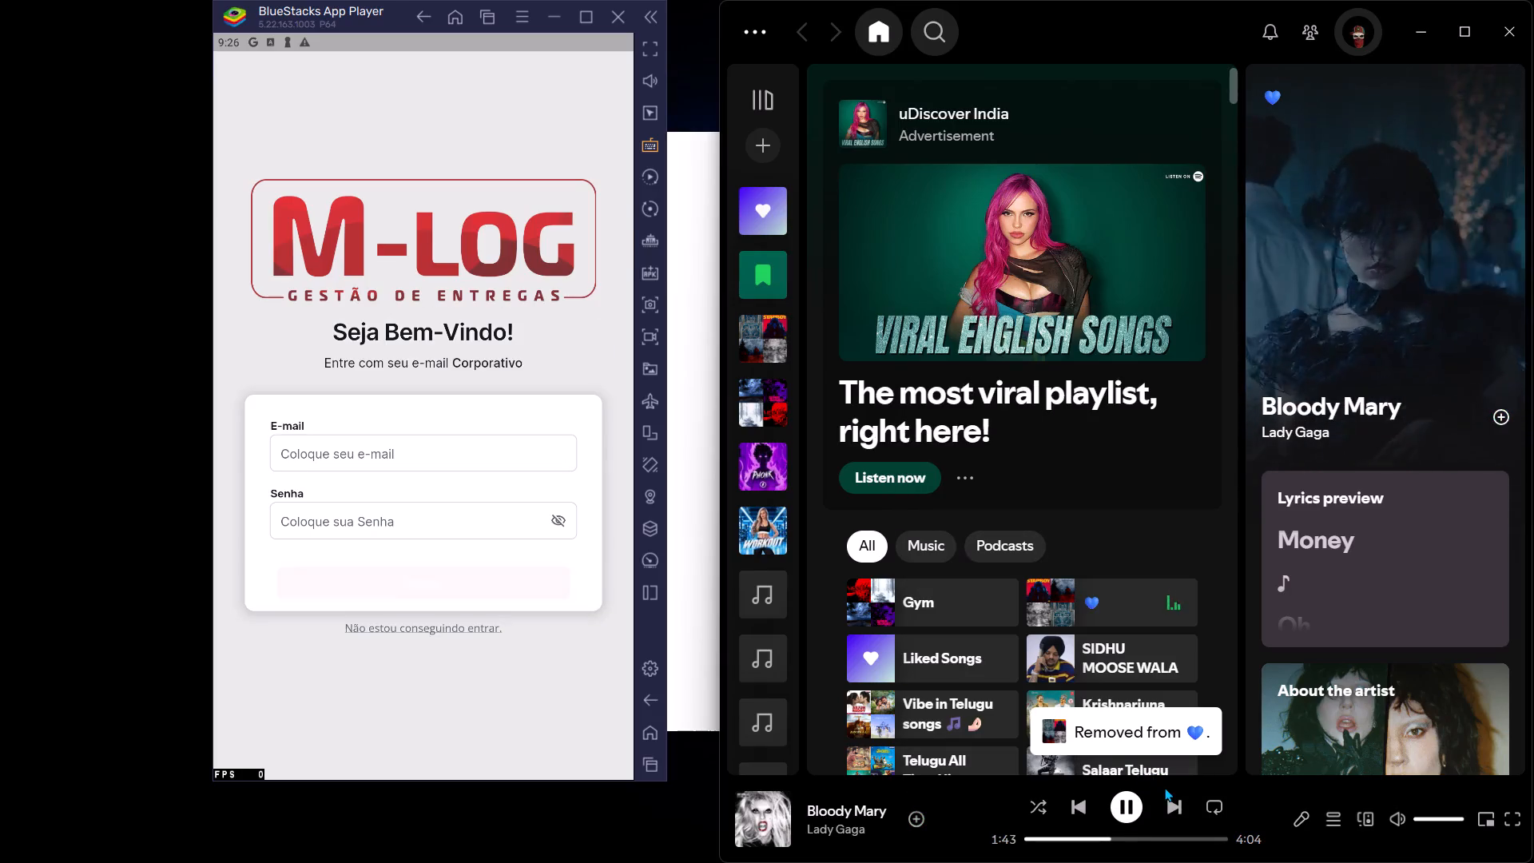
Skip to the next song in Spotify and minimise its window.
left_click(1164, 793)
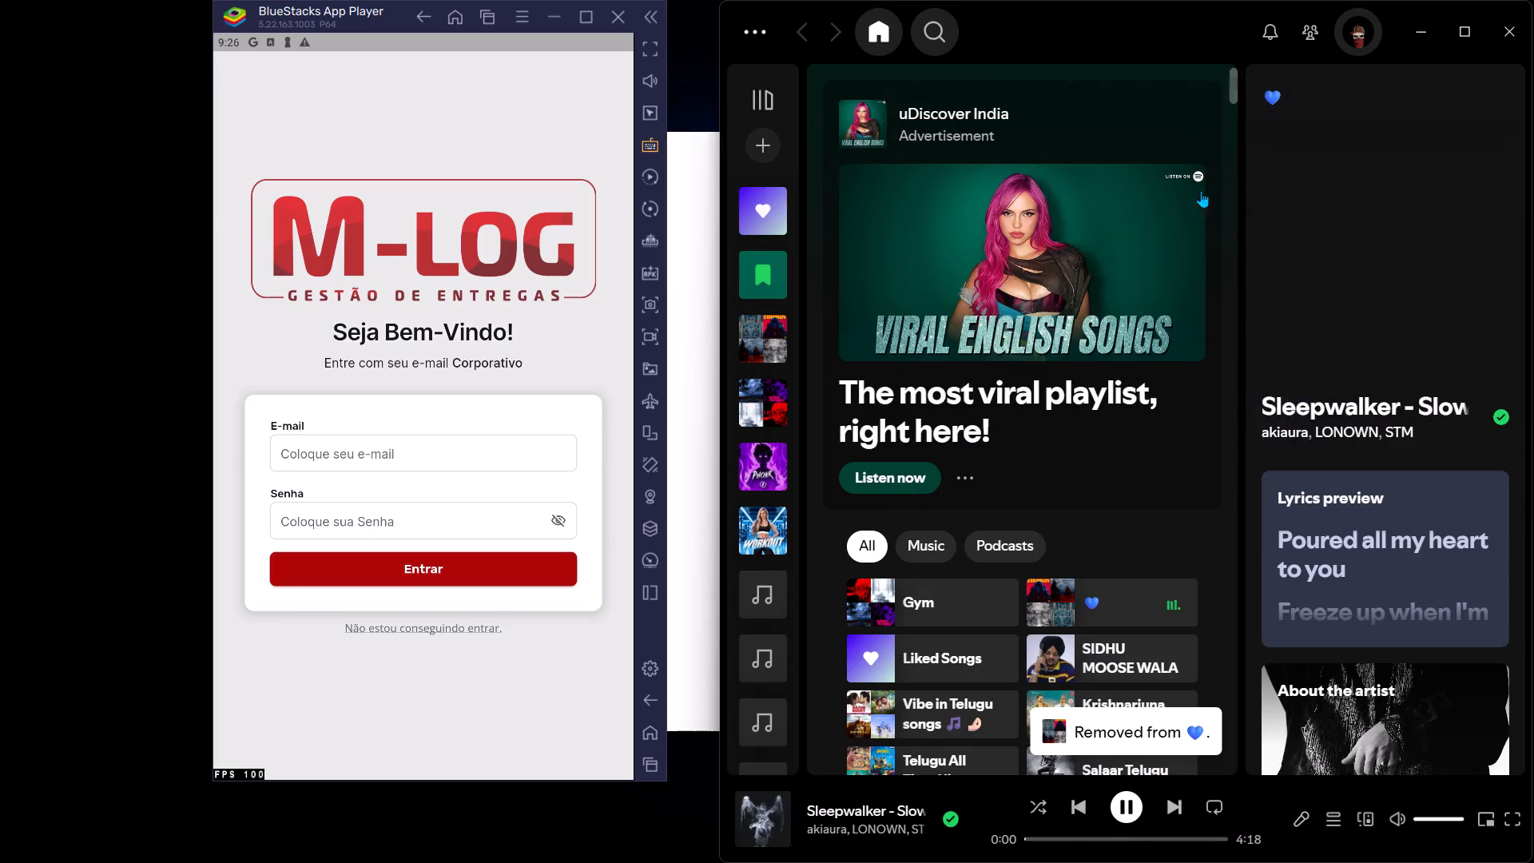
left_click(1427, 55)
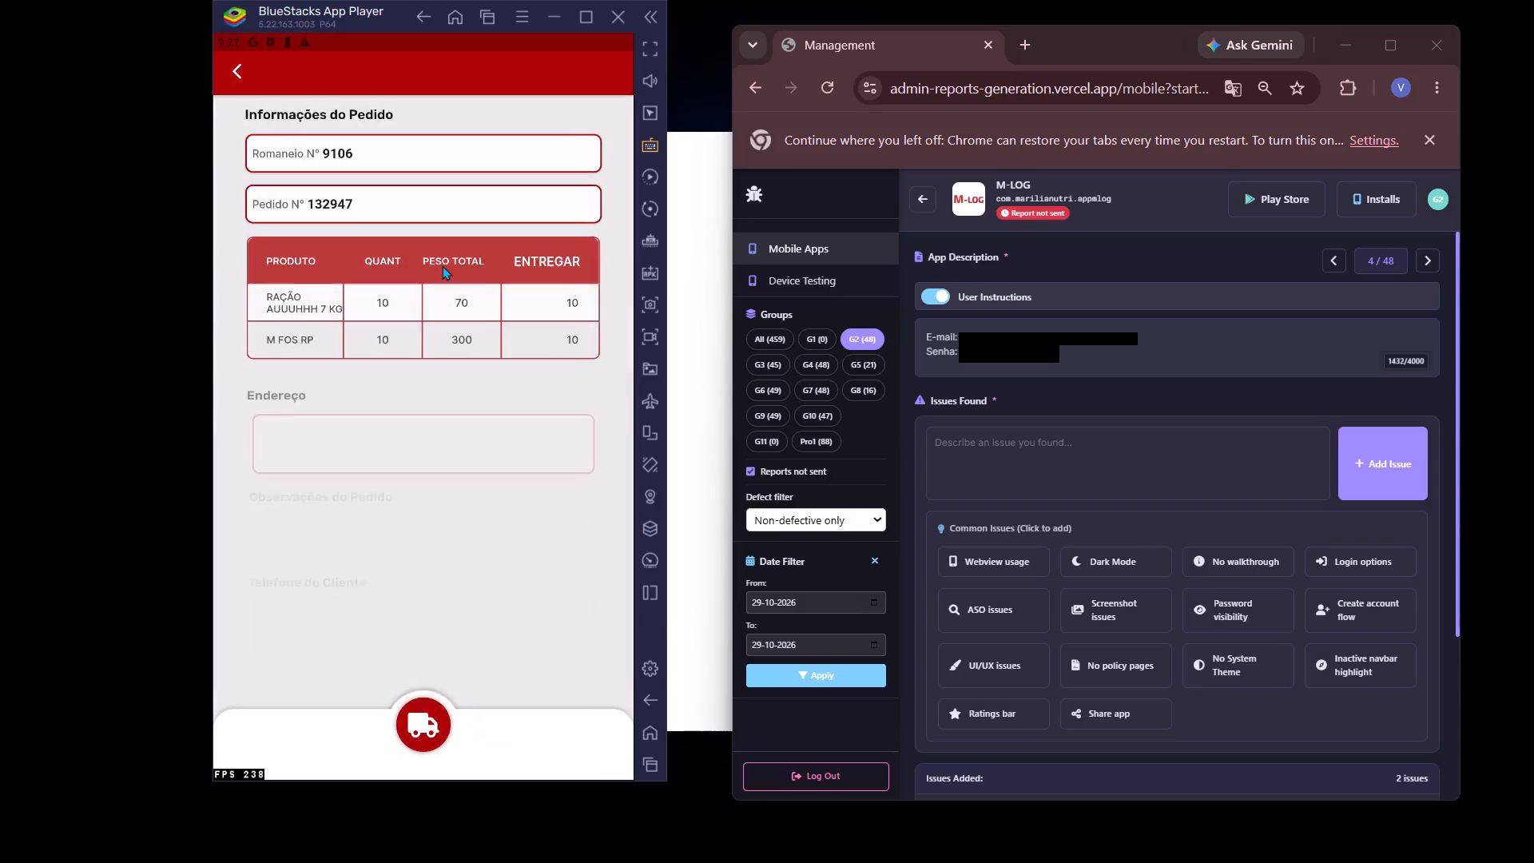
Examine the order 132947 details in M-LOG, go back to the Romaneios list and reopen the order through Romaneio 9106.
scroll(480, 455, "down", 4)
scroll(380, 276, "up", 2)
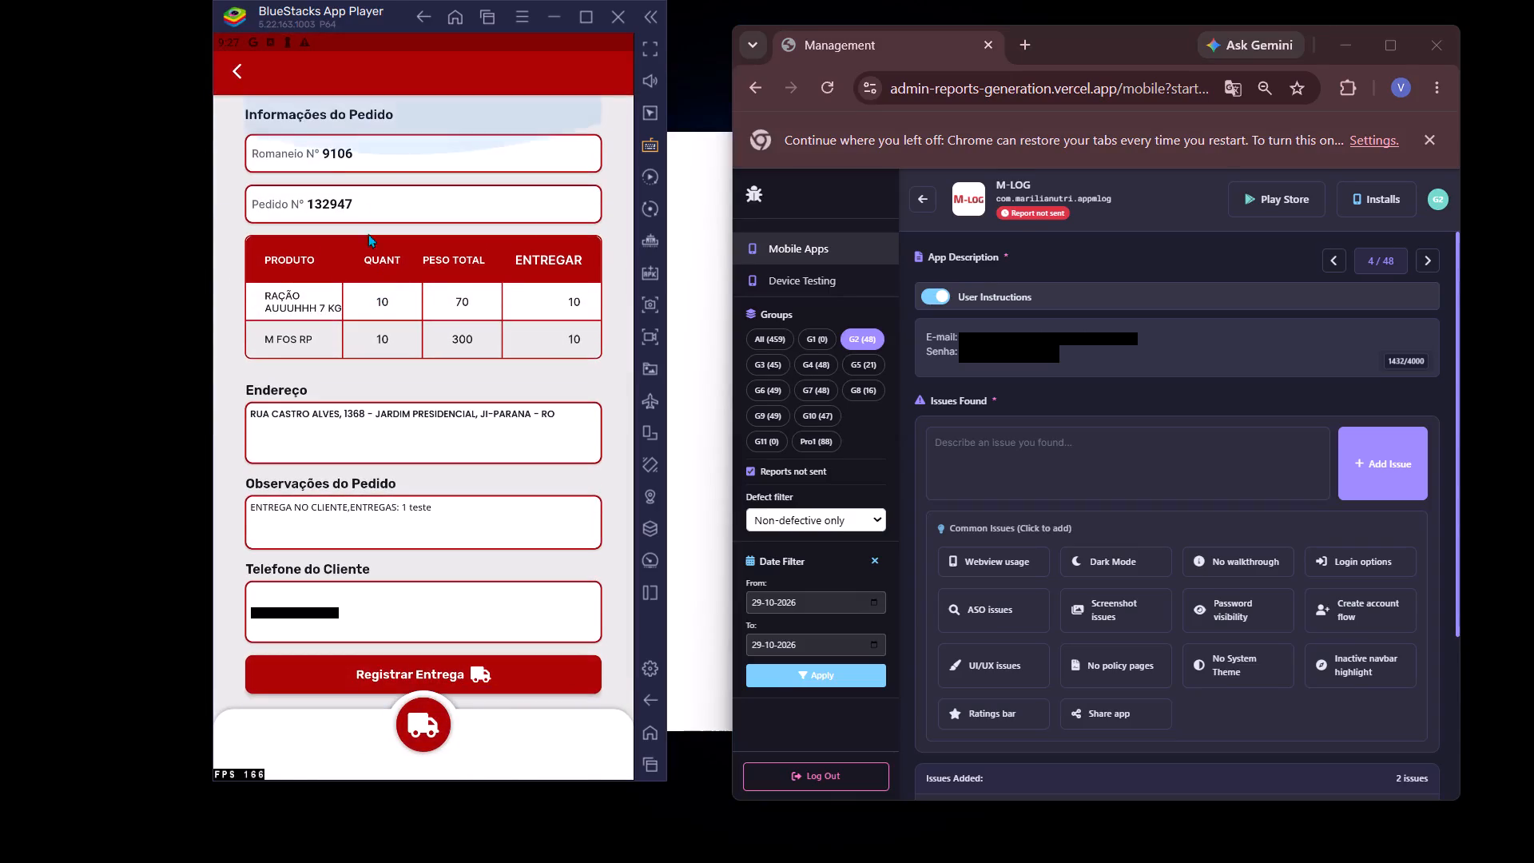
left_click(225, 82)
left_click(405, 714)
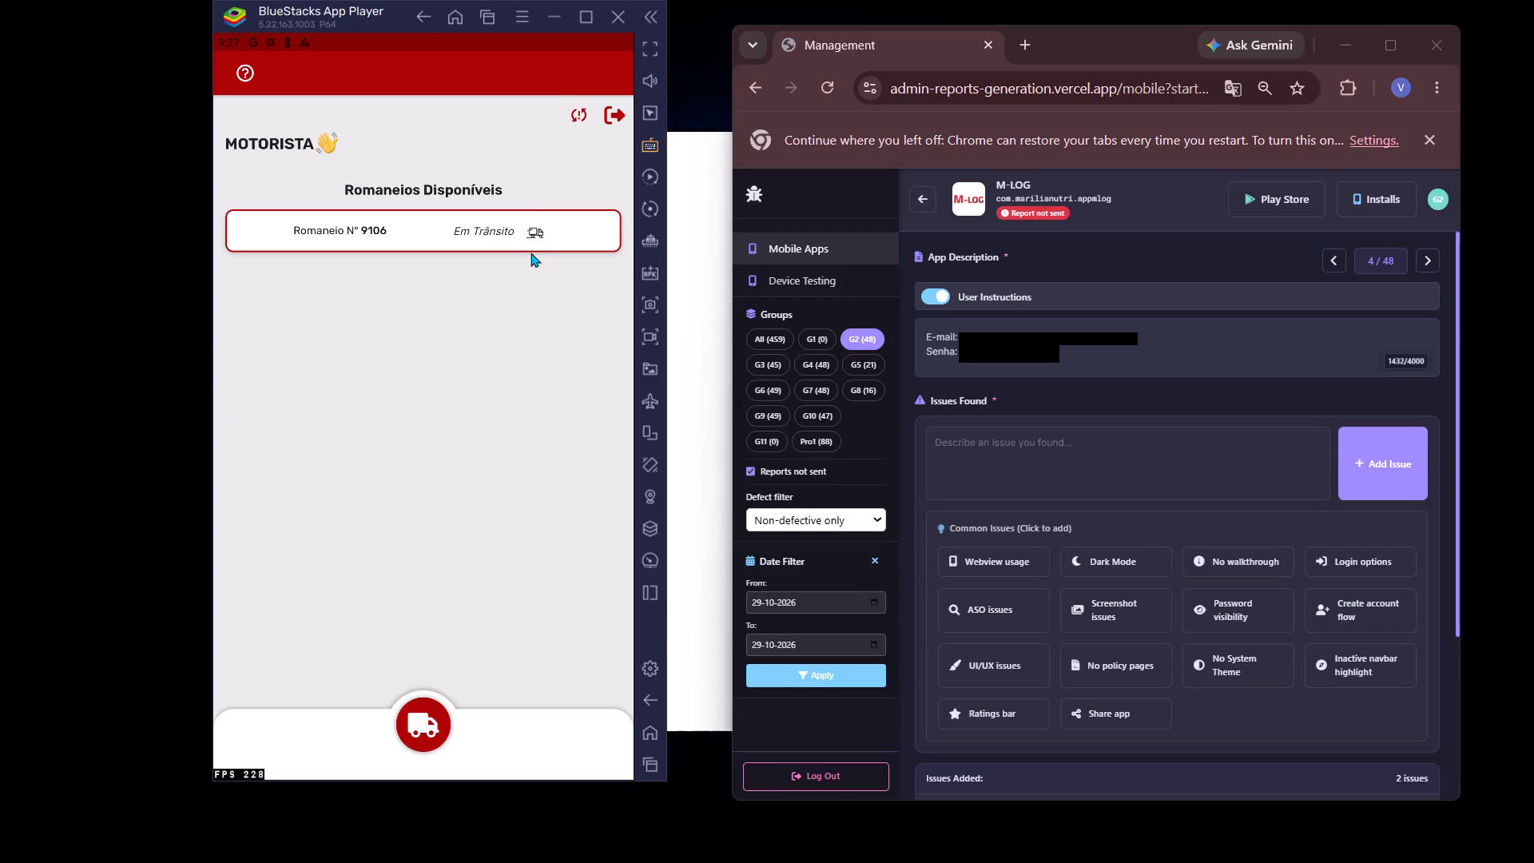
left_click(531, 253)
left_click(528, 232)
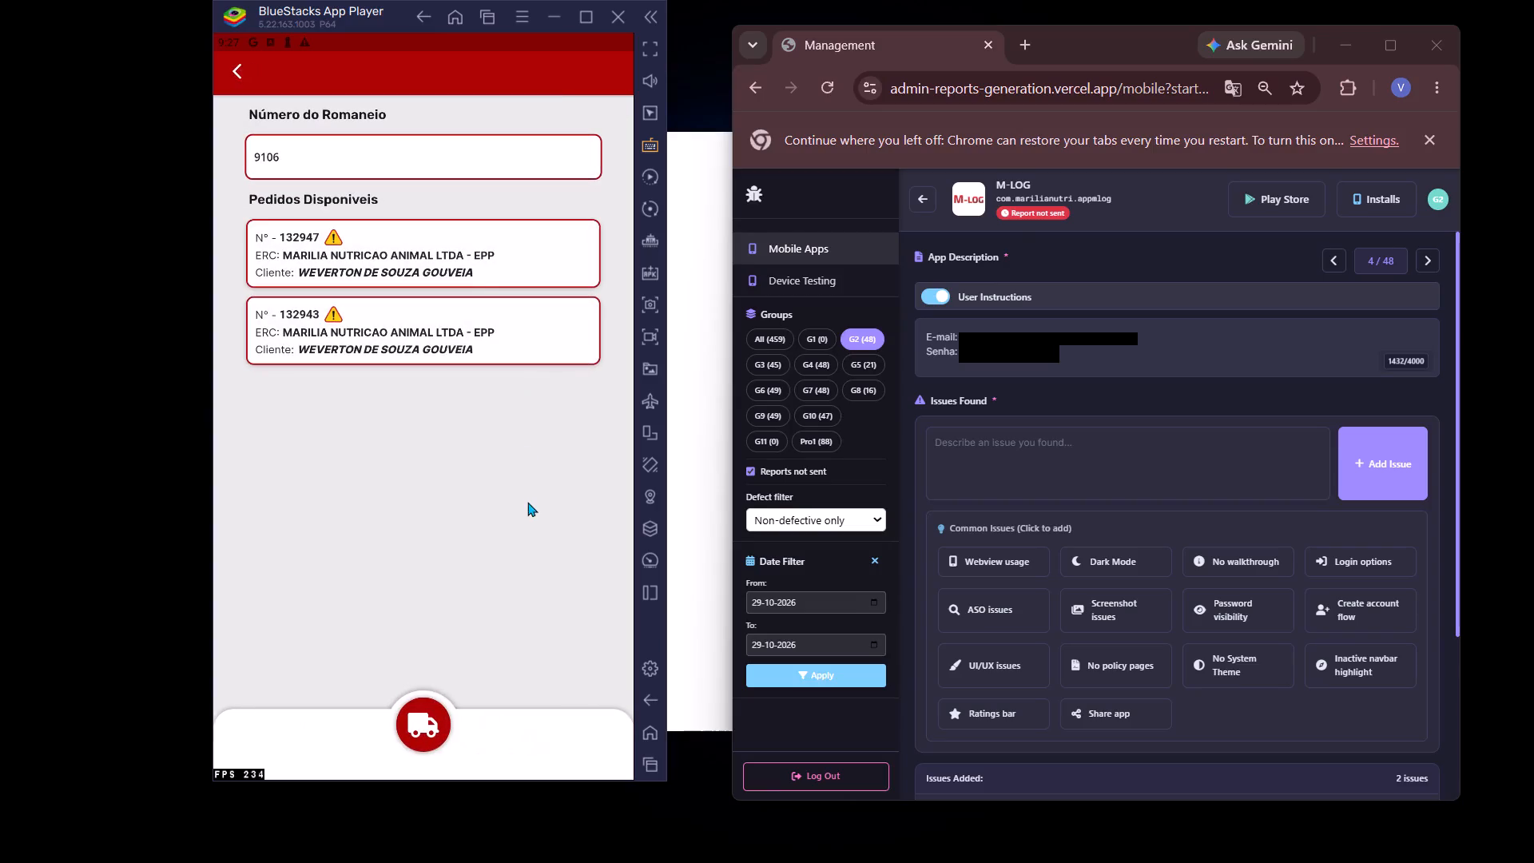
left_click(475, 277)
scroll(504, 507, "down", 2)
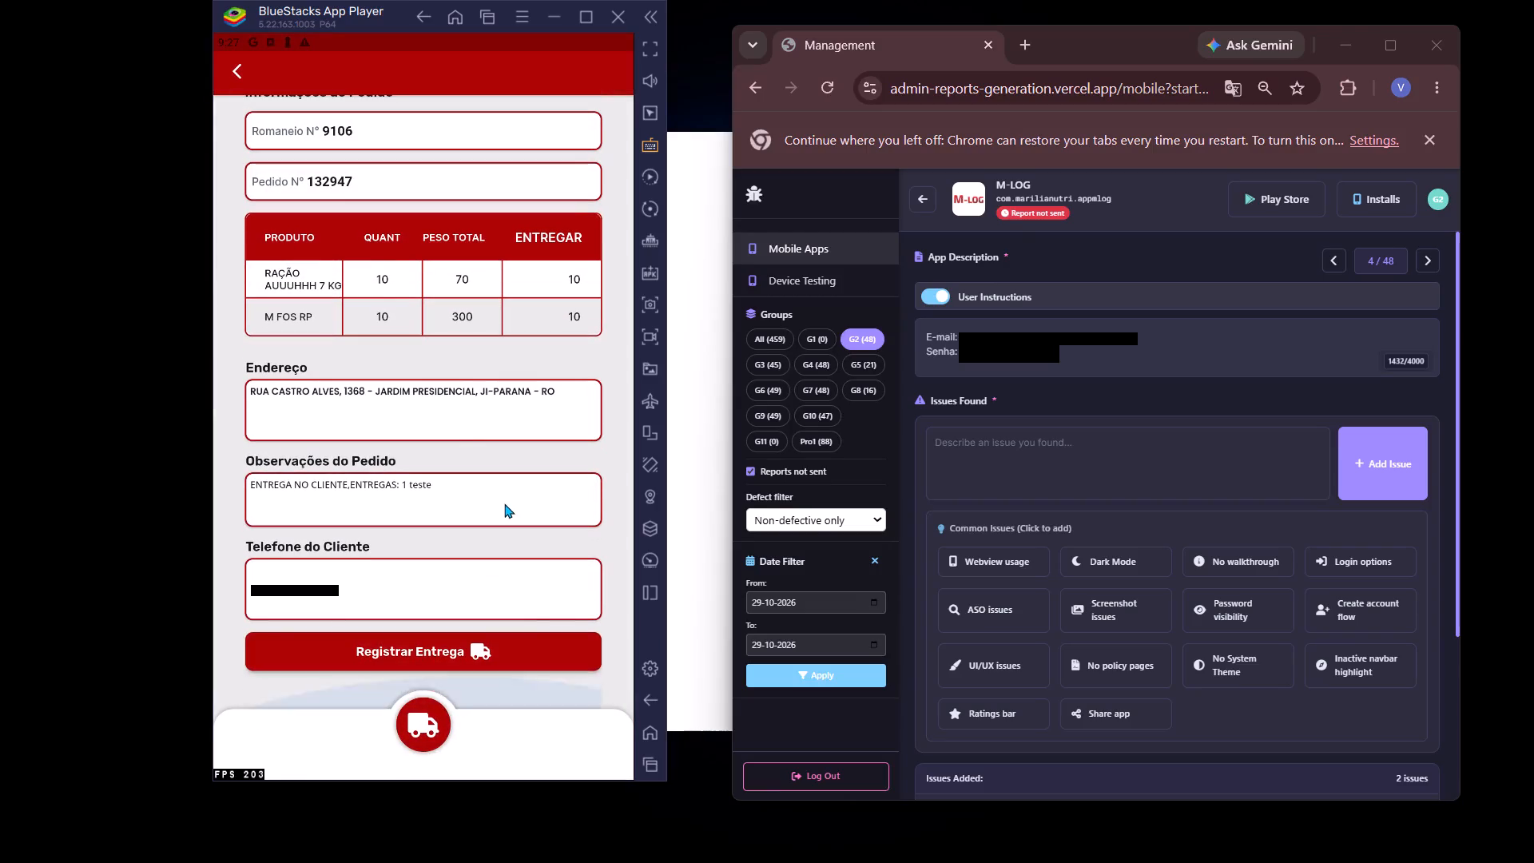
left_click(417, 19)
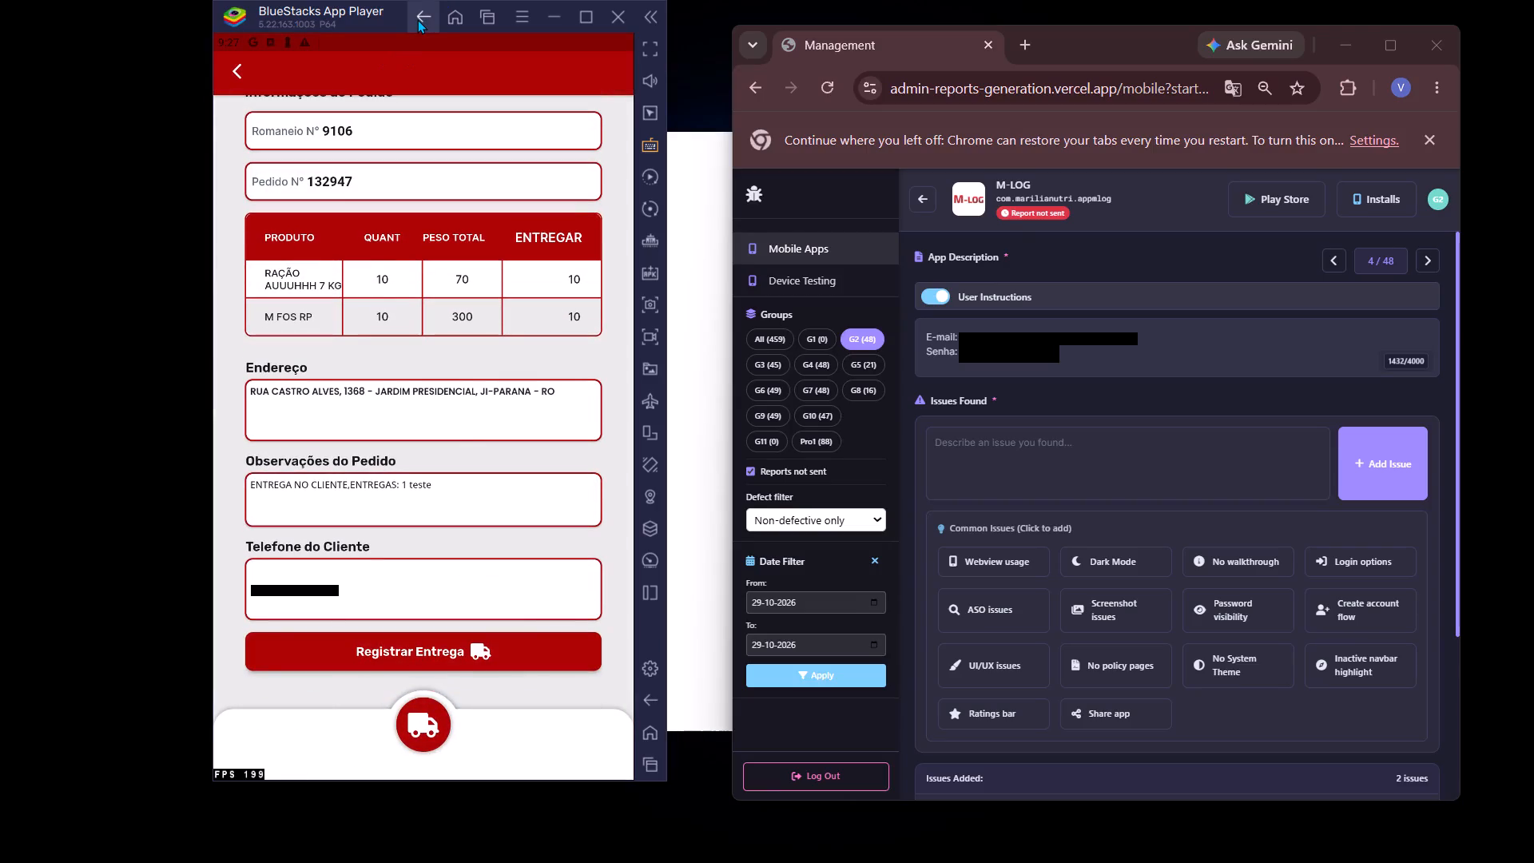
triple_click(417, 19)
double_click(417, 19)
left_click(411, 726)
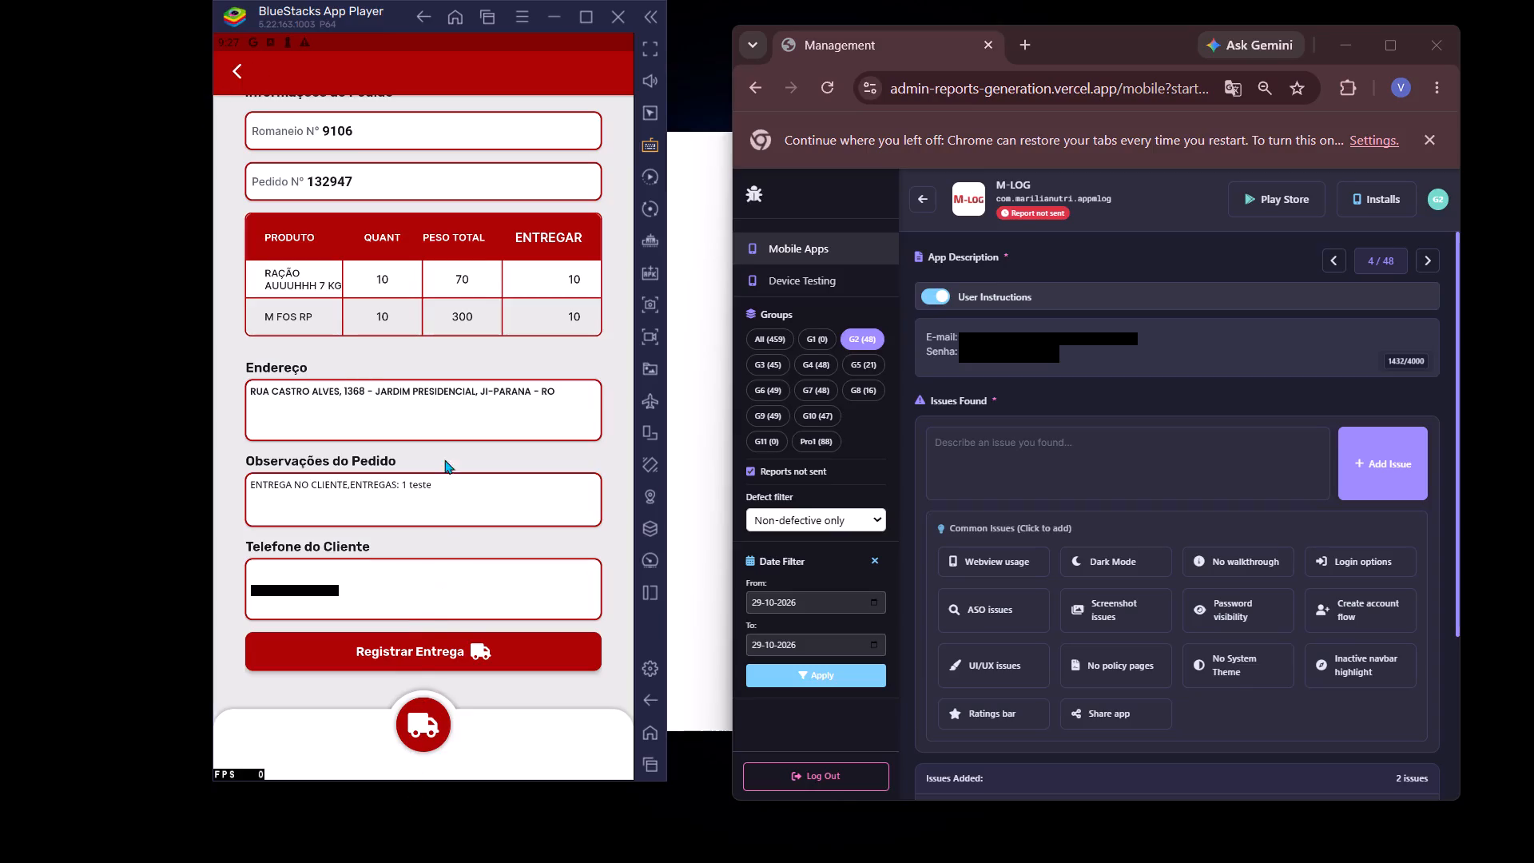
triple_click(418, 726)
triple_click(239, 82)
left_click(239, 82)
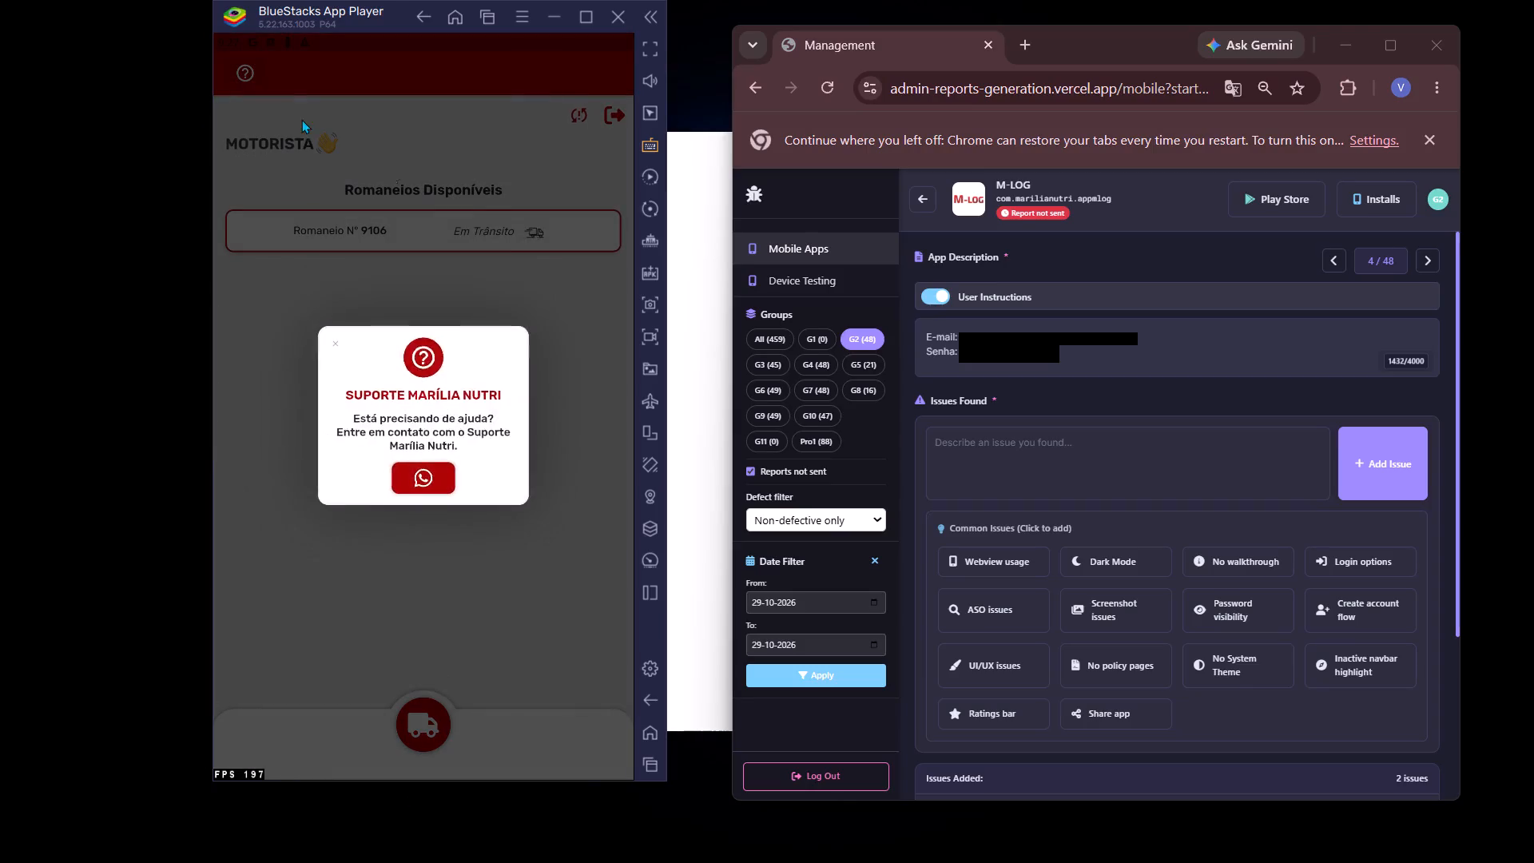
left_click(430, 678)
double_click(531, 172)
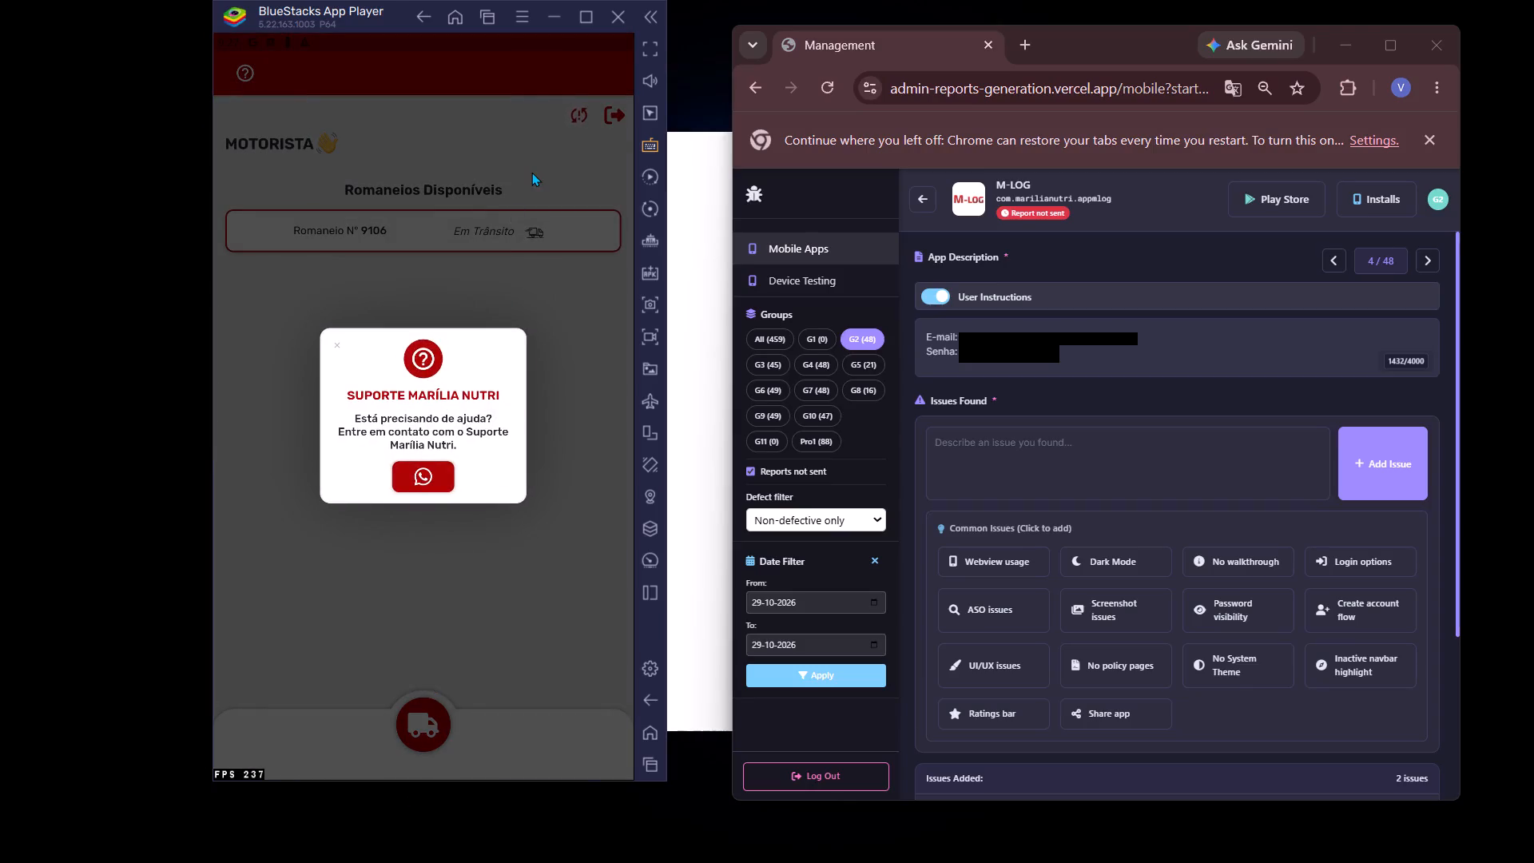
left_click(423, 34)
left_click(411, 12)
Log out of the M-LOG account in BlueStacks.
left_click(611, 103)
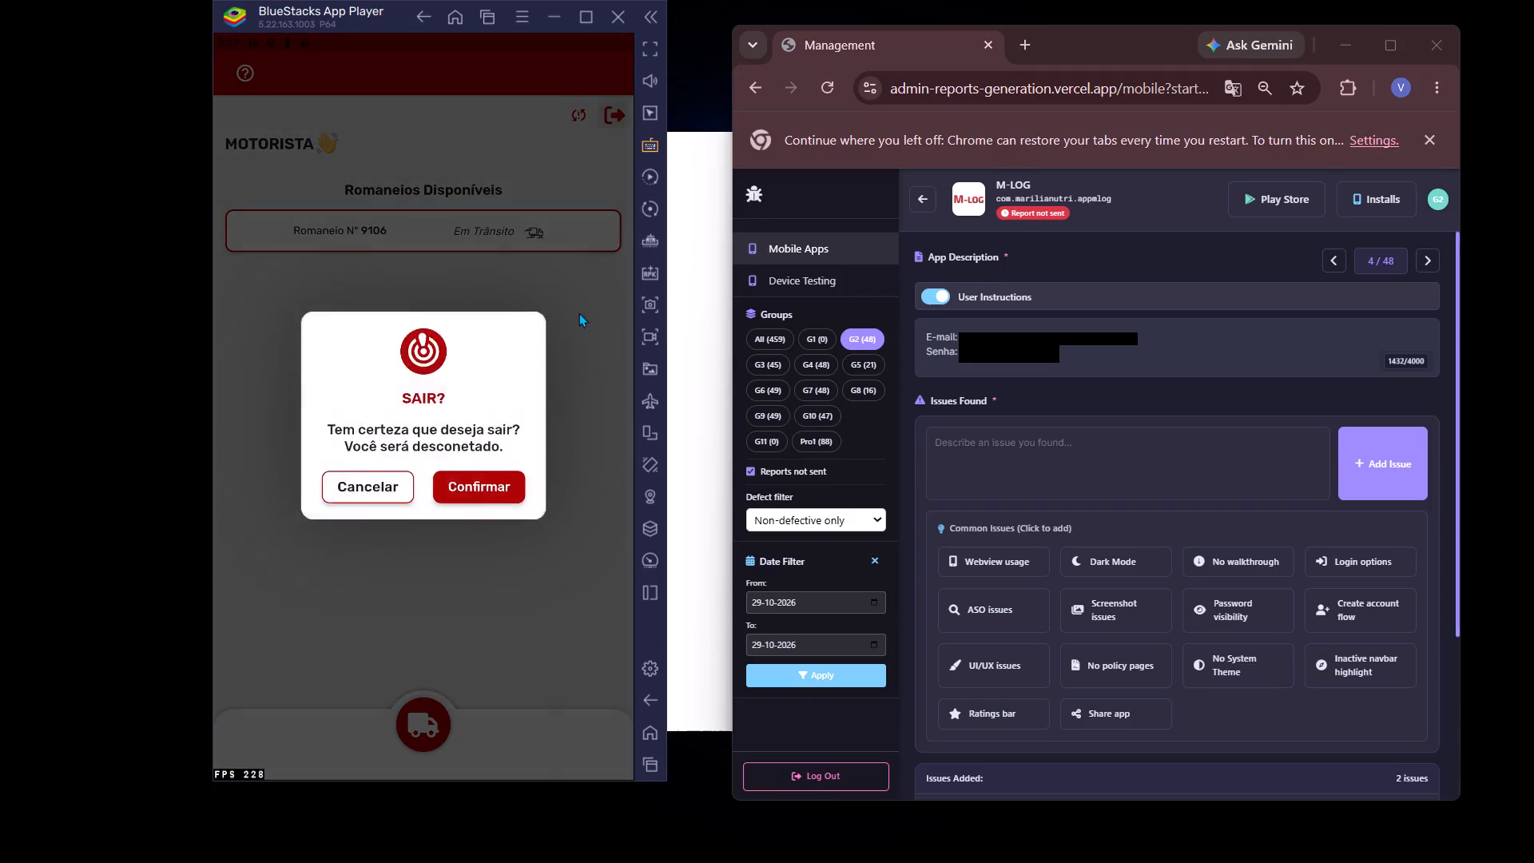
left_click(443, 479)
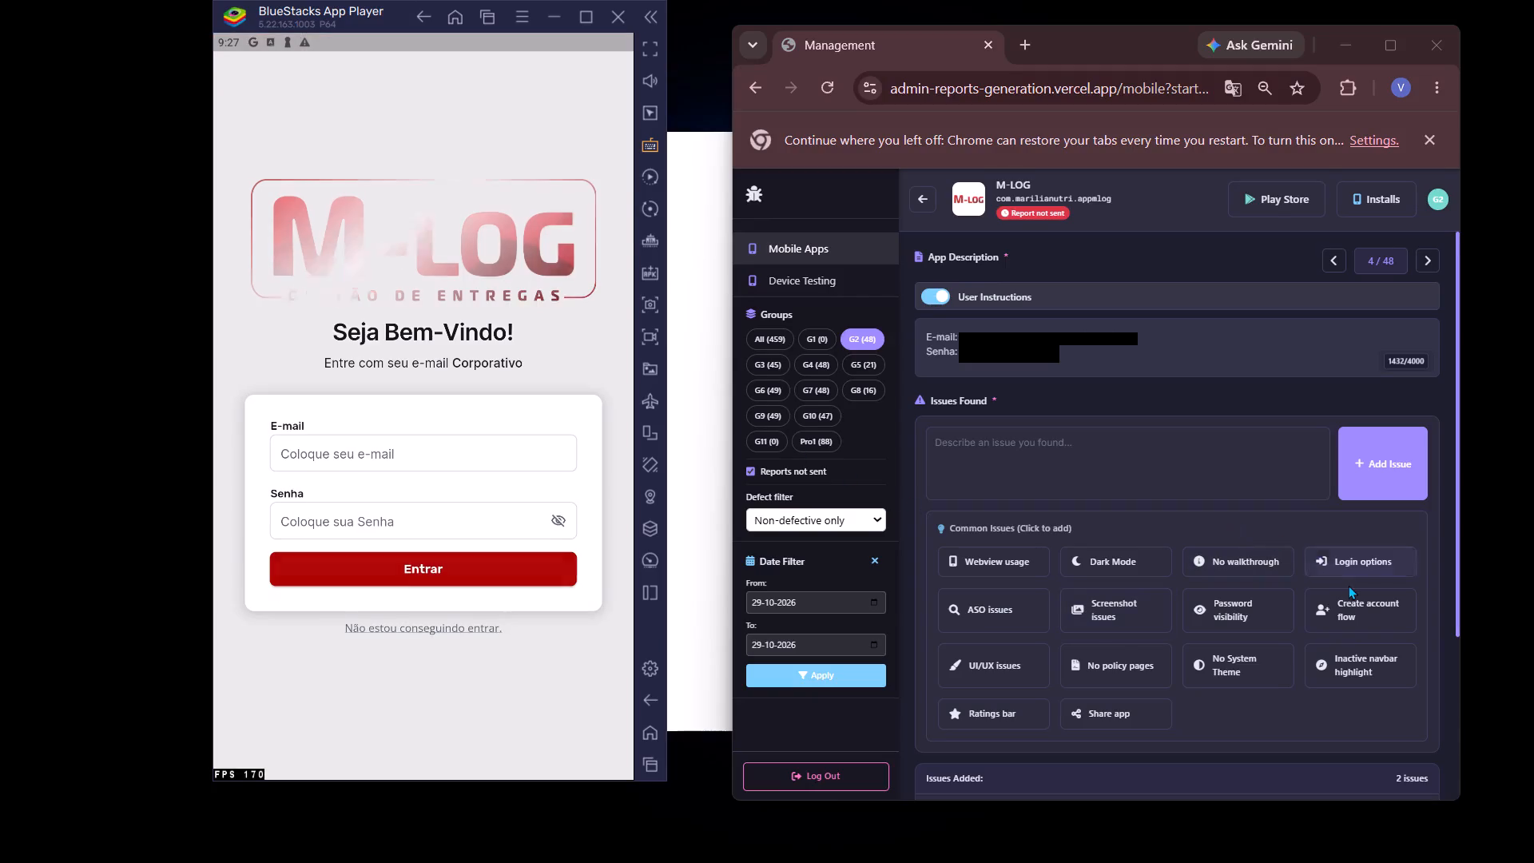
Add the common issues Dark Mode and Ratings bar to M-LOG's report in the management dashboard.
left_click(1103, 561)
left_click(998, 719)
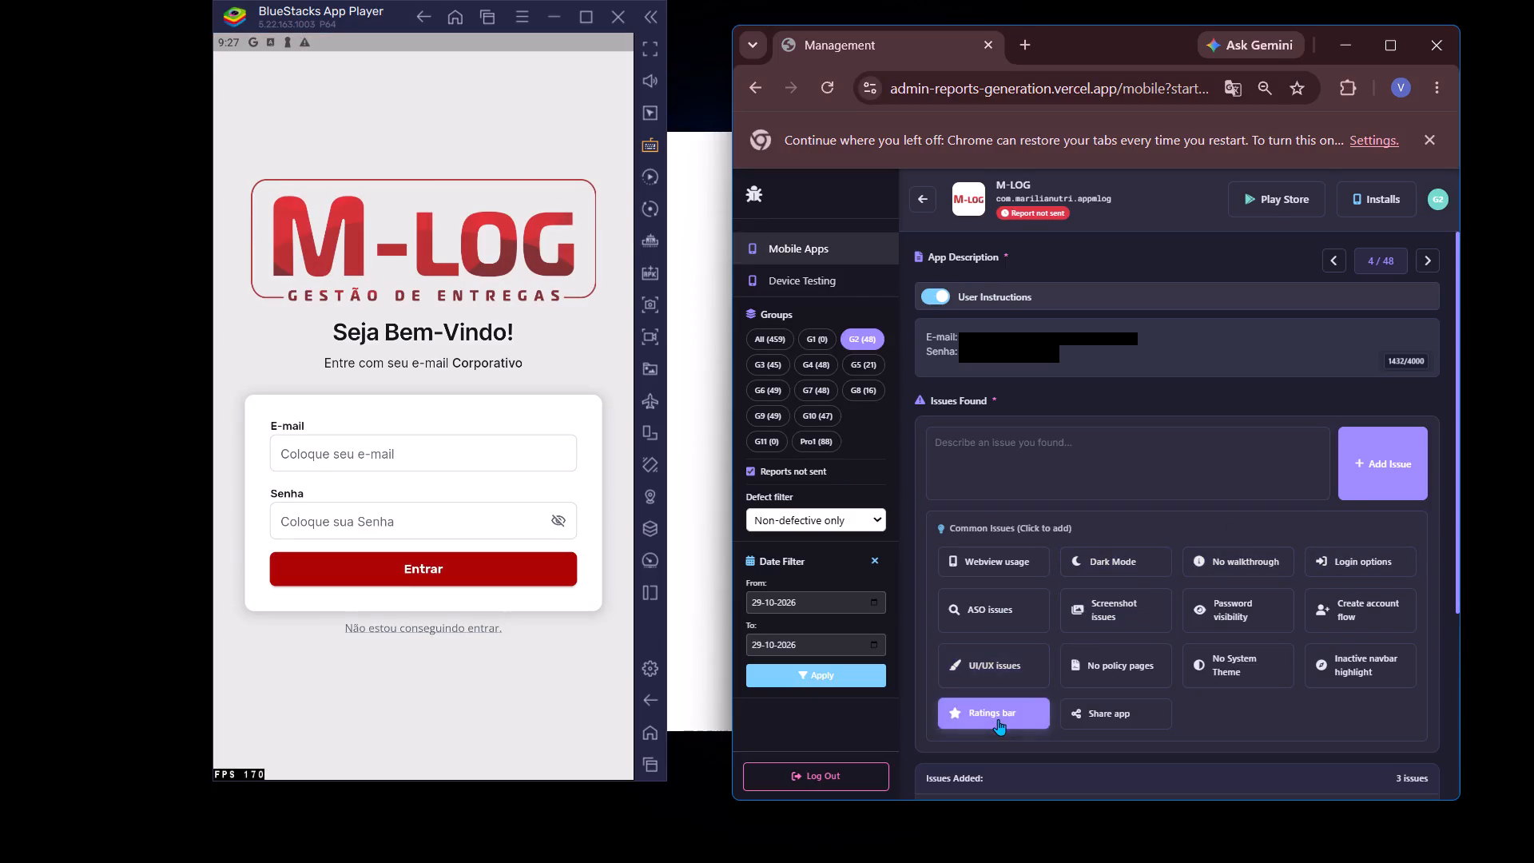
scroll(1020, 665, "down", 3)
scroll(1011, 685, "up", 3)
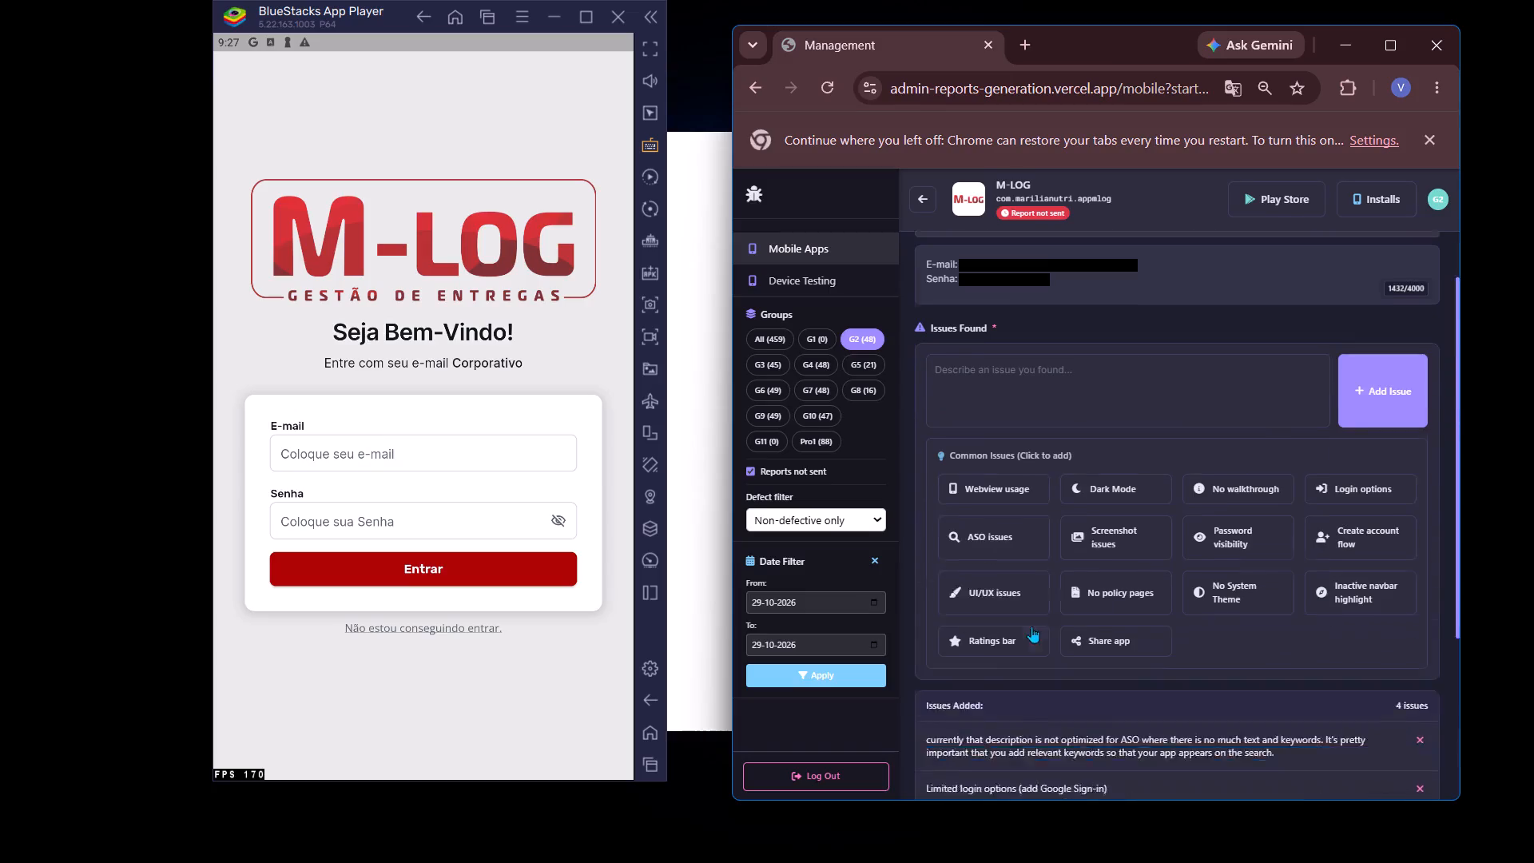
Fill the issue description with the saved clipboard note about the Spanish app language, English as default and multiple language support.
left_click(1093, 463)
key("super+v")
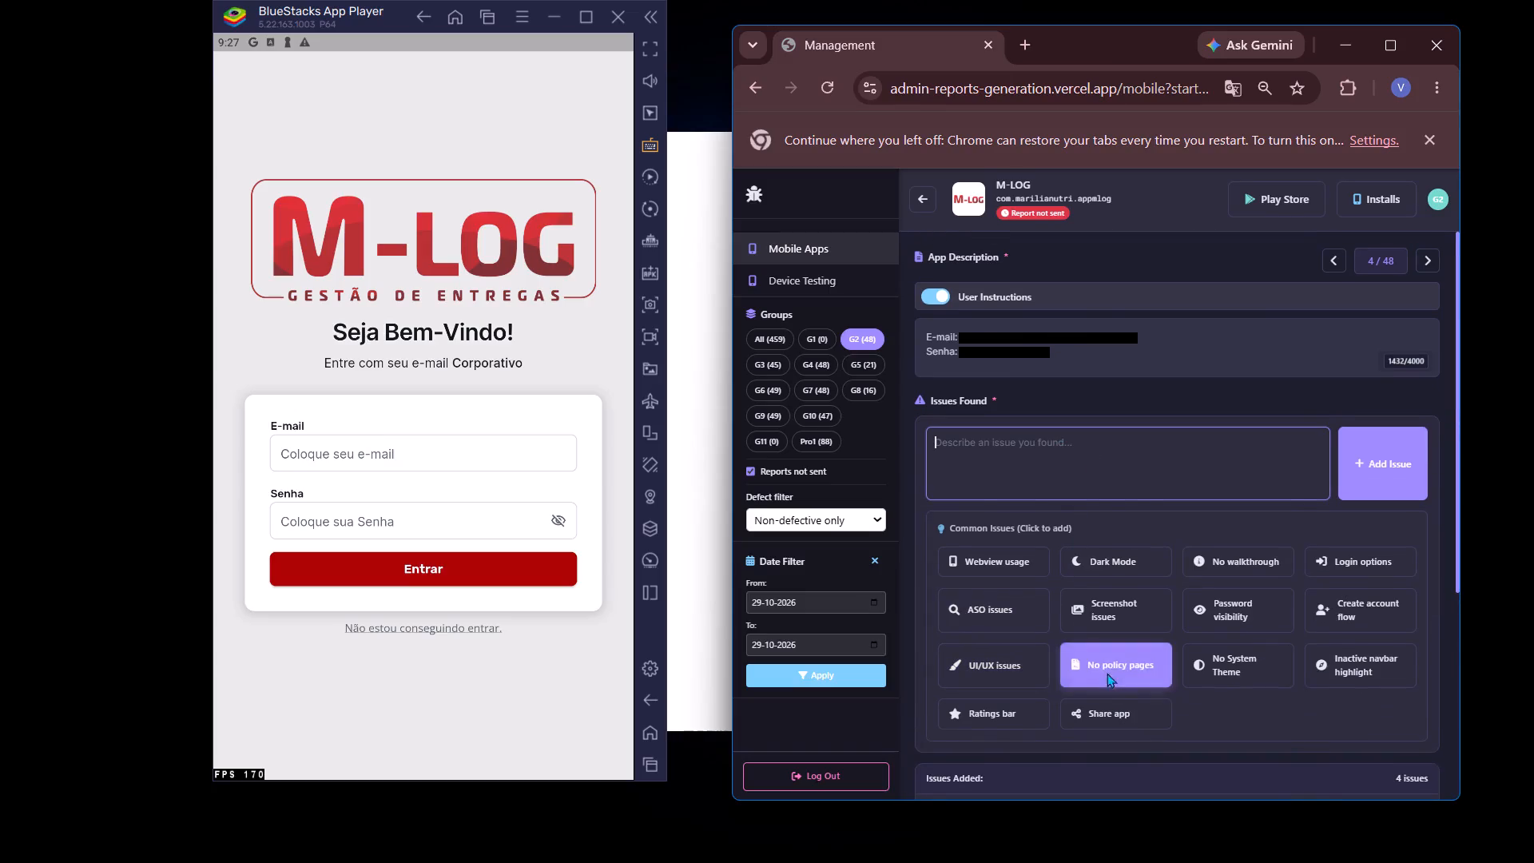
scroll(1174, 666, "down", 2)
scroll(1174, 732, "up", 1)
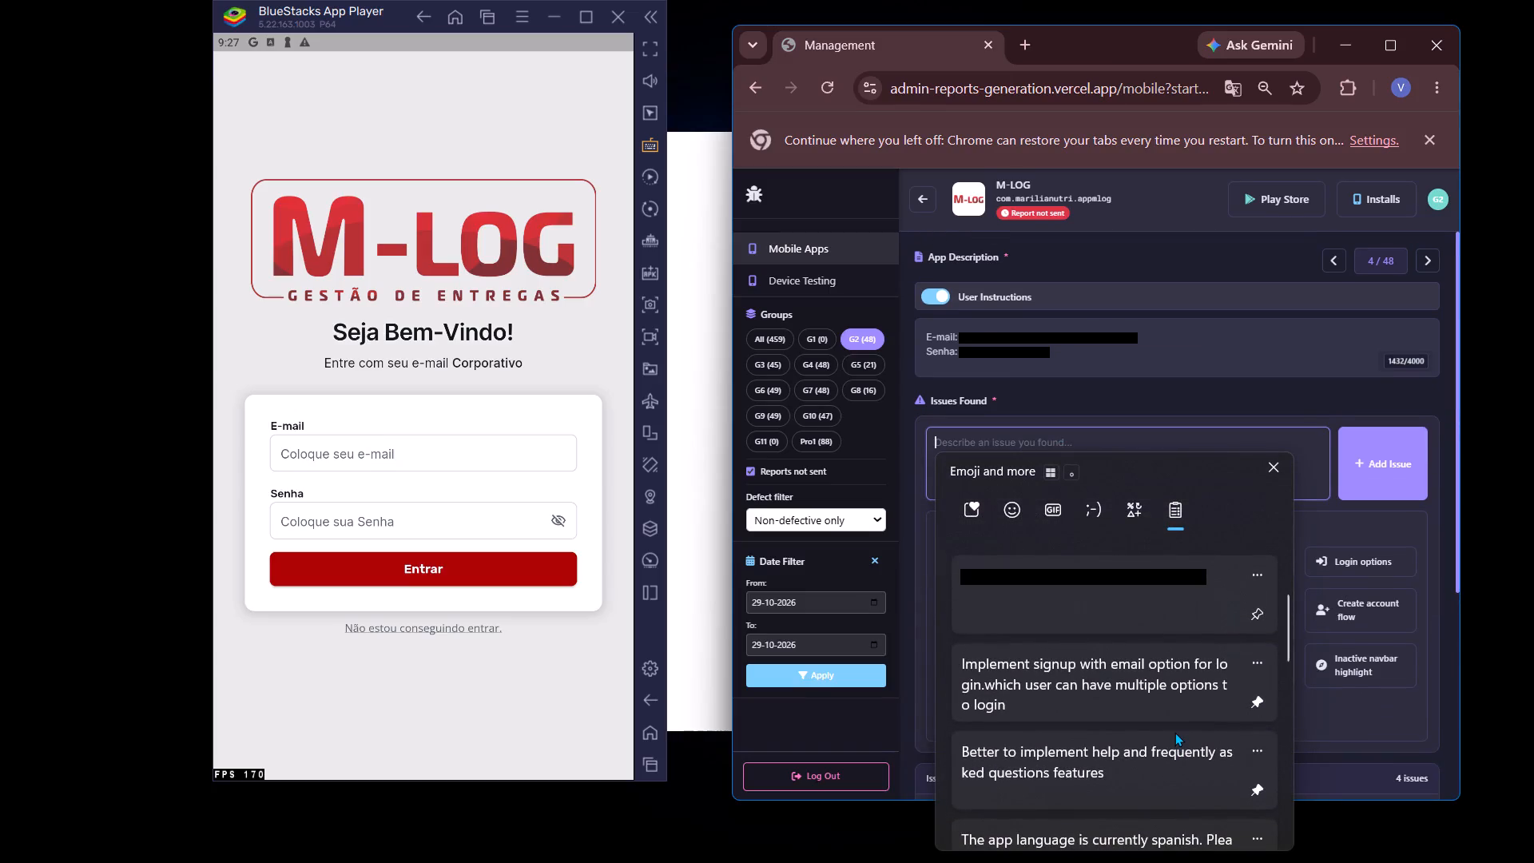
scroll(1081, 803, "down", 2)
left_click(1063, 625)
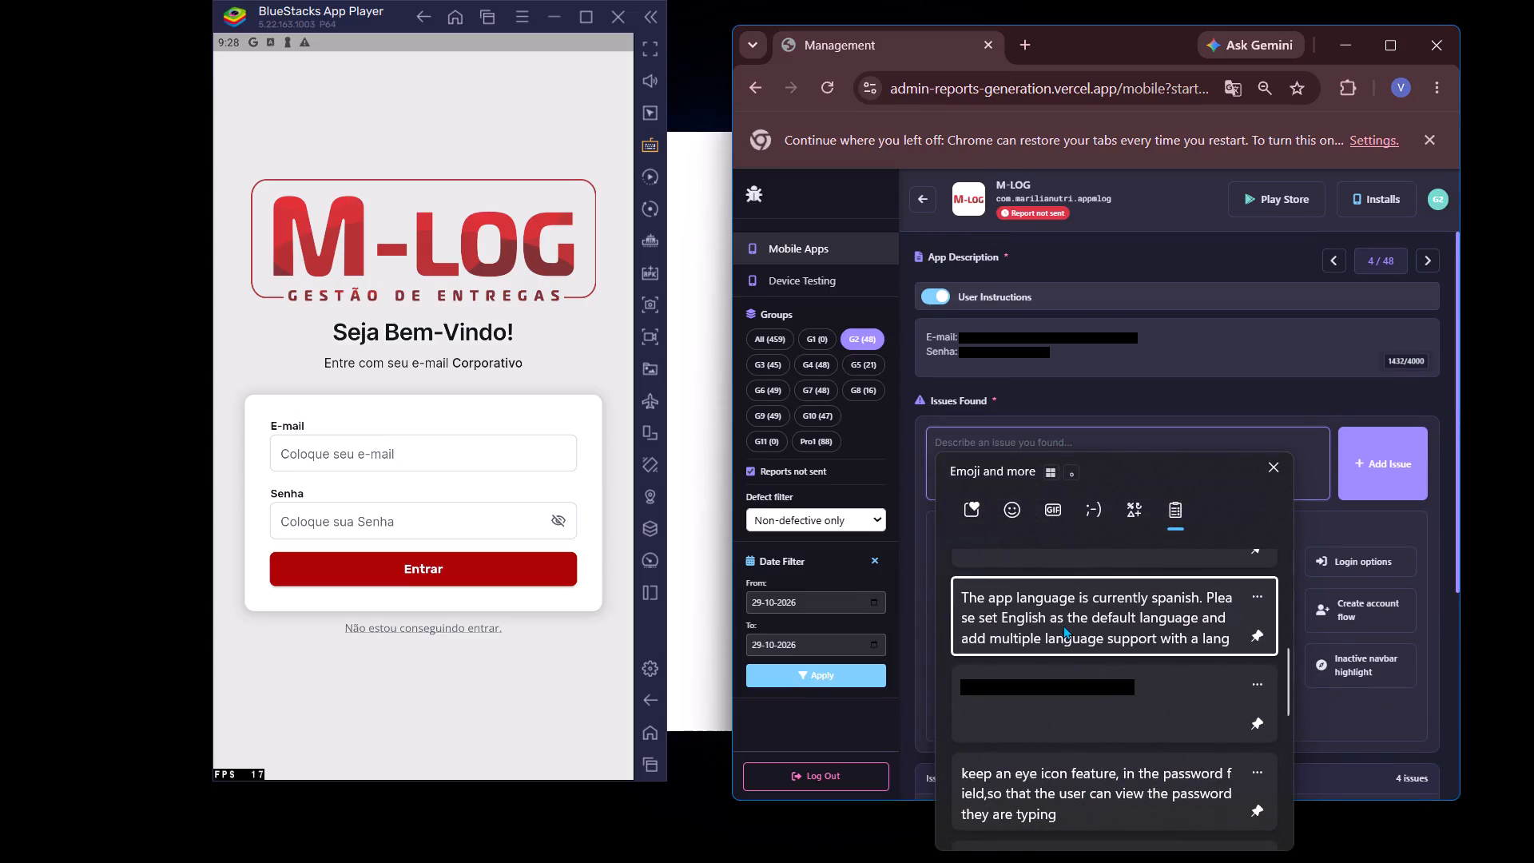
key("ctrl+v")
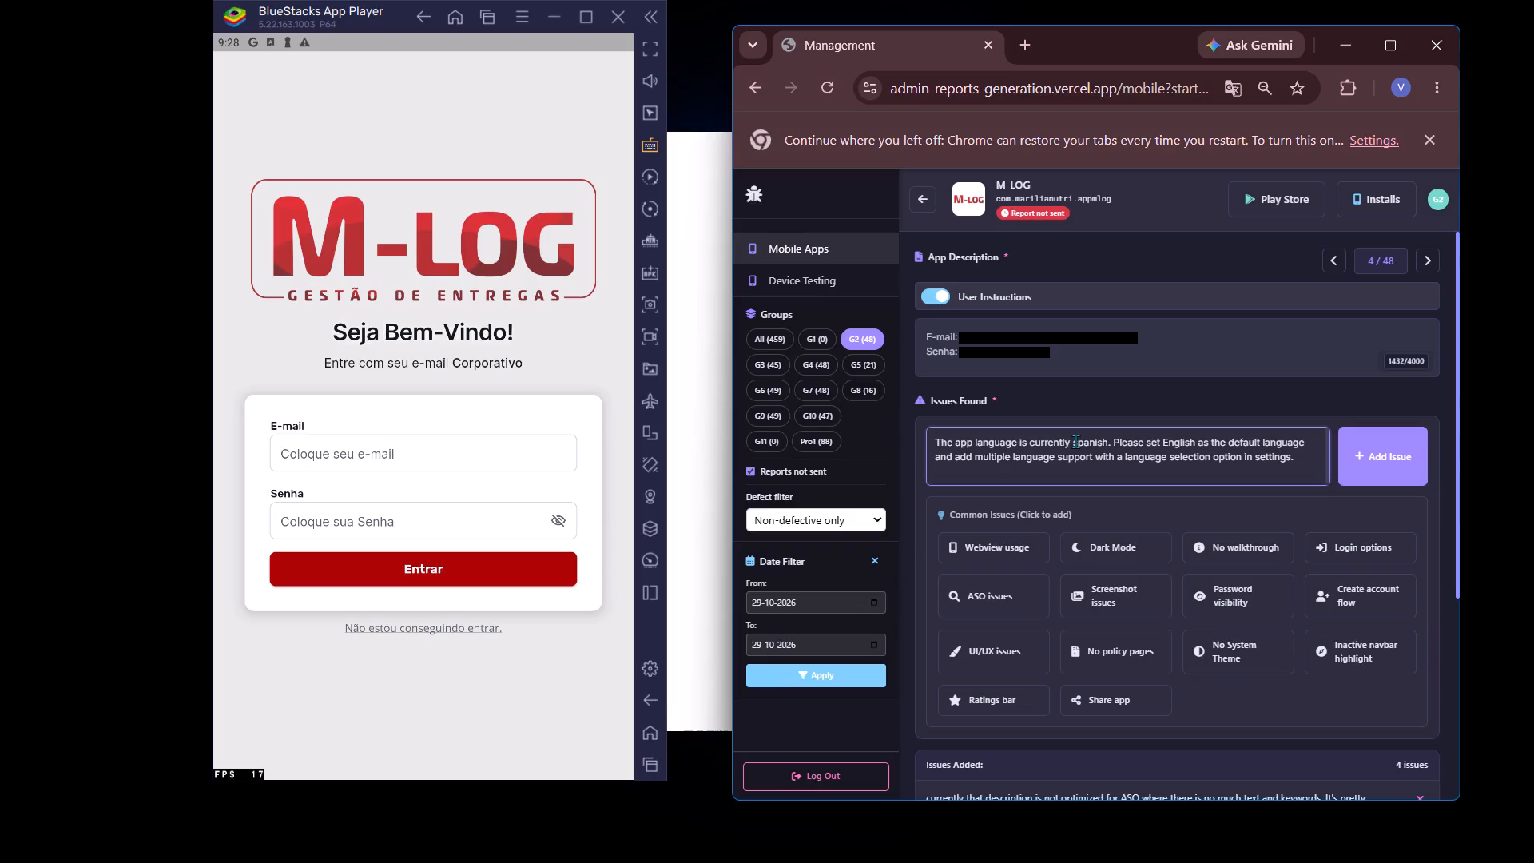
Replace the word spanish in the drafted app language issue with the partial word "portugu".
left_click_drag(1067, 441, 1089, 447)
left_click_drag(1089, 447, 1105, 446)
left_click_drag(1105, 446, 1105, 443)
key("BackSpace")
key("Delete")
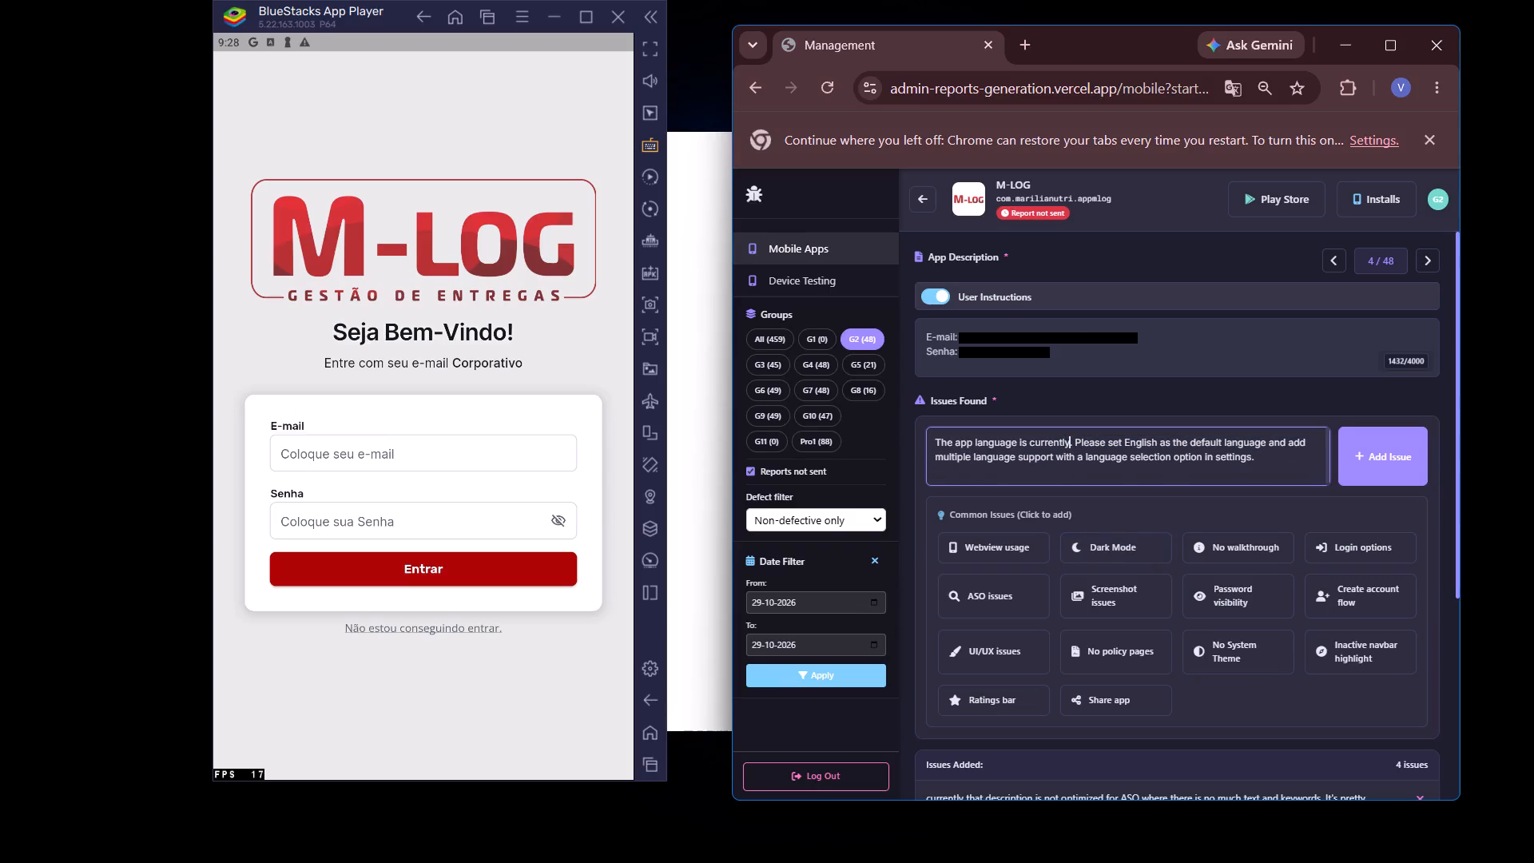
key("space")
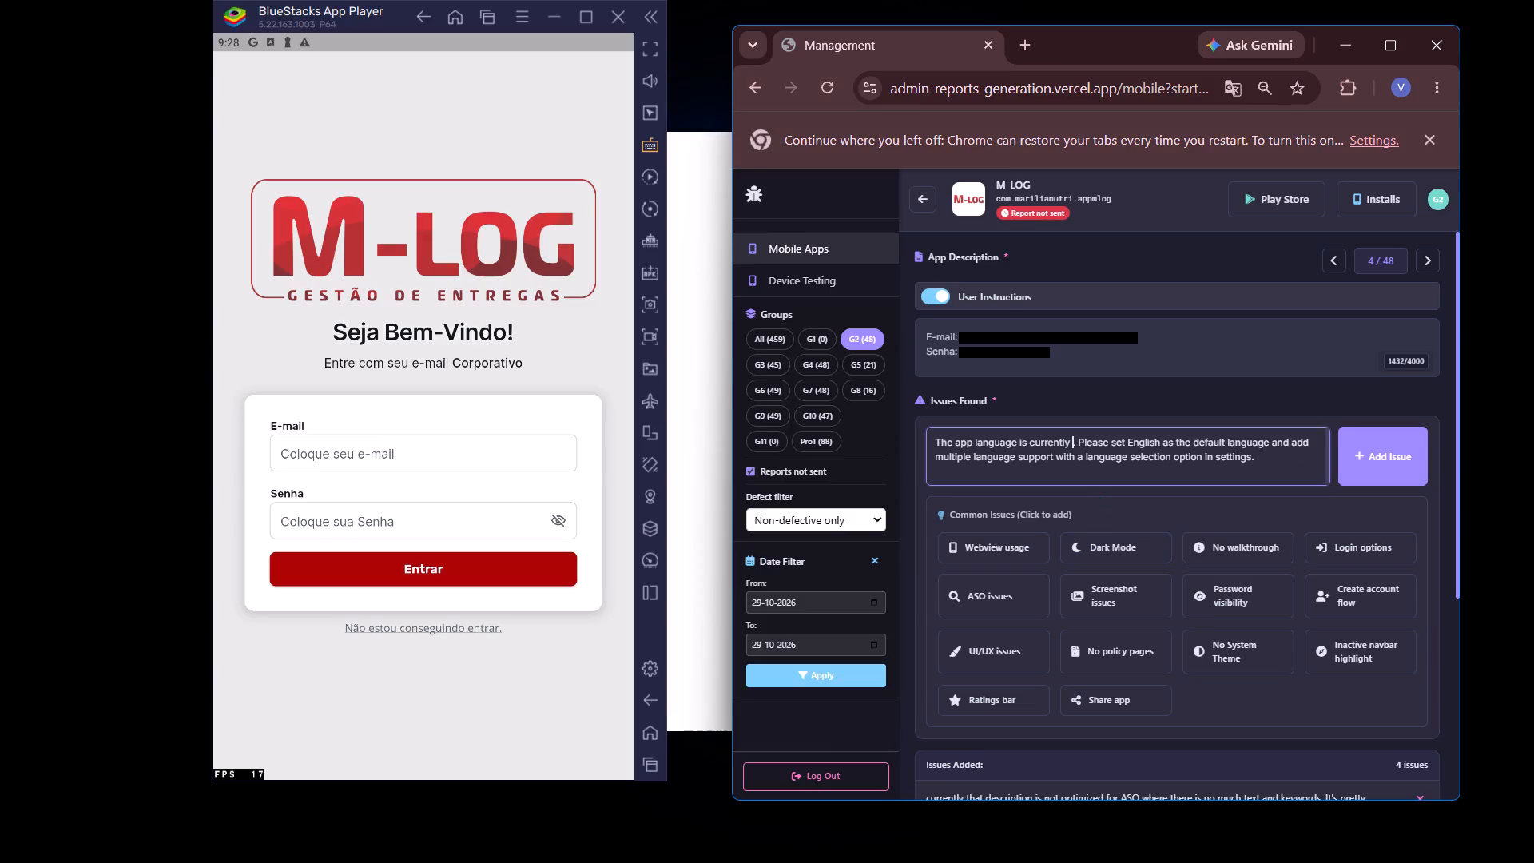
type("portuguse")
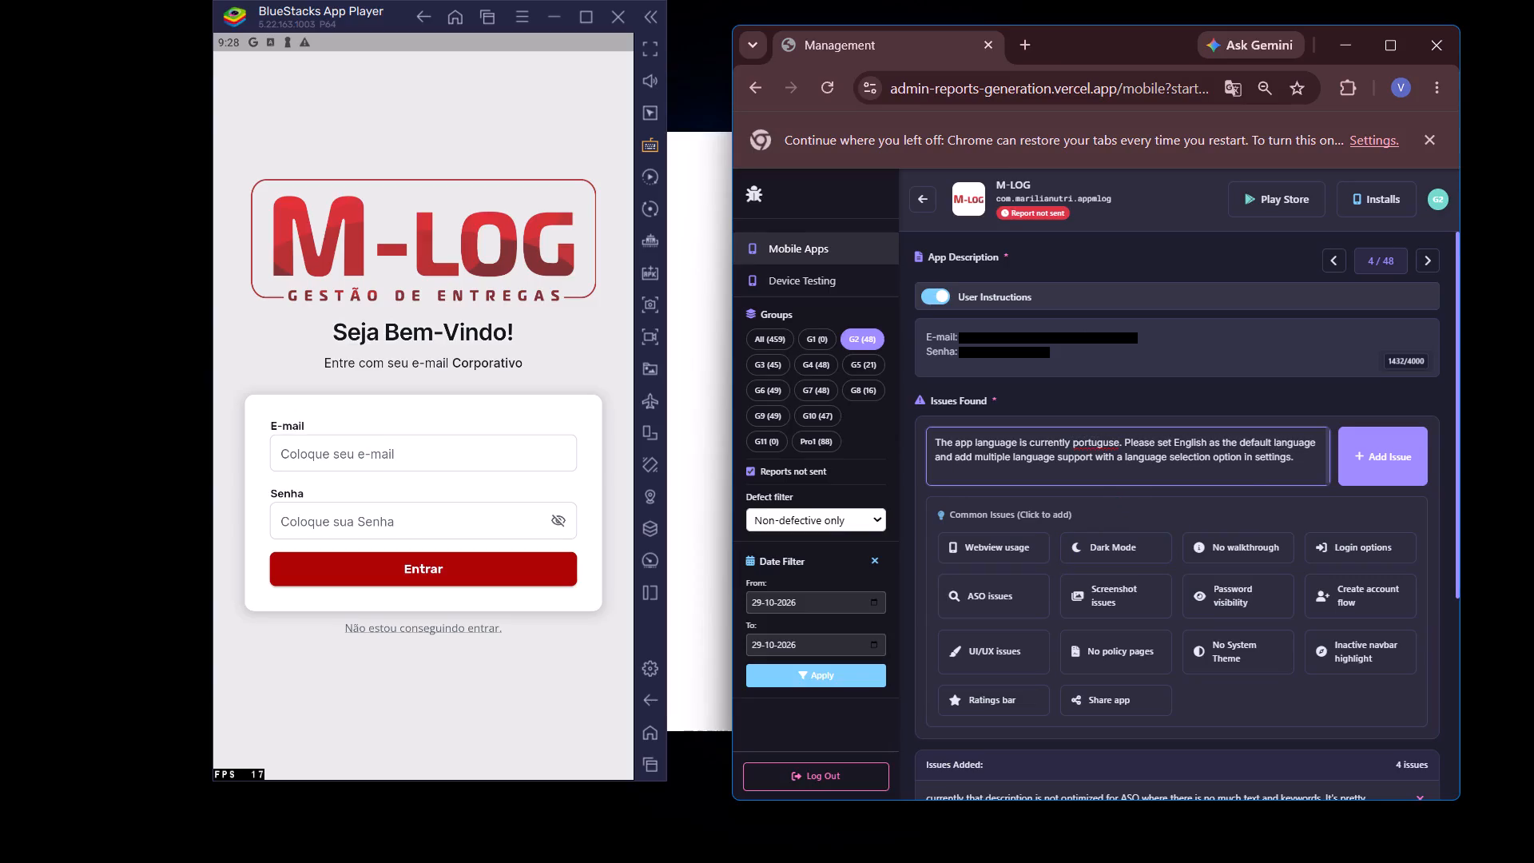
key("BackSpace")
key("BackSpace")
key("BackSpace")
key("BackSpace")
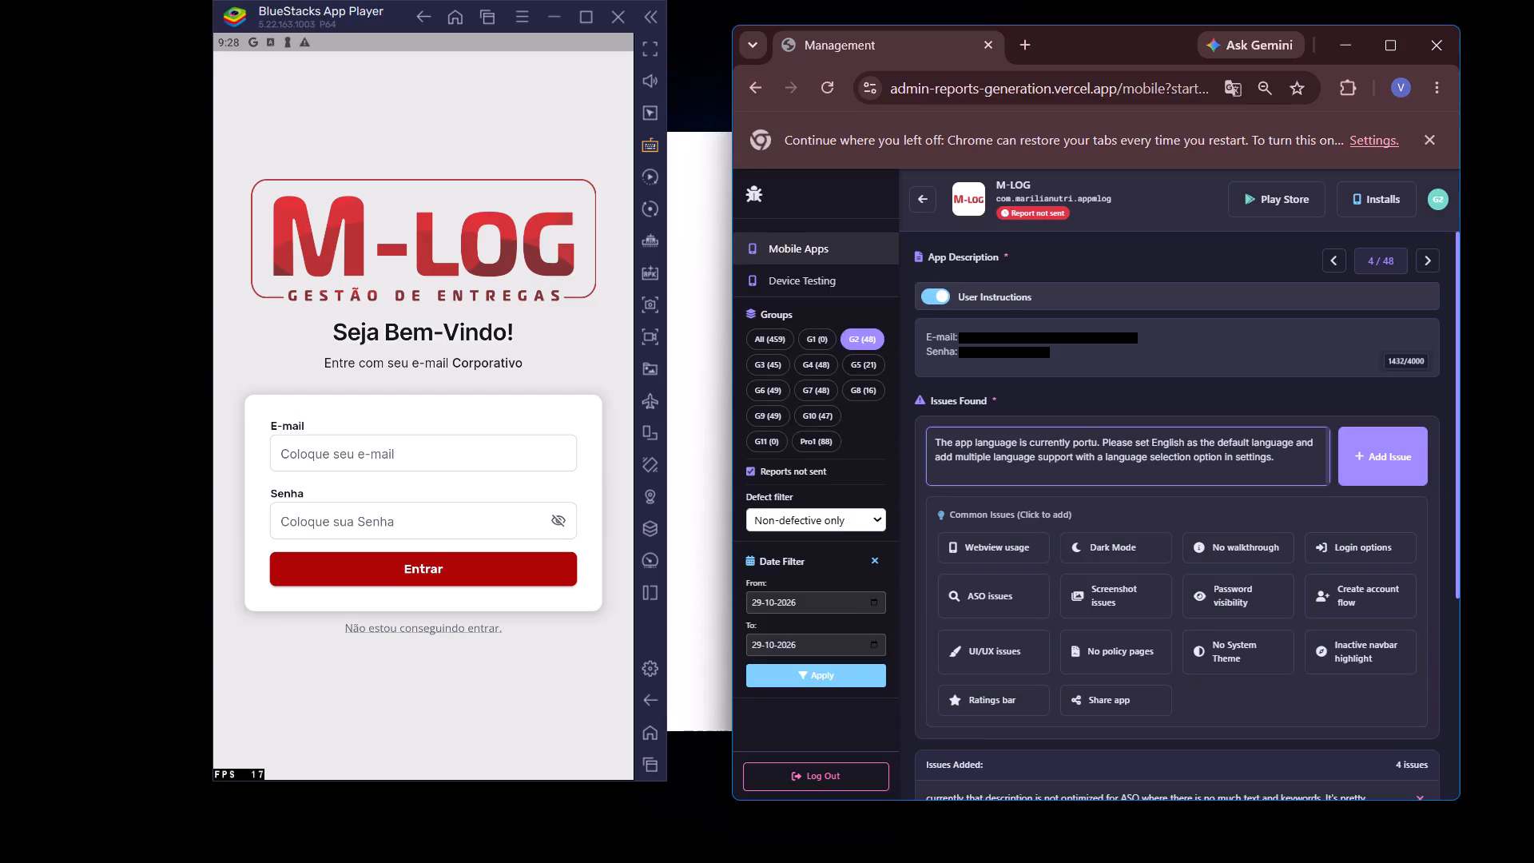
key("BackSpace")
type("ugu")
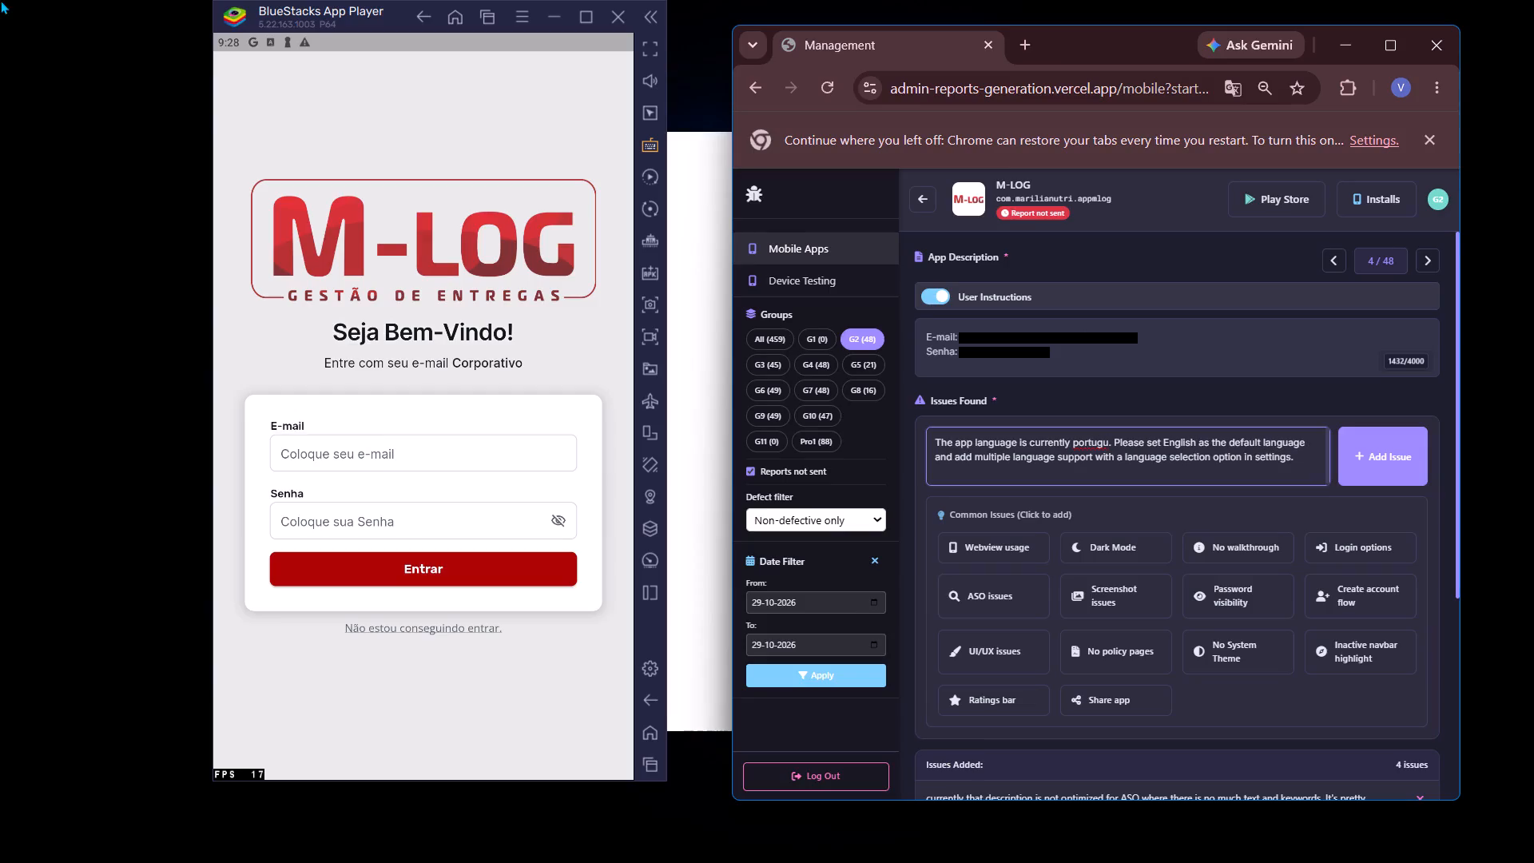
Check the spelling of Portuguese through search suggestions for "portugu" in a new browser tab, and close that tab.
left_click(1025, 50)
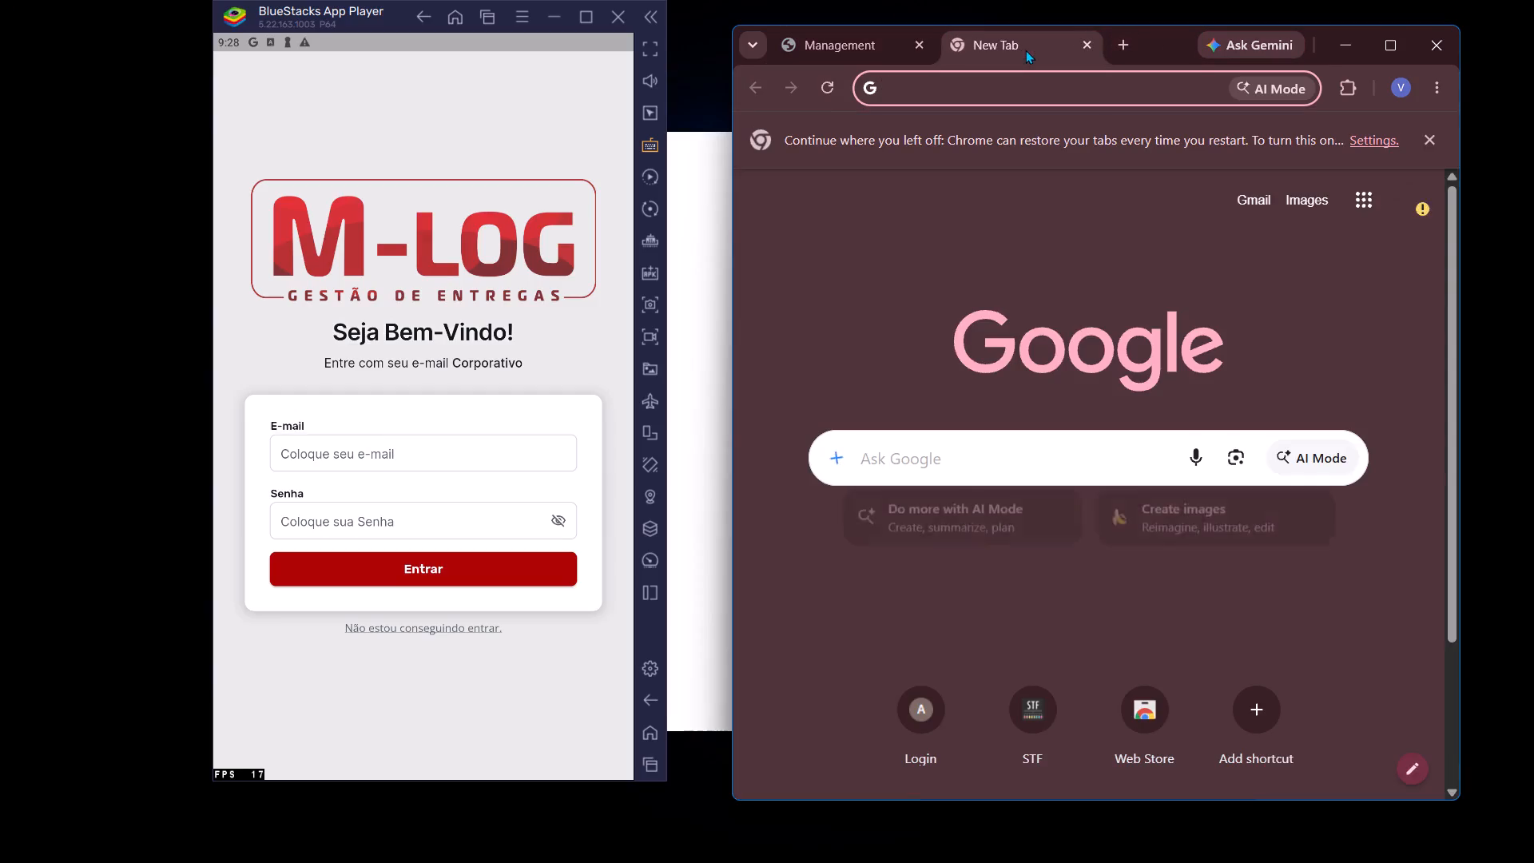
type("portu")
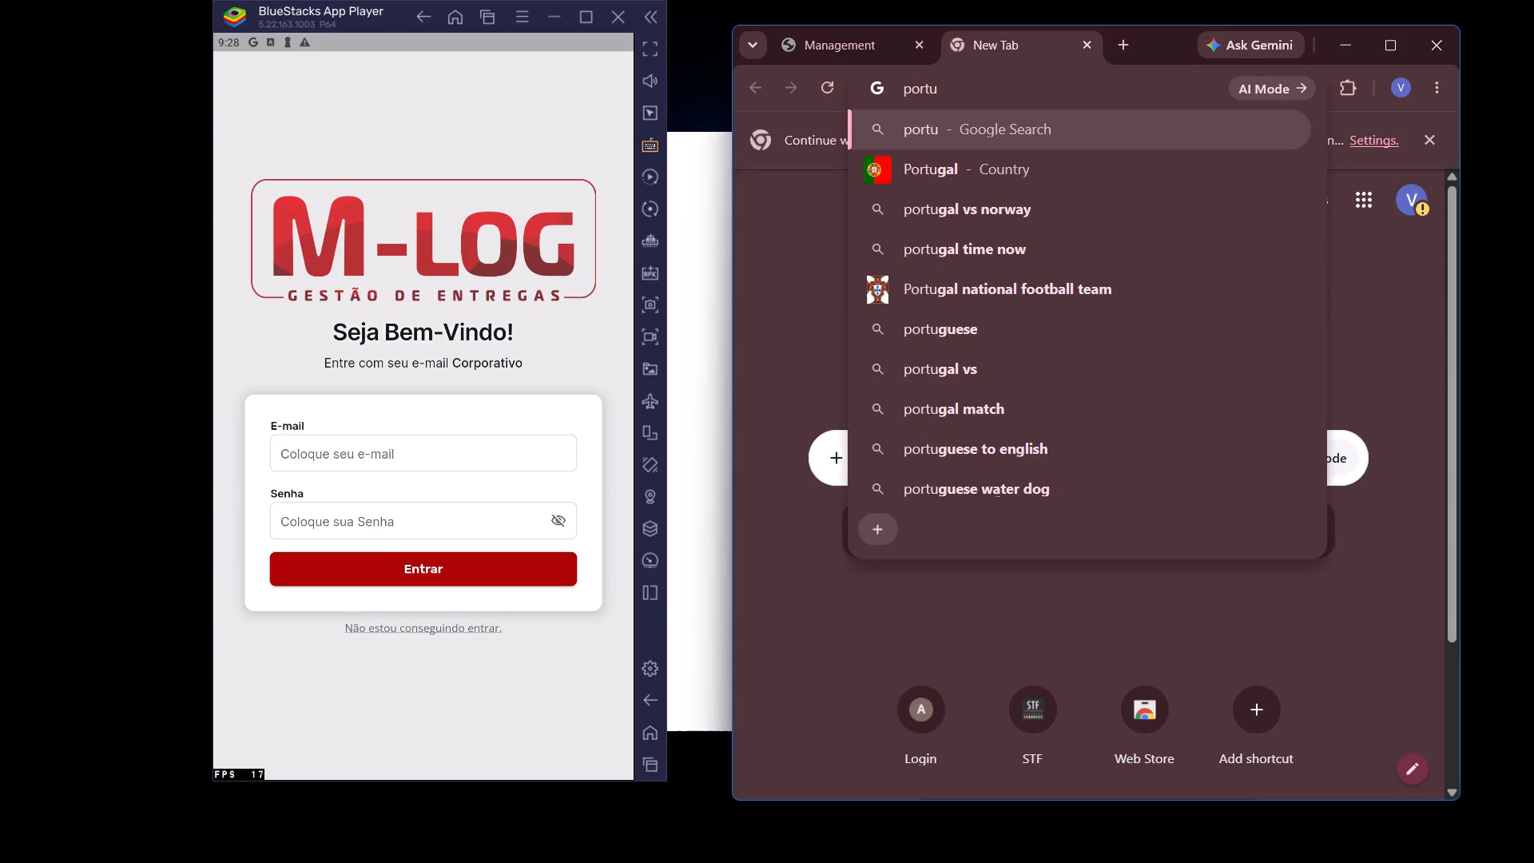
type("gu")
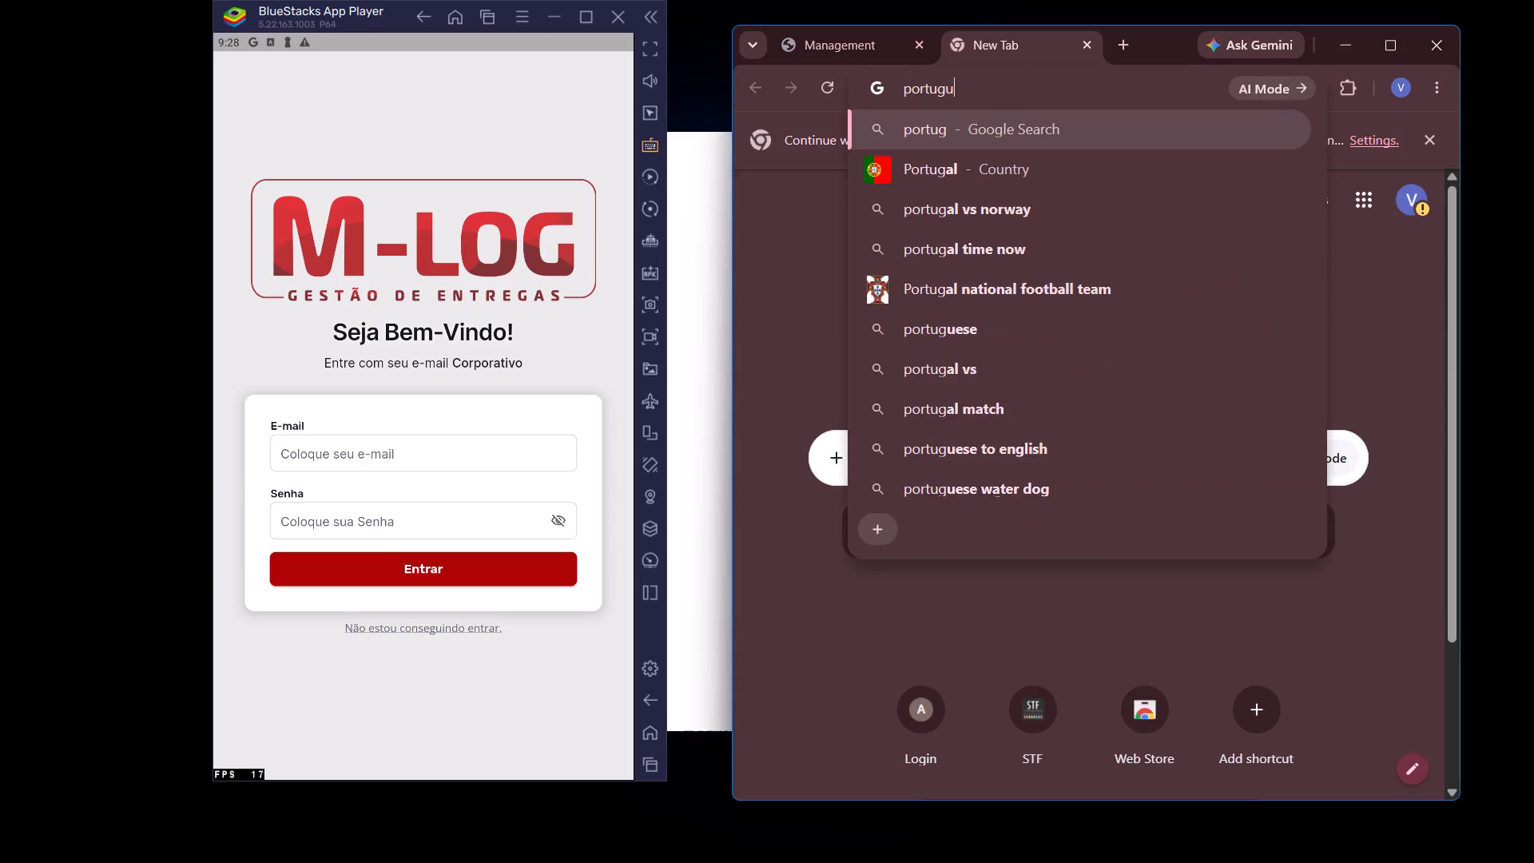
left_click(1079, 43)
left_click(1091, 43)
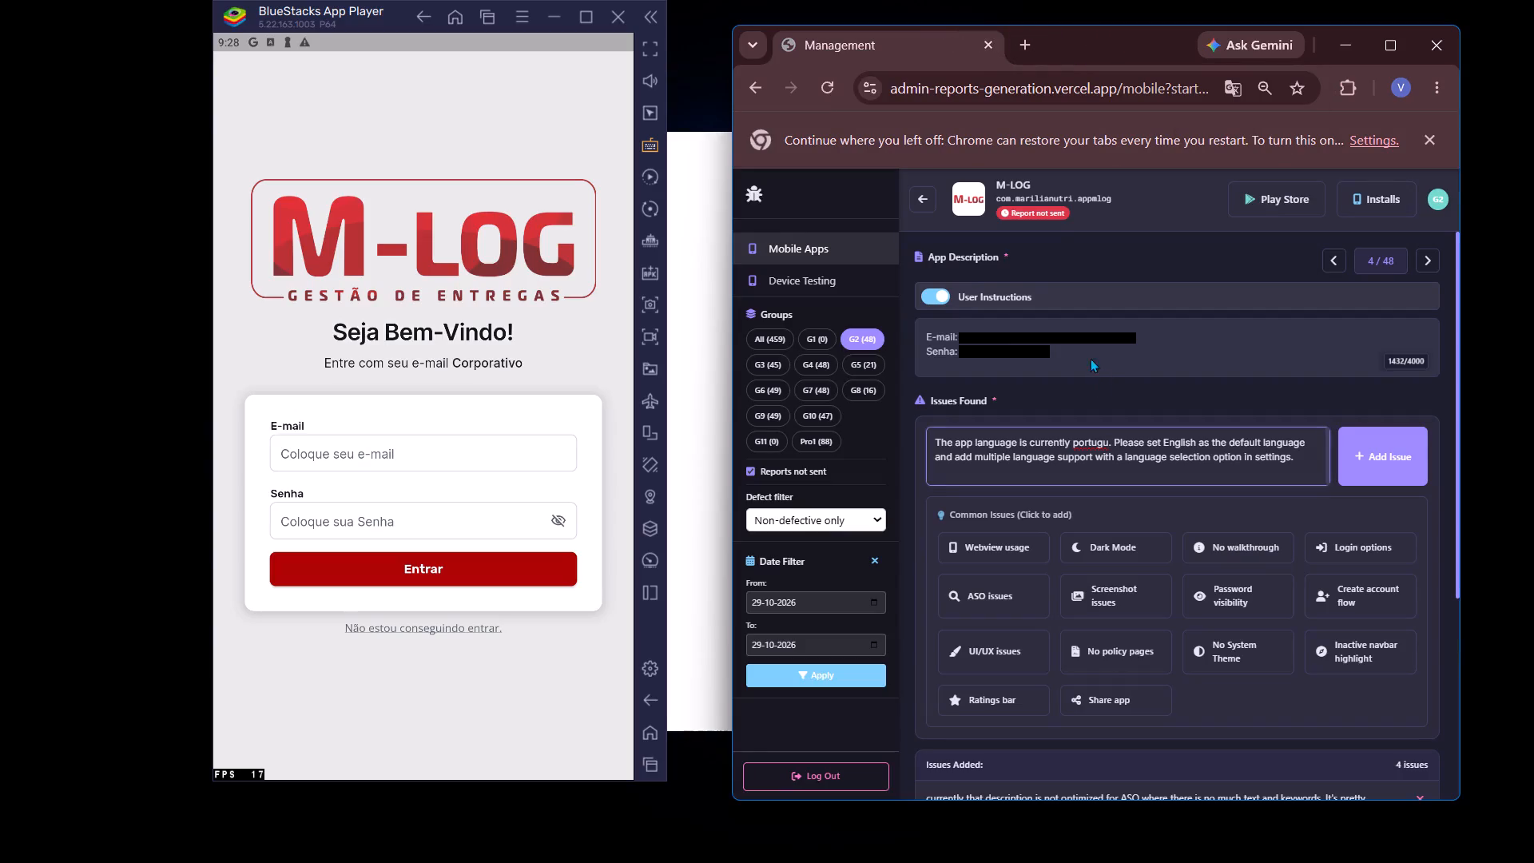
Complete the language name as portuguese and add the language issue to the M-LOG report.
type("ese")
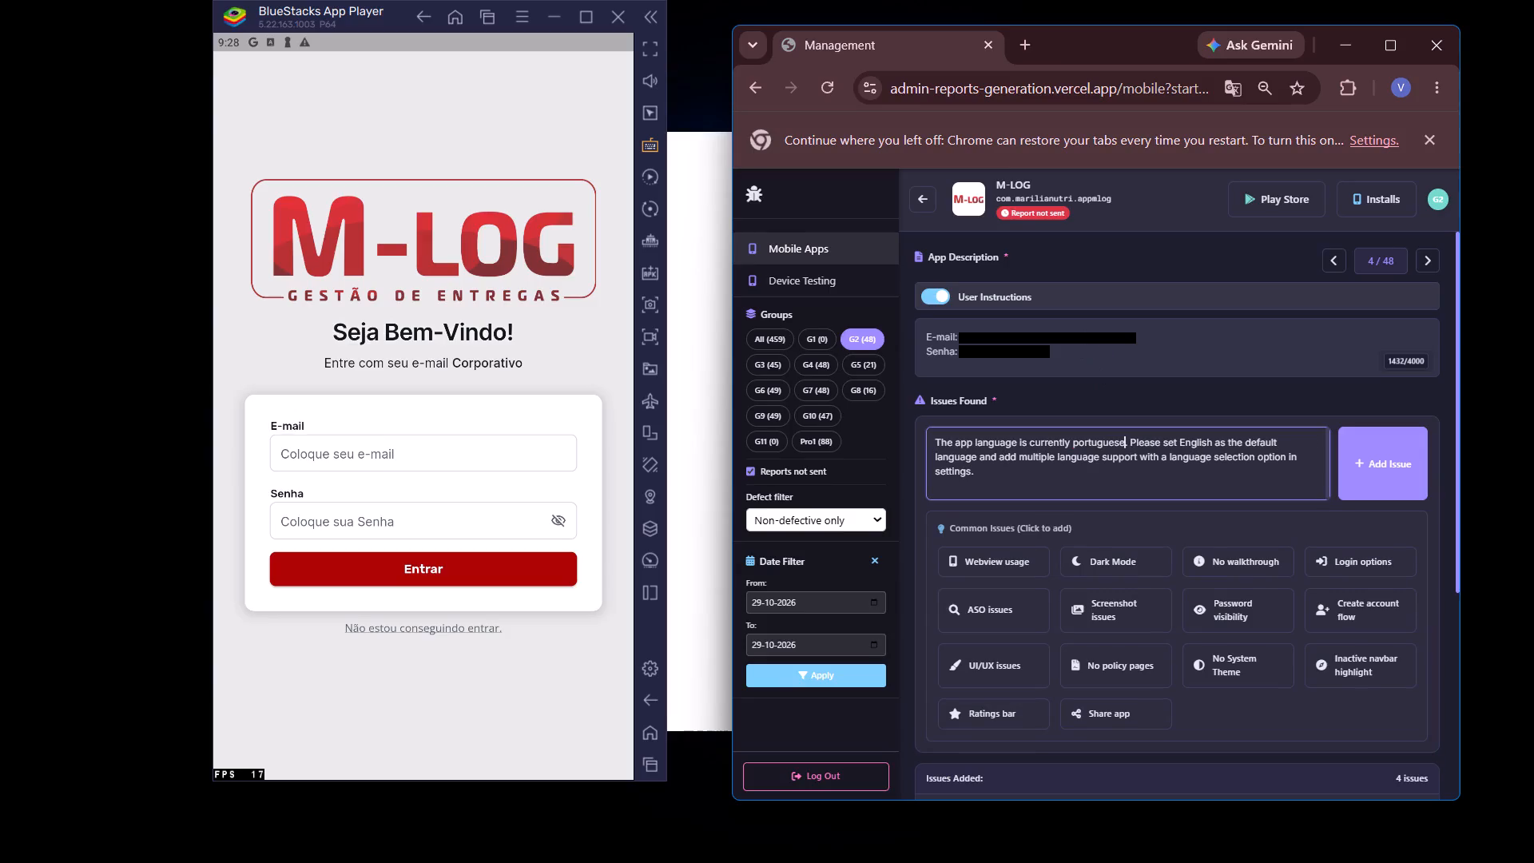
left_click(1373, 463)
scroll(1273, 514, "down", 2)
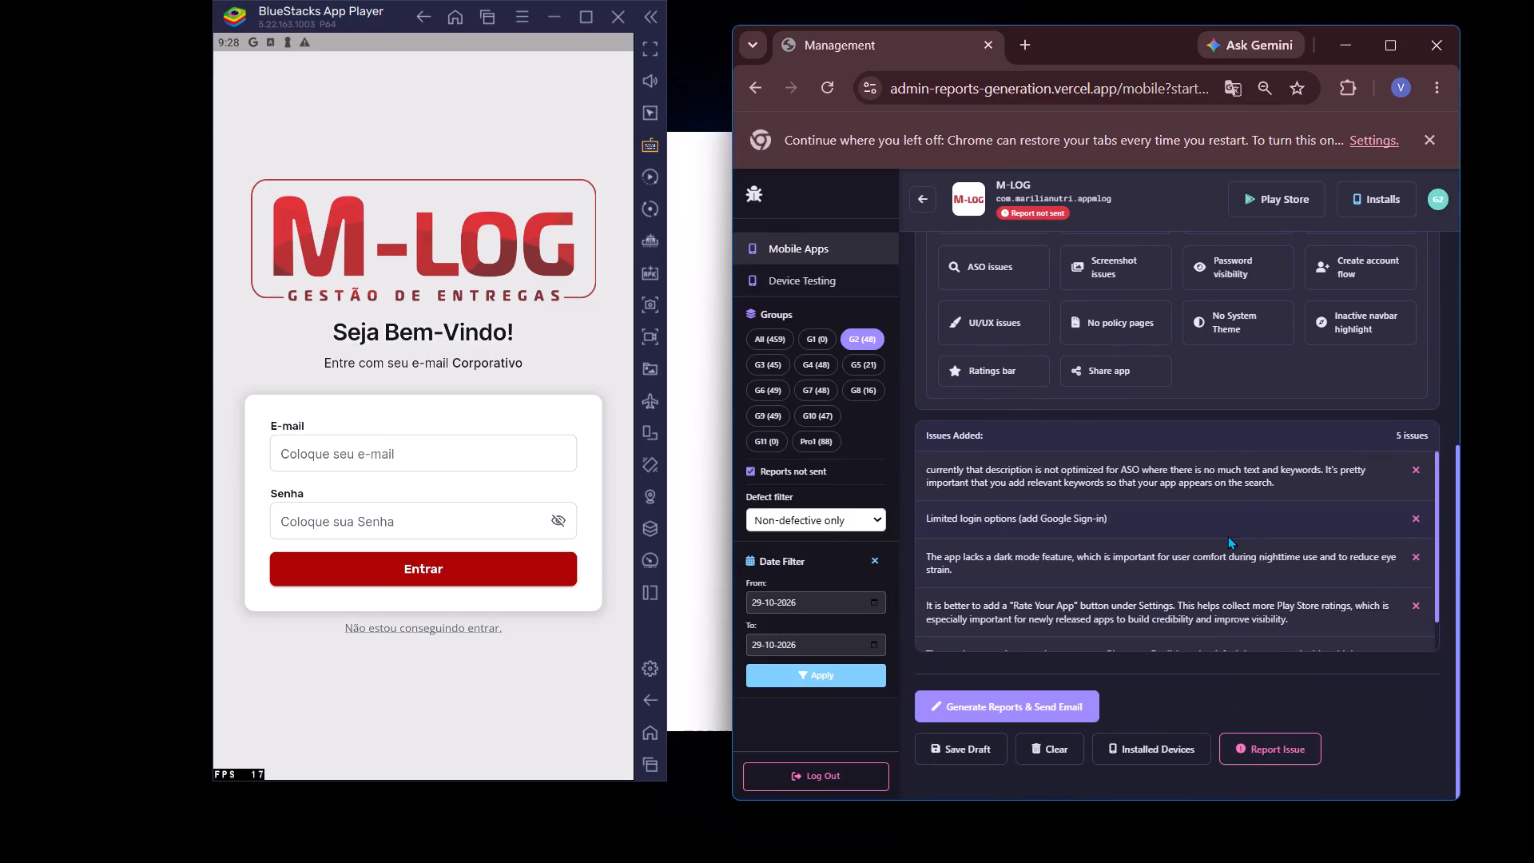
scroll(1046, 558, "down", 2)
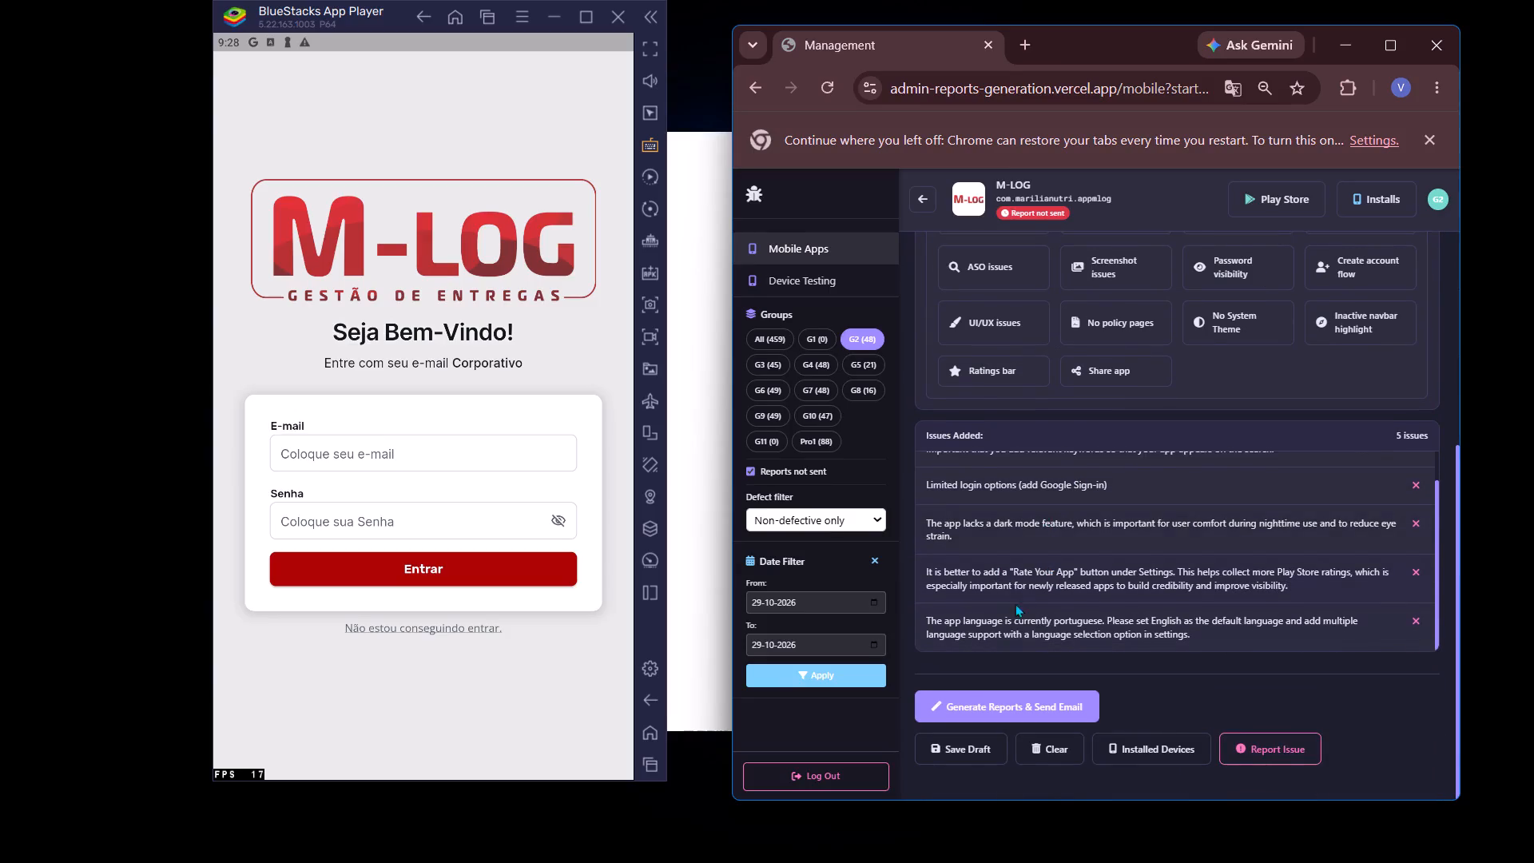
Review the issues added for M-LOG and add the No walkthrough common issue.
scroll(1020, 557, "up", 1)
scroll(1020, 557, "down", 2)
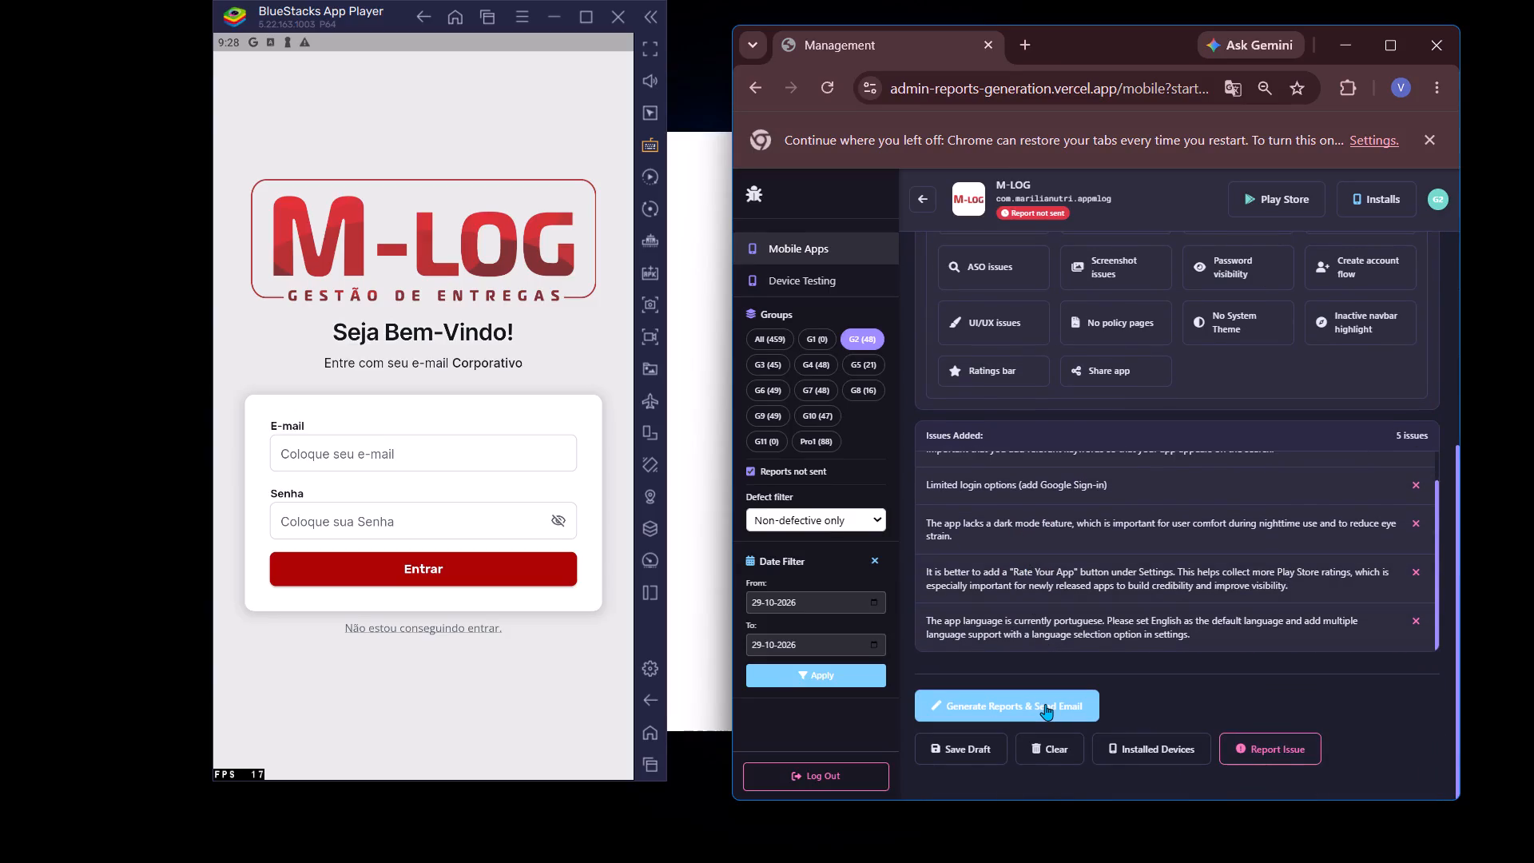
scroll(1116, 593, "up", 1)
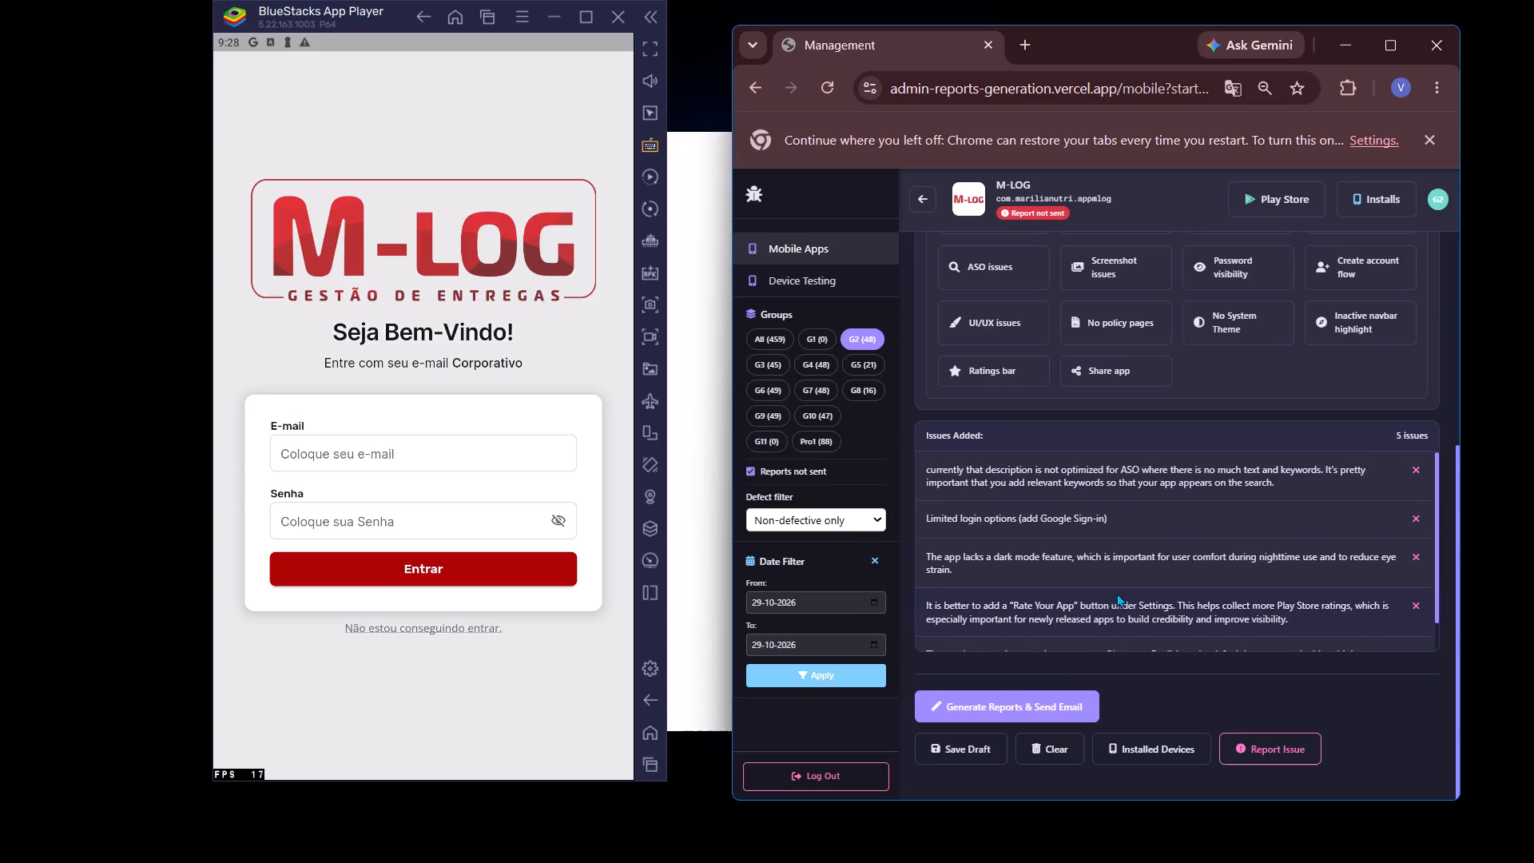
scroll(1154, 423, "up", 1)
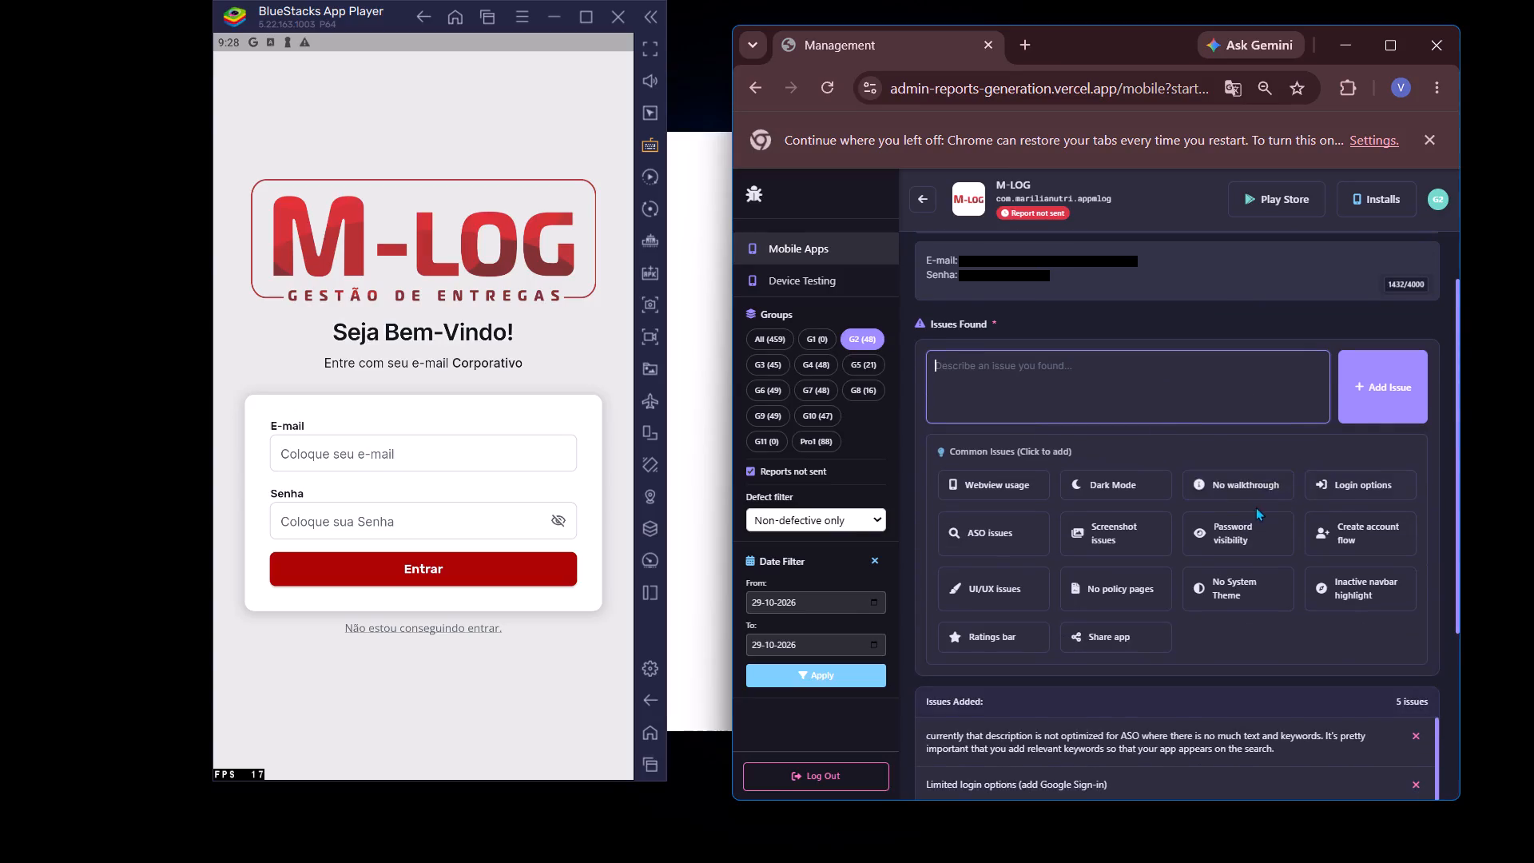
left_click_drag(1239, 487, 1234, 495)
scroll(1221, 530, "down", 2)
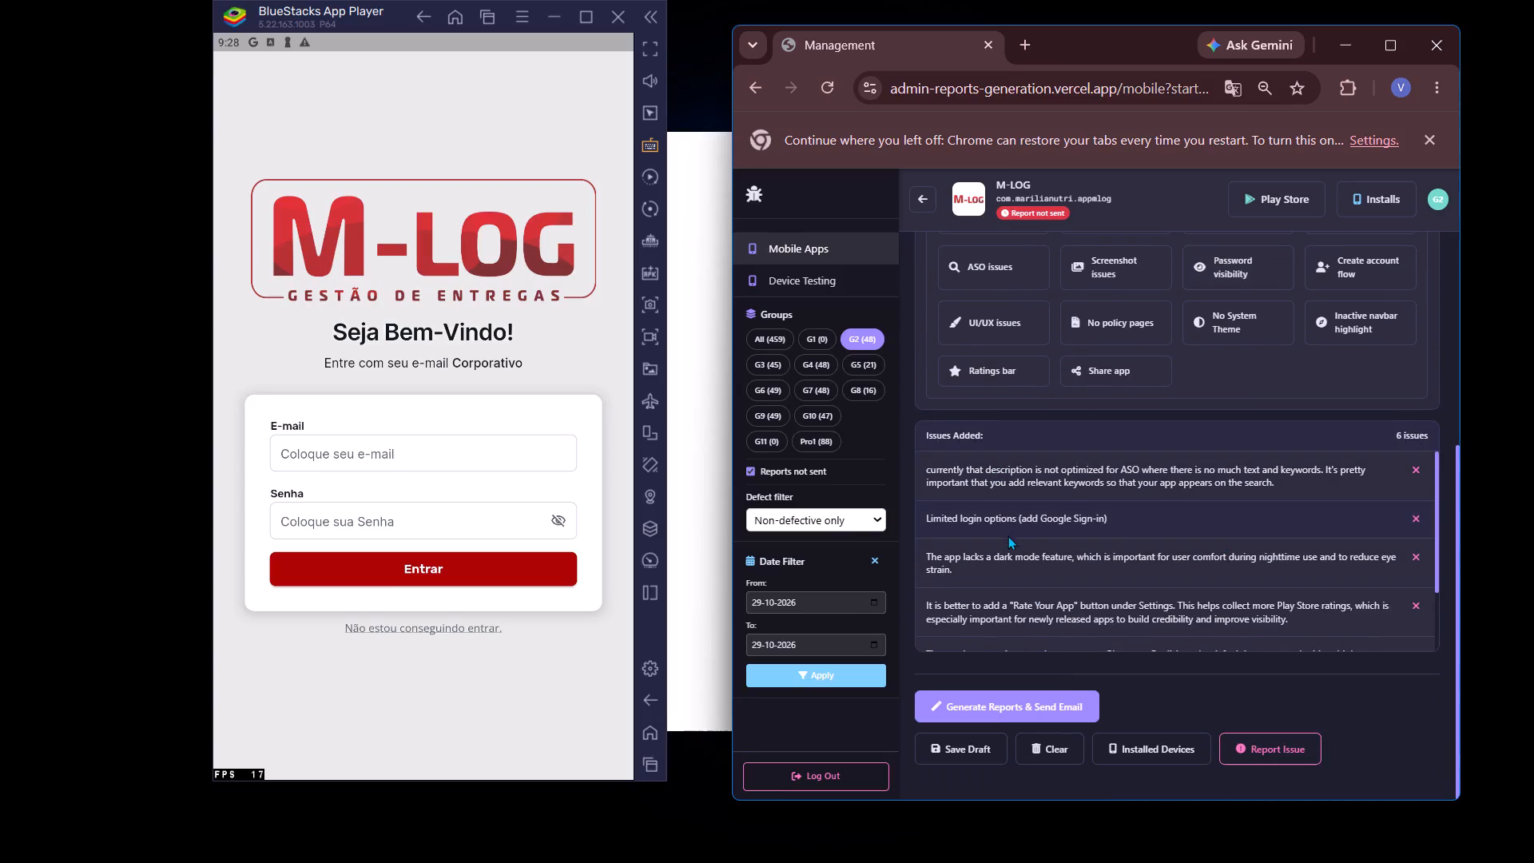
scroll(1014, 604, "down", 1)
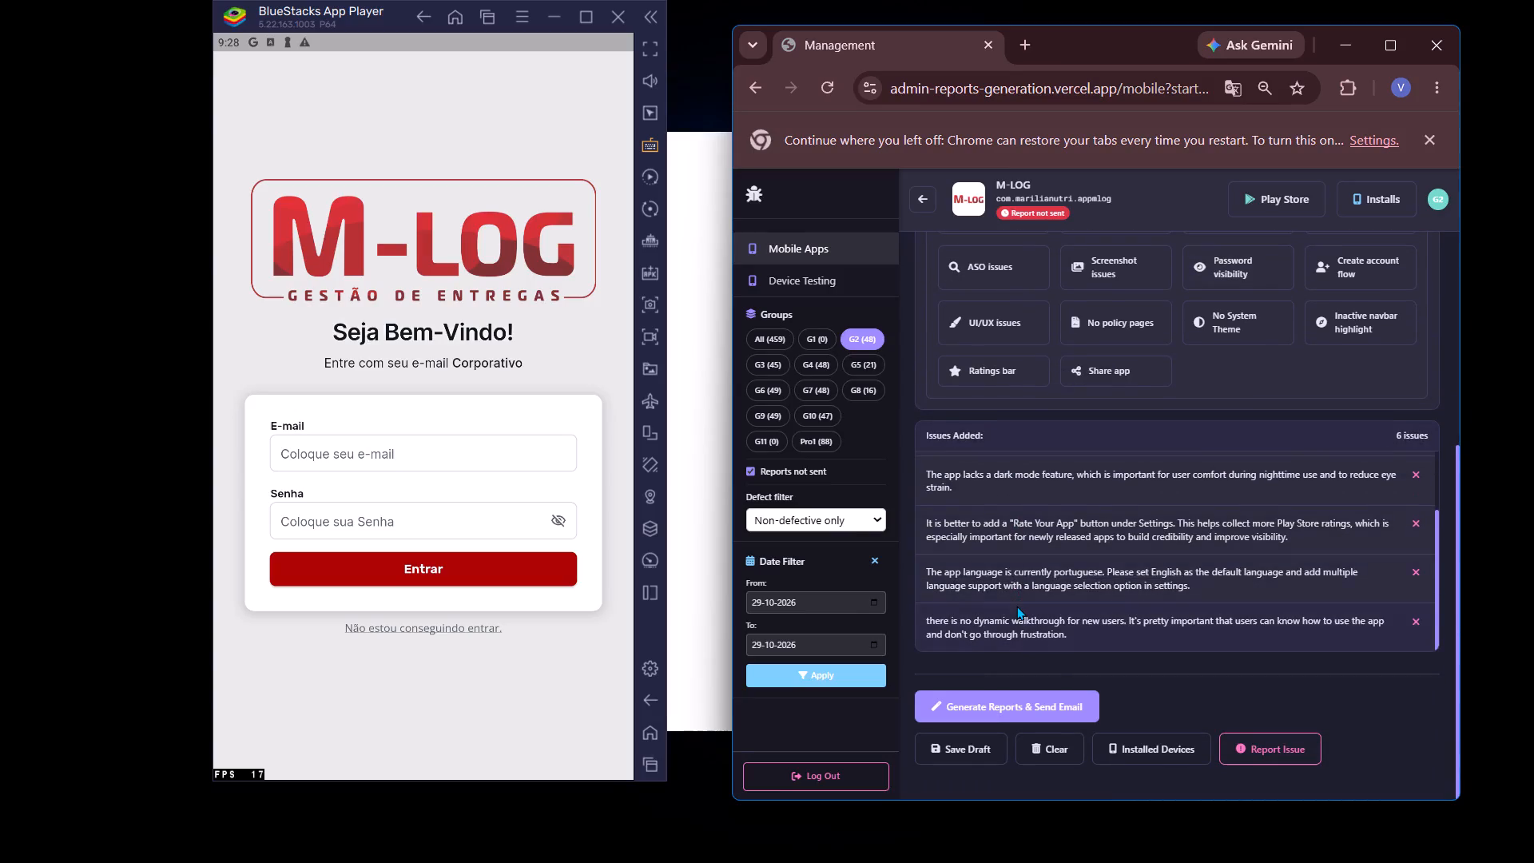
Generate the M-LOG report and send it by email.
left_click(1035, 705)
Switch BlueStacks to the M-Log Google Play page and uninstall the app.
left_click_drag(475, 2, 482, 31)
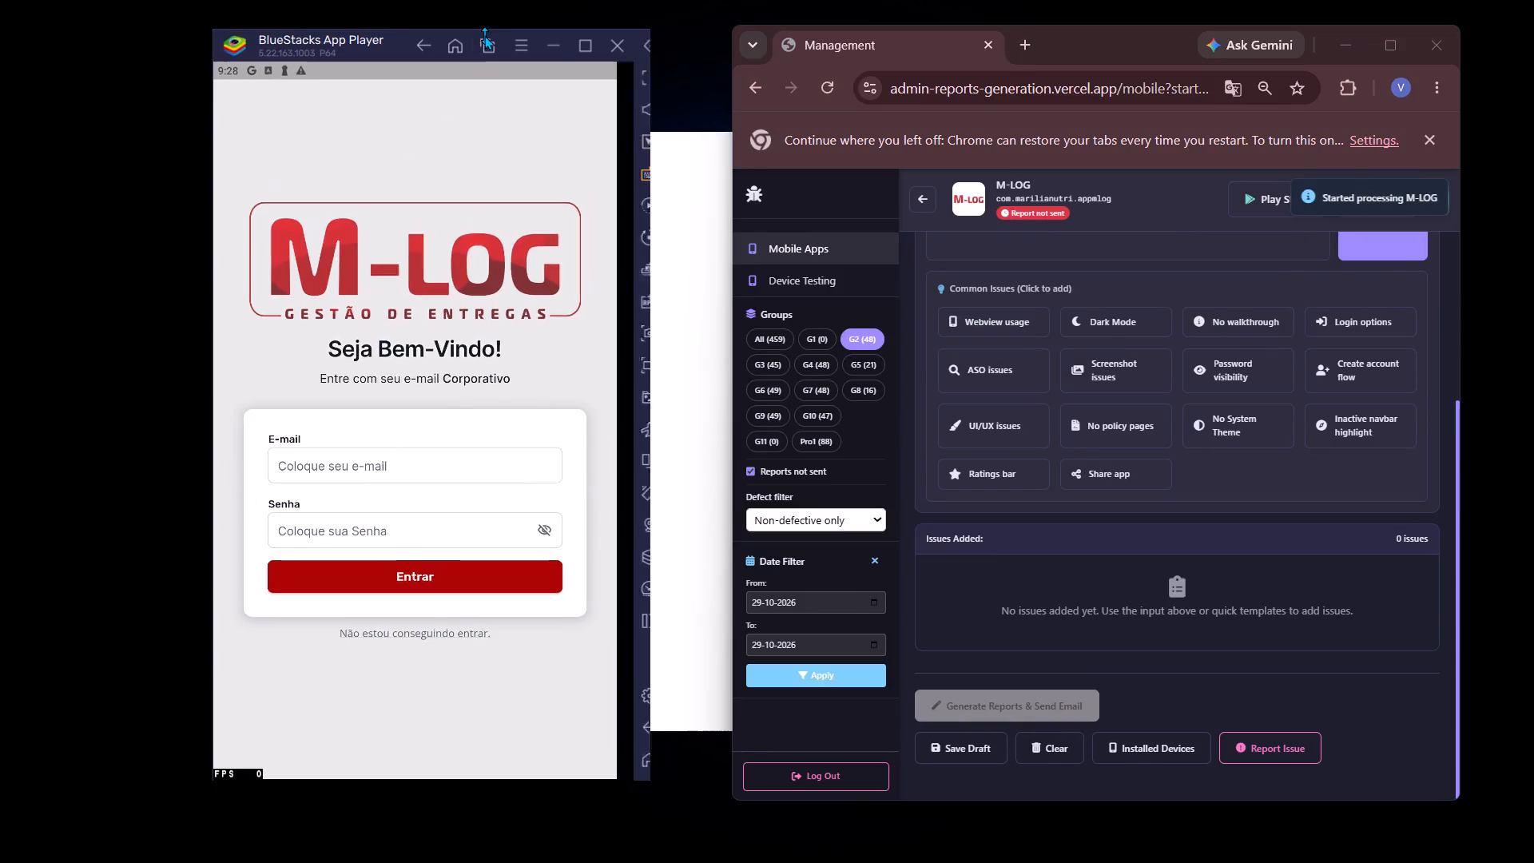
left_click(484, 35)
left_click(330, 327)
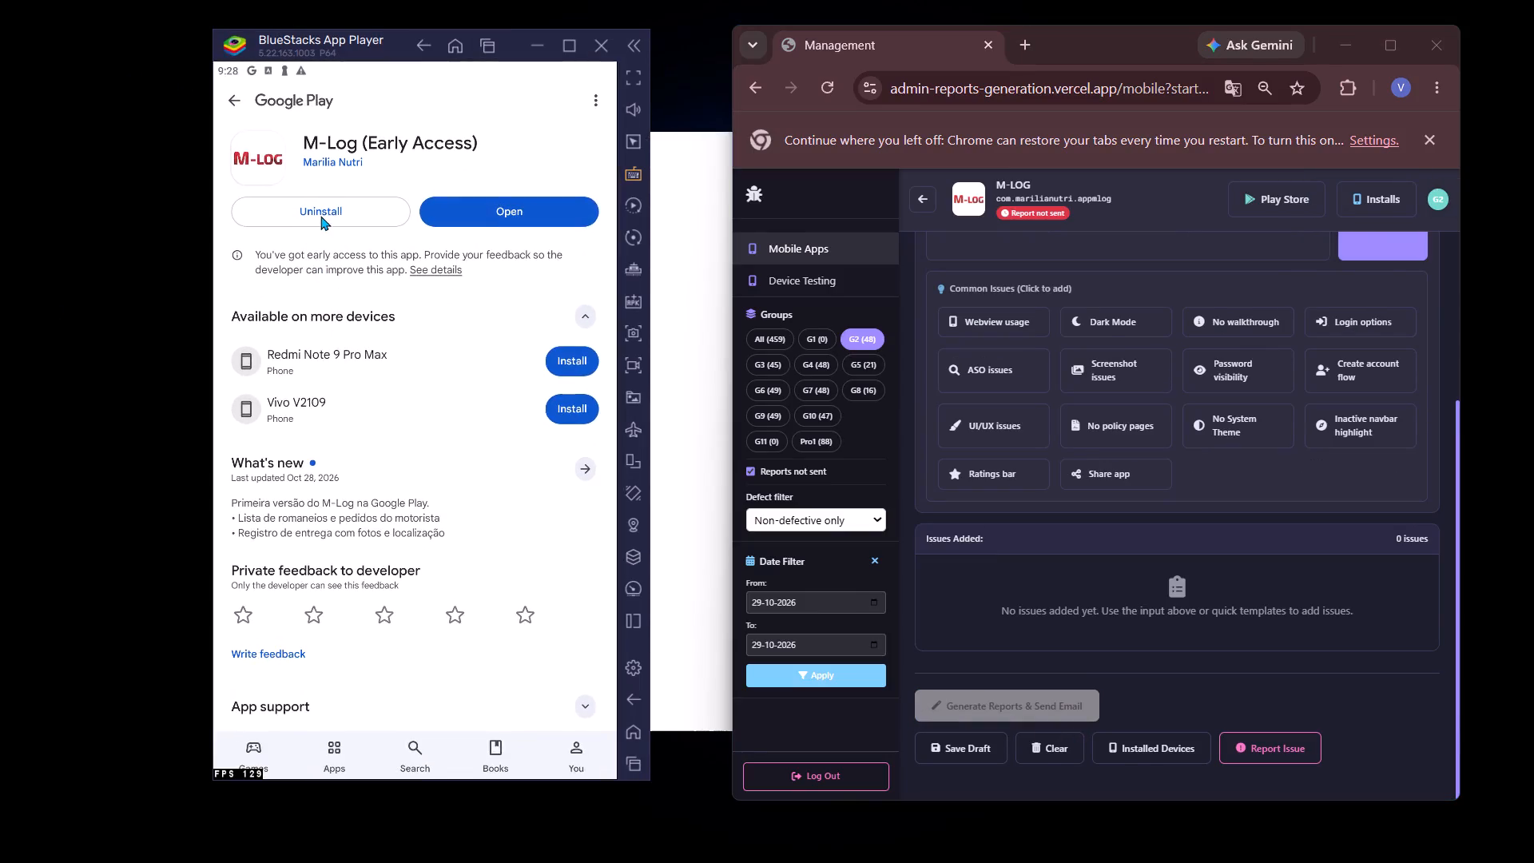
left_click(320, 216)
left_click(553, 454)
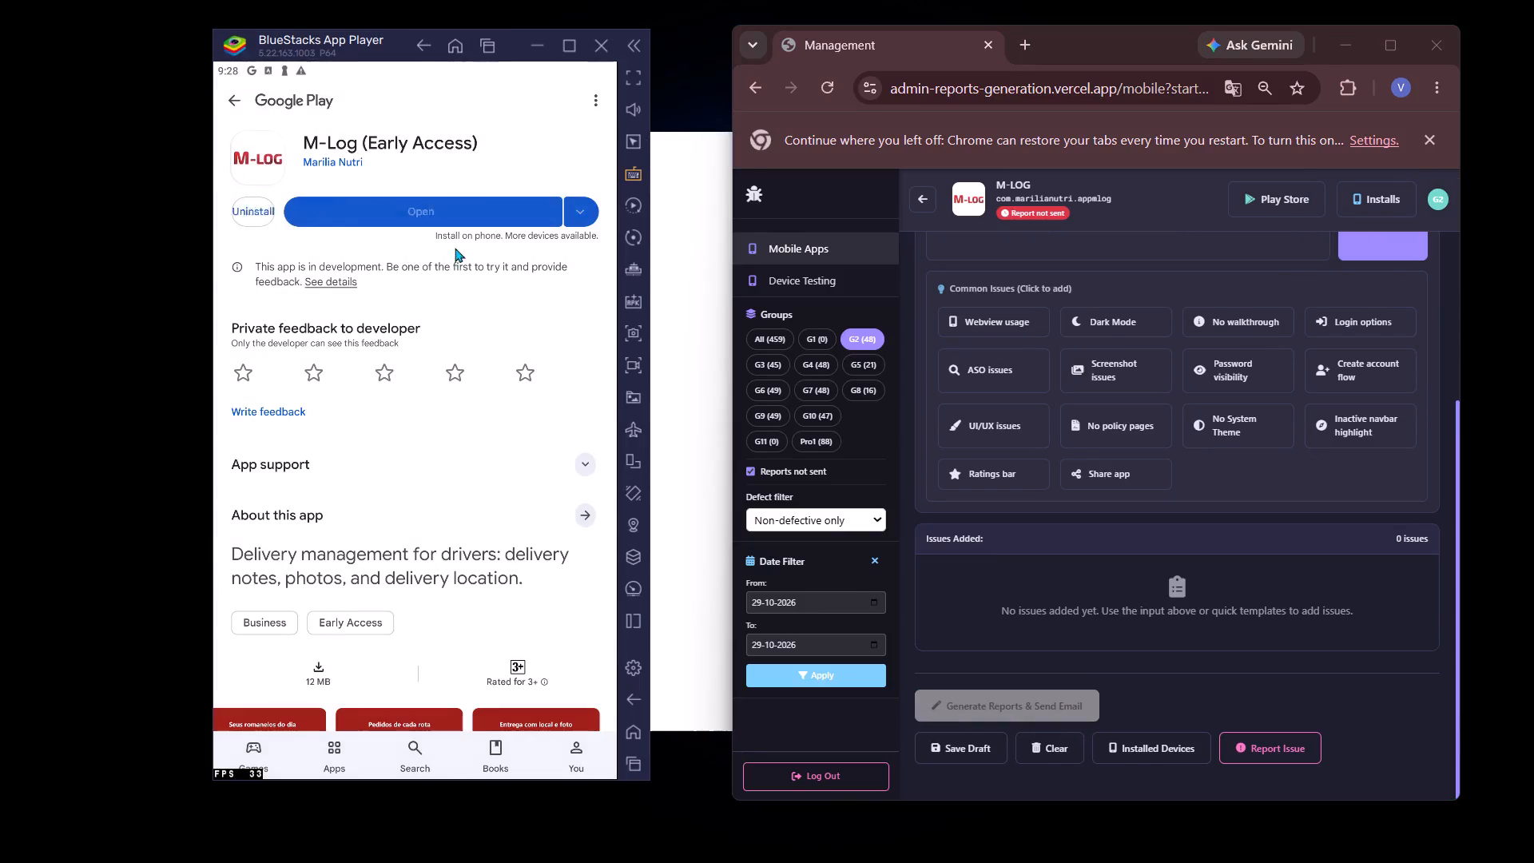
Return to App Feedback in the BlueStacks browser, advance to app 5/48 and open the Matchverse: Sweet Blast Play Store listing.
left_click(482, 40)
left_click(425, 359)
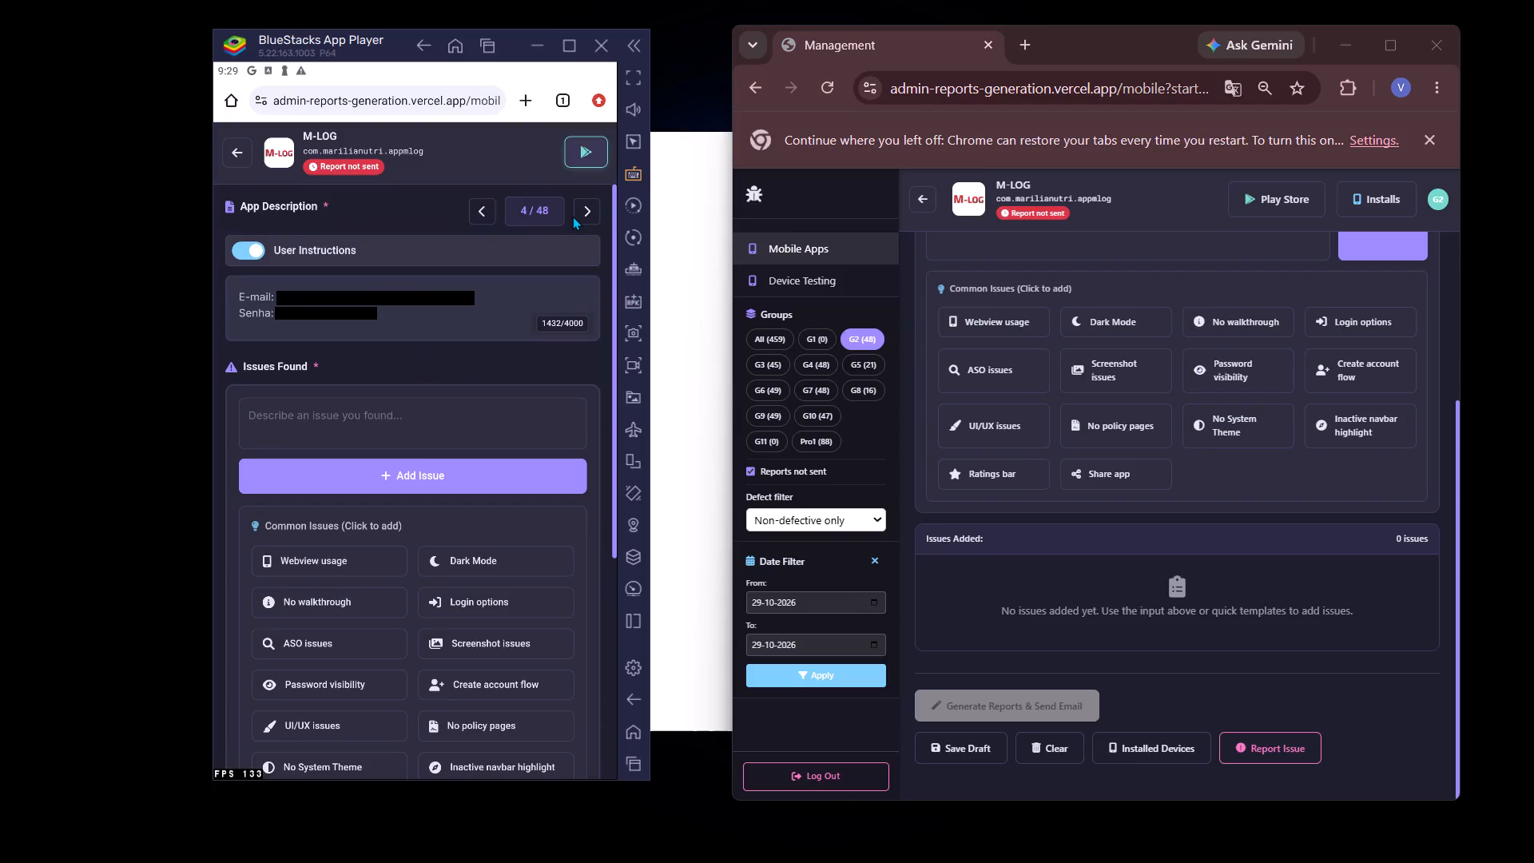
left_click(572, 216)
left_click(573, 140)
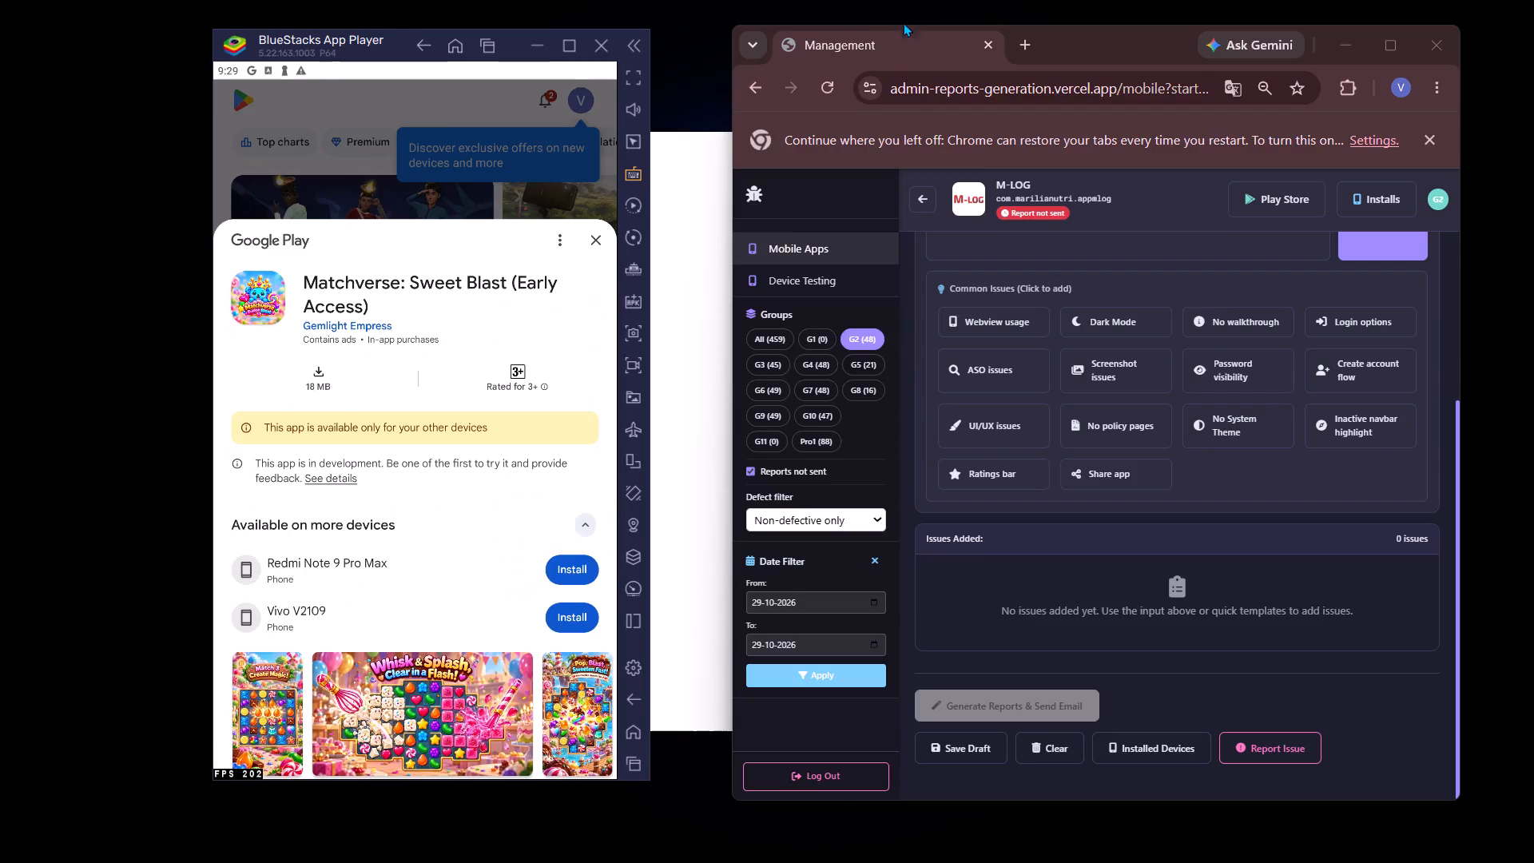
Advance App Feedback in BlueStacks to Memolyz, app 6/48, open its Play Store listing and look over the description and screenshots.
left_click(479, 53)
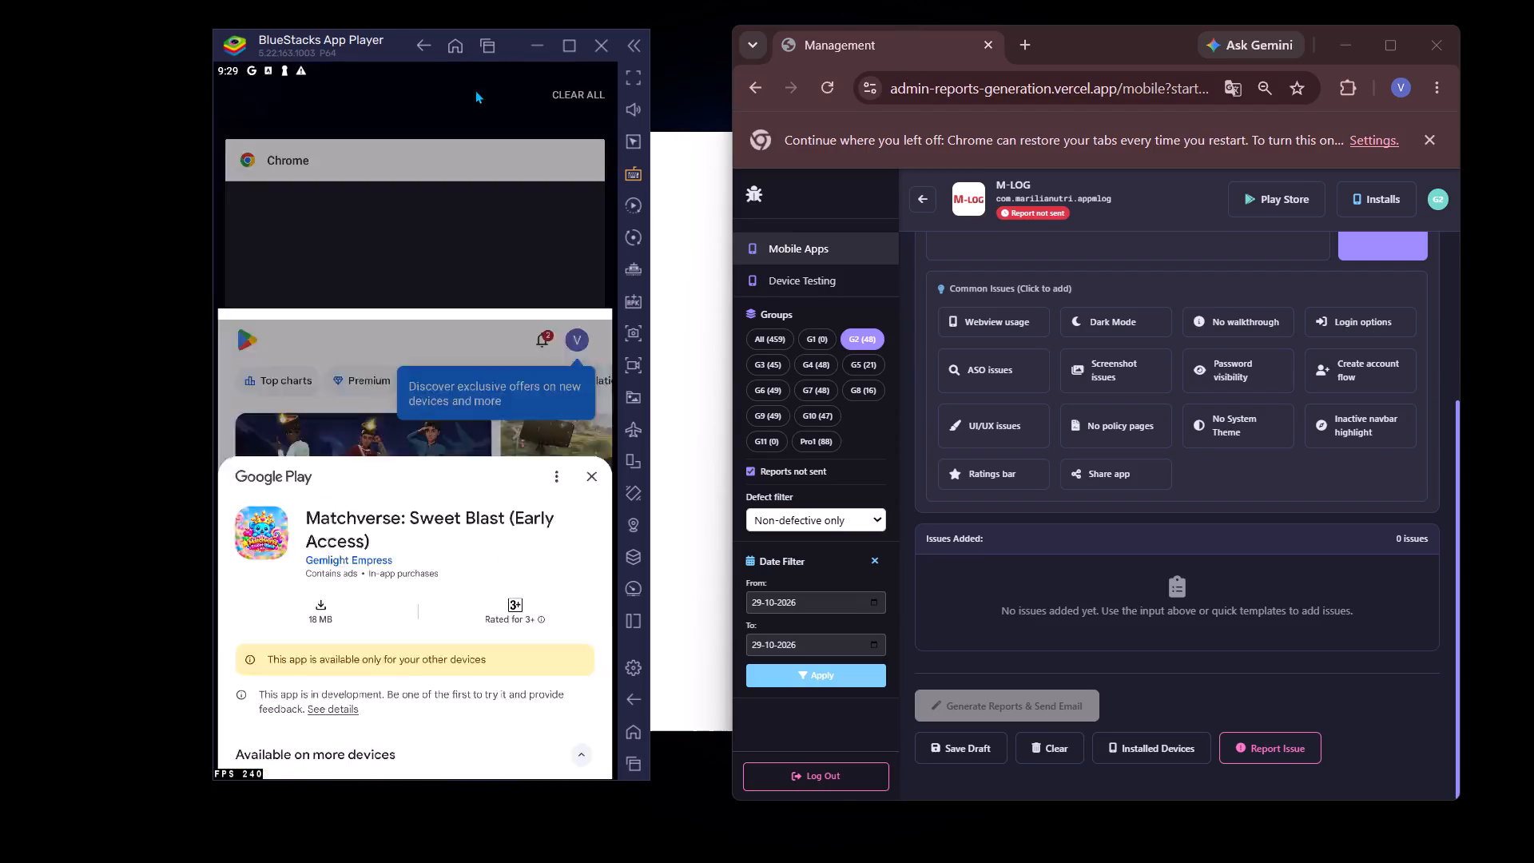
left_click(380, 408)
left_click(579, 223)
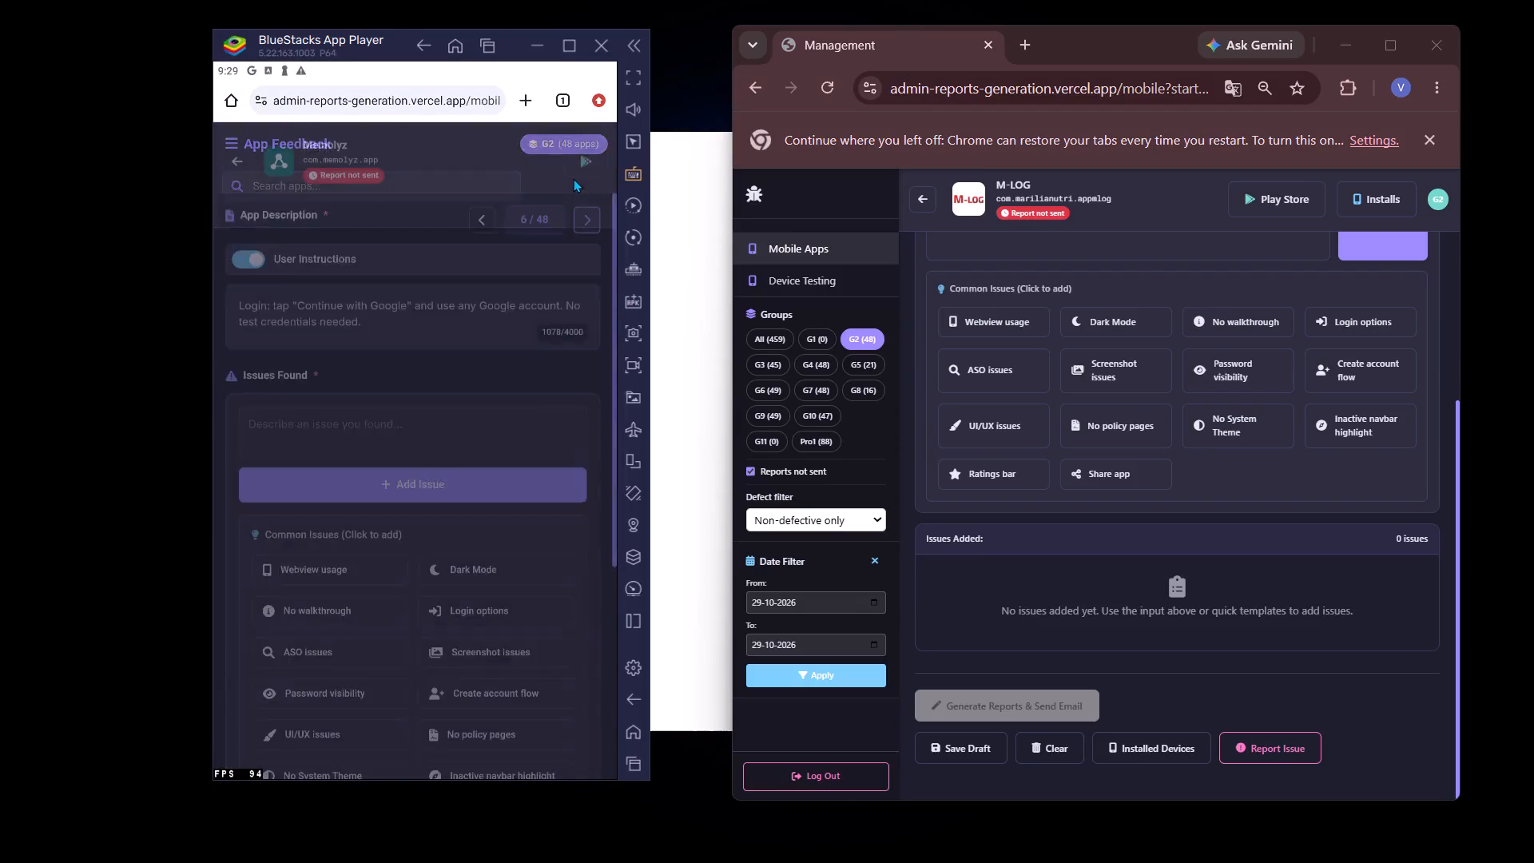
left_click(574, 149)
scroll(387, 364, "down", 5)
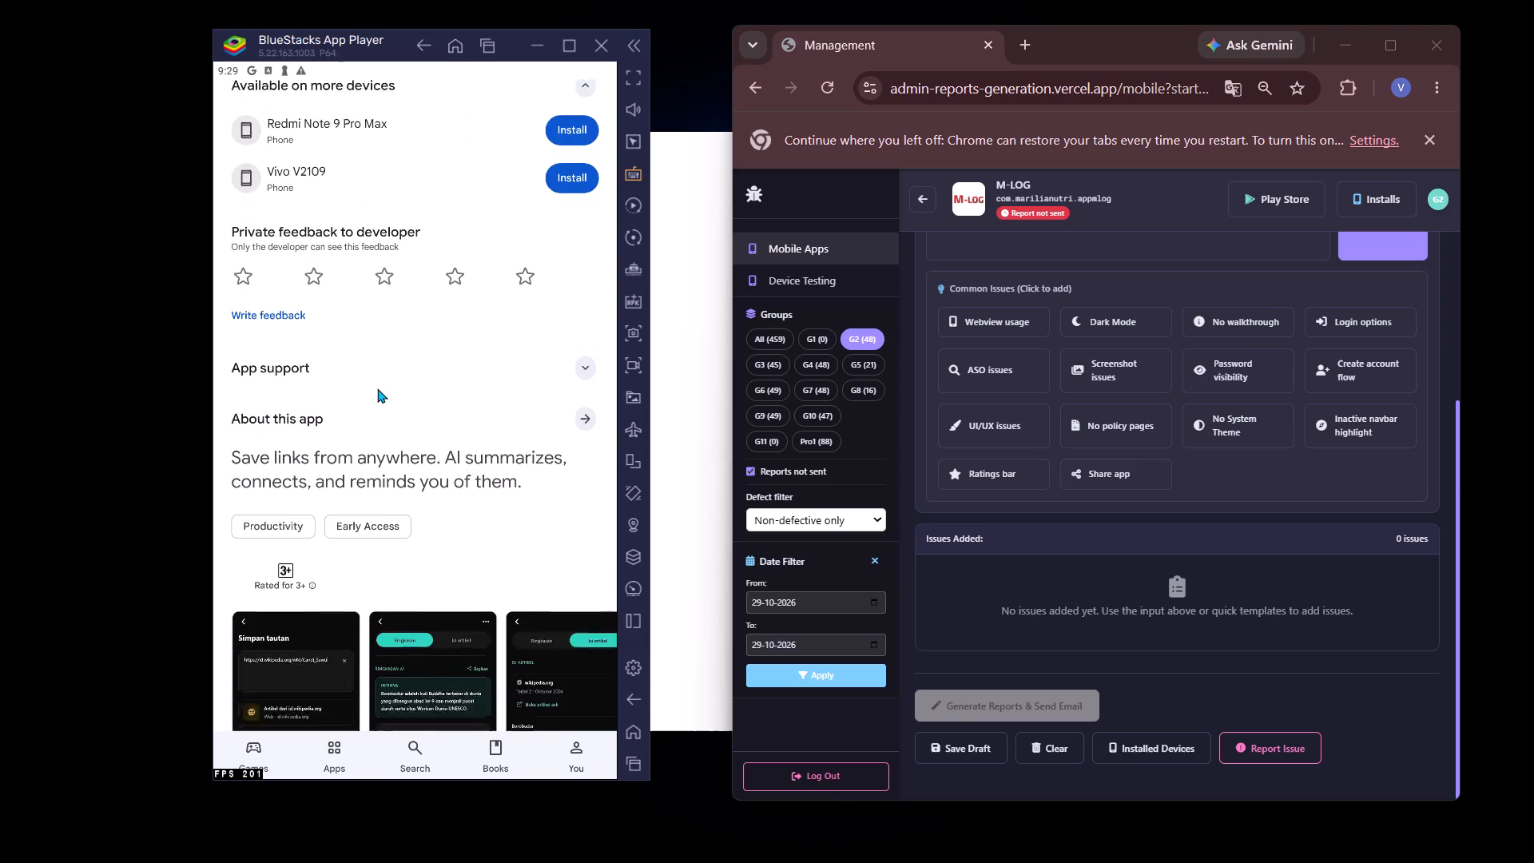
scroll(377, 388, "down", 1)
left_click_drag(417, 392, 241, 423)
left_click_drag(389, 439, 214, 418)
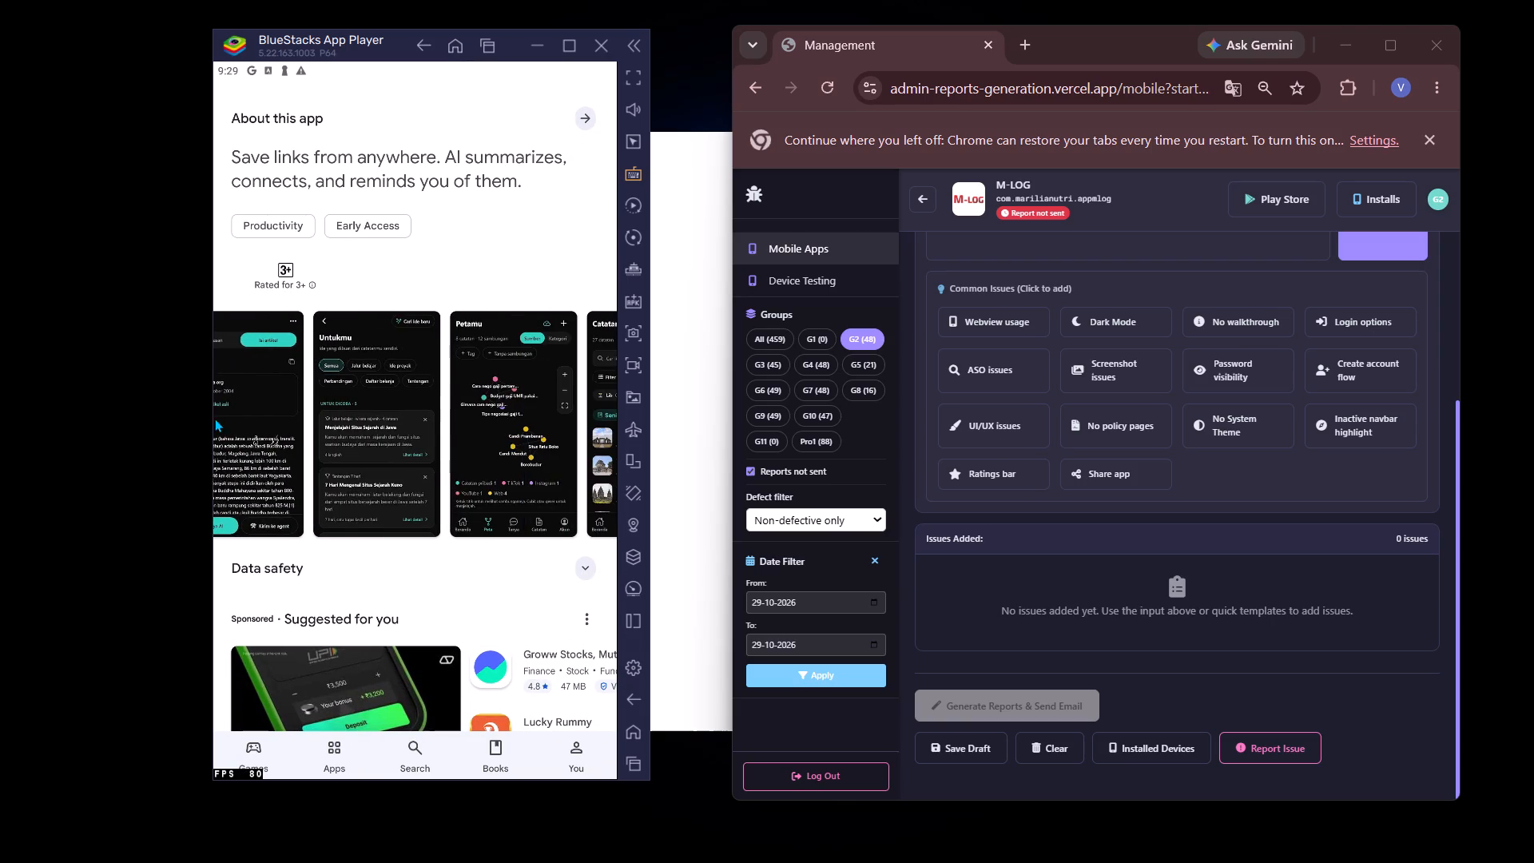
left_click_drag(214, 418, 154, 447)
In the desktop App Feedback form, add the No walkthrough, Screenshot issues and ASO issues common issues.
left_click(1234, 327)
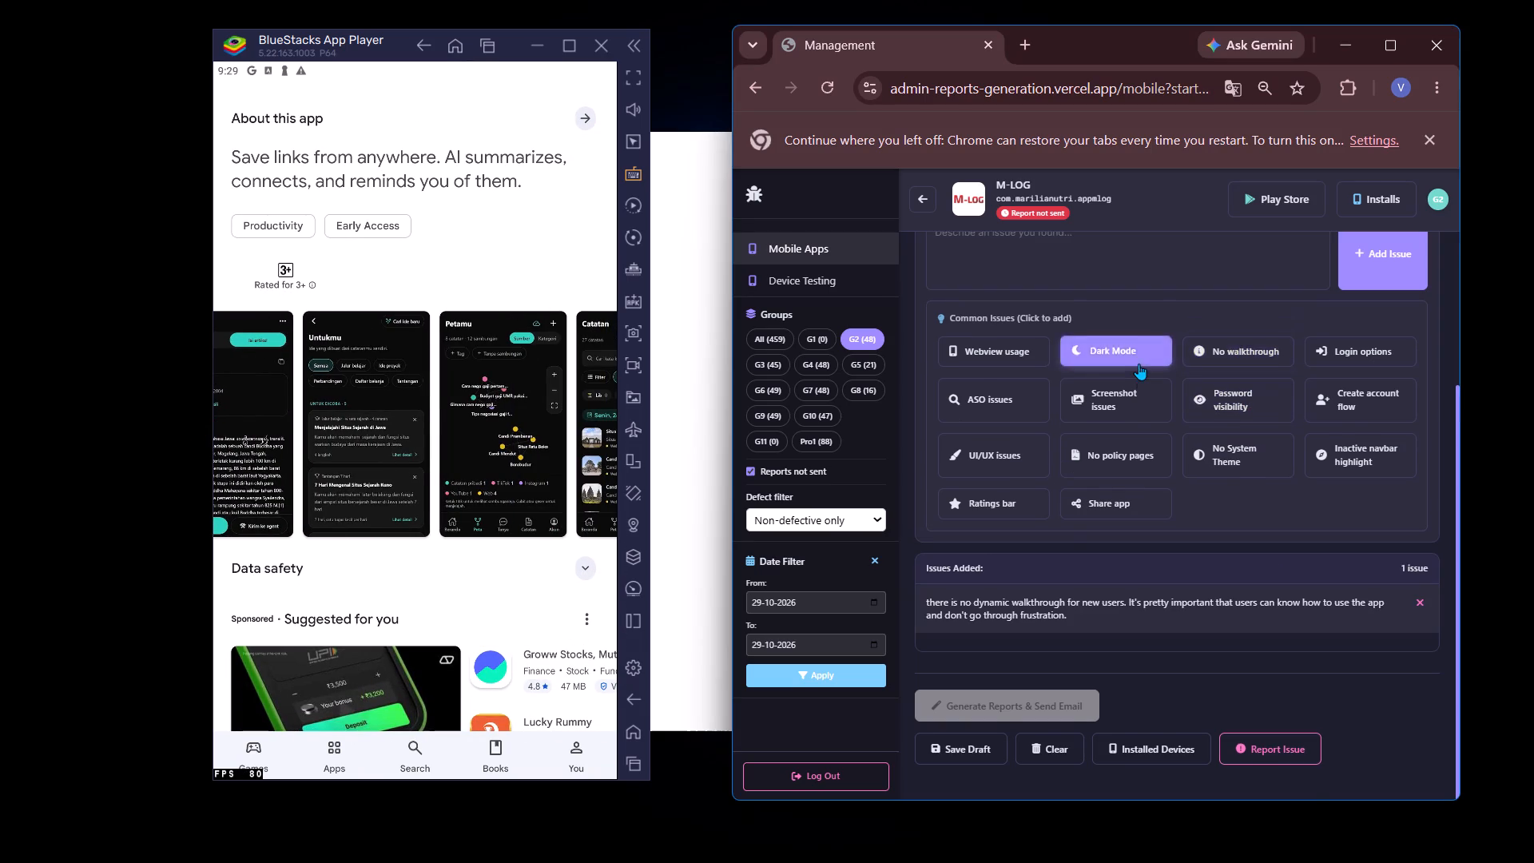
left_click(1132, 393)
scroll(1132, 393, "up", 2)
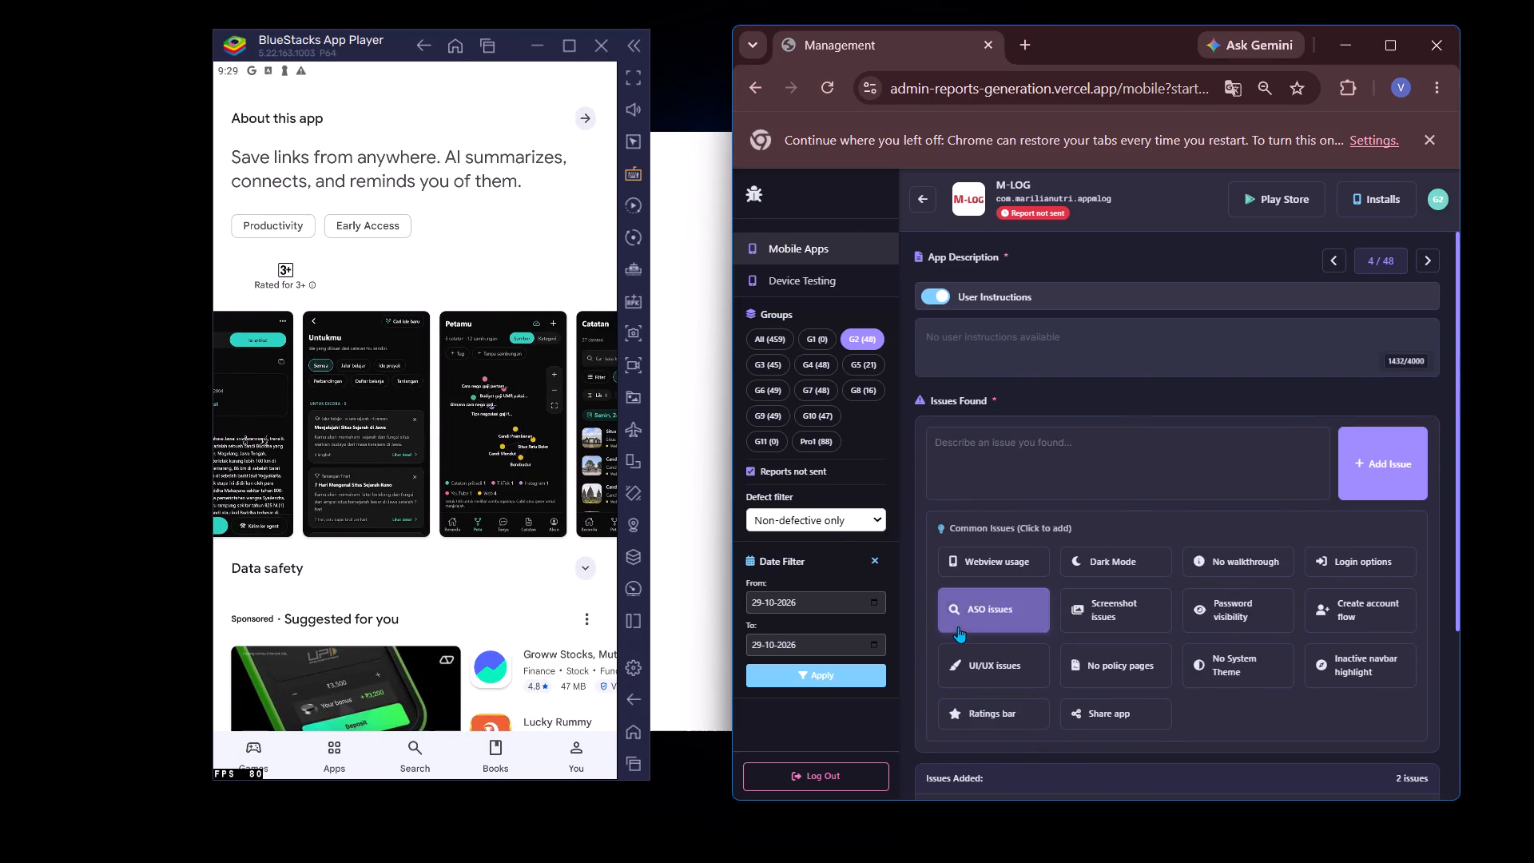
left_click(977, 622)
Advance the desktop App Feedback form to Matchverse: Sweet Blast, review its issues and switch User Instructions to App Description.
left_click(1428, 267)
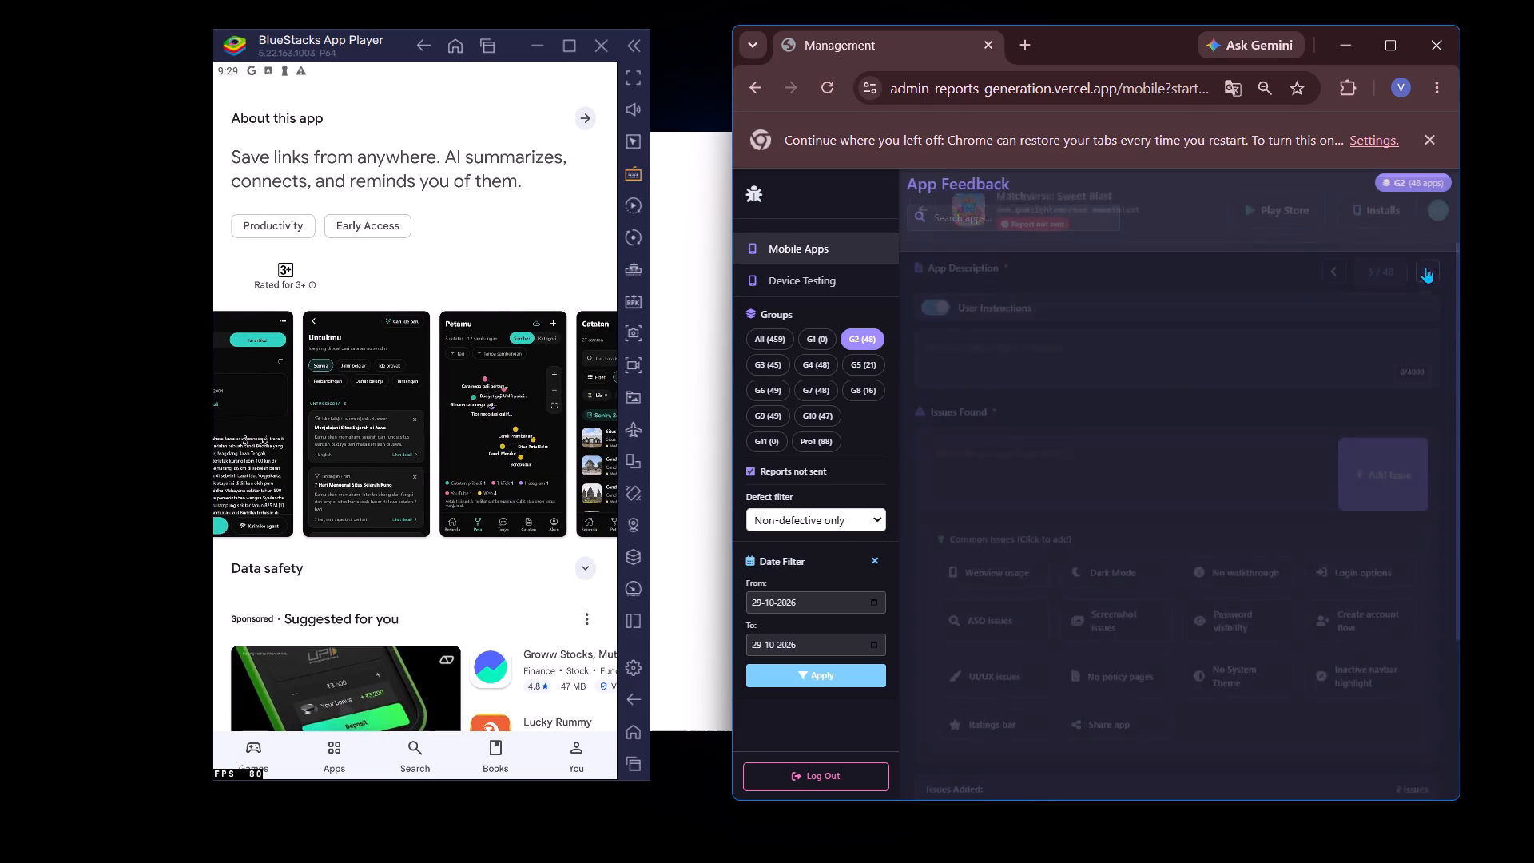
scroll(1250, 394, "down", 1)
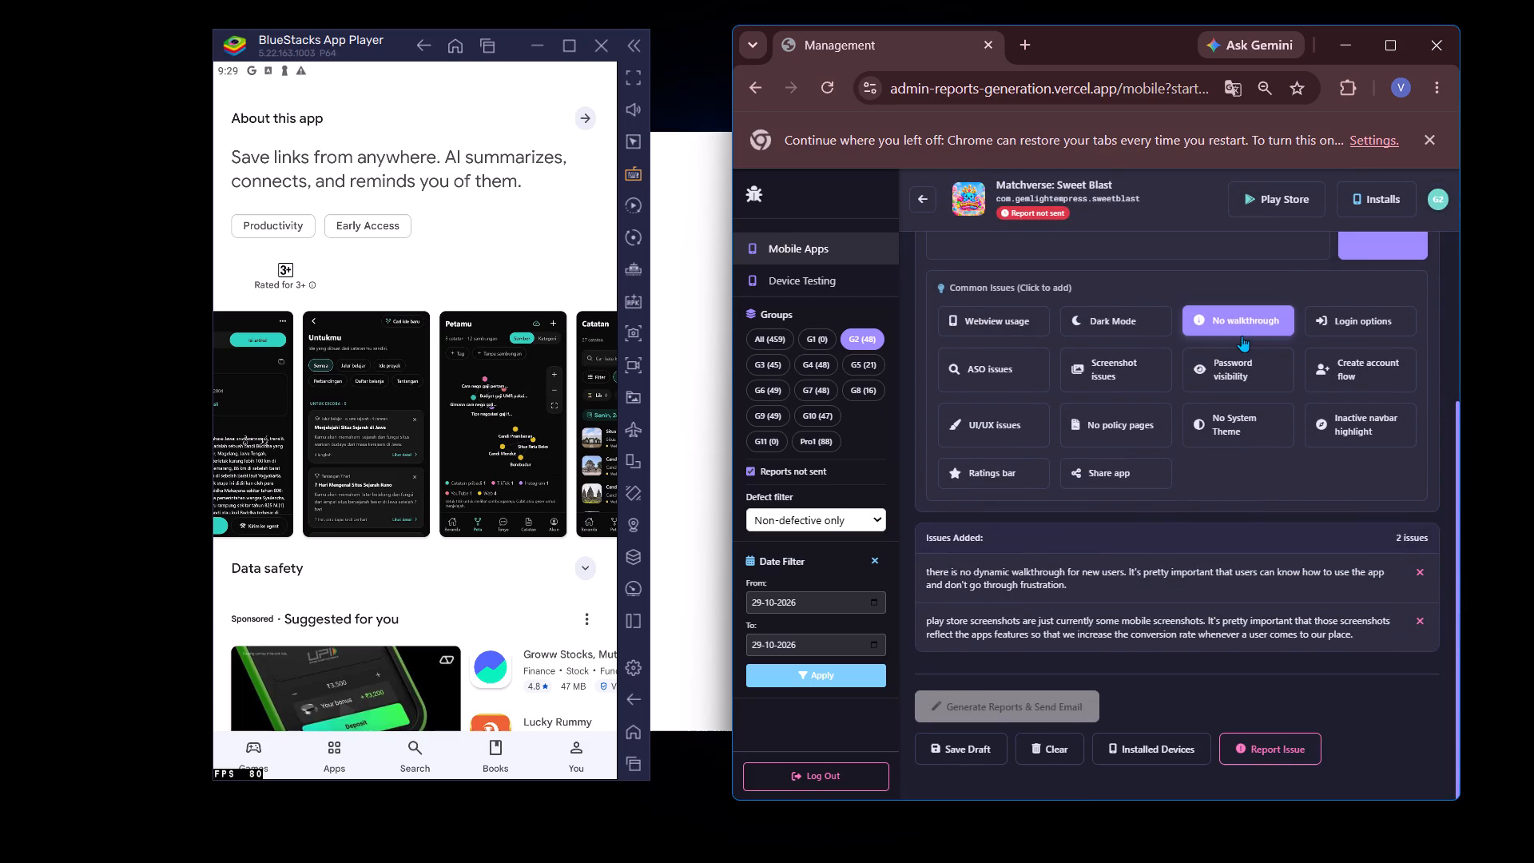
scroll(1125, 410, "up", 1)
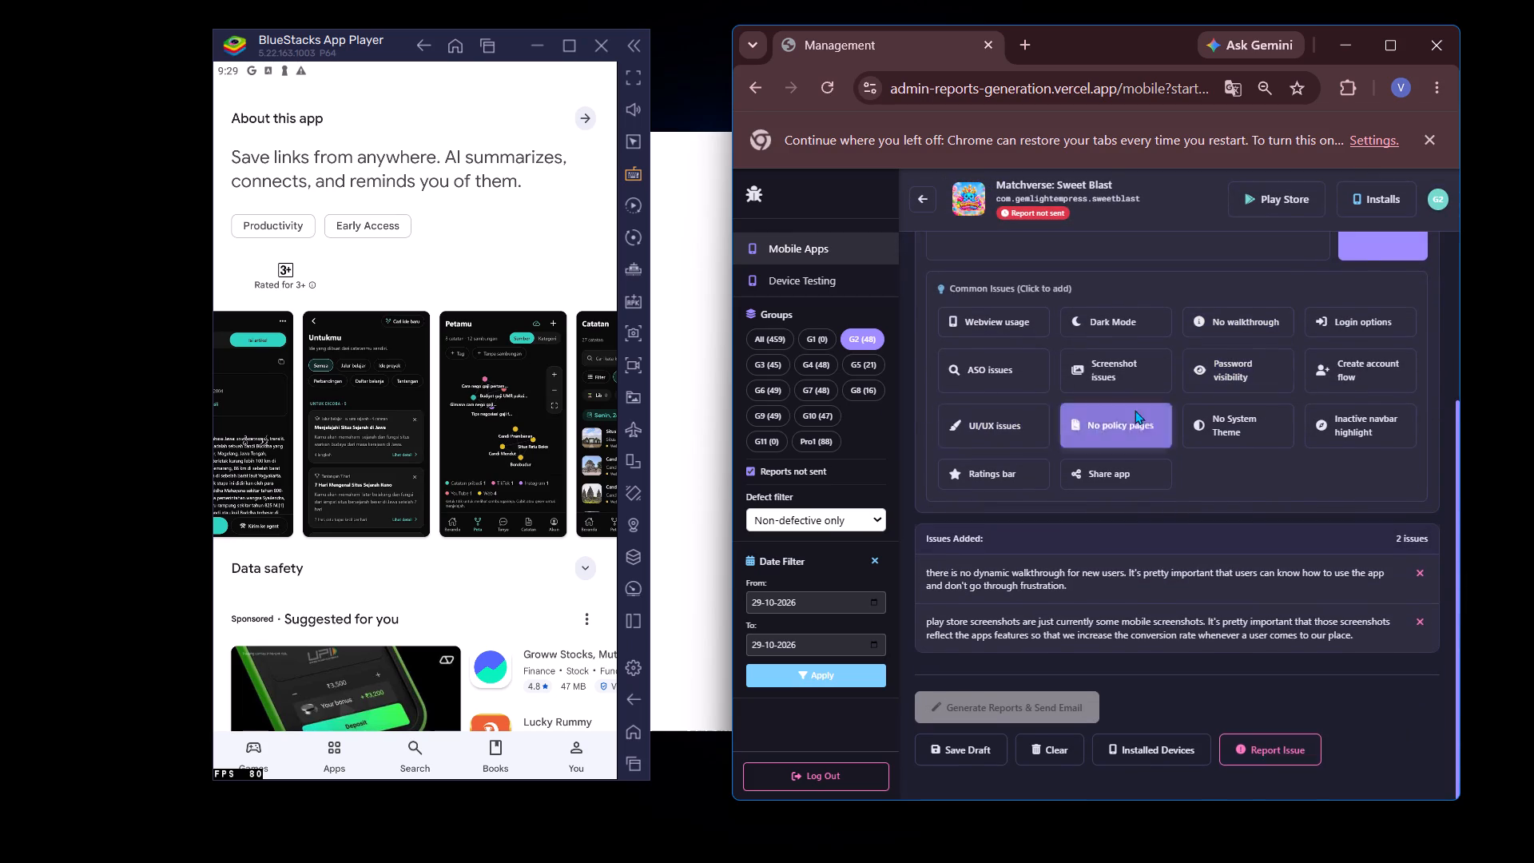
scroll(1135, 410, "up", 1)
left_click(947, 288)
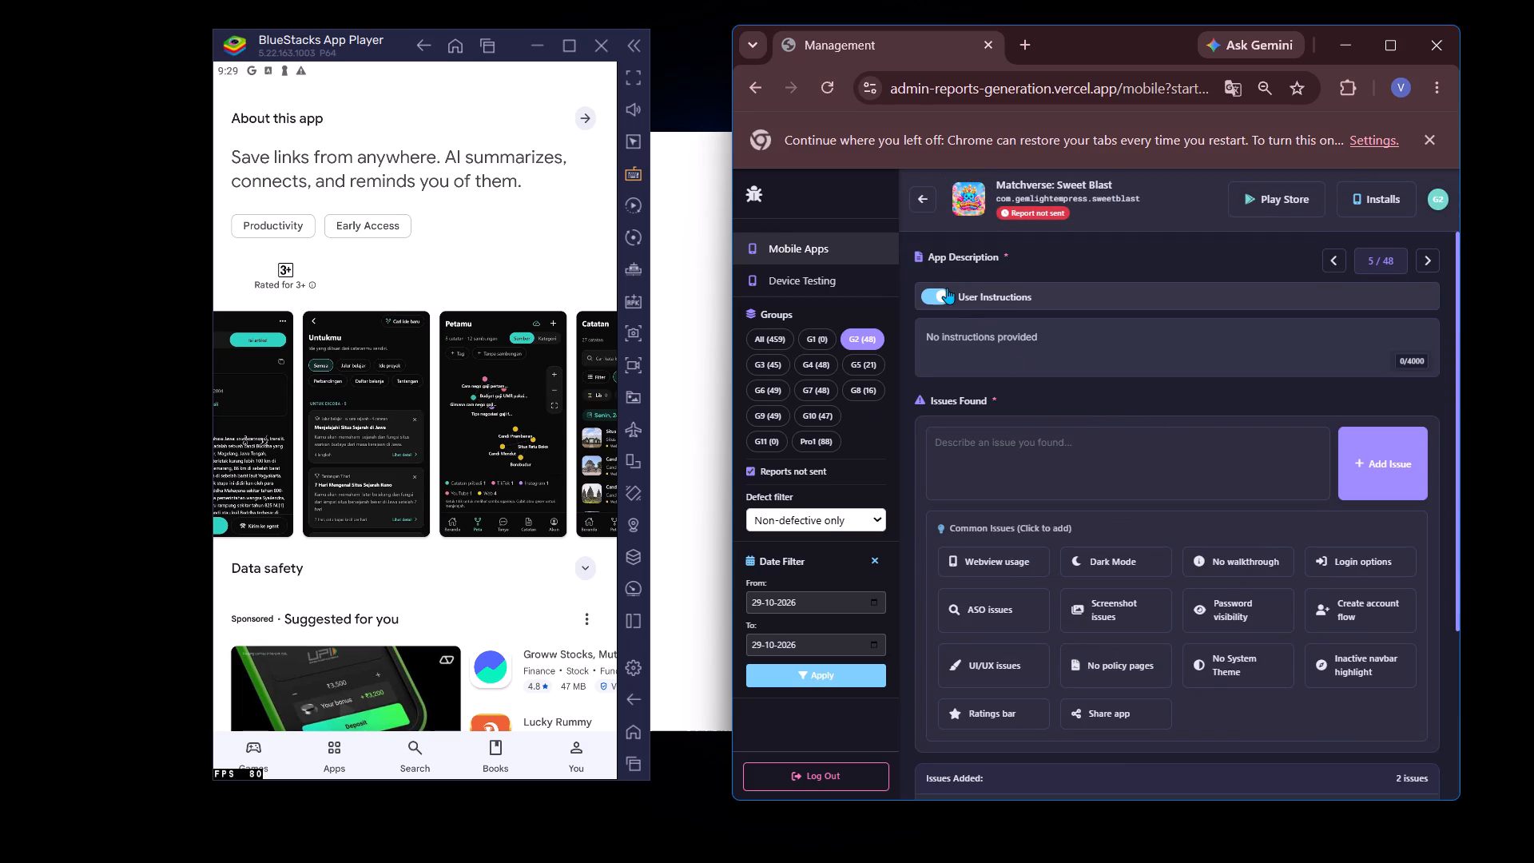
scroll(252, 277, "up", 1)
Copy the full Memolyz description from its Play Store details and paste it as App Description in the desktop Matchverse: Sweet Blast form.
left_click(561, 154)
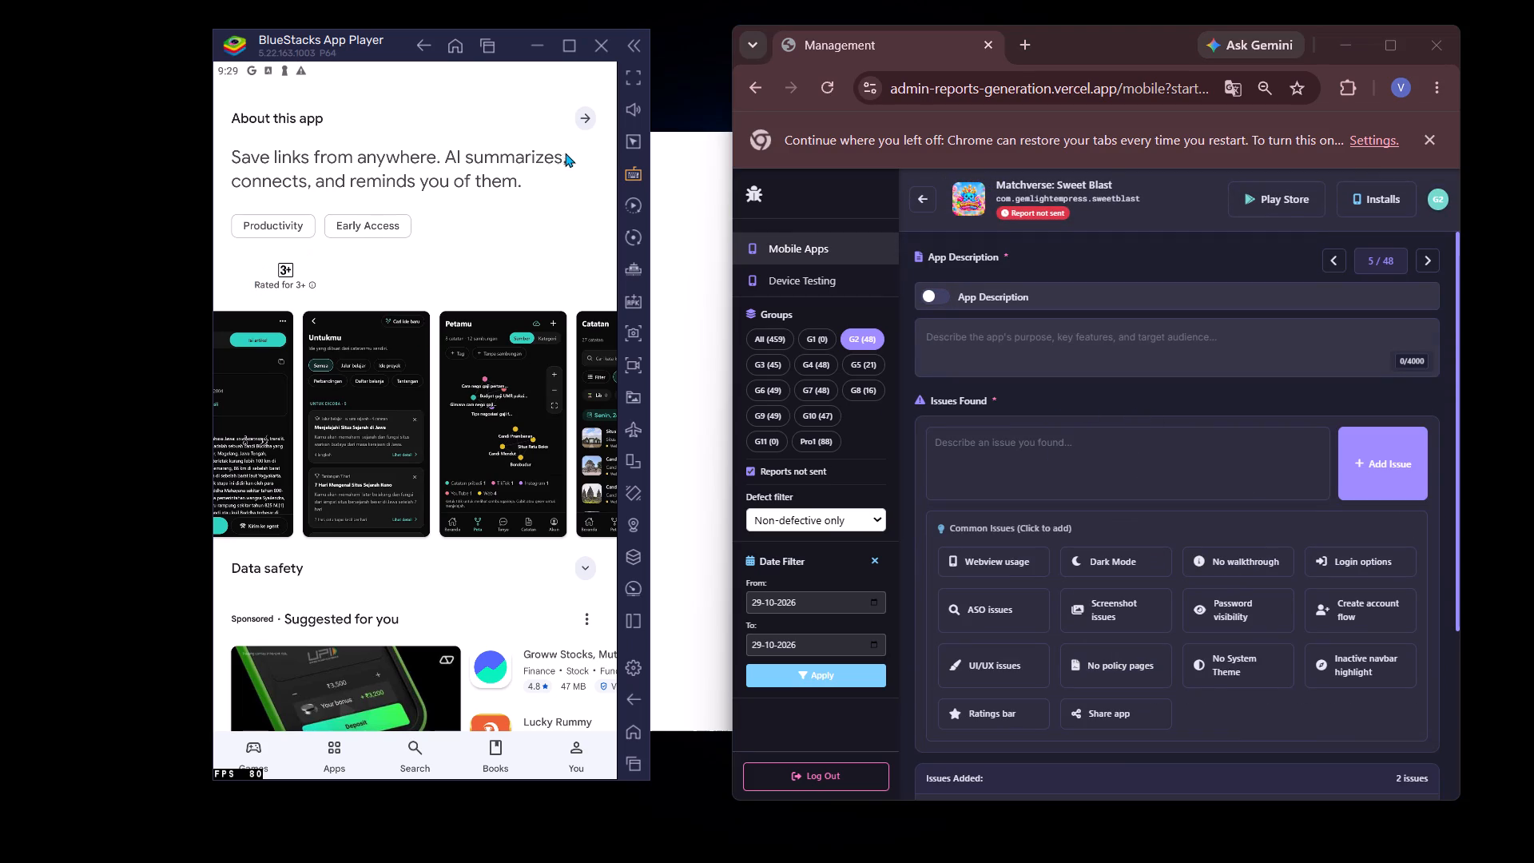
left_click(582, 125)
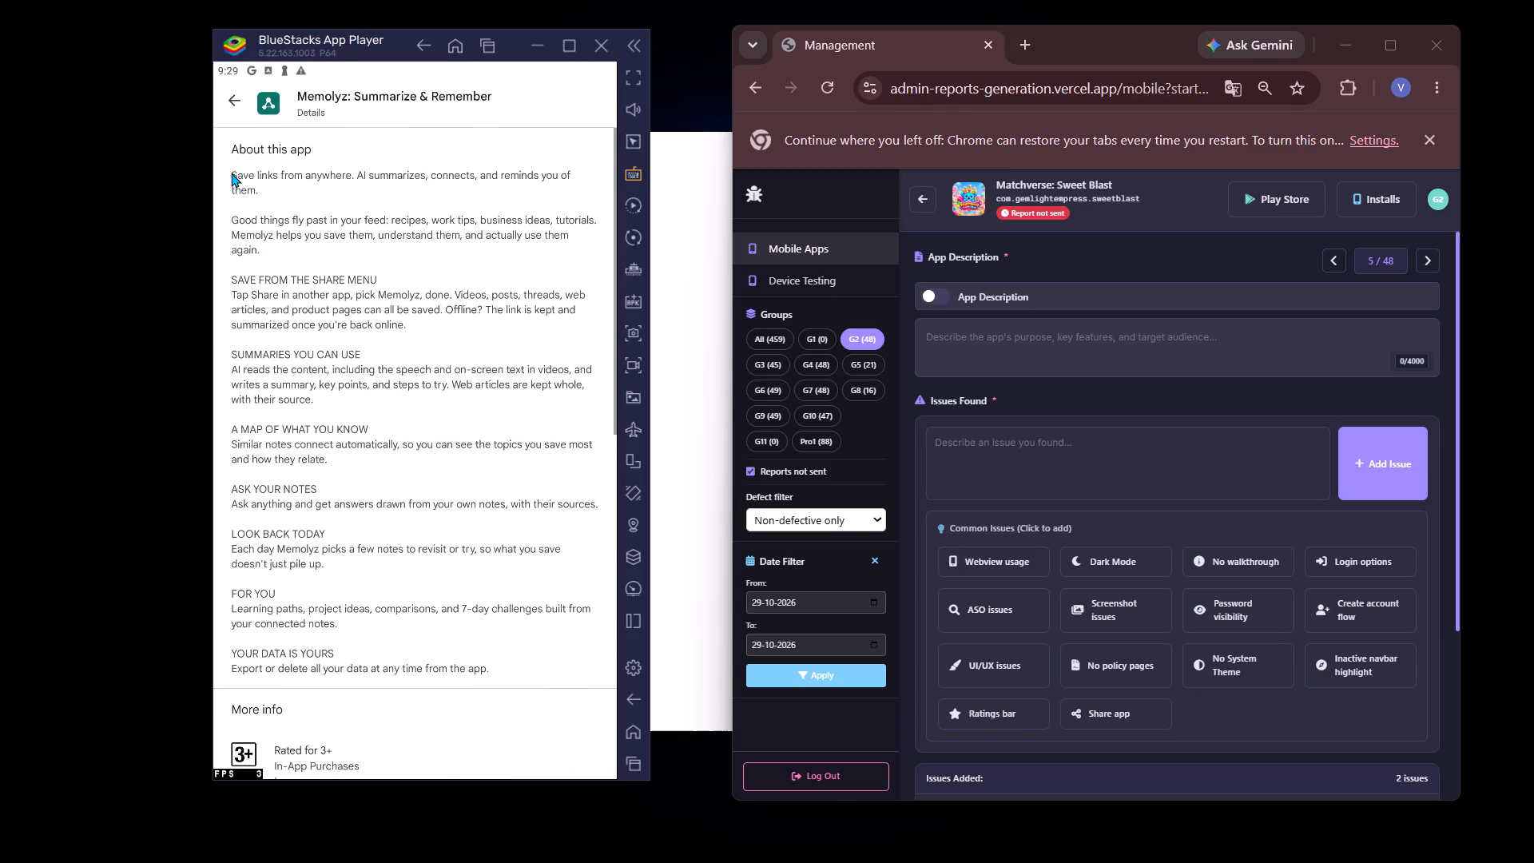
left_click_drag(225, 171, 480, 555)
left_click_drag(331, 287, 358, 378)
scroll(363, 370, "up", 5)
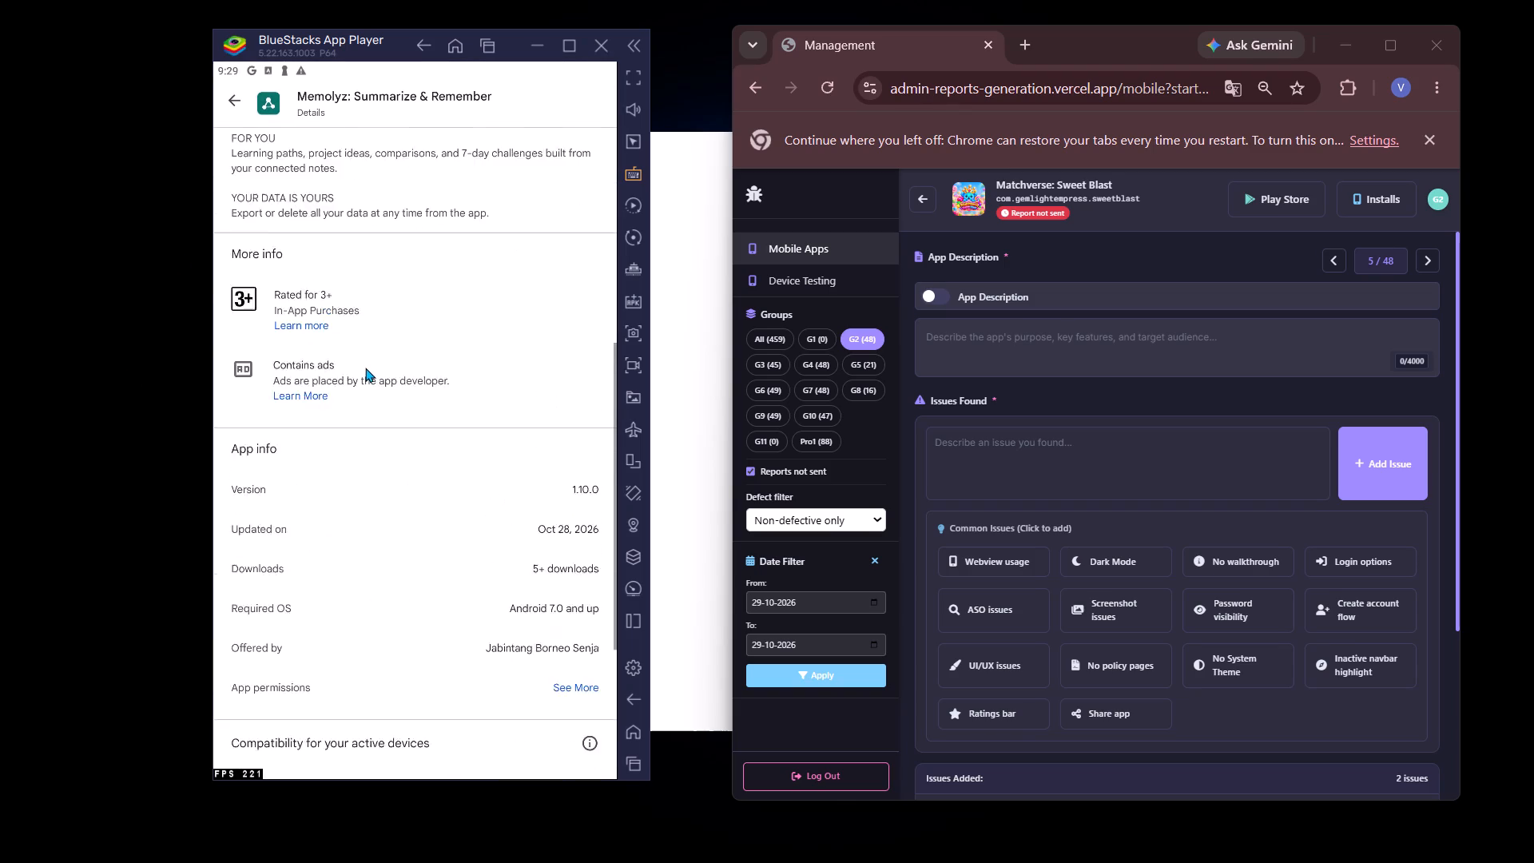
scroll(365, 368, "up", 6)
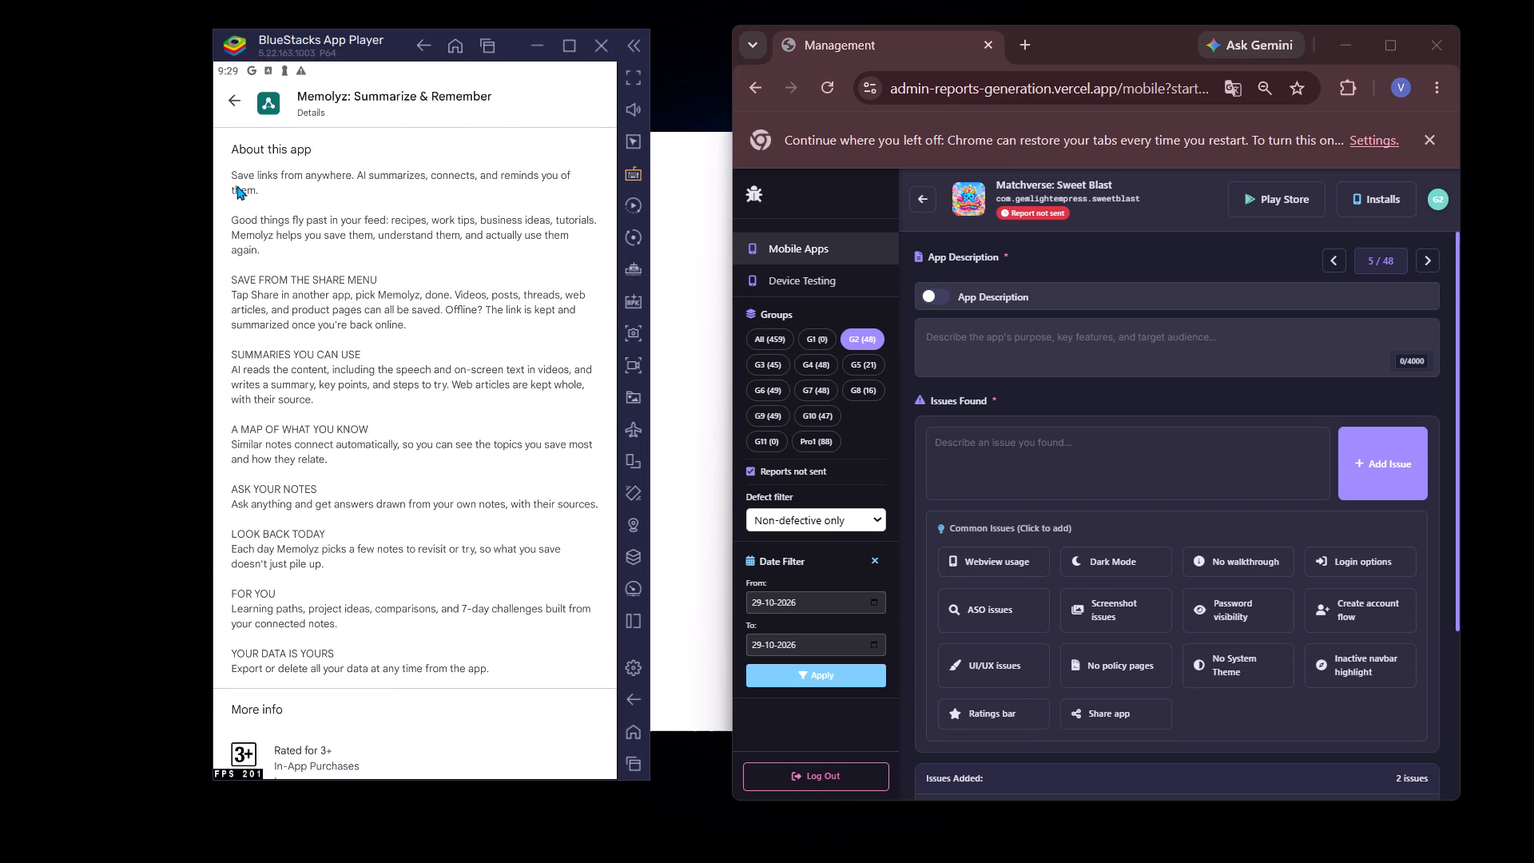
left_click_drag(228, 175, 322, 311)
left_click_drag(303, 284, 313, 385)
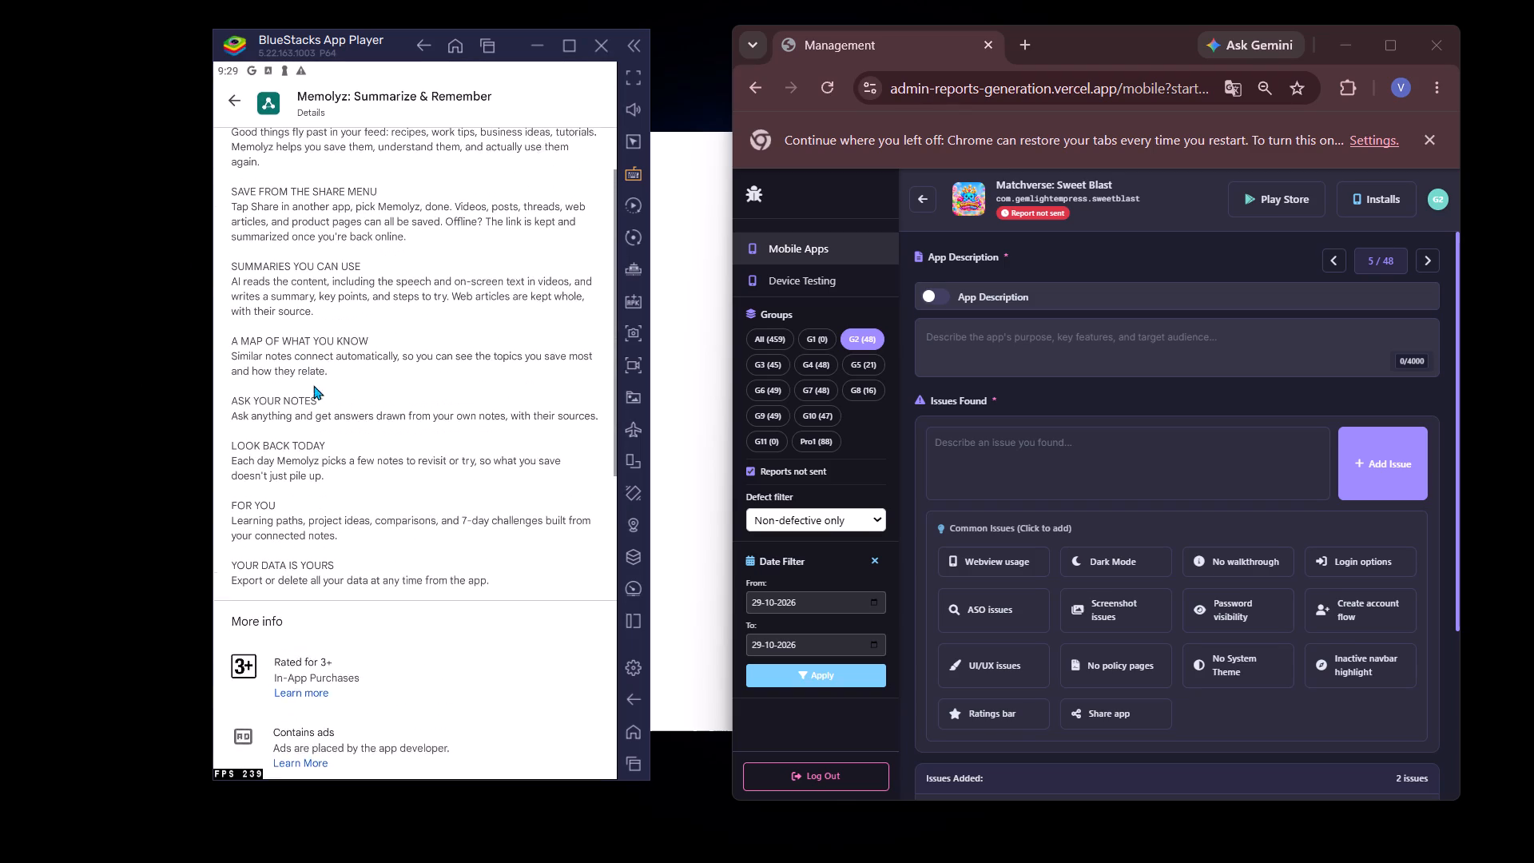
left_click_drag(313, 385, 309, 396)
double_click(259, 254)
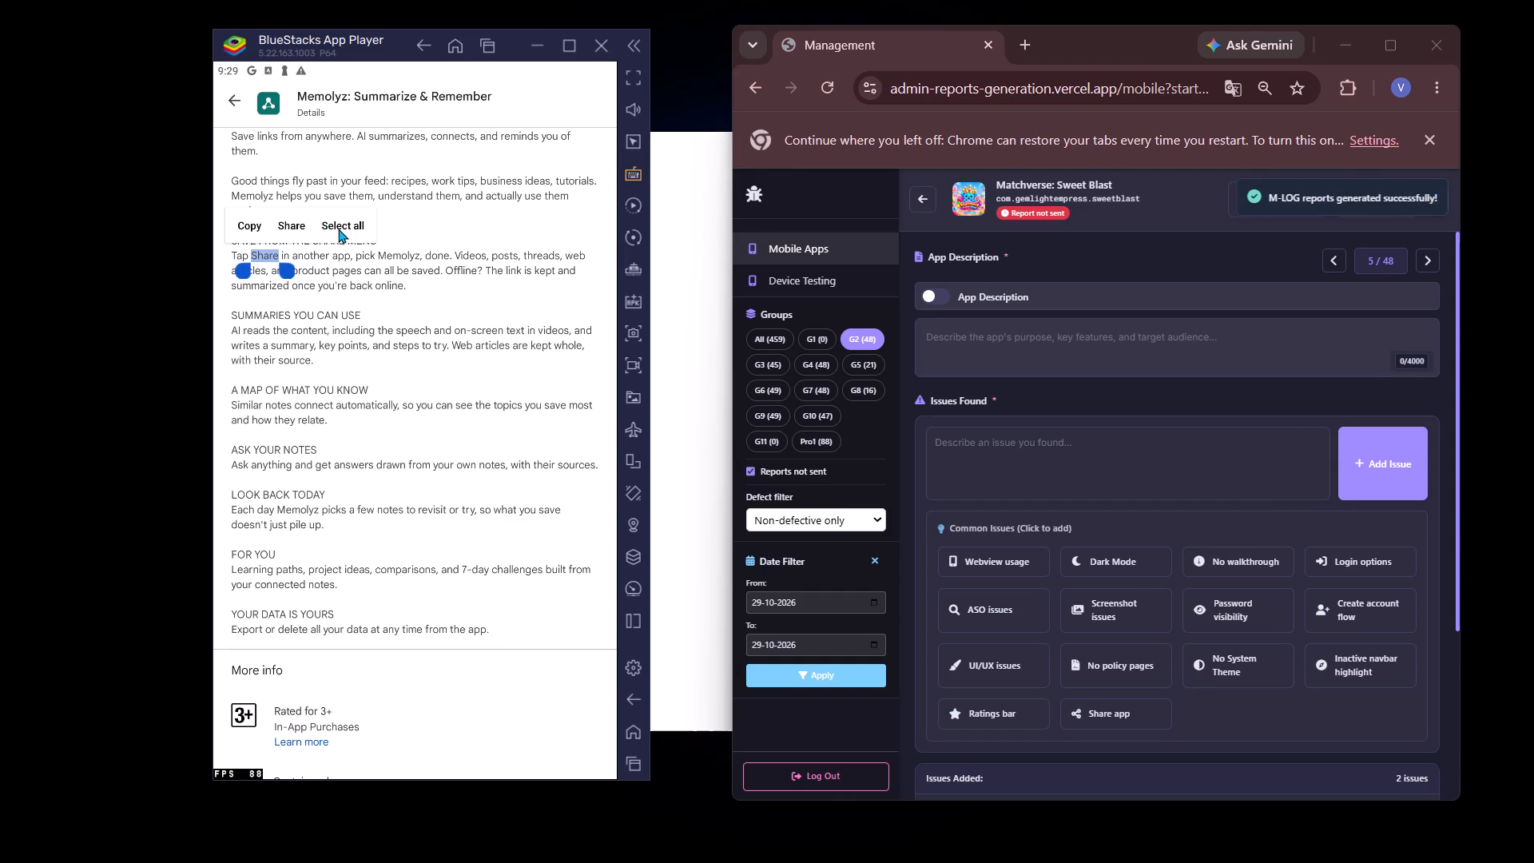
left_click(338, 229)
key("ctrl+c")
left_click(956, 353)
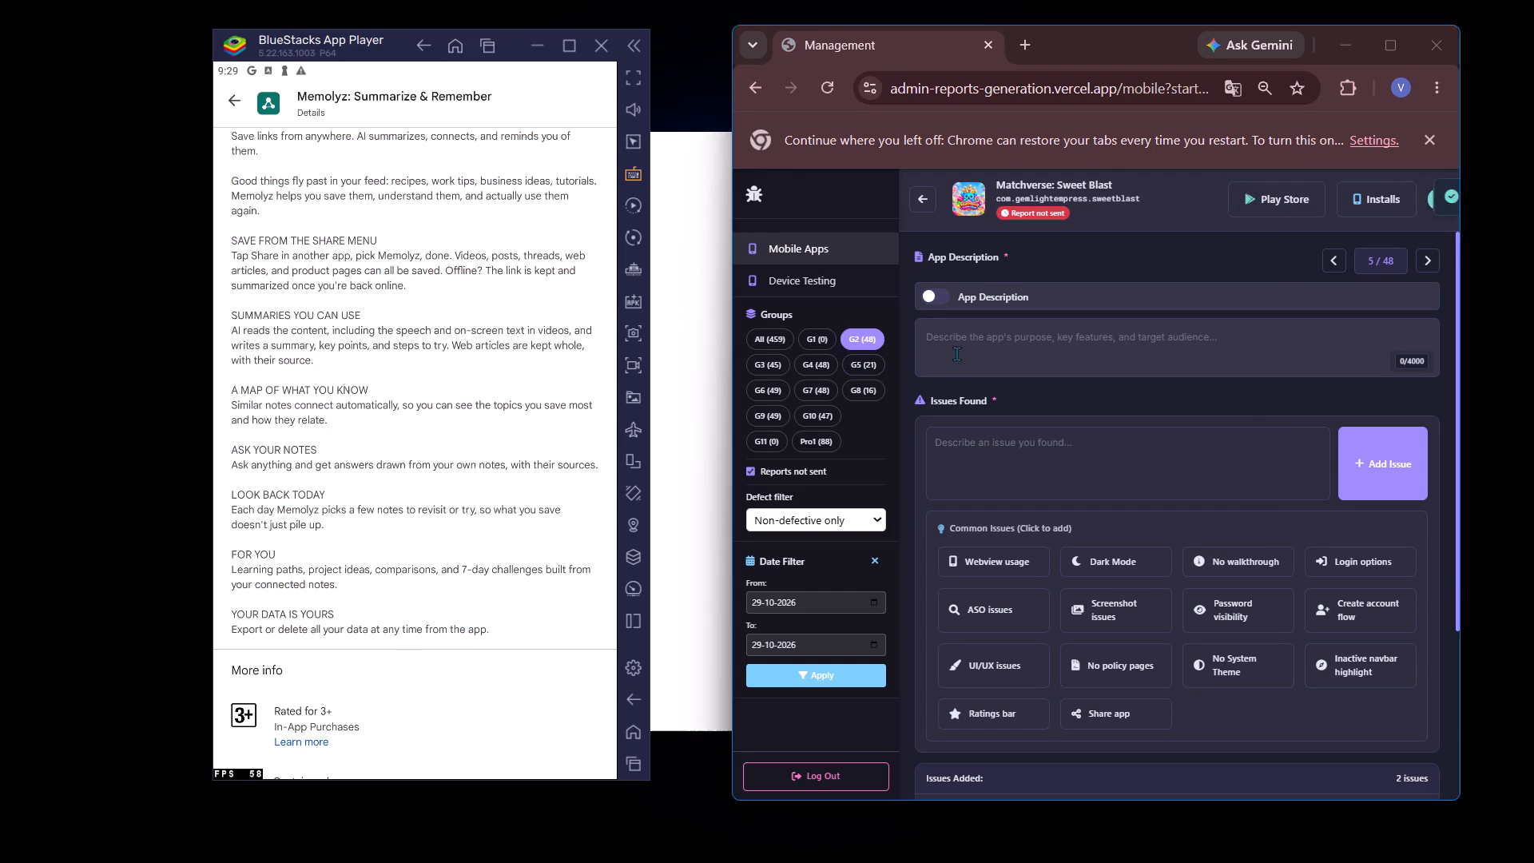
key("ctrl+v")
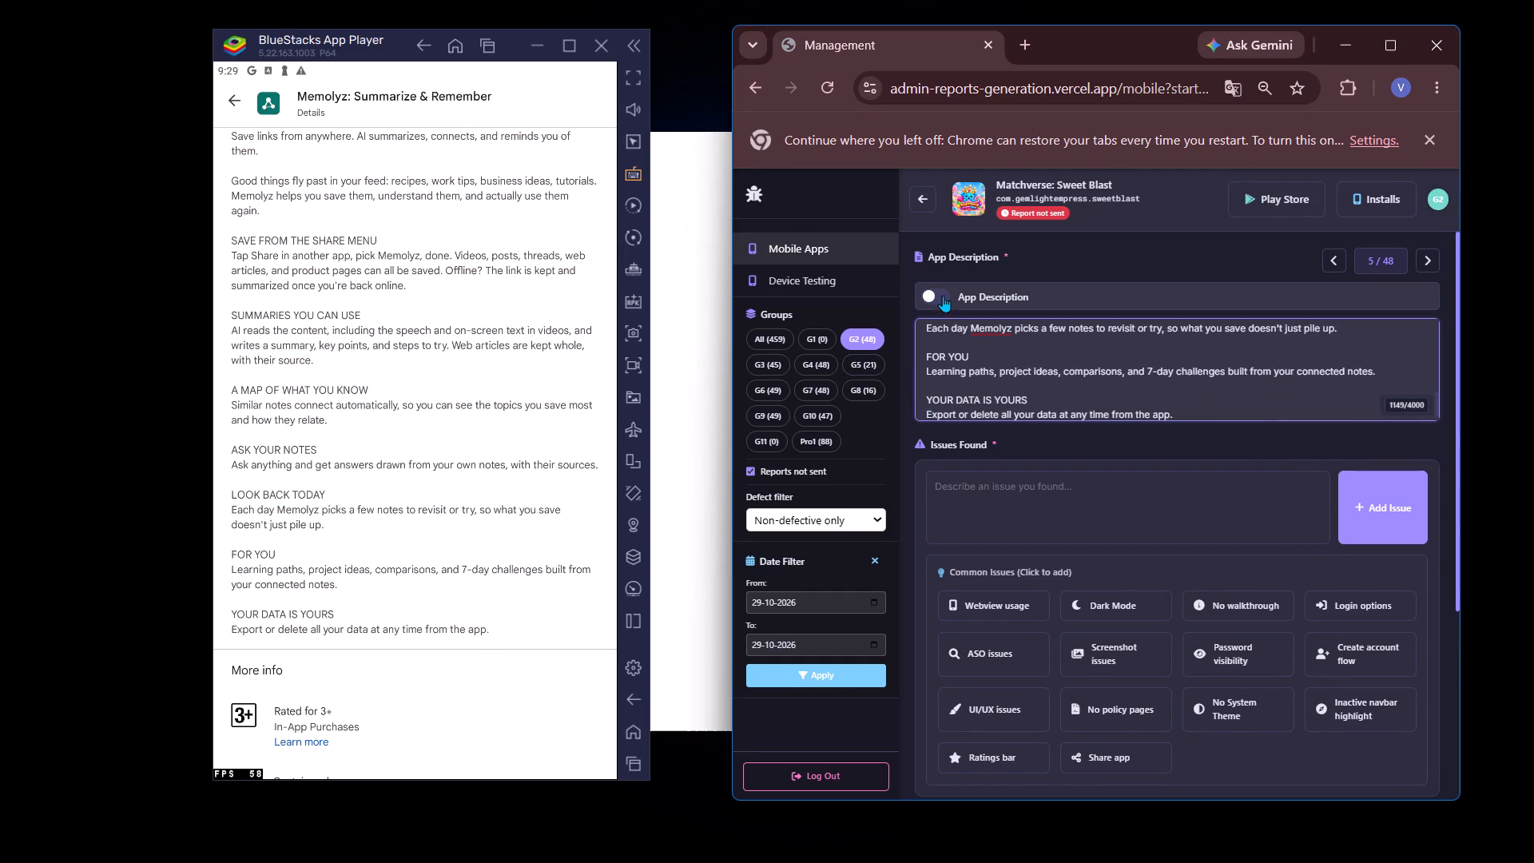
Switch the desktop form's App Description back to User Instructions and add the ASO issues common issue.
left_click(937, 289)
left_click(976, 593)
scroll(965, 566, "down", 2)
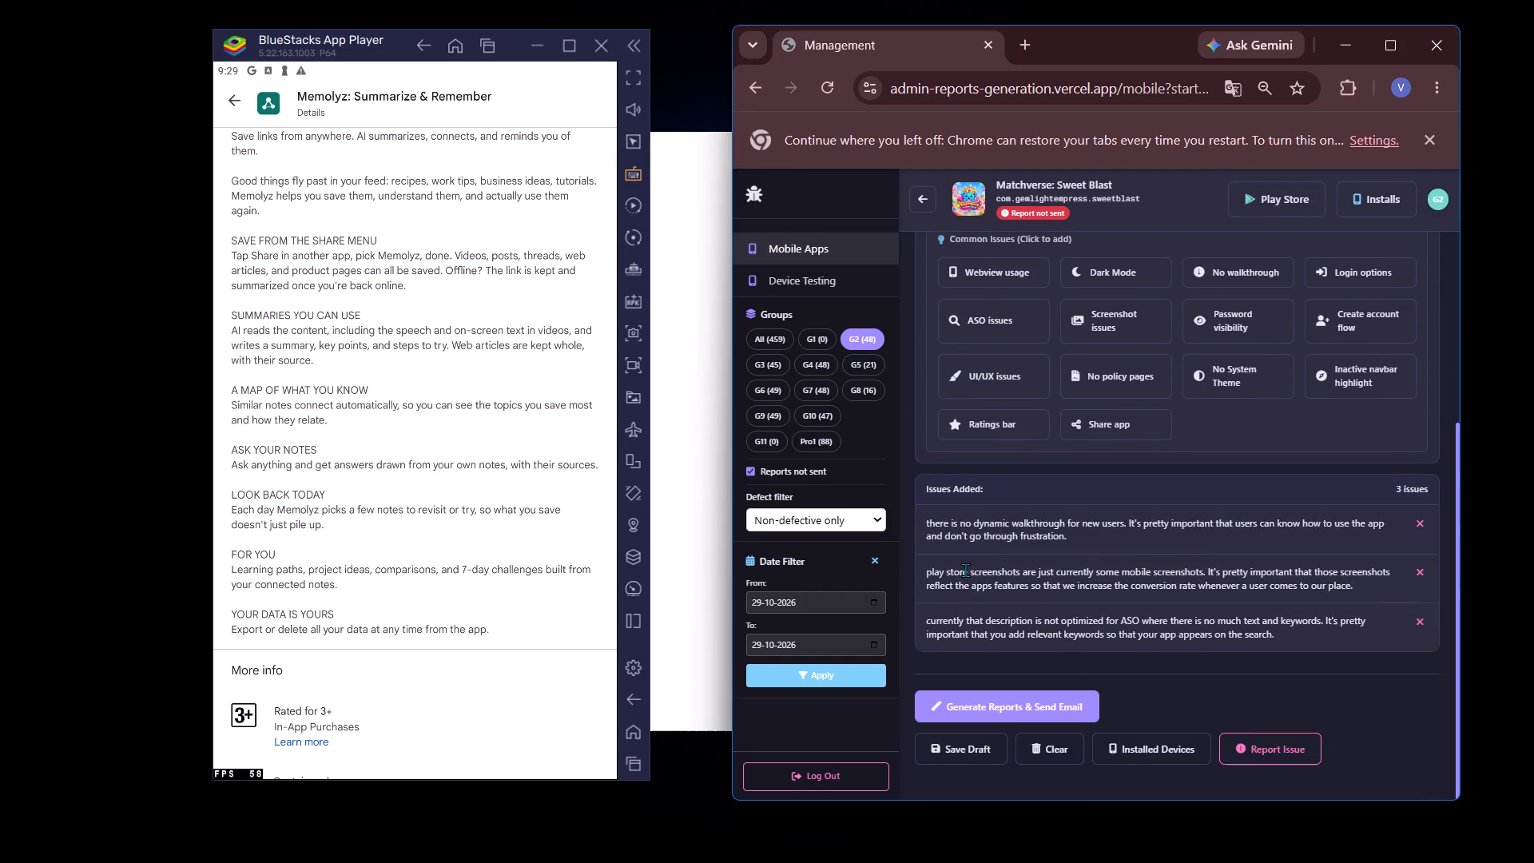
Return to the Memolyz Play Store listing in BlueStacks and launch the app.
left_click(234, 102)
scroll(275, 205, "up", 1)
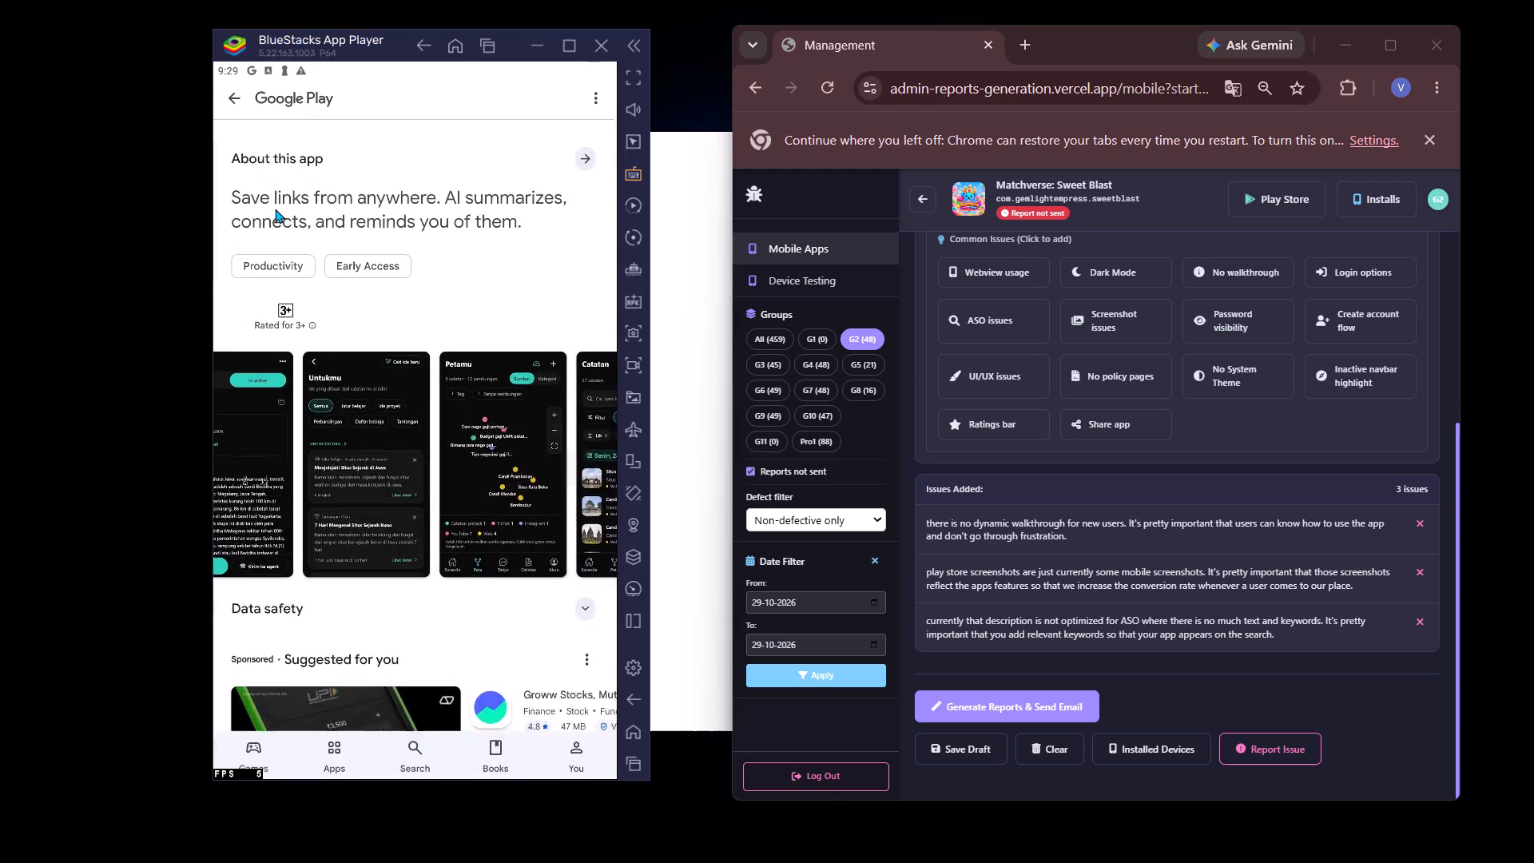
scroll(275, 209, "up", 4)
scroll(436, 205, "up", 1)
left_click(436, 205)
left_click(443, 234)
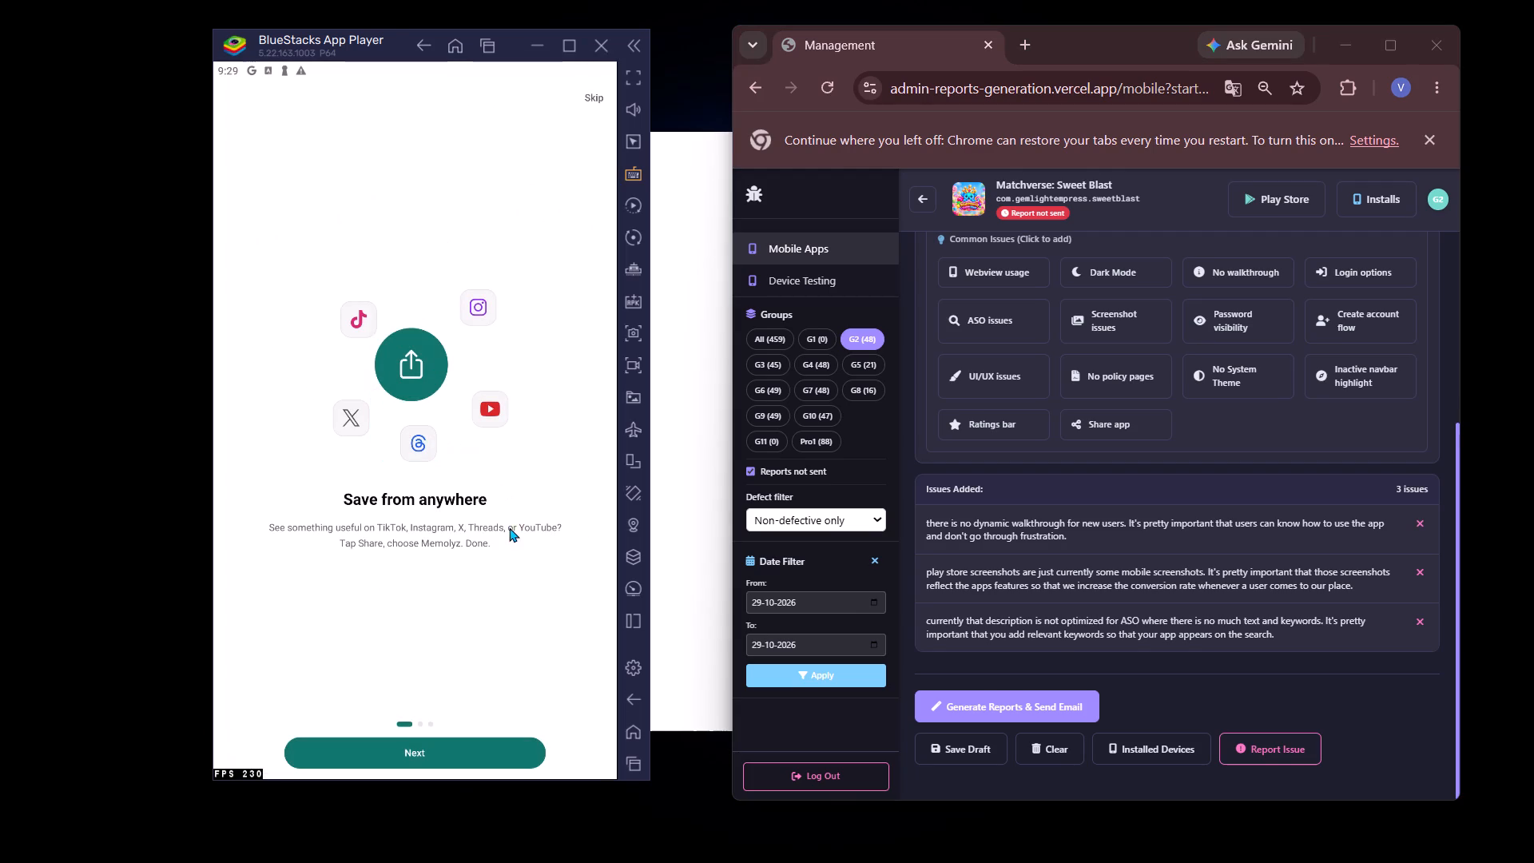
Go through the Memolyz onboarding and its three-step guide on saving, and get started to reach the sign-in screen.
triple_click(462, 751)
double_click(462, 751)
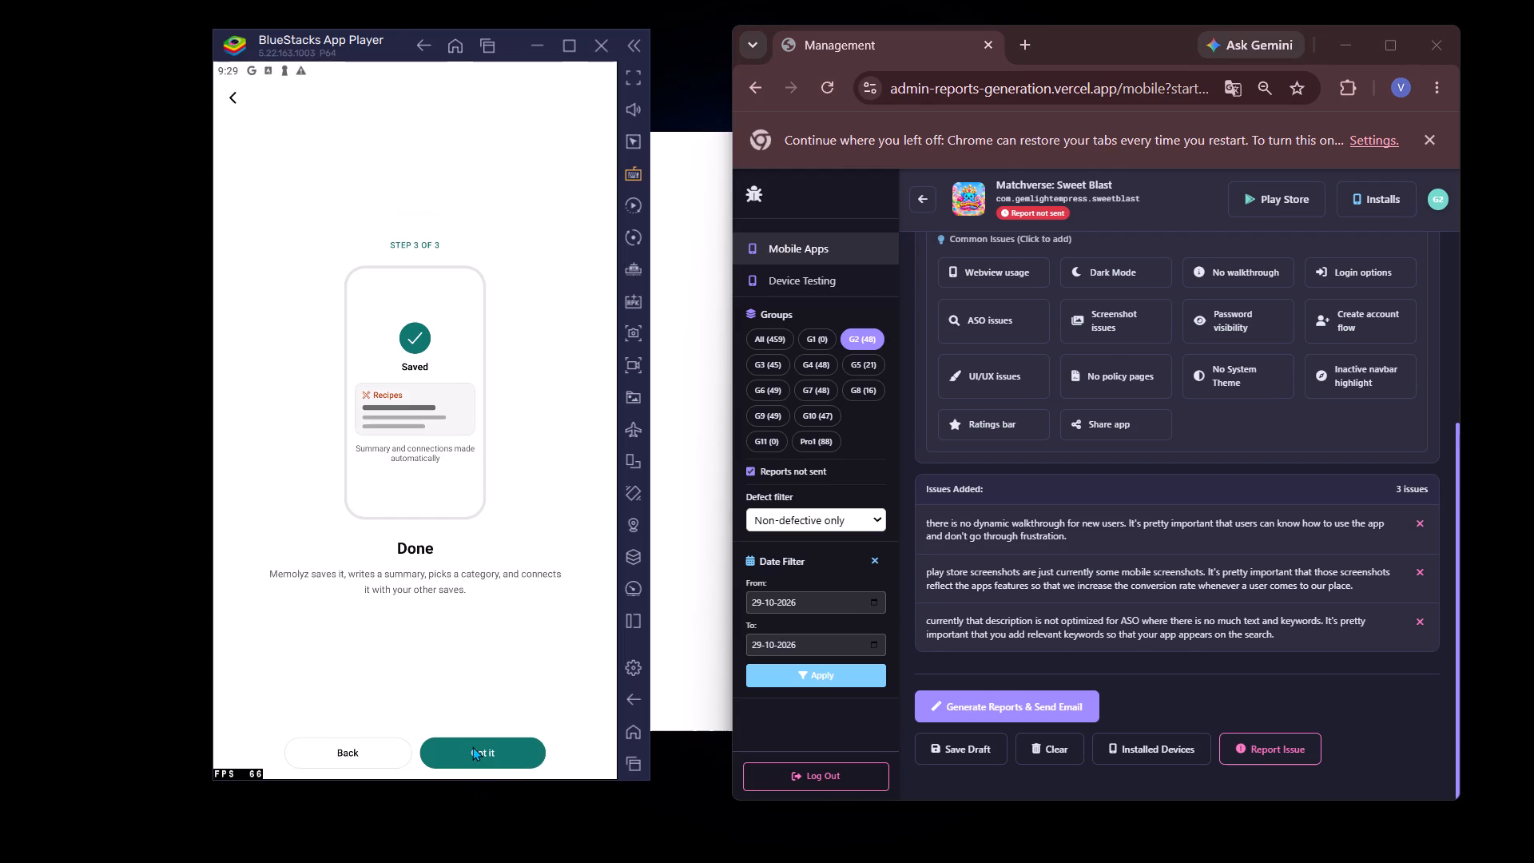
double_click(472, 746)
double_click(472, 746)
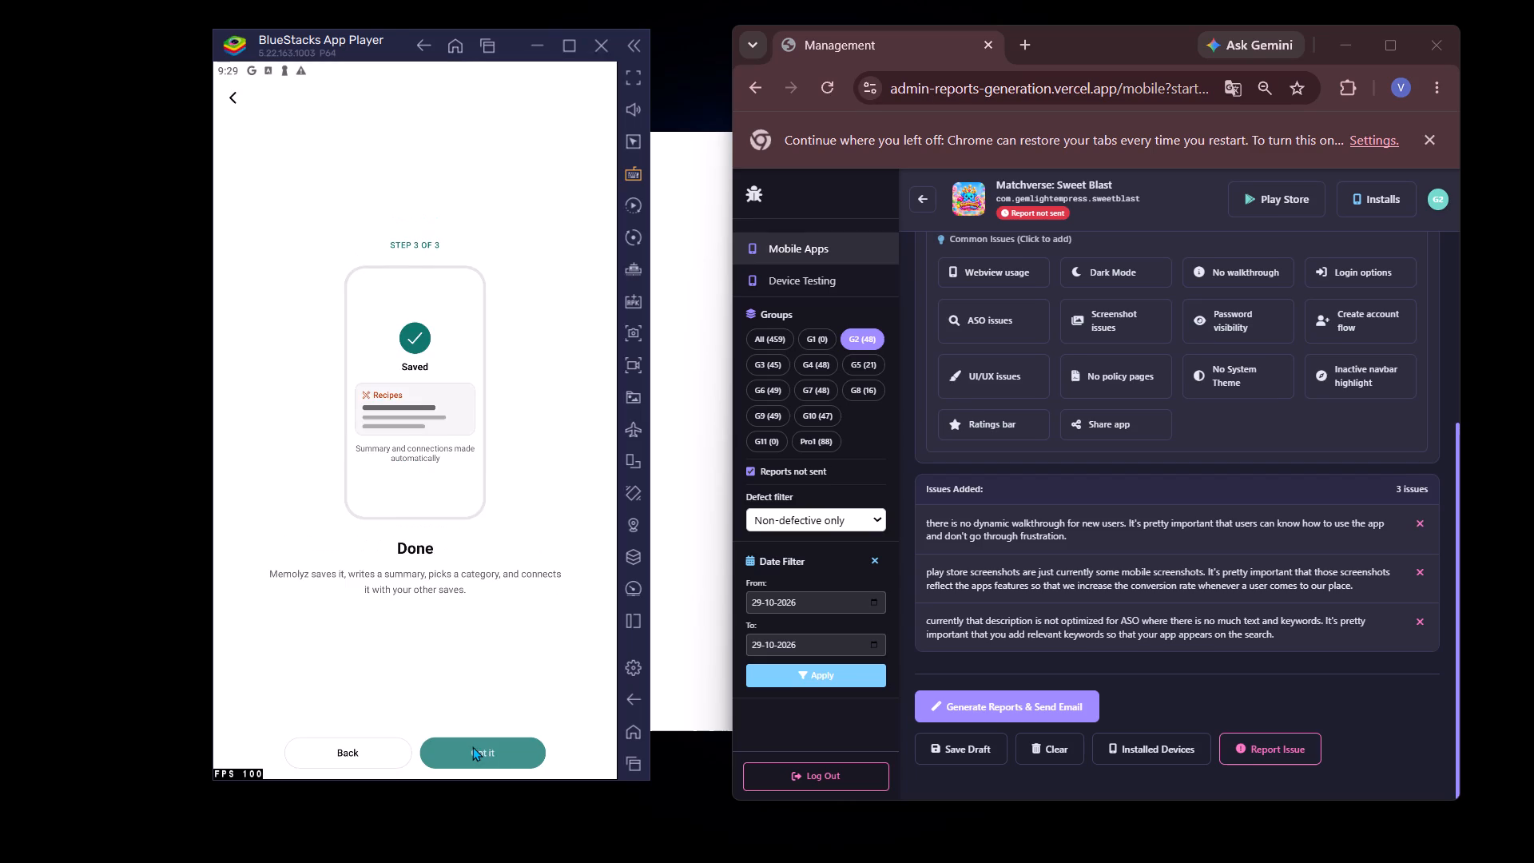
left_click_drag(483, 752, 534, 797)
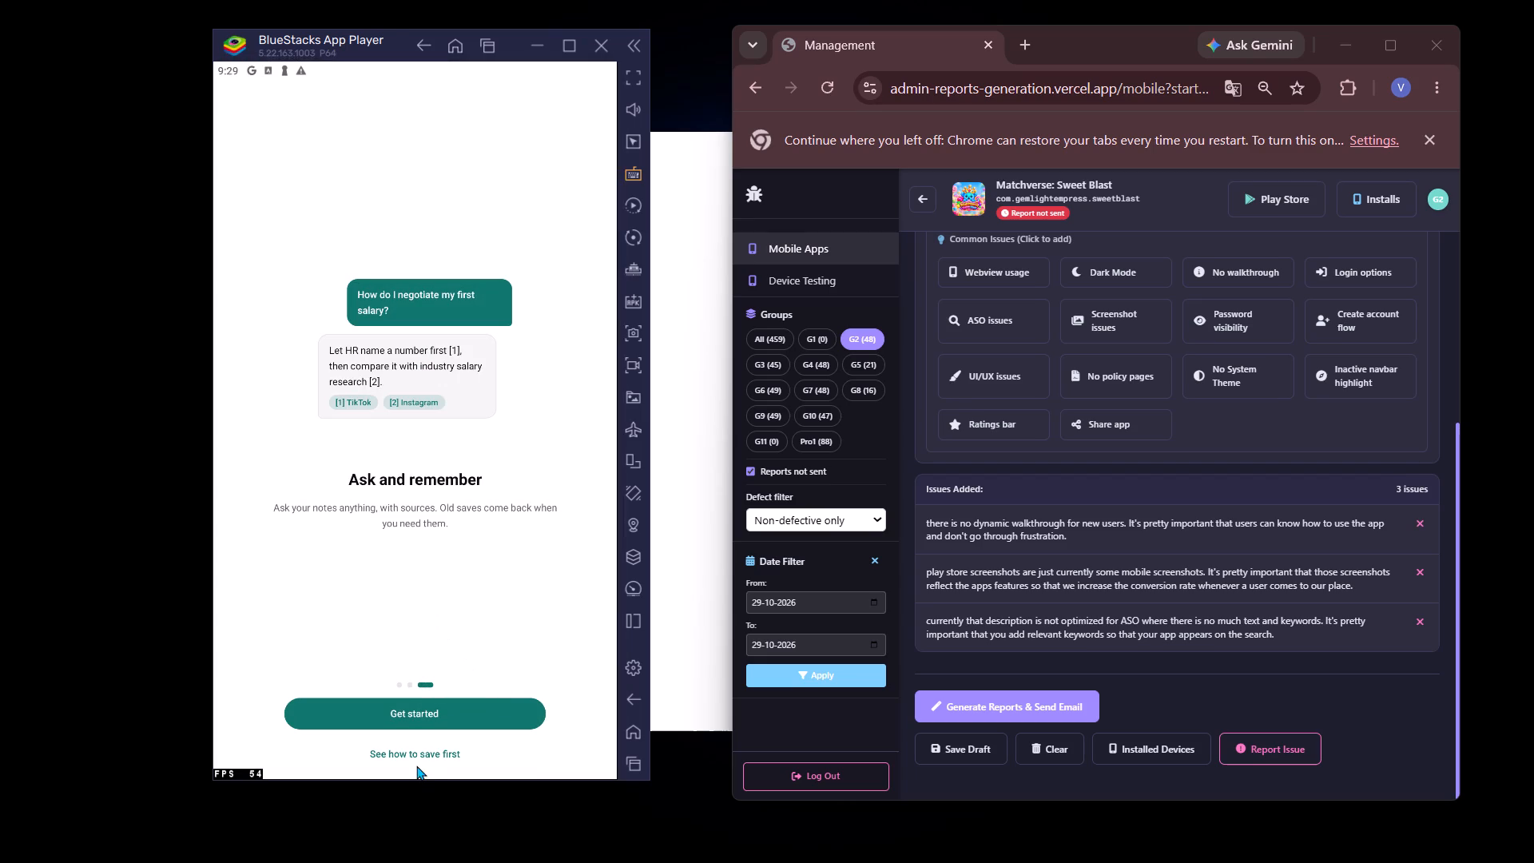
left_click(416, 758)
left_click(416, 758)
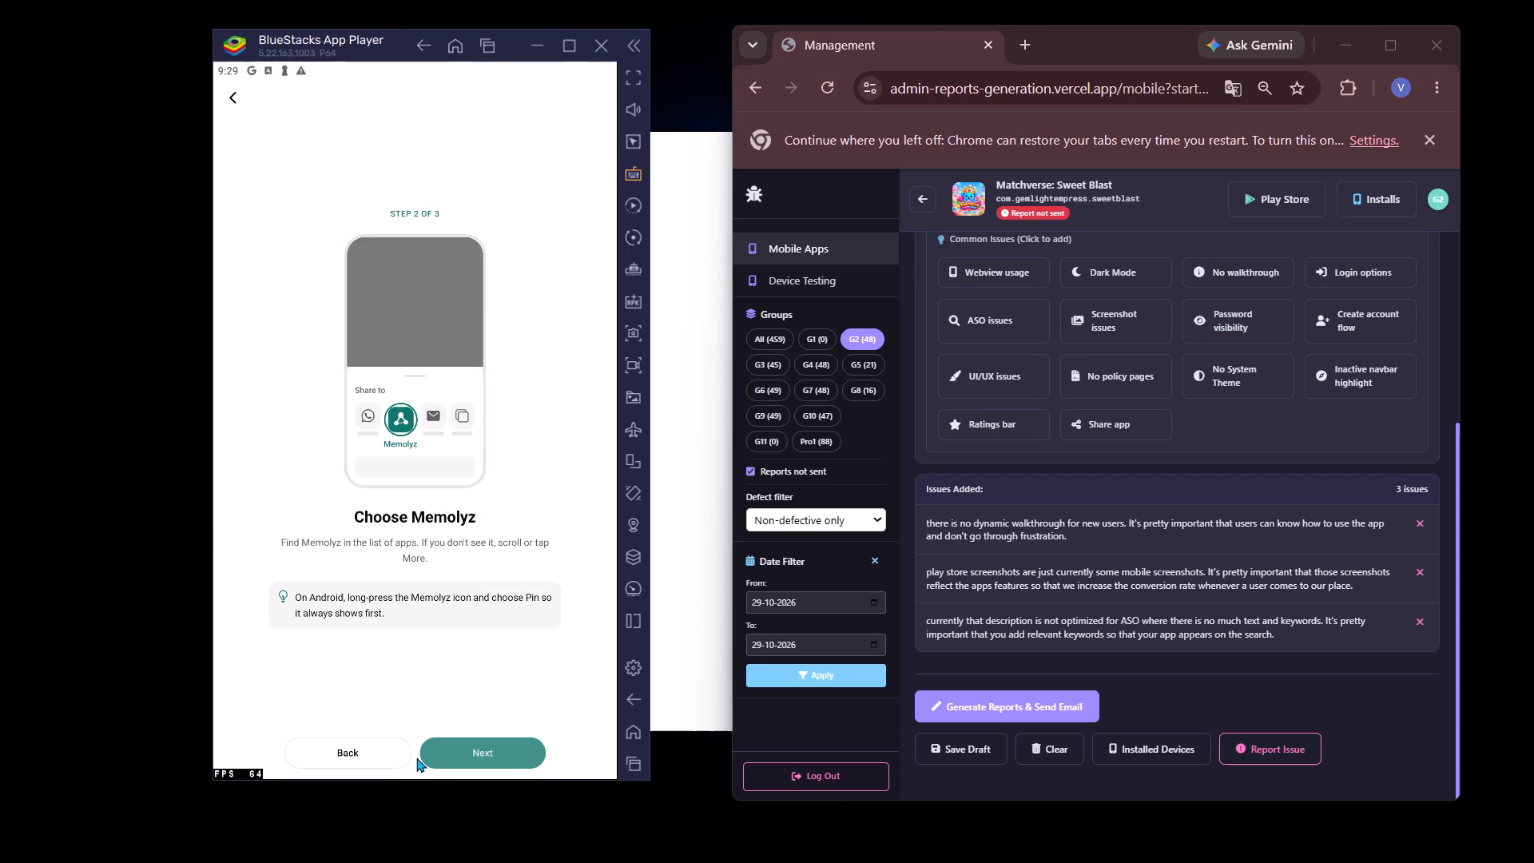
left_click(416, 758)
left_click(487, 755)
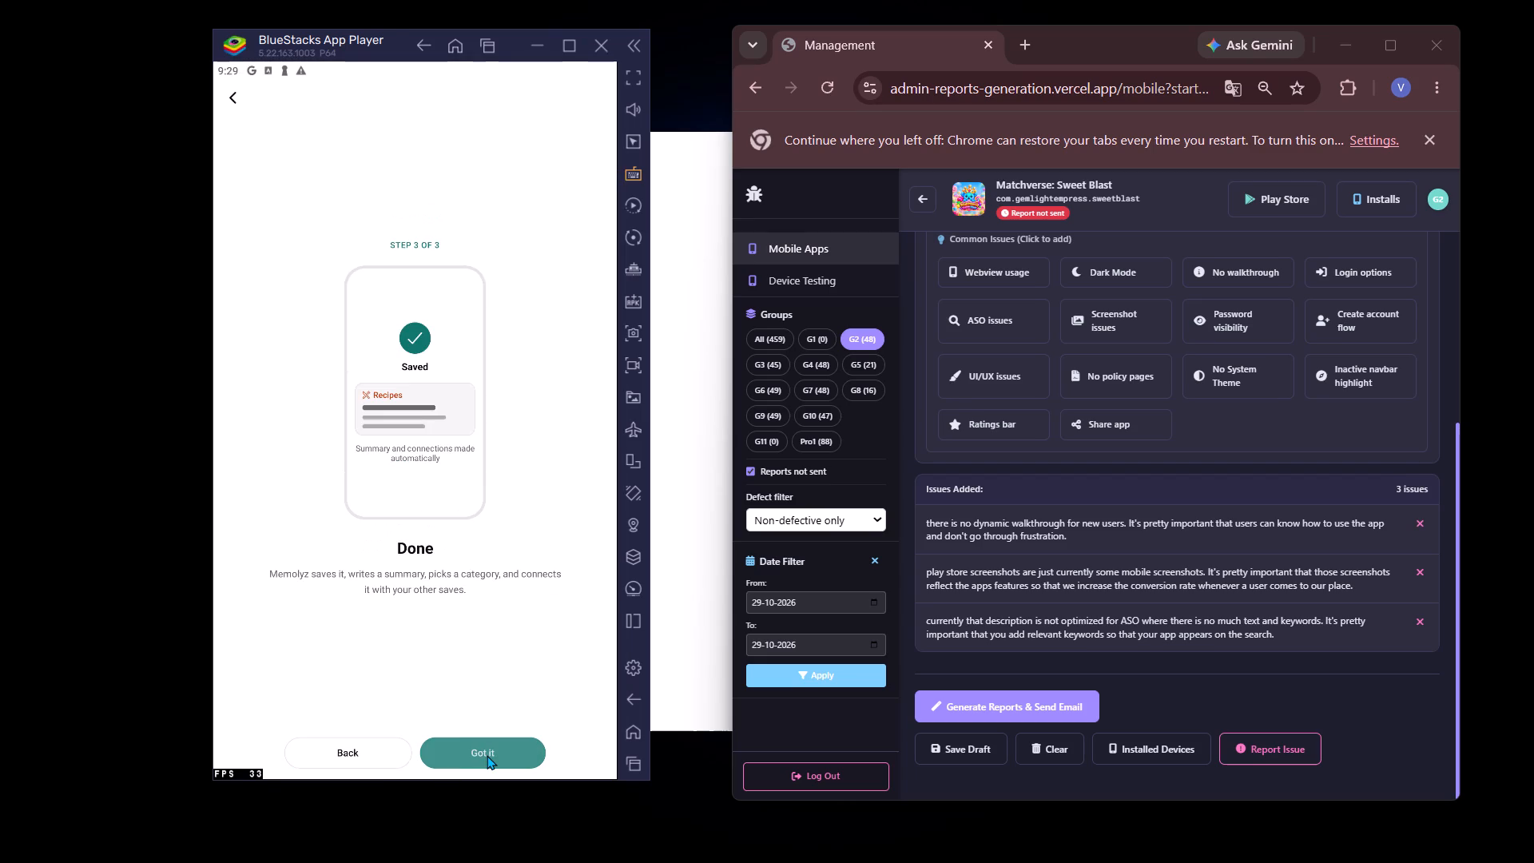
left_click(487, 755)
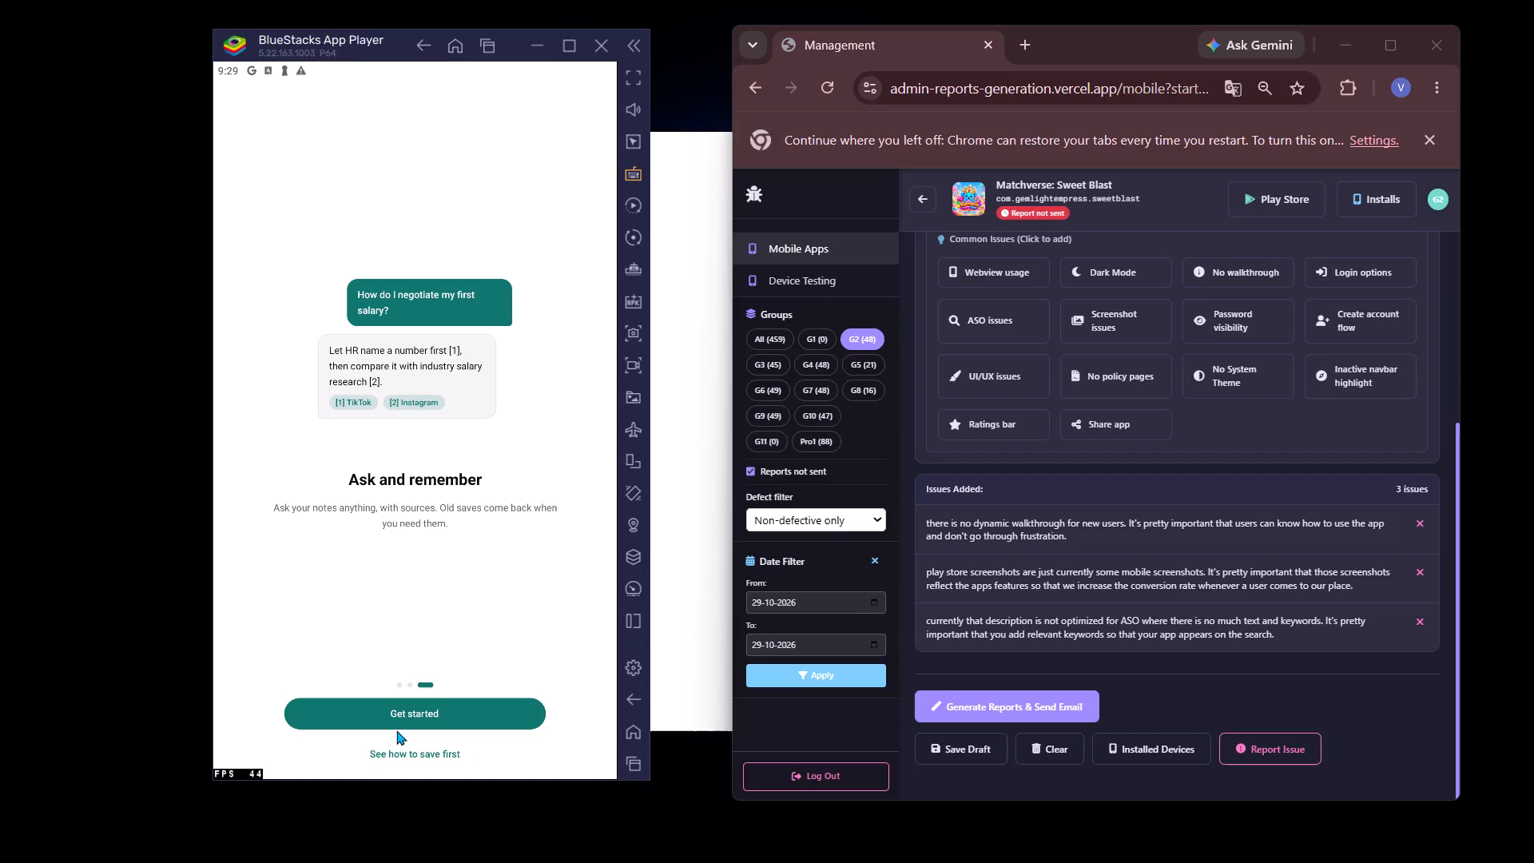
left_click(415, 709)
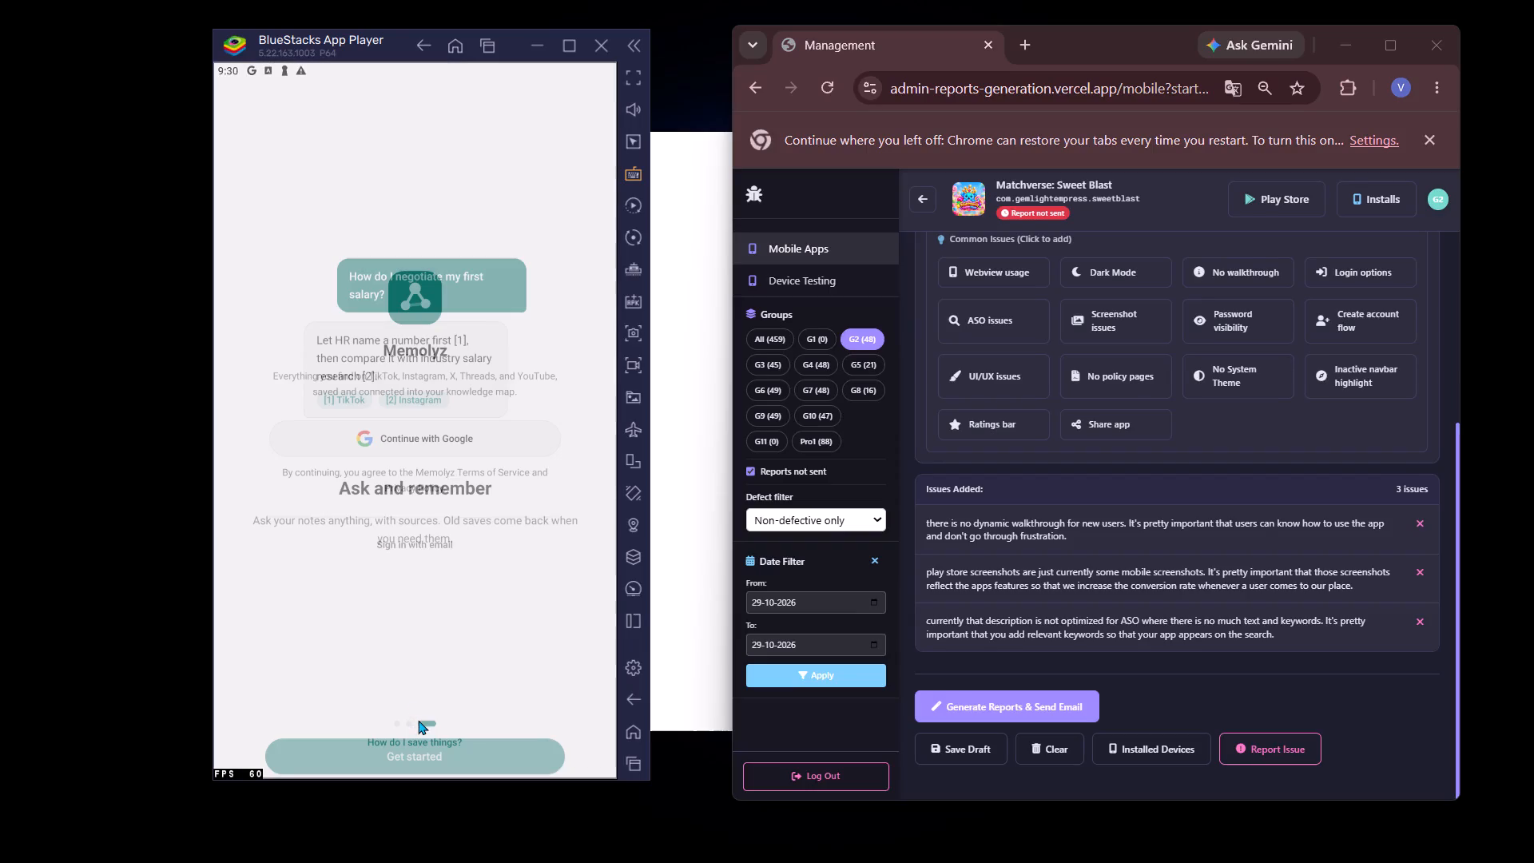
Check the email sign-in option in Memolyz and sign in with the Google account.
left_click(427, 550)
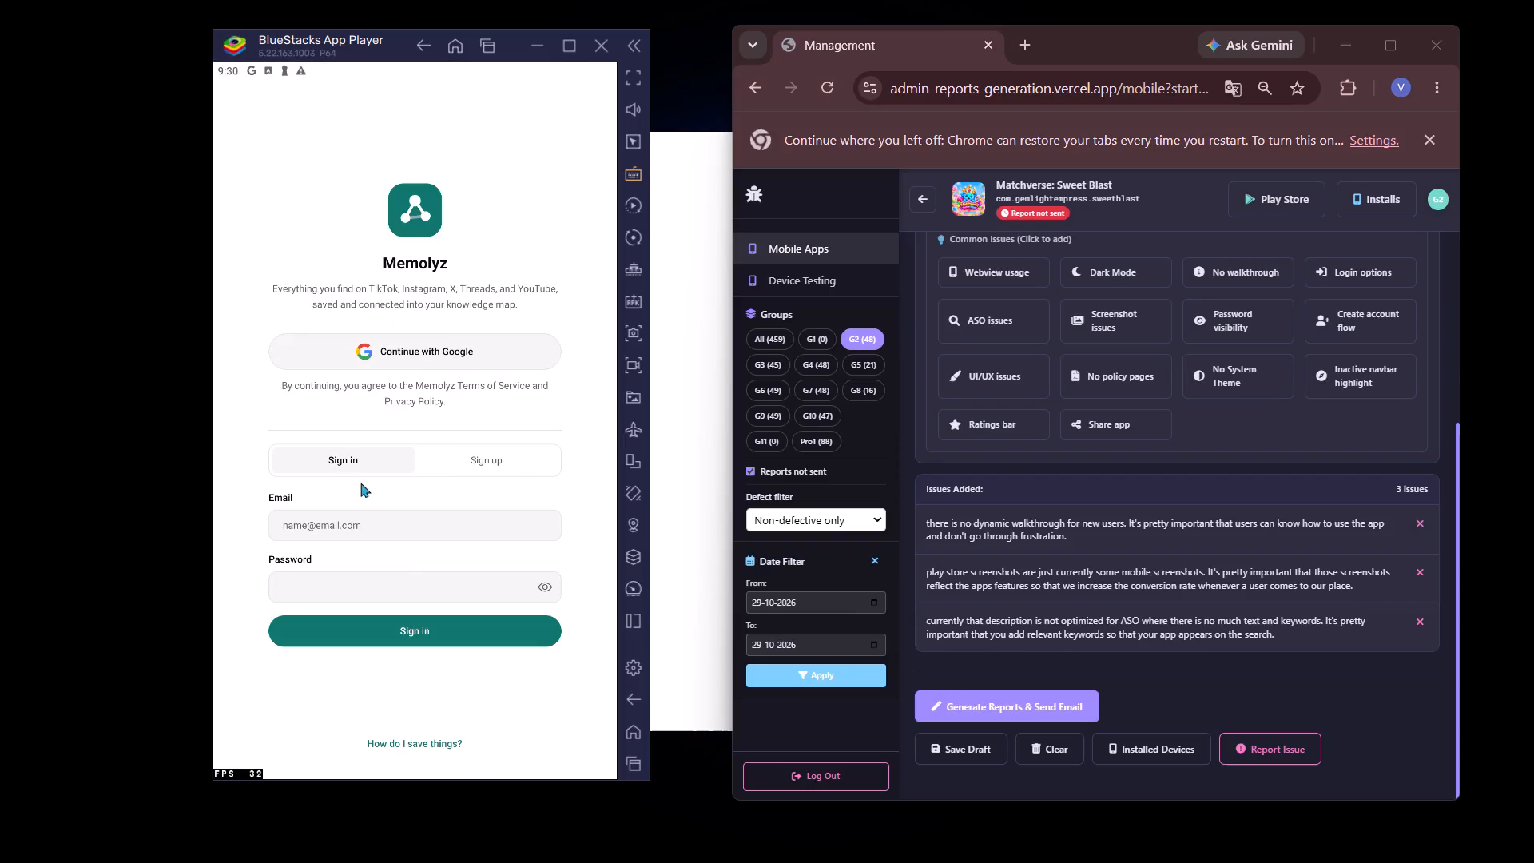
left_click(369, 342)
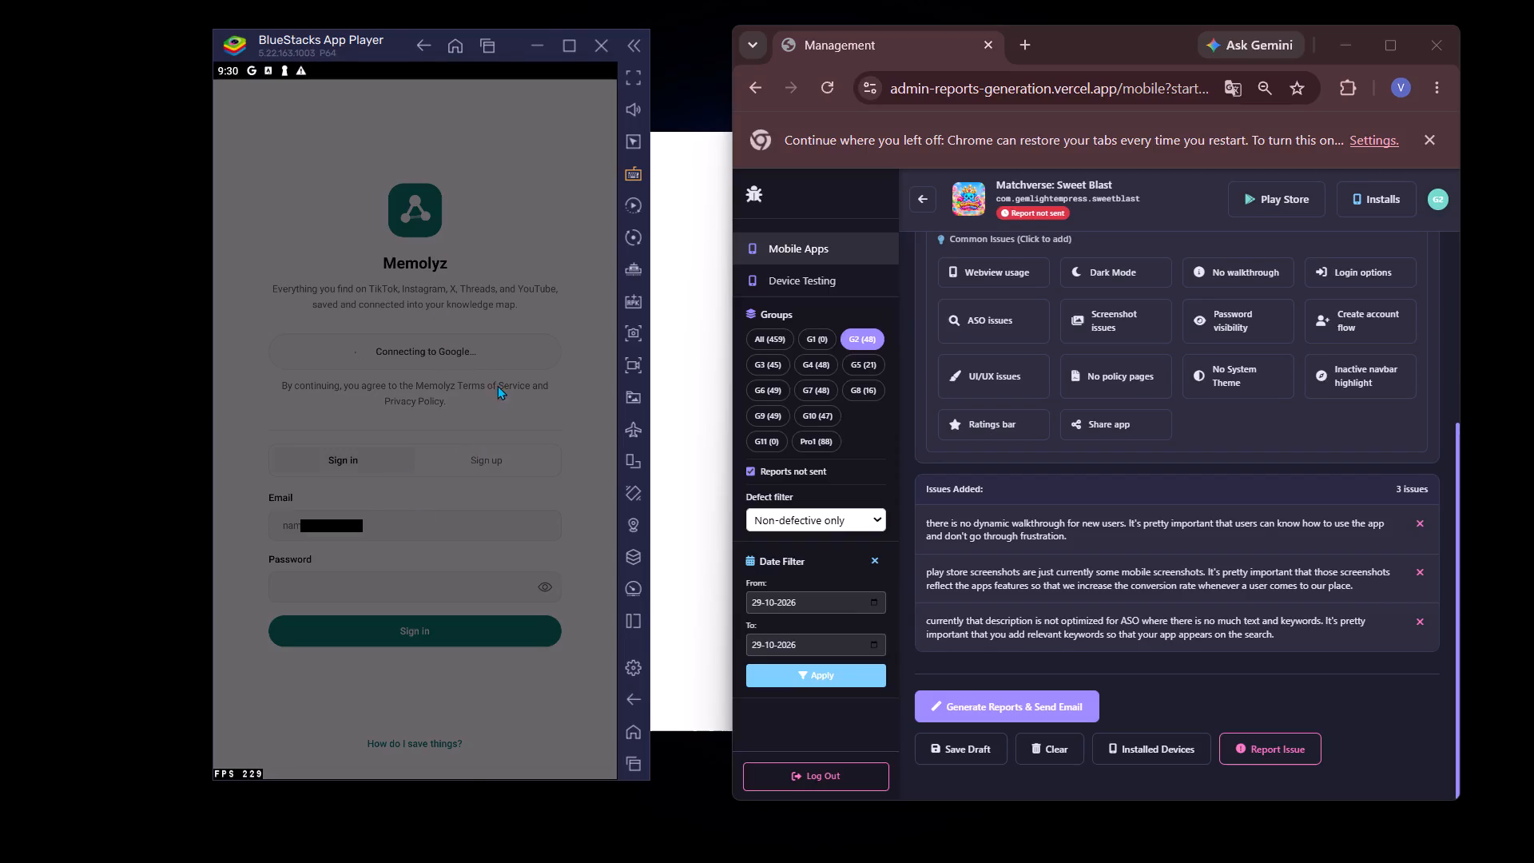
left_click(405, 422)
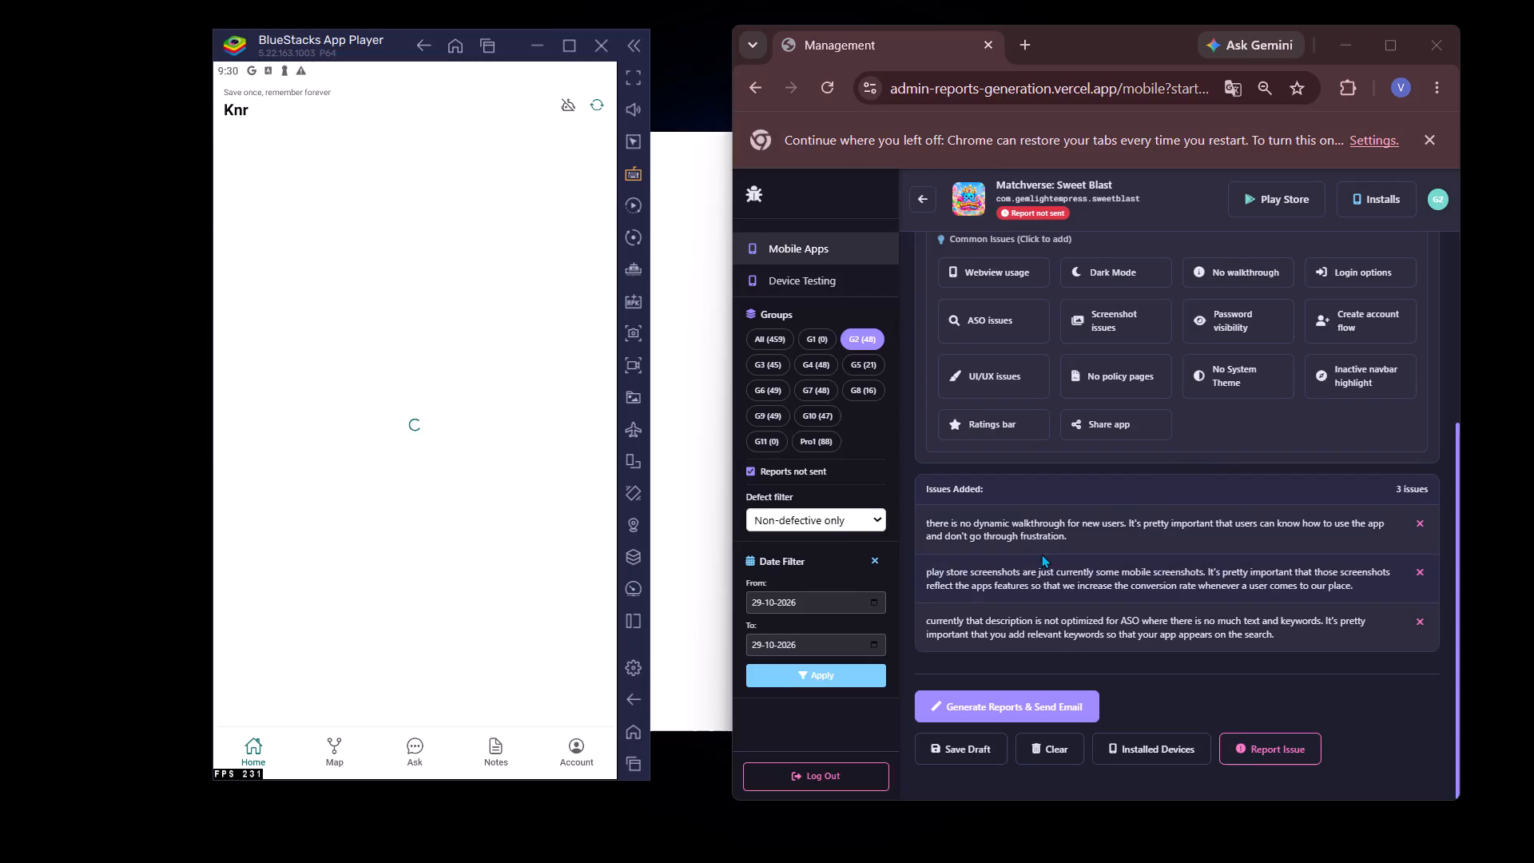
Test the Light and Dark appearances in the Memolyz account settings and set the appearance to Phone default.
scroll(1060, 514, "up", 2)
scroll(1073, 493, "down", 3)
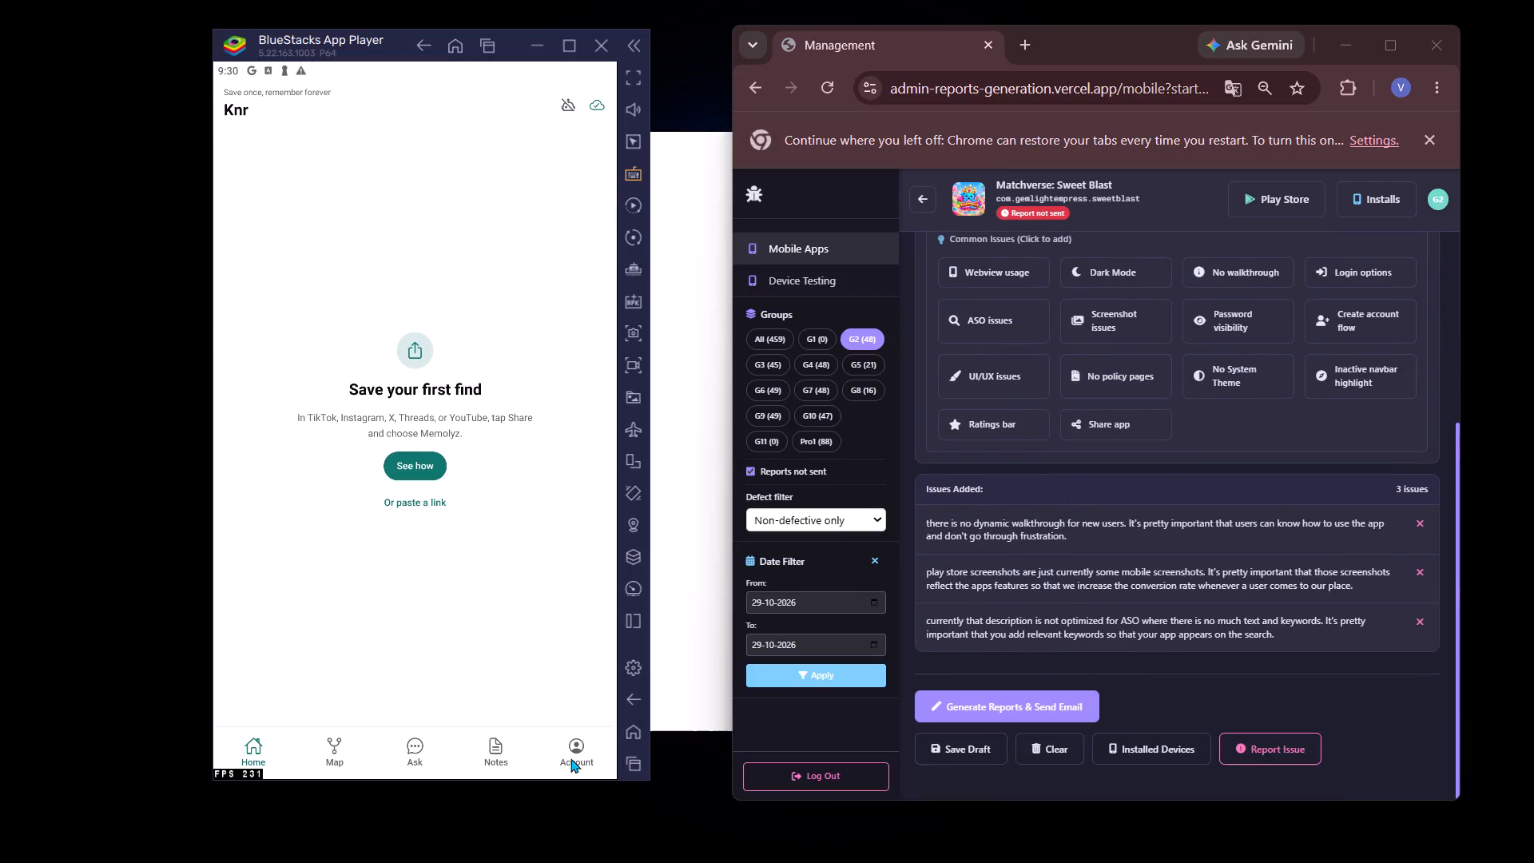
left_click(568, 758)
left_click(403, 262)
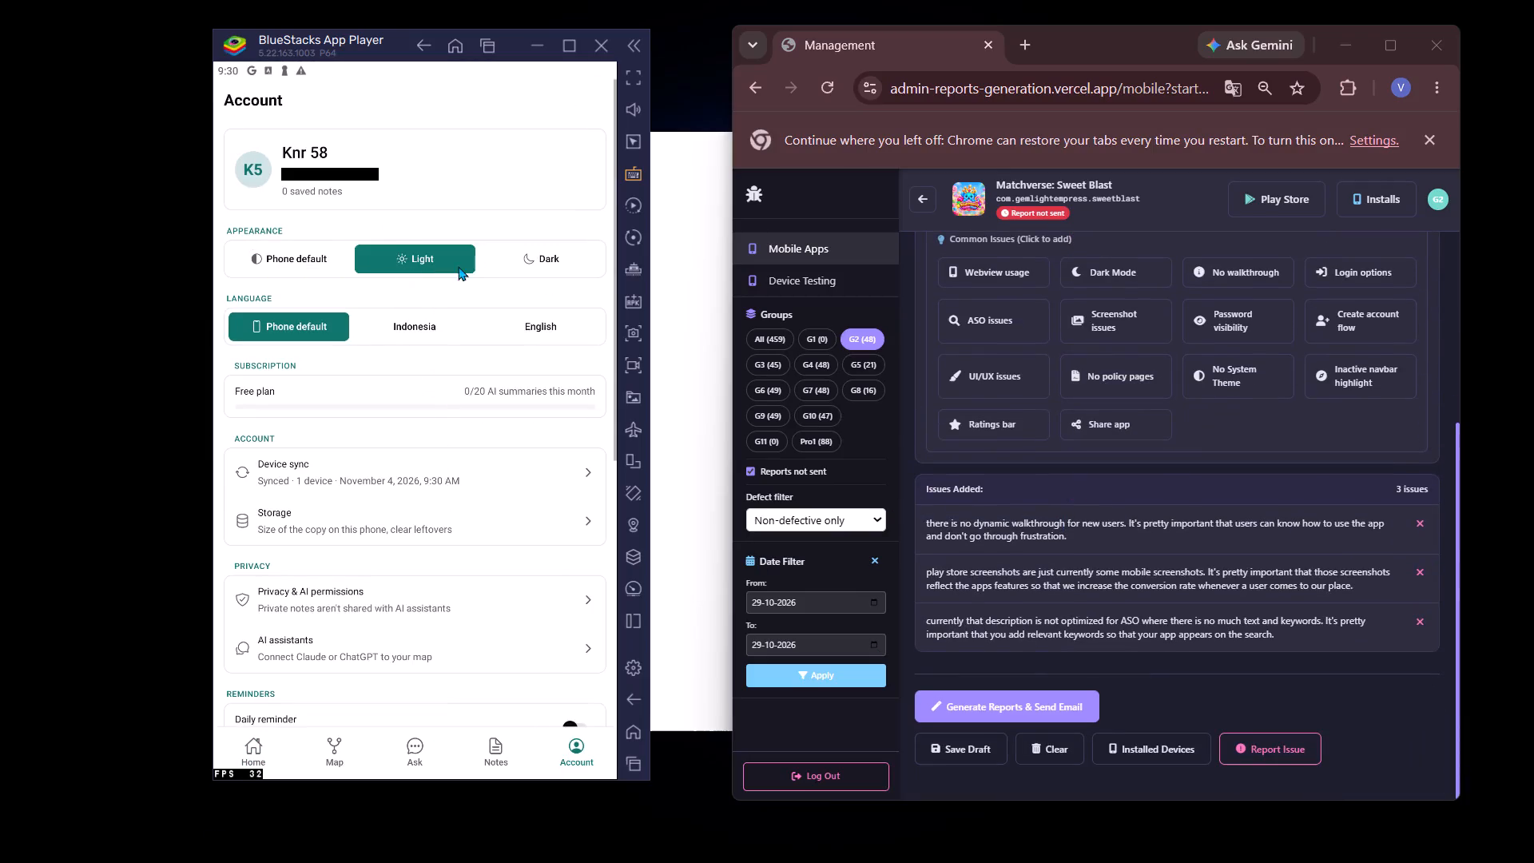
left_click(539, 268)
left_click(309, 280)
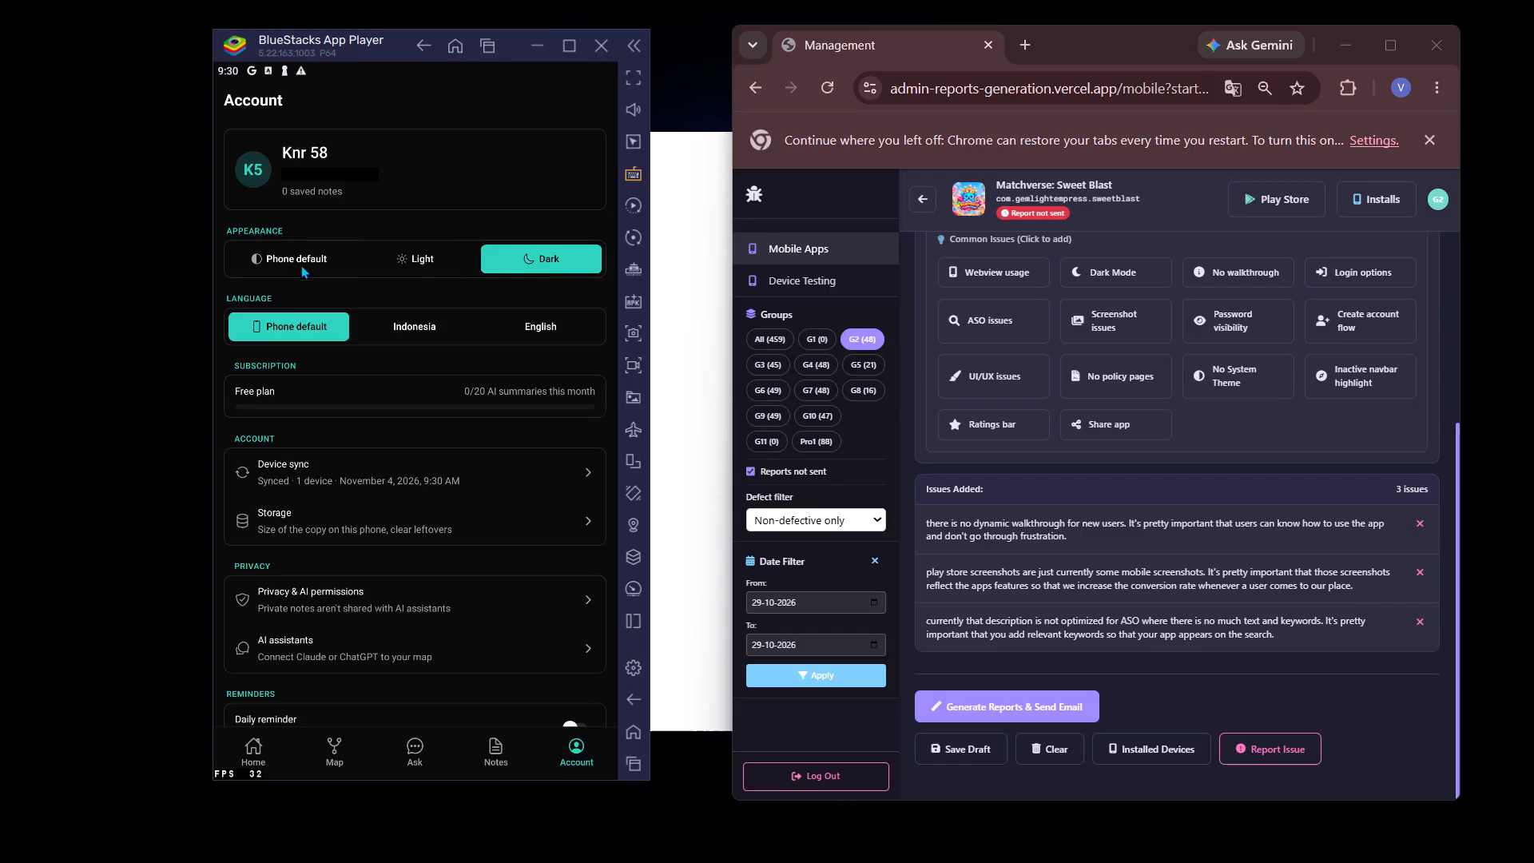
left_click(298, 260)
Examine the remaining Memolyz account settings, the Privacy & AI permissions page and the Home, Map, Ask and Notes sections.
scroll(364, 366, "down", 1)
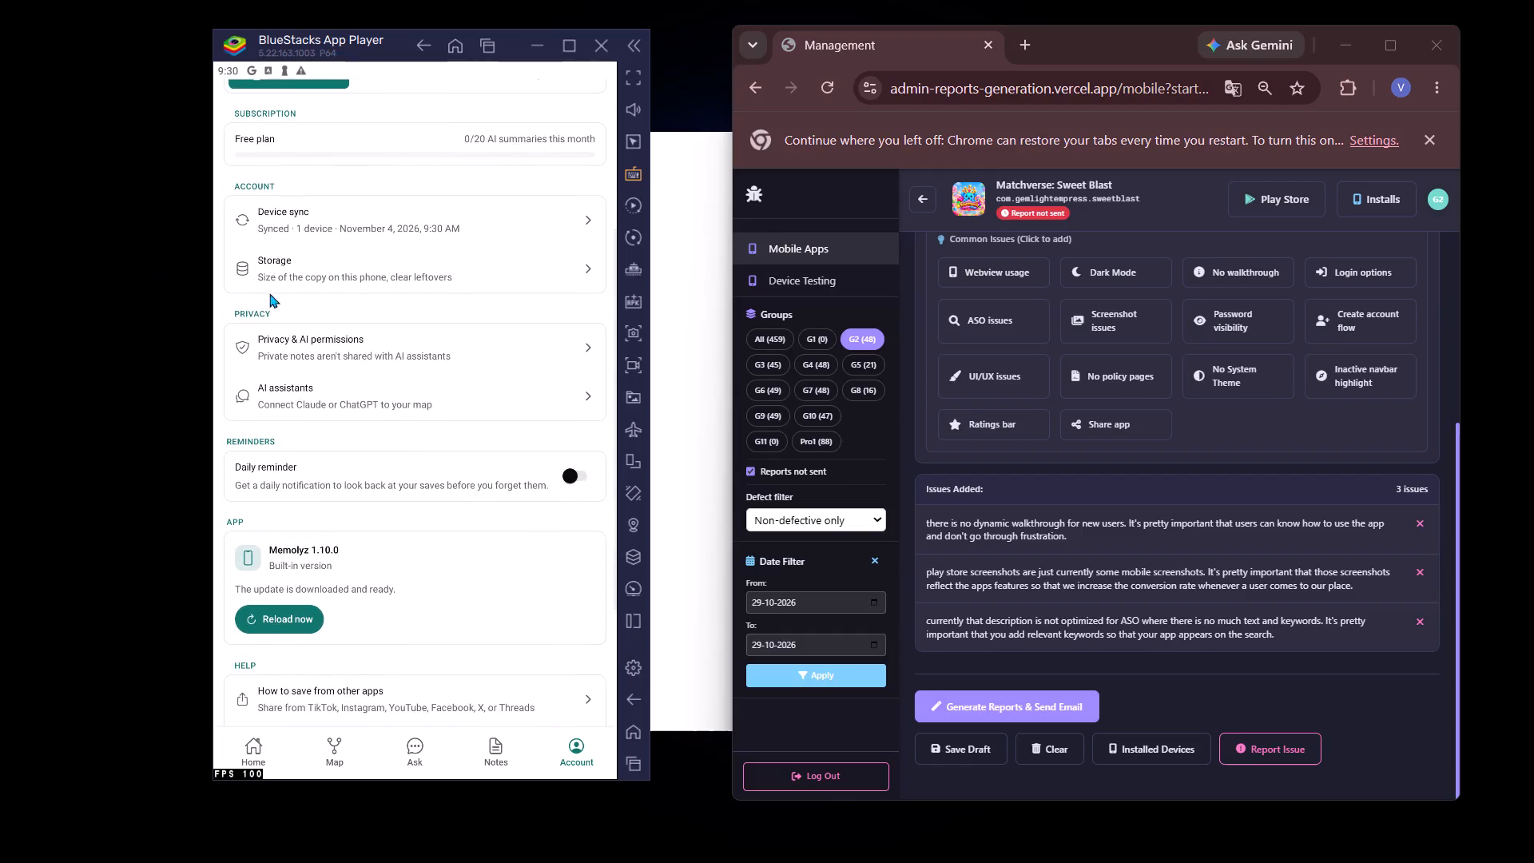
scroll(319, 459, "down", 3)
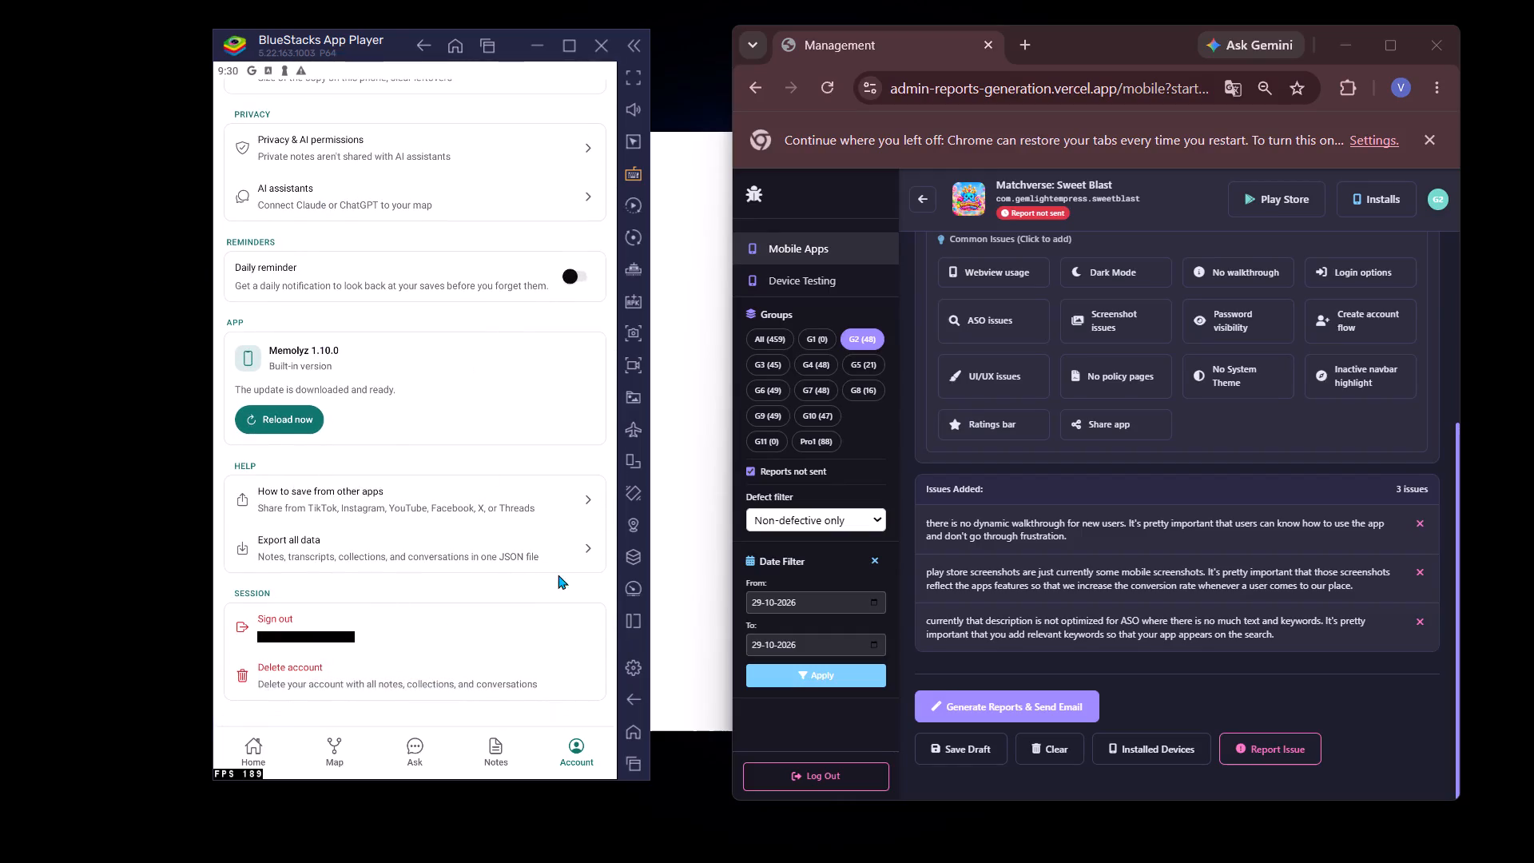
scroll(438, 460, "up", 1)
left_click(470, 388)
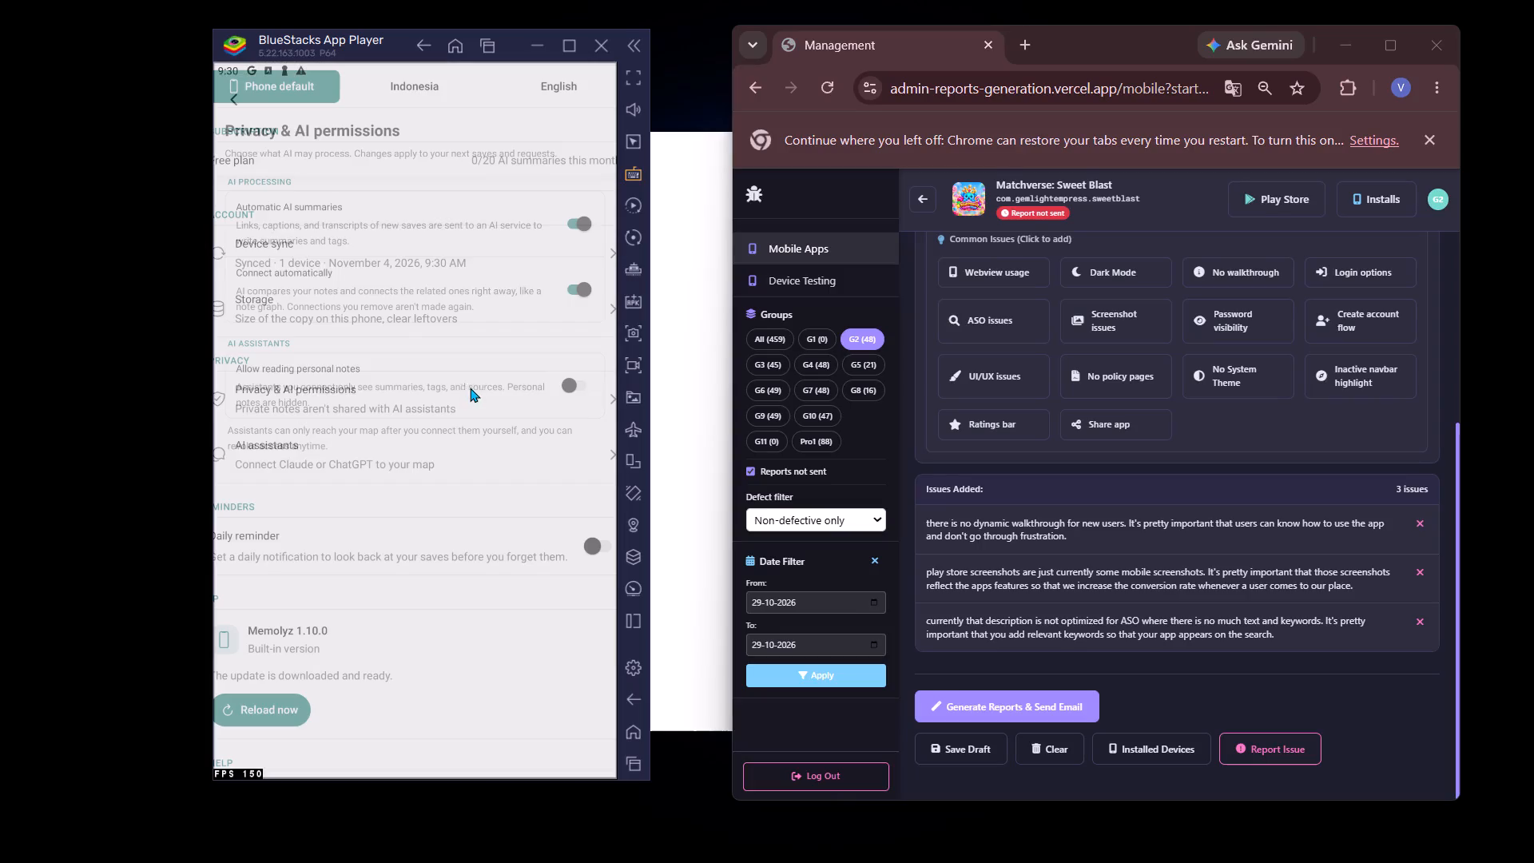
left_click(235, 102)
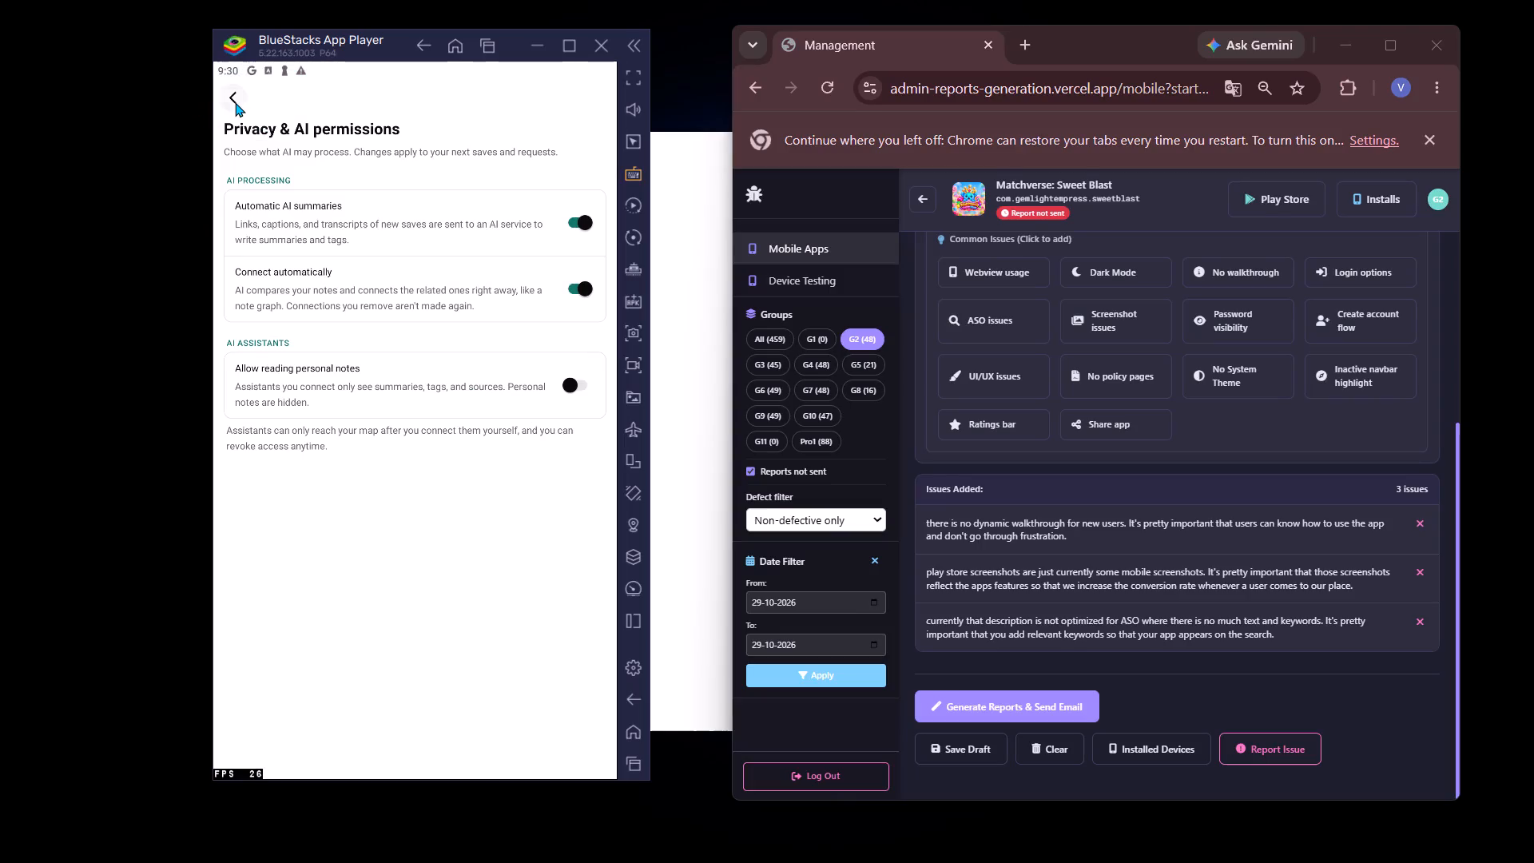
scroll(392, 370, "up", 4)
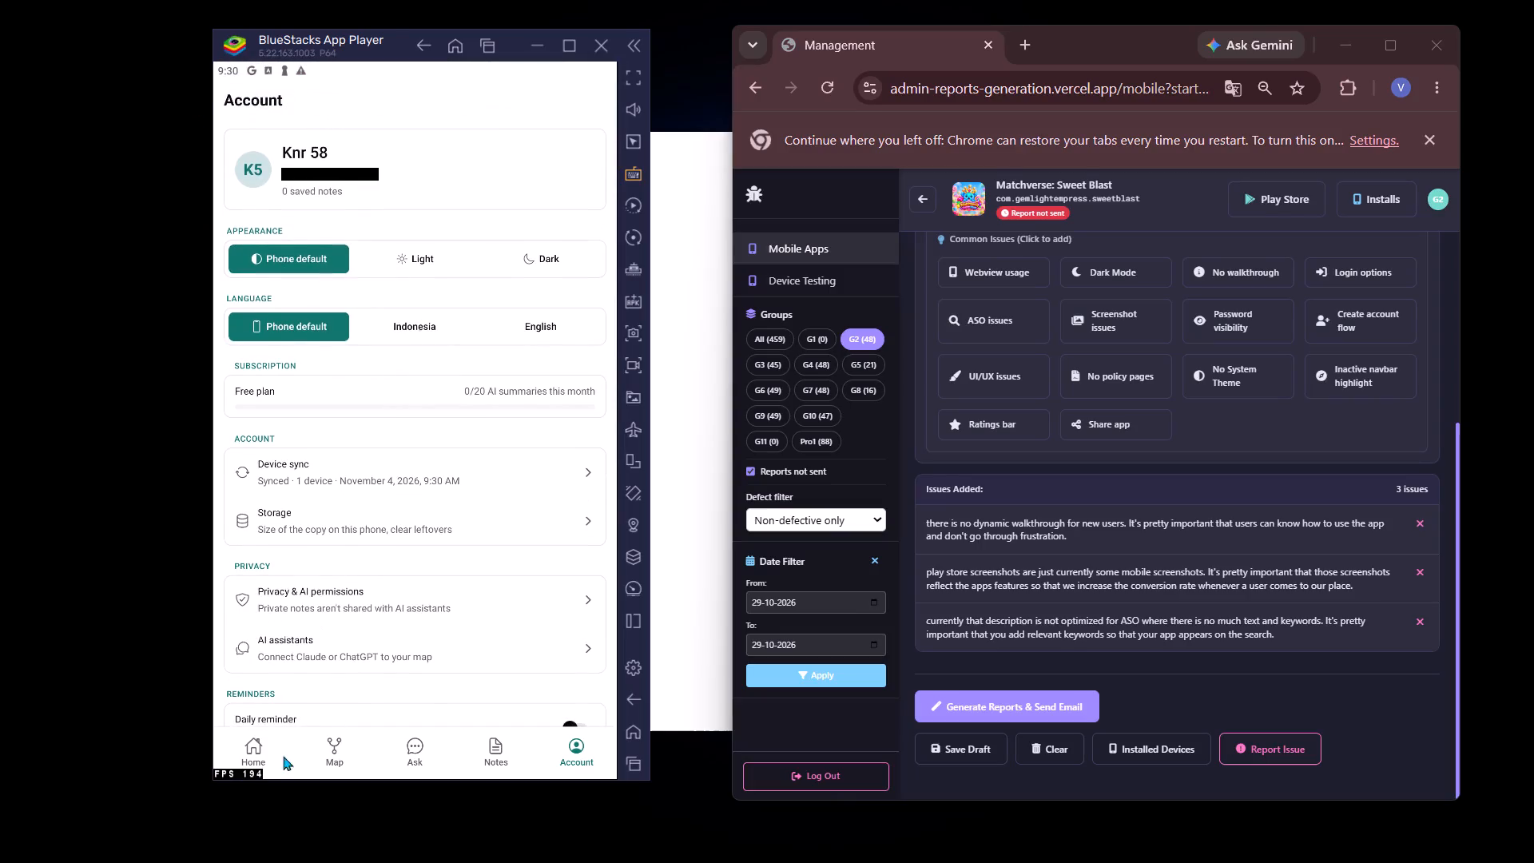
left_click(260, 746)
left_click(355, 736)
left_click_drag(403, 754, 411, 754)
left_click(475, 732)
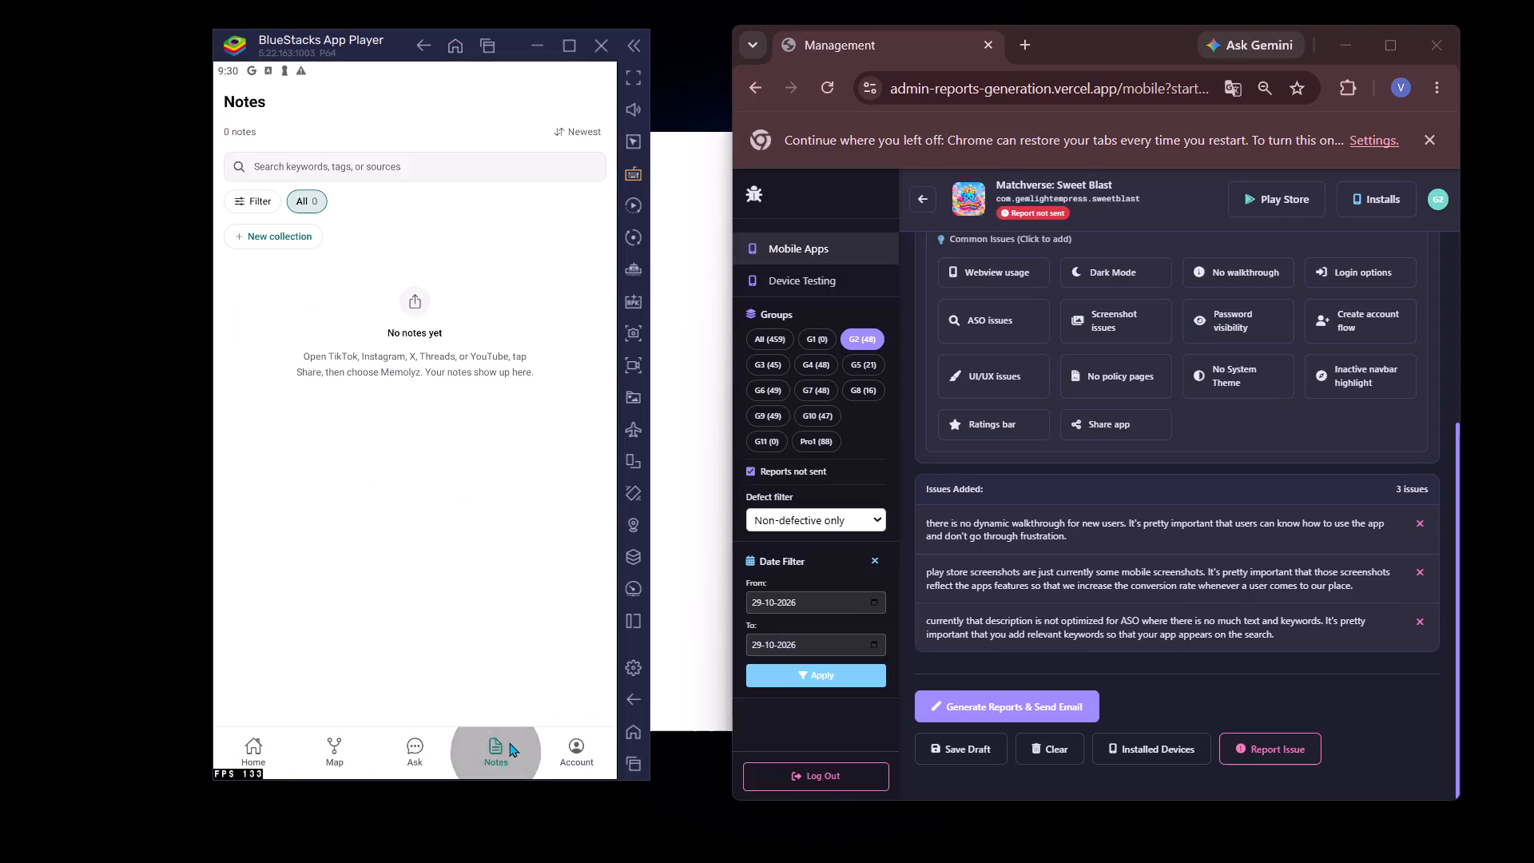
Sign out of Memolyz from the Session section of the account settings.
left_click(550, 745)
scroll(492, 575, "down", 5)
scroll(360, 667, "down", 4)
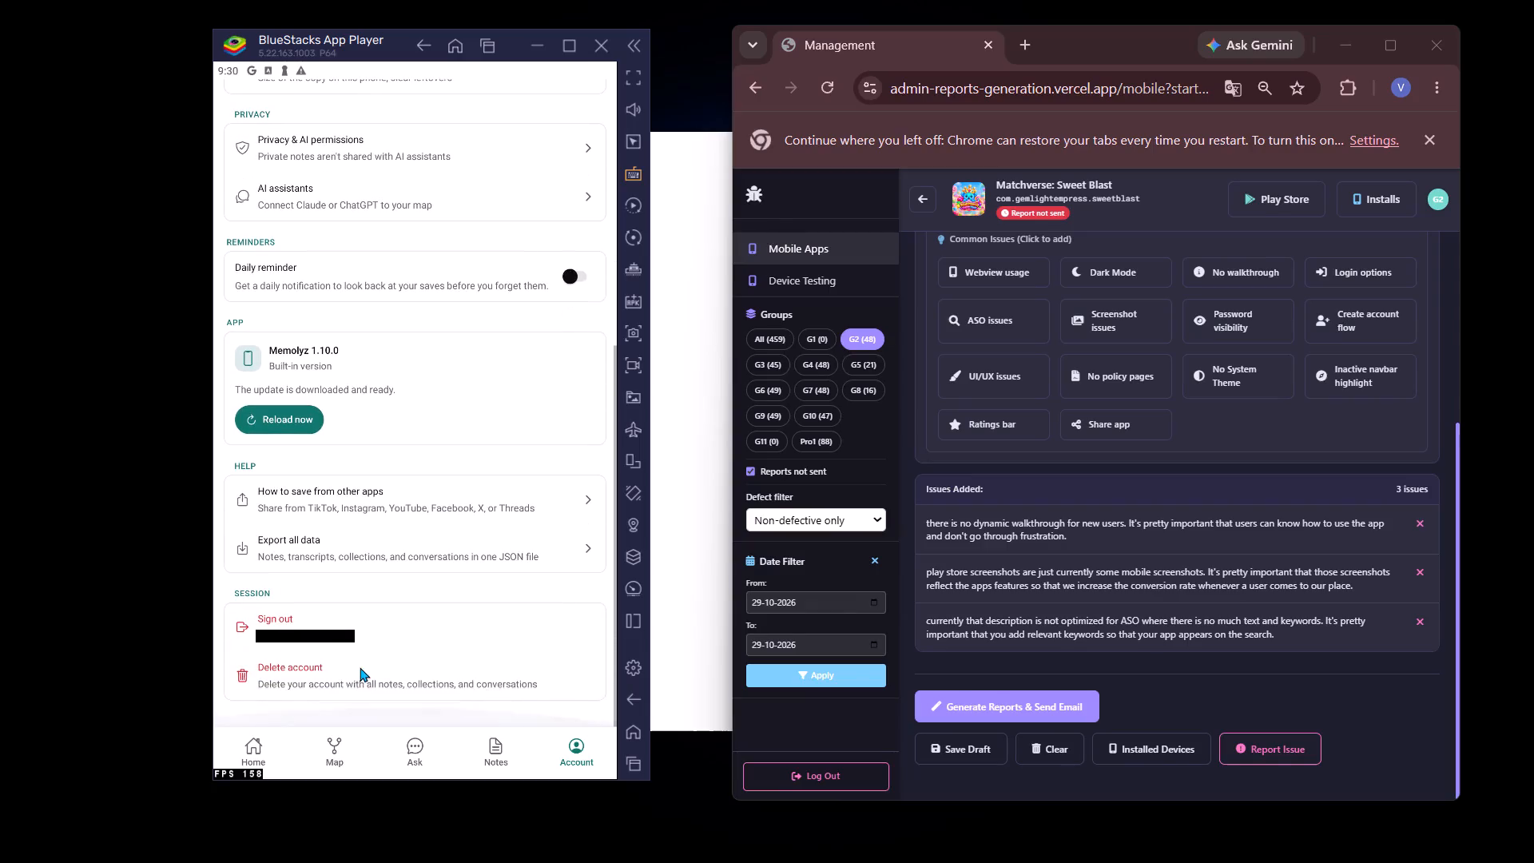
left_click(356, 634)
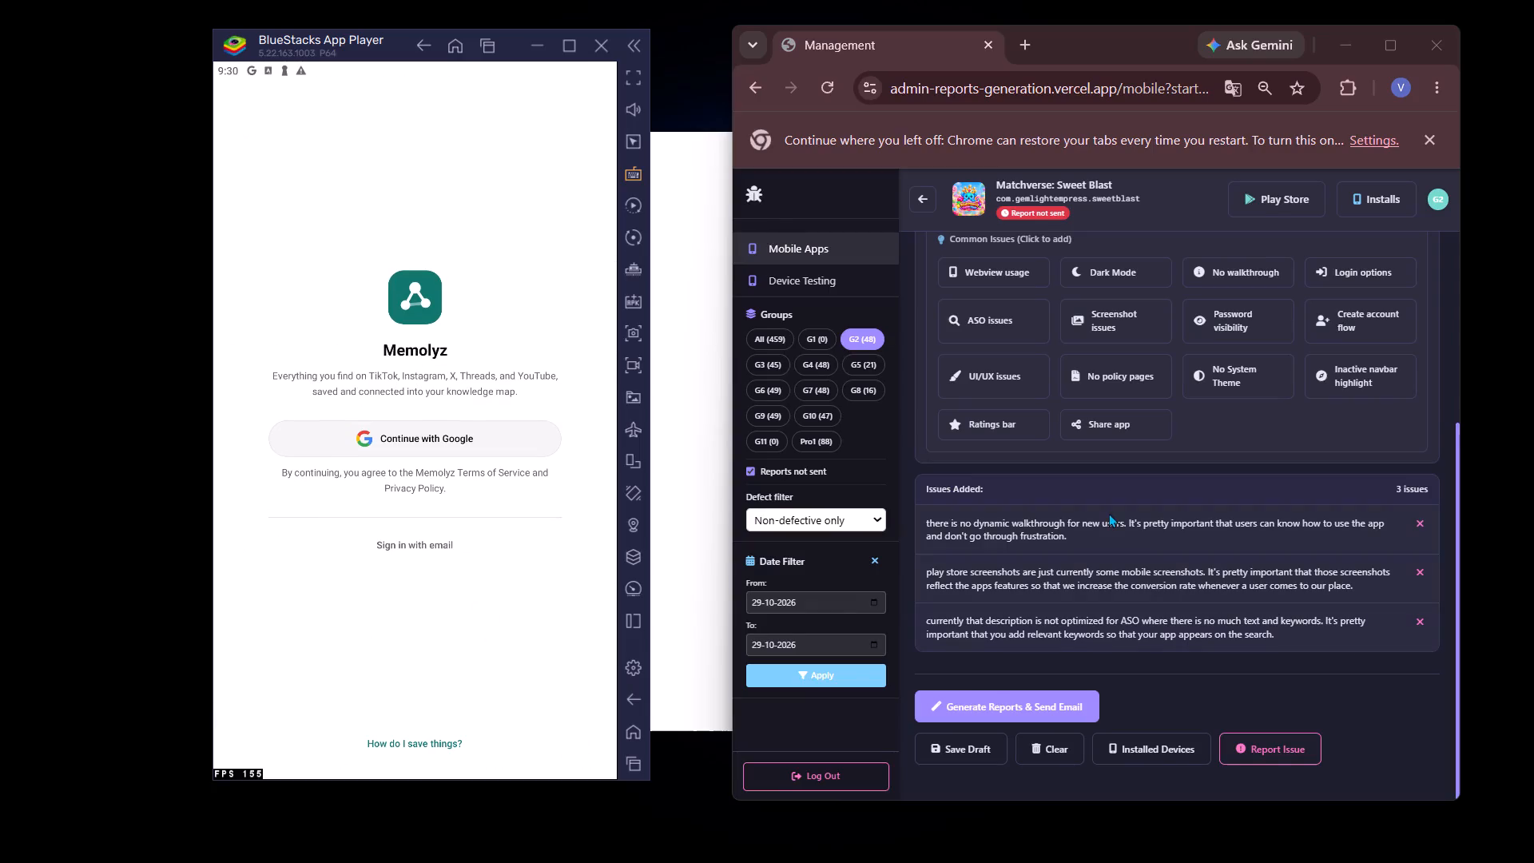
Add the Ratings bar common issue to the desktop Matchverse: Sweet Blast form, and generate and email the report.
left_click(965, 422)
scroll(1022, 512, "down", 1)
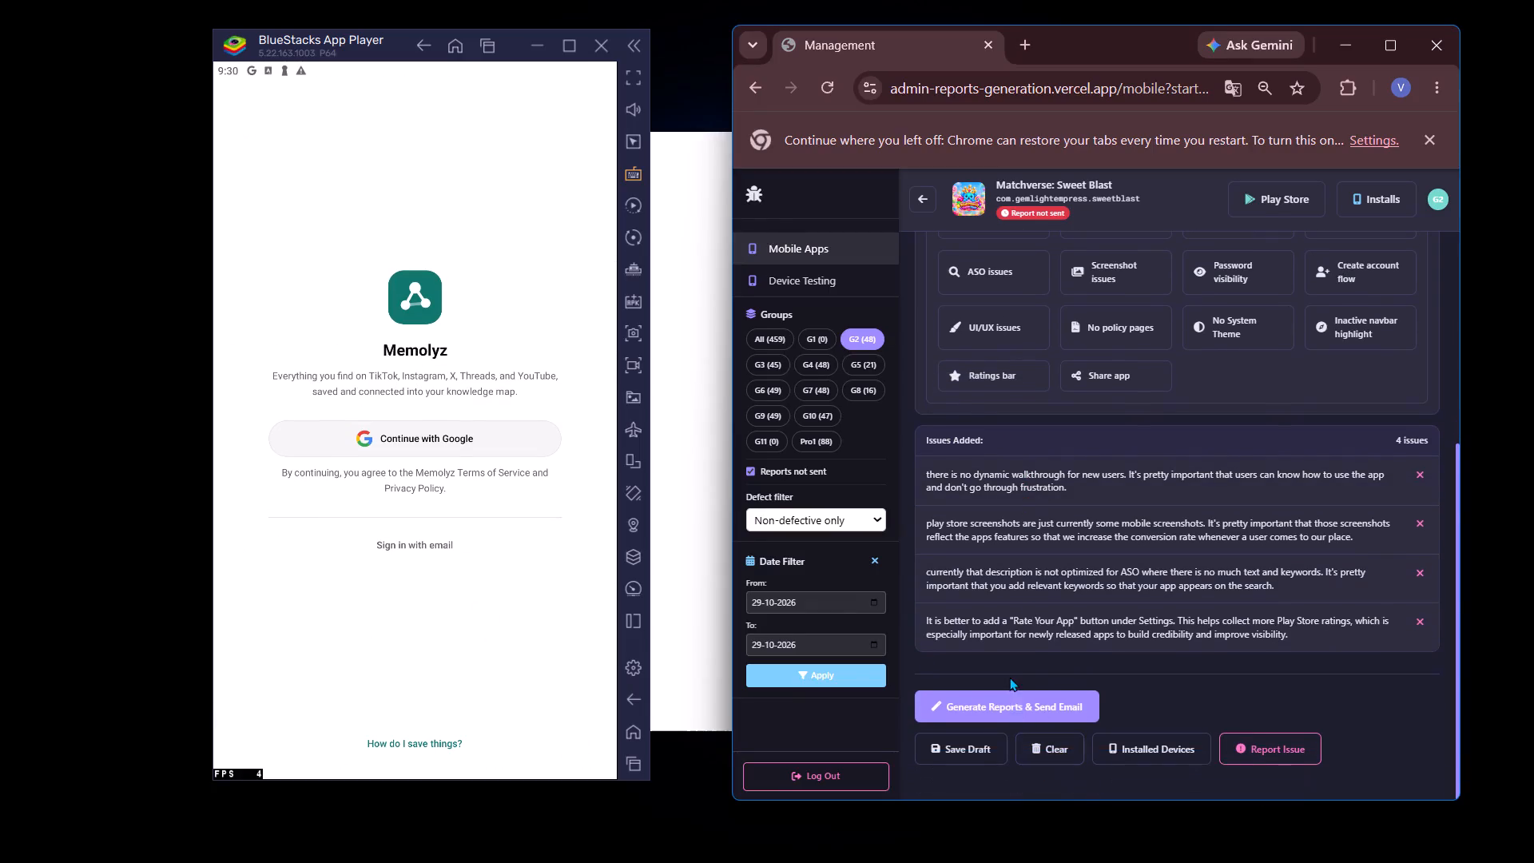
left_click(1017, 699)
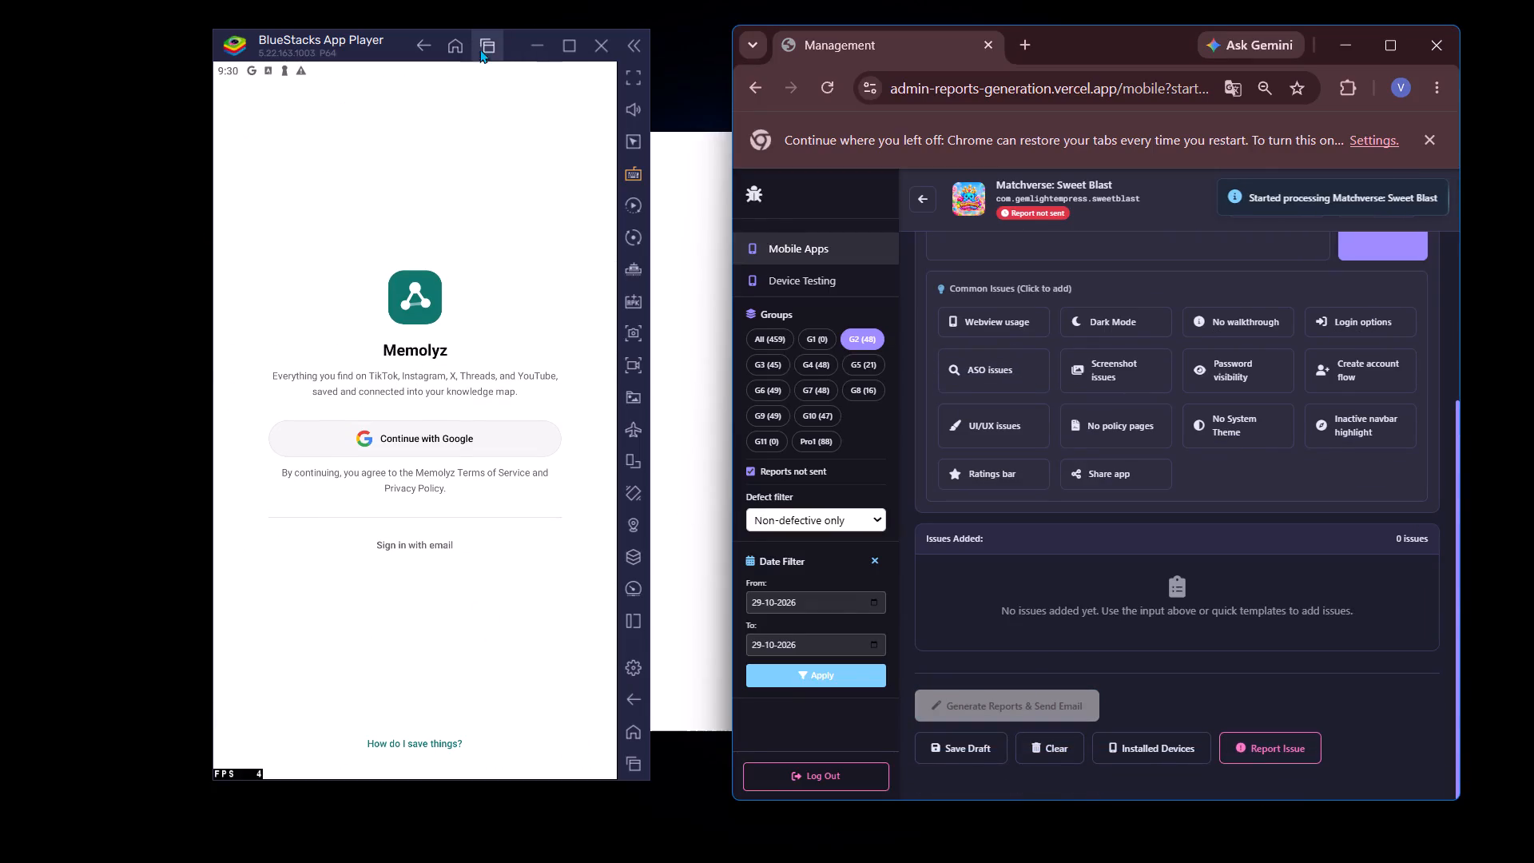
Uninstall Memolyz from its Google Play page in BlueStacks.
left_click(489, 60)
left_click(462, 330)
left_click(310, 229)
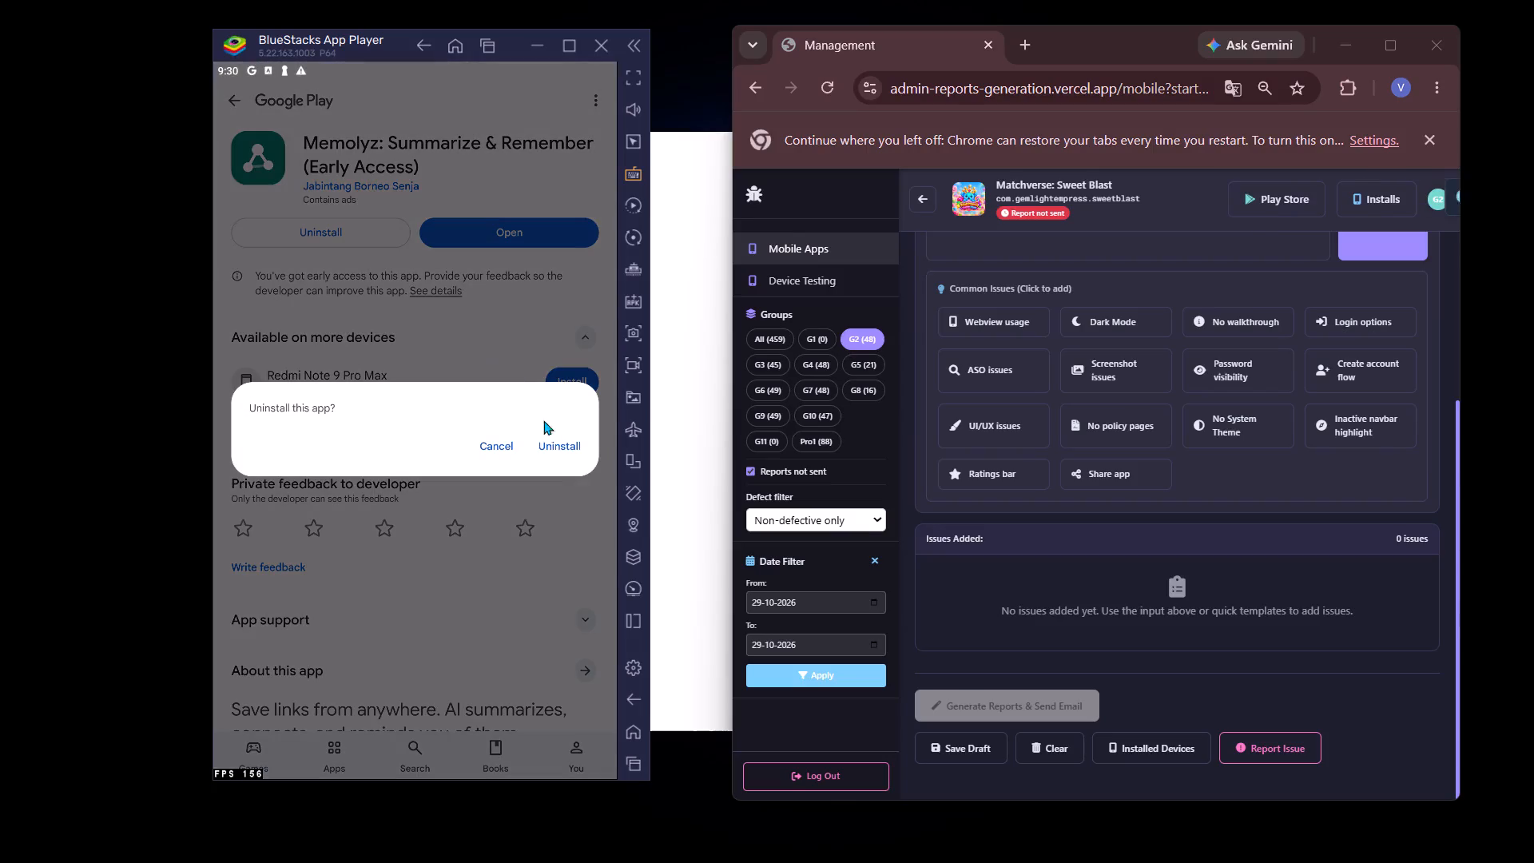
left_click(549, 455)
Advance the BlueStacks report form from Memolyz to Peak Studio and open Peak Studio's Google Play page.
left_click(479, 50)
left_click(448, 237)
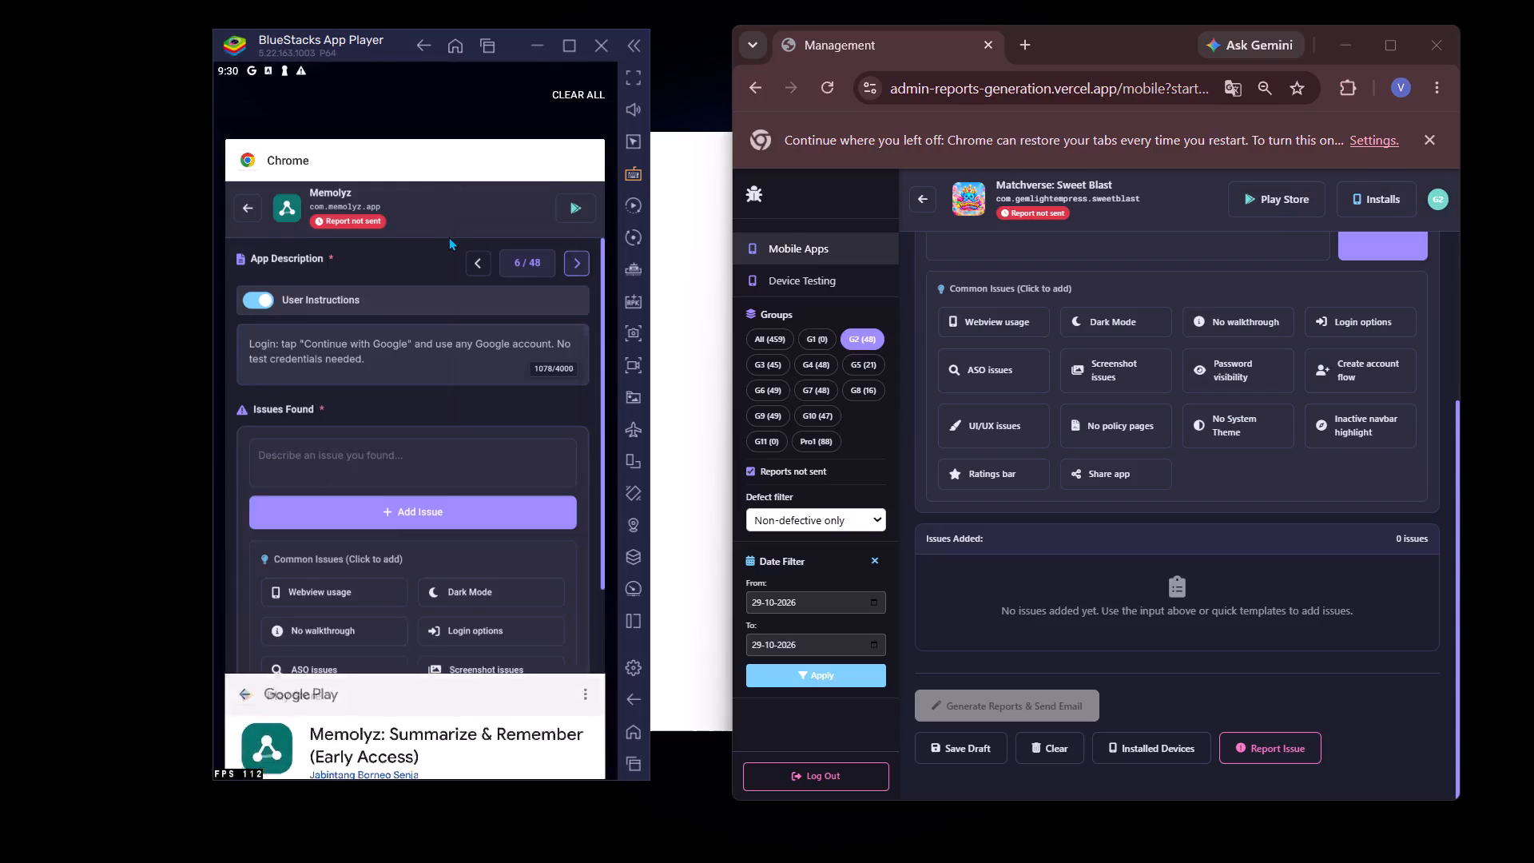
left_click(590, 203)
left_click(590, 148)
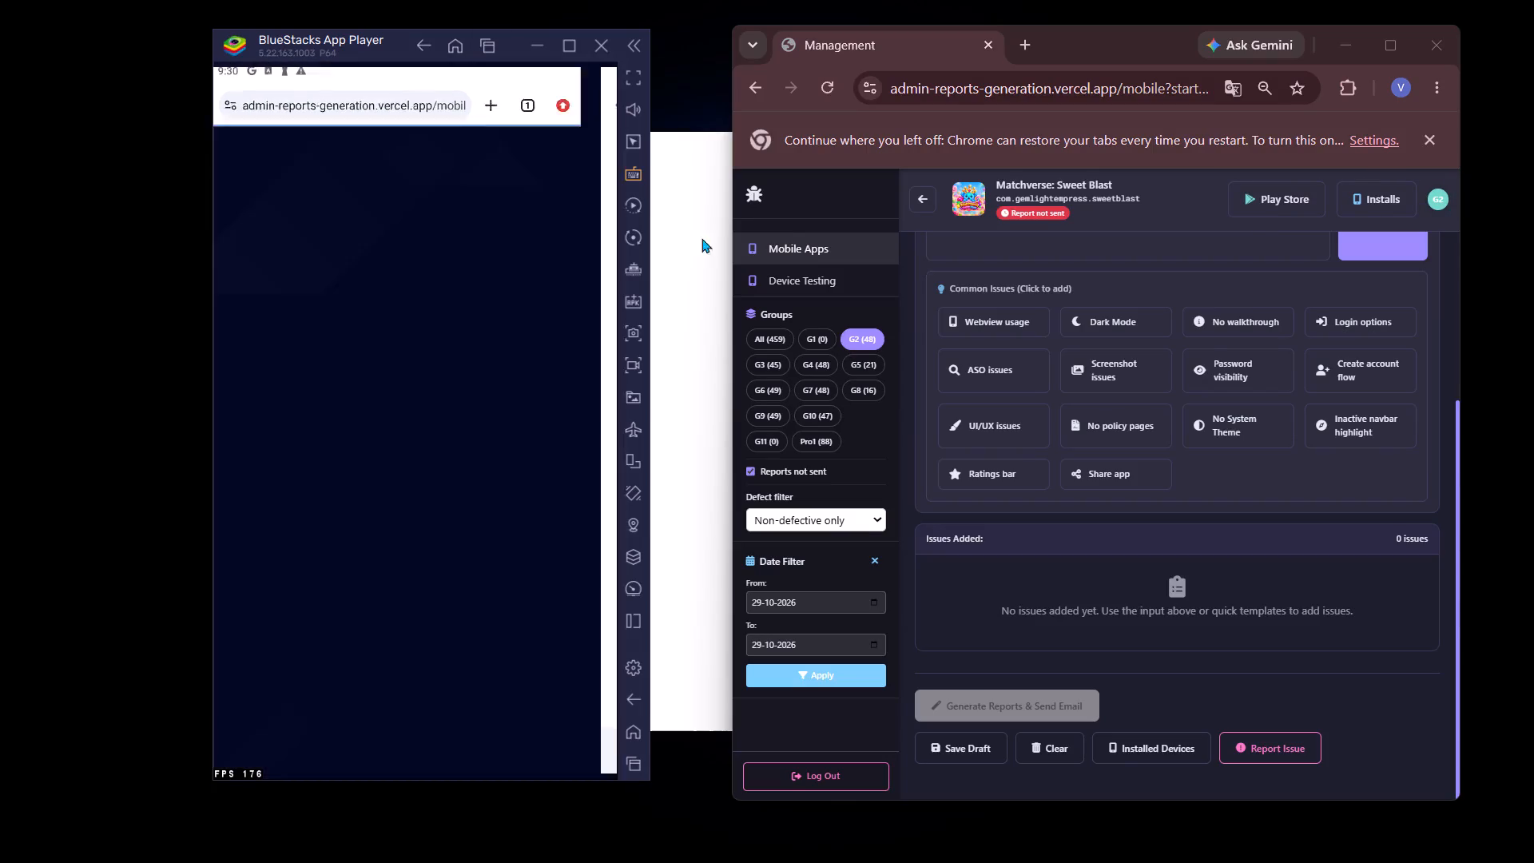
Review the desktop Matchverse: Sweet Blast form and its Google Play page, and close the store page.
scroll(941, 621, "up", 4)
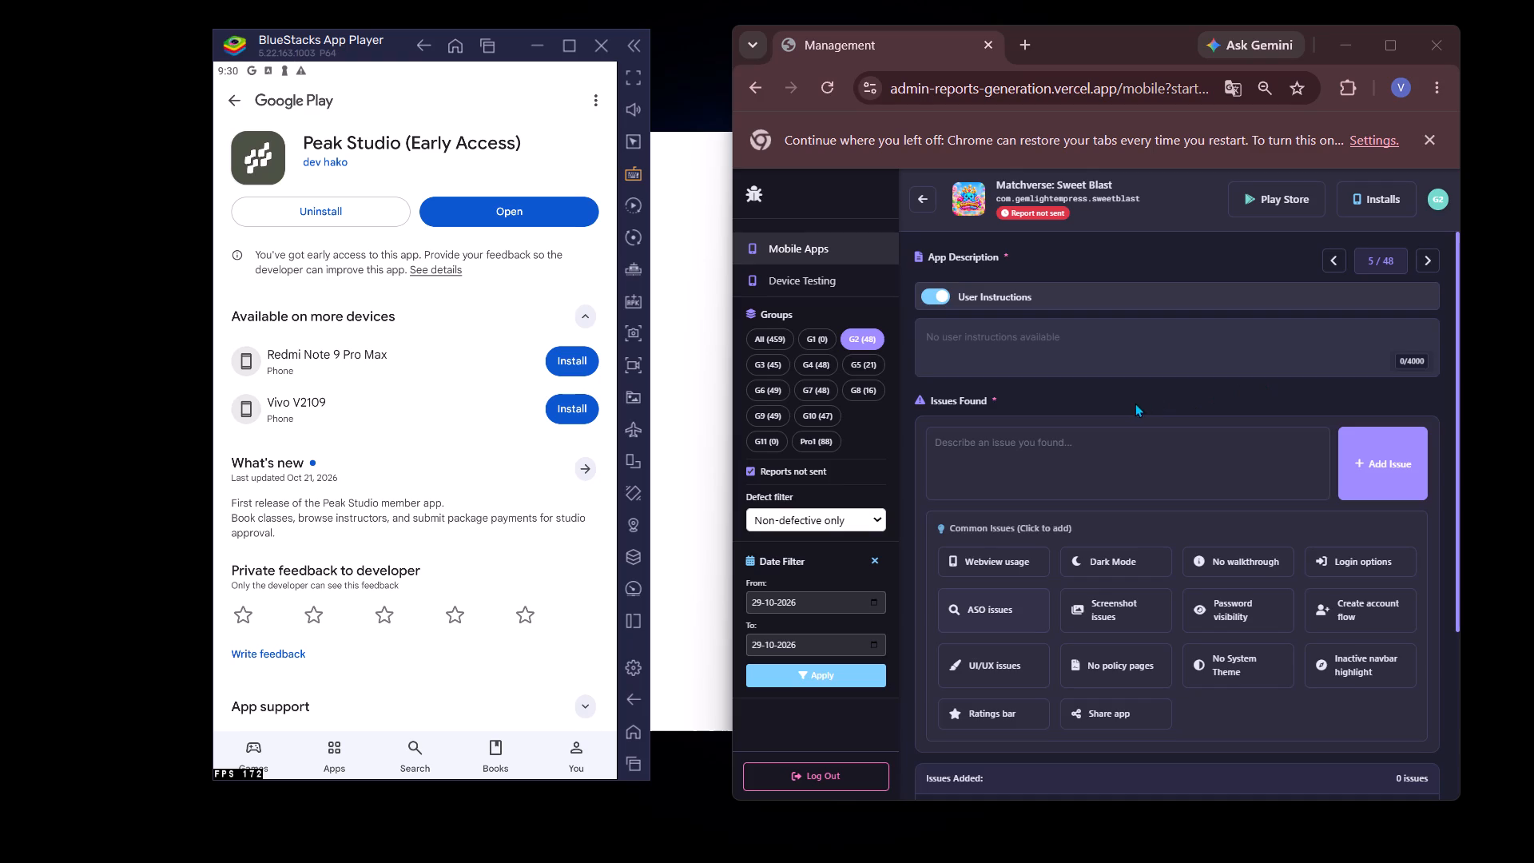
scroll(1131, 407, "down", 3)
scroll(1131, 426, "up", 3)
left_click(1254, 205)
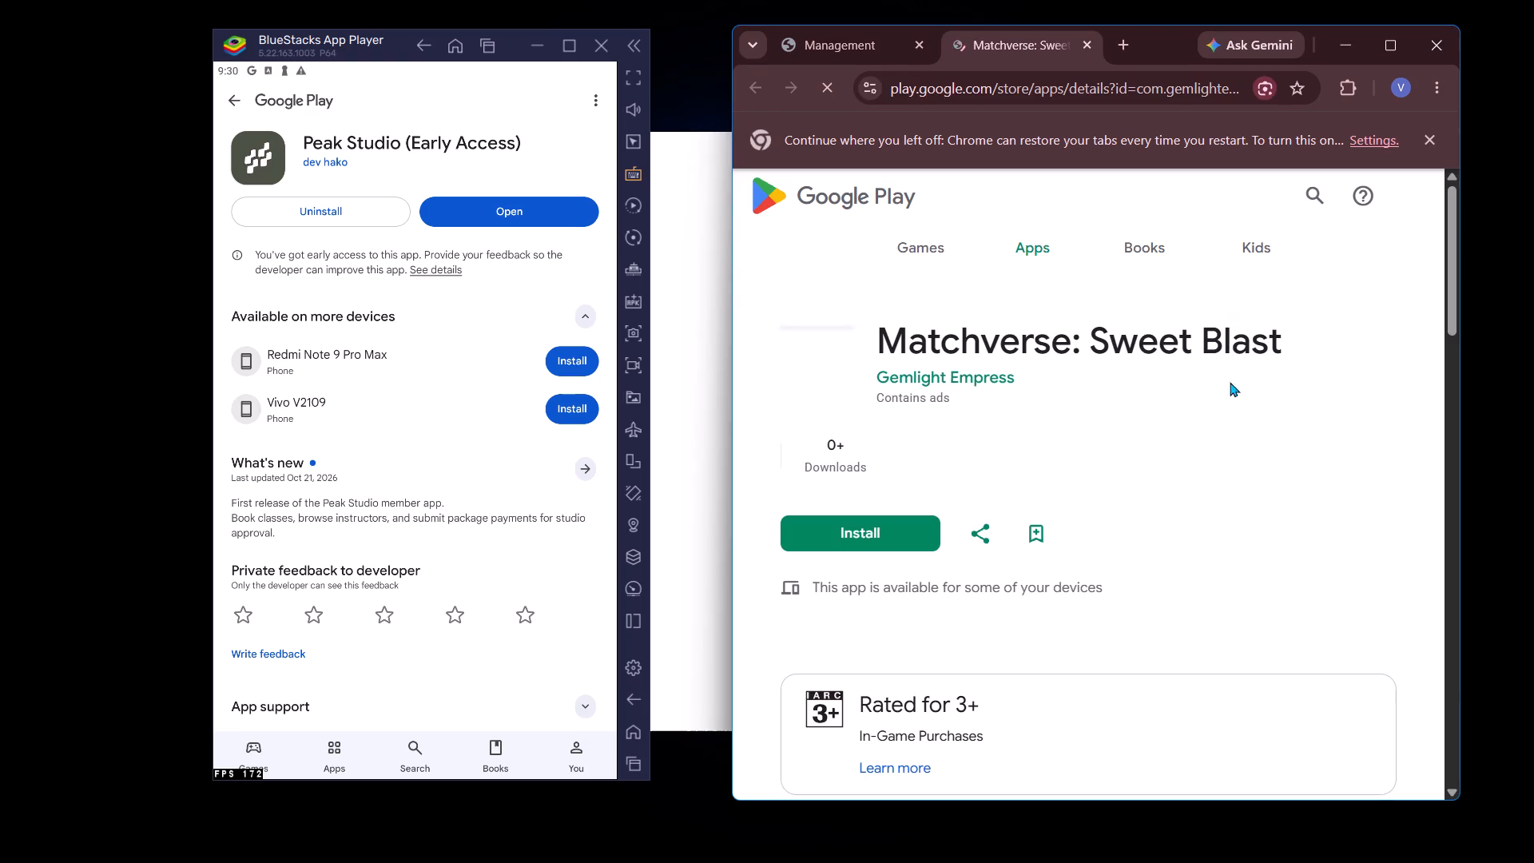
left_click(1087, 54)
left_click_drag(1093, 46, 1093, 61)
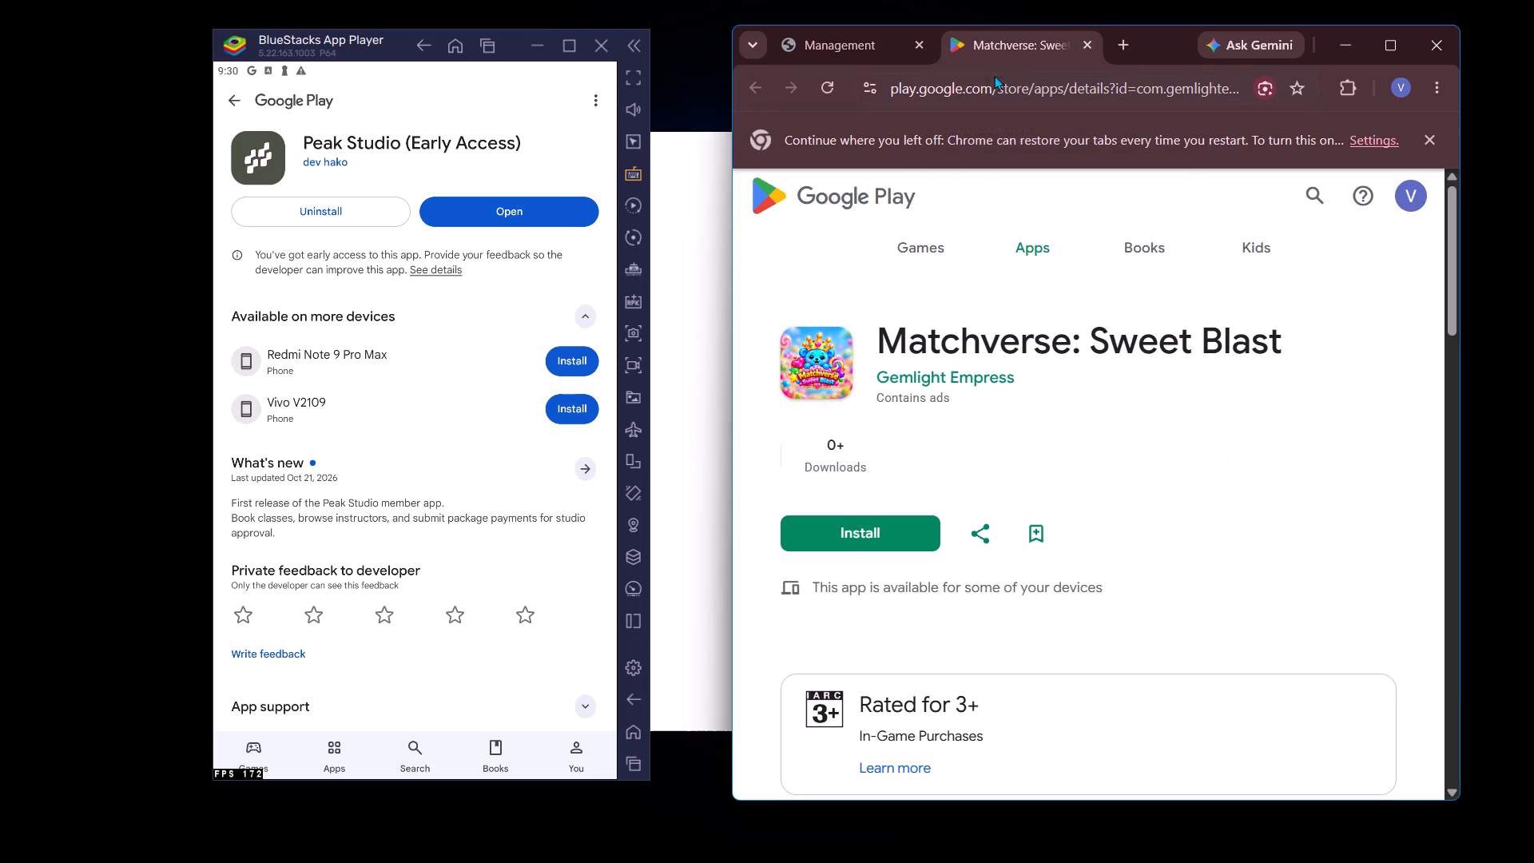
left_click(1086, 42)
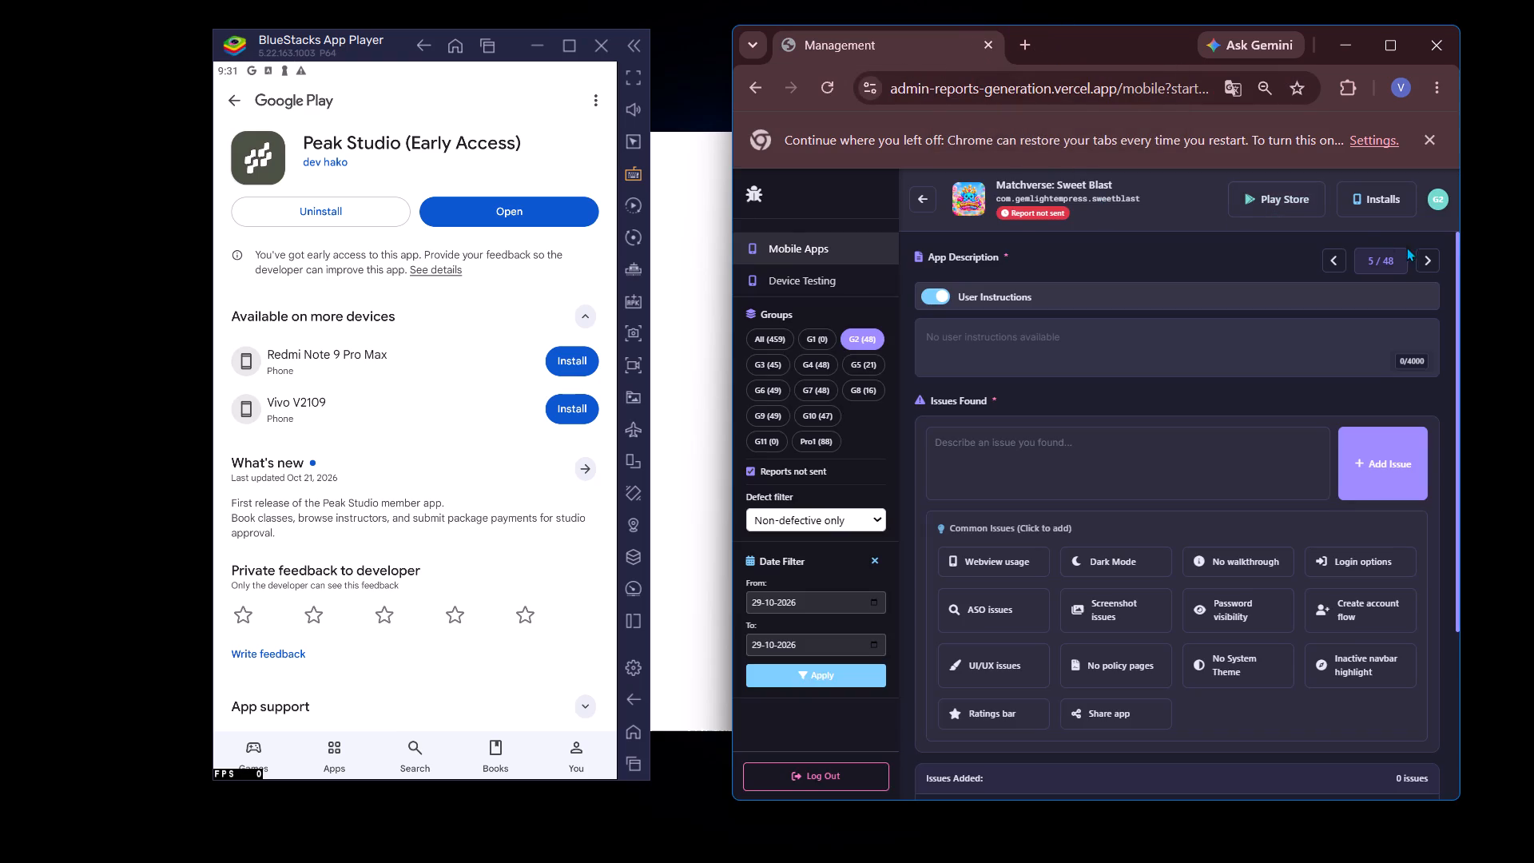
Bring up the Memolyz form on the desktop and in BlueStacks, and add the No walkthrough common issue to the desktop form.
left_click(1425, 260)
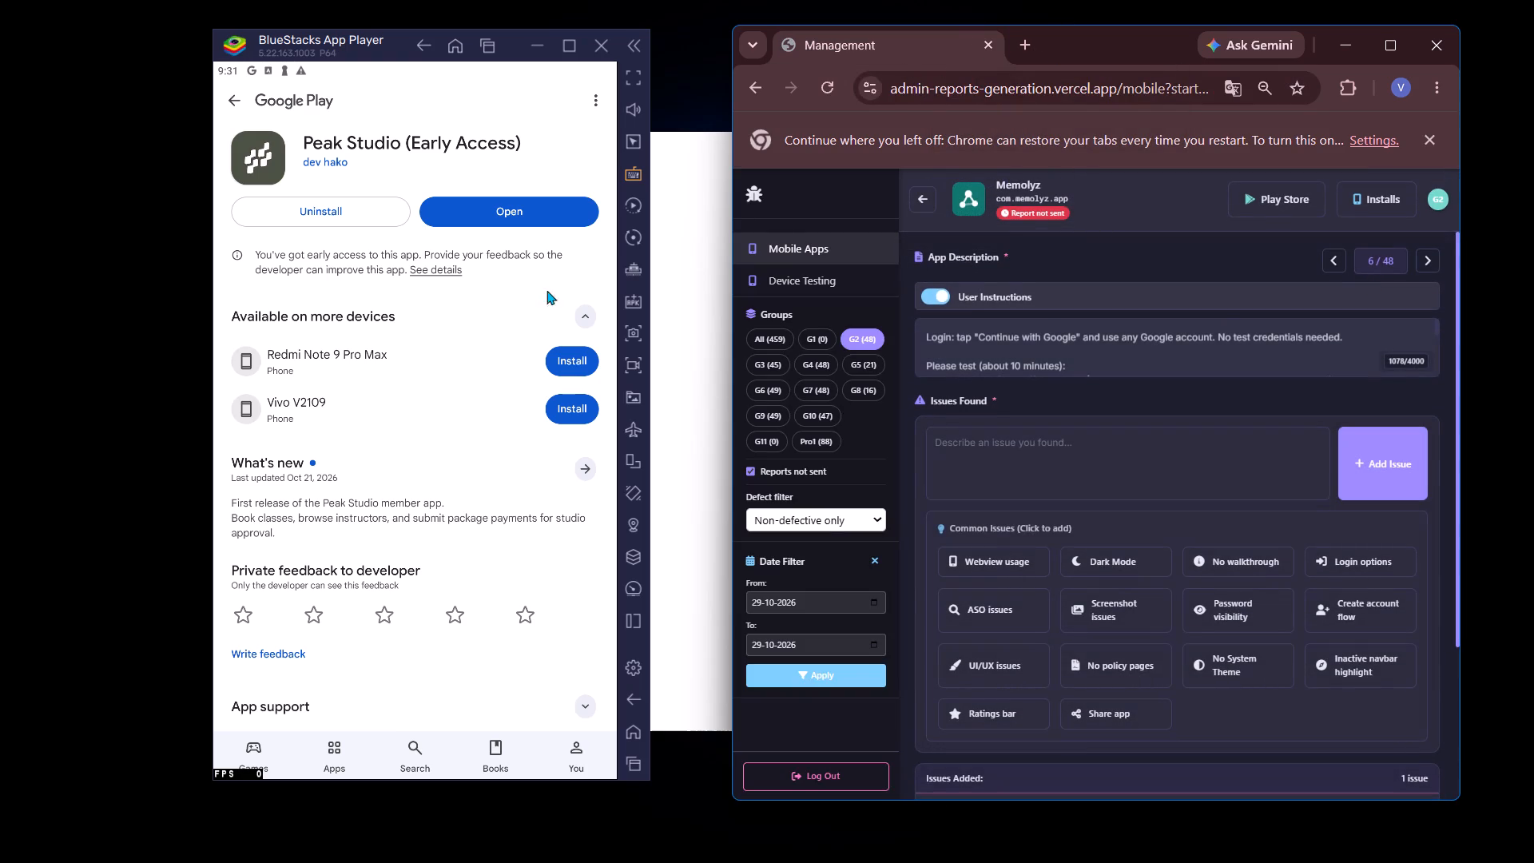
left_click_drag(475, 48, 498, 62)
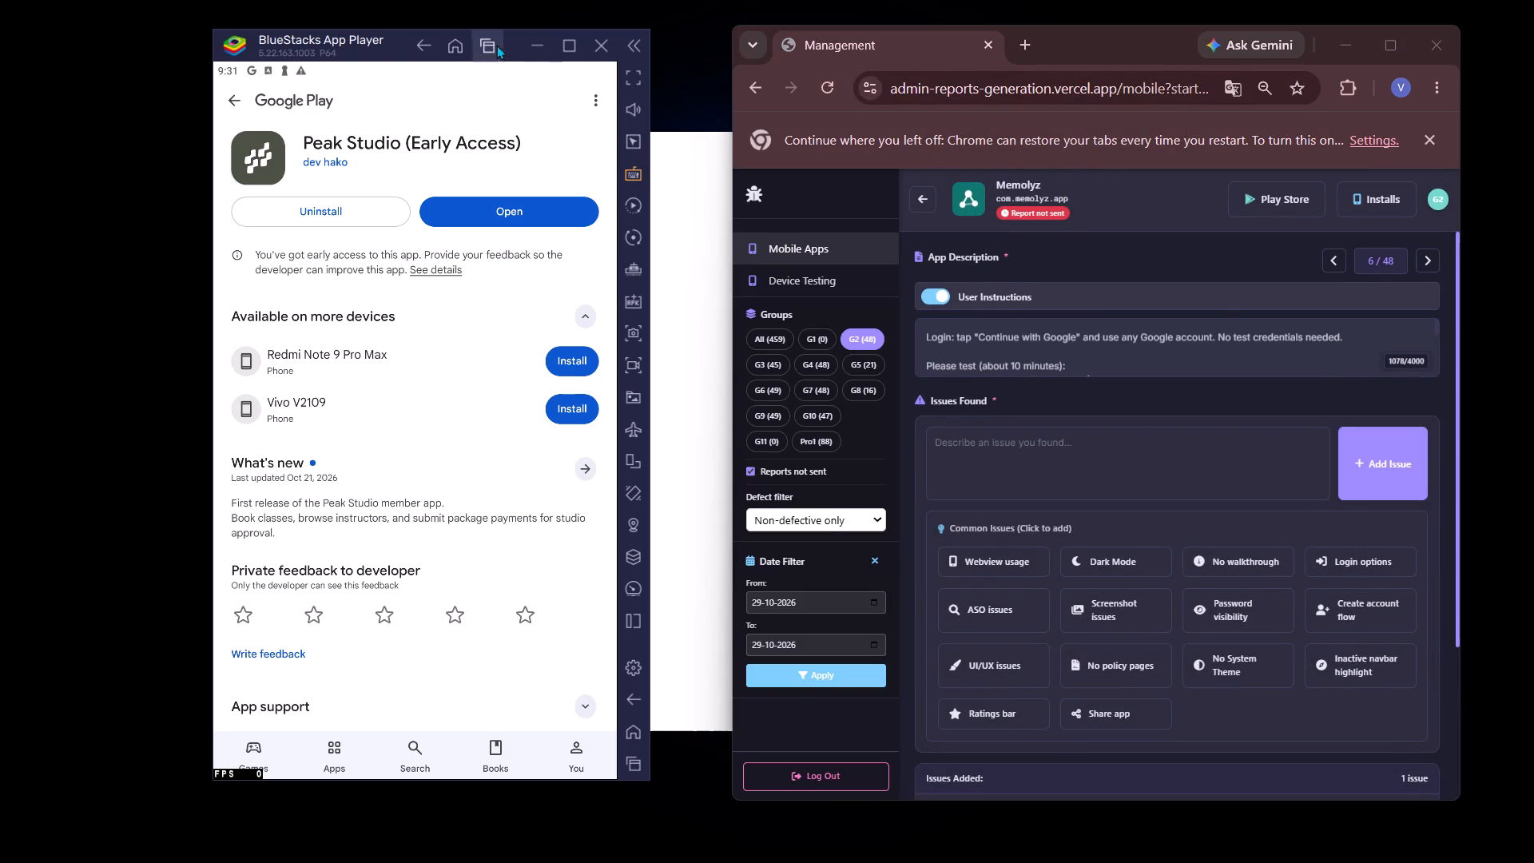
left_click_drag(487, 42, 500, 50)
left_click(466, 347)
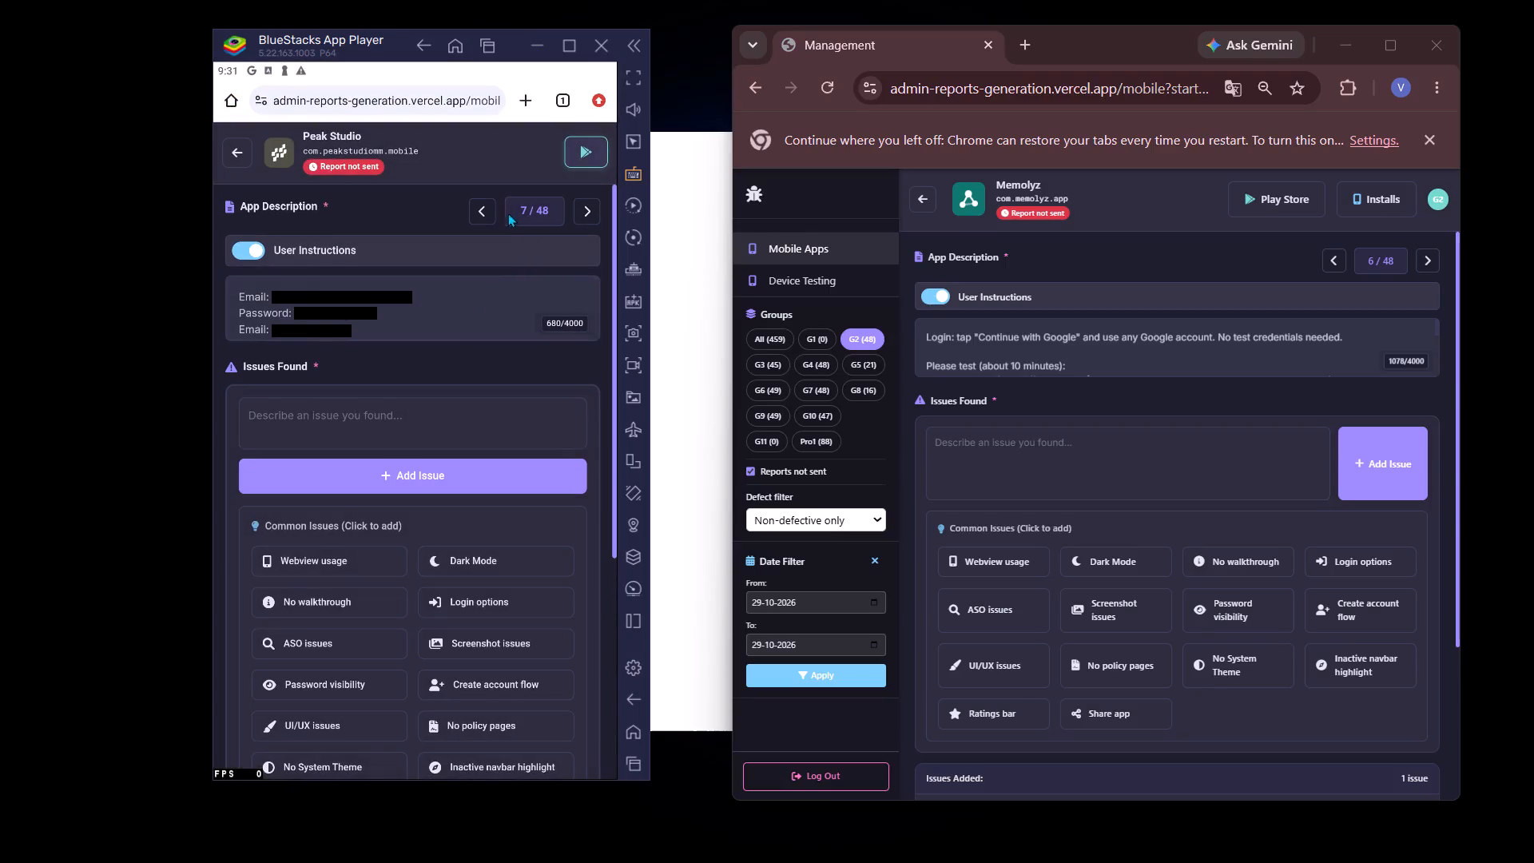
left_click_drag(484, 210, 493, 214)
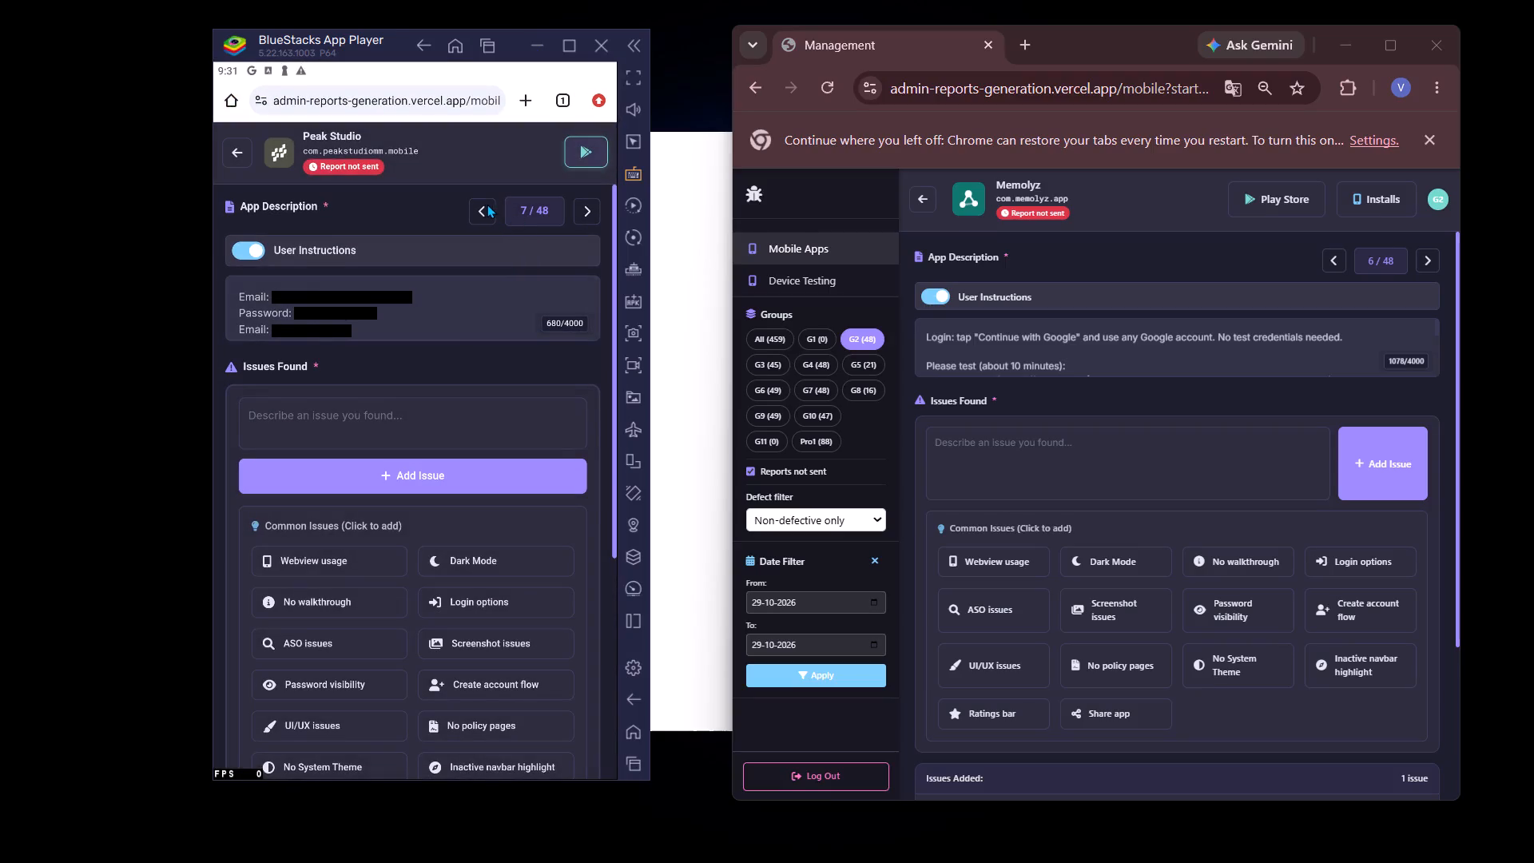
left_click(484, 204)
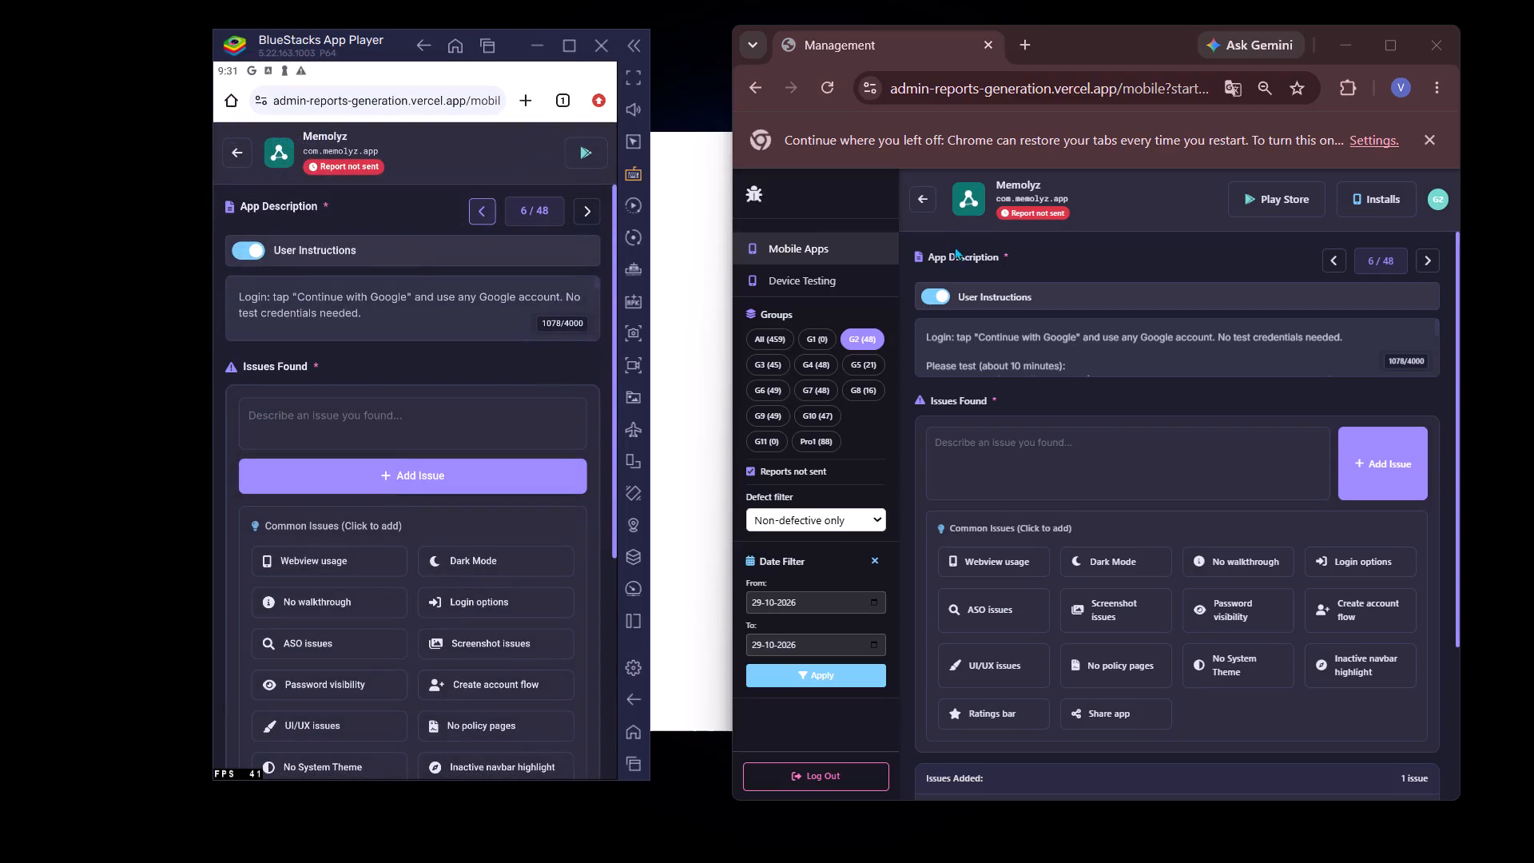
scroll(1077, 413, "down", 1)
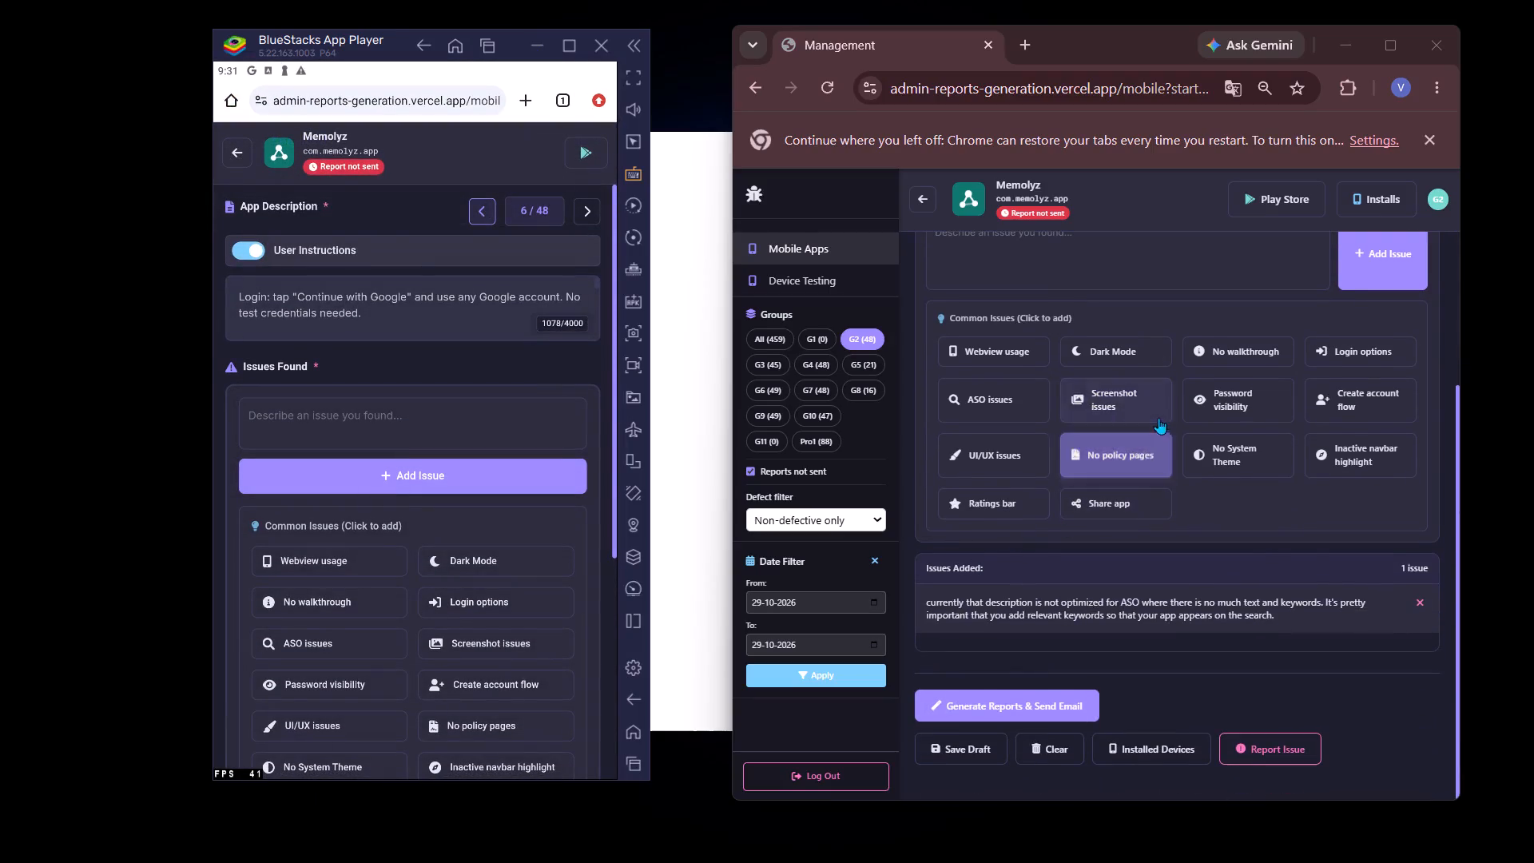
left_click(1224, 343)
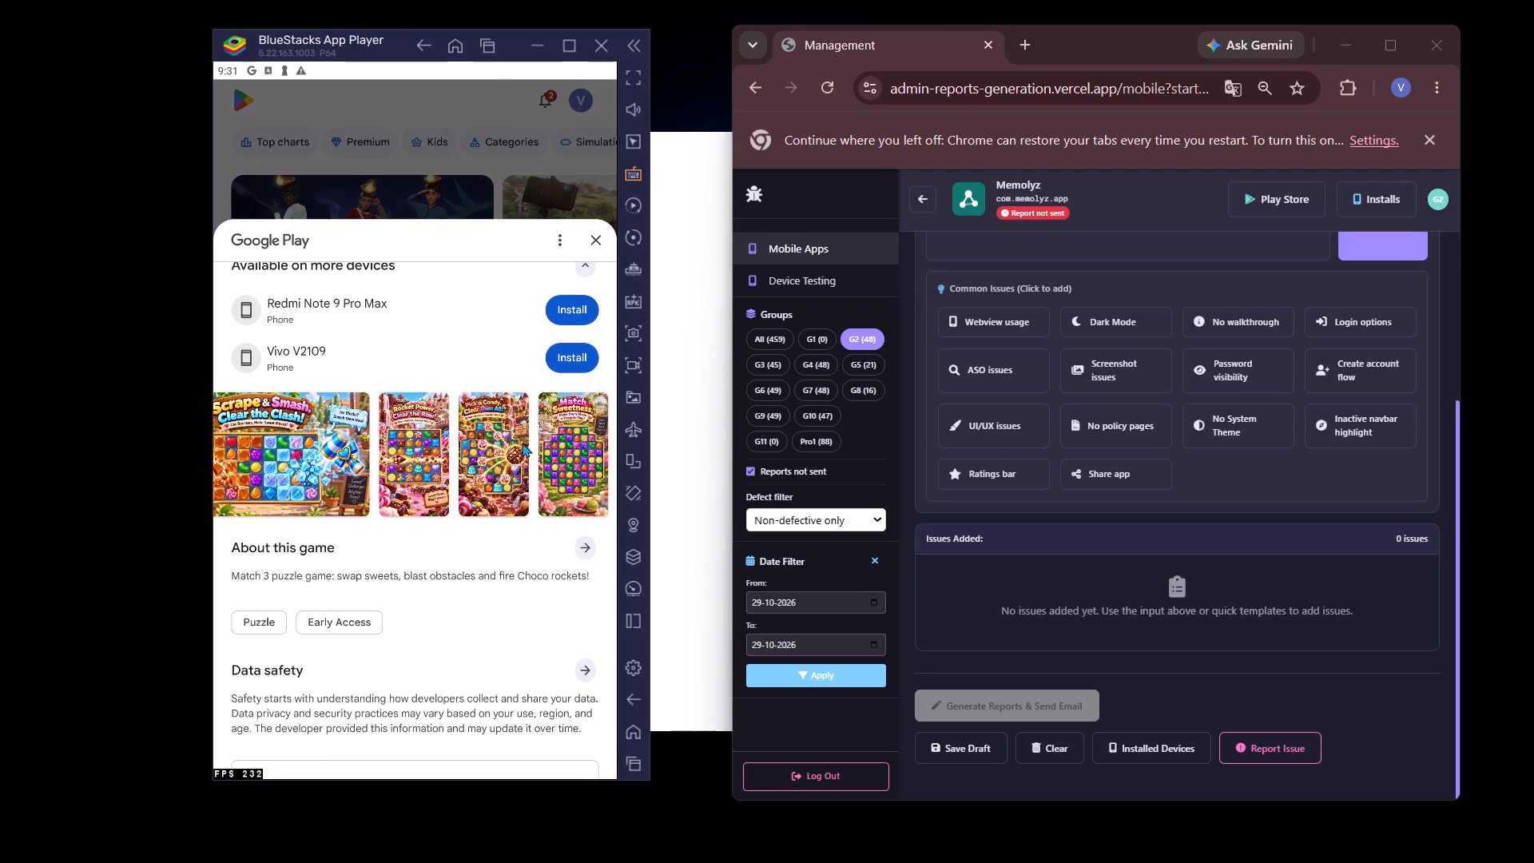
Look through the Matchverse: Sweet Blast screenshots on its Google Play page in BlueStacks.
left_click_drag(522, 443, 246, 490)
scroll(1186, 372, "up", 2)
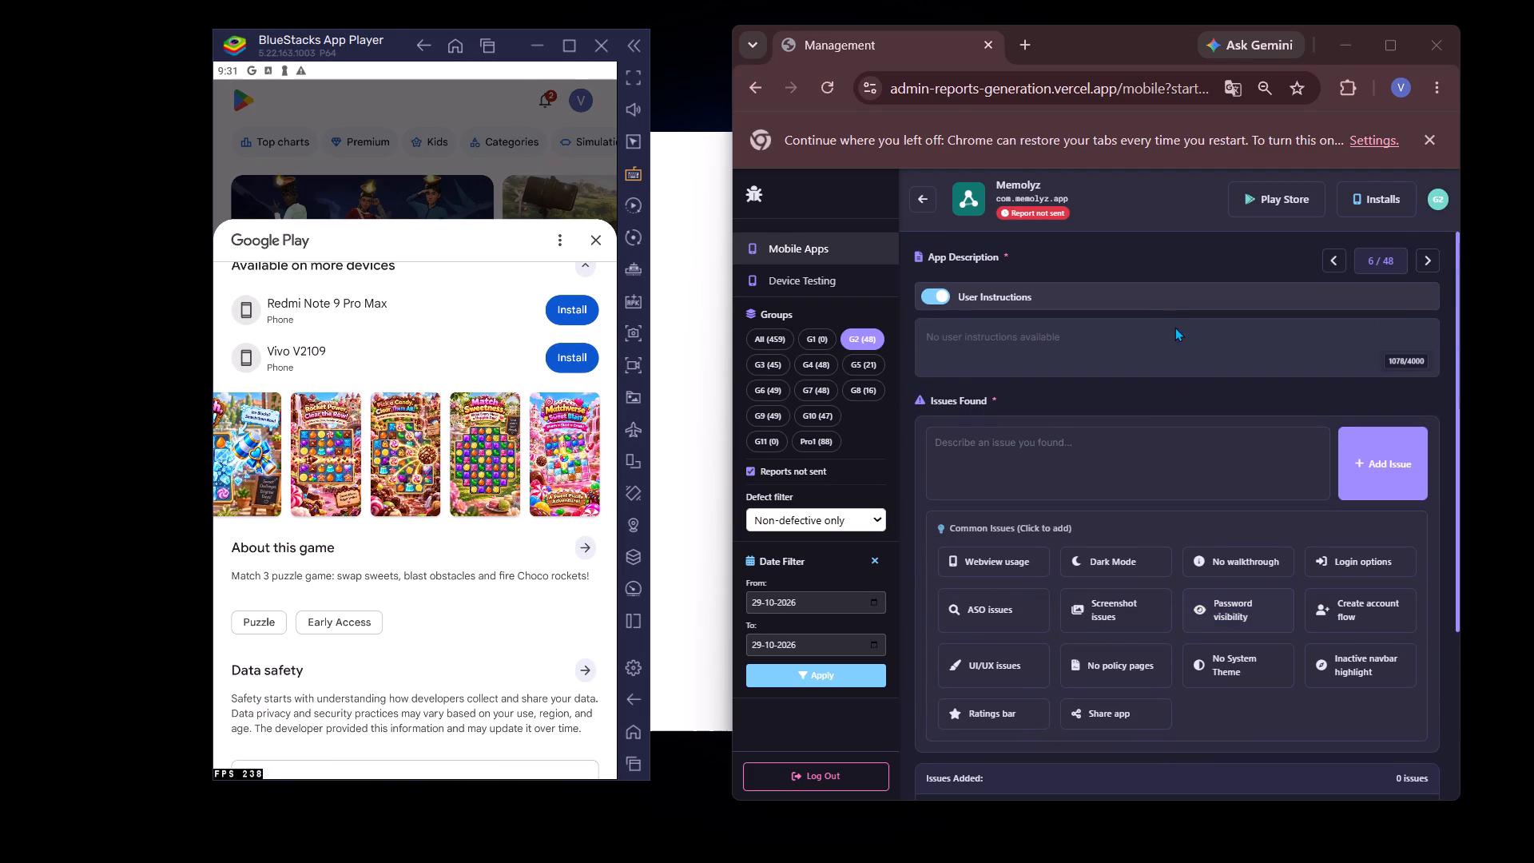
scroll(1174, 327, "up", 1)
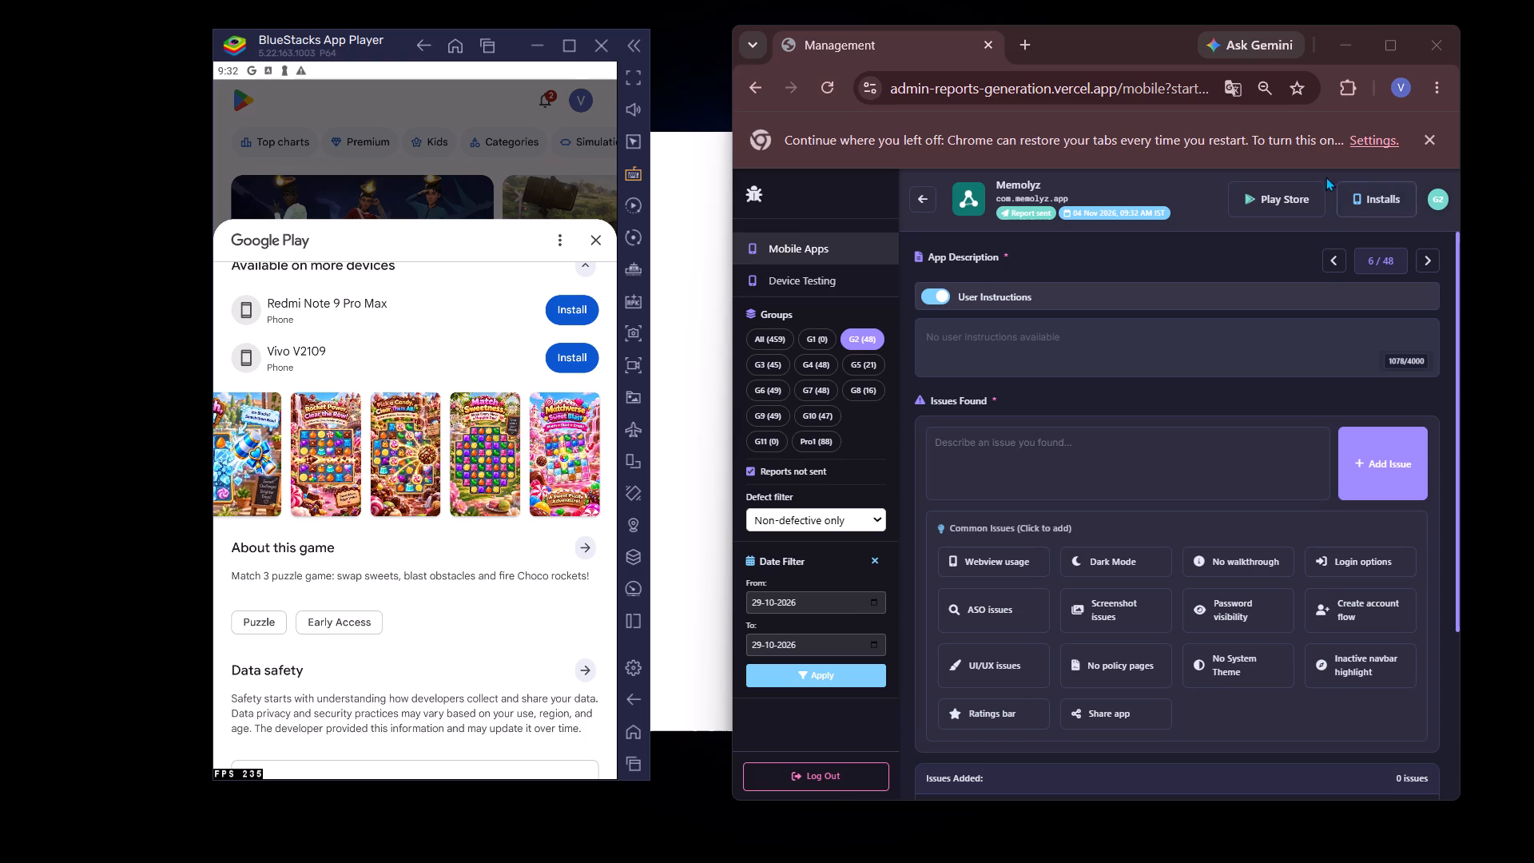
Return the desktop form to Matchverse: Sweet Blast and try to capture a screenshot of the top of its Google Play page in BlueStacks.
left_click(1333, 265)
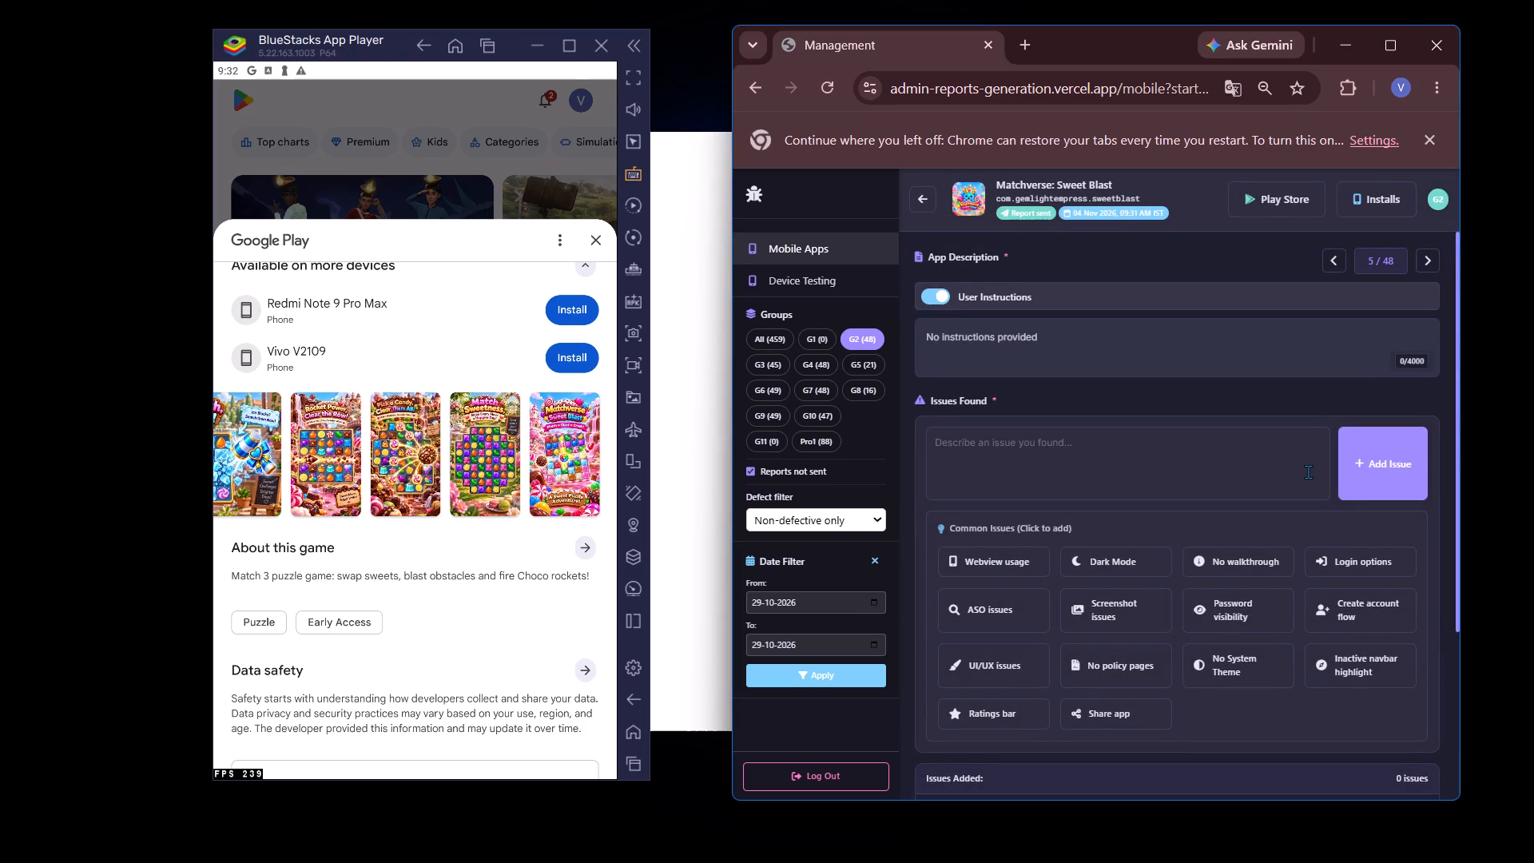
scroll(388, 360, "up", 3)
left_click_drag(388, 380, 274, 781)
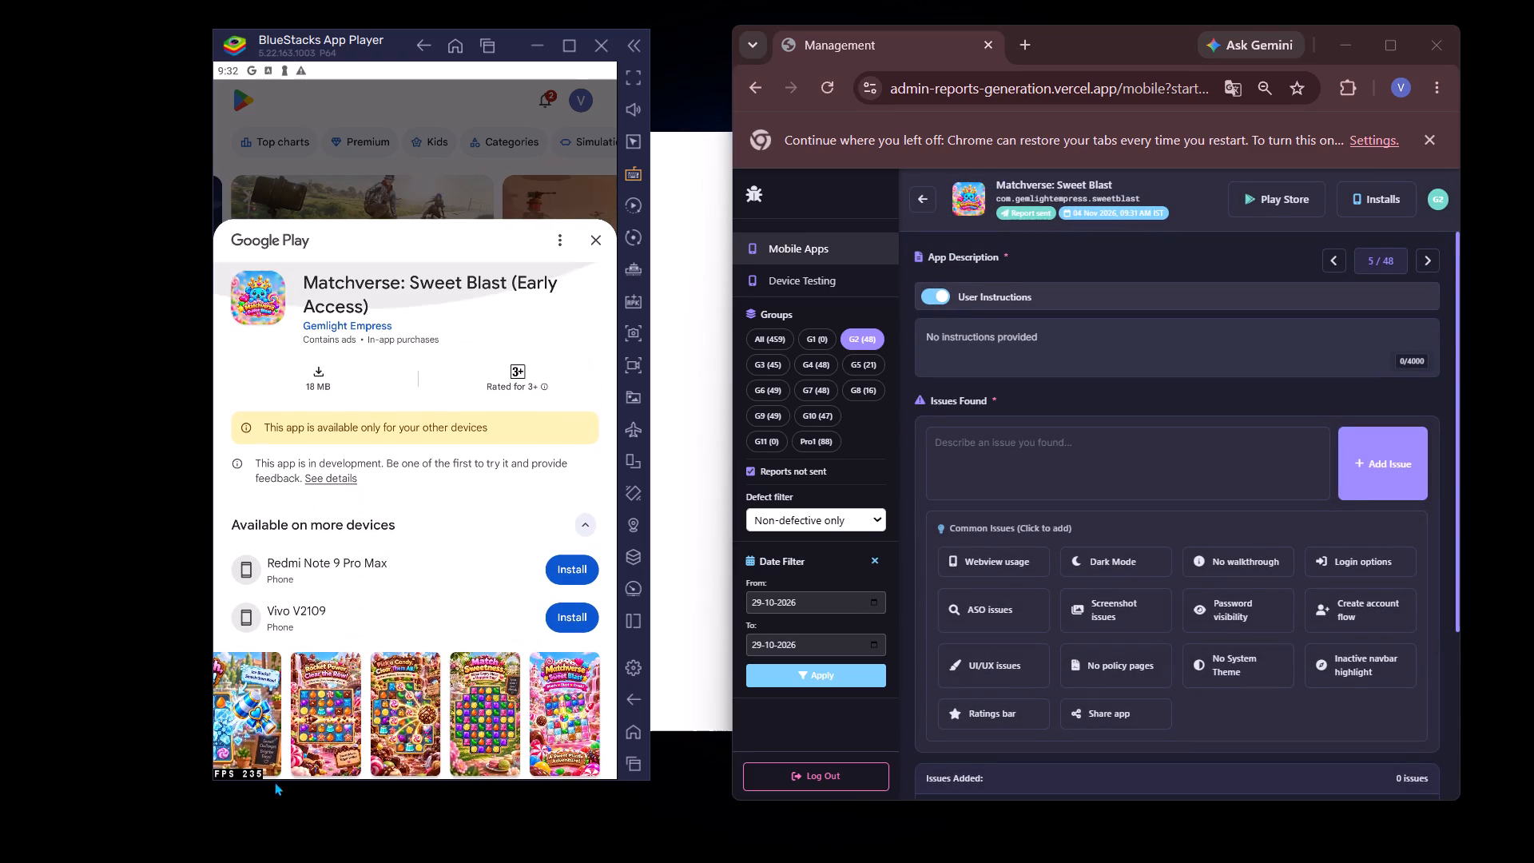
left_click_drag(274, 781, 267, 799)
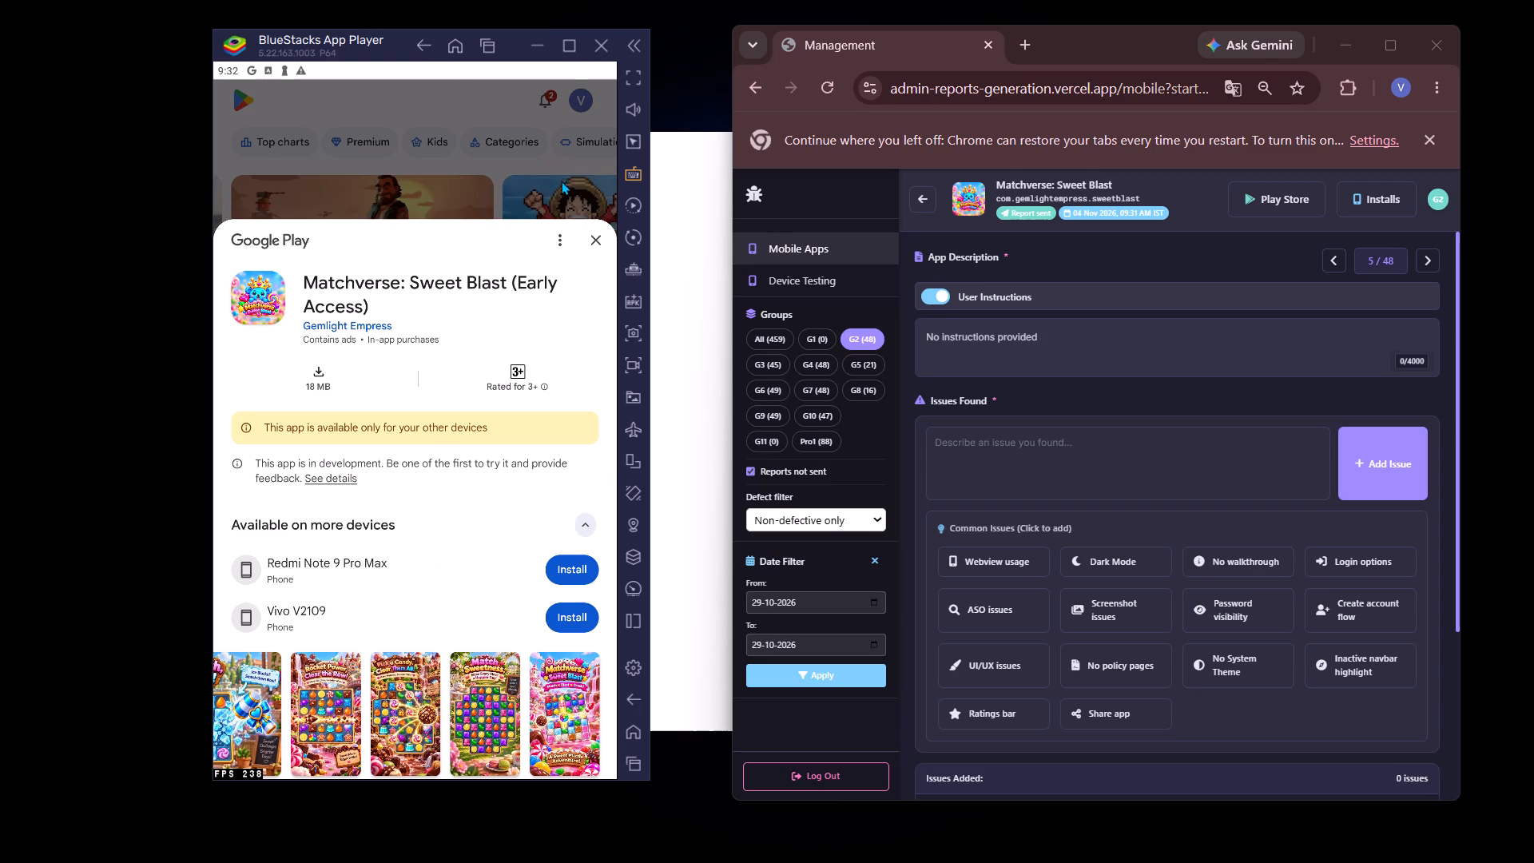
right_click(631, 336)
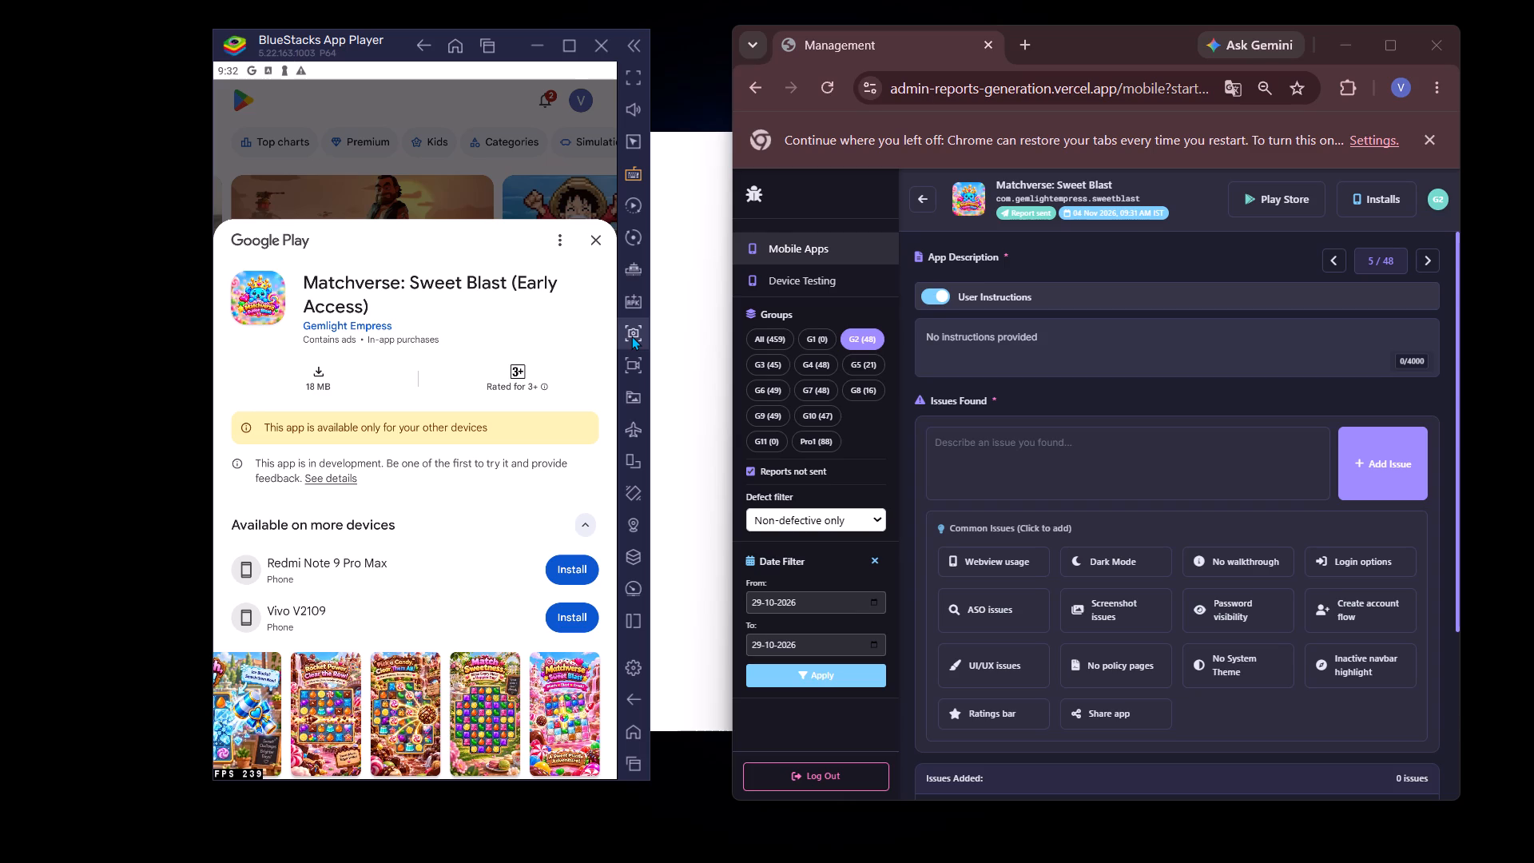
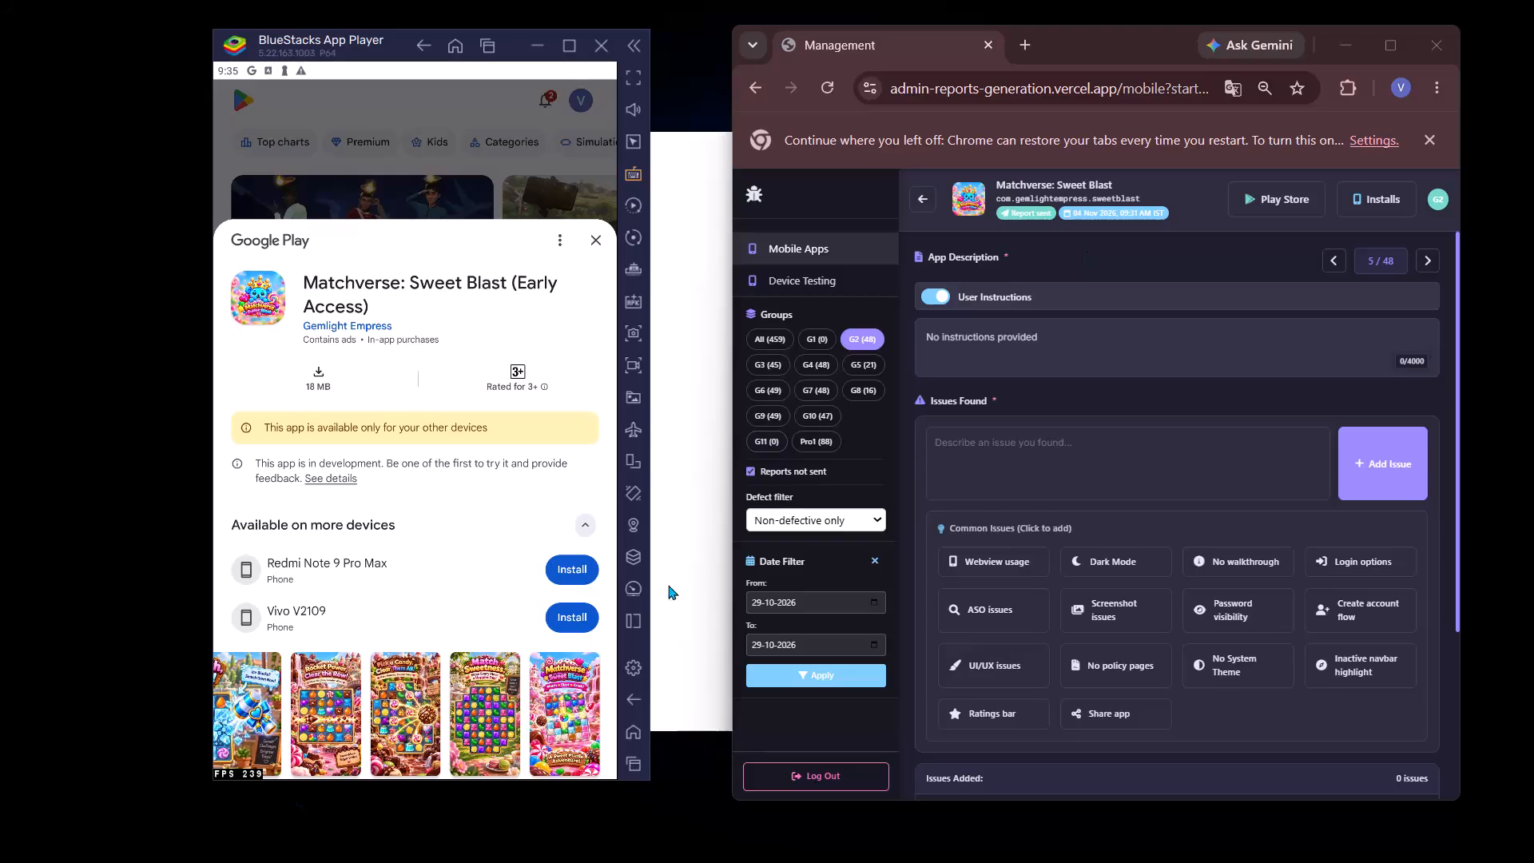
Add the clipboard history's issue text about missing Dark Mode, Light Mode and System Default theme options to the Matchverse: Sweet Blast form.
left_click(1146, 443)
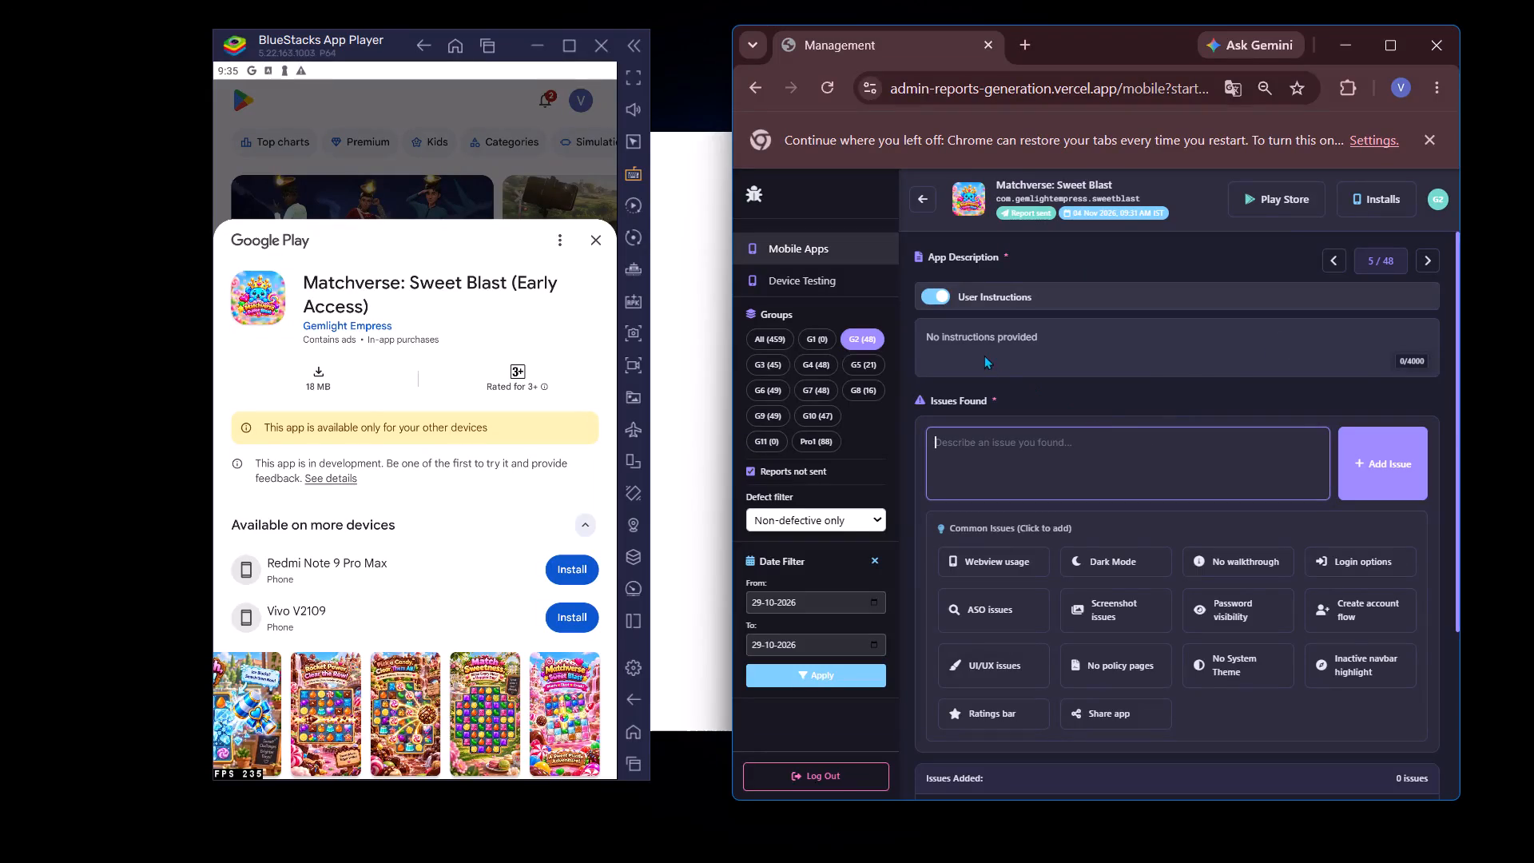
key("super+v")
scroll(1071, 646, "down", 4)
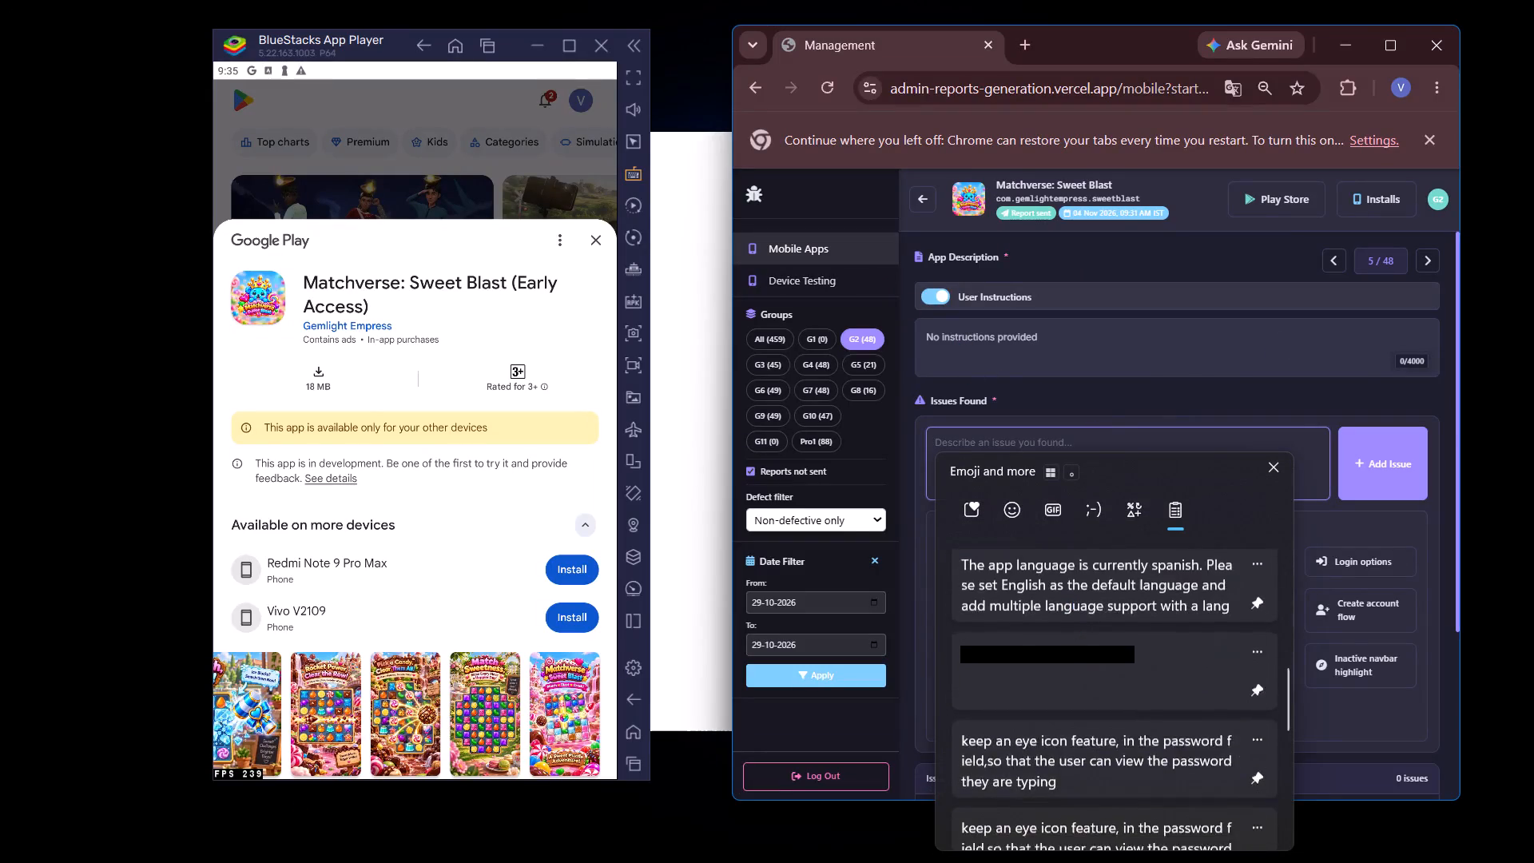
scroll(1071, 649, "down", 7)
left_click(1082, 789)
key("ctrl+v")
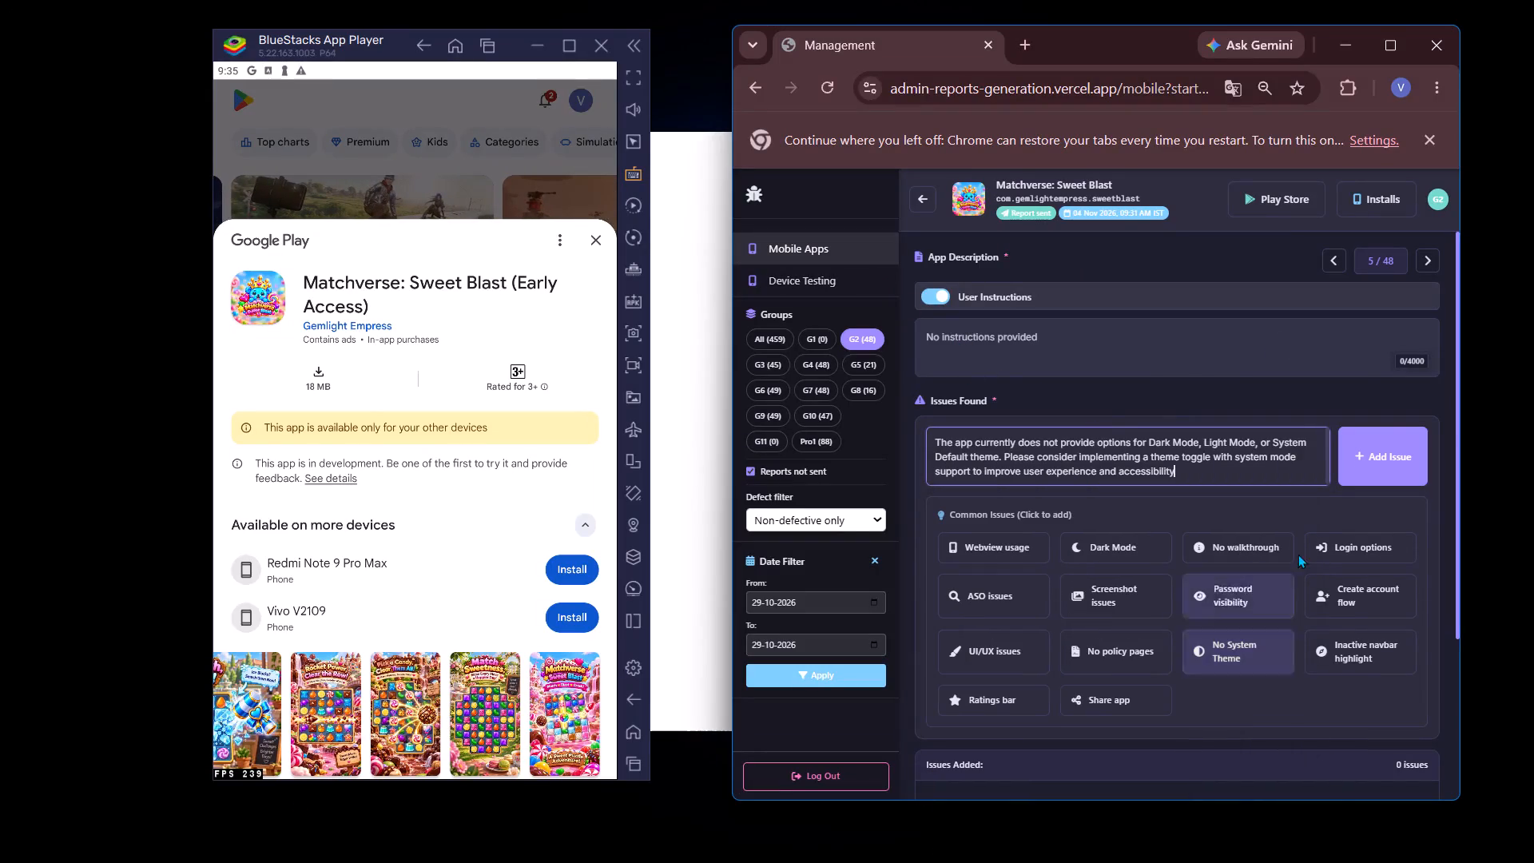
left_click(1386, 417)
left_click(1391, 439)
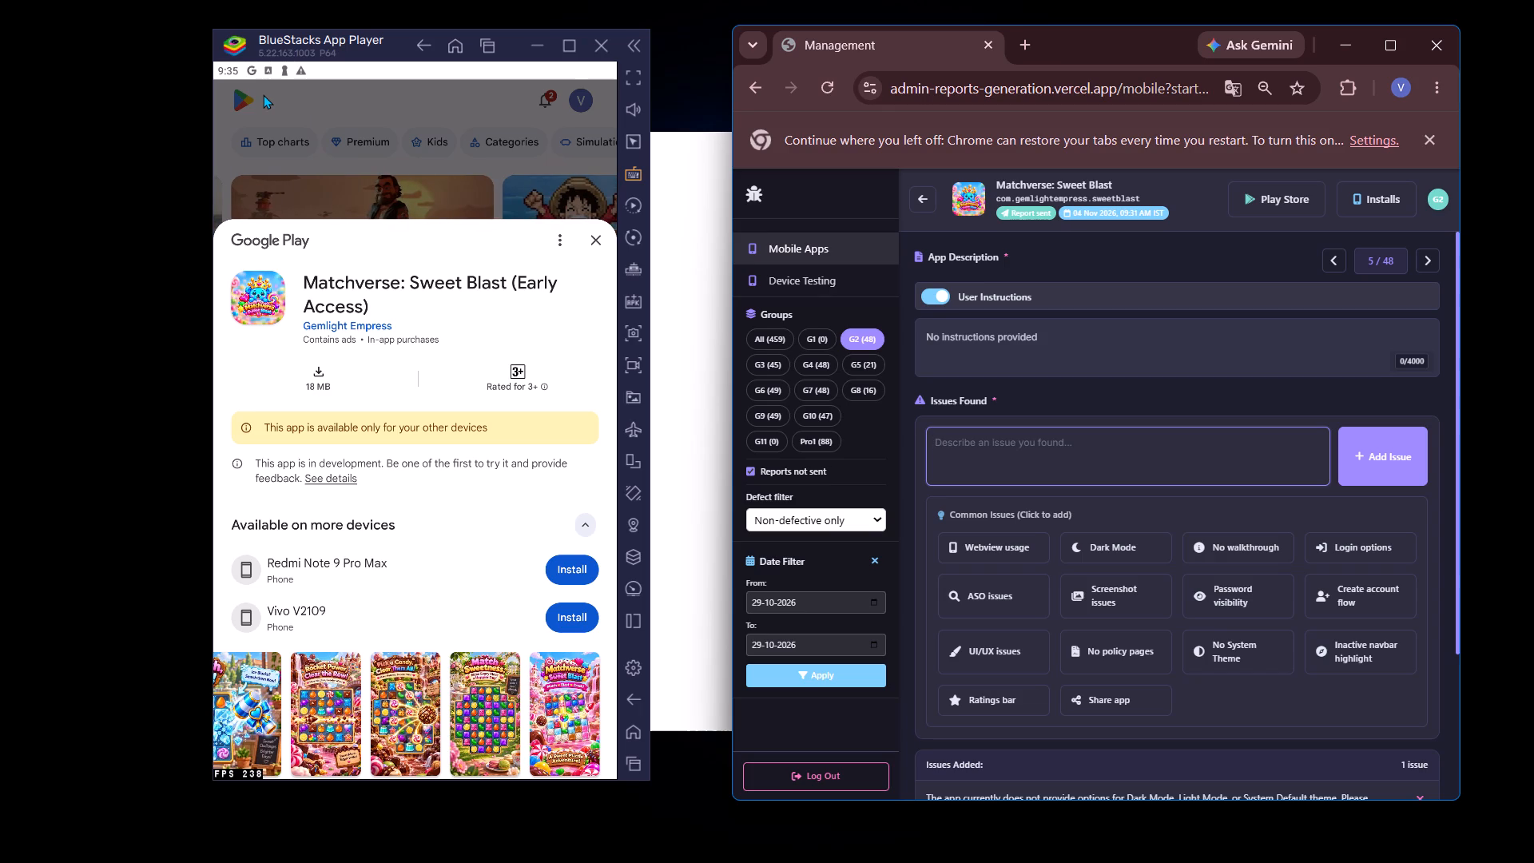
Add the issue "showing purchase couldnot be completed .please try again when user try to purchase delights" to the Matchverse: Sweet Blast form.
key("t")
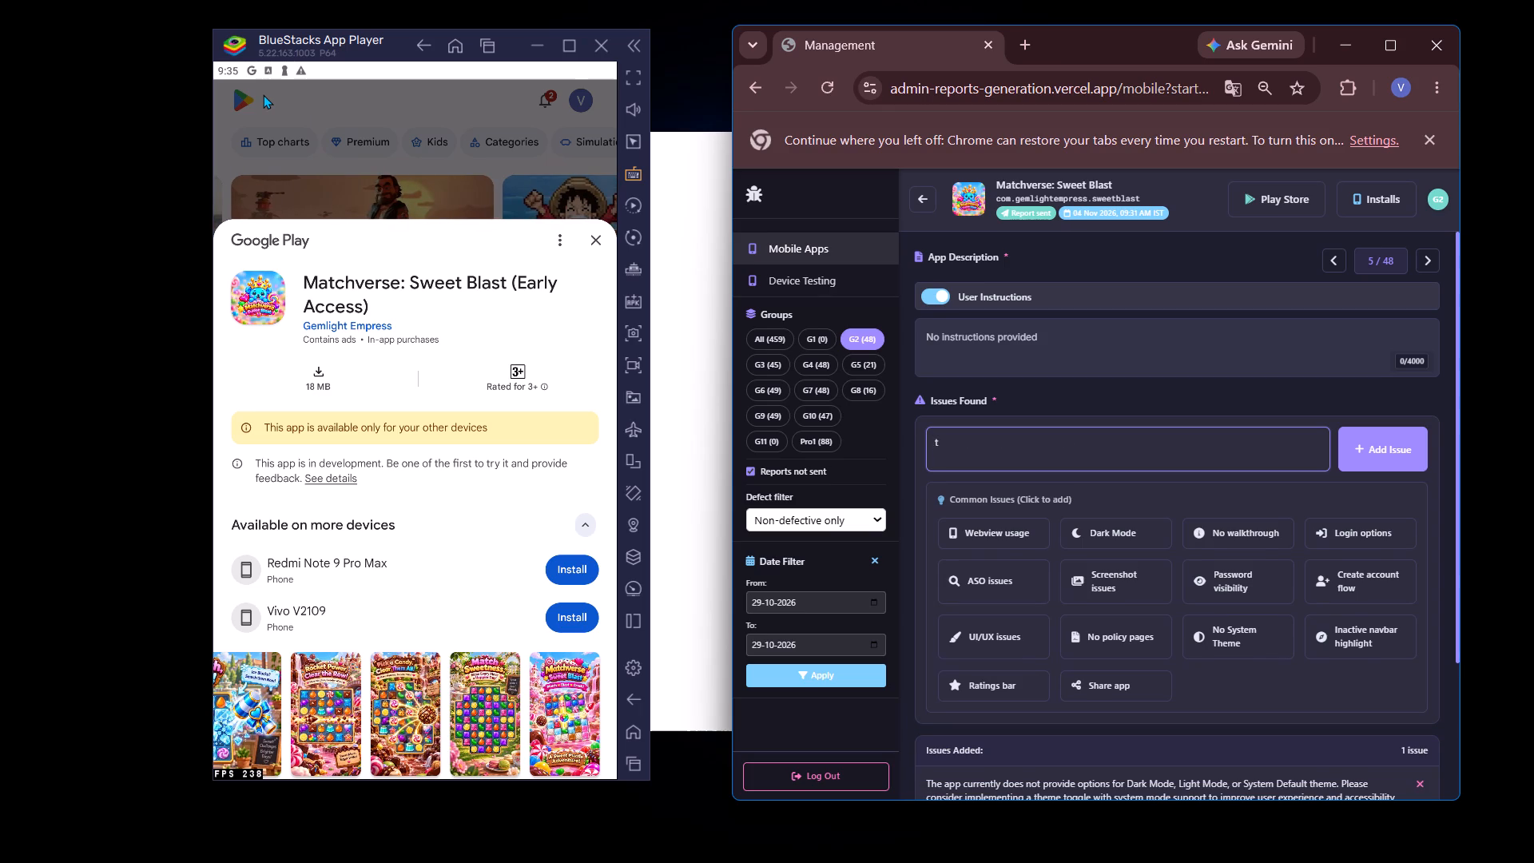
key("BackSpace")
type("showing purchase")
key("space")
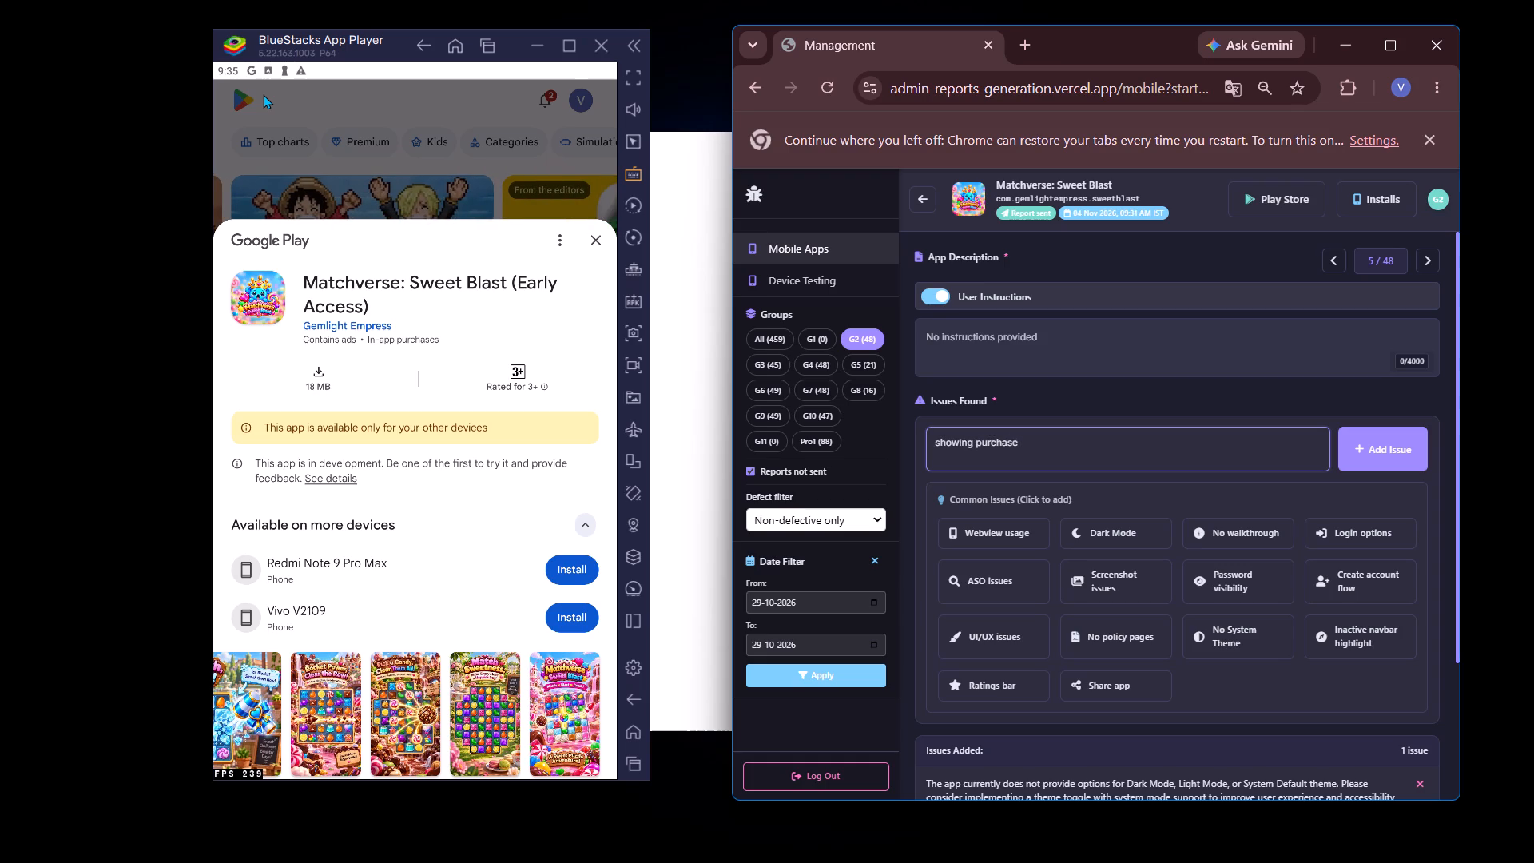
type("couldnot be complw")
key("BackSpace")
type("eted")
key("space")
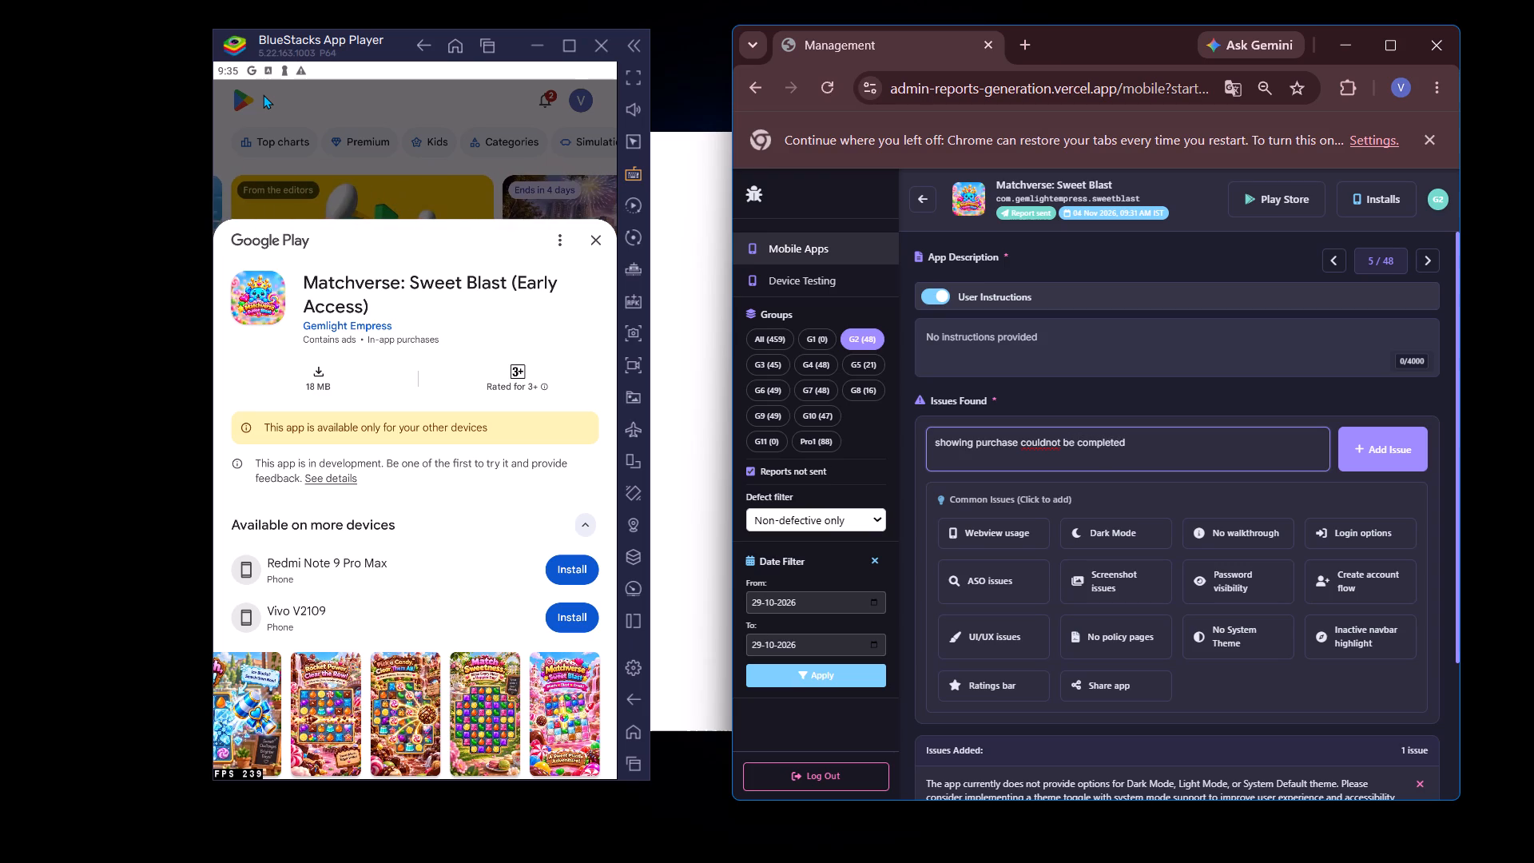
type(".please try a")
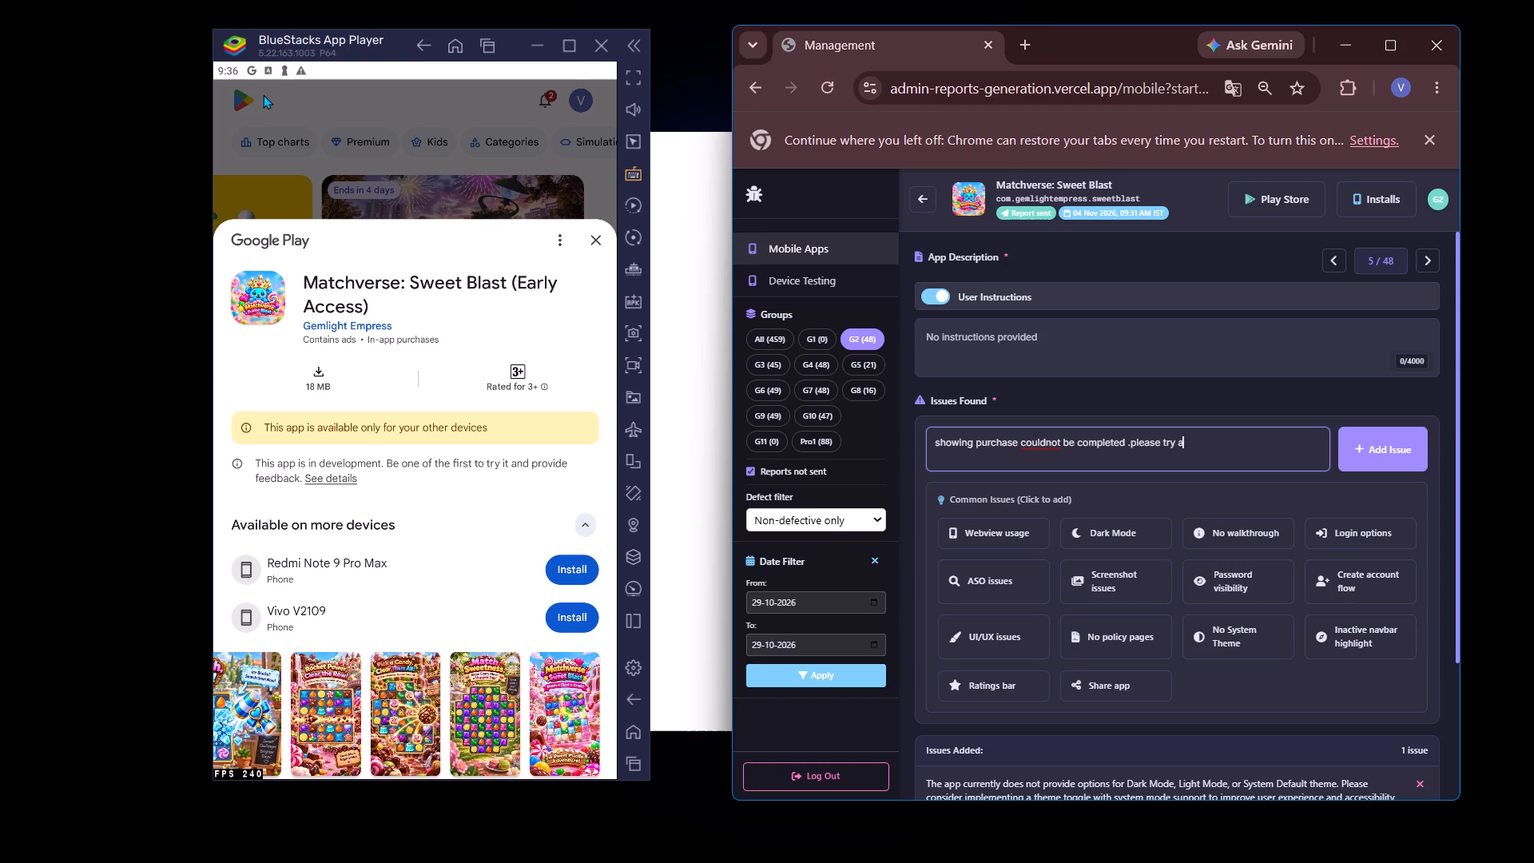
type("gain when user try to signin with")
key("space")
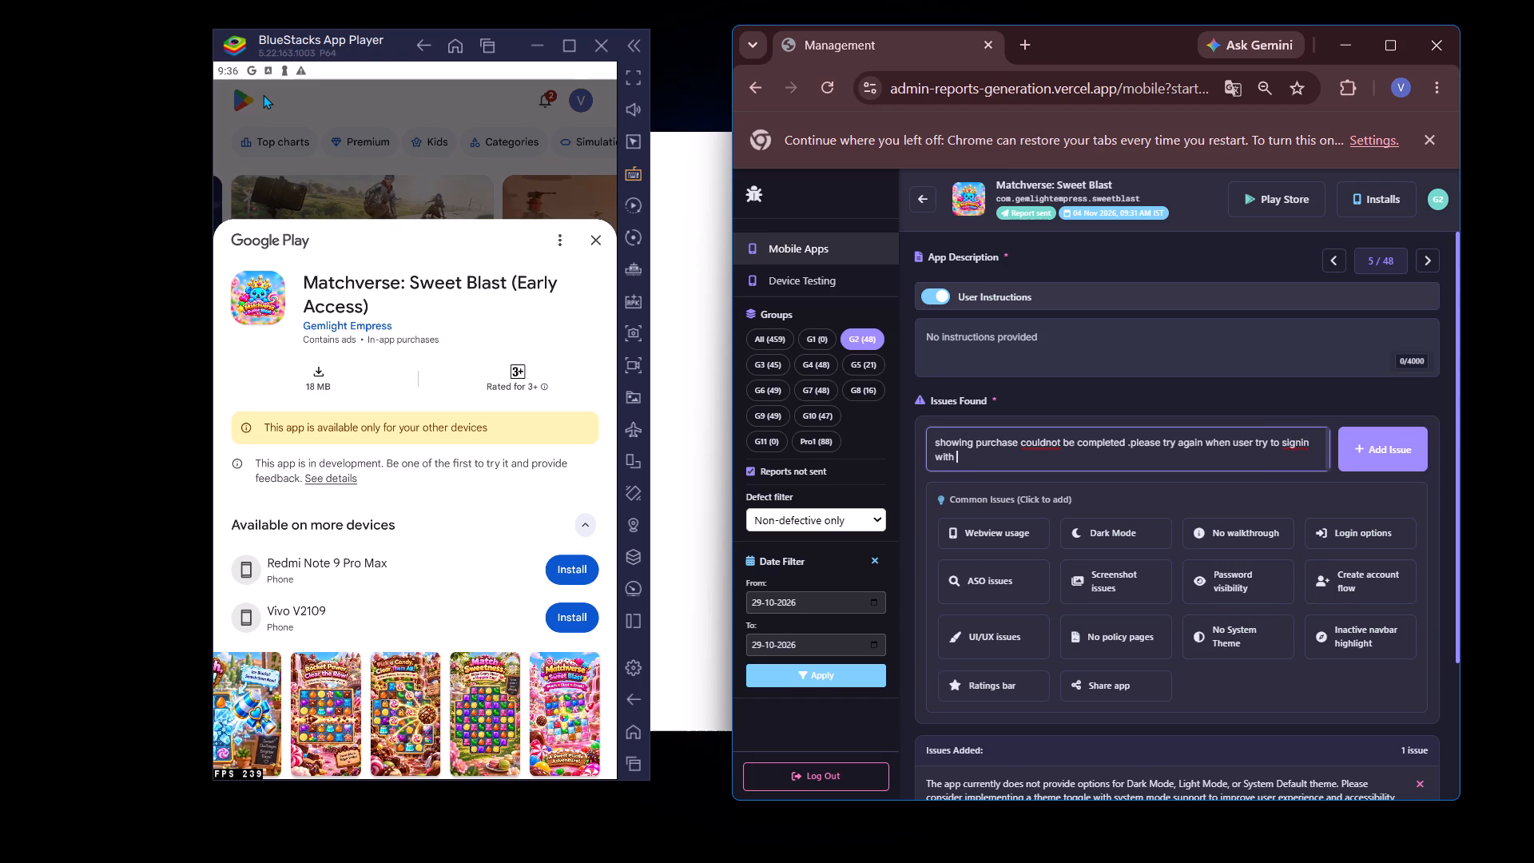
key("BackSpace")
key("BackSpace")
key("BackSpace")
key("BackSpace")
key("BackSpace")
key("BackSpace")
key("BackSpace")
key("BackSpace")
key("BackSpace")
key("BackSpace")
key("BackSpace")
key("BackSpace")
type("purchase")
key("space")
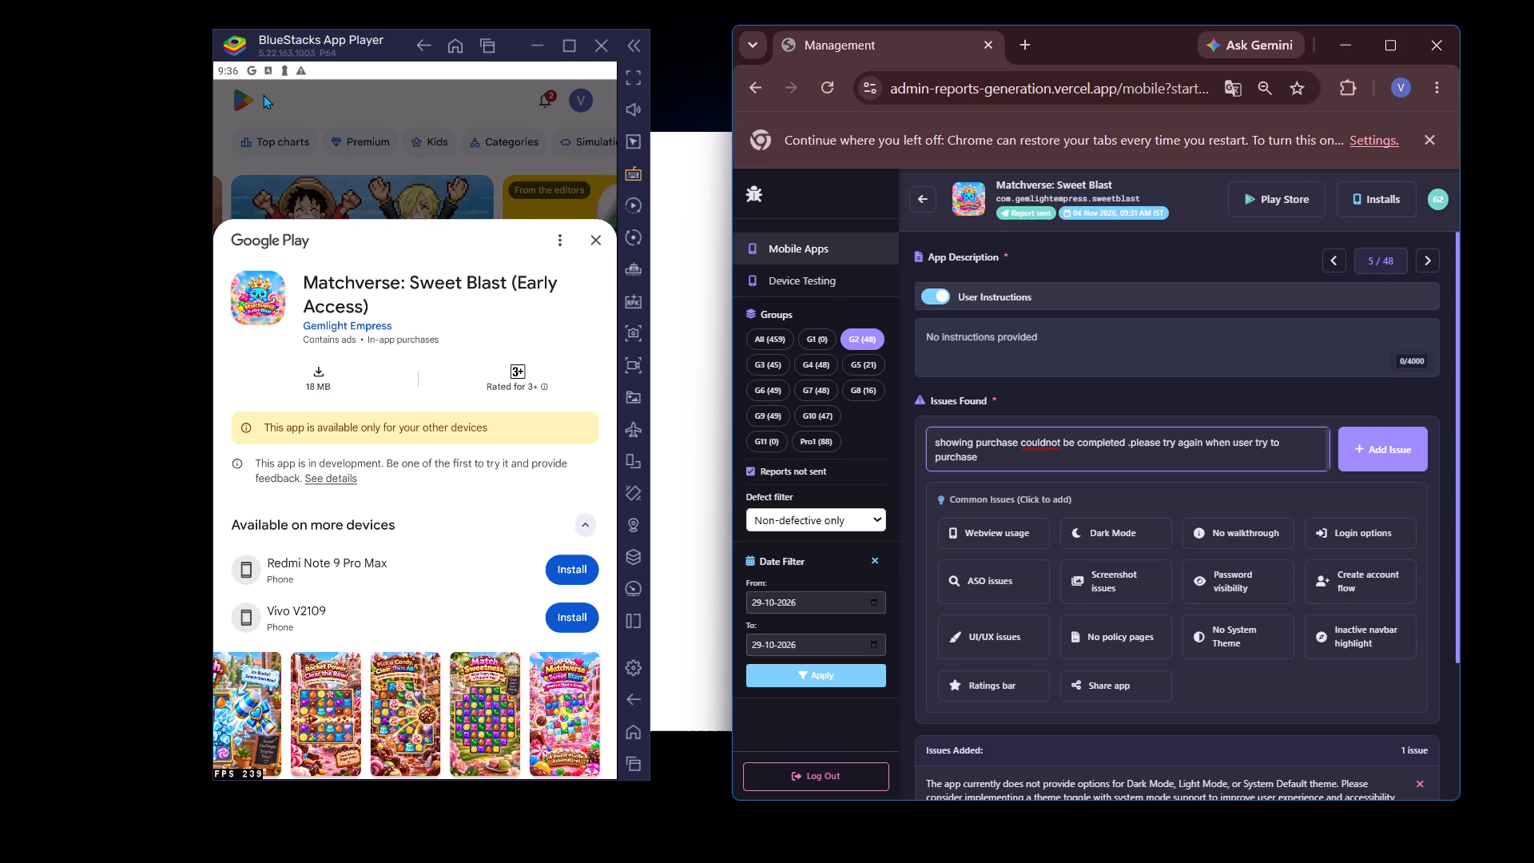
type("delights")
key("Return")
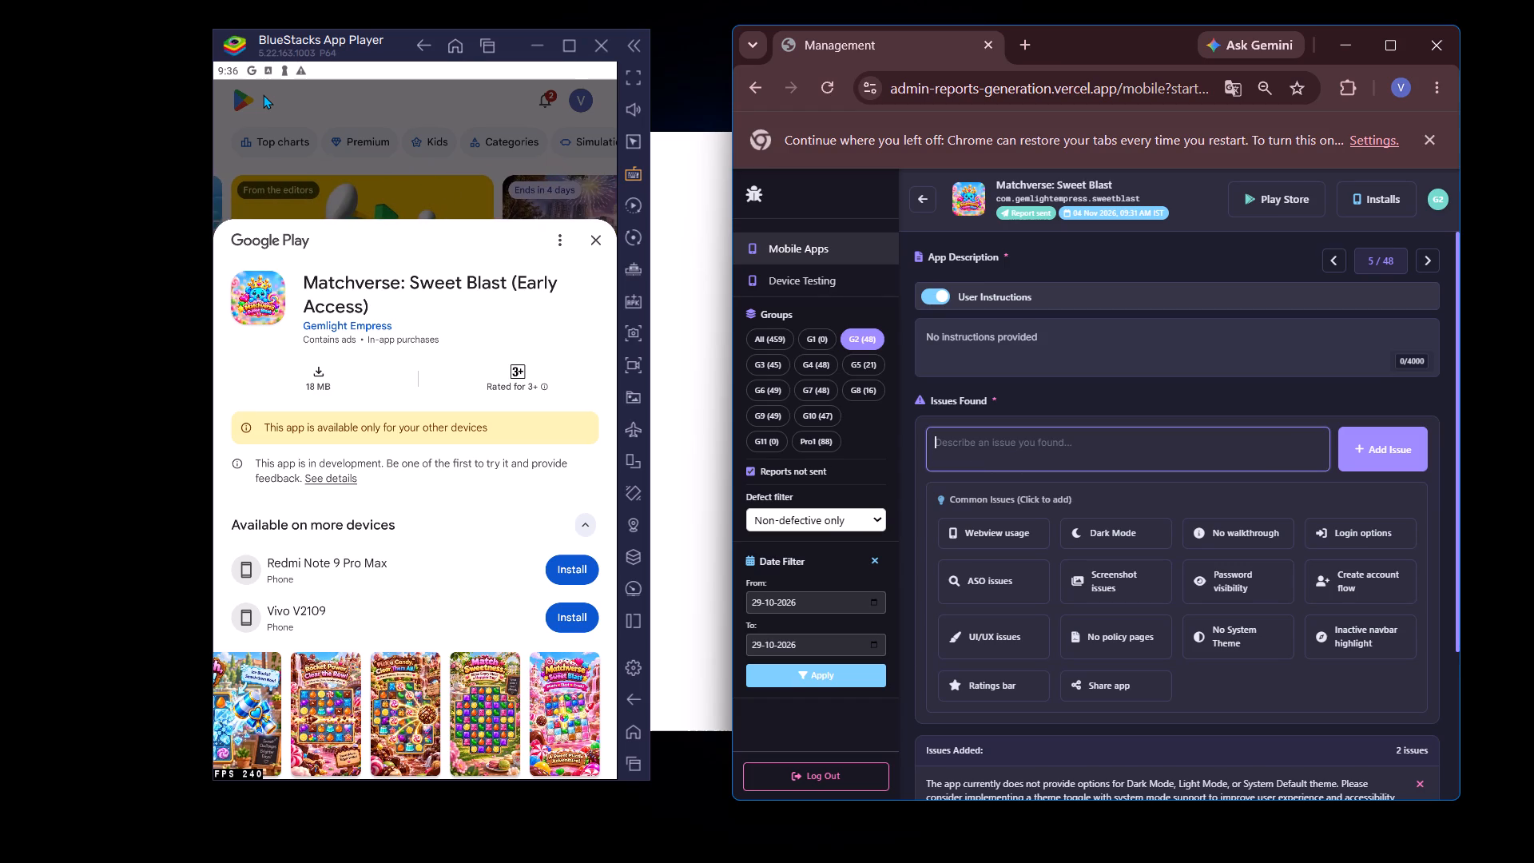
Add the issue "better to implement leaderboard feature" to the Matchverse: Sweet Blast form.
type("better to implemen")
key("space")
key("BackSpace")
type("t lead")
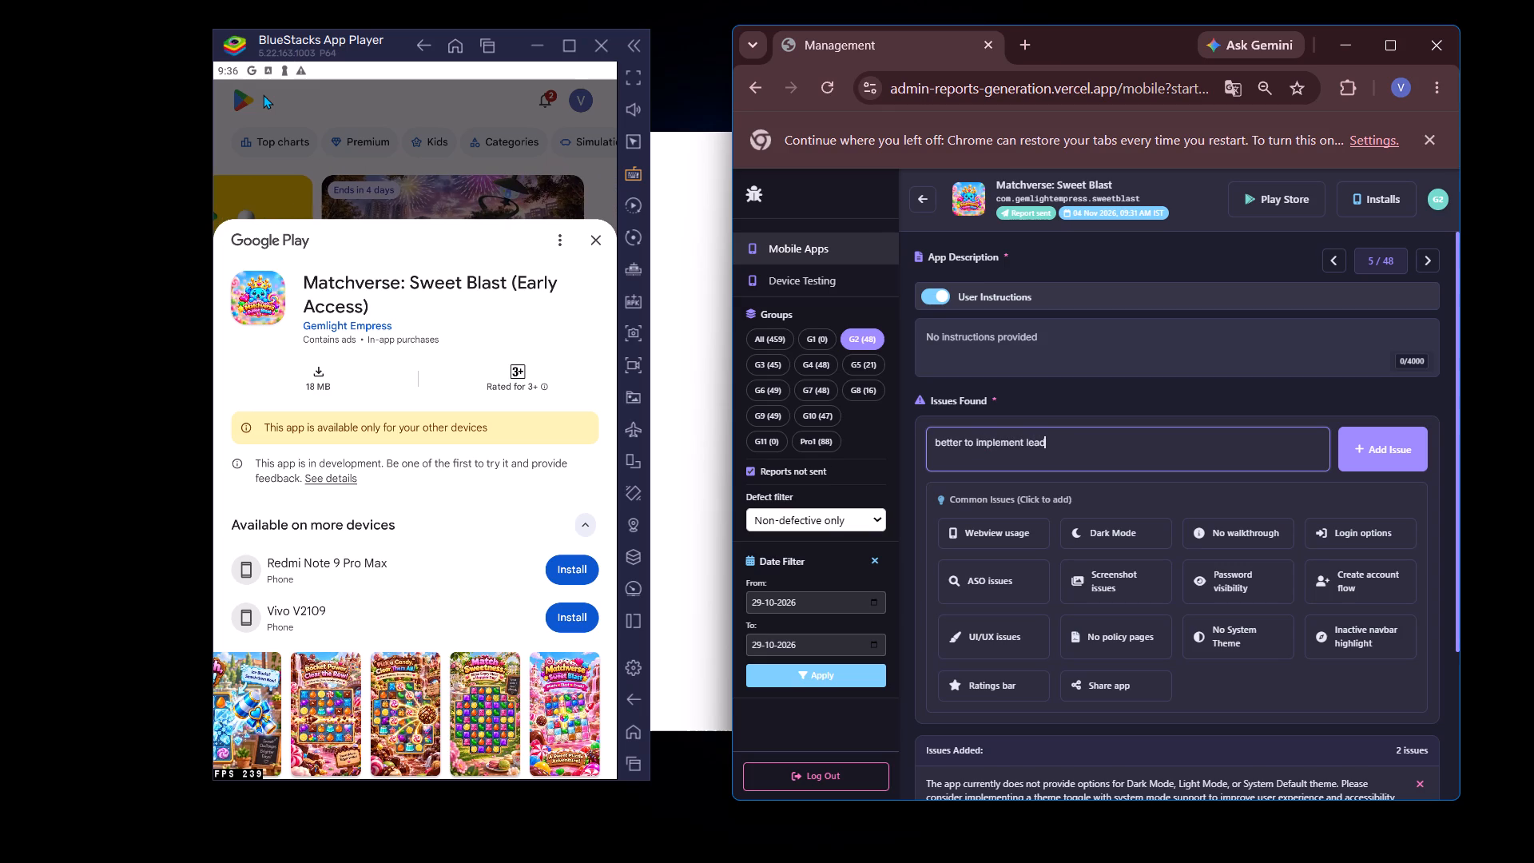
type("erboa")
type("rd")
key("space")
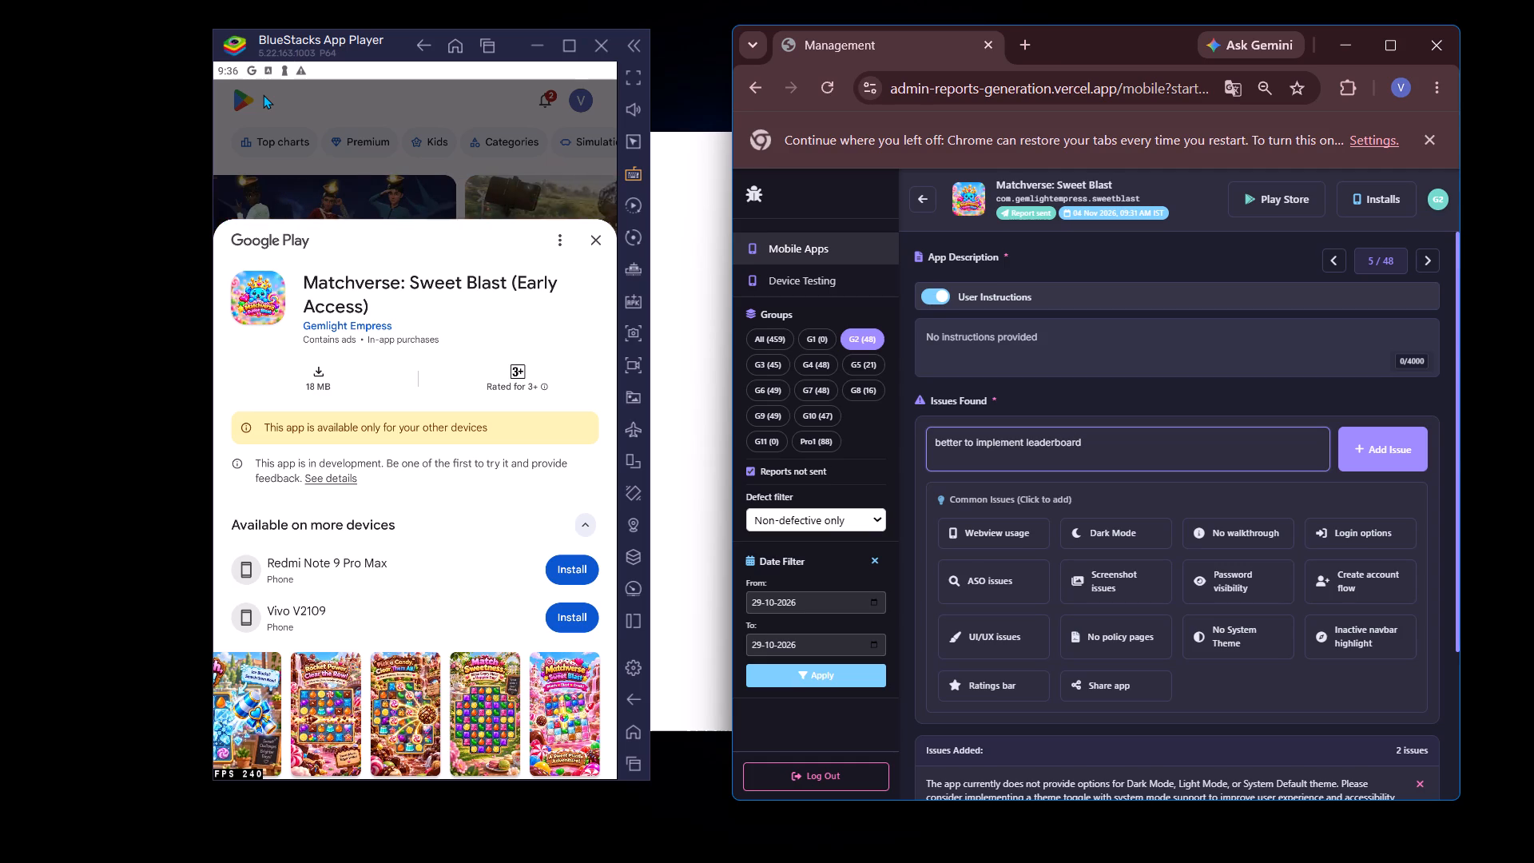
type("feature")
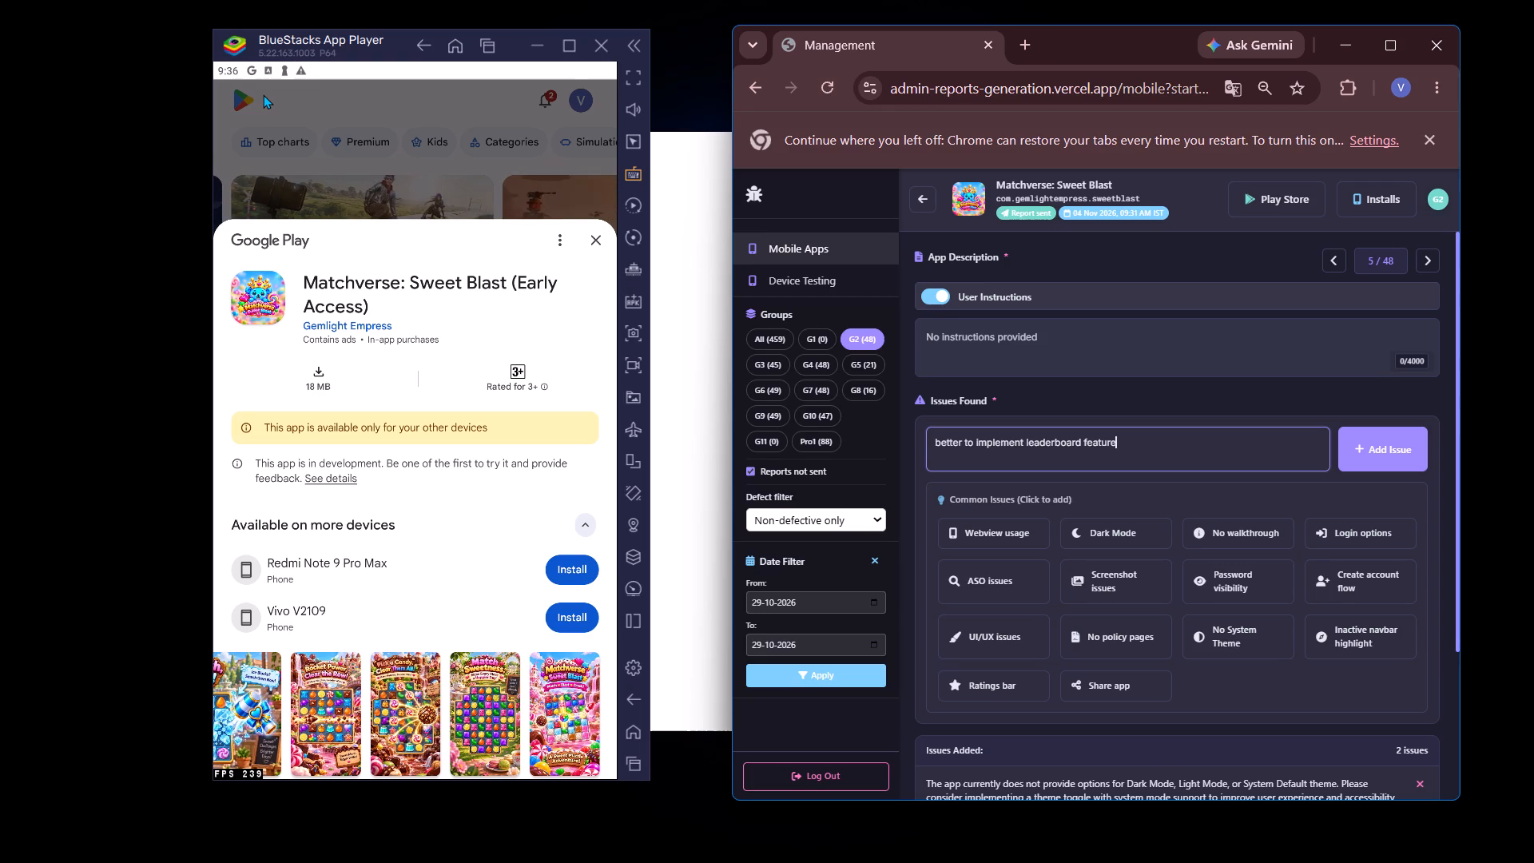
key("Return")
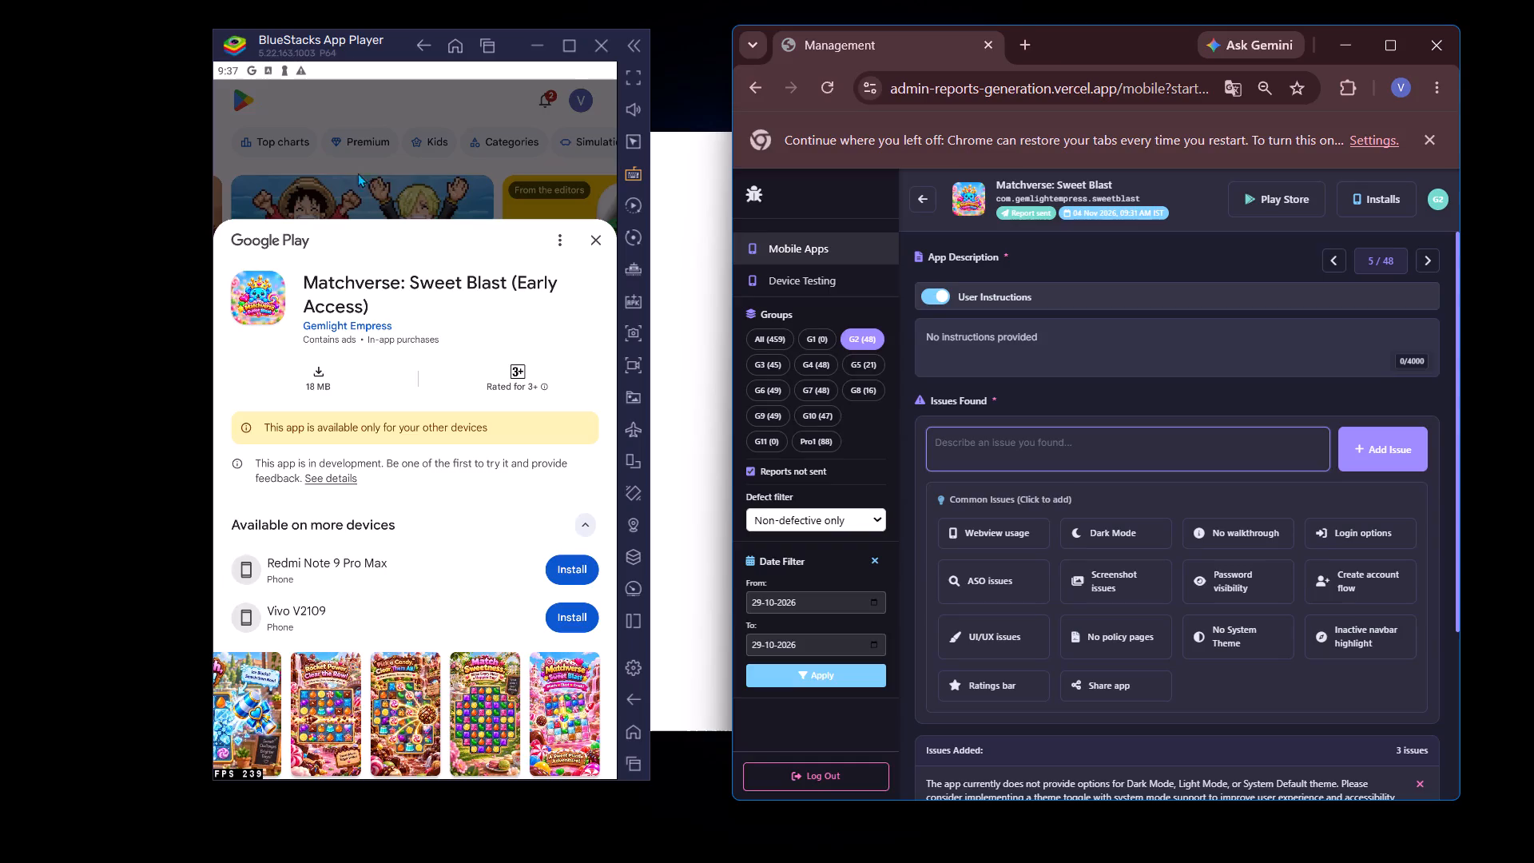
Switch the form from User Instructions to App Description and paste the Memolyz description from the clipboard history.
scroll(945, 392, "down", 4)
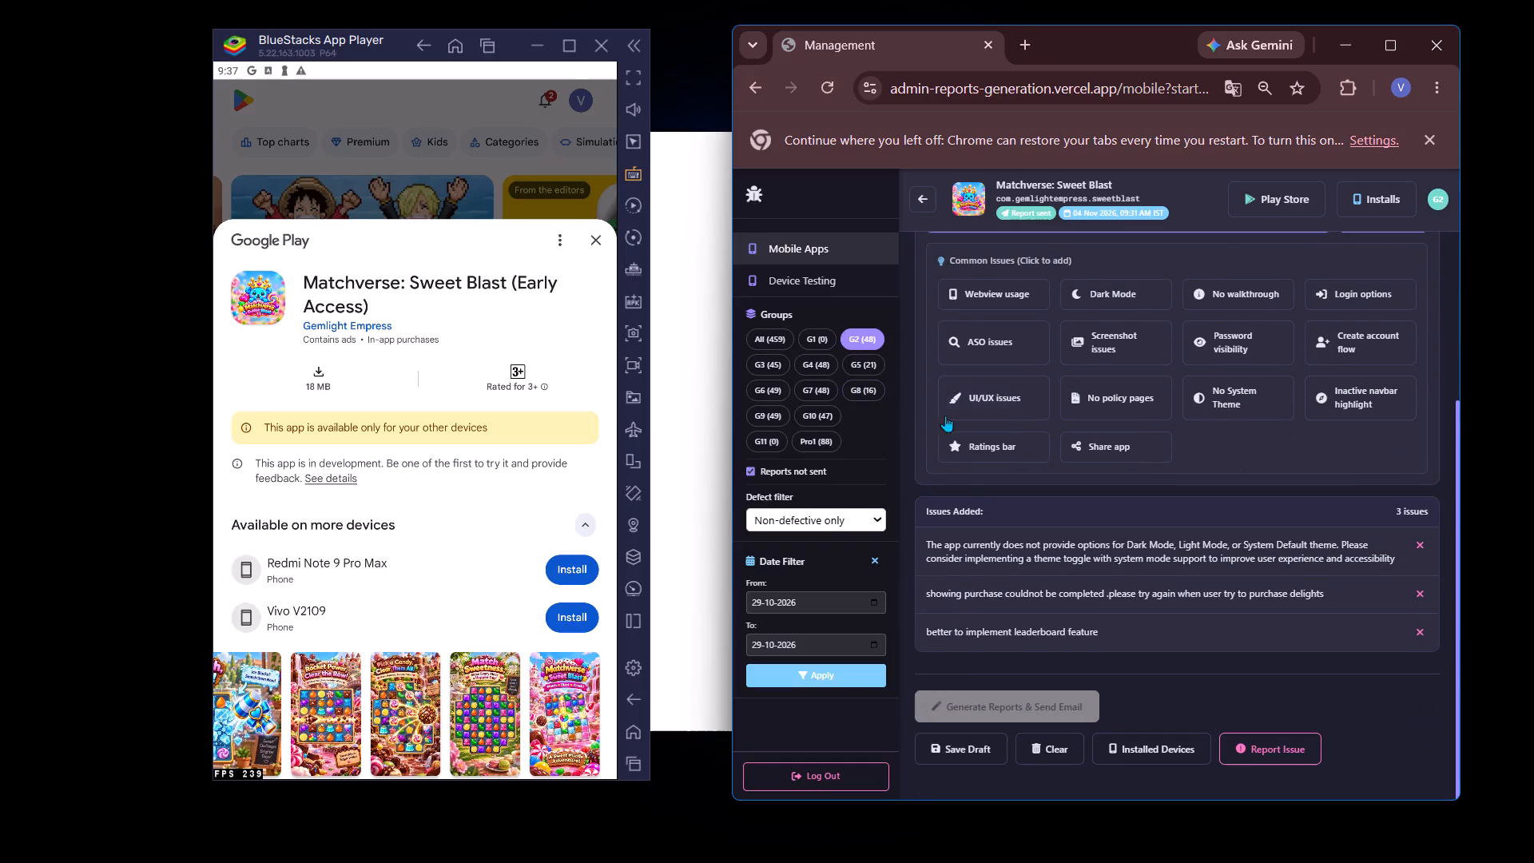
scroll(1018, 580, "up", 5)
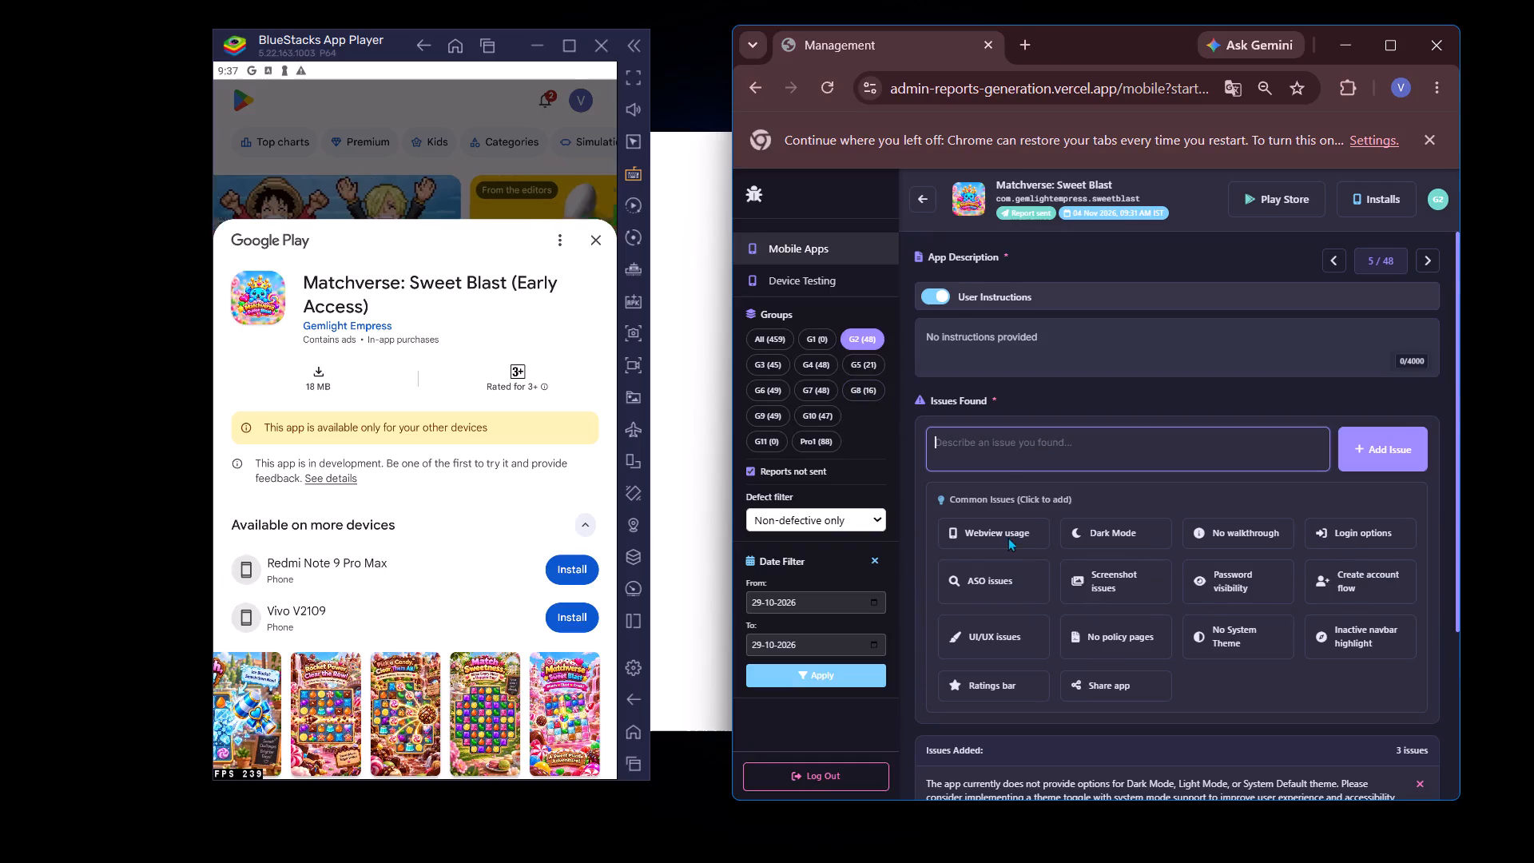
left_click(940, 300)
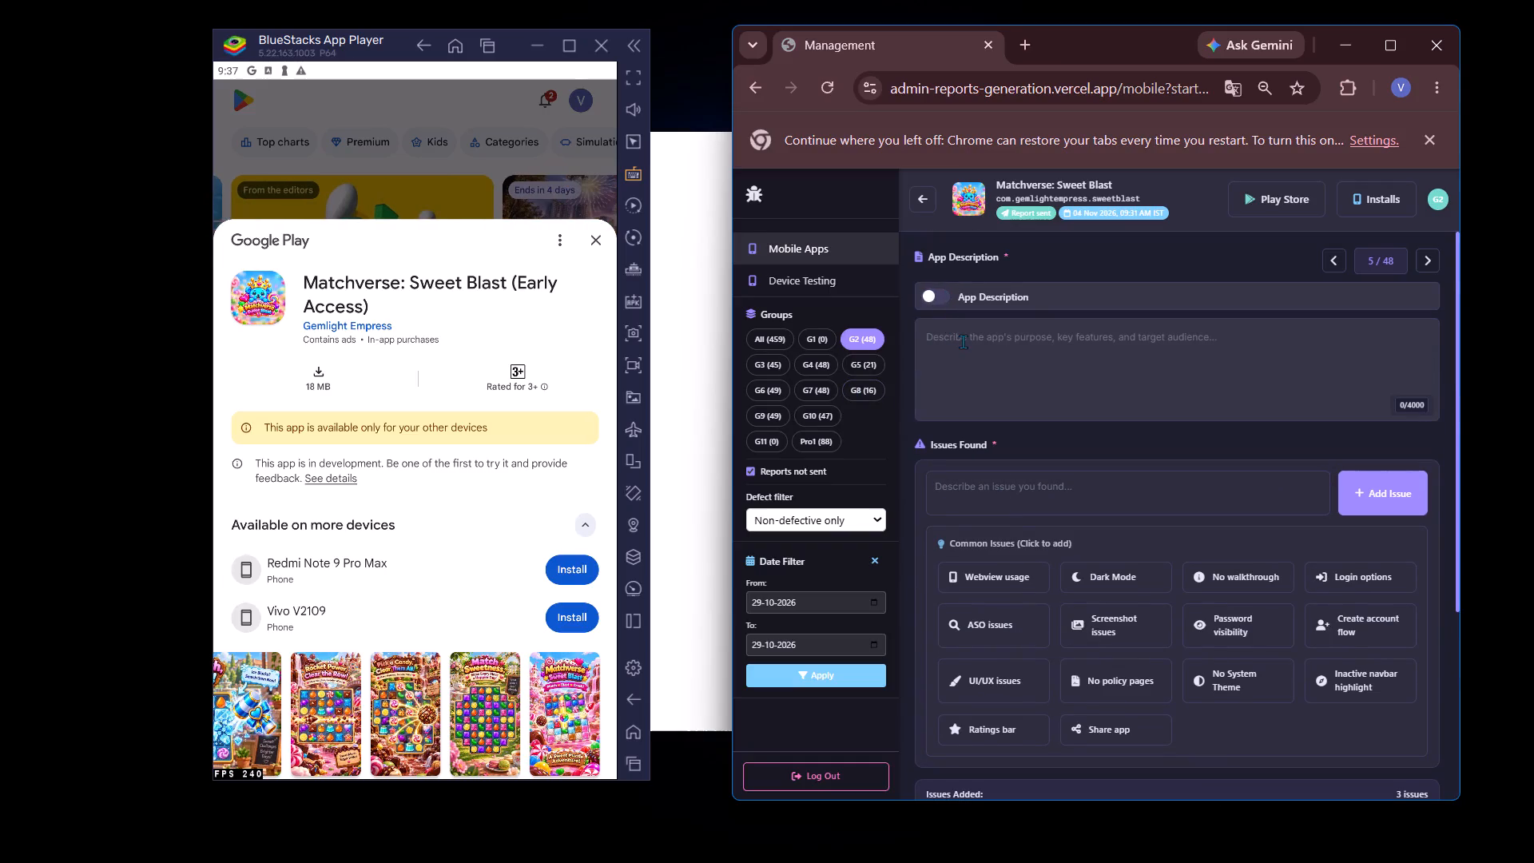
left_click(963, 341)
key("super+v")
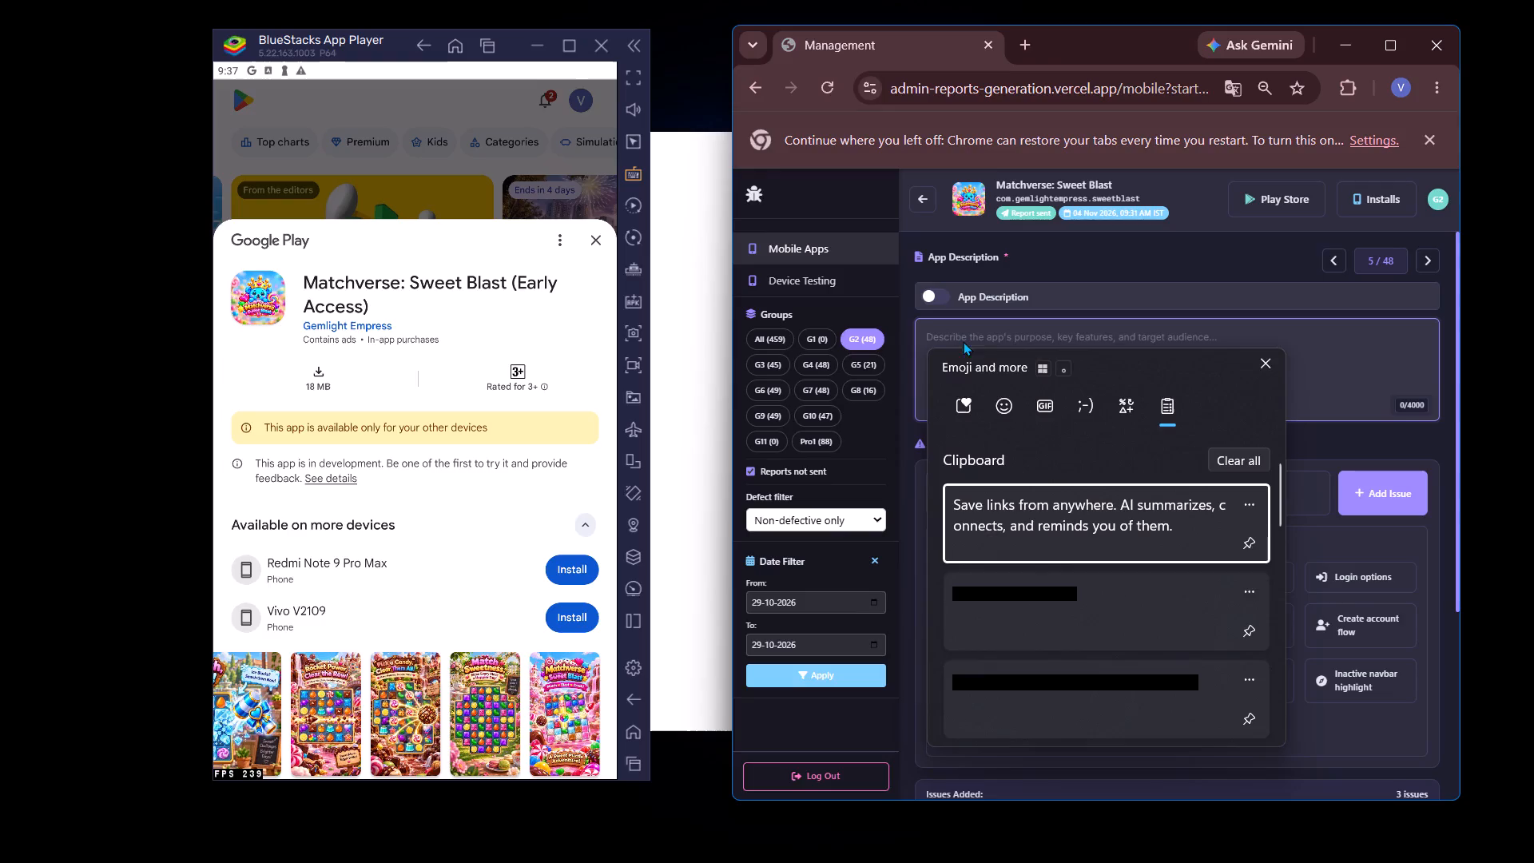
left_click(1034, 503)
key("ctrl+v")
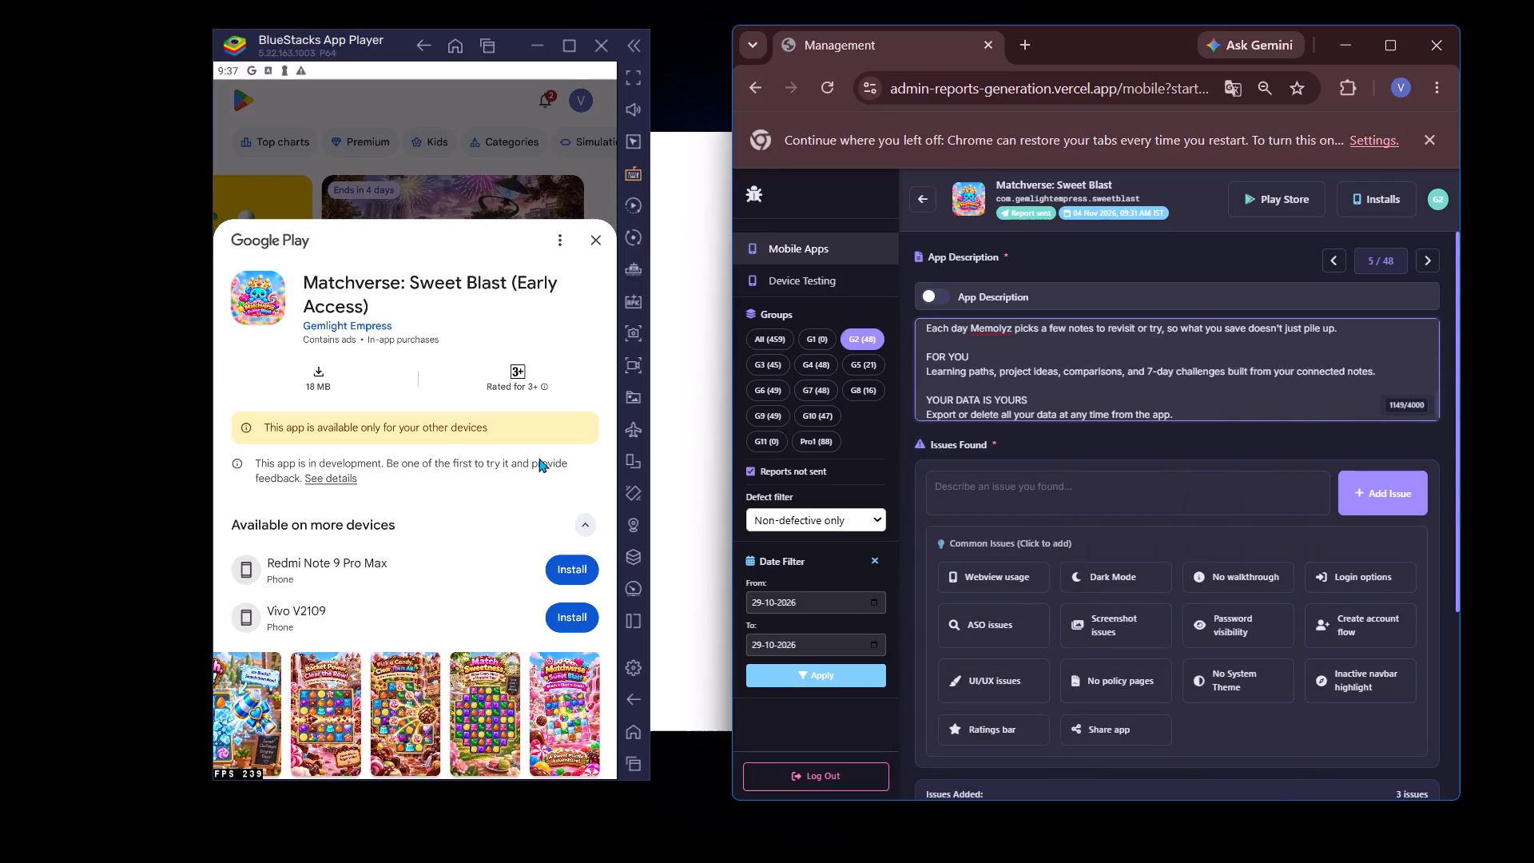
Copy the full Matchverse: Sweet Blast description from its Google Play details page in BlueStacks and return to the form's App Description text.
scroll(538, 458, "down", 3)
double_click(463, 522)
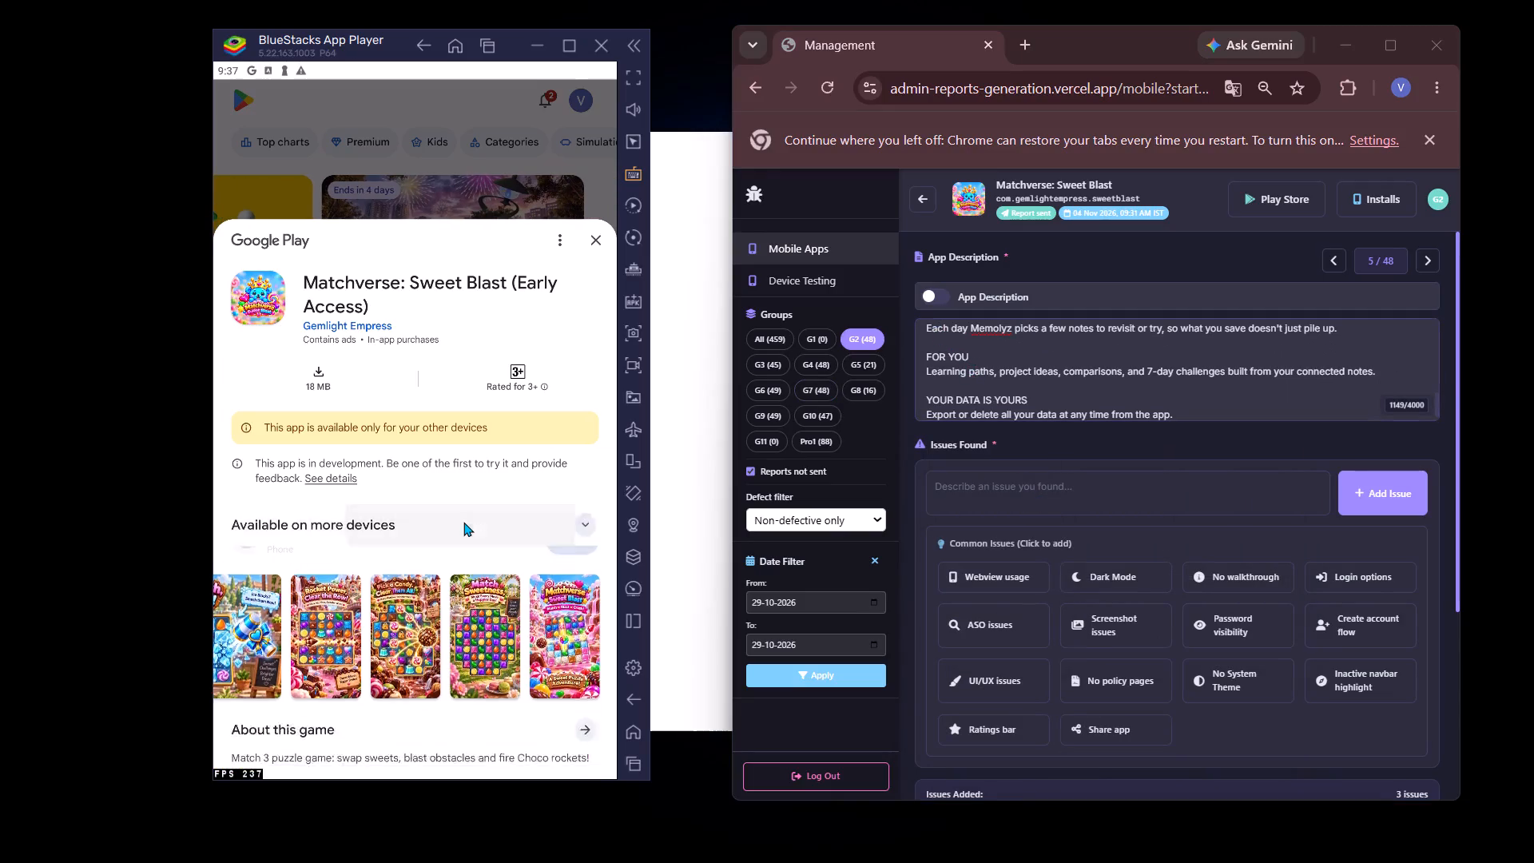
left_click_drag(461, 503, 459, 256)
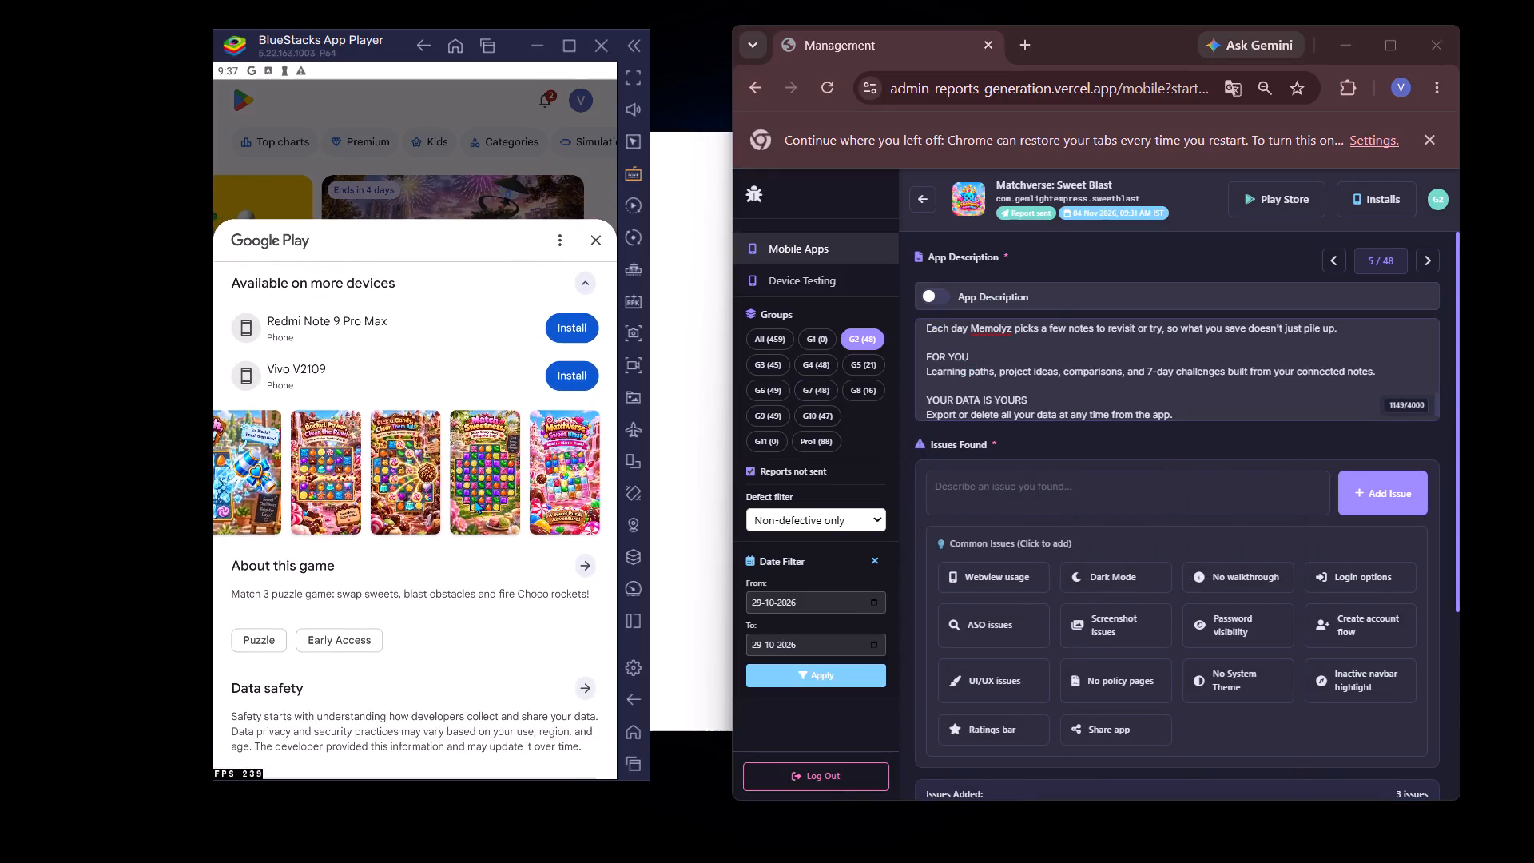
left_click_drag(474, 499, 471, 454)
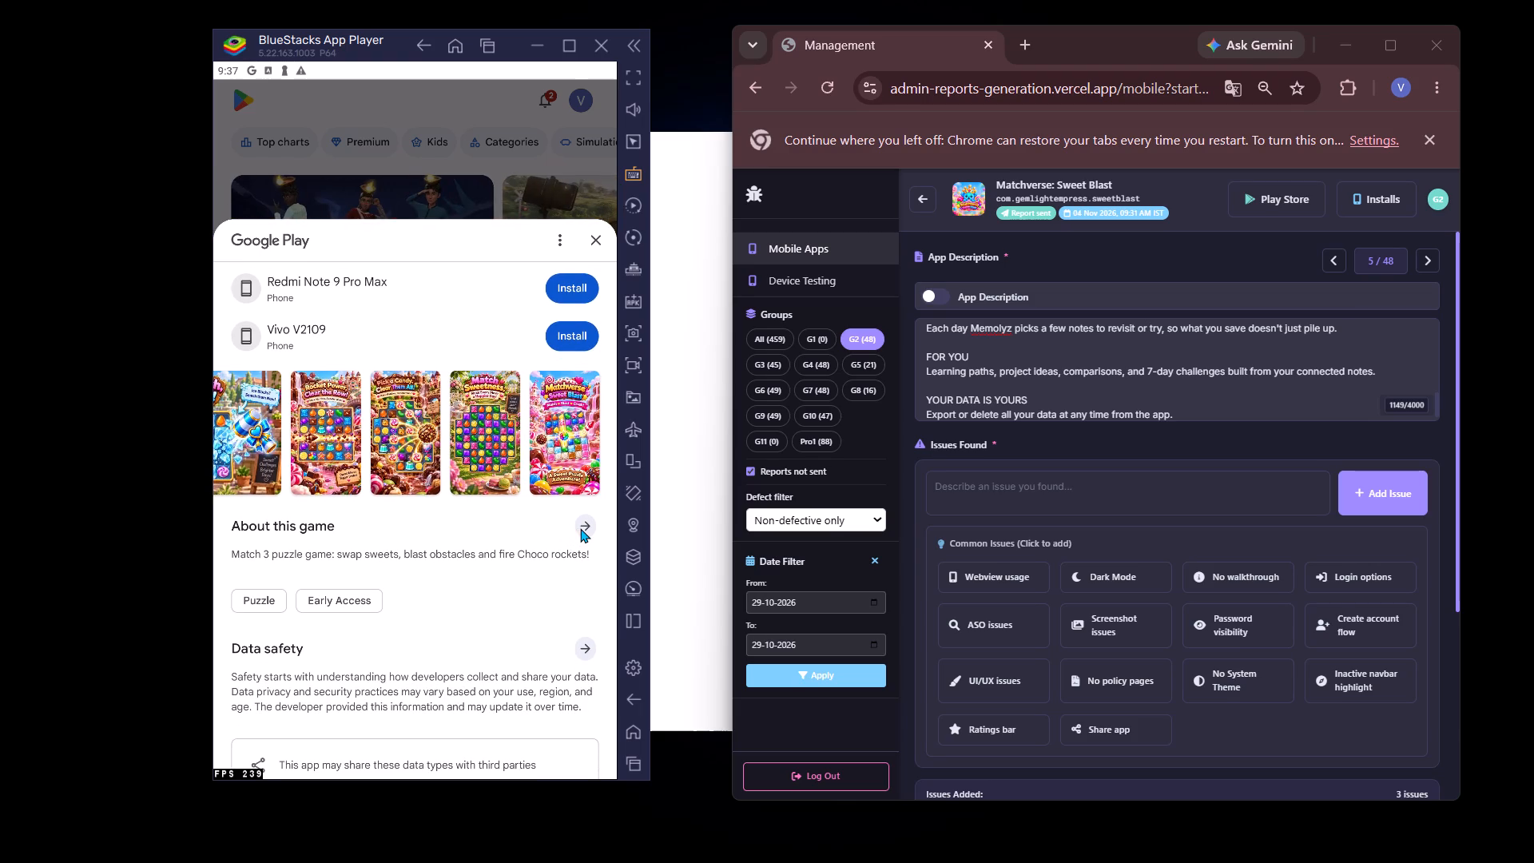
left_click(580, 528)
double_click(276, 197)
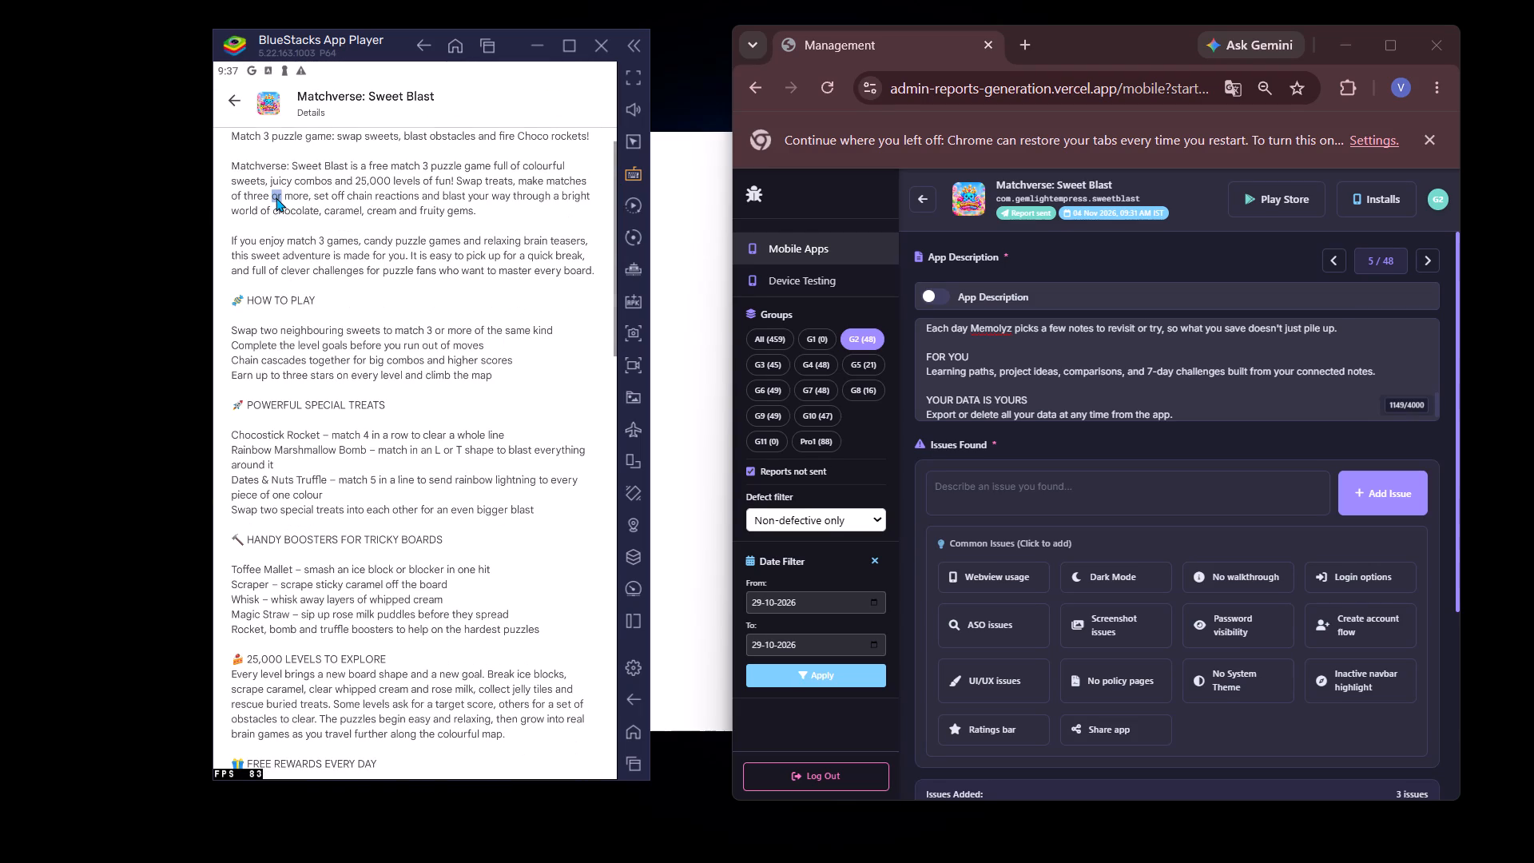
left_click(332, 168)
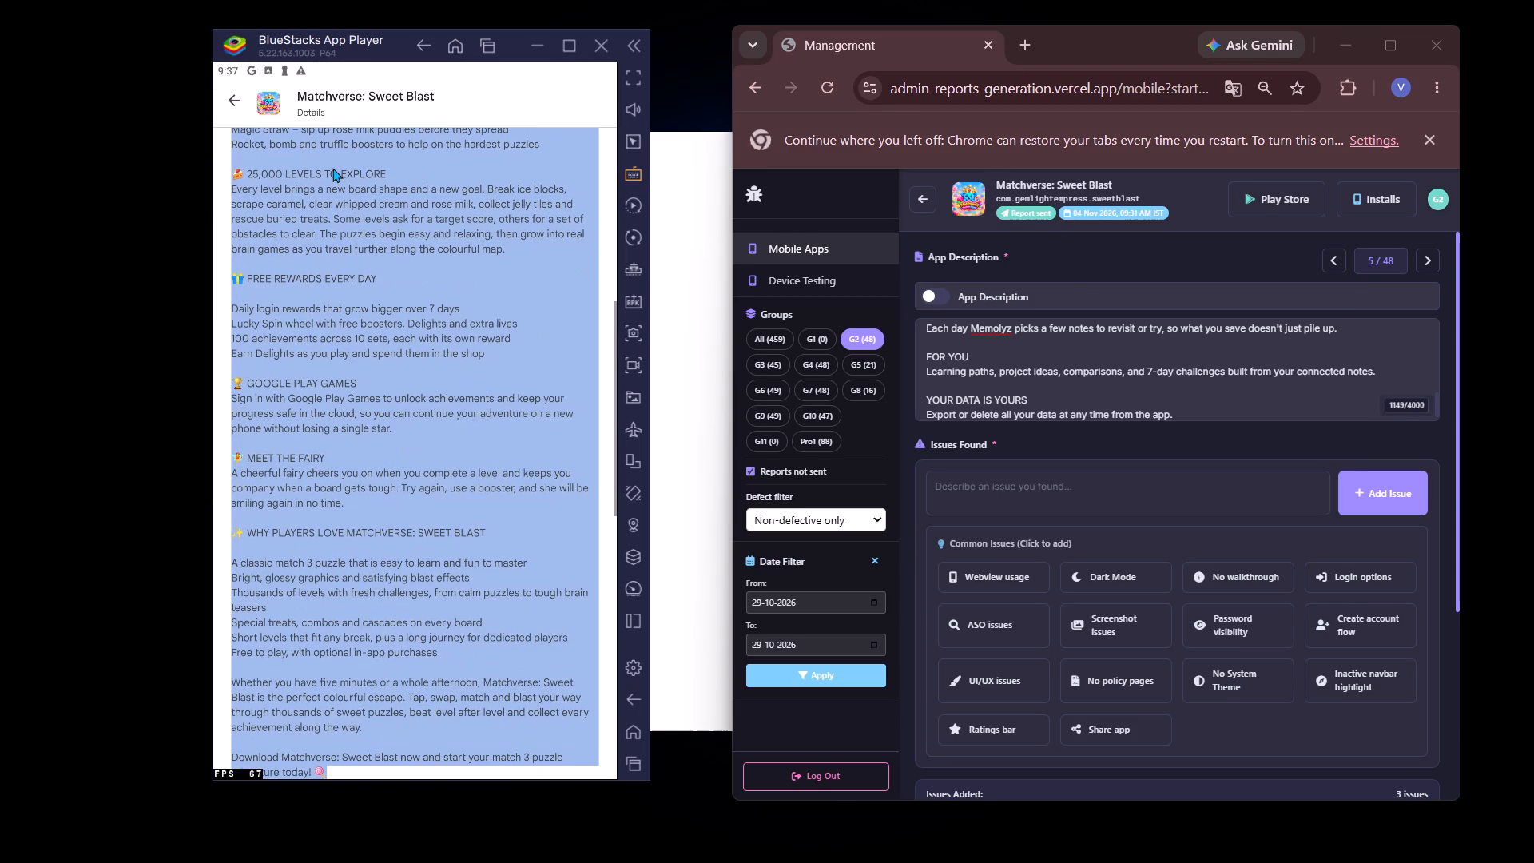
key("ctrl+c")
key("ctrl+c")
key("ctrl+c")
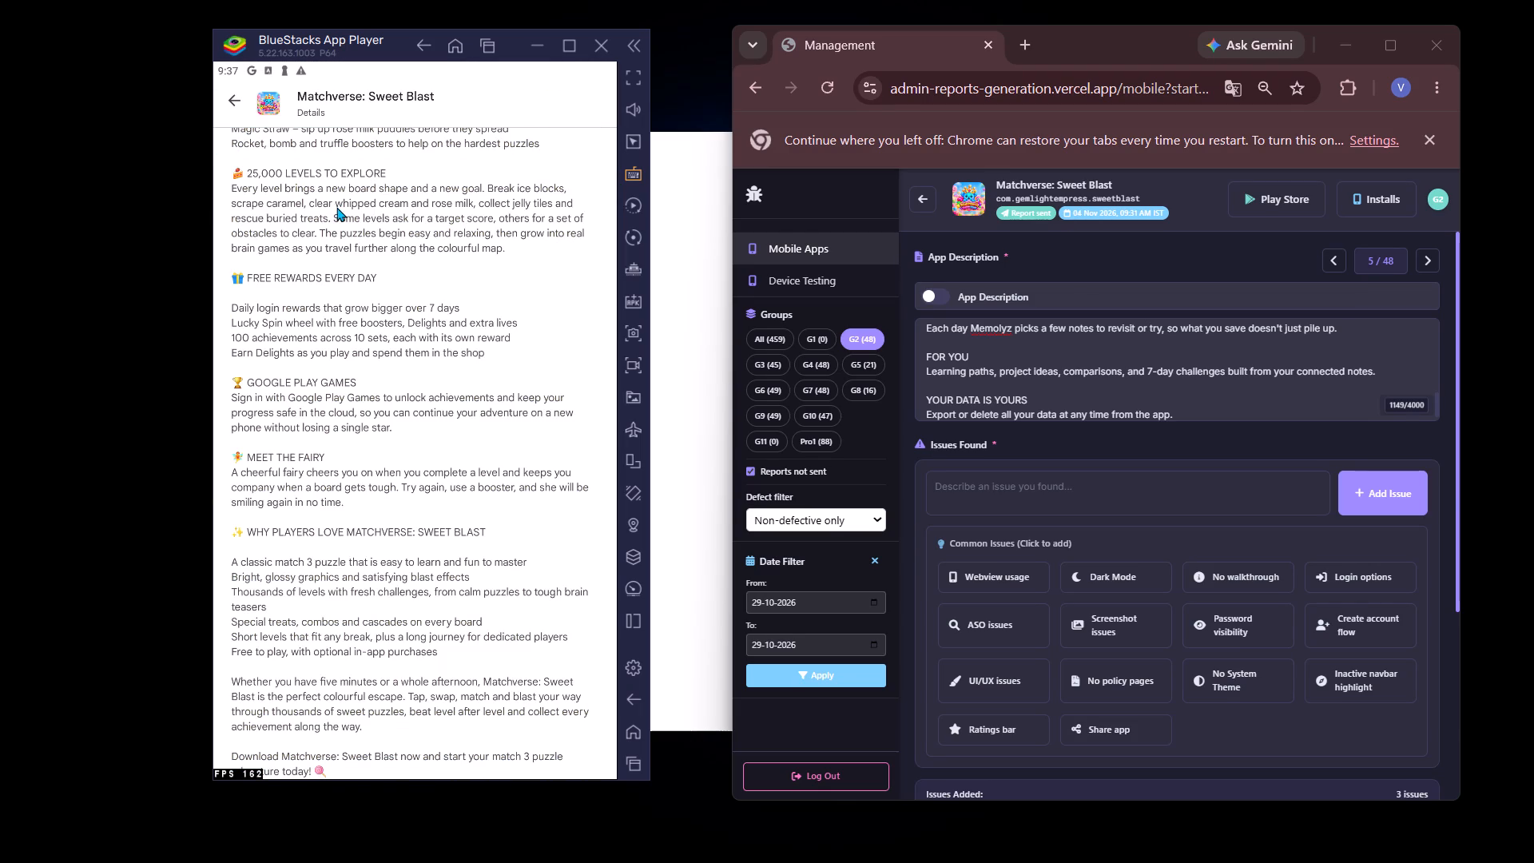
double_click(336, 207)
left_click(387, 180)
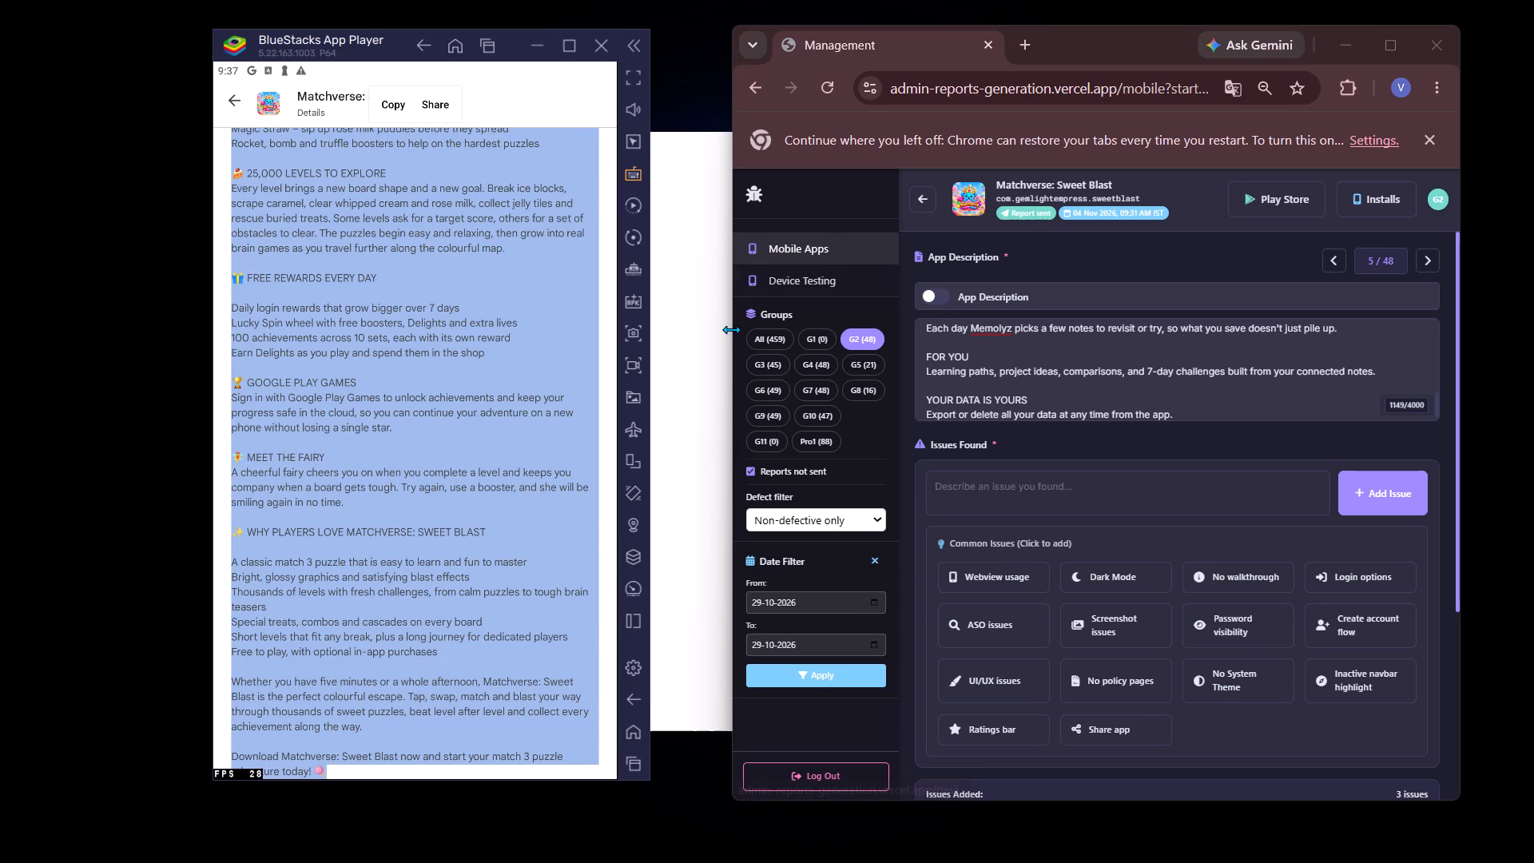
key("ctrl+c")
left_click(1038, 343)
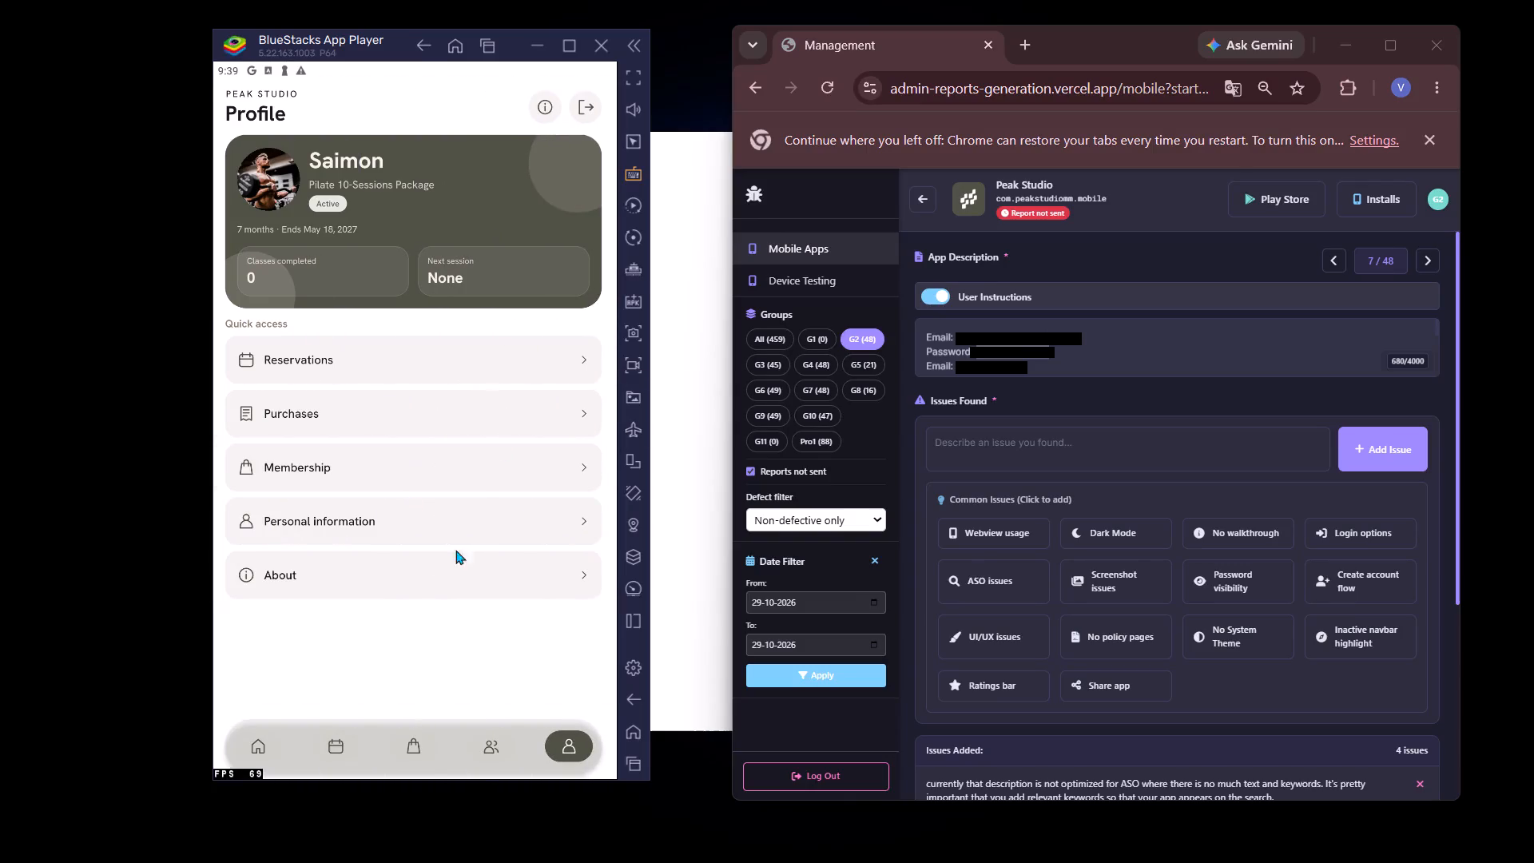
Look through Peak Studio's main sections in BlueStacks, including Schedule and Profile, and examine the studio's About page.
left_click(494, 739)
left_click(356, 738)
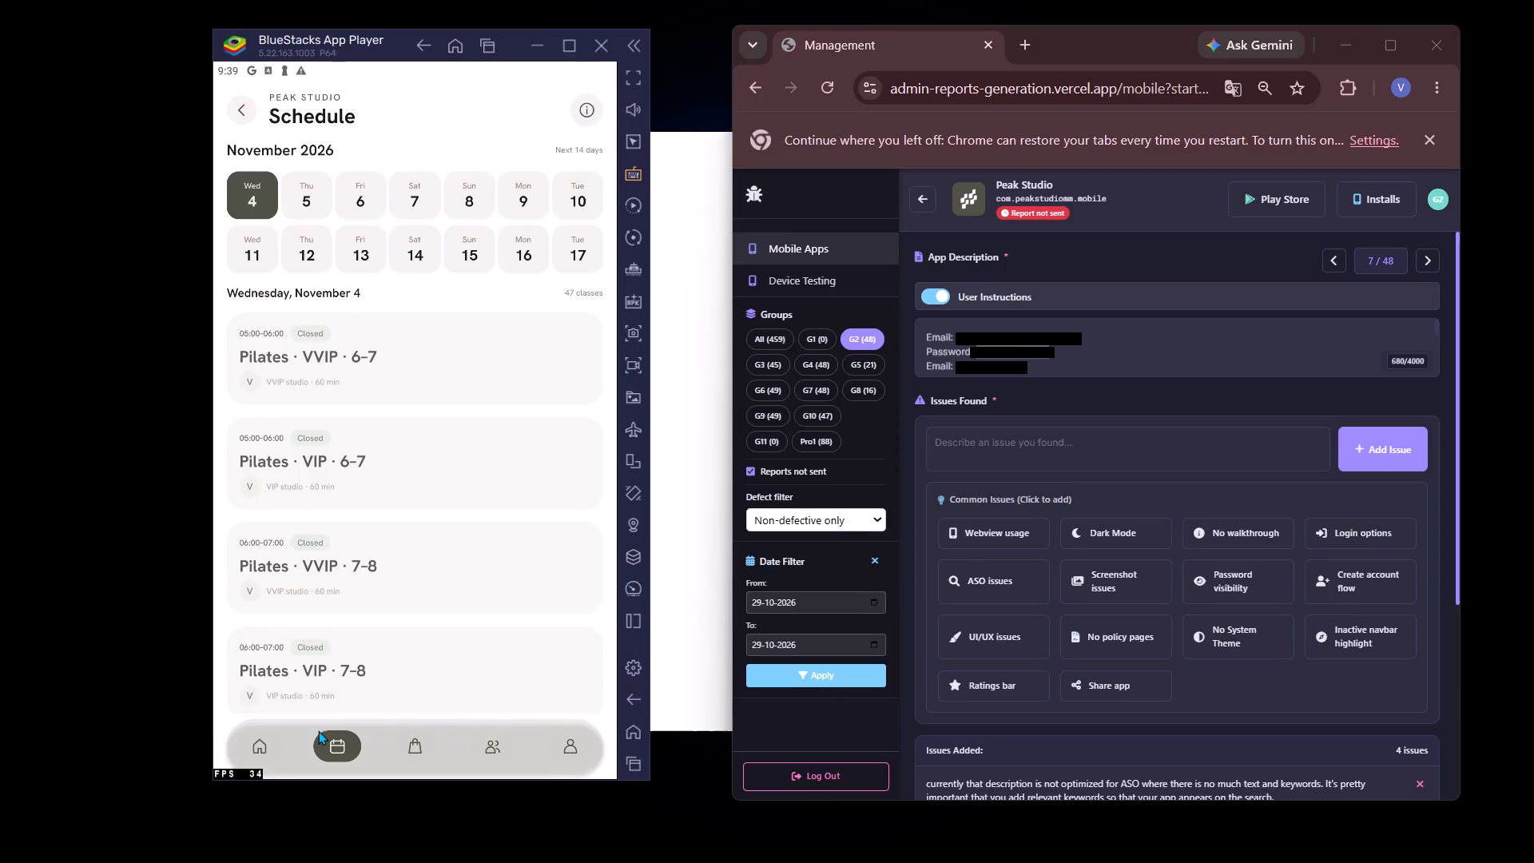
left_click(265, 753)
left_click(432, 744)
left_click(566, 757)
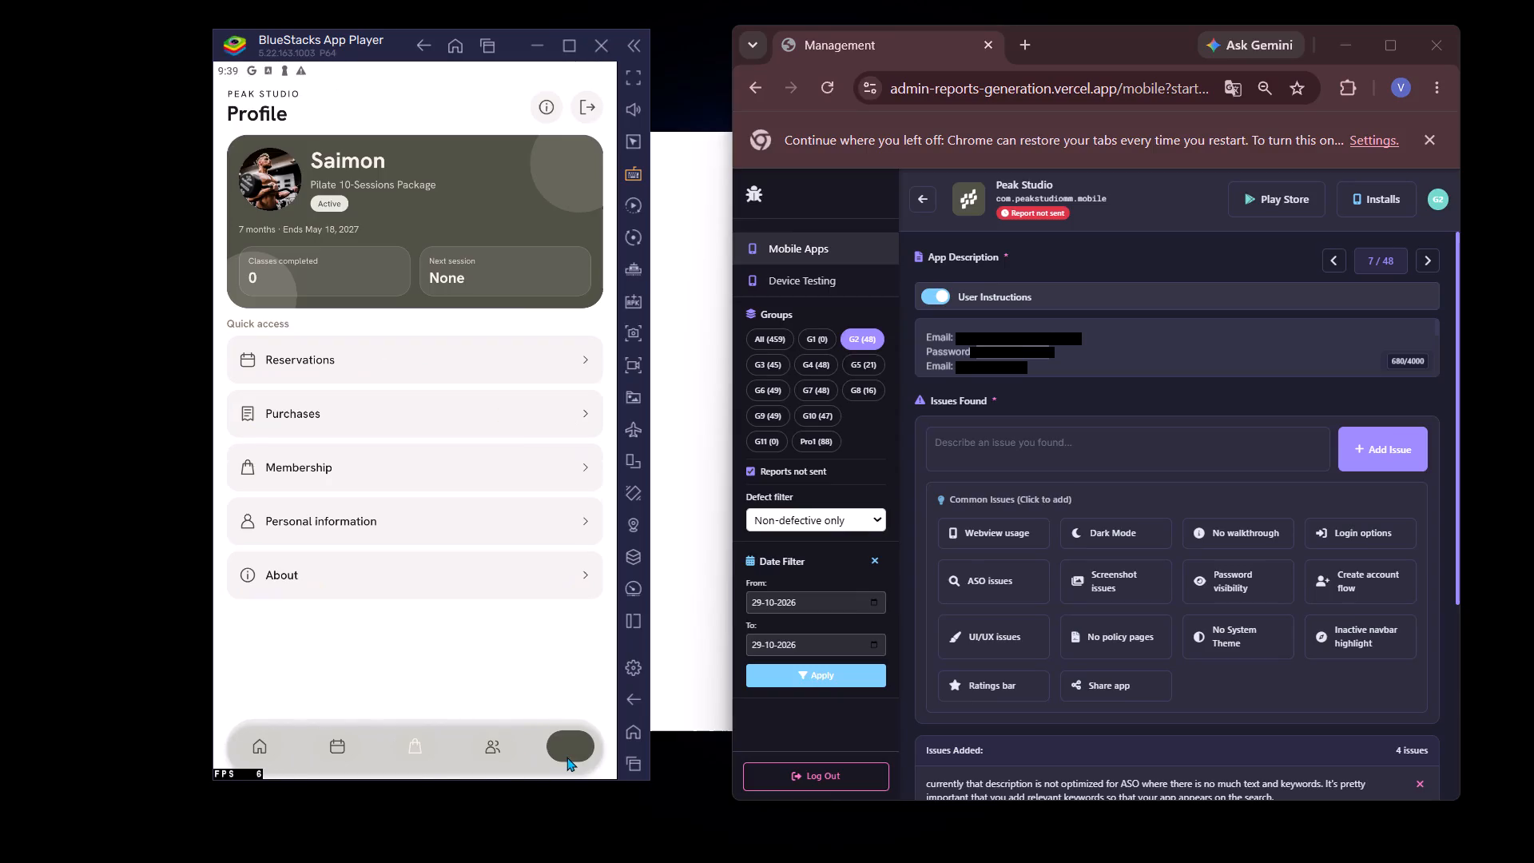
left_click(543, 131)
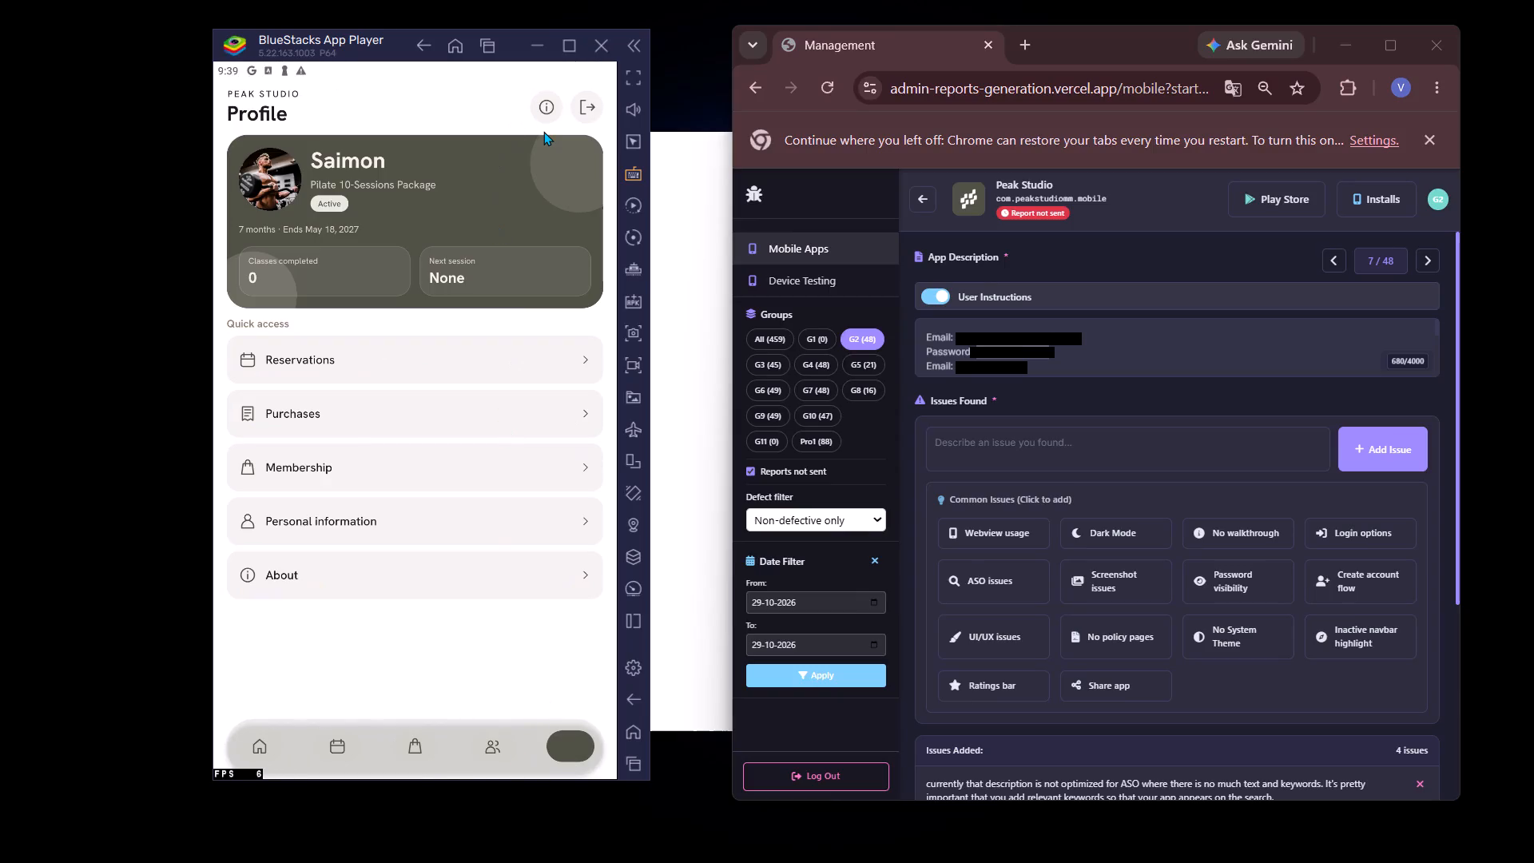
left_click(548, 112)
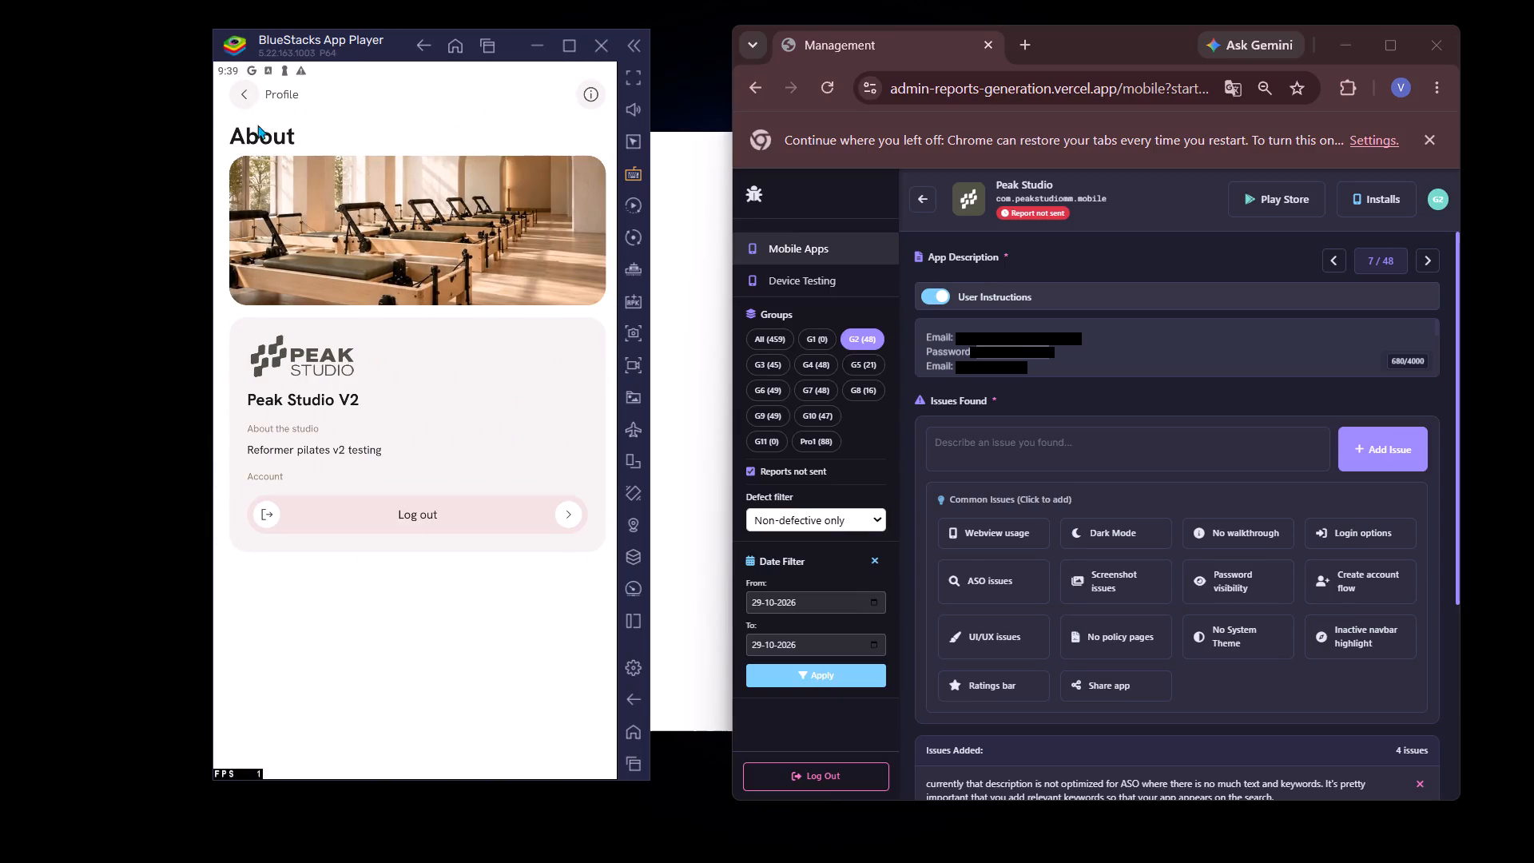
left_click(592, 91)
Recheck Peak Studio's About page from its Profile in BlueStacks and log out of the studio account.
left_click(592, 81)
left_click(234, 93)
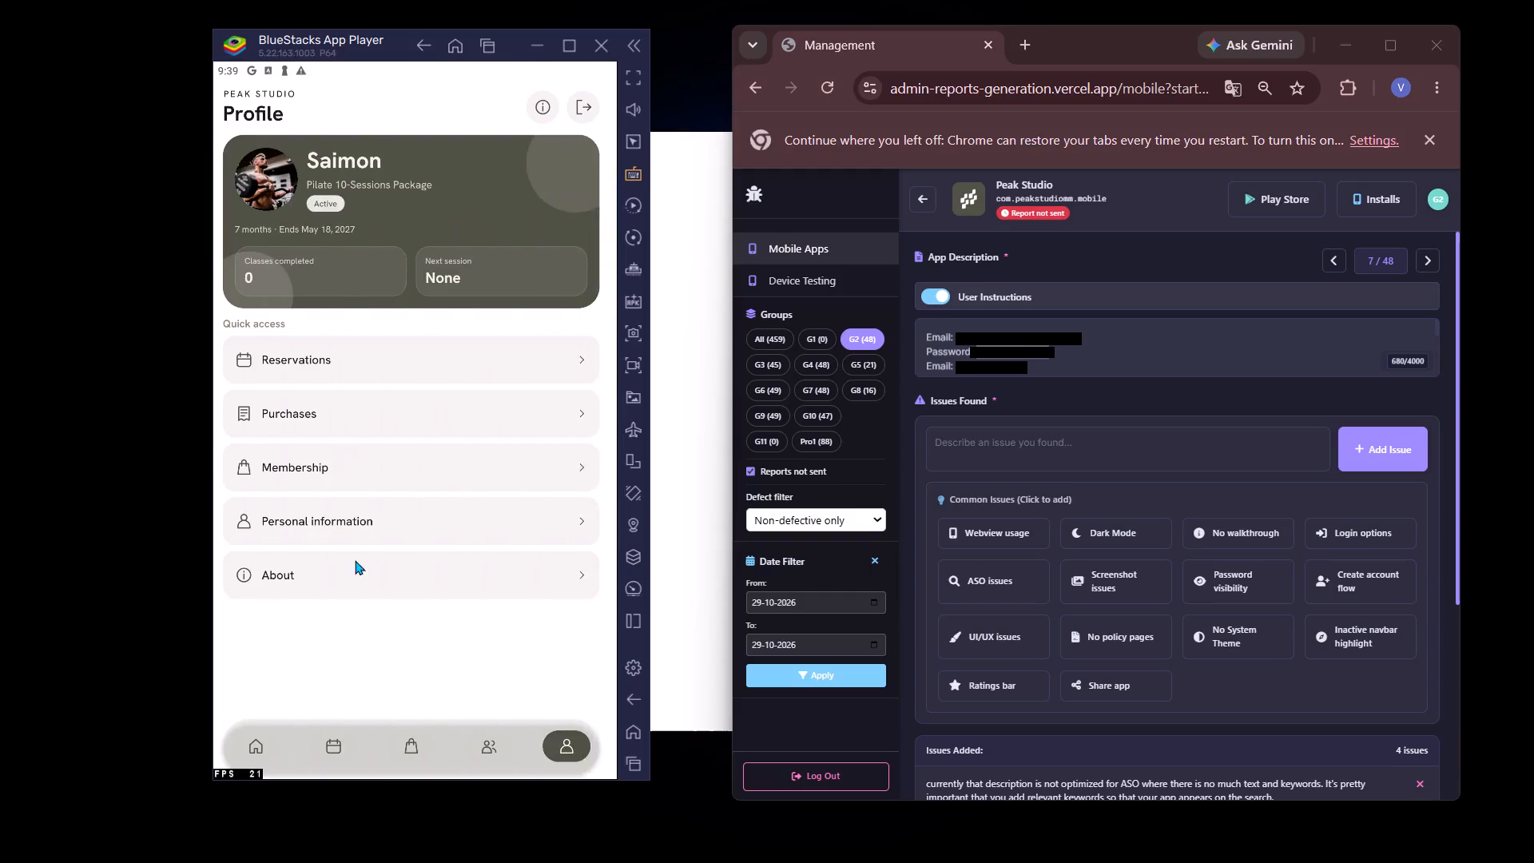
left_click(359, 594)
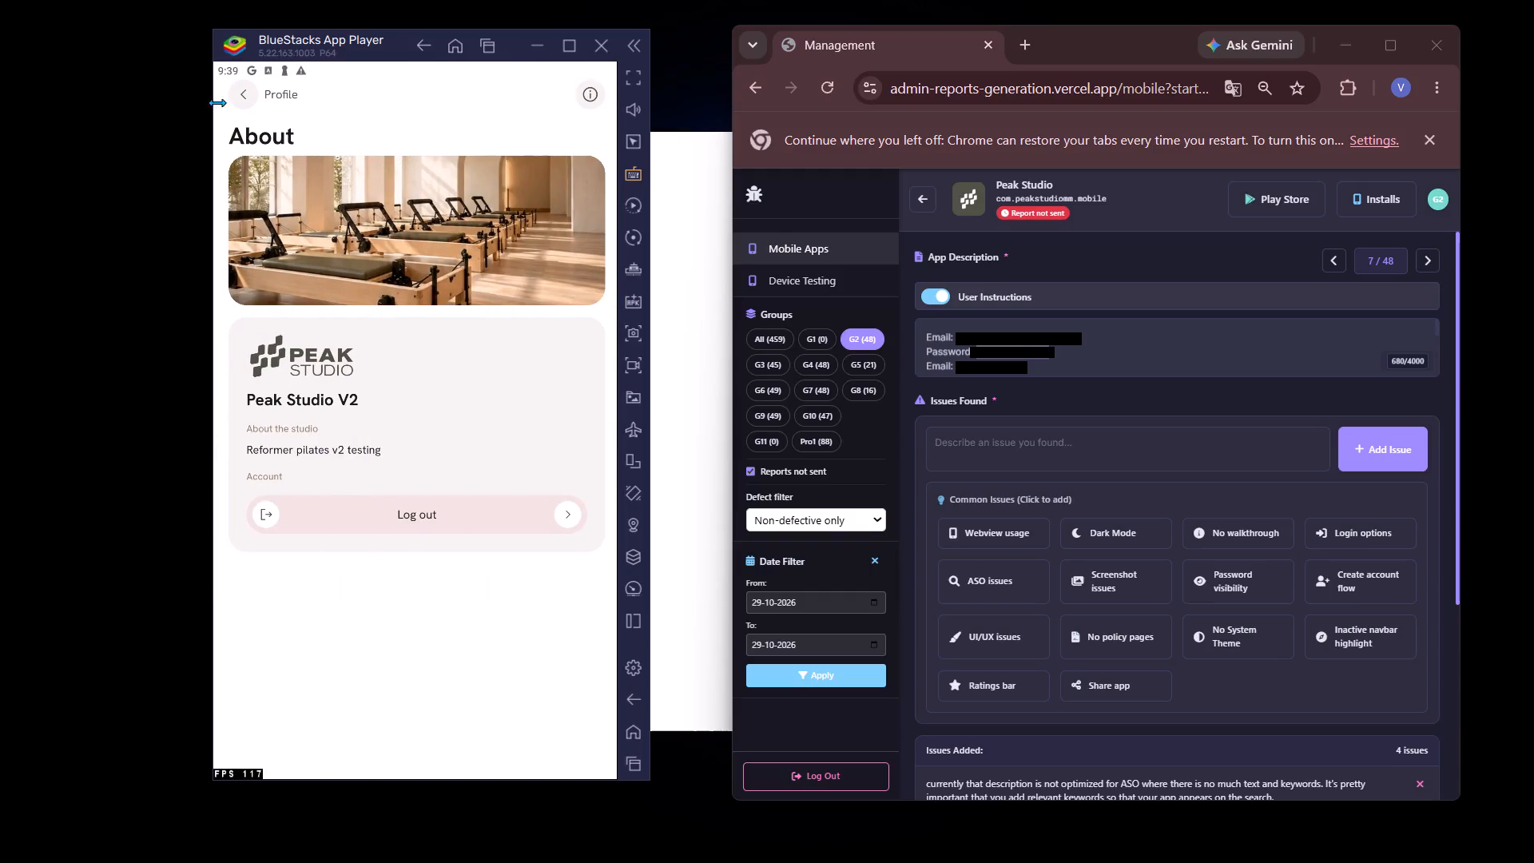
left_click(224, 89)
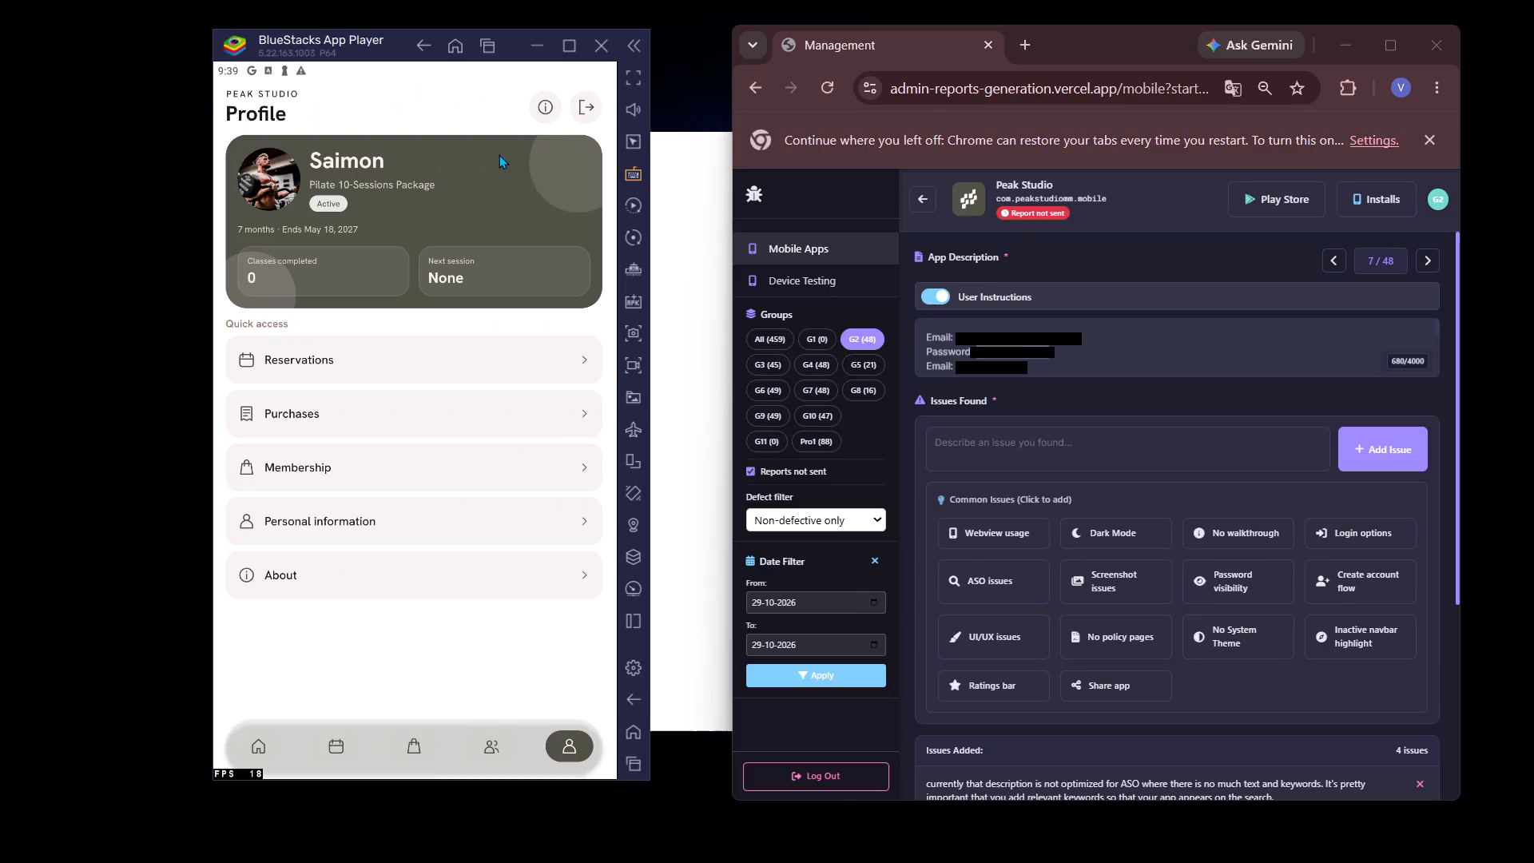
left_click(577, 104)
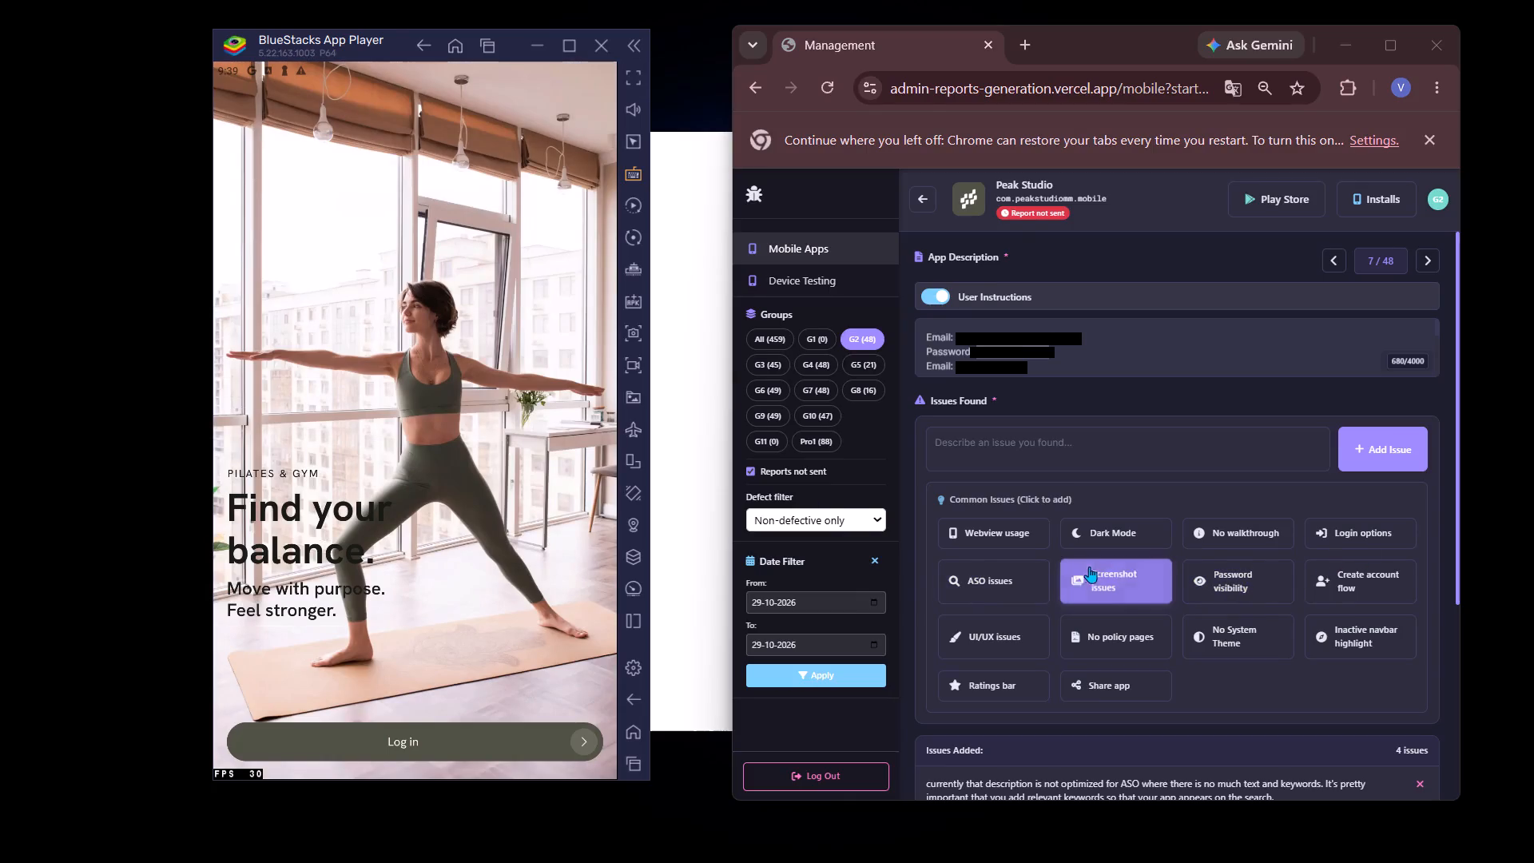
Add the common issues Dark Mode and Ratings bar to the Peak Studio form in Chrome.
left_click(1095, 524)
left_click(1008, 683)
Review the issues added for Peak Studio, then generate its reports and send the email.
scroll(1019, 670, "down", 2)
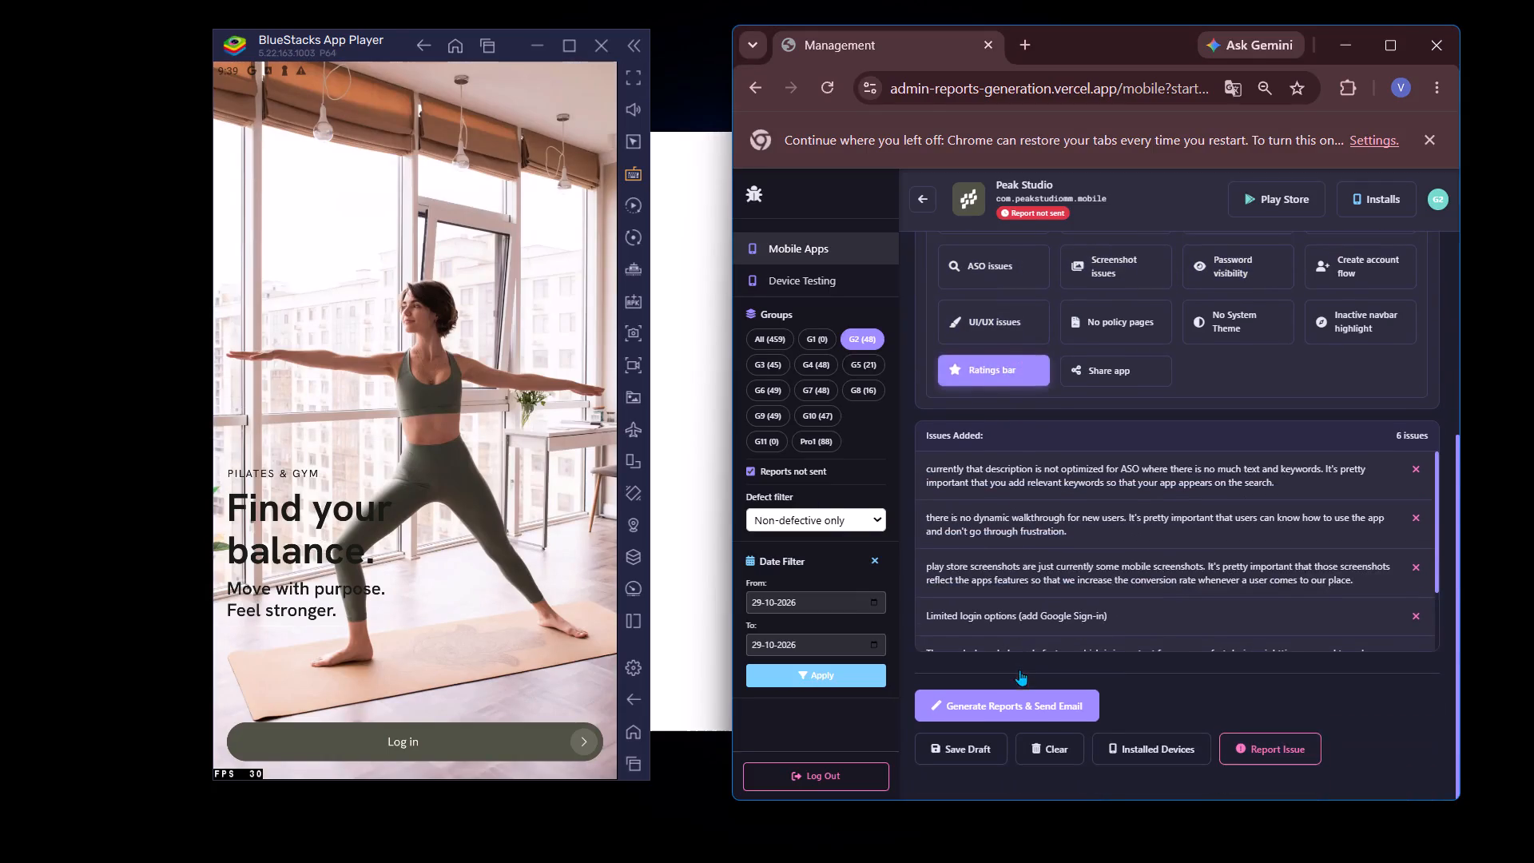
scroll(1025, 603, "down", 1)
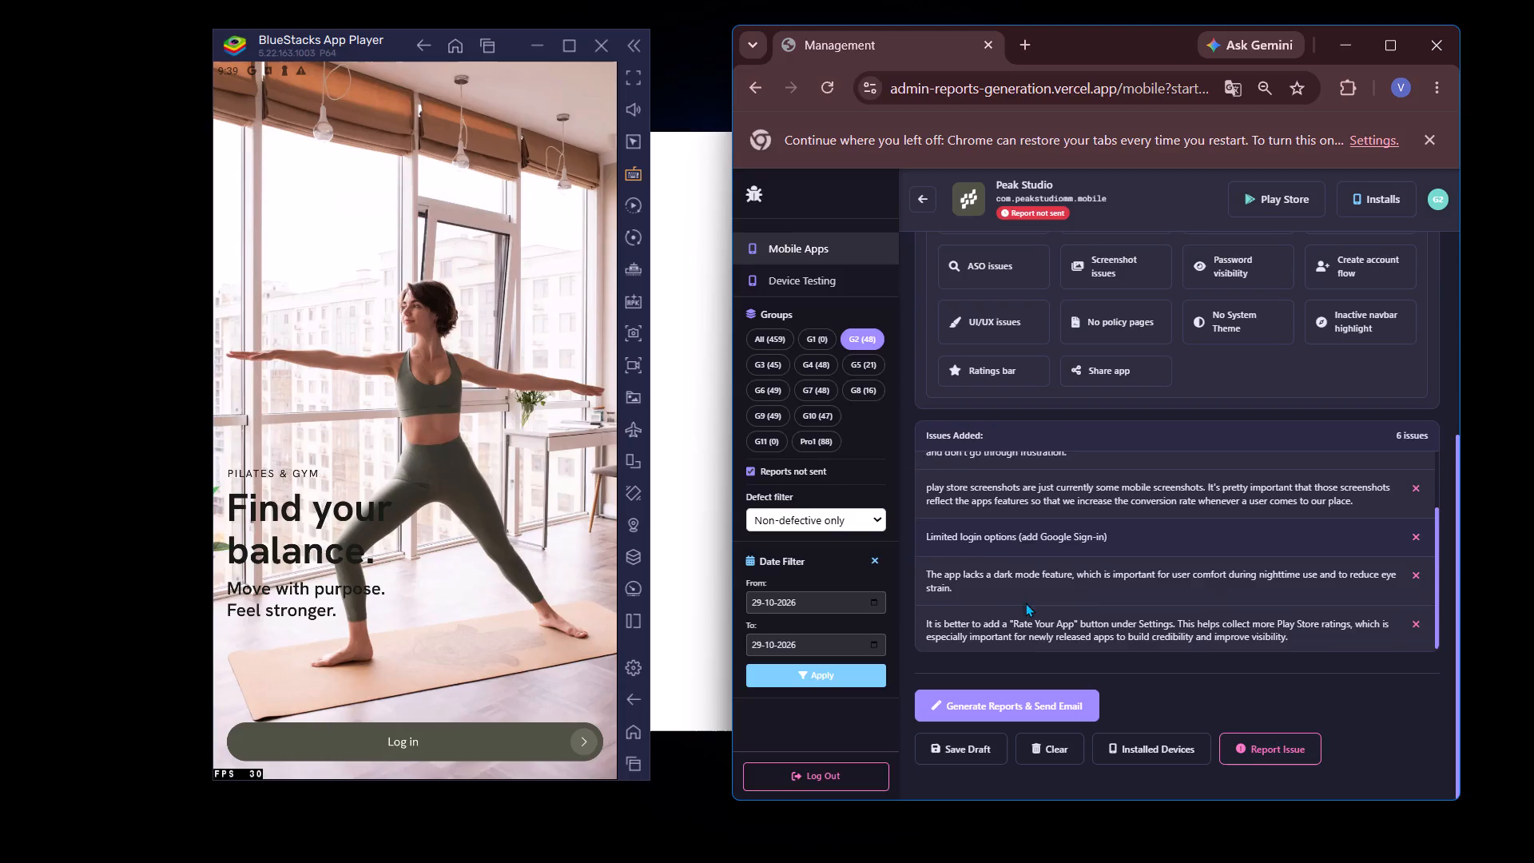
left_click(1048, 710)
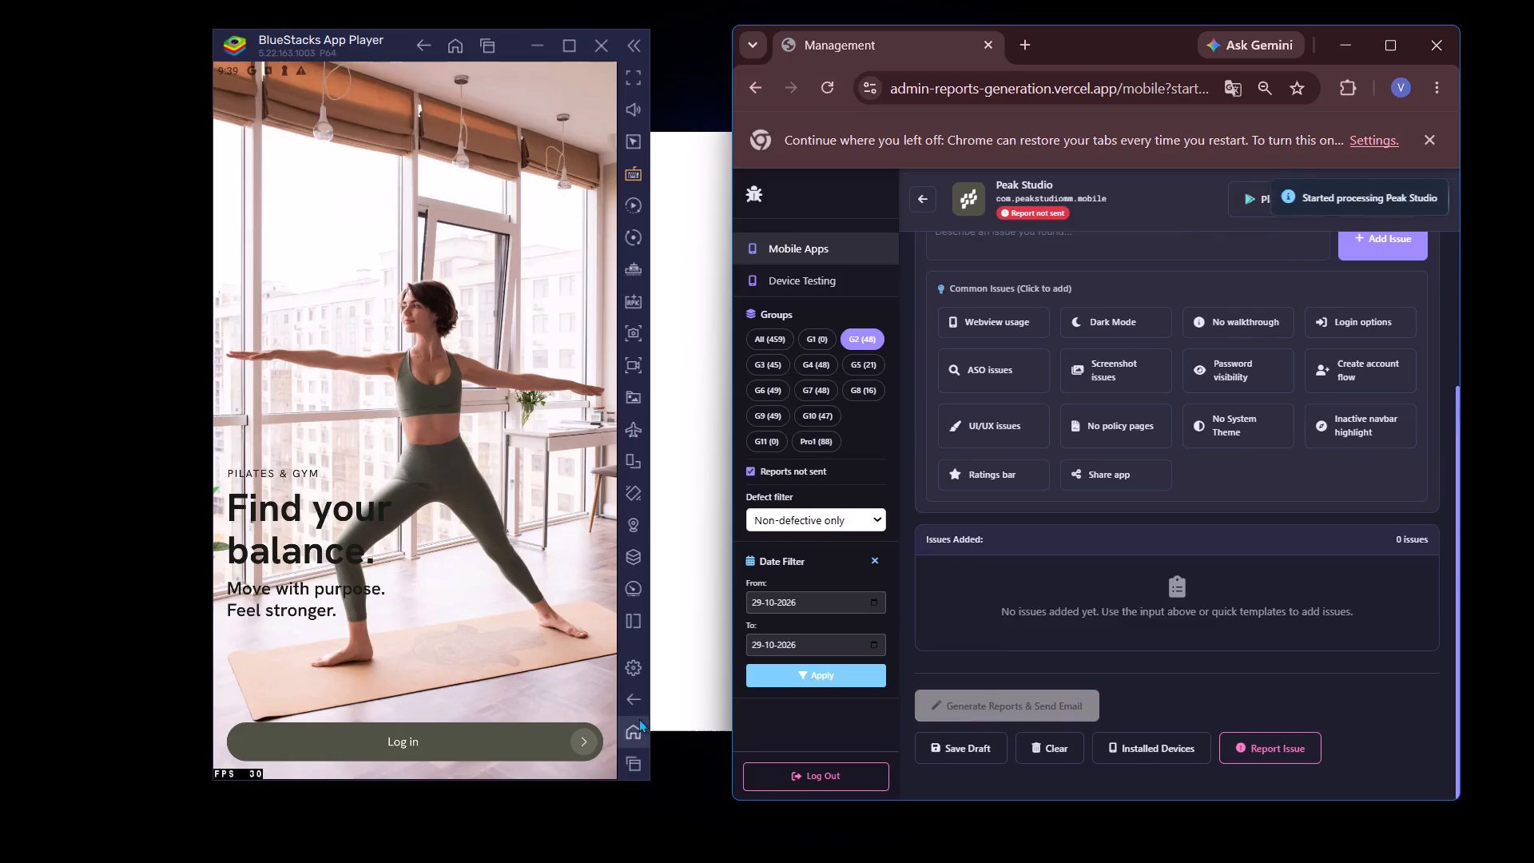
Uninstall Peak Studio from its Google Play page in BlueStacks.
left_click(634, 765)
left_click(312, 435)
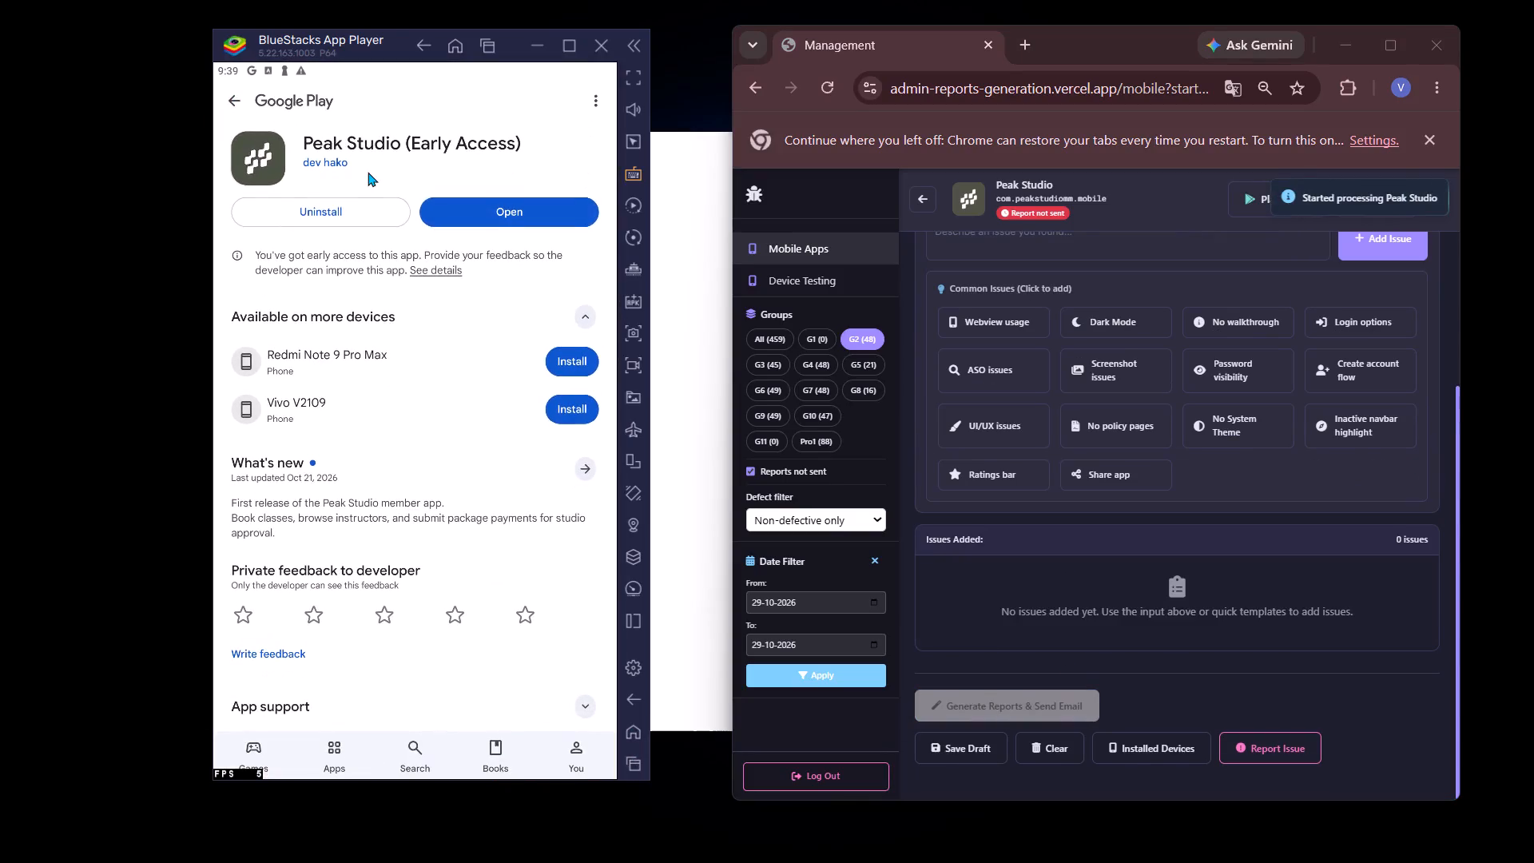
left_click(343, 198)
left_click(562, 444)
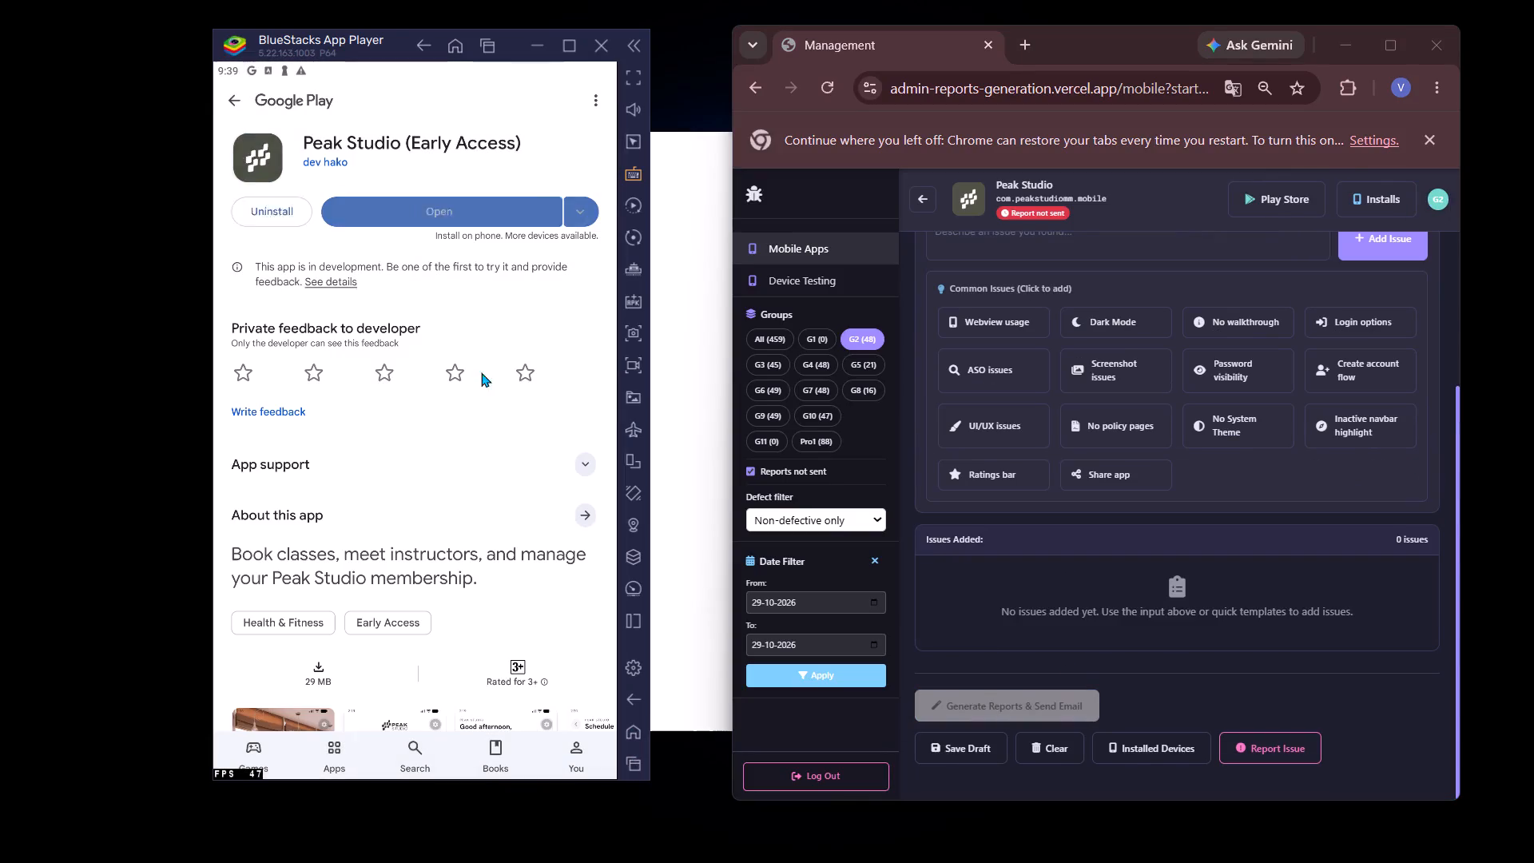
Advance the report forms in BlueStacks and desktop Chrome to Currency Converter, opening its Google Play page in BlueStacks.
left_click(487, 44)
left_click(370, 230)
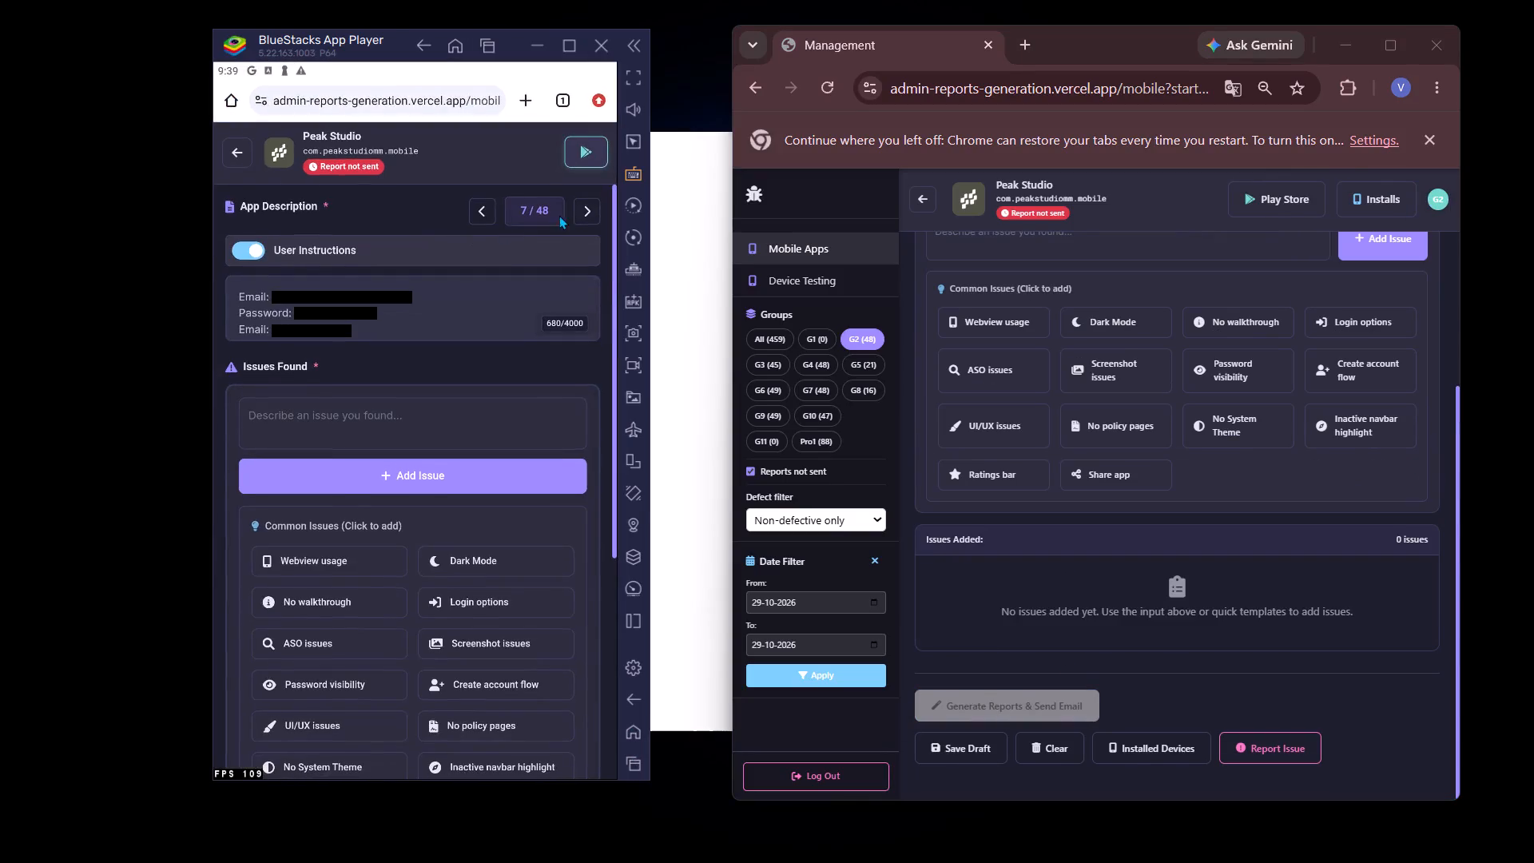
left_click(587, 215)
left_click(574, 161)
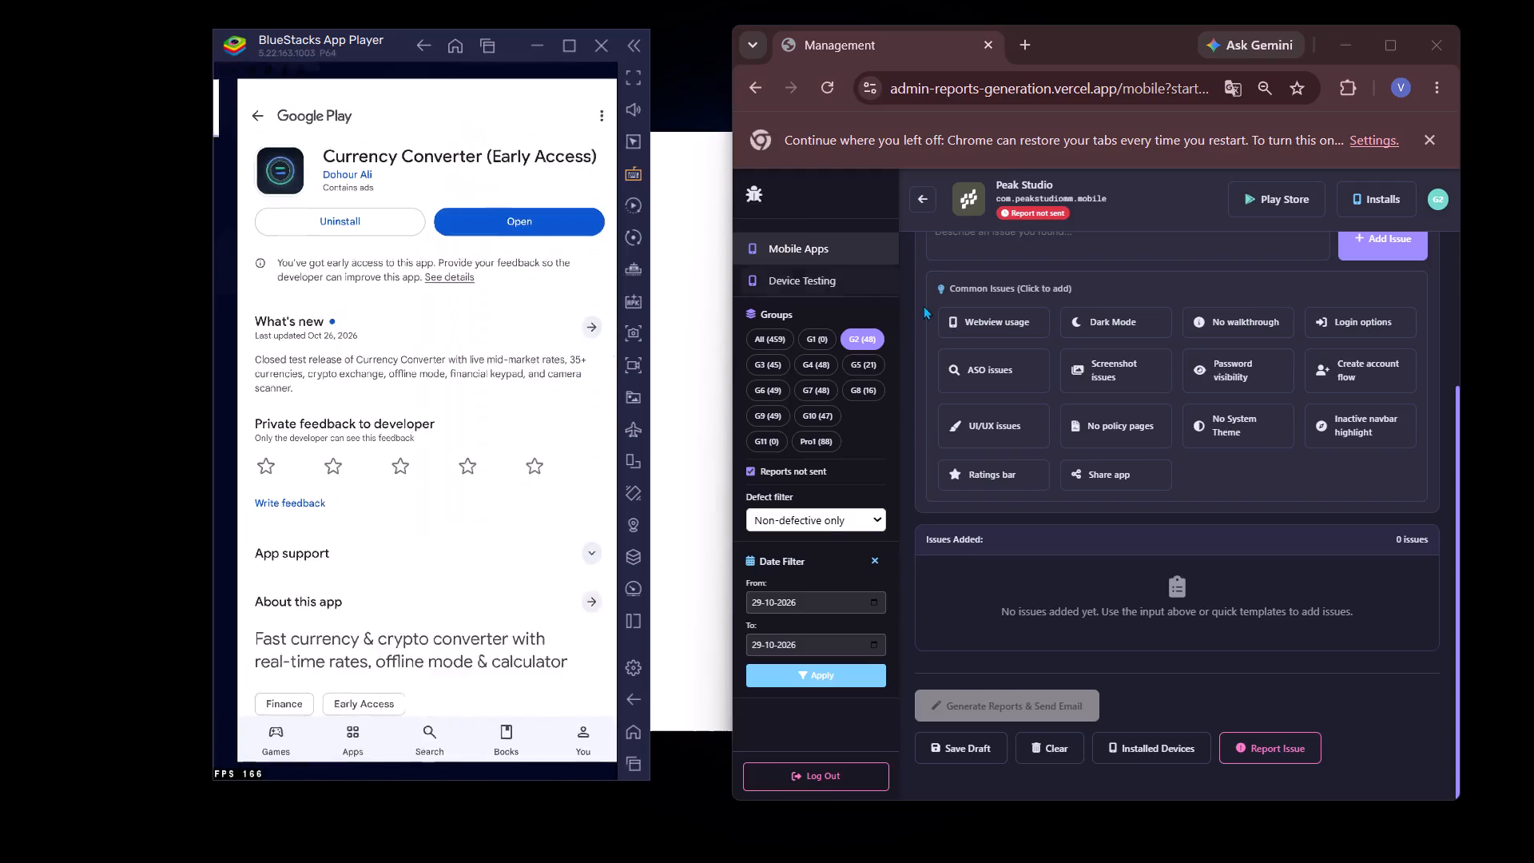
scroll(1151, 461, "up", 3)
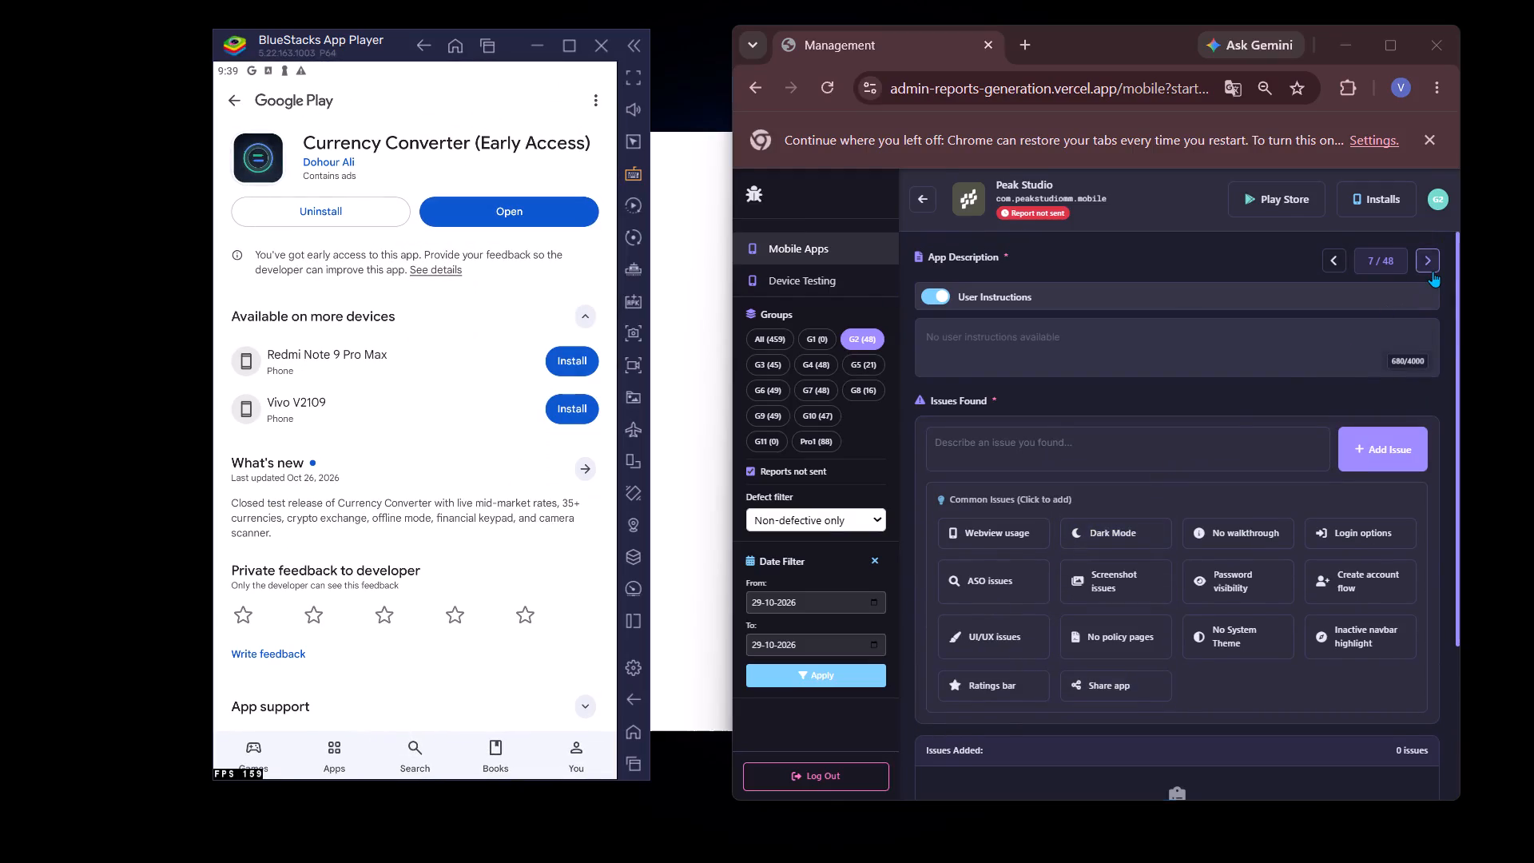
left_click(1433, 271)
View Currency Converter's Play Store listing in desktop Chrome and return to its report form.
left_click(1261, 212)
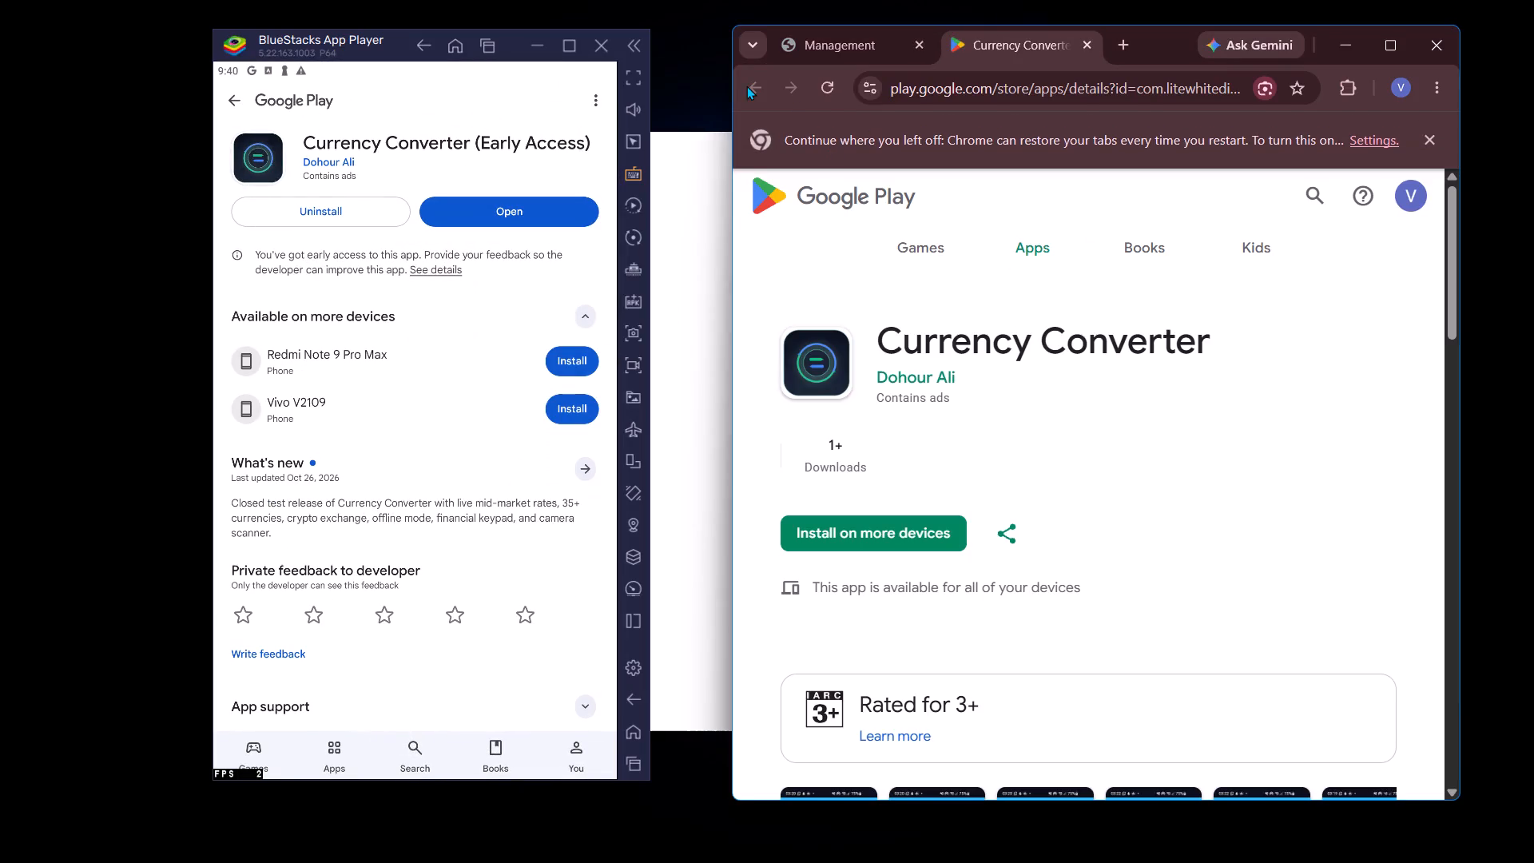
left_click_drag(1087, 30, 1081, 38)
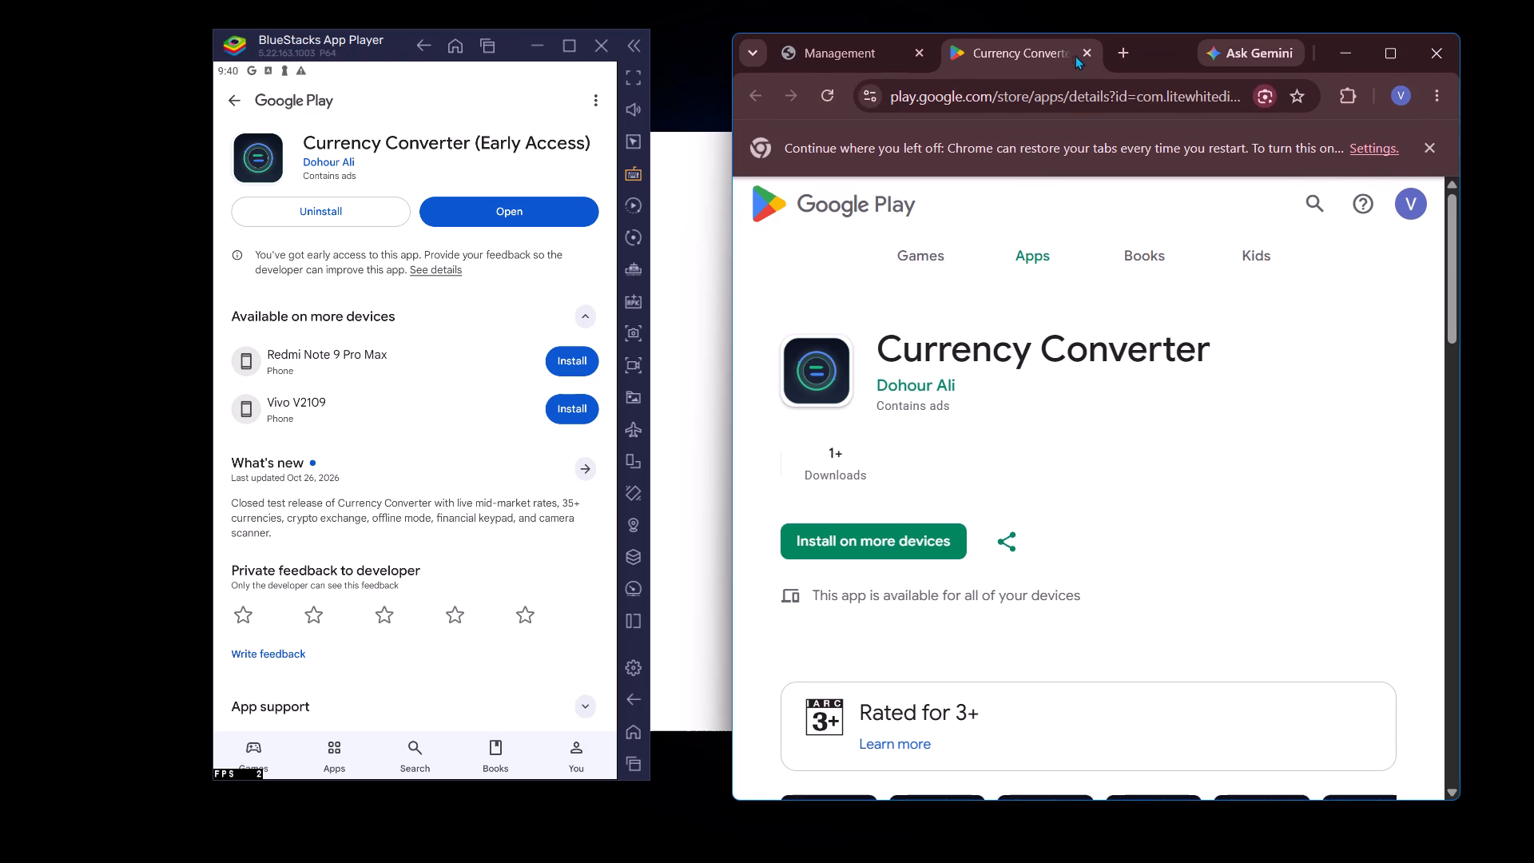
left_click(1083, 50)
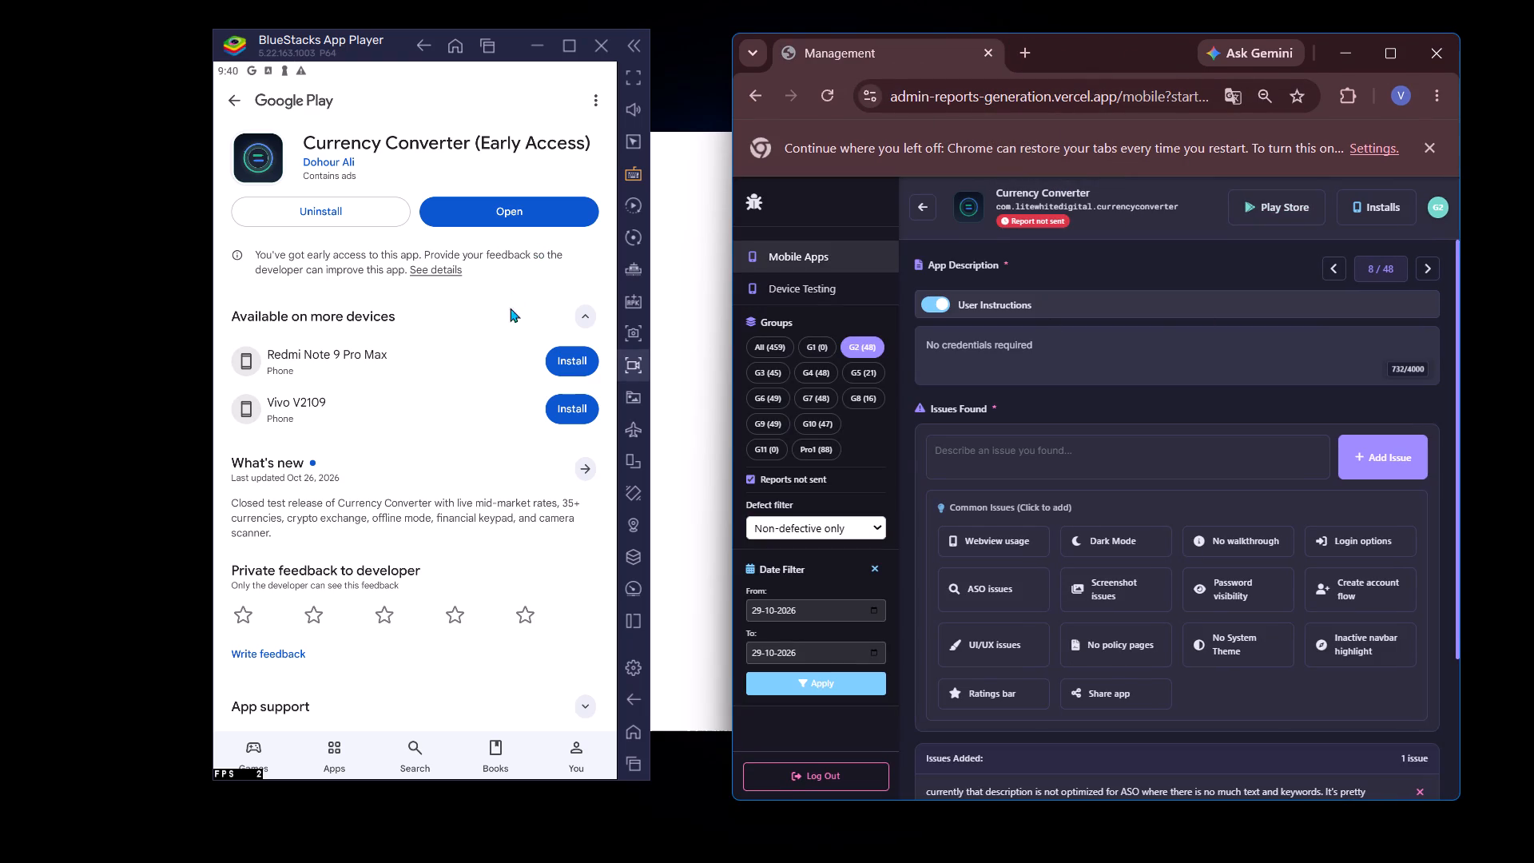
Review Currency Converter's store screenshots in BlueStacks and add the common issues No walkthrough and Screenshot issues to its form.
scroll(513, 345, "down", 3)
left_click_drag(440, 471, 520, 135)
left_click_drag(427, 550, 471, 292)
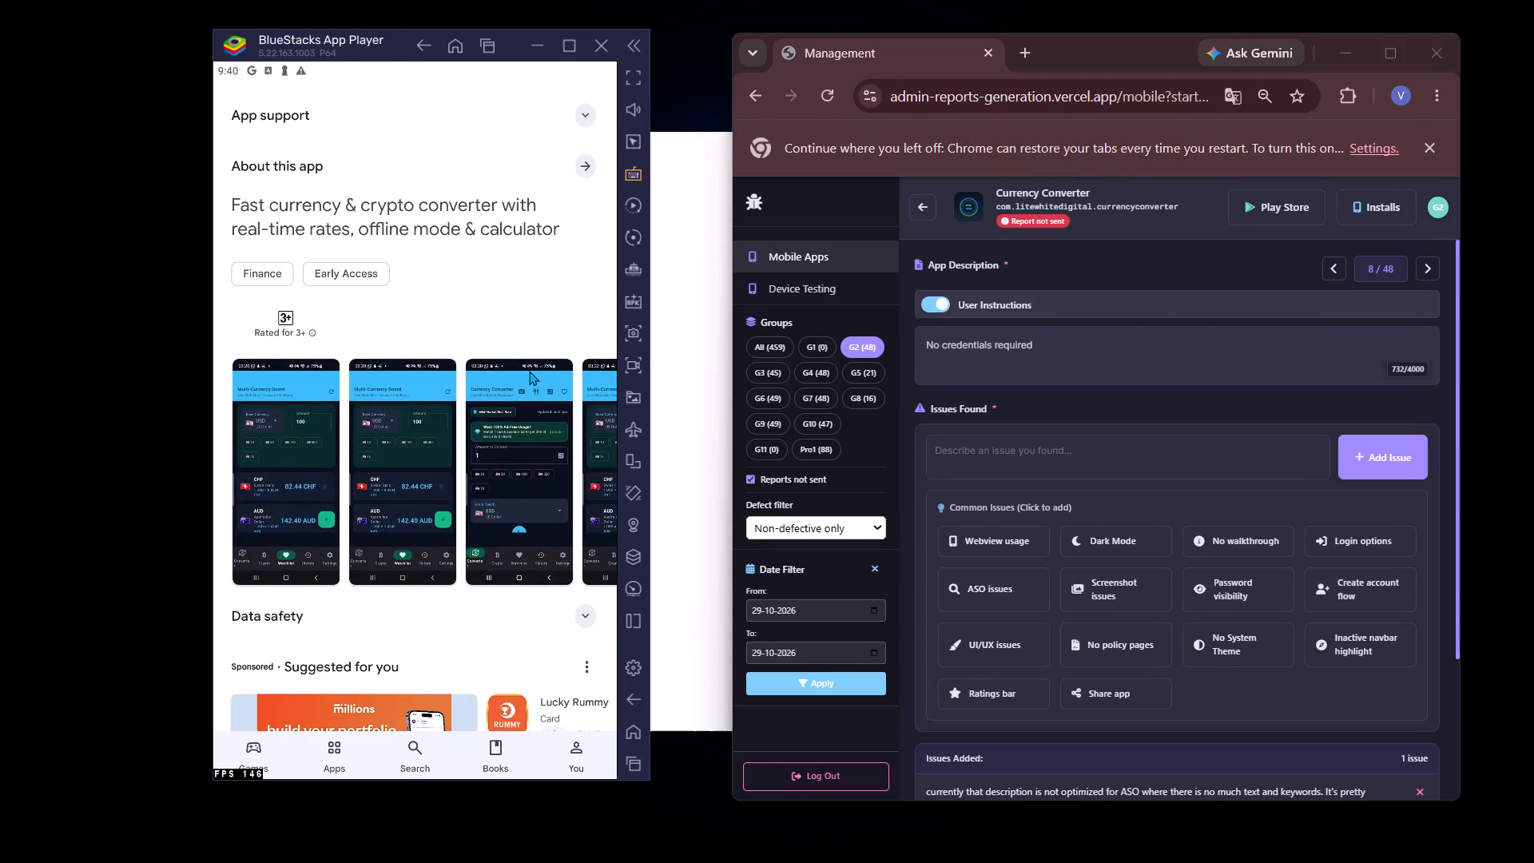
left_click(1216, 545)
left_click(1139, 579)
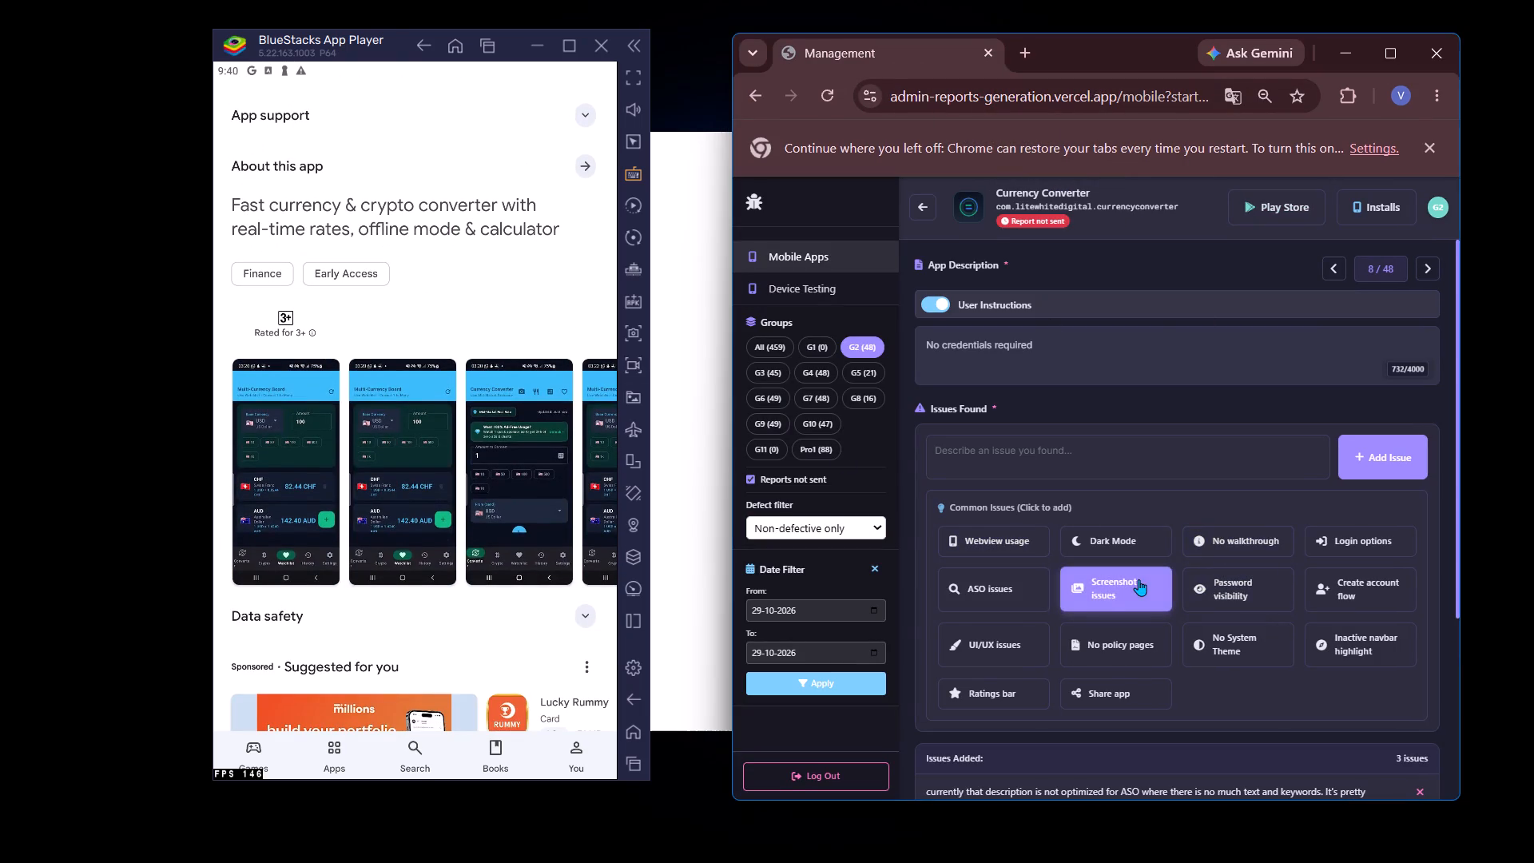
Open Currency Converter in BlueStacks and look through its Settings, History, Watchlist, Crypto and Converter sections.
scroll(391, 587, "up", 4)
left_click_drag(468, 336, 464, 774)
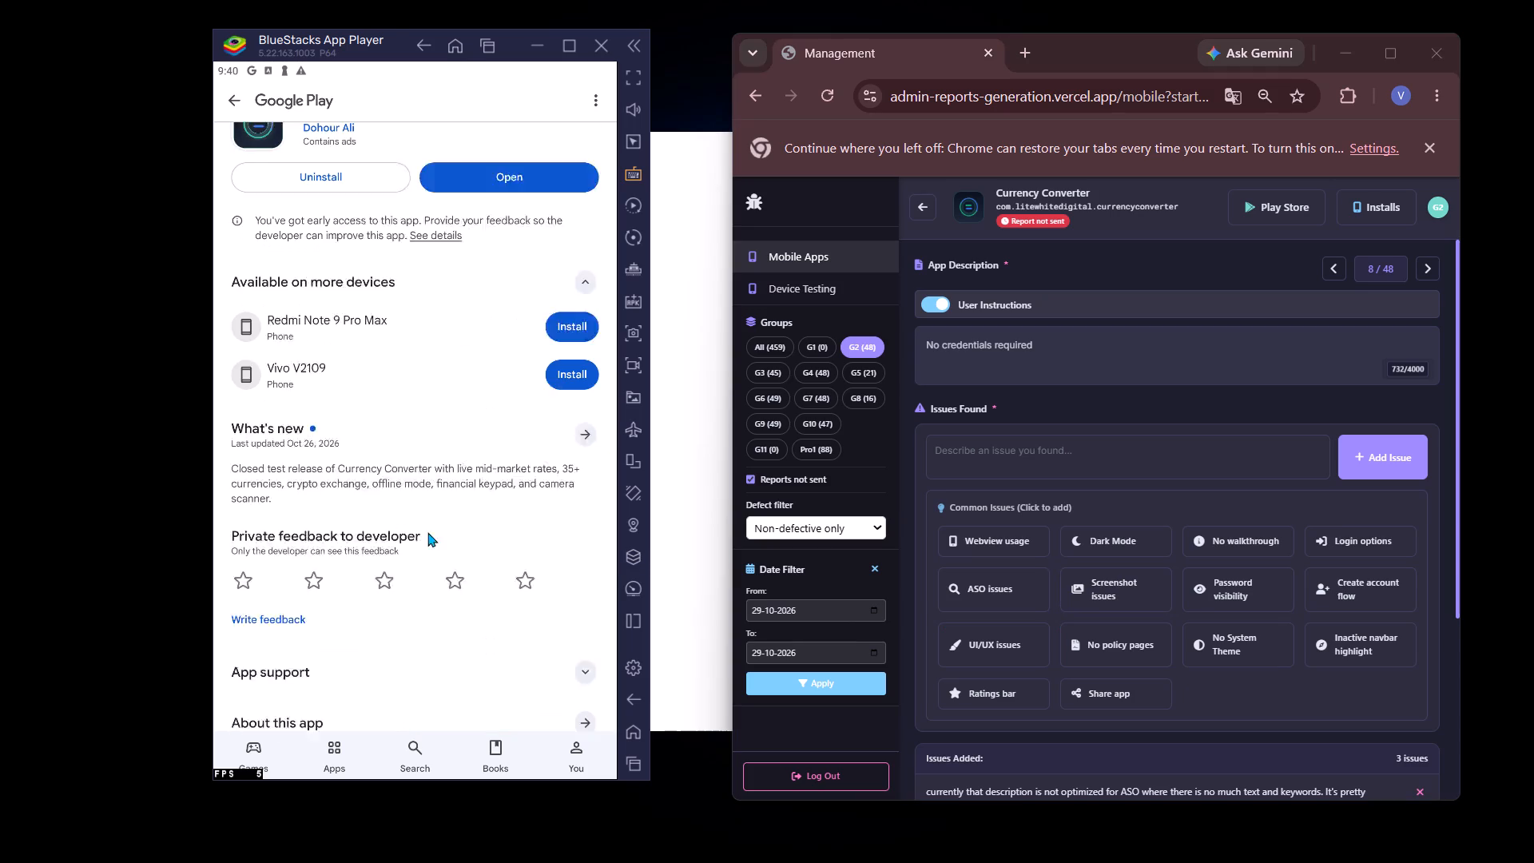
left_click(519, 193)
left_click(523, 209)
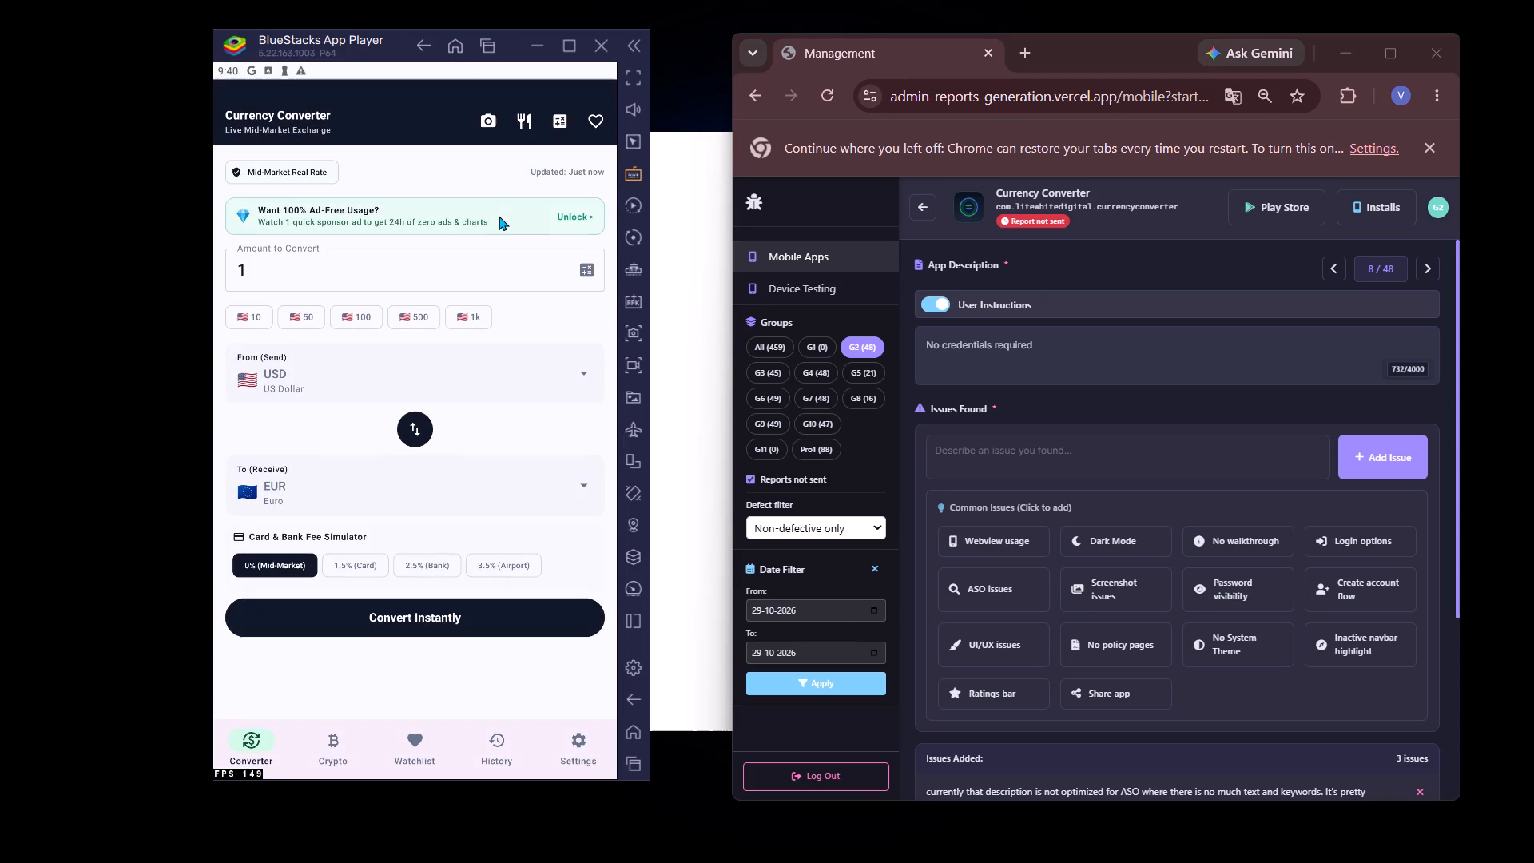
left_click(565, 755)
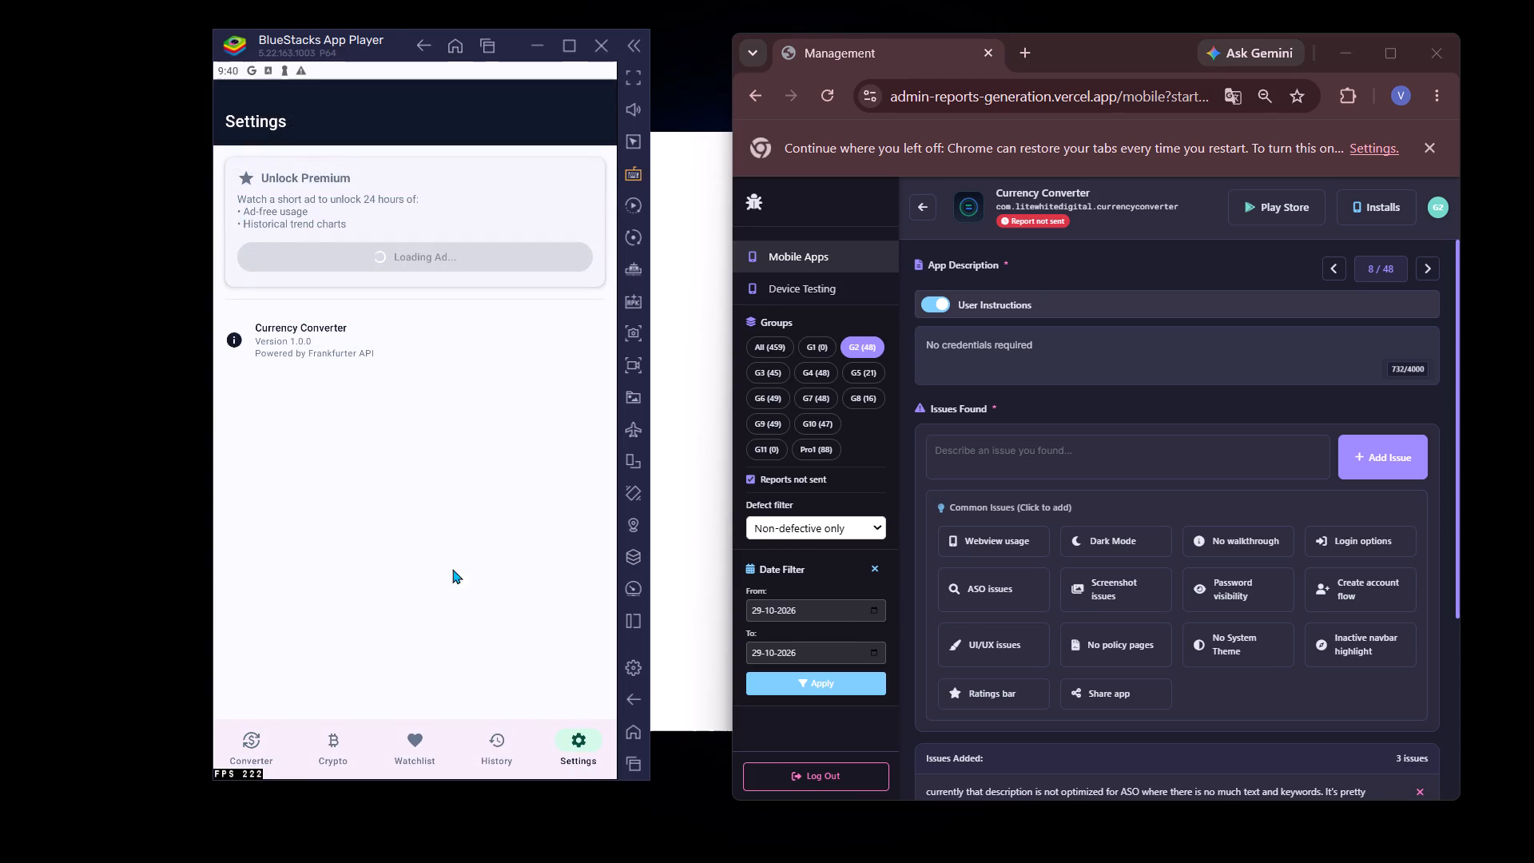
left_click(503, 747)
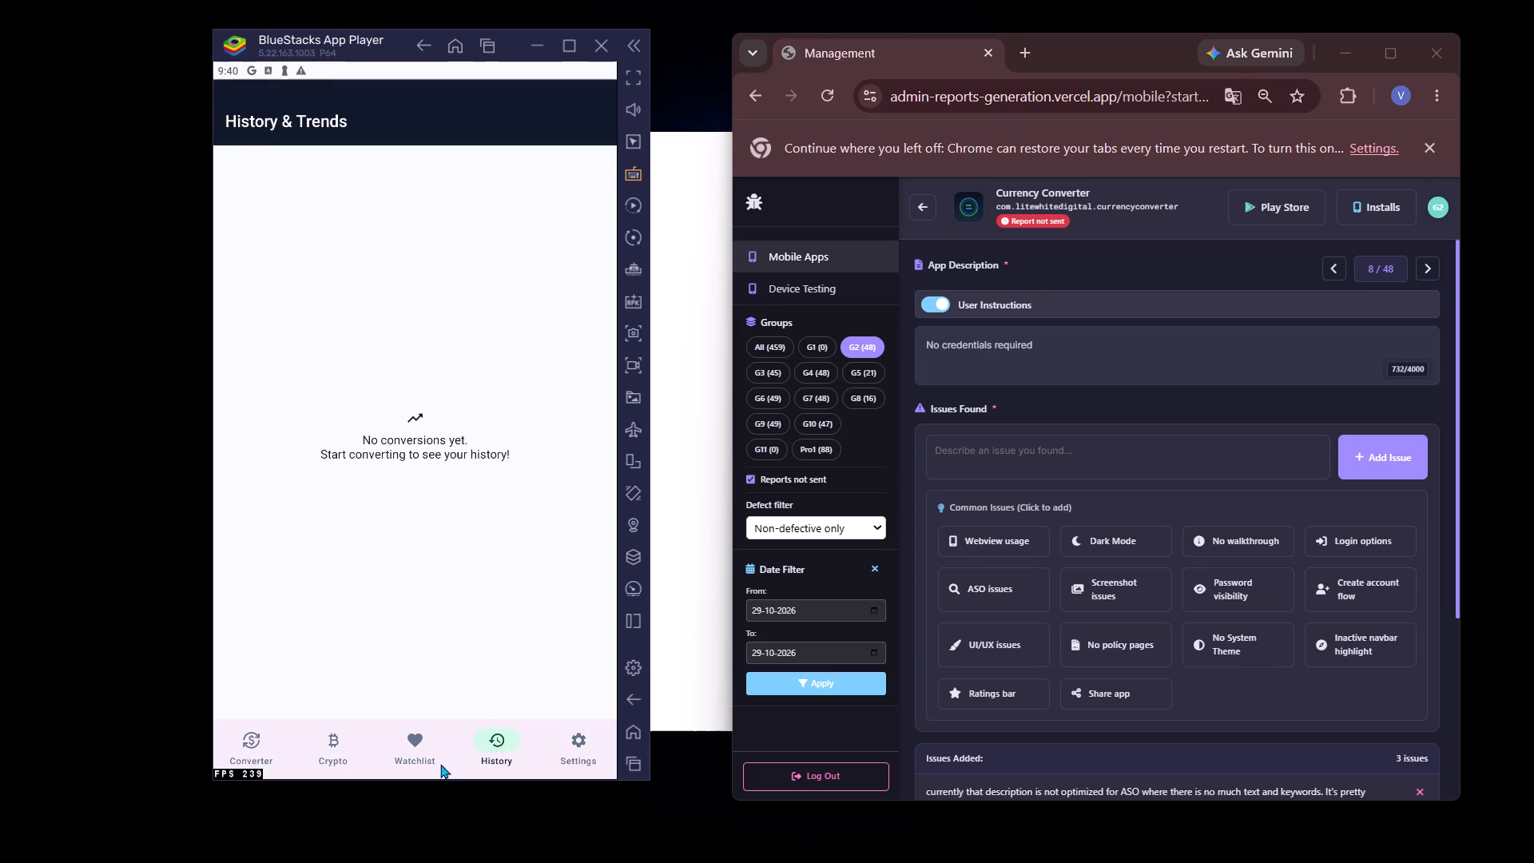
left_click(427, 764)
left_click(344, 734)
left_click(229, 747)
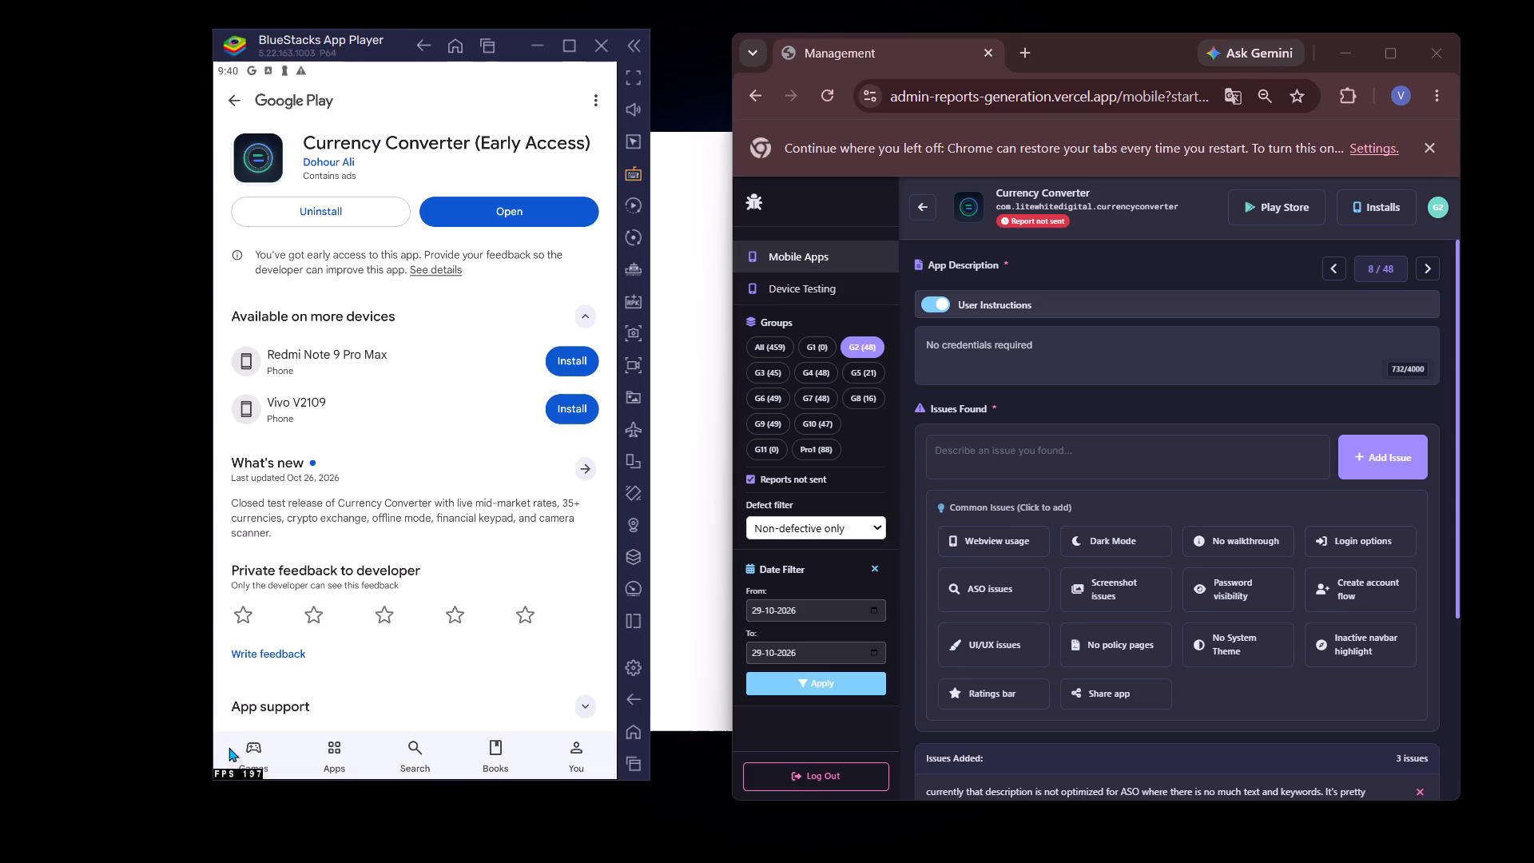
Close Play Store and Currency Converter from BlueStacks' recent apps, then relaunch Currency Converter through its report form's store link.
left_click(637, 770)
left_click(439, 610)
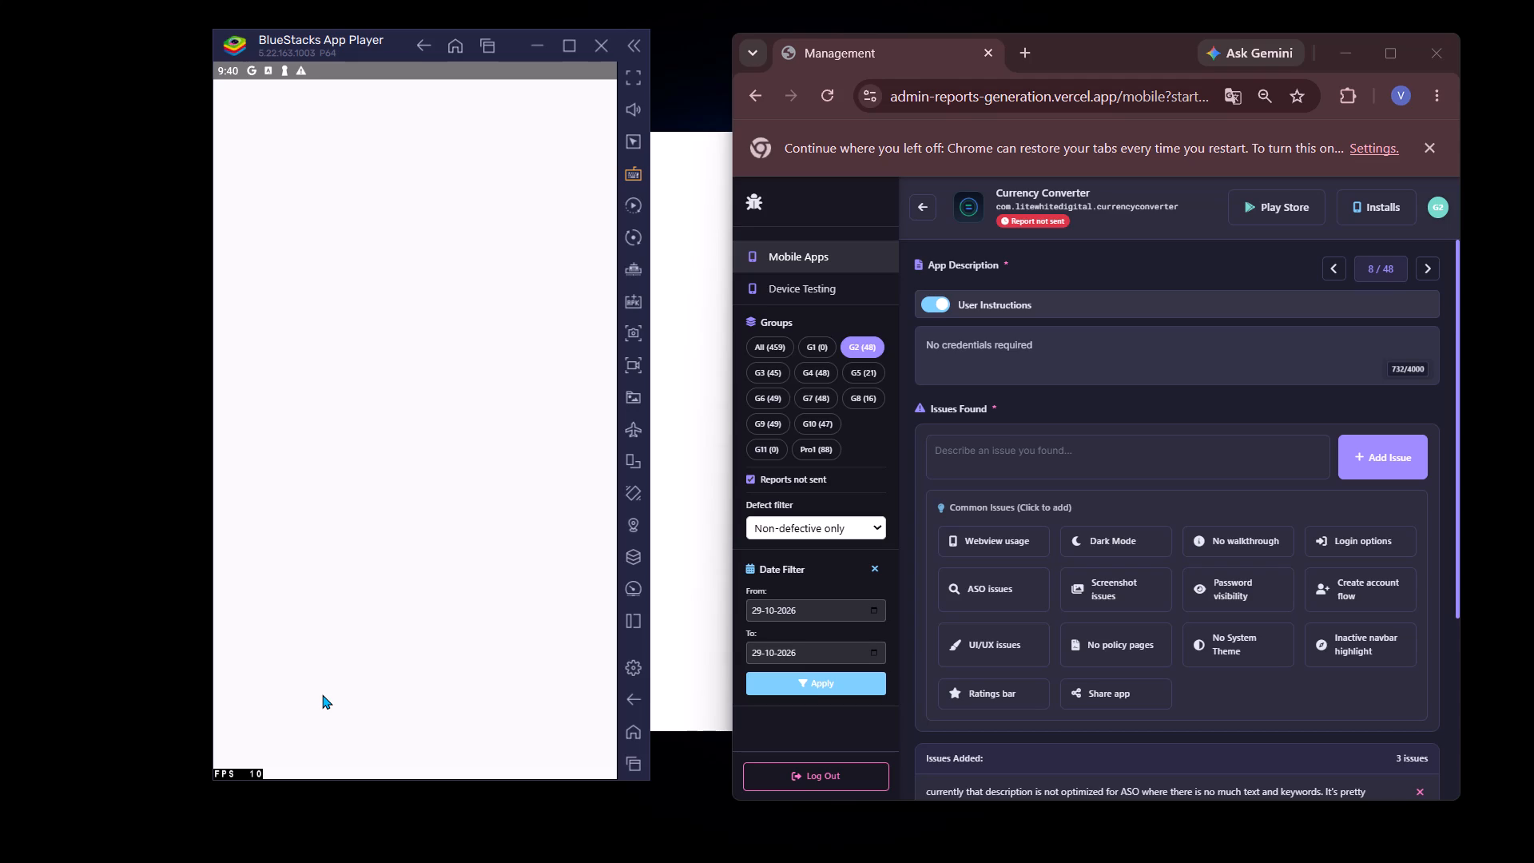
left_click(477, 54)
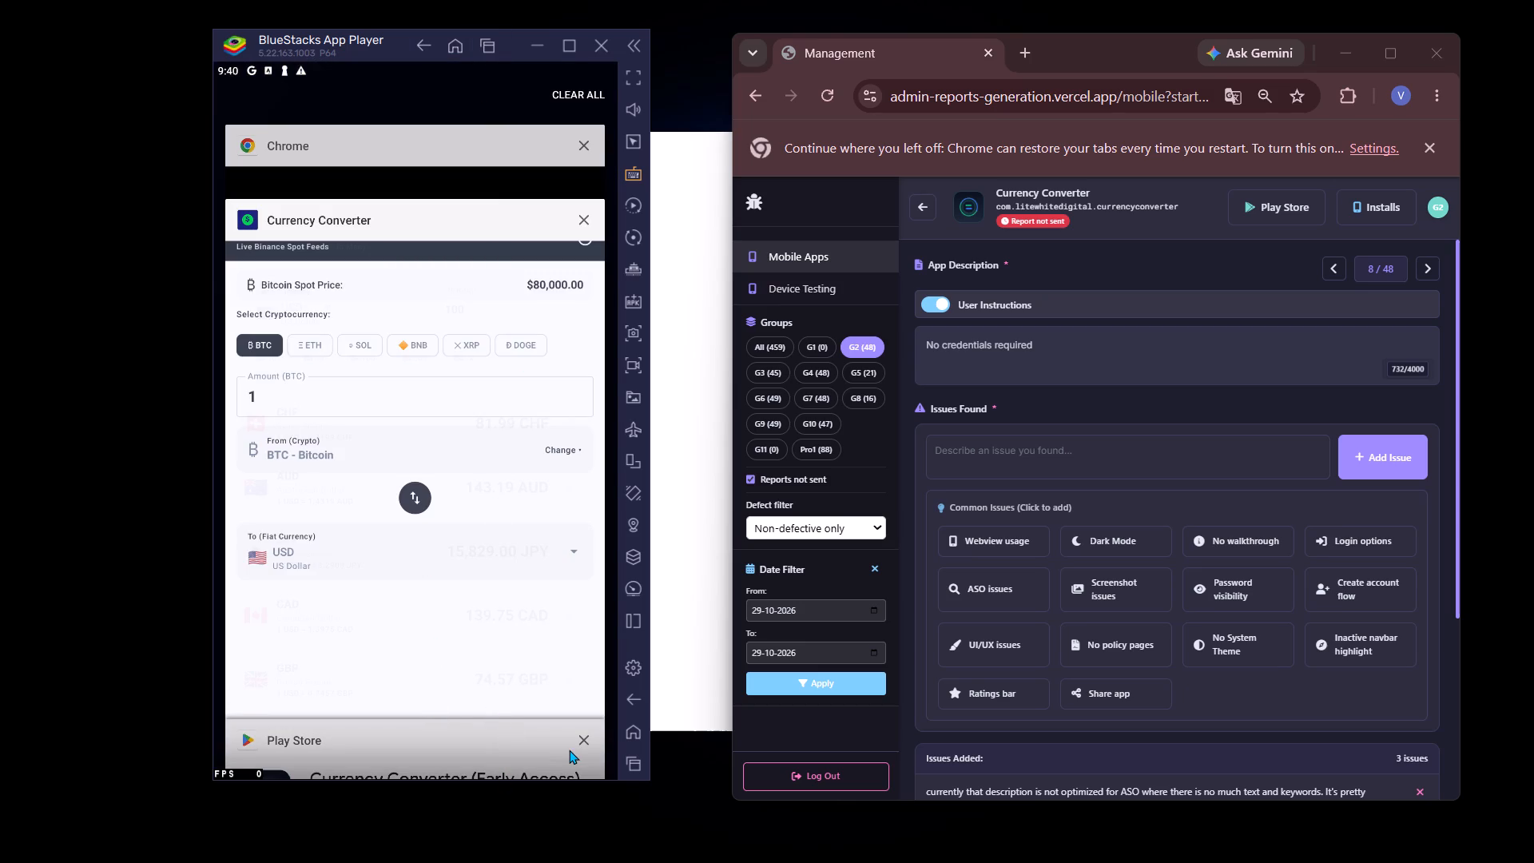
left_click(574, 752)
left_click(469, 344)
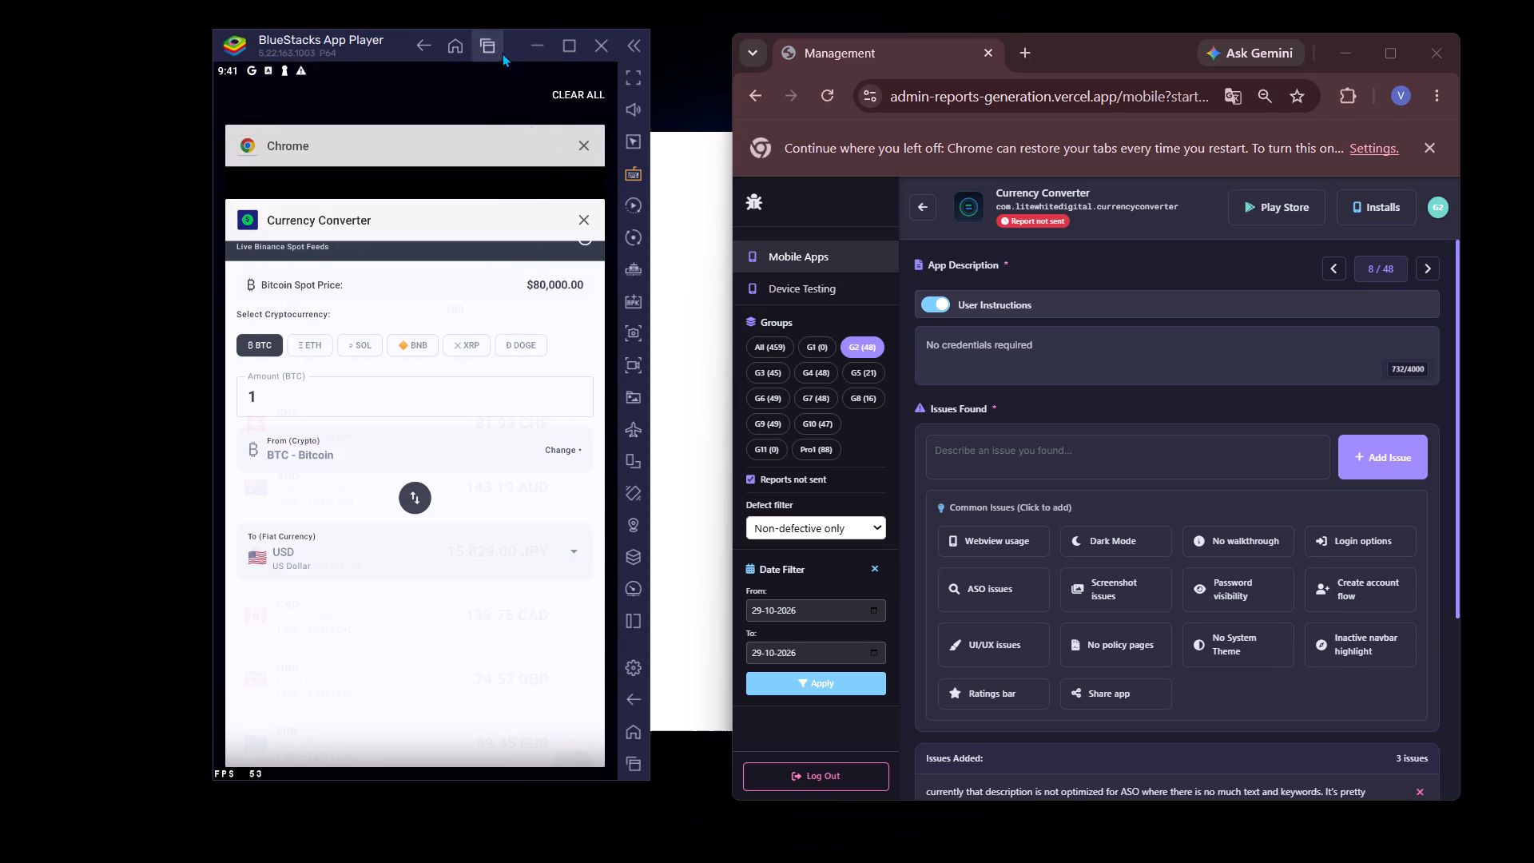
left_click(582, 215)
left_click(522, 229)
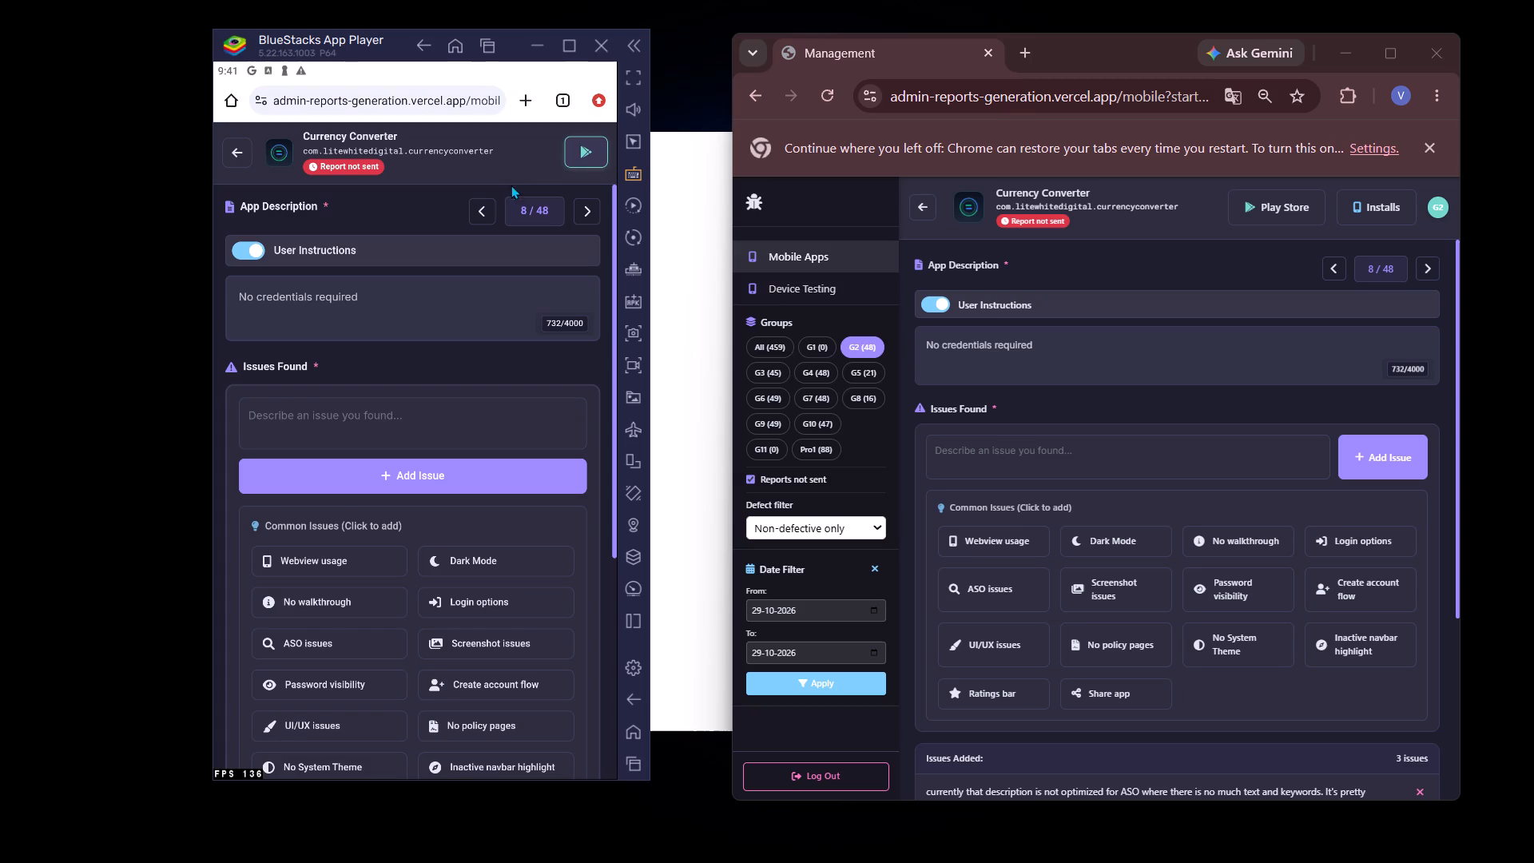
left_click(578, 148)
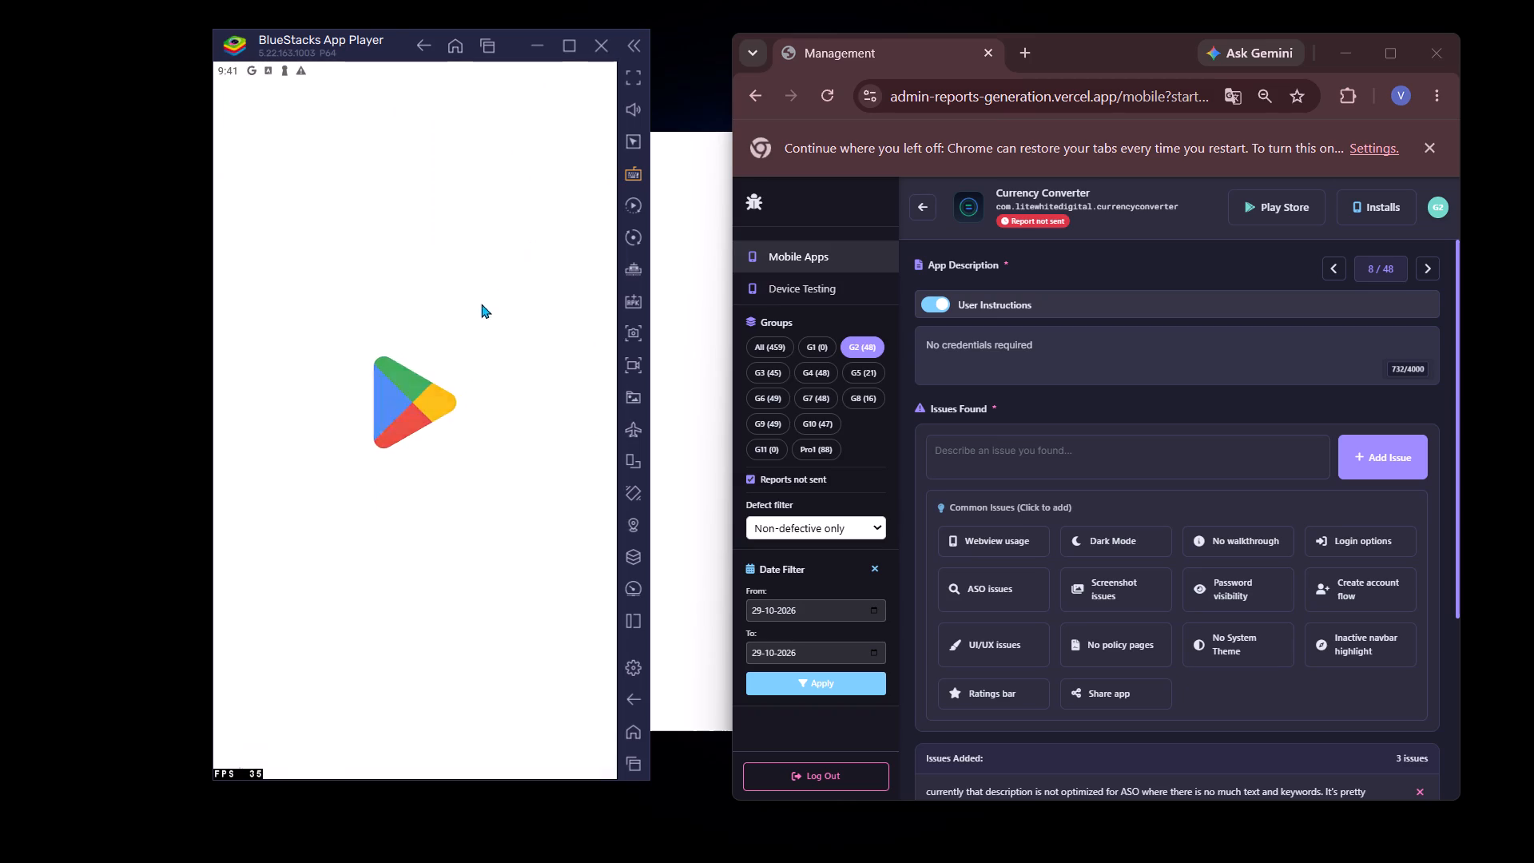
left_click(439, 221)
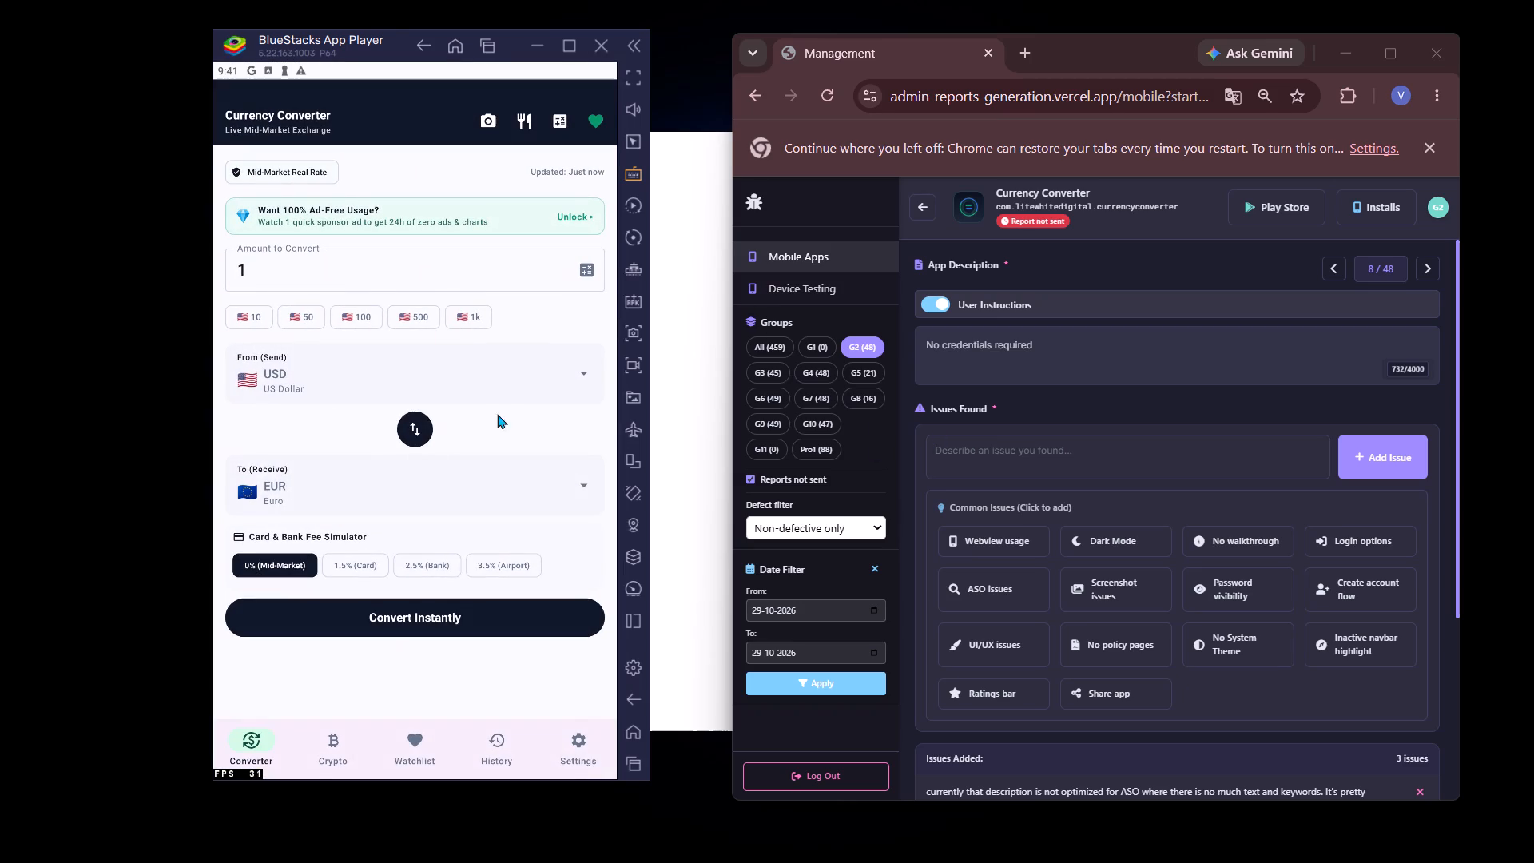
Examine Currency Converter's Converter screen and Settings page.
scroll(417, 474, "up", 1)
scroll(404, 536, "down", 3)
left_click(566, 743)
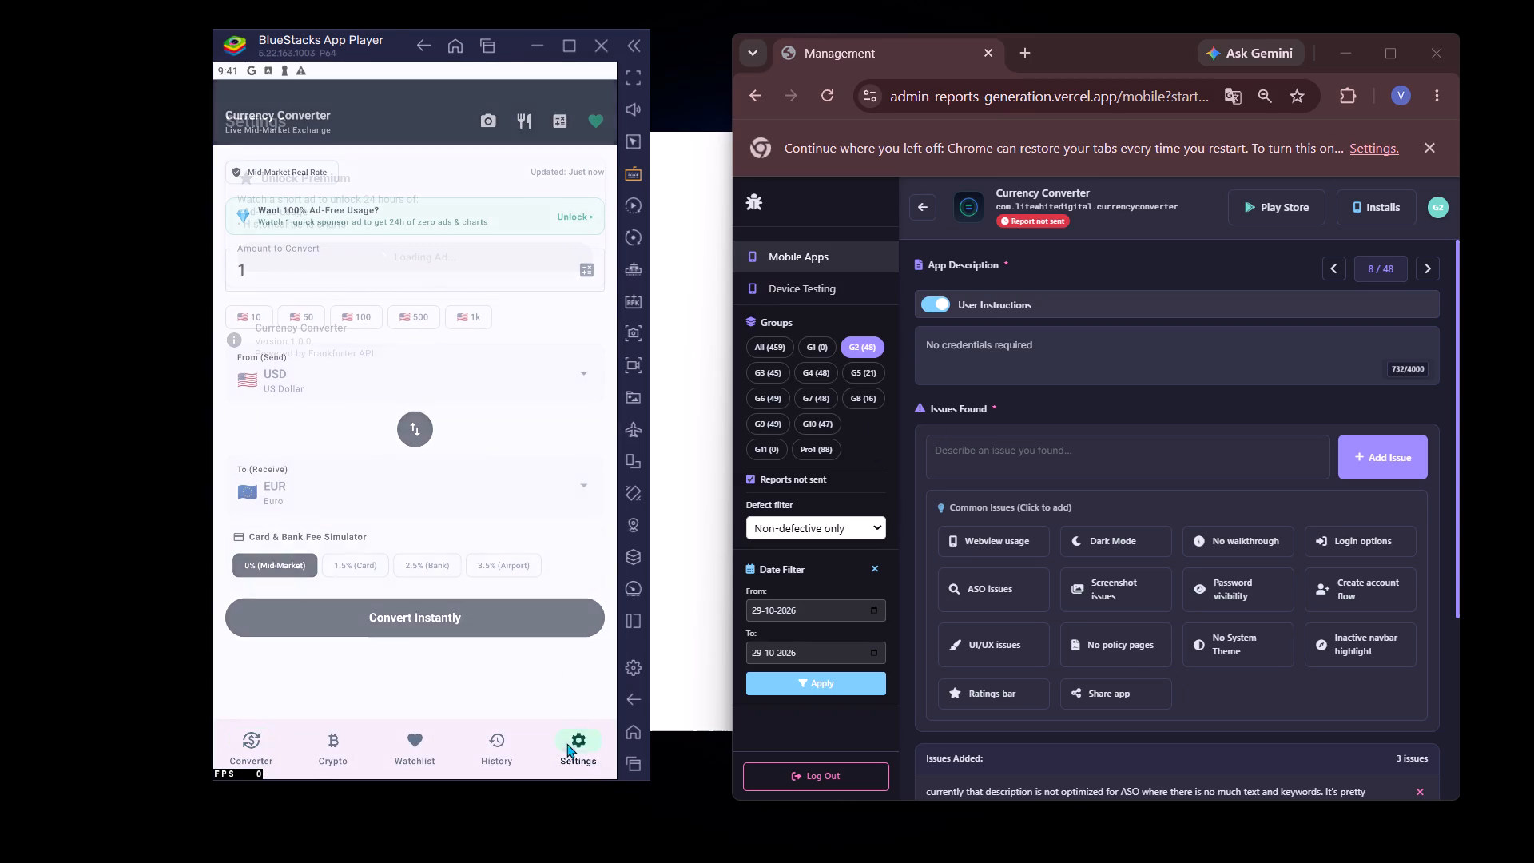
Add the common issues Dark Mode and Ratings bar to the Currency Converter form in Chrome.
left_click(1091, 545)
scroll(1084, 553, "down", 2)
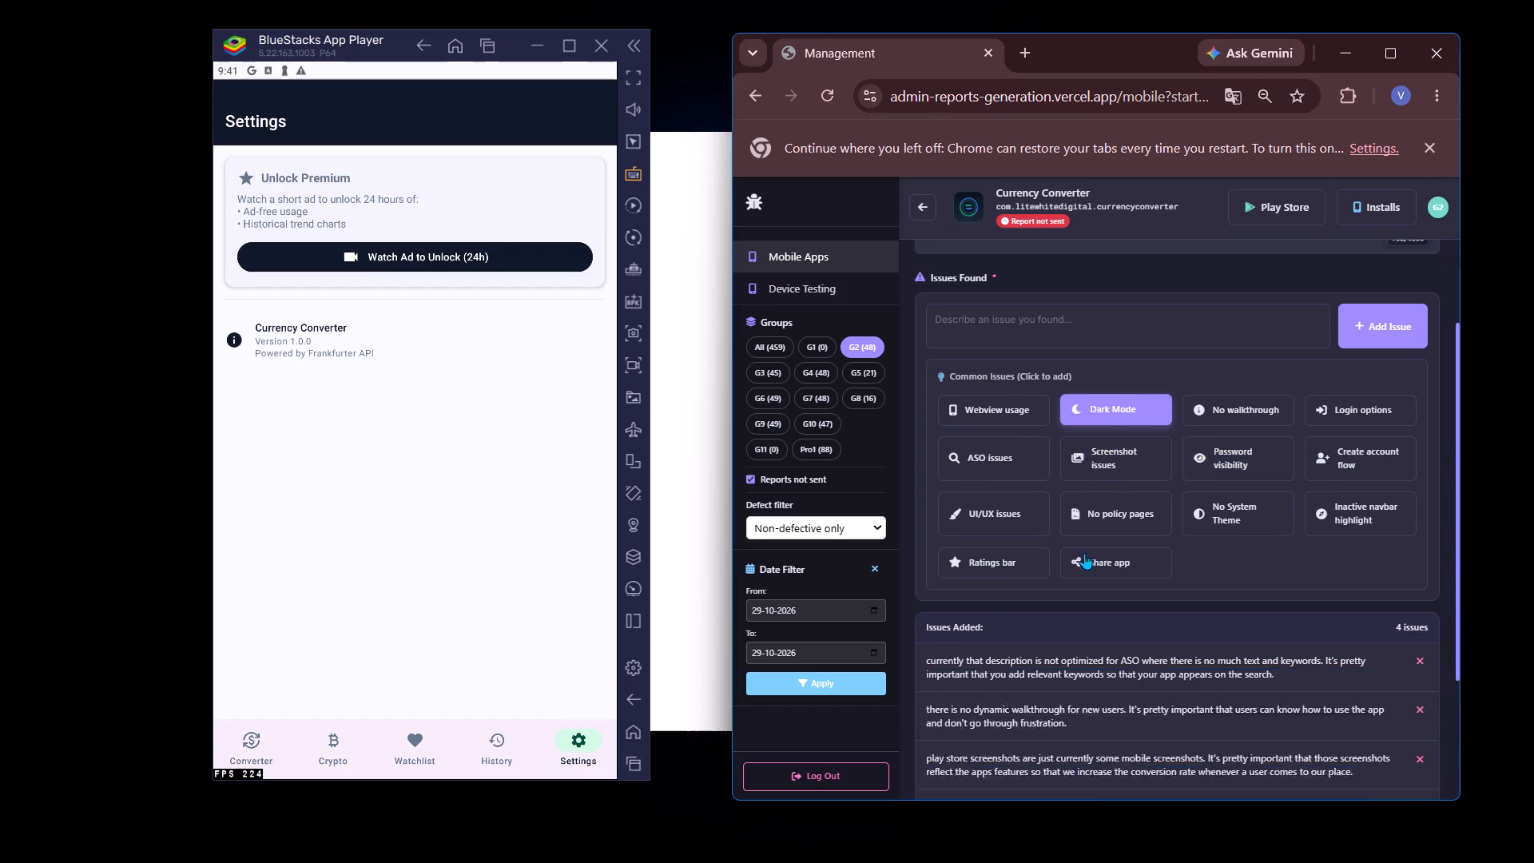
left_click(988, 385)
Review the issues added for Currency Converter, then generate its reports and send the email.
scroll(1003, 466, "down", 1)
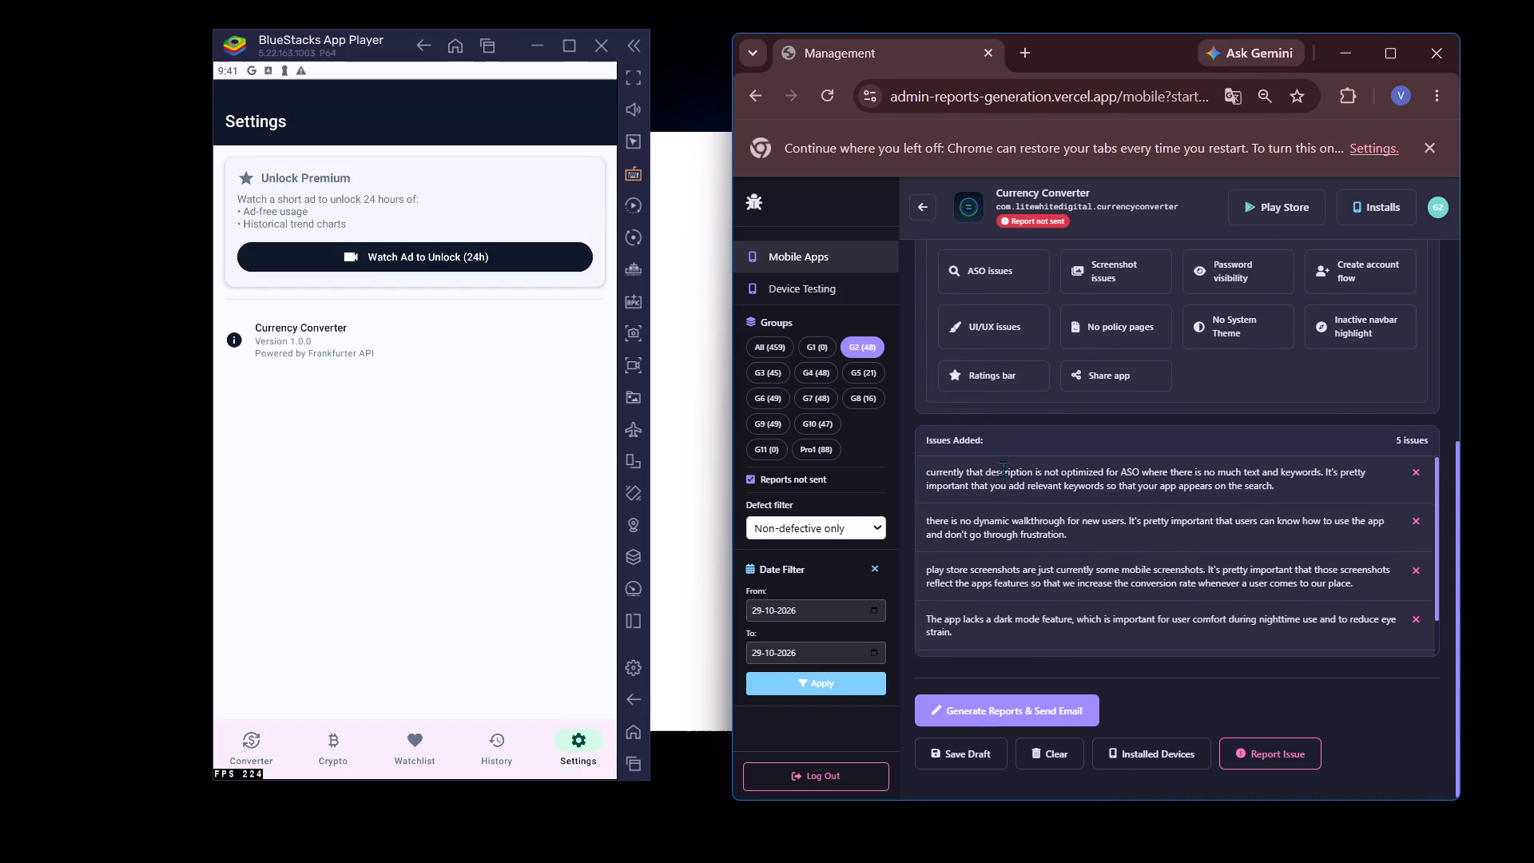
scroll(1007, 487, "down", 2)
left_click(1018, 696)
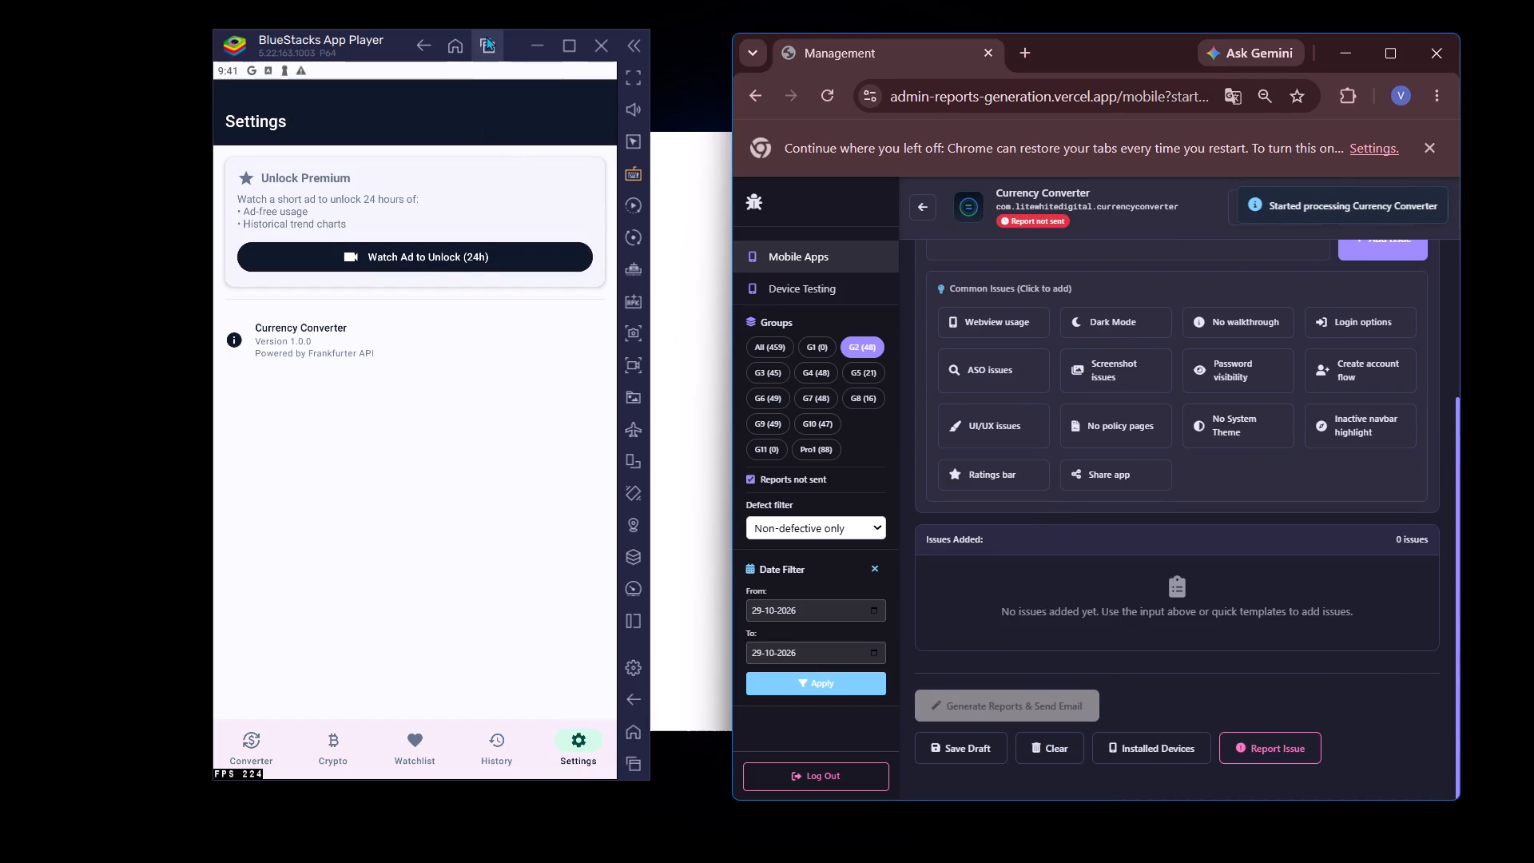
Return to Currency Converter's Play Store page in BlueStacks and uninstall the app.
left_click(488, 36)
left_click(541, 389)
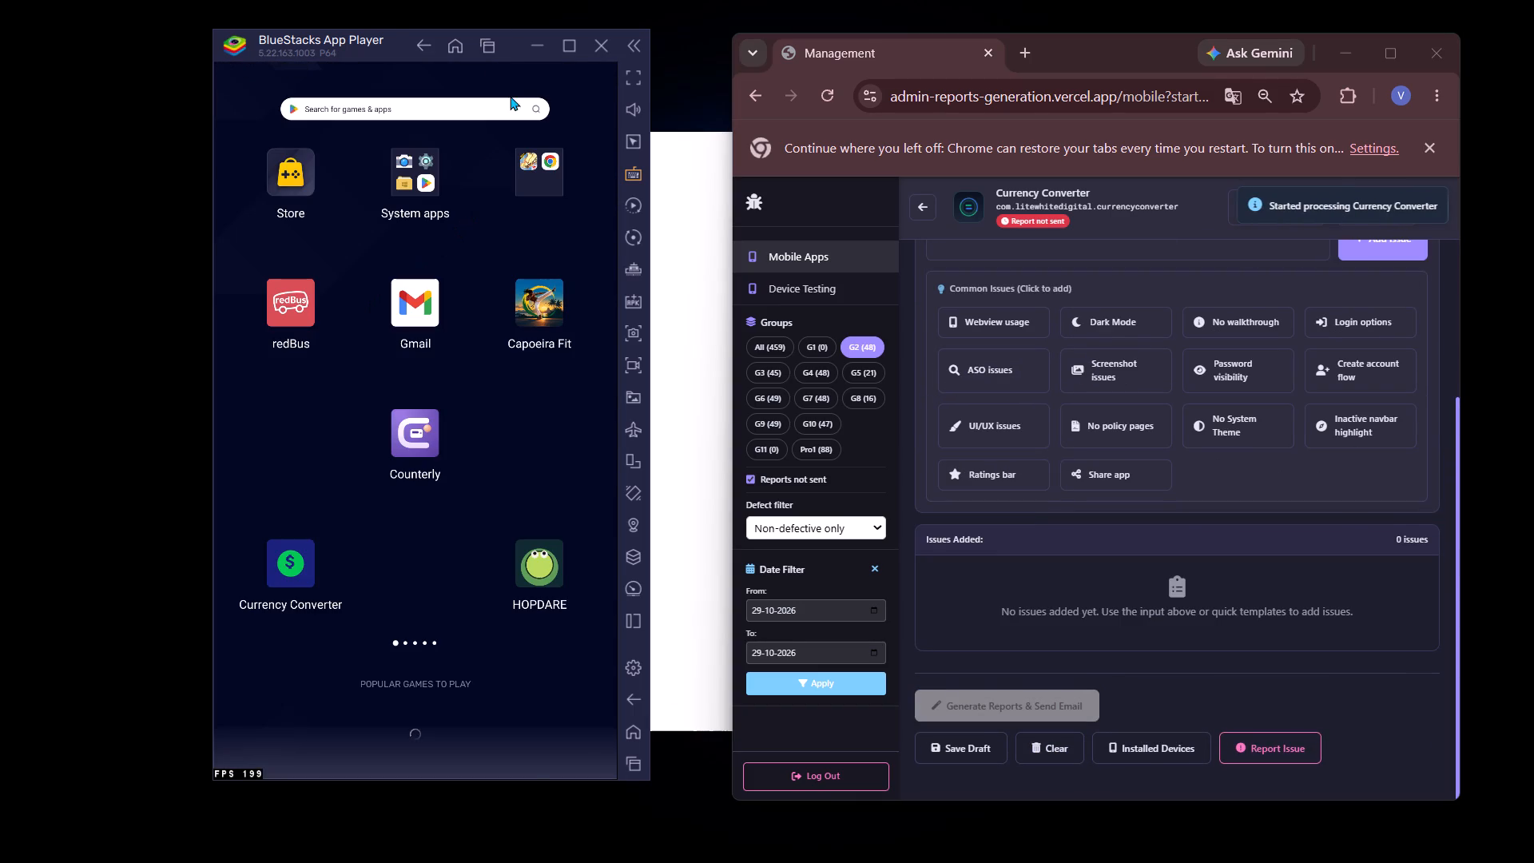
left_click(481, 43)
left_click(417, 148)
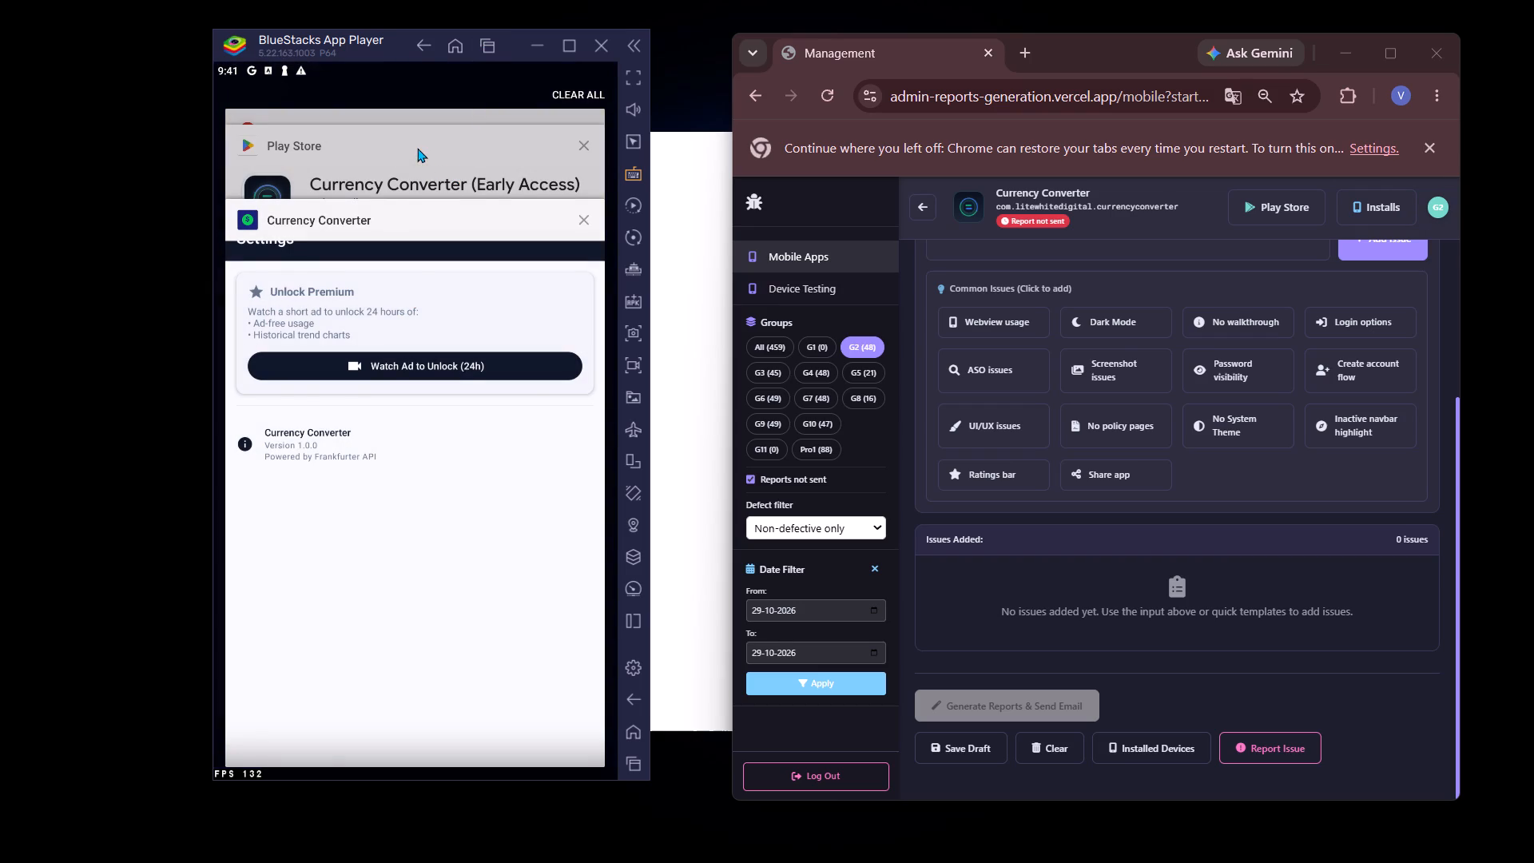
left_click(360, 228)
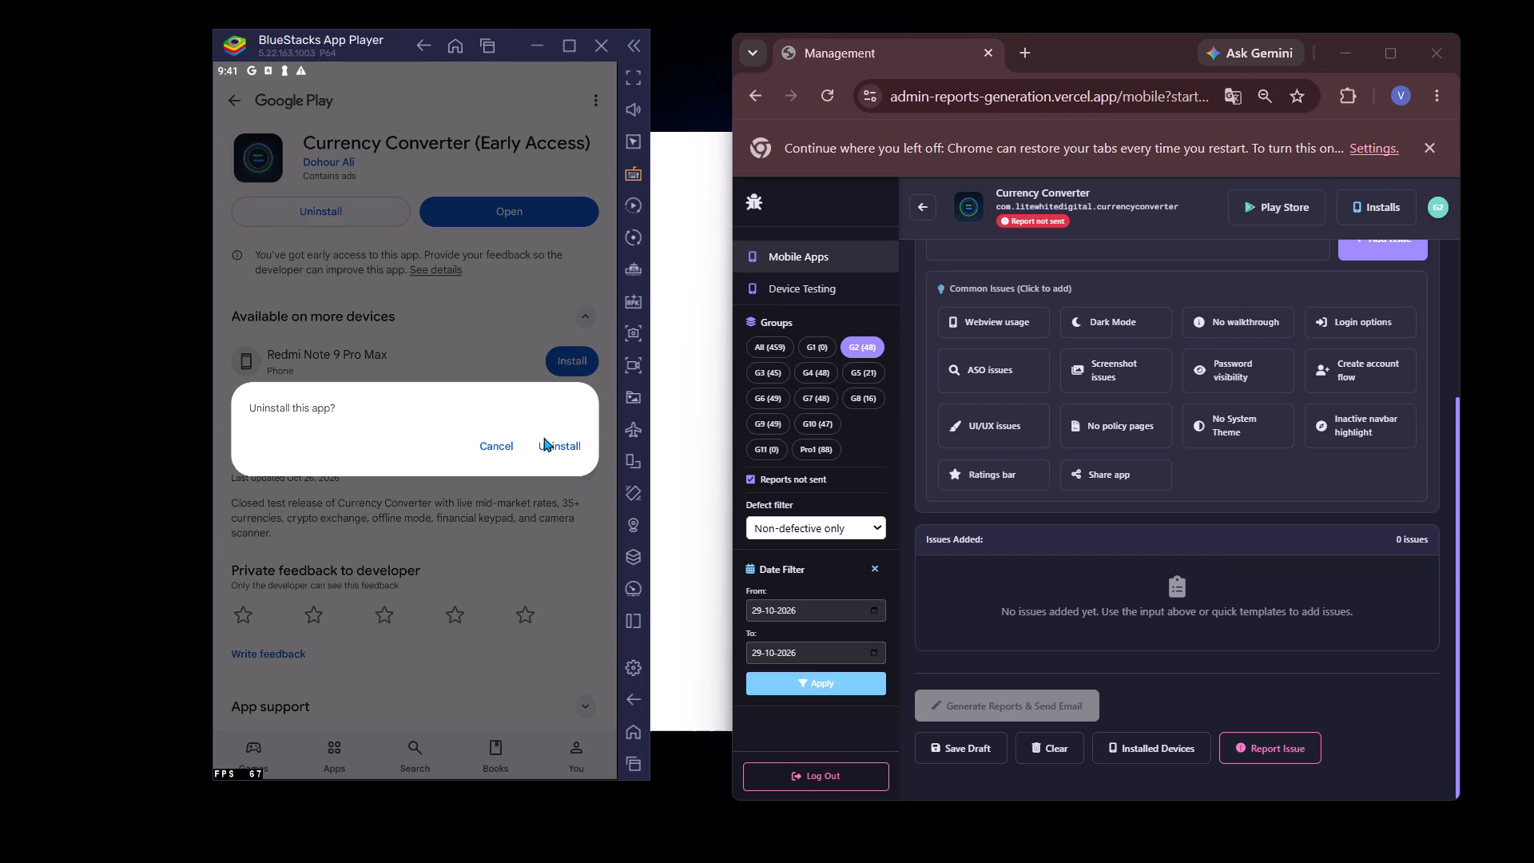
left_click(543, 437)
Advance both report forms to HOPDARE: Hold to Hop and open its Play Store page in BlueStacks.
left_click(484, 61)
left_click(435, 198)
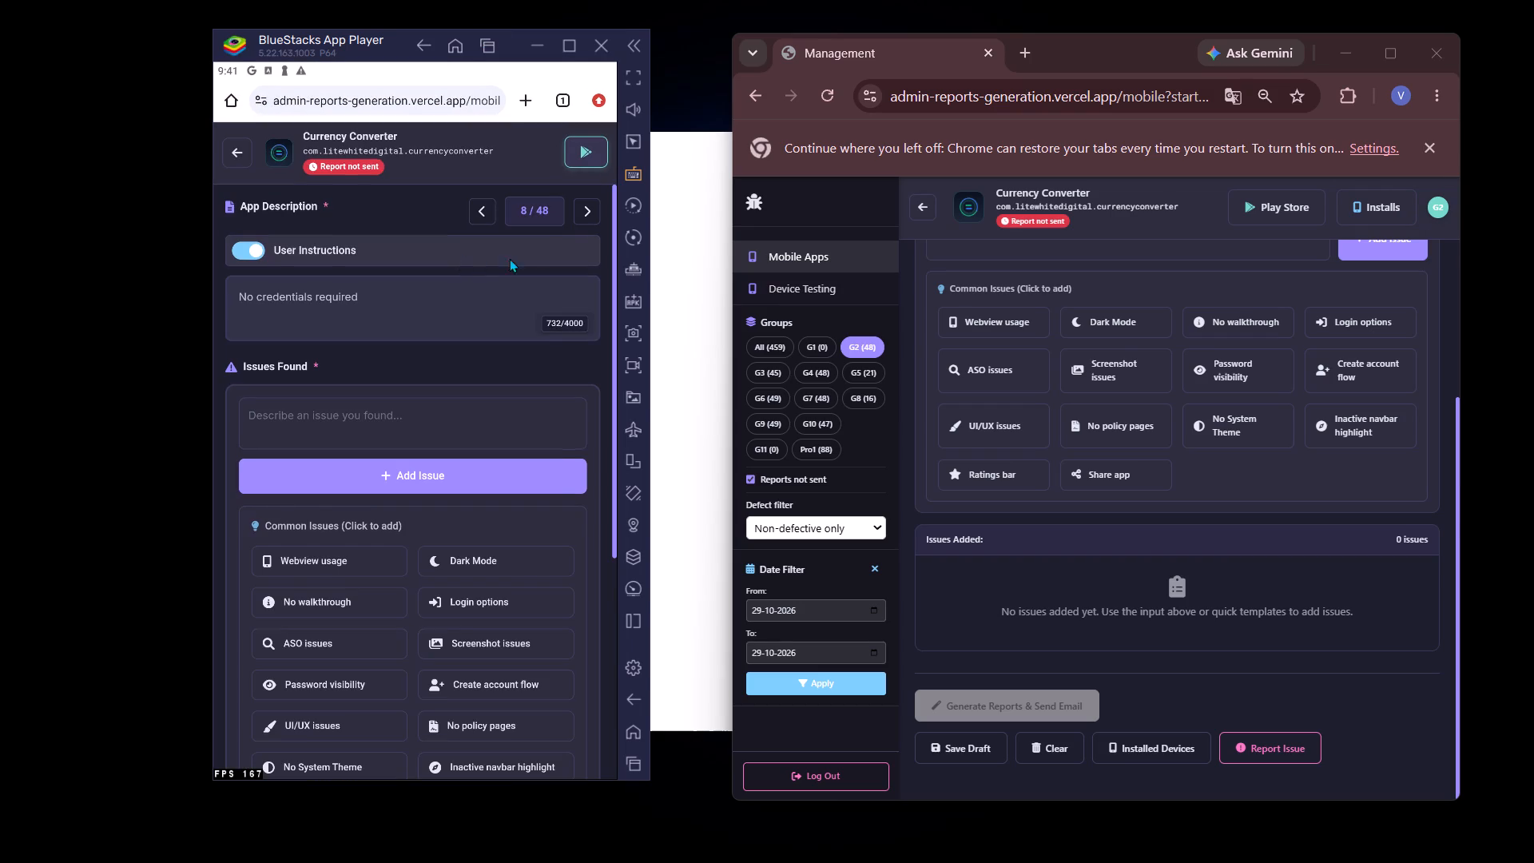
left_click(577, 217)
left_click(586, 161)
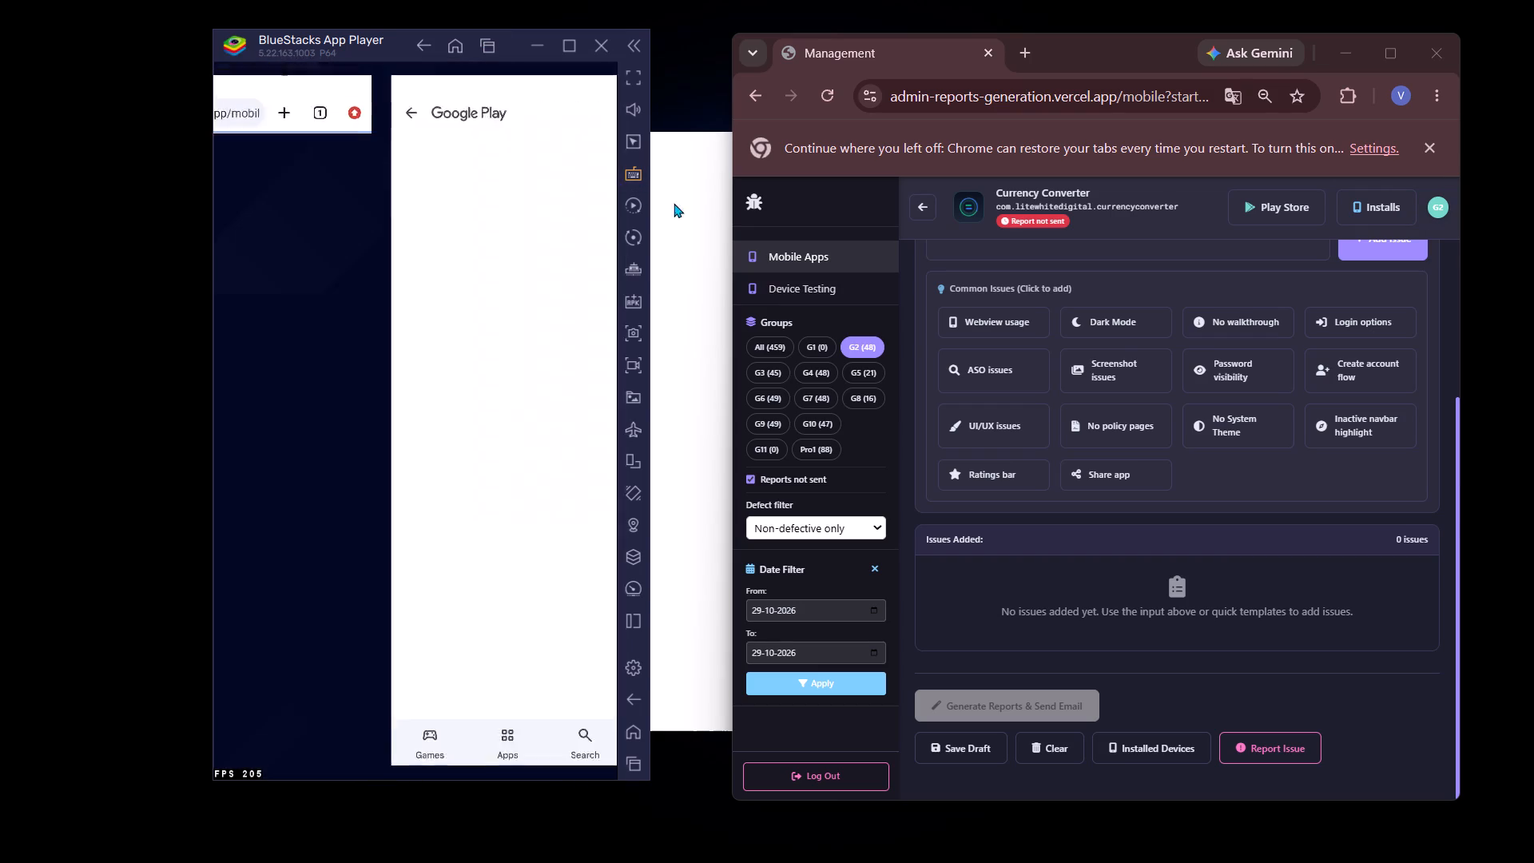
scroll(1017, 358, "up", 3)
left_click(1433, 272)
Examine HOPDARE's Play Store listing, including its description and screenshots, then launch the game.
scroll(89, 452, "down", 4)
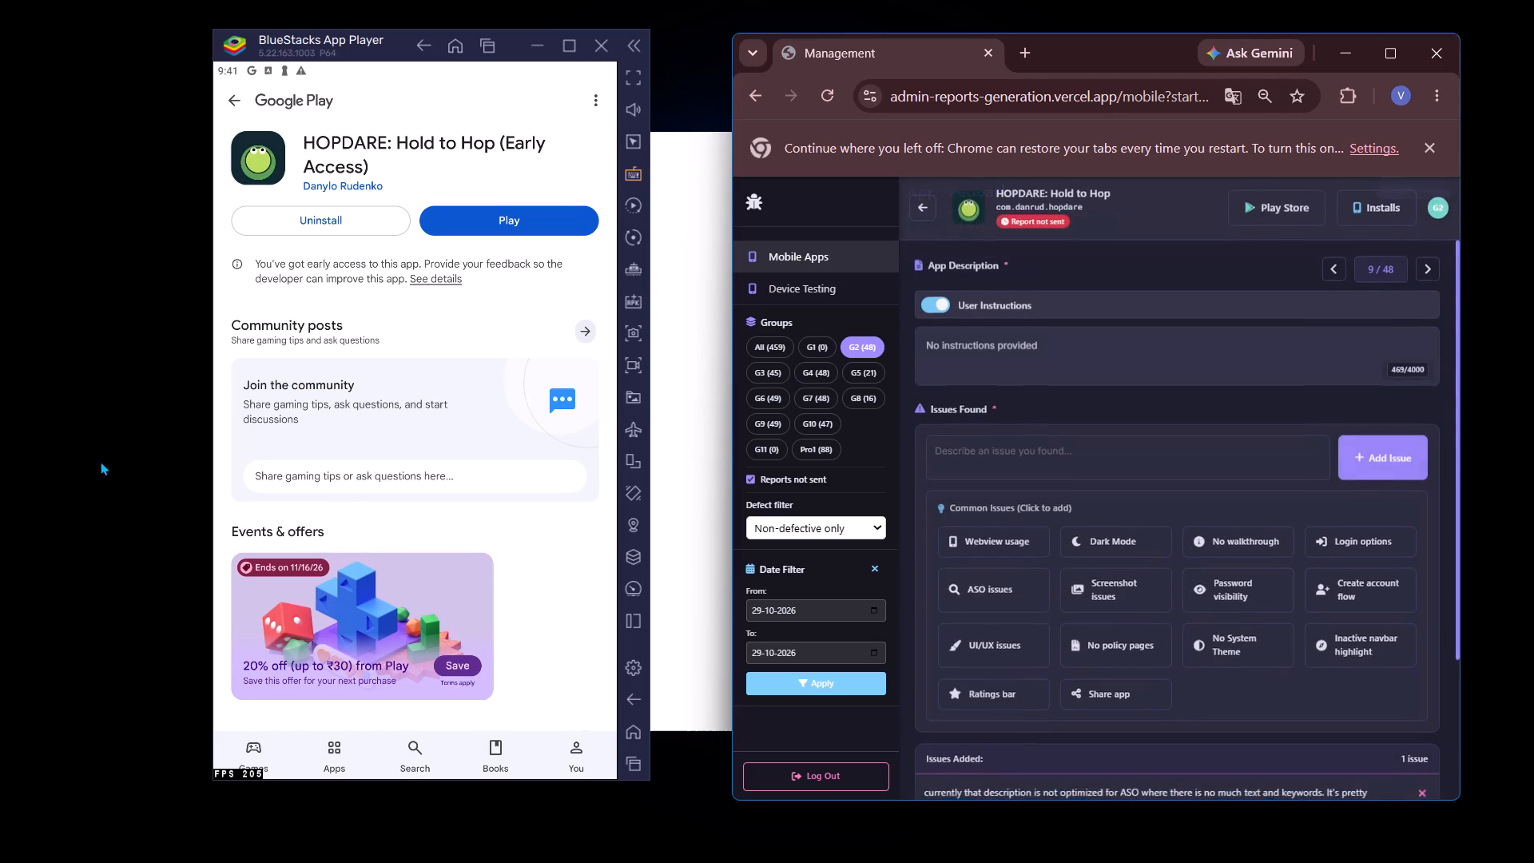
scroll(286, 356, "down", 4)
left_click_drag(344, 503, 378, 36)
left_click_drag(308, 563, 304, 332)
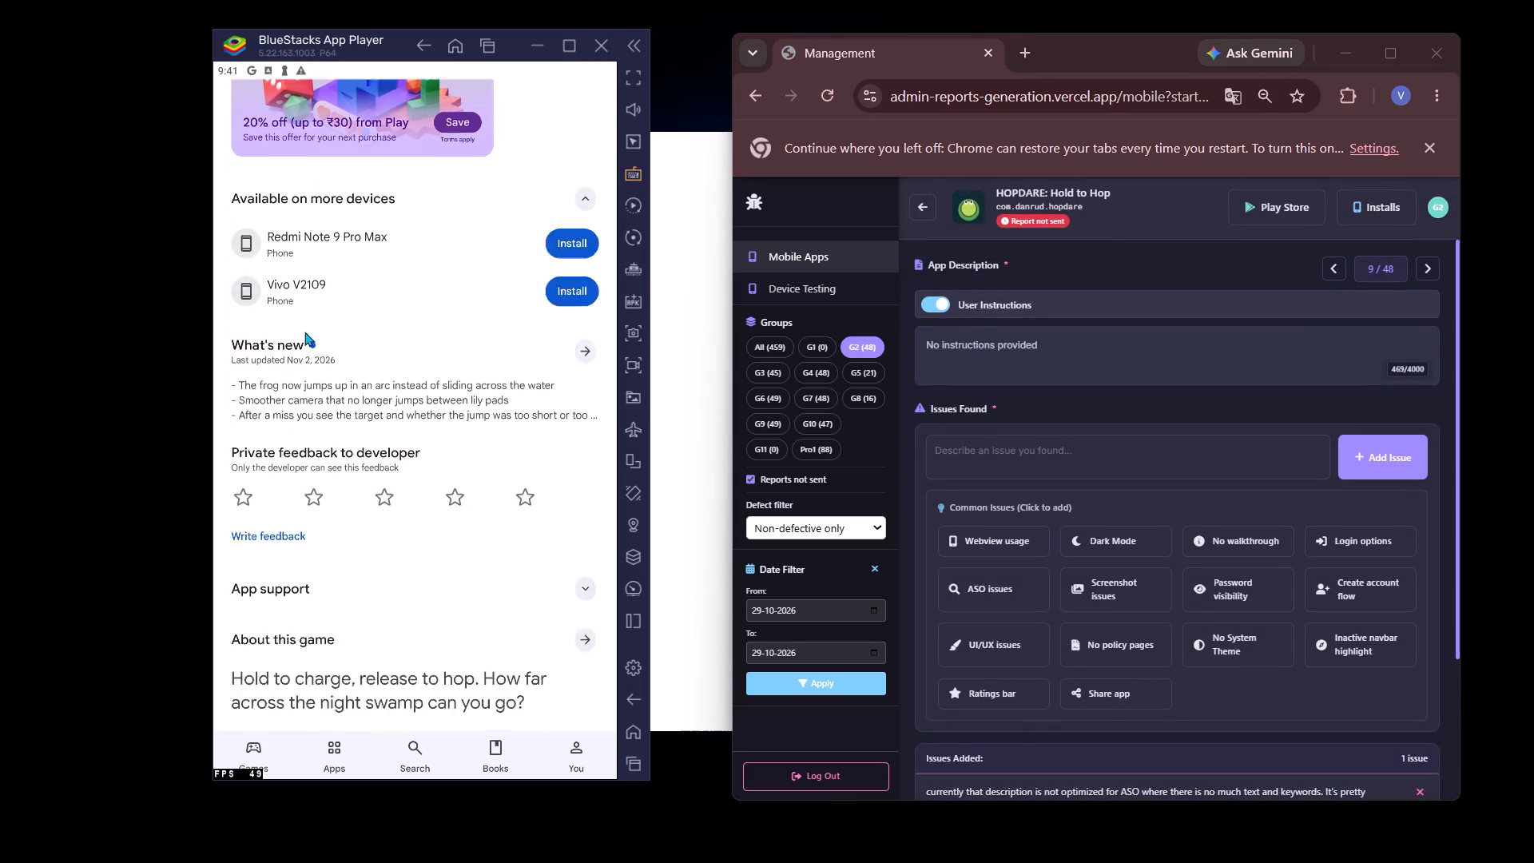
left_click_drag(304, 332, 314, 278)
left_click_drag(328, 481, 336, 337)
left_click_drag(431, 513, 162, 527)
left_click_drag(409, 307, 435, 666)
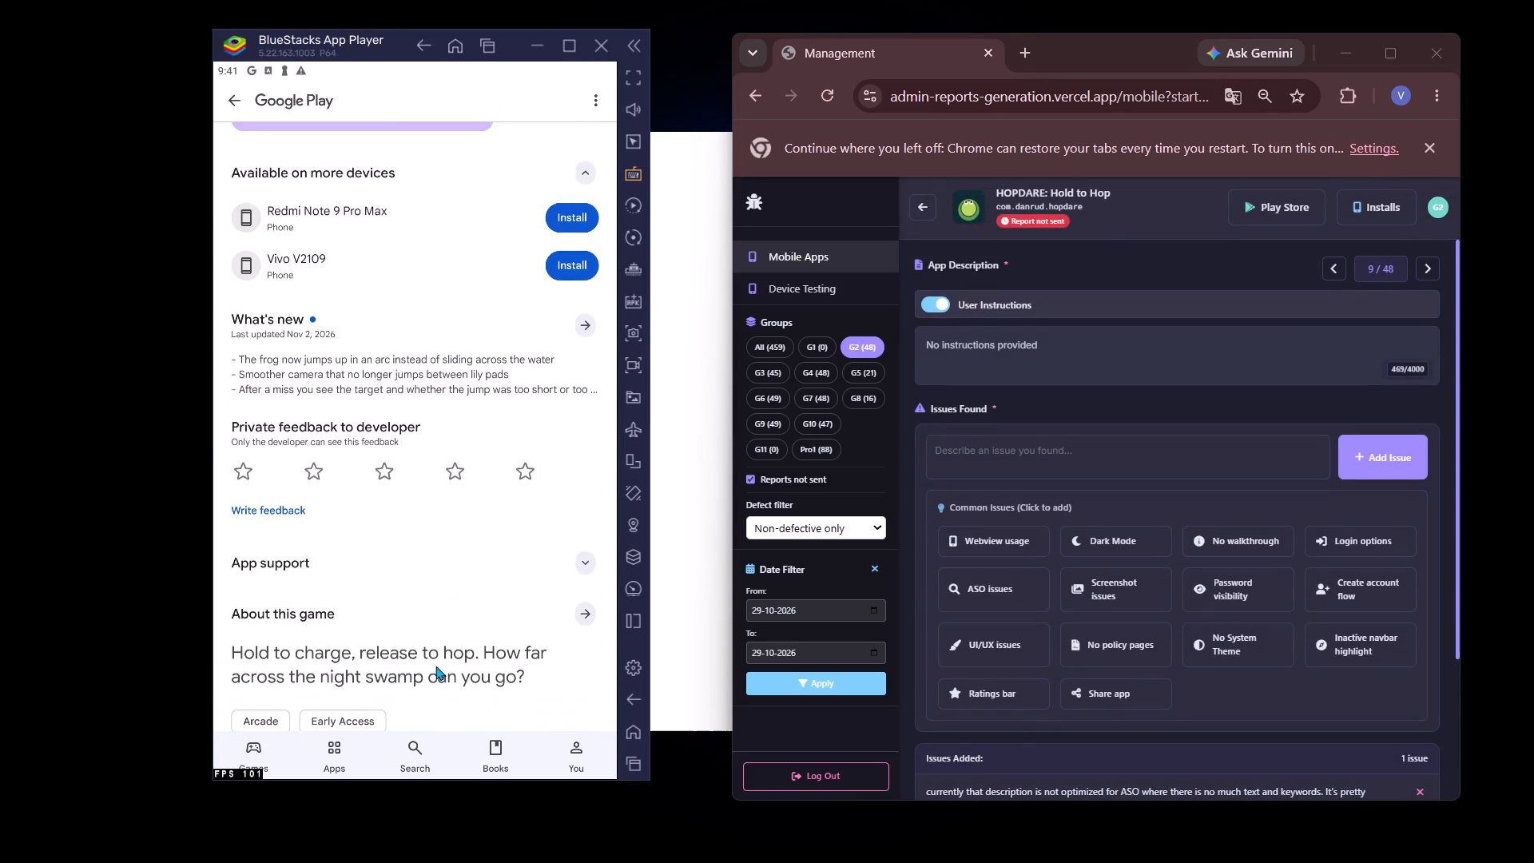
left_click_drag(435, 666, 443, 673)
left_click_drag(358, 89, 535, 720)
left_click_drag(375, 297, 431, 849)
left_click(496, 148)
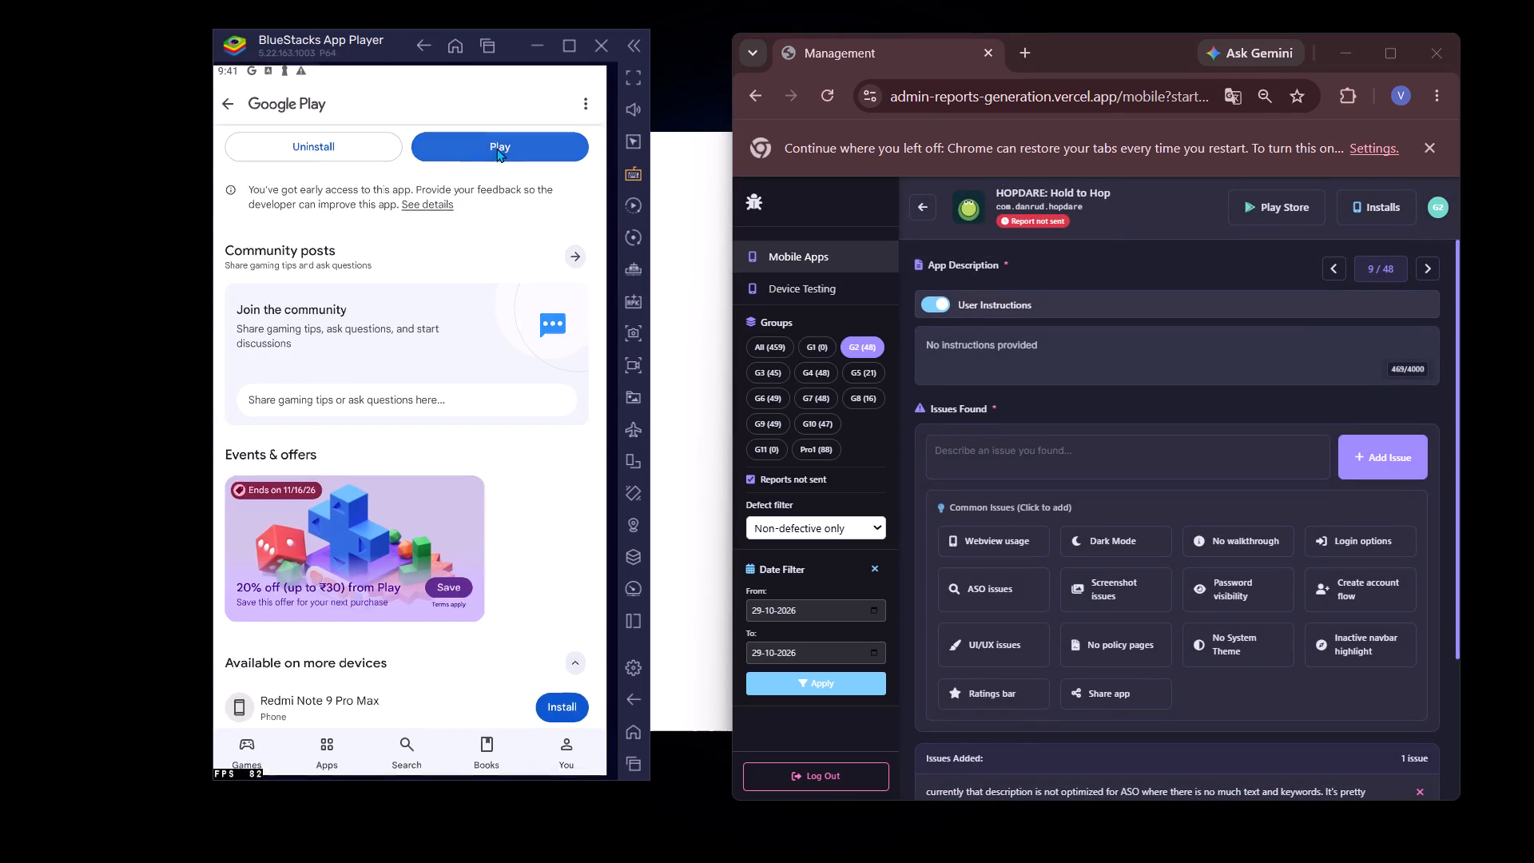
Add the common issues No walkthrough and Screenshot issues to the HOPDARE form in Chrome.
left_click(1203, 557)
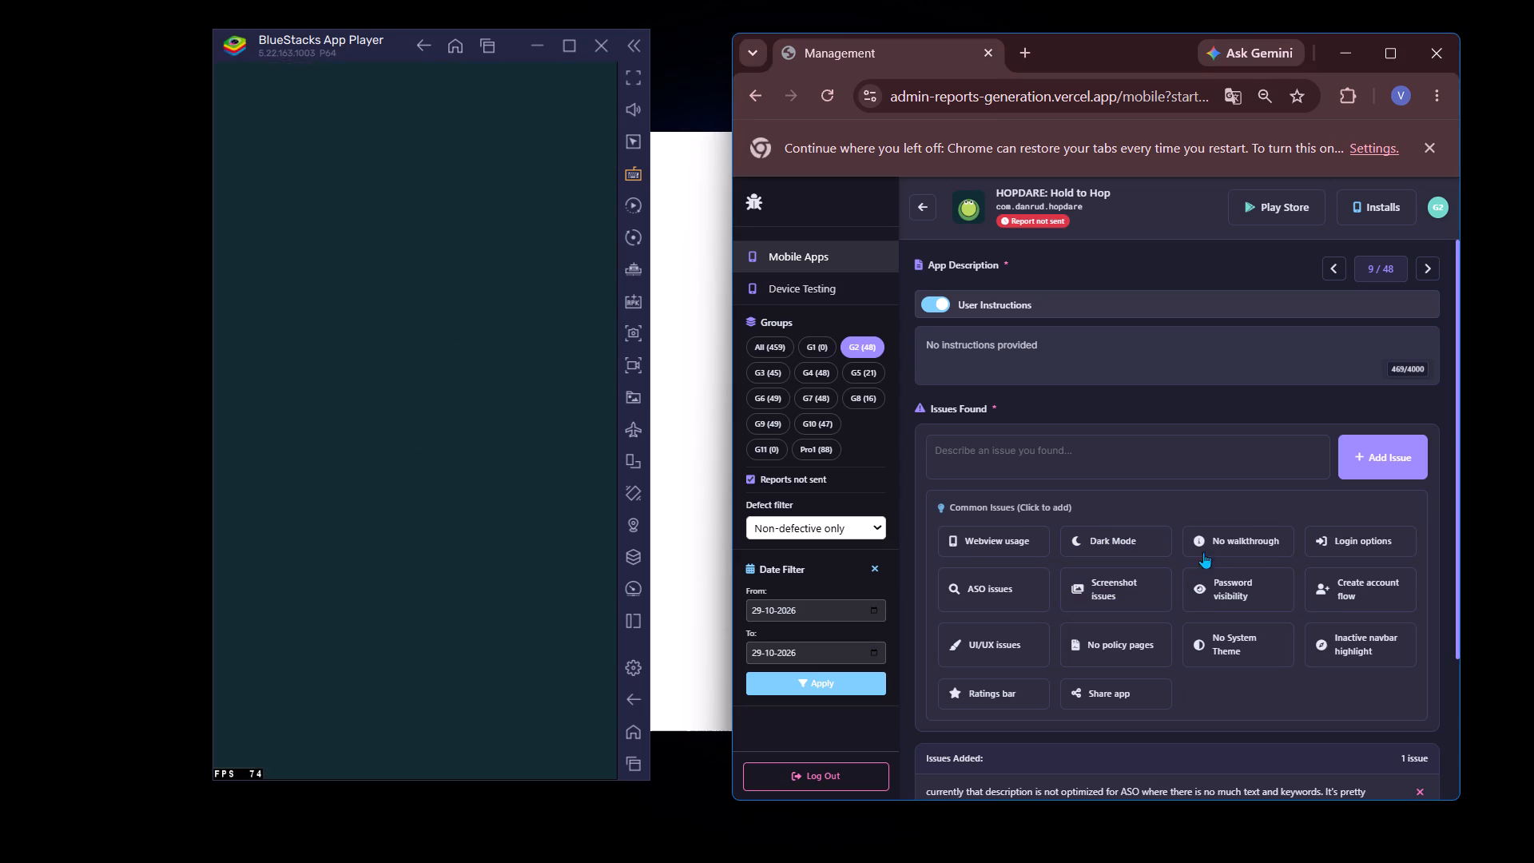
left_click(1203, 543)
left_click(1103, 599)
scroll(1103, 599, "down", 2)
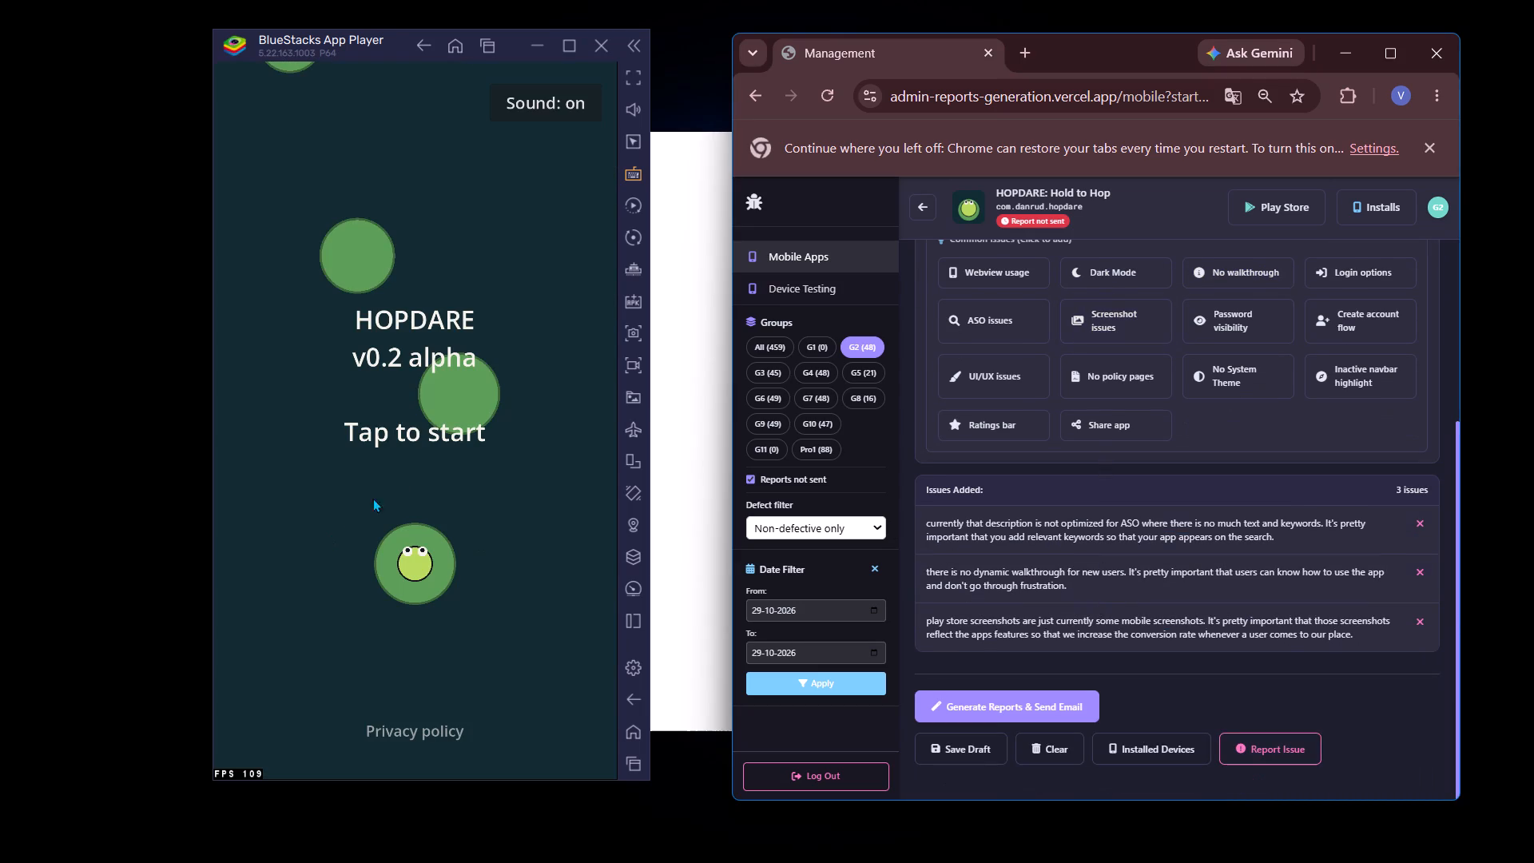
Start a HOPDARE round, turn the sound off and test the frog's jumps, including a retry.
left_click(431, 421)
left_click(551, 104)
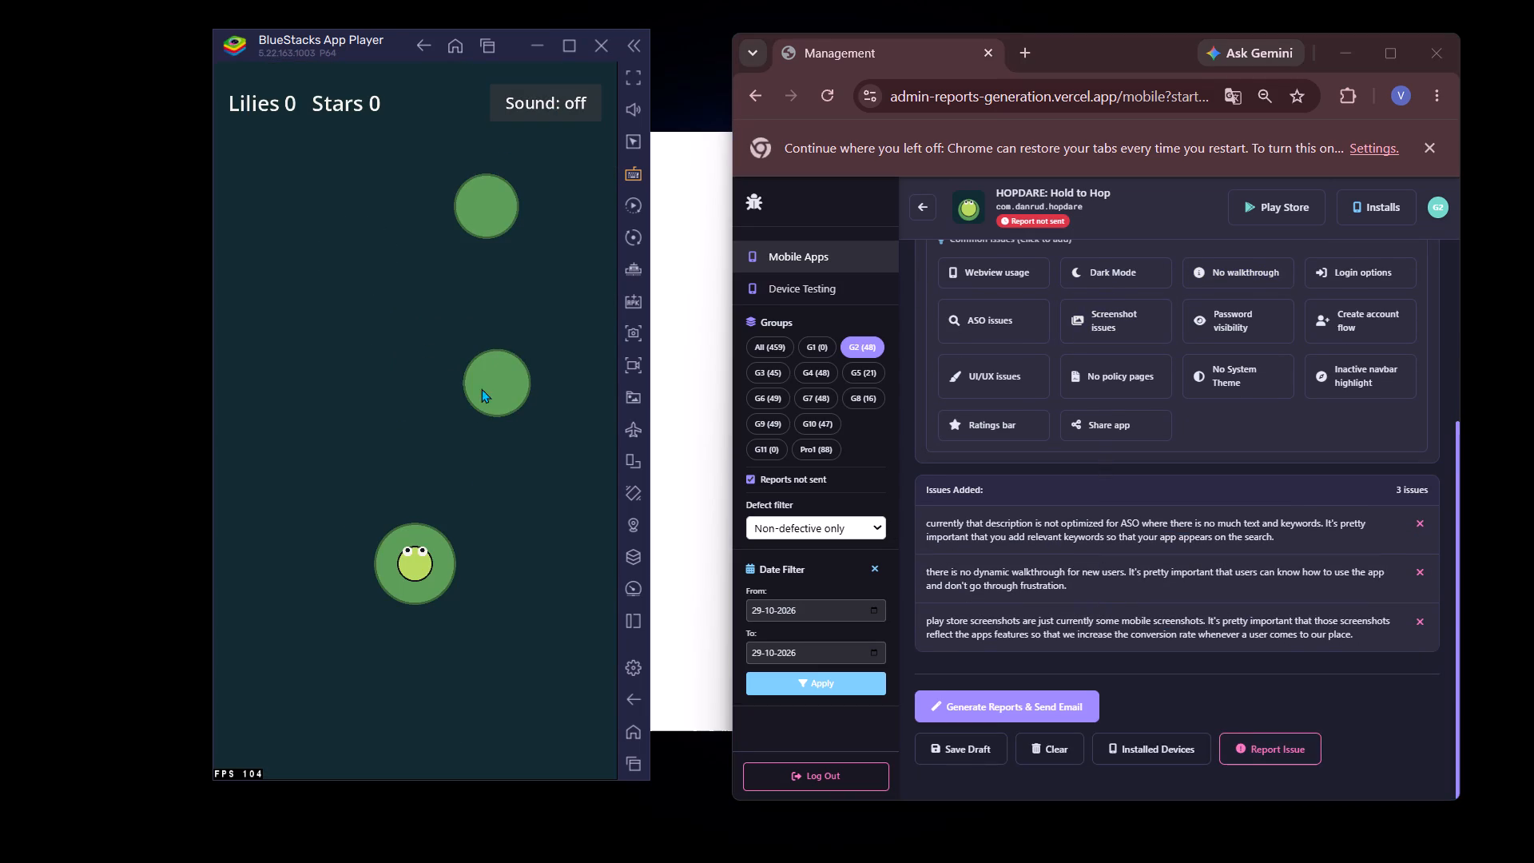
left_click(415, 568)
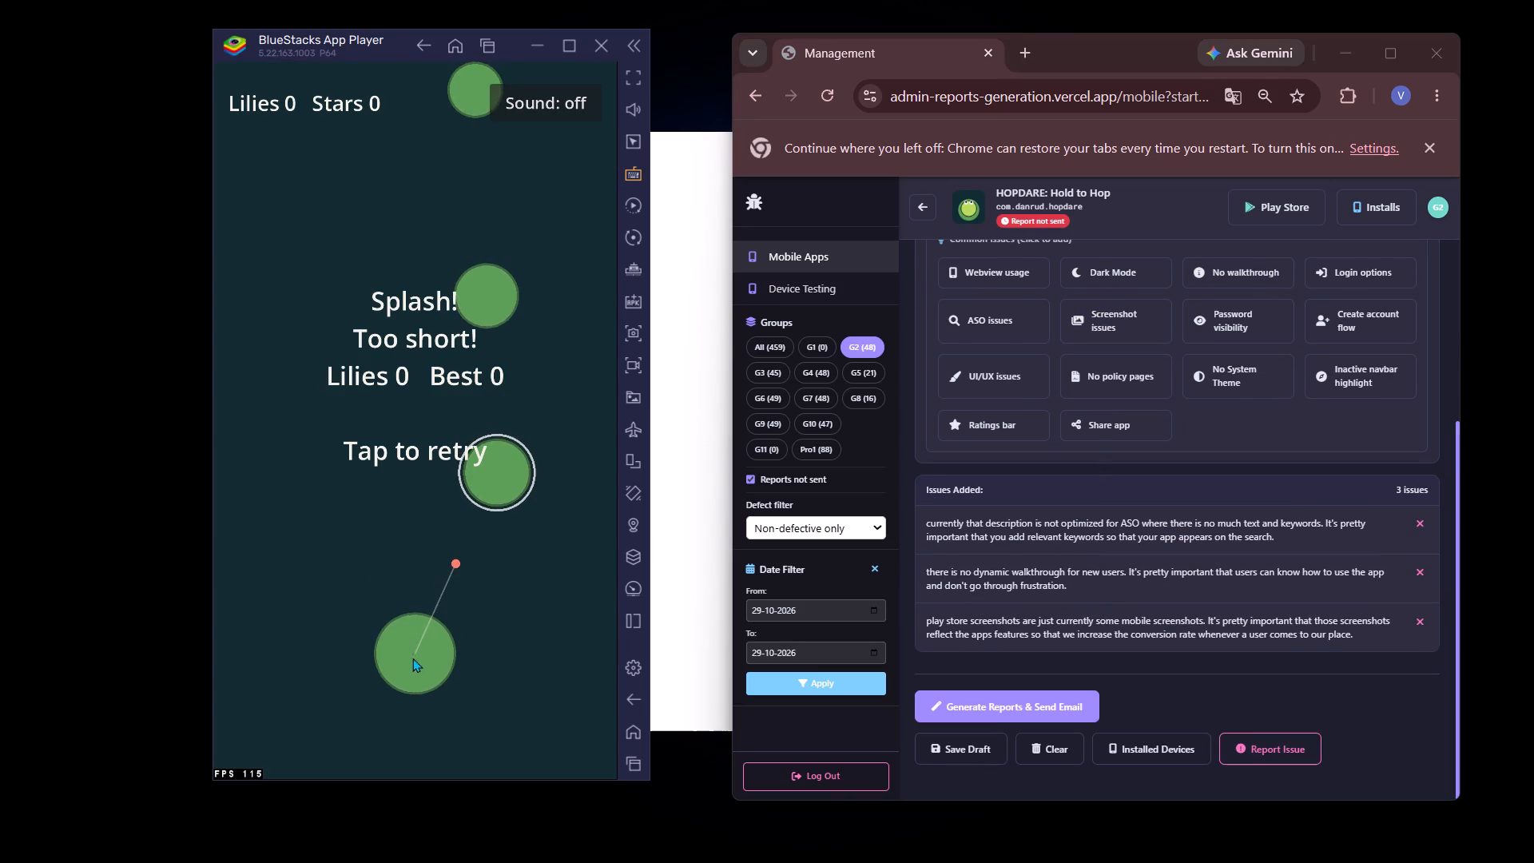
left_click(410, 658)
left_click_drag(416, 561, 511, 658)
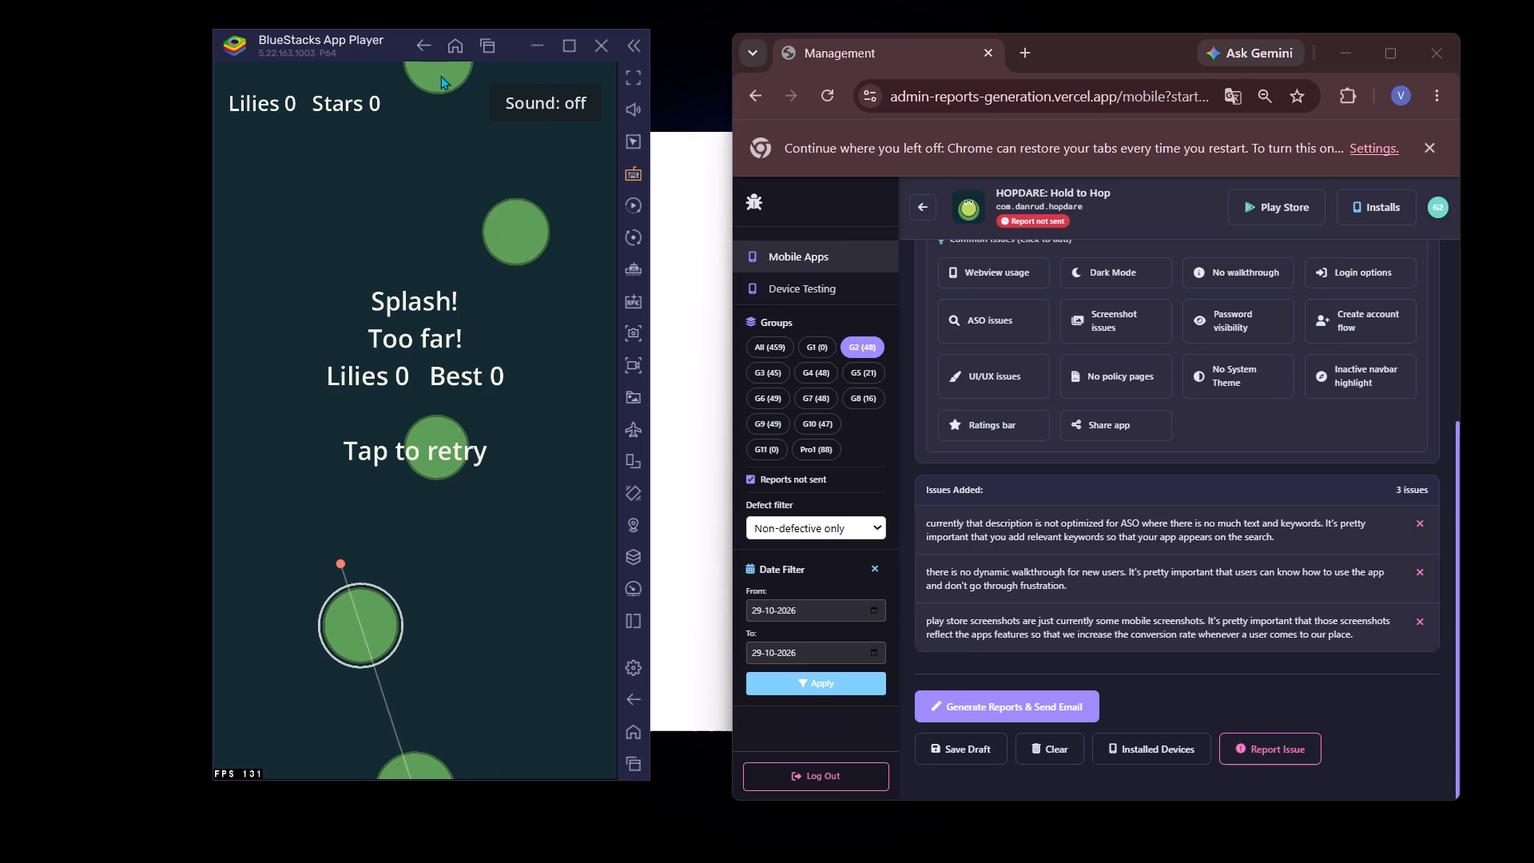
Exit HOPDARE and relaunch it from its Play Store page to check its start screen.
left_click(420, 57)
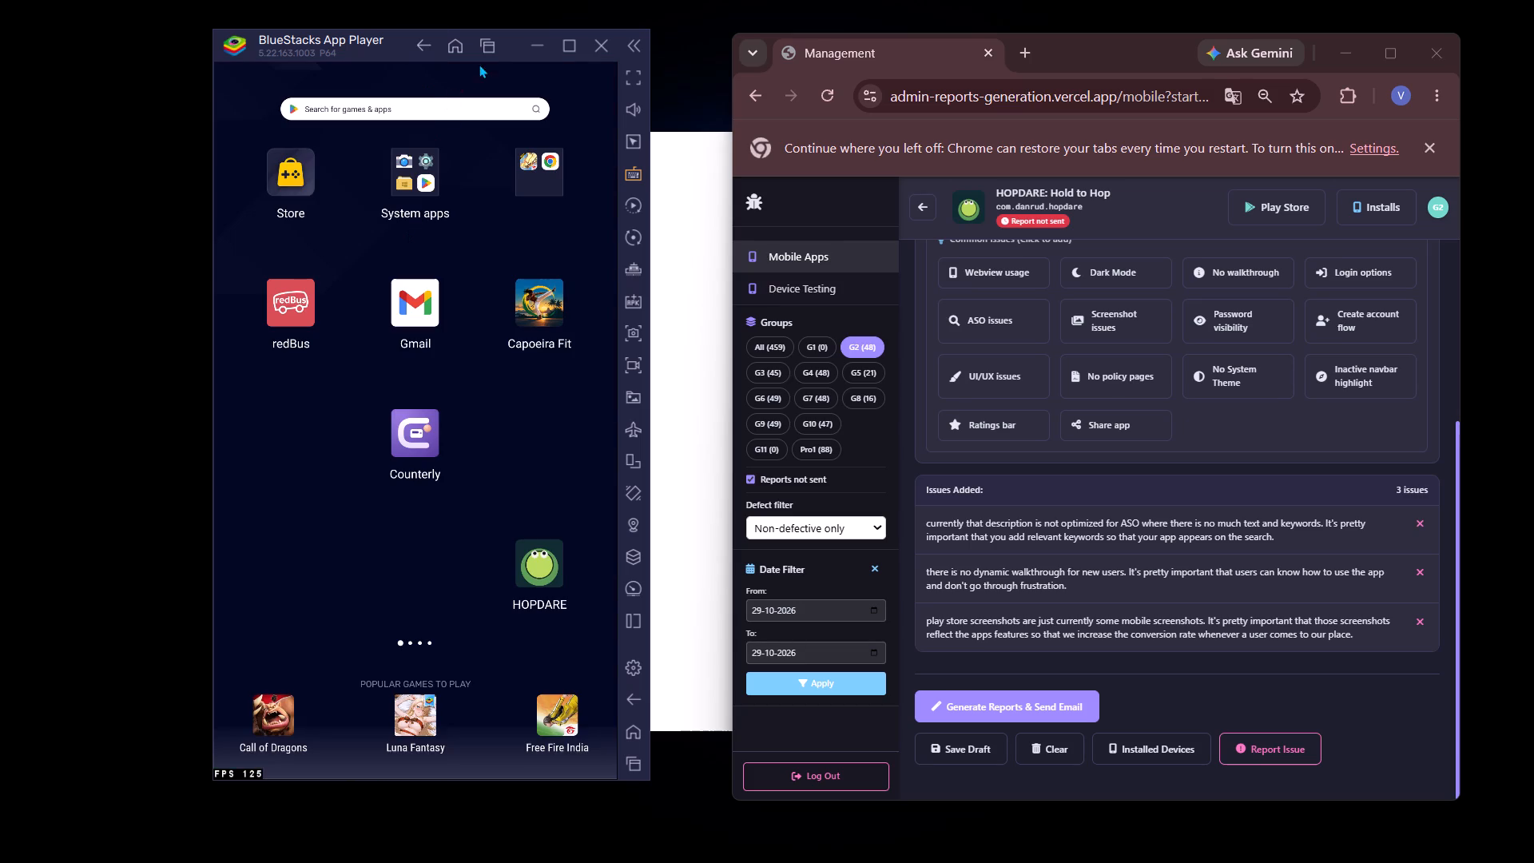
left_click(487, 52)
left_click(445, 345)
left_click(491, 38)
left_click(469, 355)
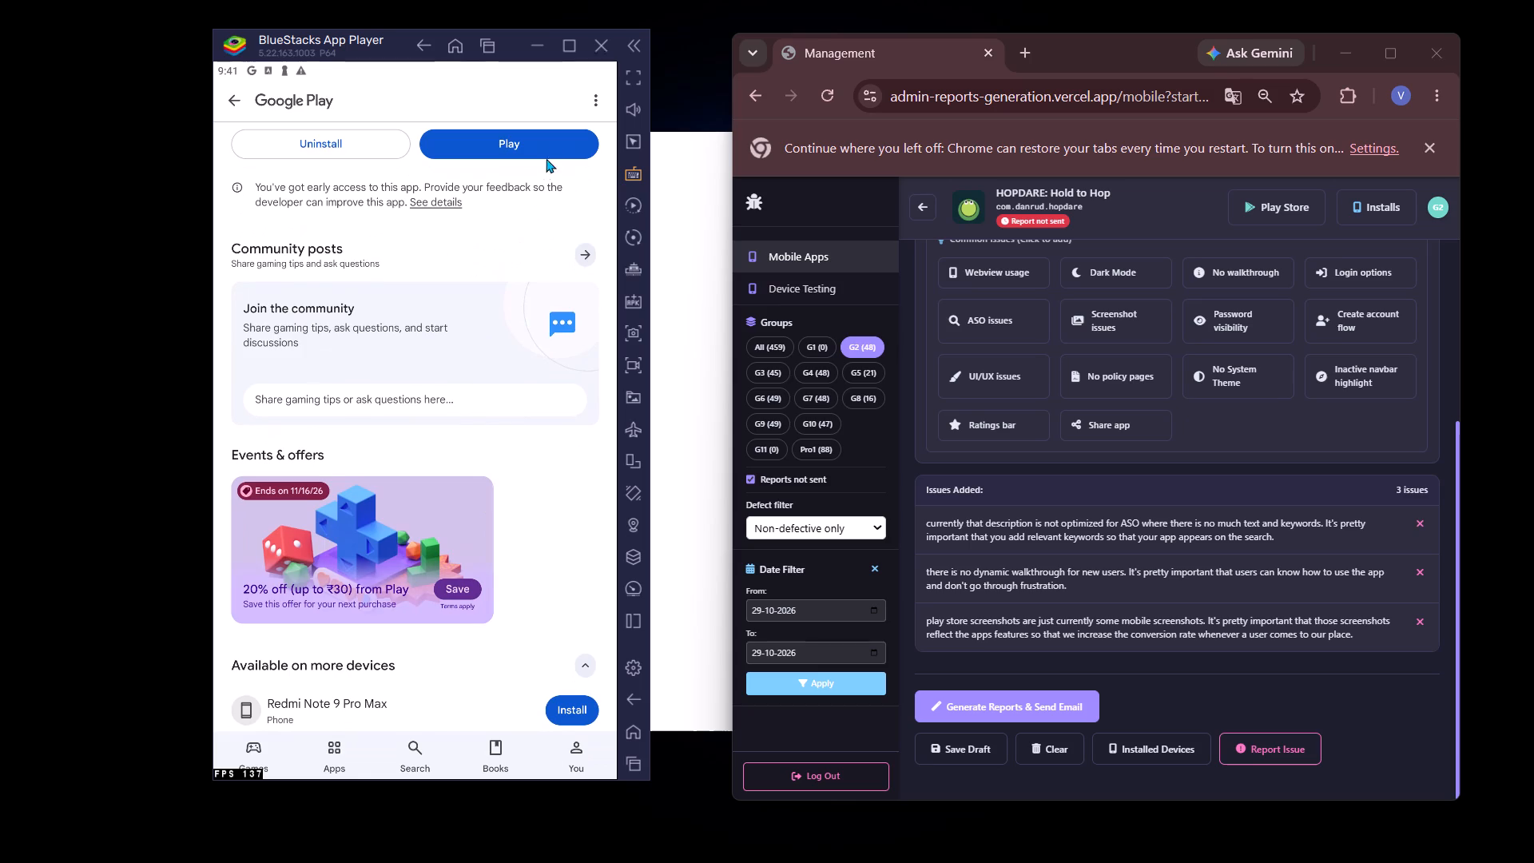
left_click(552, 145)
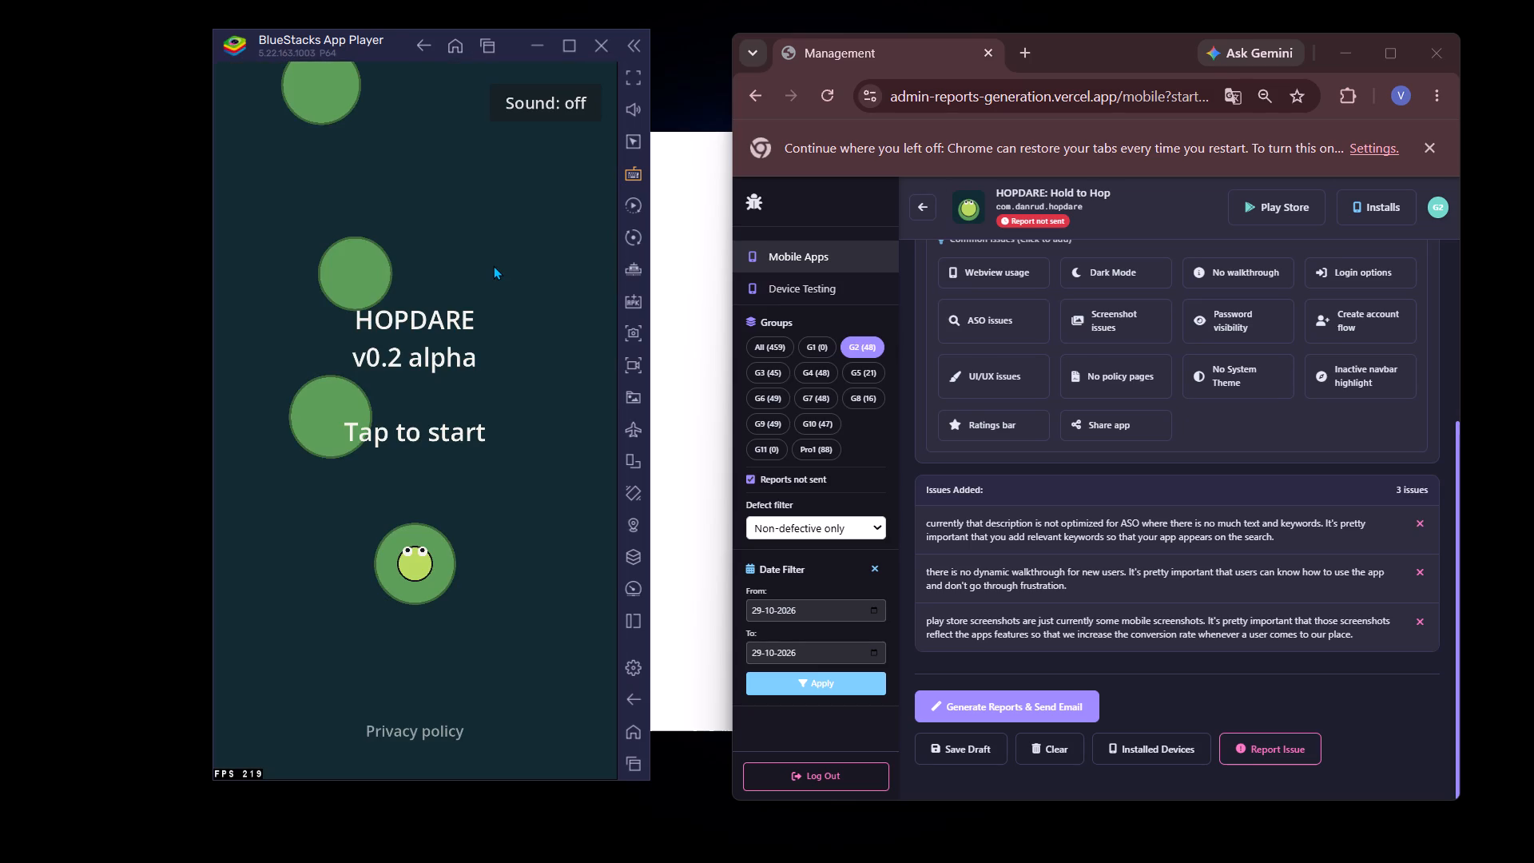
Add the common issue Ratings bar to the HOPDARE form, then generate its reports and send the email.
left_click(1000, 439)
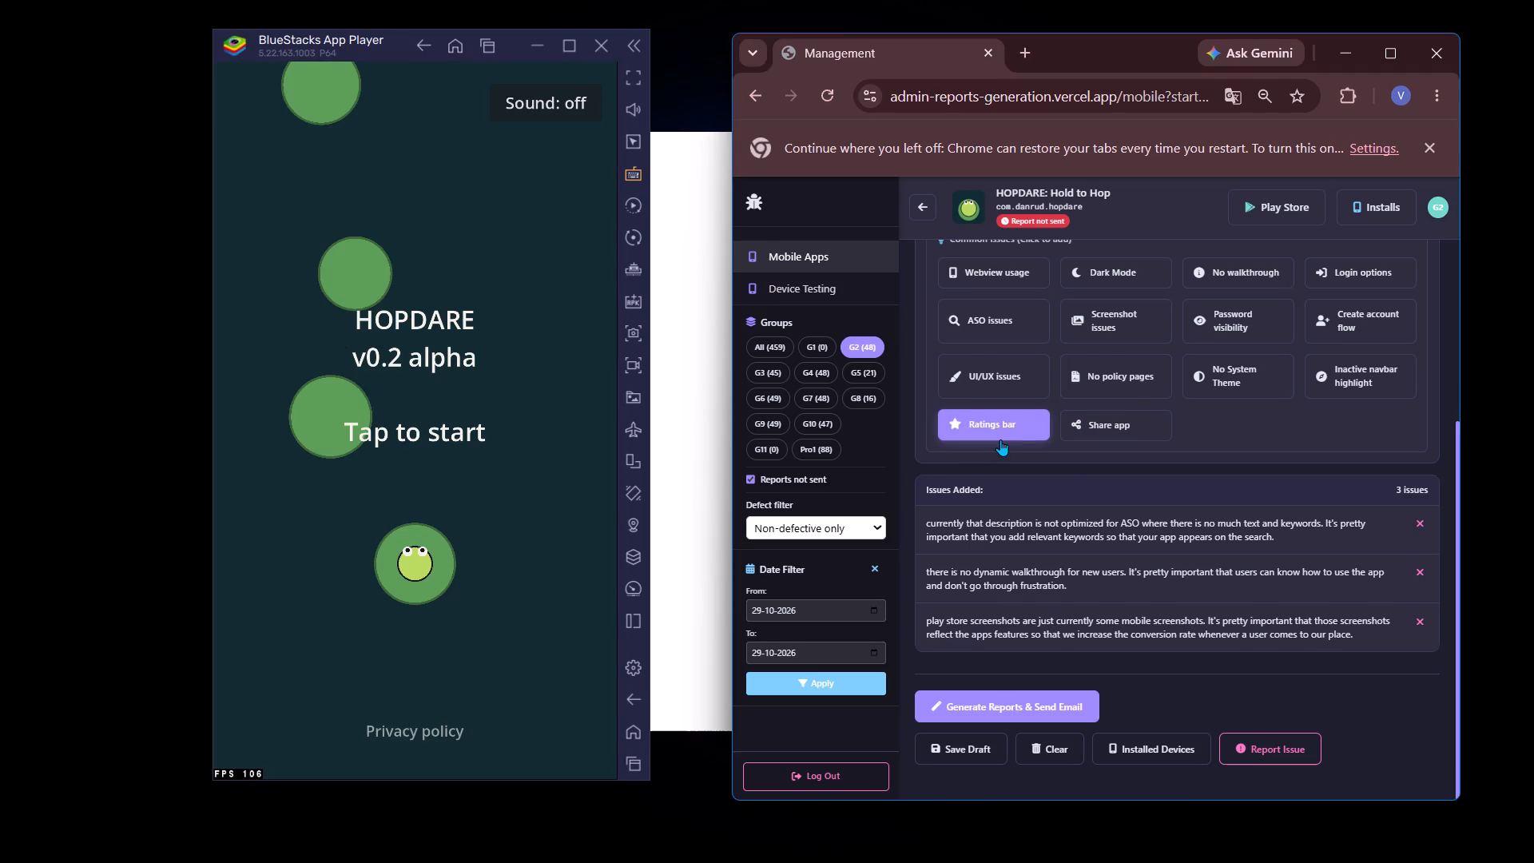
scroll(1000, 439, "down", 2)
left_click(1059, 702)
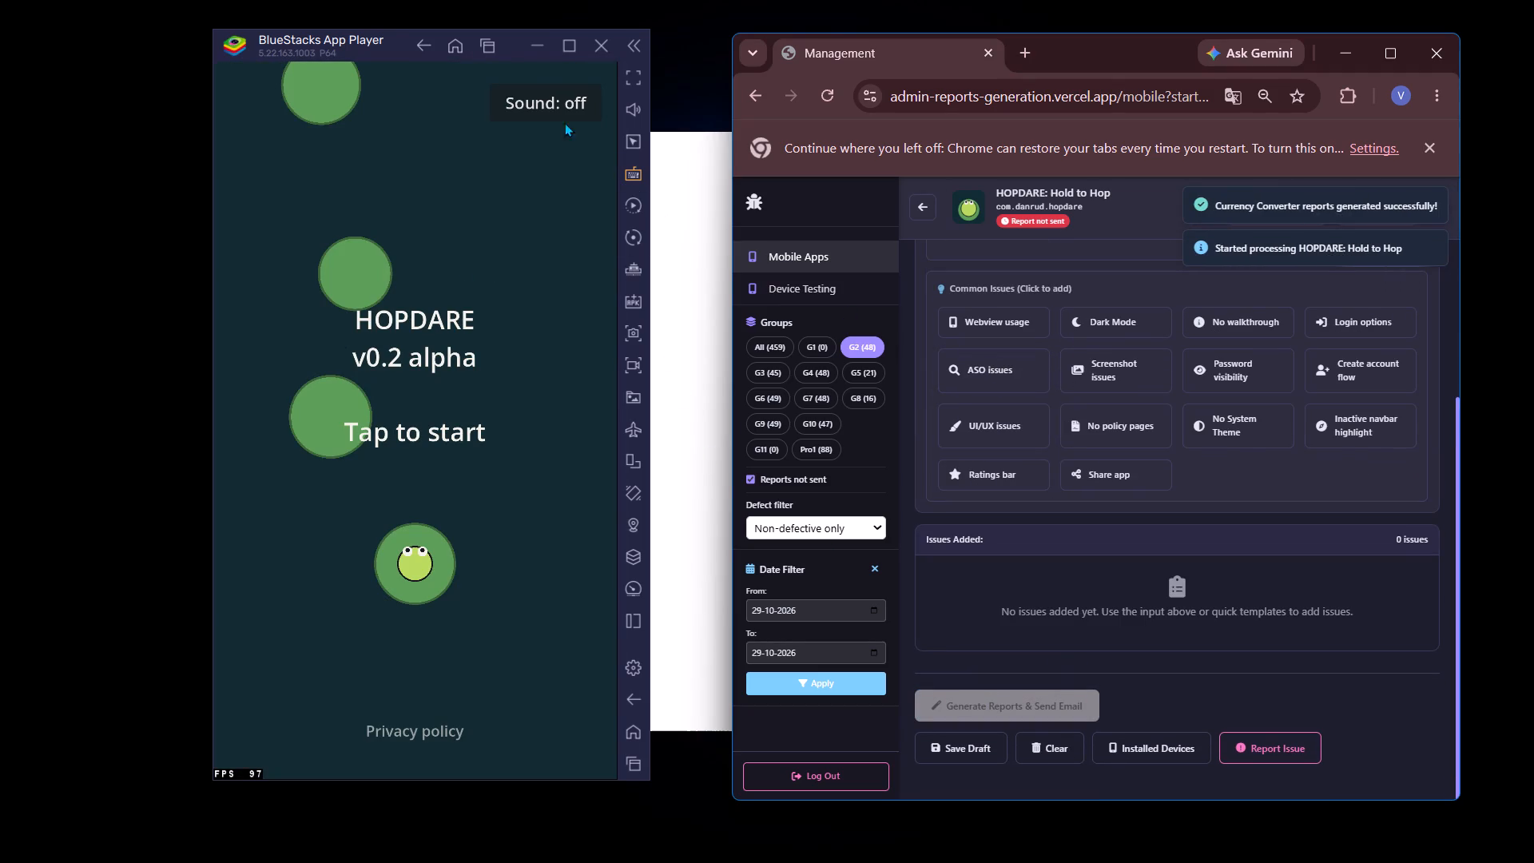
Return to HOPDARE's Play Store page in BlueStacks and uninstall the game.
left_click(487, 49)
left_click(510, 271)
left_click(364, 156)
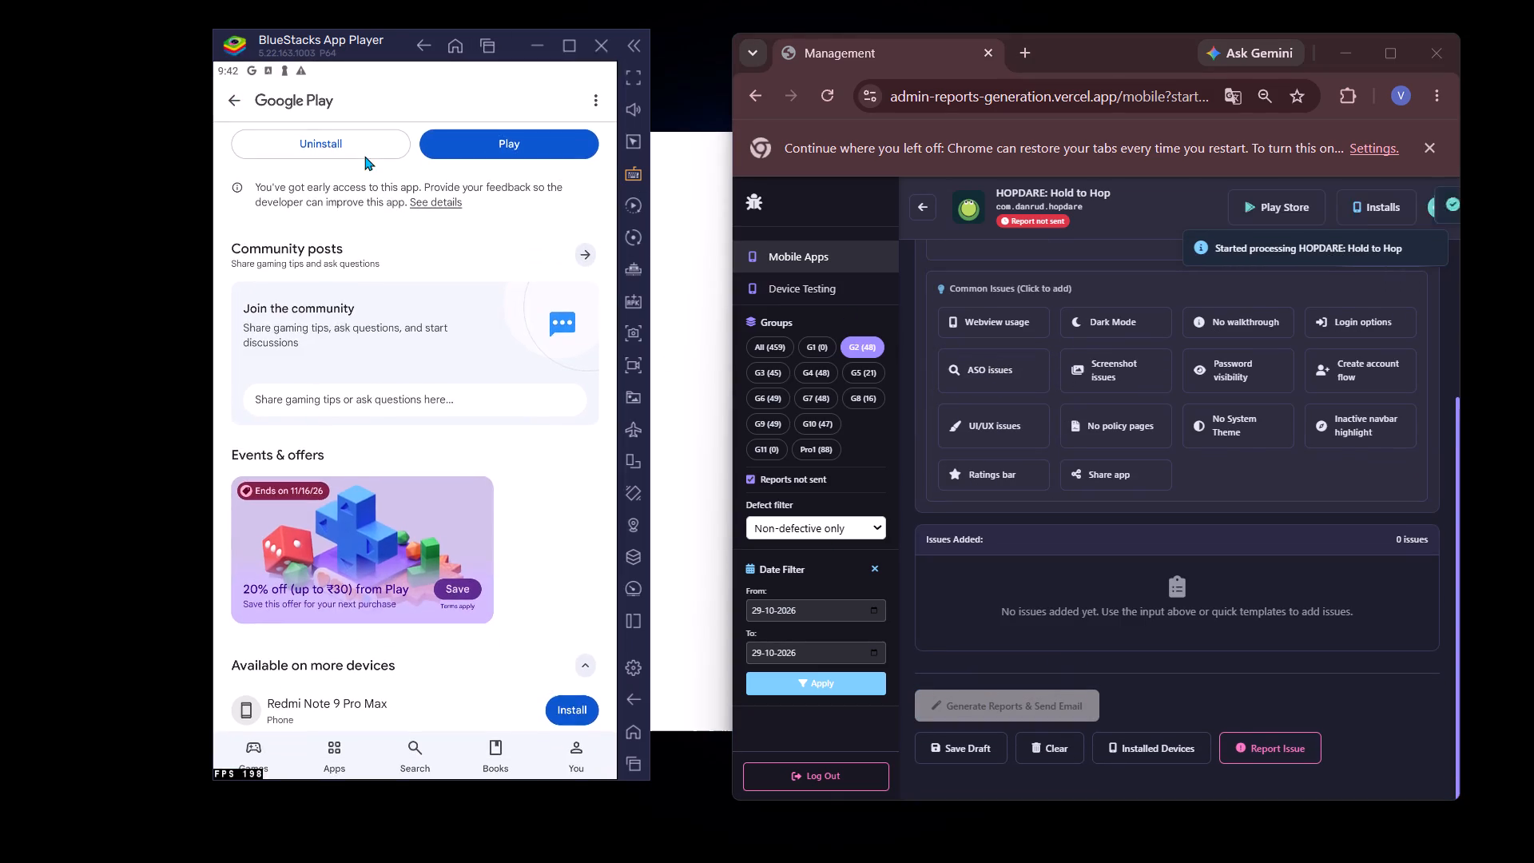
left_click(576, 440)
Advance both report forms to Orodo – Reverse Pomodoro and open its Play Store page in BlueStacks.
left_click(477, 59)
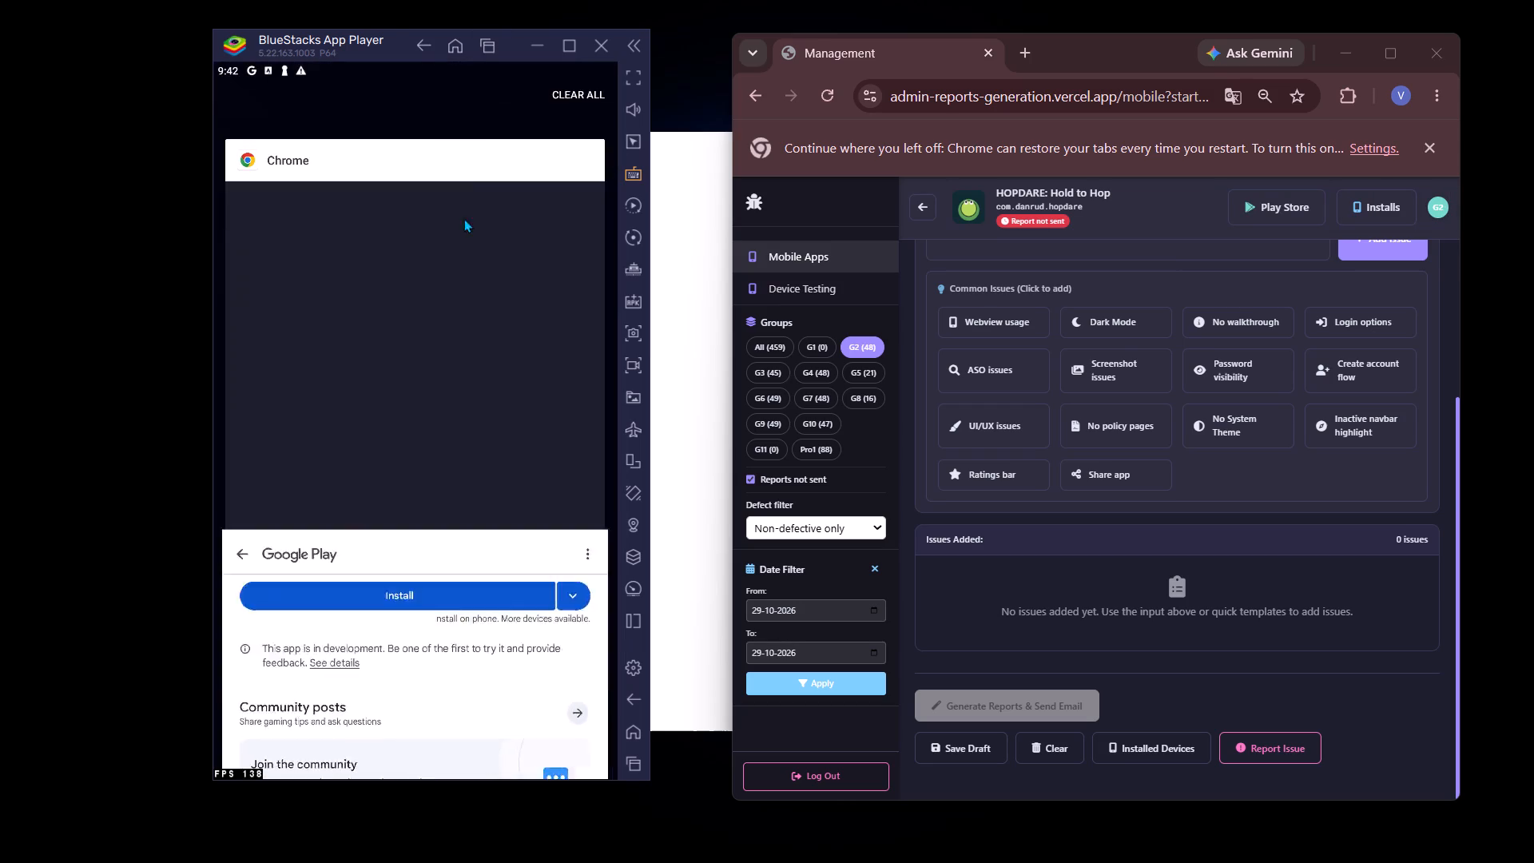
left_click_drag(440, 286, 433, 286)
left_click(586, 207)
scroll(928, 332, "up", 1)
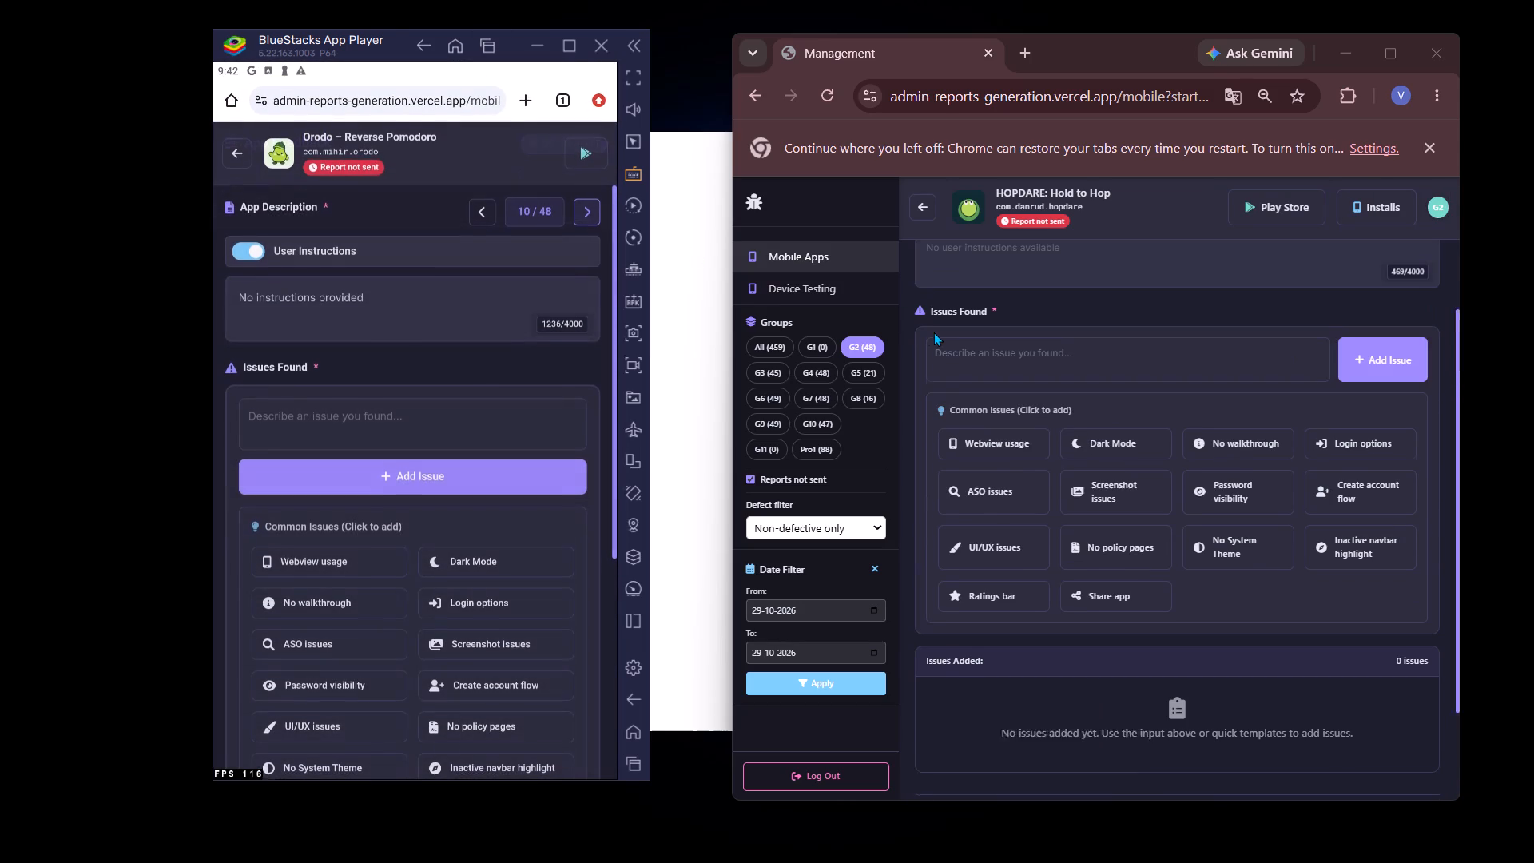
scroll(933, 332, "up", 2)
left_click_drag(1427, 268, 1427, 276)
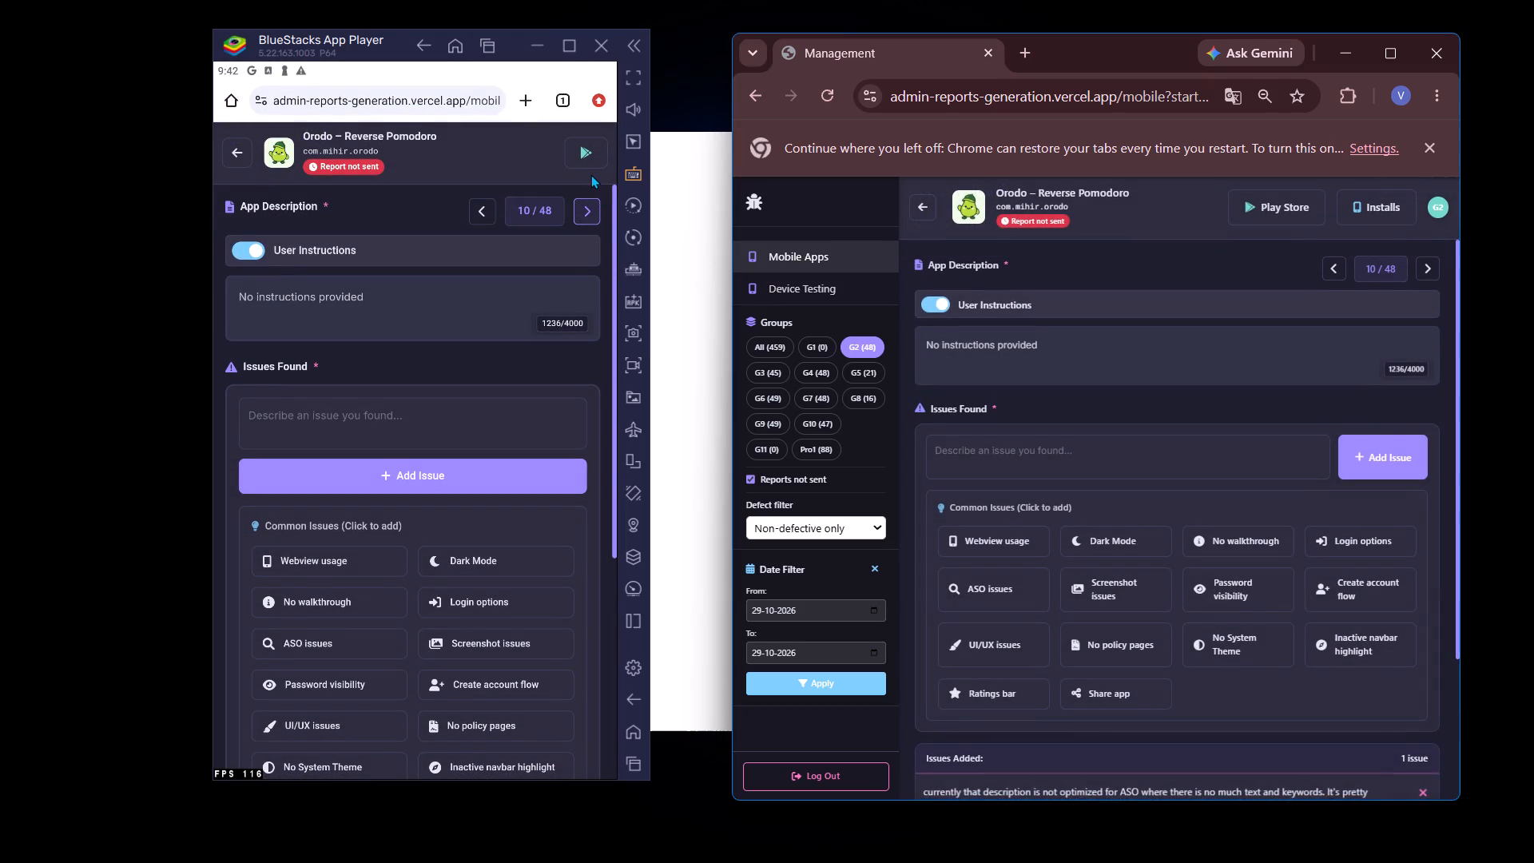
left_click(590, 171)
Check Orodo's store listing and add the common issues No walkthrough and Screenshot issues to its form in Chrome.
scroll(490, 480, "down", 6)
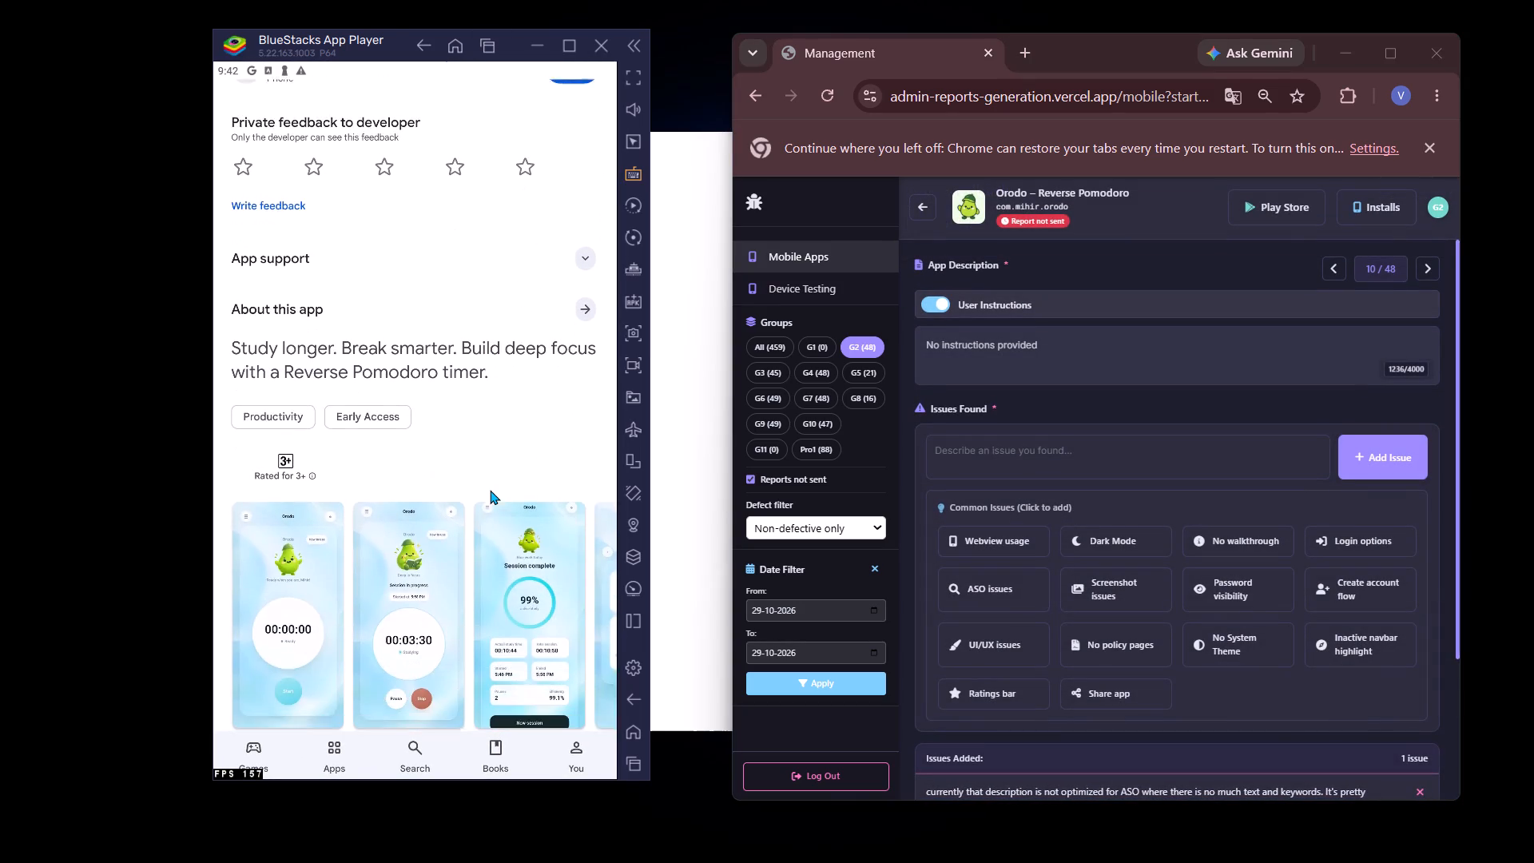
left_click(1209, 531)
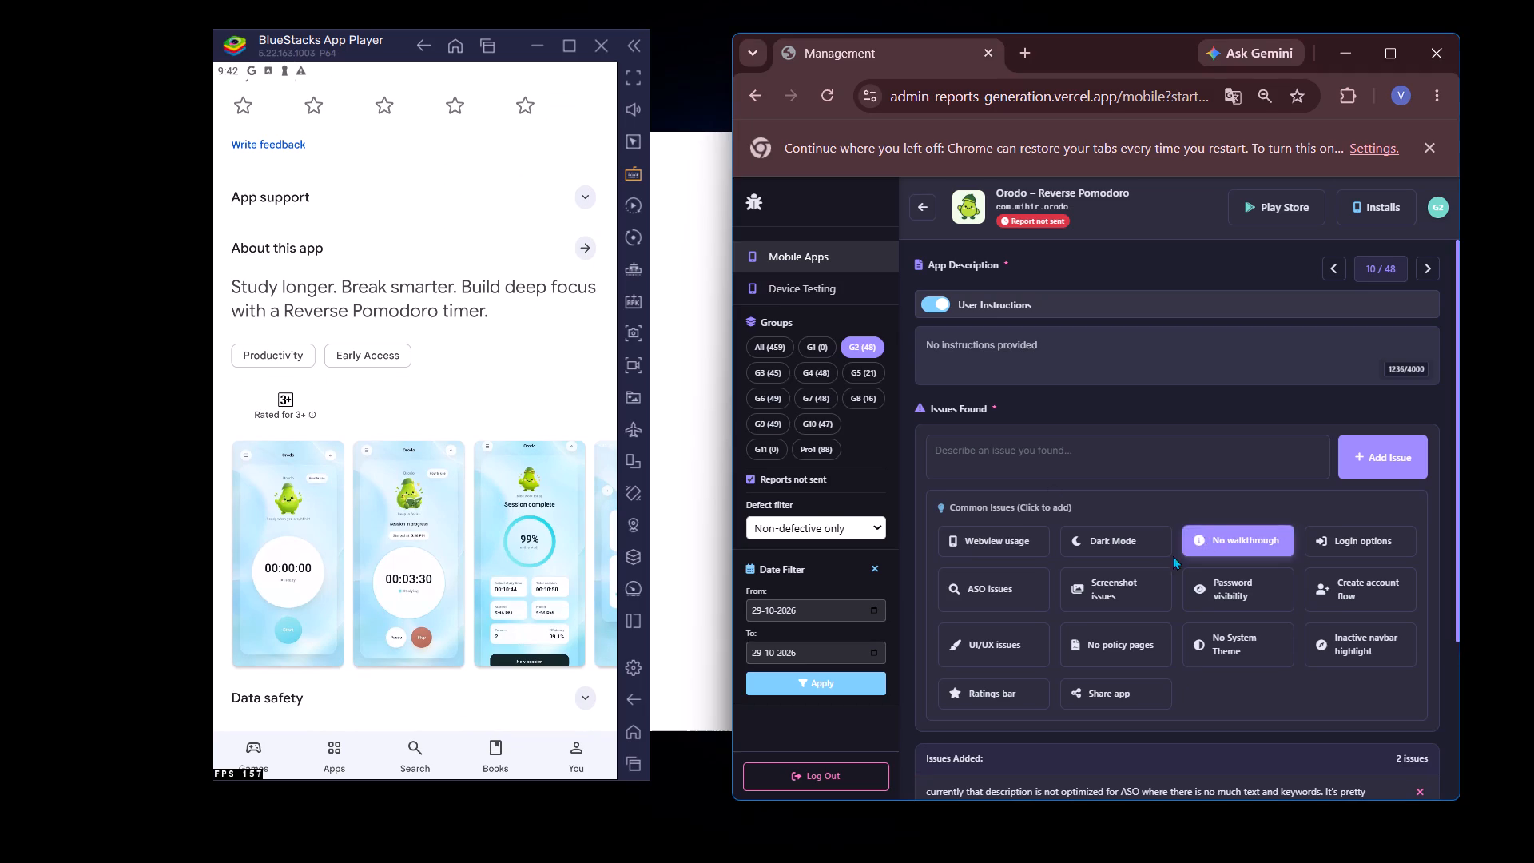
left_click(1135, 590)
Launch Orodo from its Play Store page in BlueStacks.
scroll(547, 496, "up", 8)
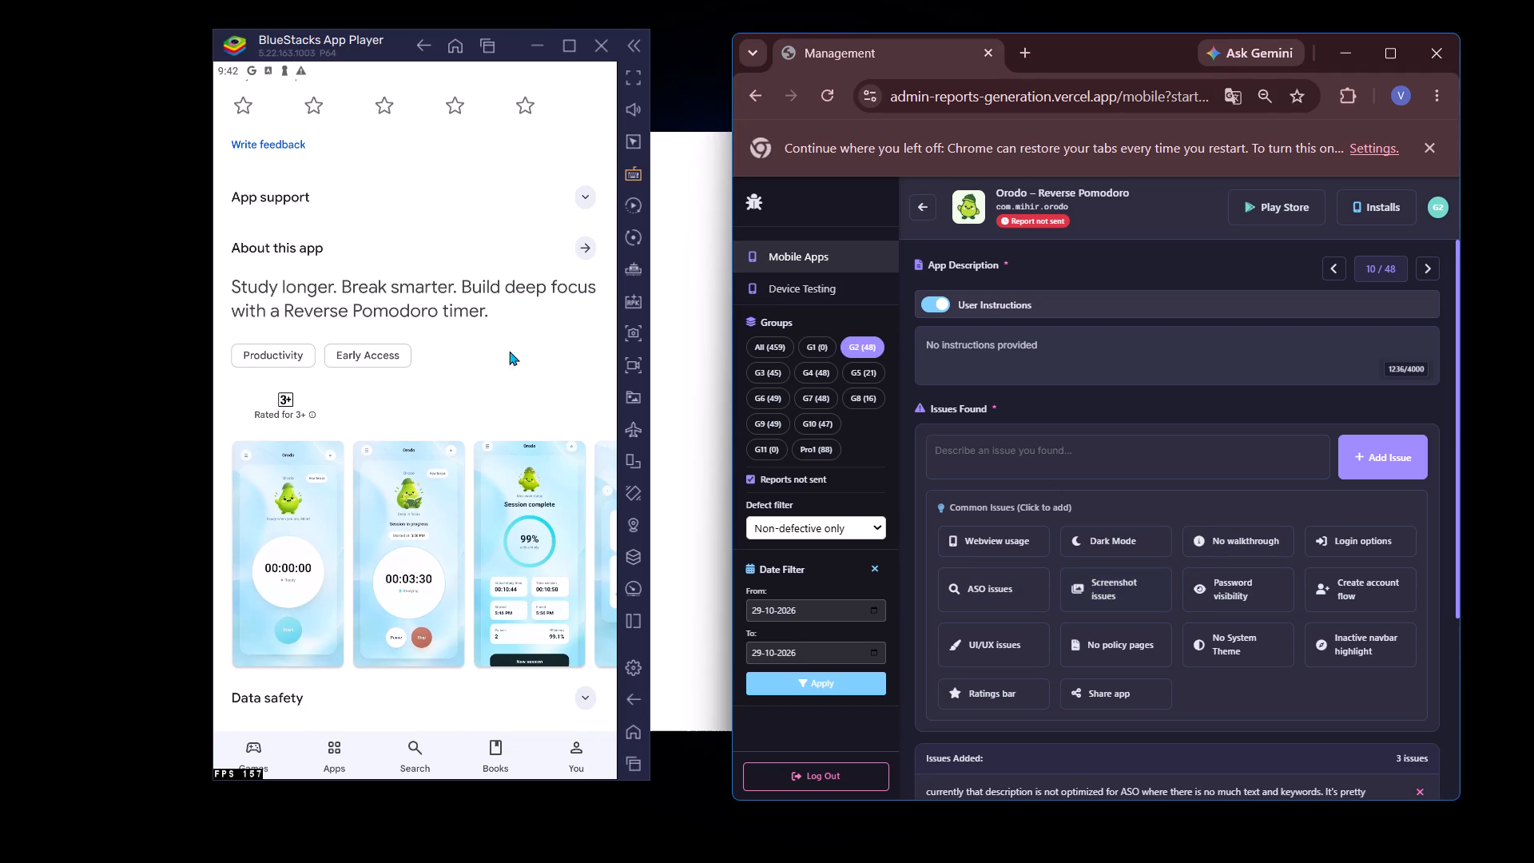
left_click_drag(471, 271, 418, 722)
left_click(495, 242)
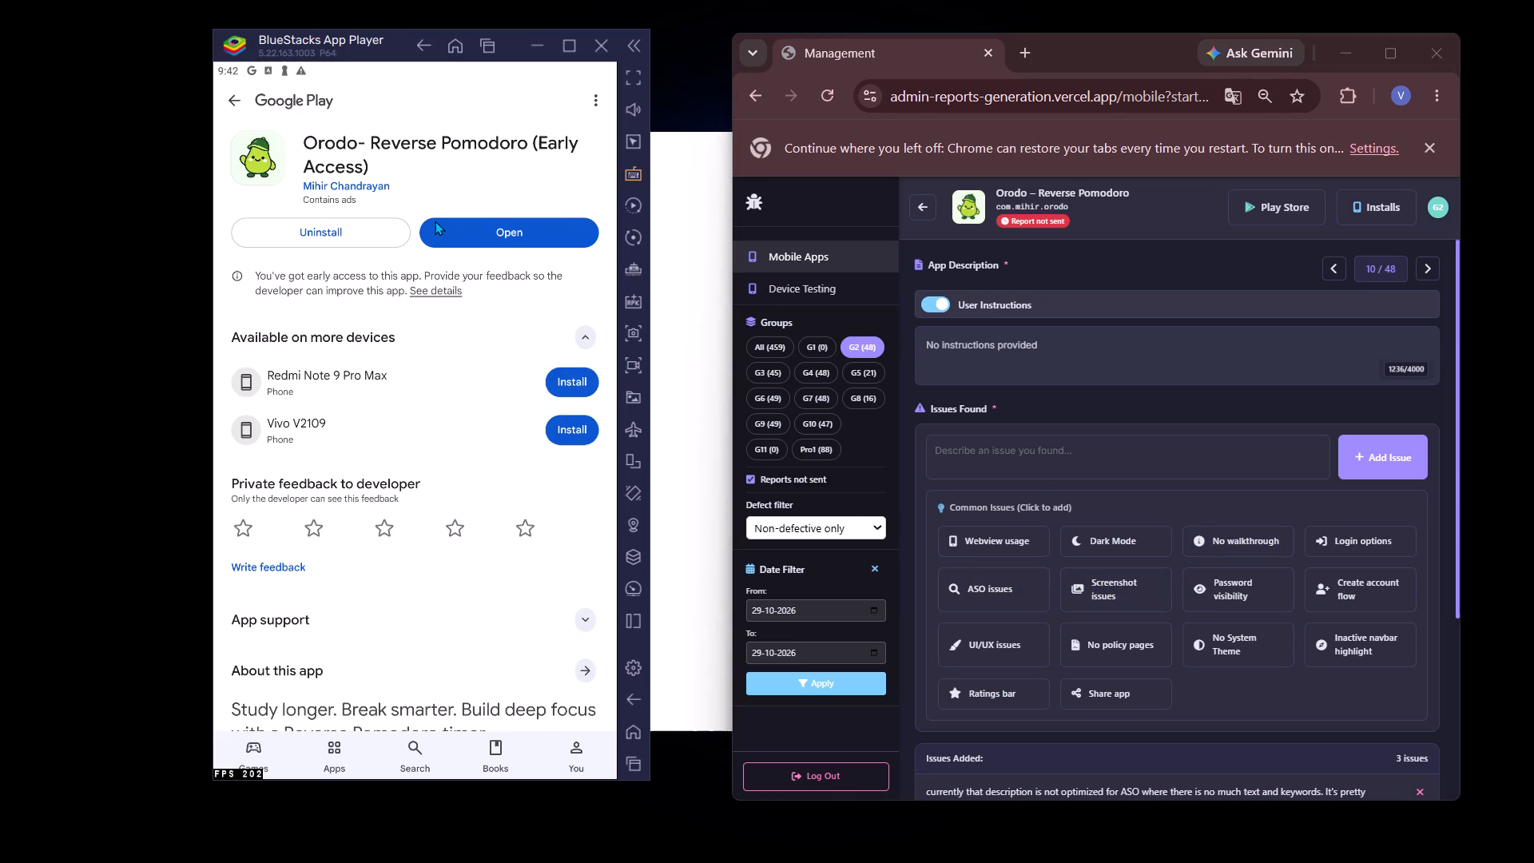
left_click_drag(471, 225, 482, 216)
left_click(479, 242)
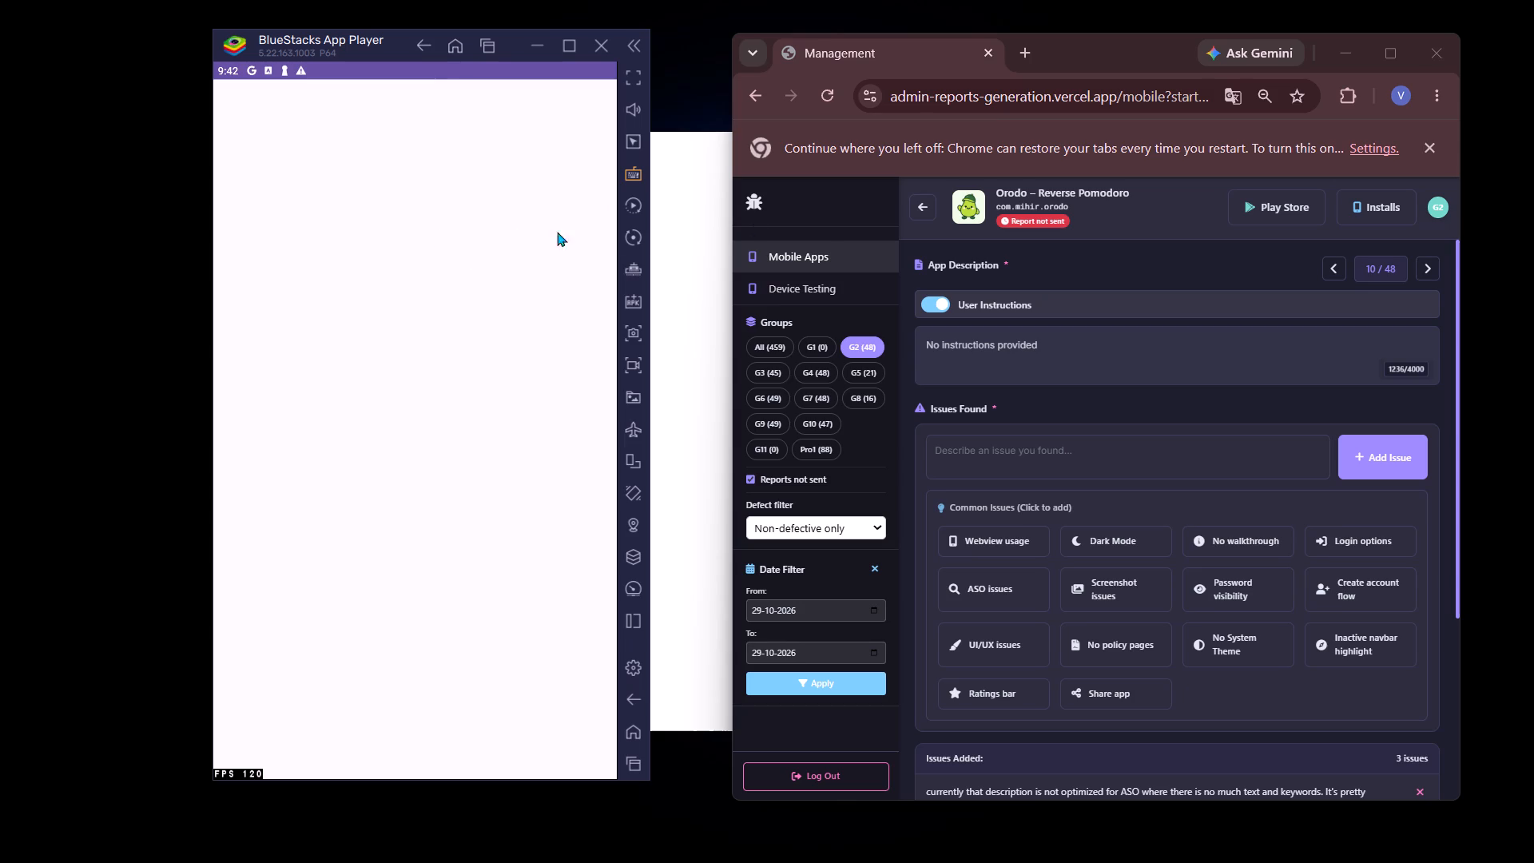
Dismiss Chrome's notice about restoring tabs.
left_click(1421, 158)
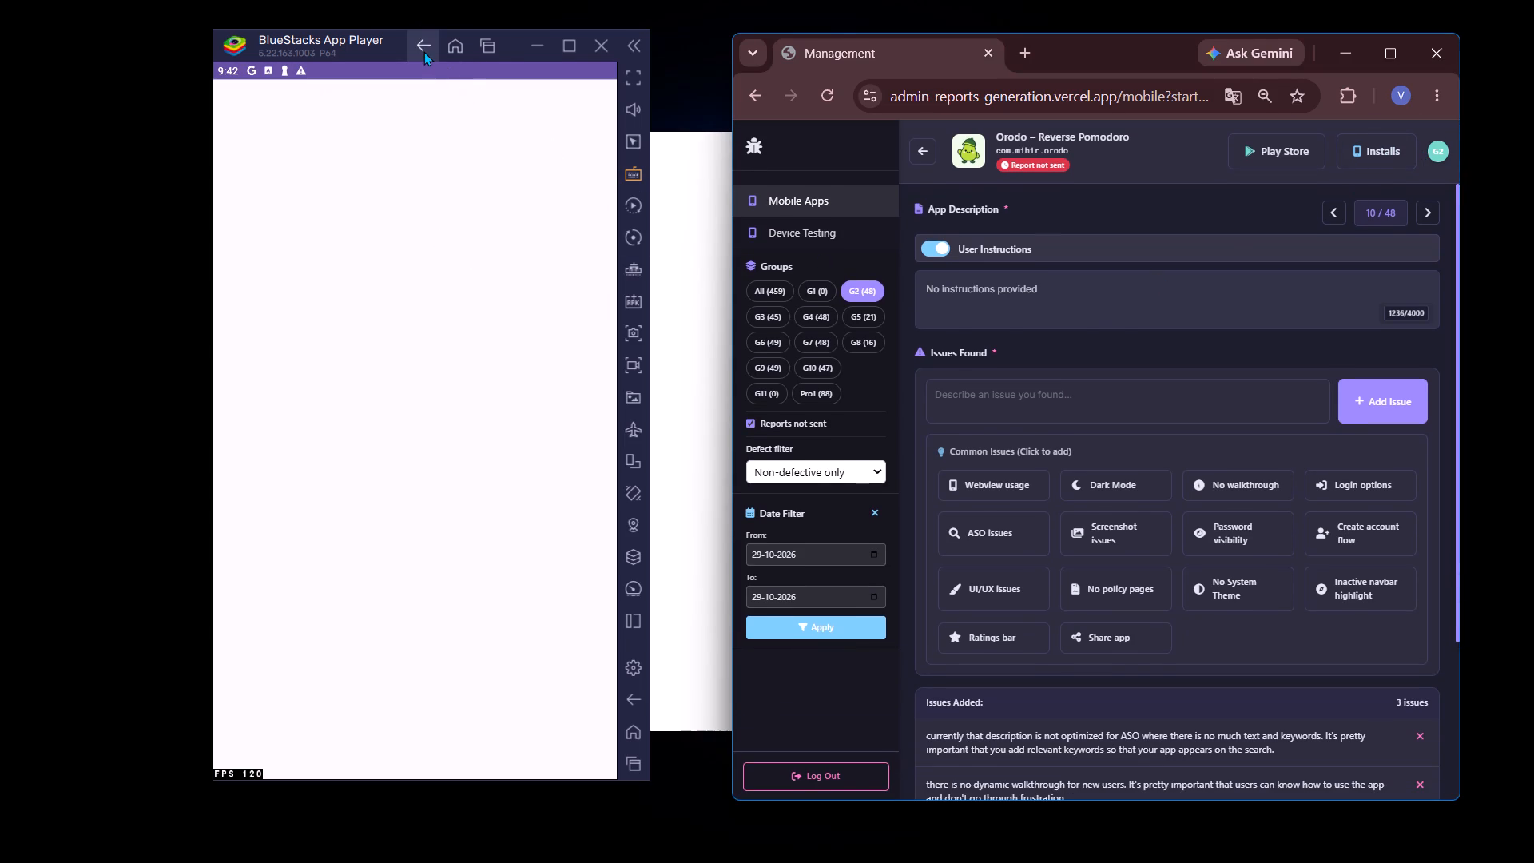
Close Orodo from BlueStacks' recent apps and relaunch it from its Play Store page.
left_click(480, 45)
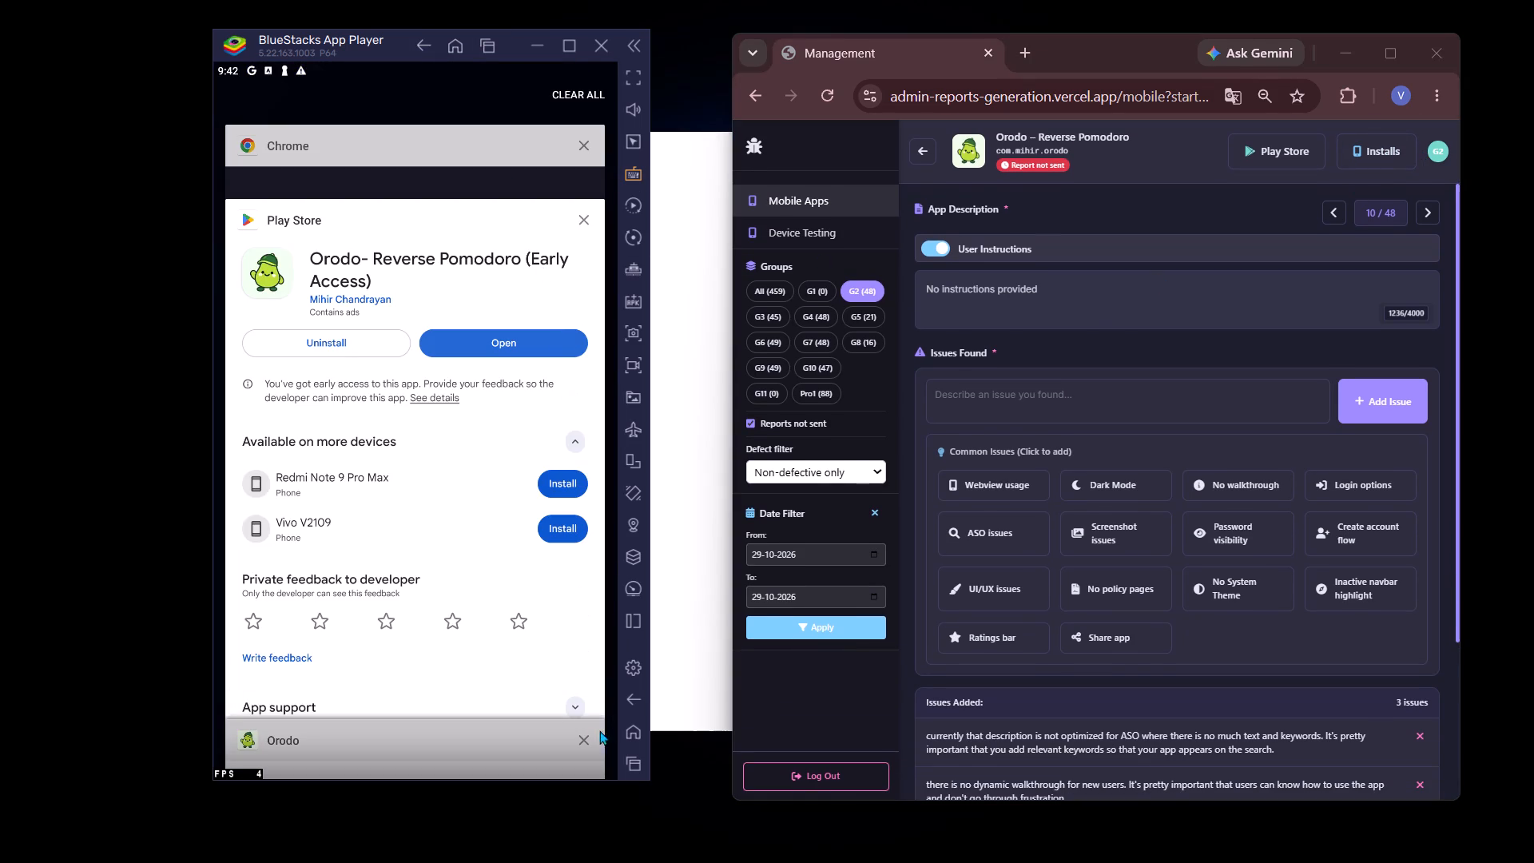
left_click(581, 737)
left_click(494, 351)
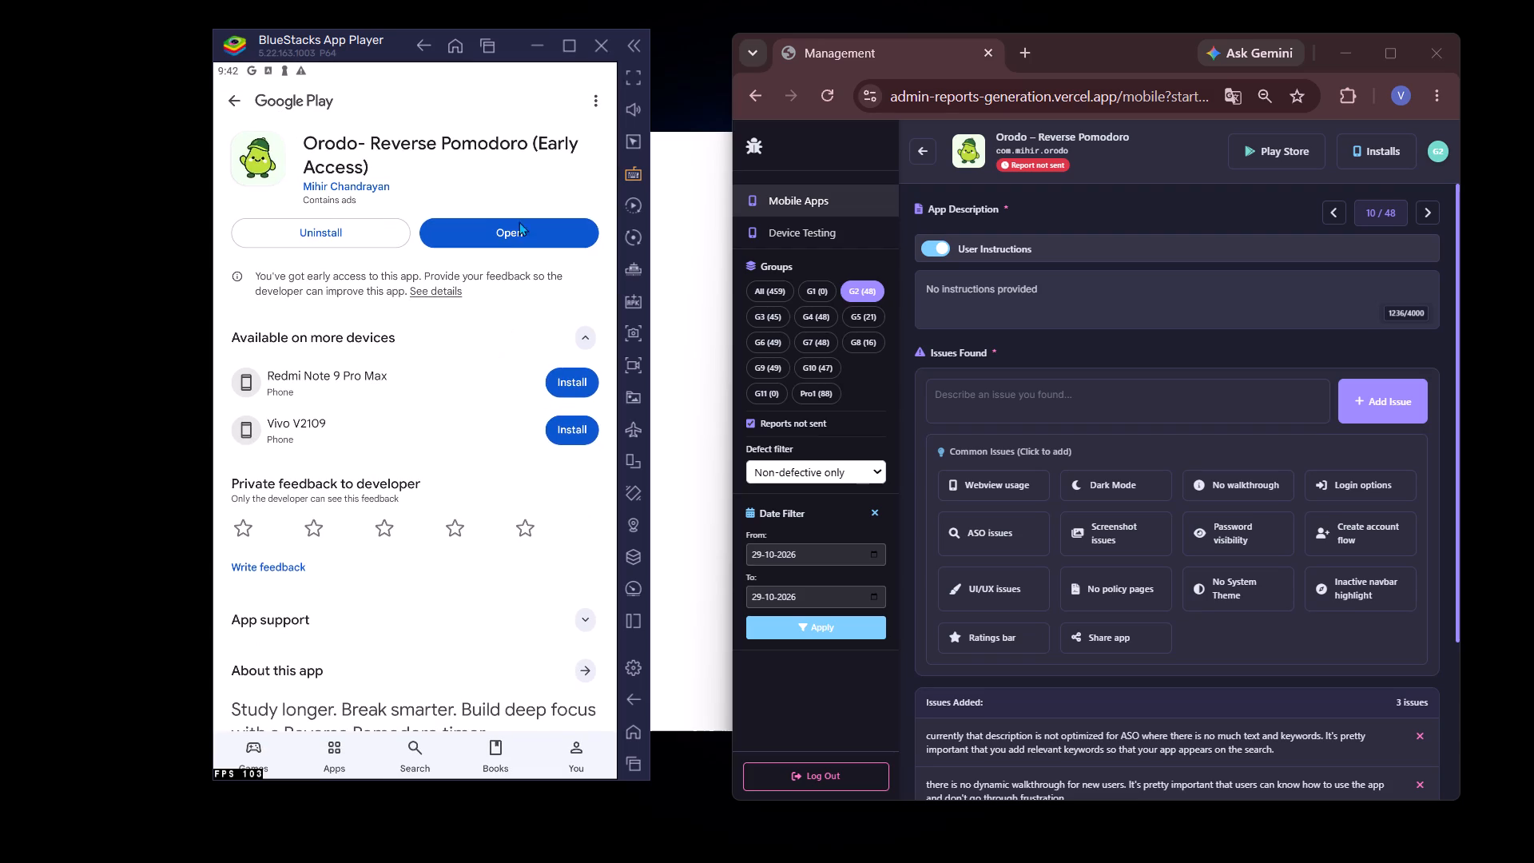
left_click(492, 236)
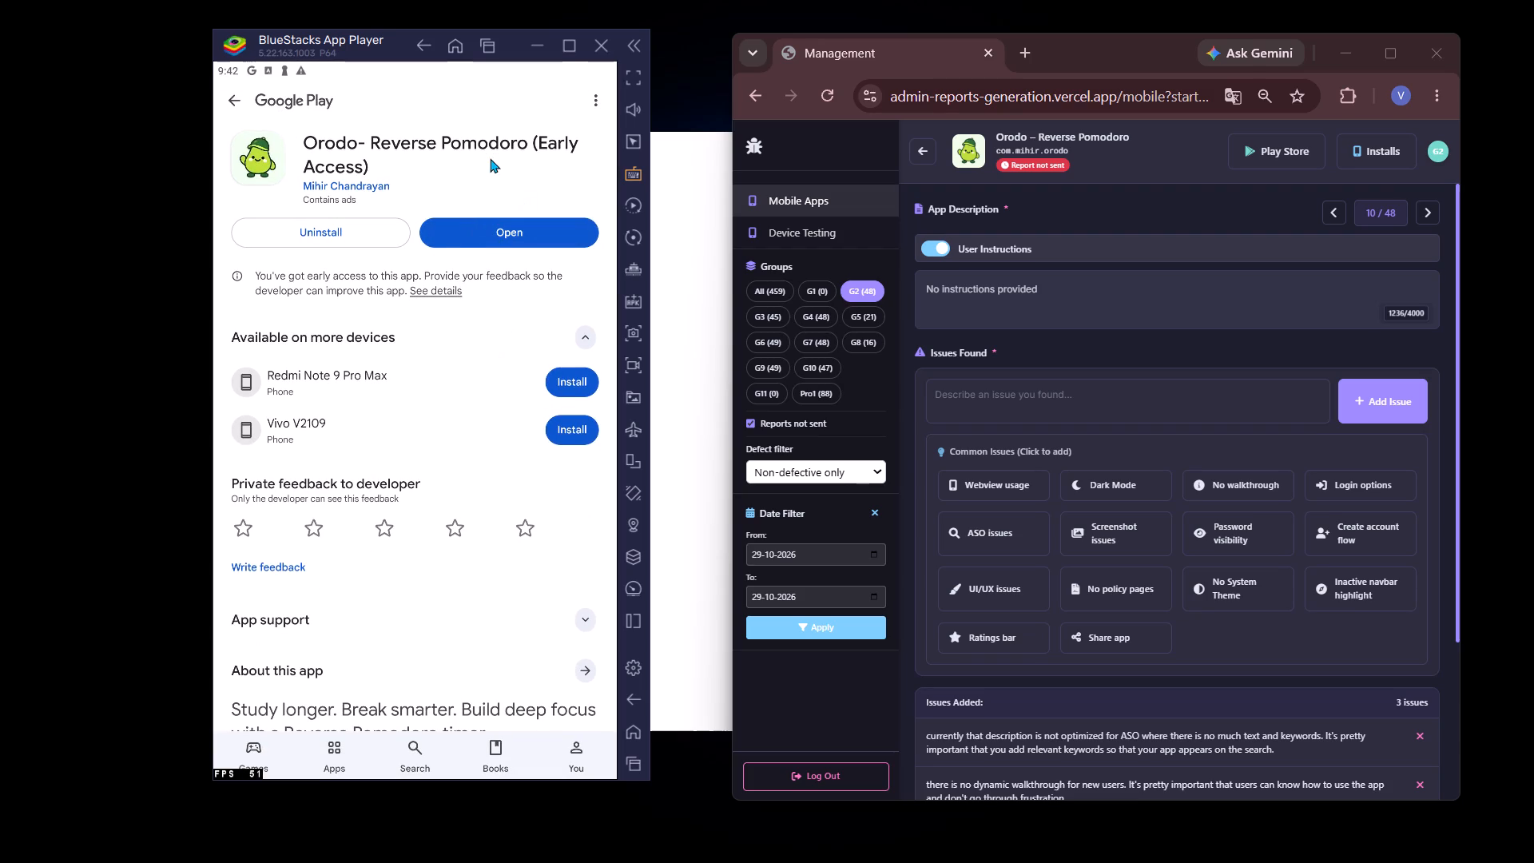
left_click(477, 227)
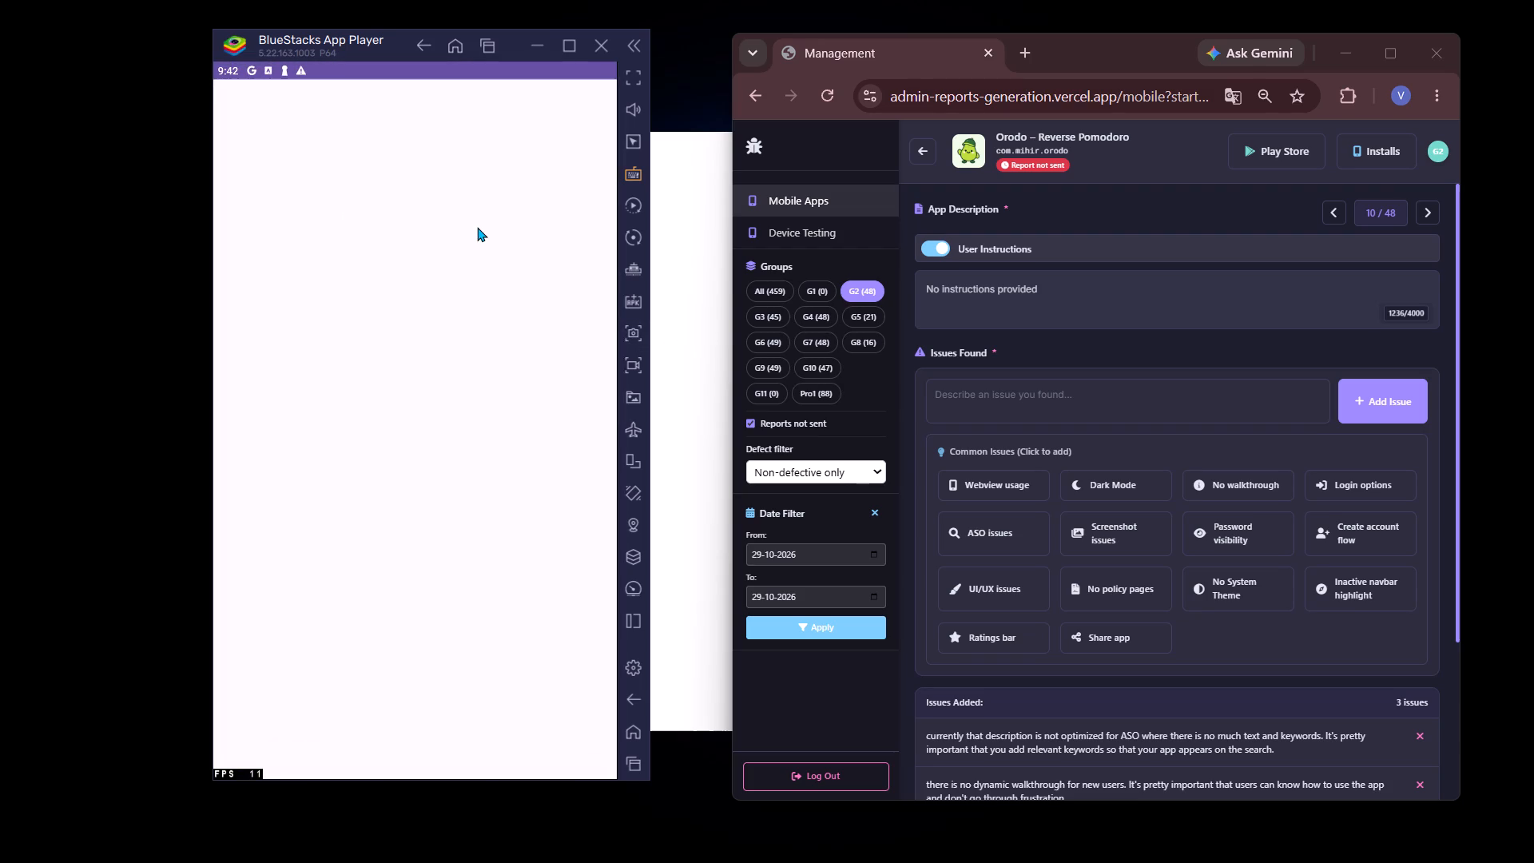
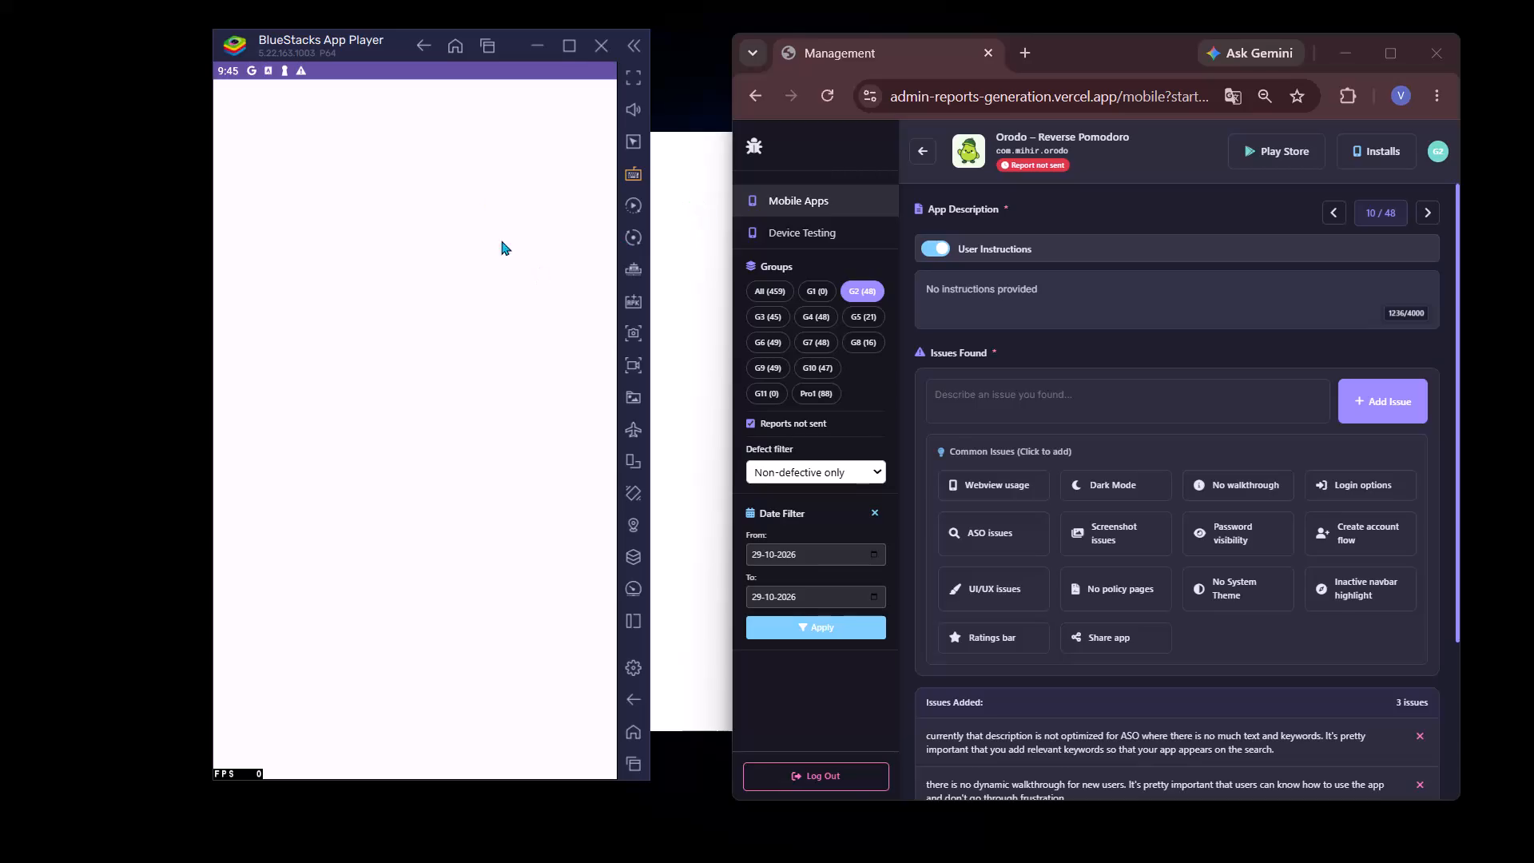
Switch to Chrome in BlueStacks and return from Orodo's report form to the app list.
scroll(1158, 692, "down", 1)
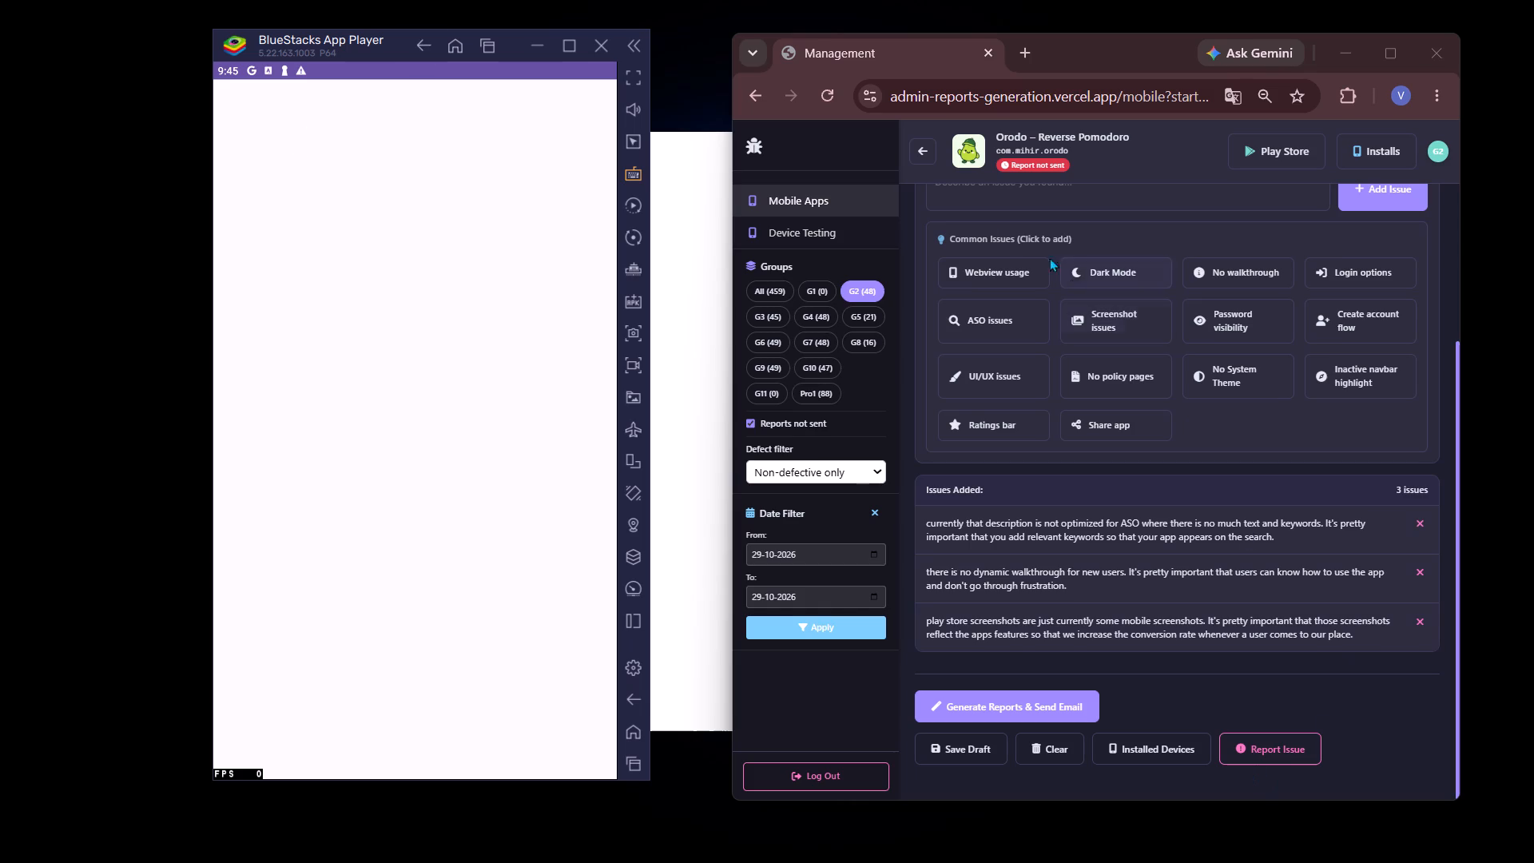
left_click(479, 51)
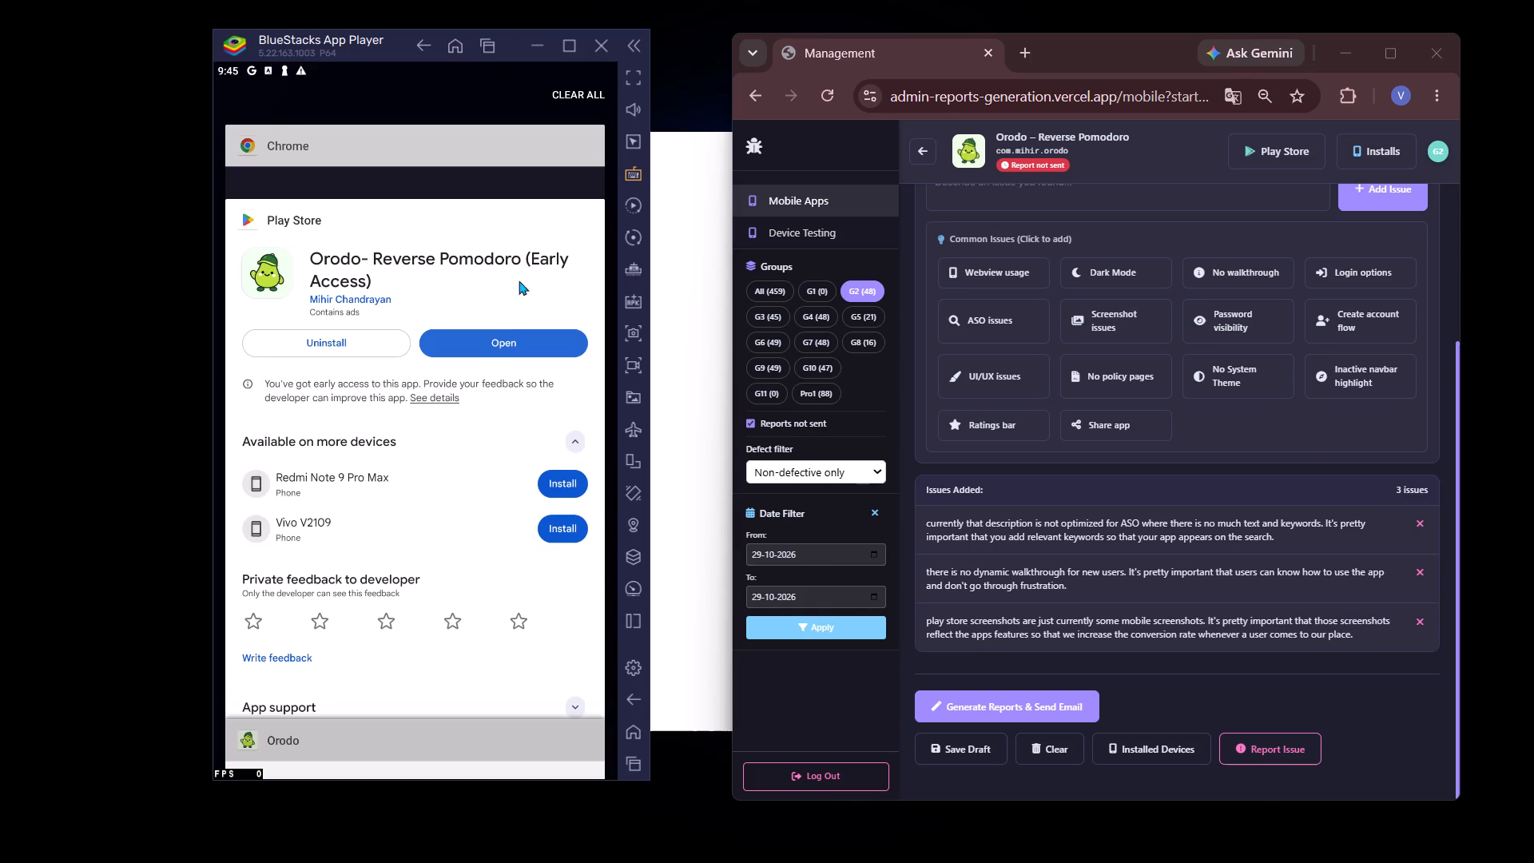
left_click(396, 169)
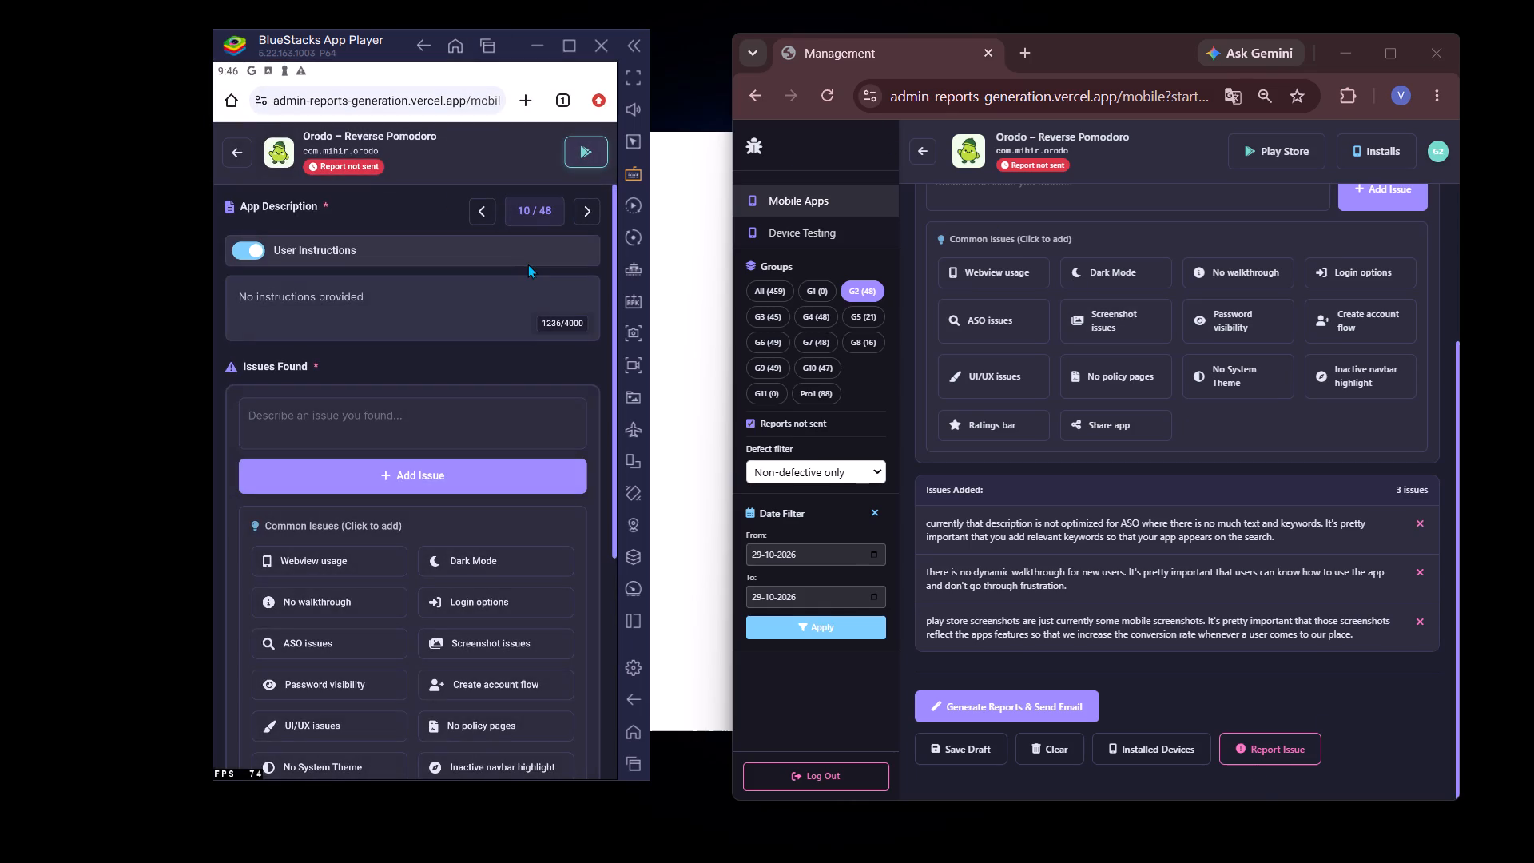
left_click(221, 149)
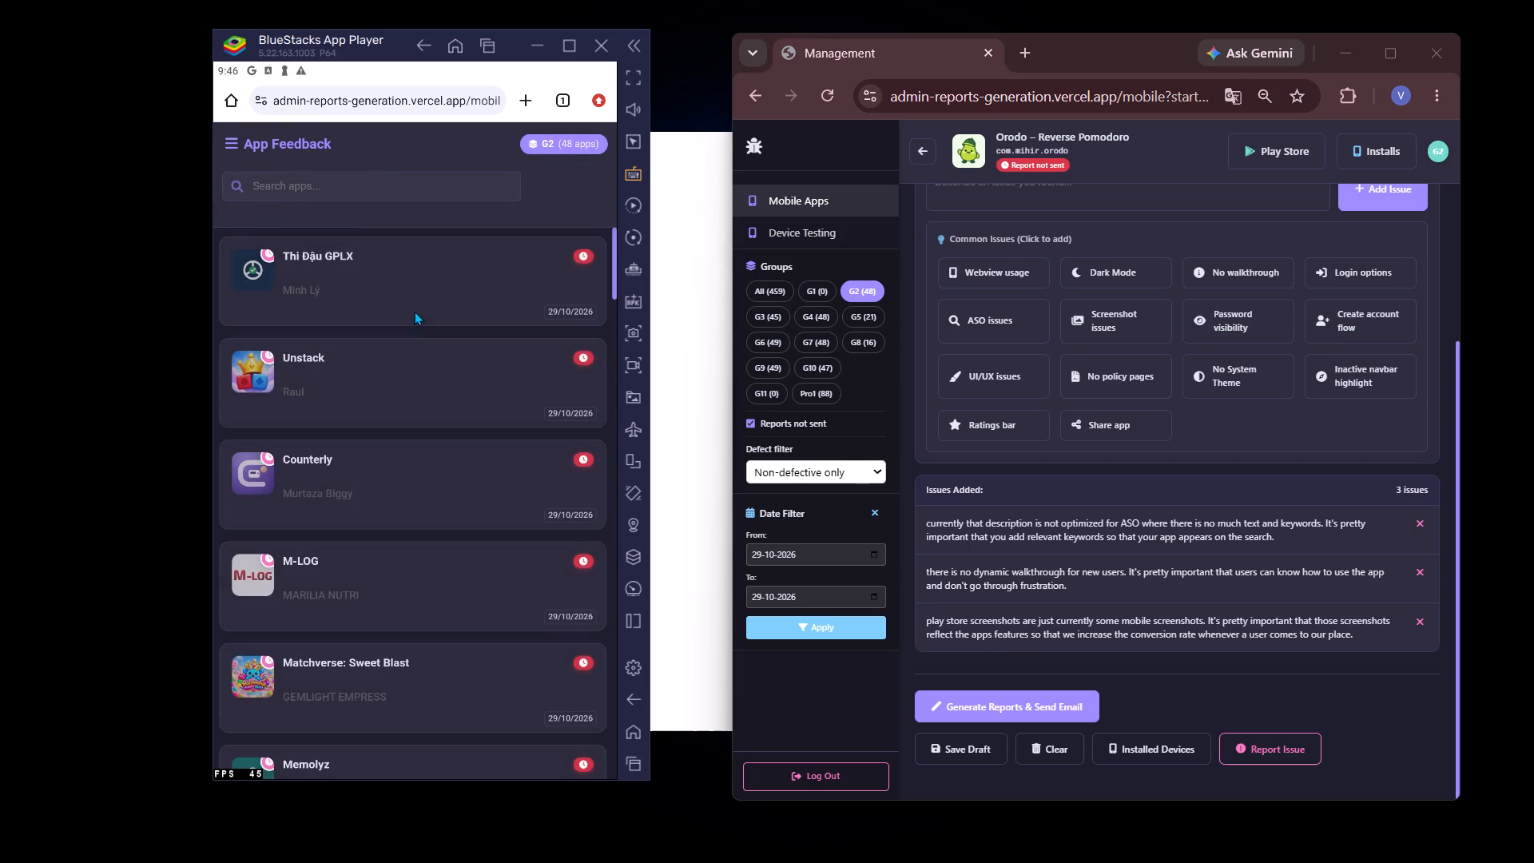
Filter the app list in BlueStacks to group G2 with the Reports not sent filter turned off.
scroll(441, 424, "up", 3)
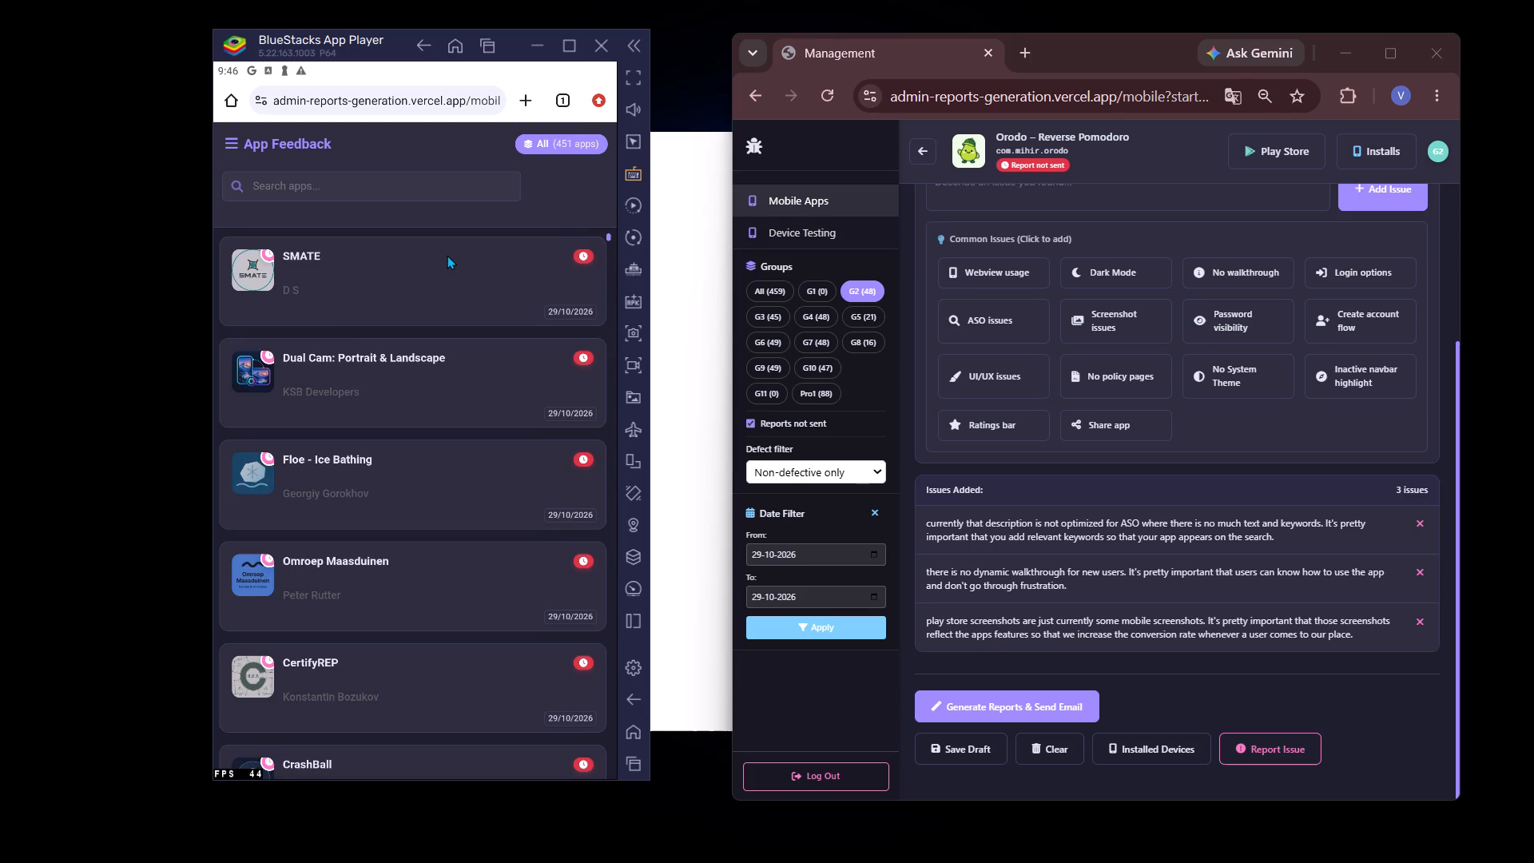
scroll(453, 272, "down", 4)
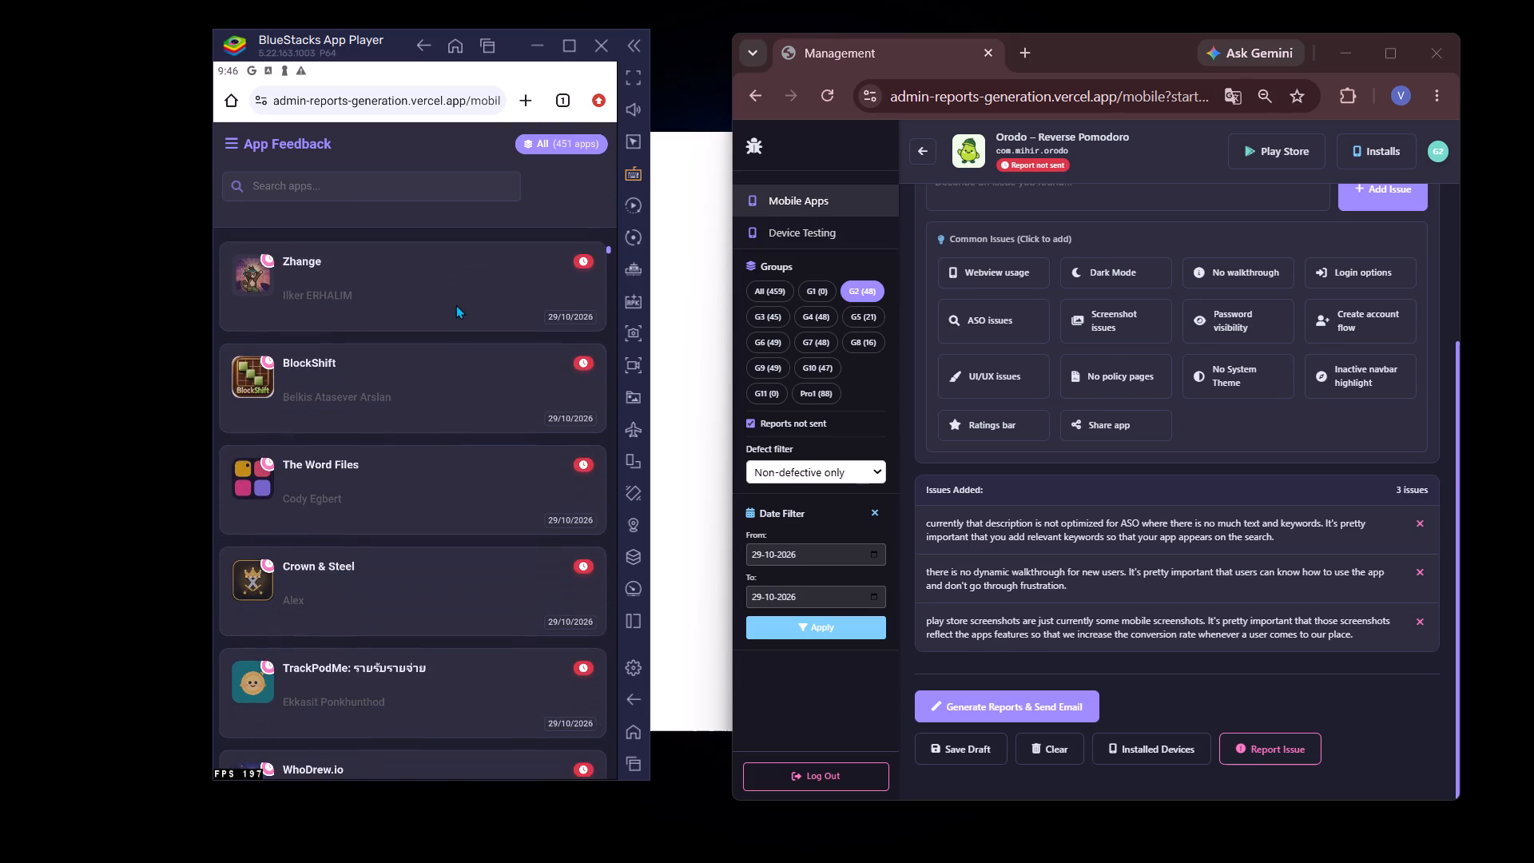
left_click(238, 144)
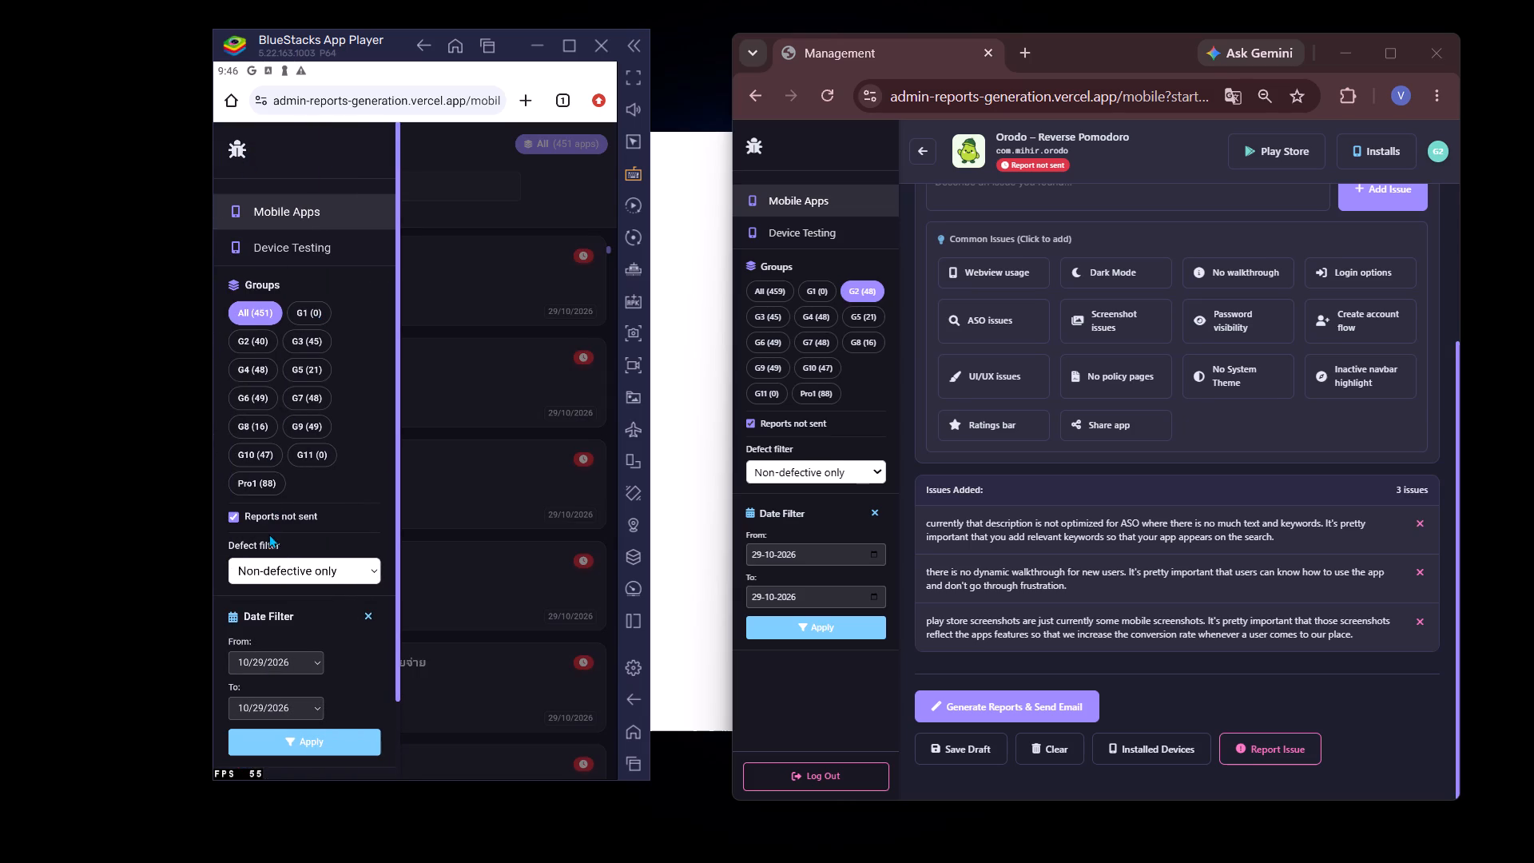
left_click(229, 510)
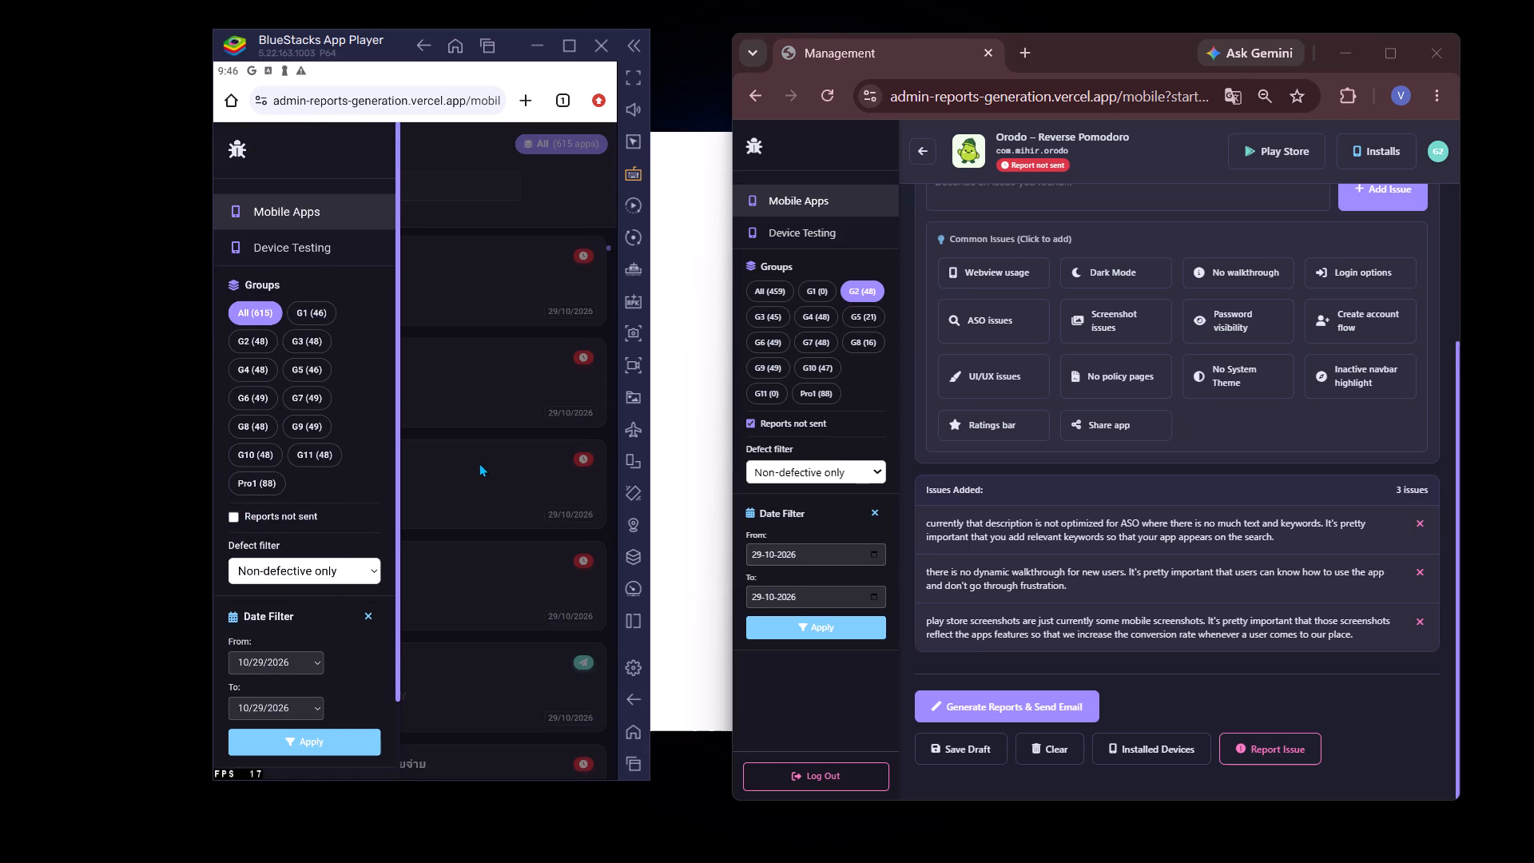
left_click(479, 463)
scroll(484, 444, "up", 10)
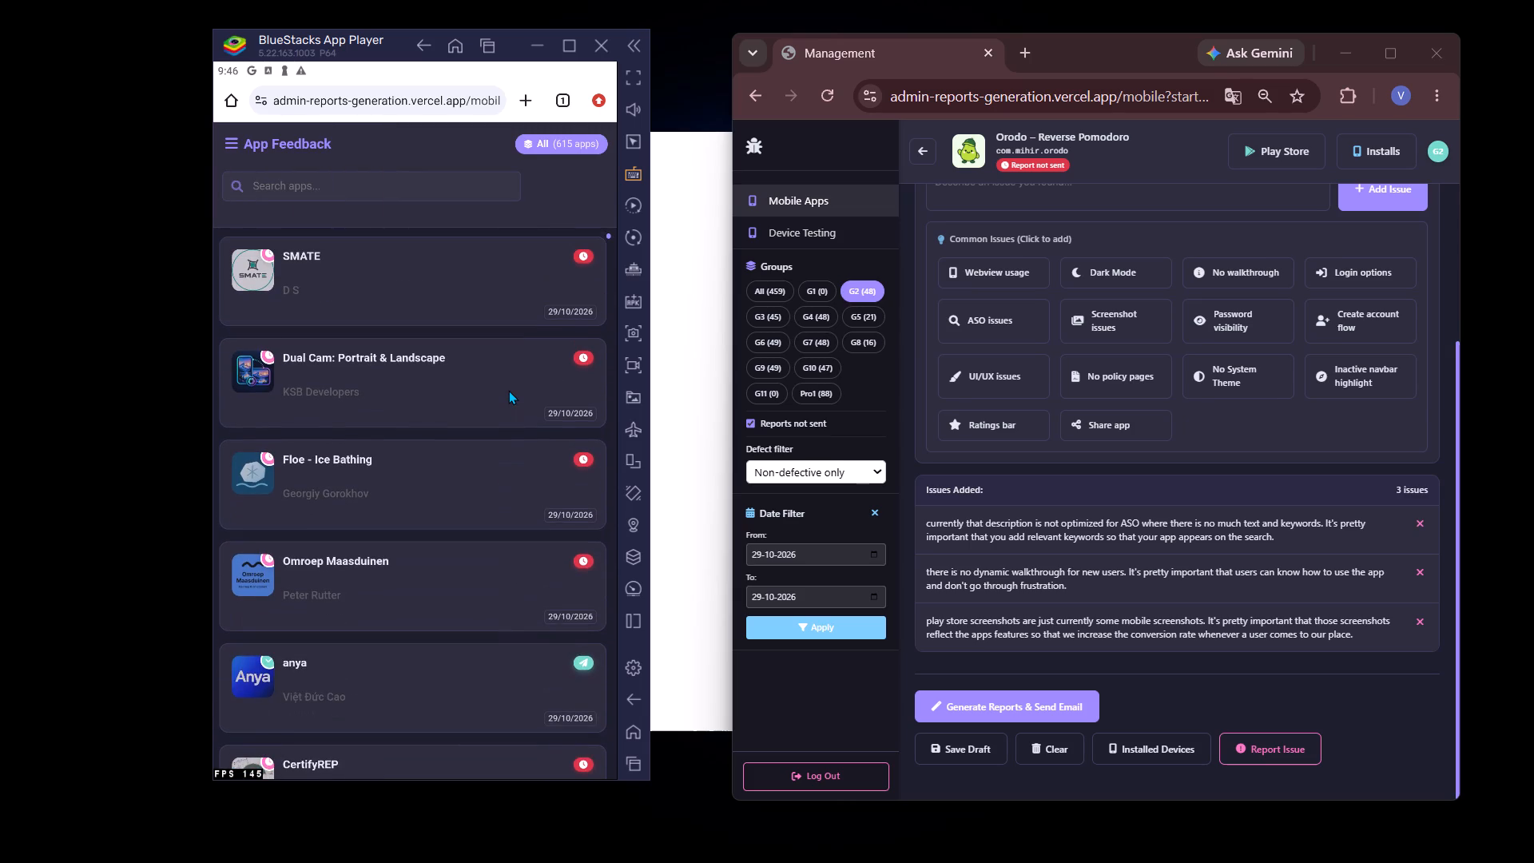
left_click(223, 146)
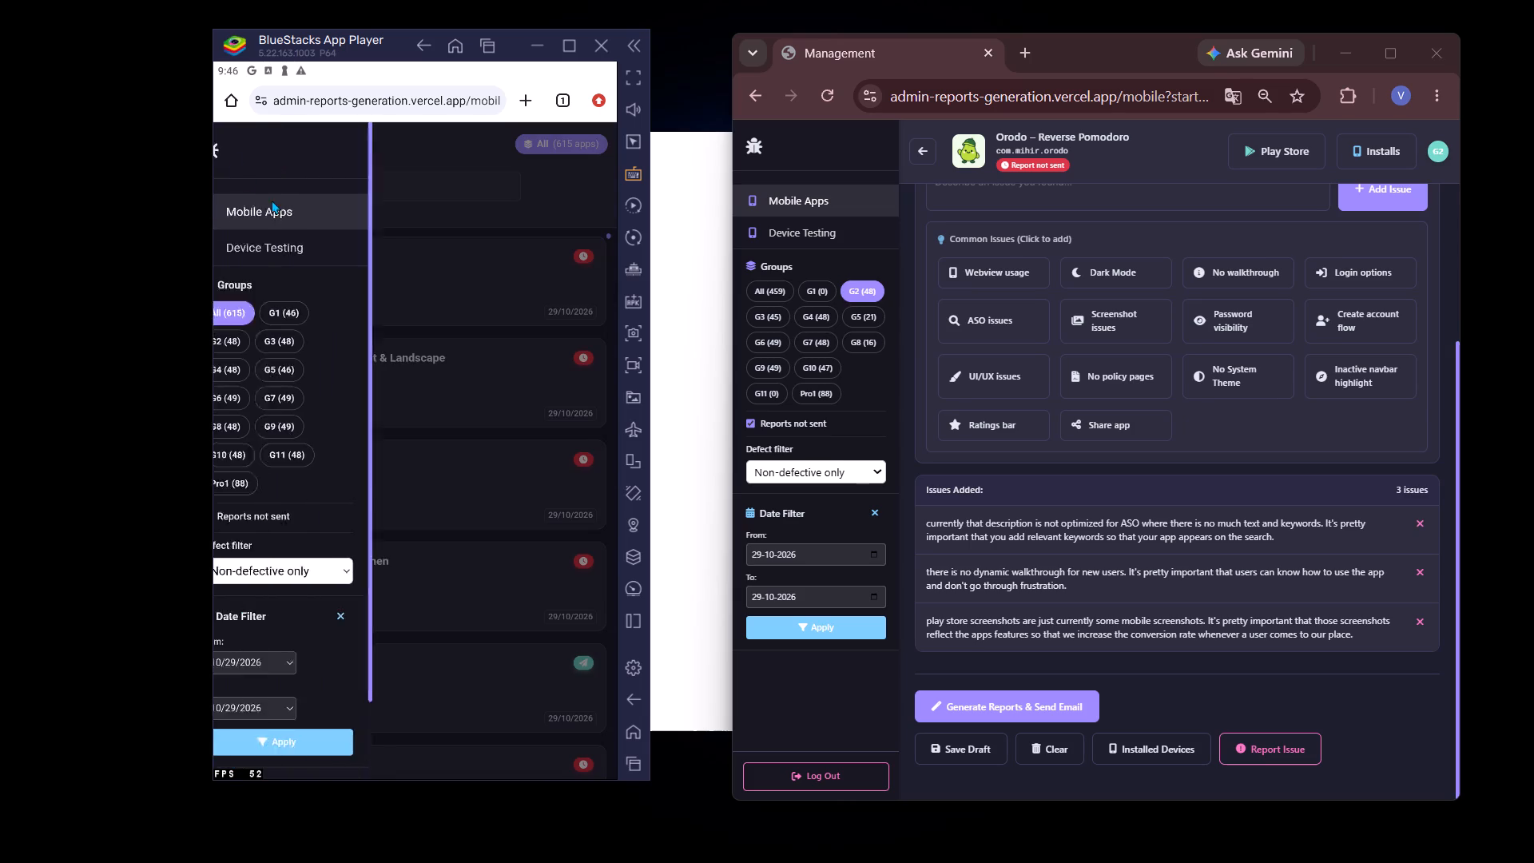
left_click(231, 348)
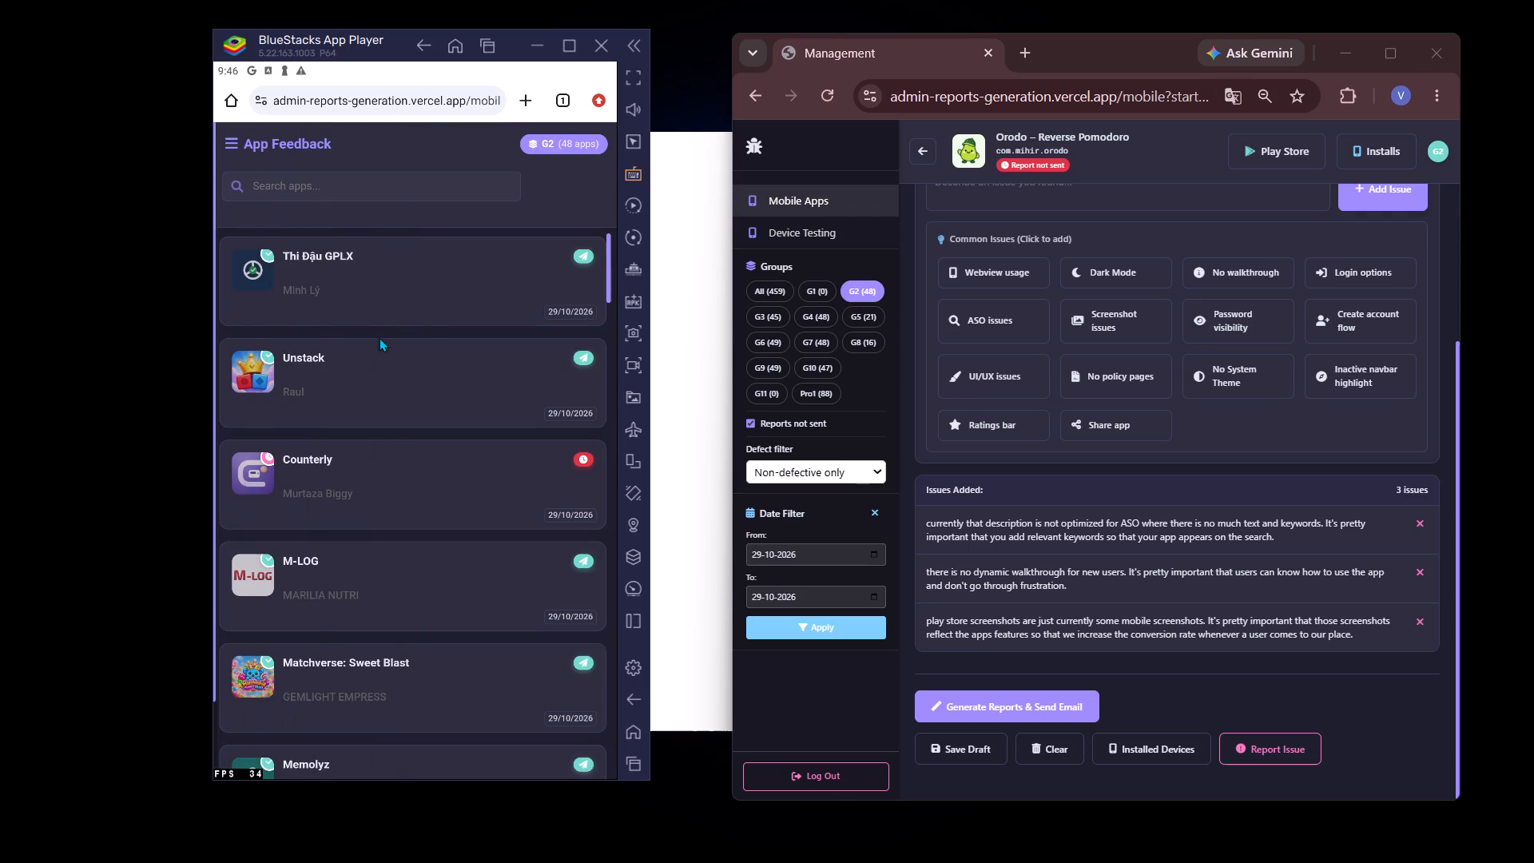
Open Matchverse: Sweet Blast from the G2 list and go to its Play Store page.
left_click(387, 670)
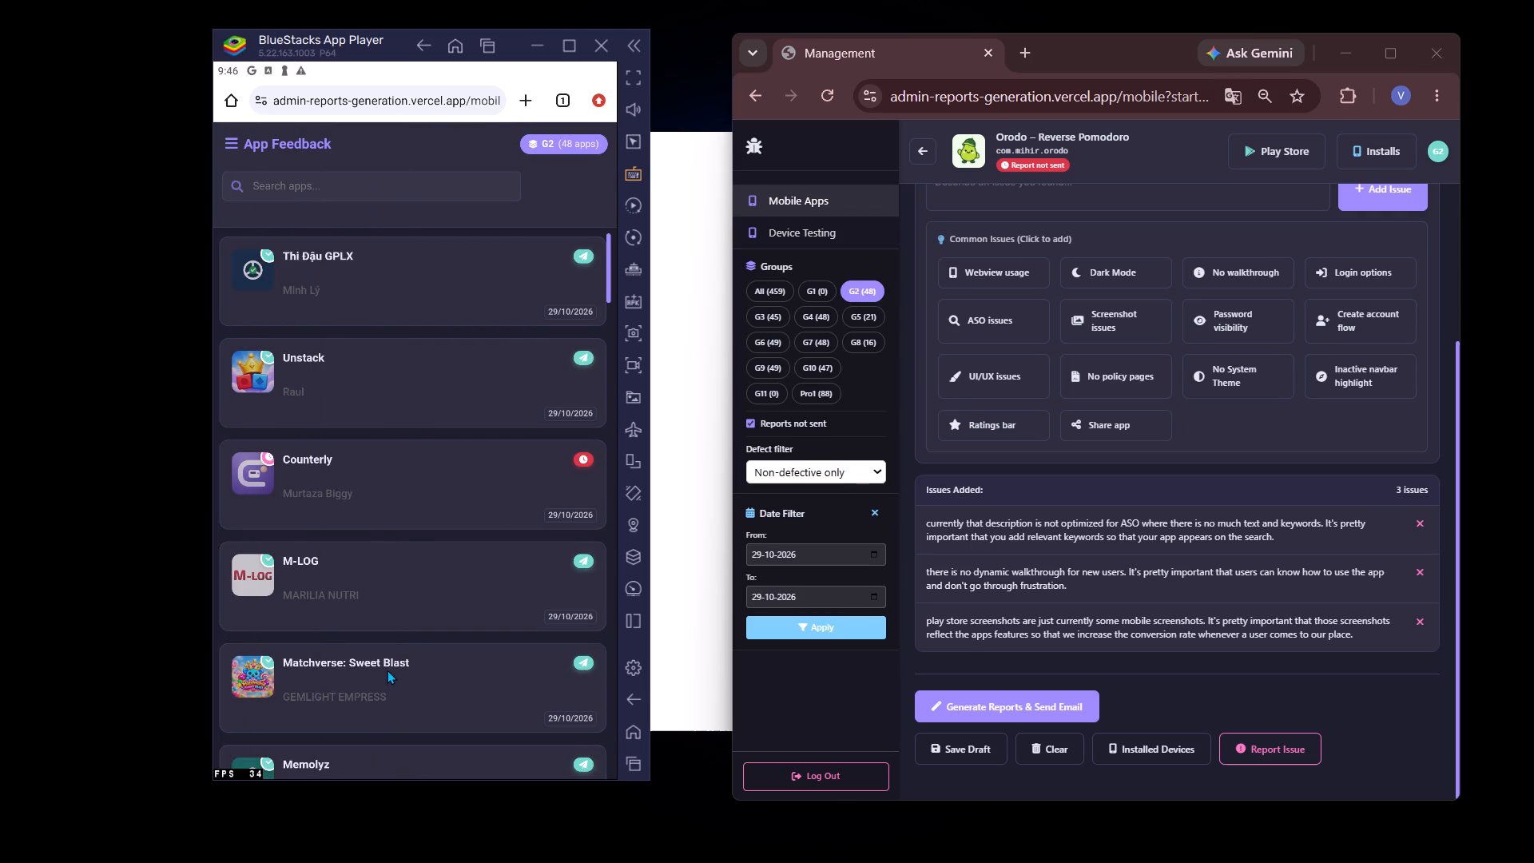
left_click(587, 152)
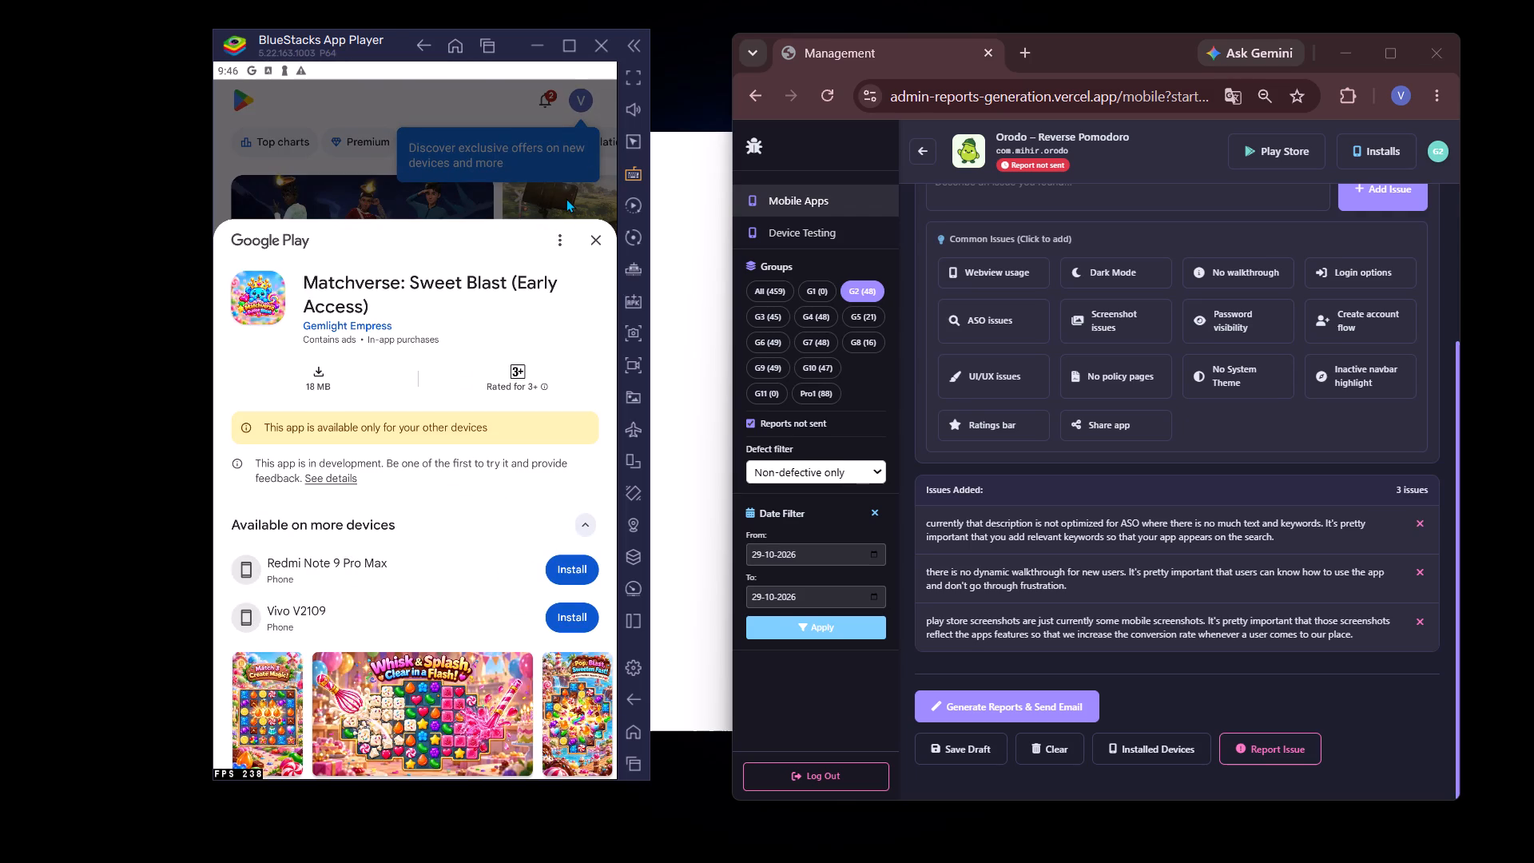
Capture a window screenshot of BlueStacks showing the Matchverse store page and open it in Snipping Tool for markup.
key("Print")
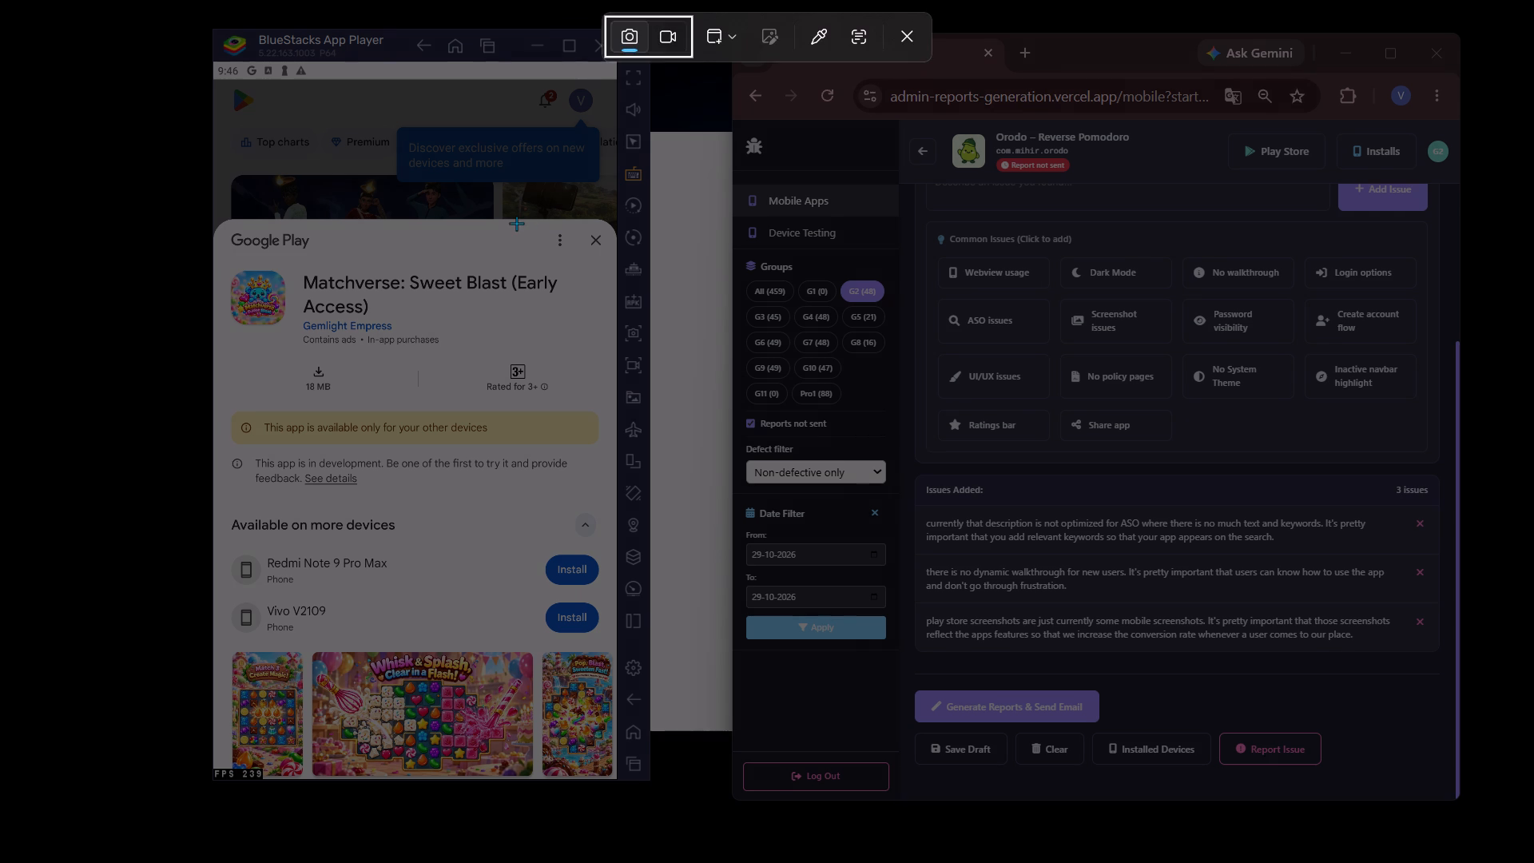
left_click(721, 46)
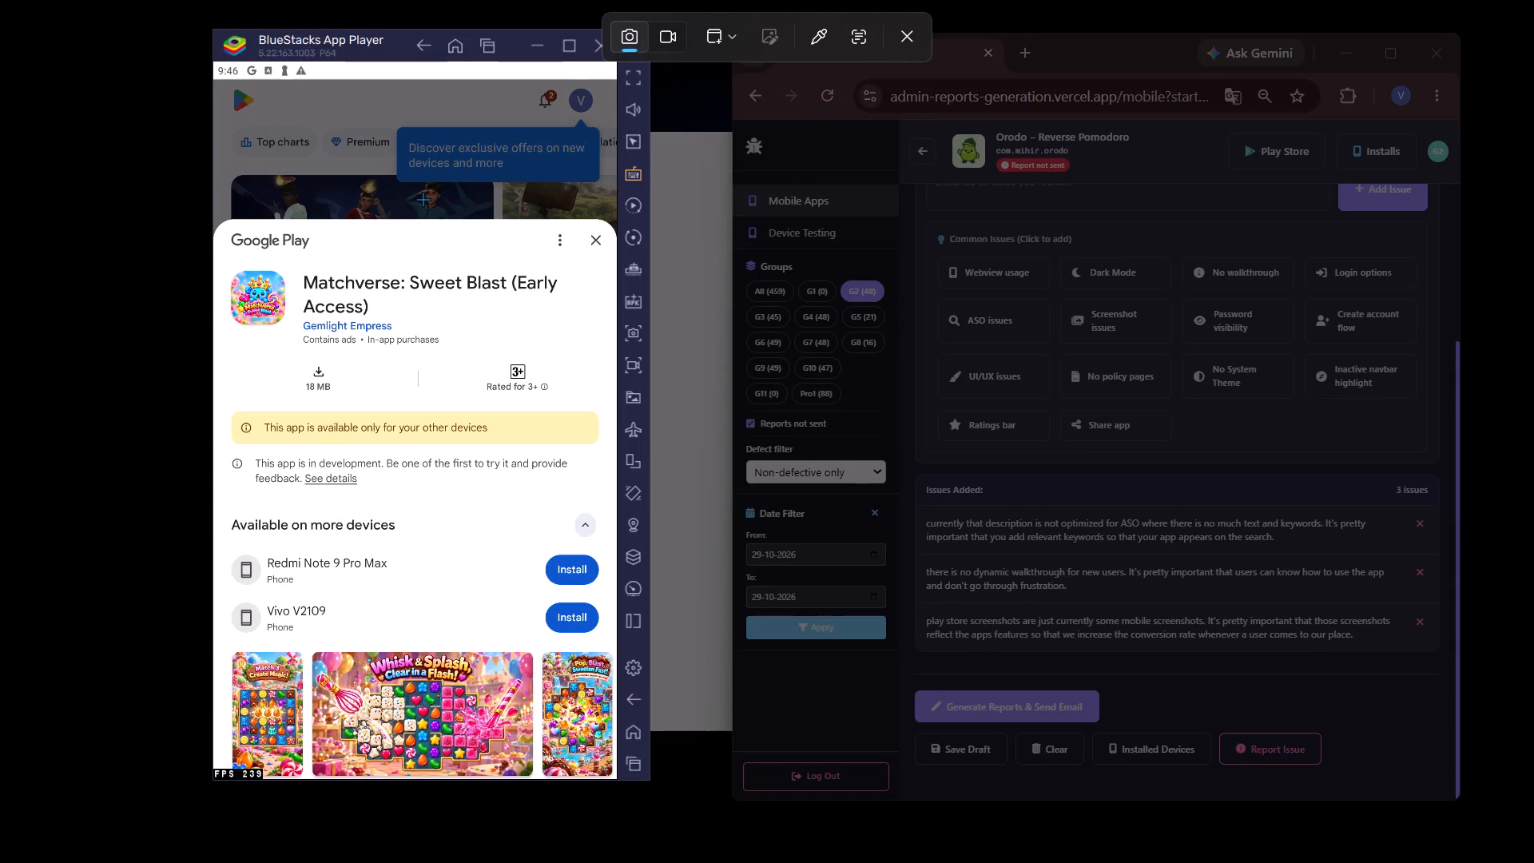
left_click(423, 199)
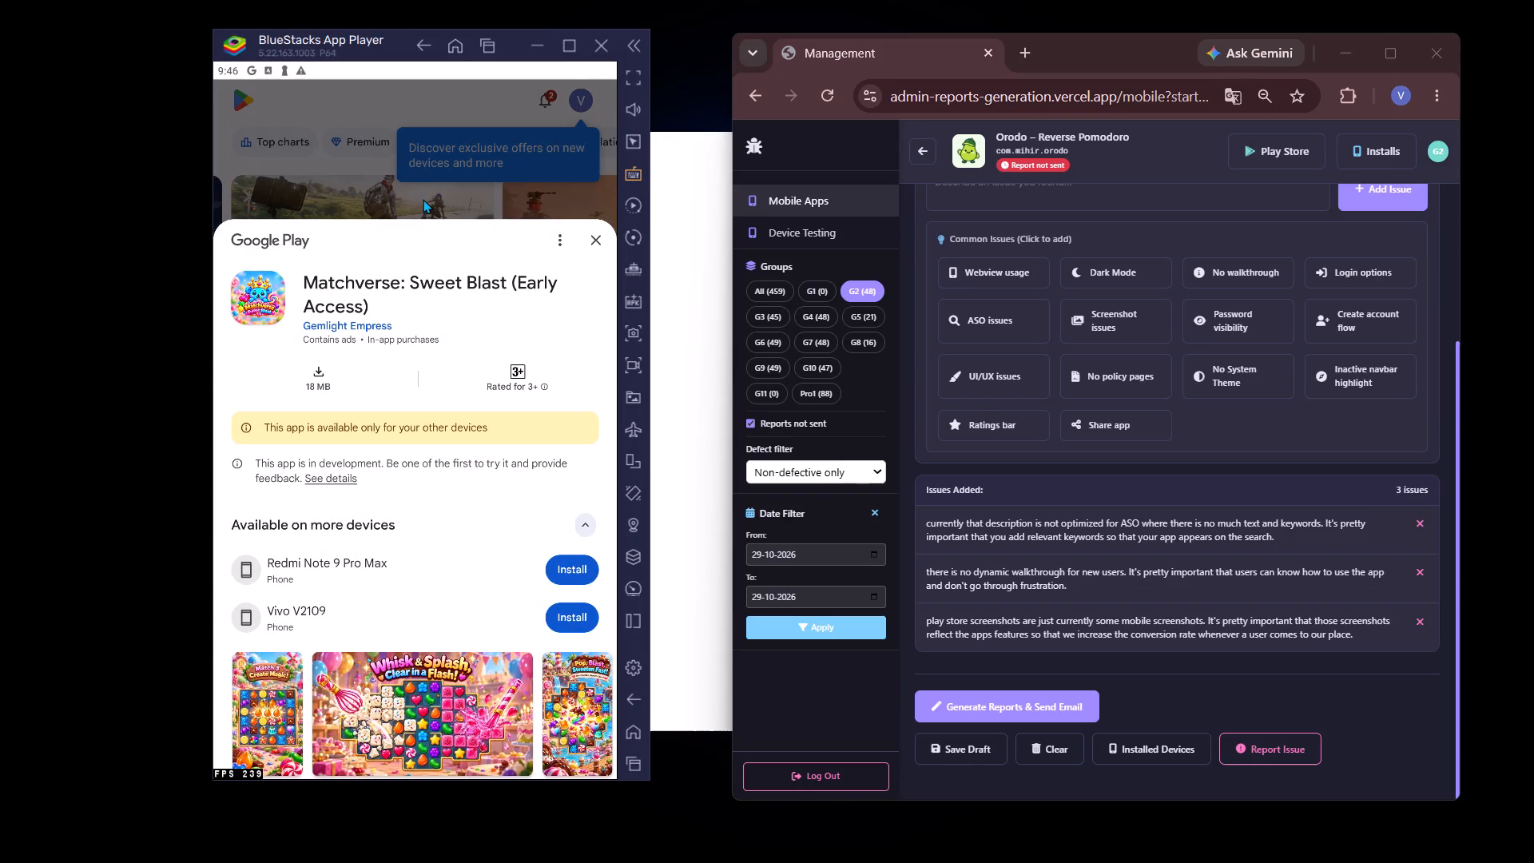
left_click(1336, 657)
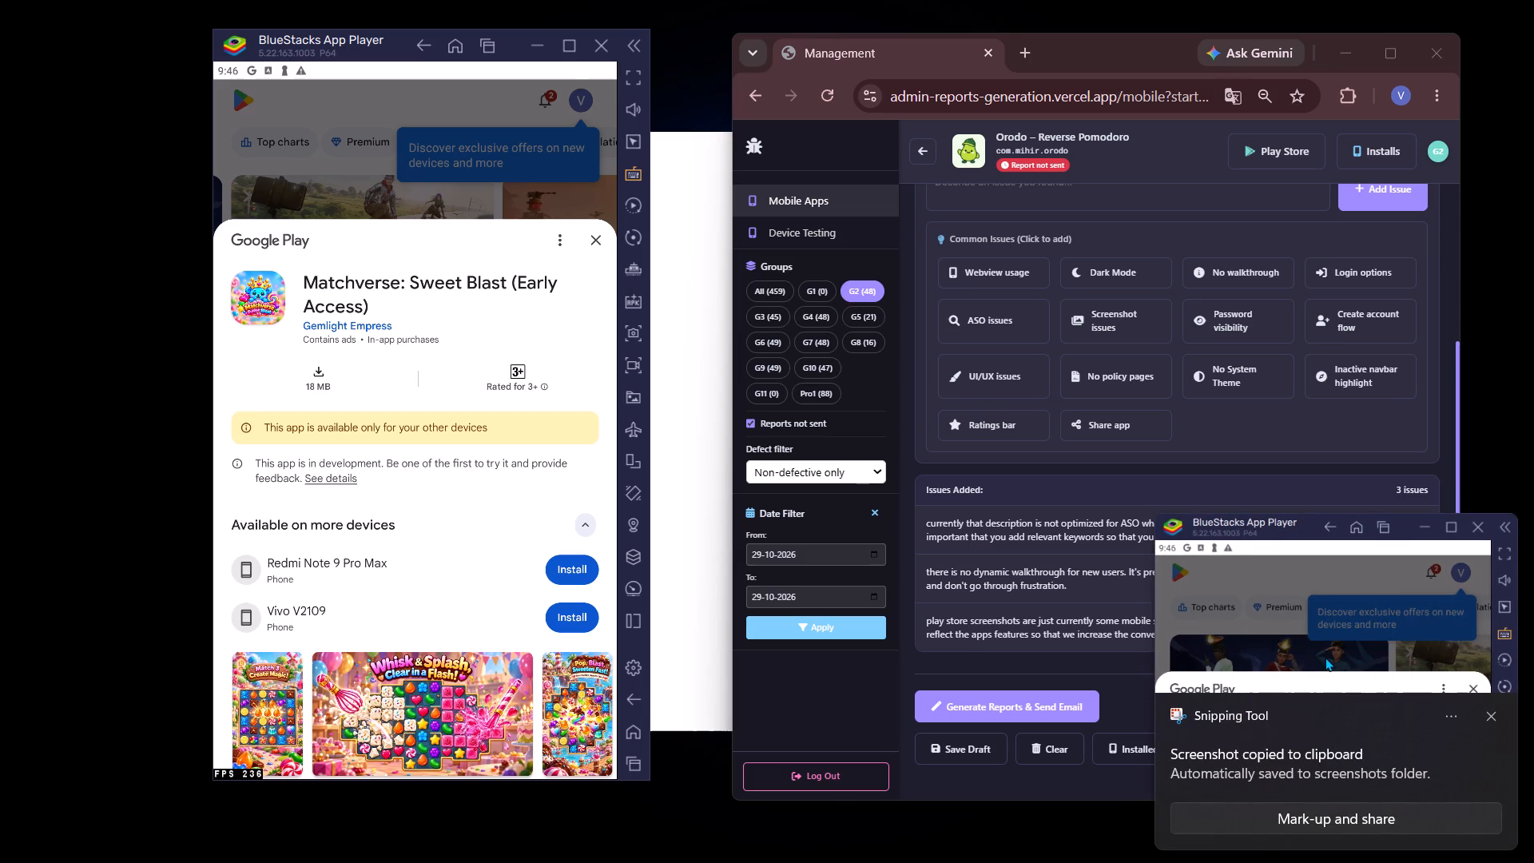
left_click(1300, 639)
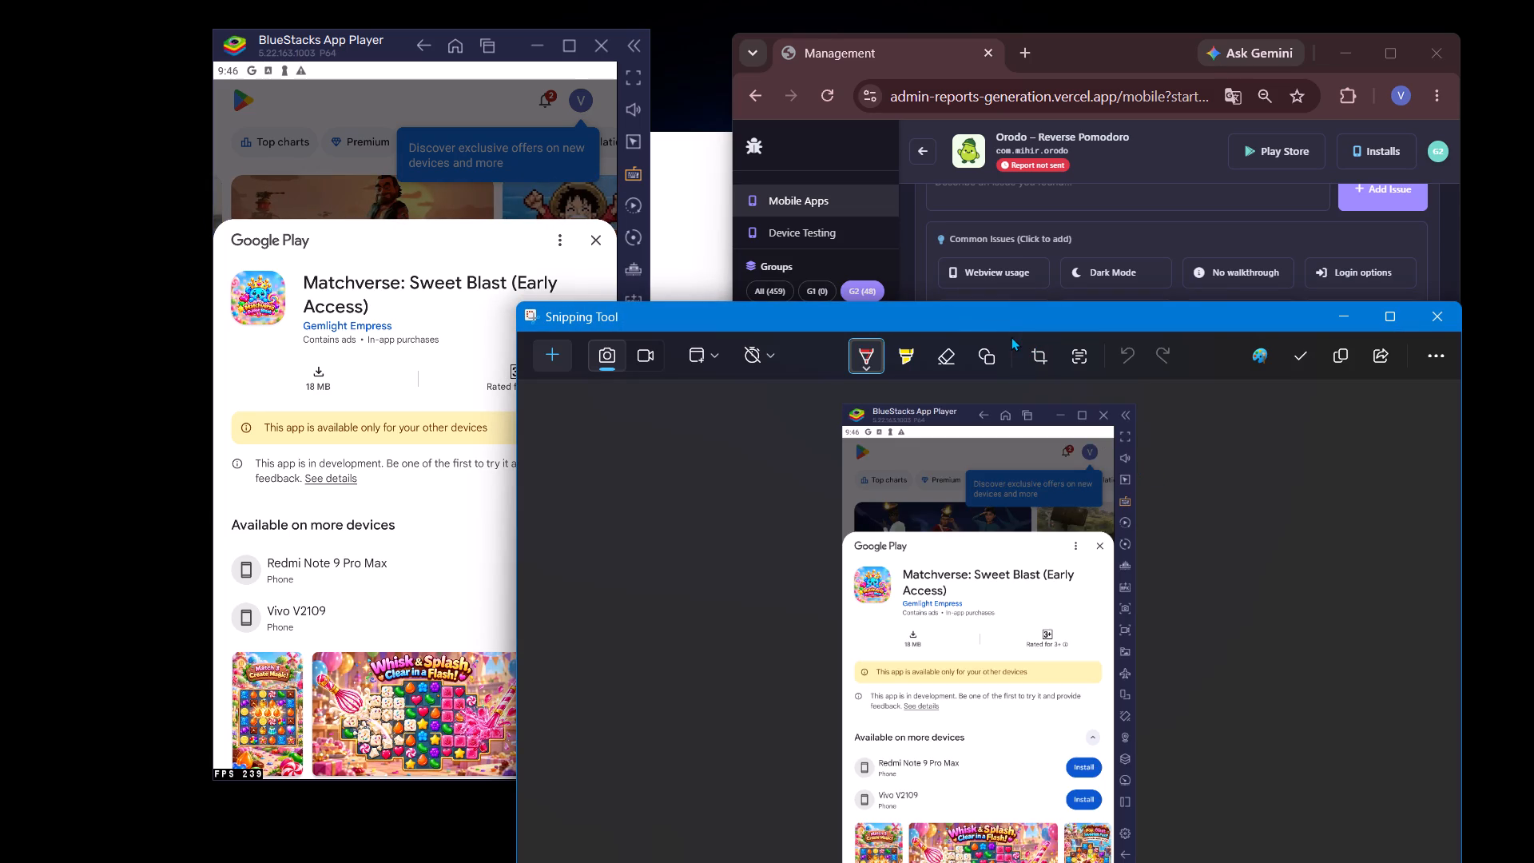
Crop the screenshot to the Google Play content, trimming the emulator's title bar, status bar, side toolbar and a strip along the bottom.
left_click_drag(986, 312, 845, 91)
left_click(836, 318)
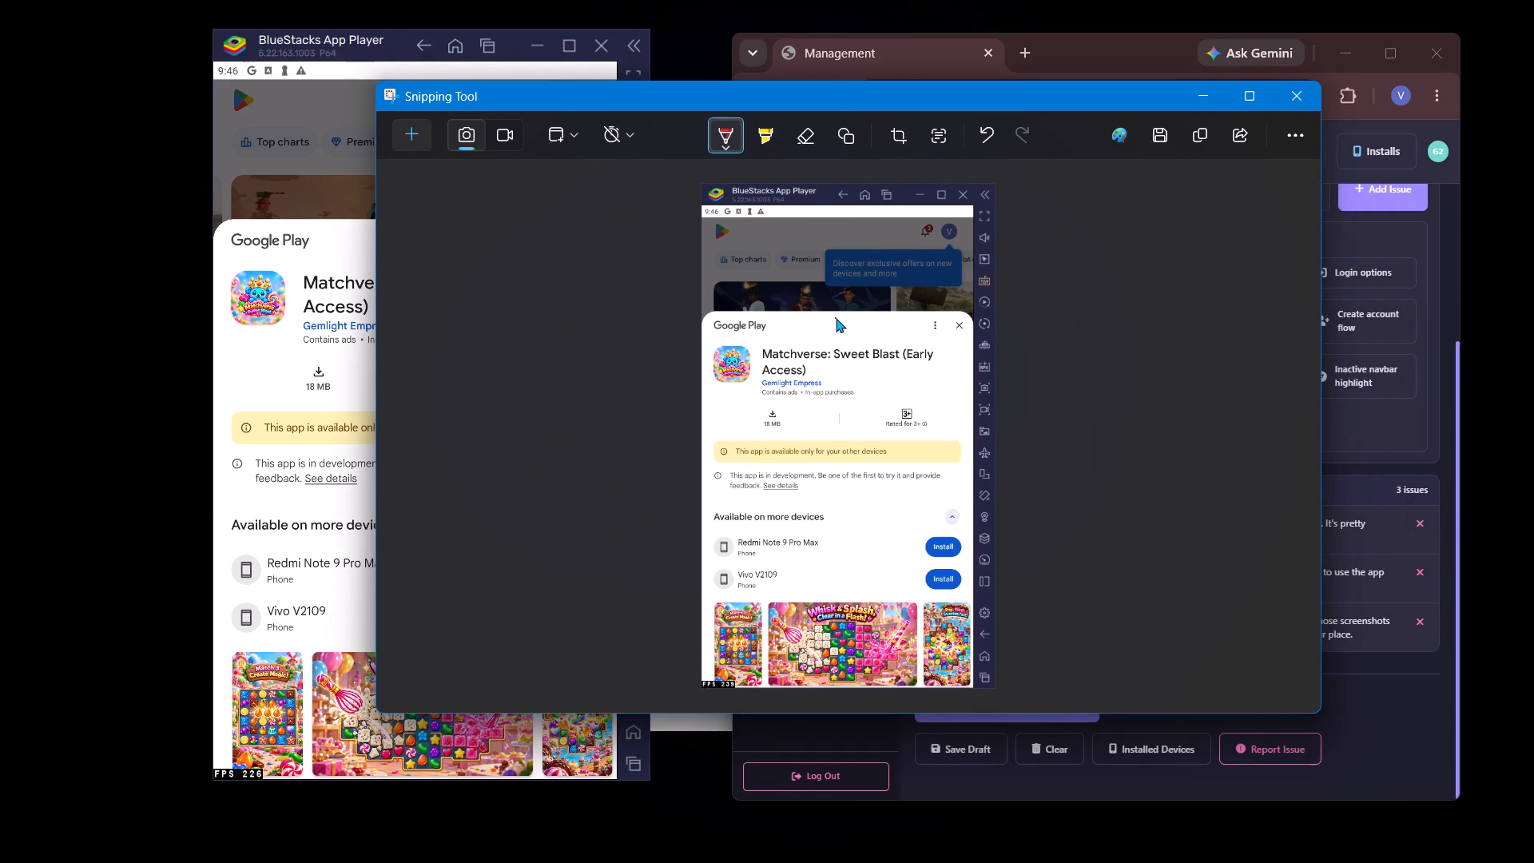
left_click(904, 138)
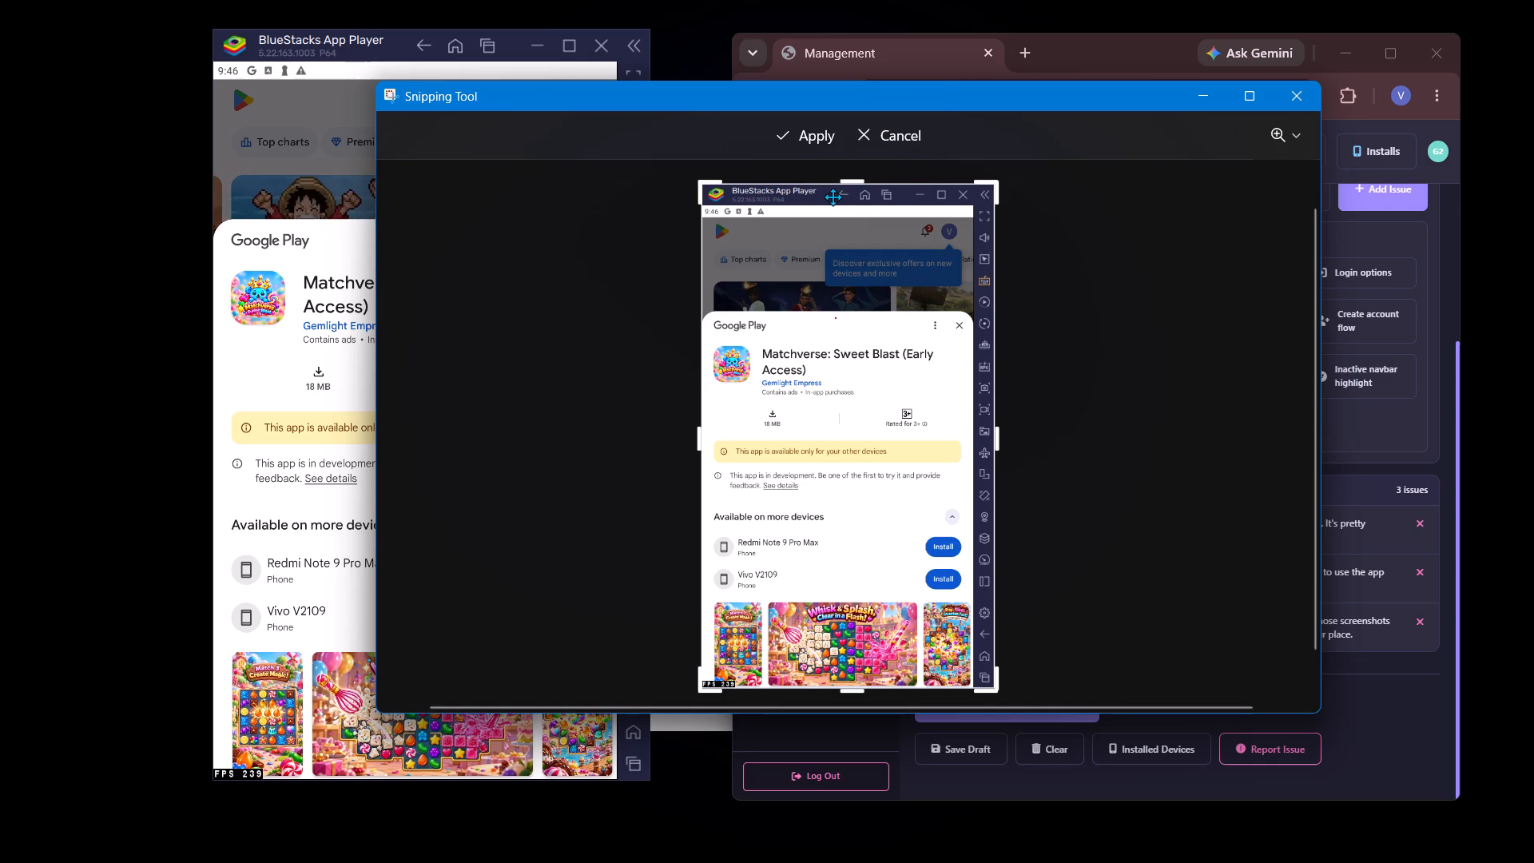
left_click_drag(856, 179, 848, 192)
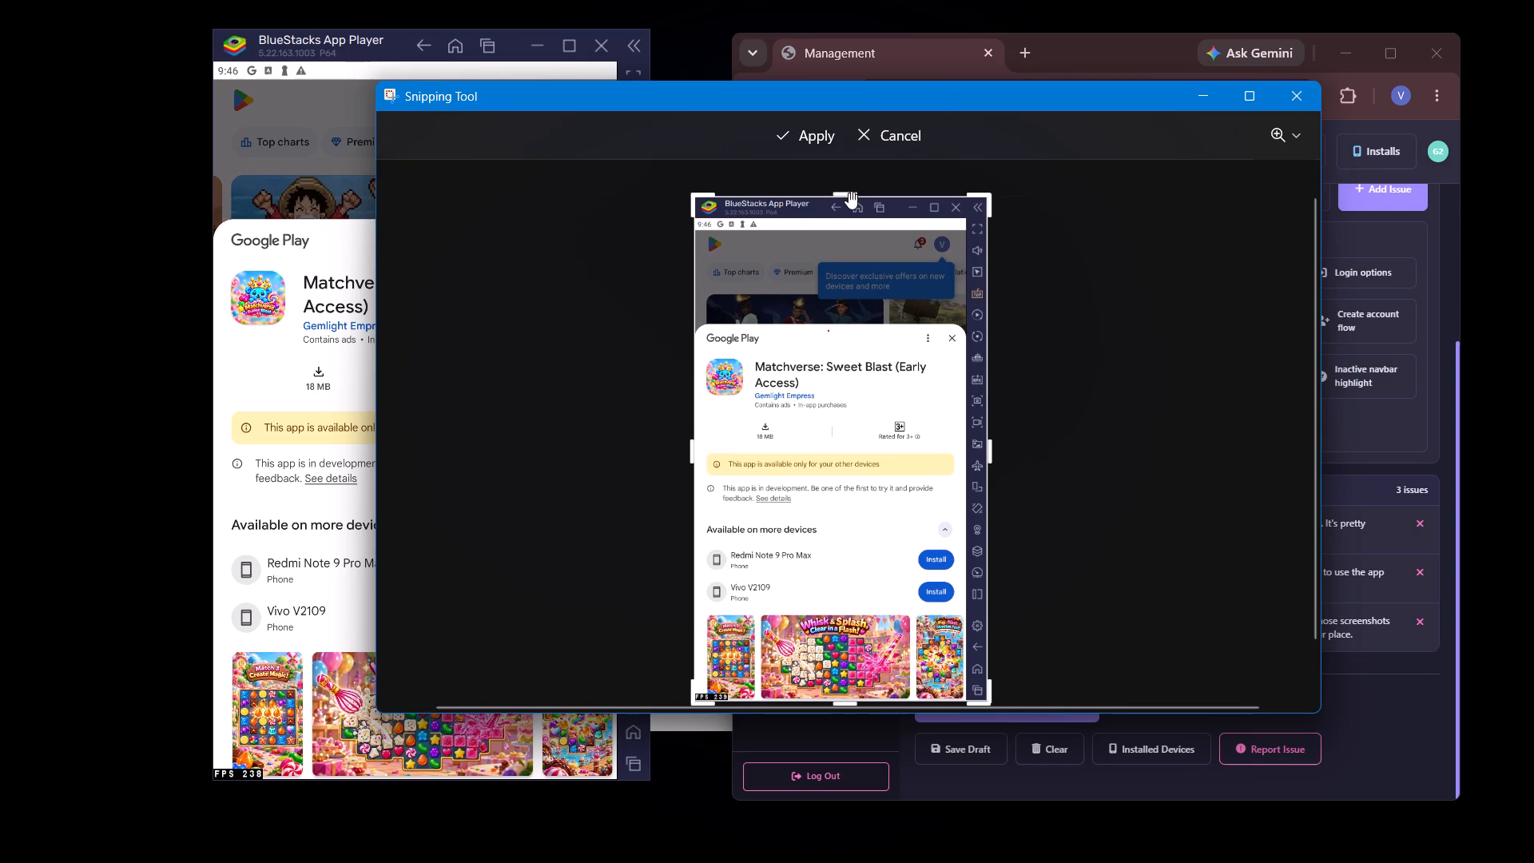
left_click_drag(848, 192, 852, 177)
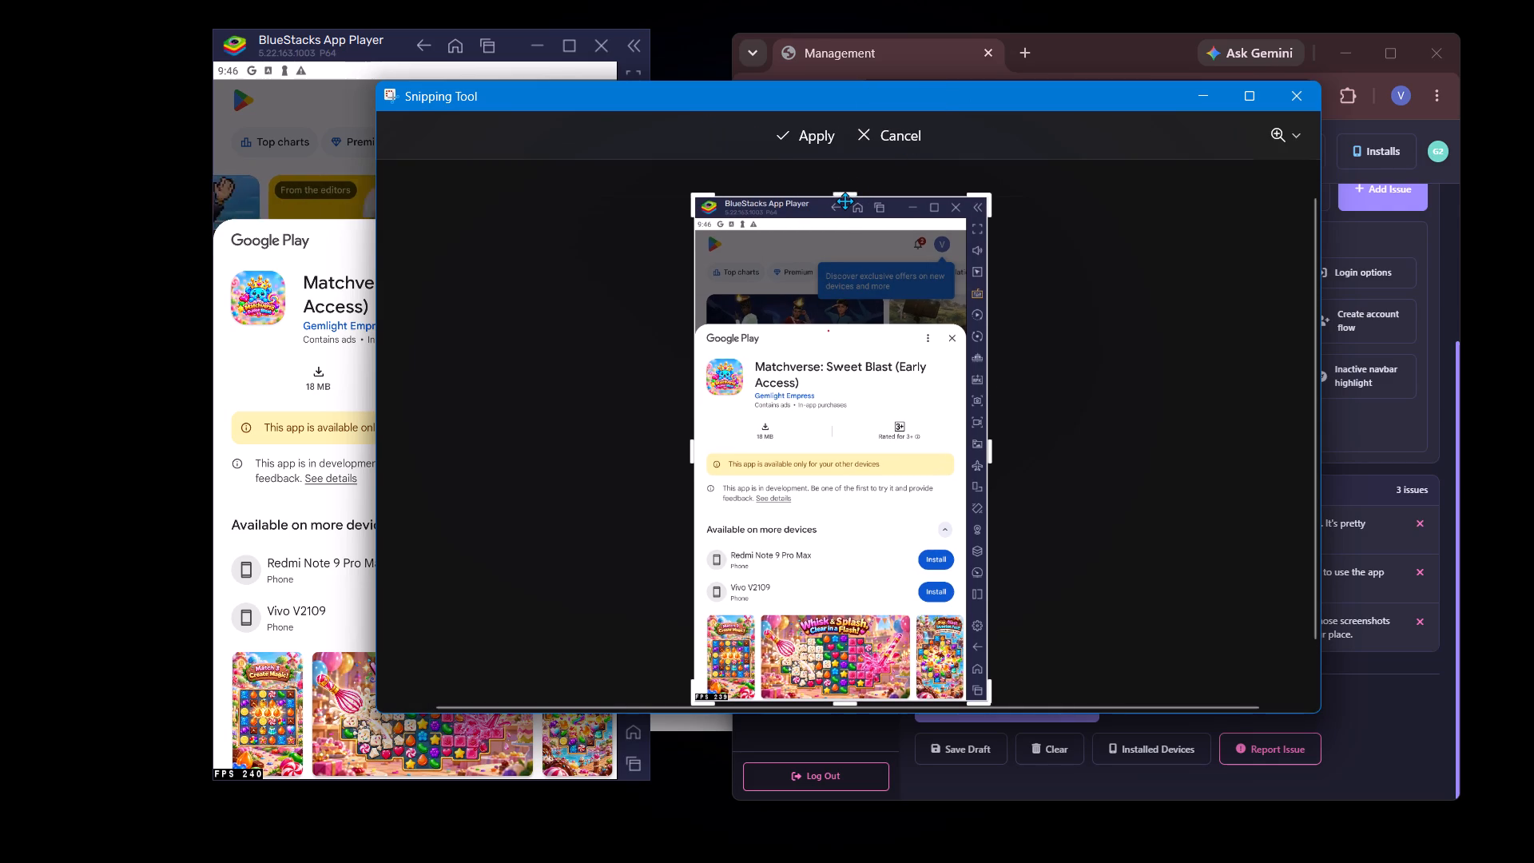
left_click_drag(842, 201, 848, 169)
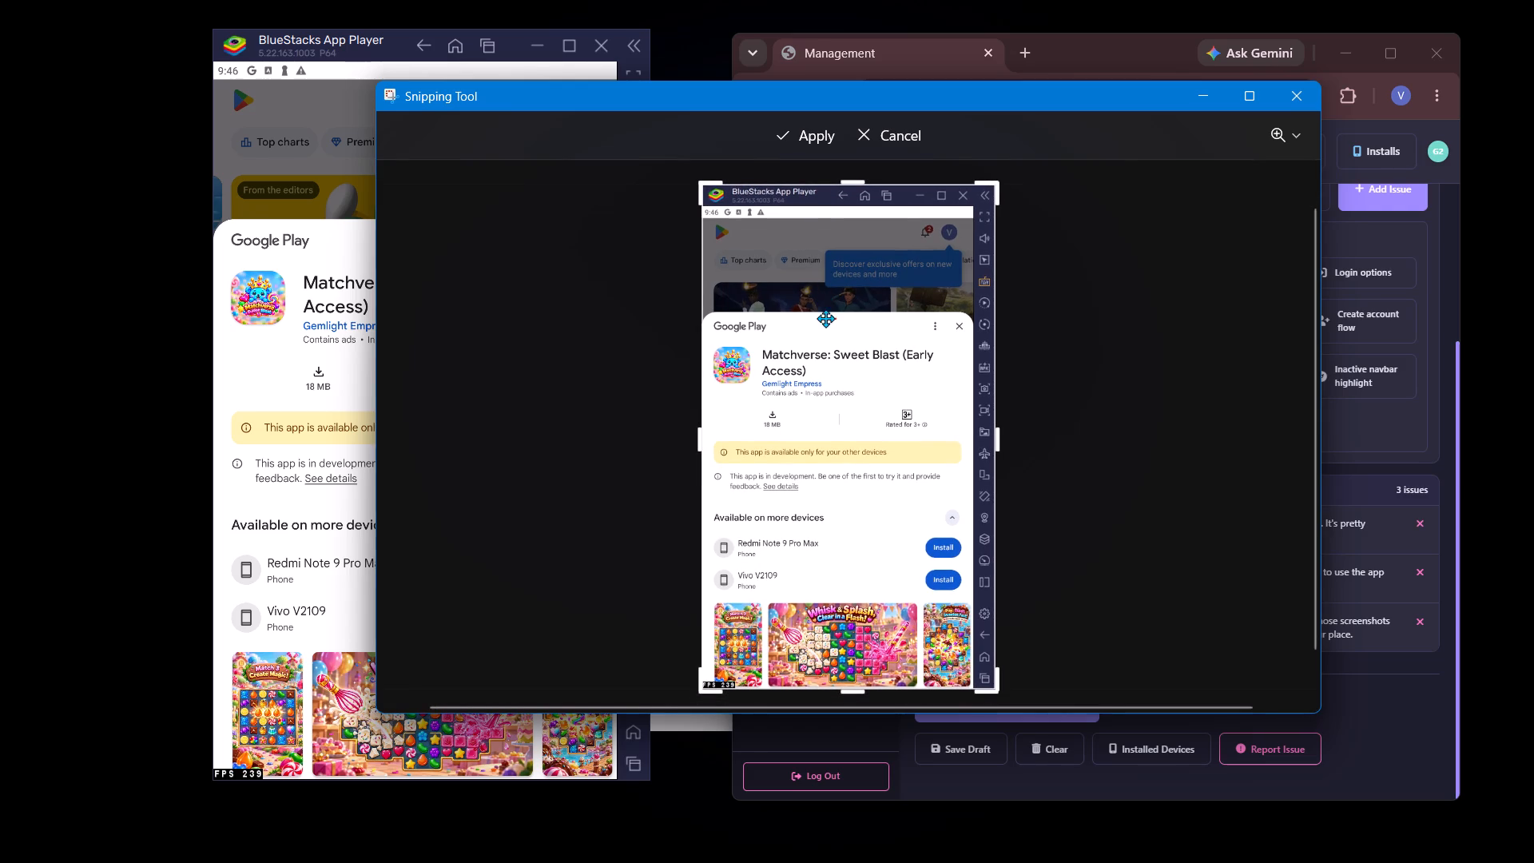
left_click_drag(825, 321, 845, 225)
left_click_drag(845, 184, 850, 209)
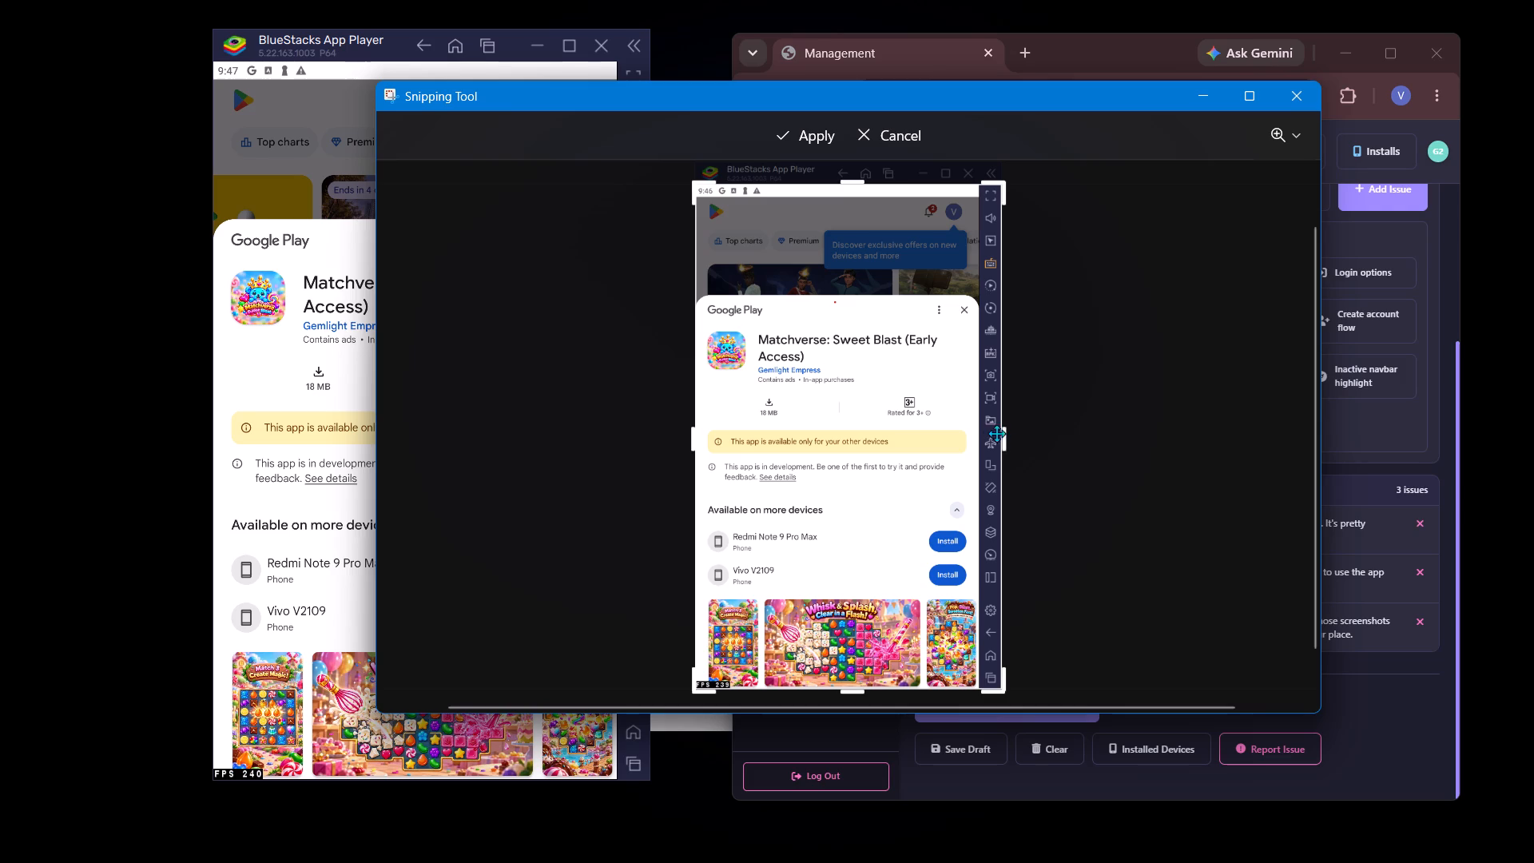
left_click_drag(1004, 429, 980, 431)
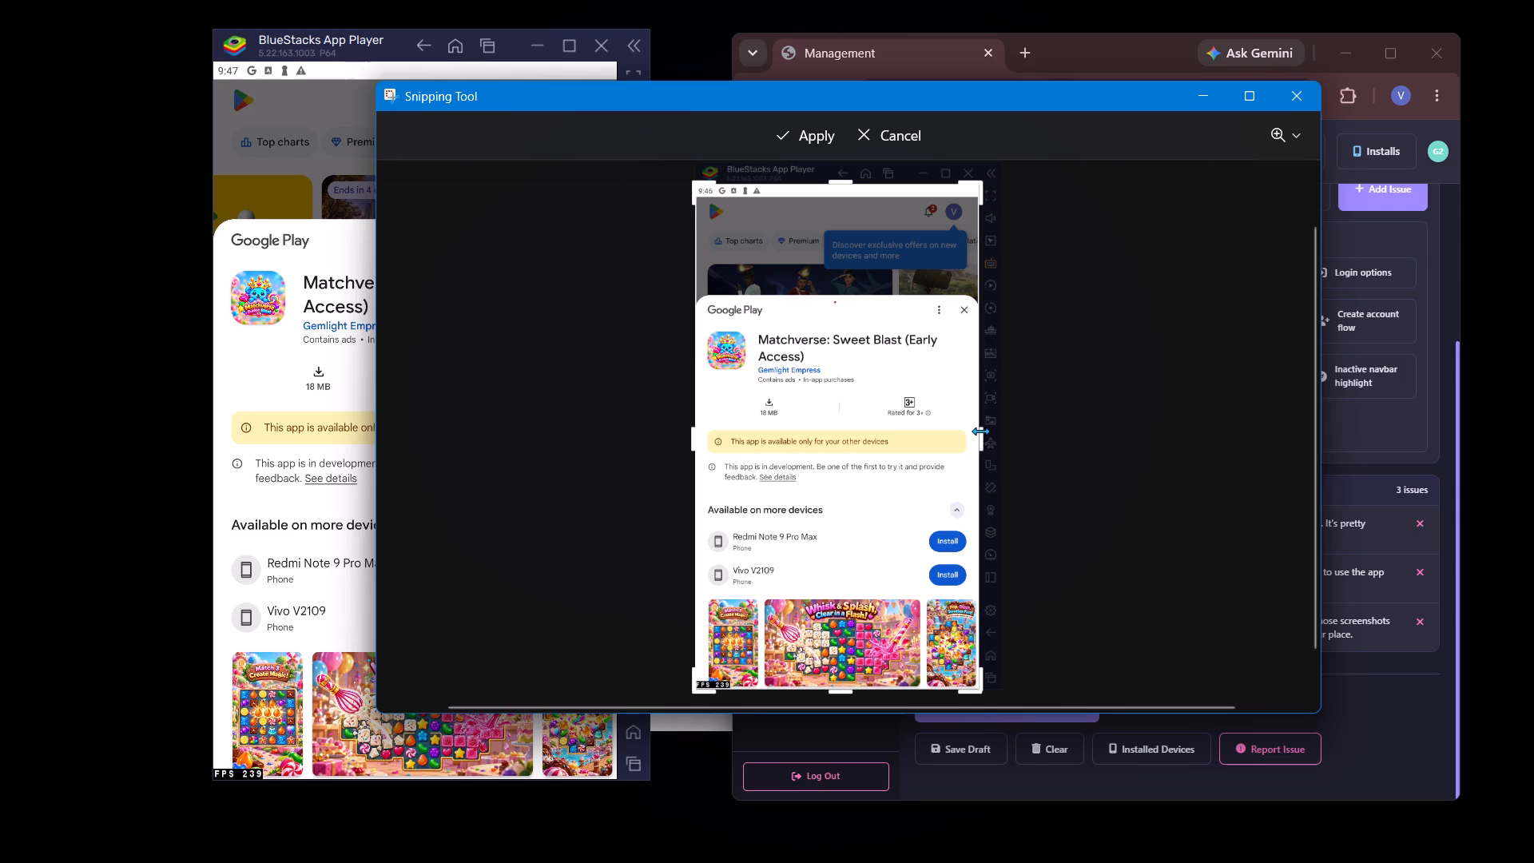
left_click_drag(980, 431, 978, 431)
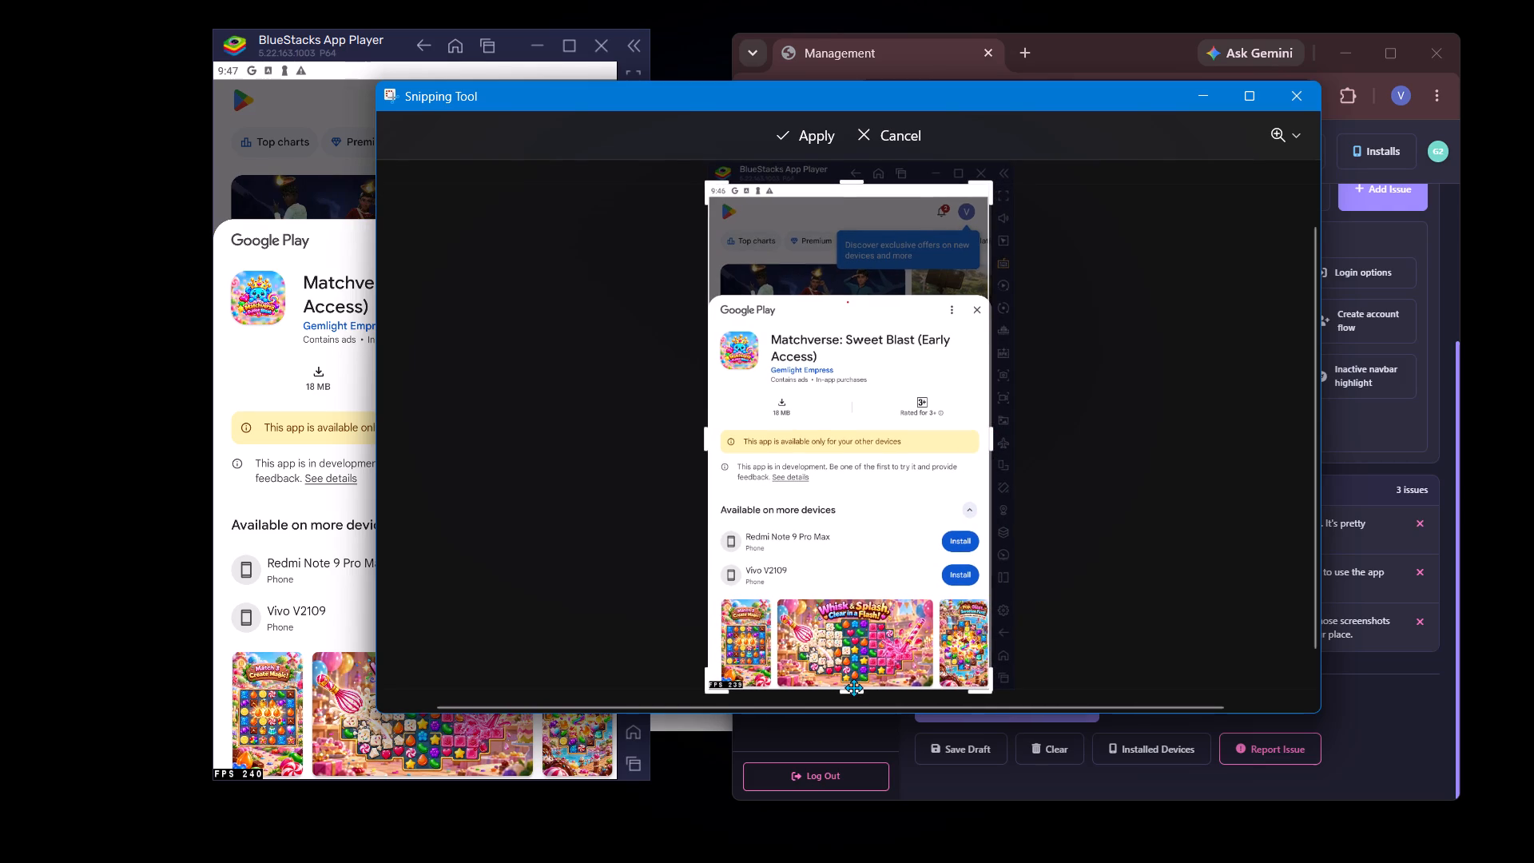
left_click_drag(853, 690, 871, 666)
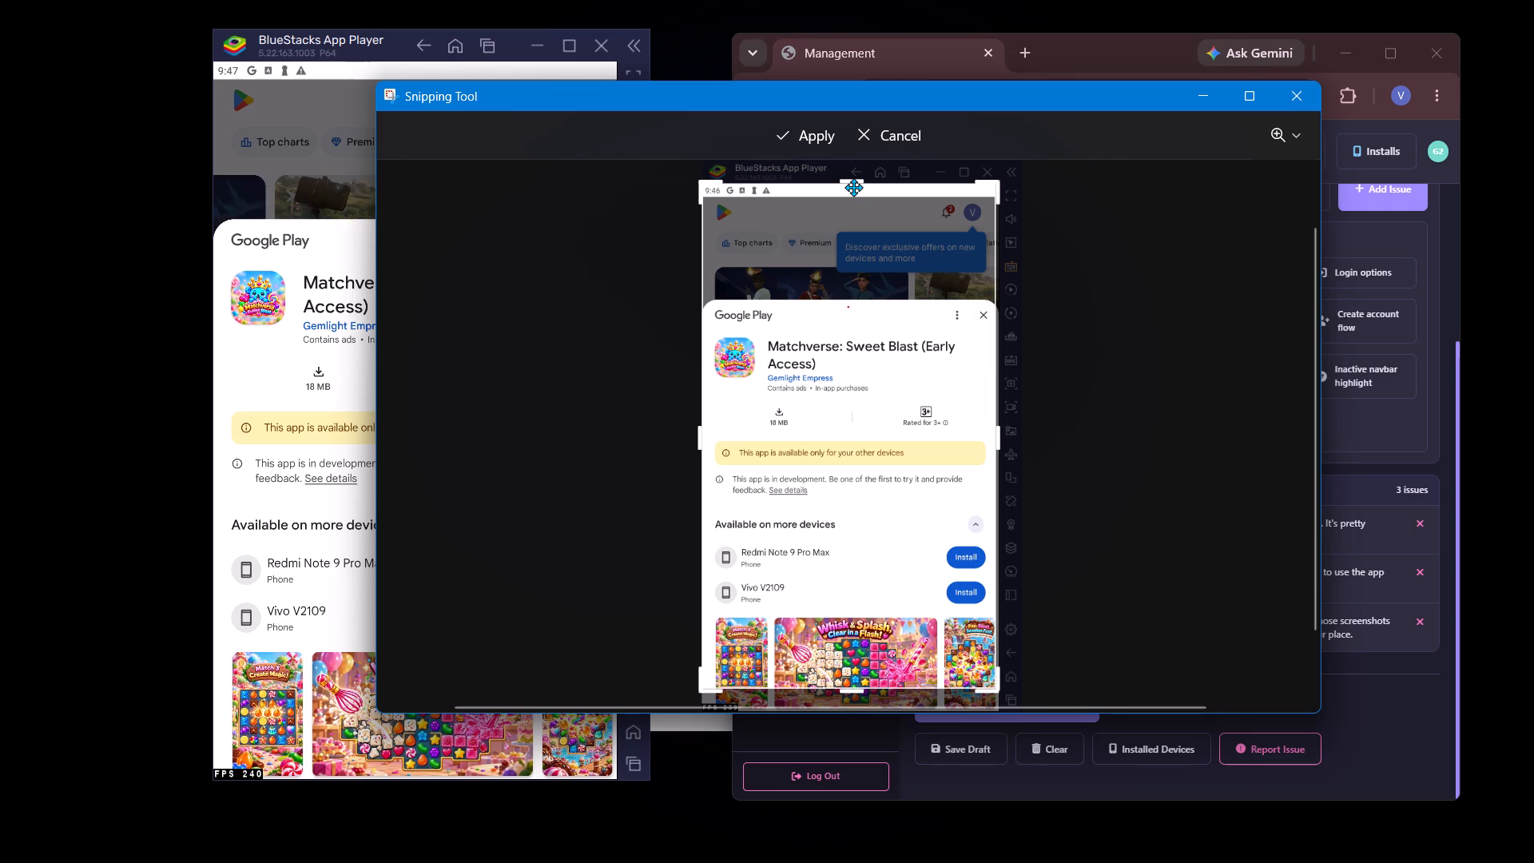
left_click_drag(853, 181, 851, 193)
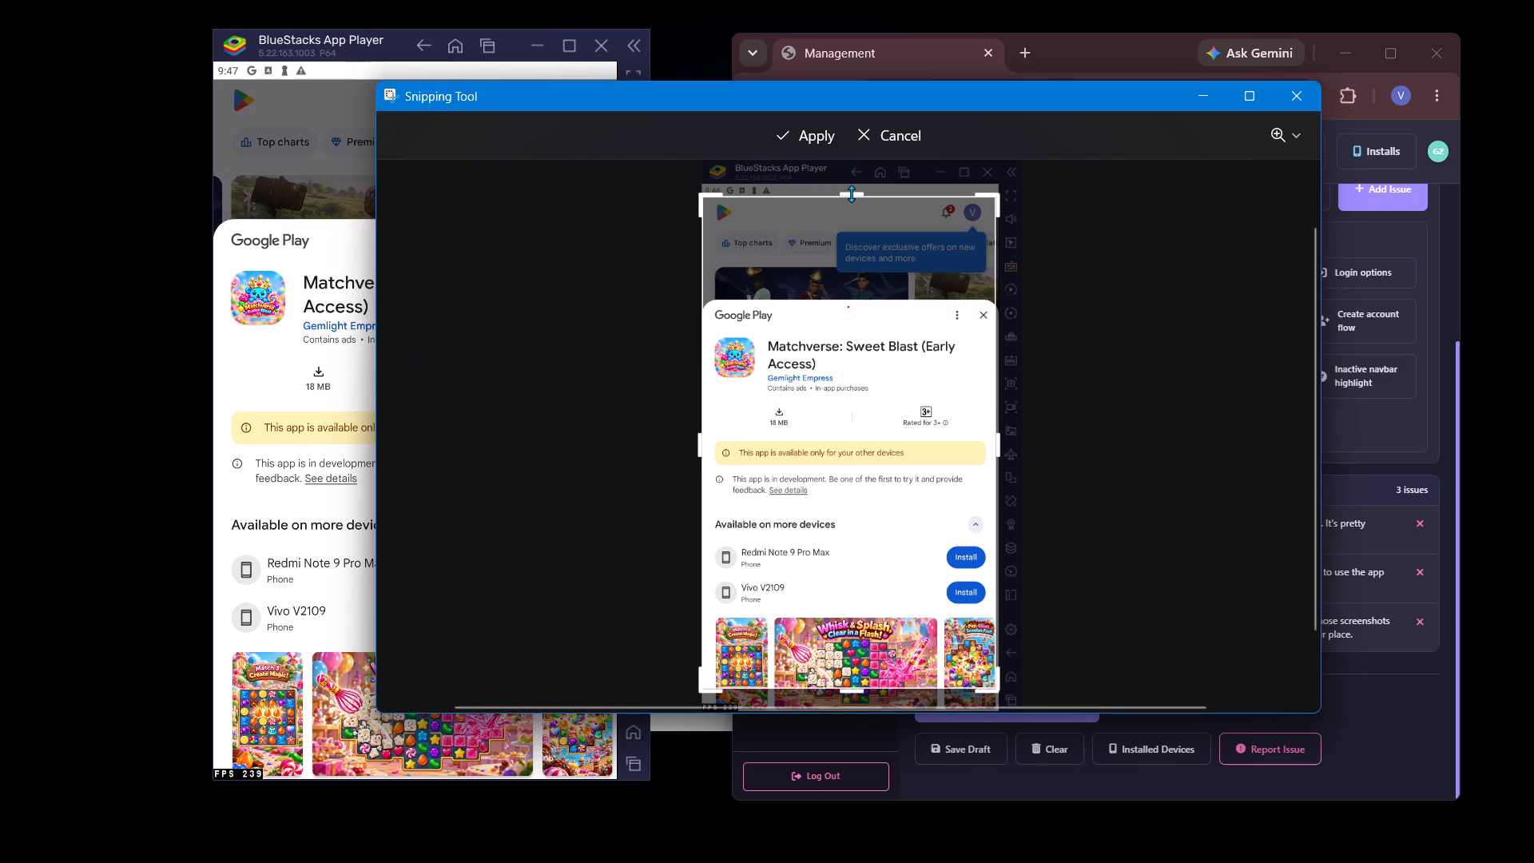
left_click_drag(851, 193, 857, 196)
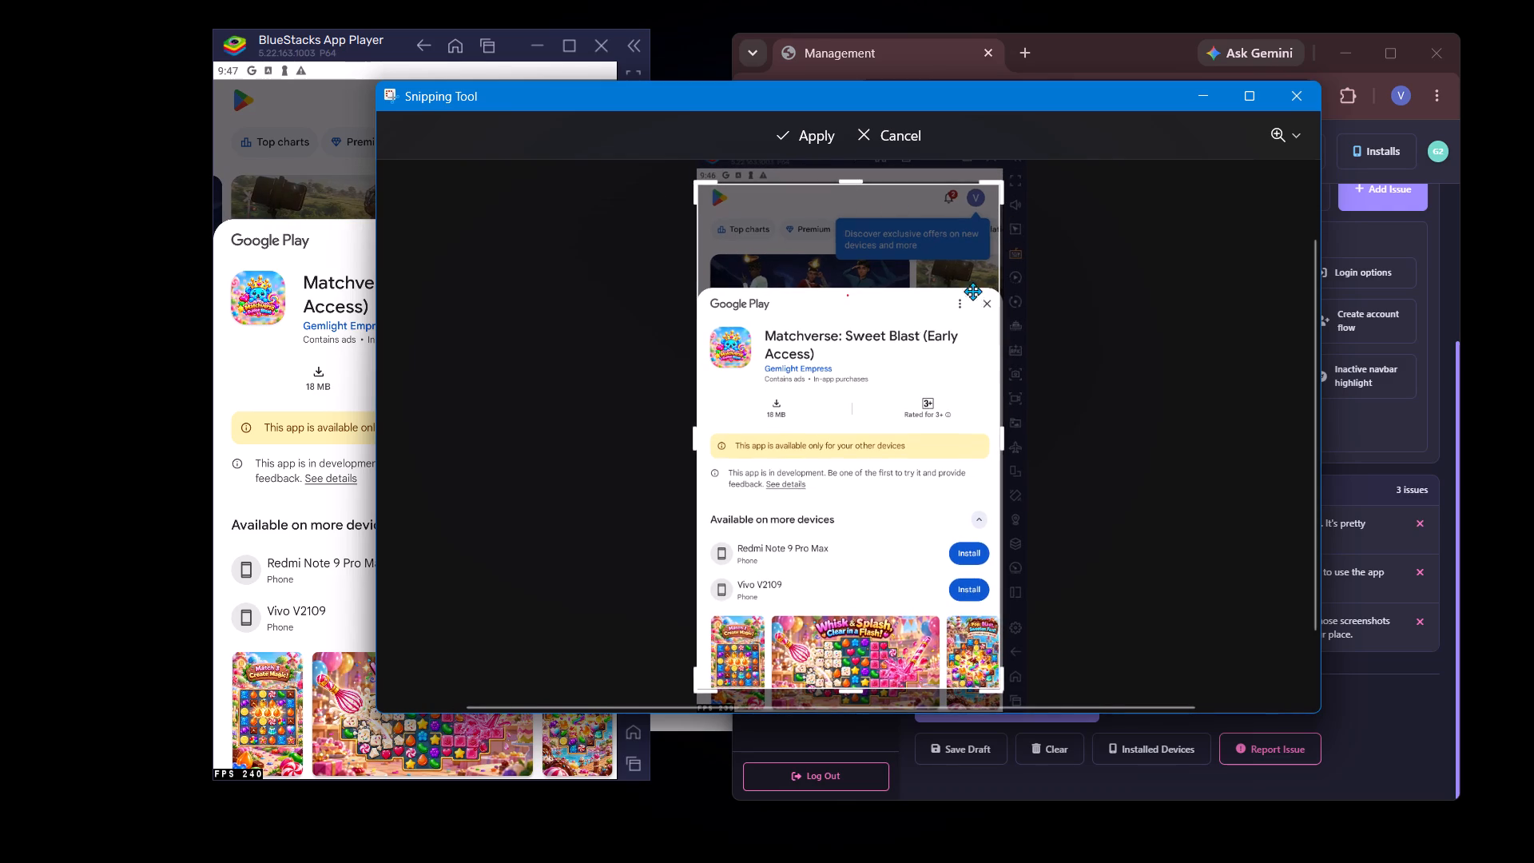
left_click(821, 144)
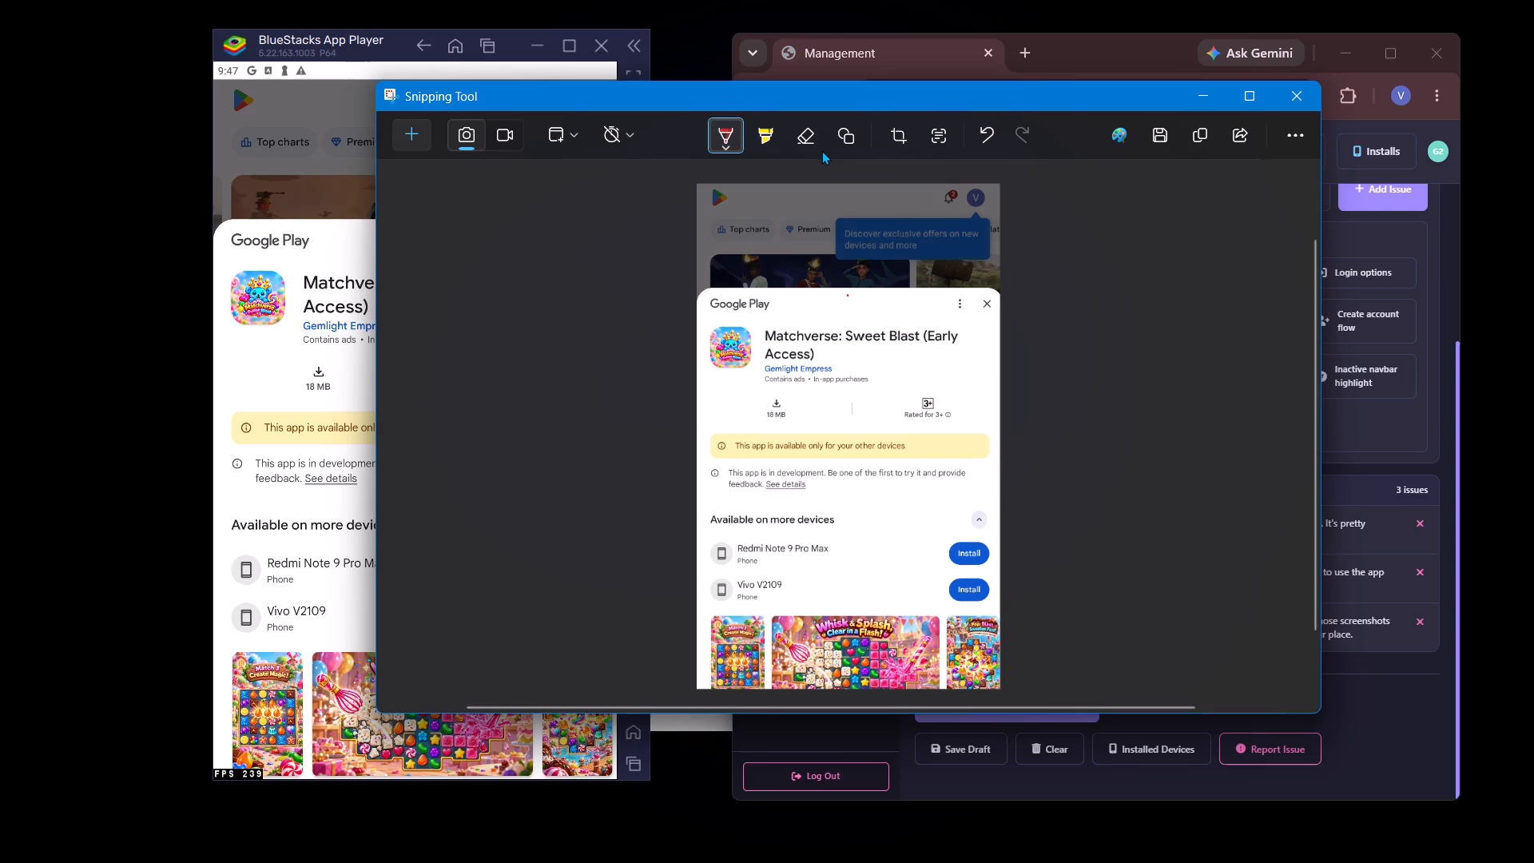
left_click(1169, 130)
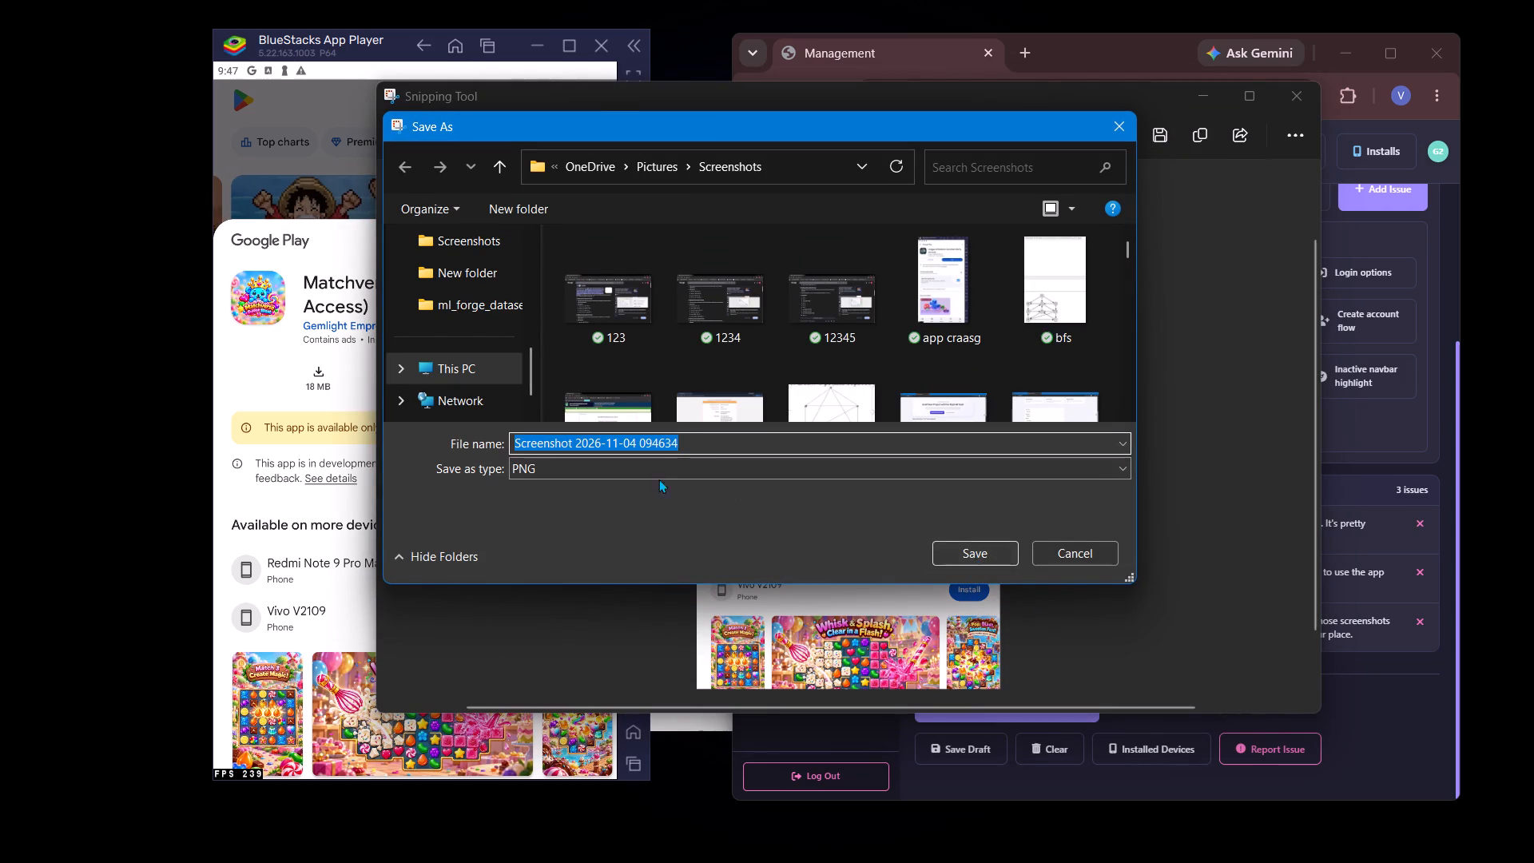
scroll(491, 260, "up", 3)
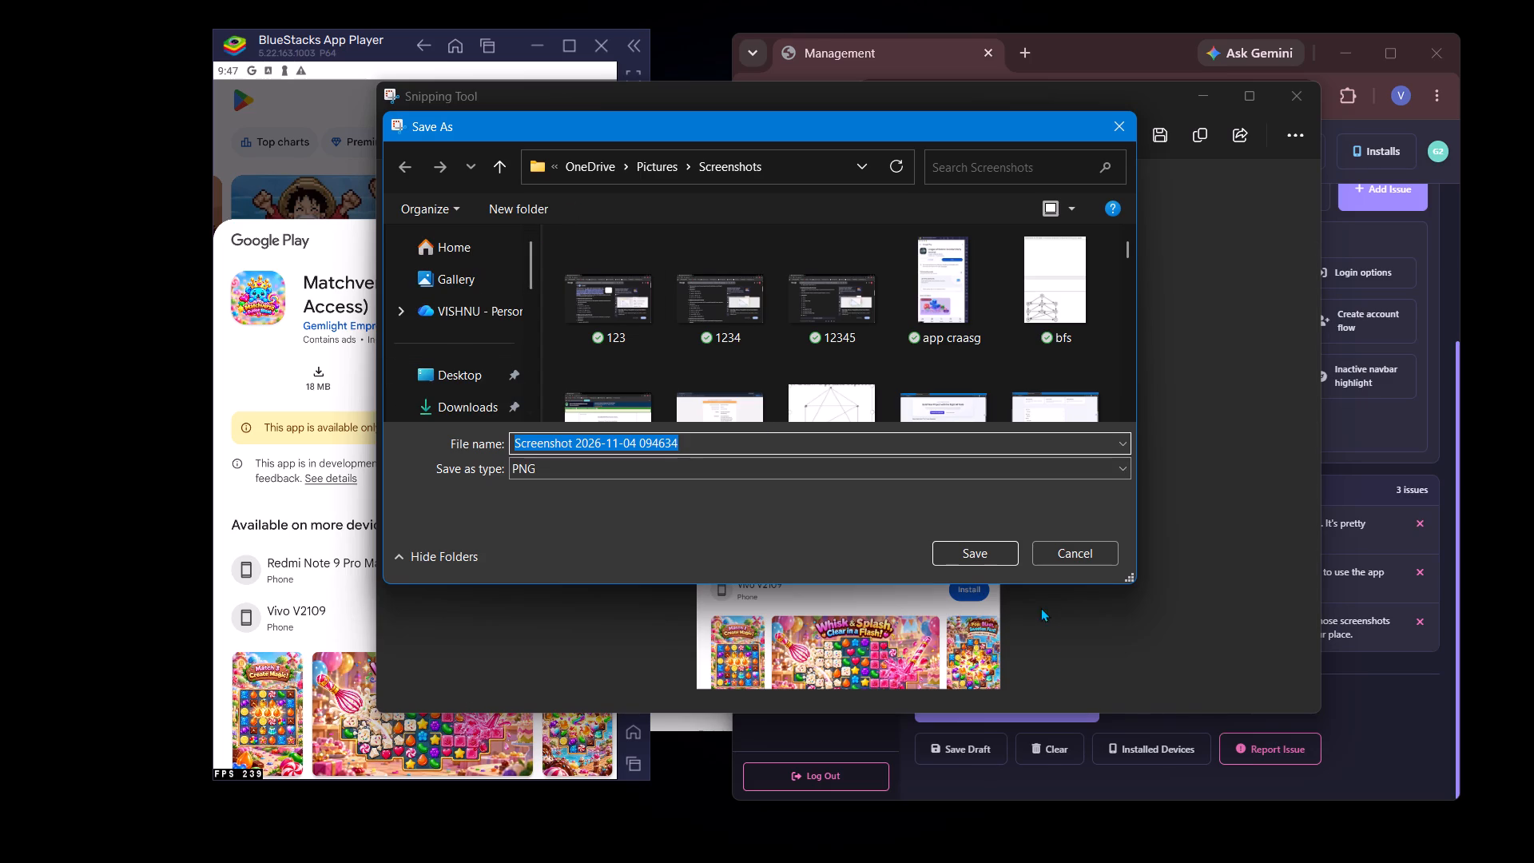
left_click(946, 558)
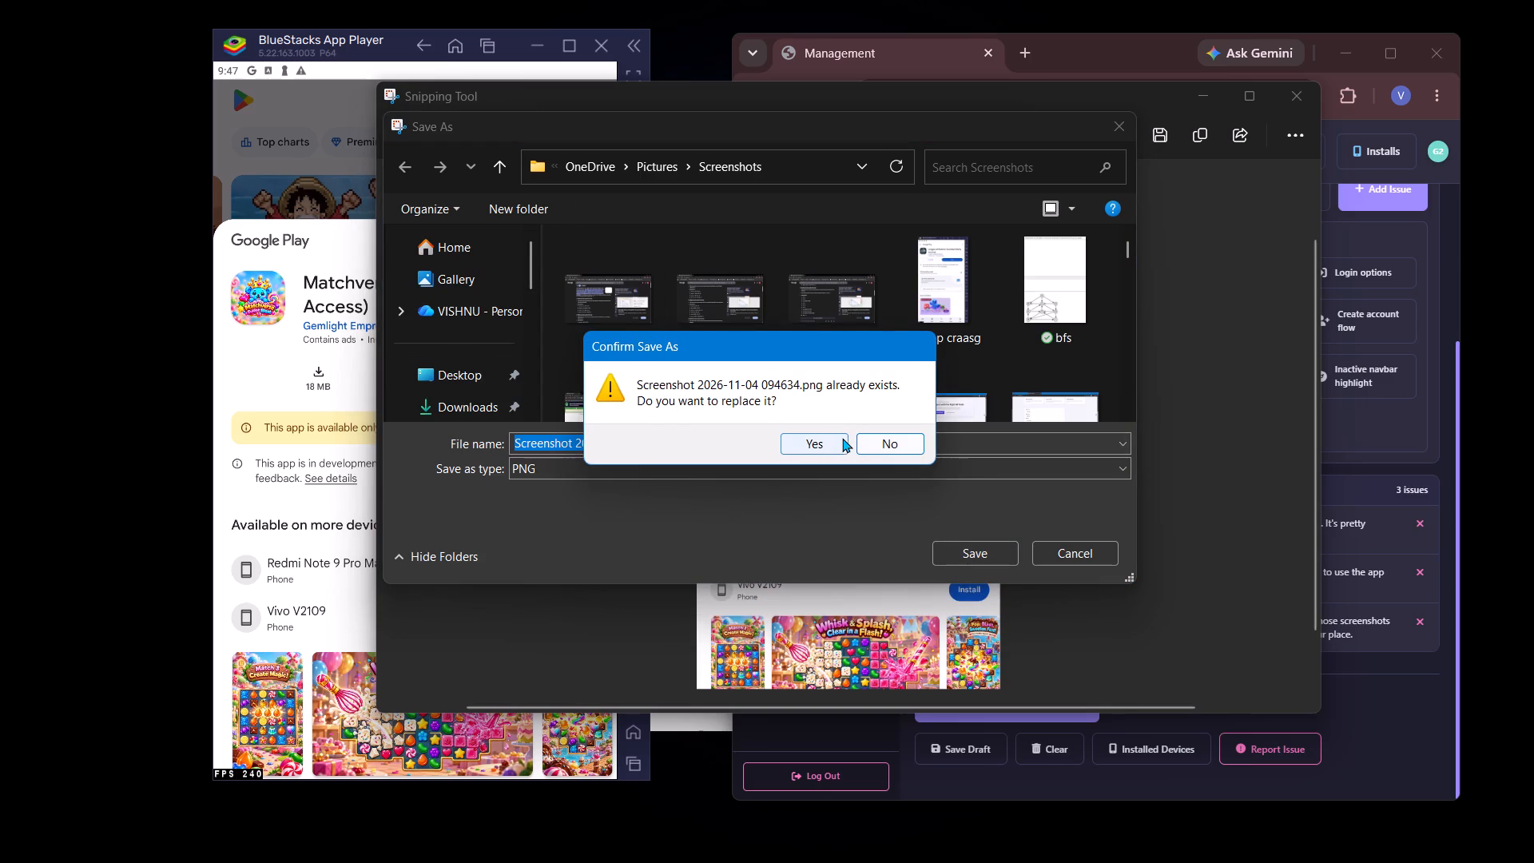
left_click(860, 527)
left_click(796, 439)
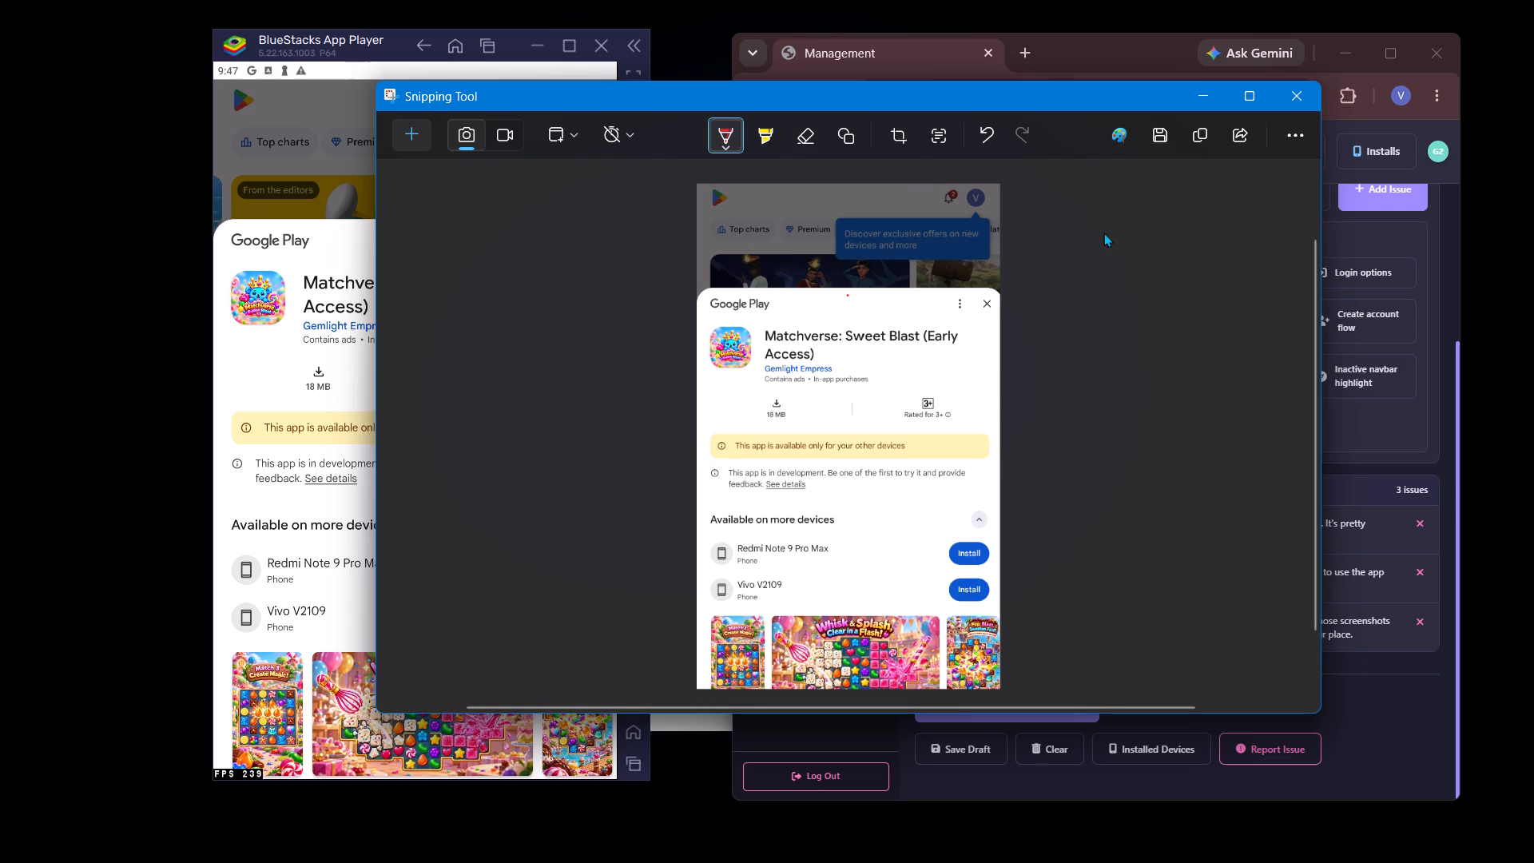
Close Snipping Tool, open Matchverse: Sweet Blast in the desktop browser's dashboard, and start an issue report of type Other.
left_click(1294, 88)
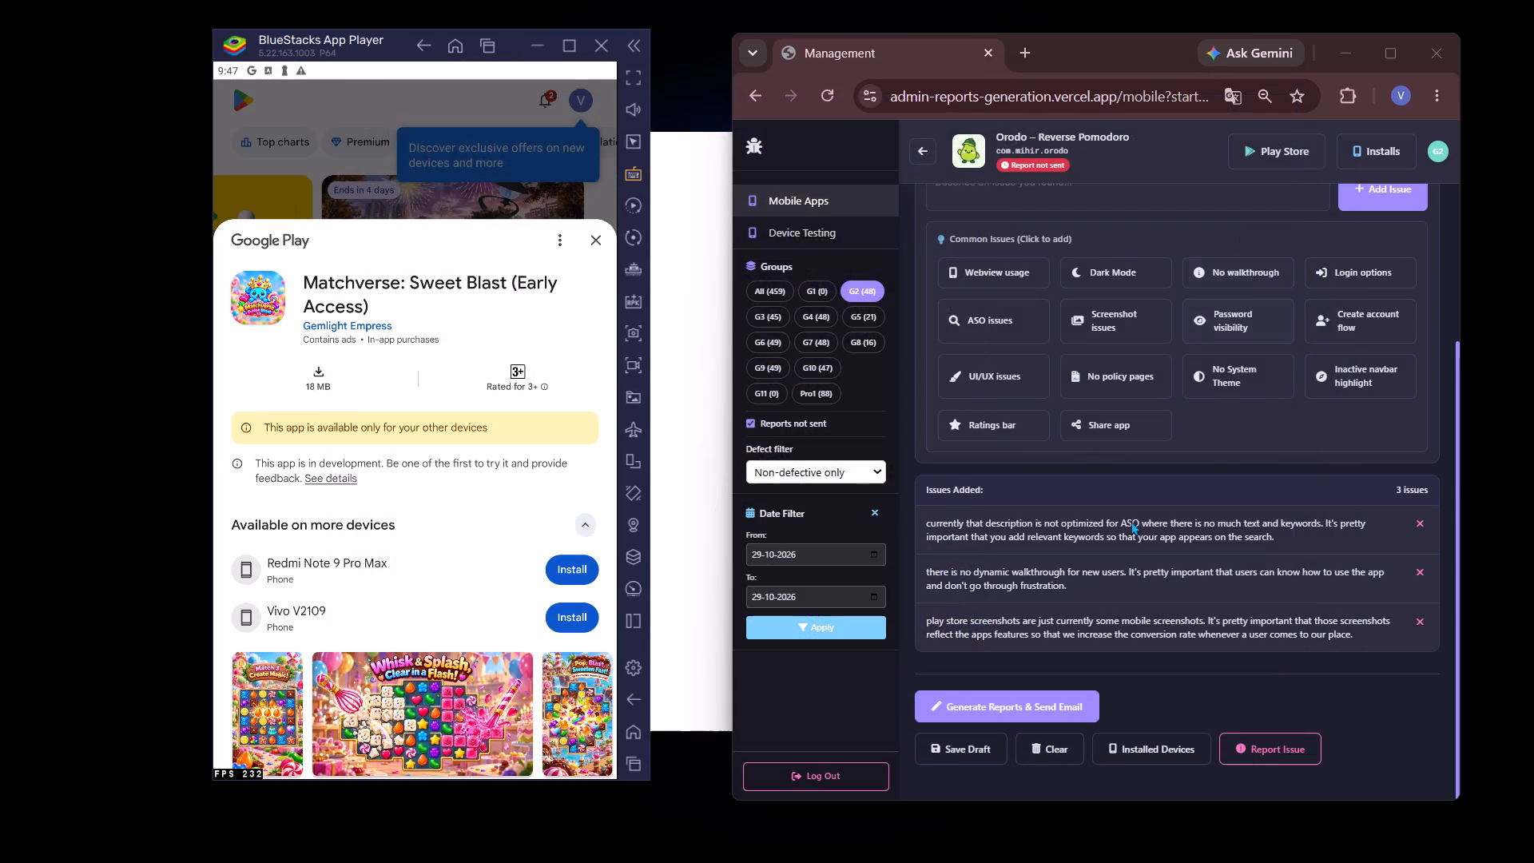
scroll(1107, 551, "down", 1)
left_click(916, 152)
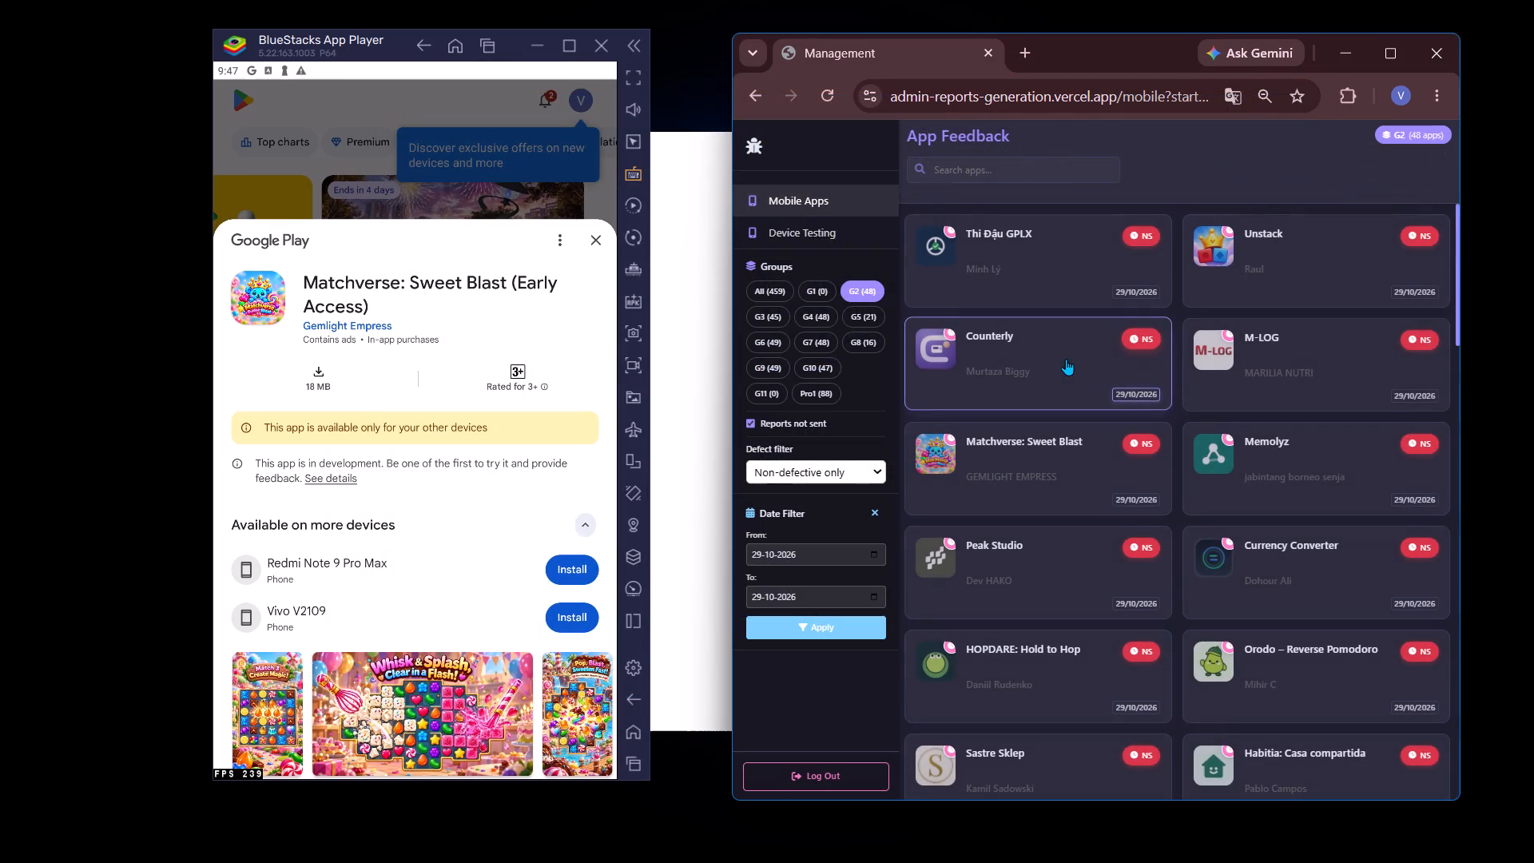
left_click(1054, 504)
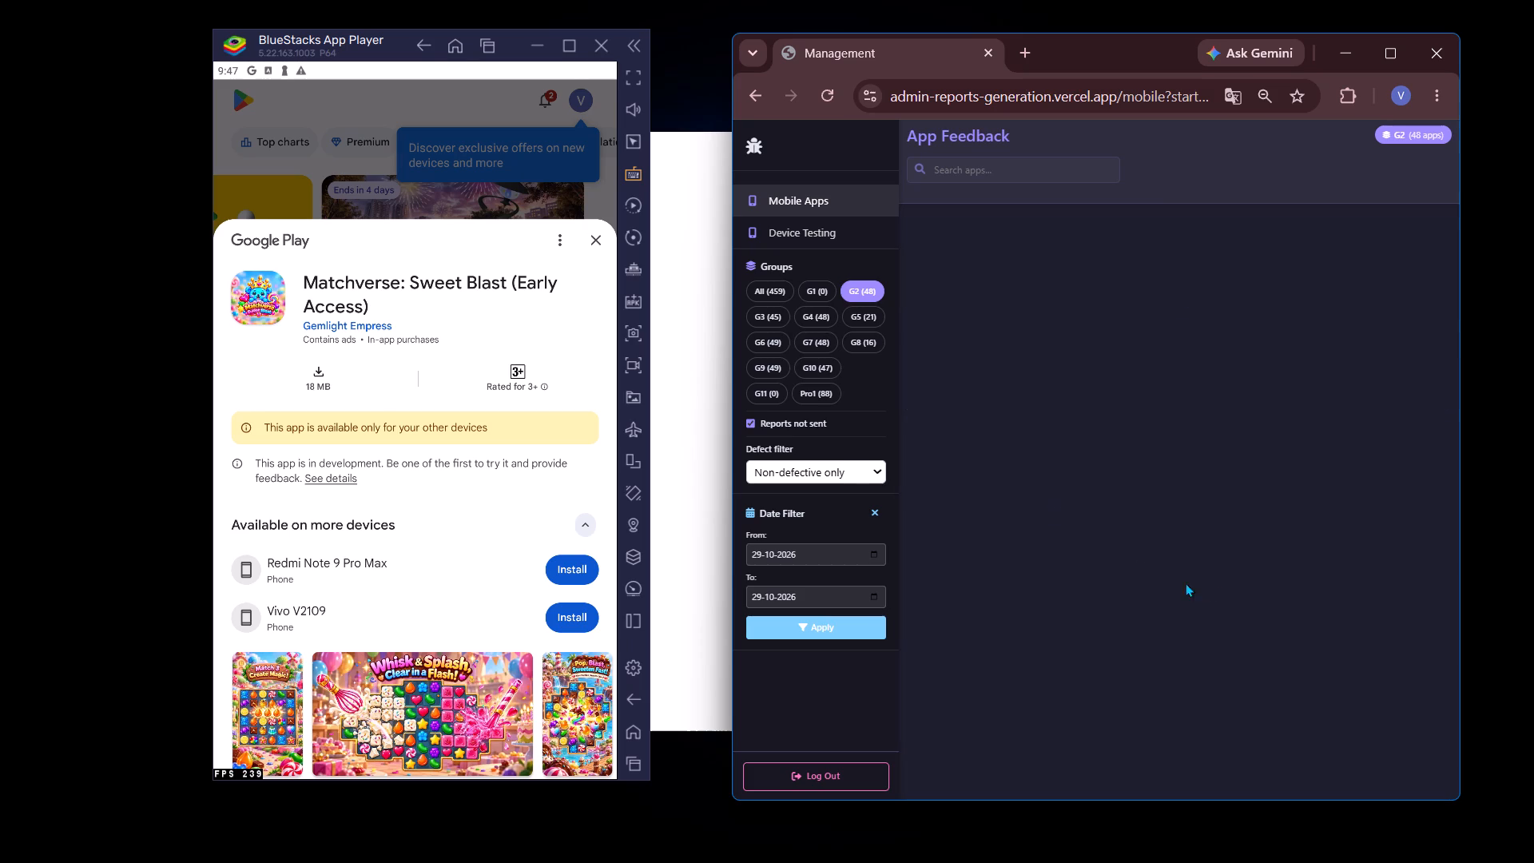
scroll(1214, 587, "down", 3)
left_click(1271, 746)
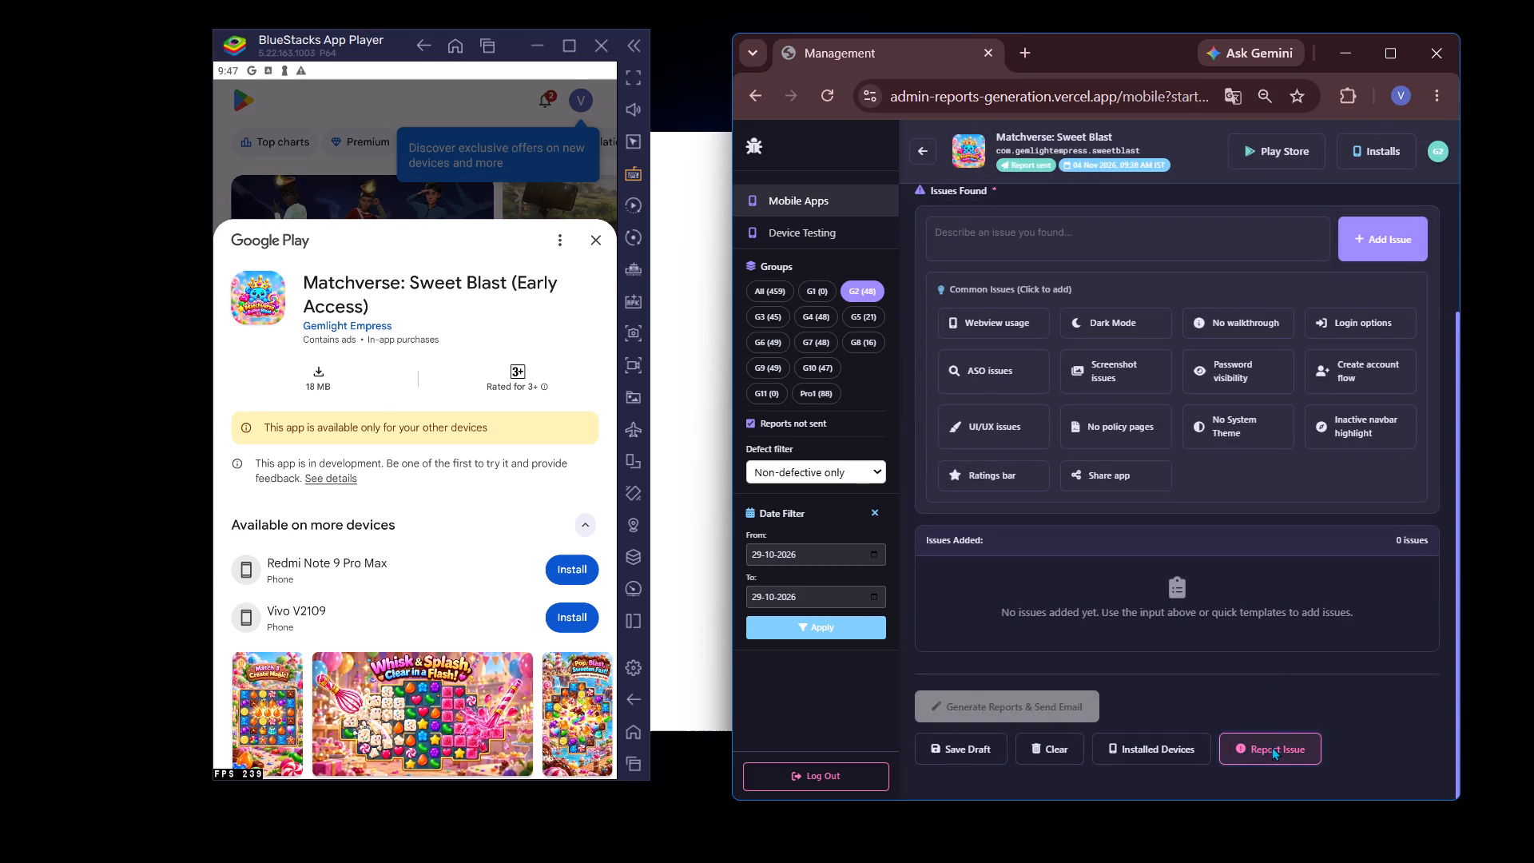
scroll(1190, 490, "down", 2)
left_click(1212, 647)
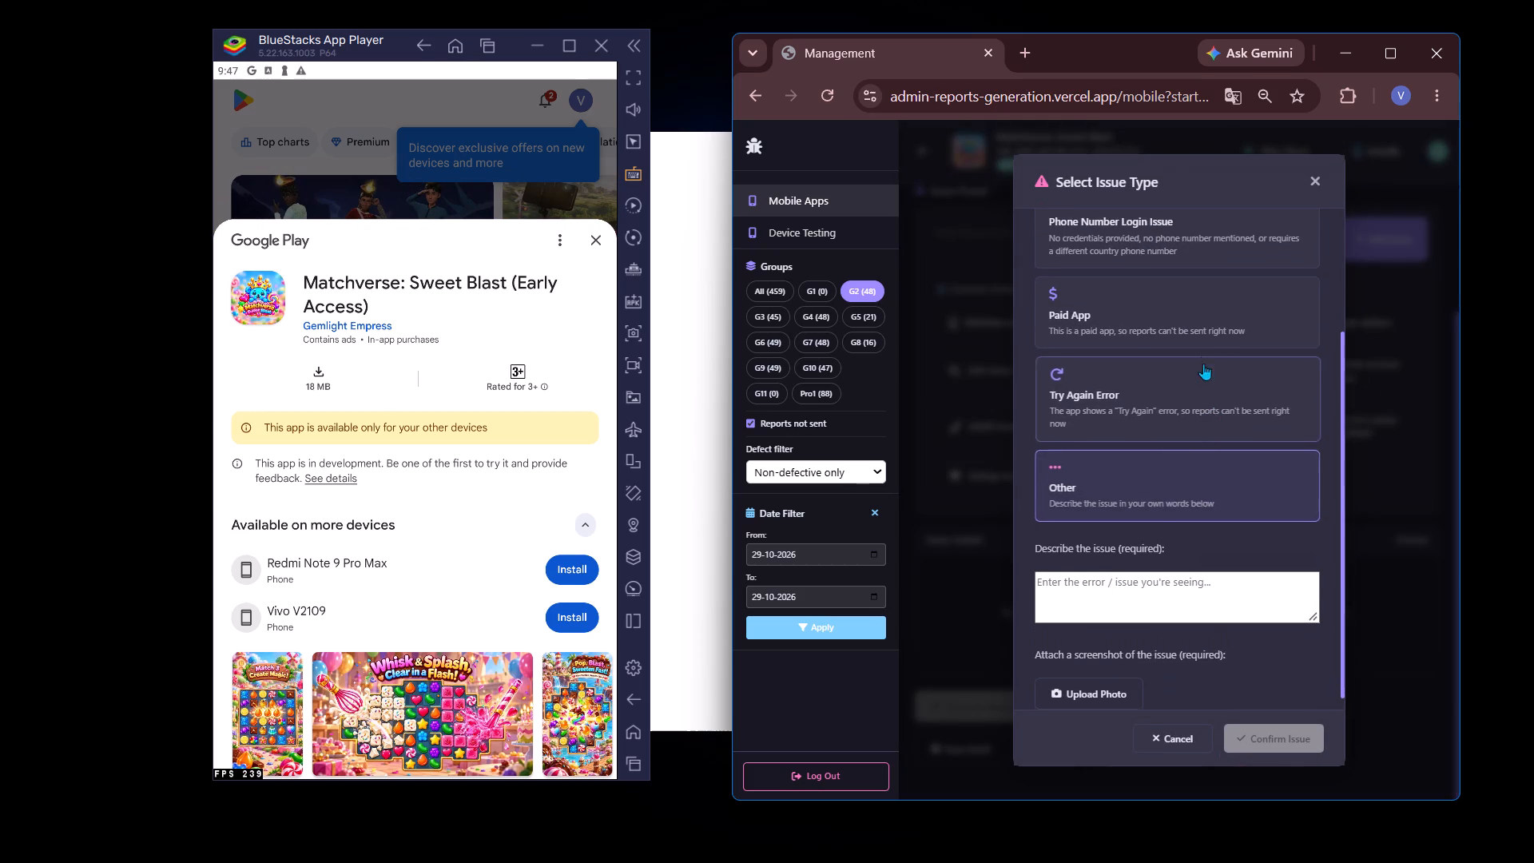
Describe the issue as "showing this app is available only for your other devices".
left_click(1201, 567)
left_click(1186, 595)
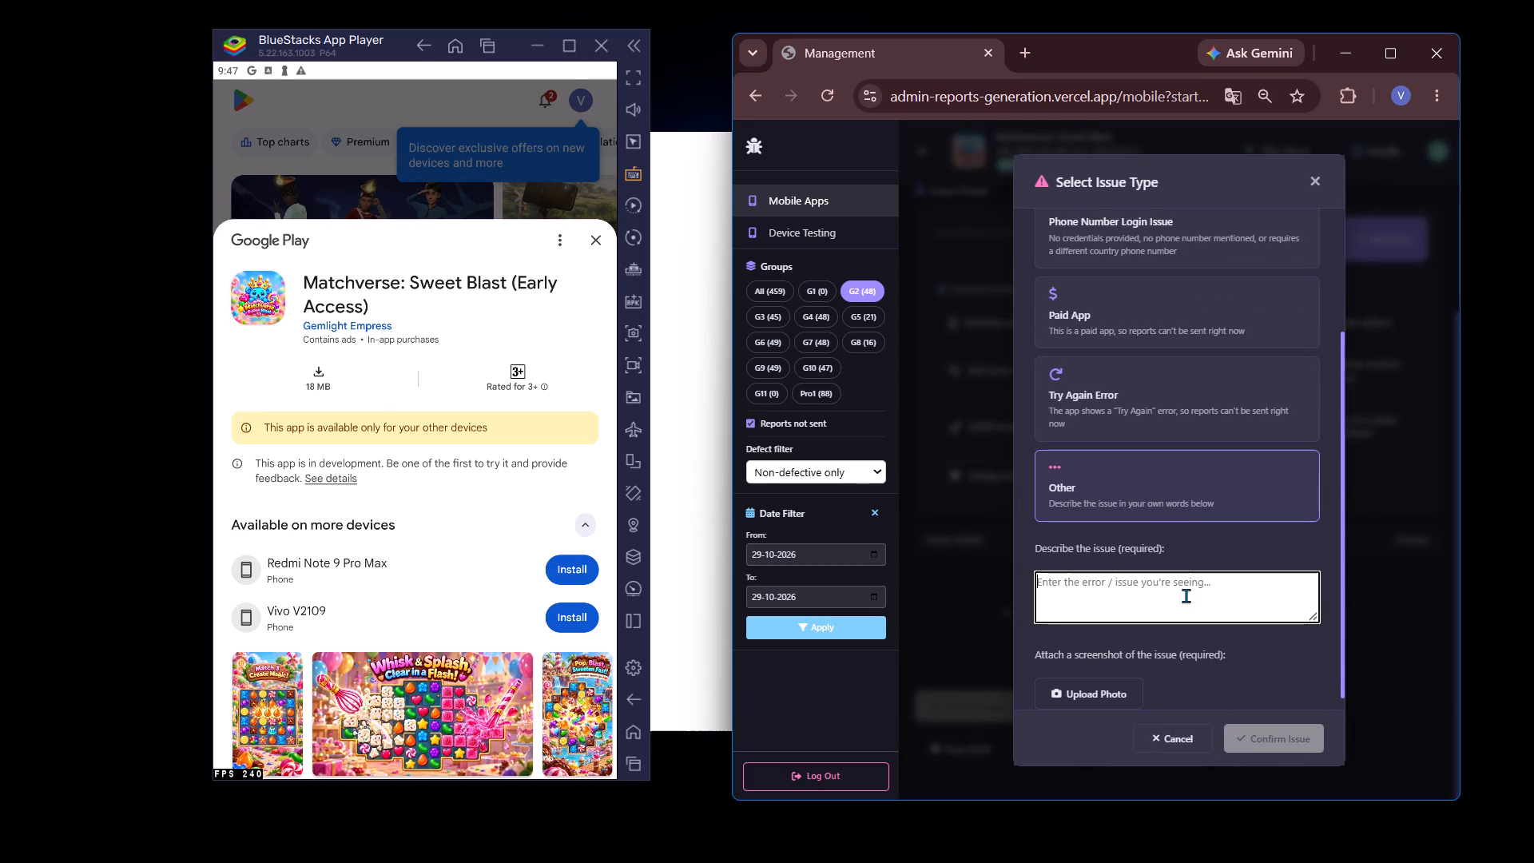
type("showing")
key("space")
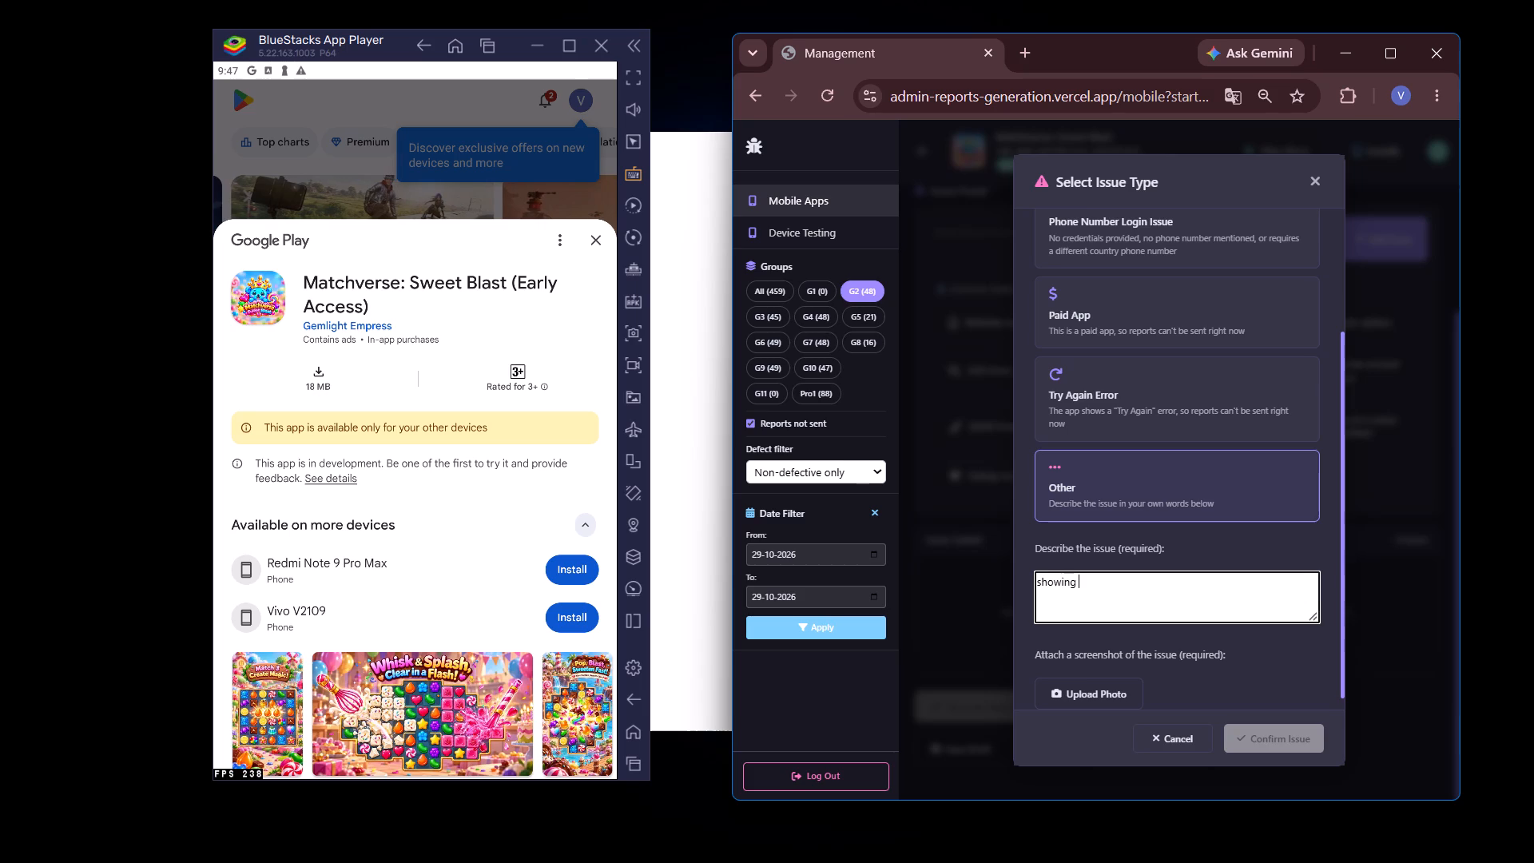
type("this app")
key("space")
type("is availa")
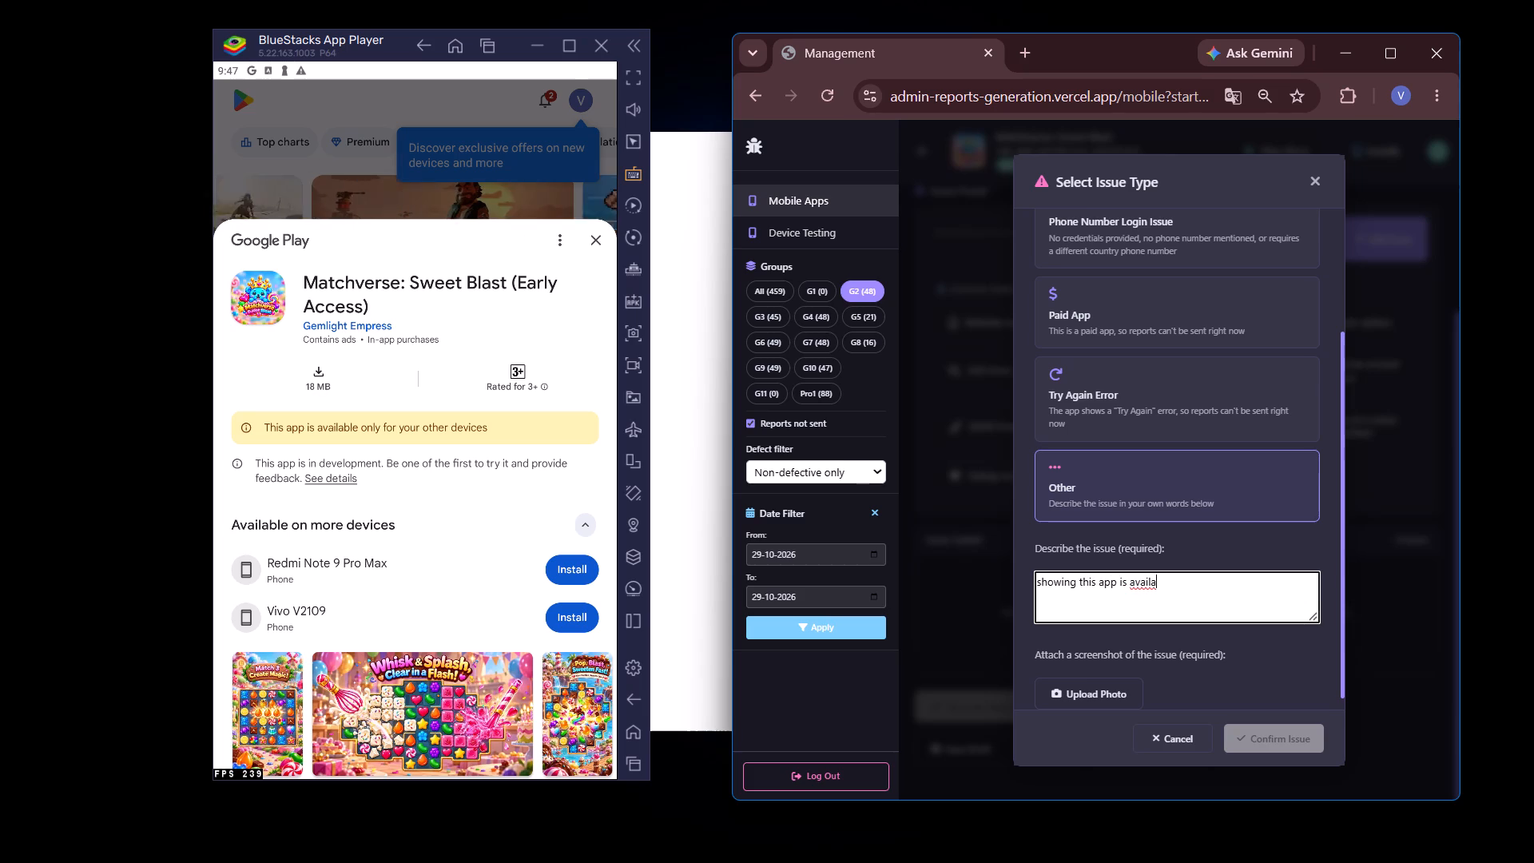
key("BackSpace")
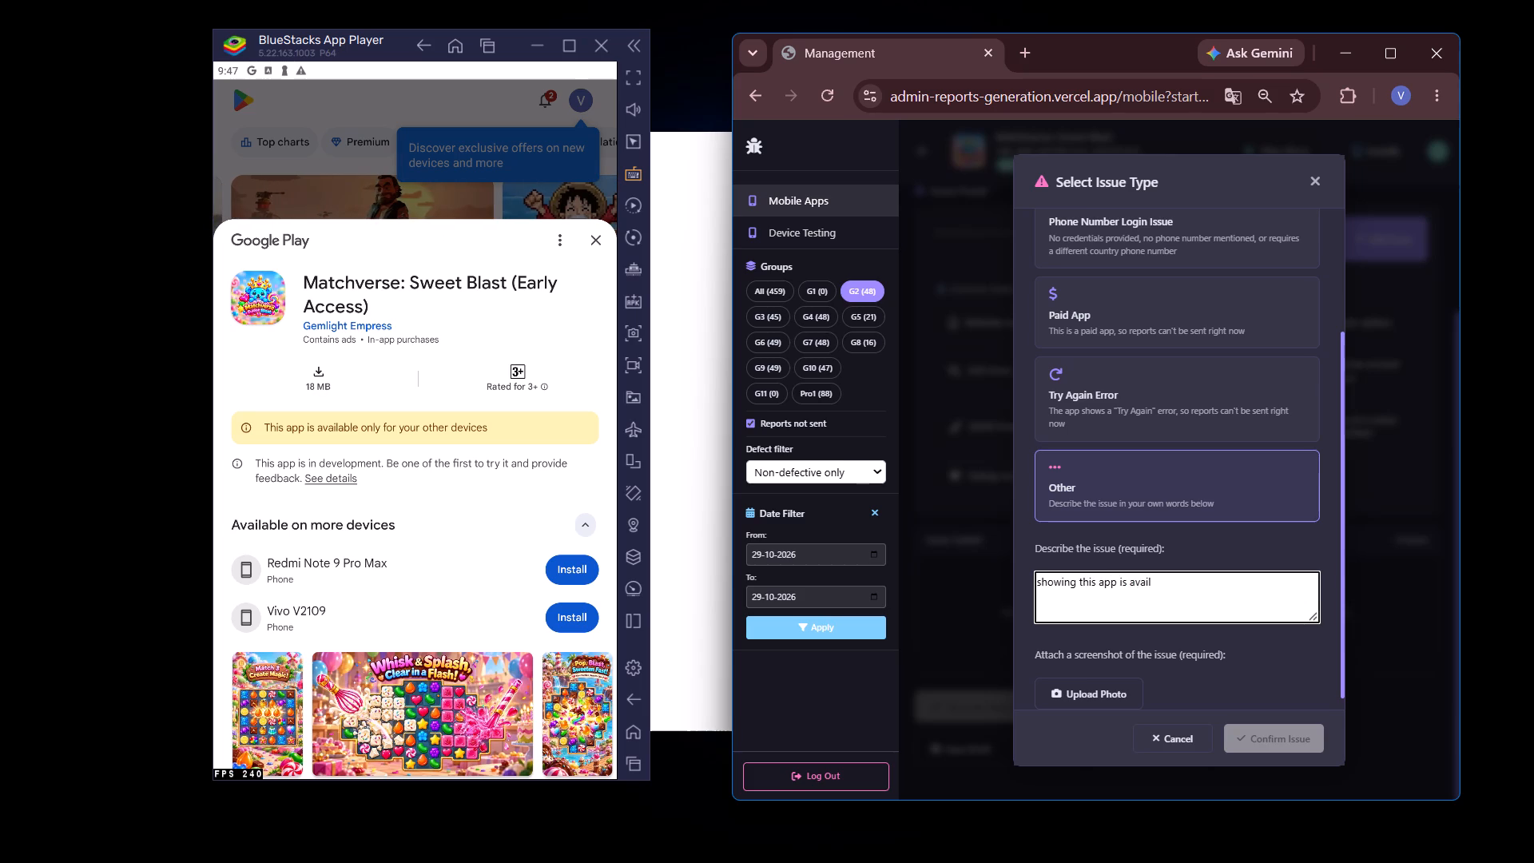
type("able in")
key("space")
type("thjs")
key("BackSpace")
key("BackSpace")
key("BackSpace")
key("BackSpace")
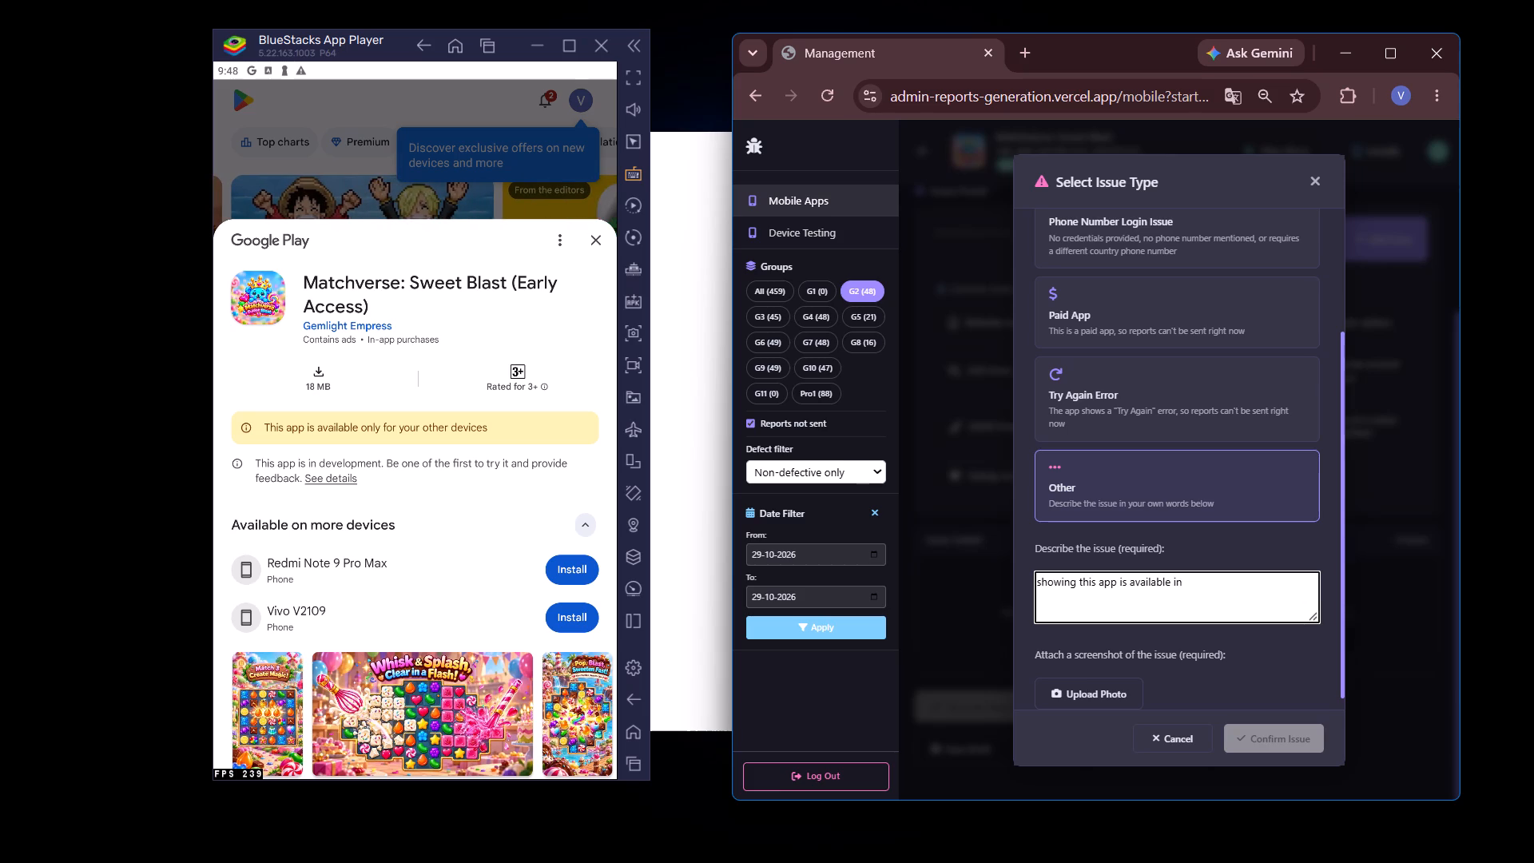
key("BackSpace")
key("BackSpace")
key("BackSpace")
type("only")
key("space")
type("for")
key("space")
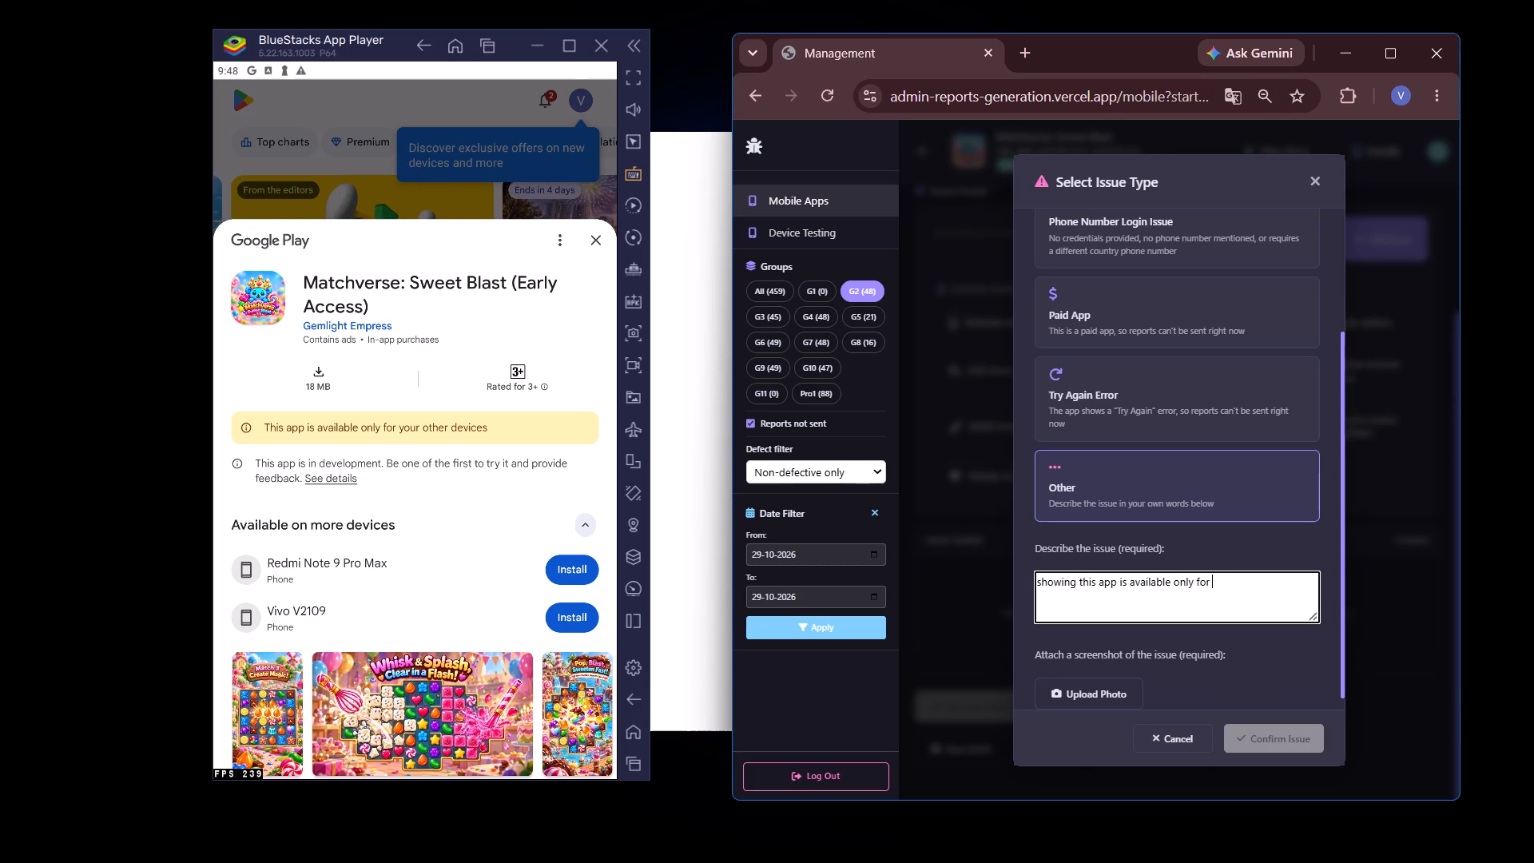
type("your")
key("space")
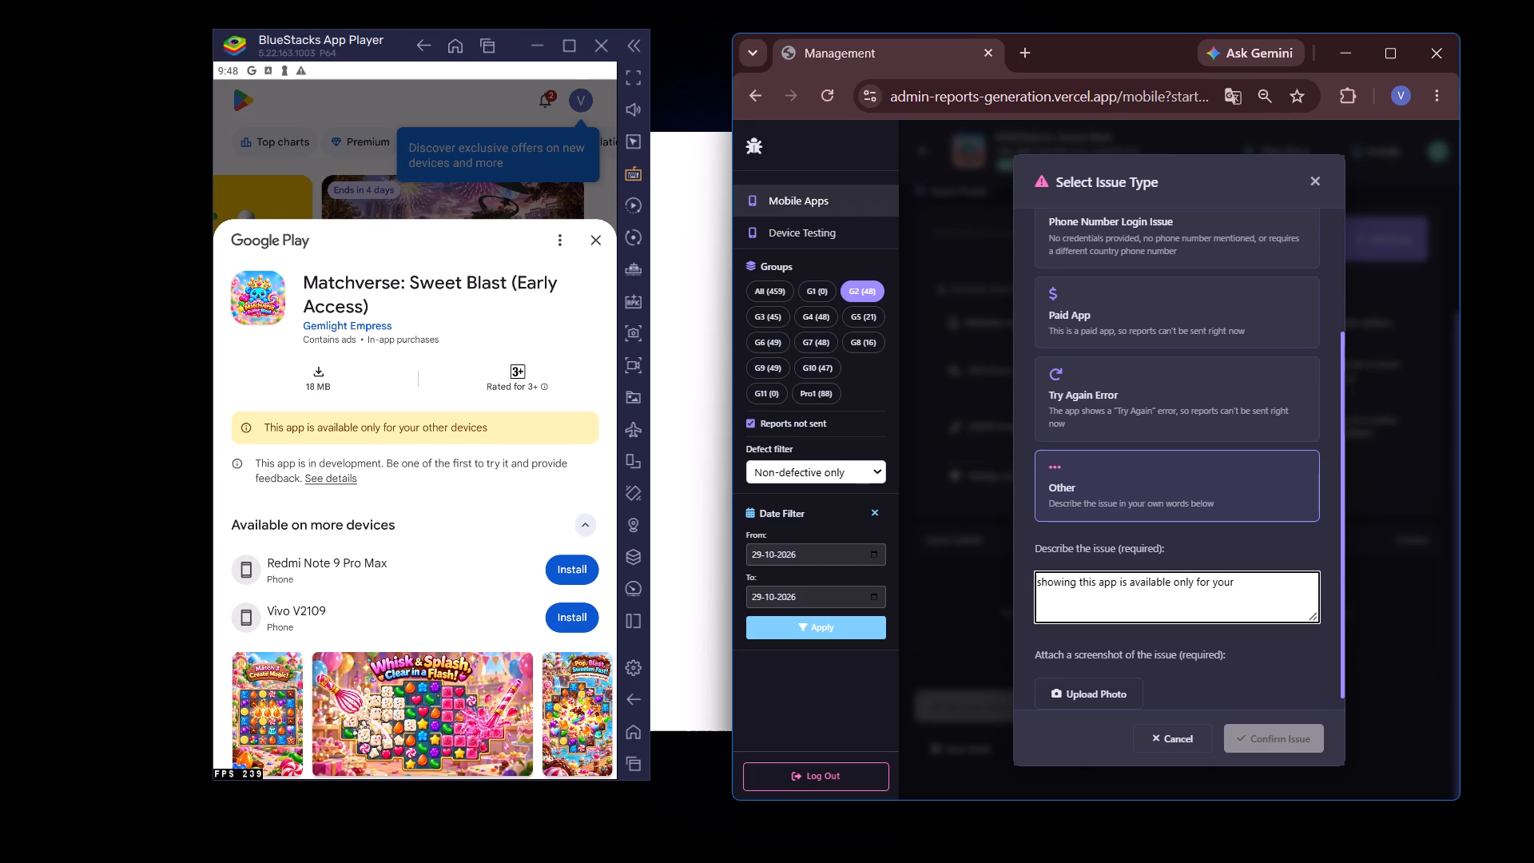
type("other")
key("space")
type("devix")
key("BackSpace")
type("ces")
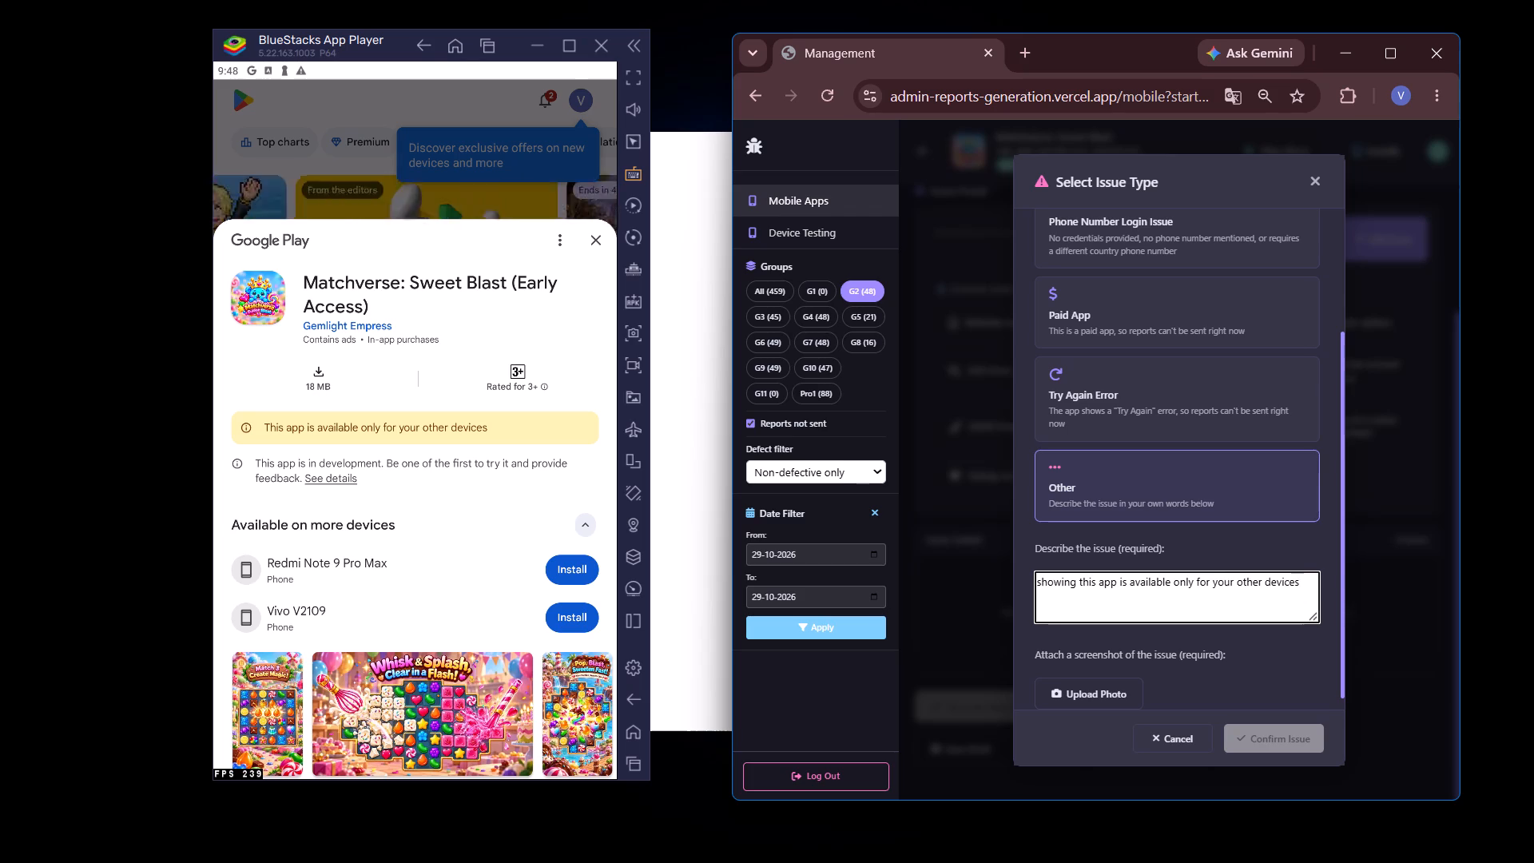
key("Return")
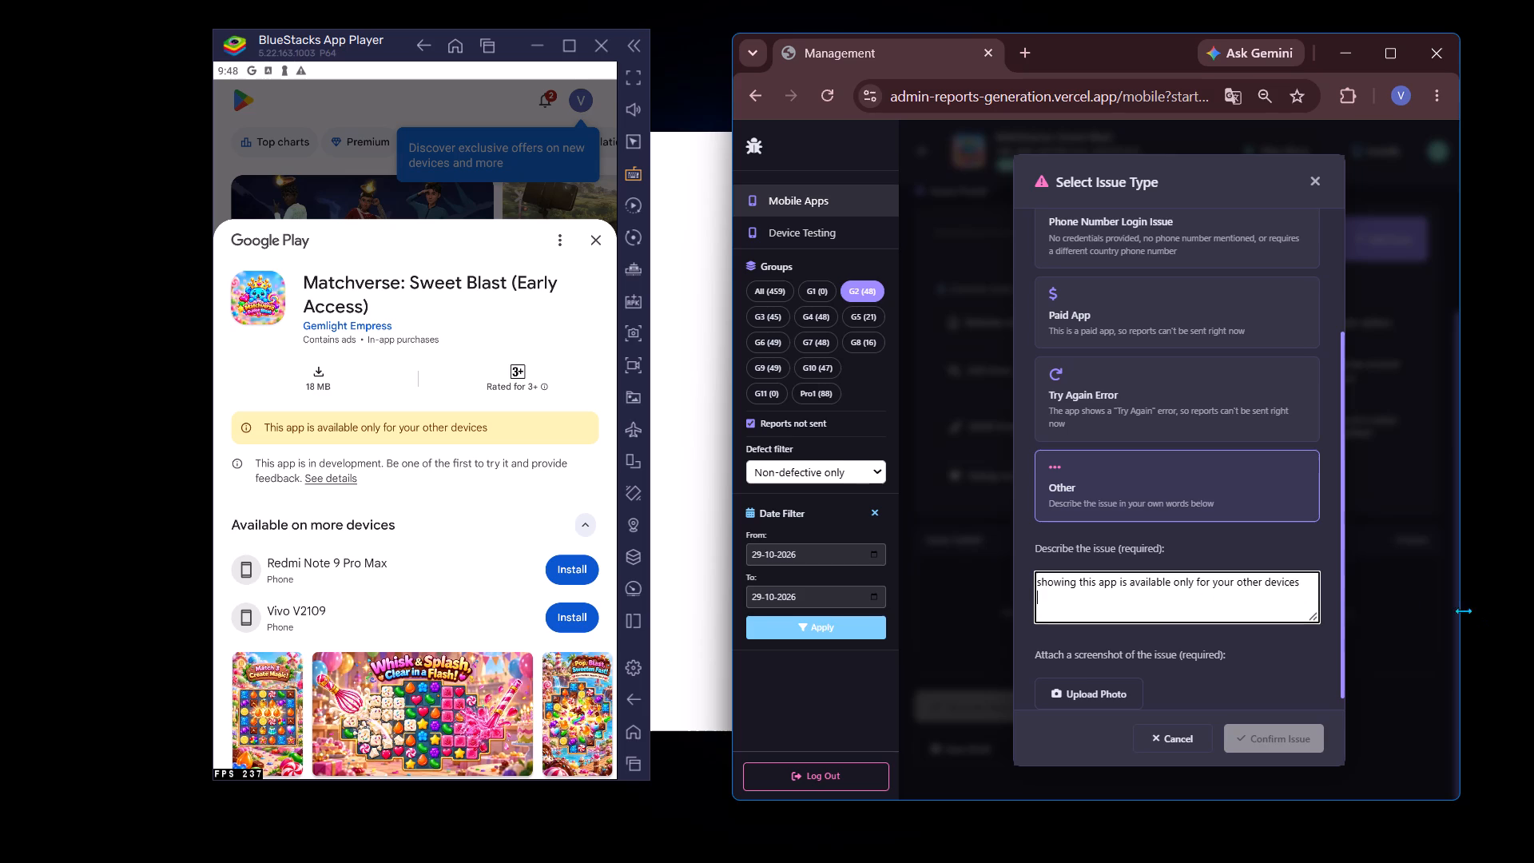
left_click(1076, 678)
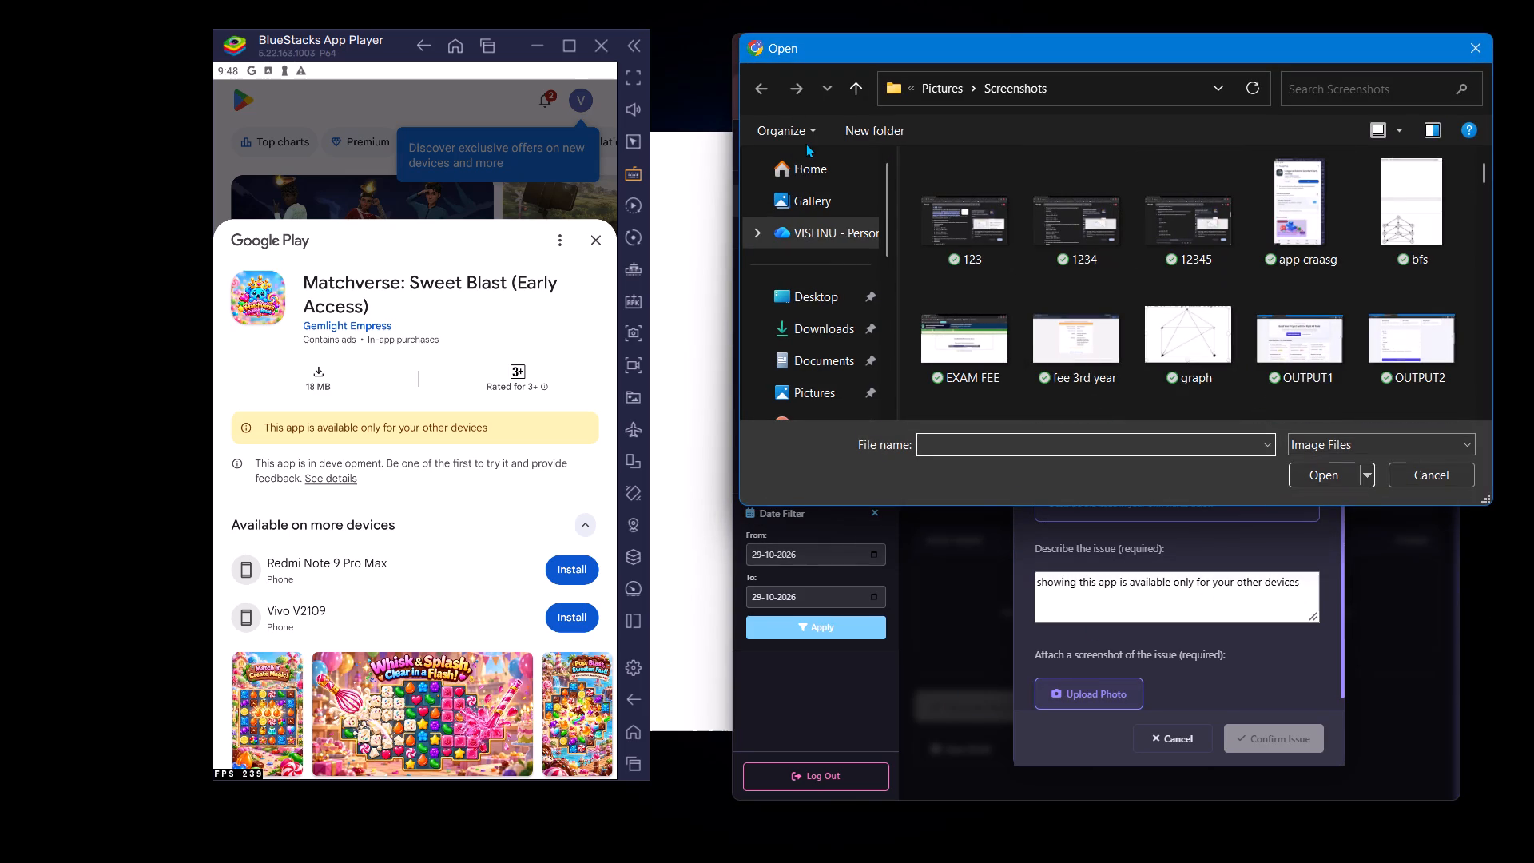
left_click(829, 172)
scroll(1170, 430, "down", 1)
scroll(1161, 284, "down", 1)
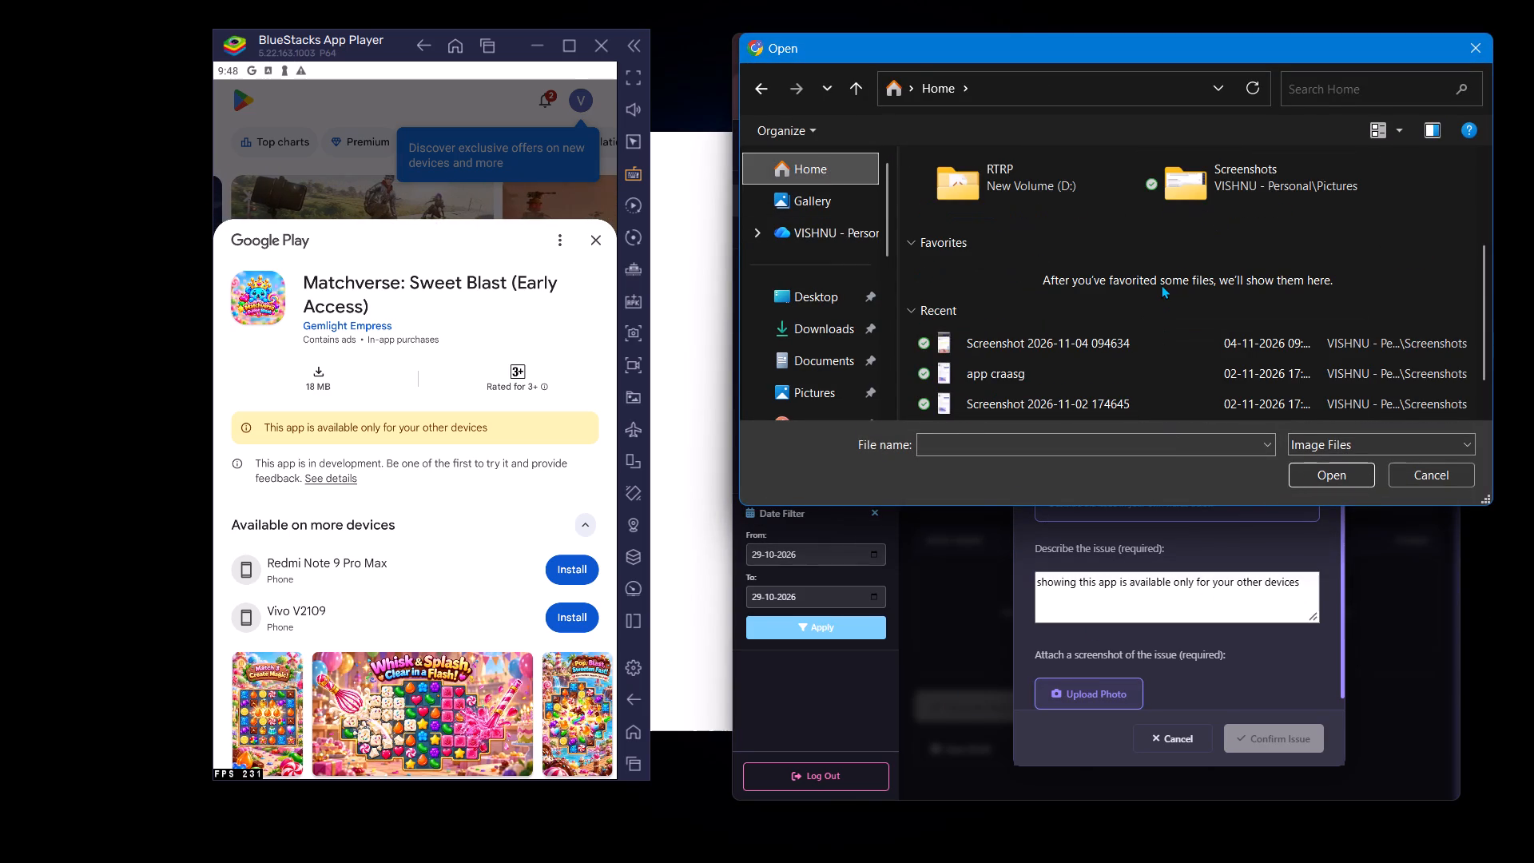
left_click(1088, 345)
left_click(1318, 466)
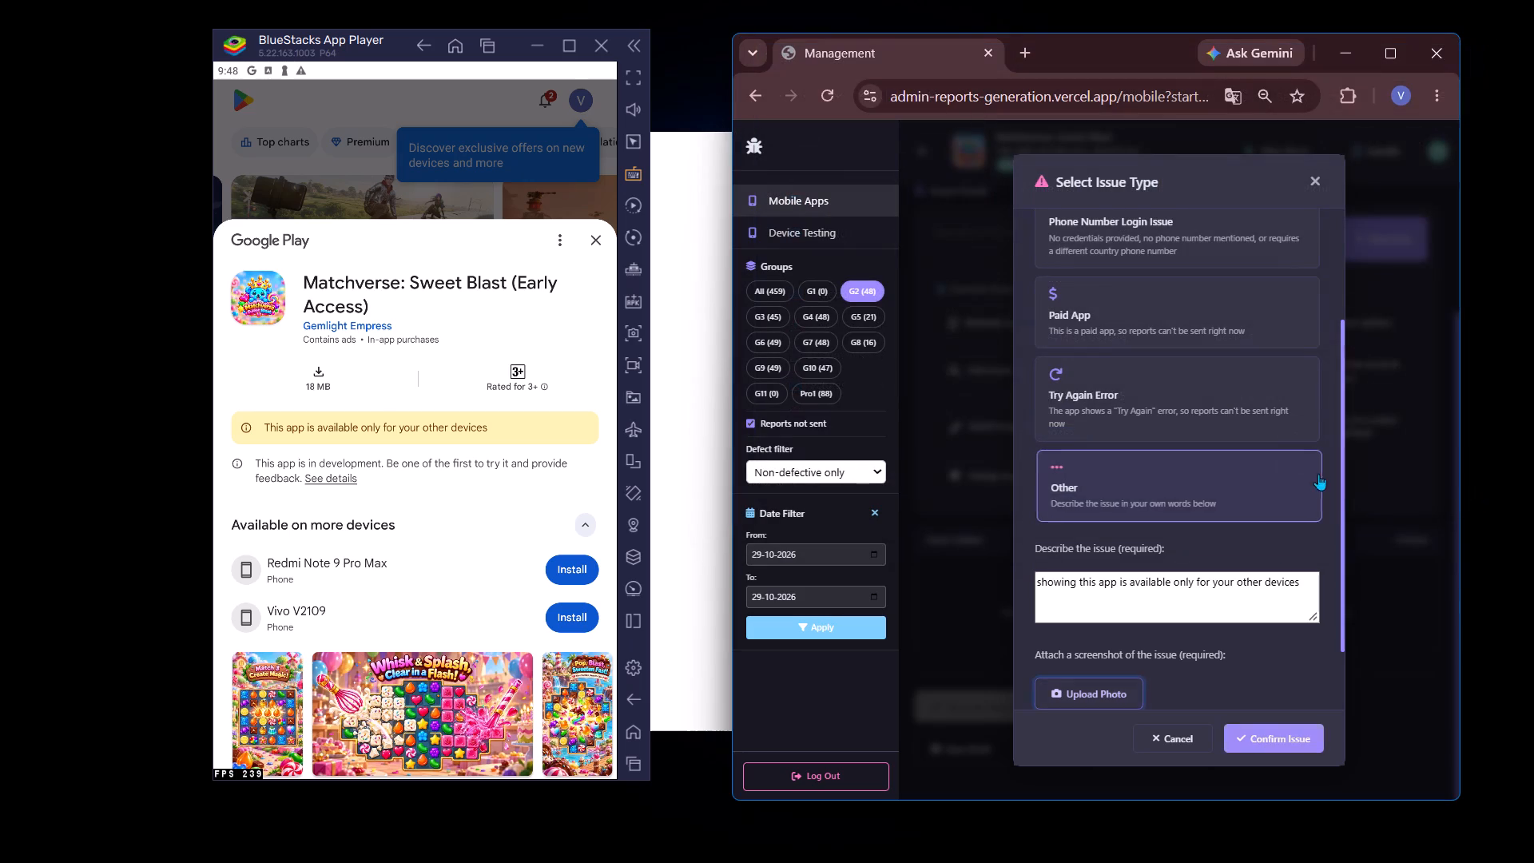
scroll(1279, 671, "down", 2)
left_click(1242, 734)
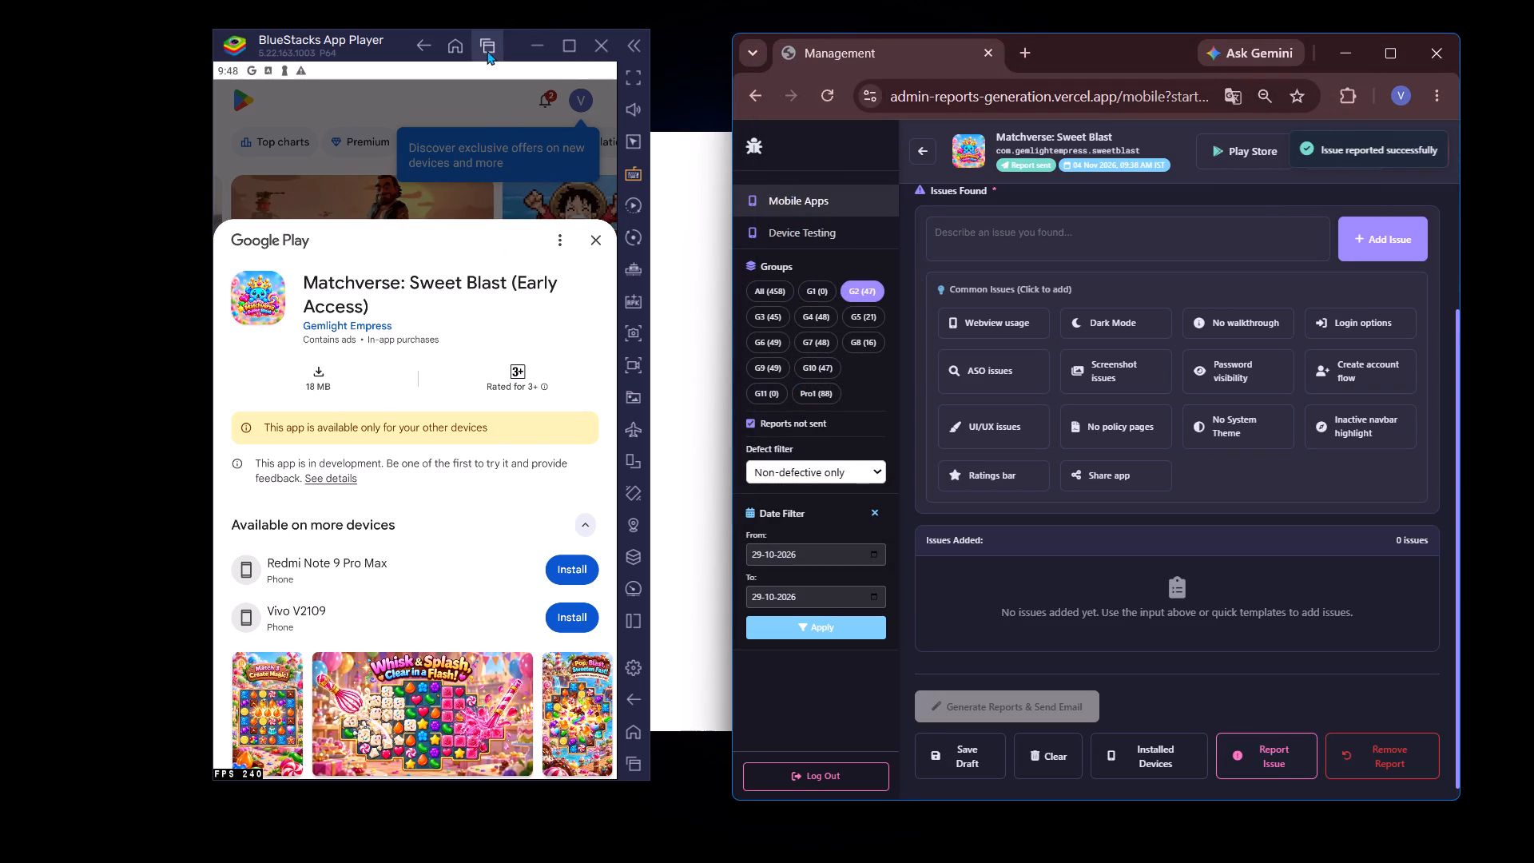
Switch to Chrome in BlueStacks, filter the app list to group G2 with reports not sent, and open Counterly.
left_click(487, 50)
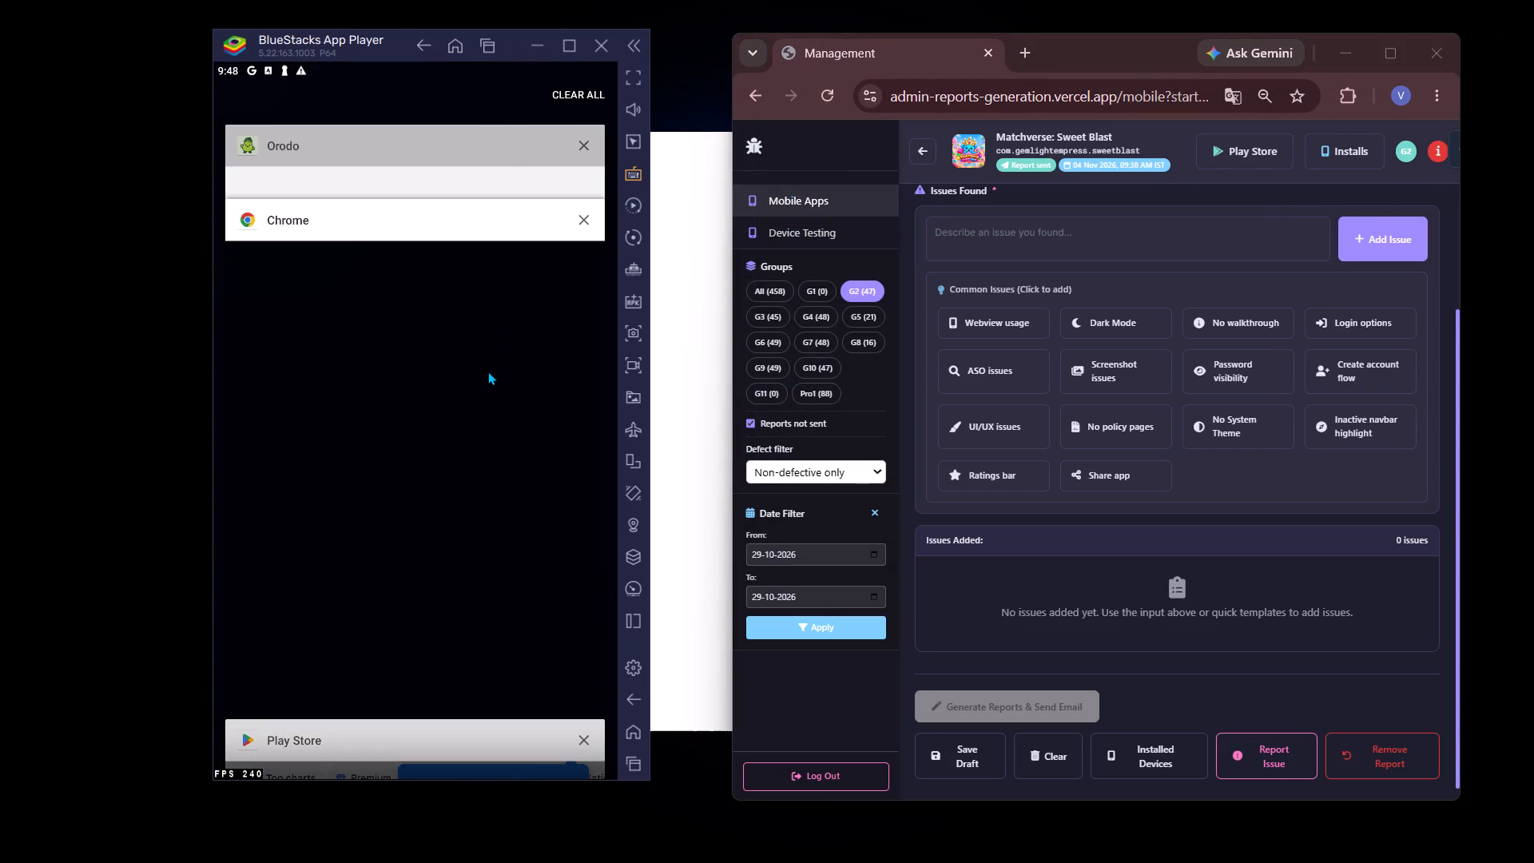
left_click(469, 380)
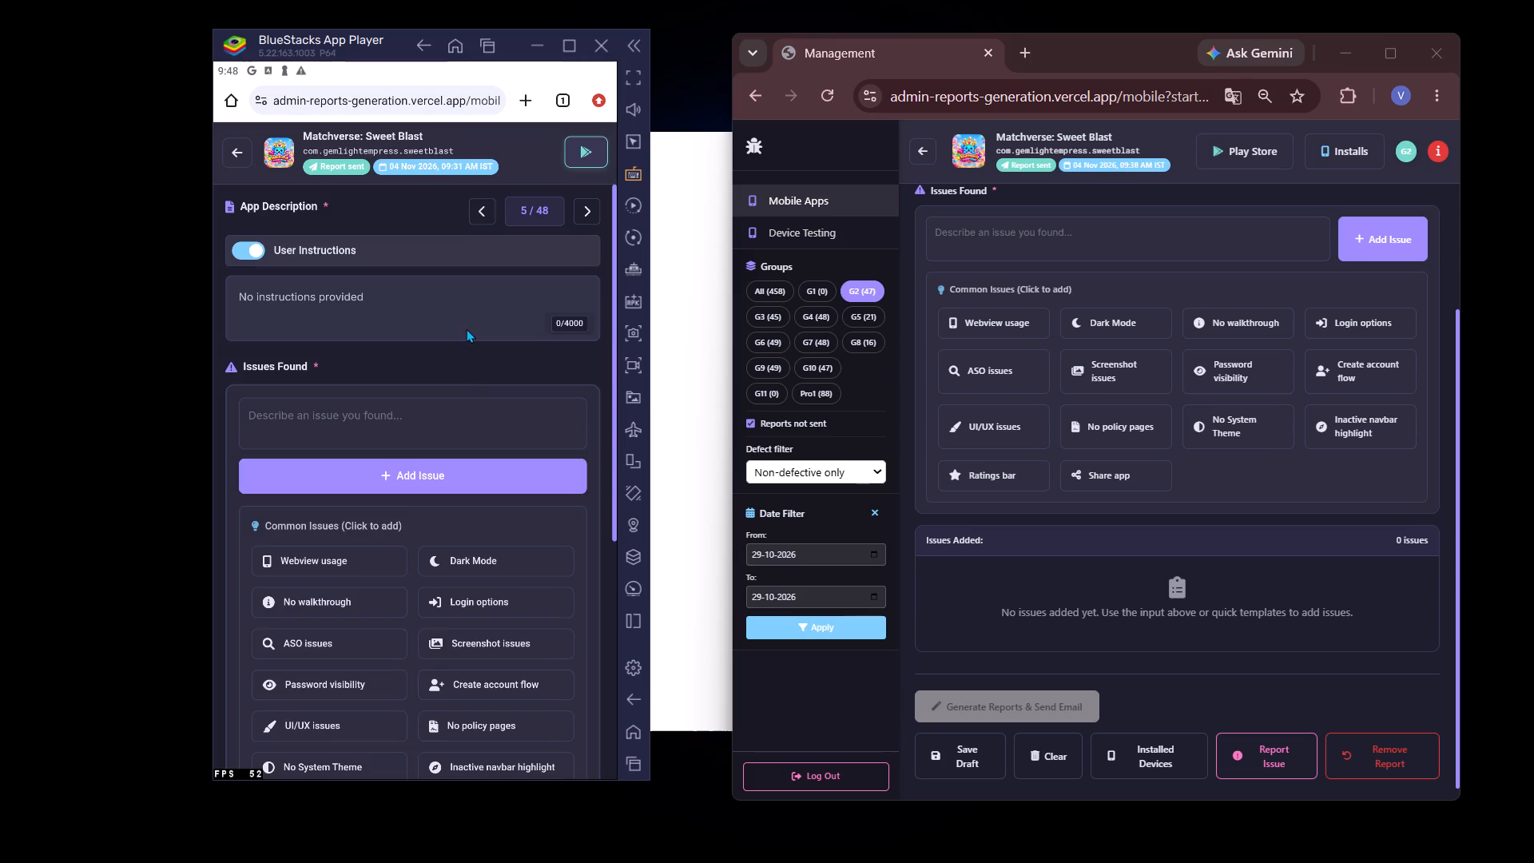
left_click(232, 144)
left_click(240, 150)
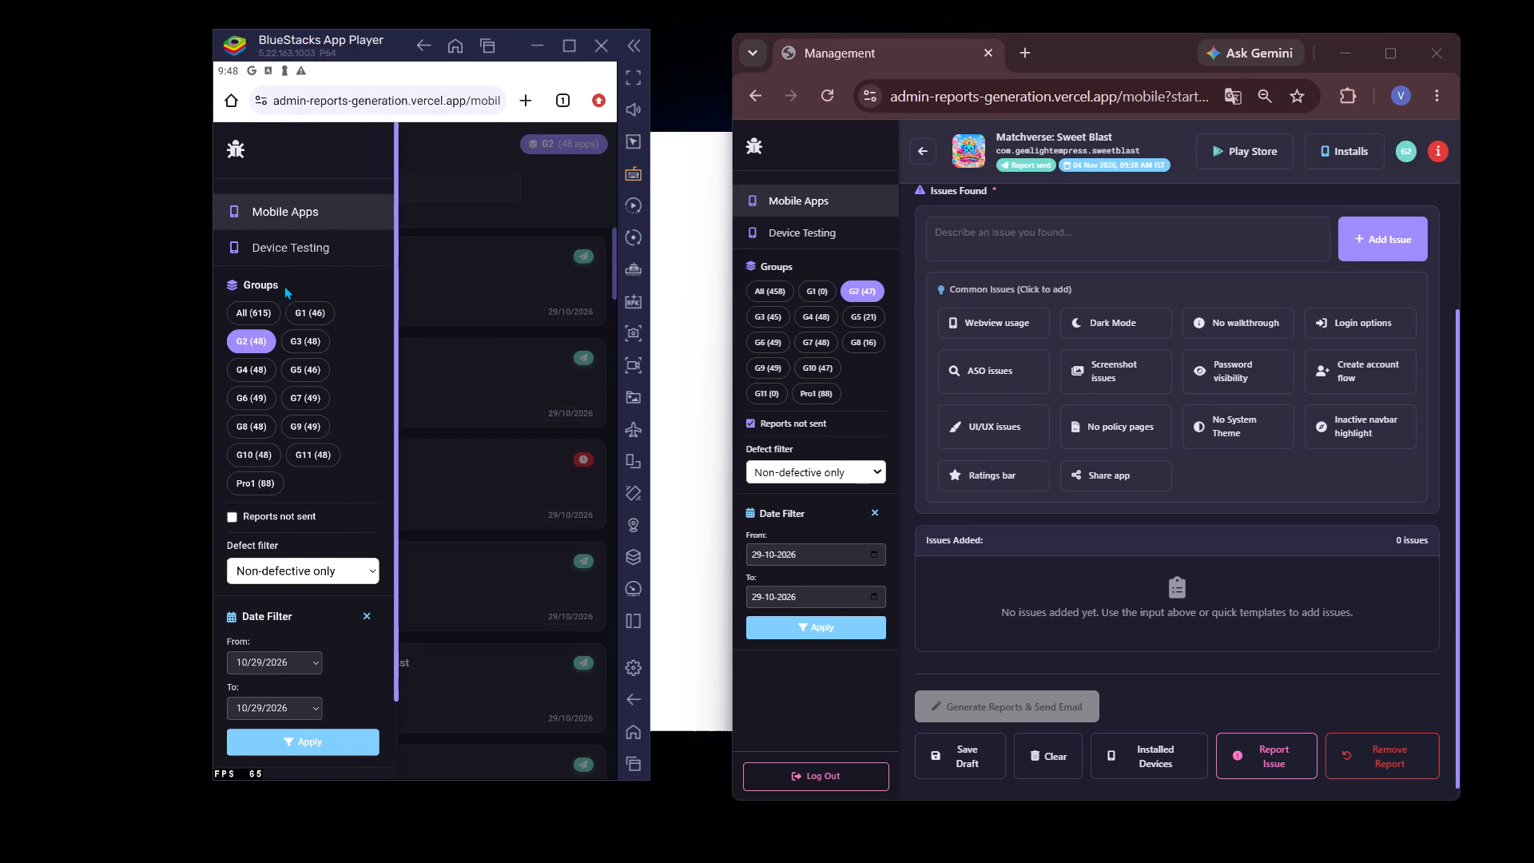
left_click(251, 322)
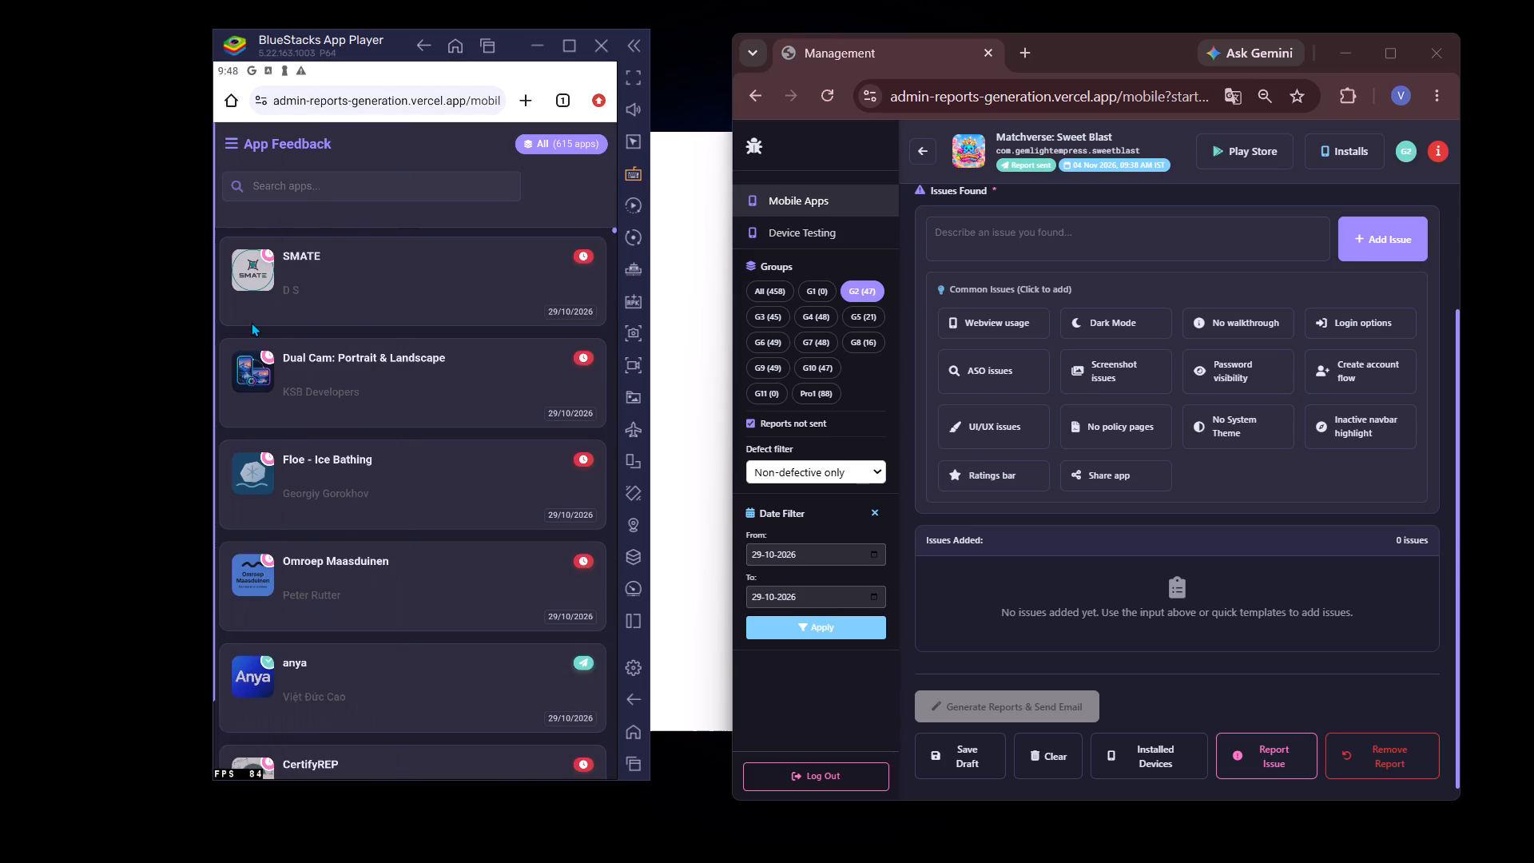
left_click(230, 138)
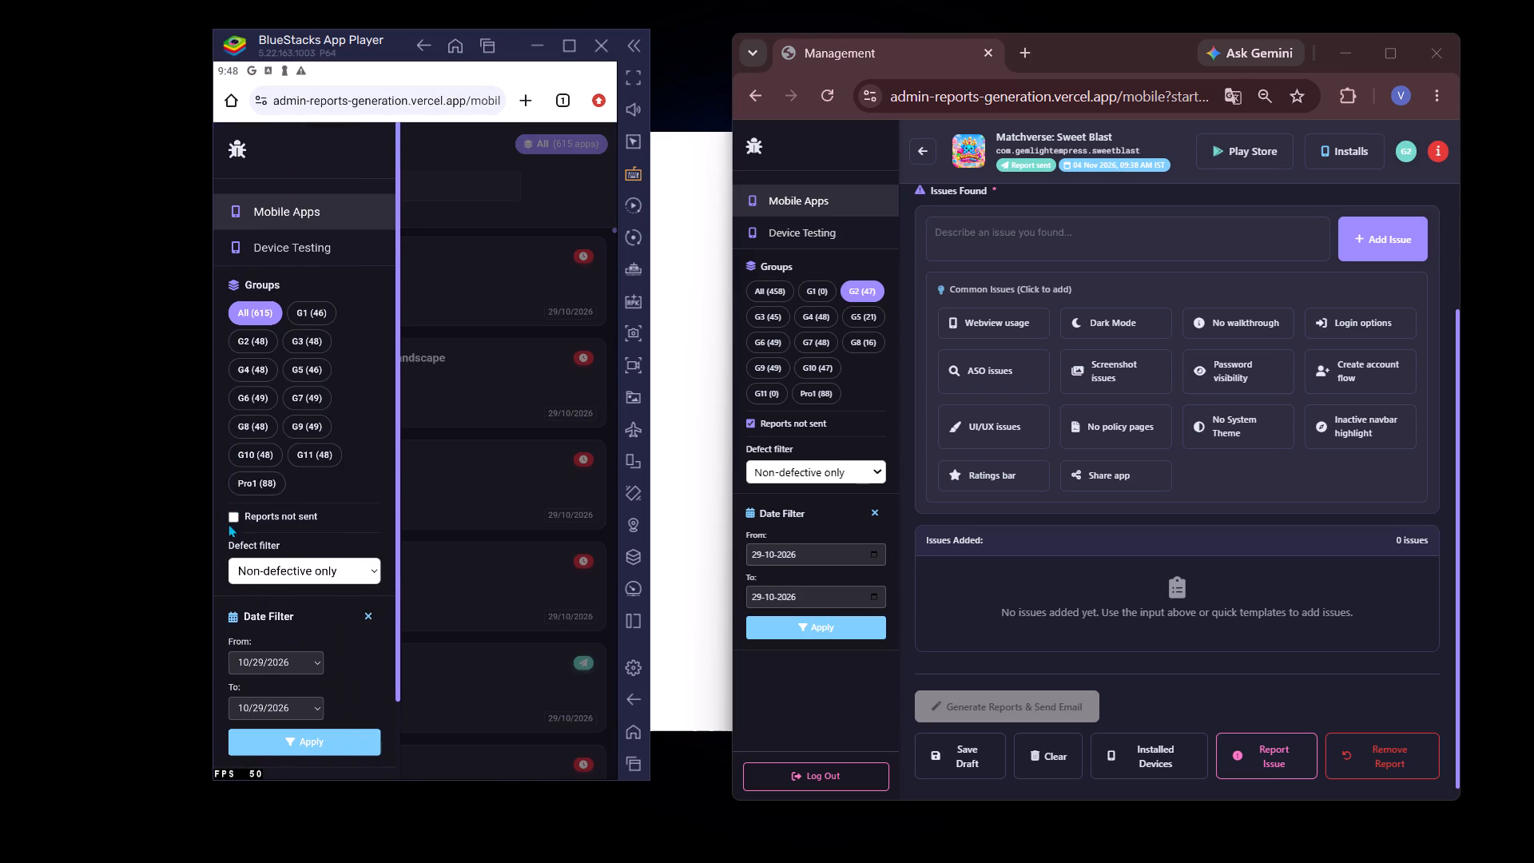
left_click(232, 512)
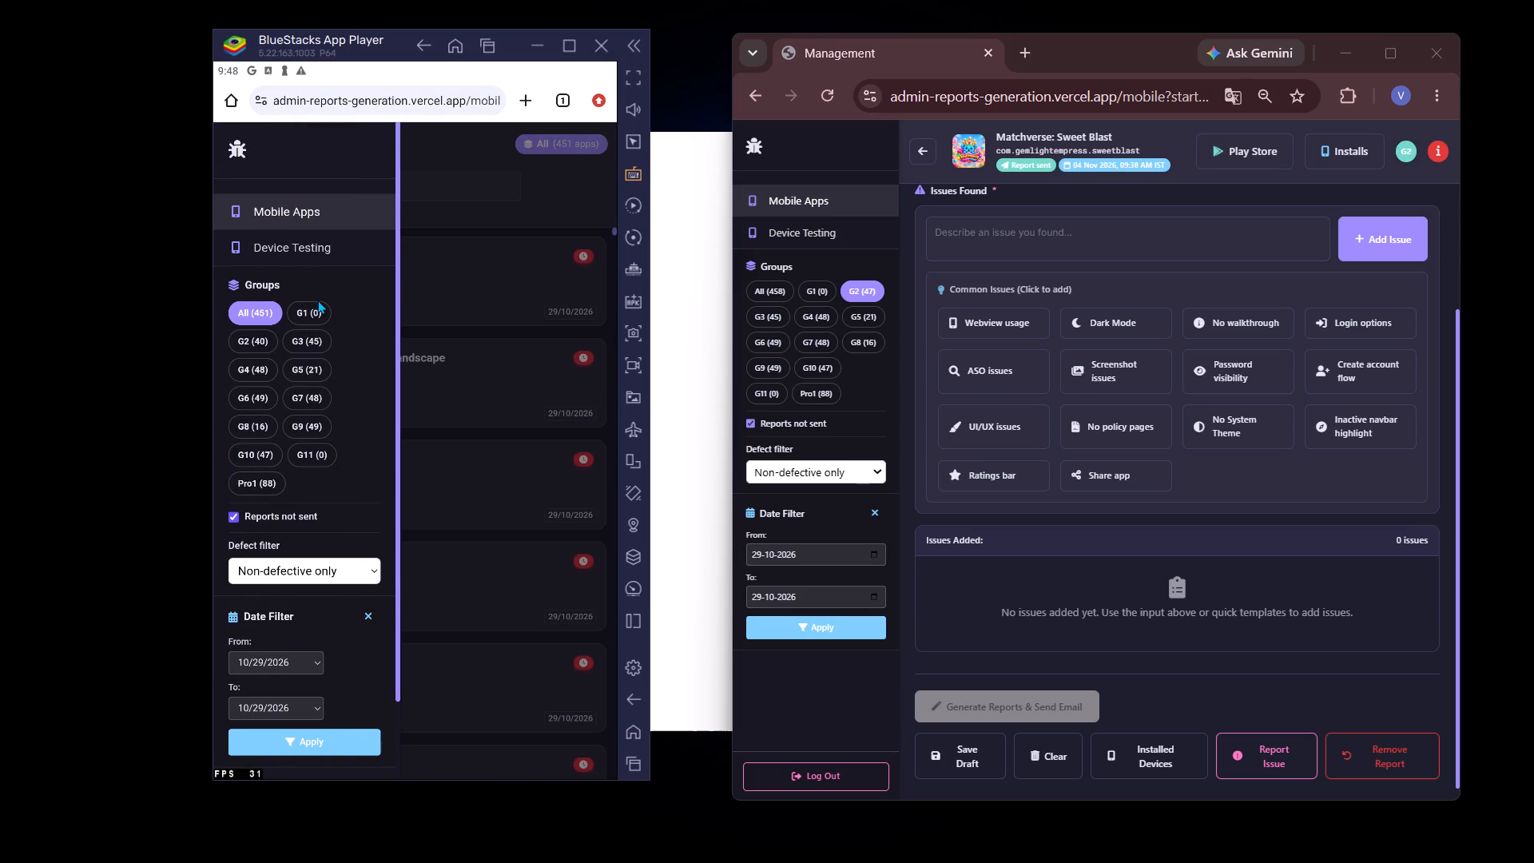
left_click(275, 340)
left_click(338, 292)
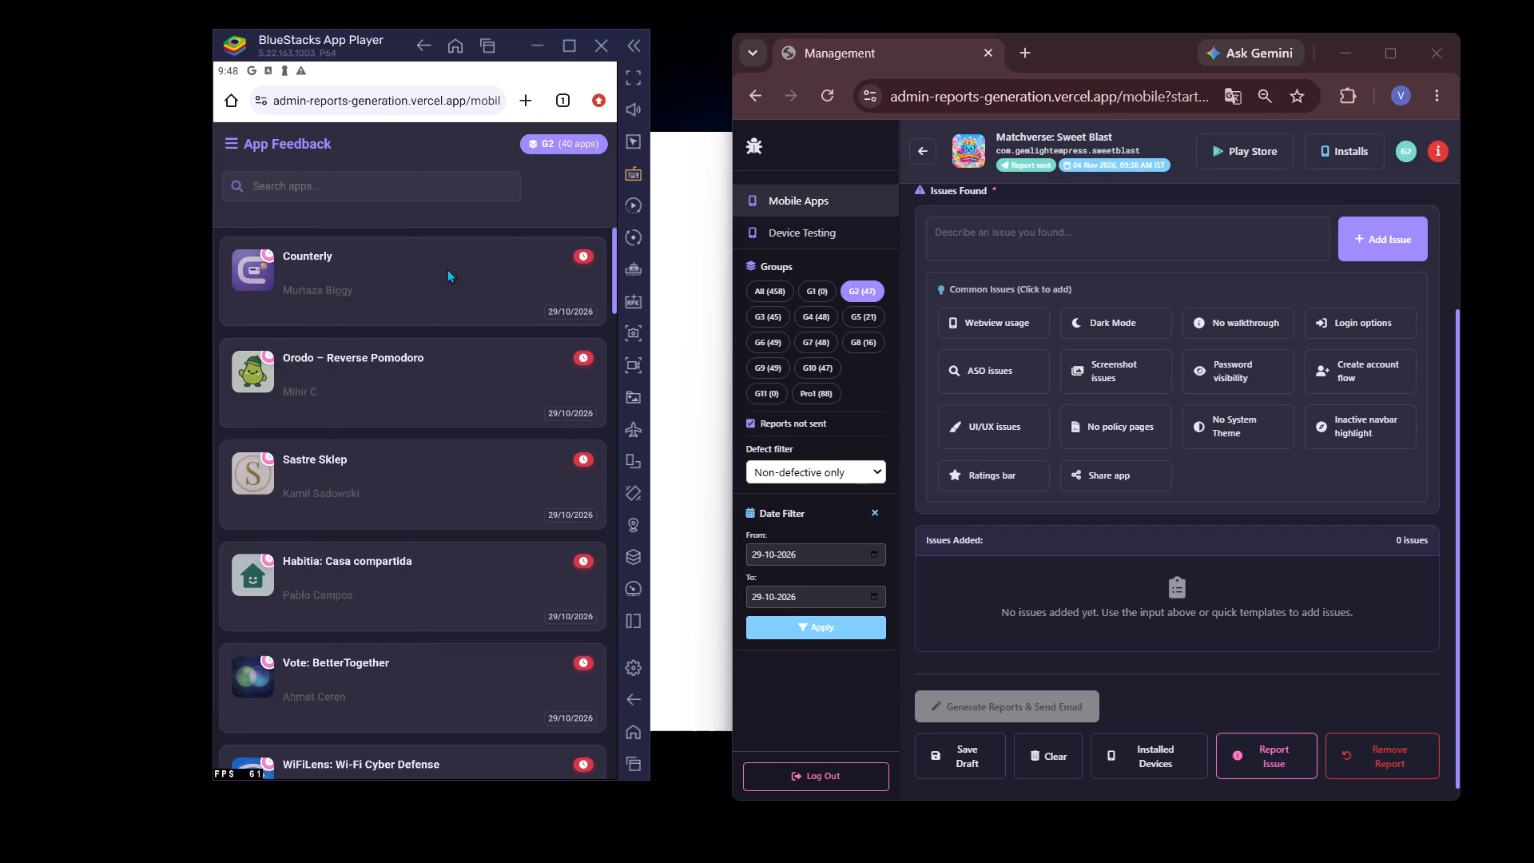
Return to the G2 app list in the desktop browser's dashboard.
left_click_drag(921, 153, 915, 164)
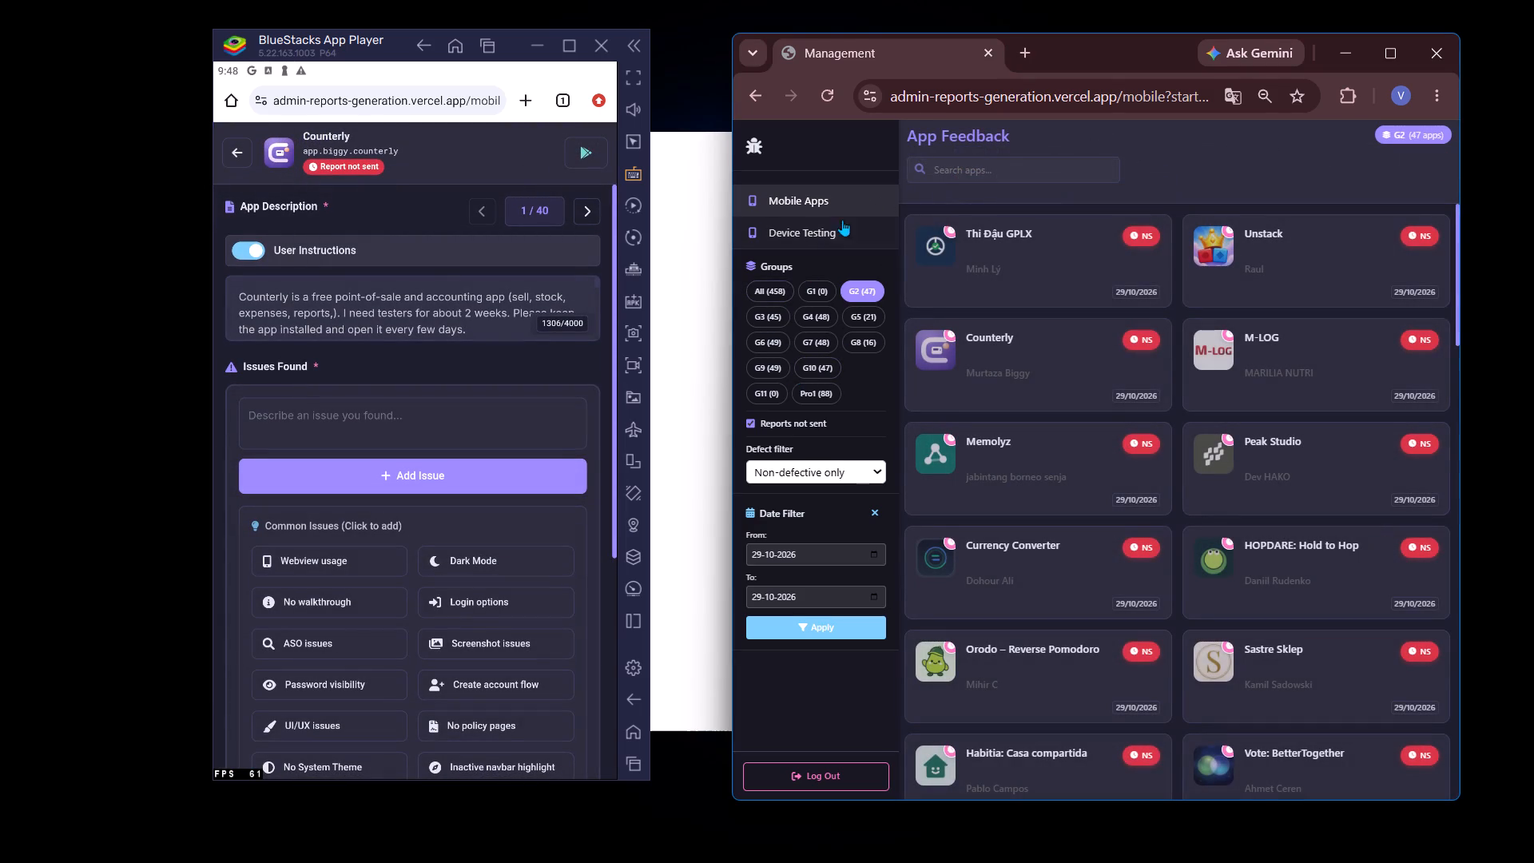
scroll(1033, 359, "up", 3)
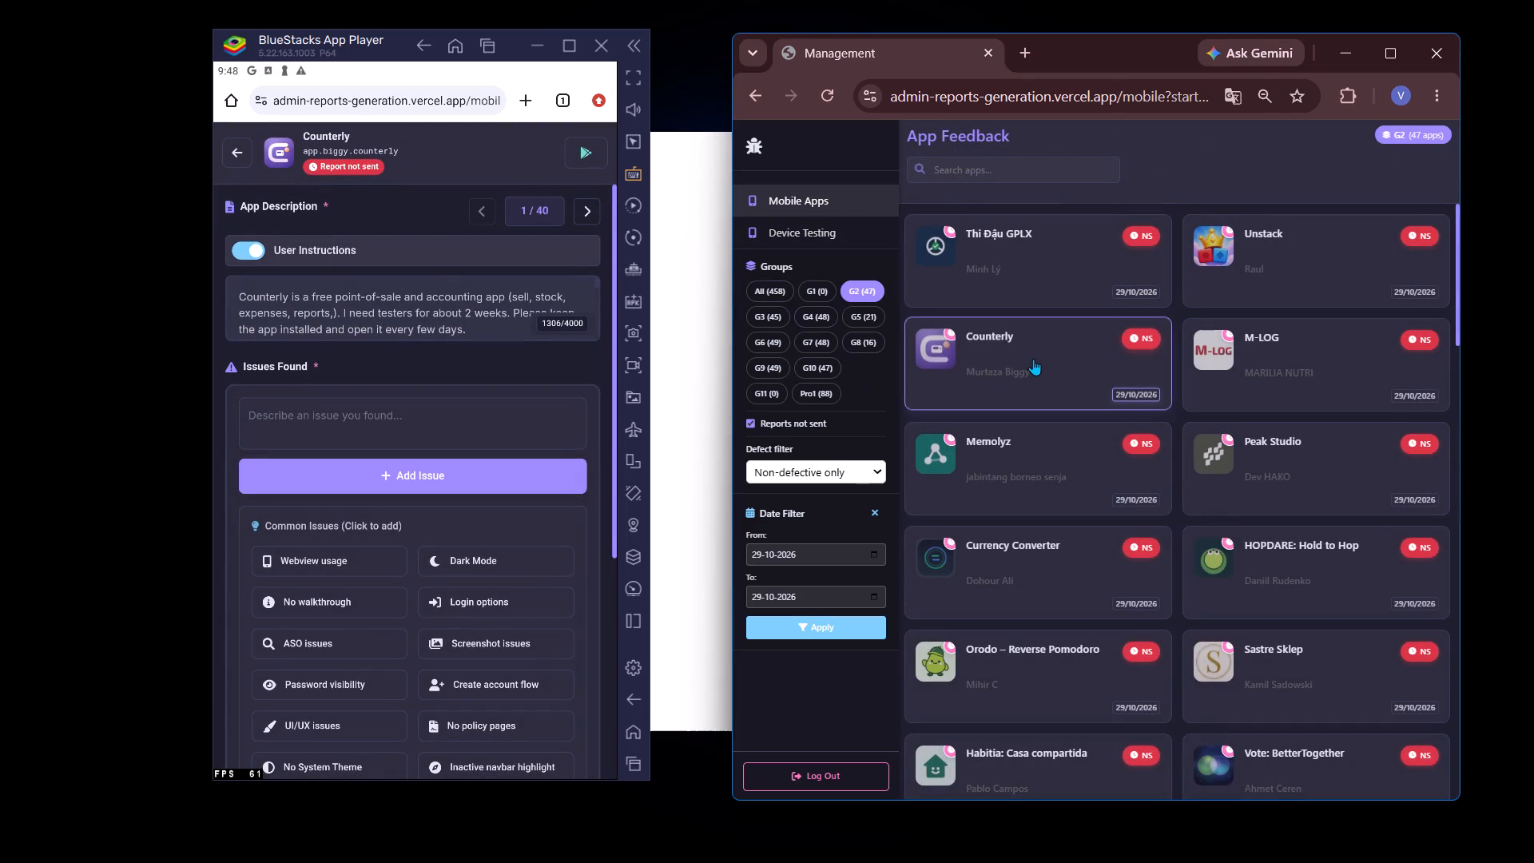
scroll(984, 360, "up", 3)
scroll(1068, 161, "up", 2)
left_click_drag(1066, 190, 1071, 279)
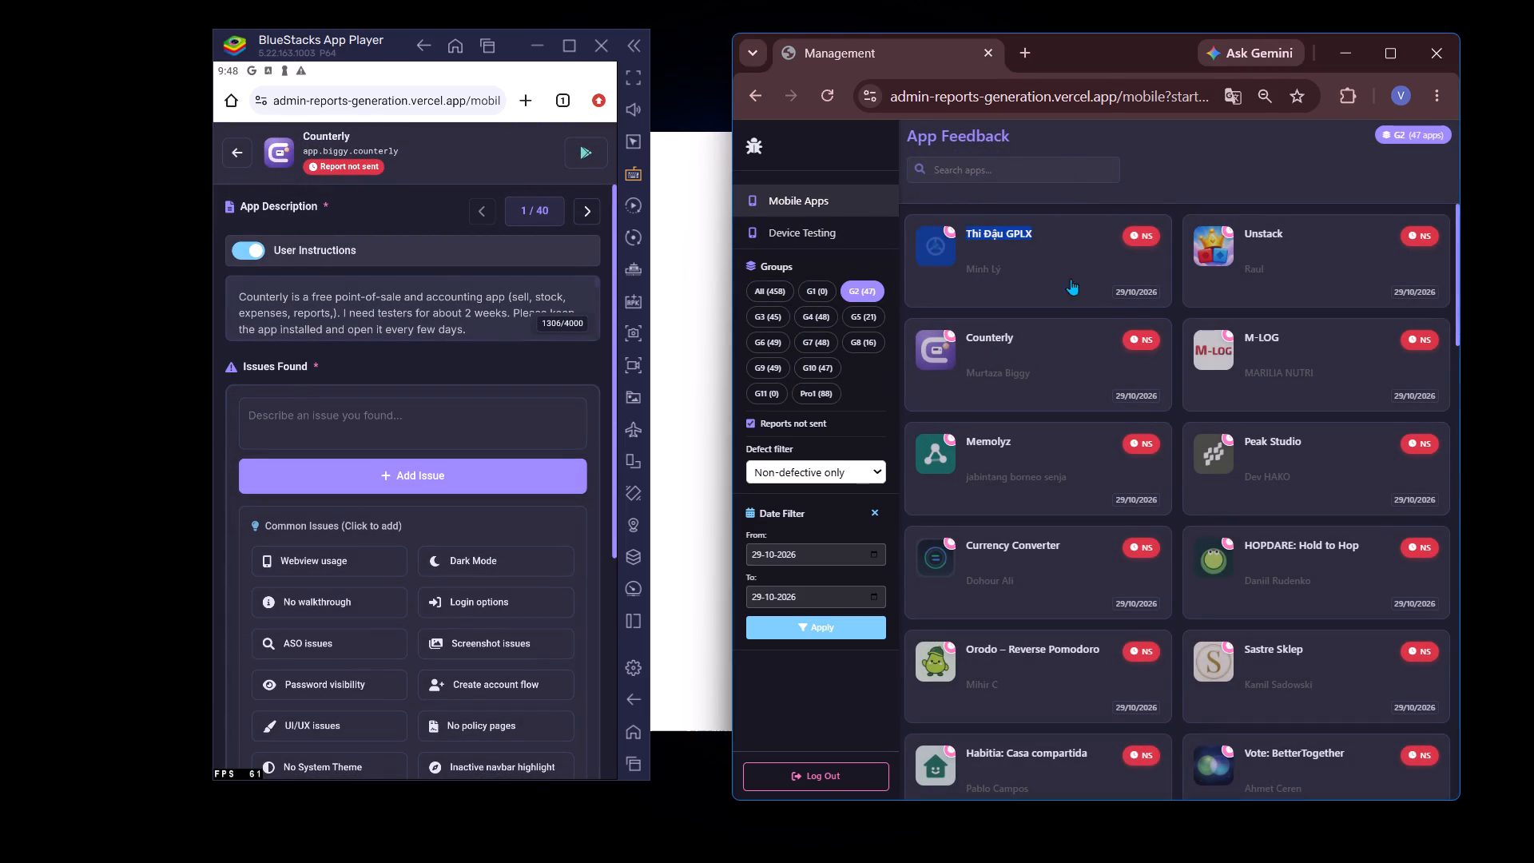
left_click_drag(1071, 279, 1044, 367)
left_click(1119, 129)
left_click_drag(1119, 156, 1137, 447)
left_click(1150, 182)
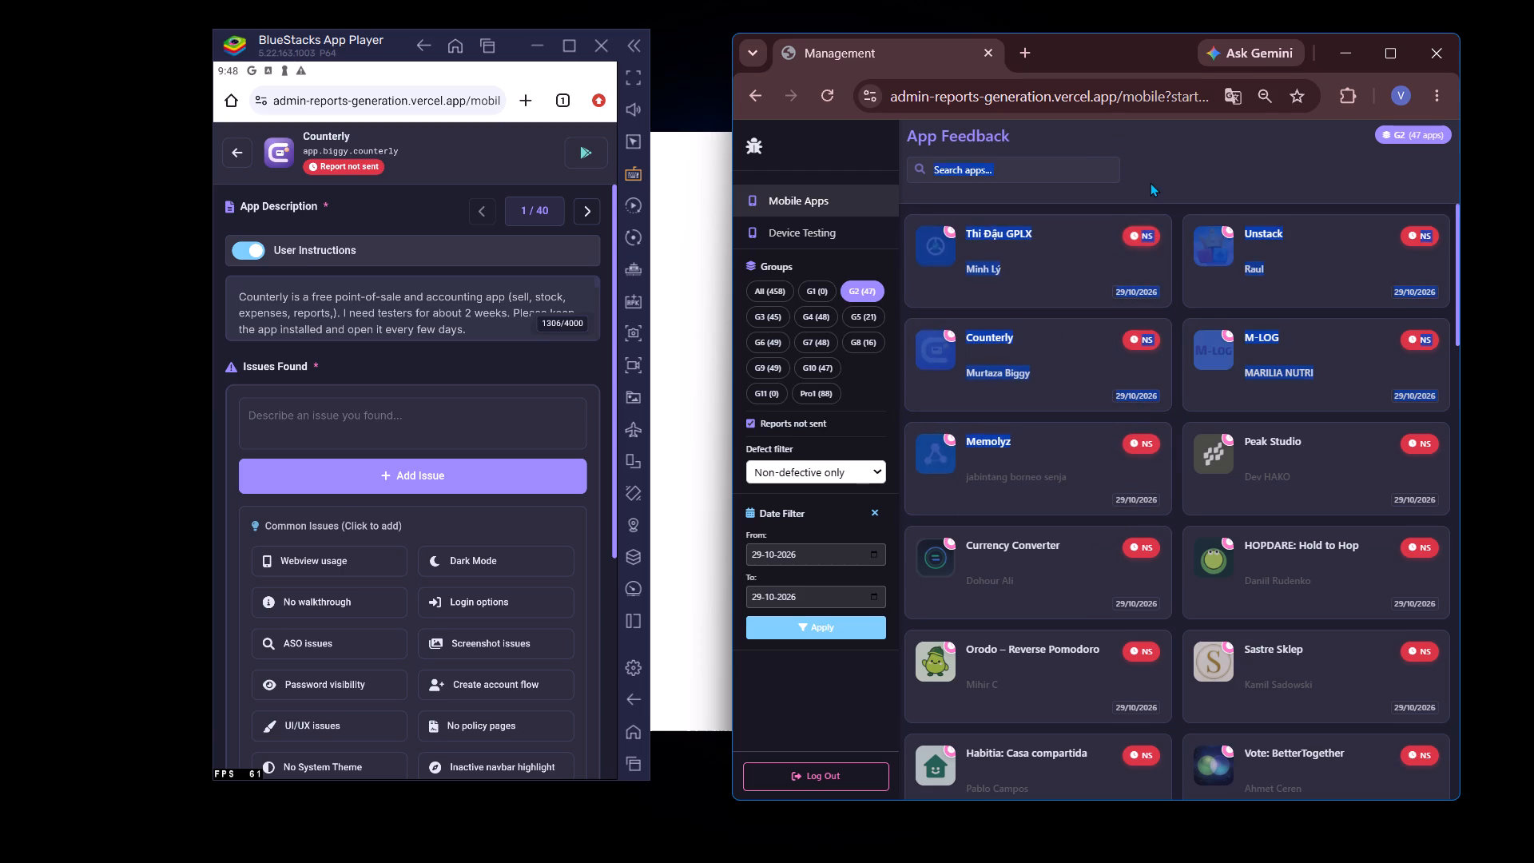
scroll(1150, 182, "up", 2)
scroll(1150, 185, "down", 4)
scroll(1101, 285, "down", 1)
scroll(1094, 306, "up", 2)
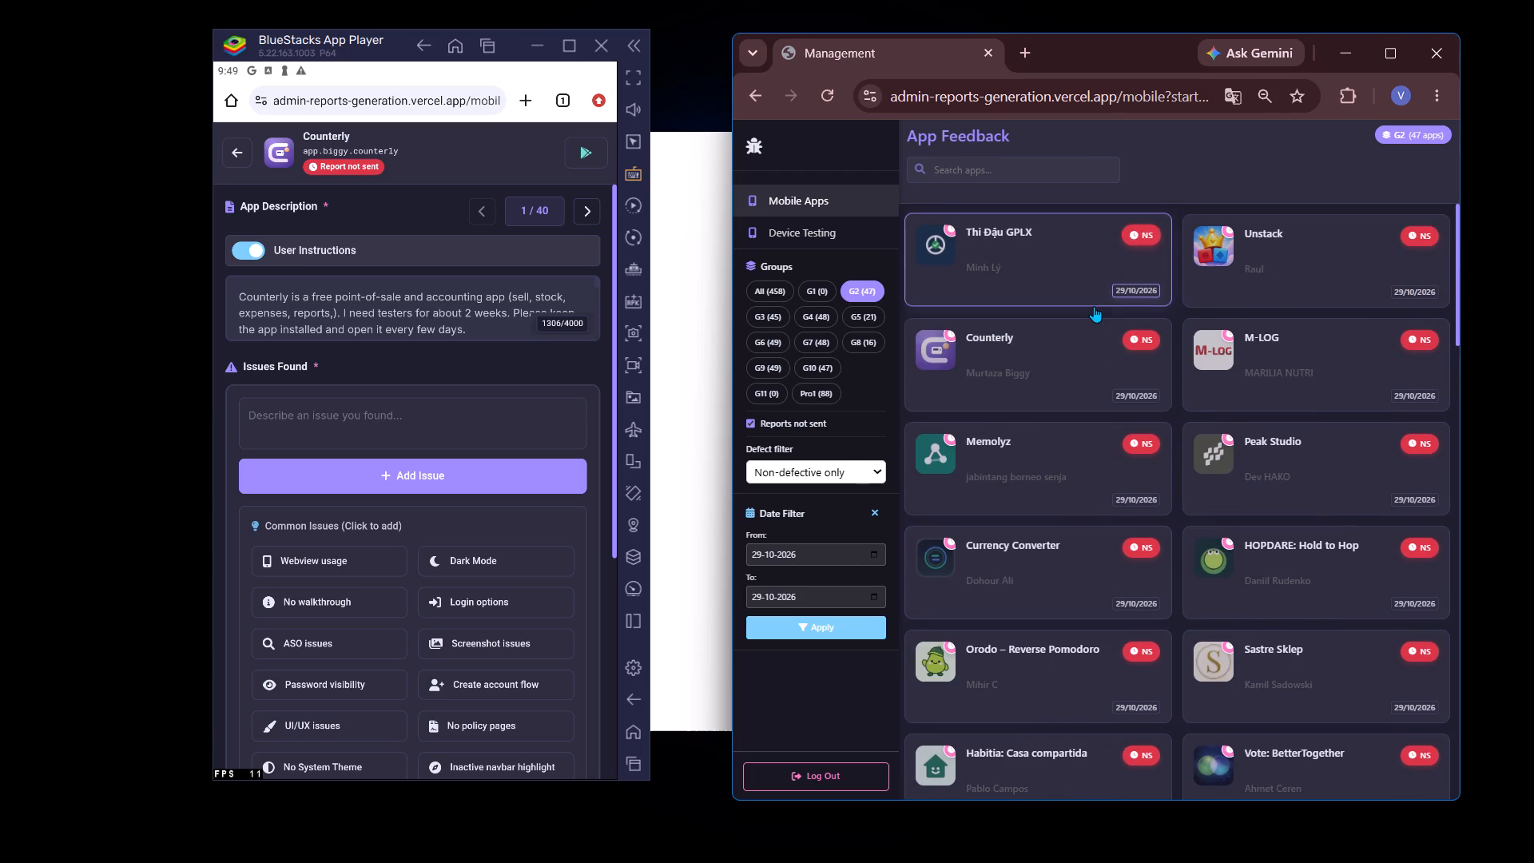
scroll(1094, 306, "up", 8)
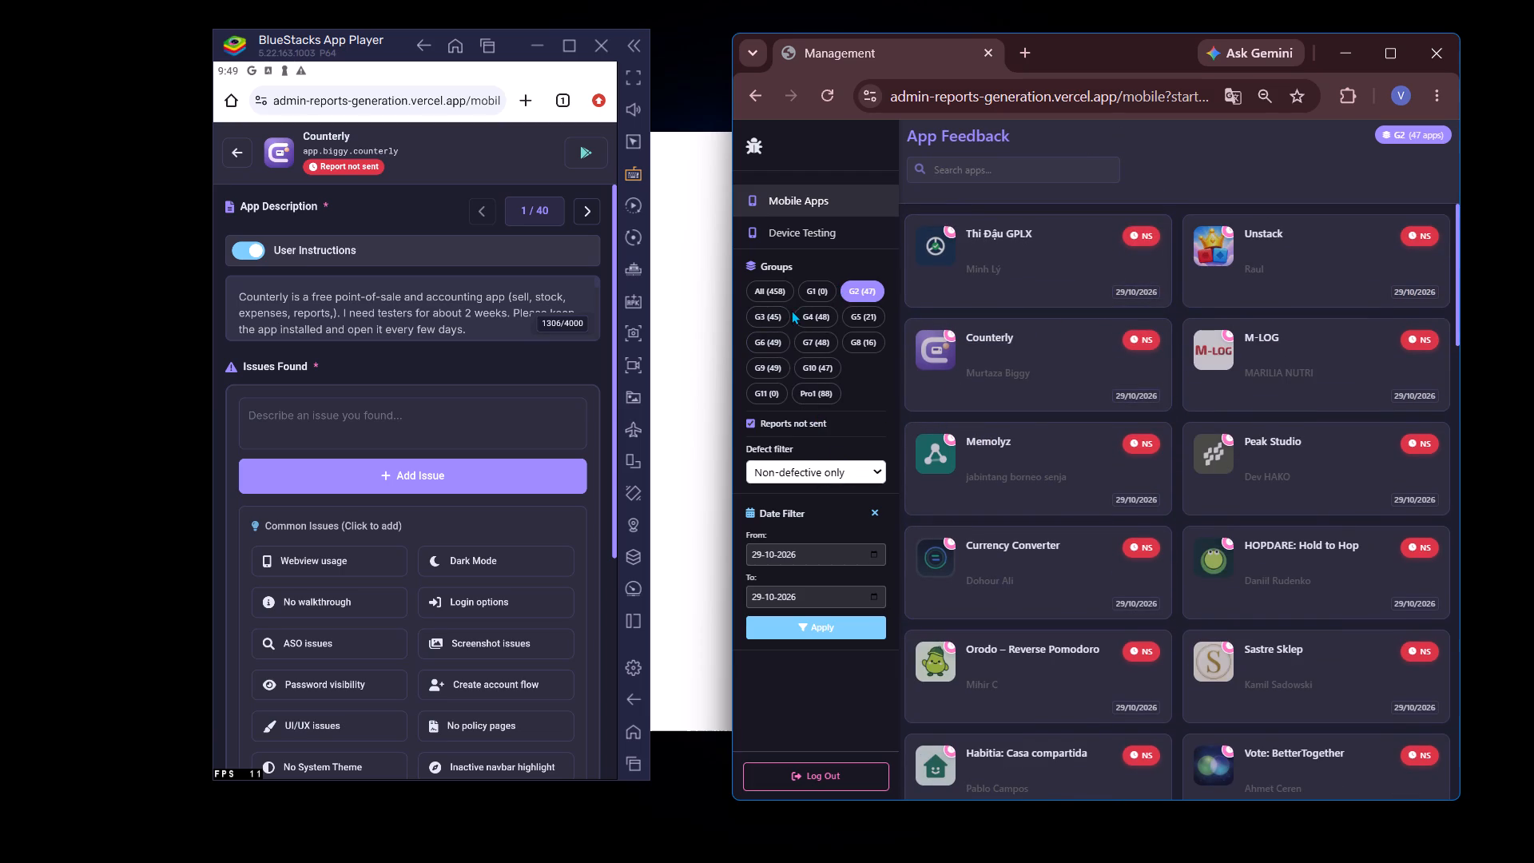
Reapply the 29-10-2026 date filter in the desktop dashboard, select group G2, and open Counterly.
left_click(846, 633)
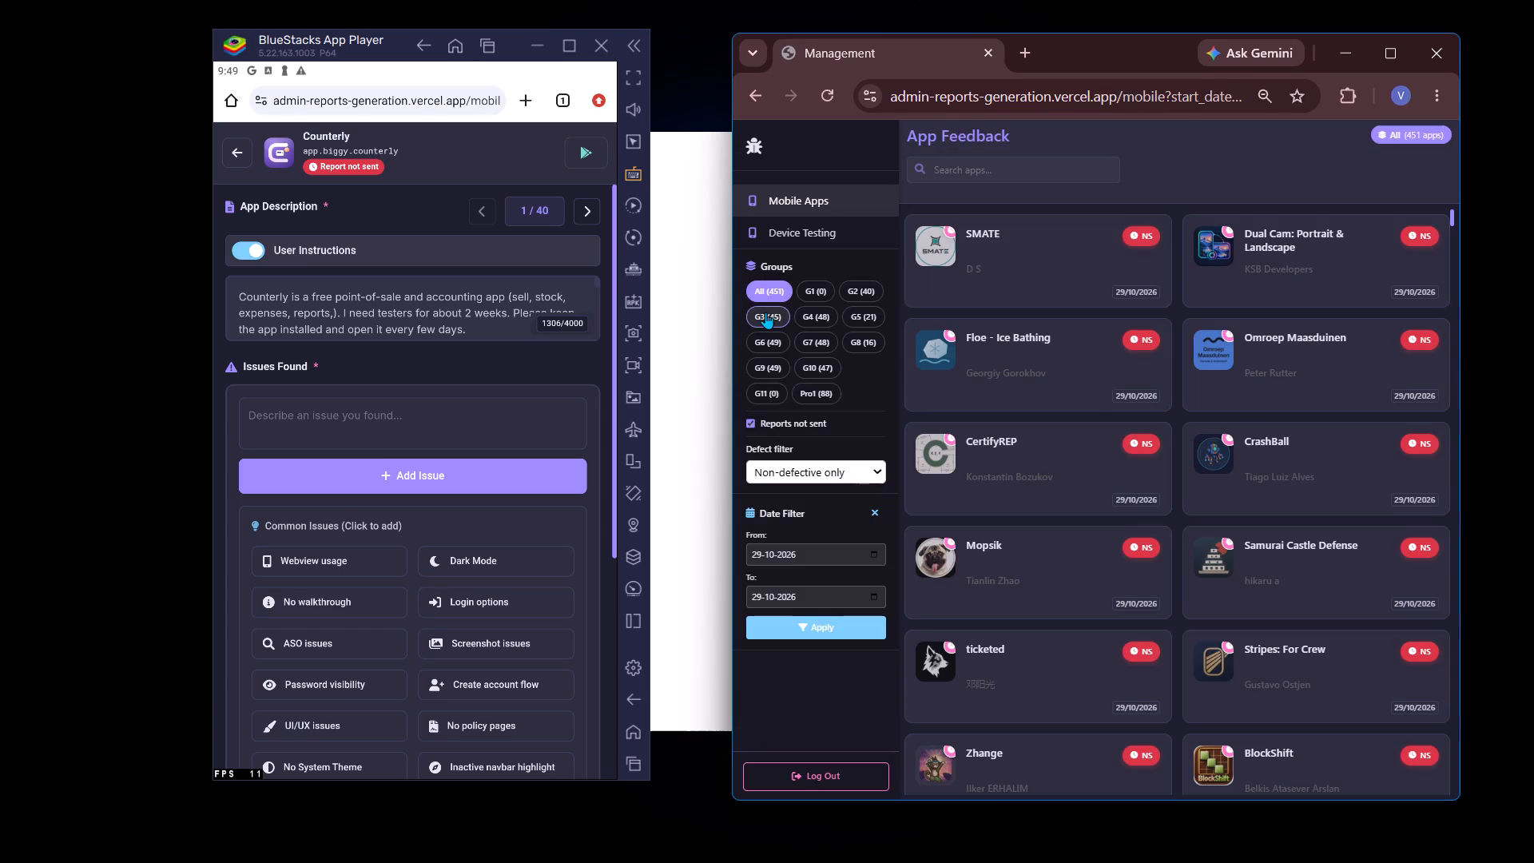
left_click(862, 294)
left_click(1007, 276)
Open Counterly's Play Store page in BlueStacks and examine its description and screenshots.
left_click(597, 153)
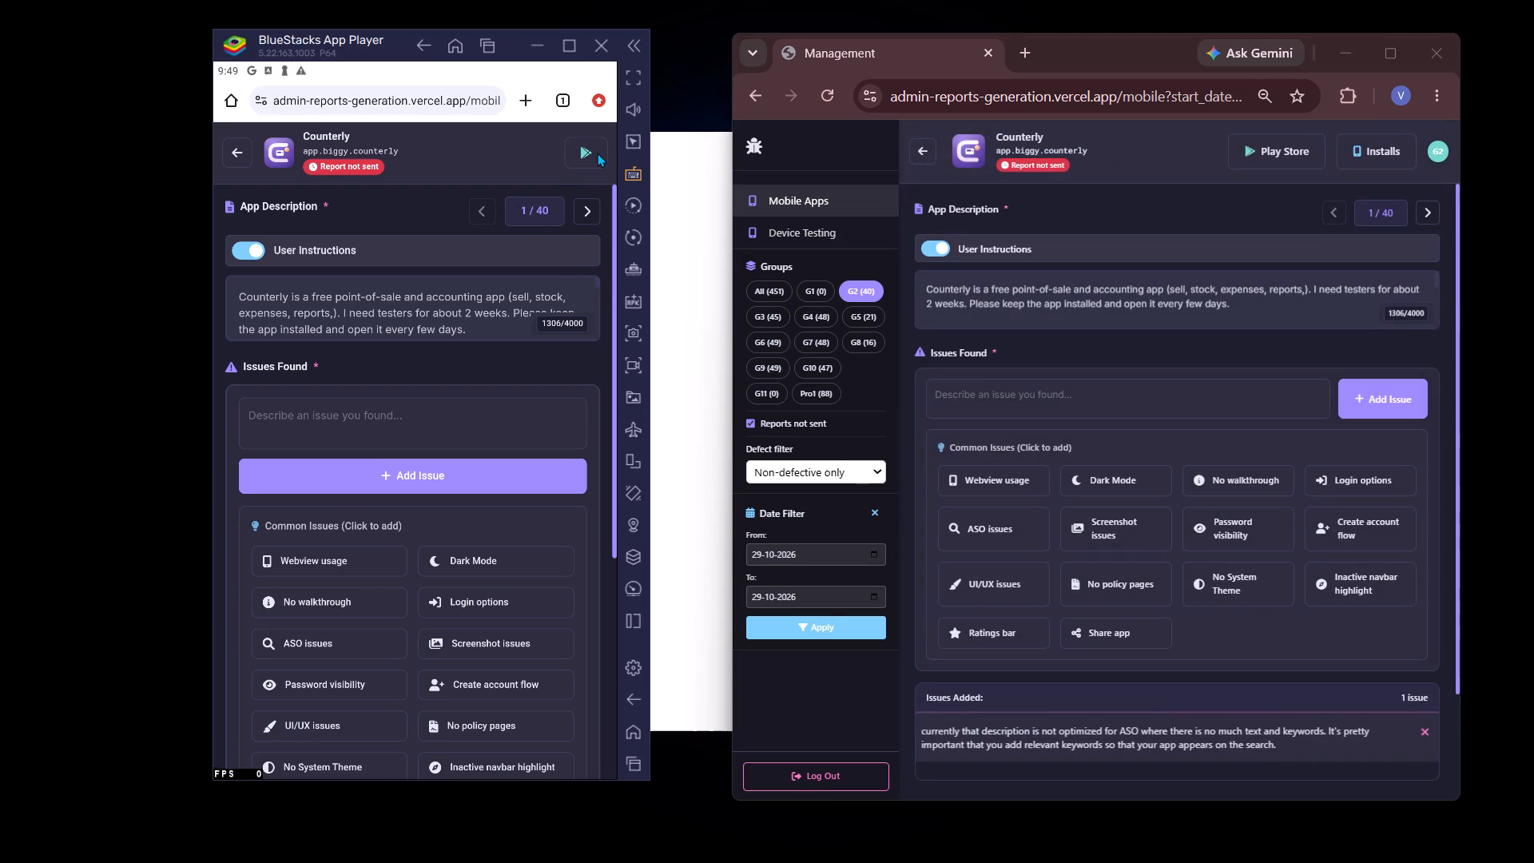
scroll(469, 471, "down", 7)
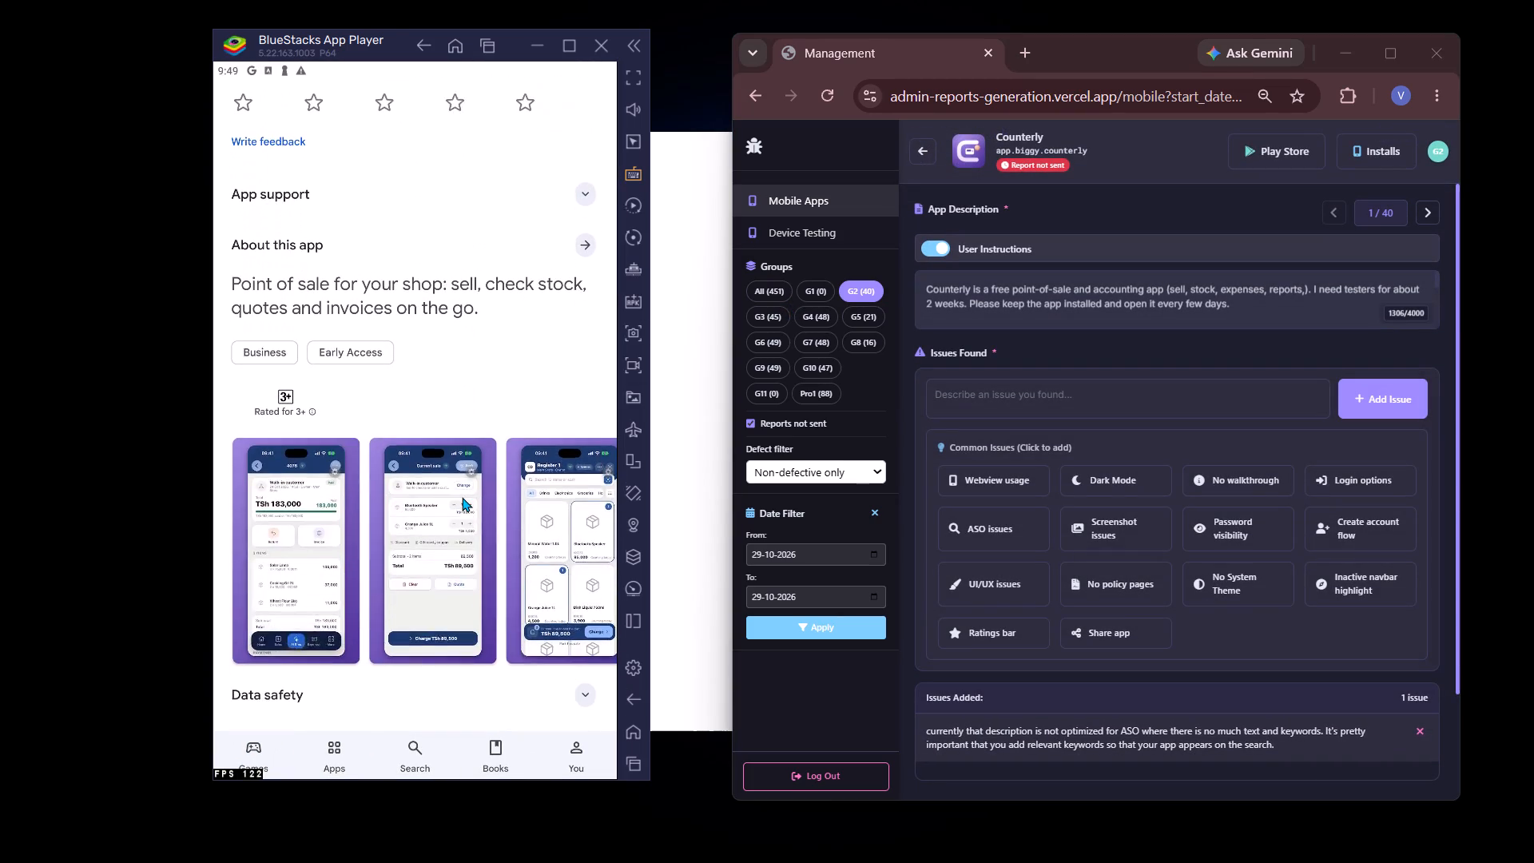
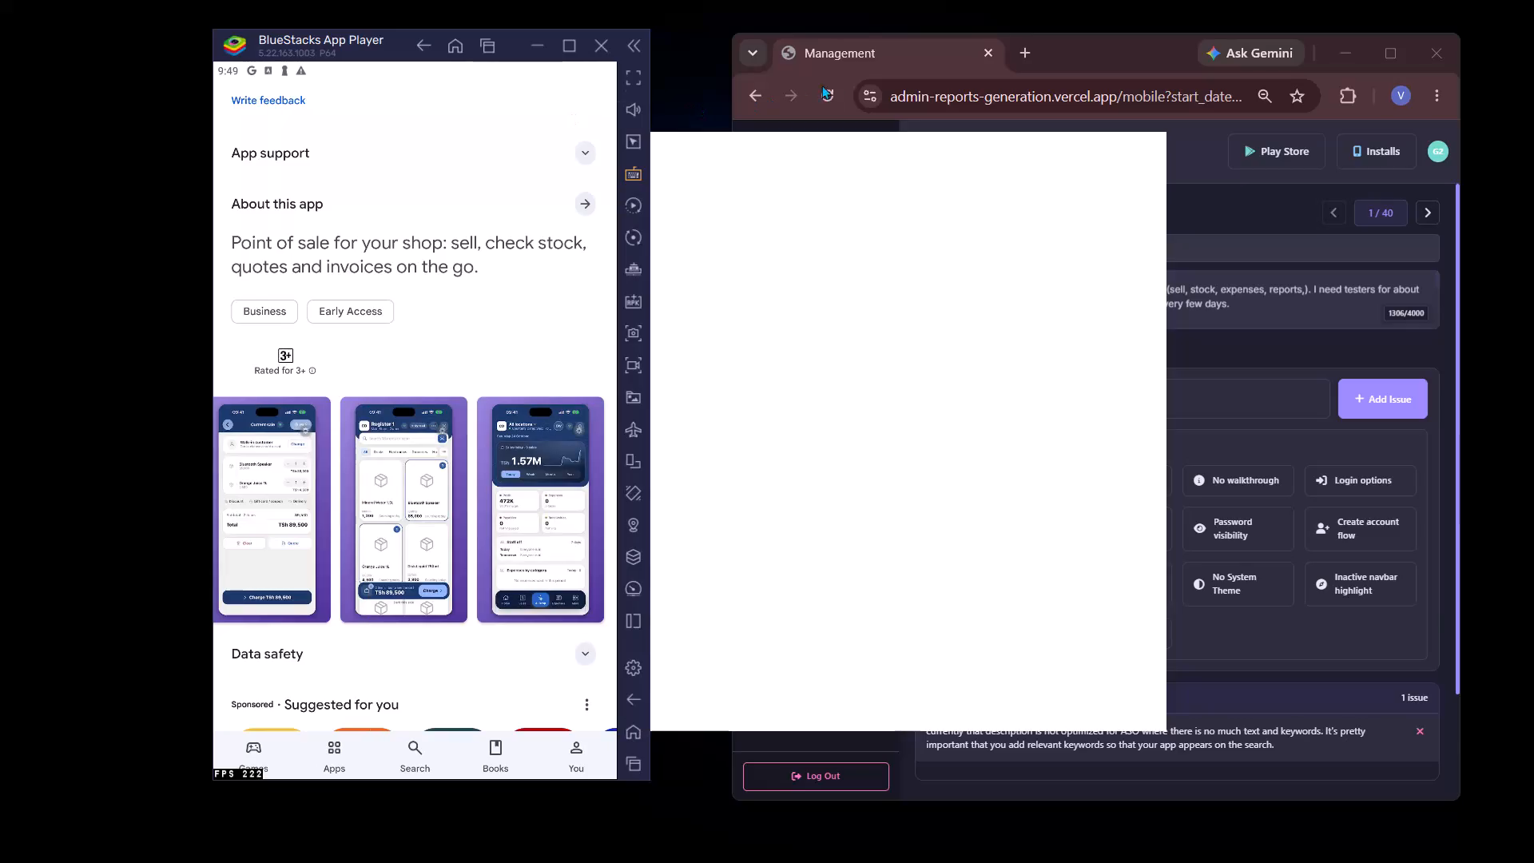
Return to the start of Counterly's Play Store page in BlueStacks and launch the app.
left_click(889, 62)
left_click_drag(513, 499, 320, 543)
scroll(439, 392, "up", 5)
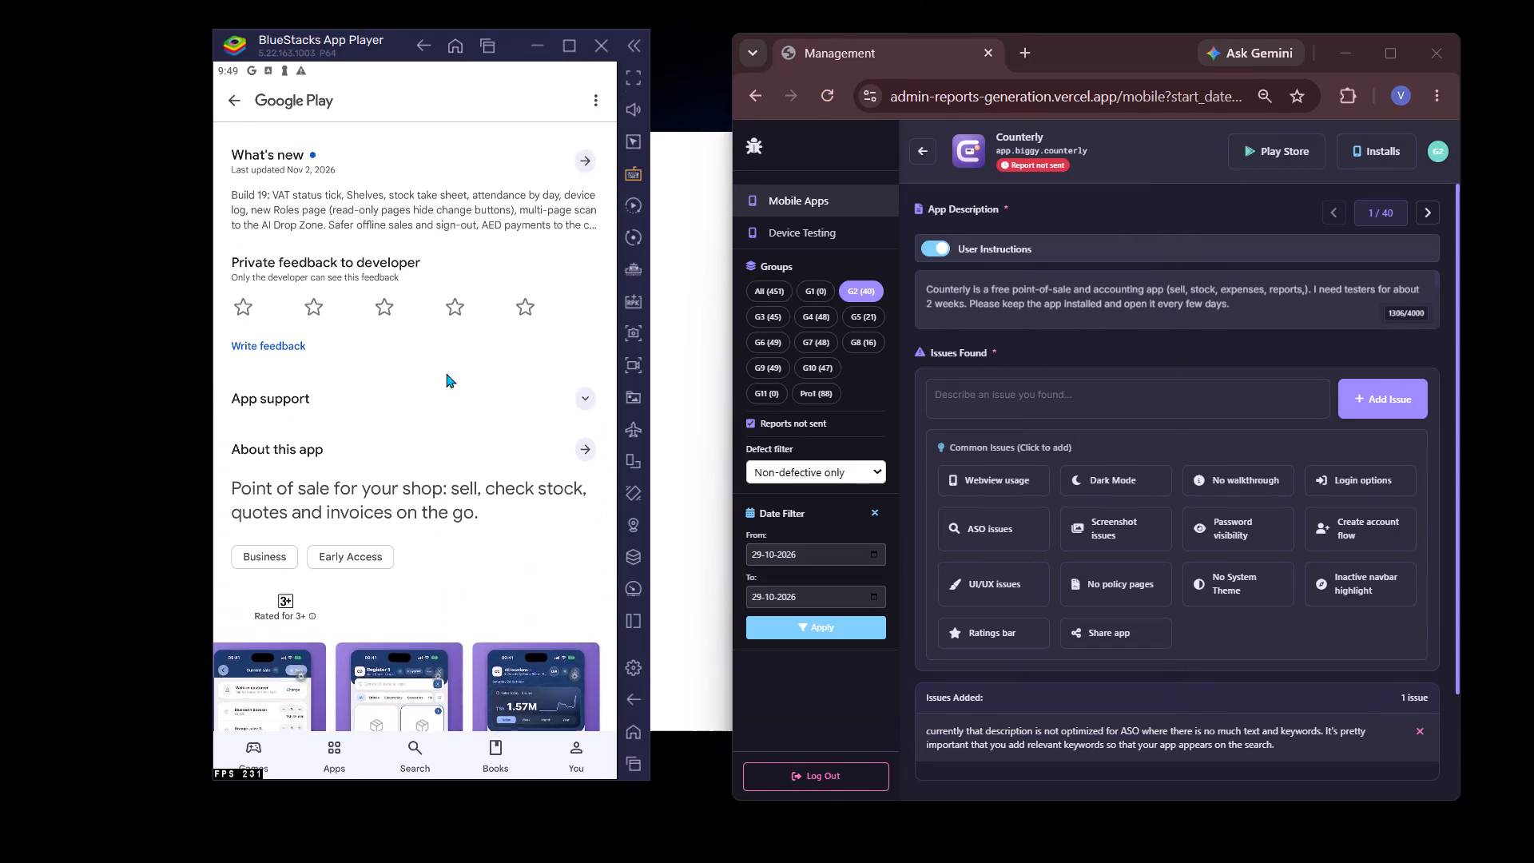
scroll(446, 373, "up", 5)
left_click_drag(547, 211, 547, 220)
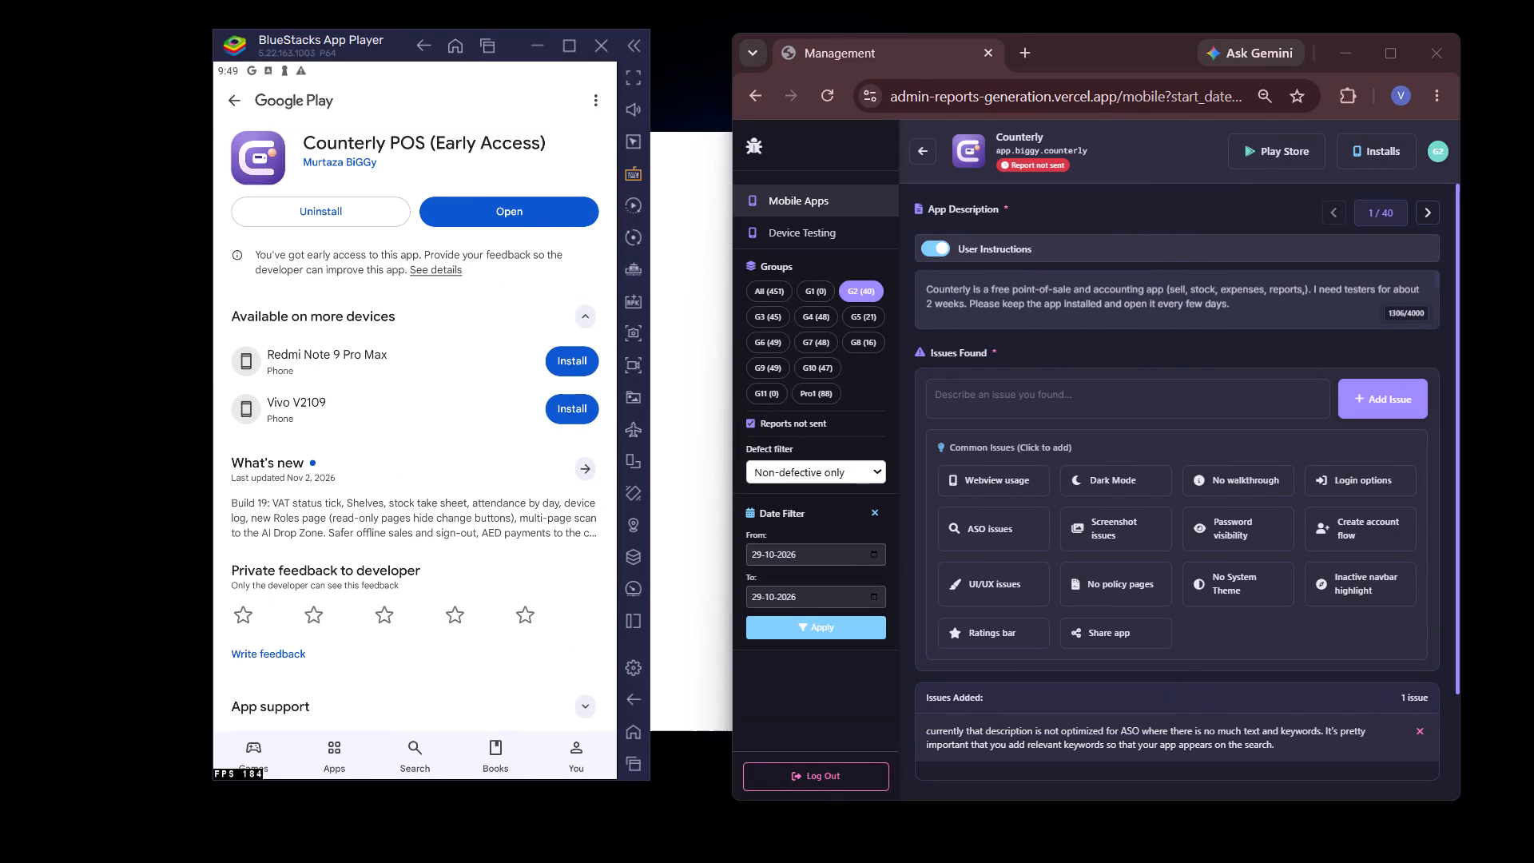
left_click(506, 218)
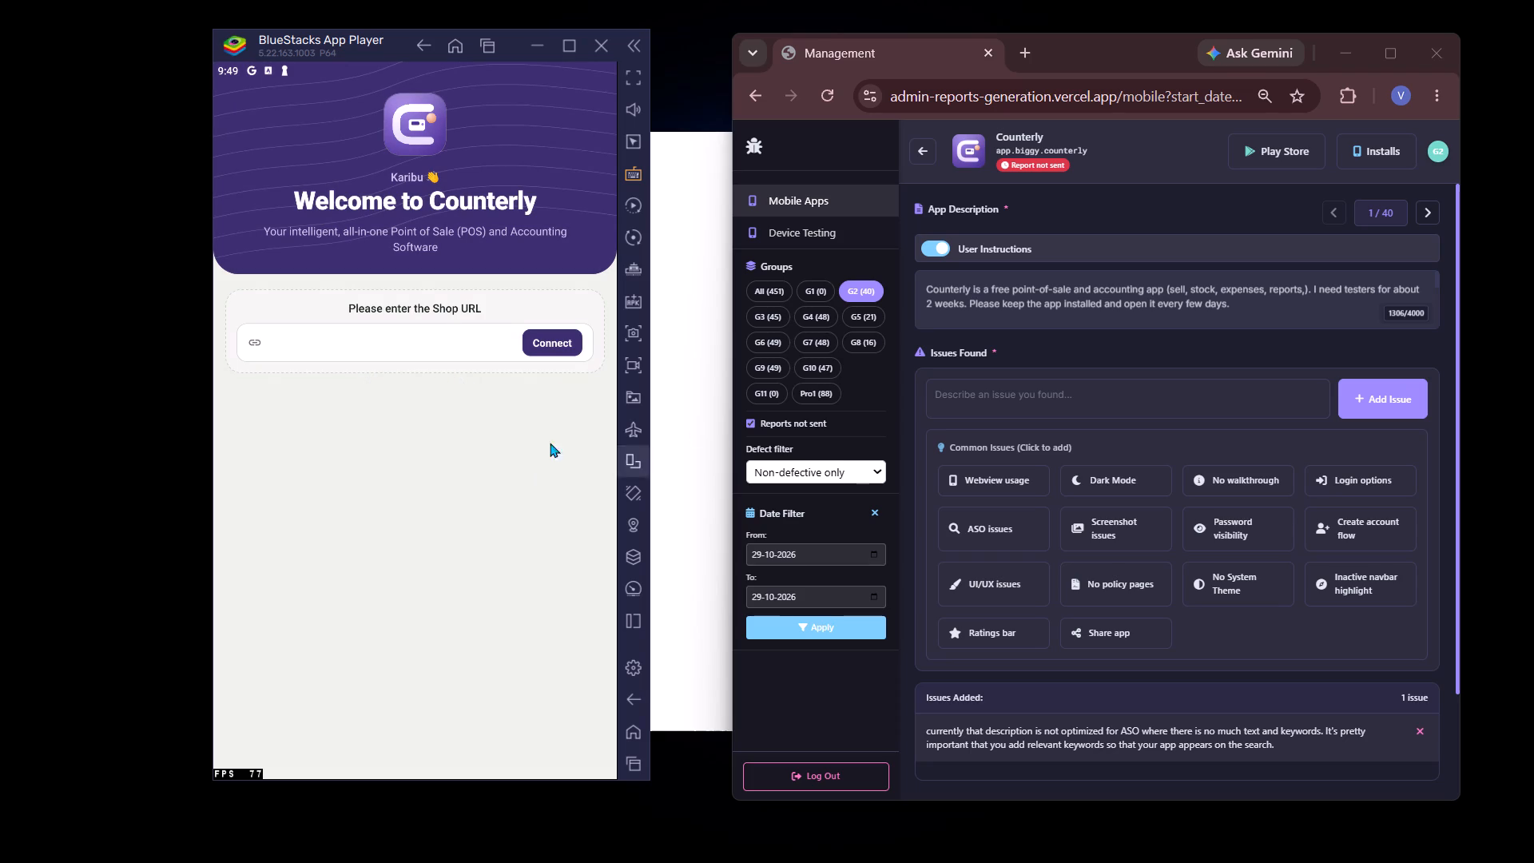
Switch to the desktop dashboard and select the shop URL demo.biggy.app in Counterly's user instructions.
scroll(1198, 287, "down", 1)
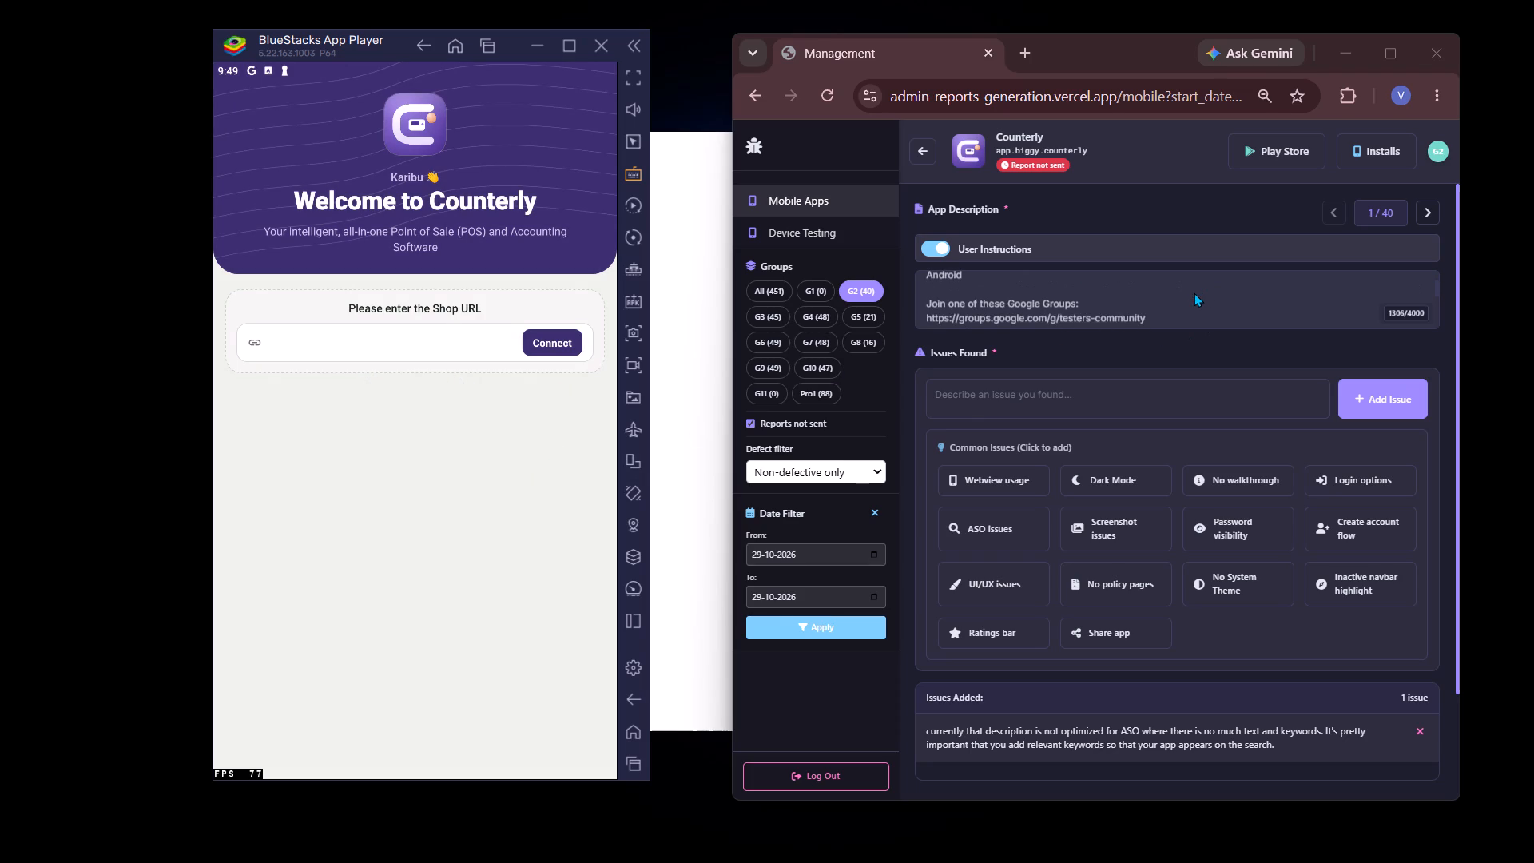
scroll(1164, 297, "down", 1)
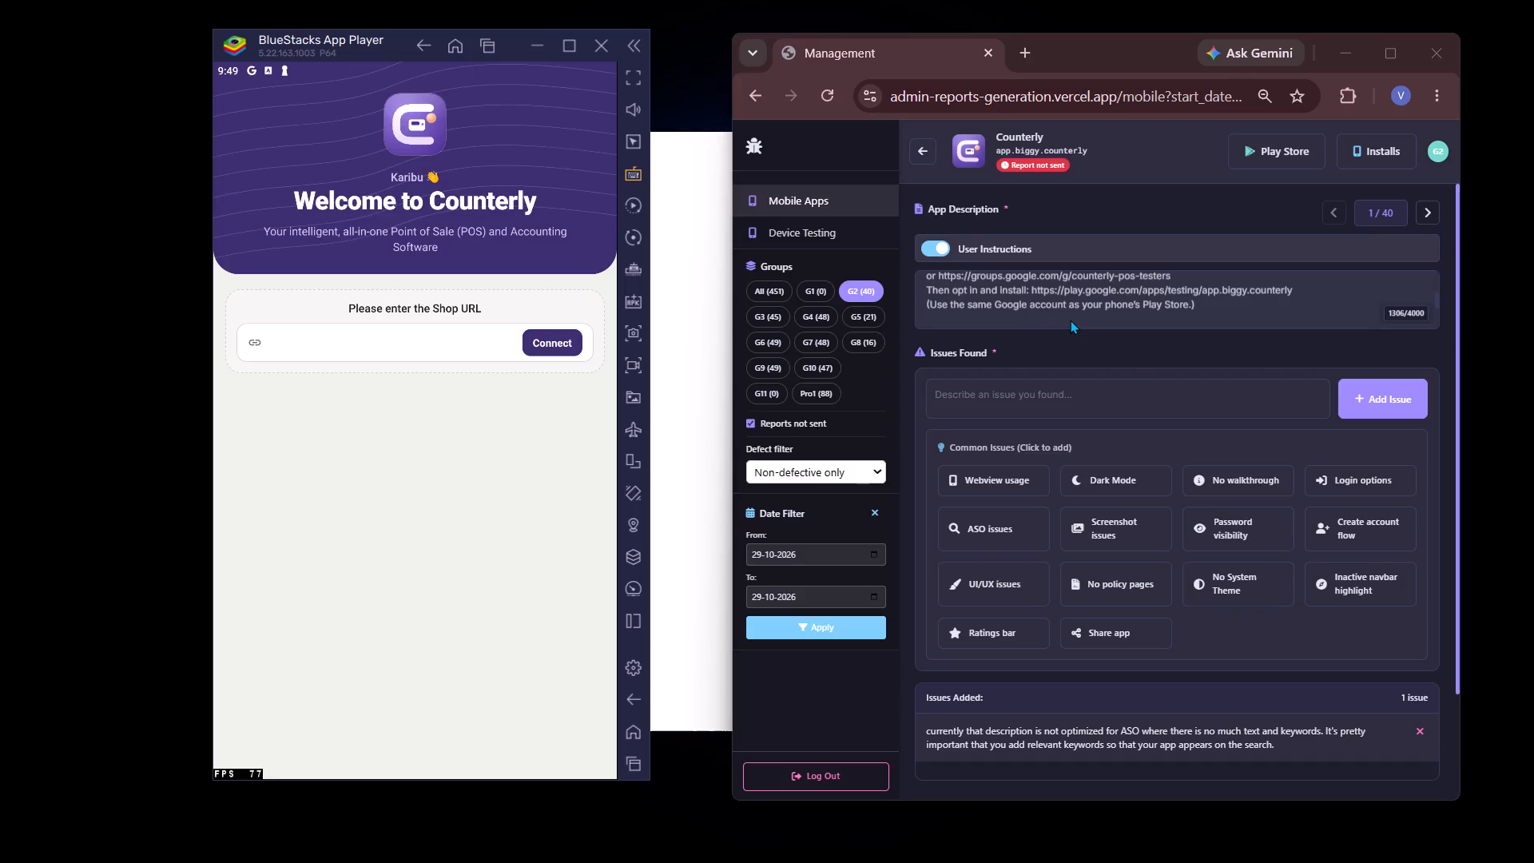
scroll(1070, 320, "down", 1)
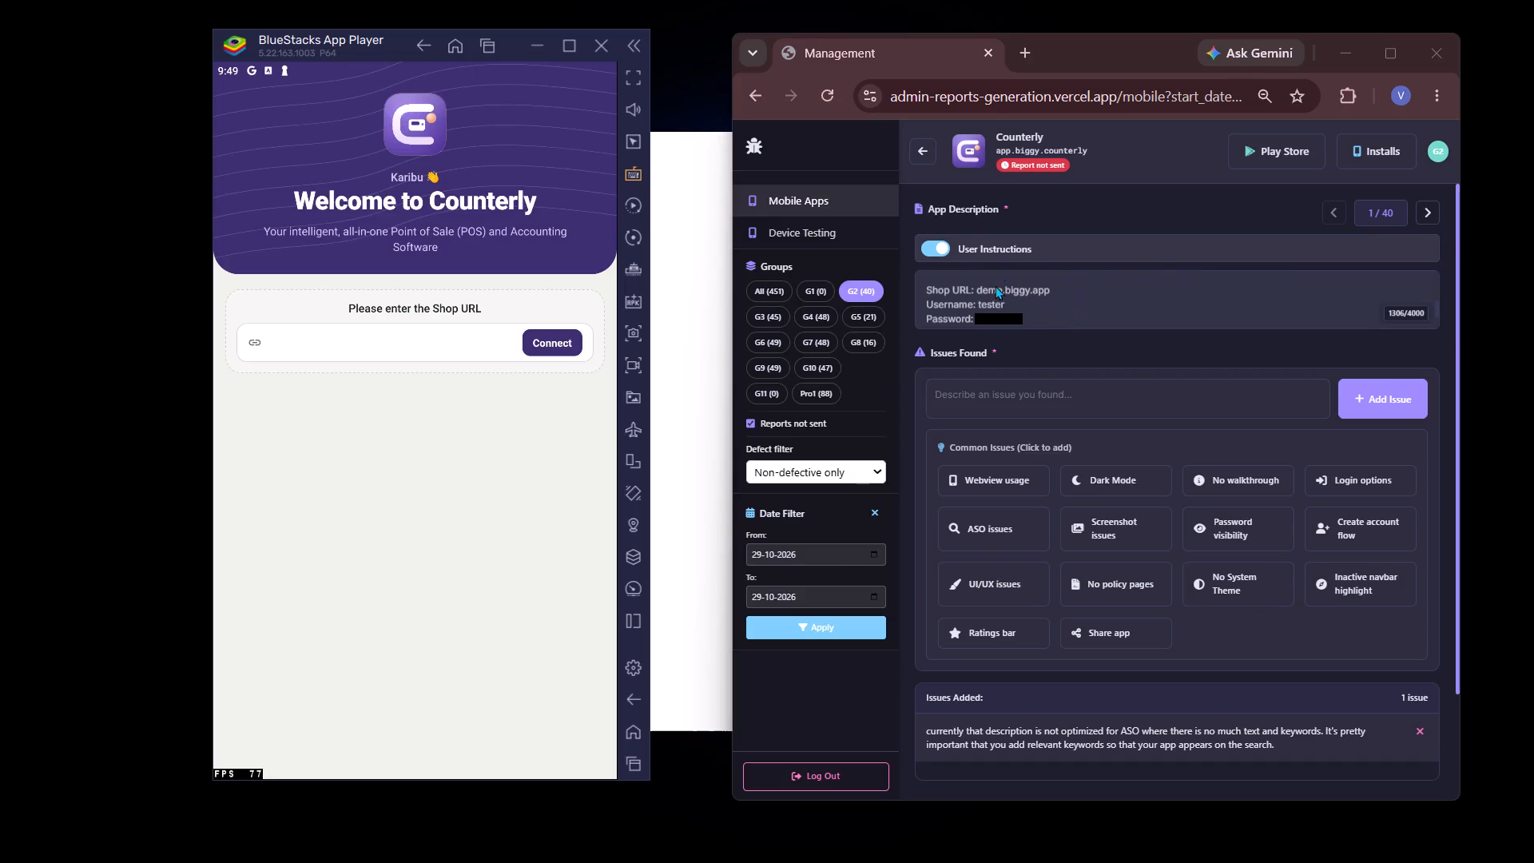
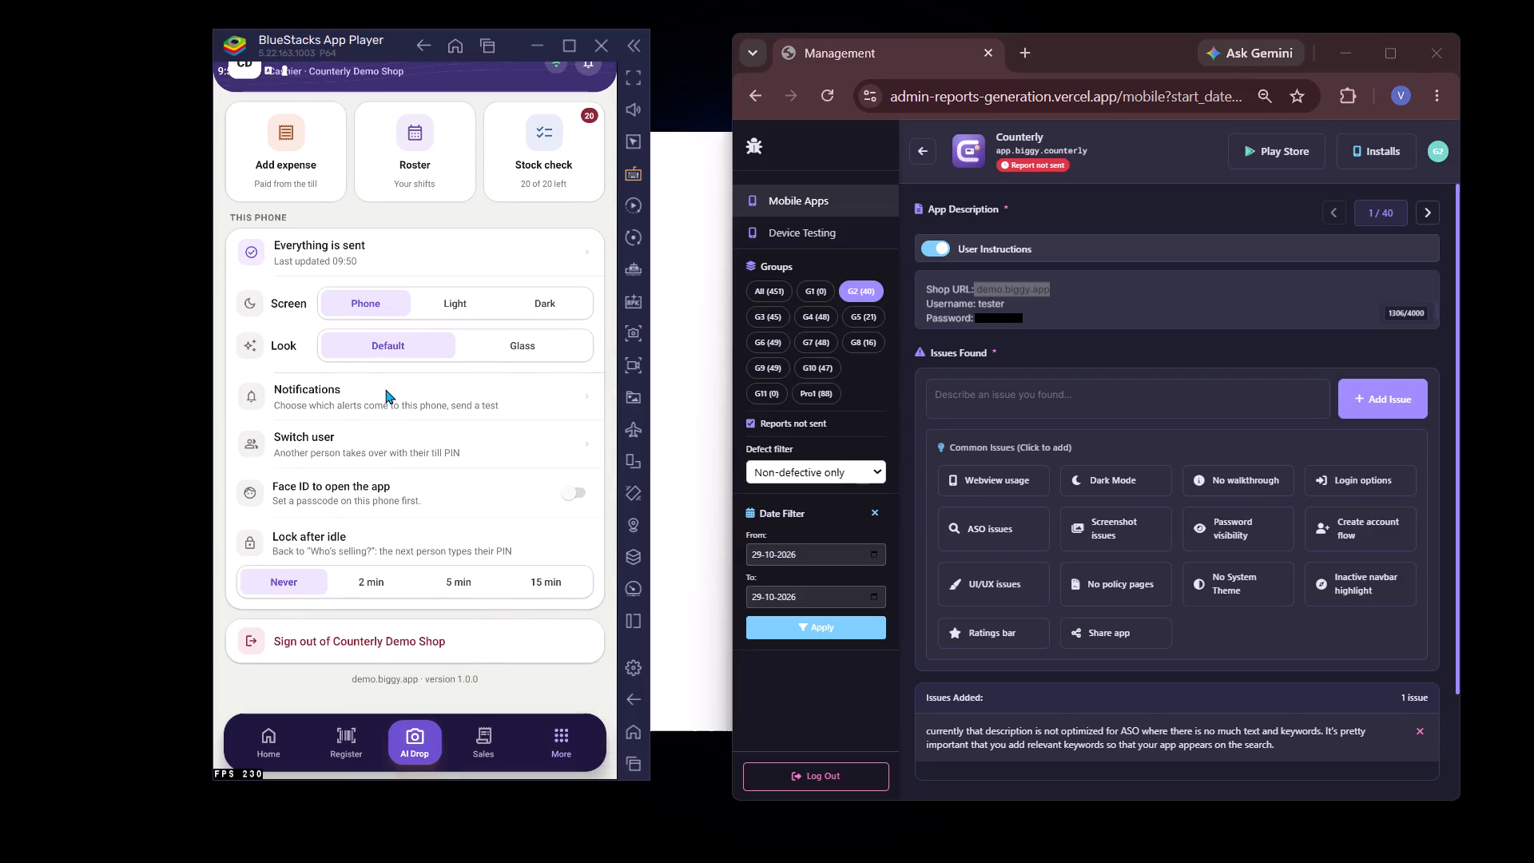
Check the Roster, Stock check and Add expense shortcuts on Counterly's More screen in BlueStacks.
scroll(385, 389, "up", 3)
left_click(401, 148)
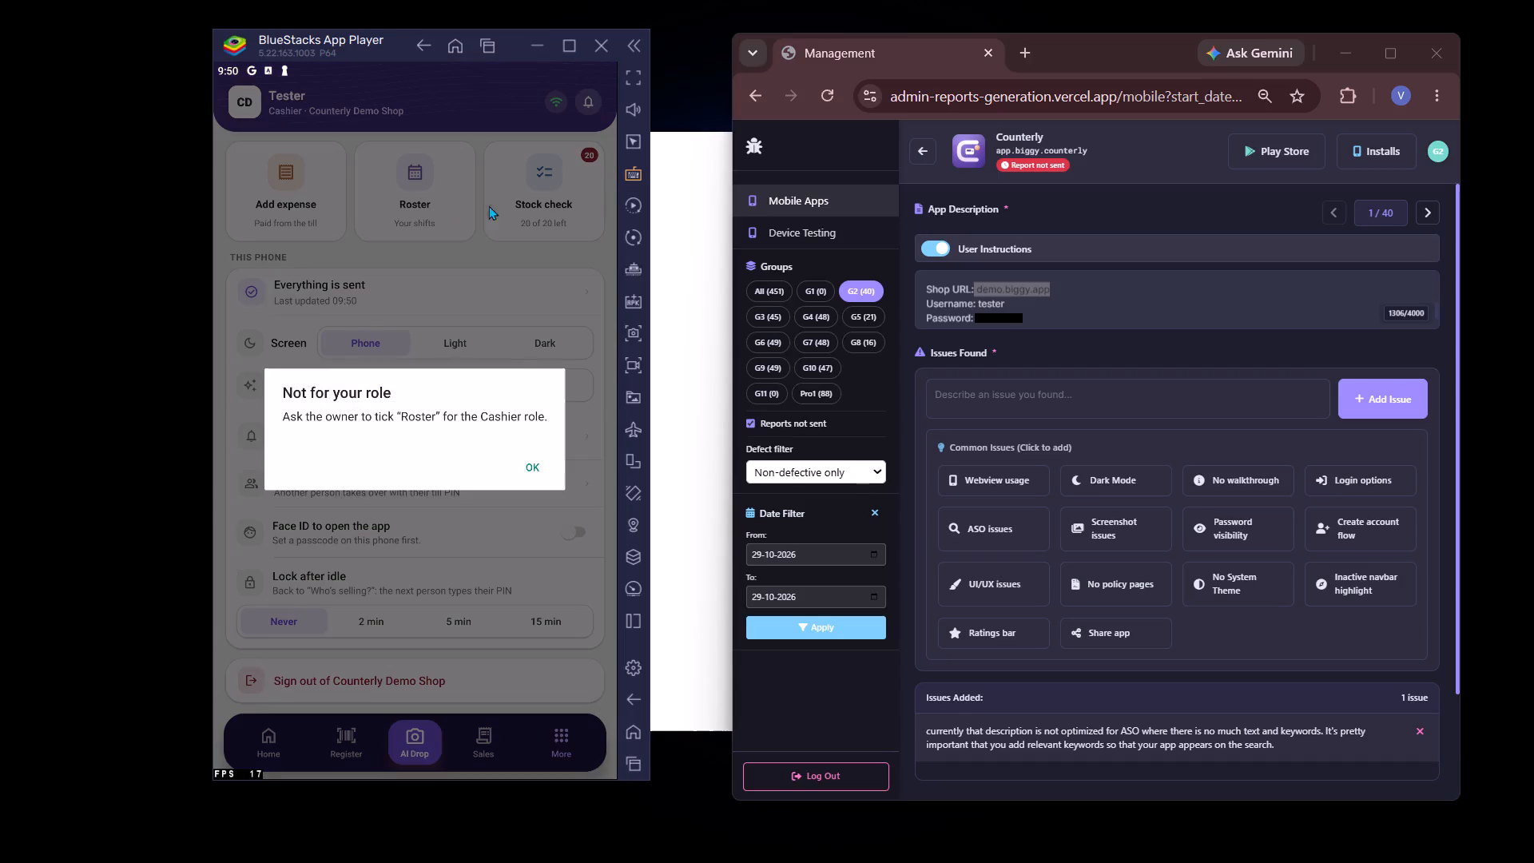
left_click(533, 454)
left_click_drag(555, 153, 543, 193)
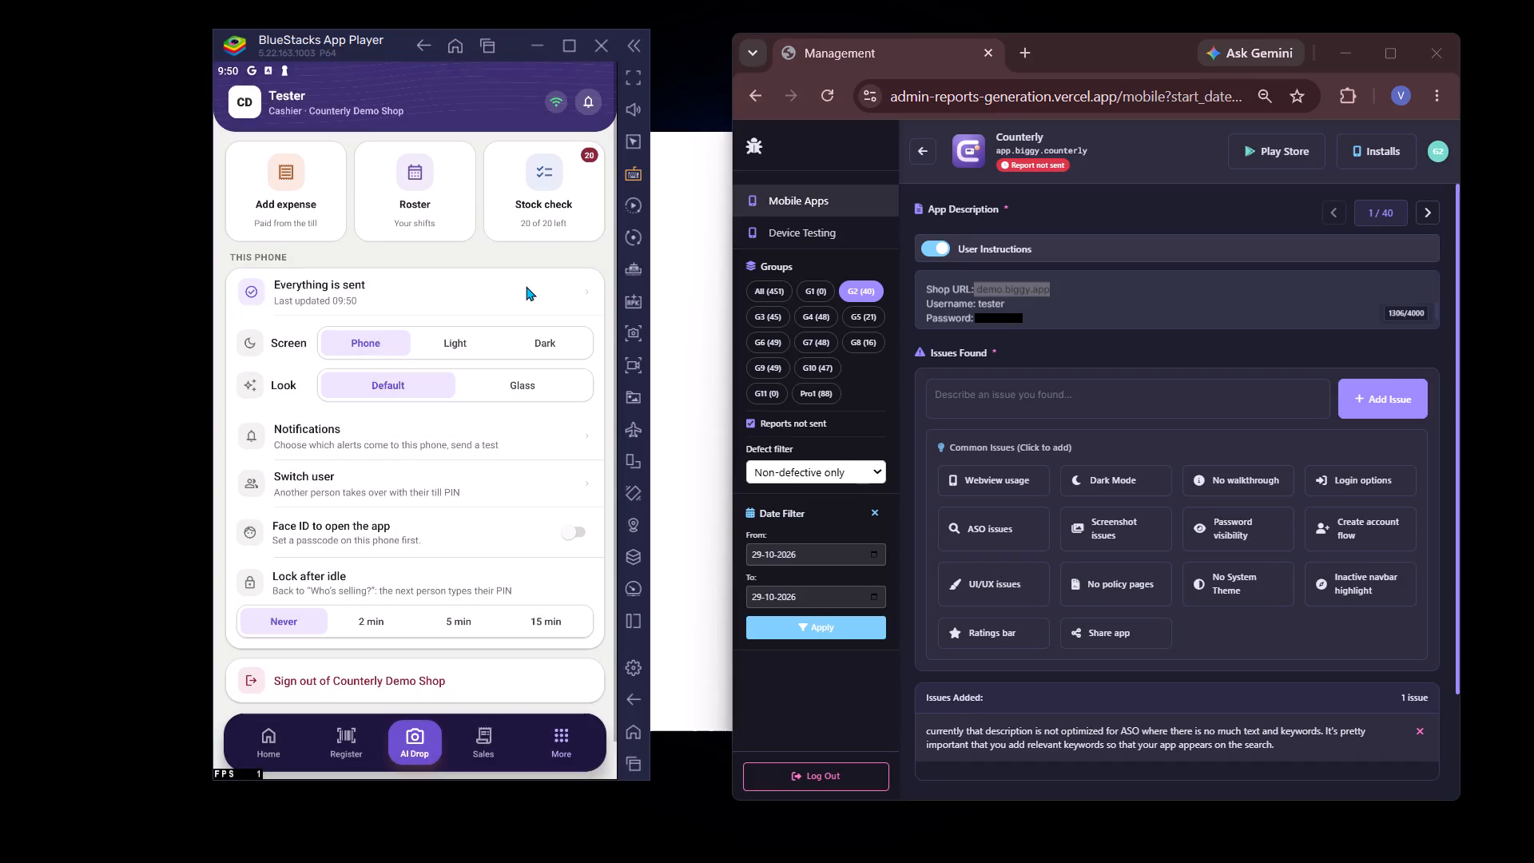
left_click(542, 217)
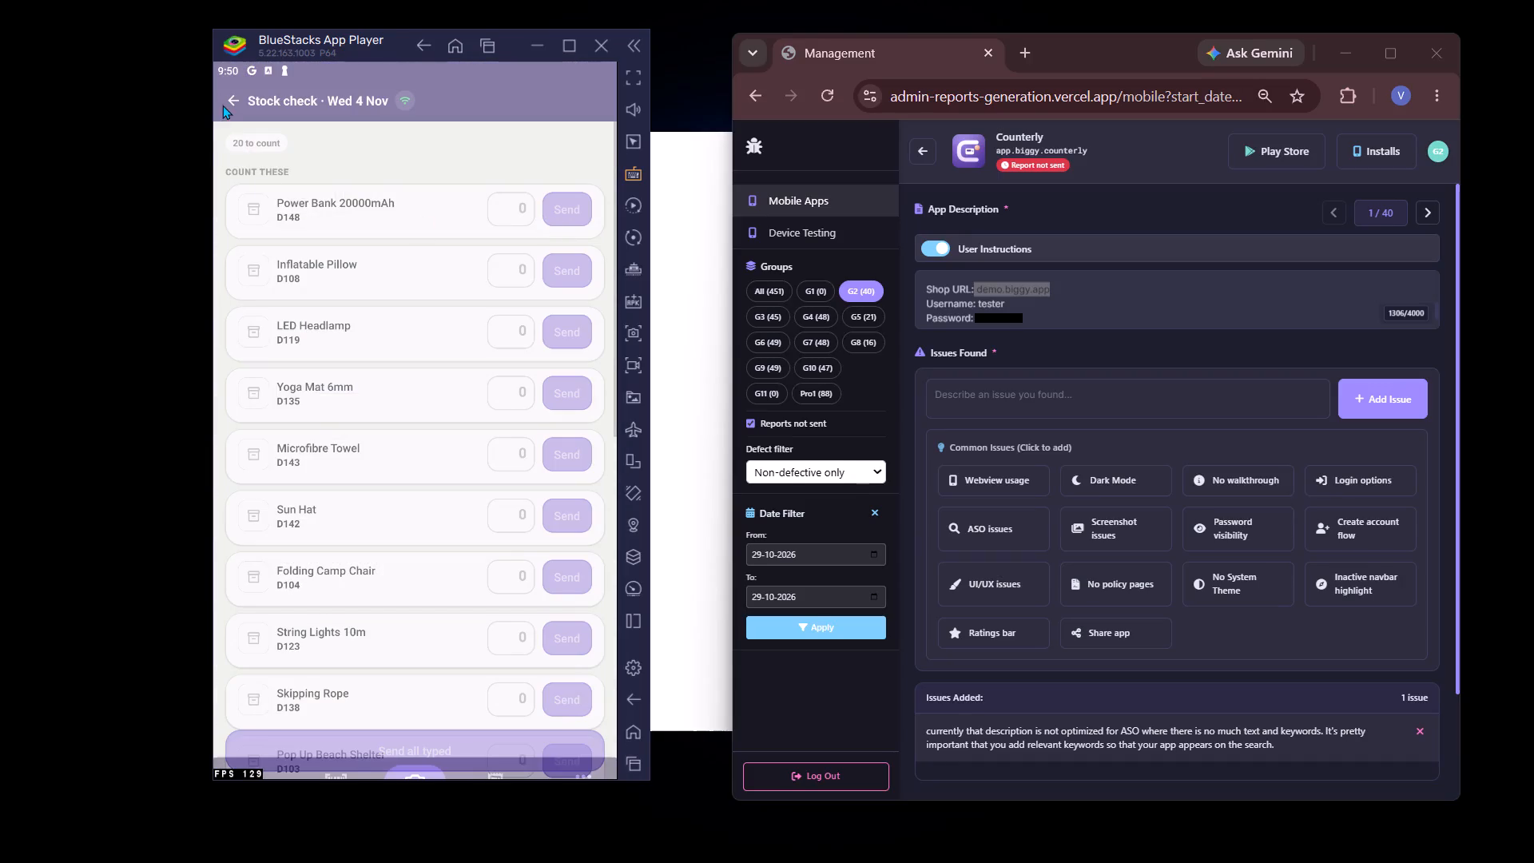
left_click(225, 102)
left_click(236, 95)
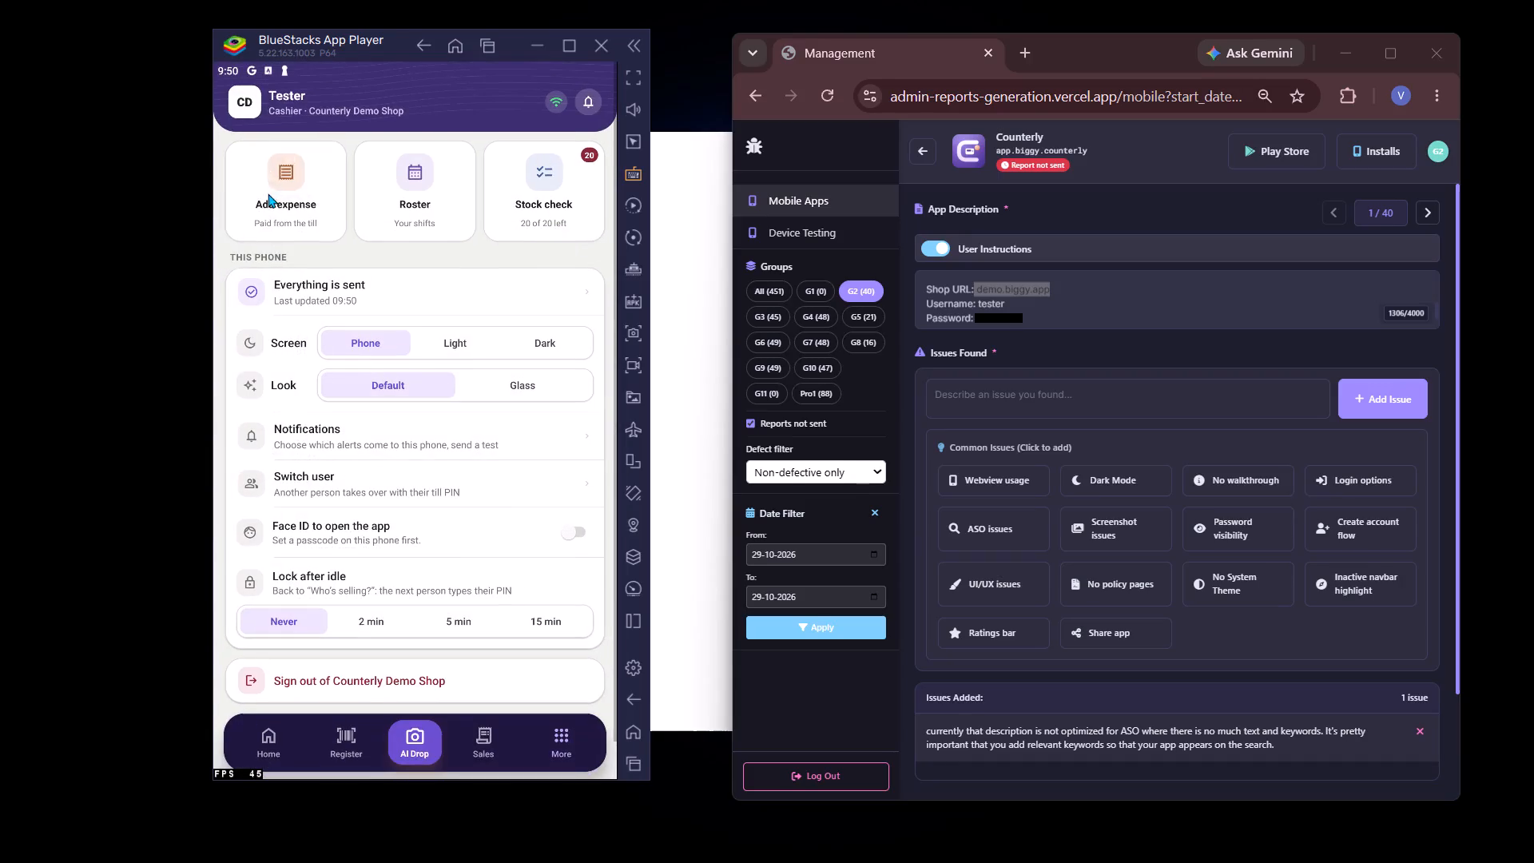
left_click_drag(268, 197, 268, 205)
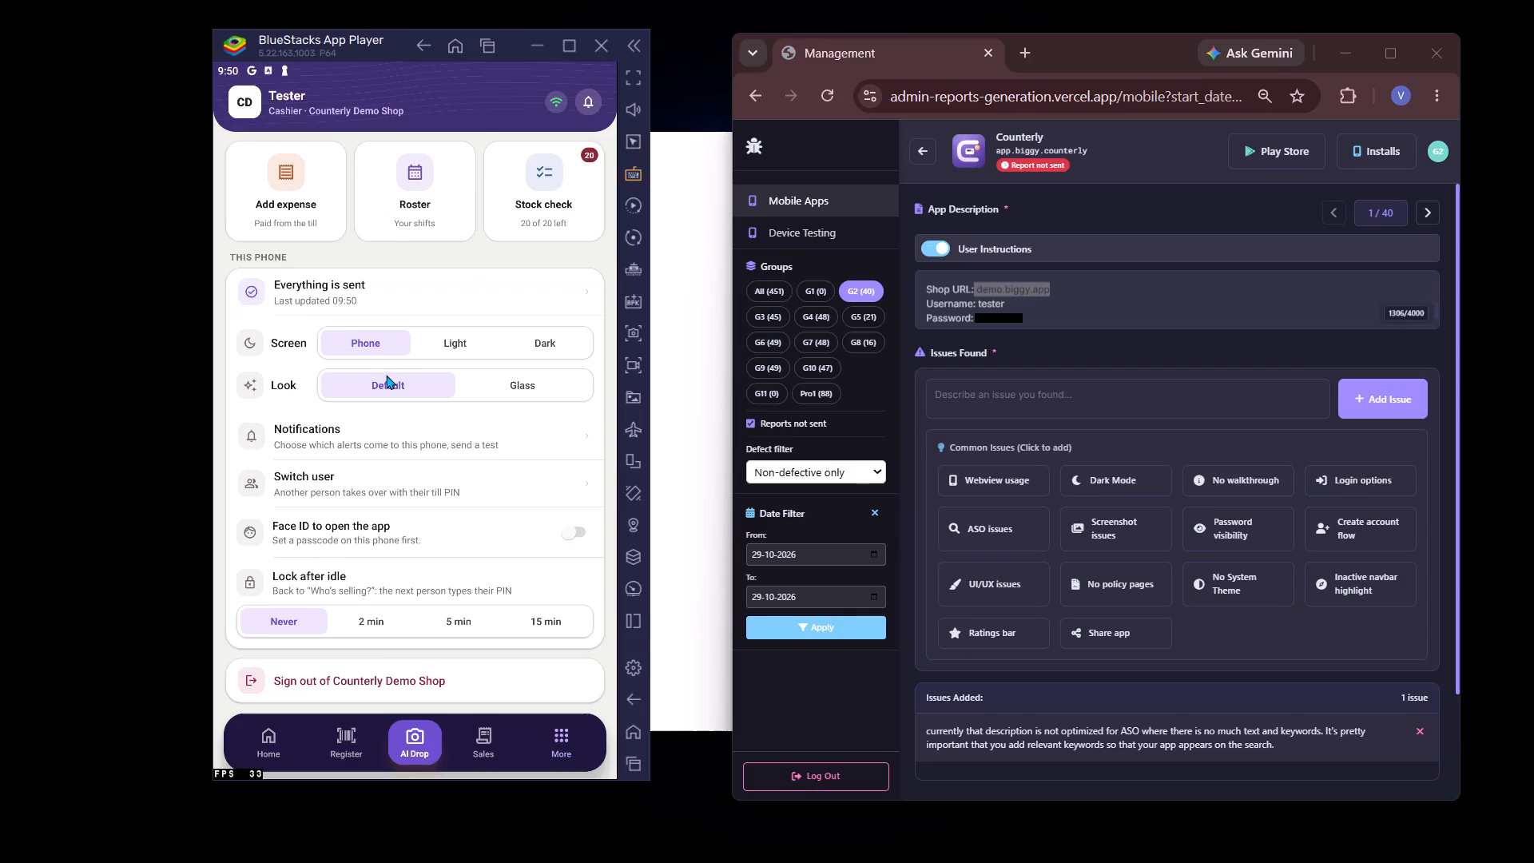
scroll(375, 425, "down", 2)
Look through Counterly's Sales, Register and Home screens, ending on the More screen.
left_click(477, 746)
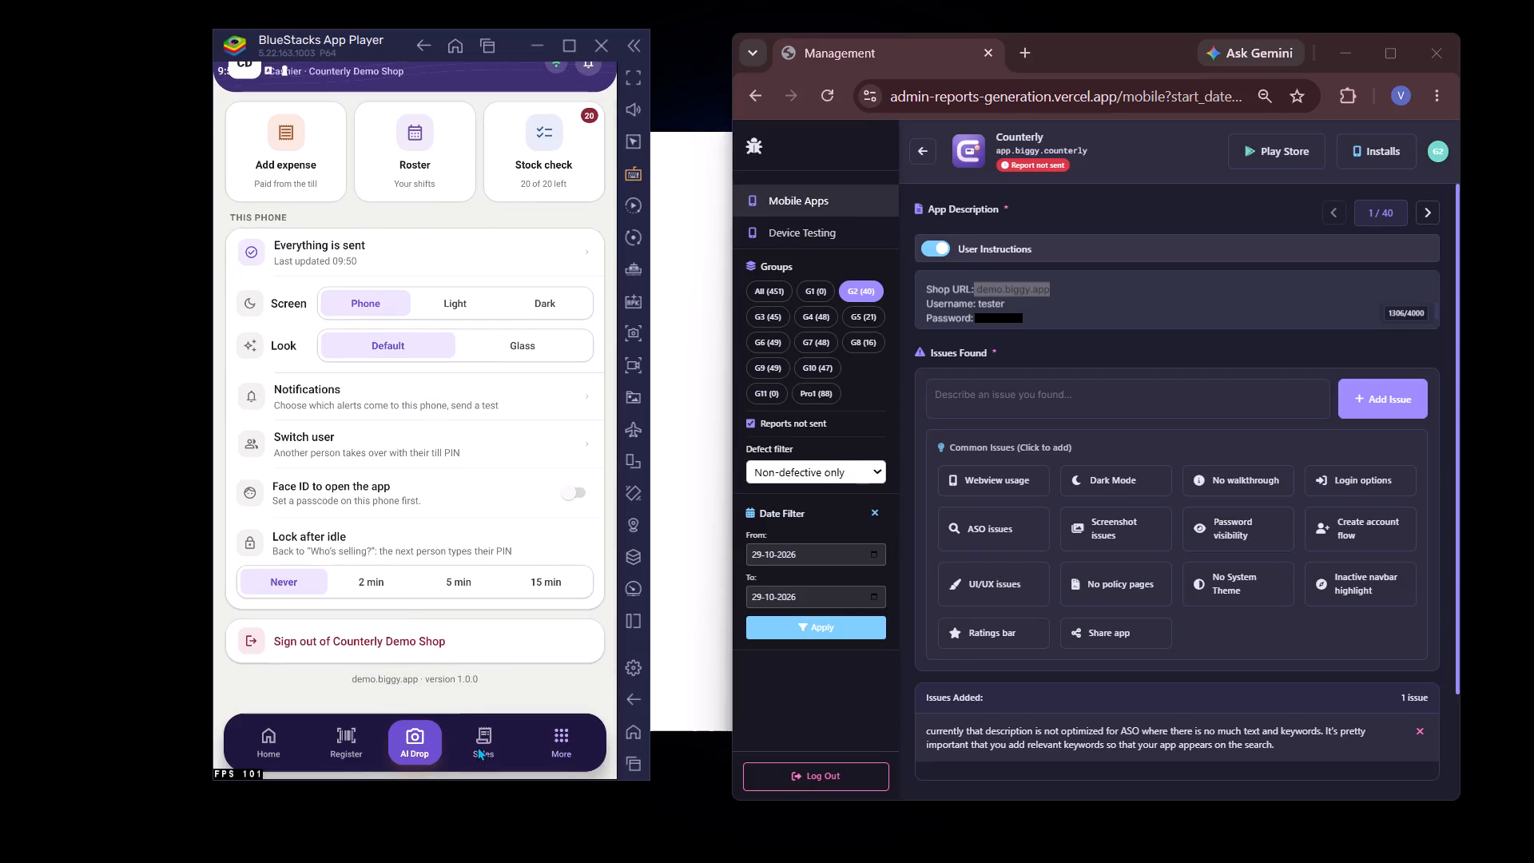
left_click(366, 757)
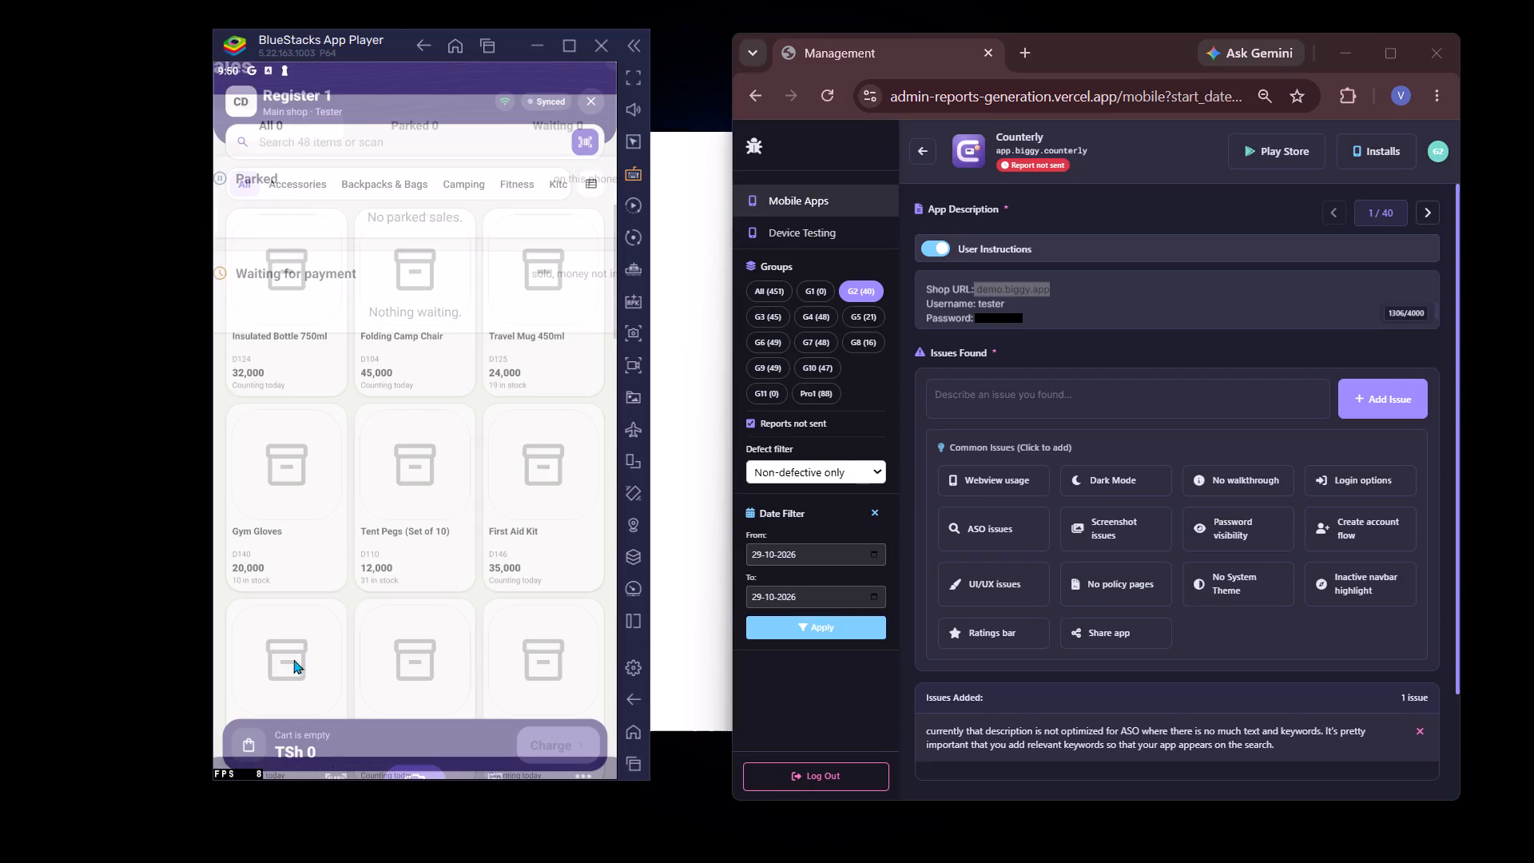
left_click(586, 109)
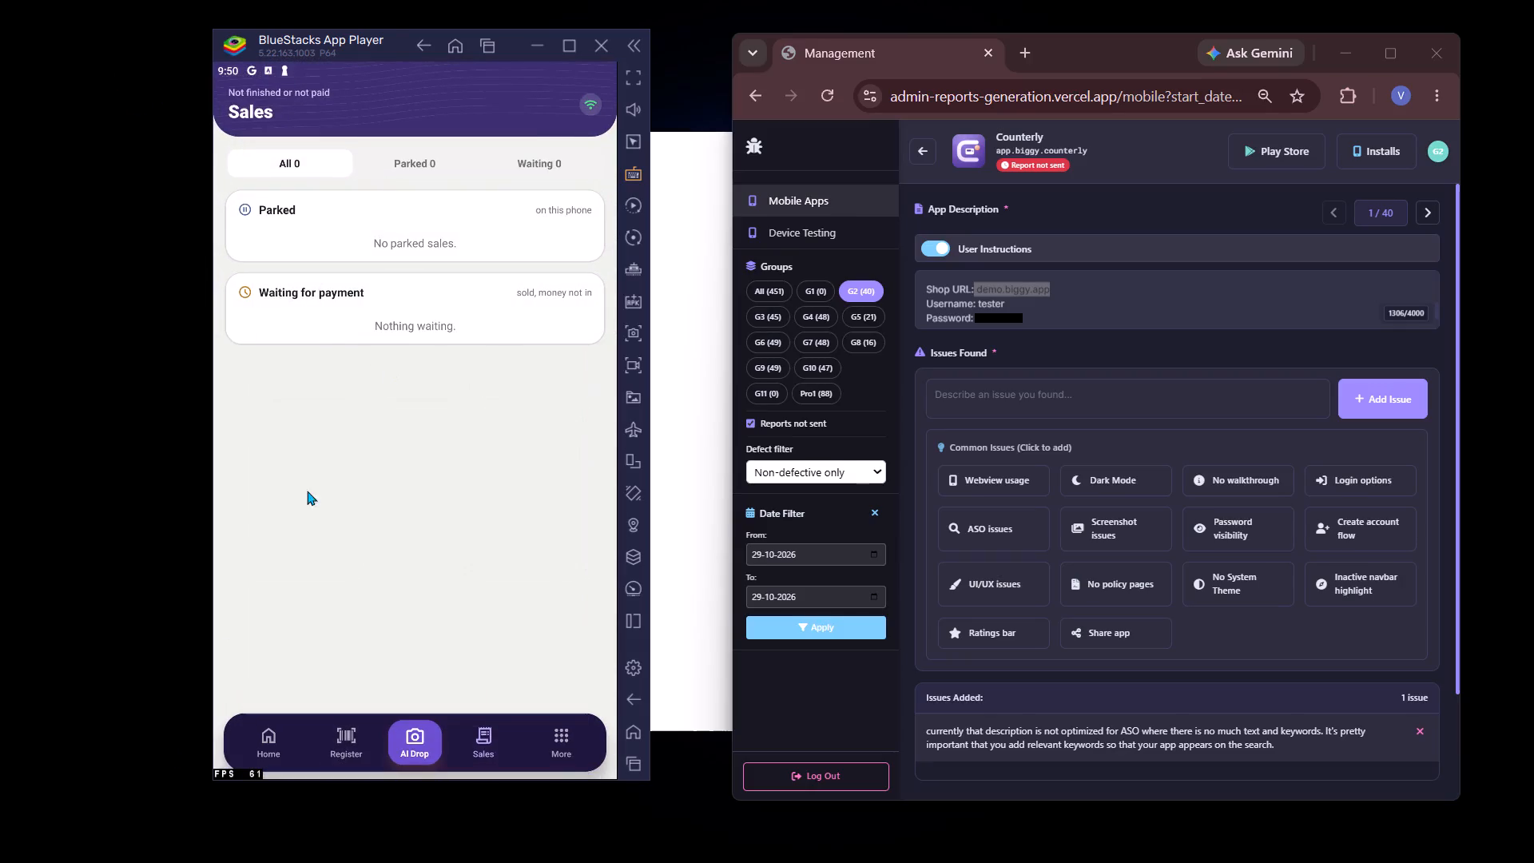
left_click(268, 737)
left_click(554, 754)
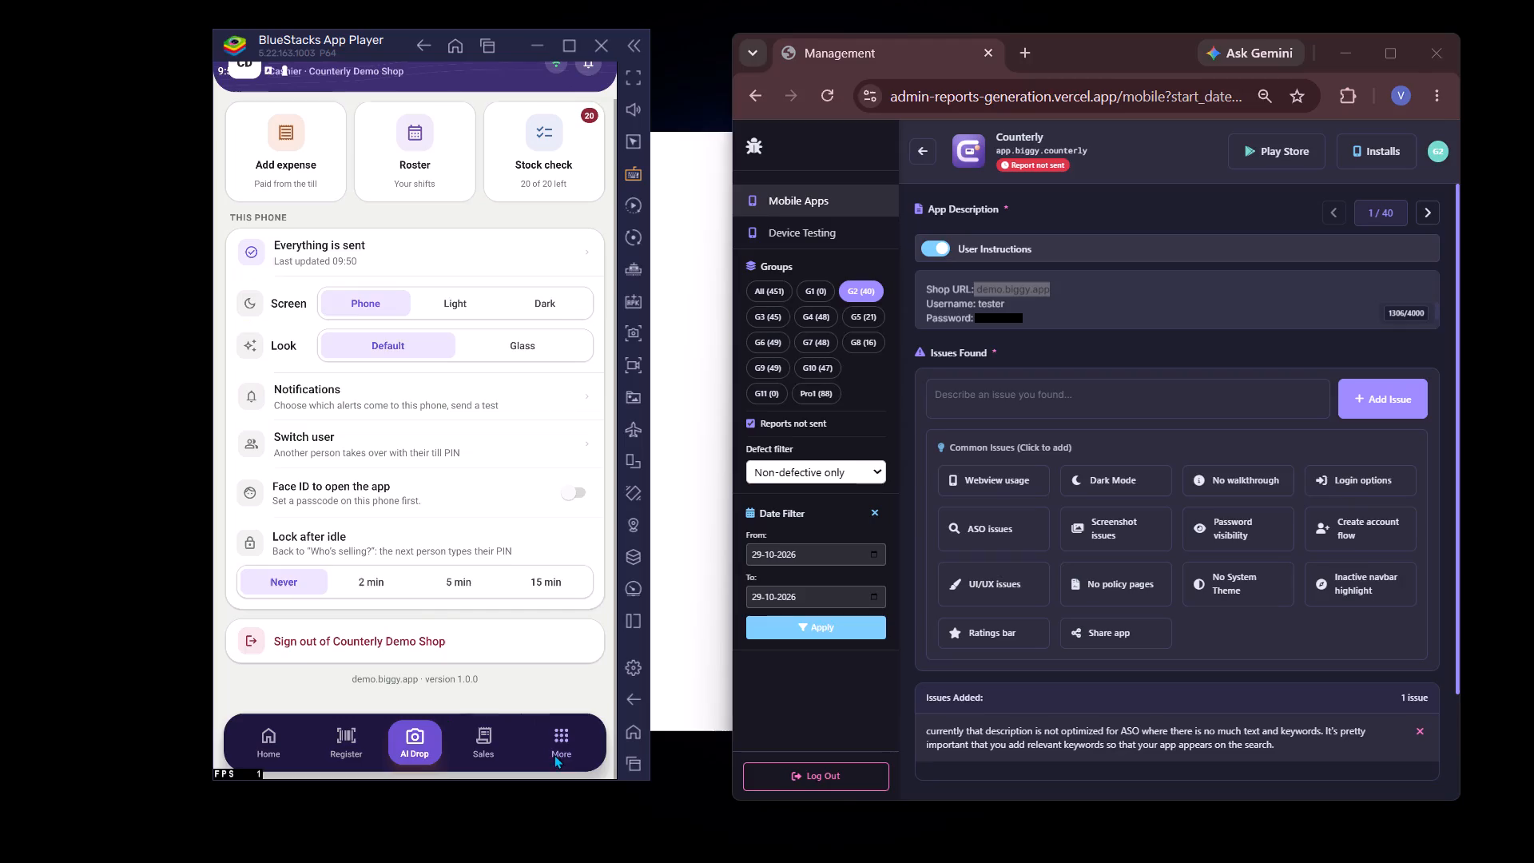
Sign out of Counterly Demo Shop.
left_click(430, 625)
left_click(520, 485)
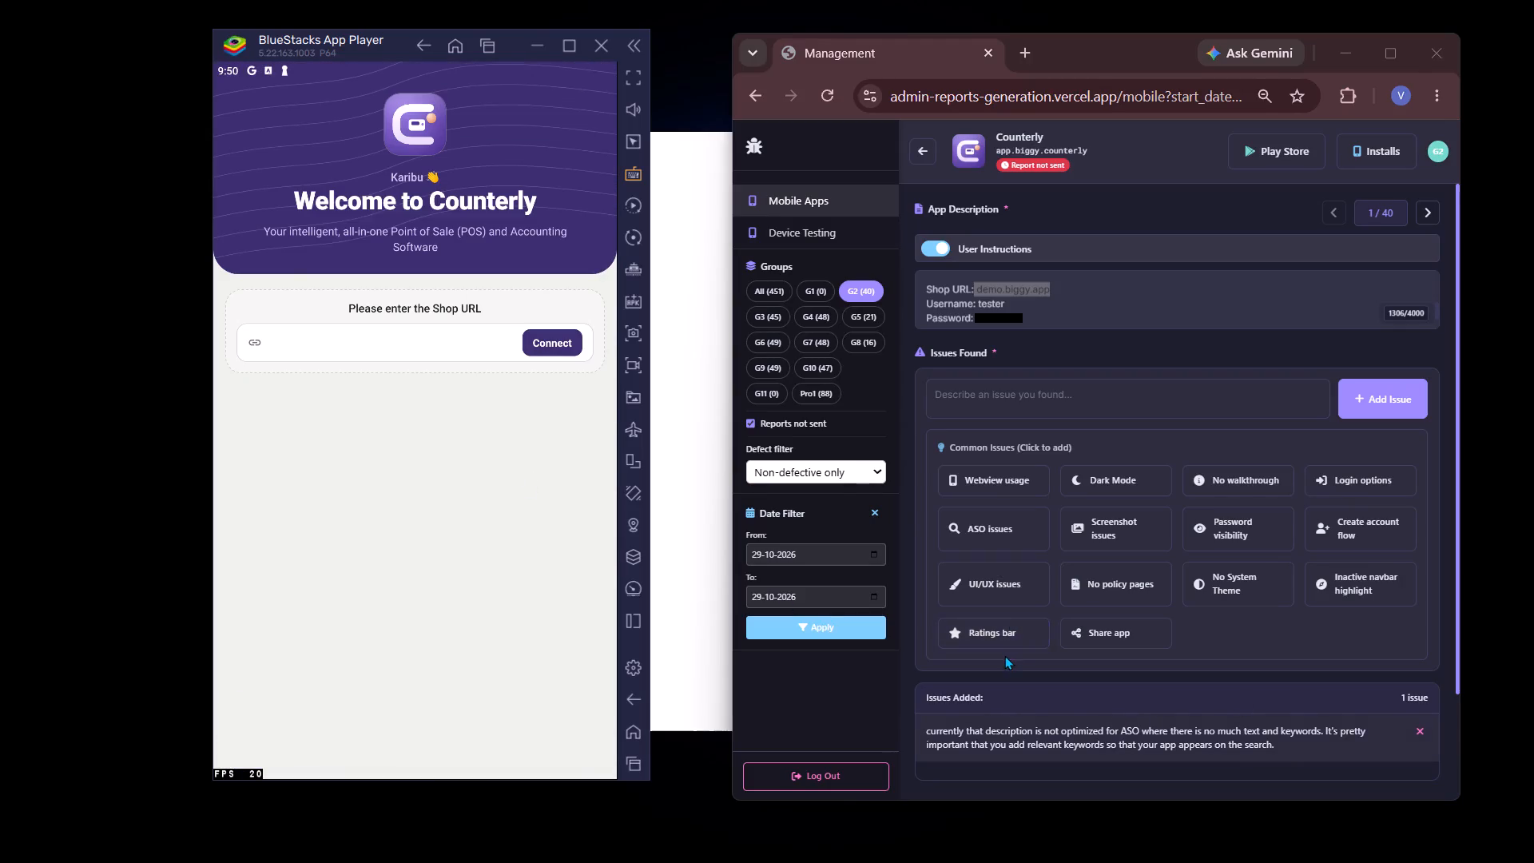
In the desktop dashboard, add the Ratings bar, No walkthrough and No policy pages common issues to Counterly's report.
left_click(1000, 641)
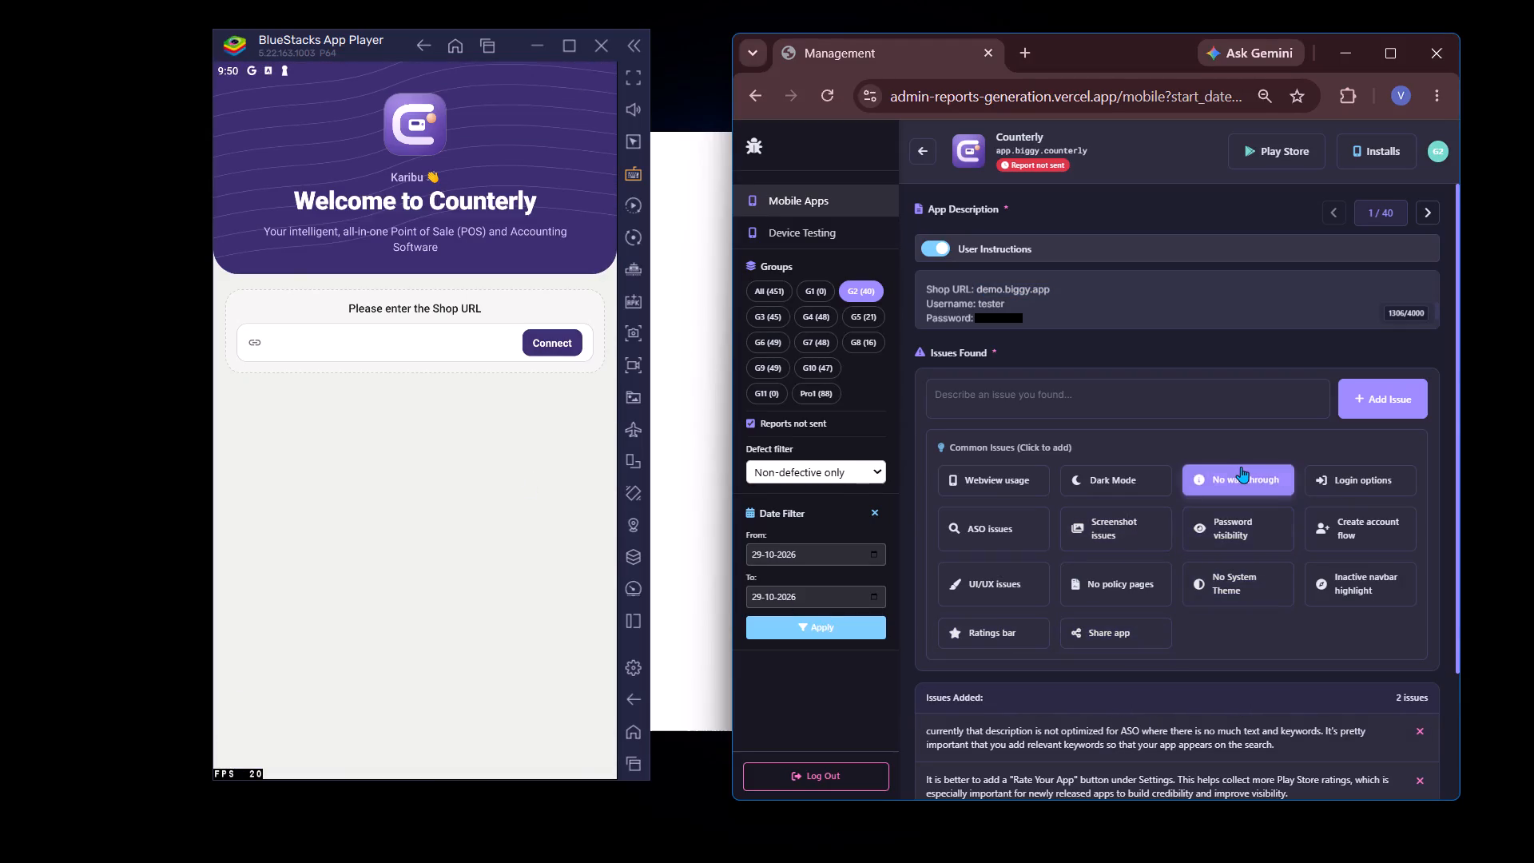
left_click(1241, 467)
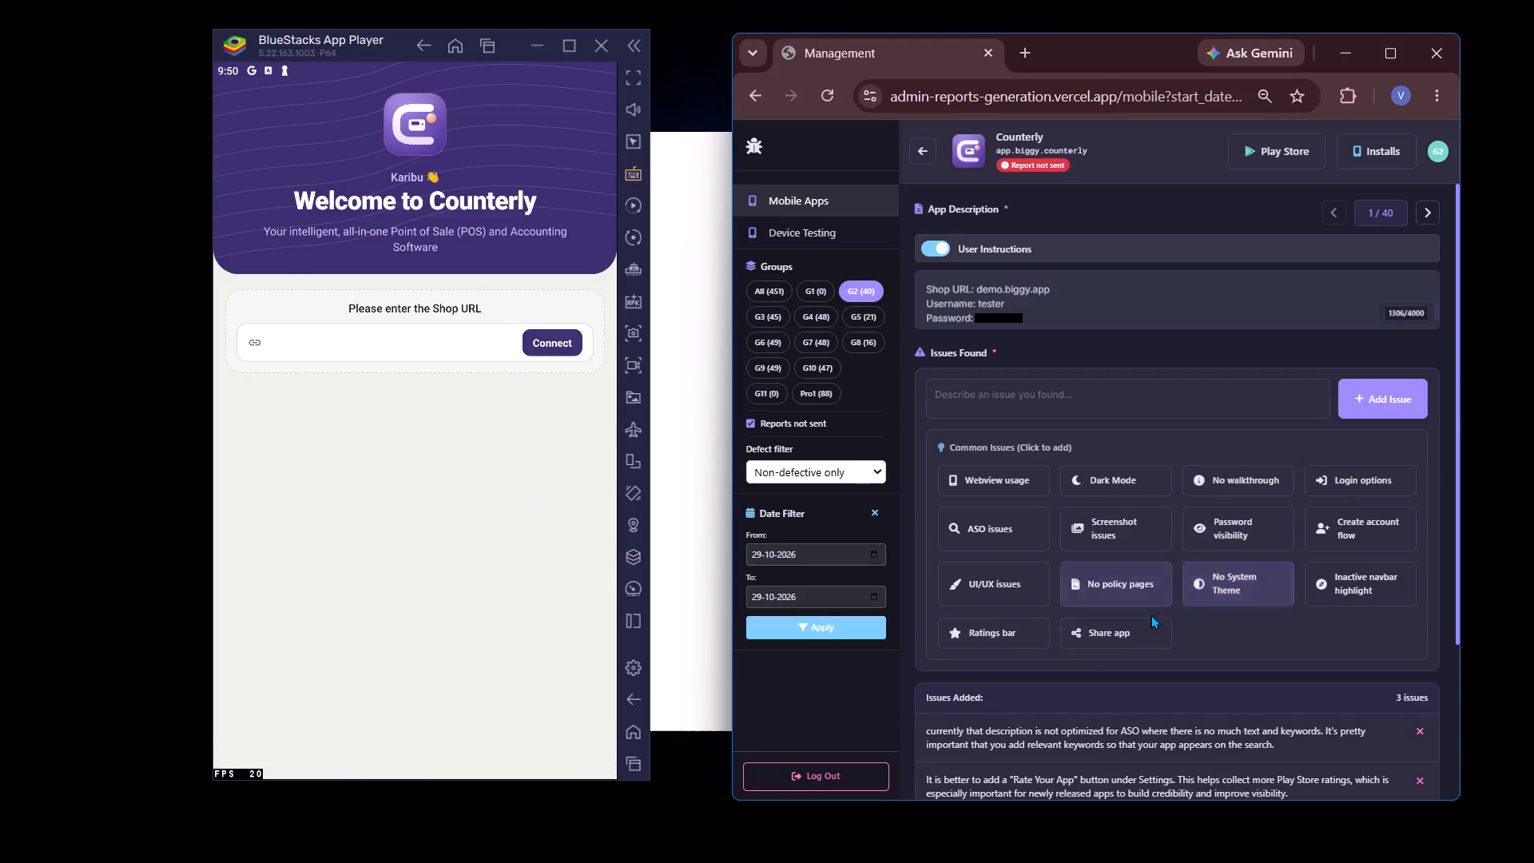
left_click(1106, 580)
Generate Counterly's report and send the email.
scroll(1130, 579, "down", 1)
scroll(1142, 579, "up", 1)
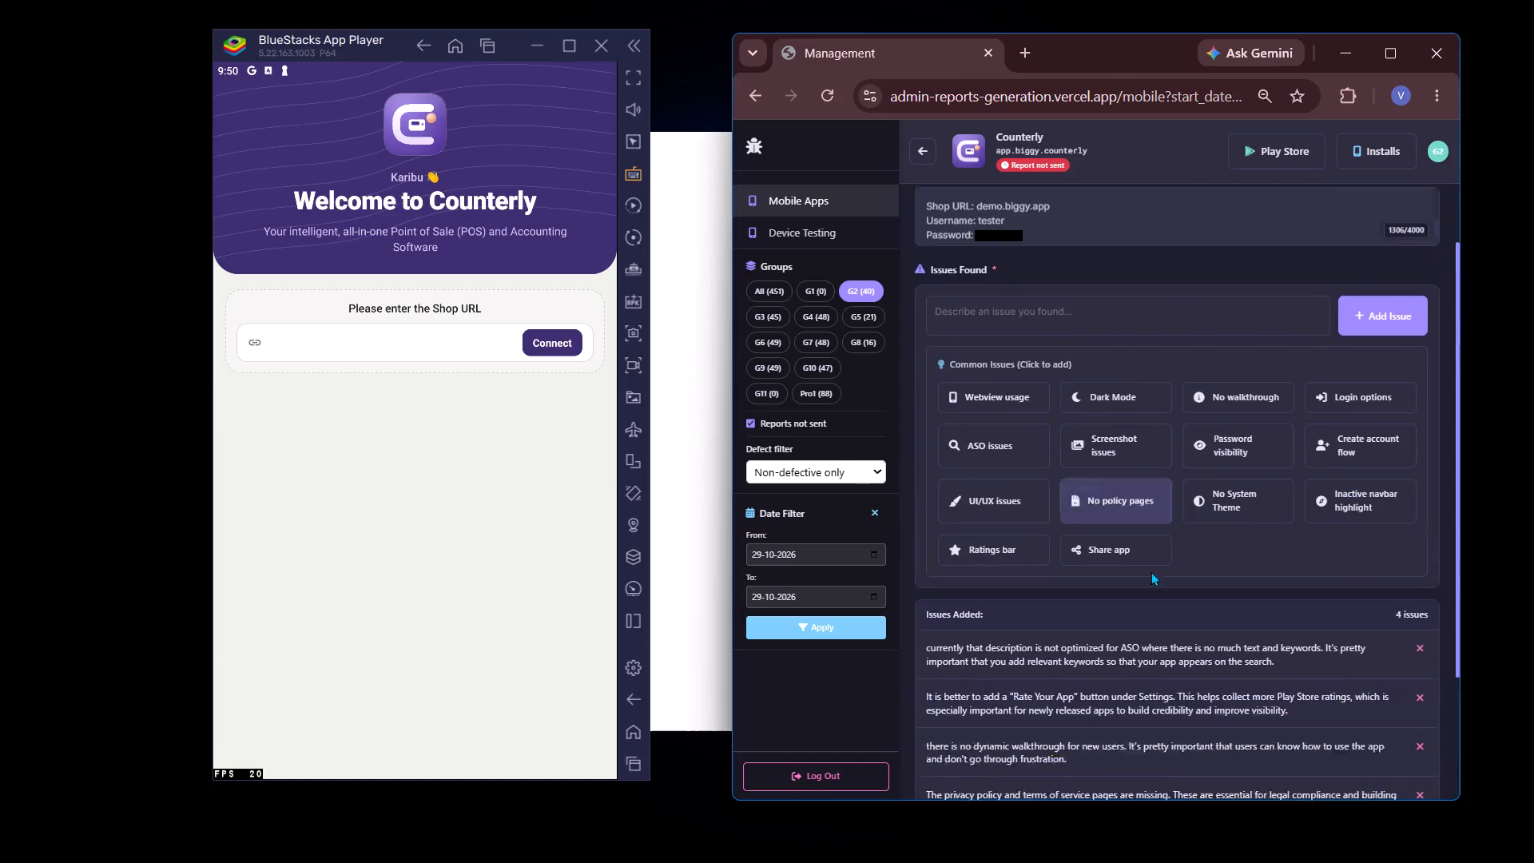
scroll(1155, 542, "down", 1)
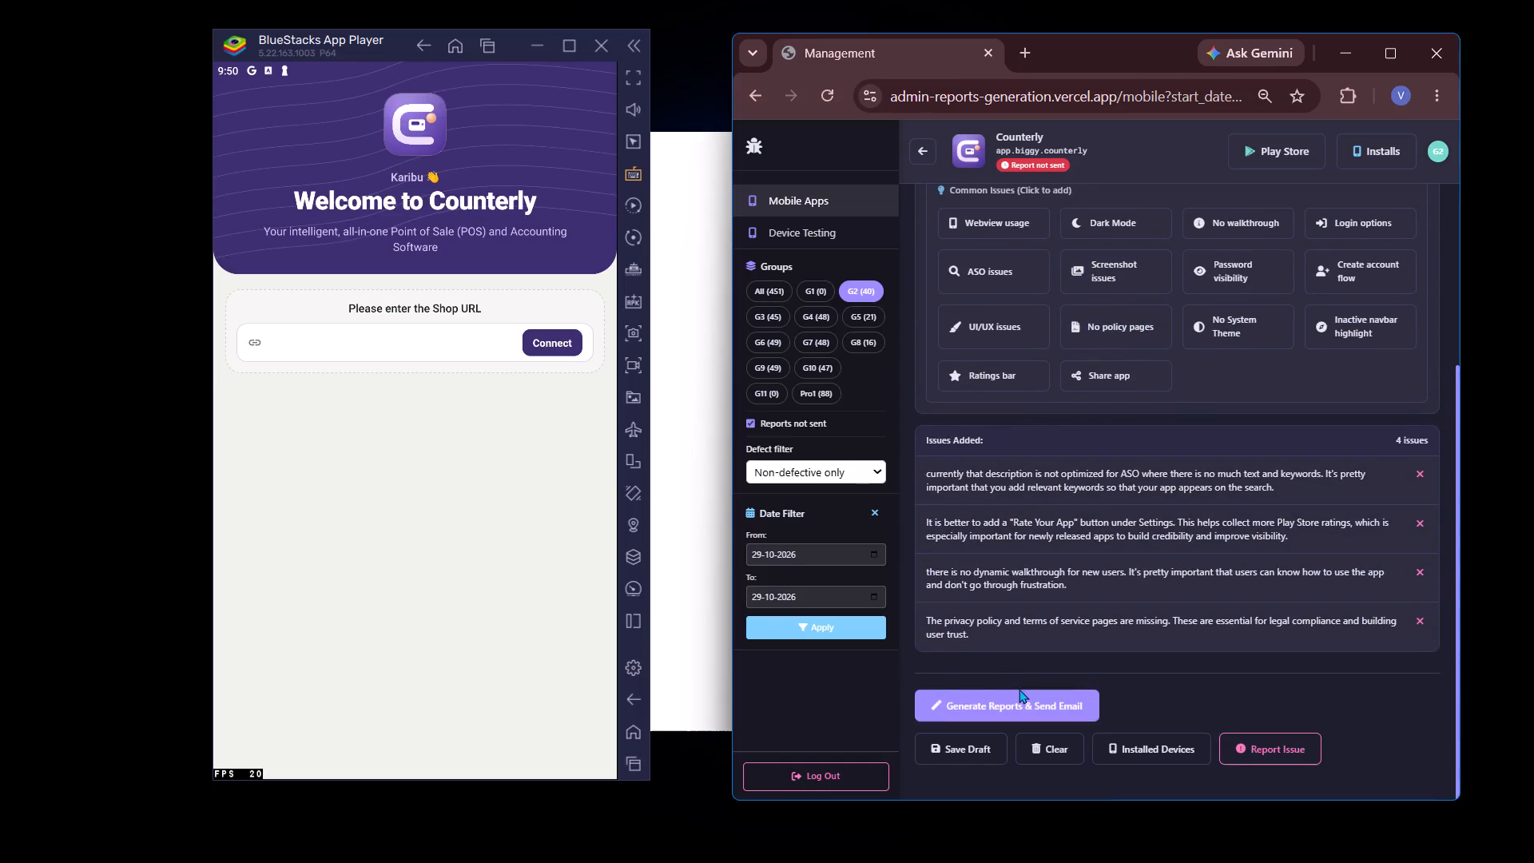
left_click(1036, 708)
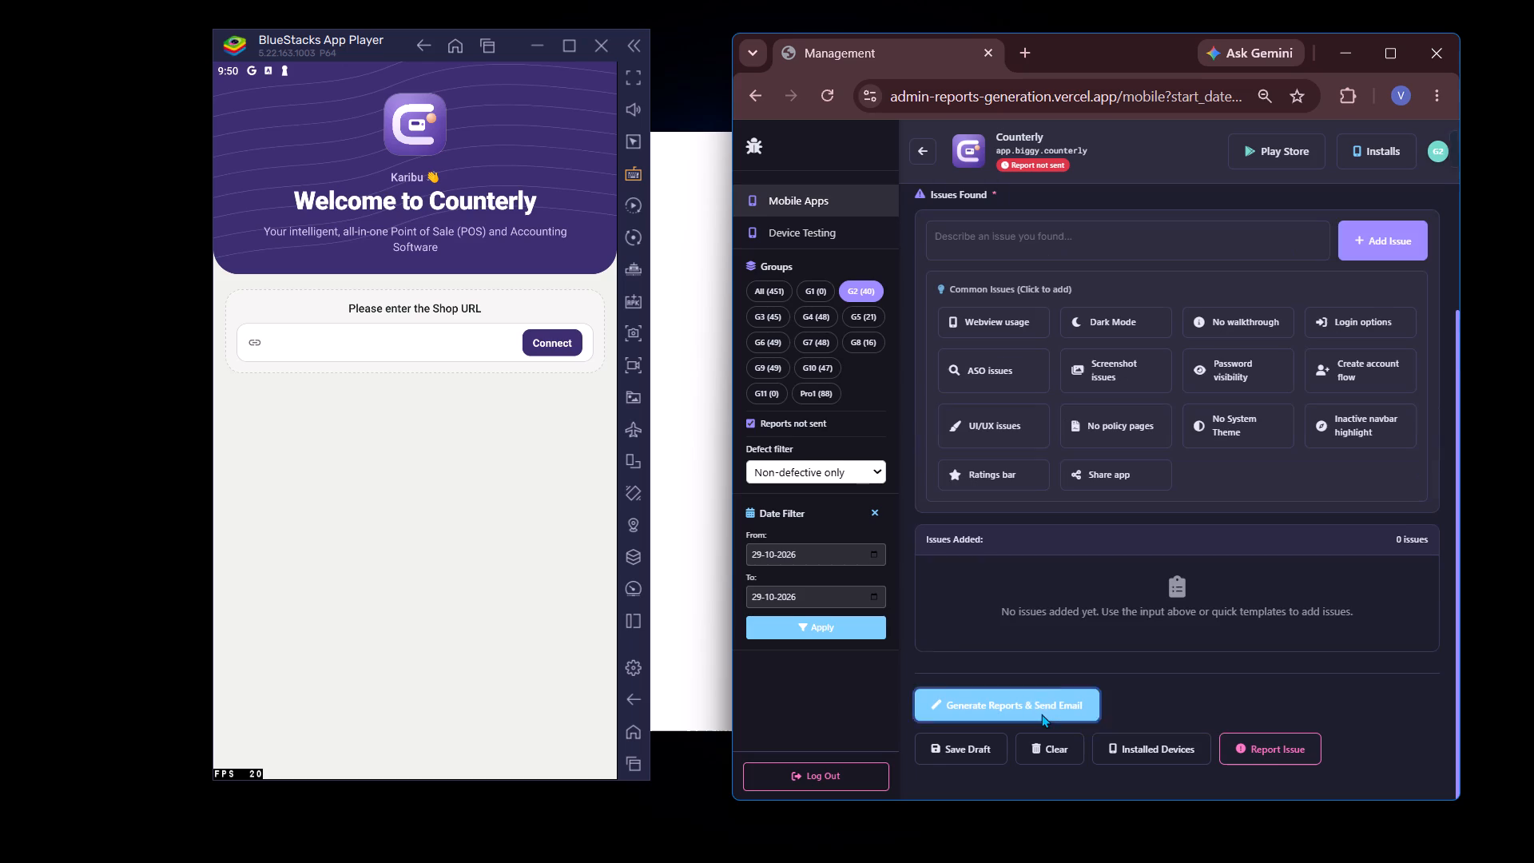
Return to Counterly's Play Store page in BlueStacks and uninstall the app.
left_click(482, 58)
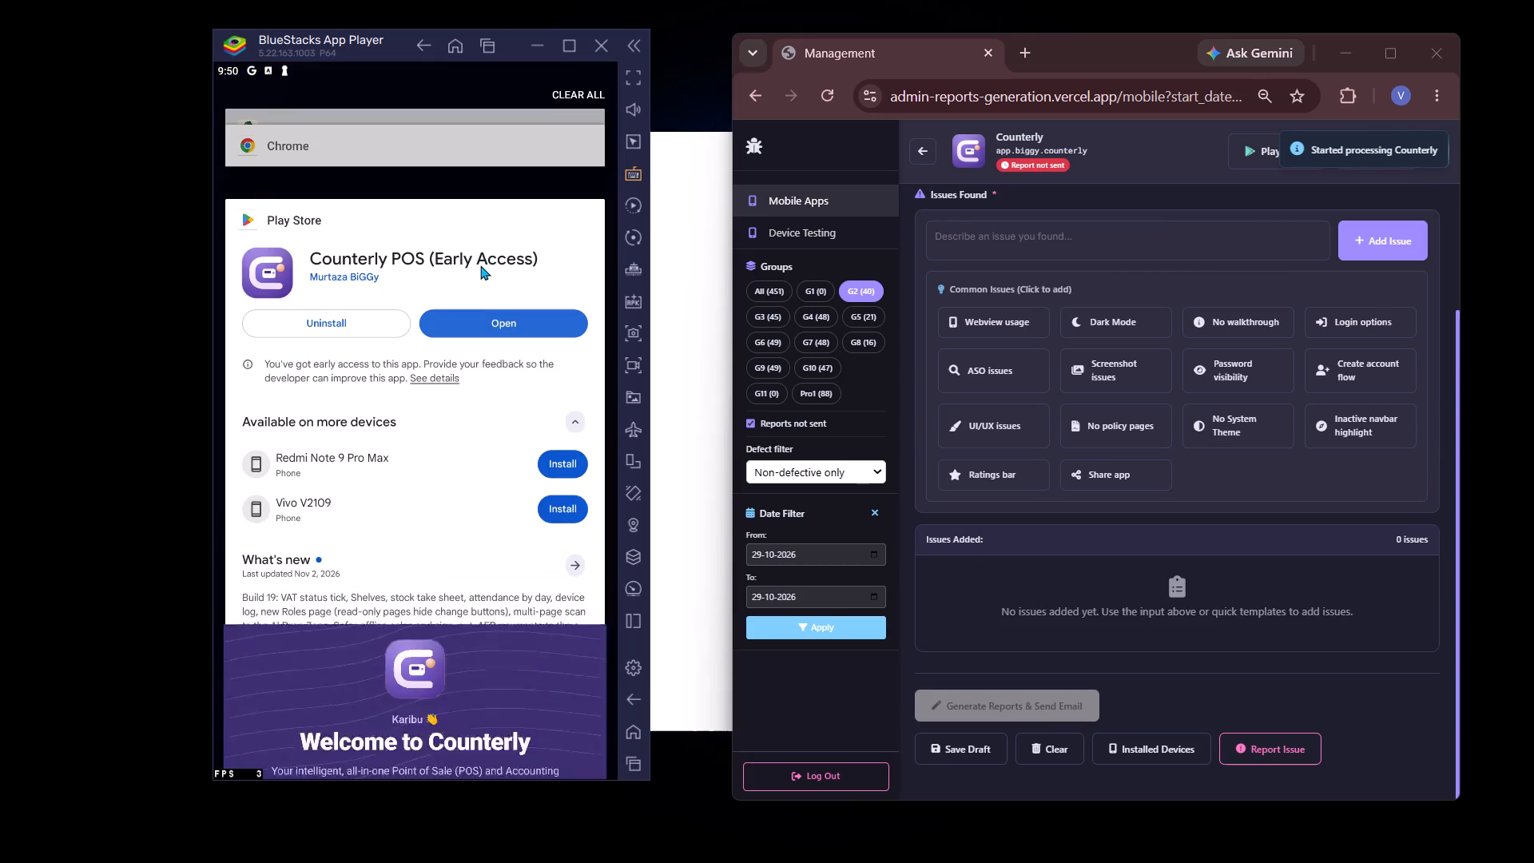
left_click(474, 288)
left_click(276, 216)
left_click(557, 458)
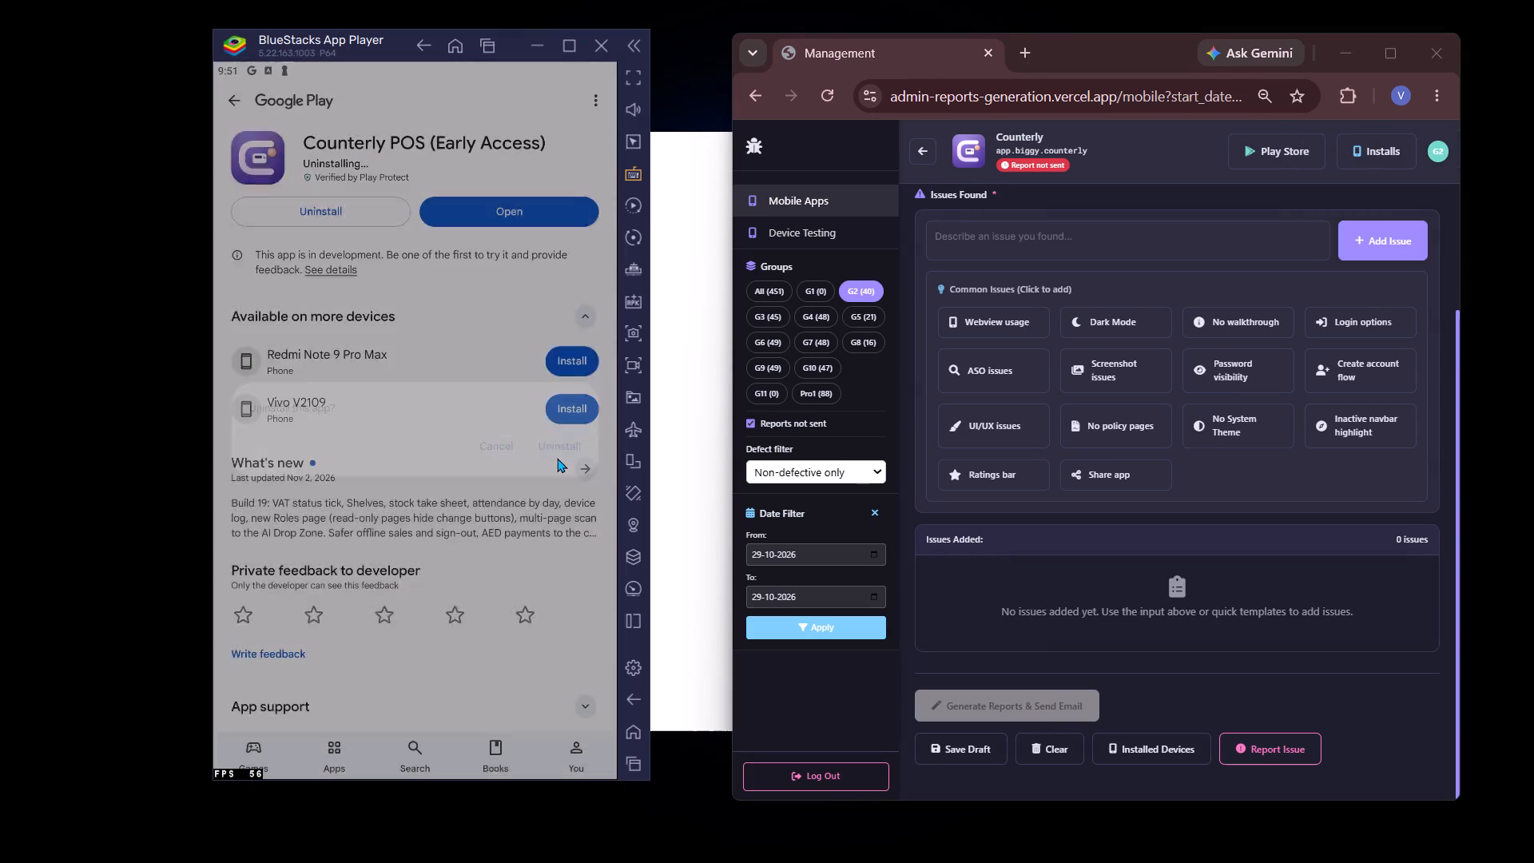
scroll(544, 480, "down", 4)
Advance the dashboards in BlueStacks Chrome and on the desktop to the next app, Orodo – Reverse Pomodoro.
left_click(487, 37)
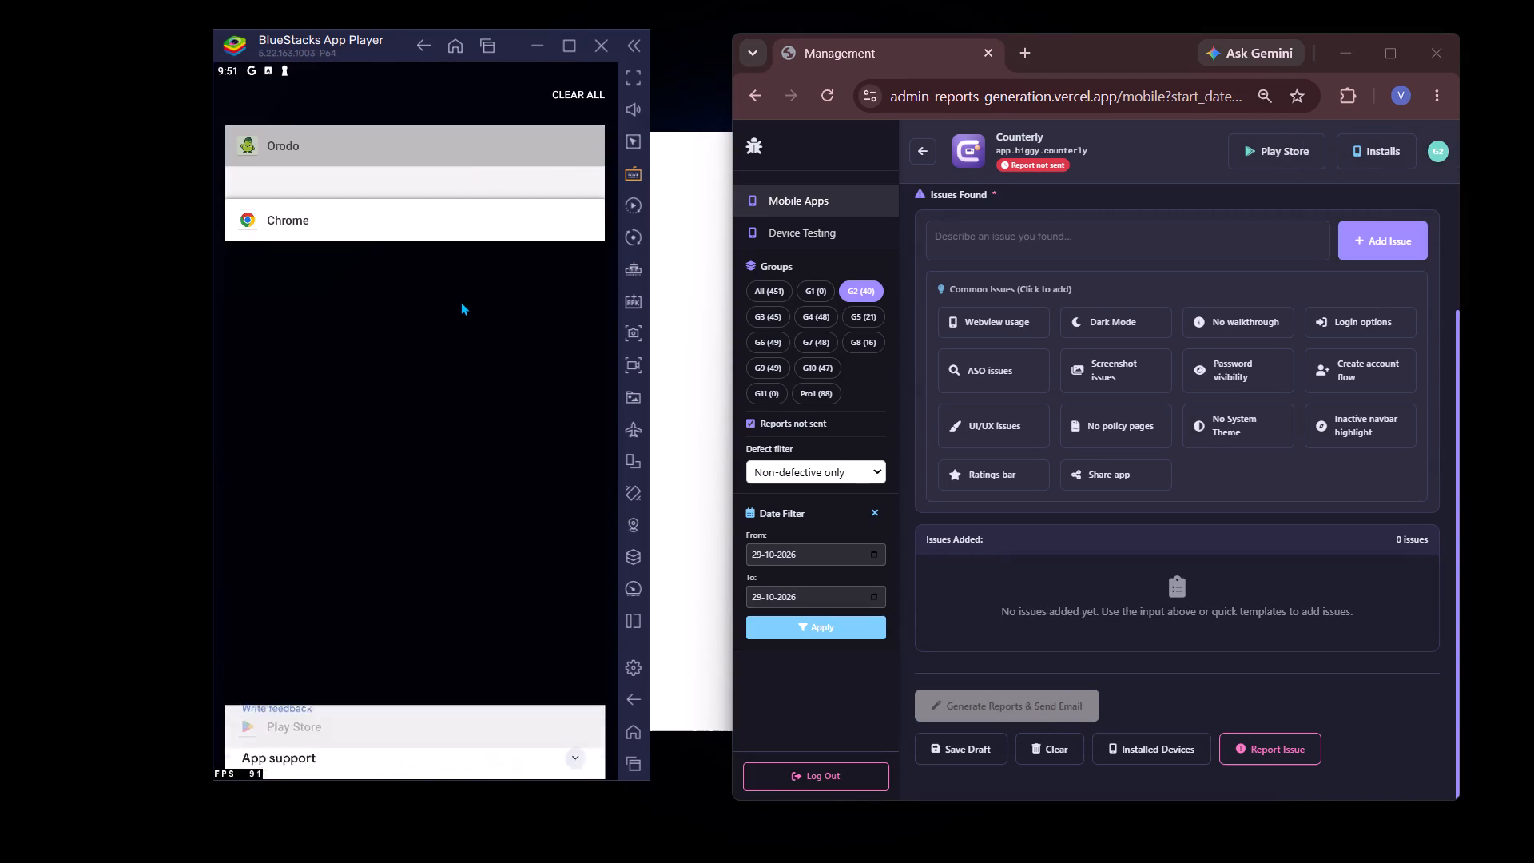
left_click(458, 313)
left_click(569, 212)
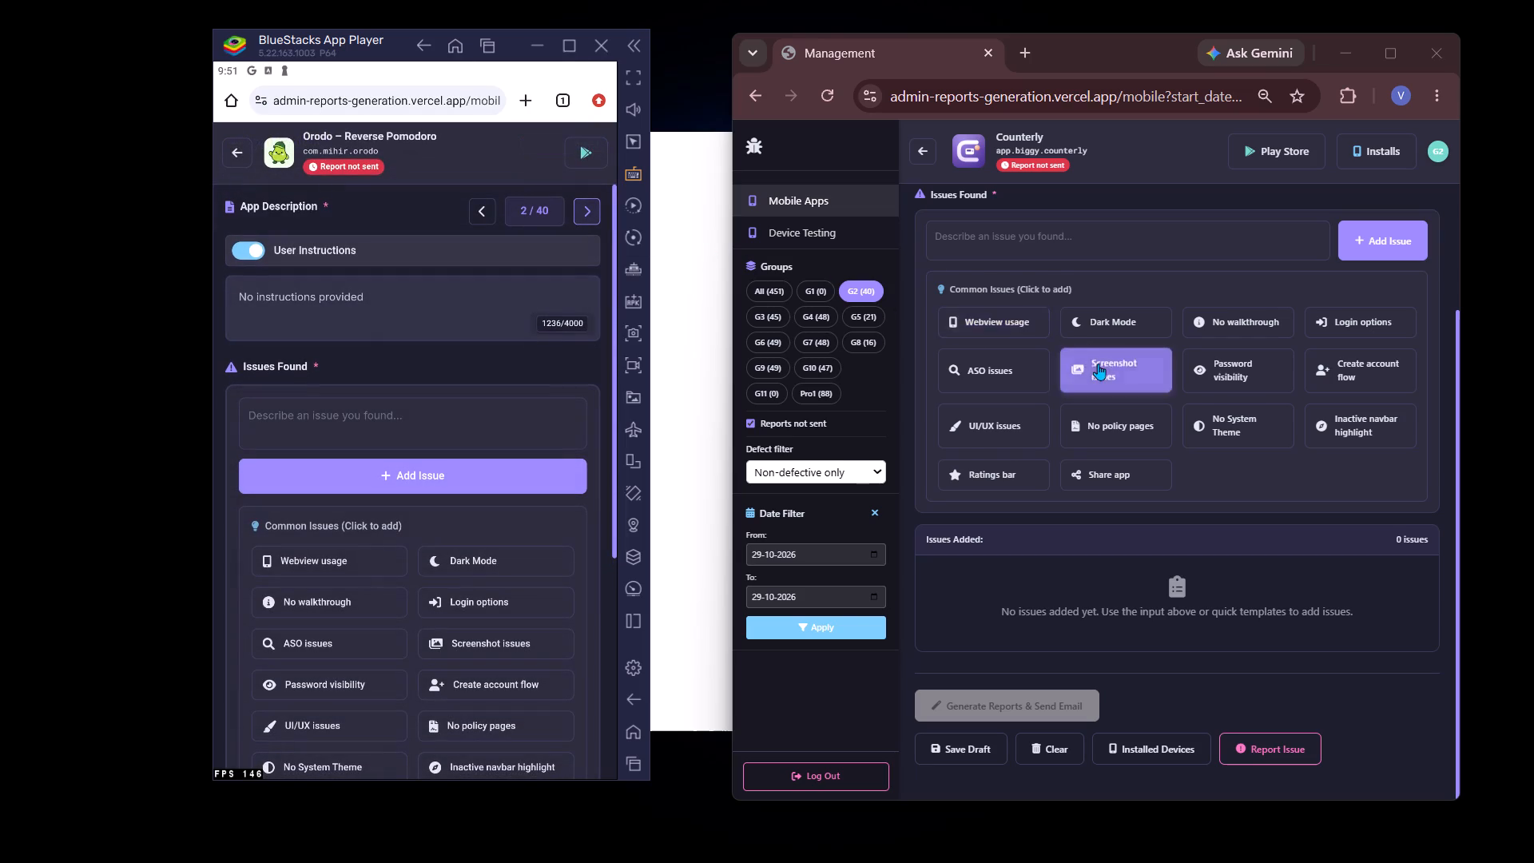
scroll(1098, 364, "up", 2)
left_click(1443, 219)
left_click(1428, 217)
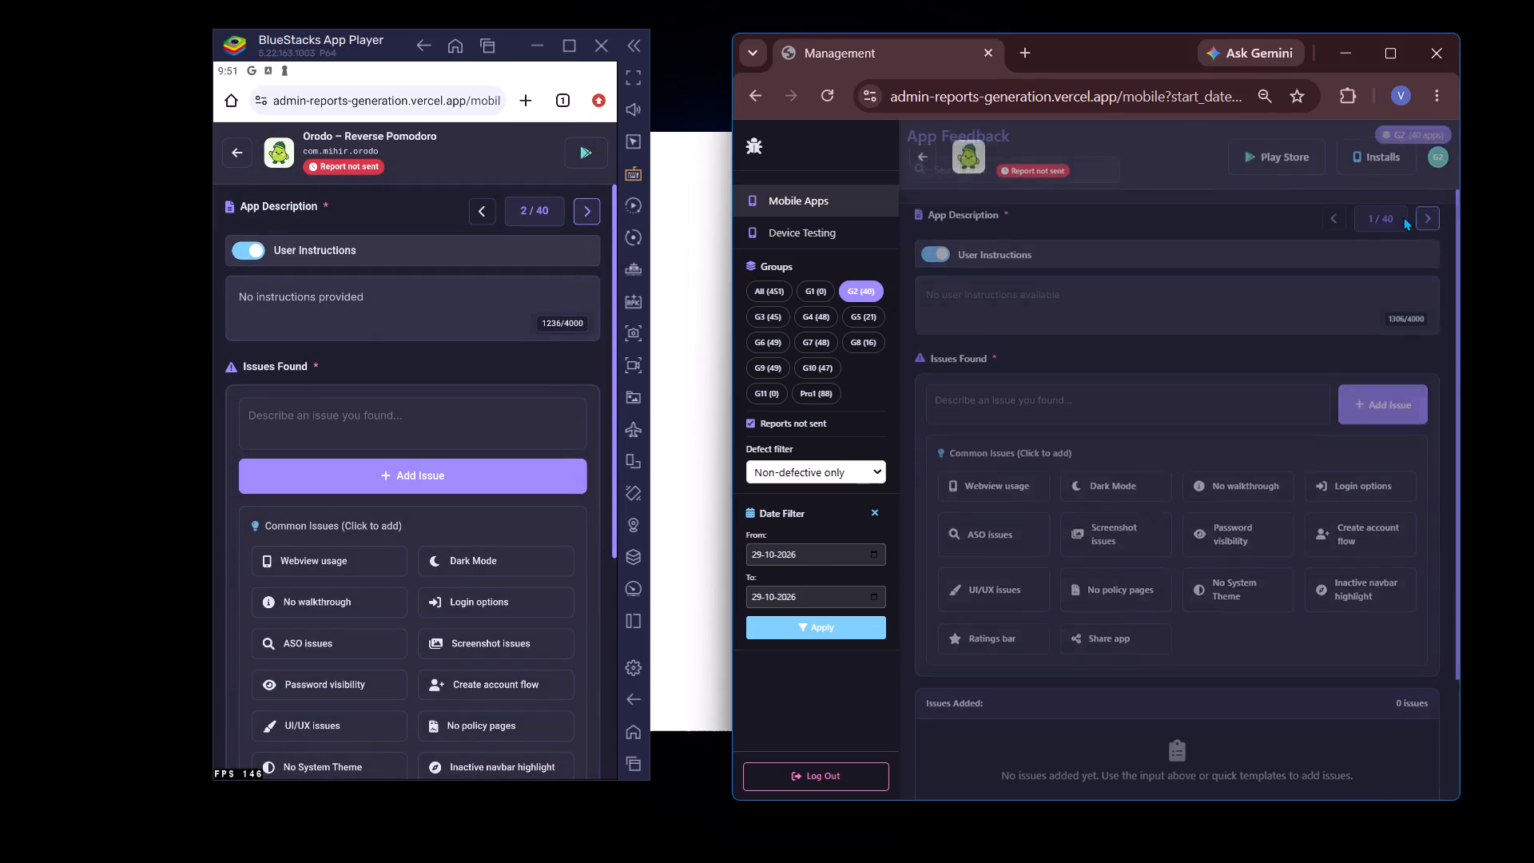
Open Orodo's Play Store page from the BlueStacks dashboard and launch the app.
left_click(595, 141)
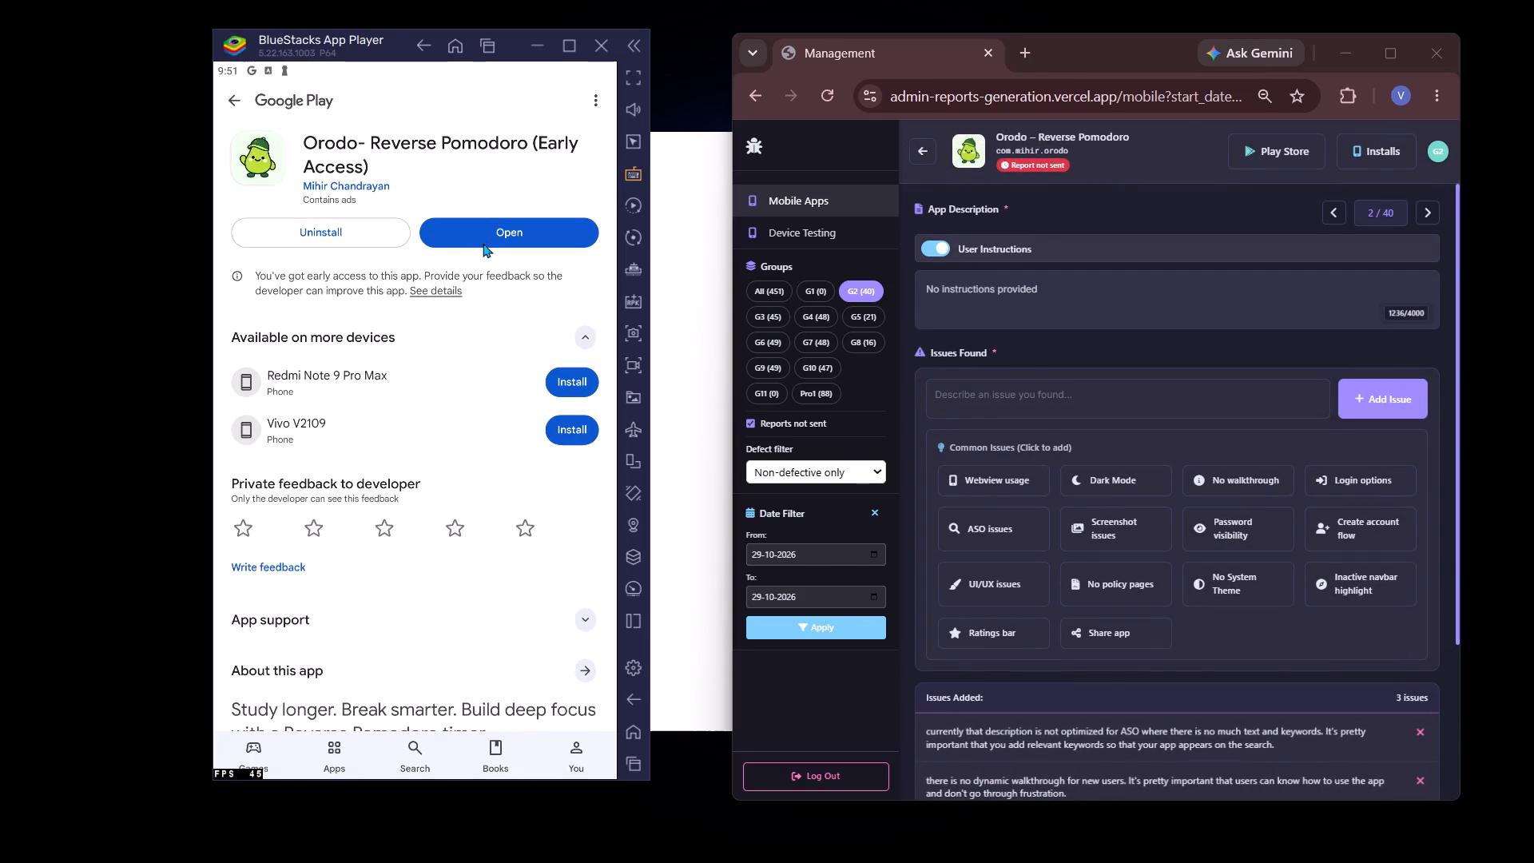
left_click(483, 238)
left_click(476, 233)
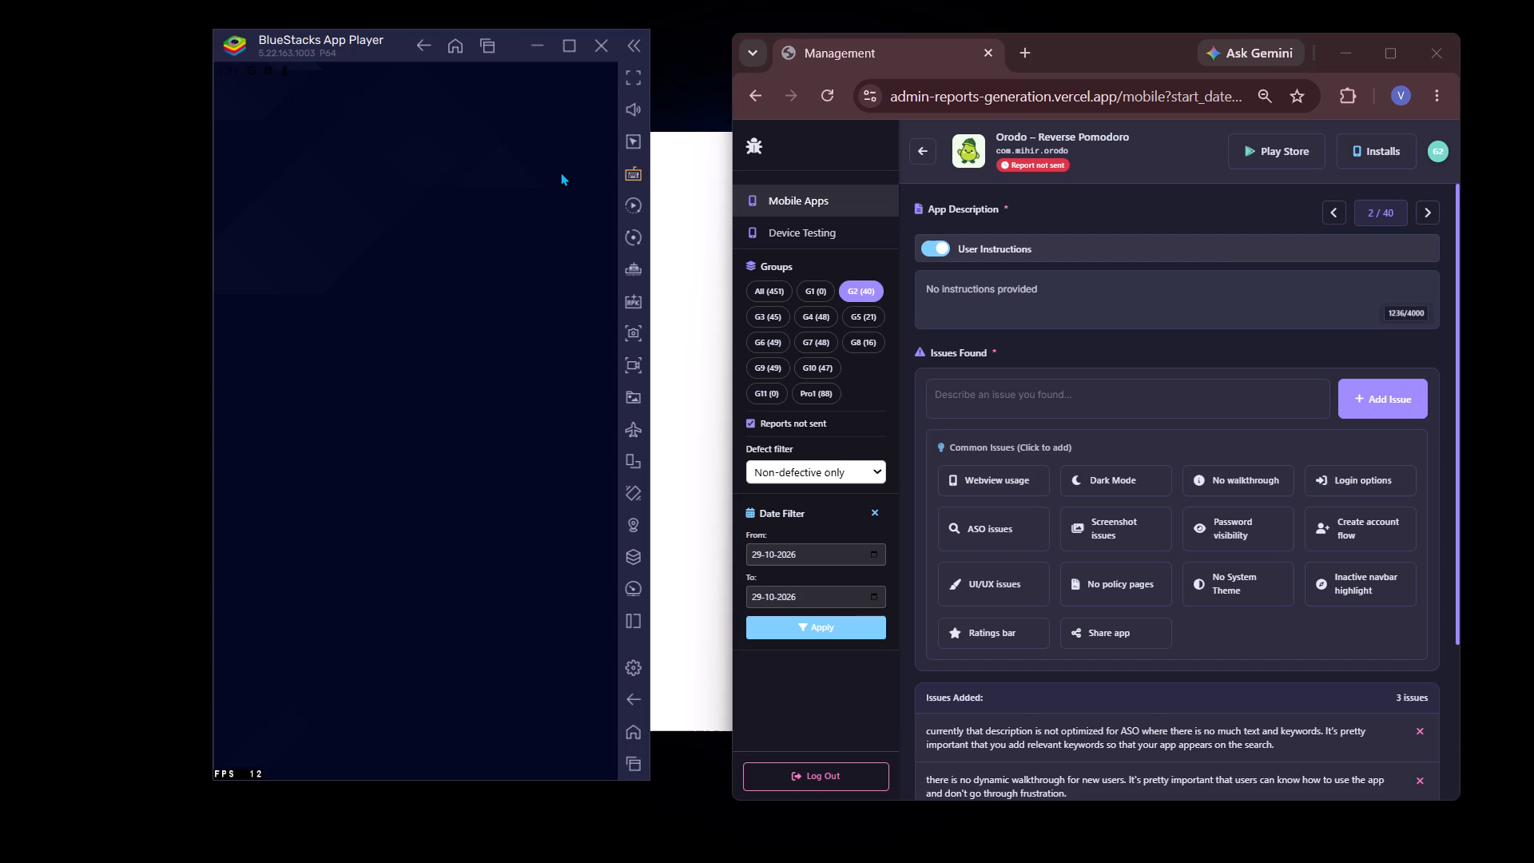
Close the running Orodo app in BlueStacks and relaunch it from its Play Store page.
left_click(484, 46)
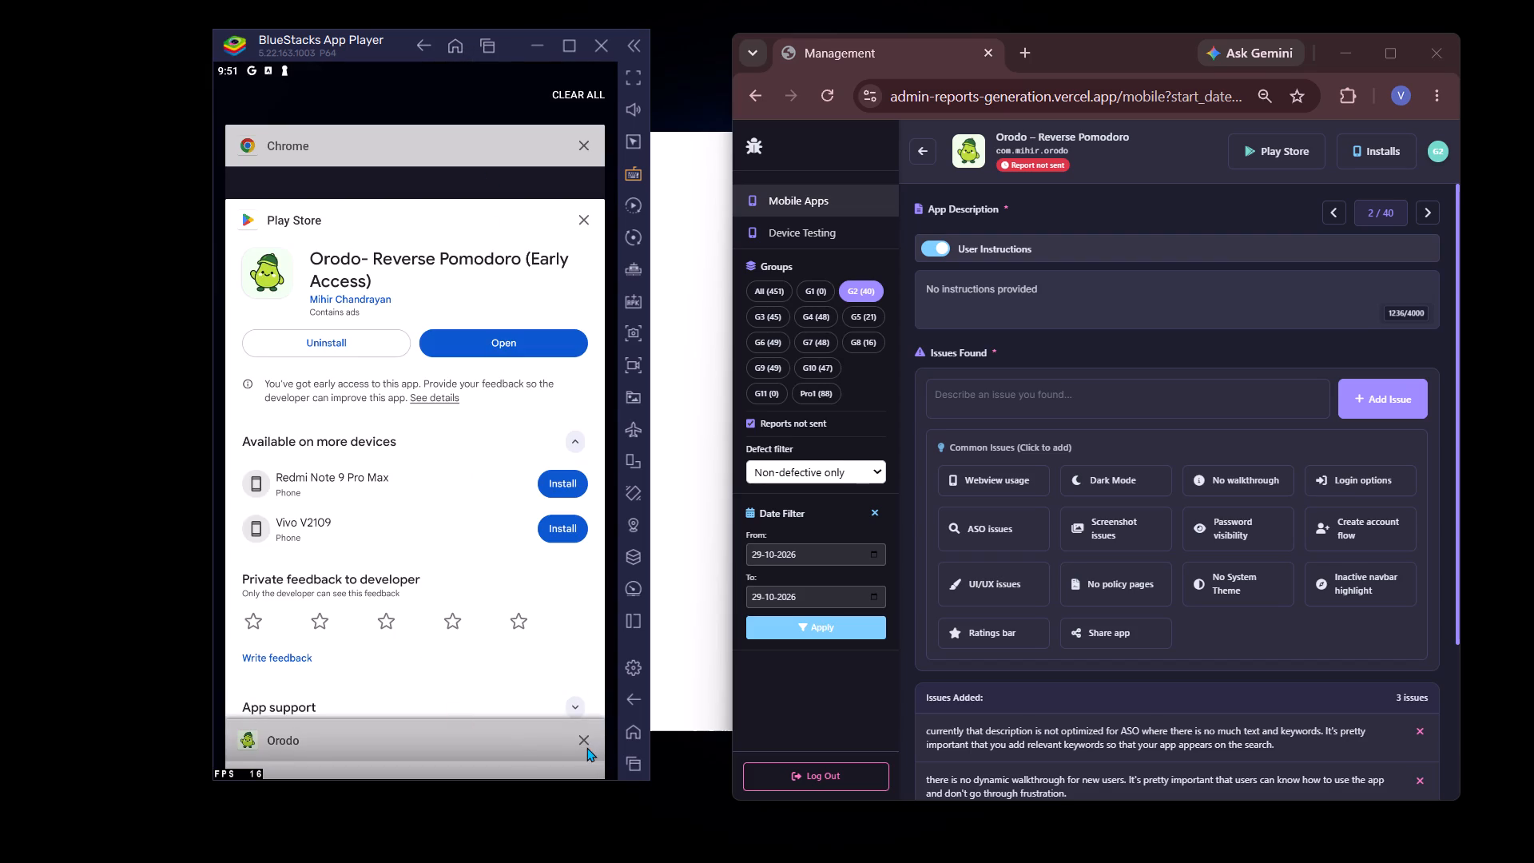
left_click(586, 747)
left_click(486, 421)
left_click(489, 228)
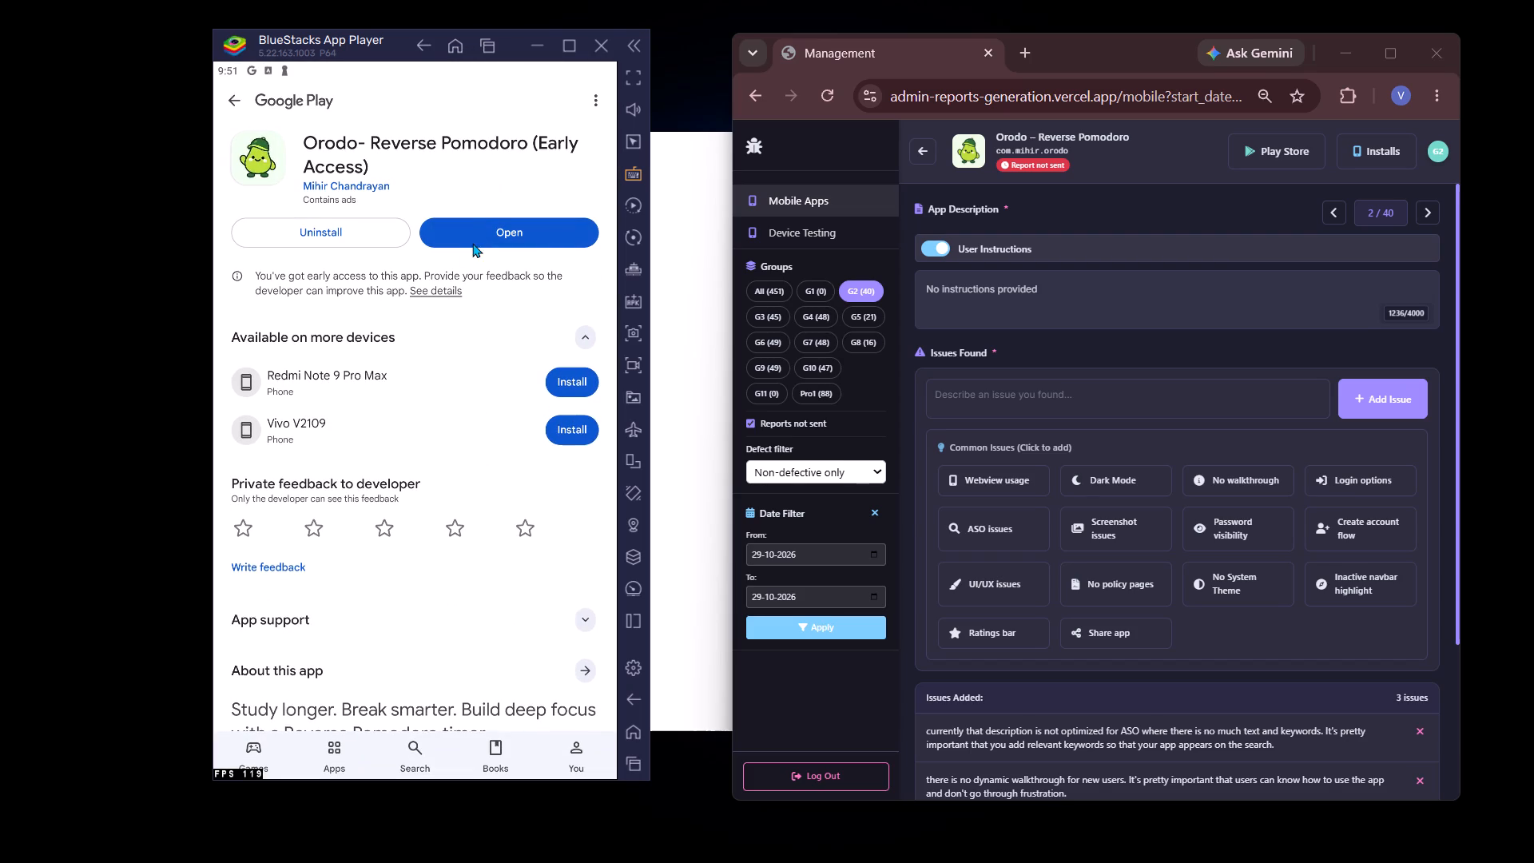
left_click(480, 238)
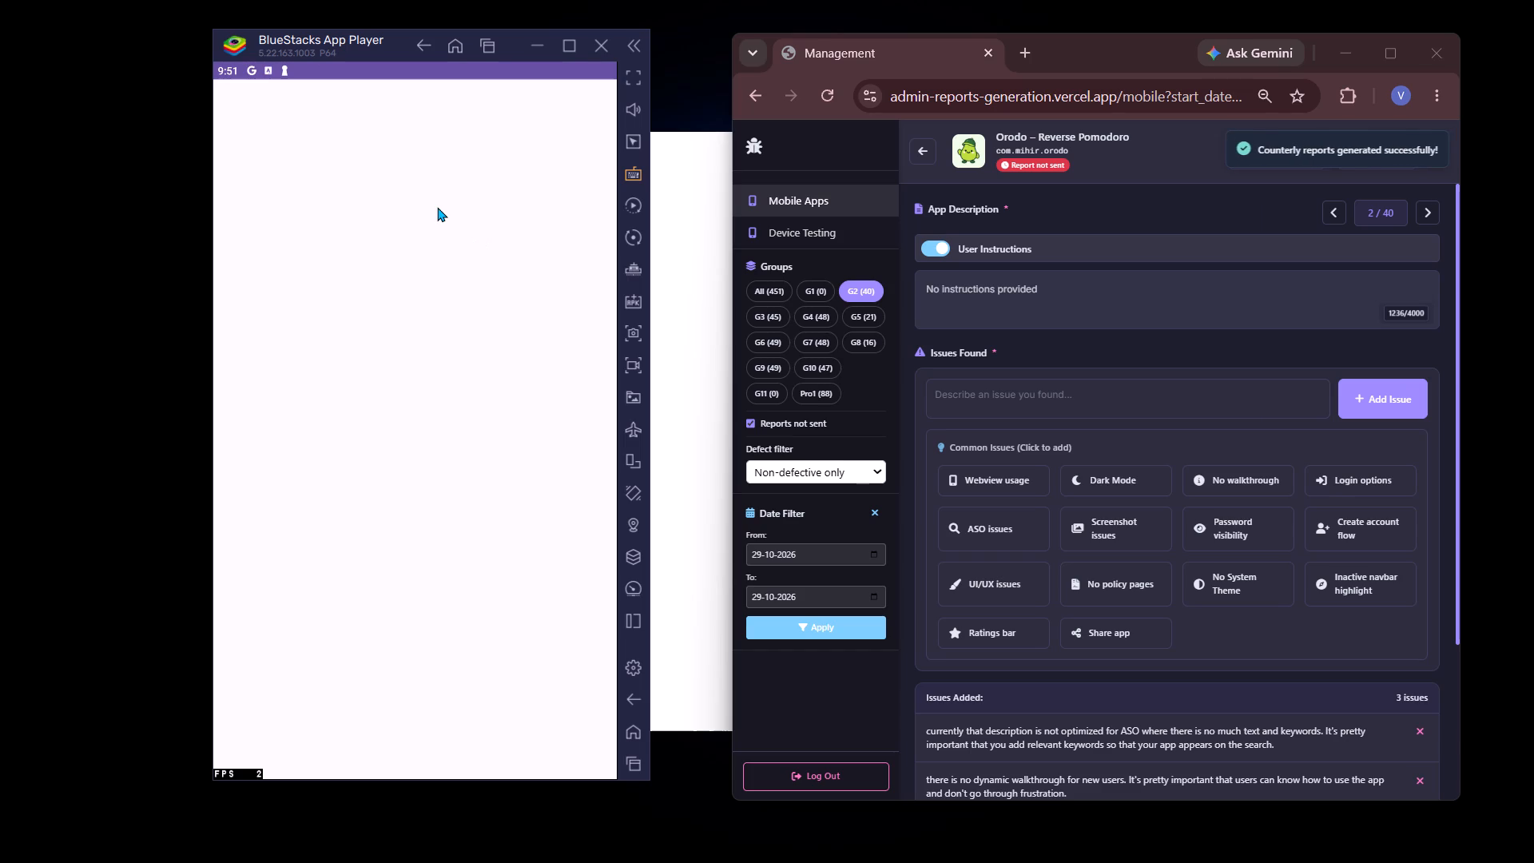
Return to Orodo's Play Store page and uninstall the app.
left_click(483, 46)
left_click(451, 296)
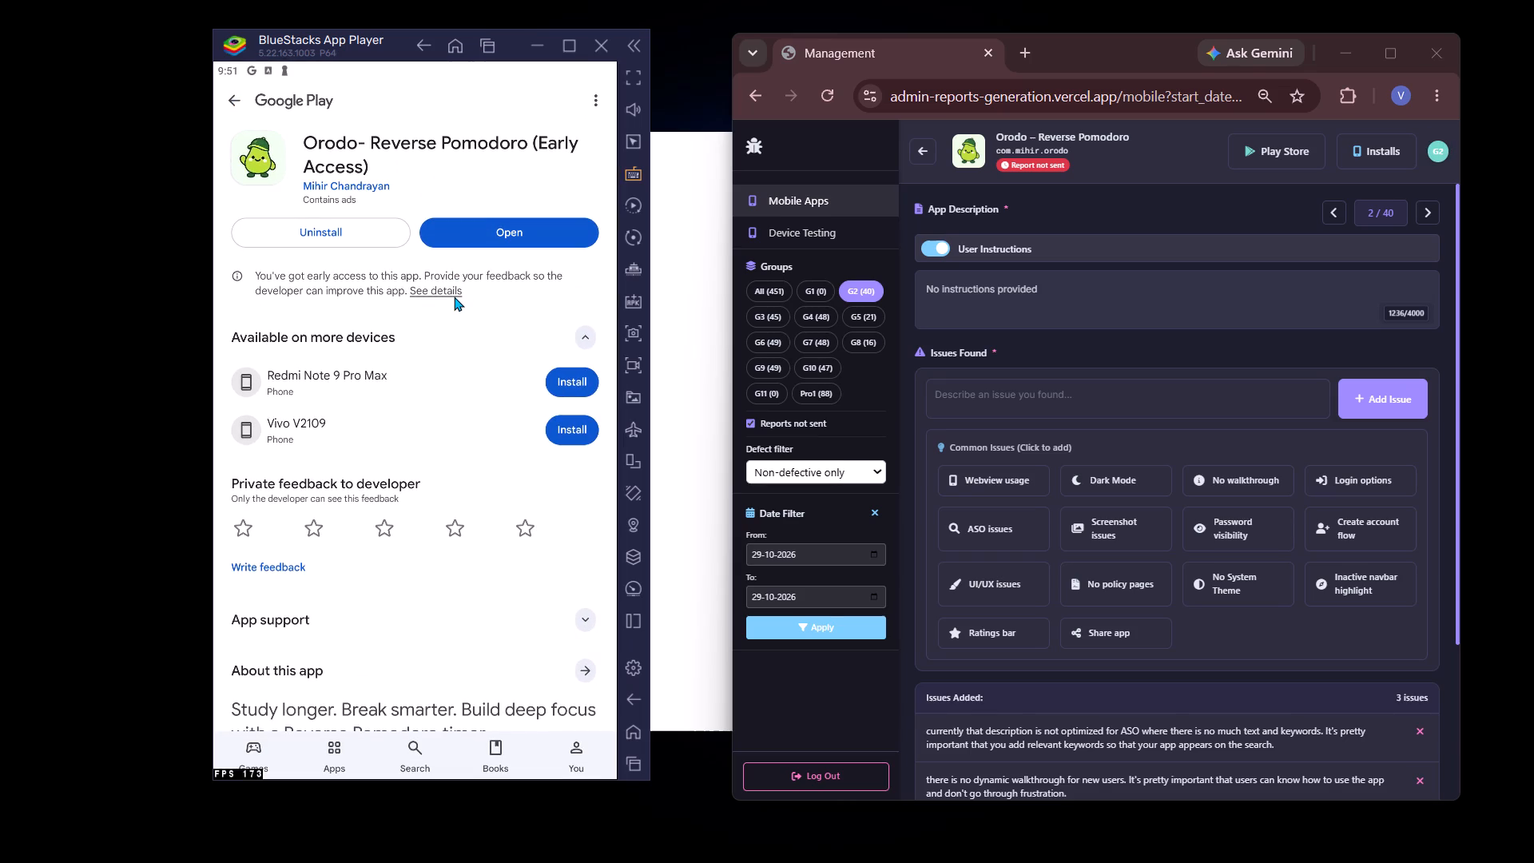
left_click(350, 241)
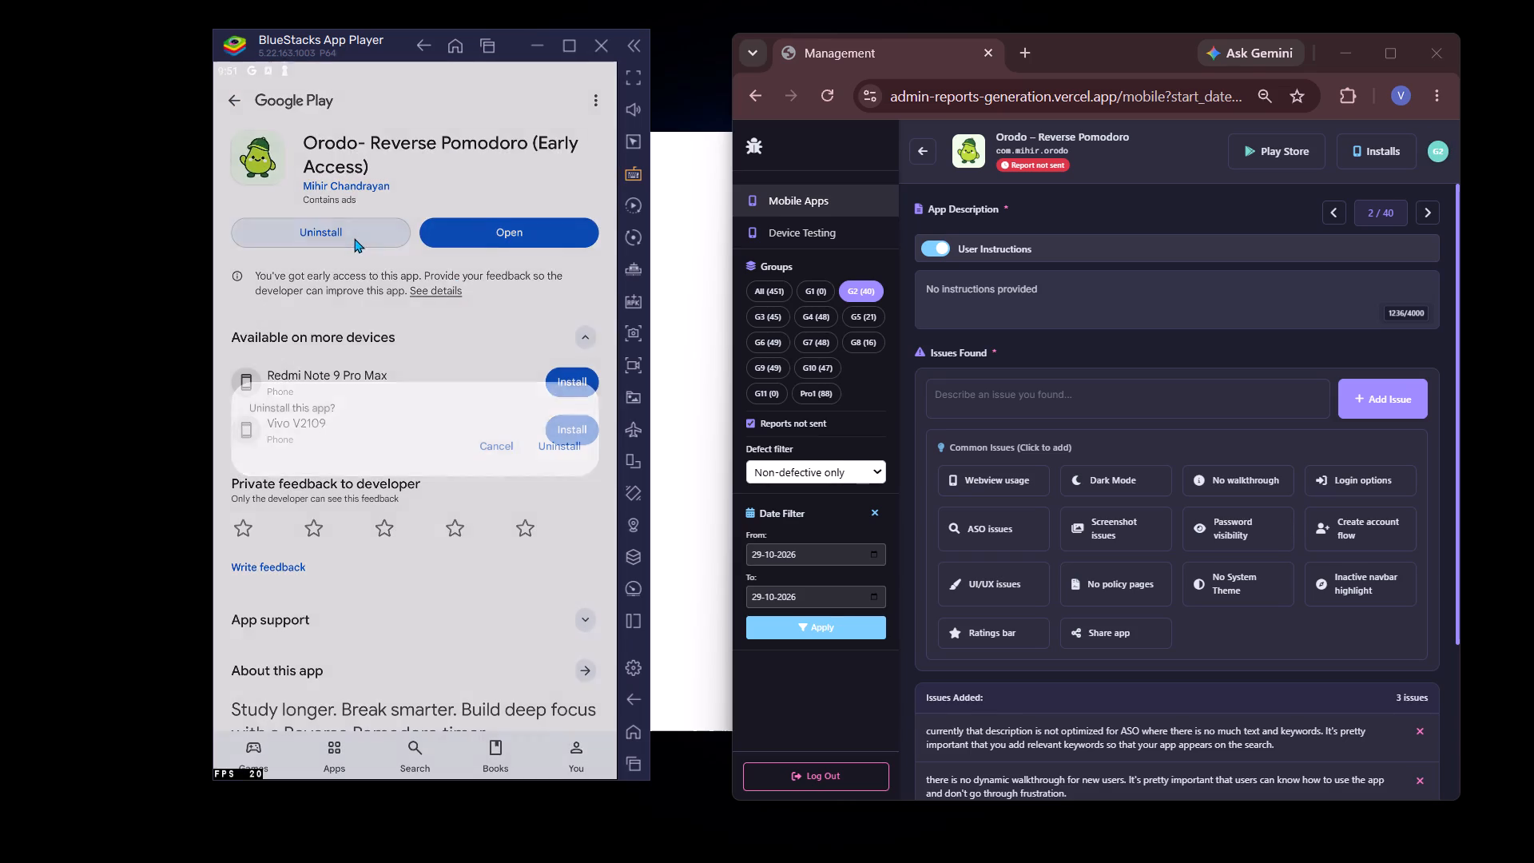
left_click(554, 442)
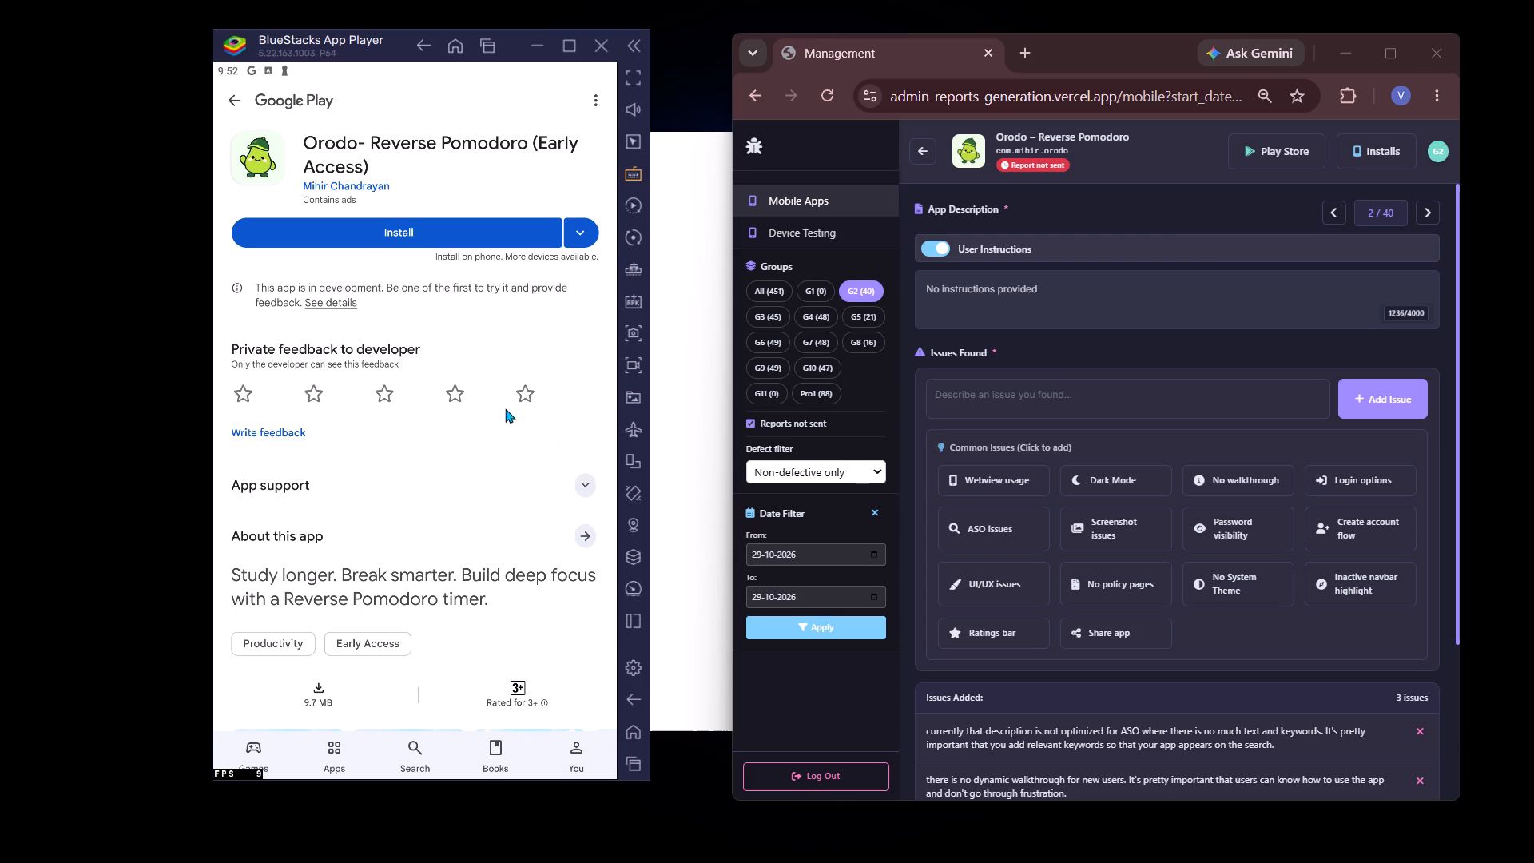
Advance the dashboards in BlueStacks Chrome and on the desktop to the next app, Sastre Sklep.
left_click(491, 51)
left_click_drag(471, 466, 471, 457)
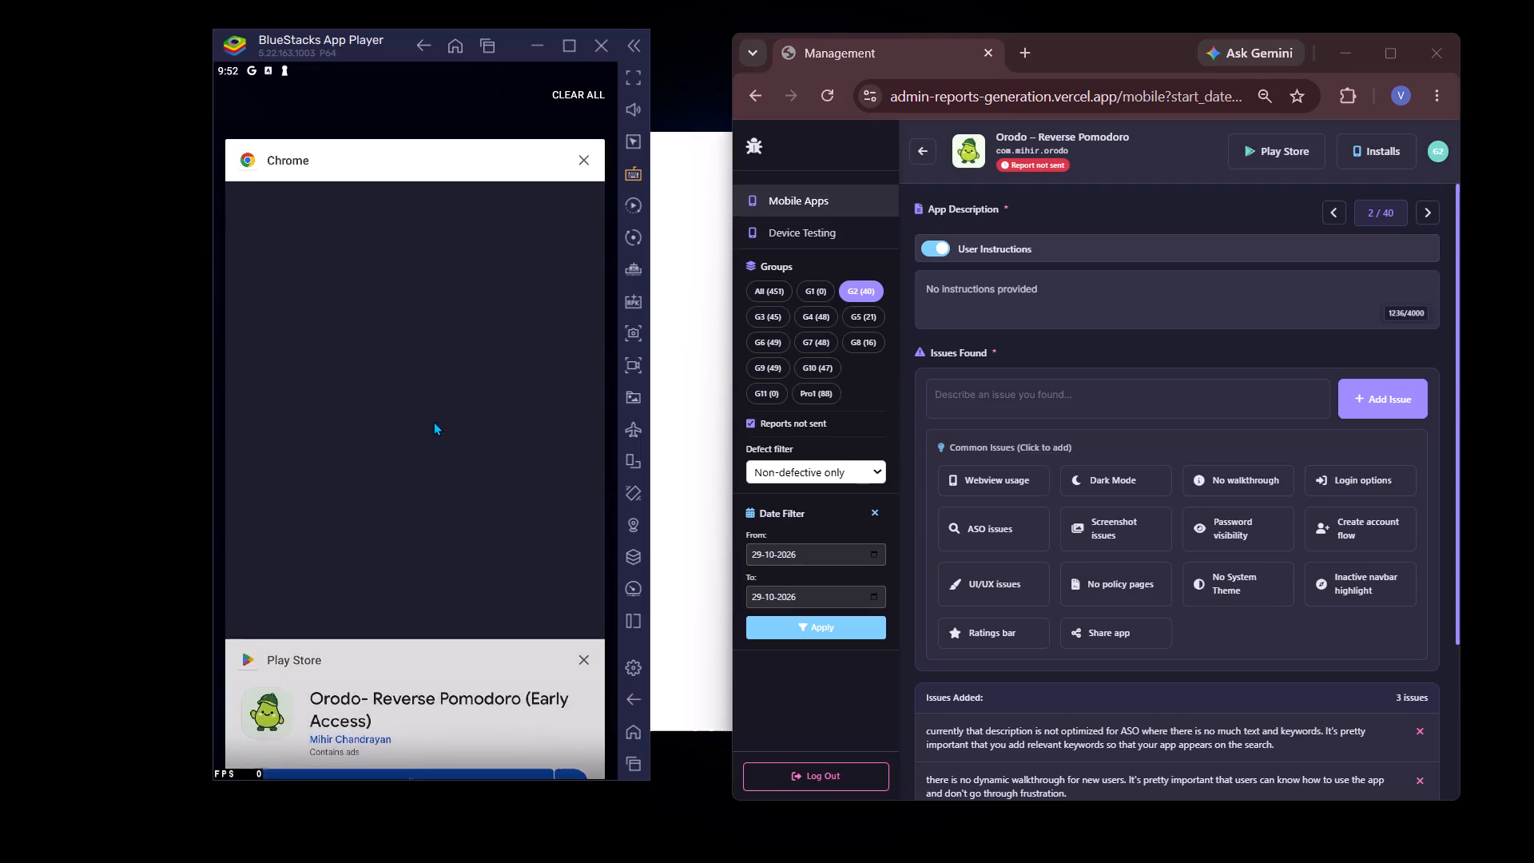
left_click(433, 421)
left_click(571, 208)
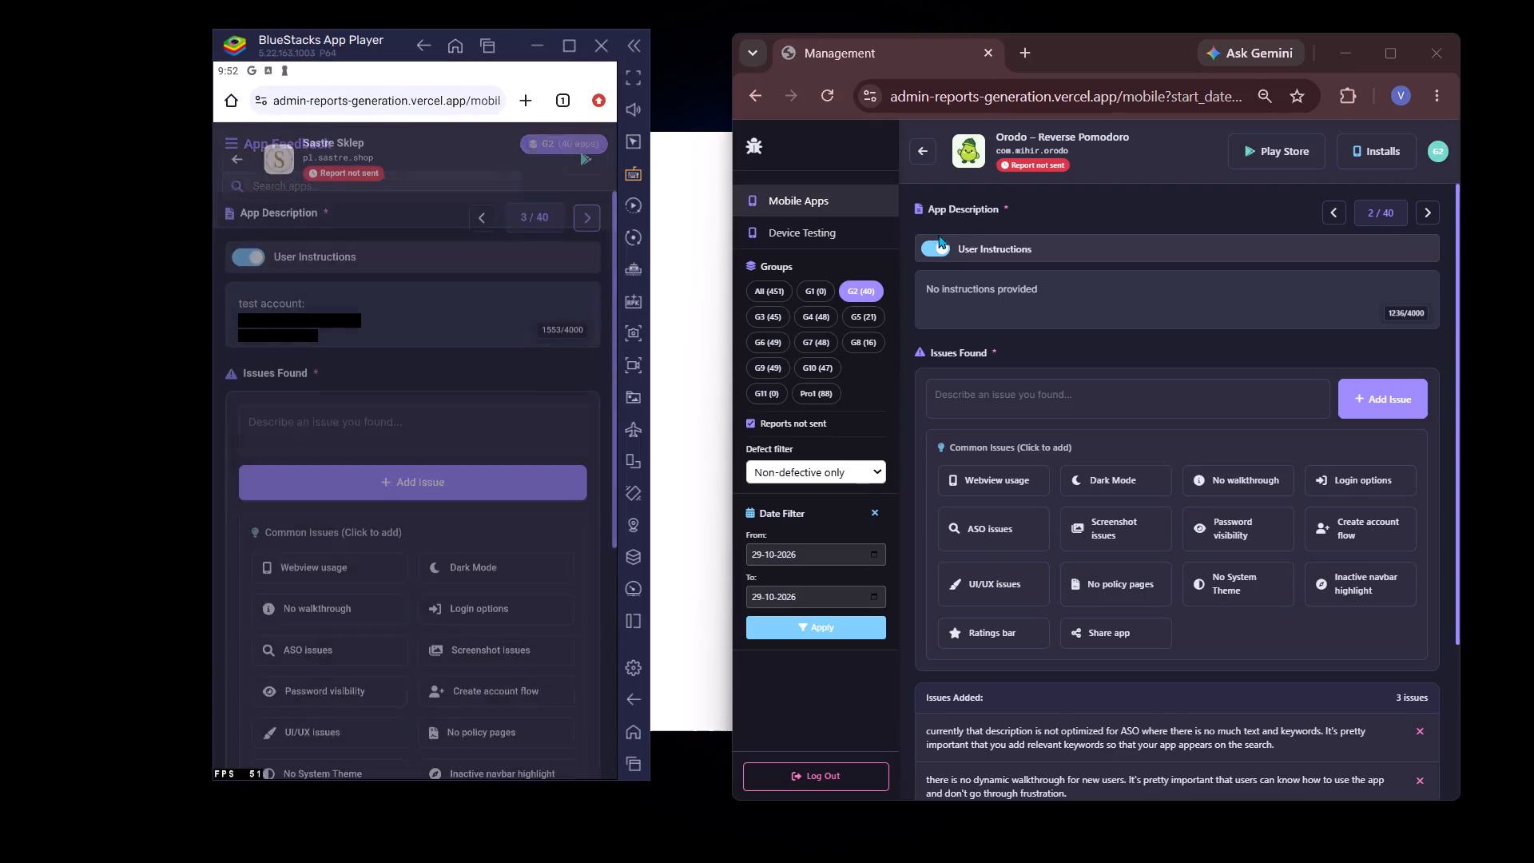
left_click(1424, 217)
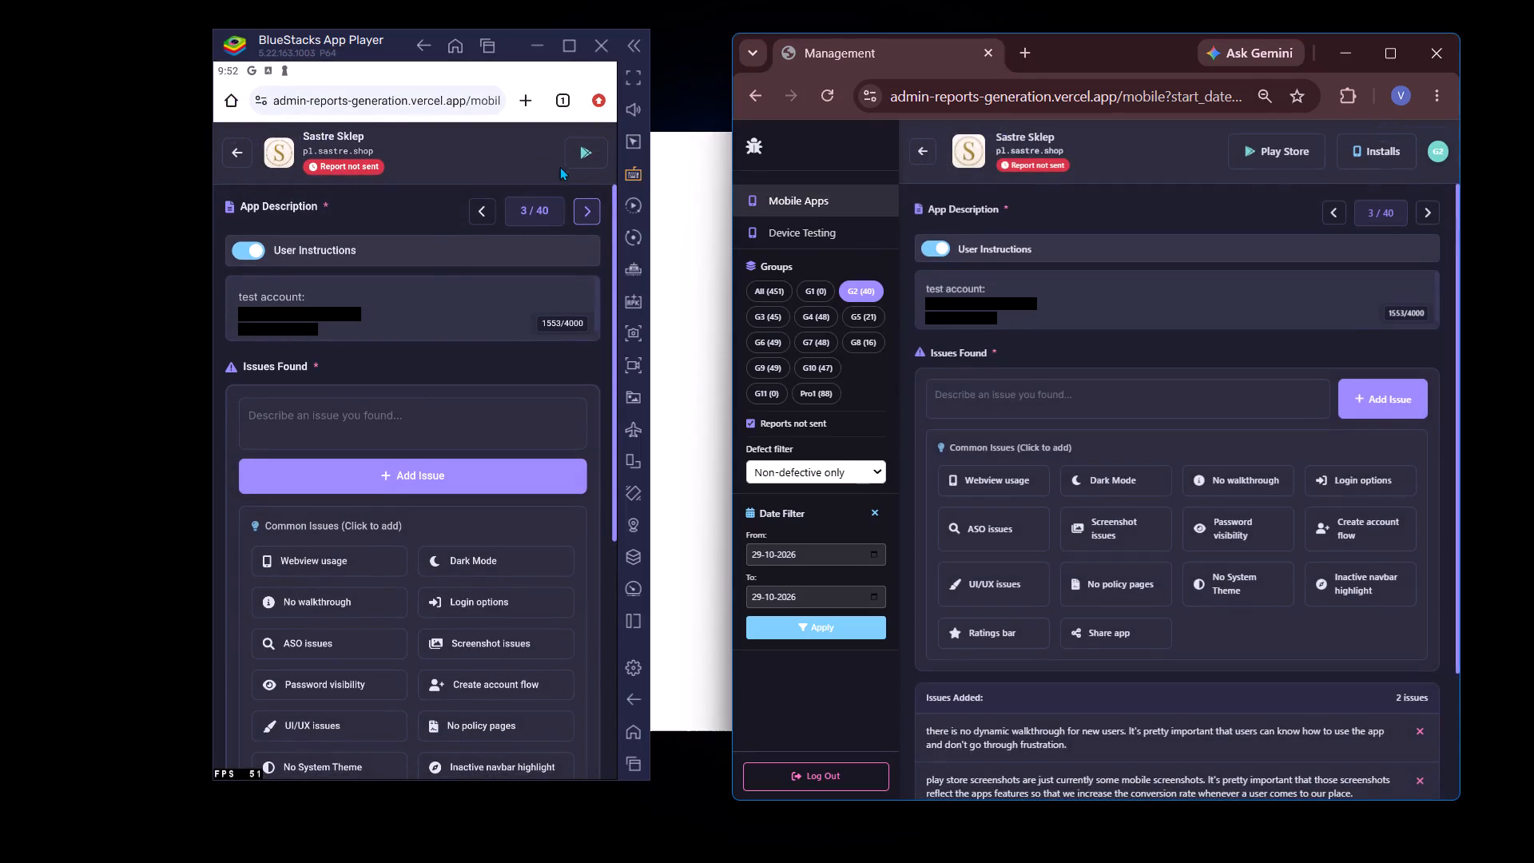
Open Sastre Sklep's Play Store page in BlueStacks and review its description and screenshots.
left_click(564, 160)
scroll(432, 365, "down", 2)
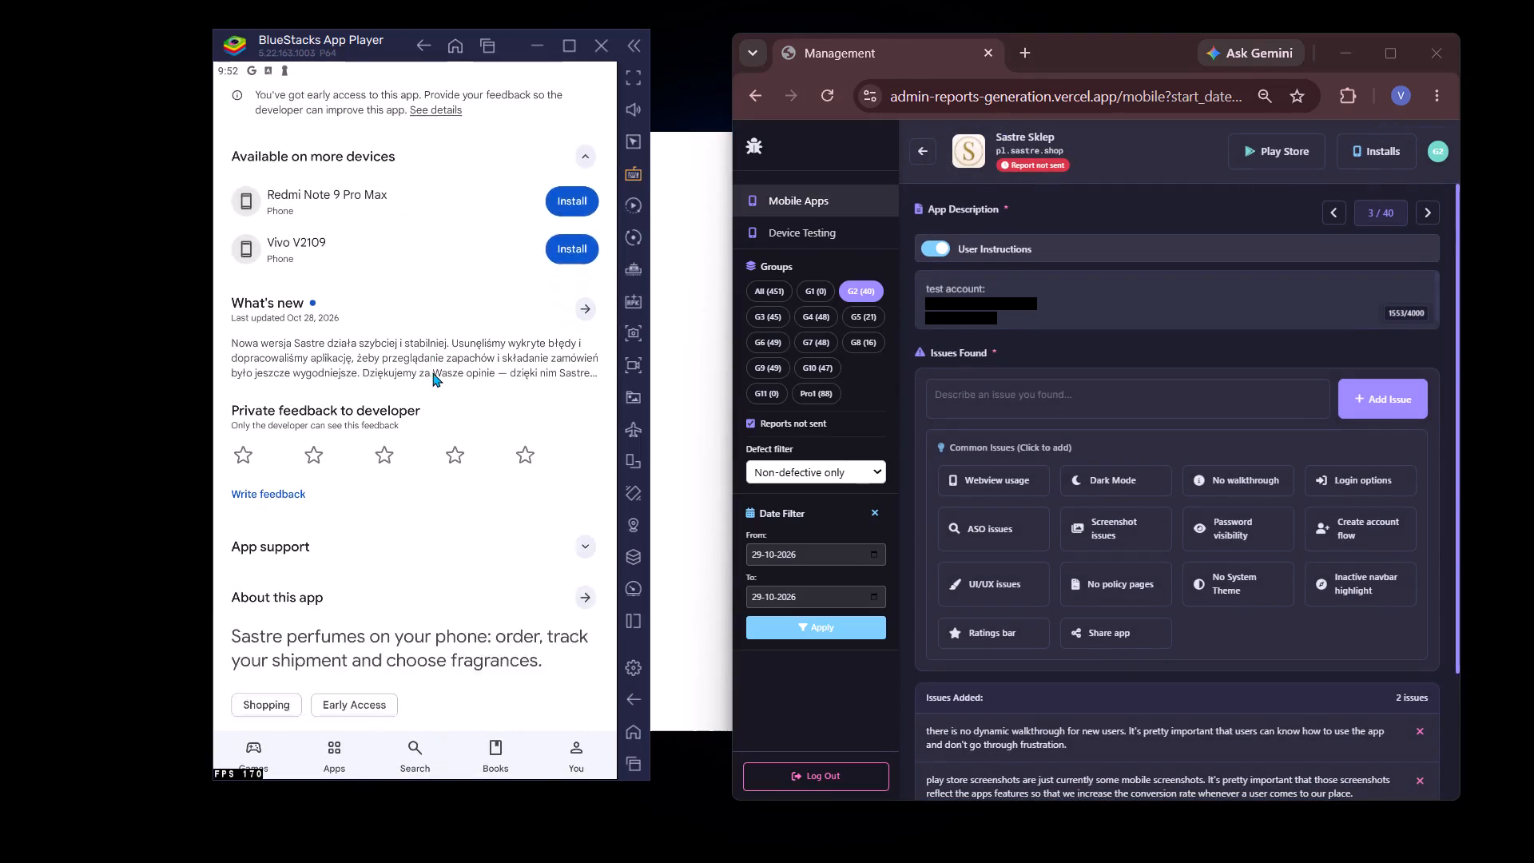
scroll(432, 372, "down", 2)
left_click_drag(464, 522, 220, 518)
left_click_drag(424, 536, 265, 531)
scroll(321, 504, "up", 6)
Launch Sastre sklep from its Play Store page and choose Deutsch as the app language.
left_click(469, 220)
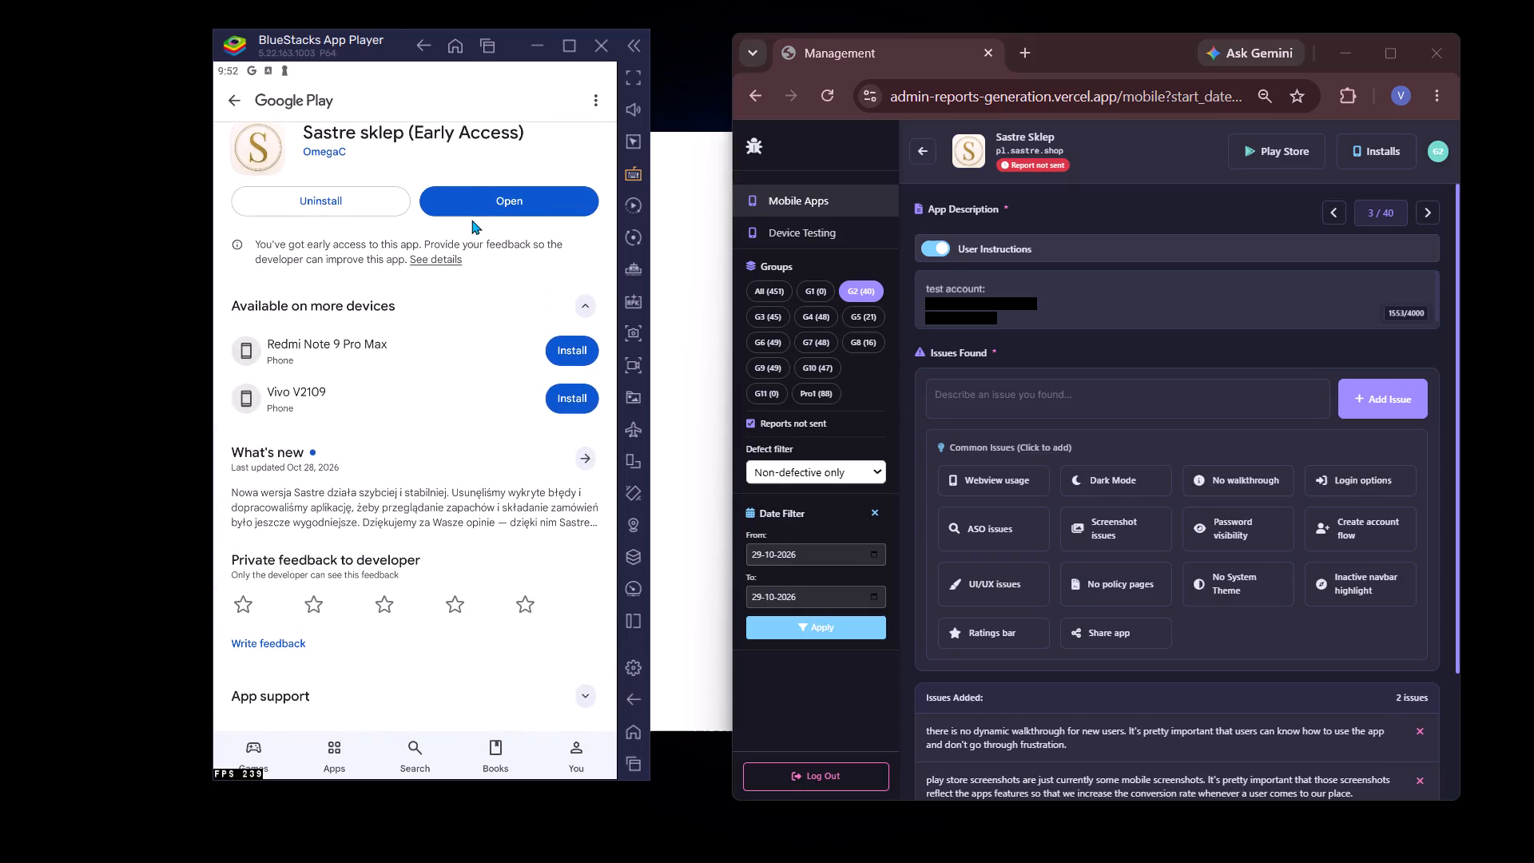
left_click(471, 211)
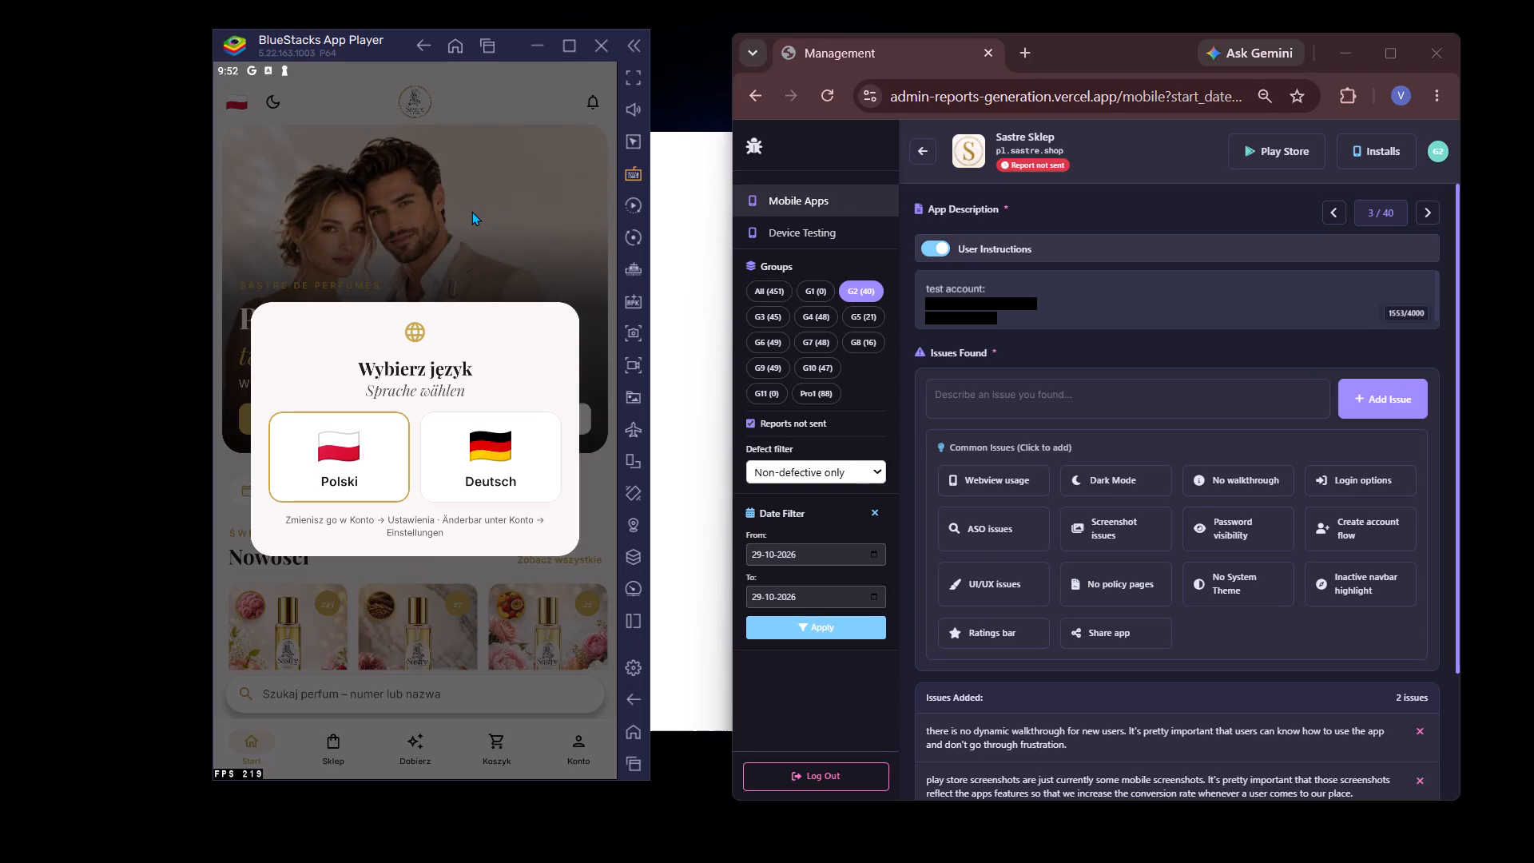
left_click(427, 492)
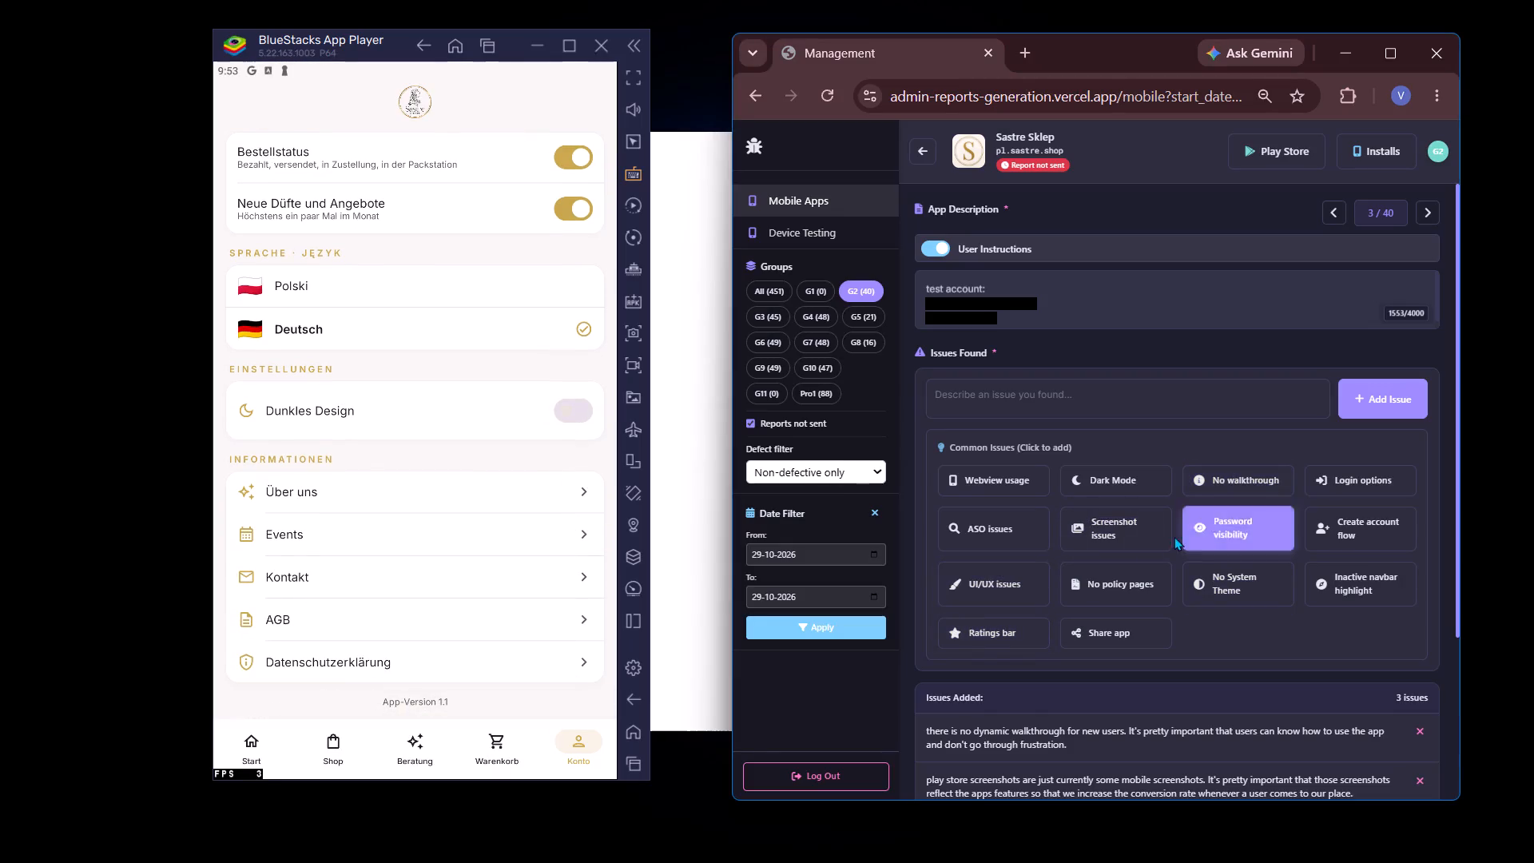
Add the Login options and Ratings bar common issues to Sastre Sklep's report.
left_click(1323, 482)
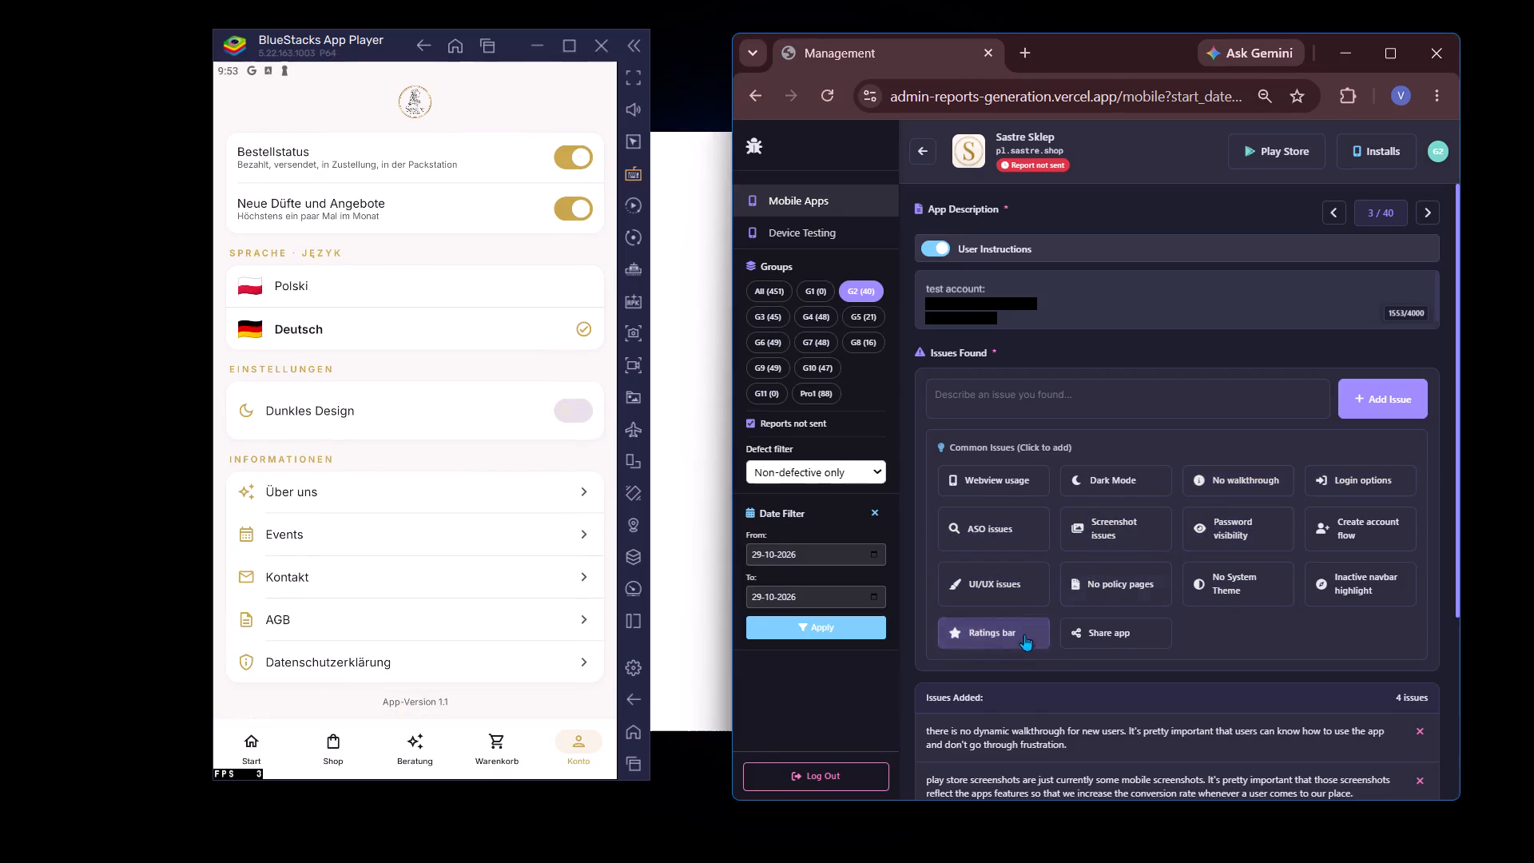
left_click(1014, 634)
Examine the Warenkorb, Beratung, Shop and Start screens of the Sastre app in BlueStacks.
scroll(337, 629, "up", 3)
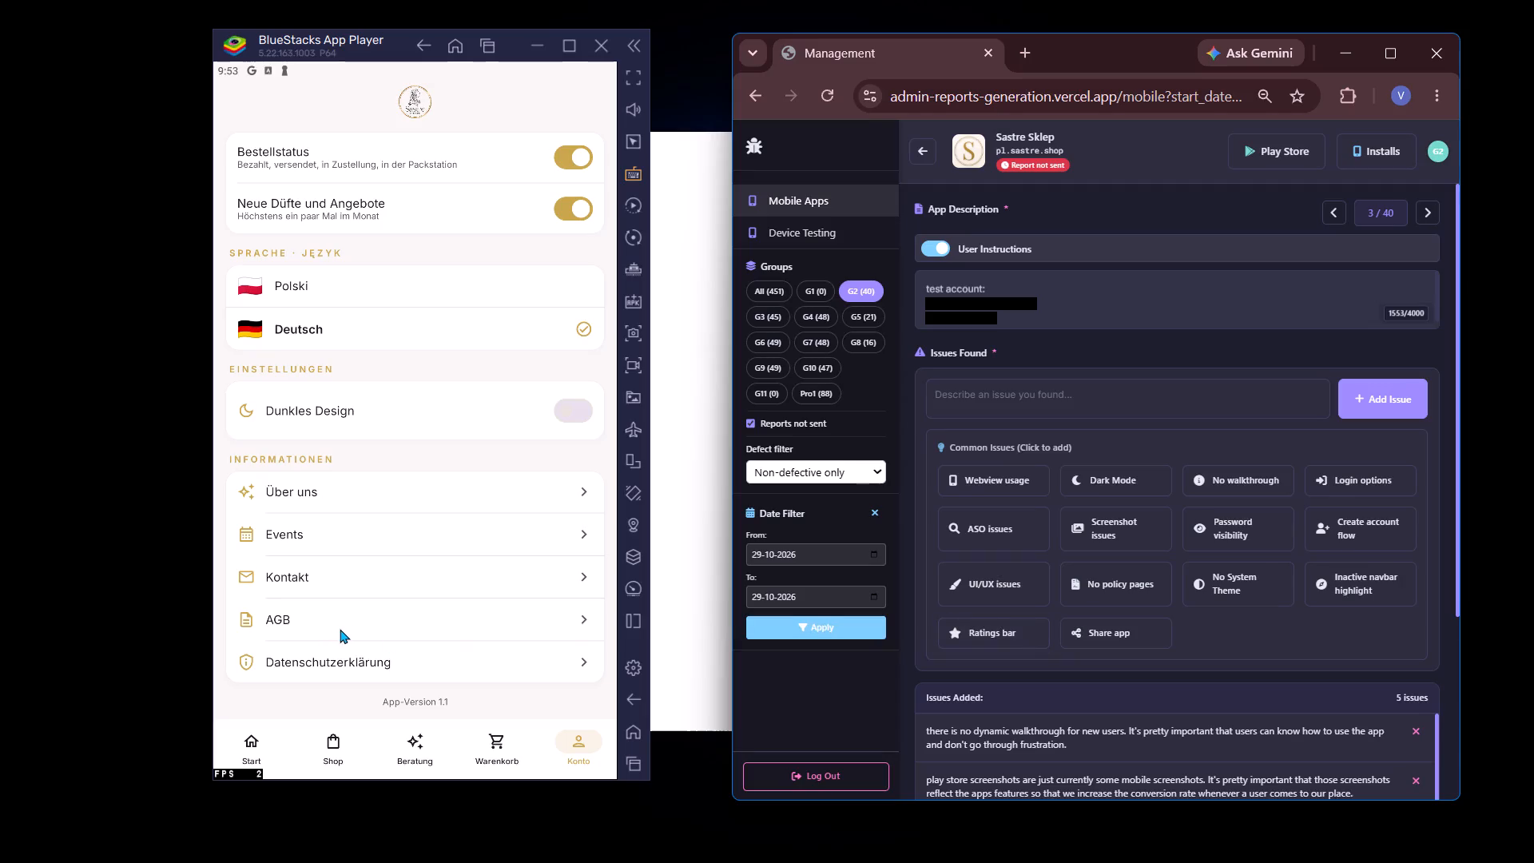
scroll(347, 629, "up", 3)
left_click(503, 773)
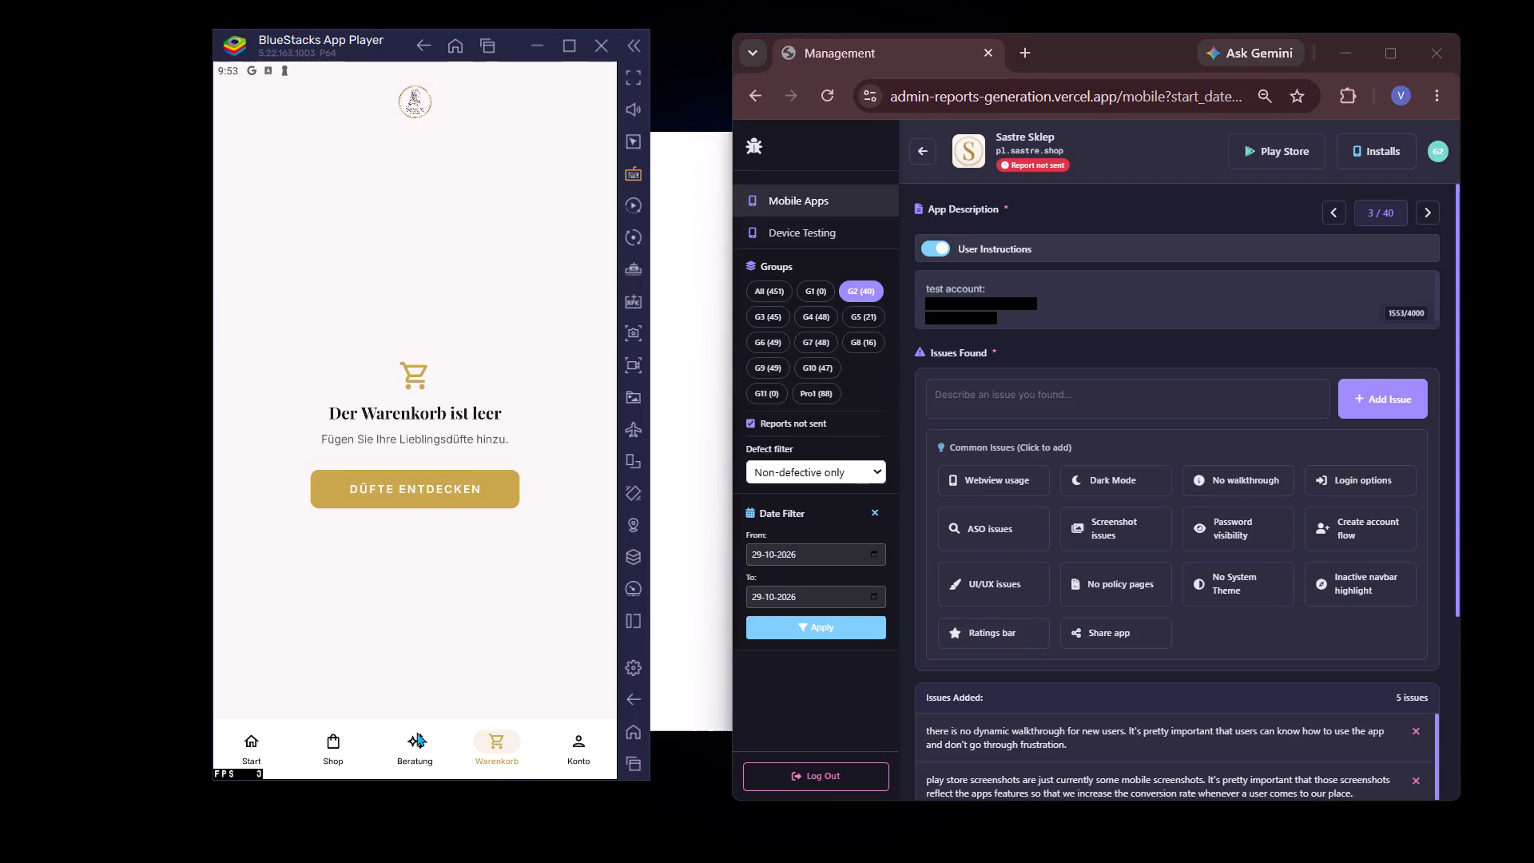
left_click(416, 732)
left_click(336, 740)
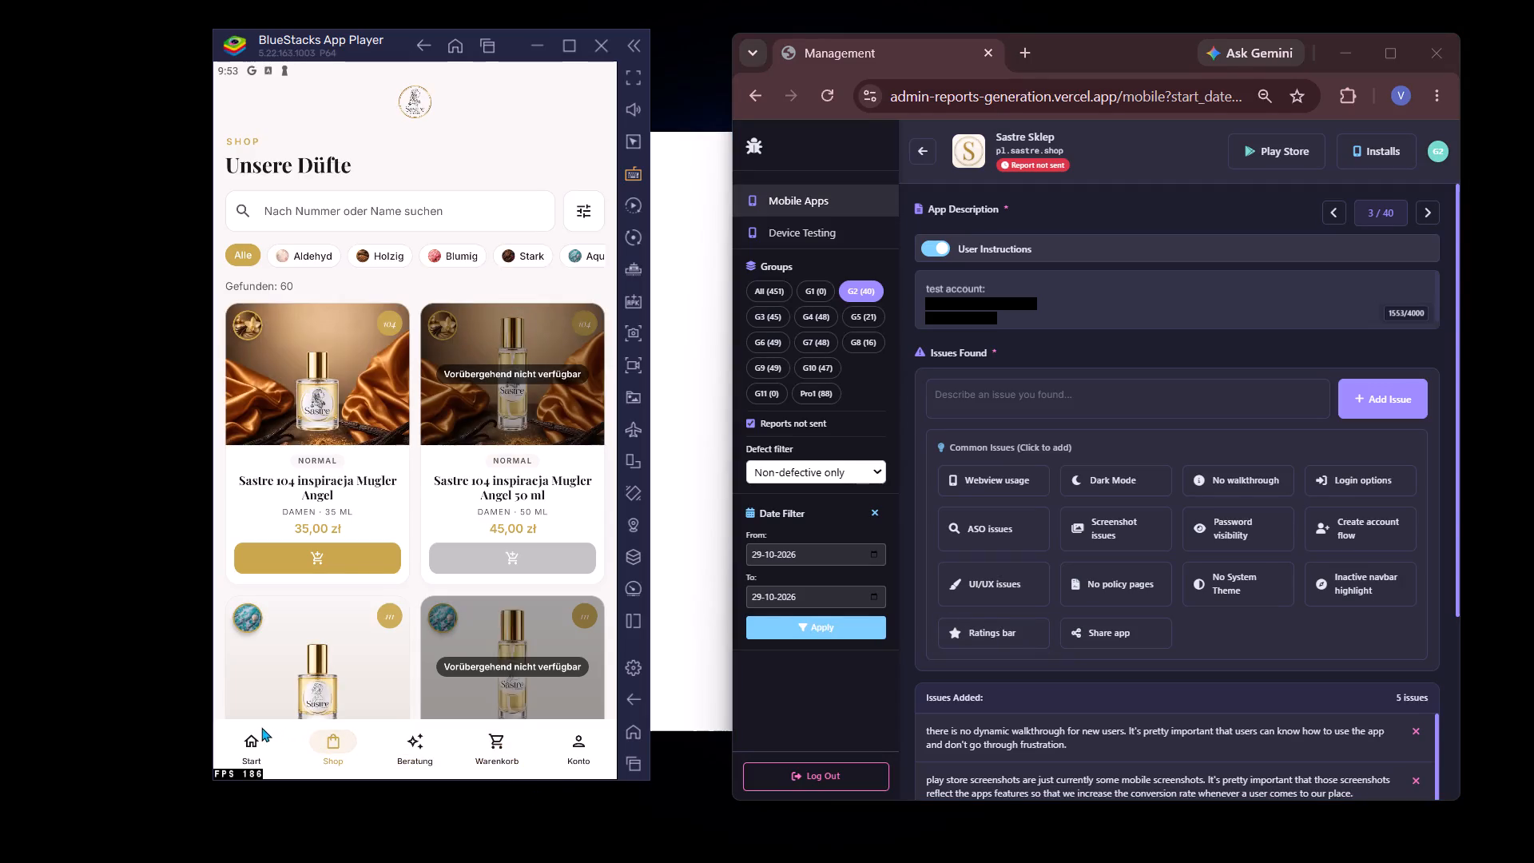
left_click(261, 727)
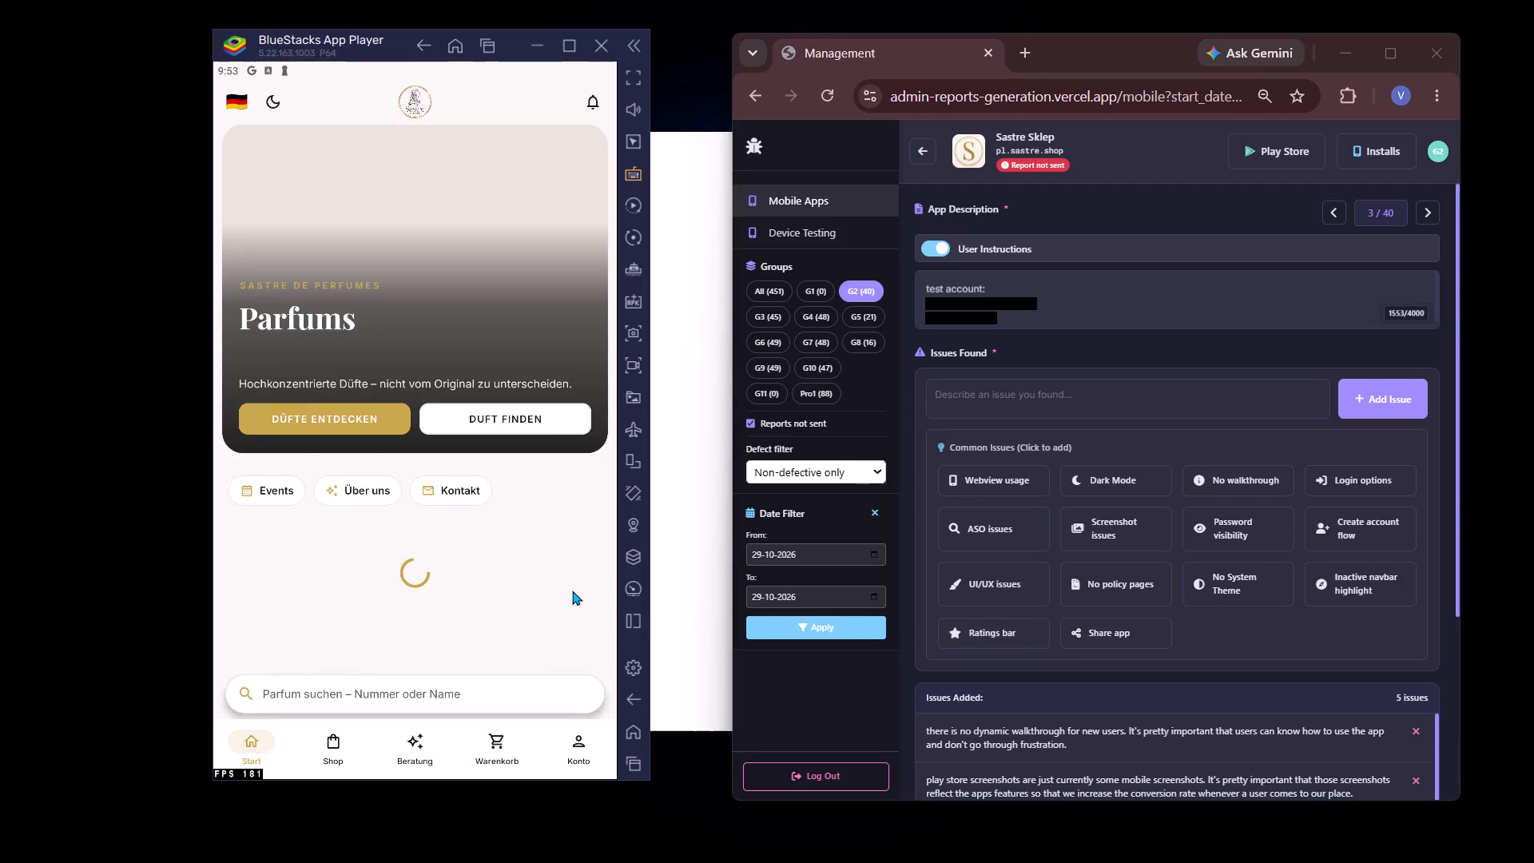
Insert the saved clipboard text about the app language being Spanish into the dashboard's issue description.
scroll(1160, 497, "down", 1)
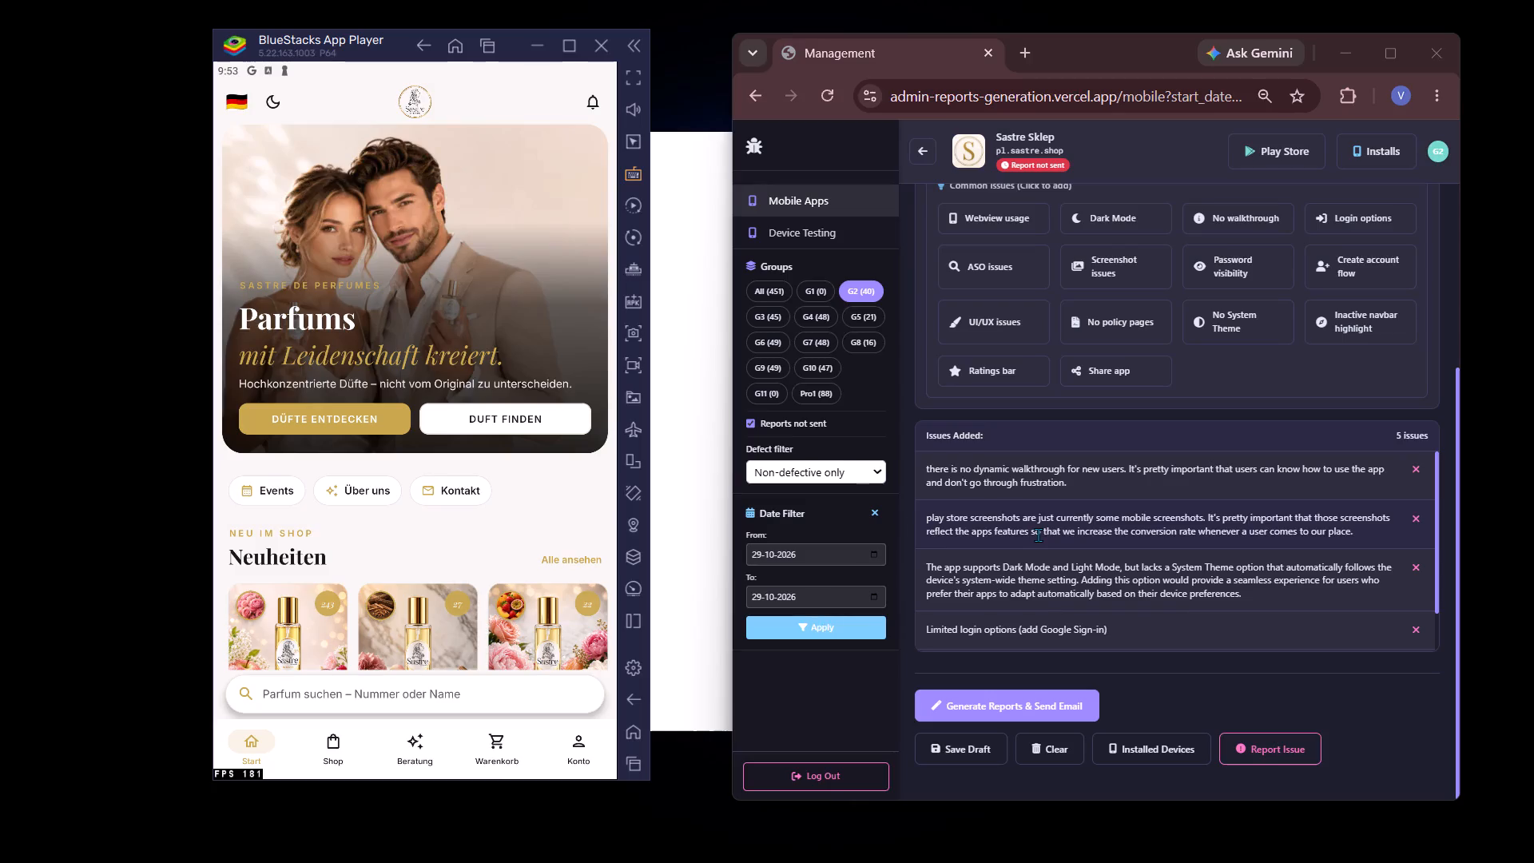
scroll(1038, 535, "up", 2)
left_click(1018, 392)
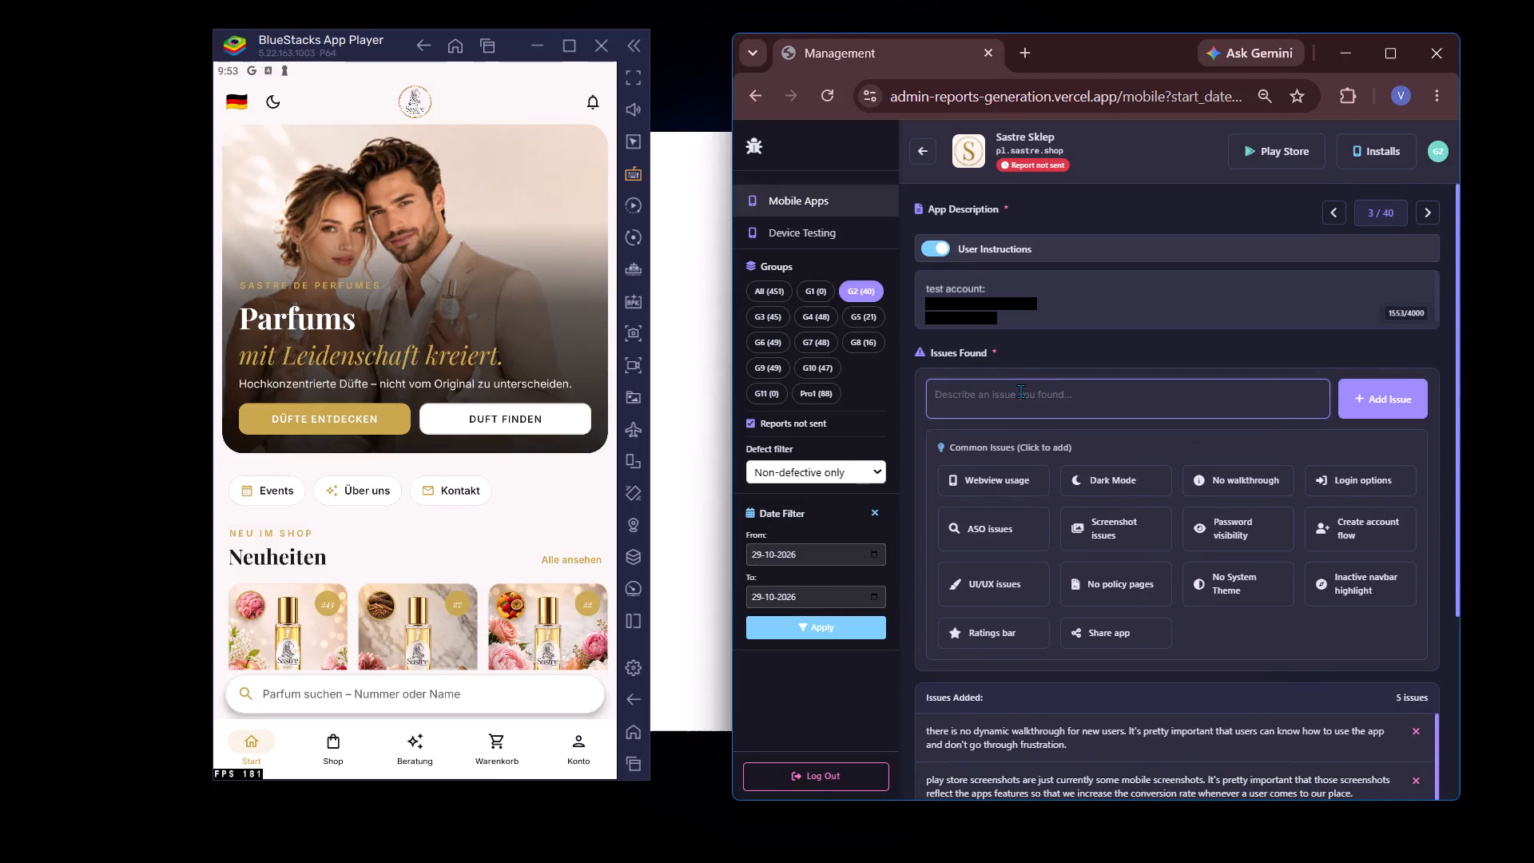
key("super+v")
scroll(1134, 682, "down", 4)
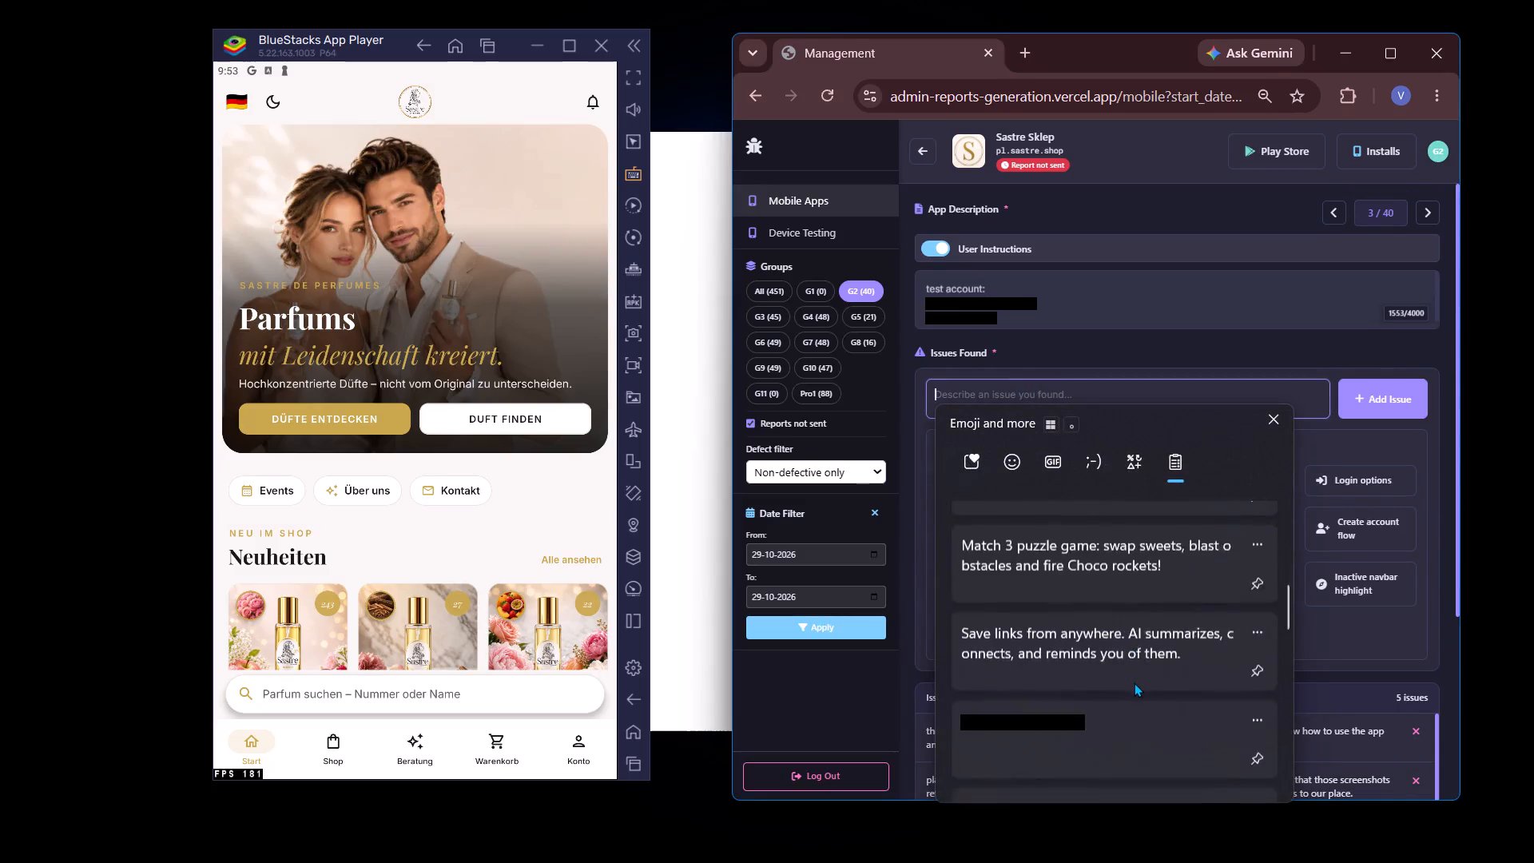
scroll(1134, 682, "down", 3)
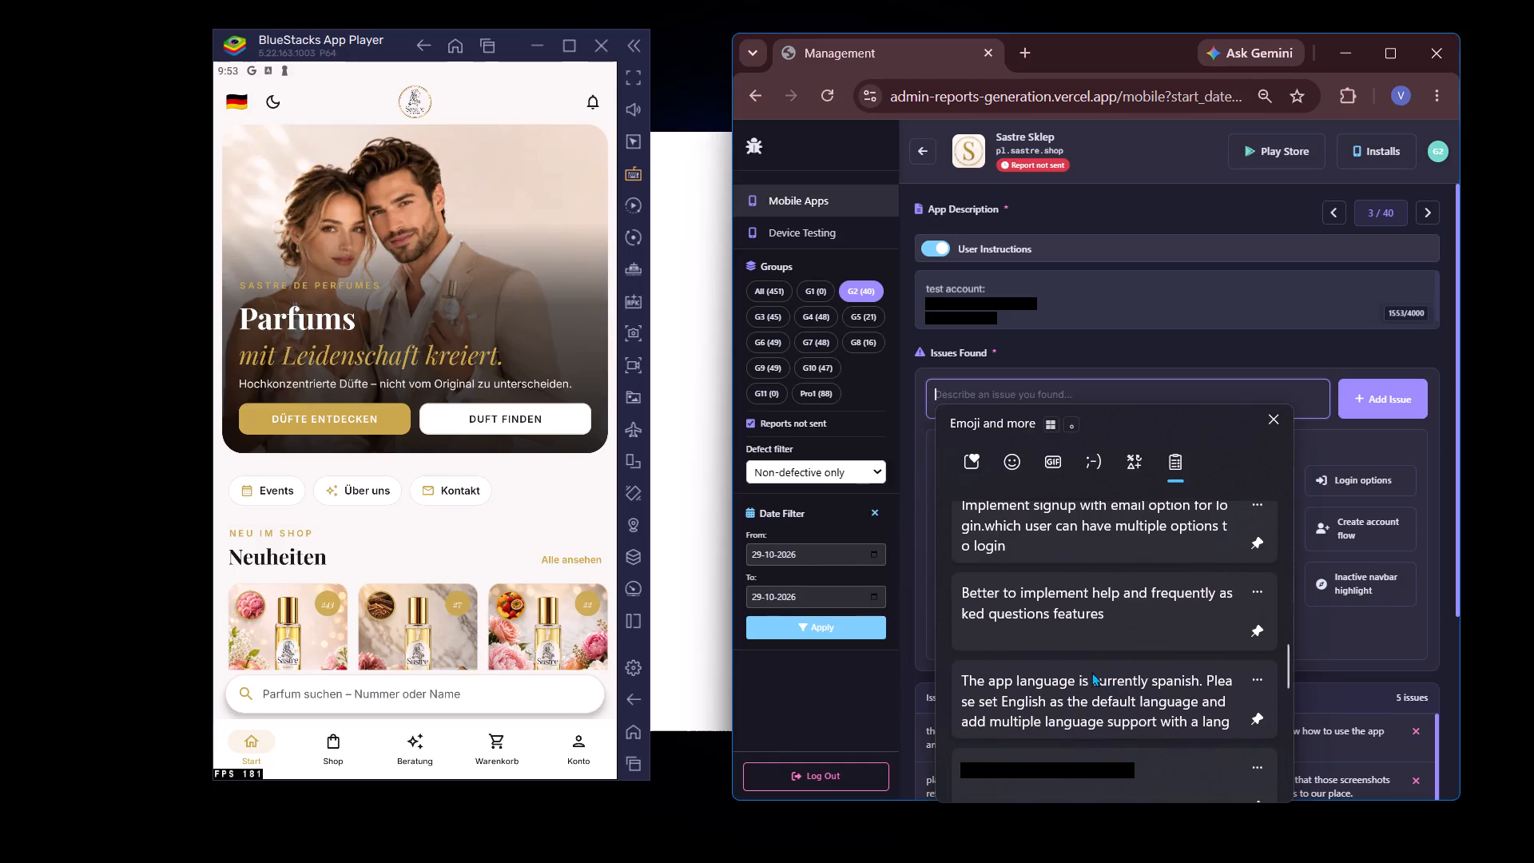
left_click(1075, 701)
key("ctrl+v")
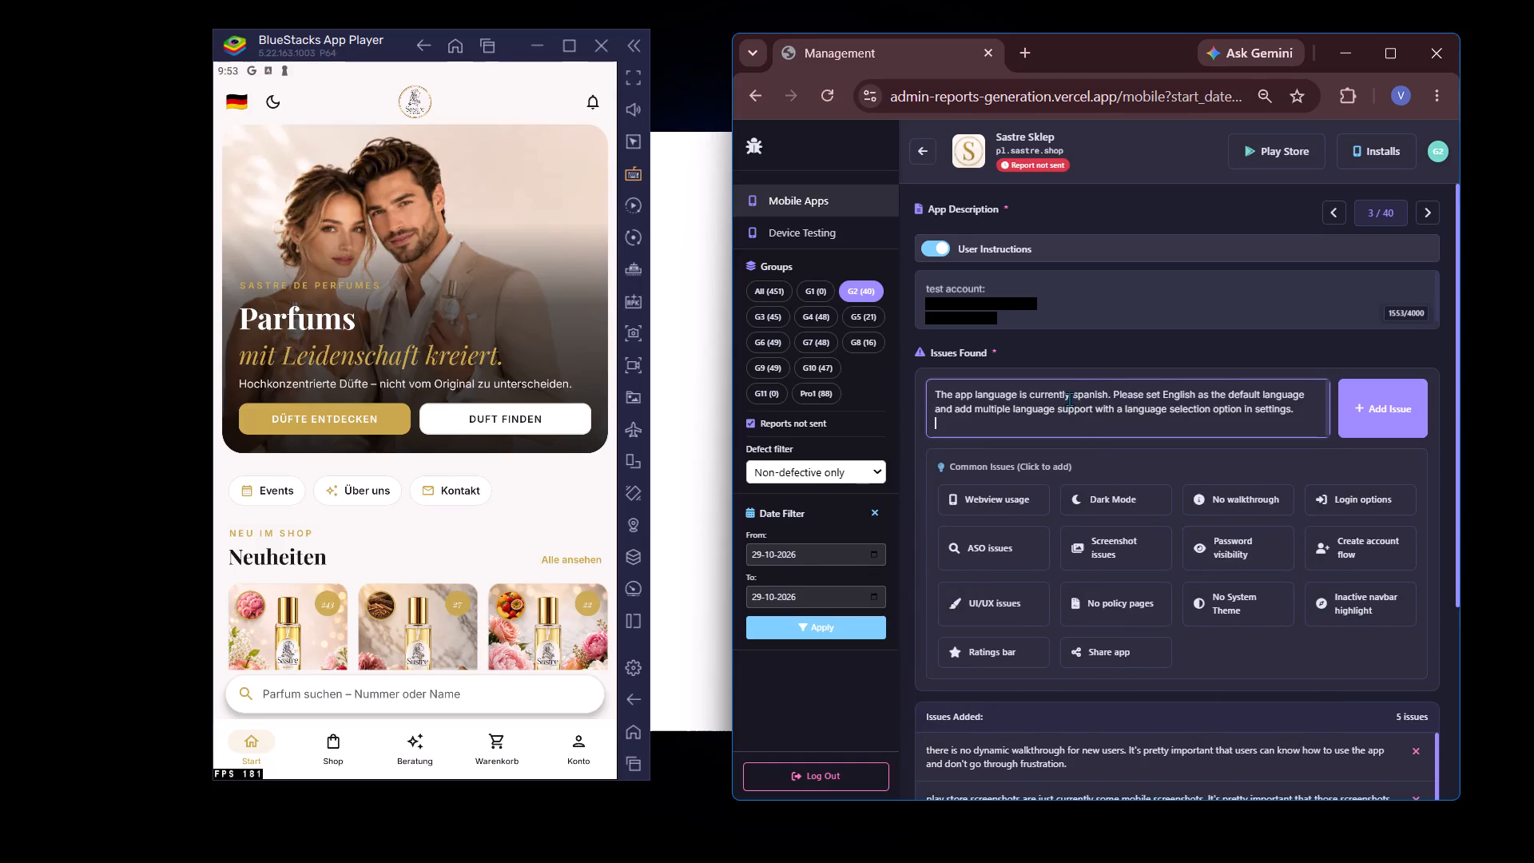
Replace "spanish" with "deutsch" in the language issue, checking the app's Konto language settings, and add the issue to the report.
left_click_drag(1077, 399, 1110, 392)
left_click_drag(1110, 392, 1107, 390)
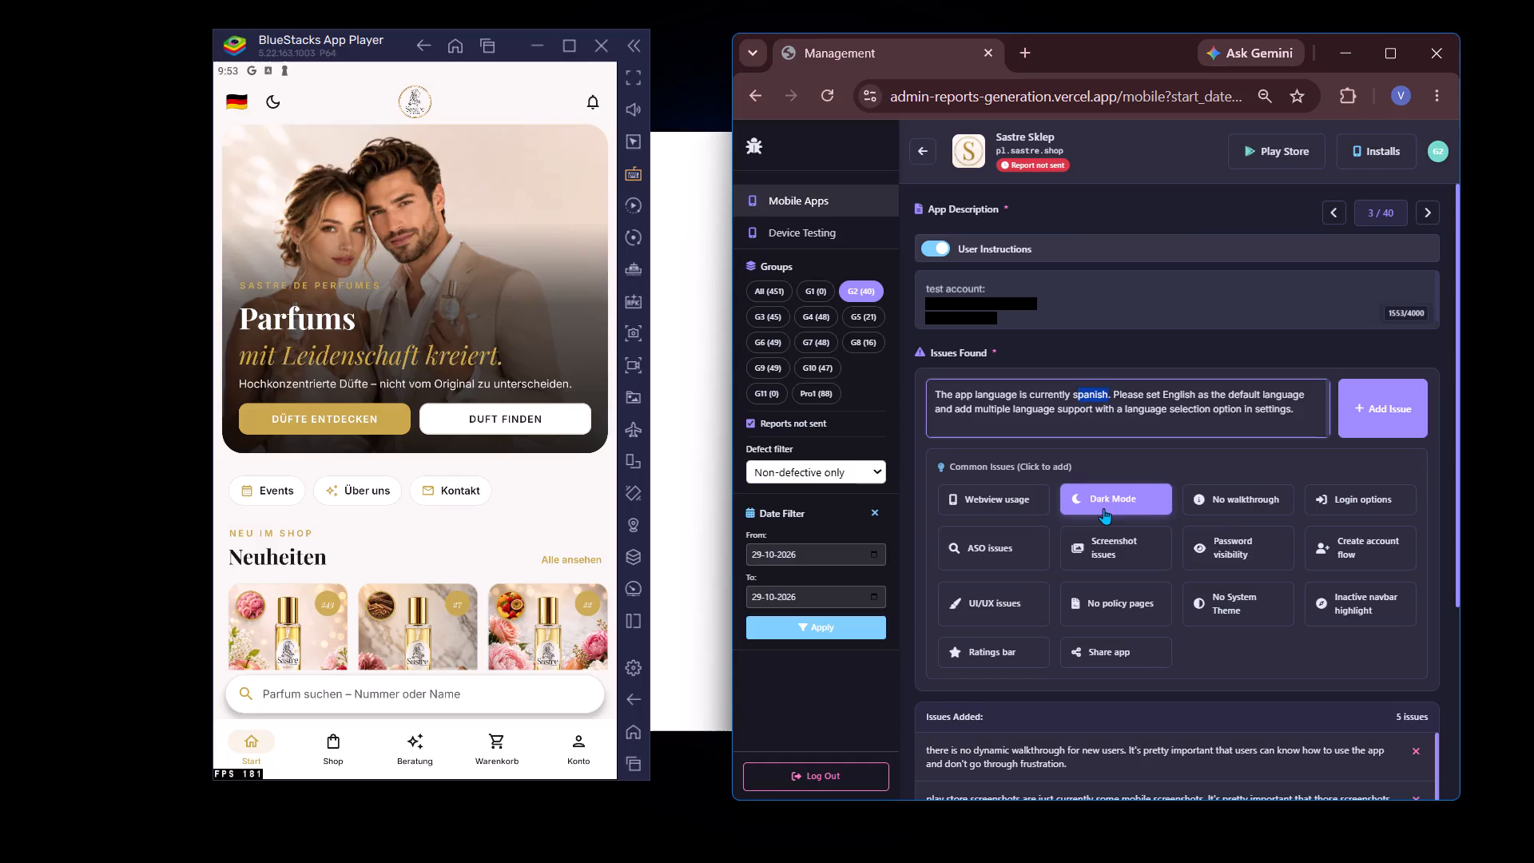
key("BackSpace")
key("BackSpace")
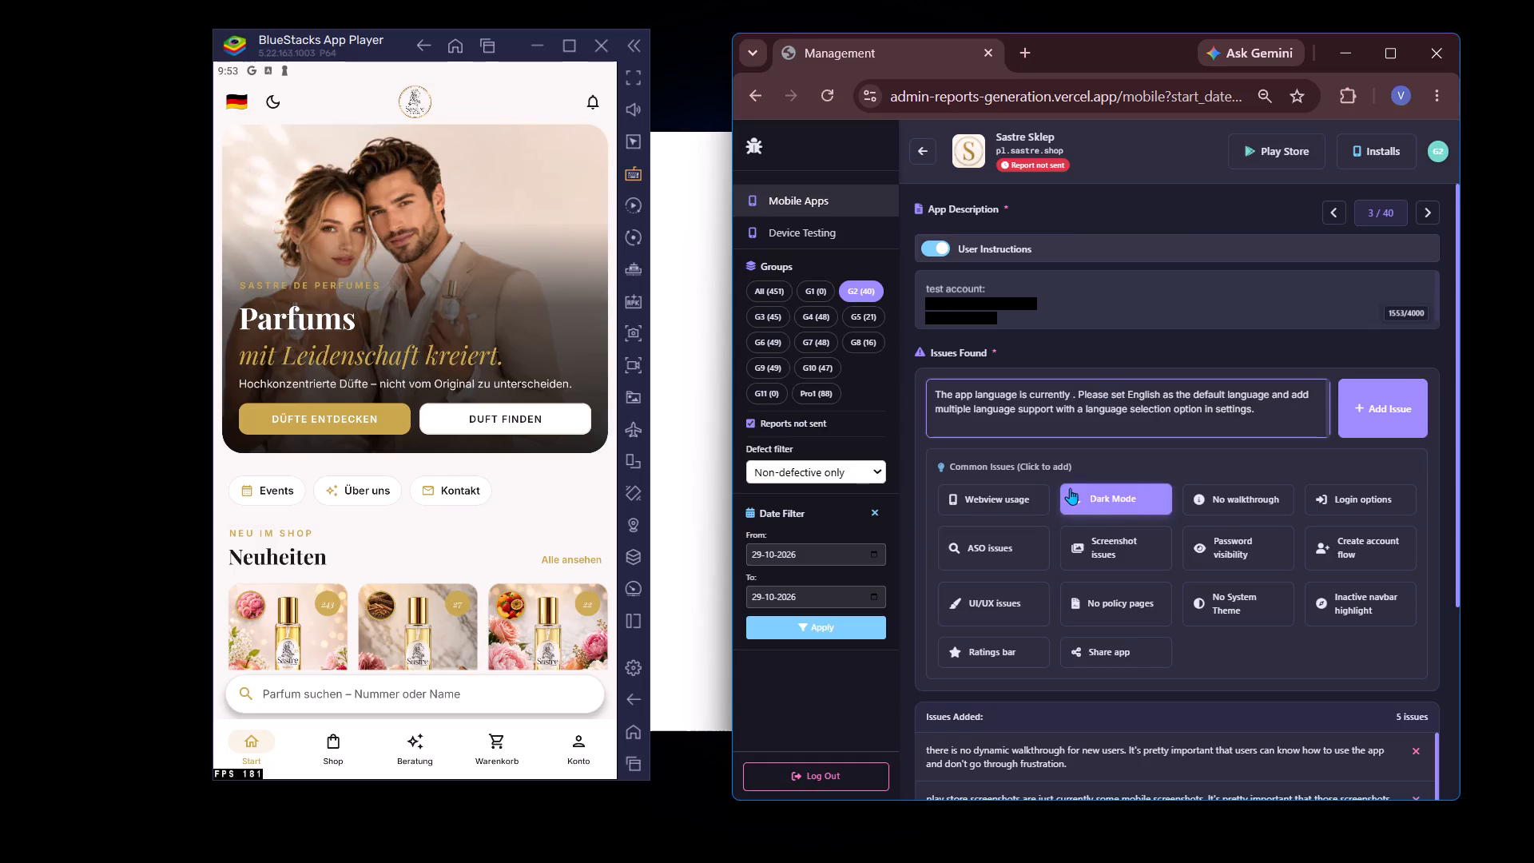
left_click(597, 730)
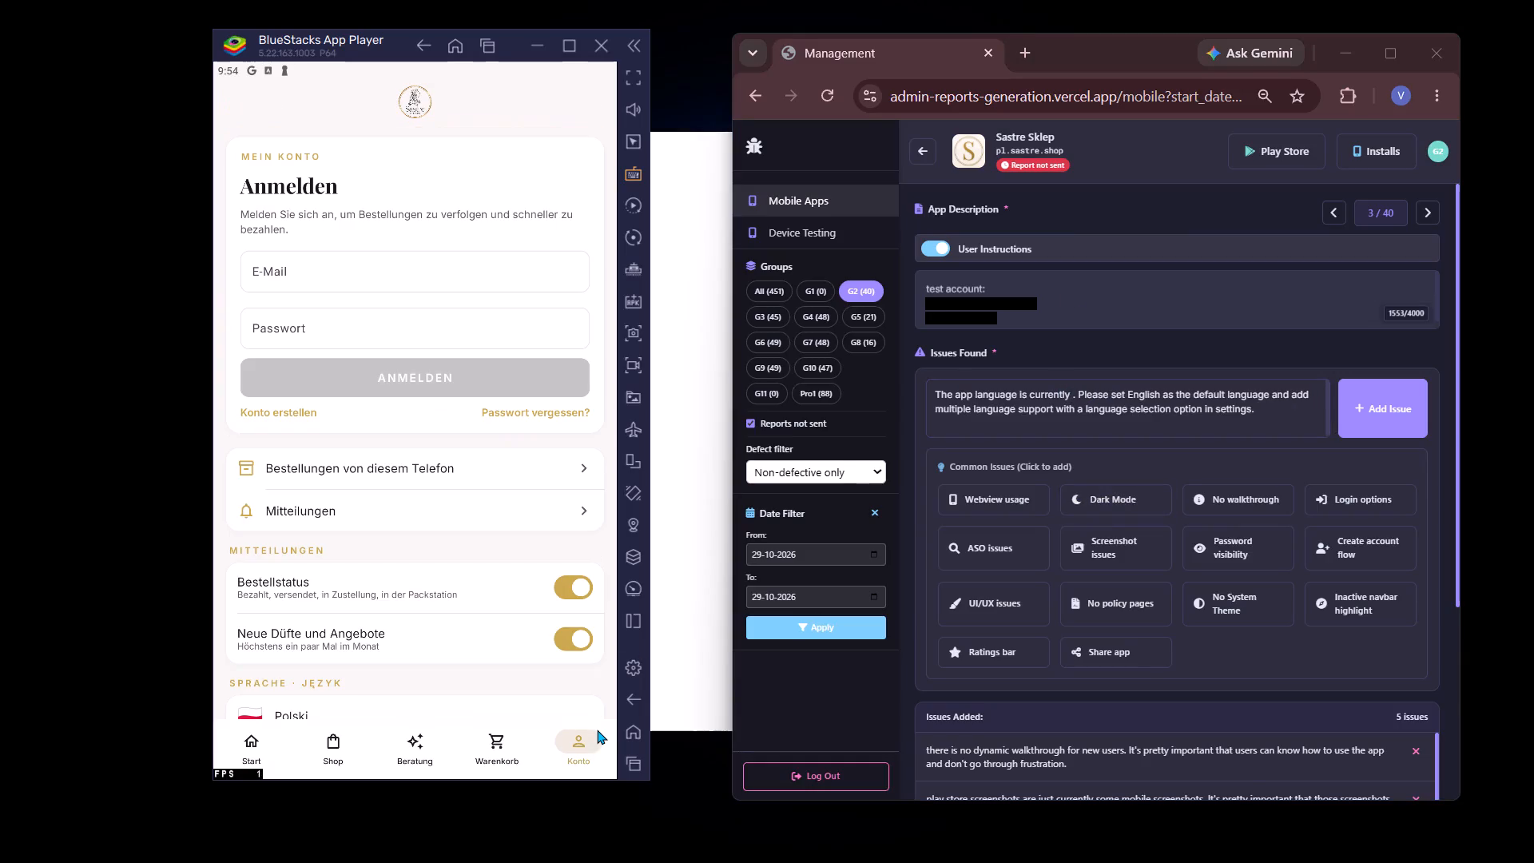
scroll(375, 509, "down", 2)
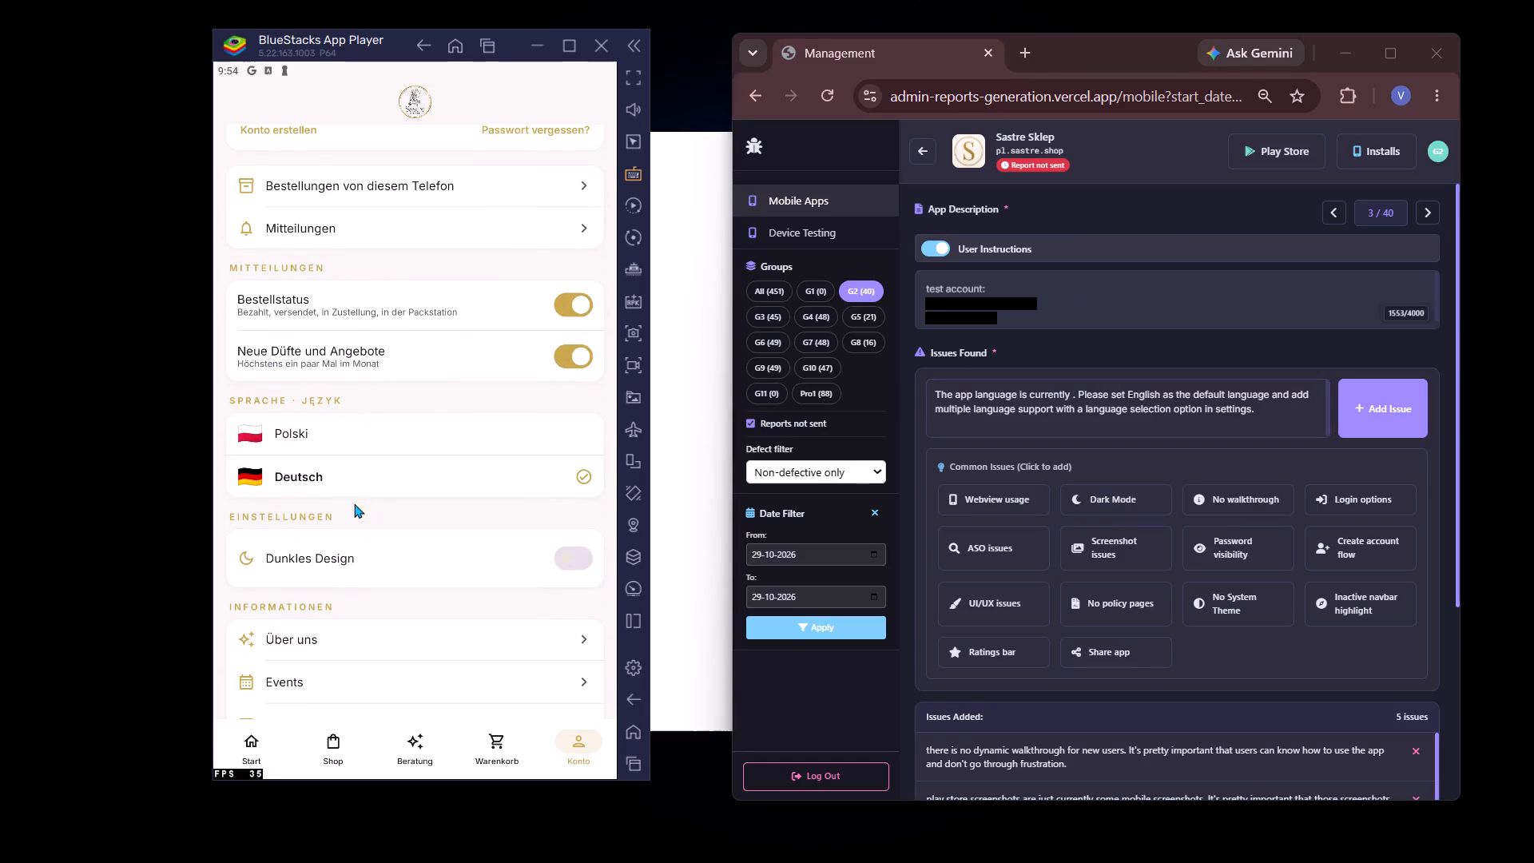
left_click(1067, 392)
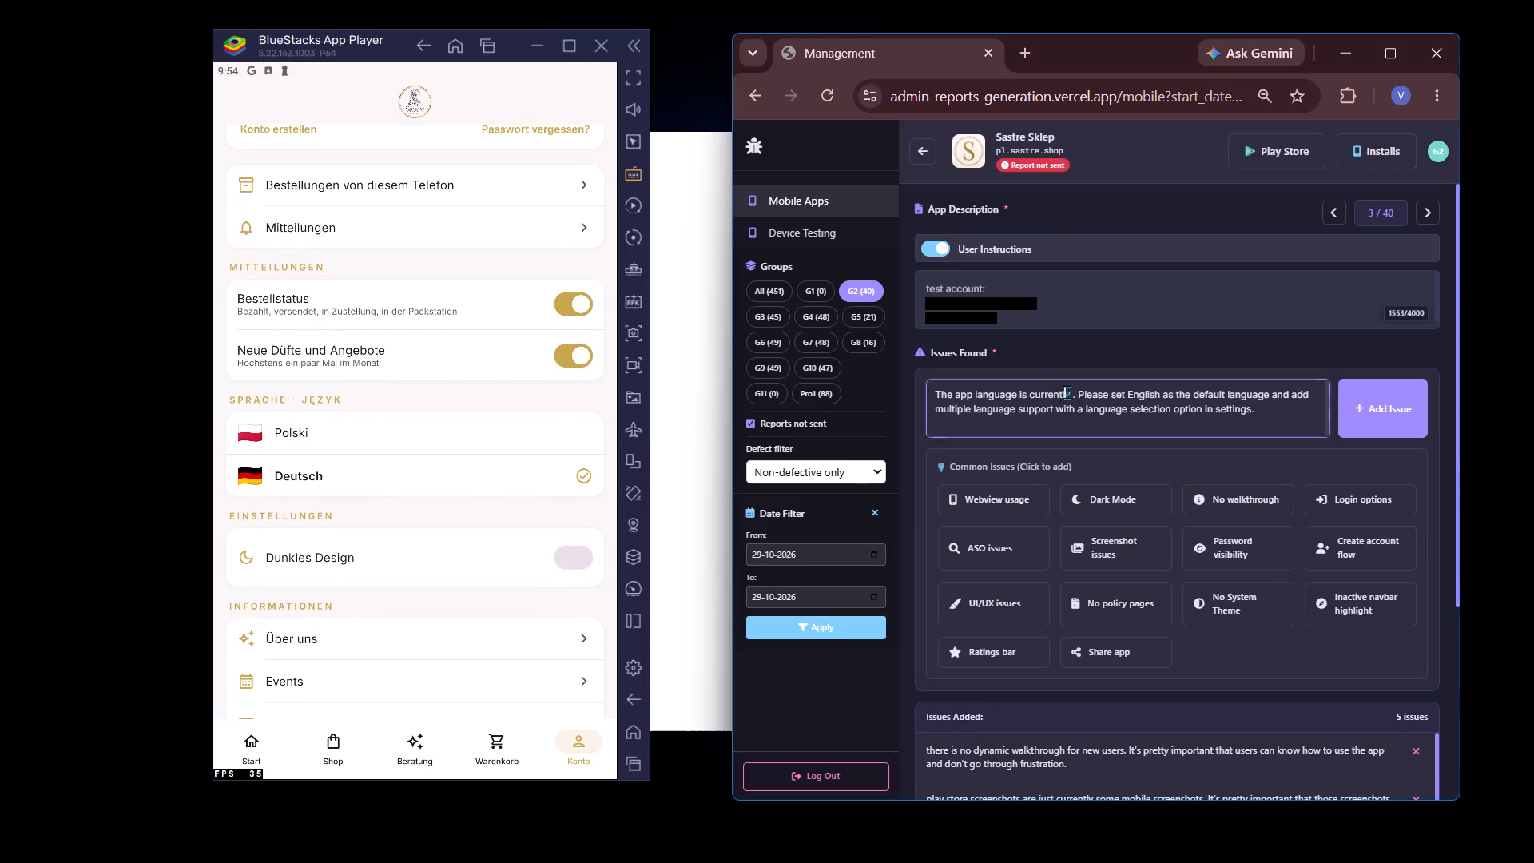
key("Right")
key("space")
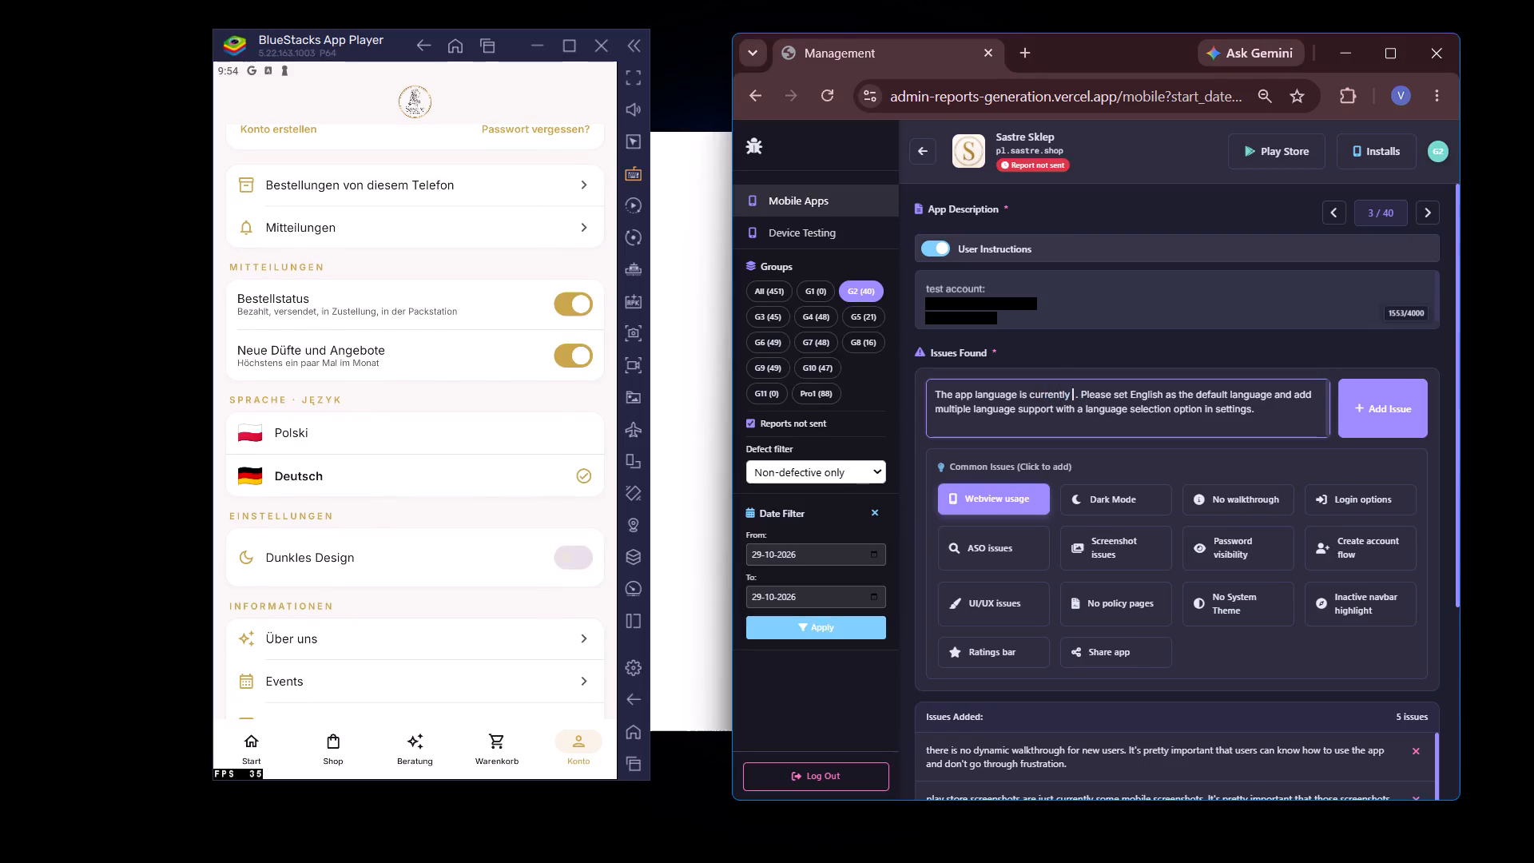
type("de")
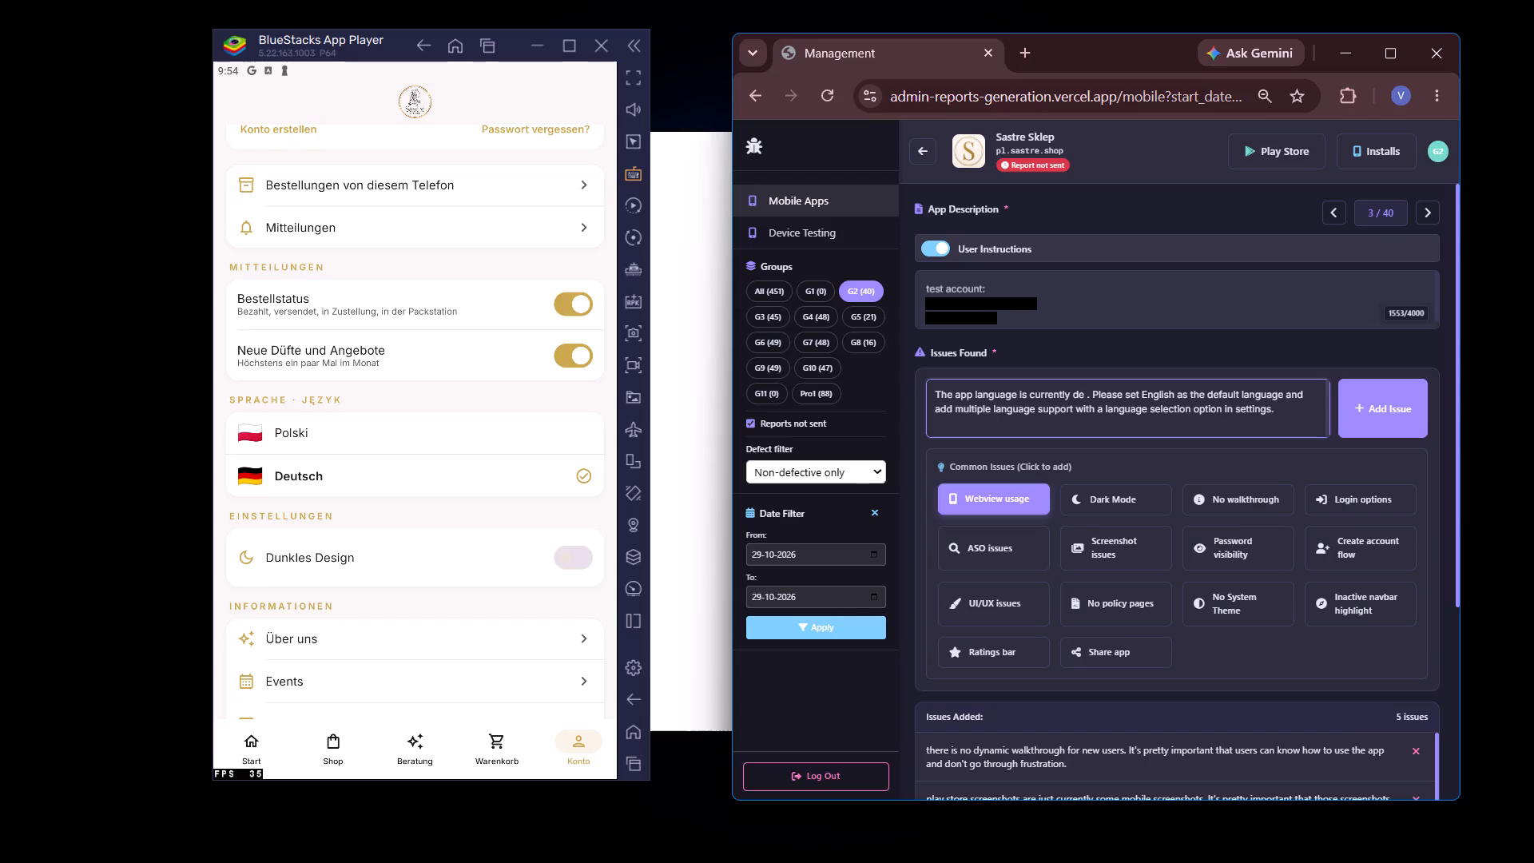
type("ut")
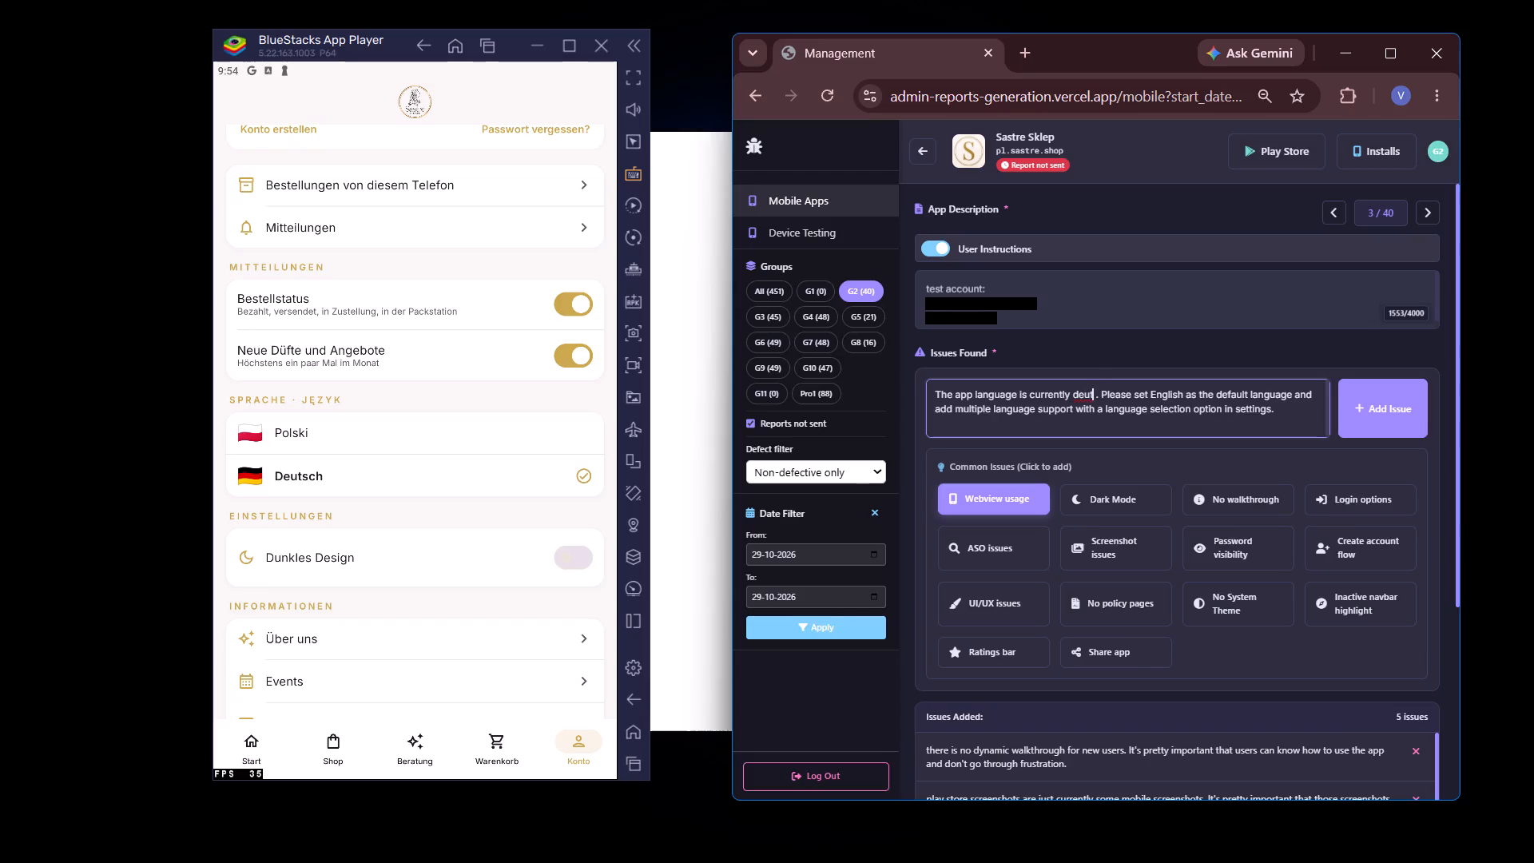
type("sch")
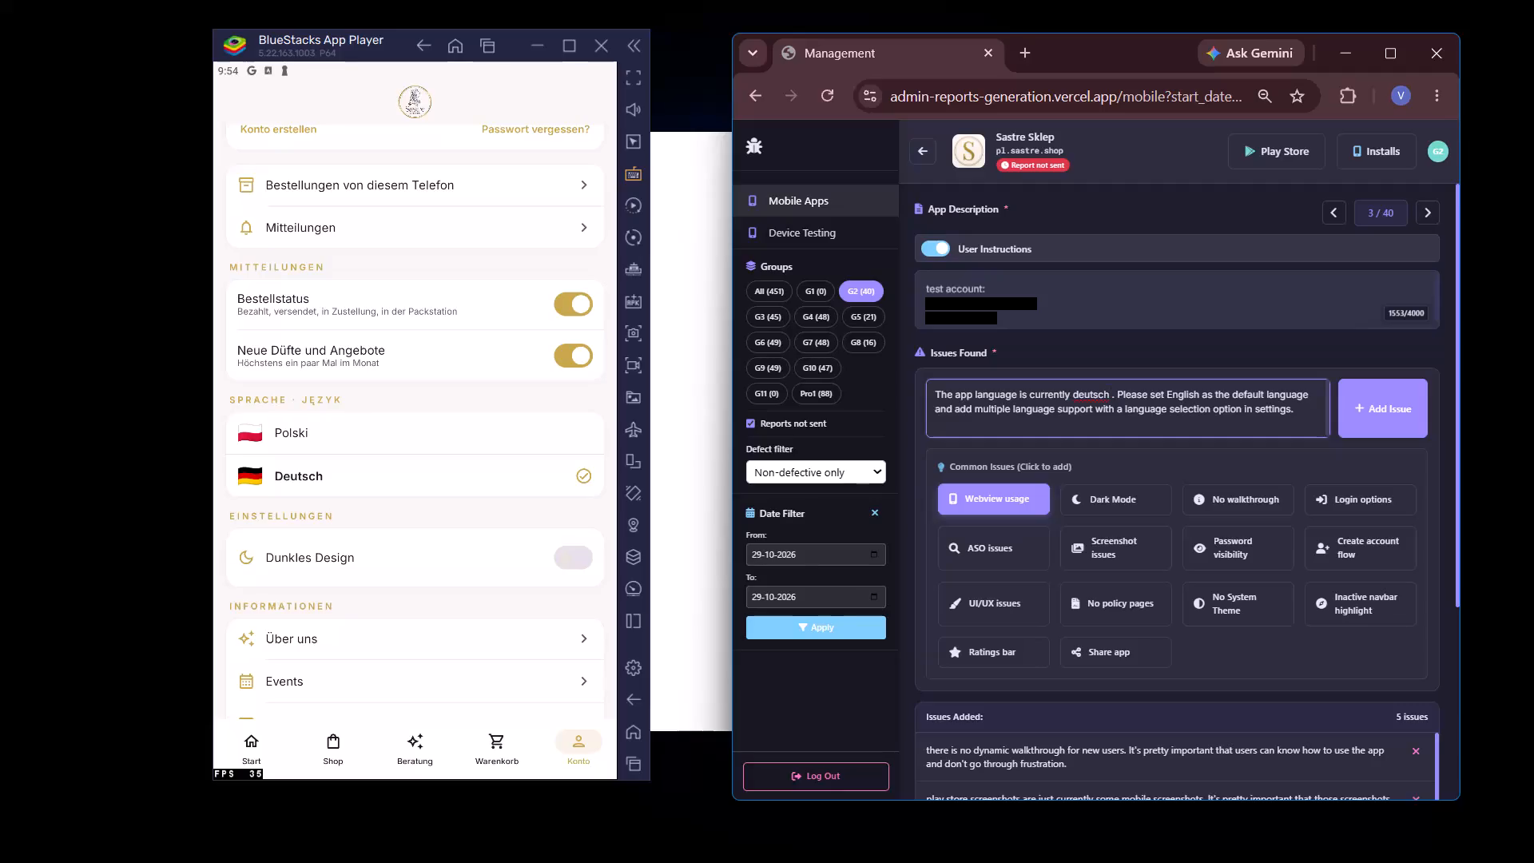
left_click(1390, 420)
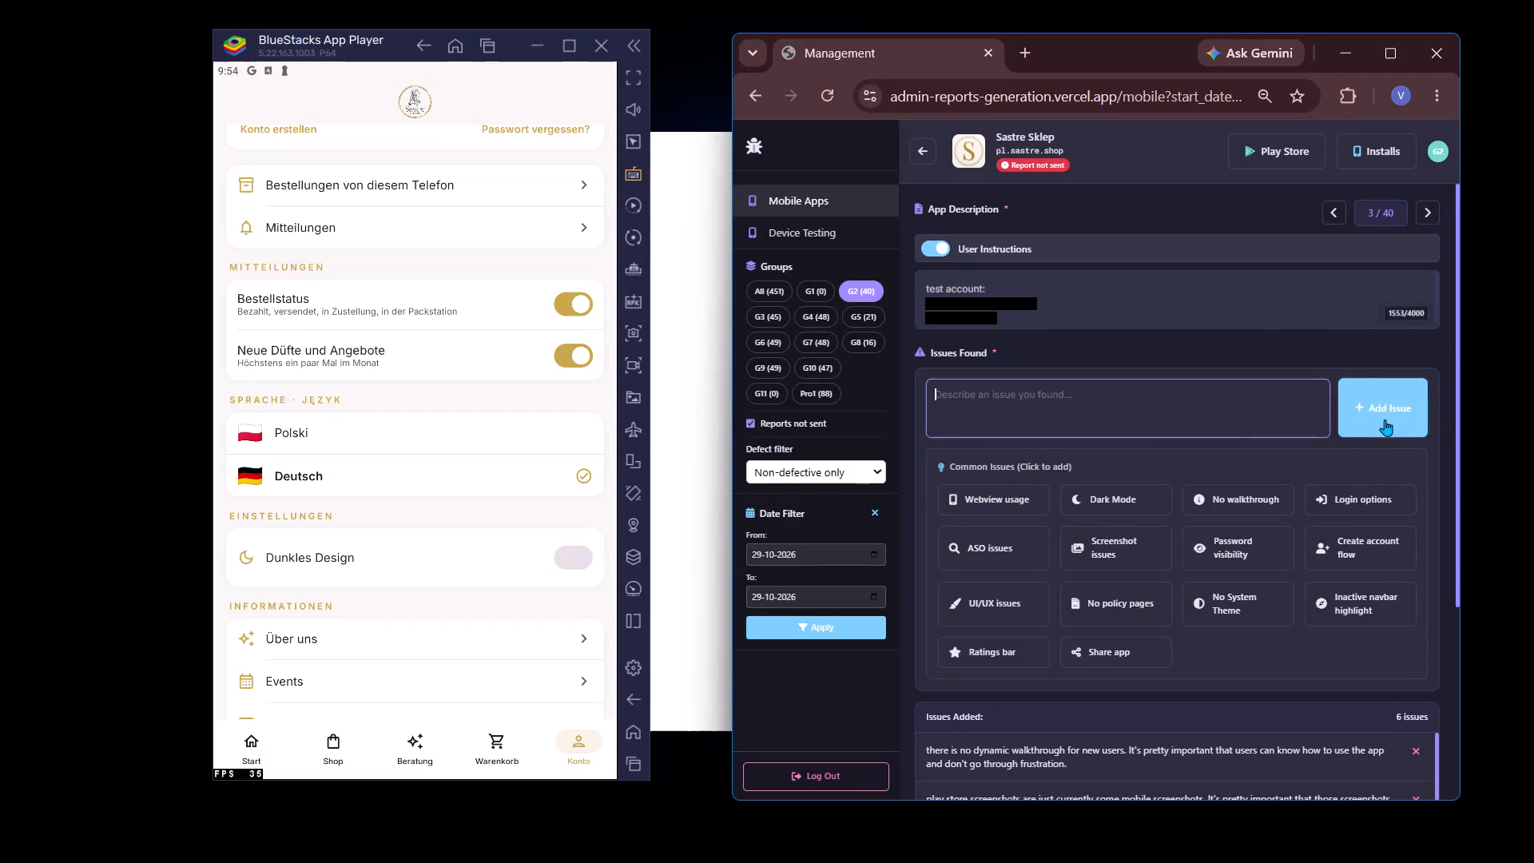
Return to Sastre sklep's Play Store page in BlueStacks and uninstall the app.
scroll(1170, 517, "down", 1)
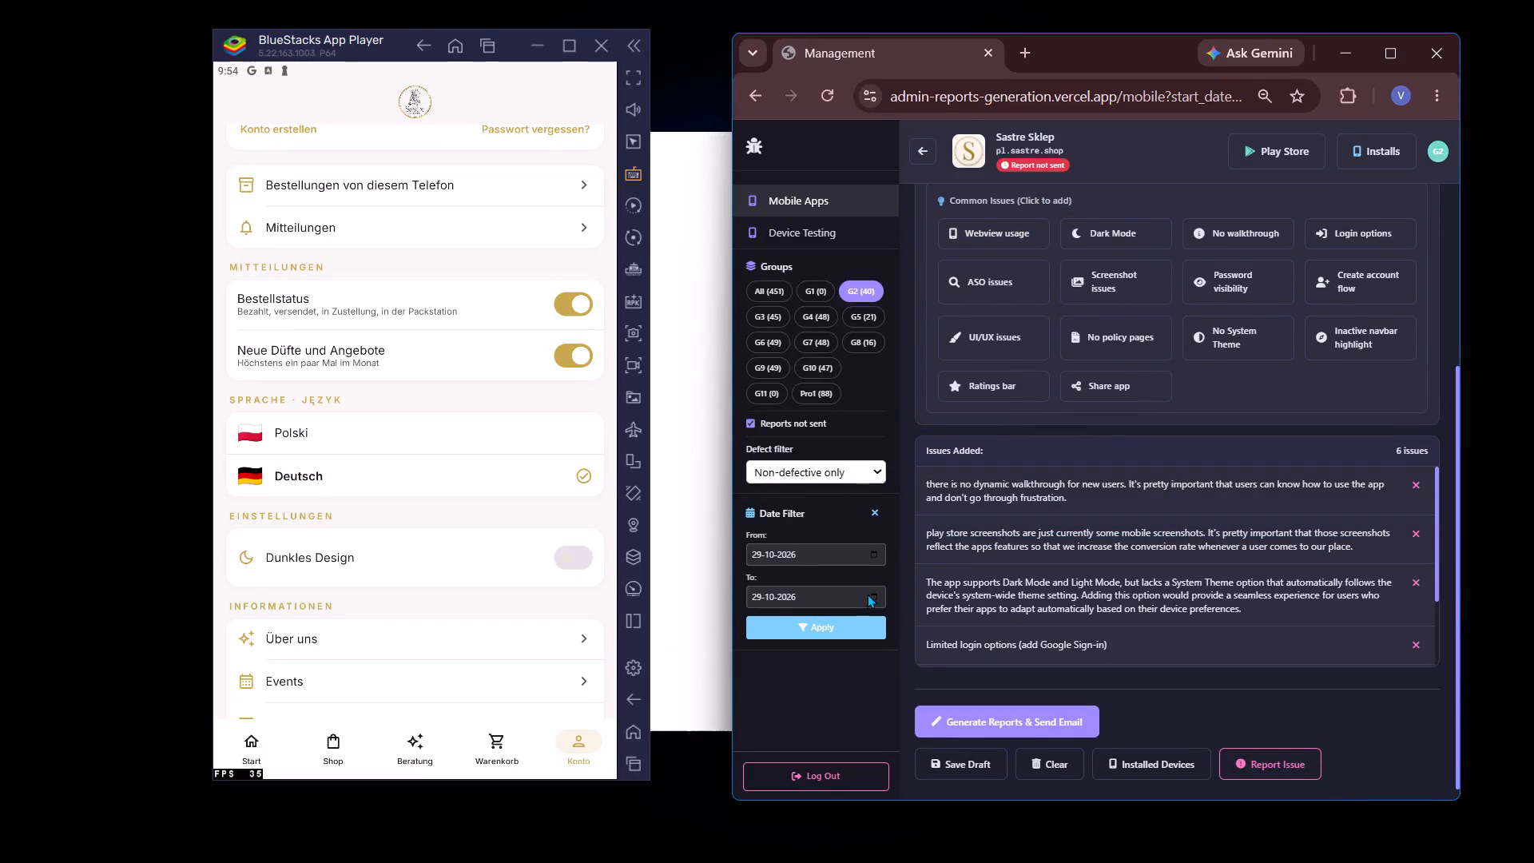
left_click(489, 52)
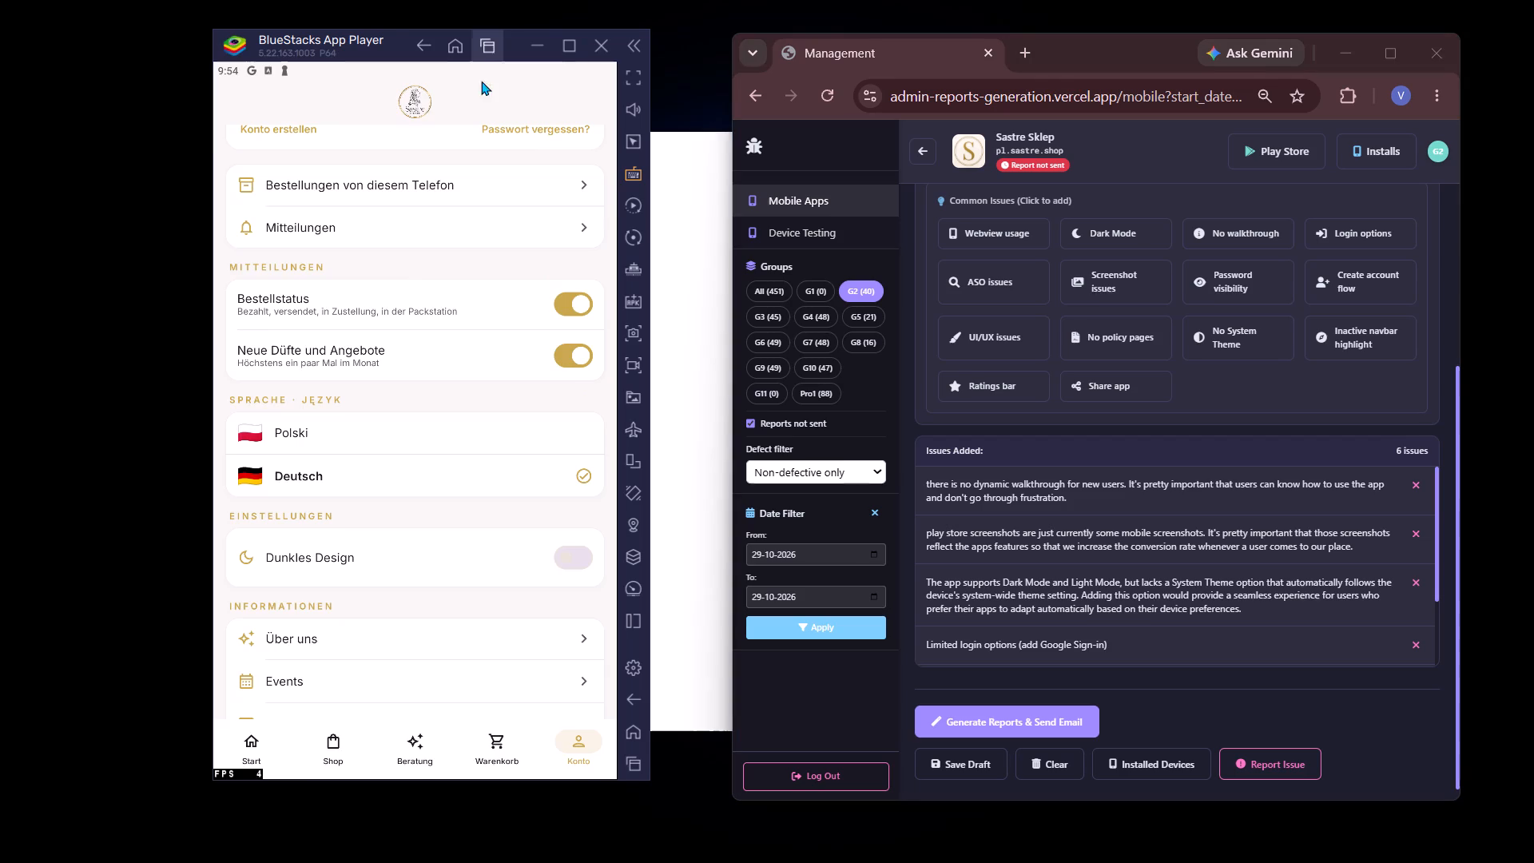
left_click(395, 352)
left_click(323, 203)
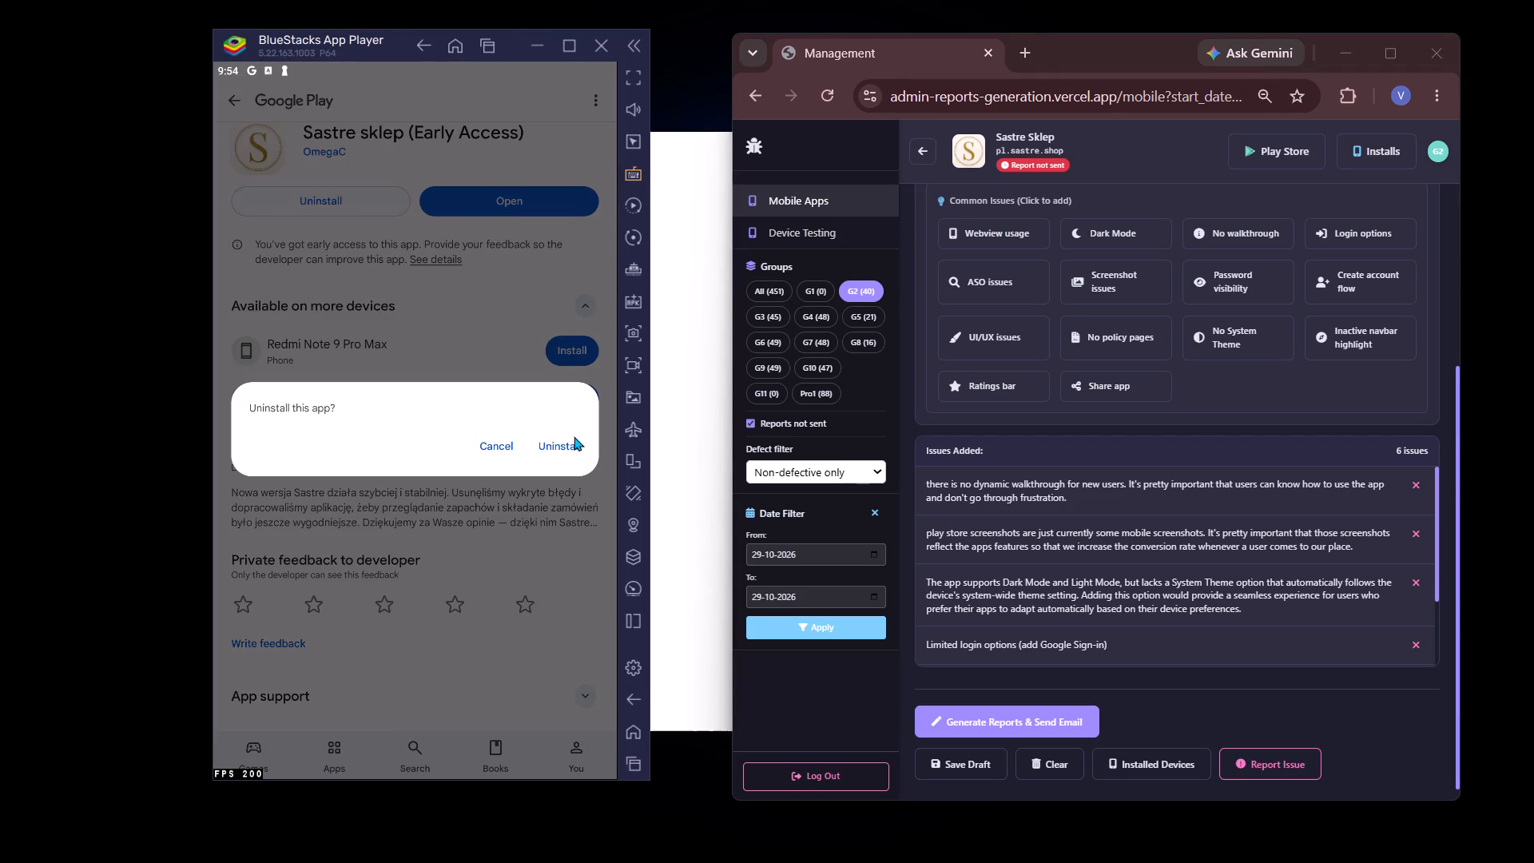
left_click(574, 436)
Recheck the Play Store screenshots and remove the Play Store screenshots issue from Sastre Sklep's issue list.
scroll(565, 434, "down", 2)
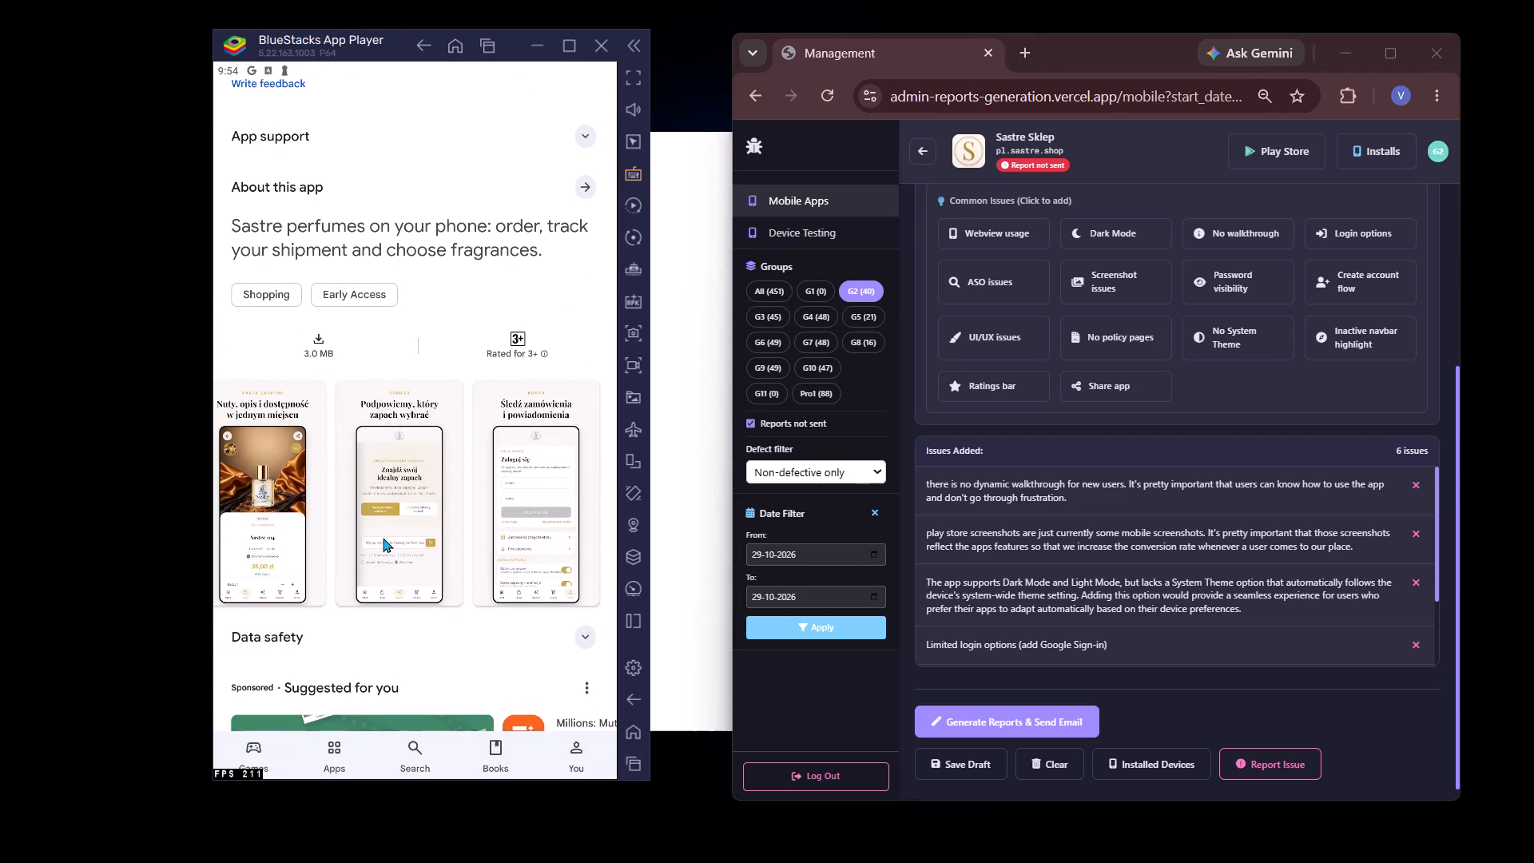
scroll(383, 538, "up", 3)
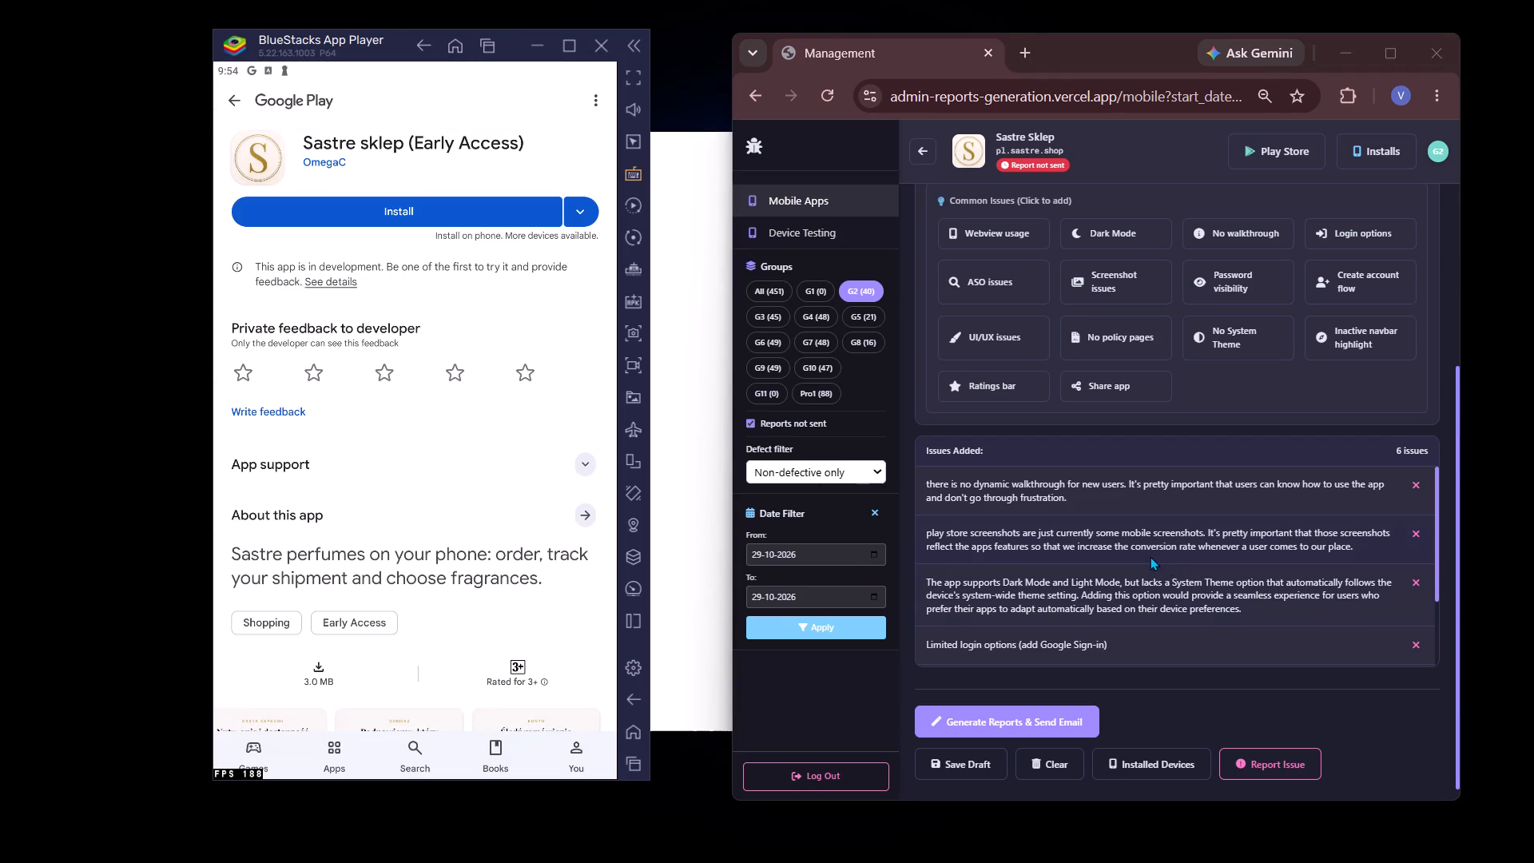
left_click(1422, 531)
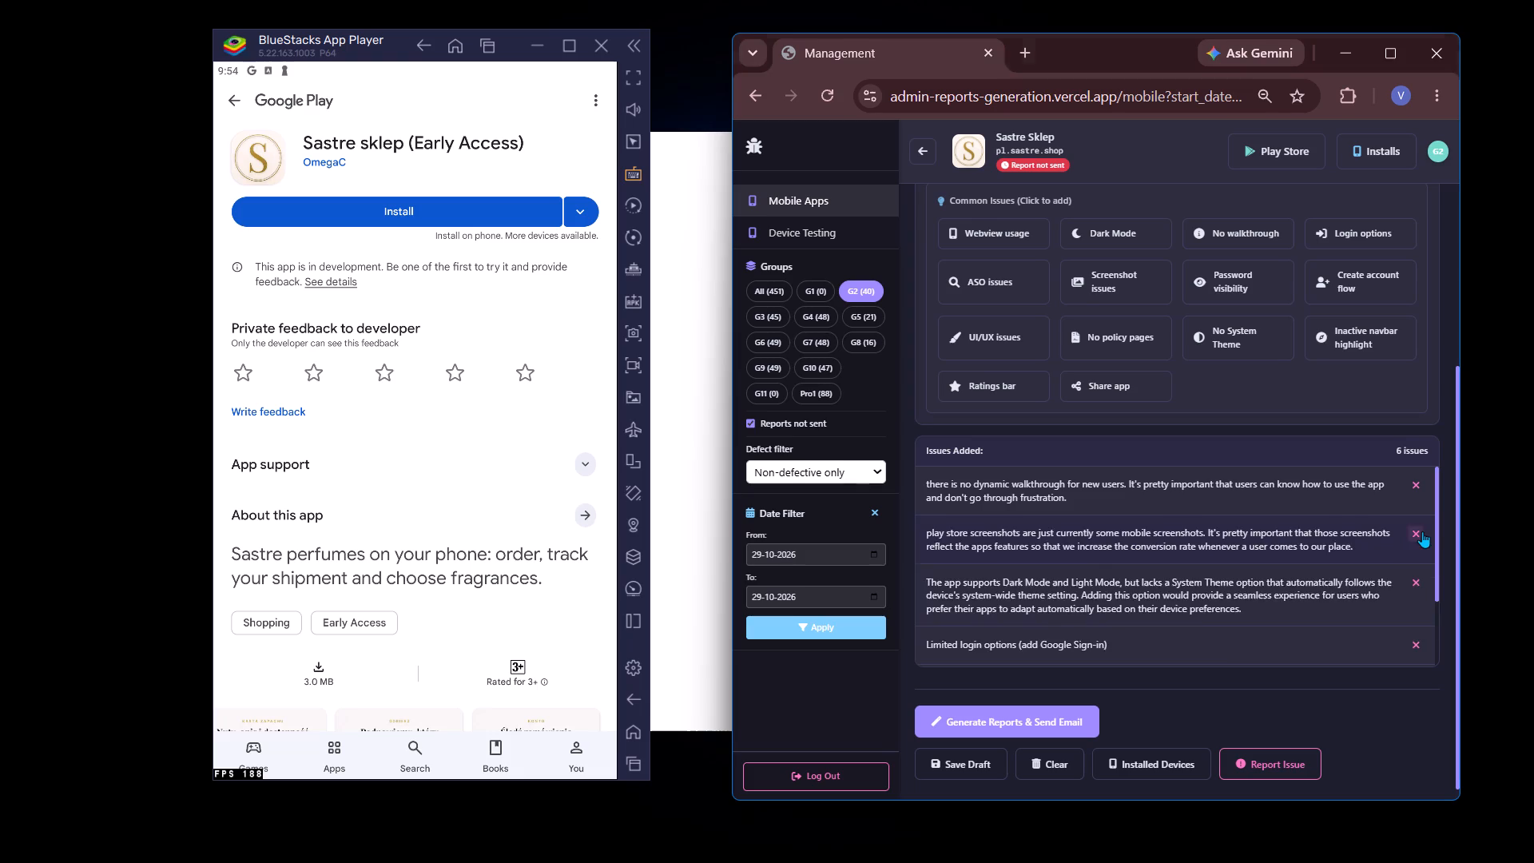
Check the Play Store description against the recorded issues and add the ASO issues common issue.
scroll(561, 532, "down", 4)
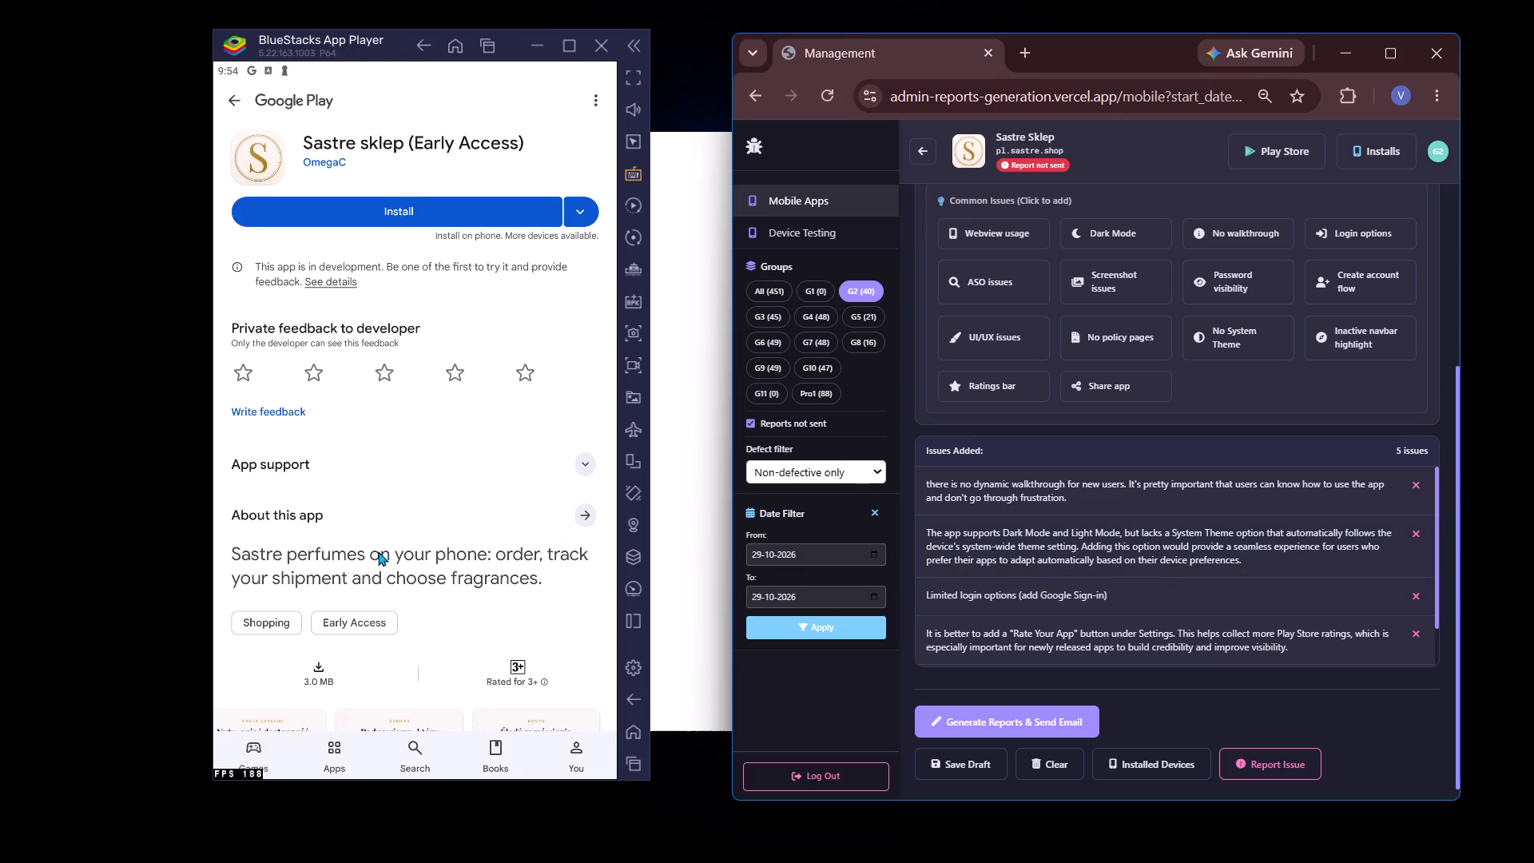
left_click_drag(378, 551, 377, 311)
left_click_drag(321, 646, 841, 729)
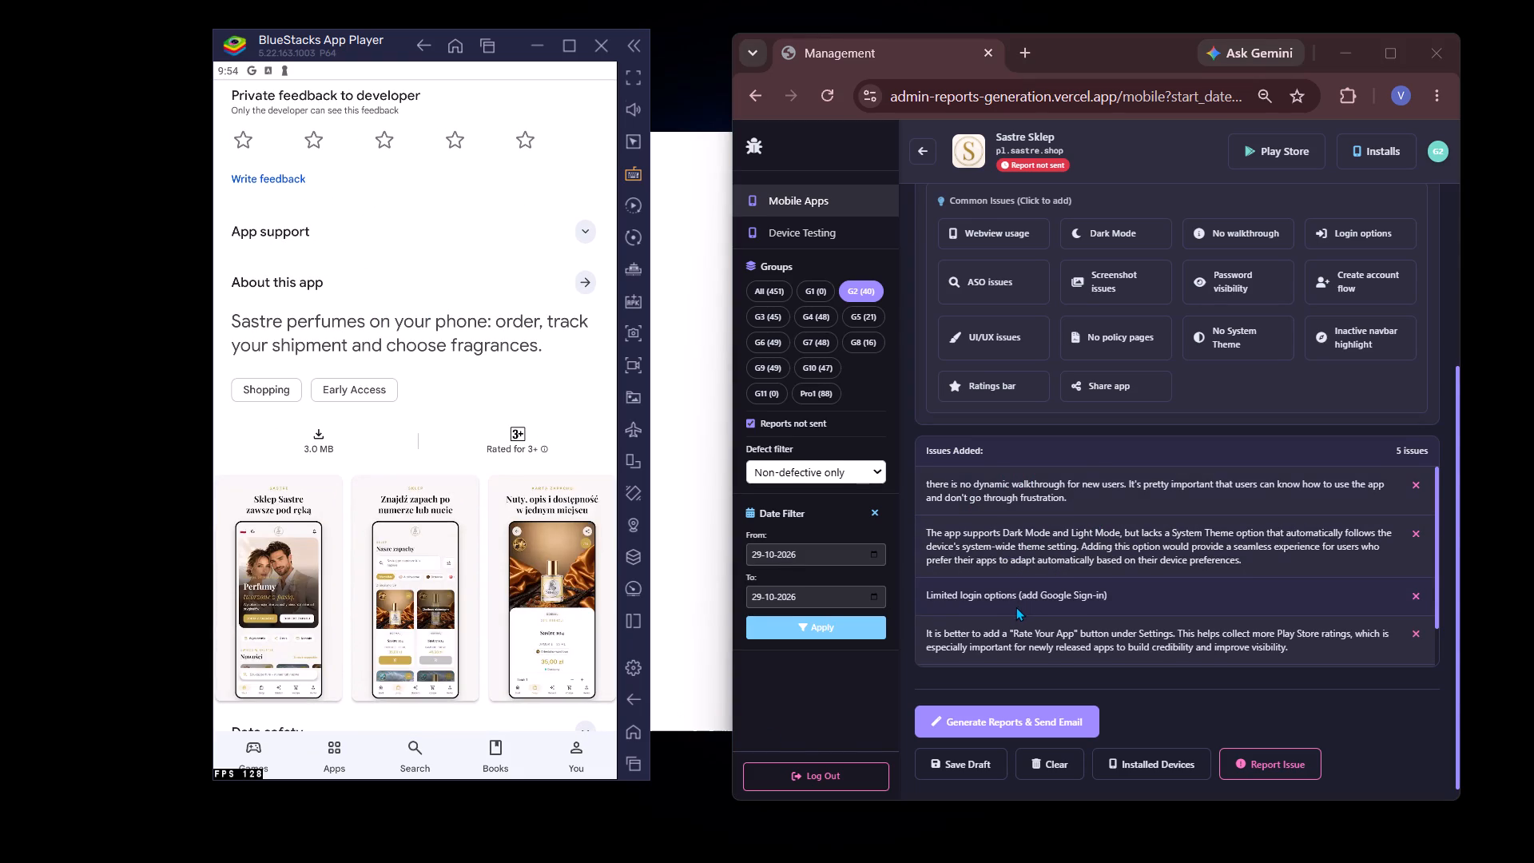
scroll(1009, 614, "down", 2)
scroll(1010, 415, "up", 1)
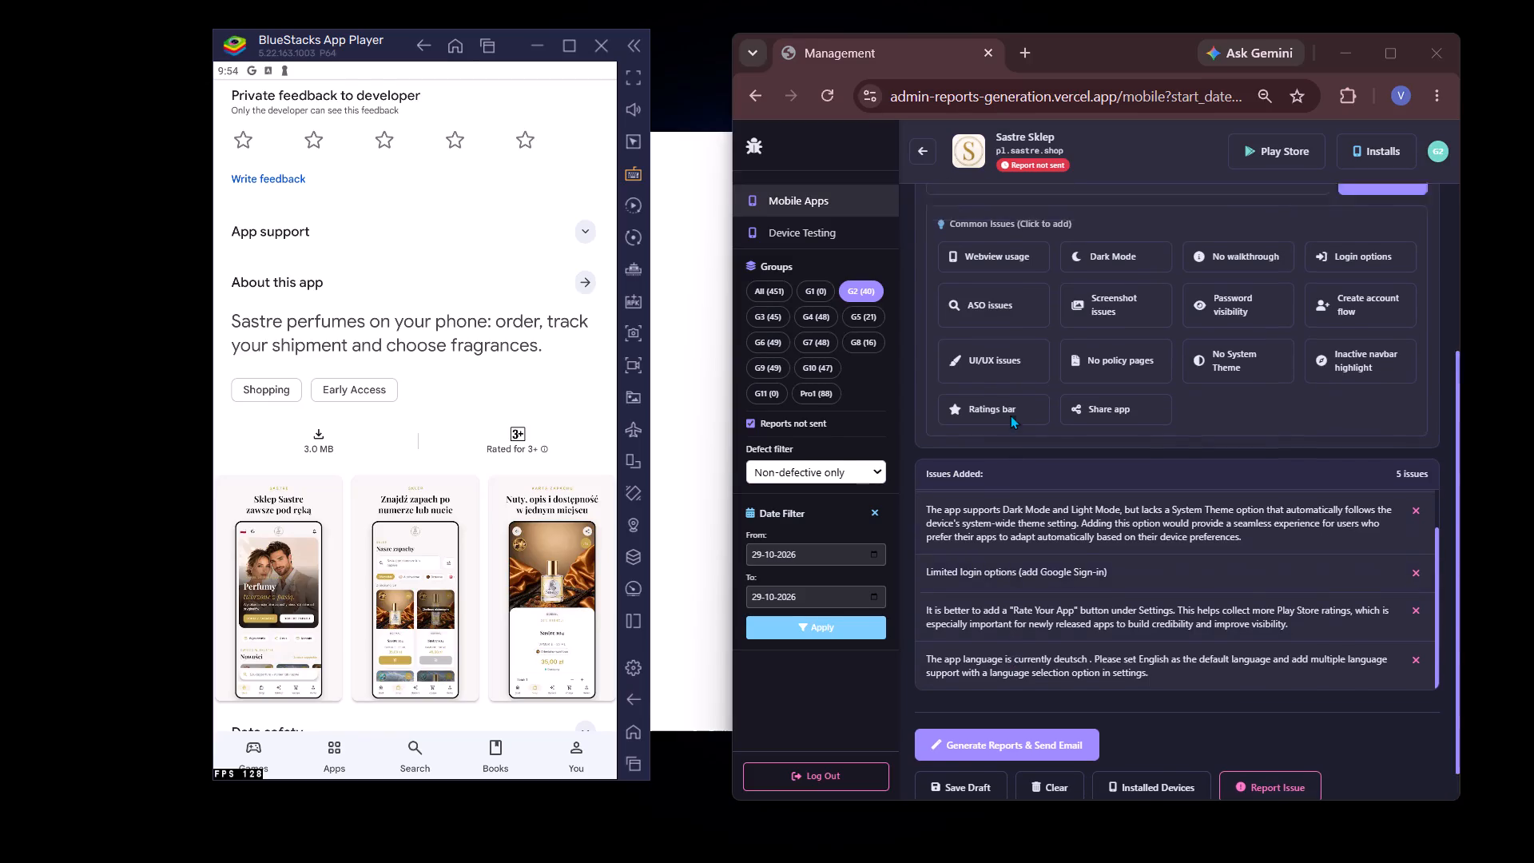
scroll(1010, 415, "up", 1)
scroll(1004, 454, "down", 1)
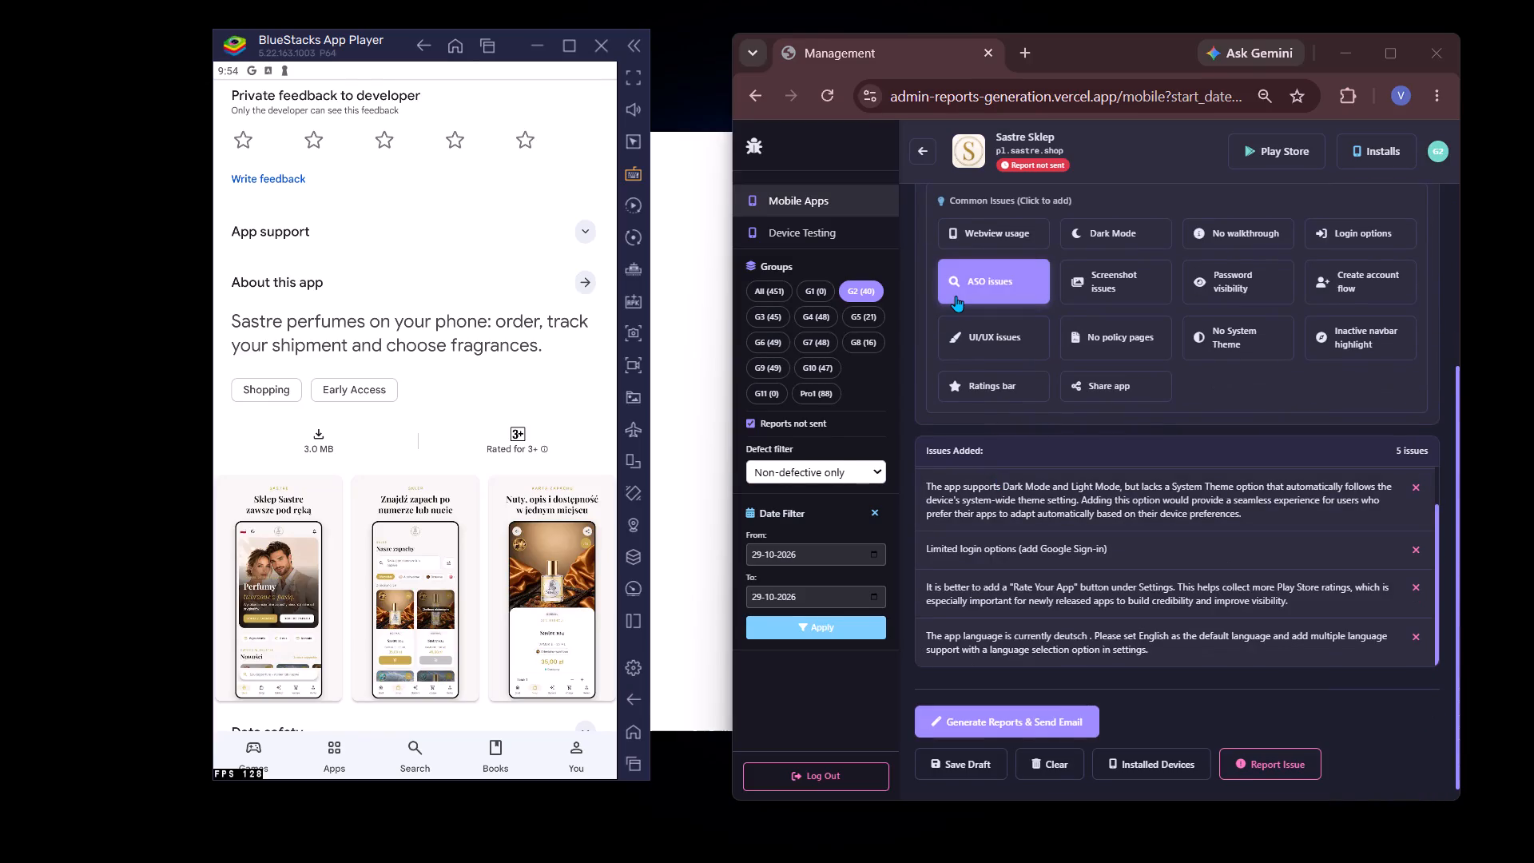
left_click(956, 296)
Generate Sastre Sklep's report and send it by email.
scroll(1008, 630, "down", 1)
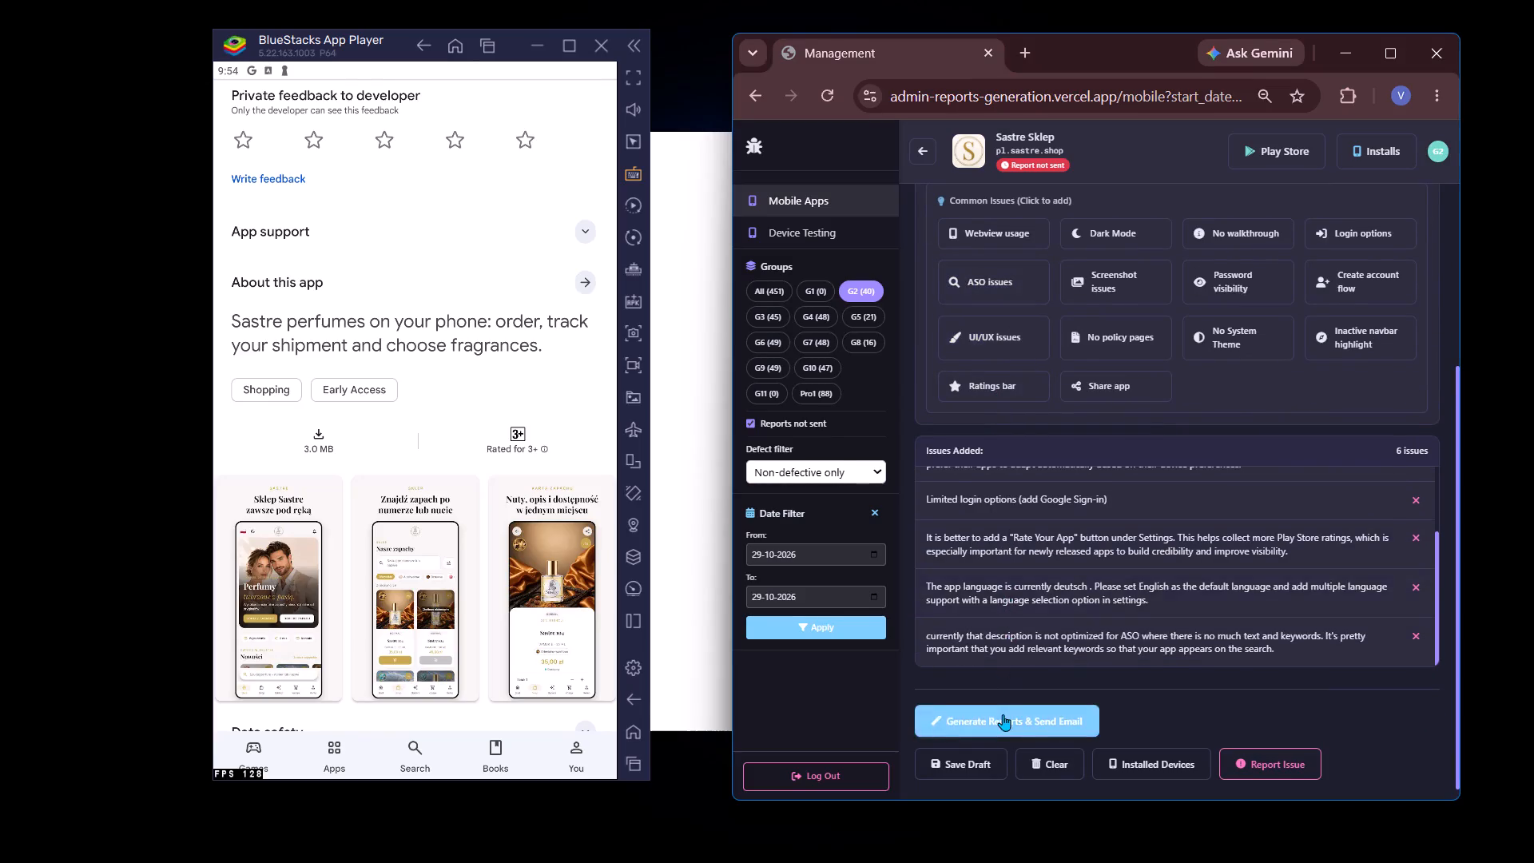
left_click(1003, 714)
Advance from Sastre Sklep to the next app, Habitia: Casa compartida, in both the BlueStacks and desktop Chrome report pages.
scroll(362, 380, "up", 7)
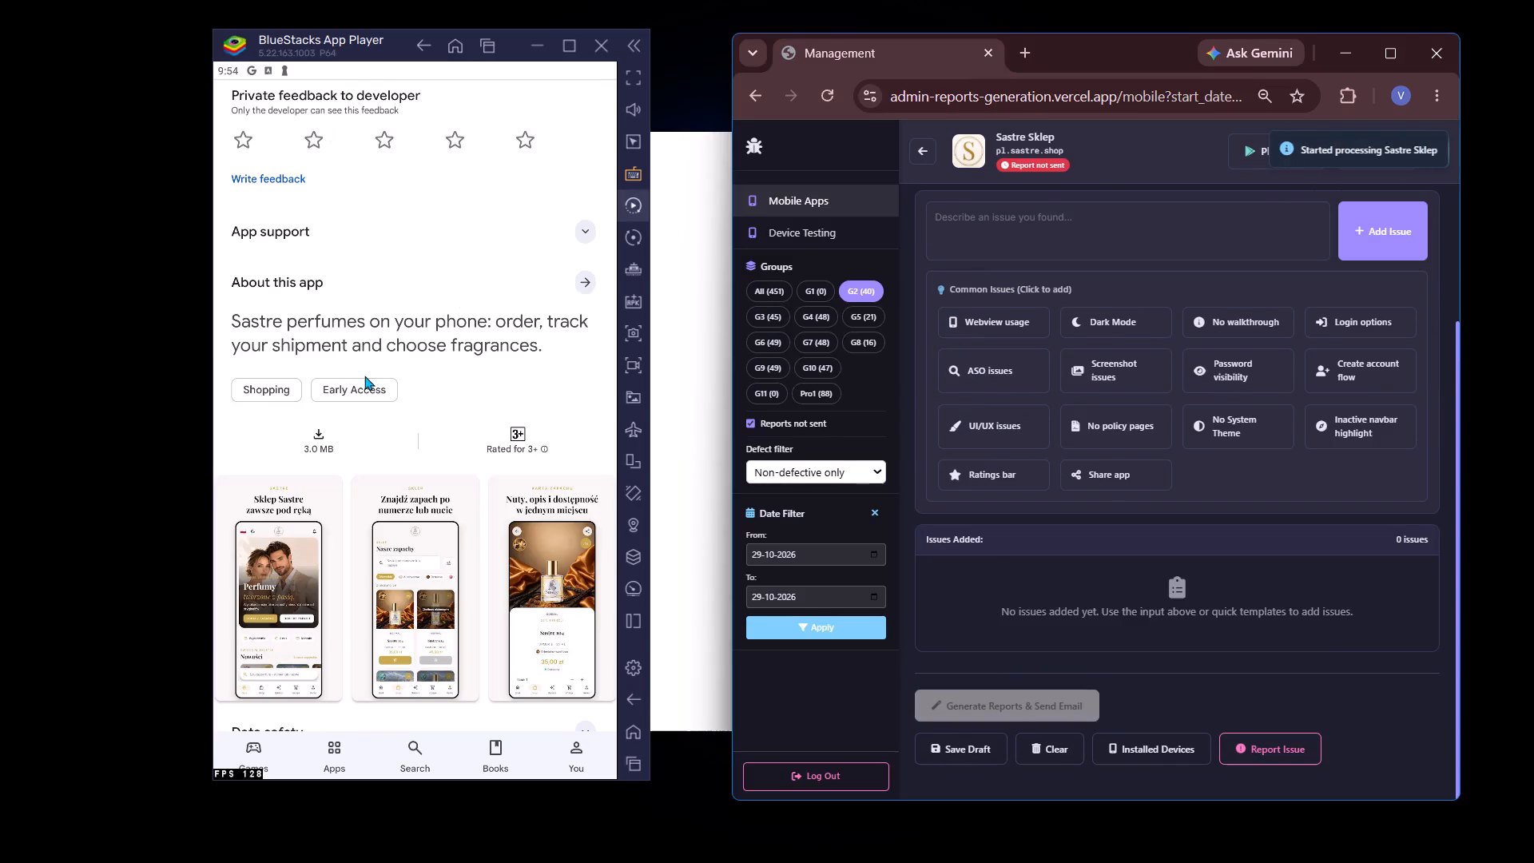
scroll(414, 344, "up", 3)
left_click_drag(464, 171, 478, 862)
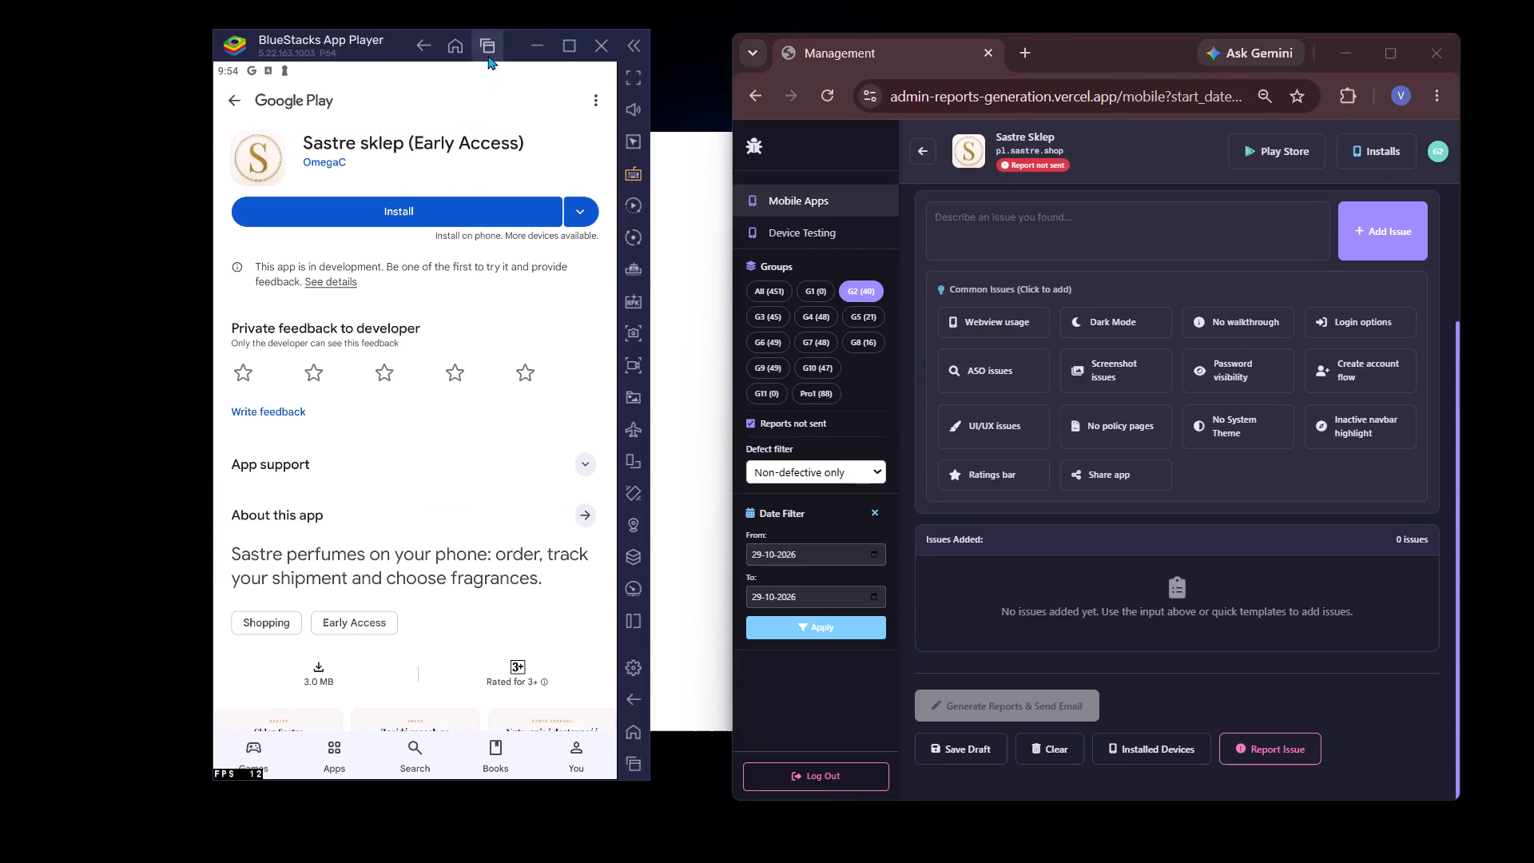
left_click(487, 55)
left_click(411, 427)
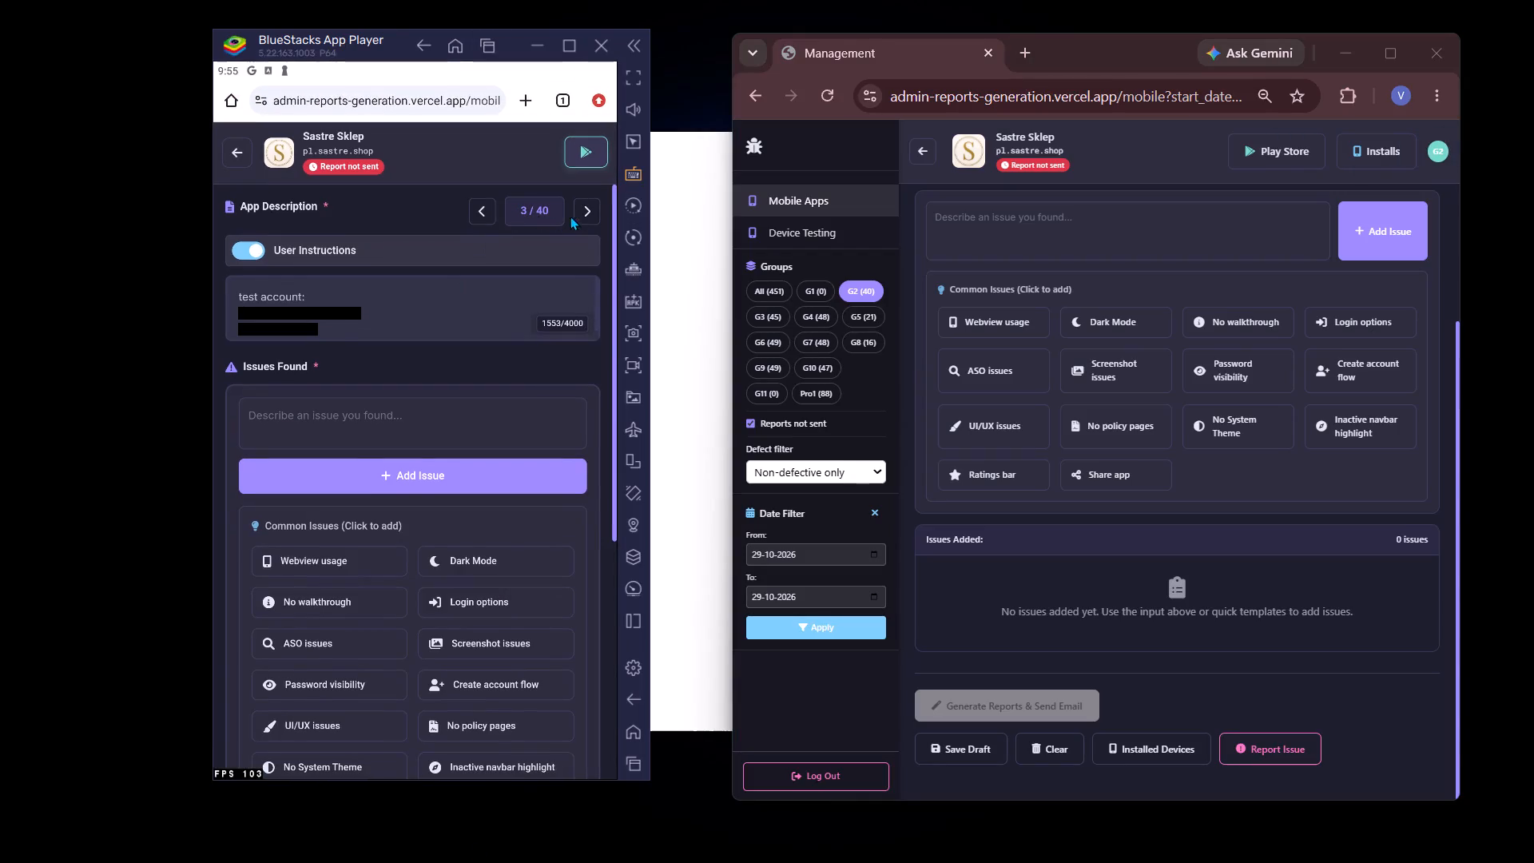
left_click(581, 216)
scroll(1044, 314, "up", 3)
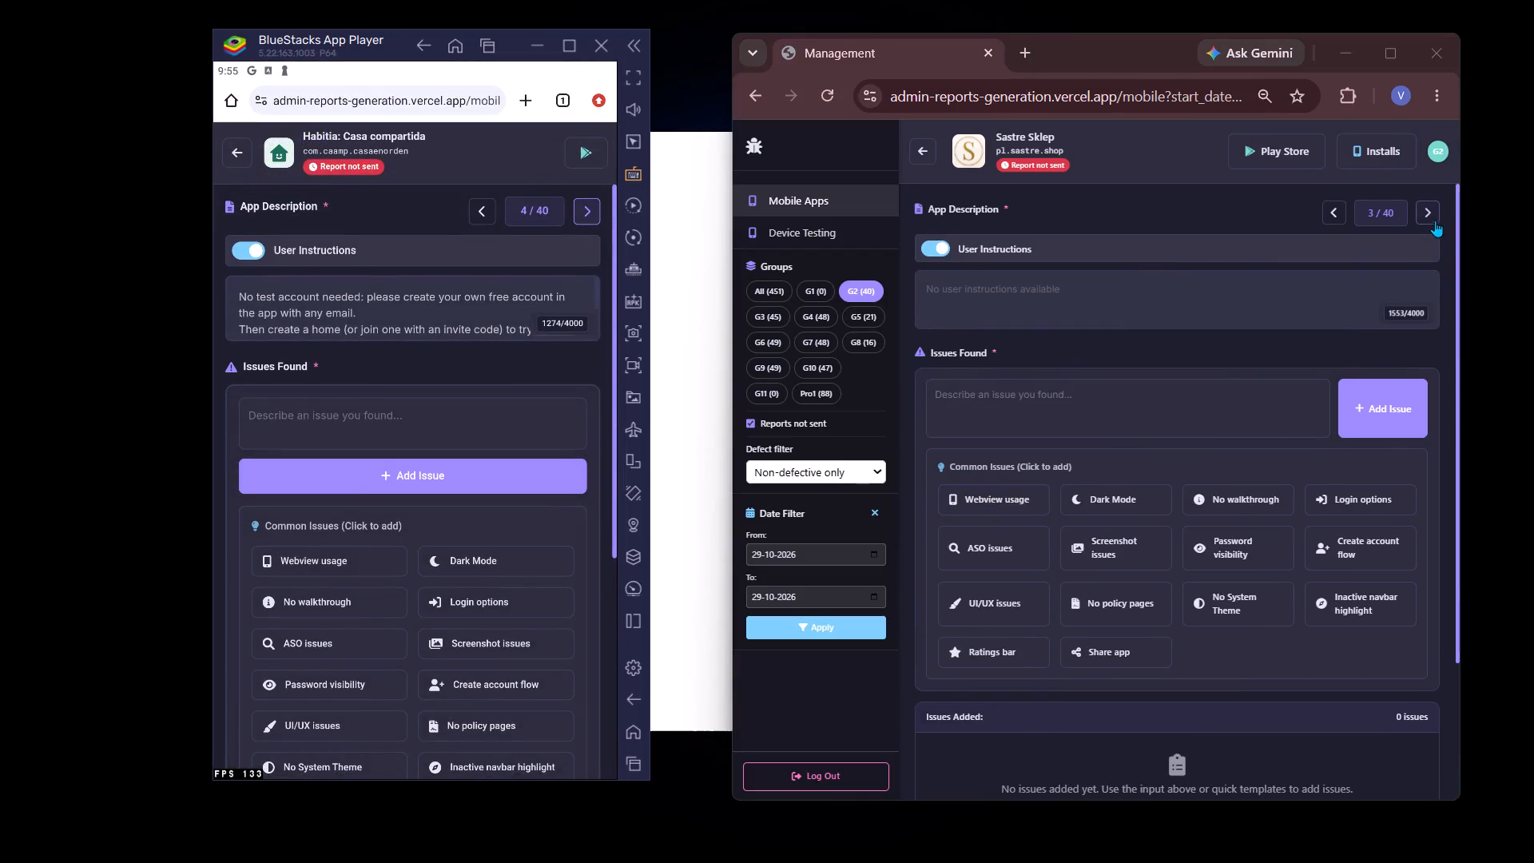
left_click_drag(1431, 218, 1429, 227)
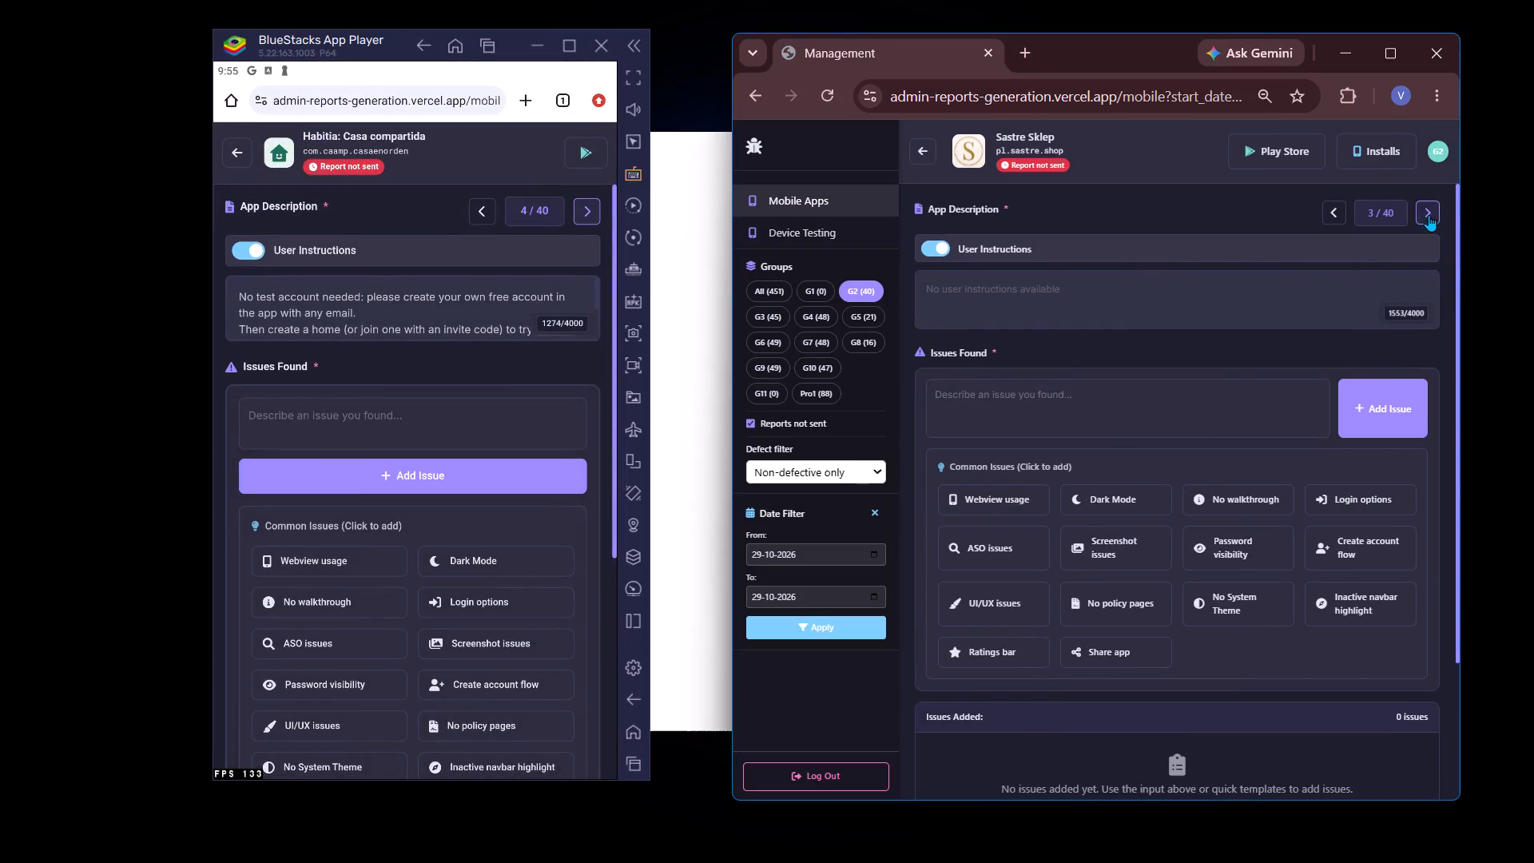
left_click(1429, 215)
Open Habitia's Play Store page in BlueStacks and look through its description and screenshots.
left_click(579, 153)
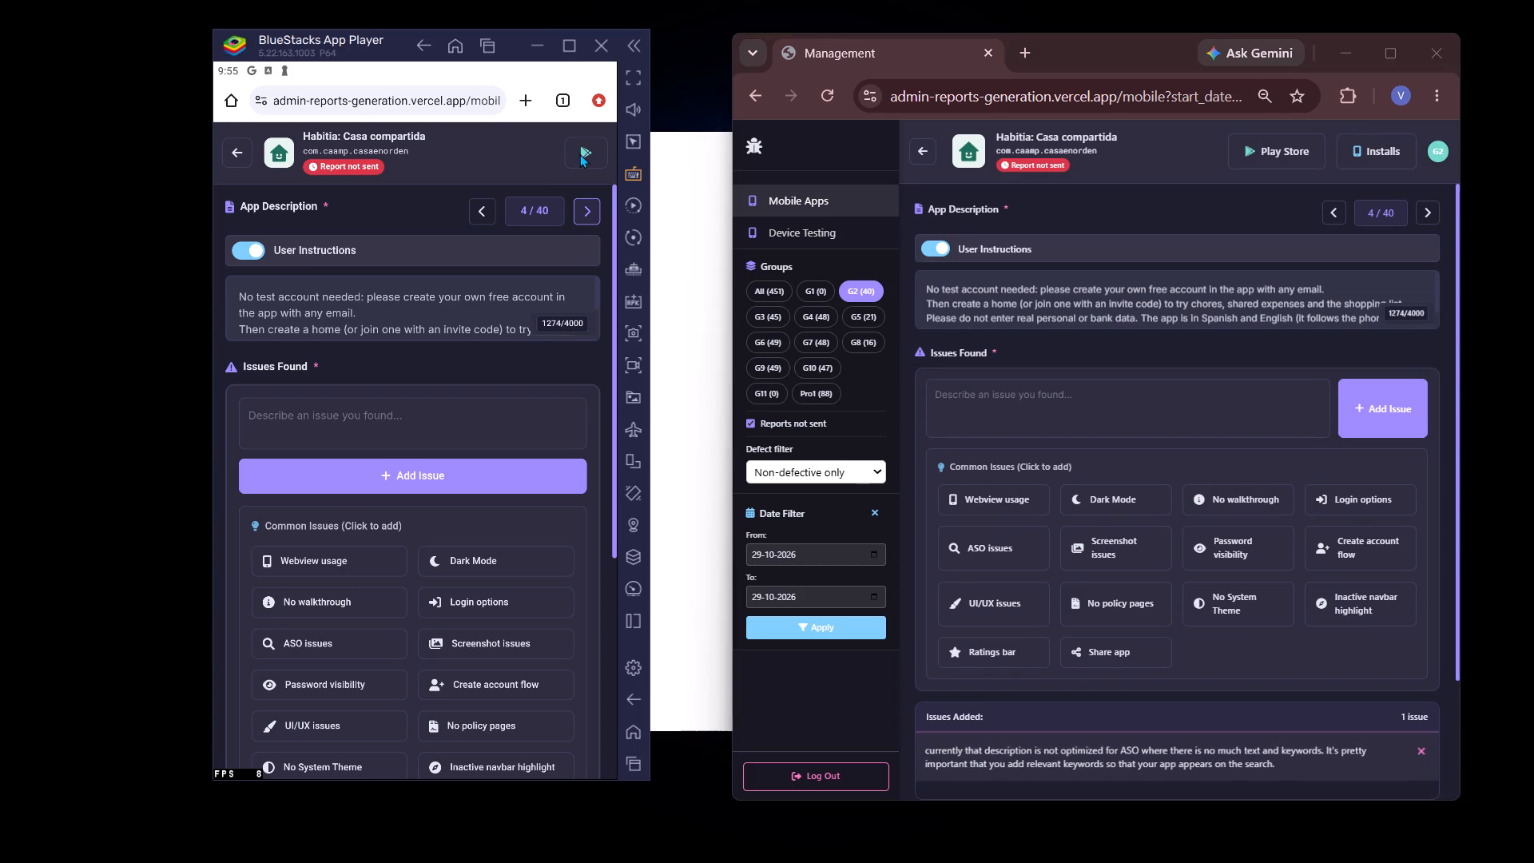
scroll(368, 487, "down", 5)
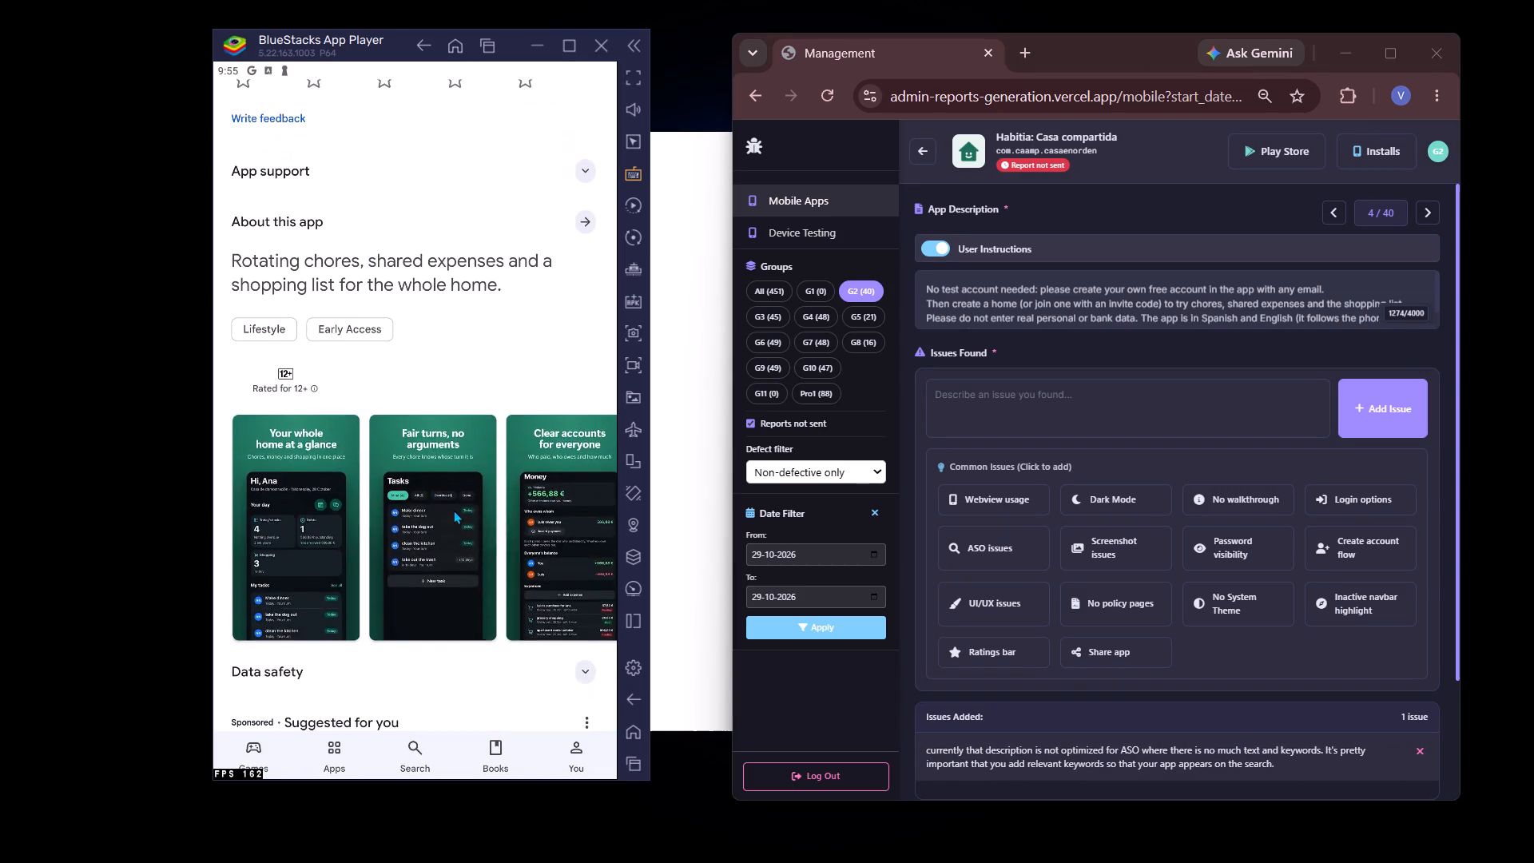
left_click_drag(459, 517, 216, 579)
left_click_drag(479, 586, 342, 568)
left_click_drag(562, 583, 296, 606)
left_click_drag(515, 575, 163, 614)
scroll(336, 497, "up", 7)
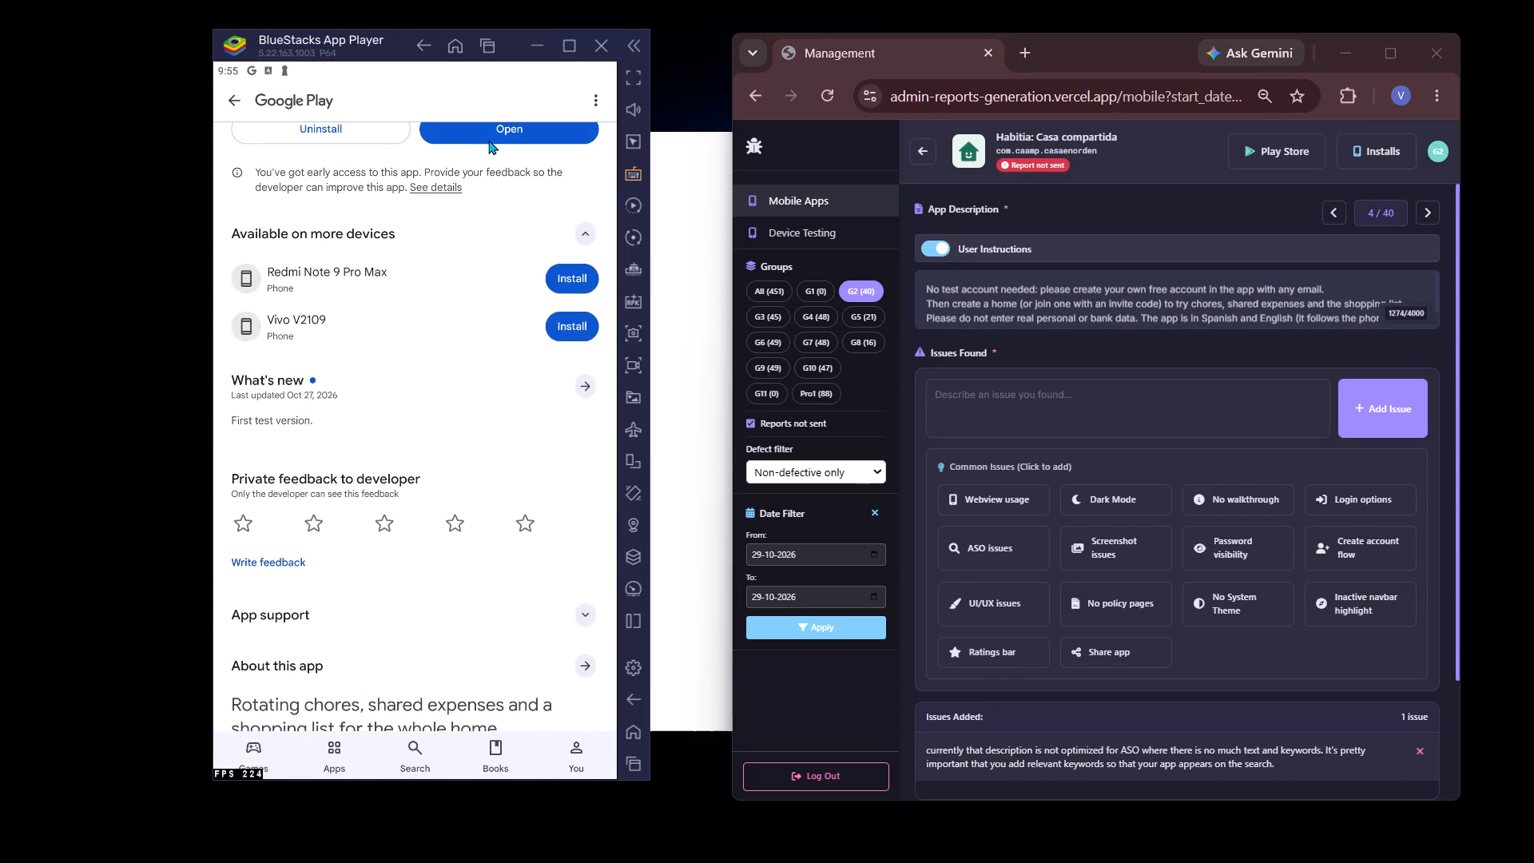
left_click(488, 140)
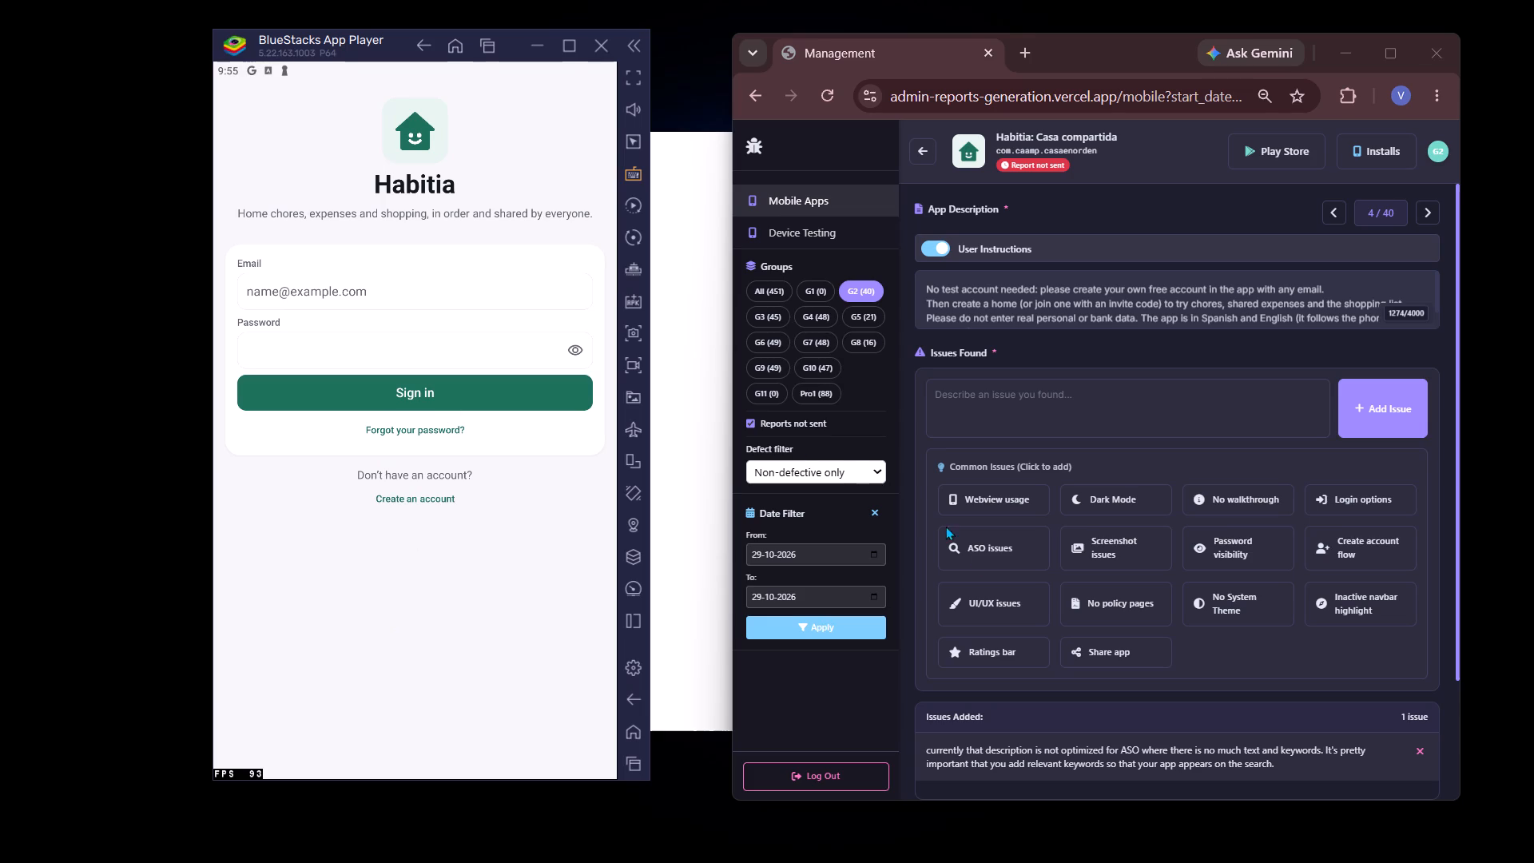
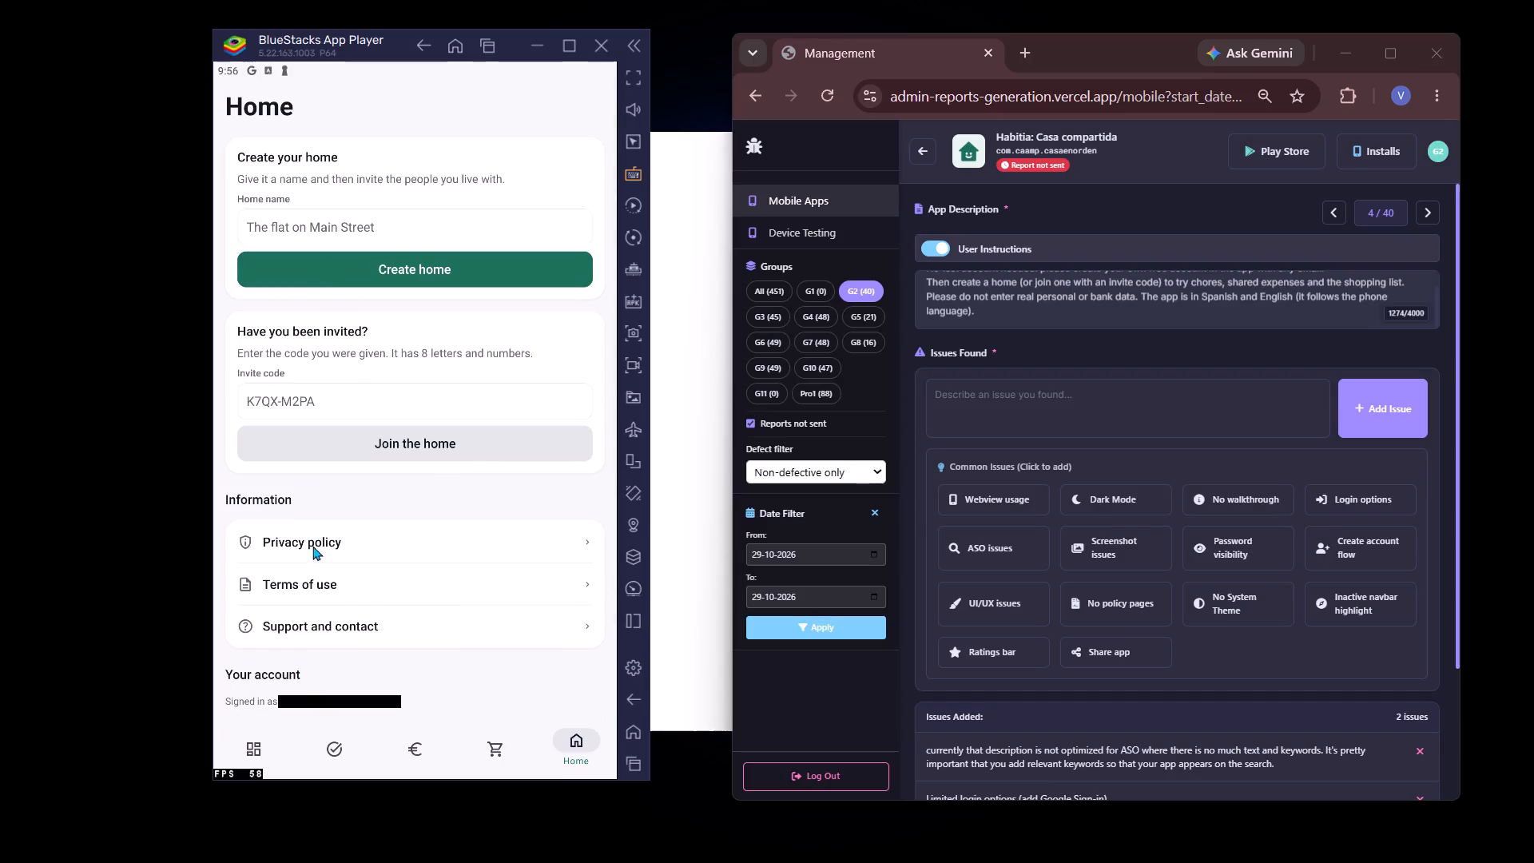
left_click(511, 747)
left_click(403, 737)
left_click(396, 745)
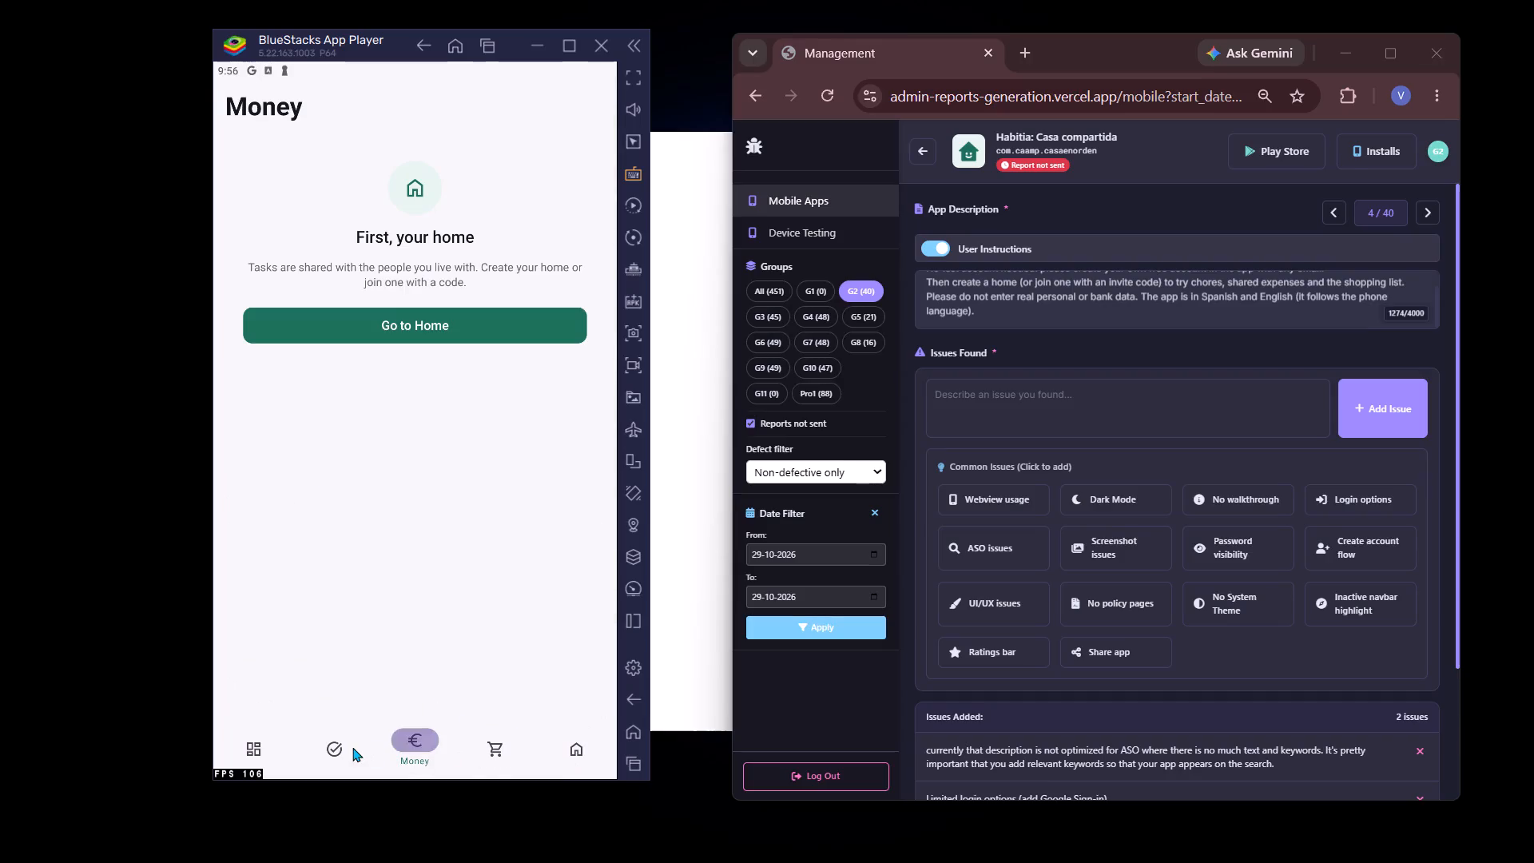
left_click_drag(351, 747, 336, 750)
left_click(240, 743)
left_click(579, 748)
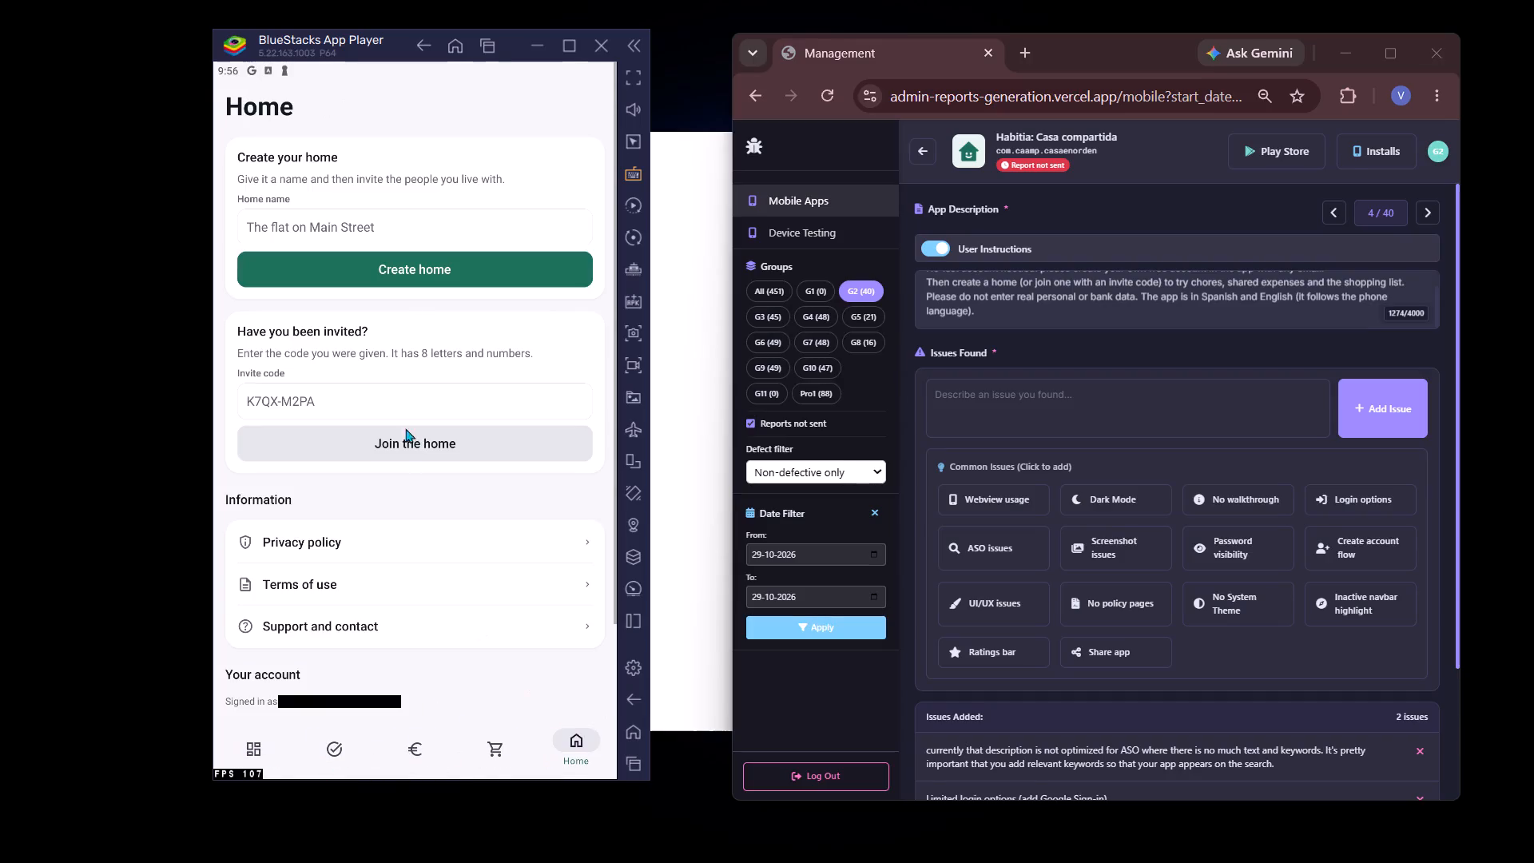
scroll(376, 529, "down", 3)
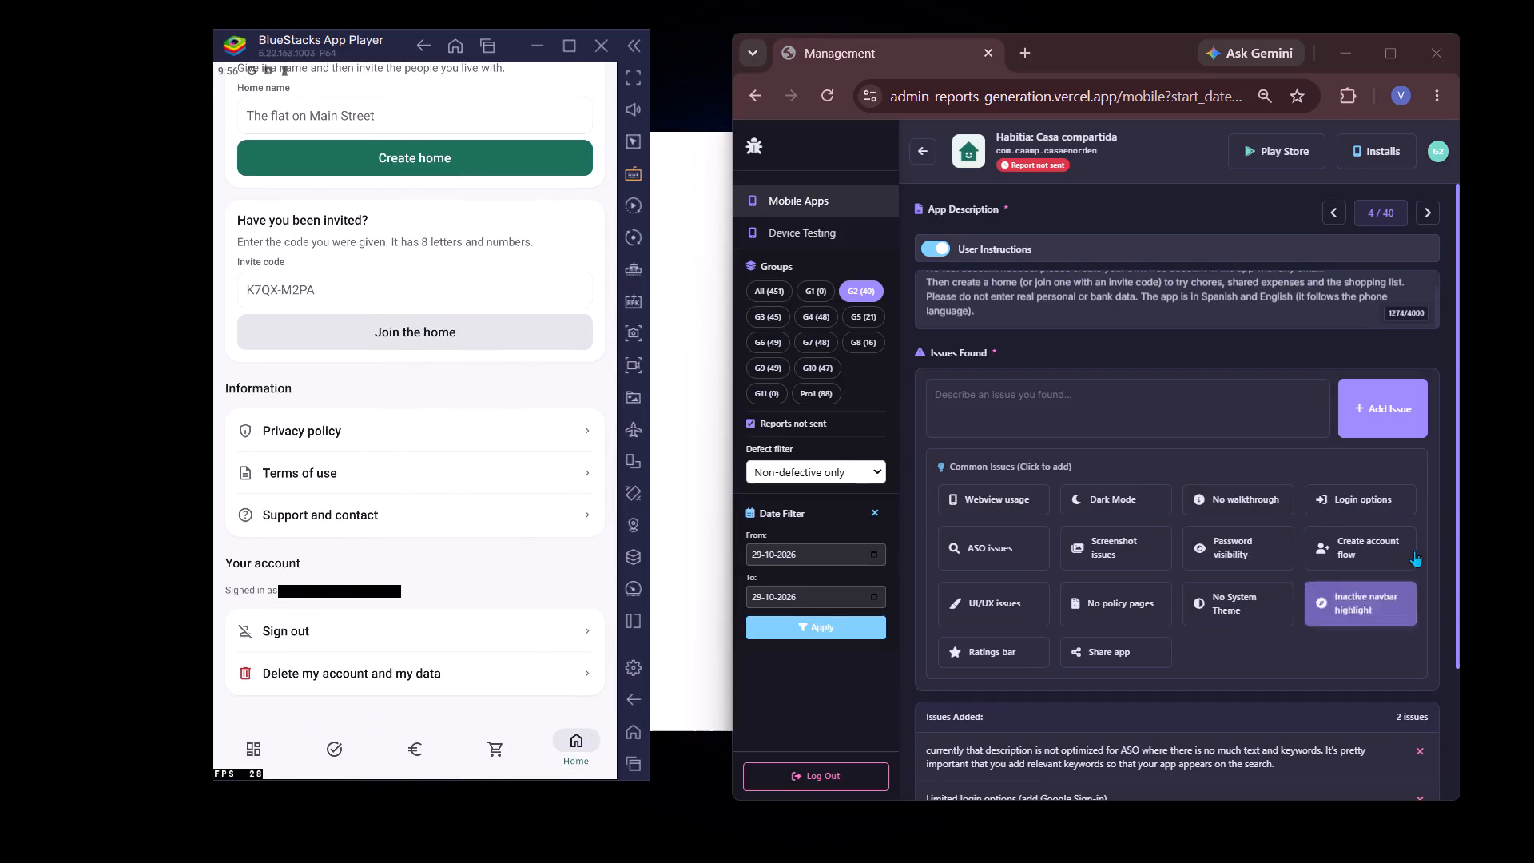
Add the common issues Dark Mode, Ratings bar and No walkthrough to Habitia's report.
left_click(1128, 492)
left_click(1044, 649)
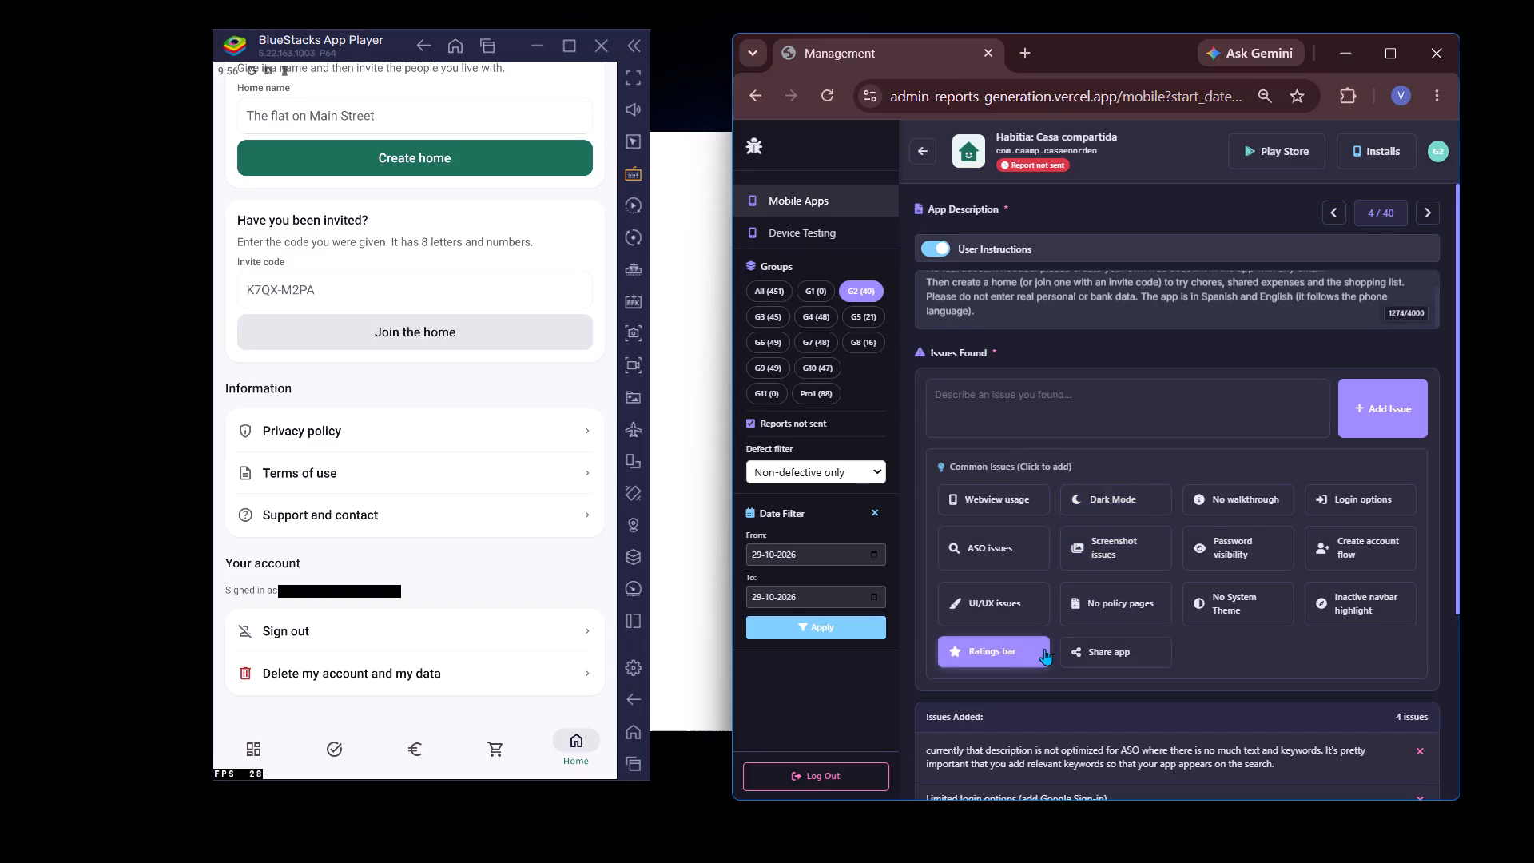
scroll(1044, 649, "down", 1)
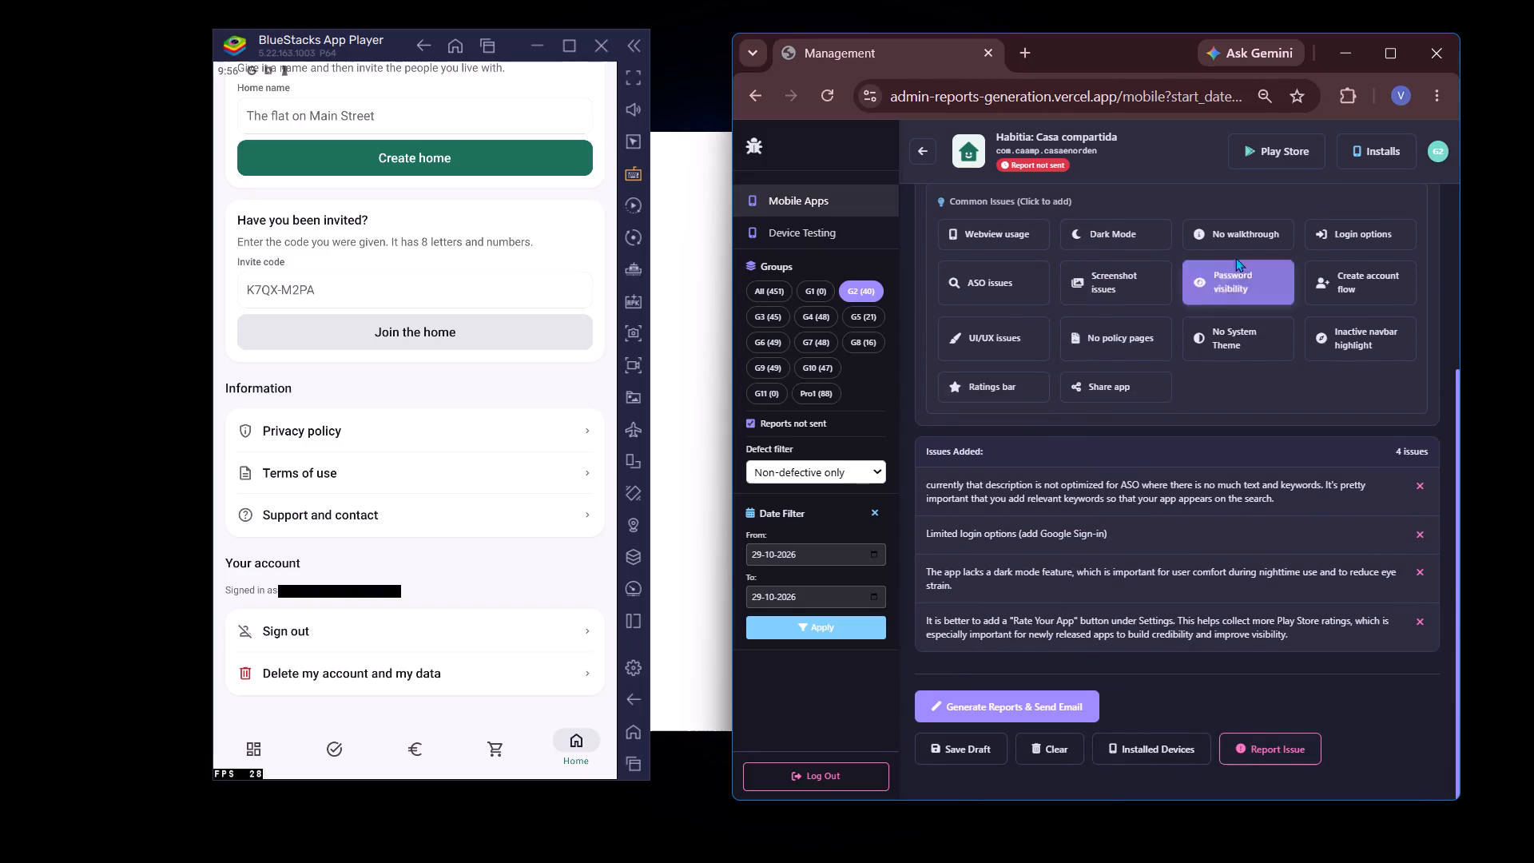
left_click(1246, 241)
scroll(1151, 556, "down", 1)
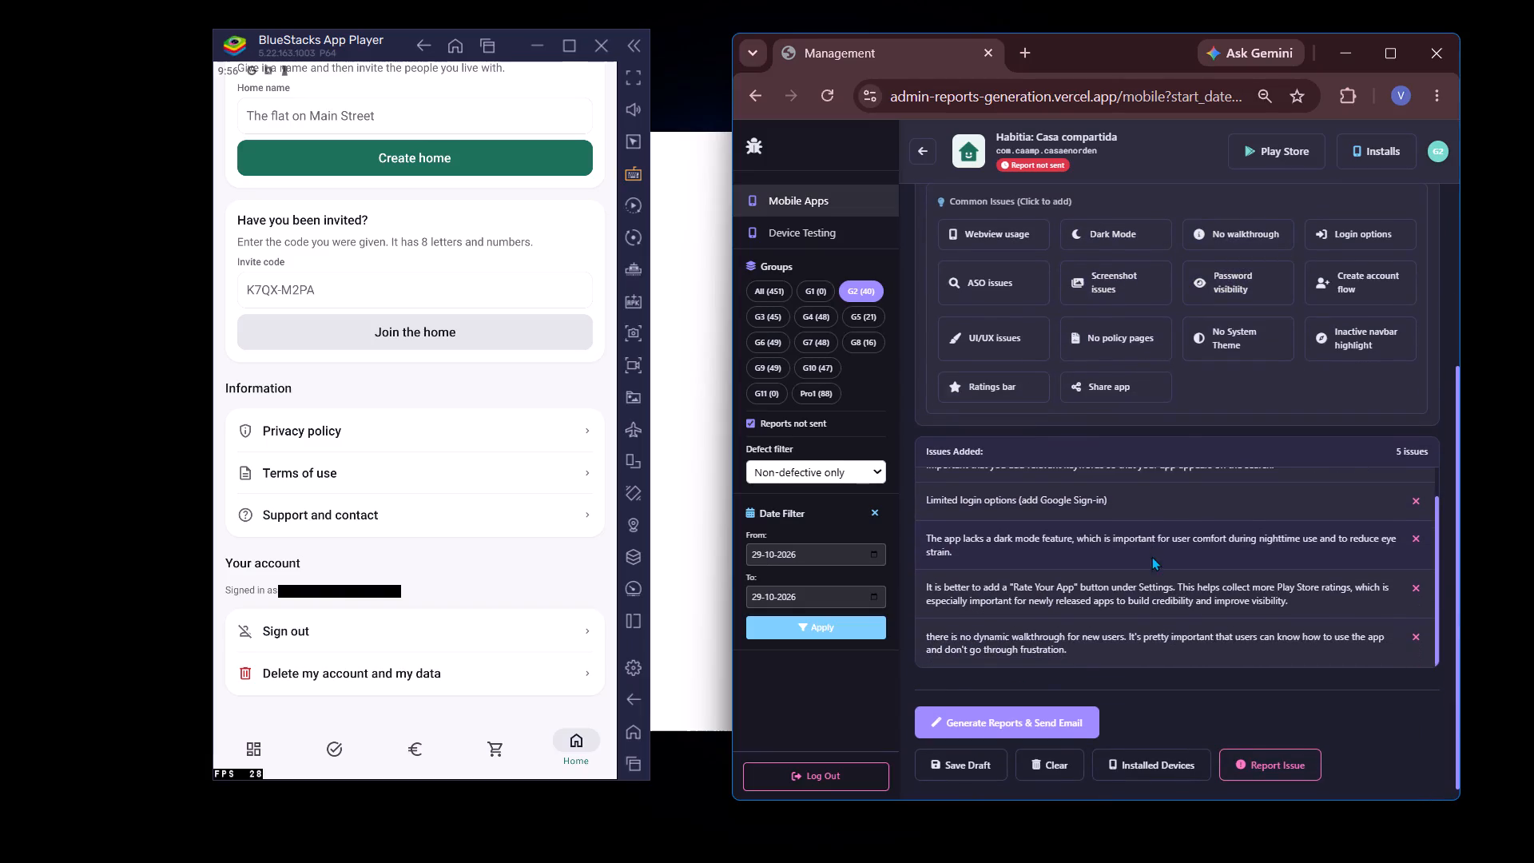
scroll(467, 615, "up", 2)
scroll(474, 604, "down", 3)
Refresh Habitia's Home page and sign out of the account.
scroll(474, 622, "up", 3)
scroll(496, 489, "up", 1)
left_click_drag(486, 457, 460, 856)
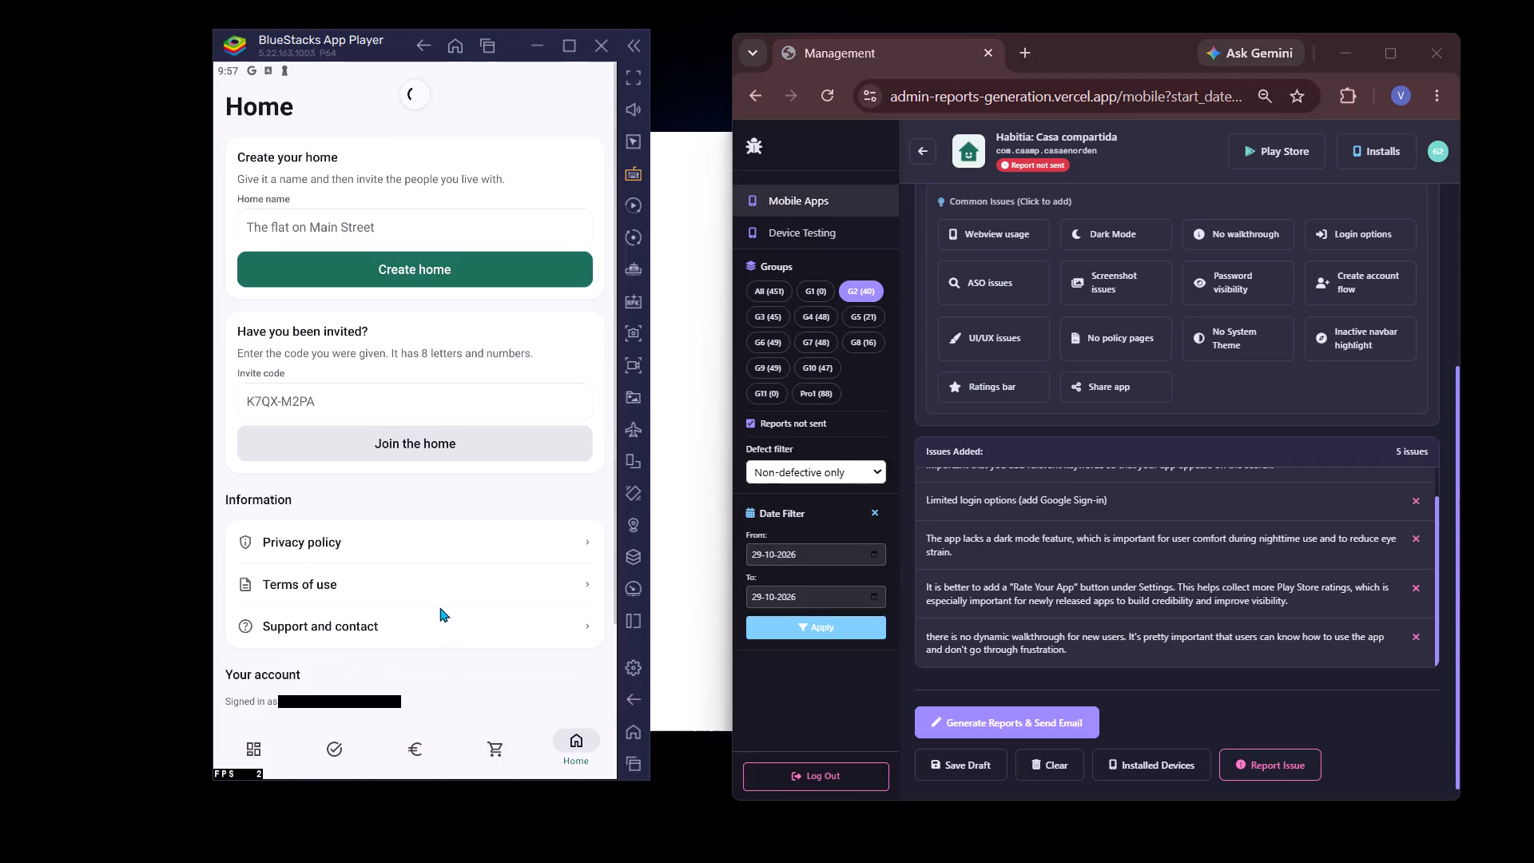
scroll(426, 504, "down", 2)
left_click(375, 634)
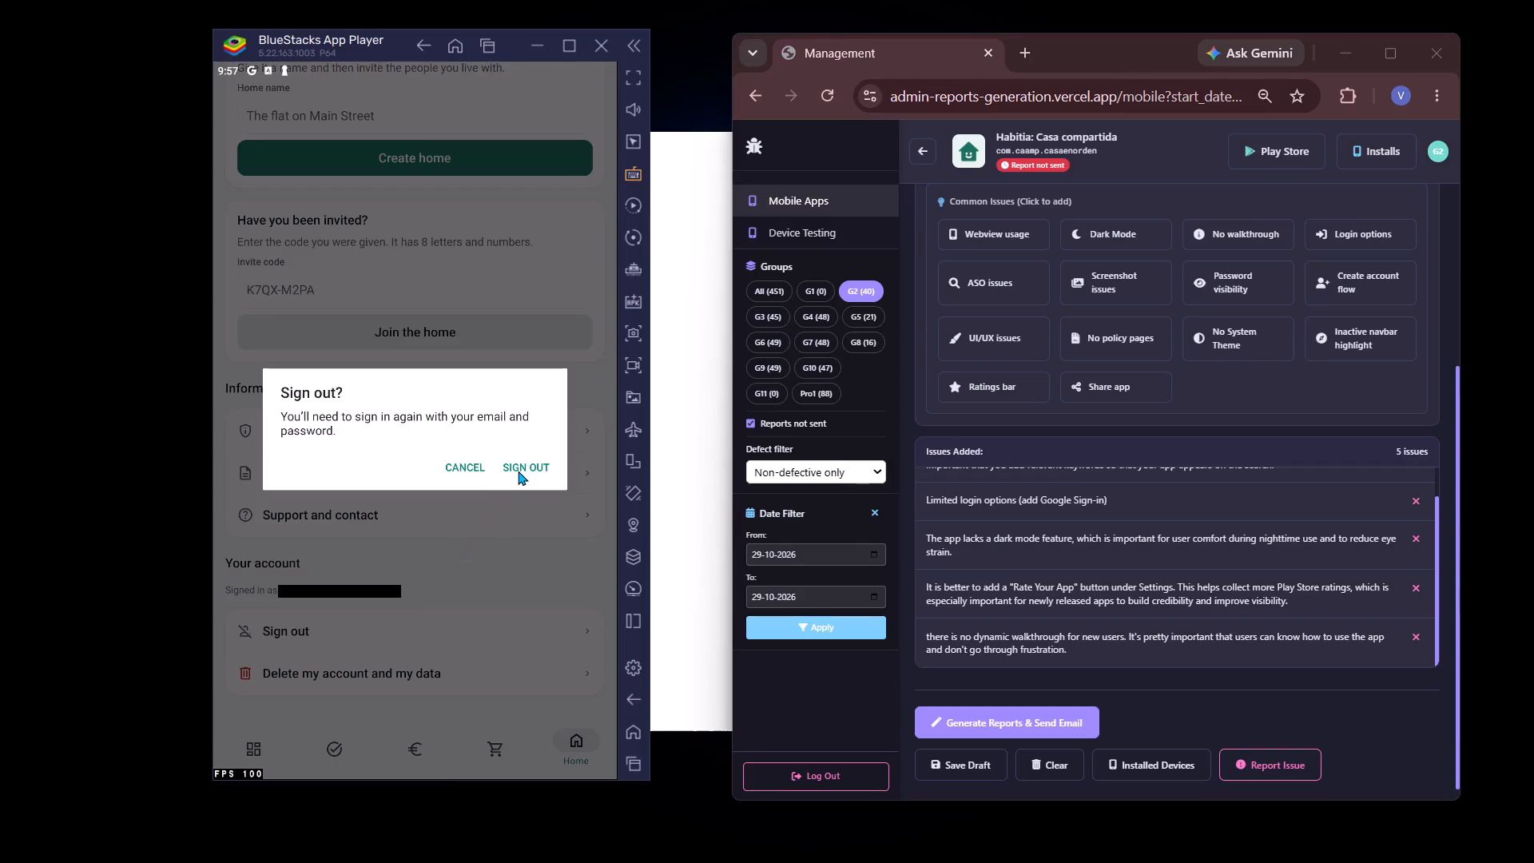
left_click(518, 471)
Review the issues added for Habitia, generate its report and send it by email.
scroll(1007, 575, "up", 1)
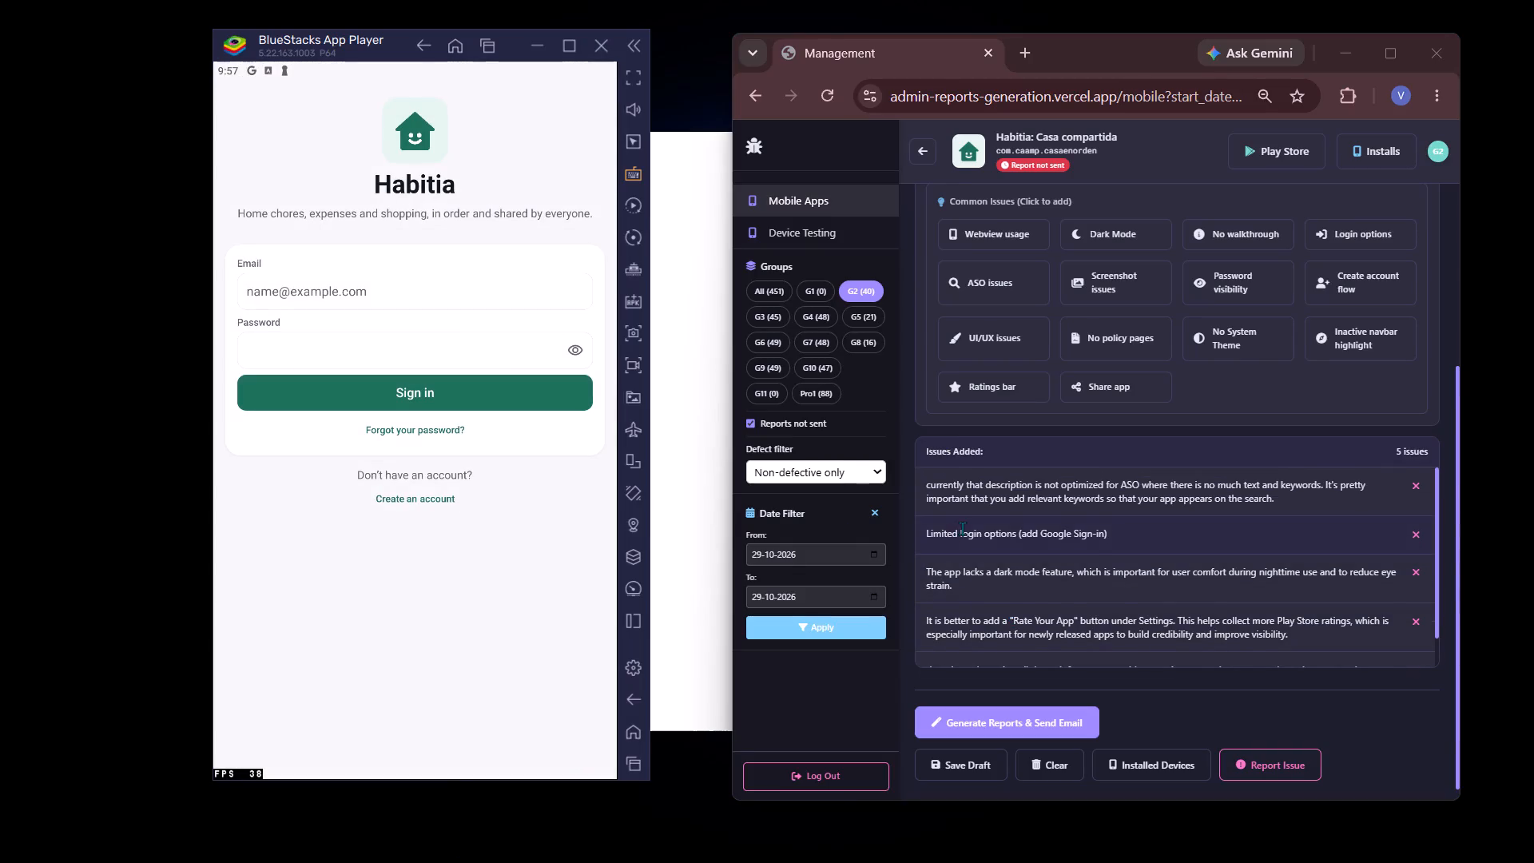
scroll(962, 528, "down", 2)
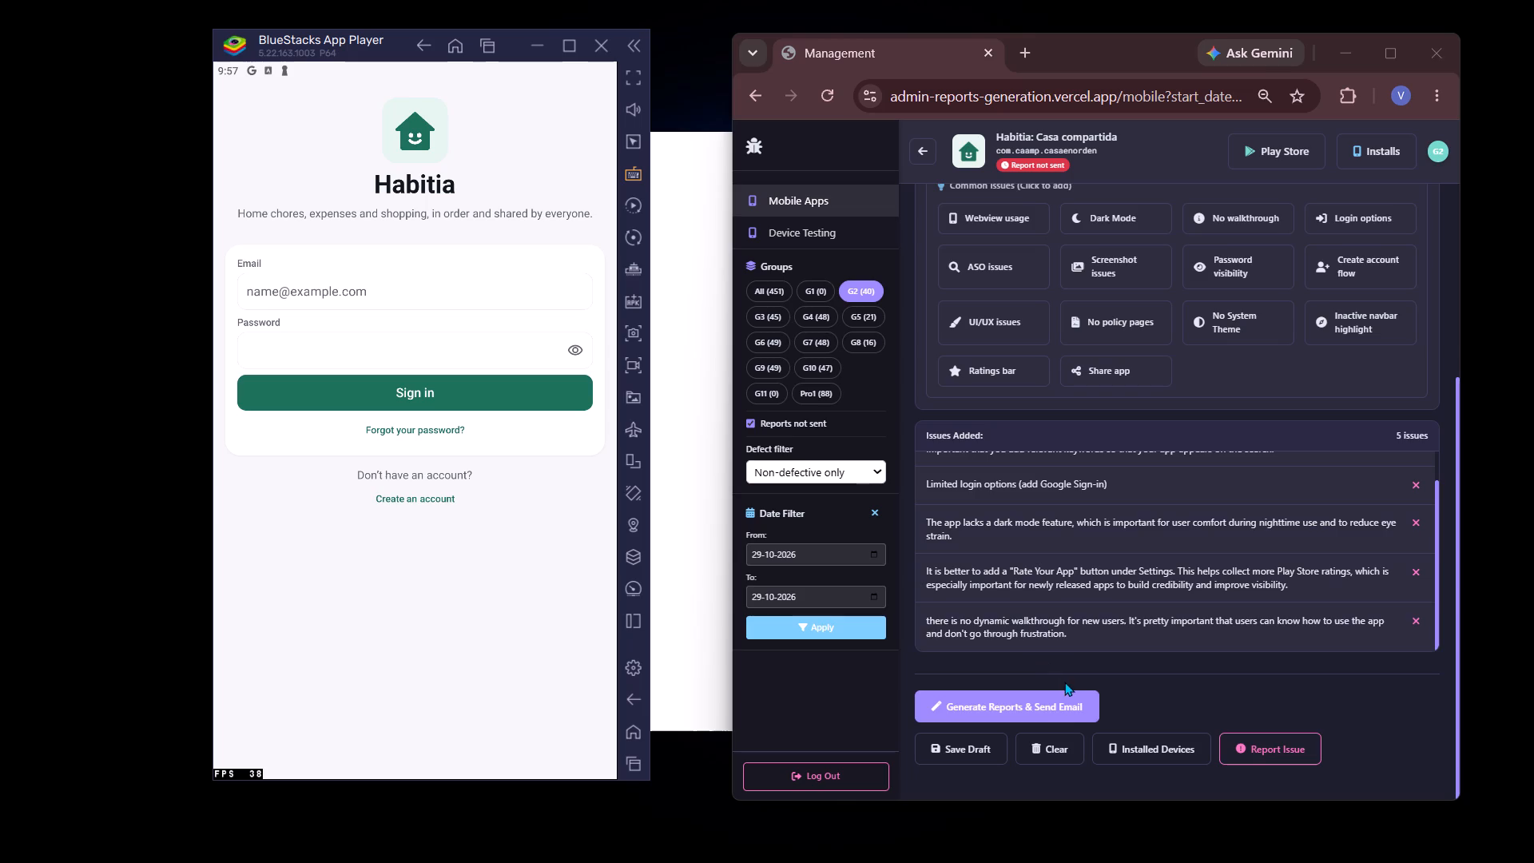
left_click(1068, 700)
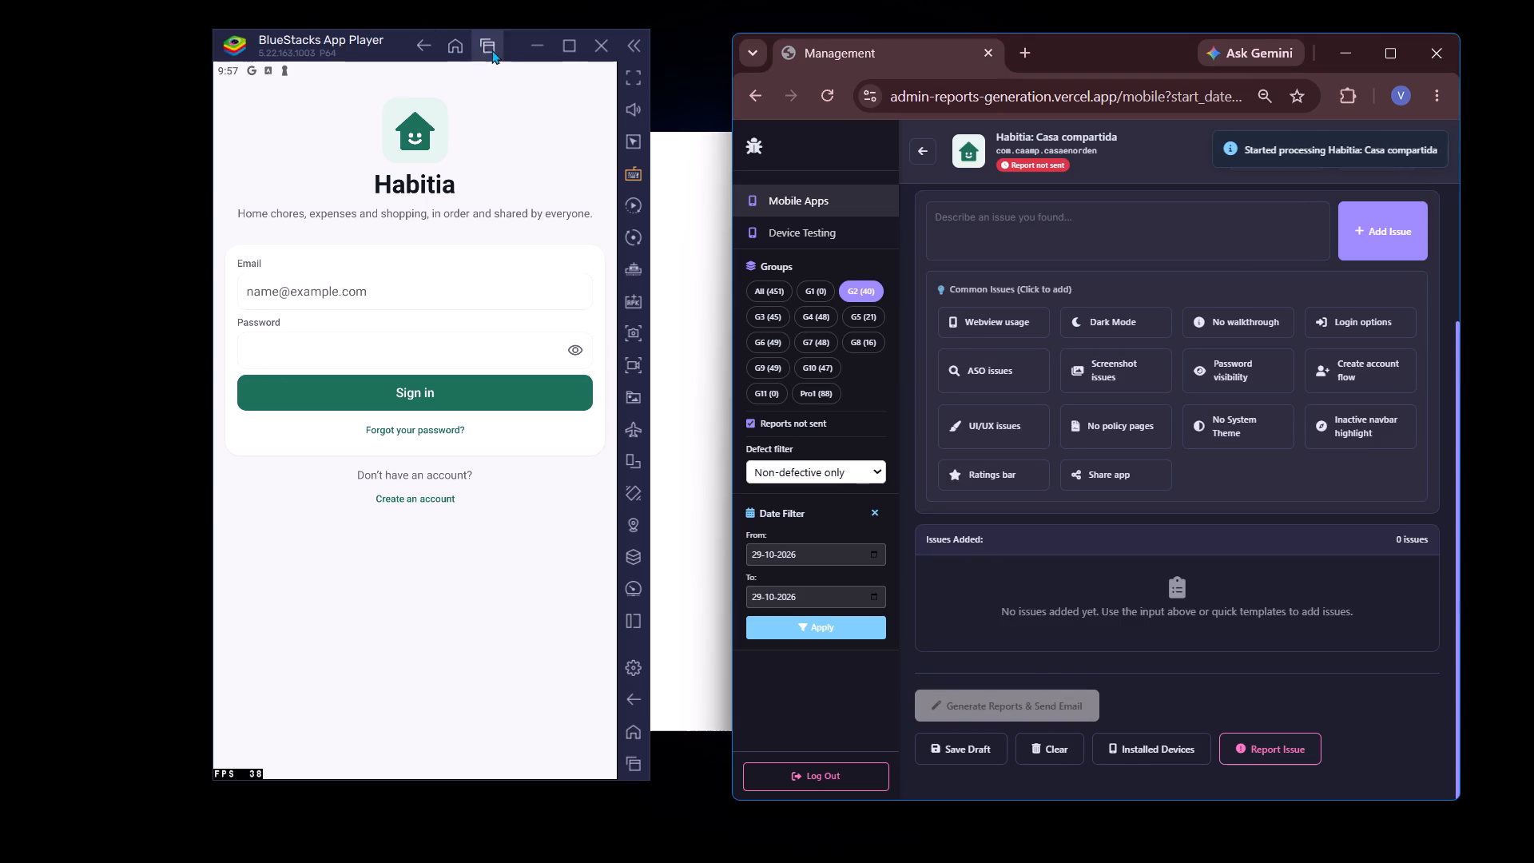
Uninstall Habitia from its Play Store page in BlueStacks.
left_click(506, 54)
left_click(479, 48)
left_click(433, 176)
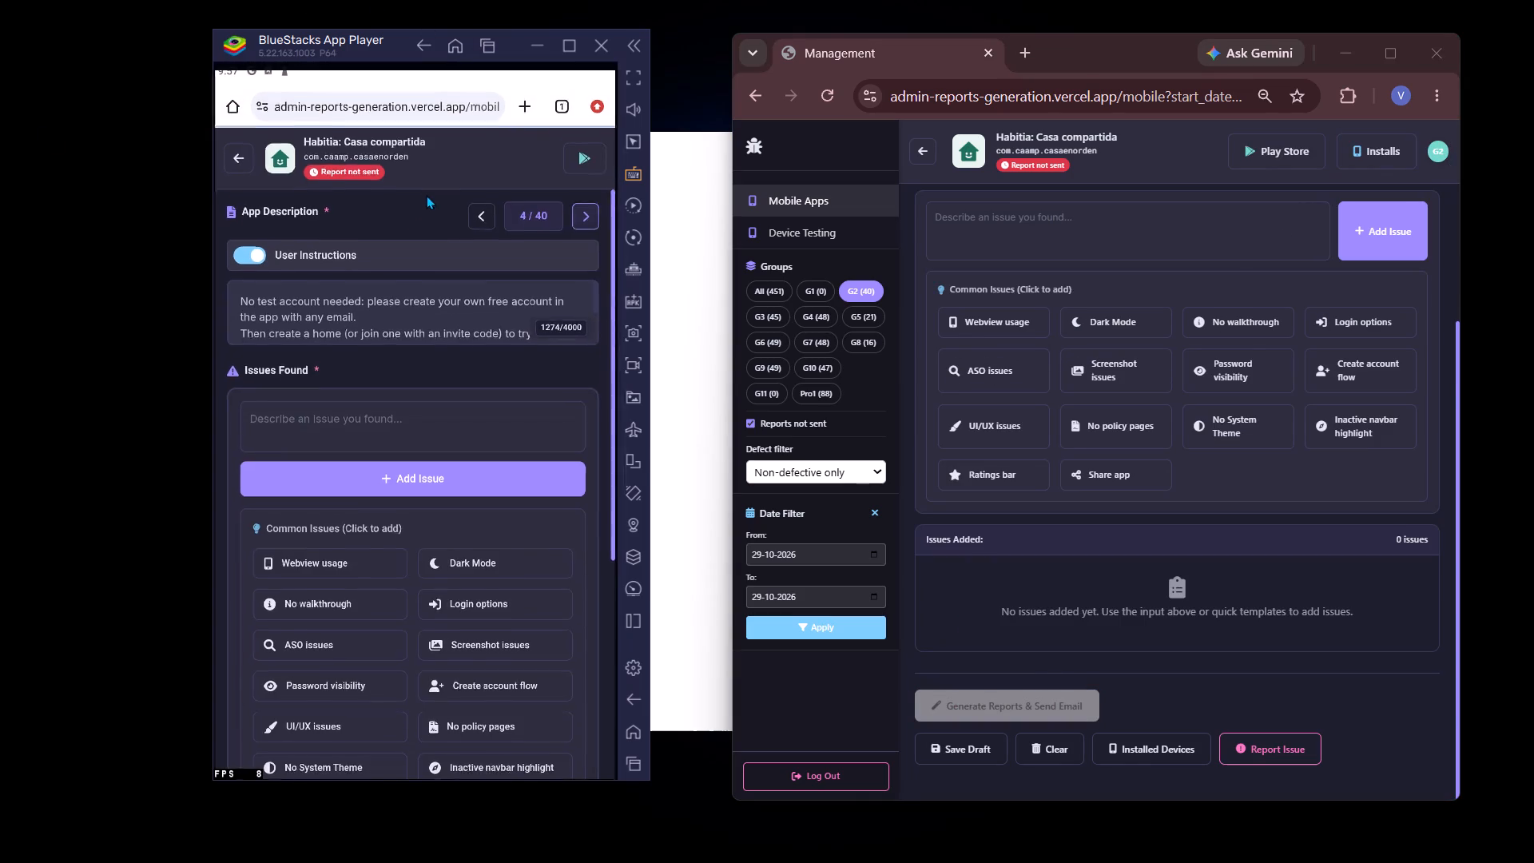
left_click(475, 40)
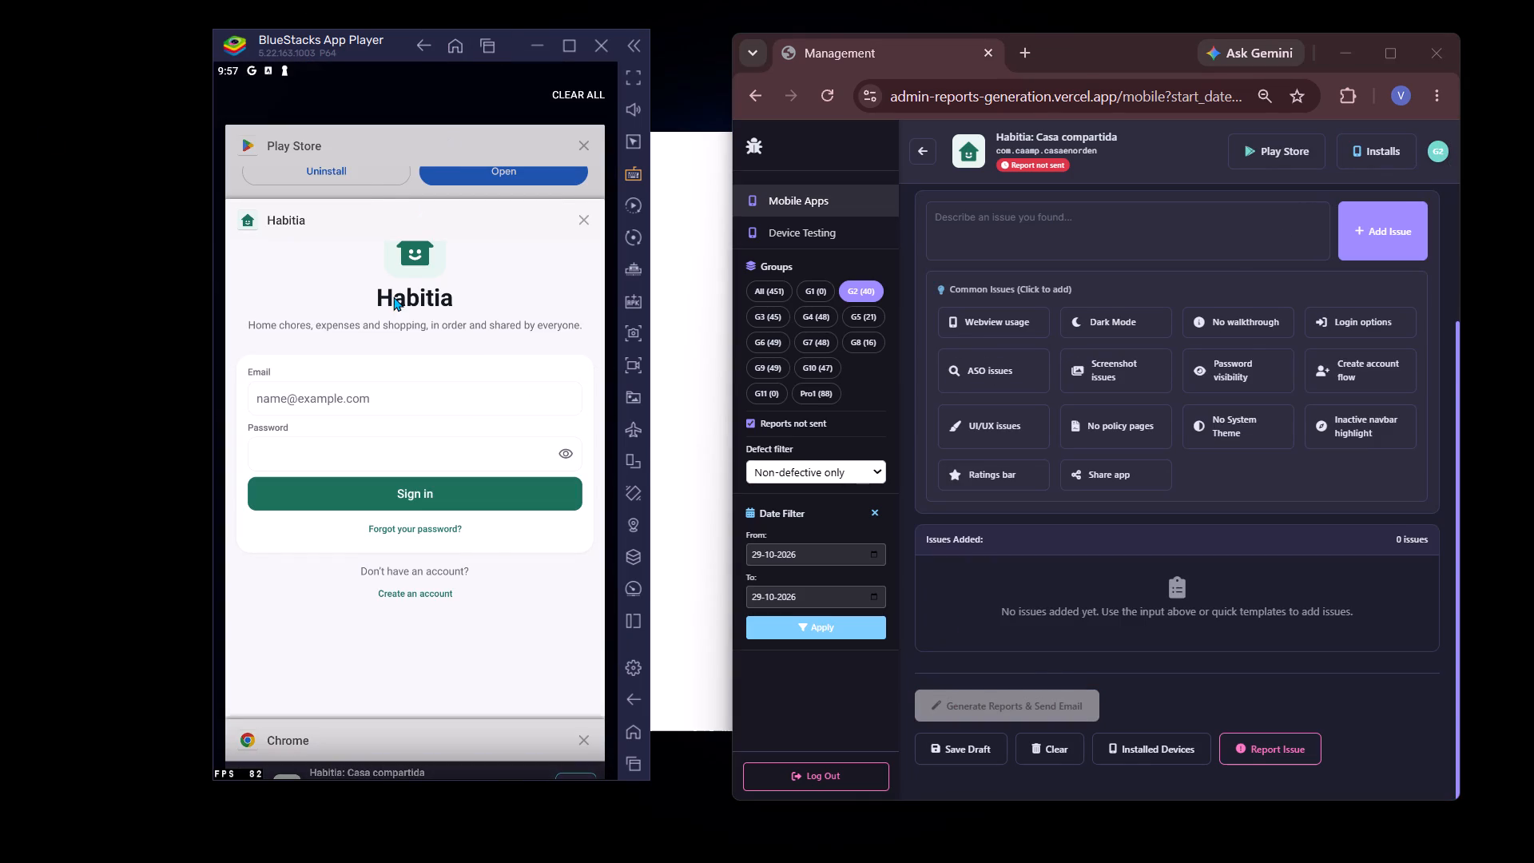
left_click(364, 185)
left_click(307, 133)
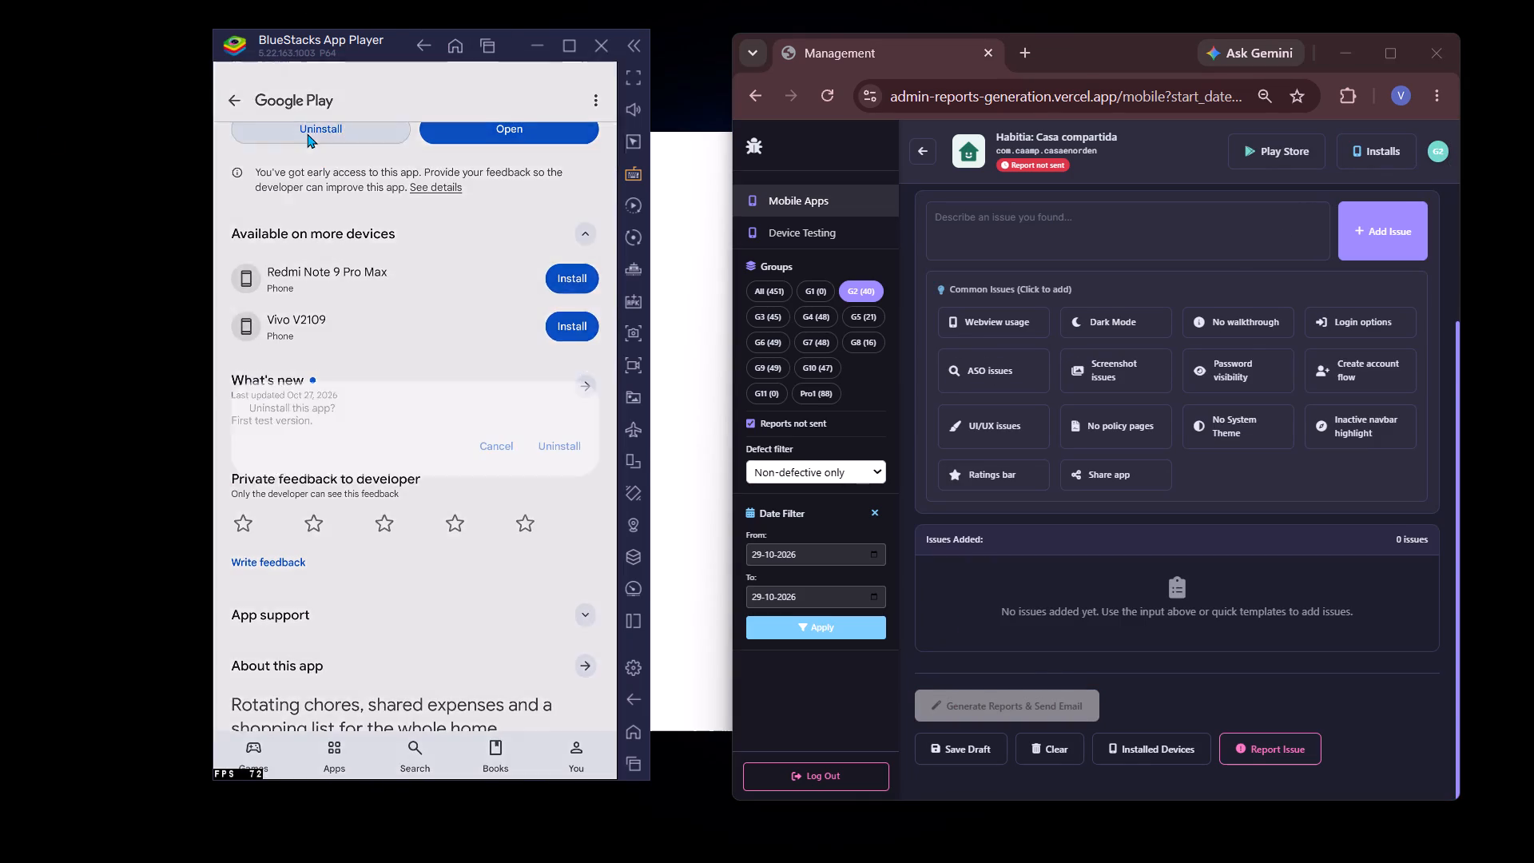
left_click(557, 462)
Advance from Habitia to the next app, Vote: BetterTogether, in both the BlueStacks and desktop Chrome report pages.
left_click_drag(492, 38, 483, 42)
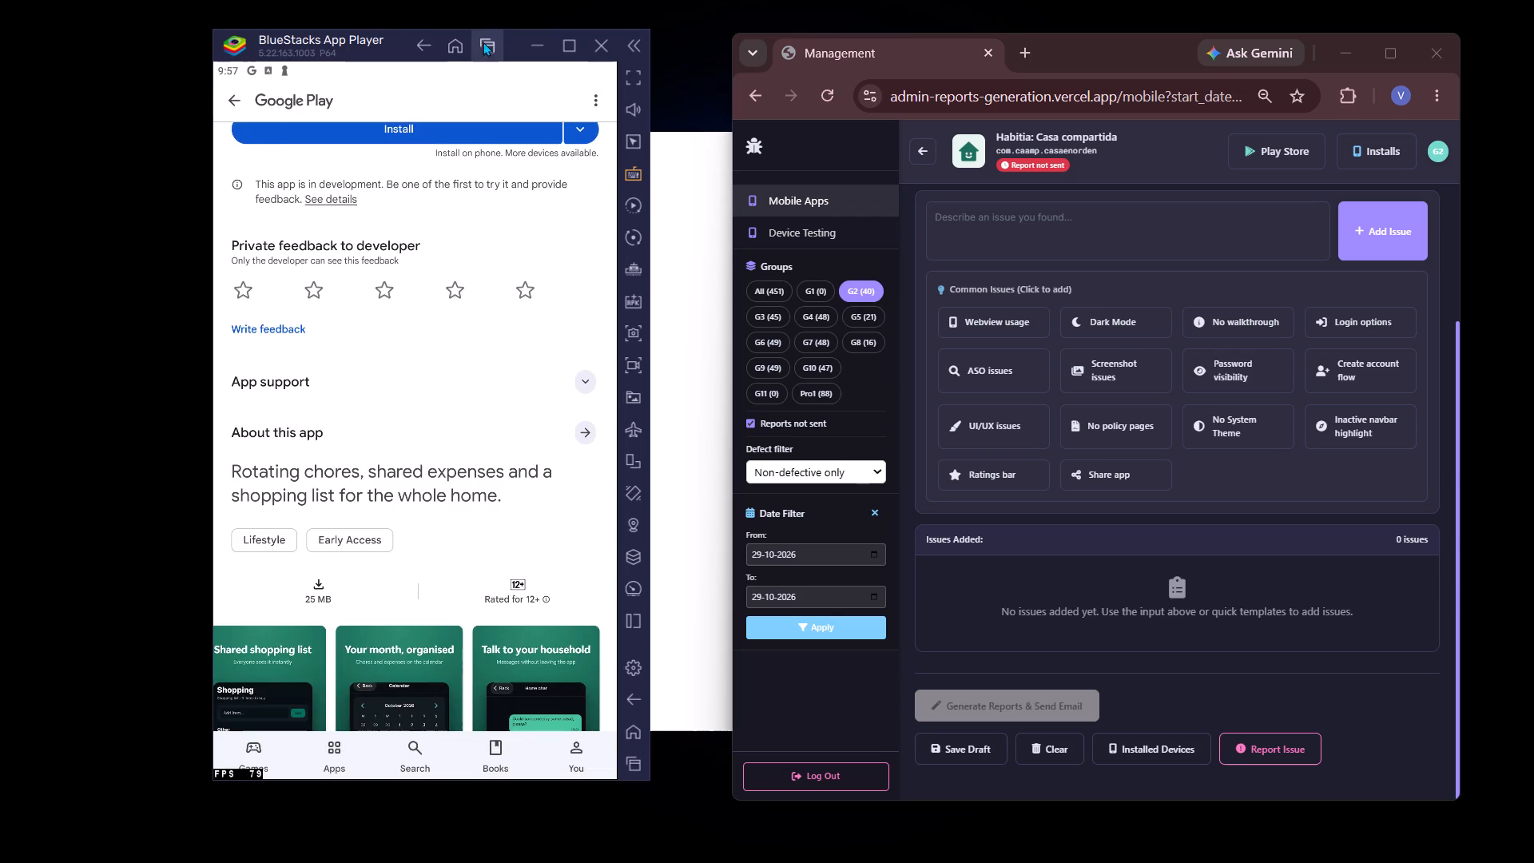
left_click(437, 226)
left_click(582, 197)
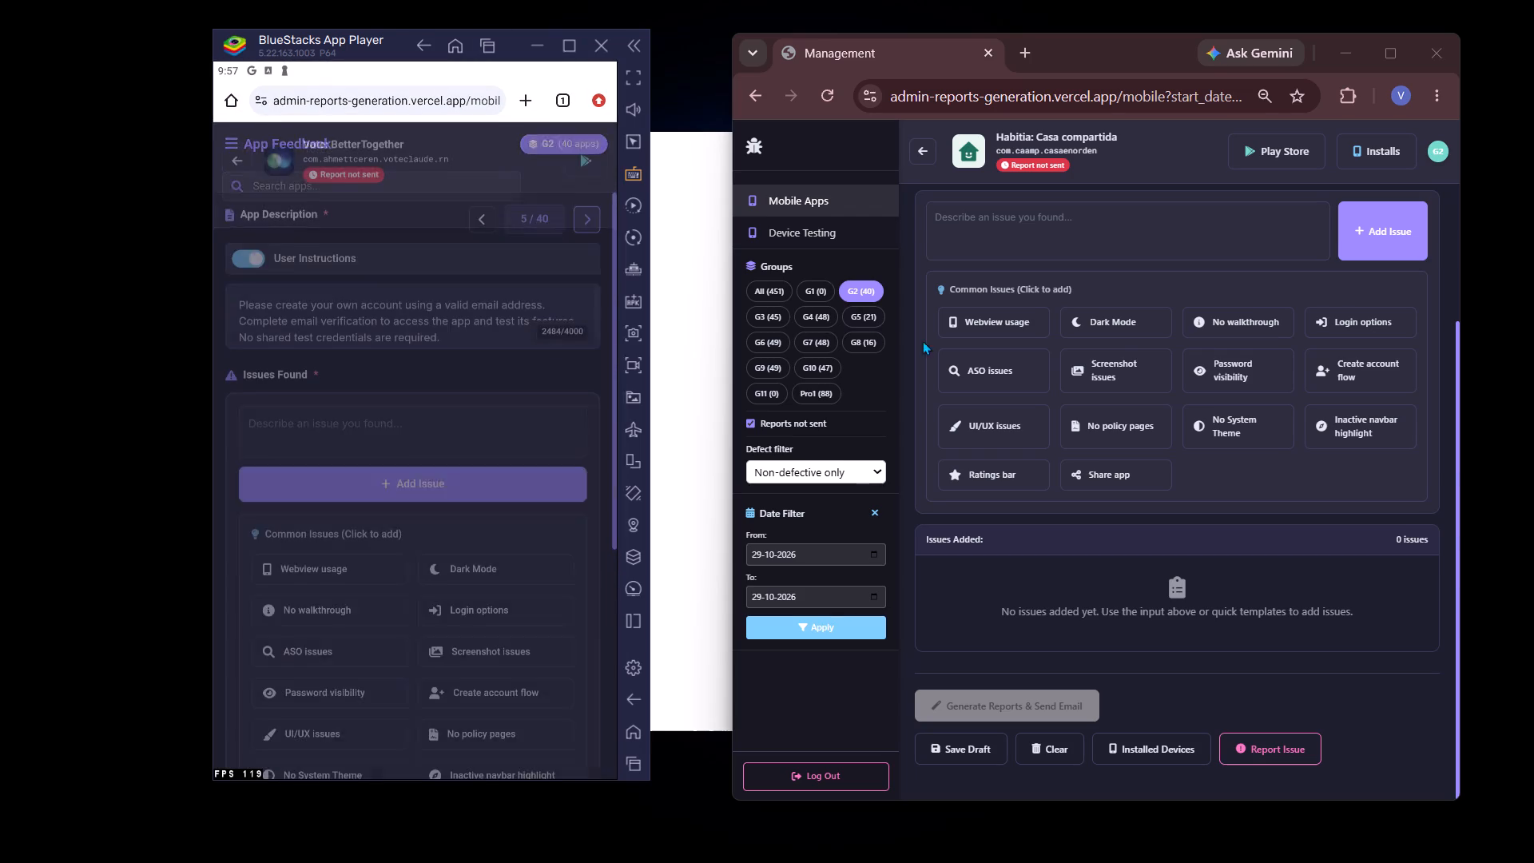
scroll(1240, 471, "up", 3)
left_click(1421, 213)
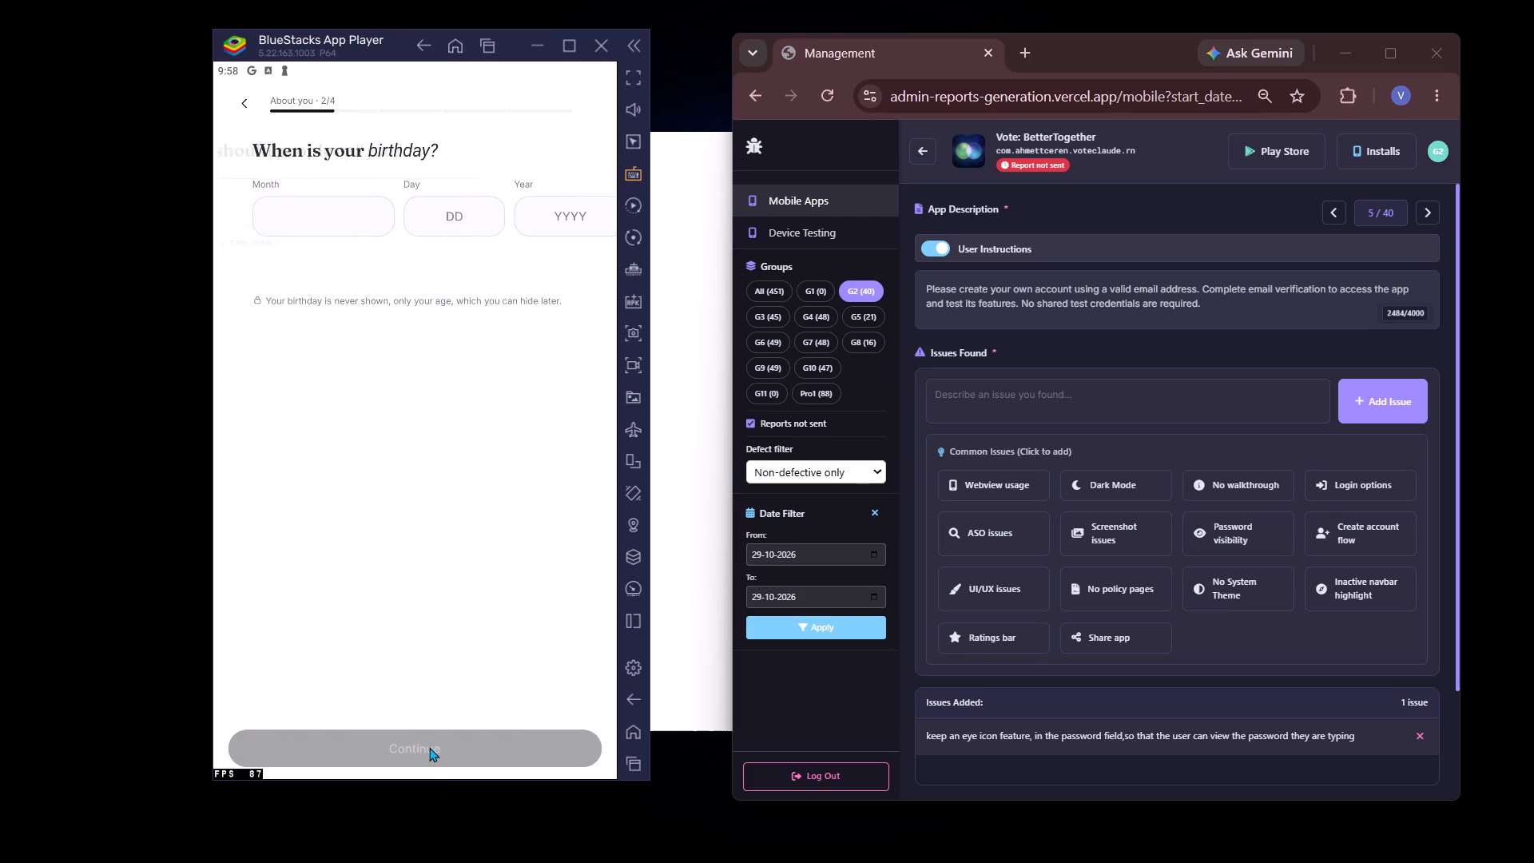
Enter the month, day and four-digit year of birth in Vote: BetterTogether's profile setup and confirm the age.
double_click(429, 747)
left_click(300, 210)
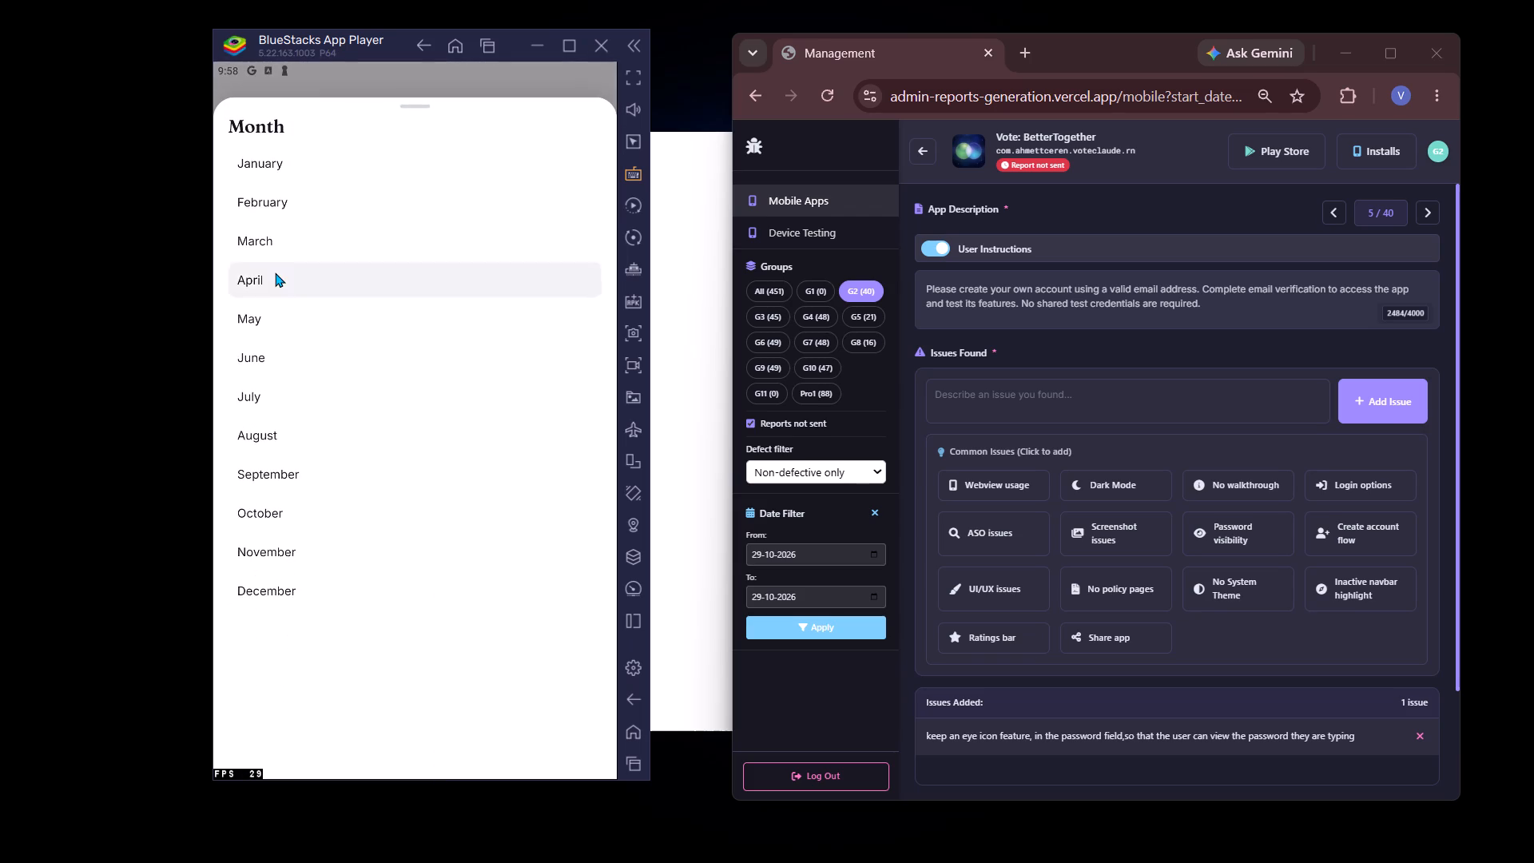
left_click(275, 272)
left_click(396, 224)
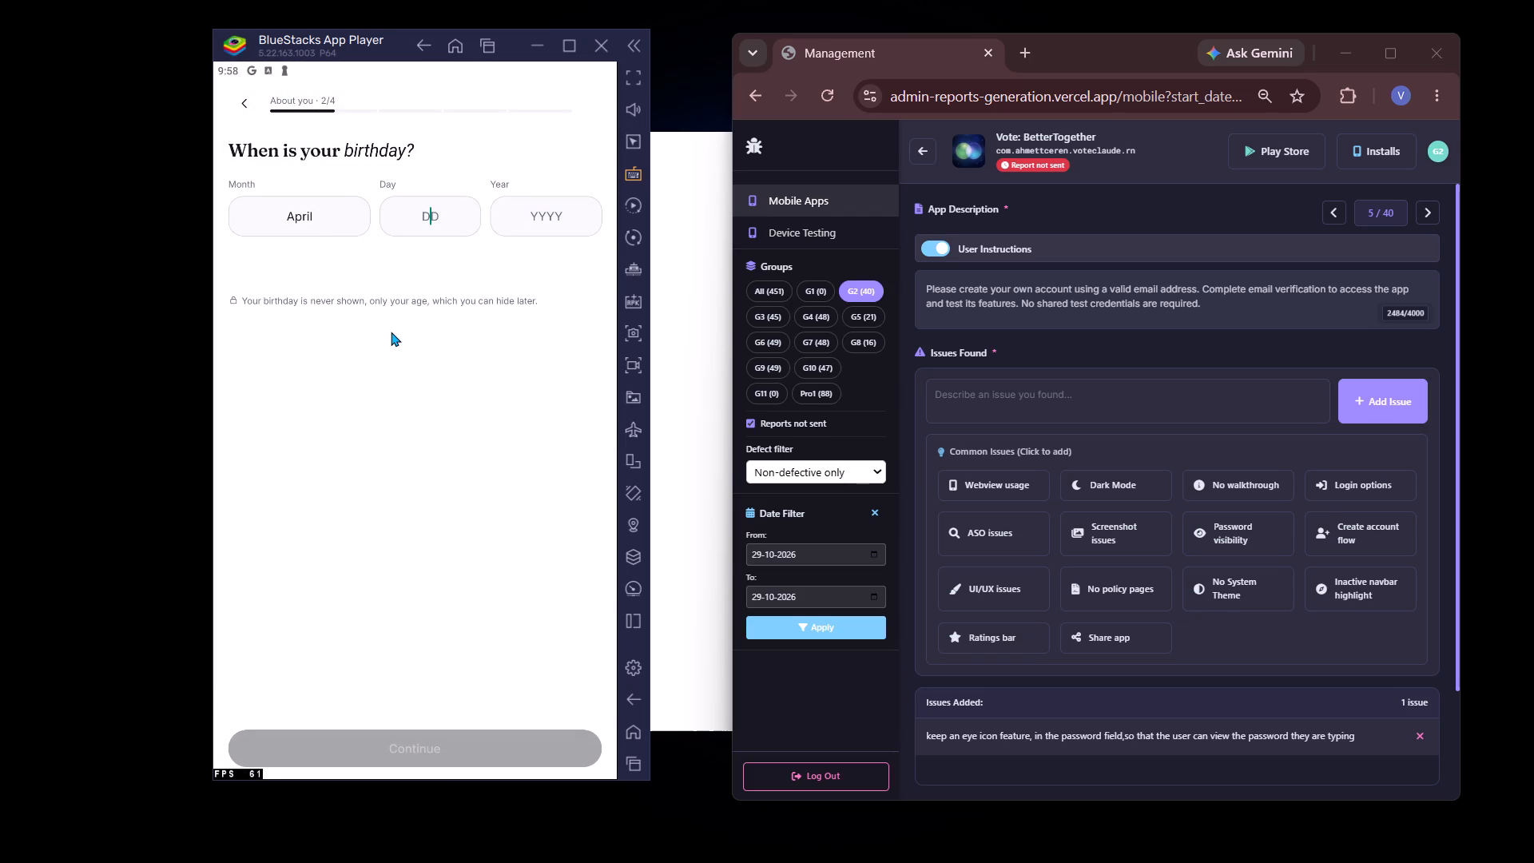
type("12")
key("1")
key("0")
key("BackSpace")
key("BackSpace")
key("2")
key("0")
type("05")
left_click(458, 750)
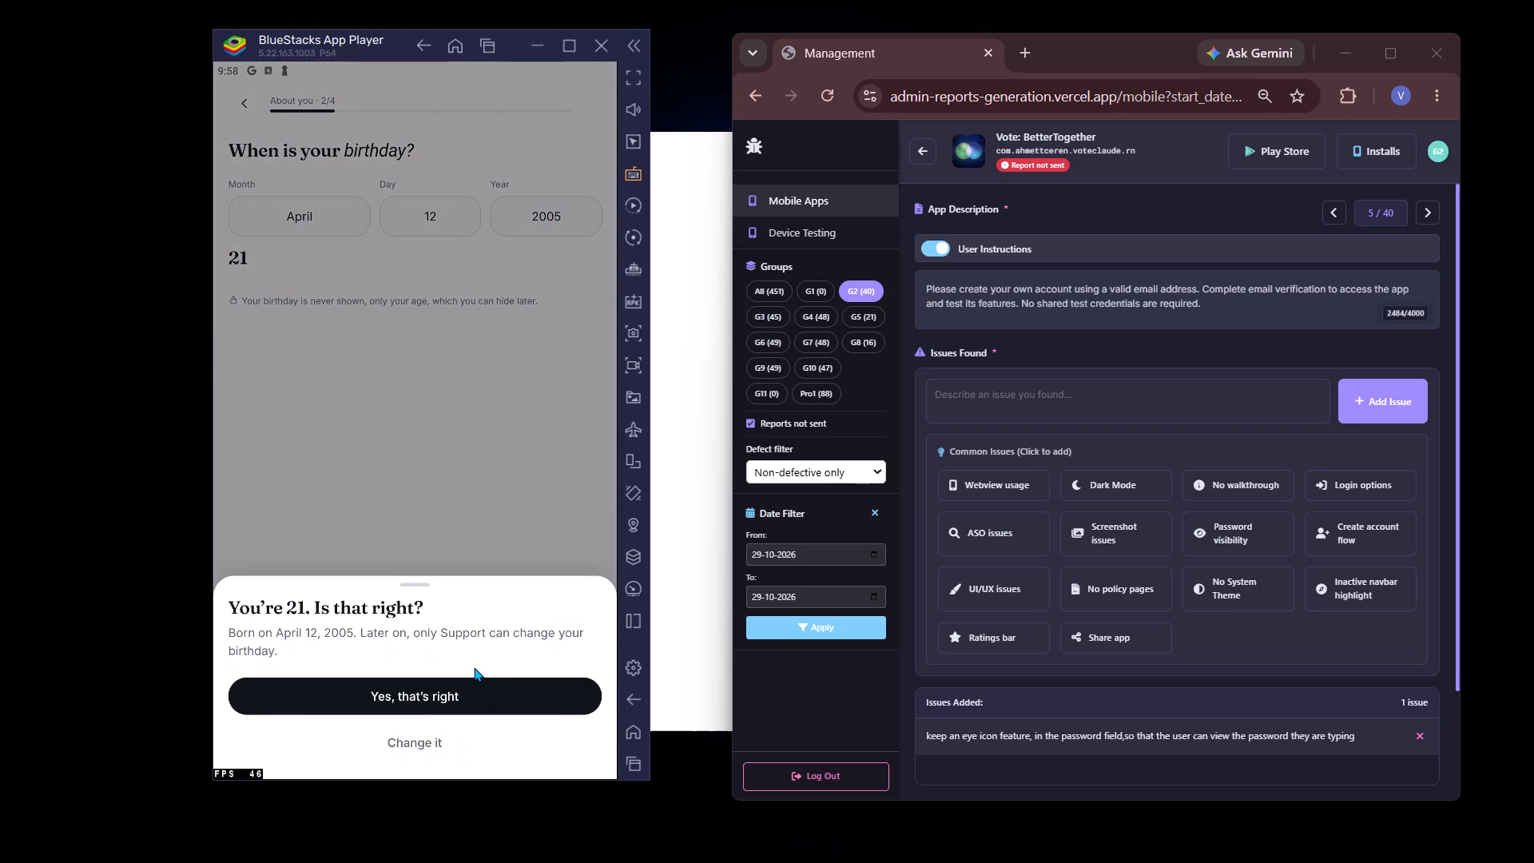
left_click(483, 710)
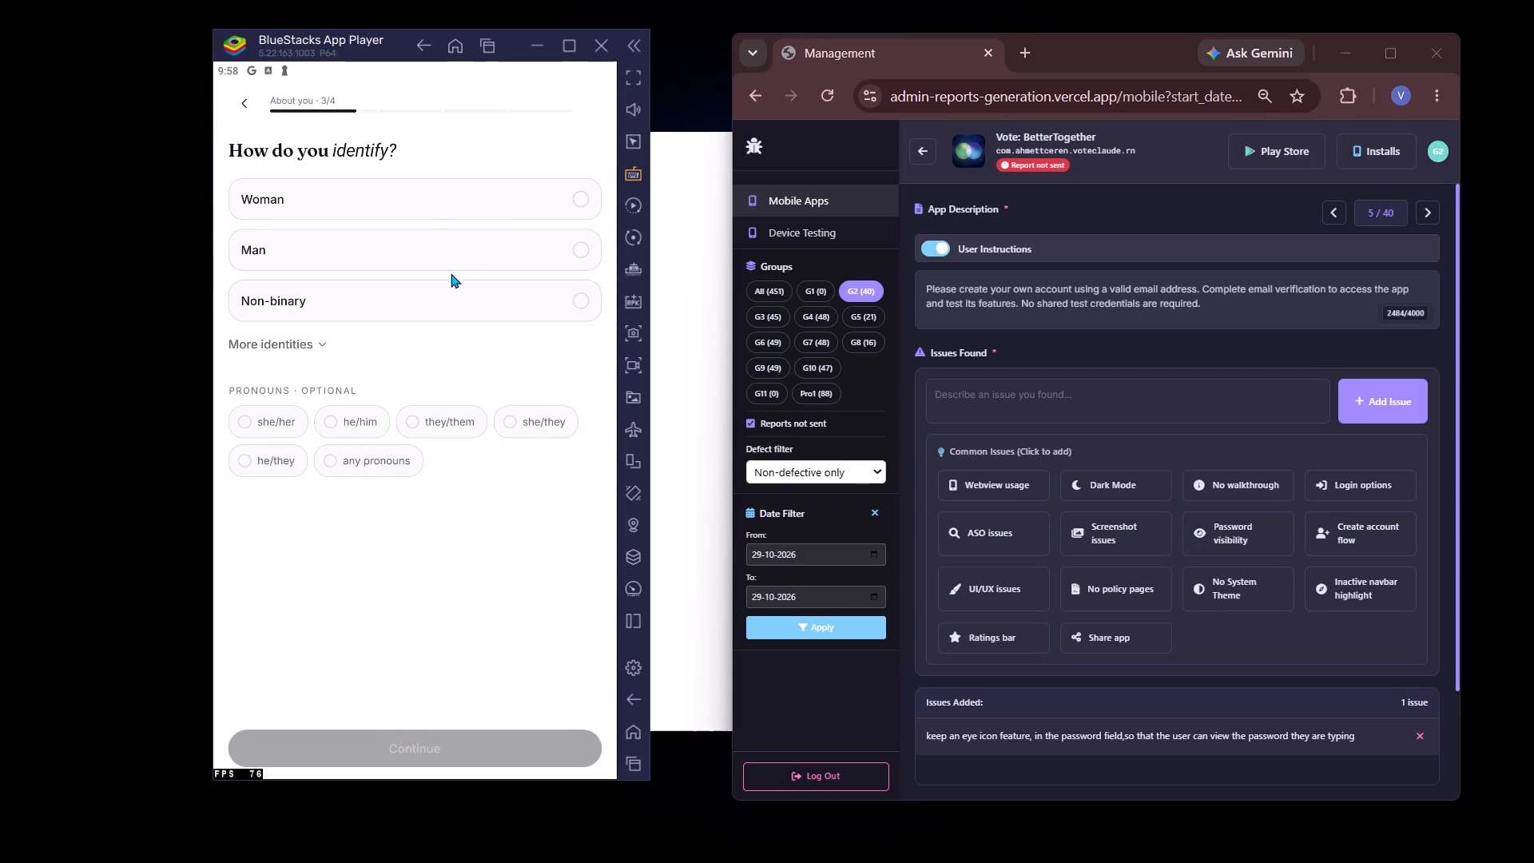
Choose Man as the identity in the profile setup and continue.
left_click_drag(466, 260, 466, 276)
left_click(459, 745)
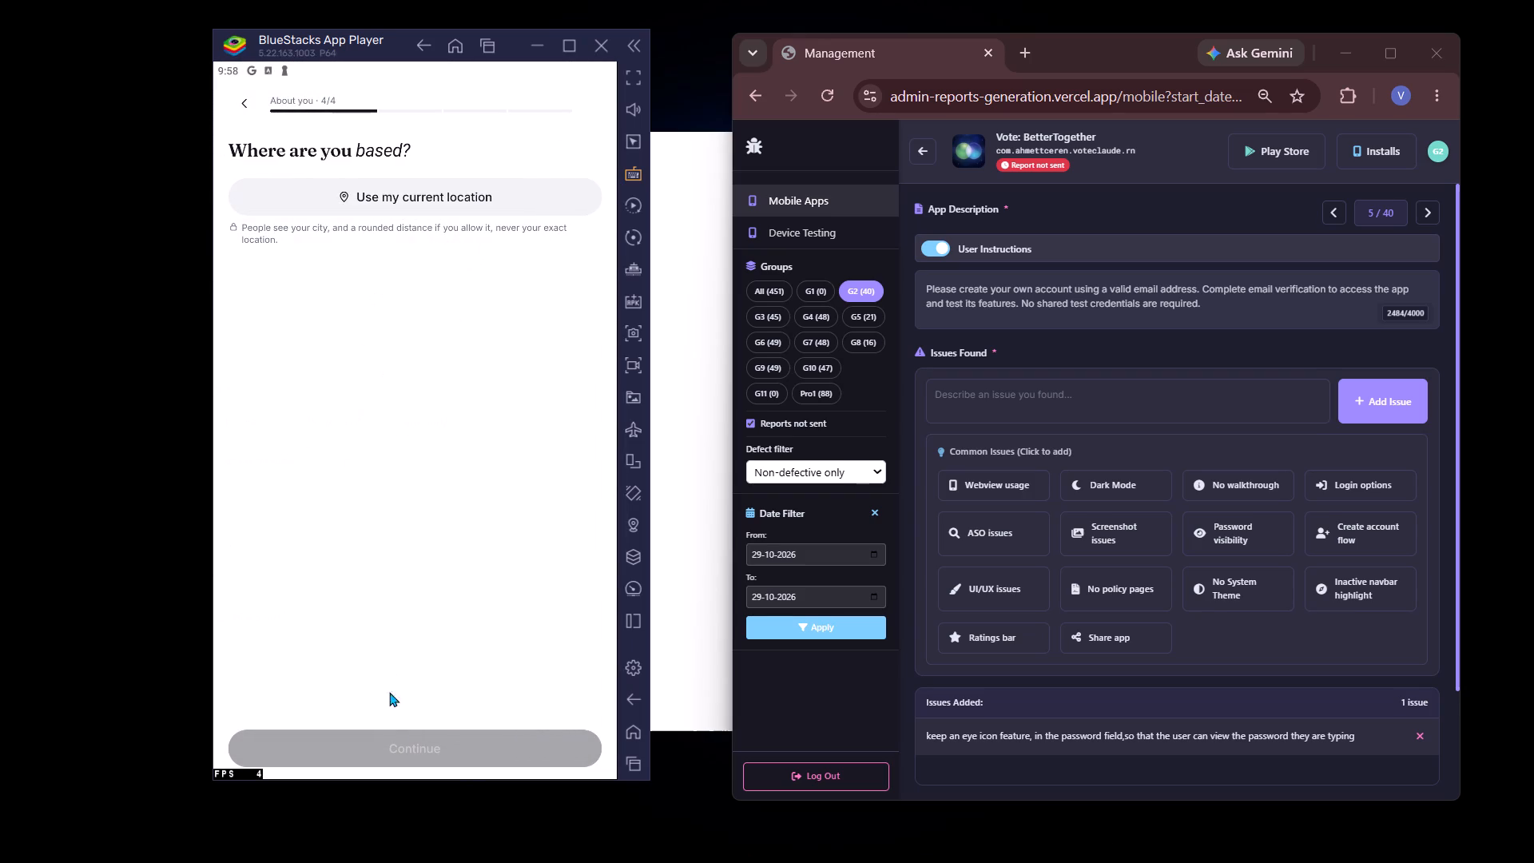
Try to set the base location in Vote: BetterTogether's profile setup by using the current location.
double_click(397, 747)
left_click(474, 180)
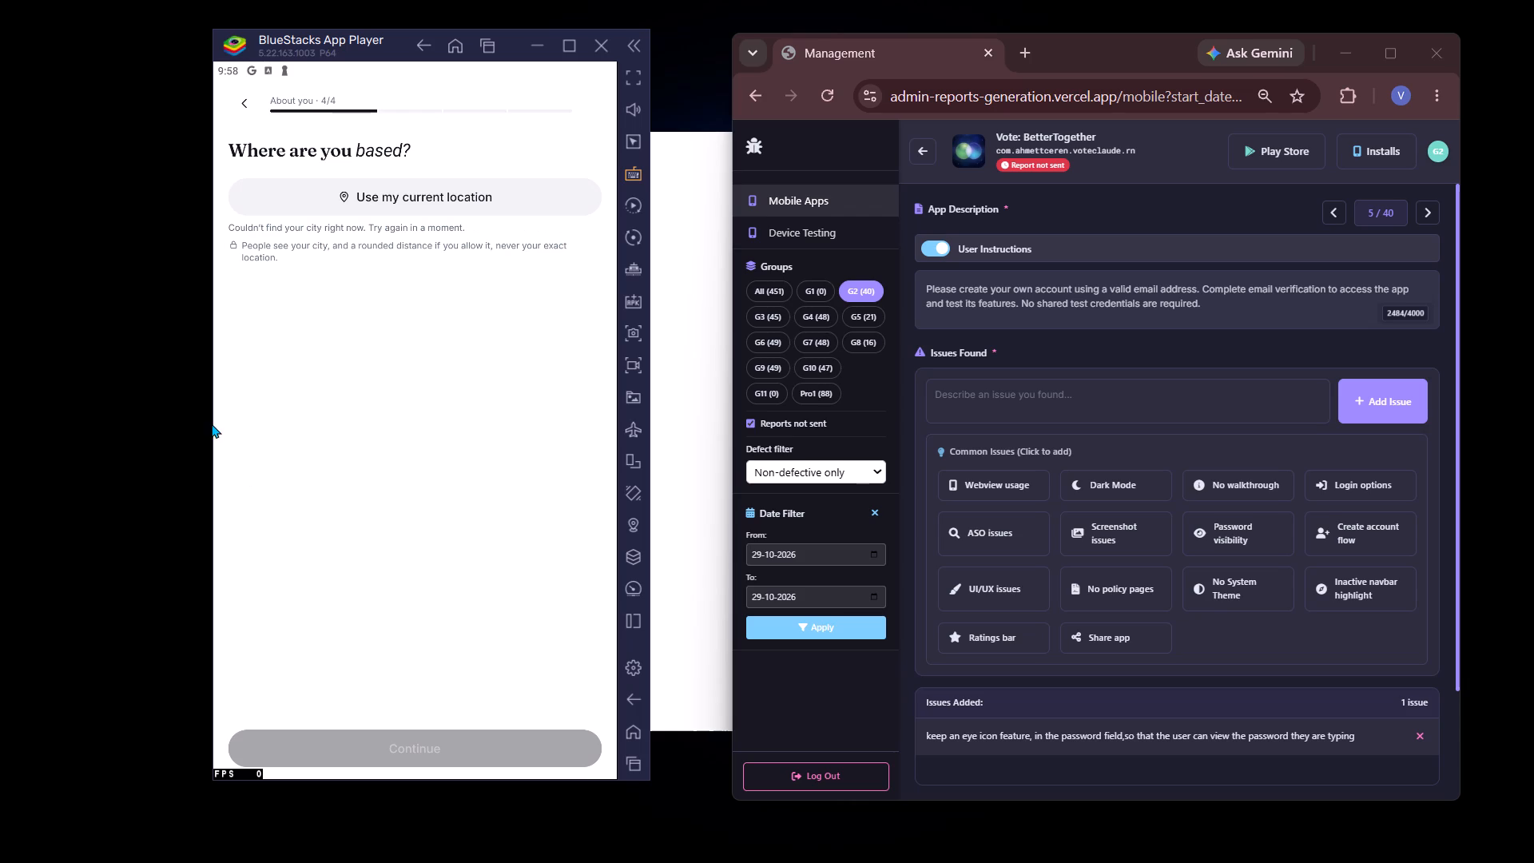
left_click(459, 204)
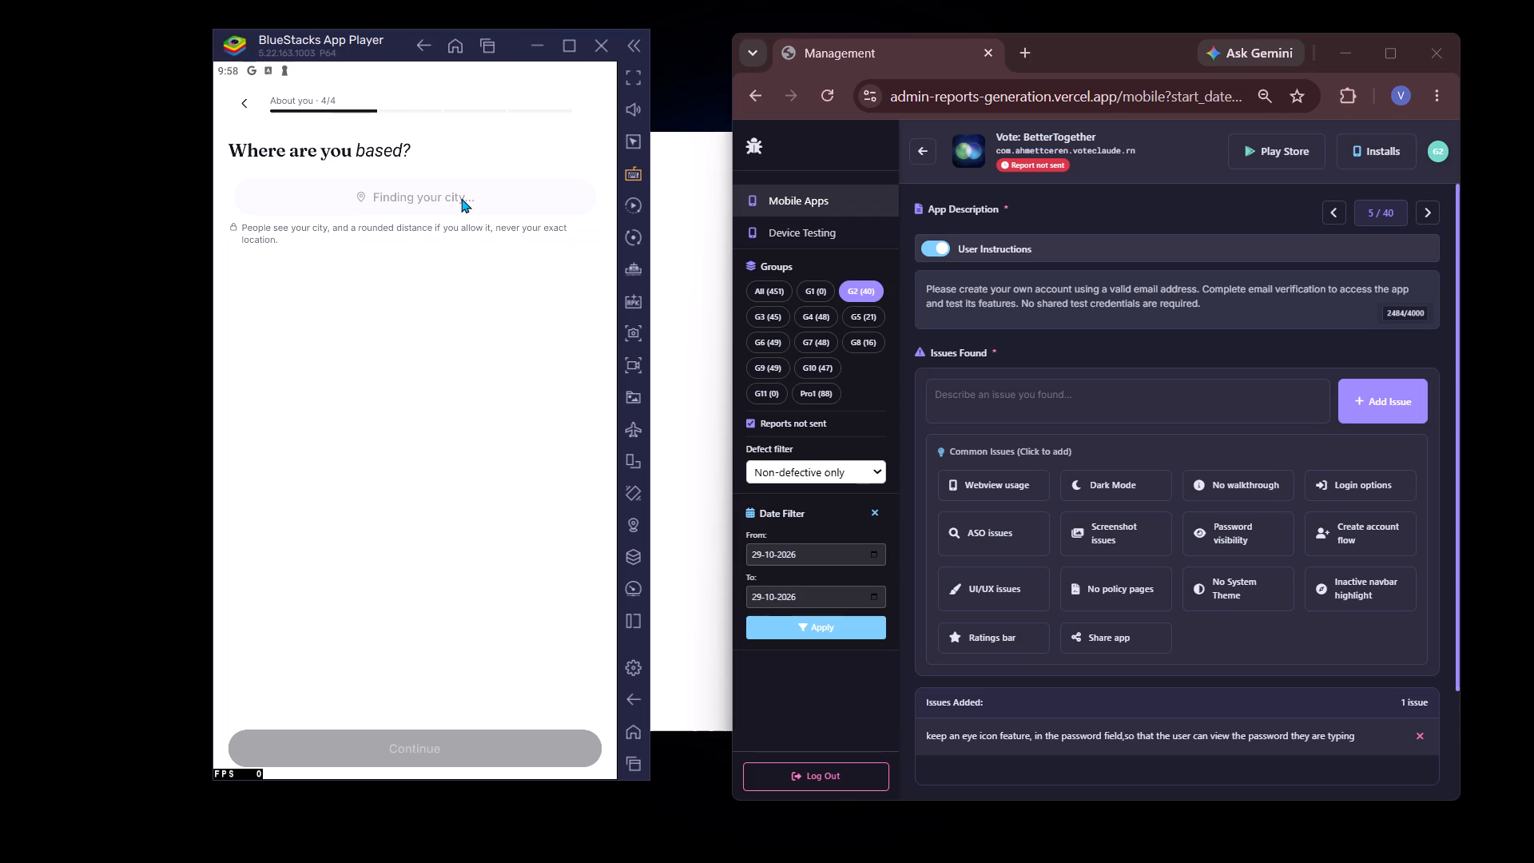
Switch from the app to its Play Store page in BlueStacks and uninstall Vote: BetterTogether.
left_click(485, 38)
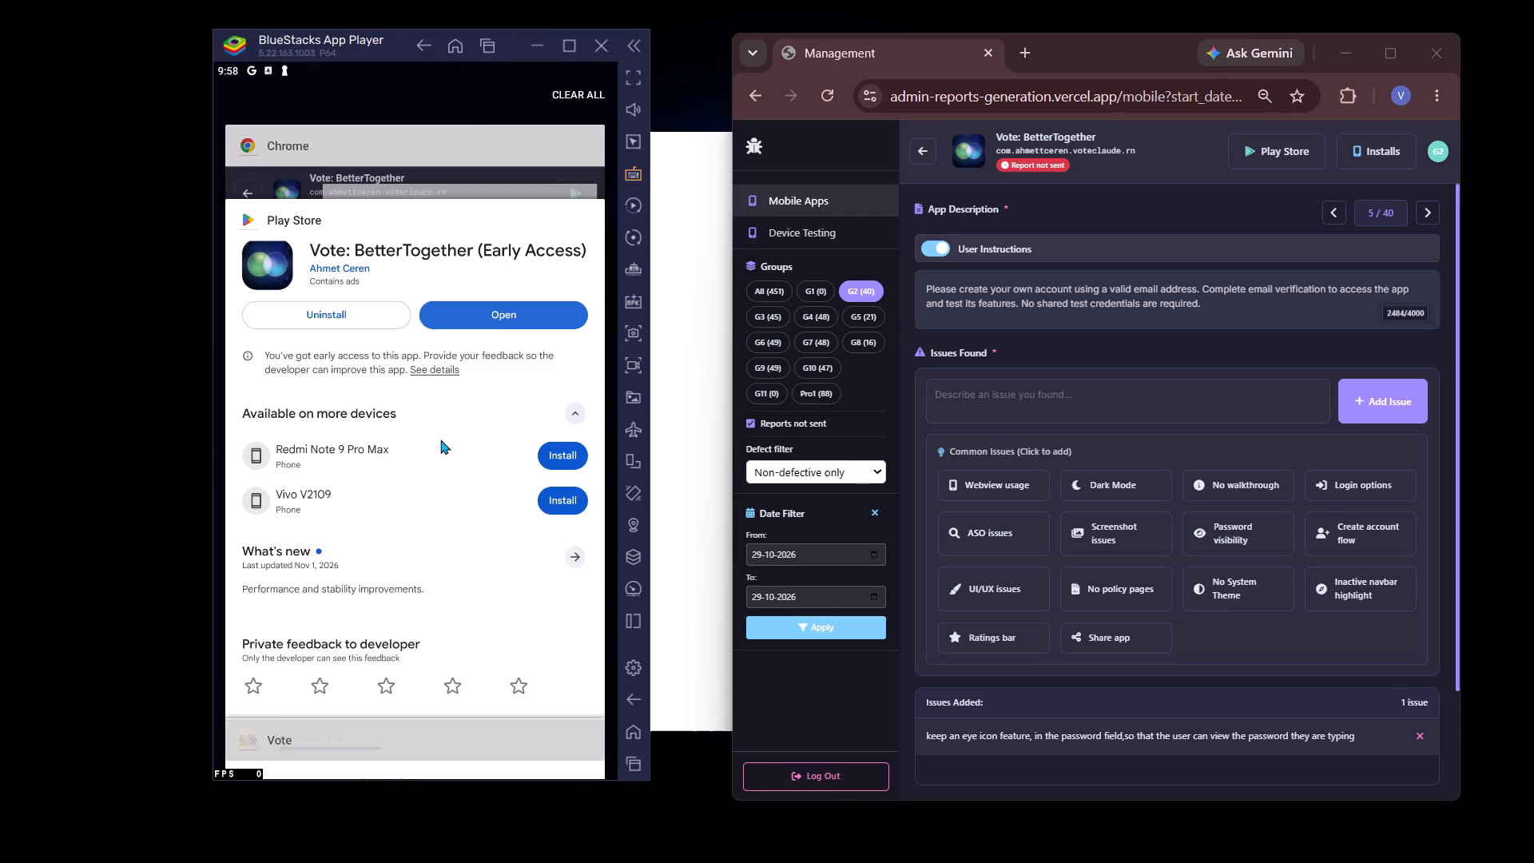
left_click(440, 439)
left_click(301, 194)
left_click_drag(561, 453, 569, 426)
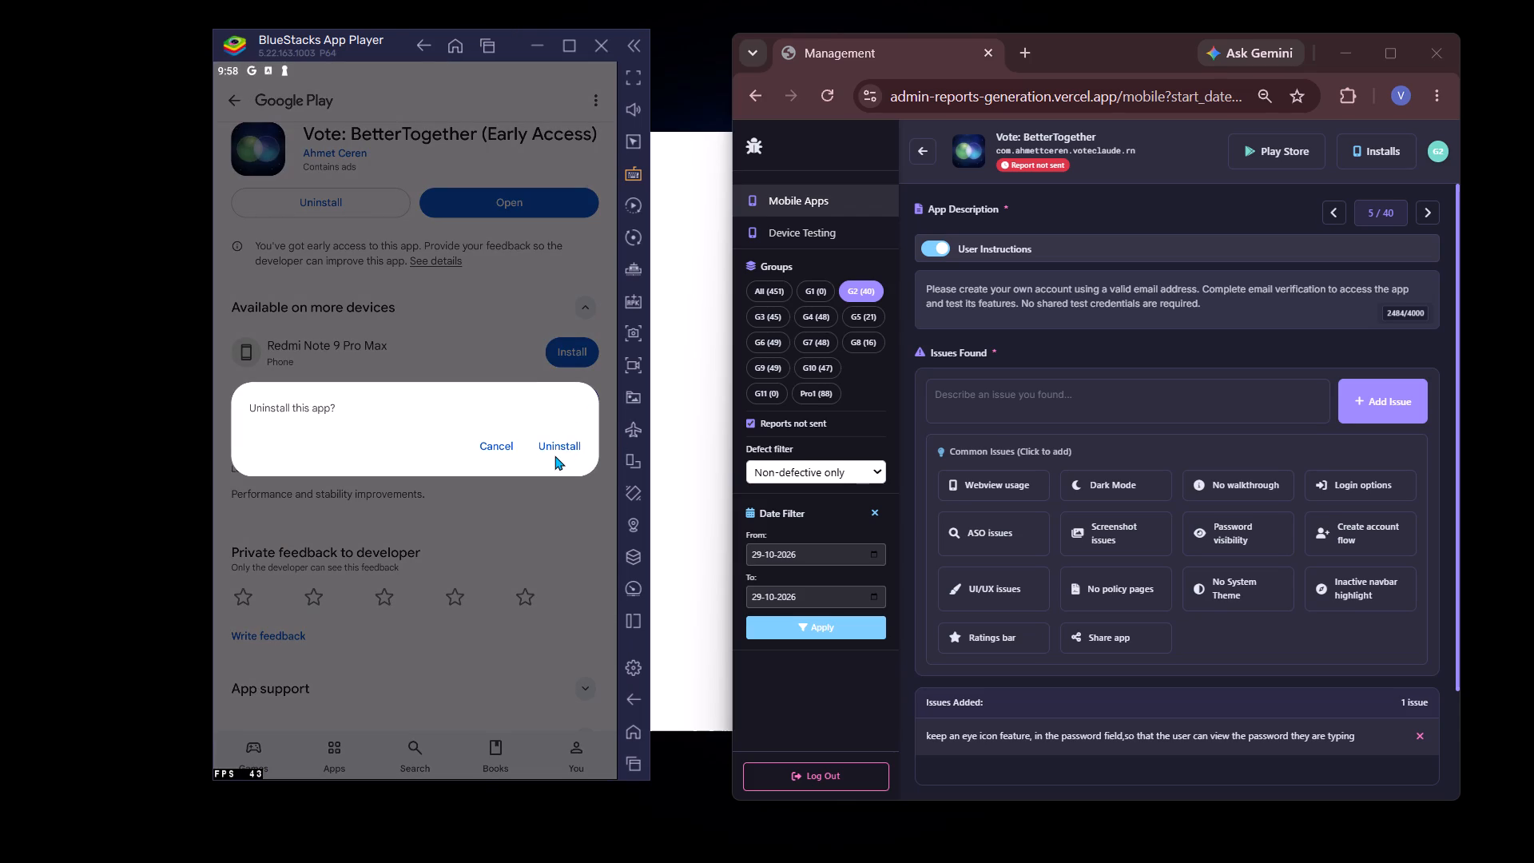
left_click(547, 442)
Advance the desktop report page from Vote: BetterTogether to the next app, WiFiLens: Wi-Fi Cyber Defense.
scroll(519, 462, "down", 3)
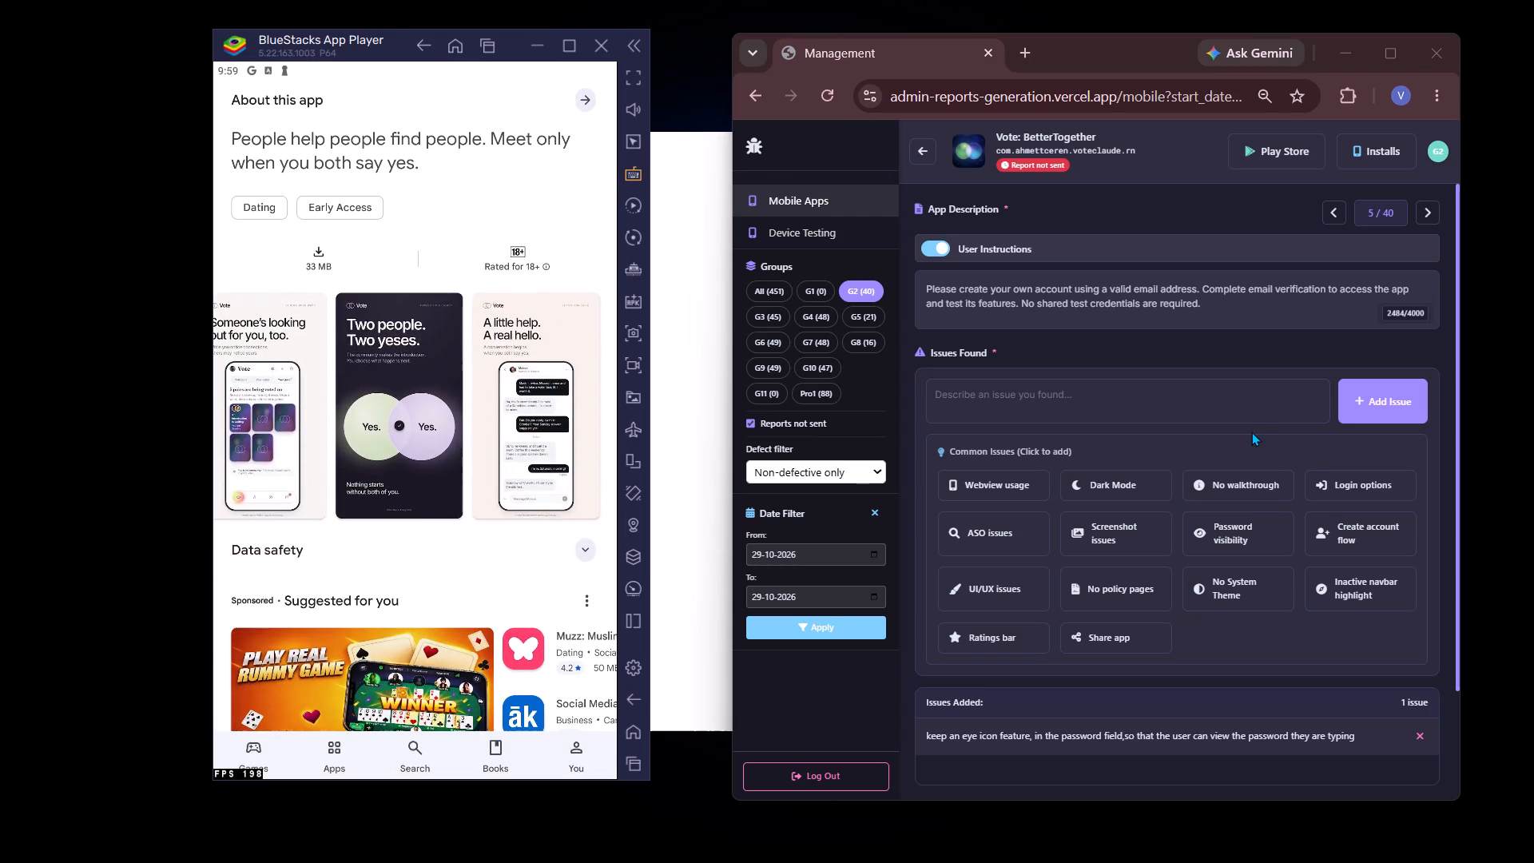
scroll(1256, 432, "up", 3)
left_click(1438, 221)
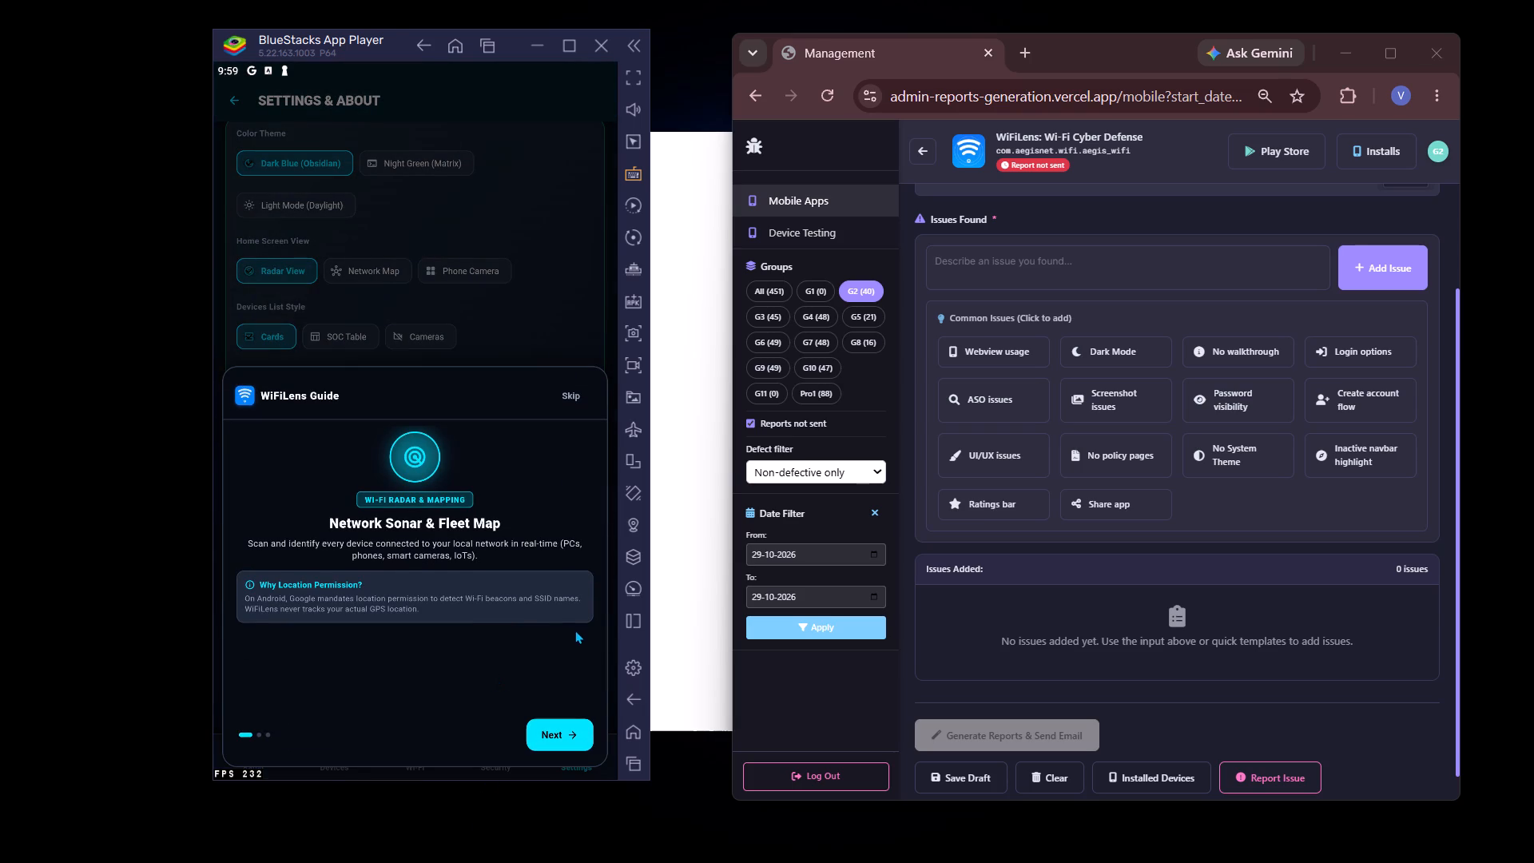
Advance through the WiFiLens Guide pages until it closes and look over the Settings & About options.
left_click(559, 731)
left_click(559, 731)
left_click(559, 738)
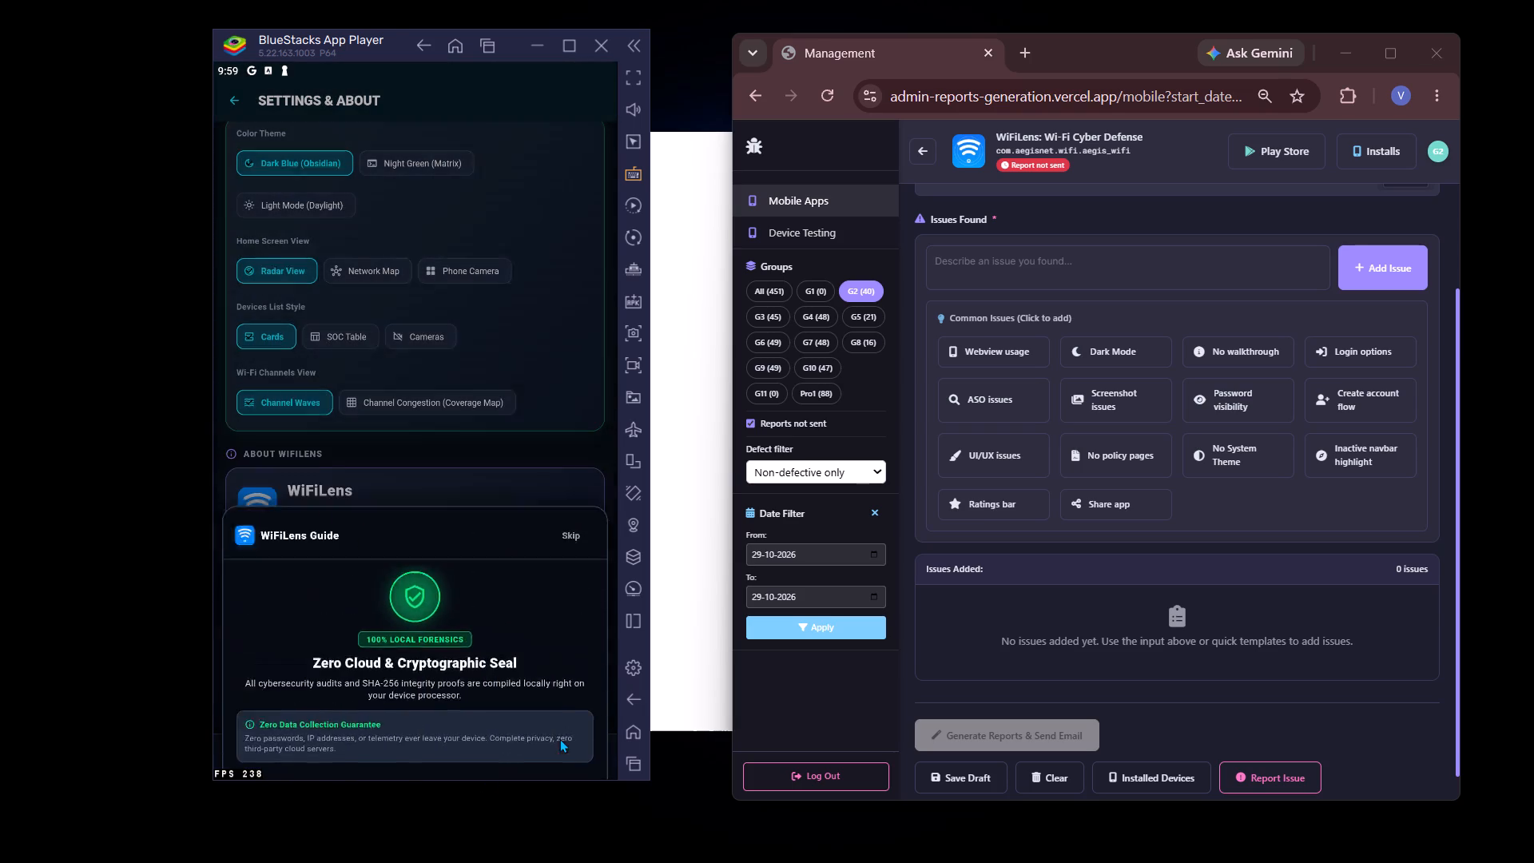
scroll(461, 468, "up", 5)
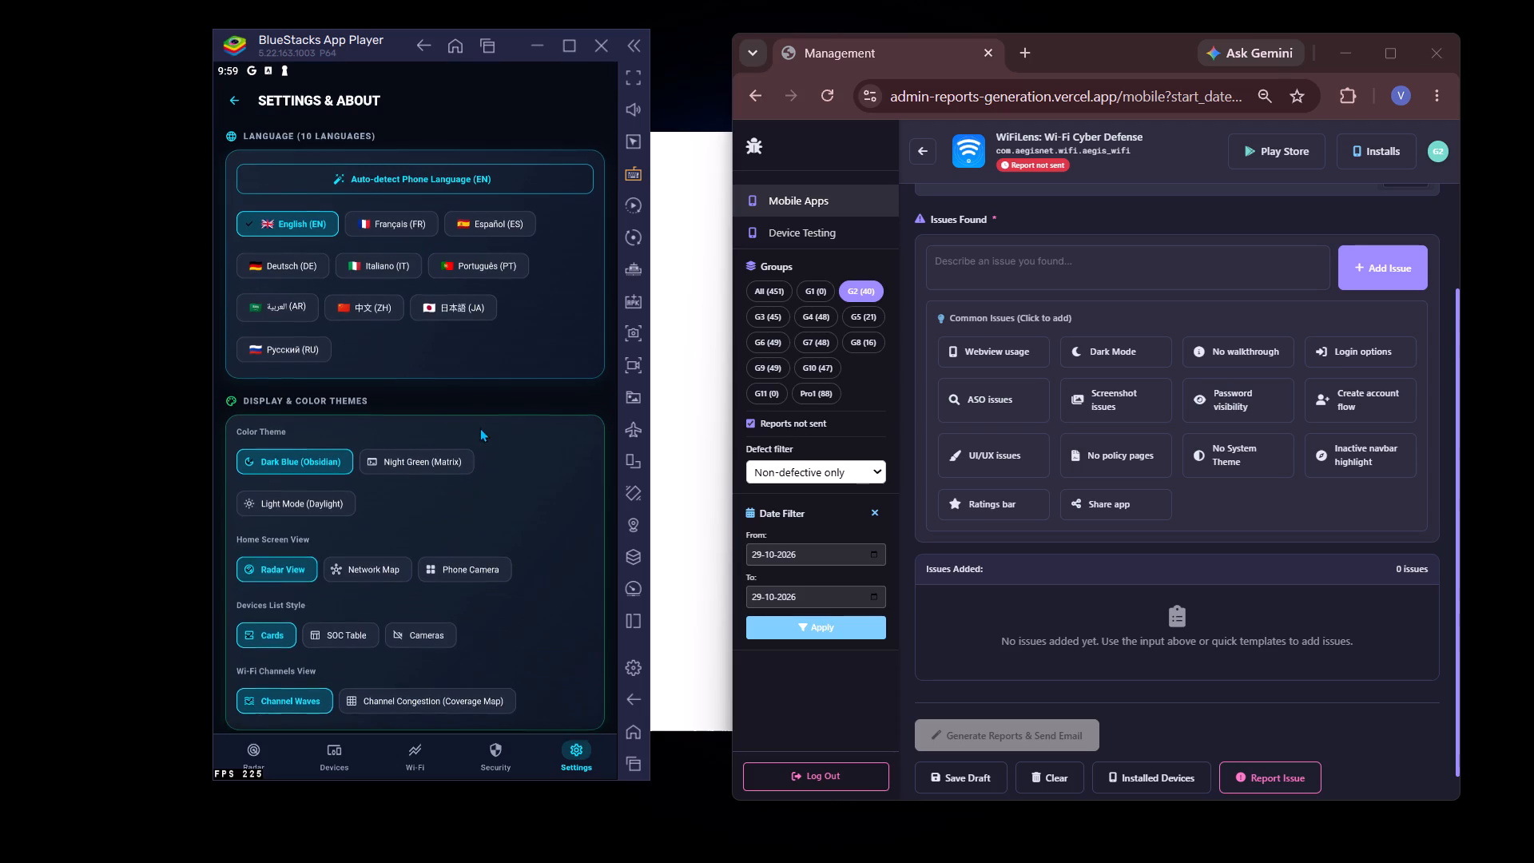
scroll(462, 596, "down", 4)
Examine WiFiLens's Security, Wi-Fi and Devices screens for issues.
left_click(481, 740)
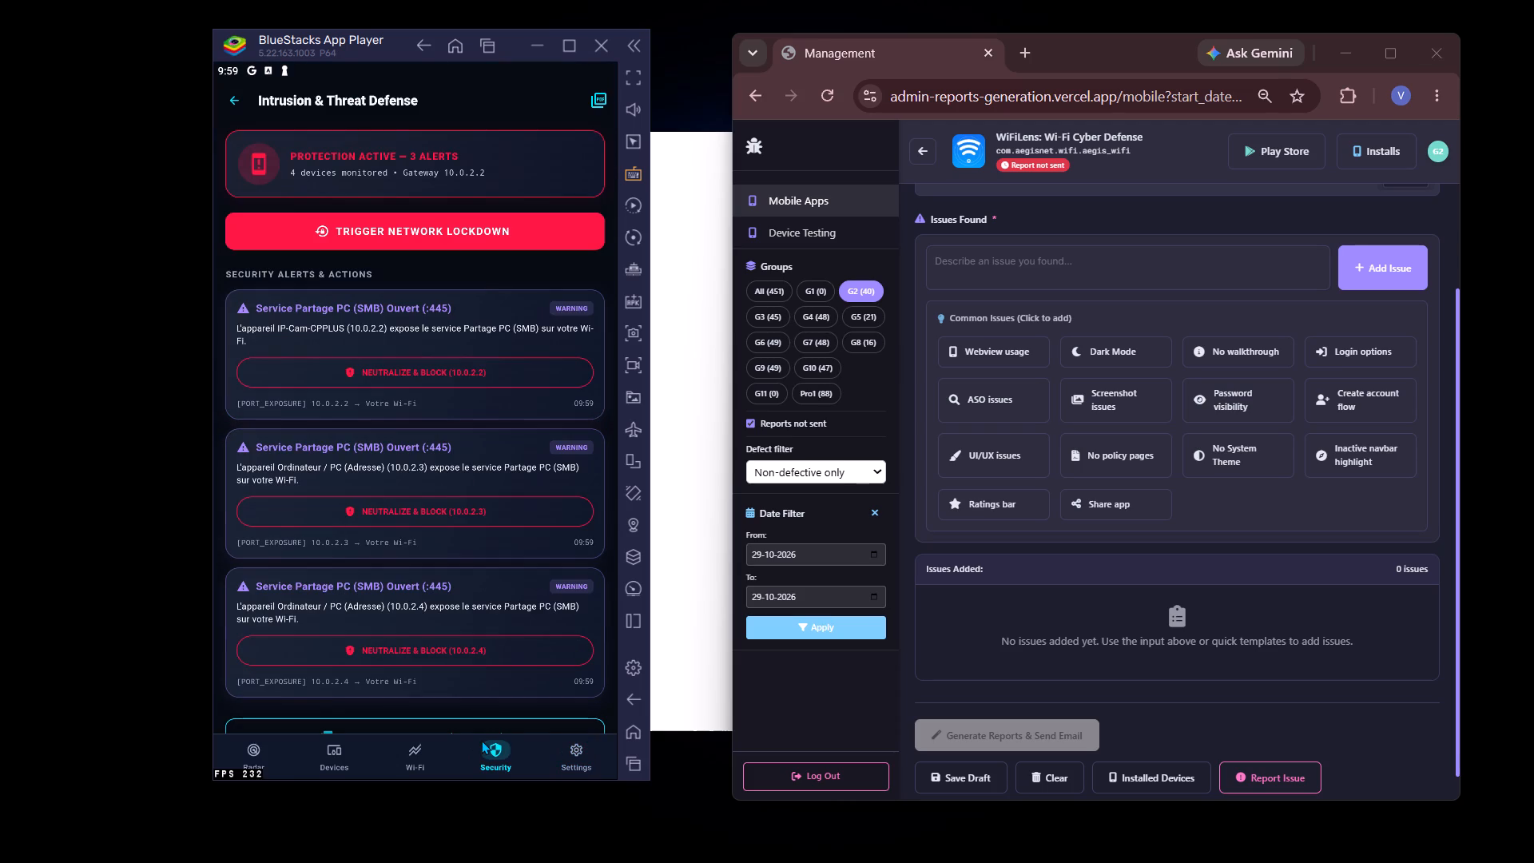
scroll(407, 525, "down", 3)
scroll(389, 615, "up", 2)
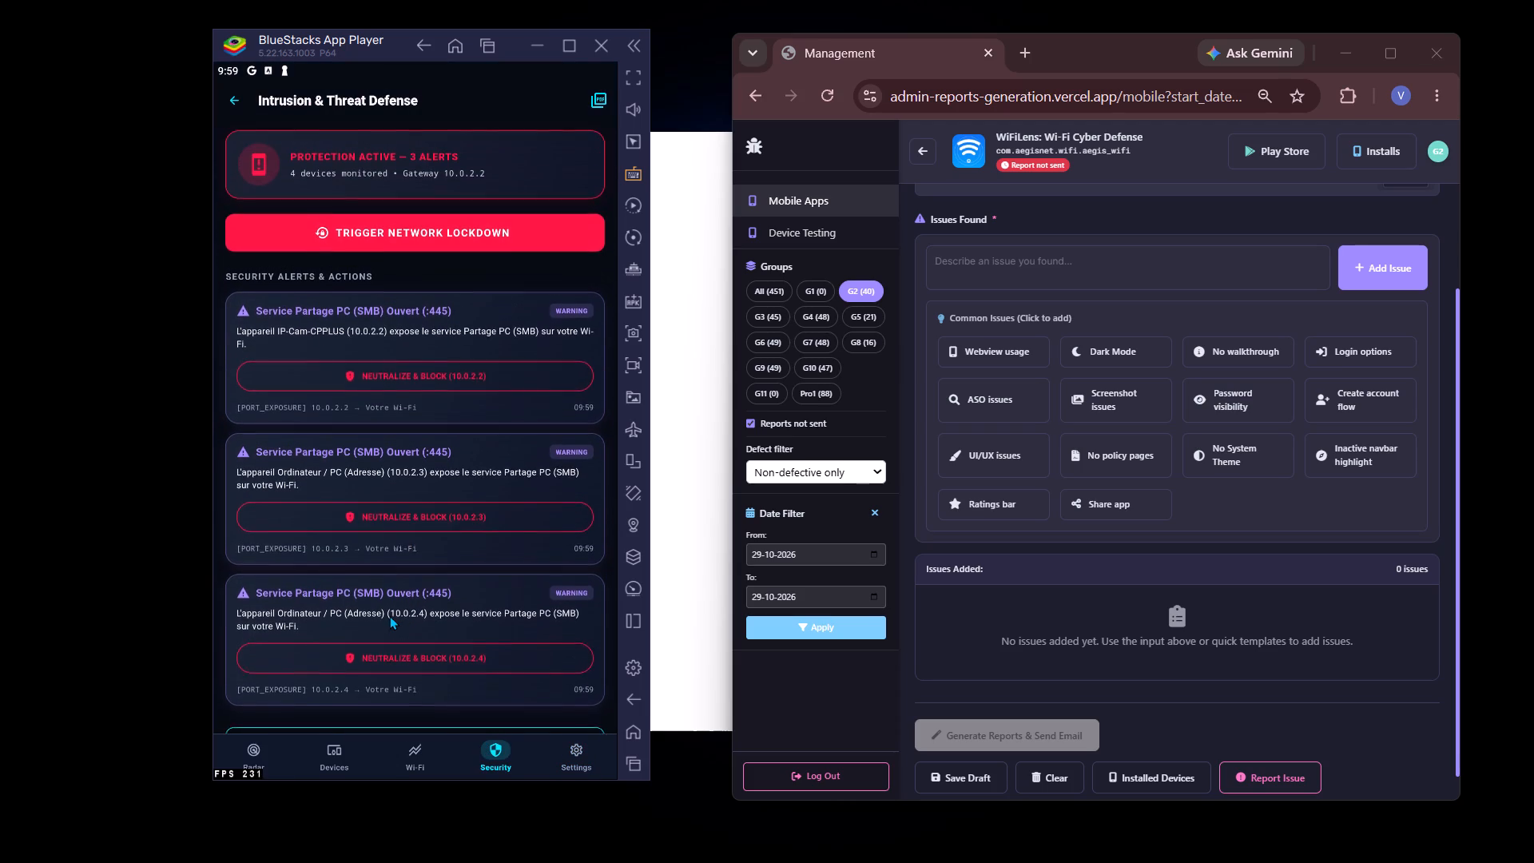
left_click(415, 745)
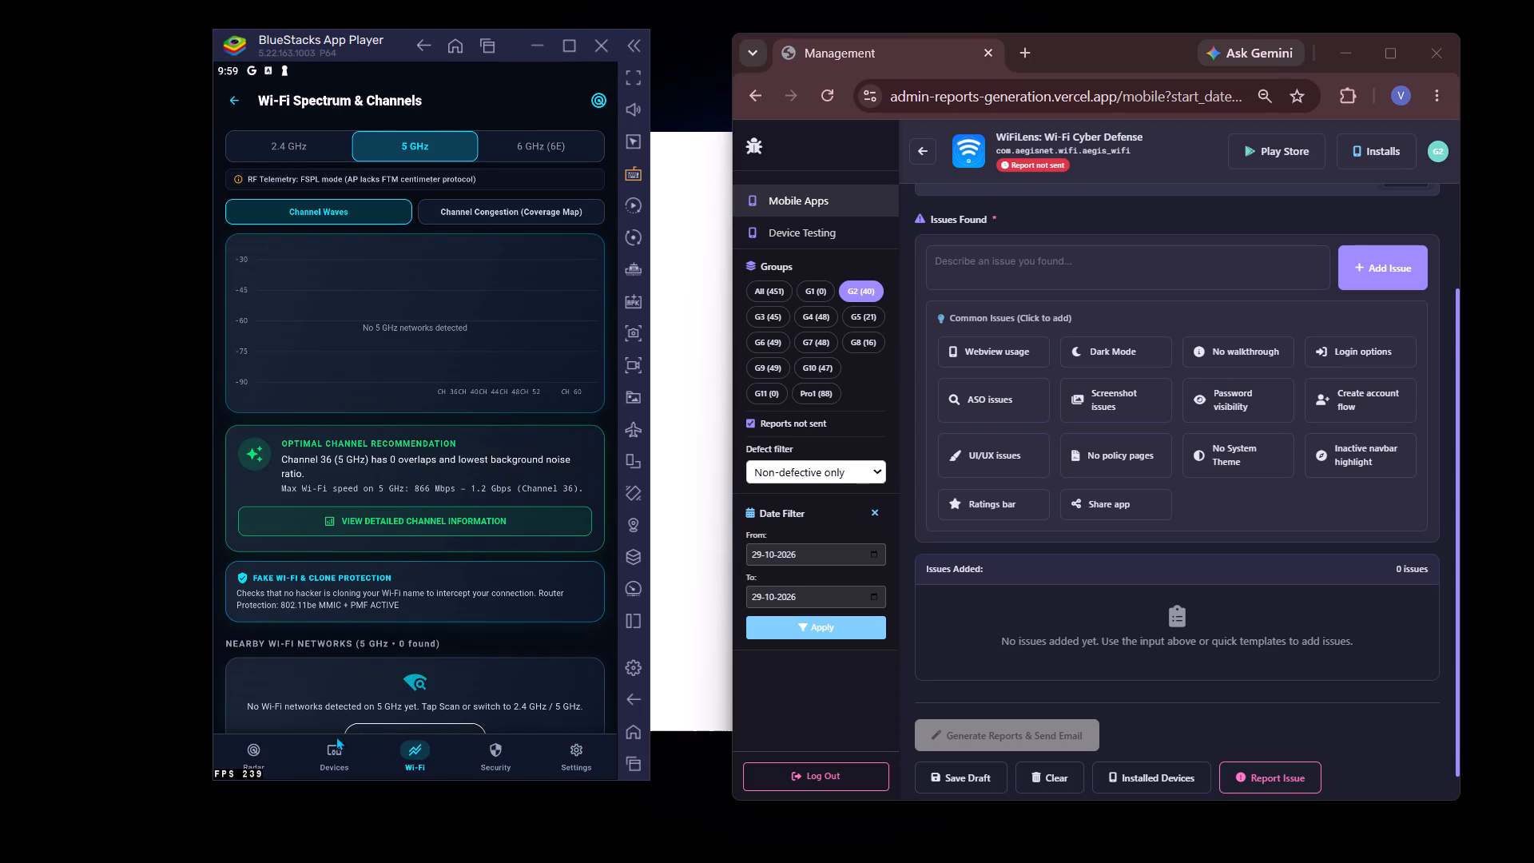
scroll(353, 611, "down", 6)
left_click(320, 757)
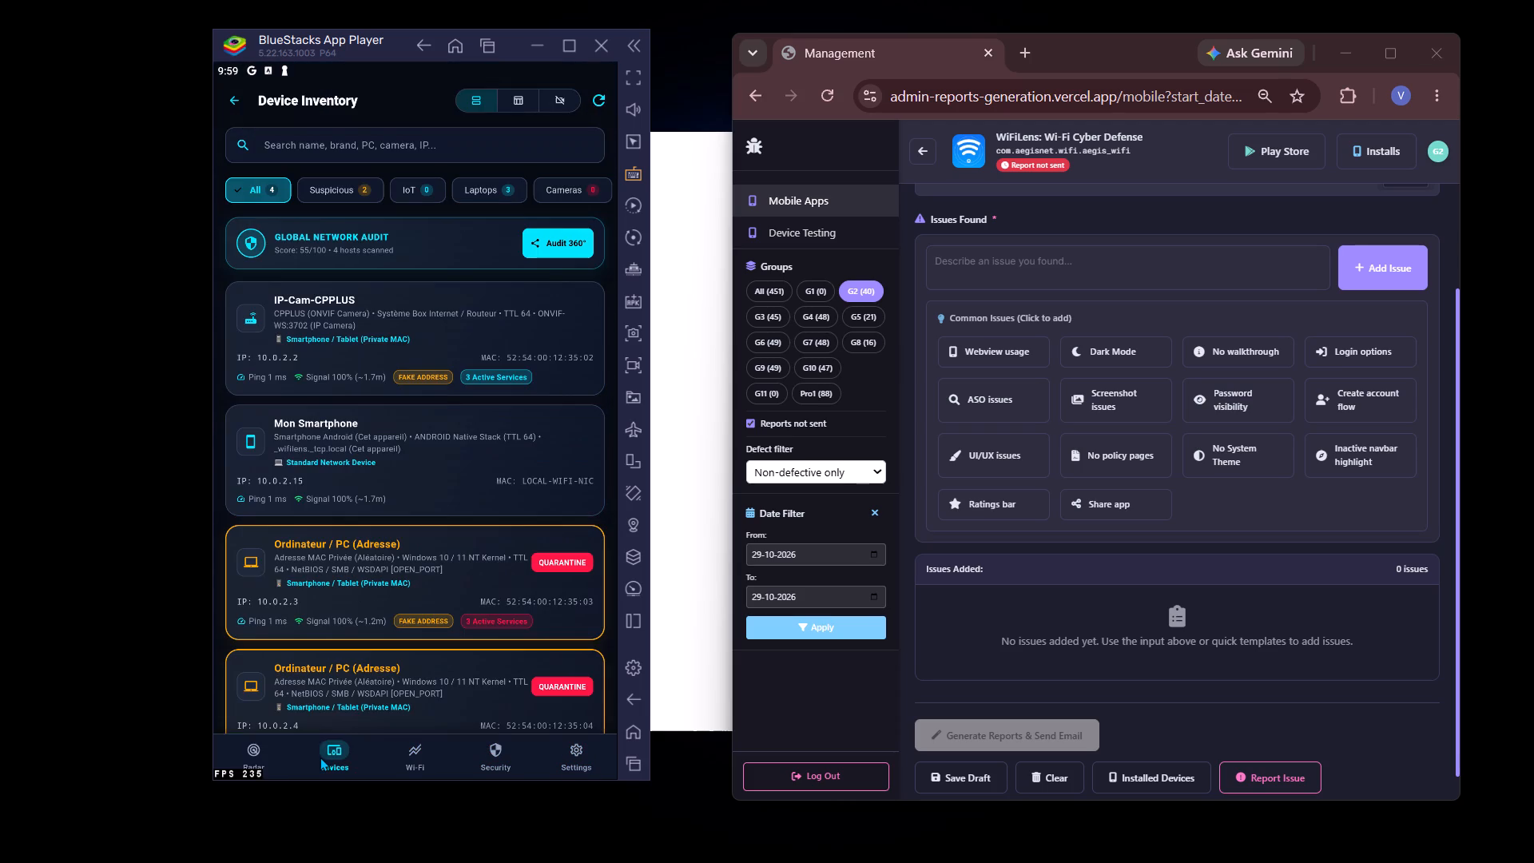
scroll(372, 630, "down", 4)
Look over WiFiLens's Radar screen and start a network scan.
left_click(264, 742)
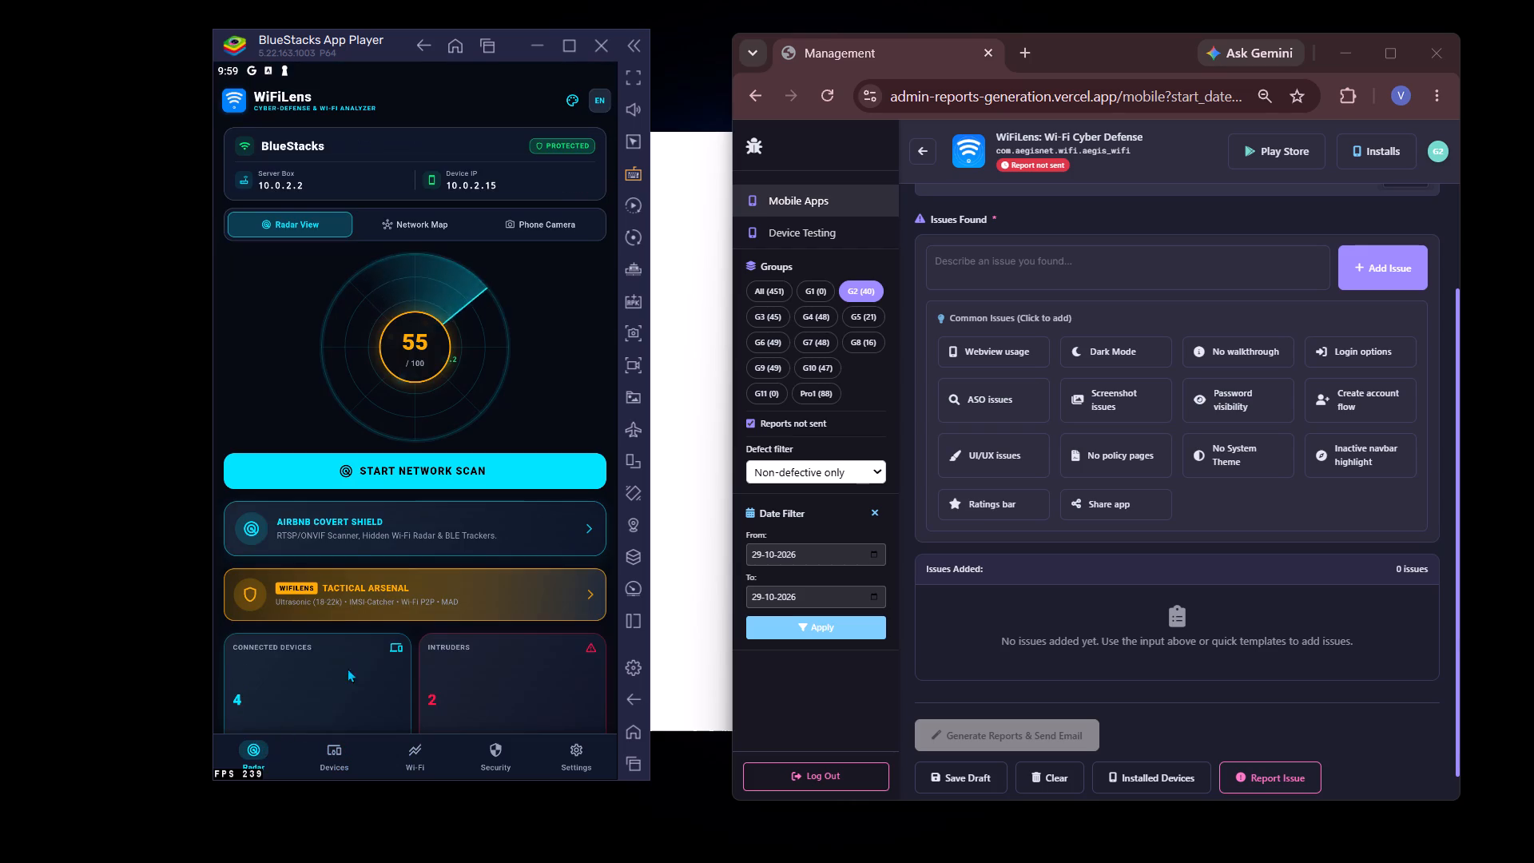
scroll(395, 640, "down", 4)
scroll(395, 640, "up", 5)
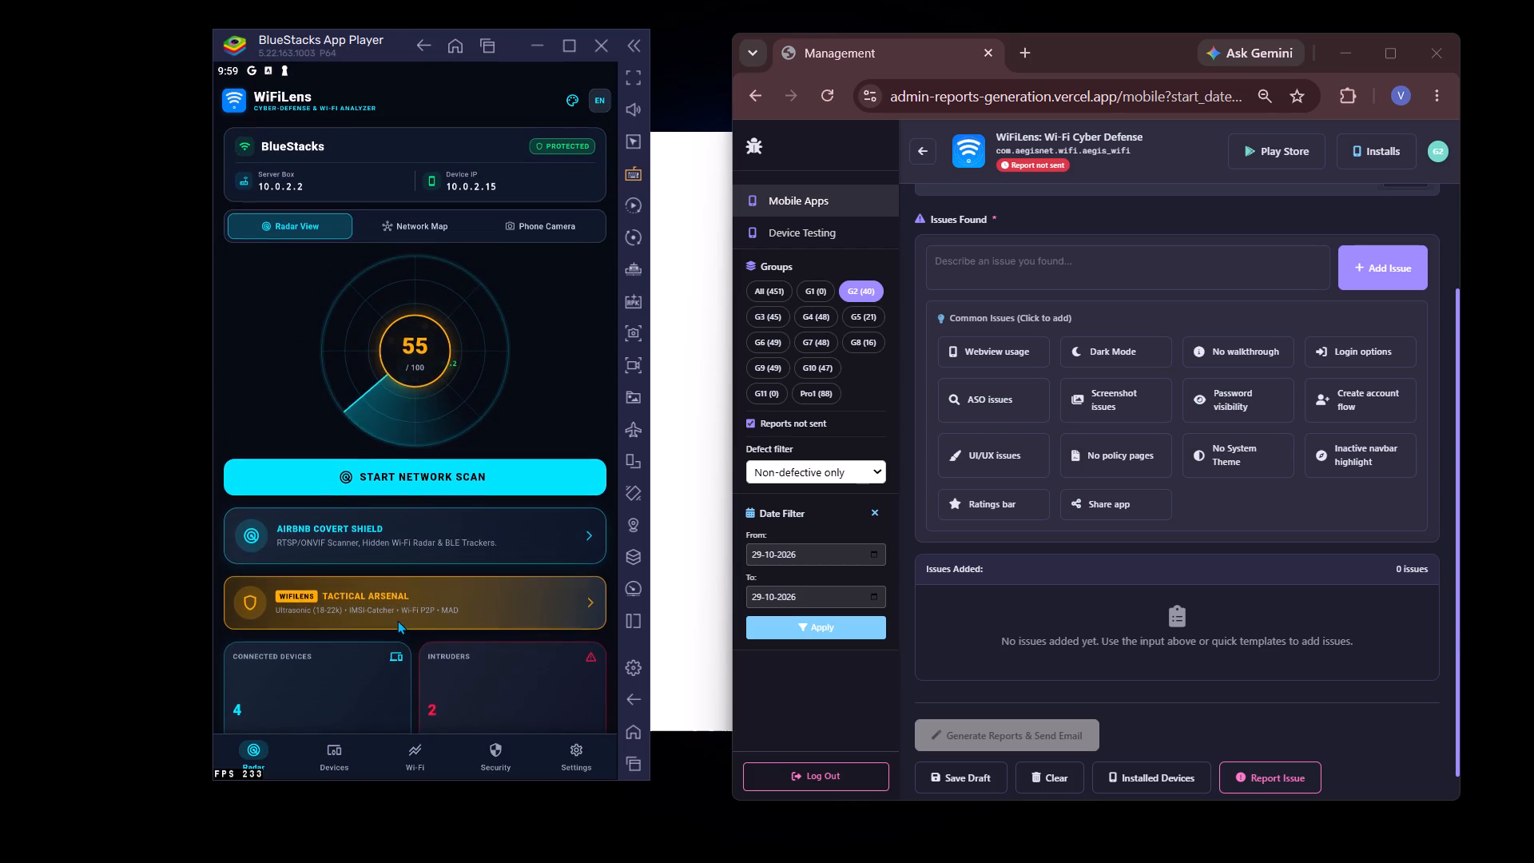
left_click(431, 467)
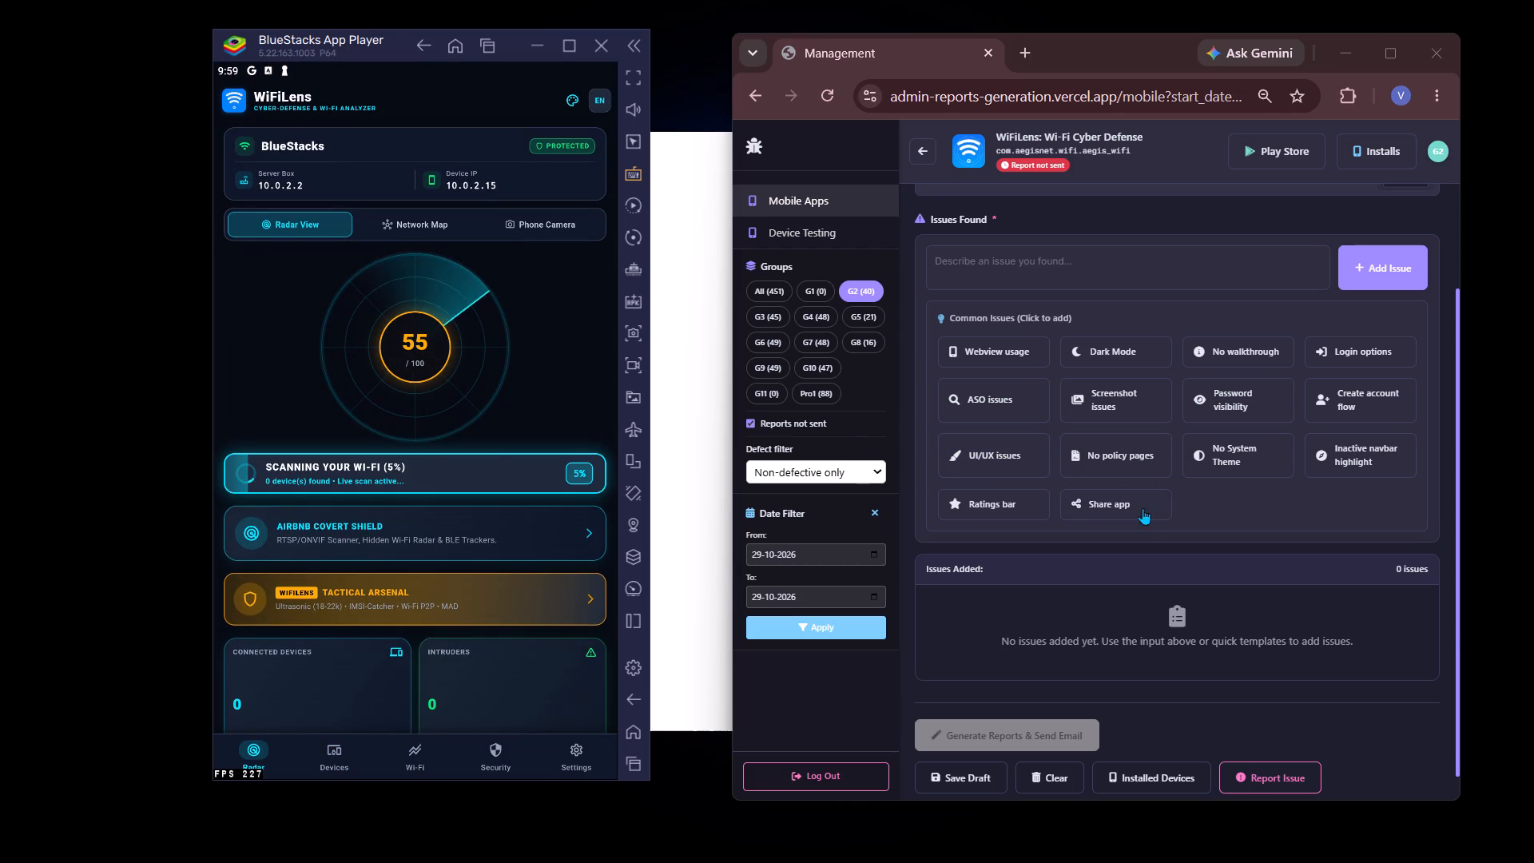
In the desktop Chrome report for WiFiLens, add the common issues No walkthrough, Ratings bar and No policy pages.
left_click(1250, 348)
left_click(976, 501)
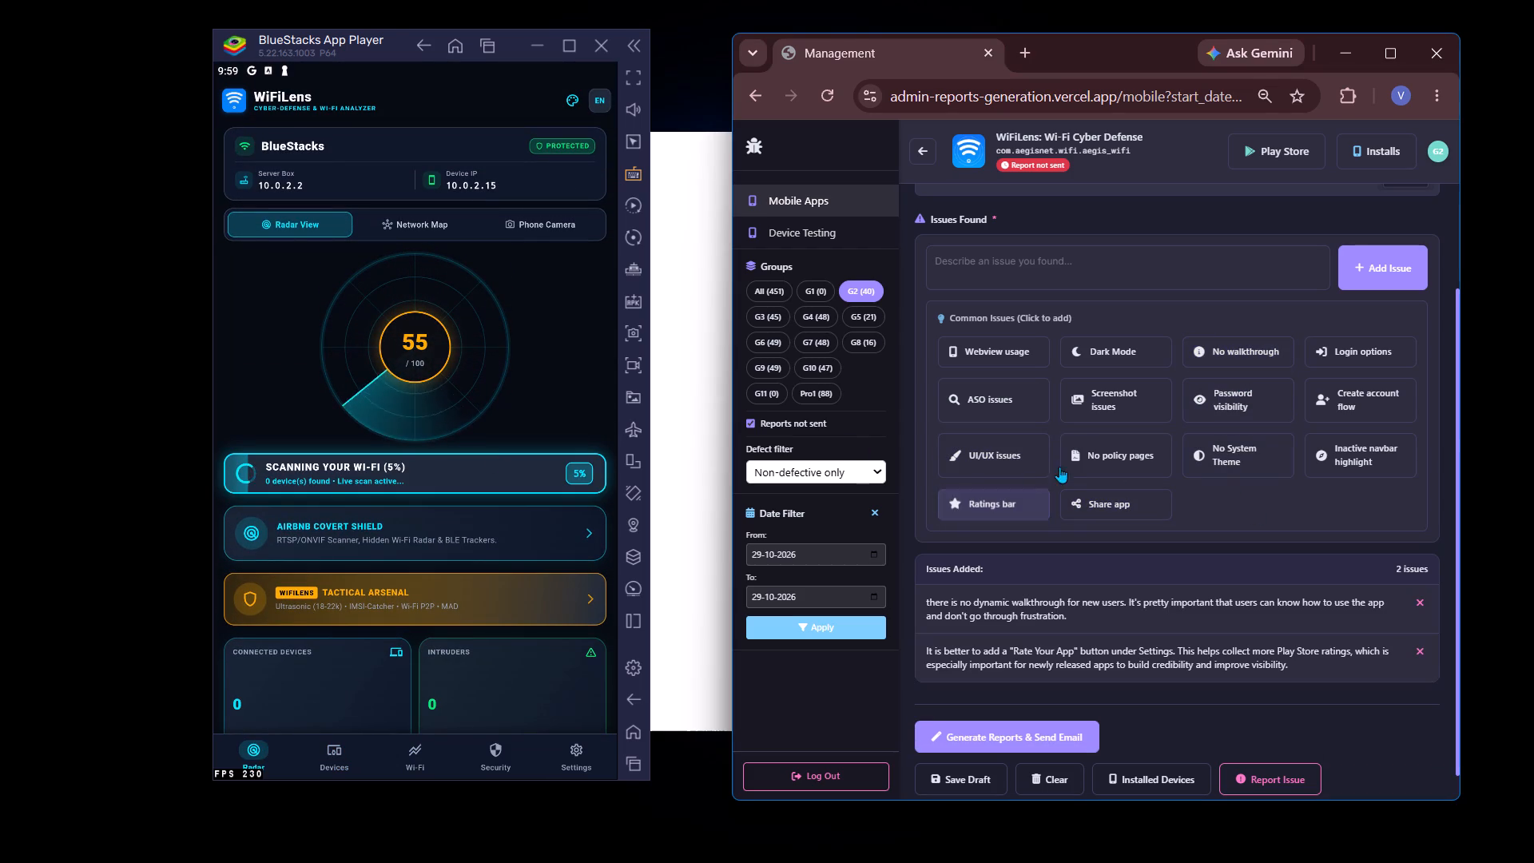
left_click(1084, 455)
Generate the WiFiLens report and send it by email.
scroll(1071, 503, "up", 1)
scroll(1071, 518, "down", 2)
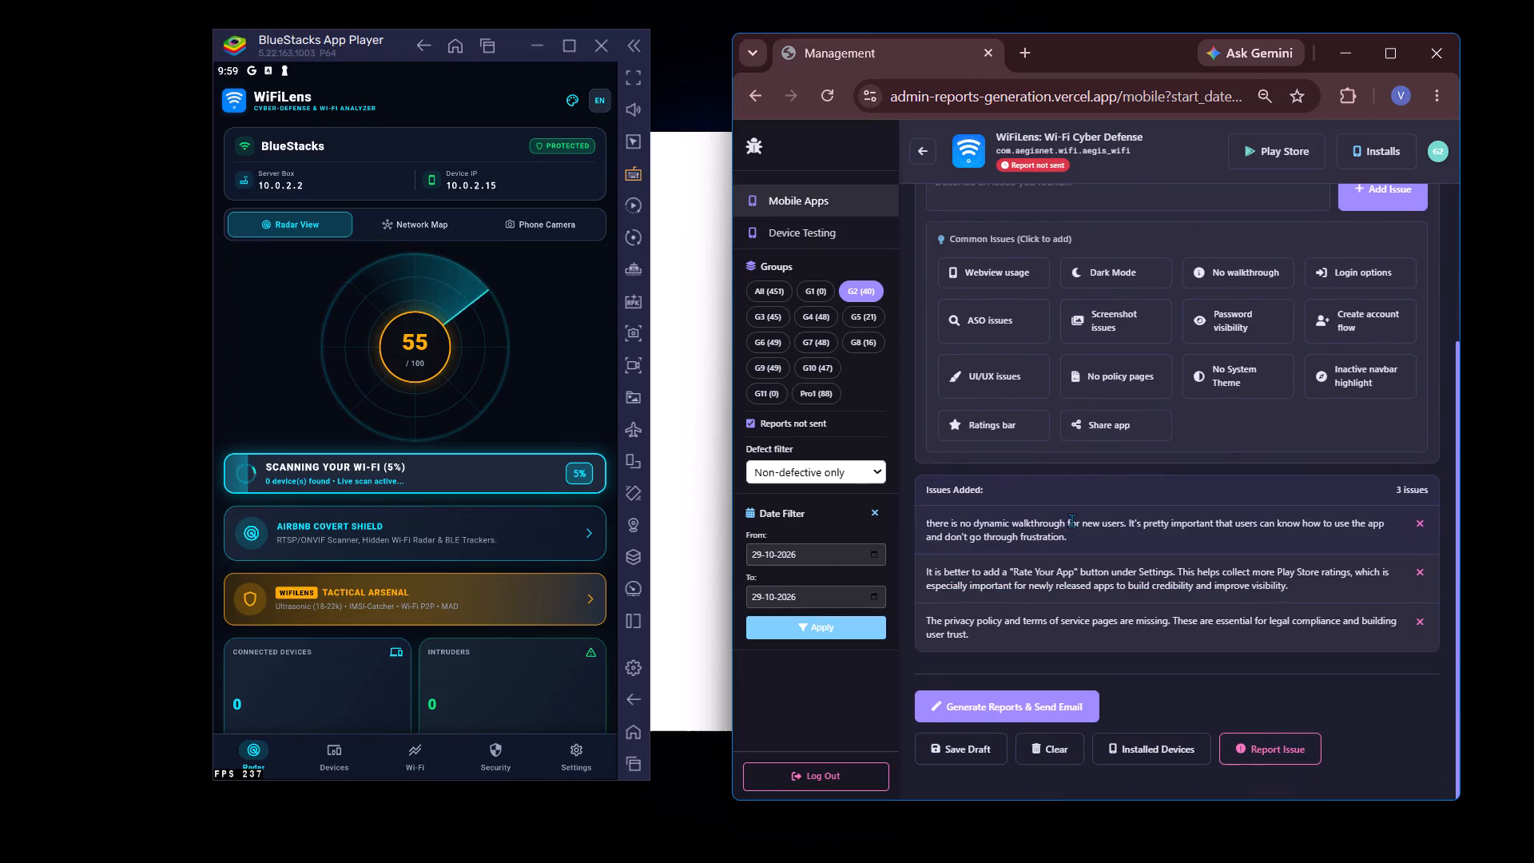
left_click(1001, 703)
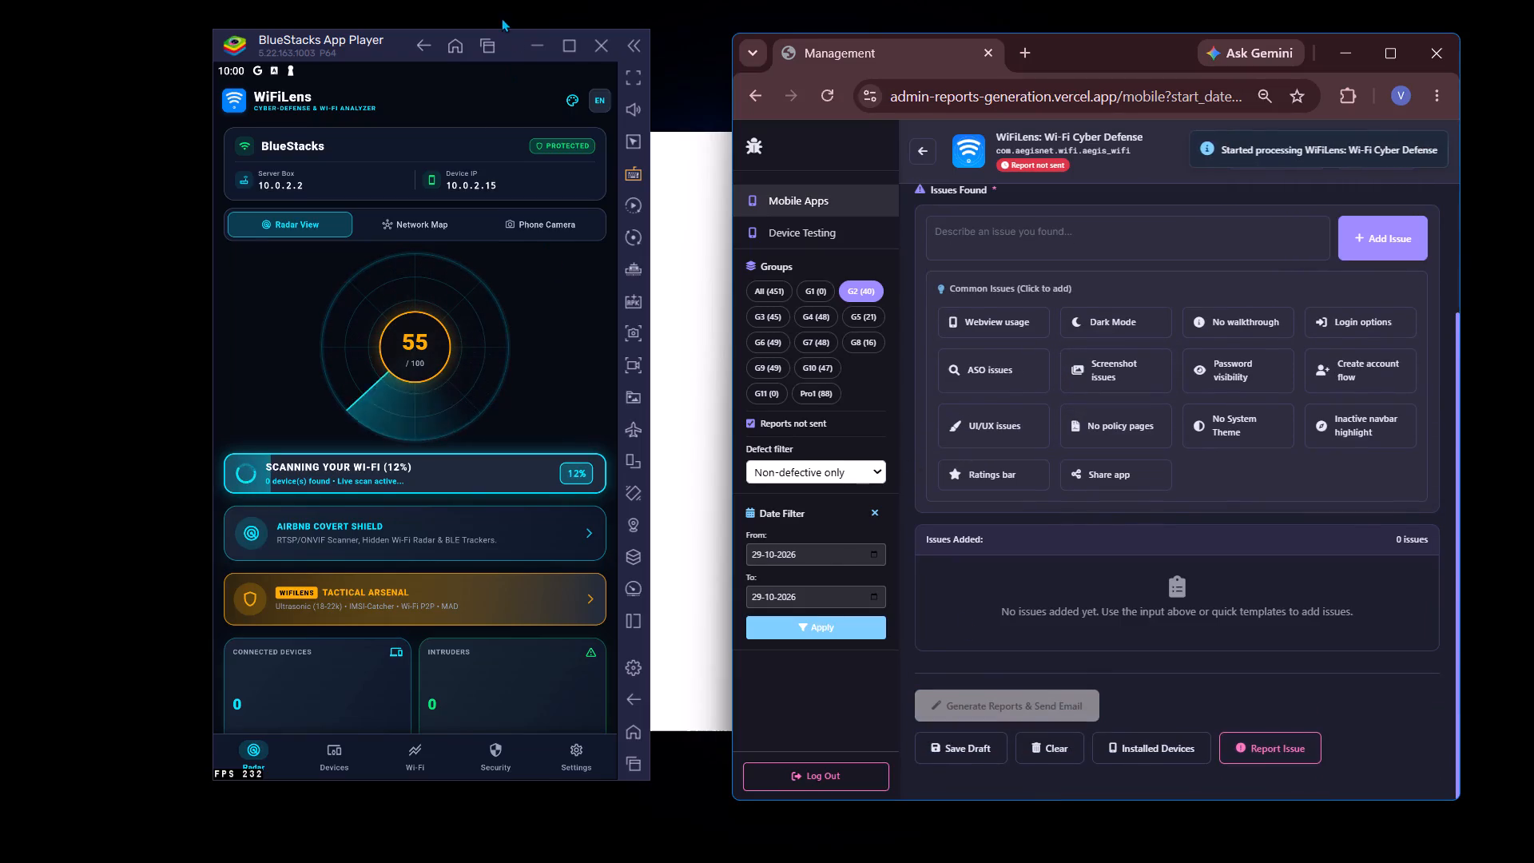
Switch to the Play Store in BlueStacks and uninstall WiFiLens from its store page.
left_click(469, 66)
left_click(475, 61)
left_click(415, 323)
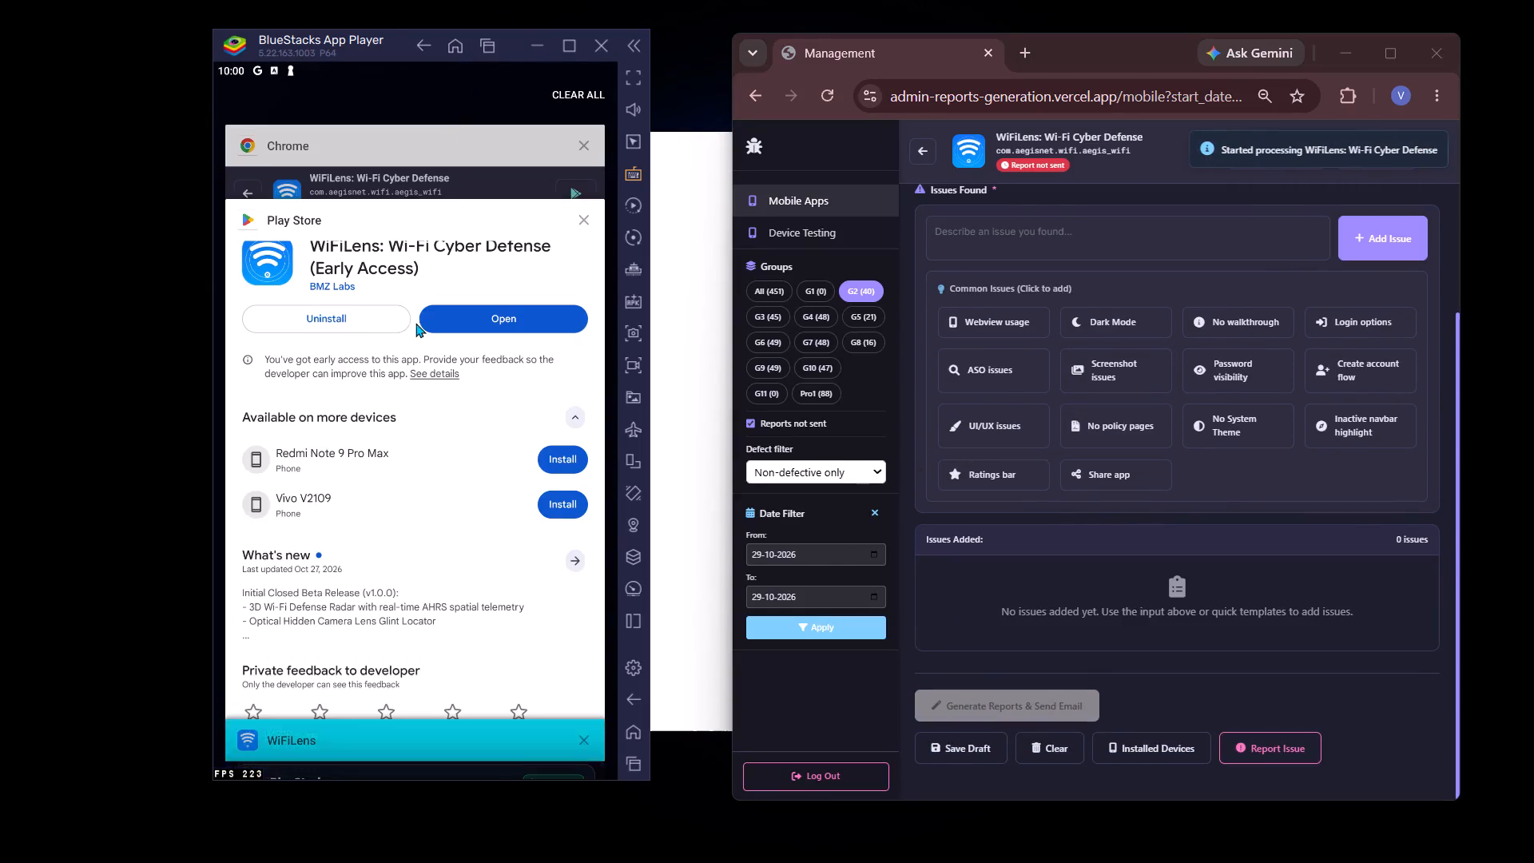
left_click(344, 210)
left_click(552, 452)
scroll(495, 487, "down", 3)
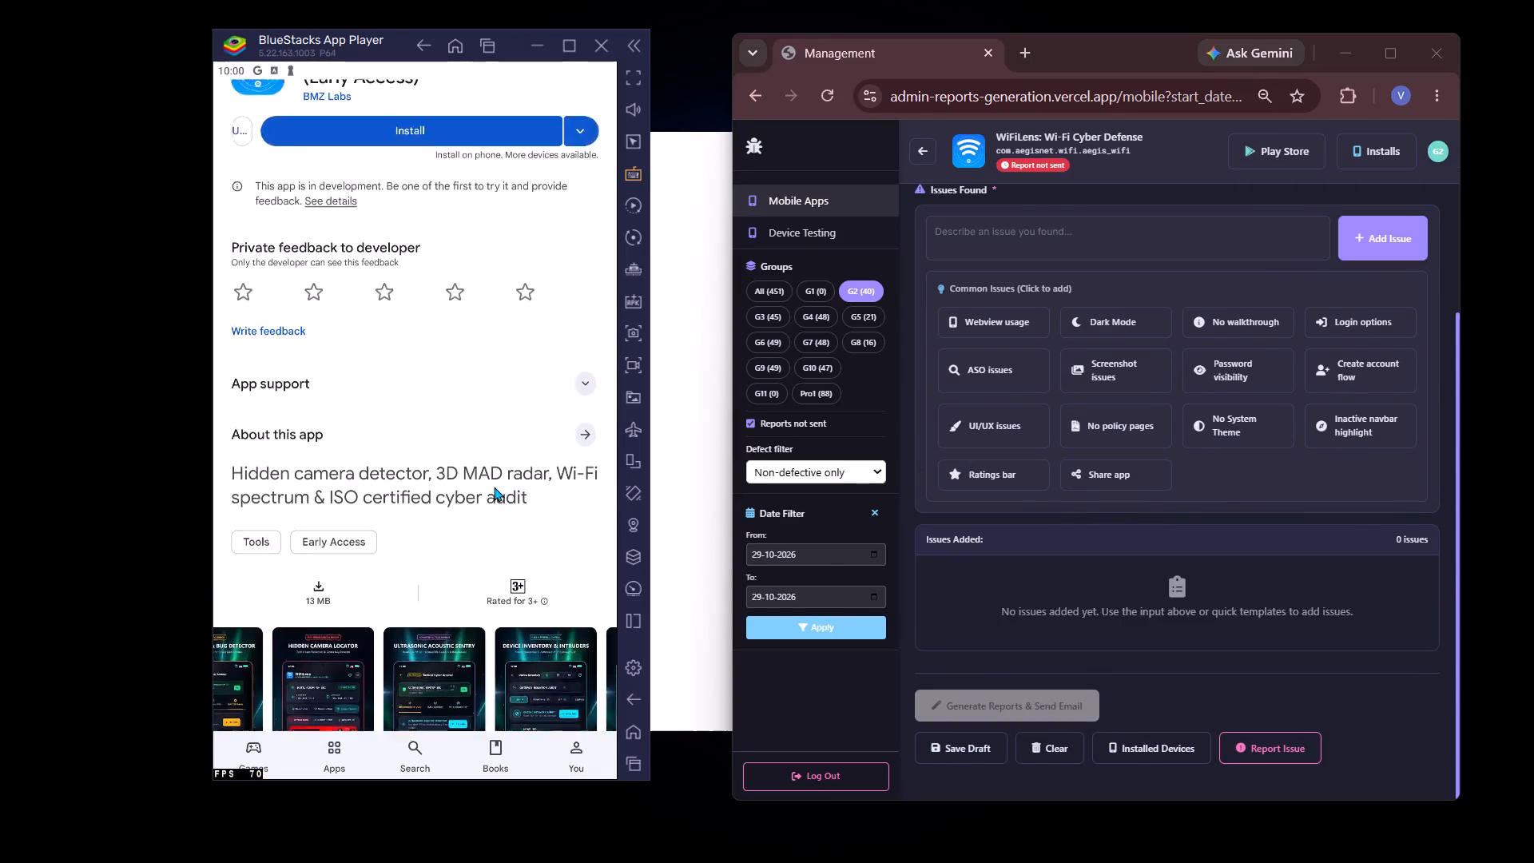
Advance from WiFiLens to the next app, Throttle Escape, in both the BlueStacks and desktop Chrome report pages.
left_click(481, 52)
left_click(419, 380)
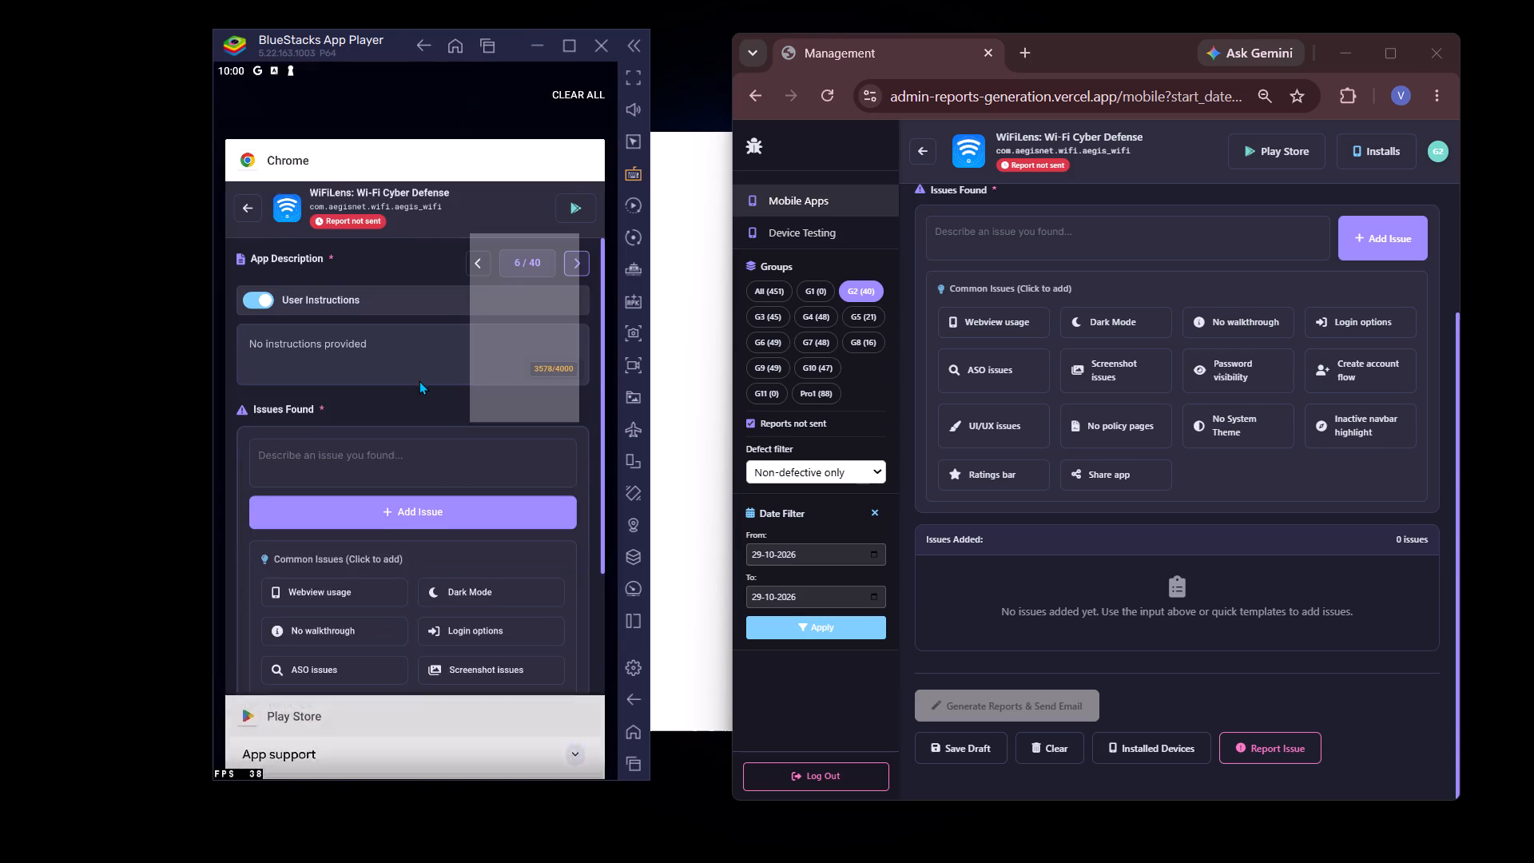
left_click(578, 216)
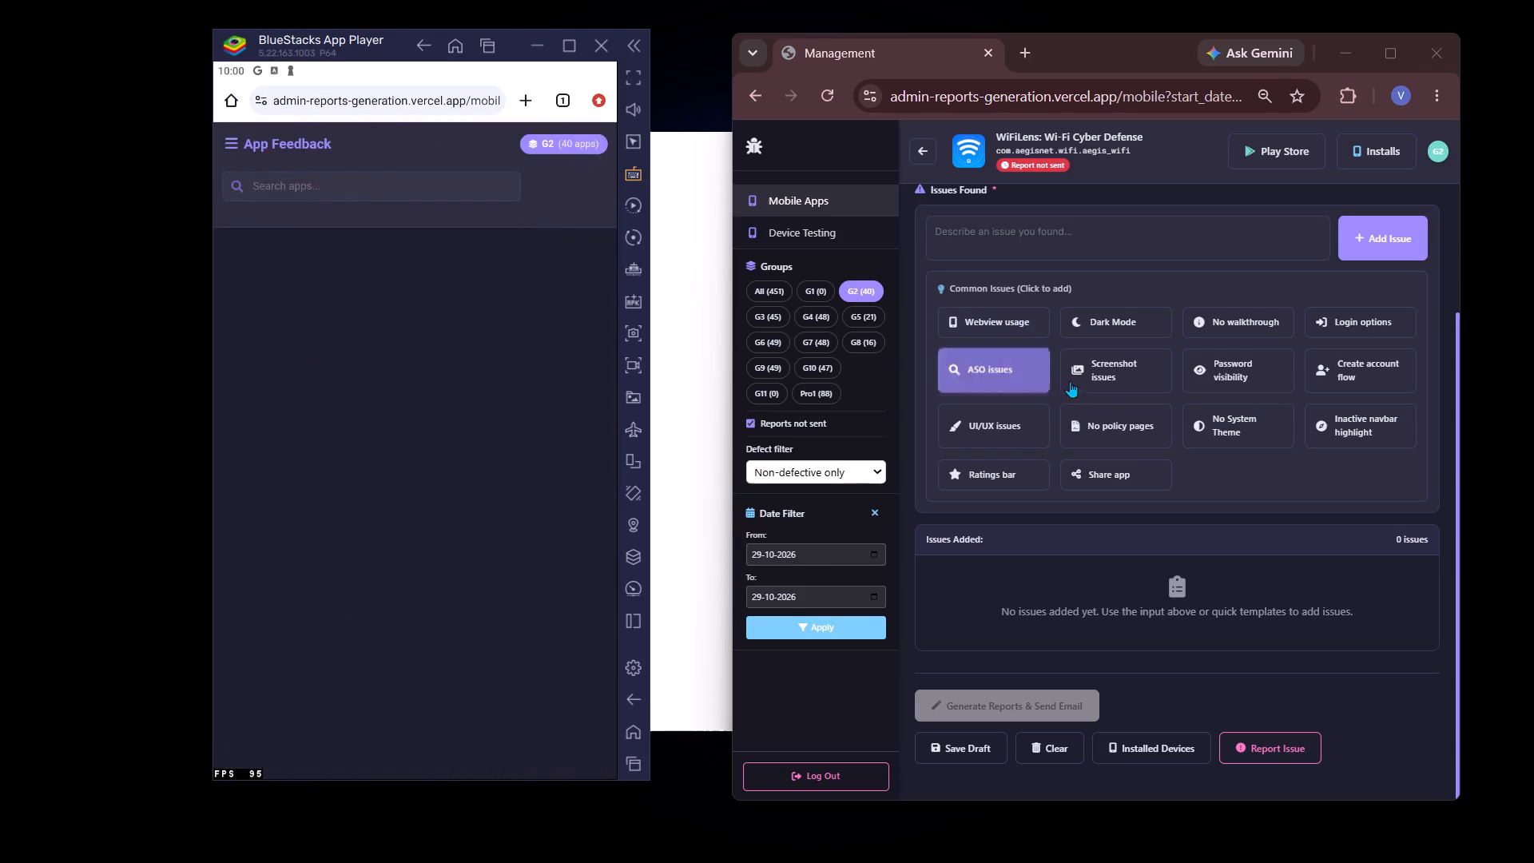
scroll(1107, 395, "up", 4)
left_click(1430, 224)
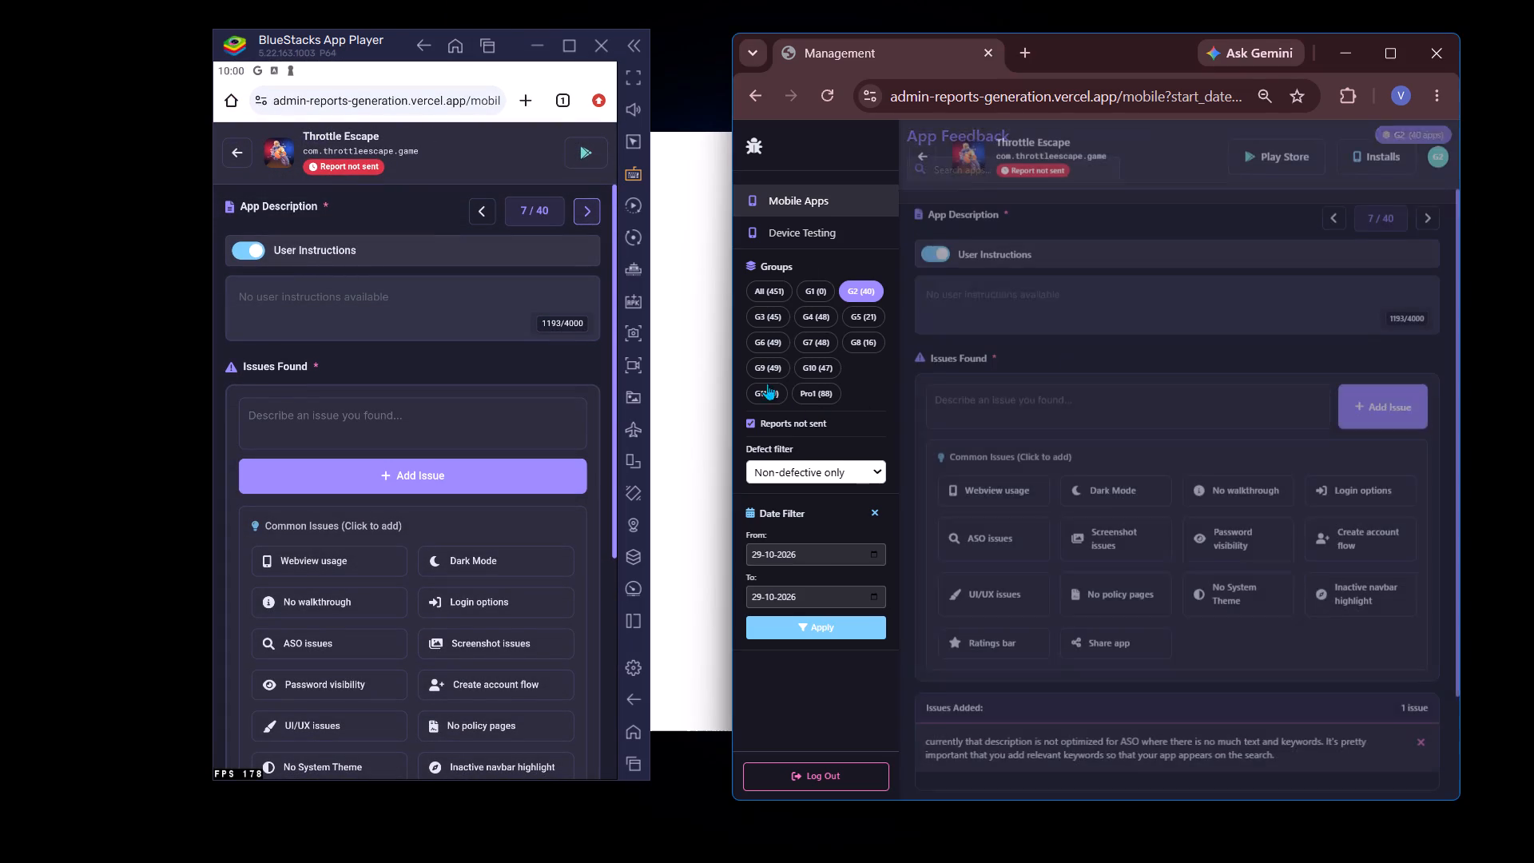
Open Throttle Escape's Play Store page in BlueStacks and examine its listing details and screenshots.
left_click(578, 145)
scroll(355, 549, "down", 4)
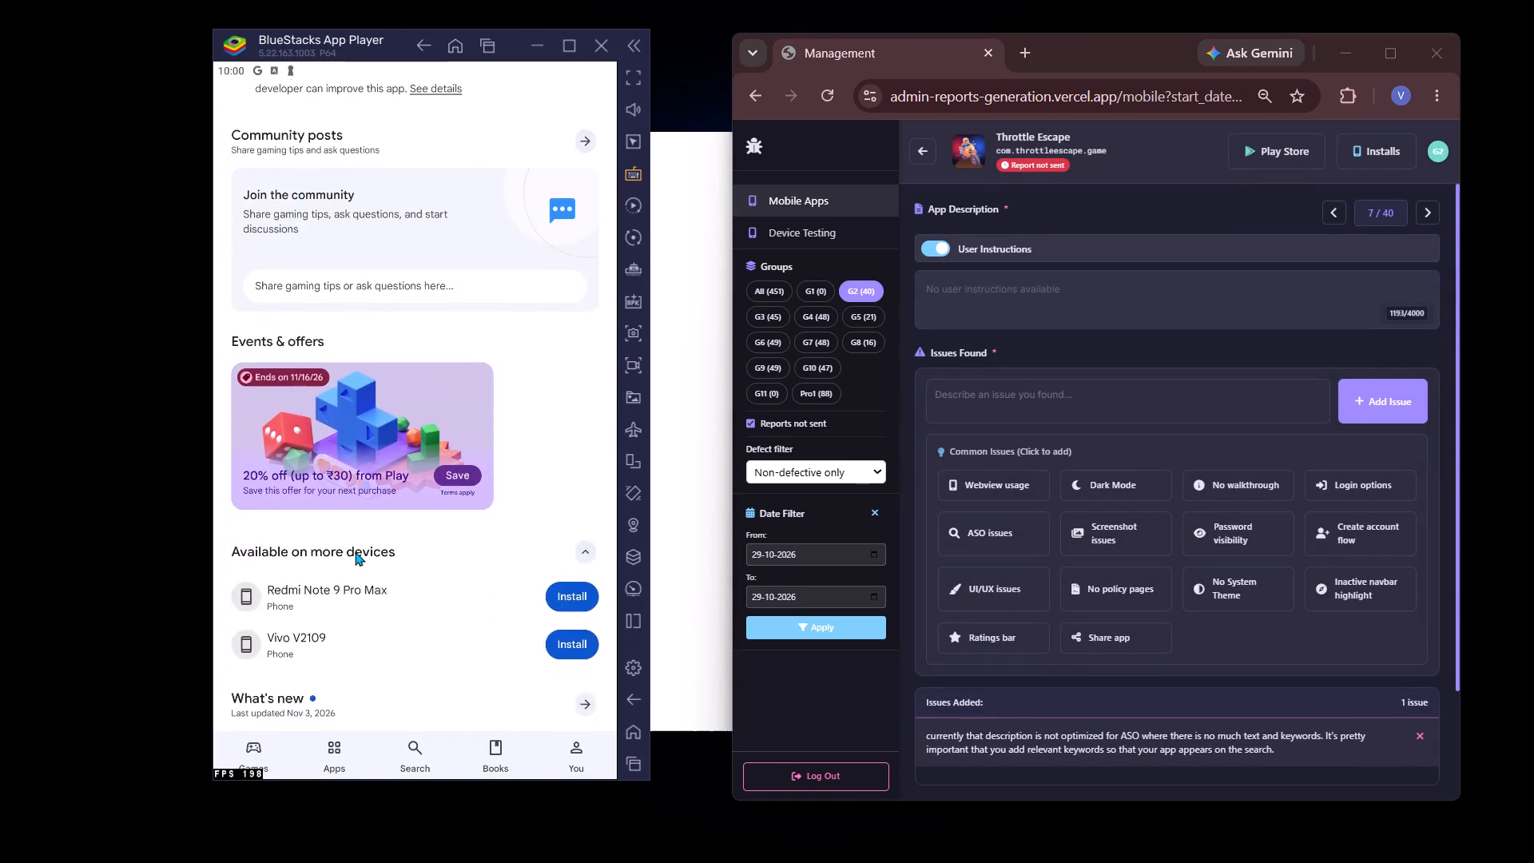
scroll(363, 551, "down", 6)
left_click_drag(508, 517, 296, 561)
left_click_drag(503, 543, 228, 578)
left_click_drag(479, 549, 311, 577)
left_click_drag(530, 533, 292, 579)
left_click_drag(459, 539, 209, 604)
Launch Throttle Escape from its Play Store page.
scroll(386, 528, "up", 11)
scroll(479, 412, "up", 1)
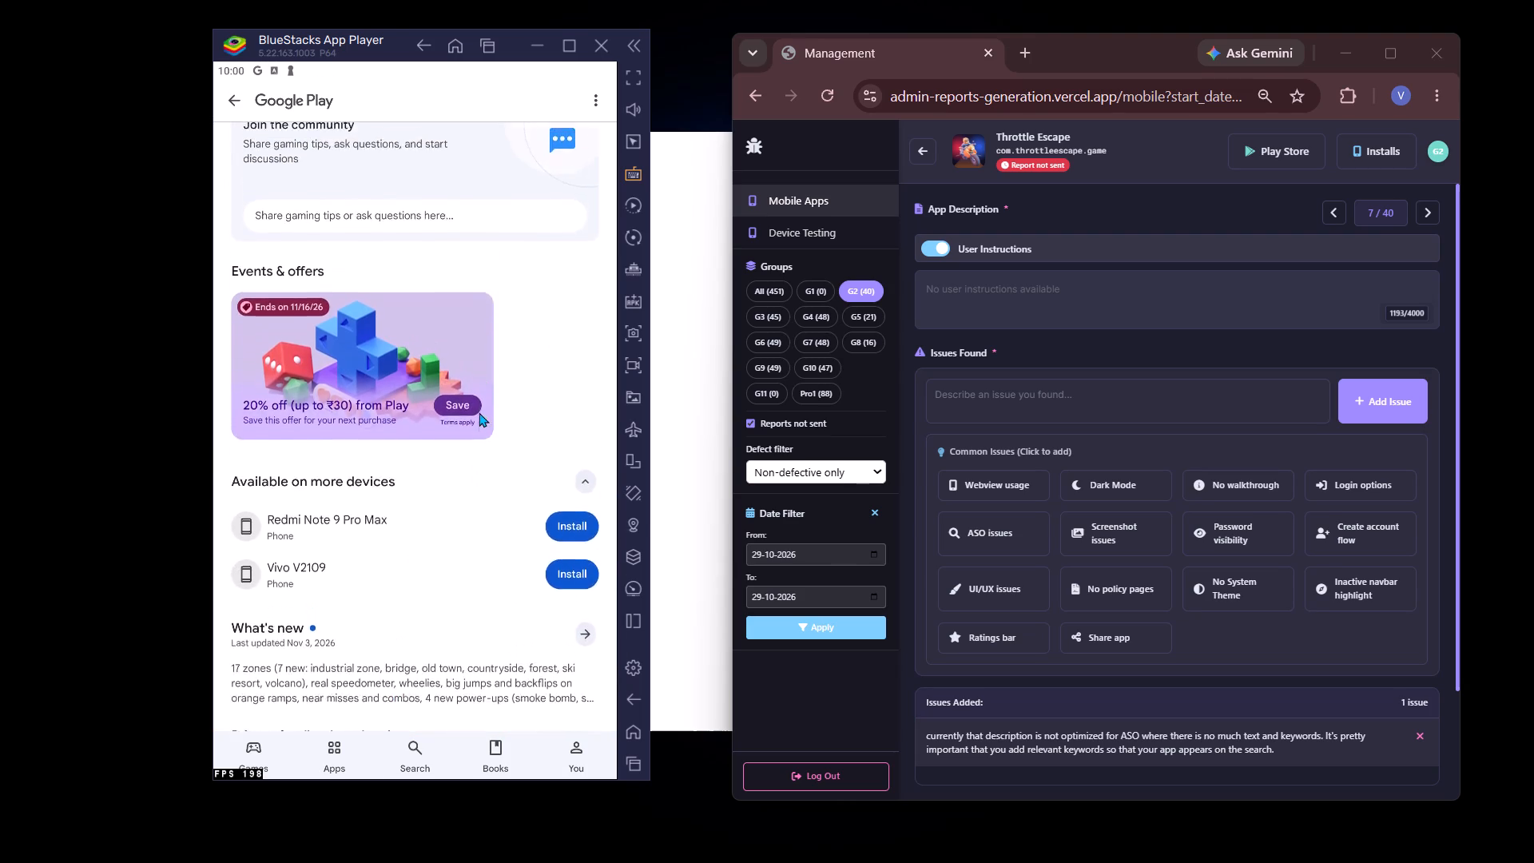
scroll(479, 412, "up", 3)
left_click(471, 222)
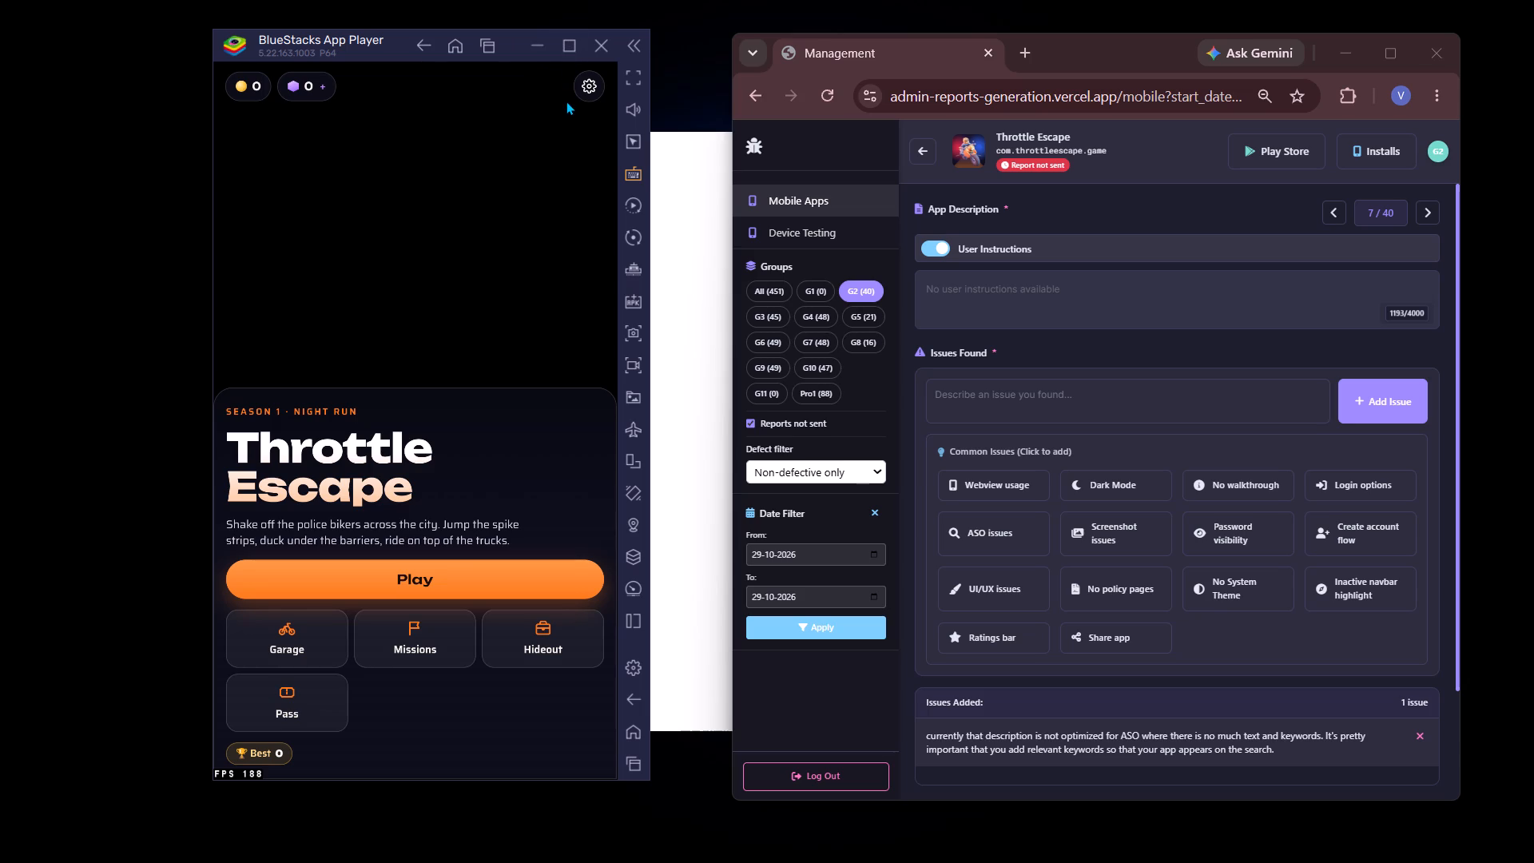
Turn off Music, Sound effects and Vibration in Throttle Escape's settings, check the remaining options and close the settings.
left_click(588, 101)
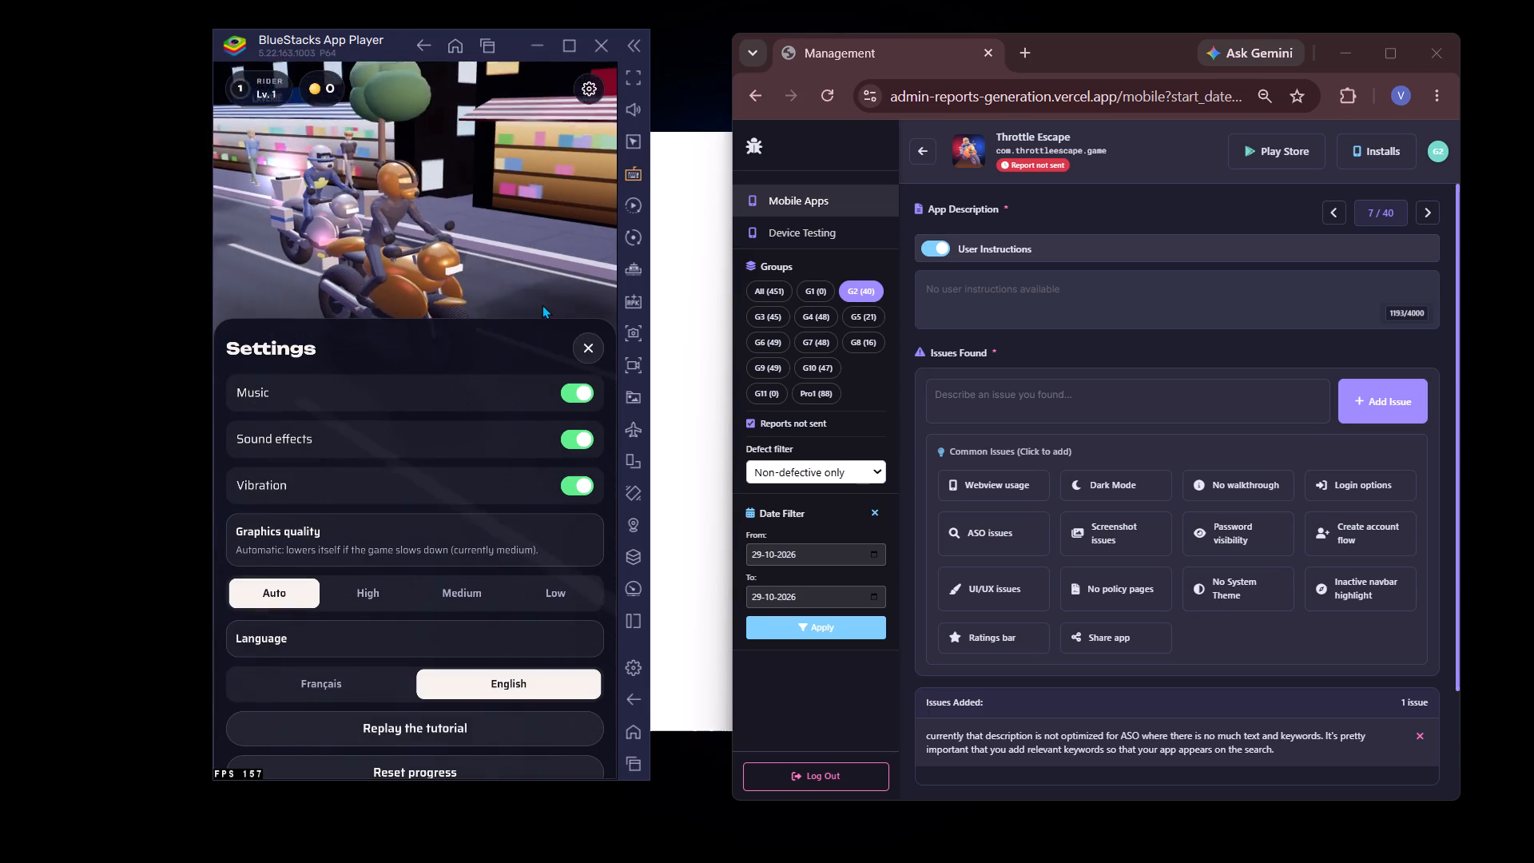
left_click(573, 397)
left_click(586, 452)
left_click(578, 477)
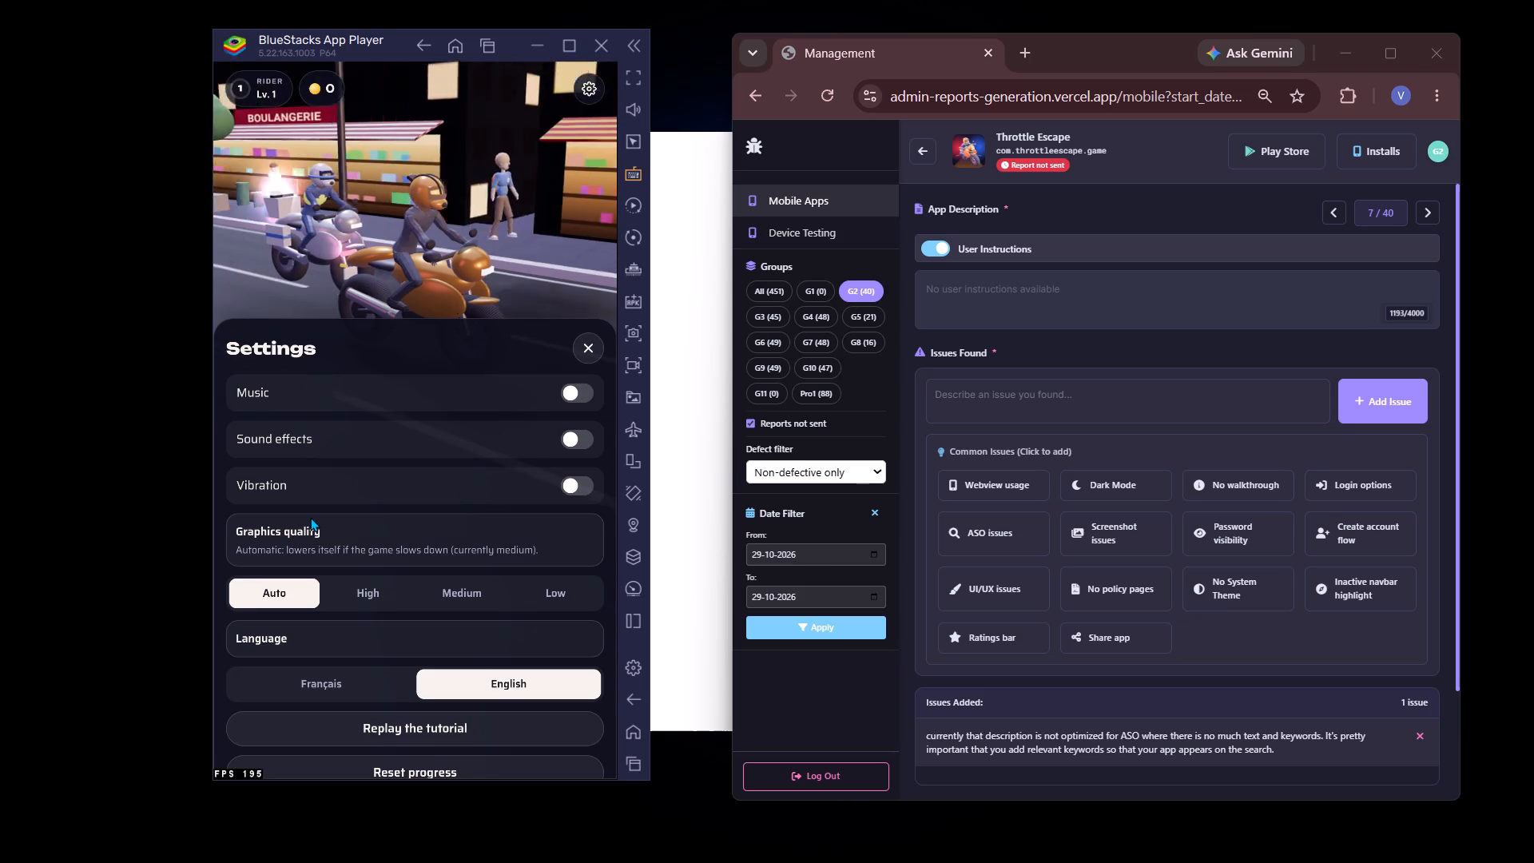
scroll(399, 598, "down", 1)
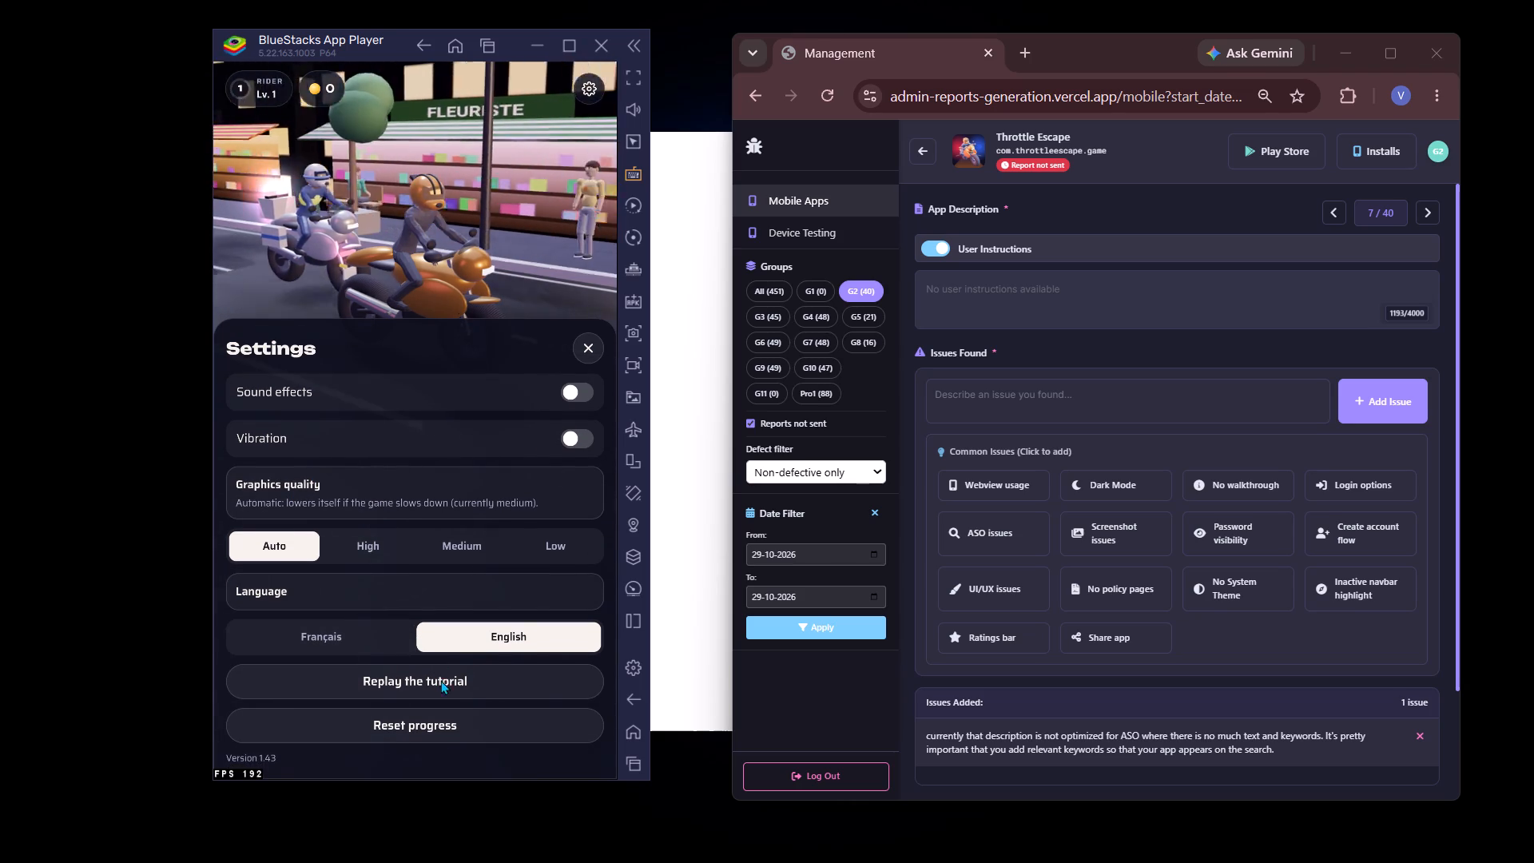
scroll(477, 656, "up", 3)
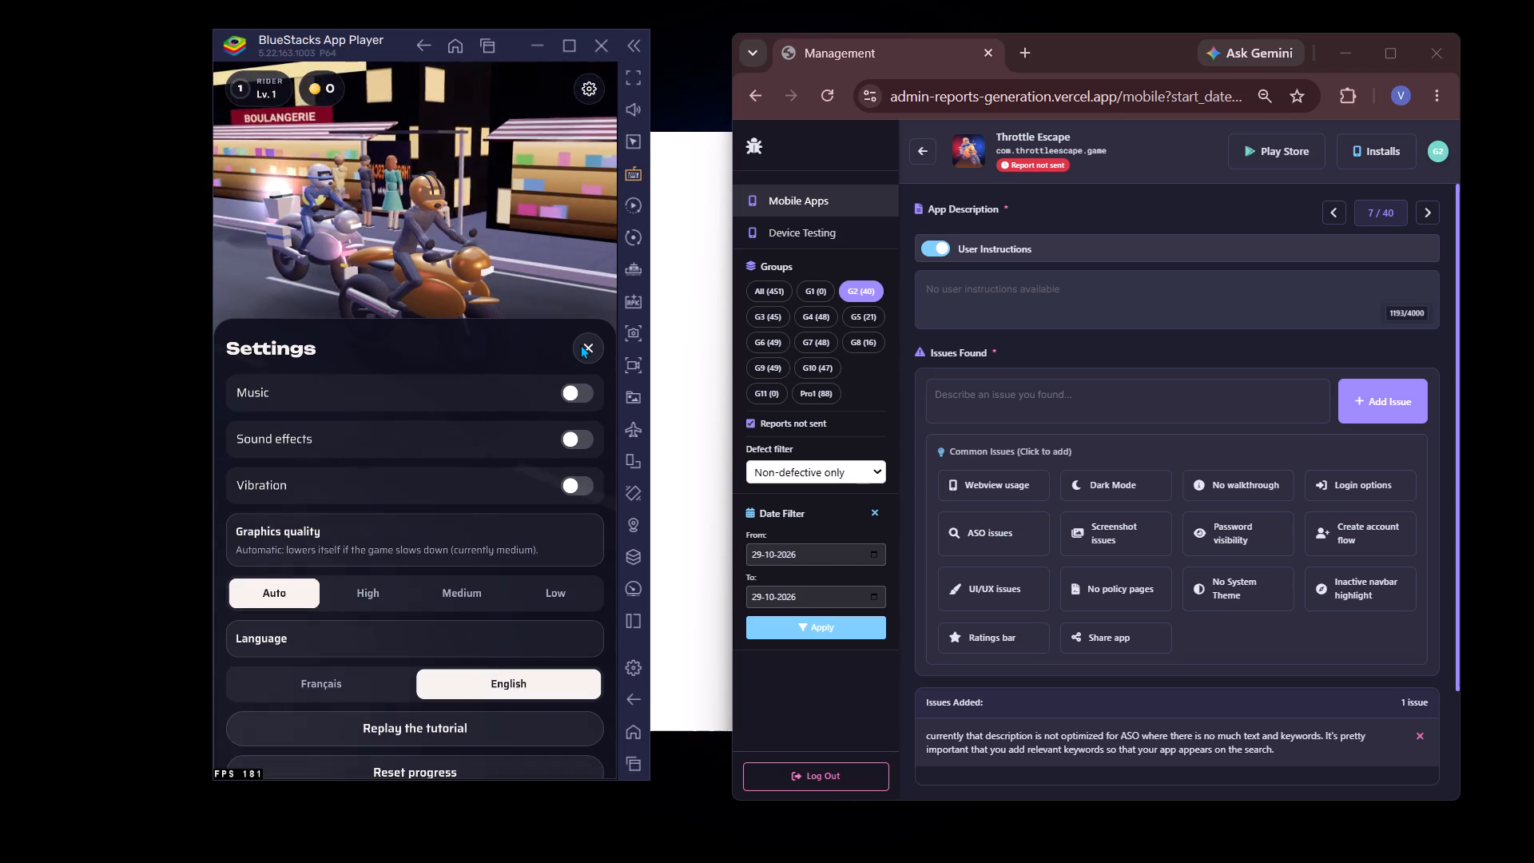
left_click(580, 344)
Start a run in Throttle Escape and play the tutorial, dodging the car, jumping the spike strip and ducking under the barrier.
left_click(478, 642)
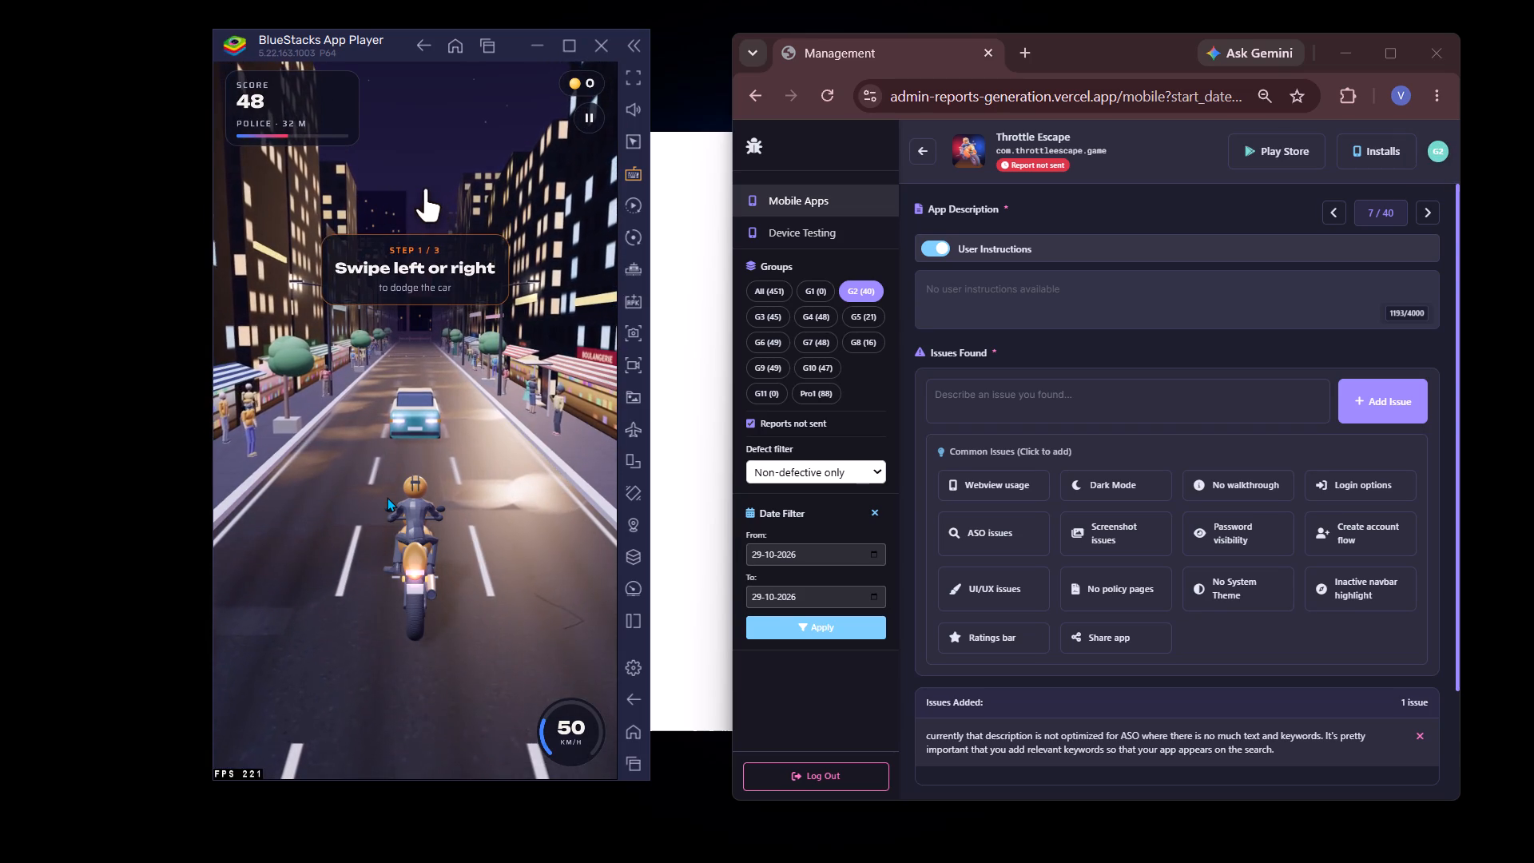
left_click_drag(387, 497, 490, 507)
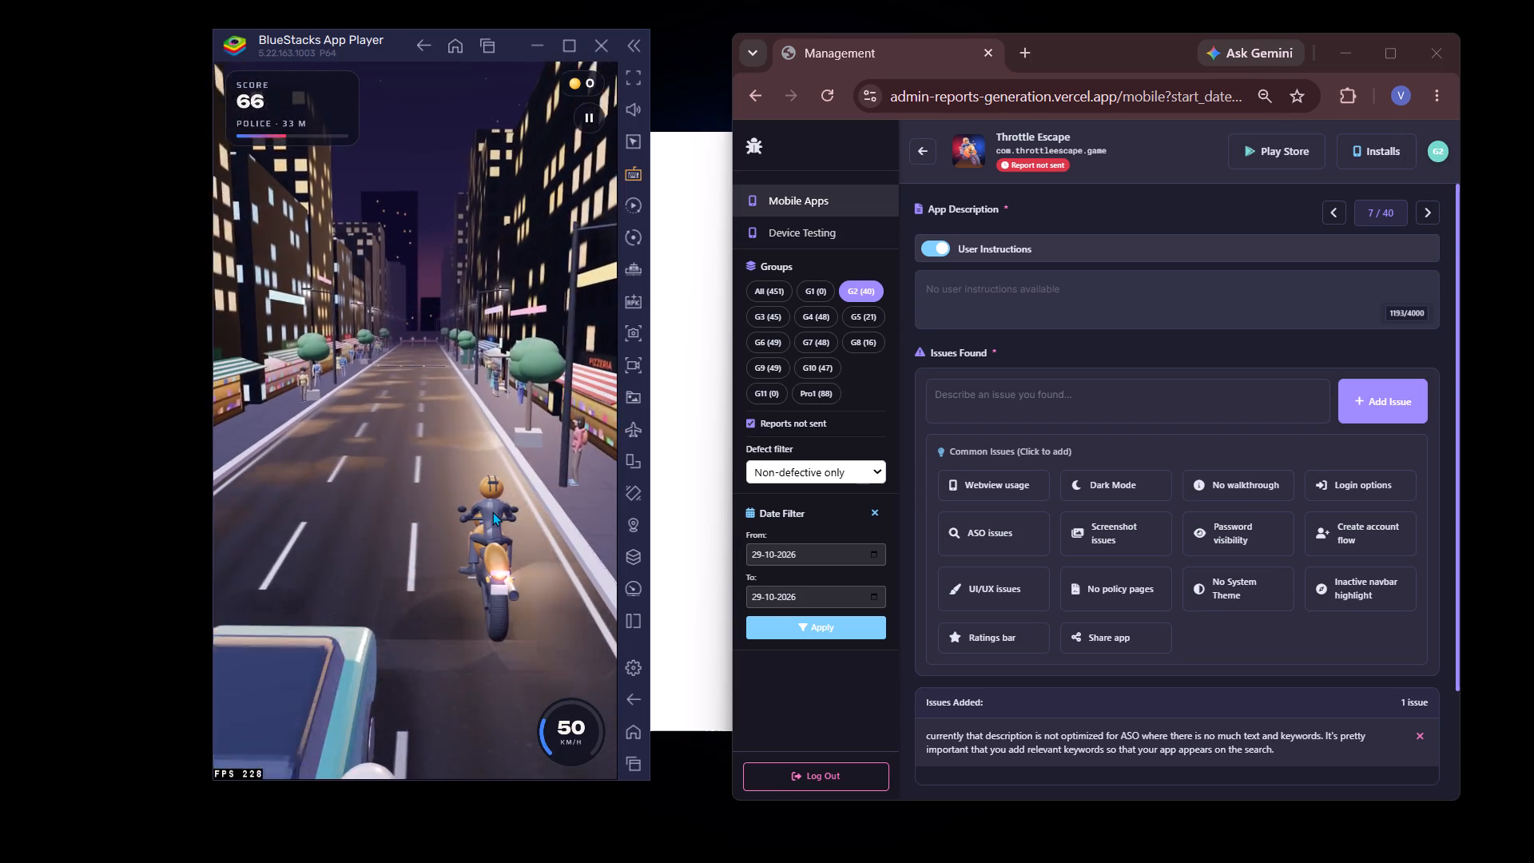
left_click_drag(492, 511, 528, 543)
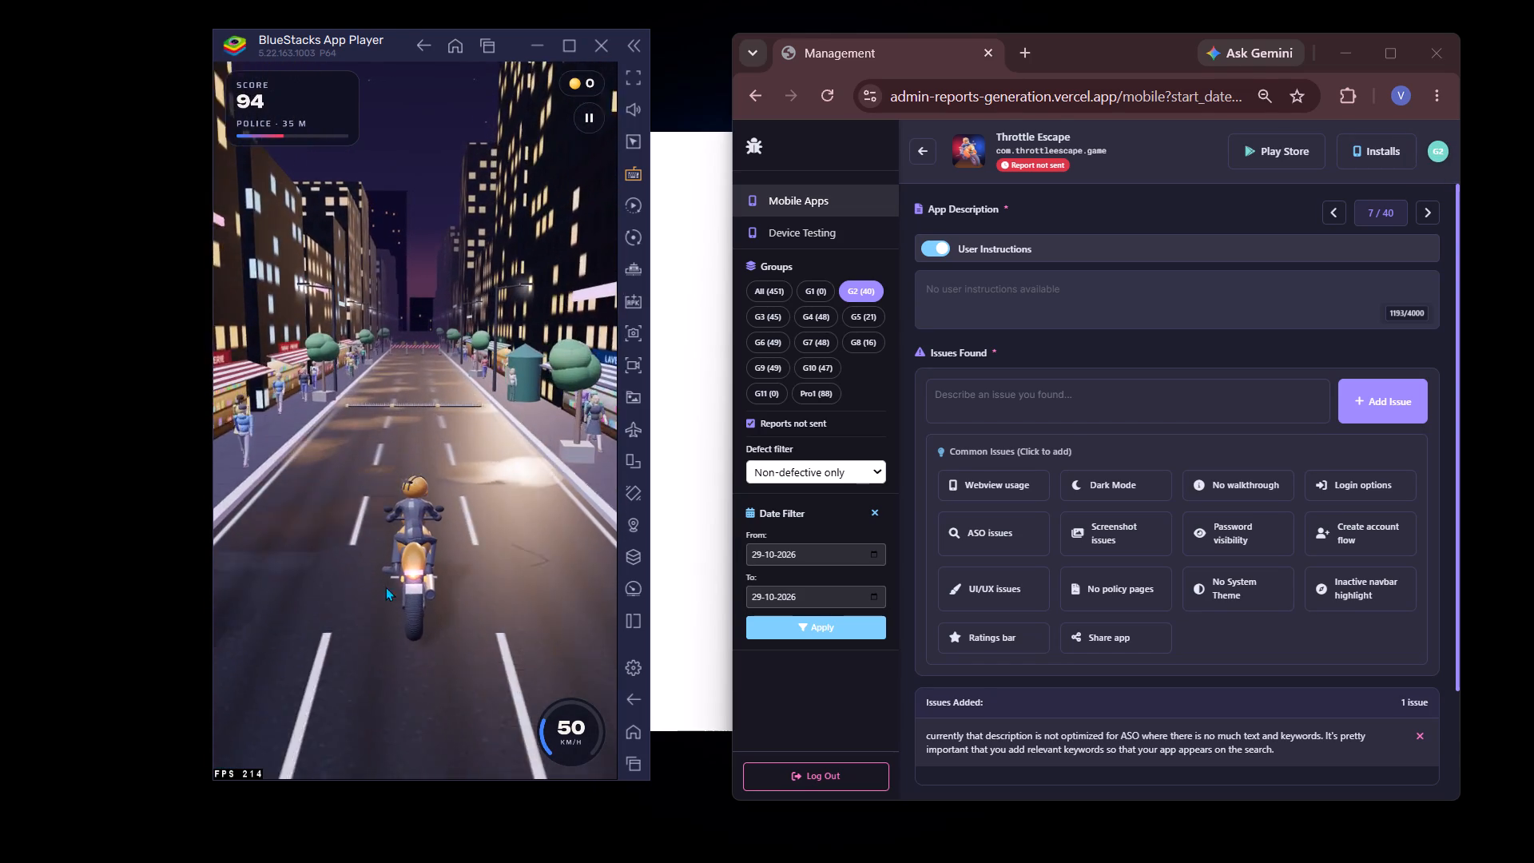
left_click_drag(420, 577, 567, 602)
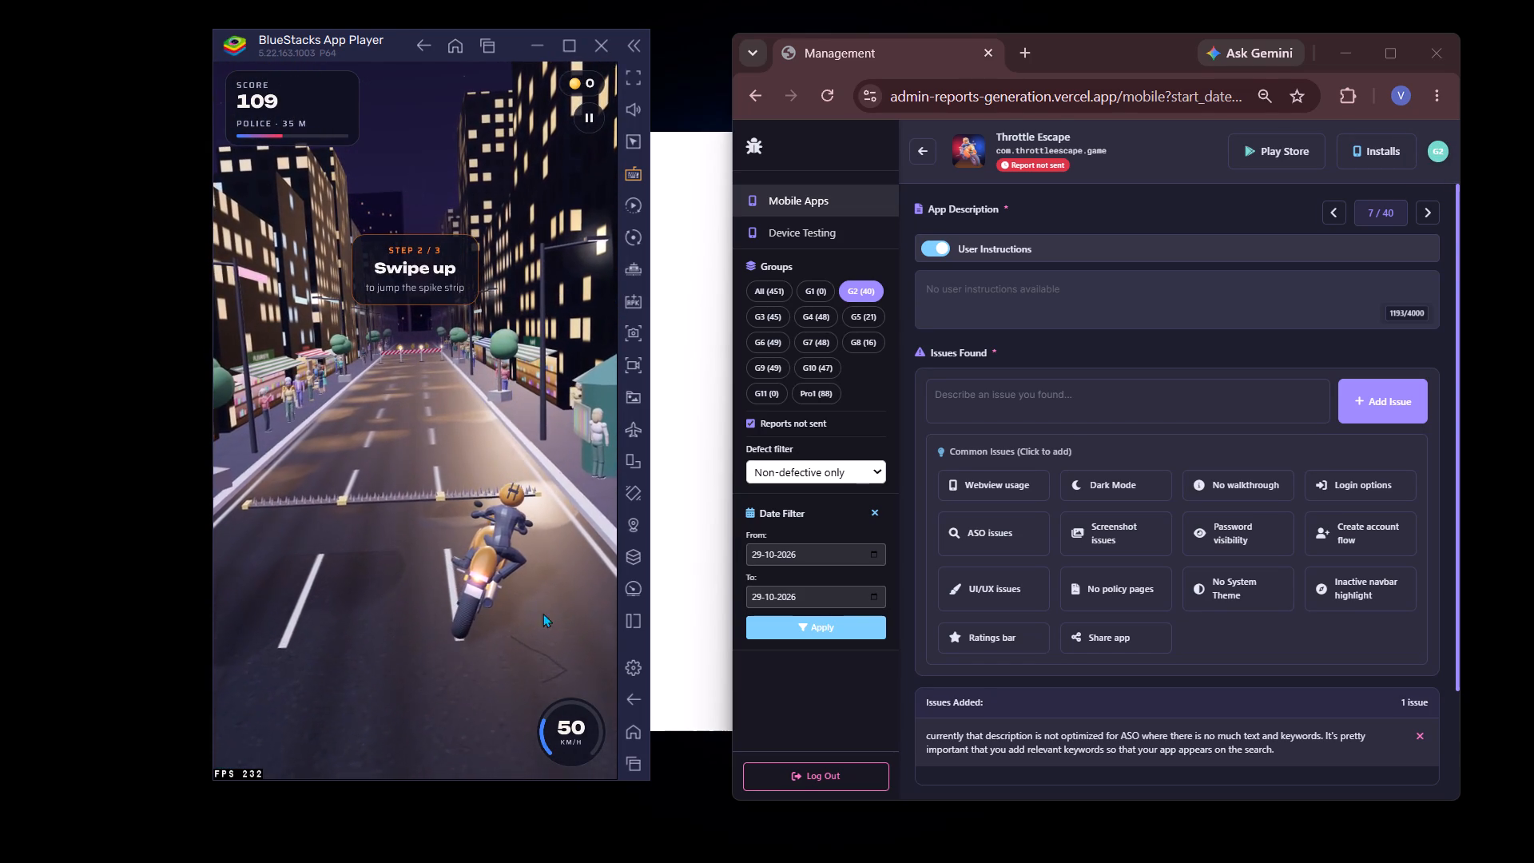
left_click_drag(488, 598, 495, 509)
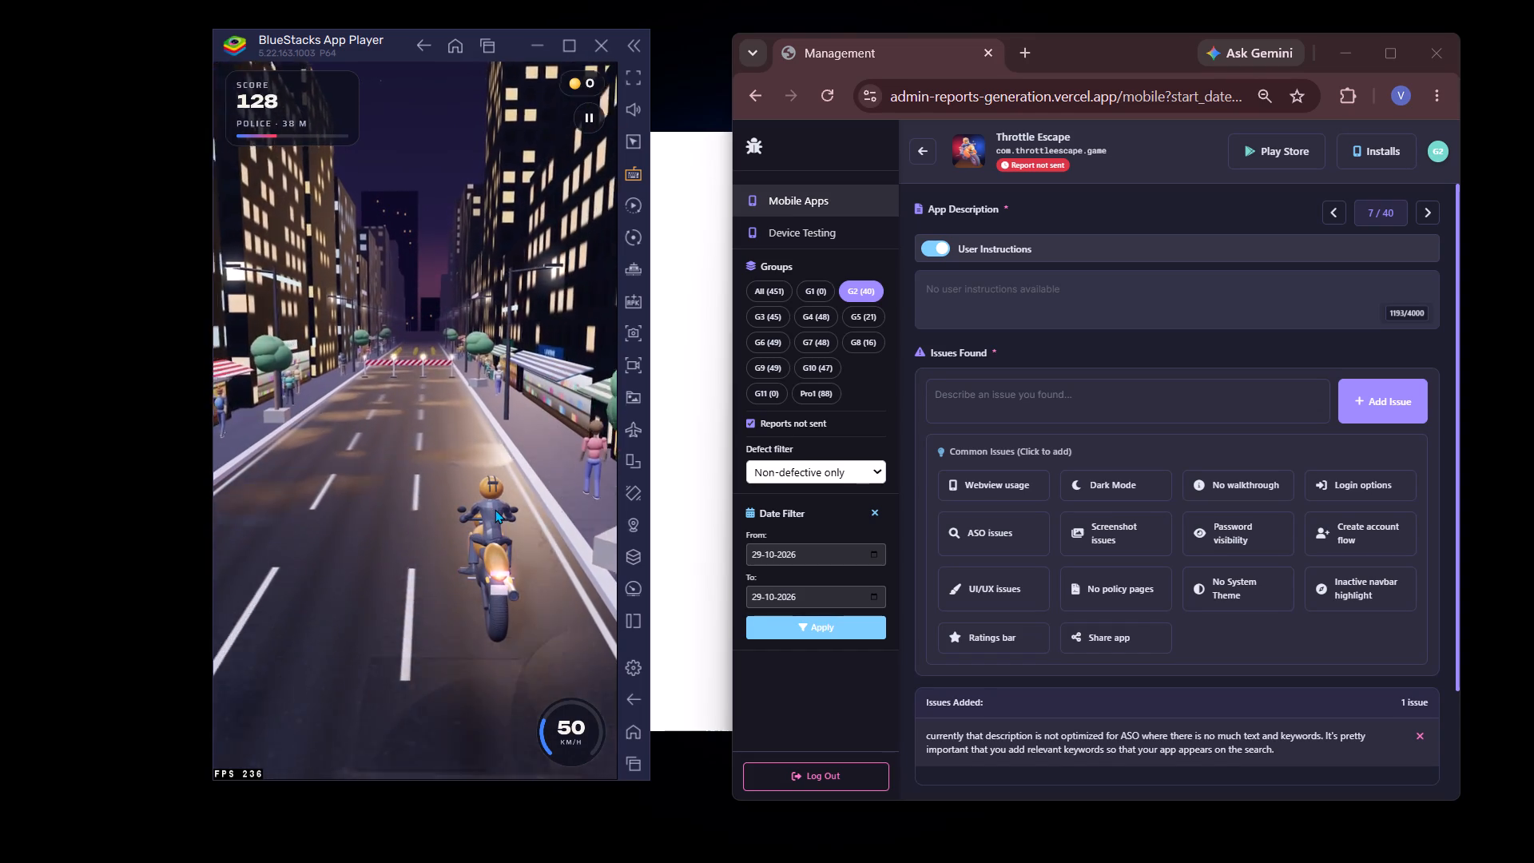
left_click_drag(495, 531, 499, 461)
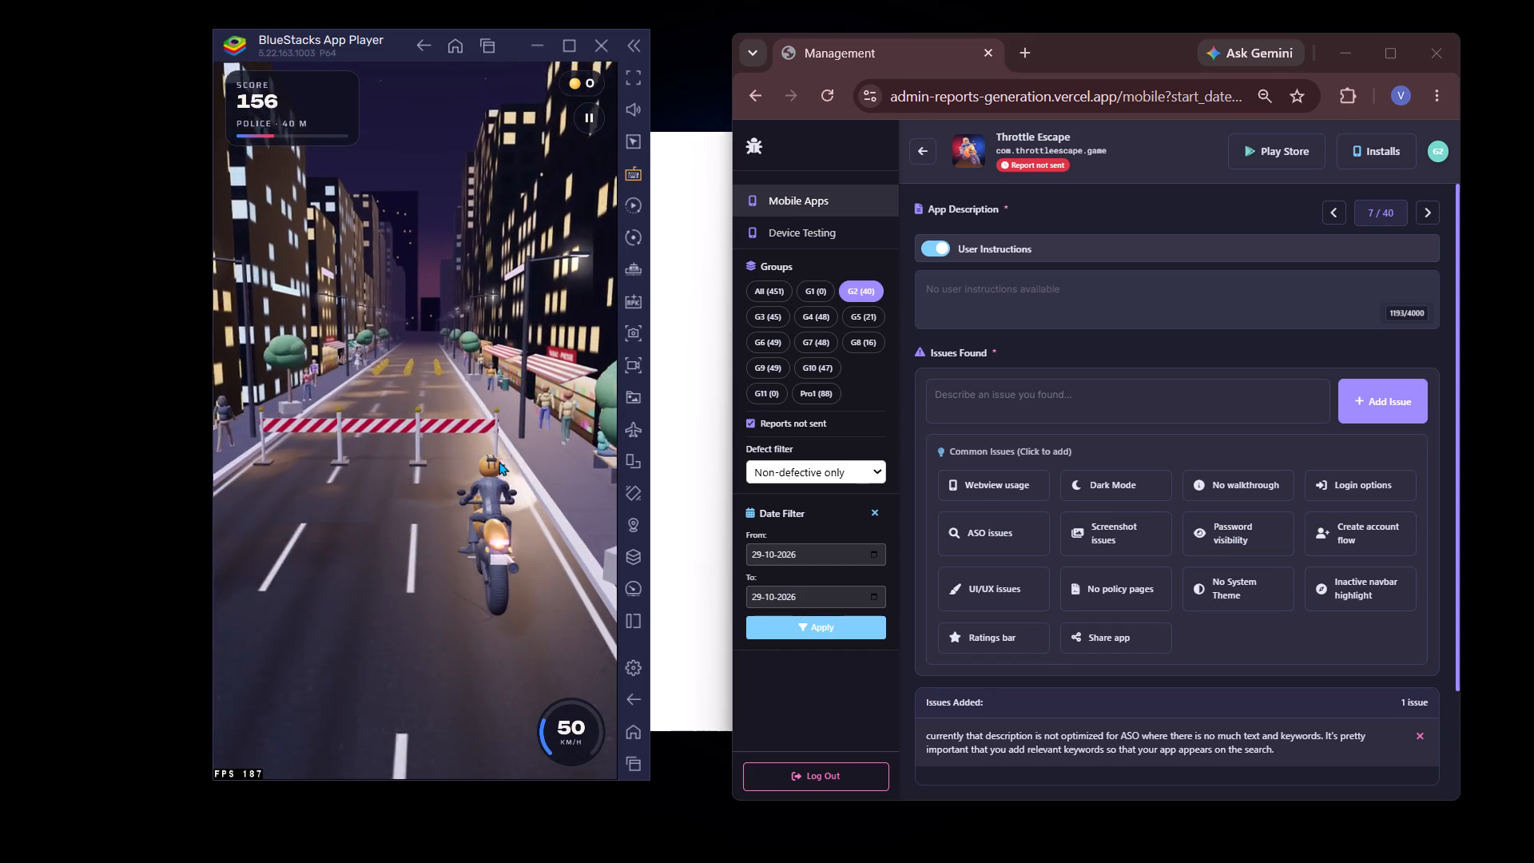
left_click_drag(499, 461, 499, 428)
left_click_drag(499, 443, 528, 709)
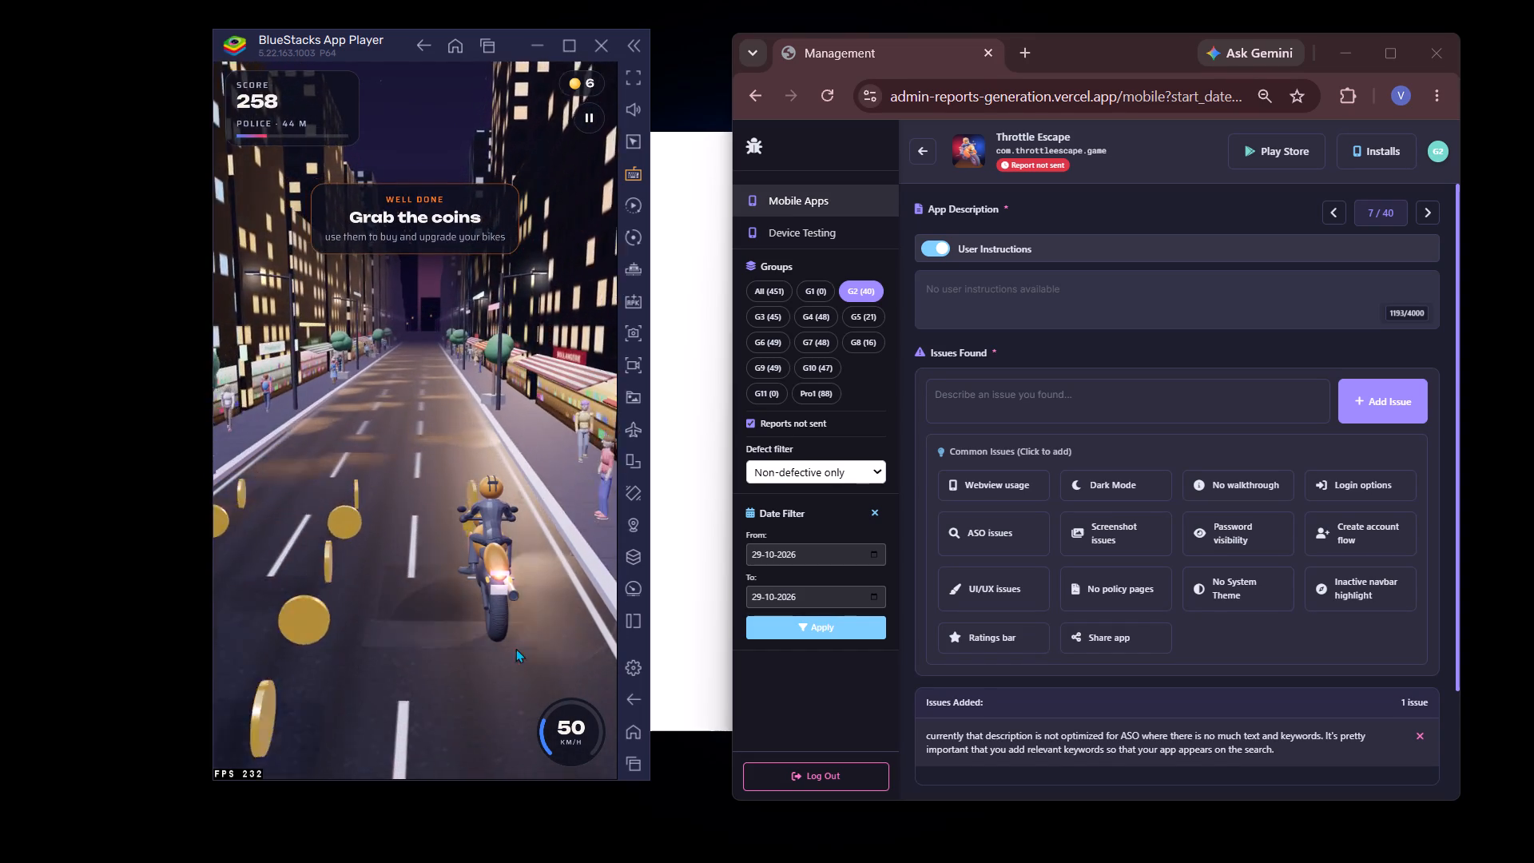
Play the police chase, switching lanes and jumping to collect coins until the escape ends, and return to the main menu.
left_click_drag(513, 641, 515, 531)
left_click_drag(524, 523, 344, 564)
left_click_drag(368, 618, 370, 483)
left_click_drag(370, 490, 415, 502)
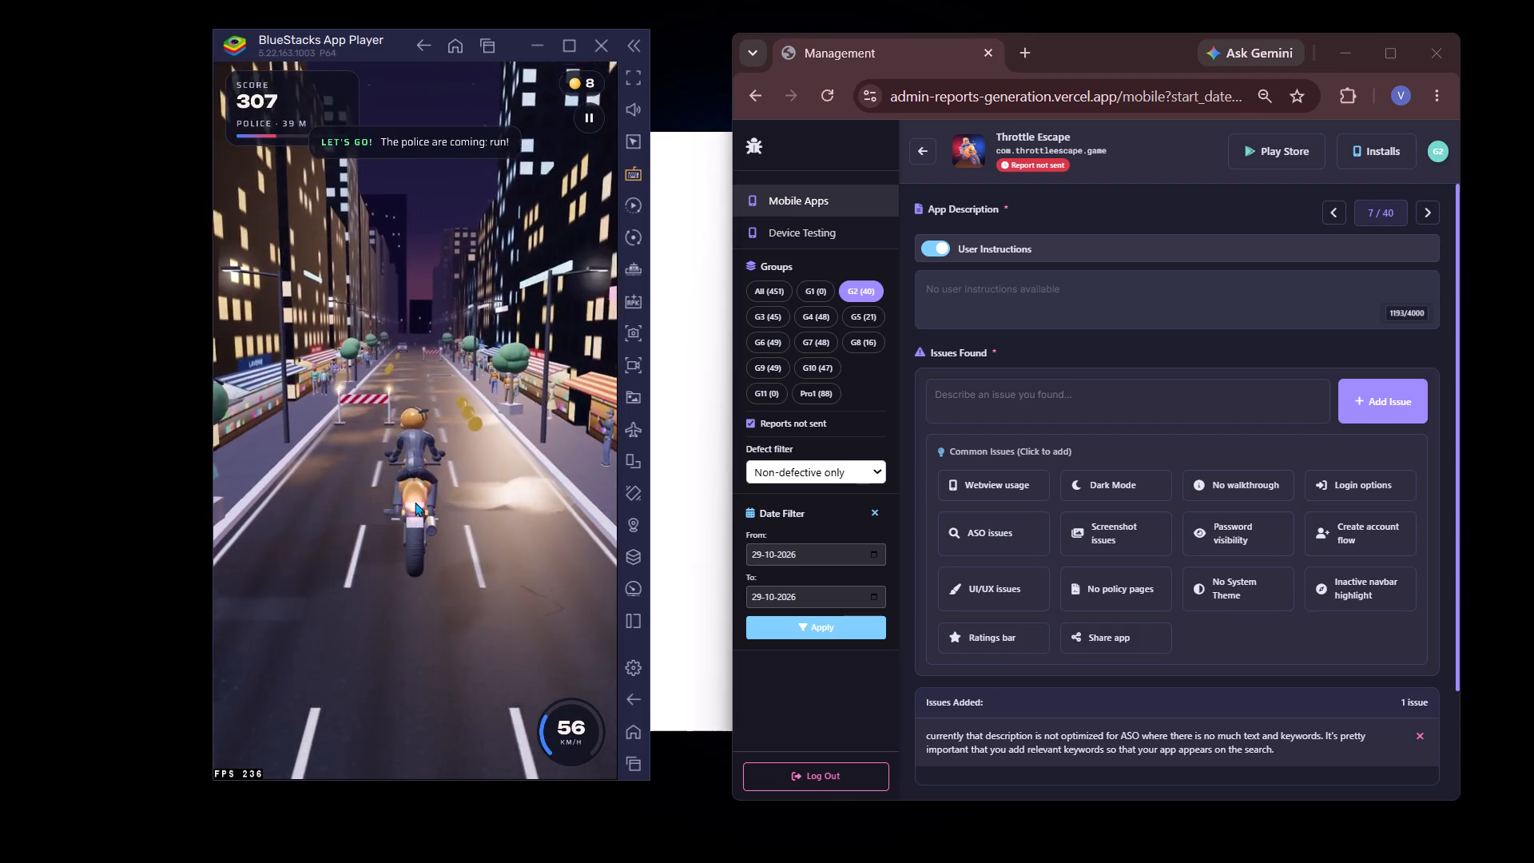
left_click_drag(415, 502, 753, 487)
left_click_drag(565, 606, 607, 396)
left_click_drag(607, 402, 407, 424)
left_click_drag(407, 424, 386, 431)
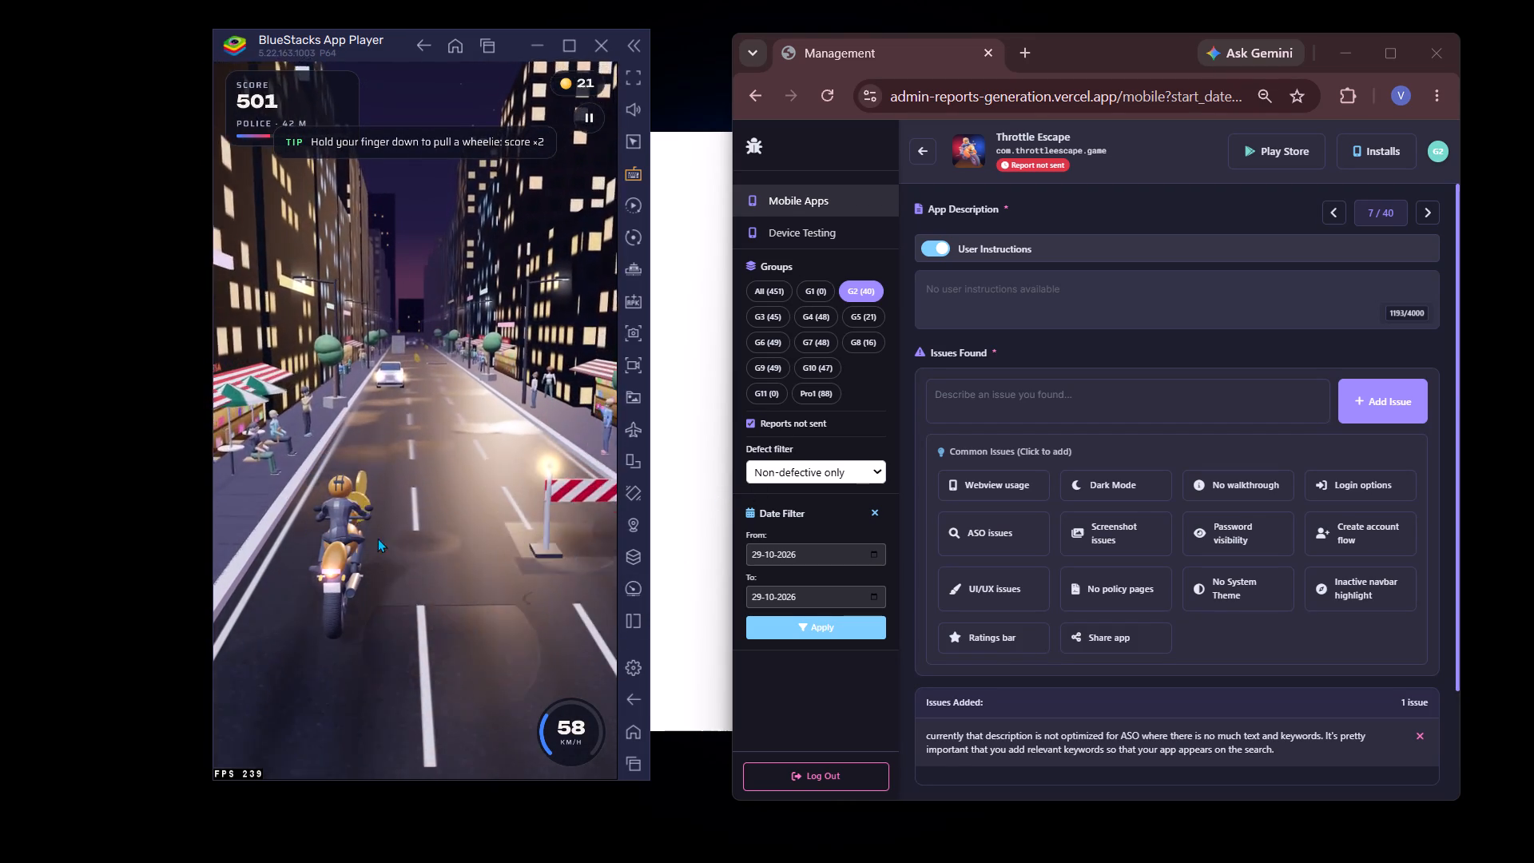
left_click_drag(372, 529, 532, 246)
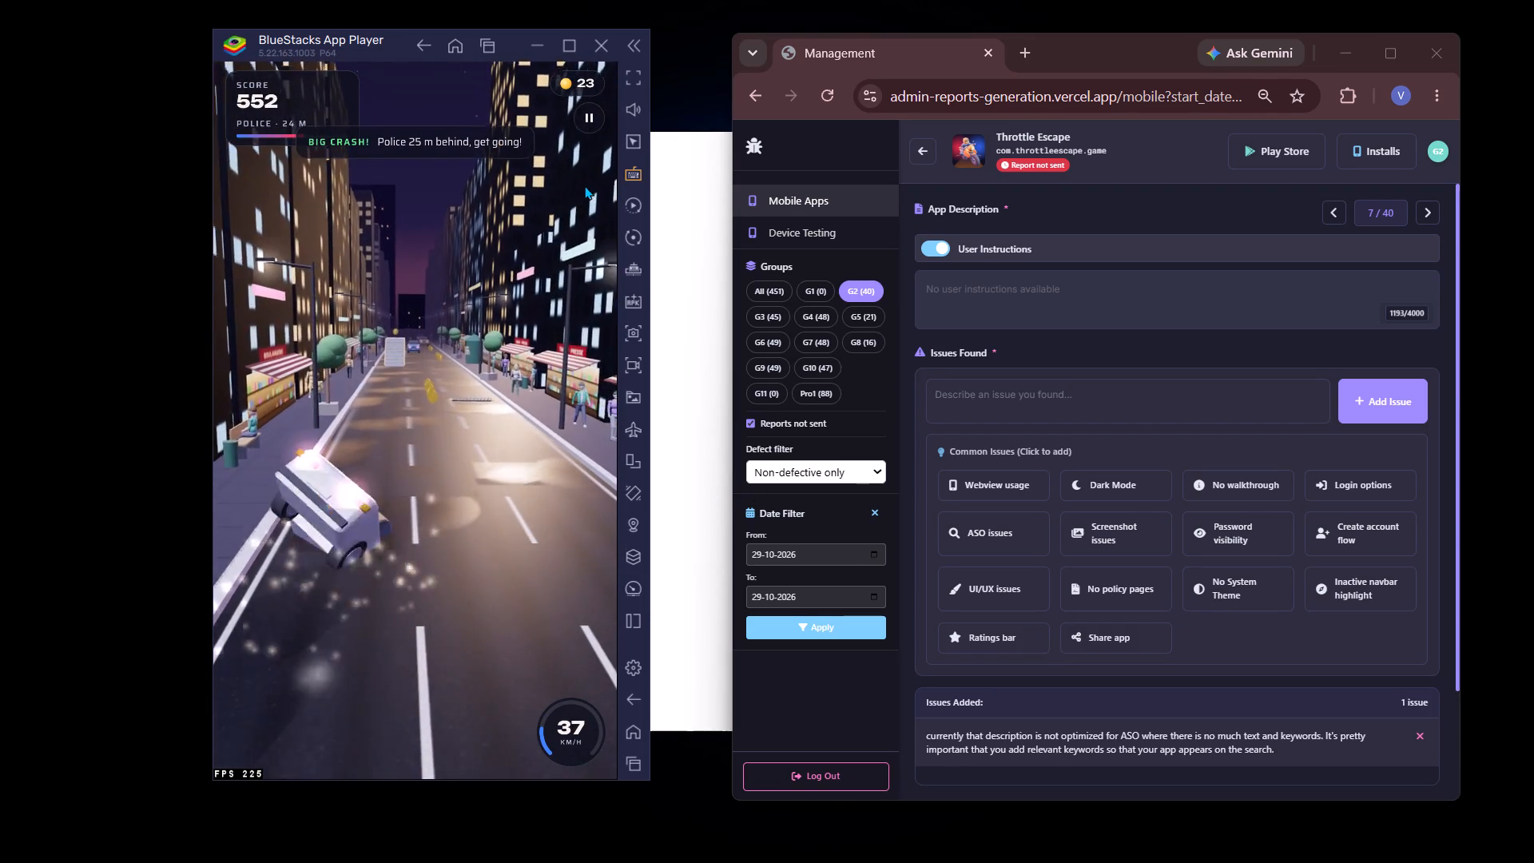
left_click_drag(401, 524, 550, 533)
left_click_drag(447, 523, 589, 542)
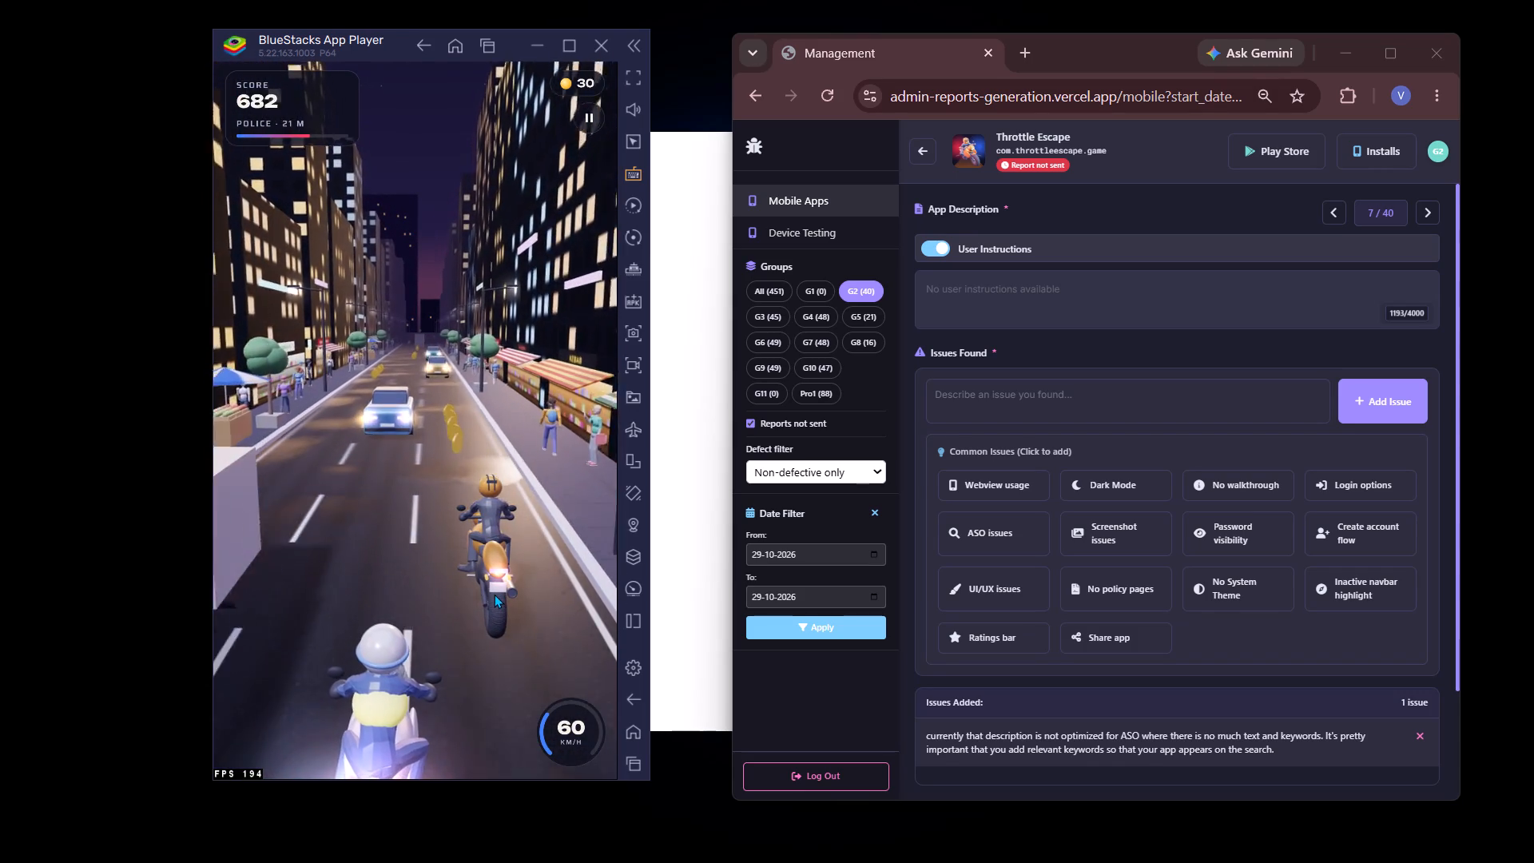
left_click_drag(489, 546, 527, 407)
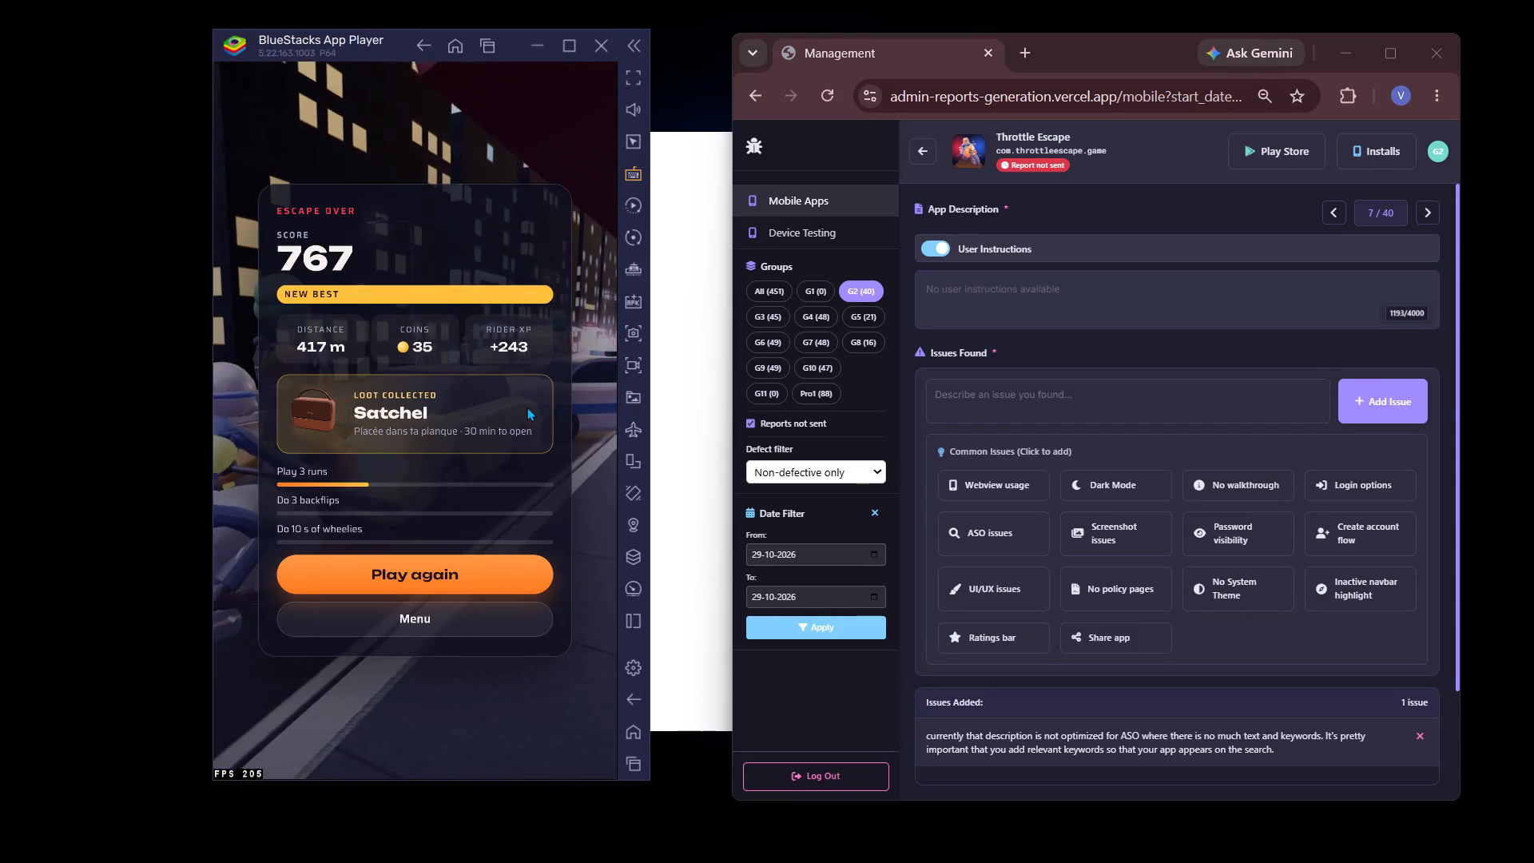
left_click(505, 626)
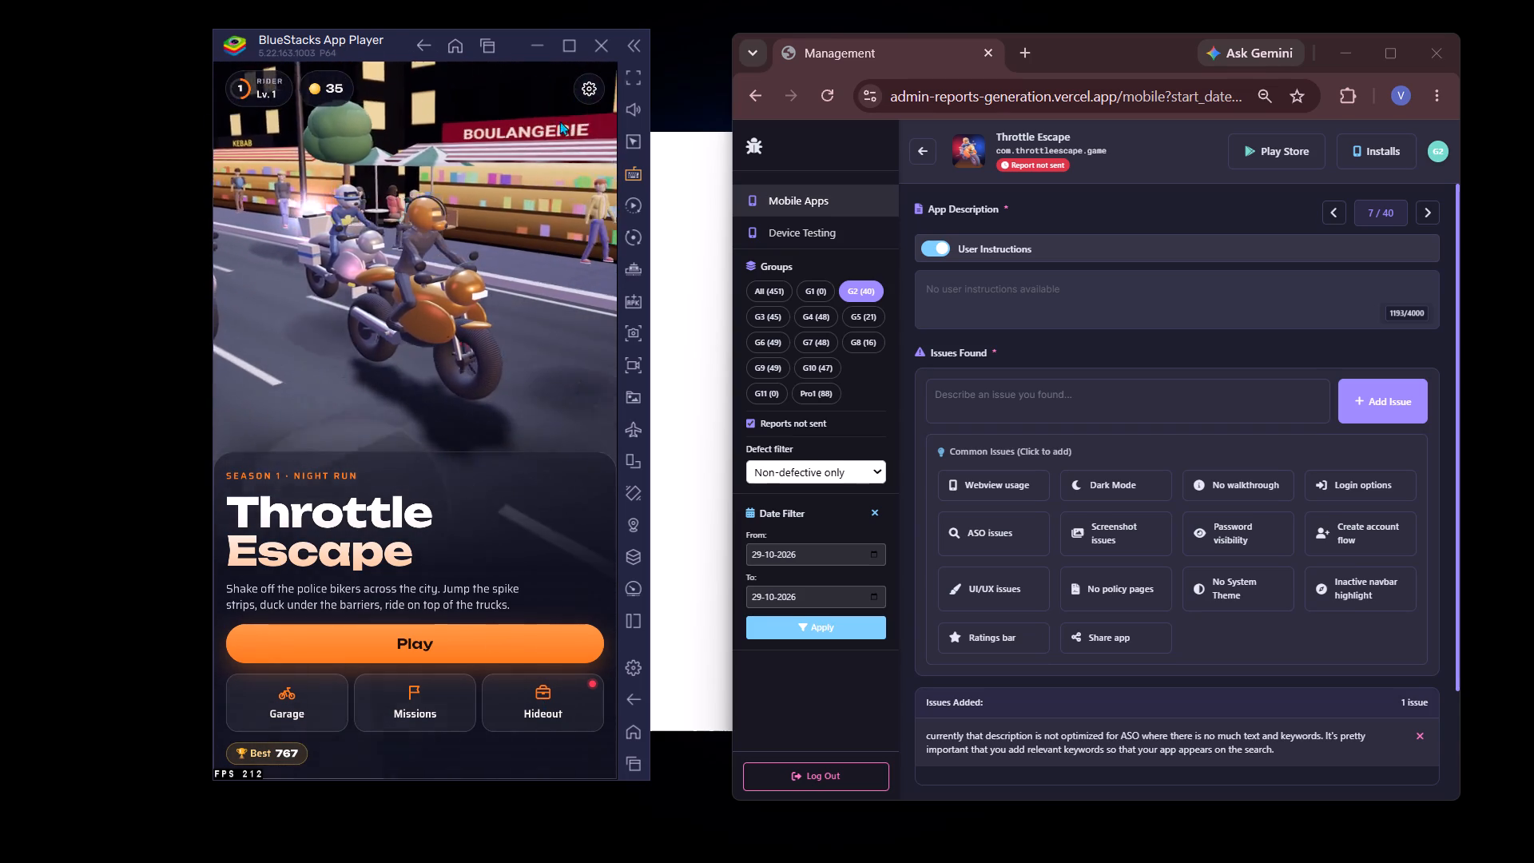
Check Throttle Escape's settings for rating and policy options, add the Ratings bar and No policy pages issues, and close the settings.
left_click(578, 97)
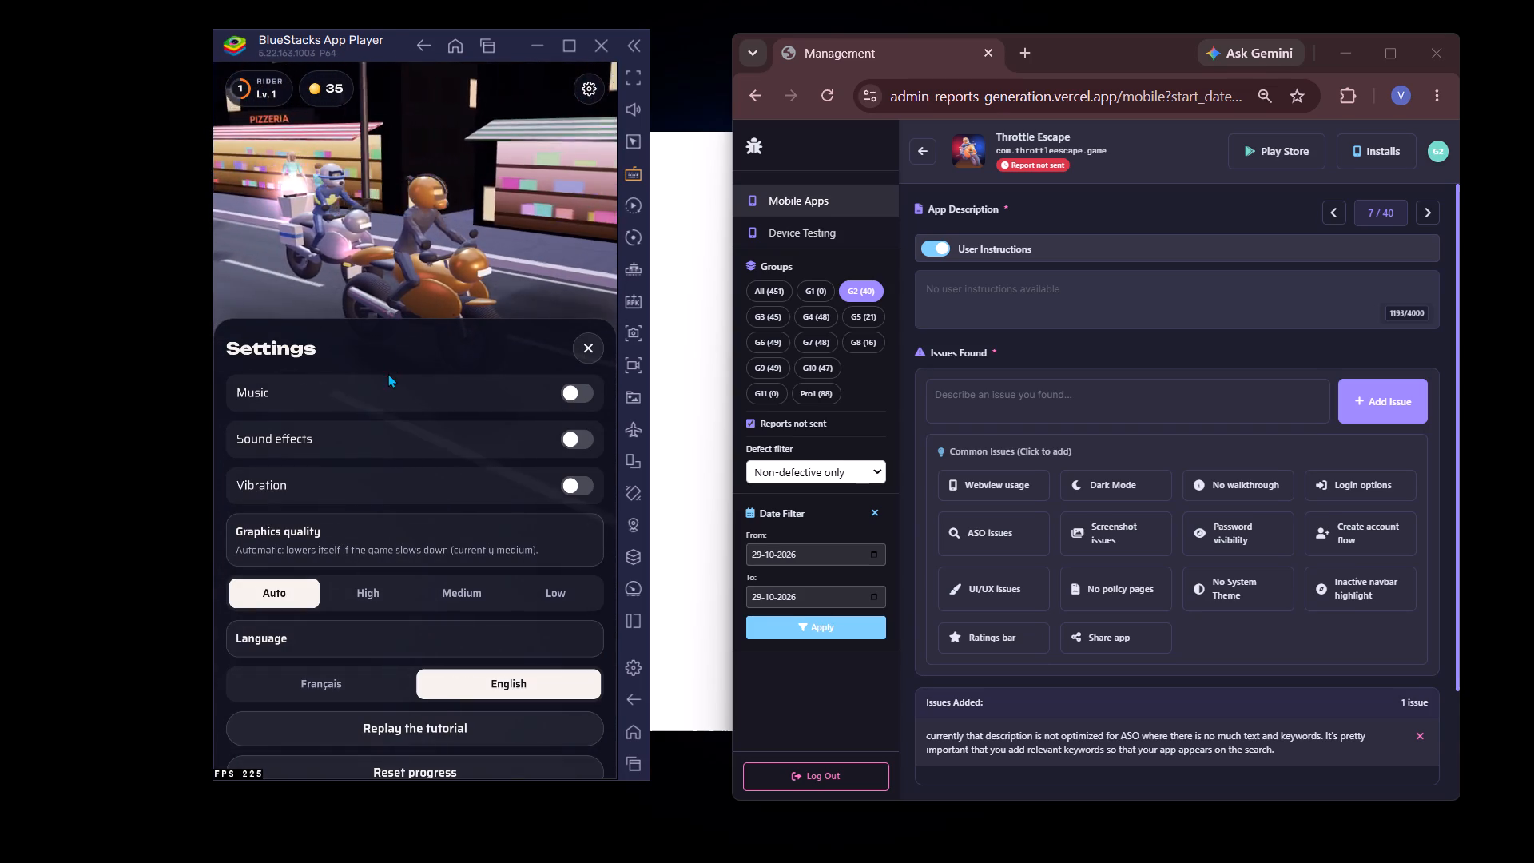
scroll(354, 517, "down", 1)
left_click(995, 632)
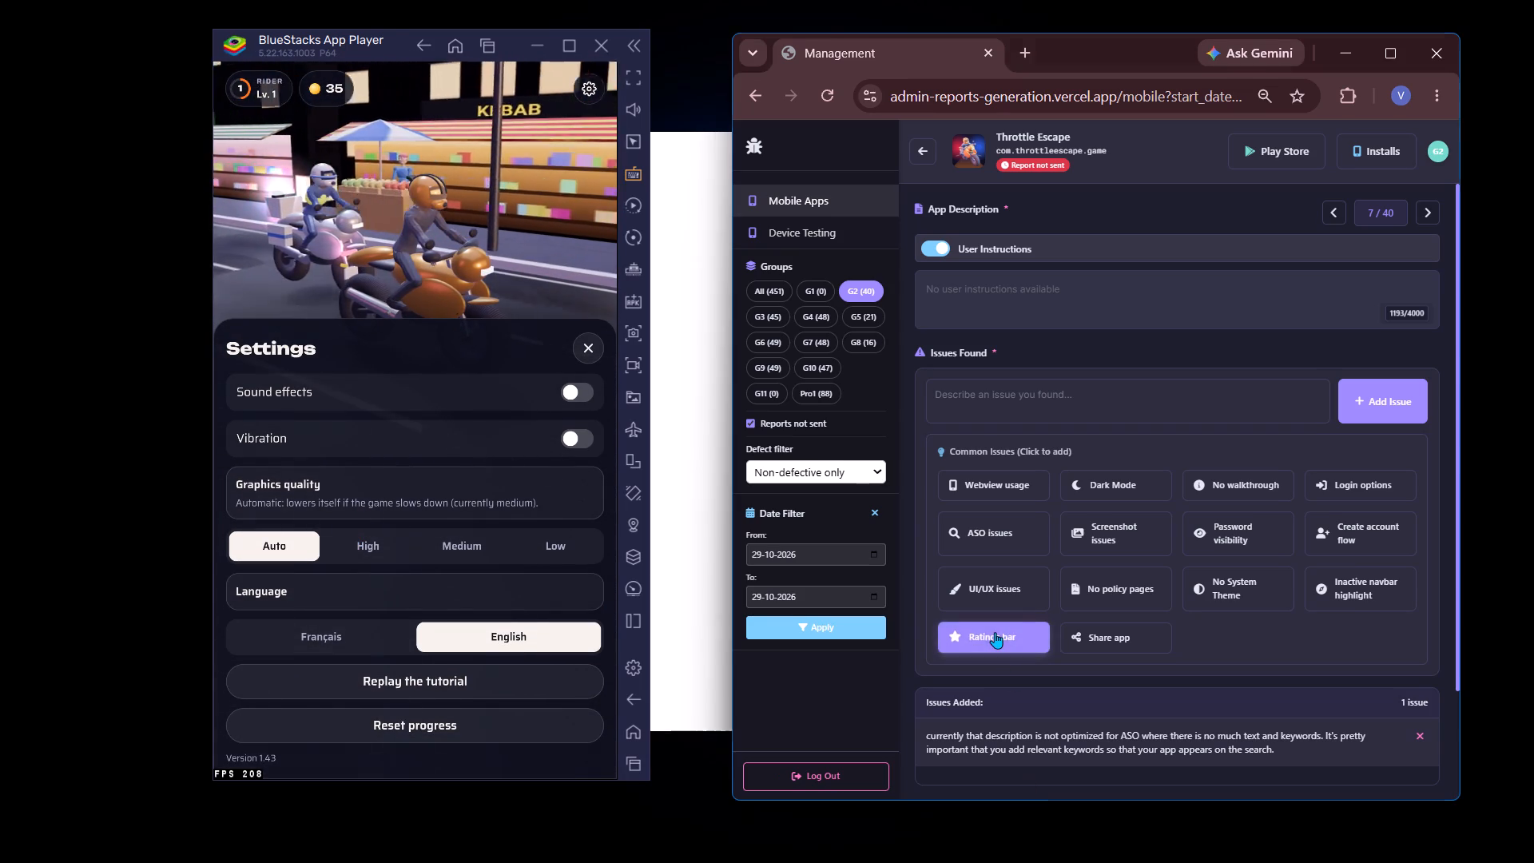
left_click(1143, 600)
scroll(1132, 606, "down", 2)
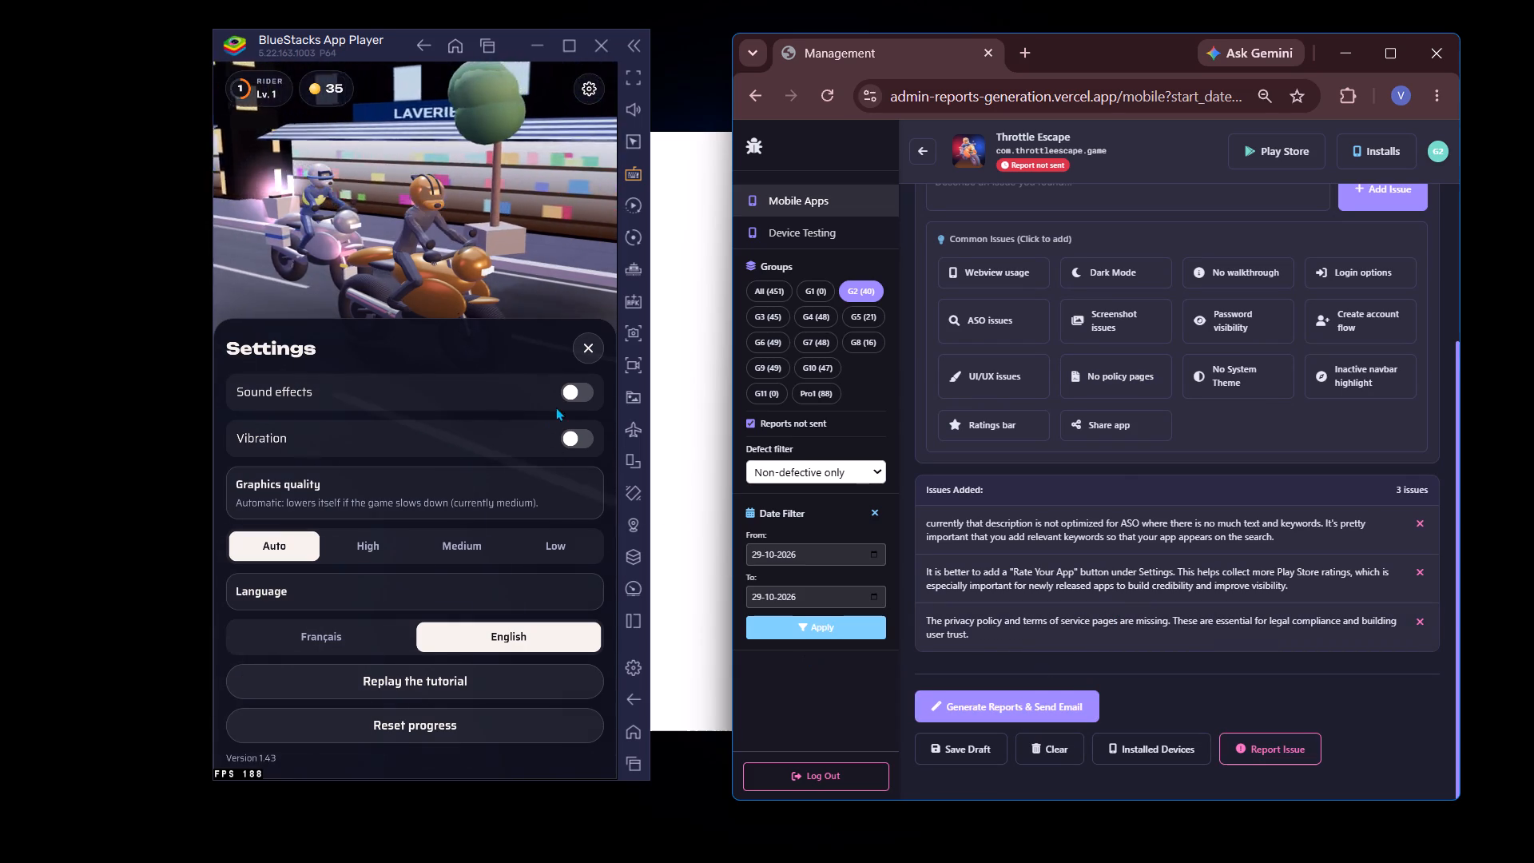
left_click(594, 332)
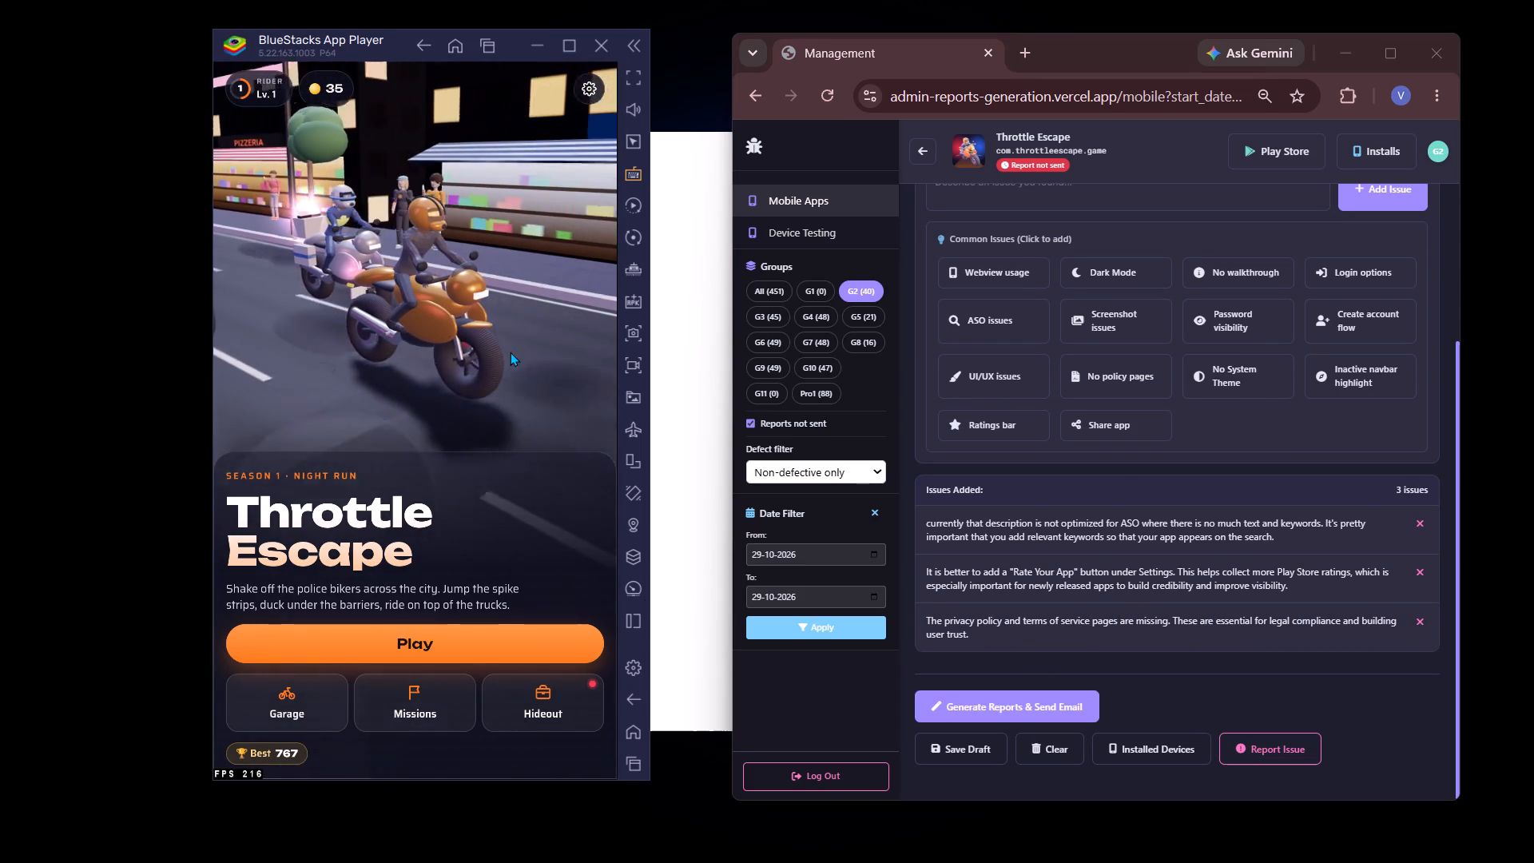
Try the rider level and best score badges on Throttle Escape's home screen and look over the Missions list.
left_click(263, 92)
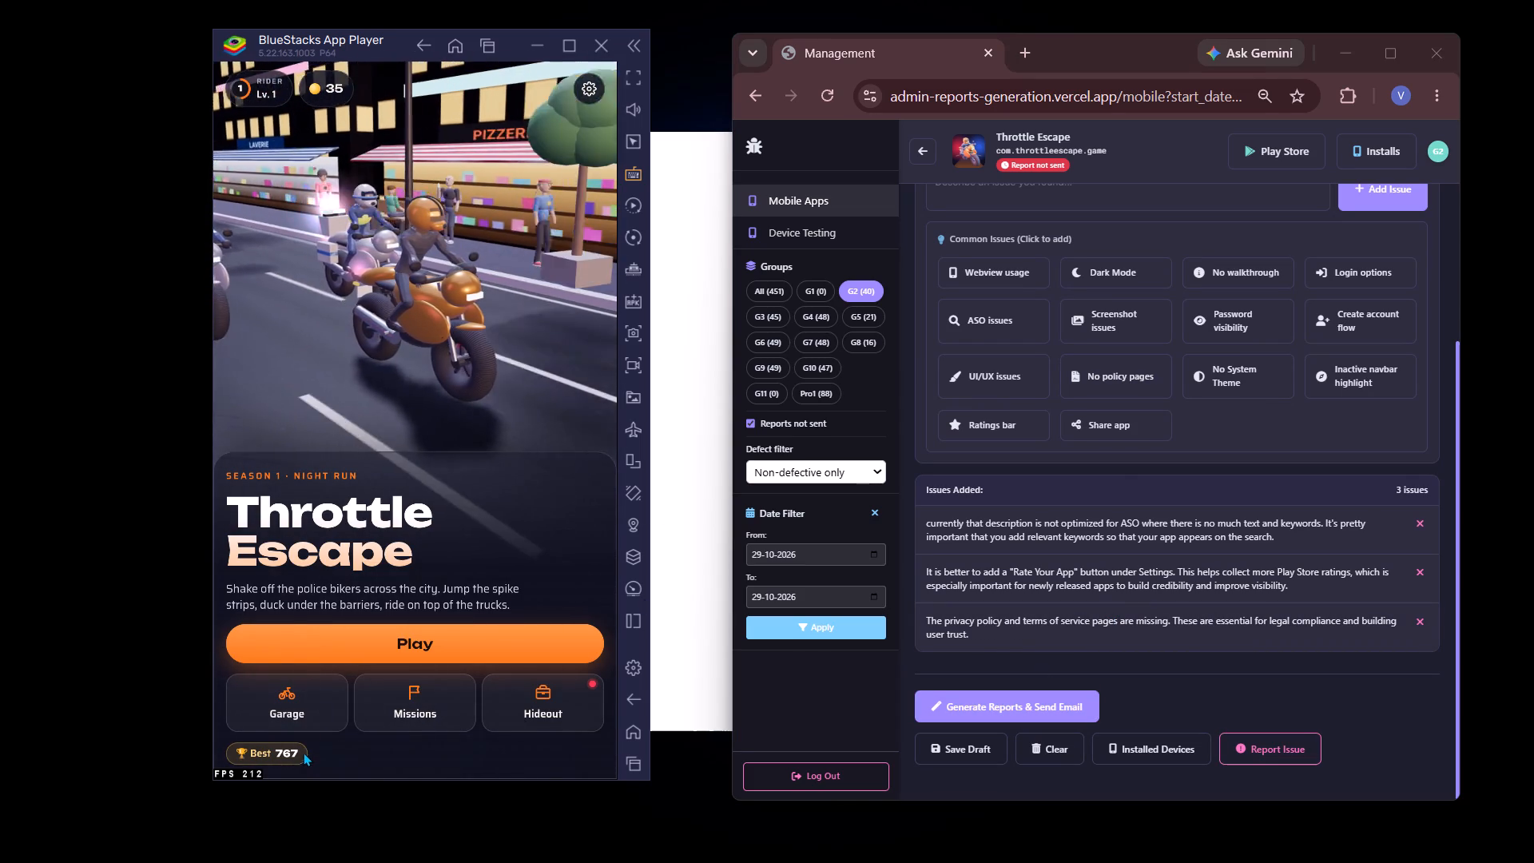
double_click(300, 755)
left_click(409, 687)
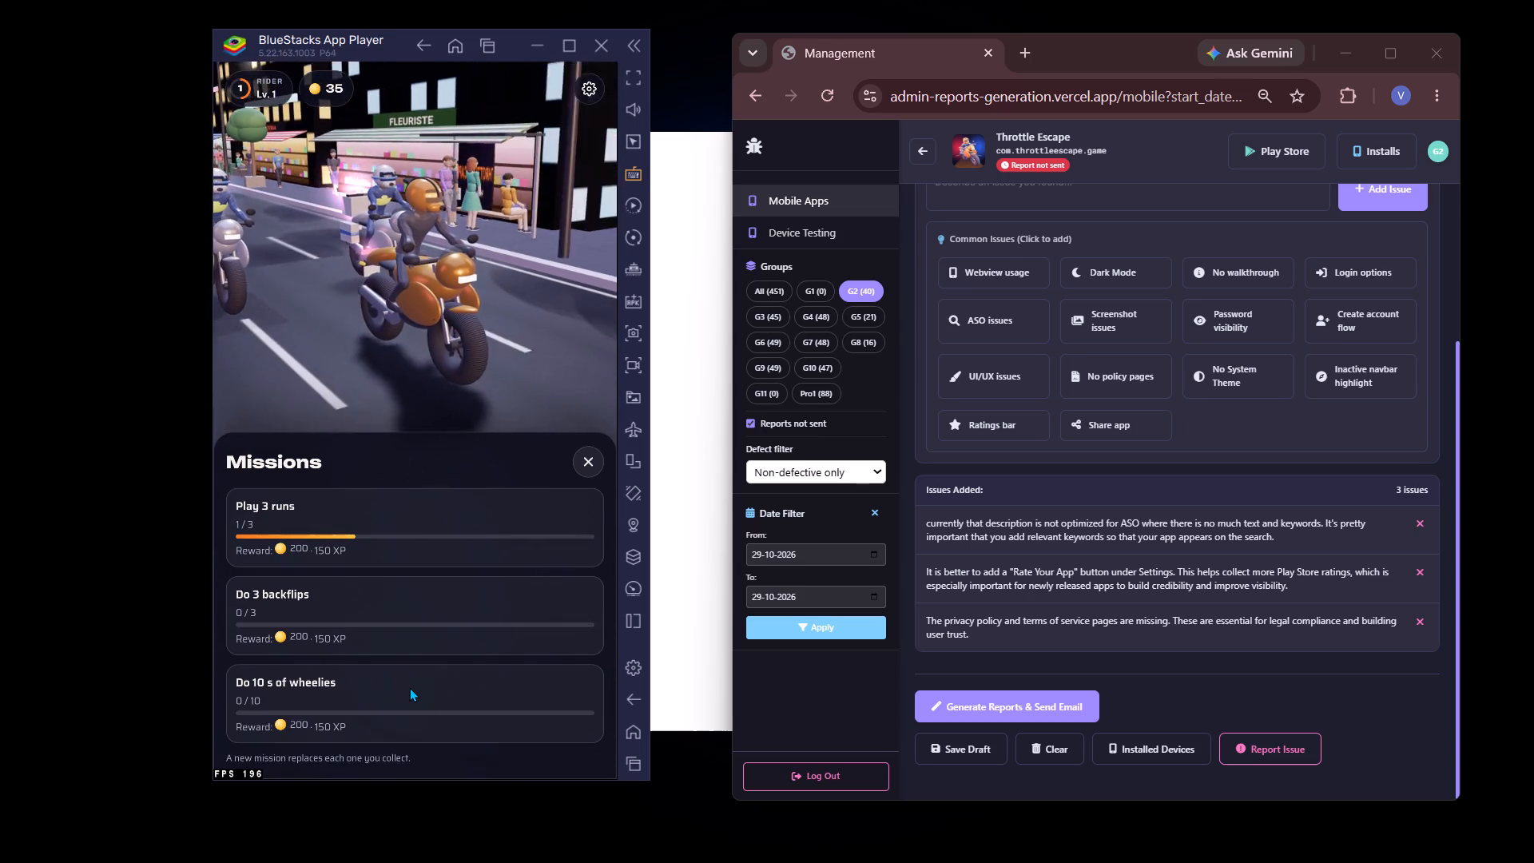
left_click(576, 463)
Add the custom issue "better to implement leaderboard" to Throttle Escape's report.
scroll(956, 359, "up", 2)
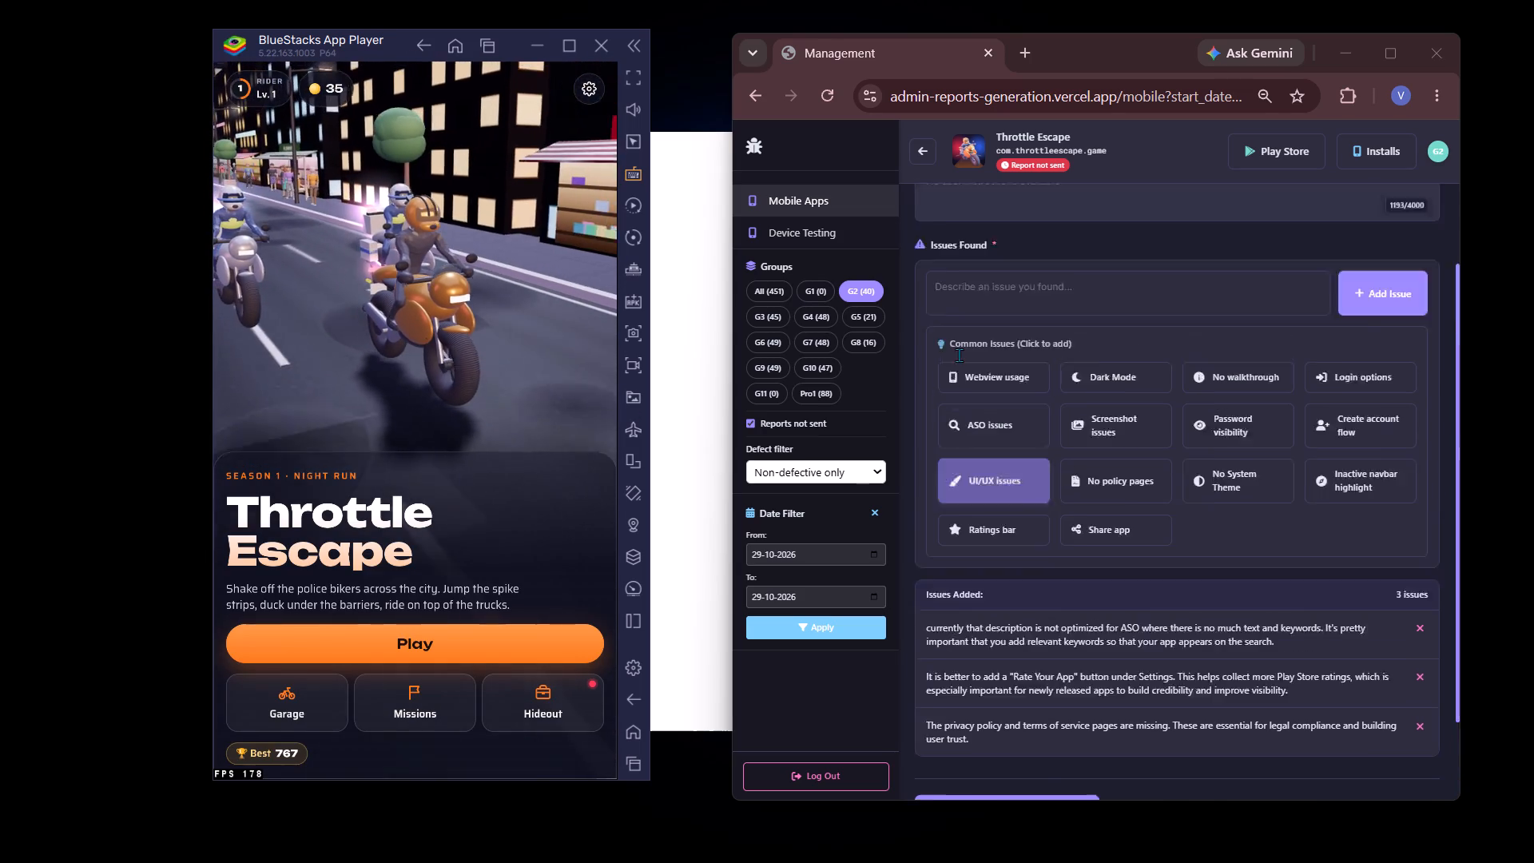
left_click(1022, 376)
left_click(963, 381)
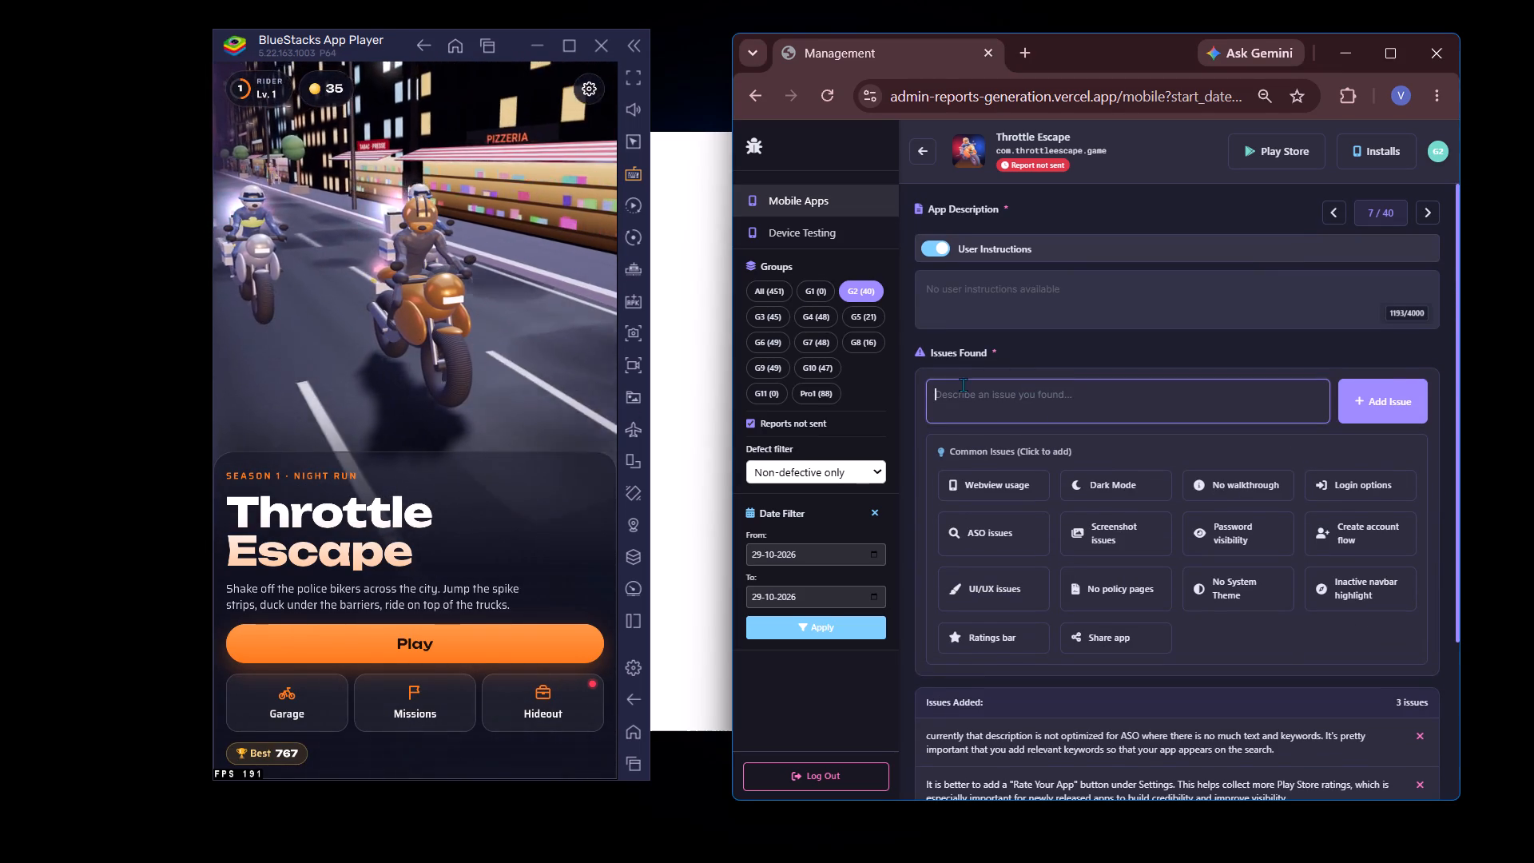
type("better ti")
key("BackSpace")
type("o imp")
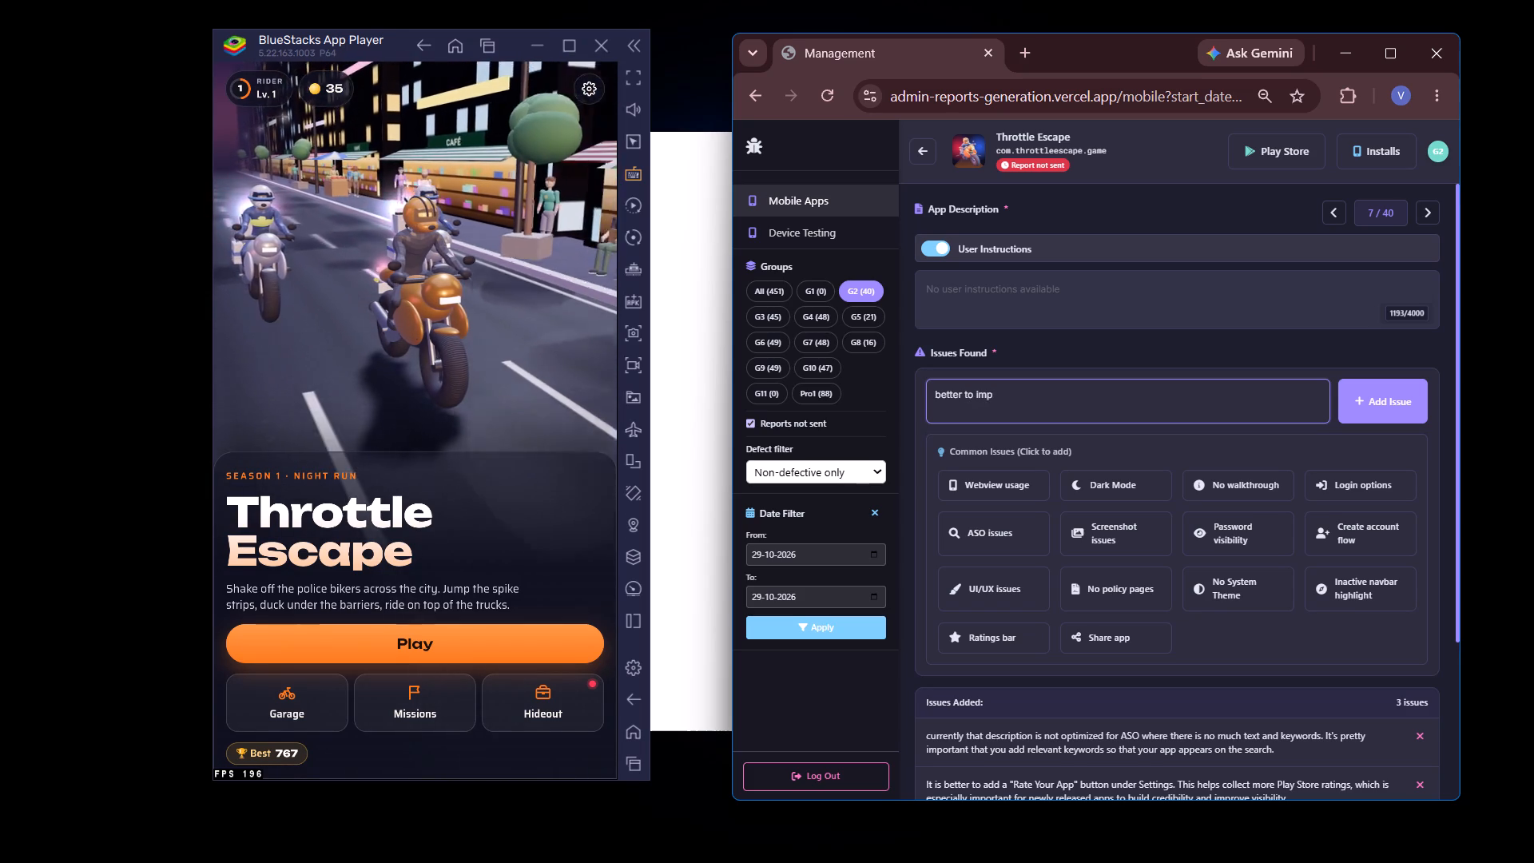
type("lemen")
type("t")
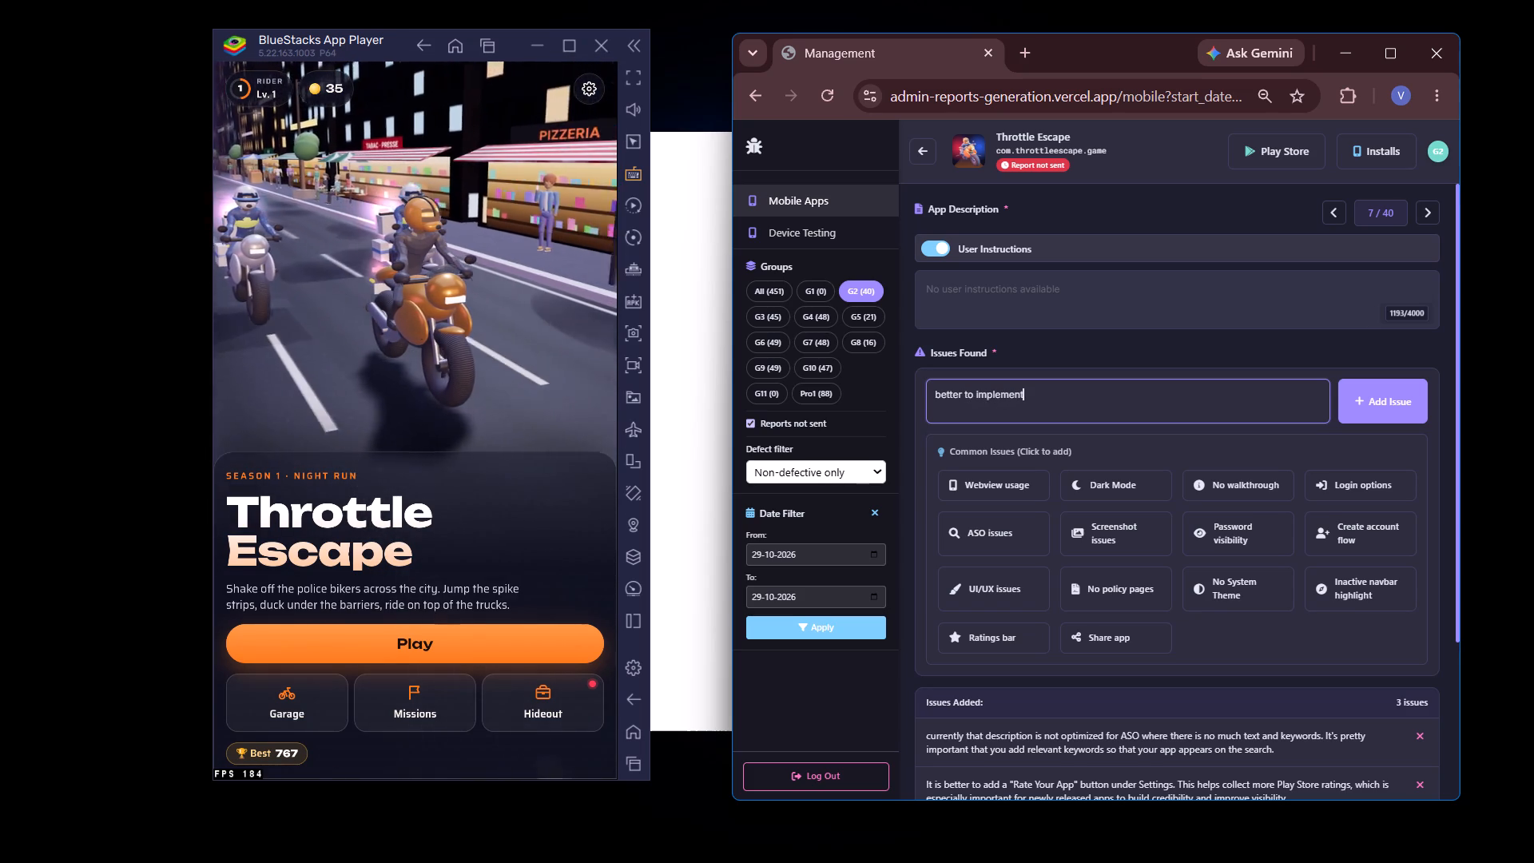
key("space")
type("lea")
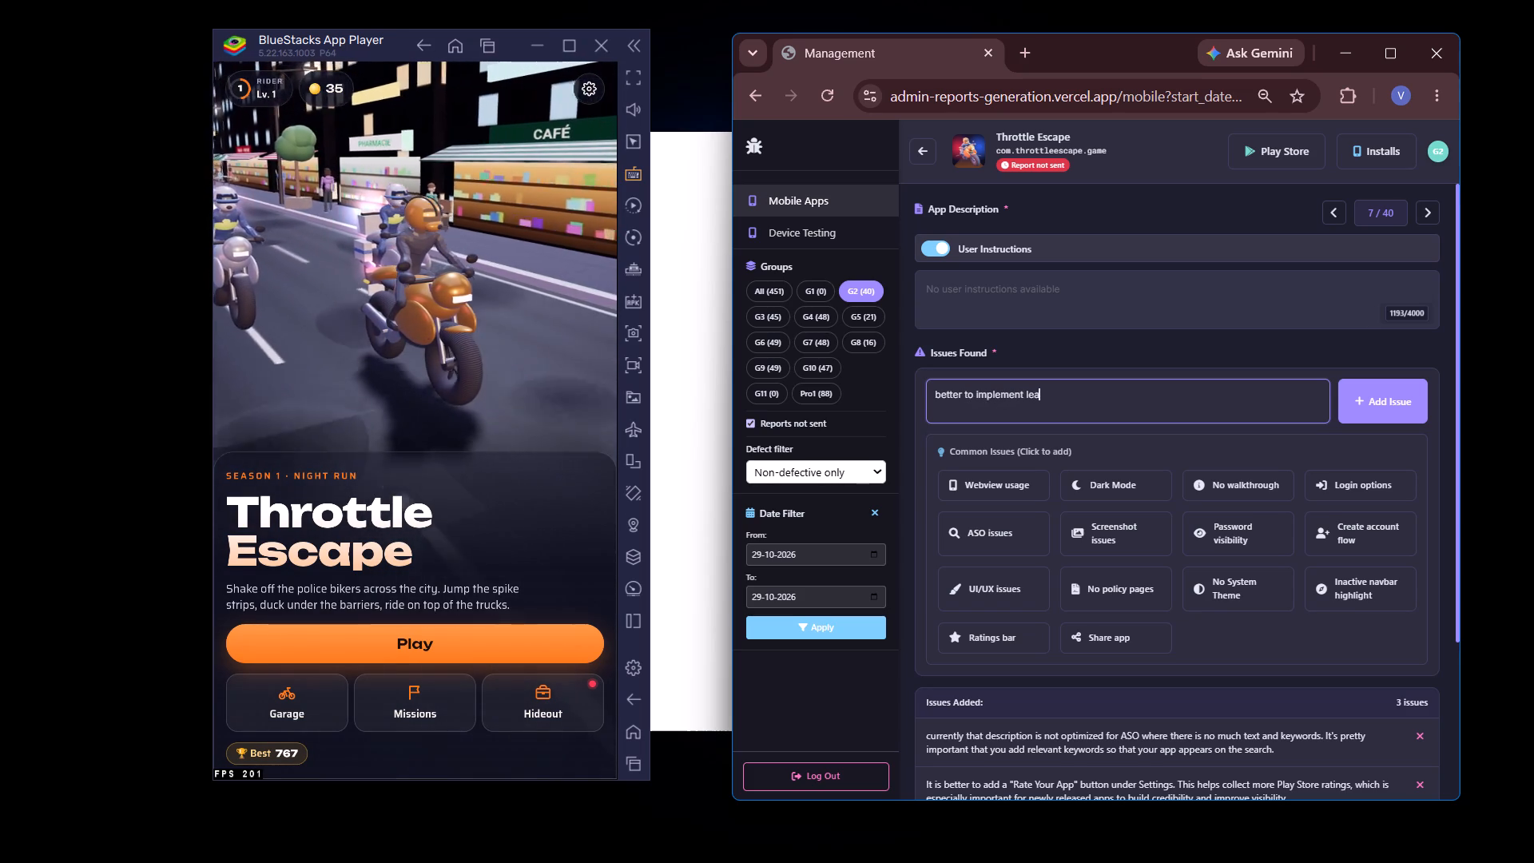
type("der")
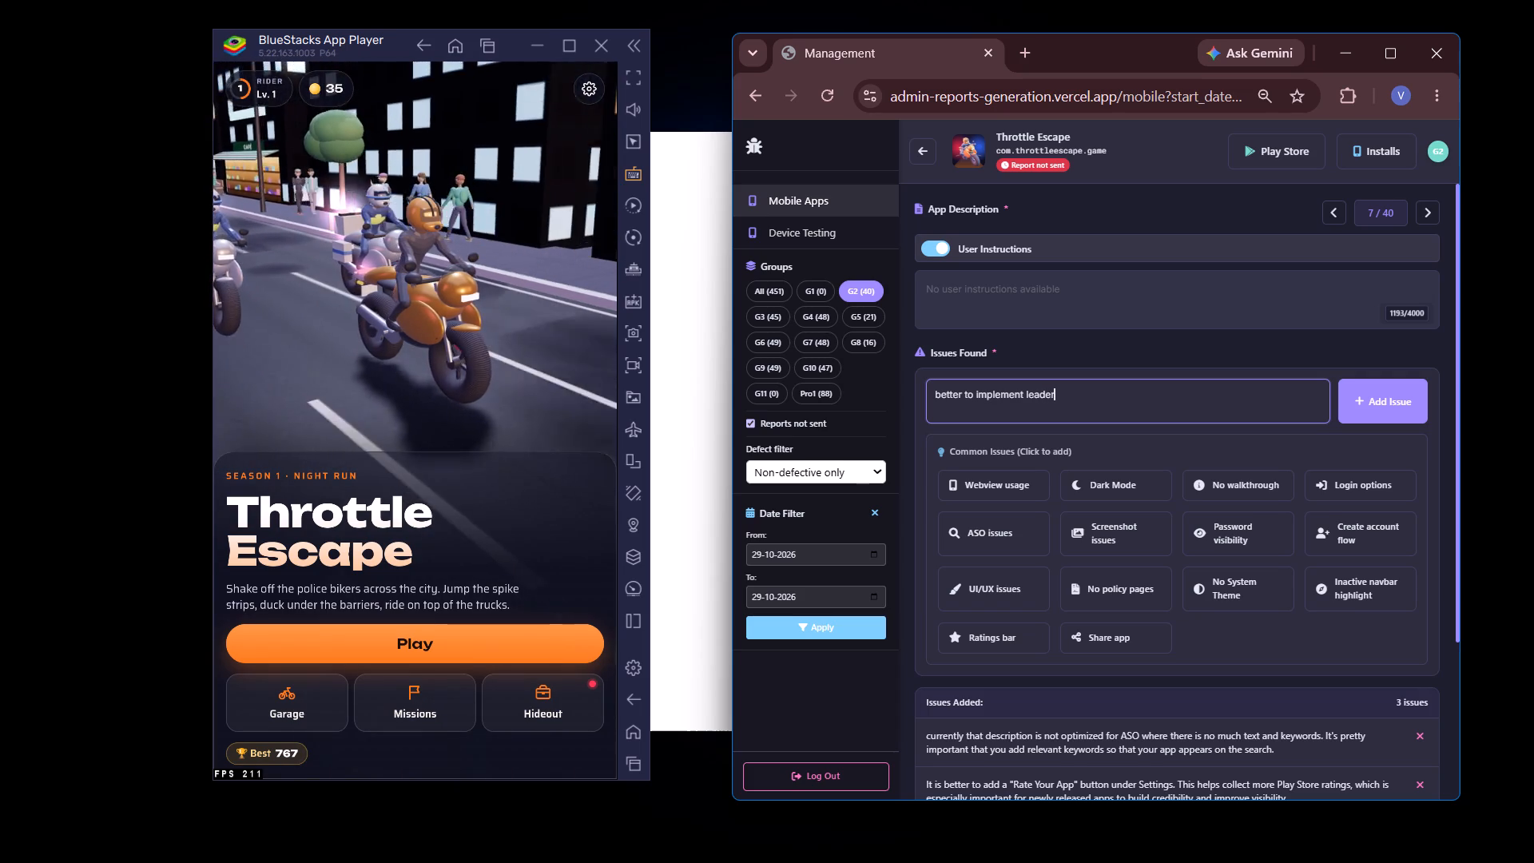
type("board")
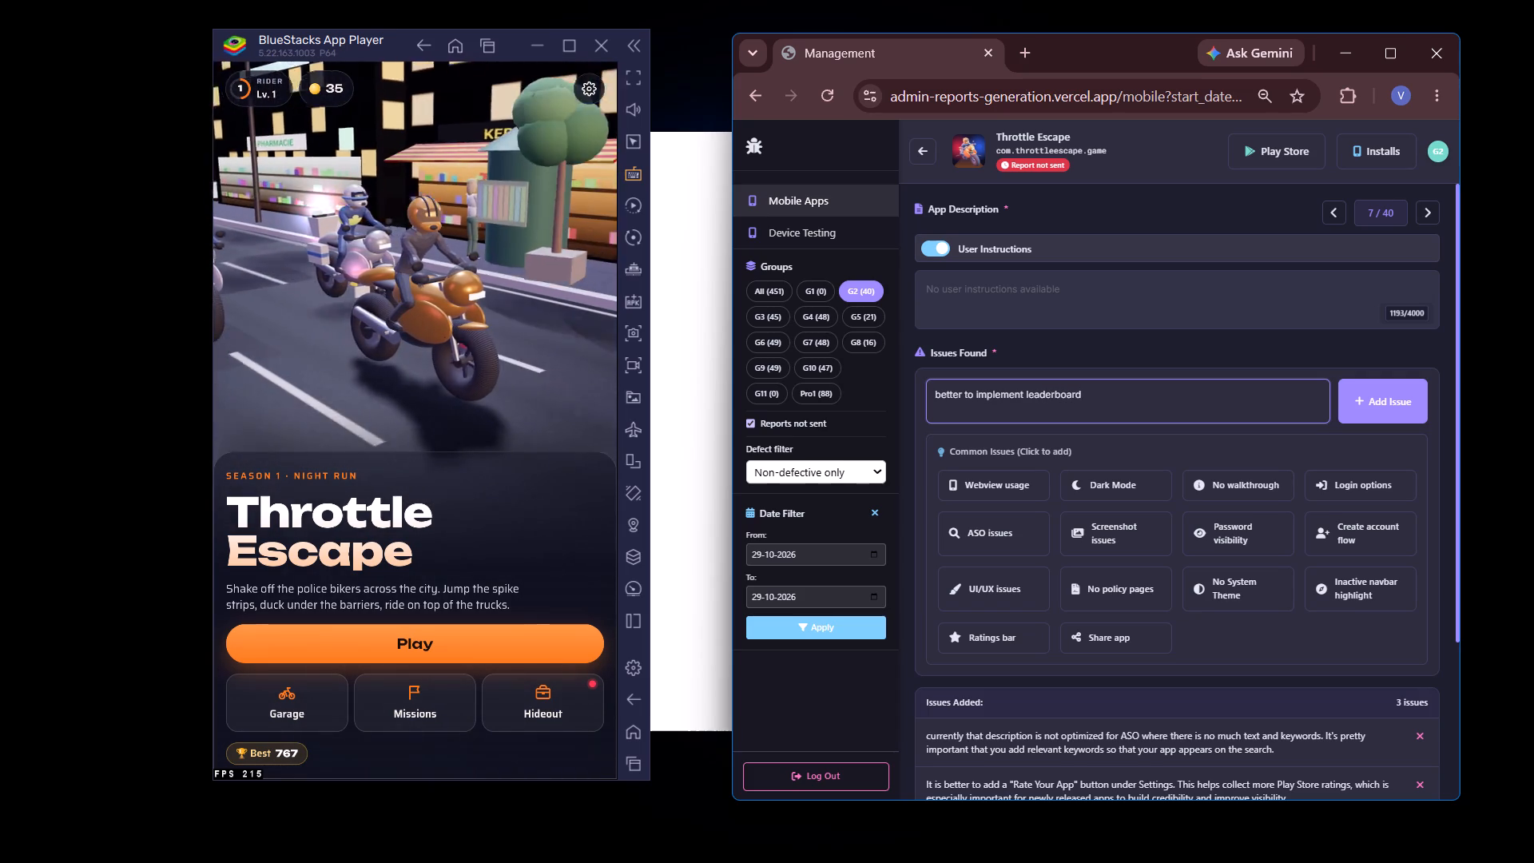
key("Return")
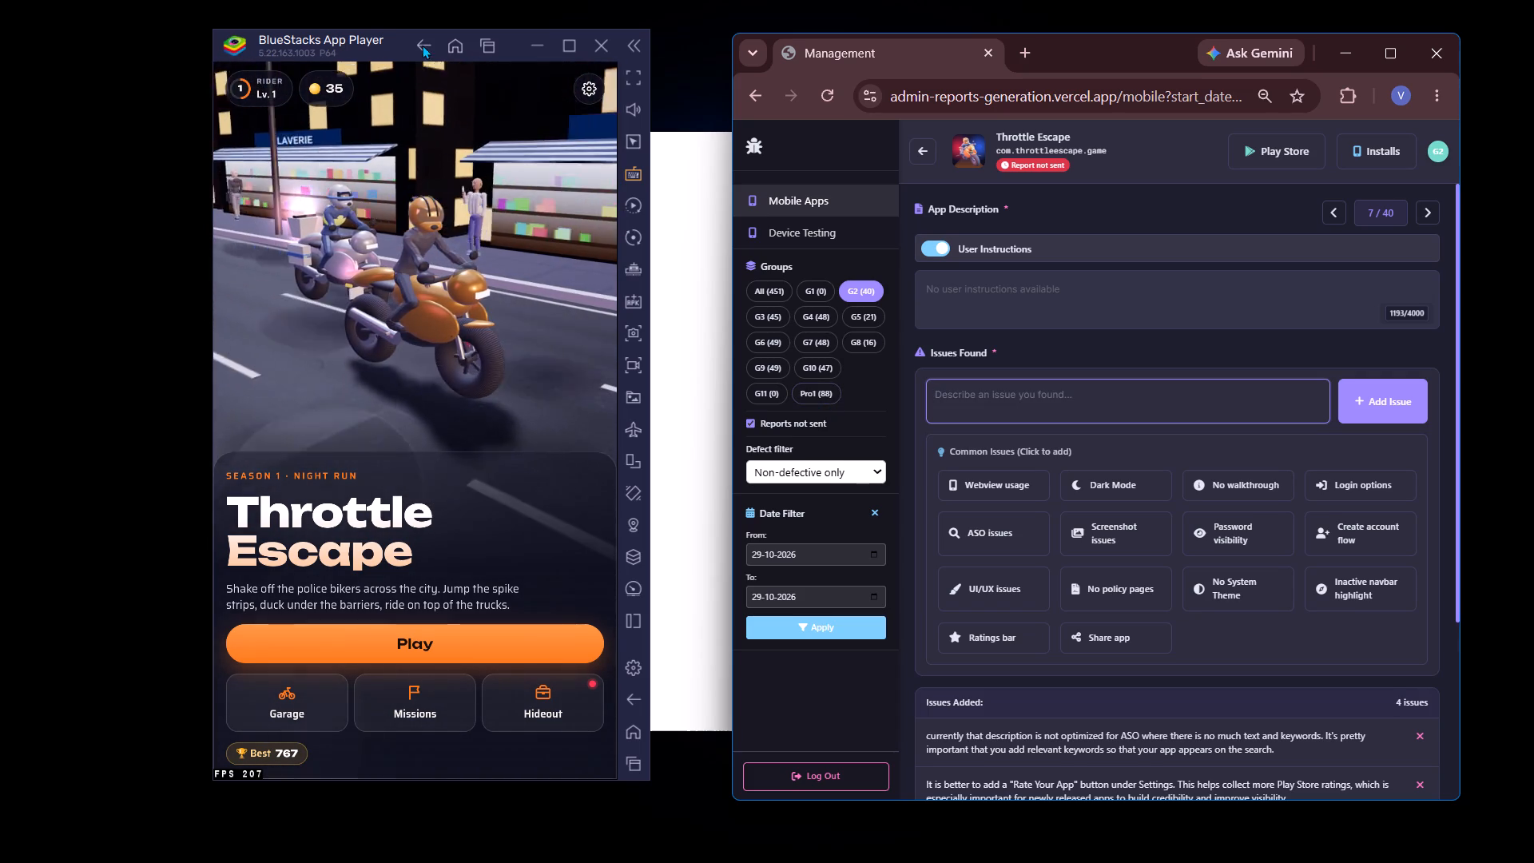
Return to Throttle Escape's Google Play page in BlueStacks and uninstall the game.
left_click(483, 56)
left_click(421, 327)
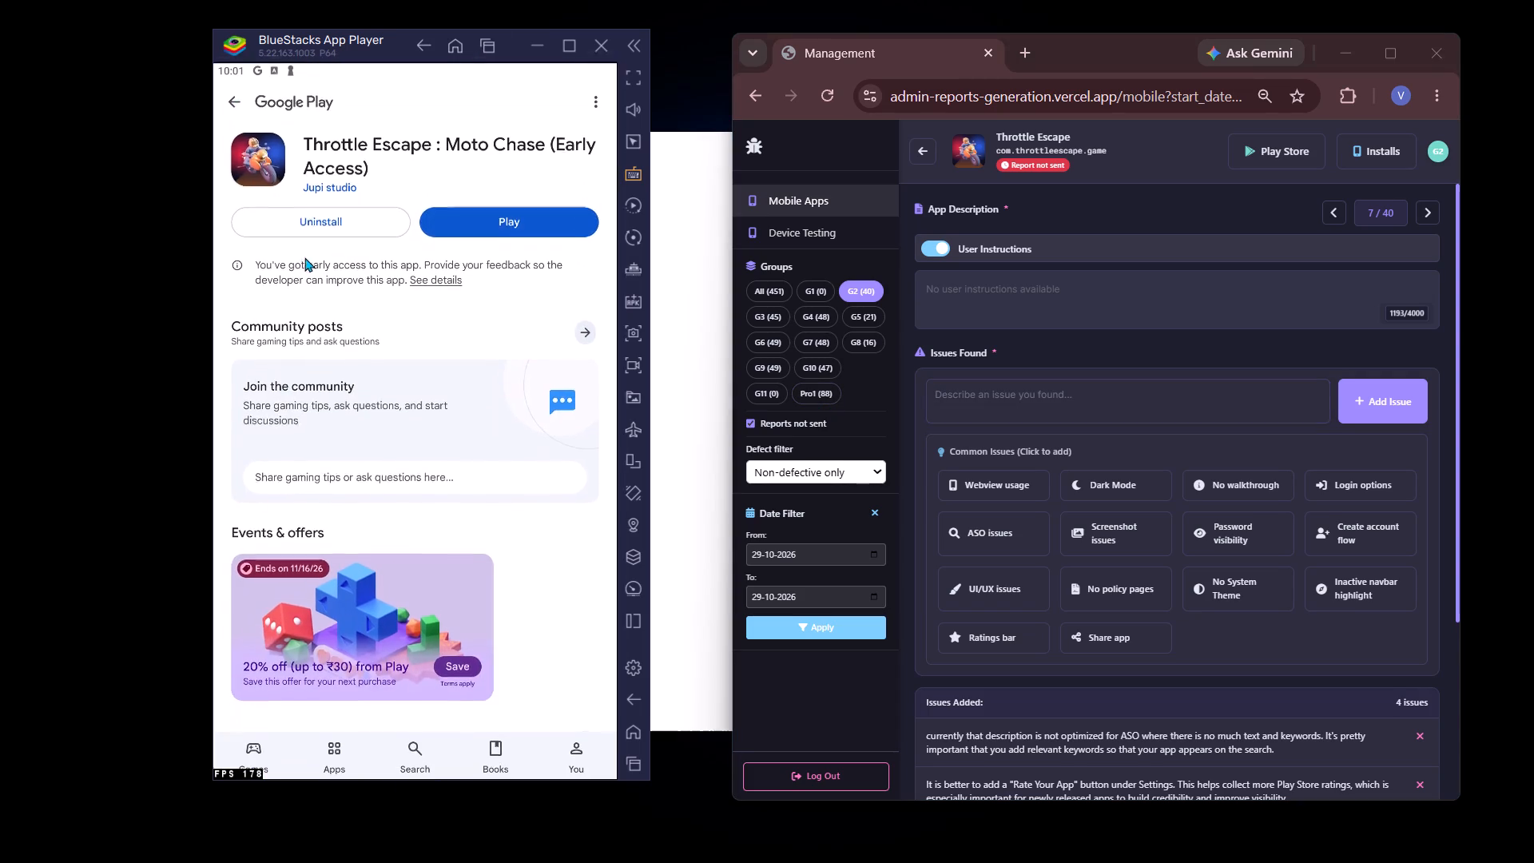
left_click(298, 203)
left_click(558, 448)
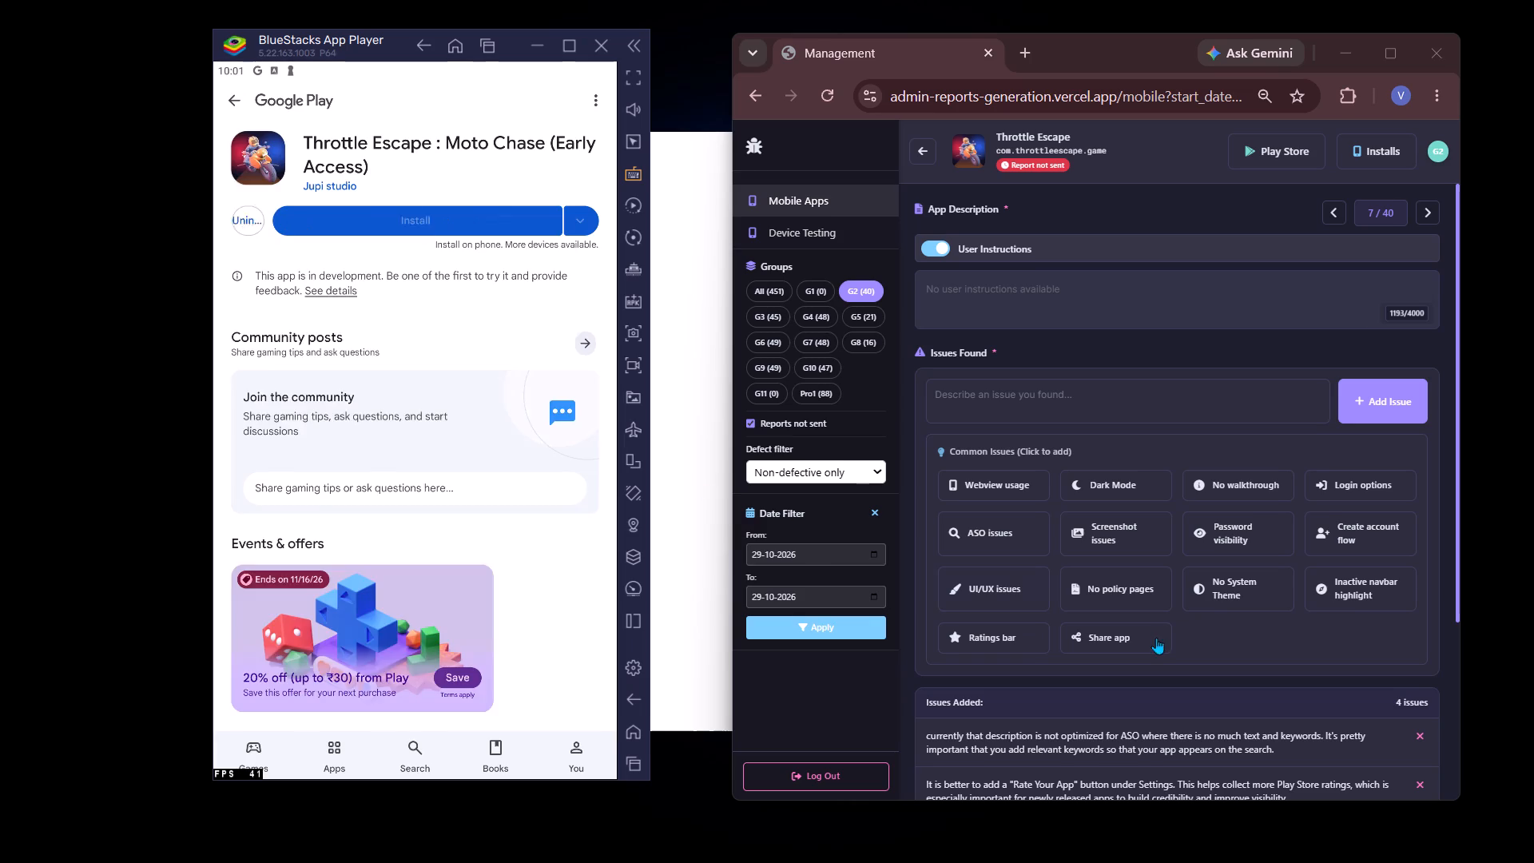
Review Throttle Escape's issue list and store listing, then generate its report and send the email.
scroll(1268, 695, "down", 1)
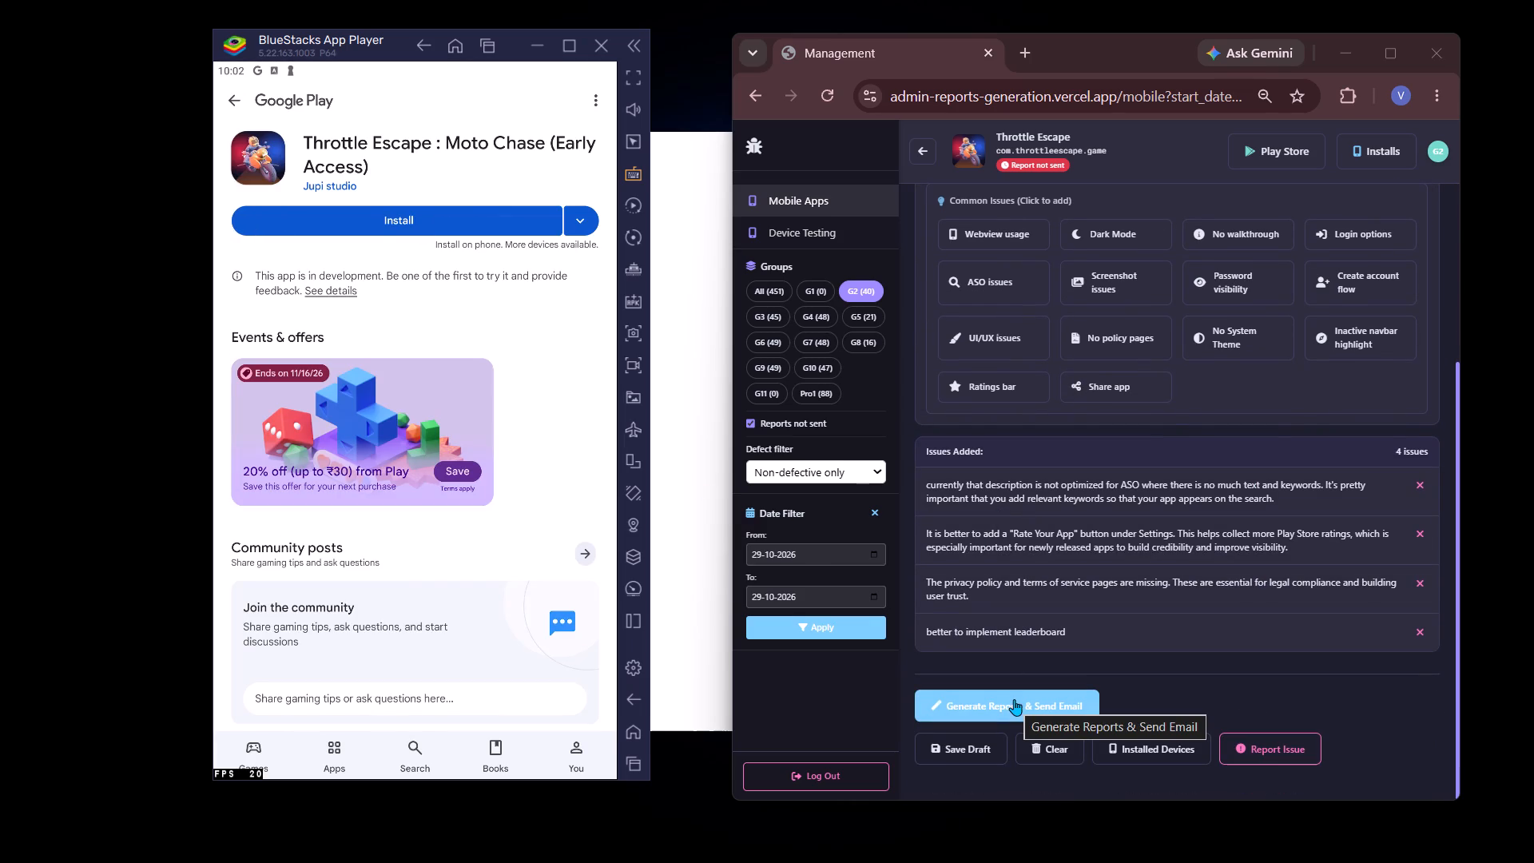
scroll(641, 555, "down", 4)
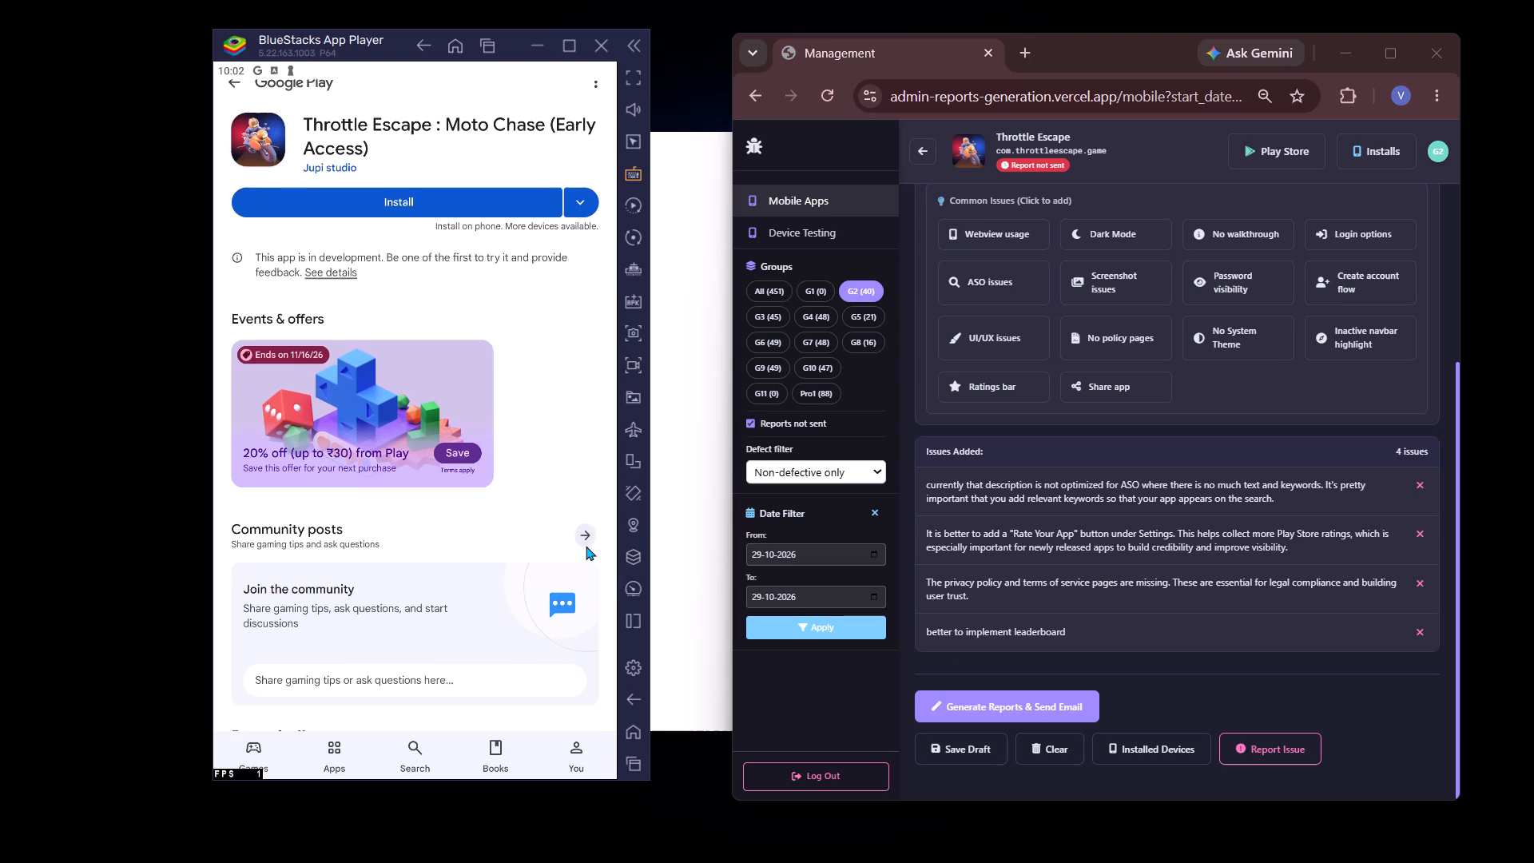
scroll(586, 546, "down", 4)
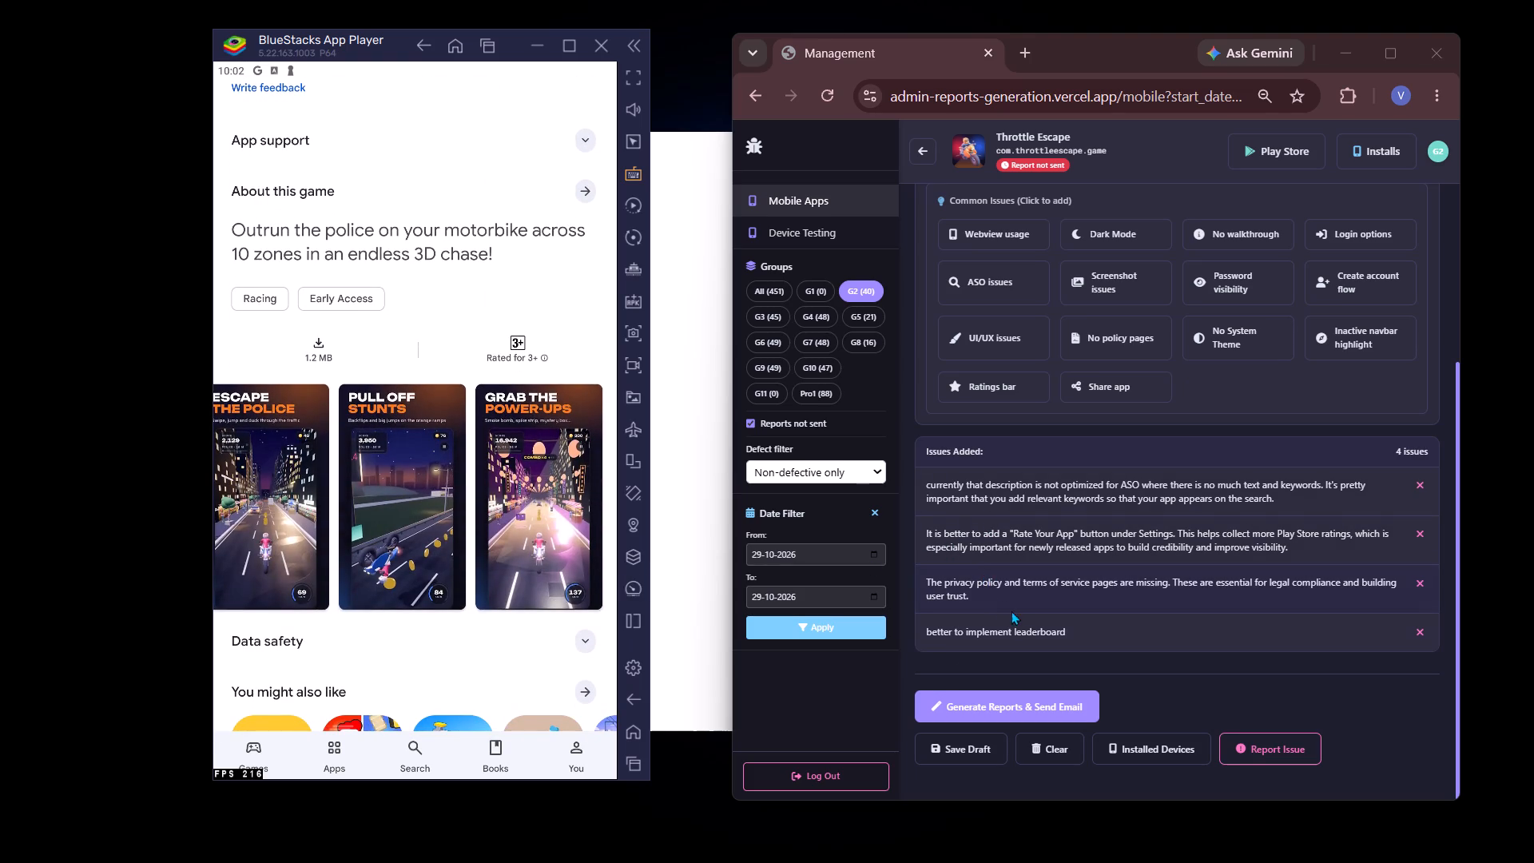
left_click(1047, 692)
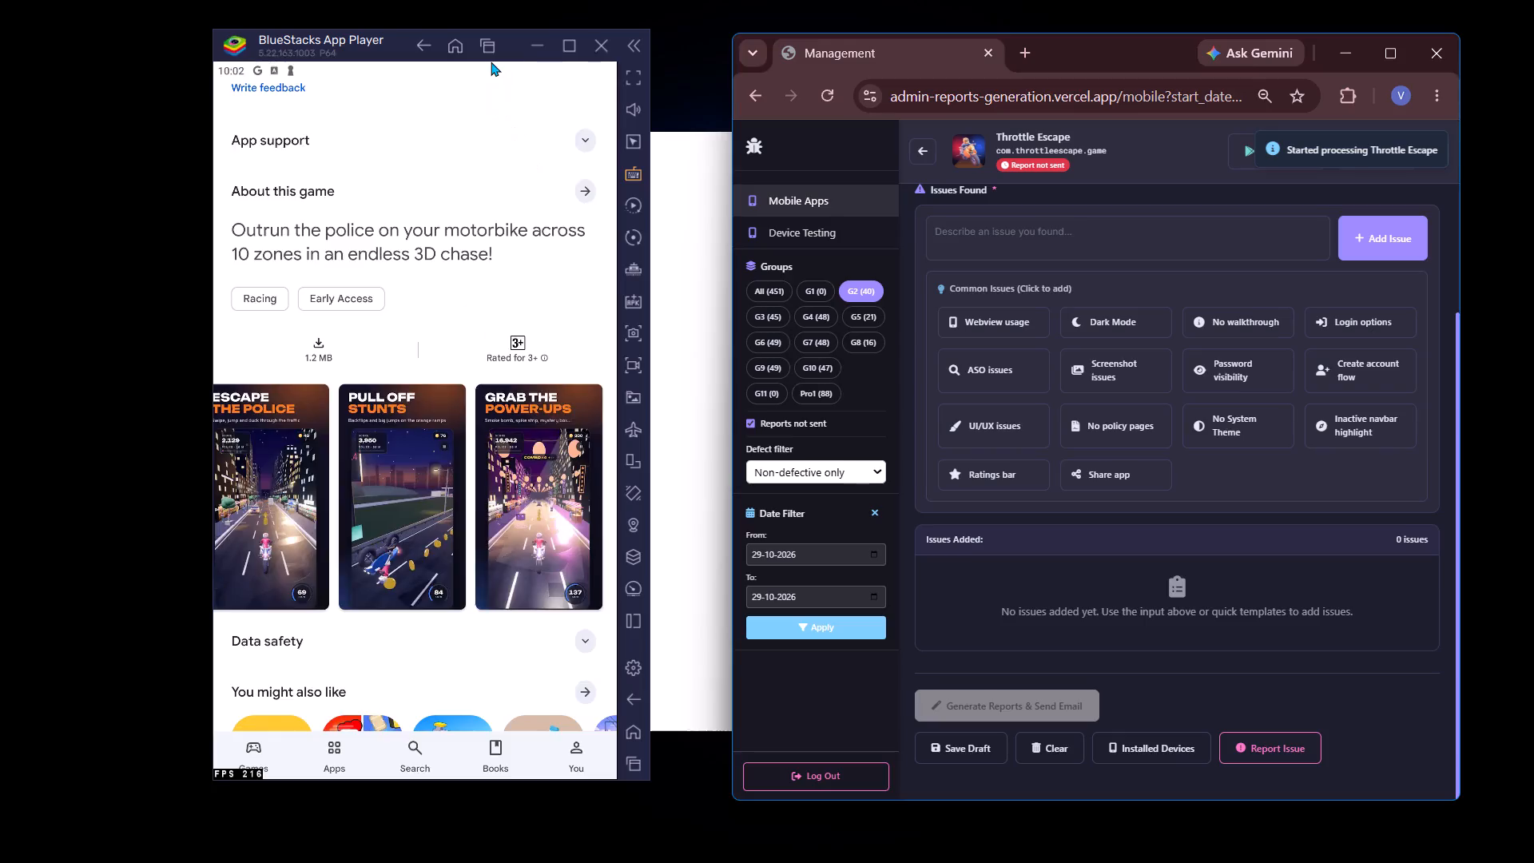
Advance the report pages in BlueStacks and Chrome to ICD-11 Global: Code Lookup, app 8 of 40, and open its Google Play page in BlueStacks.
left_click(491, 62)
left_click(450, 254)
left_click(472, 44)
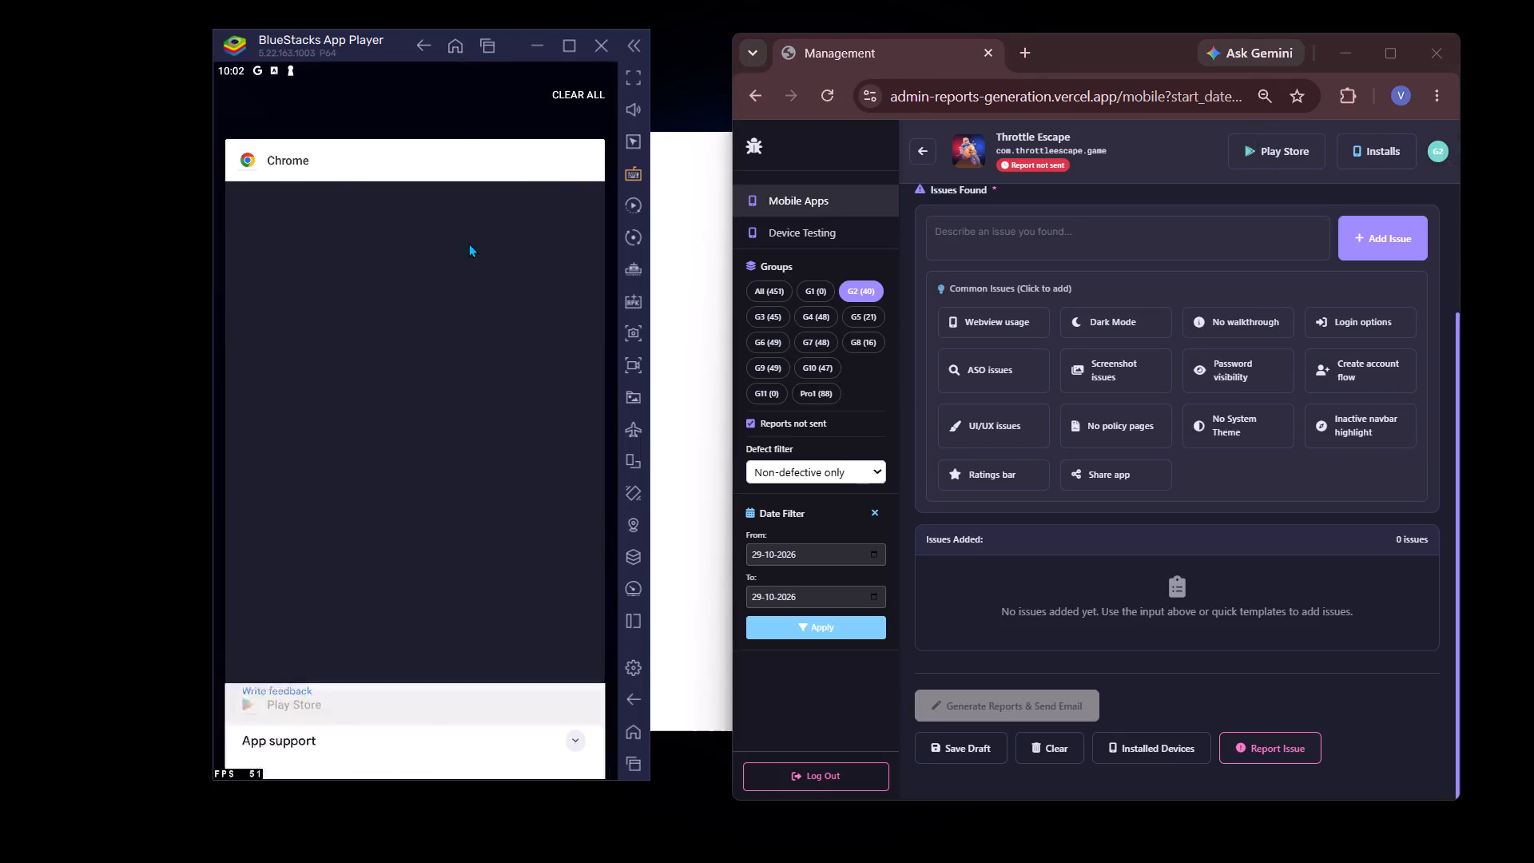
left_click(468, 245)
left_click(574, 219)
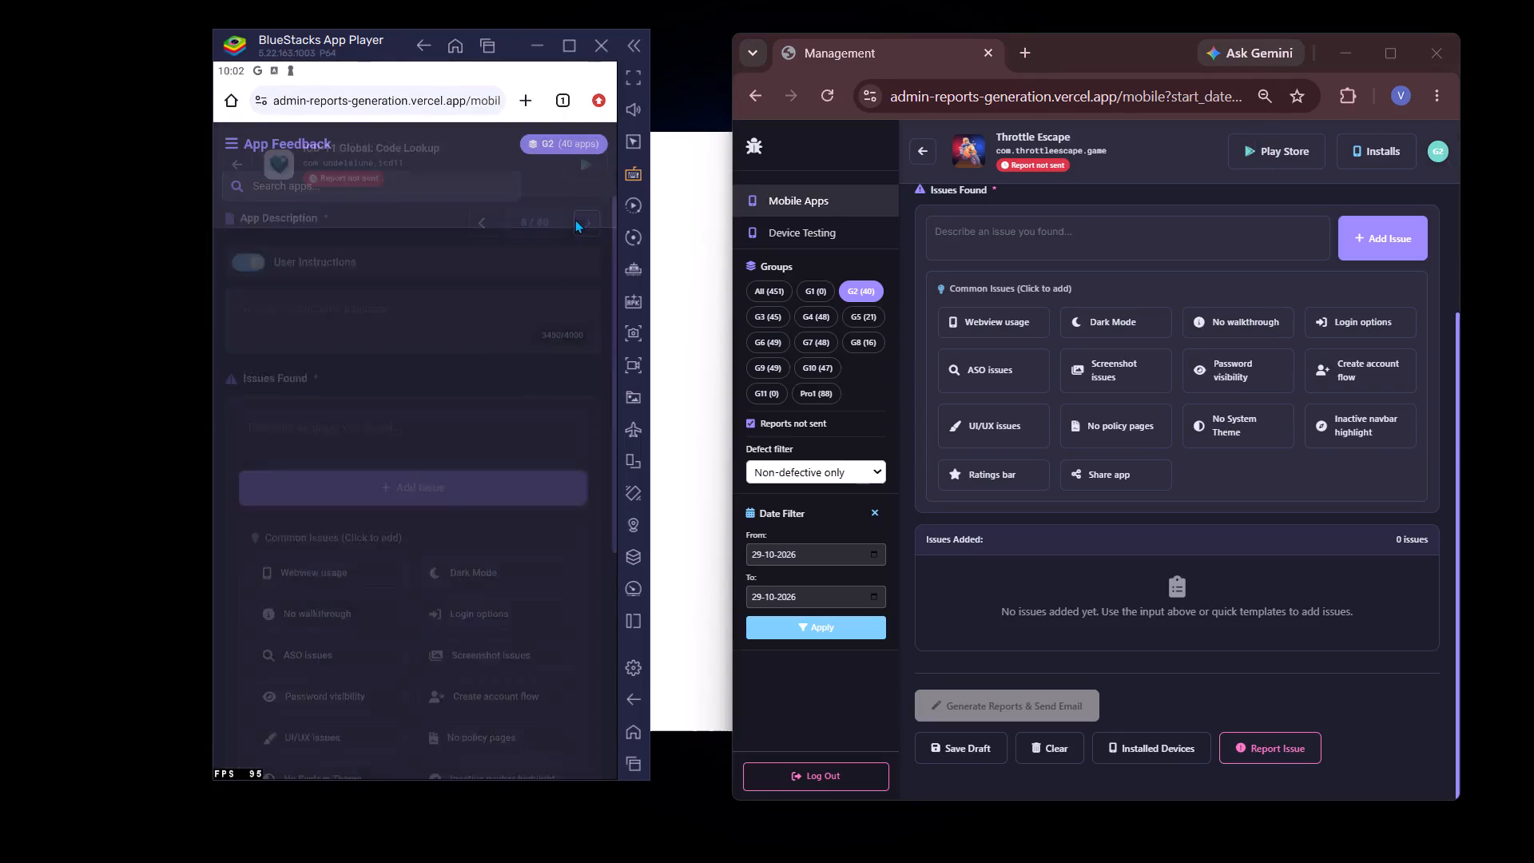
scroll(1126, 465, "up", 2)
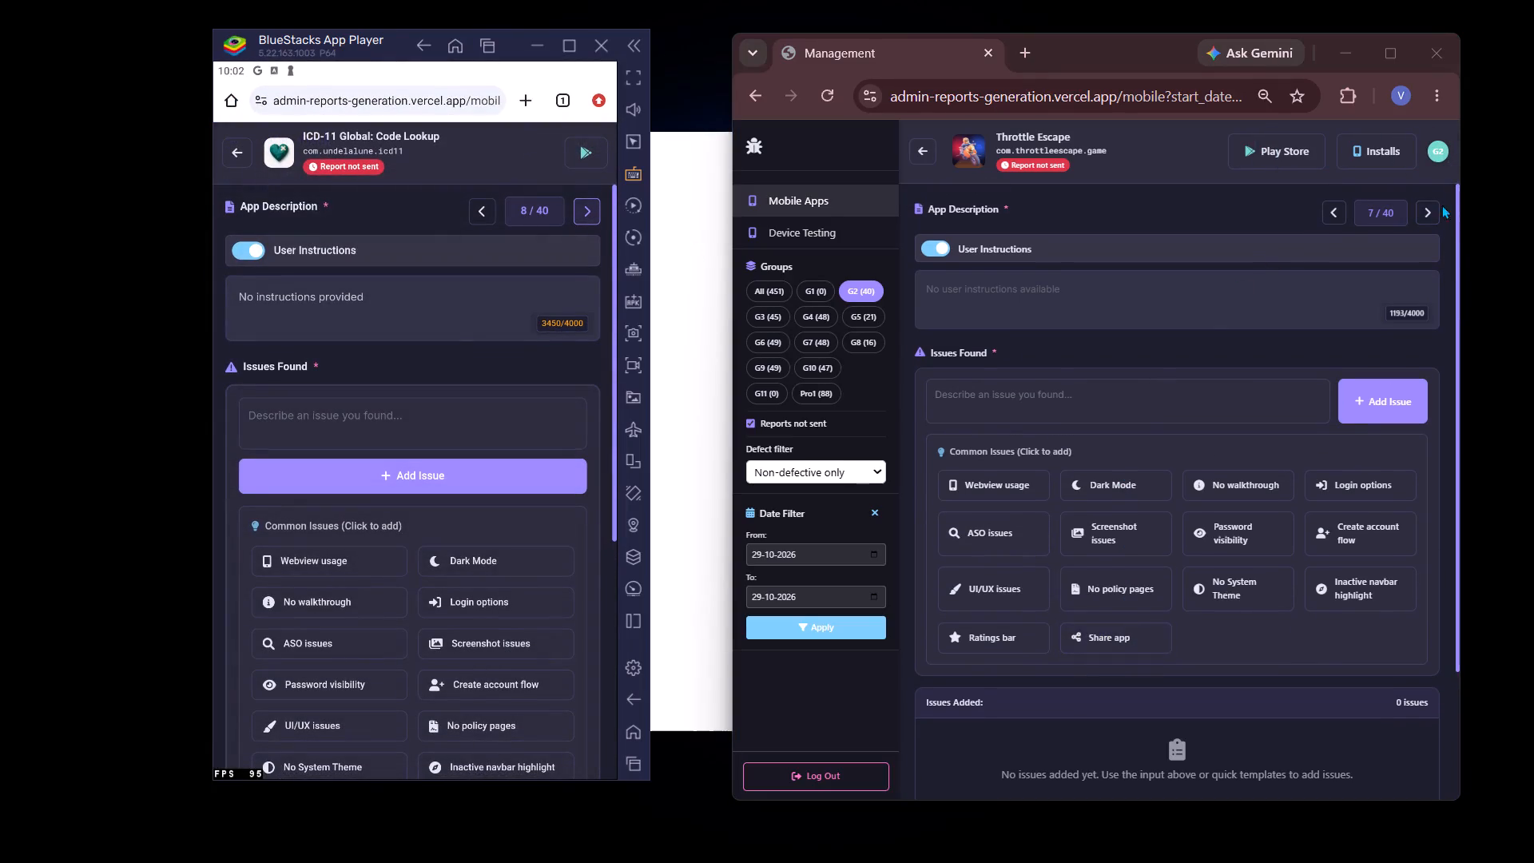
left_click(1433, 205)
left_click(580, 151)
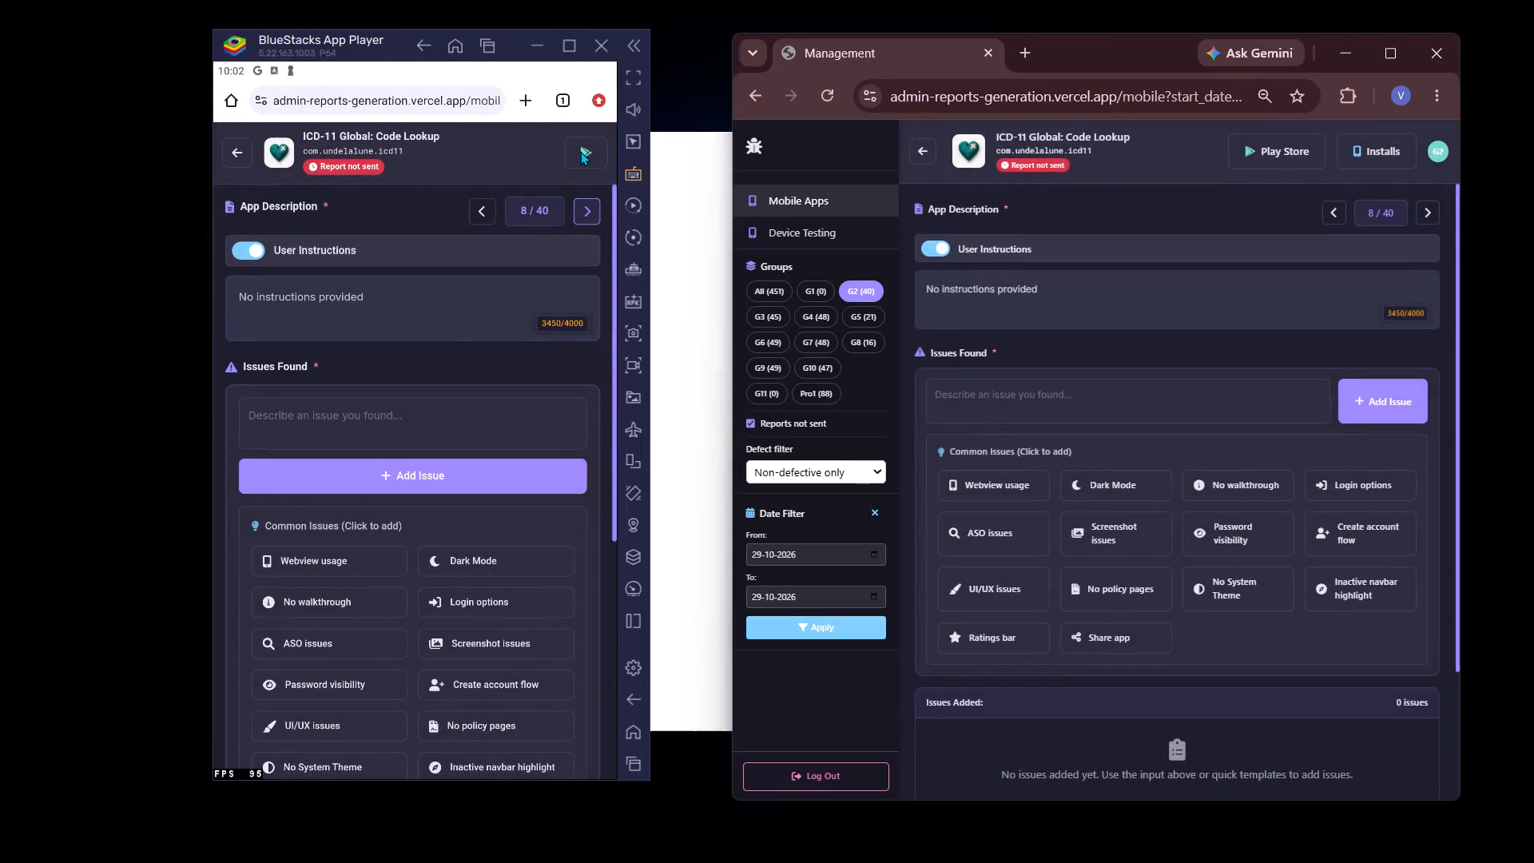
Look through ICD-11 Global's store listing and screenshots, and open the app.
scroll(476, 447, "down", 3)
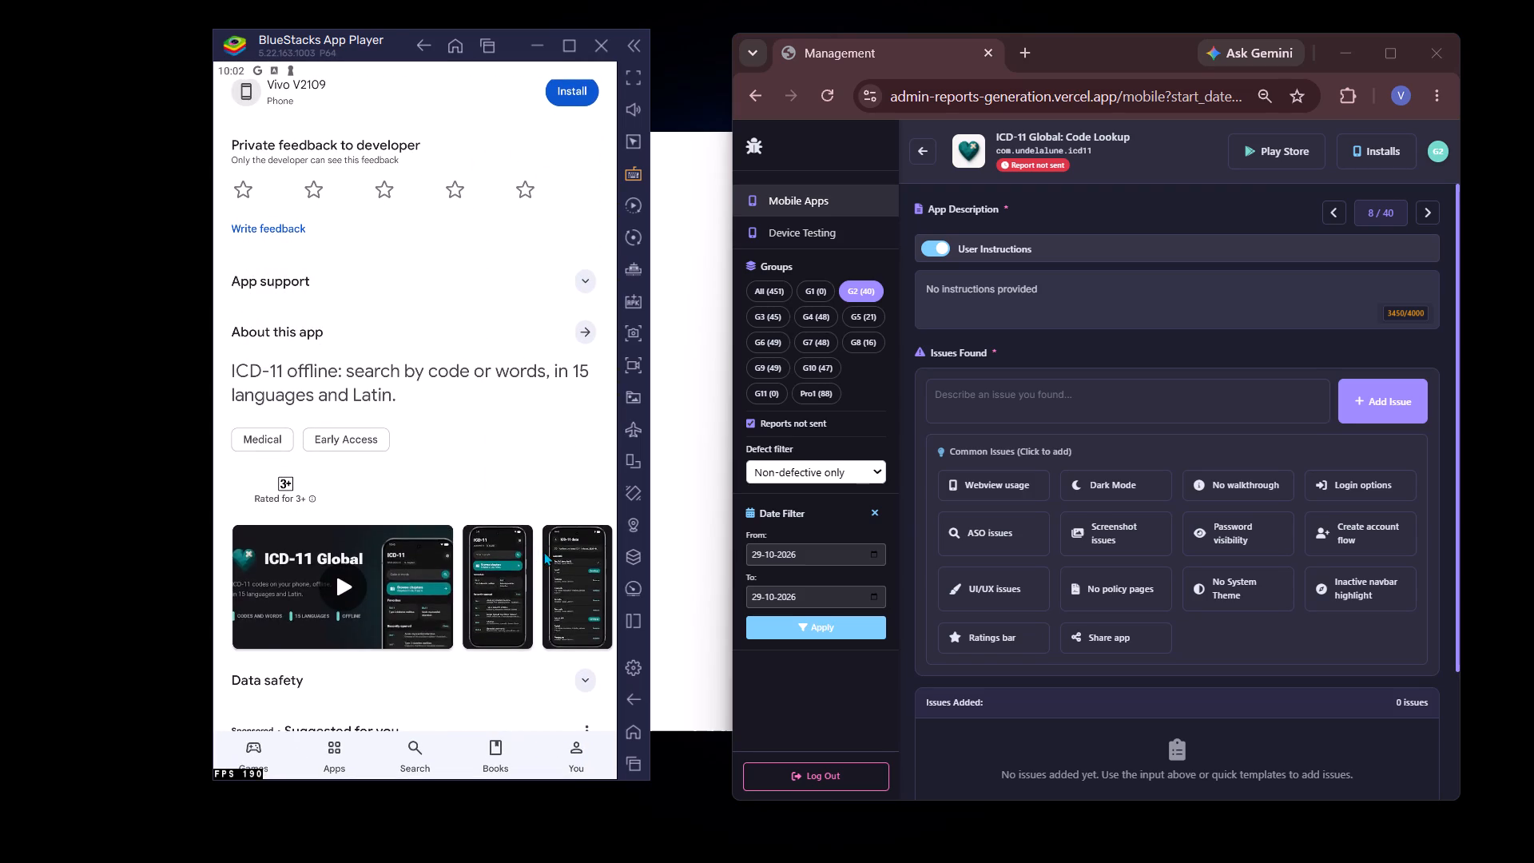
left_click_drag(543, 551, 132, 602)
scroll(382, 434, "up", 4)
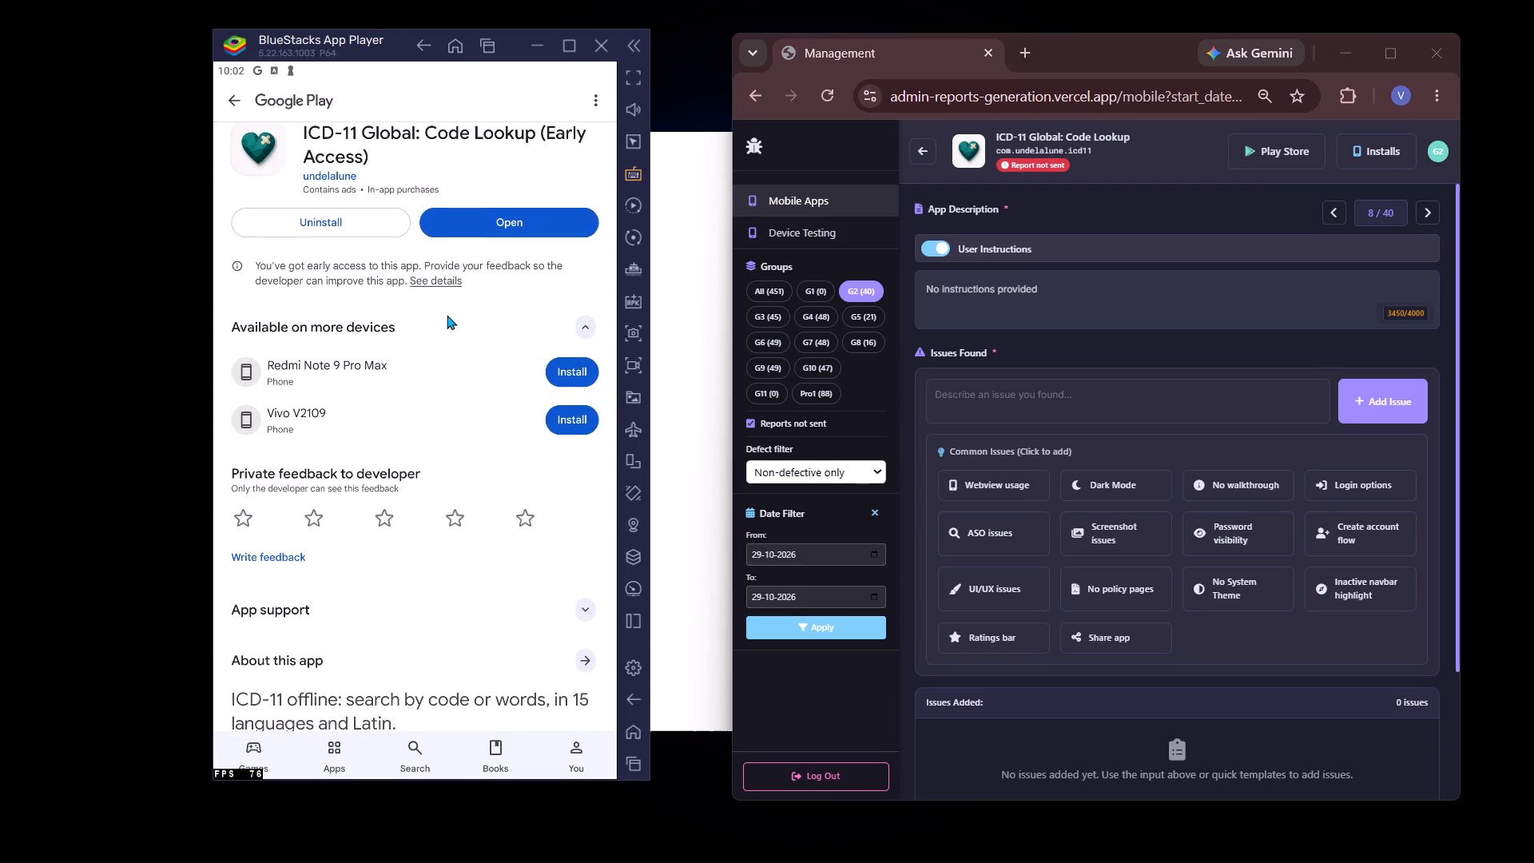
left_click(476, 237)
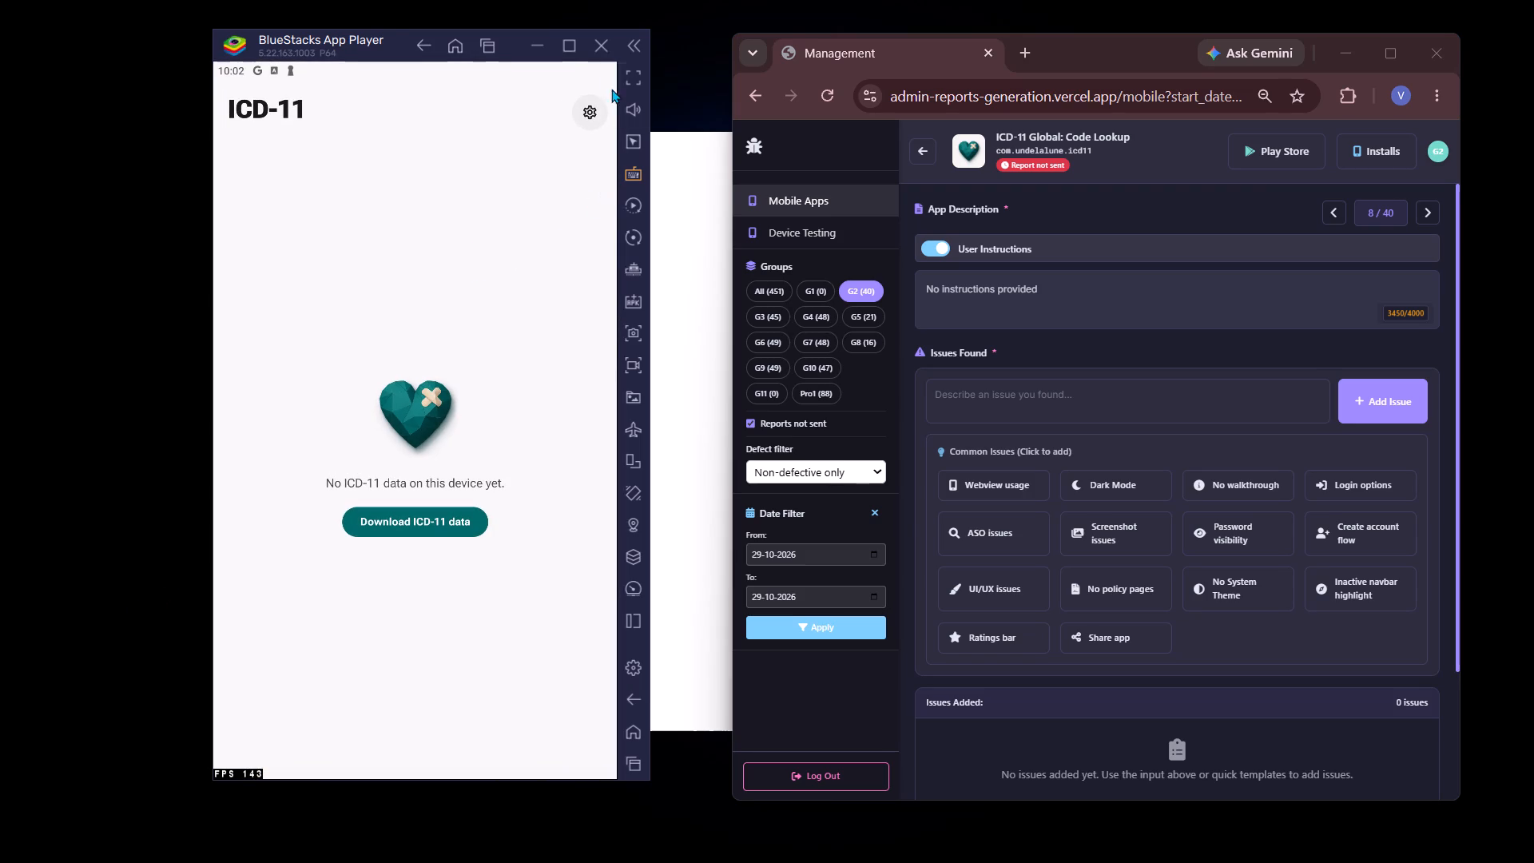
Test the theme option in the ICD-11 app's settings by choosing Light and then Dark.
left_click(582, 124)
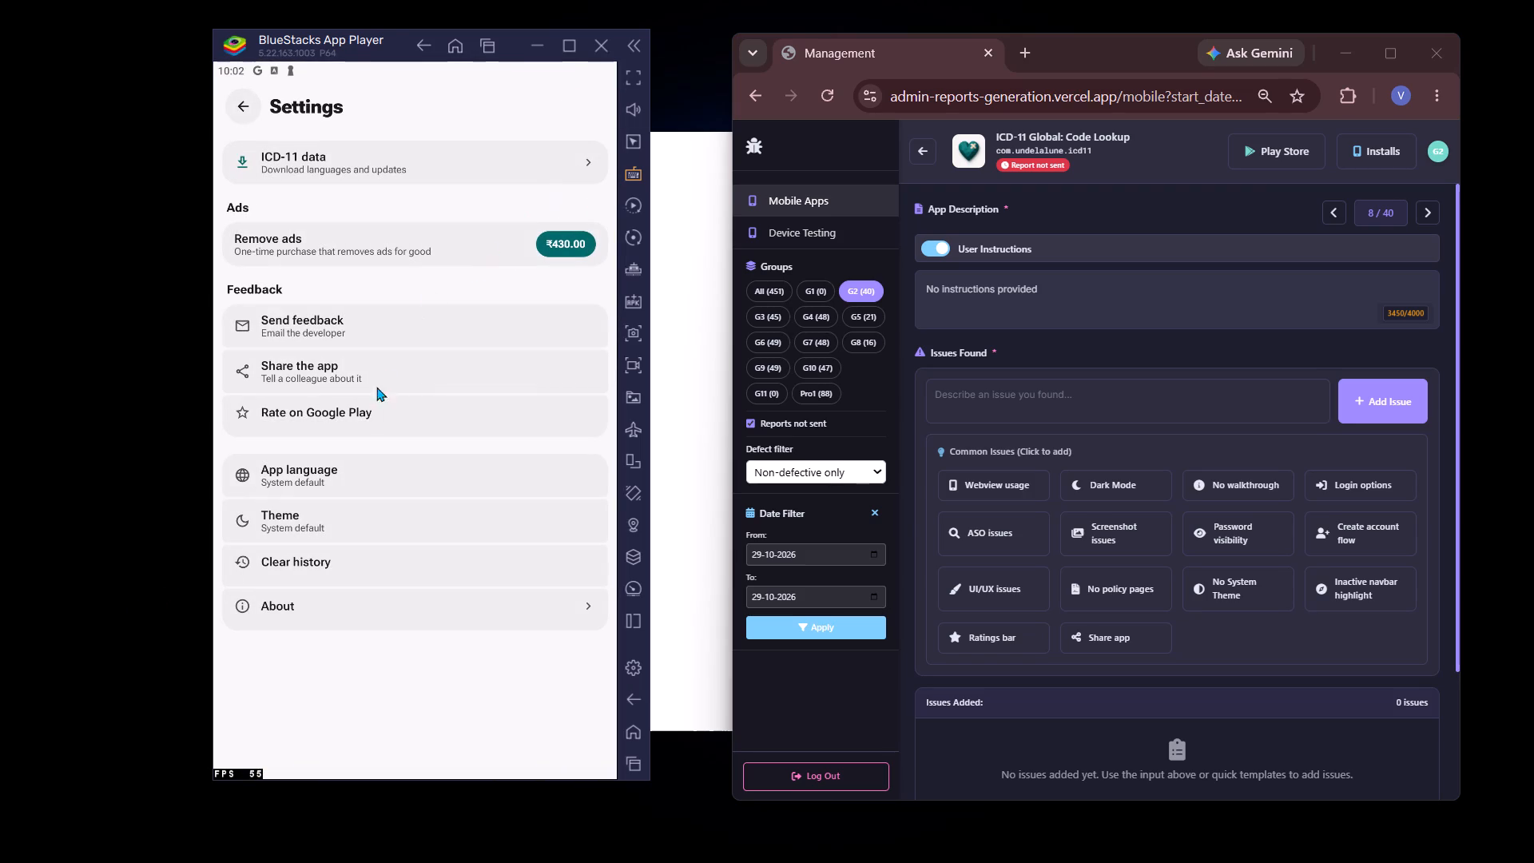
left_click(317, 534)
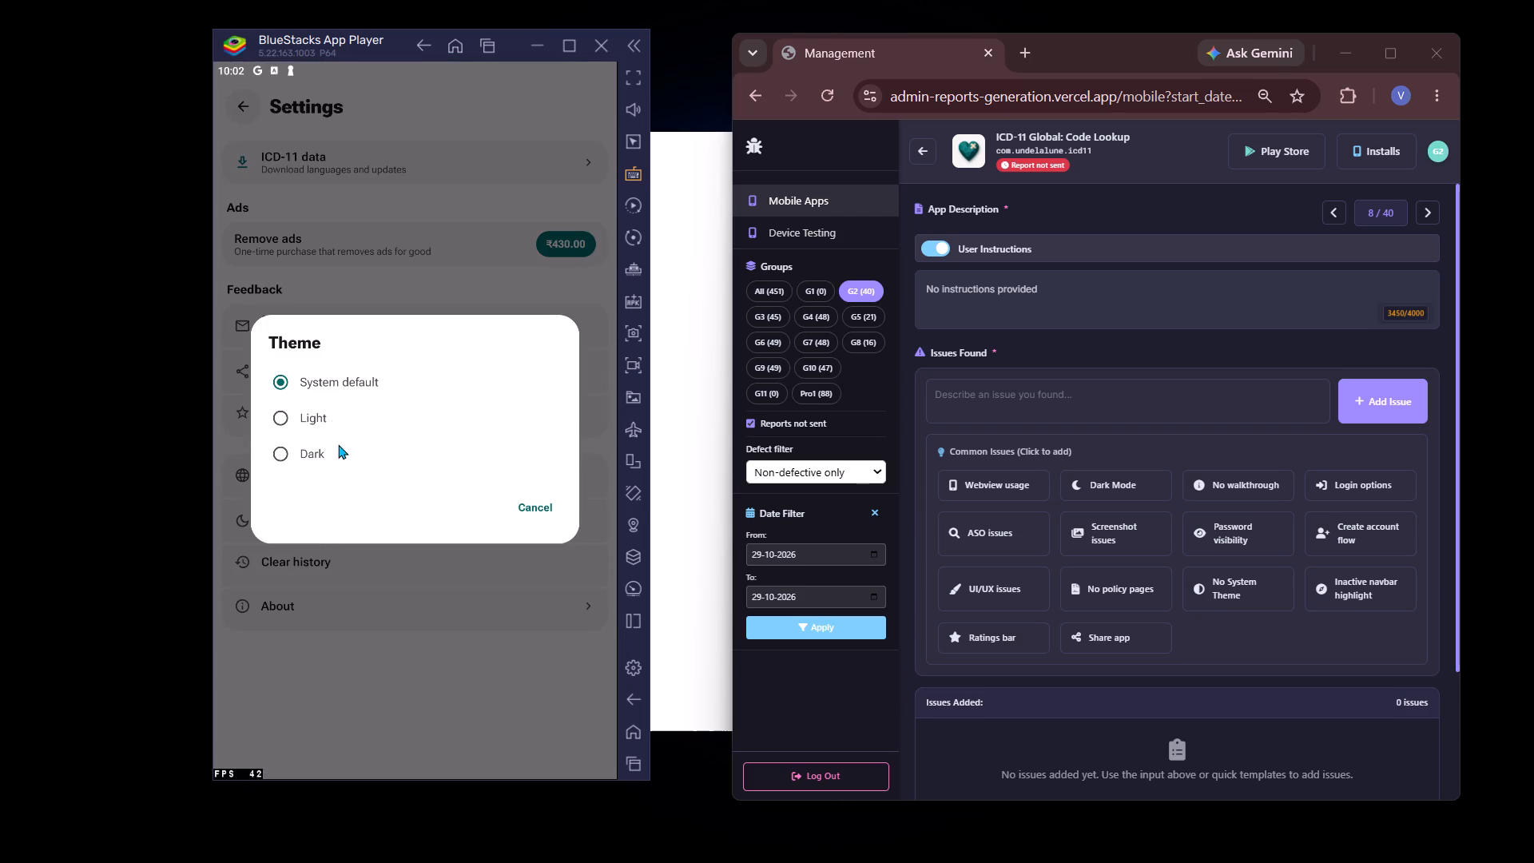
left_click(332, 420)
left_click(331, 524)
left_click(331, 450)
Review the ICD-11 app's About page and return to its settings.
left_click(380, 601)
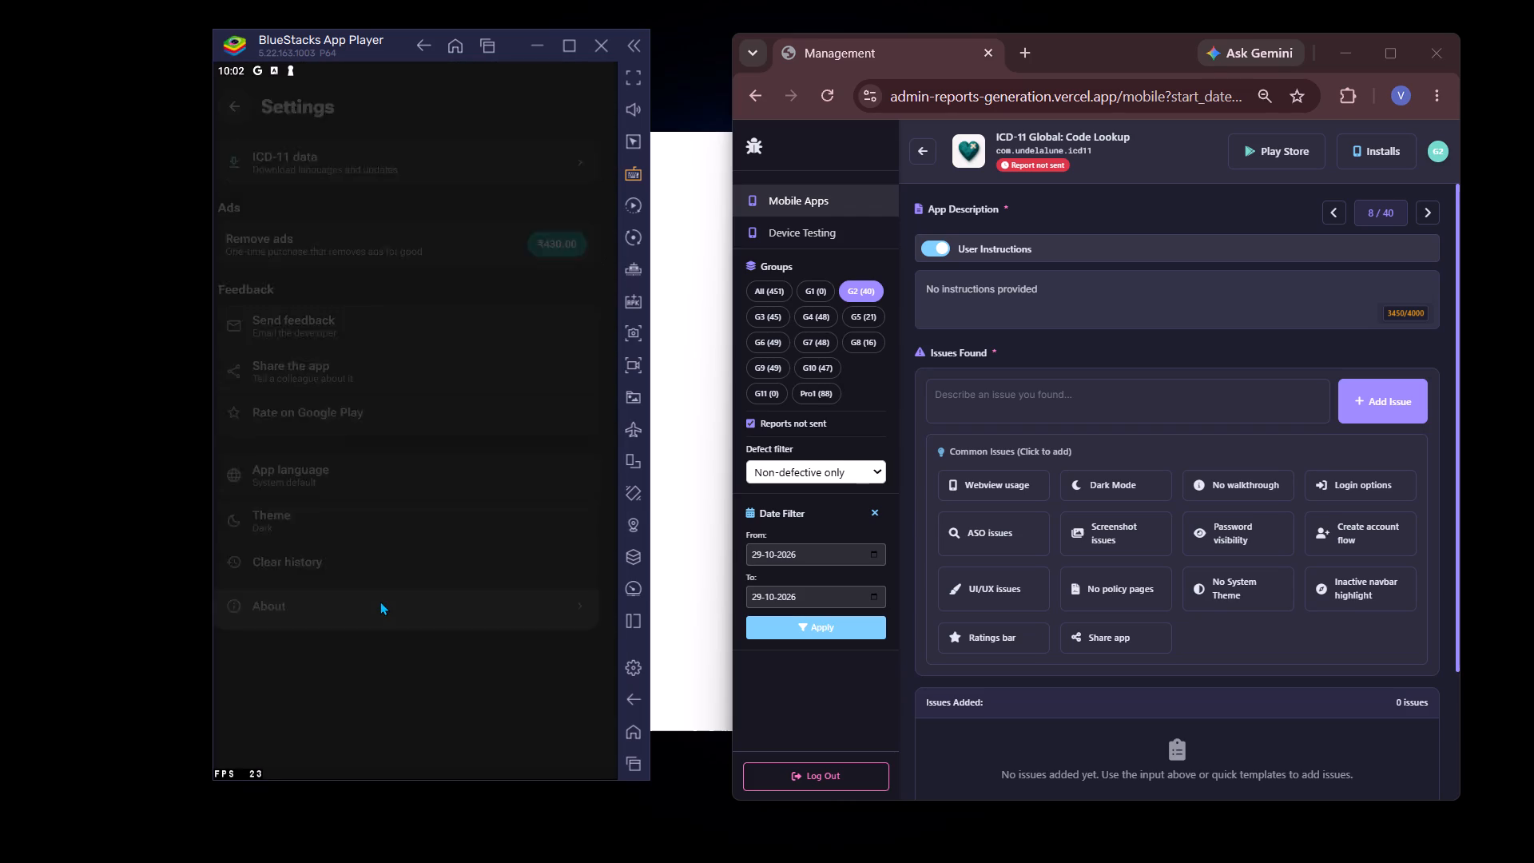
left_click(240, 94)
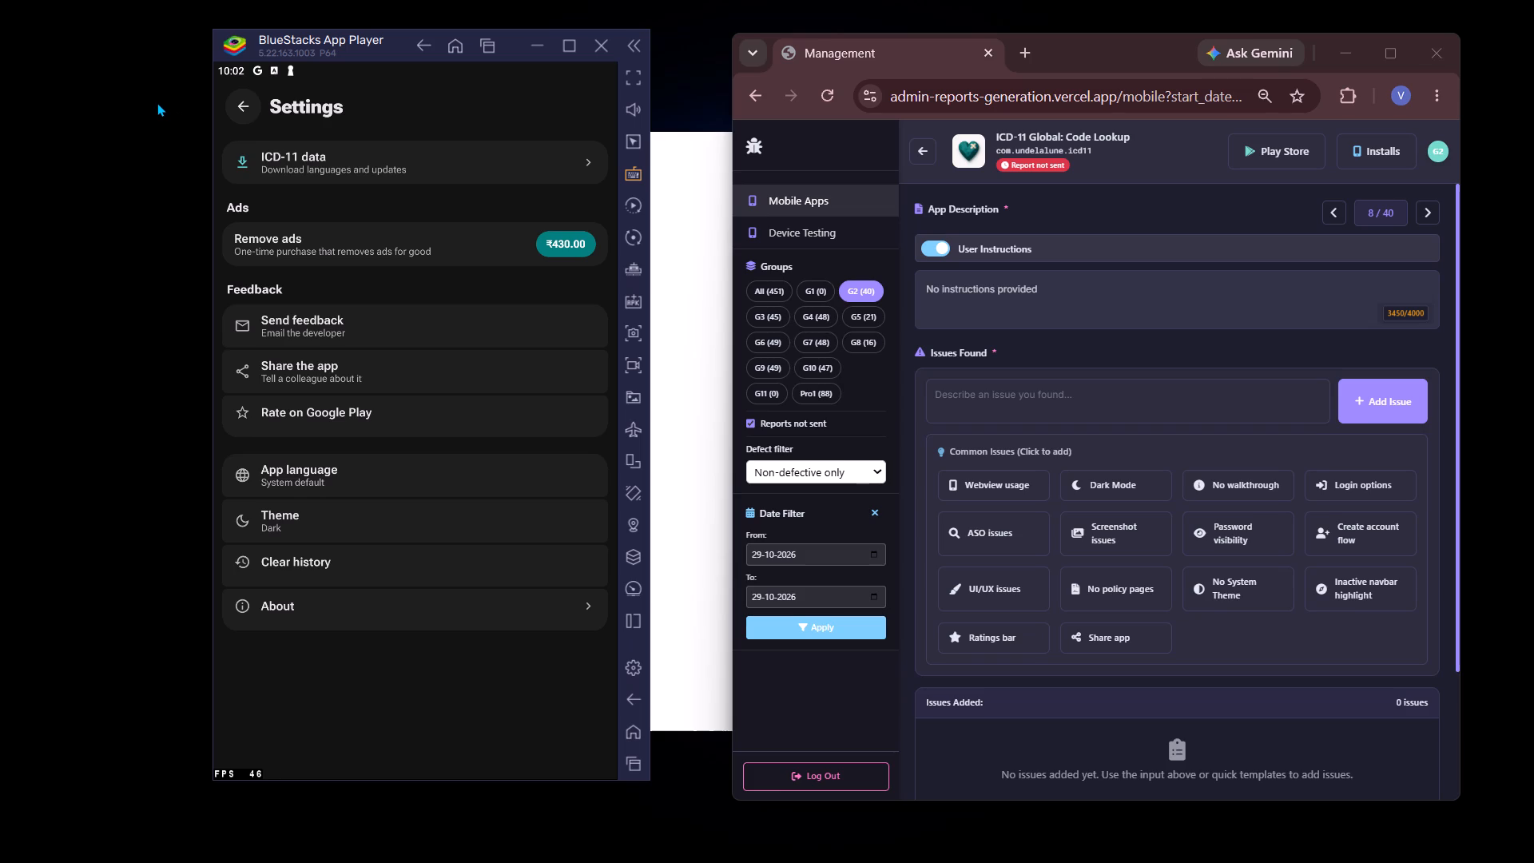
left_click(361, 628)
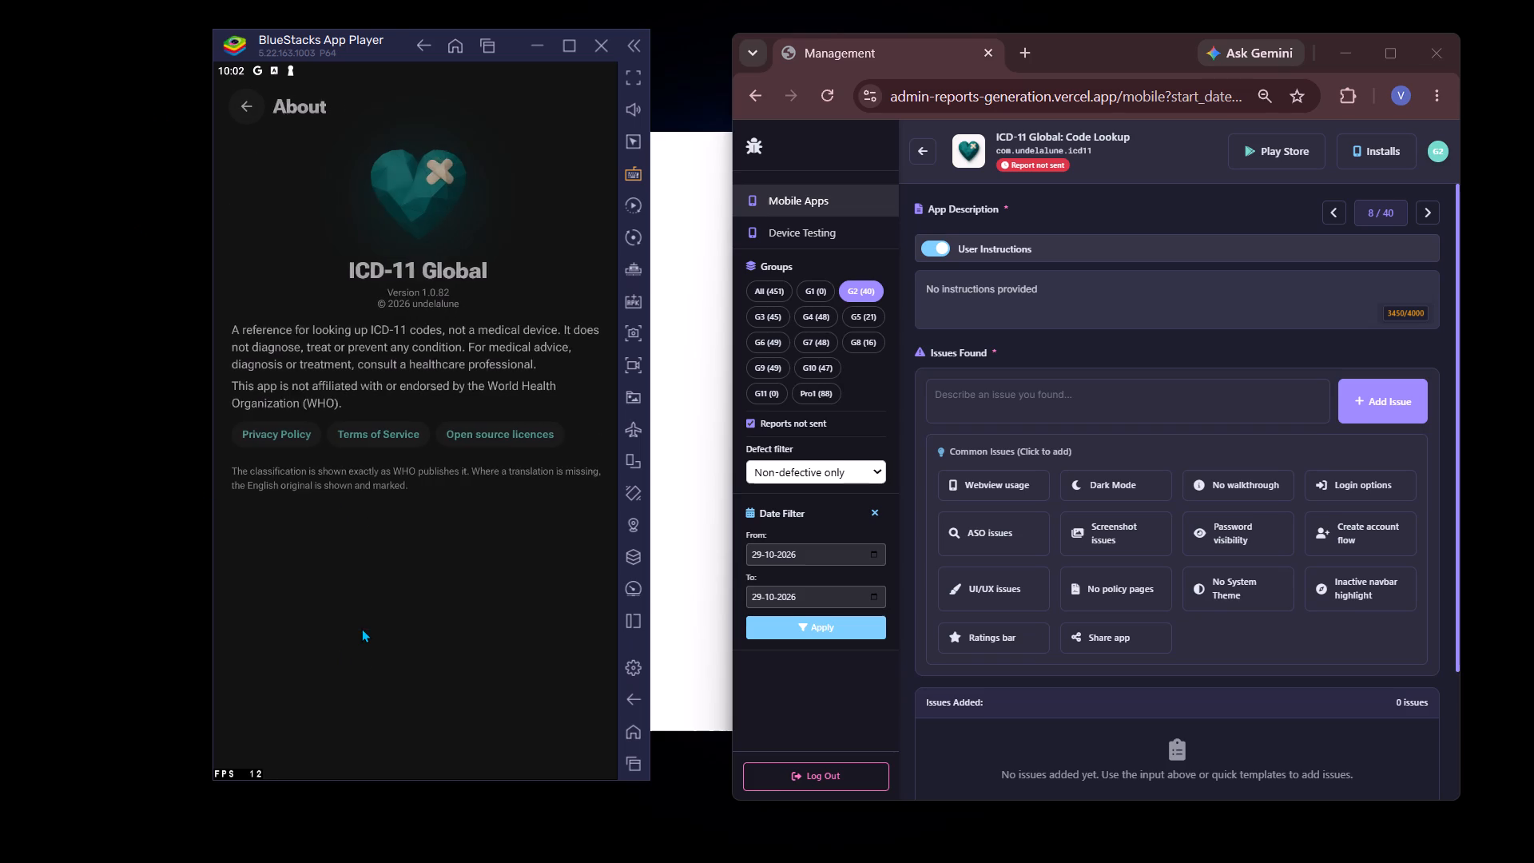
left_click(250, 94)
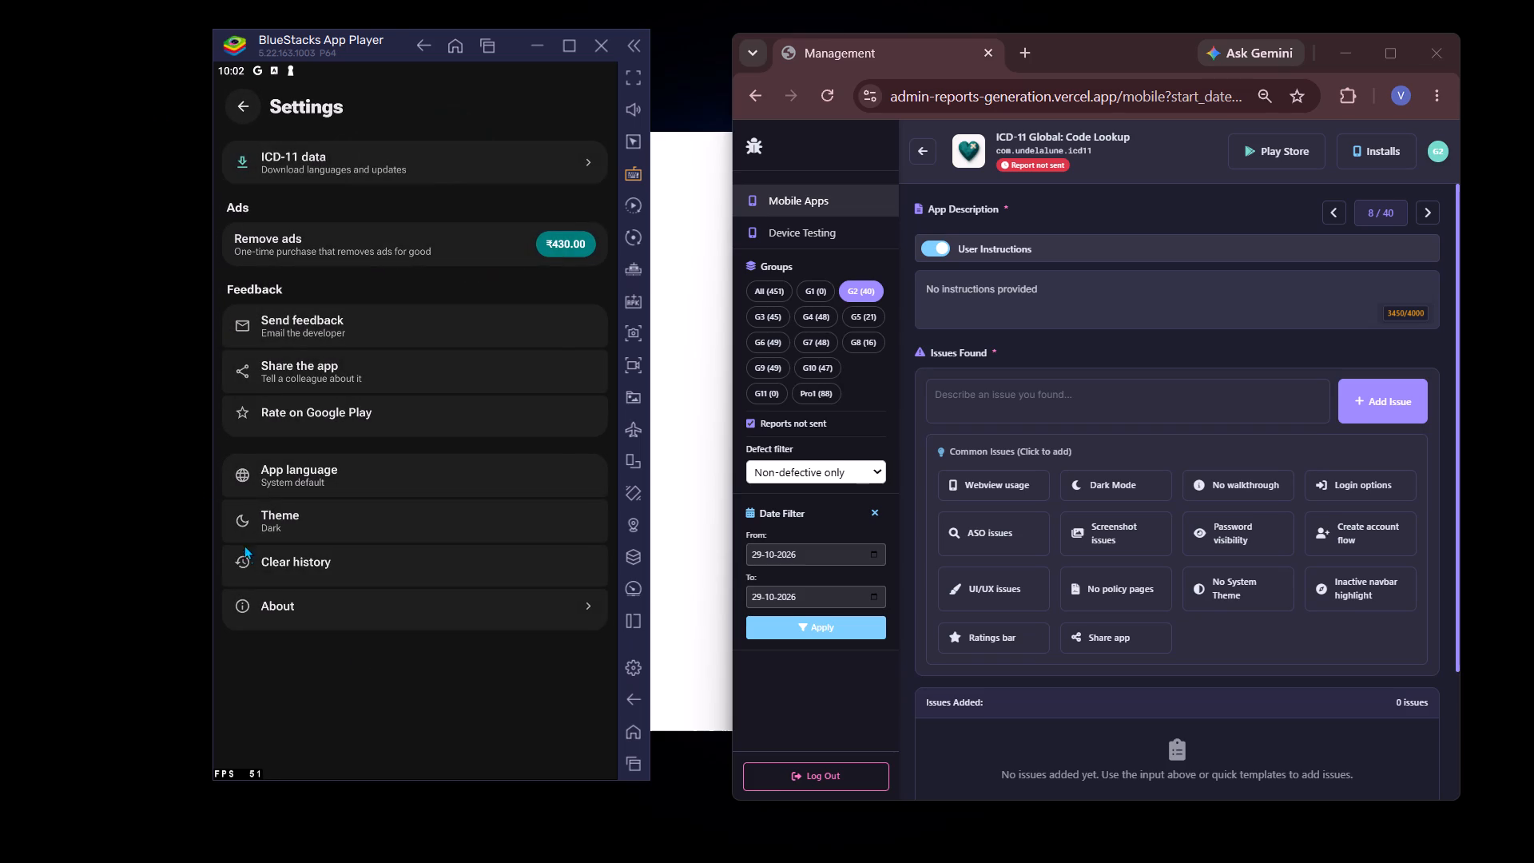
Check the Remove ads purchase without buying, and try the ICD-11 data download on the app's home screen.
left_click(593, 252)
left_click(436, 324)
left_click_drag(436, 324, 426, 347)
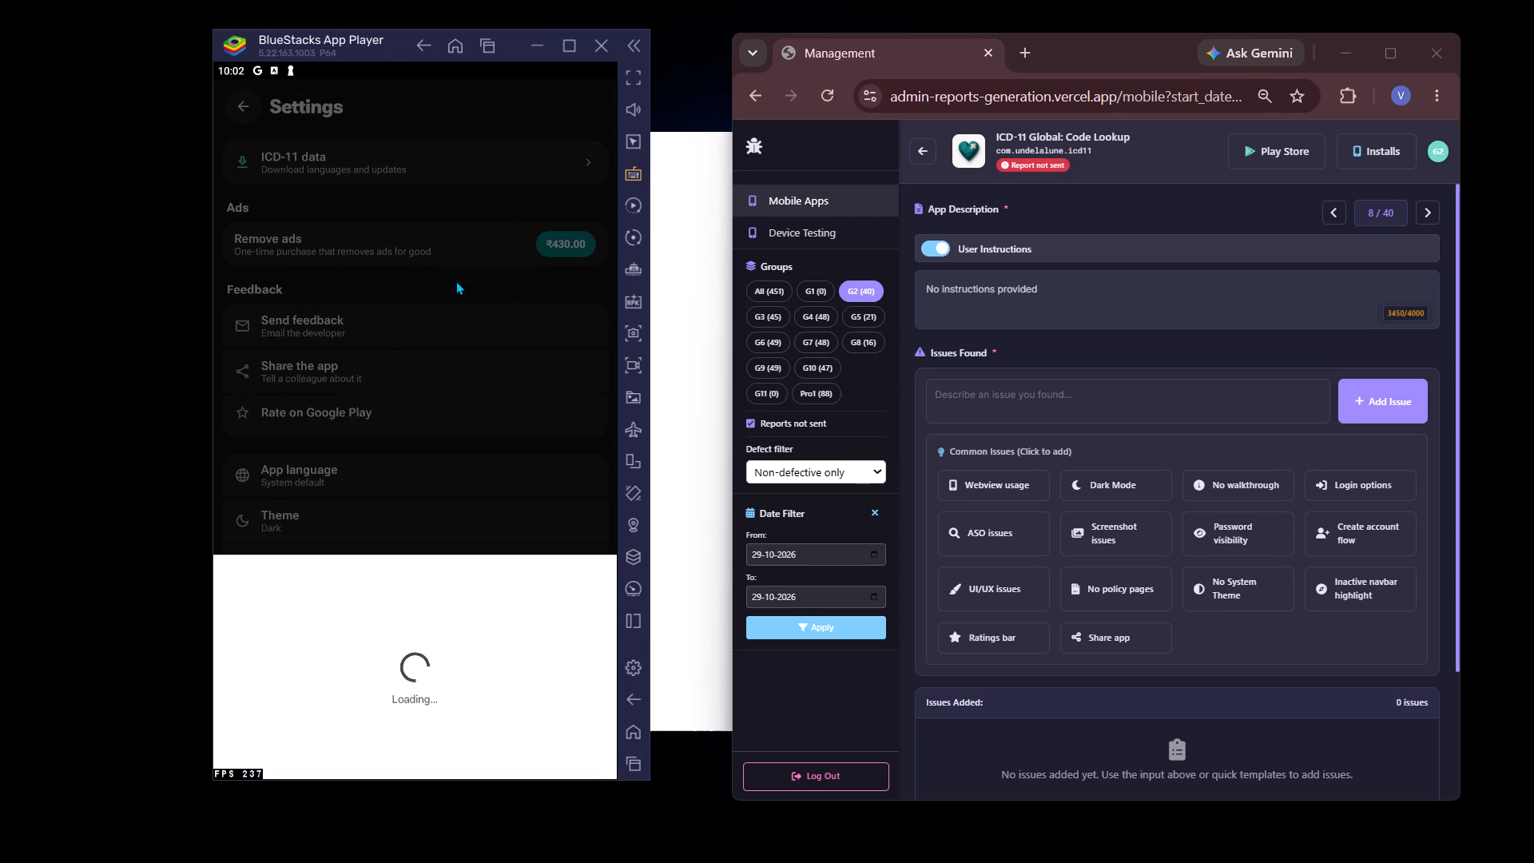
left_click(419, 44)
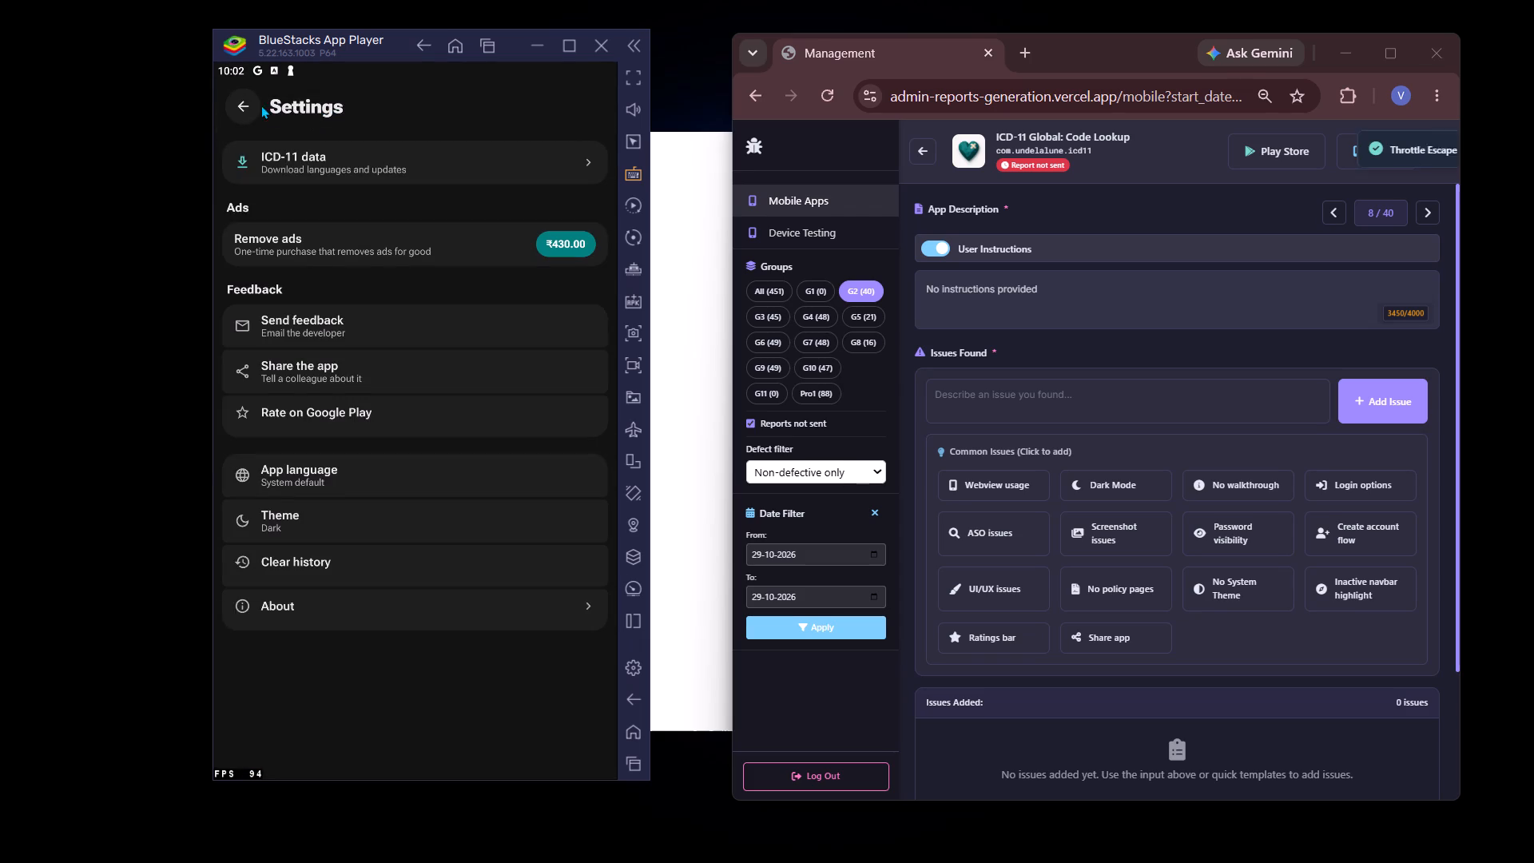
left_click(240, 100)
left_click(415, 539)
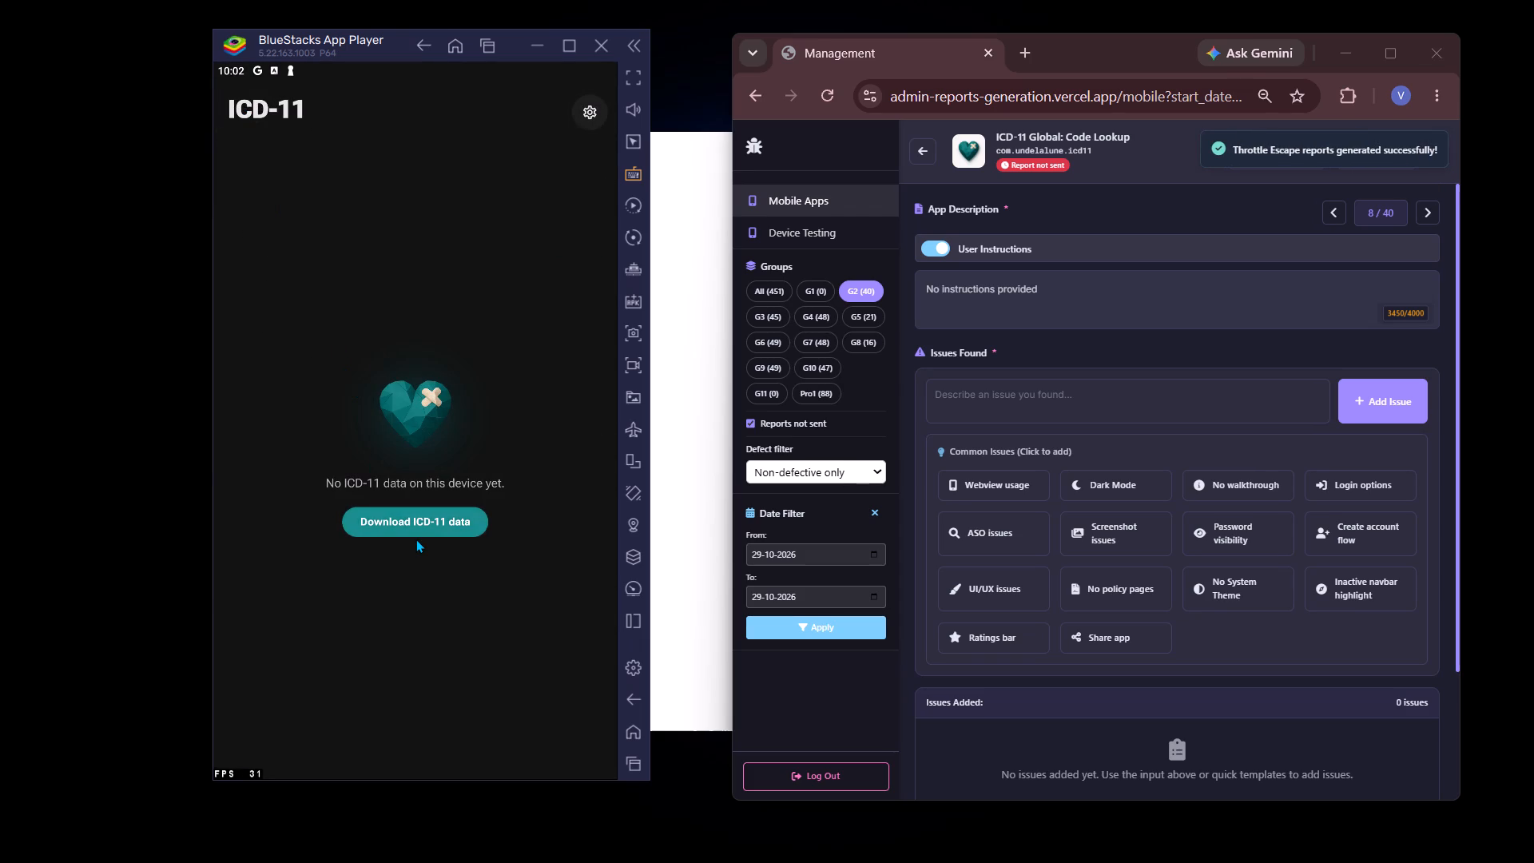
left_click(226, 108)
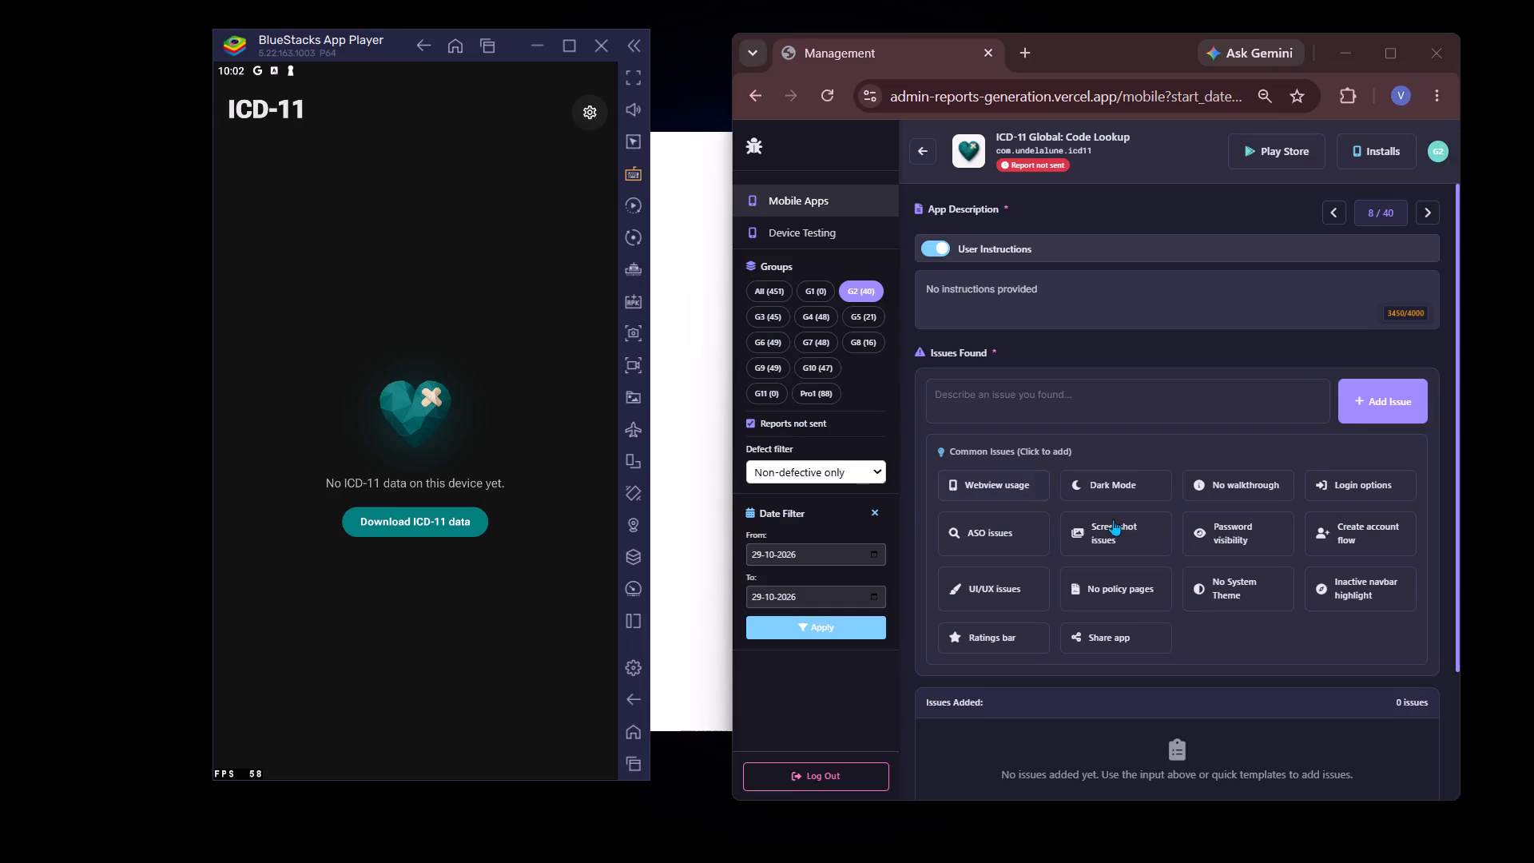
Add the common issue "No walkthrough" to ICD-11 Global's report in Chrome.
left_click(1181, 493)
left_click(1207, 491)
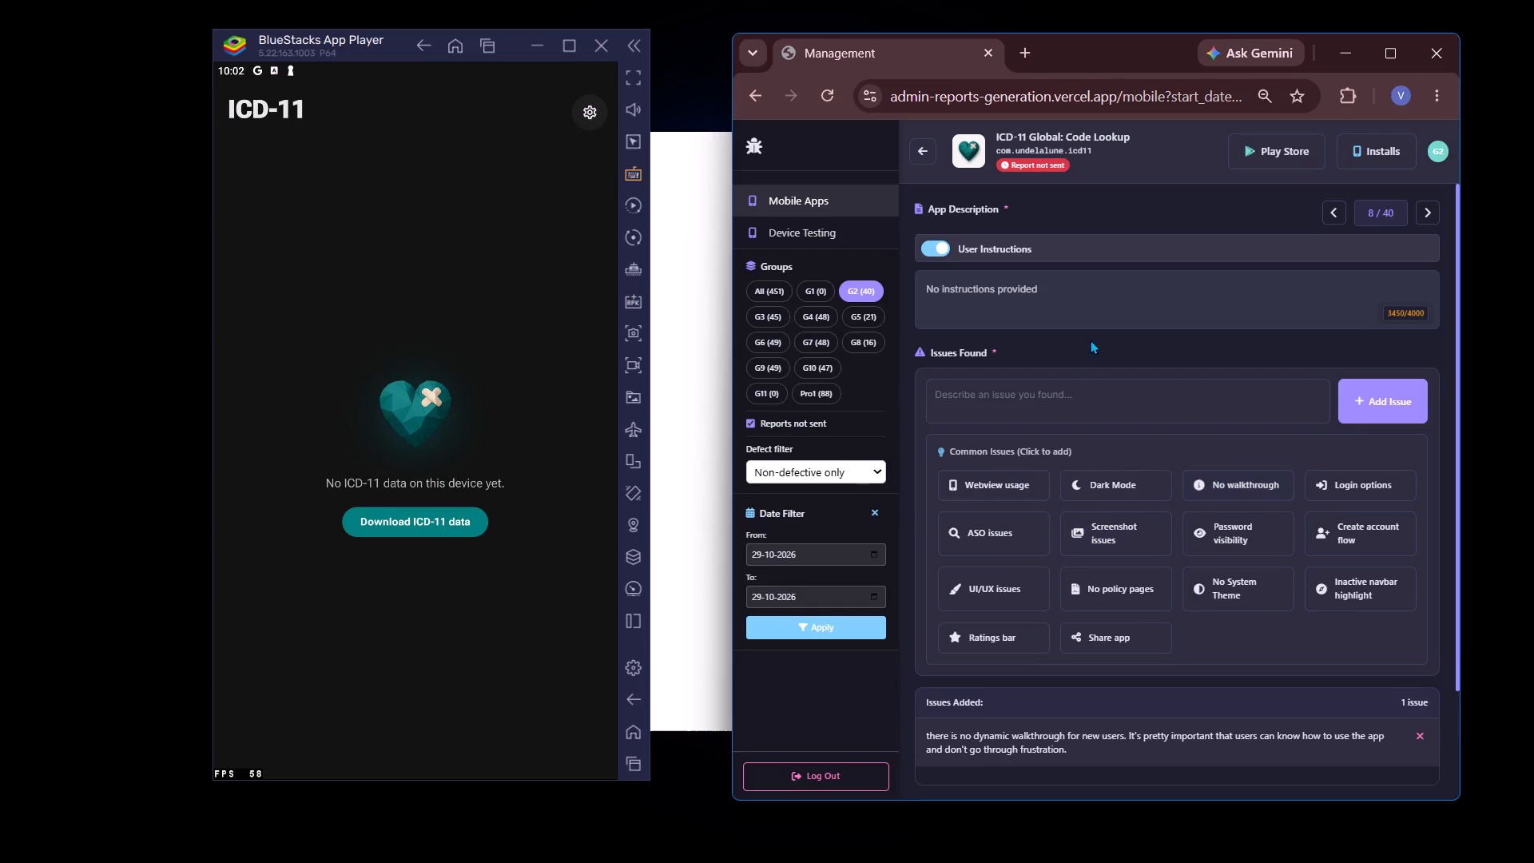
Add the saved clipboard text "Better to implement help and frequently asked questions features" as an issue in ICD-11 Global's report.
left_click(1081, 410)
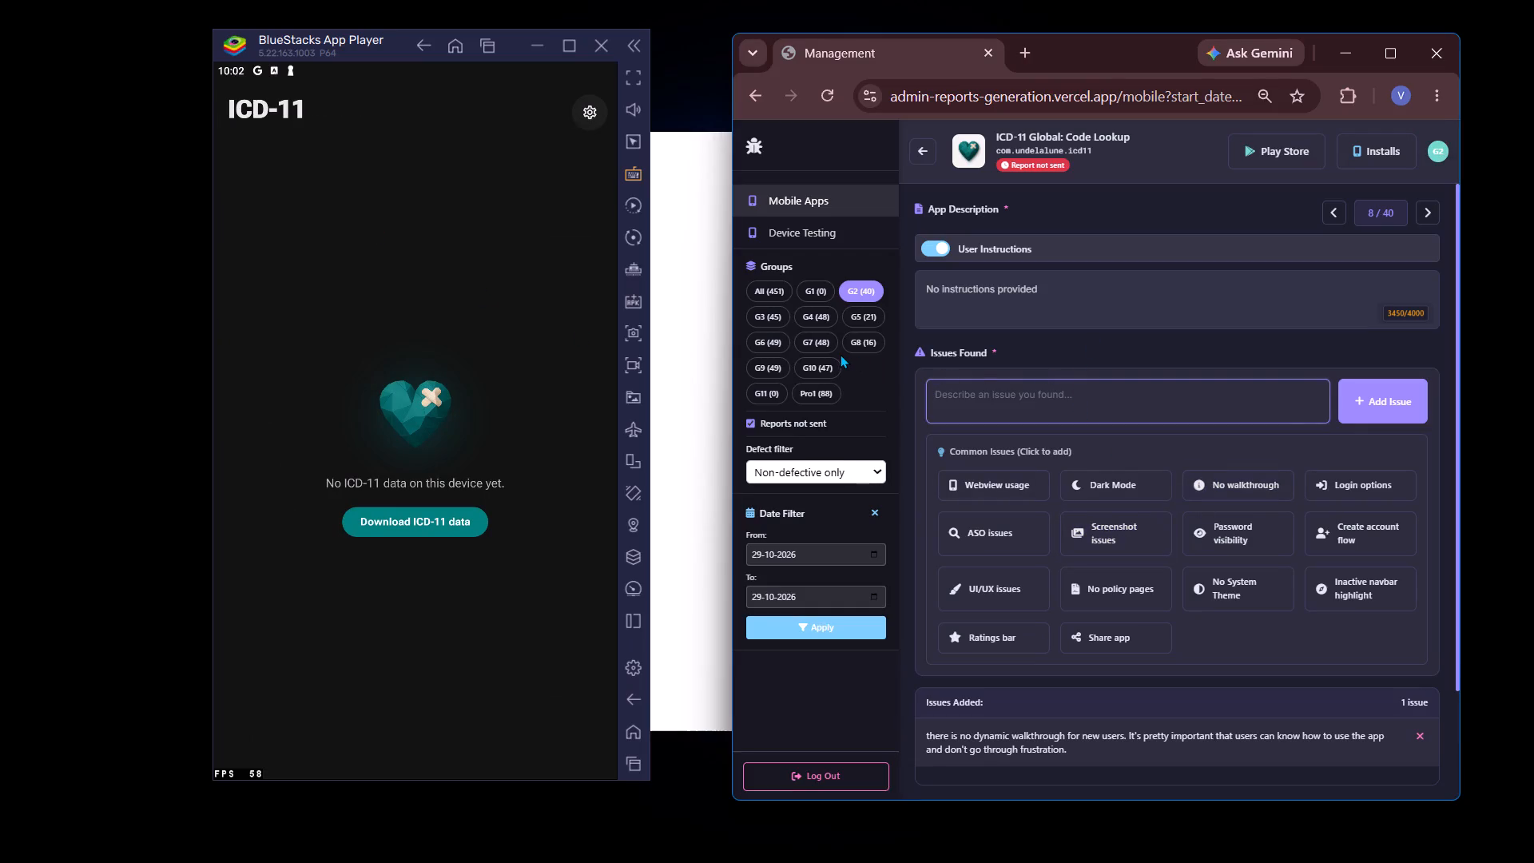
key("super+v")
scroll(1145, 642, "down", 5)
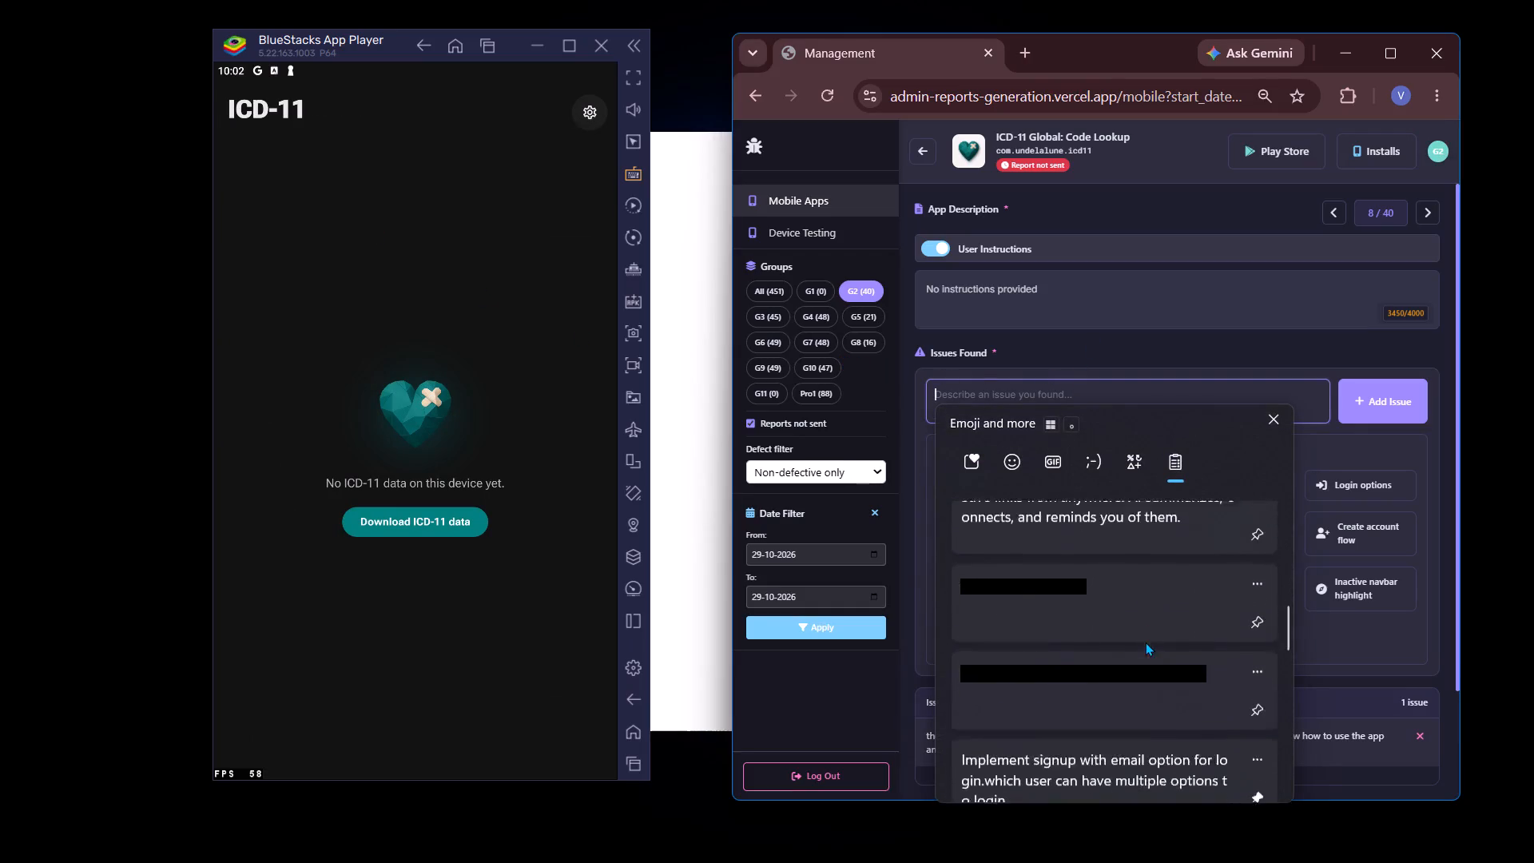
scroll(1145, 642, "down", 3)
scroll(1145, 642, "up", 1)
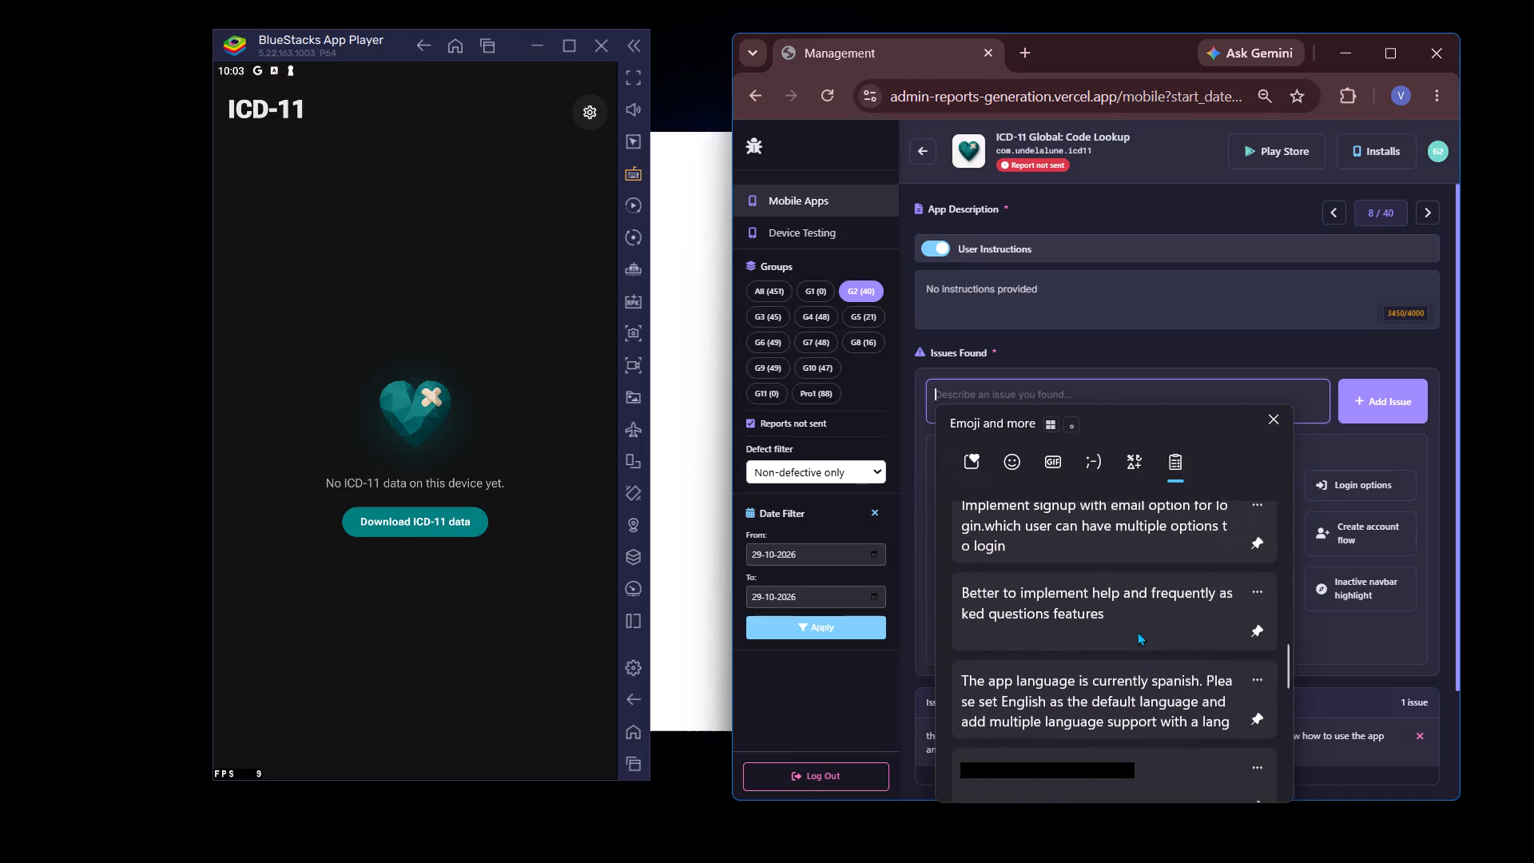
left_click(1132, 618)
key("ctrl+v")
left_click(1385, 398)
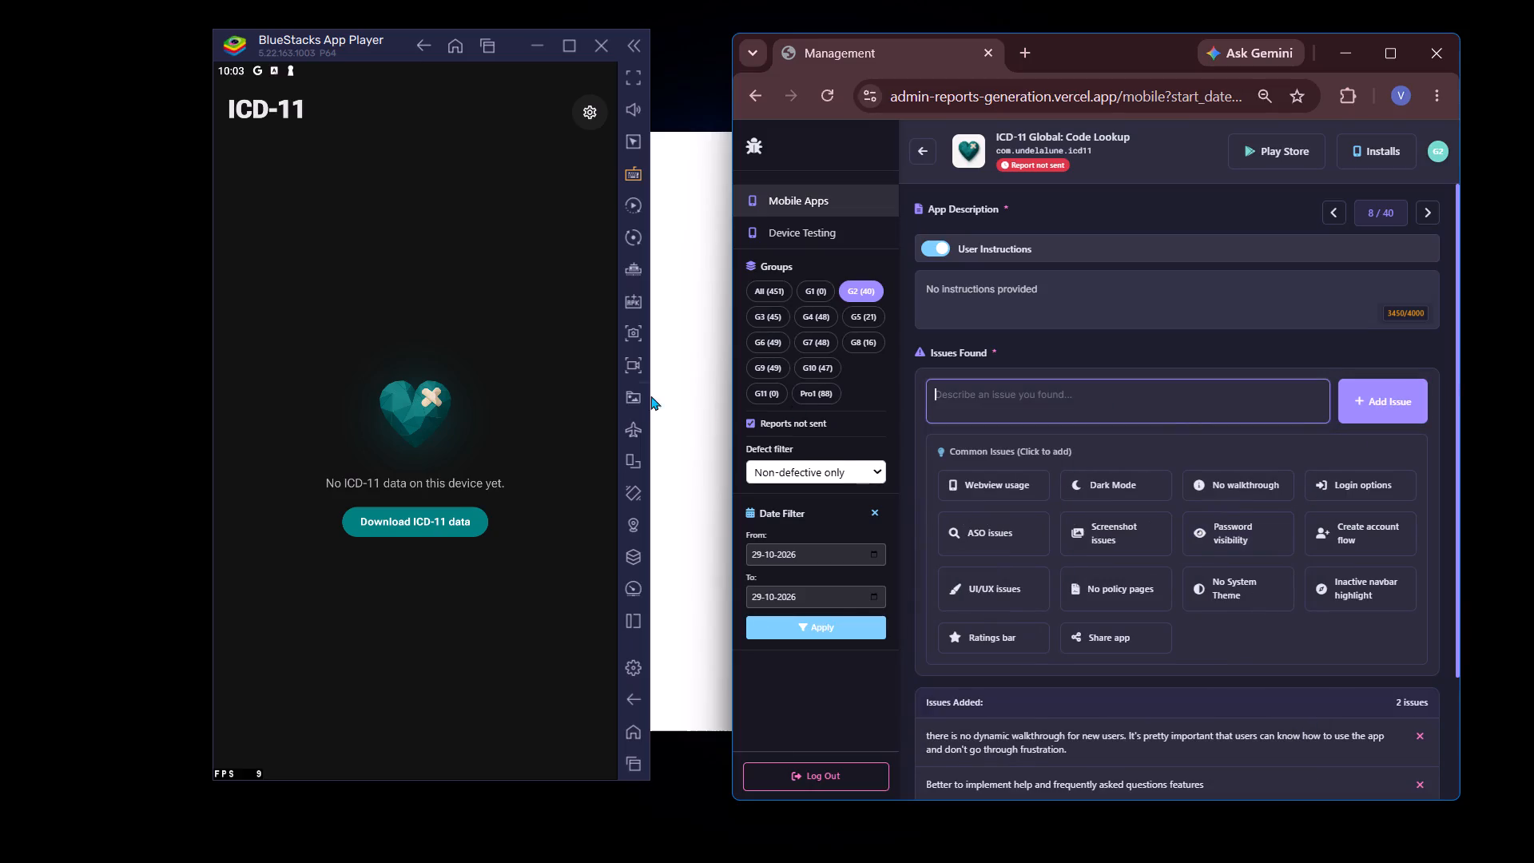
Examine the About page in the ICD-11 app's settings again in BlueStacks.
left_click(577, 103)
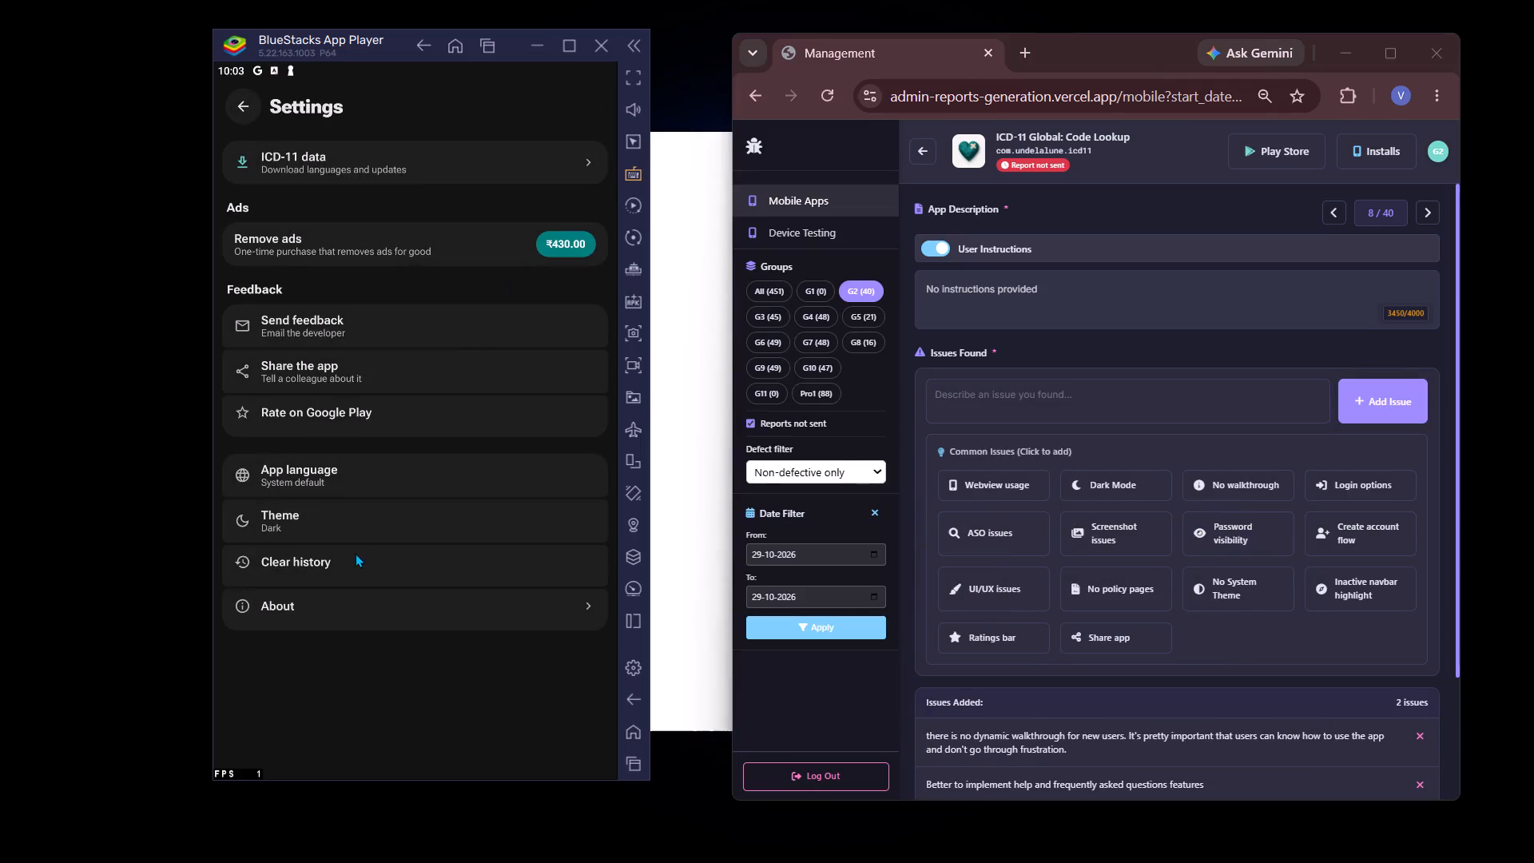
left_click(360, 626)
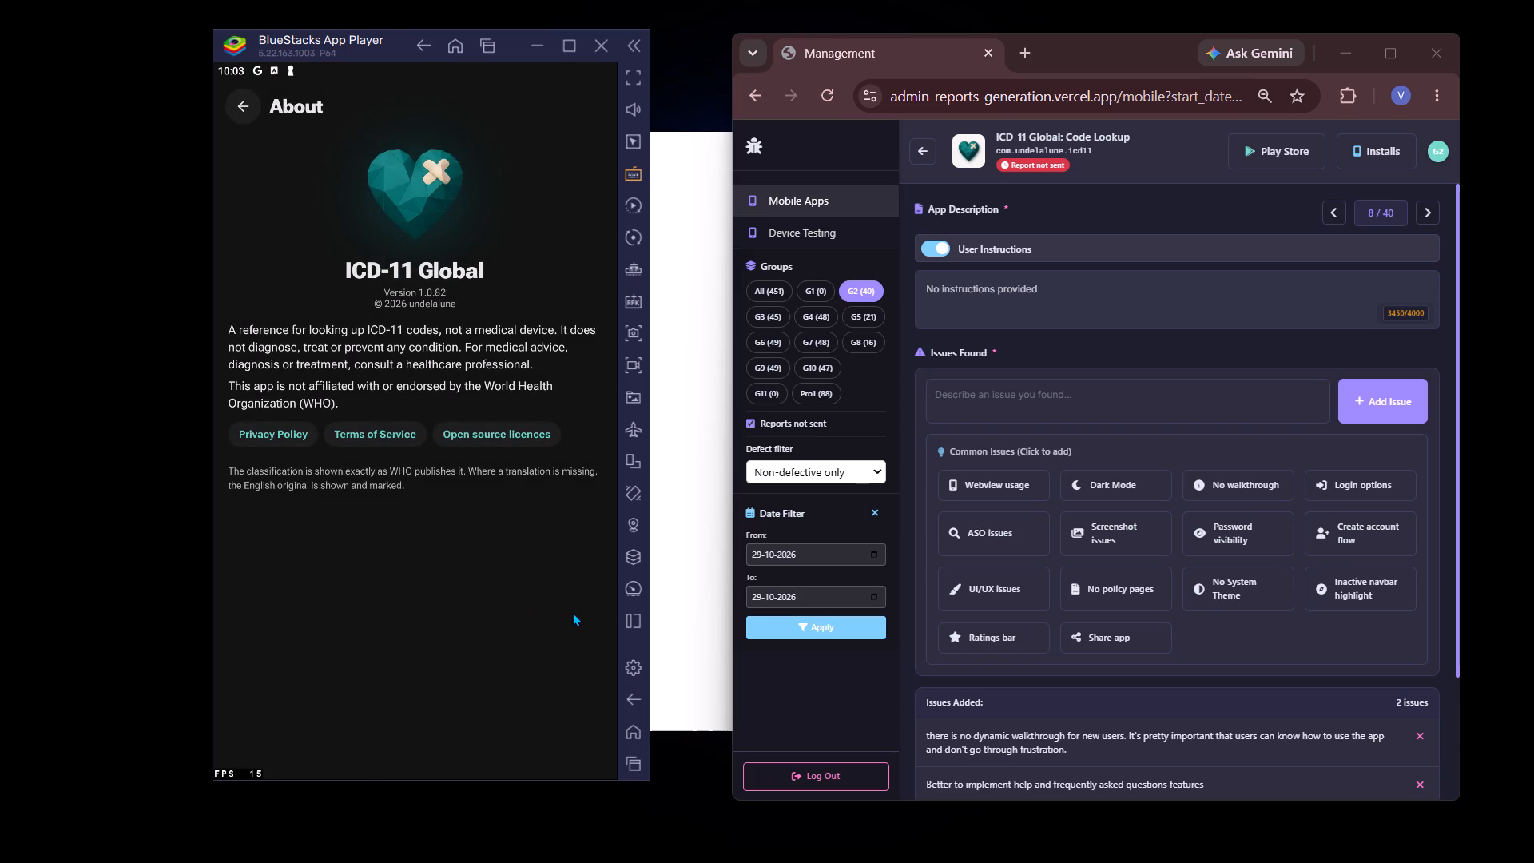
Return to ICD-11 Global's Google Play page, look over the listing and uninstall the app.
left_click(486, 37)
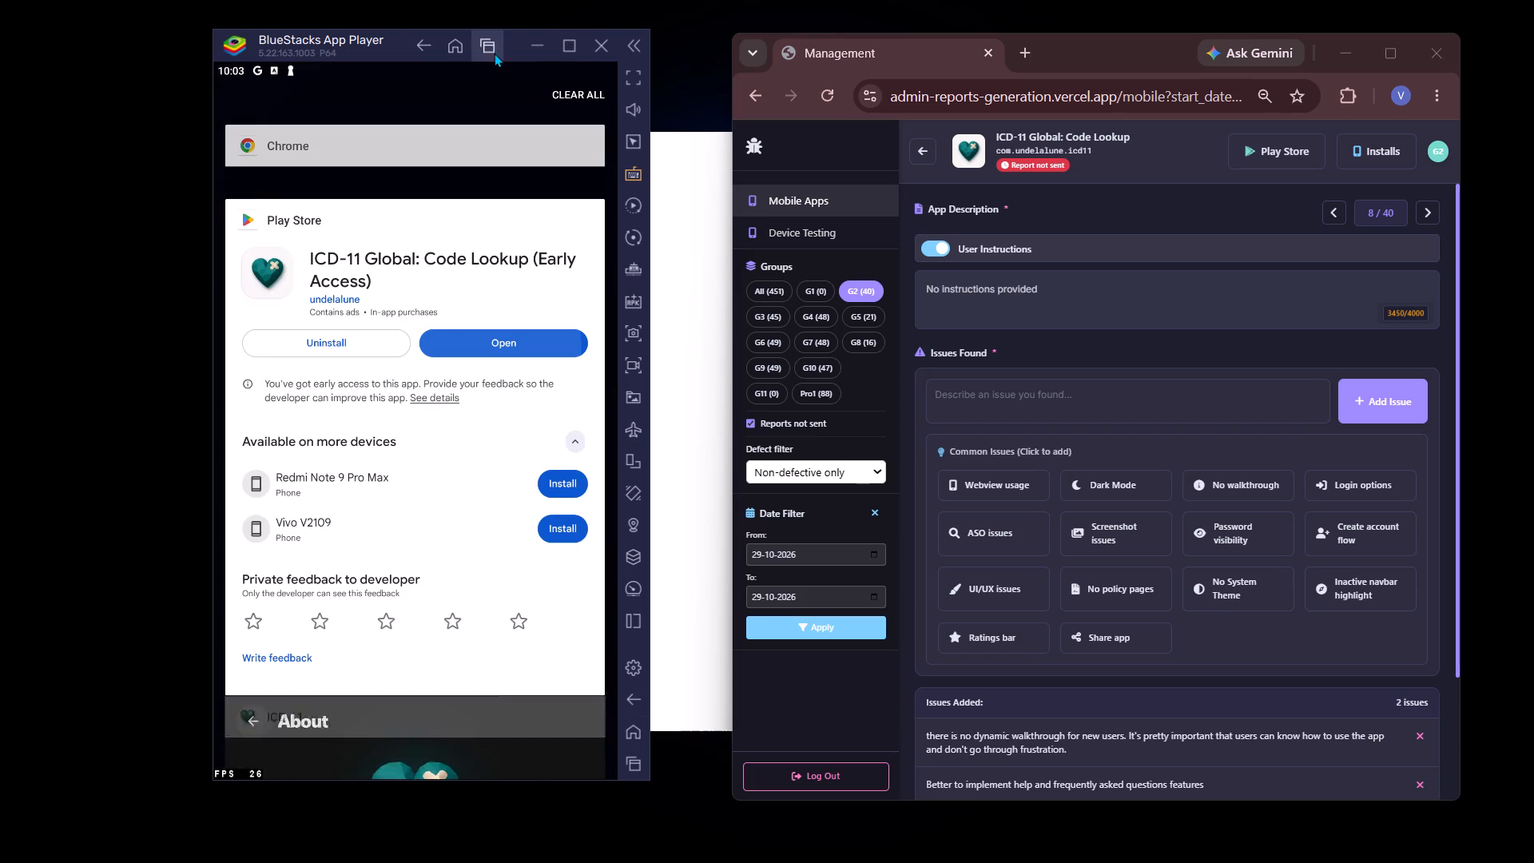
left_click(594, 470)
scroll(431, 322, "down", 4)
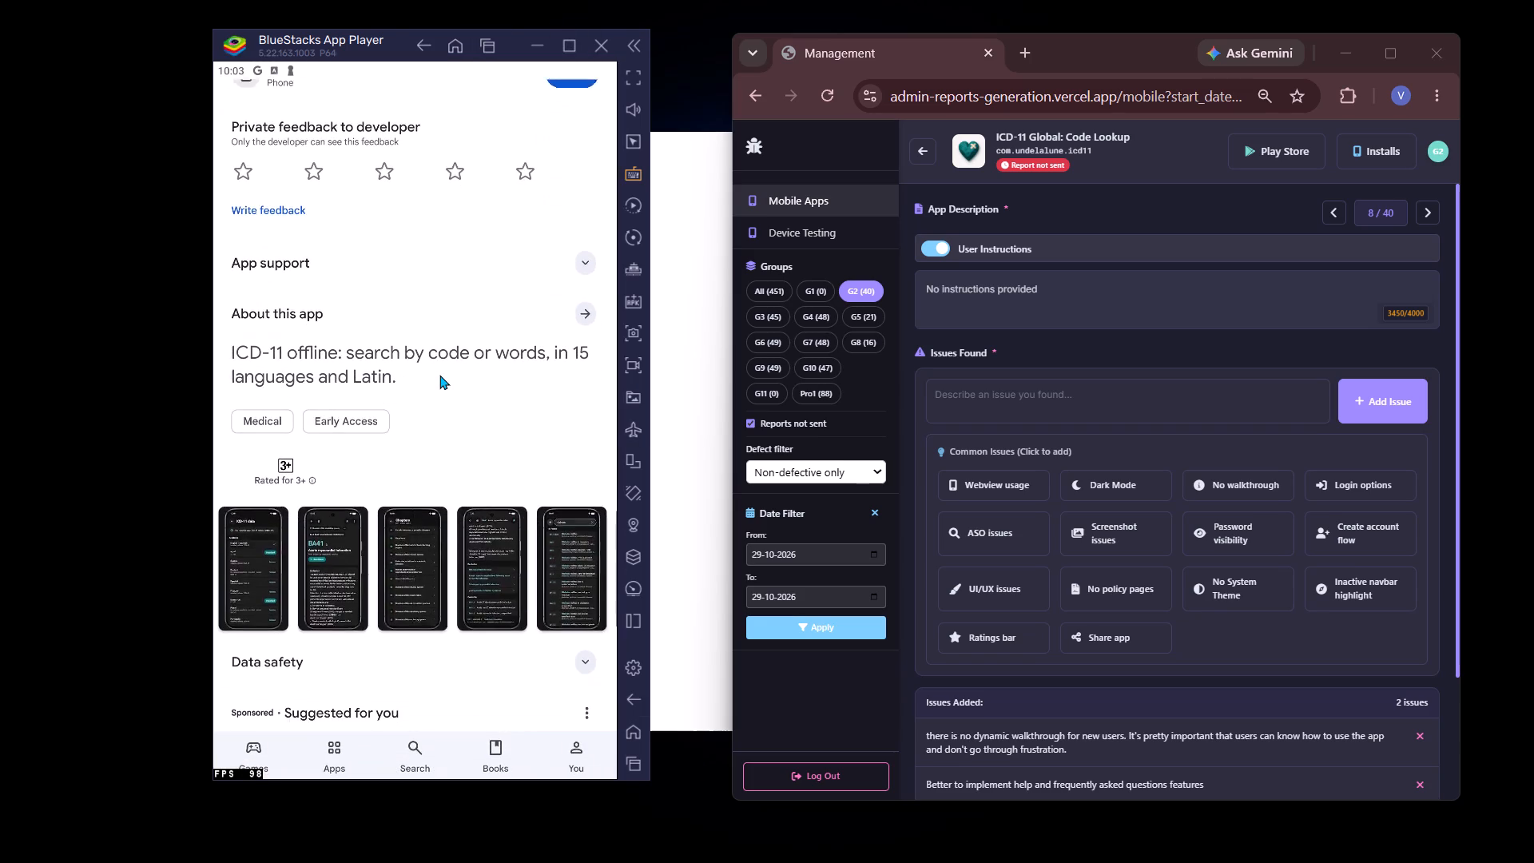
scroll(439, 375, "up", 5)
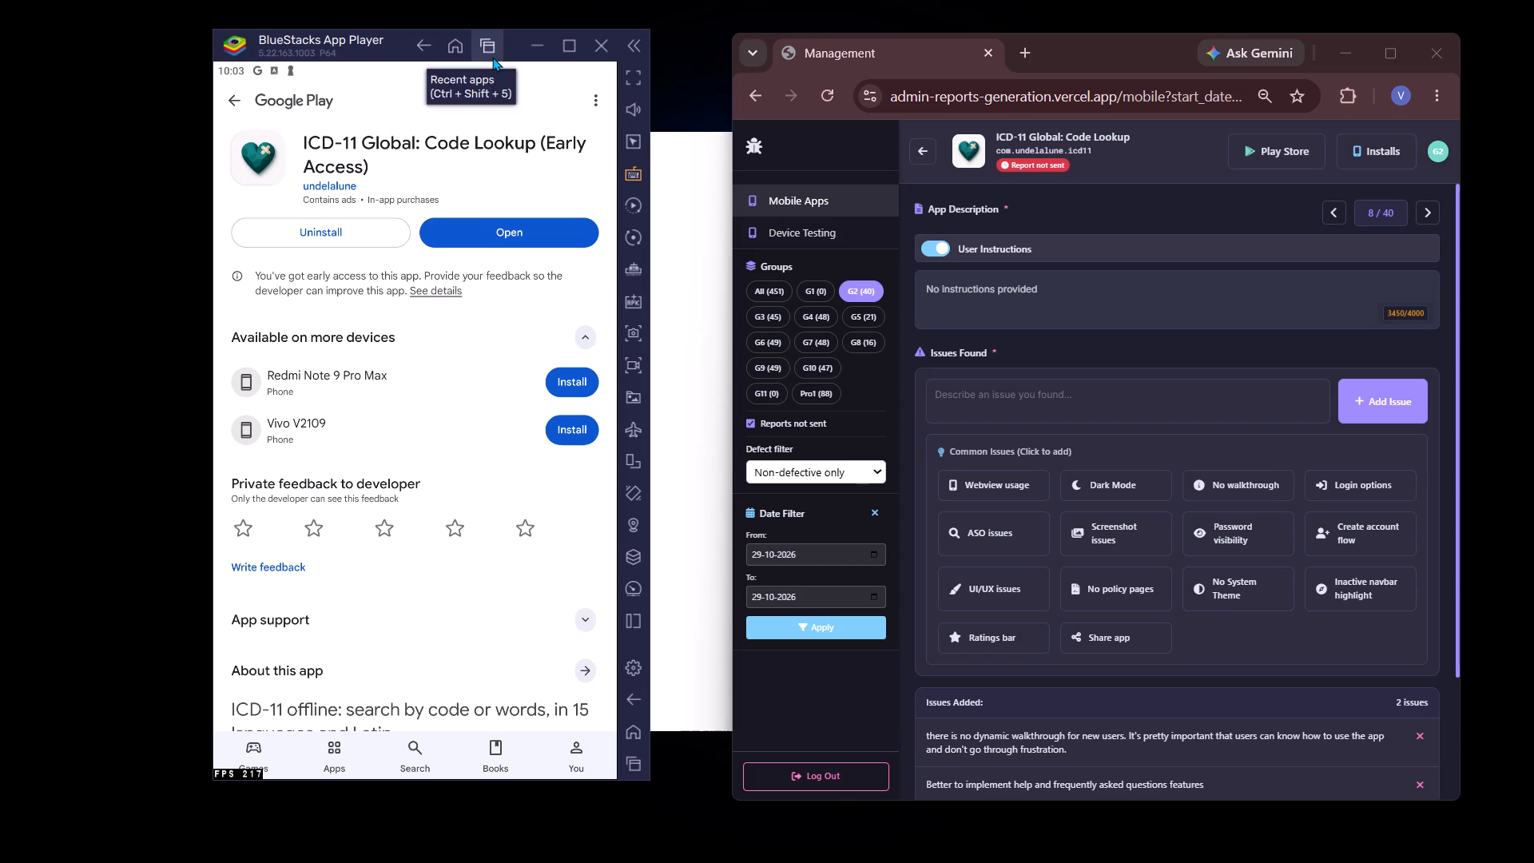
left_click(387, 226)
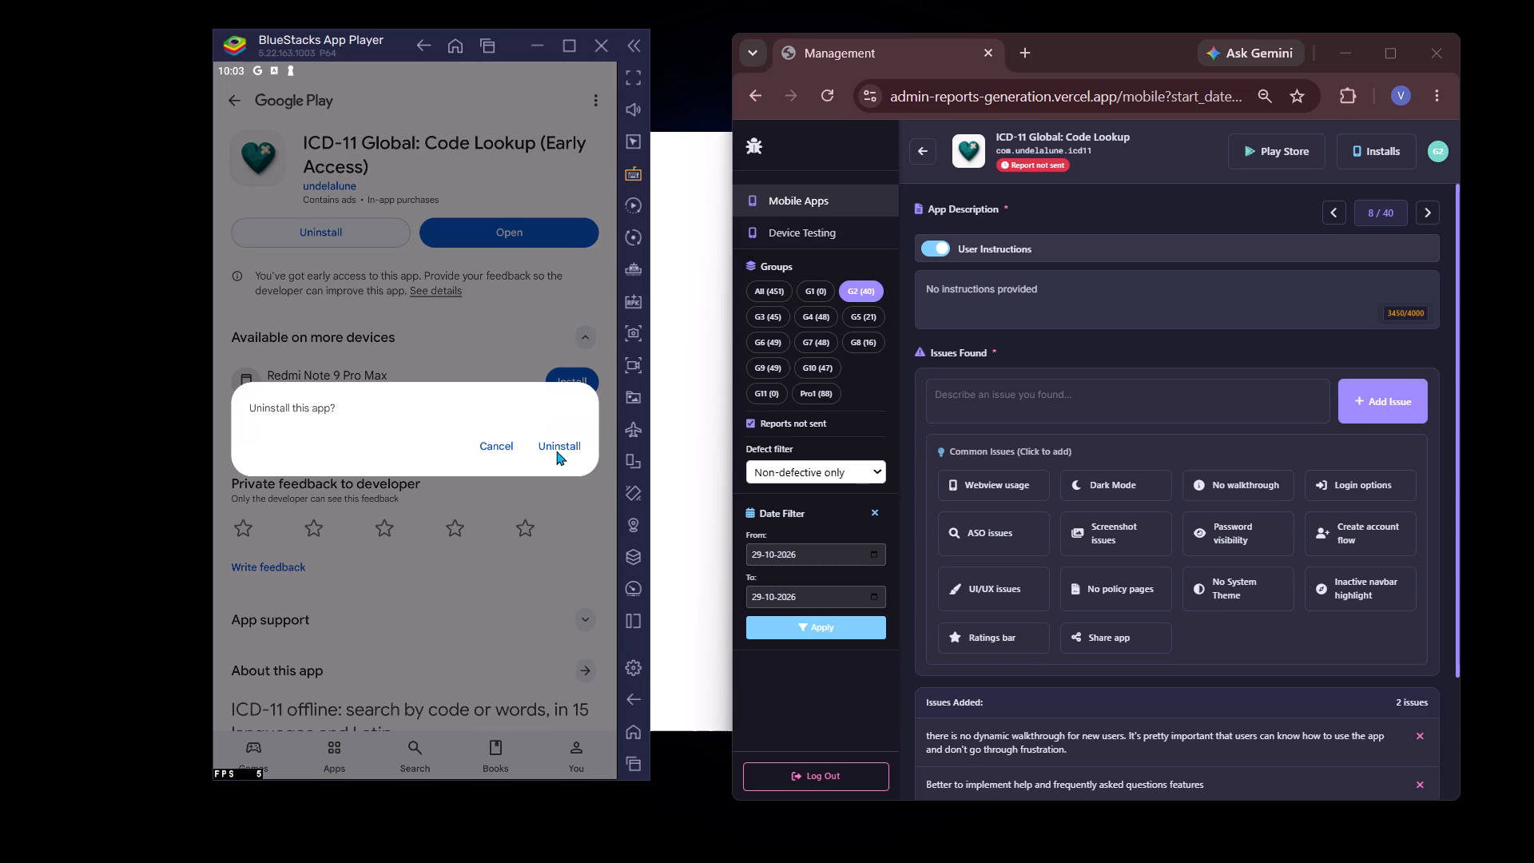
left_click(562, 447)
Generate ICD-11 Global's report and send the email from Chrome.
scroll(1276, 690, "down", 3)
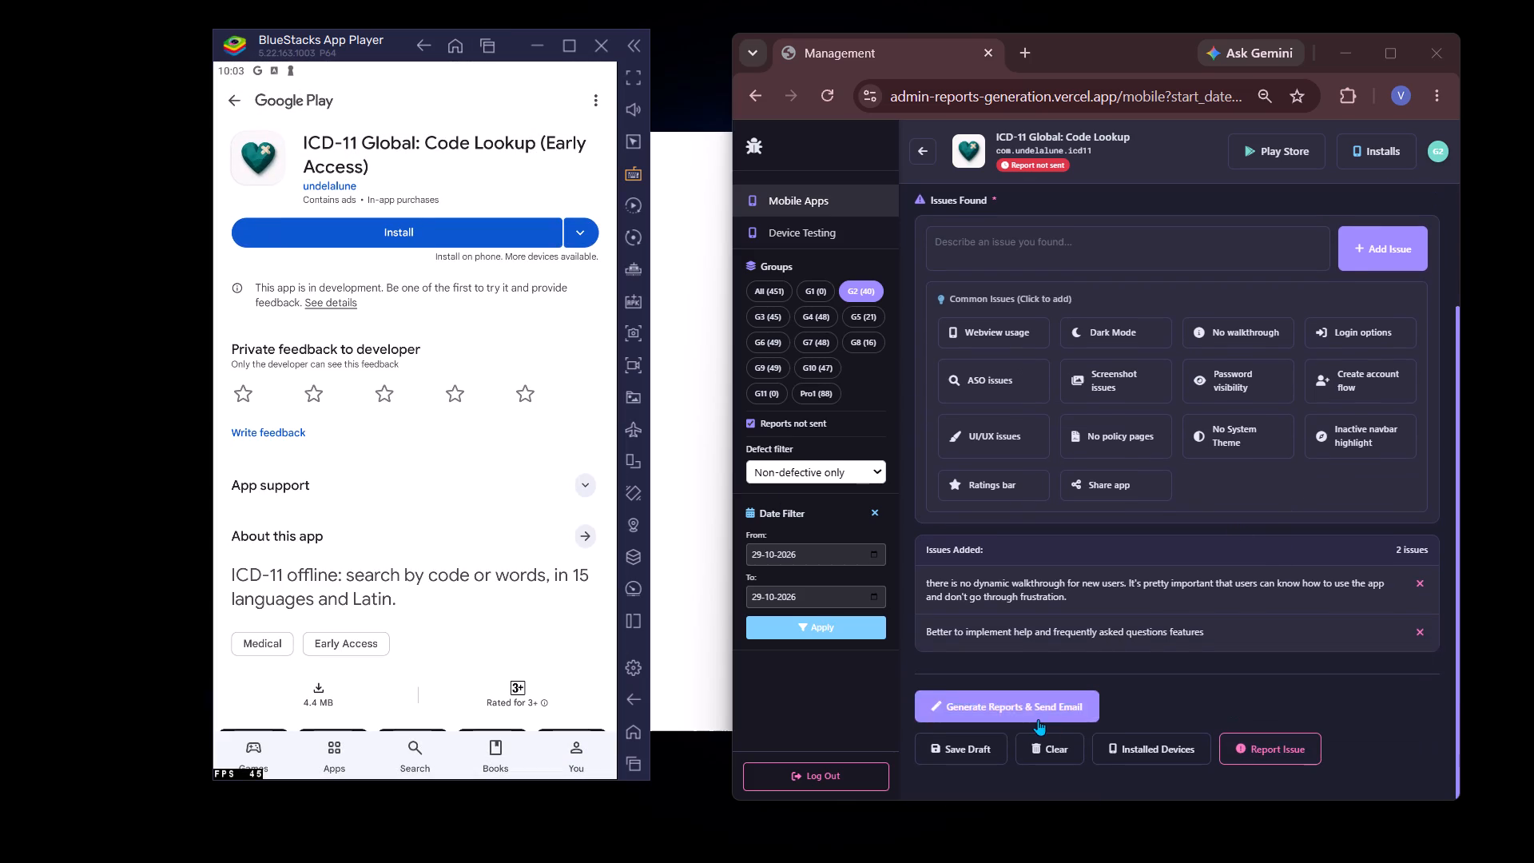
left_click(1038, 718)
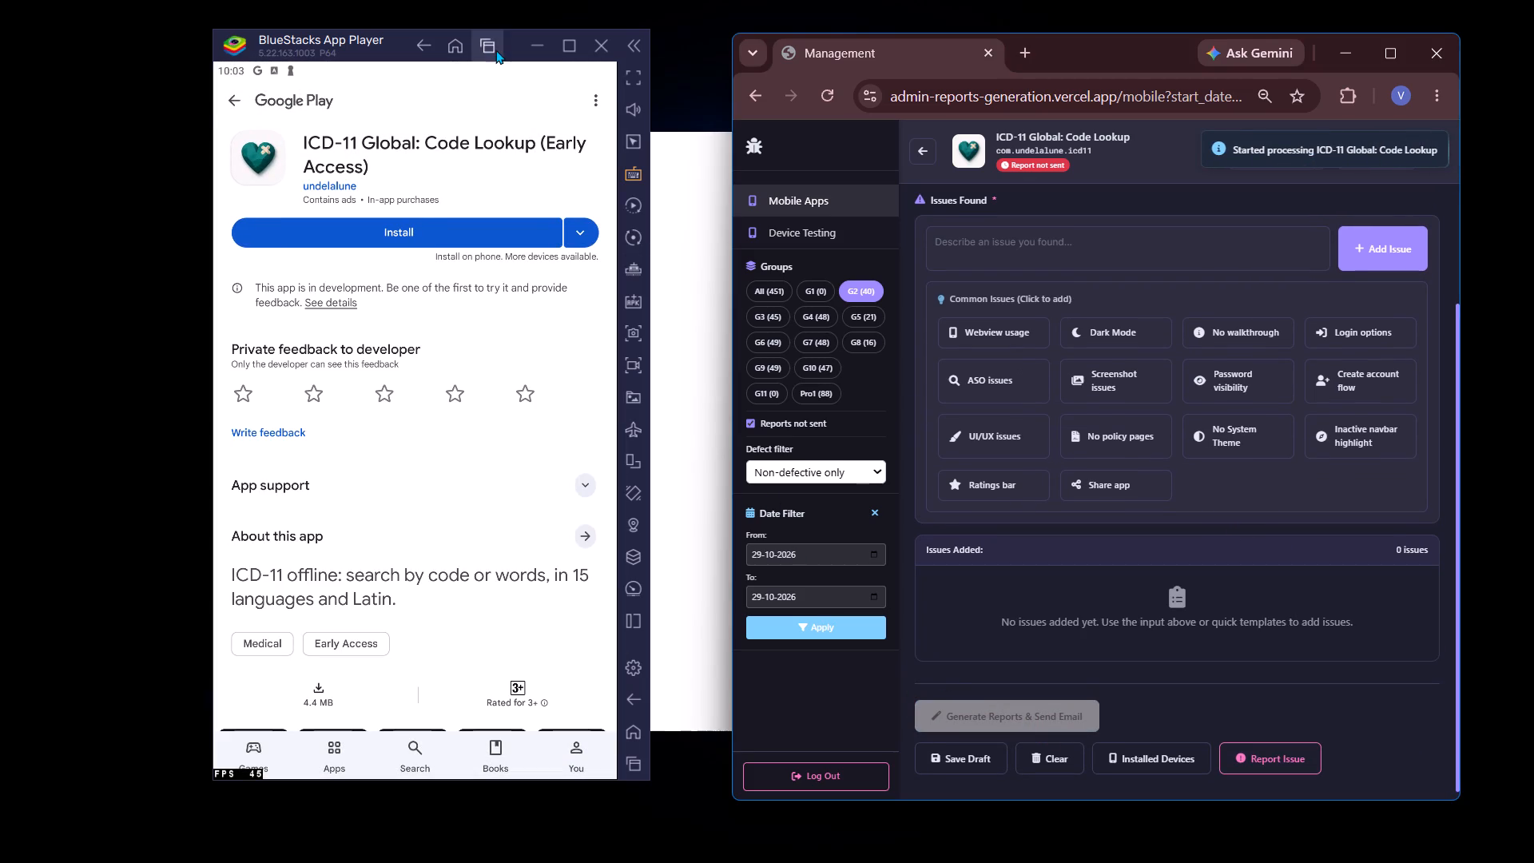
Advance the BlueStacks report page to Coopi, app 9 of 40, and open its Google Play page.
left_click(495, 50)
left_click(570, 320)
left_click(582, 204)
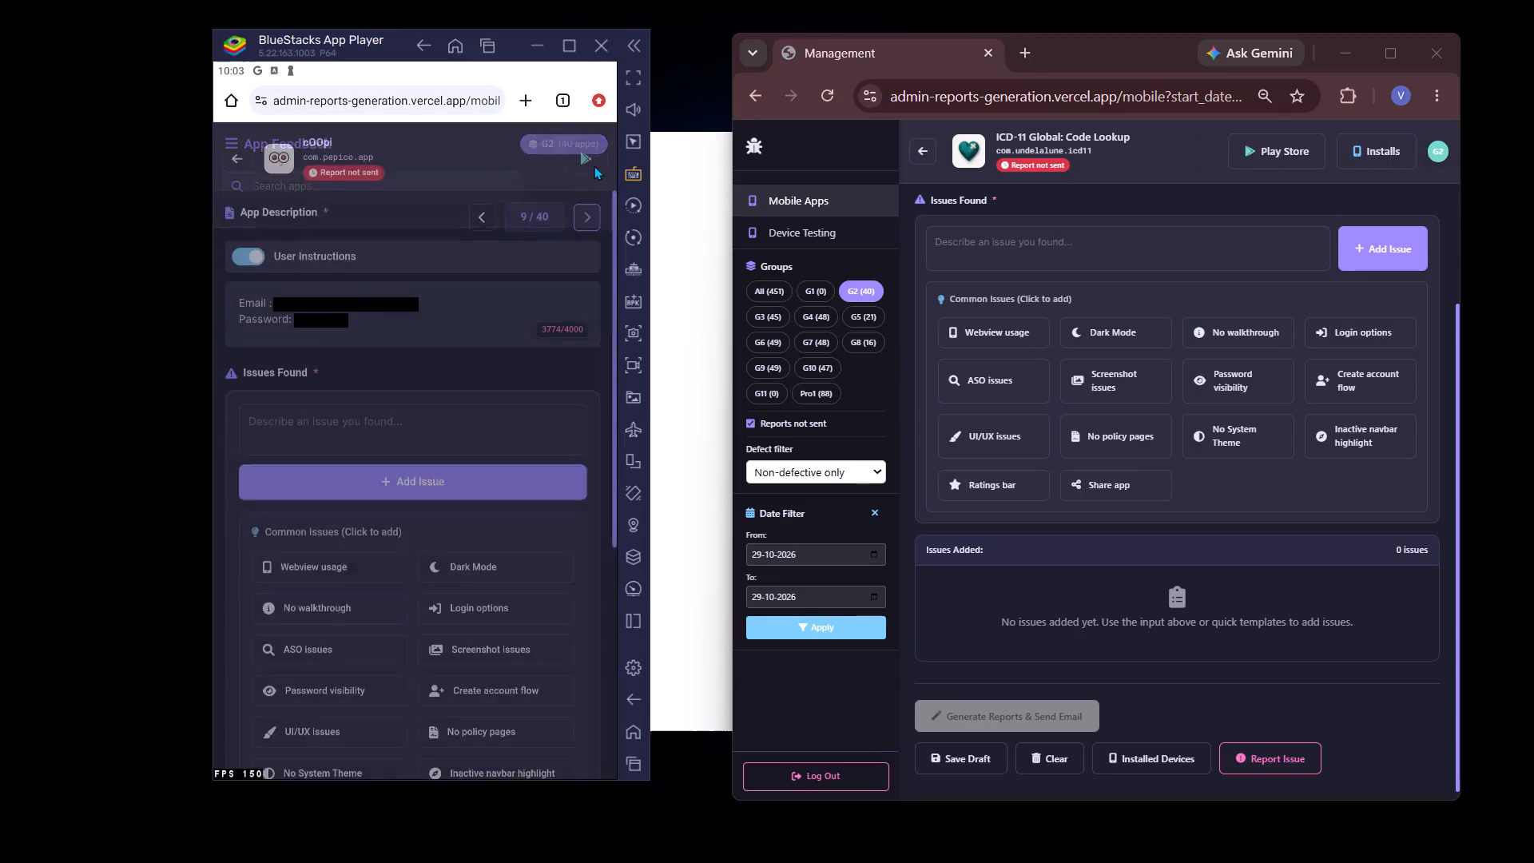
left_click(590, 157)
Advance the report page in Chrome past Coopi to GH Mobile, app 10 of 40.
scroll(1270, 481, "up", 4)
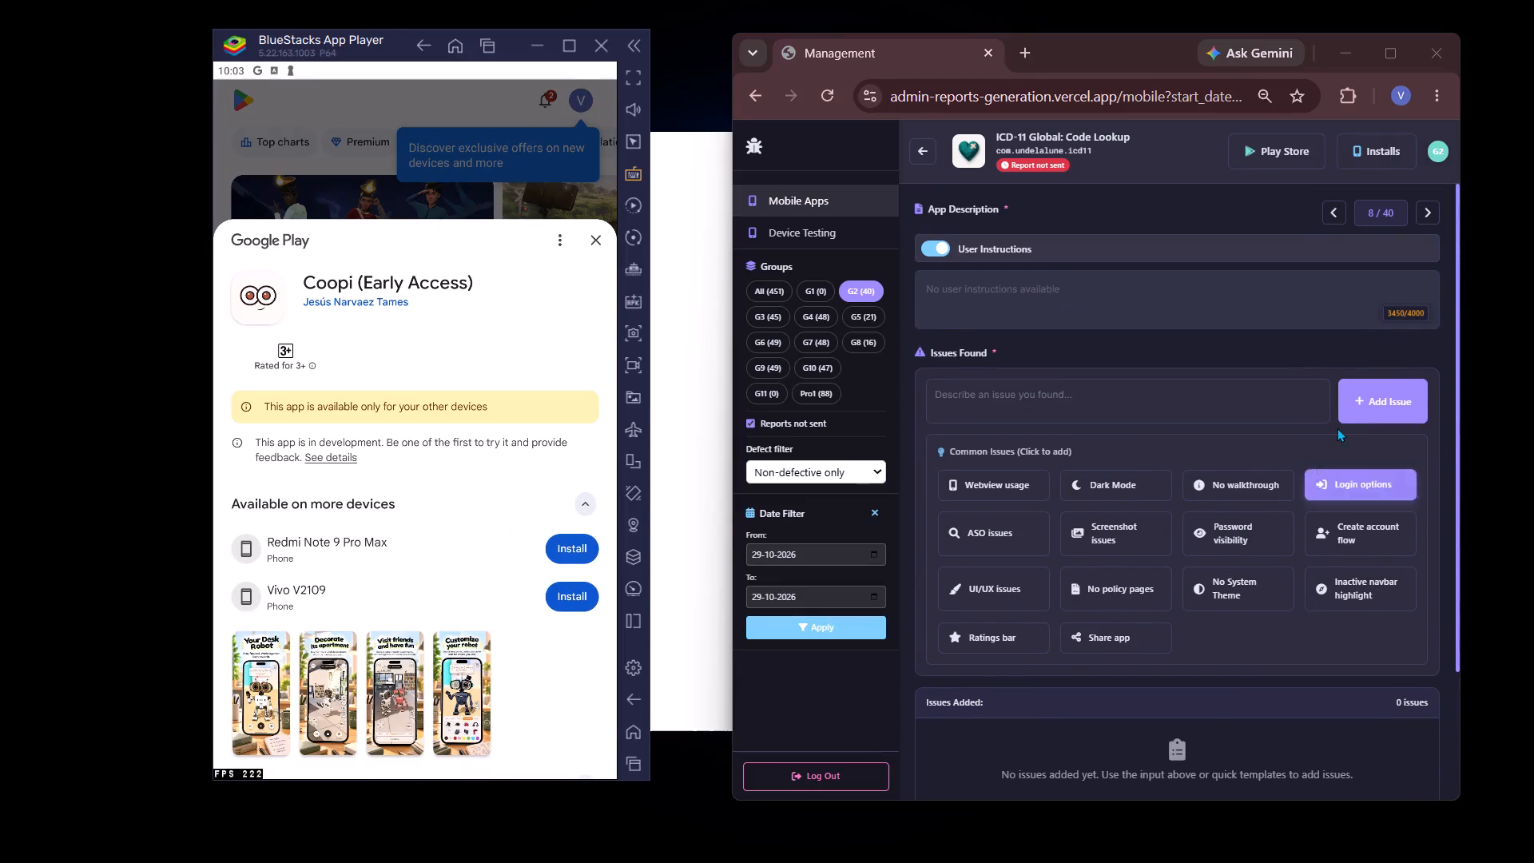
left_click(1428, 209)
left_click_drag(1428, 209, 1414, 217)
left_click(1430, 213)
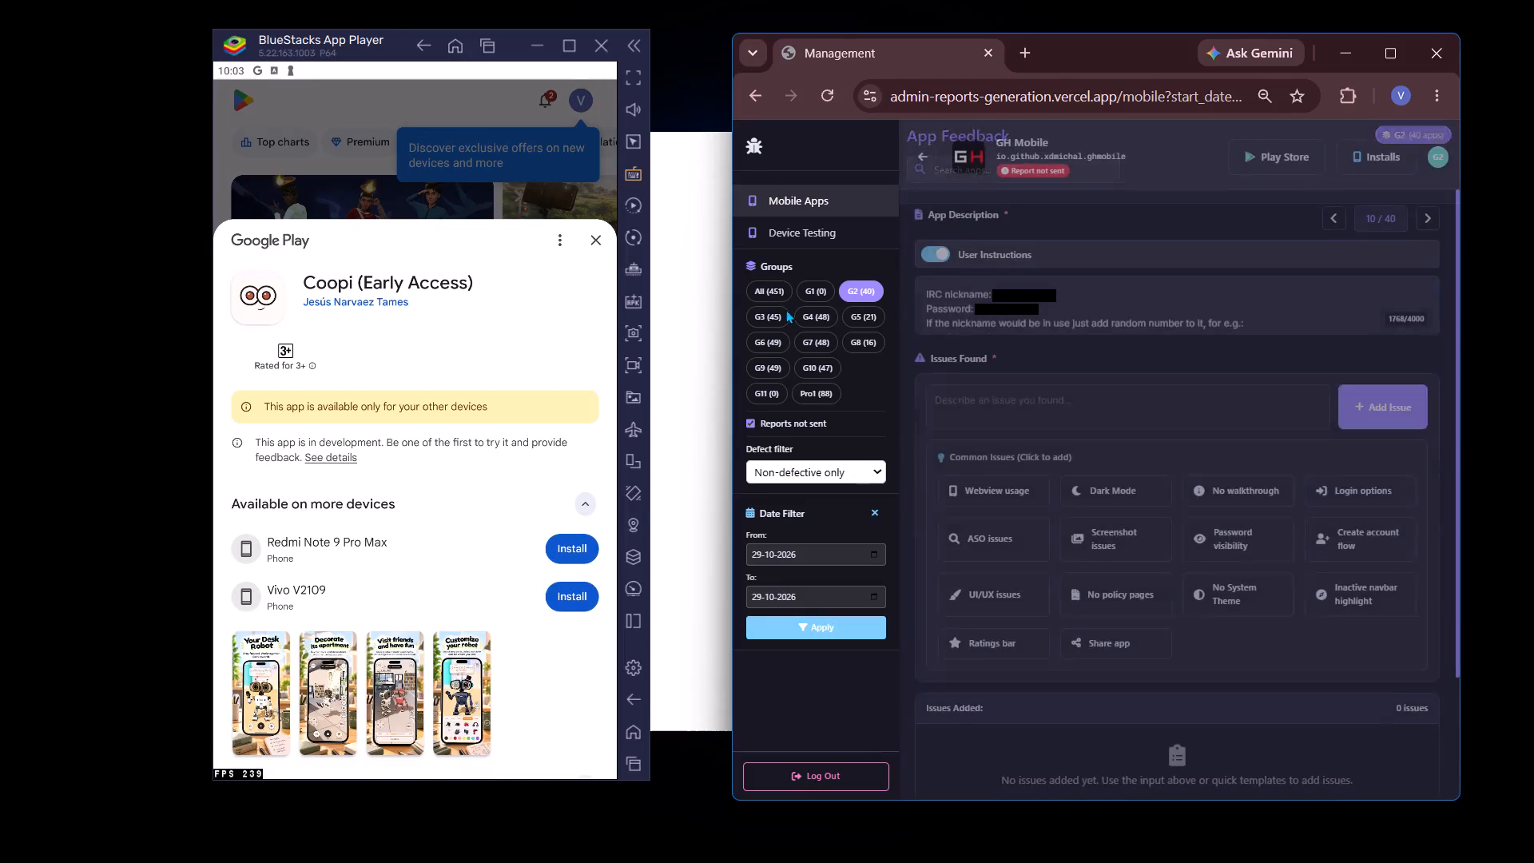
Switch to BlueStacks, advance its report page to GH Mobile, app 10 of 40, and open the app's Google Play page.
scroll(607, 360, "up", 1)
left_click(473, 46)
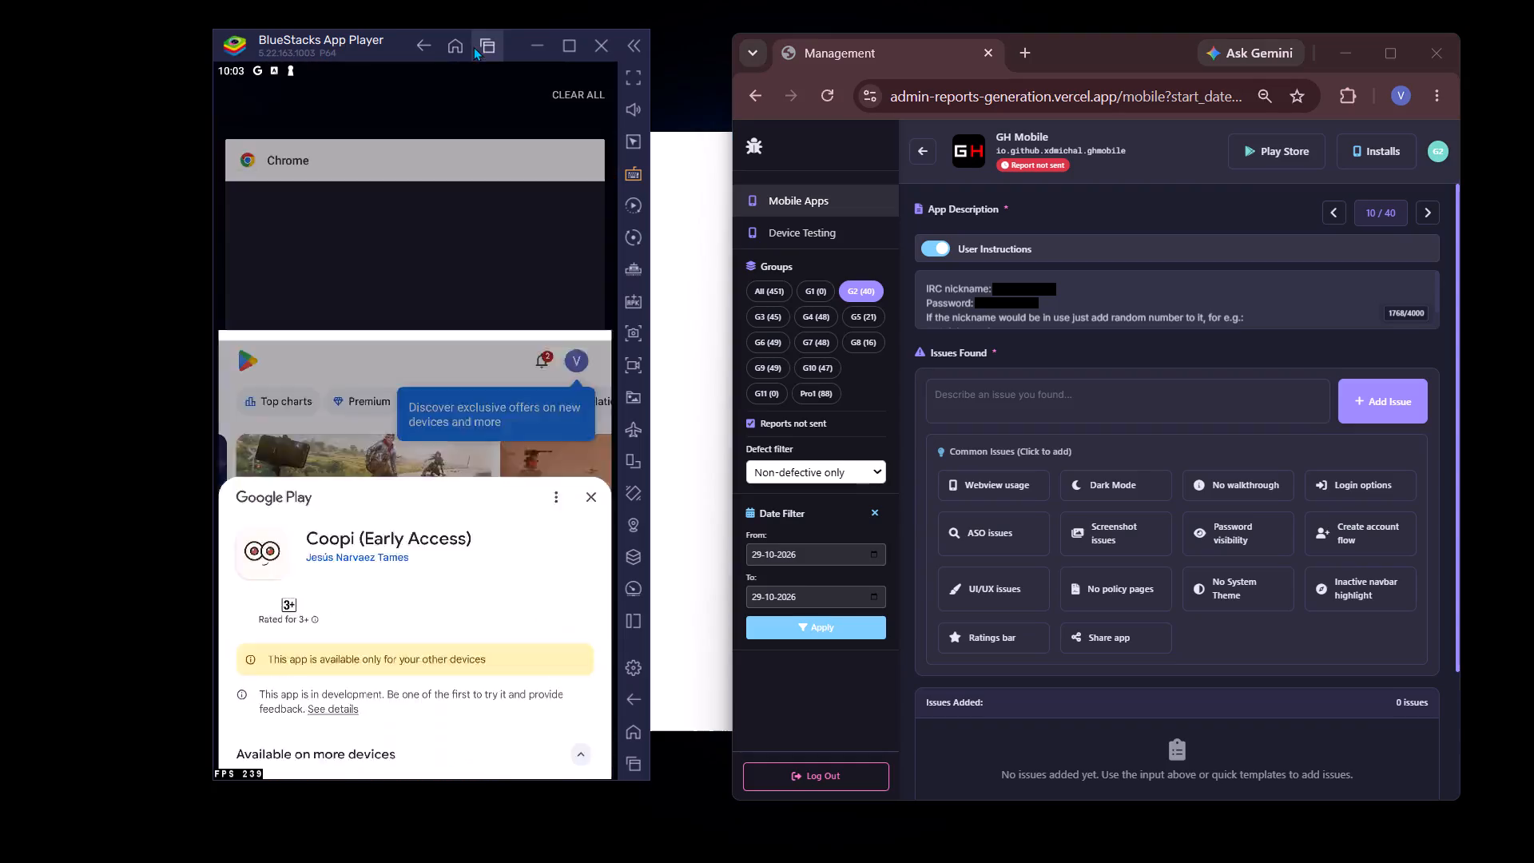
left_click(487, 245)
left_click(595, 211)
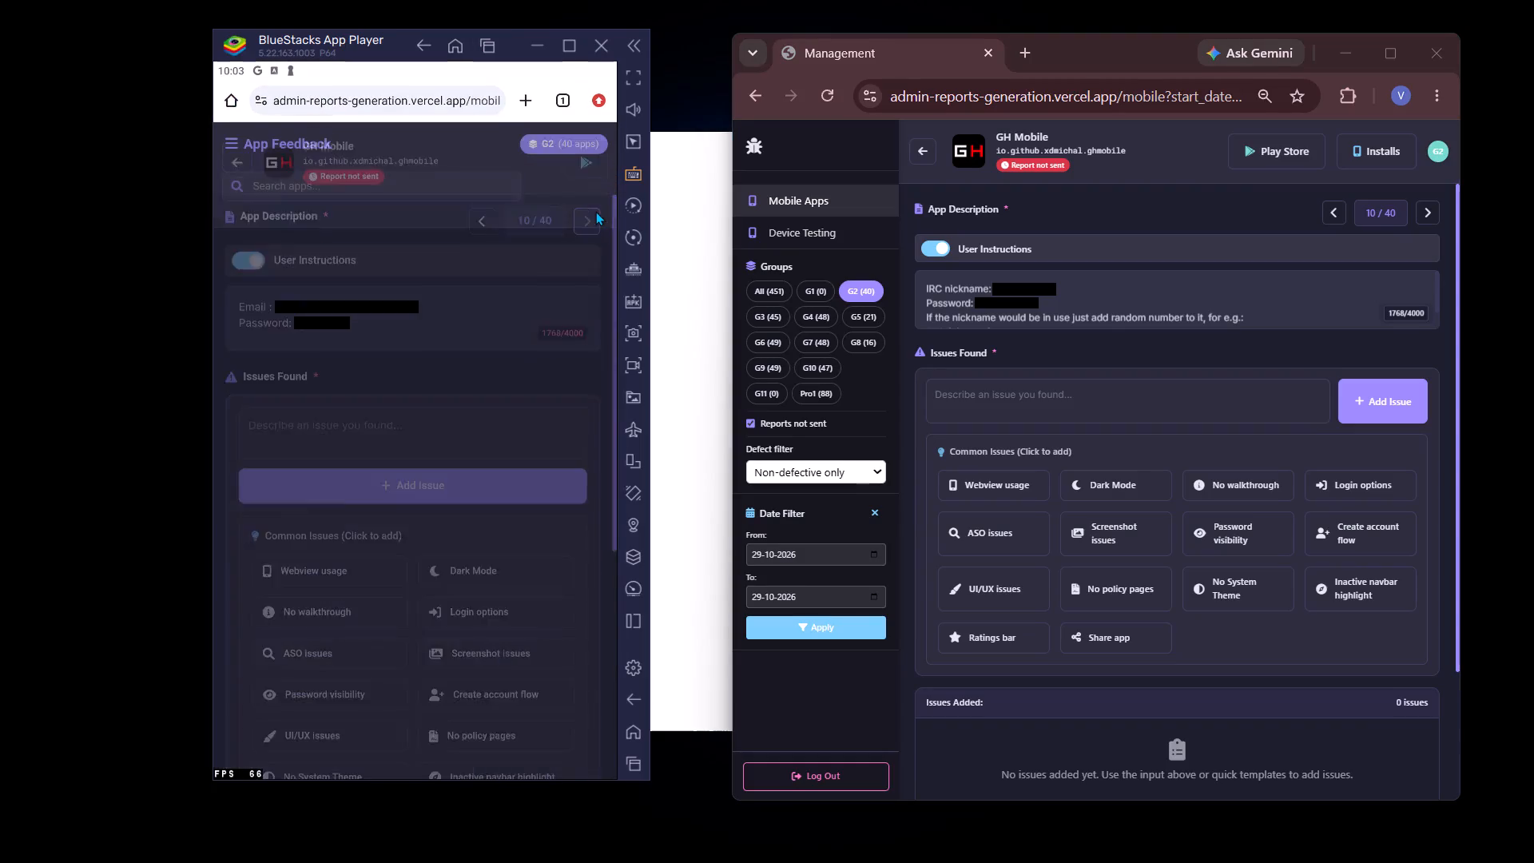
left_click(586, 148)
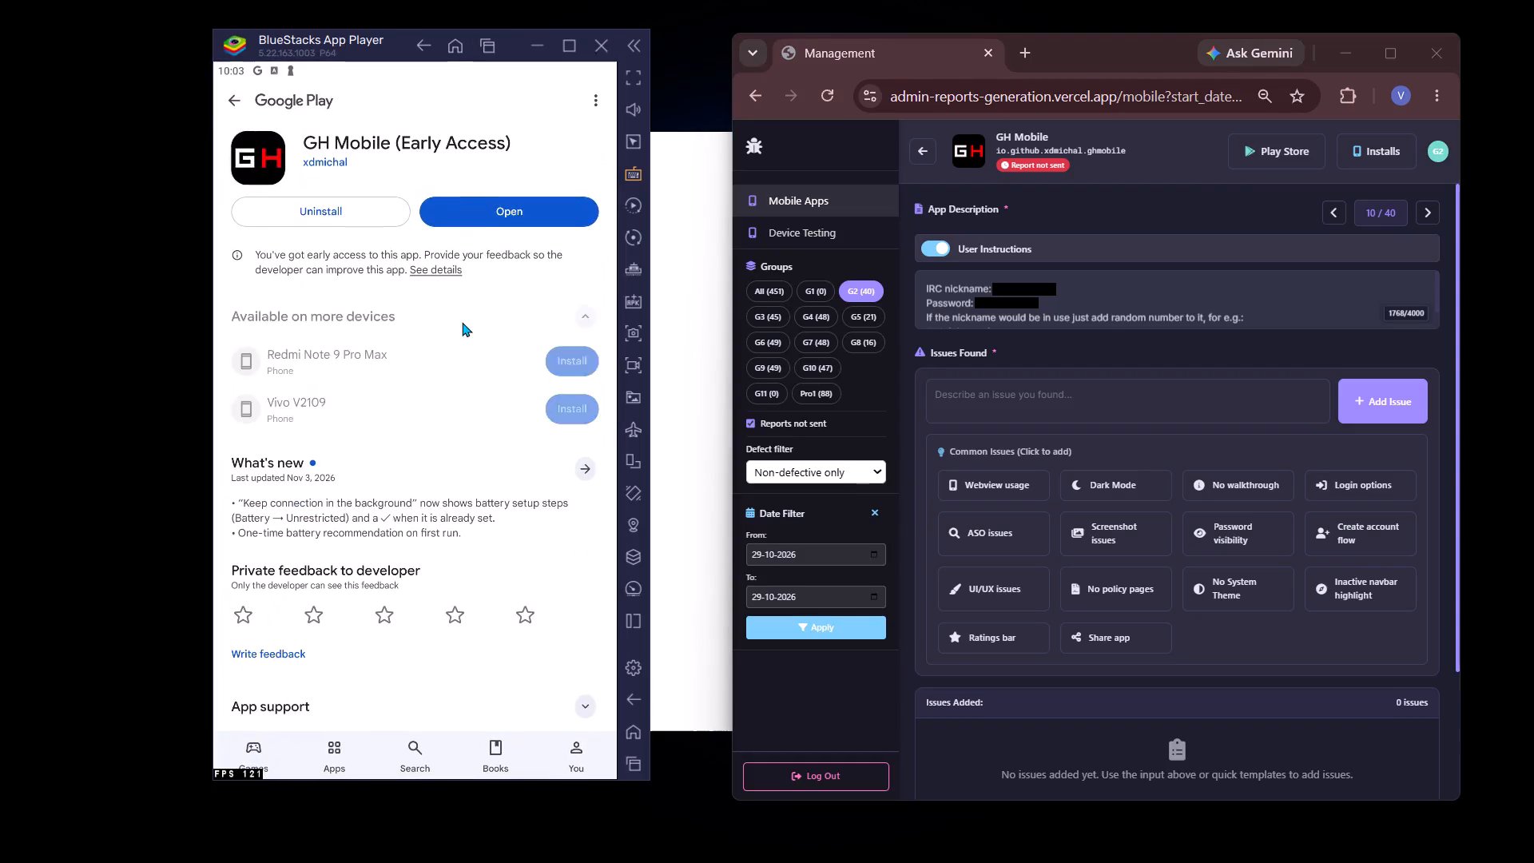
Review GH Mobile's store description and screenshots, and add the common issues No walkthrough and Screenshot issues to its report in Chrome.
scroll(448, 310, "down", 5)
left_click_drag(454, 503, 118, 598)
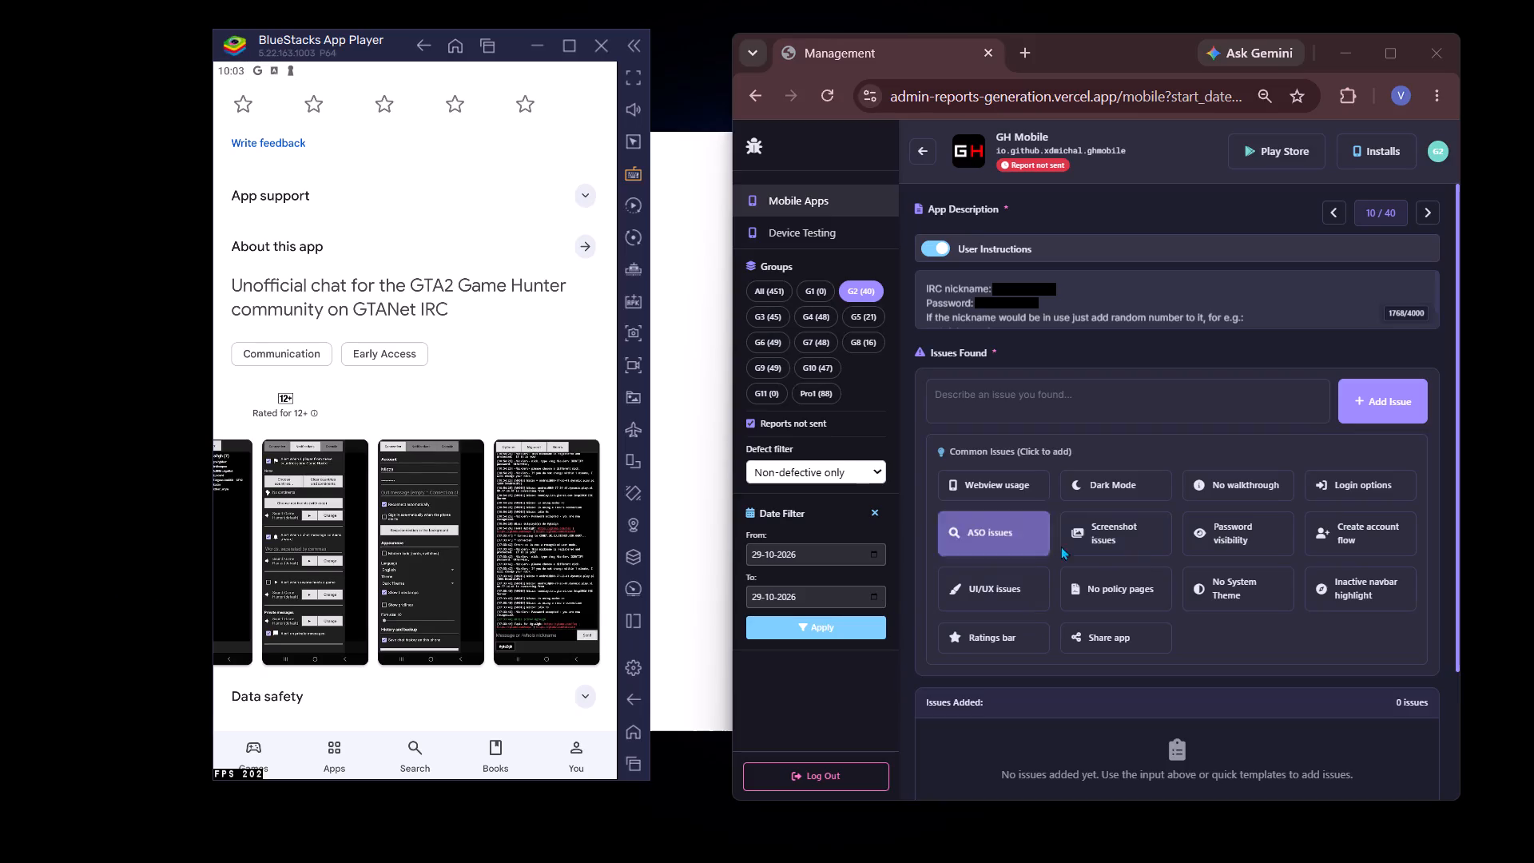
left_click(1215, 482)
left_click_drag(1159, 518, 1151, 518)
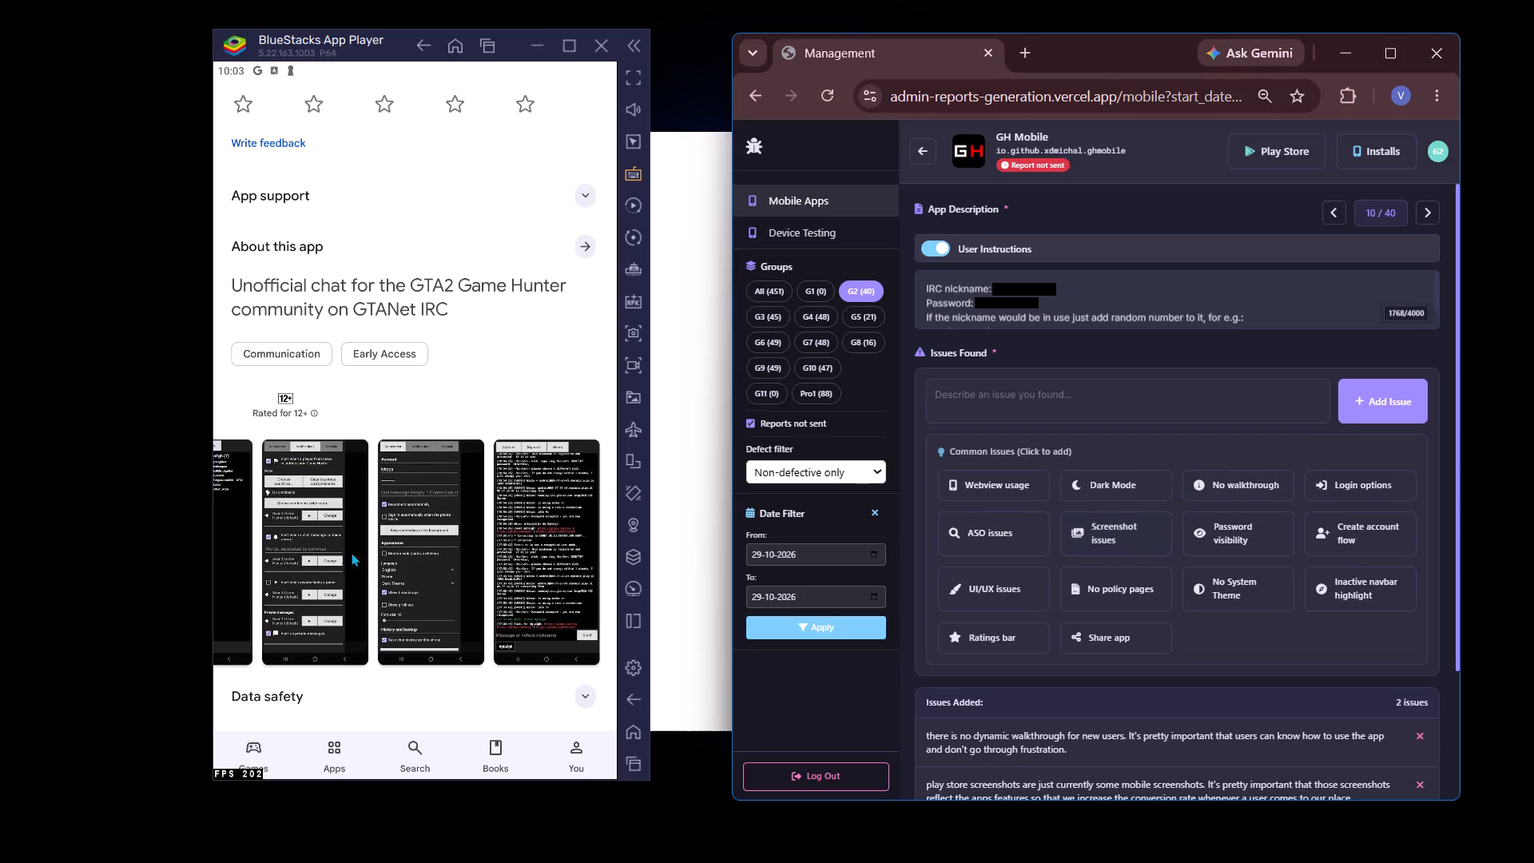
Launch GH Mobile from its Google Play page in BlueStacks, dismiss the resize hint and postpone the background connection setting.
scroll(335, 543, "up", 3)
scroll(566, 218, "up", 2)
left_click_drag(475, 241, 490, 563)
left_click_drag(525, 194, 535, 491)
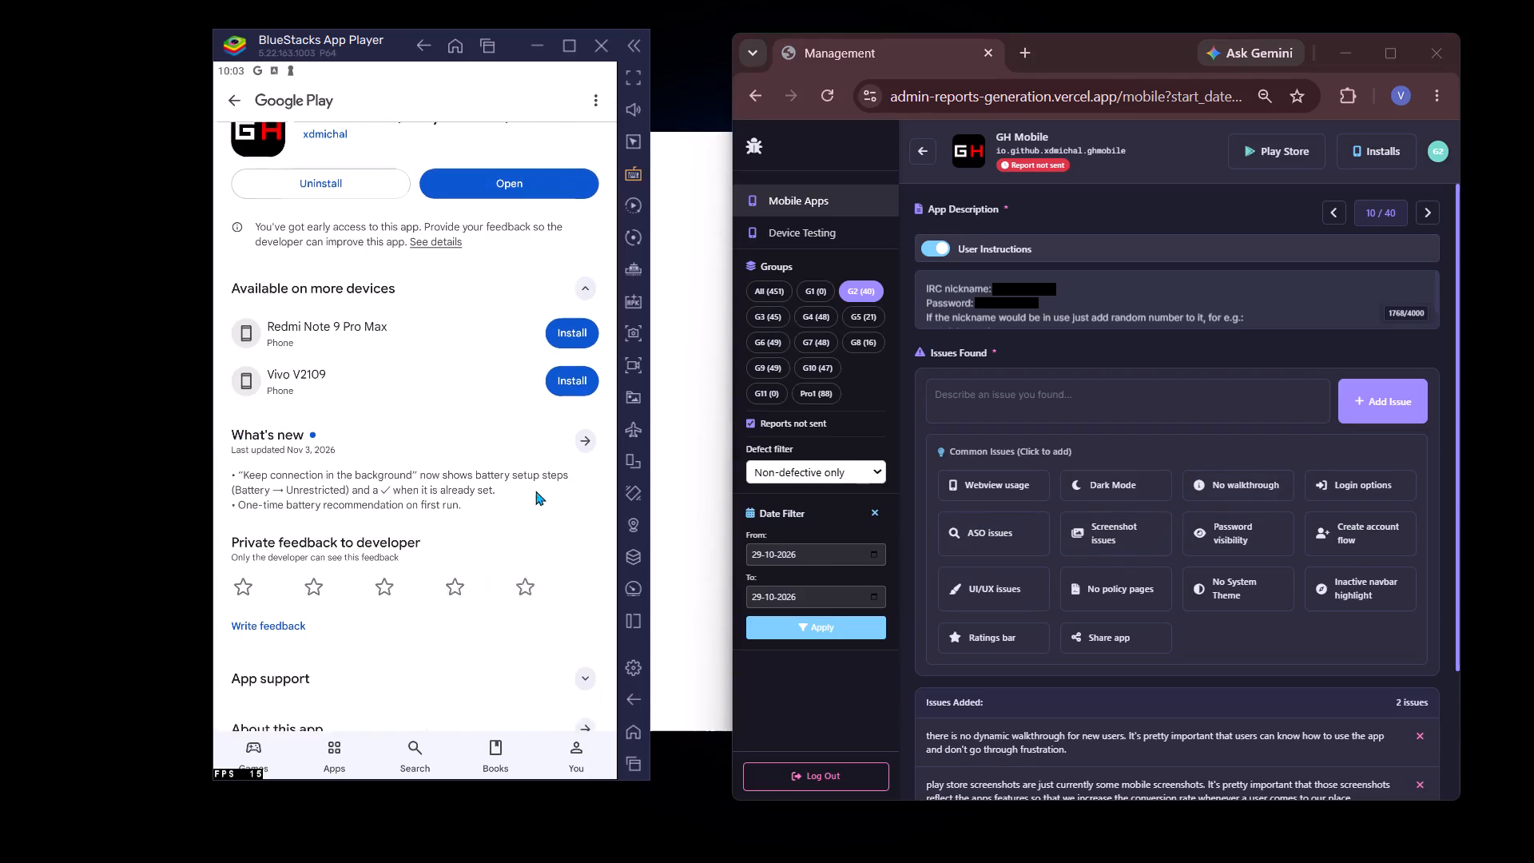
left_click_drag(535, 491, 540, 519)
left_click(519, 219)
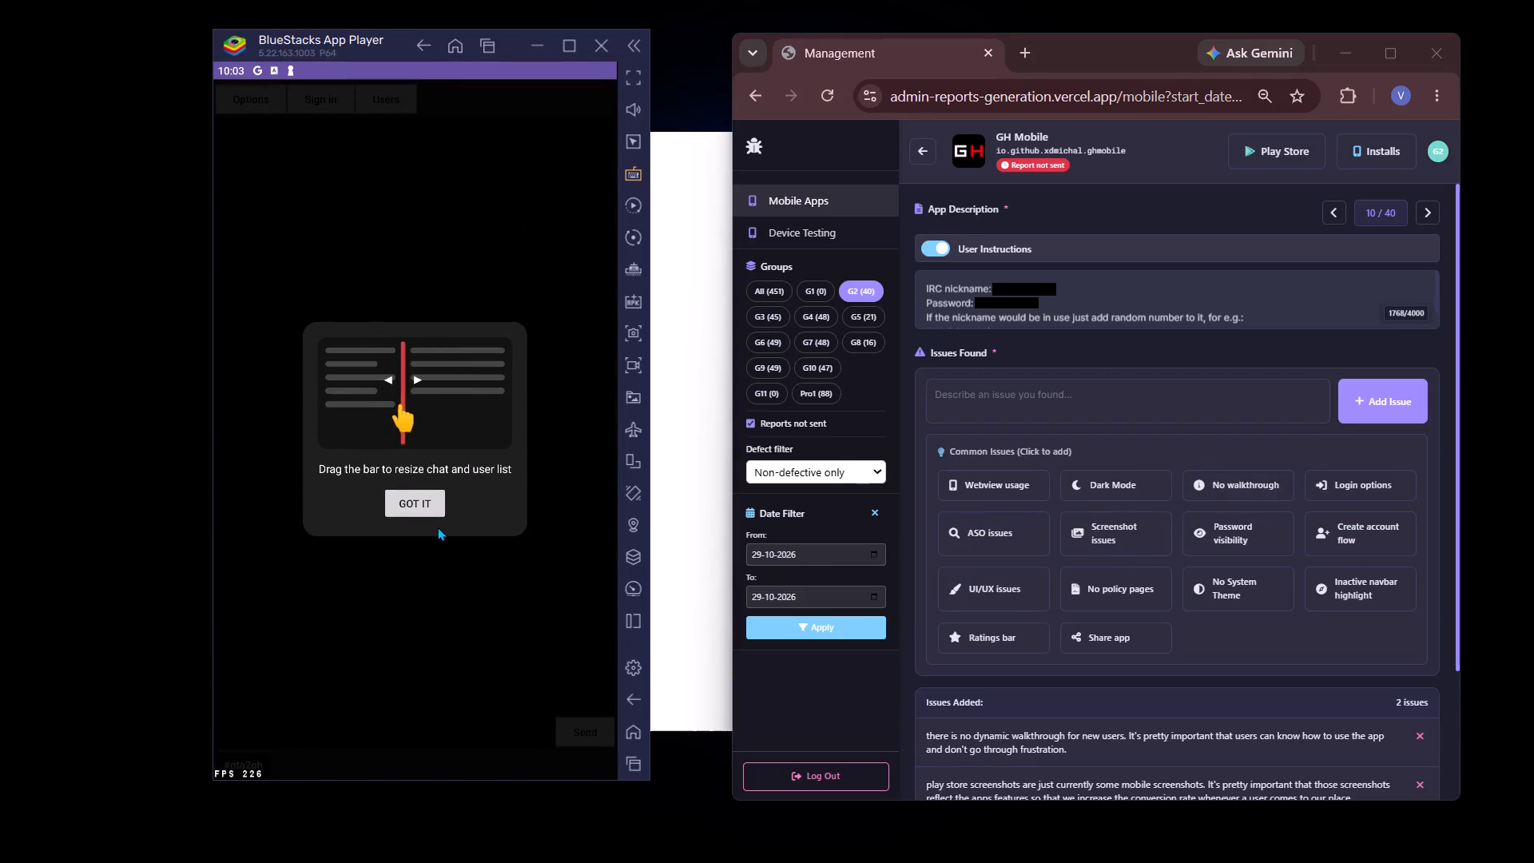
left_click_drag(402, 515, 415, 502)
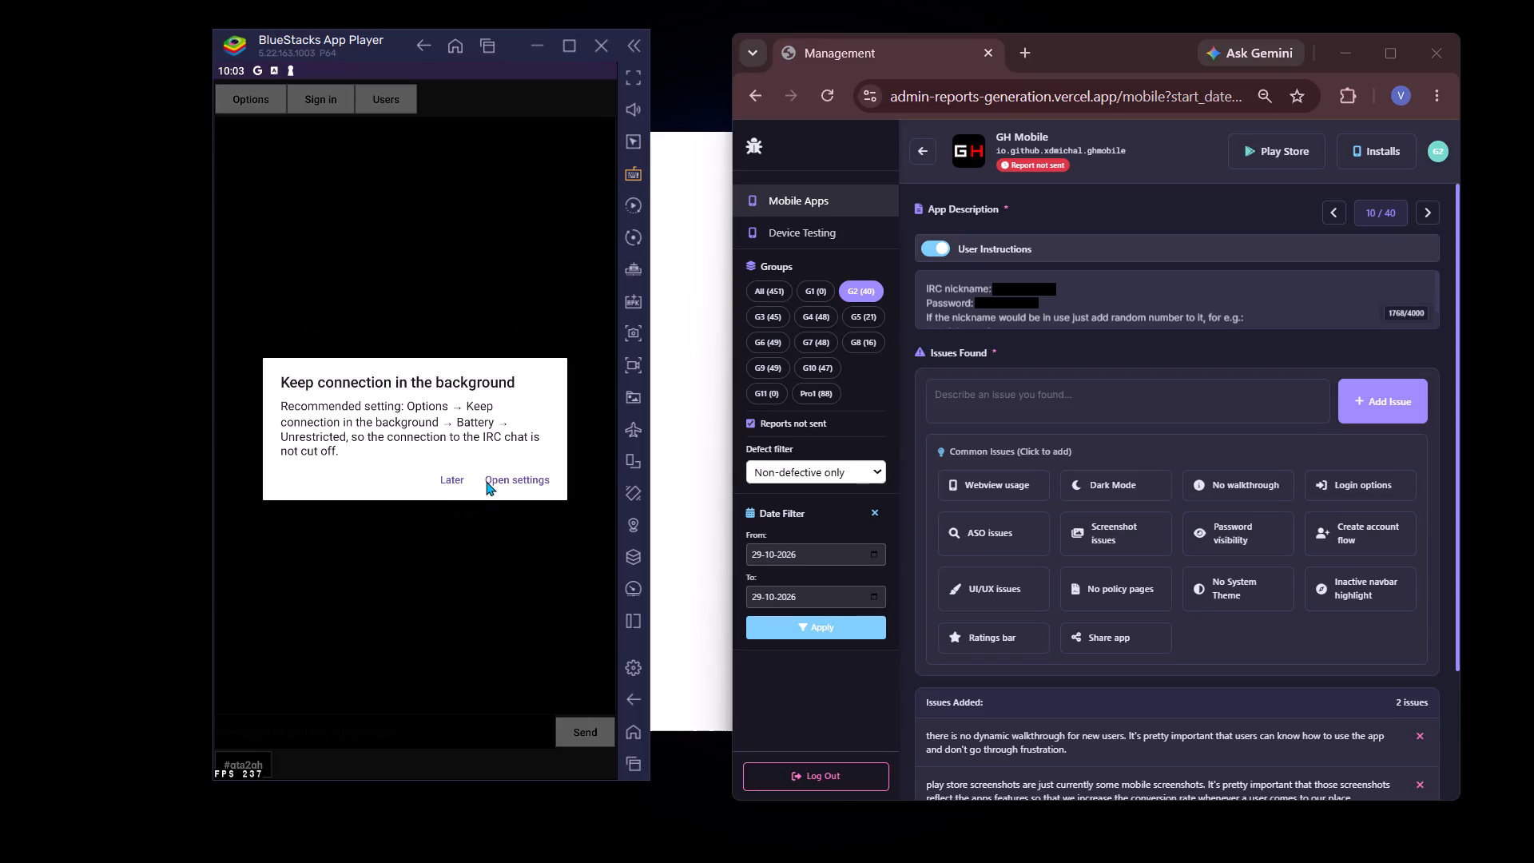
left_click(465, 479)
Start signing in to GH Mobile and examine the Connection settings, including the account fields and the About information.
left_click(310, 101)
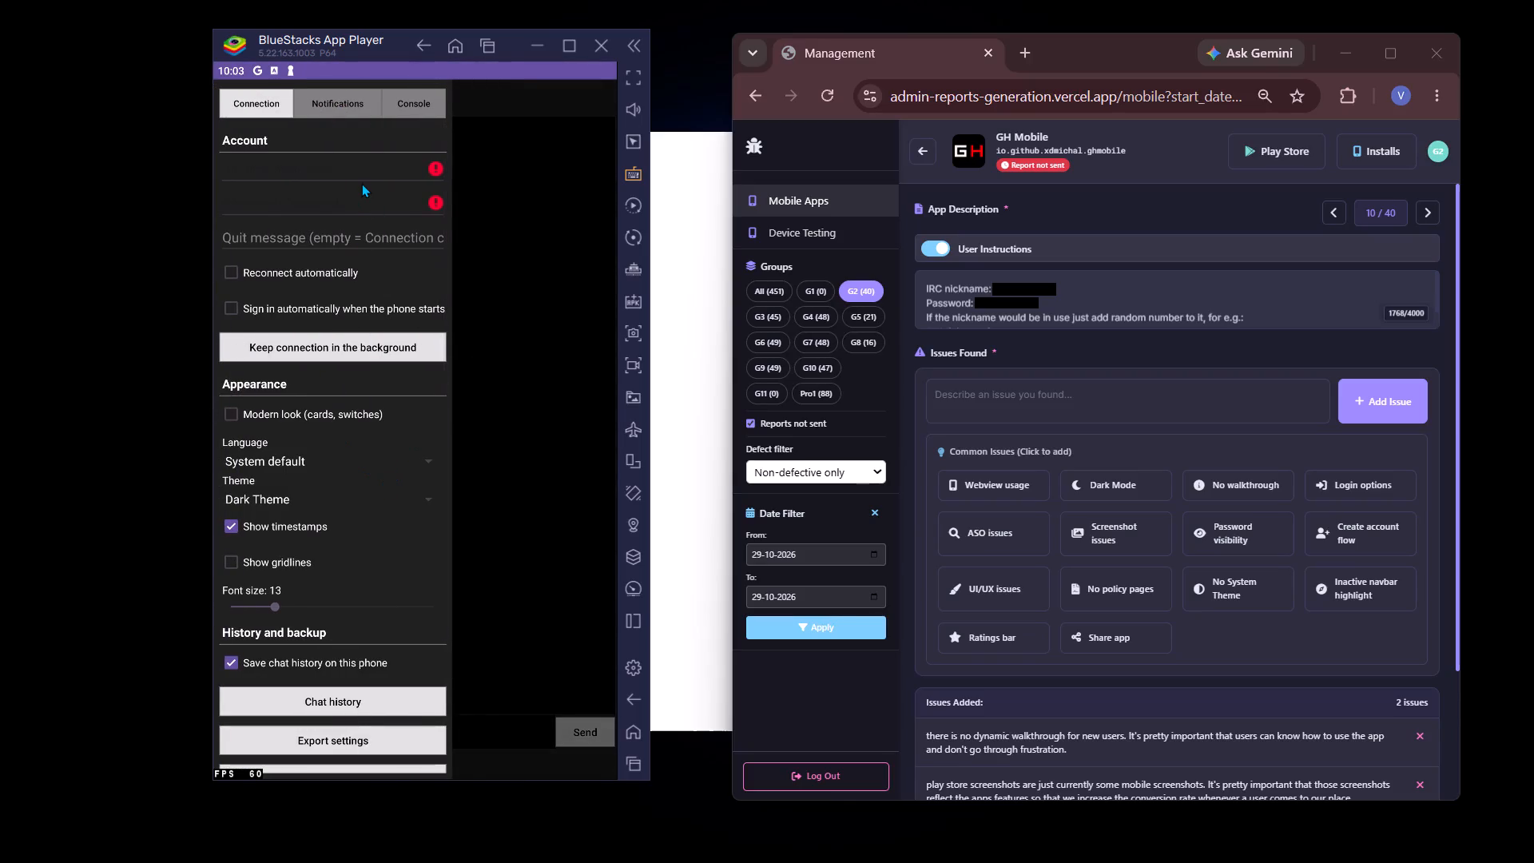
left_click_drag(342, 227, 324, 227)
left_click(321, 201)
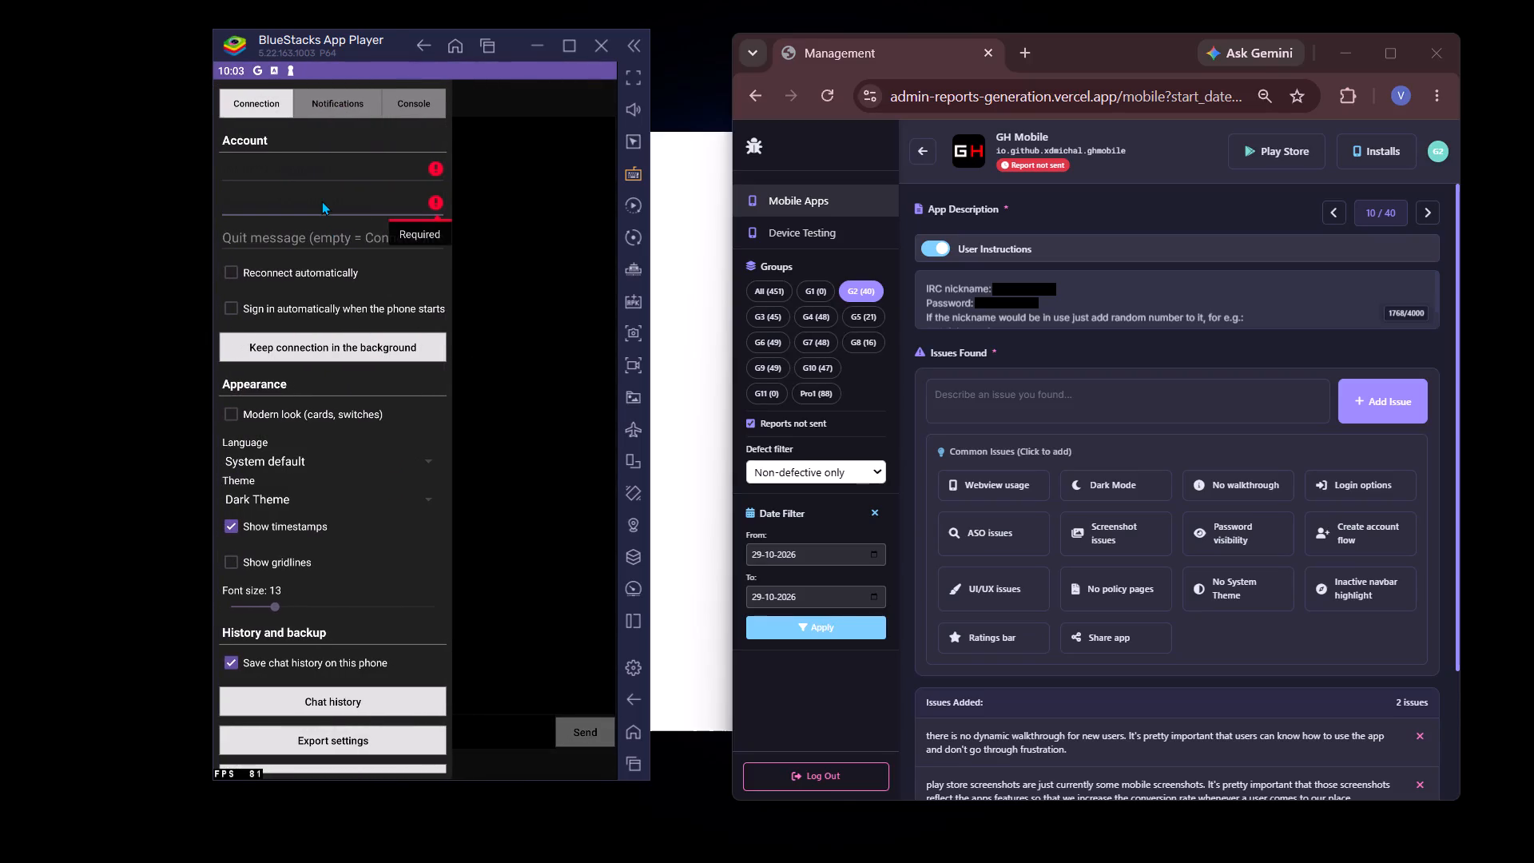
scroll(282, 656, "down", 3)
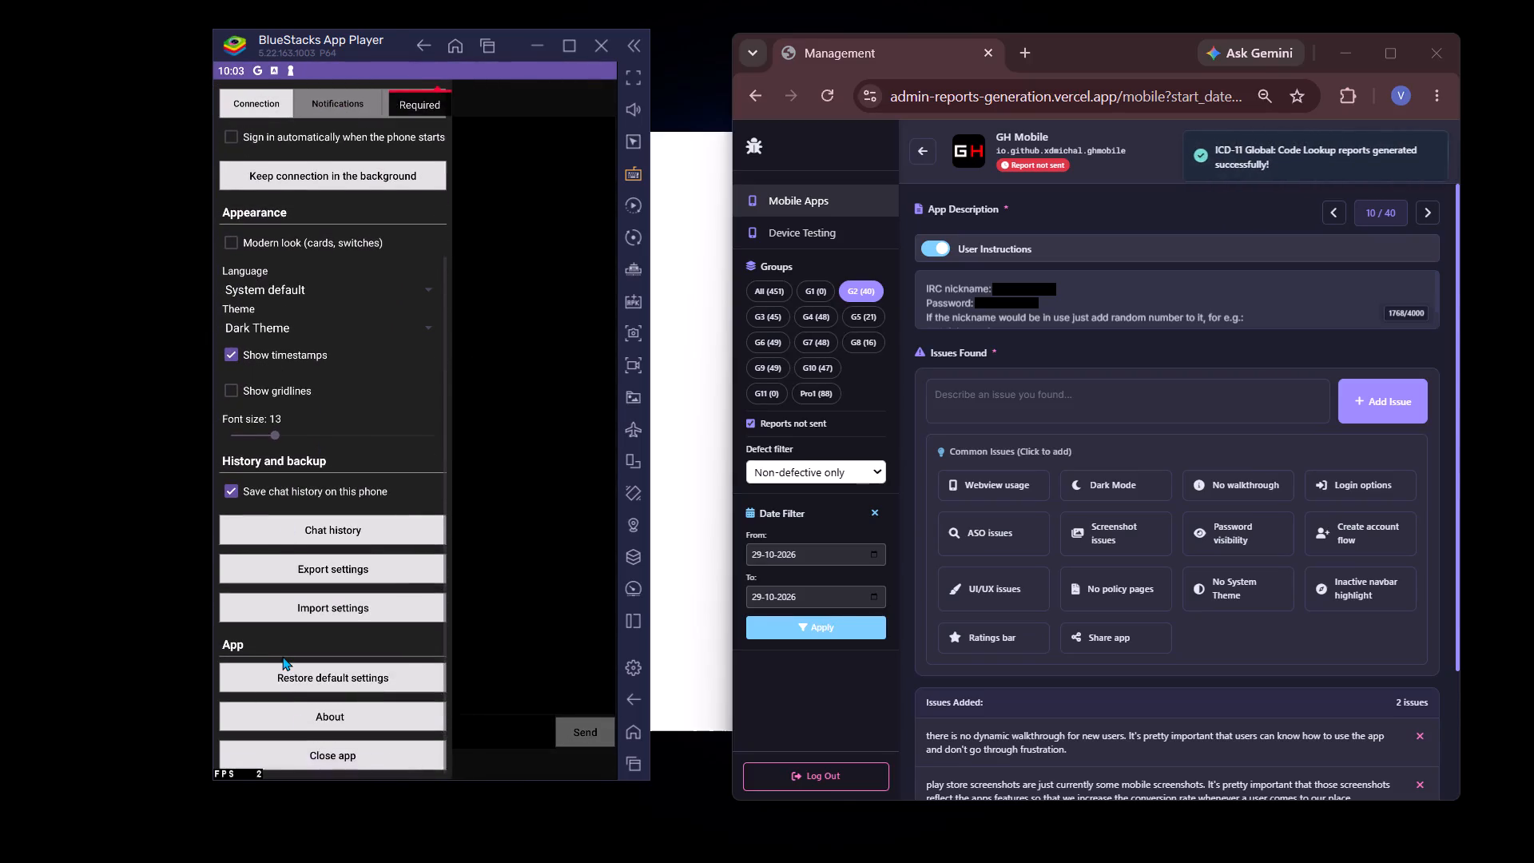
left_click(301, 716)
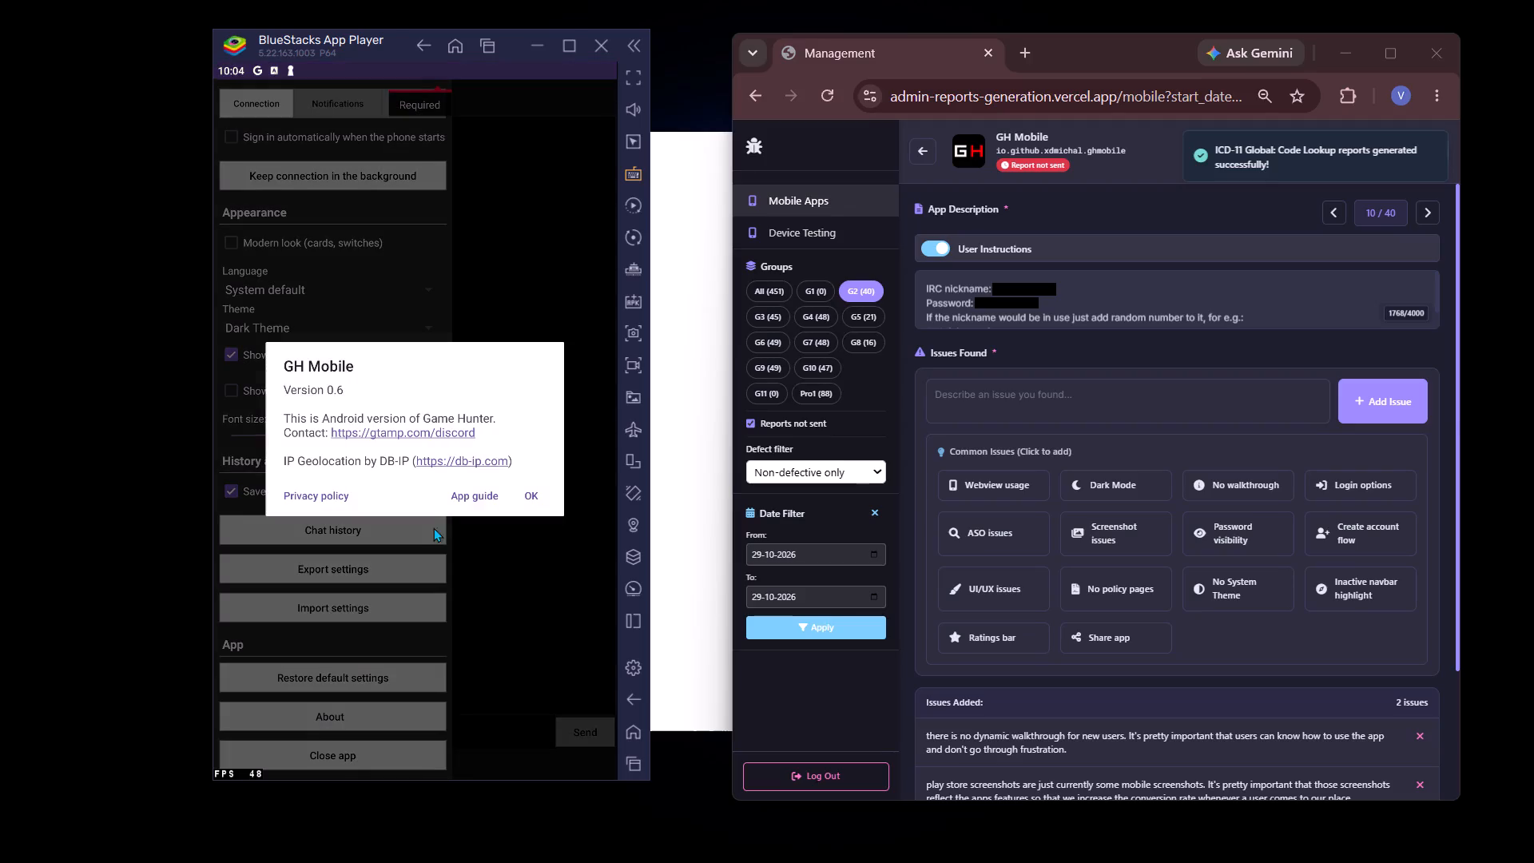
left_click(525, 493)
scroll(341, 641, "up", 3)
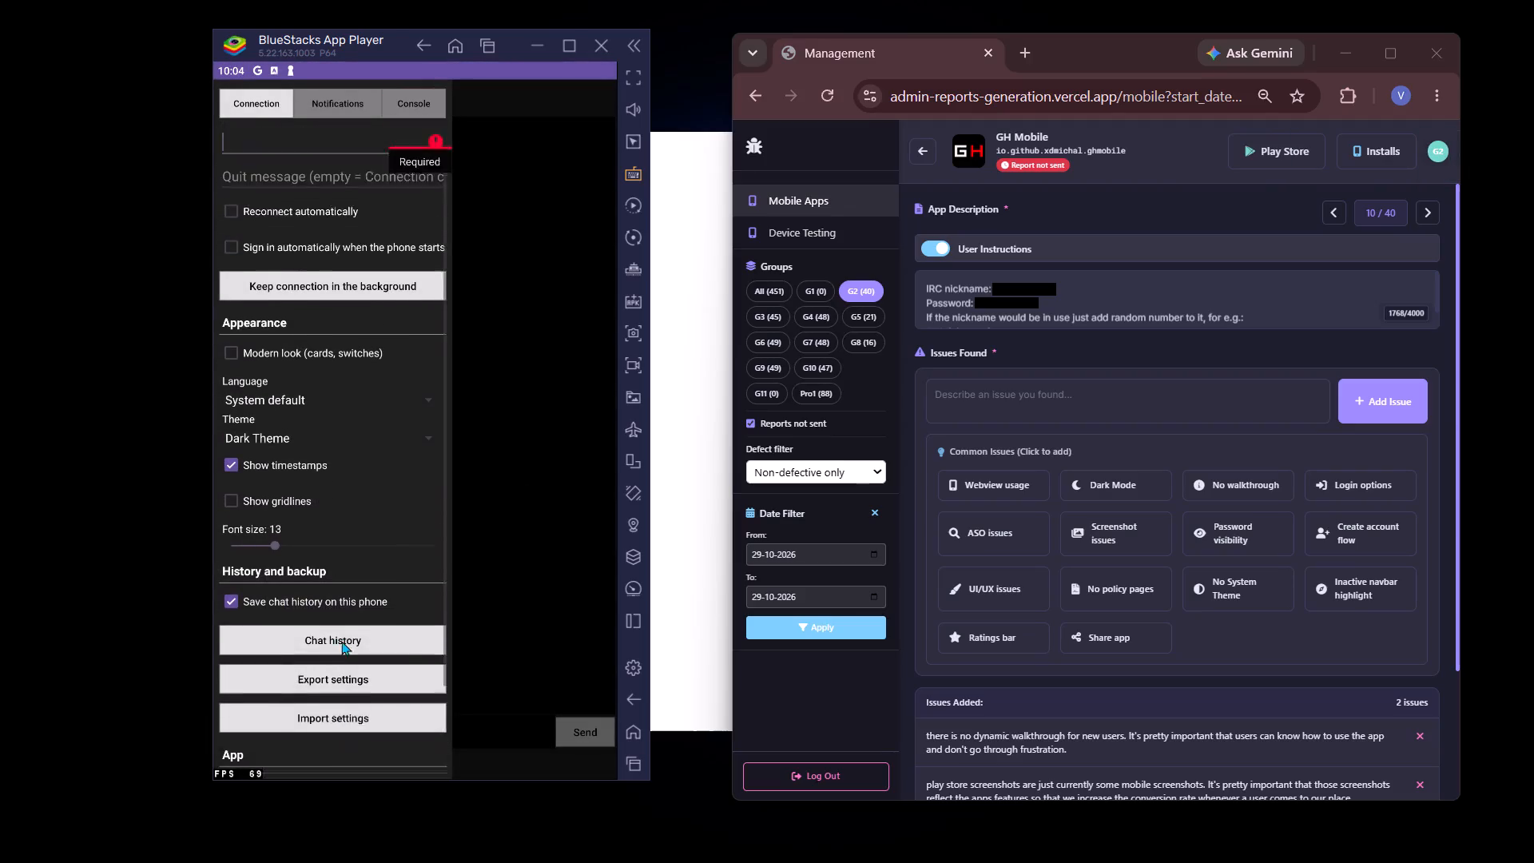
scroll(341, 641, "down", 2)
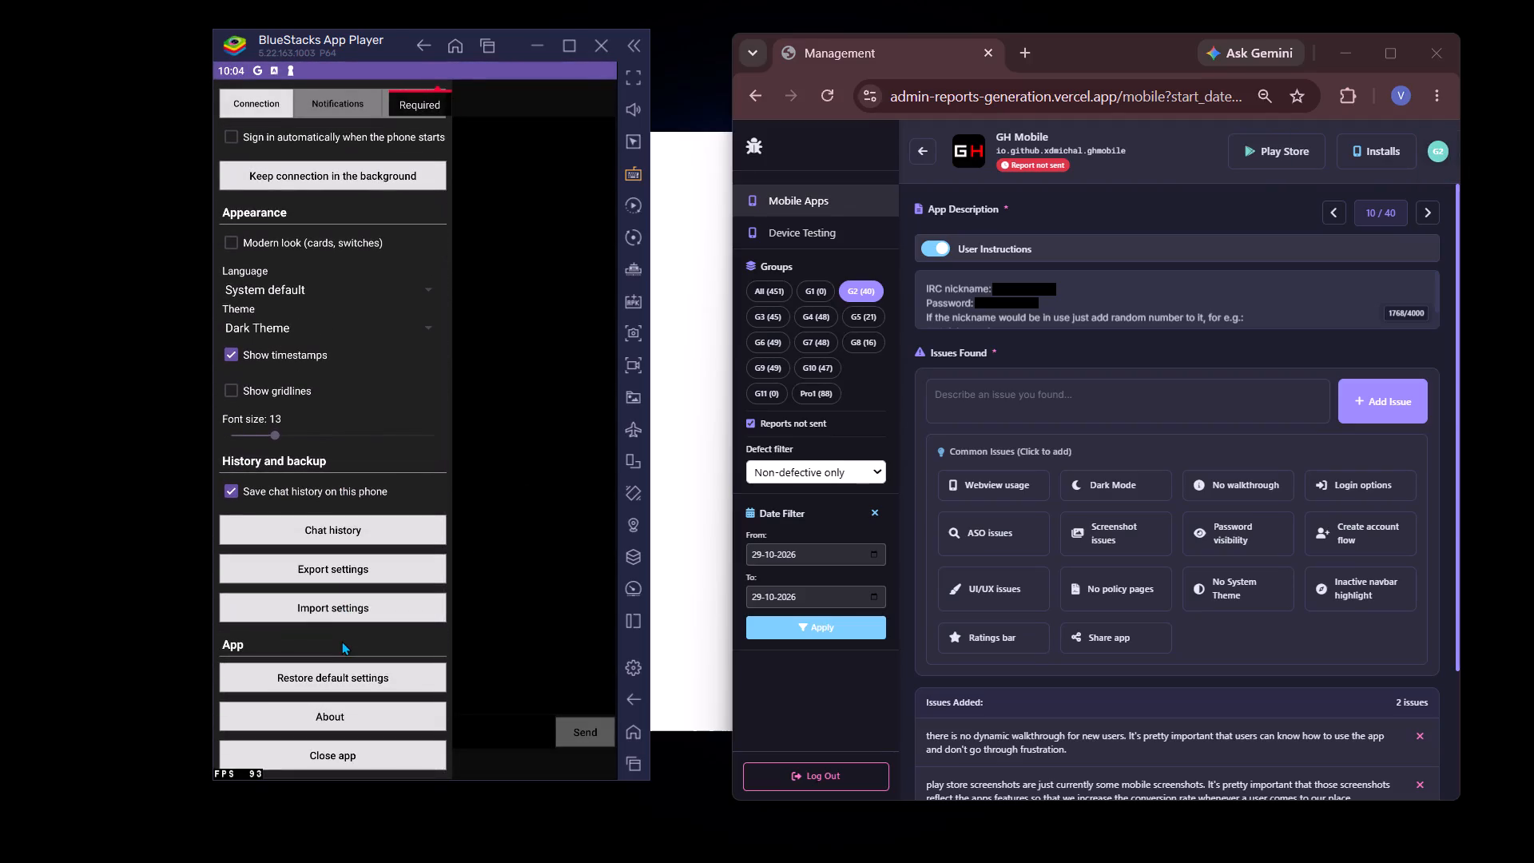
scroll(341, 641, "up", 2)
Look through GH Mobile's Notifications and Console options, then close the options.
left_click(316, 93)
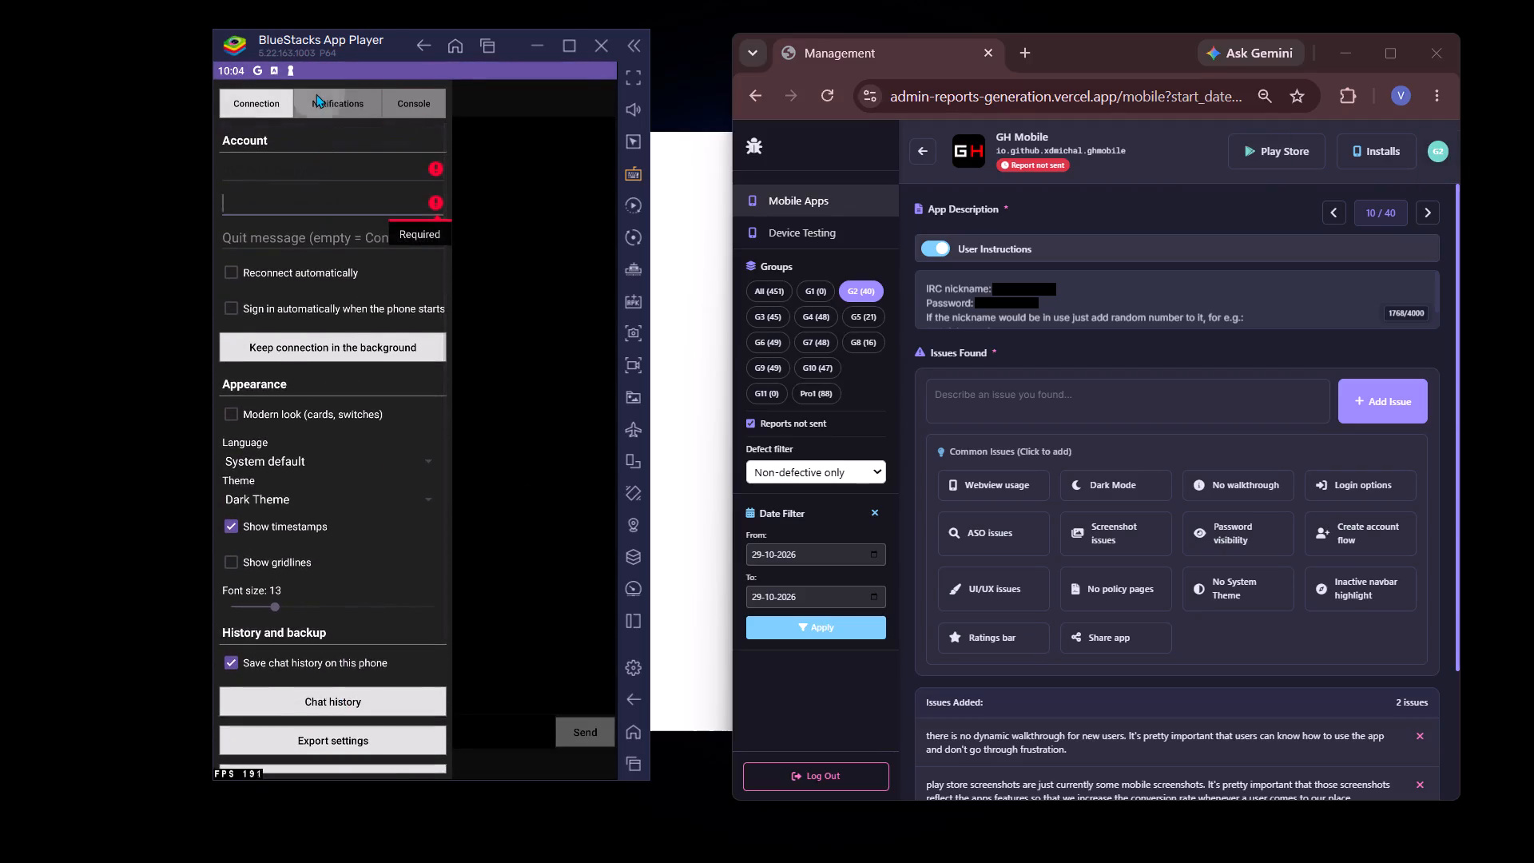
scroll(300, 423, "down", 3)
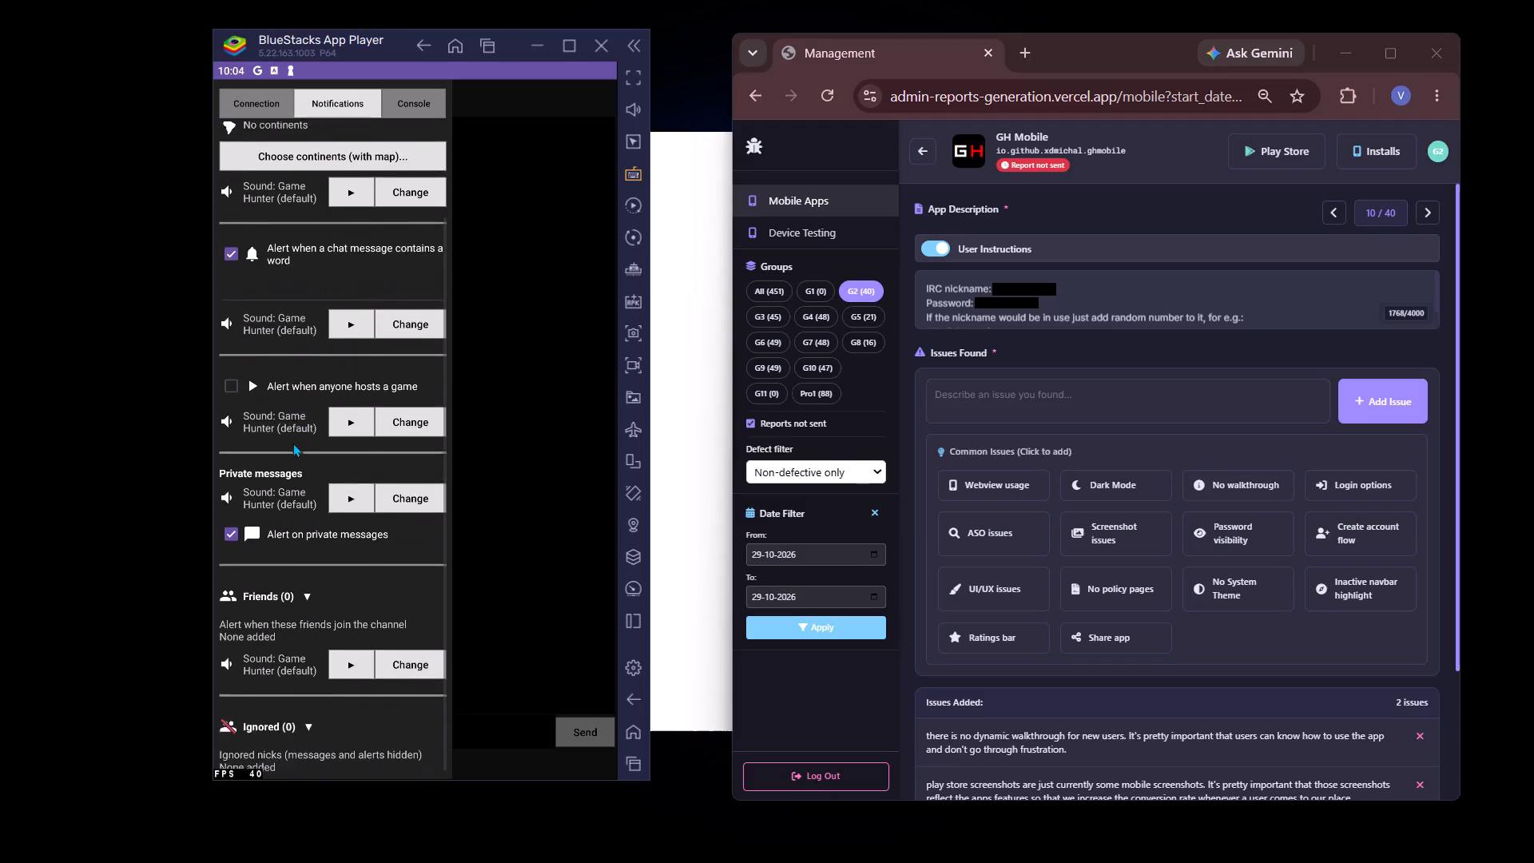
left_click(397, 116)
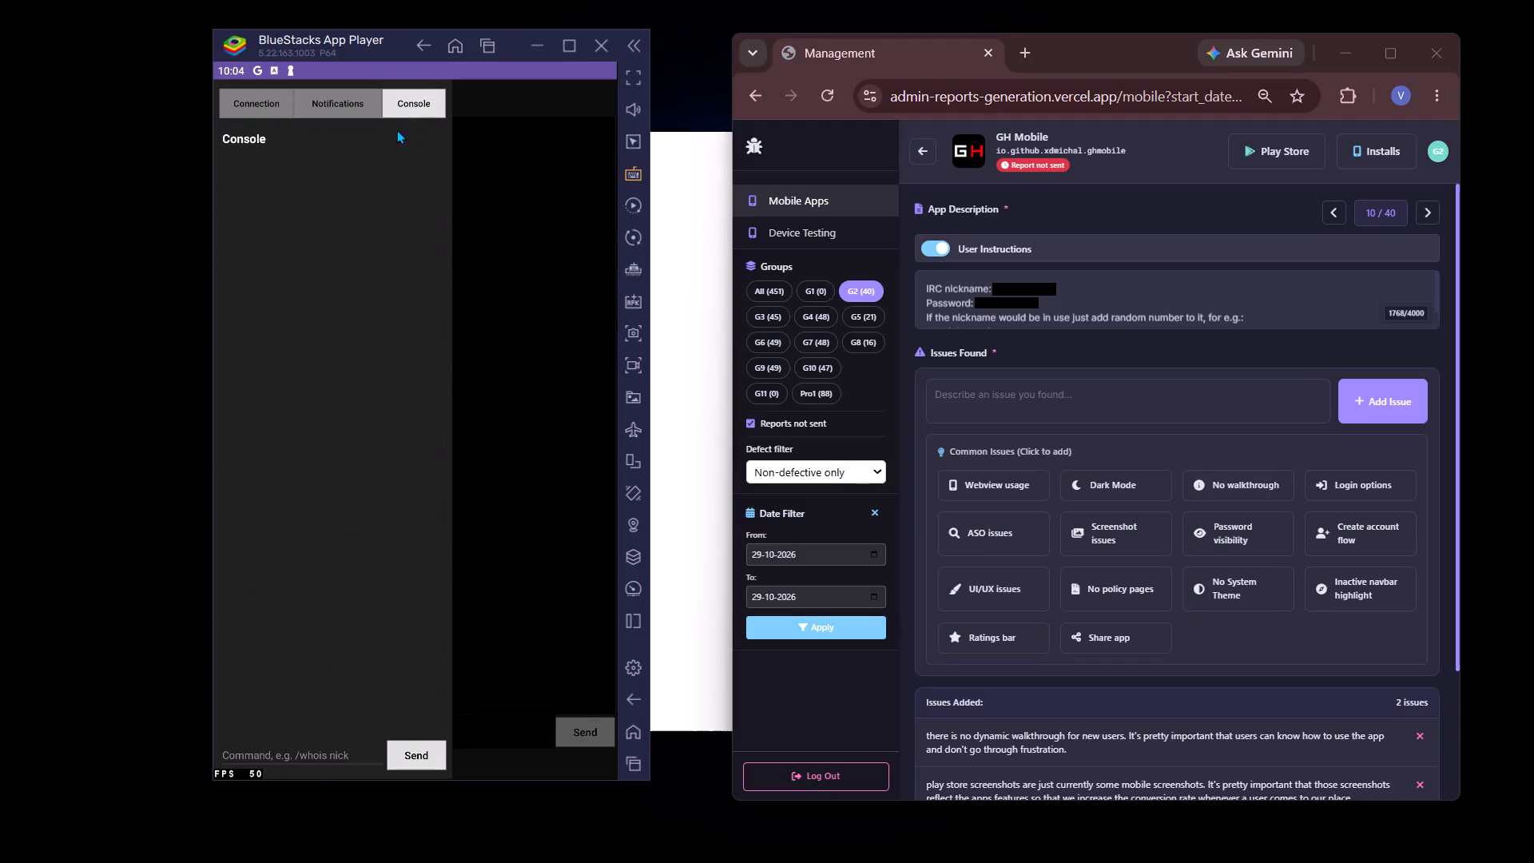
left_click(459, 306)
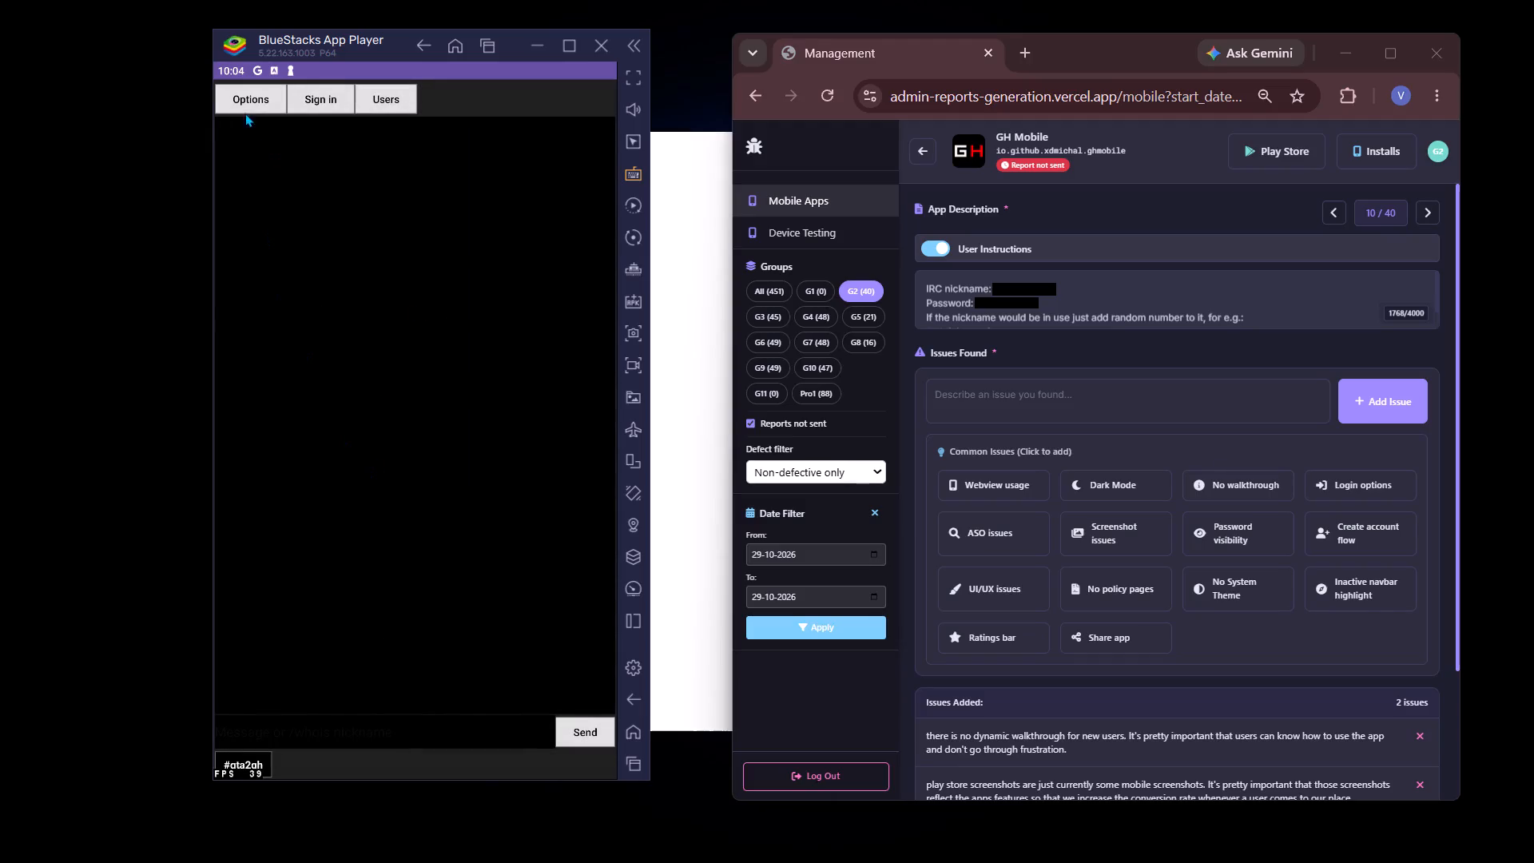
Check GH Mobile's Options and Users views, and start signing in again to reach the Connection account fields.
left_click(231, 97)
left_click(522, 239)
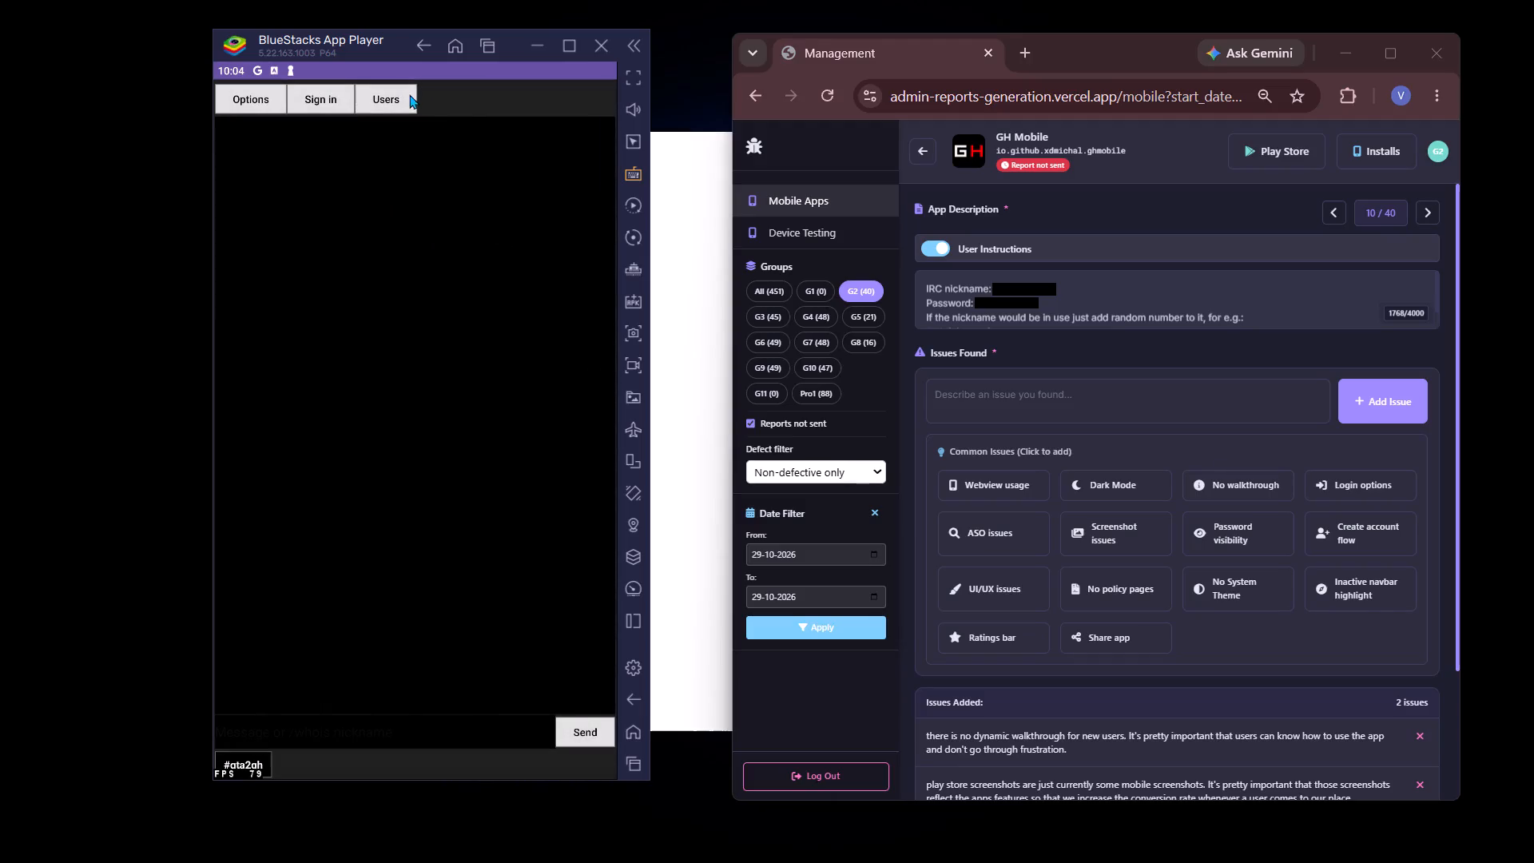
left_click(407, 92)
left_click(325, 113)
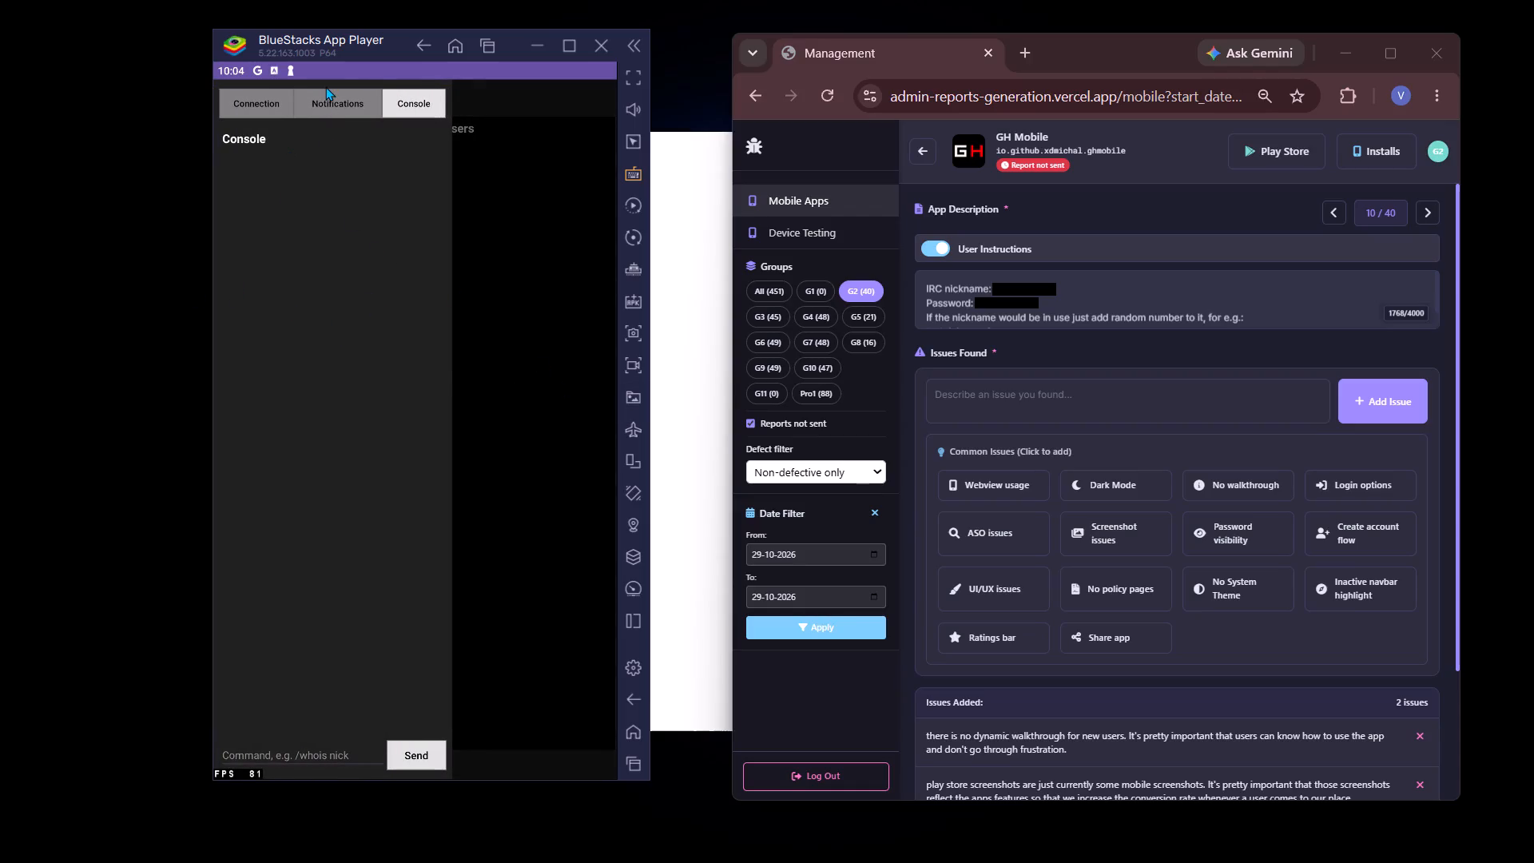
left_click(252, 98)
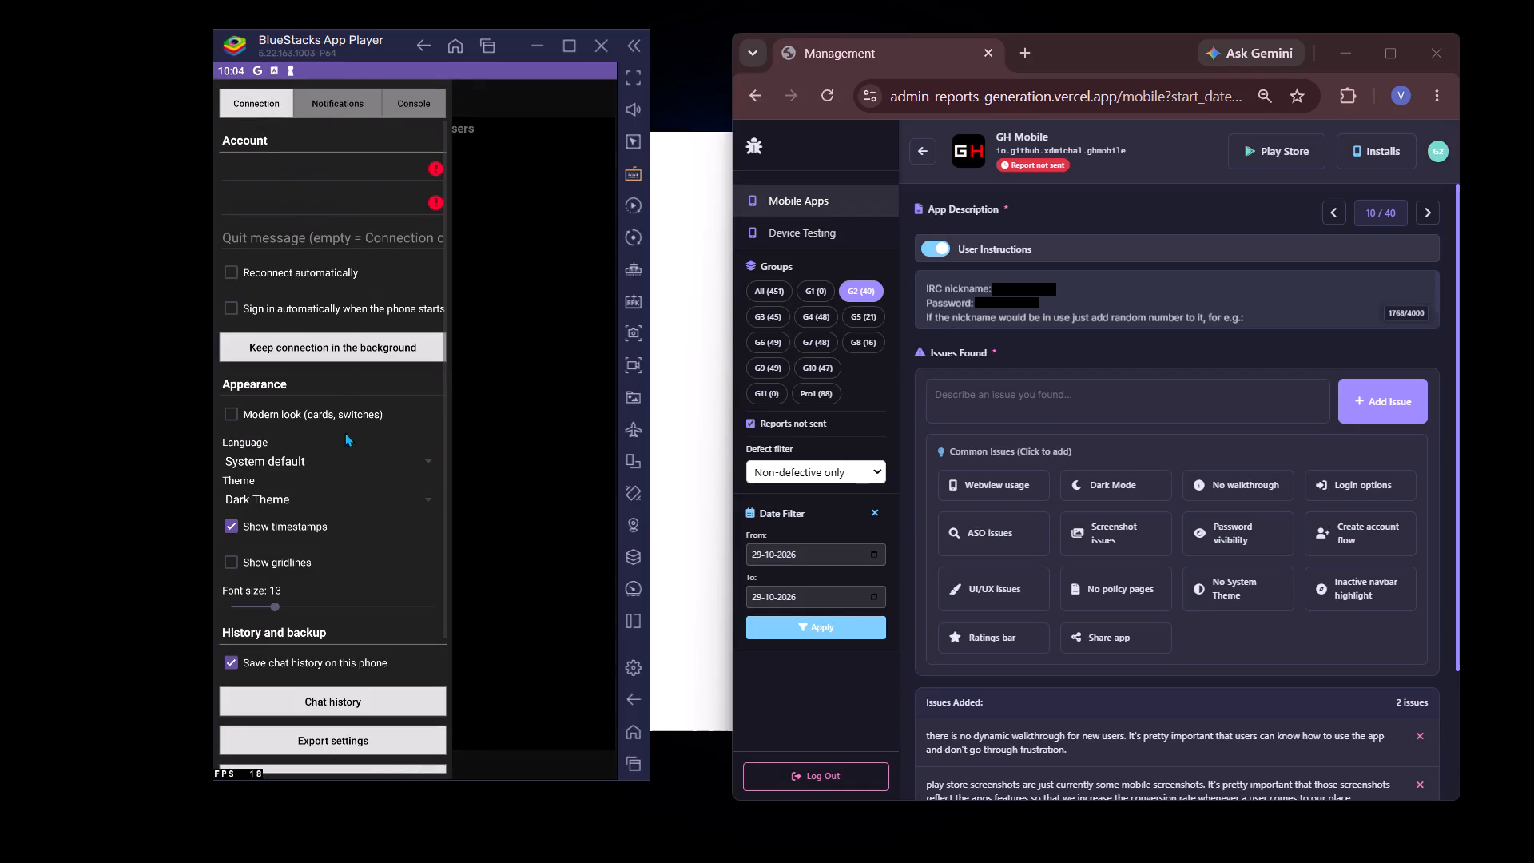
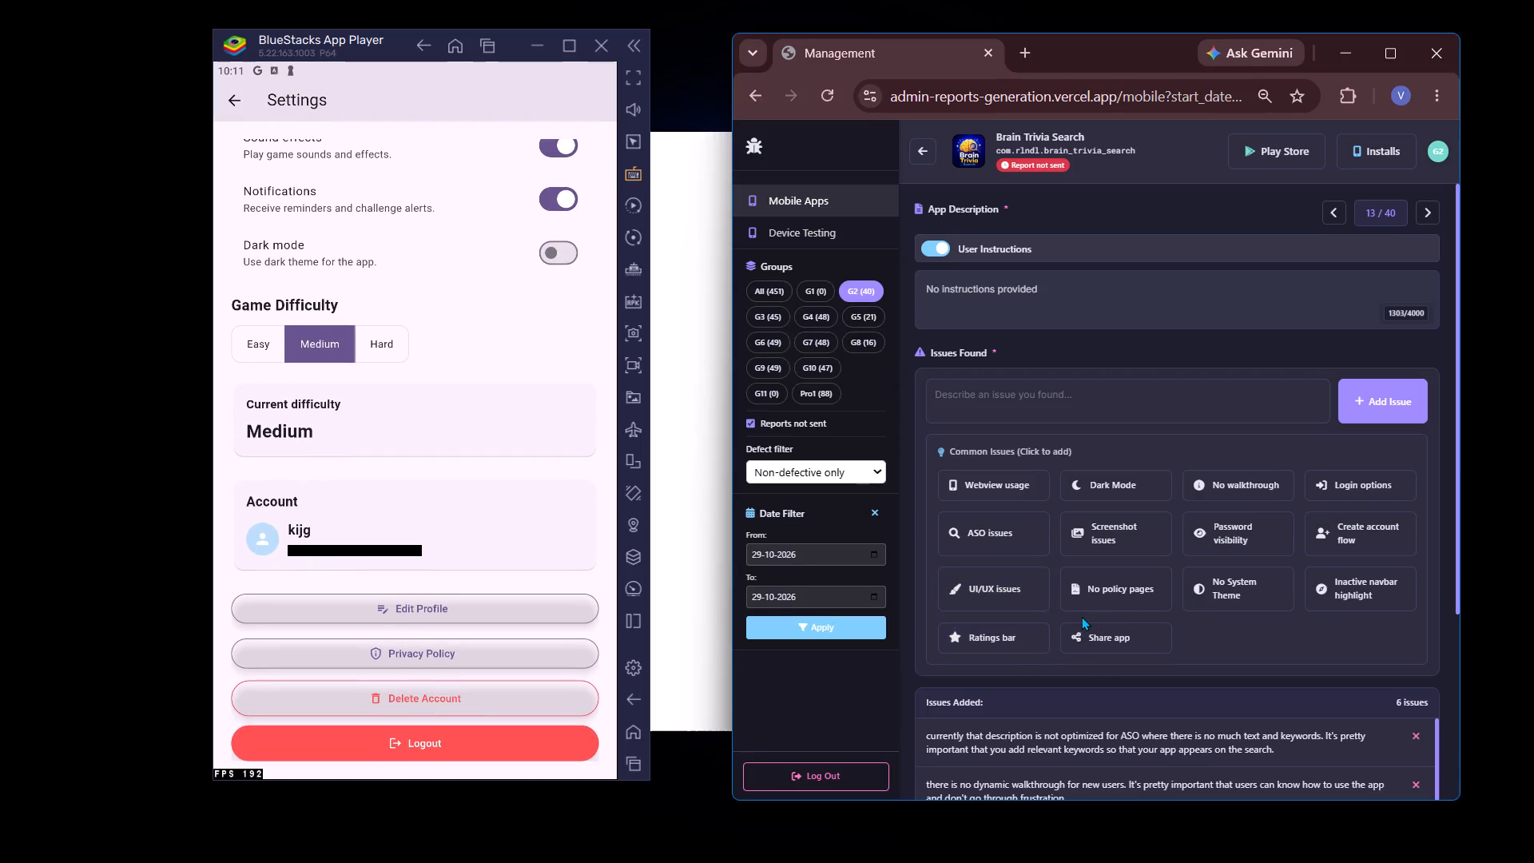
Add the No System Theme common issue to the Brain Trivia Search report.
left_click(1264, 594)
Leave the Brain Trivia Search settings and check the home screen, game selection and How to Play page in BlueStacks.
left_click(254, 86)
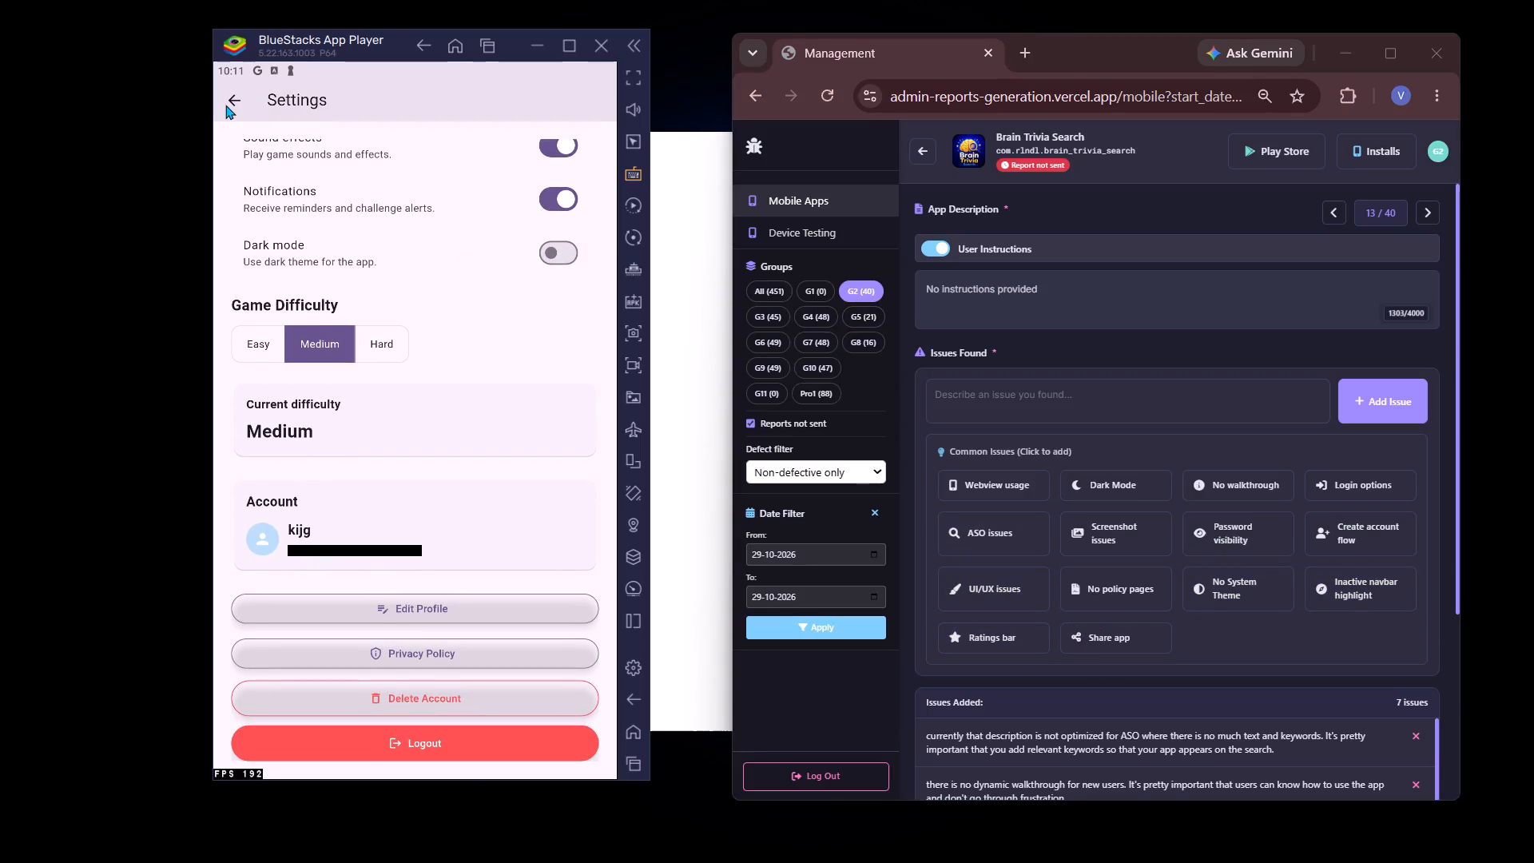
left_click(225, 105)
scroll(379, 427, "down", 3)
scroll(397, 278, "up", 1)
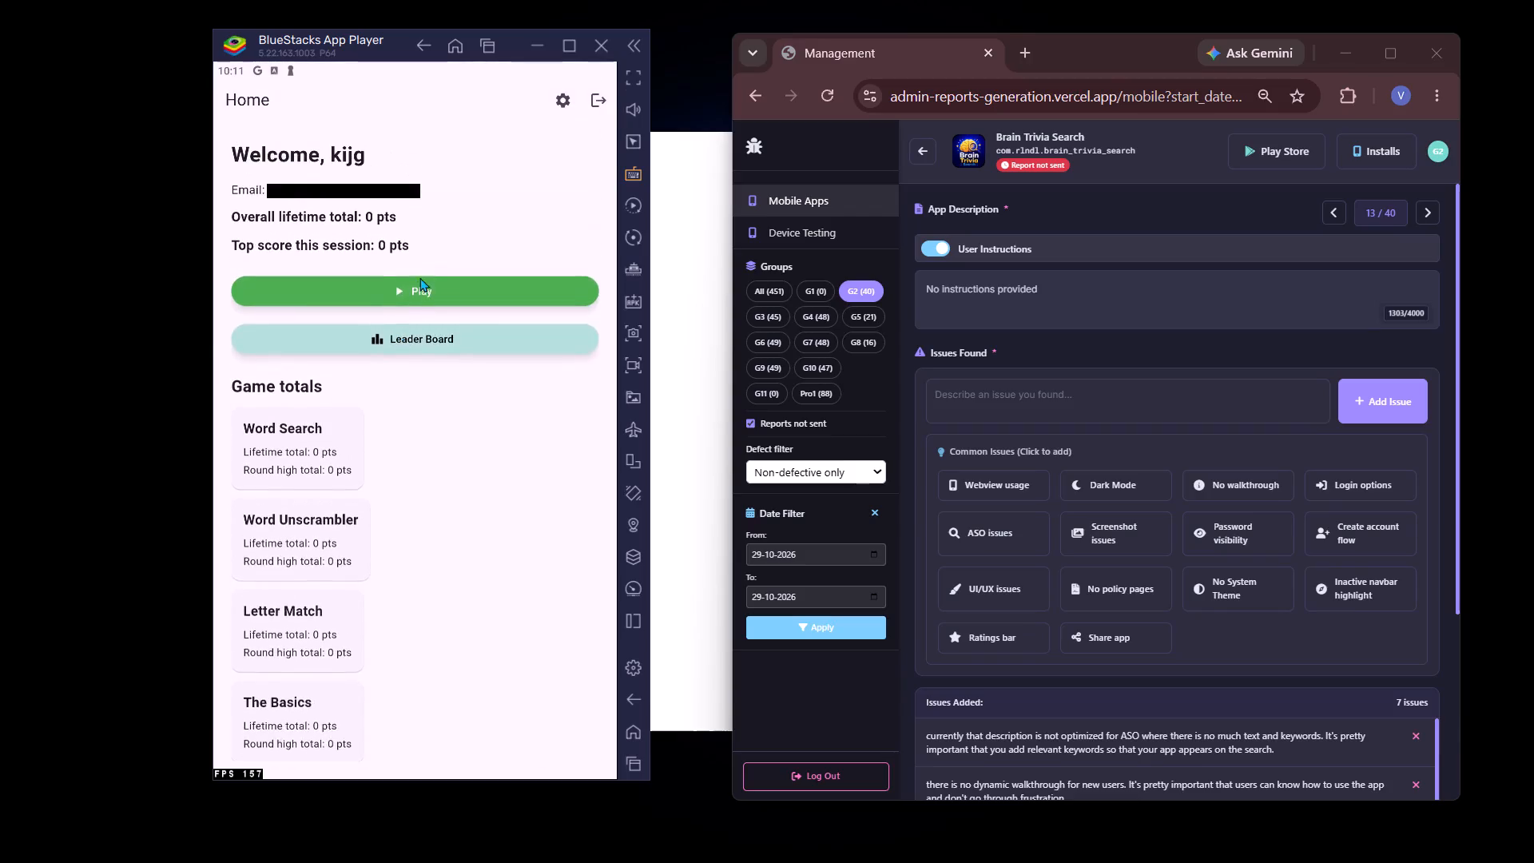
left_click(422, 304)
left_click(604, 74)
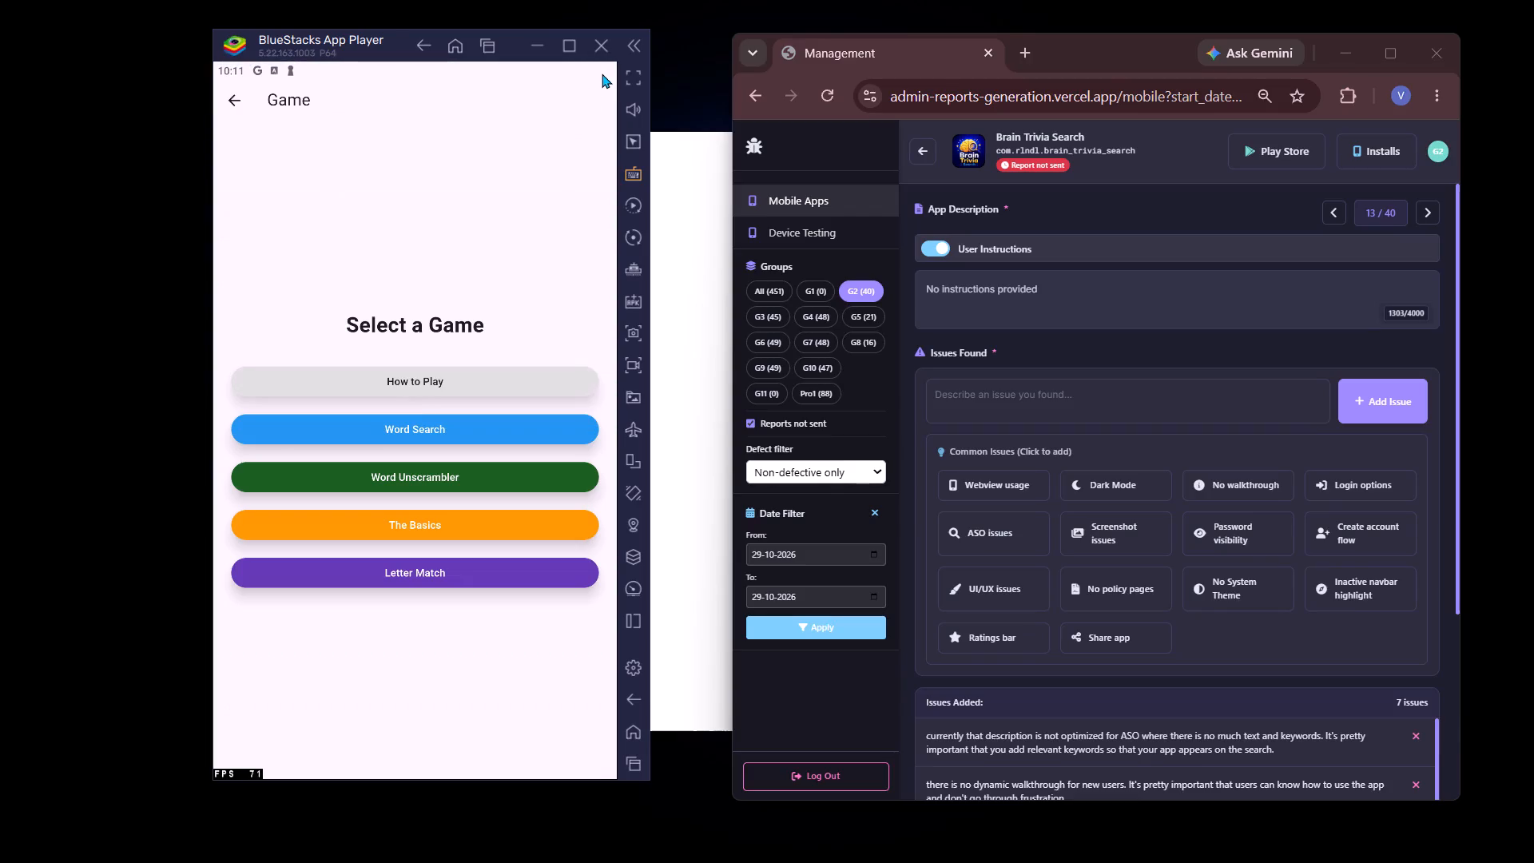
left_click(415, 369)
left_click(234, 89)
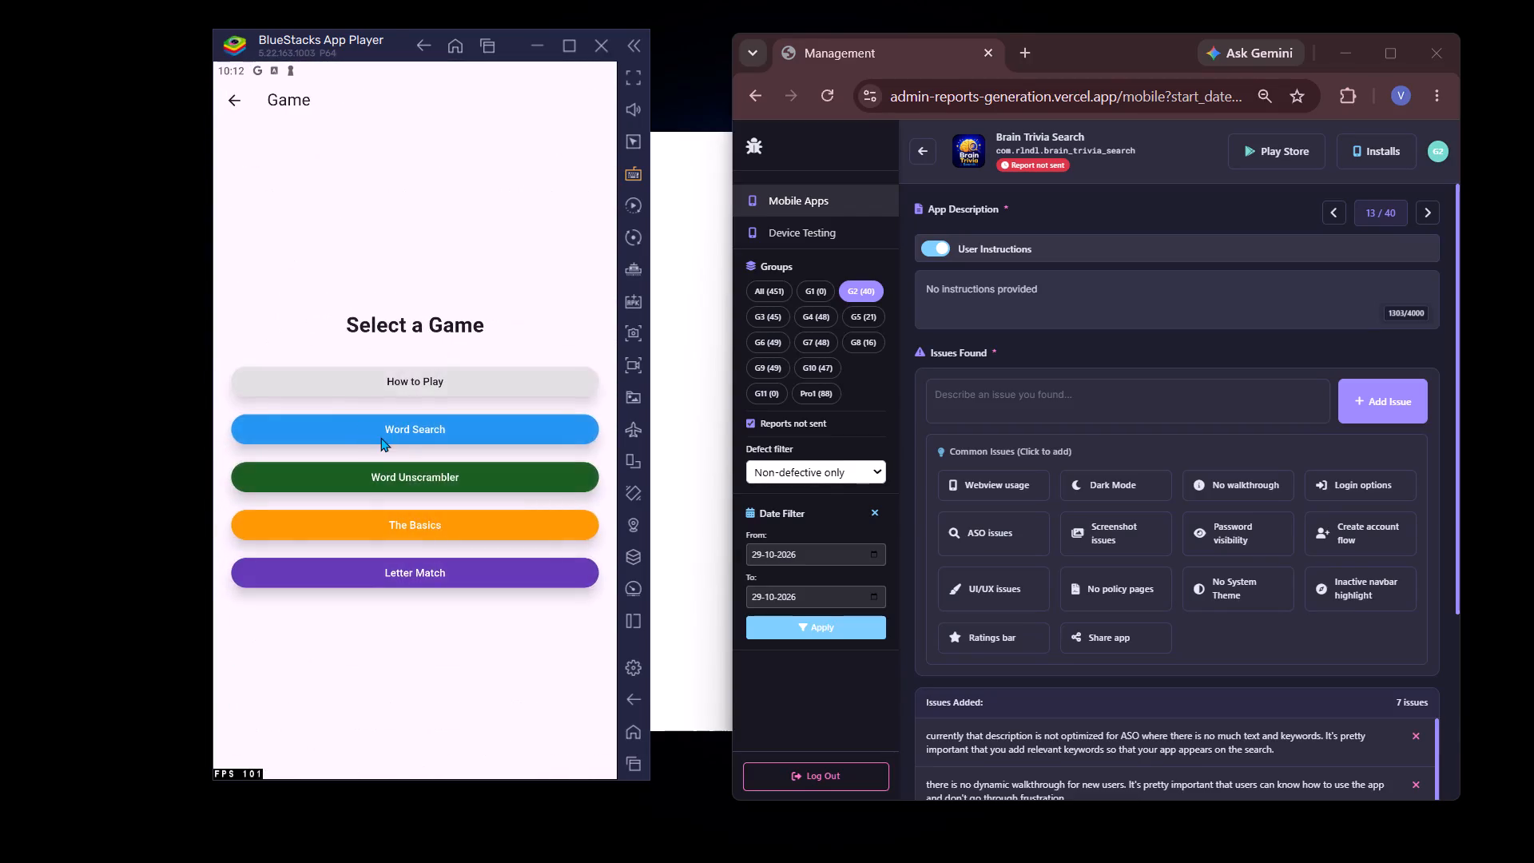
Try selecting letters in the Word Search game's grid and return to the home screen.
left_click(380, 437)
left_click(315, 392)
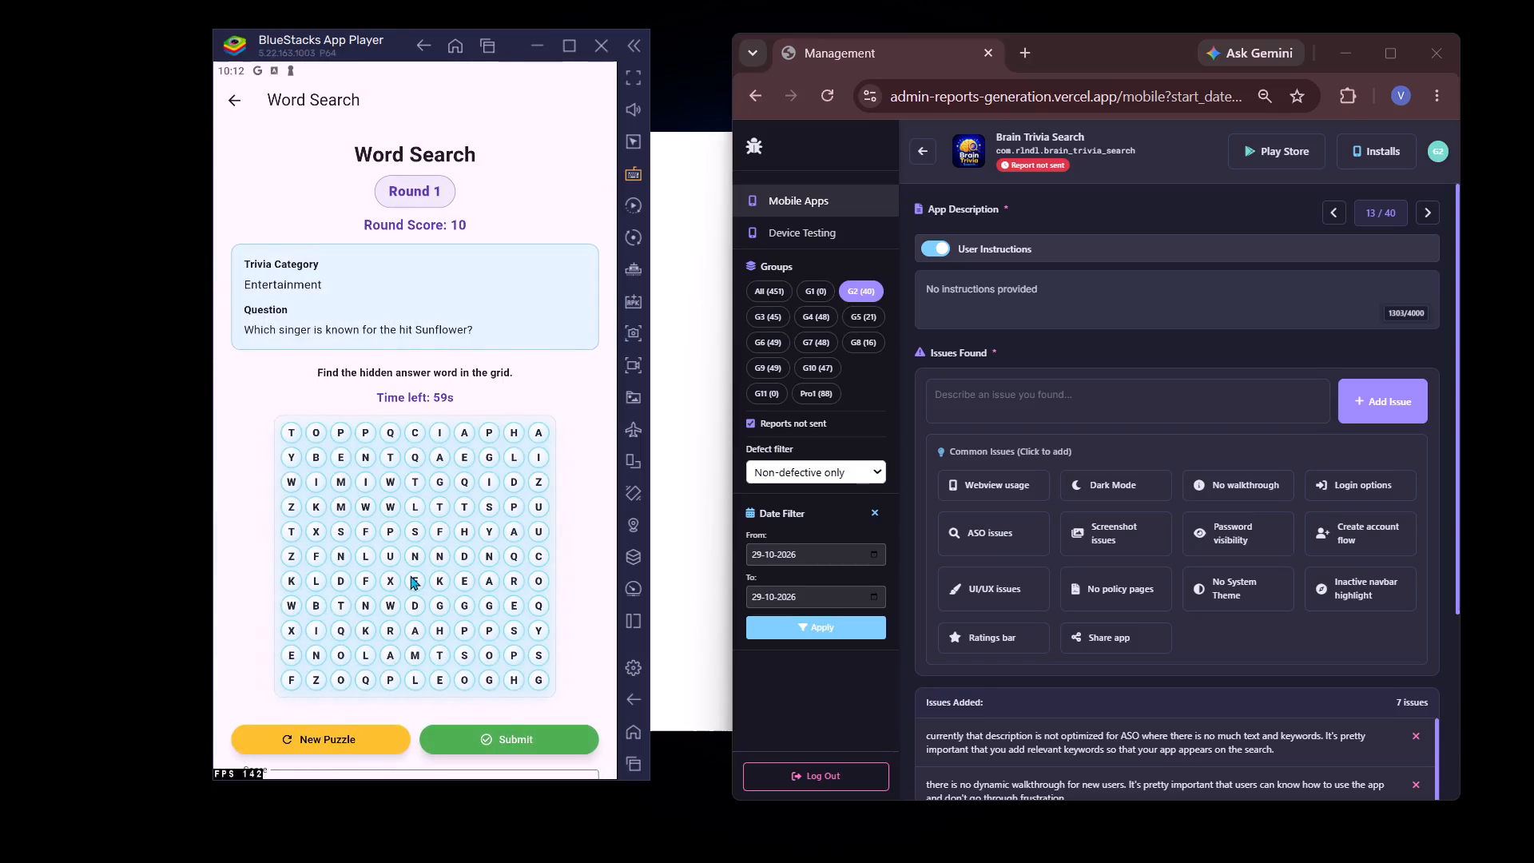
left_click_drag(410, 575, 483, 499)
left_click_drag(355, 383, 387, 519)
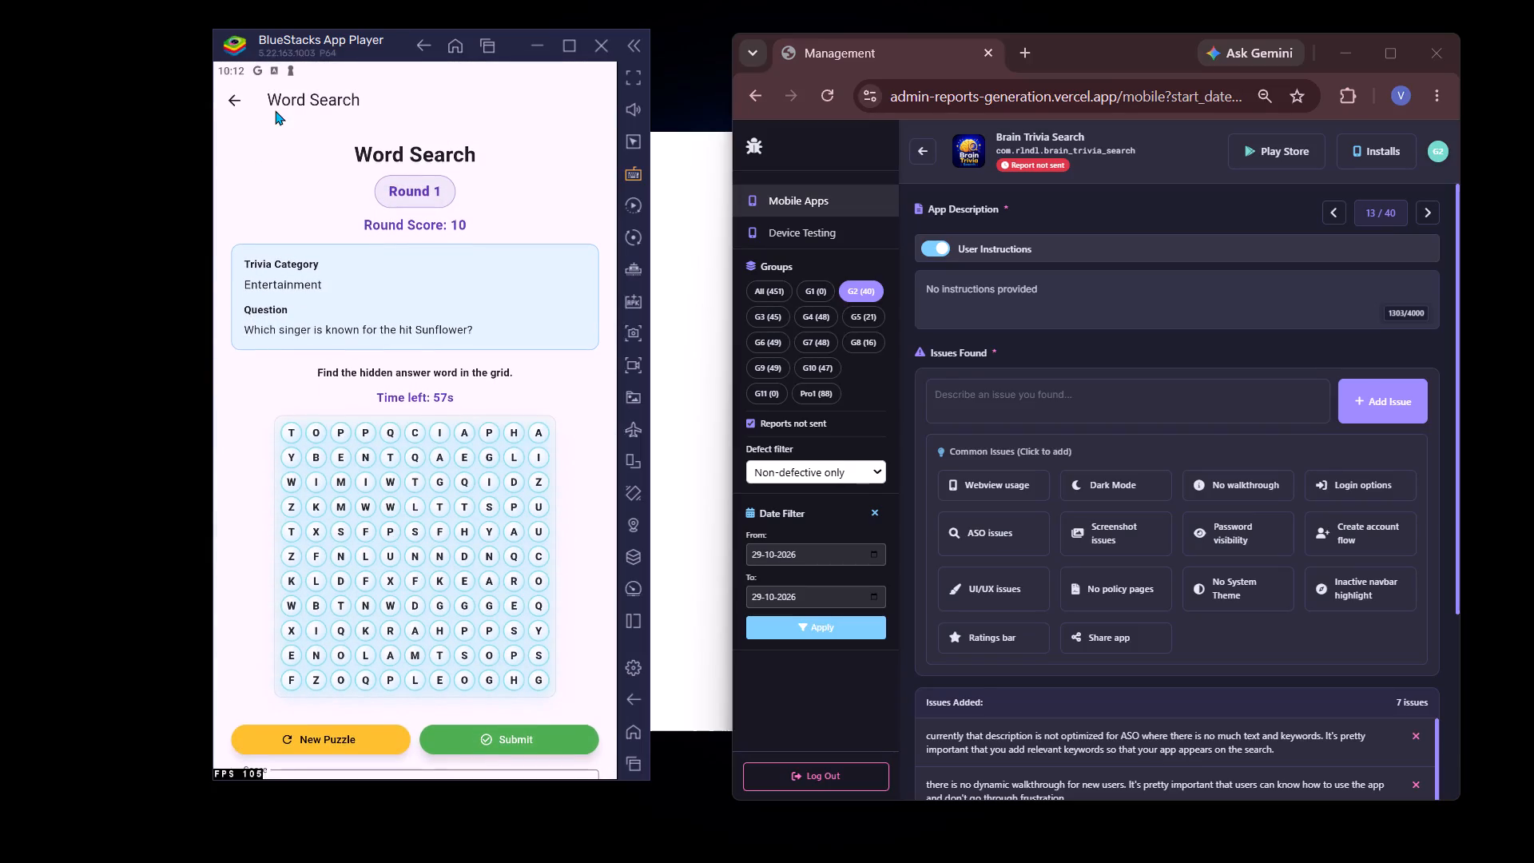
left_click(232, 106)
left_click(232, 106)
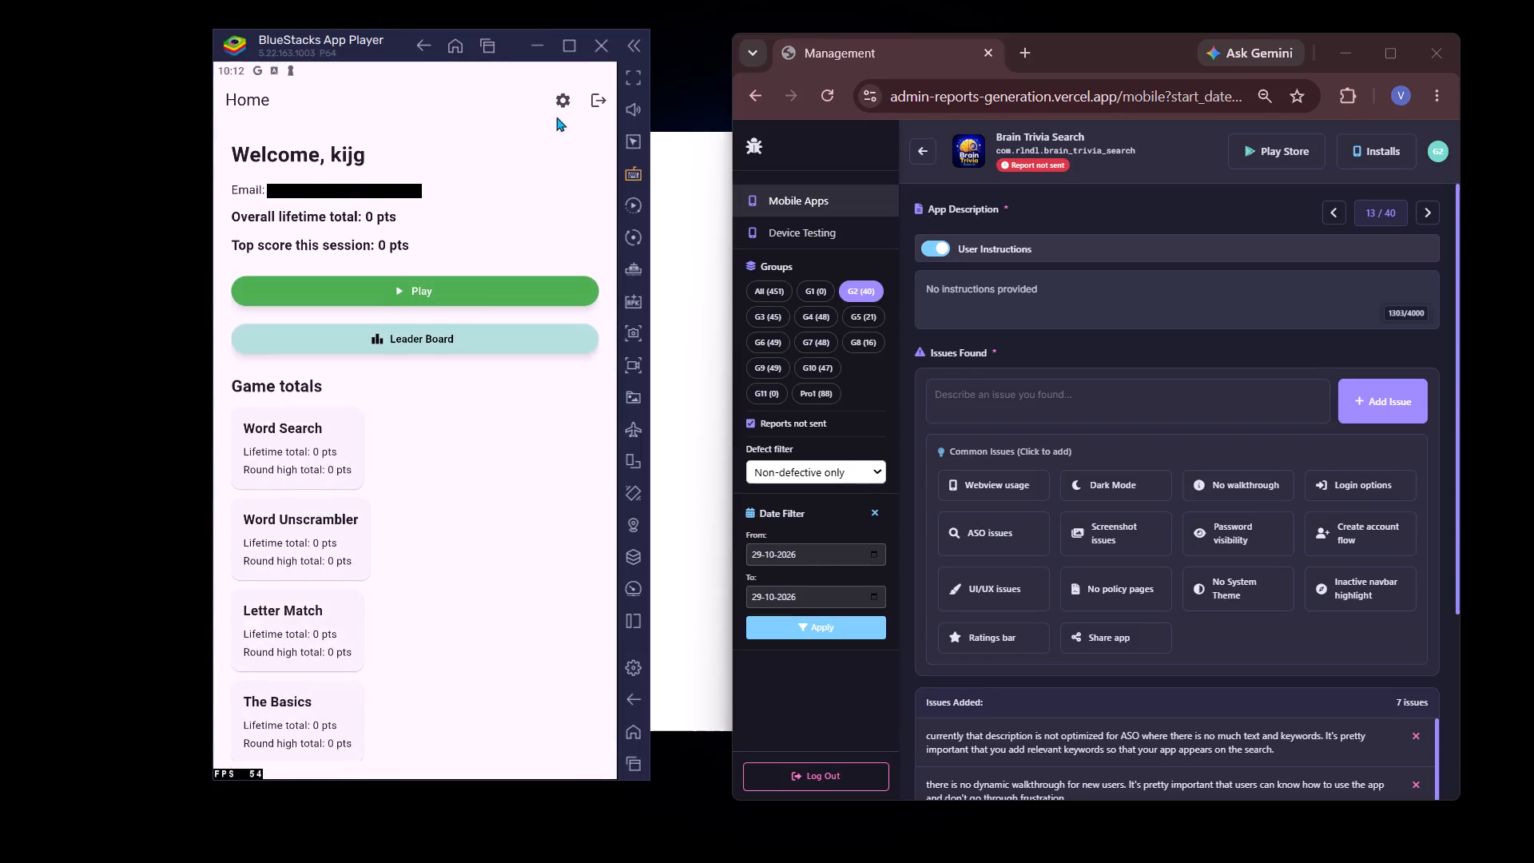
Log out of the Brain Trivia Search account.
left_click(596, 93)
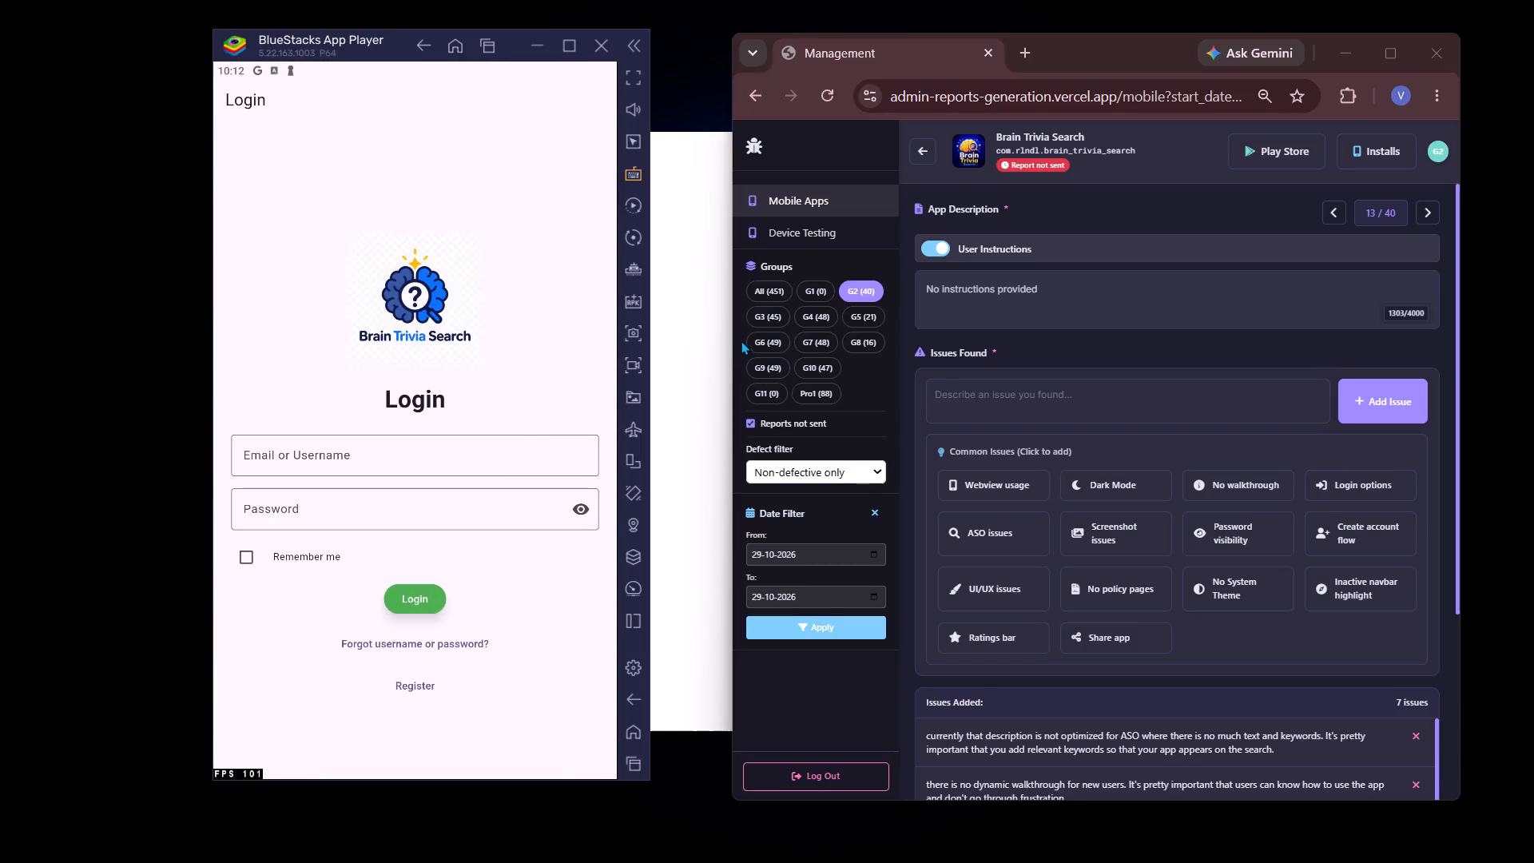
In Chrome, generate the Brain Trivia Search reports from the added issues and send the email.
scroll(1034, 475, "down", 1)
scroll(989, 528, "down", 1)
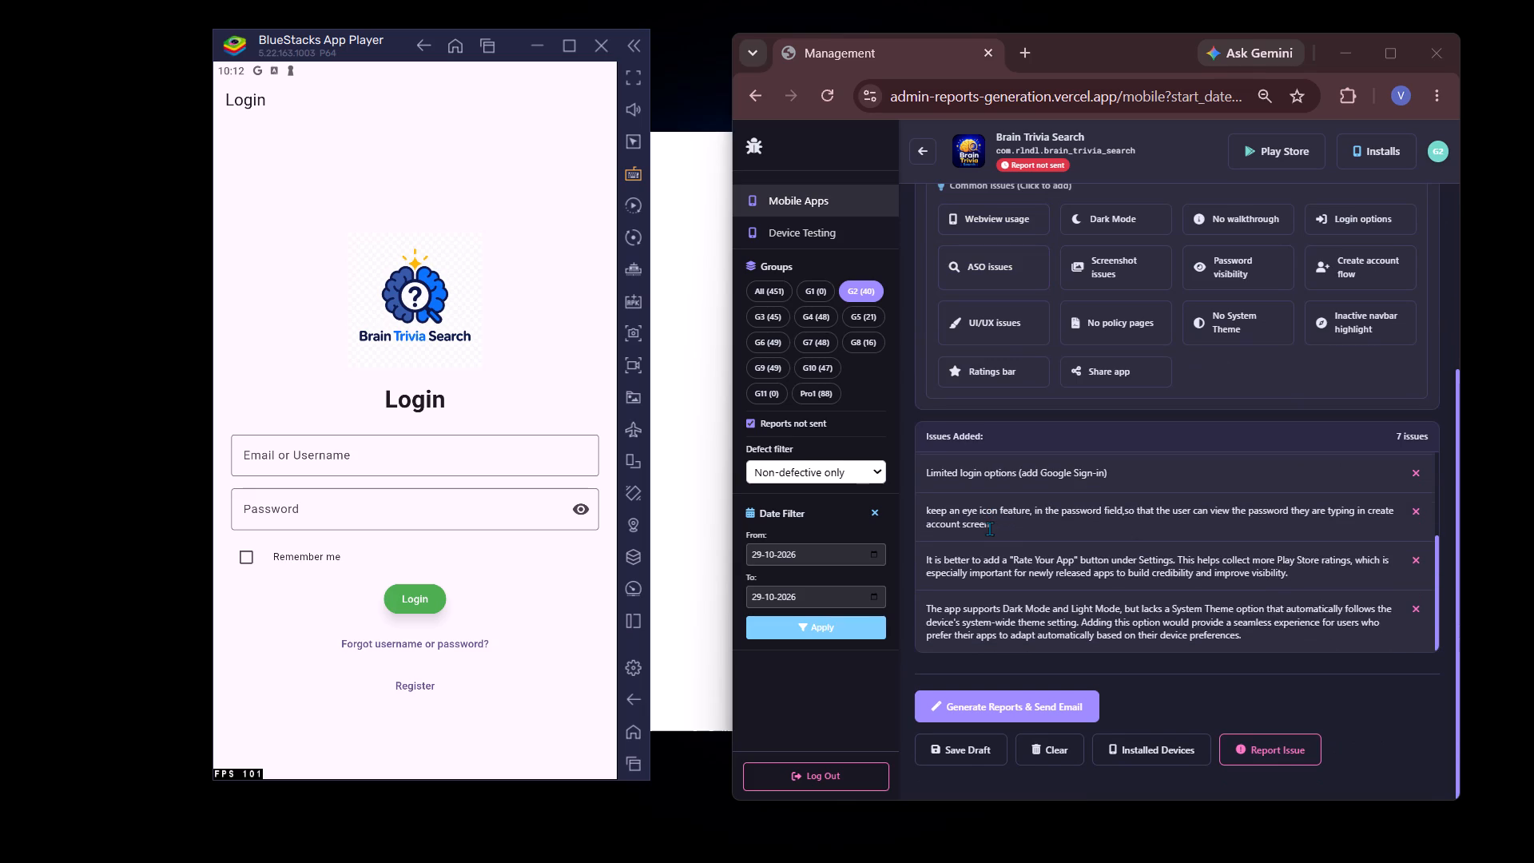
scroll(997, 551, "down", 1)
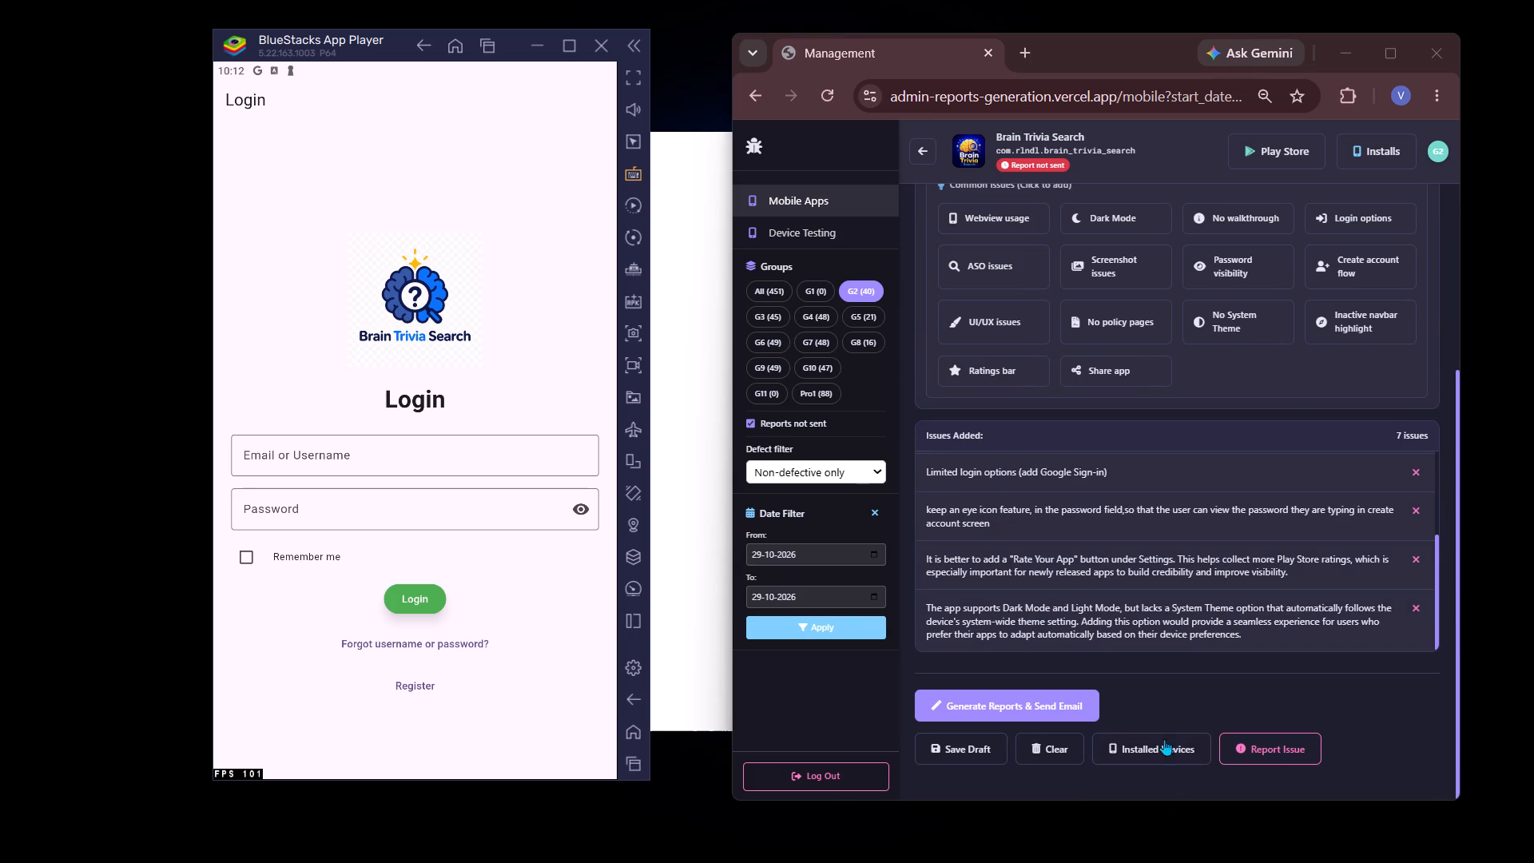
left_click(1075, 700)
Switch to Google Play in BlueStacks and uninstall Brain Trivia Search.
left_click(482, 45)
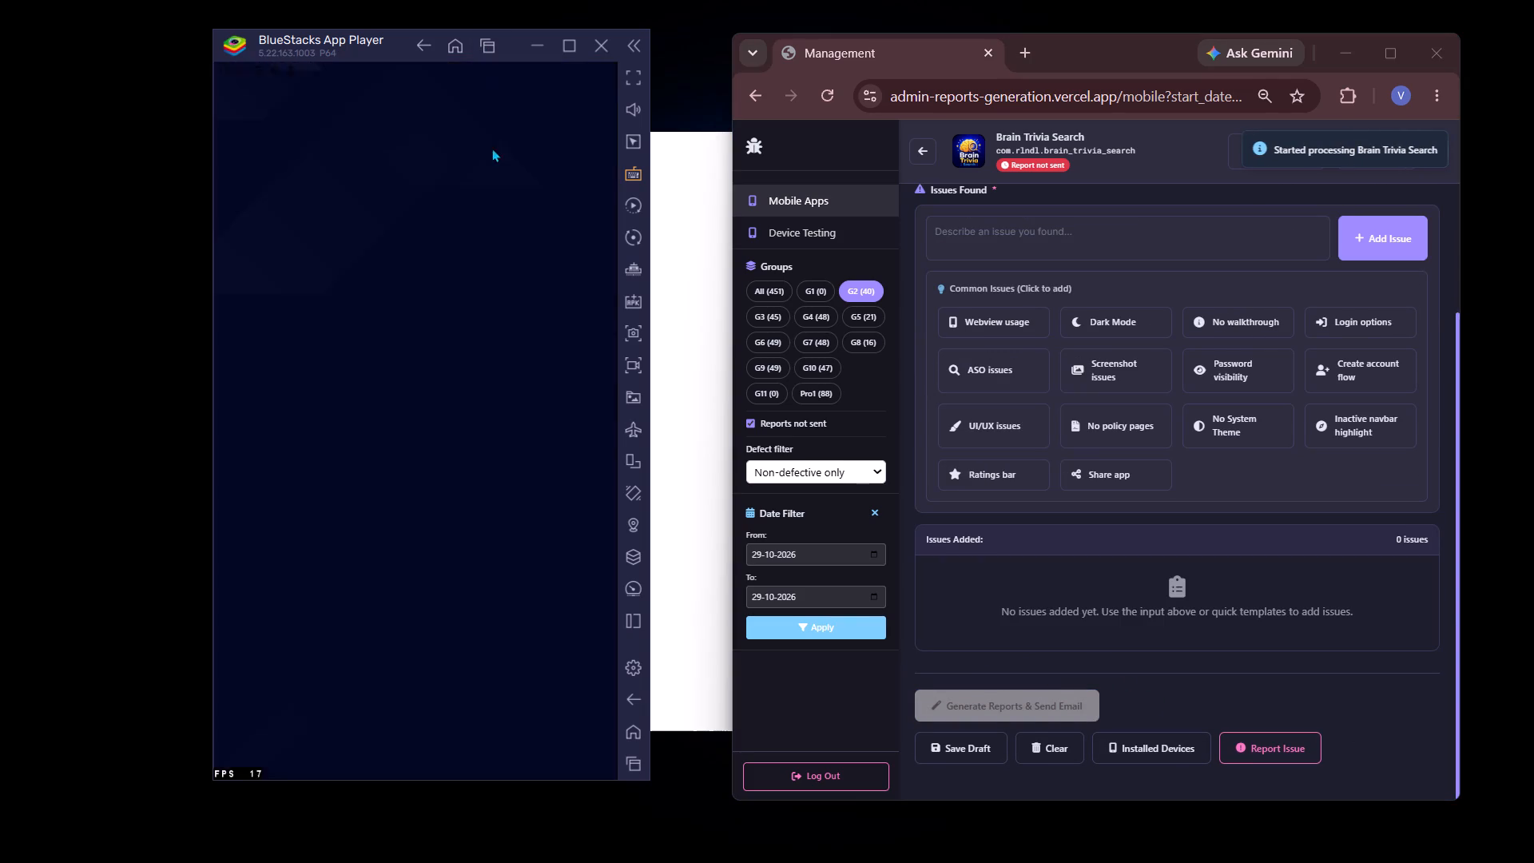
left_click(494, 395)
left_click(342, 198)
left_click(566, 435)
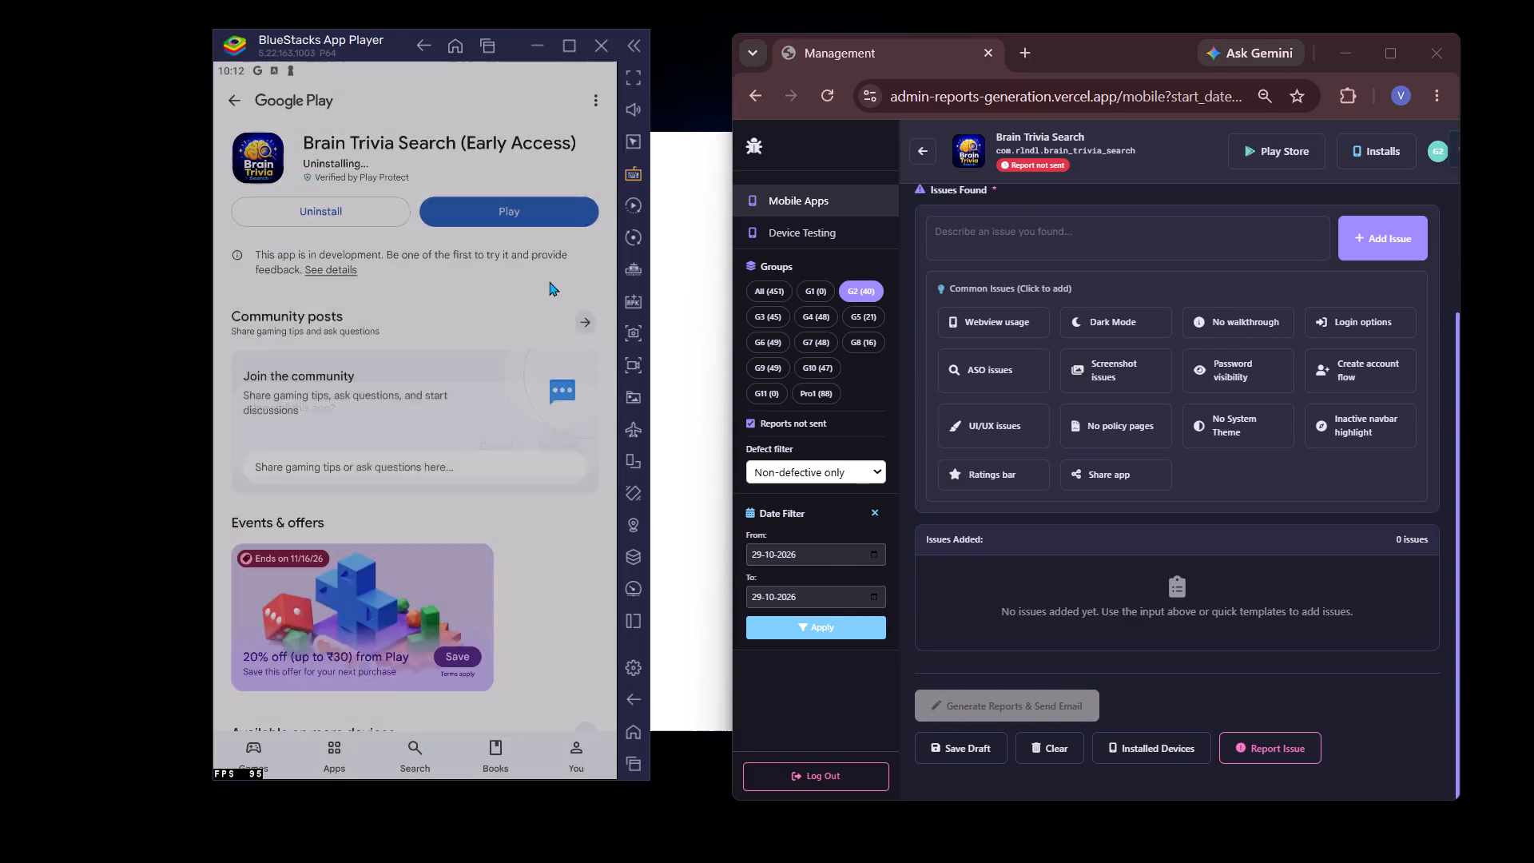
Advance the report page to app 14 / 40, Ergonomic Notes, in both the emulator's browser and desktop Chrome.
left_click(486, 50)
left_click(428, 288)
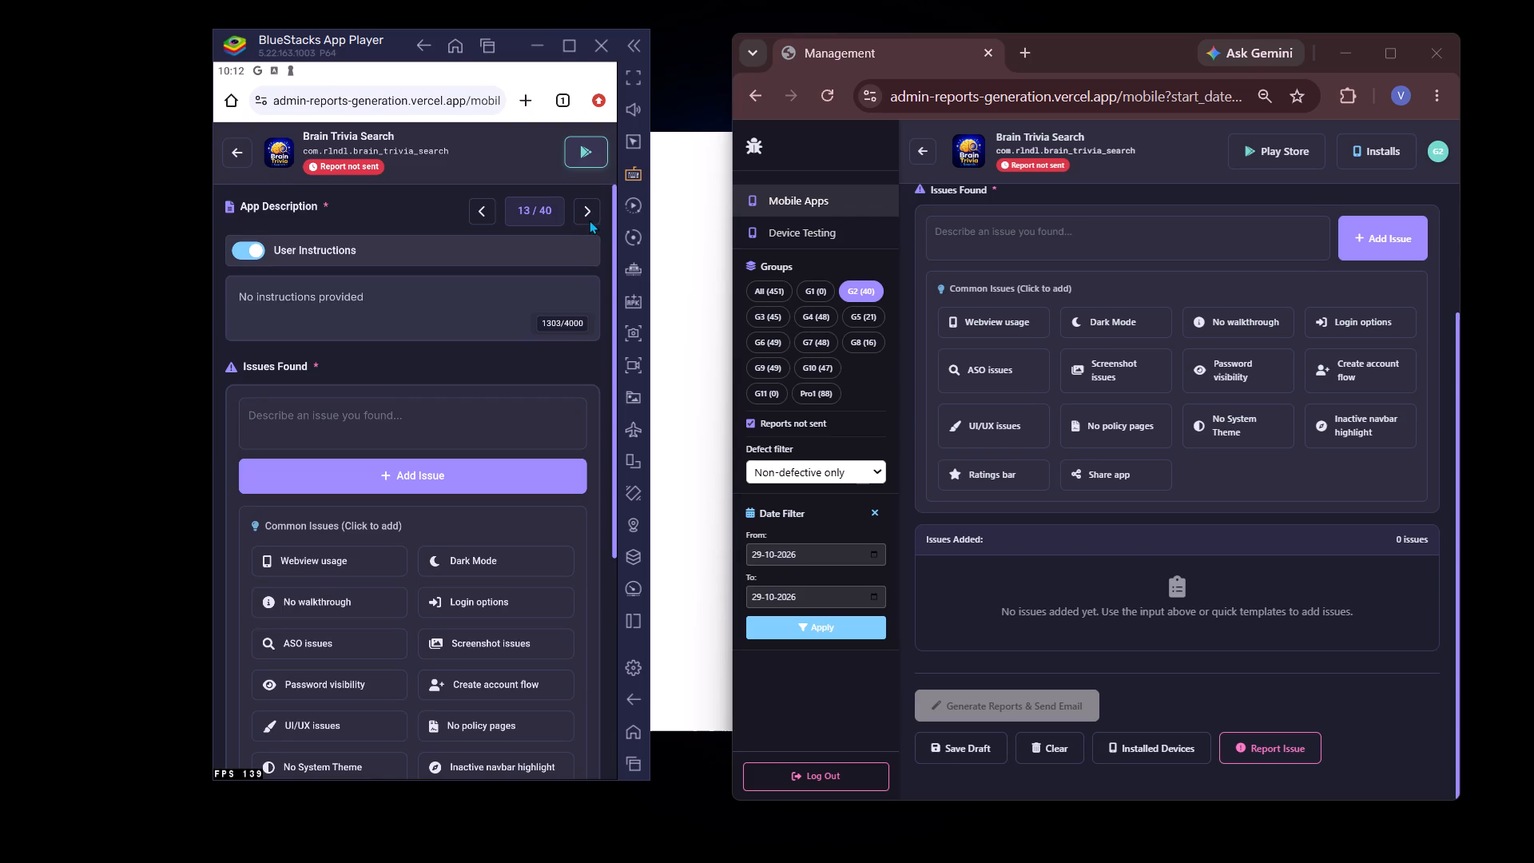
left_click(589, 220)
scroll(1003, 383, "up", 3)
left_click(1432, 221)
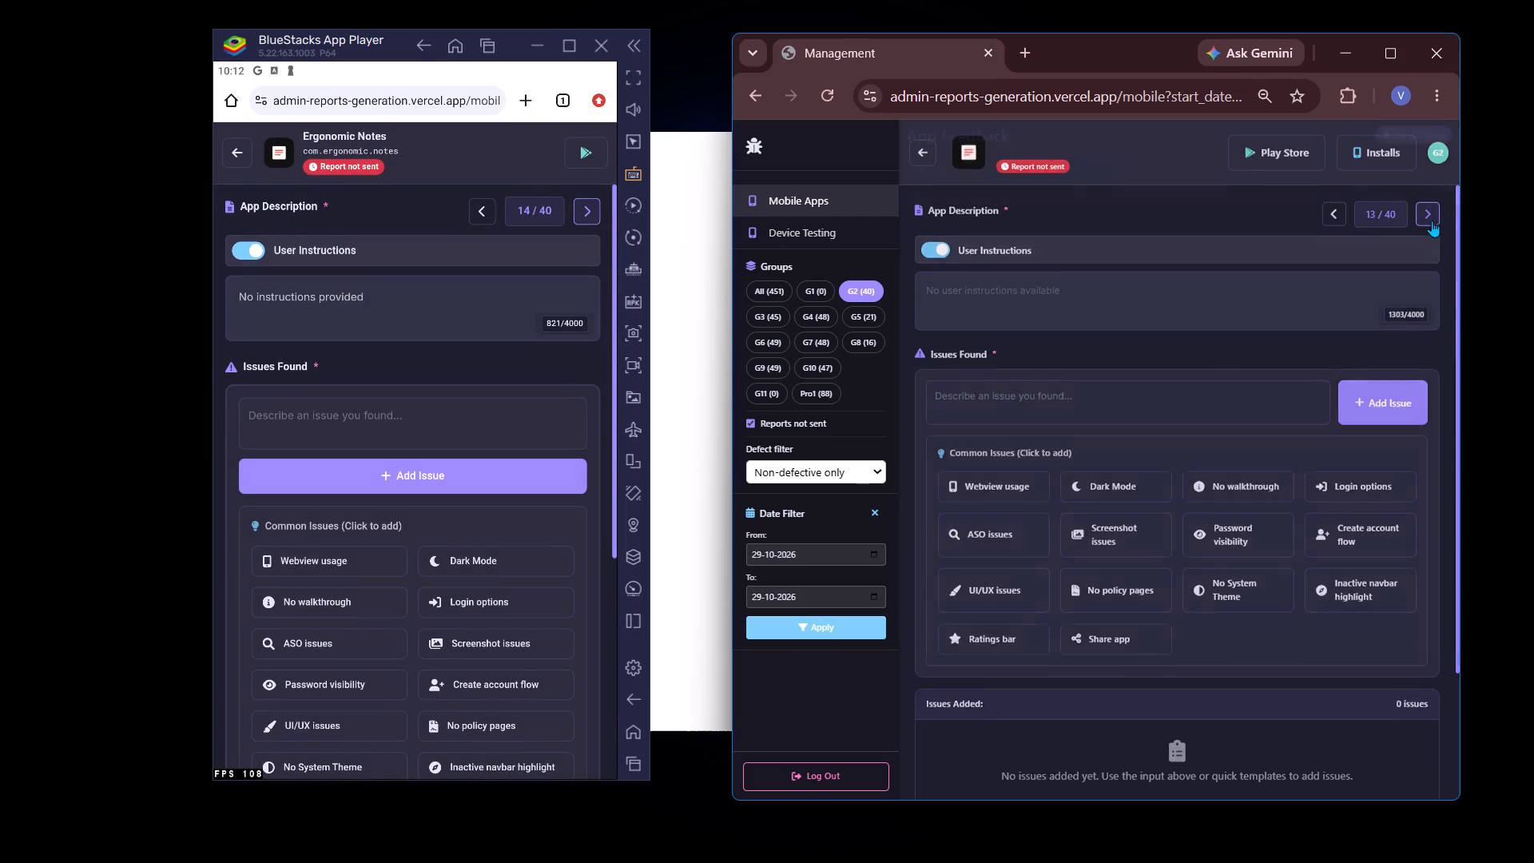
Open the Google Play page of Ergonomic Notes in BlueStacks and examine its description and store screenshots.
left_click(574, 145)
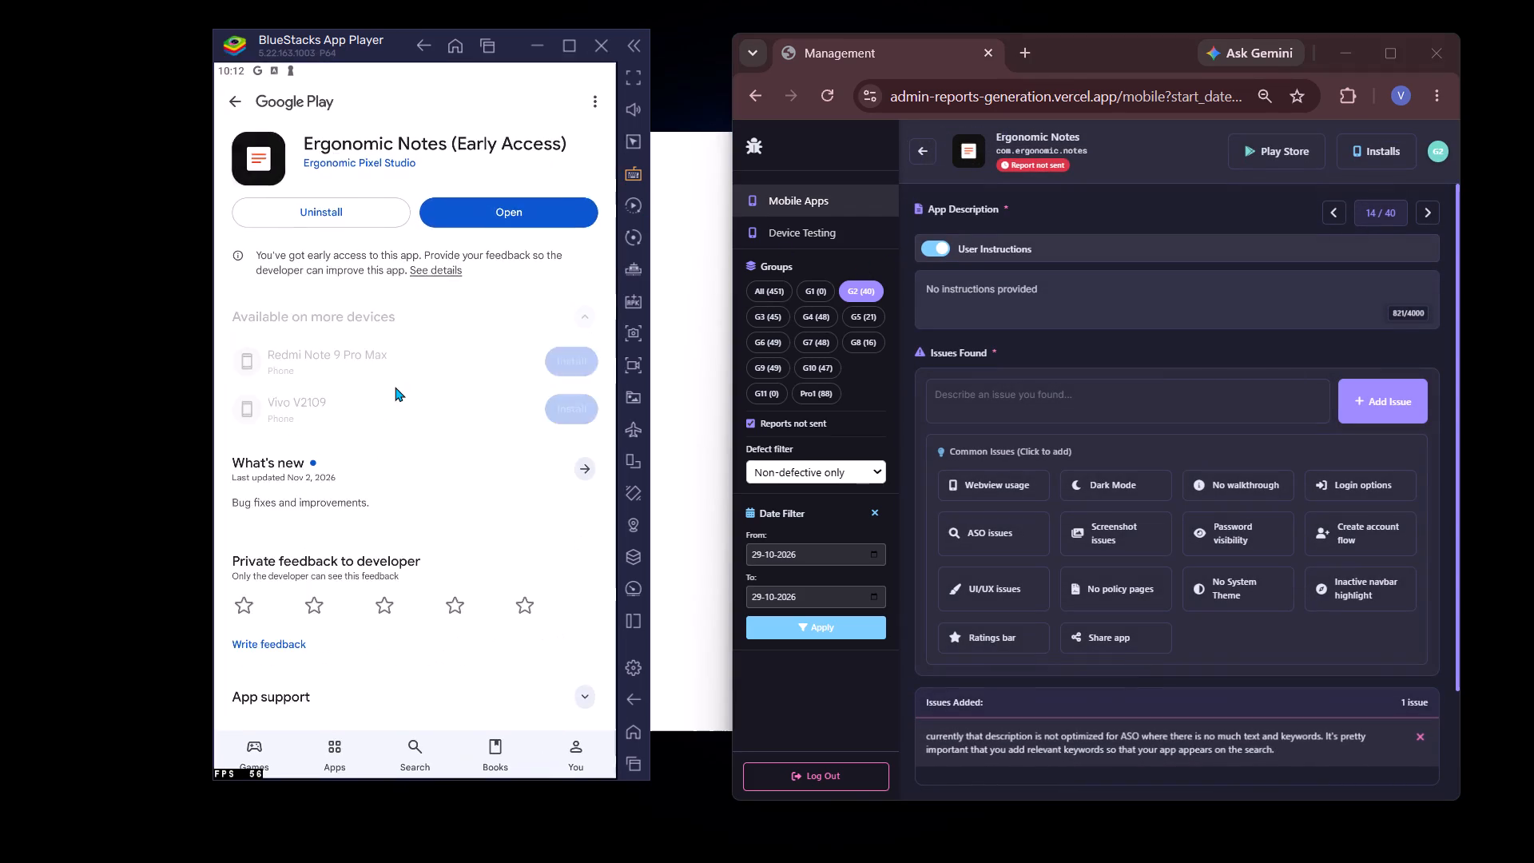
scroll(395, 389, "down", 6)
left_click_drag(503, 406, 405, 379)
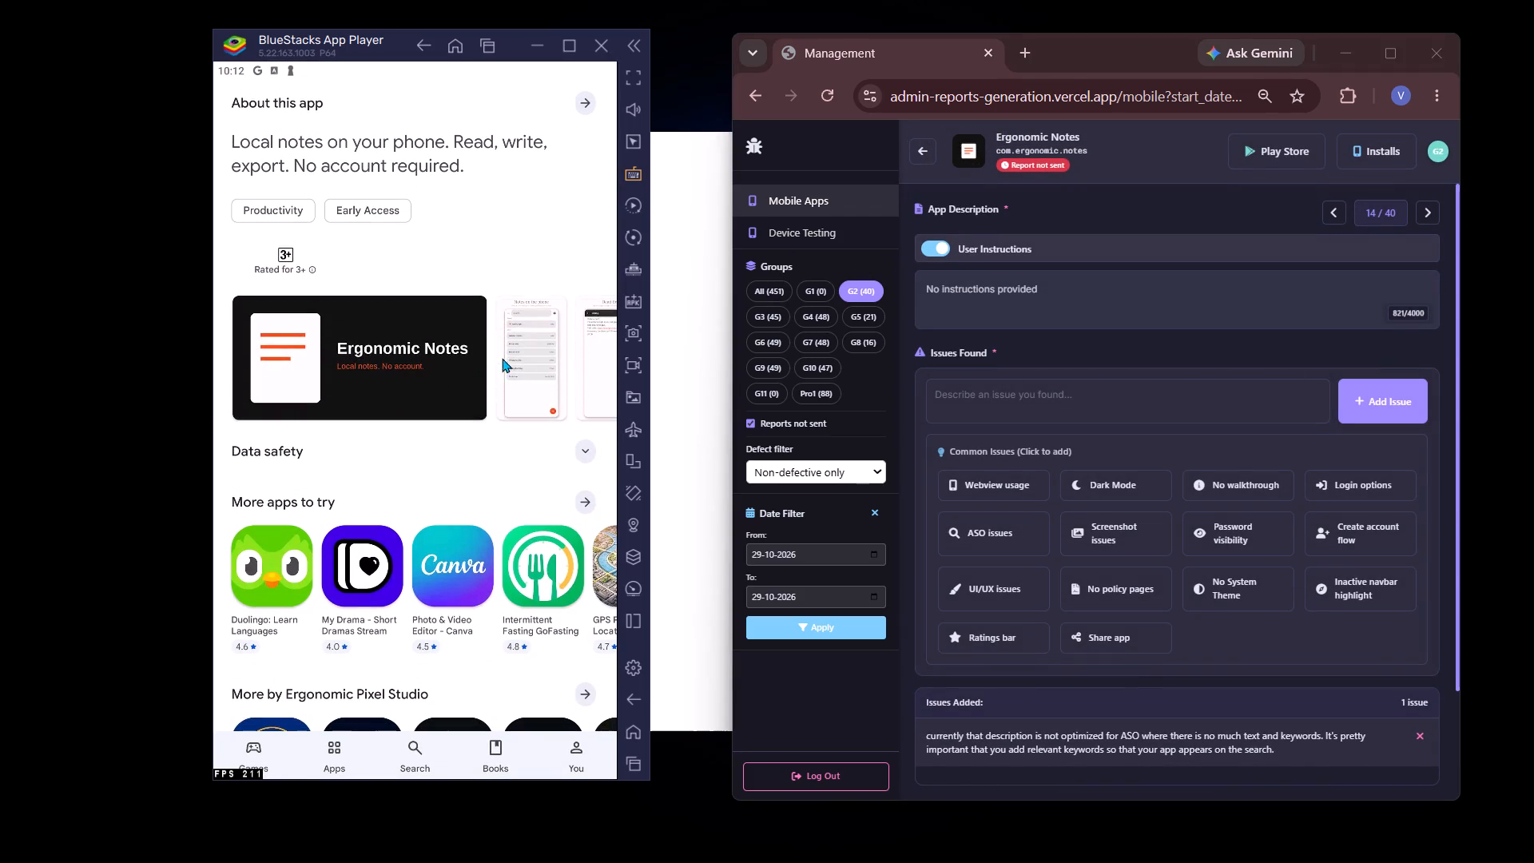
left_click_drag(449, 338, 109, 233)
scroll(447, 287, "up", 4)
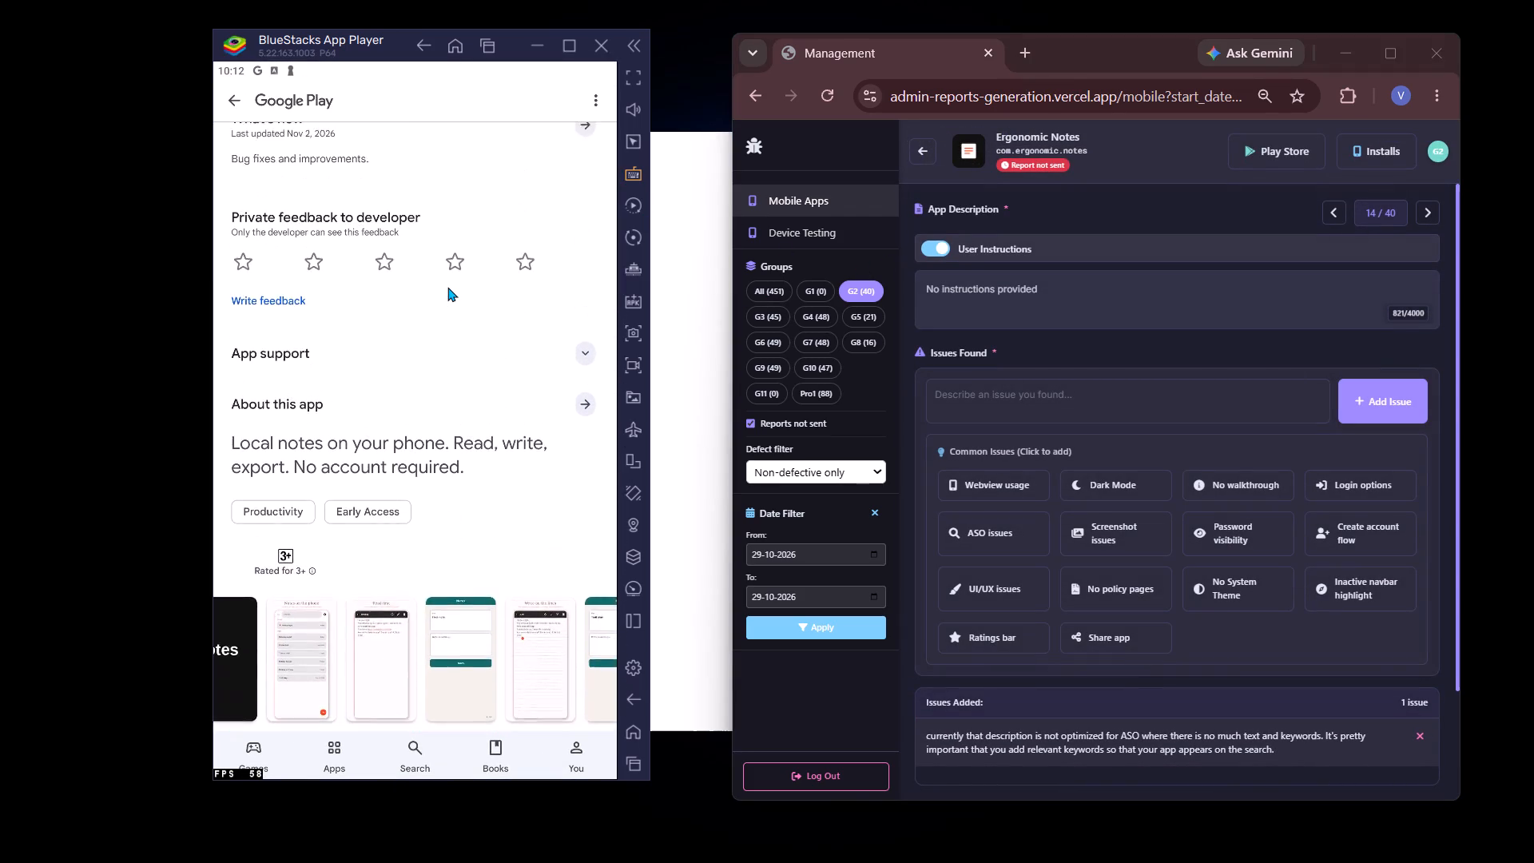
scroll(447, 287, "down", 2)
left_click(450, 344)
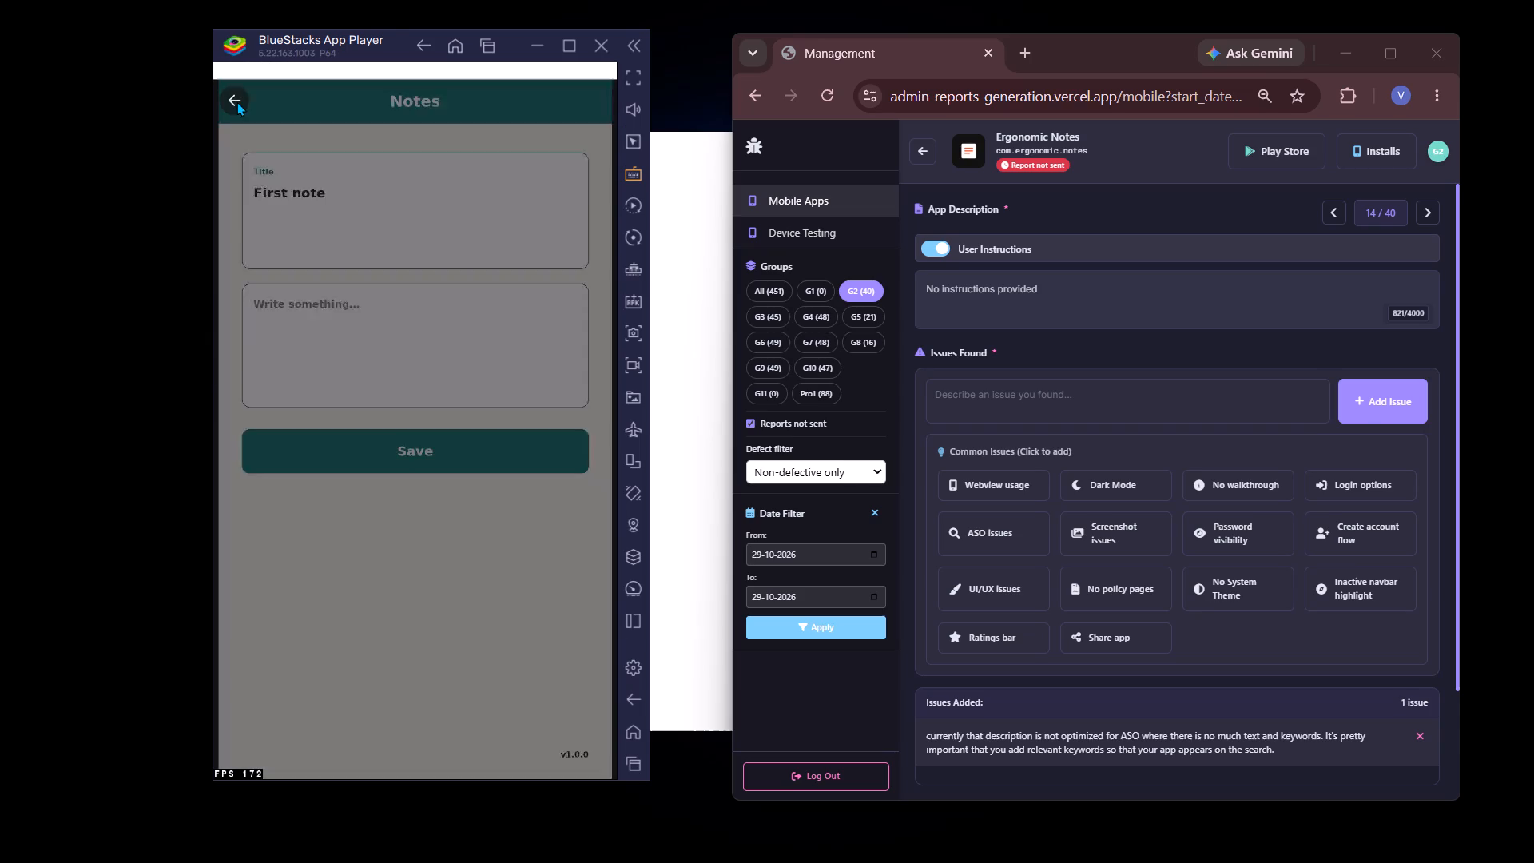
left_click(235, 101)
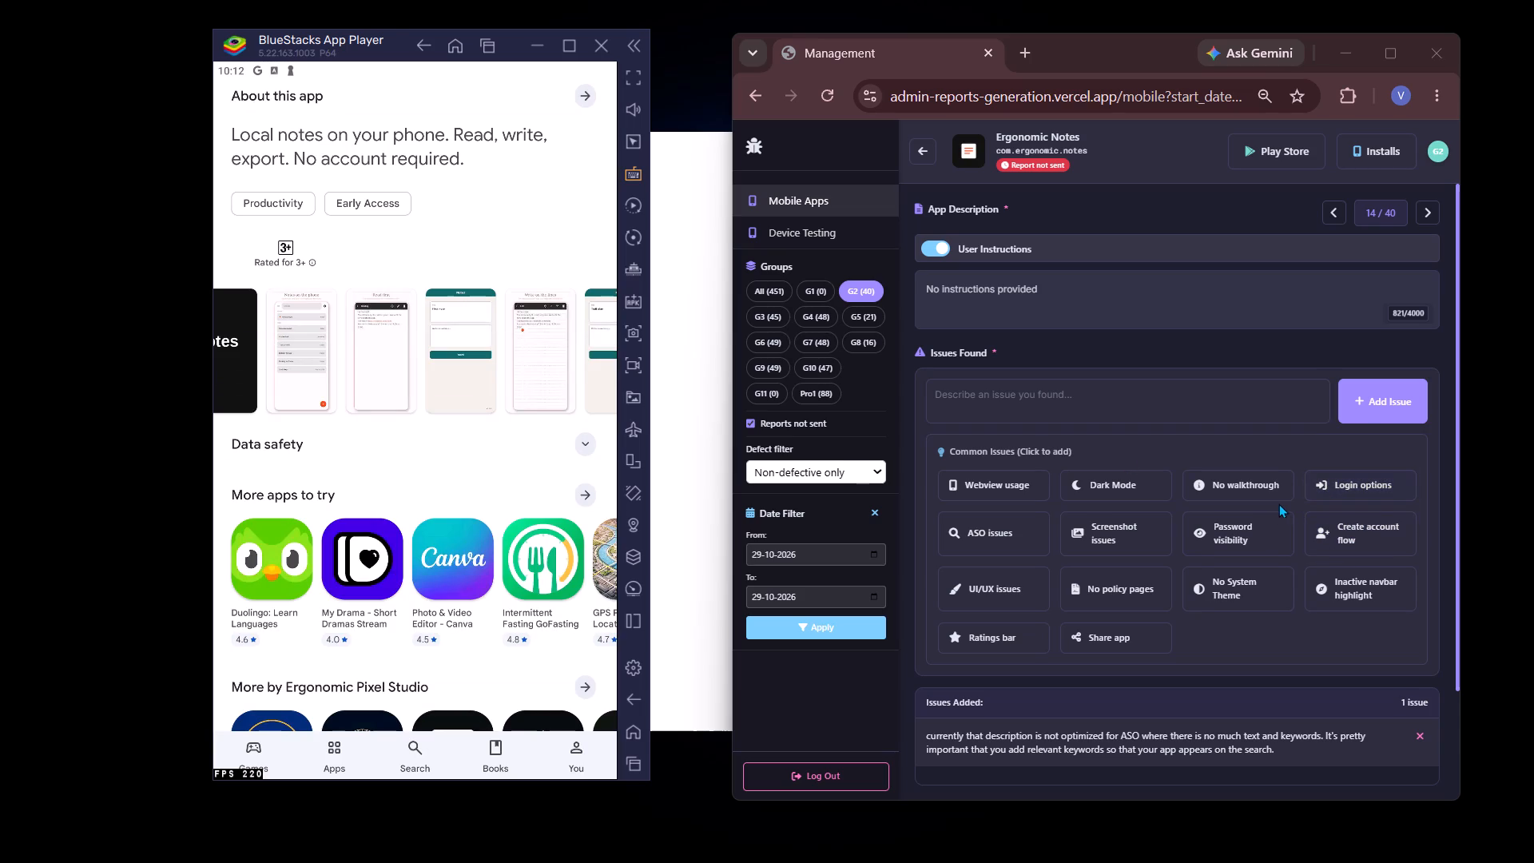
Add the No walkthrough and Screenshot issues common issues to the Ergonomic Notes report in Chrome.
left_click(1262, 486)
left_click(1136, 526)
Launch Ergonomic Notes from its Google Play page, examine its settings and theme options, and leave them.
scroll(402, 515, "up", 1)
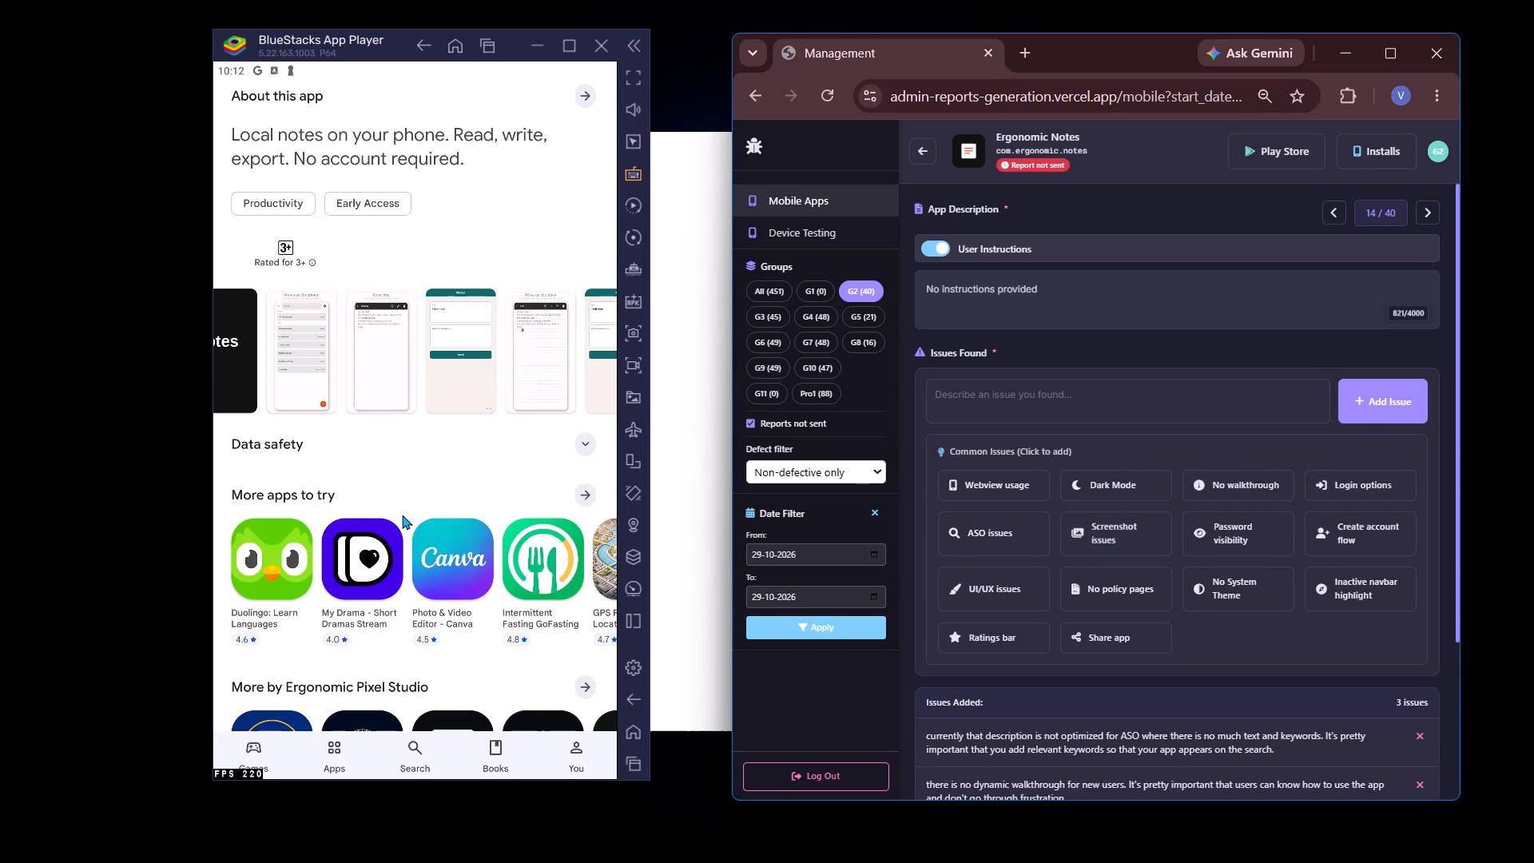
scroll(402, 515, "up", 5)
left_click_drag(415, 410, 428, 720)
left_click_drag(438, 339, 443, 674)
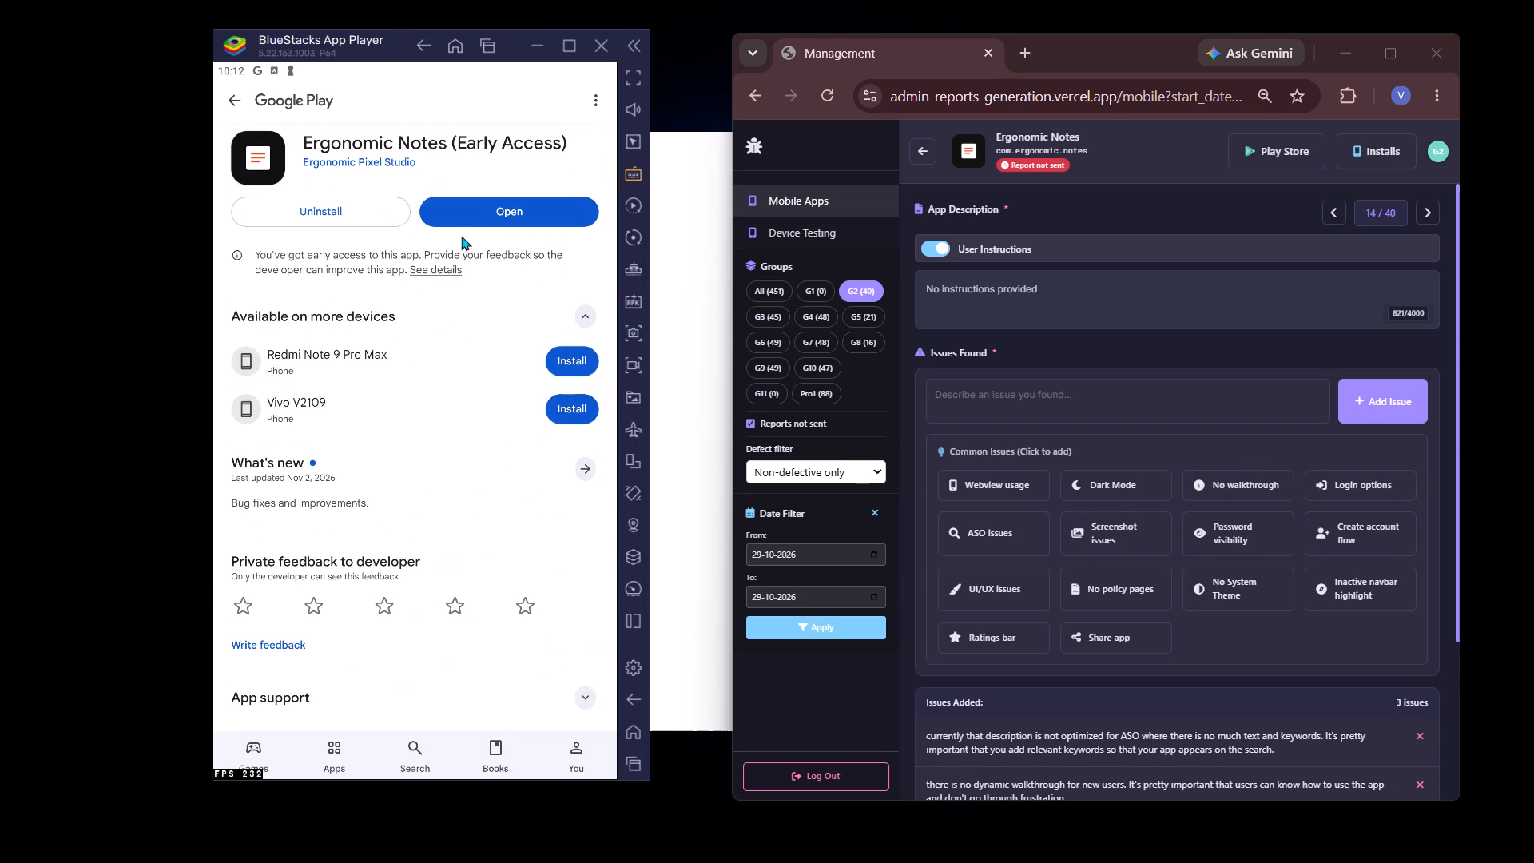
left_click(475, 214)
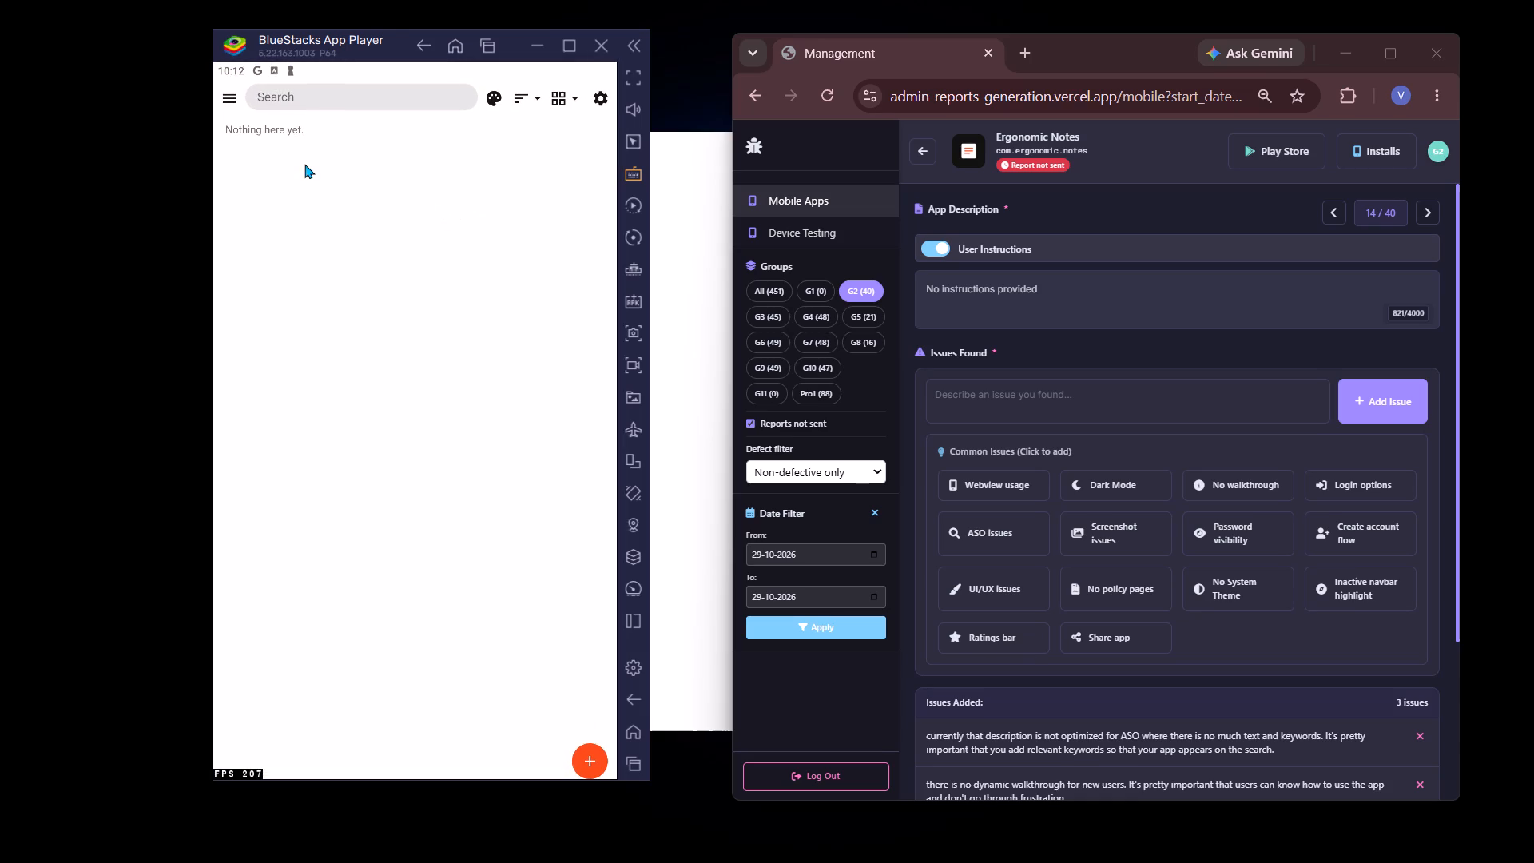
left_click(607, 101)
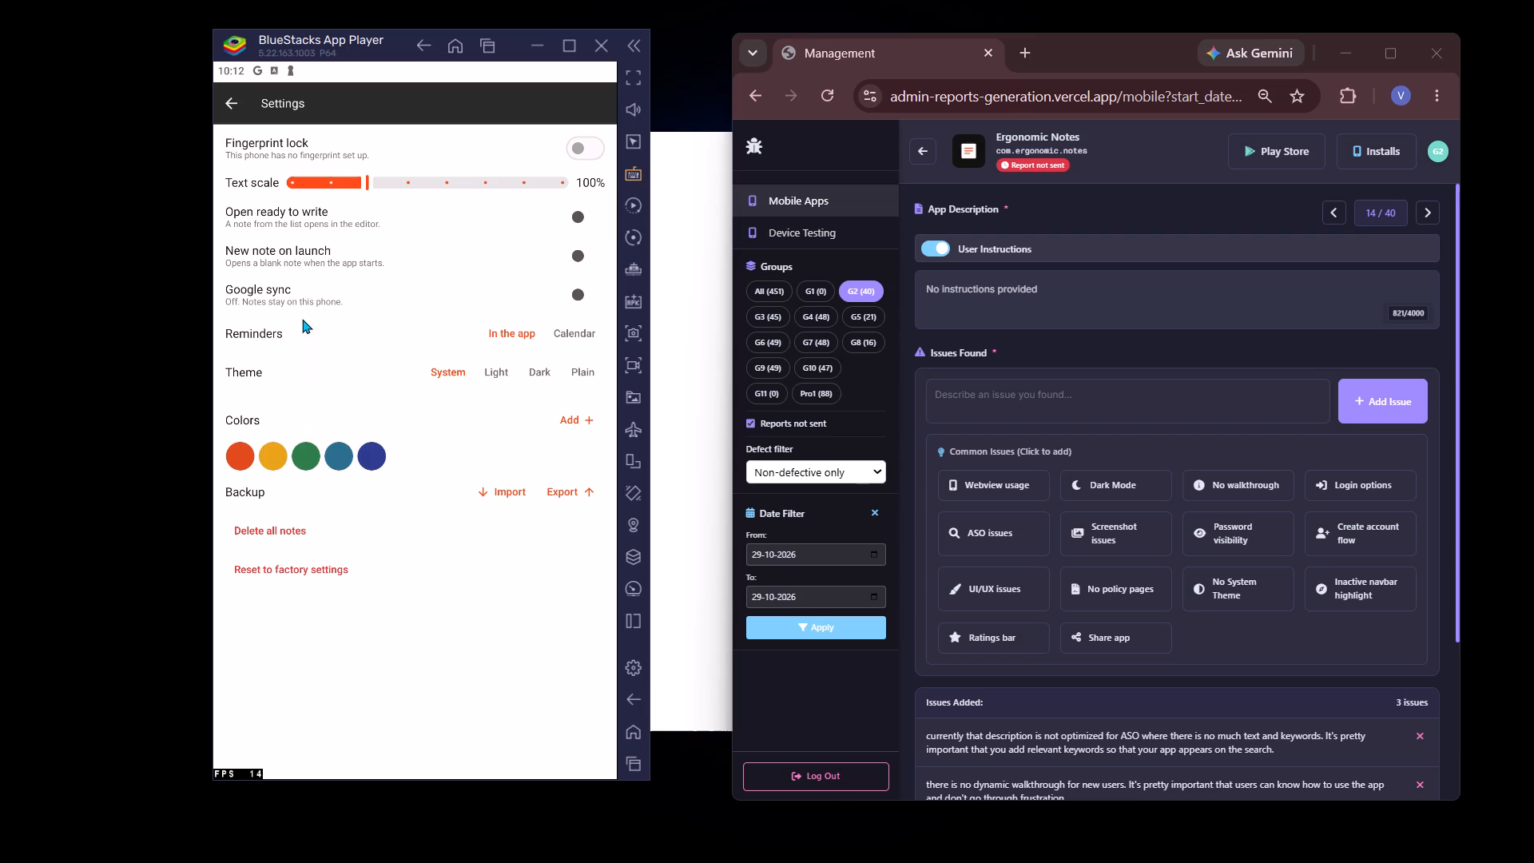
left_click(236, 110)
left_click(236, 110)
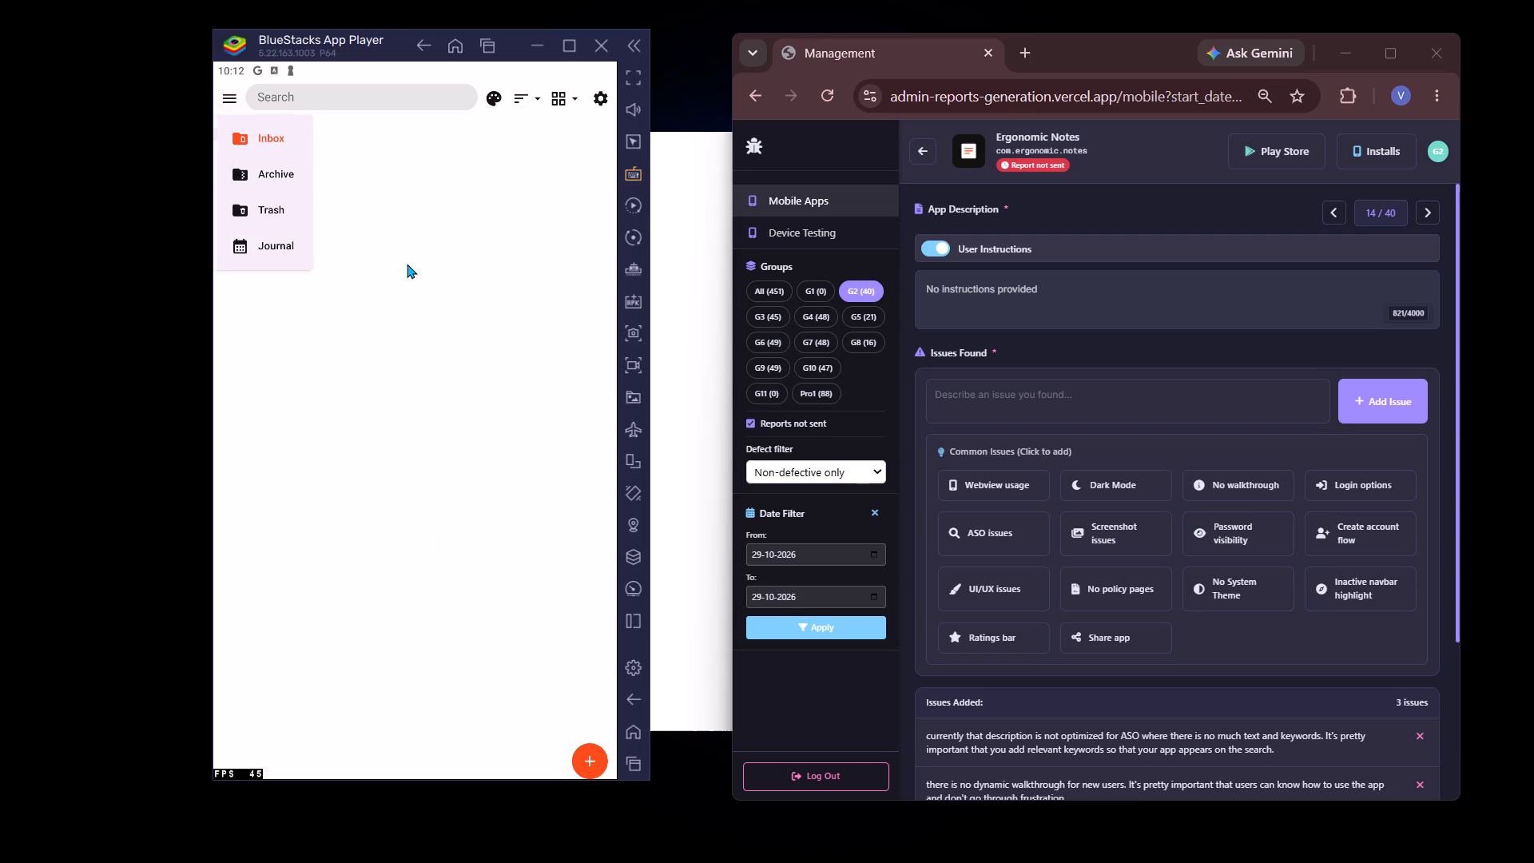
Examine Ergonomic Notes' navigation menu, main notes screen and toolbar options, and open its settings in BlueStacks.
left_click(407, 264)
left_click(483, 106)
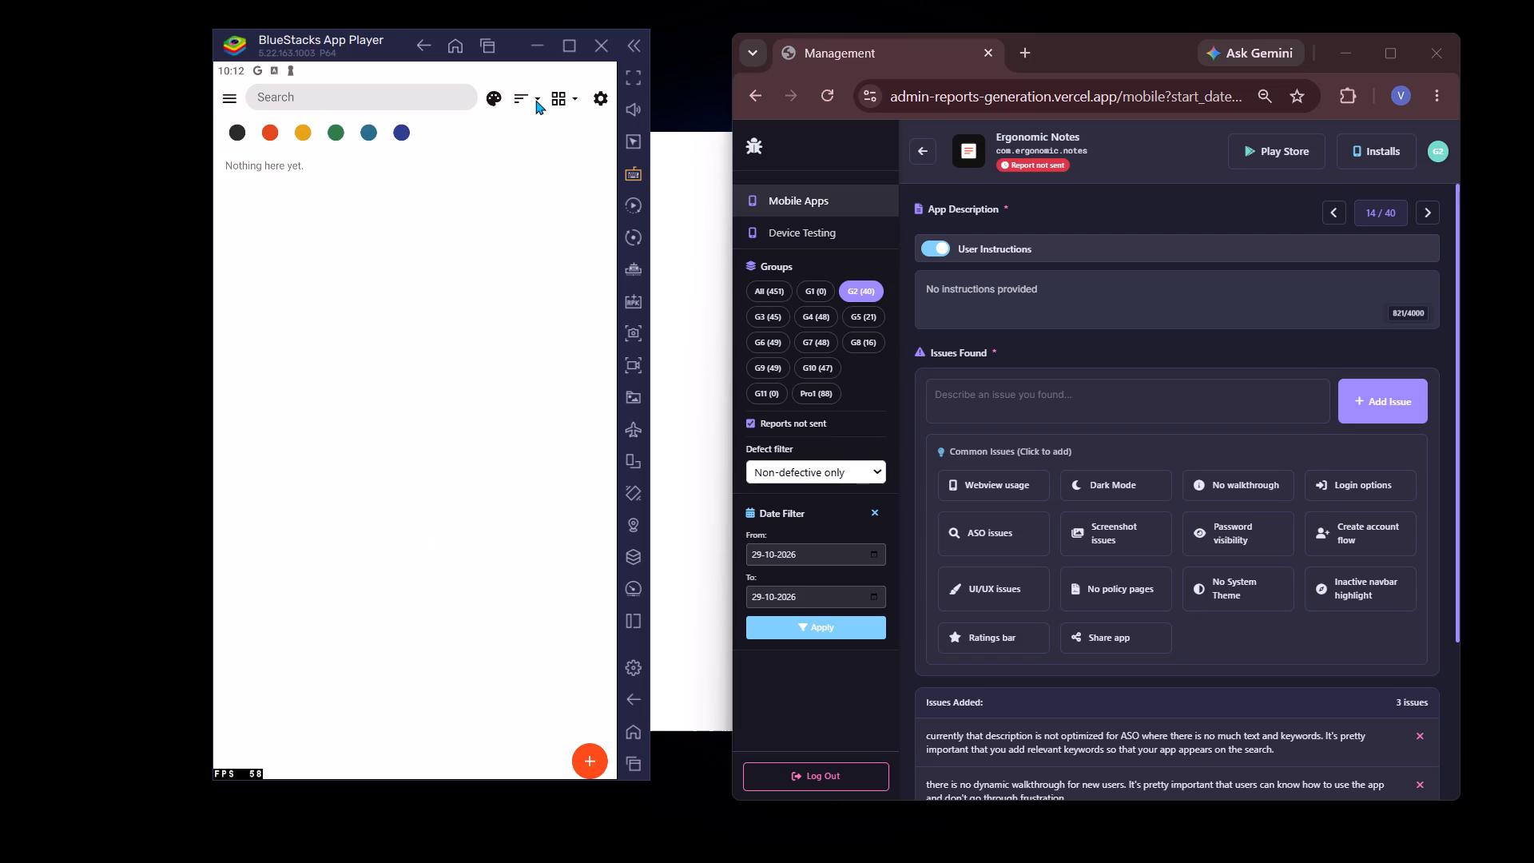
left_click(535, 100)
left_click(548, 100)
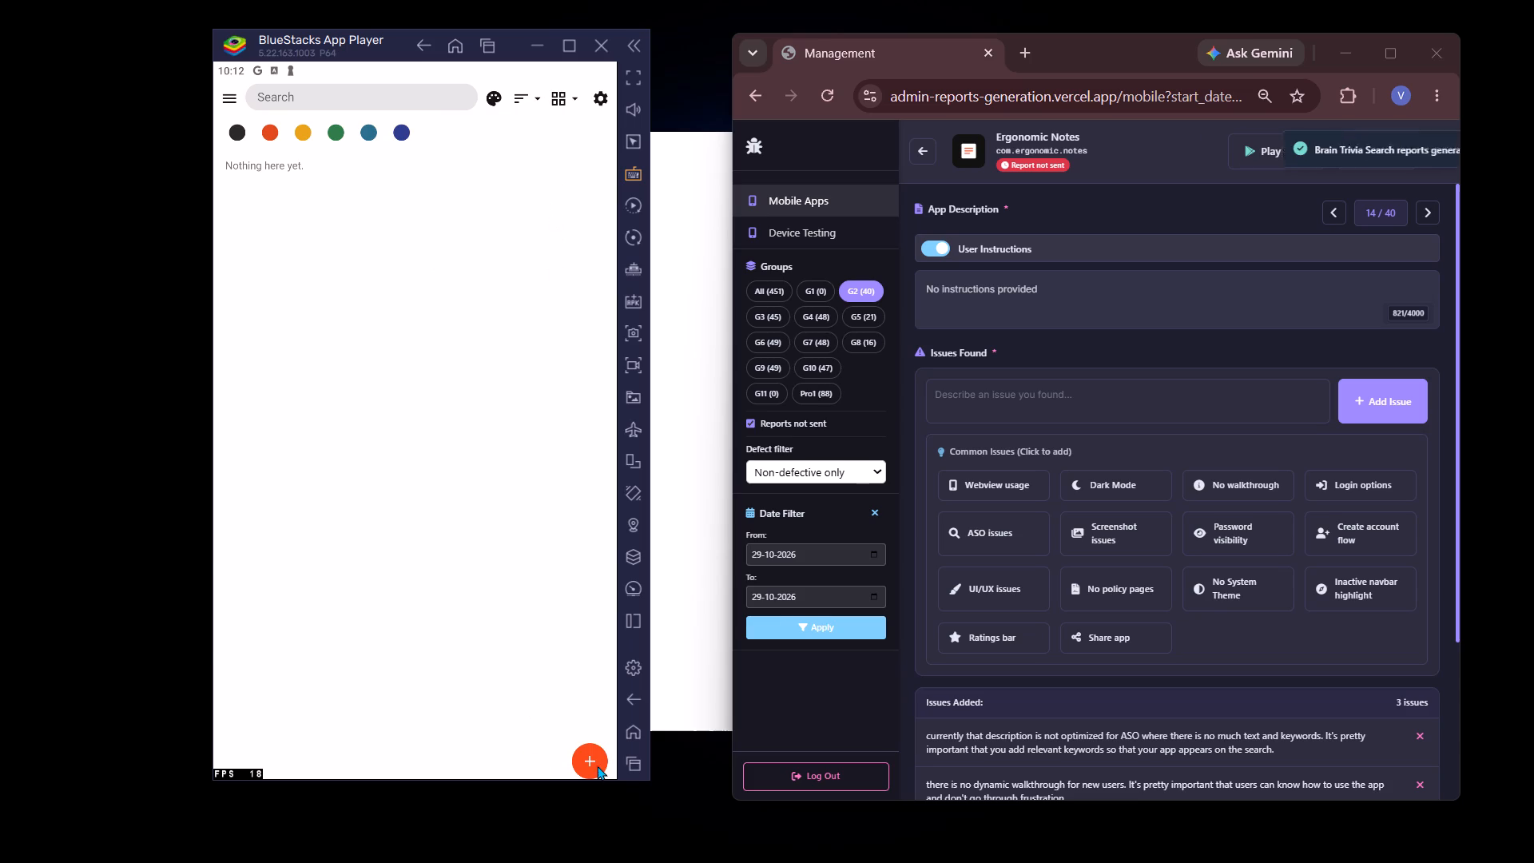
left_click(597, 766)
left_click(227, 90)
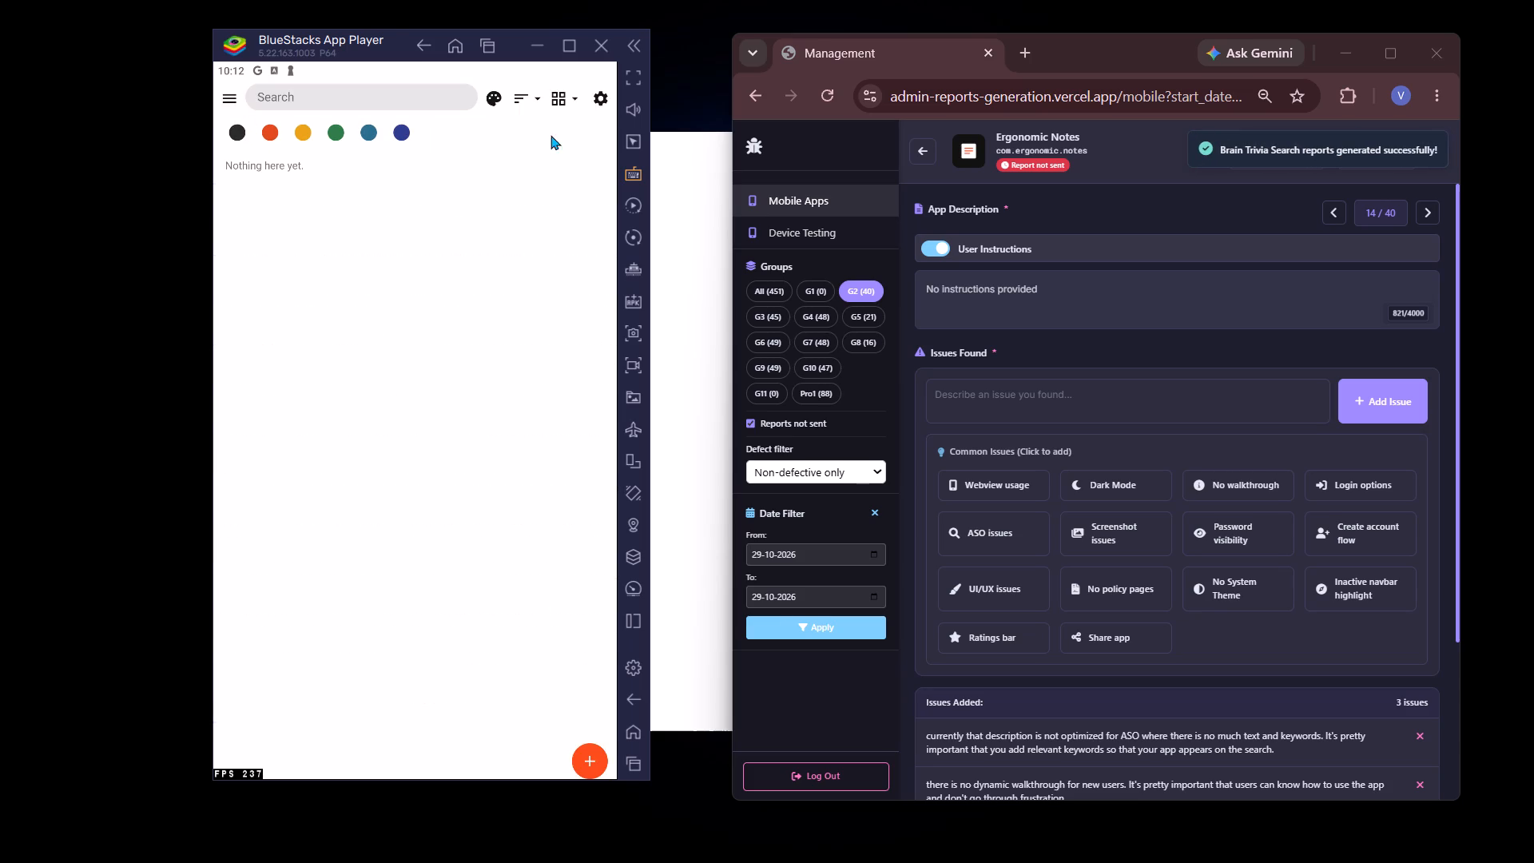
left_click(606, 97)
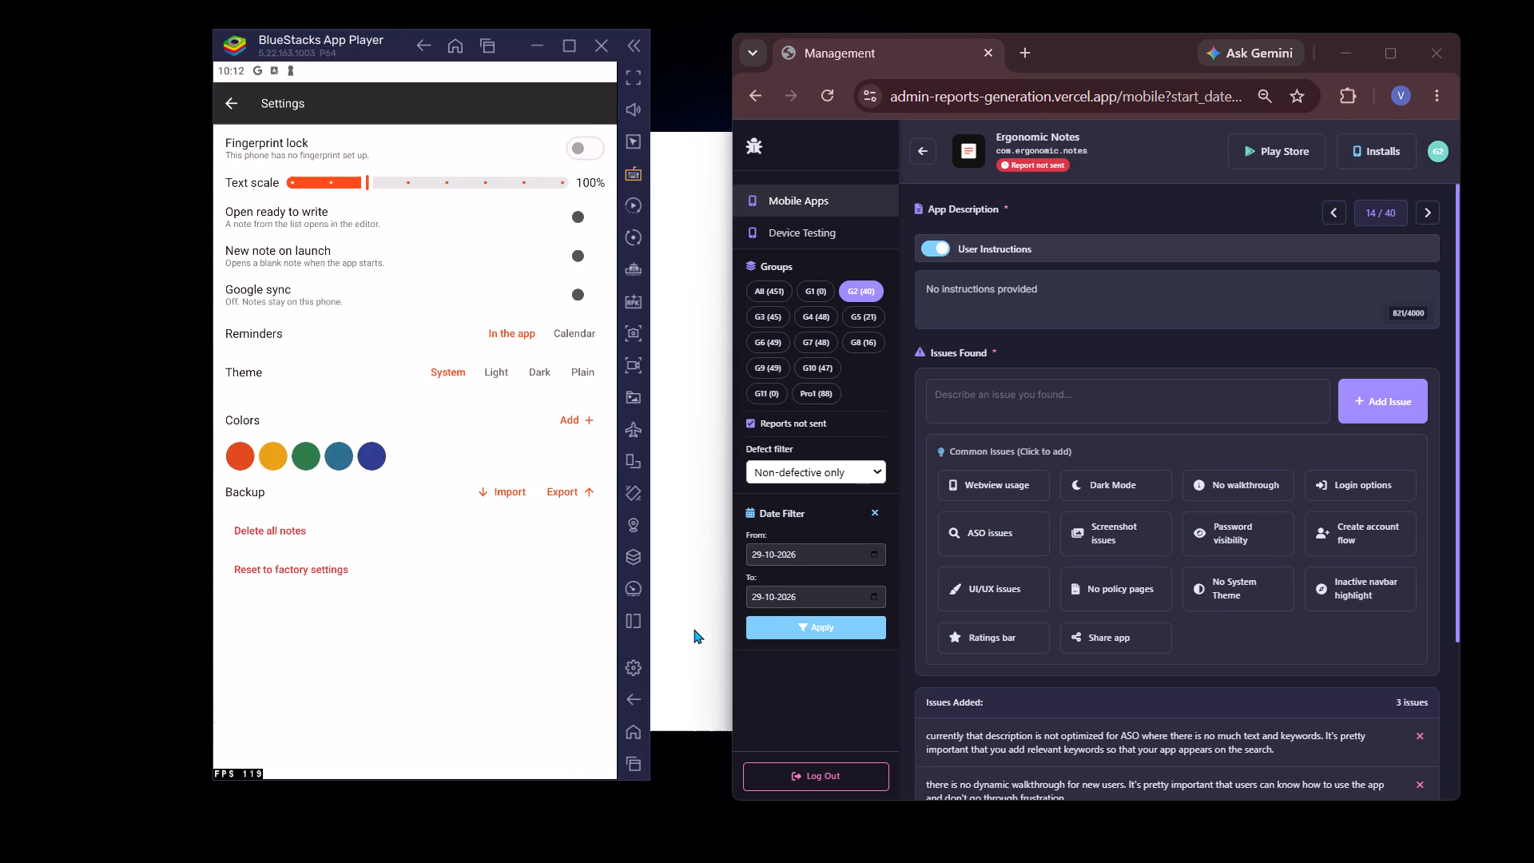
Add the Ratings bar and No policy pages common issues to the Ergonomic Notes report in Chrome and review the issue list.
left_click(994, 650)
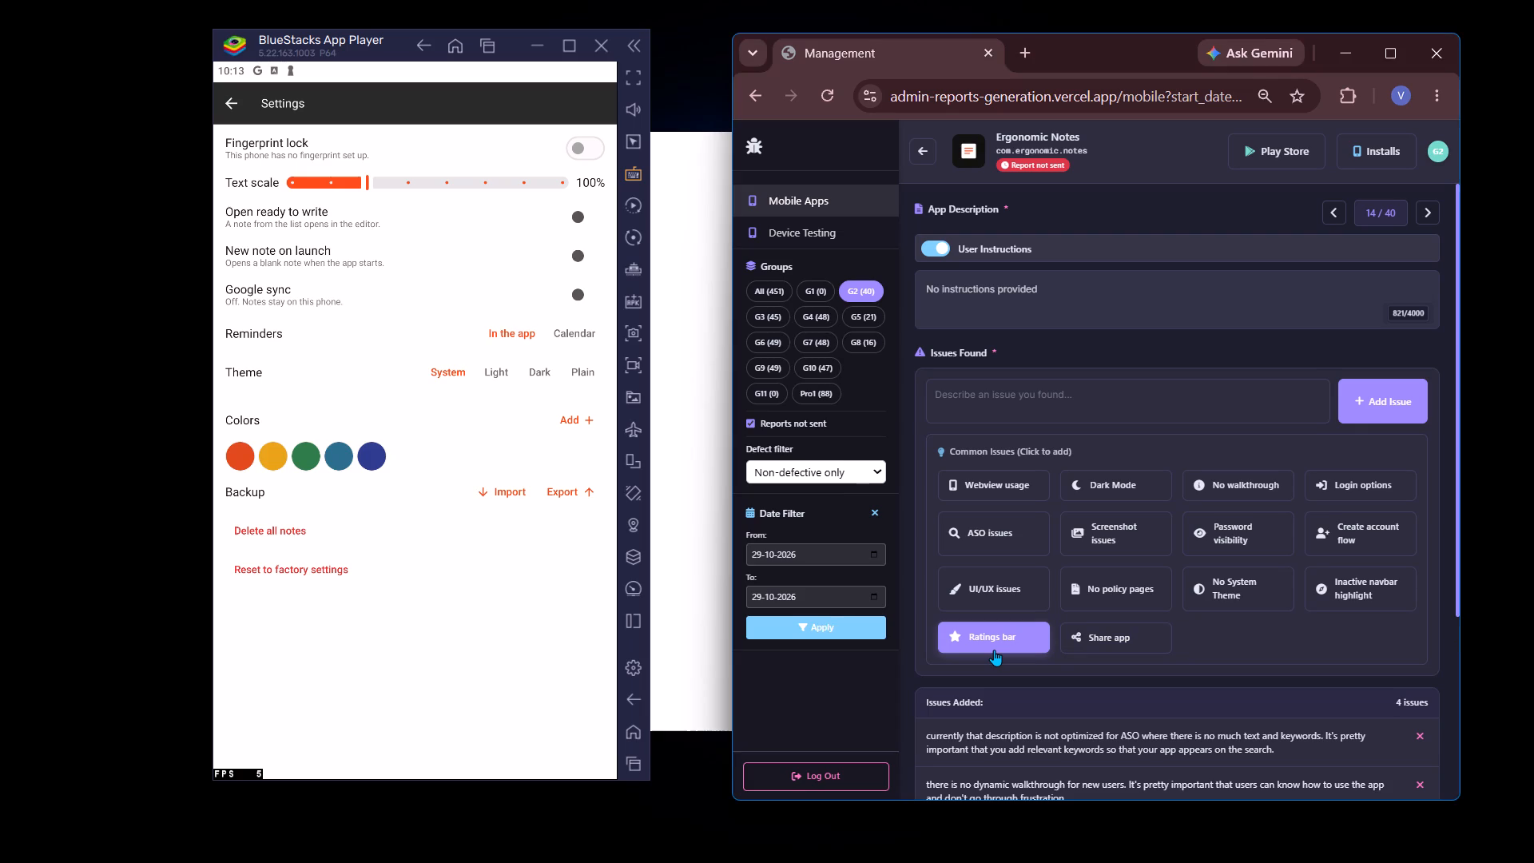
left_click(1120, 602)
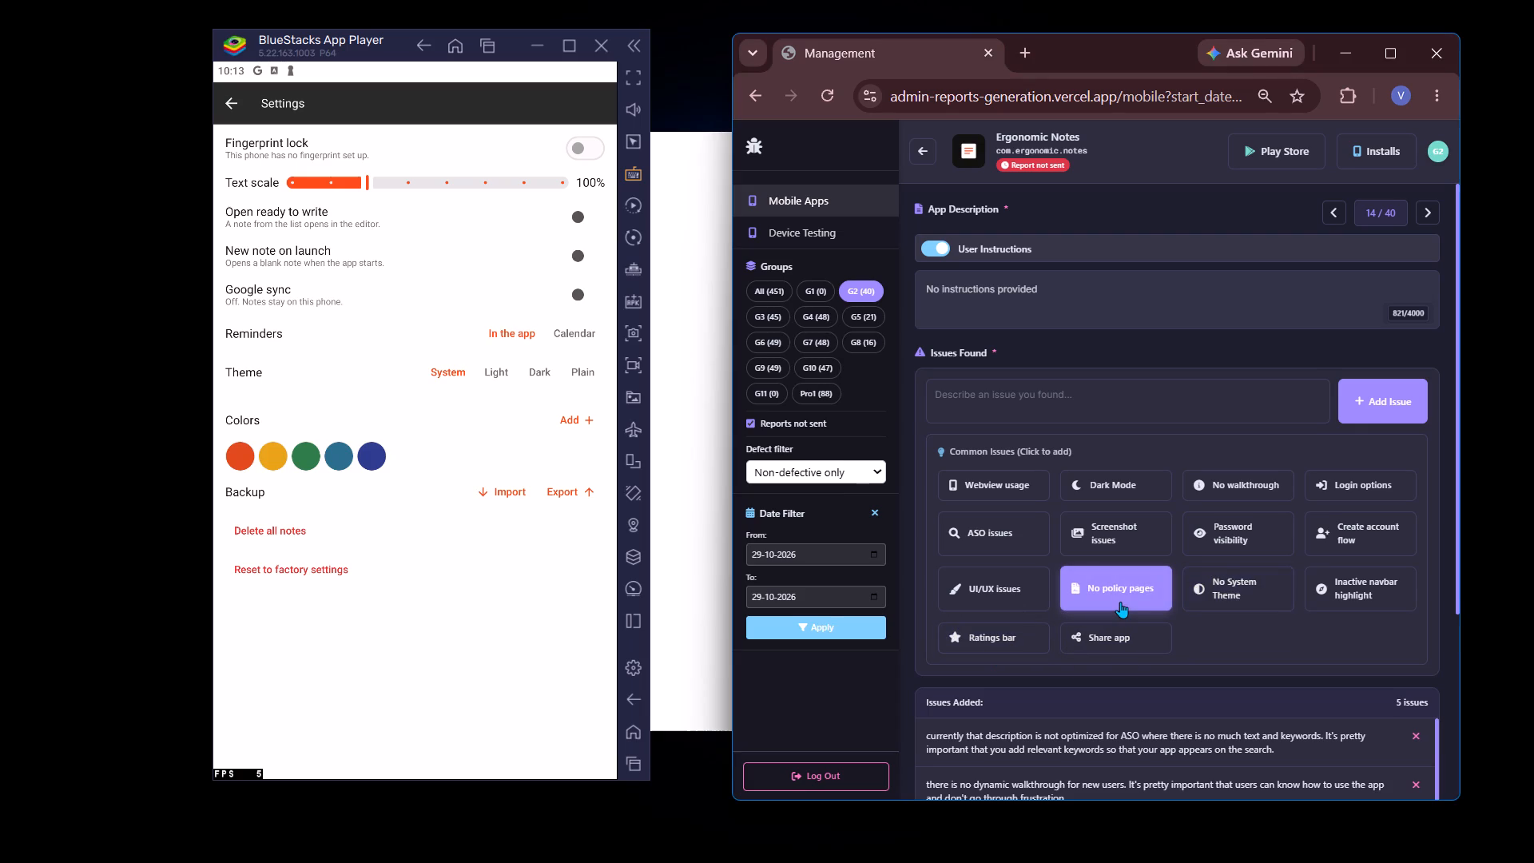
left_click(1230, 493)
scroll(1193, 540, "down", 1)
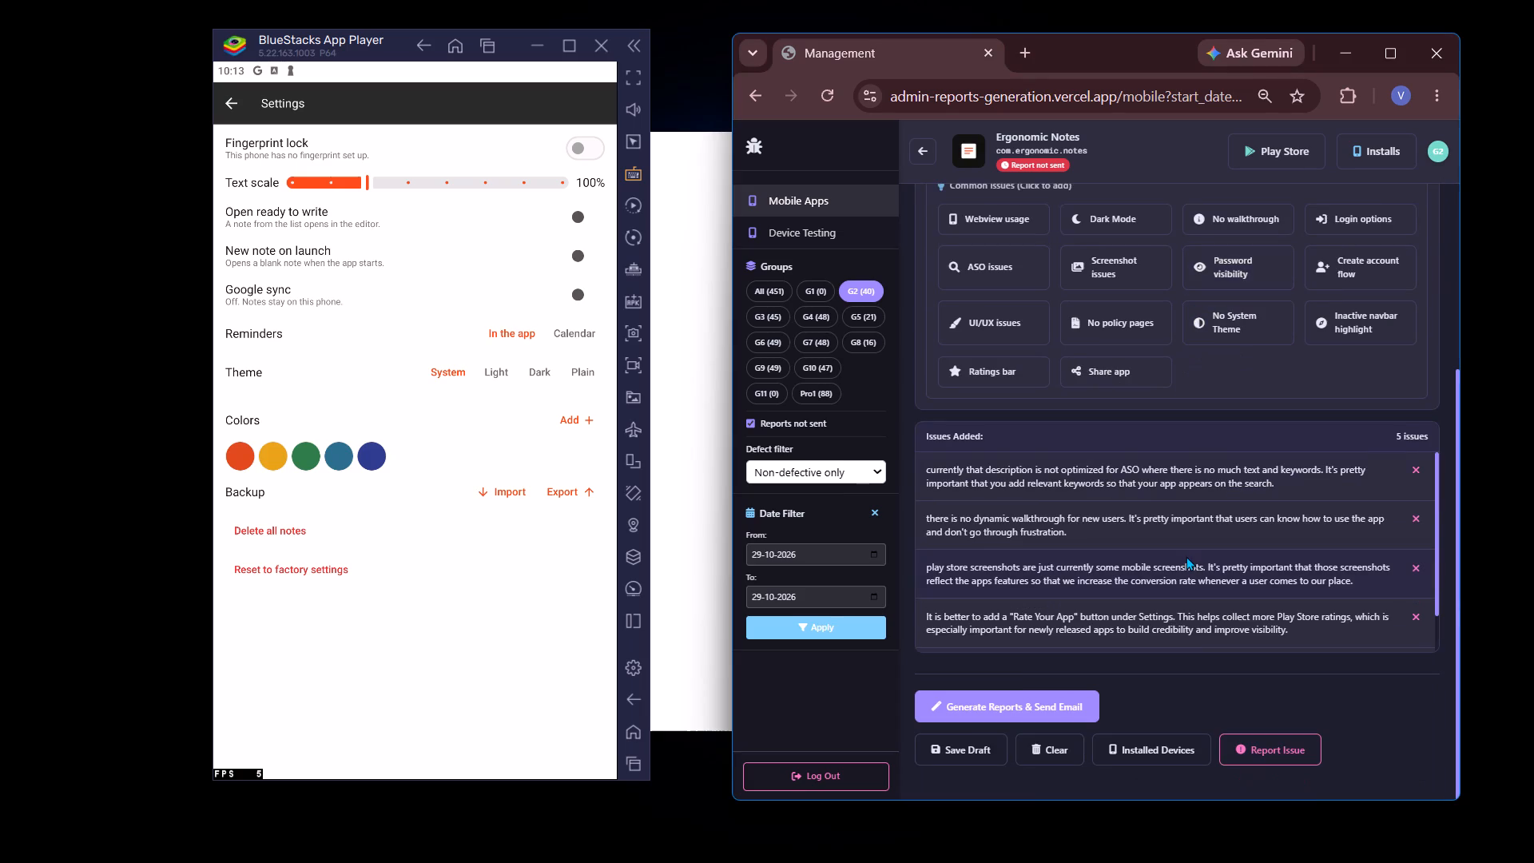
scroll(1186, 556, "up", 1)
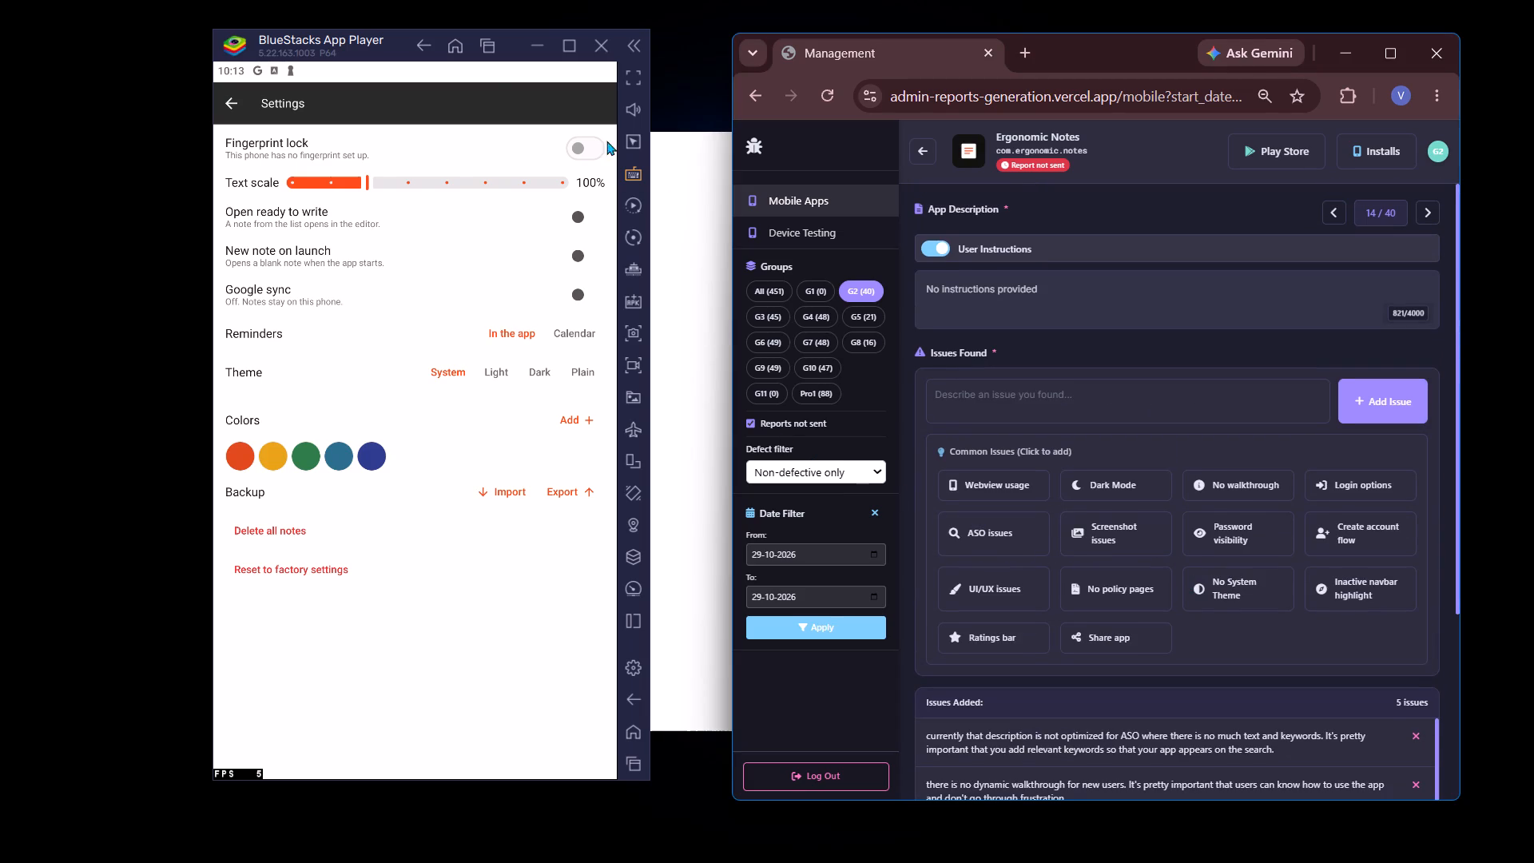
Revisit Ergonomic Notes from its Google Play page in BlueStacks, leave the app's settings, and examine the store page's details.
left_click(482, 50)
left_click(485, 368)
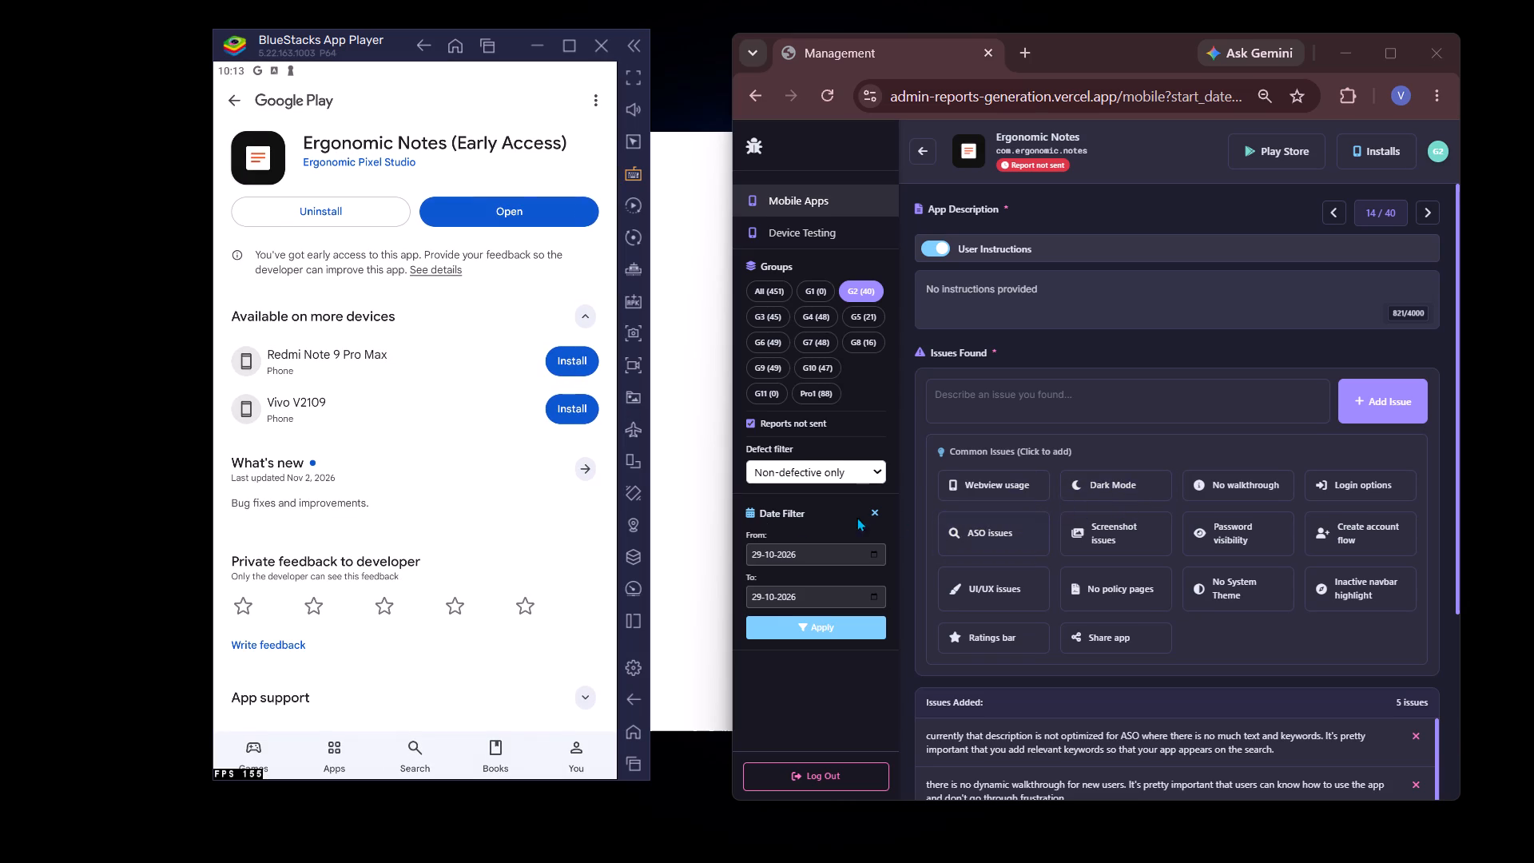
left_click(515, 197)
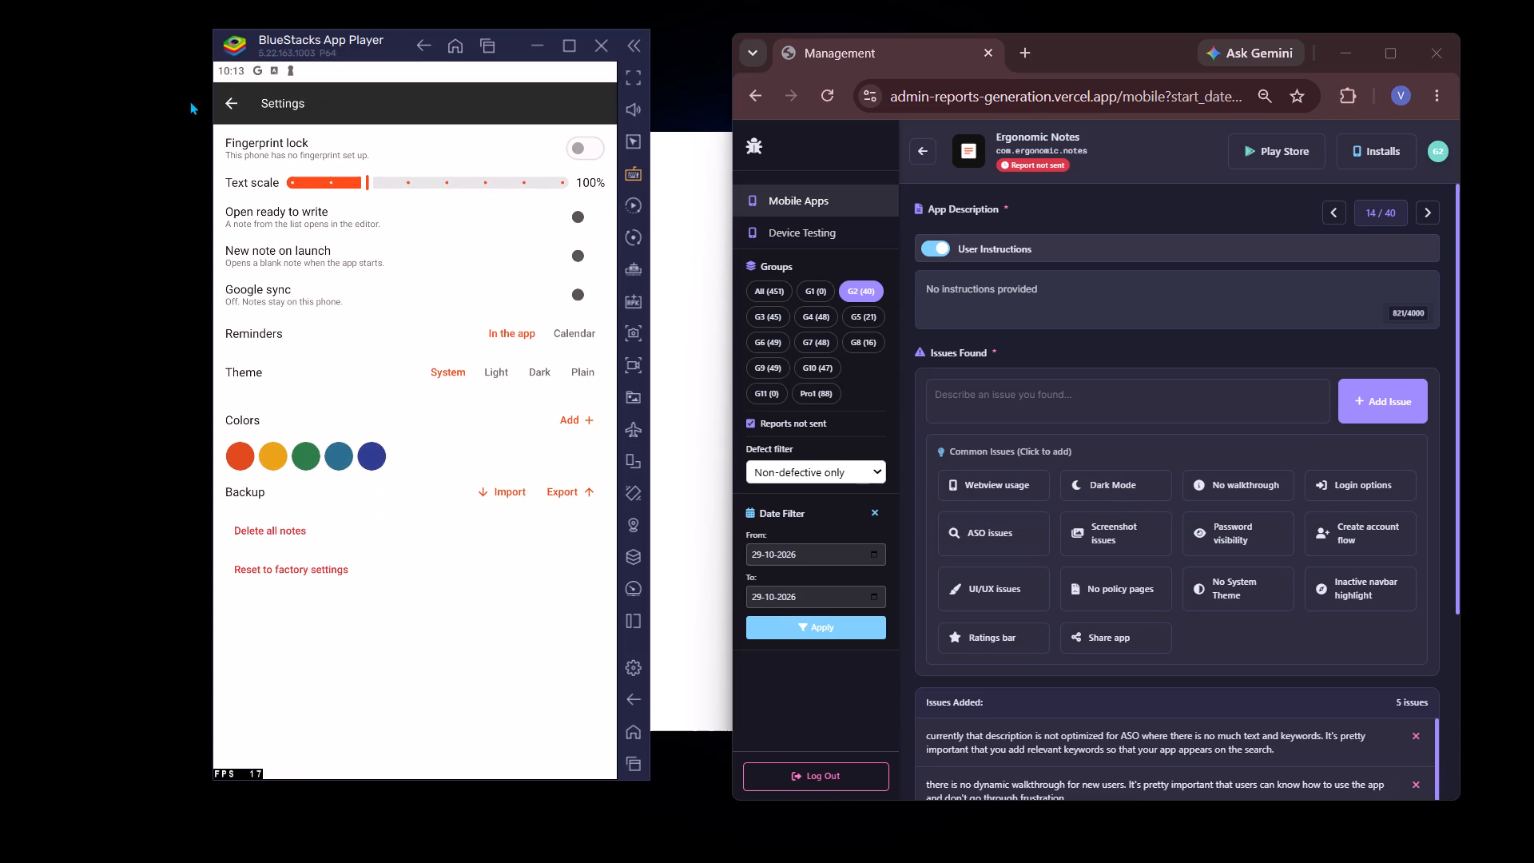
left_click(225, 109)
left_click(481, 54)
left_click(462, 479)
left_click(459, 479)
scroll(459, 479, "down", 2)
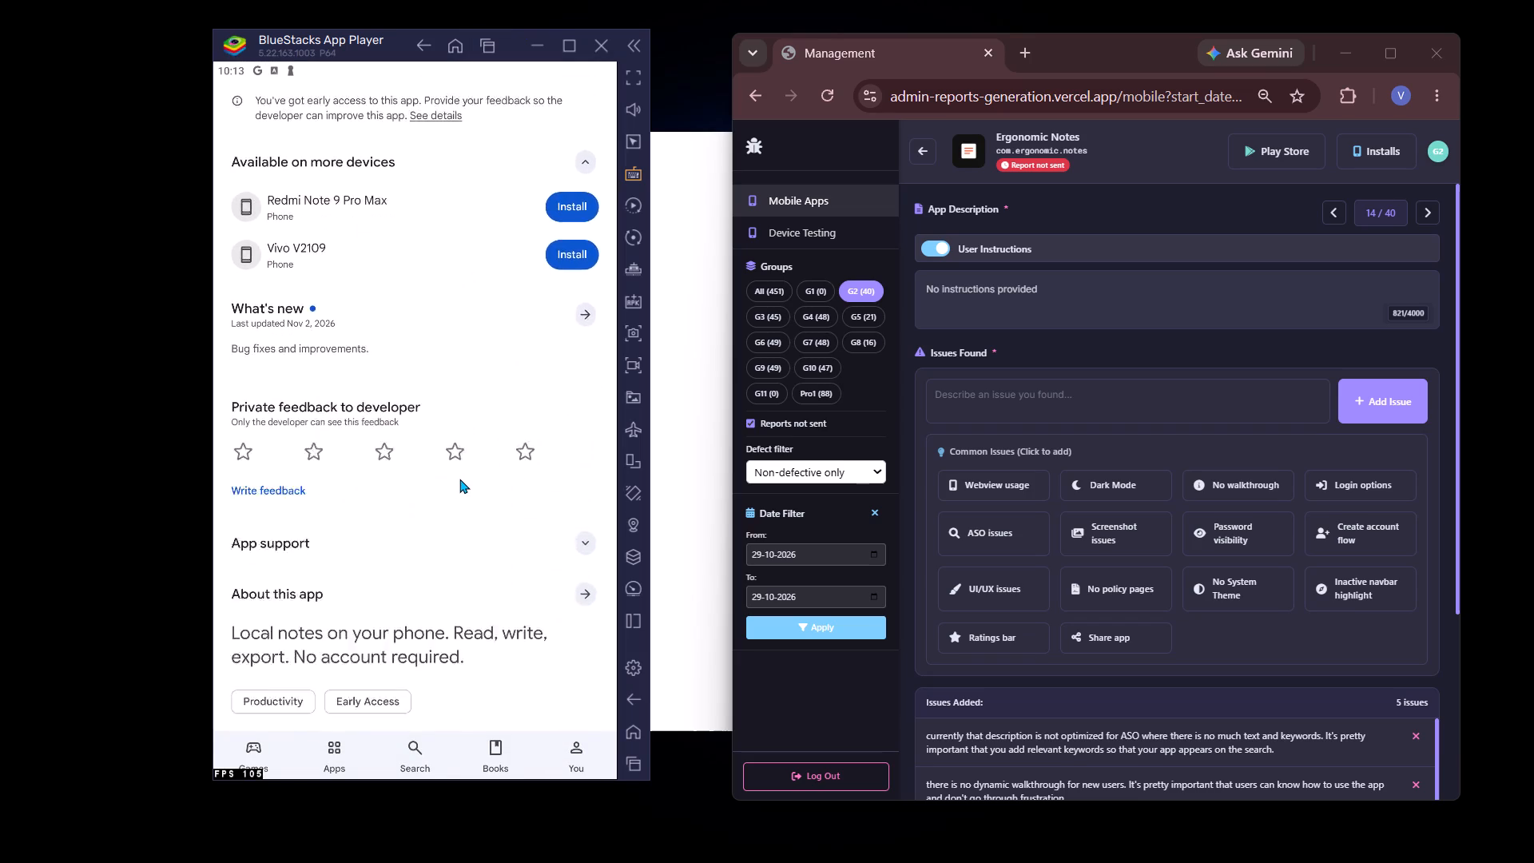
Re-examine the Ergonomic Notes store screenshots on Google Play, including the full-size view, and return to the page's top.
scroll(459, 479, "down", 3)
scroll(459, 479, "up", 1)
scroll(459, 479, "down", 1)
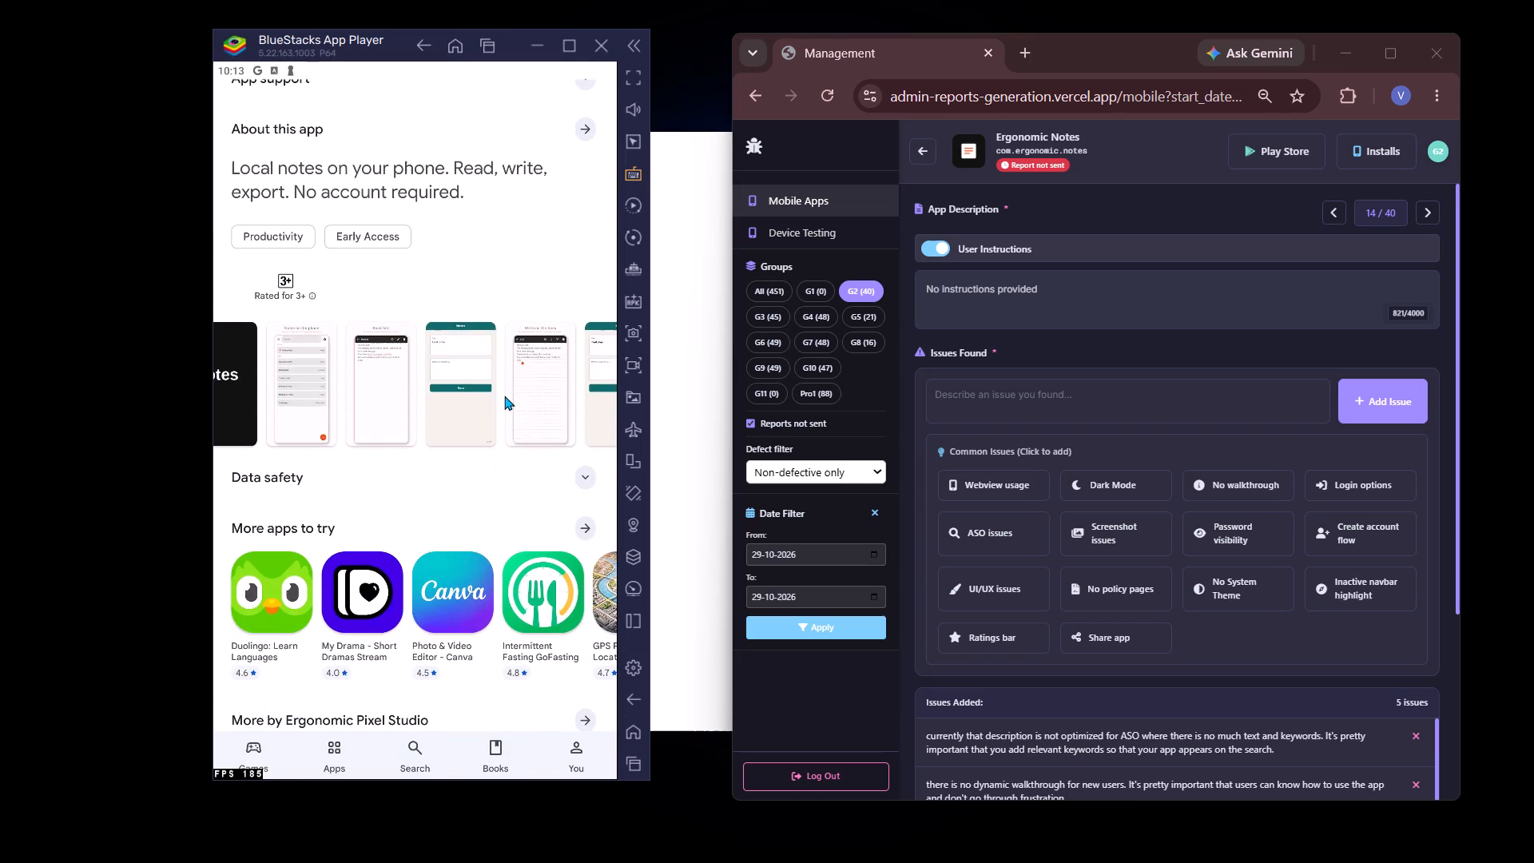
left_click_drag(504, 396, 384, 431)
left_click(547, 400)
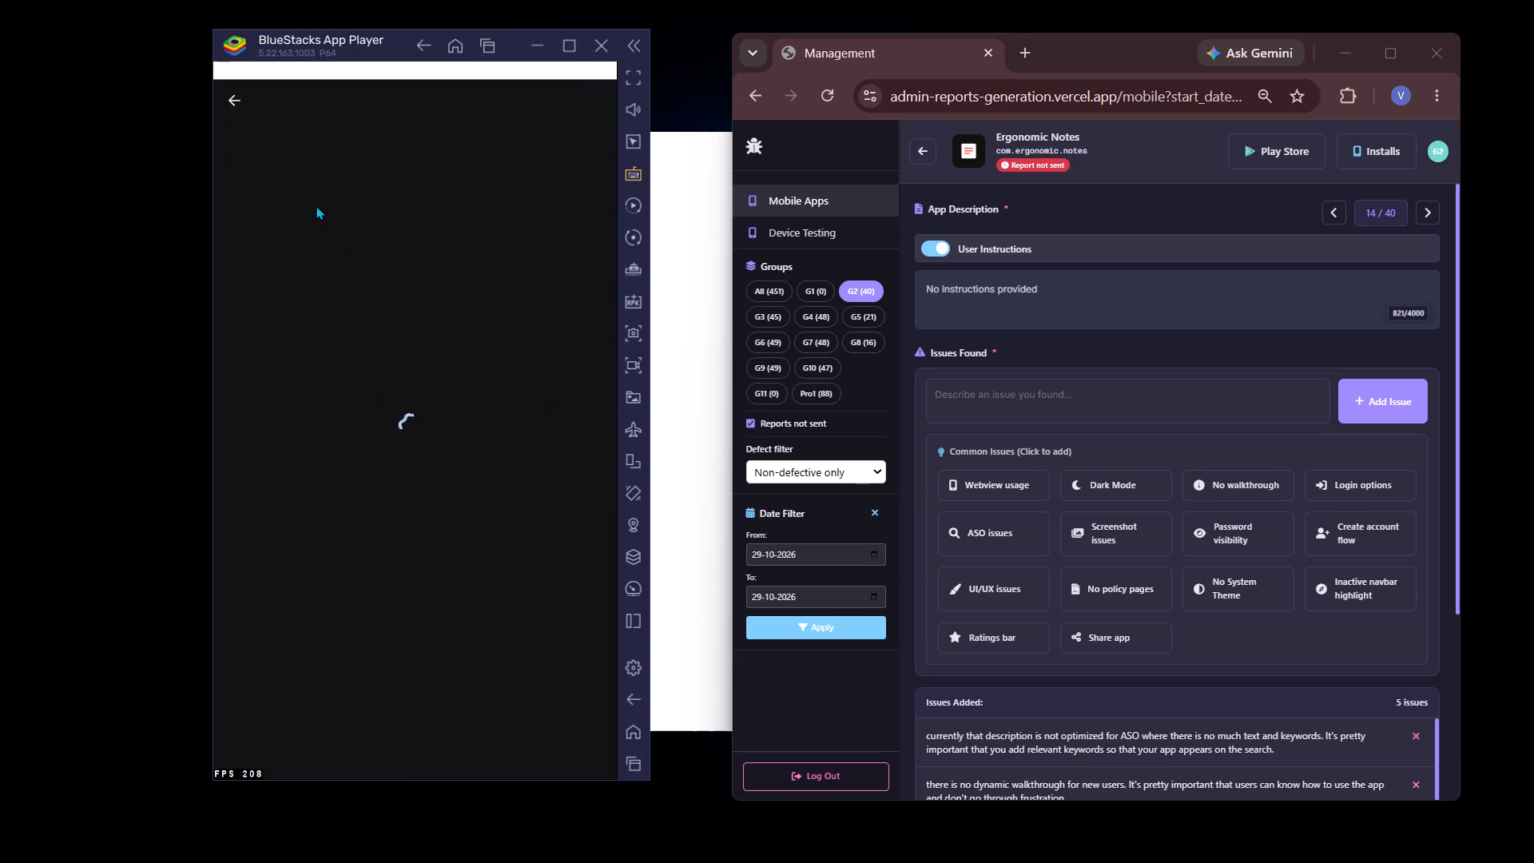
left_click(226, 107)
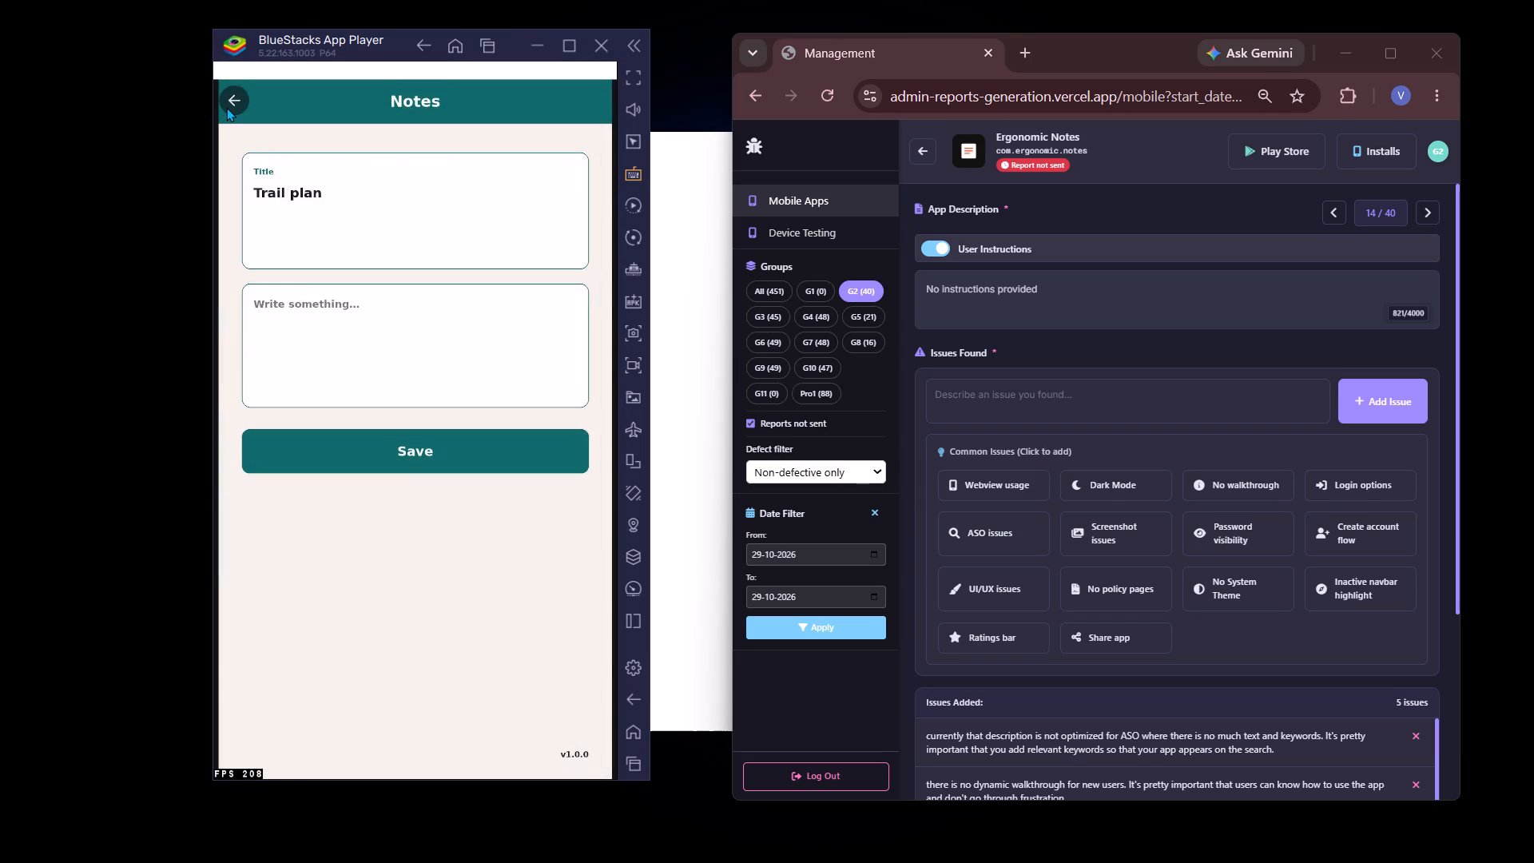
scroll(425, 226, "up", 9)
Open Ergonomic Notes and save a new test note with the text "dhtnbdhbtrfgn".
left_click(466, 197)
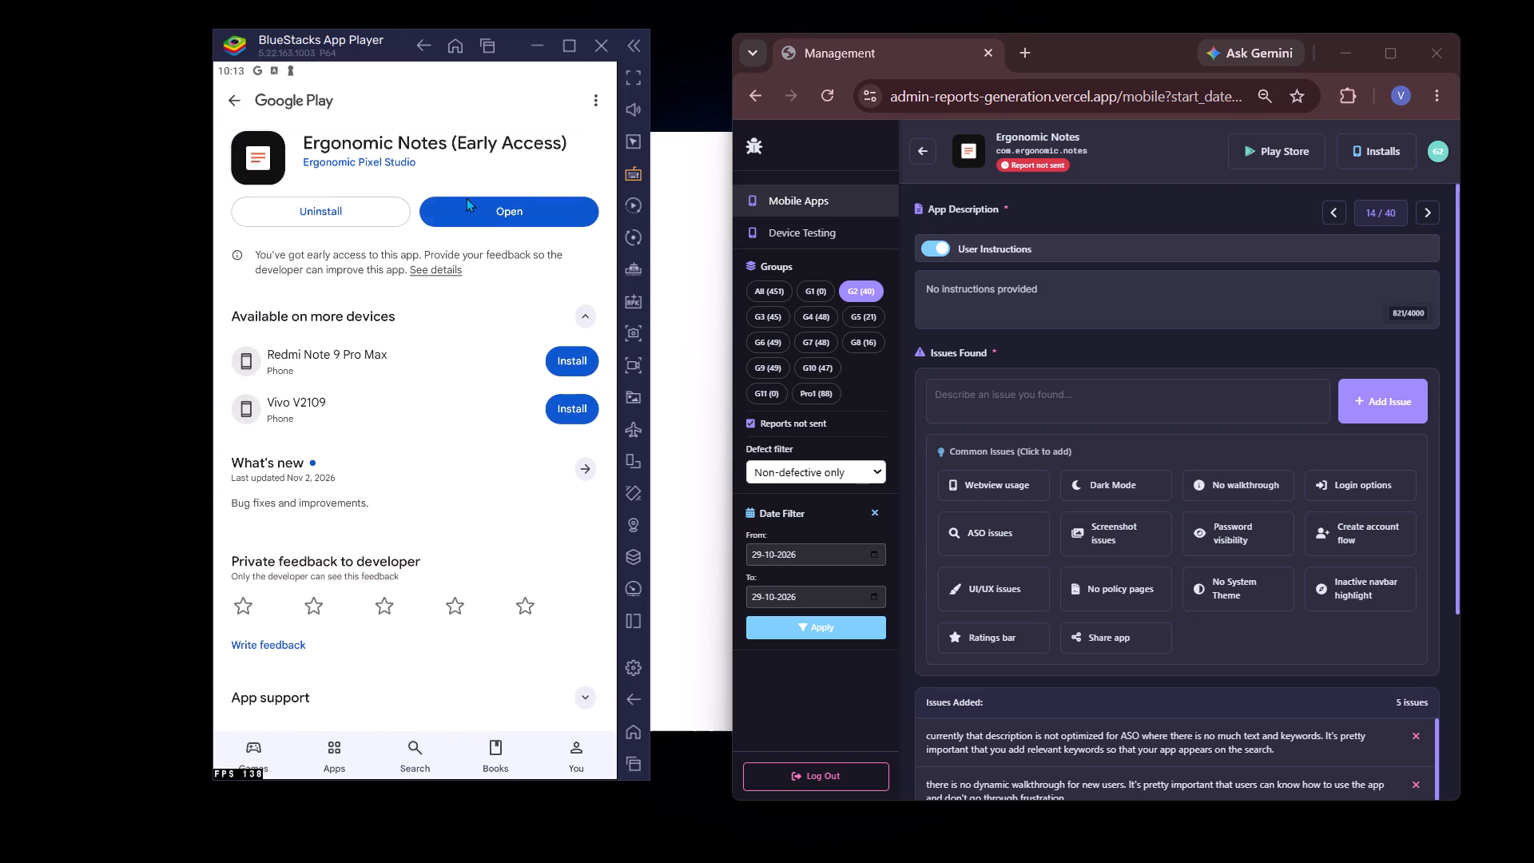
left_click(589, 770)
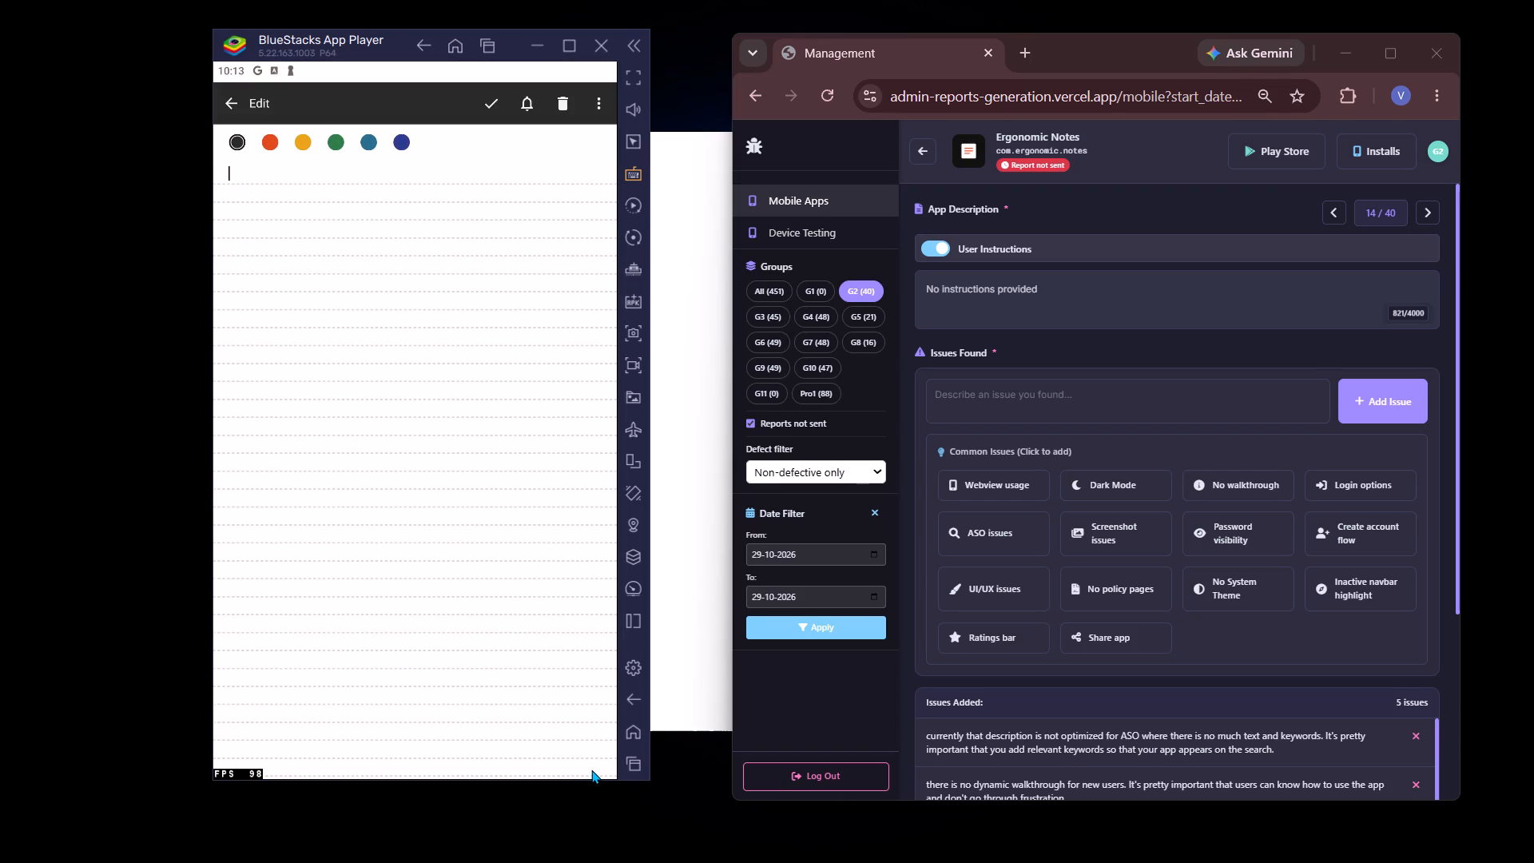
key("d")
key("h")
key("t")
key("n")
key("b")
key("d")
type("hb")
type("trfg")
key("n")
key("space")
key("space")
key("space")
left_click(504, 107)
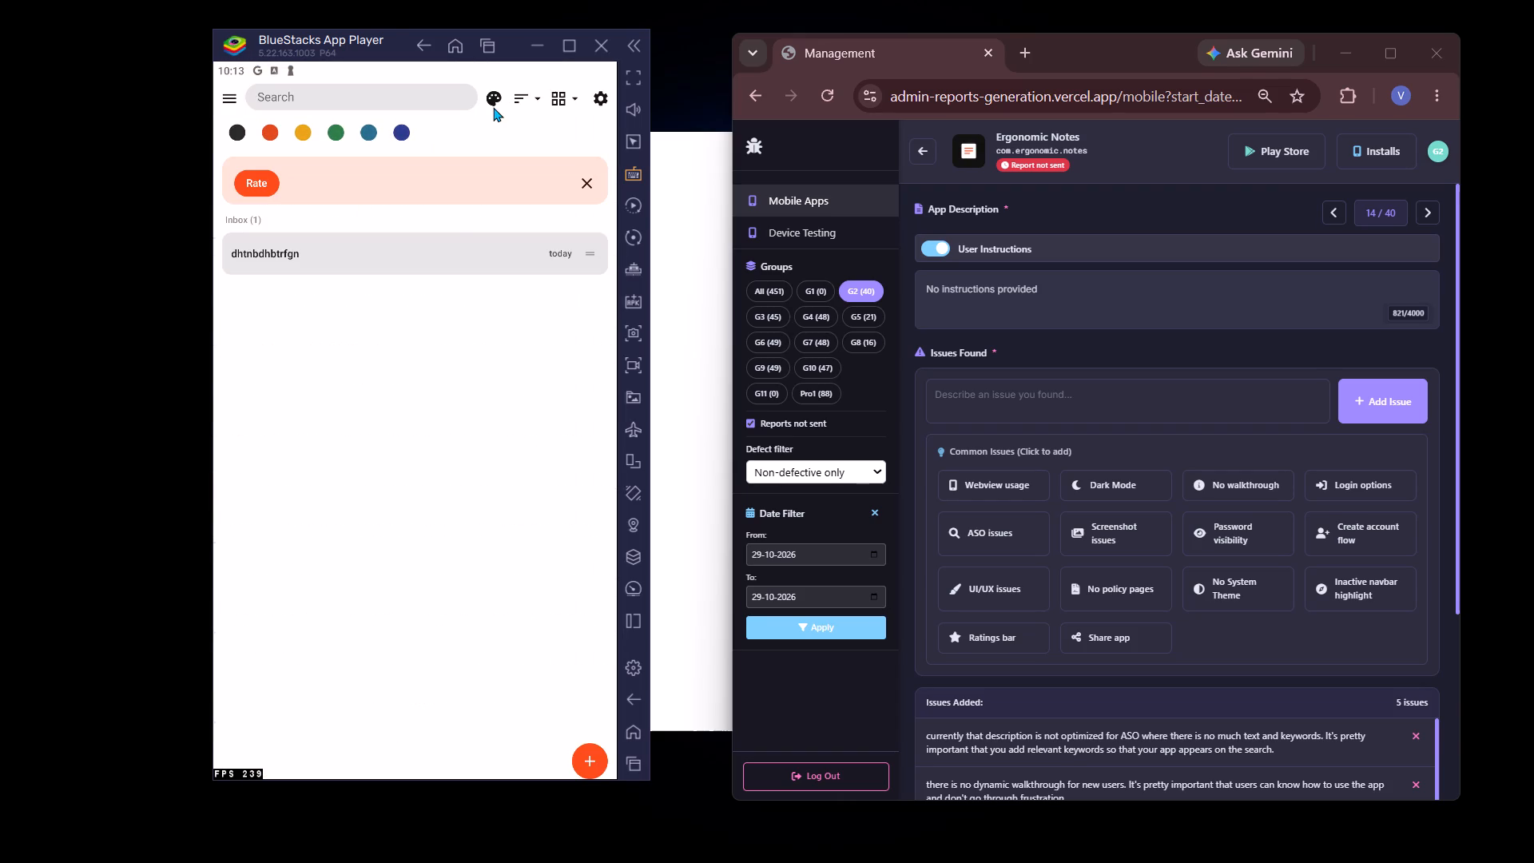
Try opening the saved test note, and view the app's Journal calendar.
left_click(436, 235)
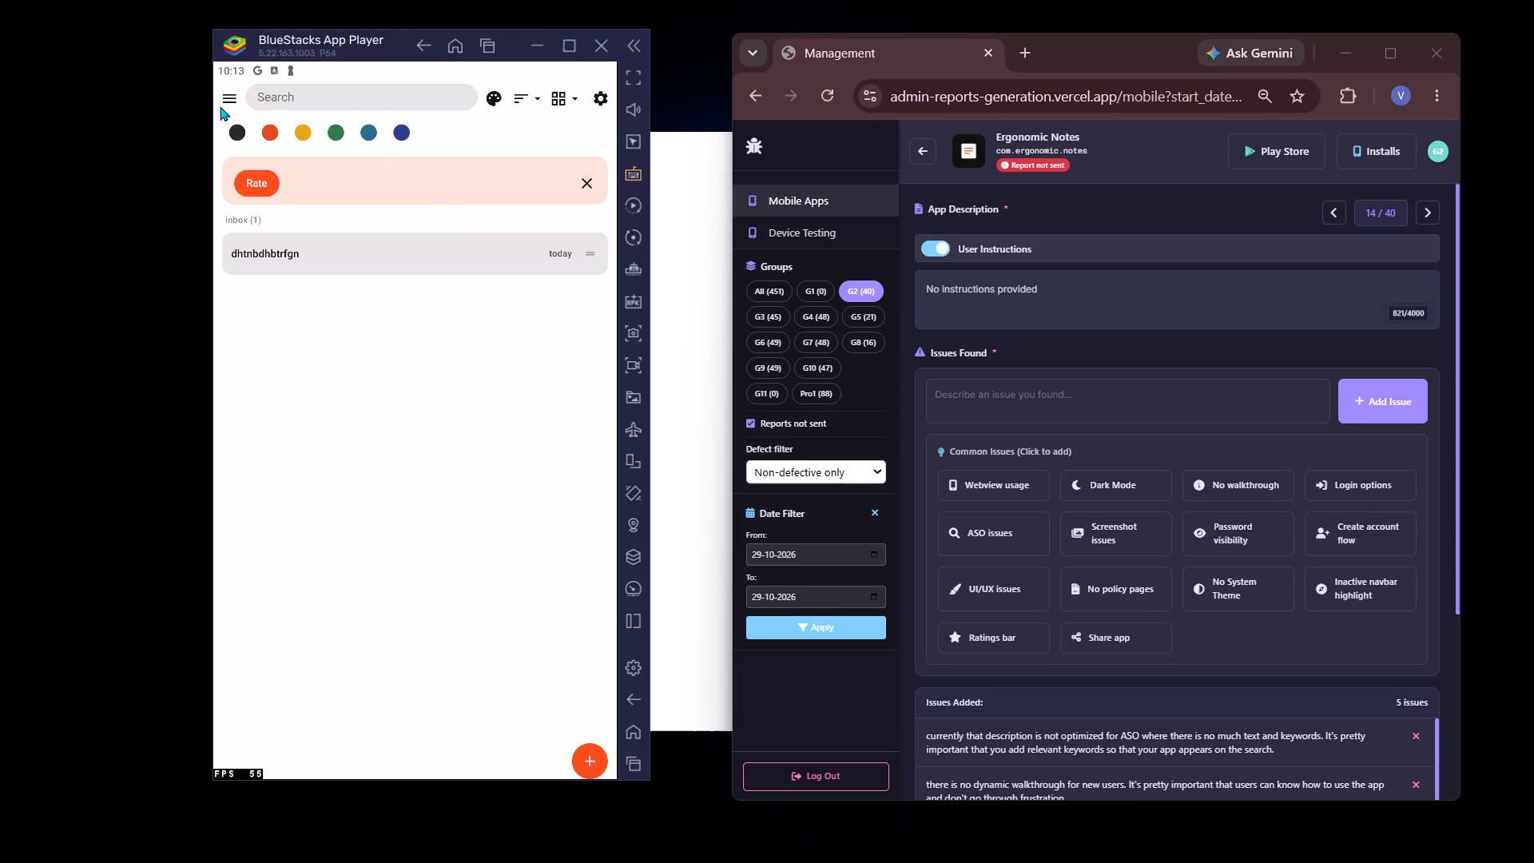
left_click(220, 106)
left_click(220, 101)
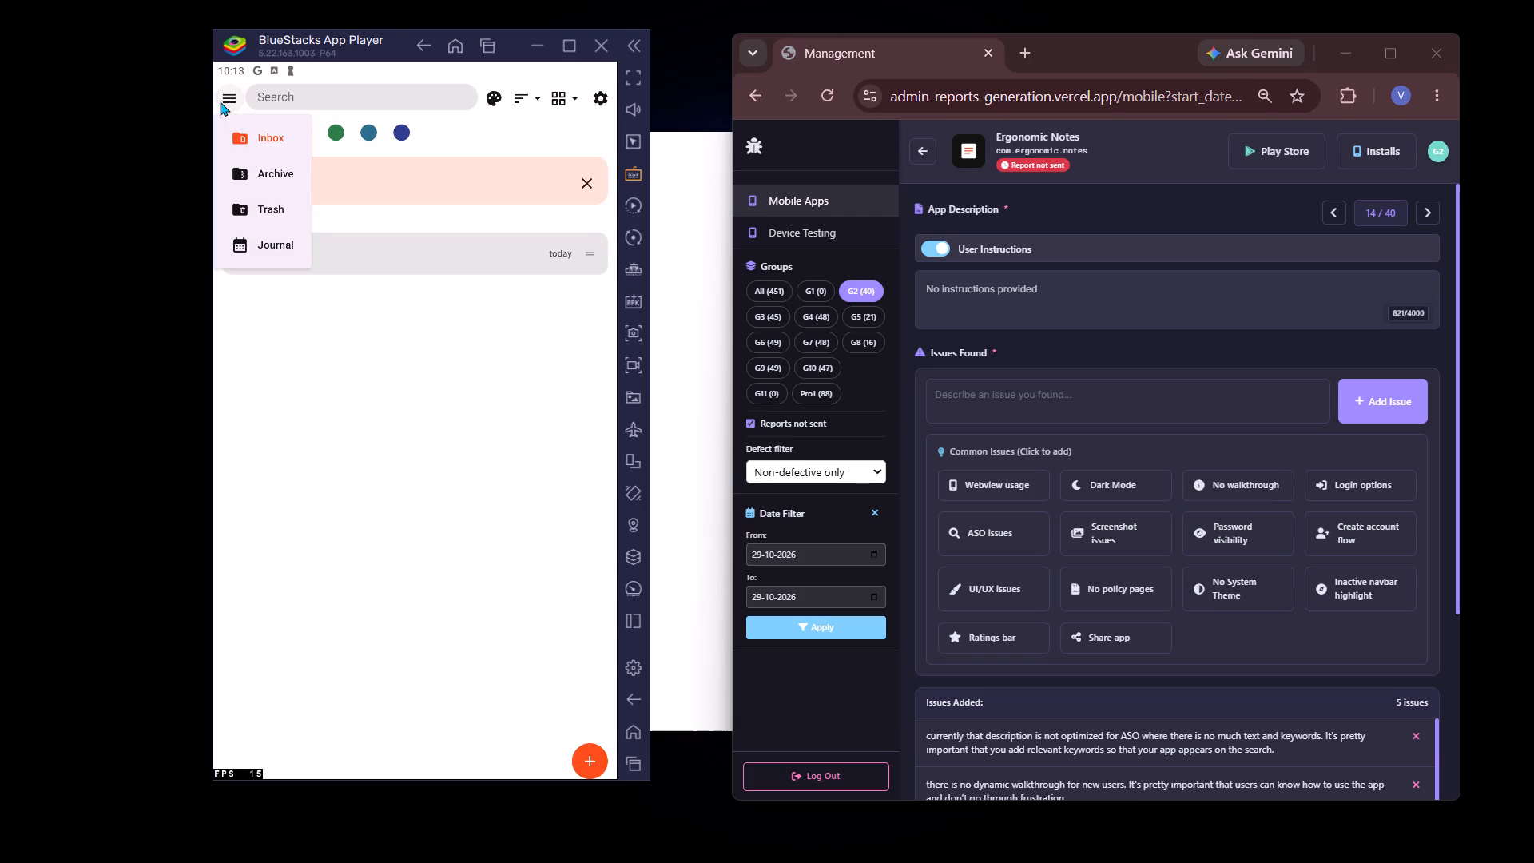
left_click(264, 246)
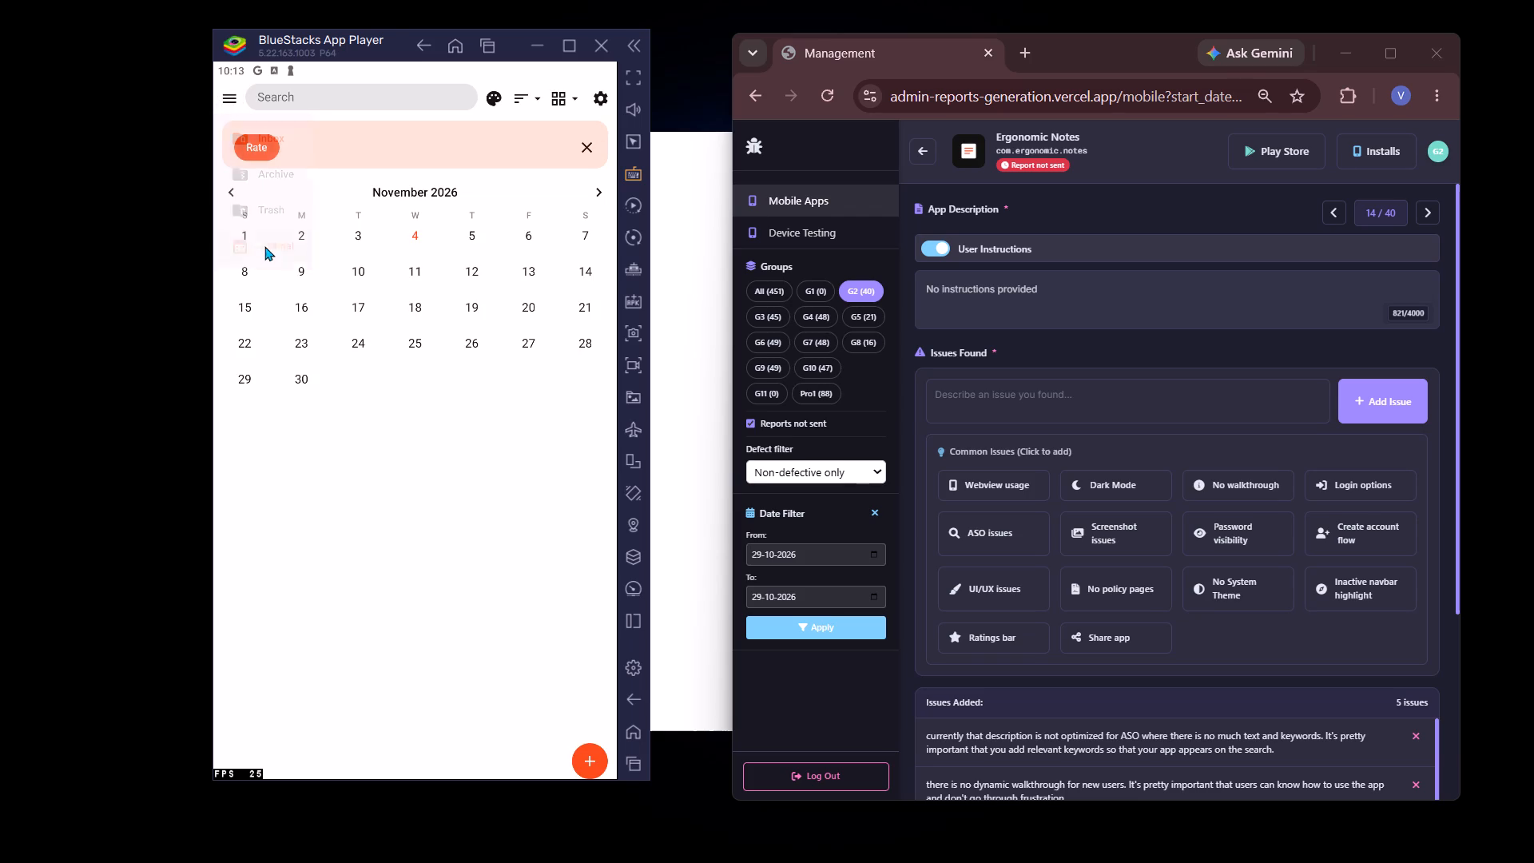
View Ergonomic Notes' Trash folder, its sorting options, and try the Grid and Details layouts there.
left_click(229, 93)
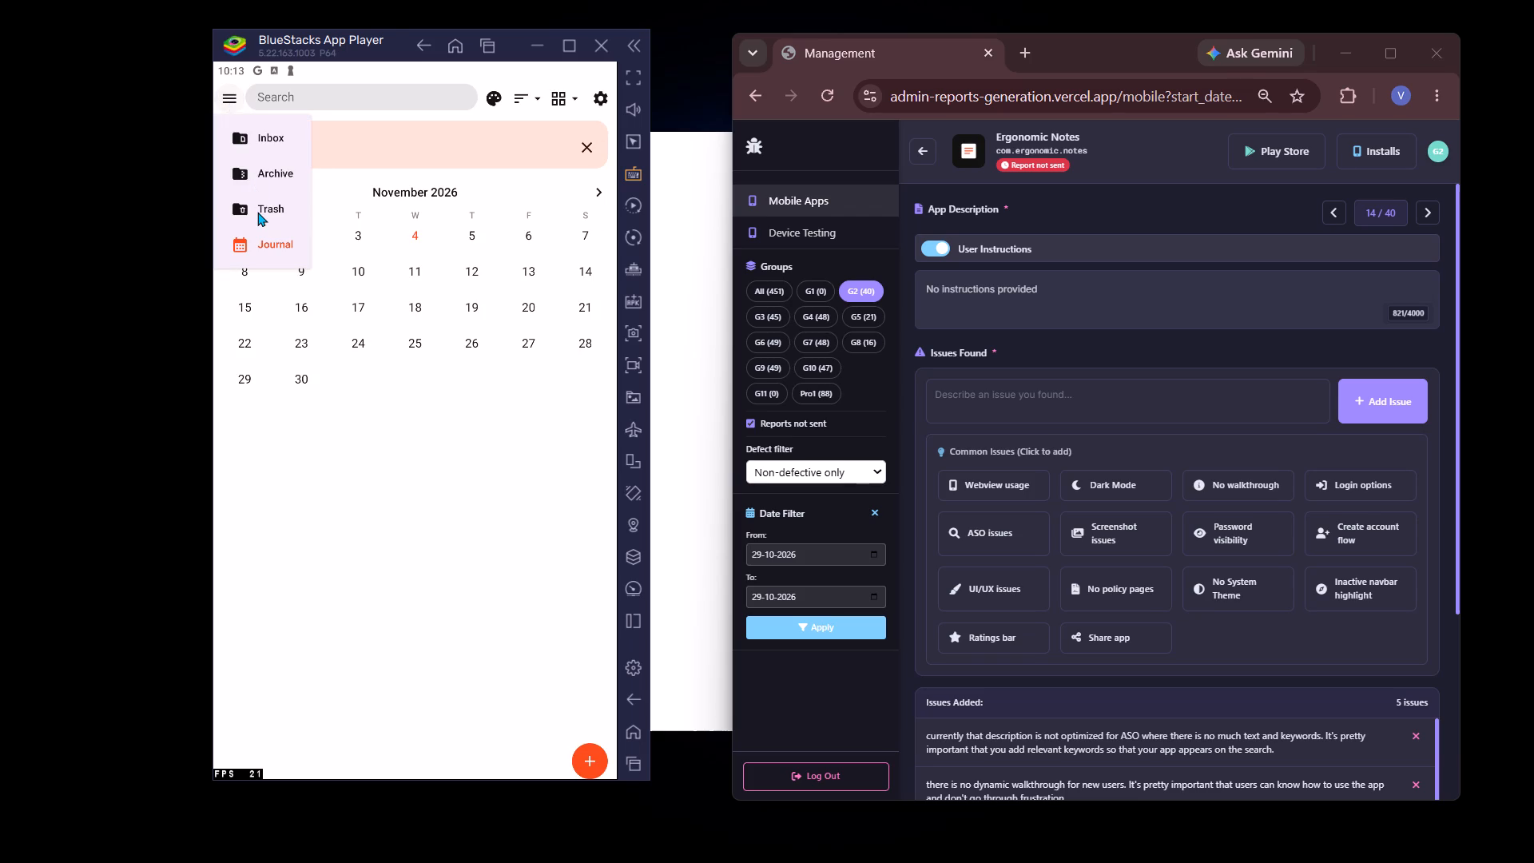
left_click(257, 212)
left_click(515, 98)
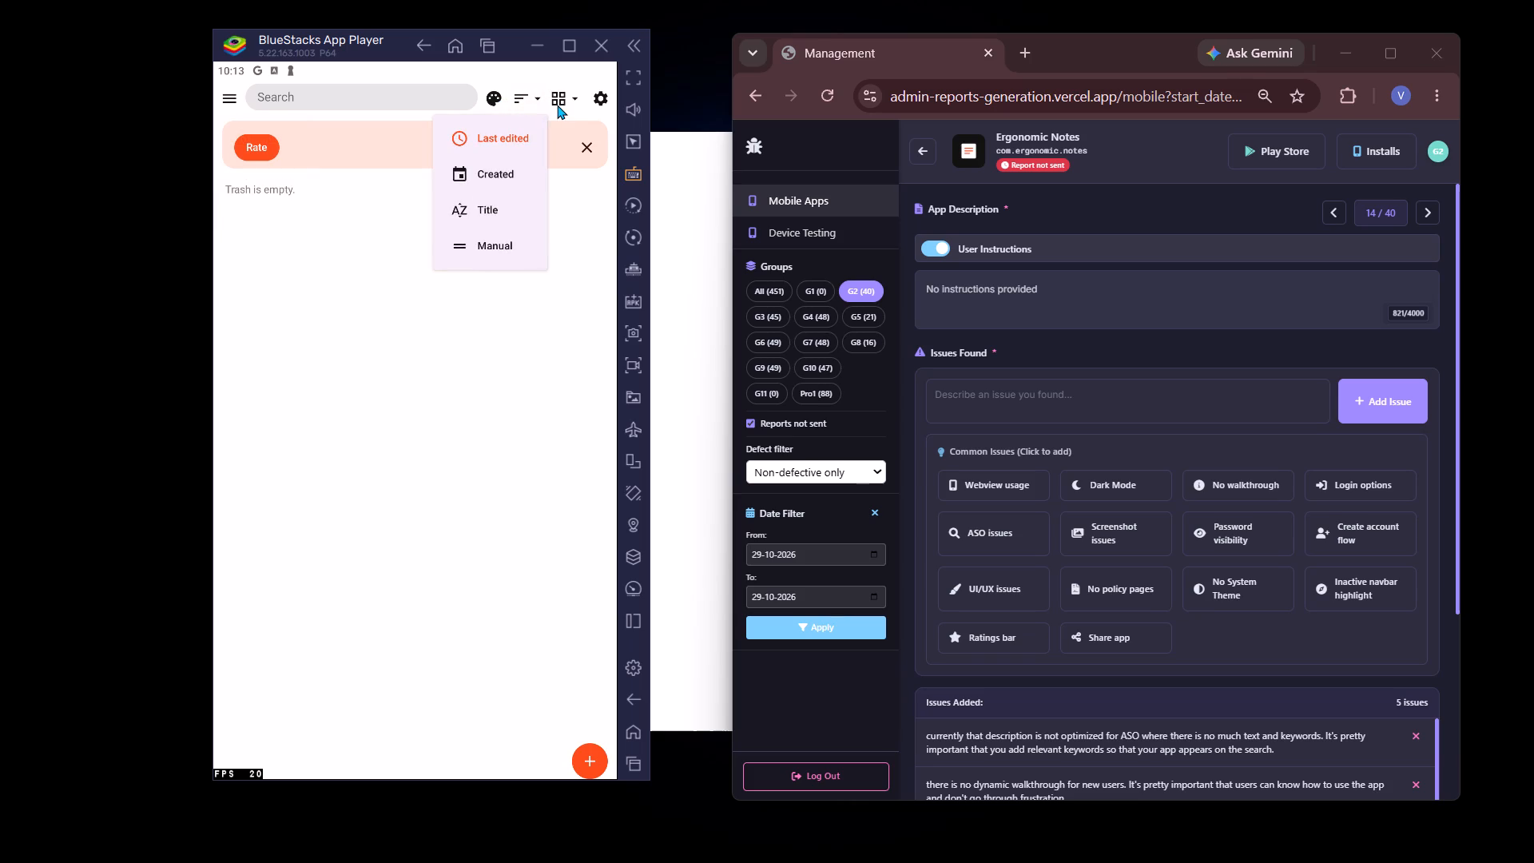
left_click(557, 105)
left_click(557, 105)
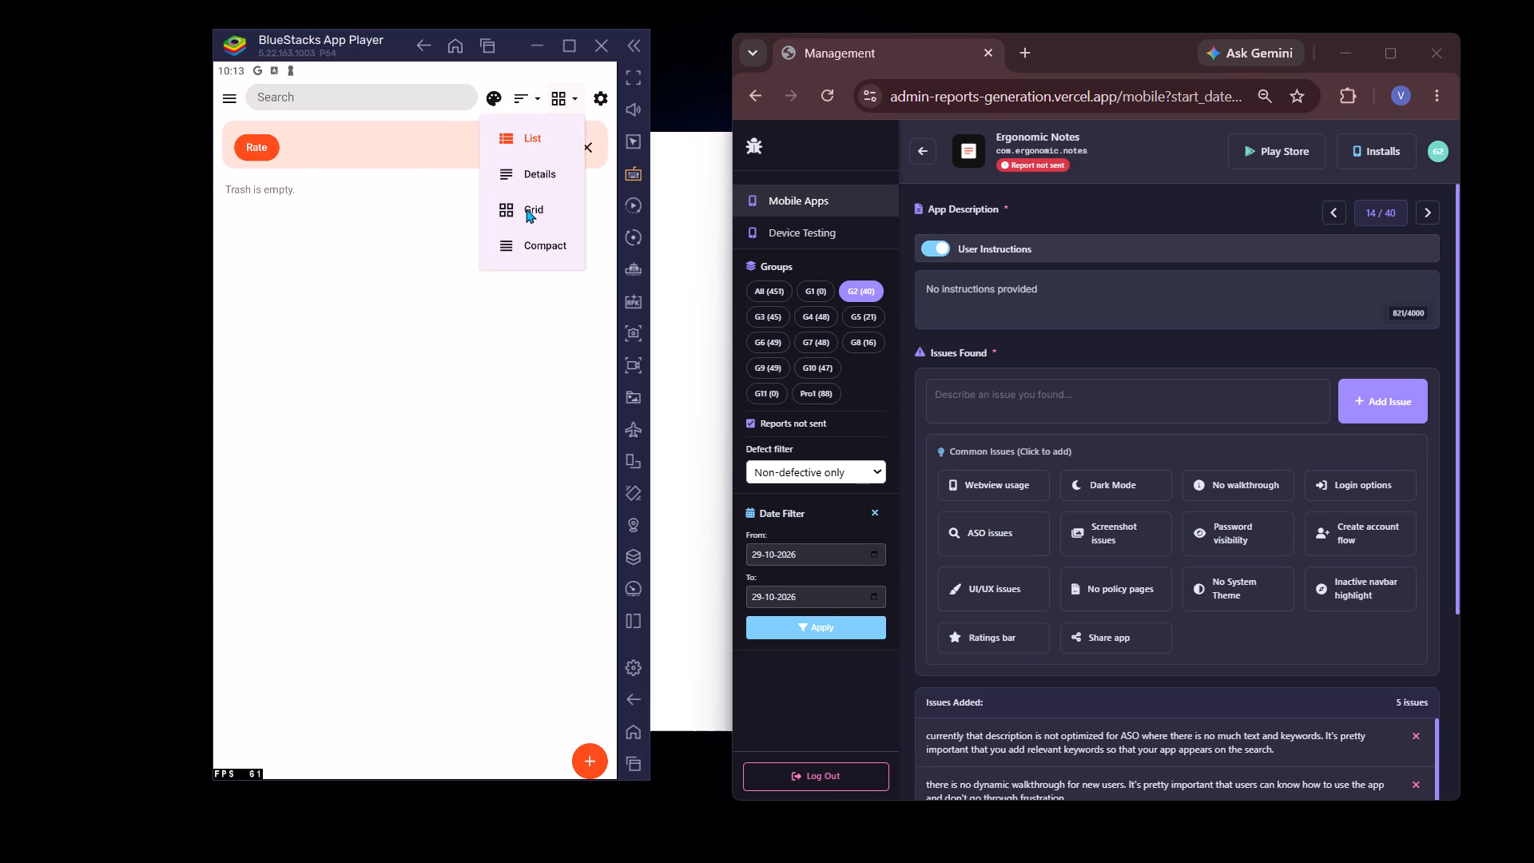
left_click(526, 213)
left_click(559, 93)
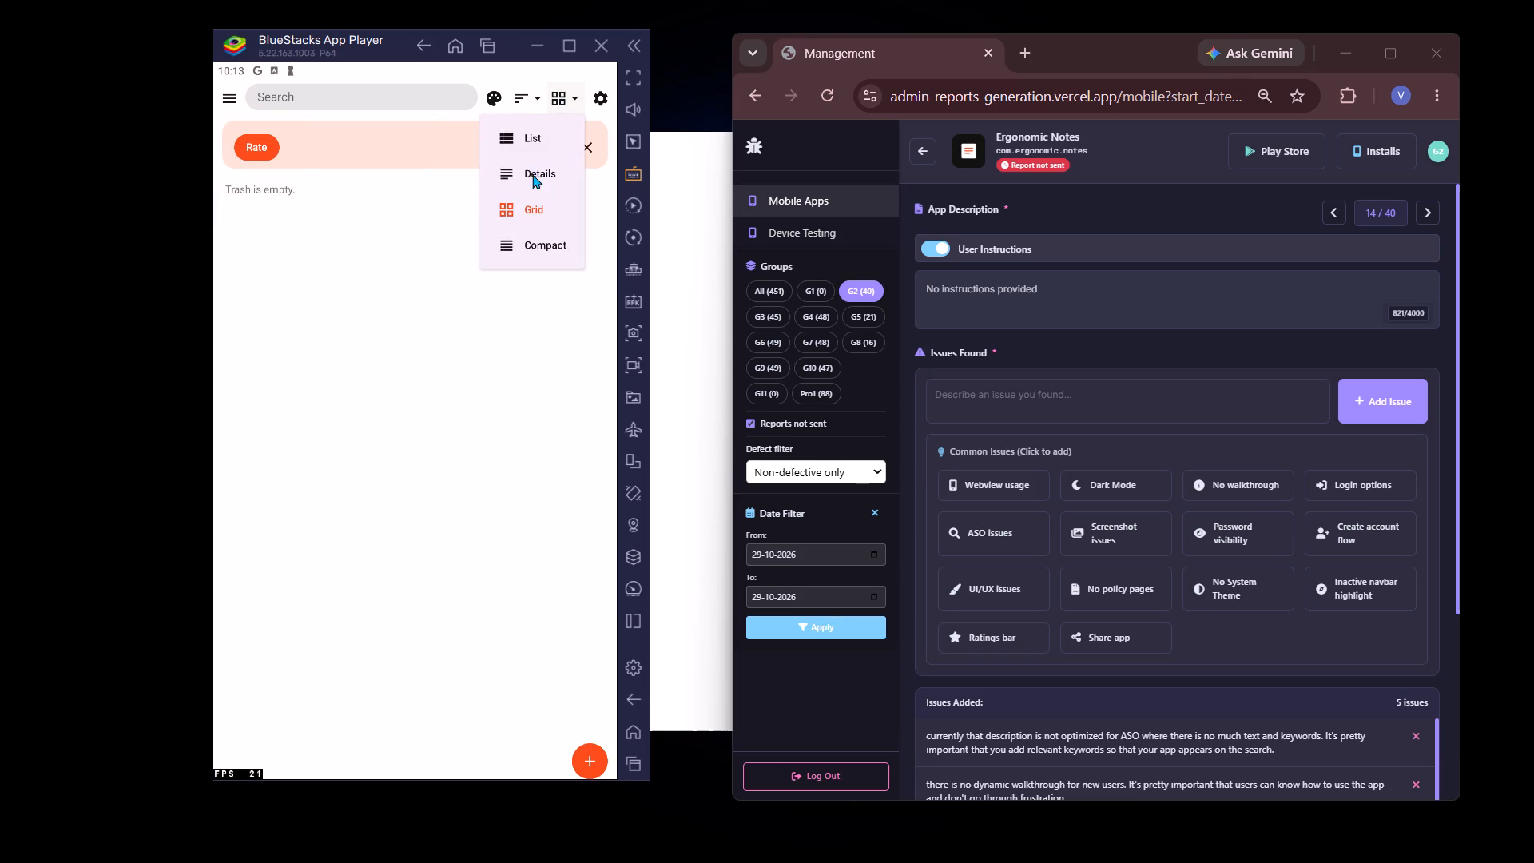
left_click(531, 169)
left_click(547, 107)
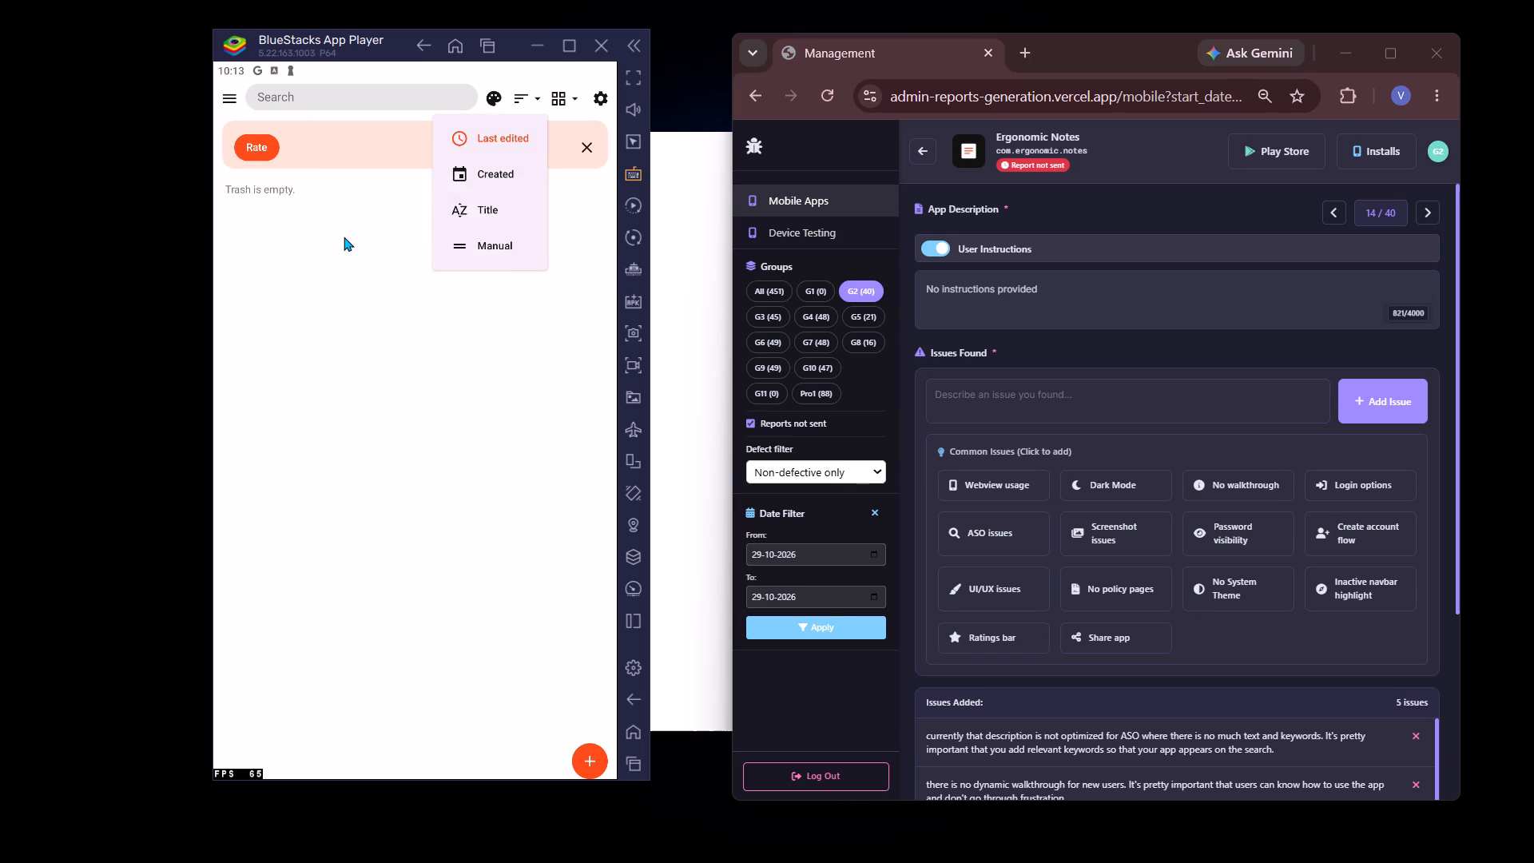
left_click(341, 237)
Return to the Ergonomic Notes Inbox and display the saved note in Grid layout.
left_click(232, 105)
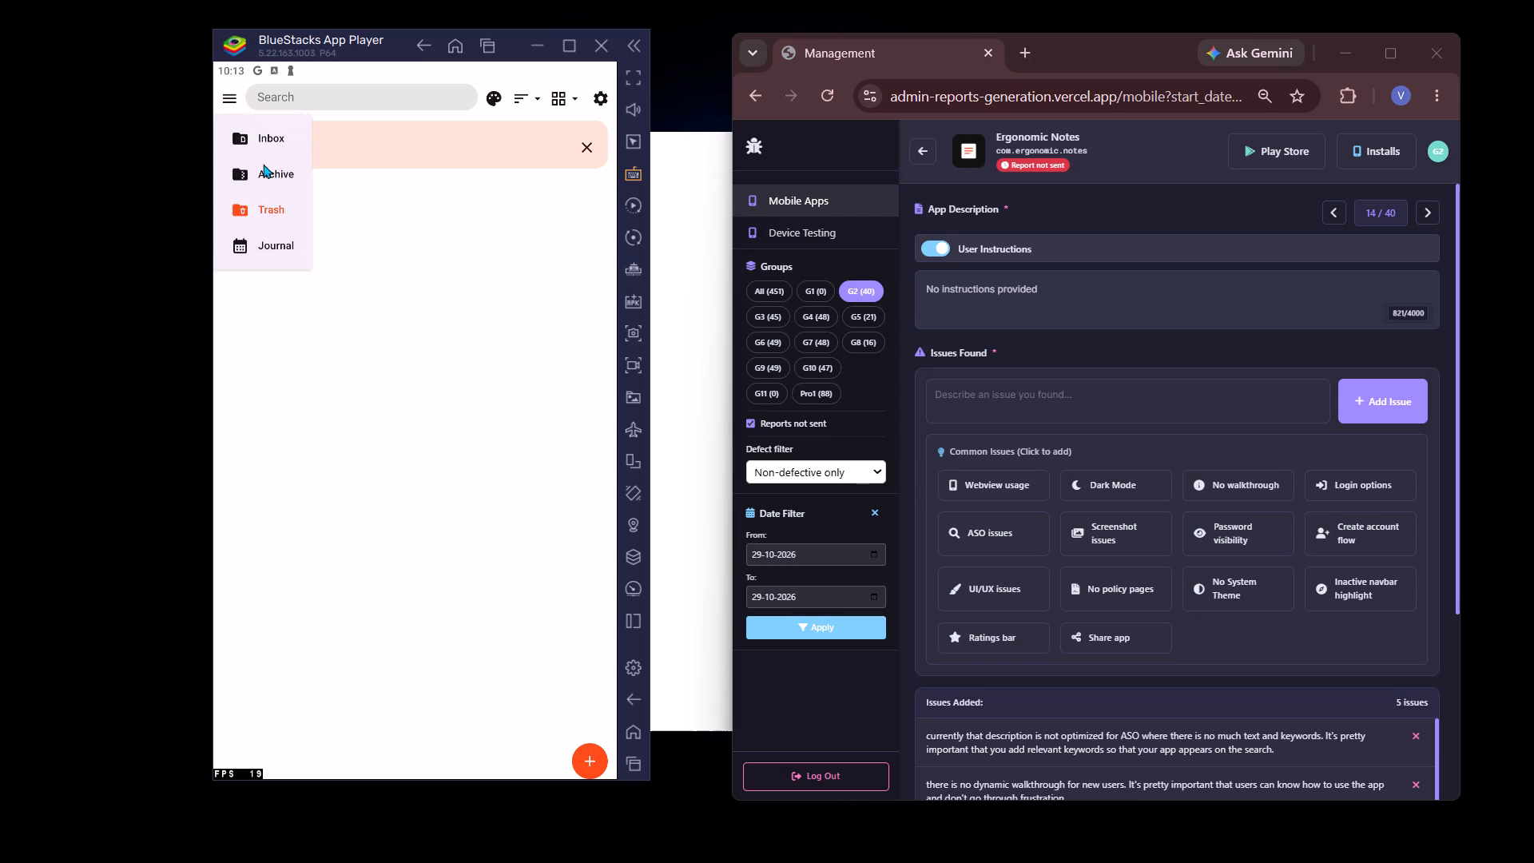
left_click(274, 135)
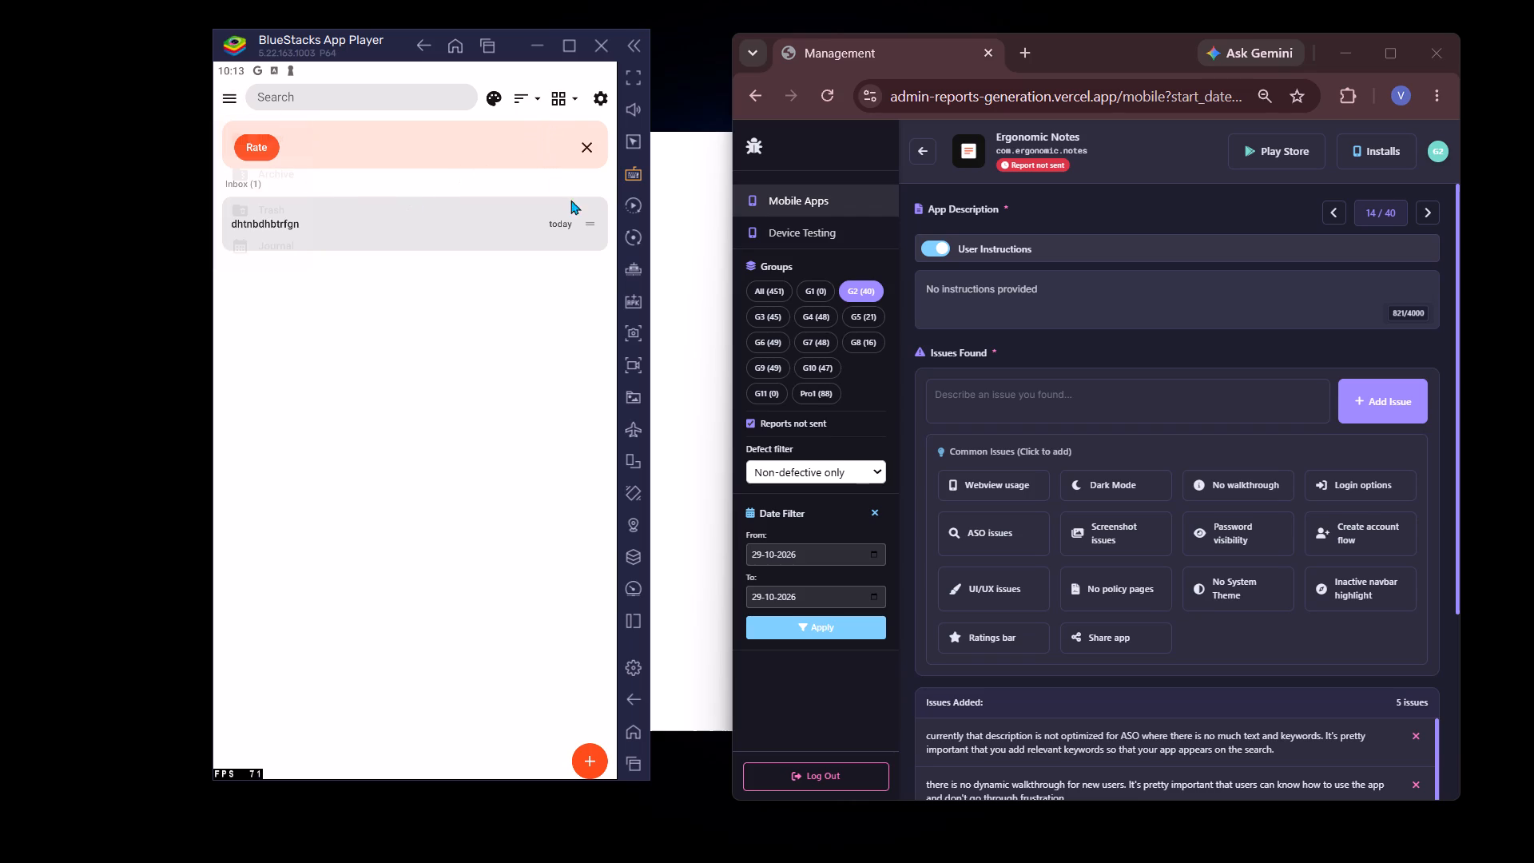
left_click(559, 93)
left_click(537, 209)
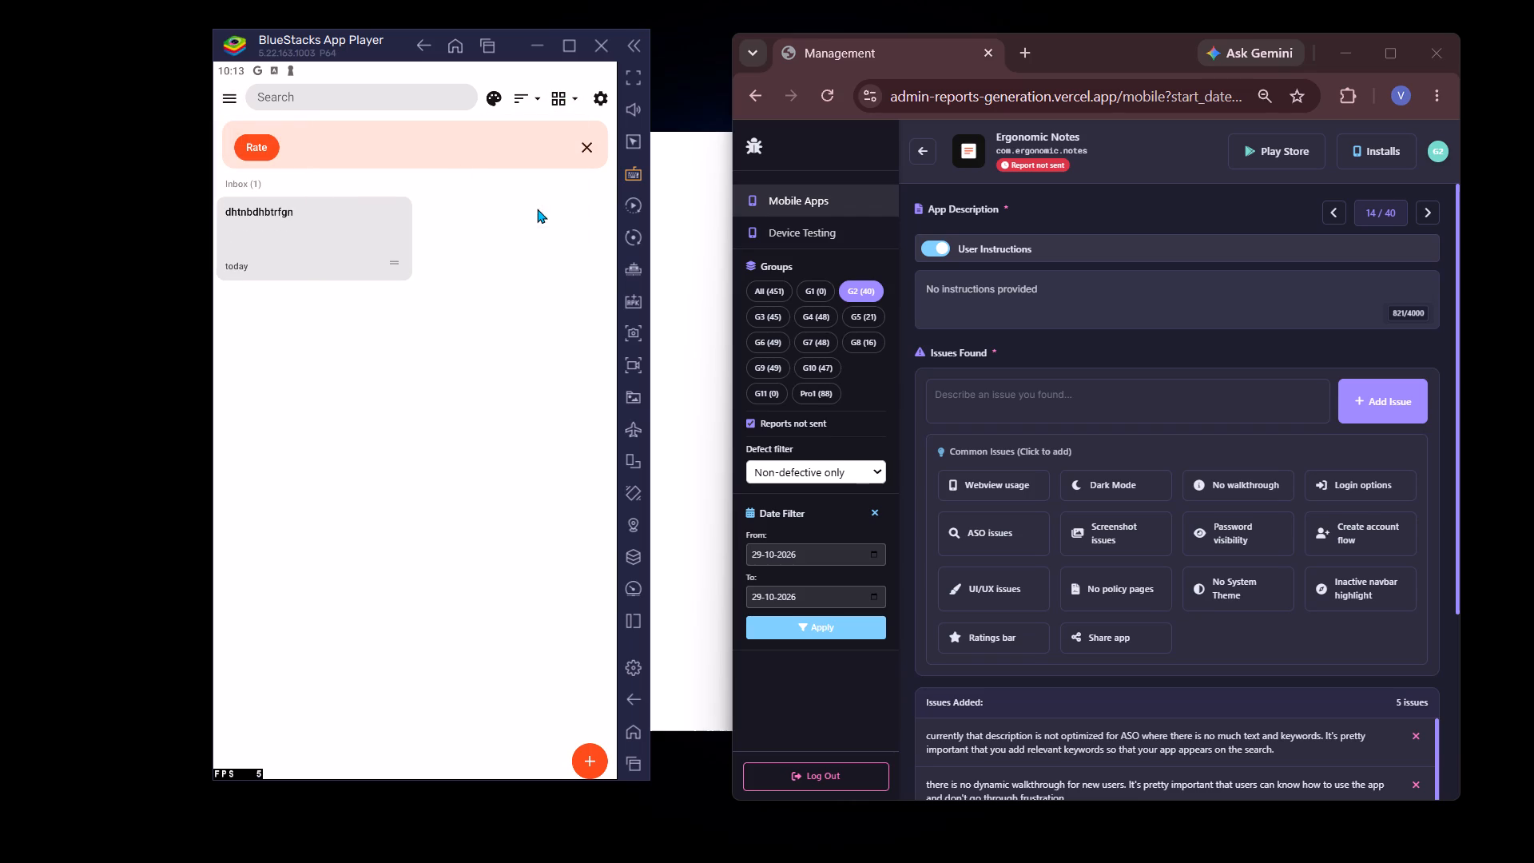
Remove the Play Store screenshots issue from the Ergonomic Notes report, and generate and send the report by email.
scroll(1119, 470, "down", 2)
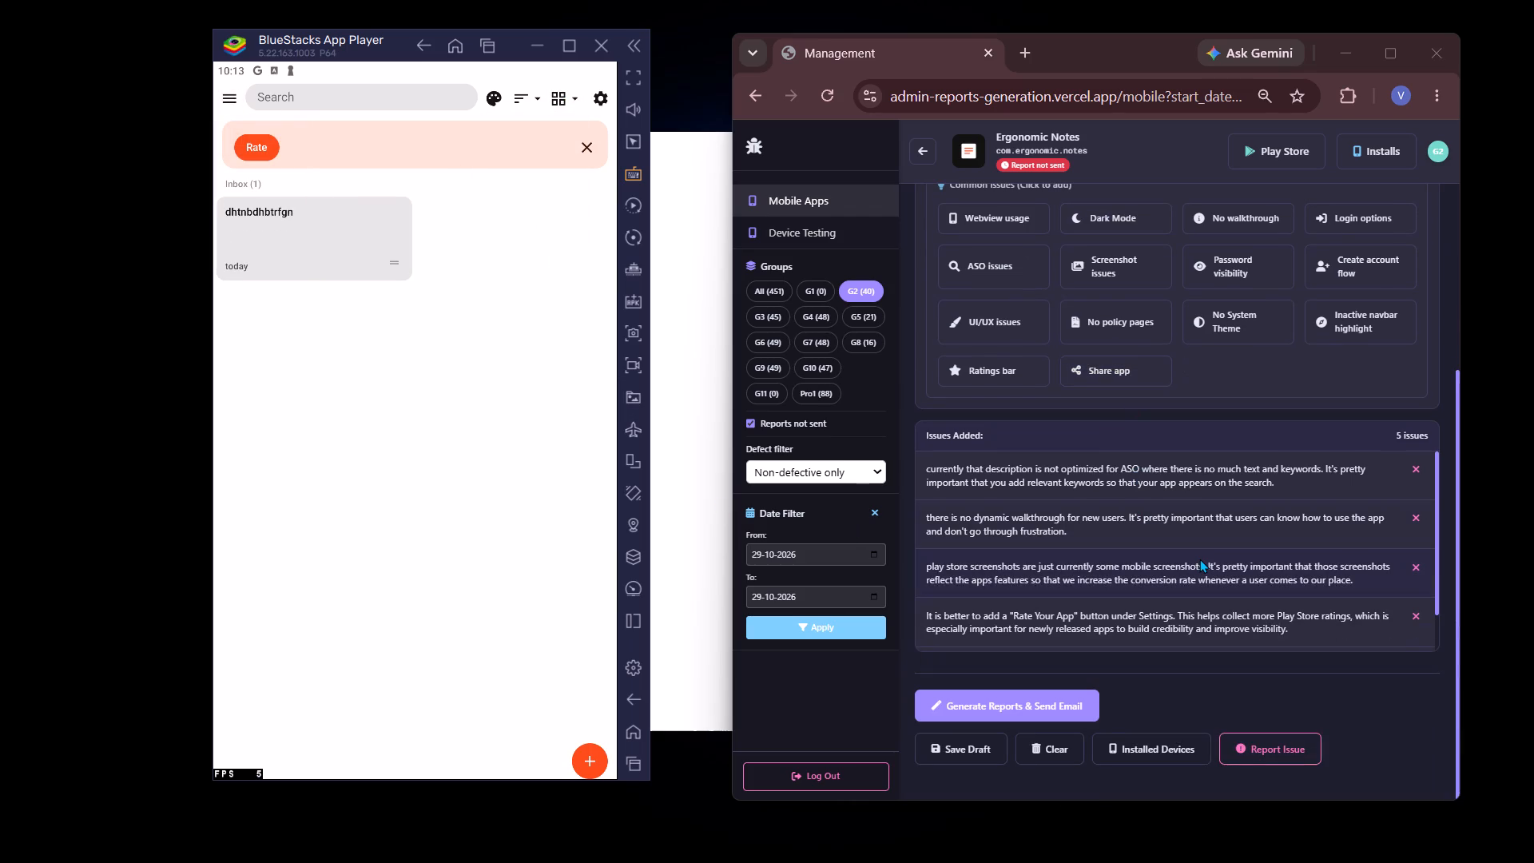
left_click(1417, 567)
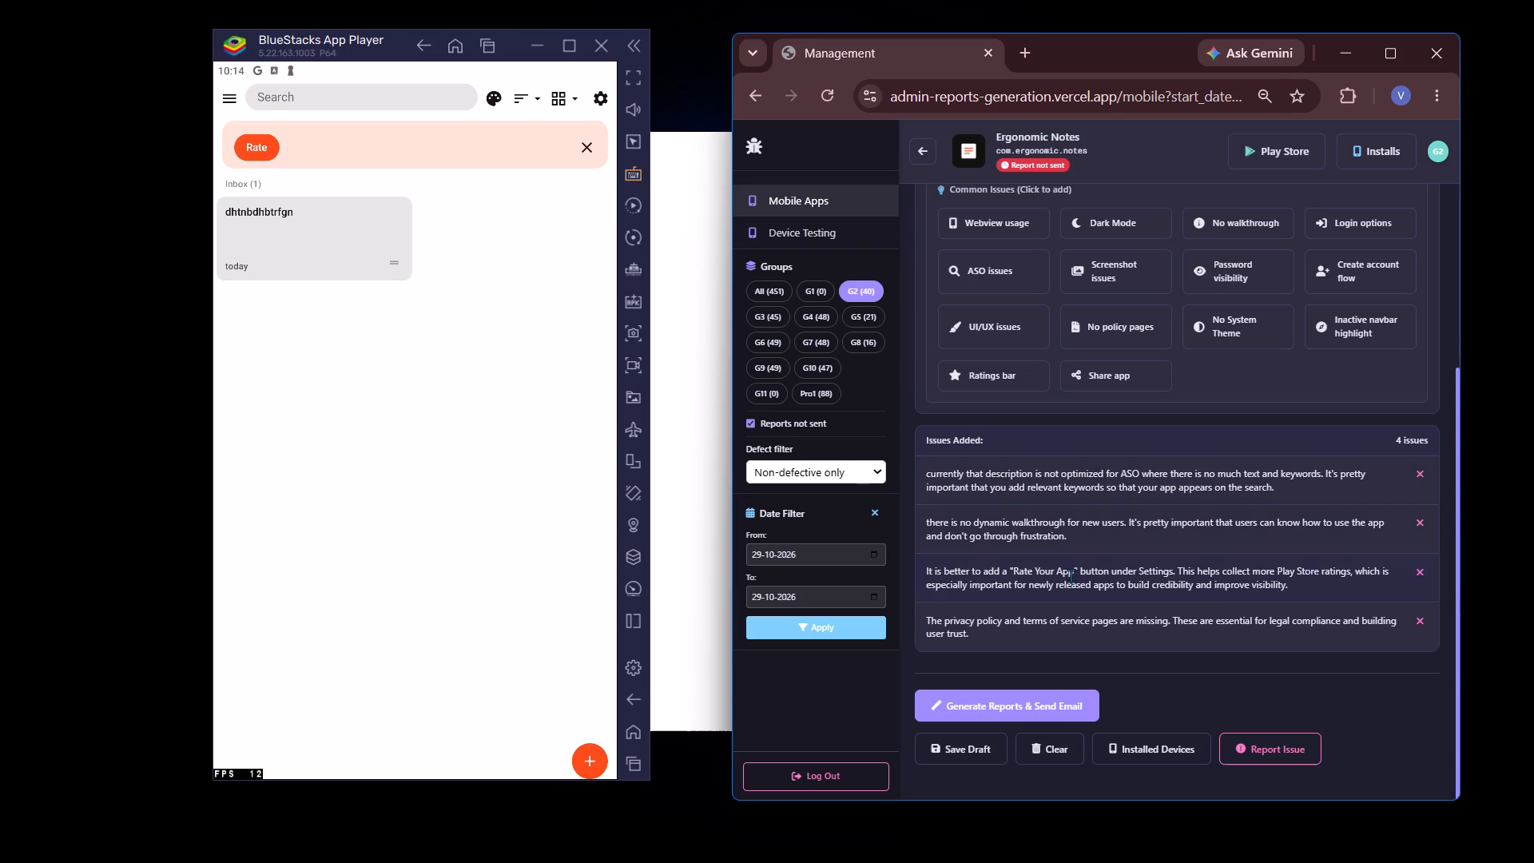
left_click(1056, 714)
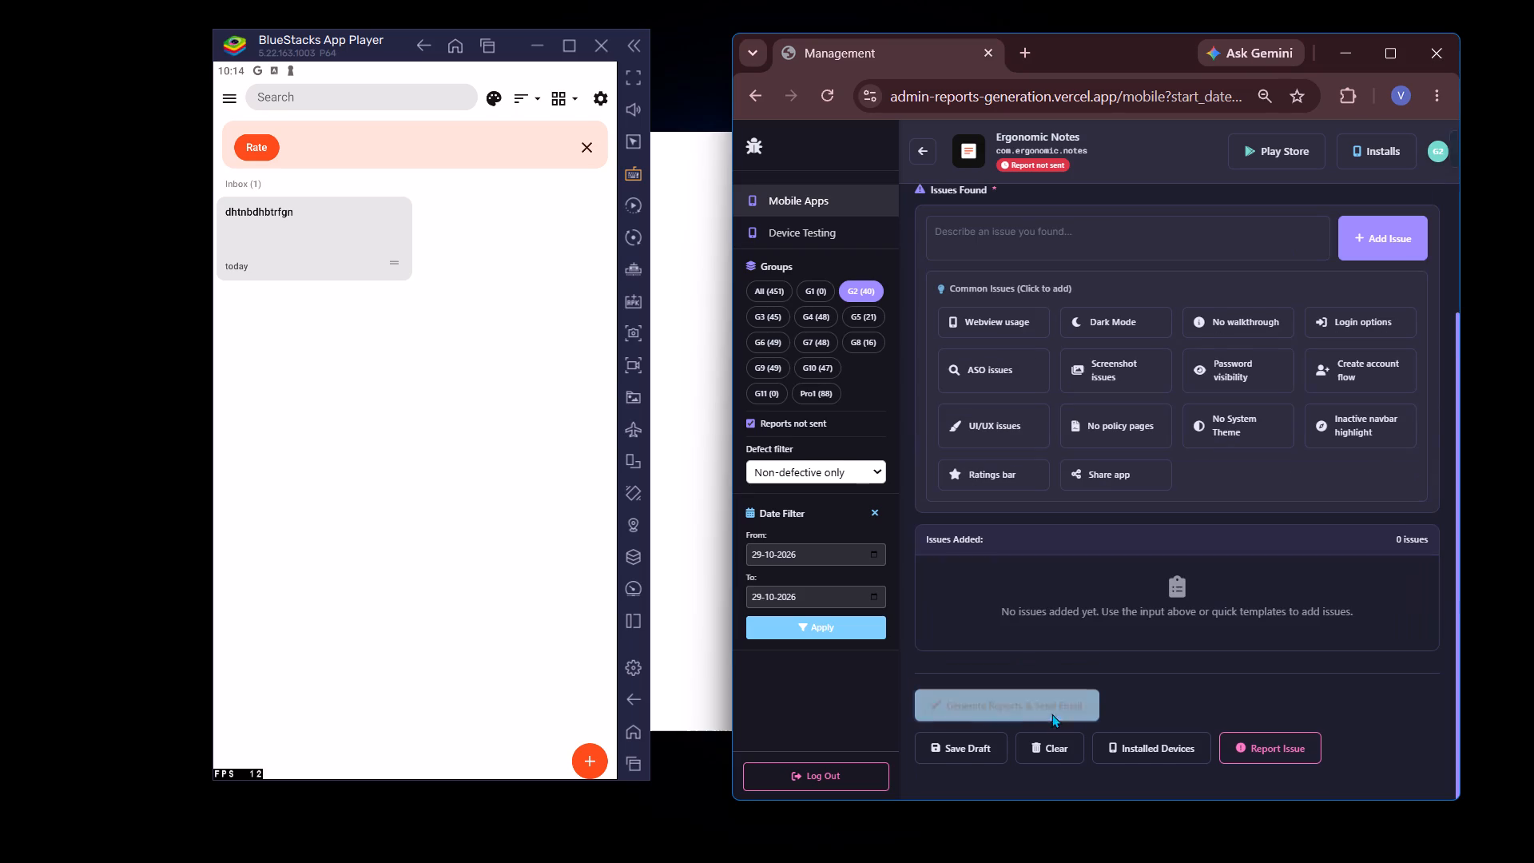
Return to the Ergonomic Notes page on Google Play in BlueStacks and uninstall the app.
left_click(483, 60)
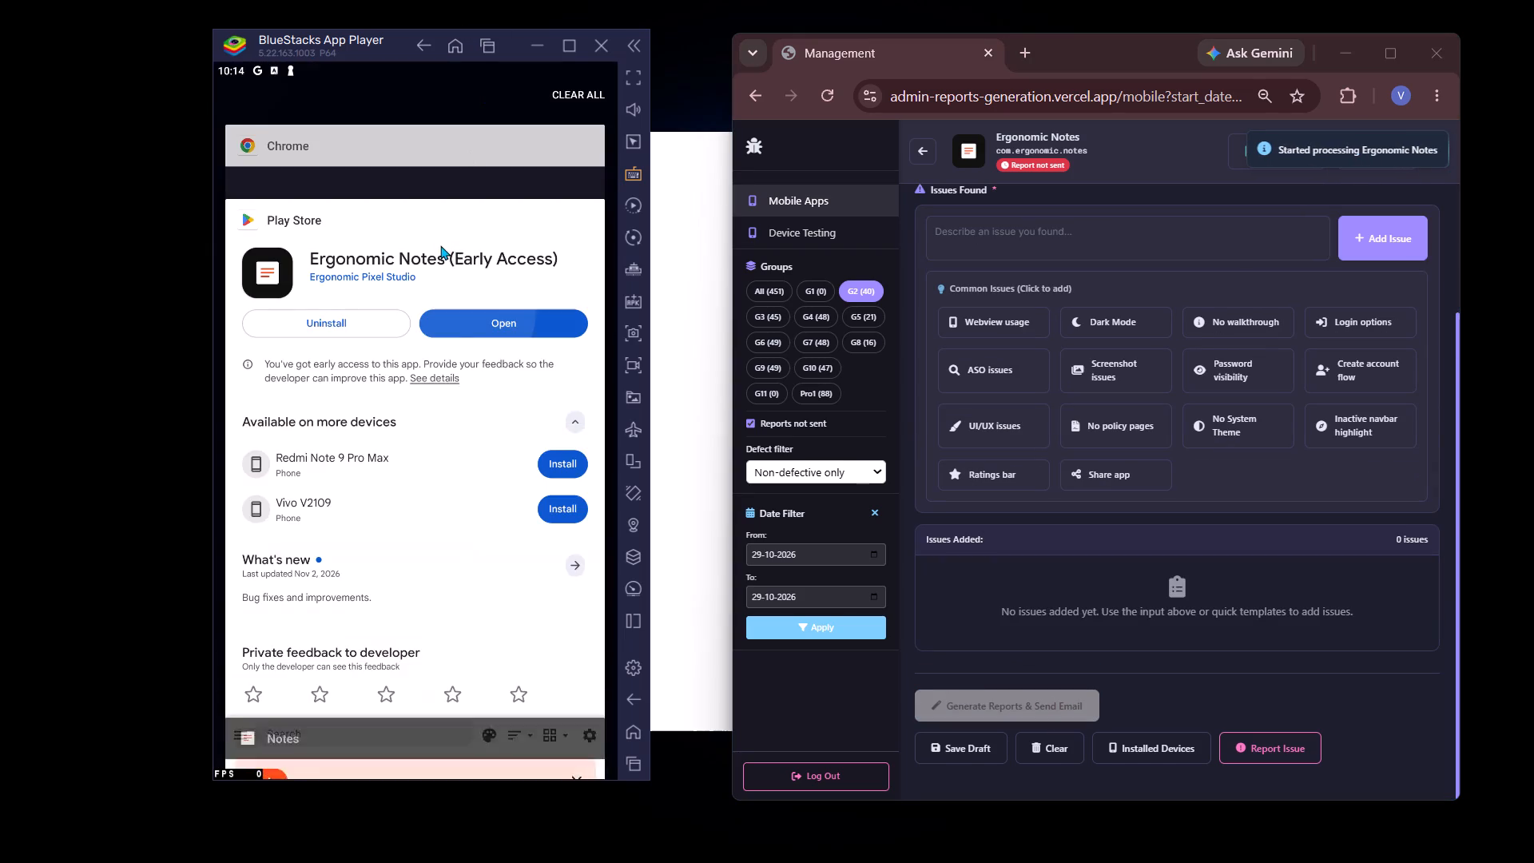
left_click(433, 281)
left_click(322, 203)
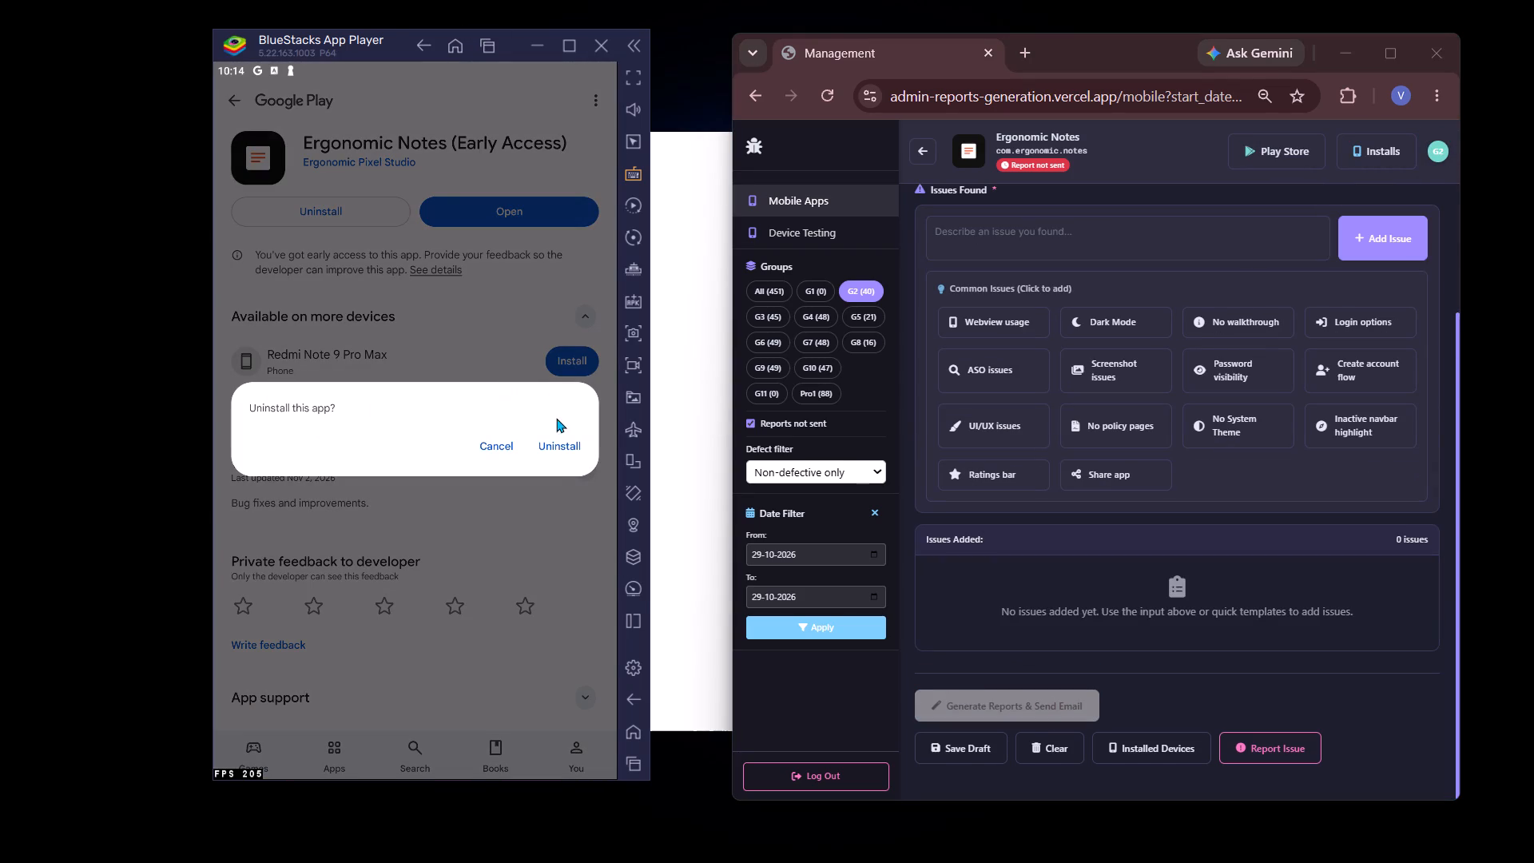
left_click(556, 471)
left_click(556, 452)
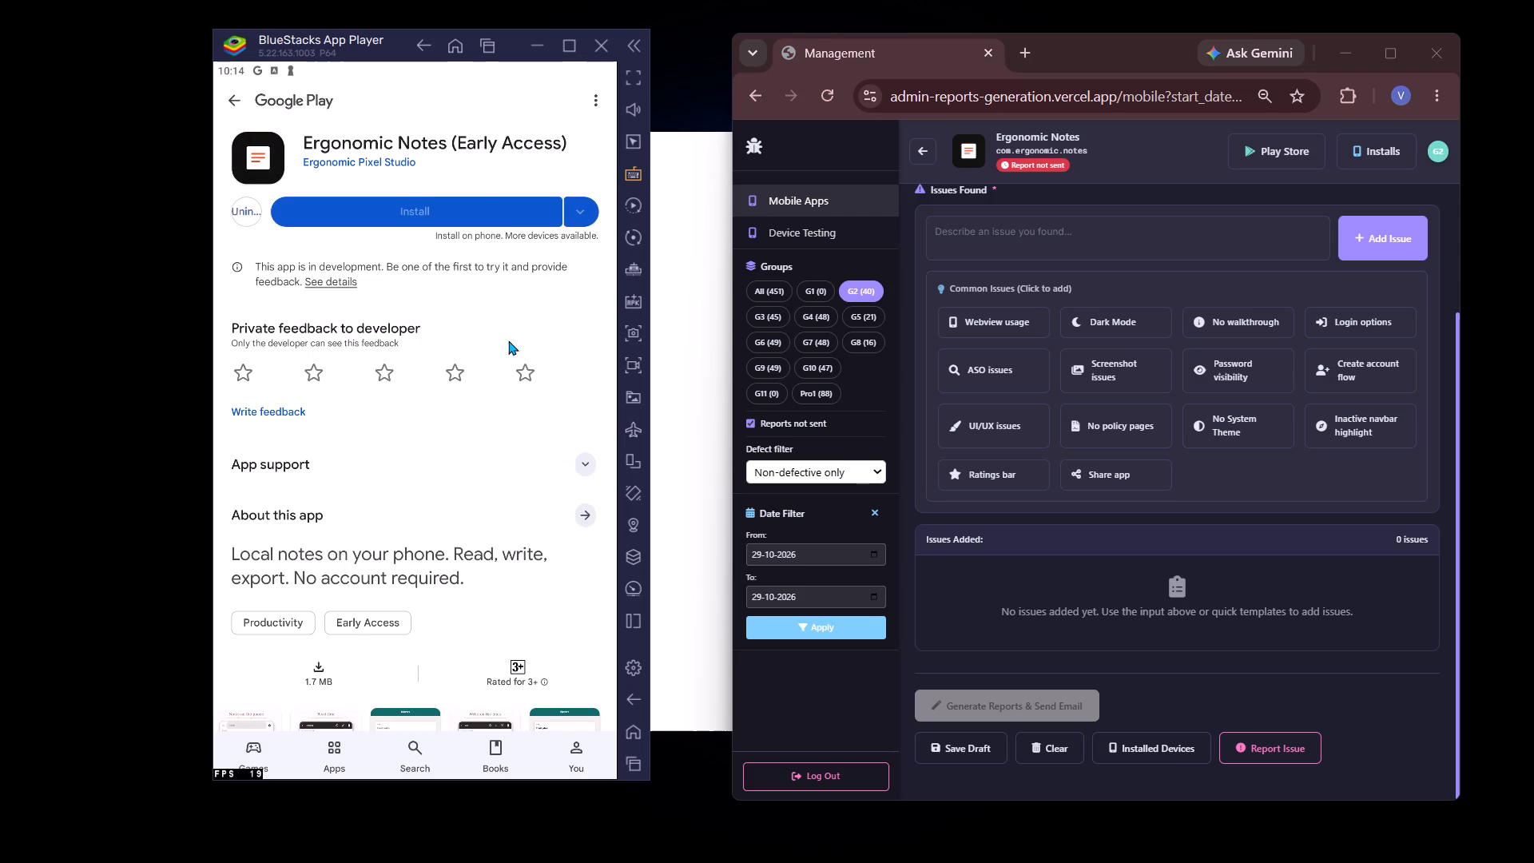
Advance to the Cafeed record, 15 / 40, in both admin site windows and open its Google Play page in BlueStacks.
left_click(486, 48)
left_click(456, 361)
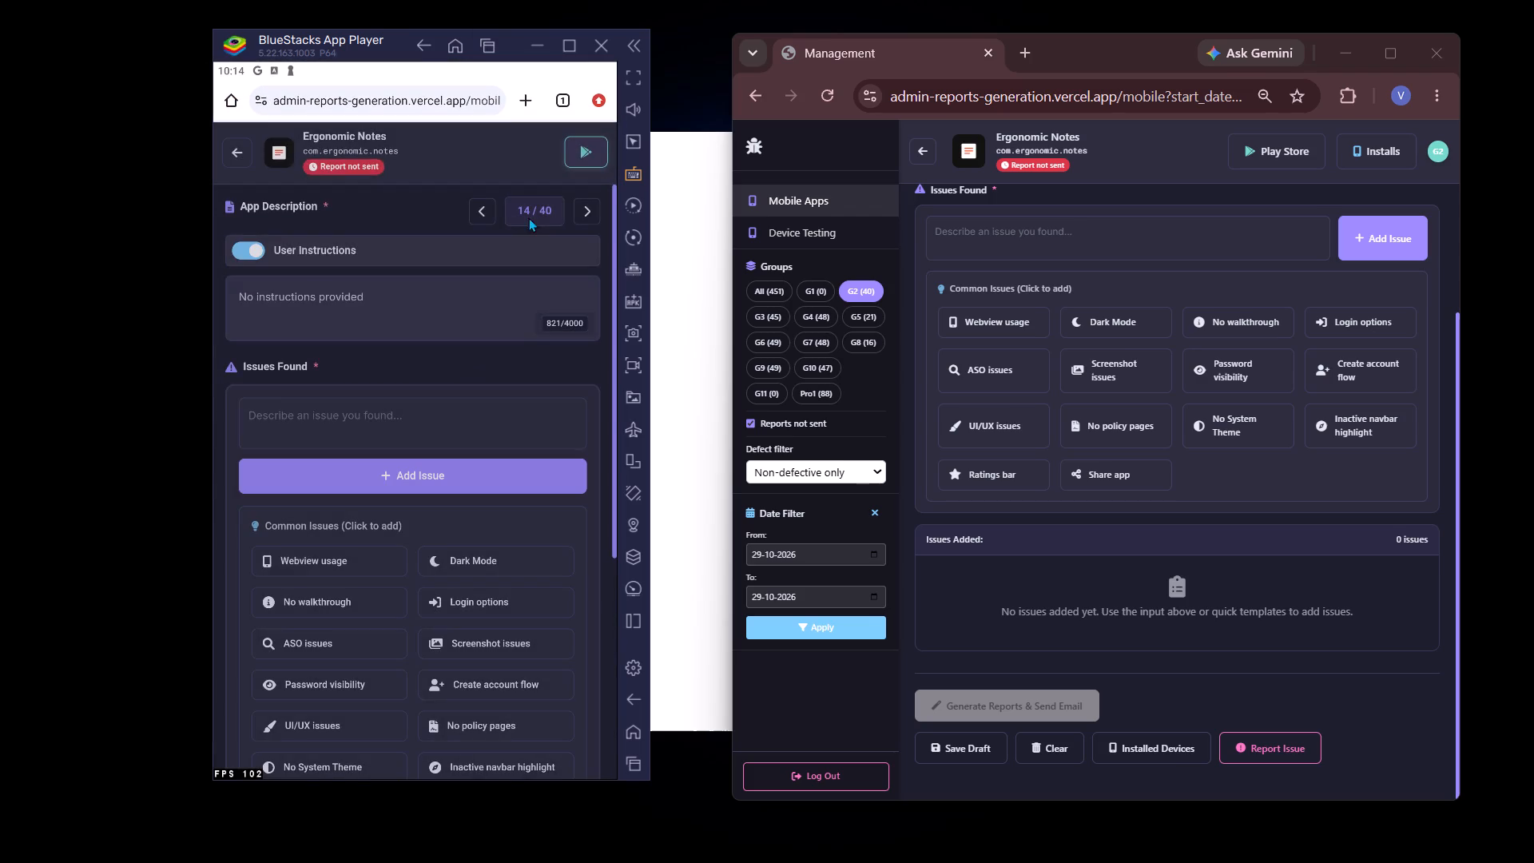
left_click(592, 209)
left_click(588, 154)
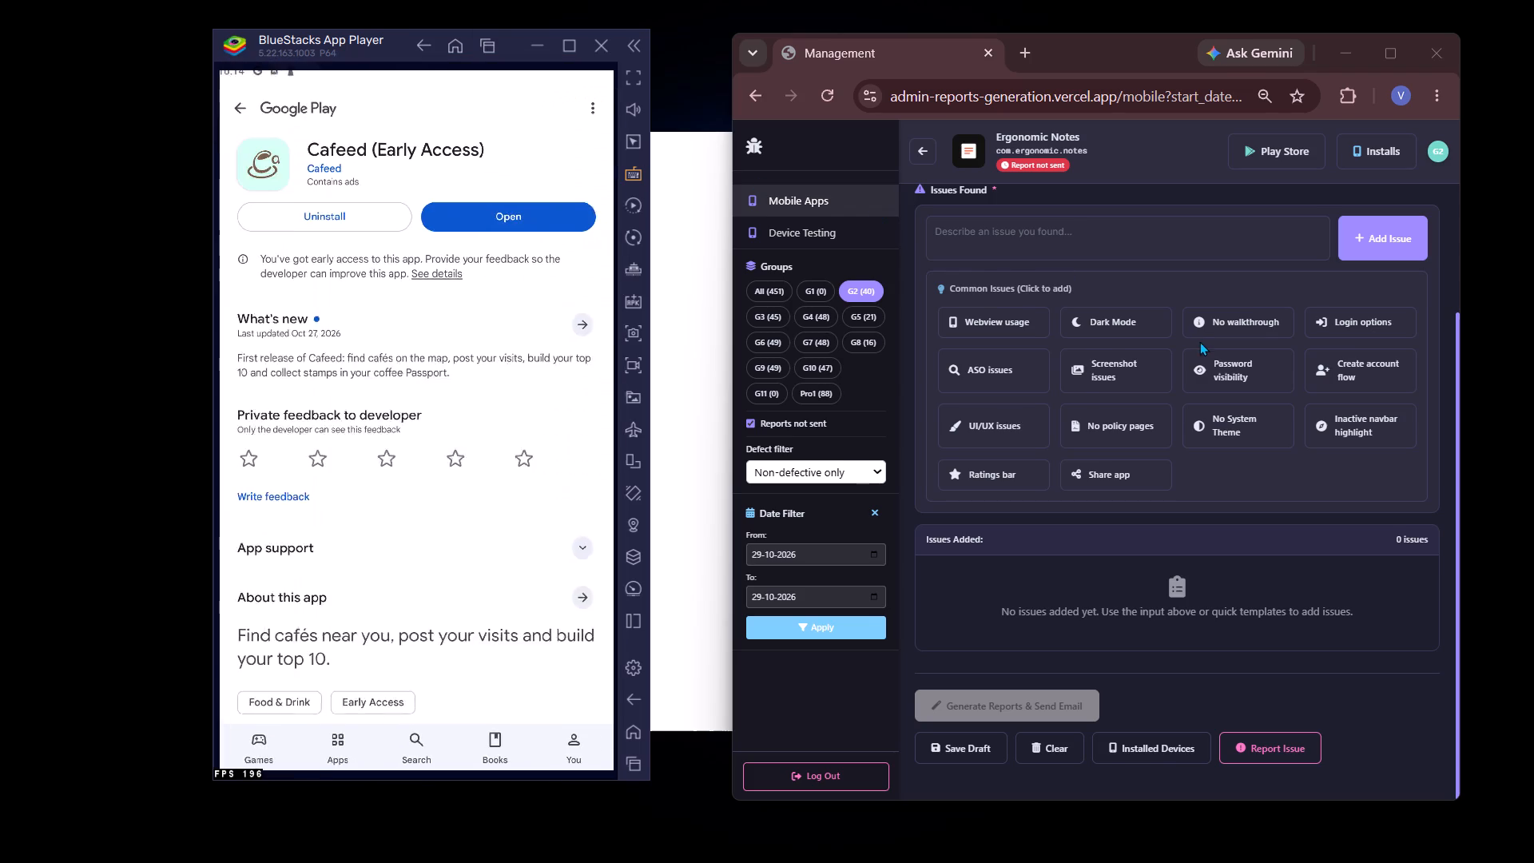
scroll(1199, 341, "up", 3)
left_click(1417, 220)
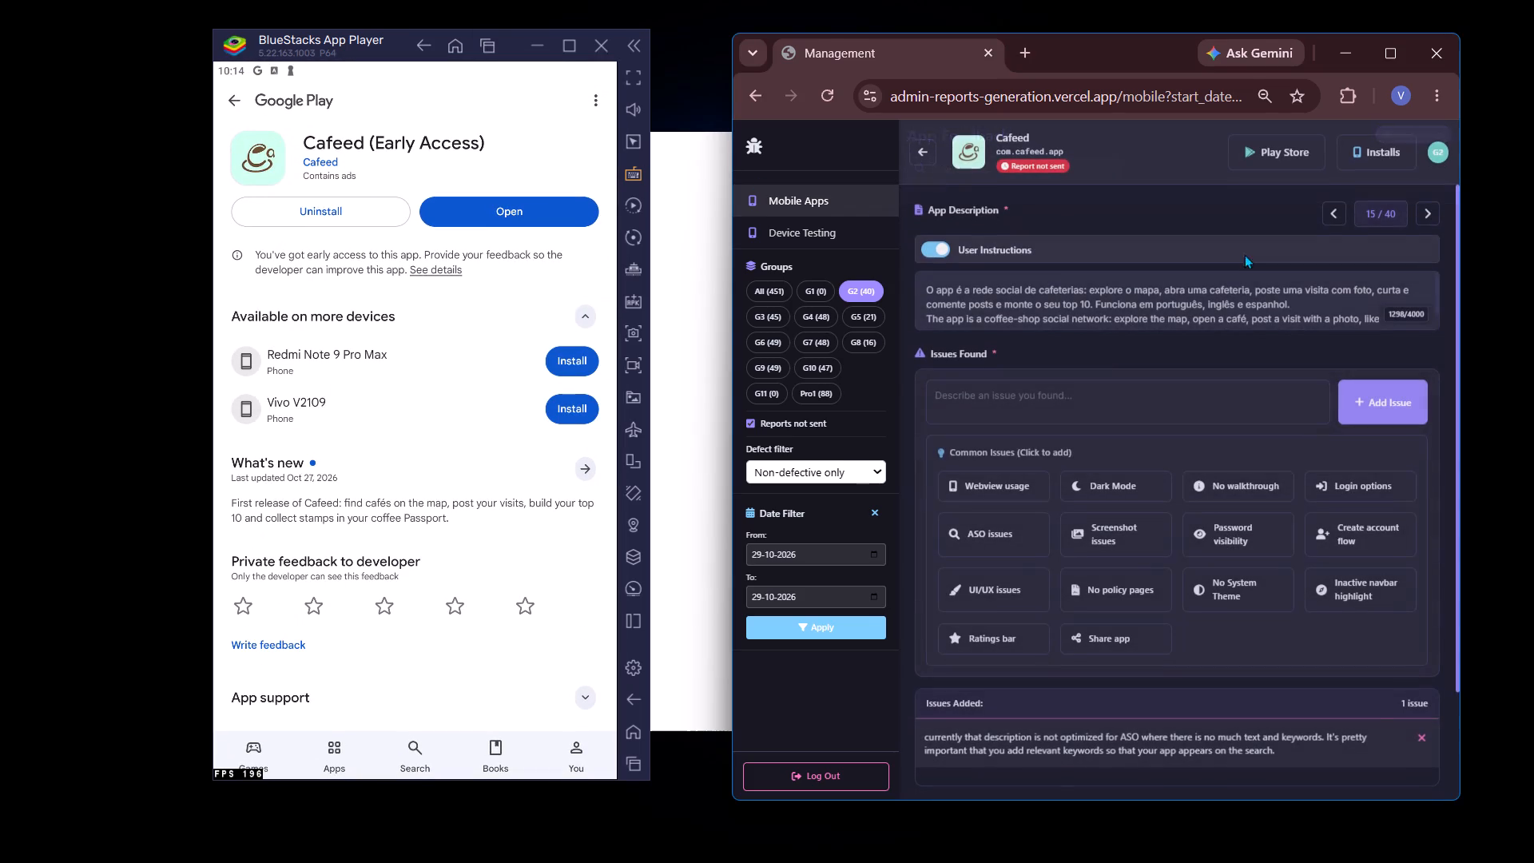
Examine Cafeed's Google Play listing, including its short description and all store screenshots, and return to the page's top.
scroll(402, 321, "down", 3)
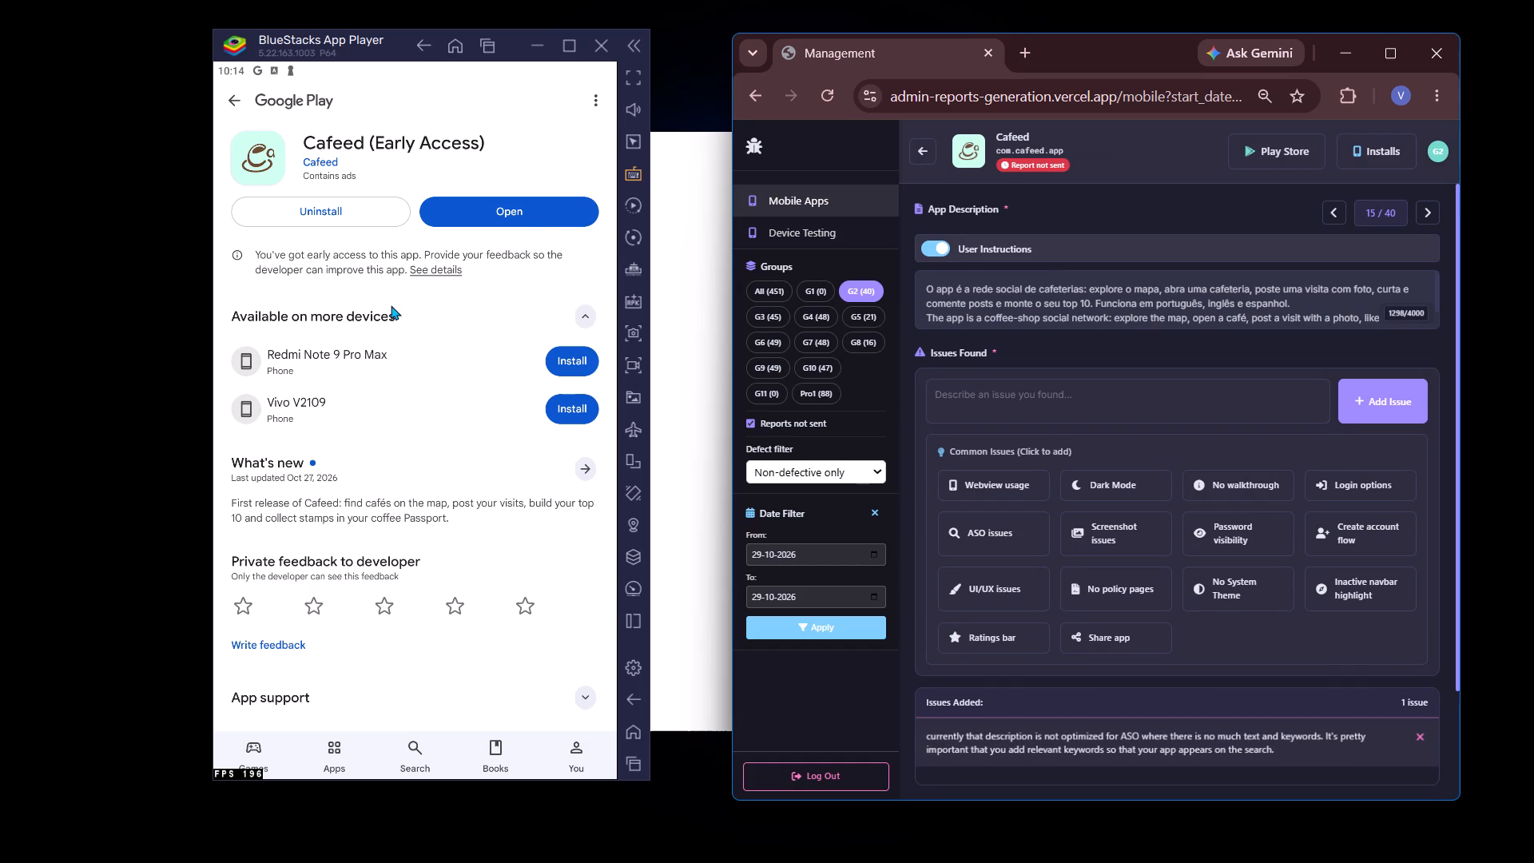
scroll(391, 305, "down", 1)
left_click_drag(375, 458, 467, 46)
left_click_drag(366, 512, 370, 418)
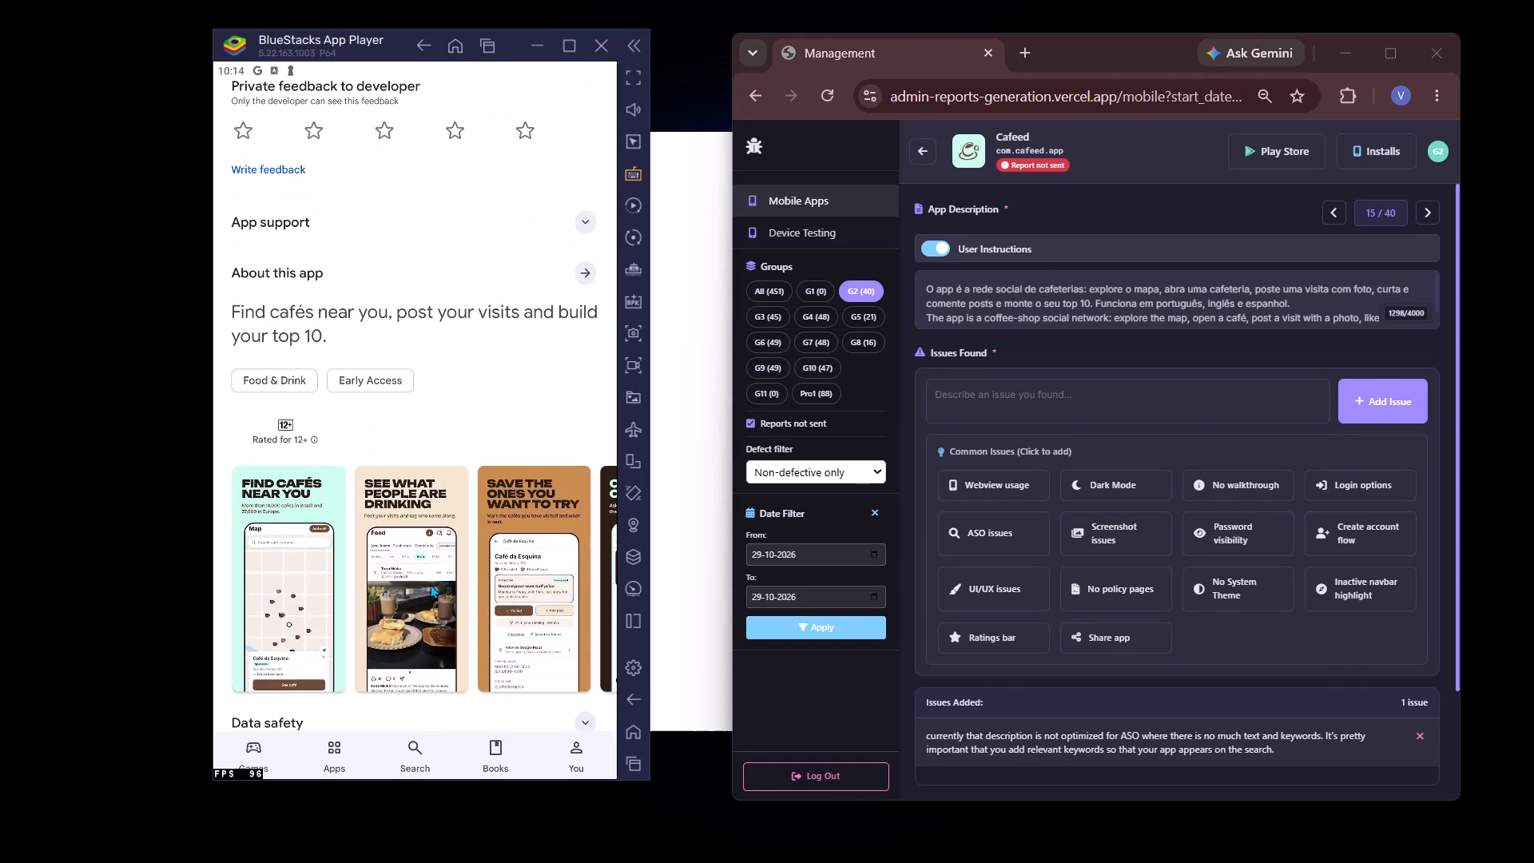
left_click_drag(455, 584, 299, 592)
left_click_drag(466, 545, 328, 545)
left_click_drag(527, 567, 394, 572)
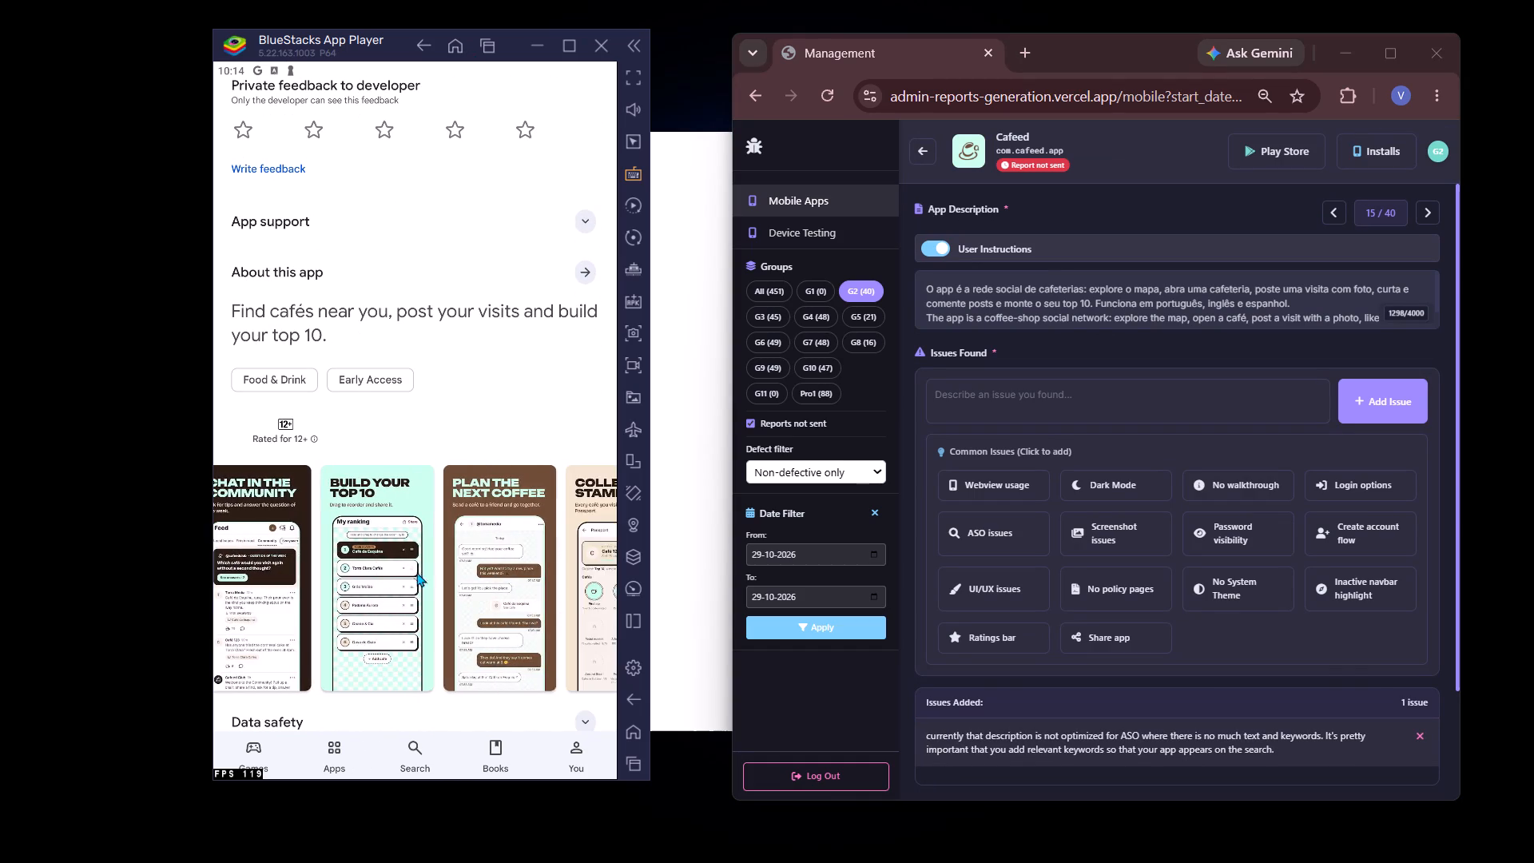
left_click_drag(525, 566, 372, 577)
scroll(439, 408, "up", 5)
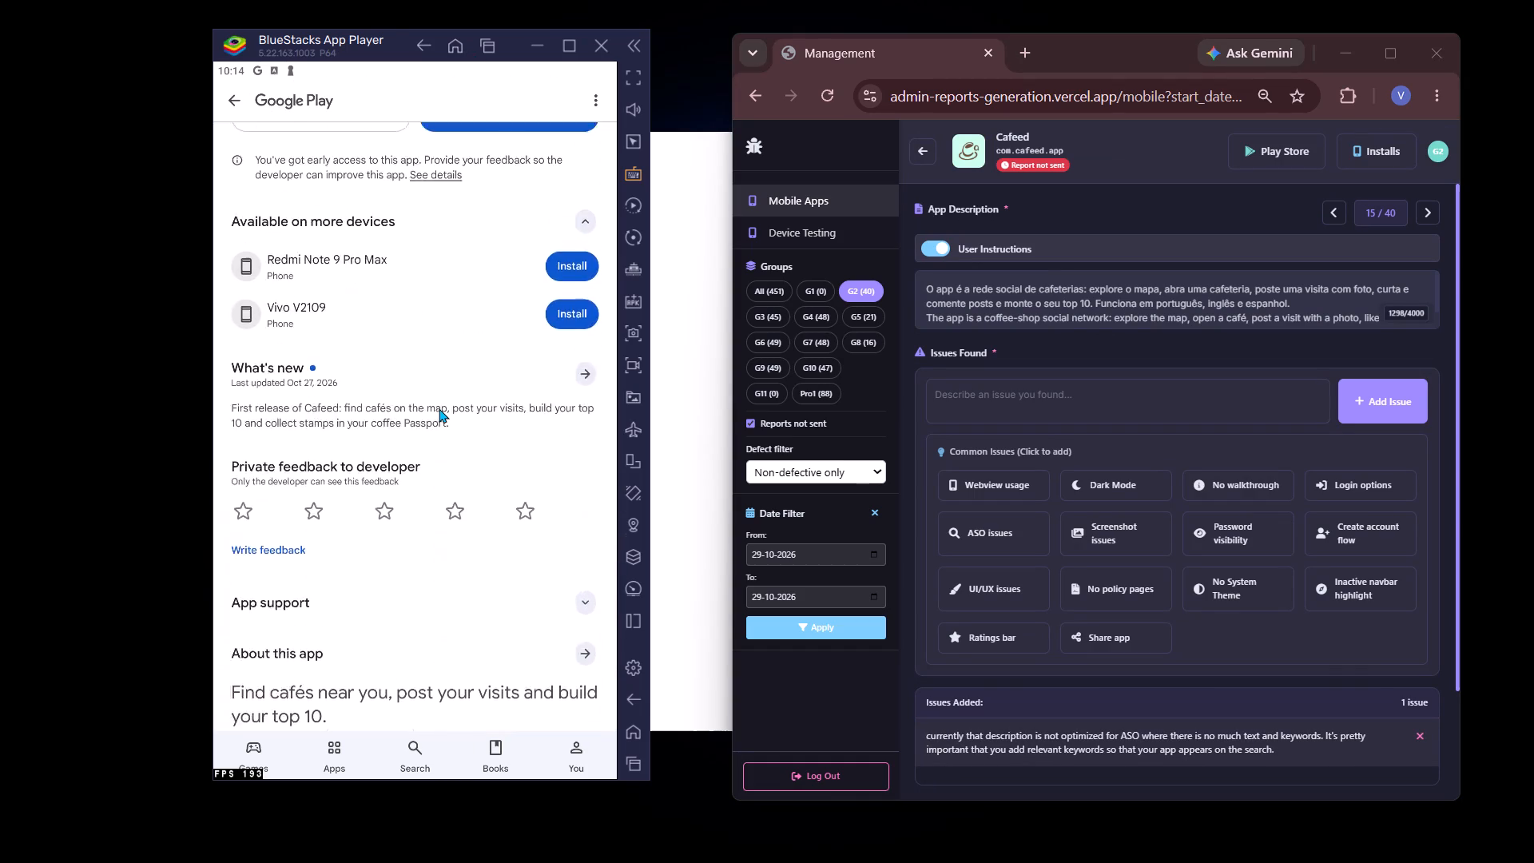
scroll(439, 408, "up", 1)
Launch Cafeed, preview its Espresso dark mode, and set the appearance to Latte light mode.
left_click(487, 220)
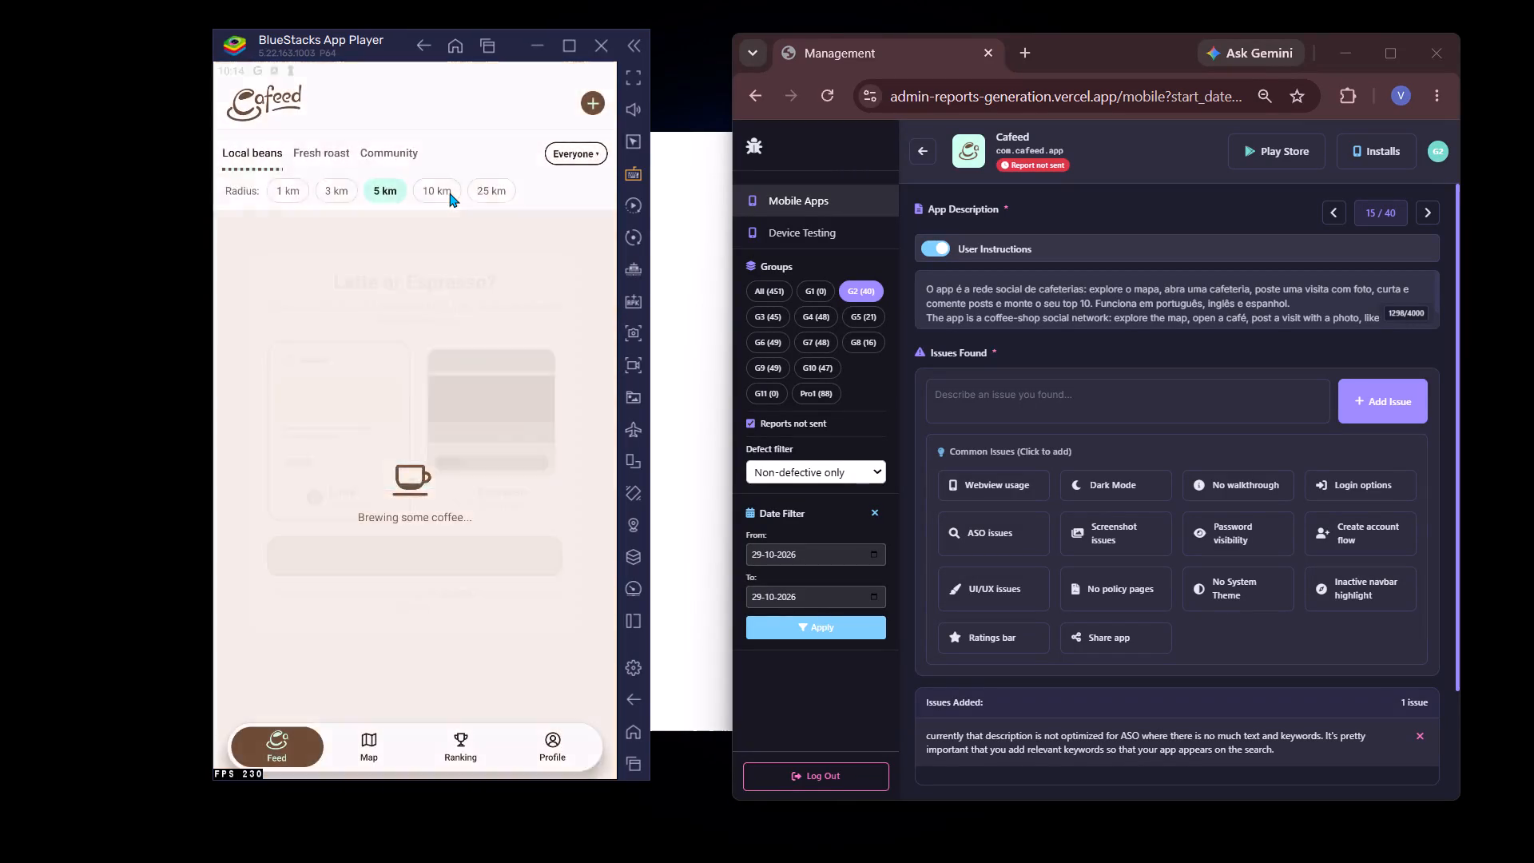
left_click(456, 440)
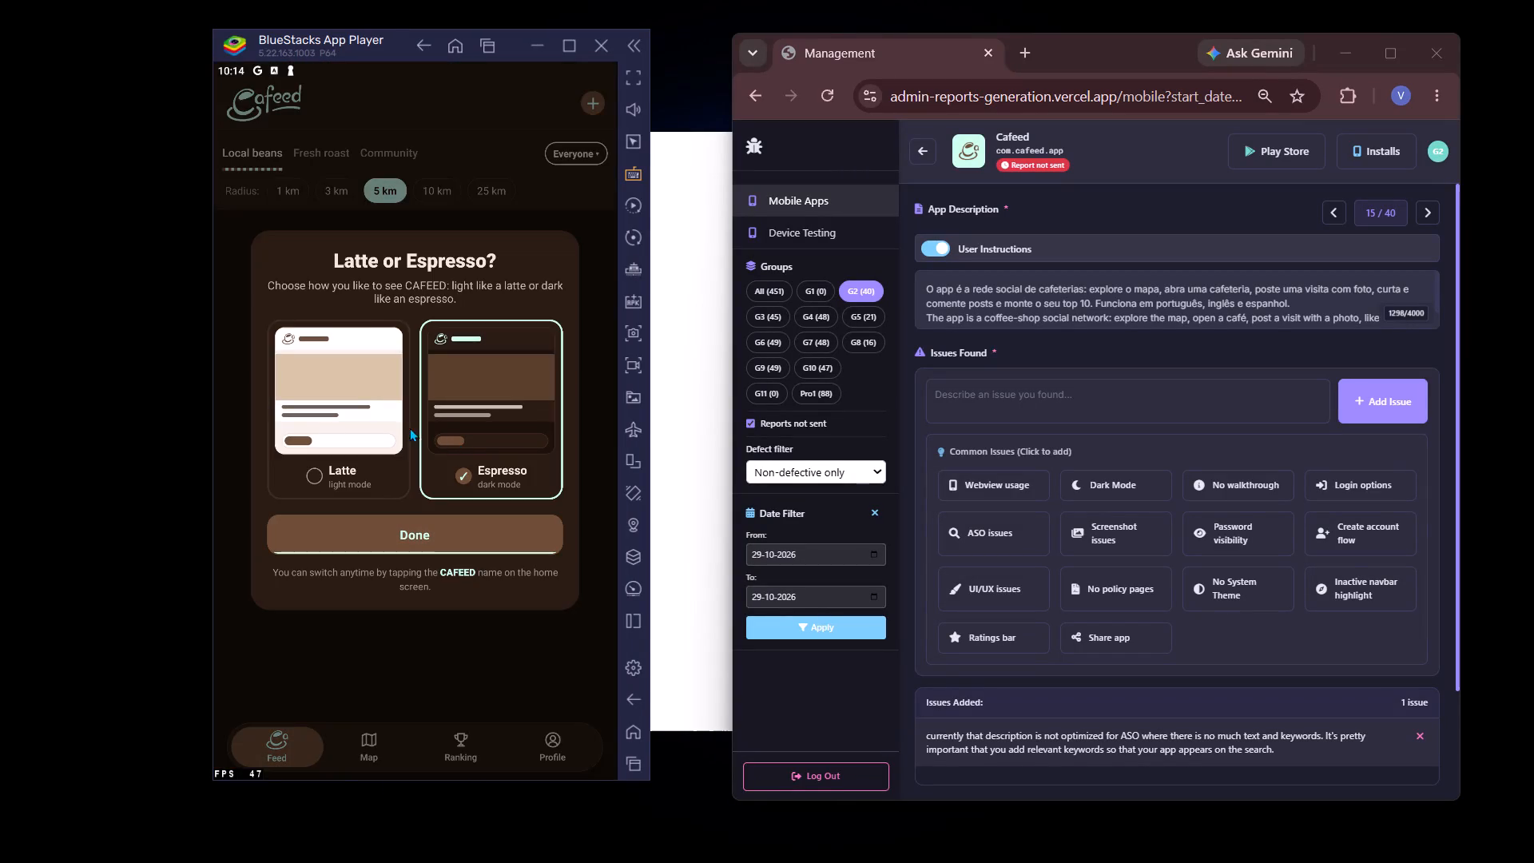
left_click(387, 424)
left_click(397, 542)
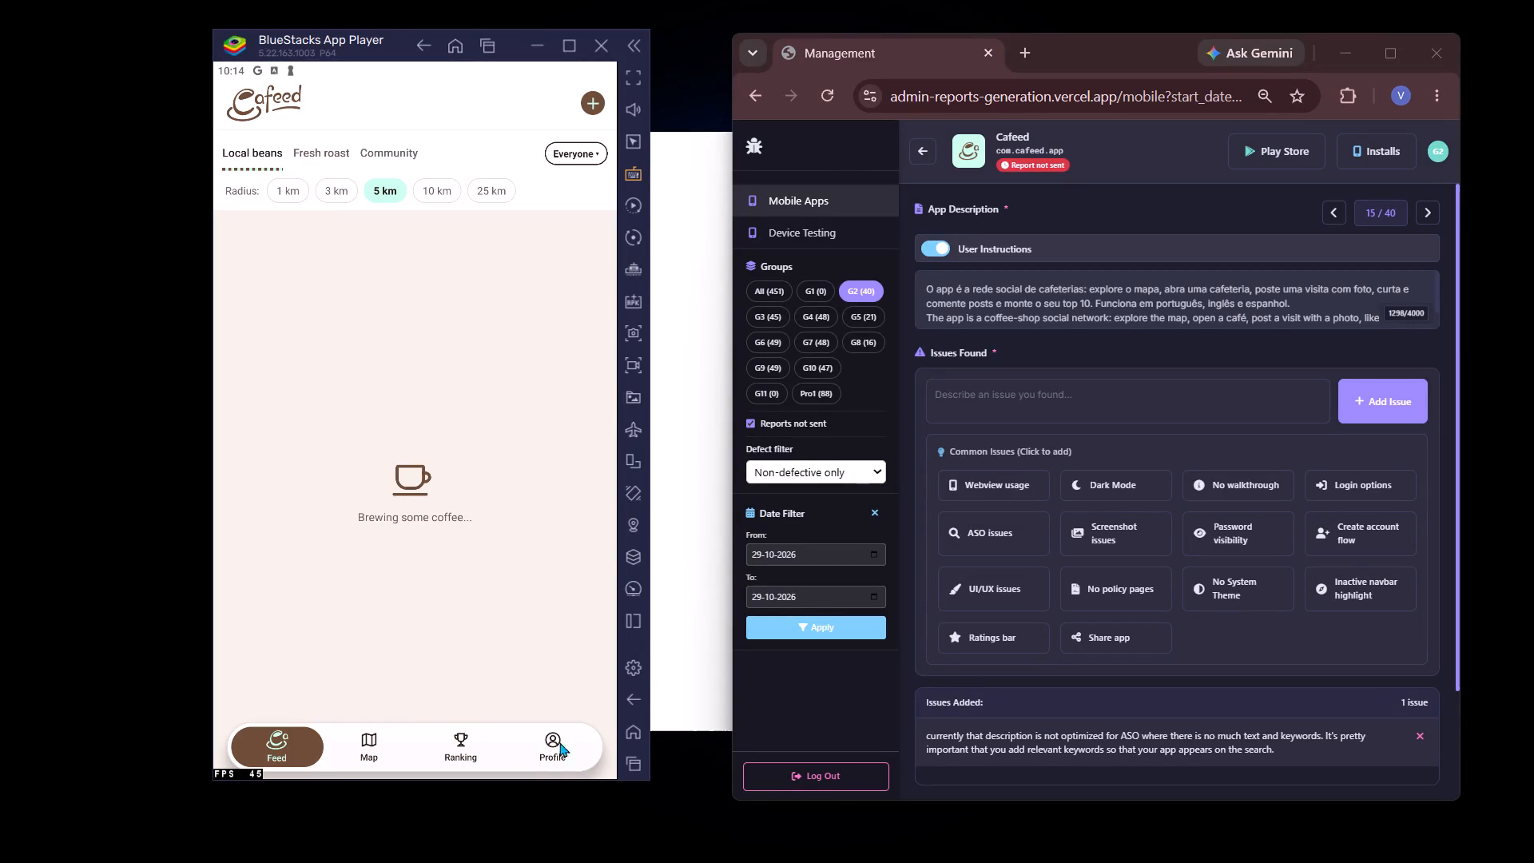
left_click_drag(578, 742, 575, 755)
left_click(454, 472)
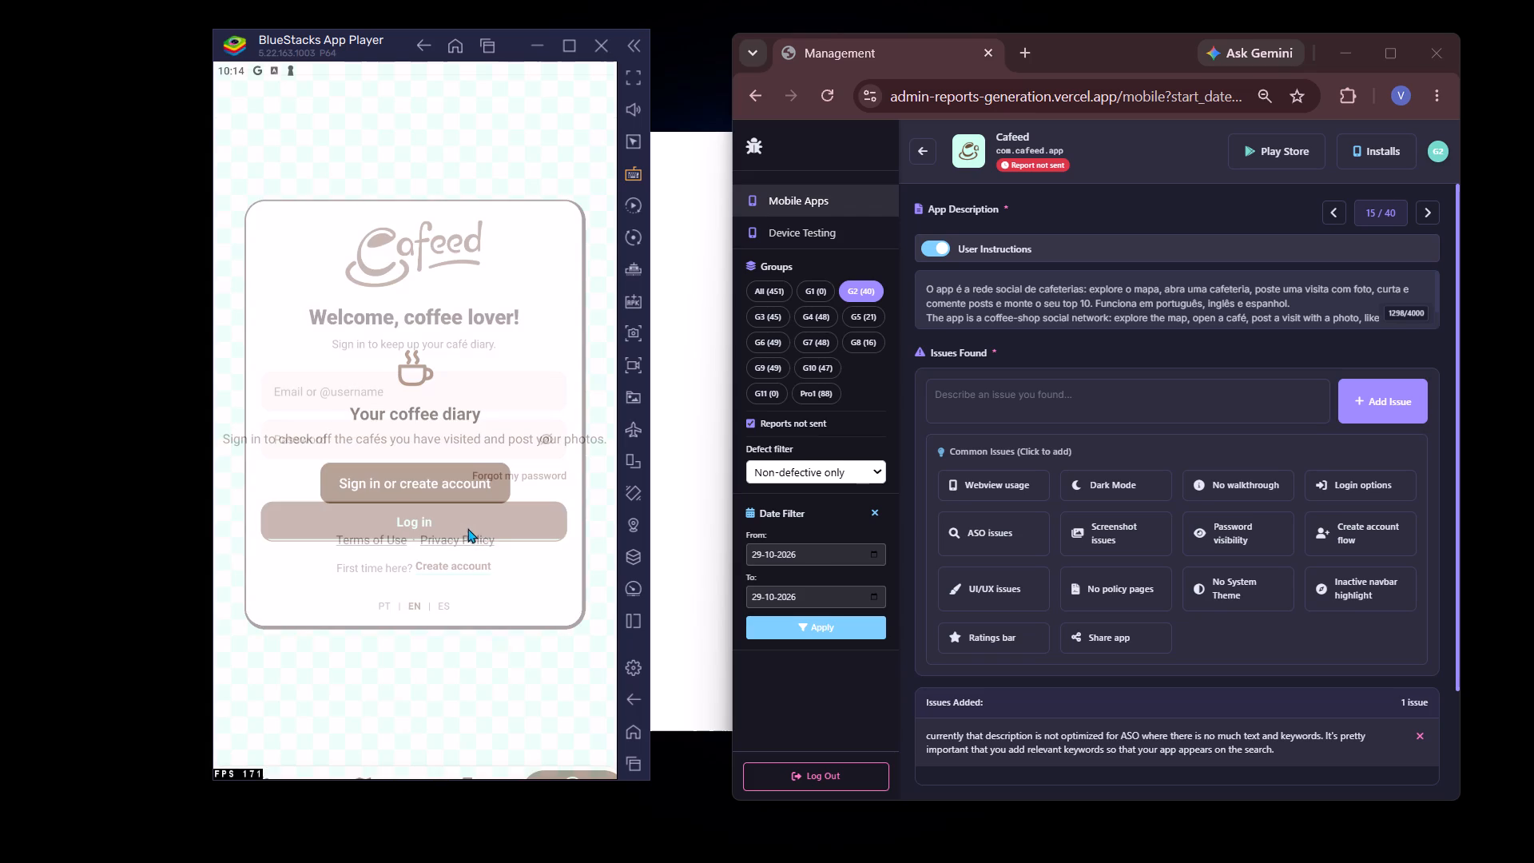
left_click(469, 564)
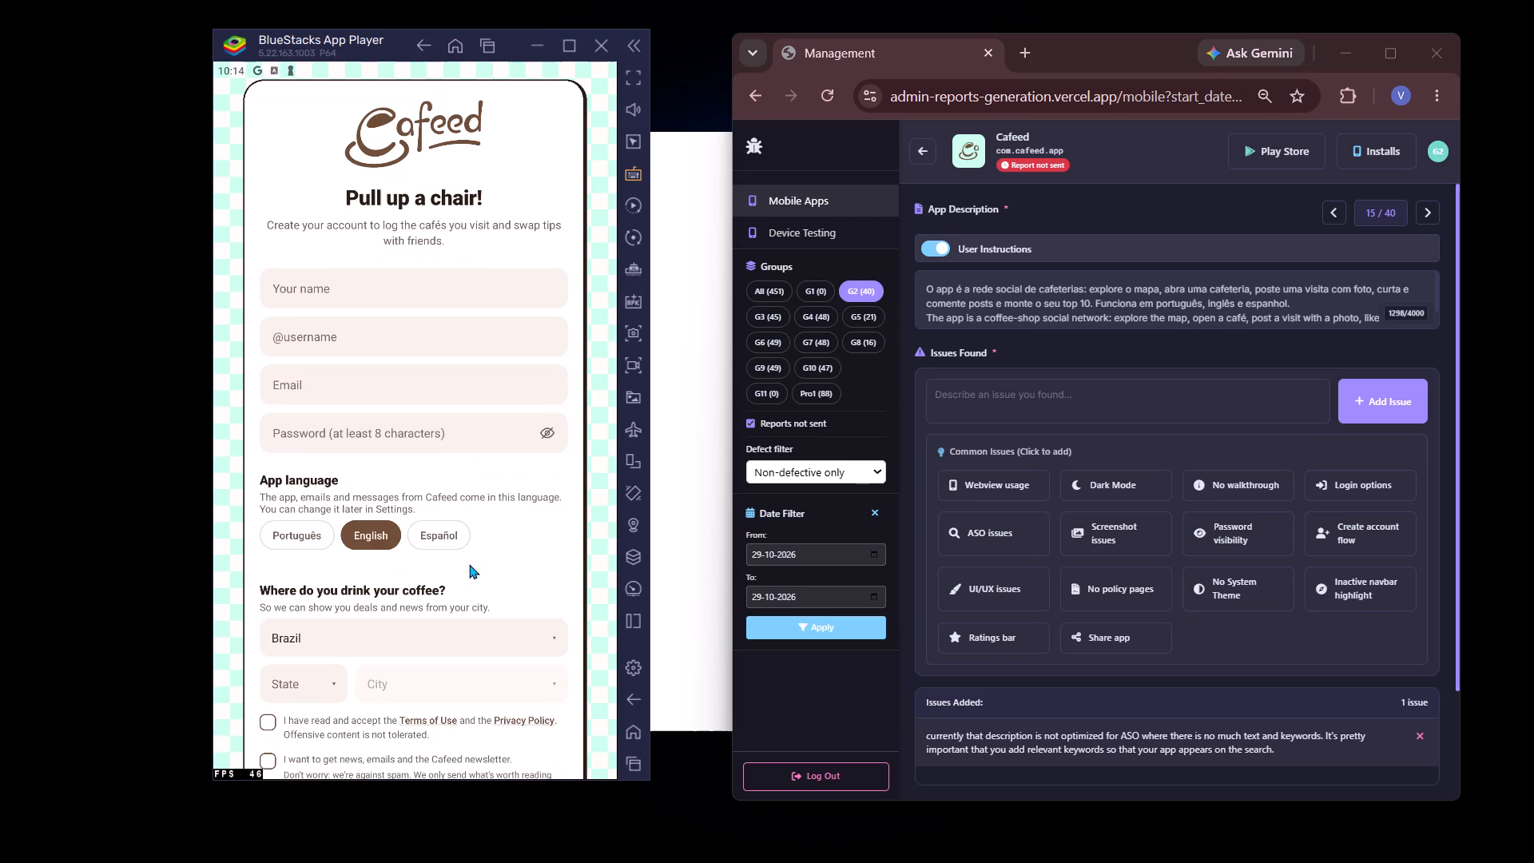
scroll(435, 430, "down", 1)
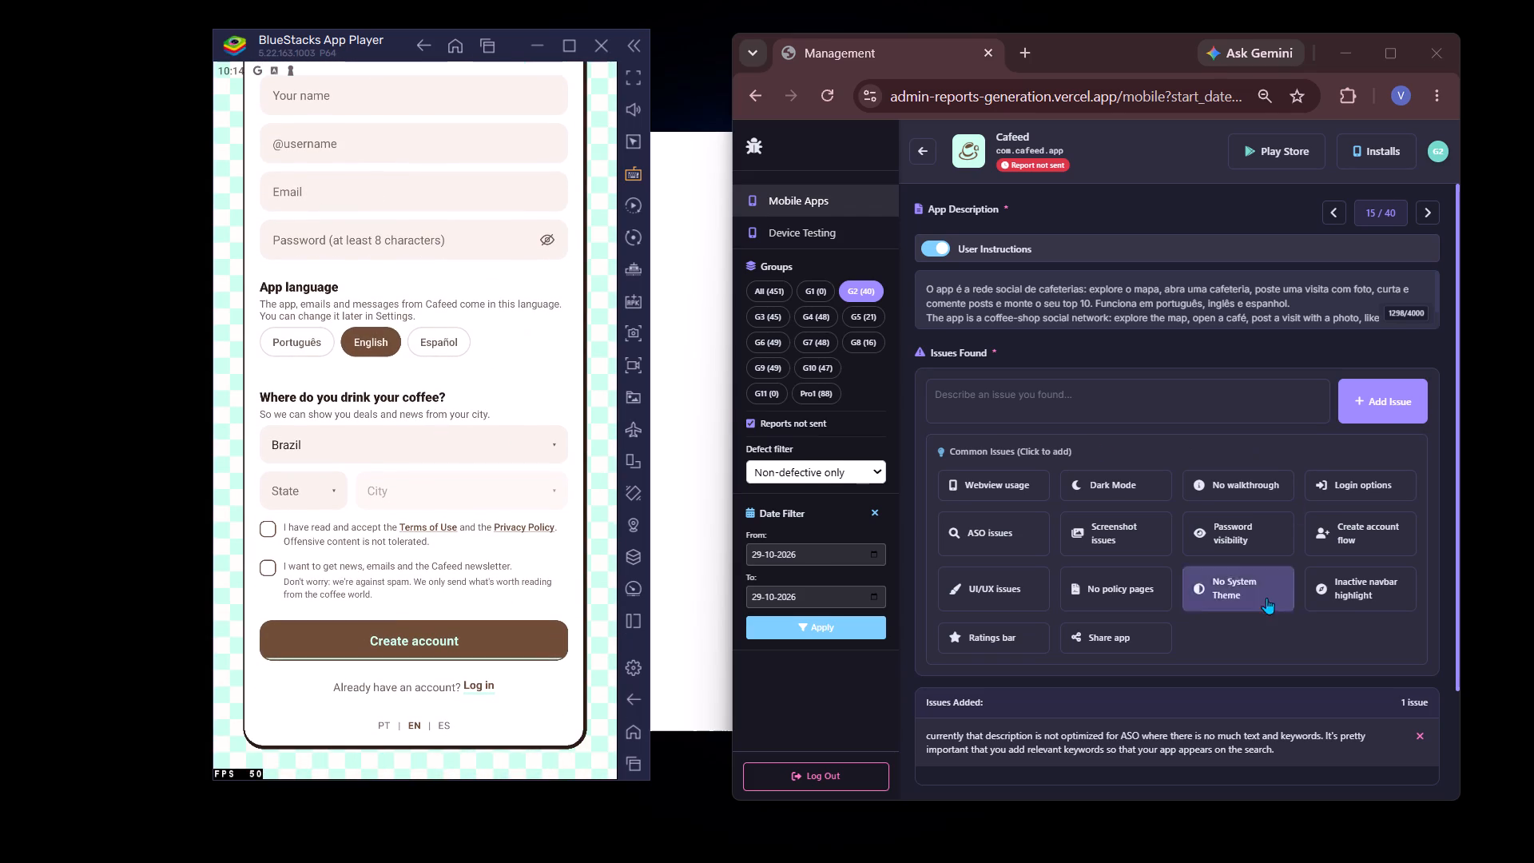
Add the common issue "Limited login options (add Google Sign-in)" to the Cafeed report.
left_click(1353, 491)
scroll(340, 518, "up", 2)
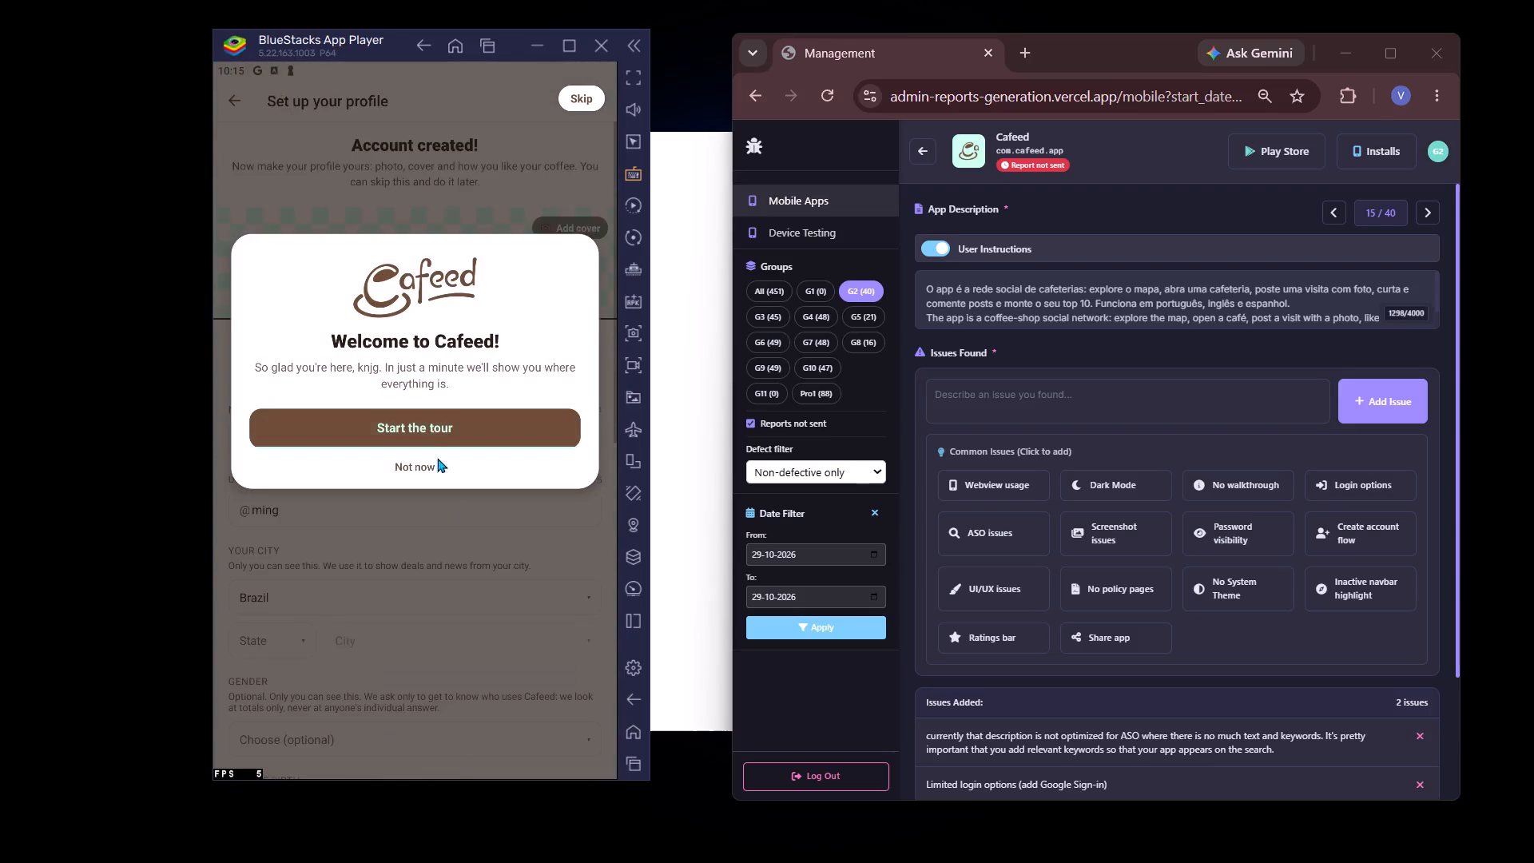
Dismiss Cafeed's Pioneer Crew stamp, start the app tour, and skip the rest of it to reach the feed.
left_click(428, 432)
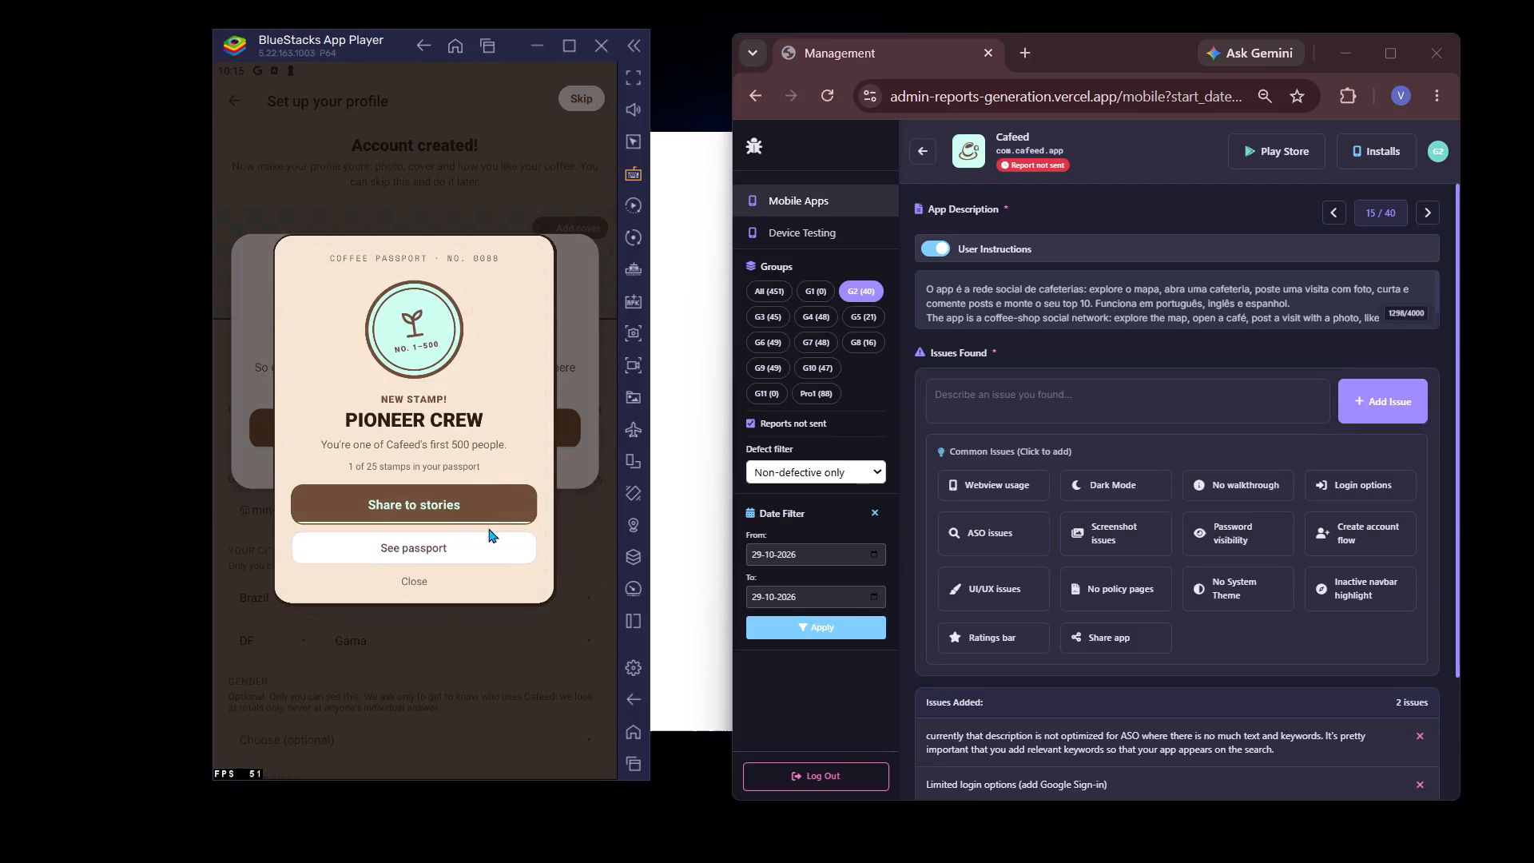
left_click(419, 585)
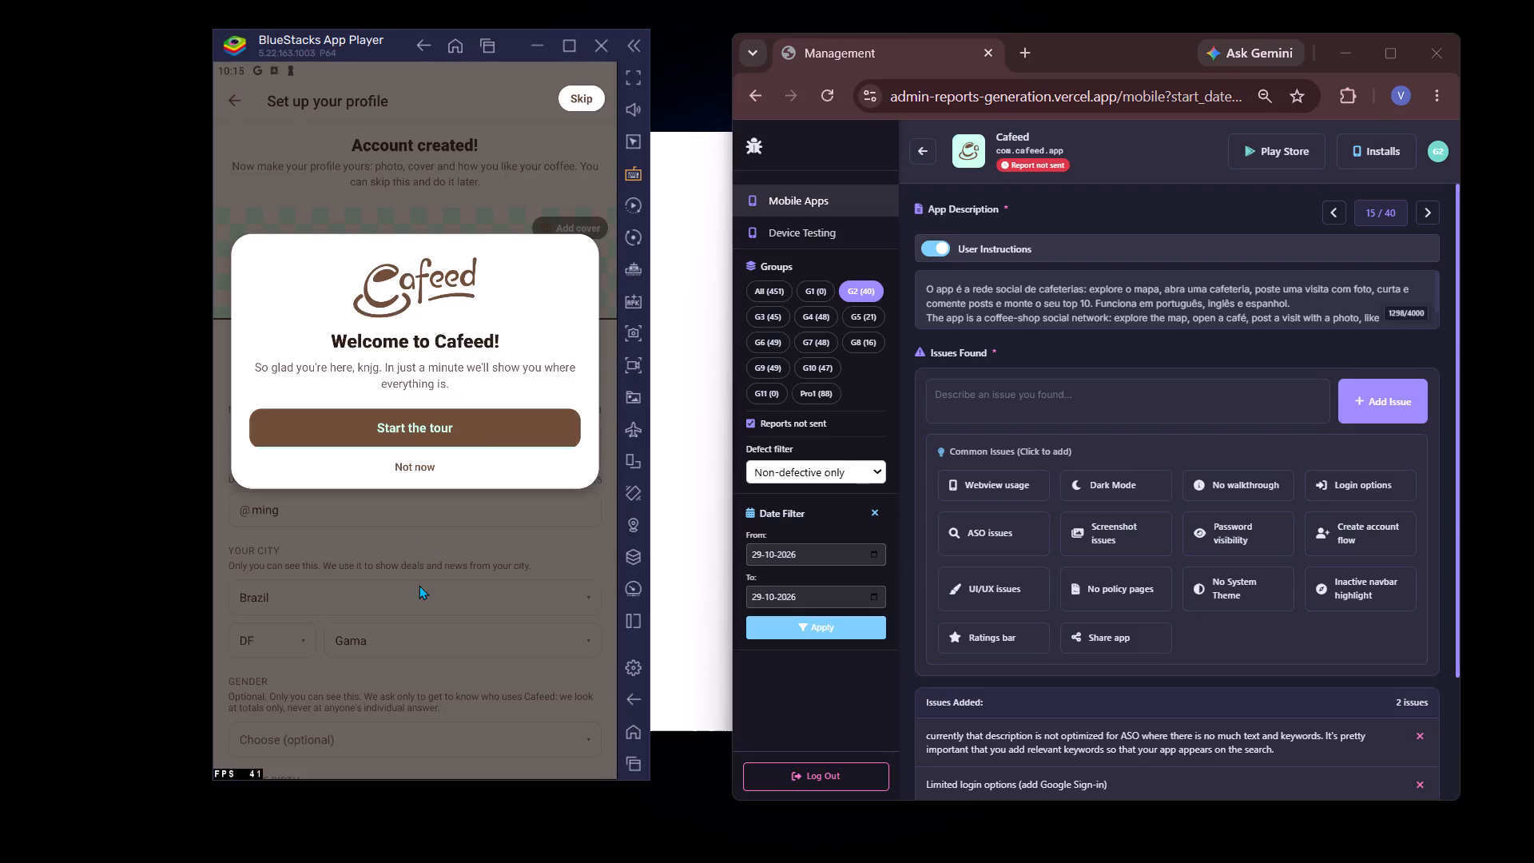
left_click(479, 435)
double_click(479, 443)
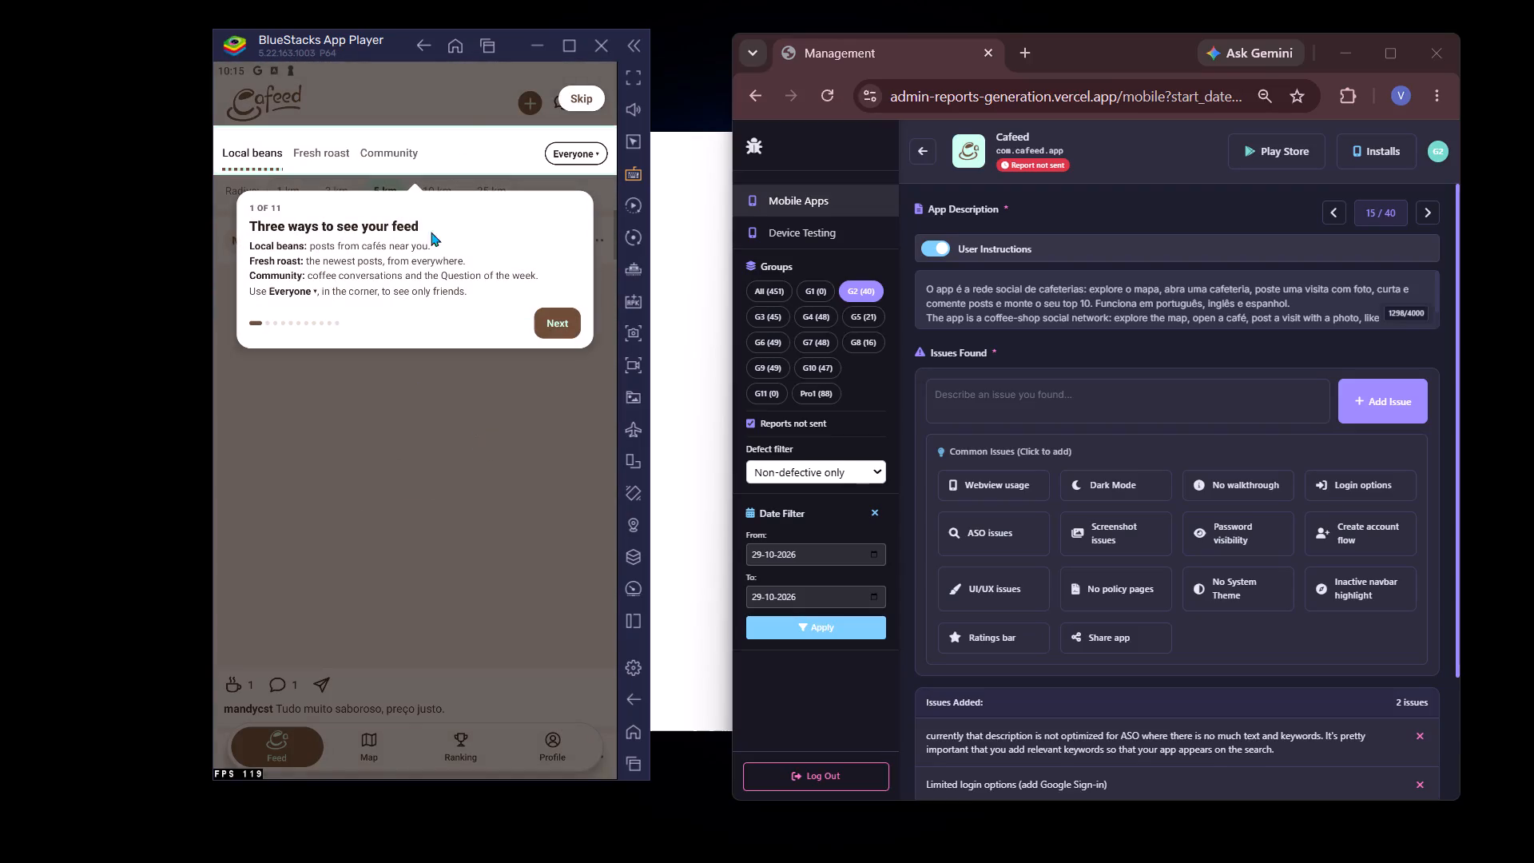
left_click(580, 100)
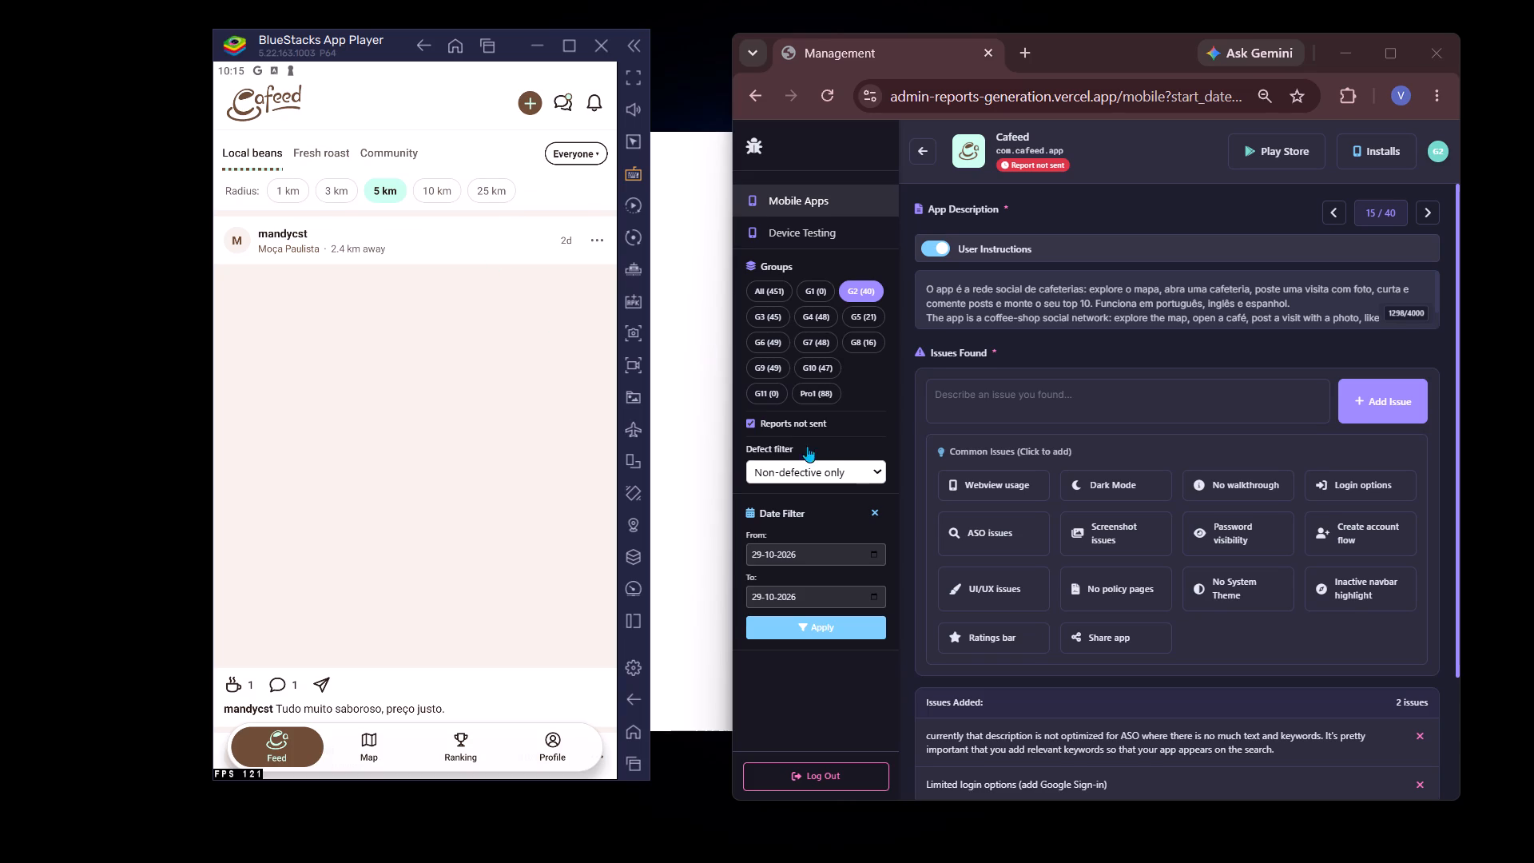
Review the issues added for Cafeed, and open the Settings page from the Cafeed profile.
scroll(1135, 533, "down", 1)
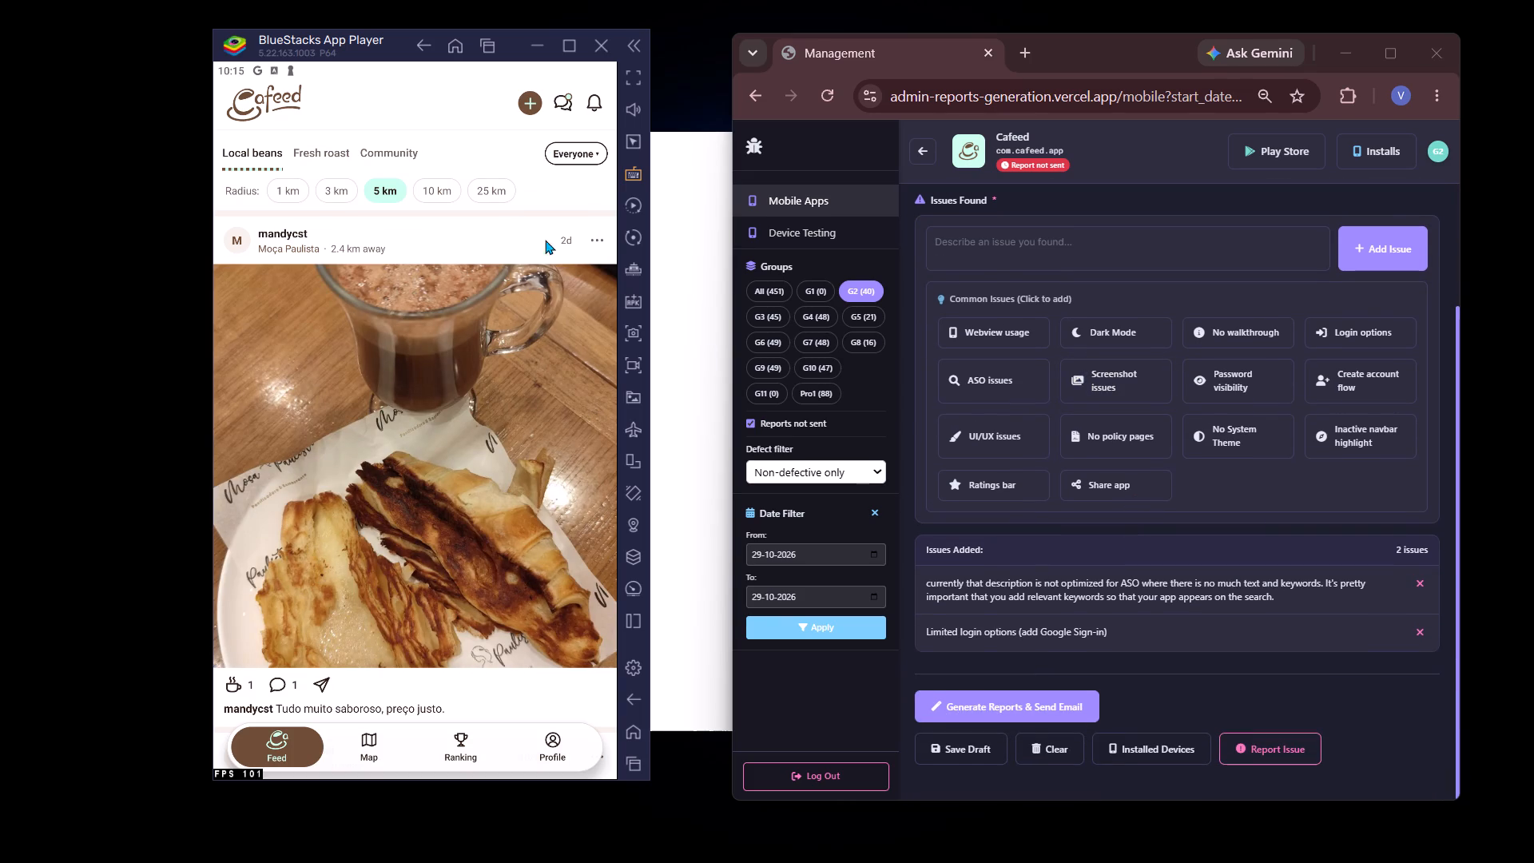
left_click(543, 776)
left_click(559, 754)
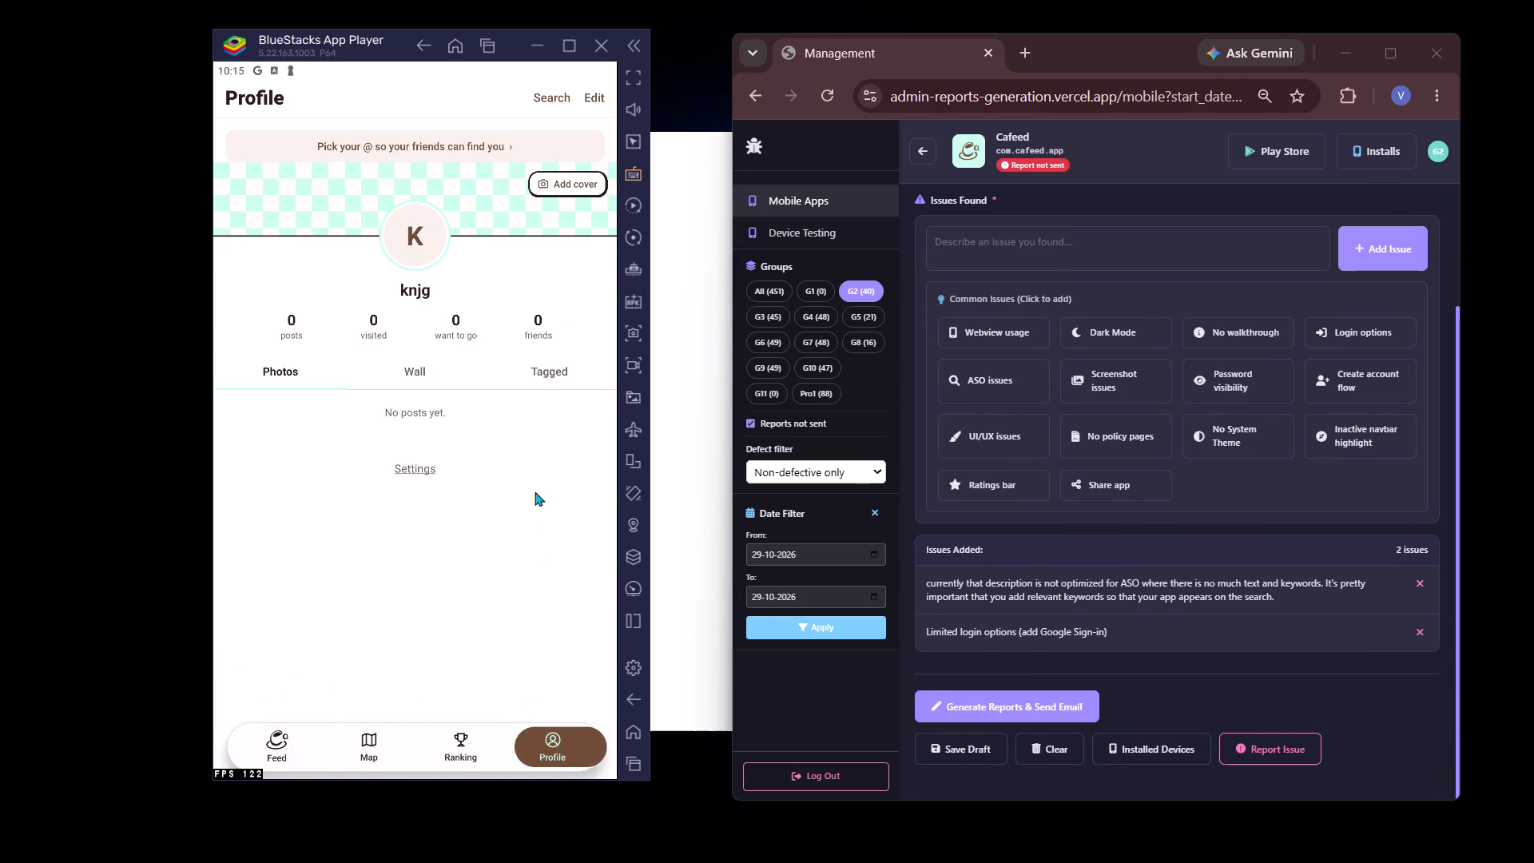
left_click(395, 479)
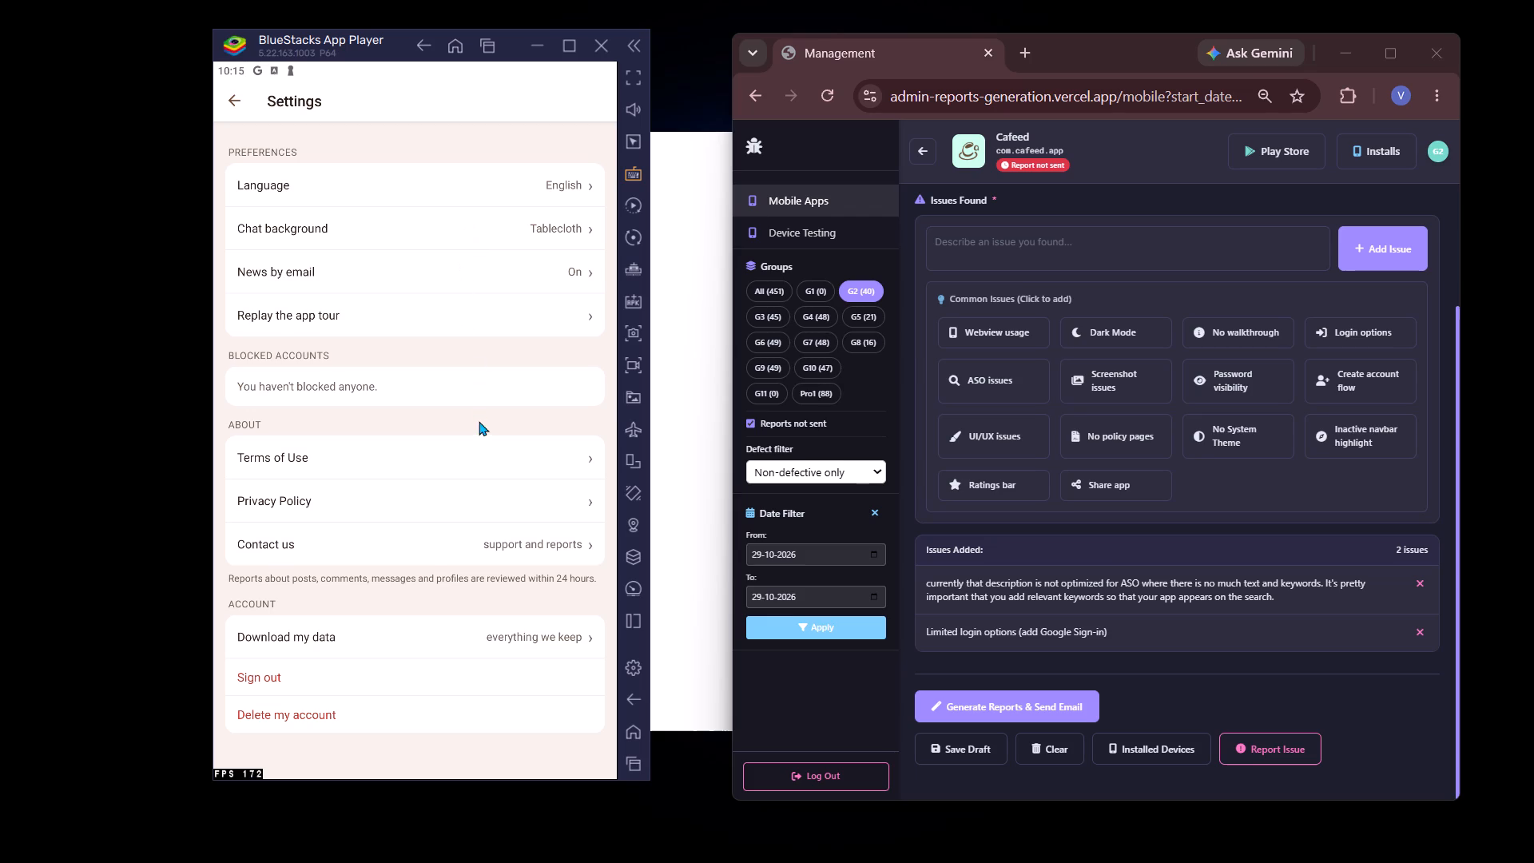
Check Cafeed's Settings page and add the common issue "Ratings bar" to the Cafeed report.
scroll(466, 507, "down", 1)
scroll(416, 606, "down", 1)
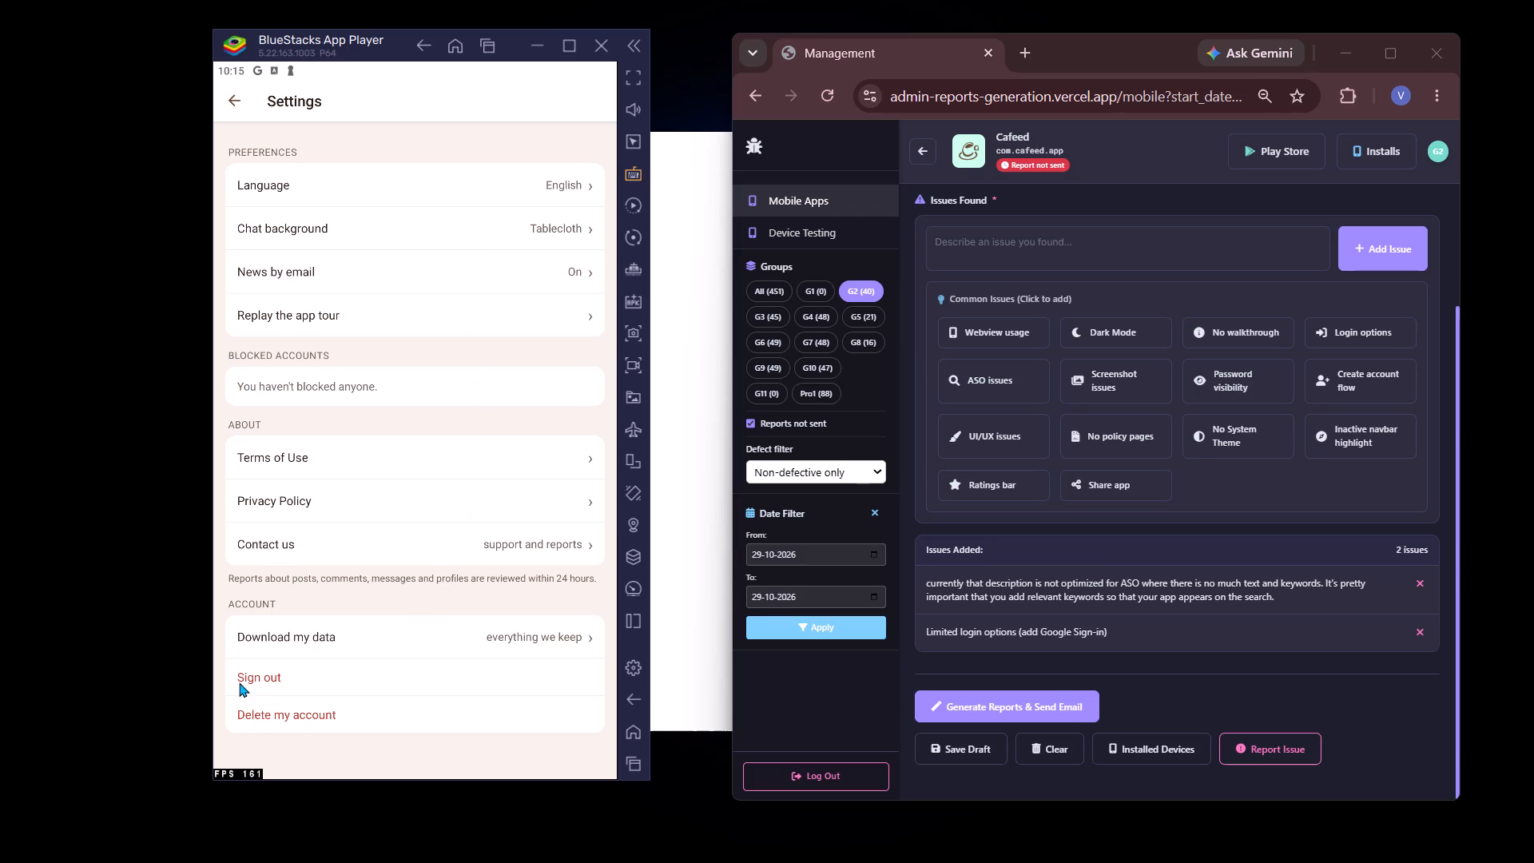
left_click(233, 679)
left_click(252, 666)
left_click(975, 496)
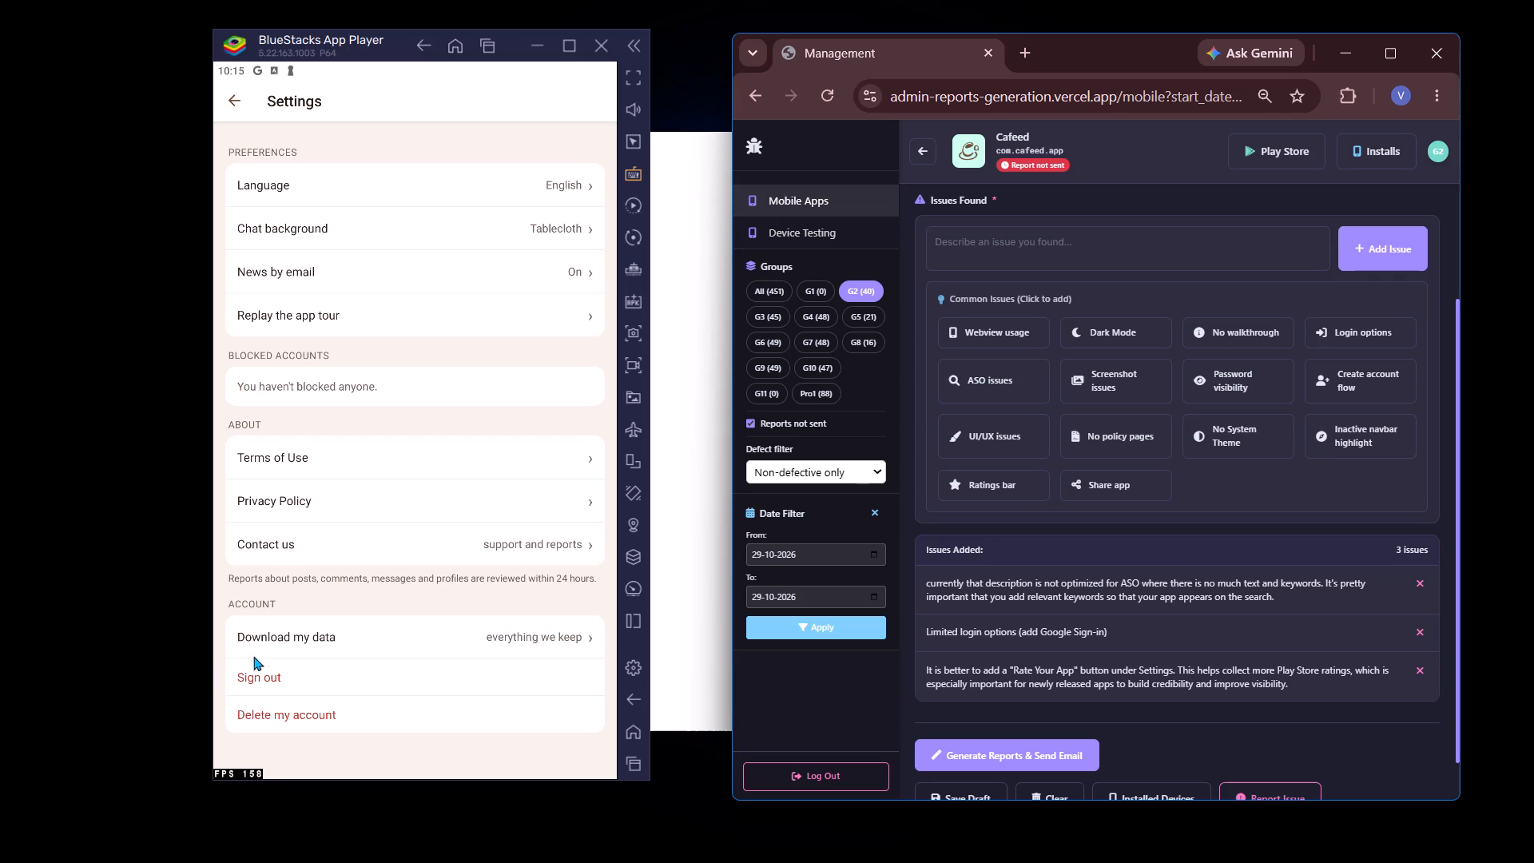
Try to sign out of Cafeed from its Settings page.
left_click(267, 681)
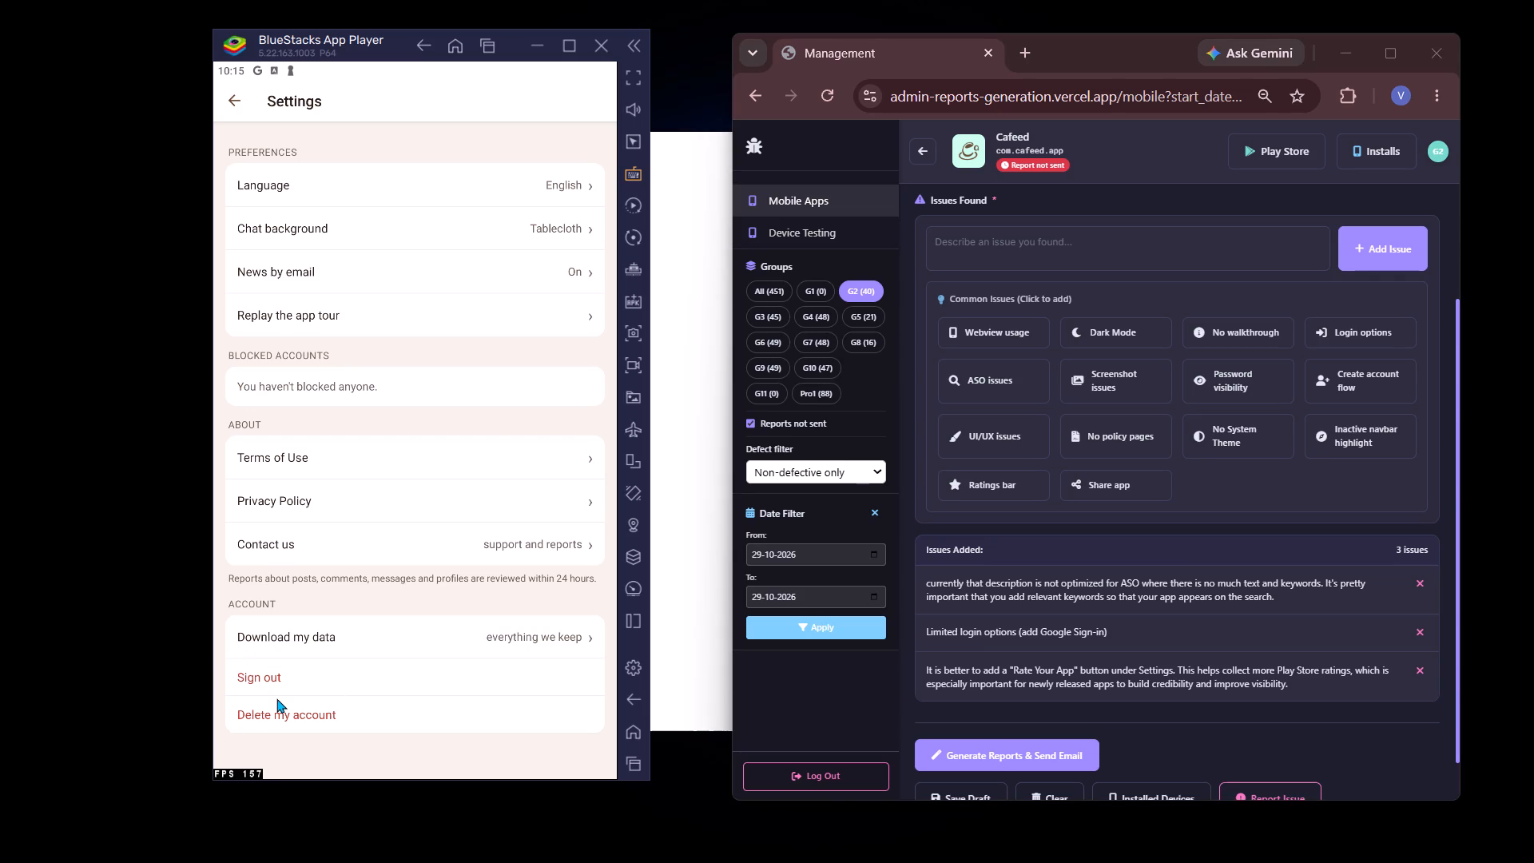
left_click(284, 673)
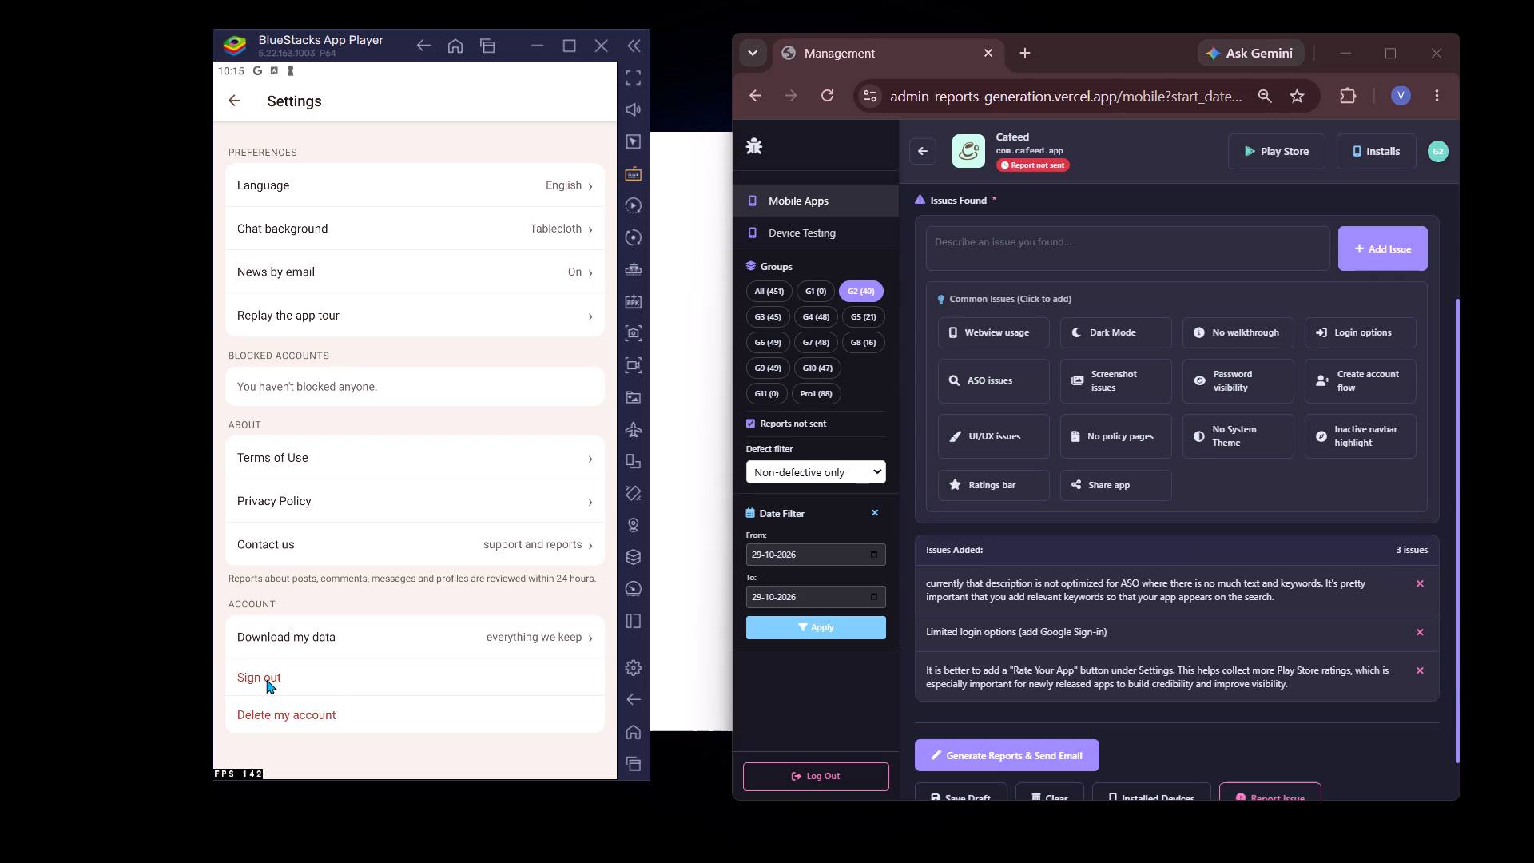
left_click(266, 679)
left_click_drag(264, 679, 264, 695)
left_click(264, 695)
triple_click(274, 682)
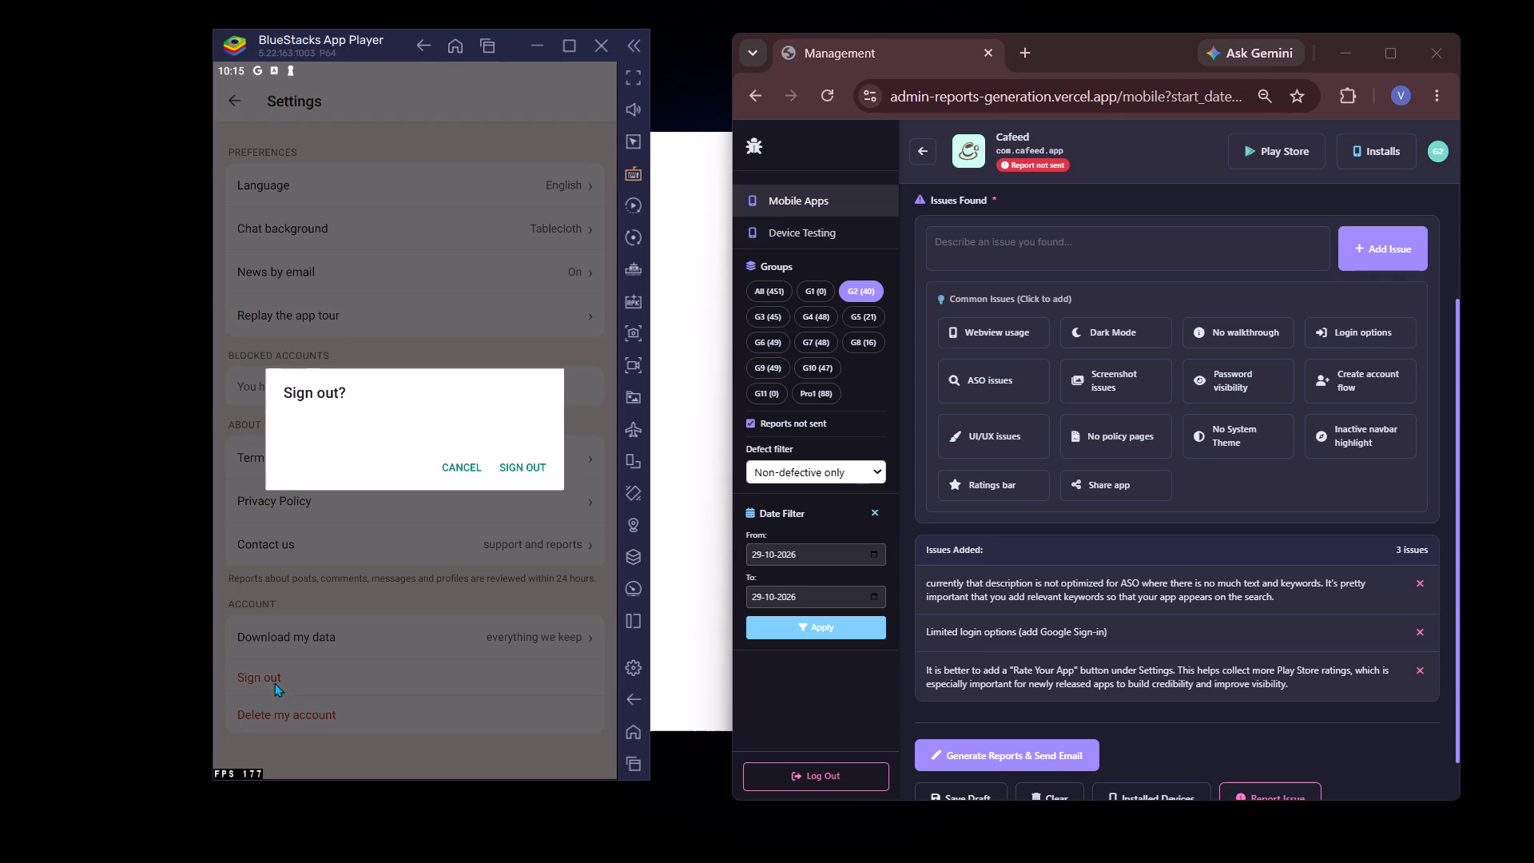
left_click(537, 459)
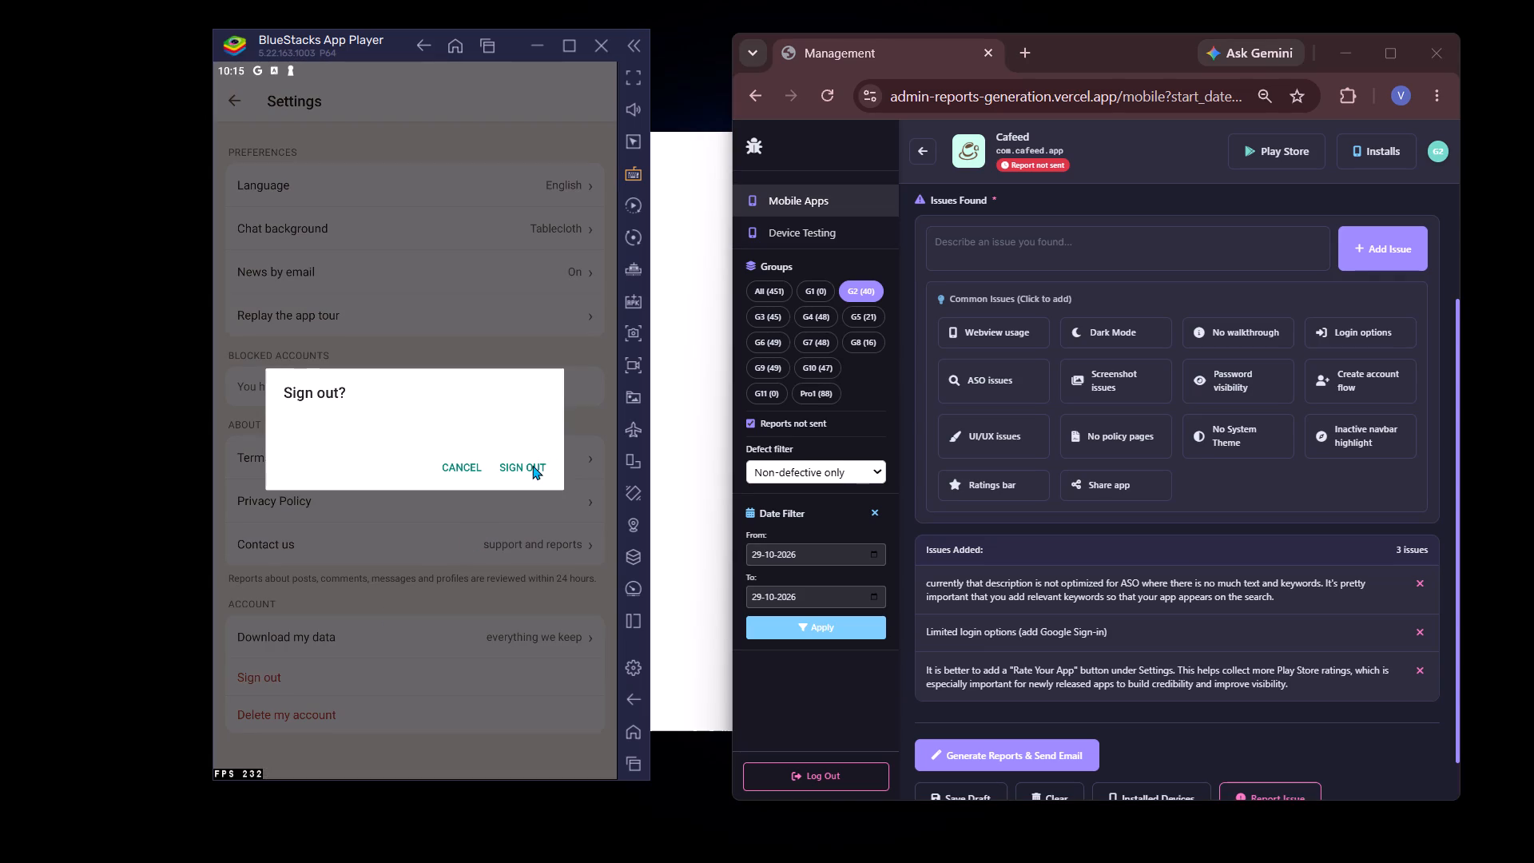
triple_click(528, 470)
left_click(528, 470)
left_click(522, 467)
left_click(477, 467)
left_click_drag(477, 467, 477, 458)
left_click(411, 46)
Close Cafeed among the recent apps, relaunch it from its Play Store page, and review the report's added issues.
left_click(480, 53)
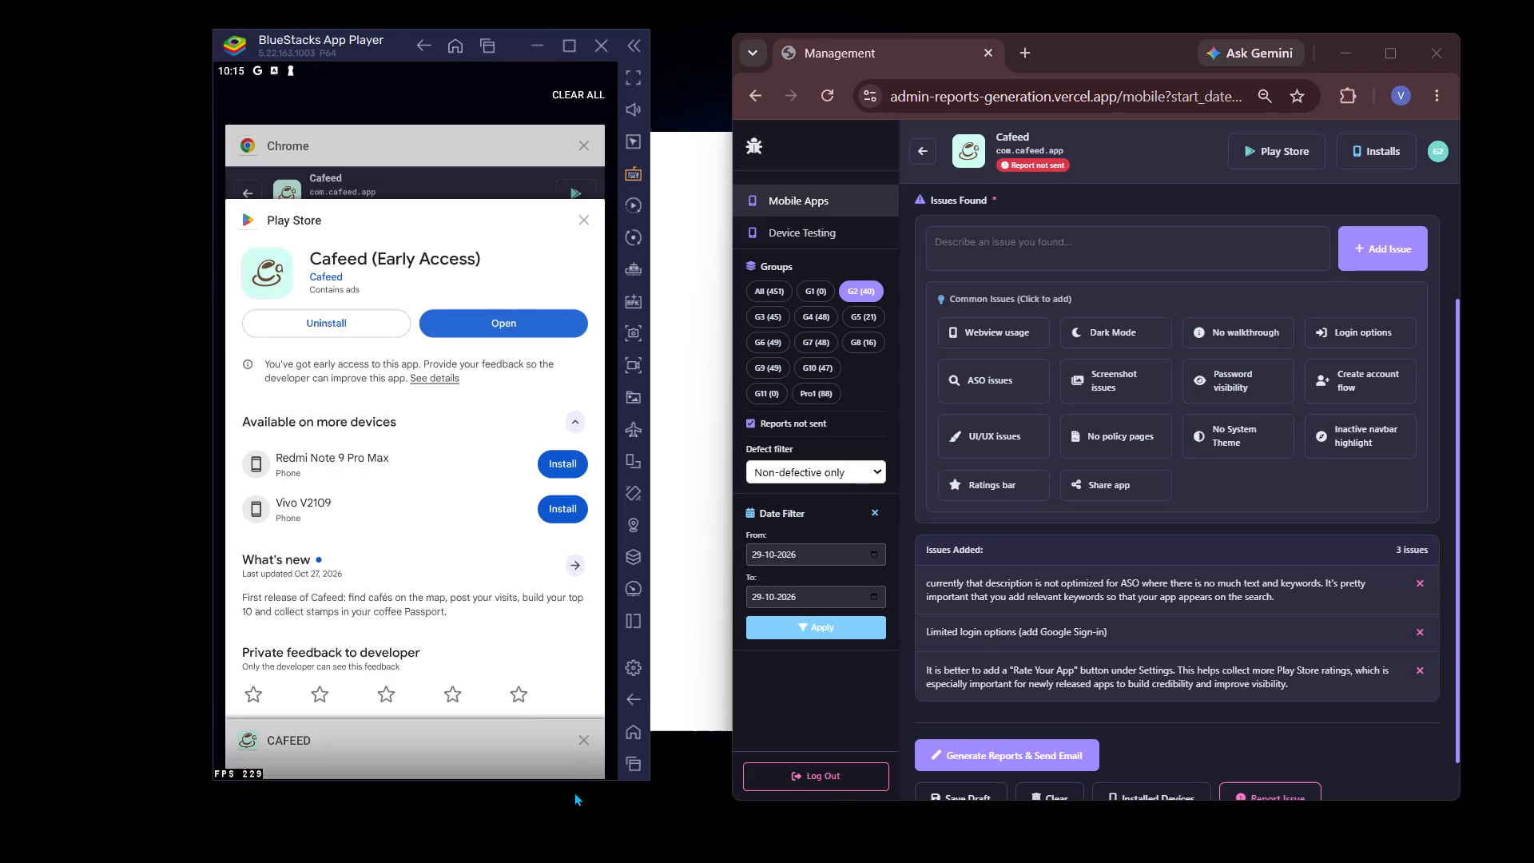
left_click(583, 735)
left_click(546, 495)
left_click(542, 209)
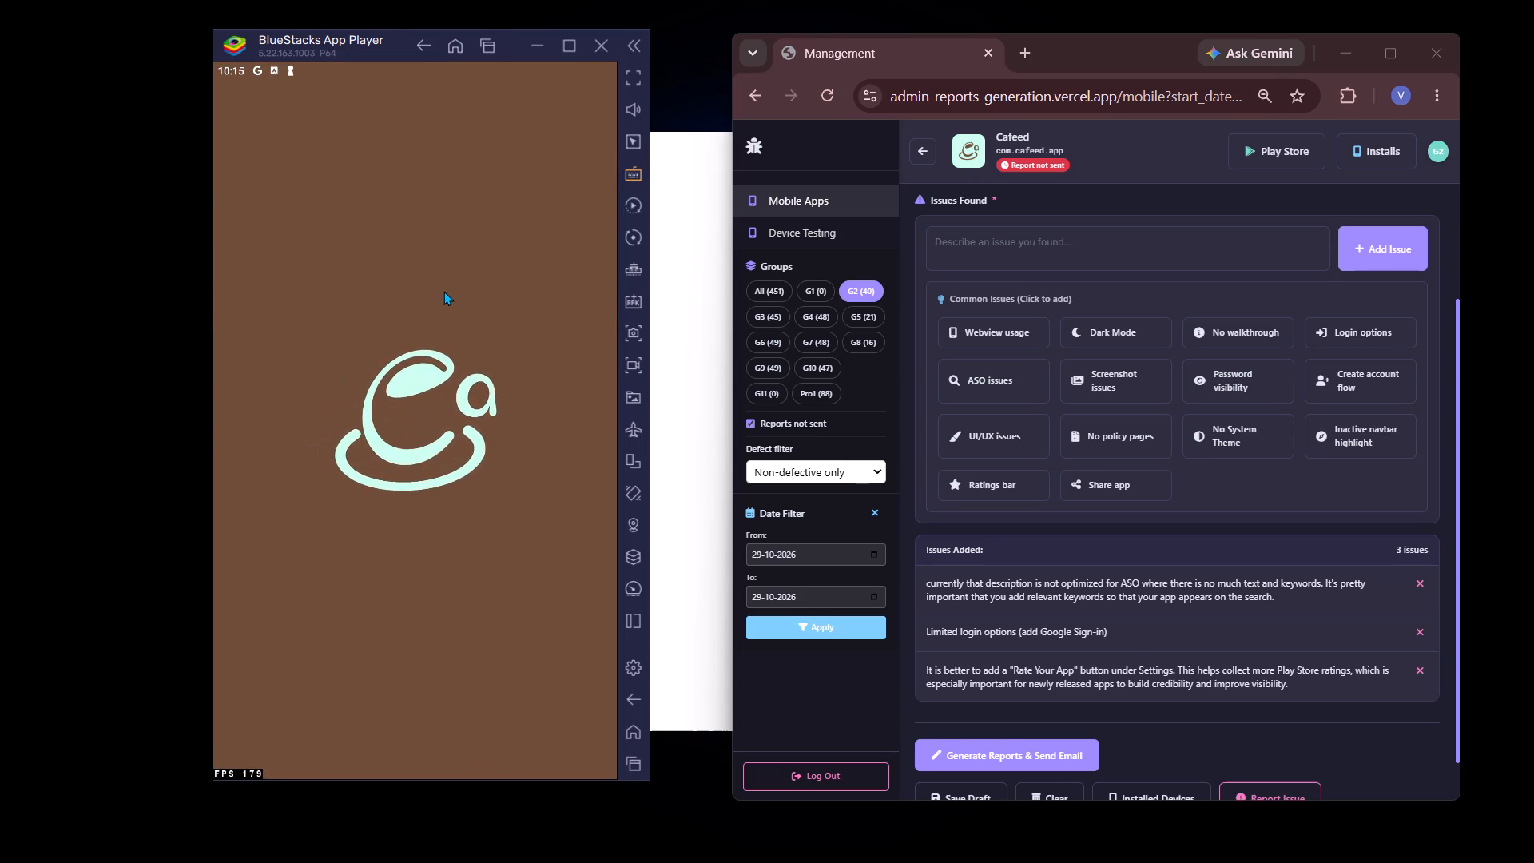
scroll(1055, 557, "up", 2)
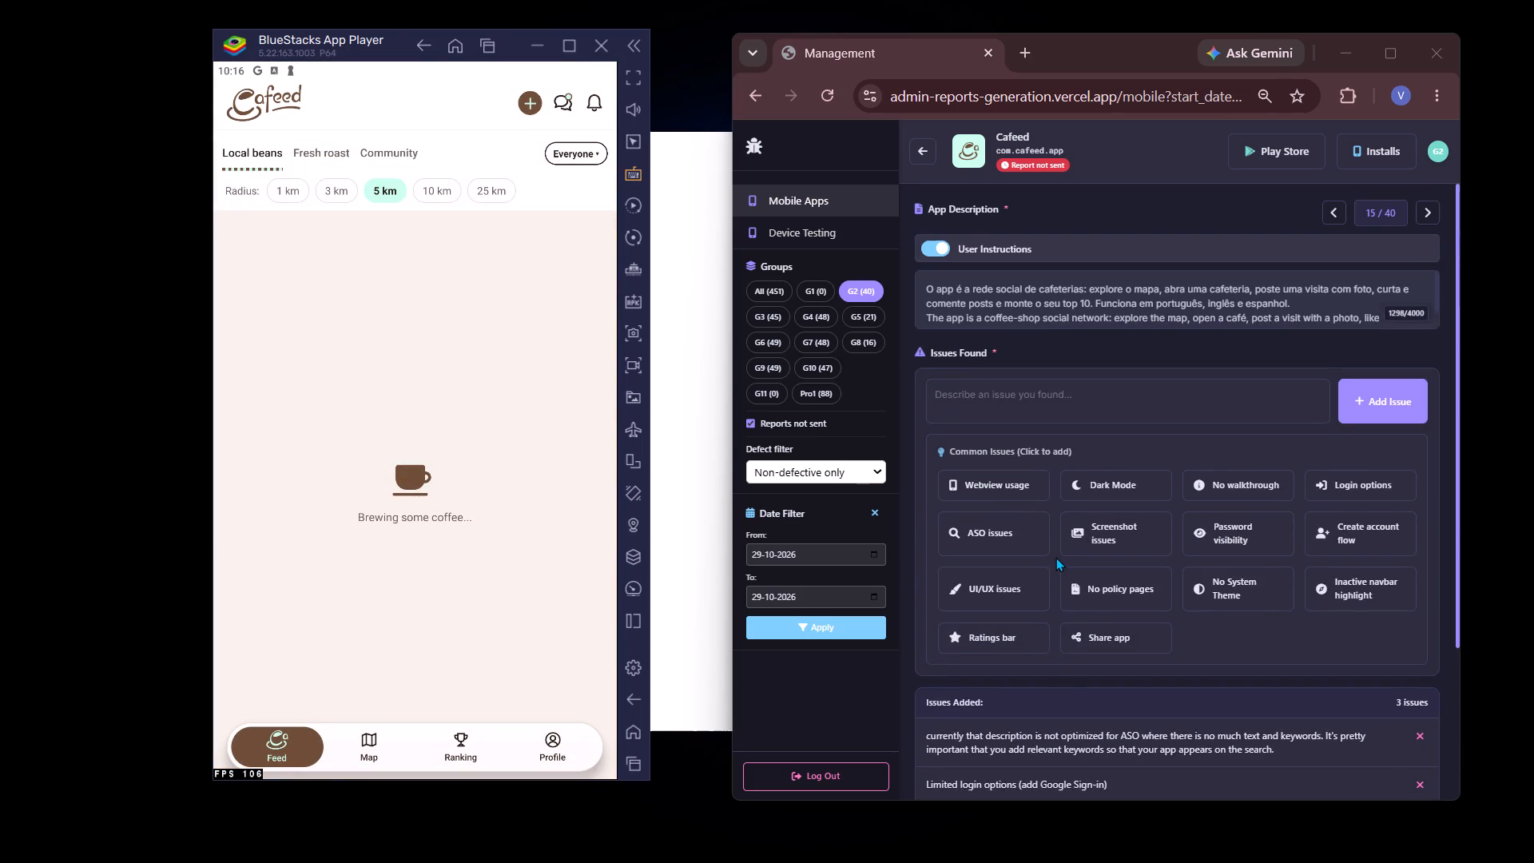
scroll(1055, 557, "down", 2)
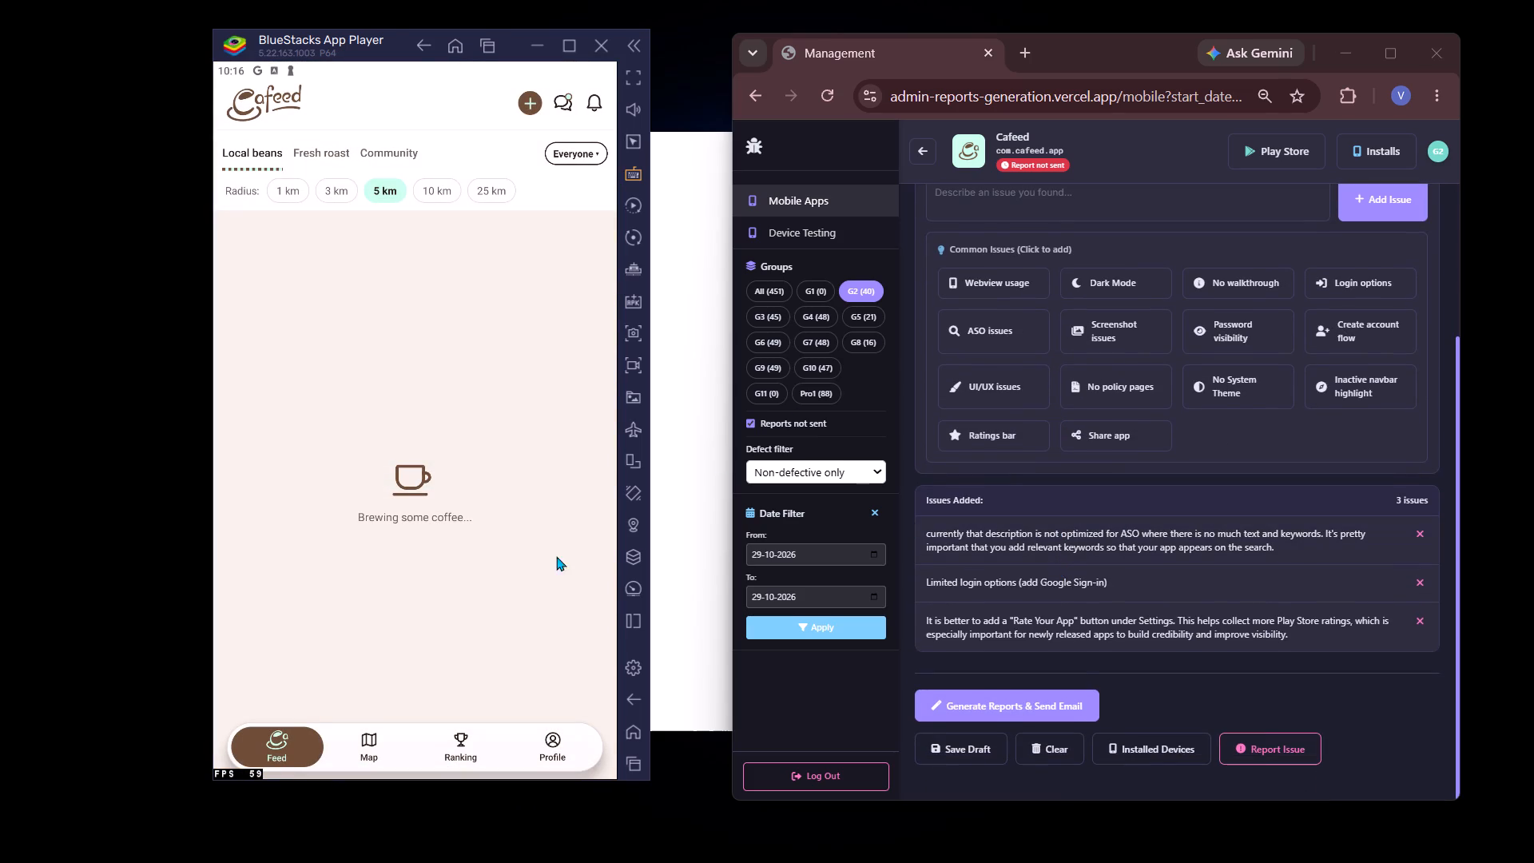
Check Cafeed's Map and Ranking sections, and sign out of the account through the profile's Settings page.
left_click(360, 754)
left_click(455, 752)
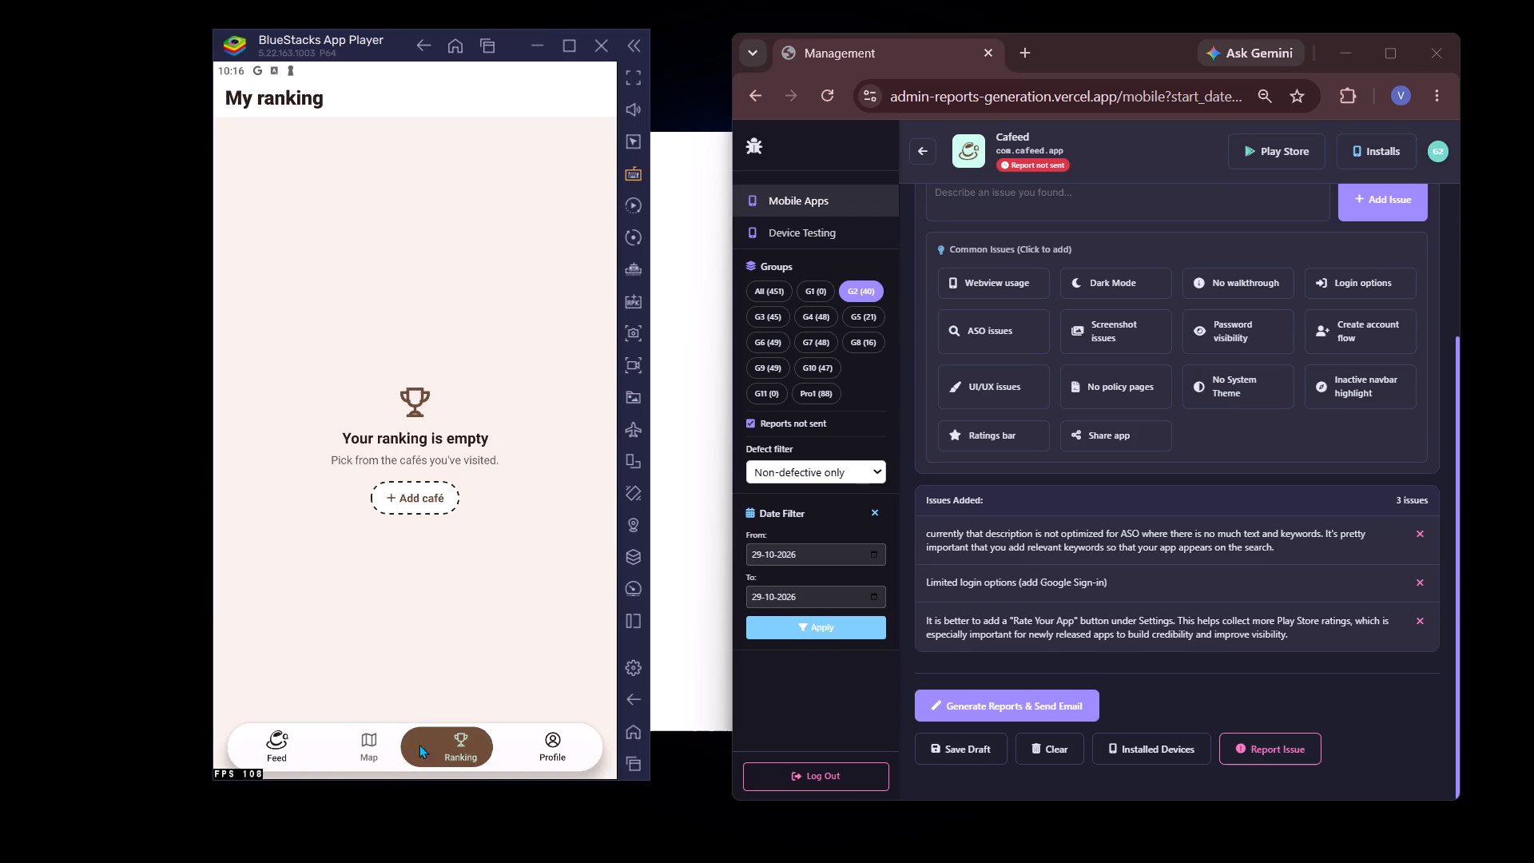
left_click(292, 738)
left_click(563, 756)
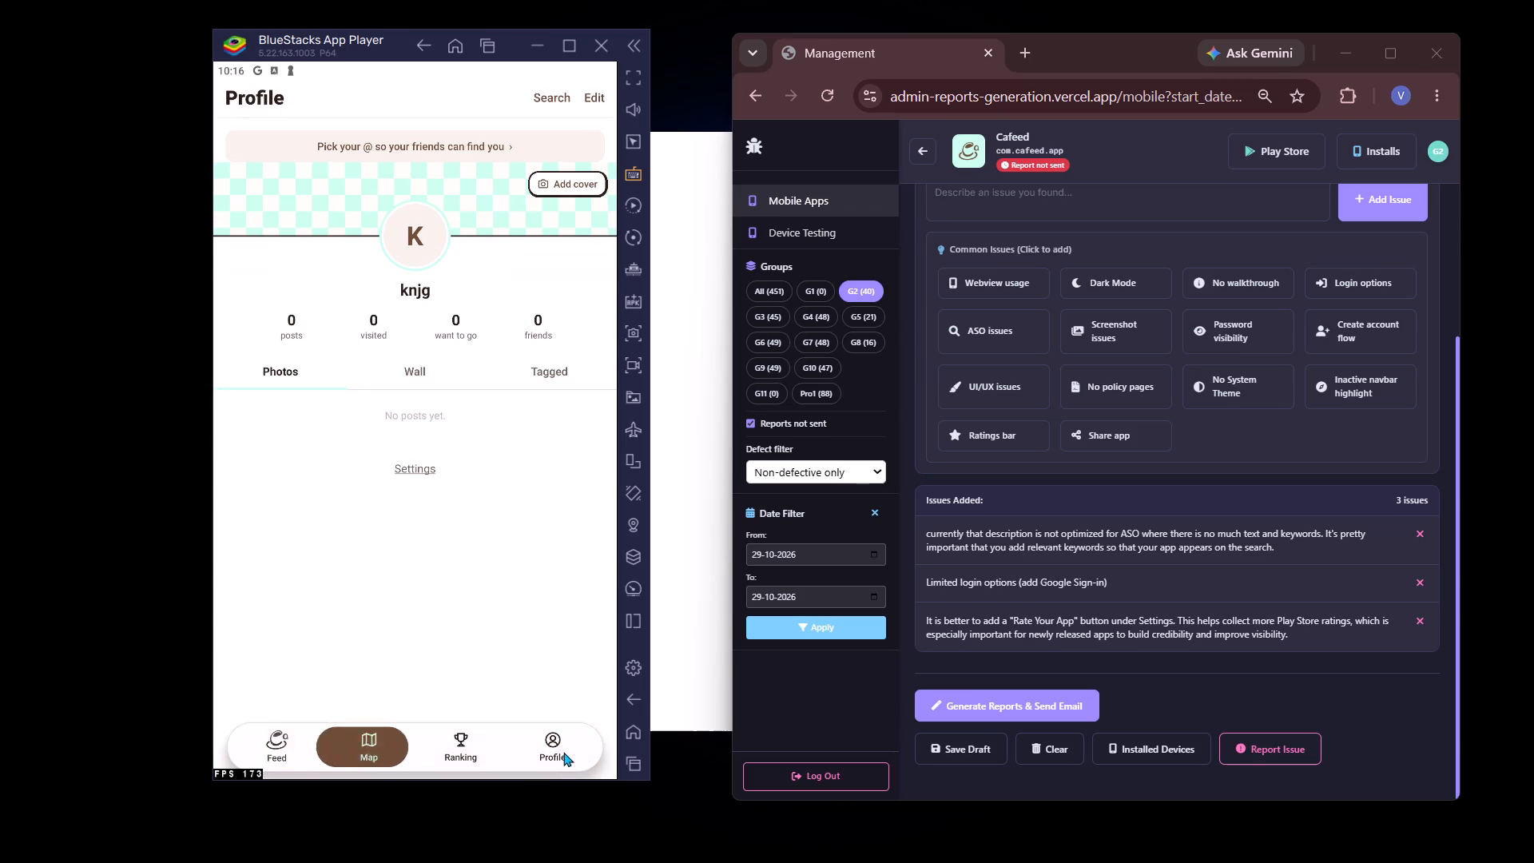
left_click(405, 491)
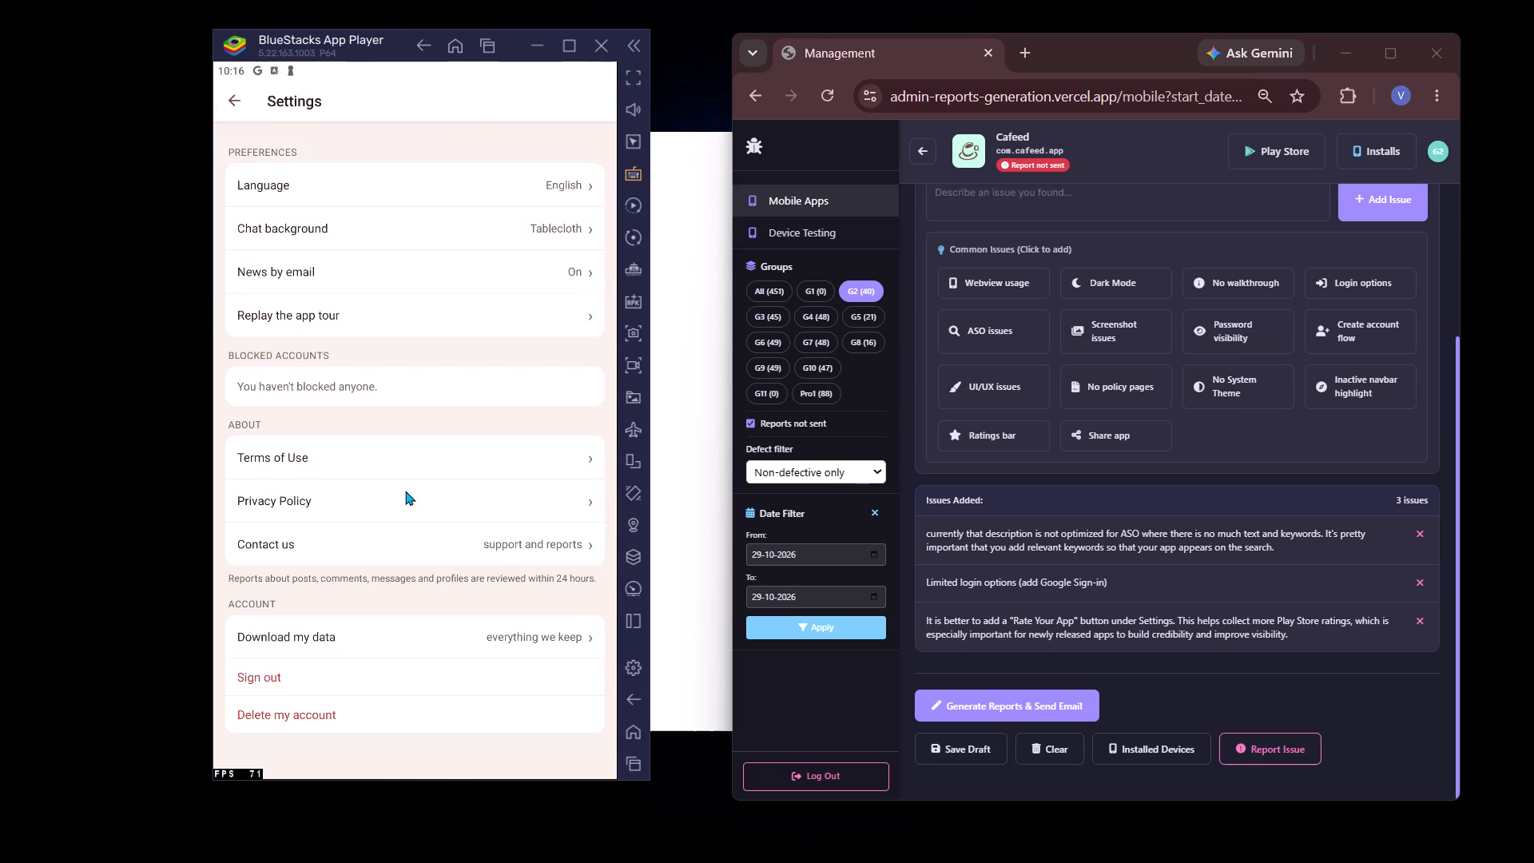
left_click(268, 685)
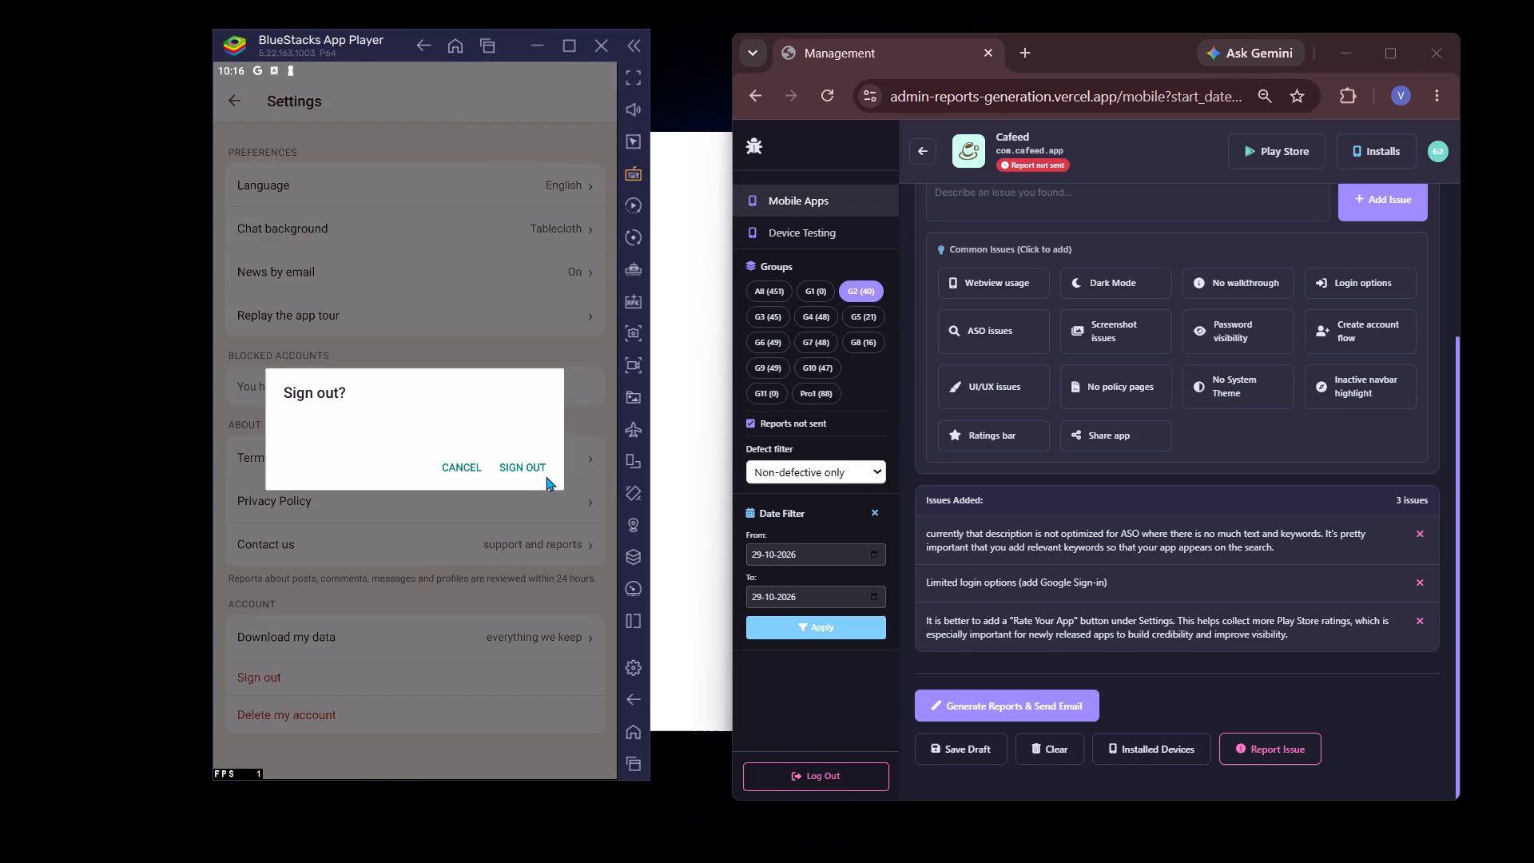
left_click(546, 476)
Switch back to Cafeed's Play Store page and uninstall the app.
left_click(475, 40)
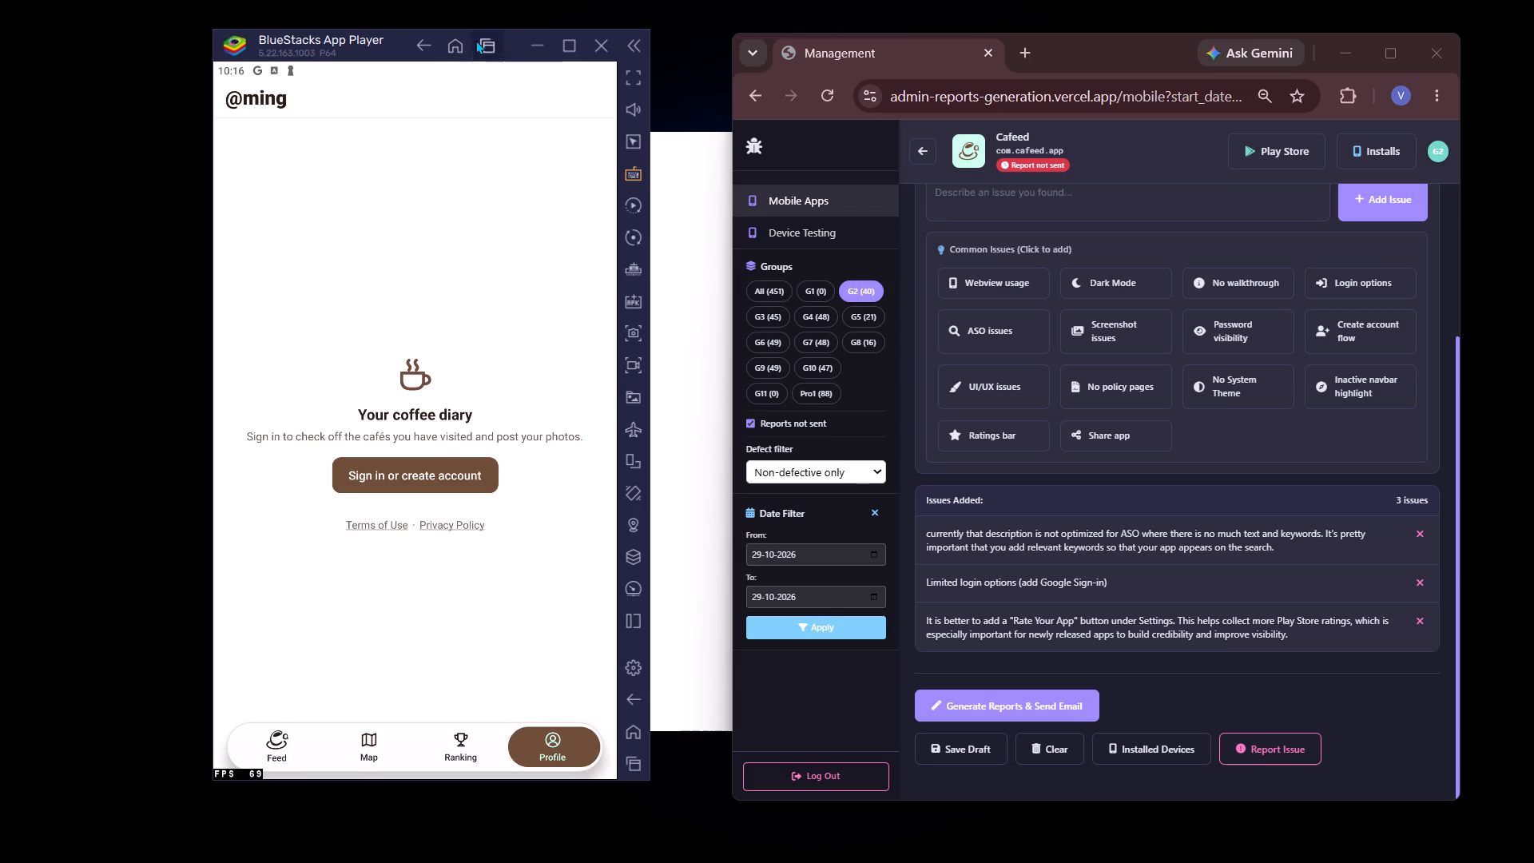
left_click(437, 354)
left_click(342, 193)
left_click(364, 205)
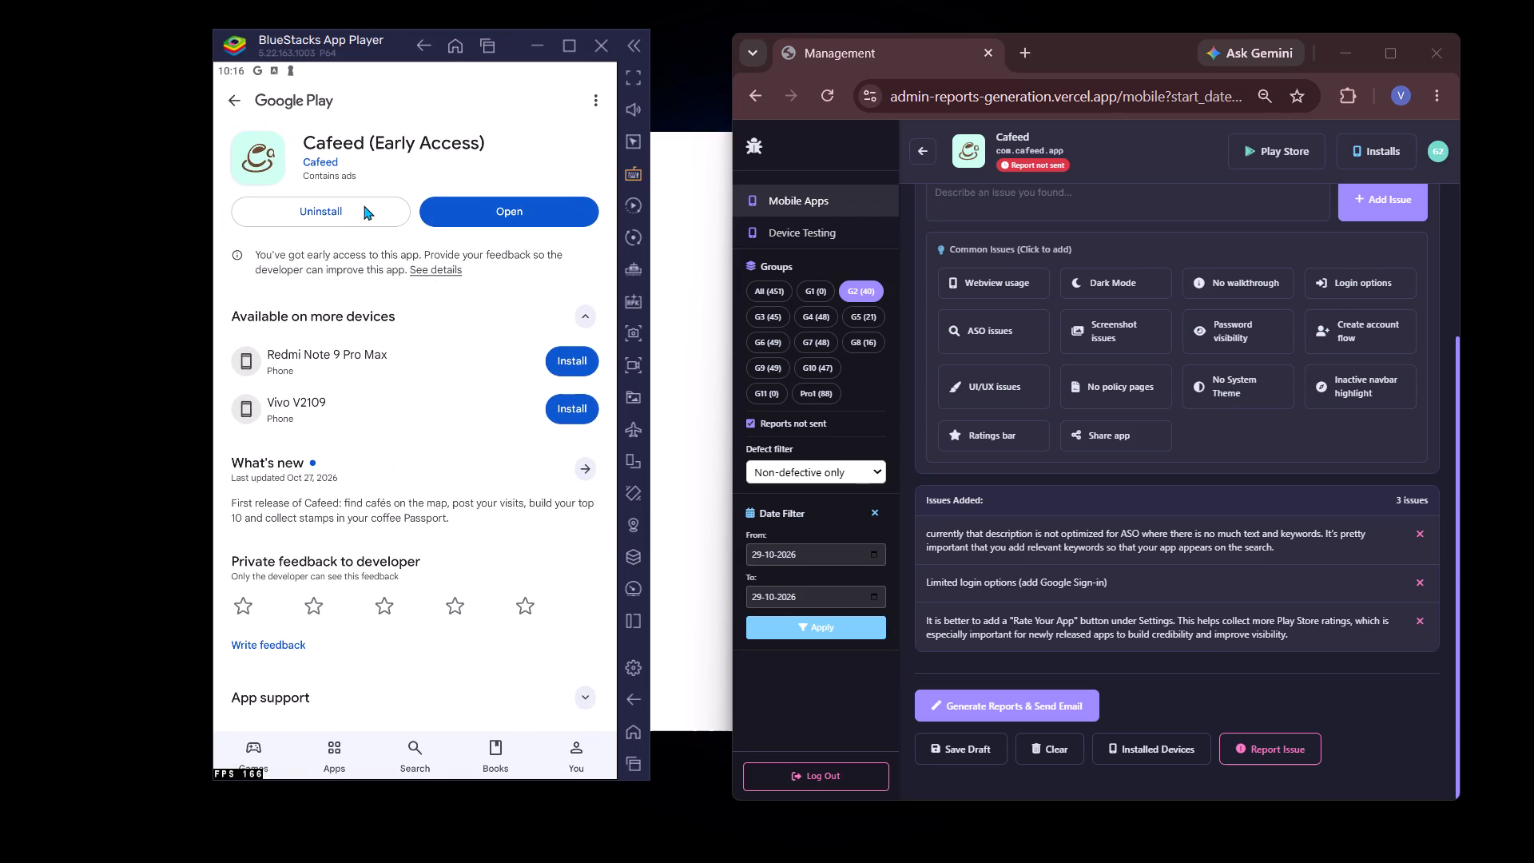
left_click(550, 444)
Glance over Cafeed's Play Store screenshots, and generate and email the Cafeed report.
scroll(539, 433, "down", 4)
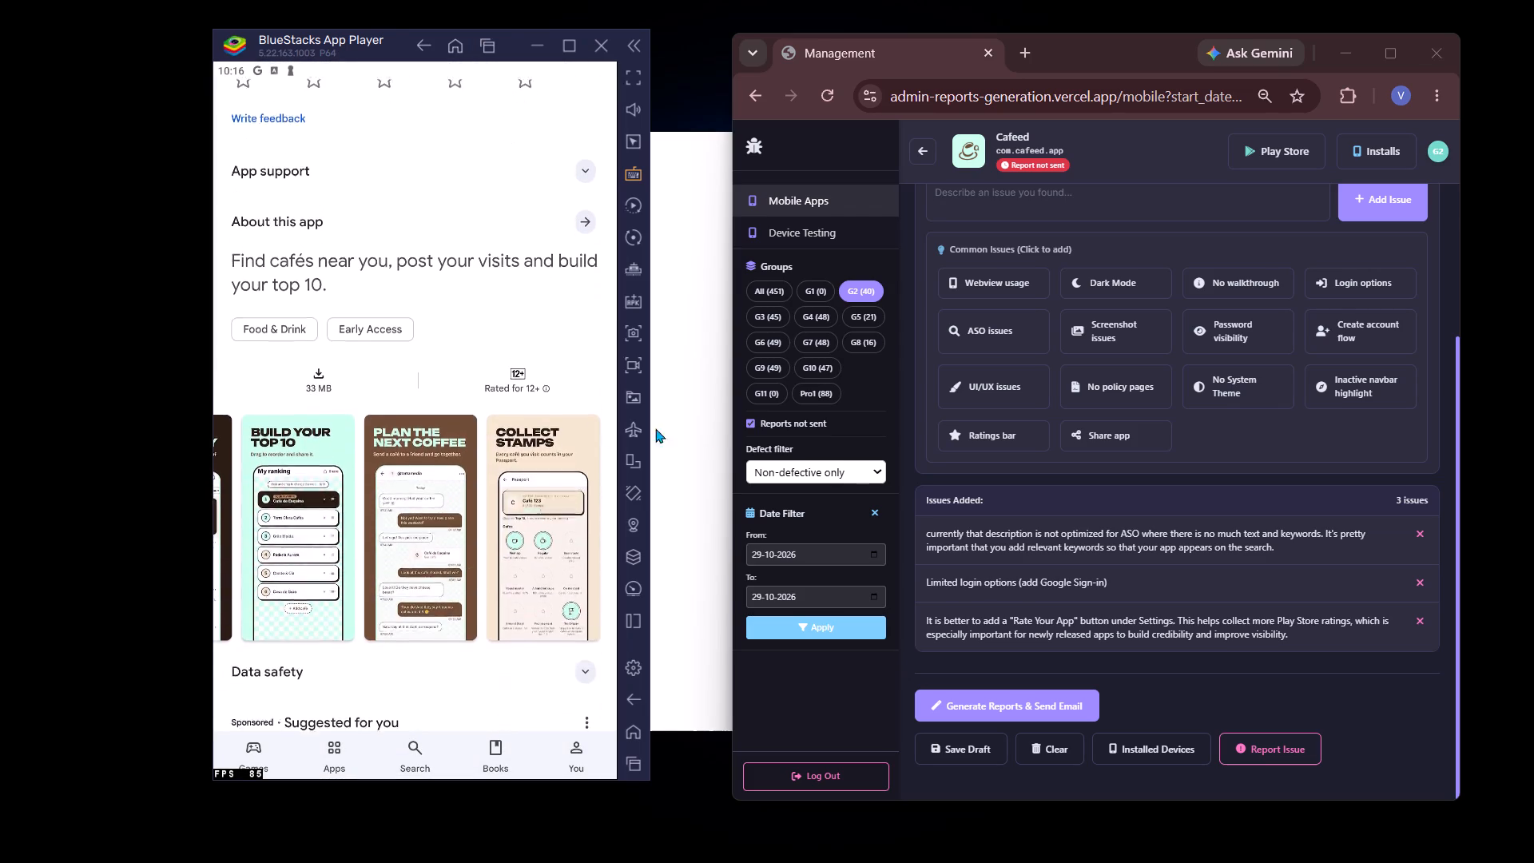
left_click(1015, 703)
Open the next app's Play Store page, Capoeira Fit, from the reports site in BlueStacks and examine its description and screenshots.
left_click(487, 50)
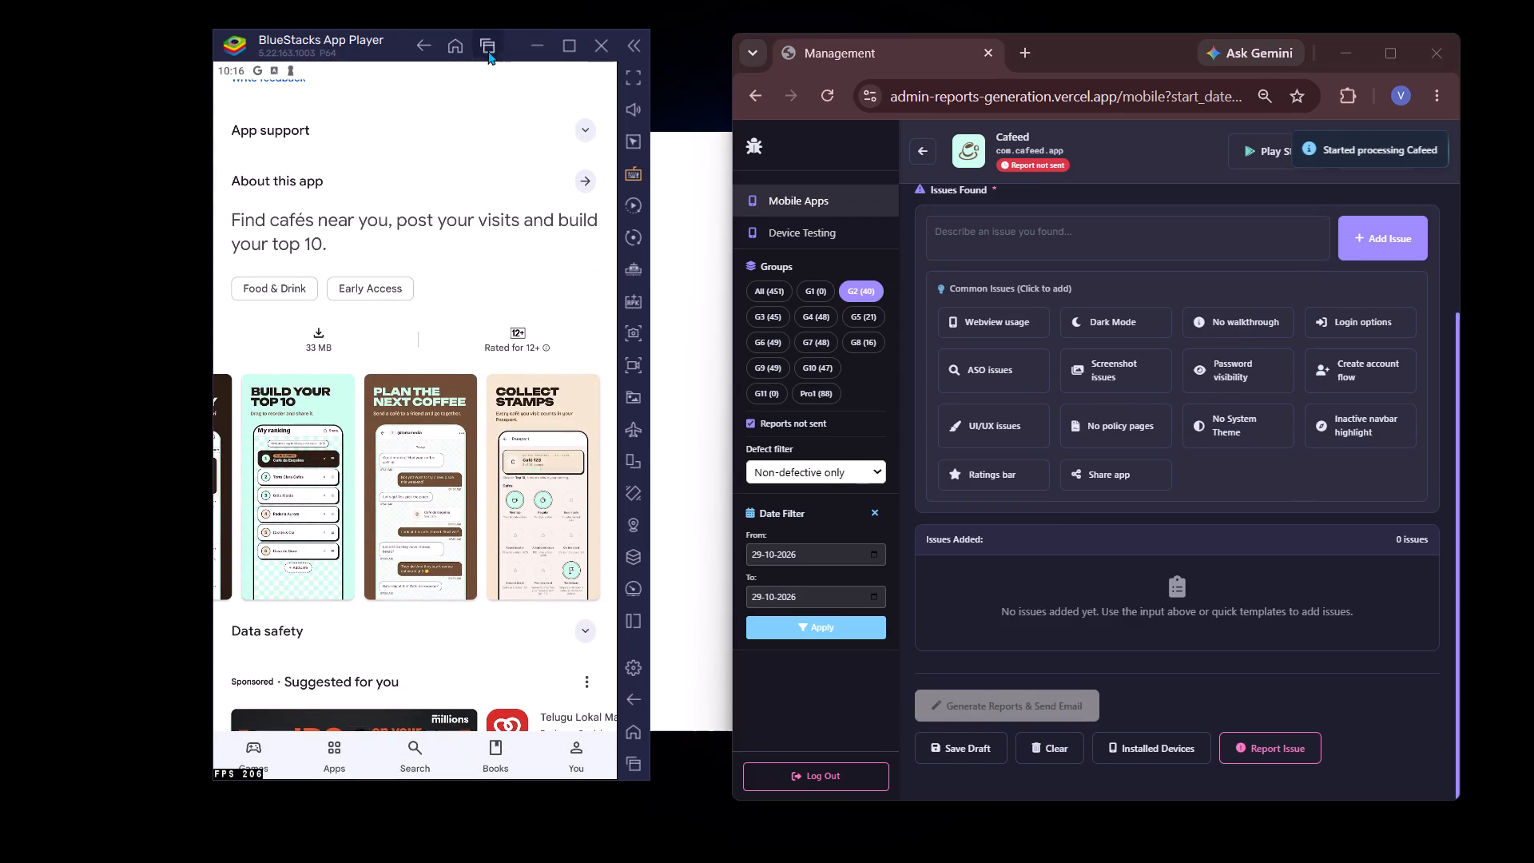
left_click(400, 292)
left_click(580, 221)
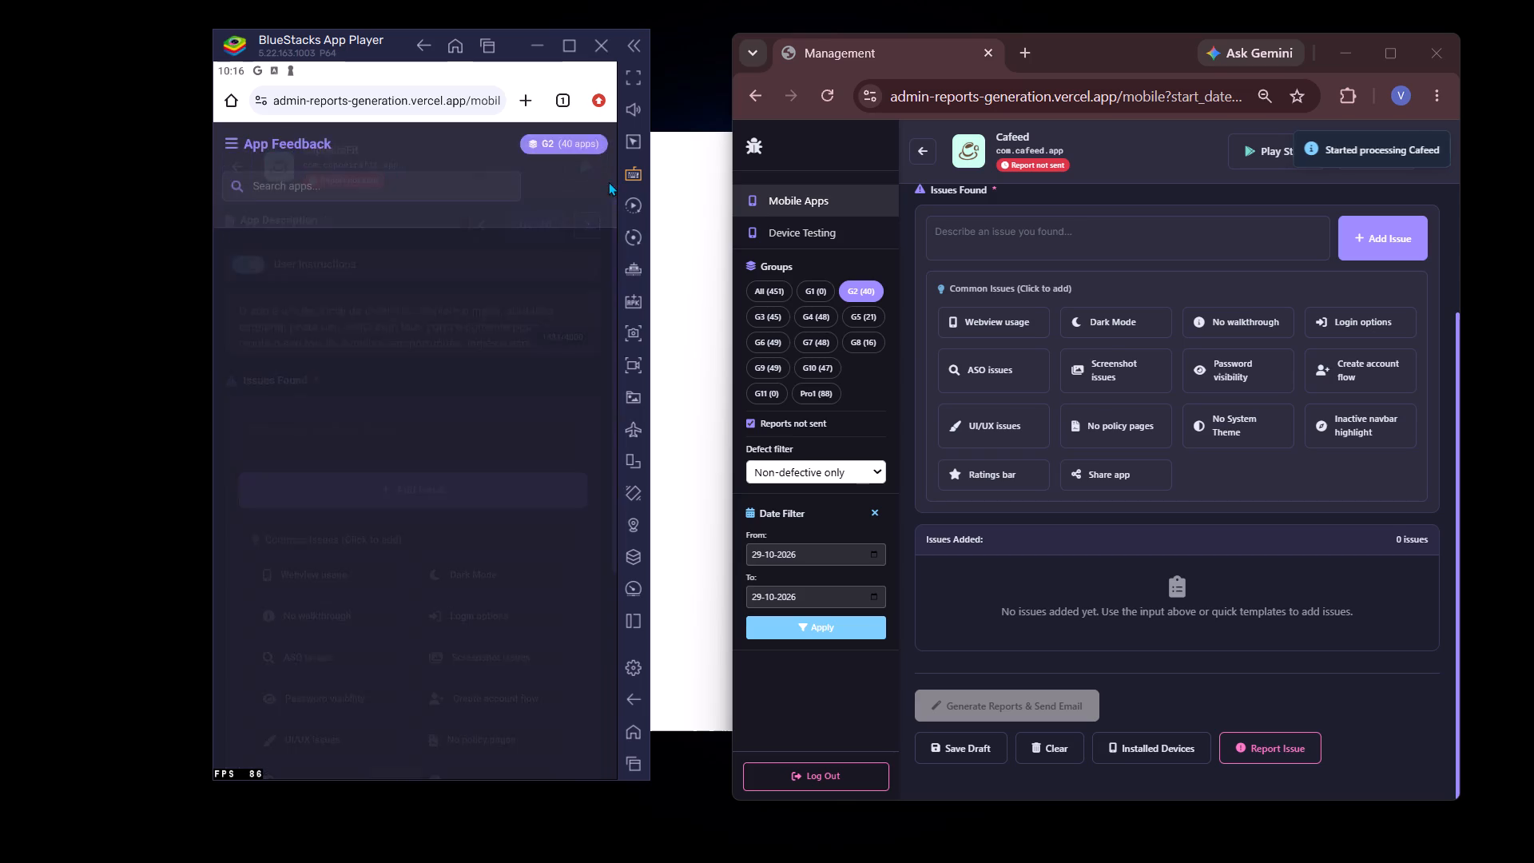
left_click(574, 149)
scroll(431, 404, "down", 4)
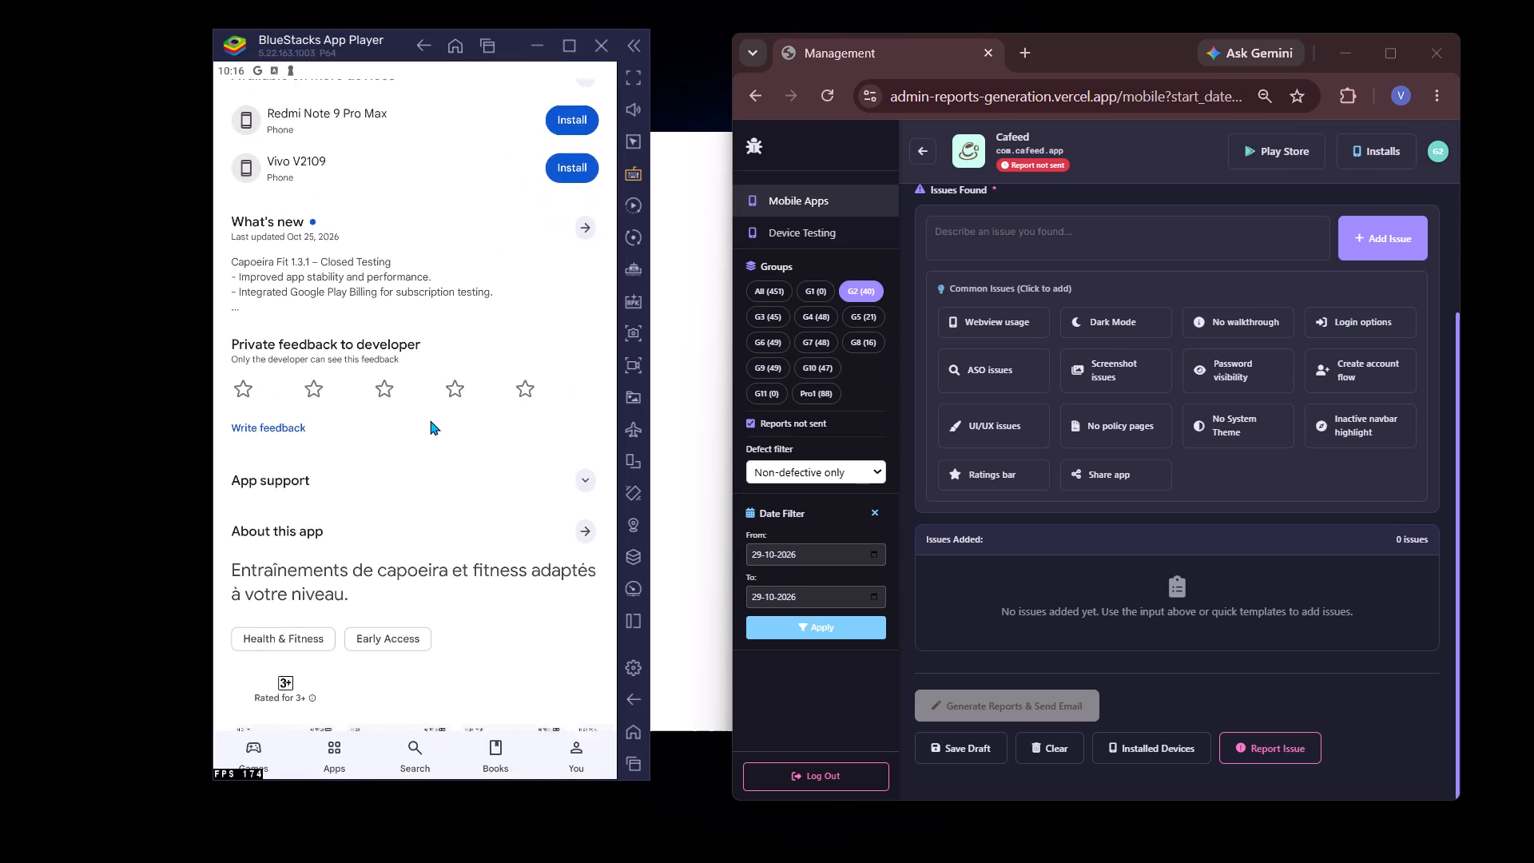
scroll(430, 420, "down", 3)
left_click_drag(508, 403, 304, 445)
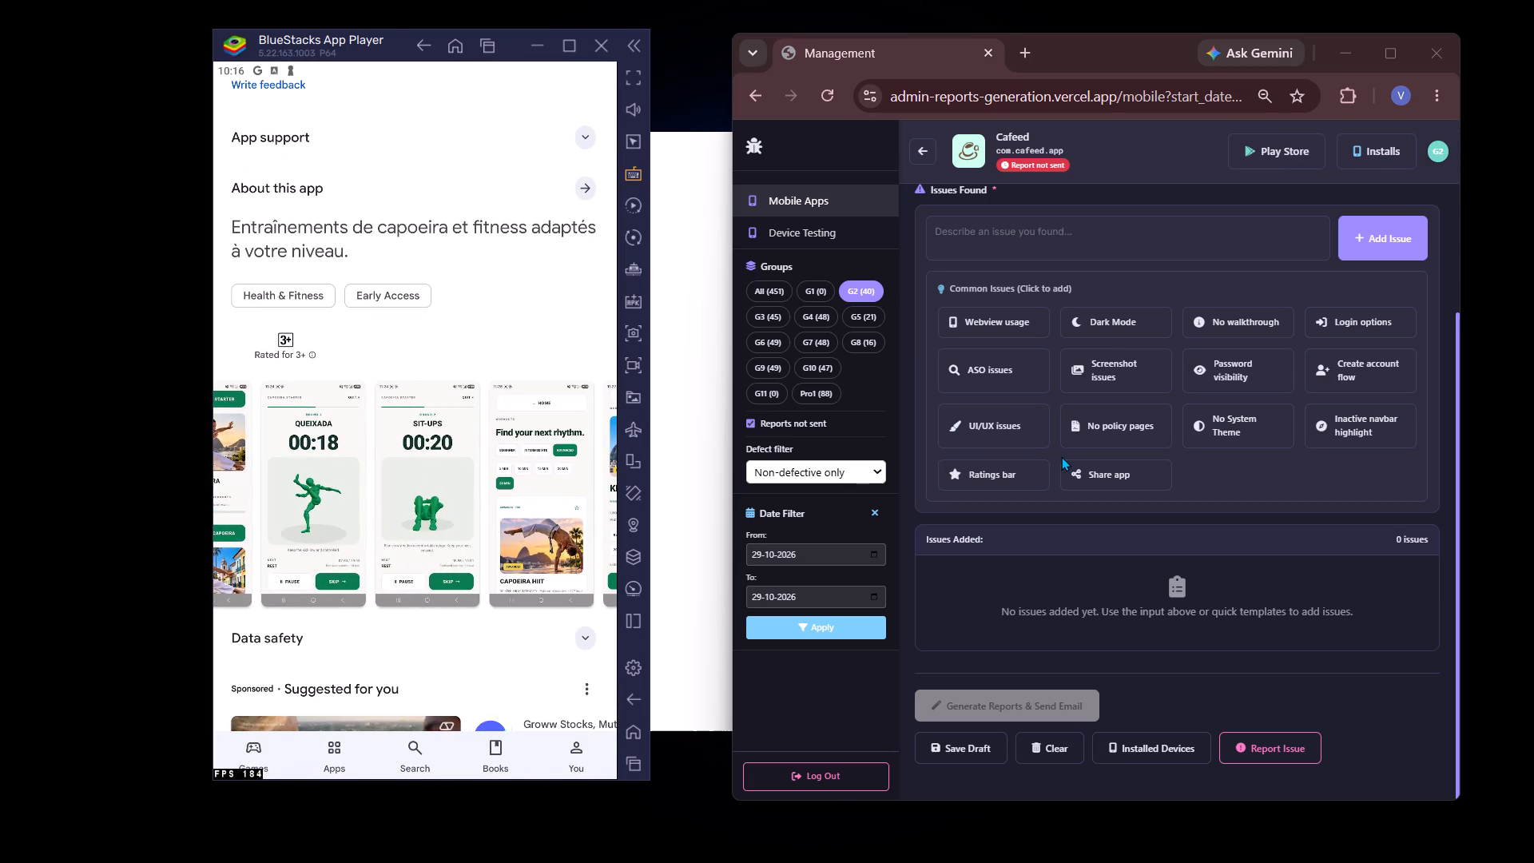
Advance the reports site to CapoeiraFit and add the common issues "No walkthrough" and "Screenshot issues".
scroll(1061, 456, "up", 3)
left_click(1436, 205)
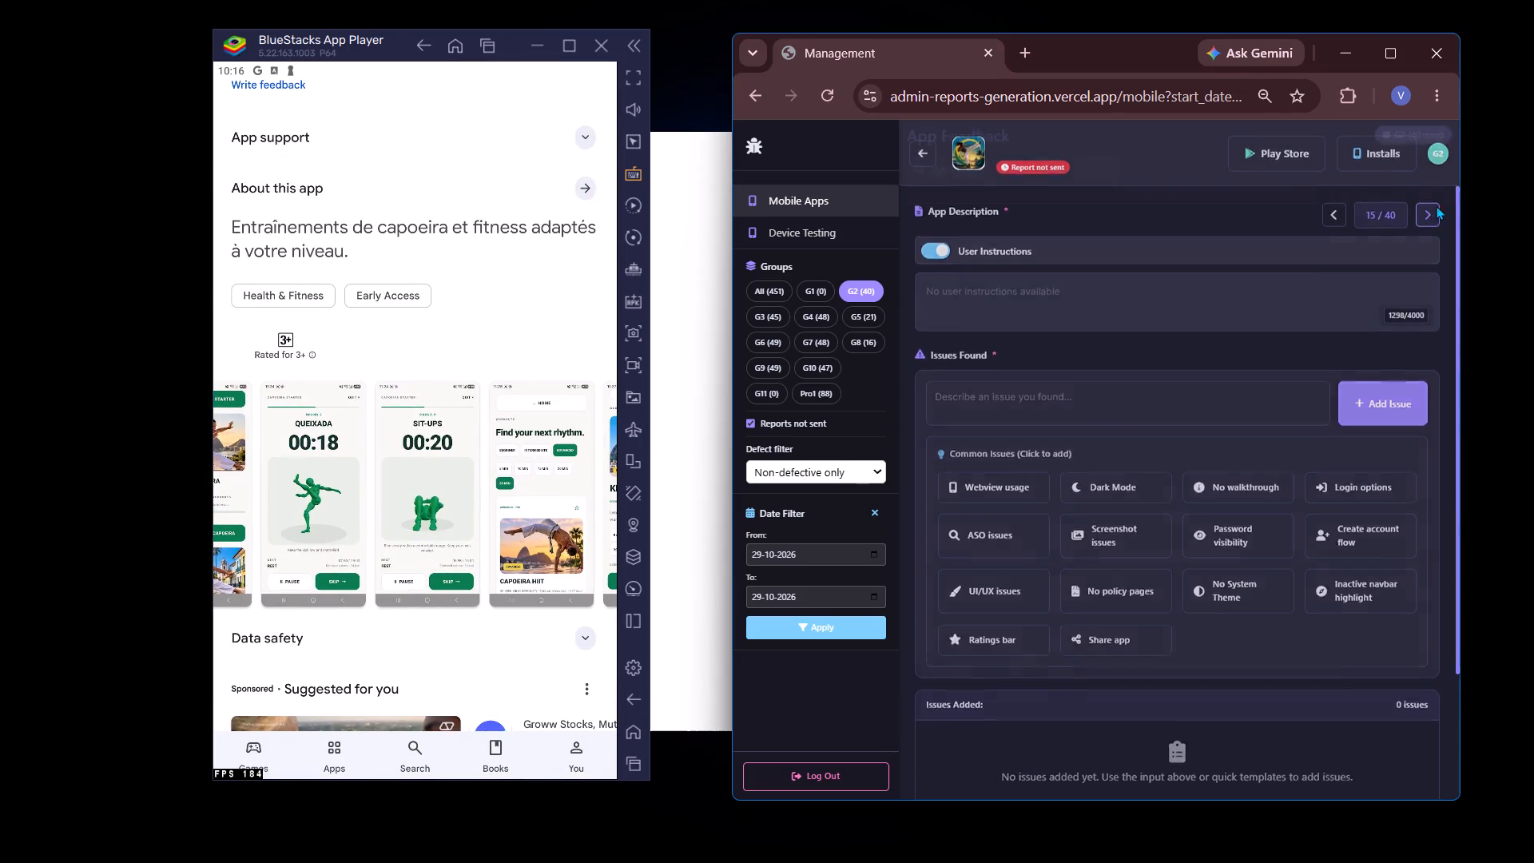
left_click(1227, 476)
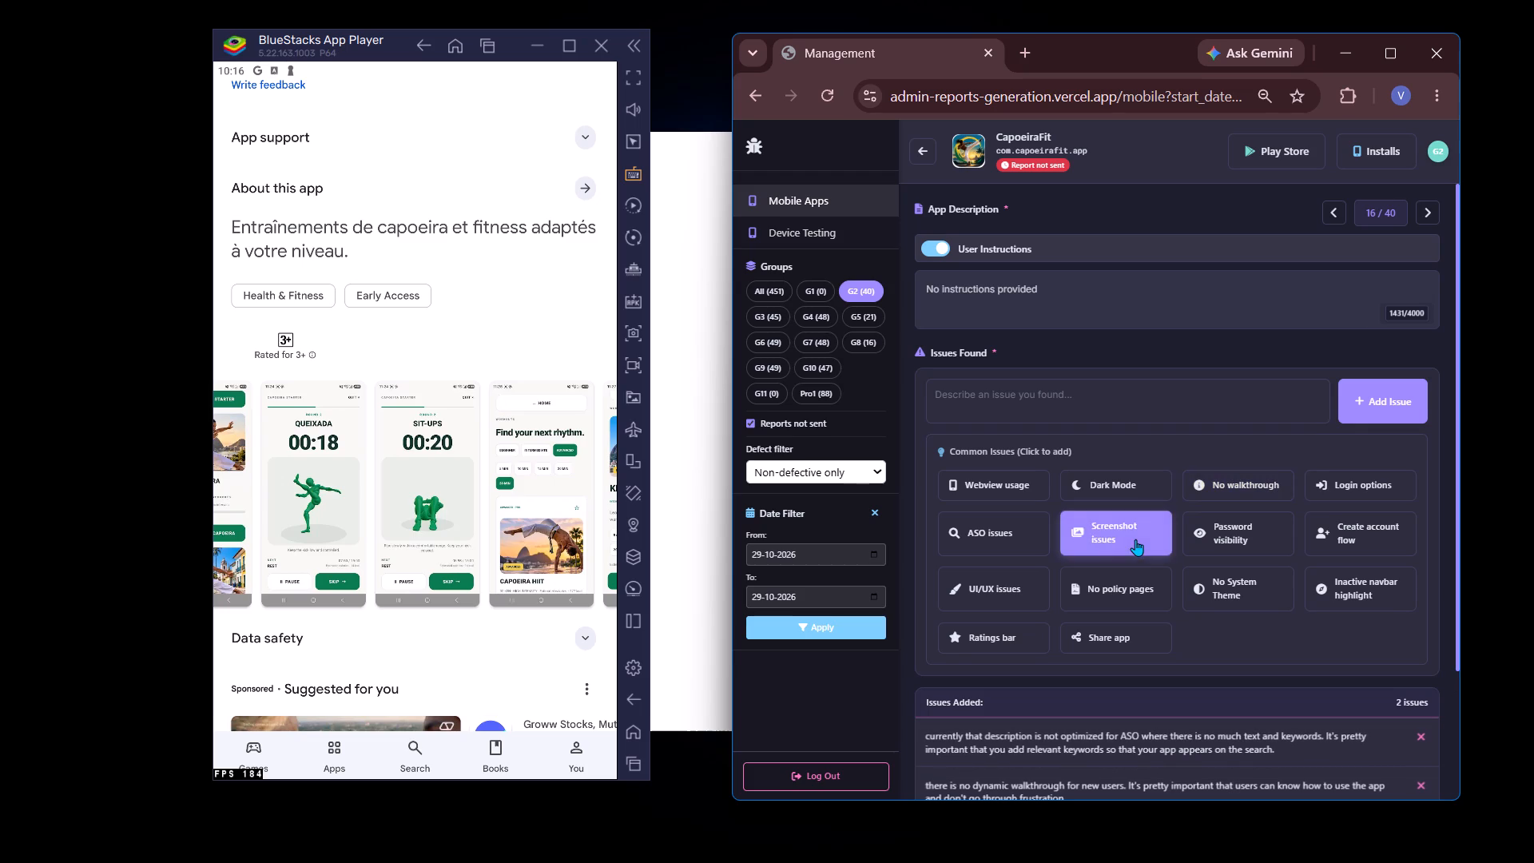
left_click(1135, 539)
Launch Capoeira Fit from its Play Store page in BlueStacks, and review the issues added to its report.
scroll(429, 466, "up", 4)
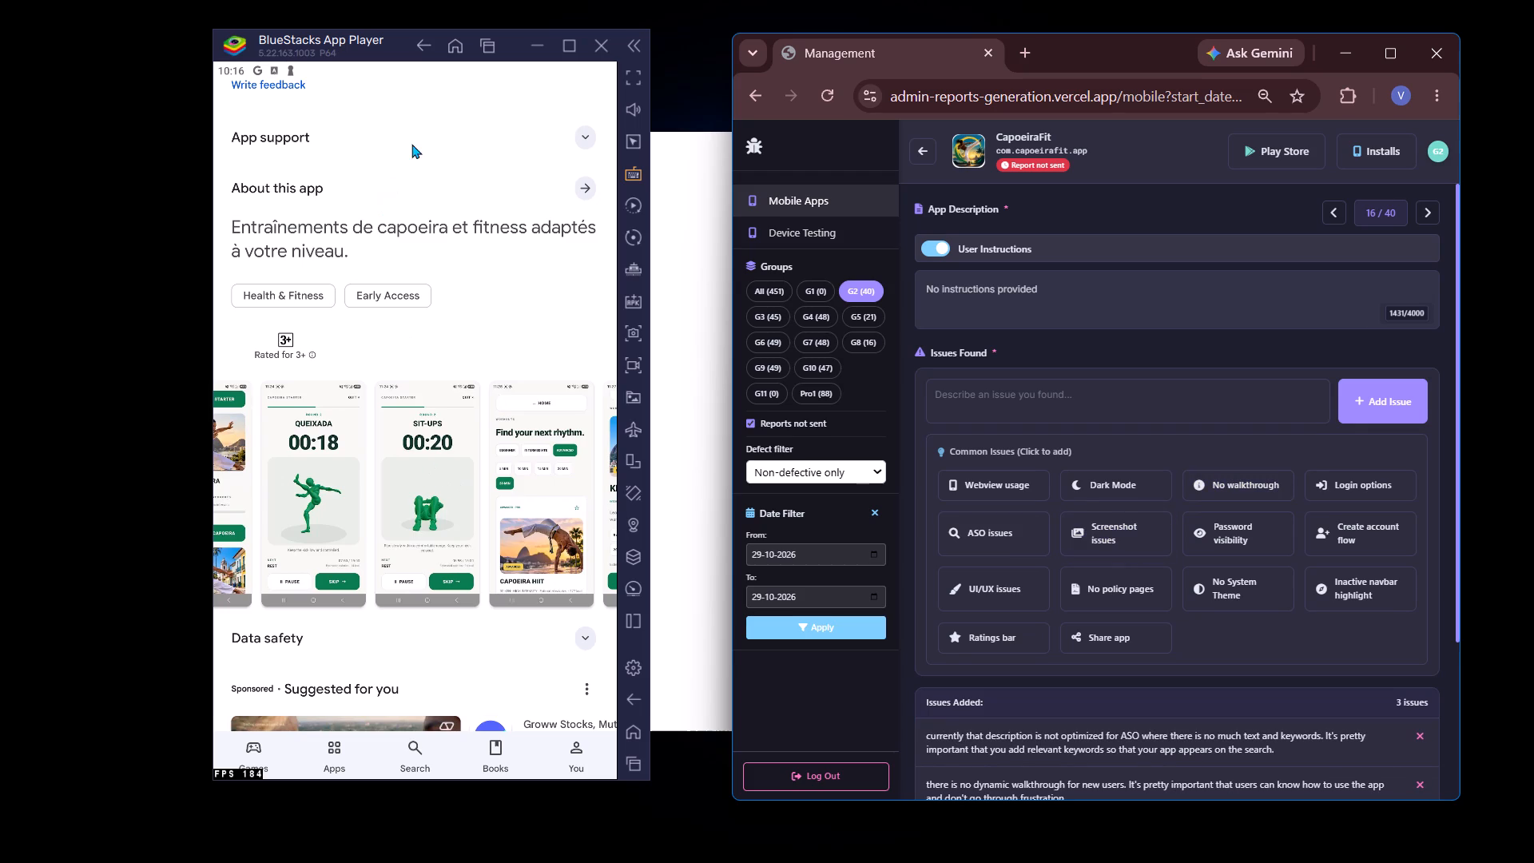
scroll(379, 173, "up", 9)
left_click_drag(405, 197, 479, 706)
left_click_drag(501, 219, 494, 512)
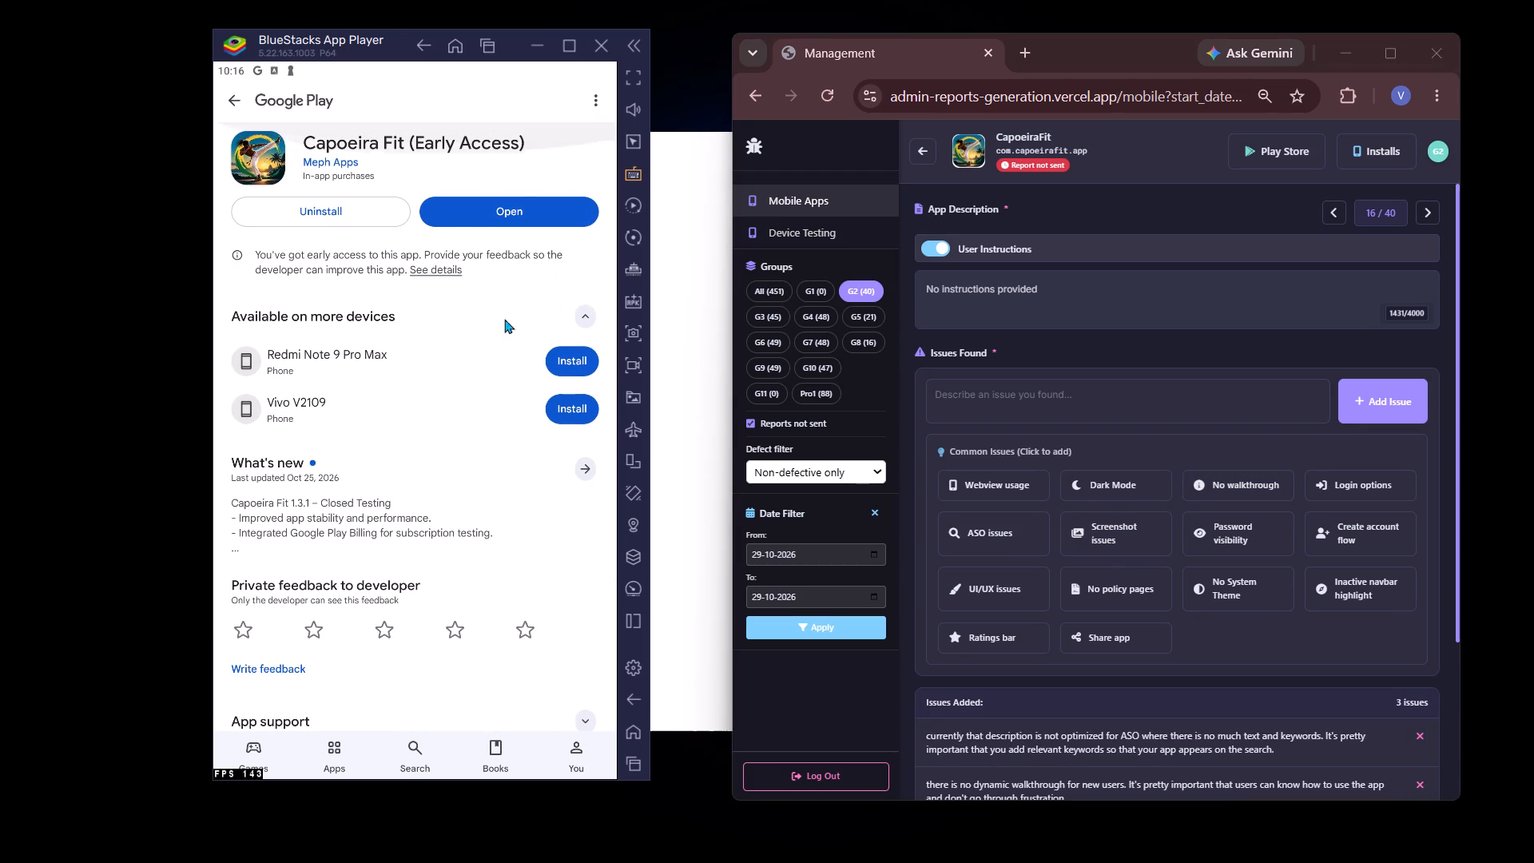
left_click(522, 189)
left_click(522, 217)
scroll(1183, 603, "down", 1)
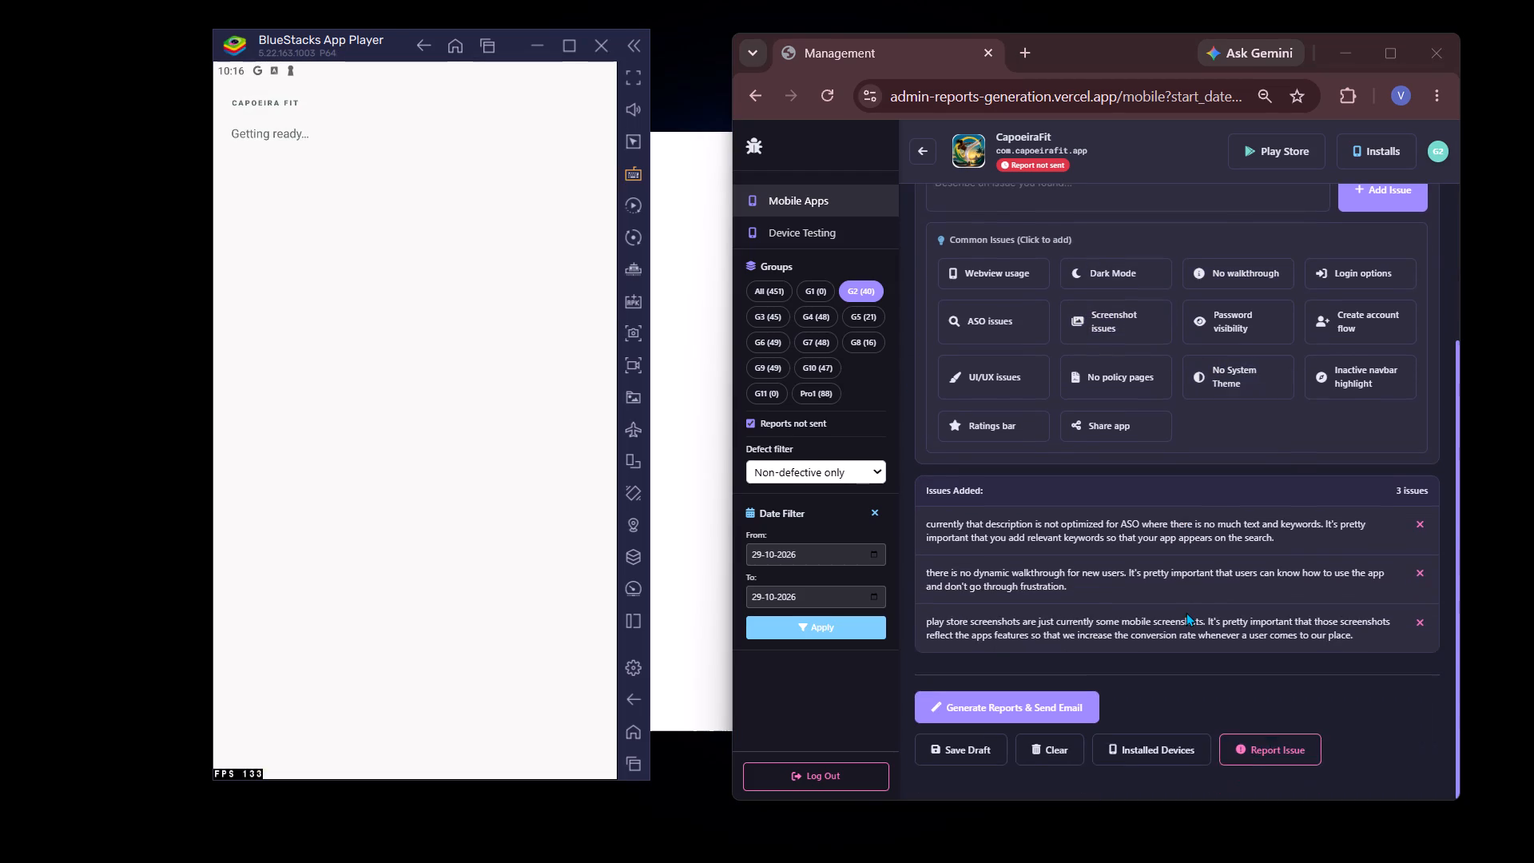
scroll(1186, 612, "up", 1)
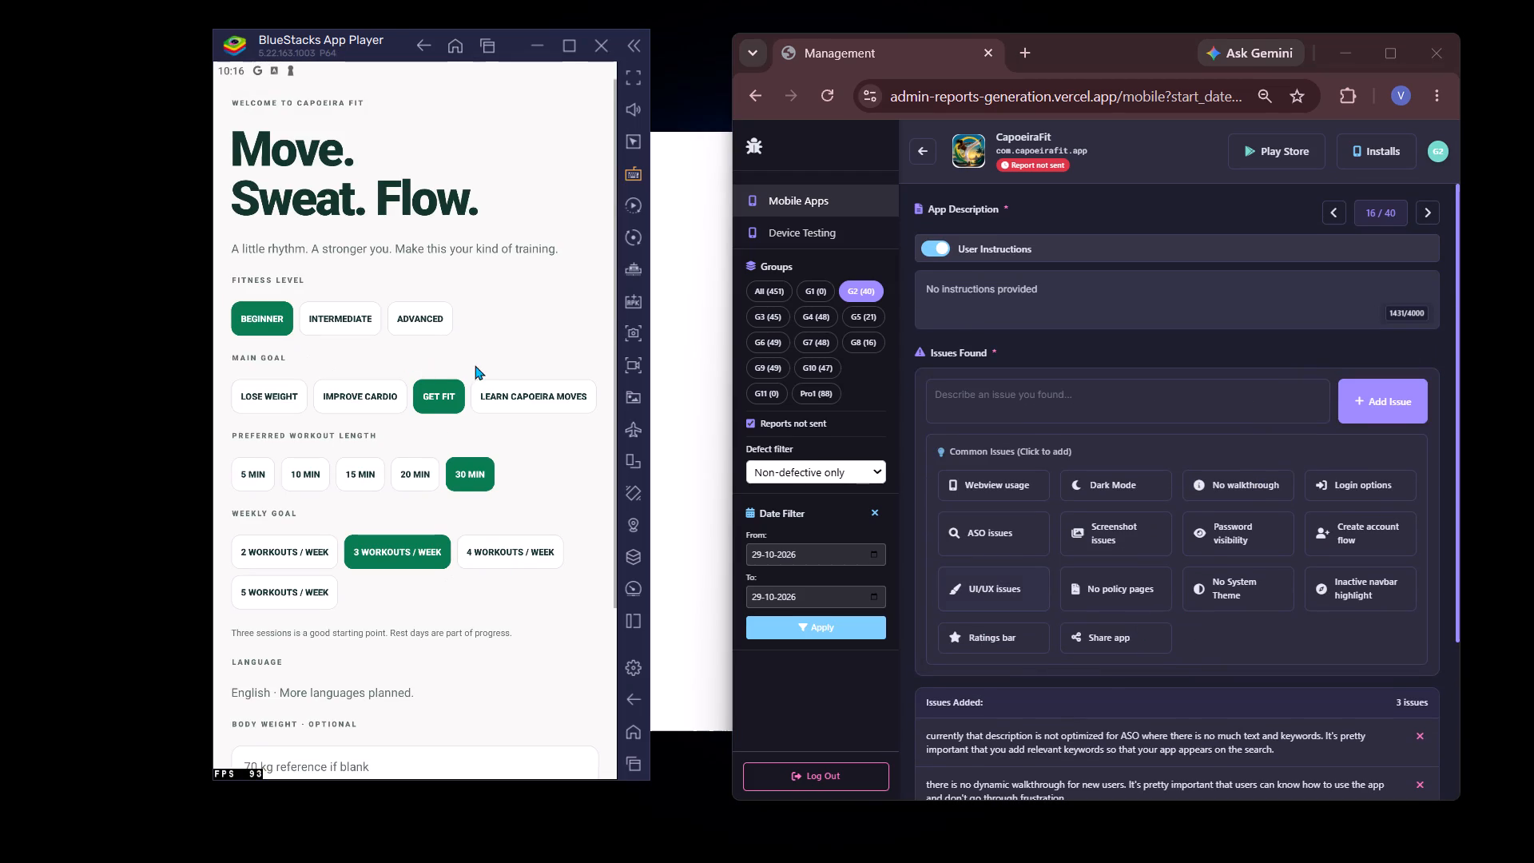
Complete Capoeira Fit's welcome form with body weight 76 and the training-limits acknowledgement enabled, and begin.
scroll(402, 610, "down", 4)
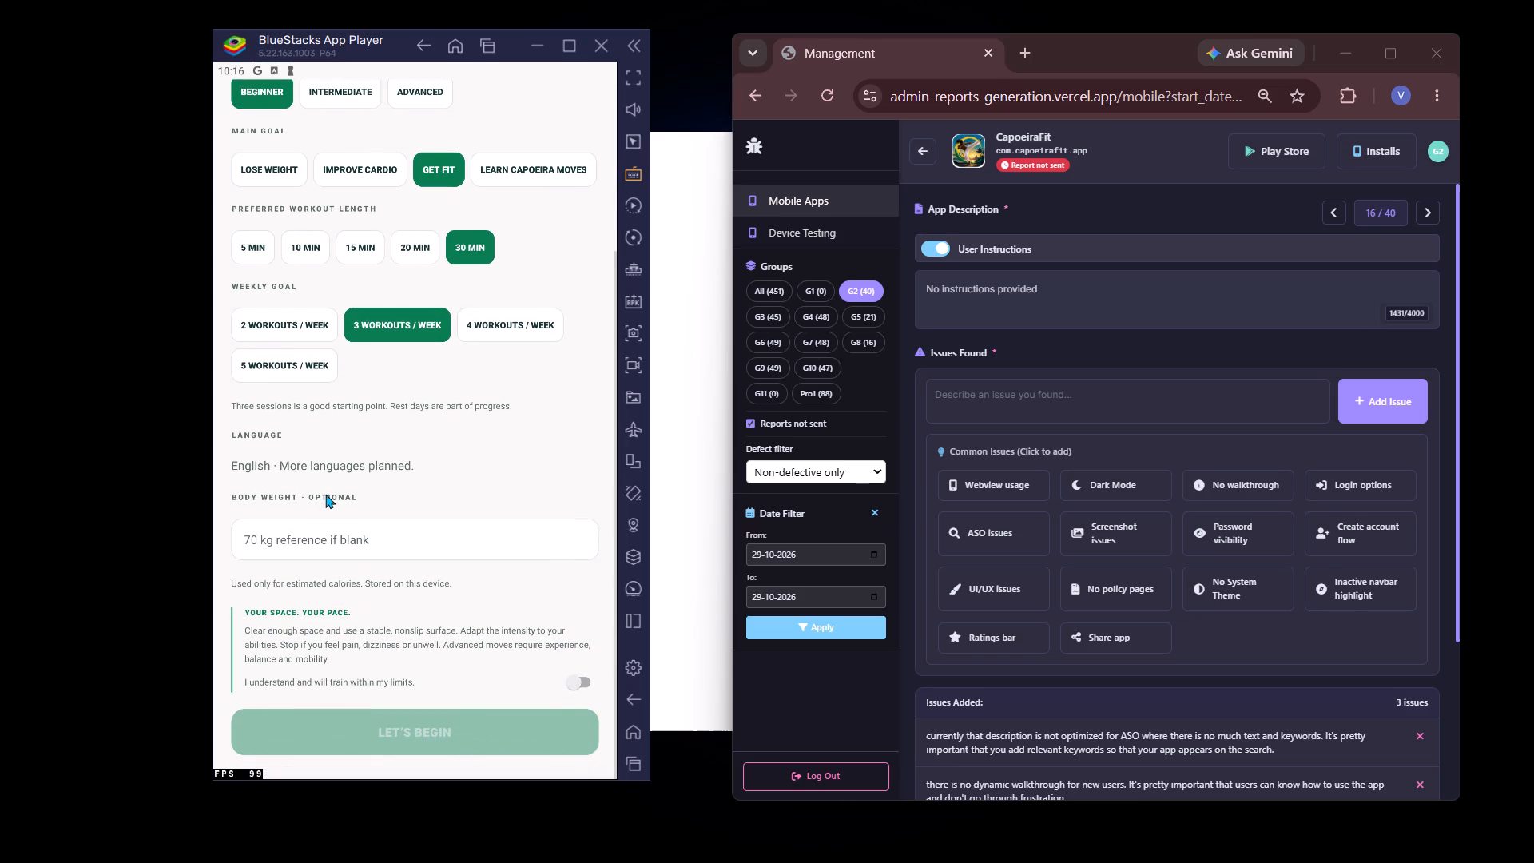
left_click(326, 526)
type("76")
left_click(592, 686)
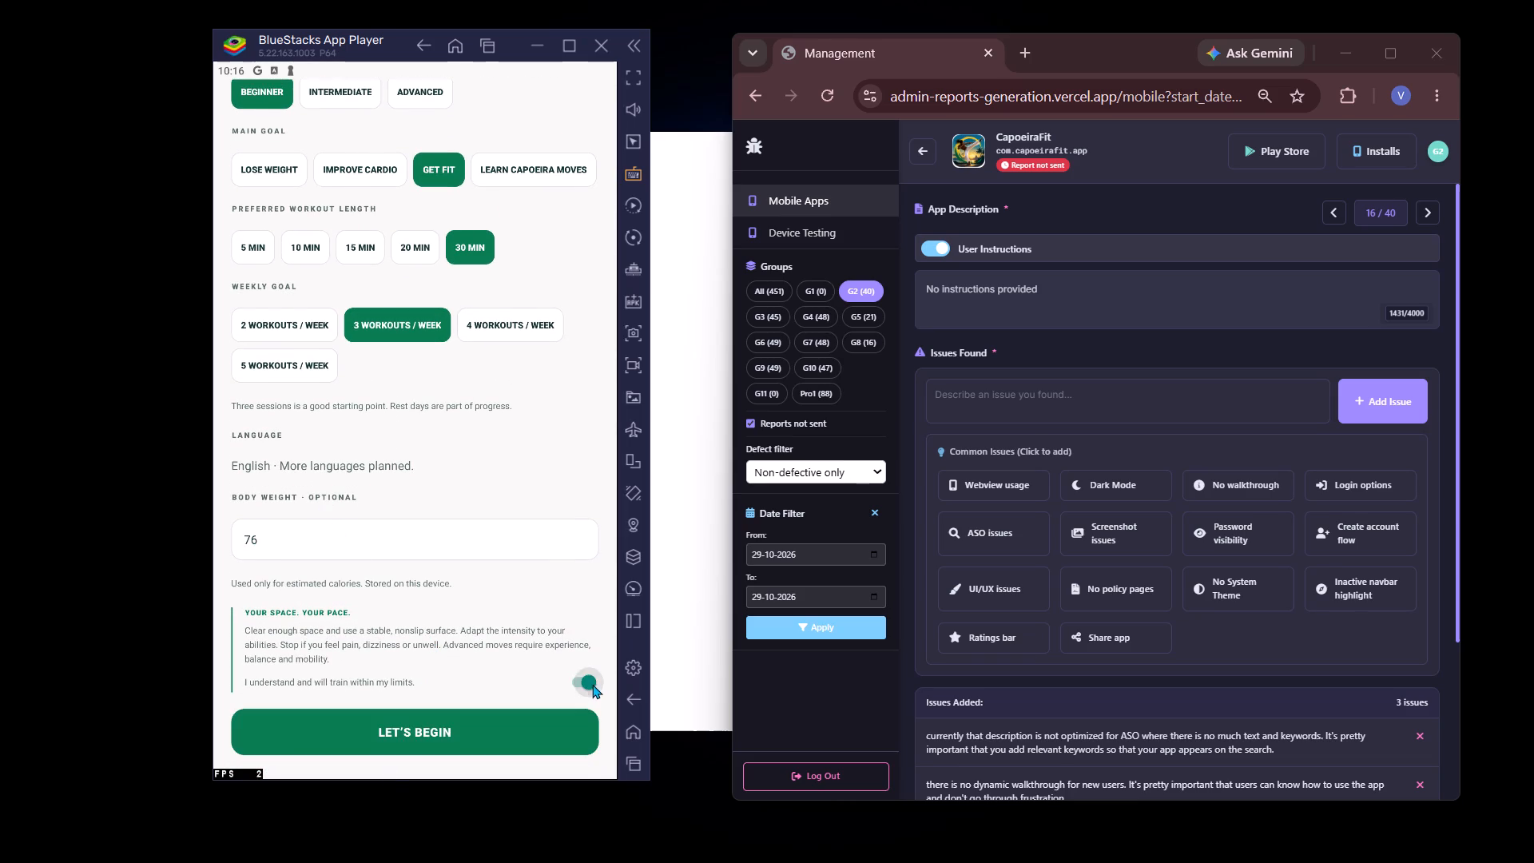
left_click(568, 731)
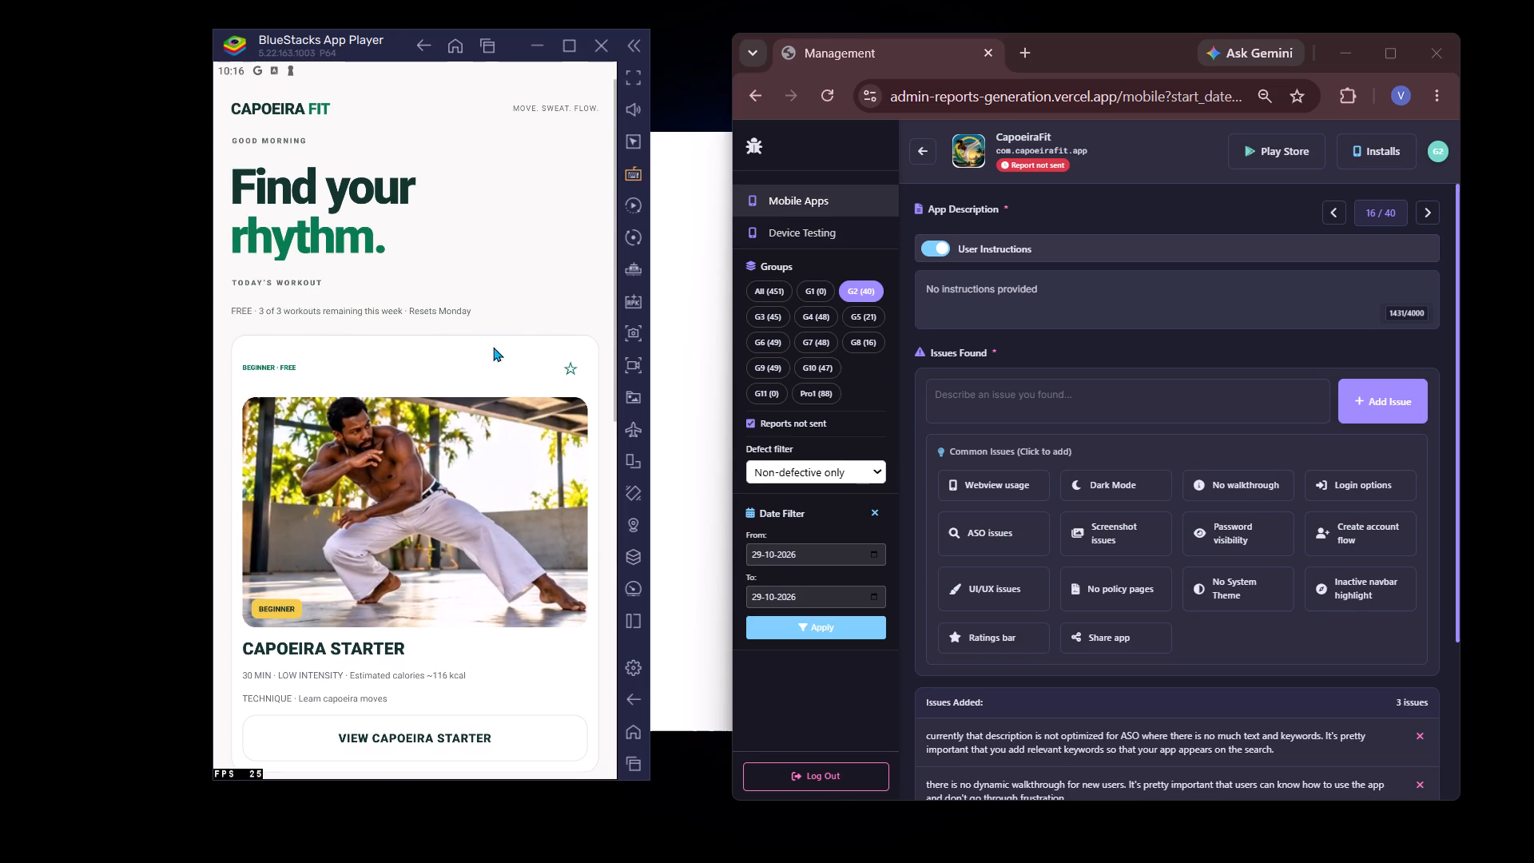
Open Capoeira Fit's settings and examine the account and subscription section, including the Google Play Review Access form.
scroll(489, 359, "down", 3)
scroll(450, 469, "down", 7)
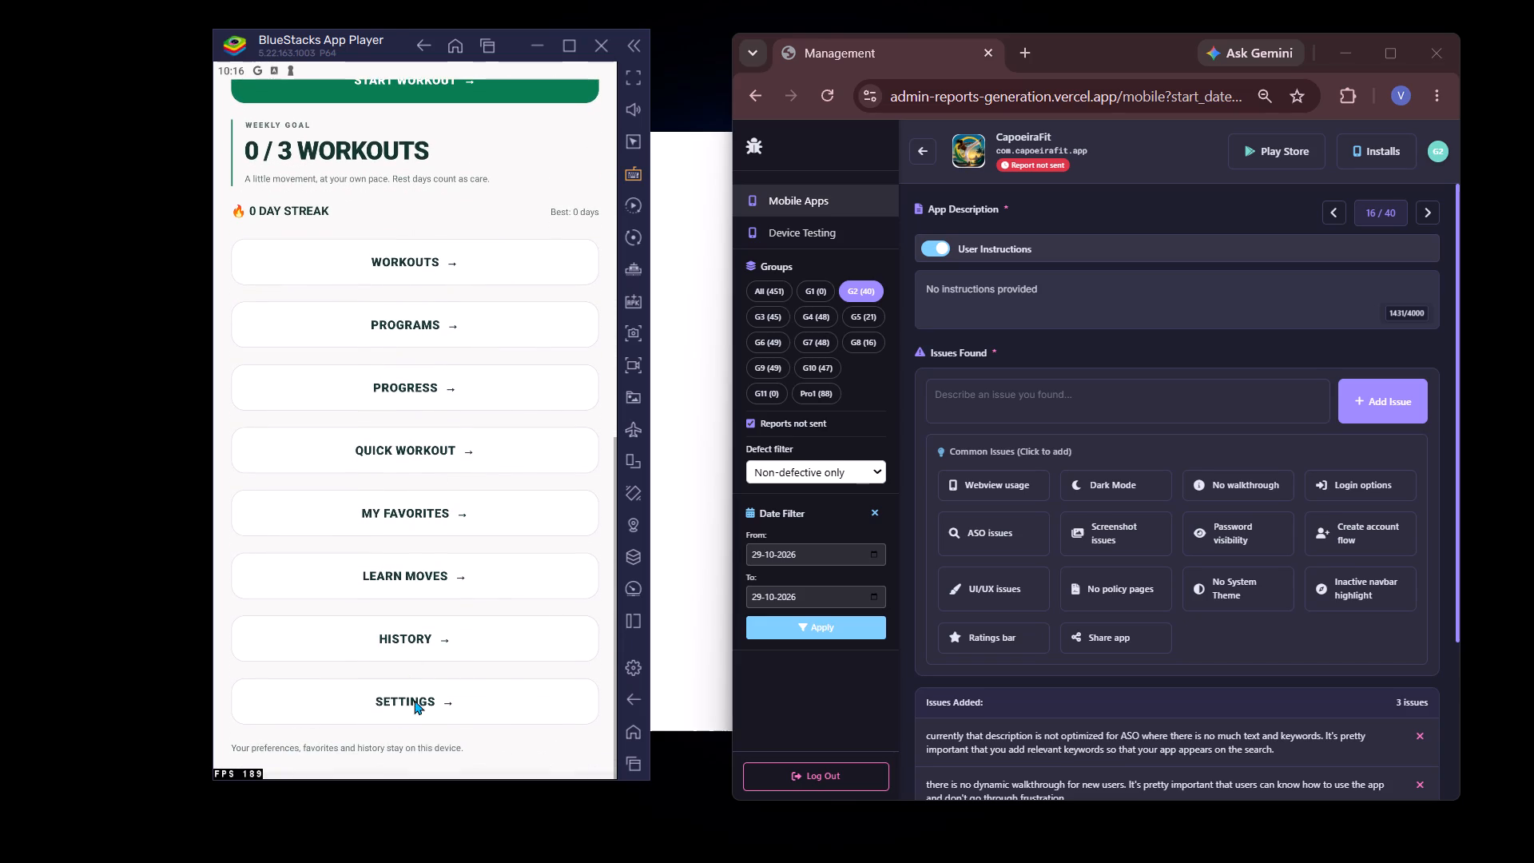
left_click(414, 712)
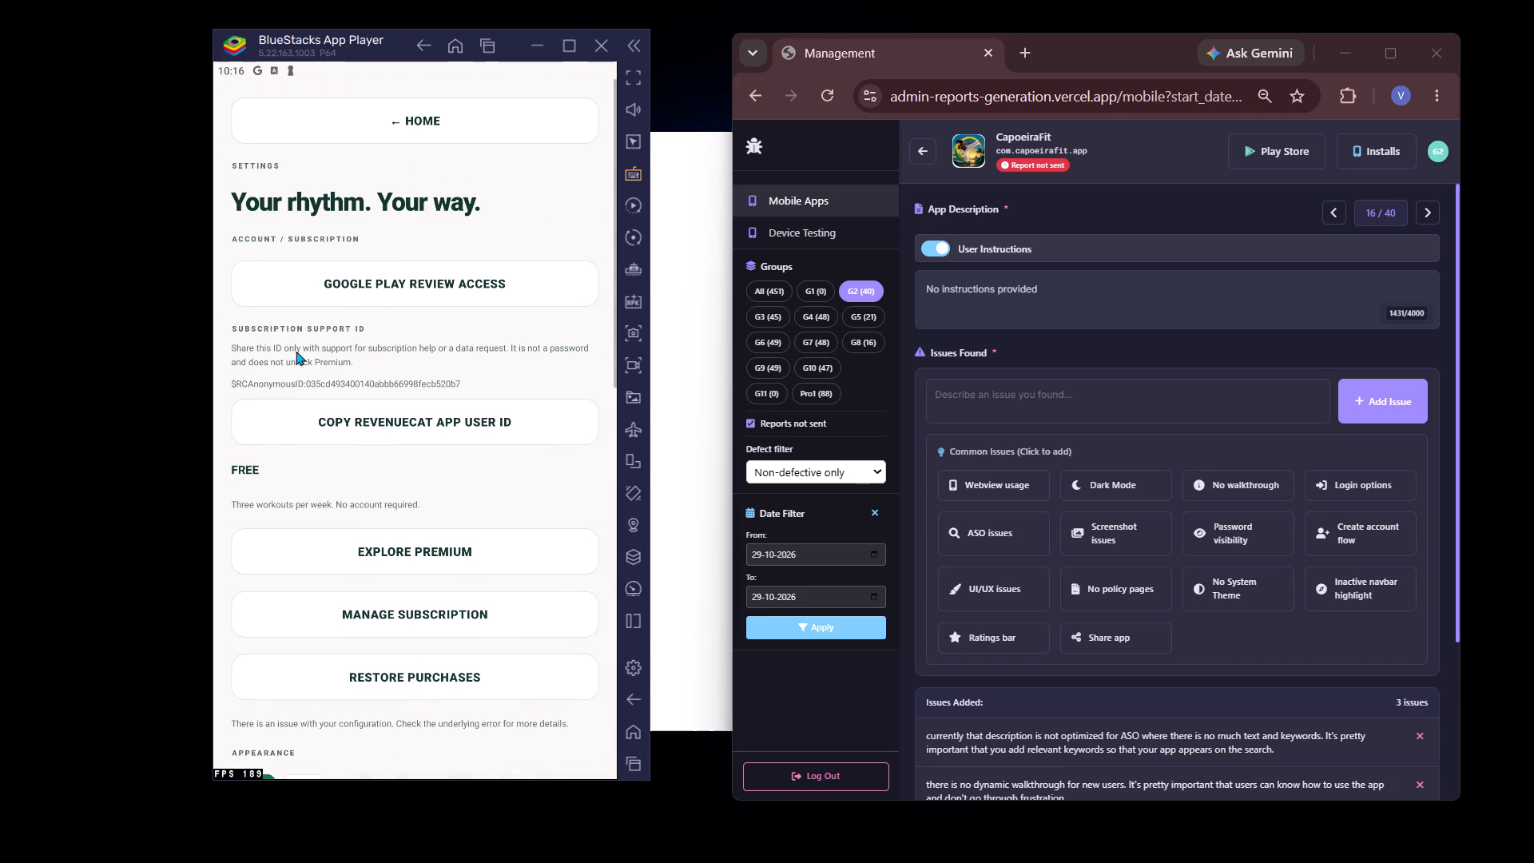
scroll(396, 415, "down", 1)
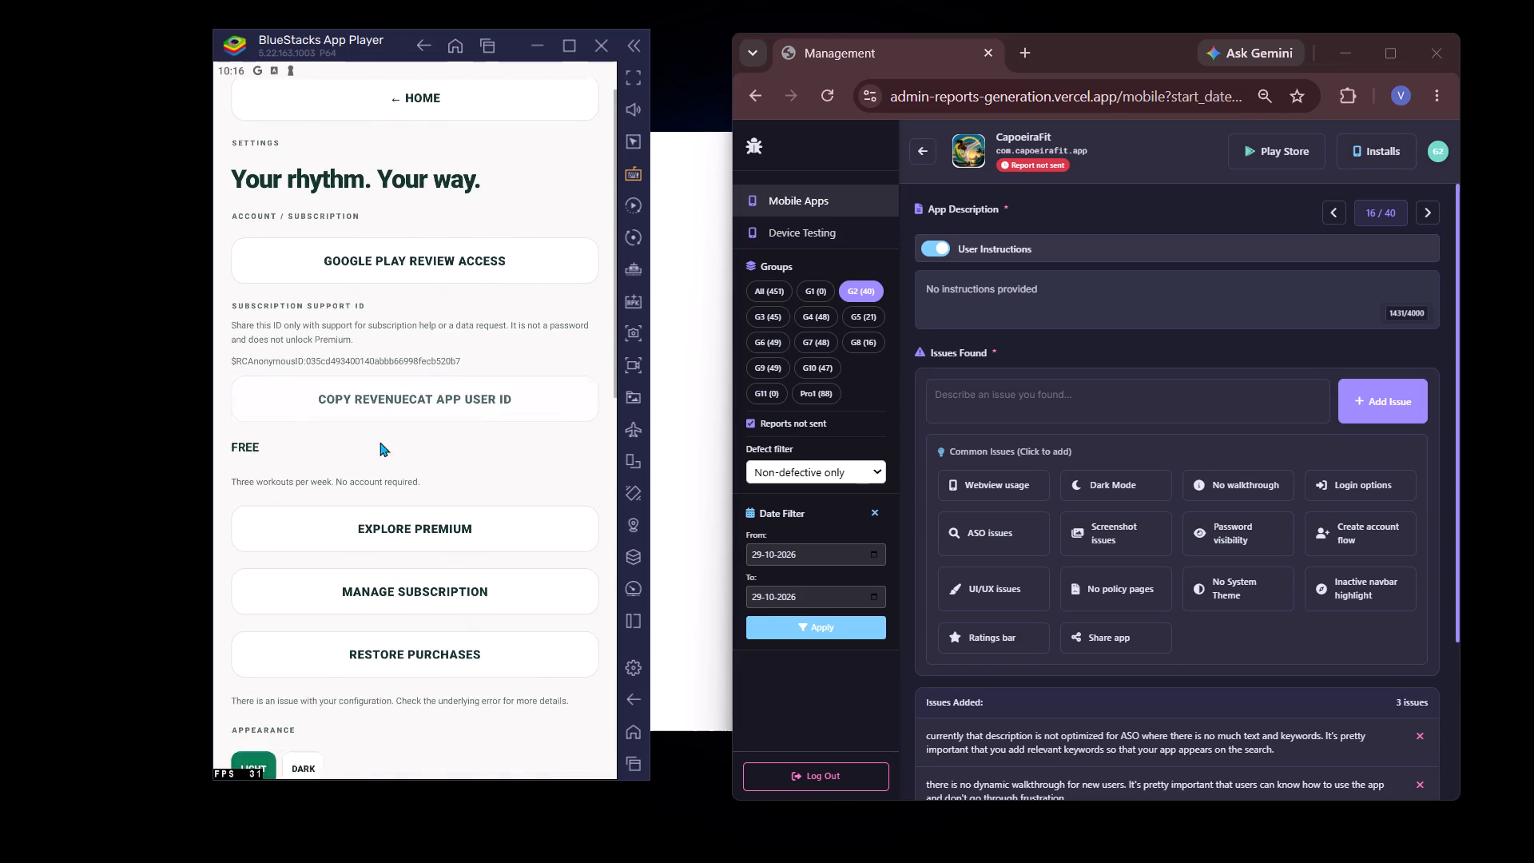
scroll(362, 469, "up", 1)
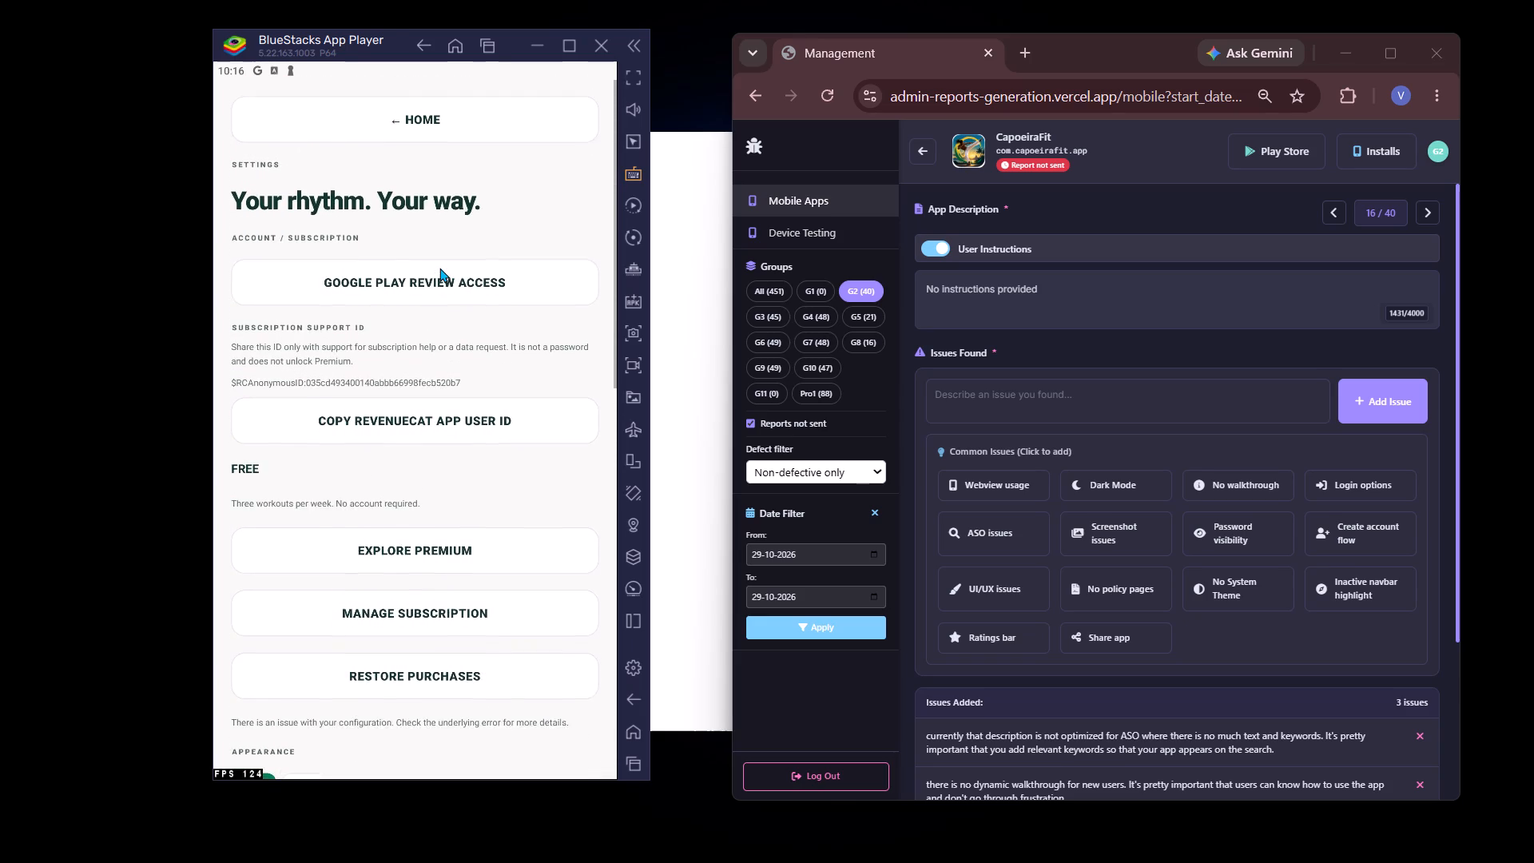
left_click(439, 268)
left_click(442, 289)
left_click(442, 289)
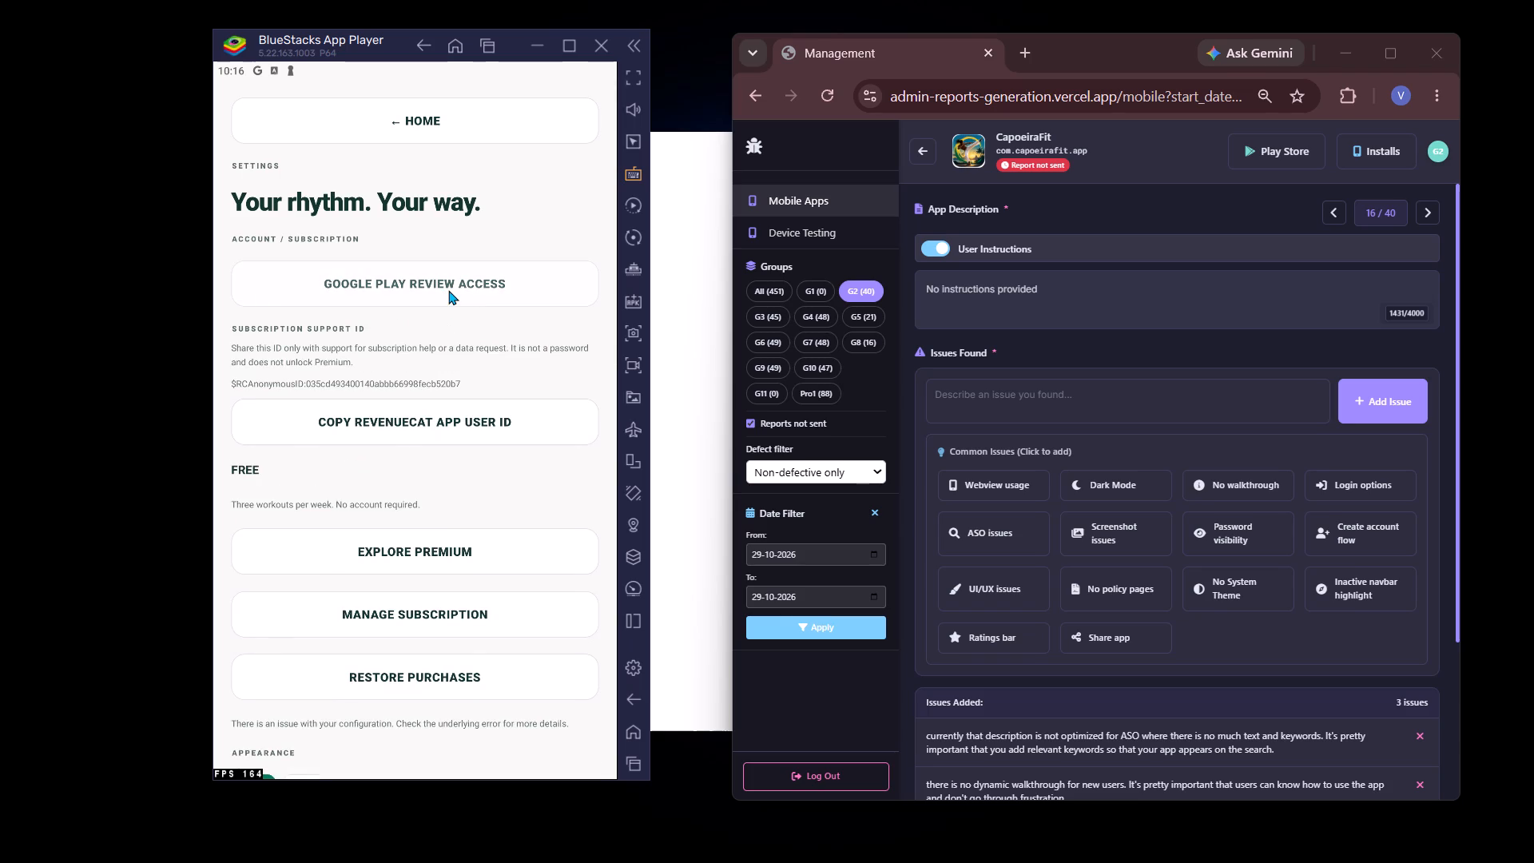
left_click(448, 290)
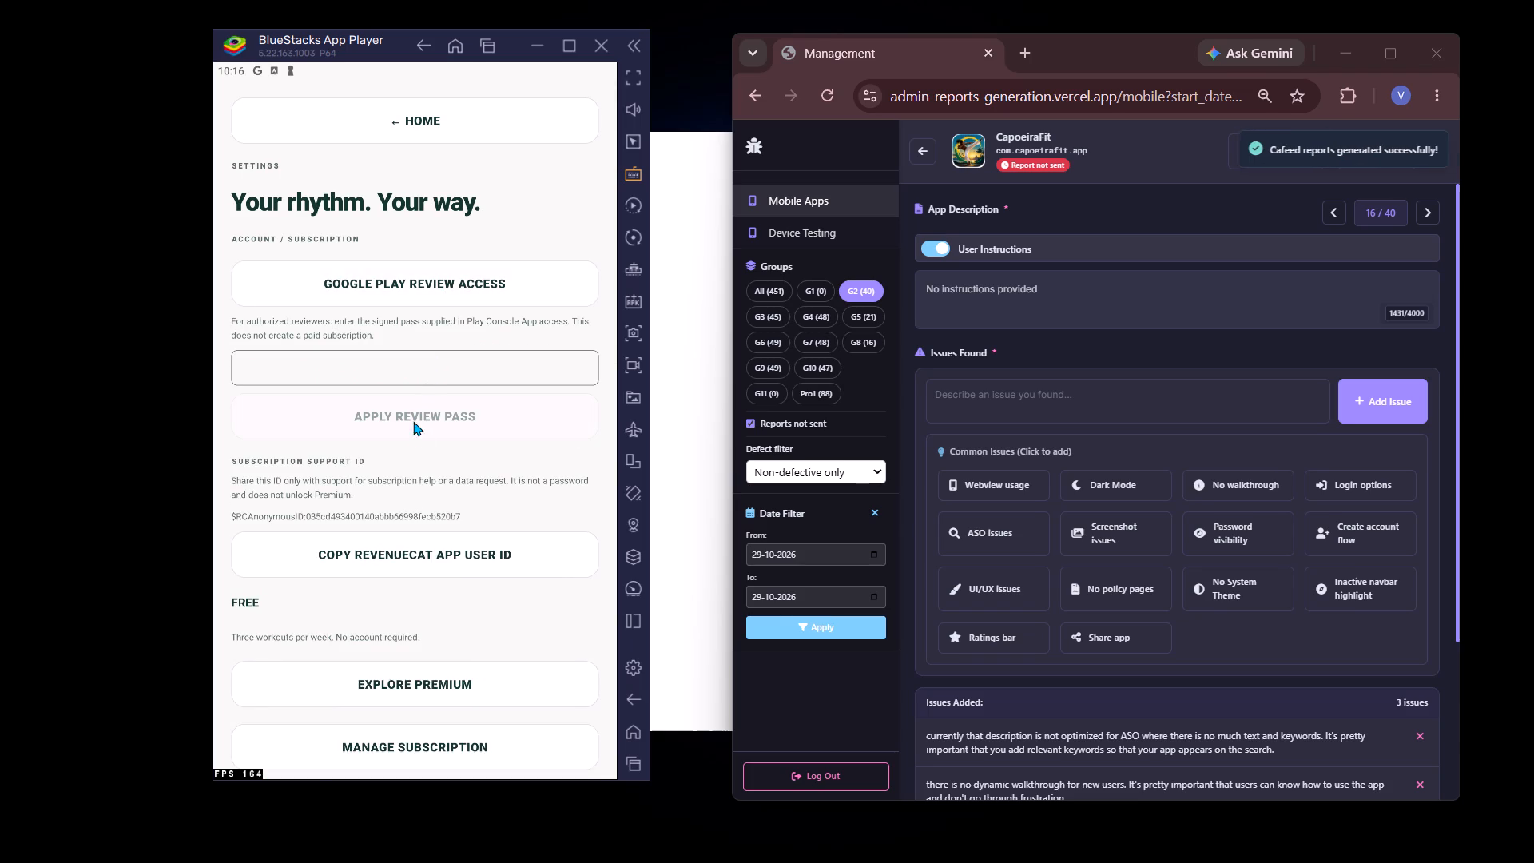
scroll(413, 451, "down", 1)
scroll(408, 565, "down", 1)
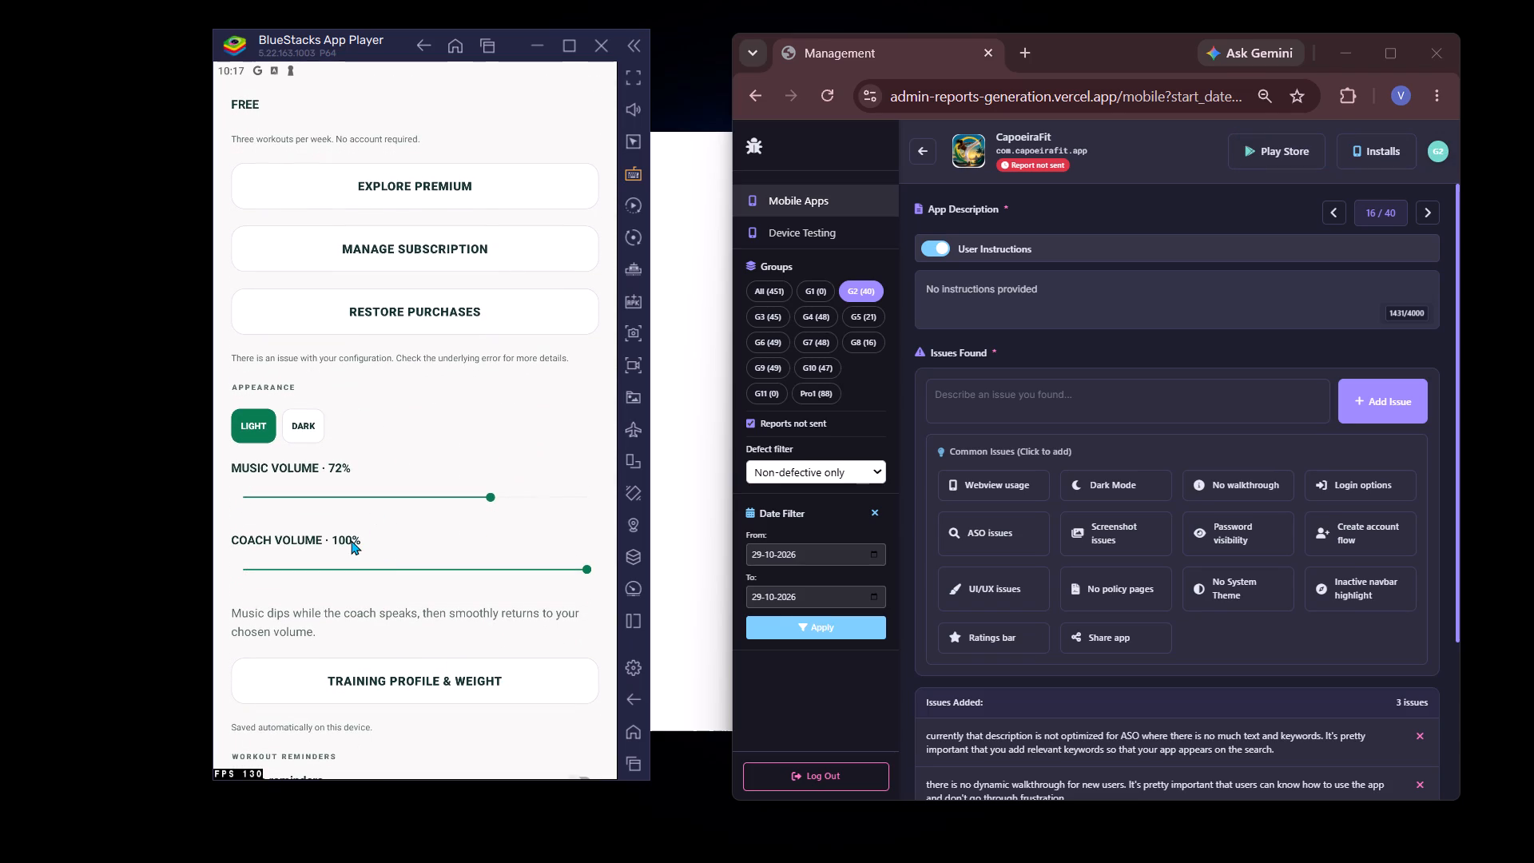
Check Capoeira Fit's Manage Subscription link, and return from the Play Store to the app.
left_click(520, 271)
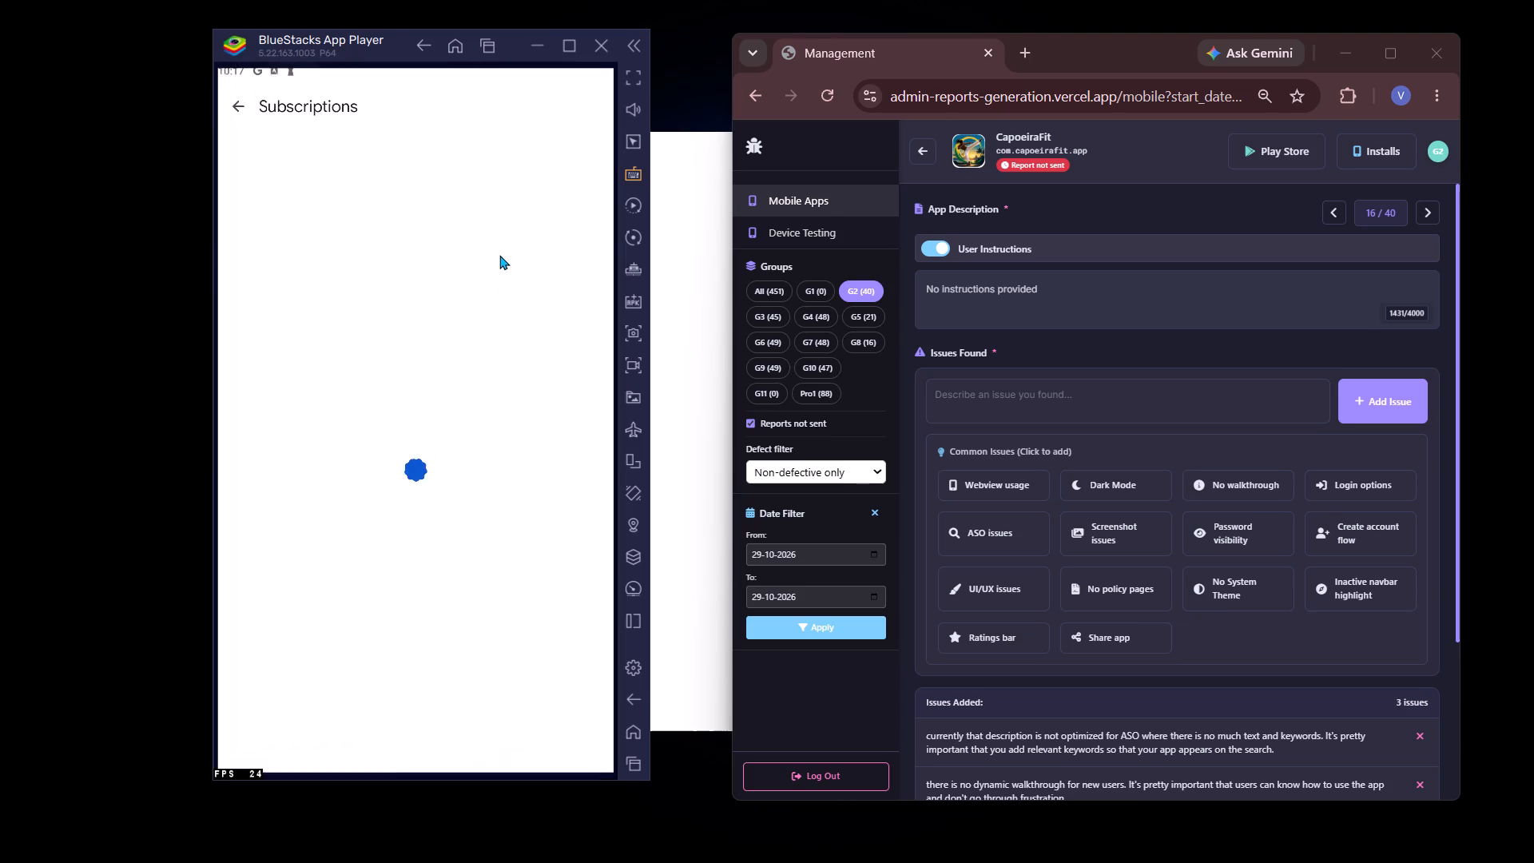
left_click(231, 101)
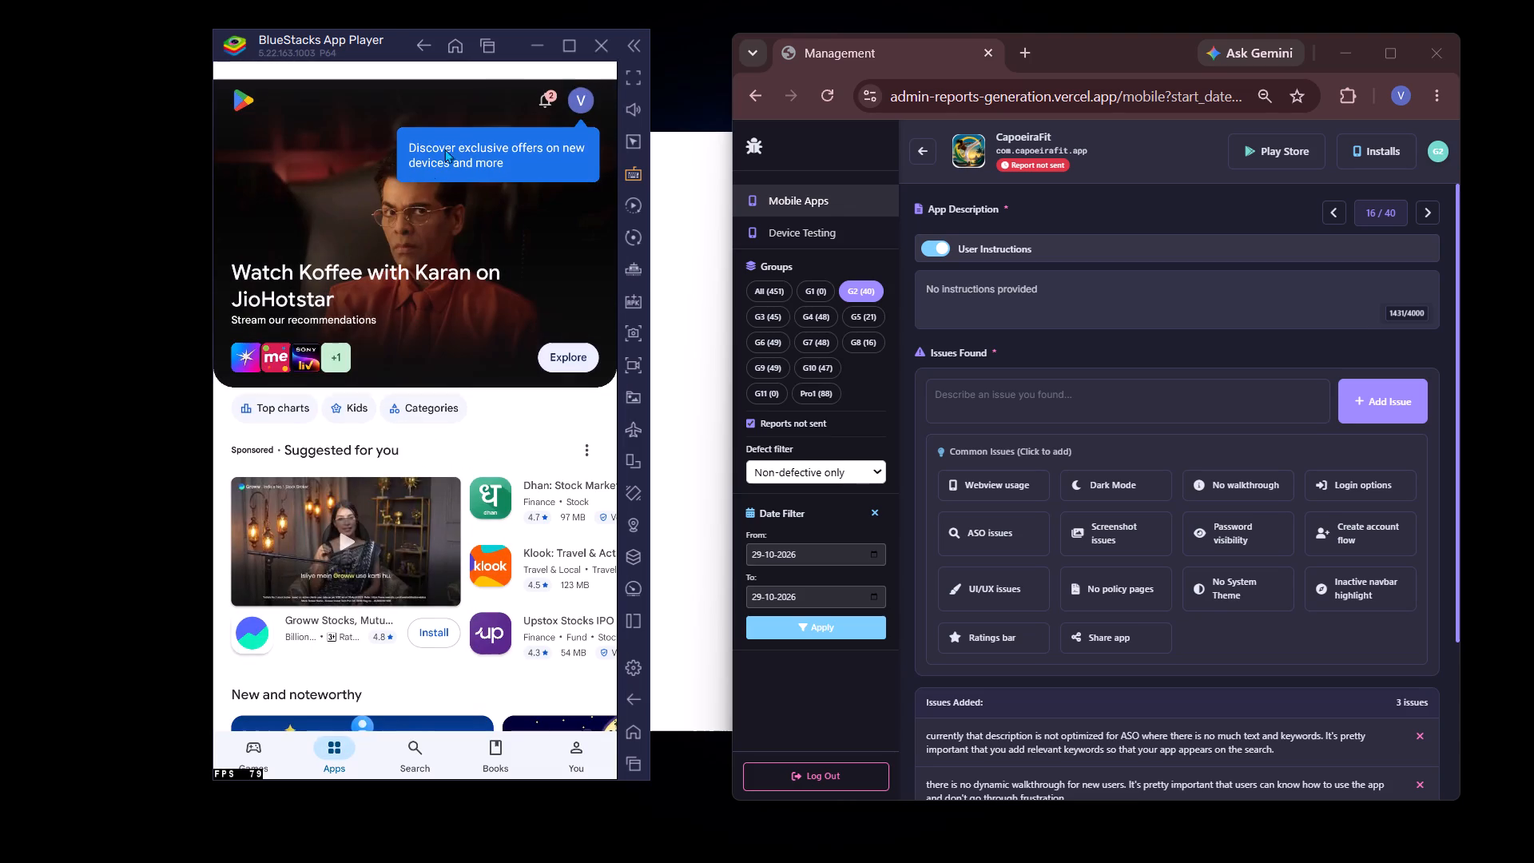
left_click(488, 54)
left_click(378, 356)
Open Explore Premium in Capoeira Fit's settings, examine the benefits and the yearly and monthly plans, and go back.
left_click(414, 167)
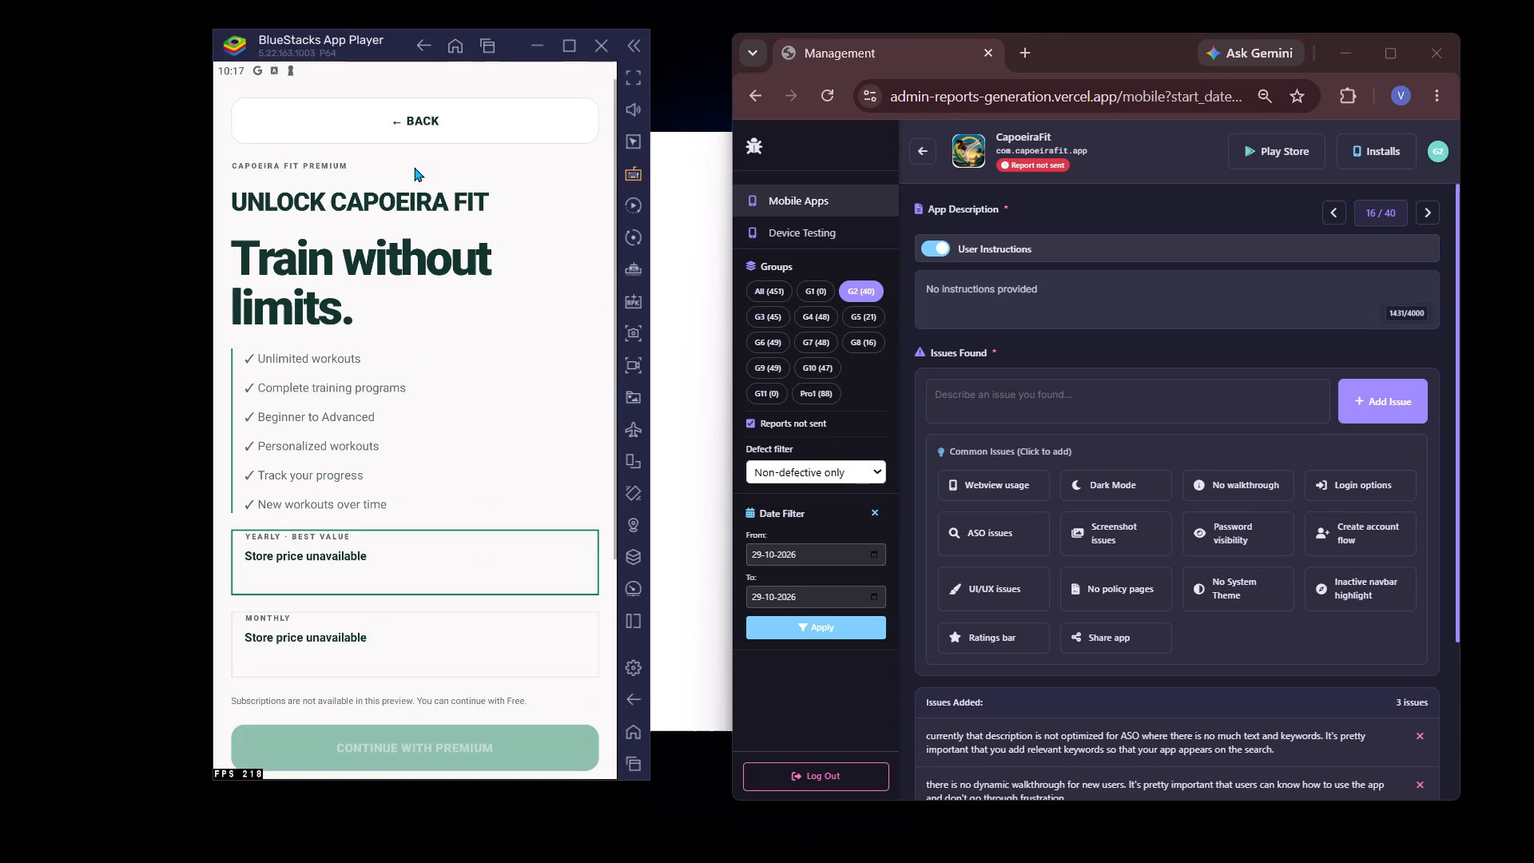
scroll(466, 478, "down", 8)
scroll(455, 384, "up", 2)
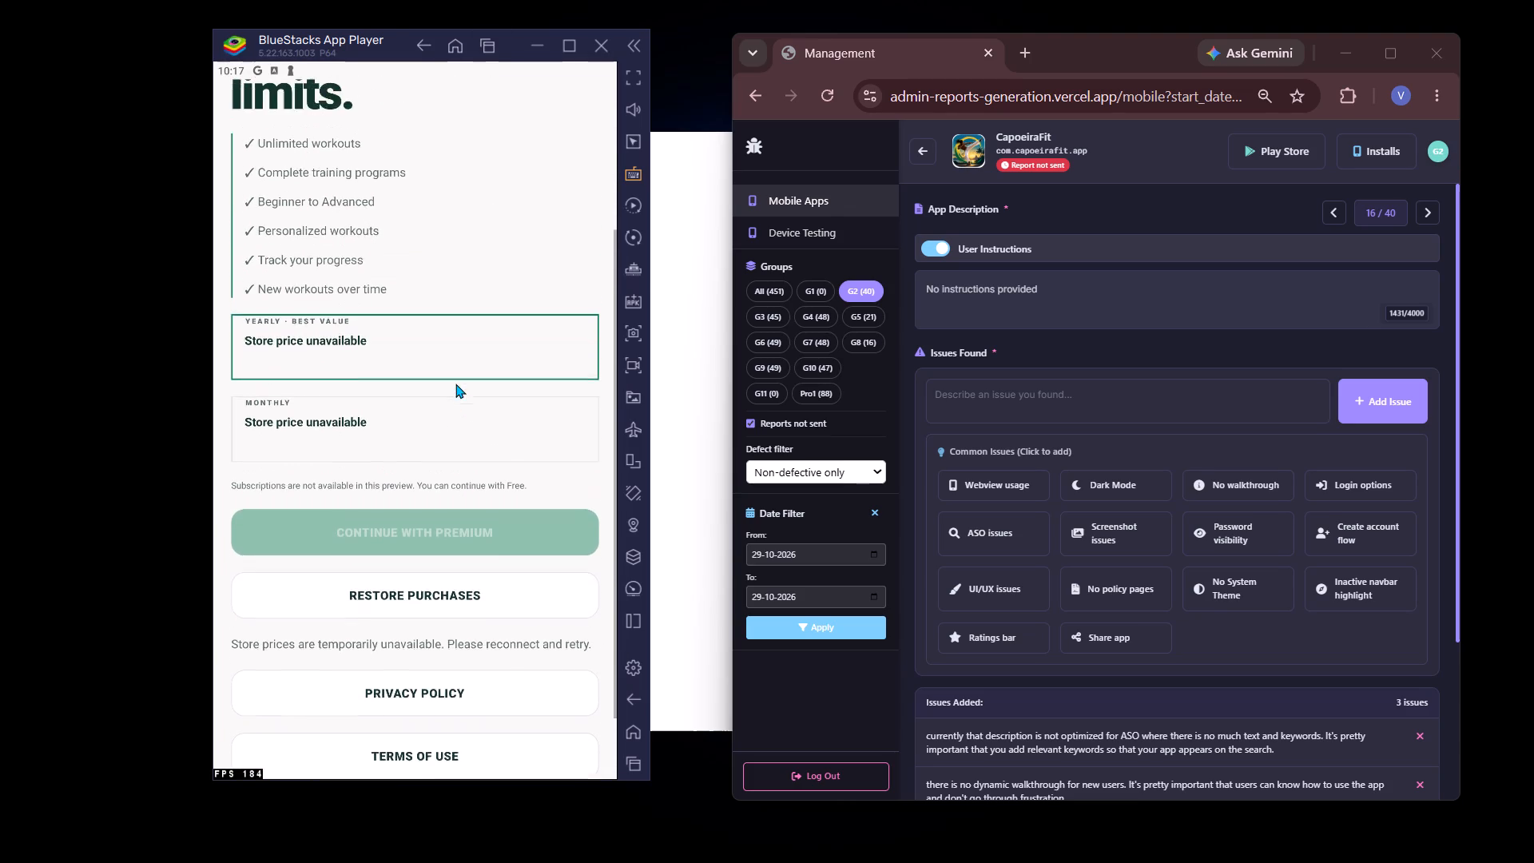
scroll(455, 384, "up", 3)
left_click(399, 122)
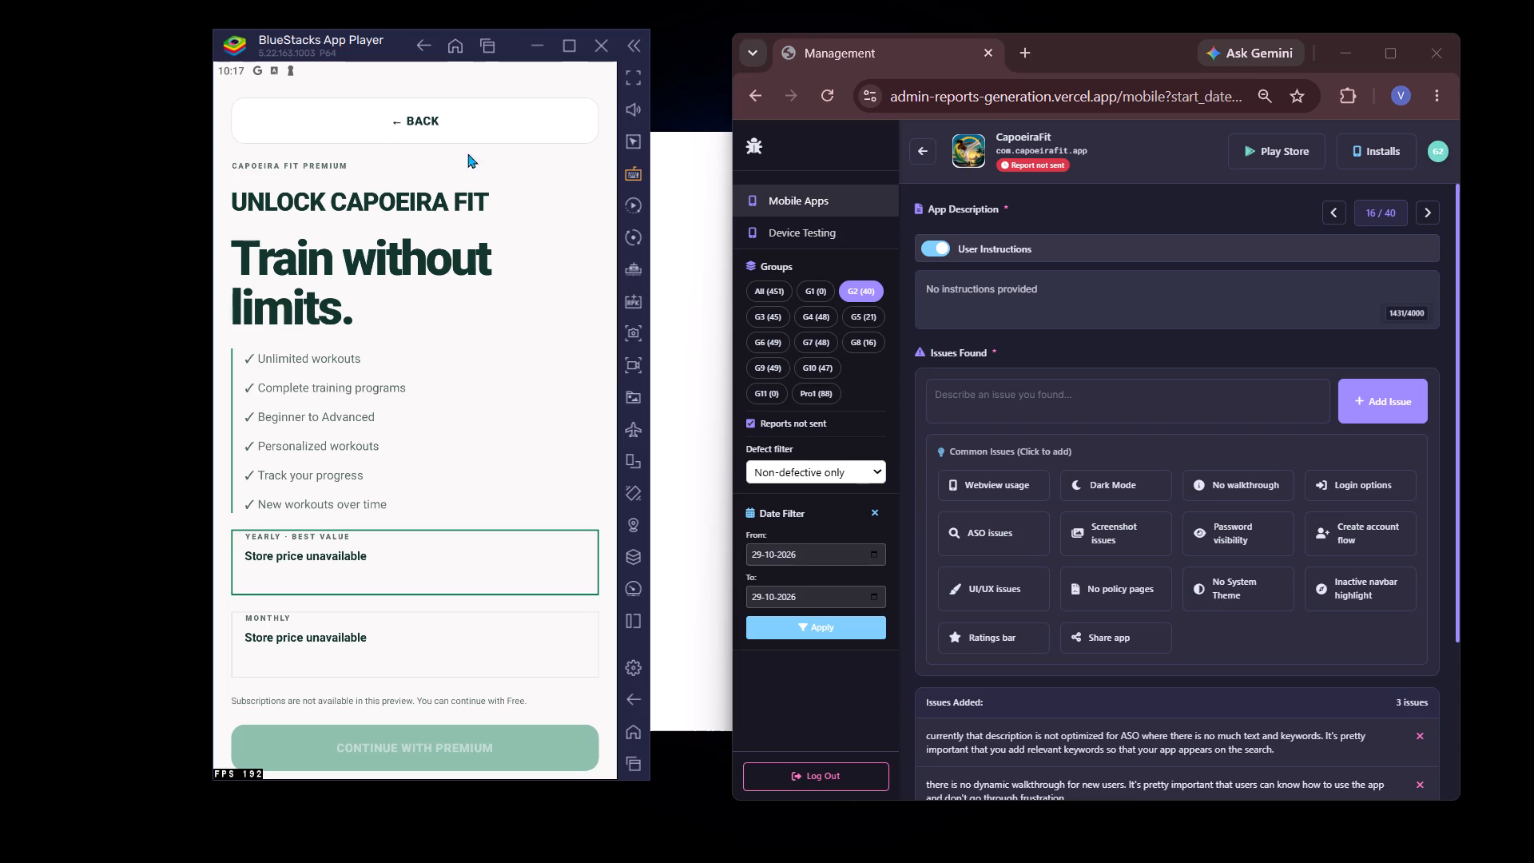
left_click(469, 131)
Examine the rest of Capoeira Fit's settings, including the appearance options, volume, workout reminders, policy links and About section.
scroll(376, 412, "down", 5)
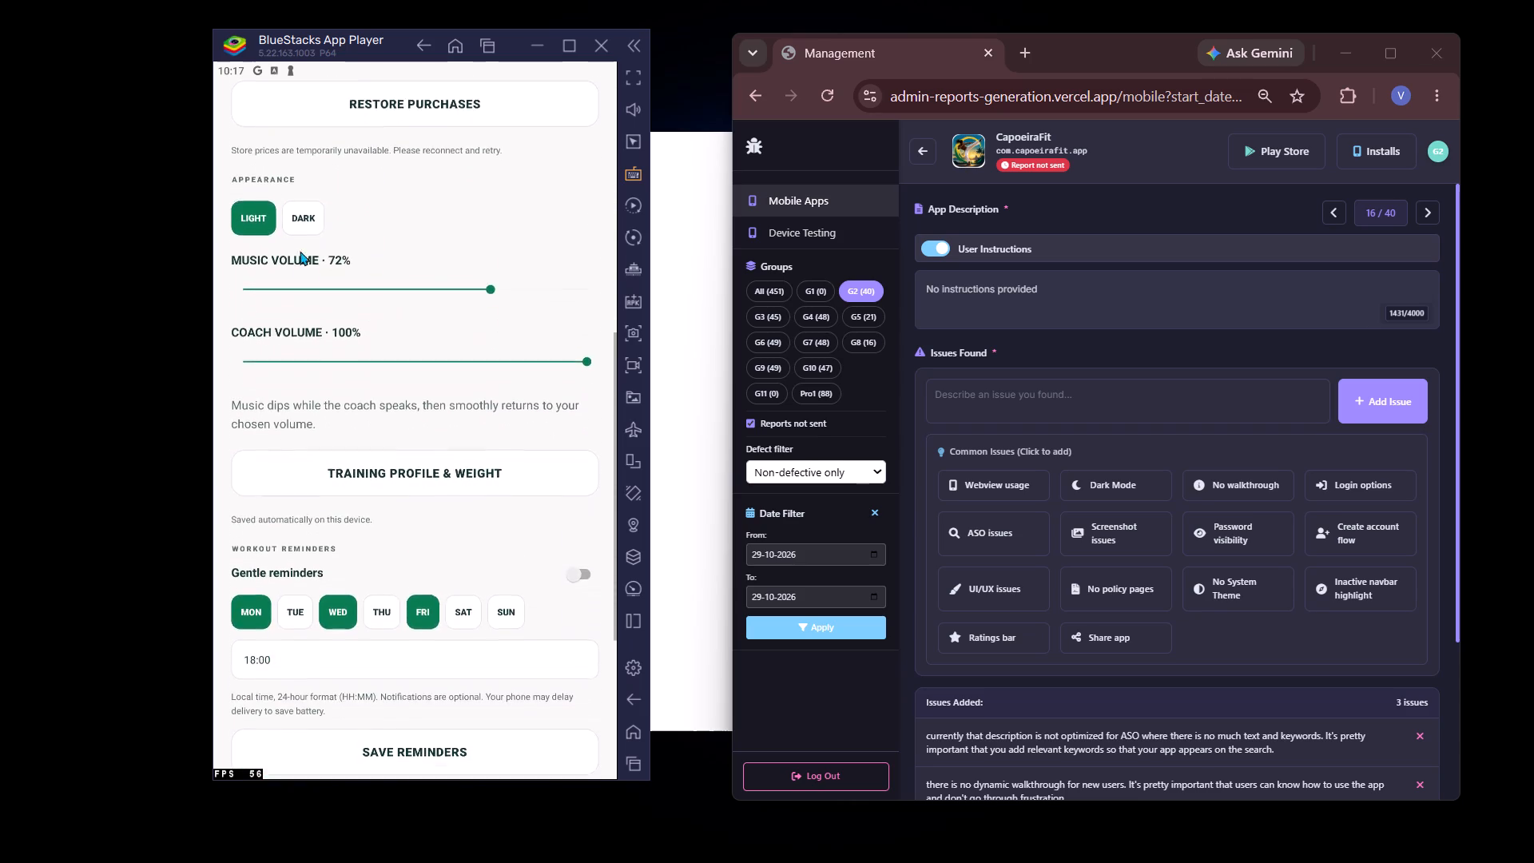
scroll(315, 268, "down", 2)
scroll(322, 299, "up", 1)
left_click(318, 253)
left_click_drag(256, 250, 250, 265)
left_click(258, 272)
scroll(258, 272, "down", 7)
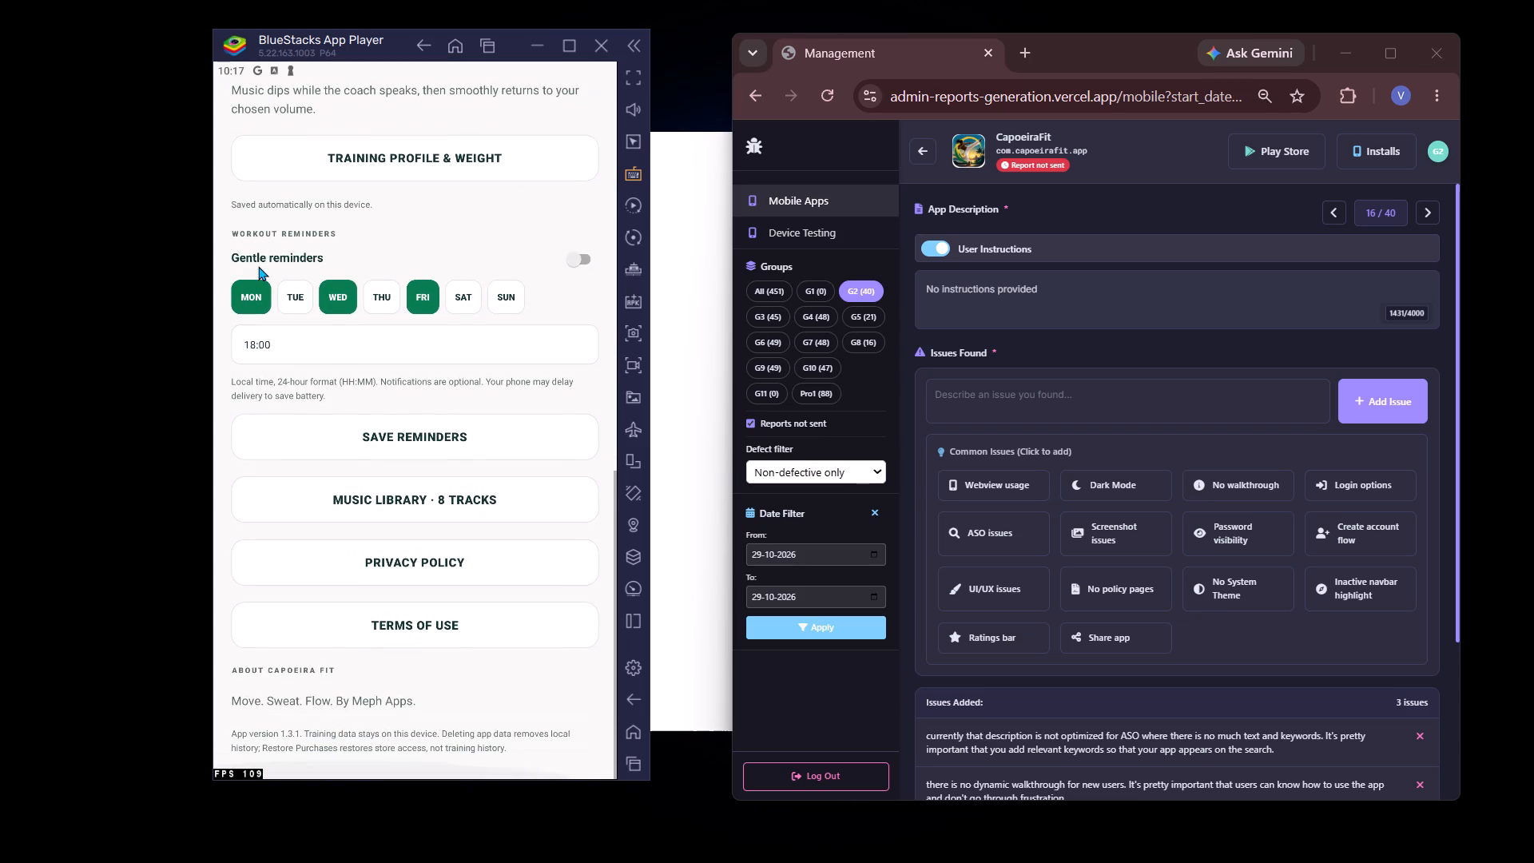
Add the common issues "Ratings bar" and "No System Theme" to CapoeiraFit's report and review the issues list.
left_click(1016, 642)
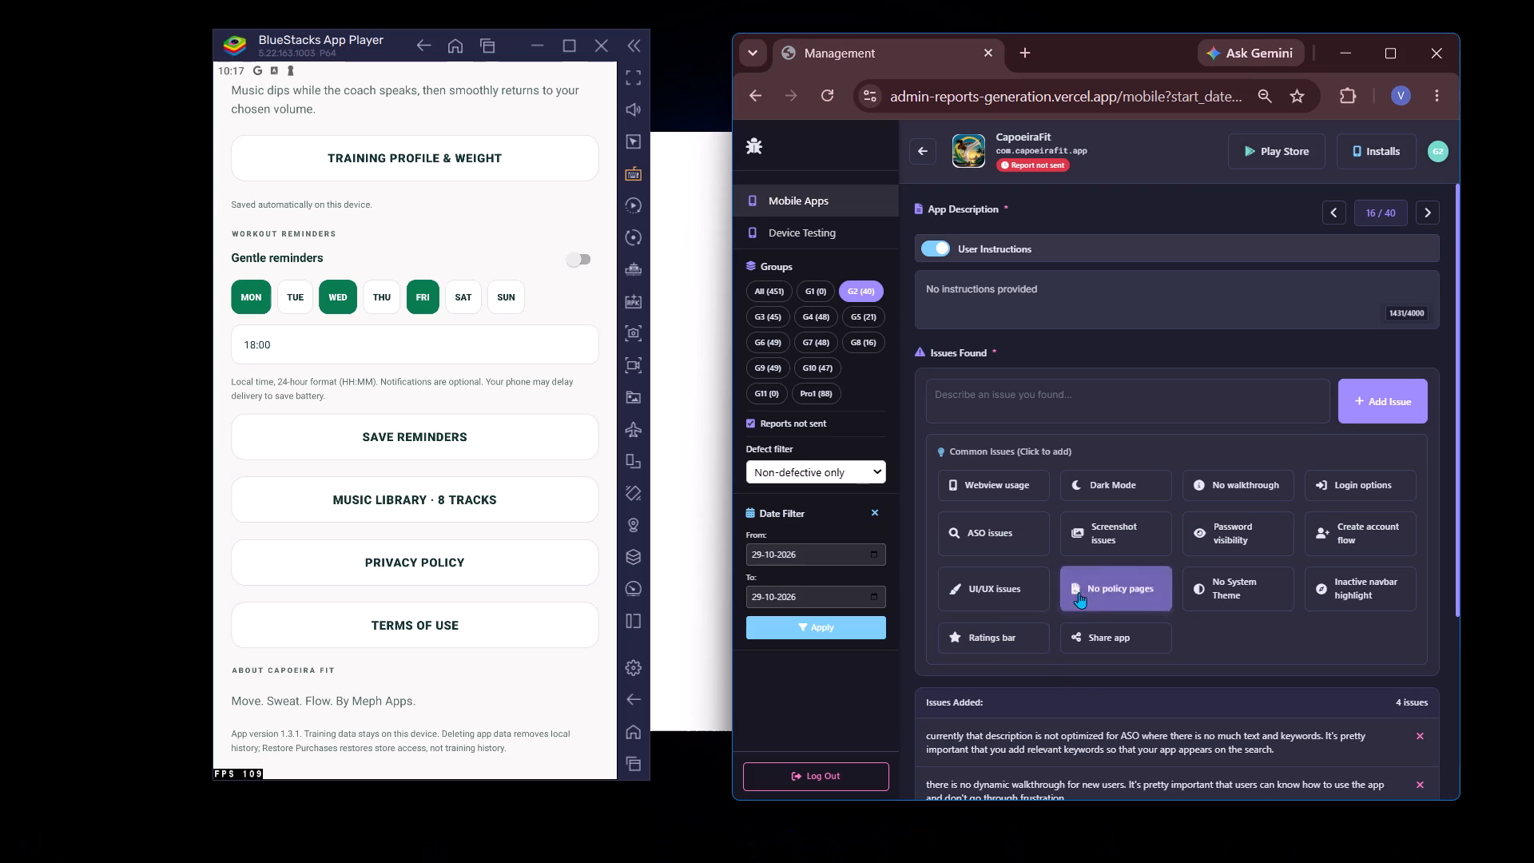
left_click(1276, 596)
scroll(1214, 691, "down", 2)
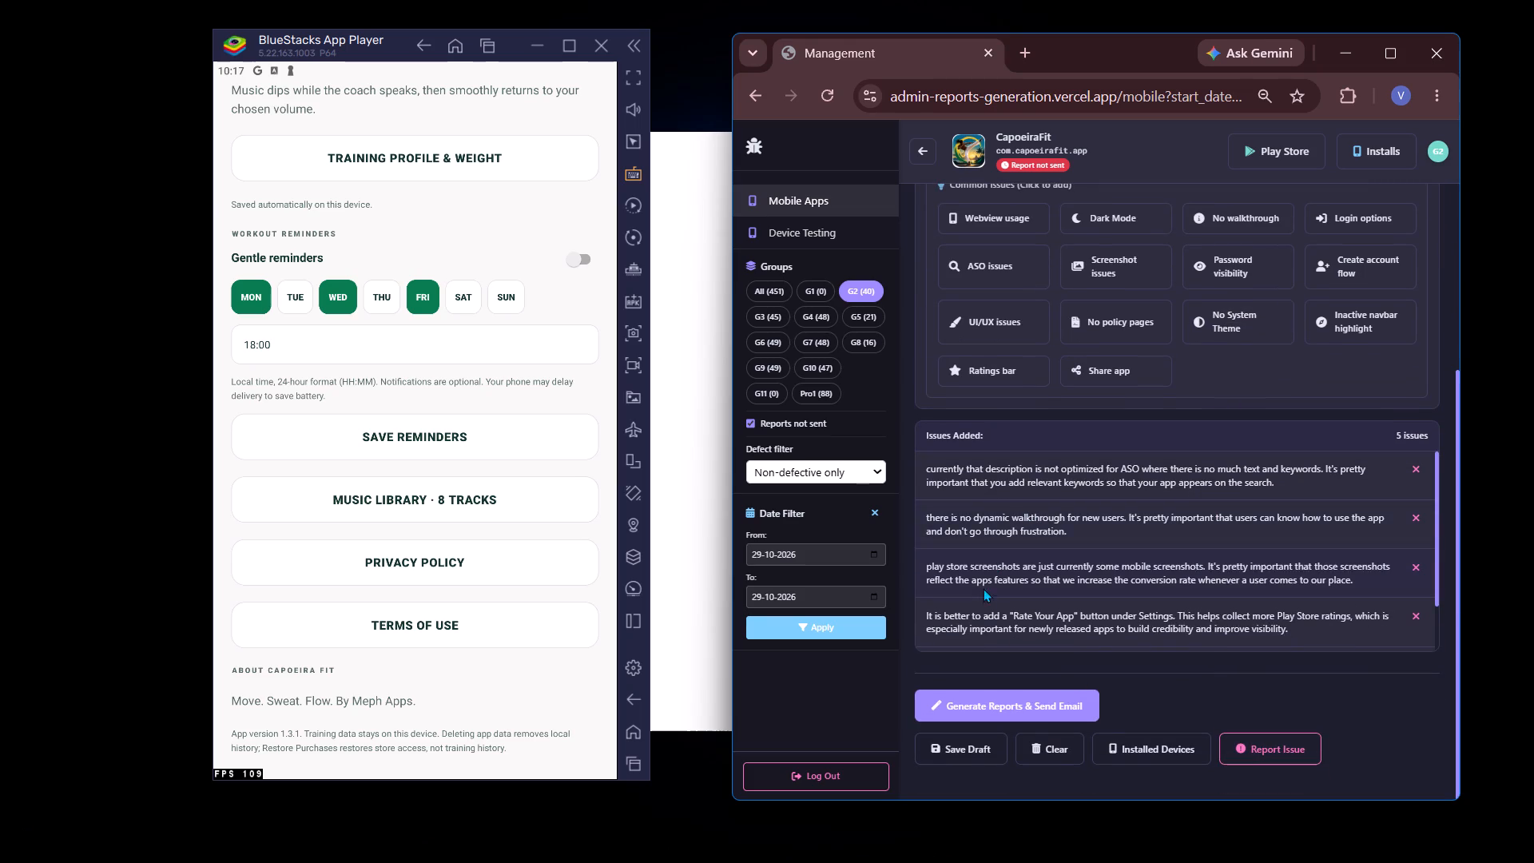
scroll(964, 654, "down", 1)
scroll(304, 274, "up", 4)
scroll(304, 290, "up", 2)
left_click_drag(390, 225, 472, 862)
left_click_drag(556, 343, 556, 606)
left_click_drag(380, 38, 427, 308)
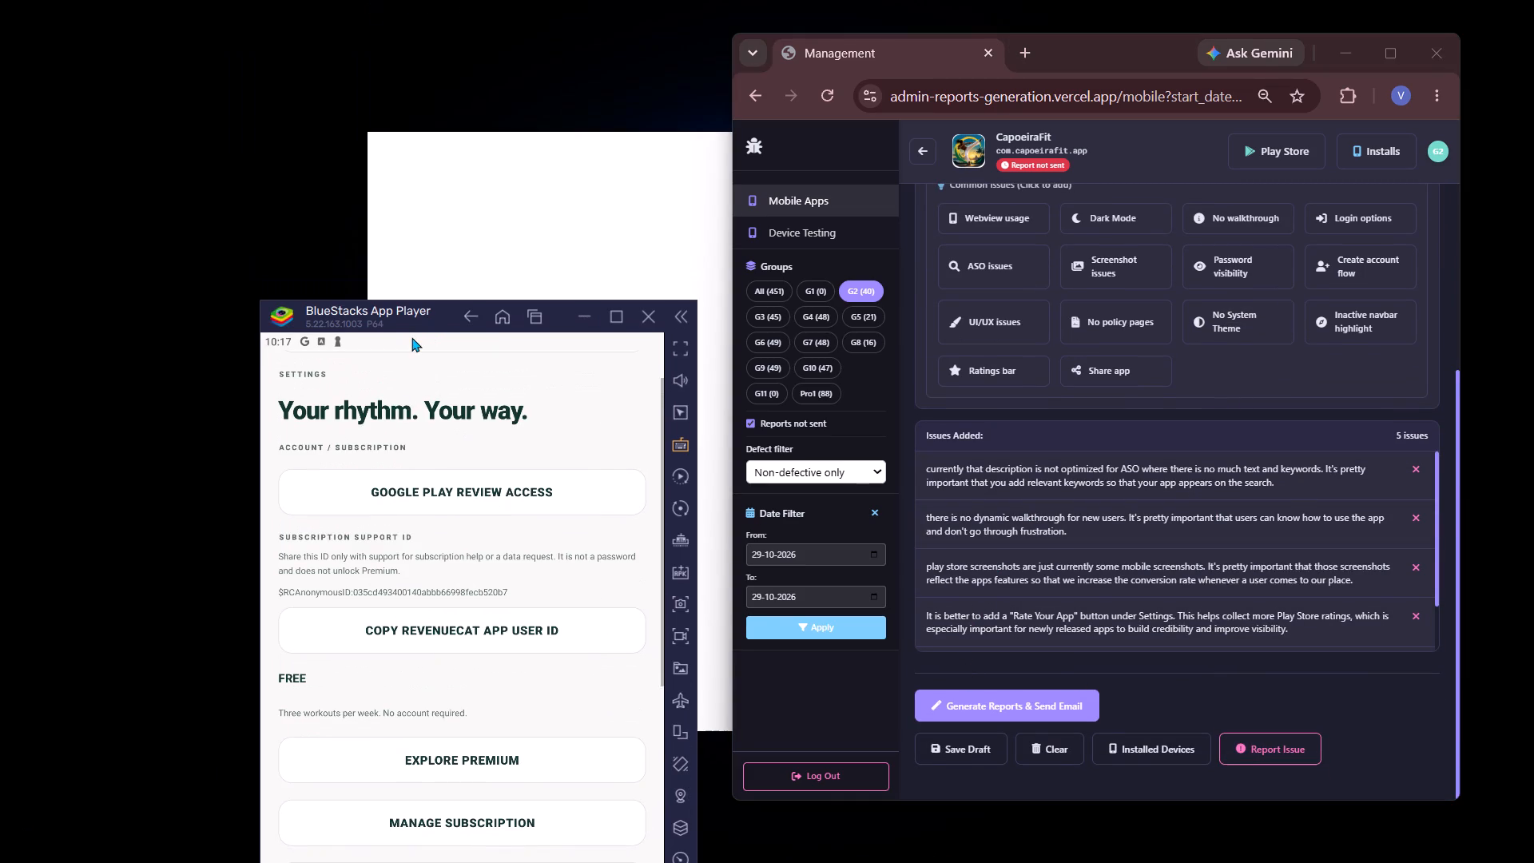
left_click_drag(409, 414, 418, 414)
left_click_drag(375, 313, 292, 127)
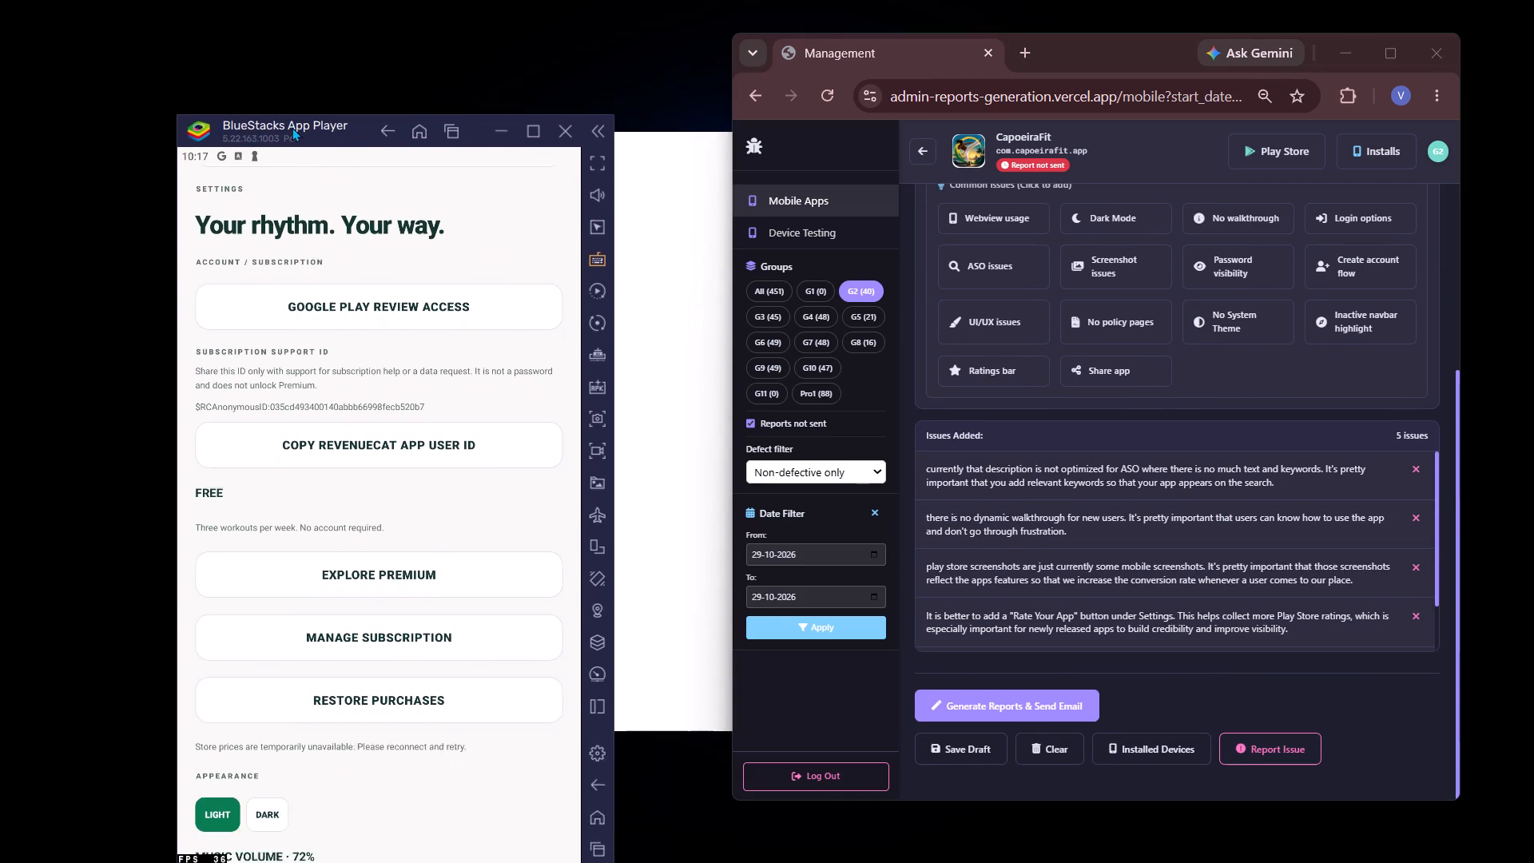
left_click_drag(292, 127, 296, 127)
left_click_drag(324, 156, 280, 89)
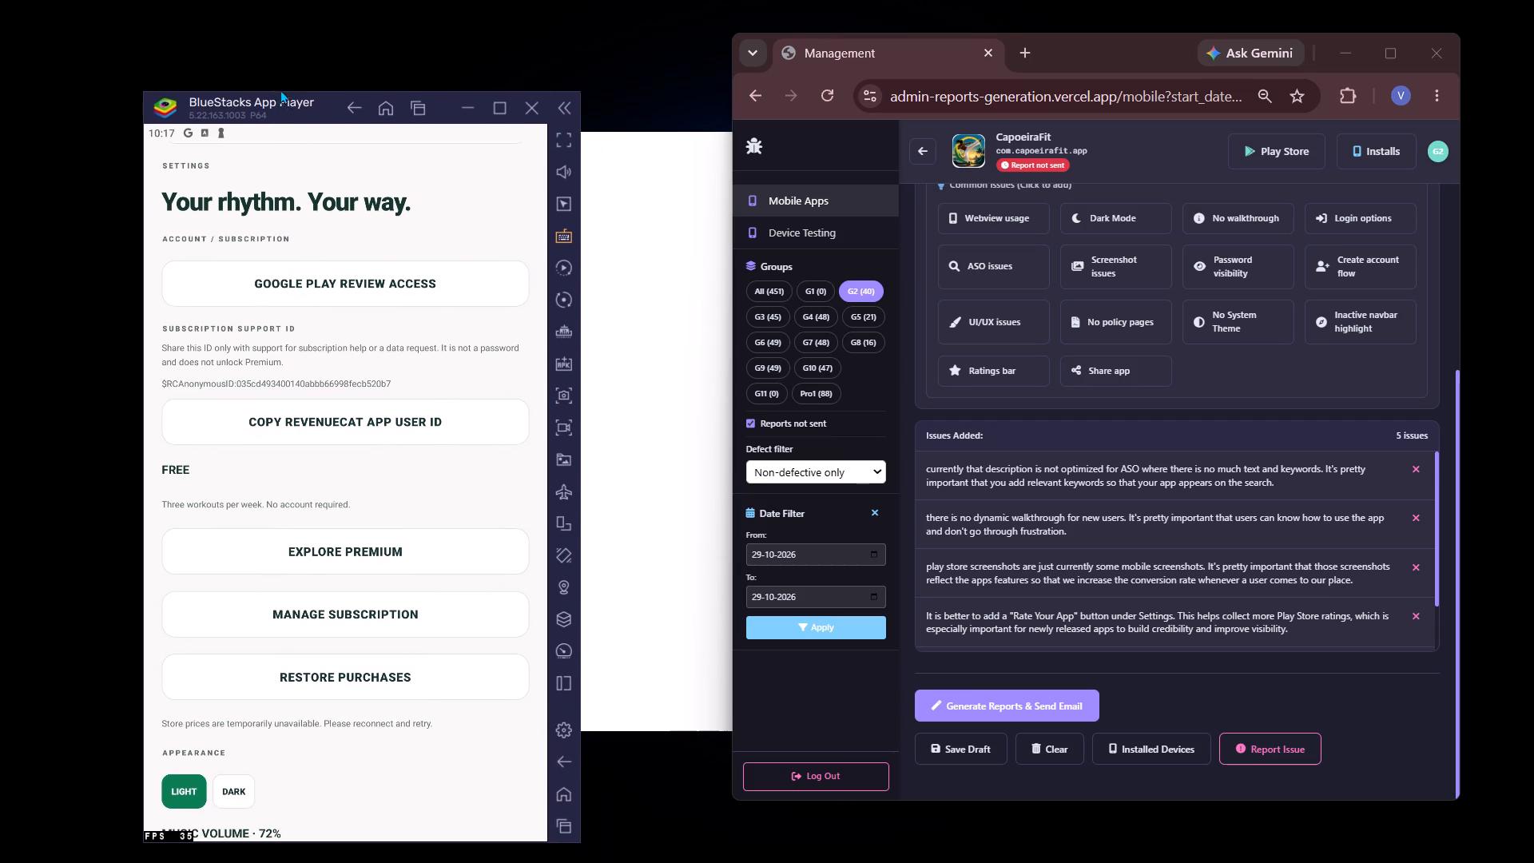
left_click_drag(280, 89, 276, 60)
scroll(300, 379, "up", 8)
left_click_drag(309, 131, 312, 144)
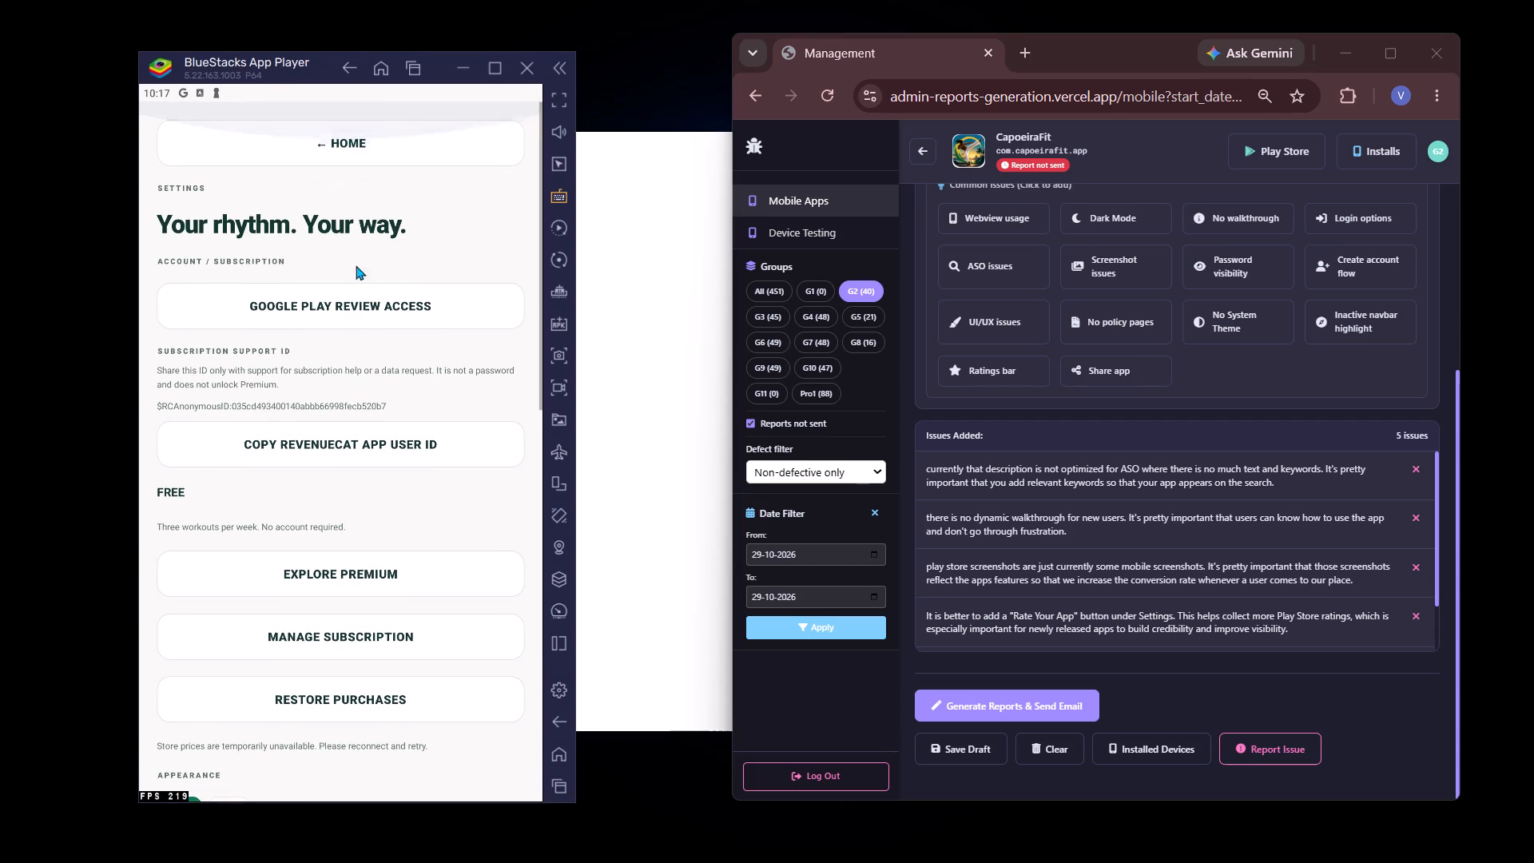
Return to Capoeira Fit's home page, start a Capoeira Starter session to check the warm-up animation, and quit the workout.
left_click(339, 63)
scroll(316, 444, "down", 4)
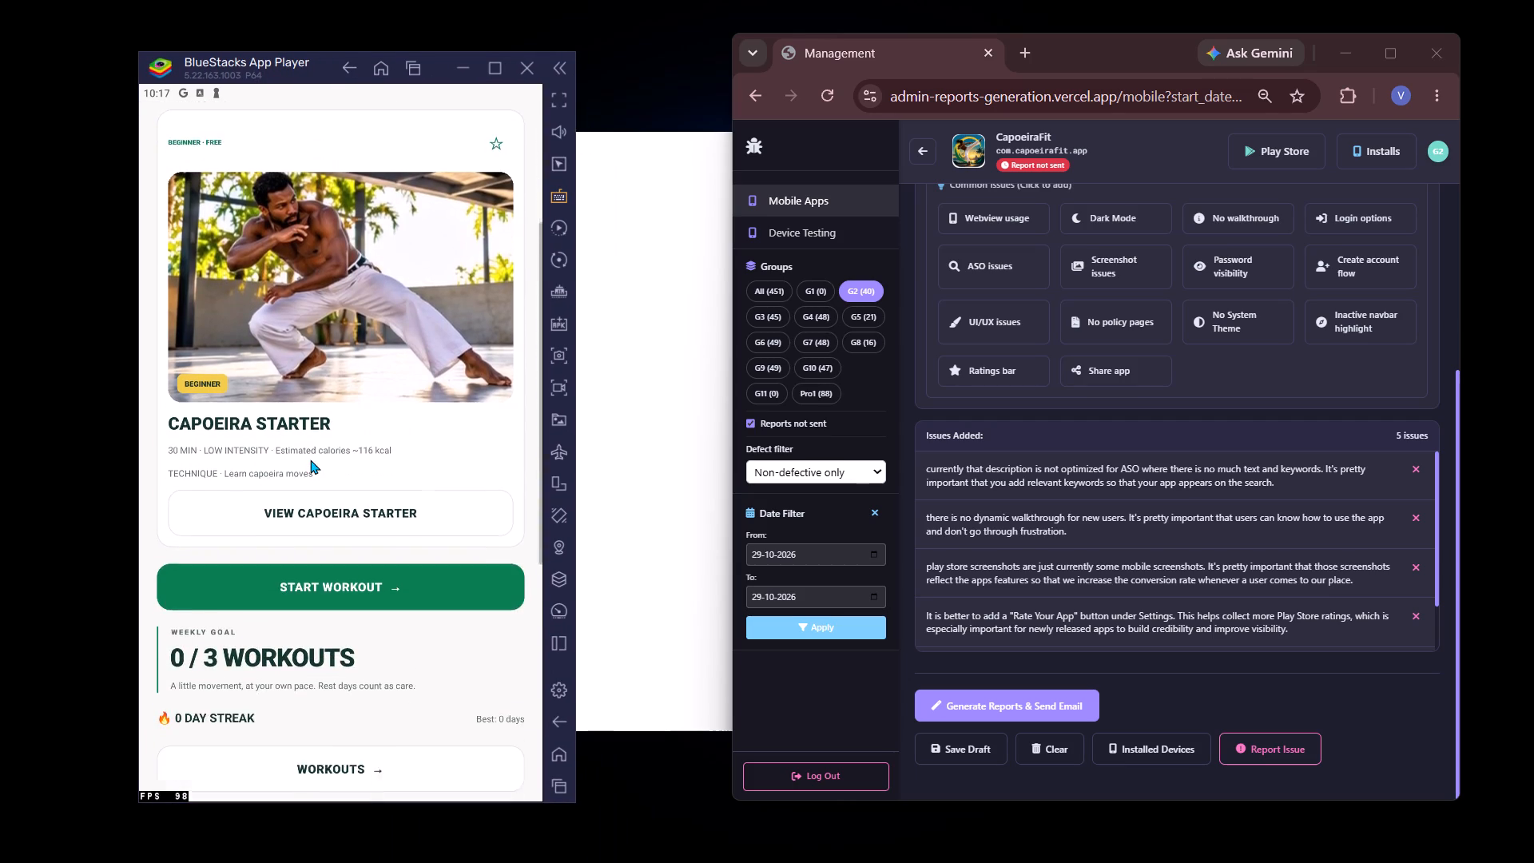
left_click(336, 516)
left_click(395, 762)
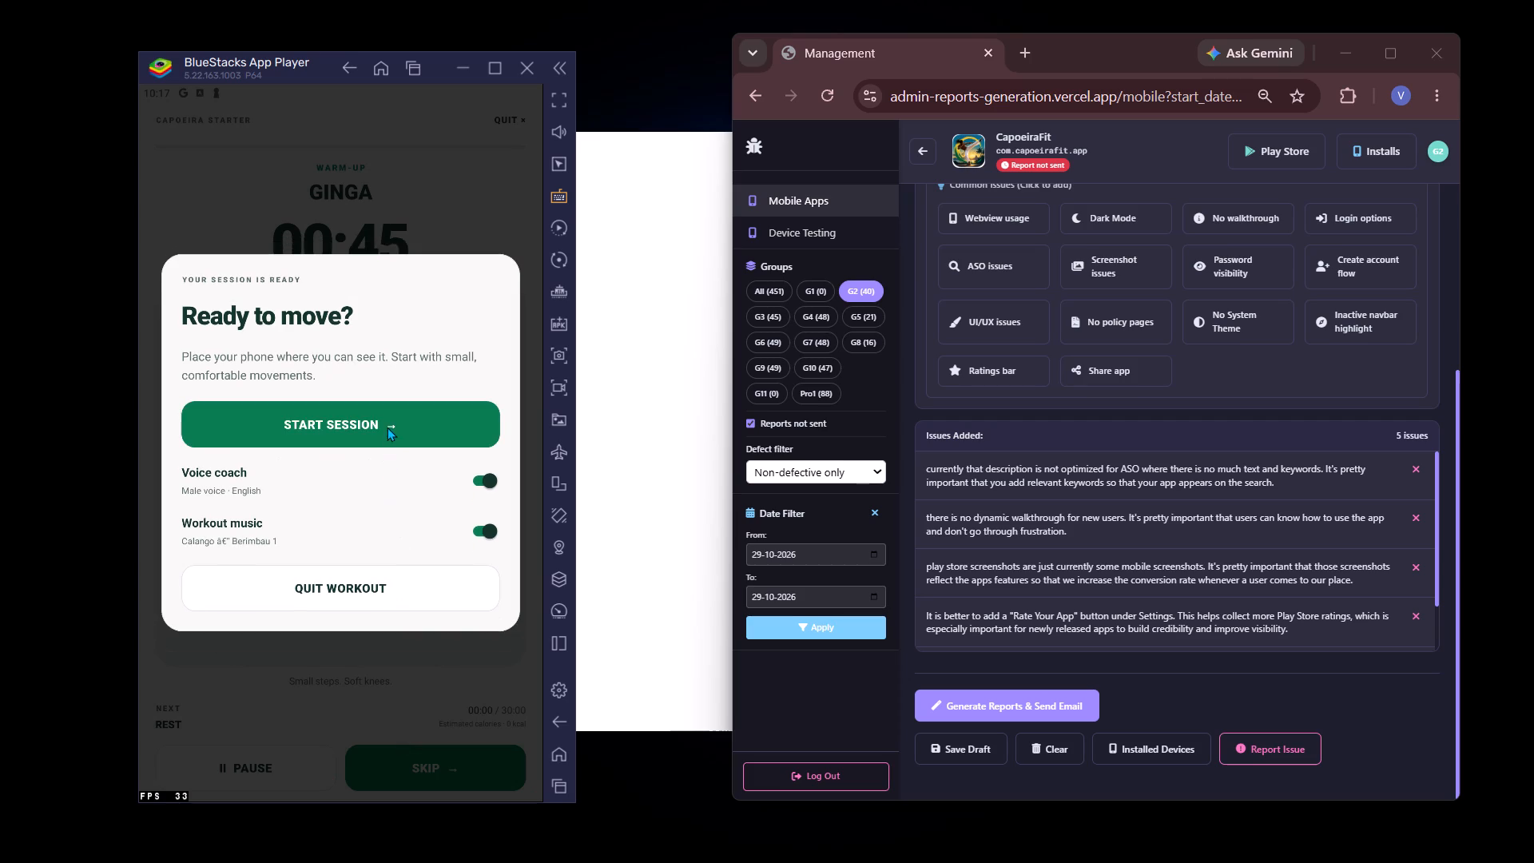
left_click(387, 427)
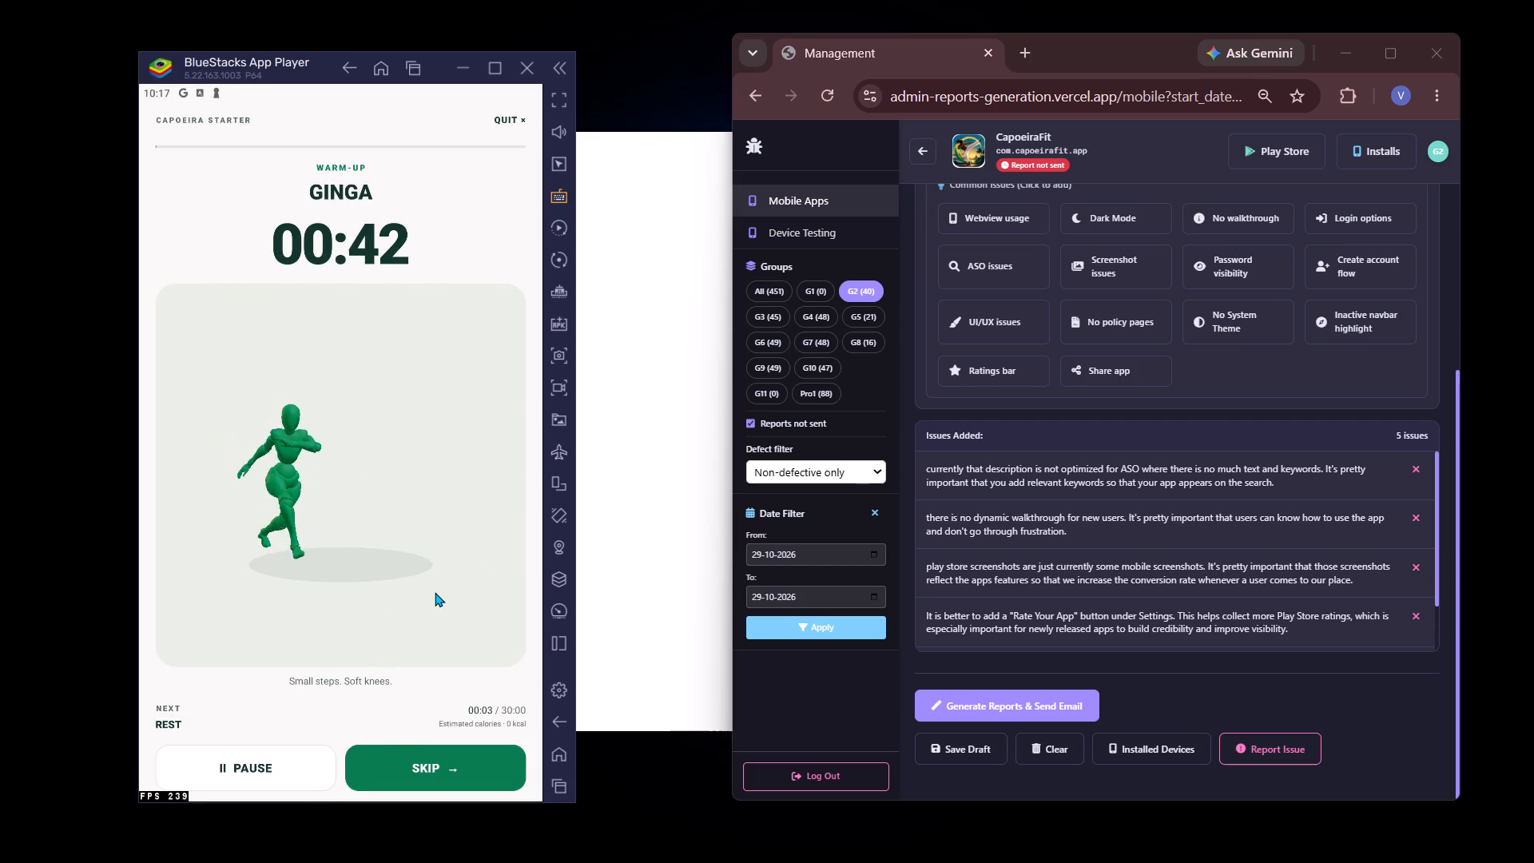
left_click_drag(435, 592, 356, 614)
left_click(505, 124)
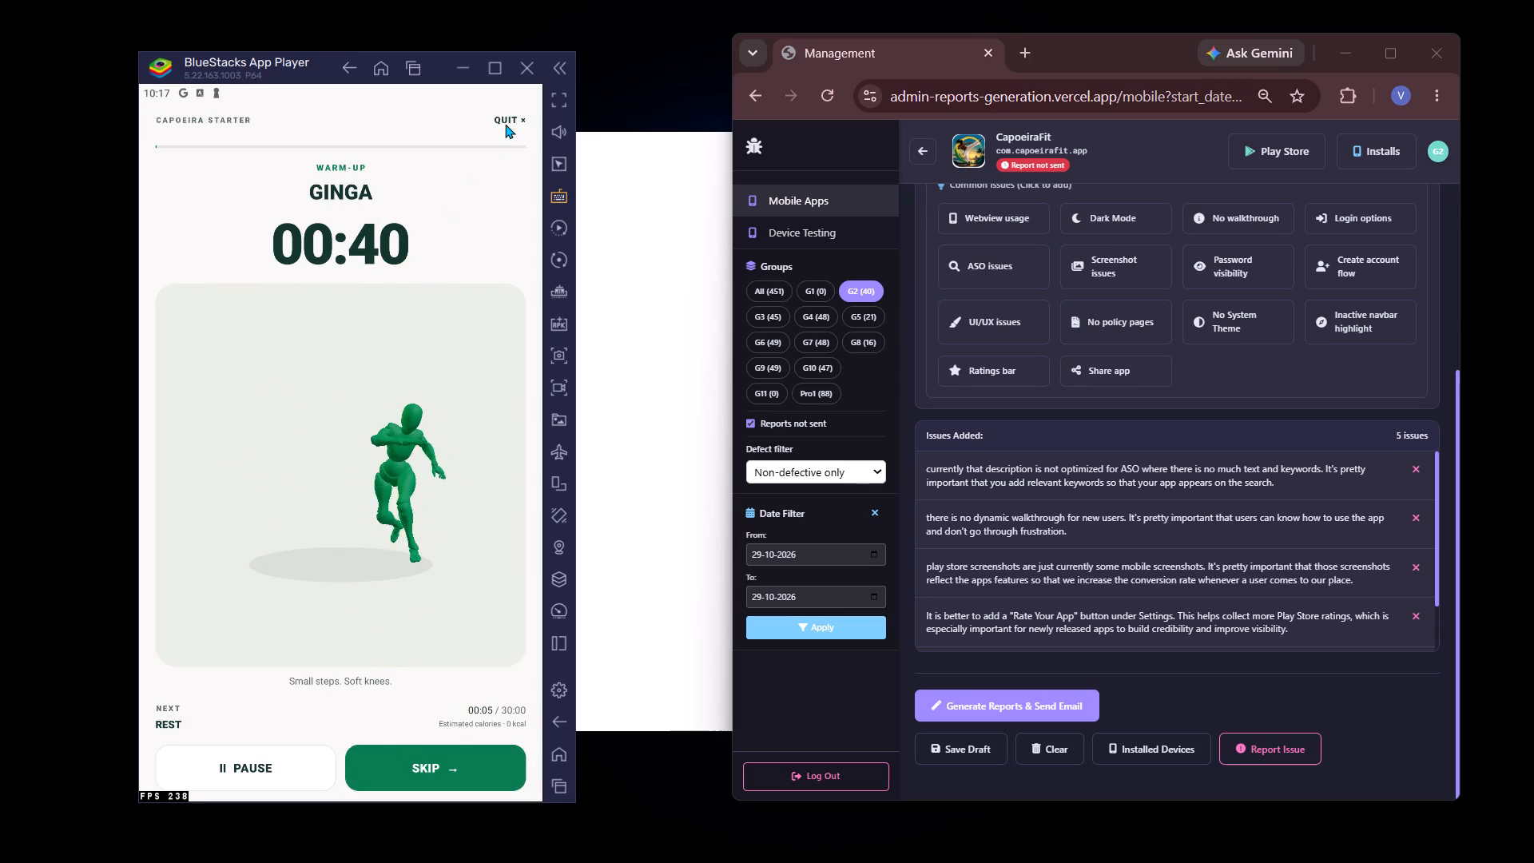
left_click(394, 547)
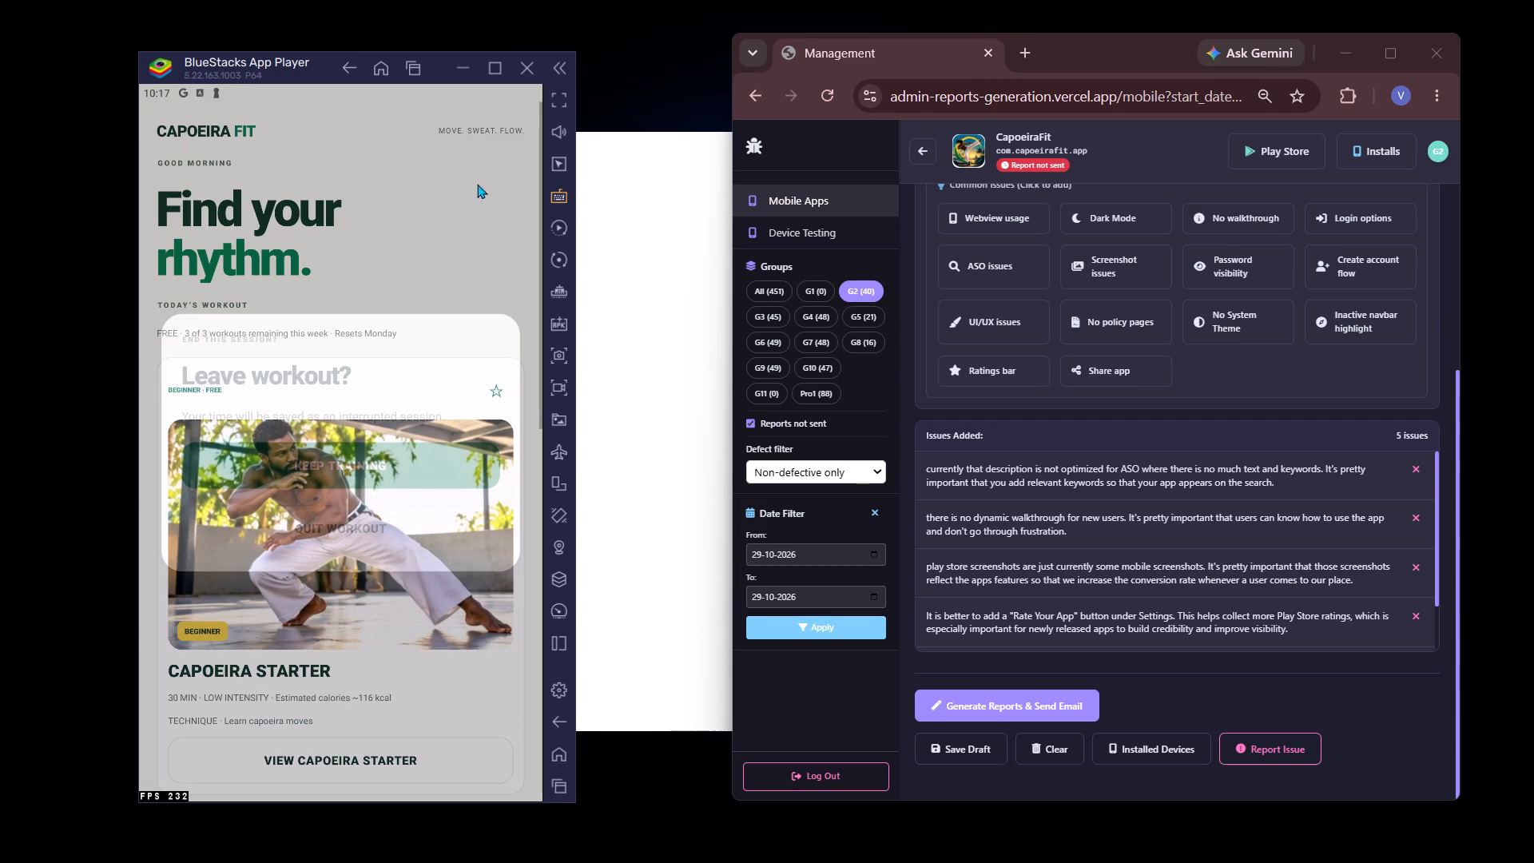
Reopen Capoeira Fit's Play Store page from the reports site in BlueStacks and uninstall the app.
left_click(423, 63)
left_click(348, 322)
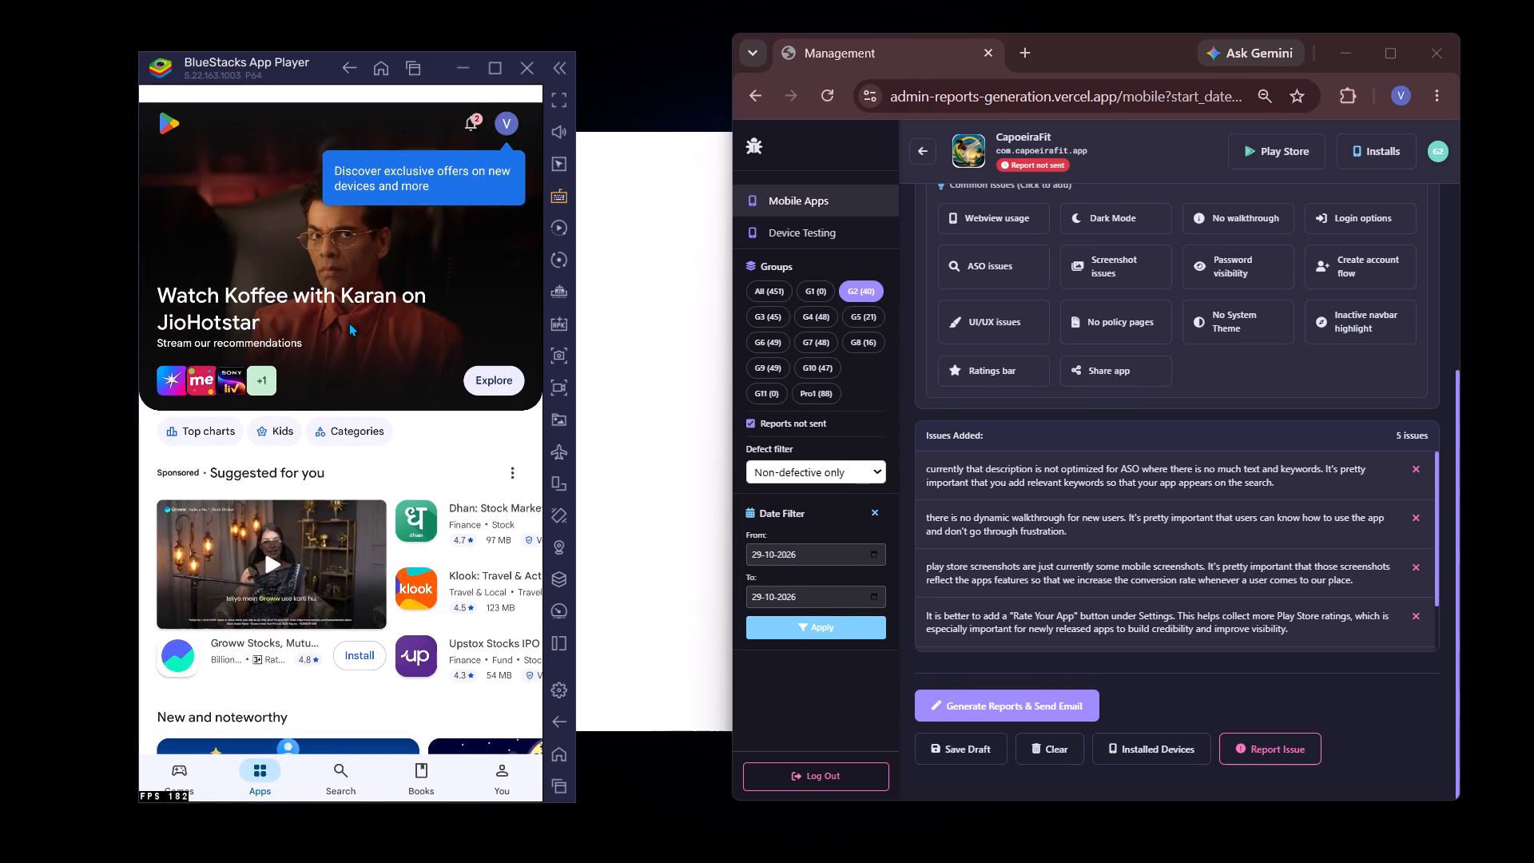
left_click(417, 76)
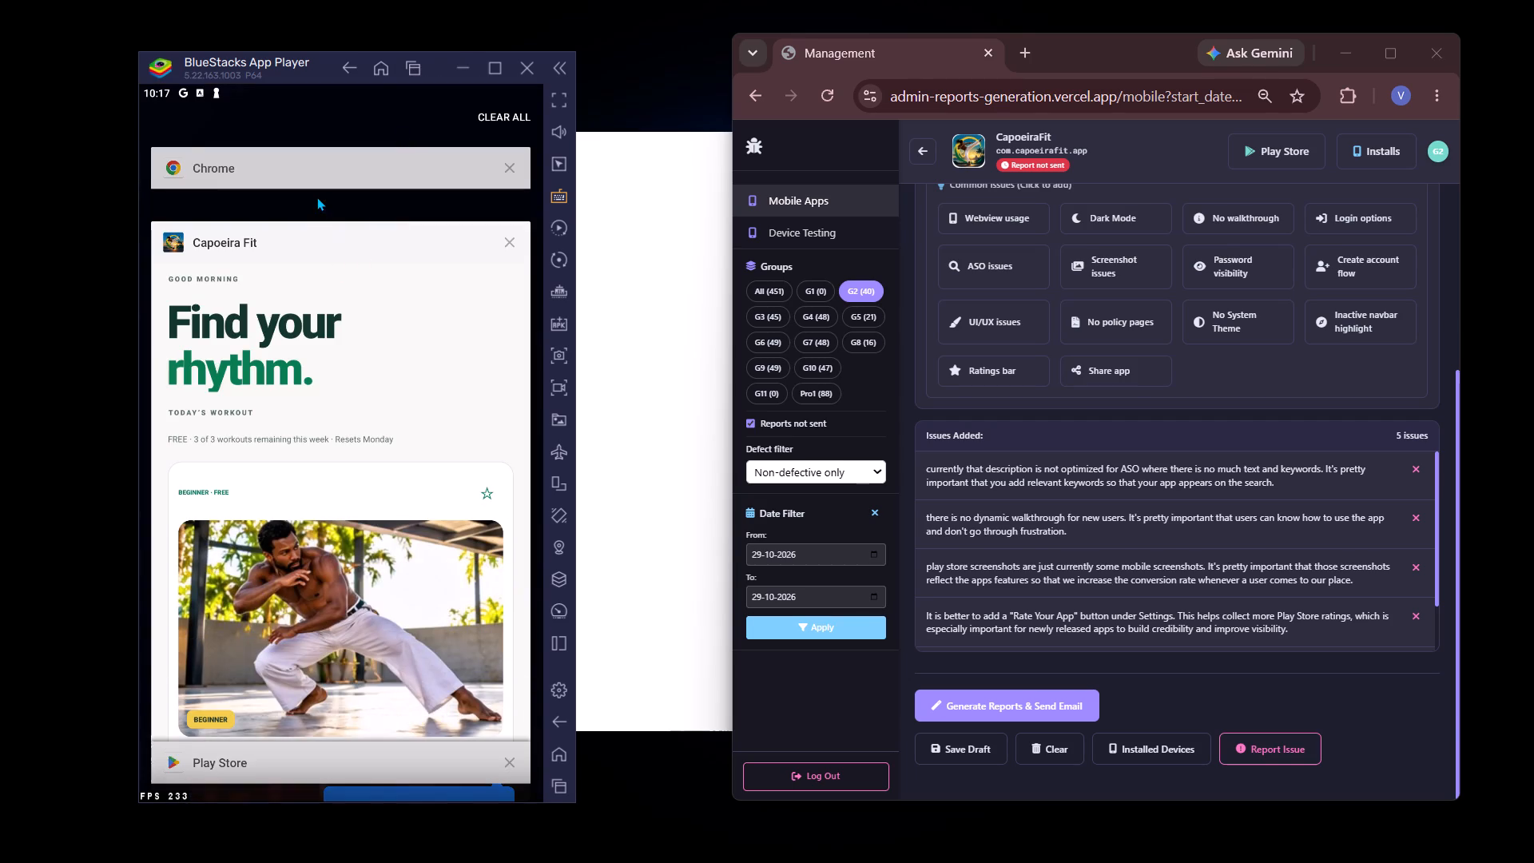
left_click(316, 197)
left_click(499, 169)
left_click(280, 246)
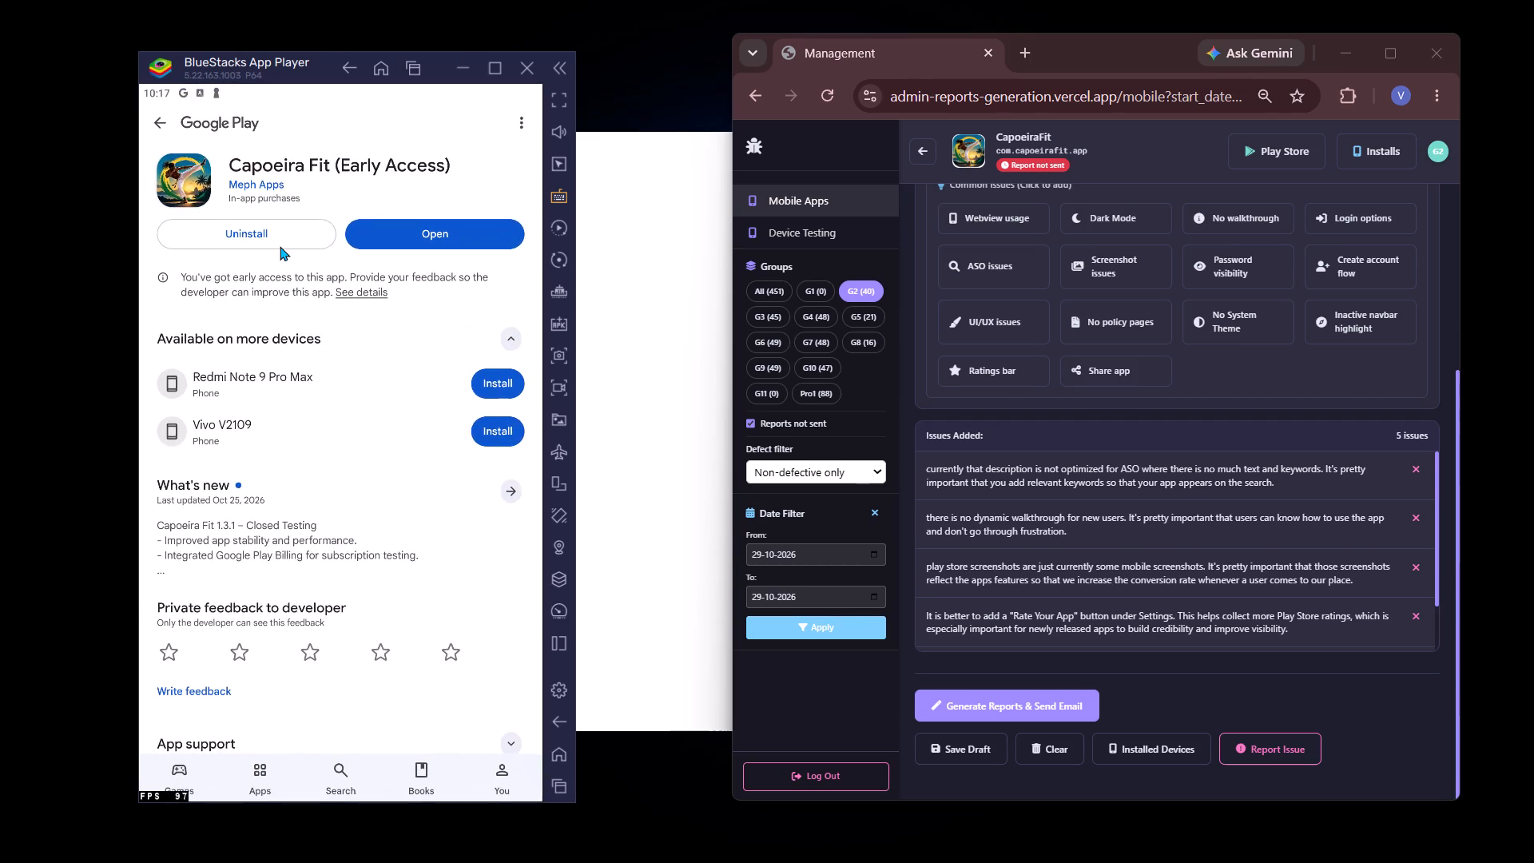
left_click(486, 460)
Switch back to the reports site in BlueStacks and advance it to the next app, Purr Inn: Cat Puzzle.
left_click(413, 83)
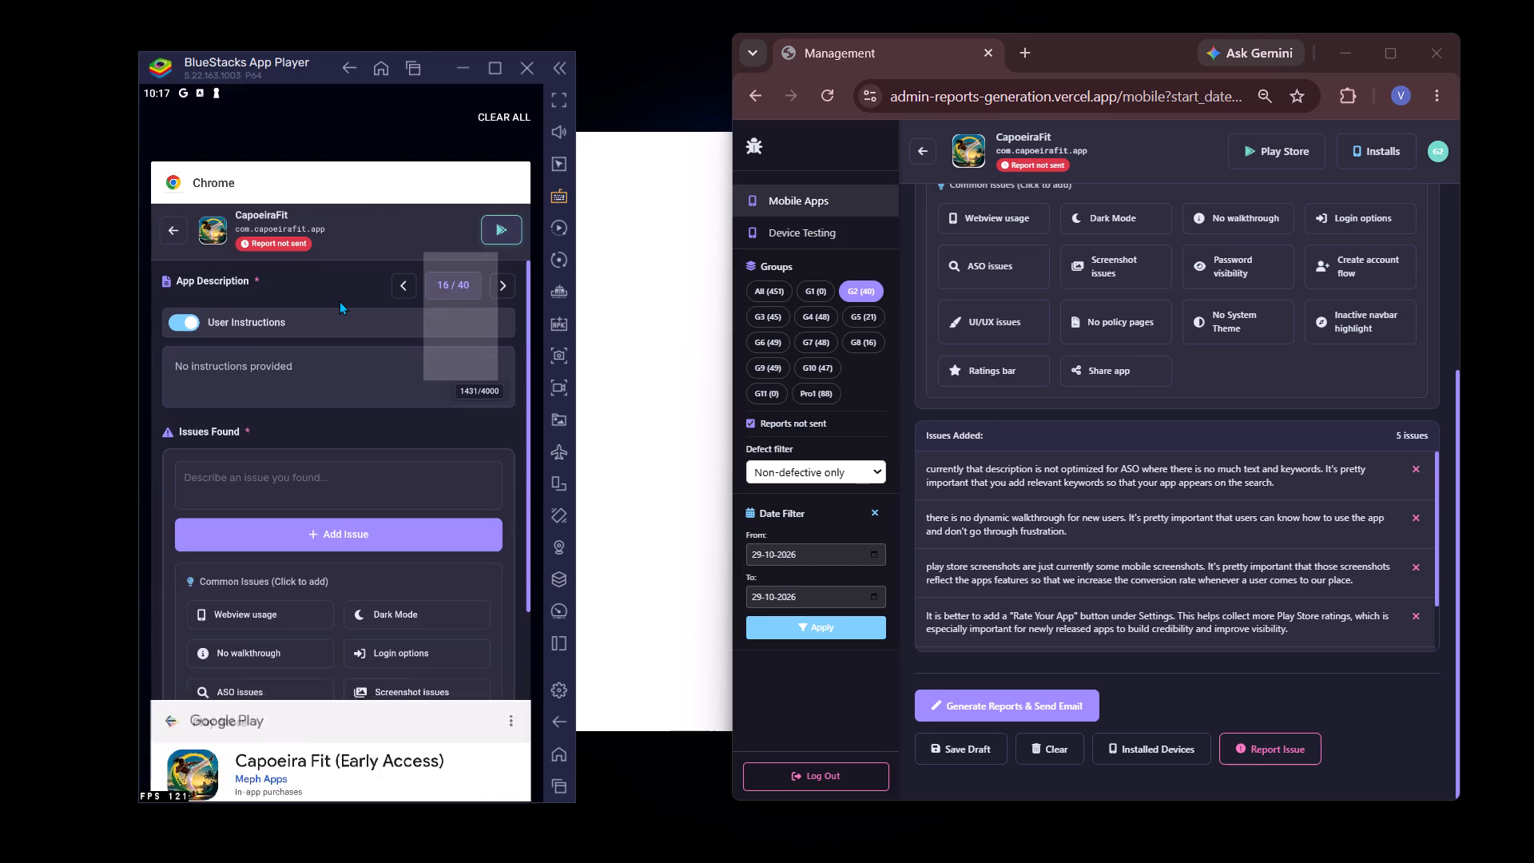
left_click(339, 300)
left_click(511, 233)
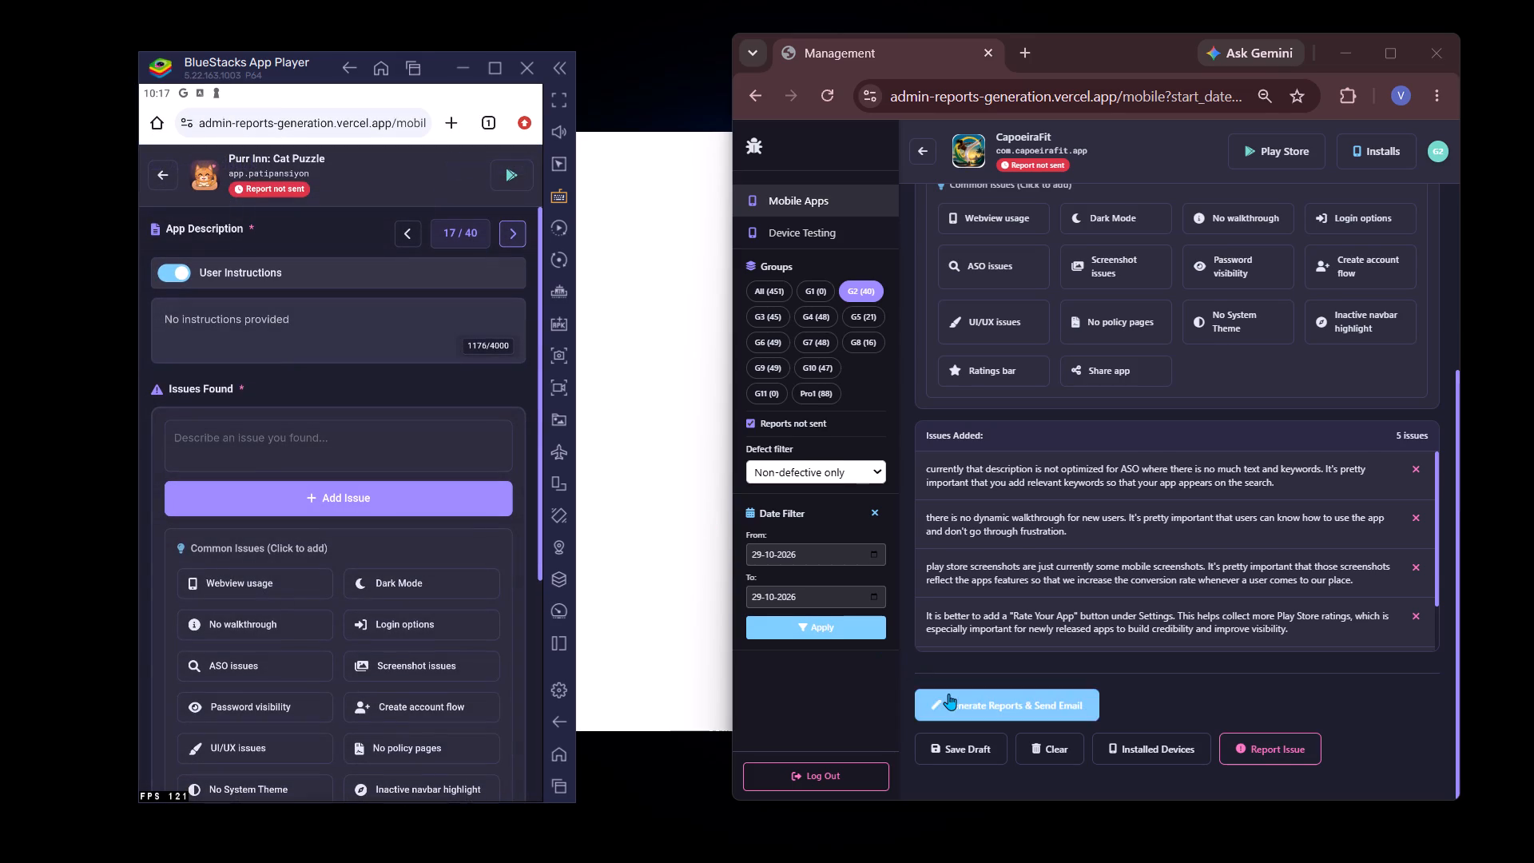
Generate CapoeiraFit's report and send its email from the reports site in desktop Chrome.
left_click(948, 694)
Open Purr Inn: Cat Puzzle's Play Store page from the reports site in BlueStacks and examine its description and screenshots.
left_click(499, 159)
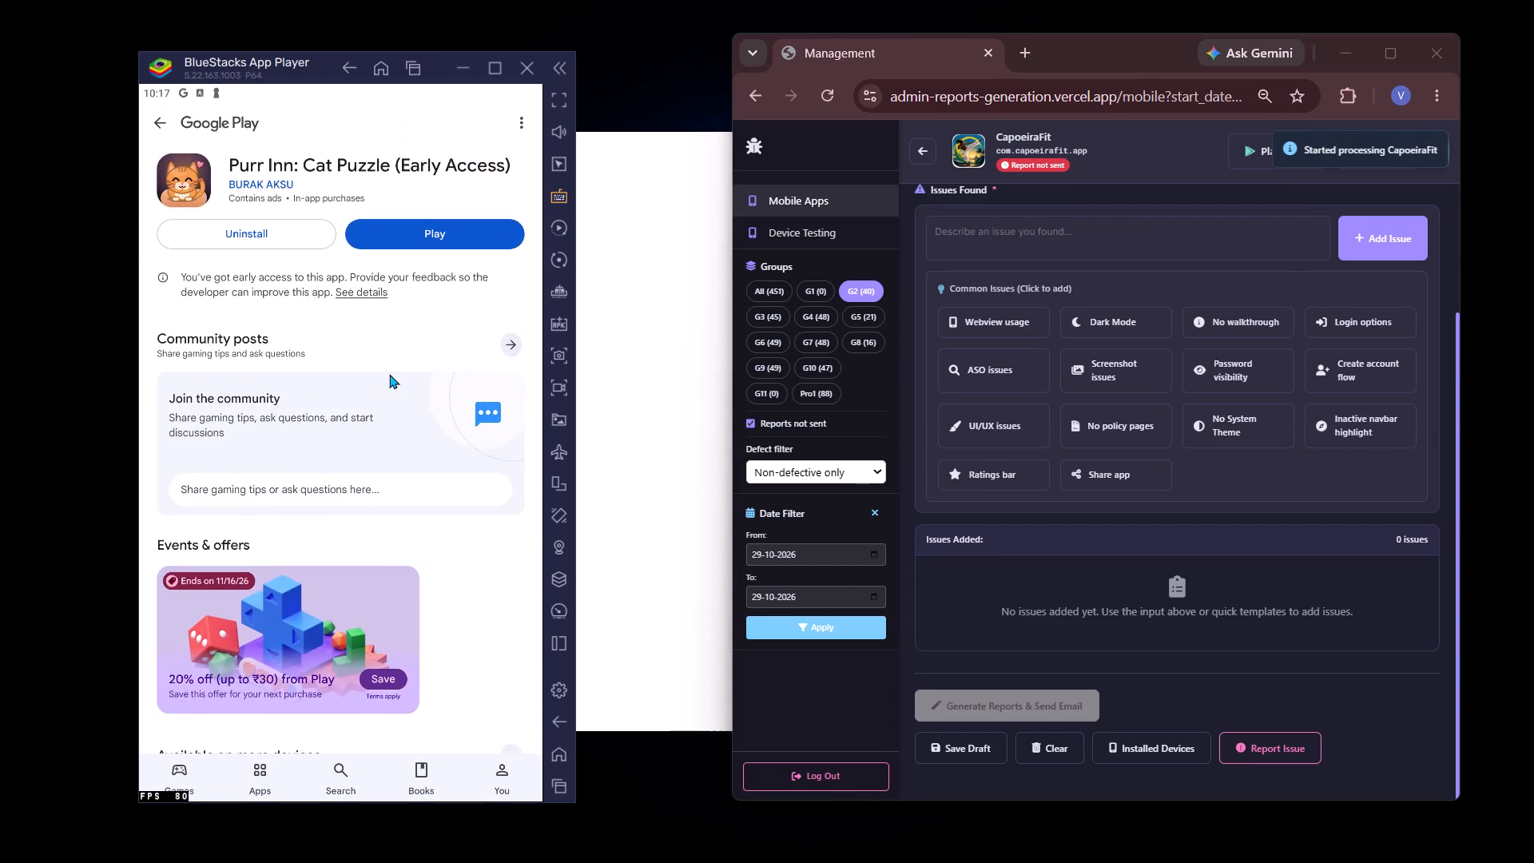
scroll(386, 401, "down", 12)
left_click_drag(419, 537, 393, 537)
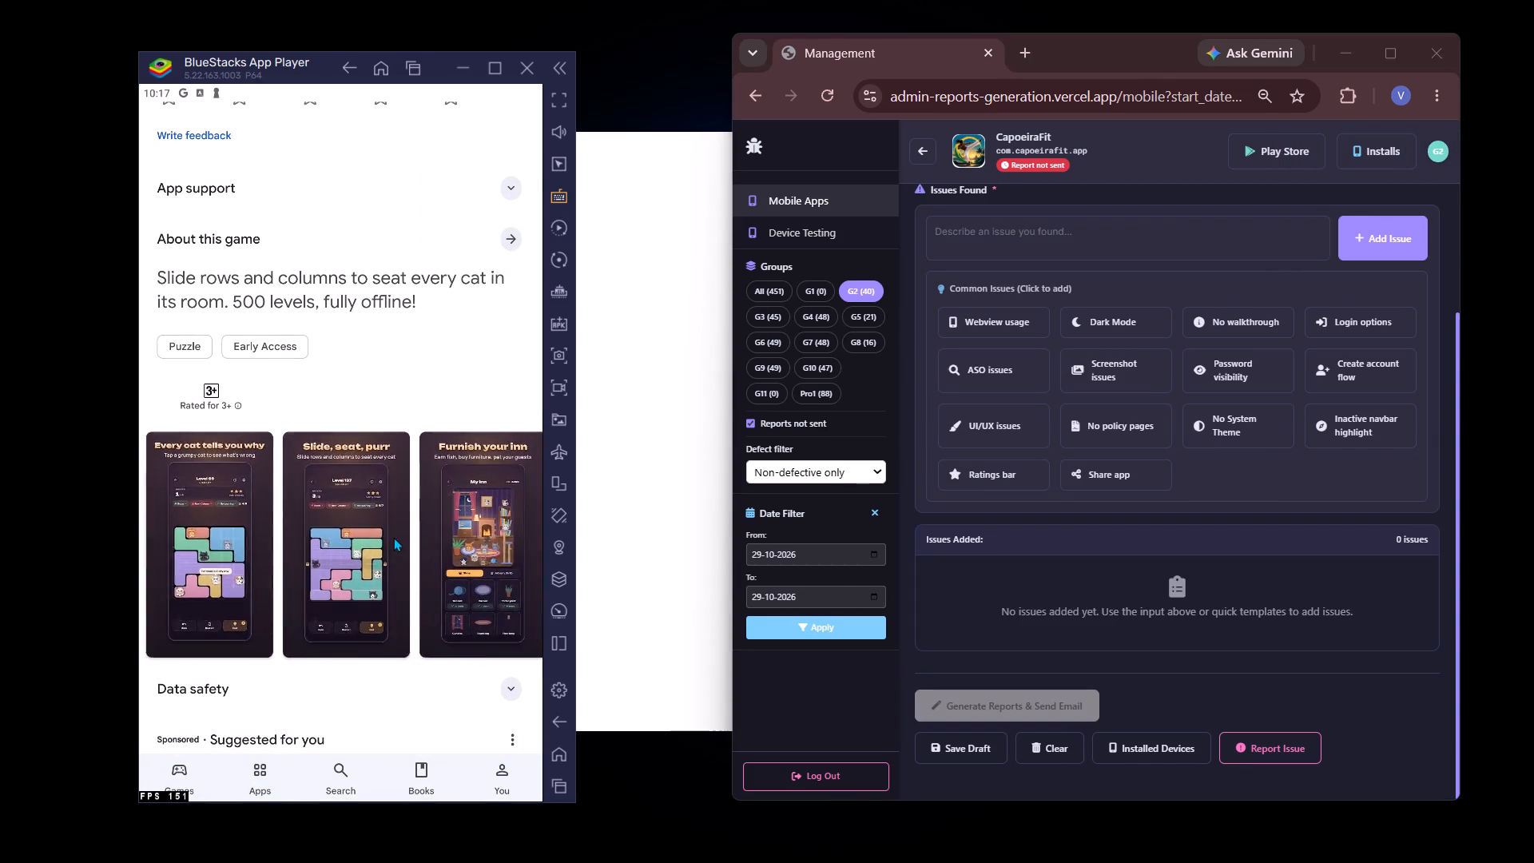
left_click_drag(393, 537, 31, 590)
scroll(248, 410, "up", 13)
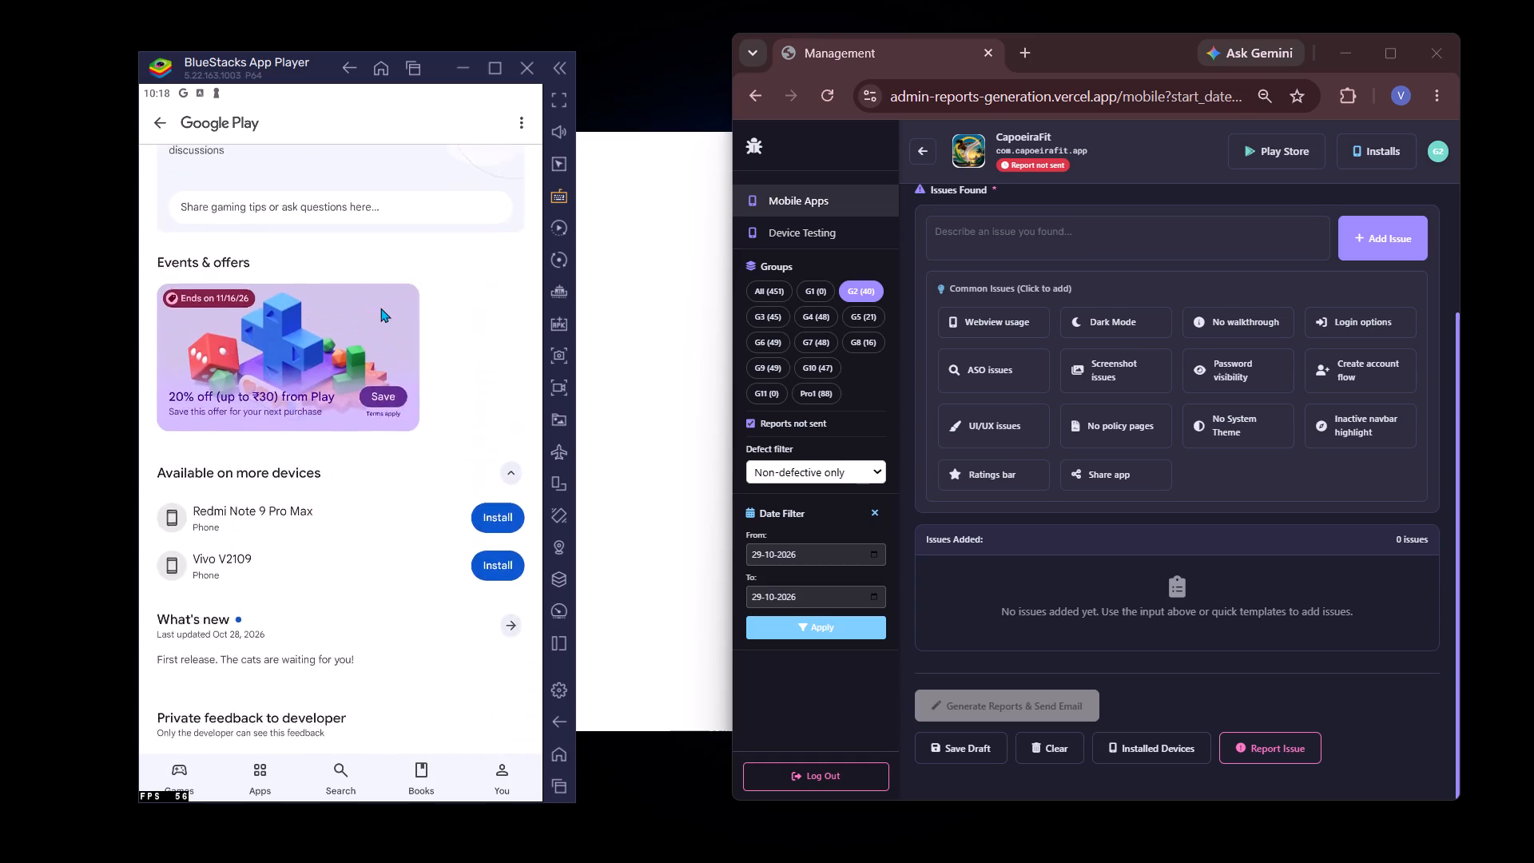
scroll(380, 308, "up", 6)
Launch Purr Inn: Cat Puzzle from its Play Store page.
left_click(396, 259)
left_click(405, 232)
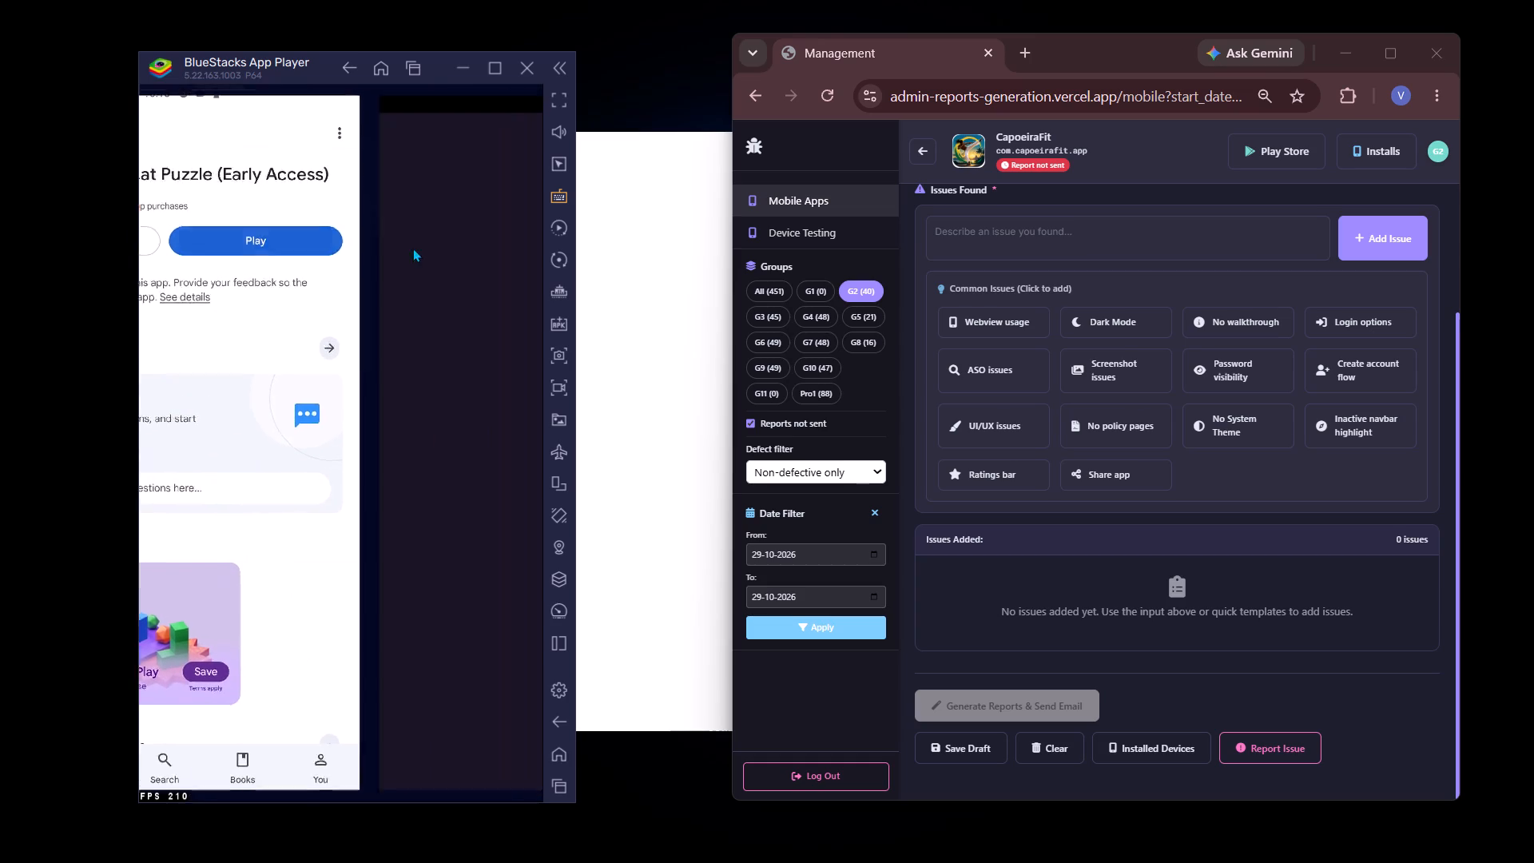
Advance the reports site in desktop Chrome to the next app, Purr Inn: Cat Puzzle.
scroll(1304, 281, "up", 3)
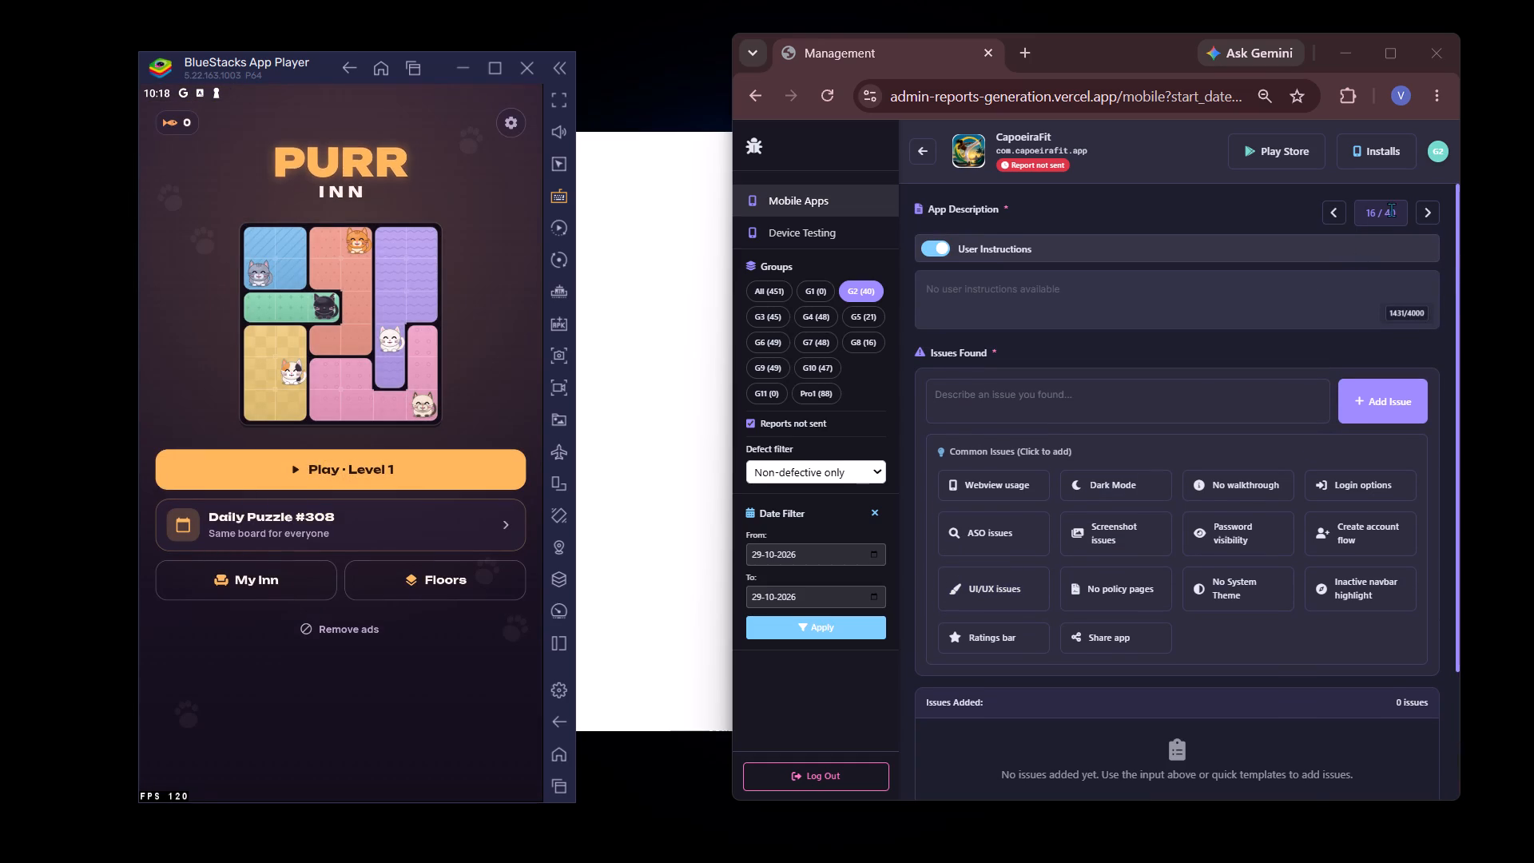
left_click(1428, 221)
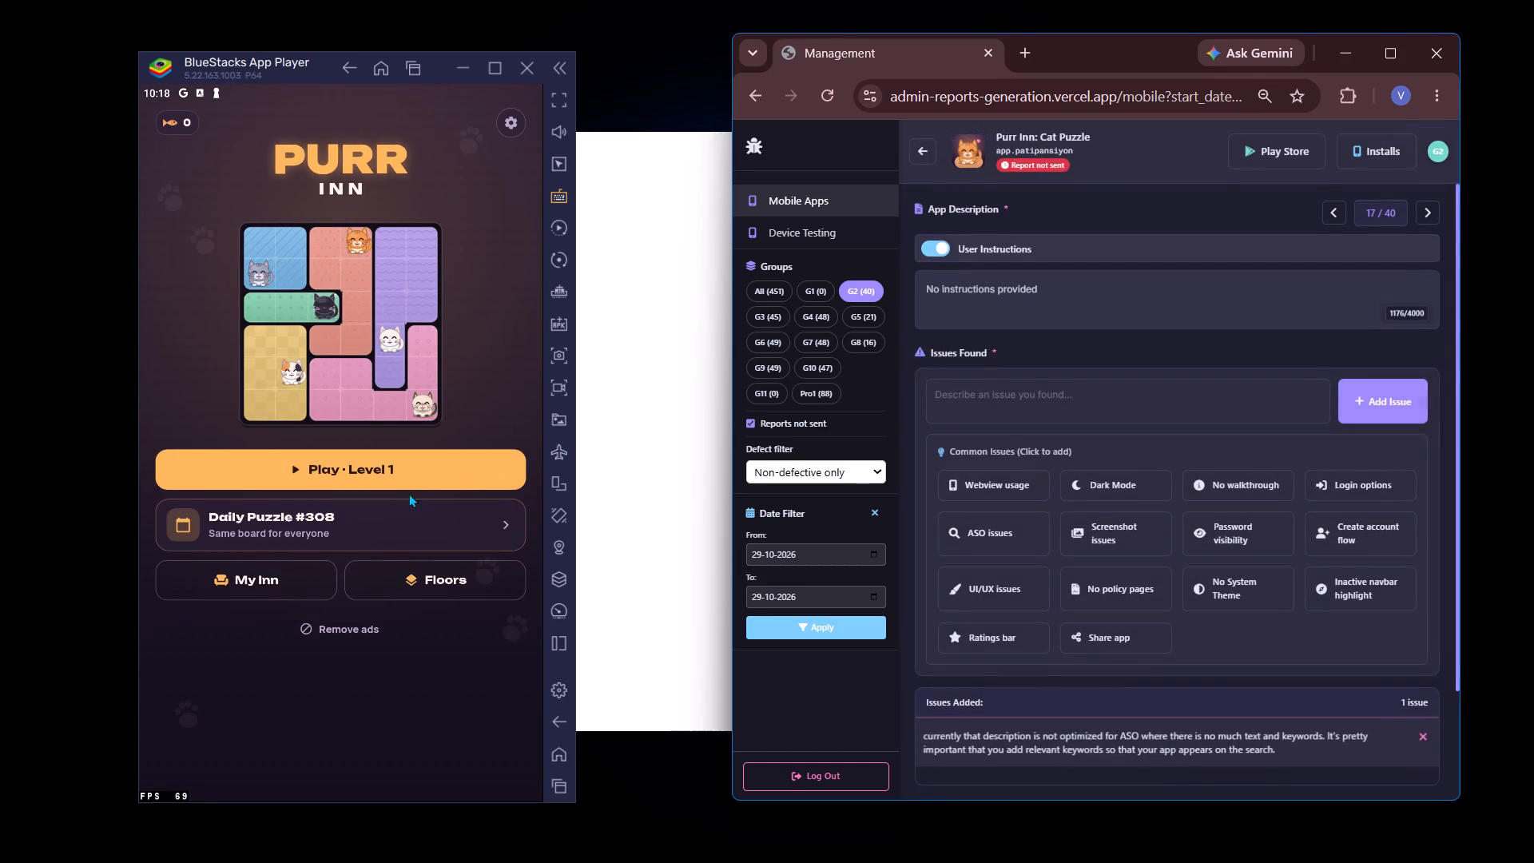
Switch to the game in BlueStacks and turn off Sound and Ambience (rain, fireplace) in its settings.
left_click_drag(517, 113, 527, 129)
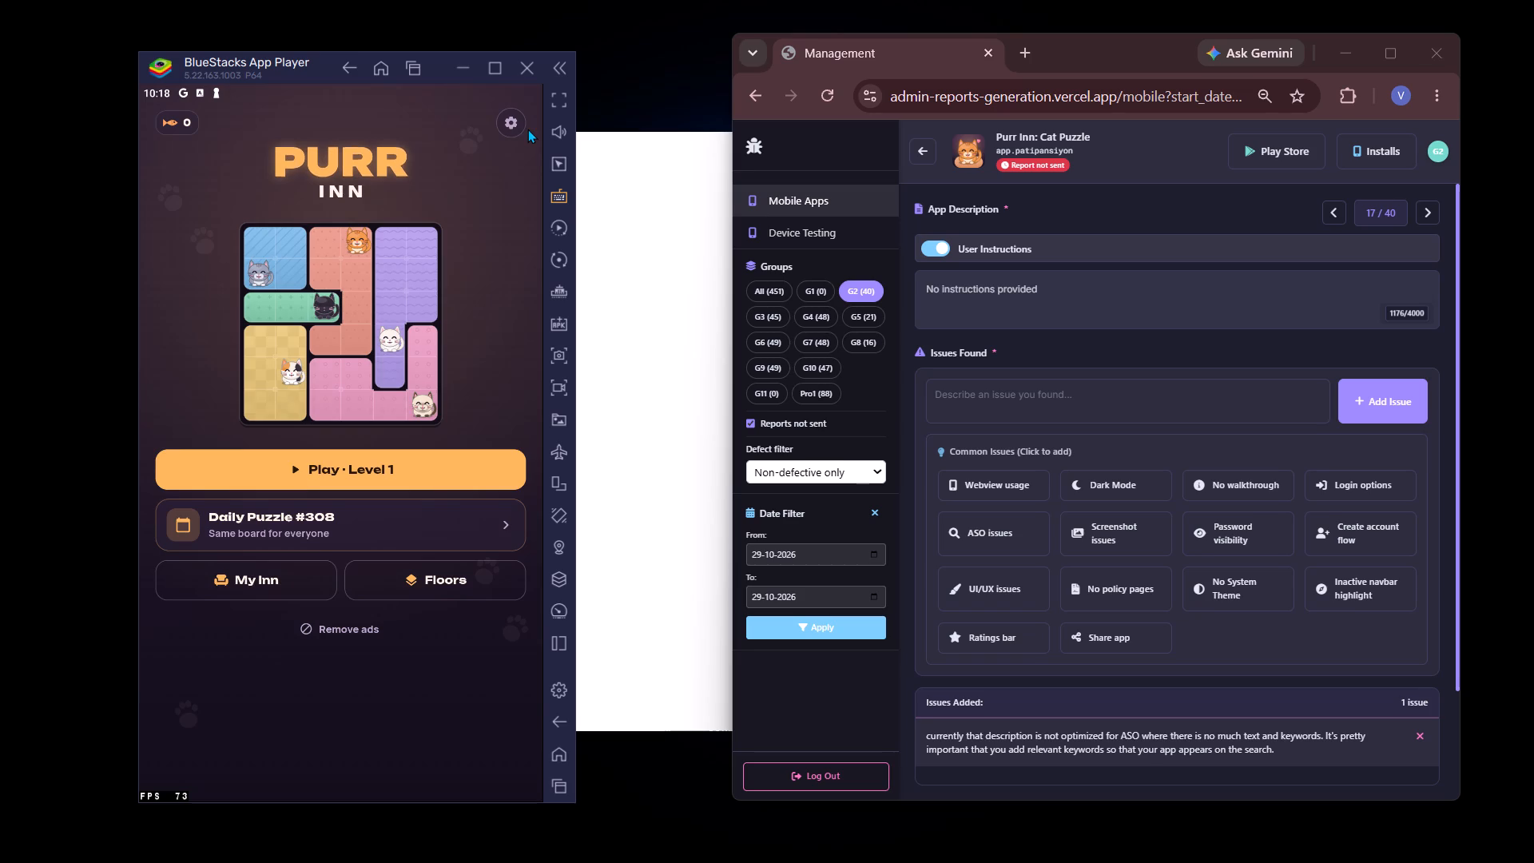
left_click(510, 125)
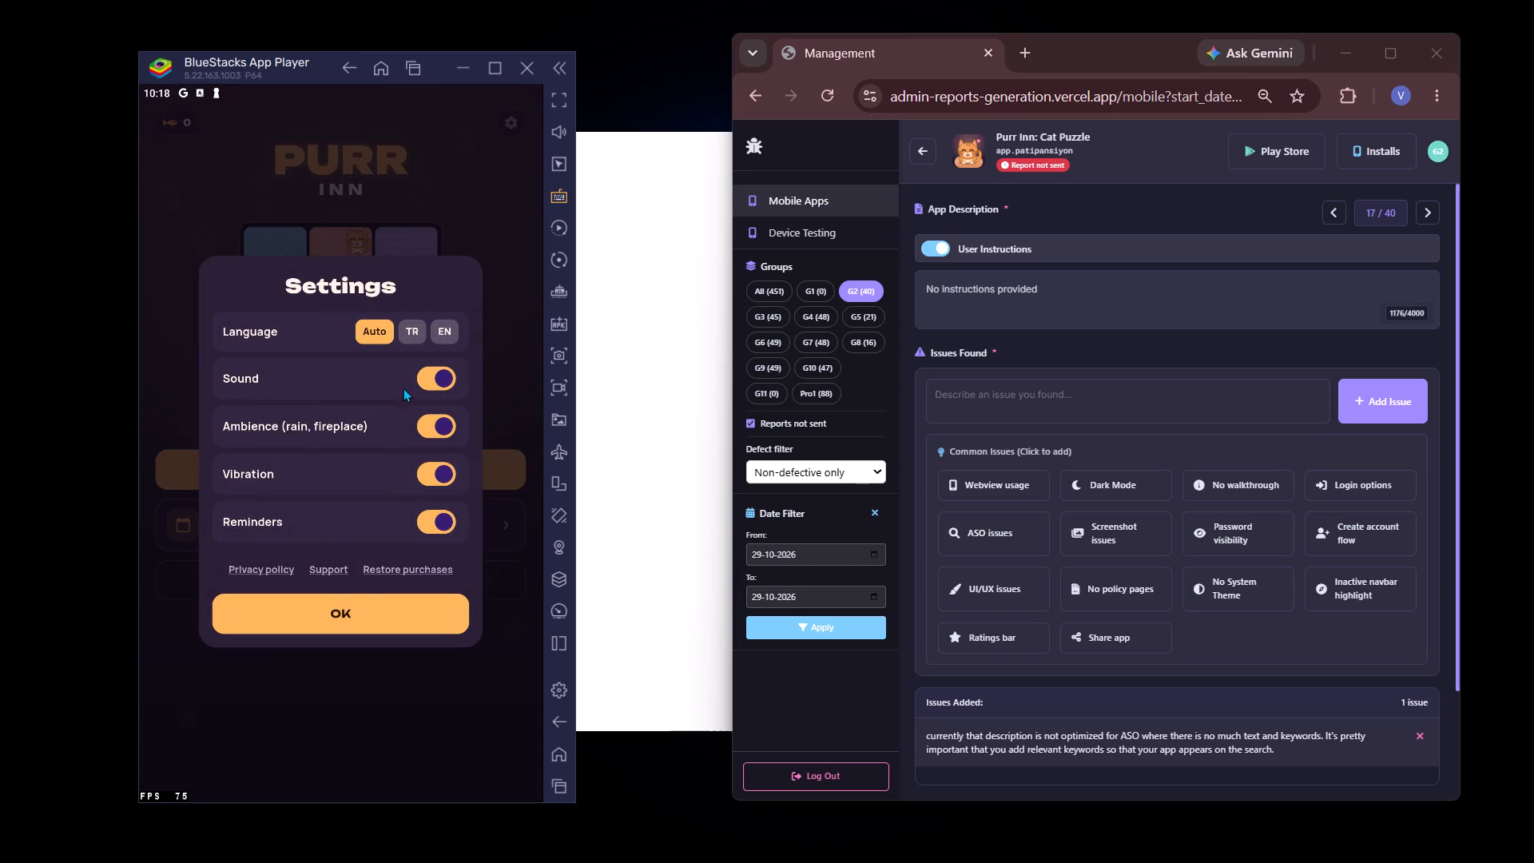
left_click(388, 610)
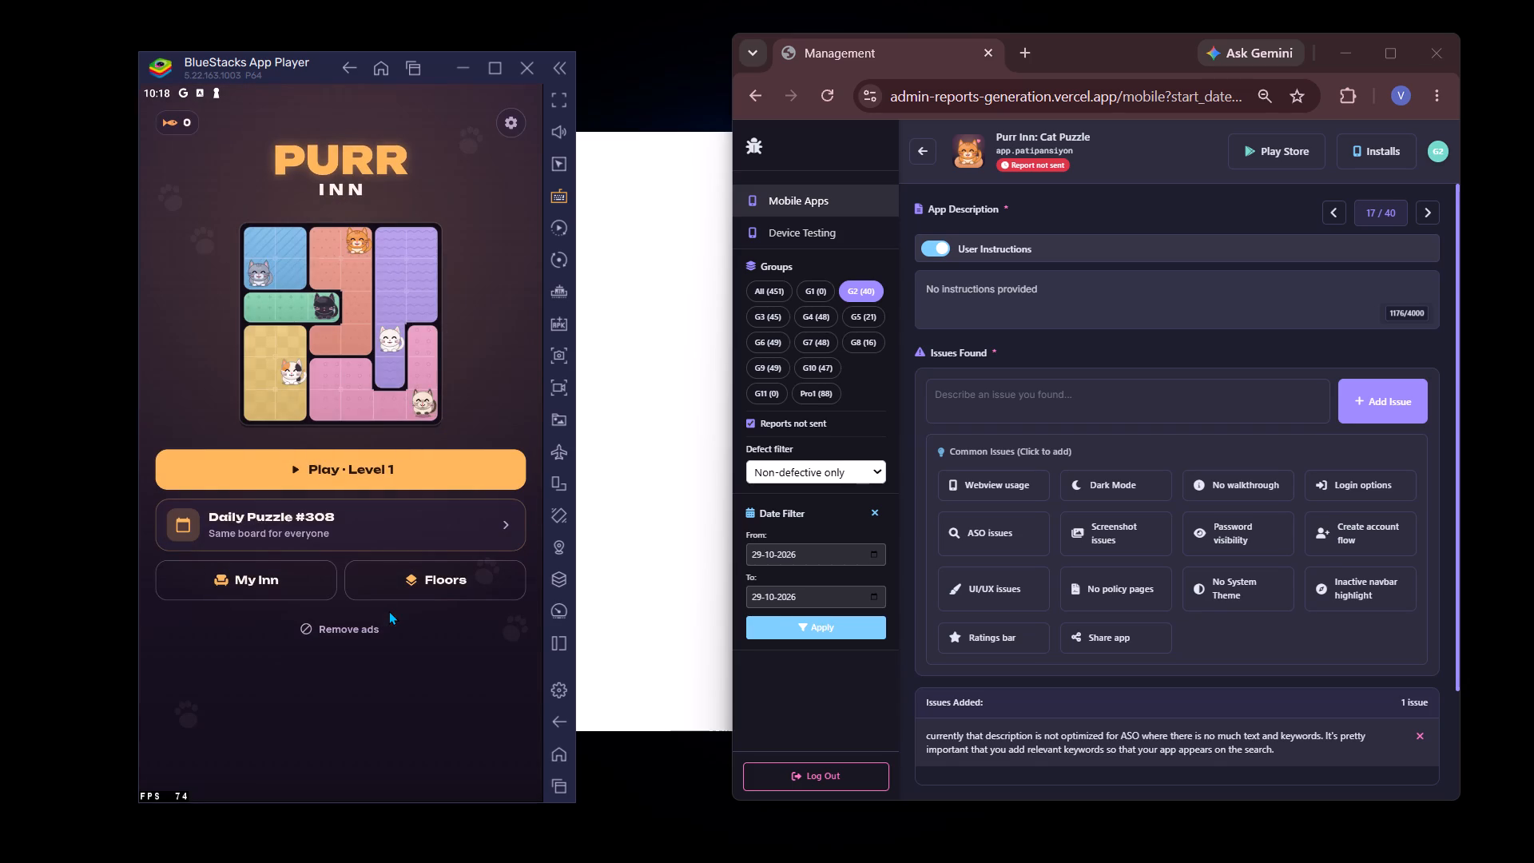
left_click(503, 122)
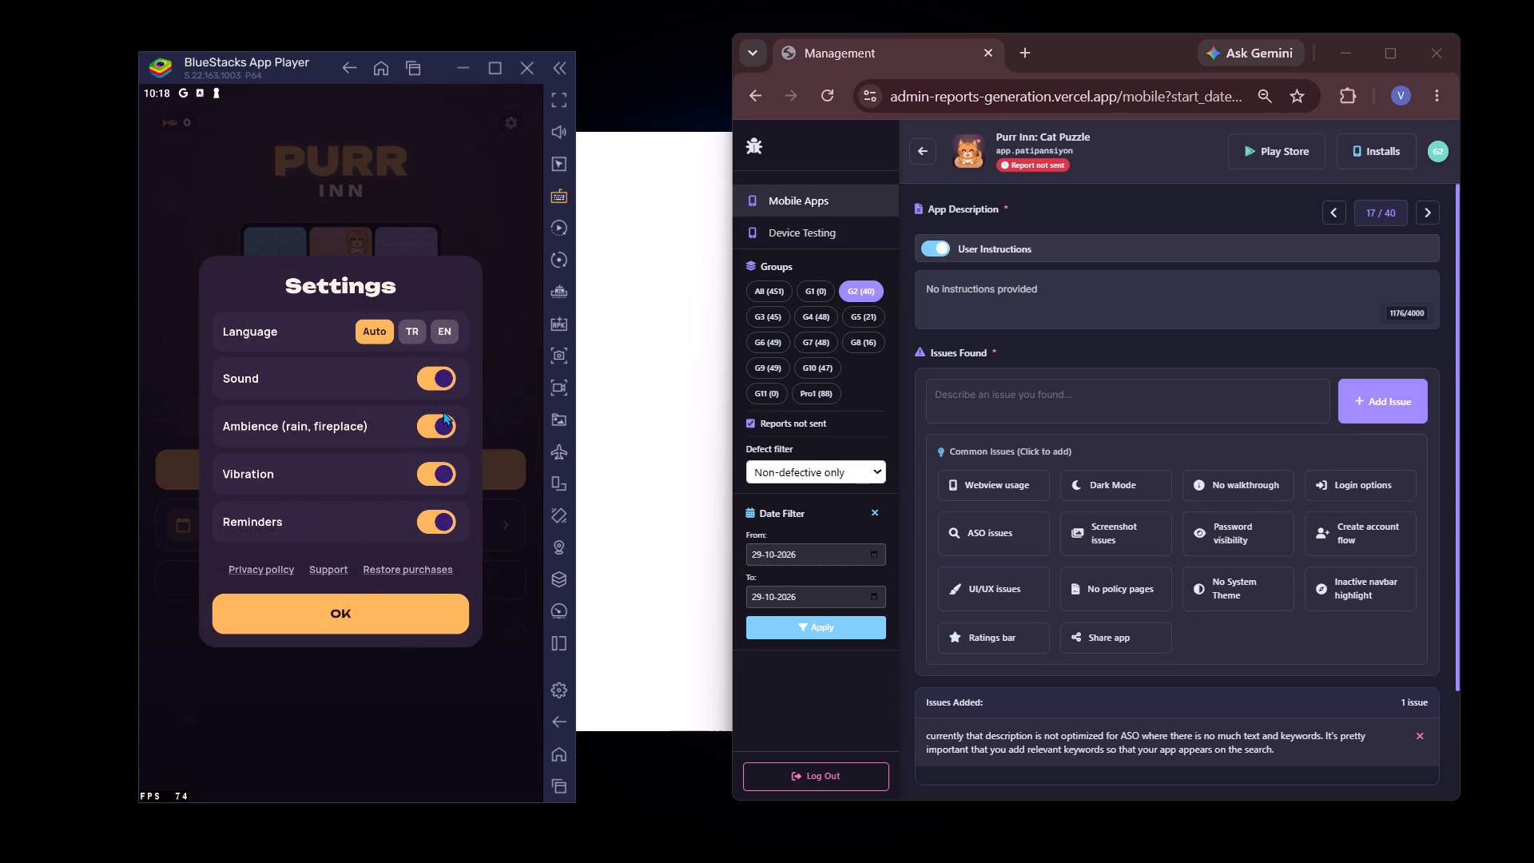
left_click(439, 390)
left_click(454, 429)
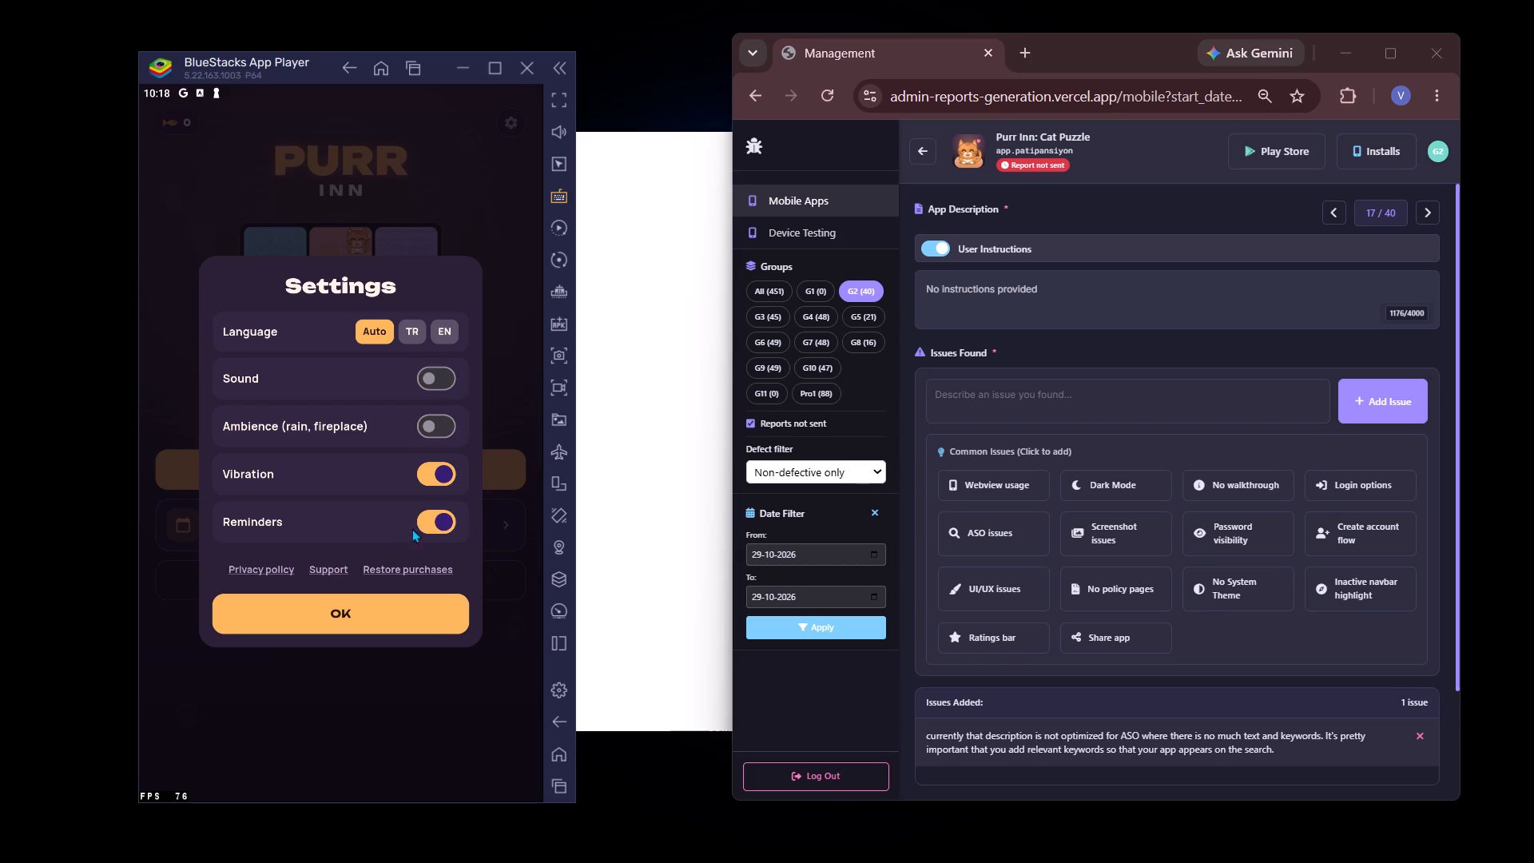
left_click(339, 610)
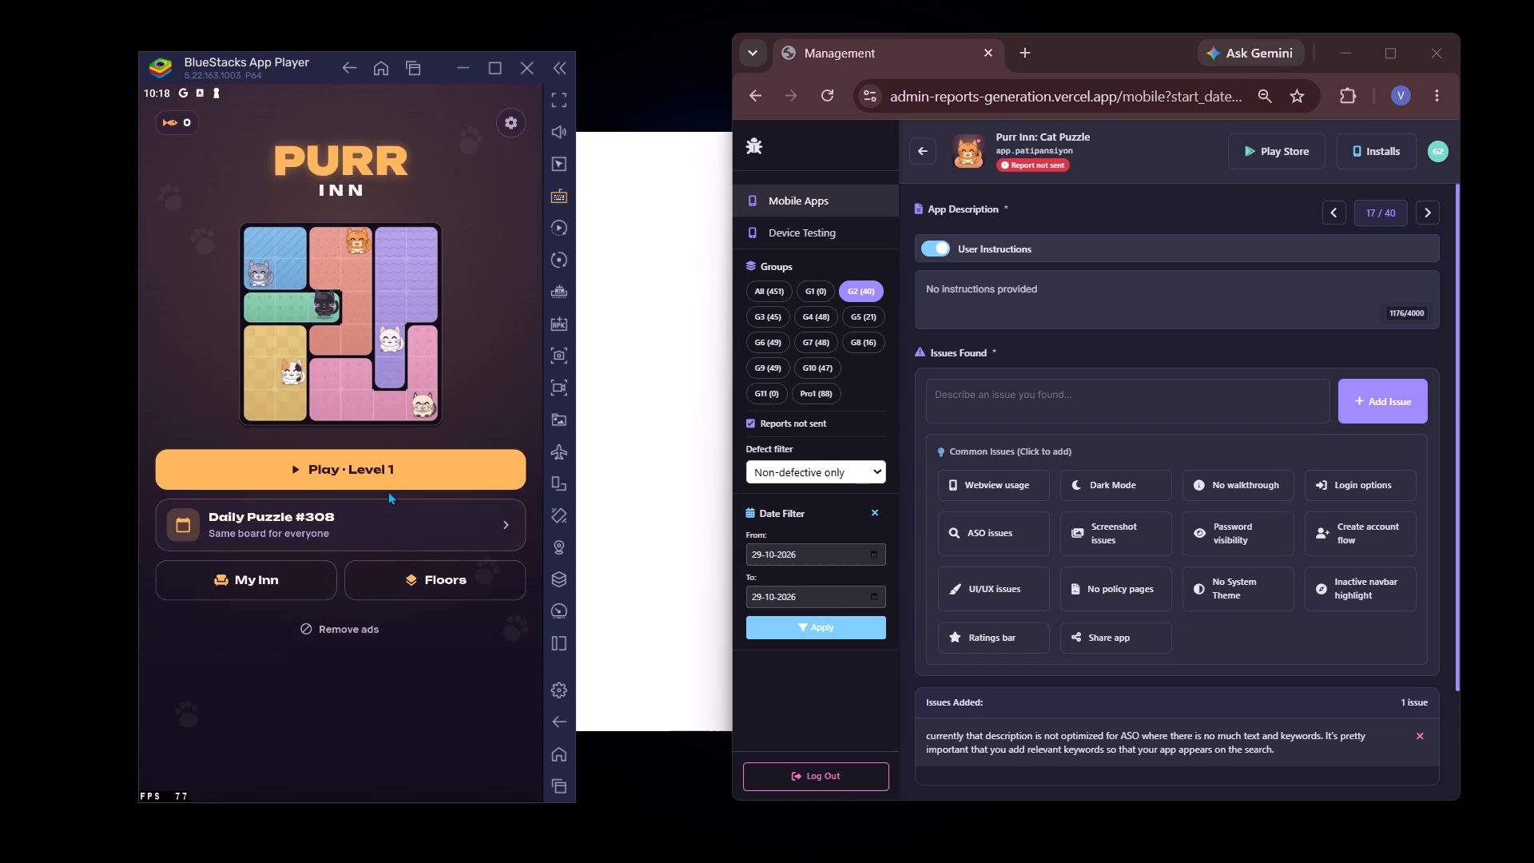
Examine the My Inn room and its furniture shop items, and return to the game's home screen.
left_click(312, 569)
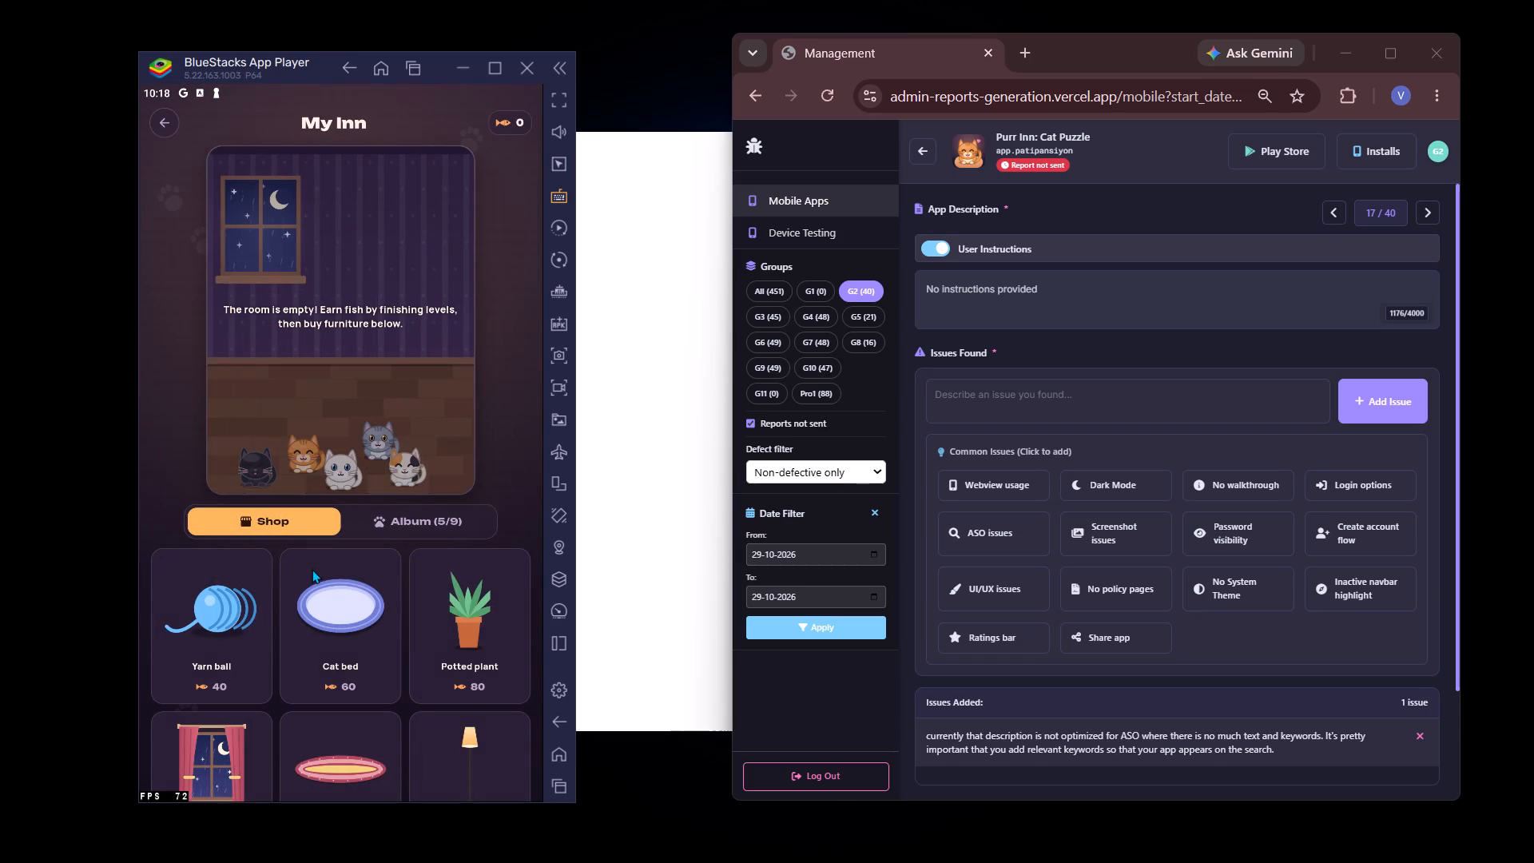
scroll(328, 458, "down", 4)
left_click_drag(349, 675, 460, 204)
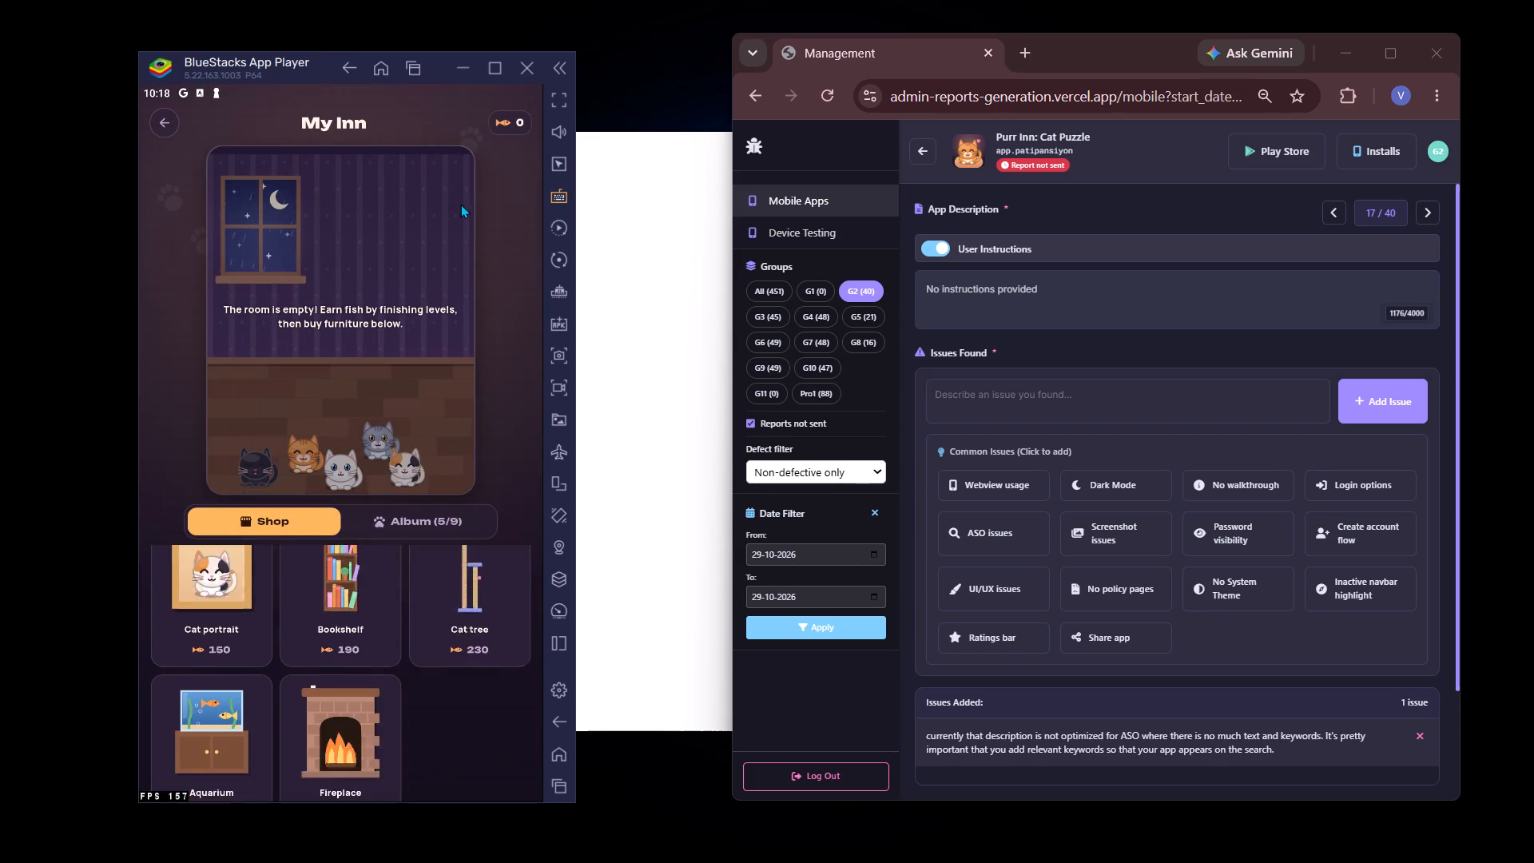
left_click_drag(460, 204, 491, 22)
left_click(156, 134)
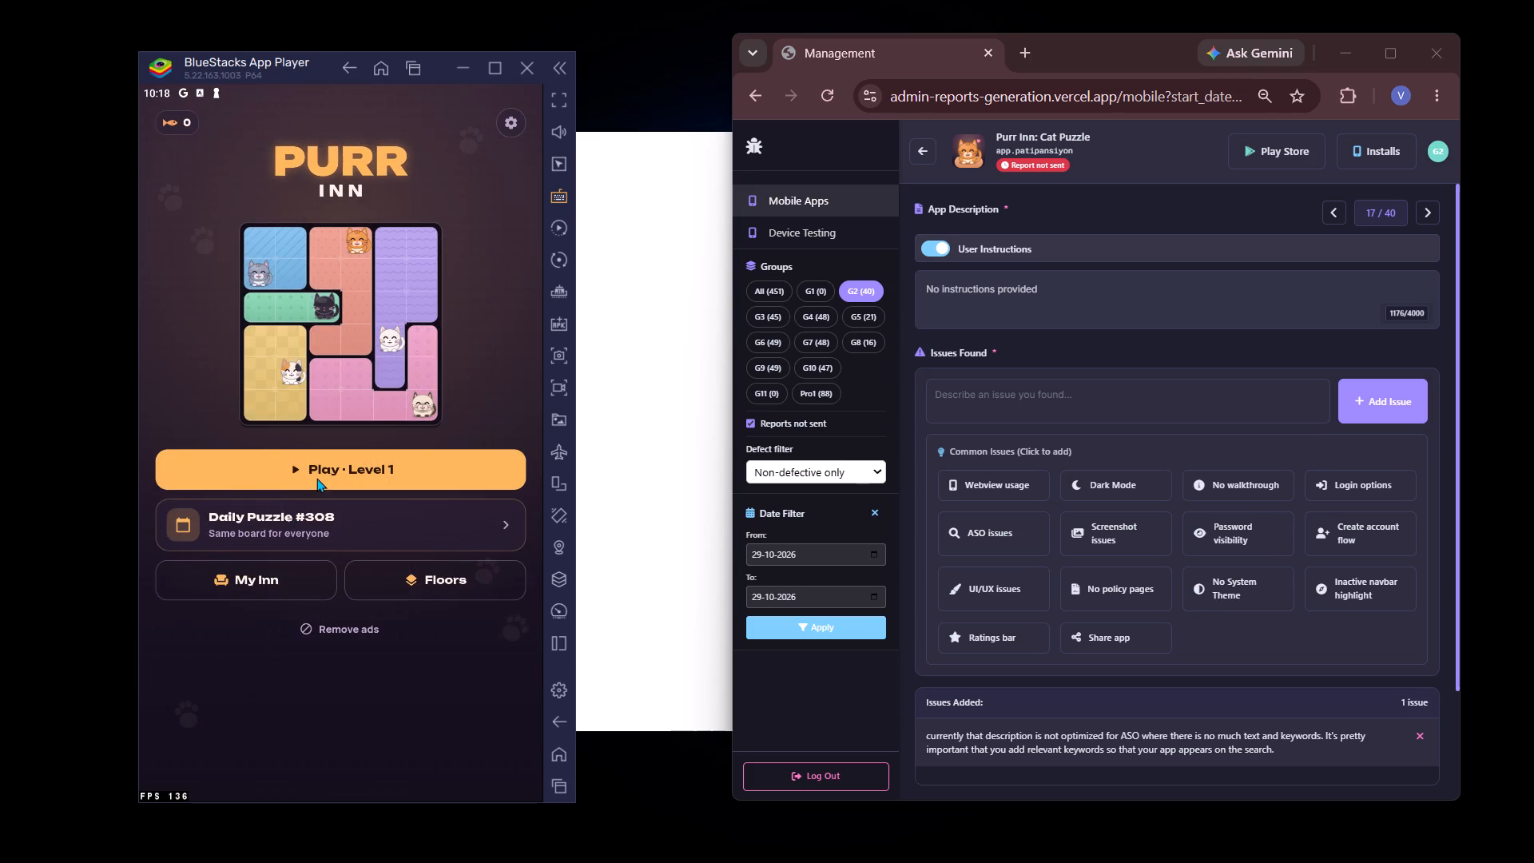
Start Level 1, dismiss the house rules, solve the puzzle by sliding the top row of cats, and continue to Level 2.
left_click(316, 478)
left_click(337, 540)
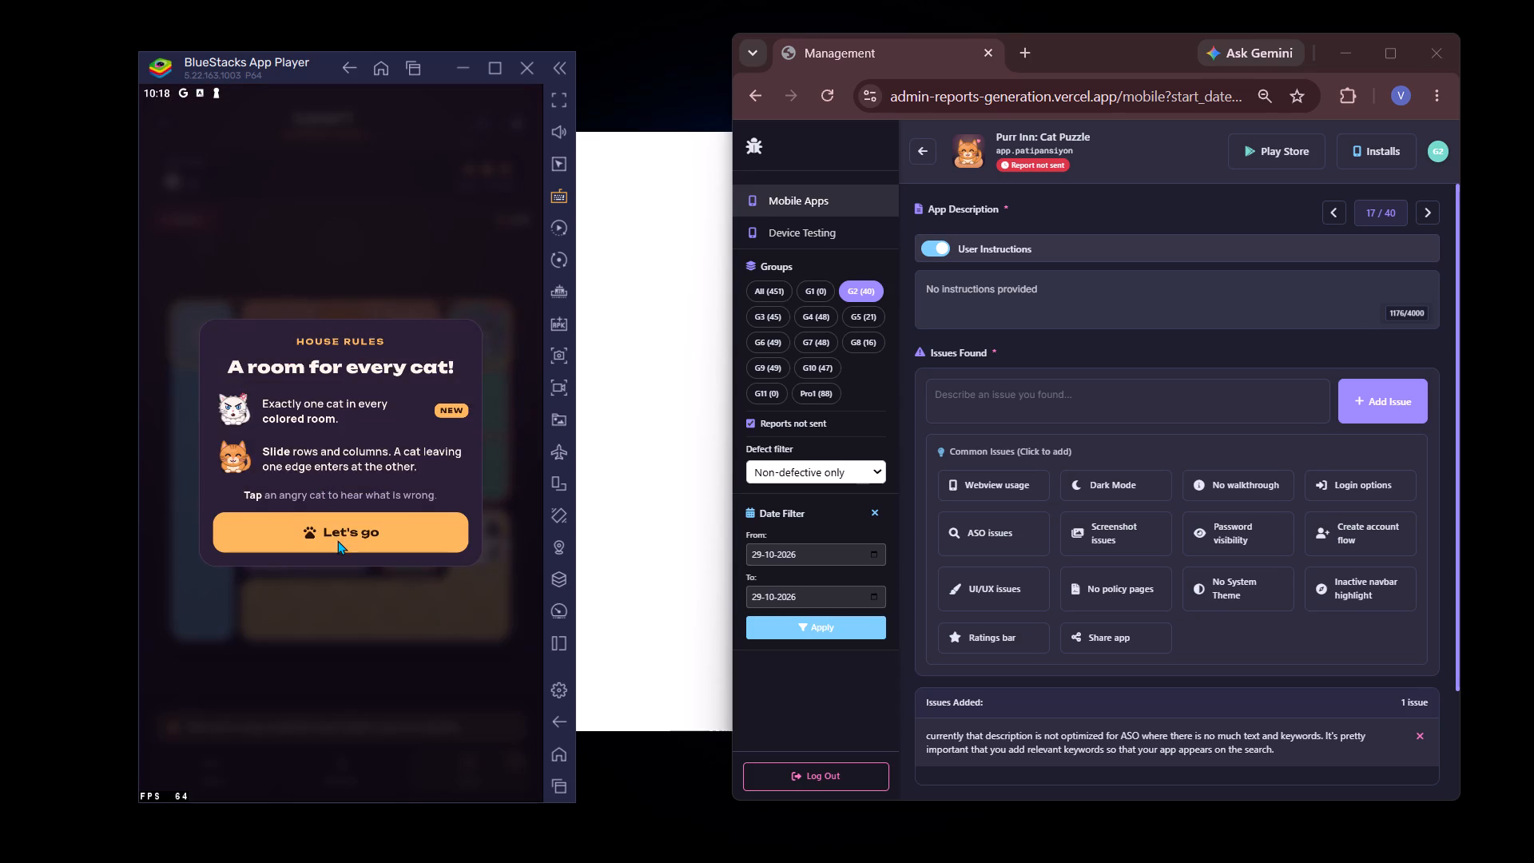
left_click_drag(229, 330, 538, 362)
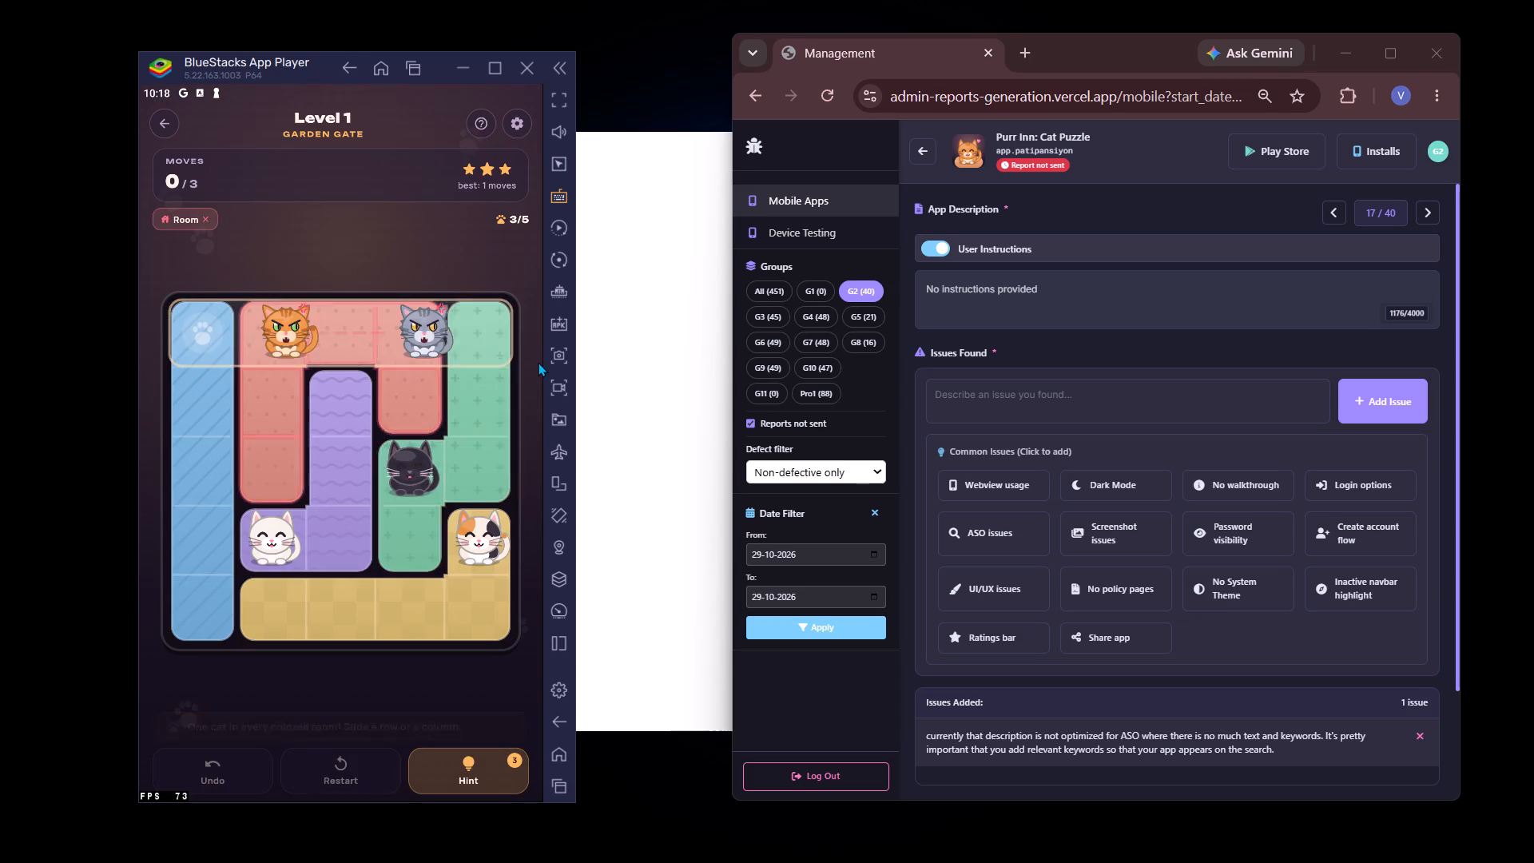
left_click_drag(538, 362, 540, 364)
left_click_drag(223, 356, 328, 363)
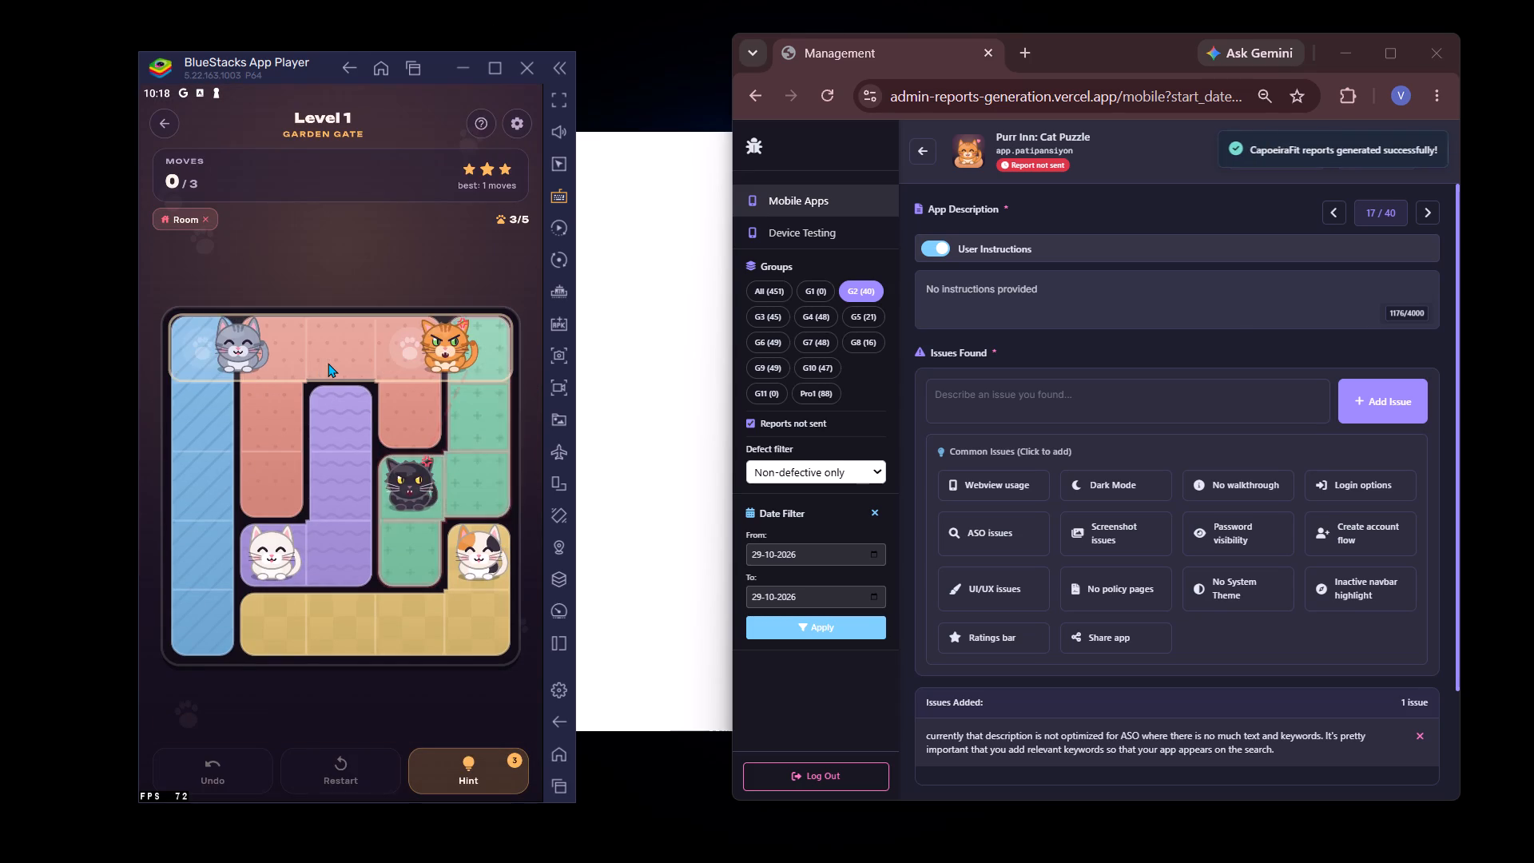
left_click_drag(328, 363, 316, 363)
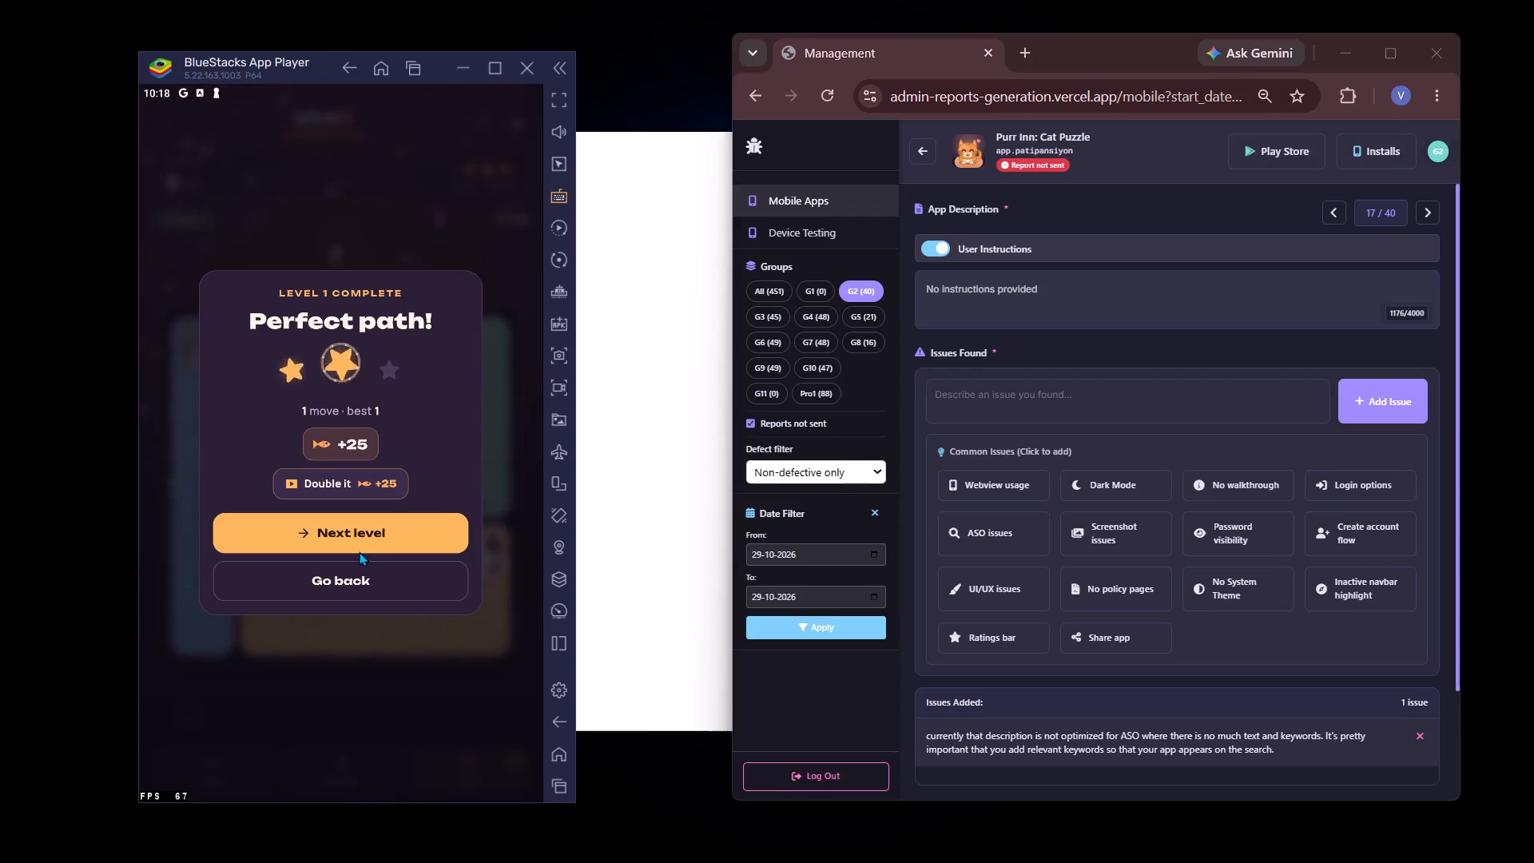
left_click(364, 544)
Check the settings from within Level 2 and return to the game's home screen.
left_click(511, 122)
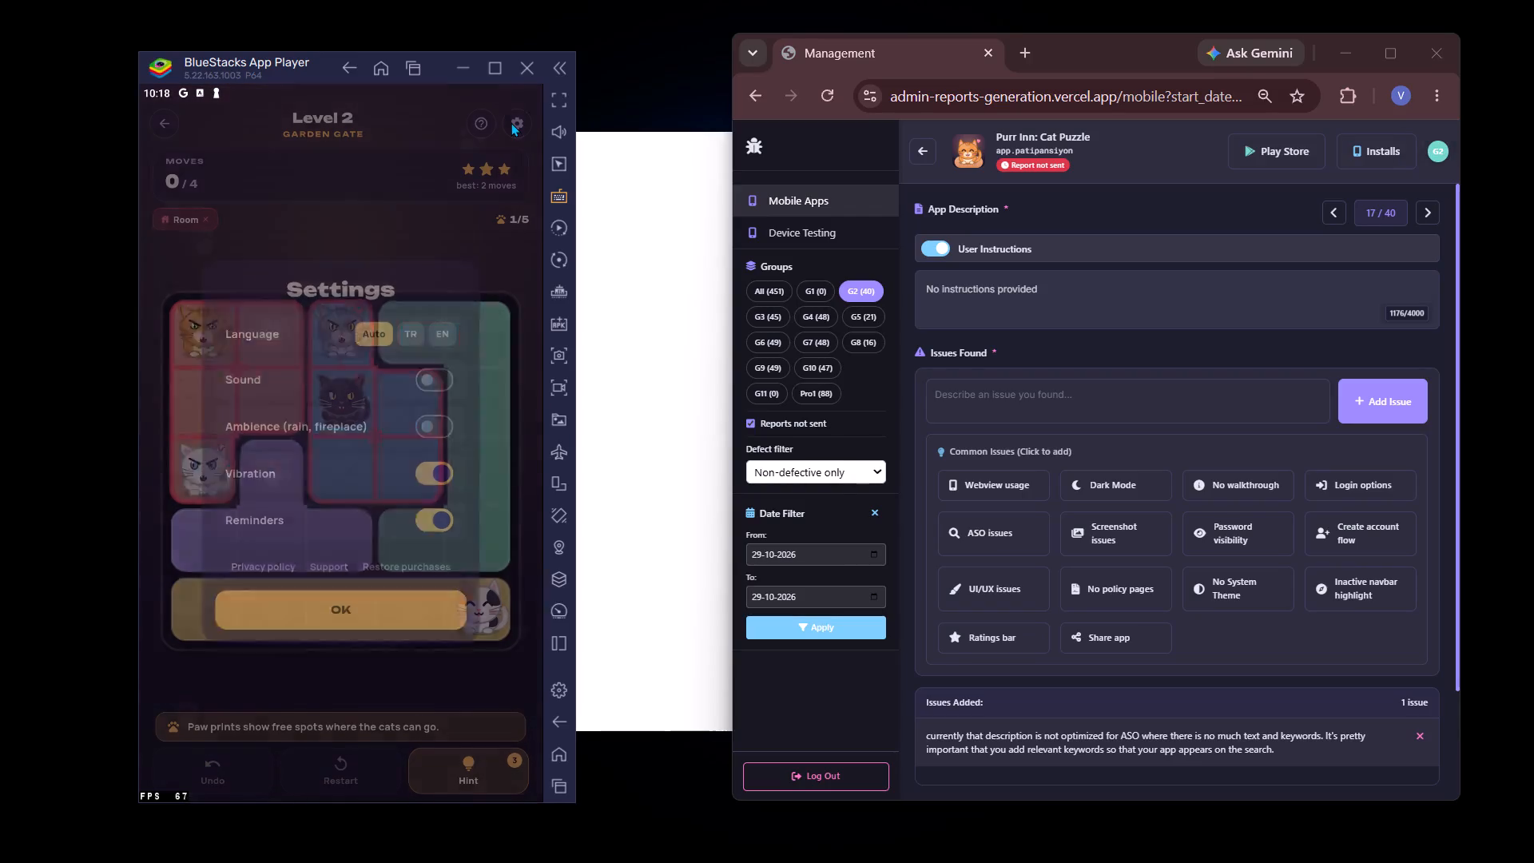
left_click(345, 600)
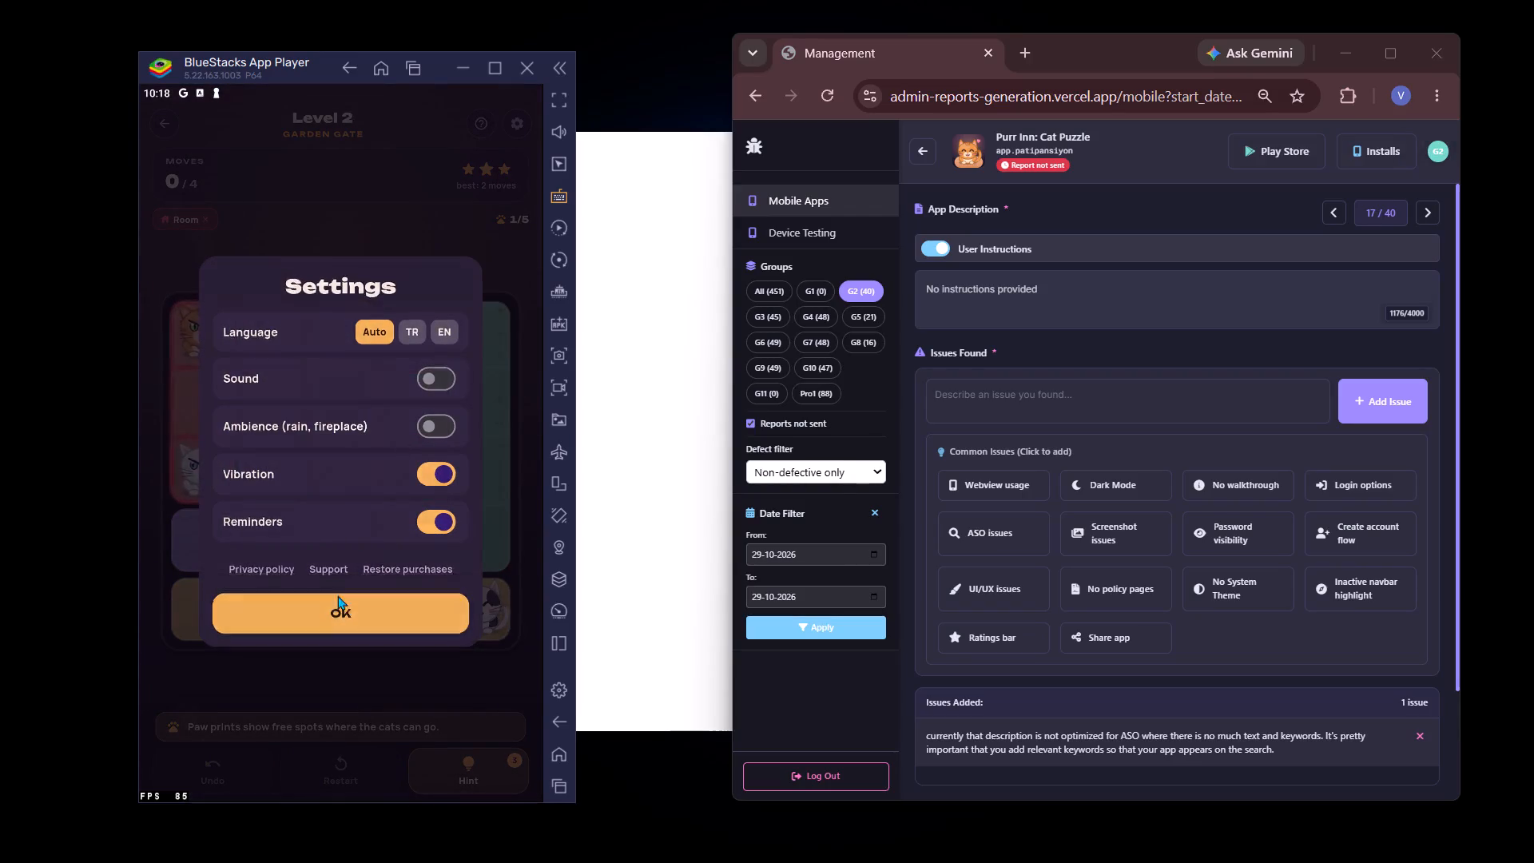
left_click(160, 101)
left_click(160, 134)
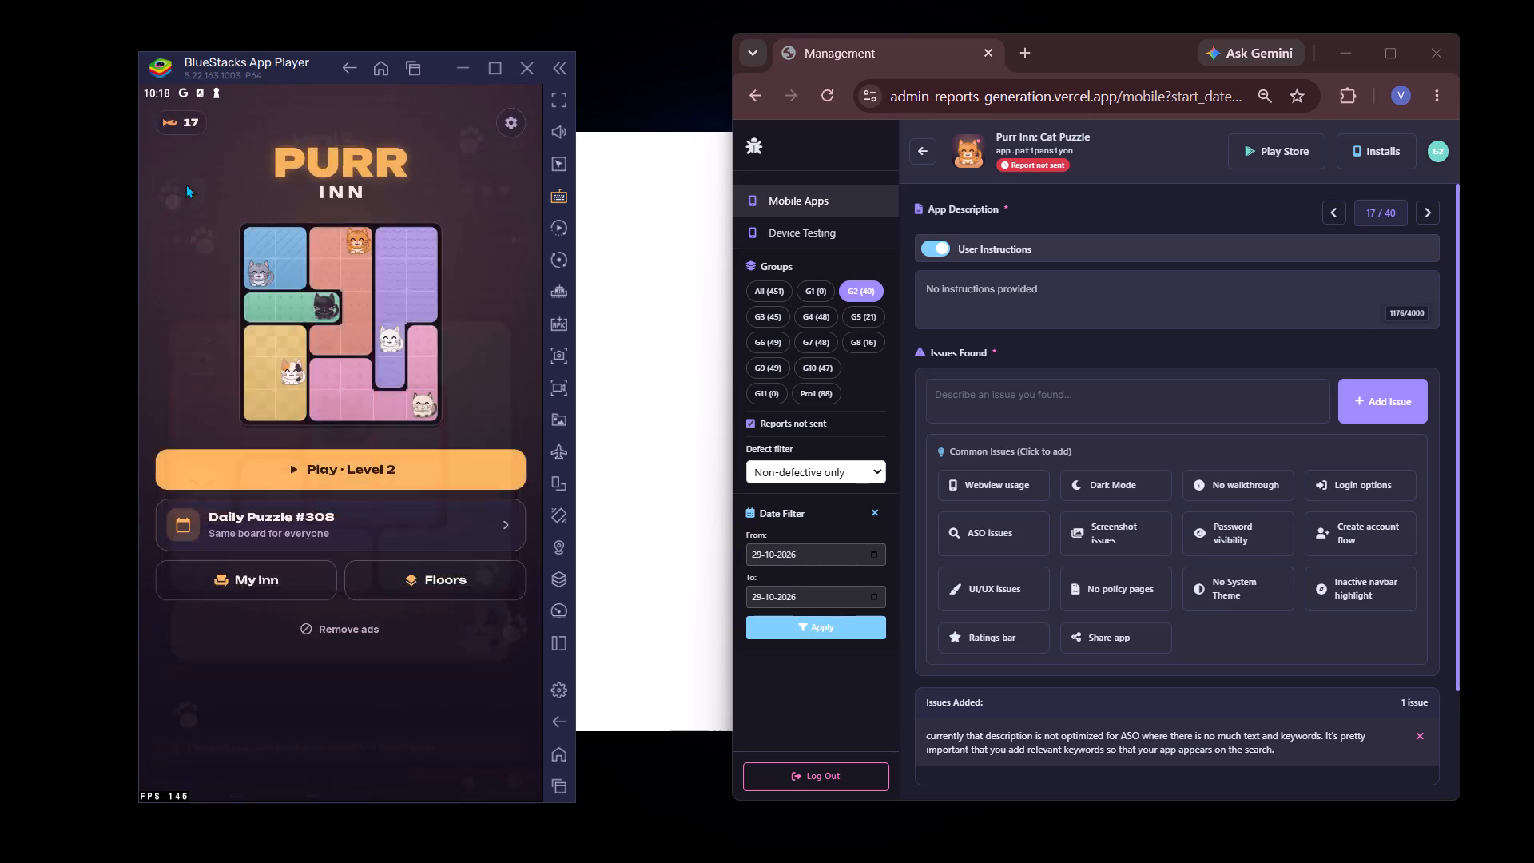
Examine the Floors level list and the My Inn screen, and return to the game's home screen.
left_click(359, 524)
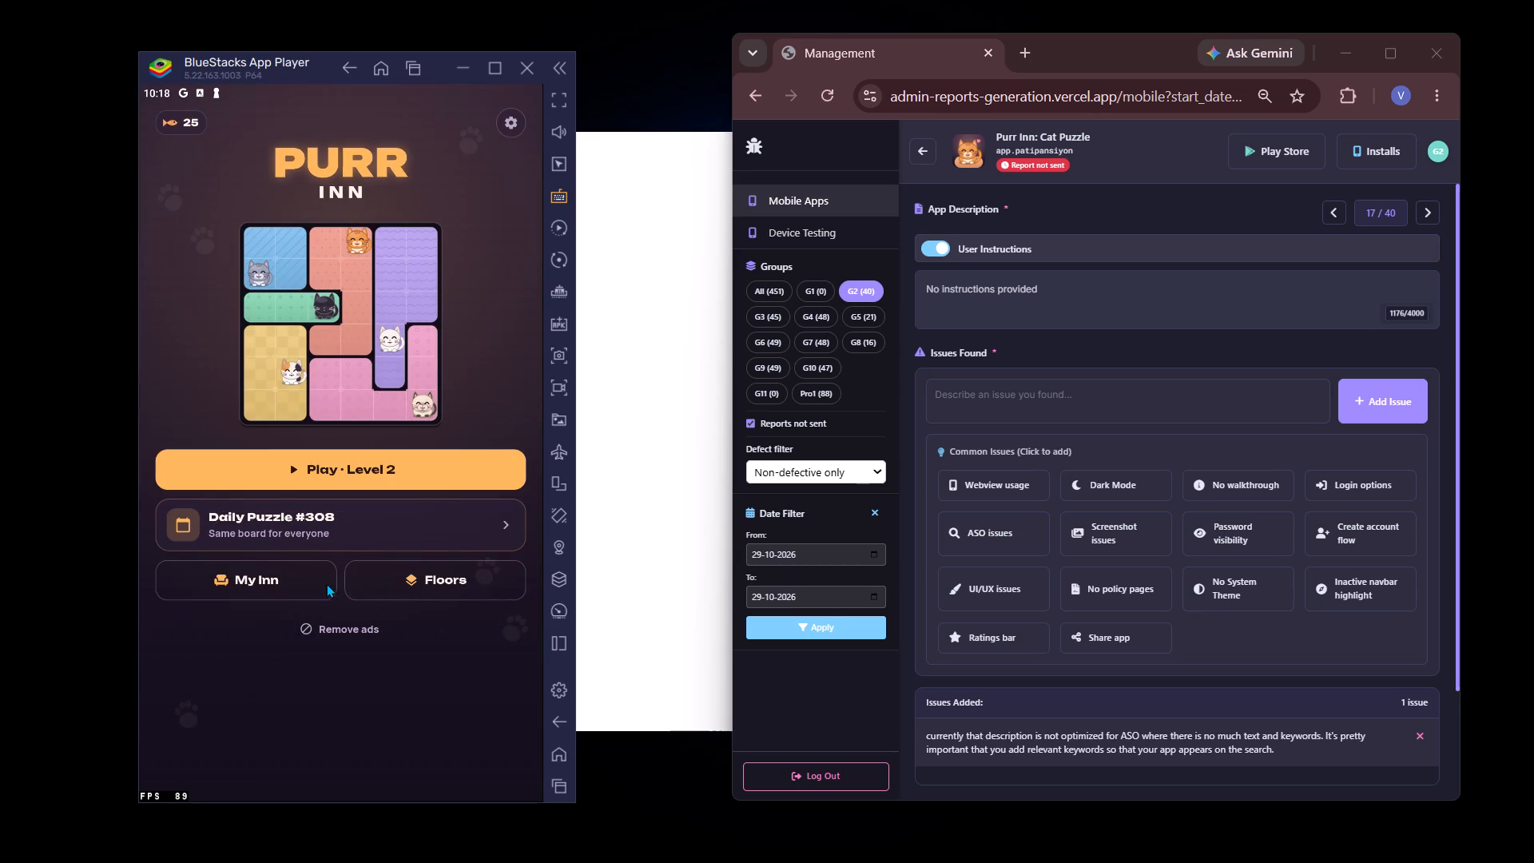
left_click(398, 605)
left_click(407, 572)
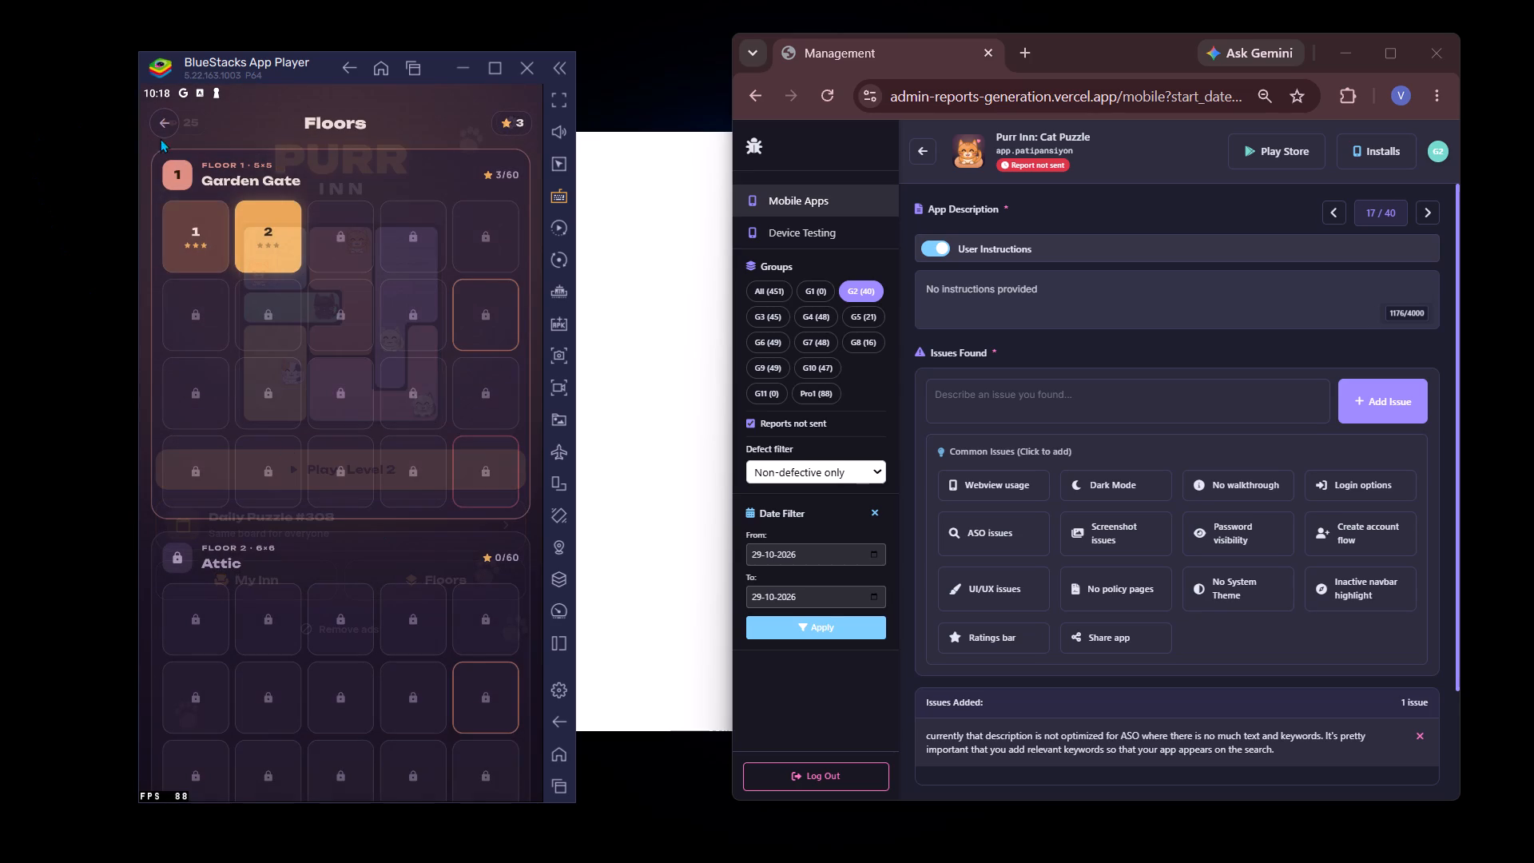
left_click(171, 137)
left_click(171, 137)
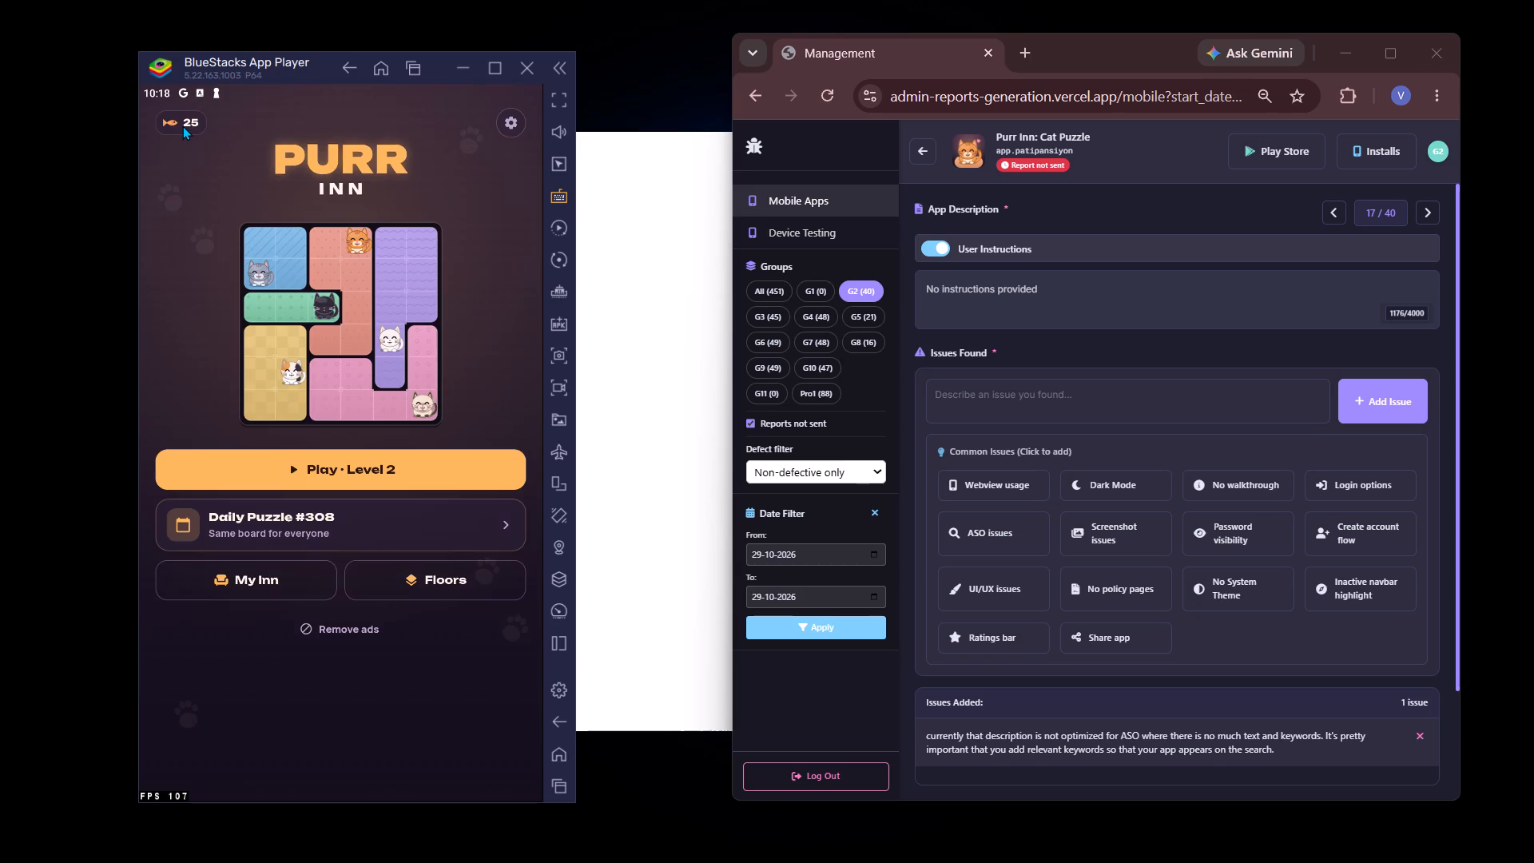
left_click(182, 125)
left_click(157, 124)
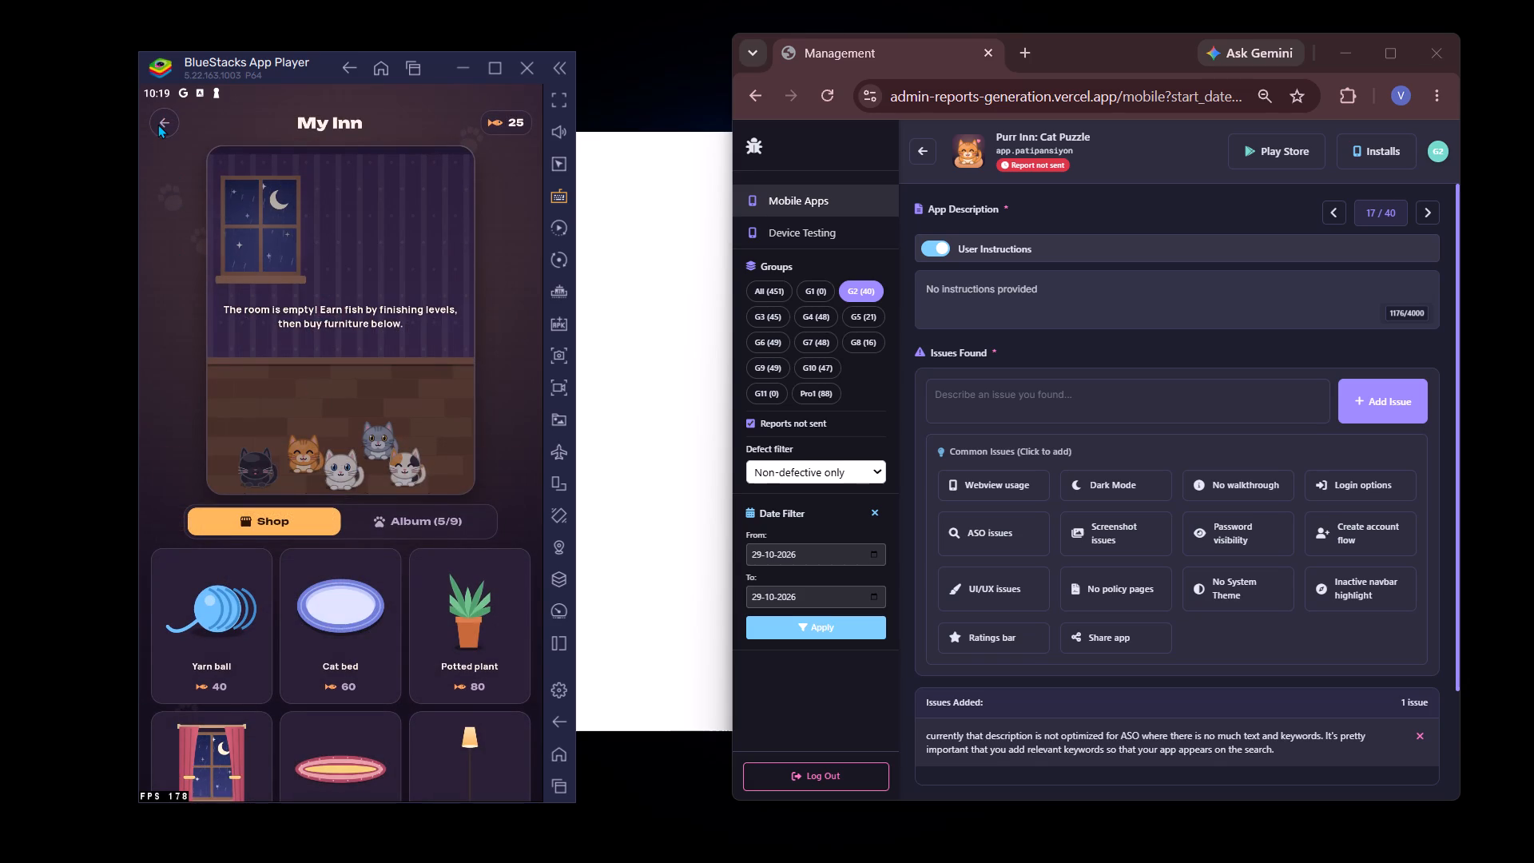
Add the Ratings bar common issue to Purr Inn: Cat Puzzle's report in desktop Chrome.
left_click(1020, 641)
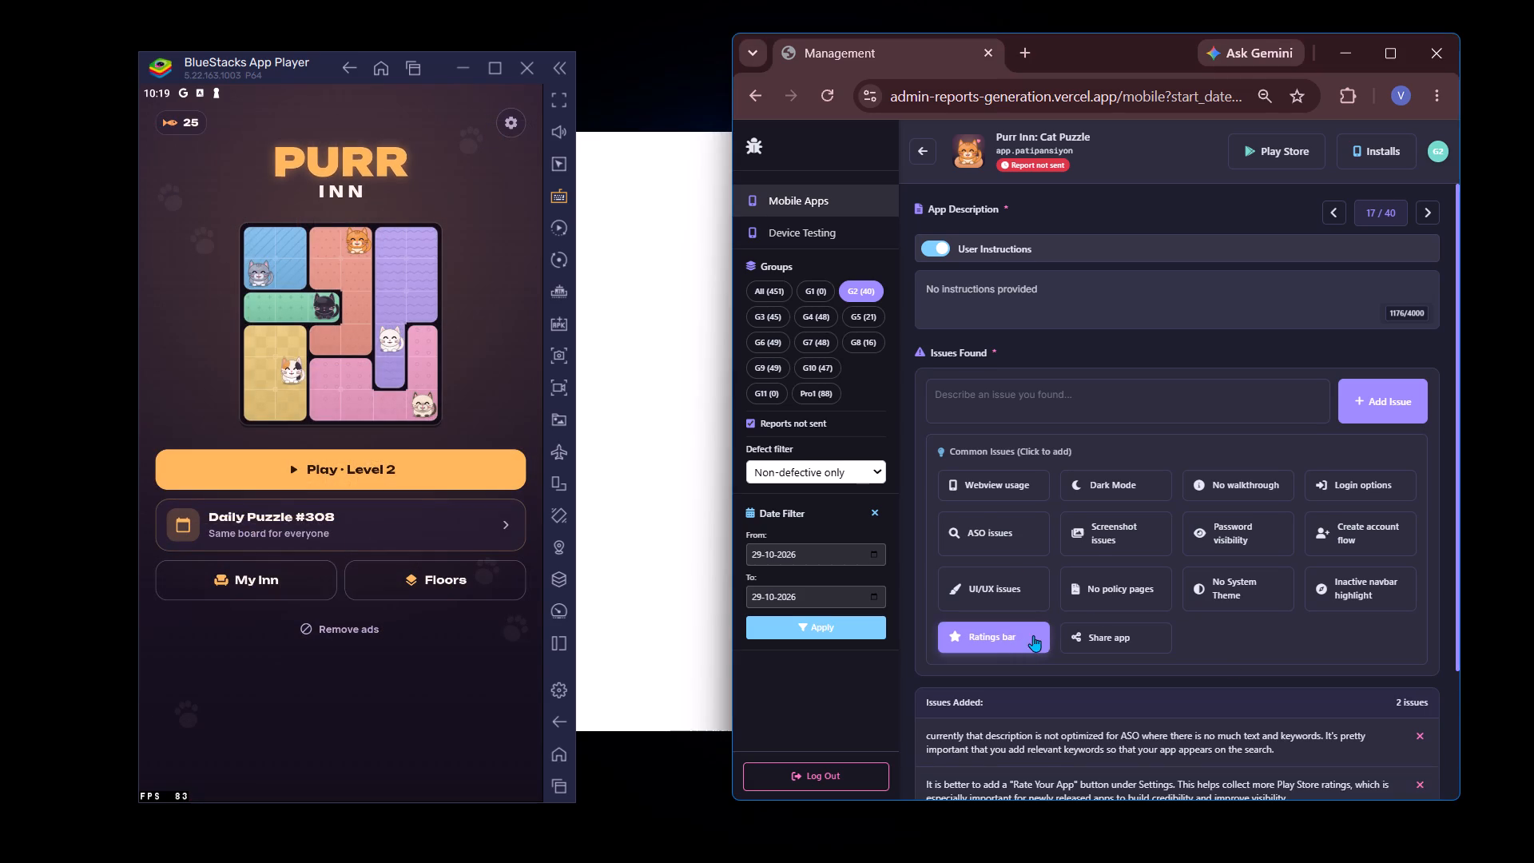
Check the game's settings again, and add the clipboard-history text about missing Dark Mode, Light Mode or System Default theme options as an issue.
scroll(1033, 635, "down", 1)
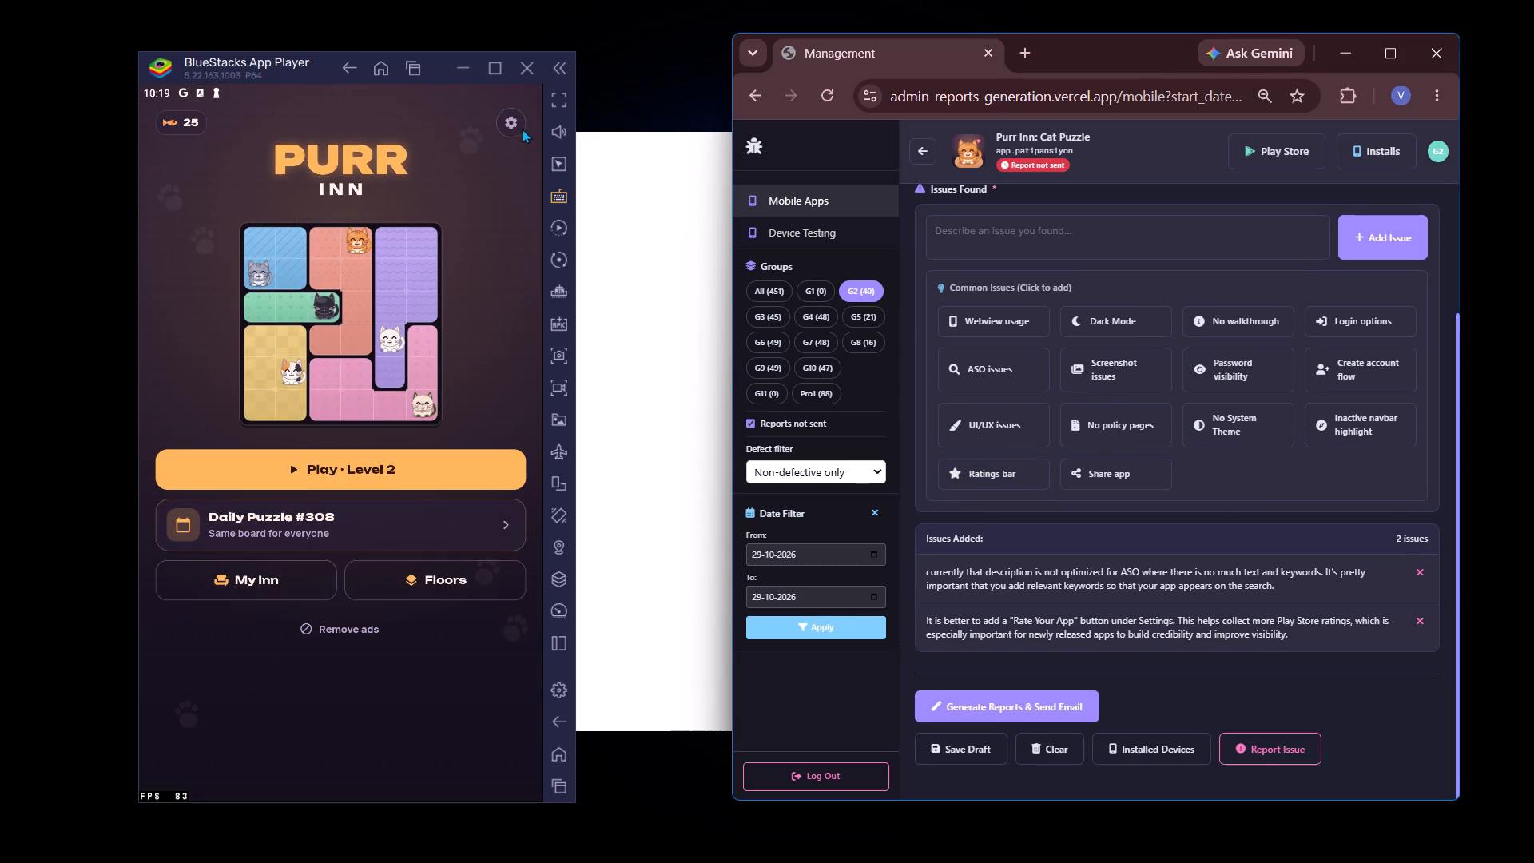
left_click(518, 129)
left_click(1076, 237)
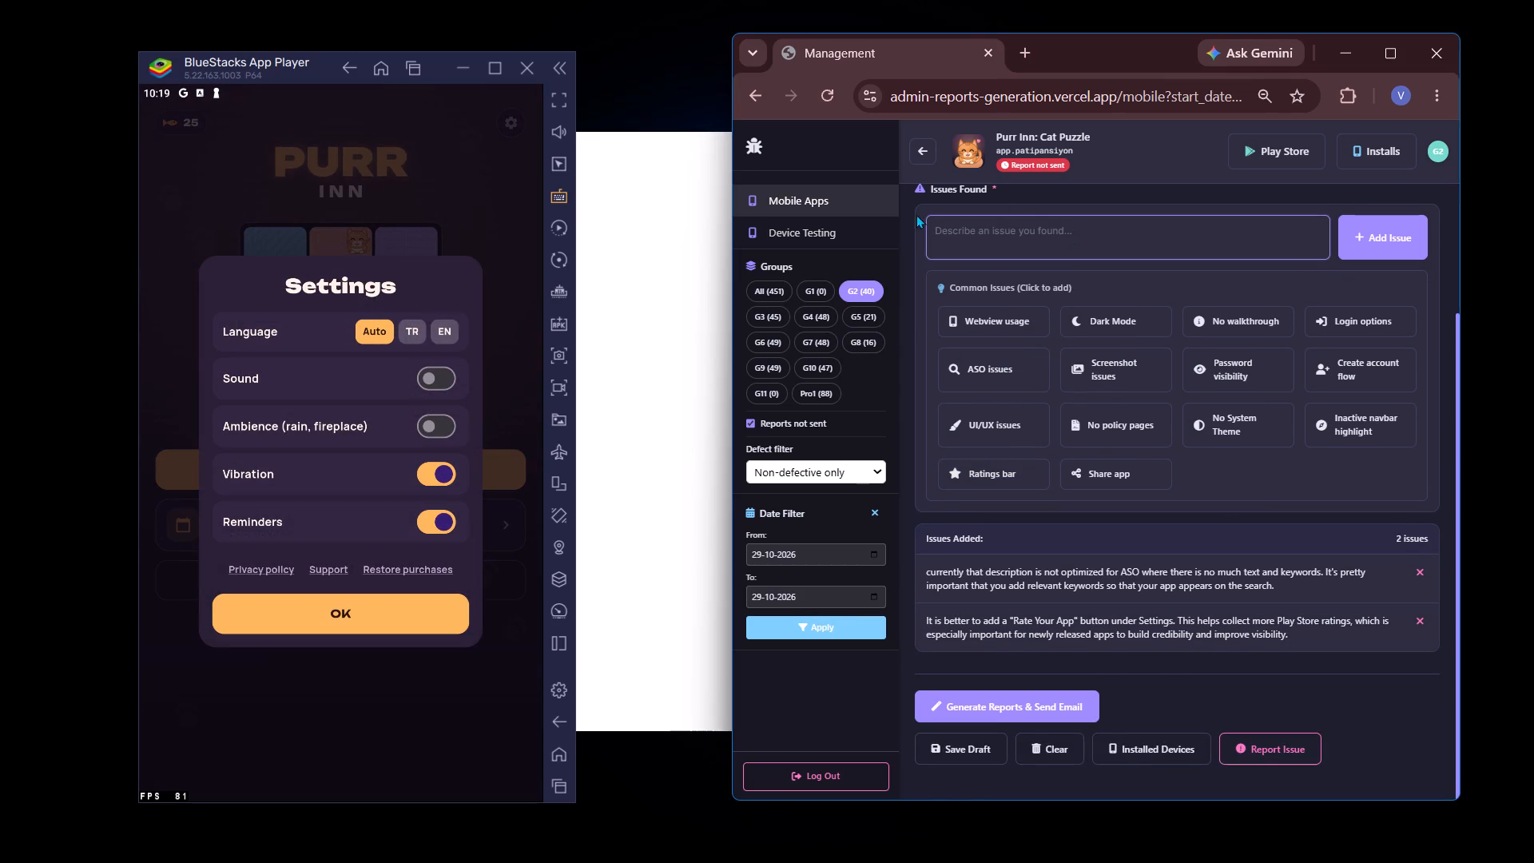
key("super+v")
scroll(1110, 567, "down", 7)
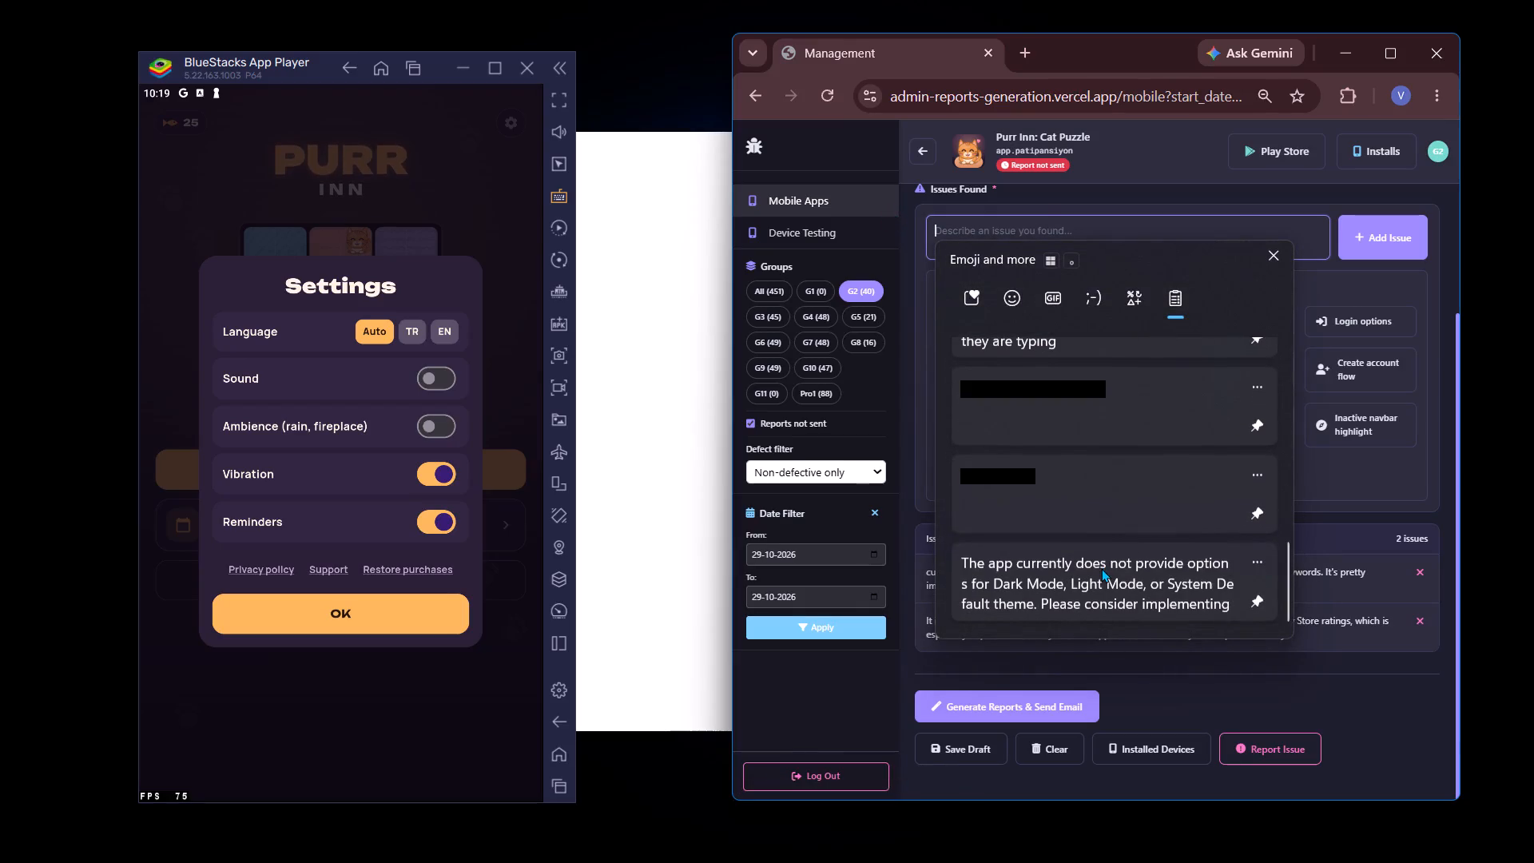
scroll(1101, 568, "down", 4)
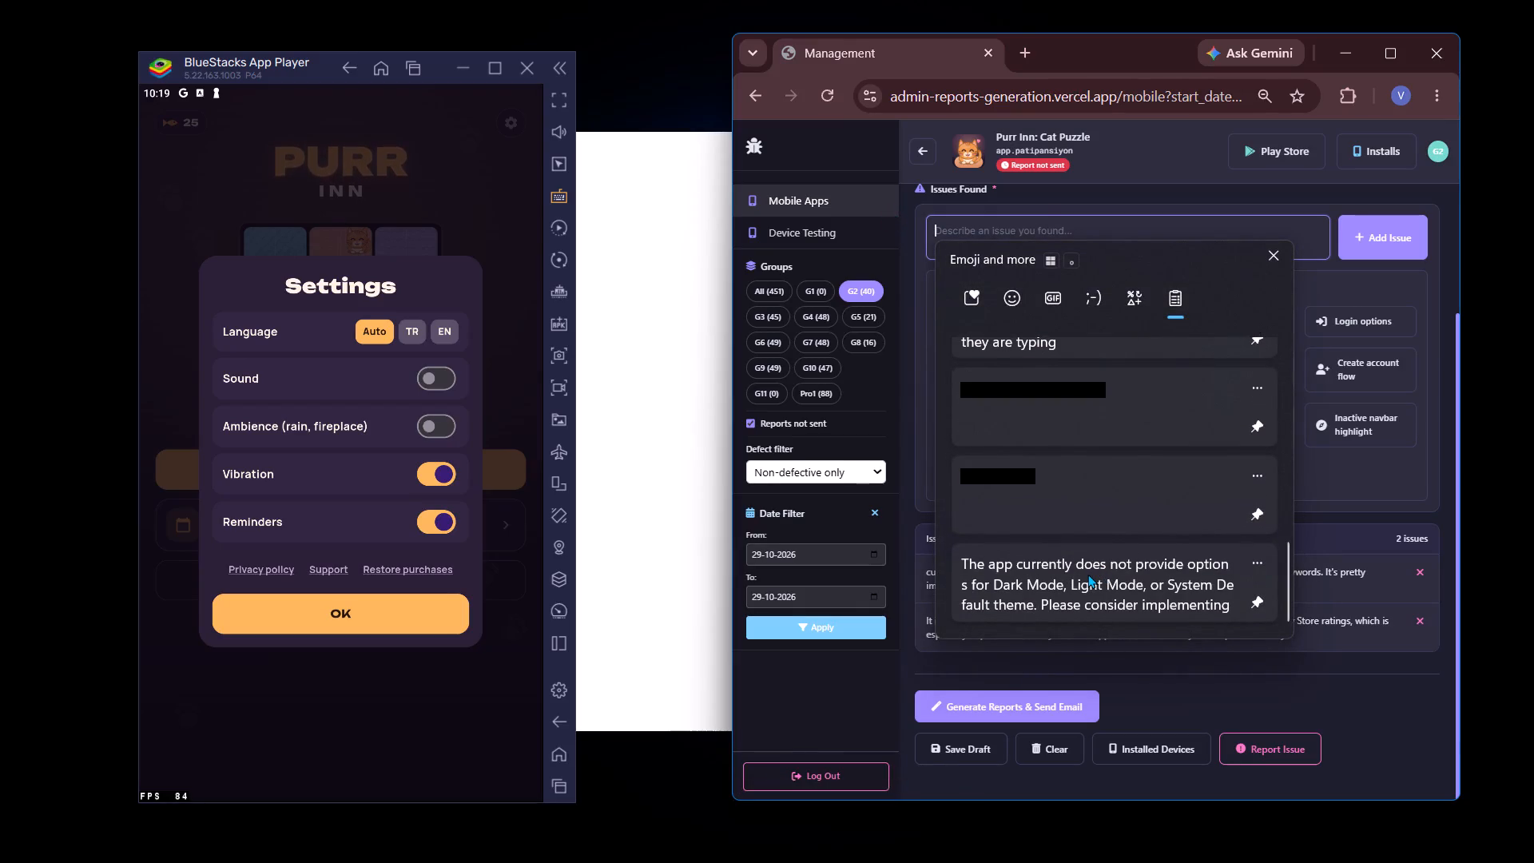
left_click(1087, 574)
key("ctrl+v")
left_click(1359, 248)
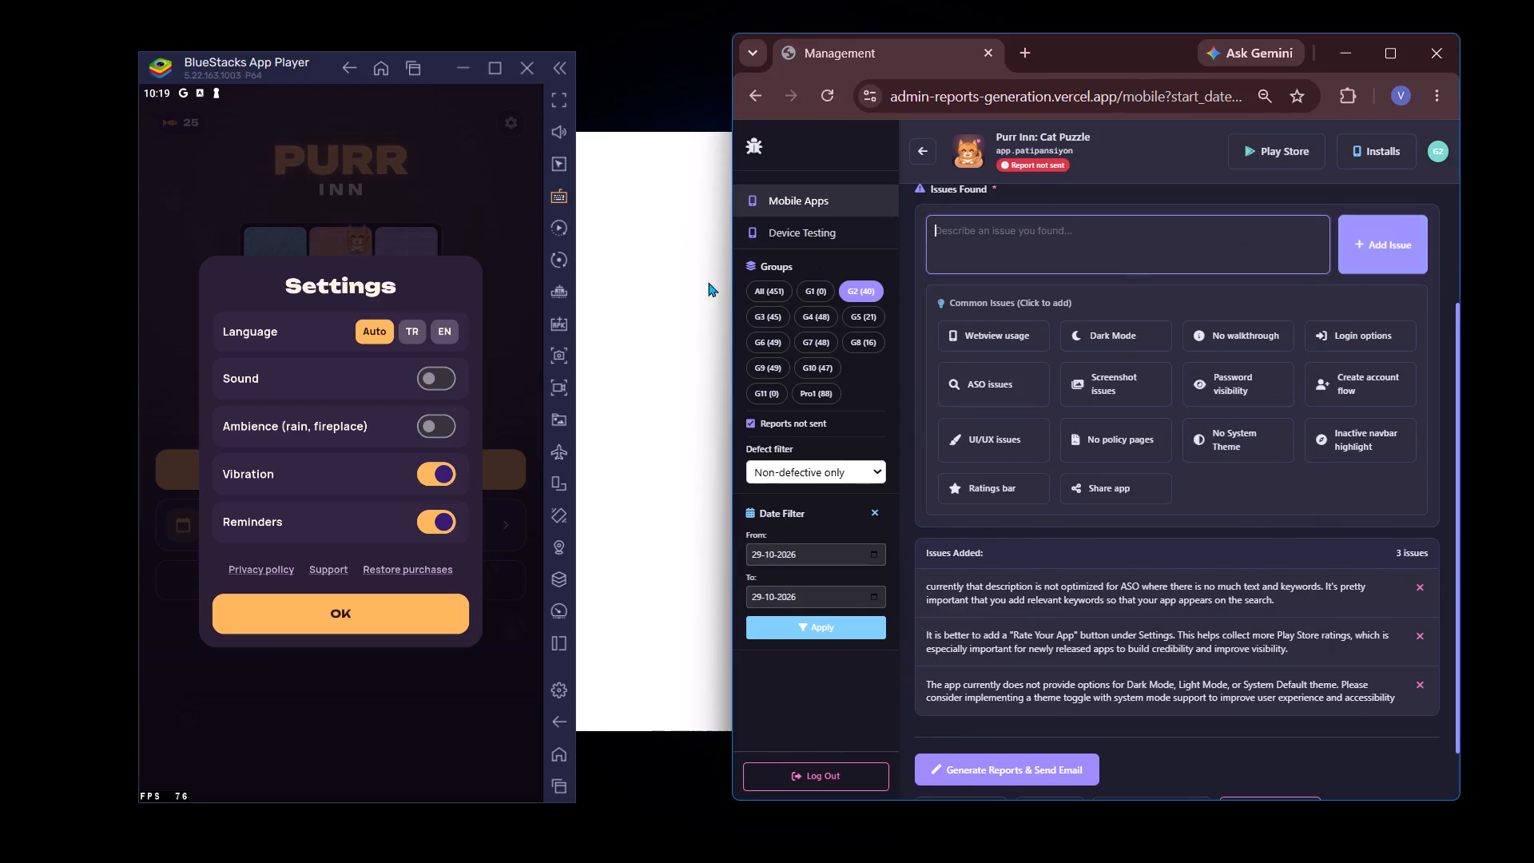
Close the game's settings, look at Daily Puzzle #308, and return to the home screen.
left_click(390, 205)
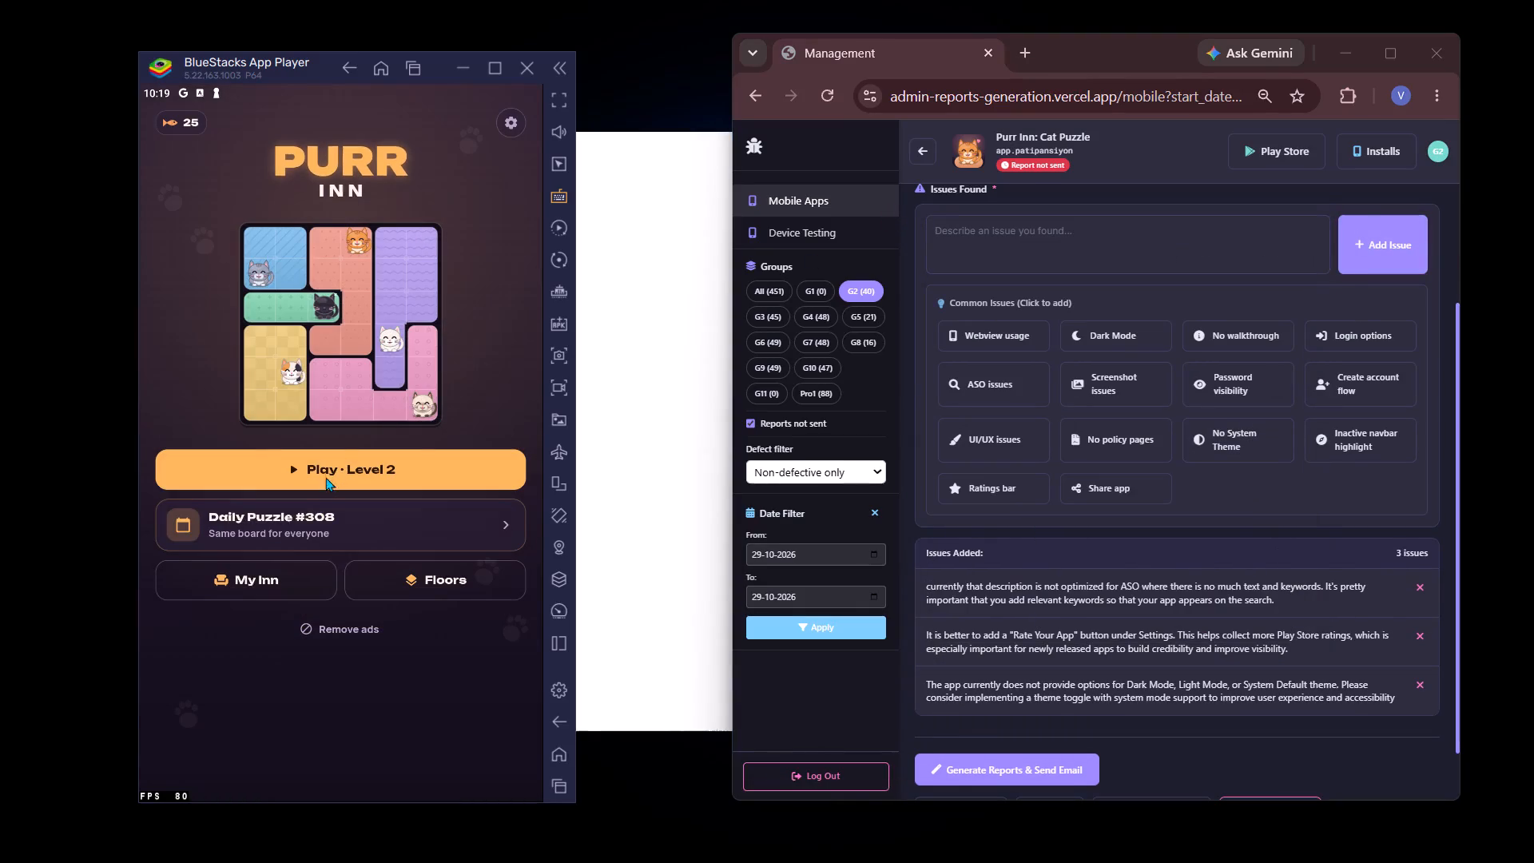
left_click(329, 523)
left_click(163, 130)
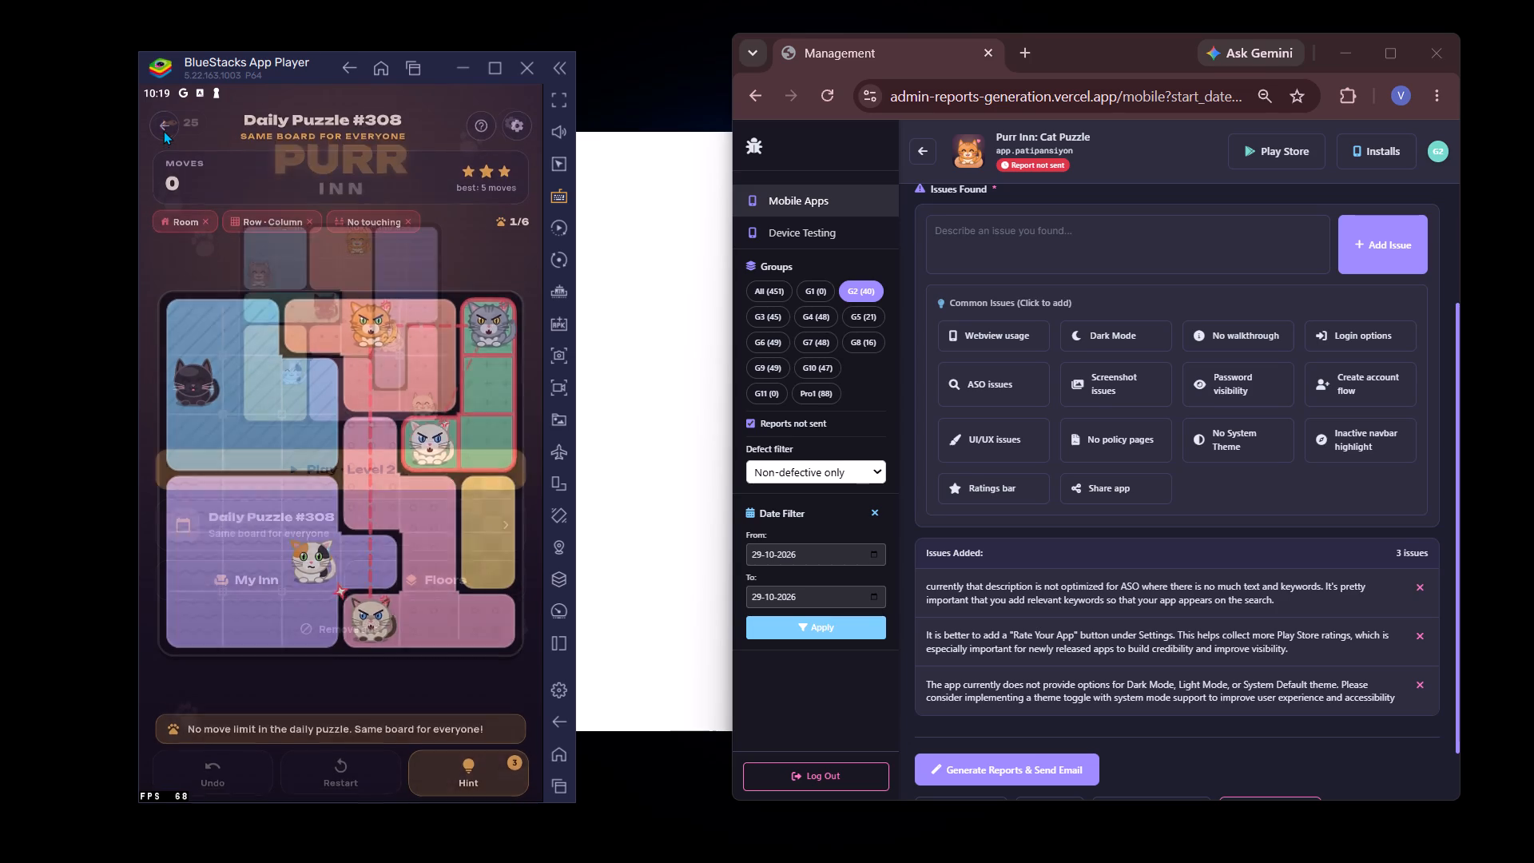
Add the issue "better to implement leaderboard" to Purr Inn: Cat Puzzle's report in desktop Chrome.
left_click(1139, 216)
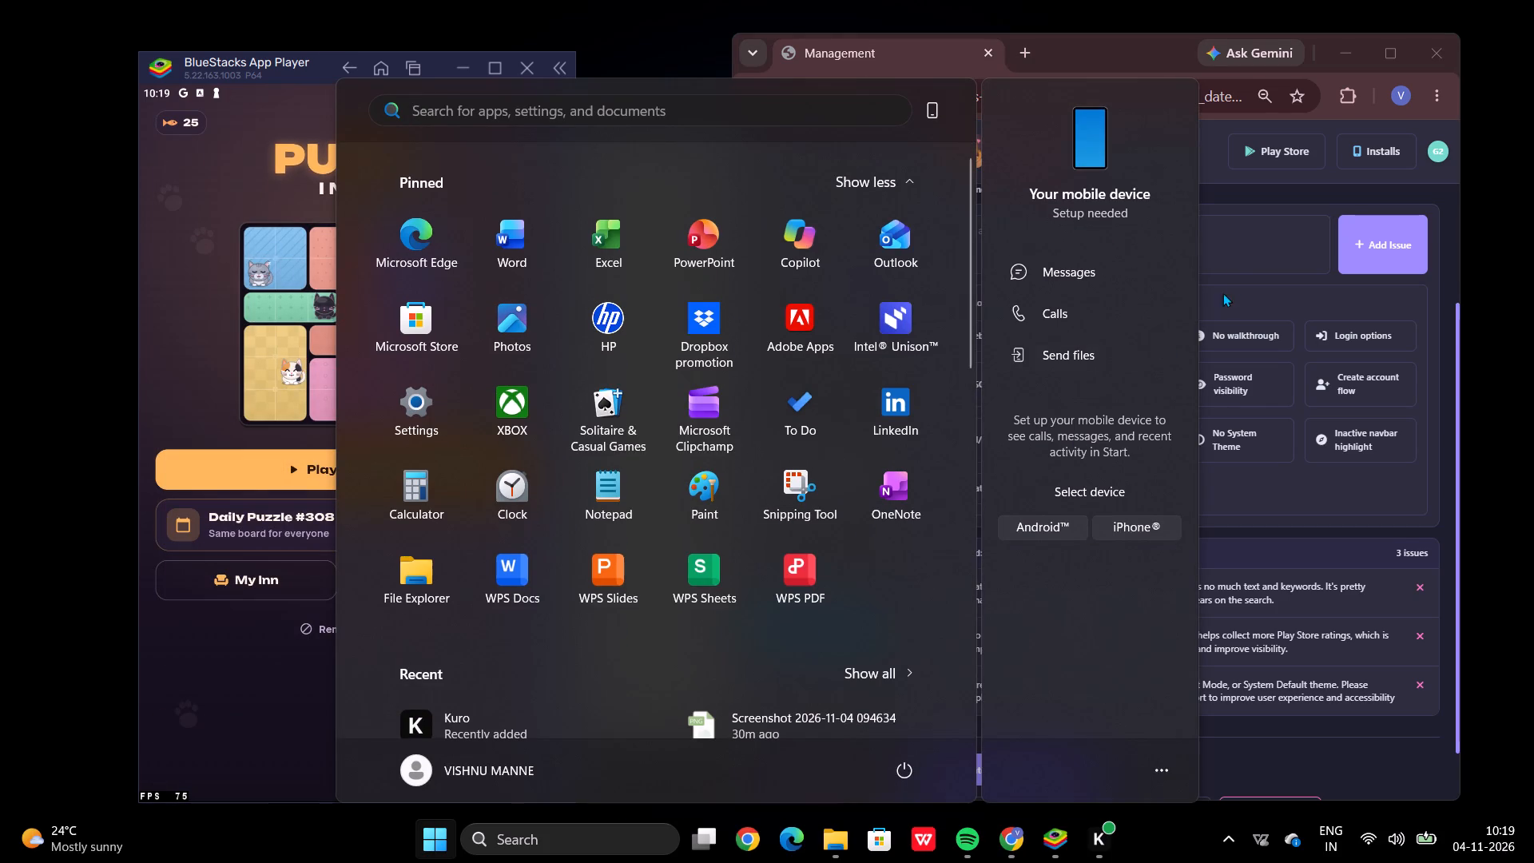
left_click(1238, 267)
type("better ti")
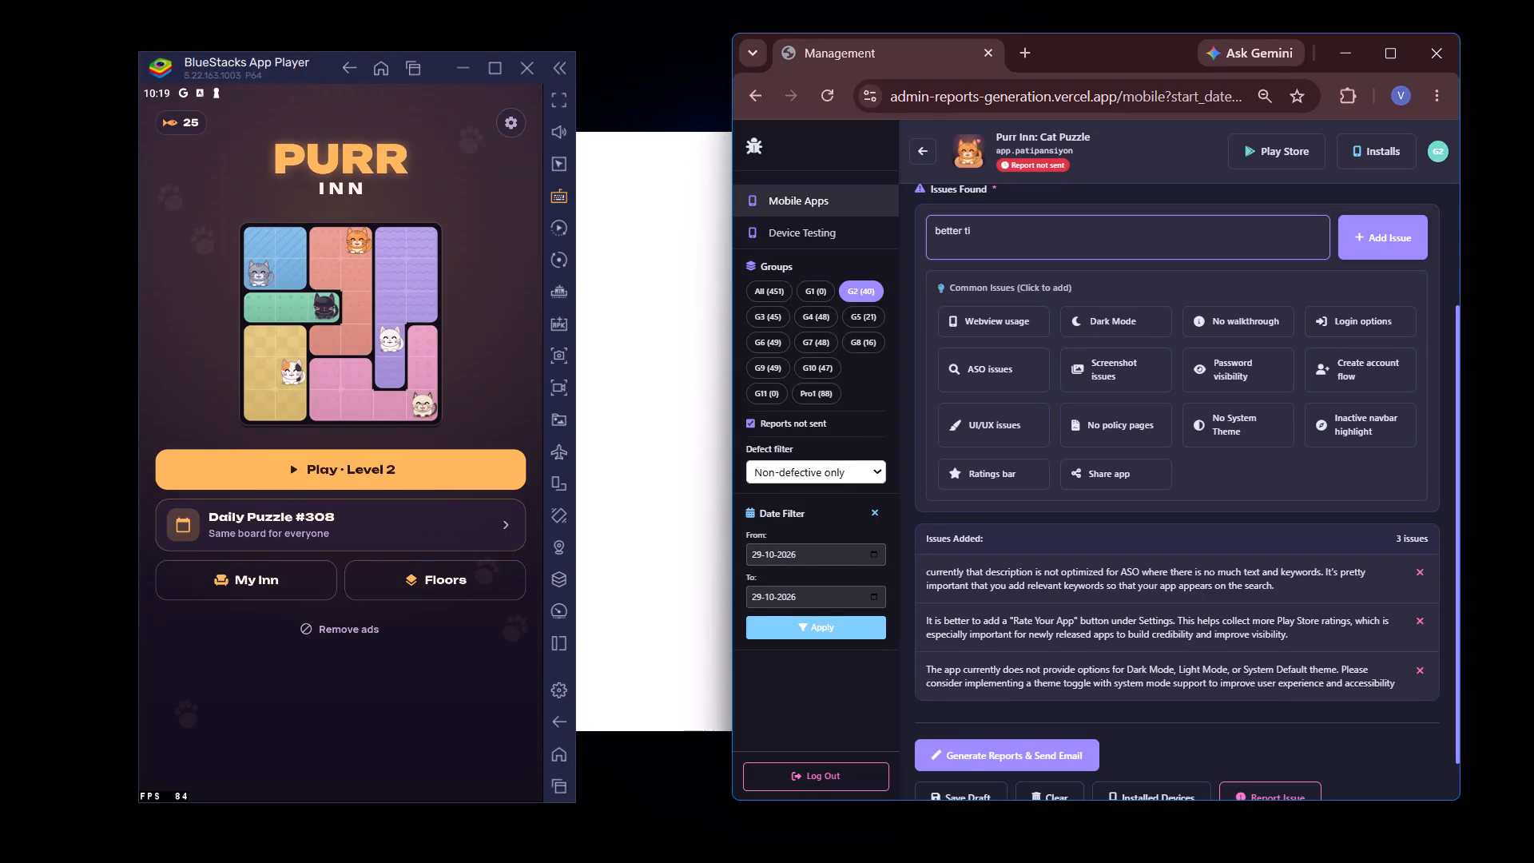
key("BackSpace")
type("o implement")
key("space")
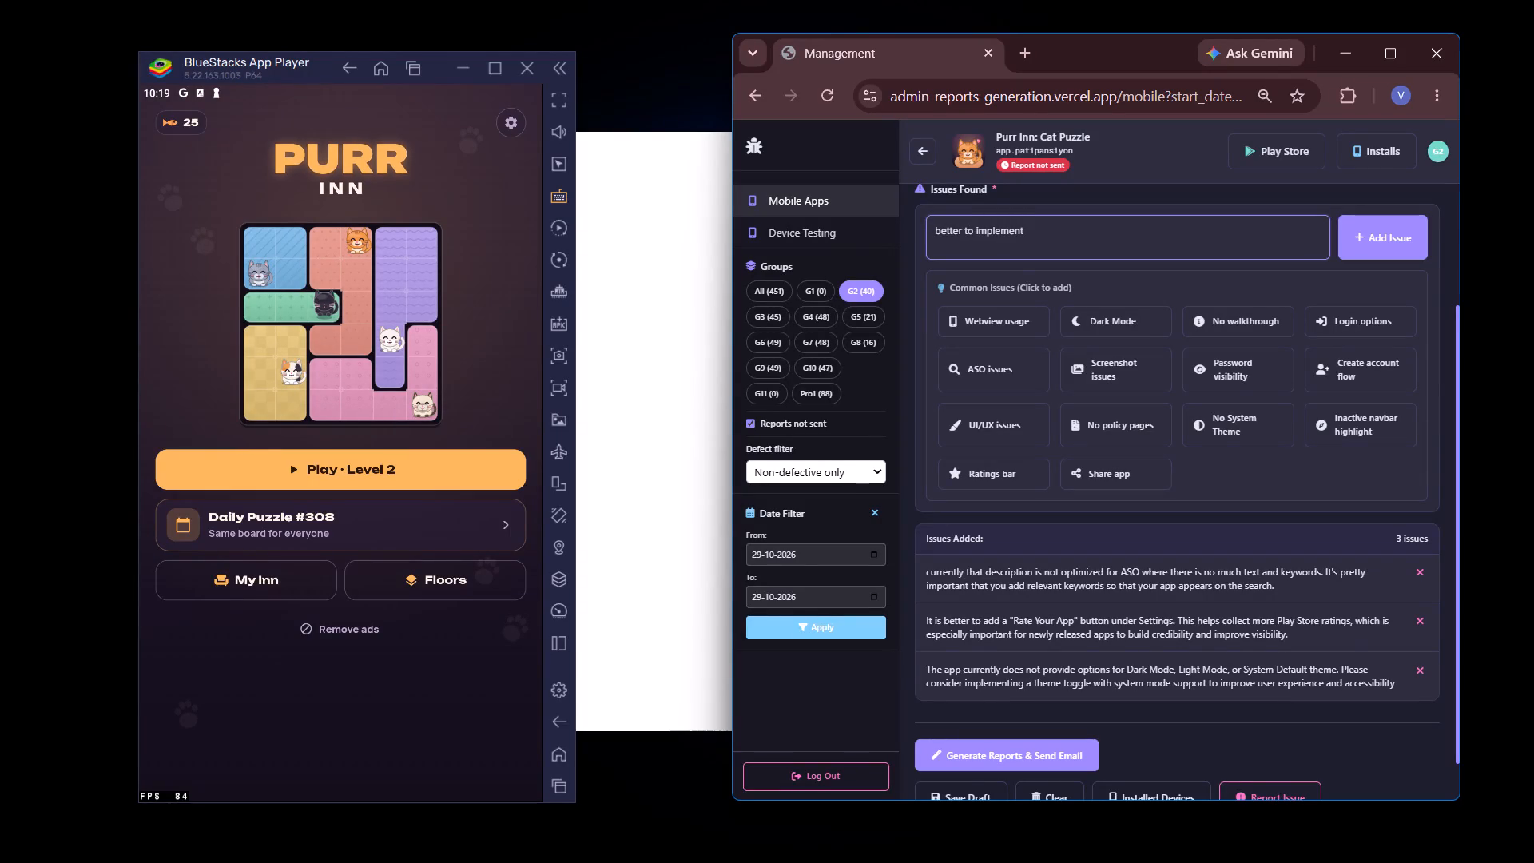
type("lead")
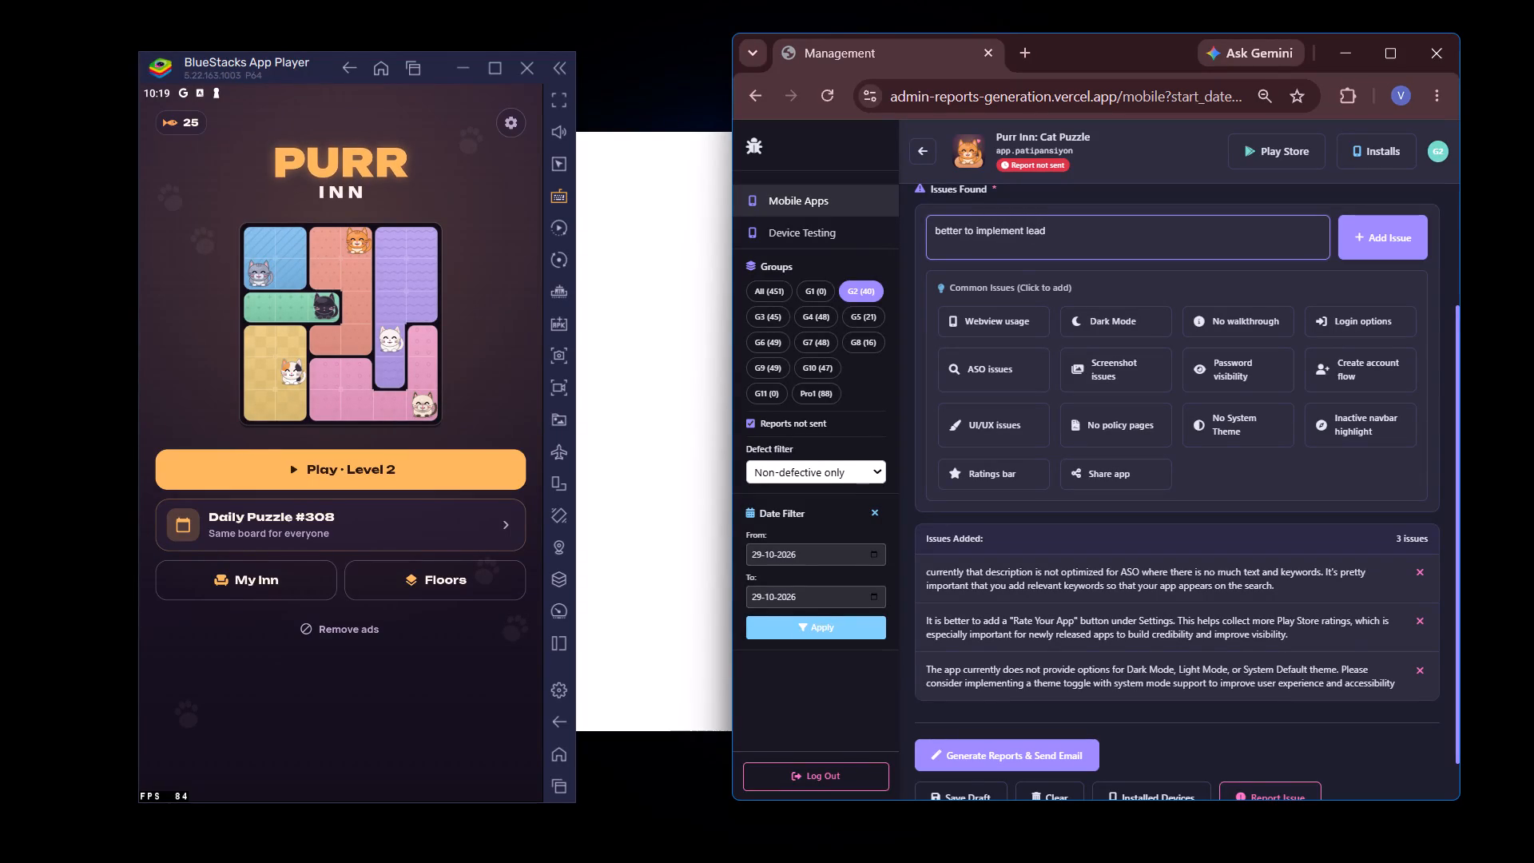
type("erboa")
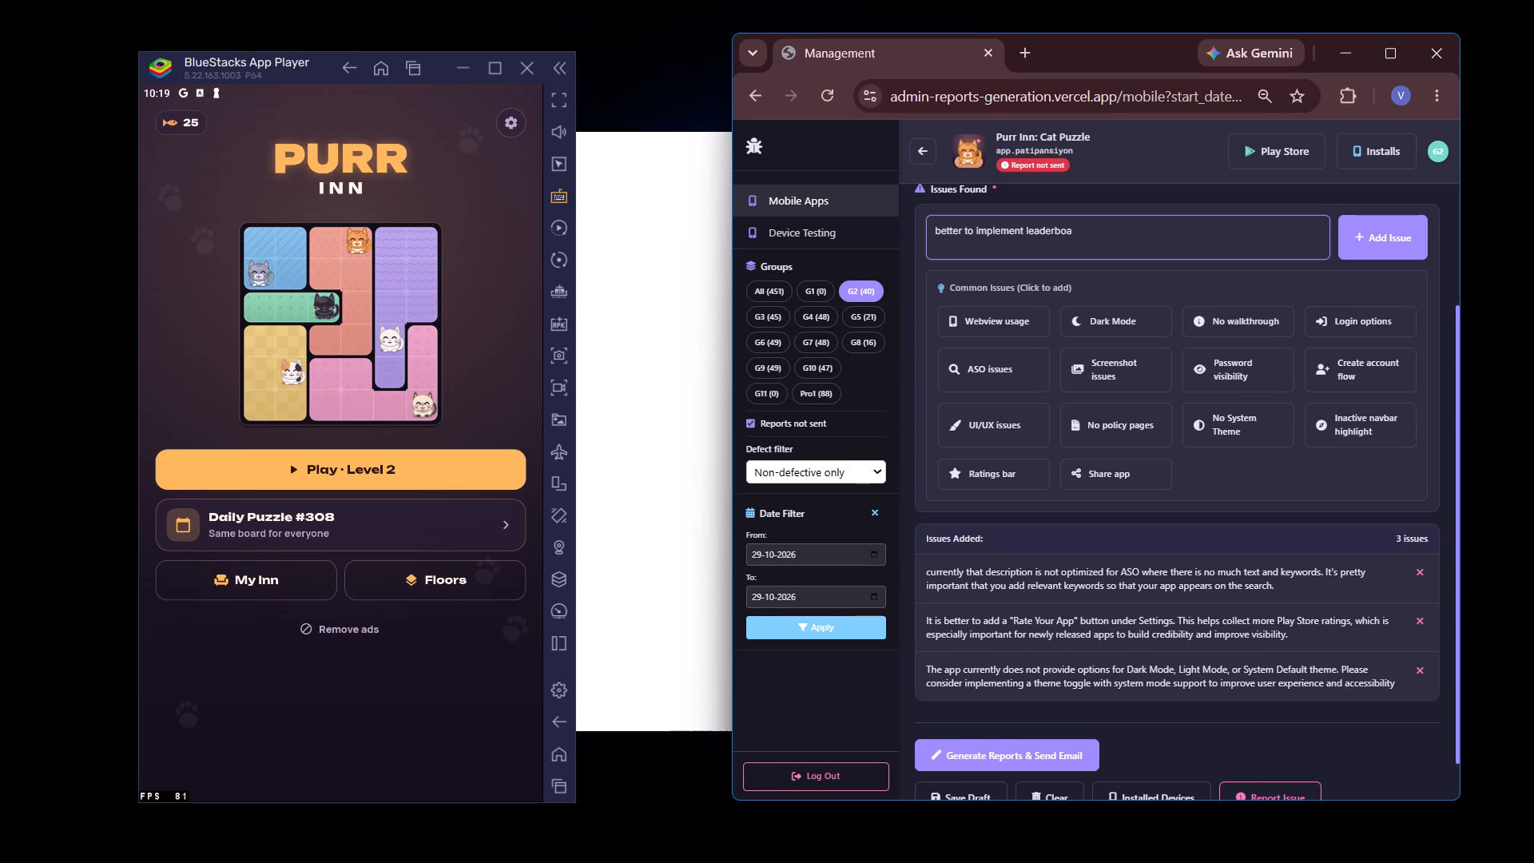
type("rd")
key("Return")
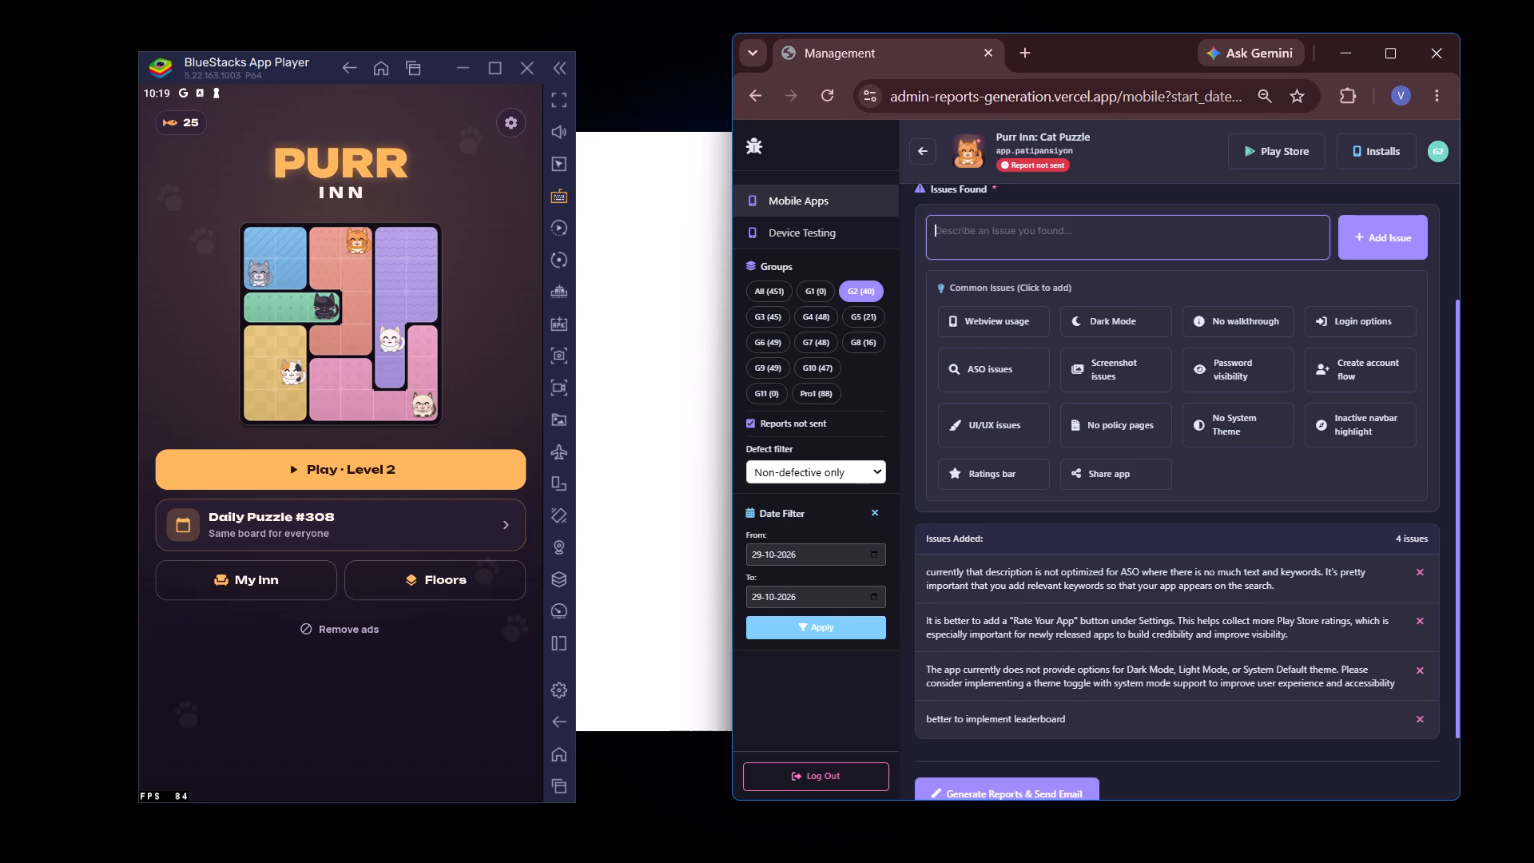
Generate and email Purr Inn: Cat Puzzle's report.
scroll(1177, 622, "down", 2)
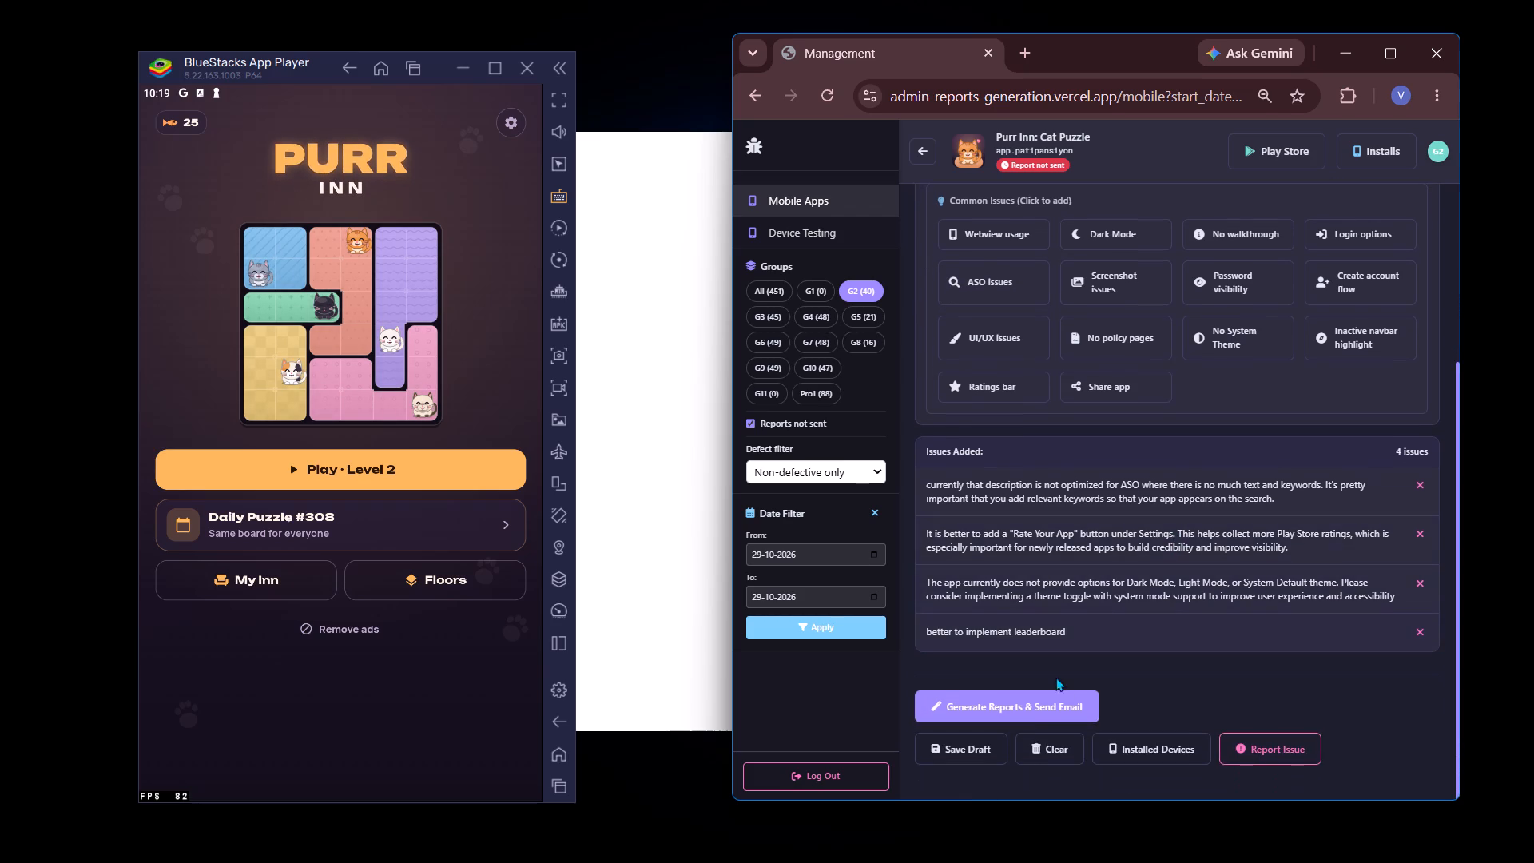
left_click(1041, 701)
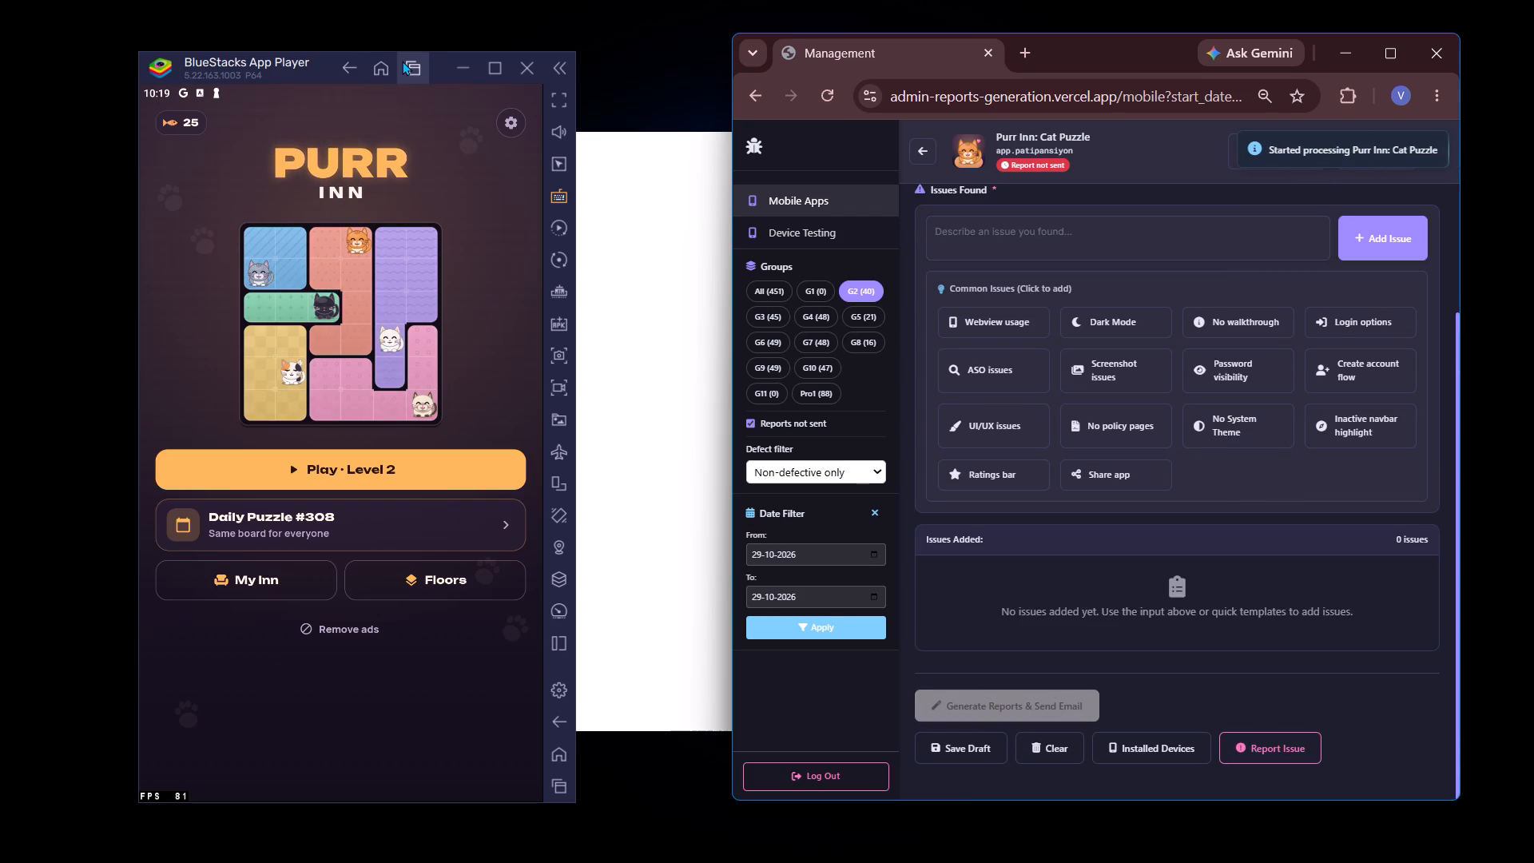
Switch to the Play Store in BlueStacks, uninstall Purr Inn: Cat Puzzle, and look over its store listing.
left_click(402, 61)
left_click(377, 310)
left_click(240, 254)
left_click(240, 213)
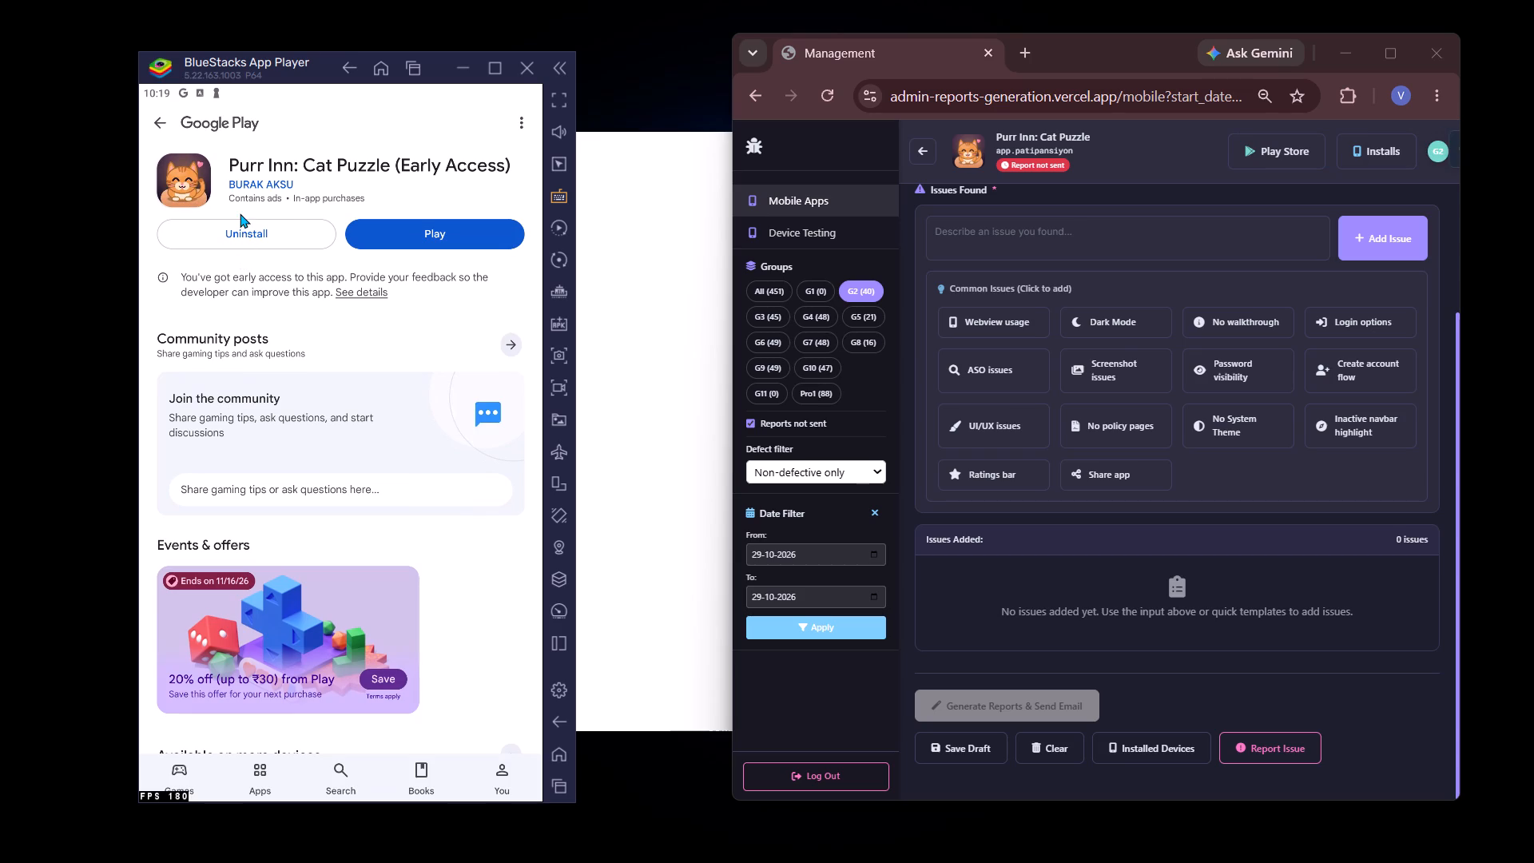
left_click(252, 221)
left_click(503, 479)
scroll(468, 527, "down", 3)
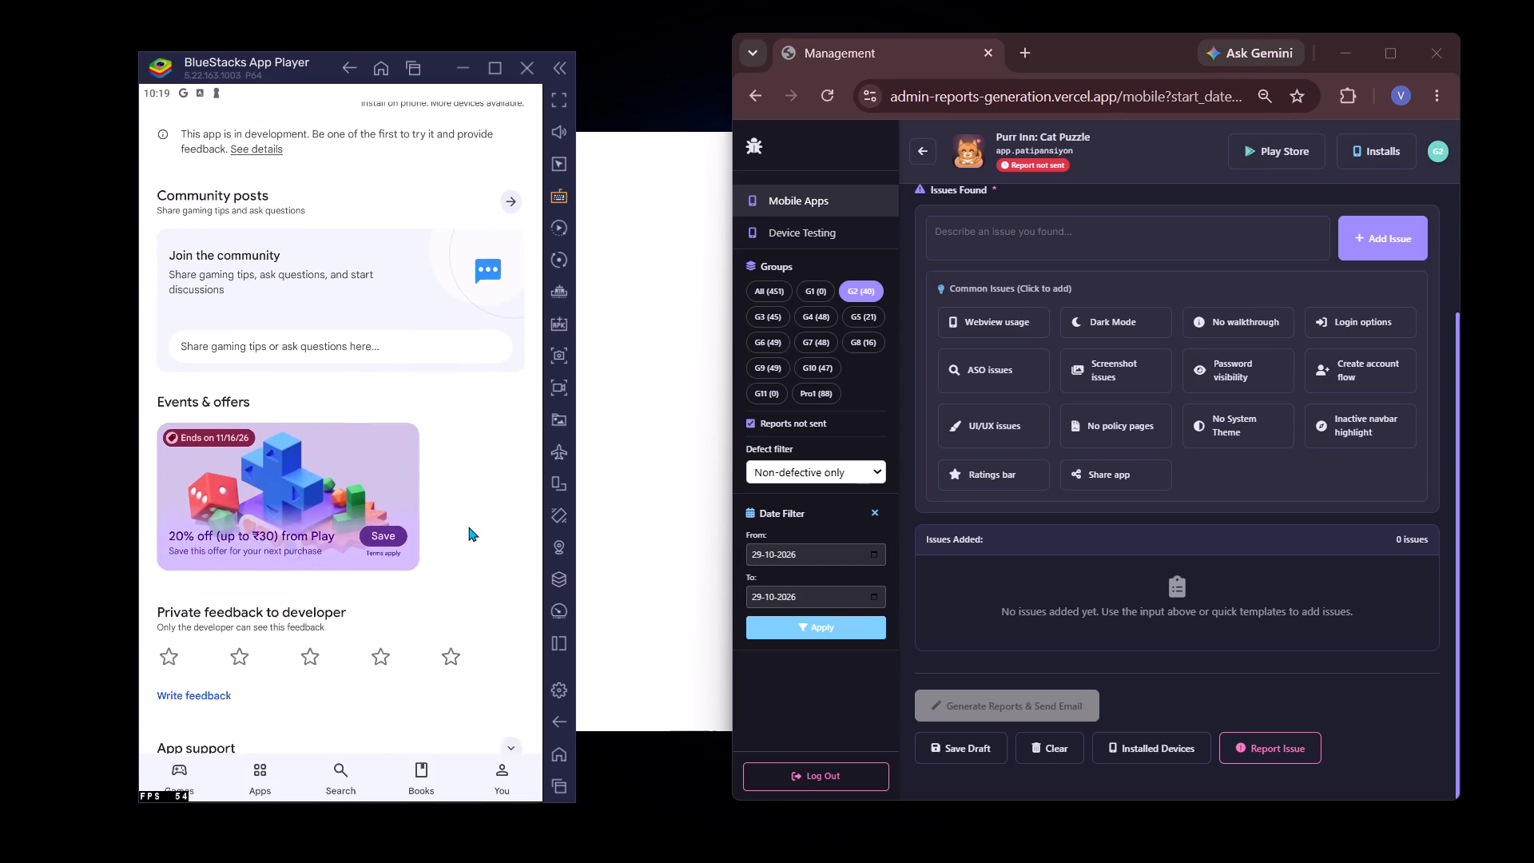
scroll(461, 545, "down", 3)
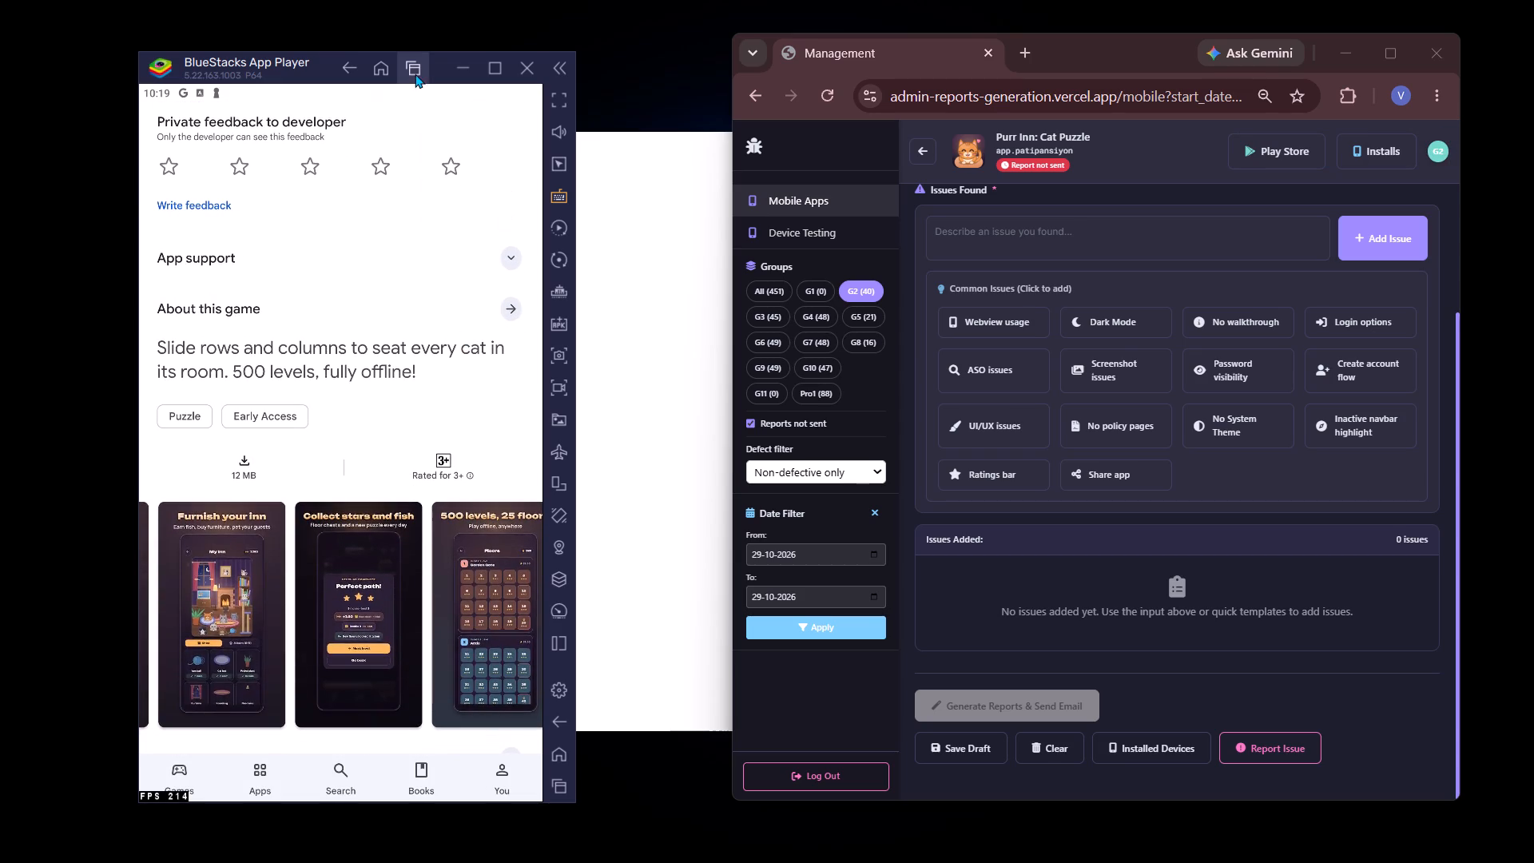
Advance the admin site to the next app, Flatkin: gastos y vida en casa, in both BlueStacks and desktop Chrome.
left_click(415, 74)
left_click(411, 314)
left_click(503, 225)
scroll(1011, 428, "up", 3)
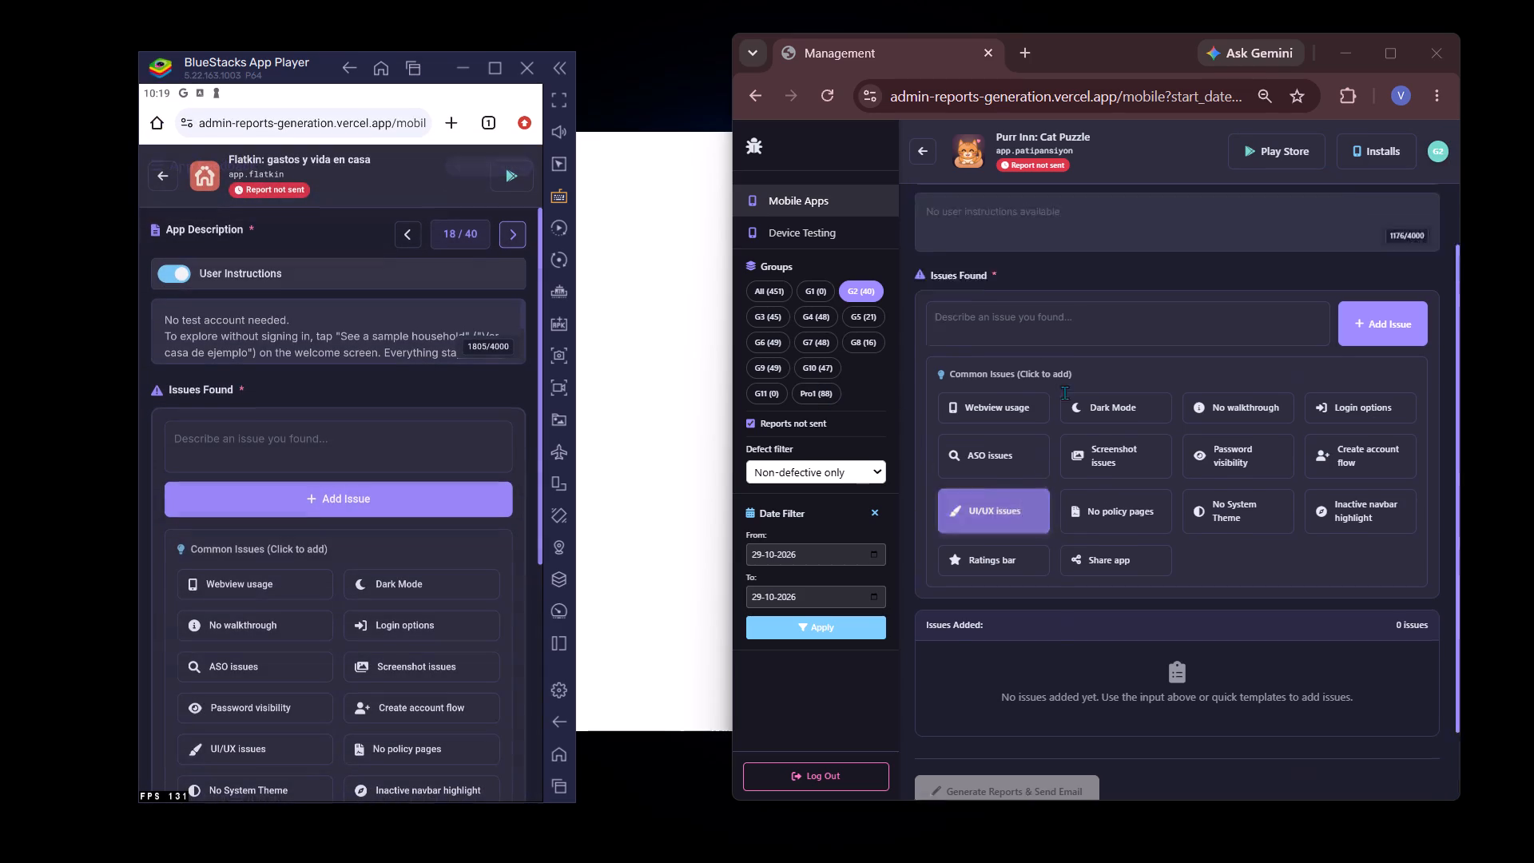
left_click(1437, 222)
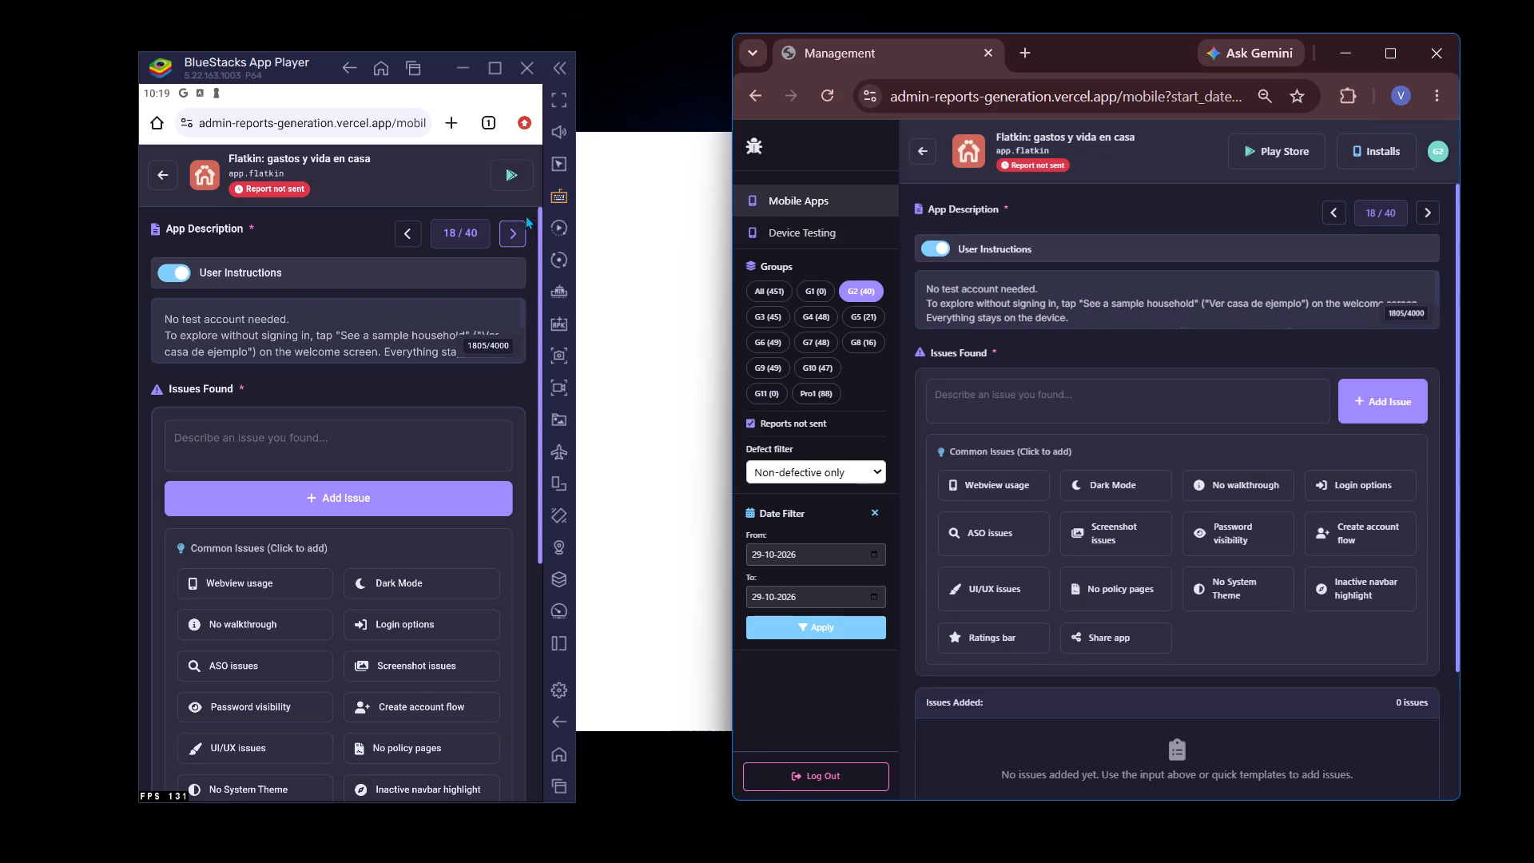
Open Flatkin's Play Store listing in BlueStacks, review its description and screenshots, and launch the app.
left_click(524, 174)
scroll(157, 457, "down", 5)
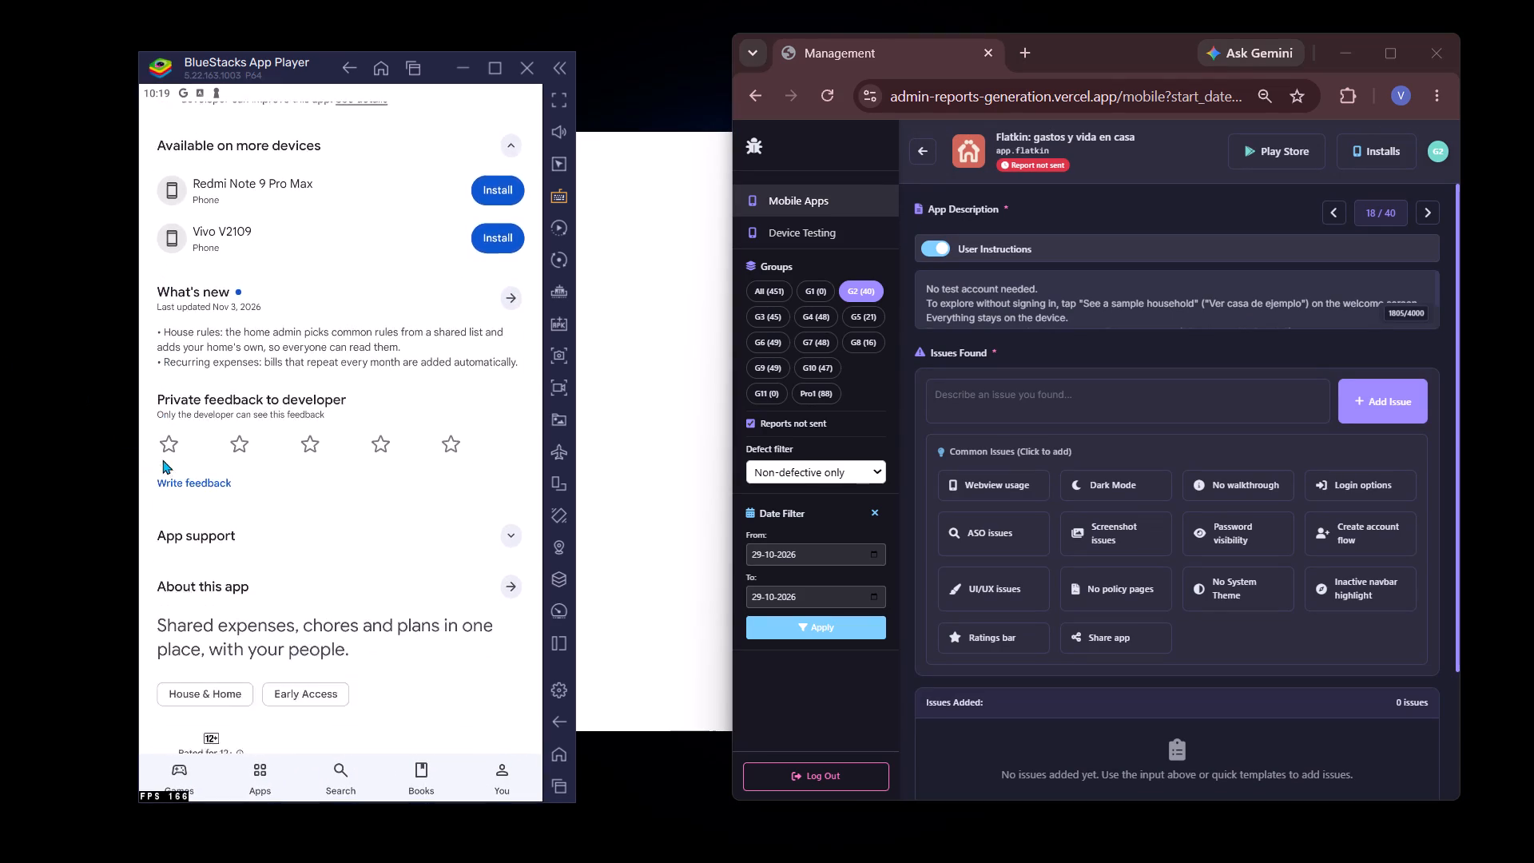
scroll(162, 459, "down", 3)
left_click_drag(366, 527, 2, 531)
left_click_drag(418, 592, 118, 580)
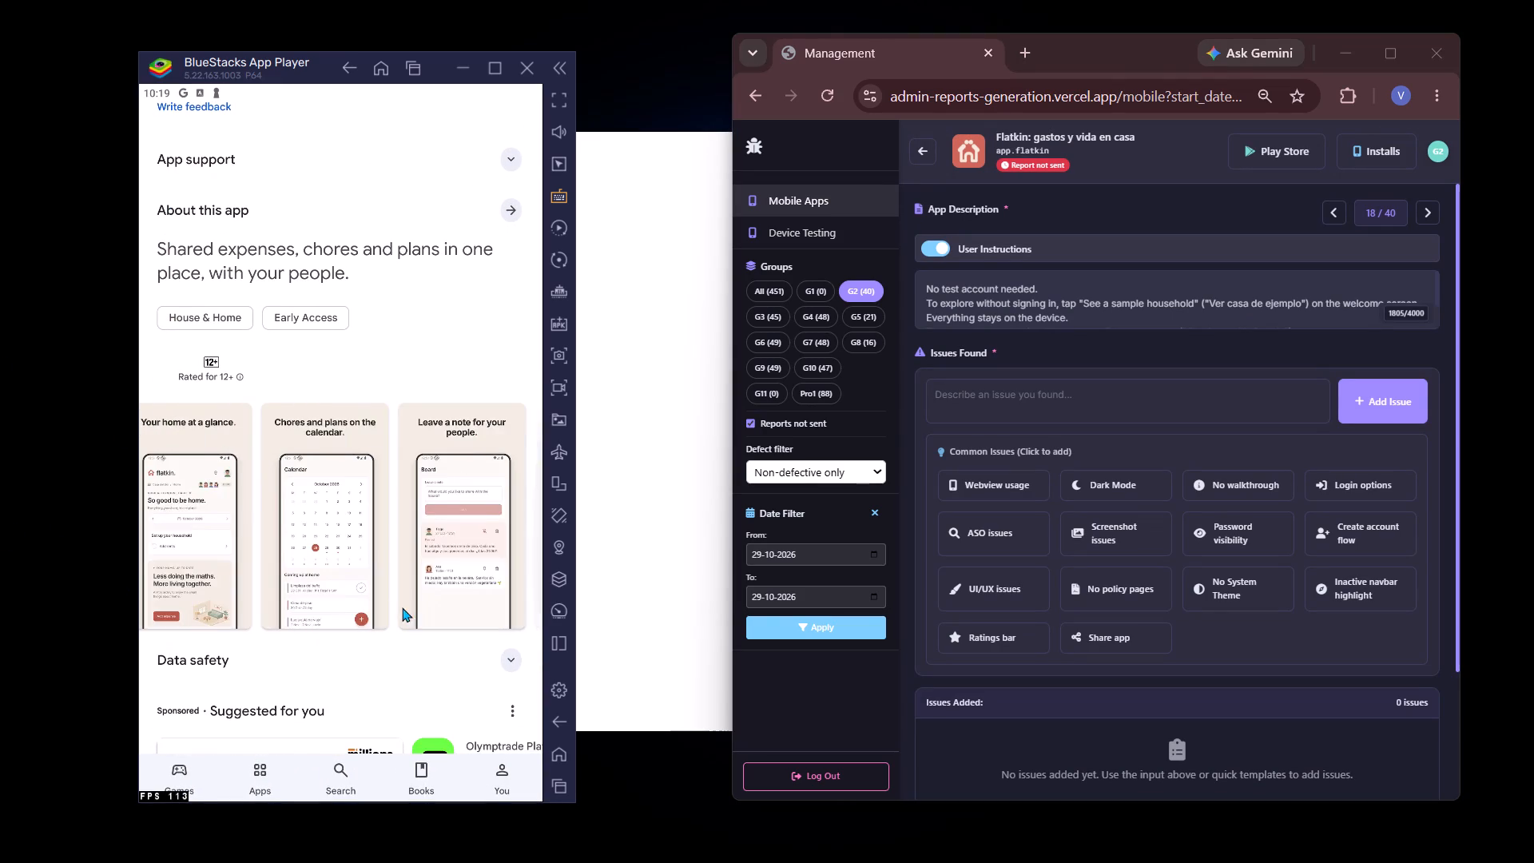
left_click_drag(397, 607, 168, 587)
scroll(286, 451, "up", 10)
left_click(402, 246)
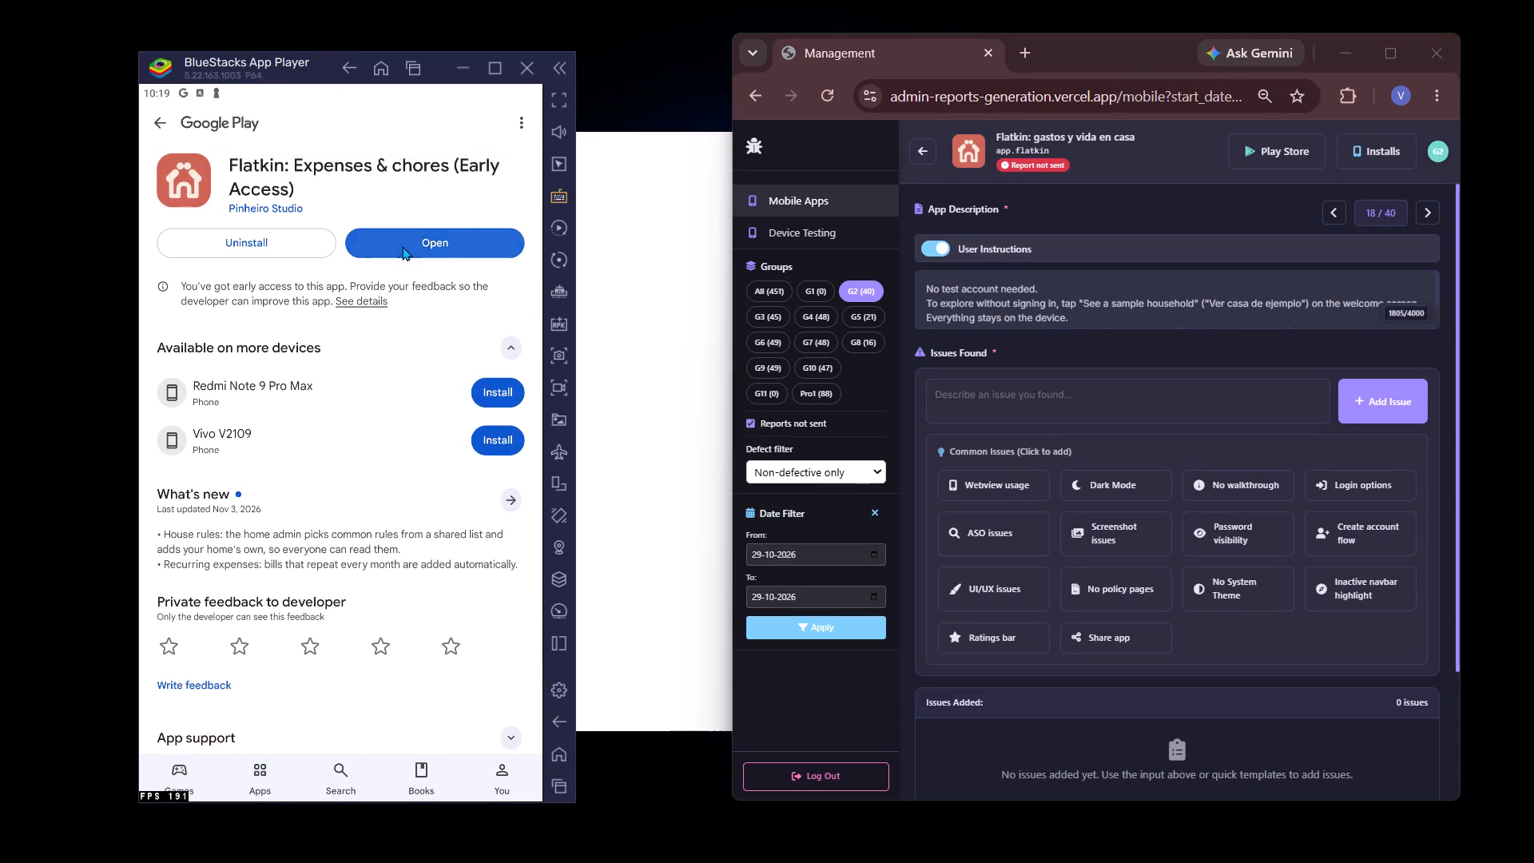
Add the ASO issues and No walkthrough common issues to Flatkin's report in desktop Chrome.
left_click(1011, 546)
left_click(1274, 488)
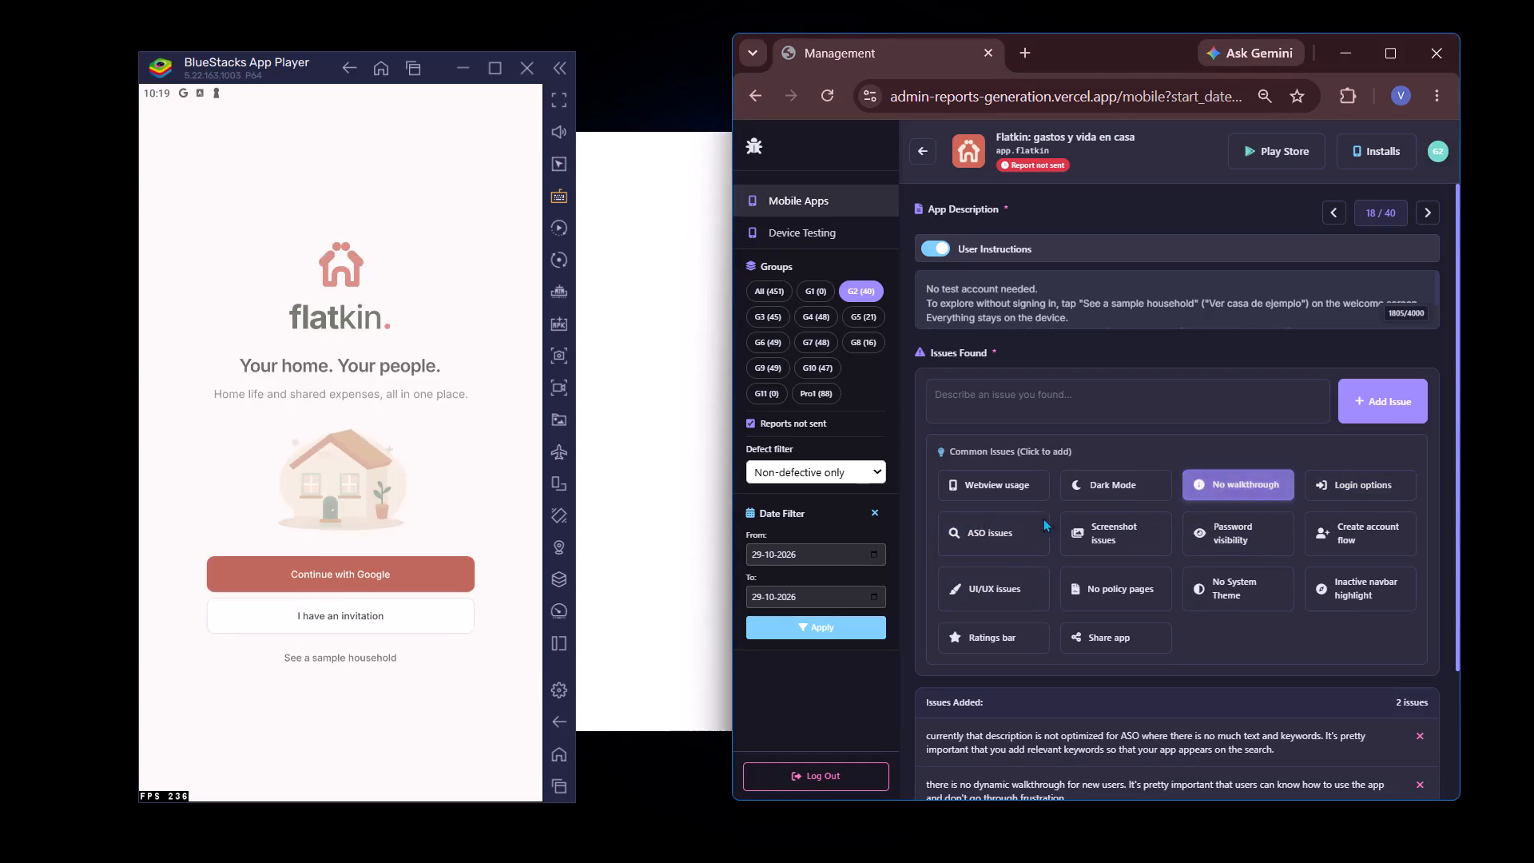
Sign in to Flatkin with the first listed Google account and open the sample household.
left_click(343, 567)
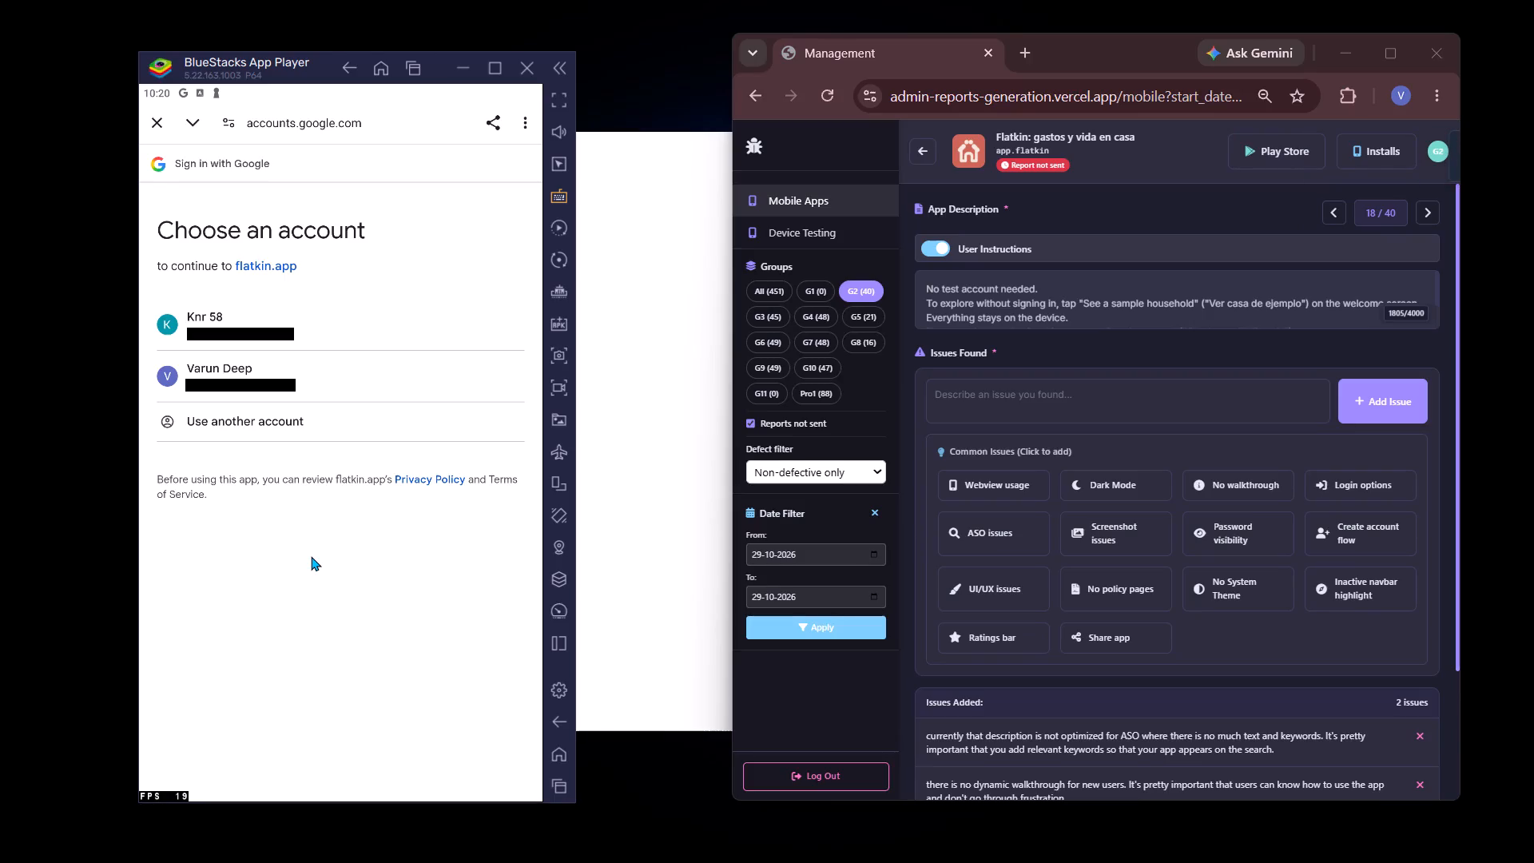
left_click(268, 332)
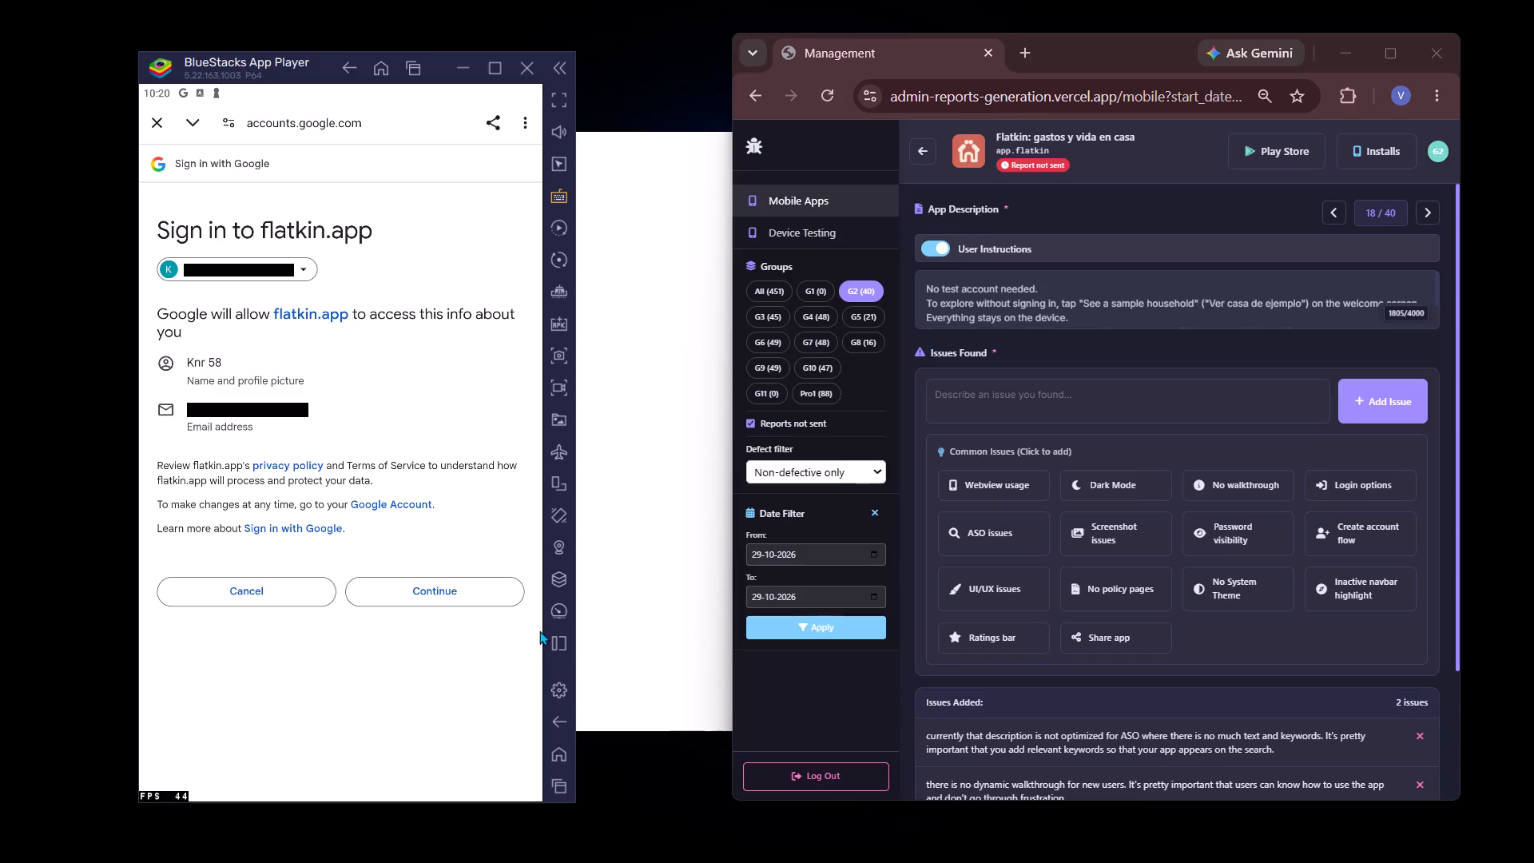
left_click(494, 590)
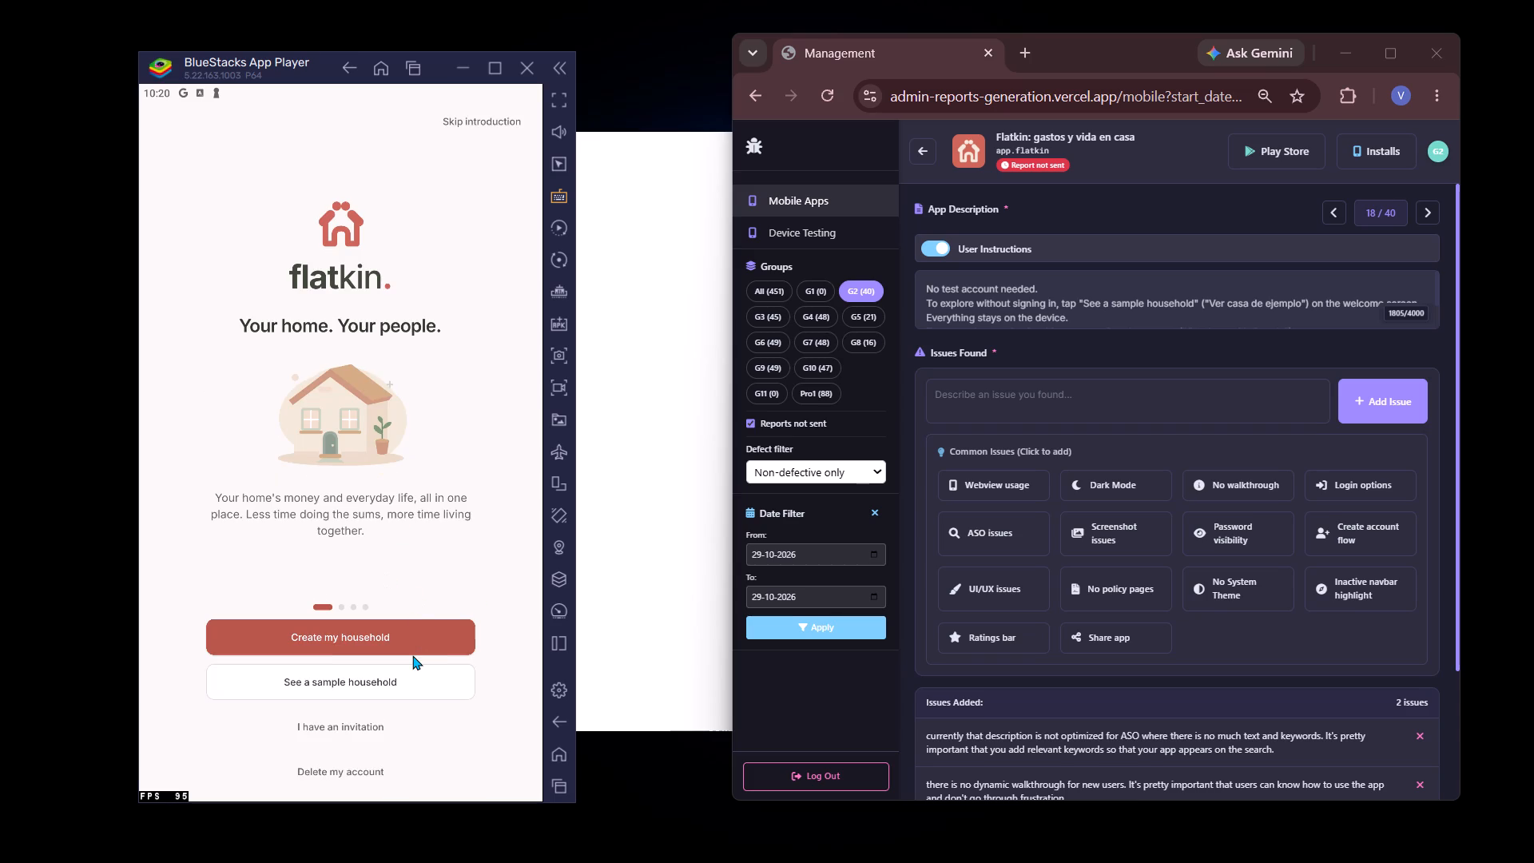
left_click(409, 680)
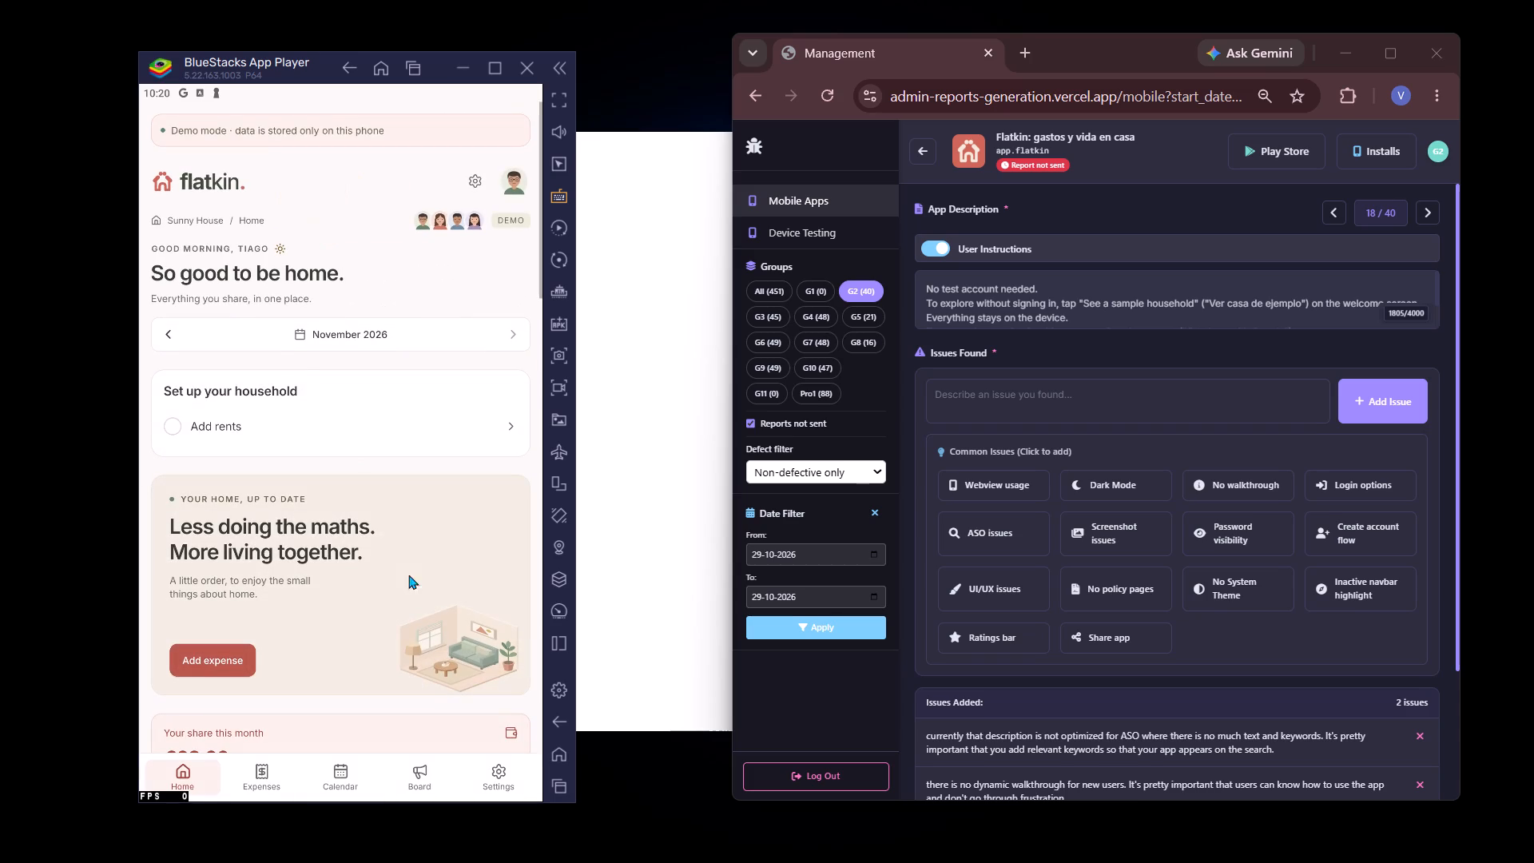
Examine all of Flatkin's settings, including its privacy policy page.
left_click(471, 174)
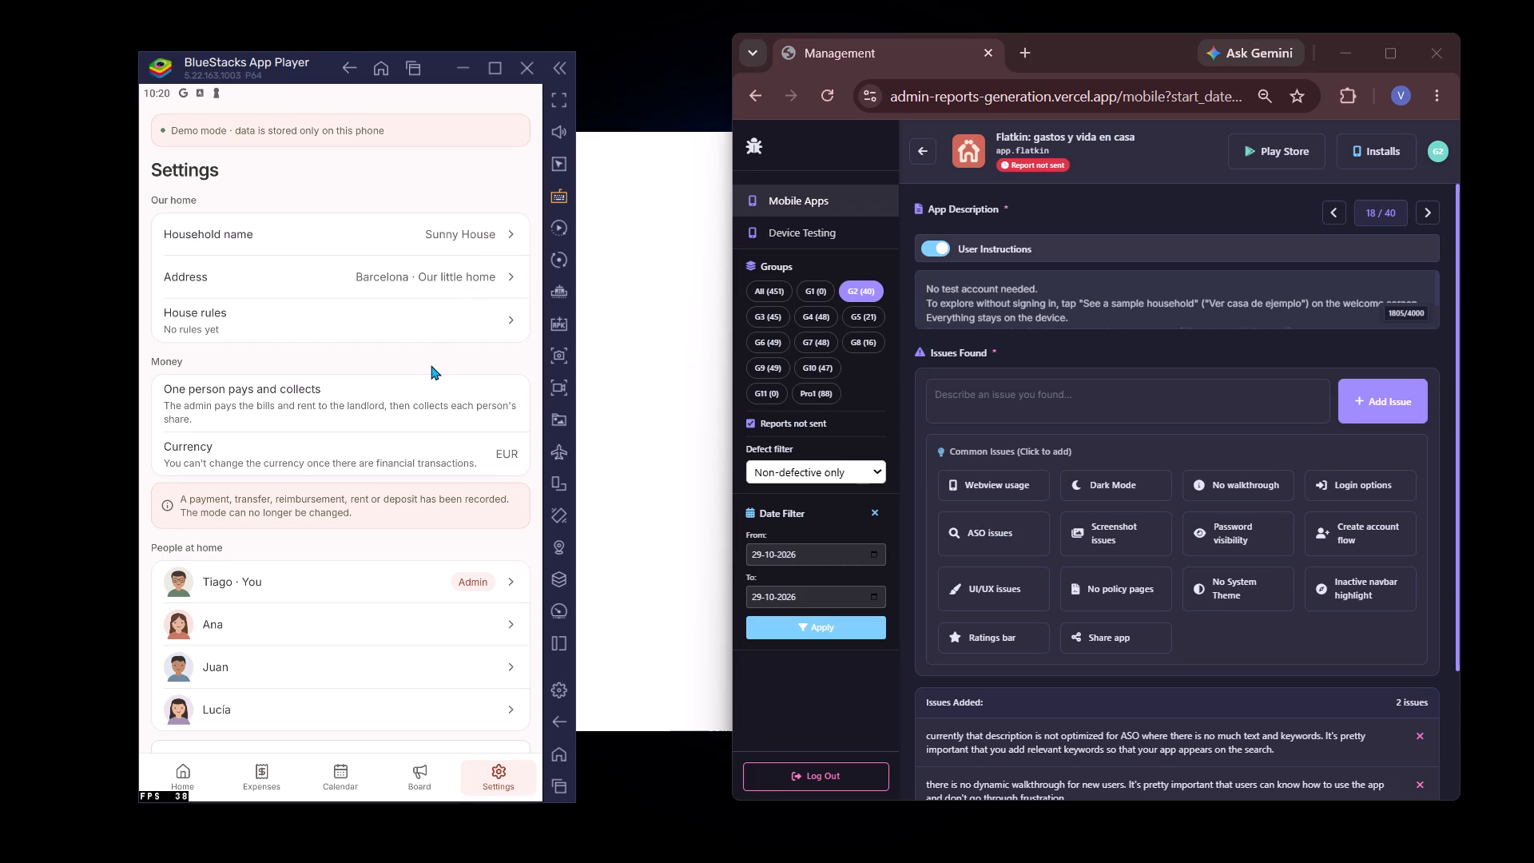
scroll(403, 292, "down", 1)
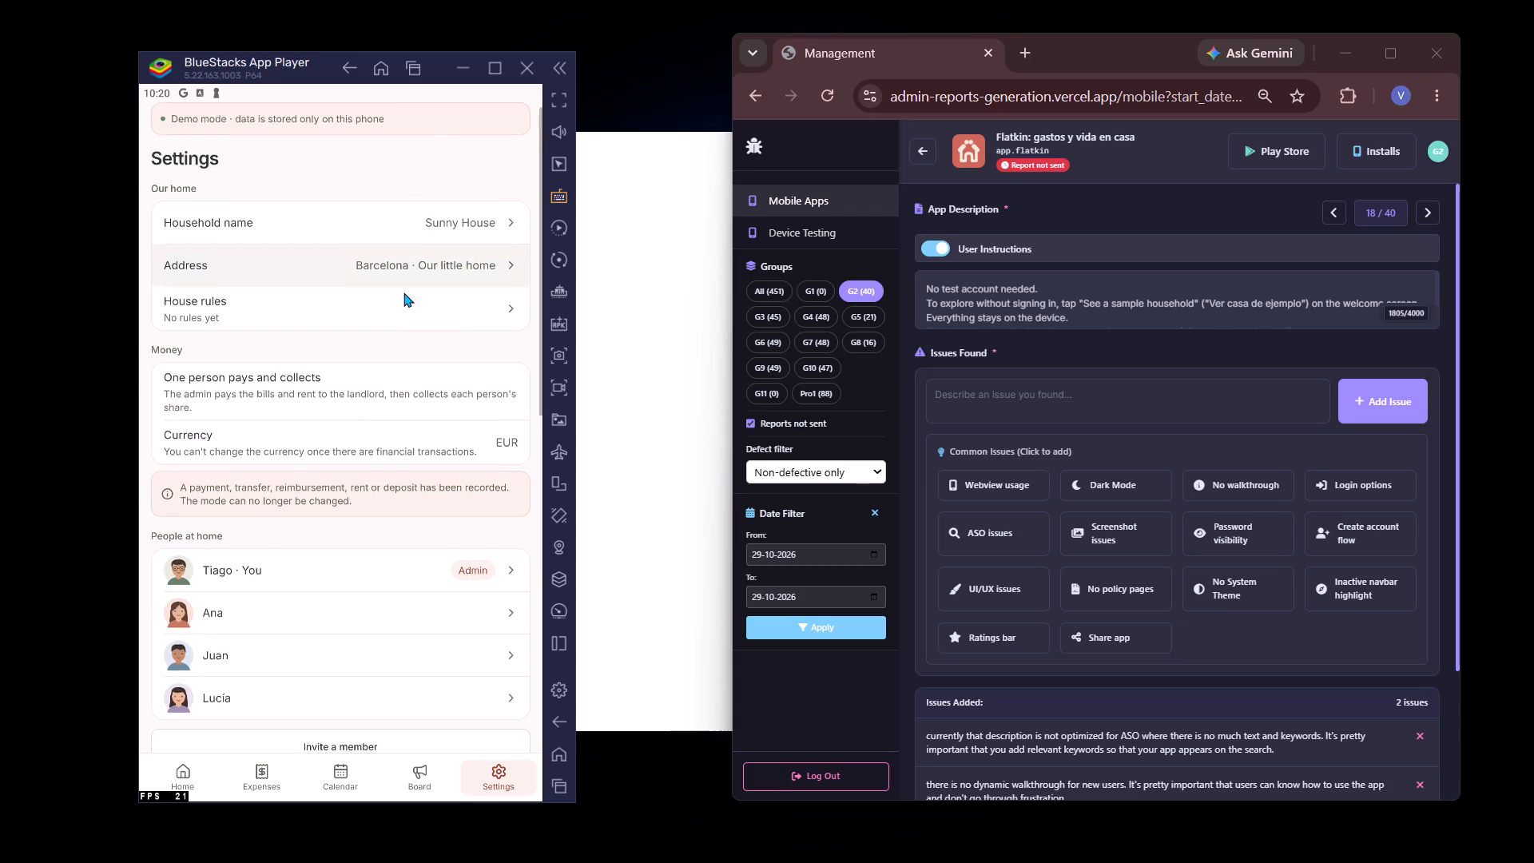
scroll(403, 292, "down", 1)
scroll(407, 376, "down", 3)
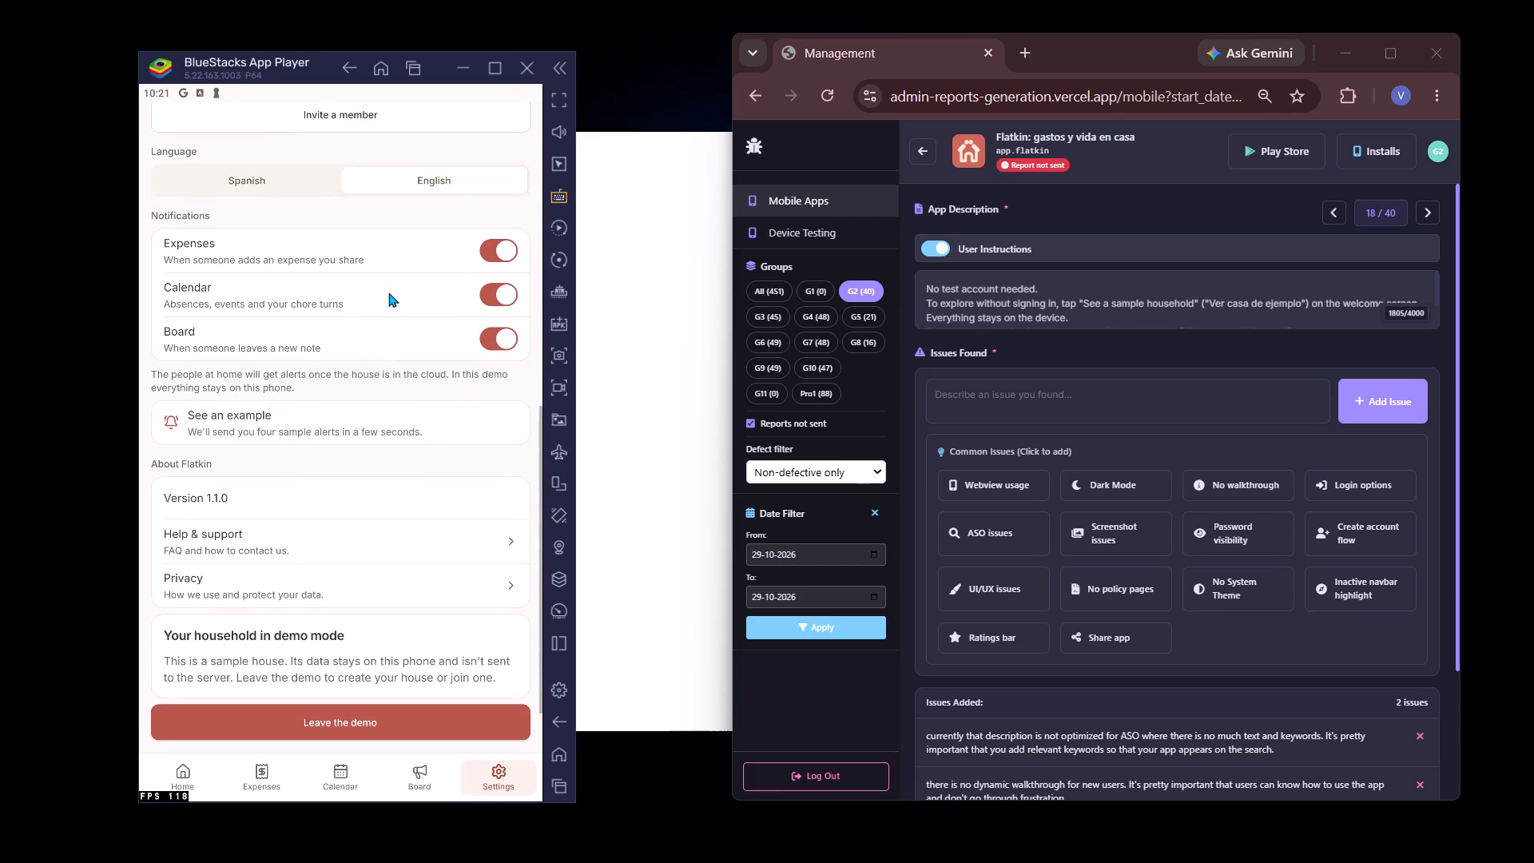
scroll(277, 583, "down", 1)
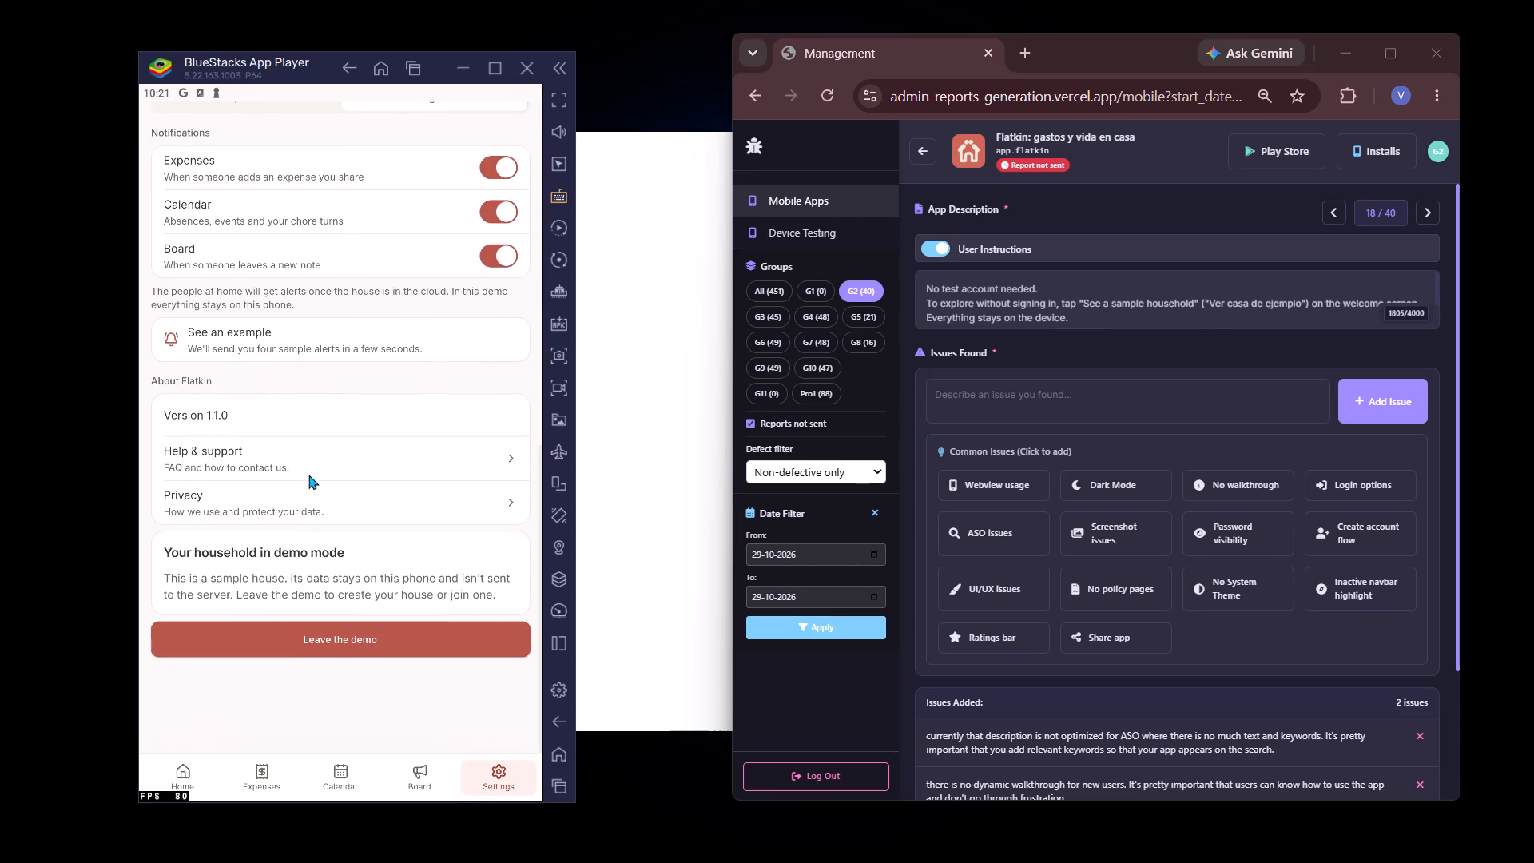
left_click(324, 492)
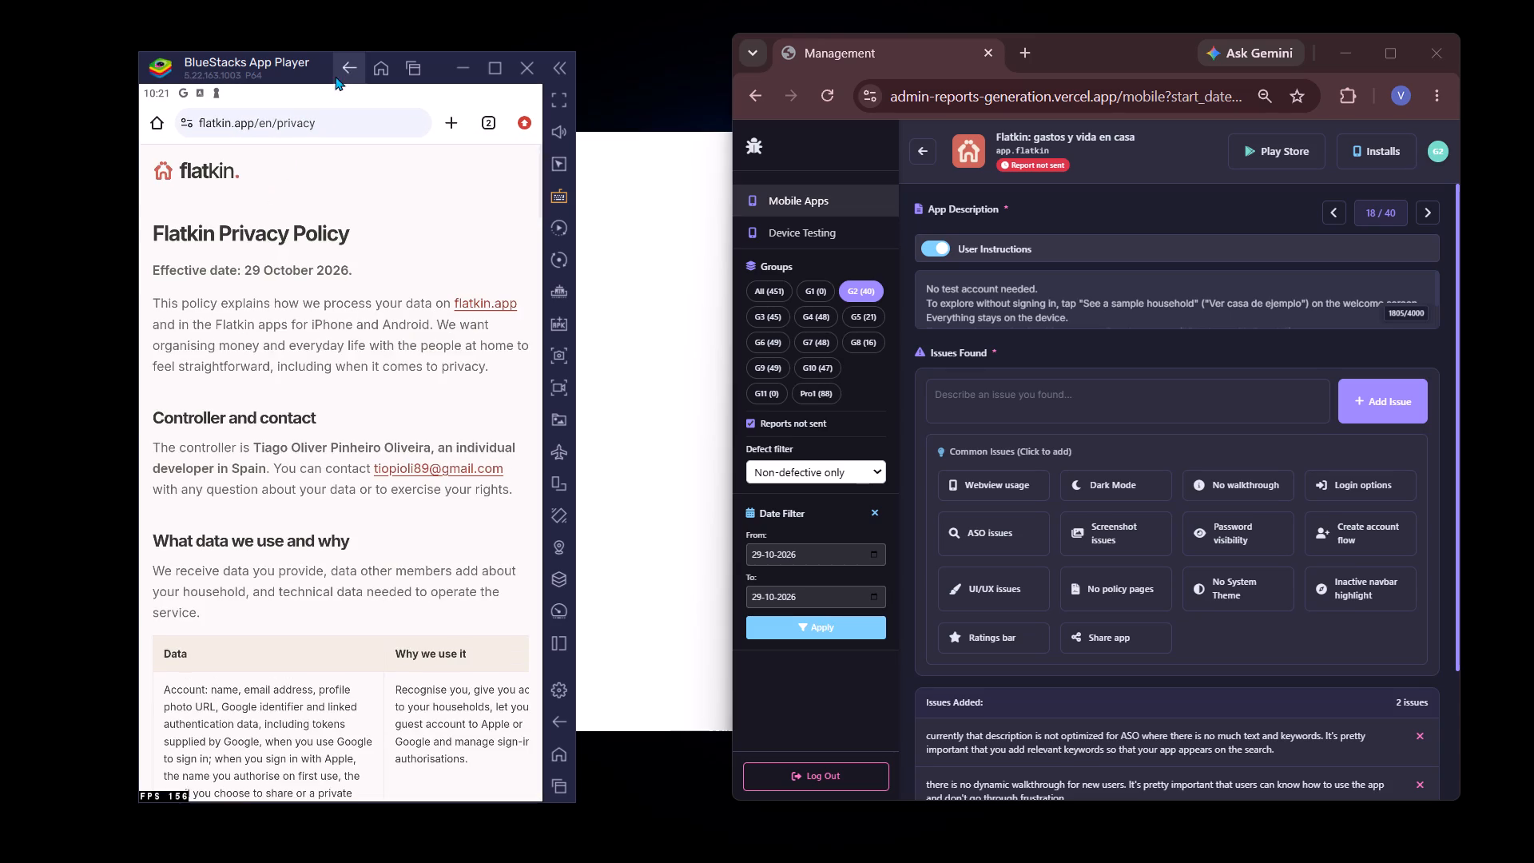
left_click(340, 76)
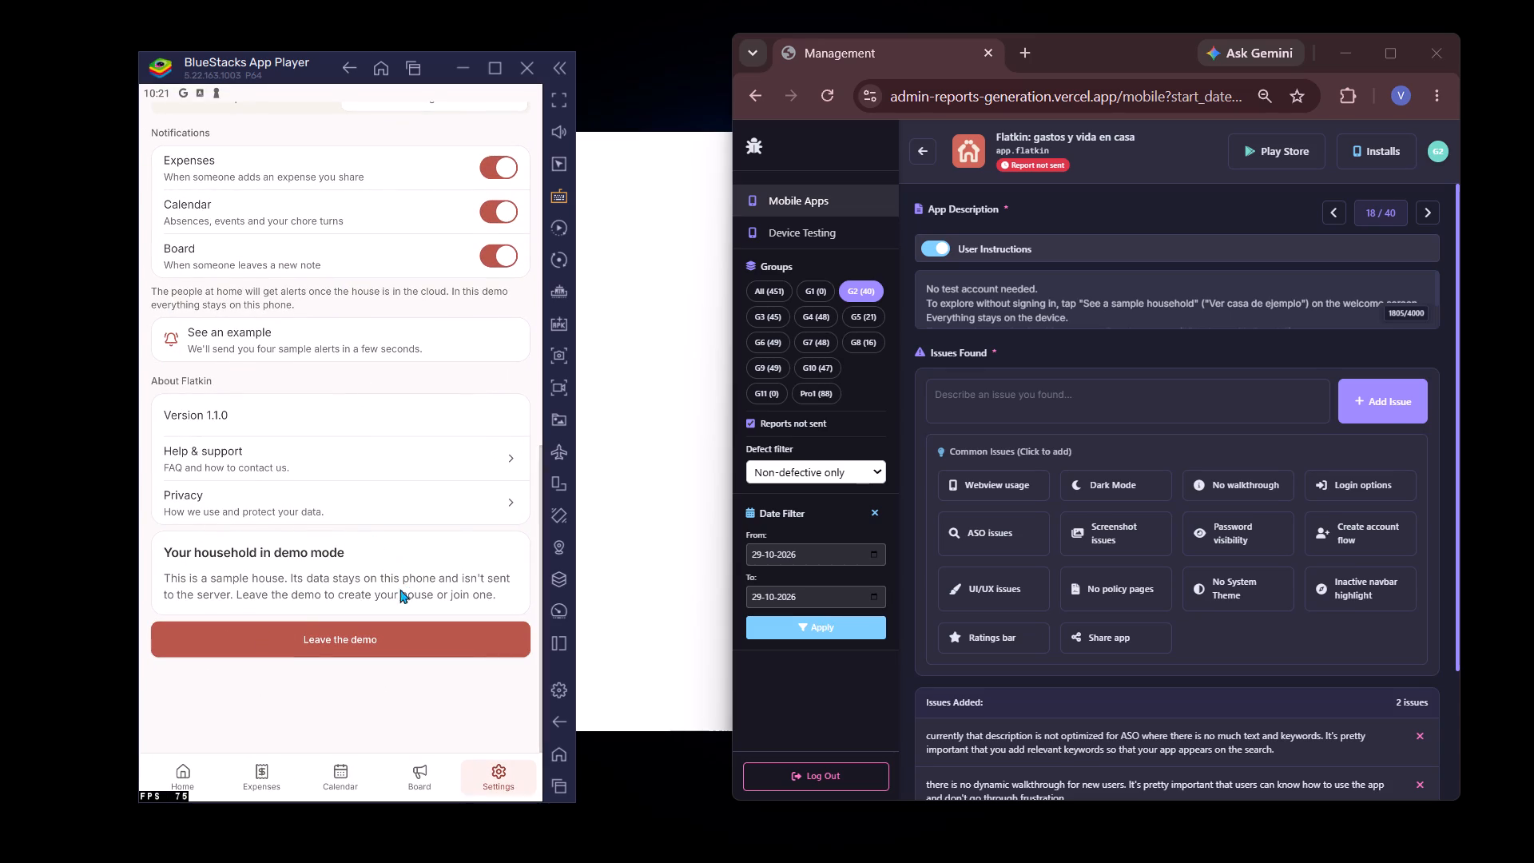
scroll(314, 536, "up", 1)
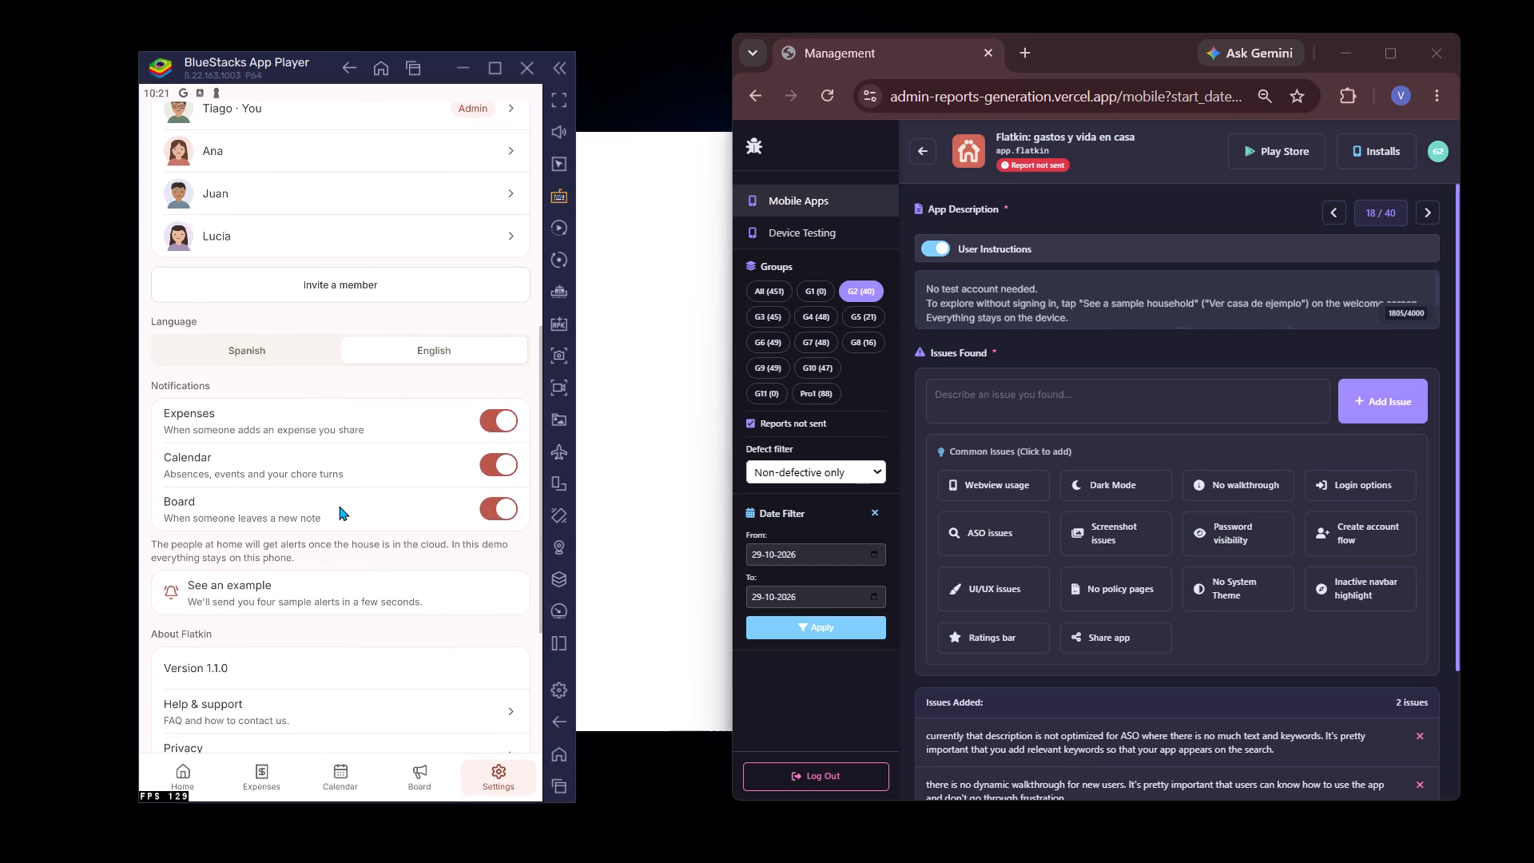
scroll(339, 506, "up", 3)
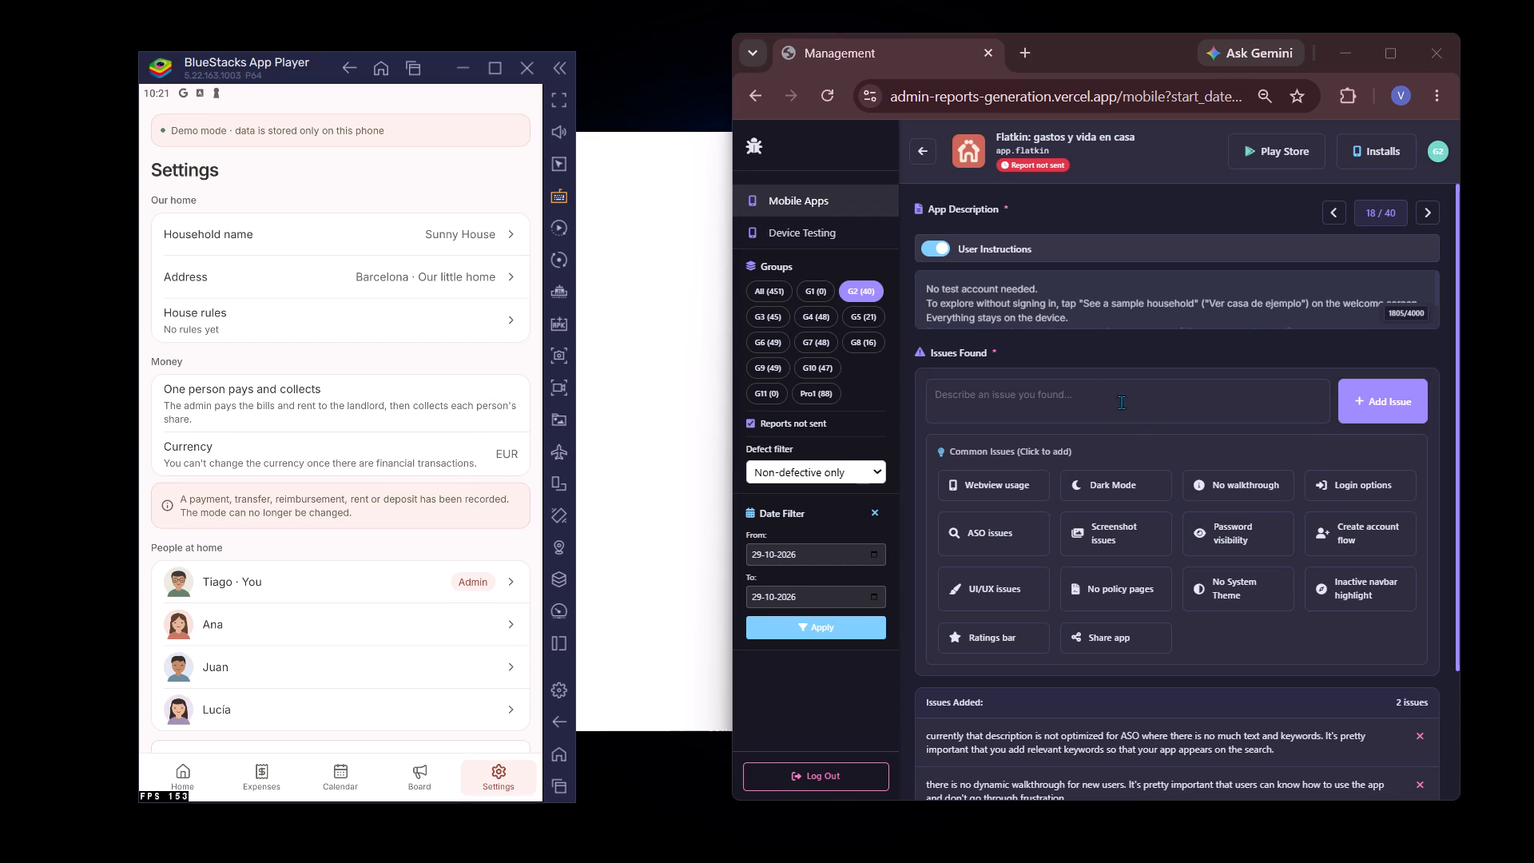
Add the Dark Mode common issue to Flatkin's report in desktop Chrome.
left_click(1093, 475)
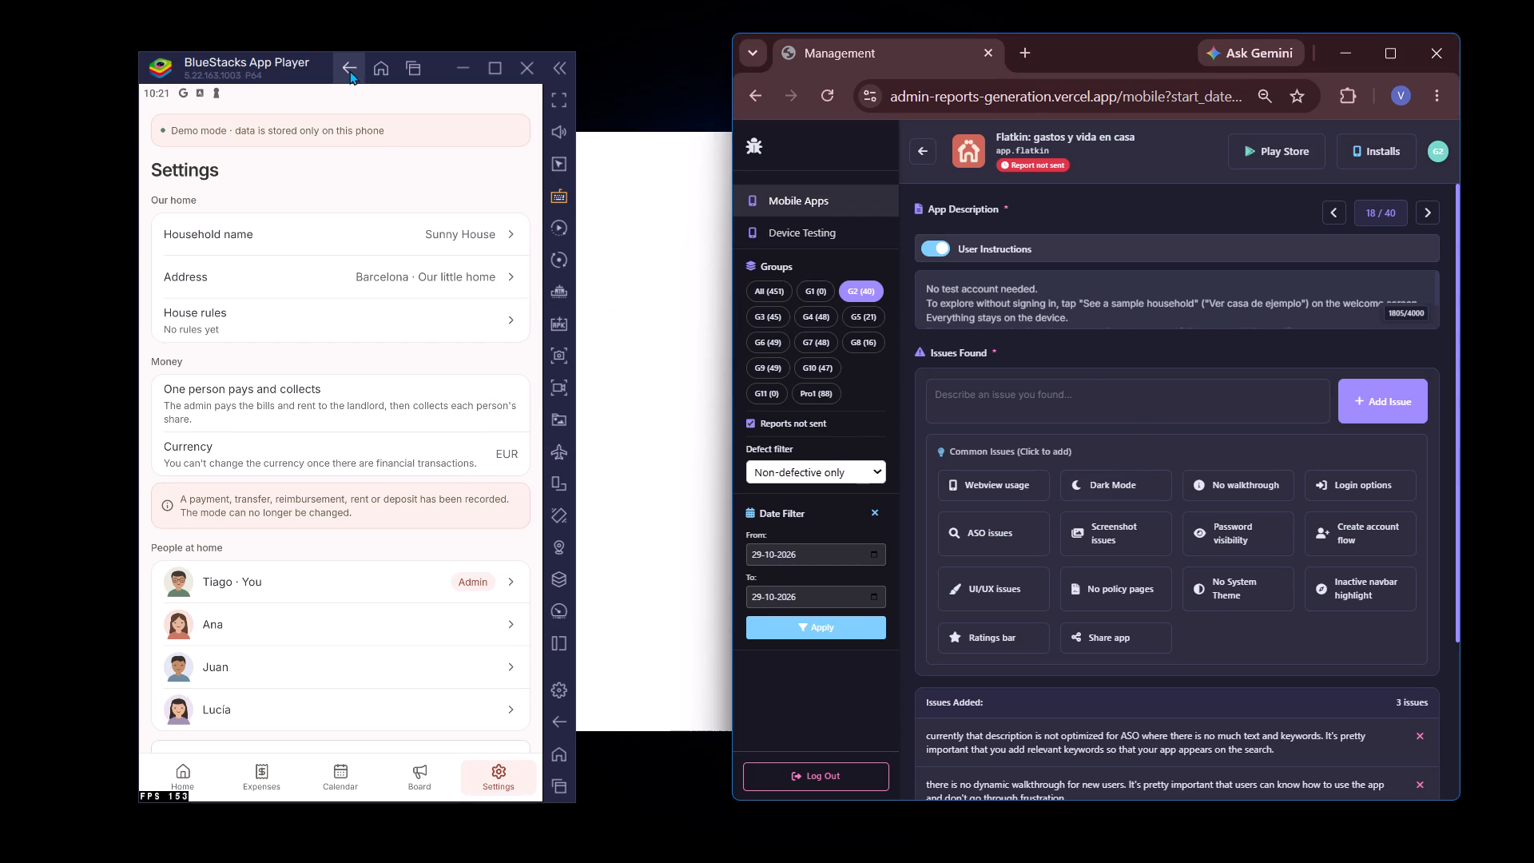
Examine Flatkin's full Settings page once more, from the household details to the demo mode section.
left_click(349, 70)
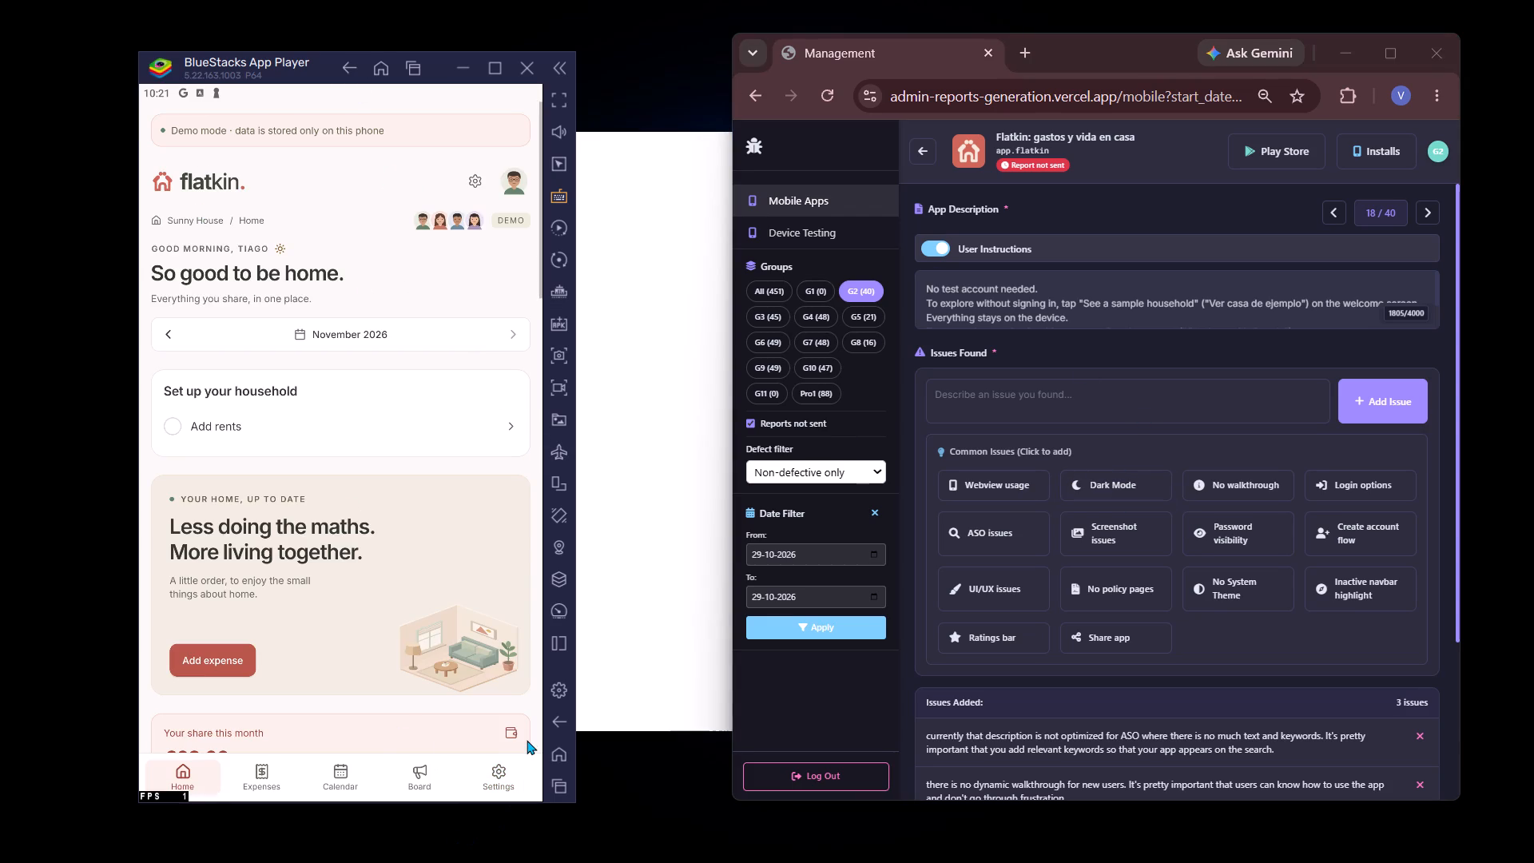
left_click(483, 760)
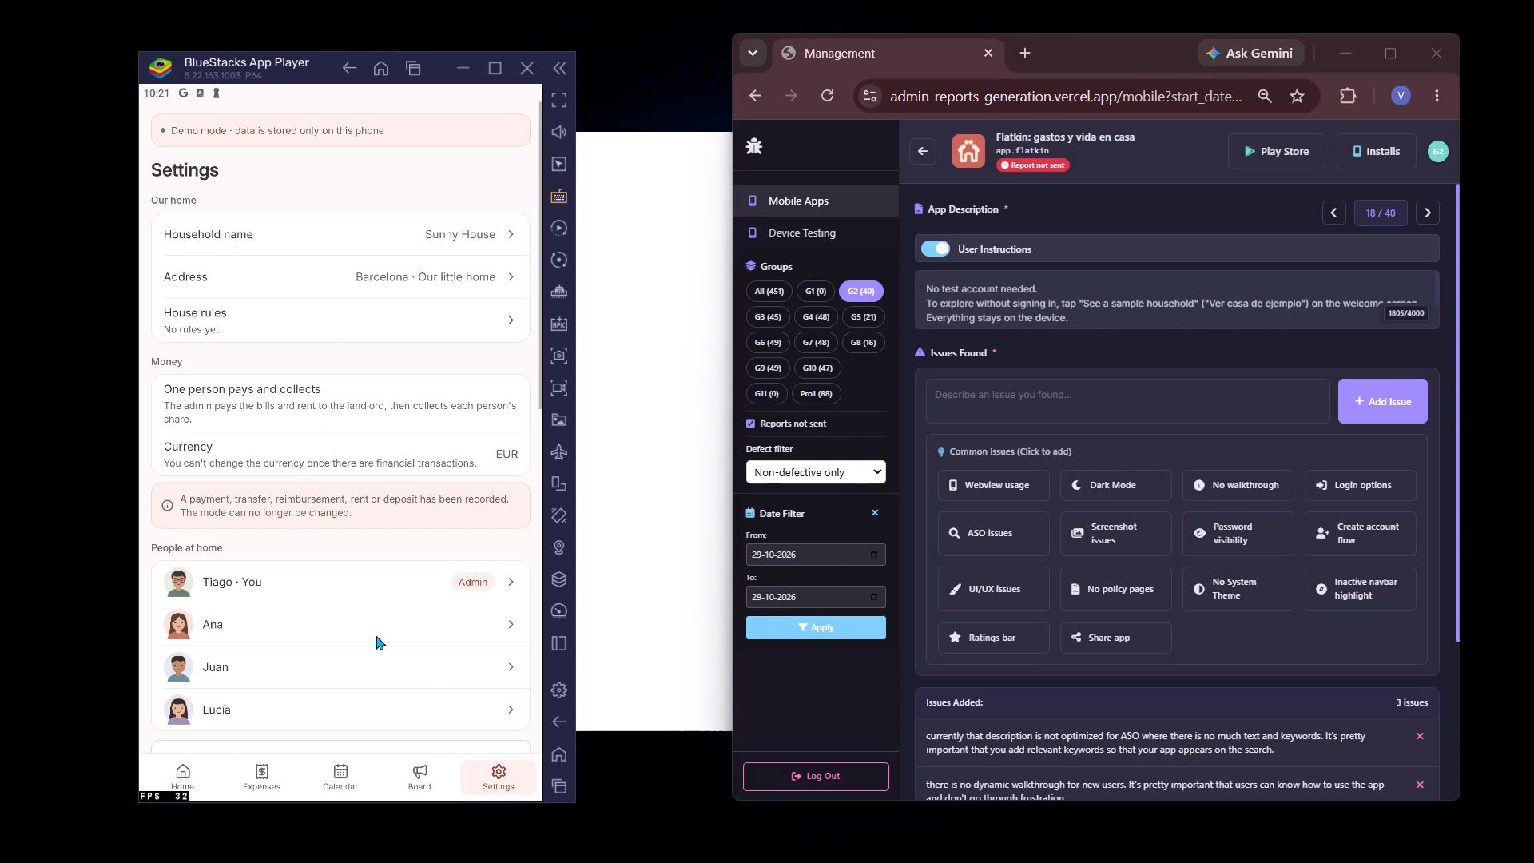
scroll(360, 641, "down", 4)
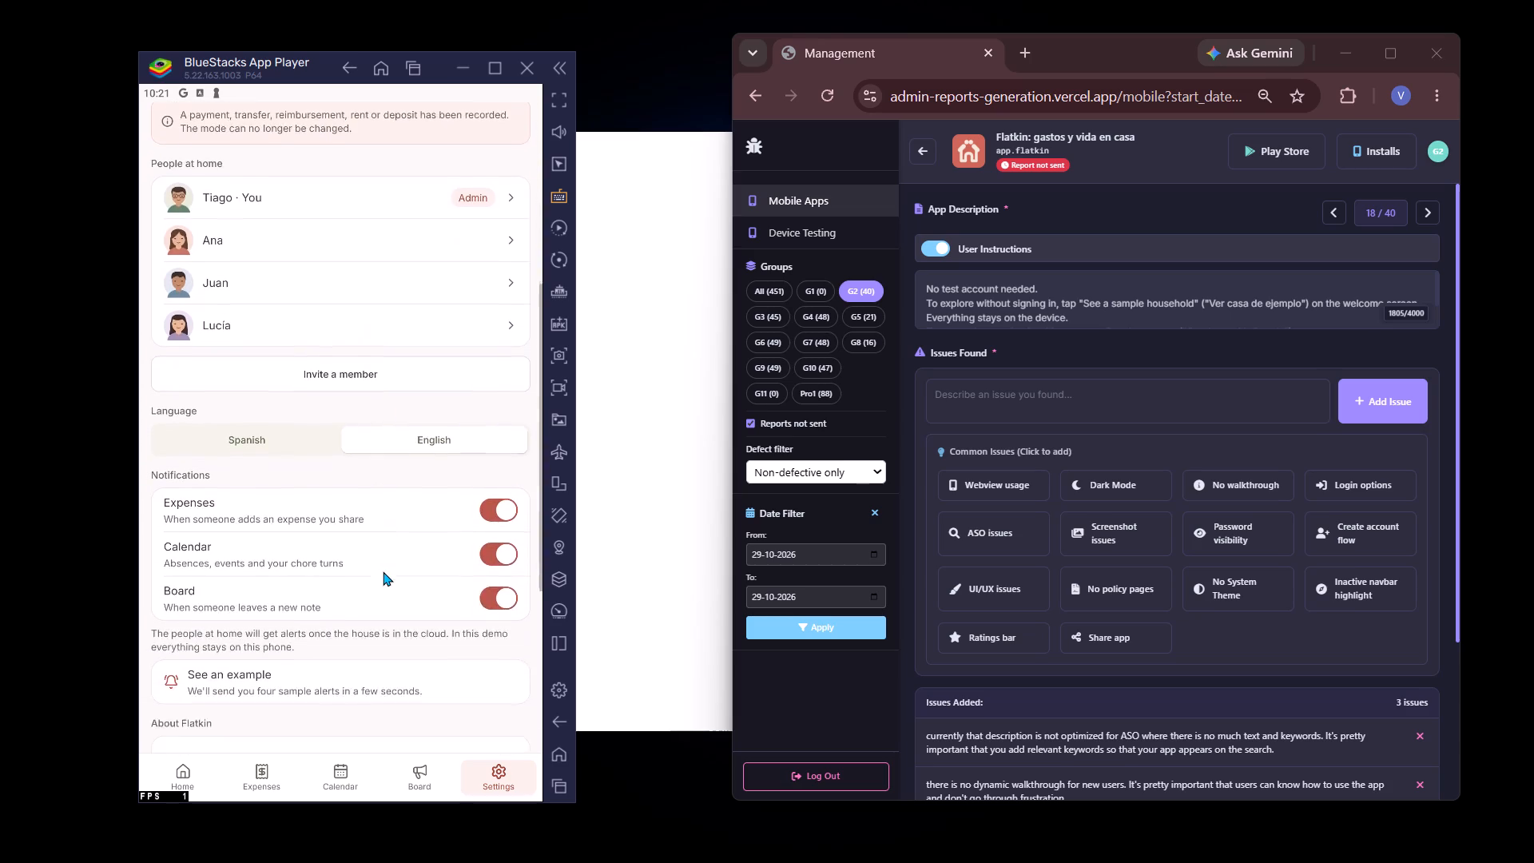
scroll(432, 474, "down", 2)
scroll(432, 474, "up", 2)
scroll(422, 498, "down", 2)
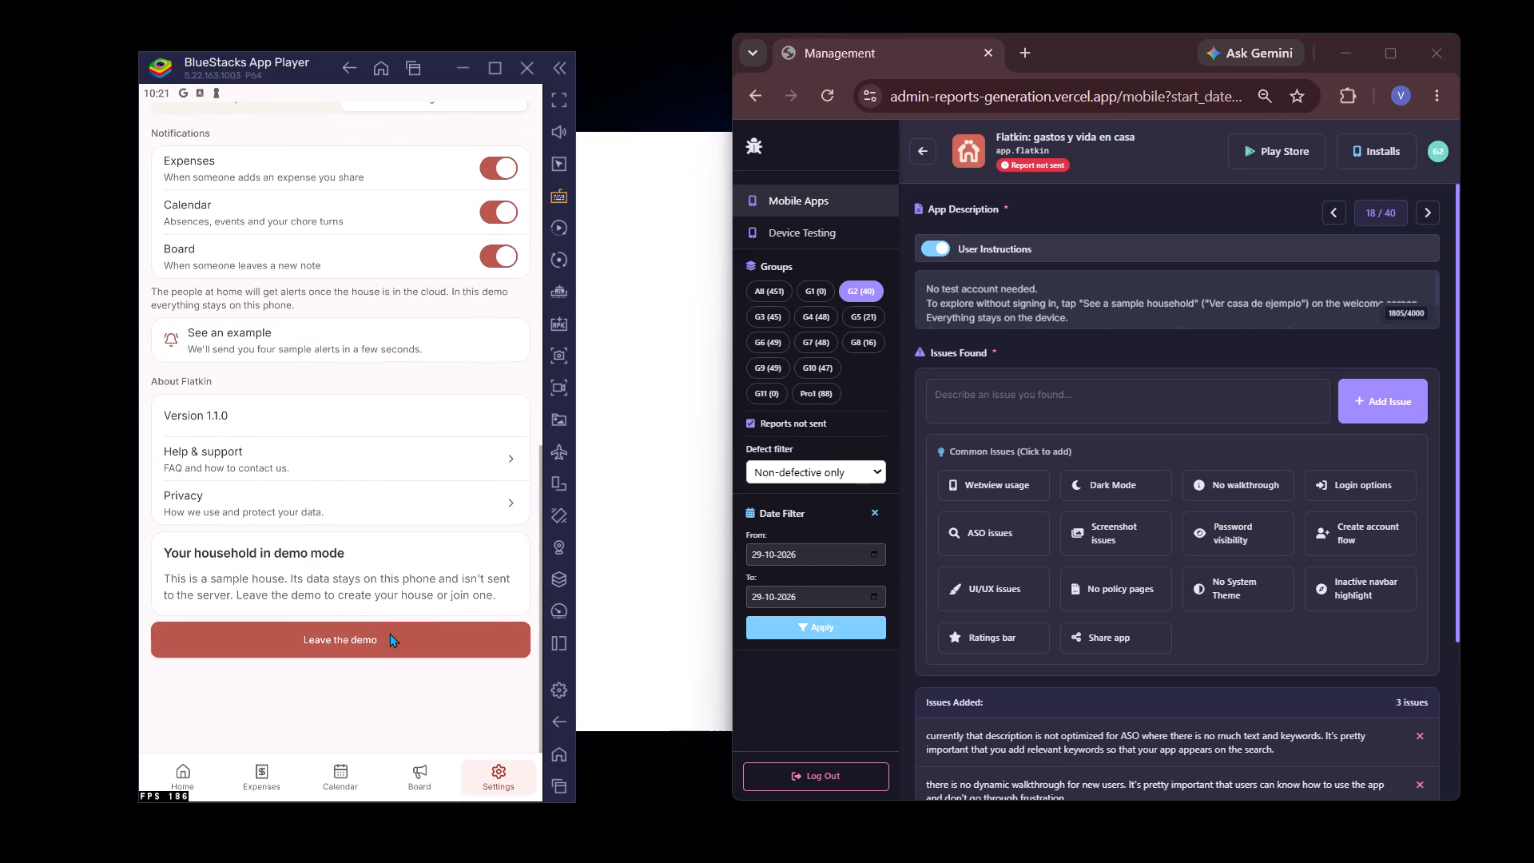
scroll(324, 452, "up", 2)
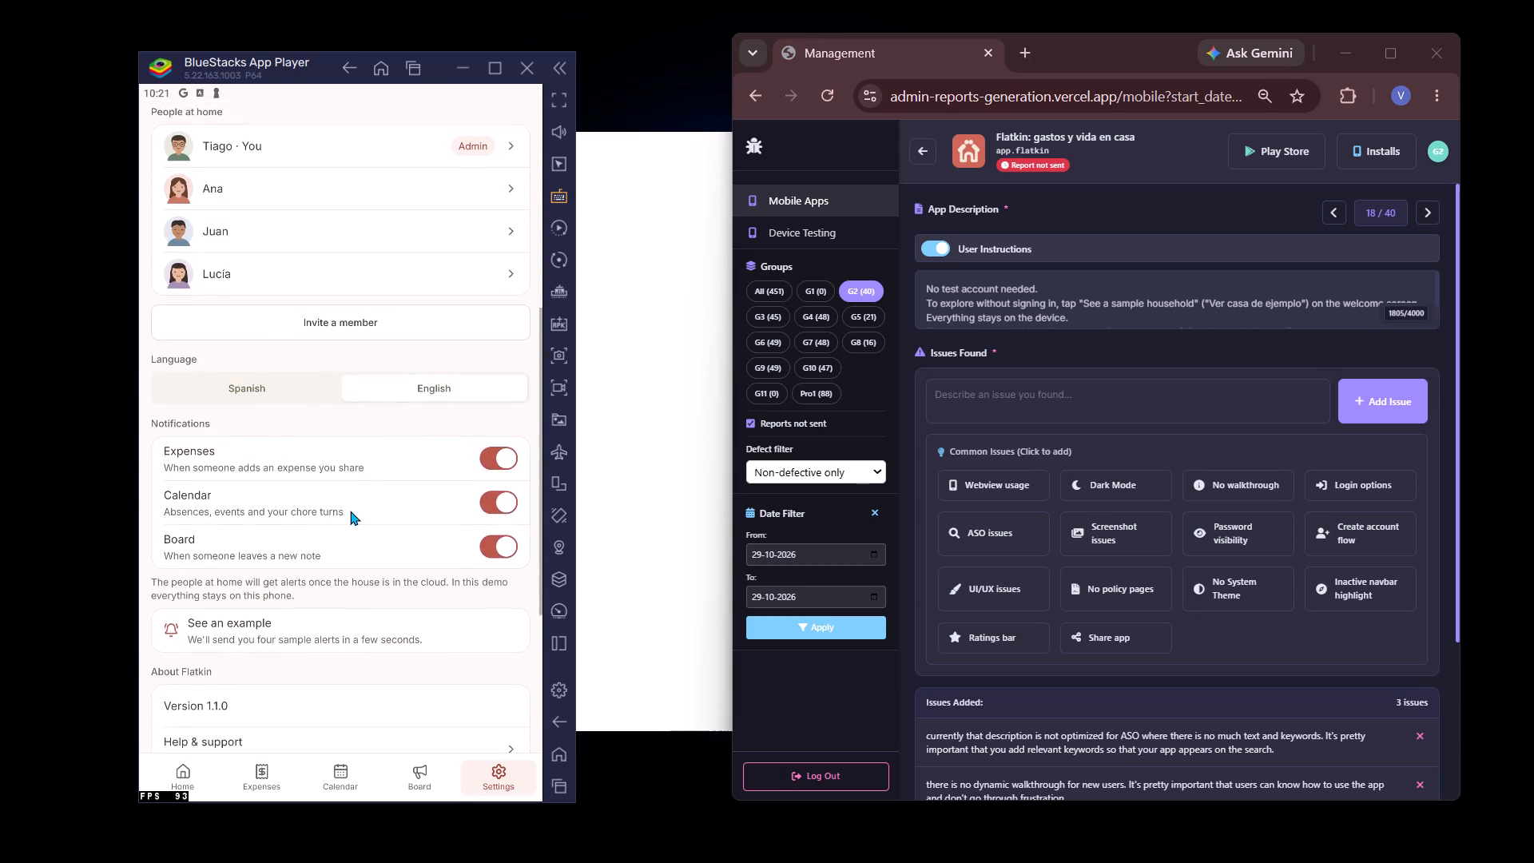
scroll(350, 511, "up", 5)
scroll(361, 438, "up", 1)
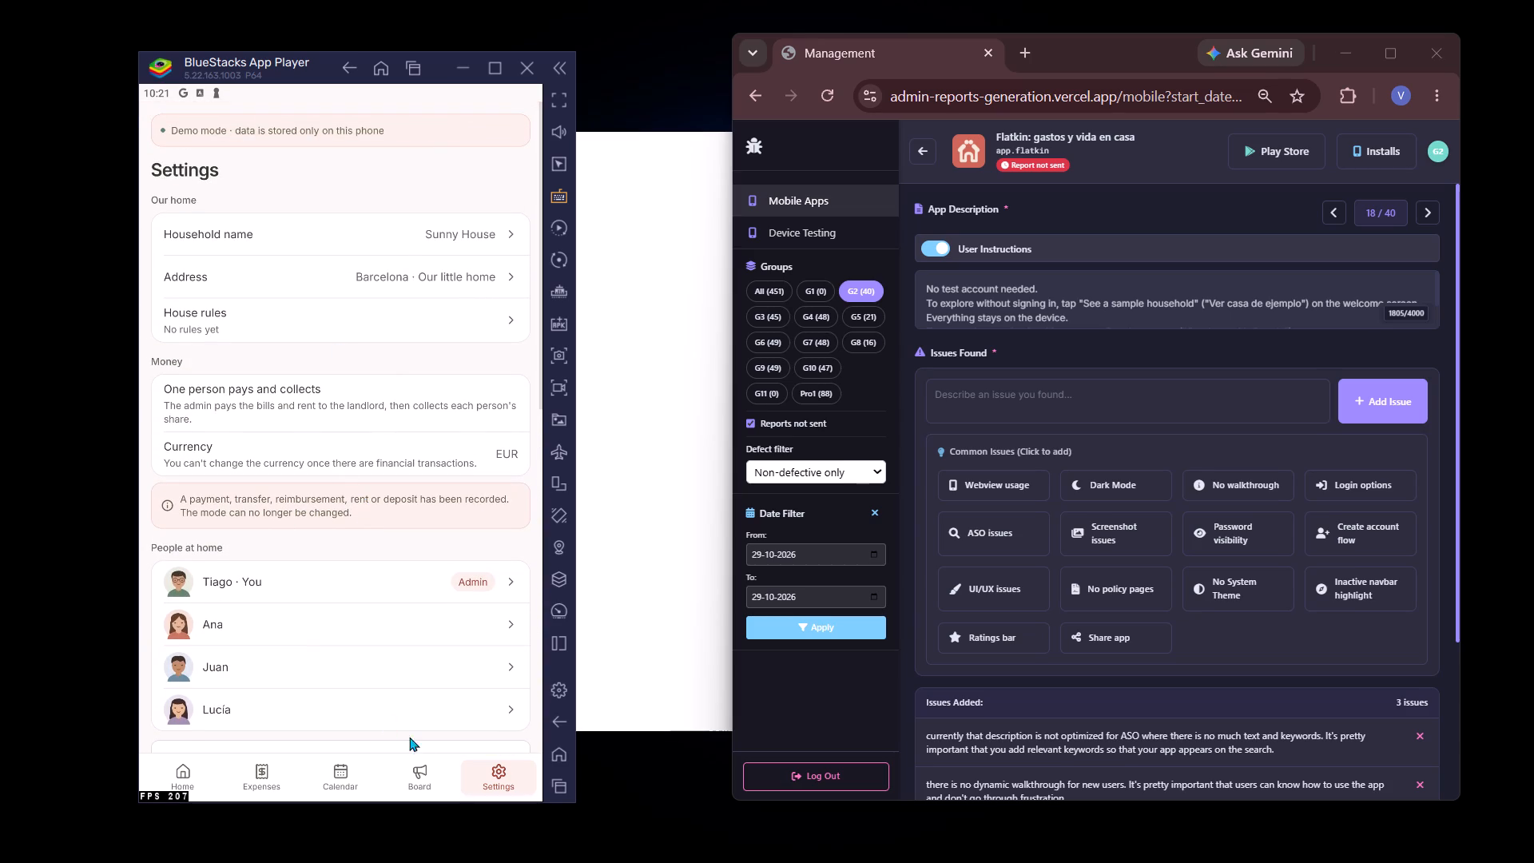
Examine the sample household's Calendar and Expenses pages and the whole Home page, including its spending chart and upcoming events.
left_click(447, 789)
left_click(371, 775)
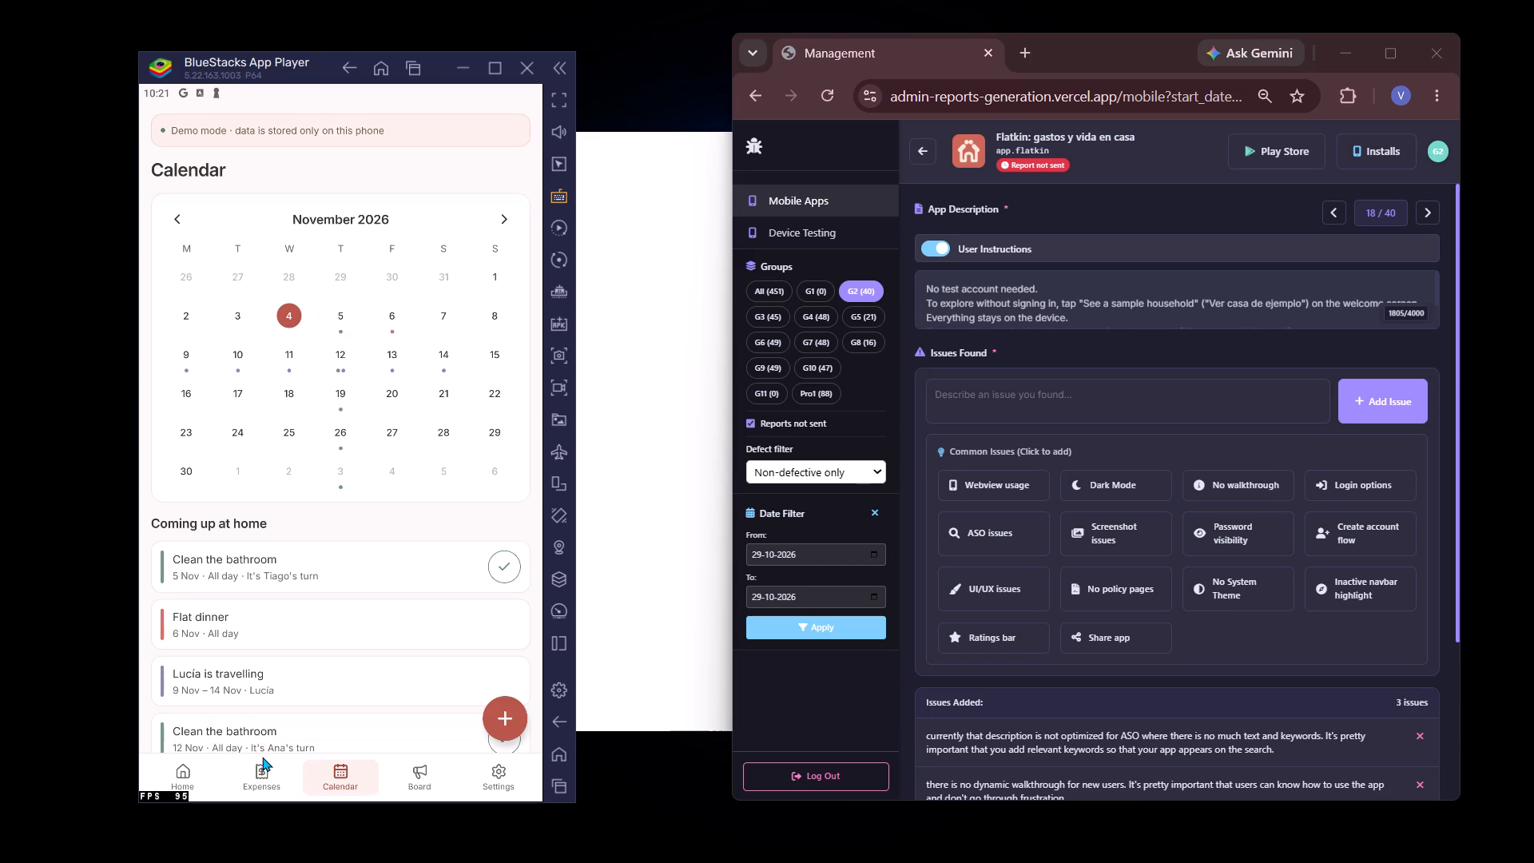
left_click(262, 757)
left_click(261, 788)
left_click(193, 803)
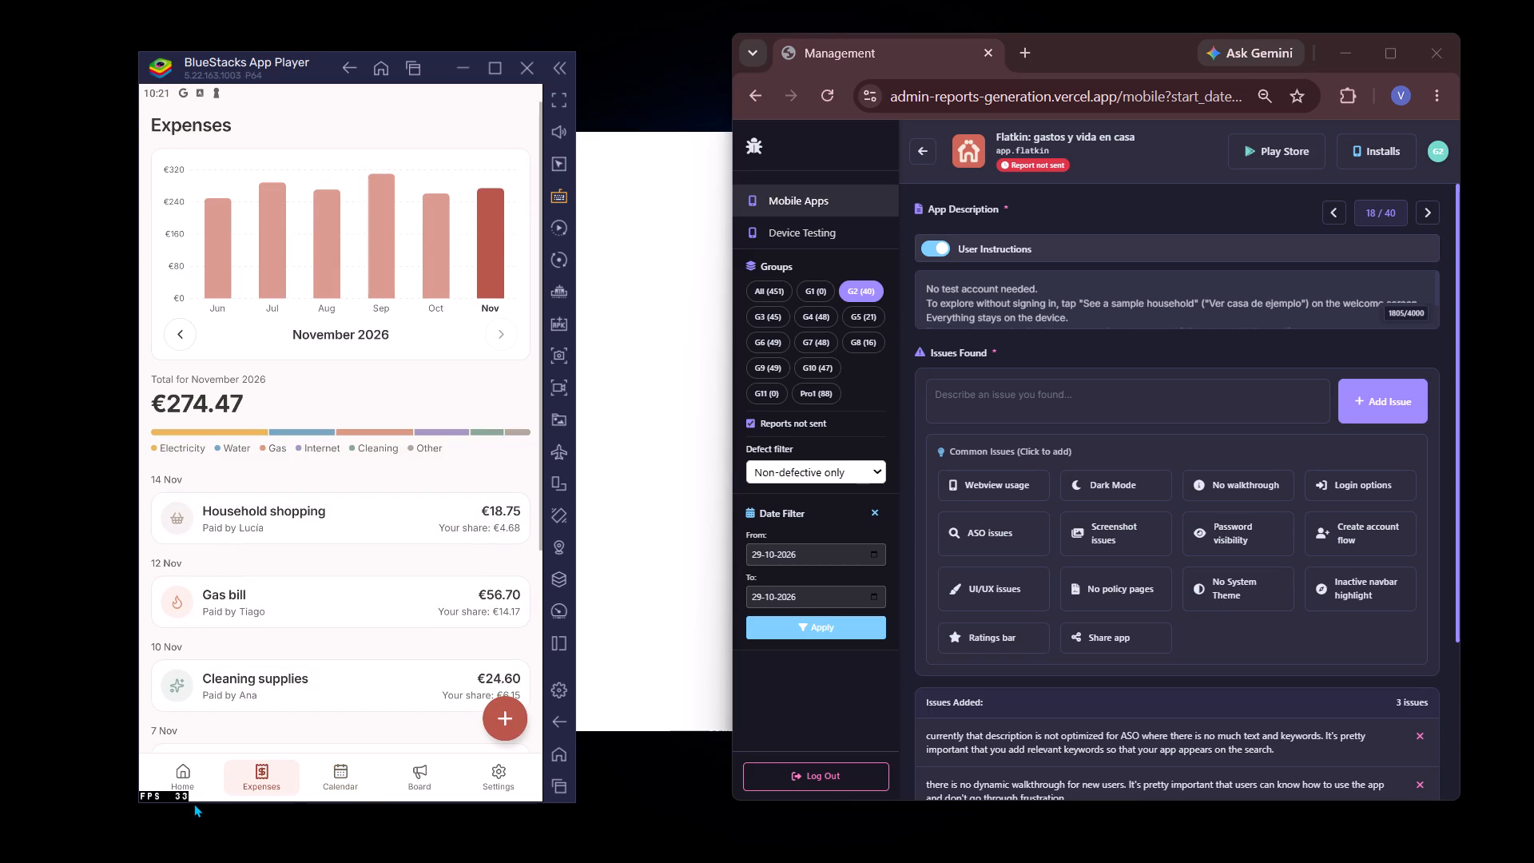
left_click(178, 770)
scroll(337, 501, "down", 2)
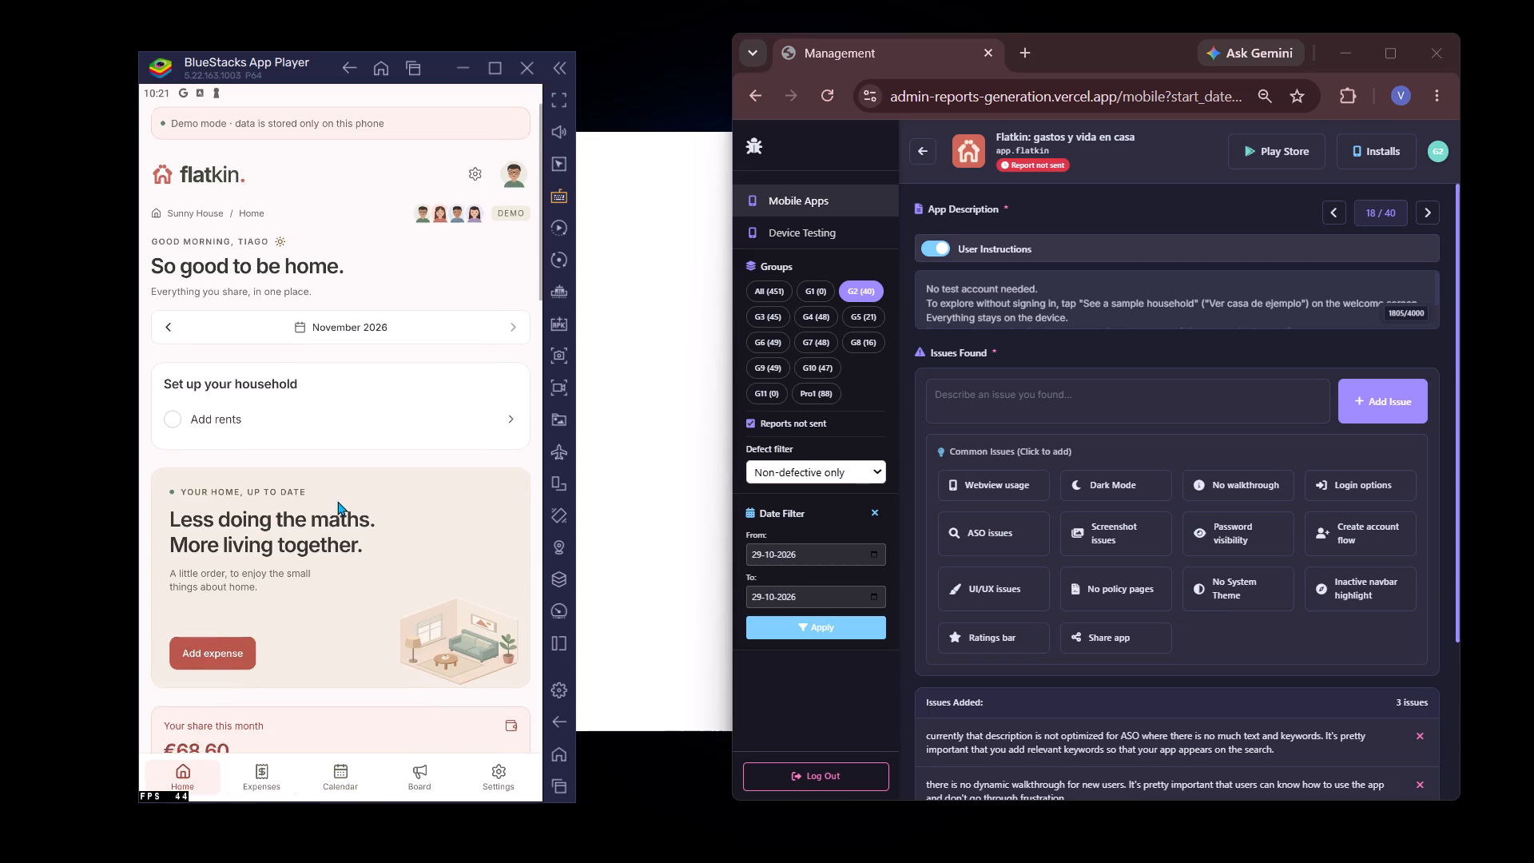
scroll(337, 501, "down", 4)
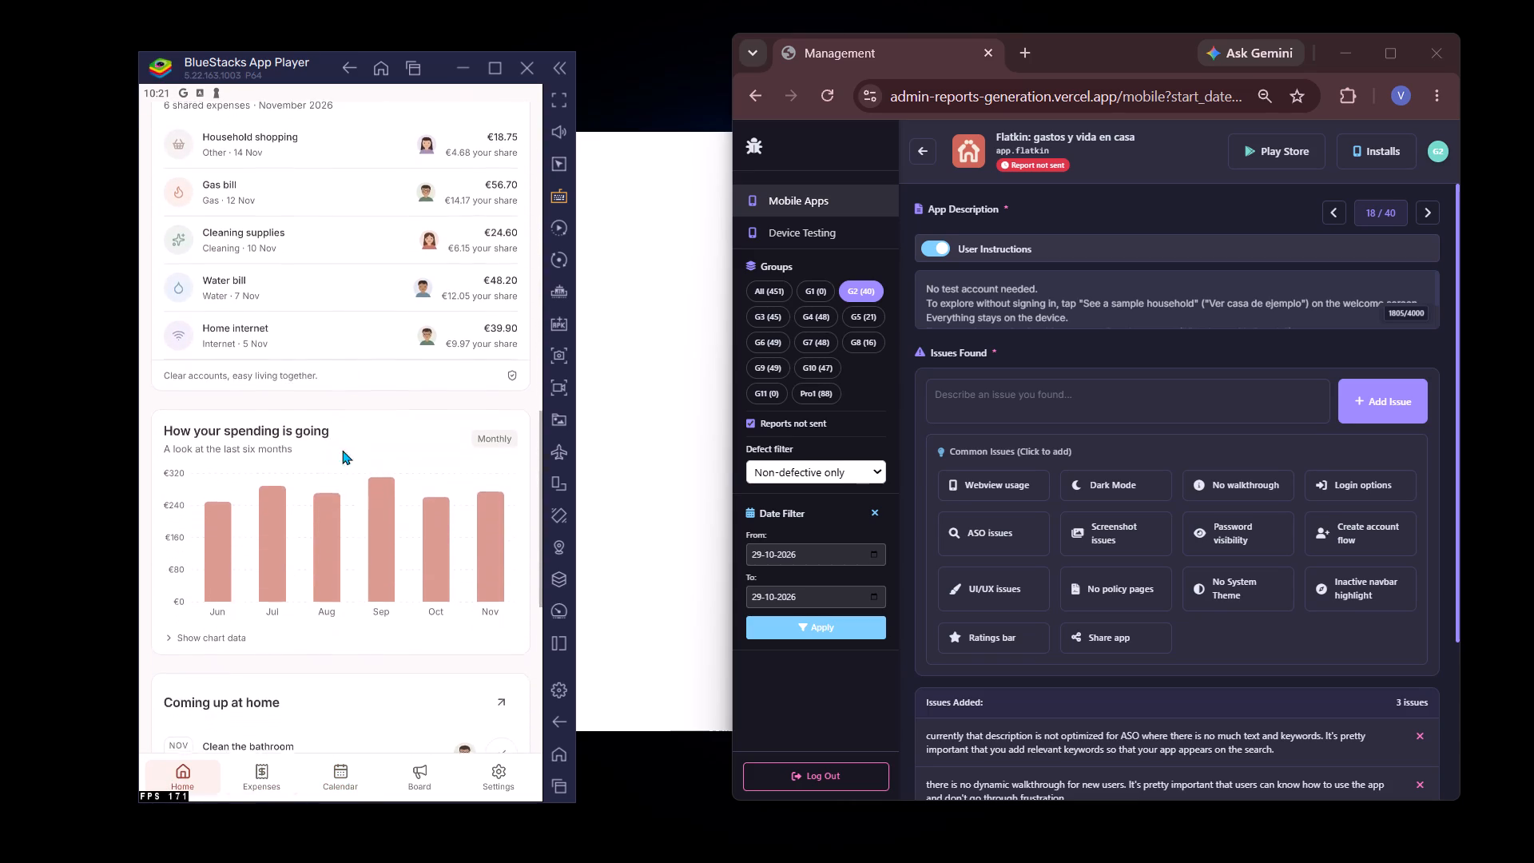
left_click(338, 305)
left_click(516, 382)
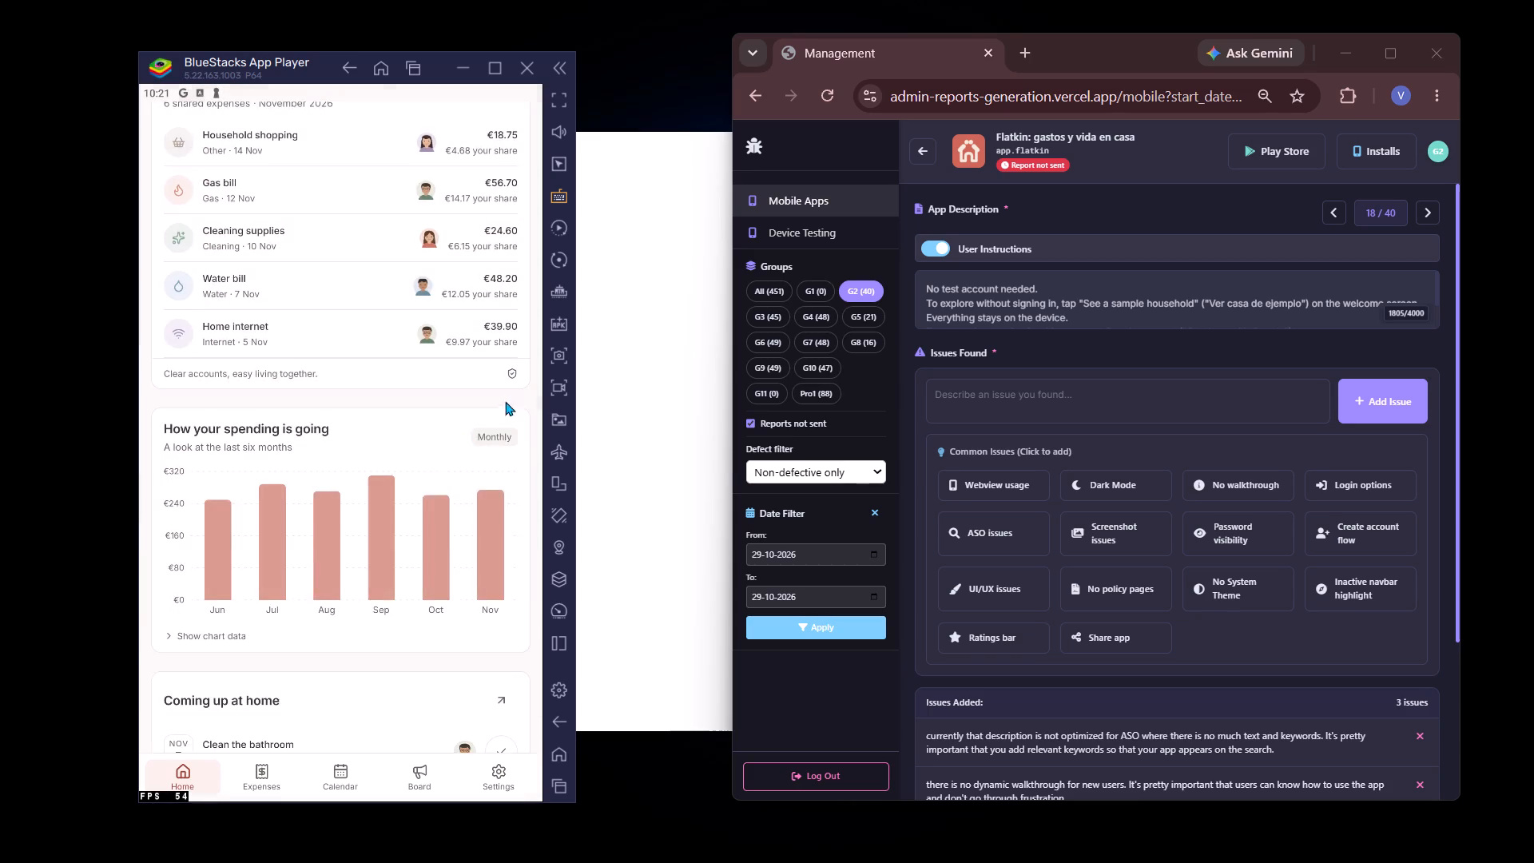
scroll(428, 481, "down", 3)
left_click(391, 388)
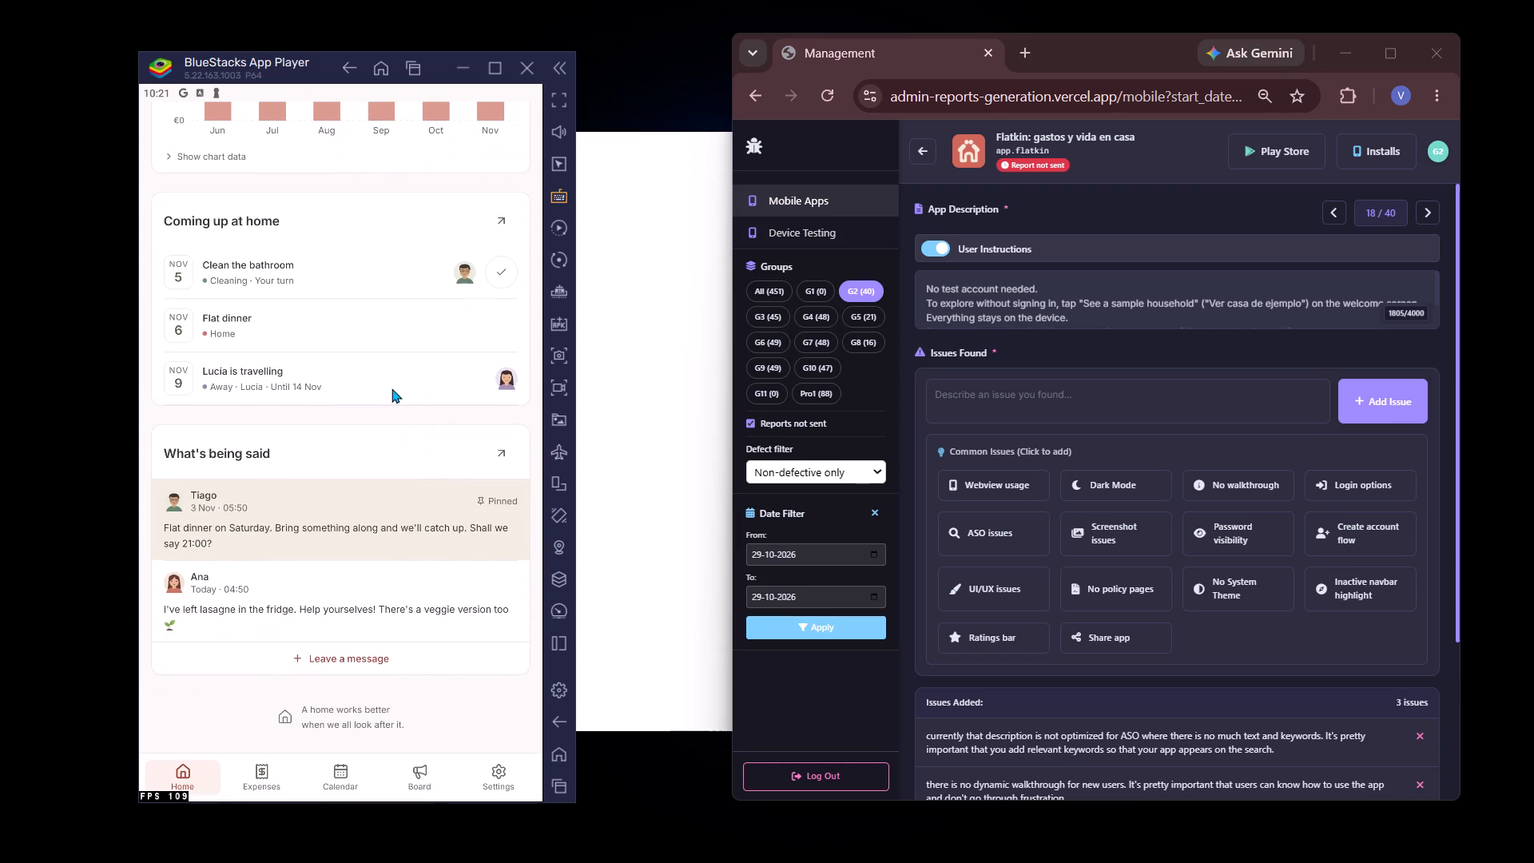
left_click(391, 388)
left_click(397, 680)
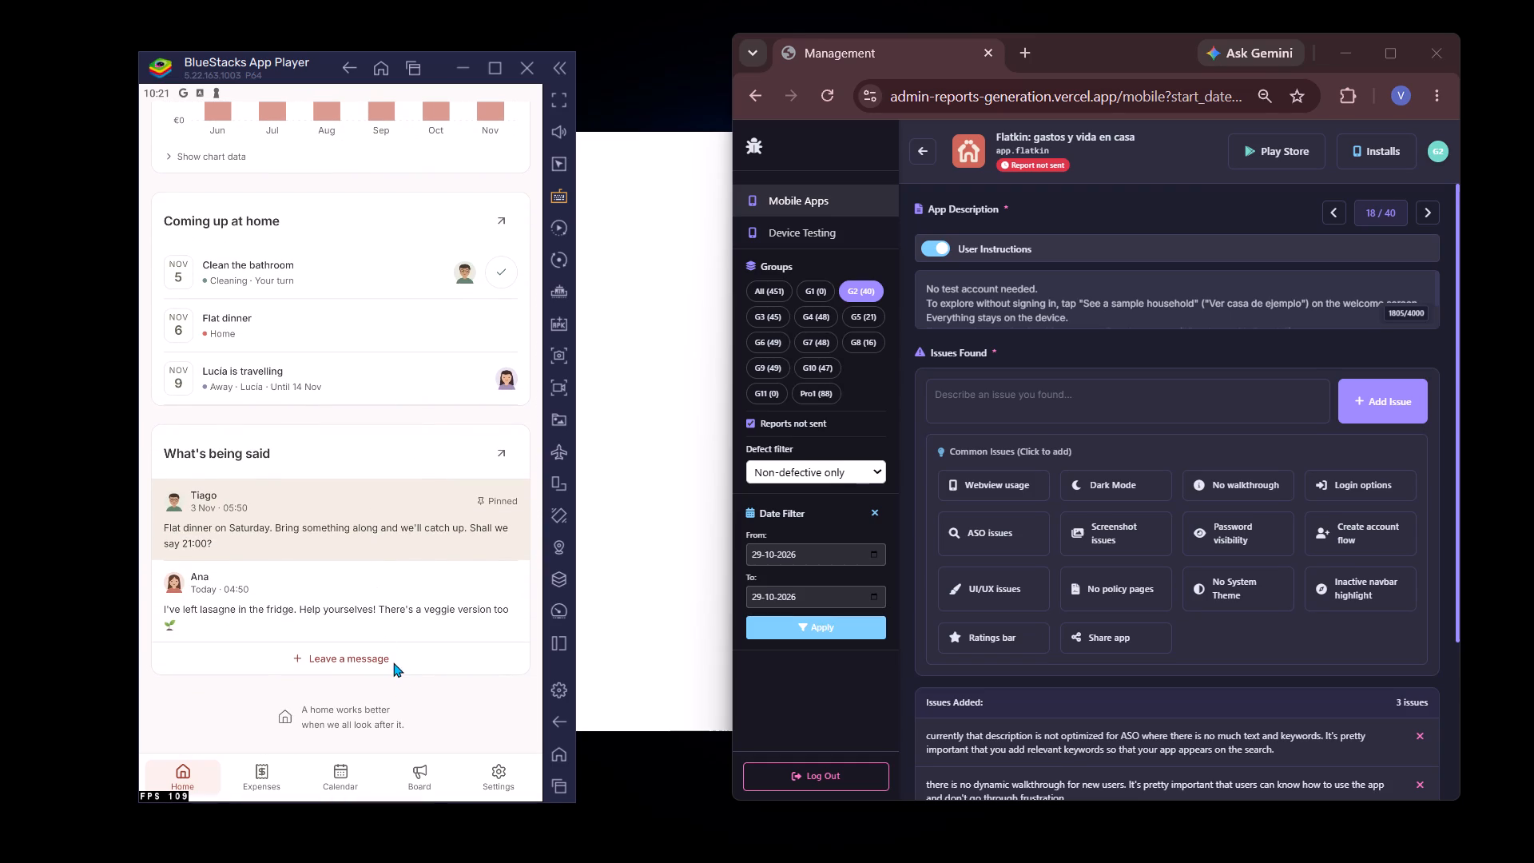
Open the Board through the leave-a-message option and pin Ana's note about the lasagne.
left_click(393, 662)
left_click(338, 516)
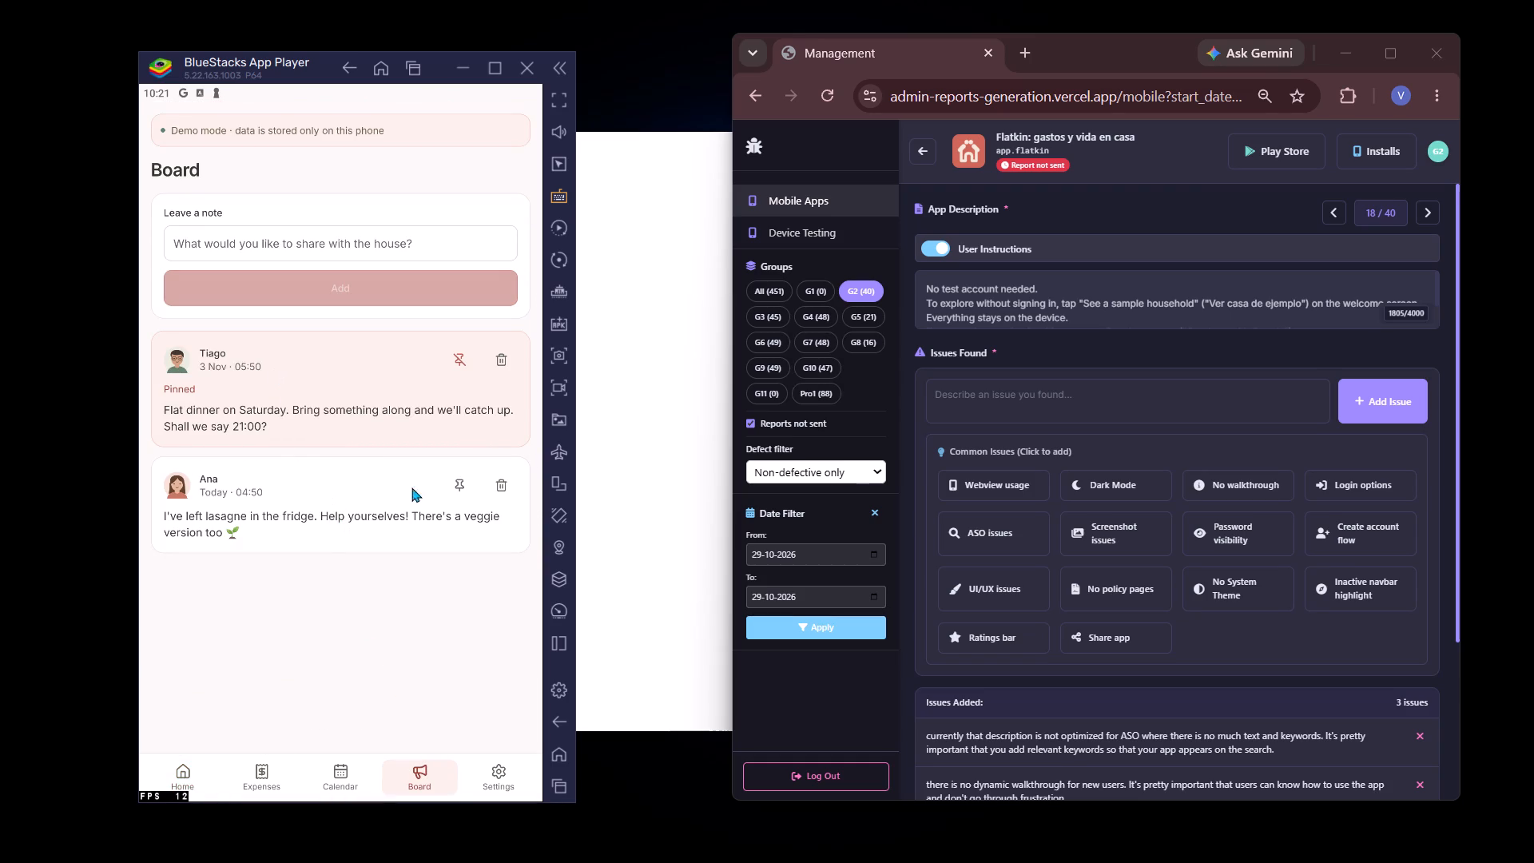
left_click_drag(468, 475, 468, 485)
left_click(464, 487)
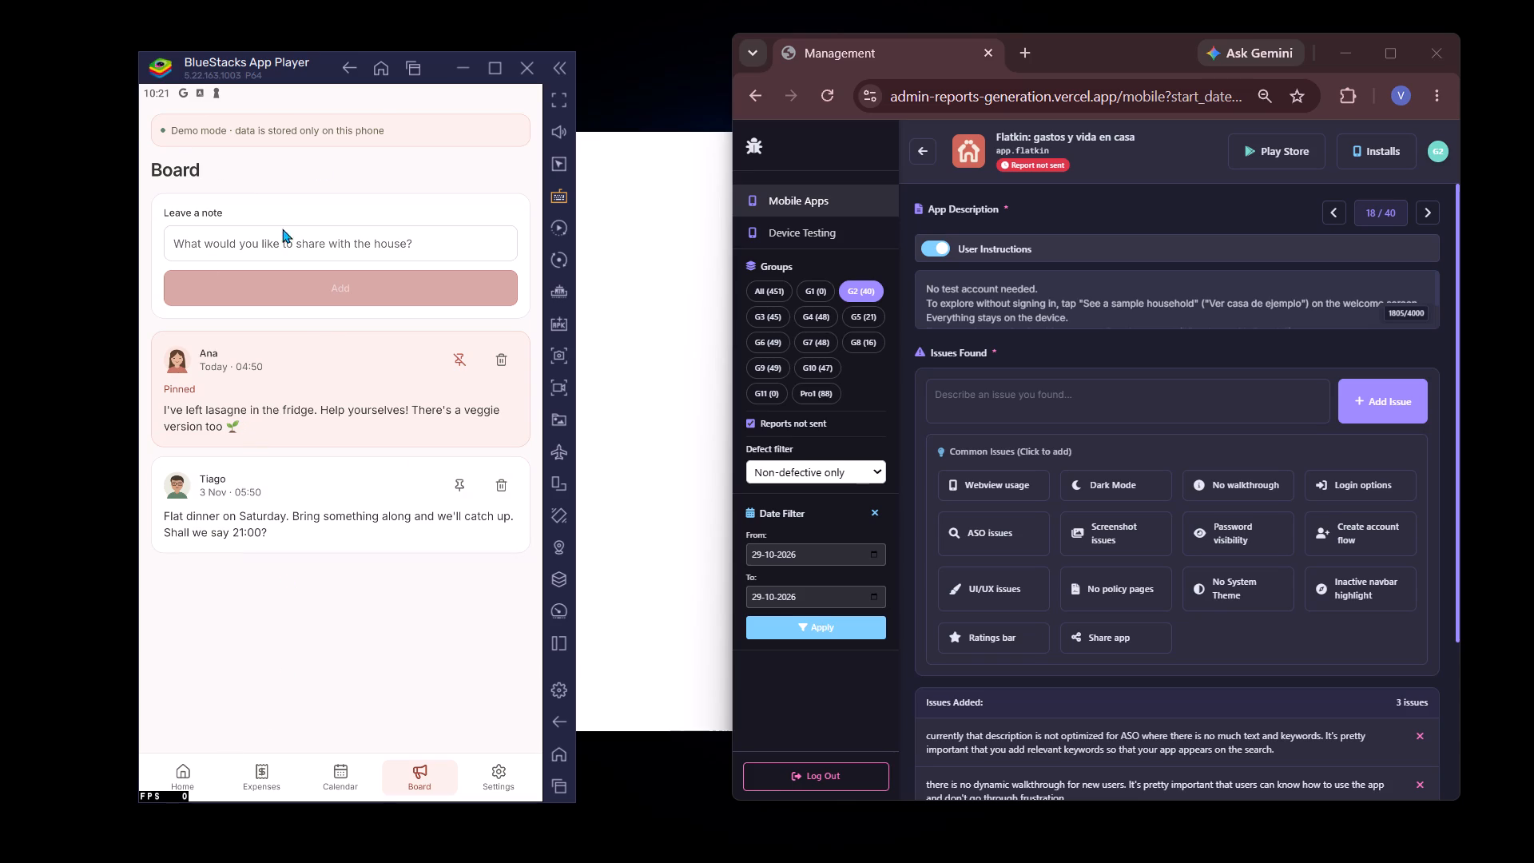
Examine the household's Home, Expenses, Calendar and Board pages again, trying to open individual expense entries.
left_click(343, 76)
scroll(252, 535, "up", 9)
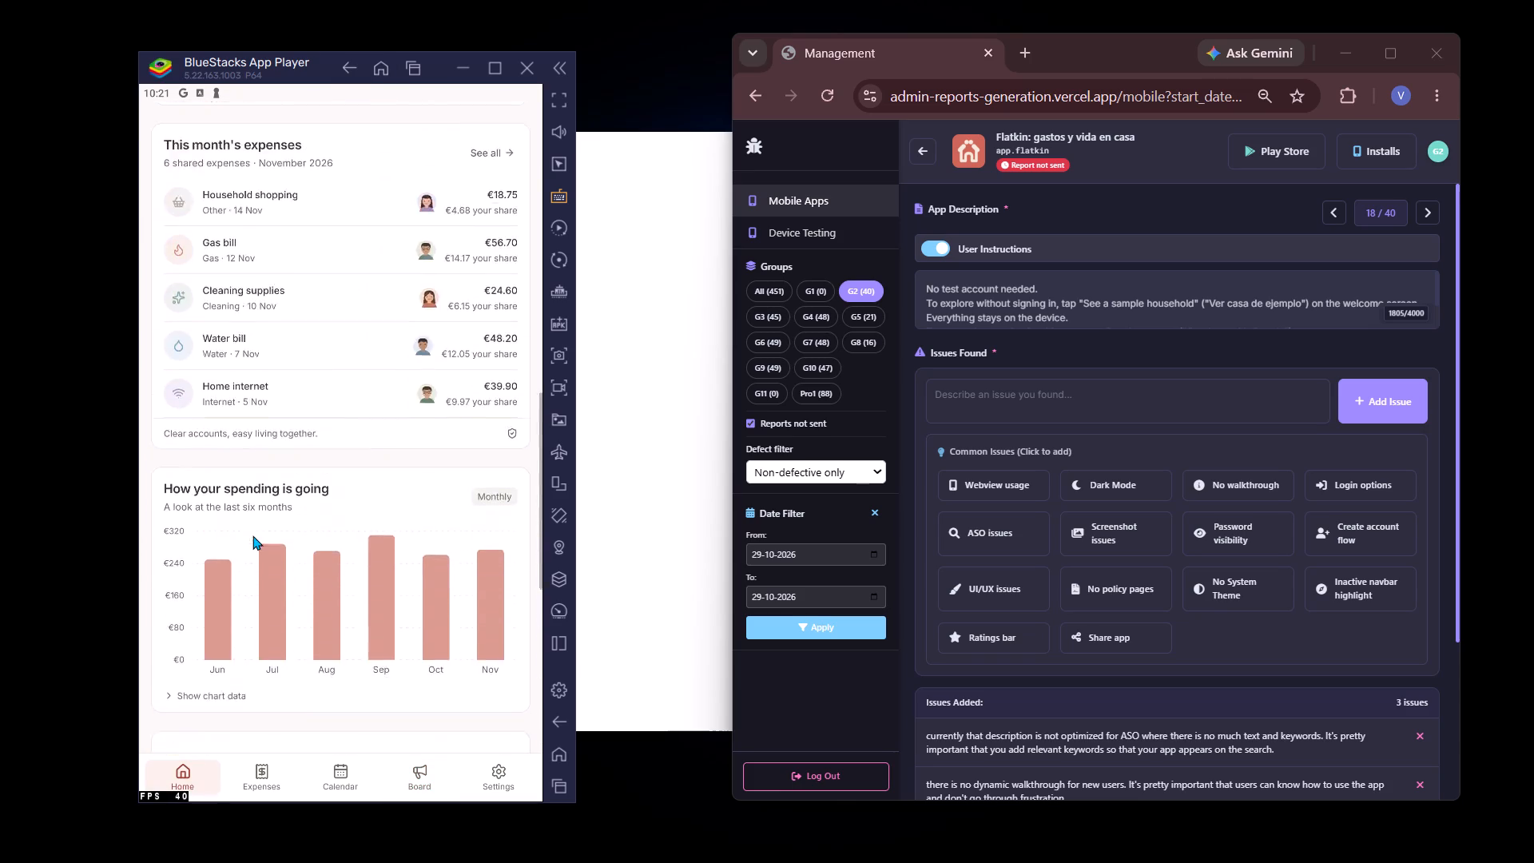
scroll(252, 535, "up", 2)
scroll(332, 479, "down", 6)
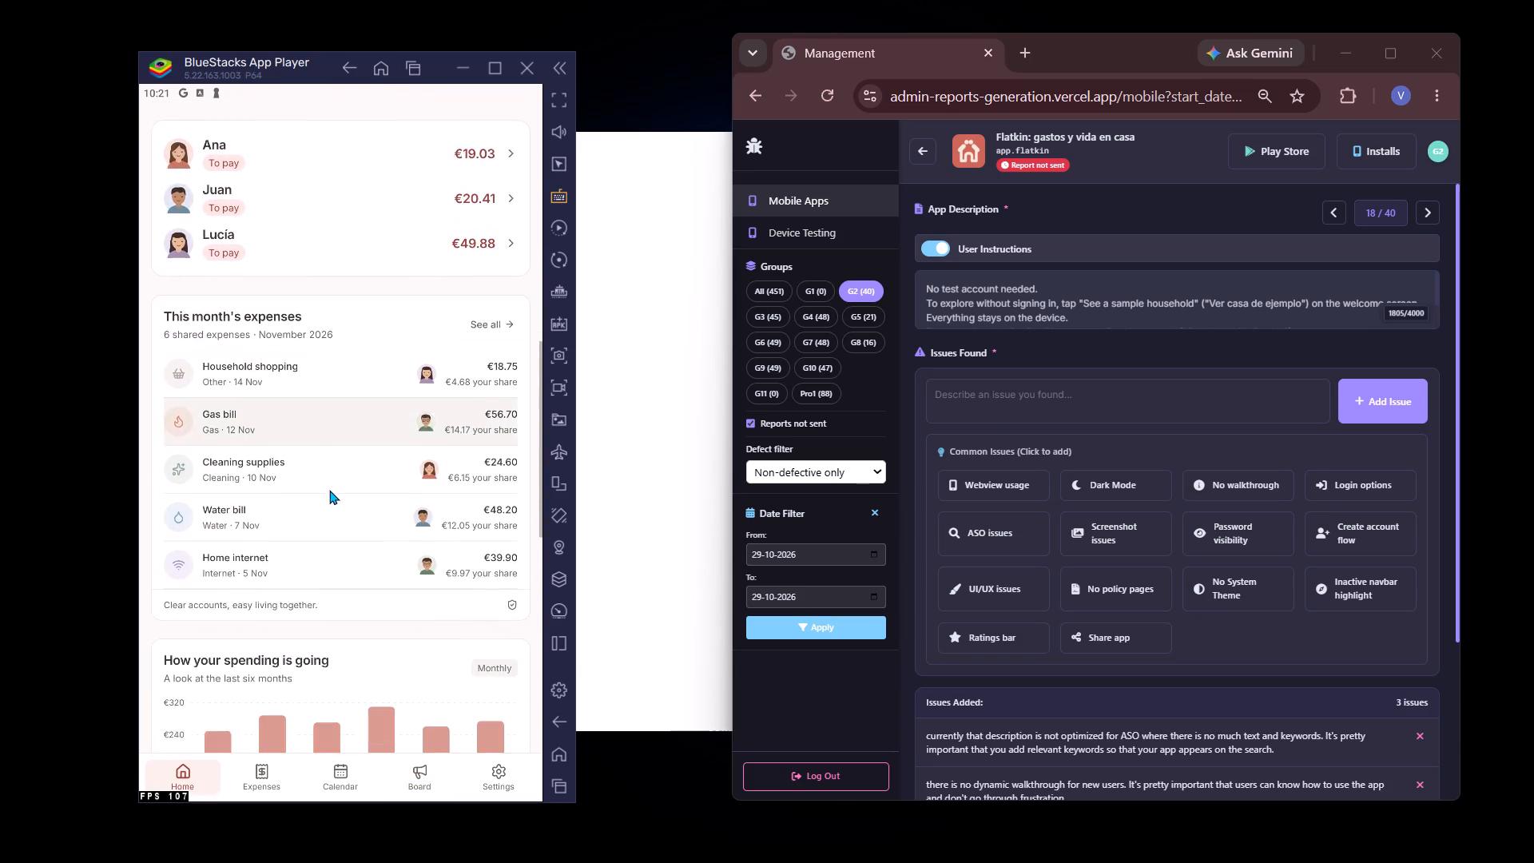
left_click(364, 372)
left_click(262, 794)
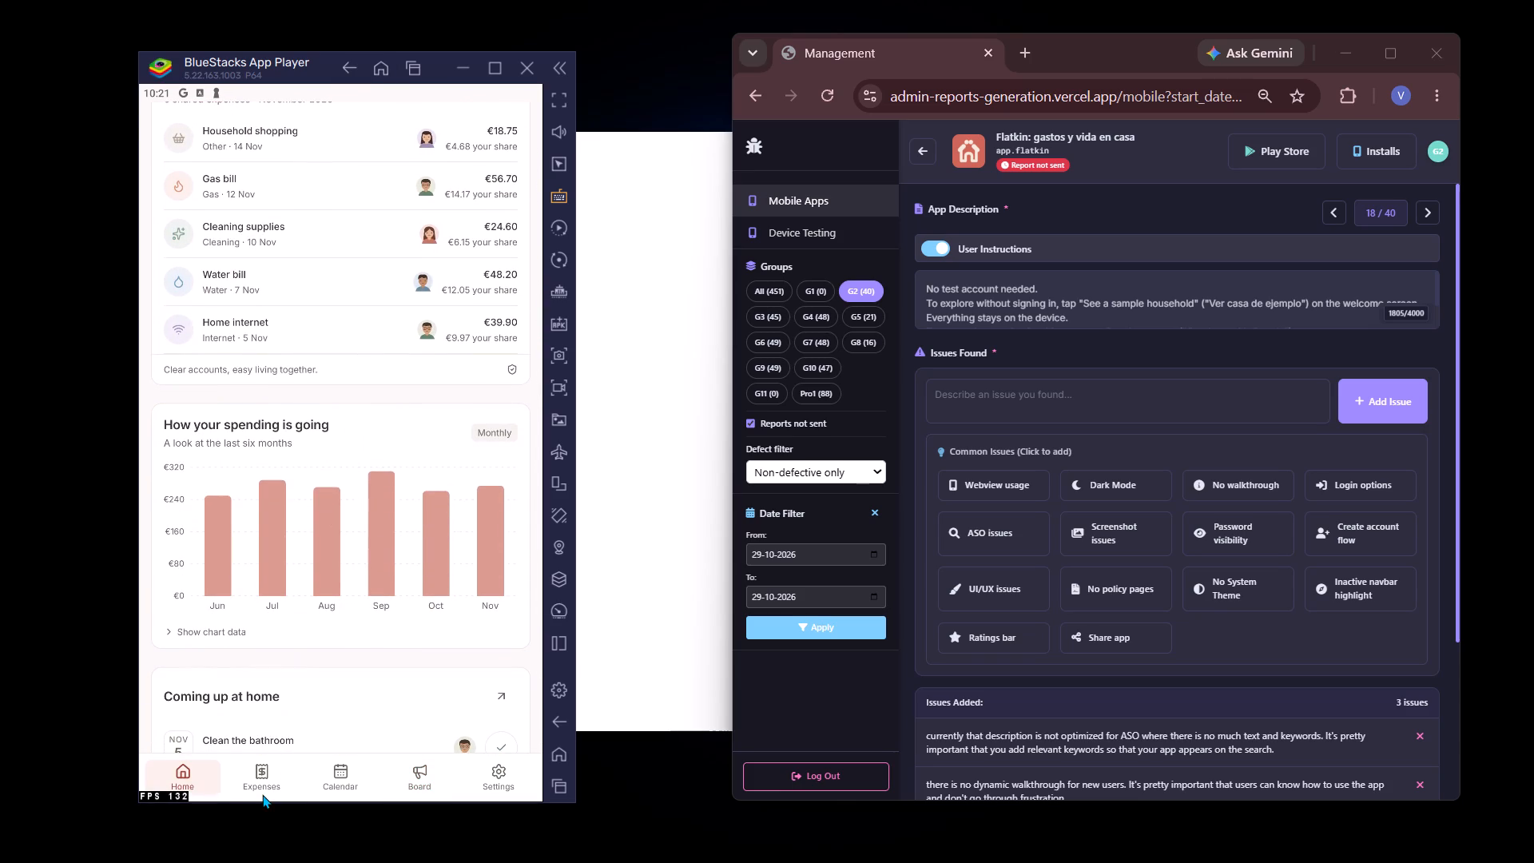
scroll(307, 560, "down", 7)
left_click(307, 560)
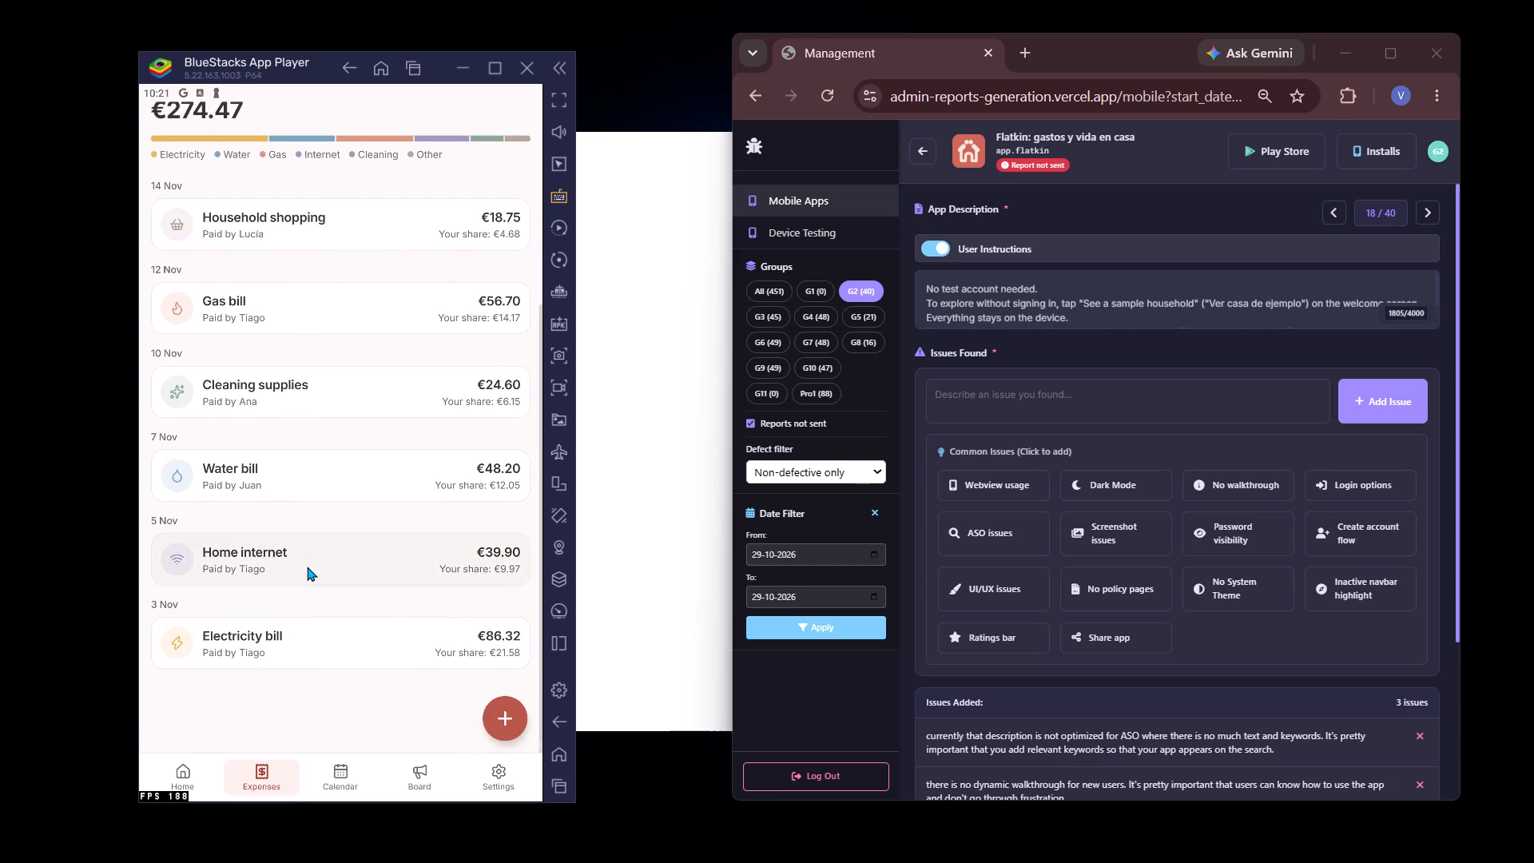
left_click(518, 388)
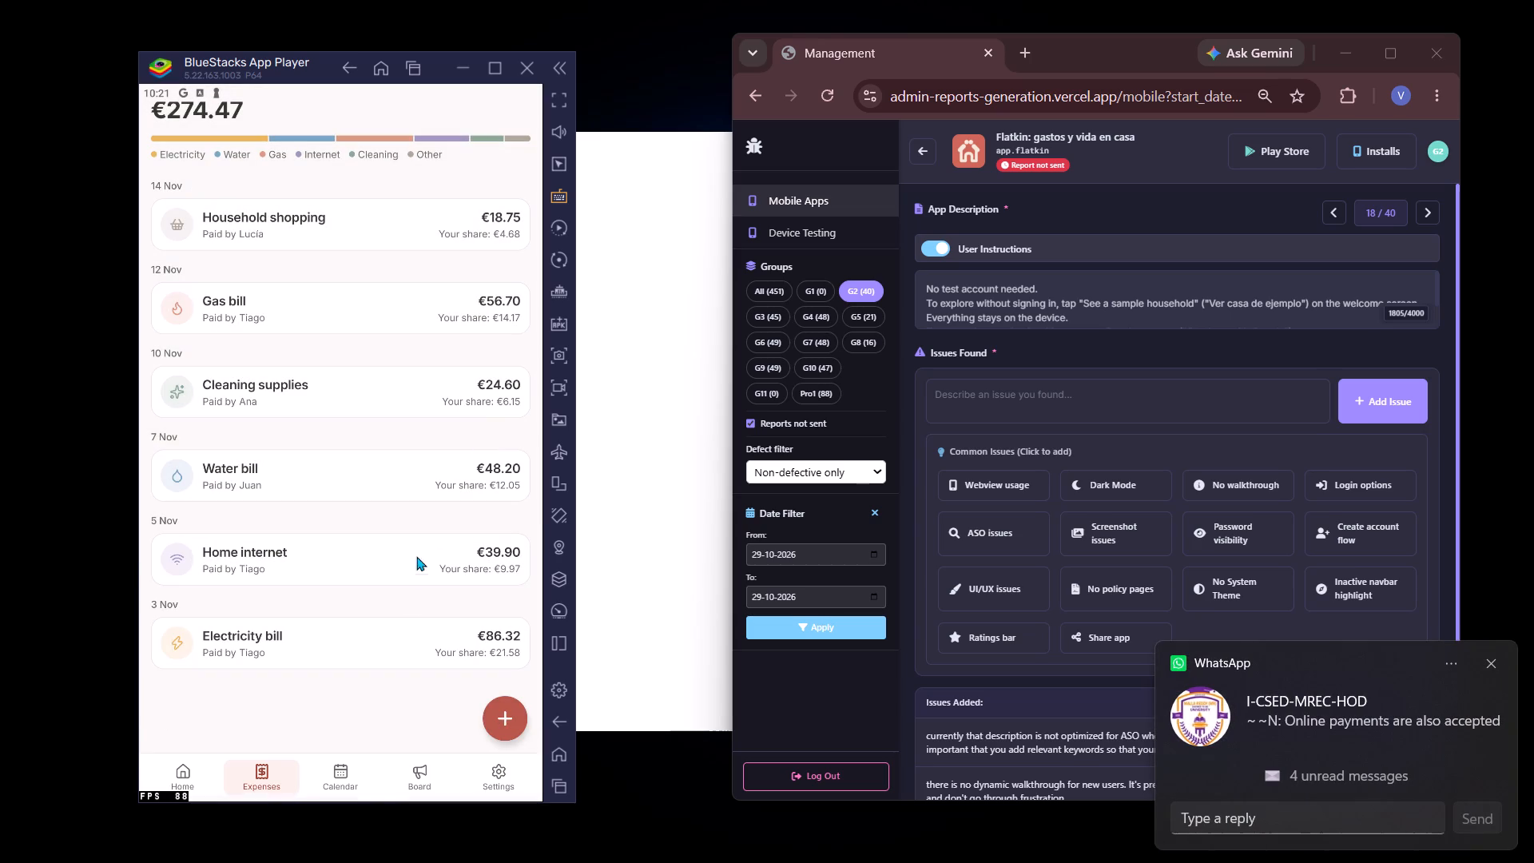
left_click(325, 771)
scroll(312, 583, "down", 3)
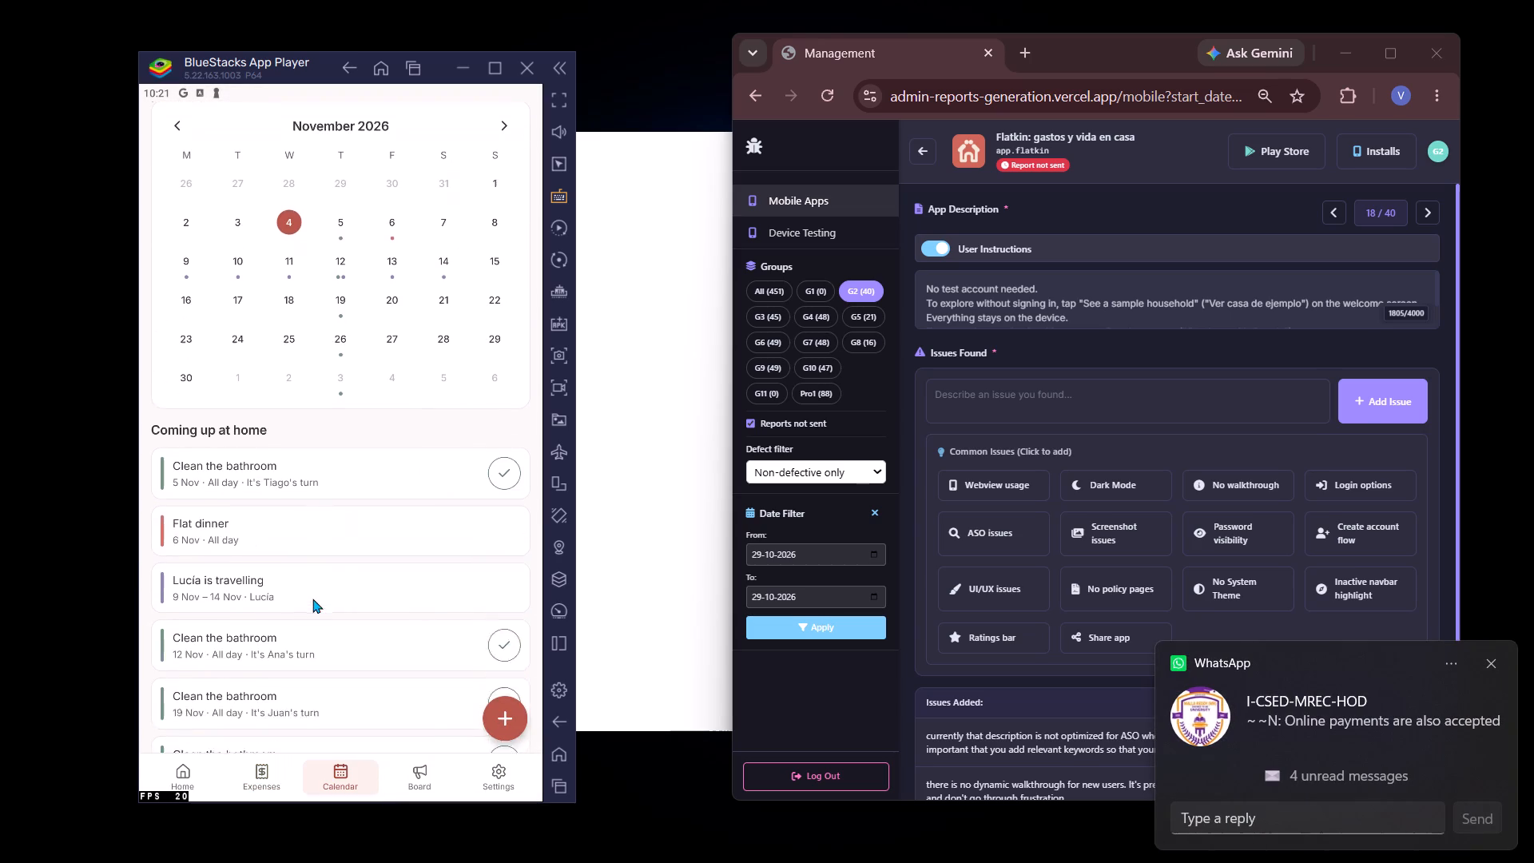
scroll(312, 599, "down", 4)
left_click(494, 486)
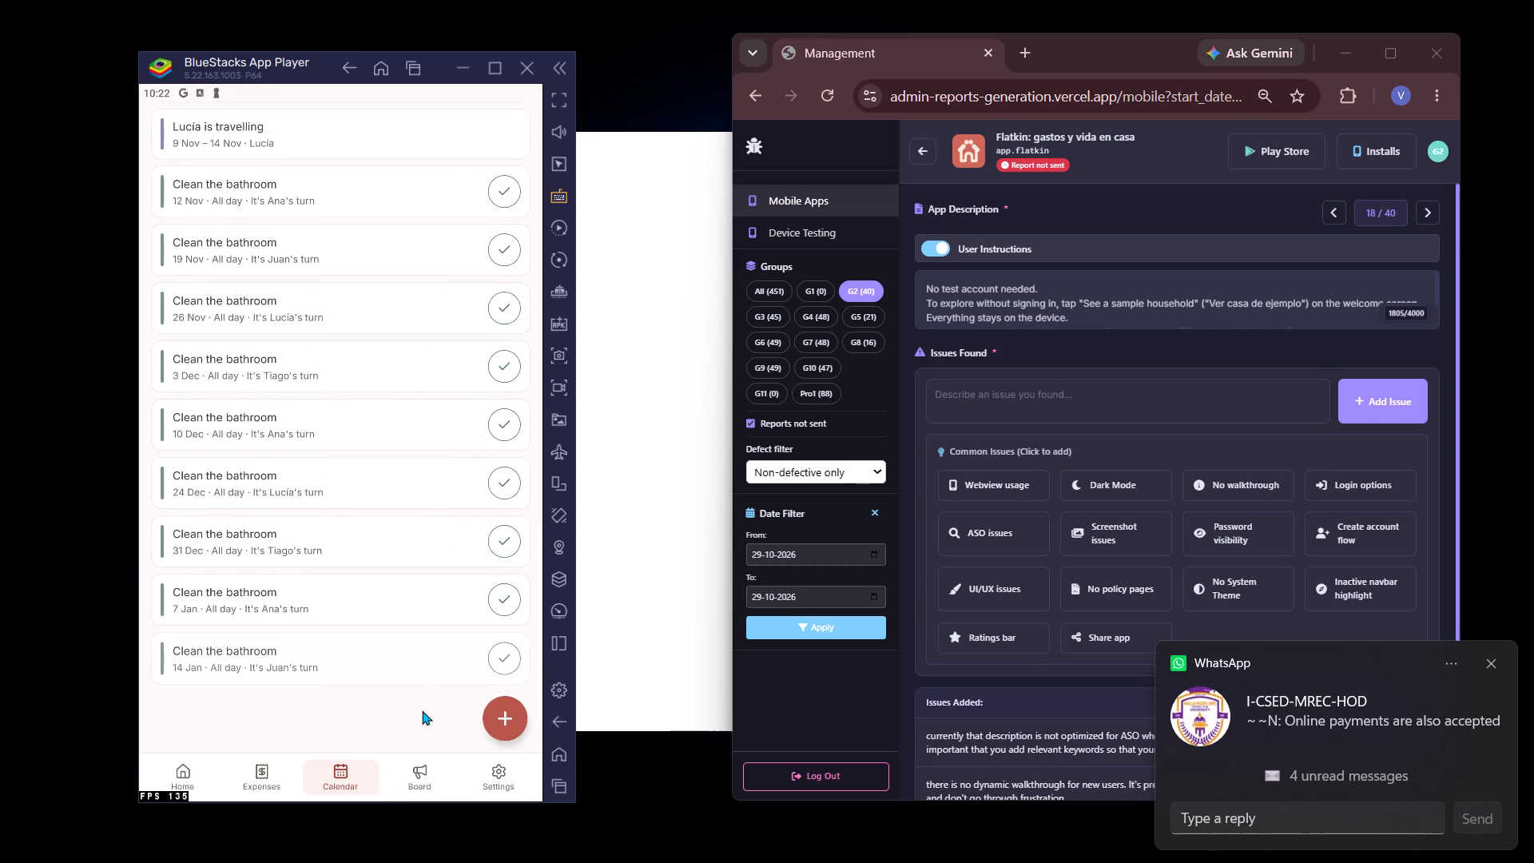
left_click(415, 760)
Leave the sample household demo from Flatkin's settings, agreeing to delete the sample data.
left_click(484, 797)
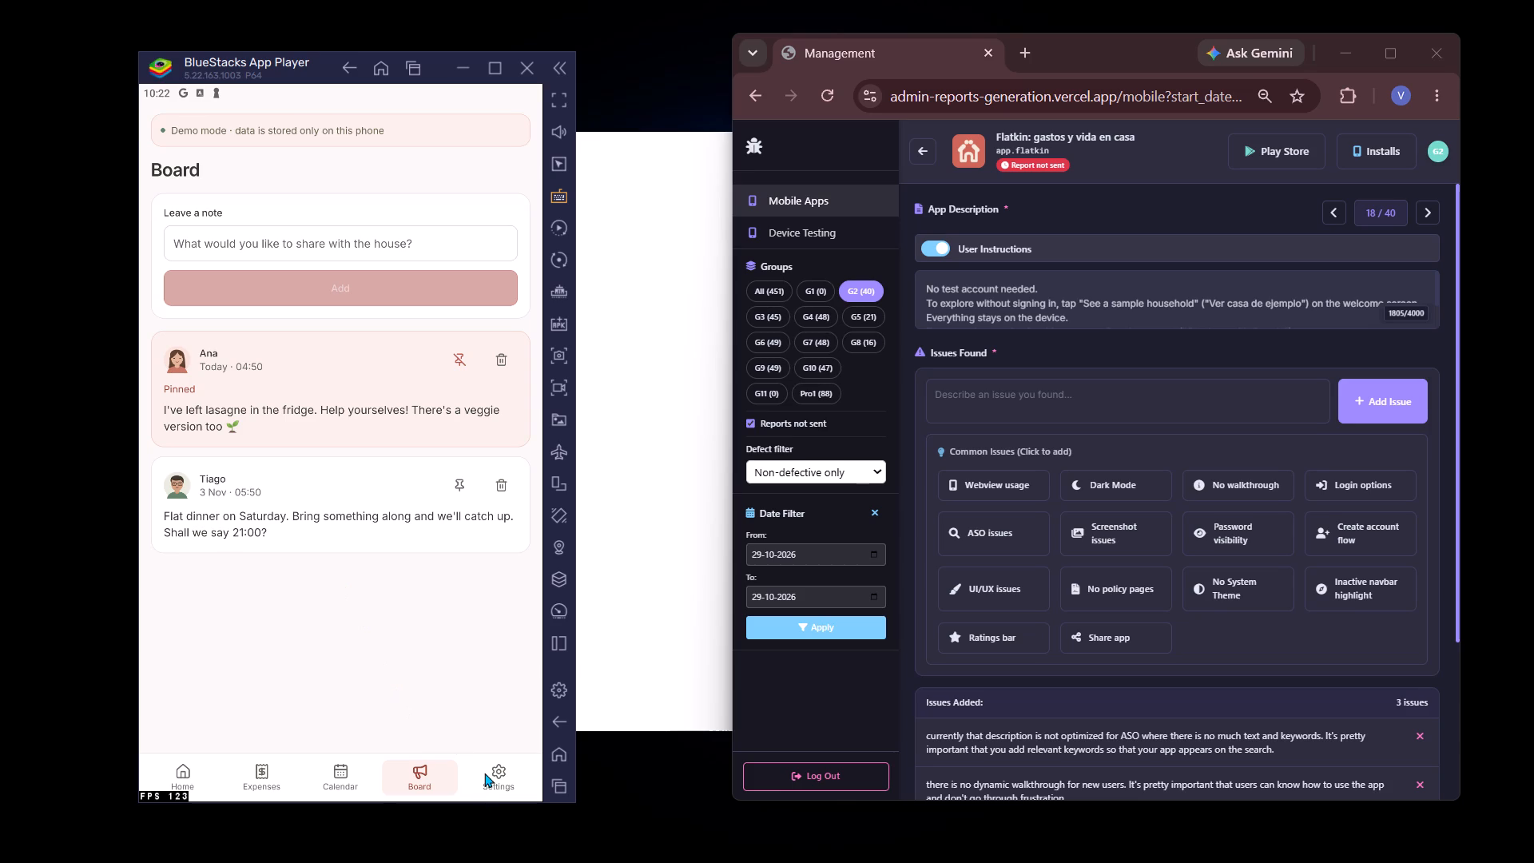
left_click(484, 773)
scroll(358, 368, "down", 3)
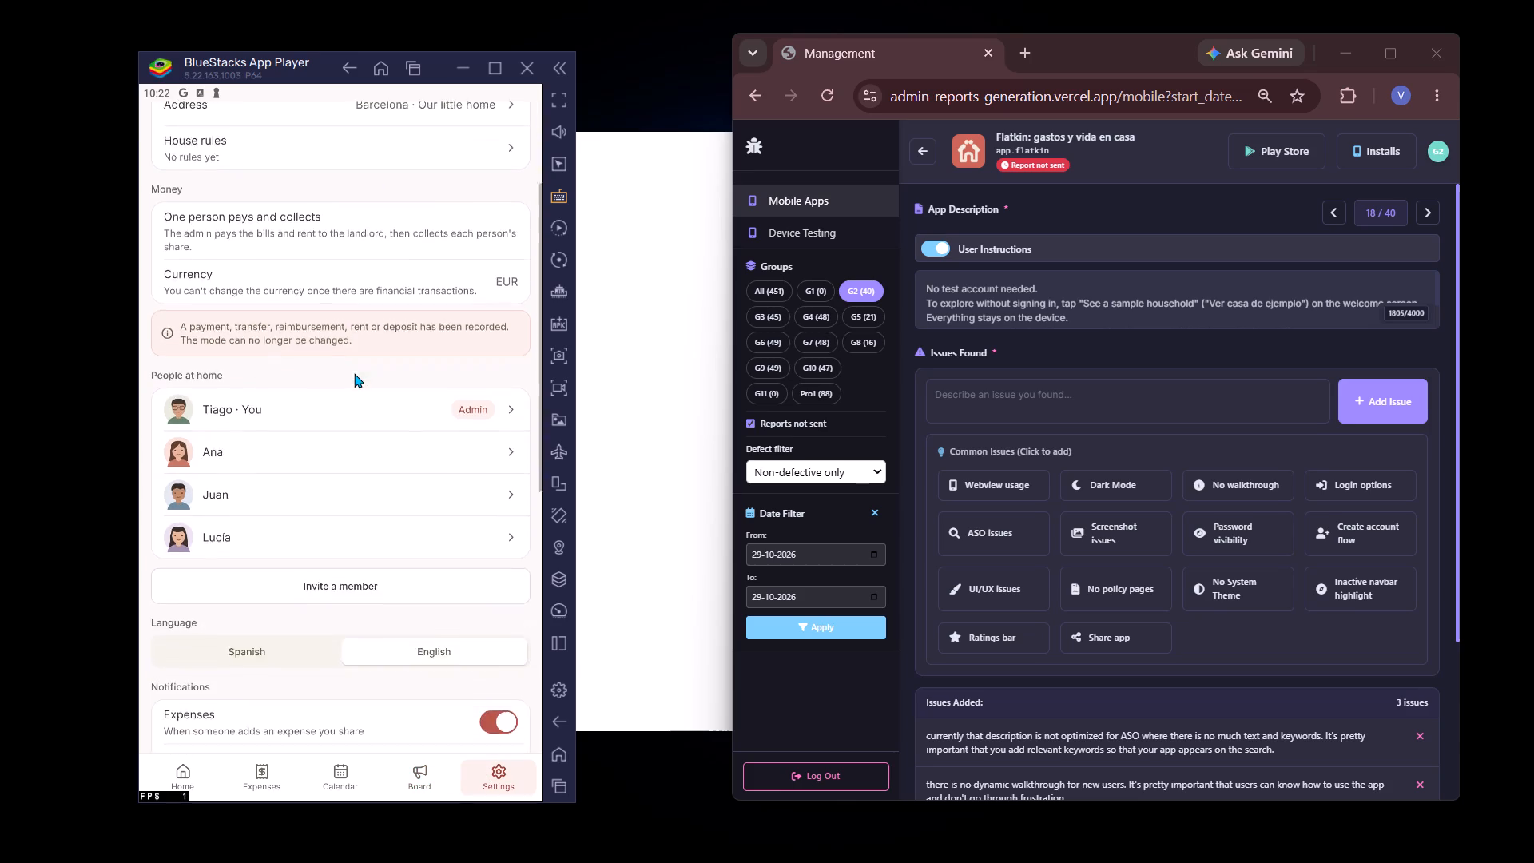
scroll(367, 424, "down", 5)
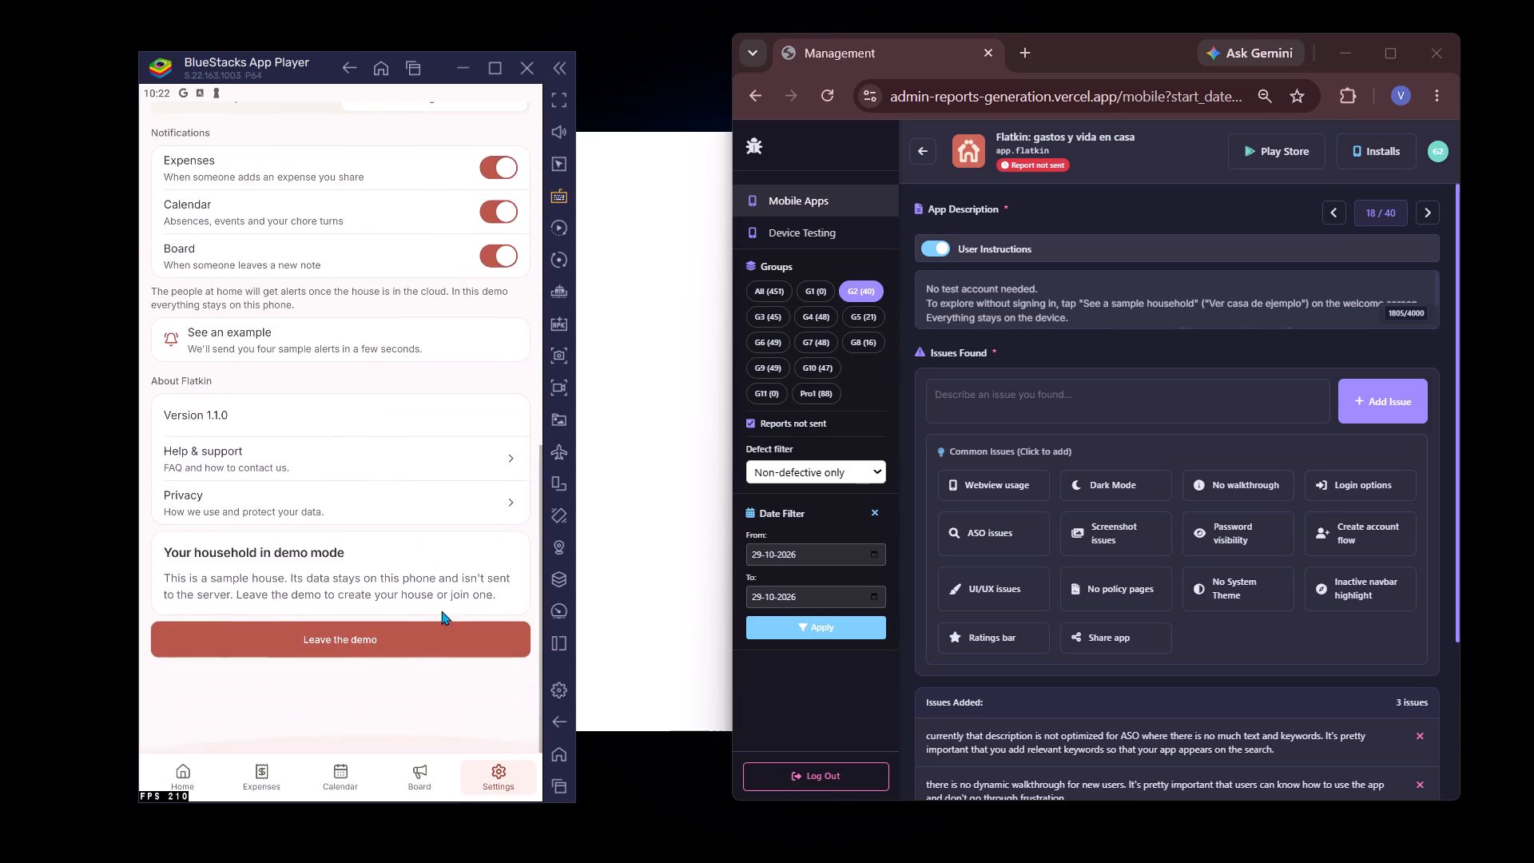
left_click(447, 630)
left_click(431, 467)
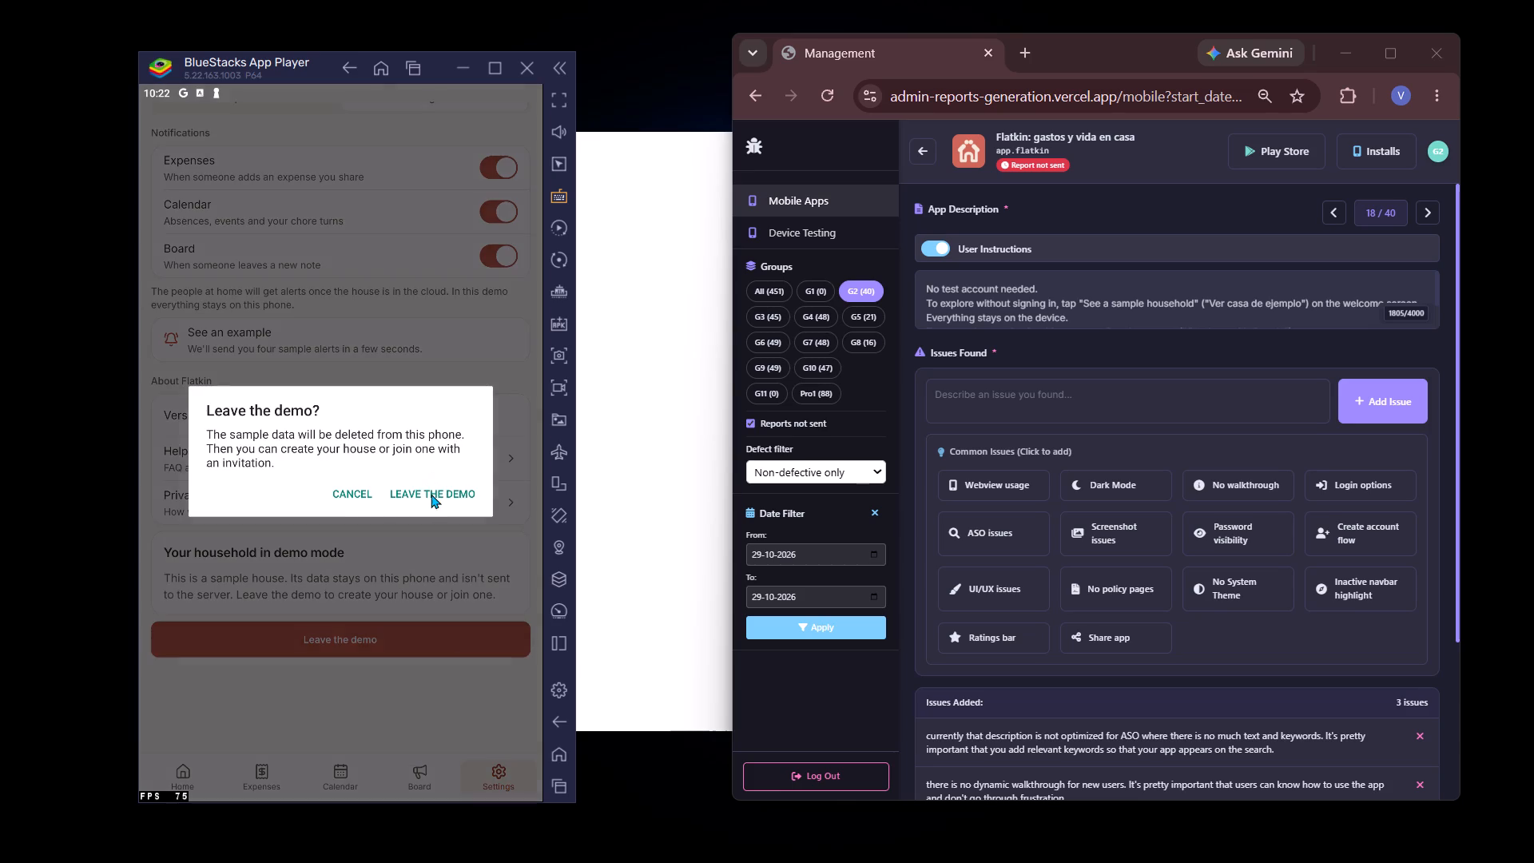
left_click(431, 494)
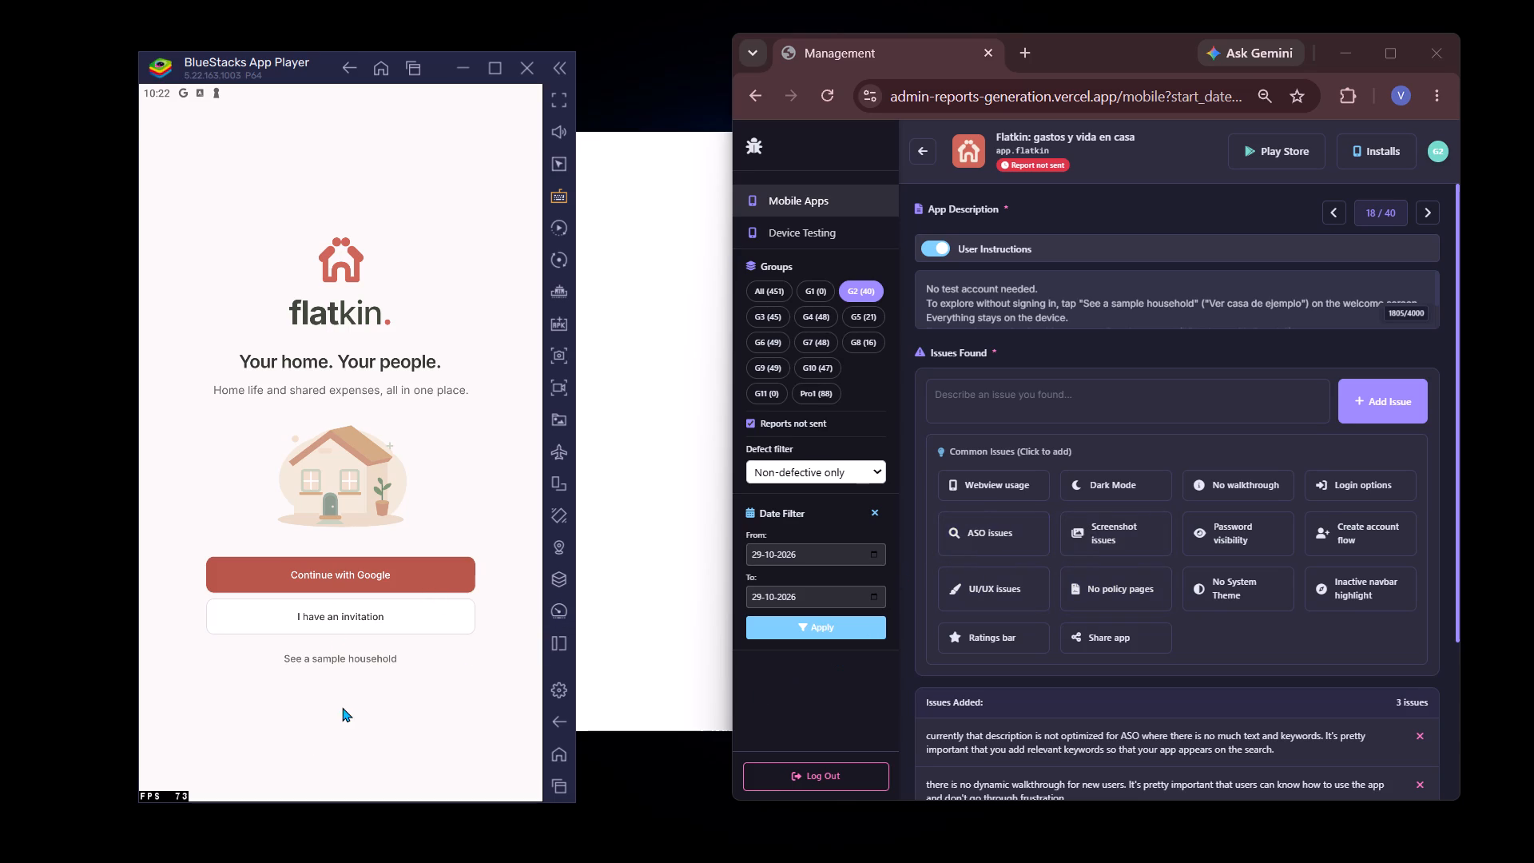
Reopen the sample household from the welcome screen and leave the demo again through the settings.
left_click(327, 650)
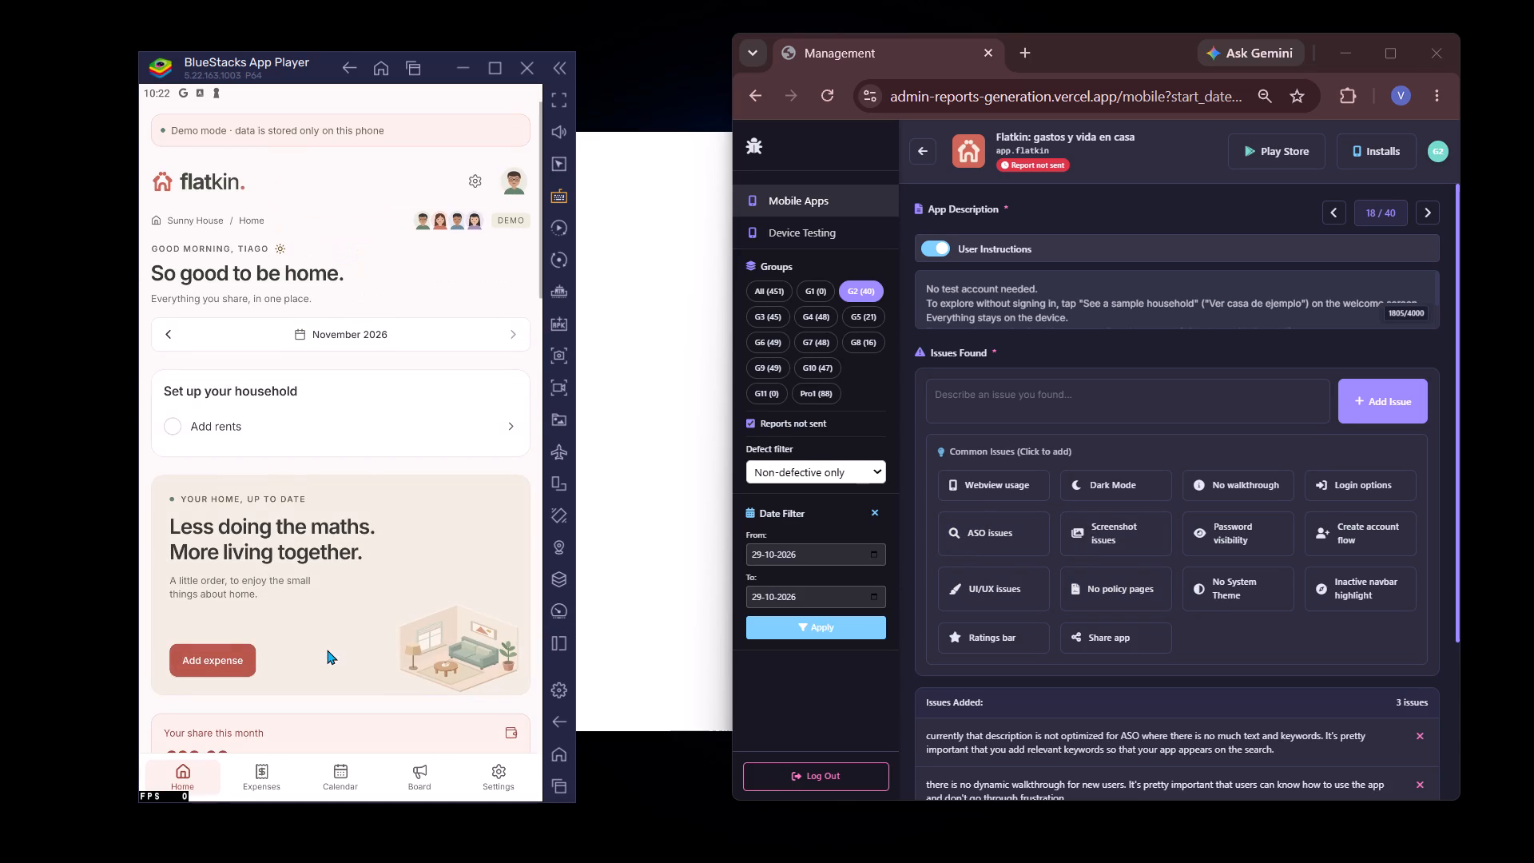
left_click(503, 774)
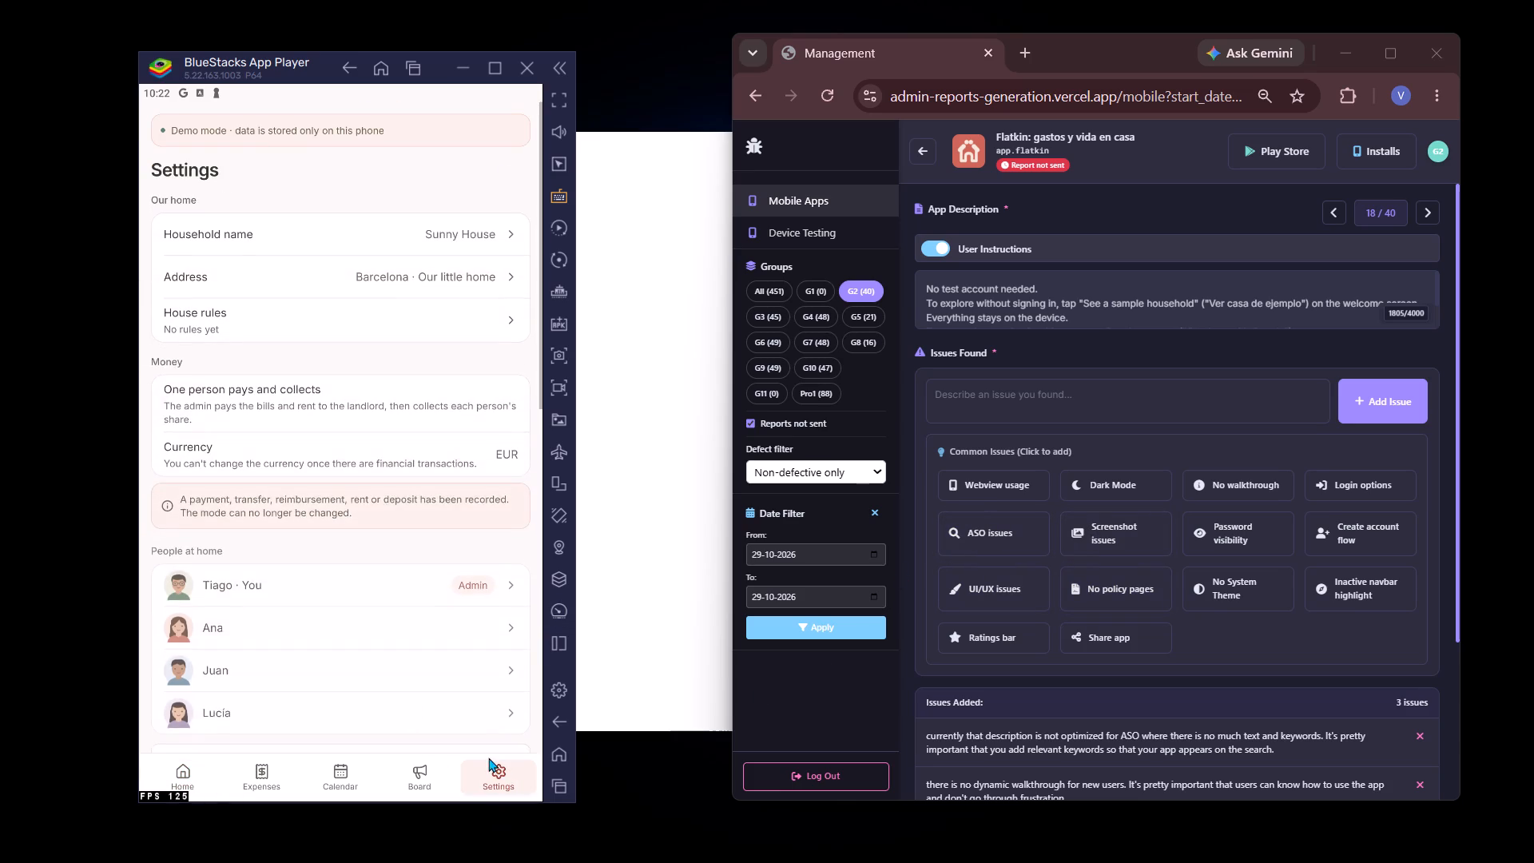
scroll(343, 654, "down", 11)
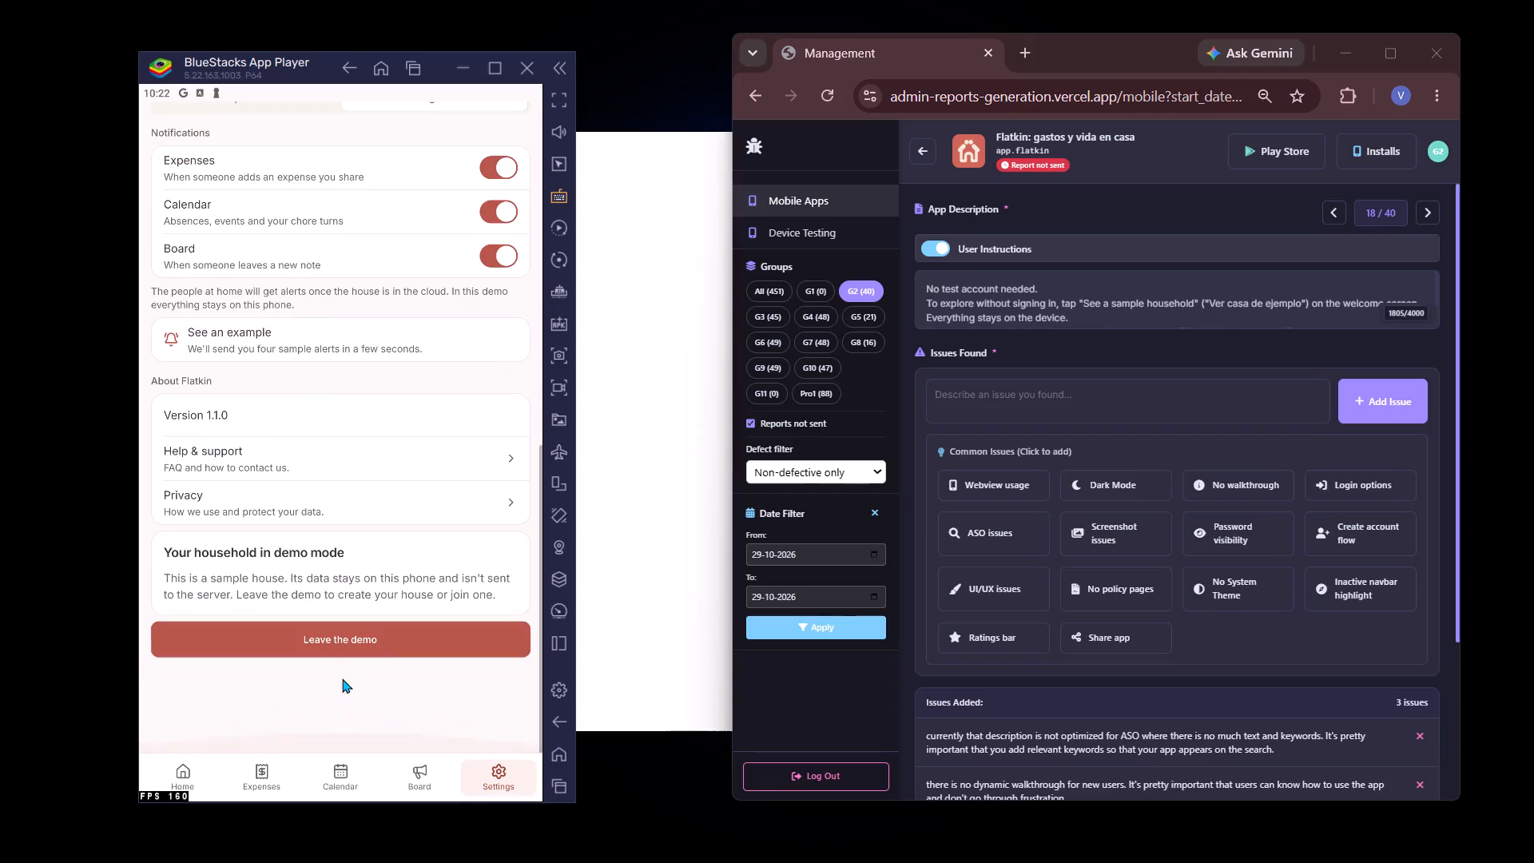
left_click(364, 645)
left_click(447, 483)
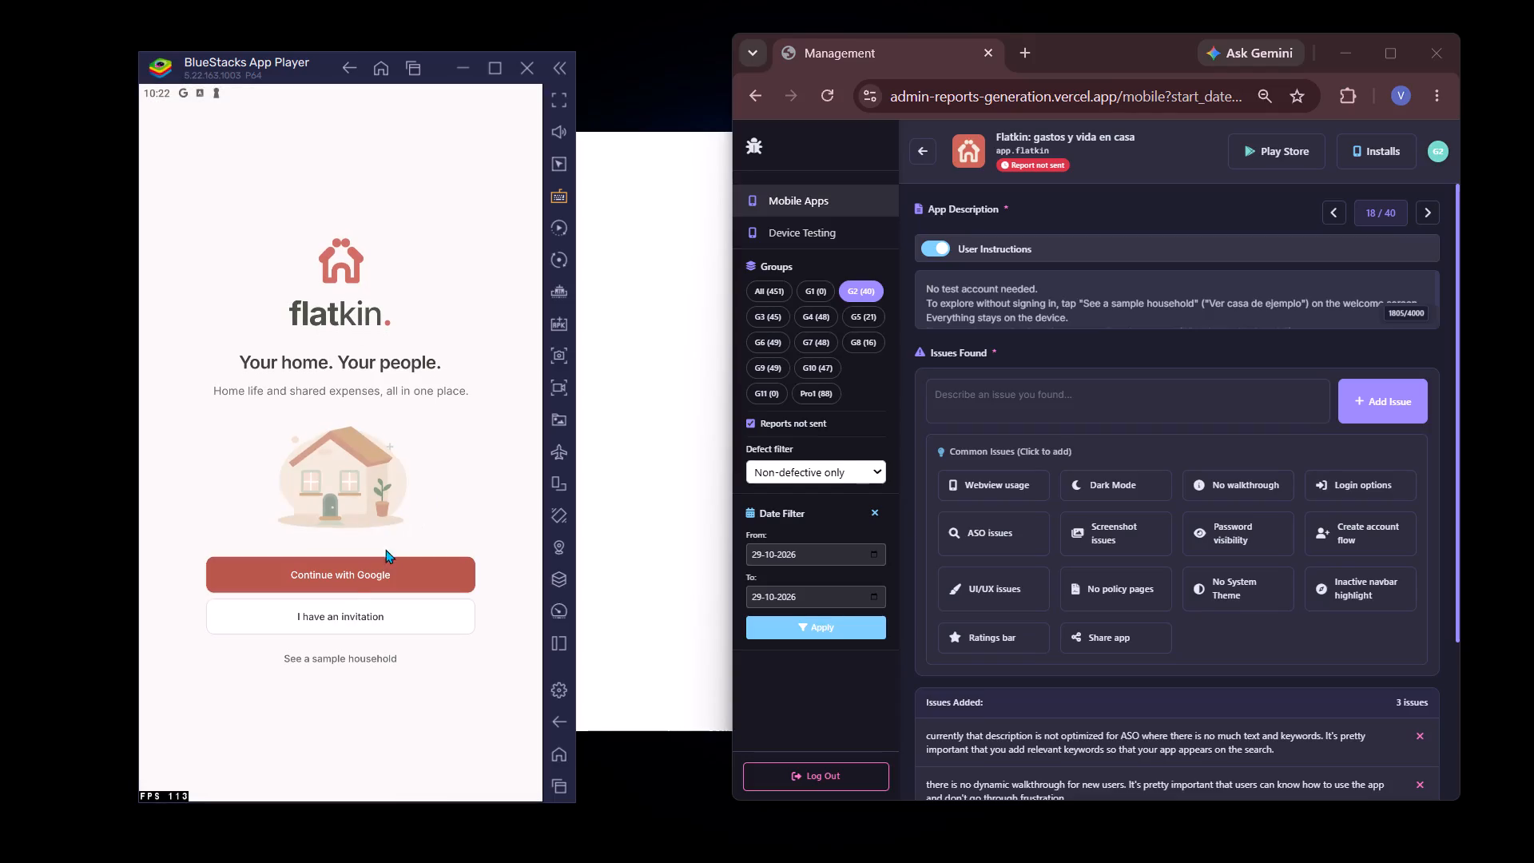
Open Flatkin's page for joining a house with an invitation link or code.
left_click_drag(345, 612, 345, 622)
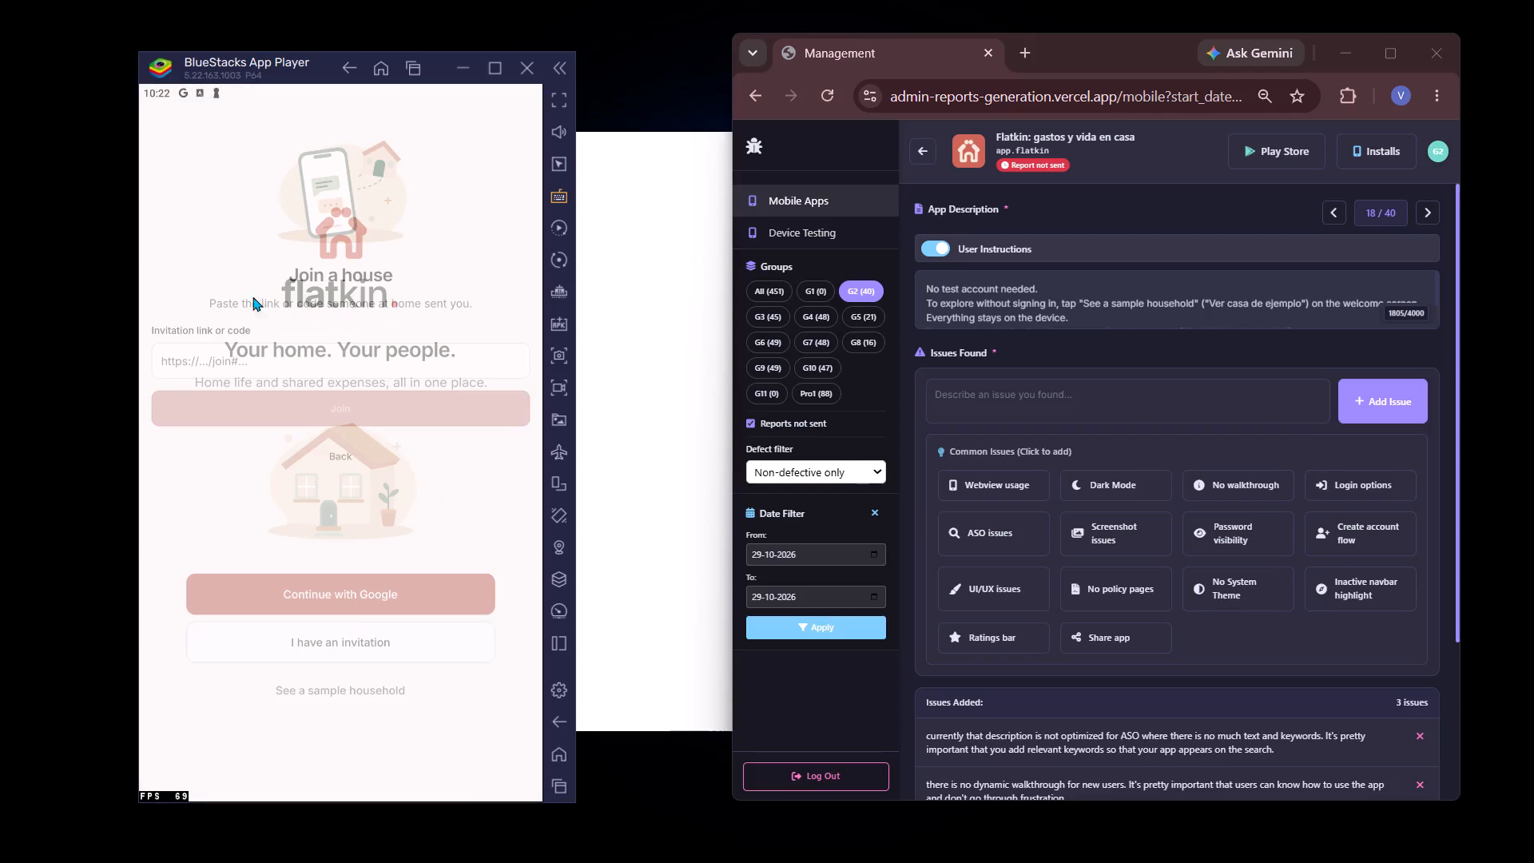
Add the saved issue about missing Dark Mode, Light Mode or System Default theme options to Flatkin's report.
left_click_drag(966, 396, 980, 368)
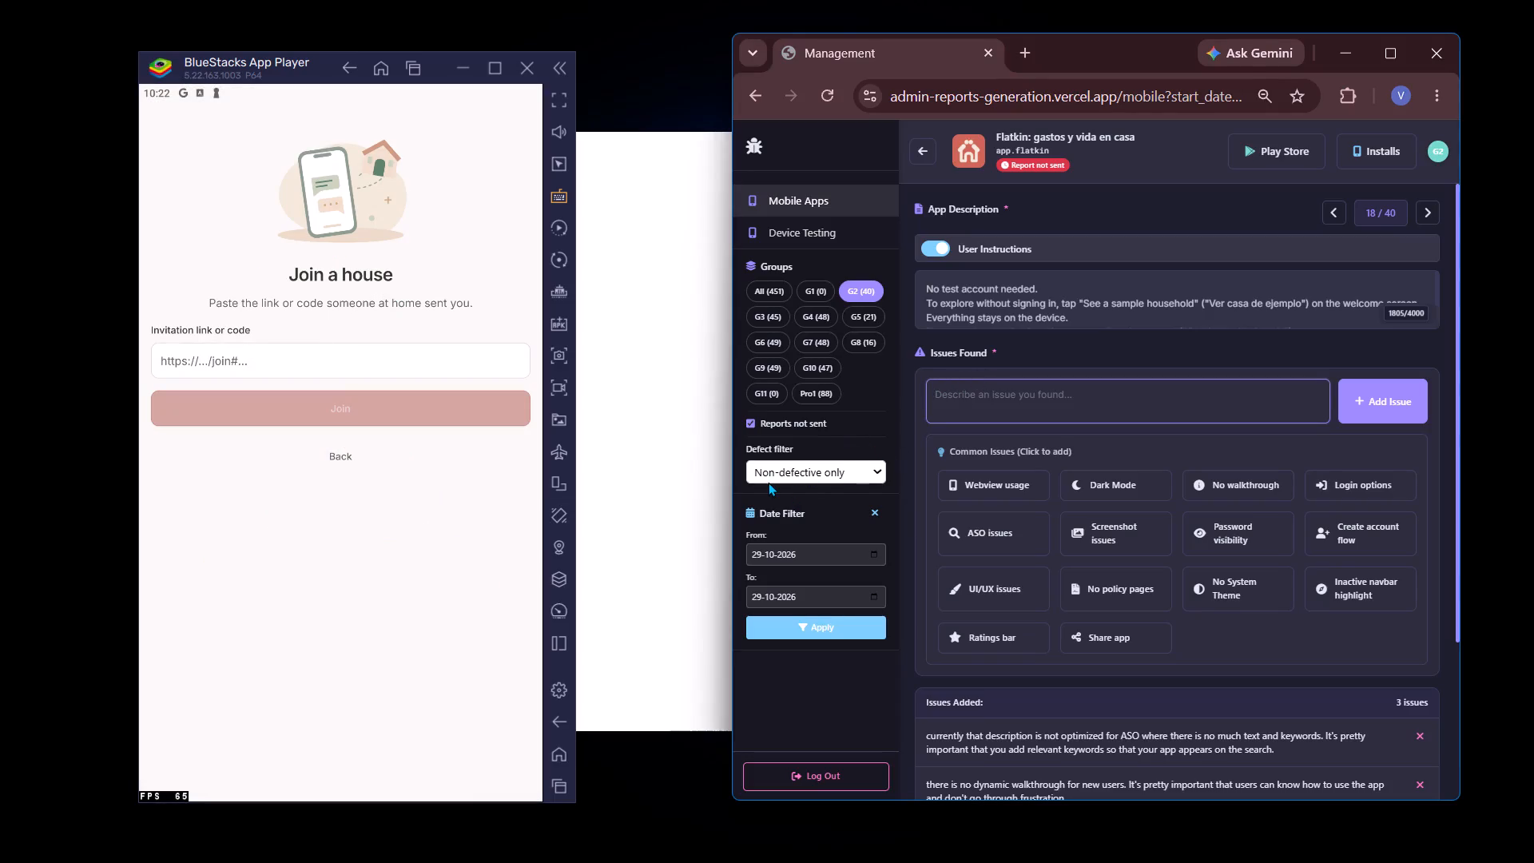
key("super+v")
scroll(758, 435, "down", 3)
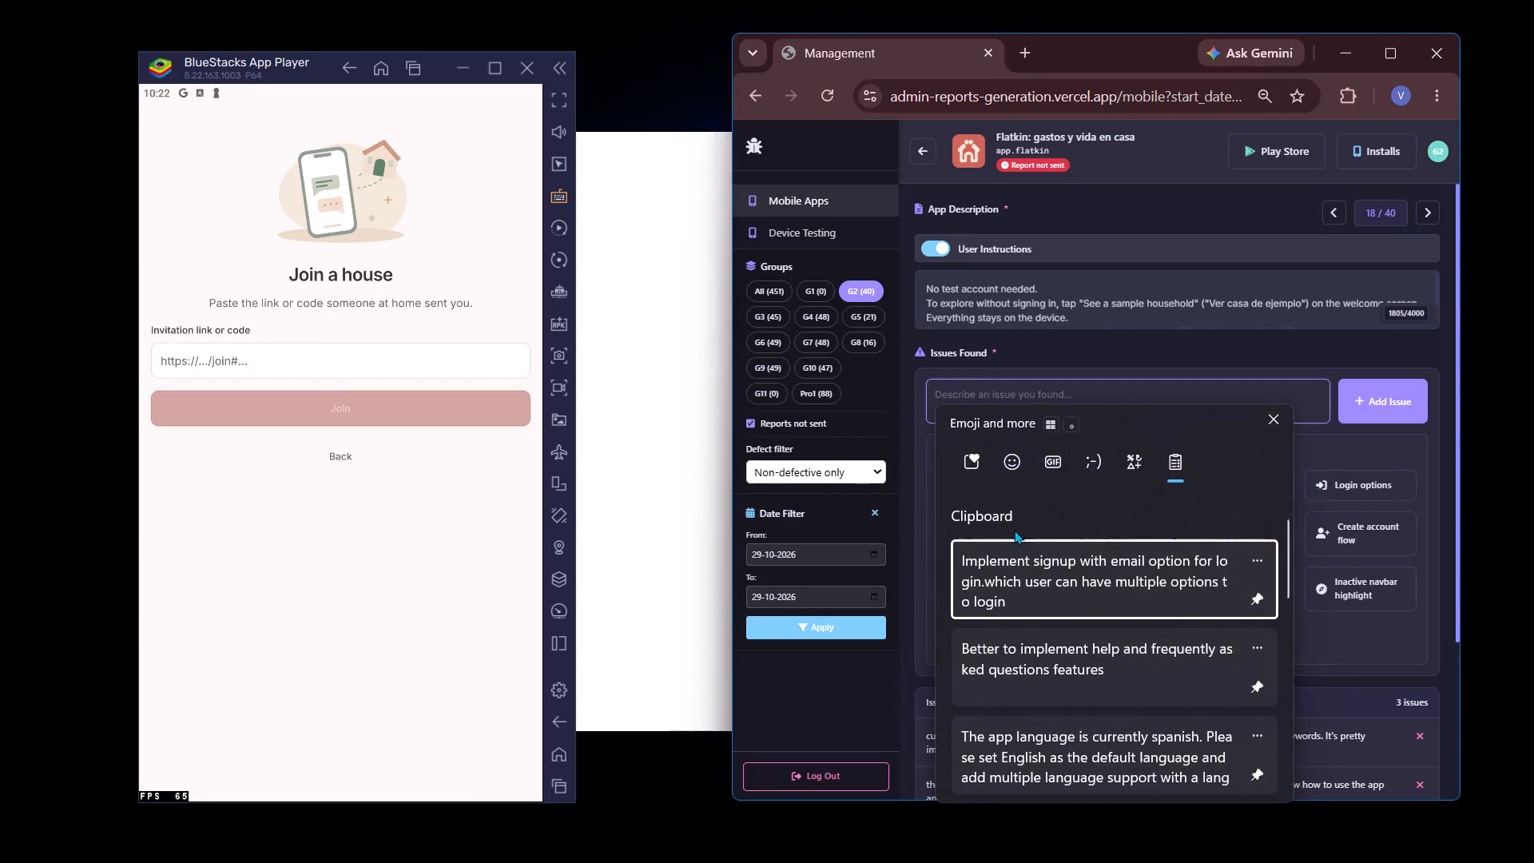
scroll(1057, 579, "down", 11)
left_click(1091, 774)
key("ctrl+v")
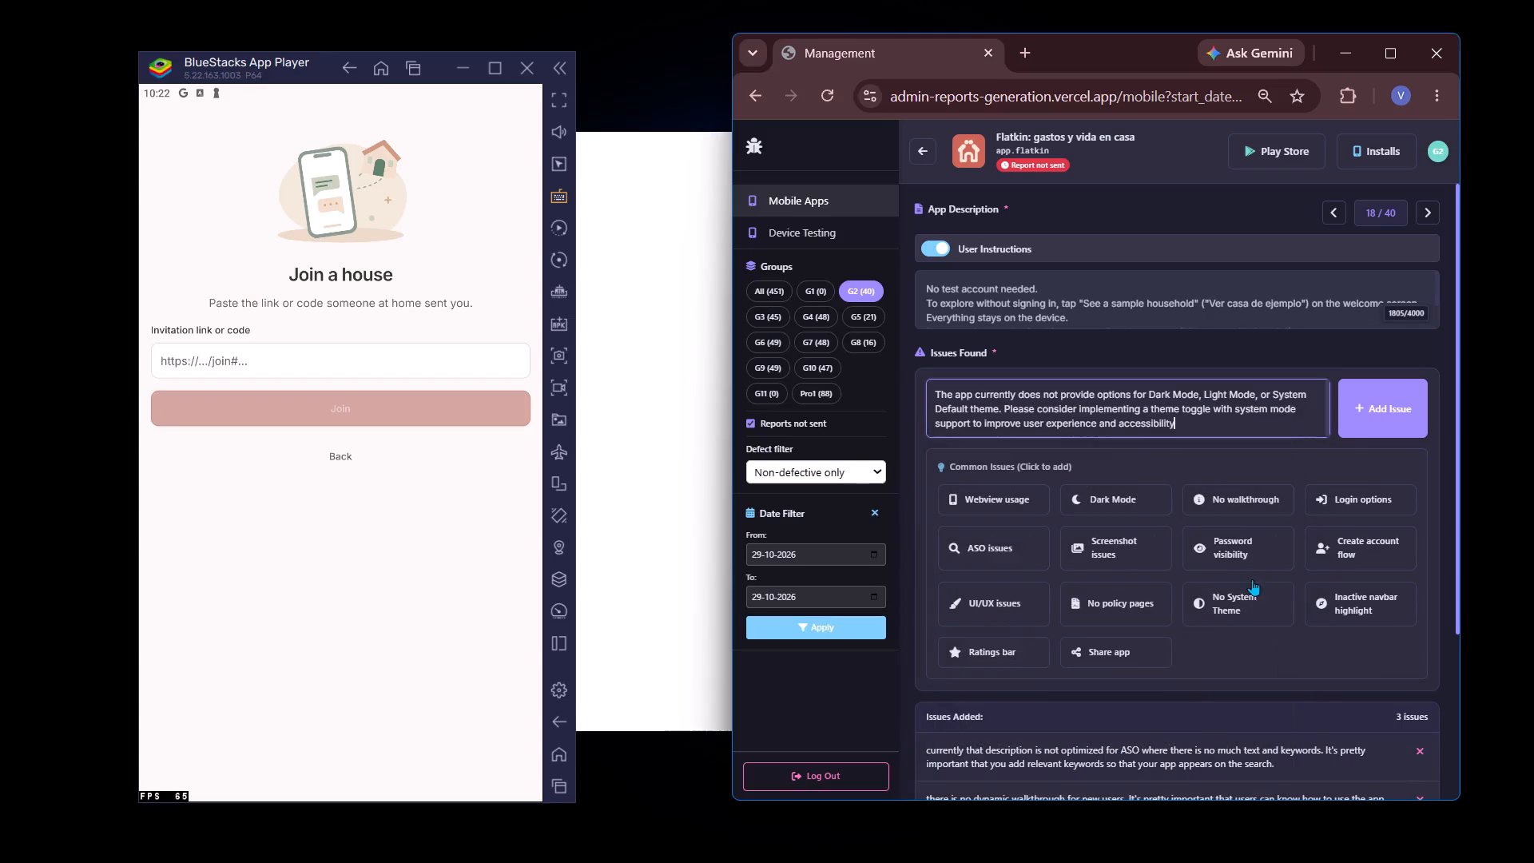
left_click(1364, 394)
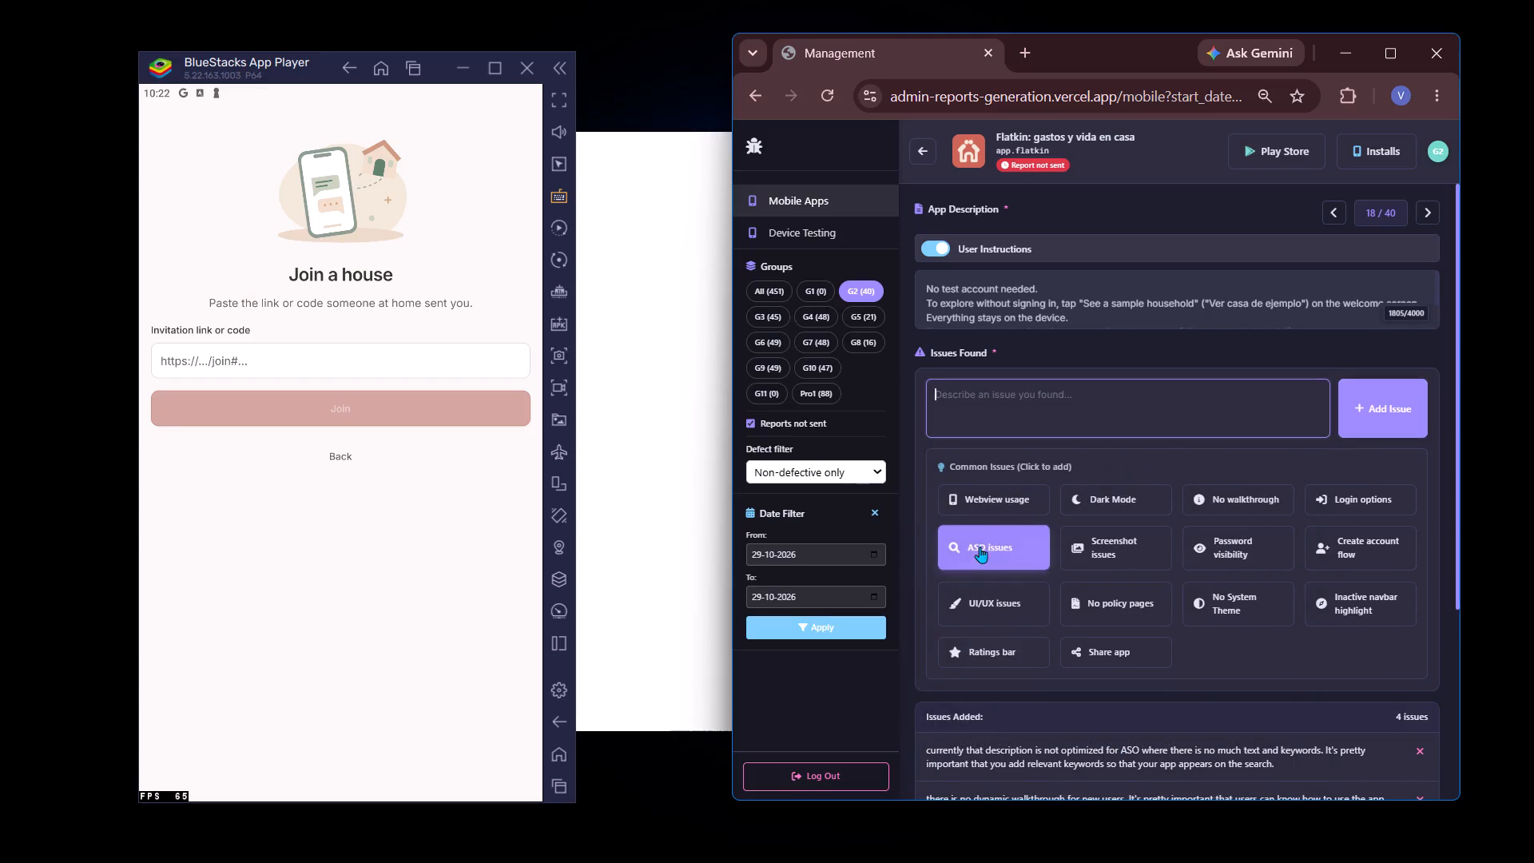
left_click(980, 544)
Reopen Flatkin's sample household and examine its settings from household details to privacy, checking the Home page in between.
left_click(336, 453)
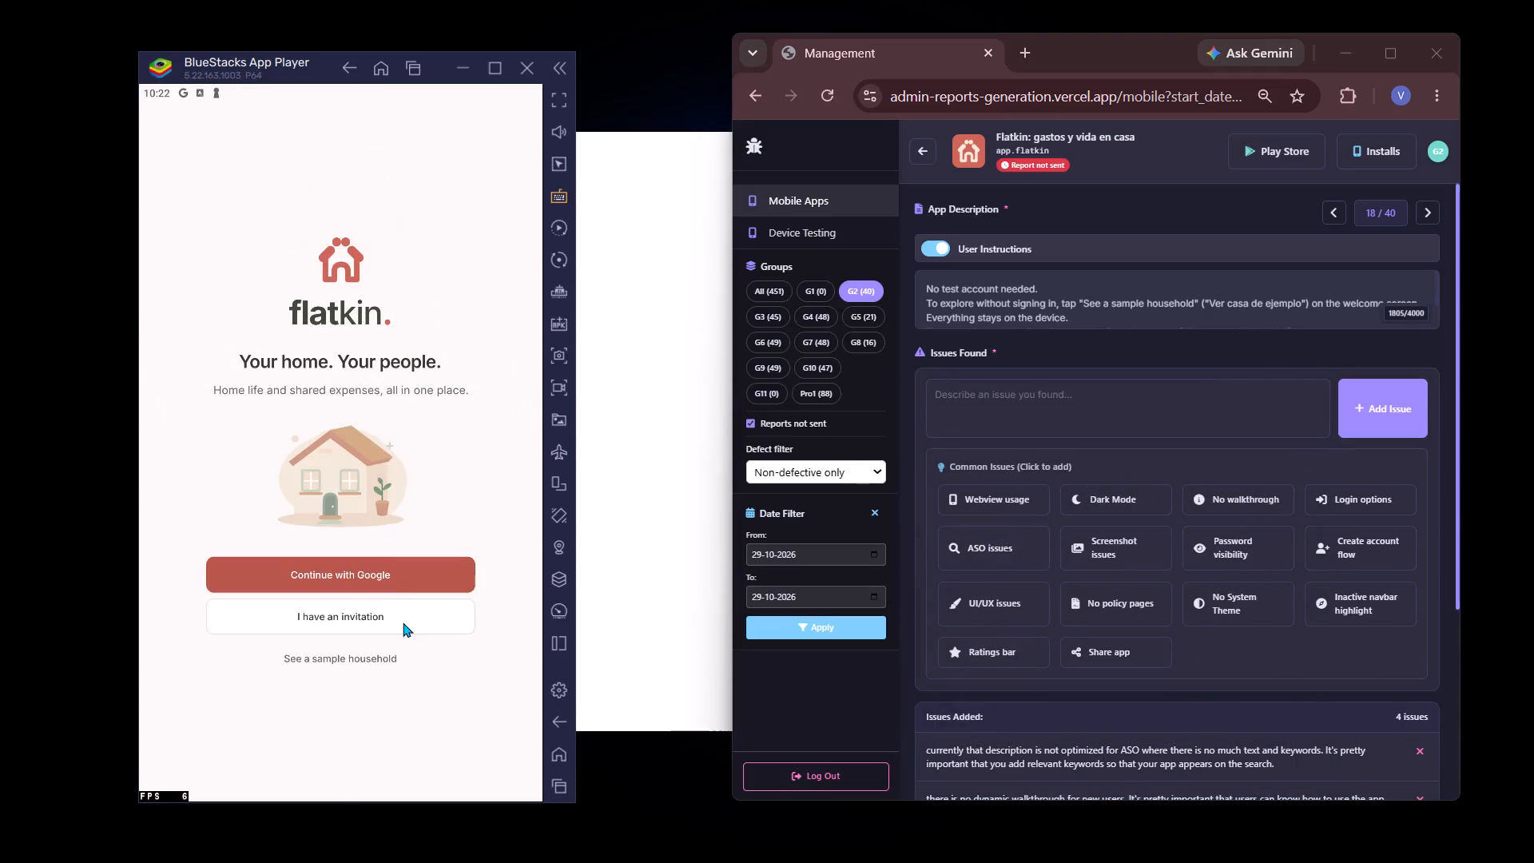
left_click(376, 668)
left_click(494, 766)
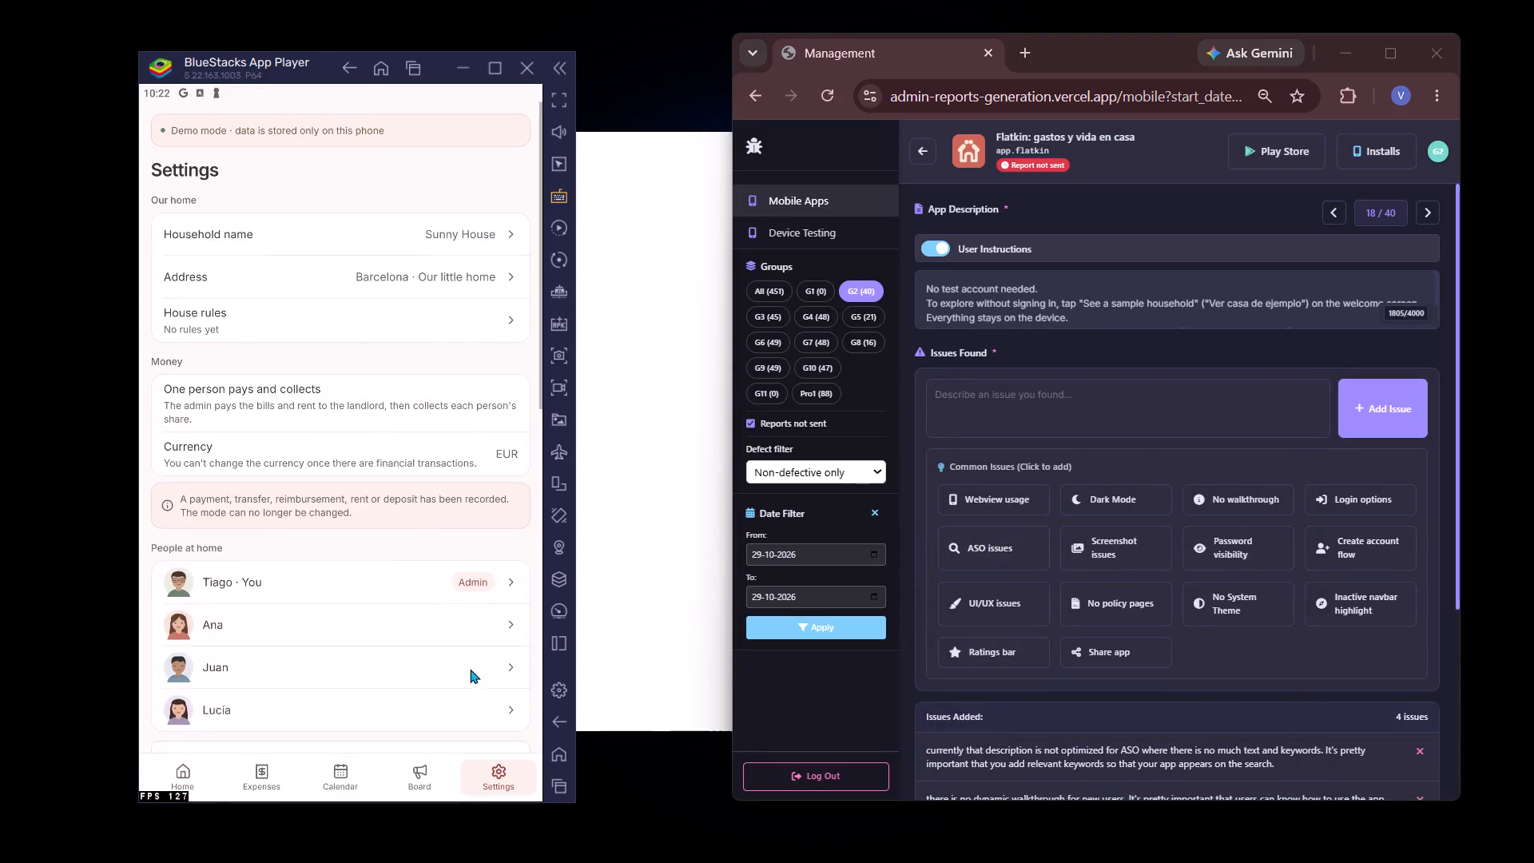
scroll(408, 527, "down", 4)
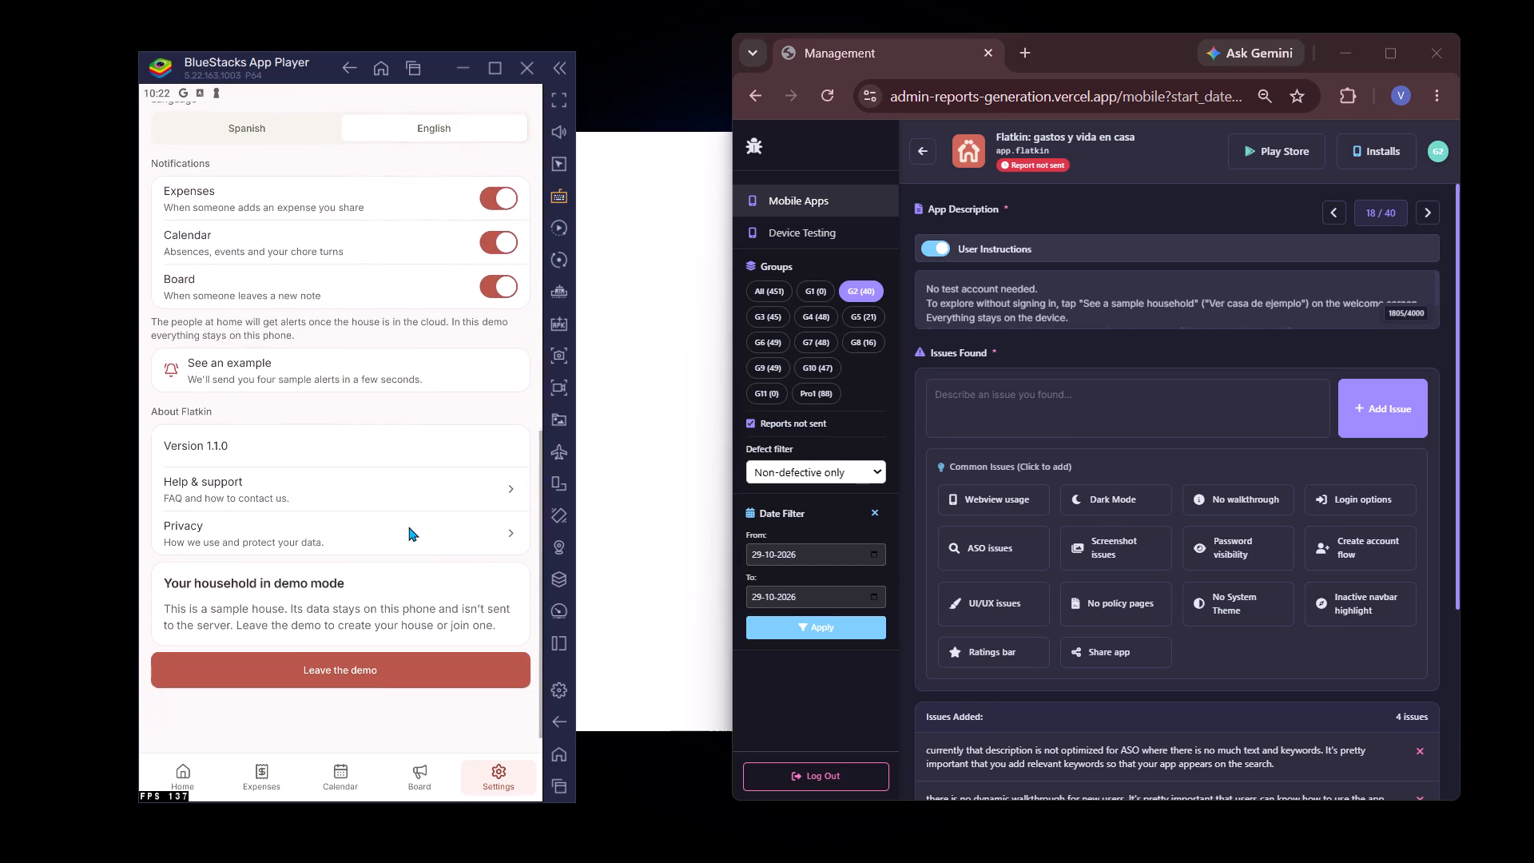
scroll(403, 539, "up", 2)
scroll(371, 446, "up", 2)
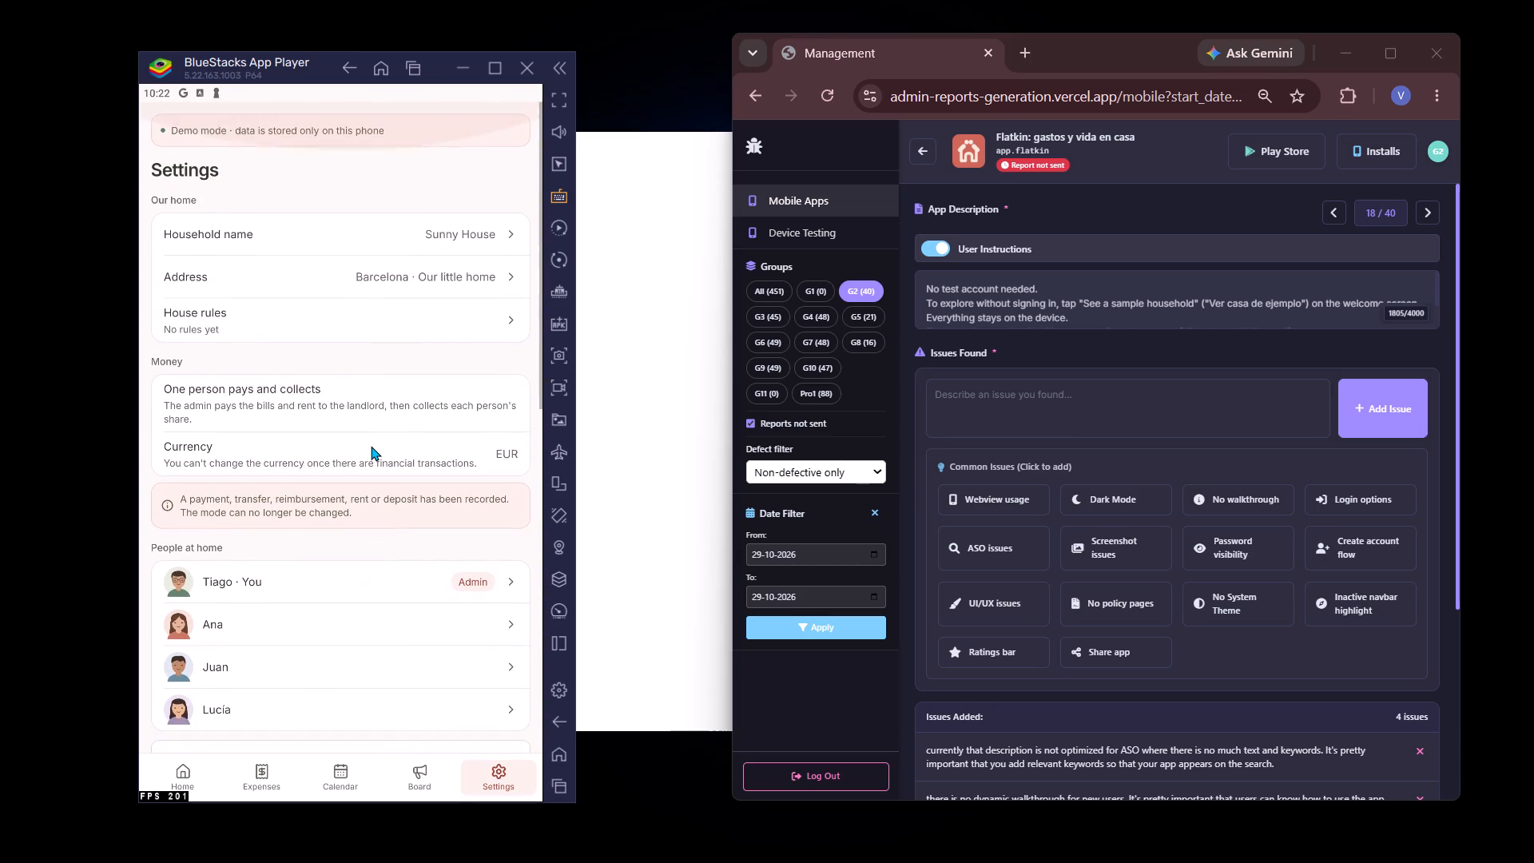
scroll(356, 408, "down", 4)
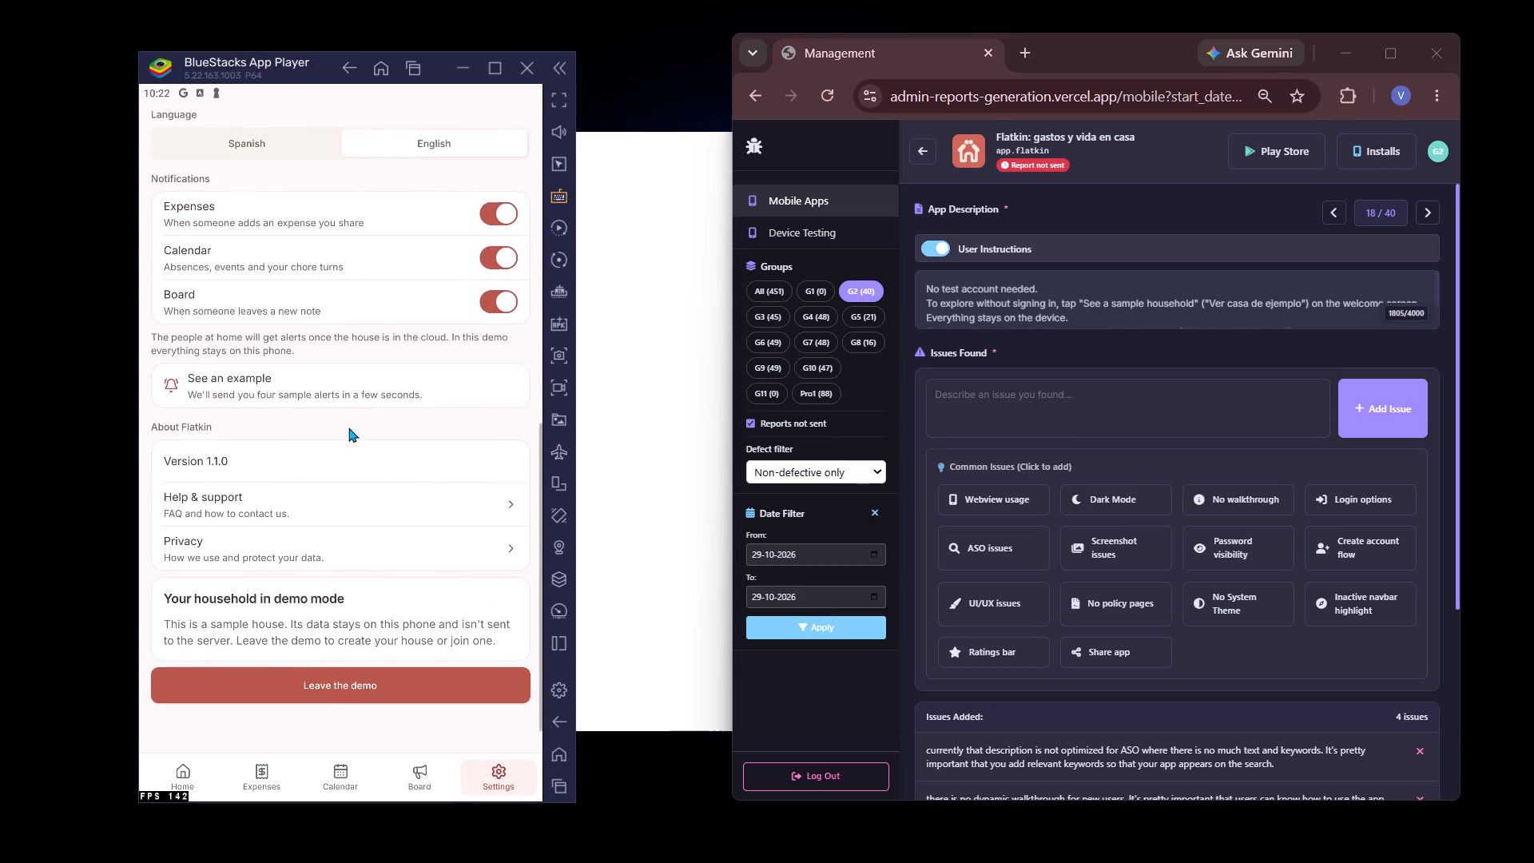
left_click(189, 772)
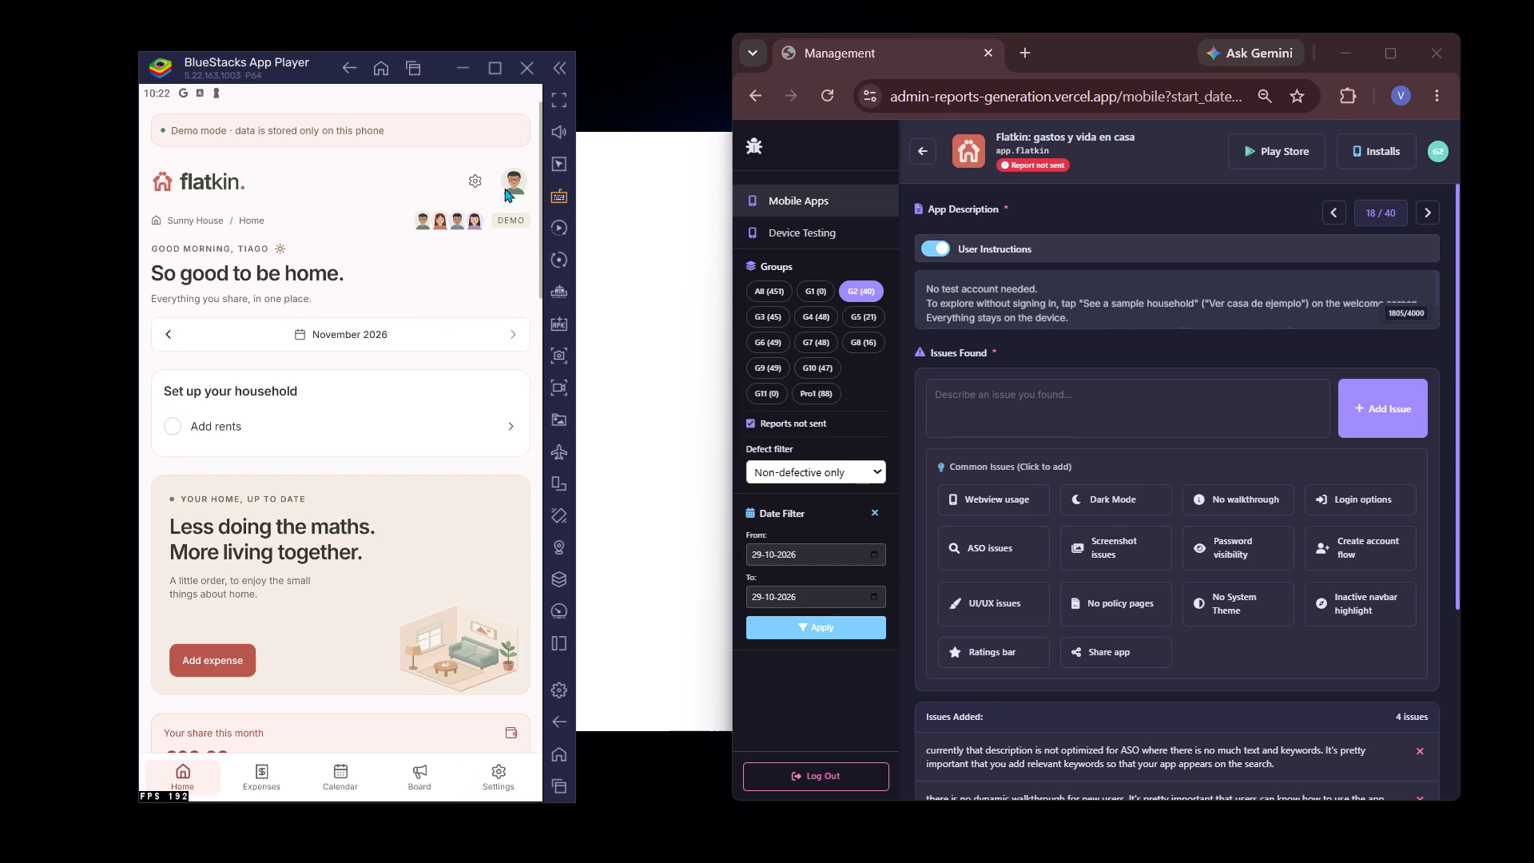
left_click(473, 181)
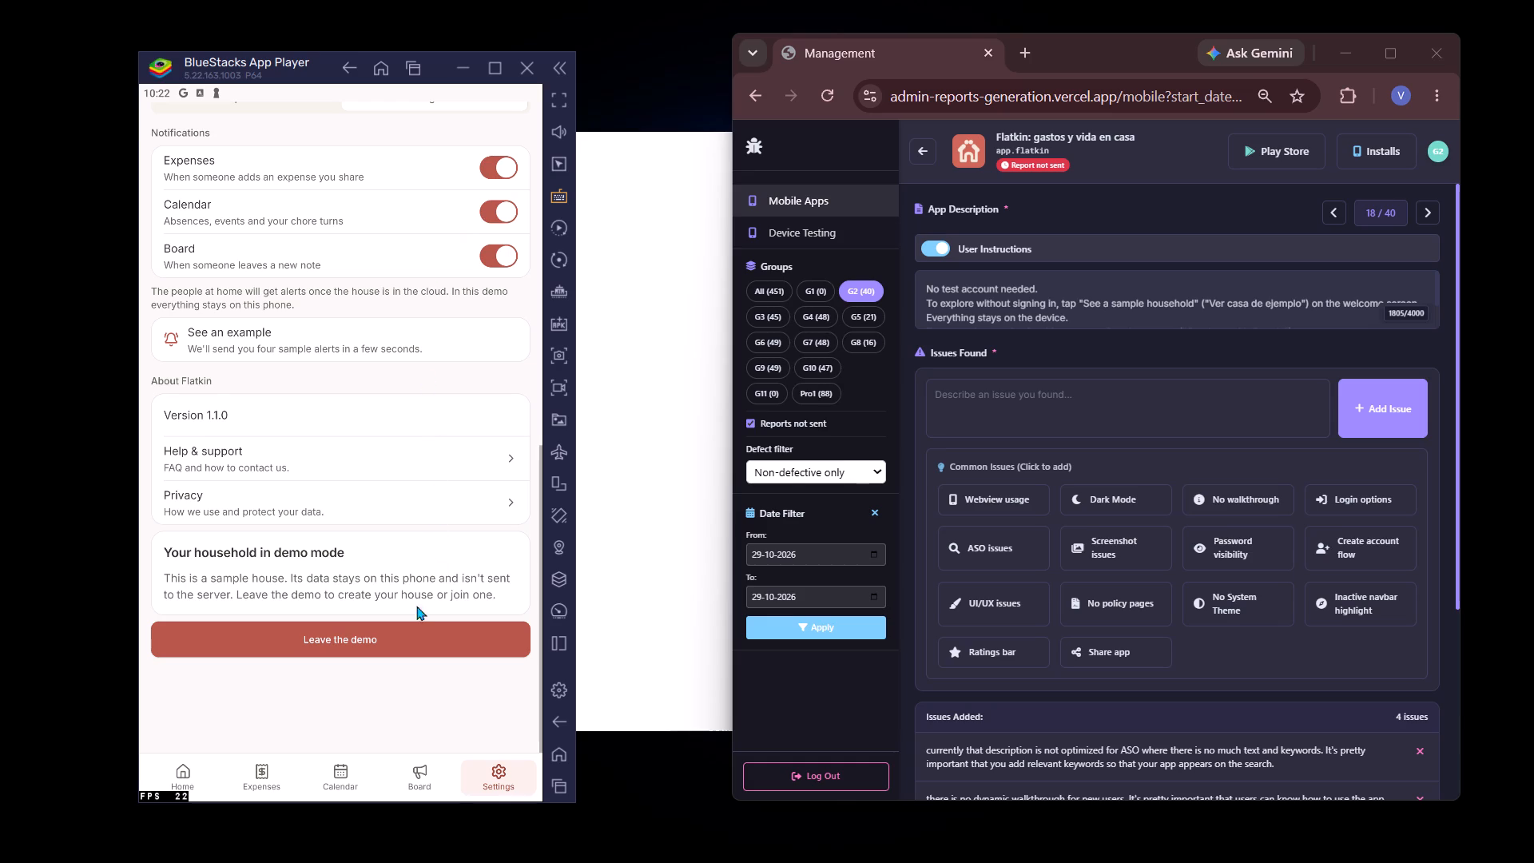
scroll(403, 537, "up", 8)
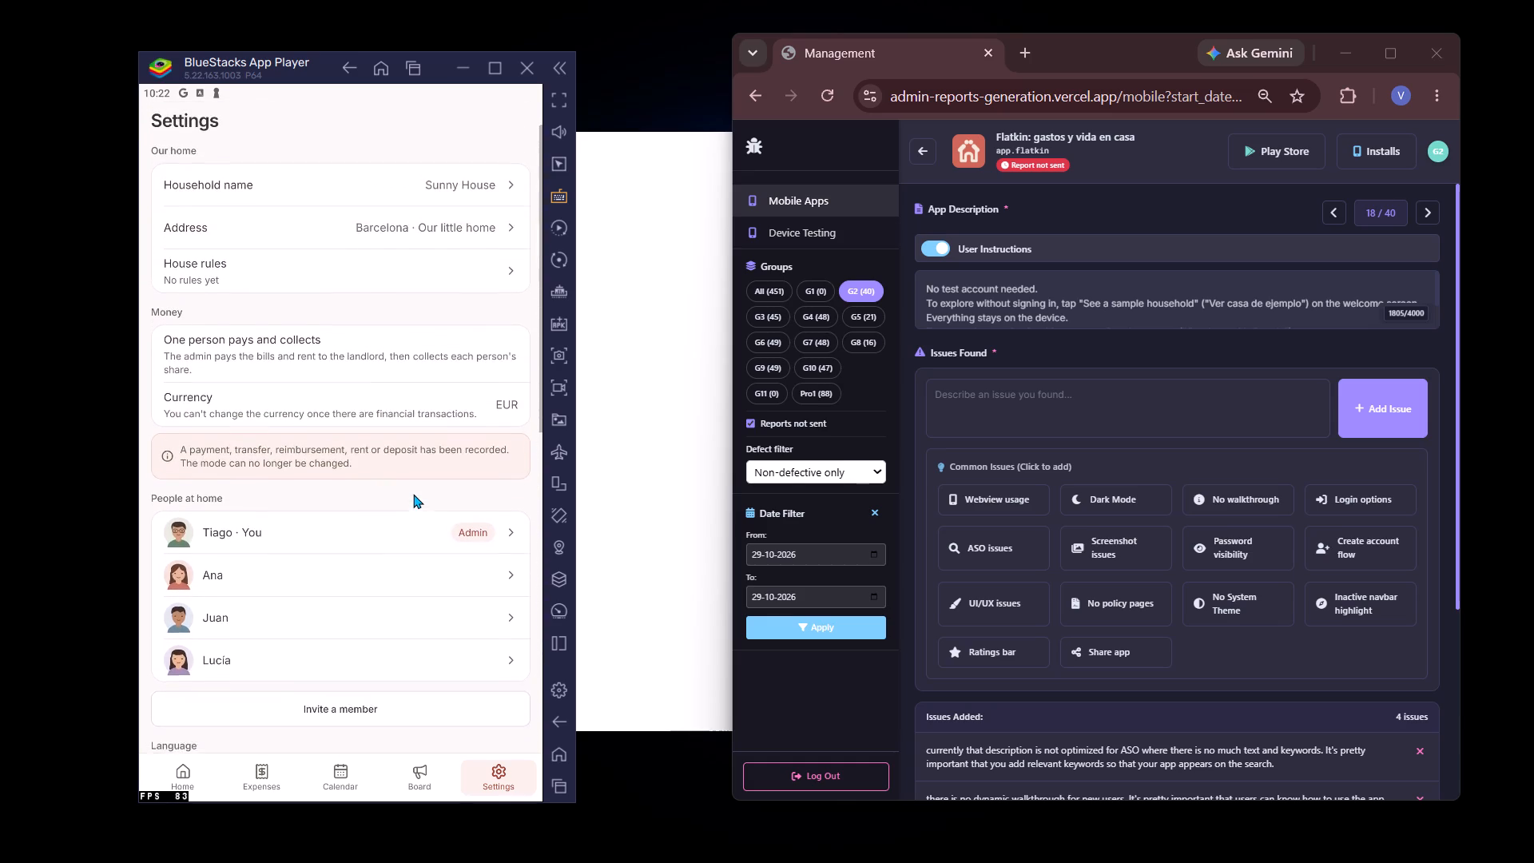
scroll(413, 494, "up", 5)
scroll(413, 494, "down", 11)
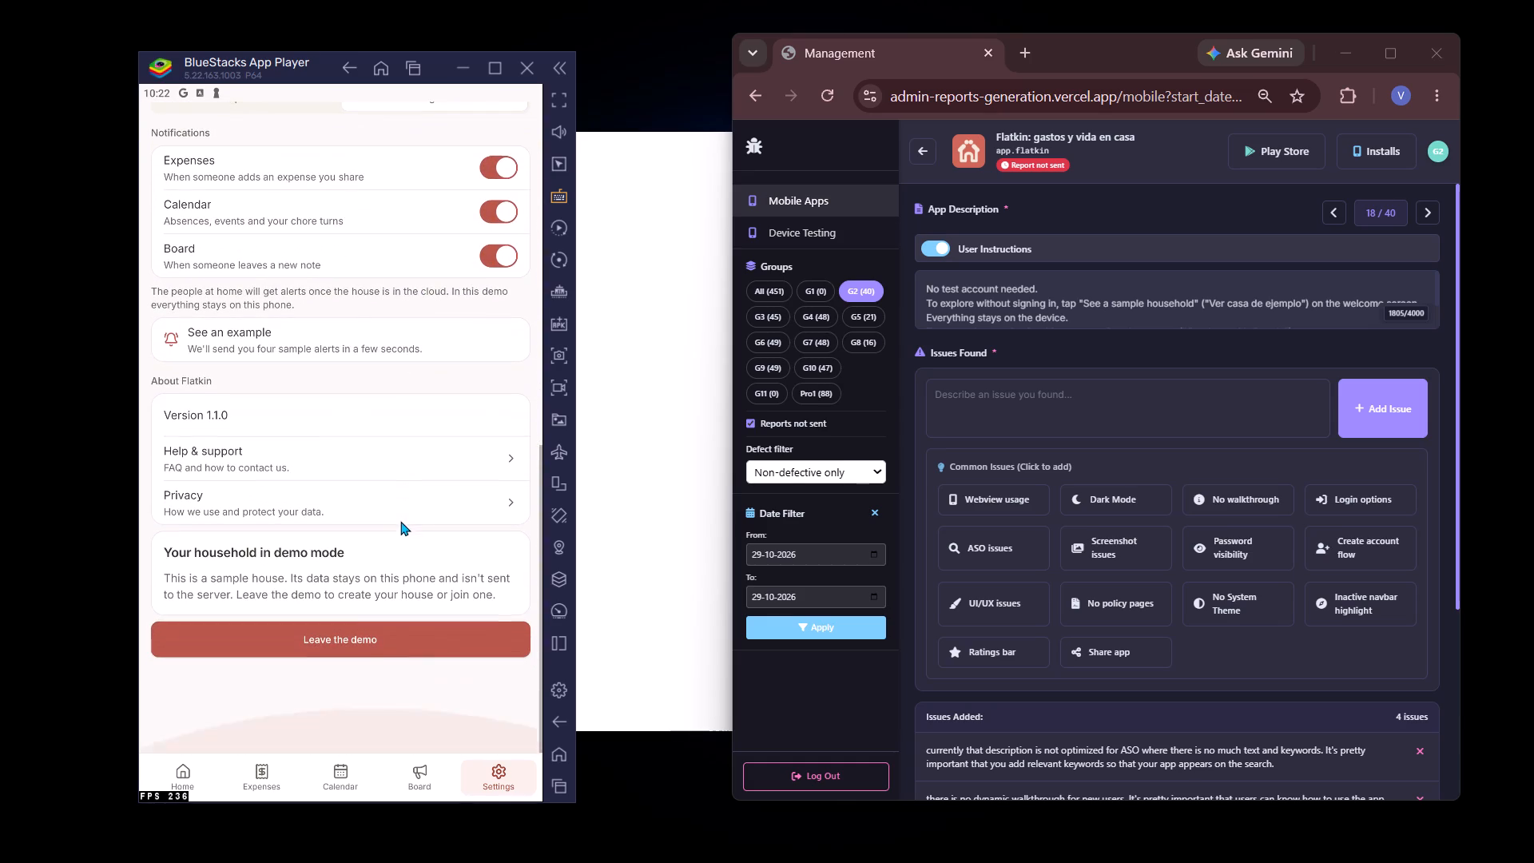
Leave Flatkin's sample household demo, agreeing to delete the sample data.
left_click(341, 637)
left_click(452, 489)
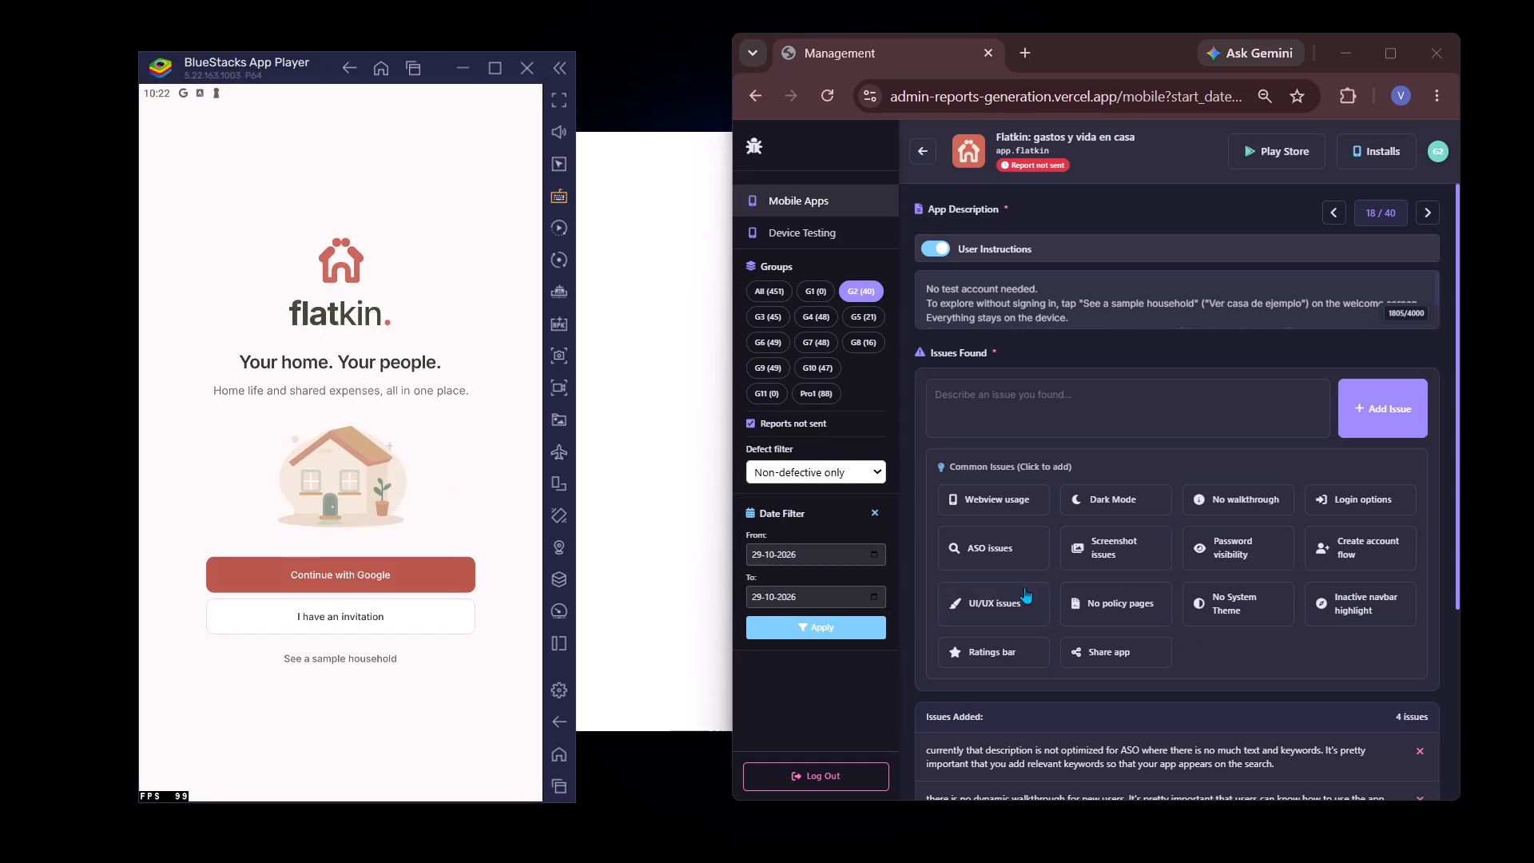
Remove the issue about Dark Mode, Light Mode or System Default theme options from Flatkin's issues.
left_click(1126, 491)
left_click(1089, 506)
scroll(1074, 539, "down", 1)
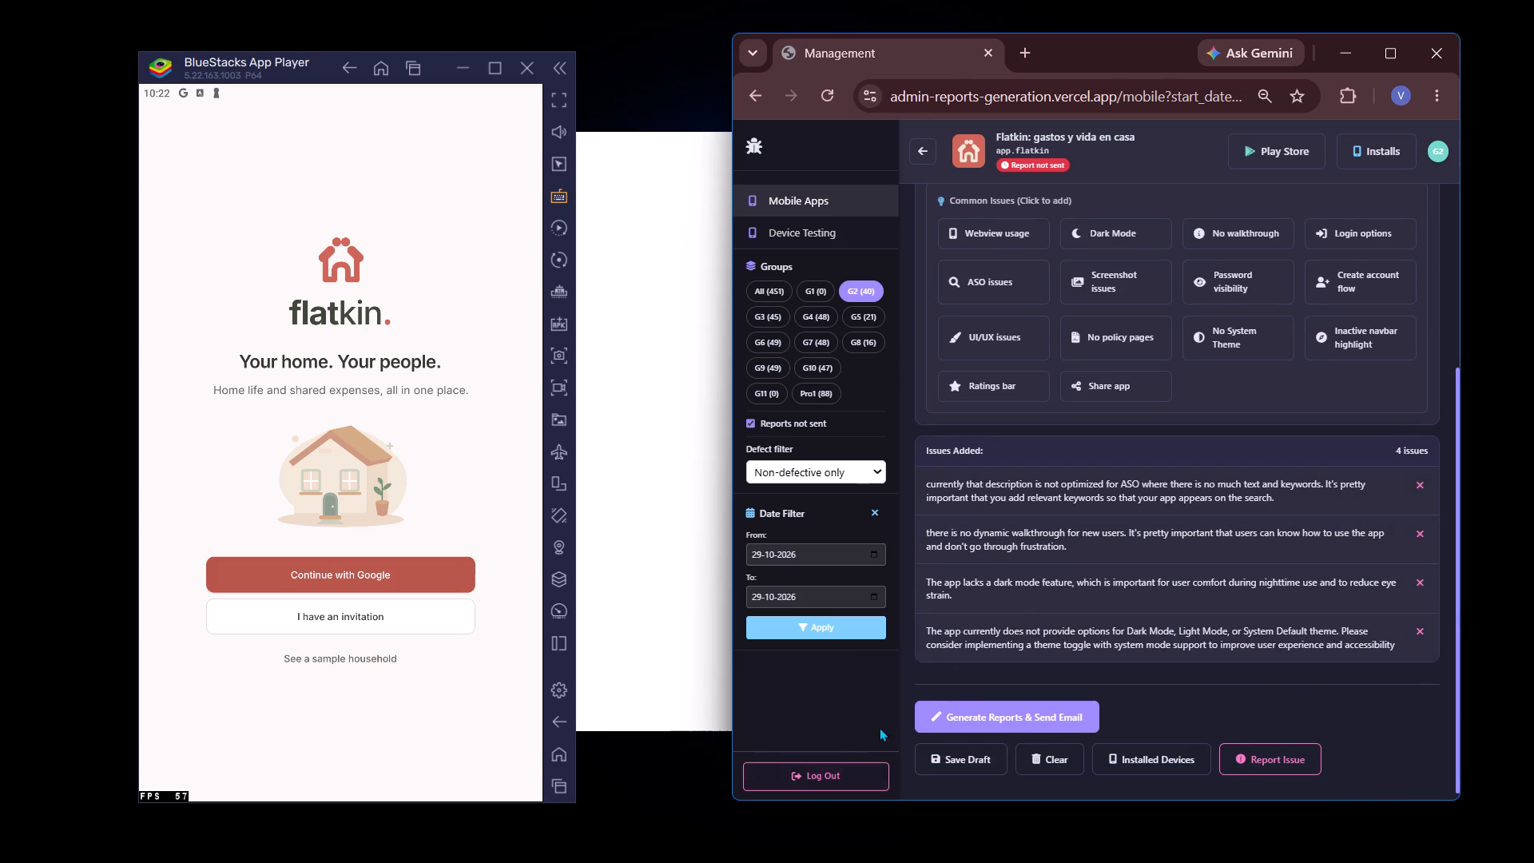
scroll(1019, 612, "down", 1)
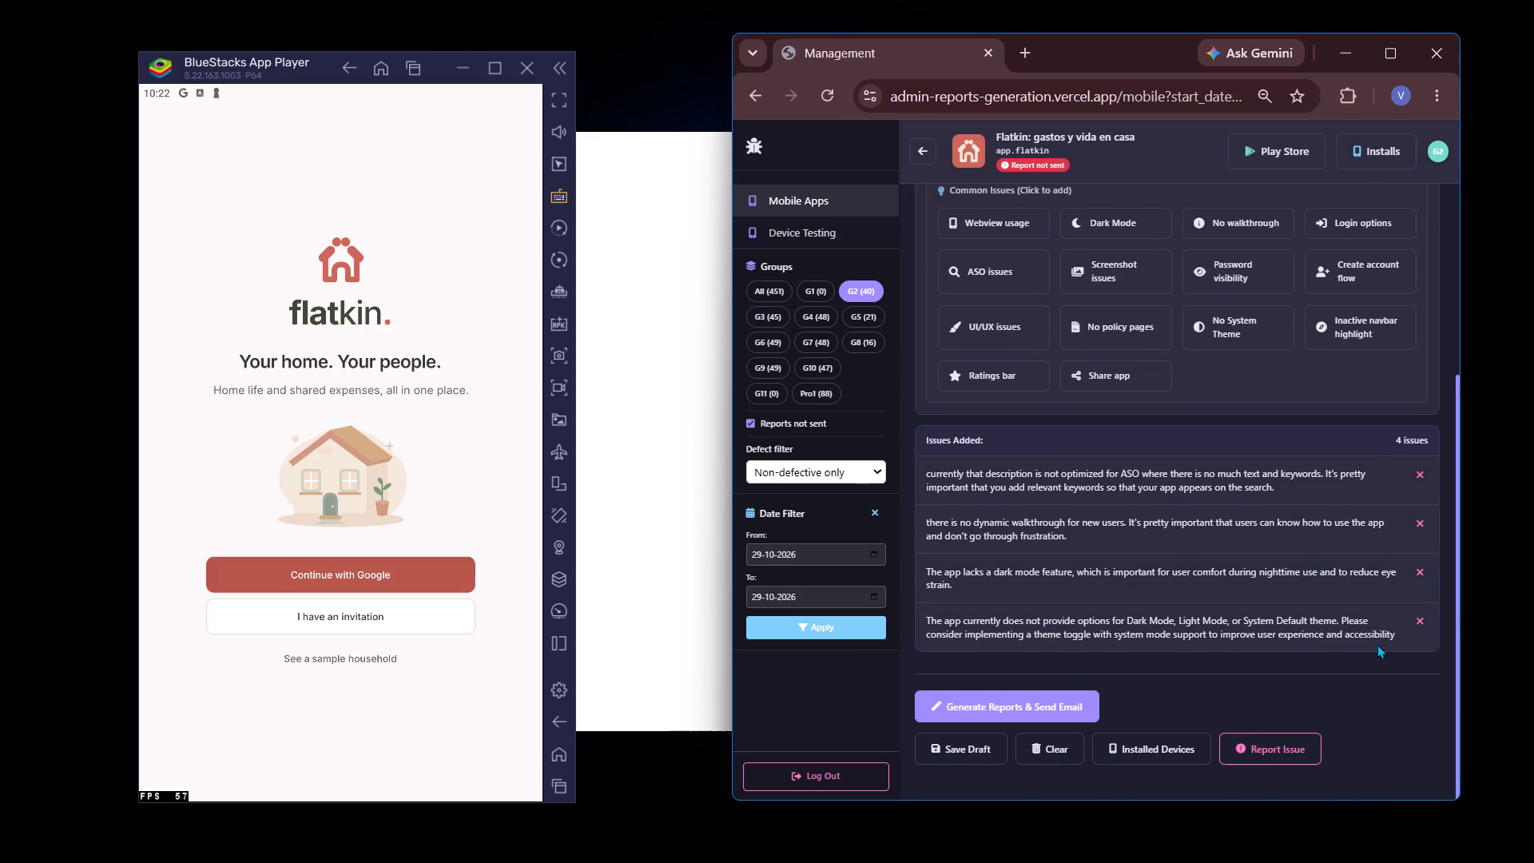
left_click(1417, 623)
Add the saved issue "Implement signup with email option for login.which user can have multiple options to login" to Flatkin's report.
scroll(1137, 472, "up", 3)
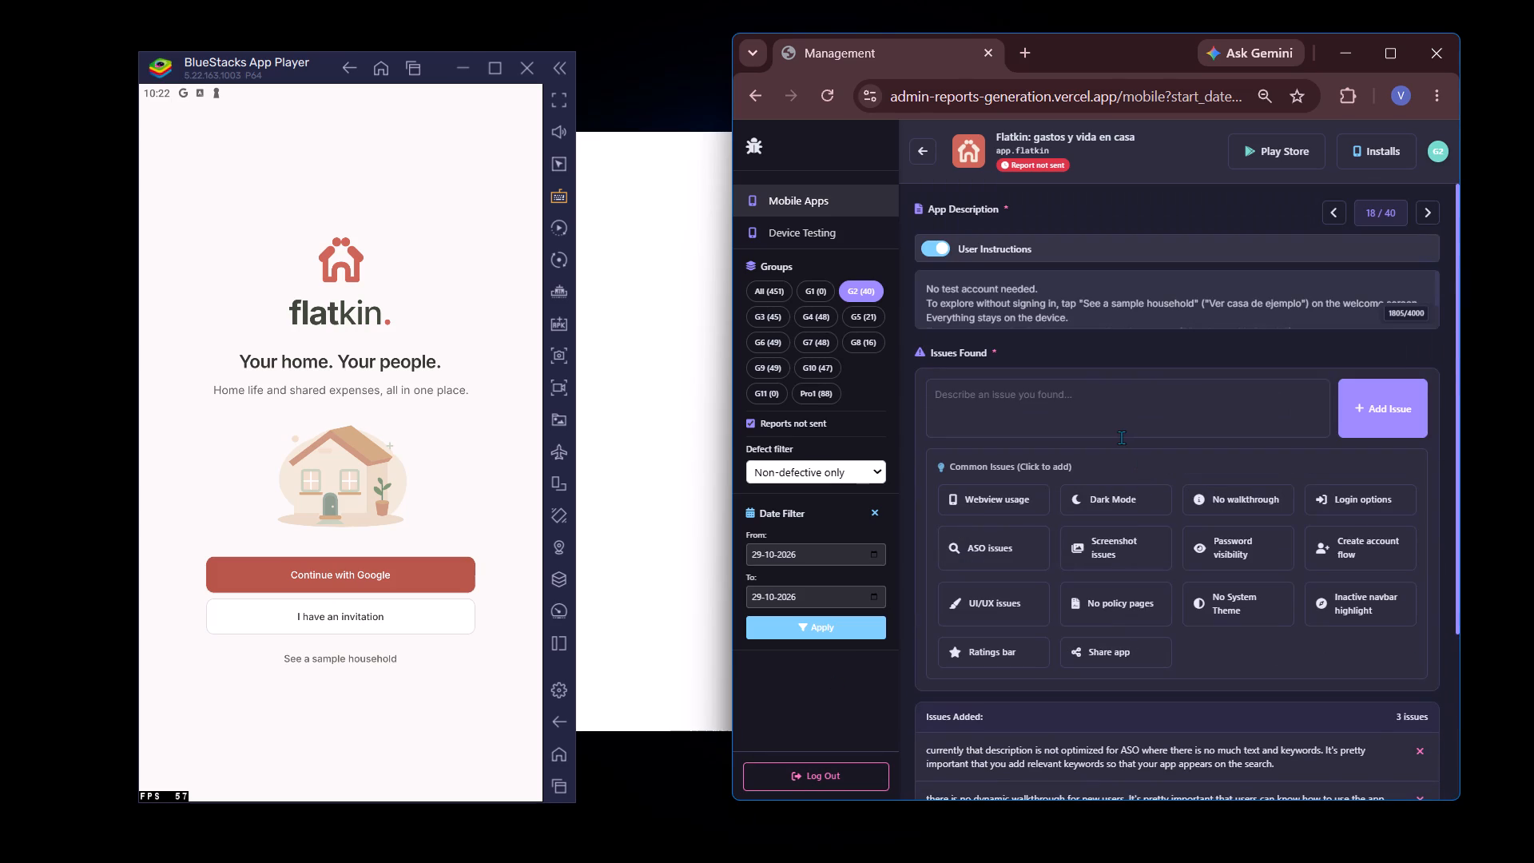
left_click(1121, 437)
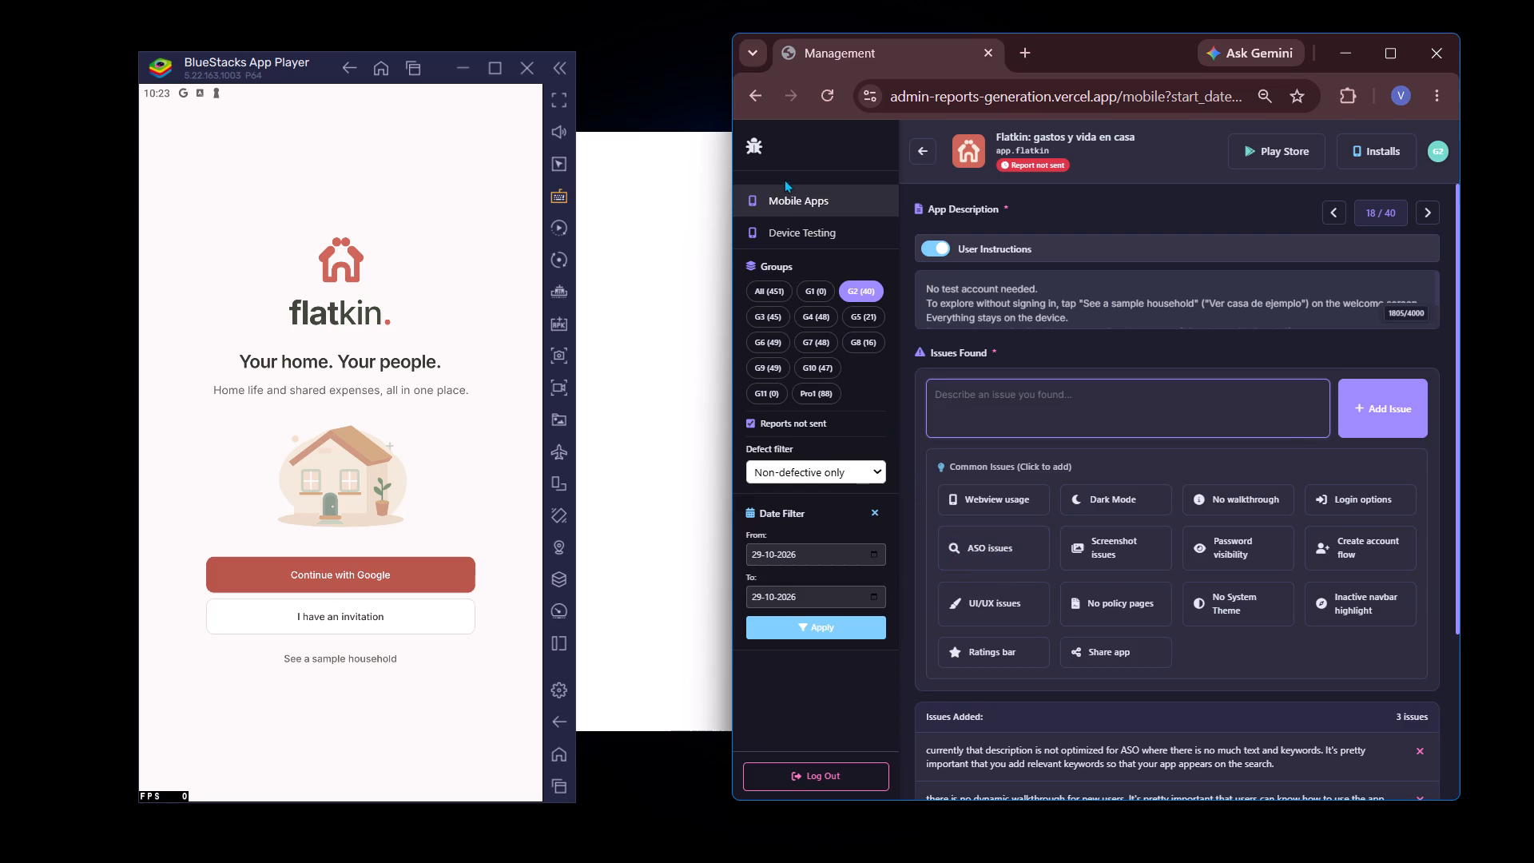
key("super+v")
left_click(1158, 587)
key("ctrl+v")
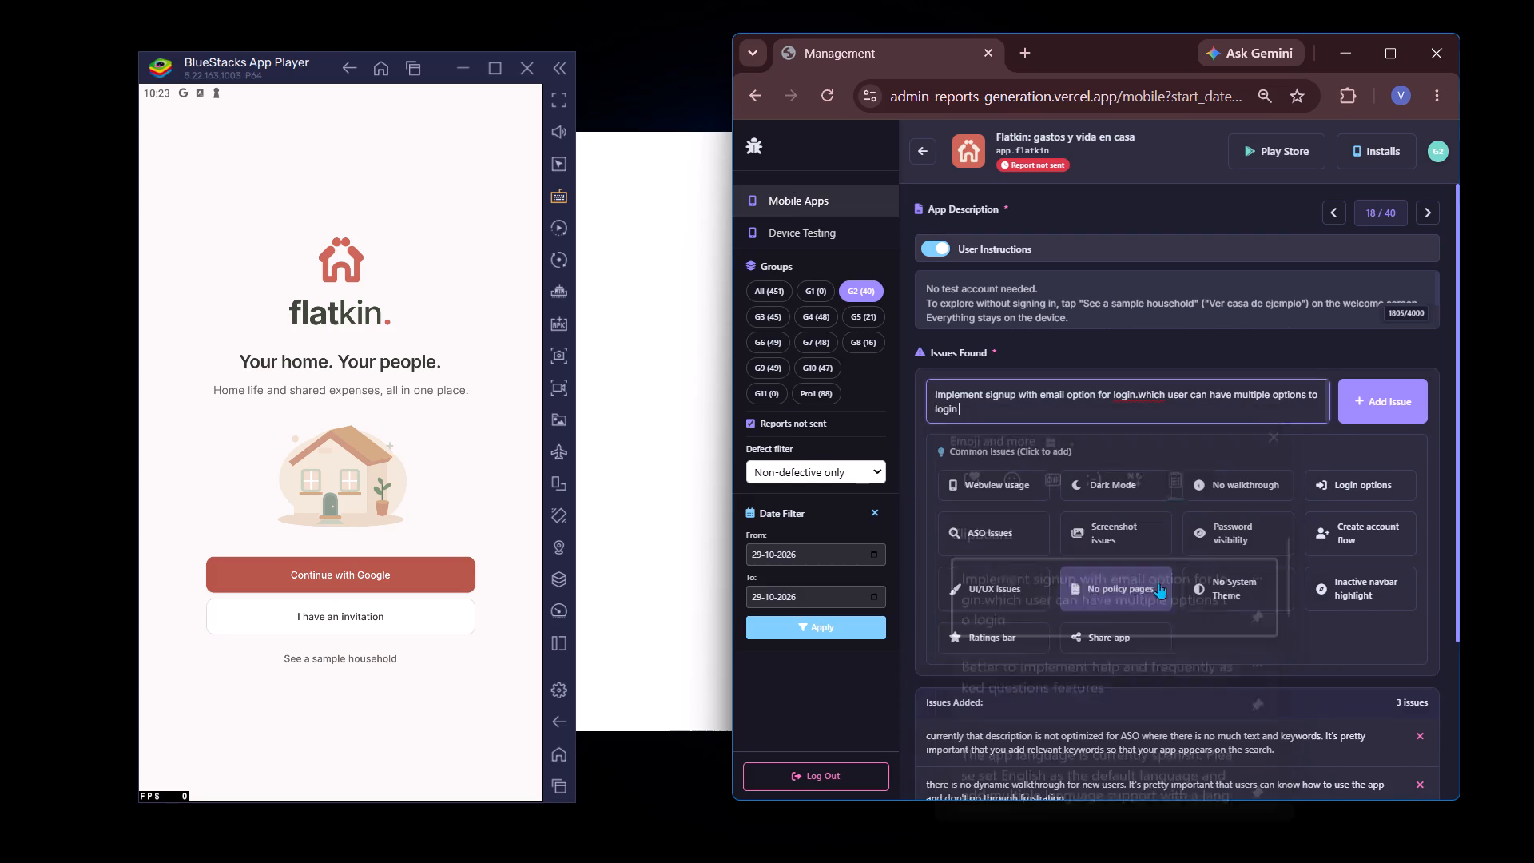
left_click(1369, 416)
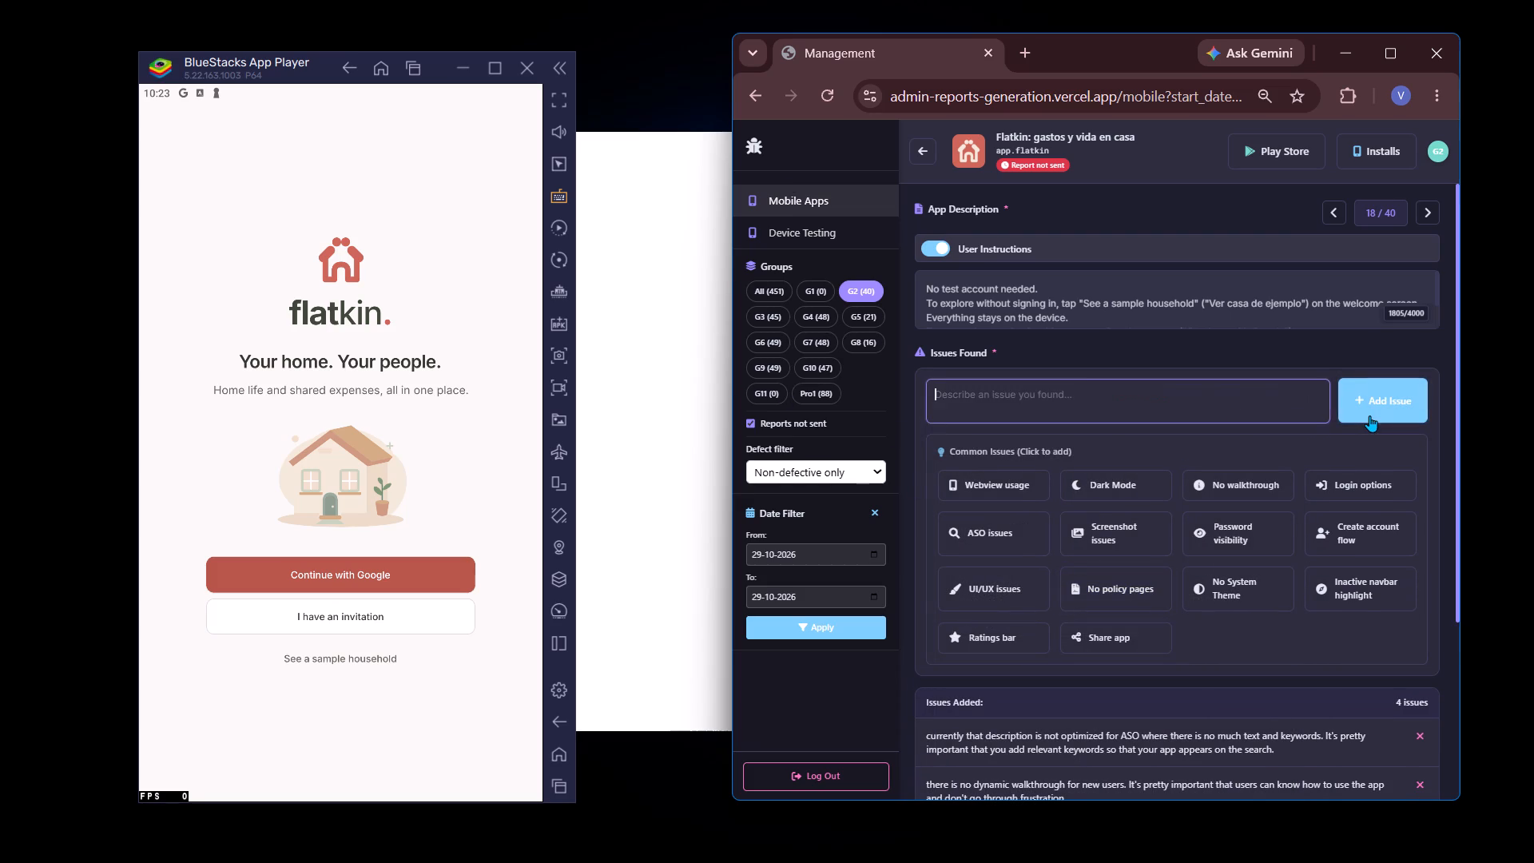
Generate Flatkin's report and send it by email.
scroll(1361, 423, "down", 4)
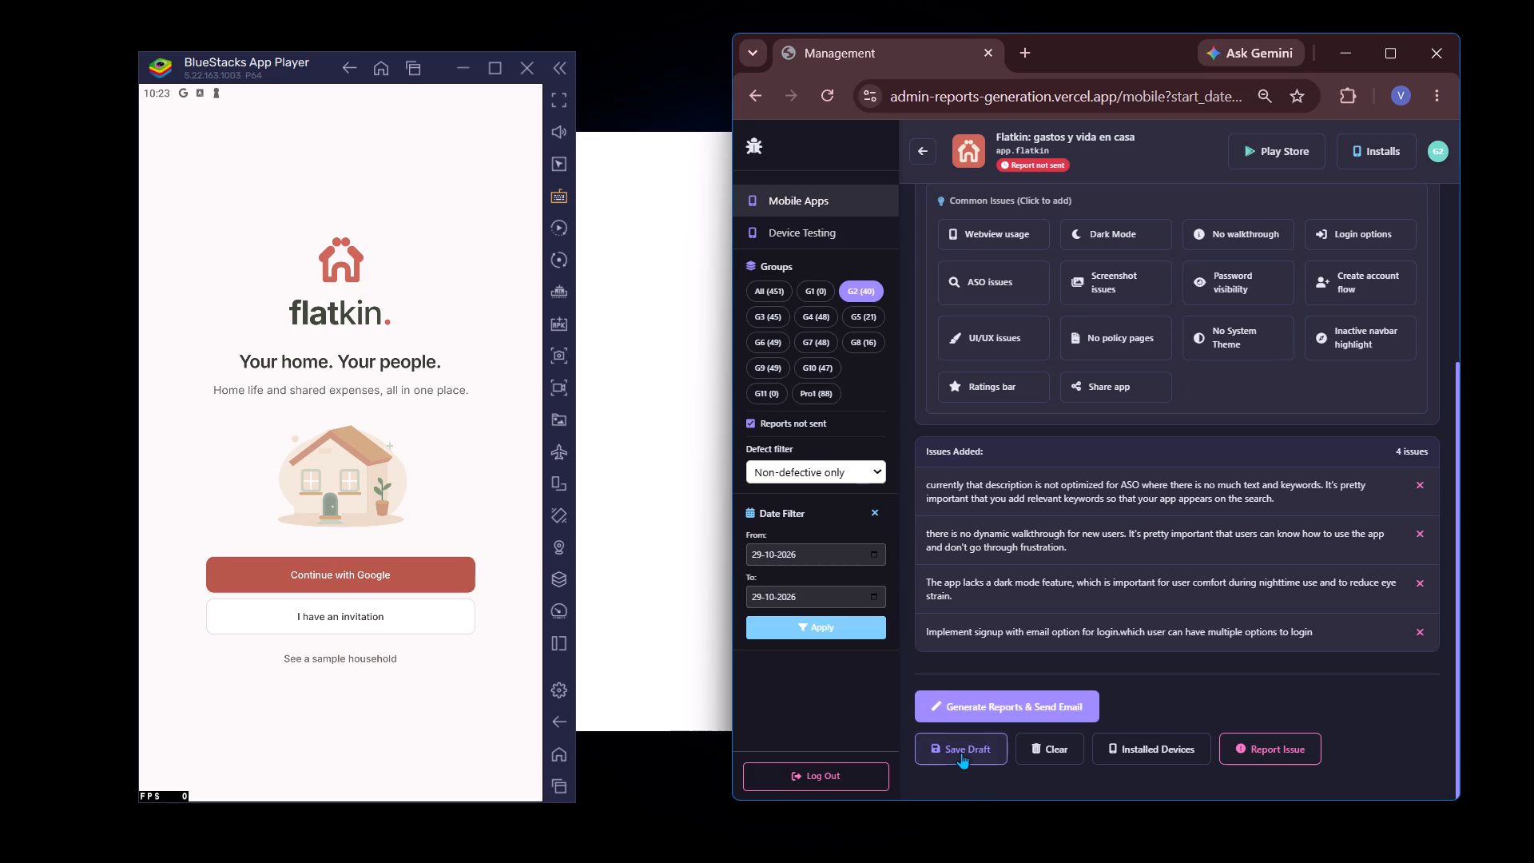
left_click(999, 713)
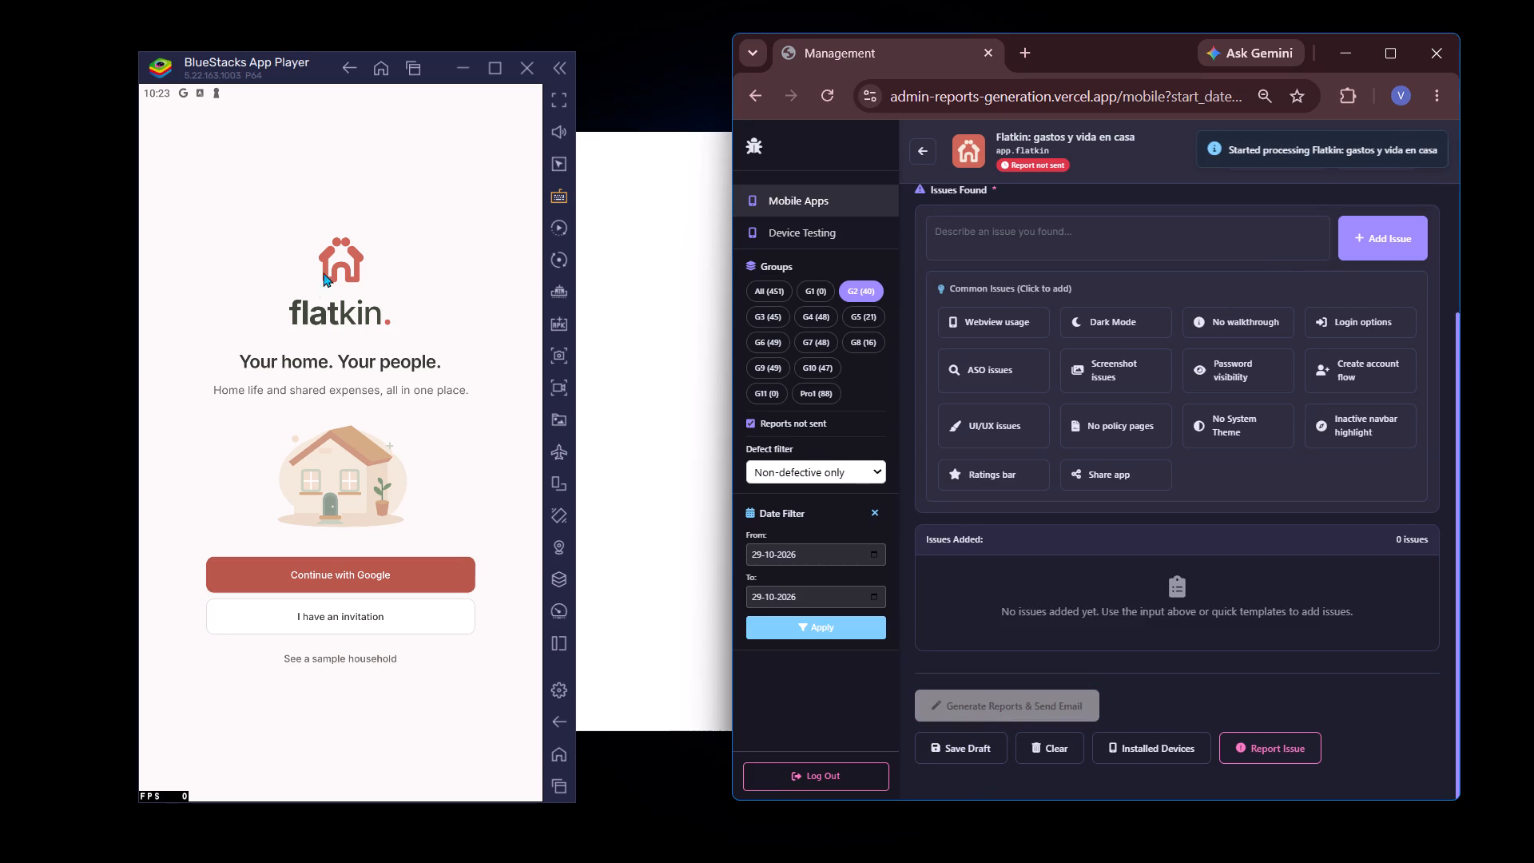
In BlueStacks, advance the management page to app 19/40, MAIATEC Therapy, and open its Google Play listing.
left_click(411, 68)
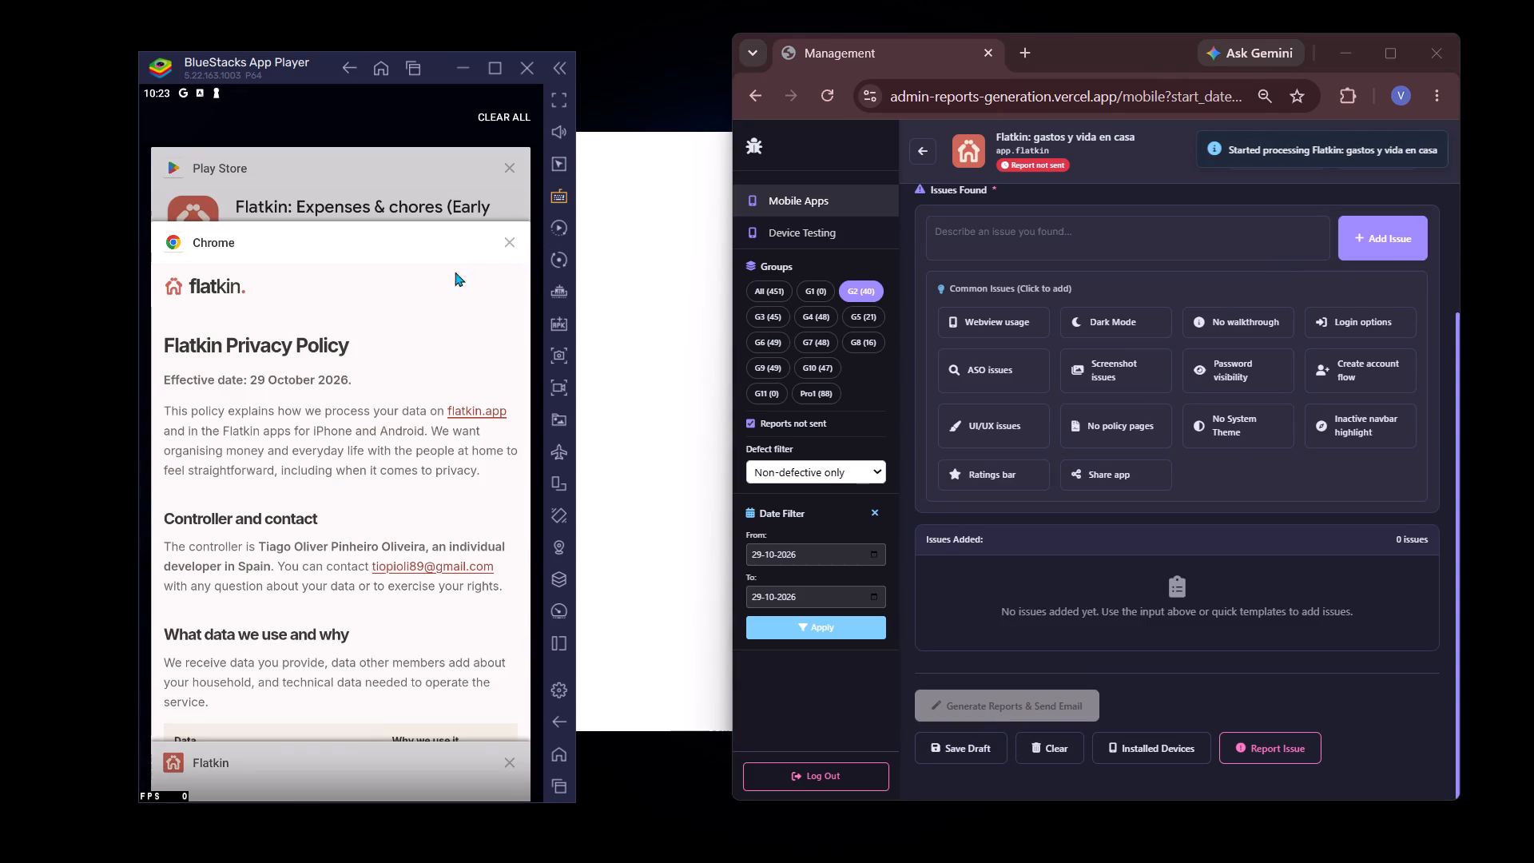
left_click(487, 260)
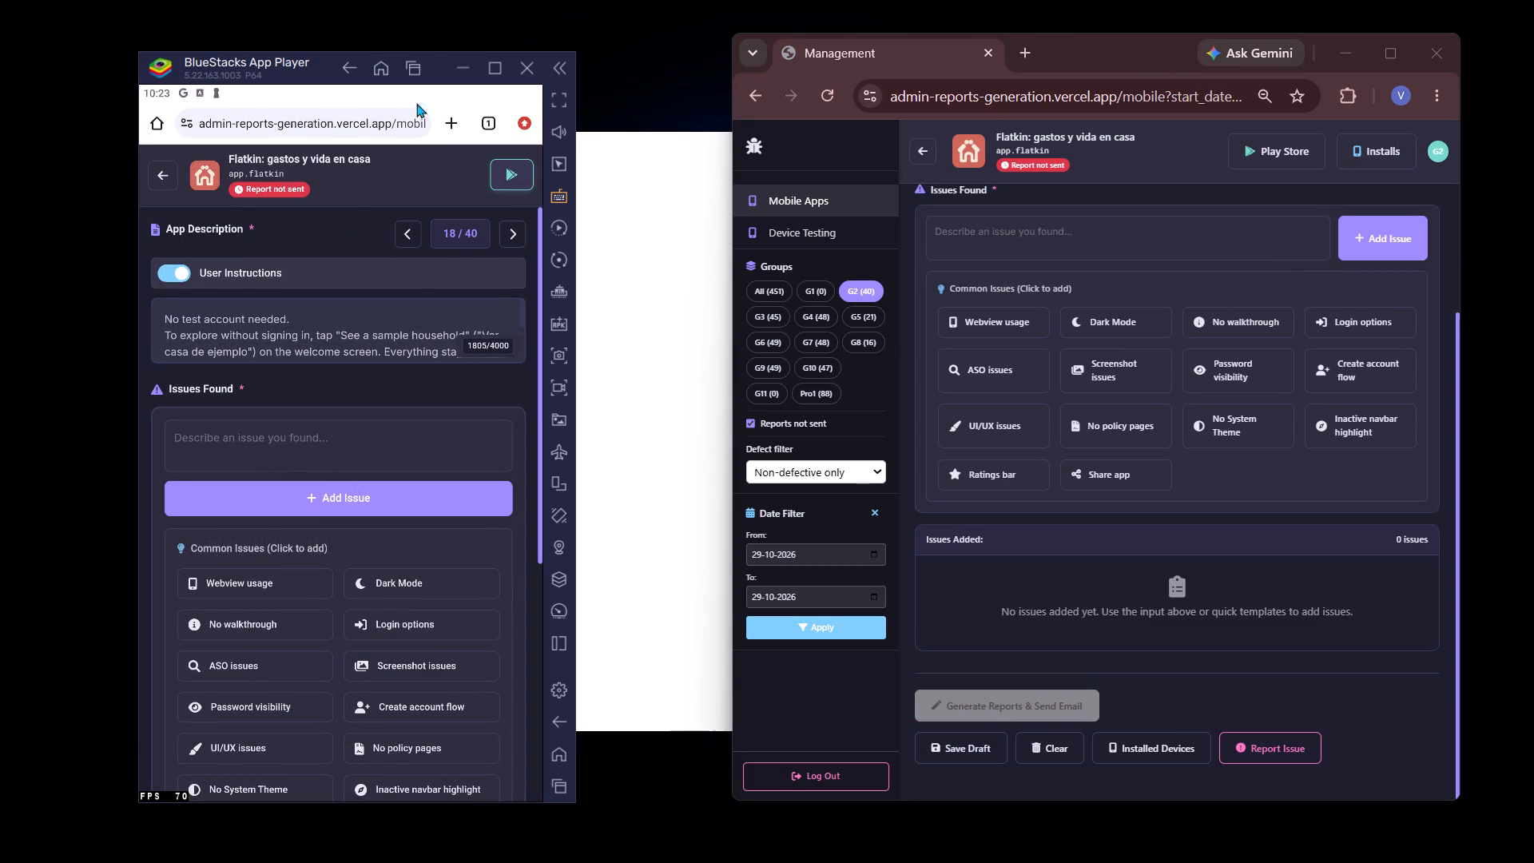
left_click(411, 61)
left_click(264, 192)
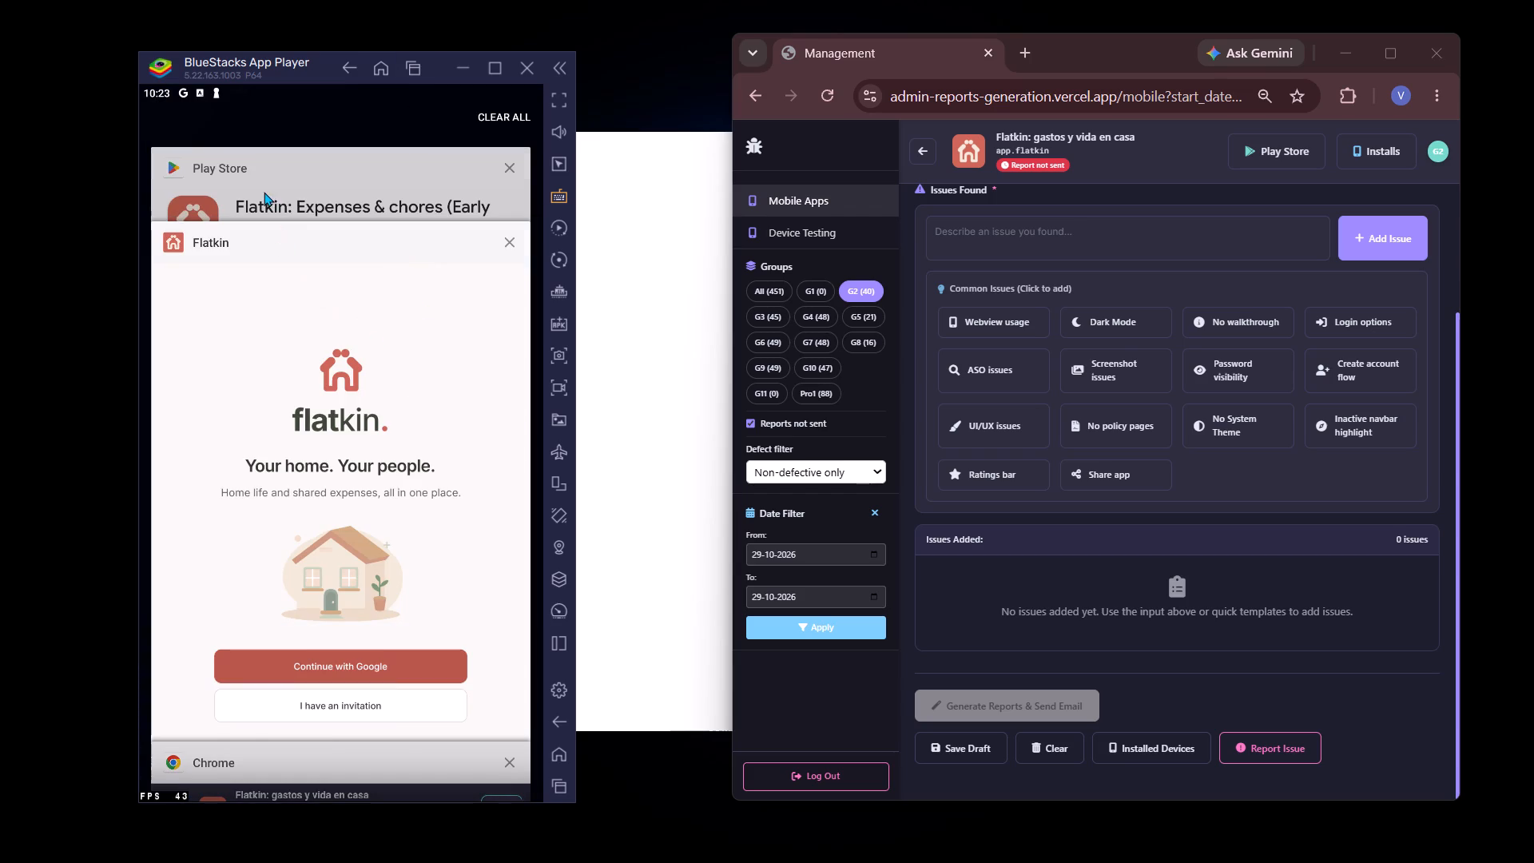
left_click(246, 245)
left_click(469, 466)
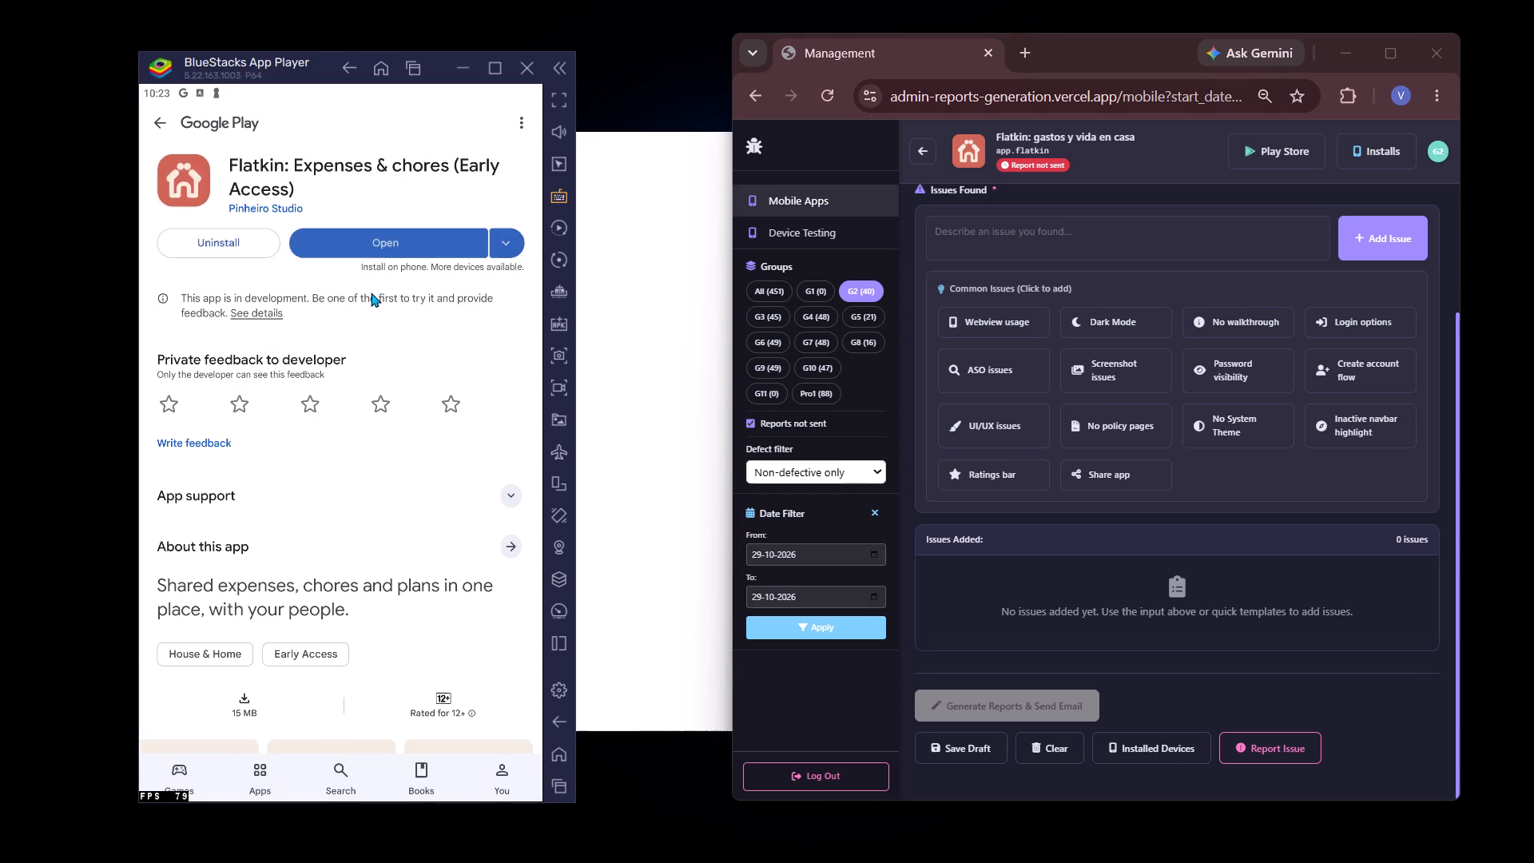
left_click(413, 75)
left_click(340, 433)
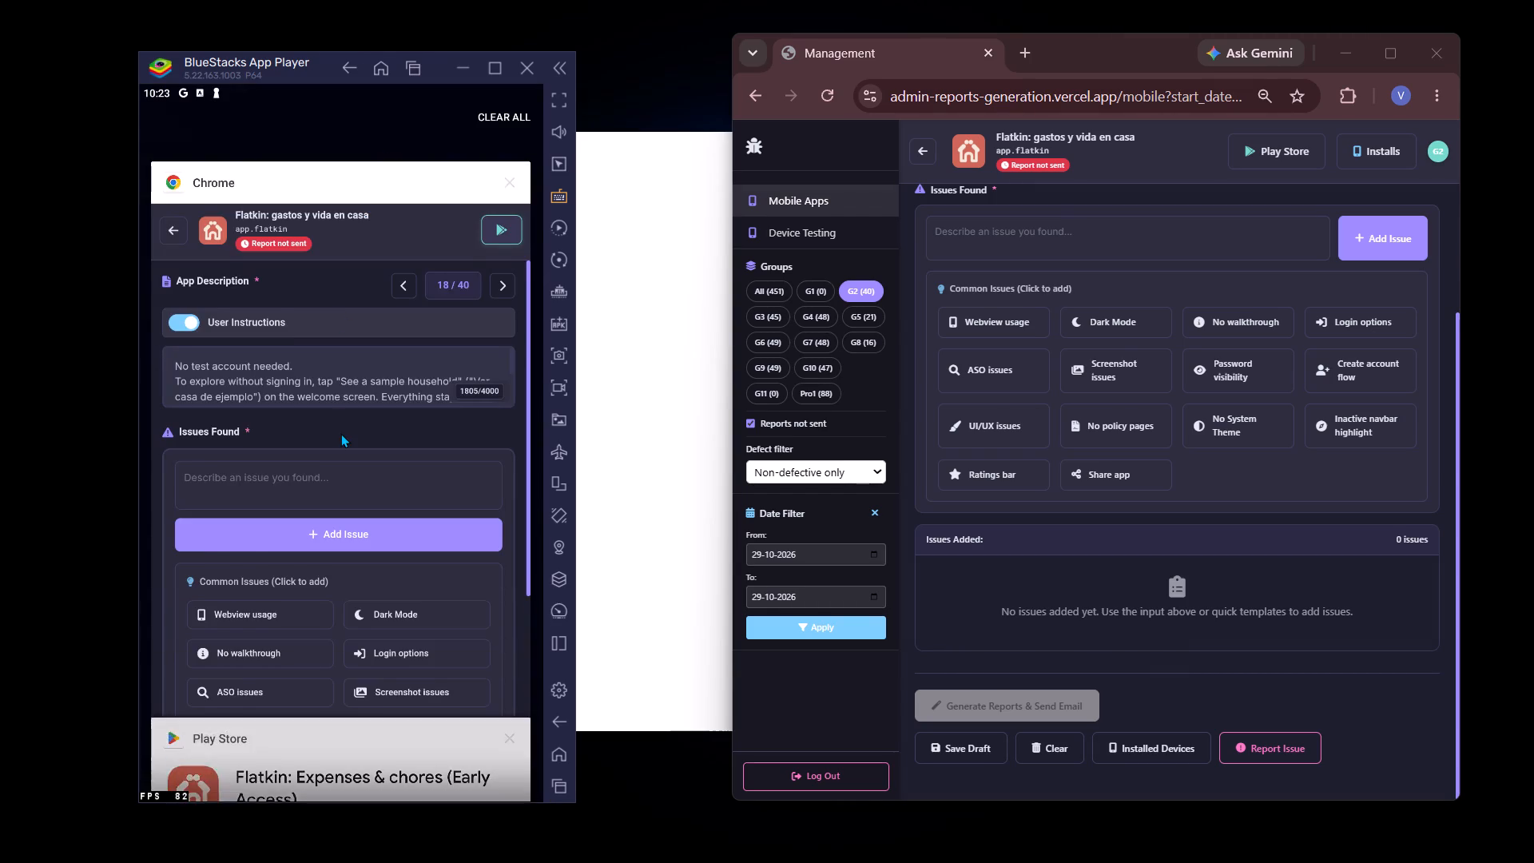
left_click(509, 221)
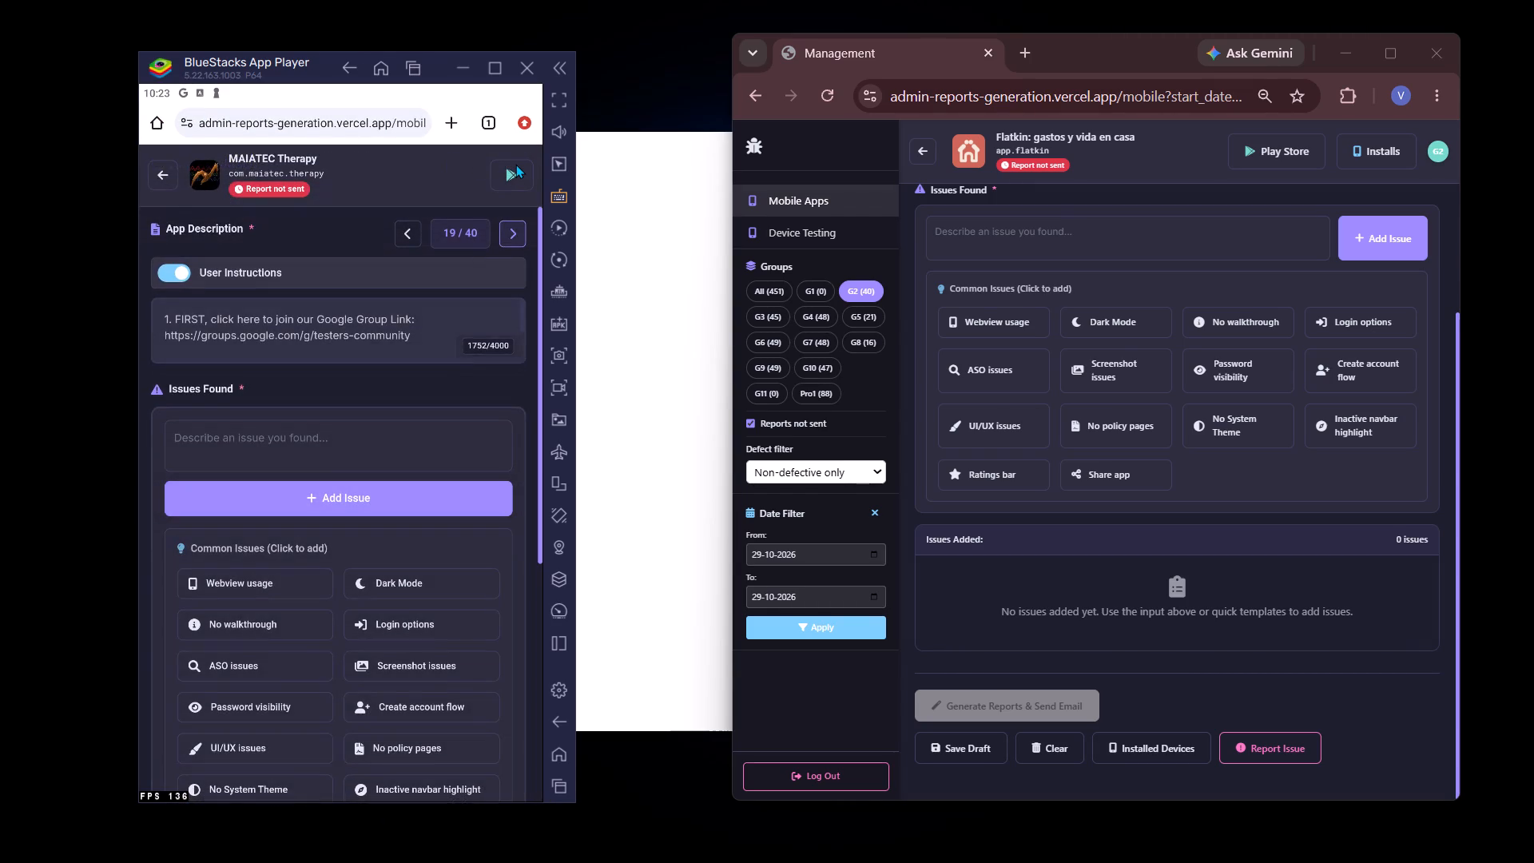
left_click(515, 164)
Advance the desktop browser's report page to MAIATEC Therapy, app 19/40.
scroll(1282, 360, "up", 4)
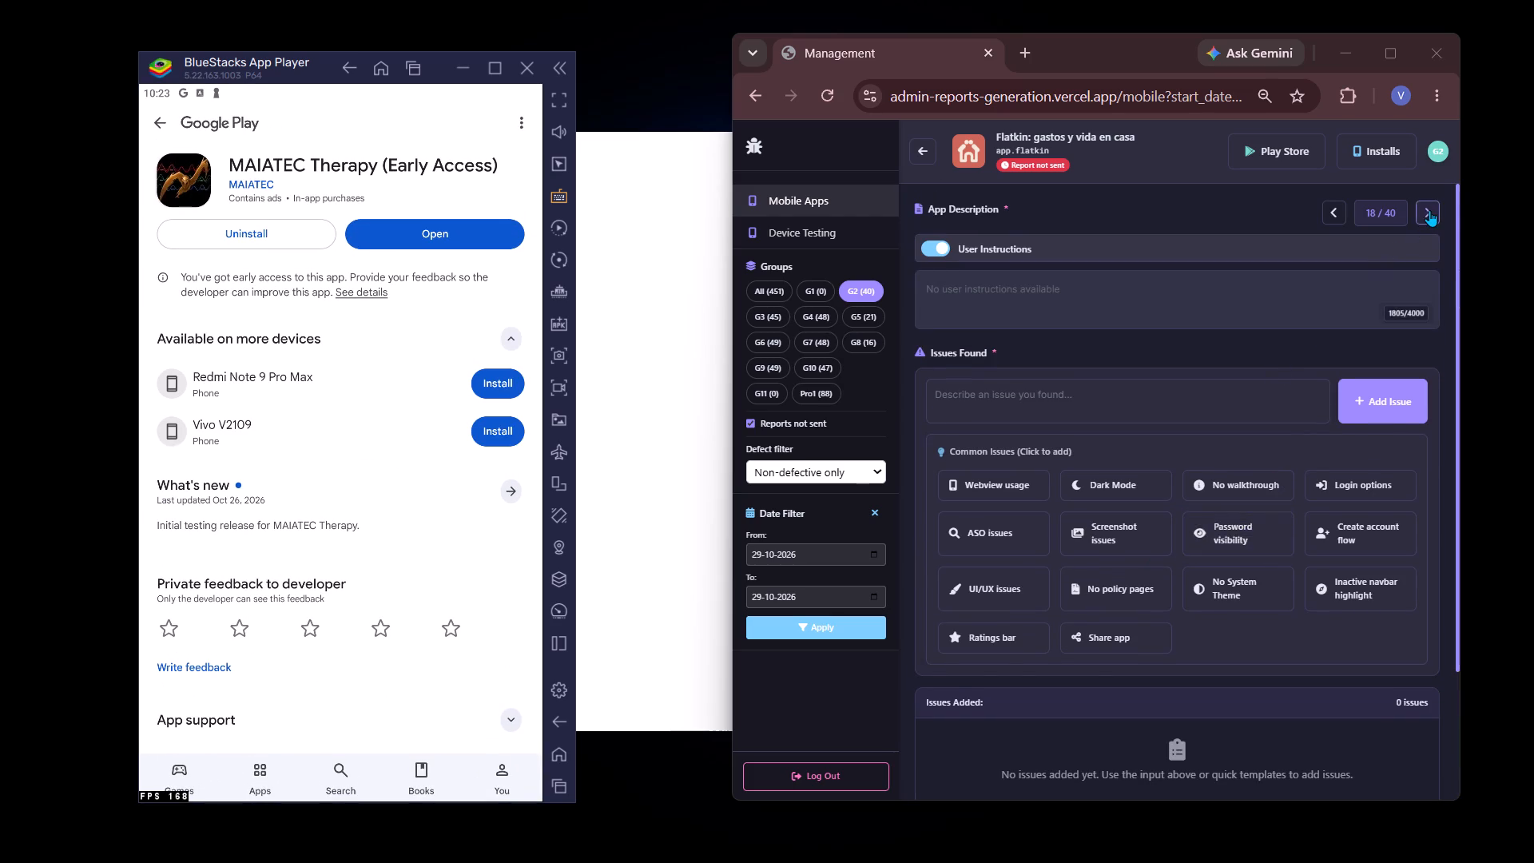
left_click(1429, 210)
Examine MAIATEC Therapy's Google Play listing, including its short description and a full-size screenshot.
scroll(354, 406, "down", 4)
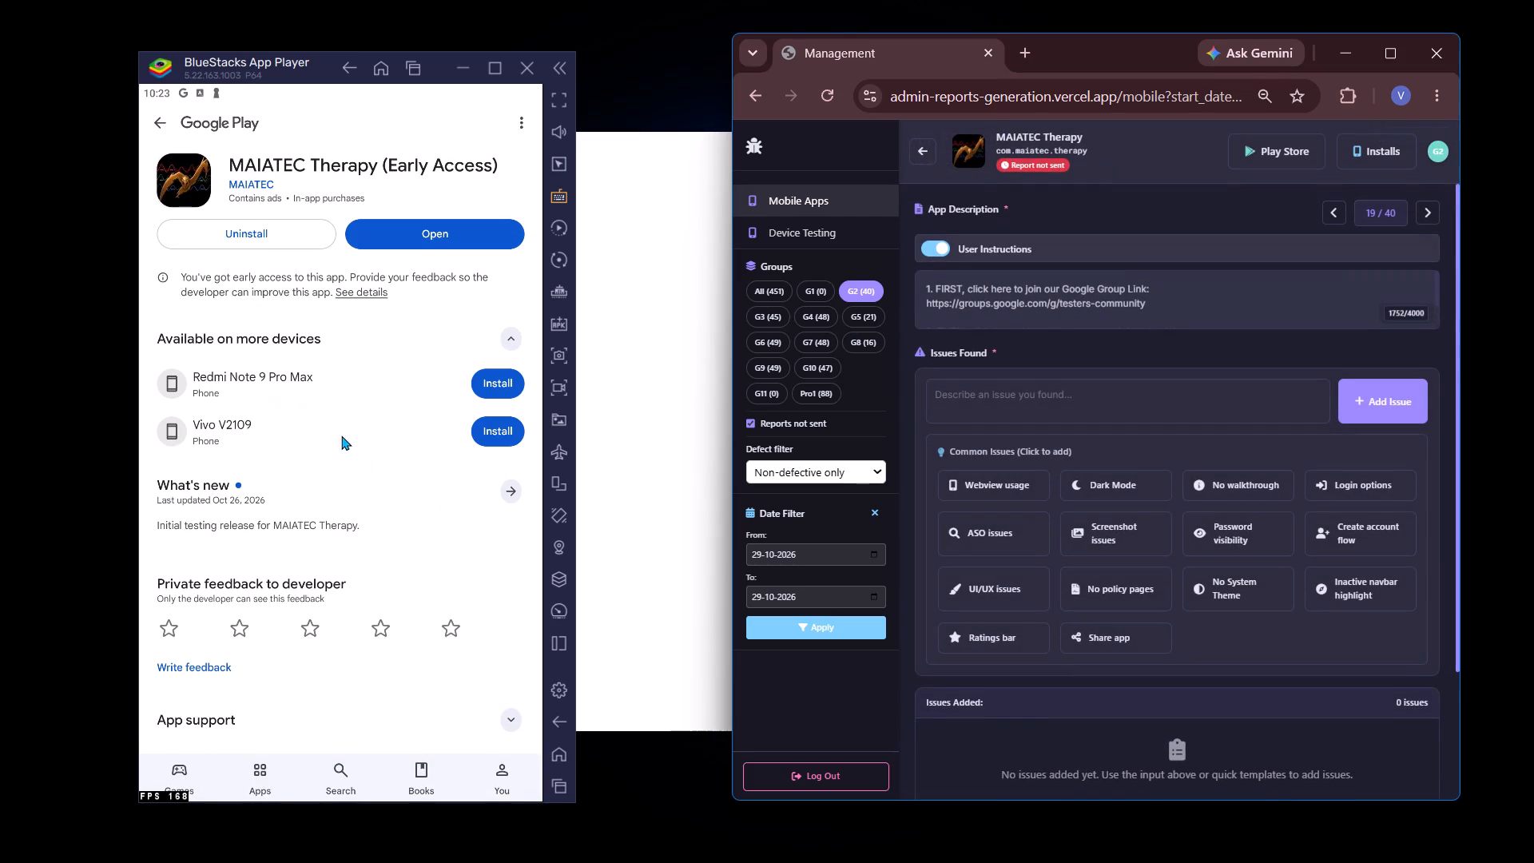
left_click_drag(318, 623, 387, 276)
left_click_drag(282, 695, 290, 487)
left_click(221, 529)
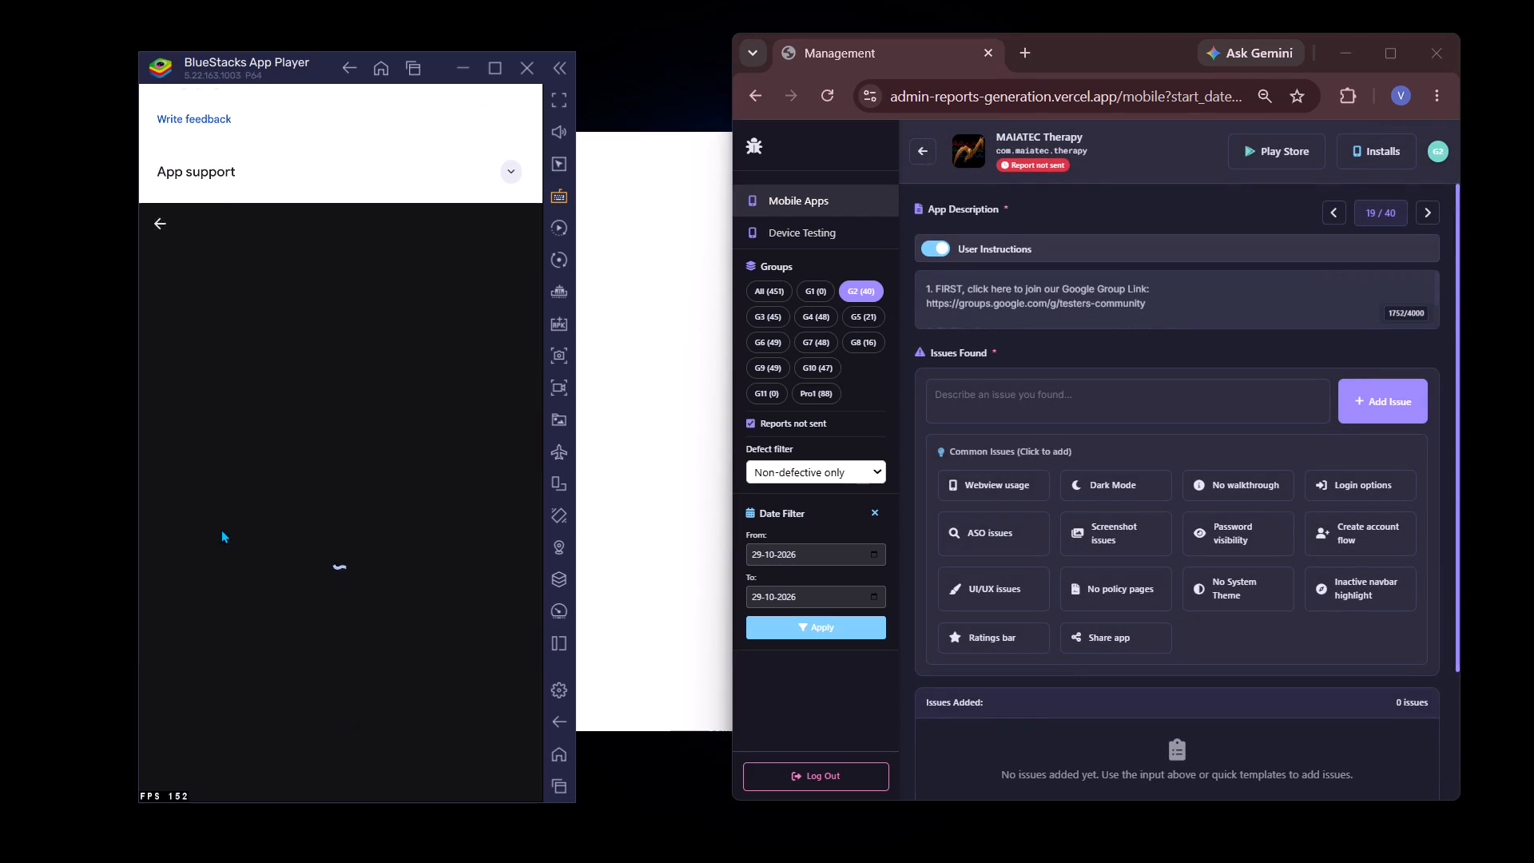
left_click(170, 112)
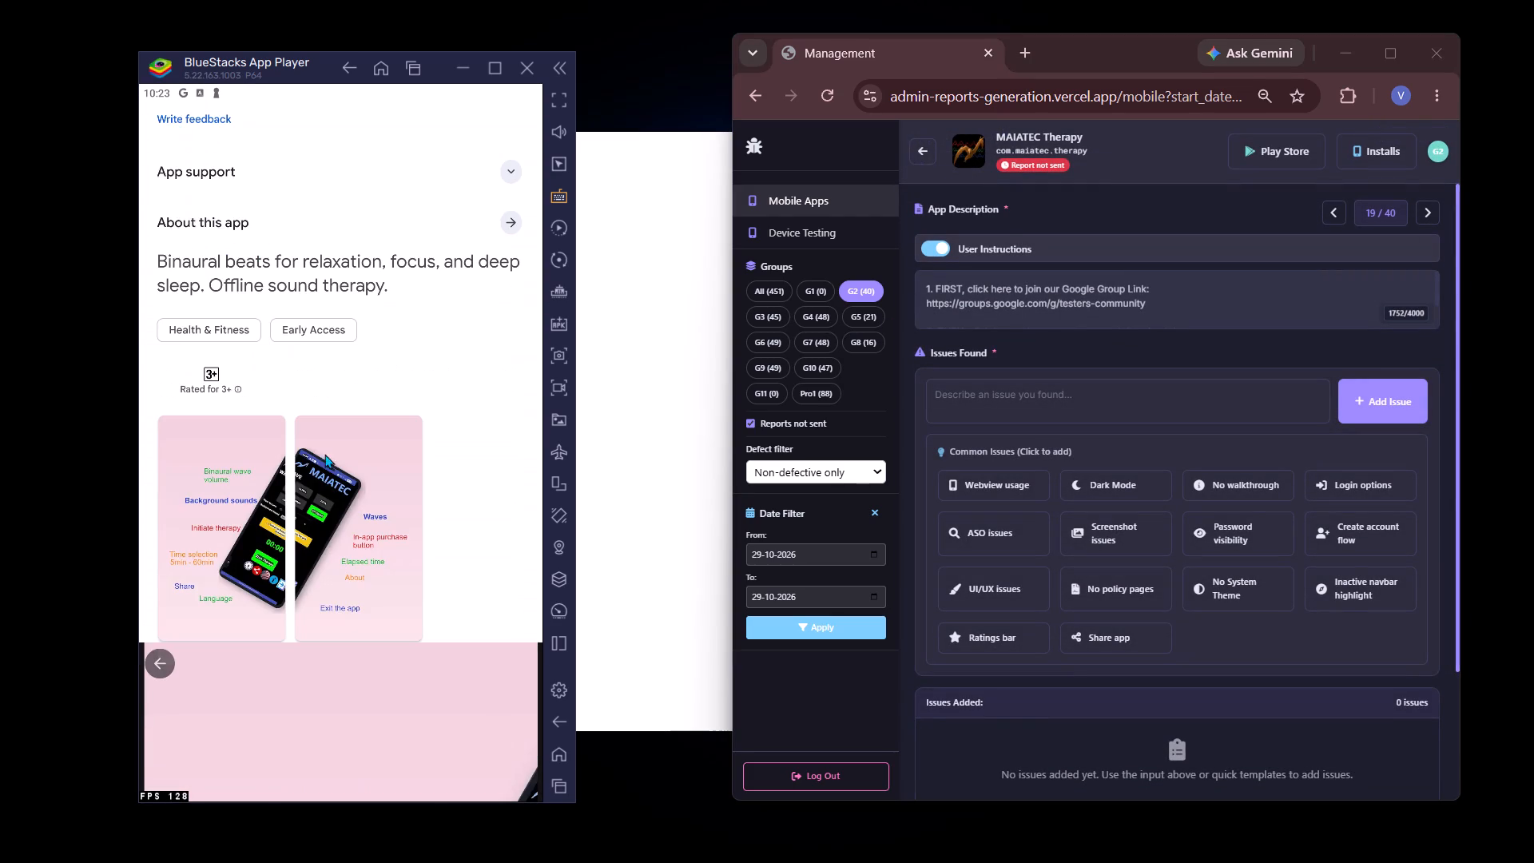
scroll(302, 304, "up", 6)
scroll(377, 251, "up", 1)
Launch MAIATEC Therapy and test its ALPHA, BETA, SCHUMANN and GAMMA wave options.
left_click(375, 249)
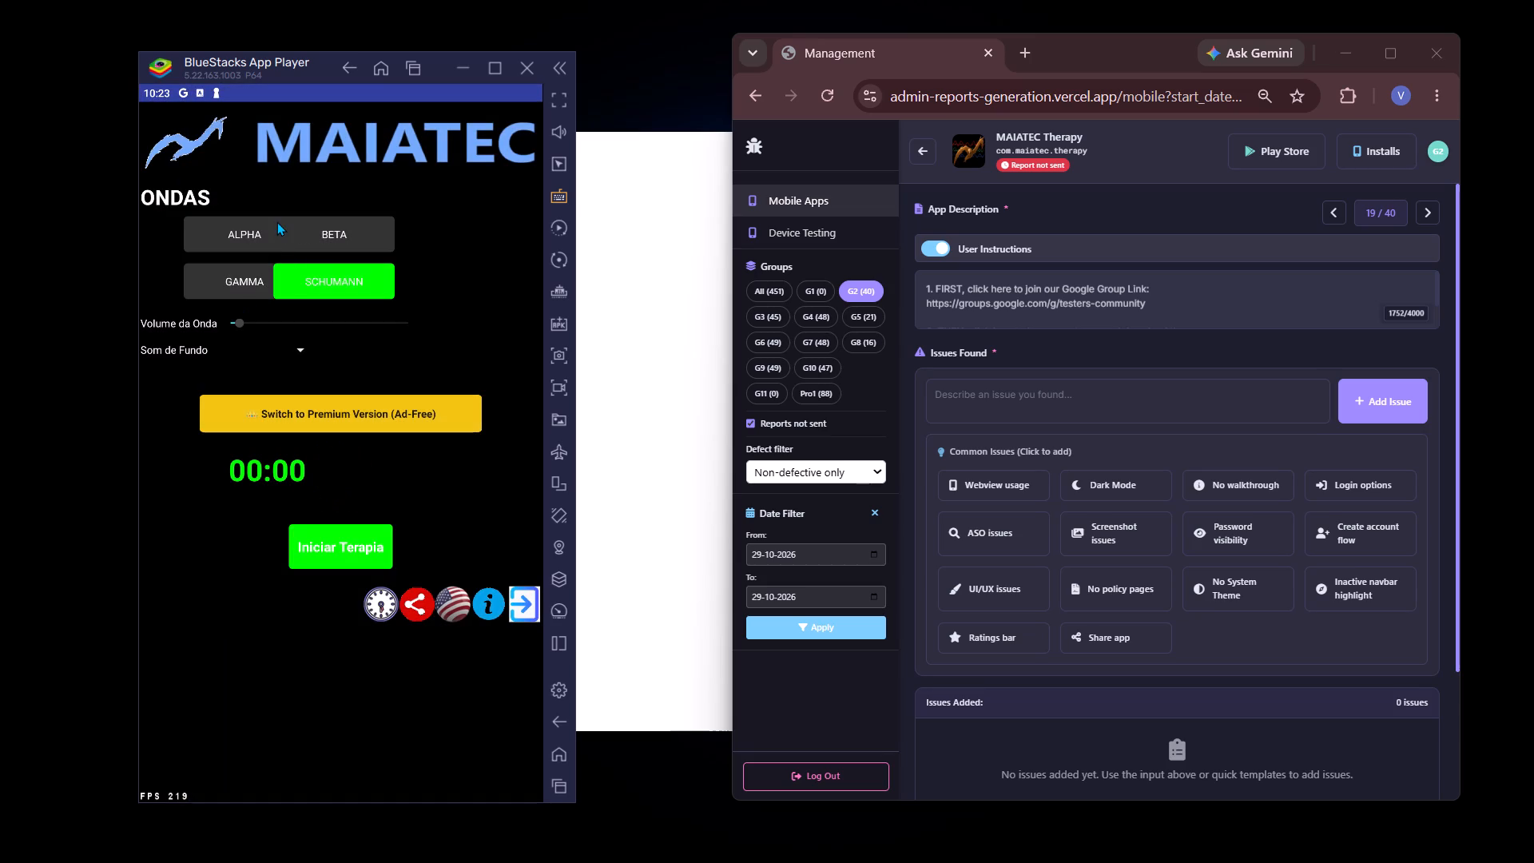
left_click(256, 237)
left_click(364, 240)
left_click(280, 280)
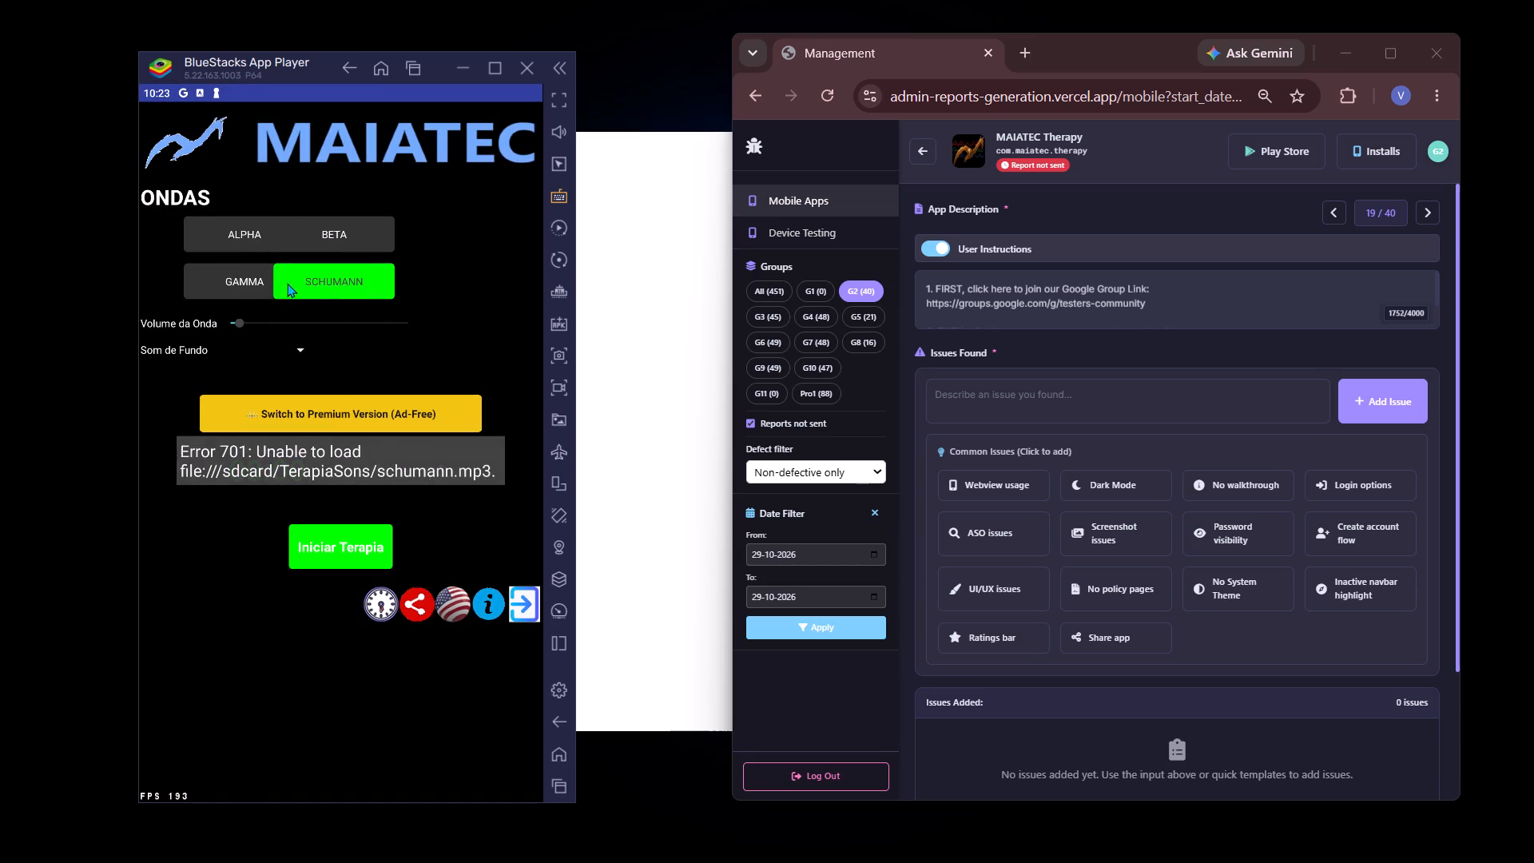
left_click(266, 283)
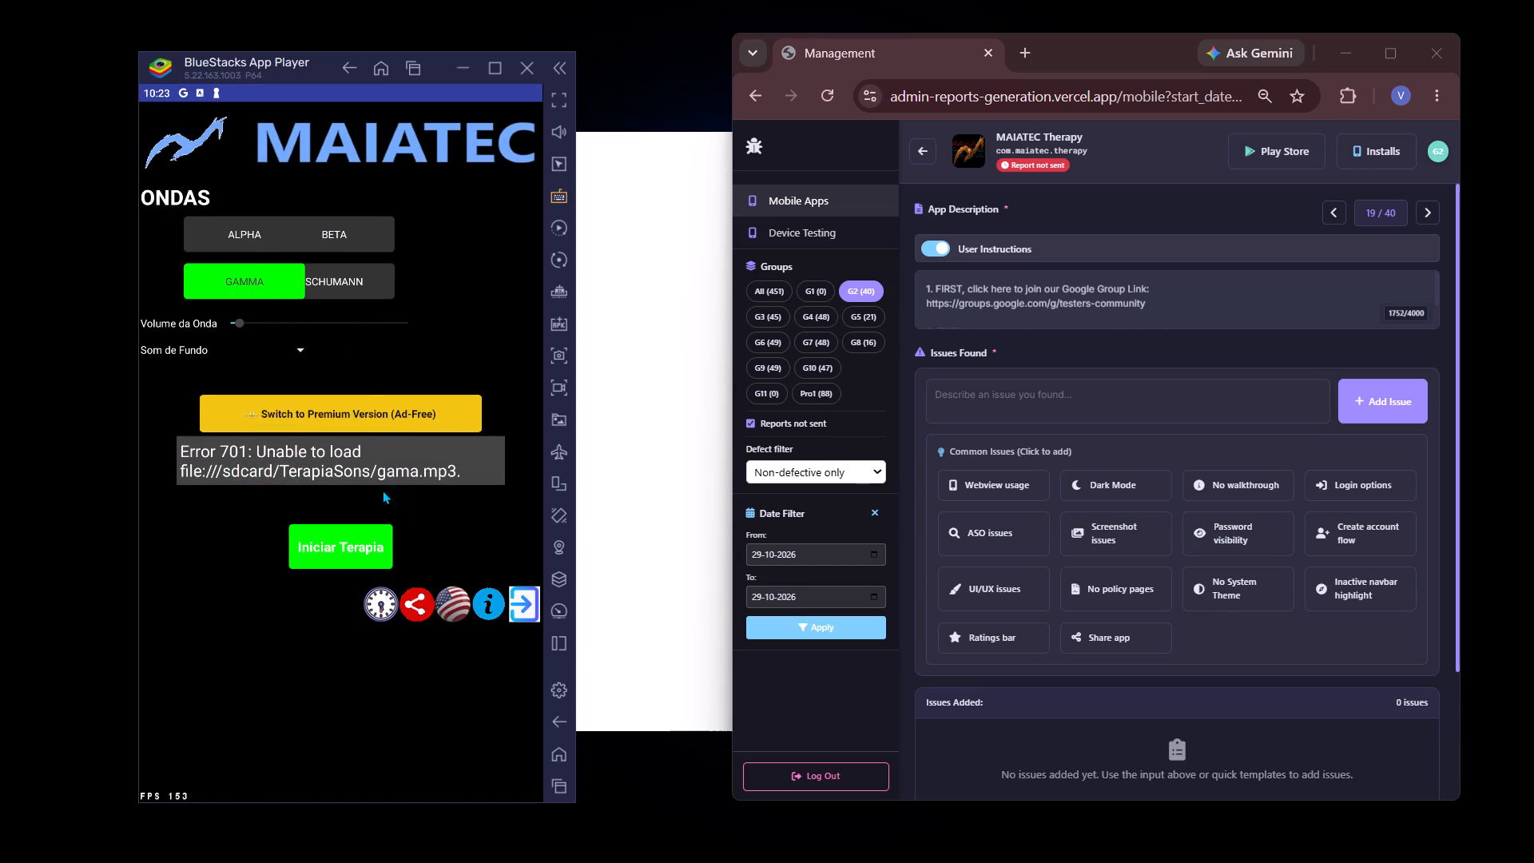
Test MAIATEC Therapy's premium upgrade and therapy start, closing the interstitial ad and the session dialog.
left_click(354, 392)
left_click(356, 419)
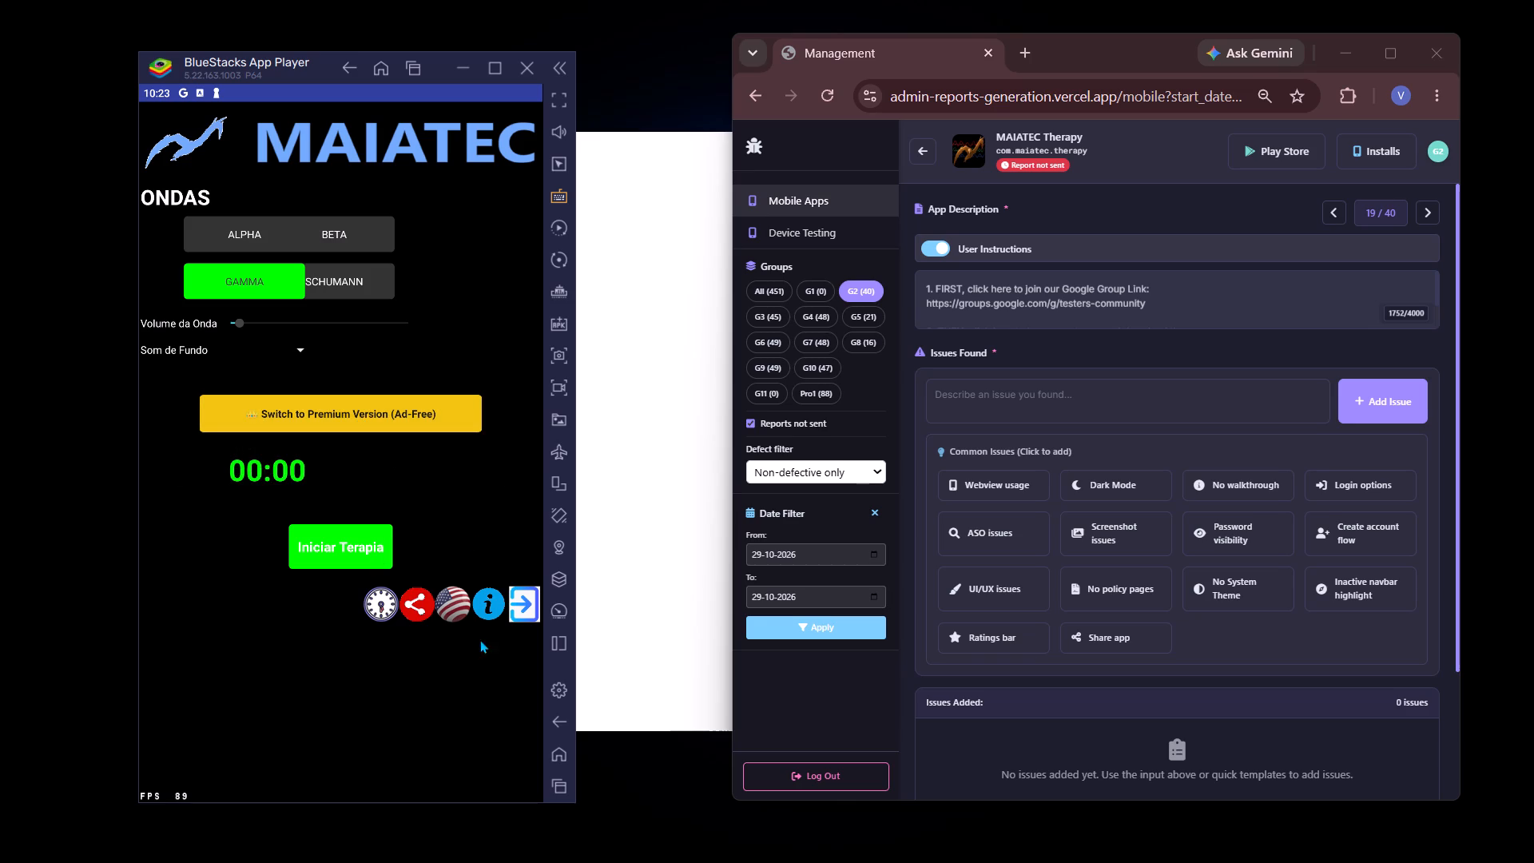
left_click(347, 559)
double_click(364, 557)
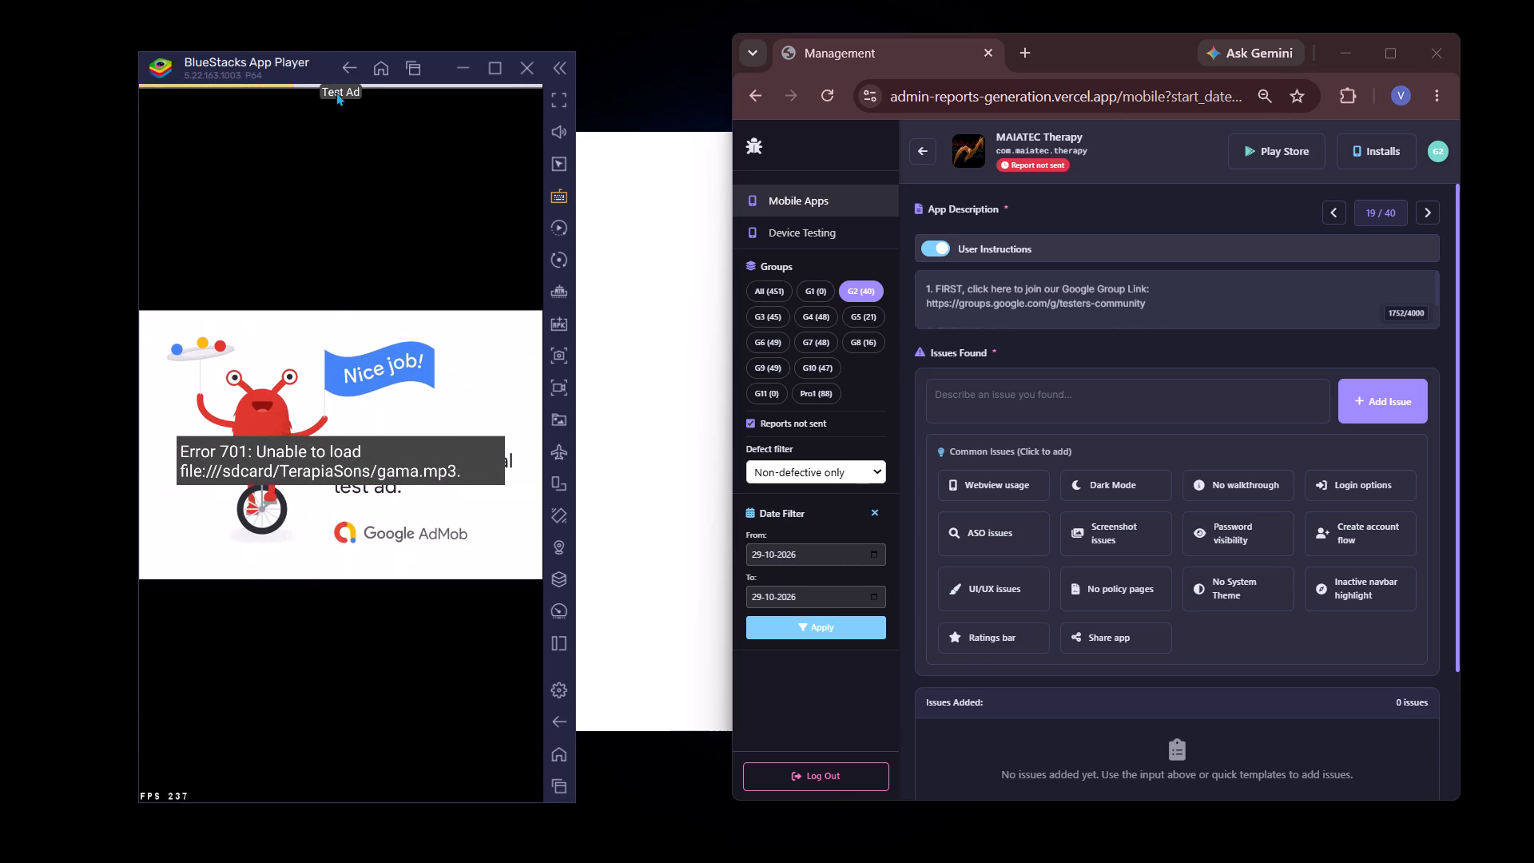
left_click(344, 57)
left_click(353, 65)
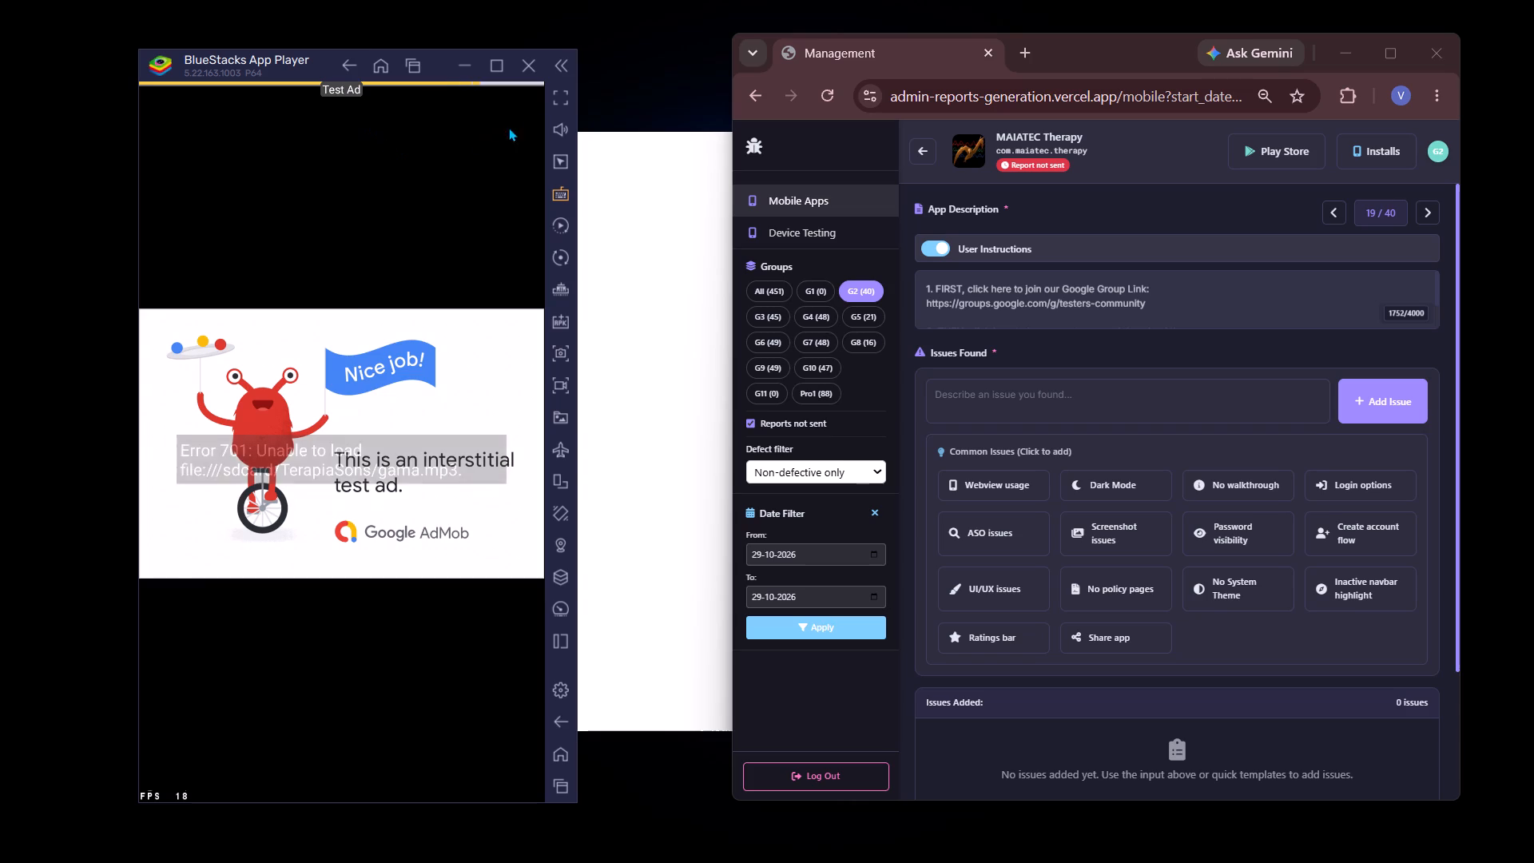
left_click(503, 115)
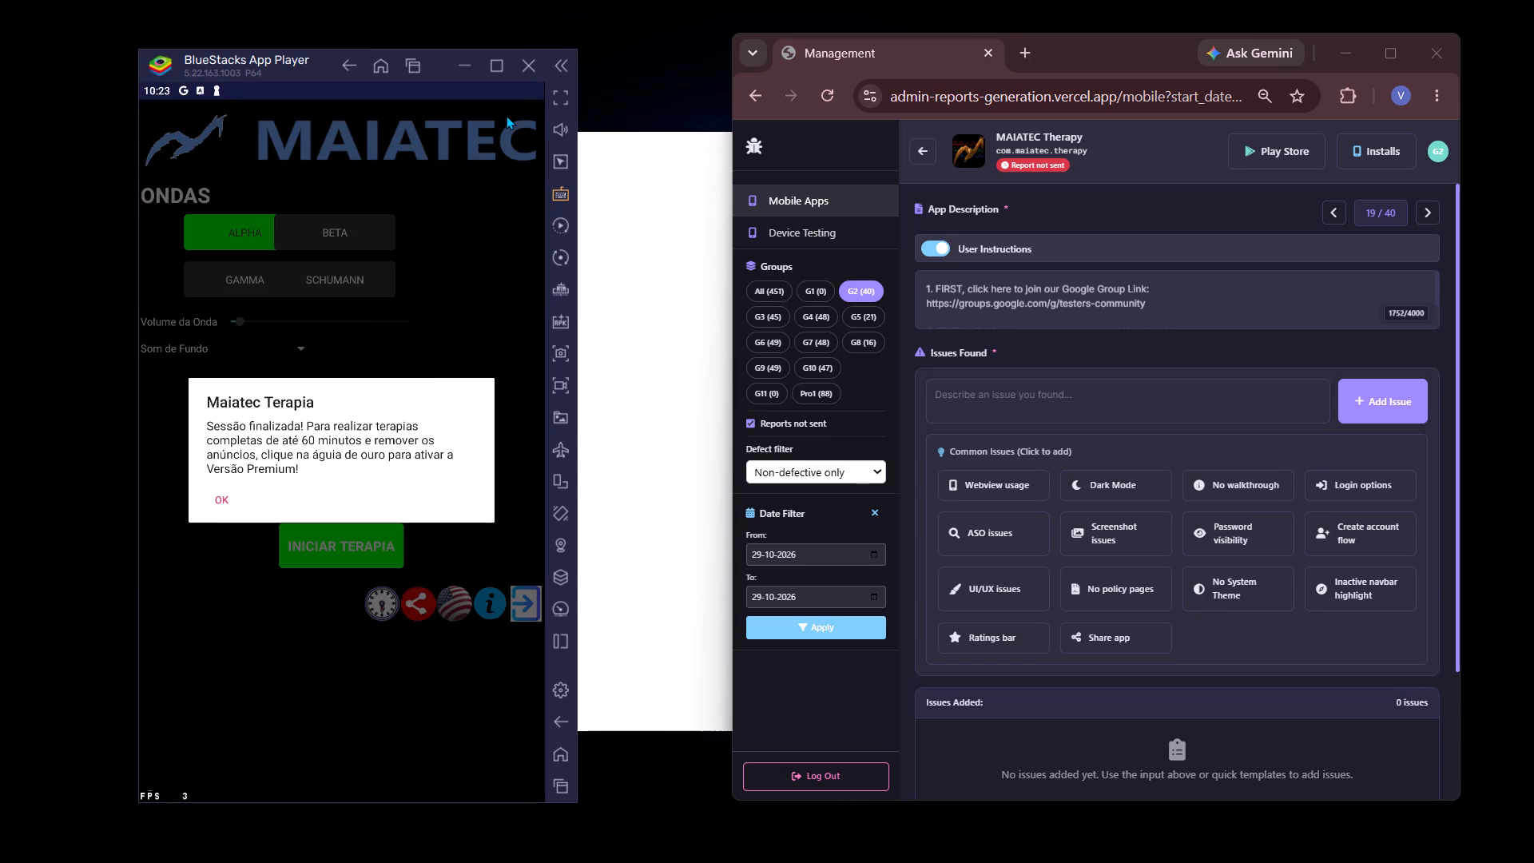
left_click(228, 492)
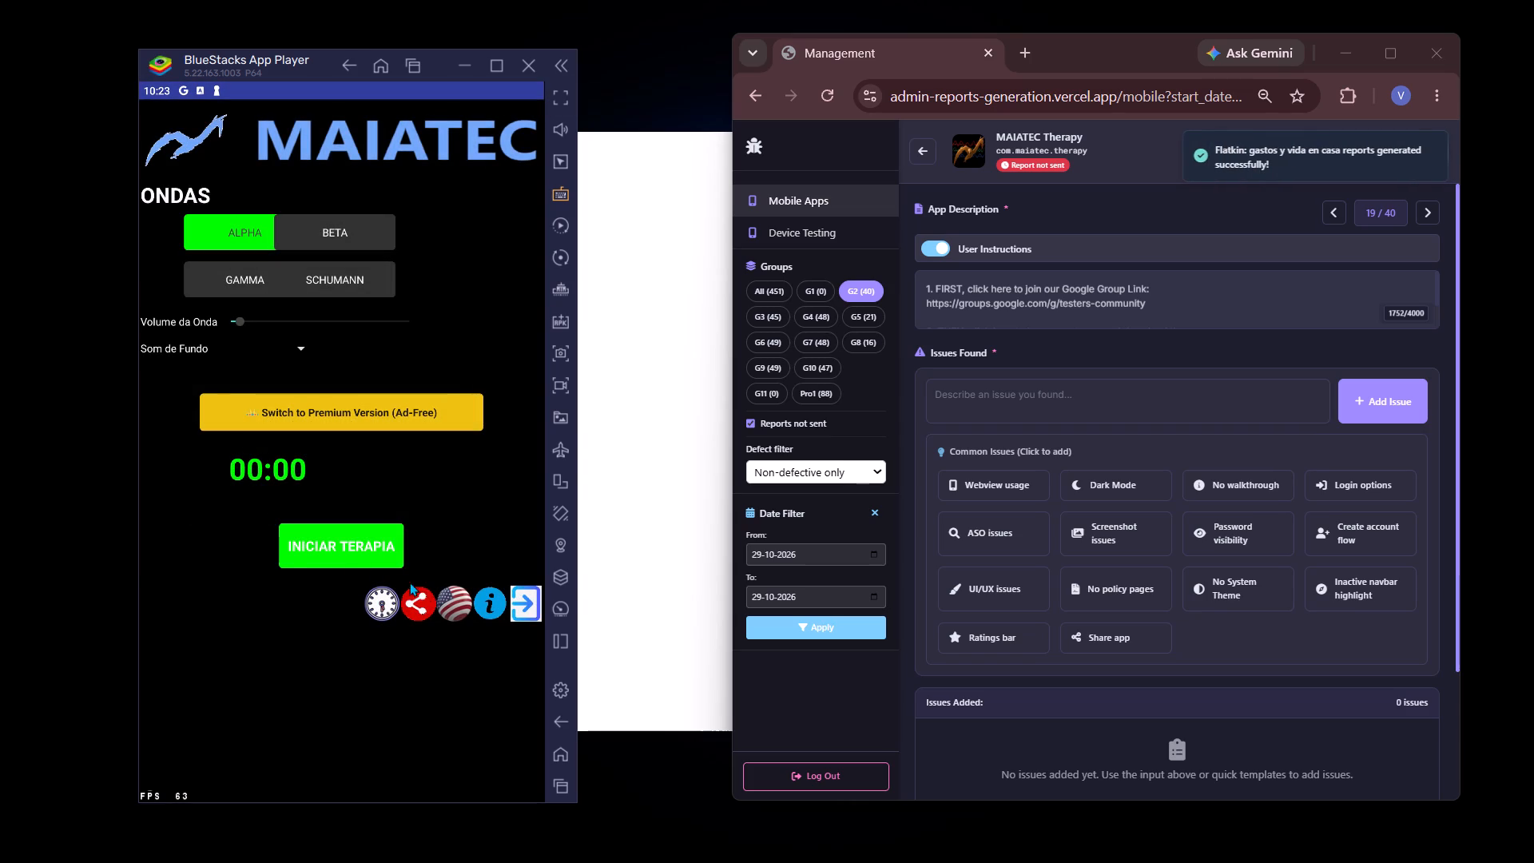
Switch MAIATEC Therapy's interface language to English.
left_click(450, 598)
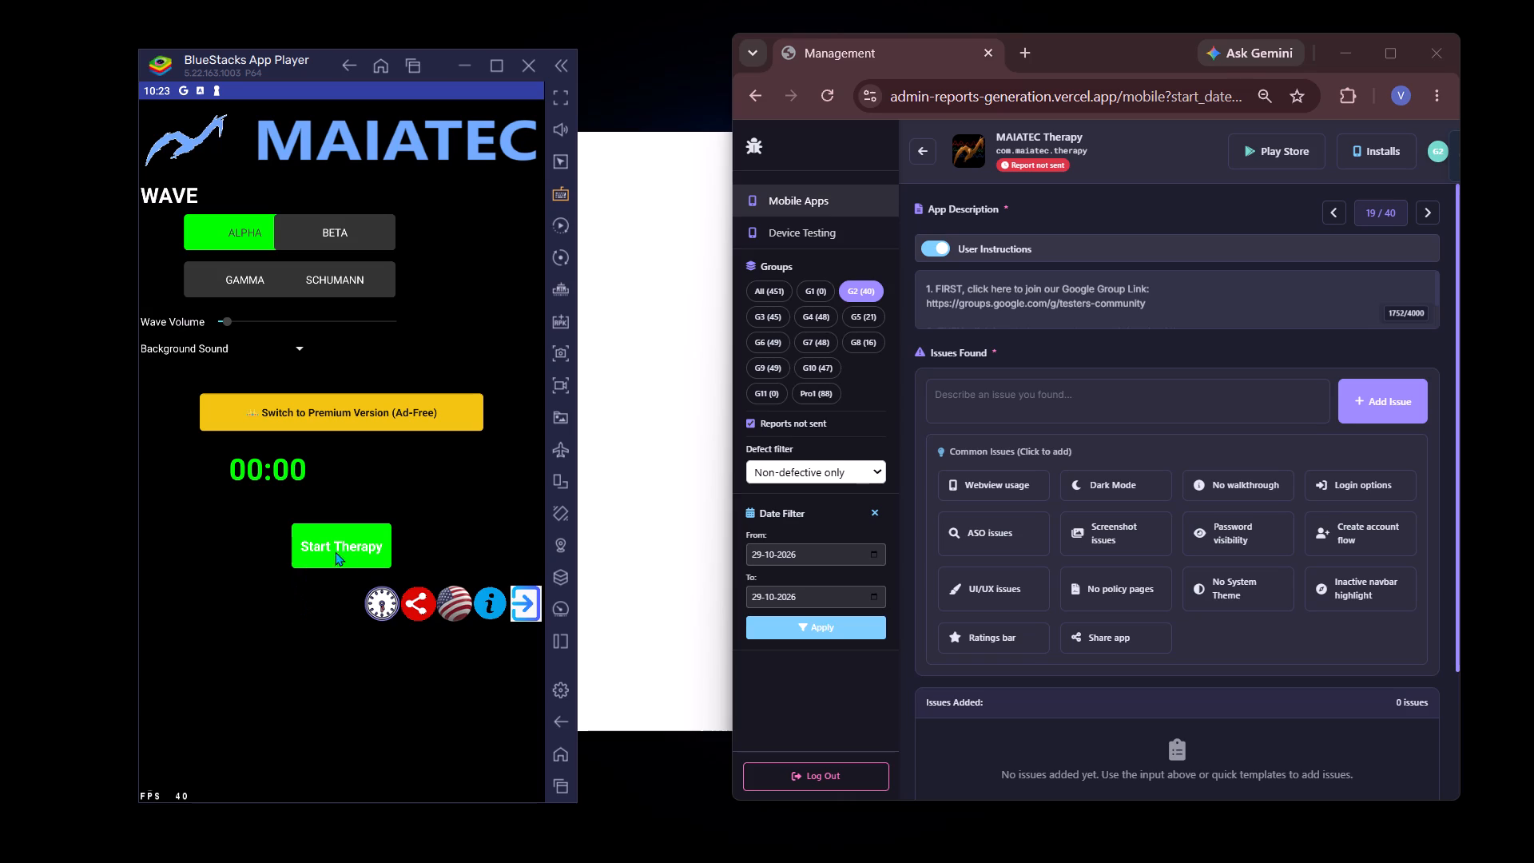
Check MAIATEC Therapy's About information and time selection, and exit the app.
left_click(485, 615)
scroll(293, 515, "down", 2)
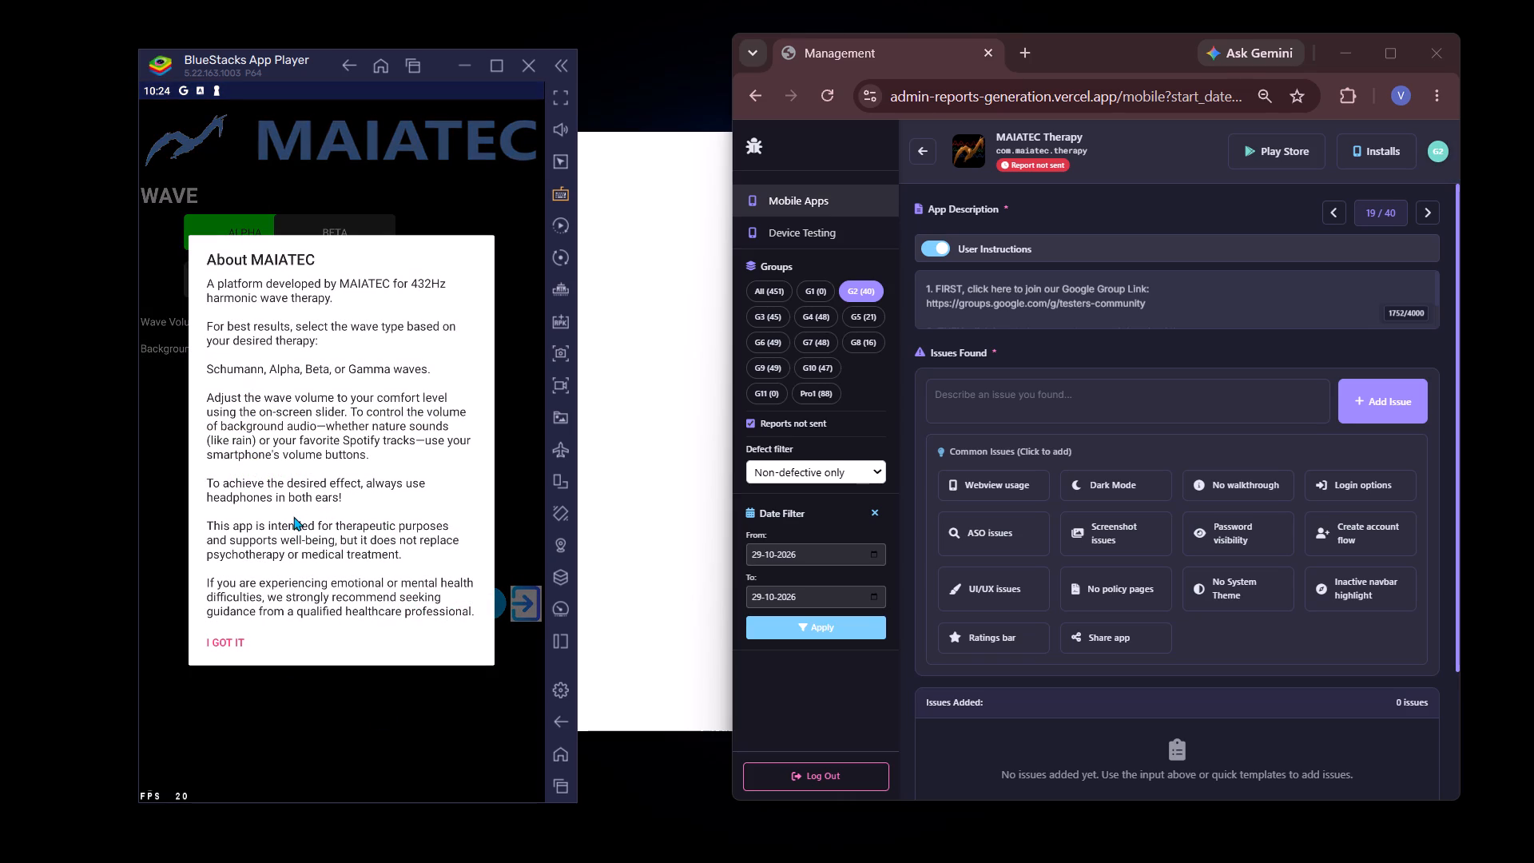
left_click(241, 640)
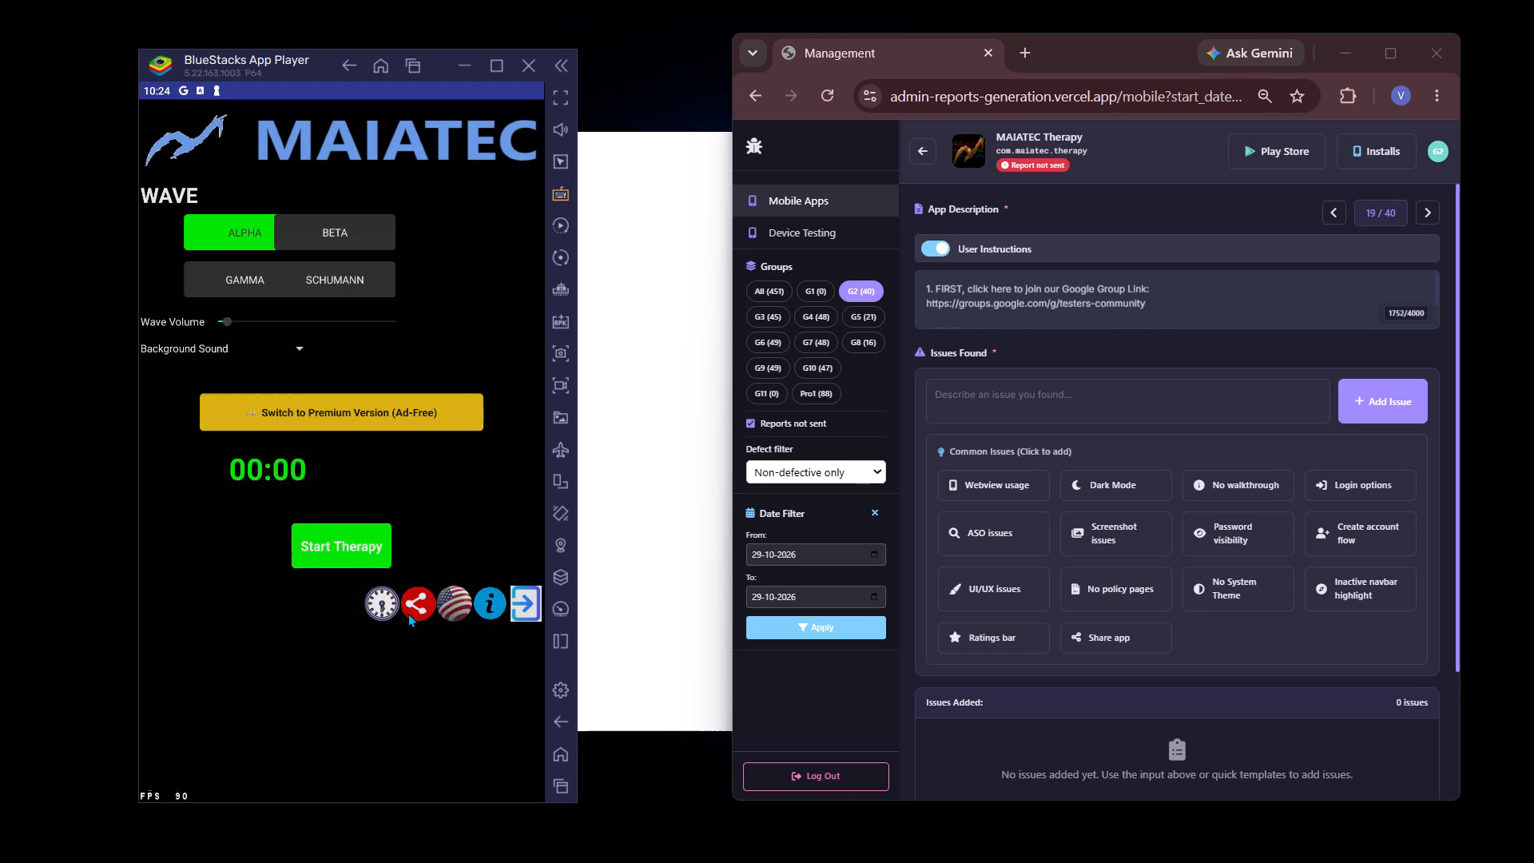
left_click(380, 594)
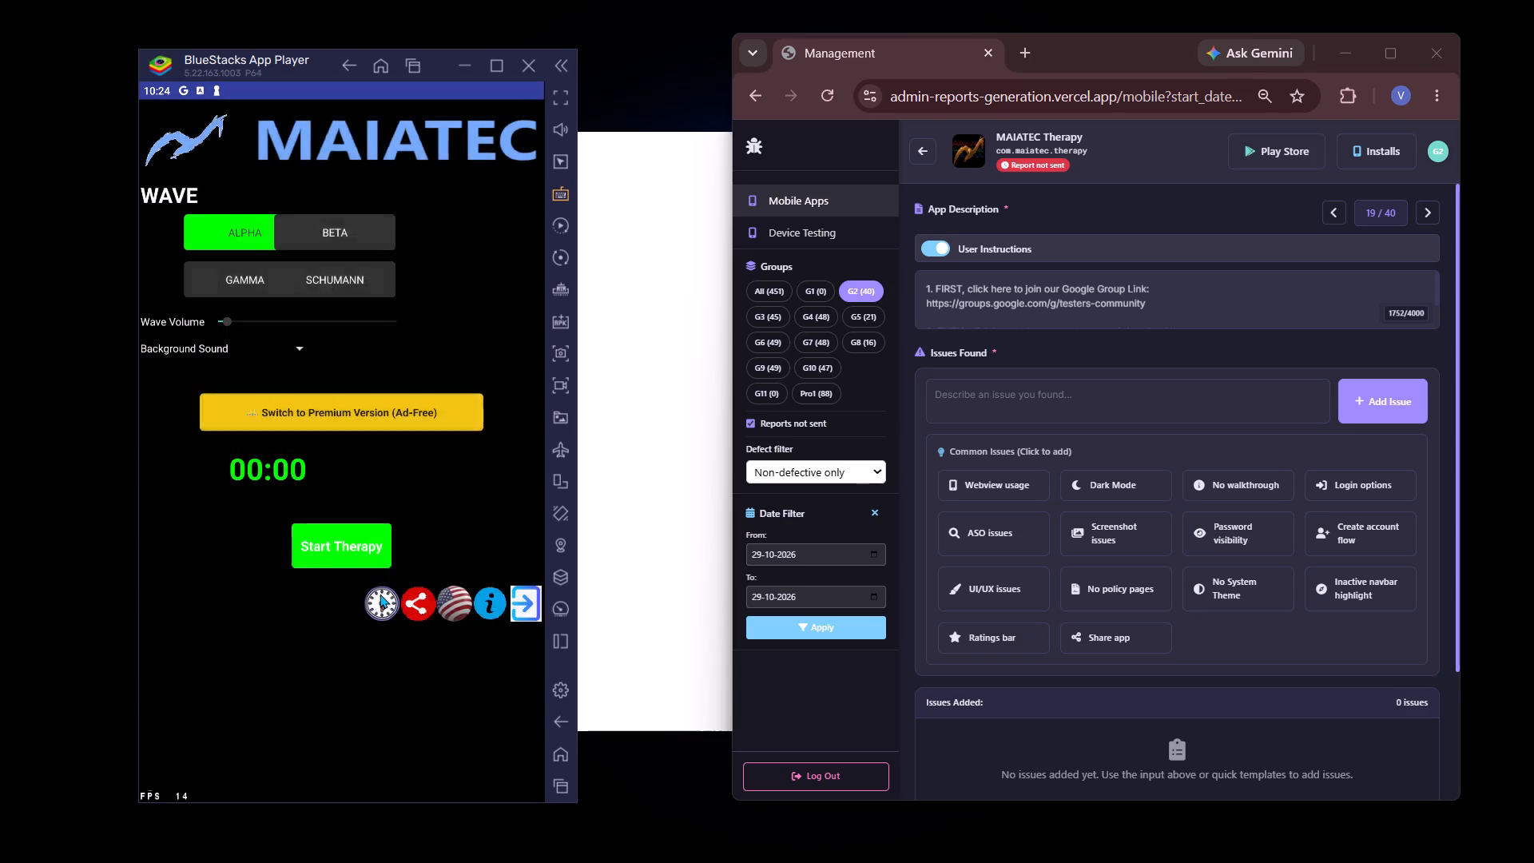
left_click(369, 138)
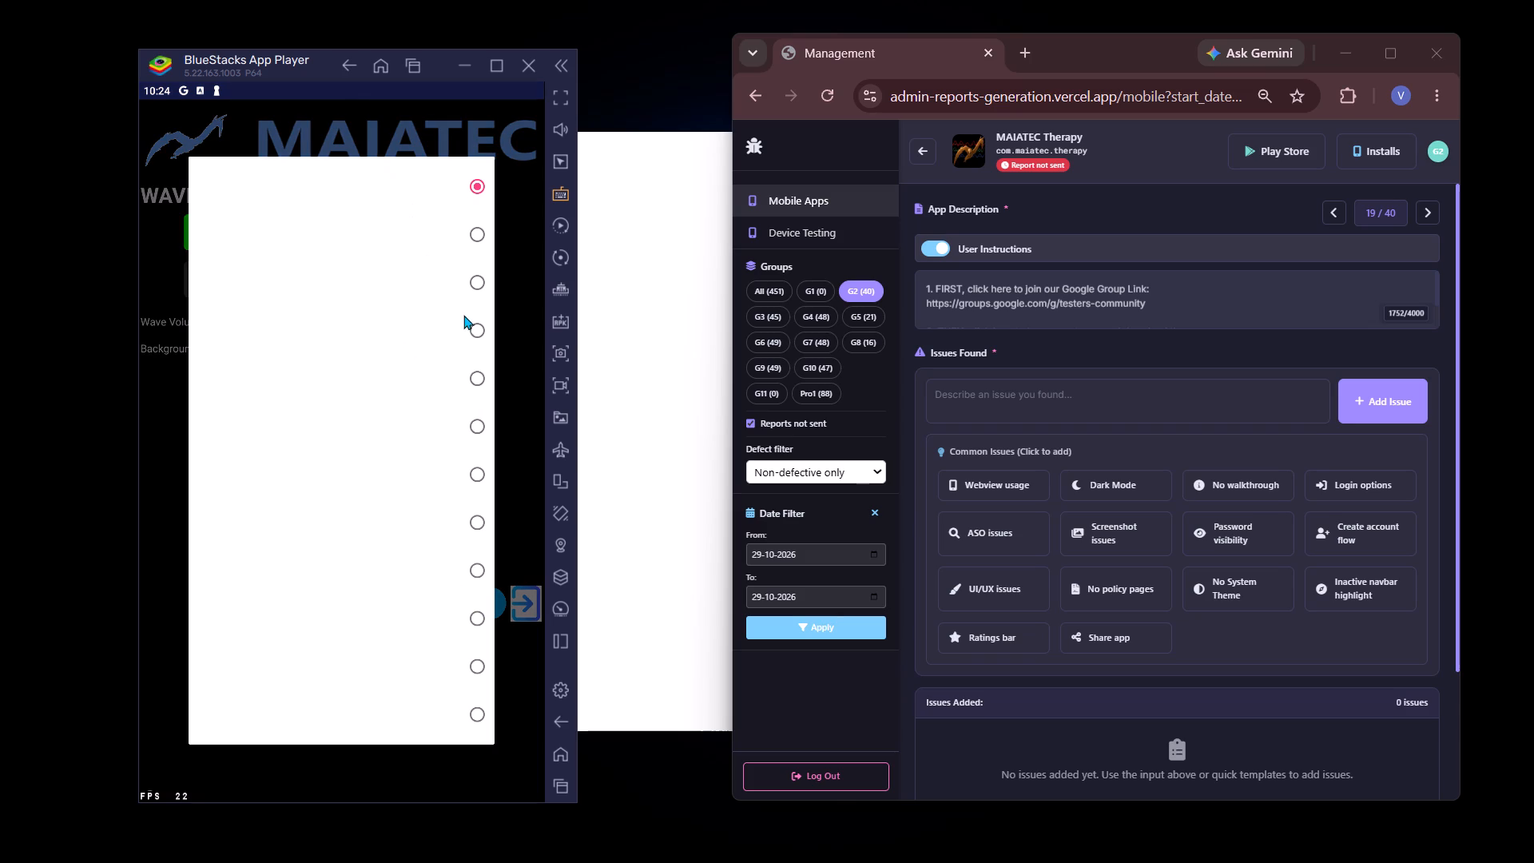
left_click(337, 76)
left_click(512, 606)
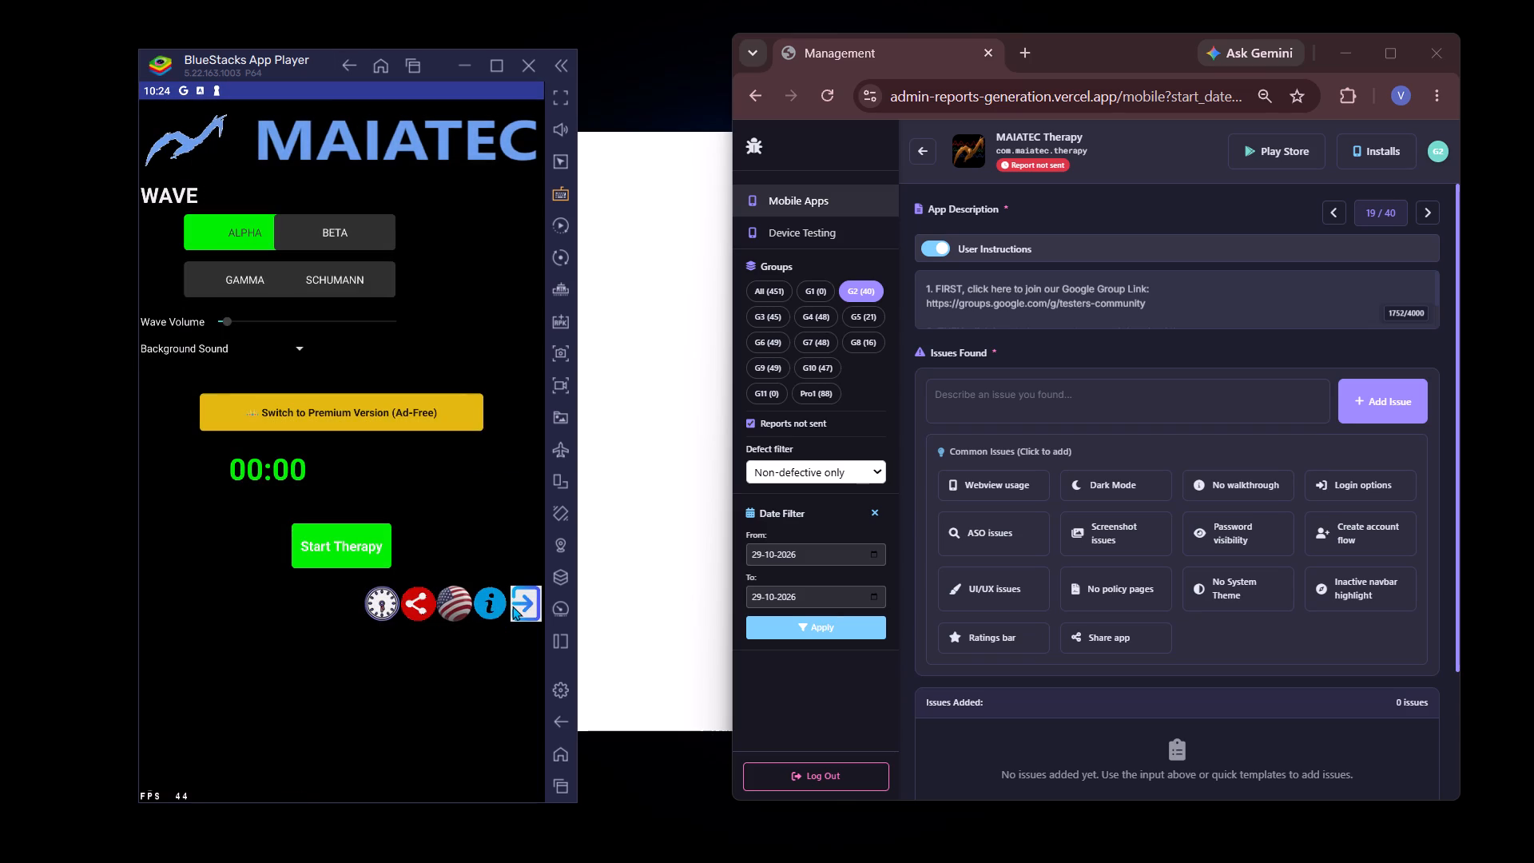
scroll(449, 562, "down", 6)
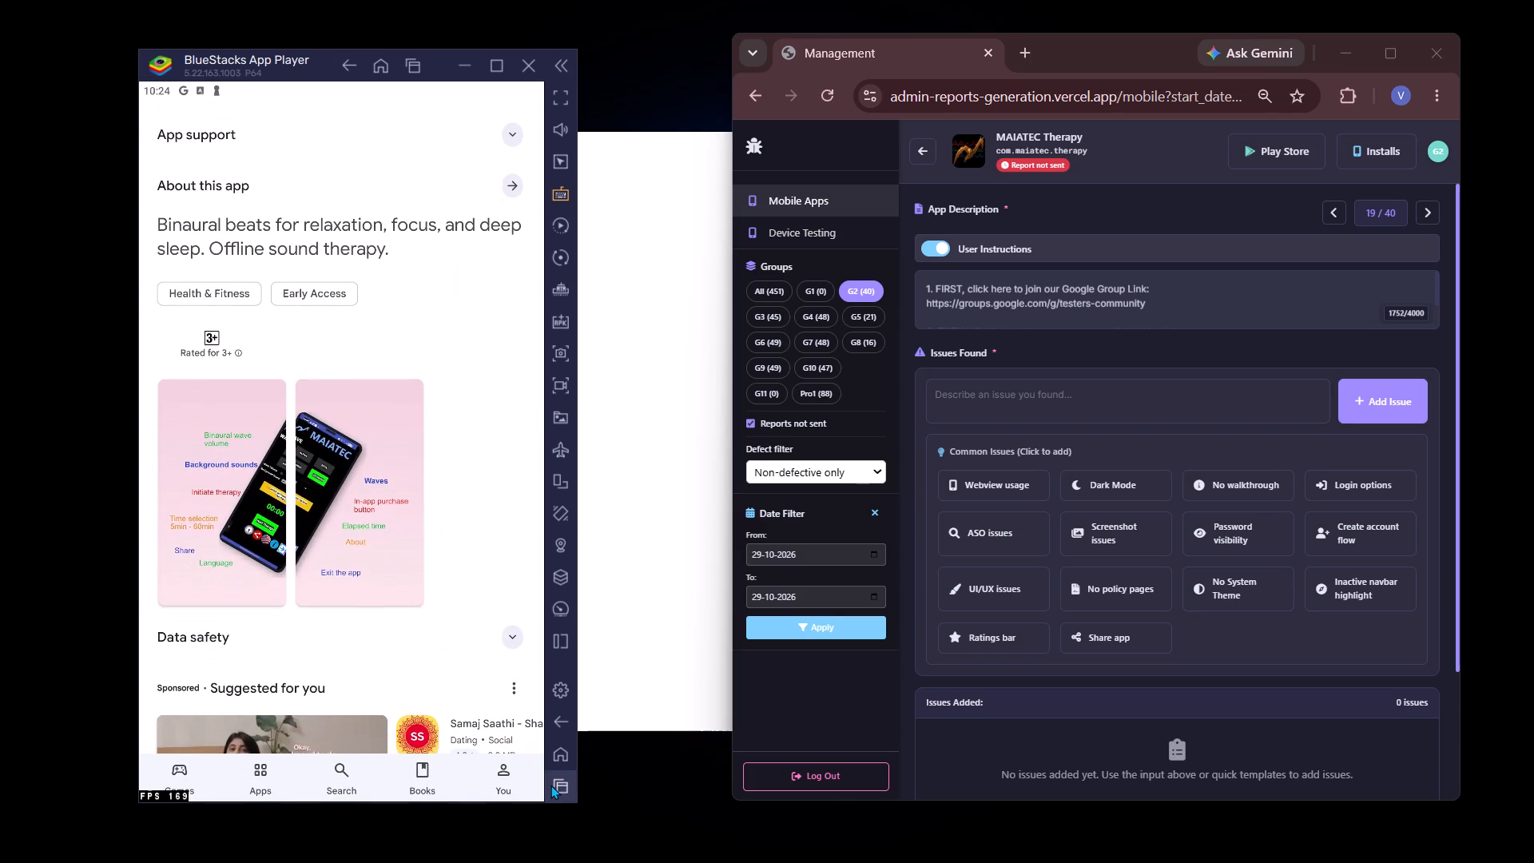
Uninstall MAIATEC Therapy from its Google Play listing and return to the management page in BlueStacks.
left_click(550, 785)
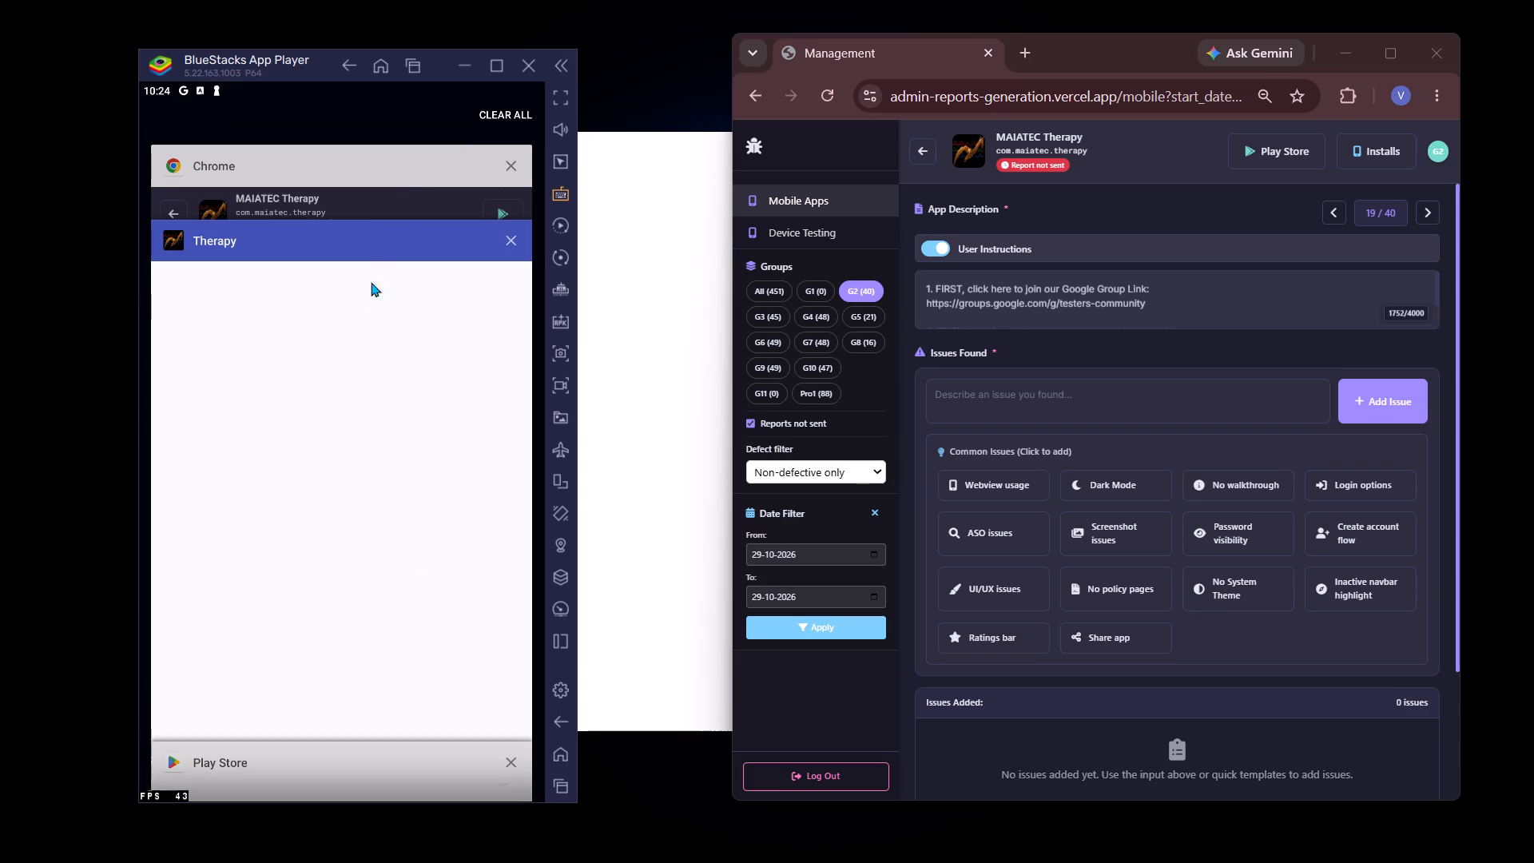
left_click(379, 770)
scroll(263, 285, "up", 4)
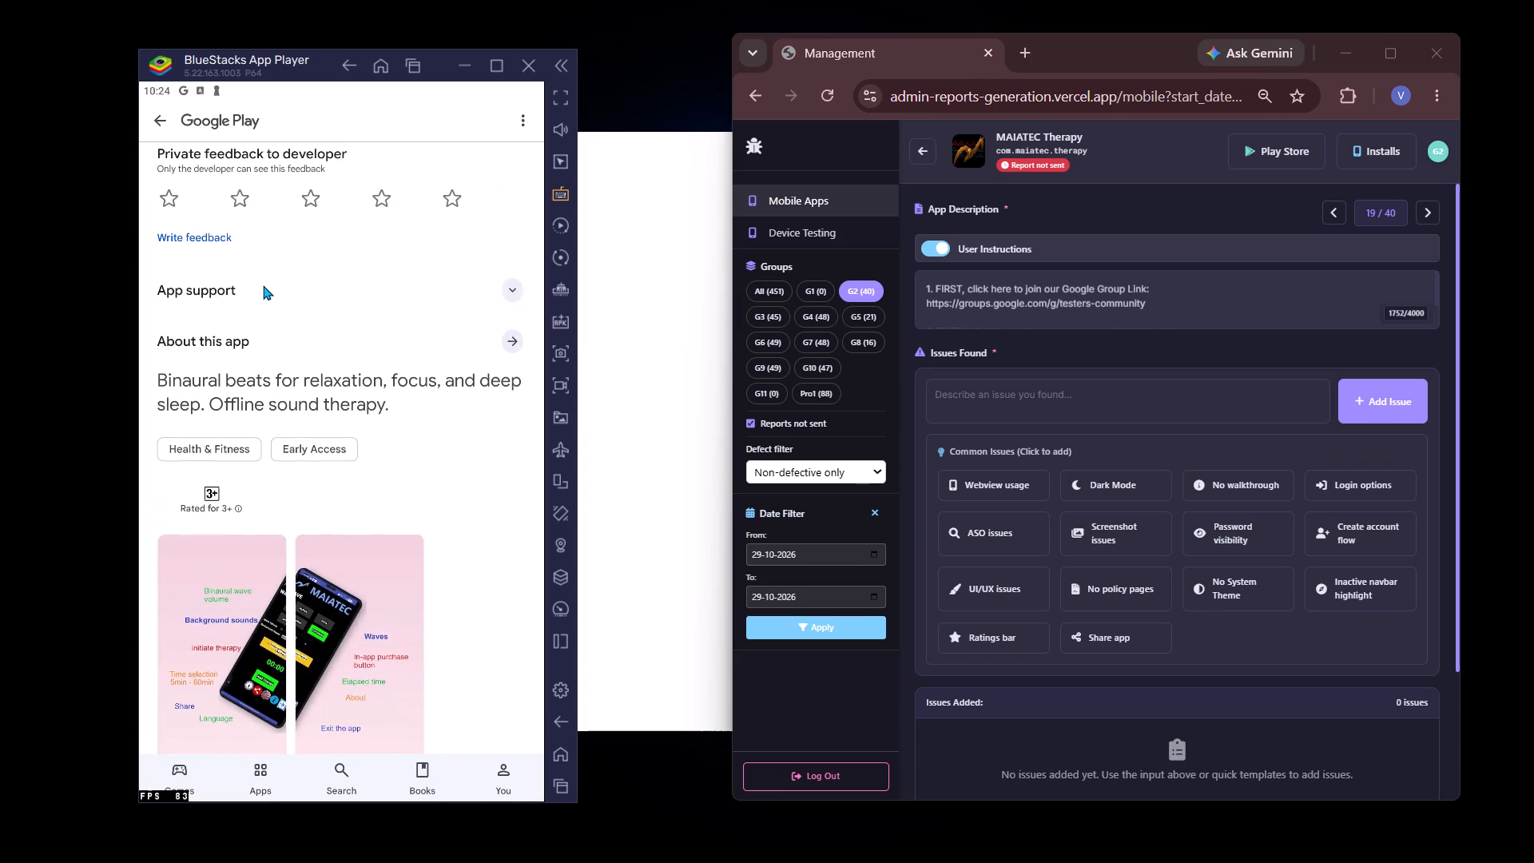
scroll(263, 285, "up", 8)
left_click(280, 241)
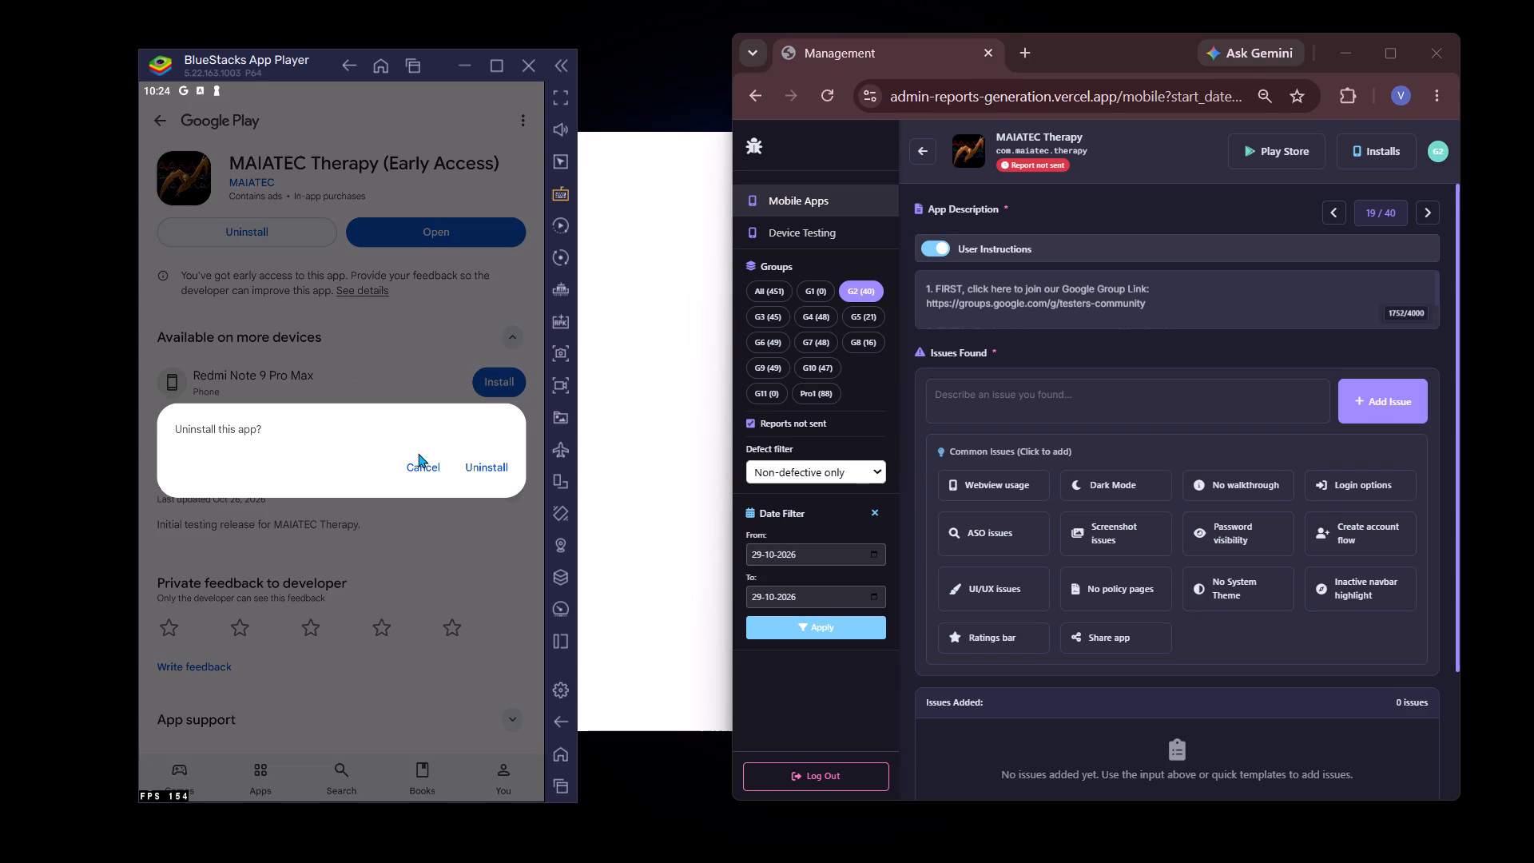
left_click(479, 469)
left_click(419, 68)
left_click(320, 292)
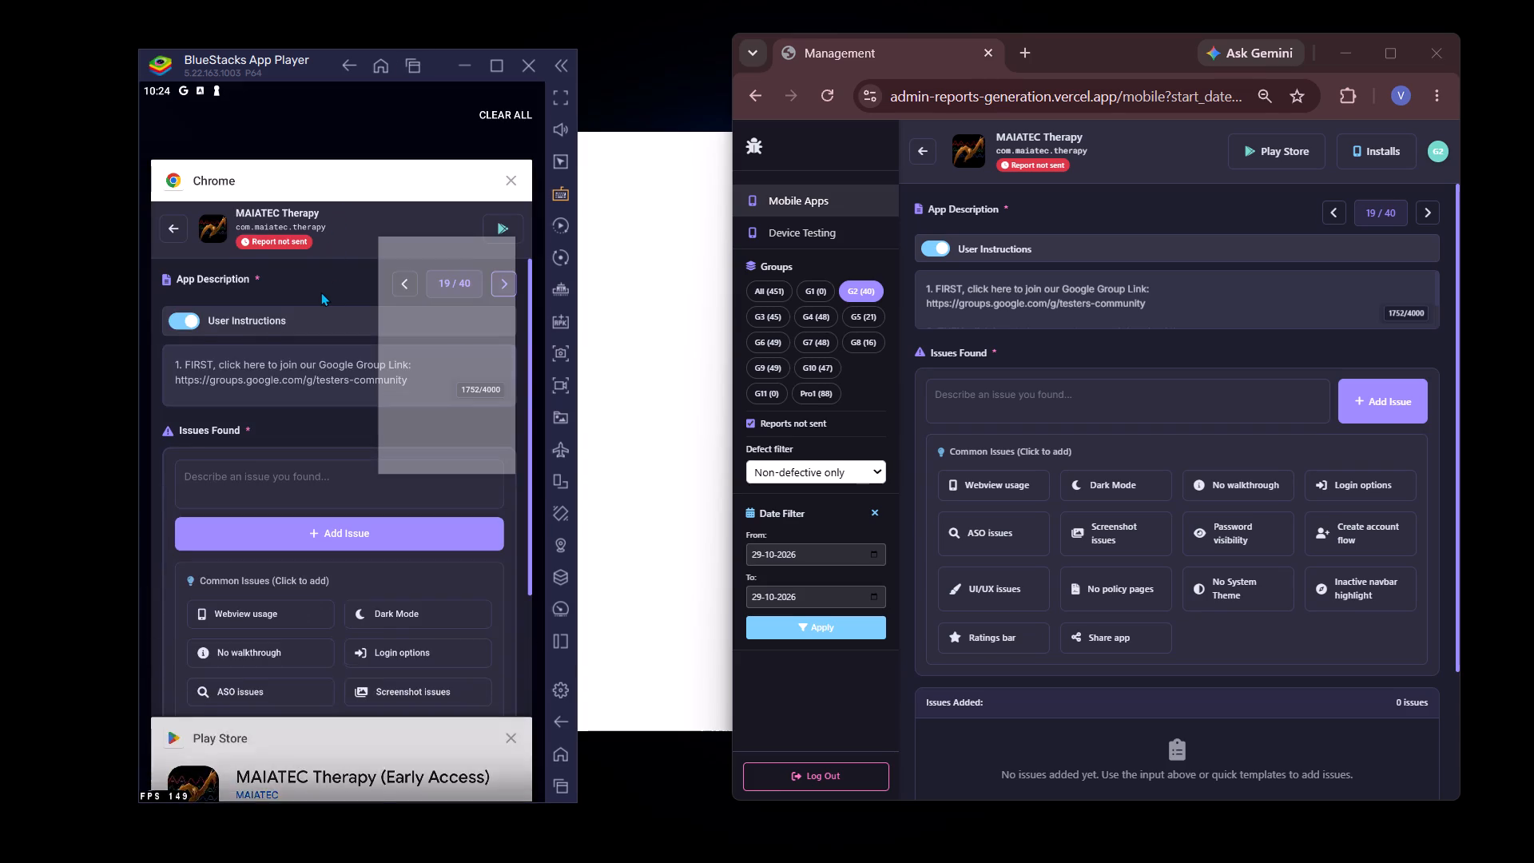
In the desktop report for MAIATEC Therapy, add the common issues No walkthrough, ASO issues, Ratings bar and No policy pages.
left_click(1249, 476)
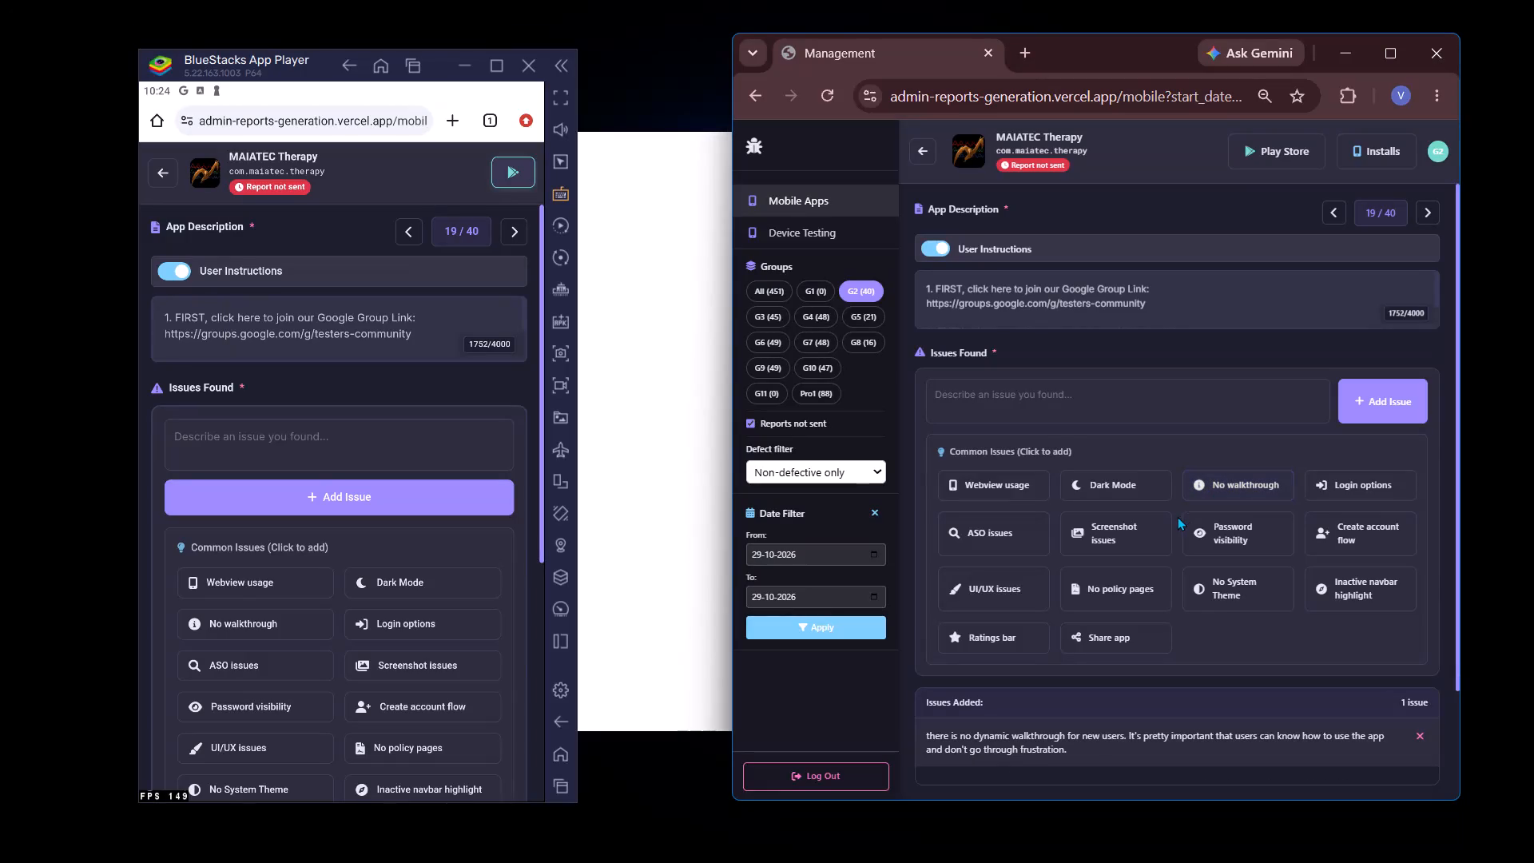
left_click(994, 537)
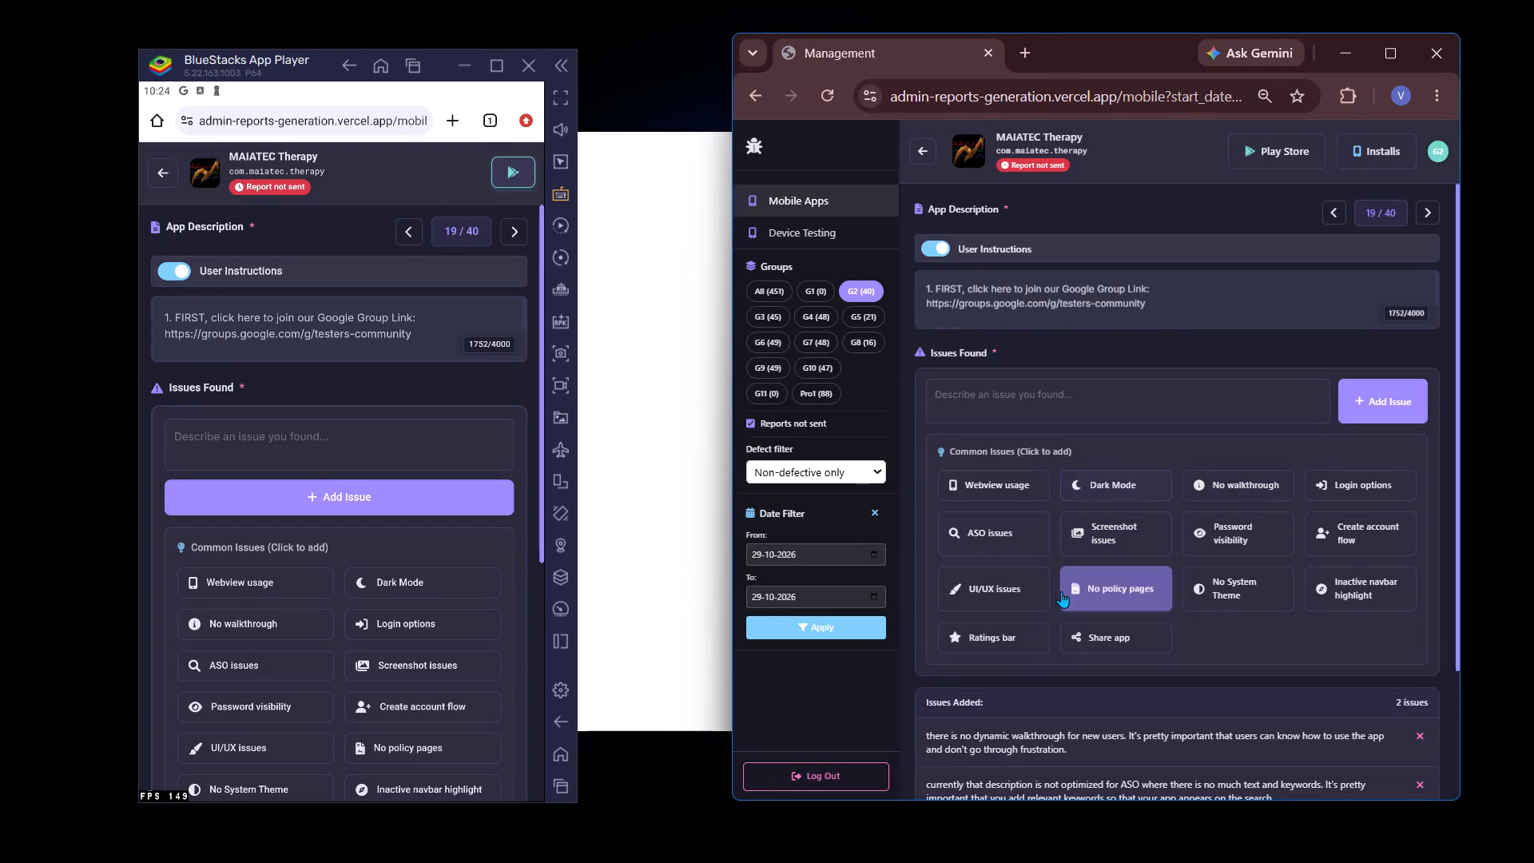
left_click(1011, 657)
left_click(999, 644)
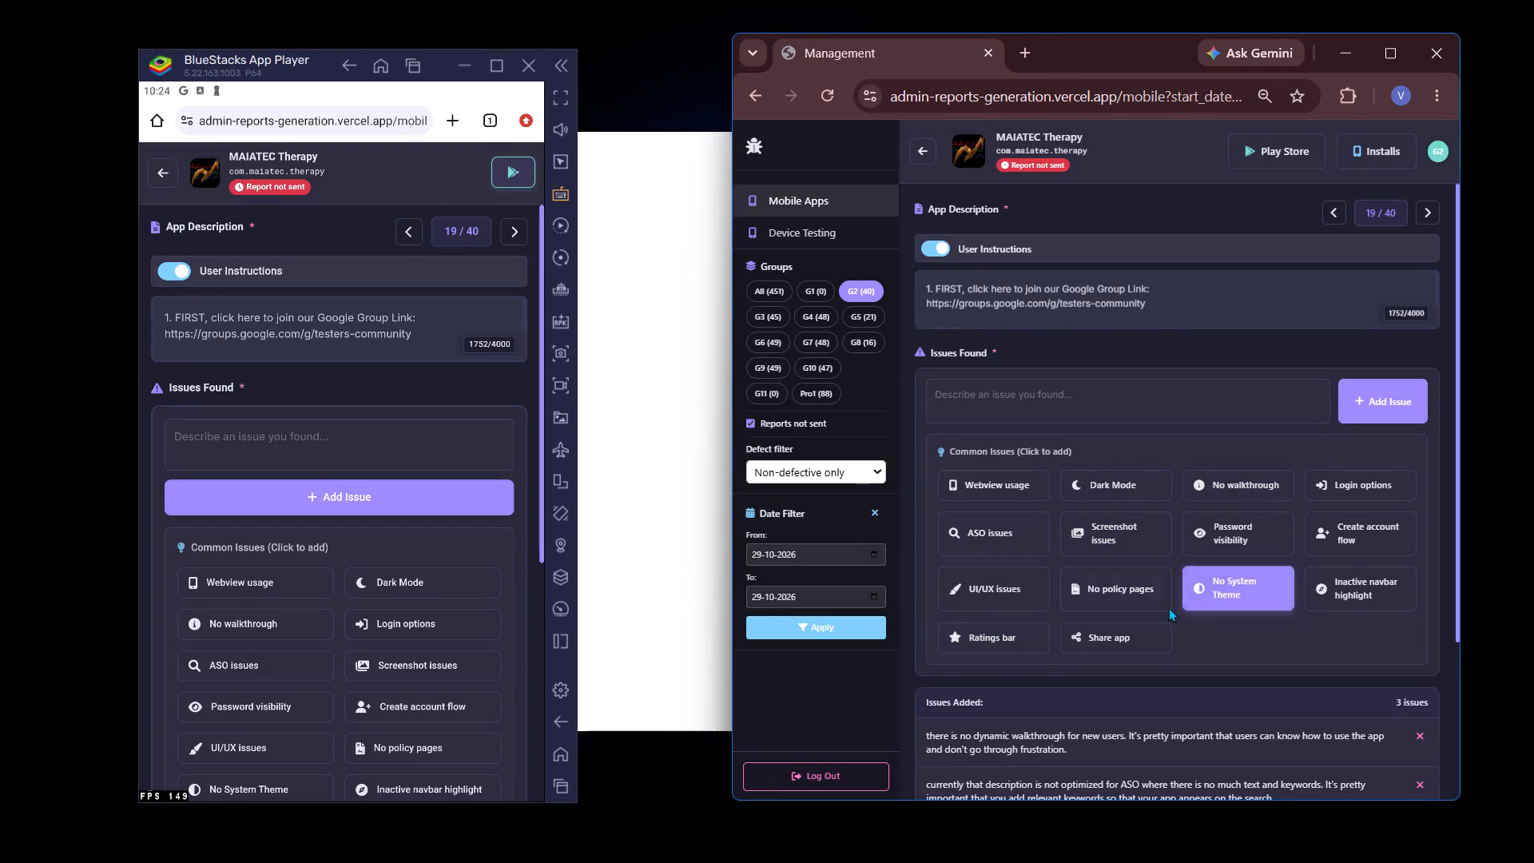
left_click(1127, 603)
Add a custom issue that Dark Mode, Light Mode and System Default options are missing, suggesting a theme toggle with system mode support.
left_click_drag(999, 407, 999, 415)
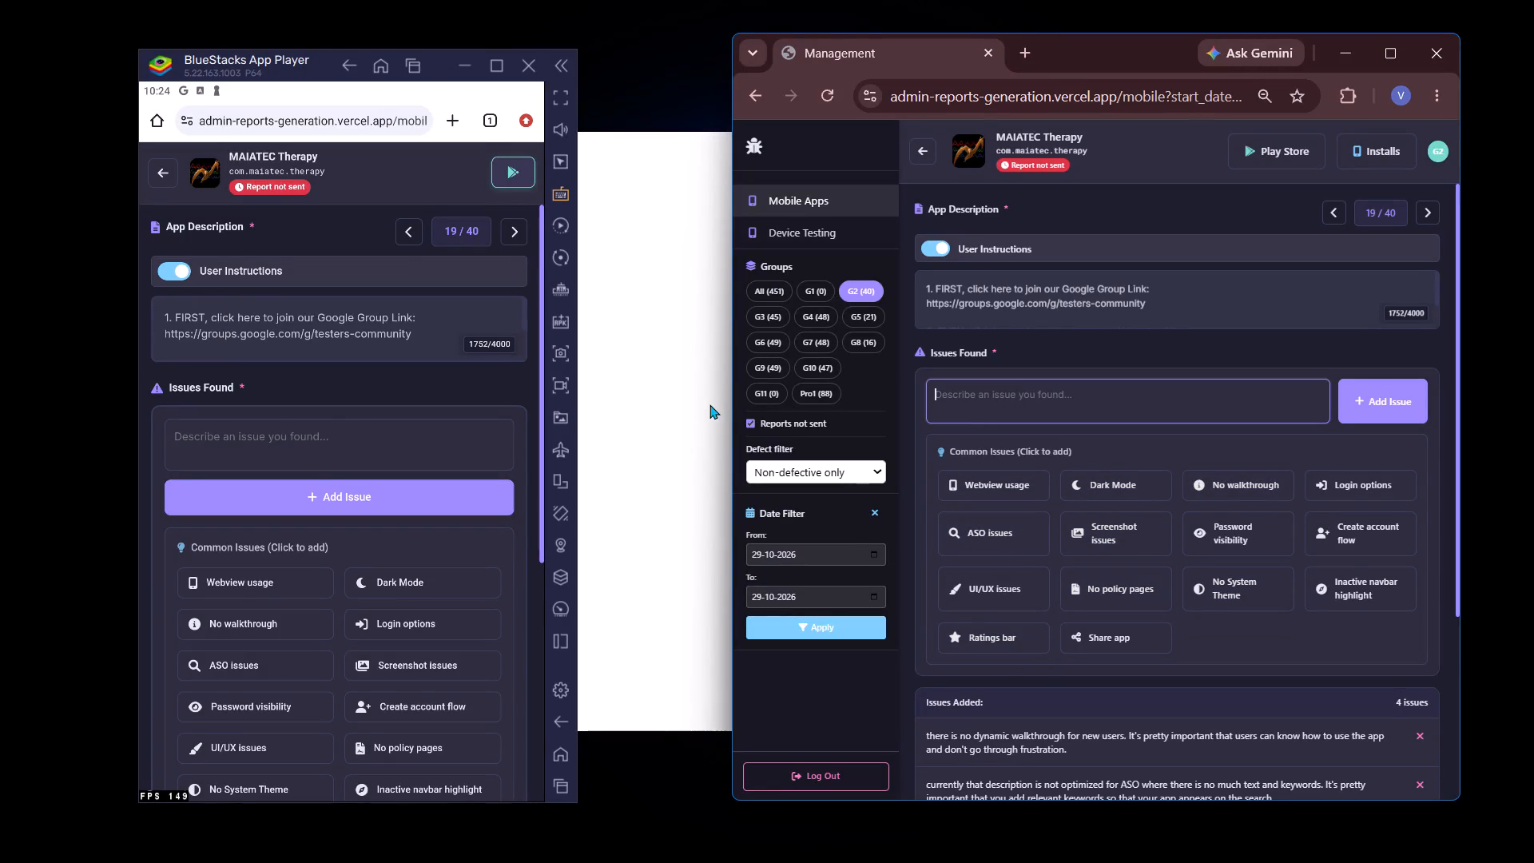
key("super+v")
scroll(1088, 666, "down", 3)
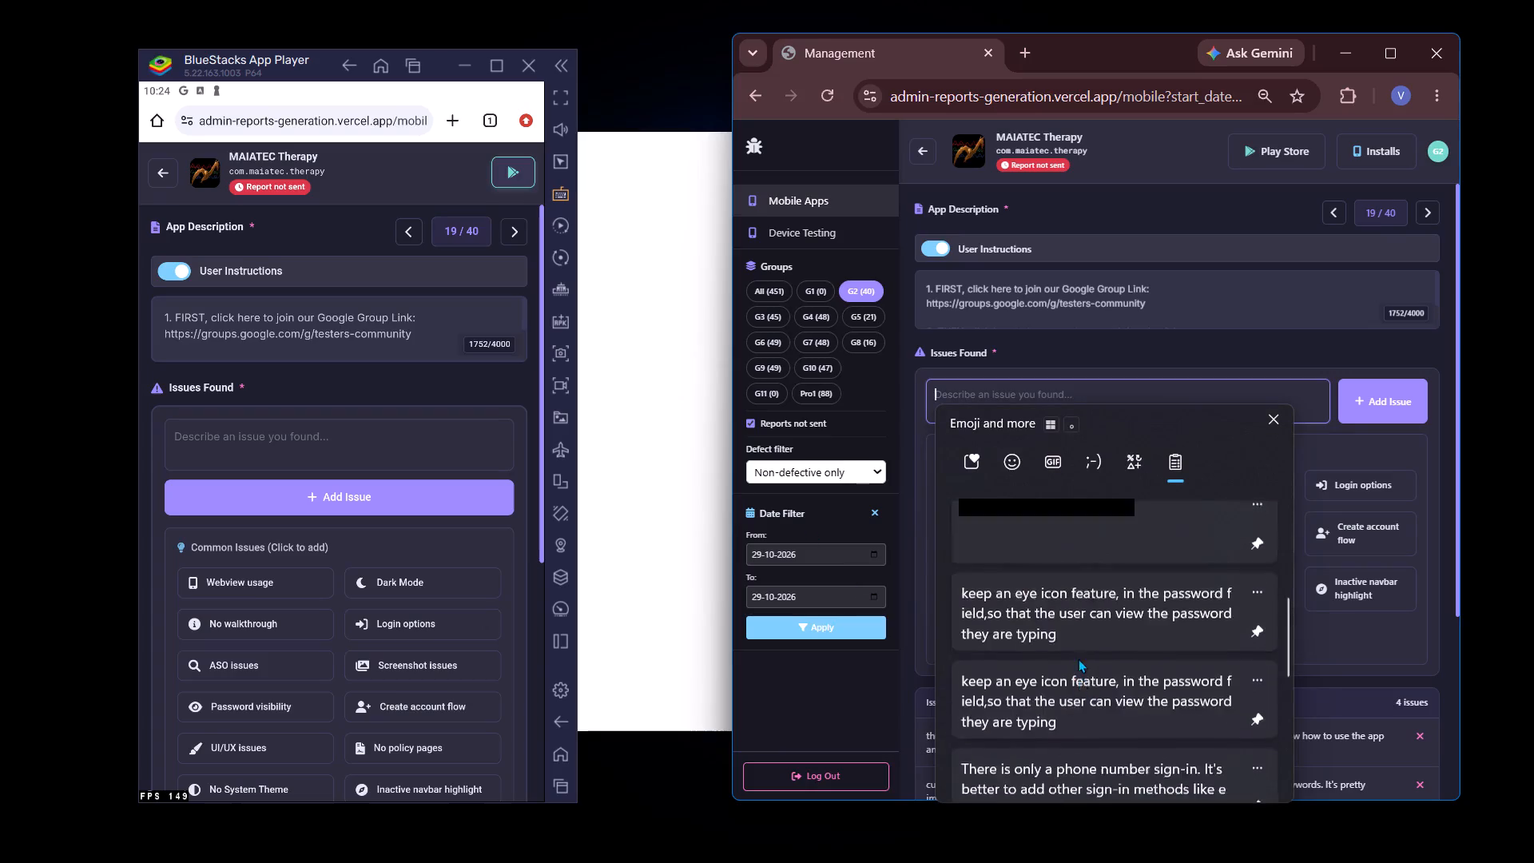
scroll(1075, 654, "down", 7)
left_click(1074, 753)
key("ctrl+v")
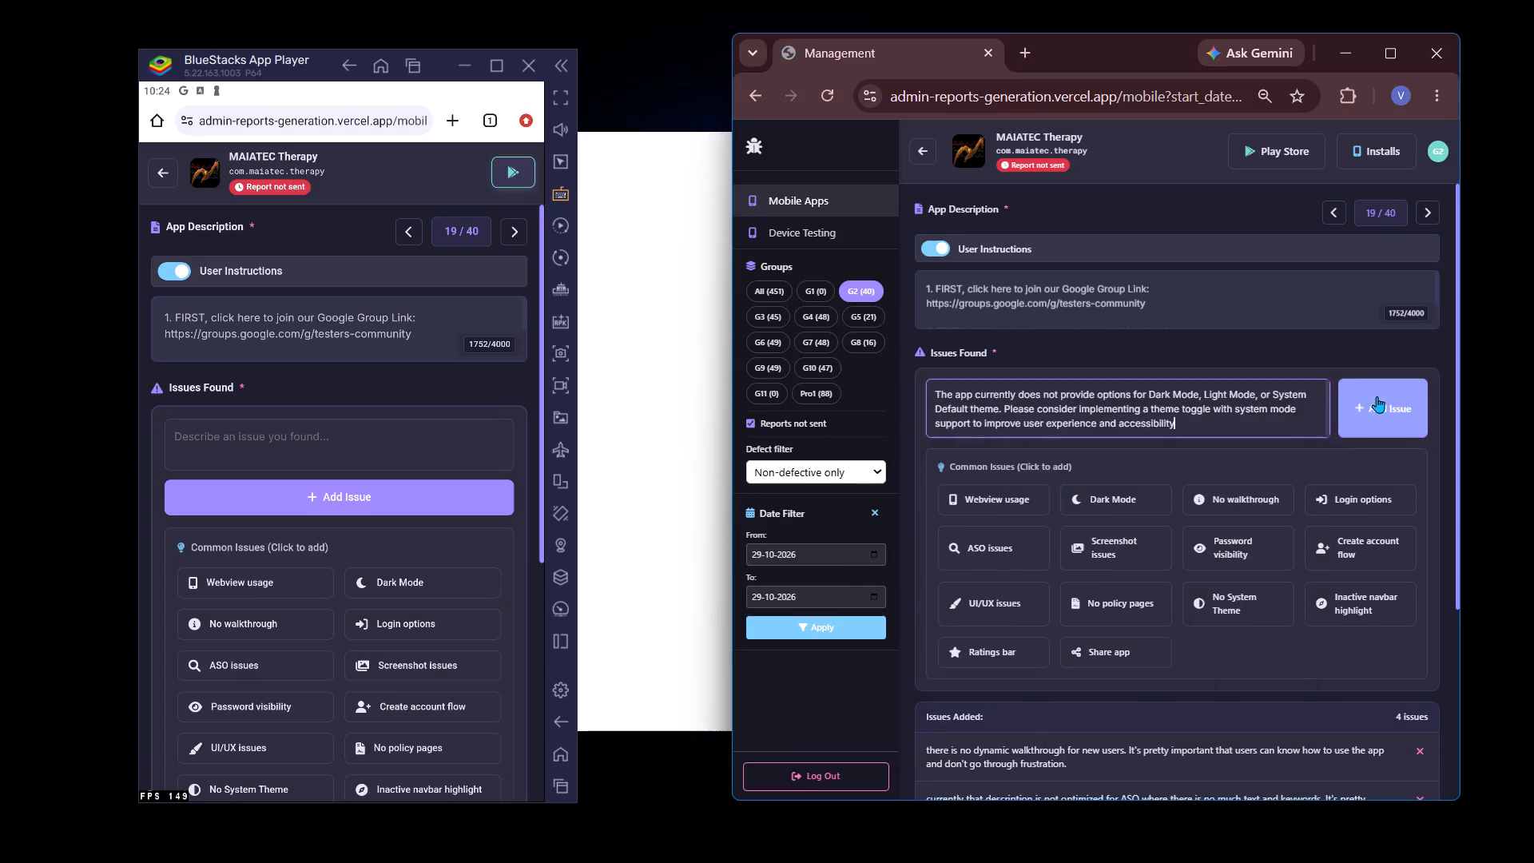
left_click(1377, 396)
Review the added issues, generate the MAIATEC Therapy report and send it by email.
scroll(1302, 411, "down", 3)
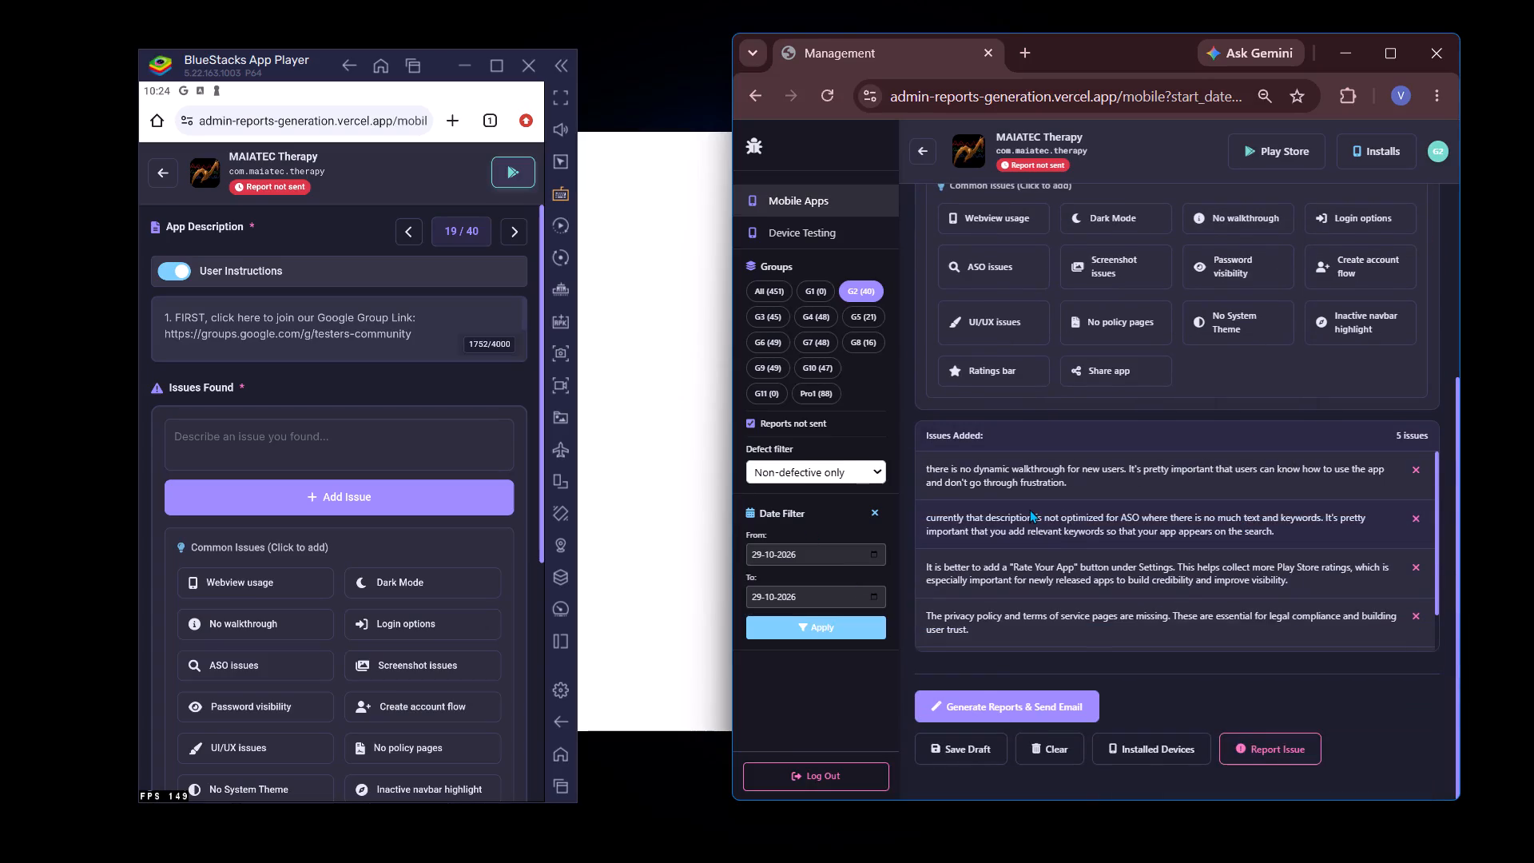
scroll(1090, 586, "down", 2)
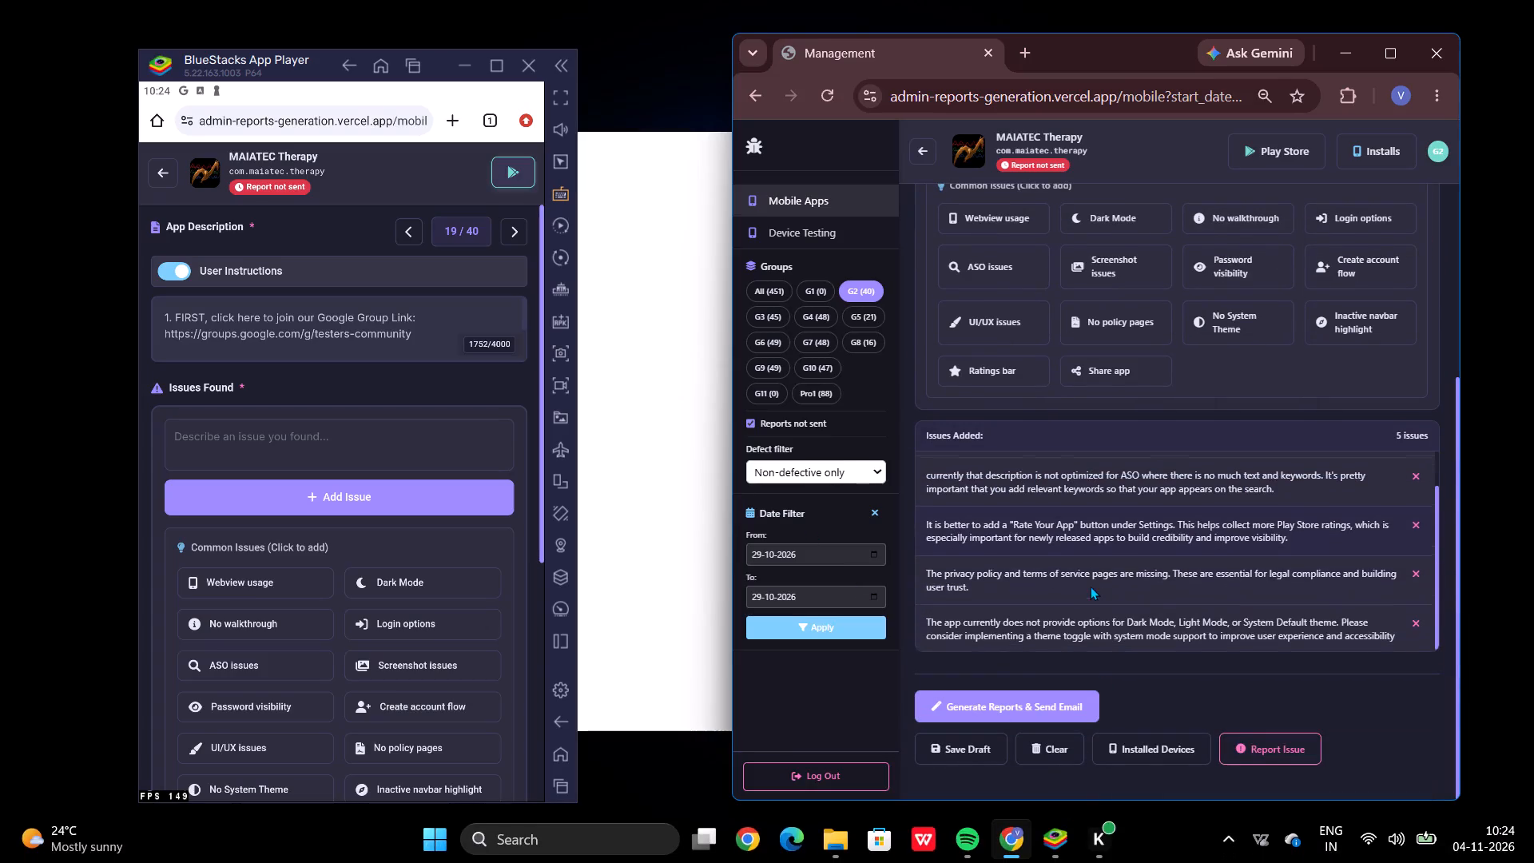
left_click(1003, 706)
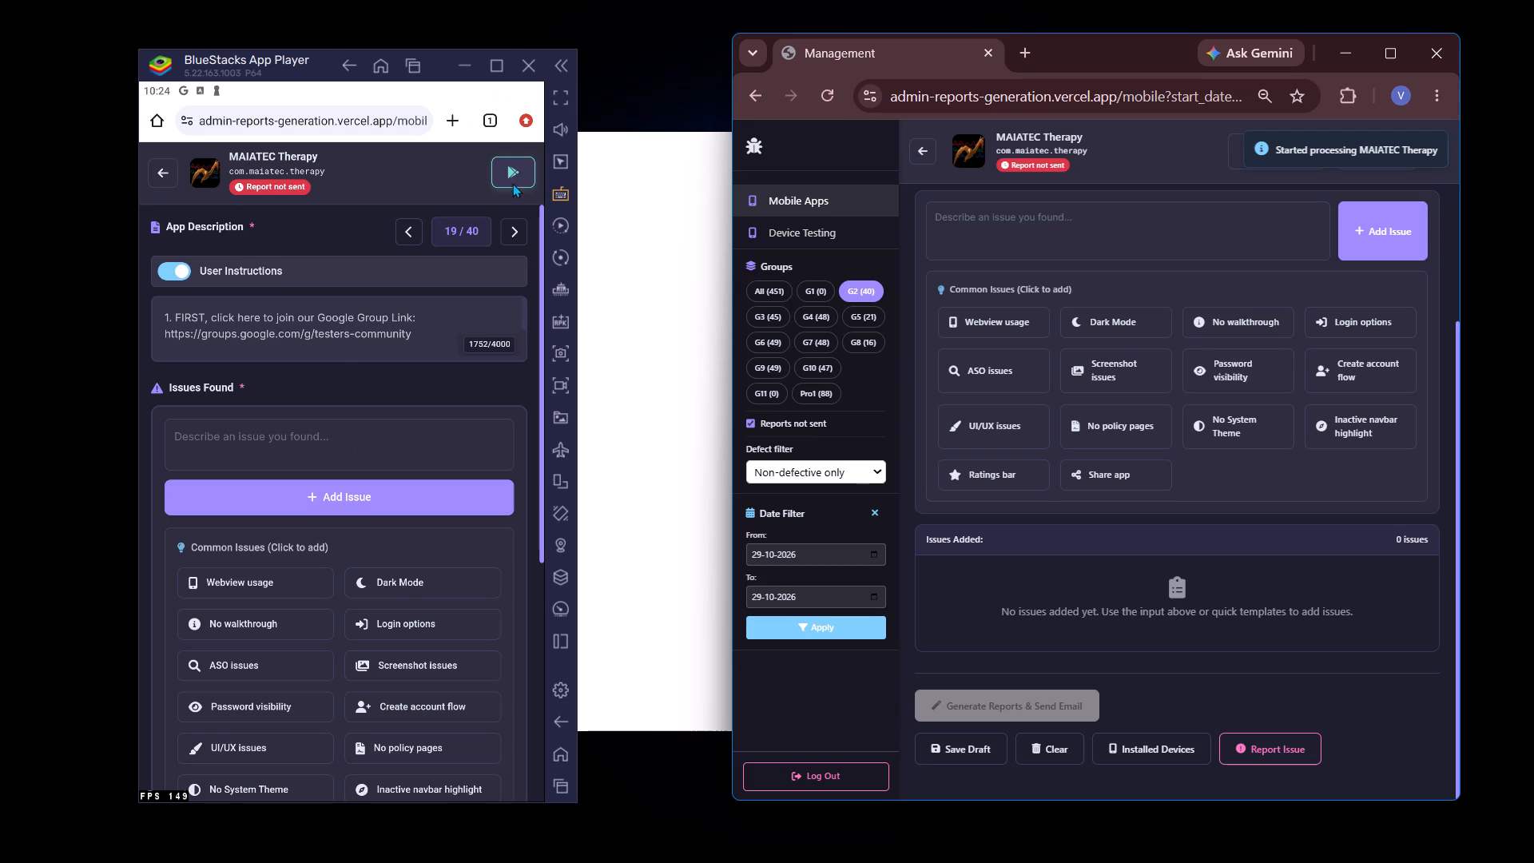
scroll(1339, 412, "up", 5)
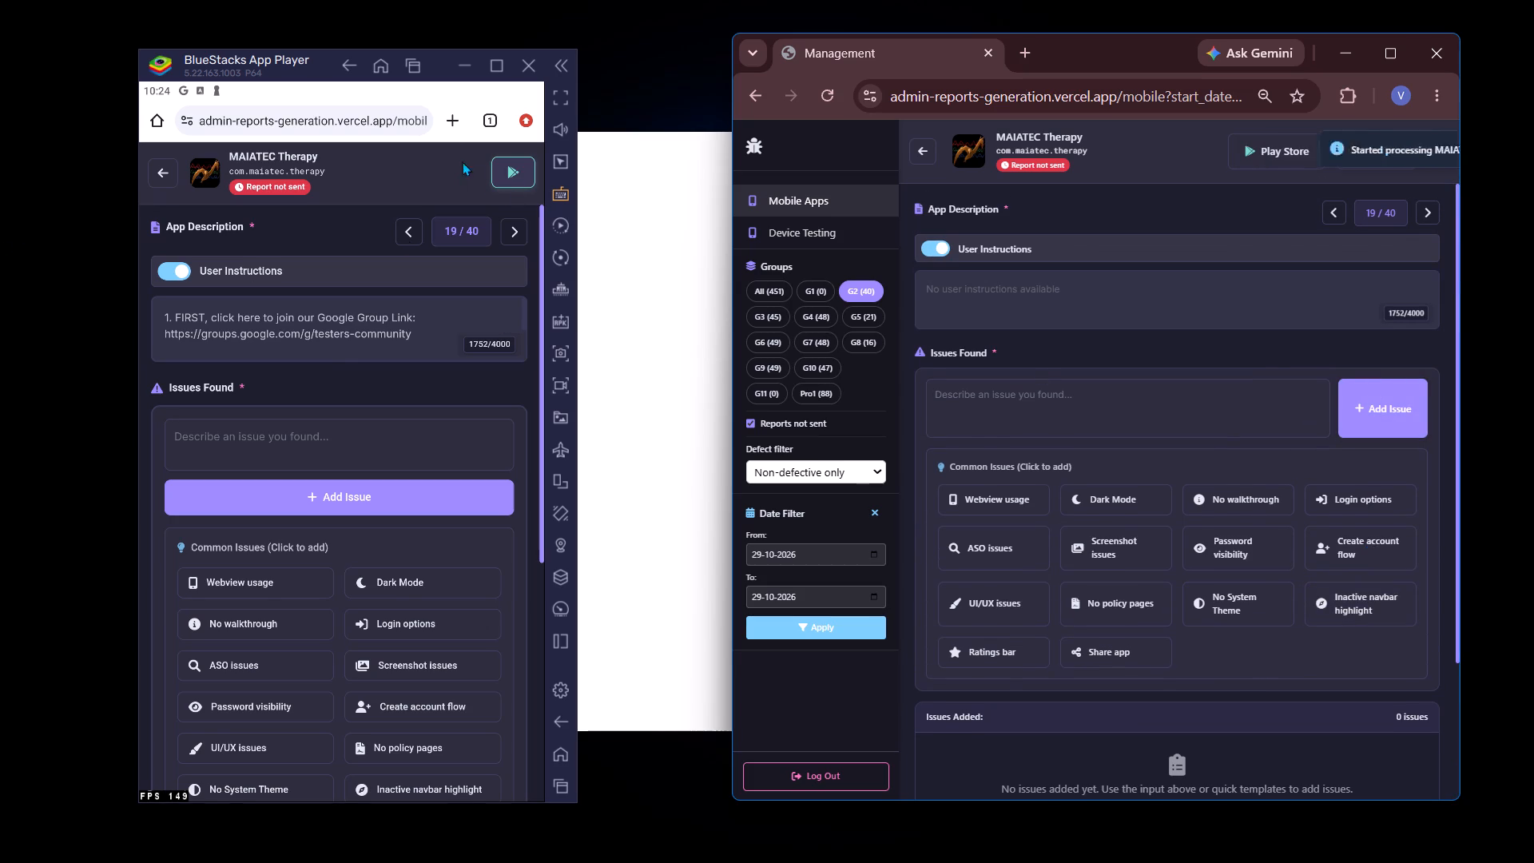
In BlueStacks, advance the management page to app 20/40, Abe: Gym Progress Tracker, and open its Google Play listing.
left_click(509, 225)
left_click(523, 173)
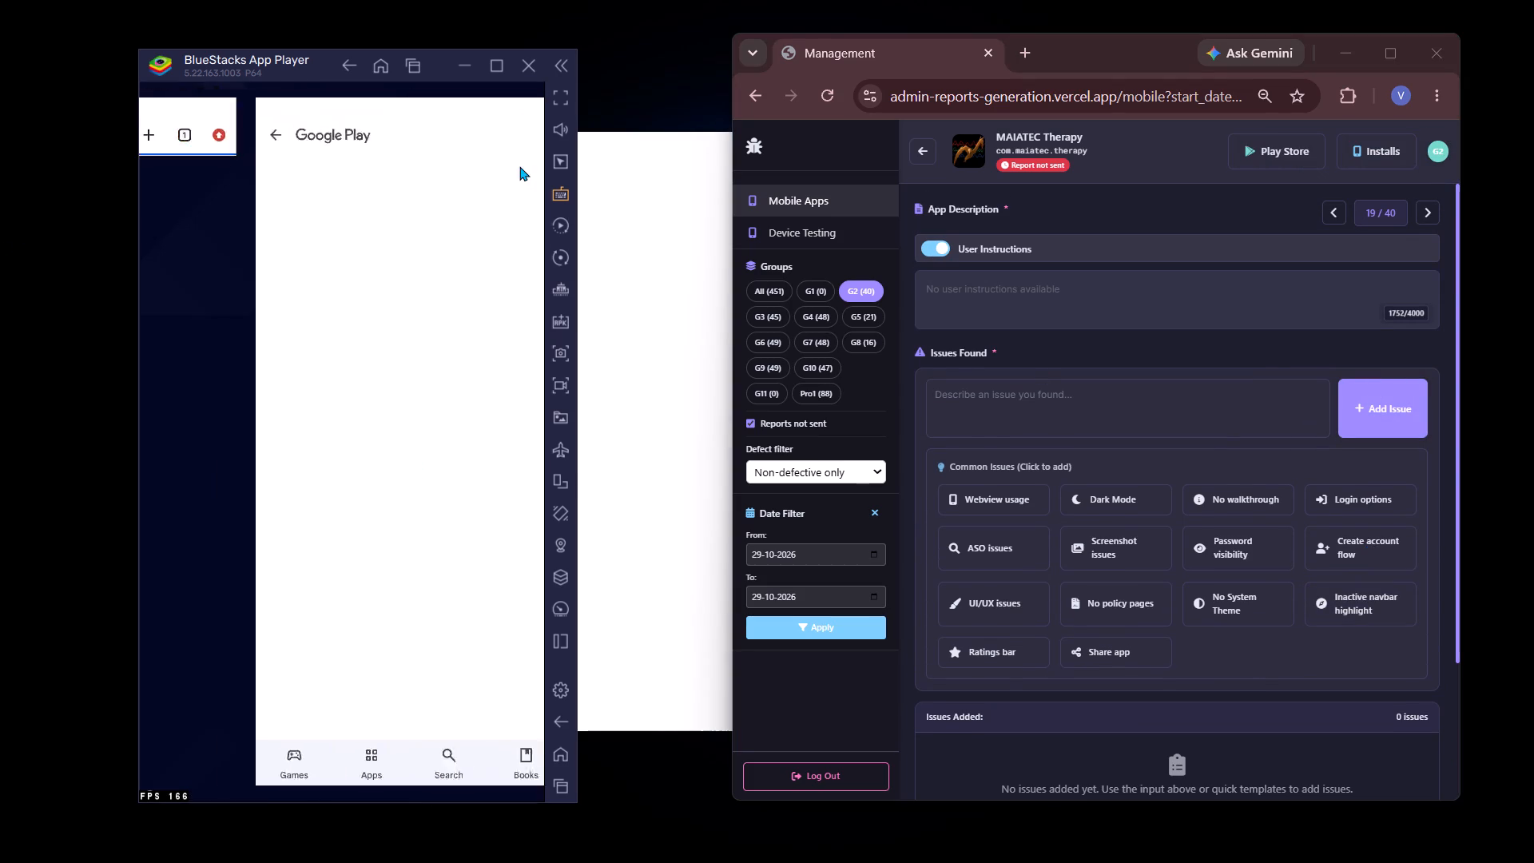
Examine ABE: Gym Progress Tracker's Google Play listing, including its short description and the full row of screenshots.
scroll(335, 413, "down", 5)
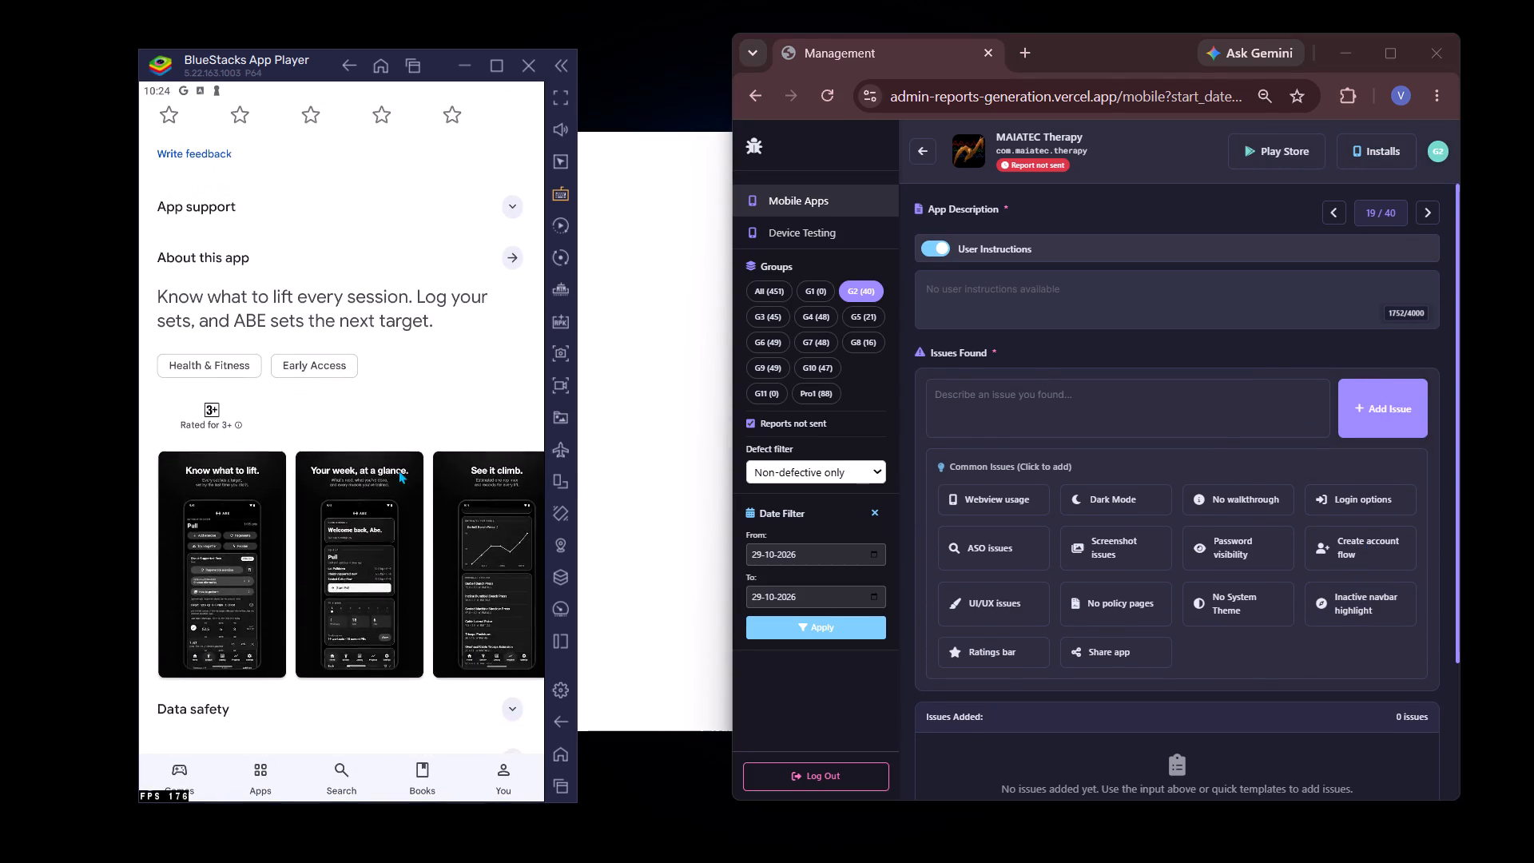
left_click_drag(421, 501, 105, 553)
left_click_drag(322, 549, 156, 524)
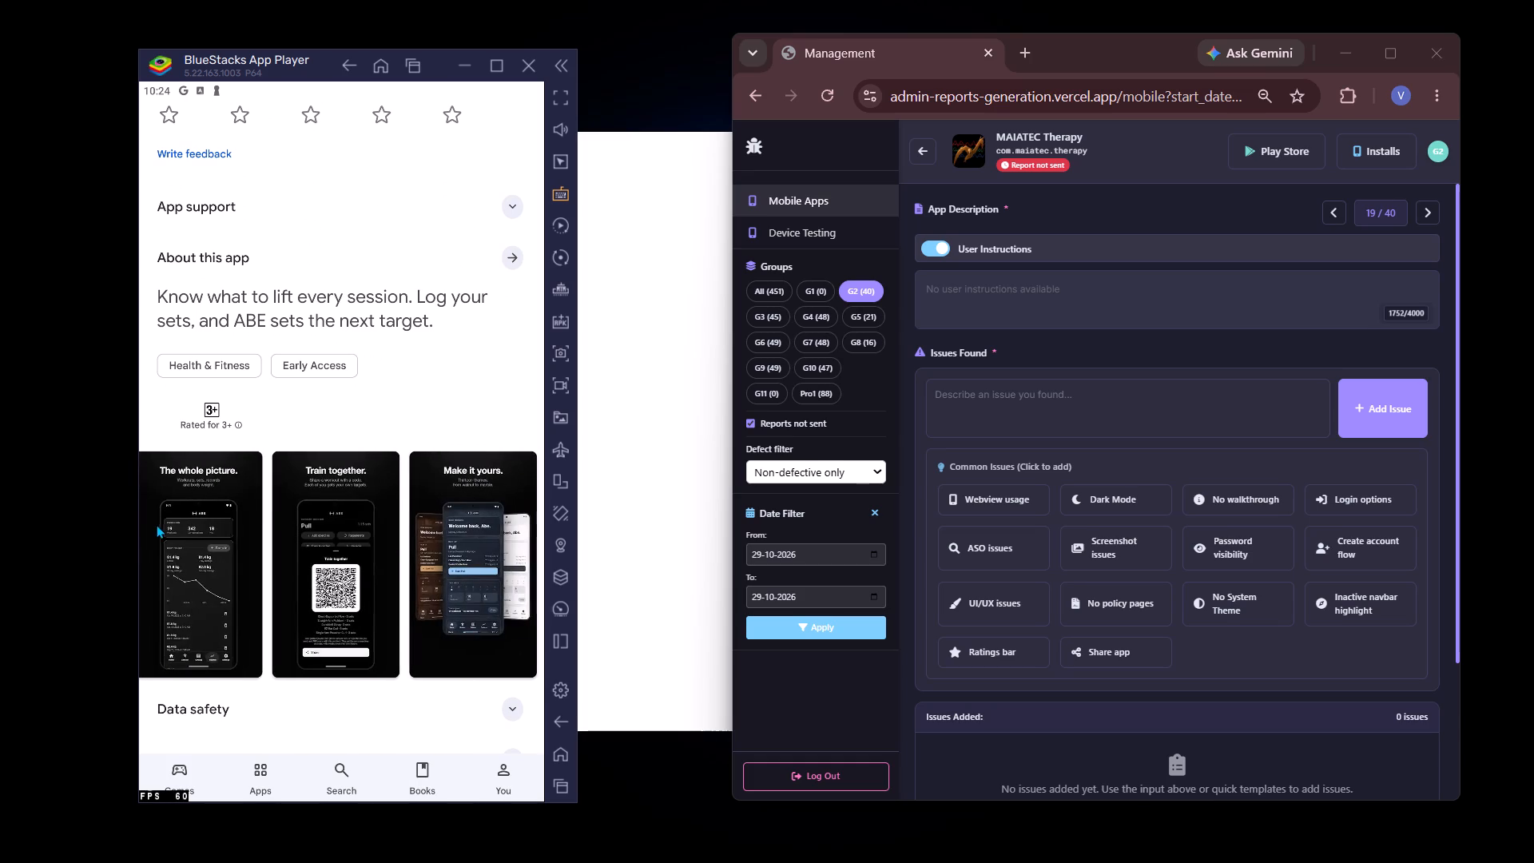
left_click_drag(388, 487, 191, 495)
scroll(246, 449, "up", 9)
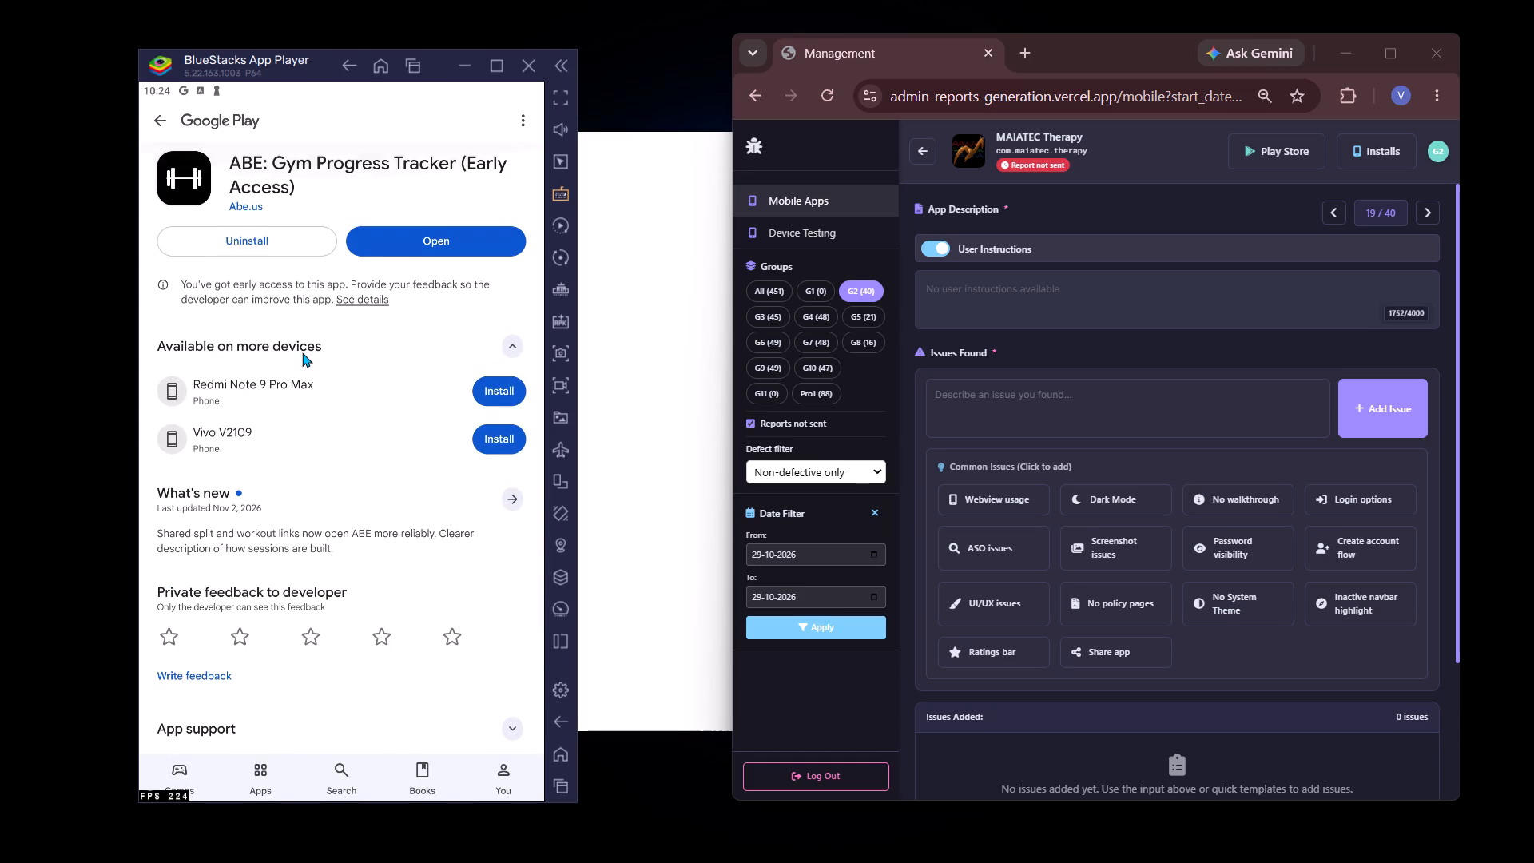
Launch ABE: Gym Progress Tracker from its Google Play listing.
left_click(414, 248)
scroll(1274, 344, "up", 2)
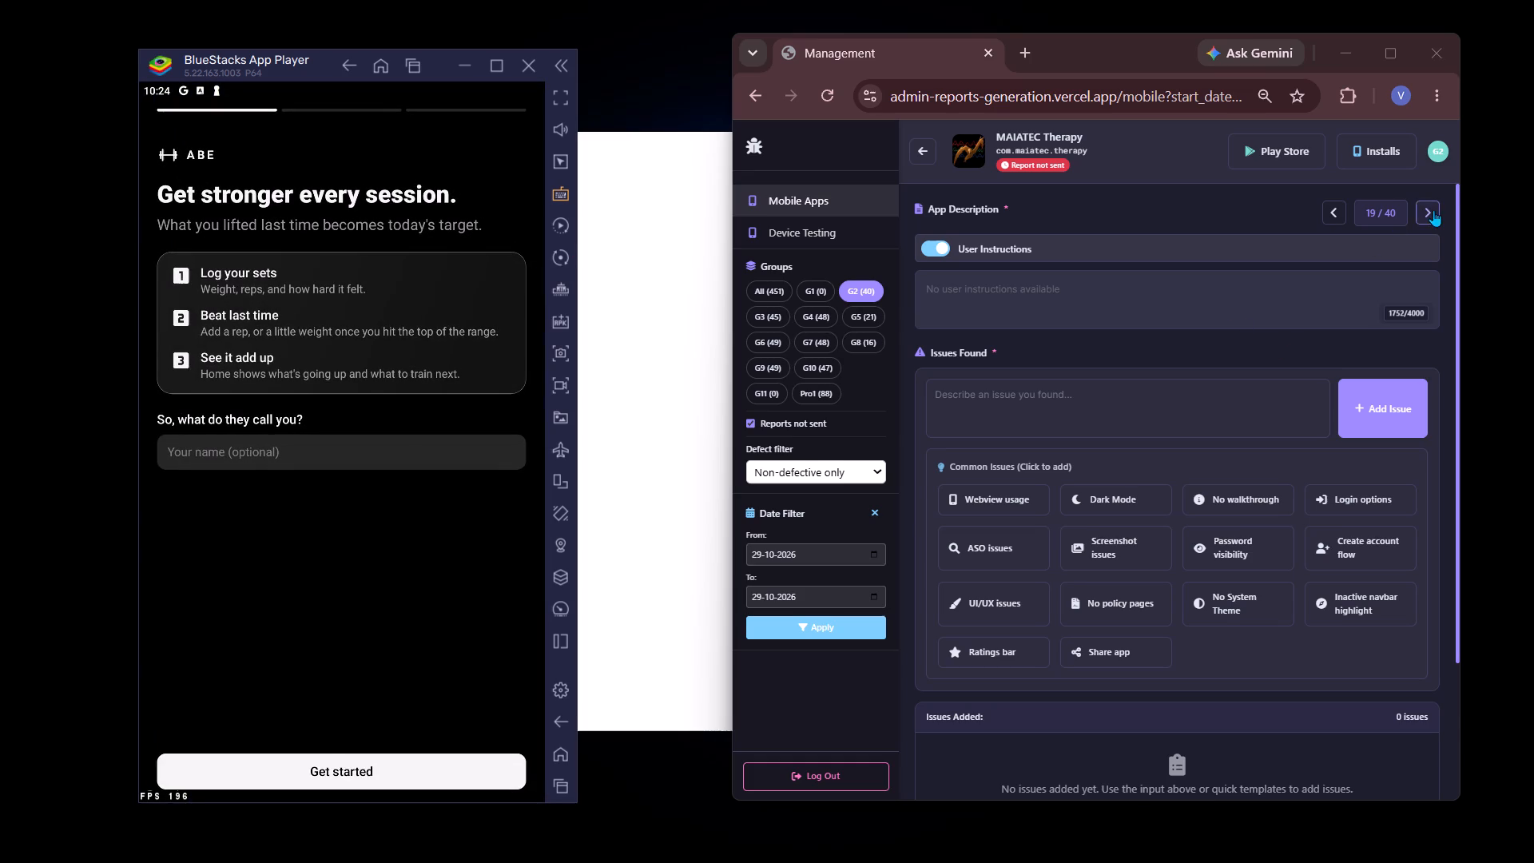
Advance the desktop browser's report page to Abe: Gym Progress Tracker, app 20/40.
left_click(1436, 208)
Complete ABE's onboarding without a name, keeping the Upper / Lower split and weights in kilograms.
left_click(311, 799)
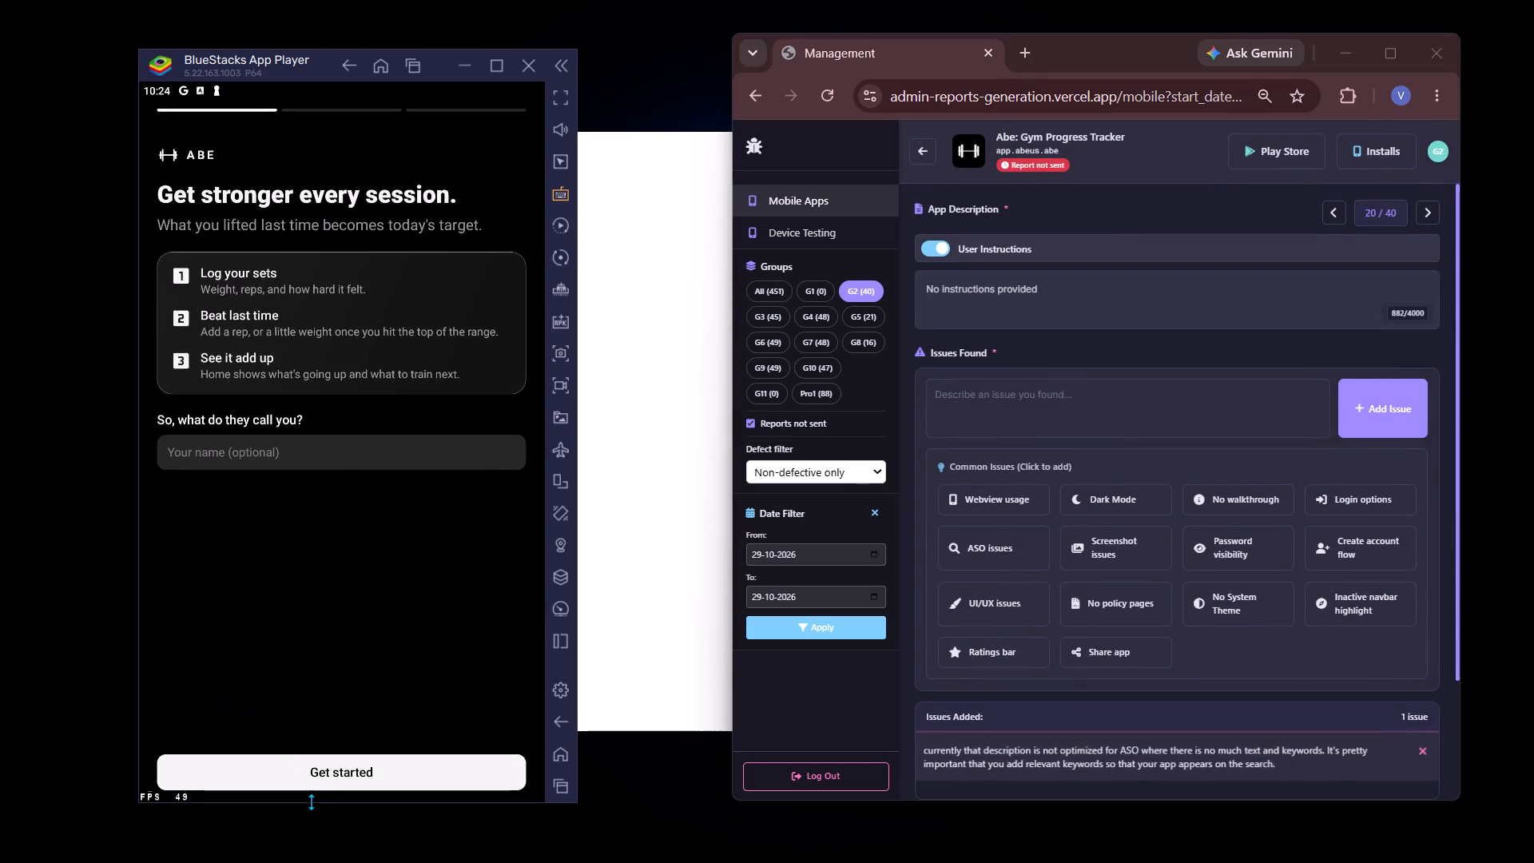
left_click(328, 775)
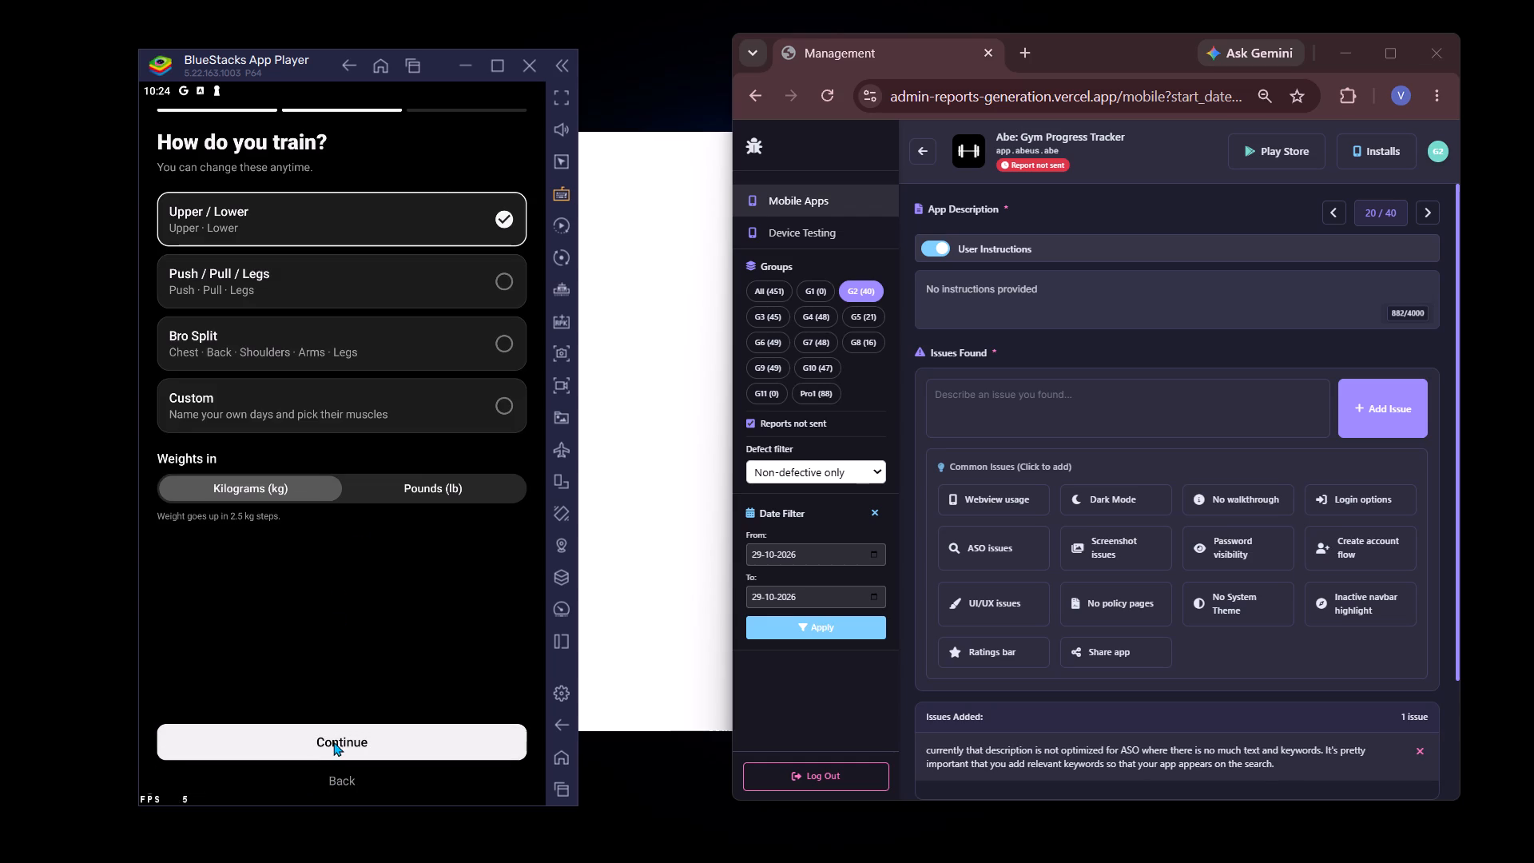
triple_click(323, 742)
left_click(323, 742)
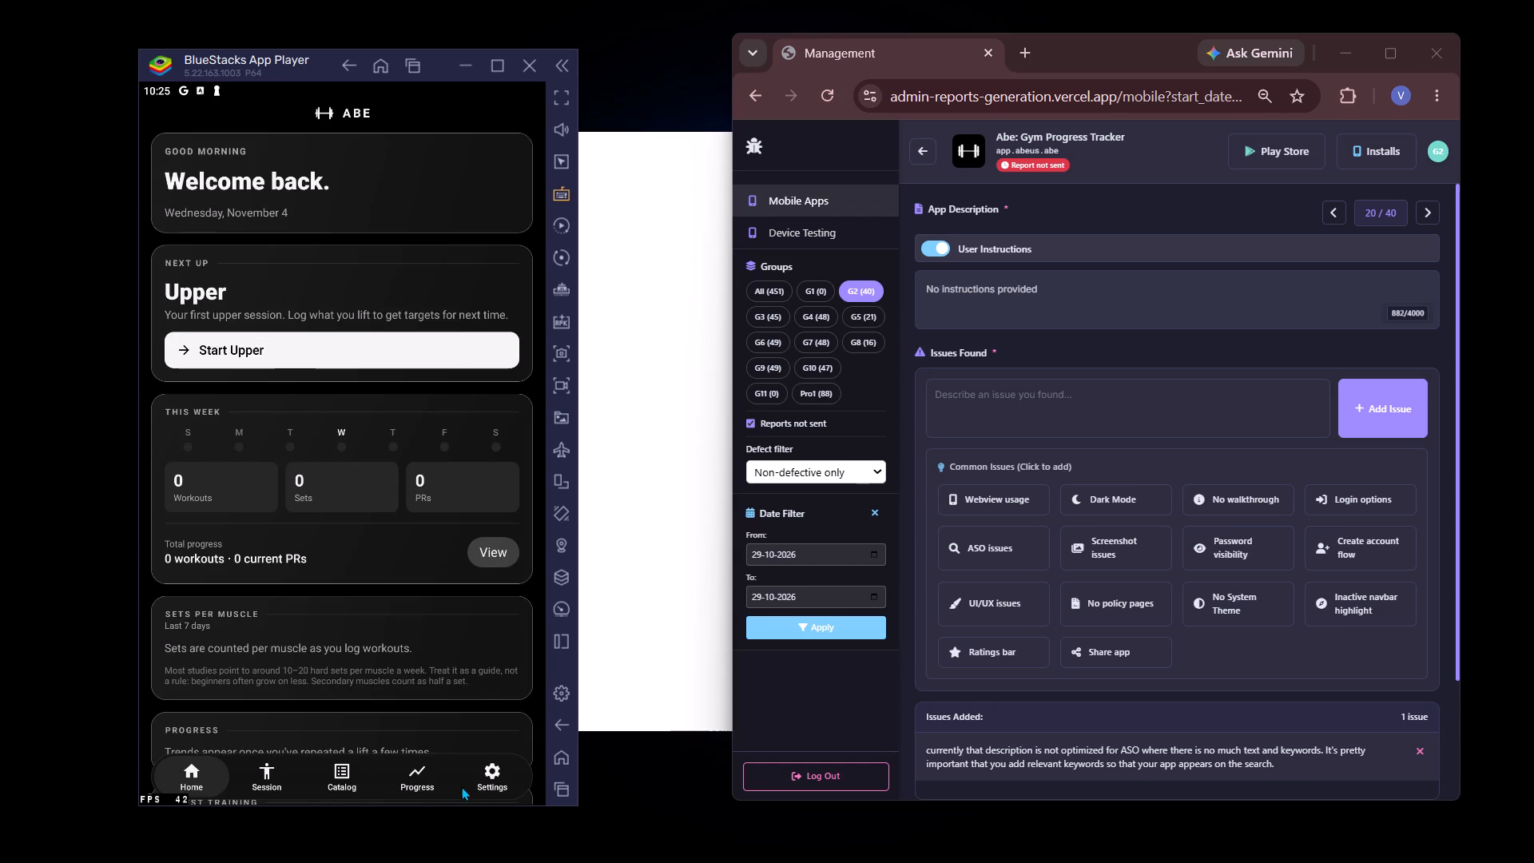
Change ABE's appearance theme in its settings to Obsidian and finally to System.
left_click(513, 786)
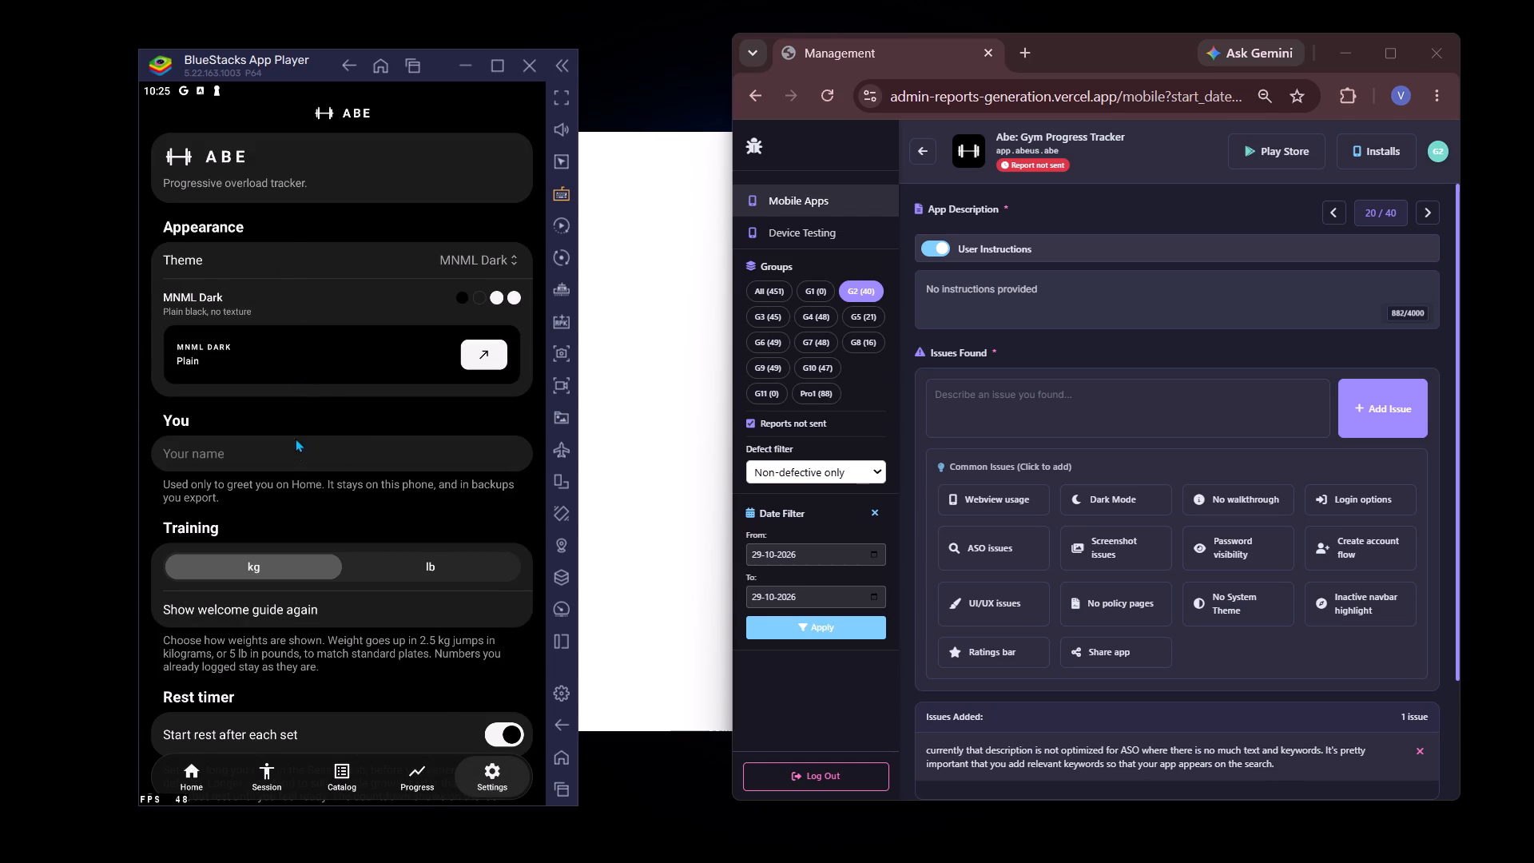
left_click(487, 292)
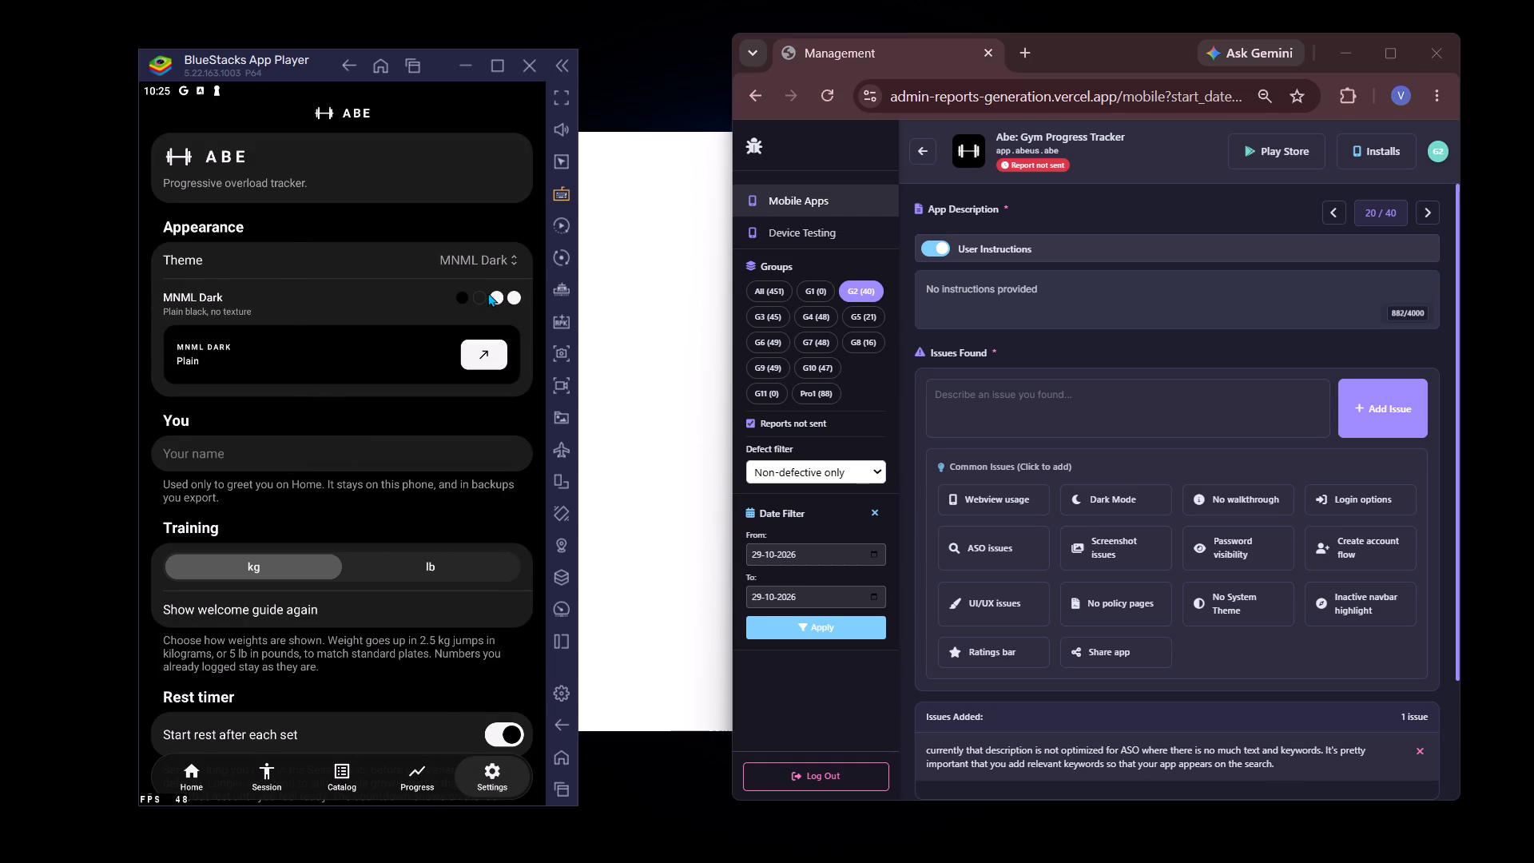
double_click(499, 292)
left_click(517, 249)
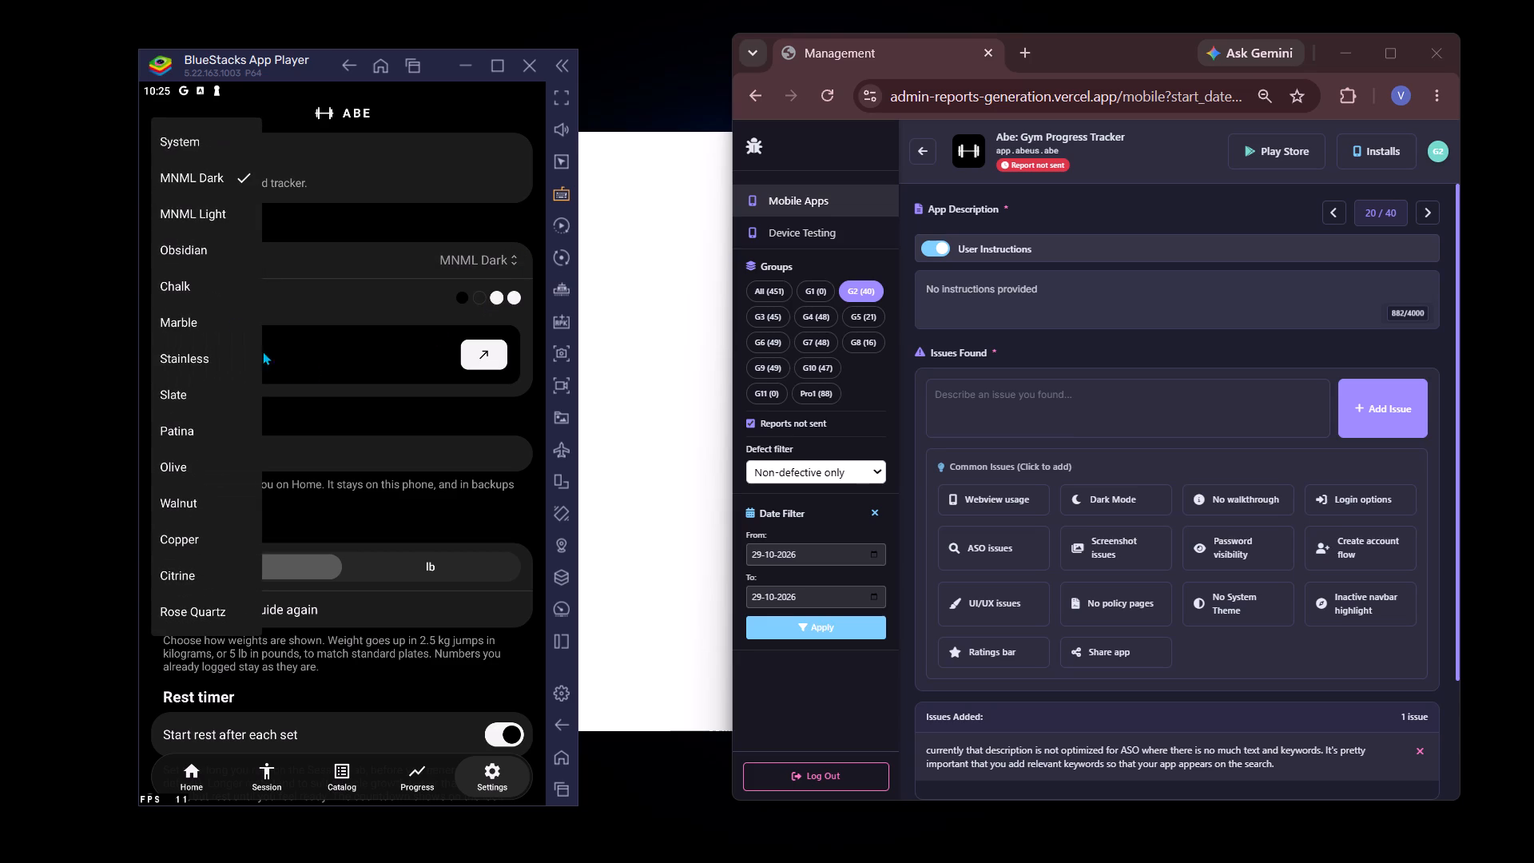
left_click(157, 260)
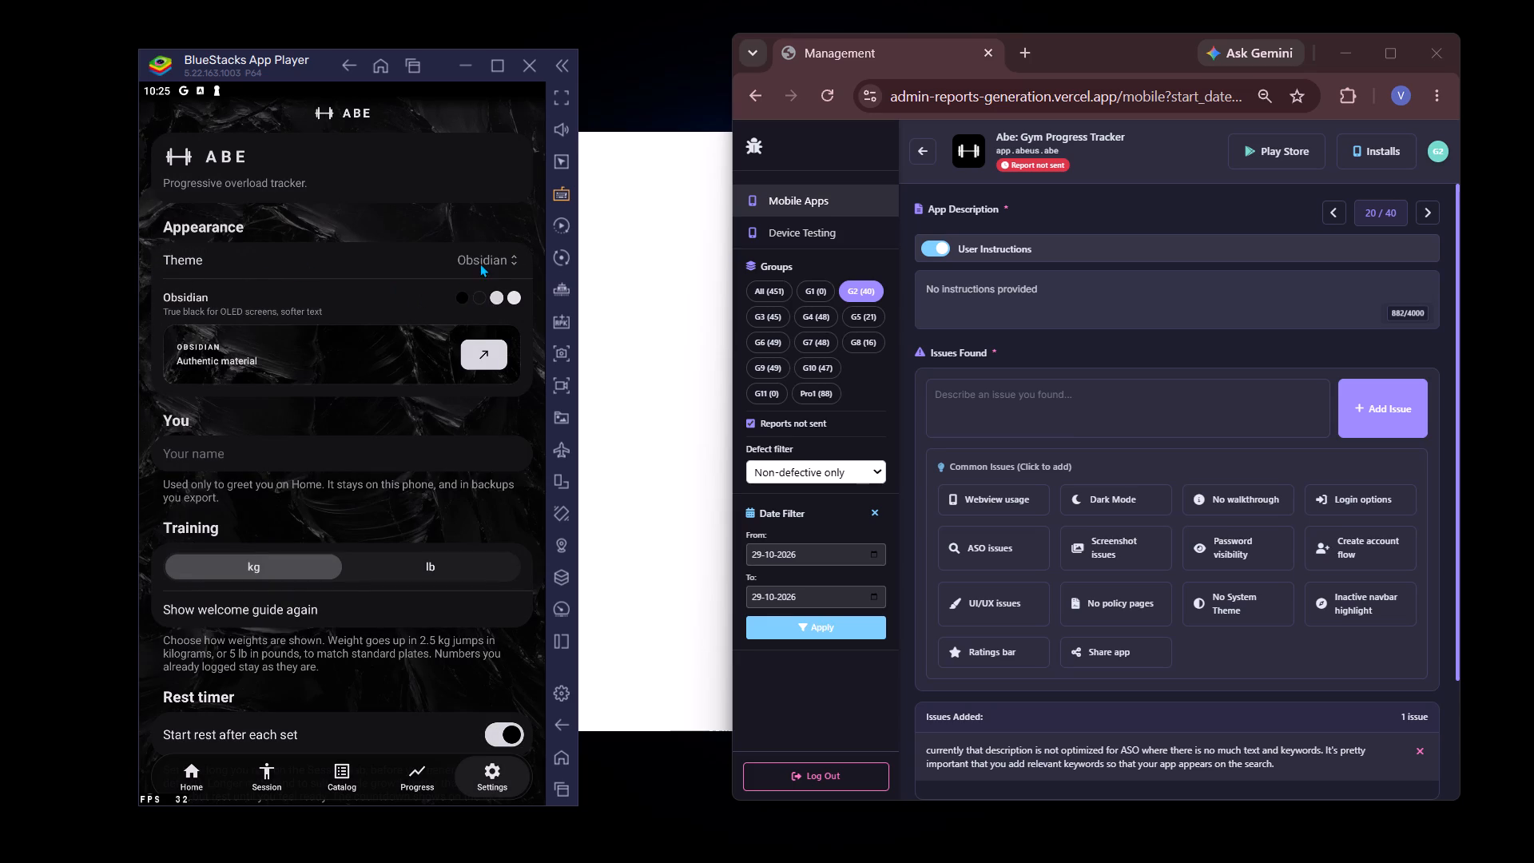
left_click(479, 263)
left_click(225, 149)
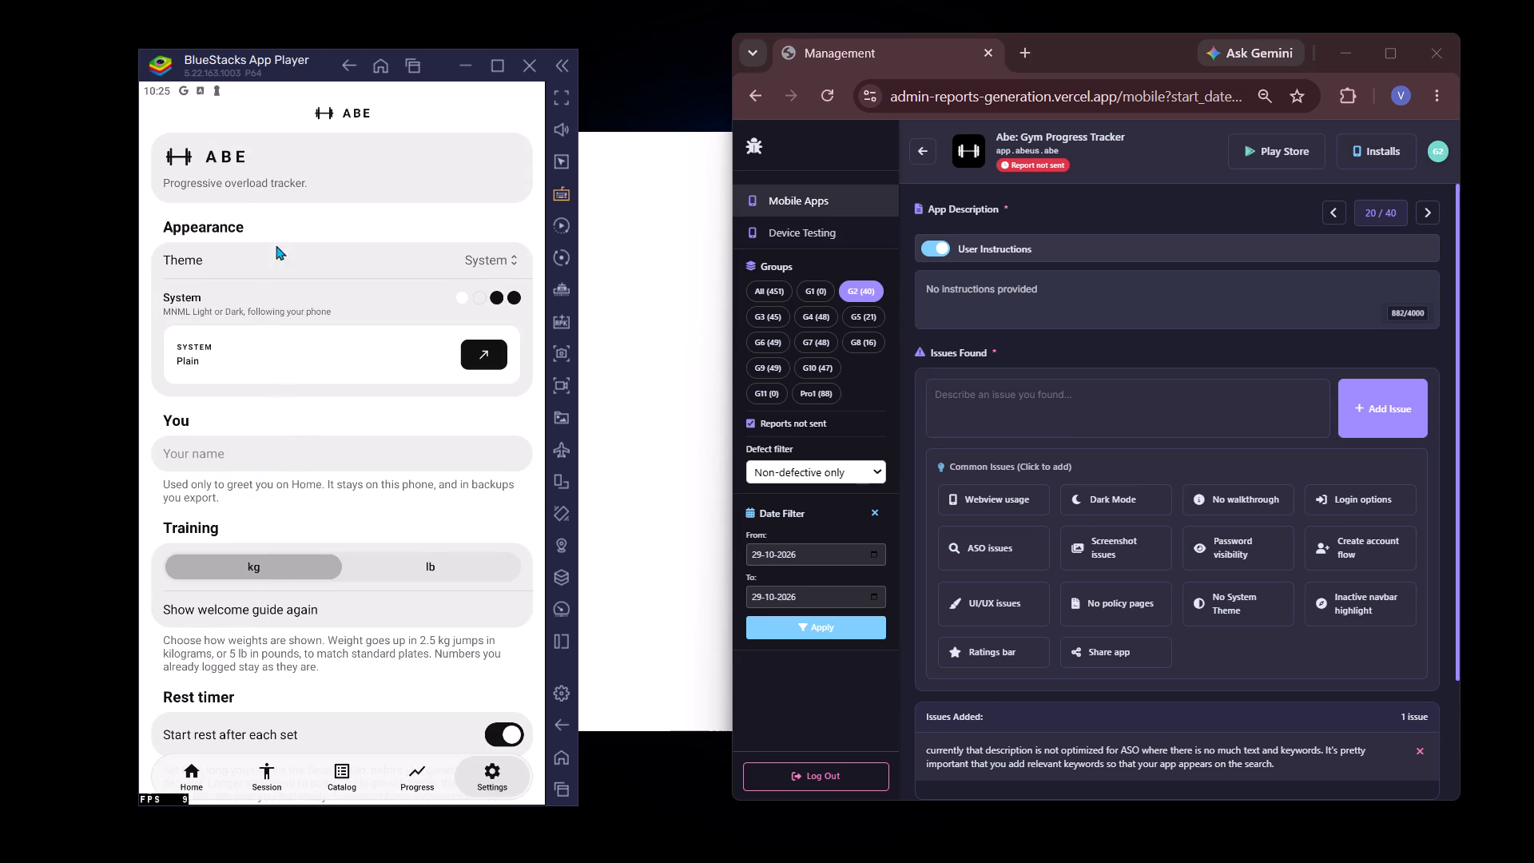
Examine the remaining ABE settings, from training and rest timer down to the data, version and catalog entries.
scroll(323, 549, "down", 3)
scroll(288, 626, "down", 1)
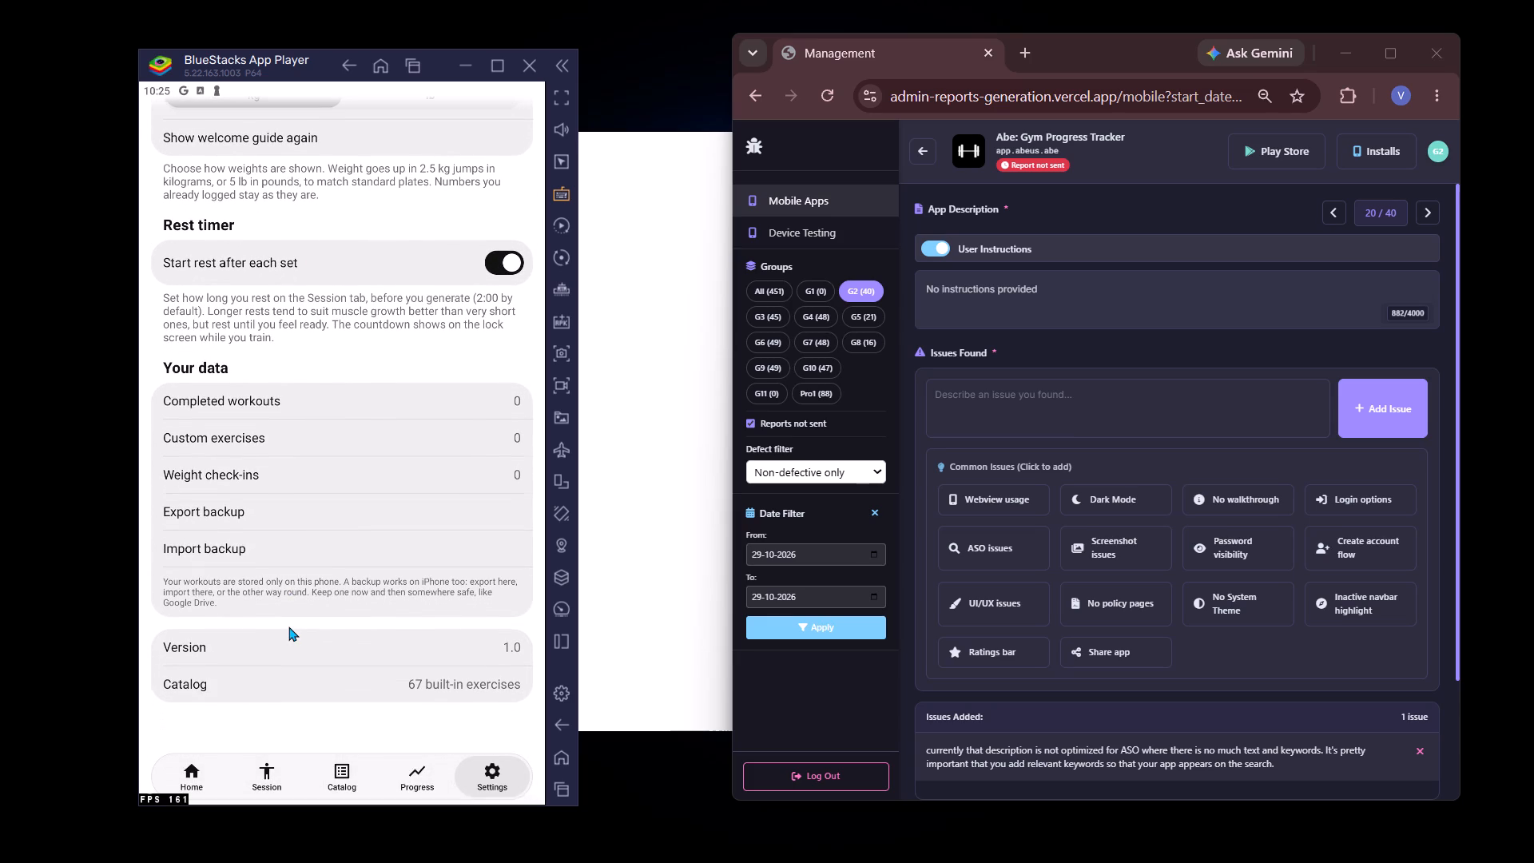
scroll(286, 626, "down", 1)
left_click(272, 645)
scroll(261, 495, "up", 6)
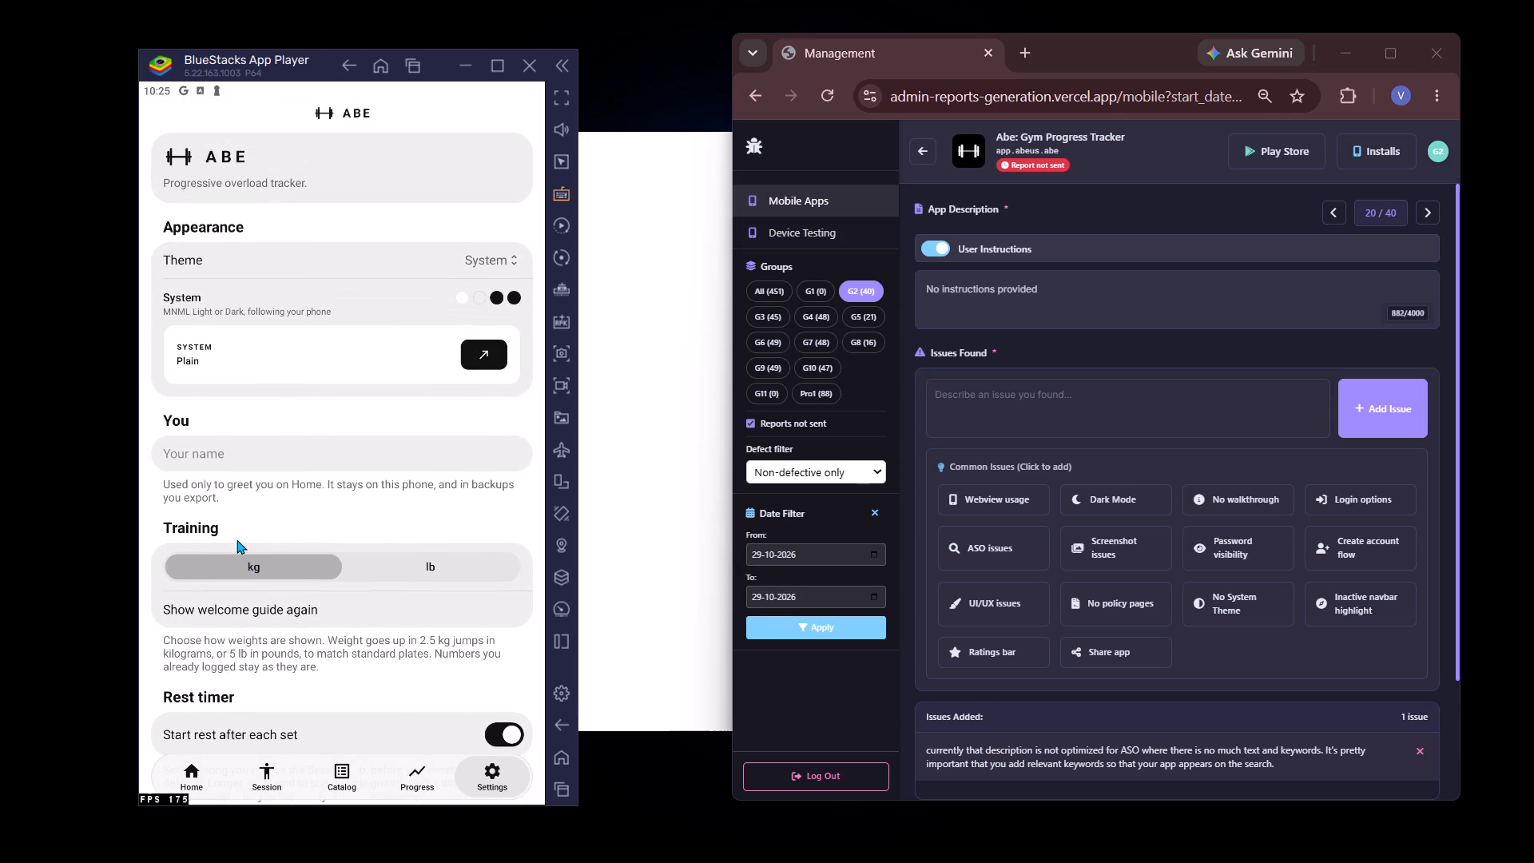
scroll(236, 528, "down", 7)
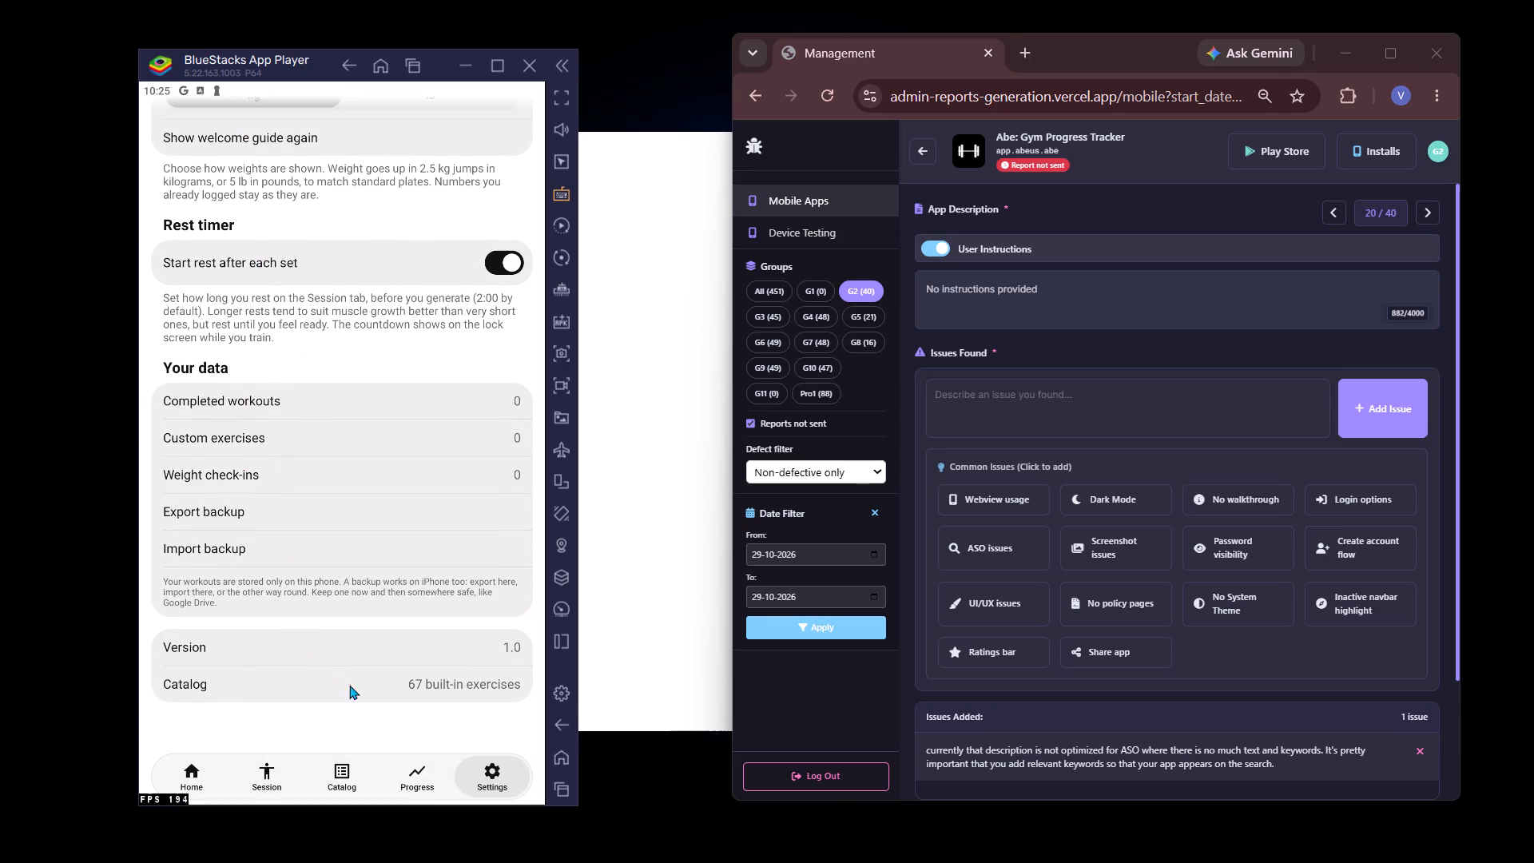
Examine ABE's Progress, Catalog, Session and Home screens.
left_click(435, 805)
left_click(411, 754)
scroll(402, 750, "down", 2)
left_click(388, 762)
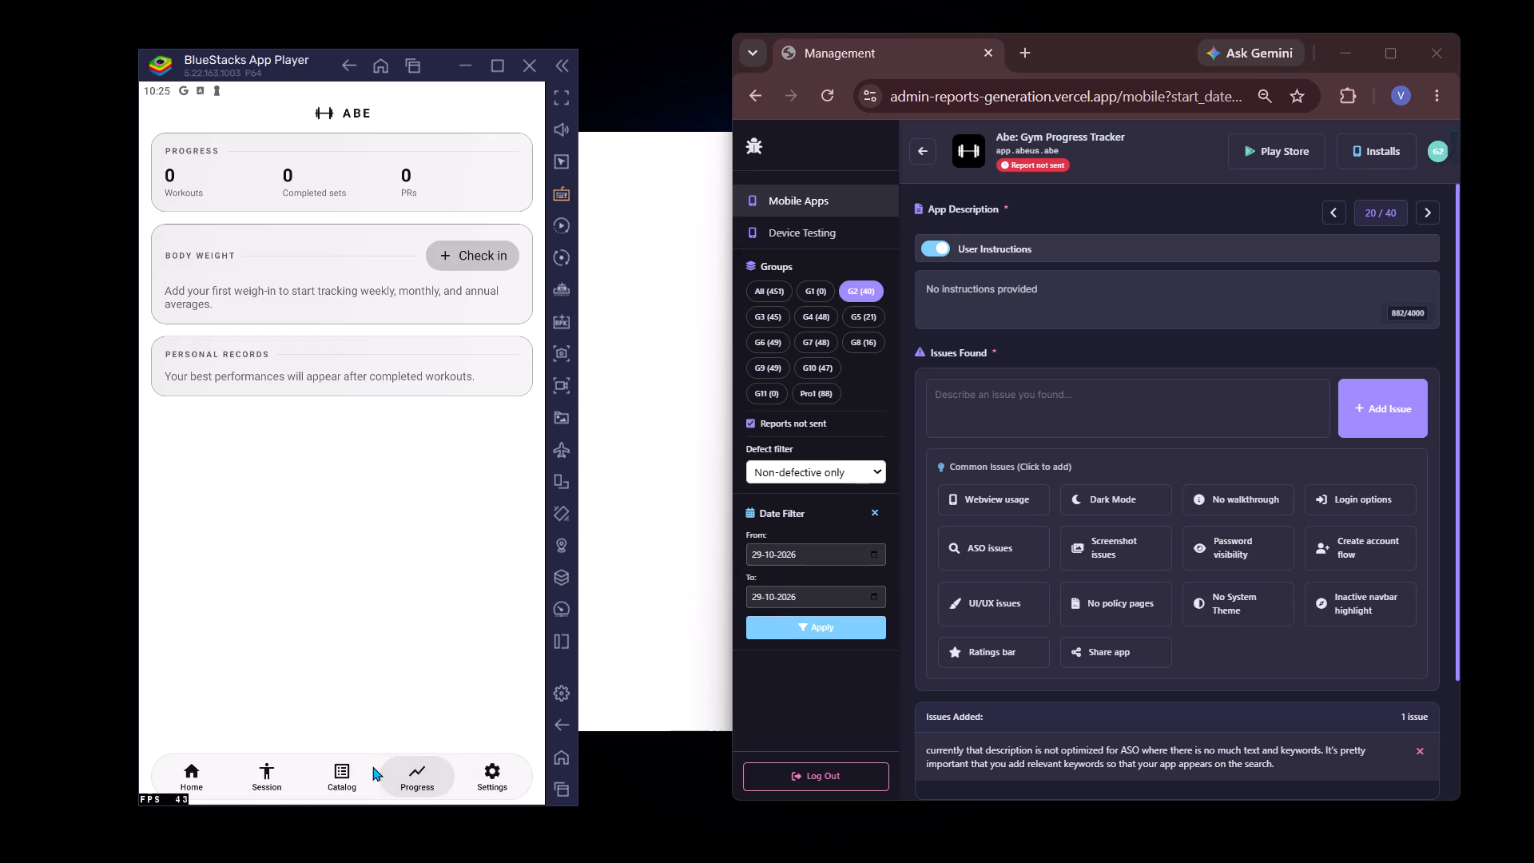
left_click(343, 769)
left_click(270, 779)
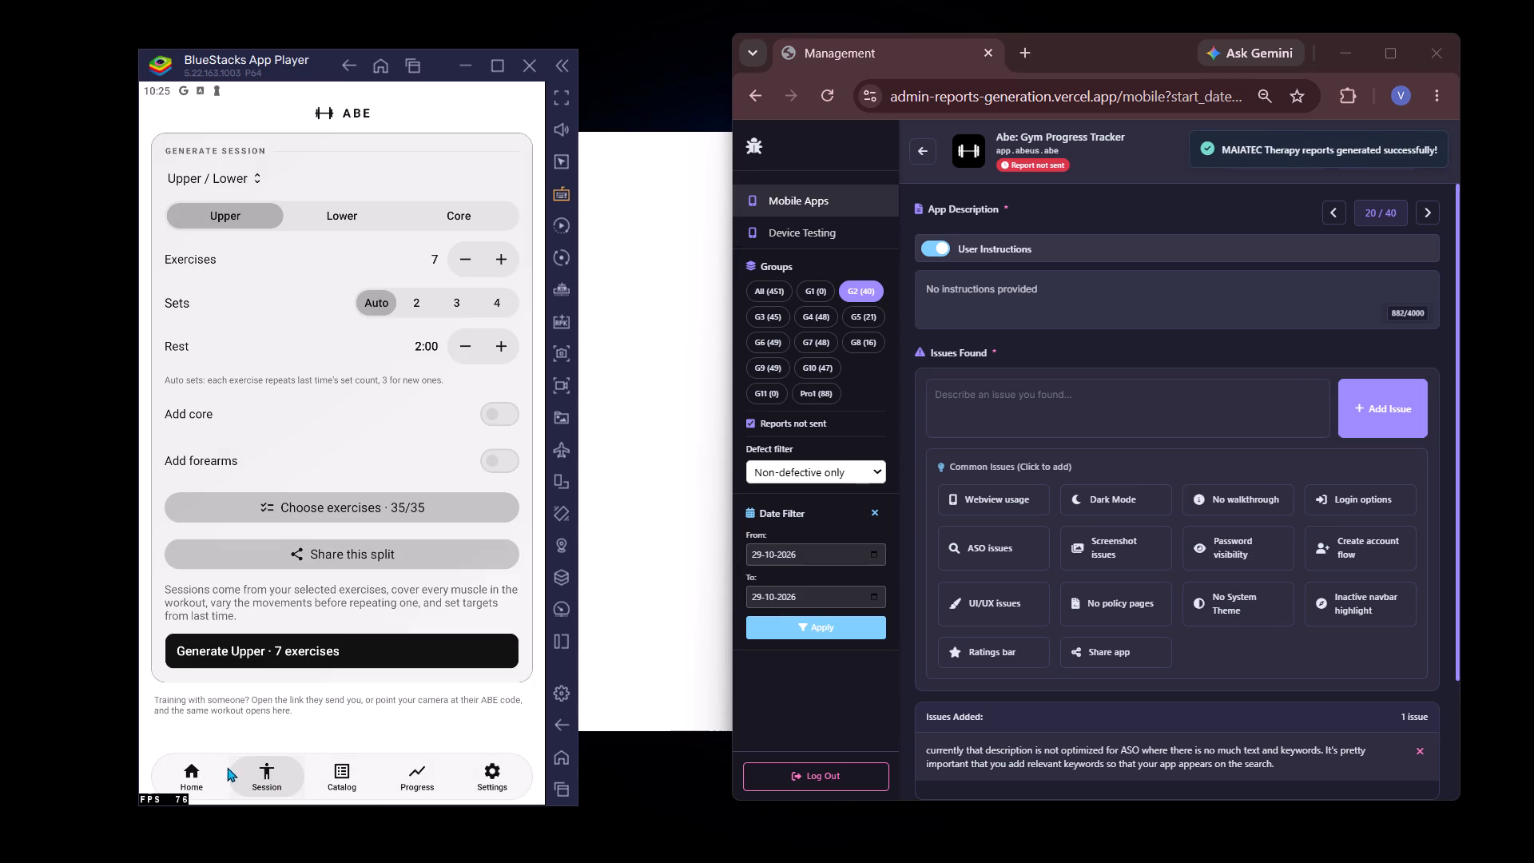
left_click(207, 766)
scroll(332, 626, "down", 4)
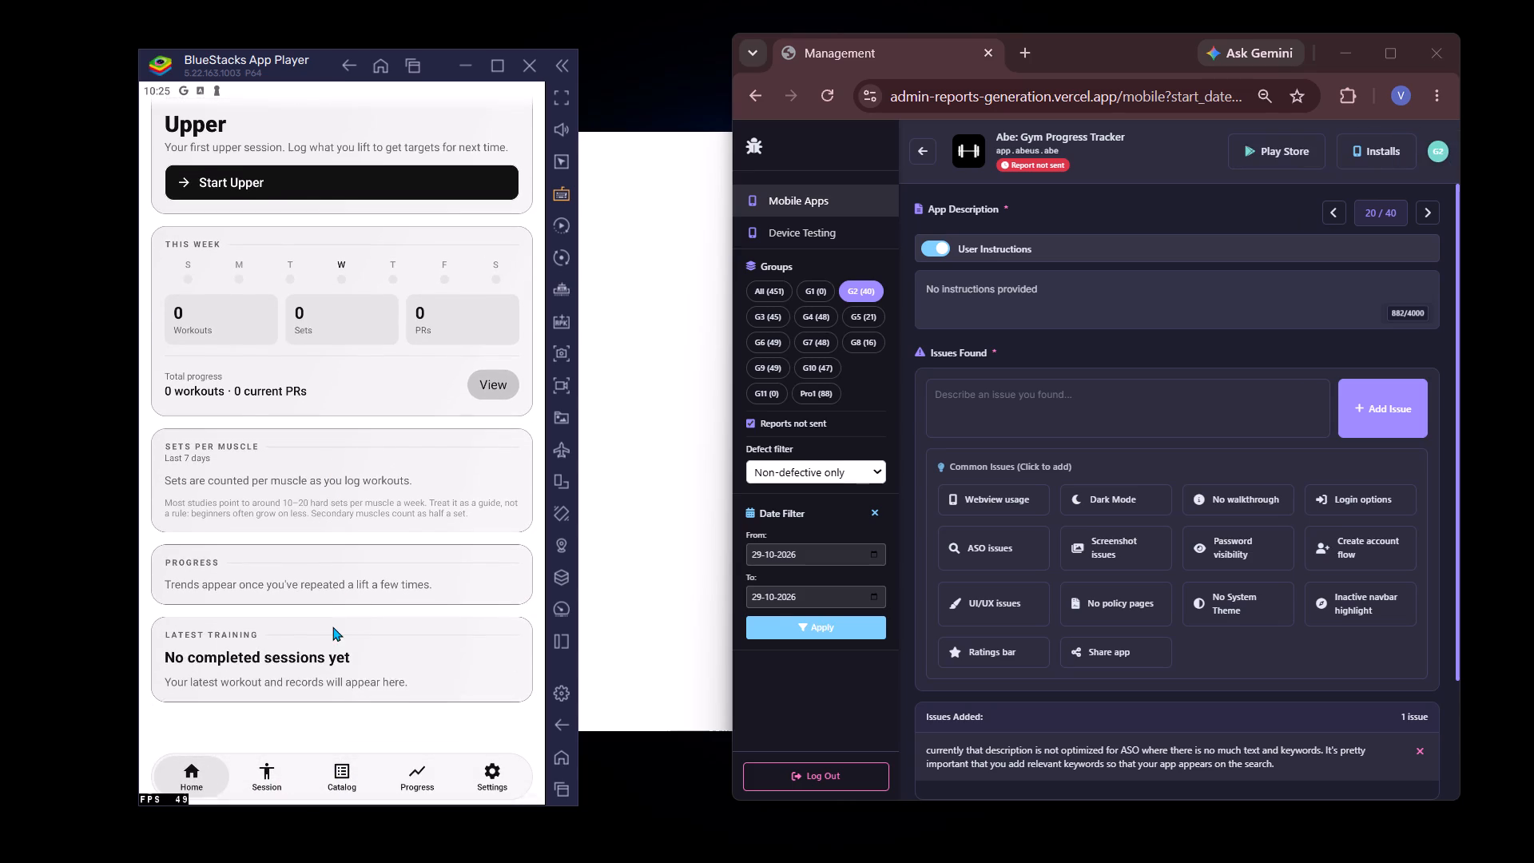
scroll(332, 626, "down", 4)
scroll(307, 632, "up", 4)
Start the Upper session in ABE and review its generated exercises.
left_click(324, 358)
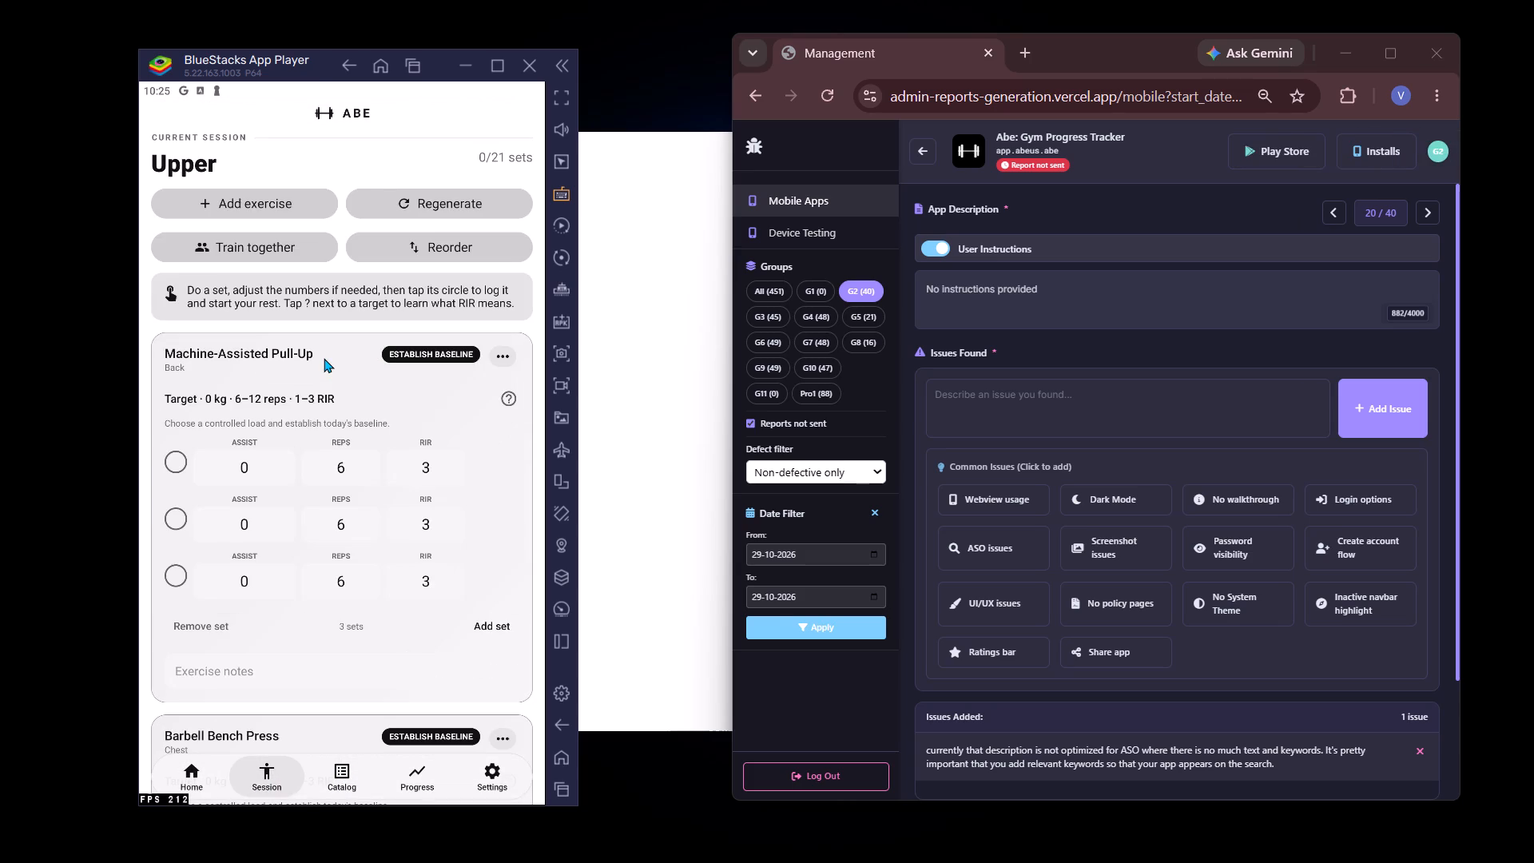
scroll(269, 538, "down", 16)
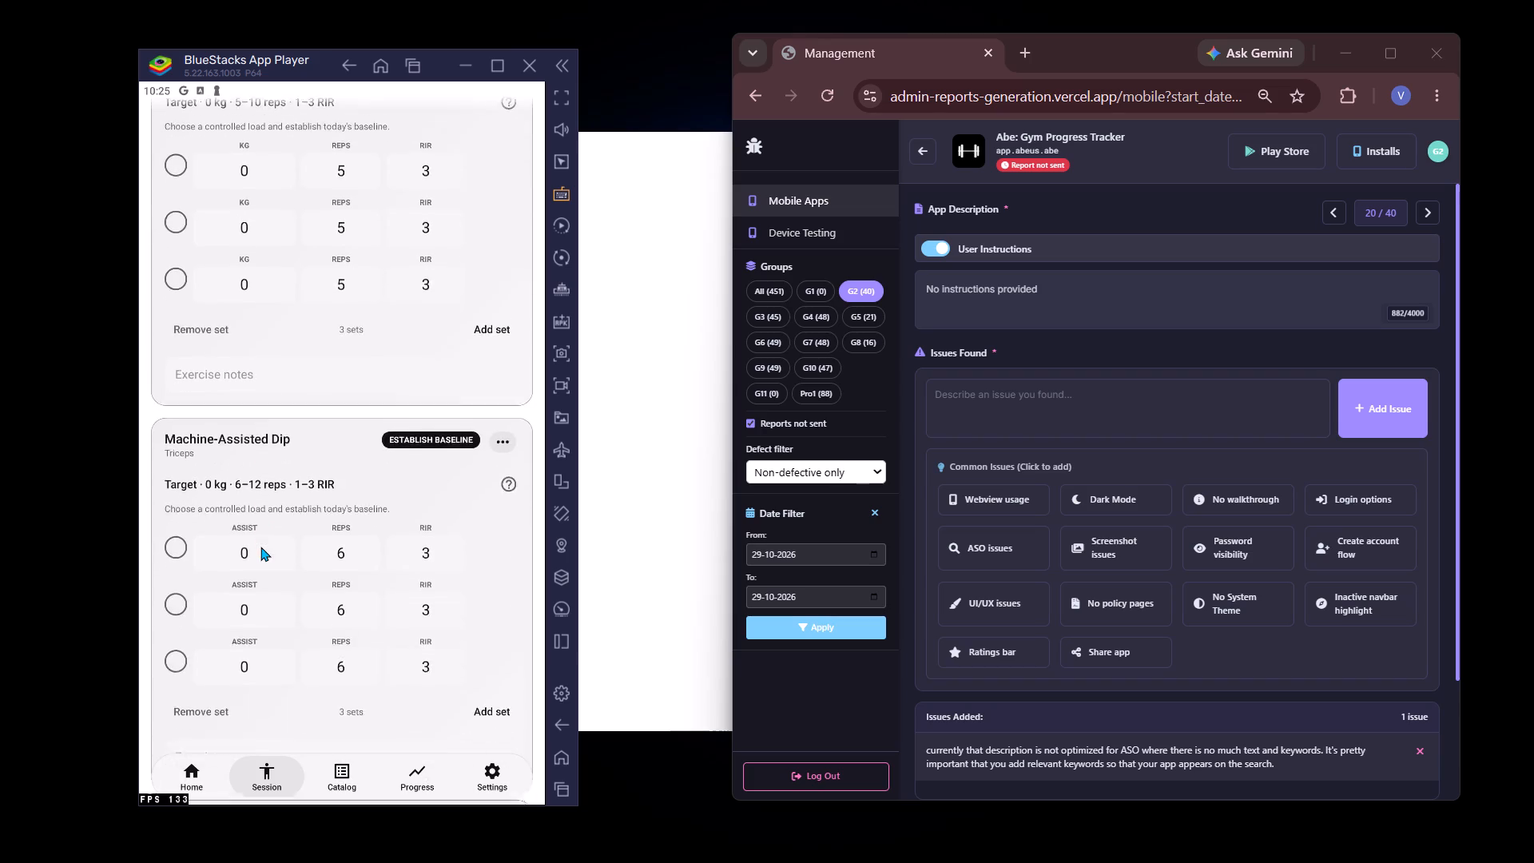
scroll(260, 547, "down", 12)
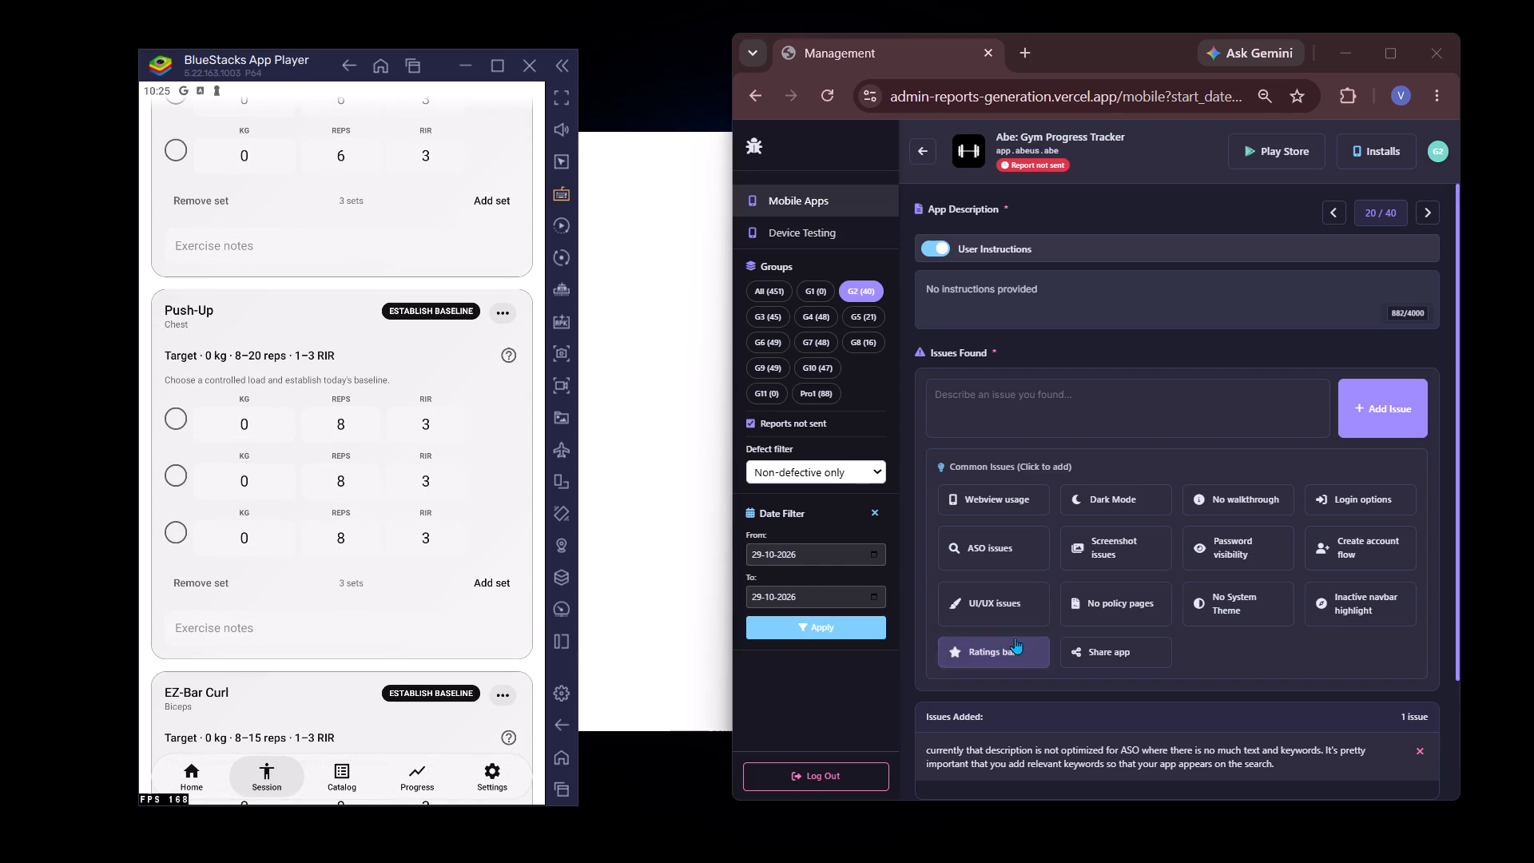
Add the Ratings bar, No policy pages and No walkthrough issues to Abe's report, and recheck the app's settings.
left_click(1019, 638)
left_click(1122, 610)
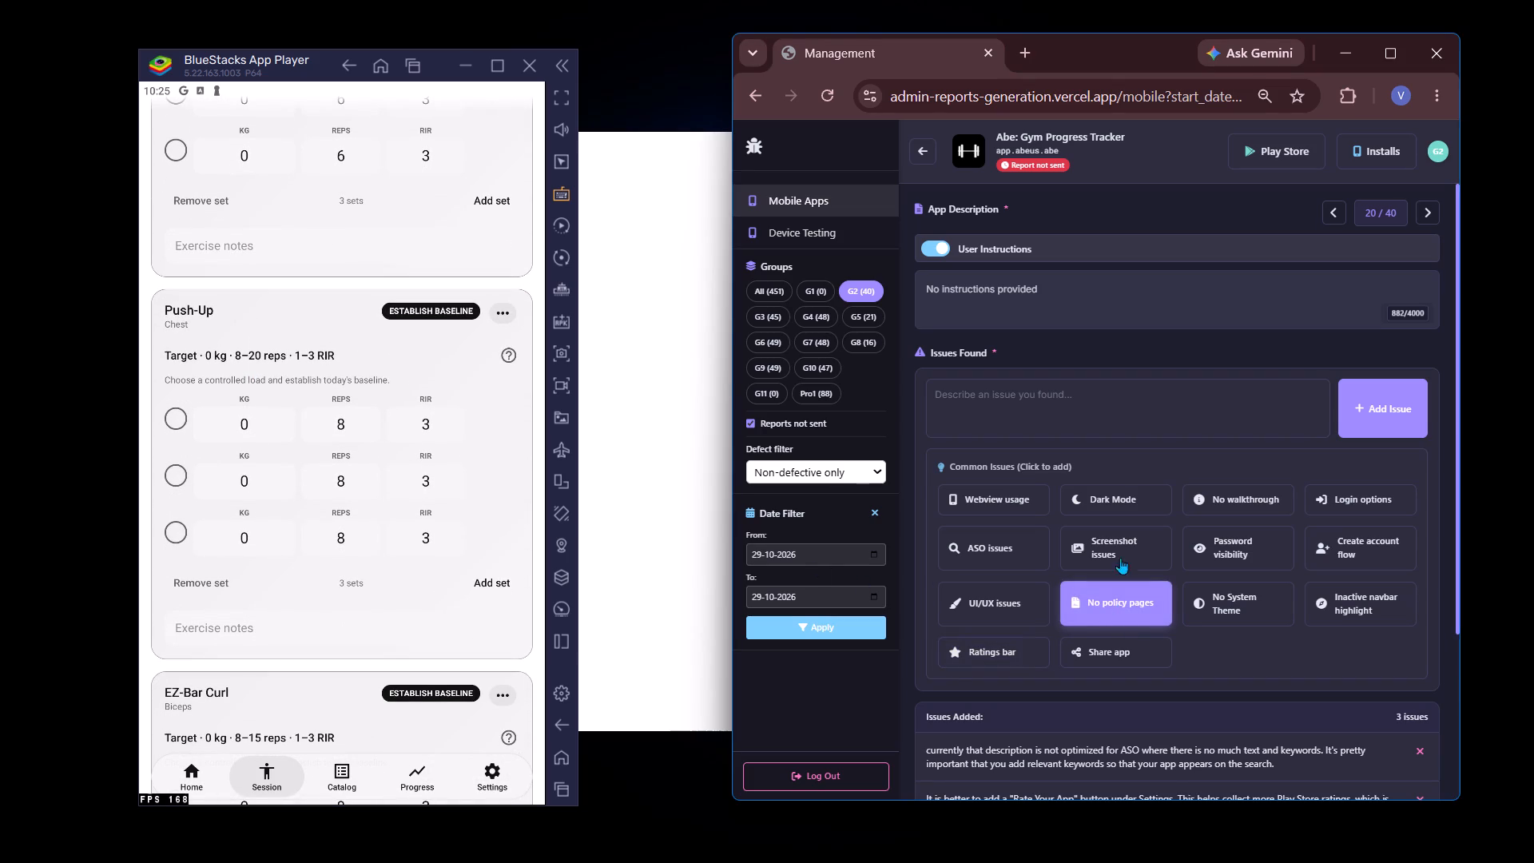
left_click(1219, 488)
scroll(1156, 629, "down", 2)
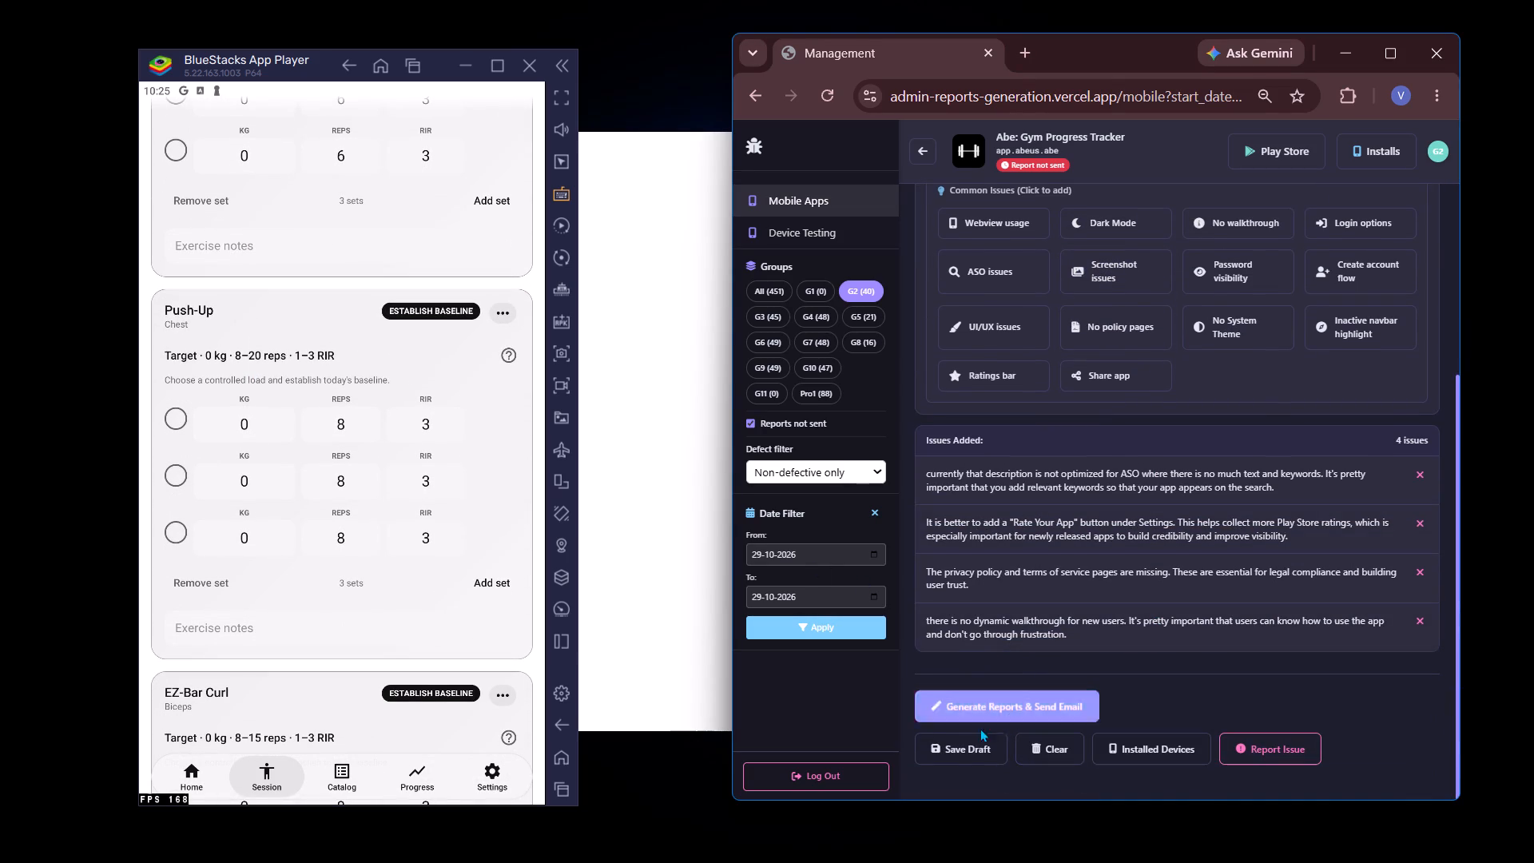
left_click(484, 782)
scroll(373, 578, "down", 5)
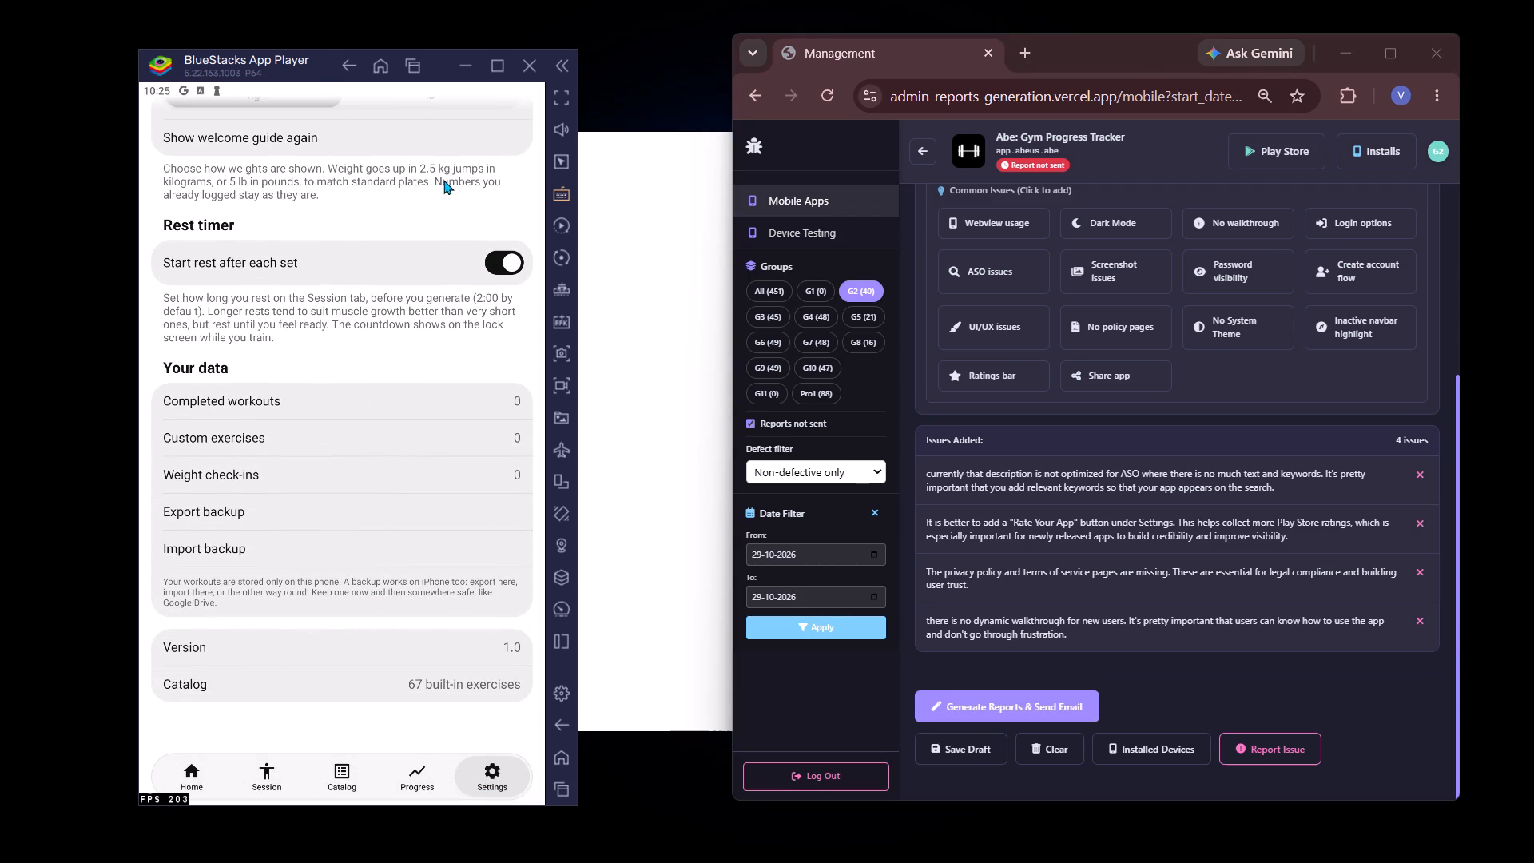
Uninstall ABE: Gym Progress Tracker from its Google Play listing.
left_click(415, 57)
left_click(358, 253)
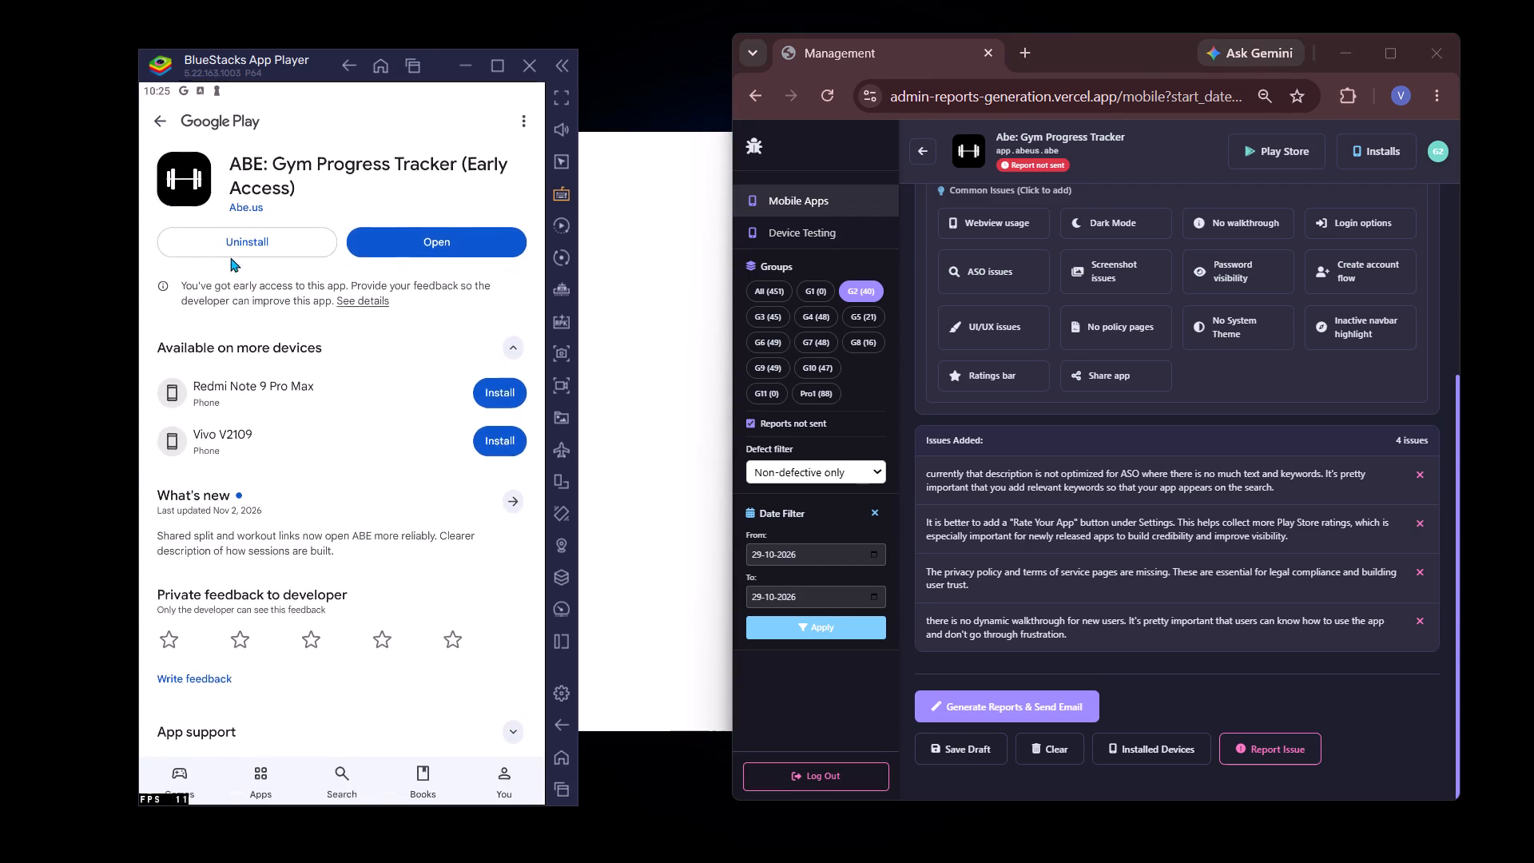
left_click(222, 245)
left_click(491, 474)
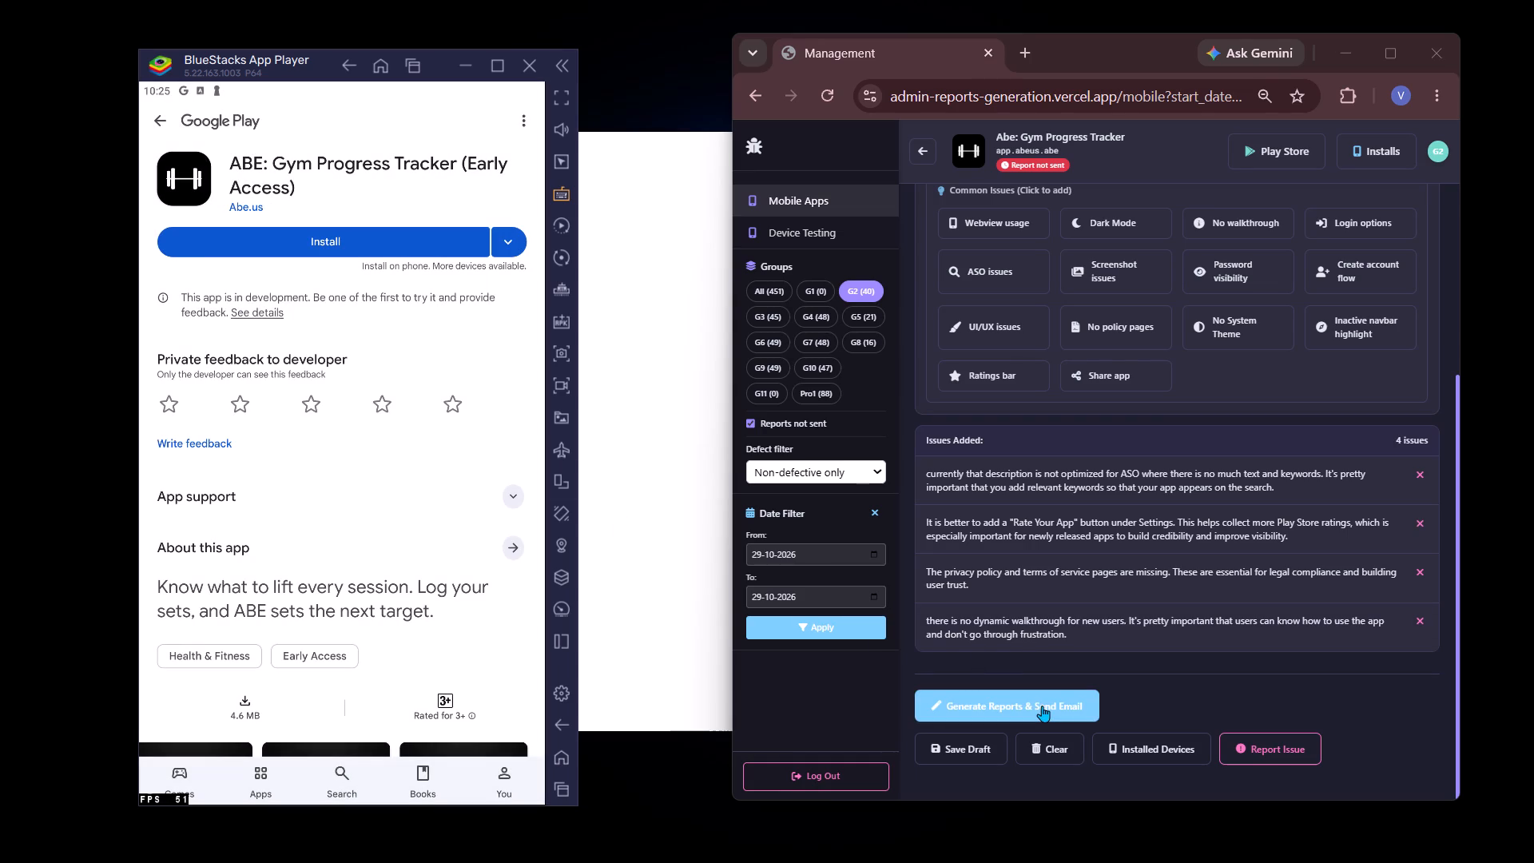
Generate the reports for Abe: Gym Progress Tracker and send the email.
left_click(1042, 706)
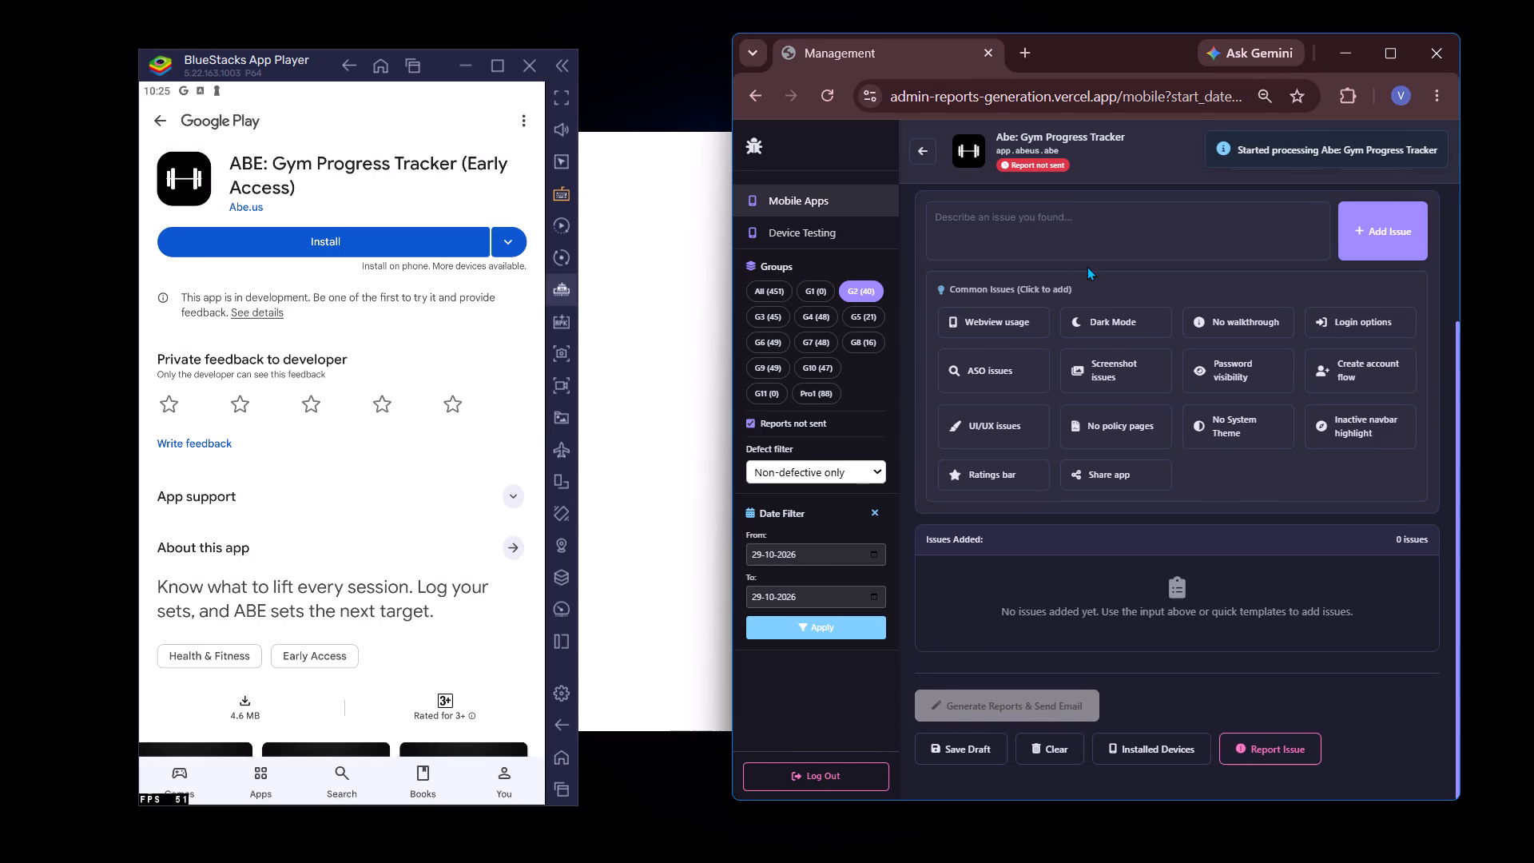
Advance the desktop browser's report page to Palette Splash: Color Fill, app 21/40.
scroll(1087, 266, "up", 3)
left_click(1429, 225)
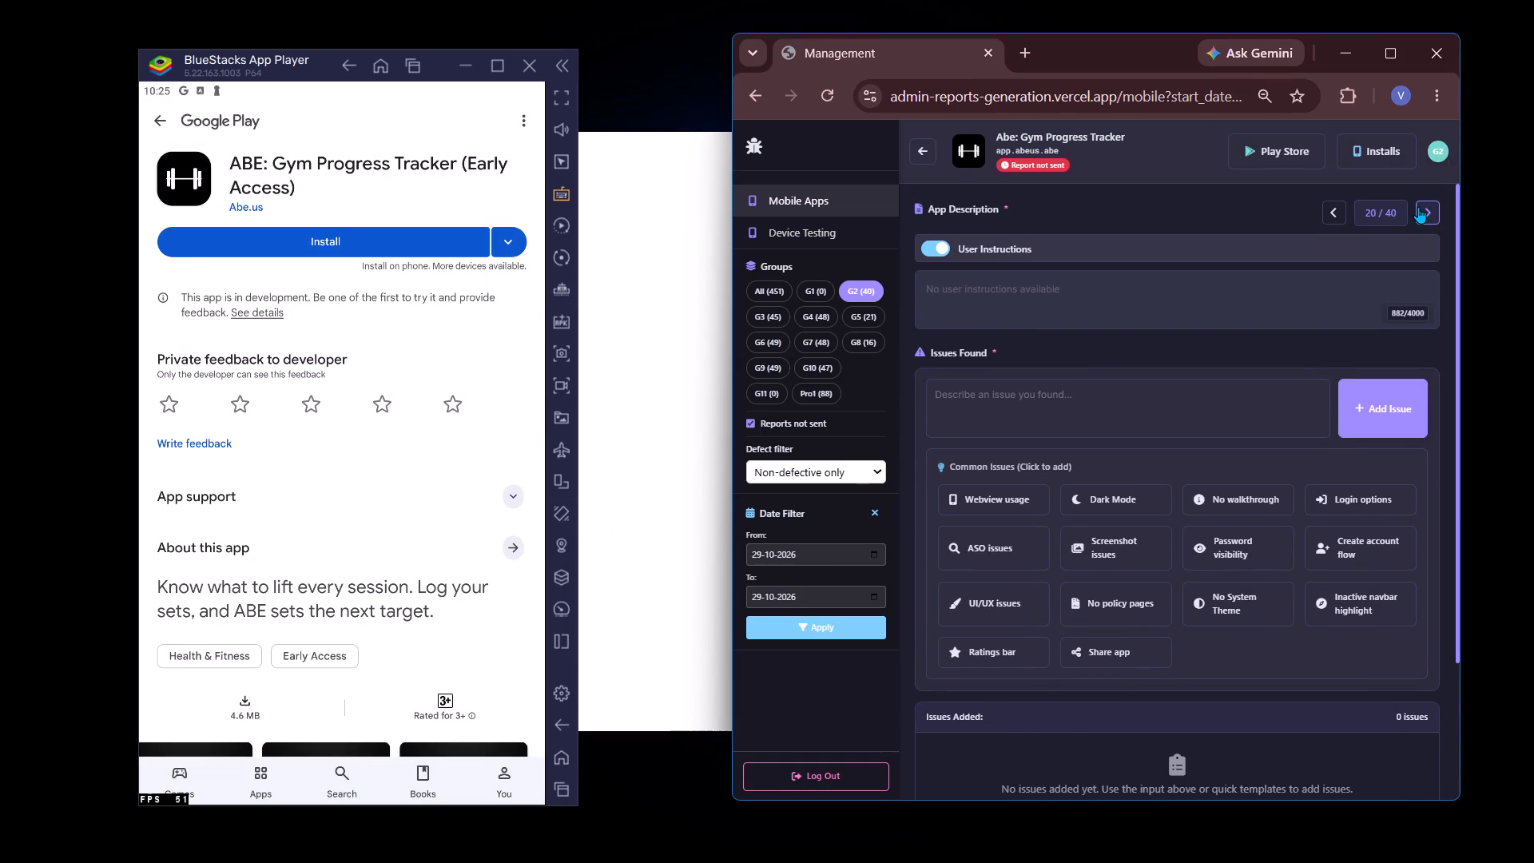
left_click(1418, 205)
Advance the report page in the BlueStacks browser to Palette Splash: Color Fill and open its Google Play listing.
left_click(418, 68)
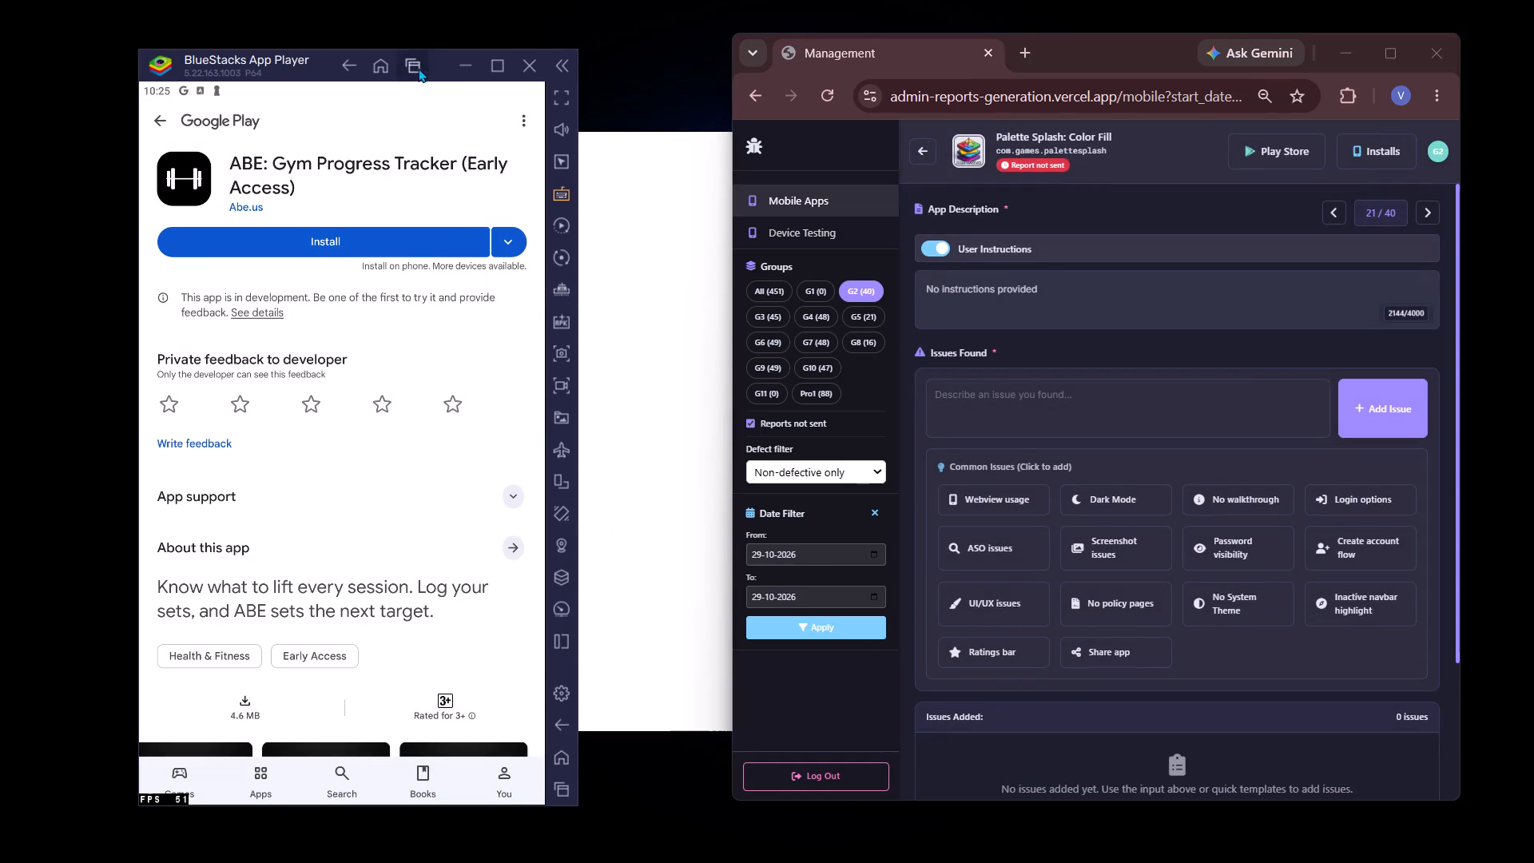
left_click(411, 312)
left_click(521, 230)
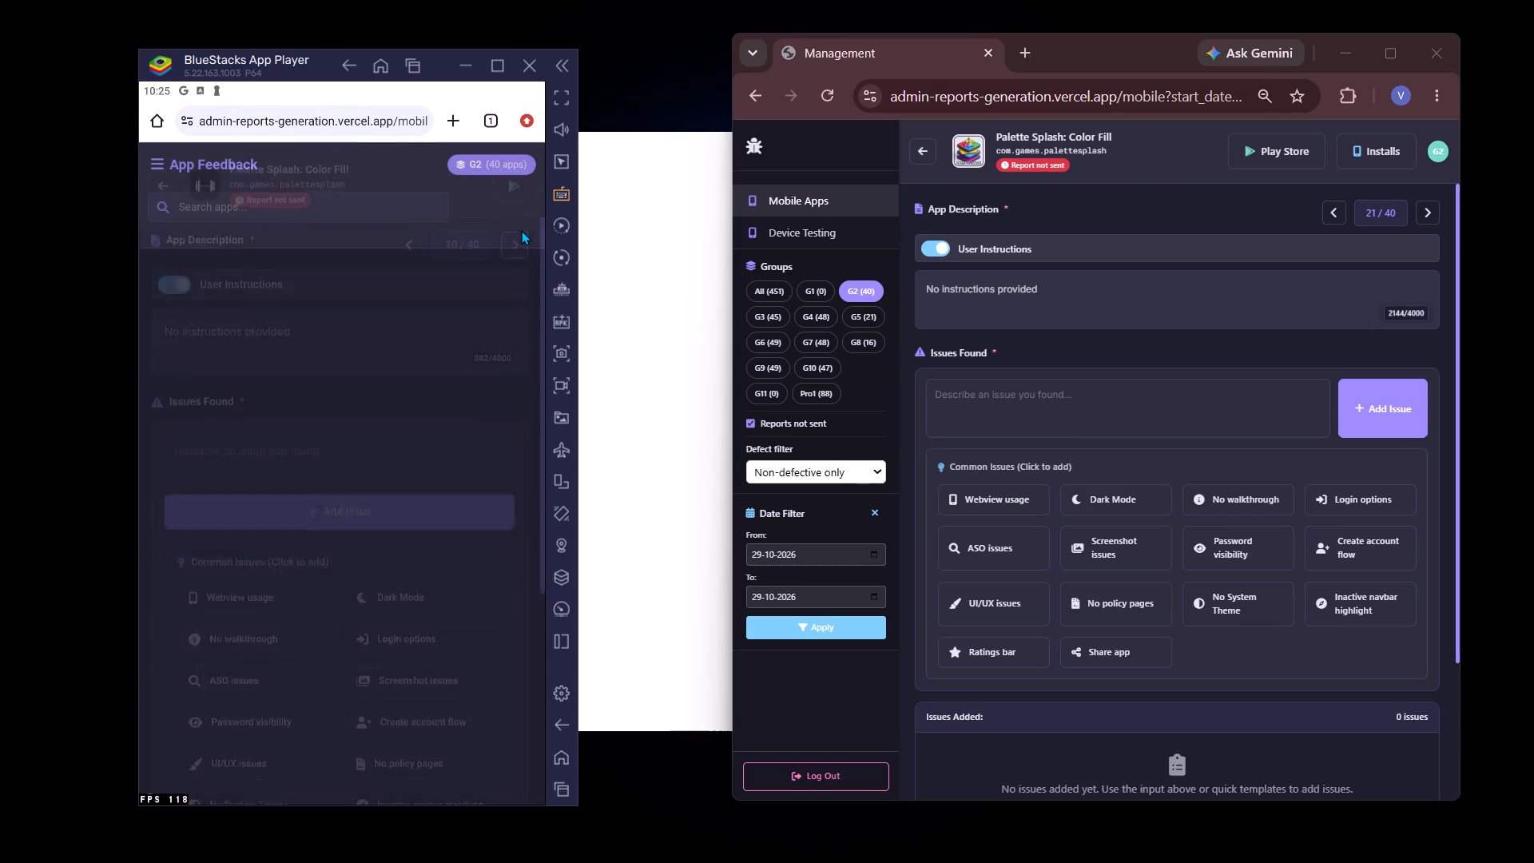
left_click(511, 179)
Review Palette Splash's Google Play description and screenshots, and add the No walkthrough and Screenshot issues to its report.
scroll(405, 487, "down", 3)
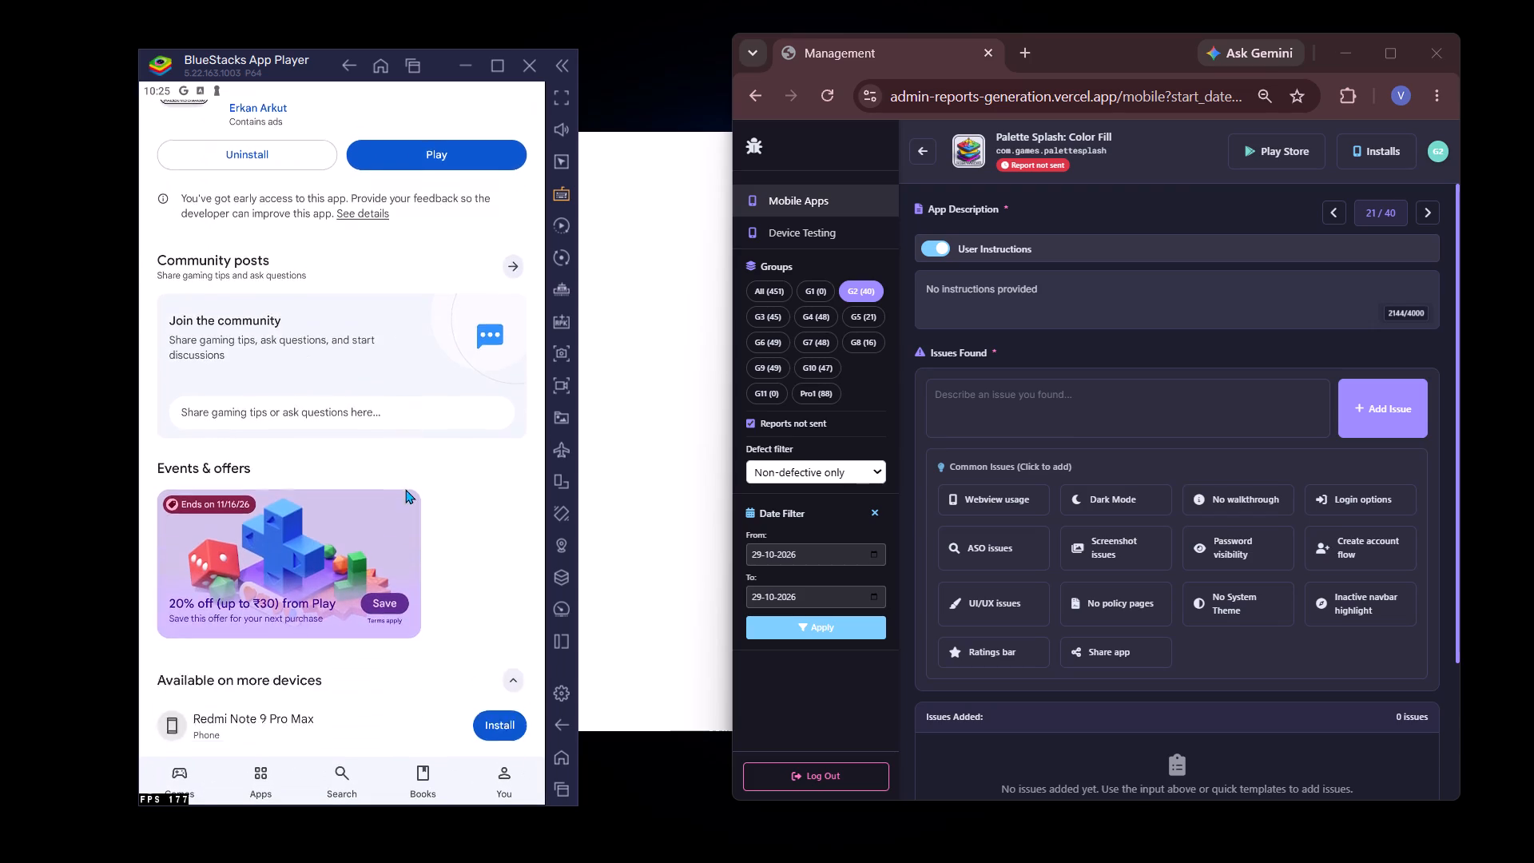
scroll(405, 489, "down", 3)
left_click_drag(417, 612, 335, 626)
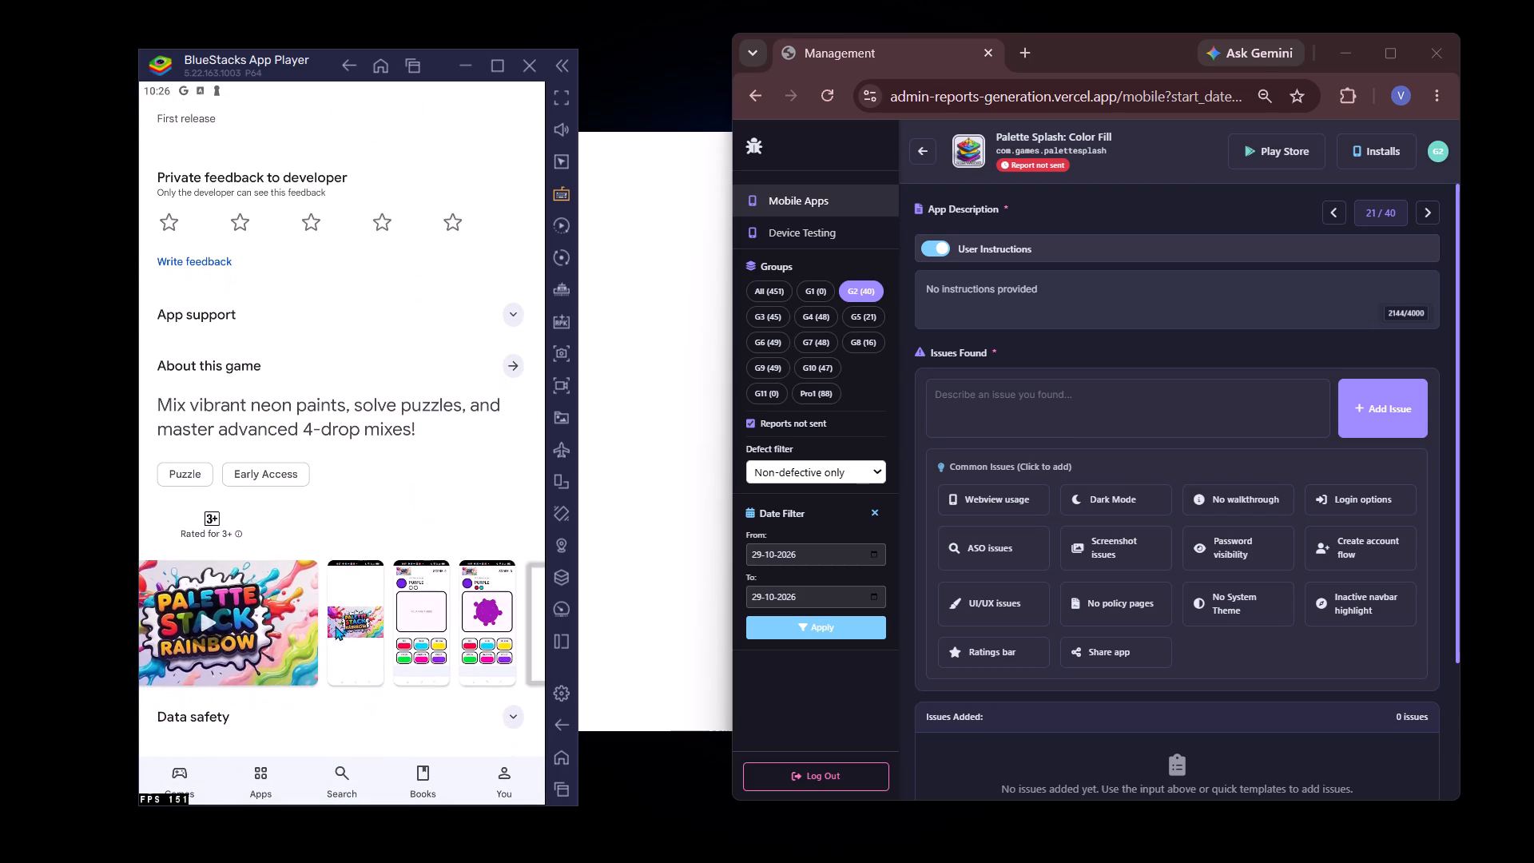
left_click_drag(335, 626, 170, 646)
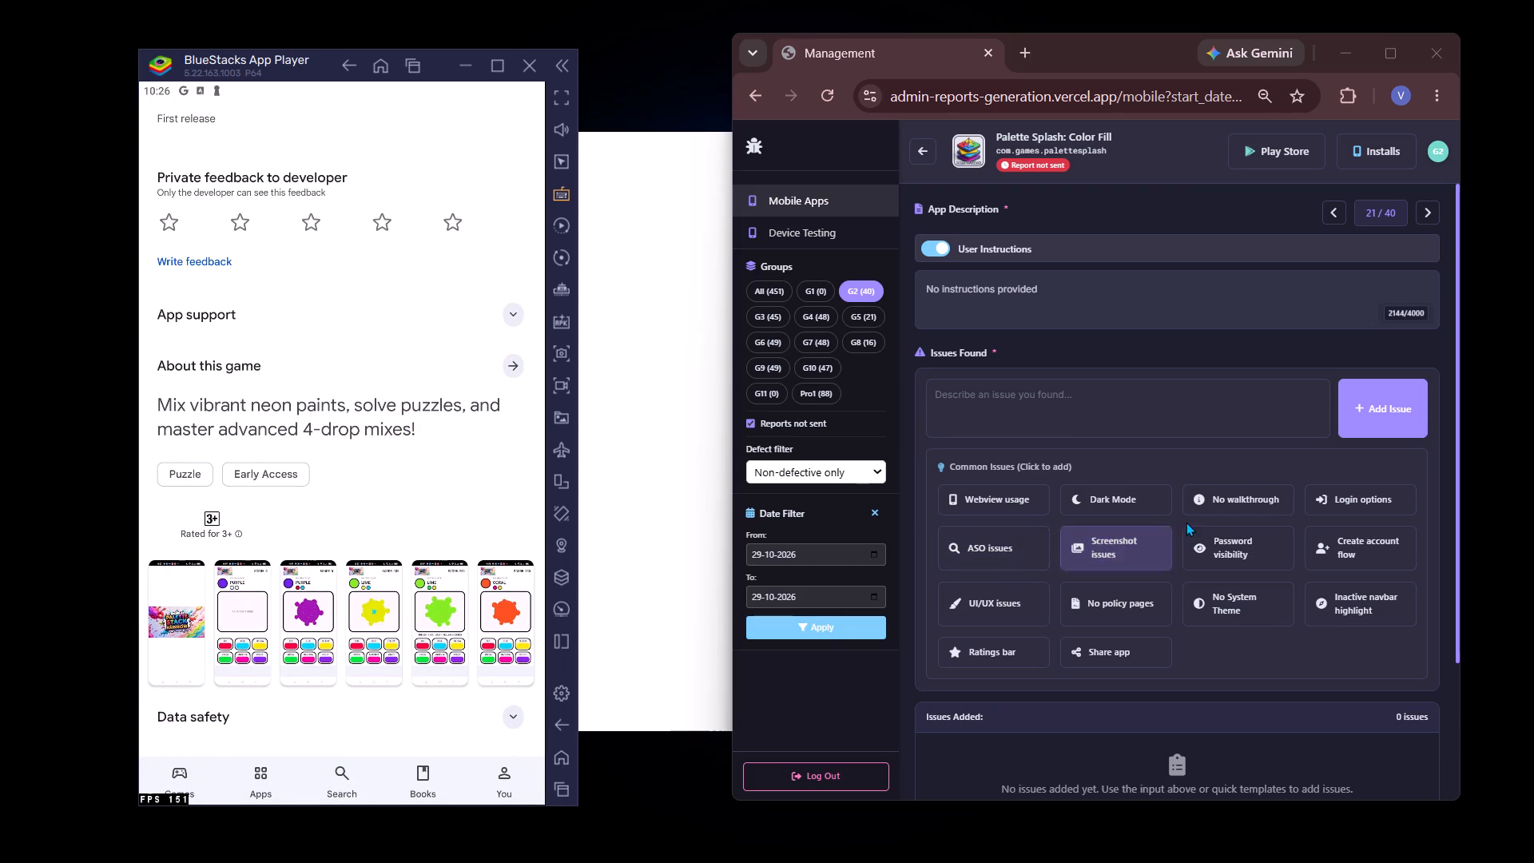
left_click(1206, 496)
left_click_drag(1114, 540, 1114, 548)
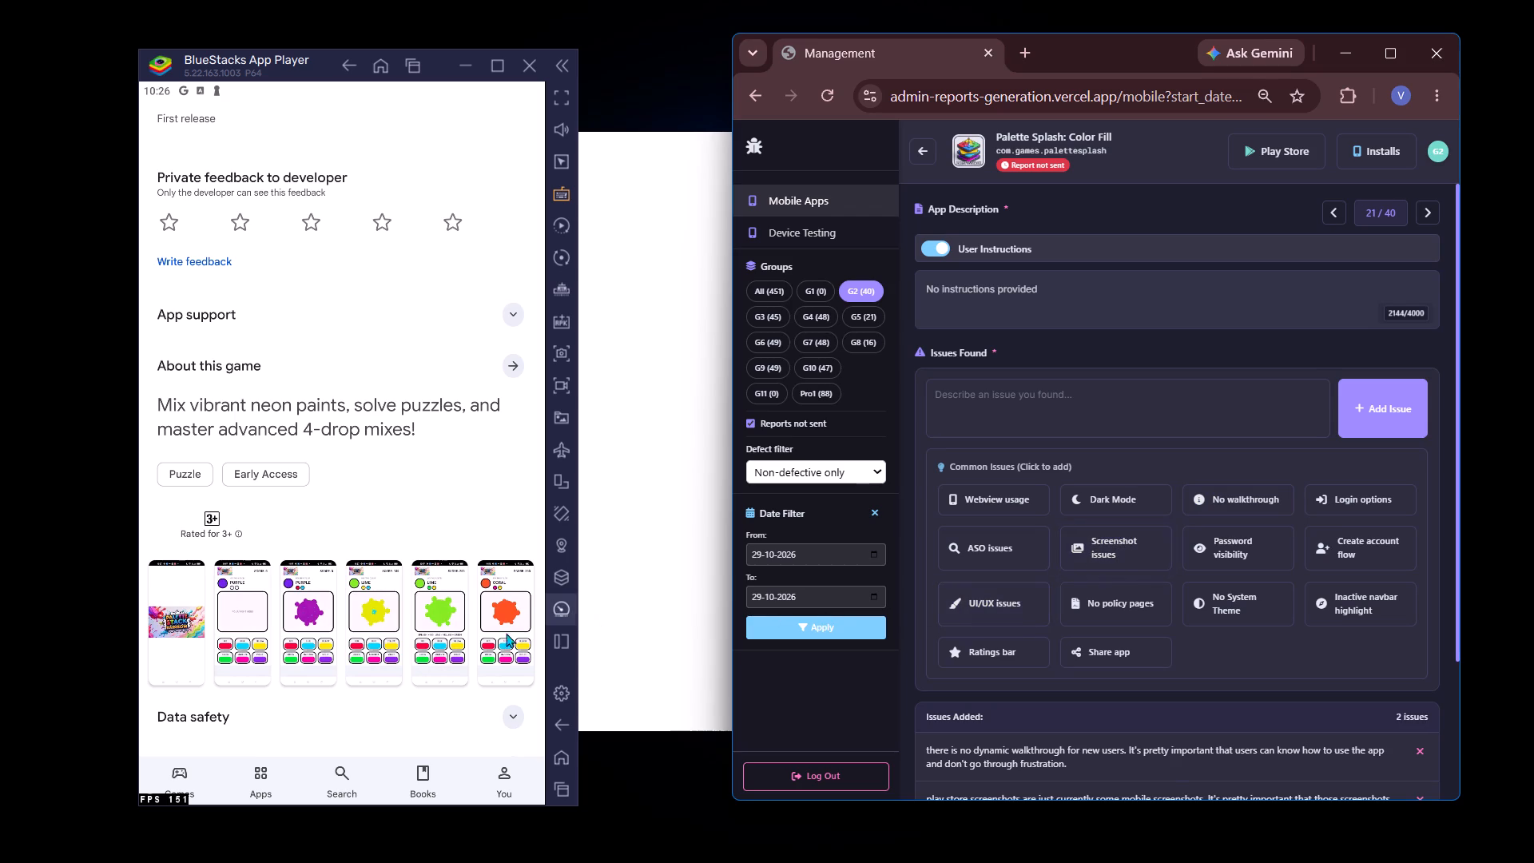
Launch the Palette Splash game from its Google Play listing.
scroll(329, 638, "up", 5)
left_click_drag(412, 378, 465, 854)
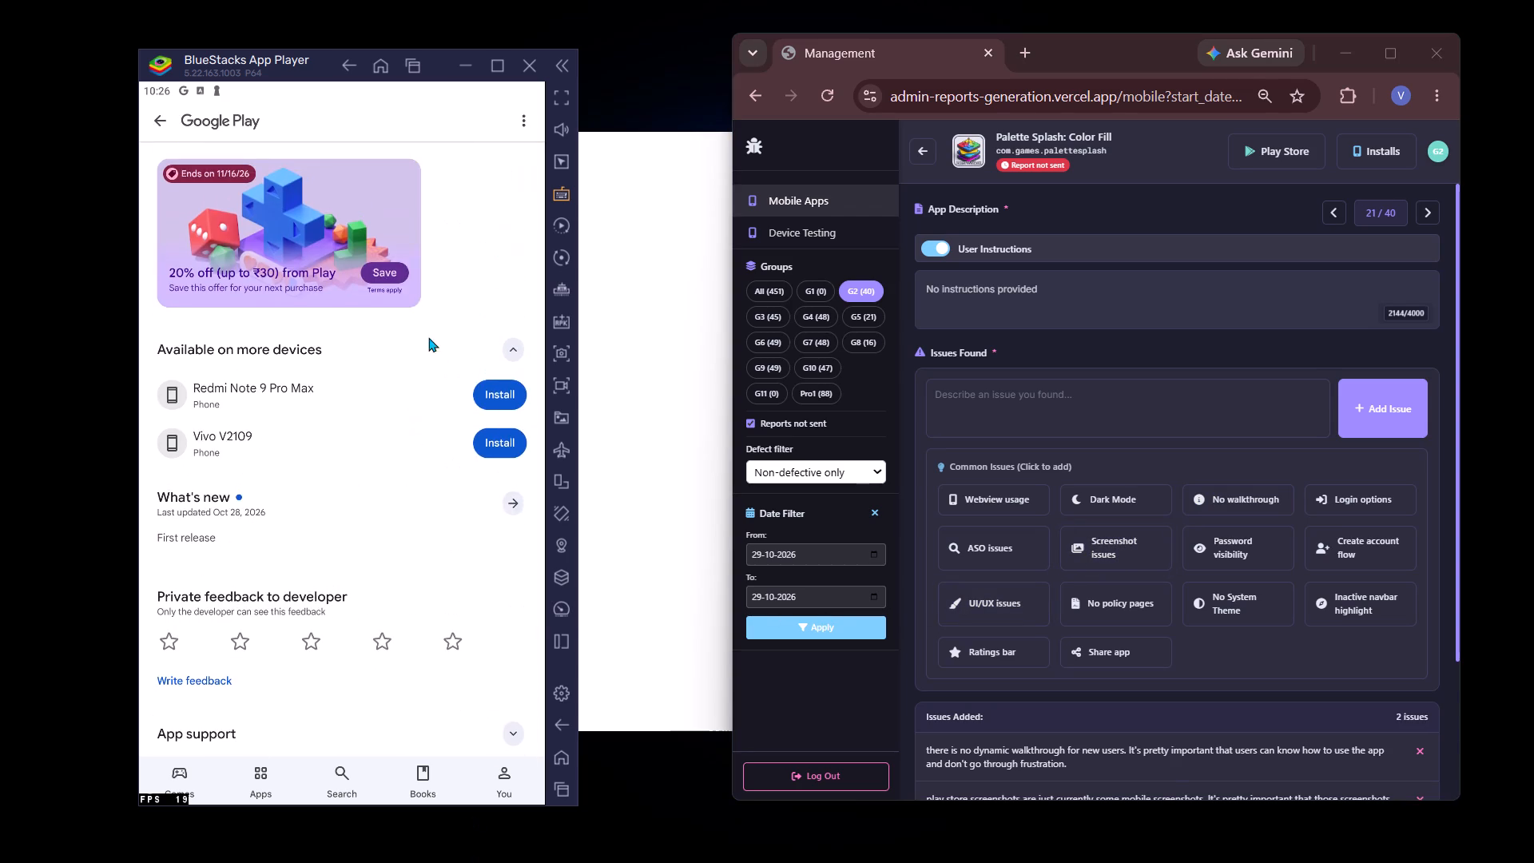
left_click_drag(404, 327, 416, 662)
left_click(439, 146)
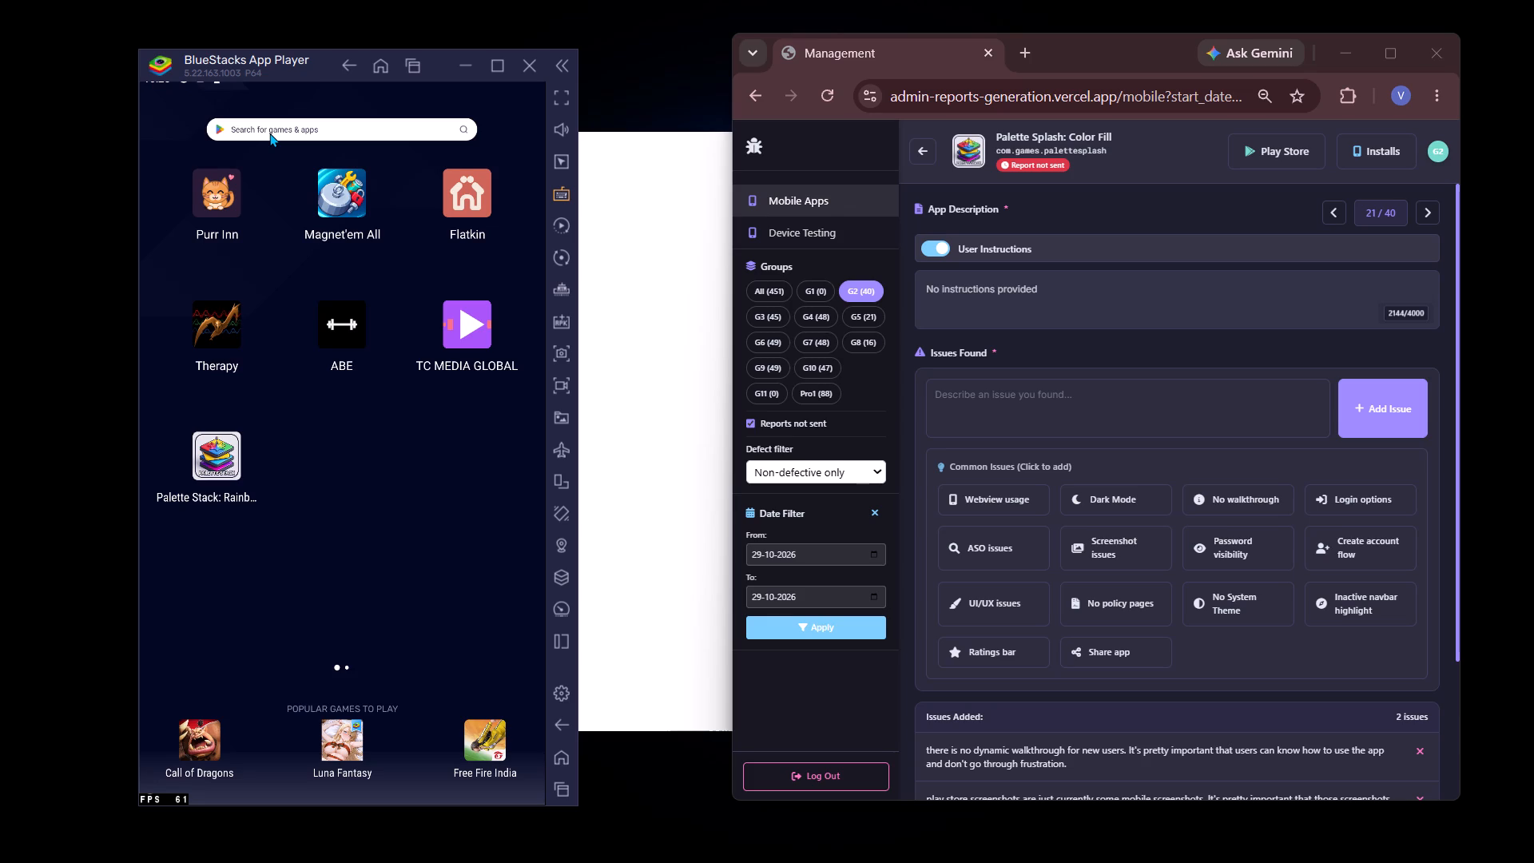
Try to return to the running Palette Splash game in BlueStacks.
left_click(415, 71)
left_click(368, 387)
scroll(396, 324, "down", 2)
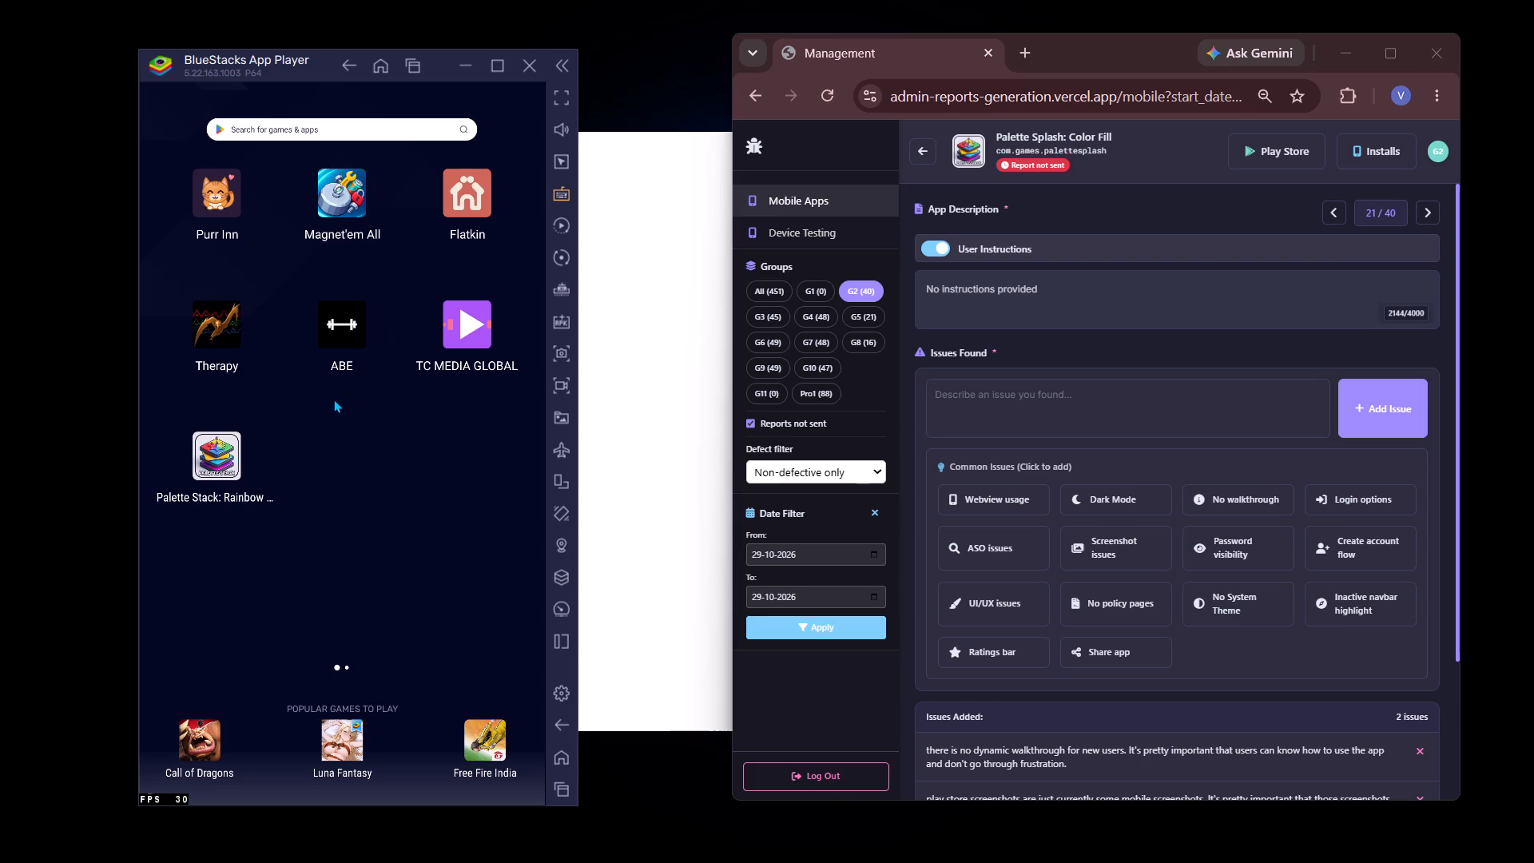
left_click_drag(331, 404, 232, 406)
Go back to Palette Splash's Google Play listing and uninstall the game.
left_click(420, 64)
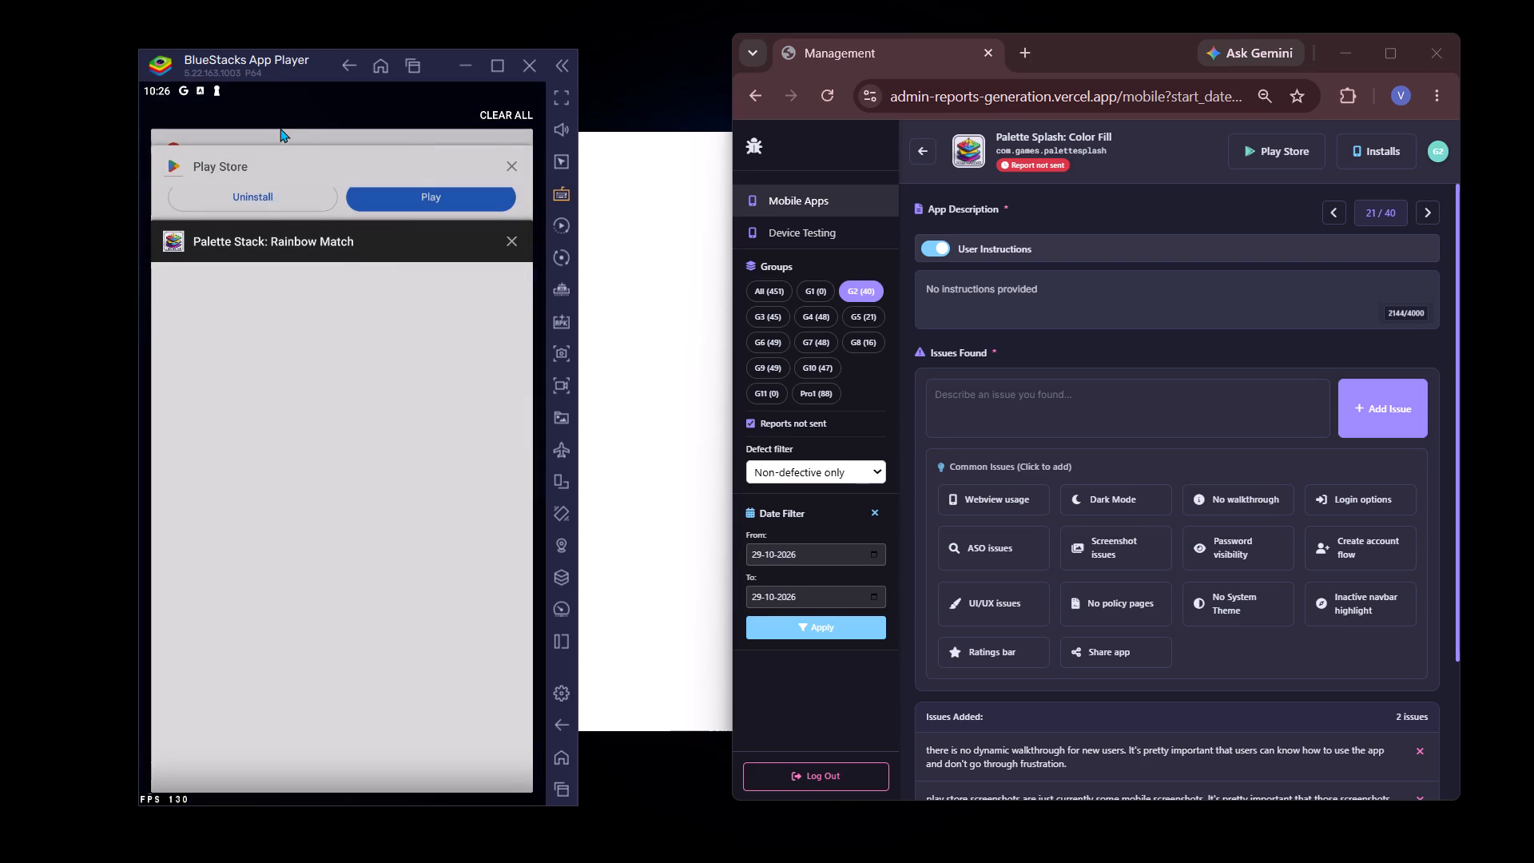
left_click(277, 126)
left_click(263, 196)
left_click(243, 165)
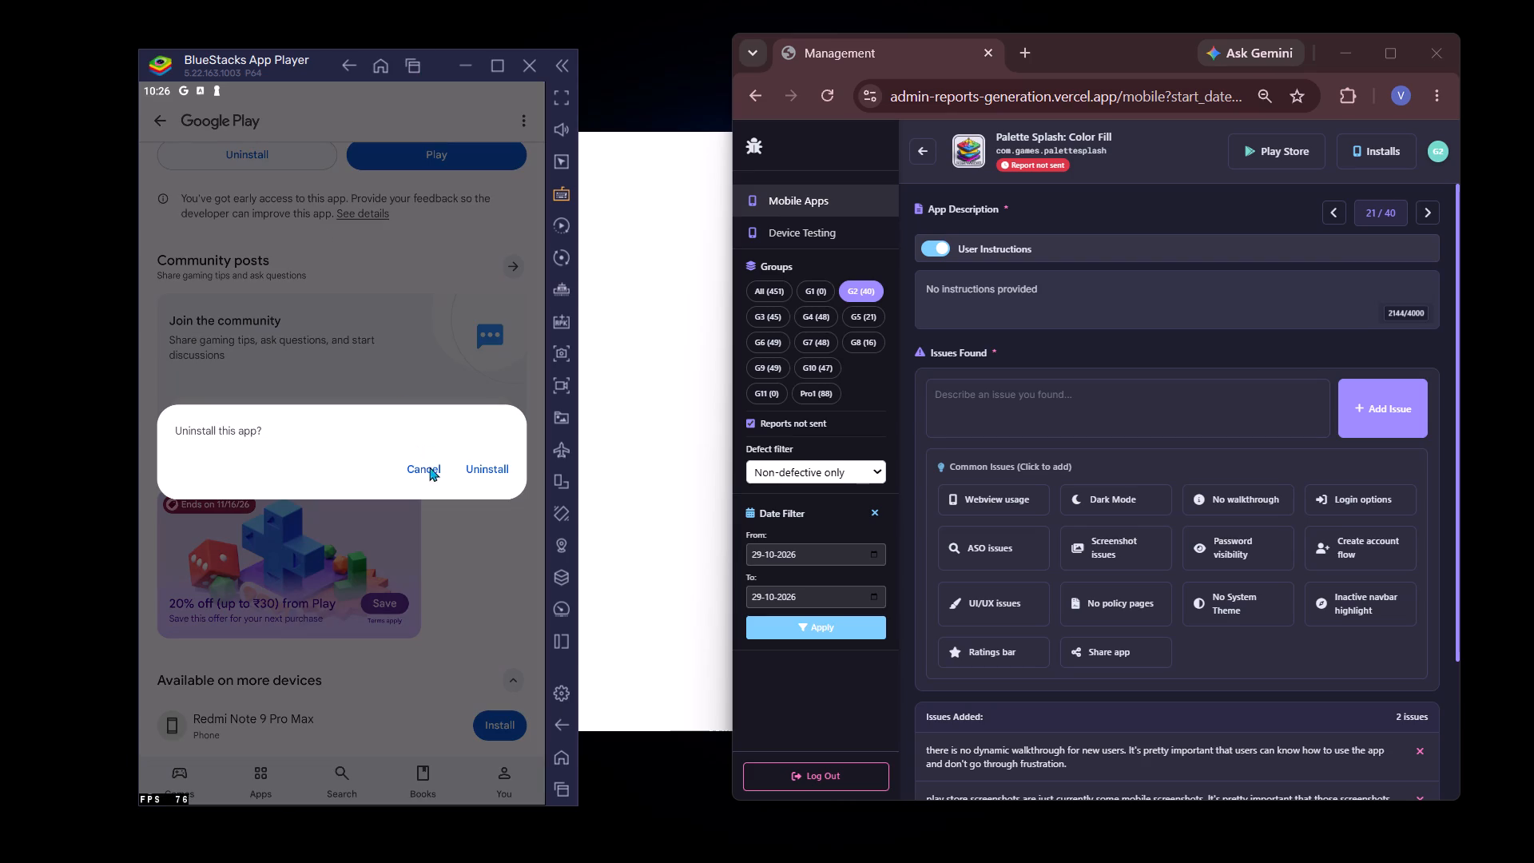
left_click(477, 468)
scroll(453, 462, "up", 2)
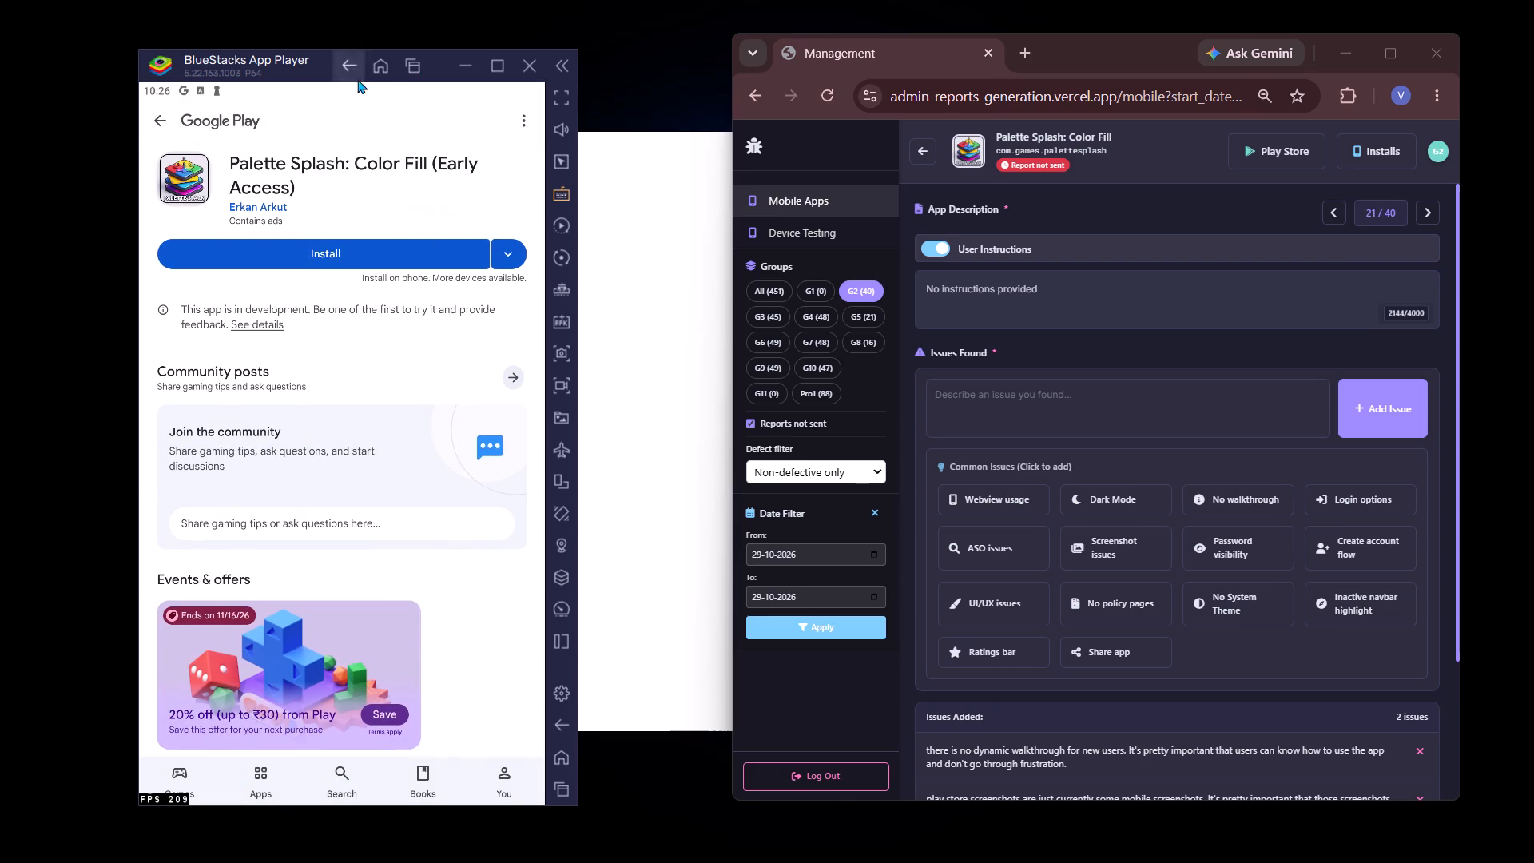
Advance the report page in the BlueStacks browser to TC Media Global and open its Google Play listing.
left_click(429, 59)
left_click(410, 59)
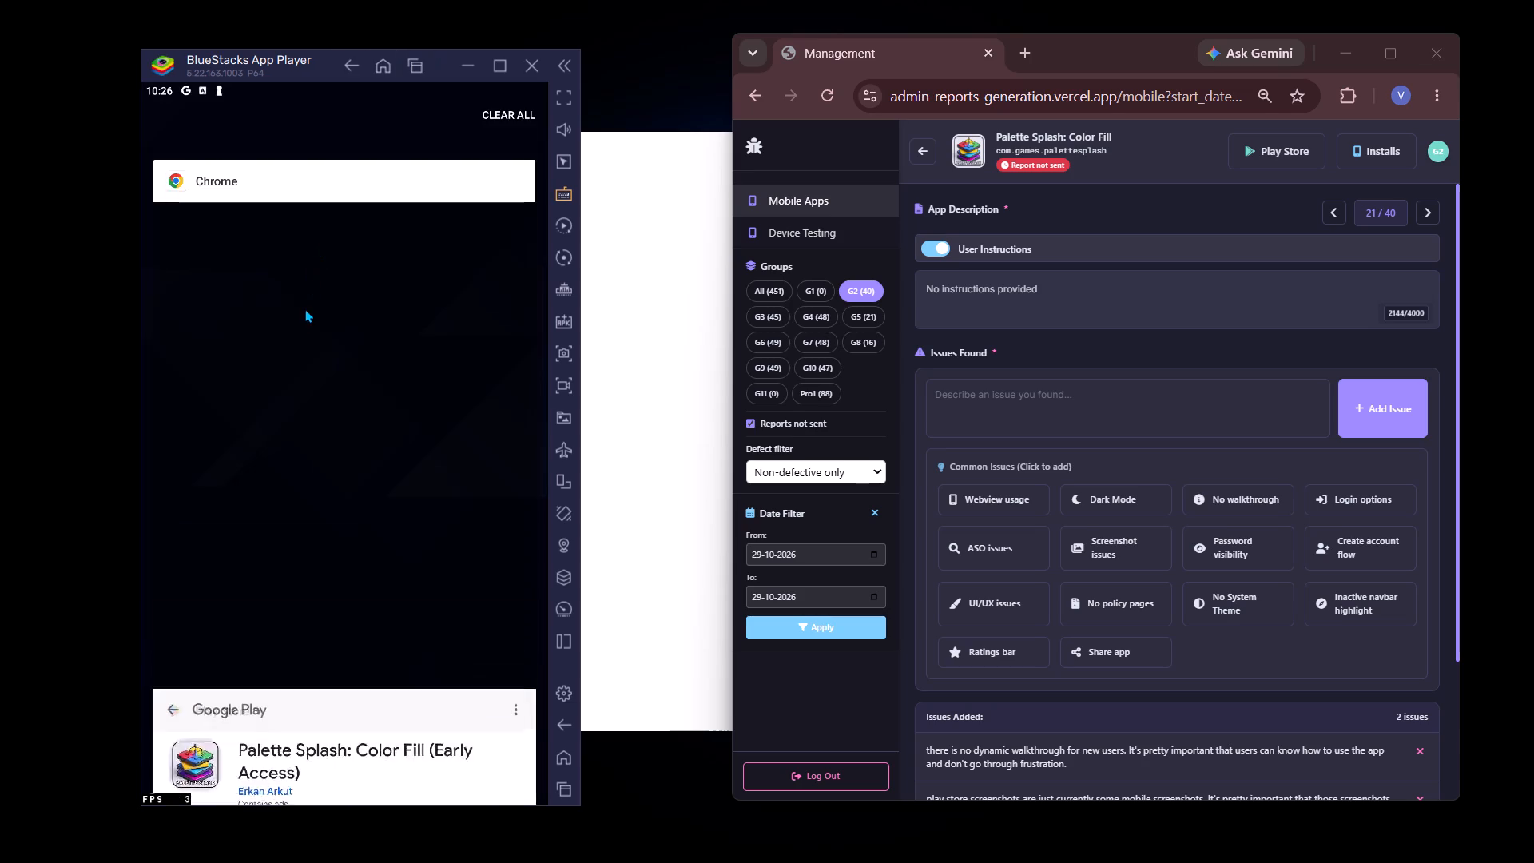
left_click(304, 313)
left_click(517, 234)
left_click(517, 168)
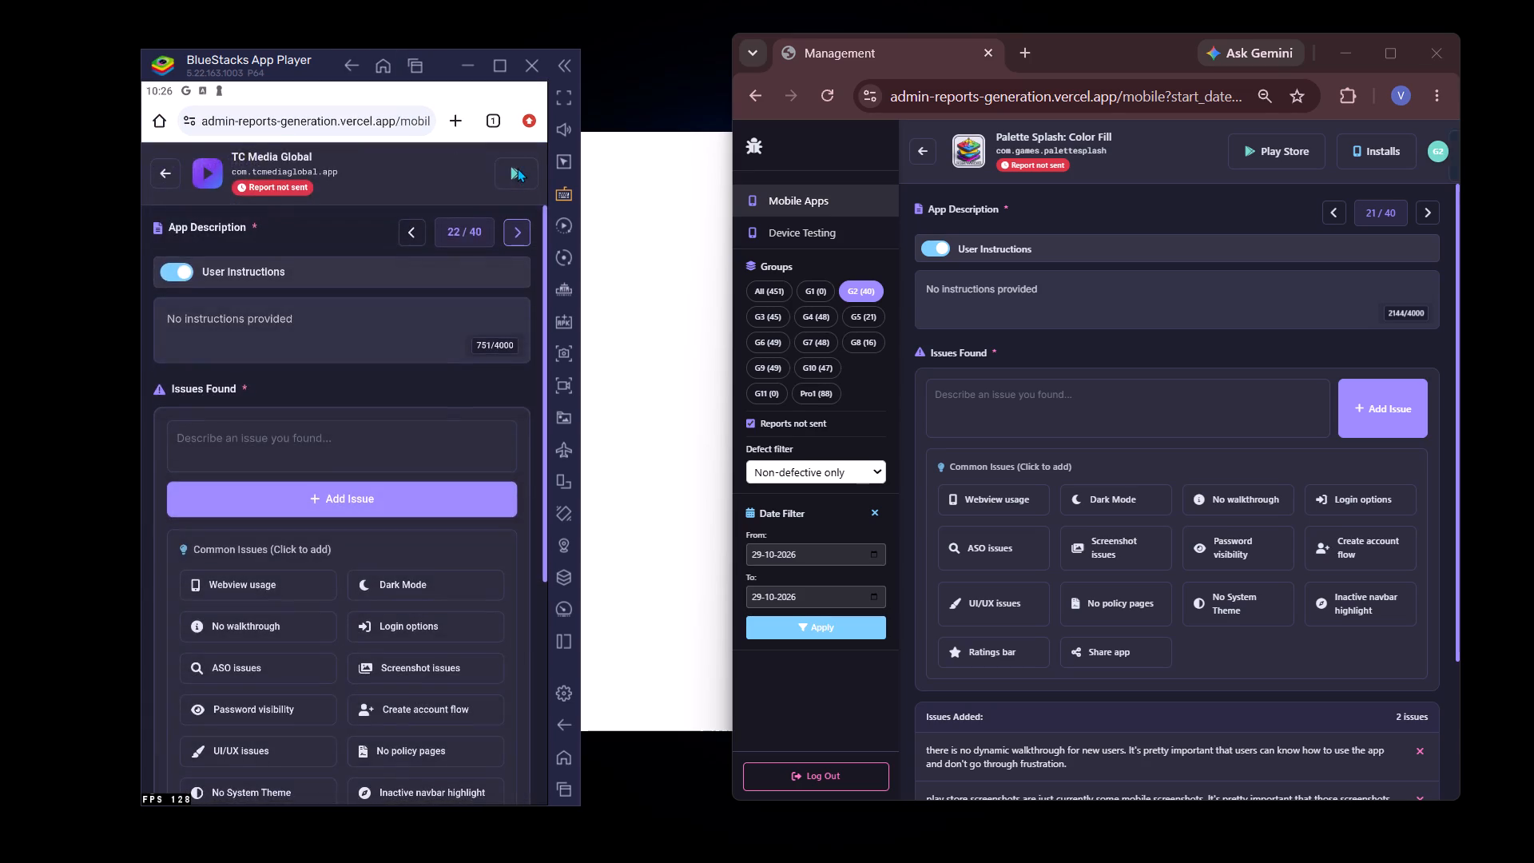
Advance the desktop browser's report page to TC Media Global, app 22/40.
scroll(1103, 352, "up", 1)
left_click(1425, 207)
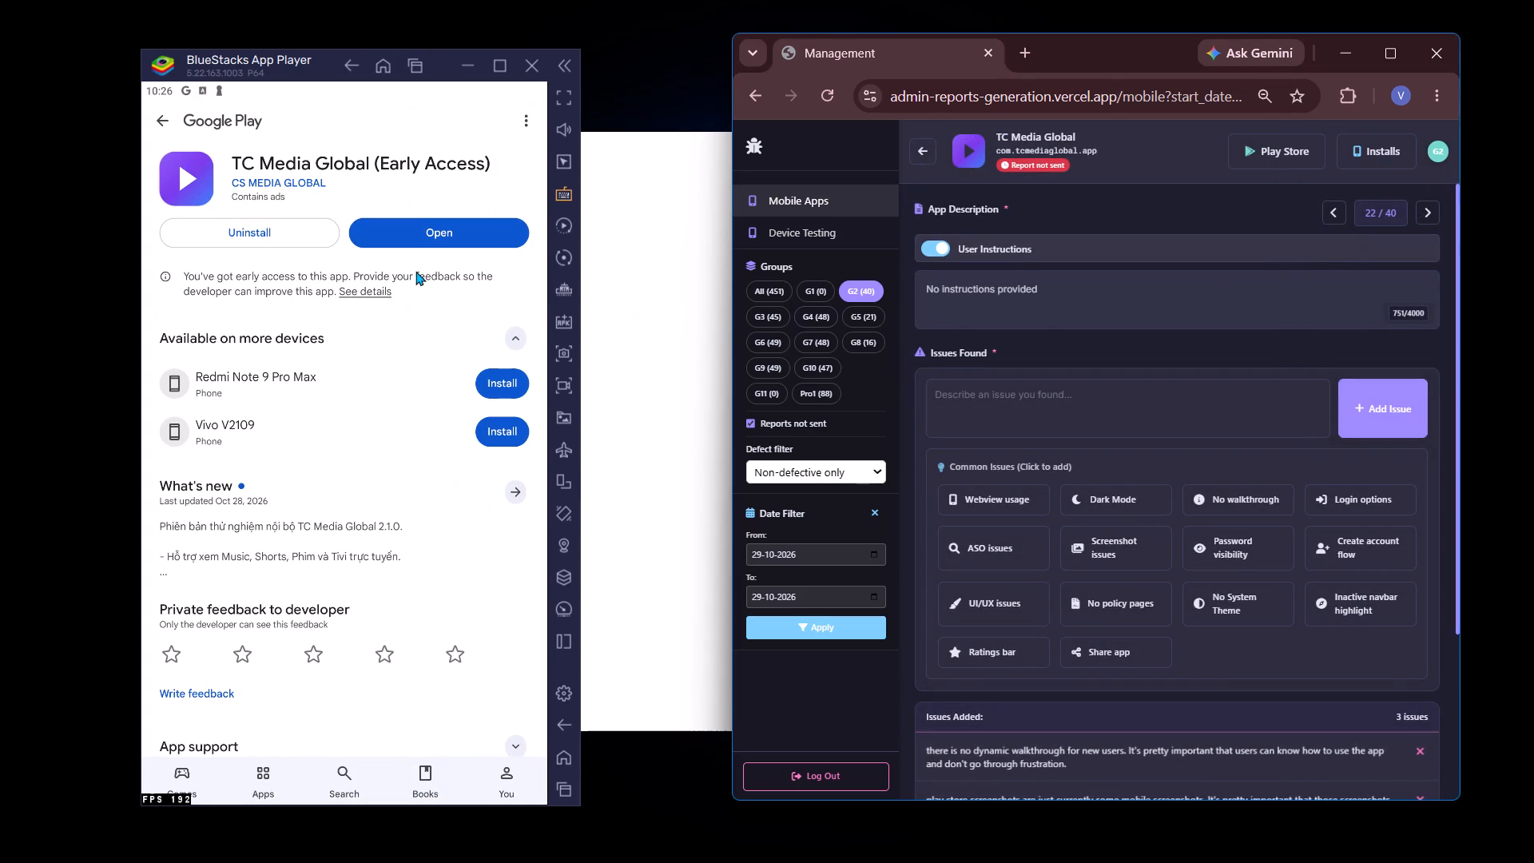
Review TC Media Global's Google Play description and screenshots, and select the No walkthrough and Screenshot issues for its report.
scroll(336, 338, "down", 4)
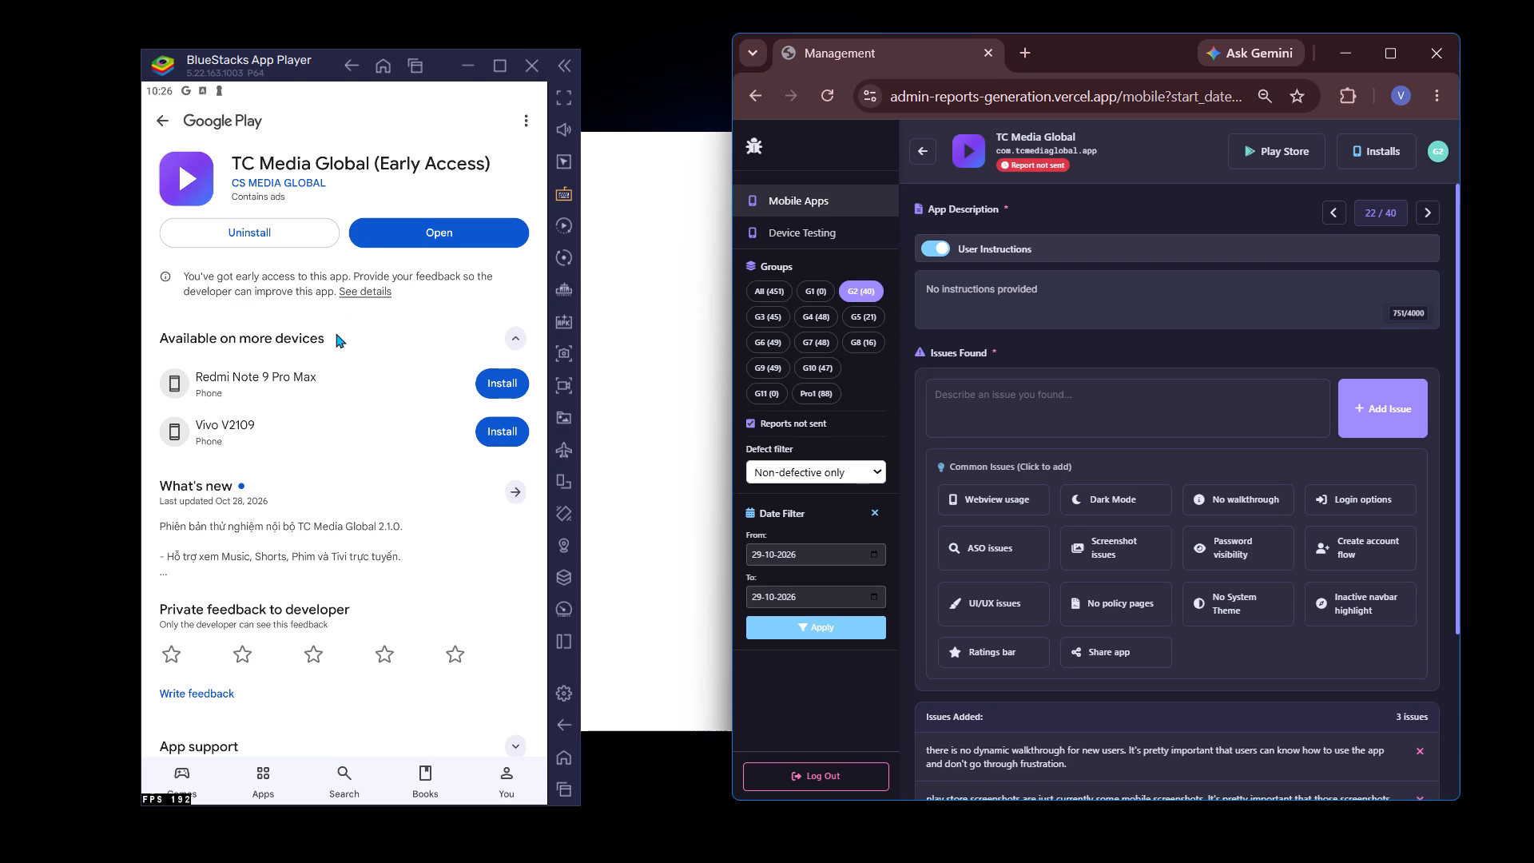
left_click_drag(355, 458, 294, 114)
left_click_drag(306, 473, 316, 321)
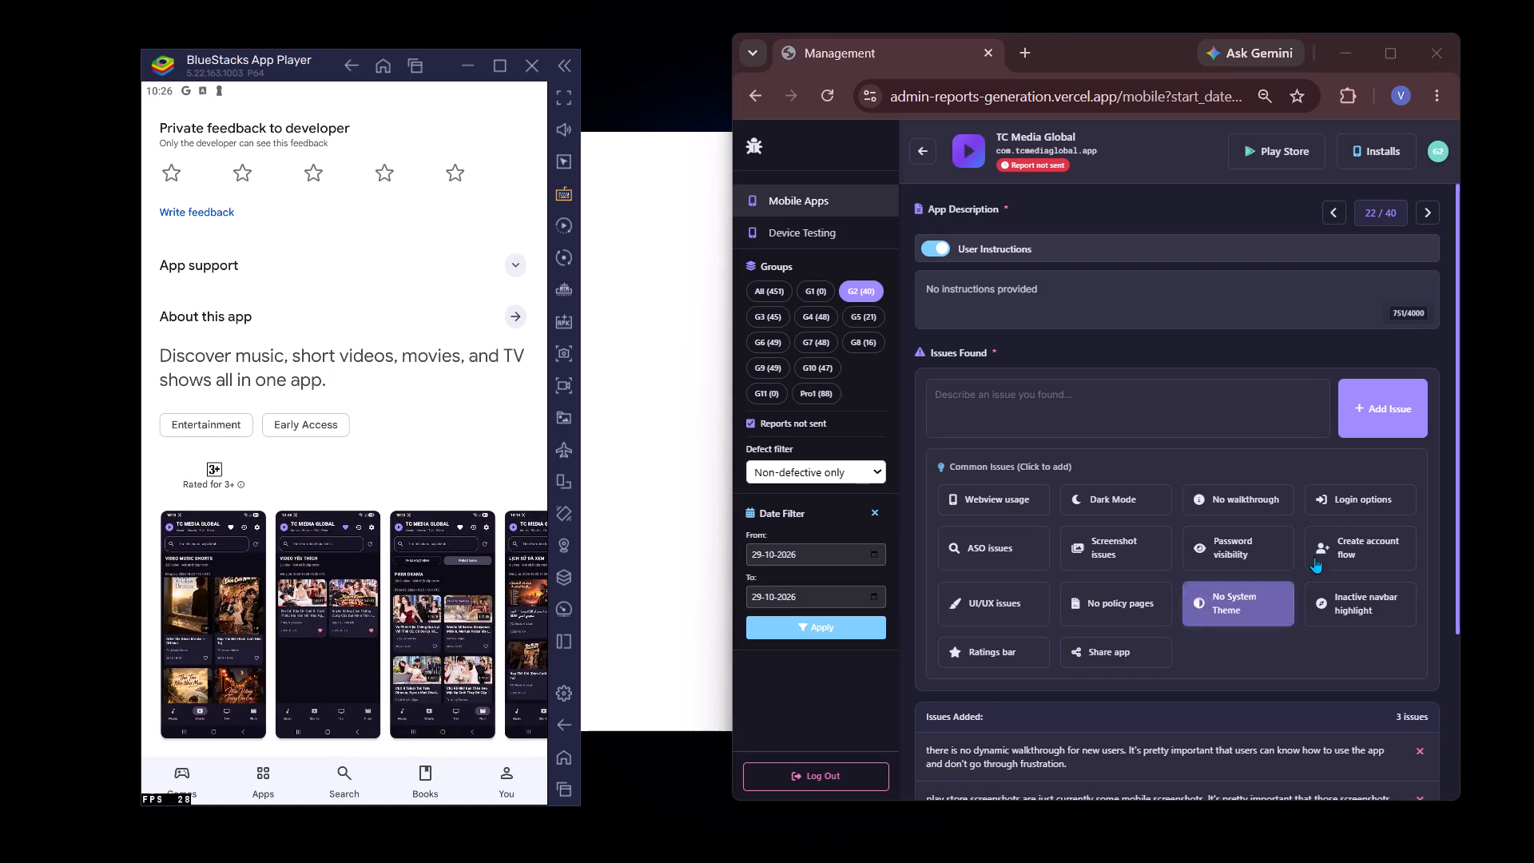
left_click(1256, 491)
left_click(1134, 551)
scroll(1131, 552, "down", 2)
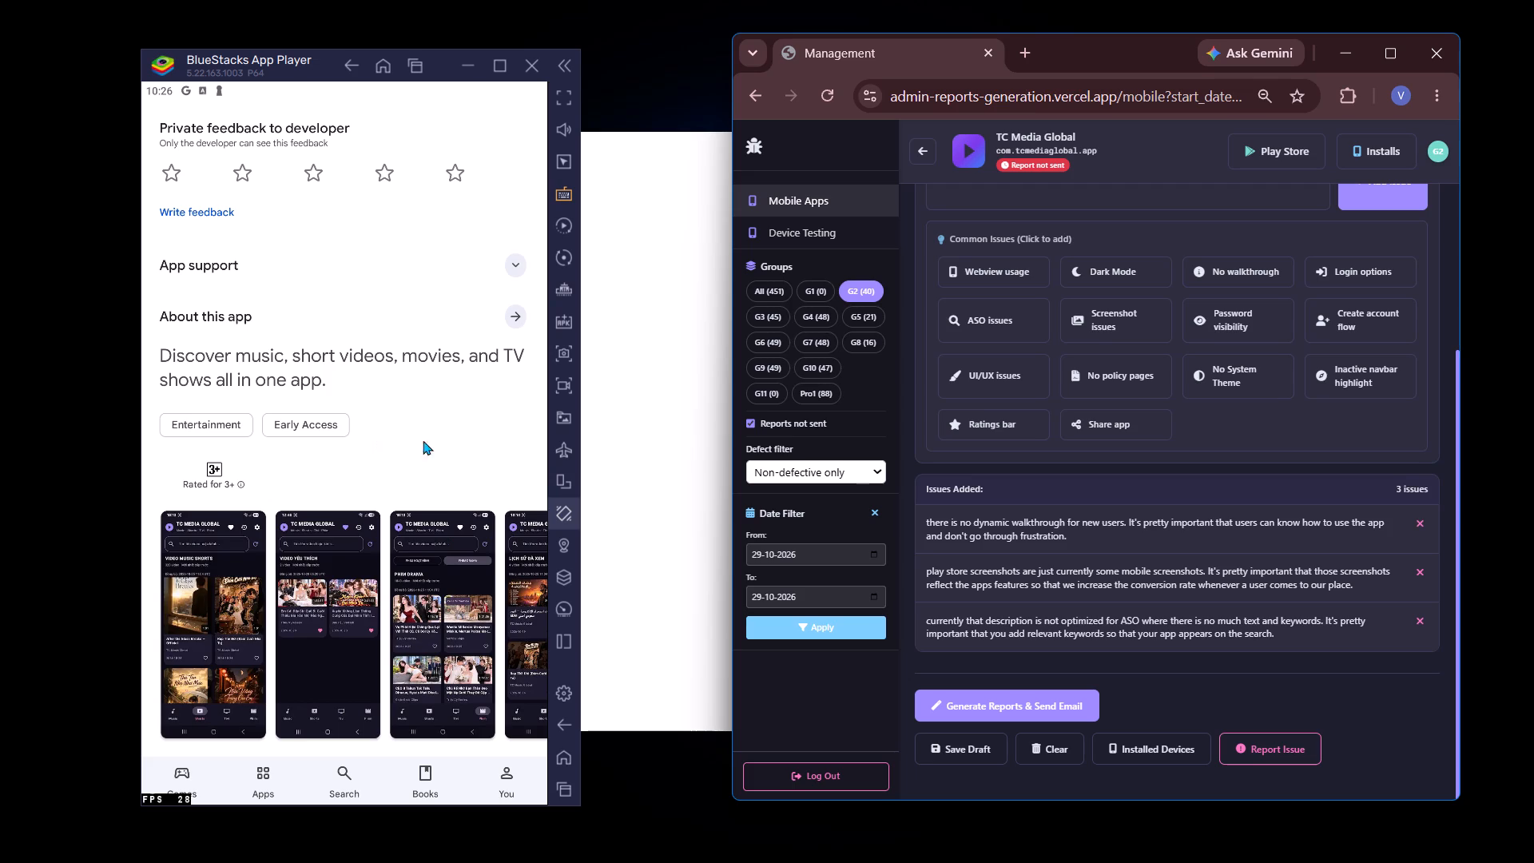
scroll(1145, 475, "up", 1)
scroll(1145, 475, "down", 1)
Launch TC Media Global from its Google Play listing.
scroll(259, 552, "up", 3)
scroll(284, 311, "up", 5)
left_click_drag(288, 284, 287, 670)
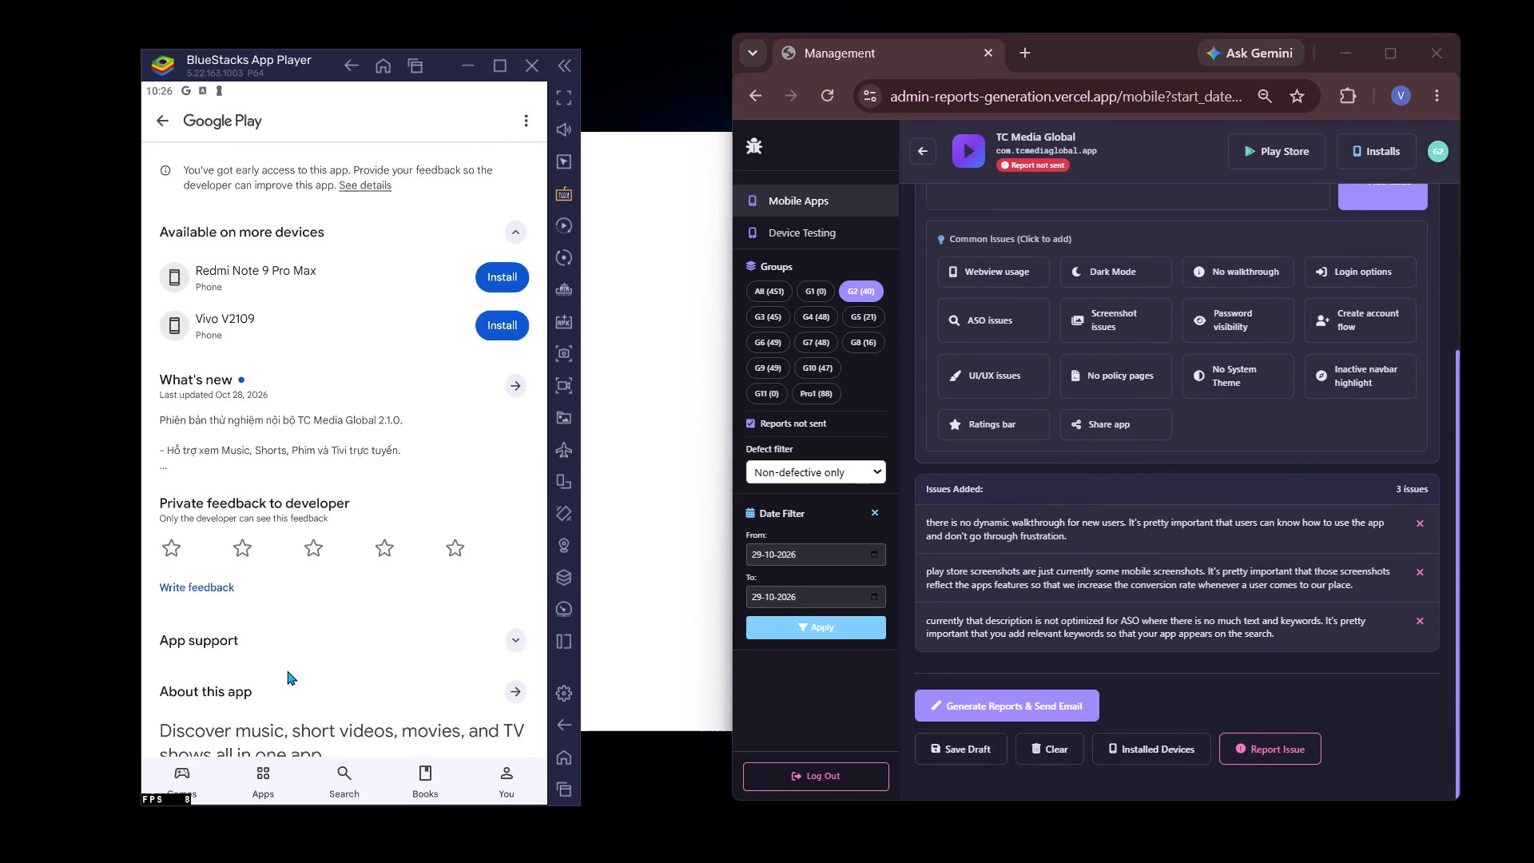
left_click_drag(287, 670, 315, 644)
left_click_drag(347, 361, 284, 631)
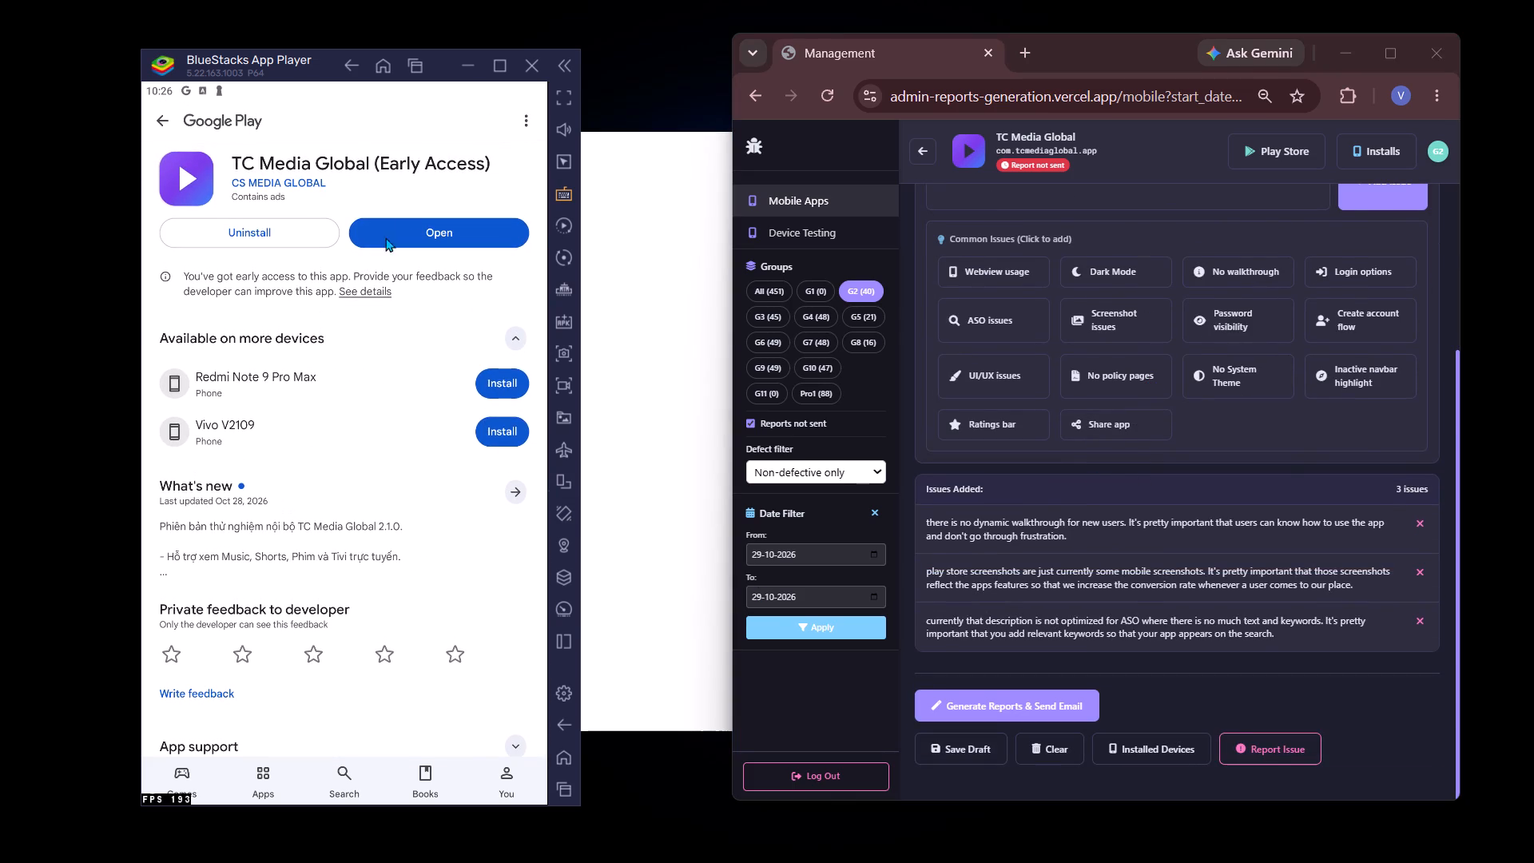
left_click(412, 205)
left_click(426, 250)
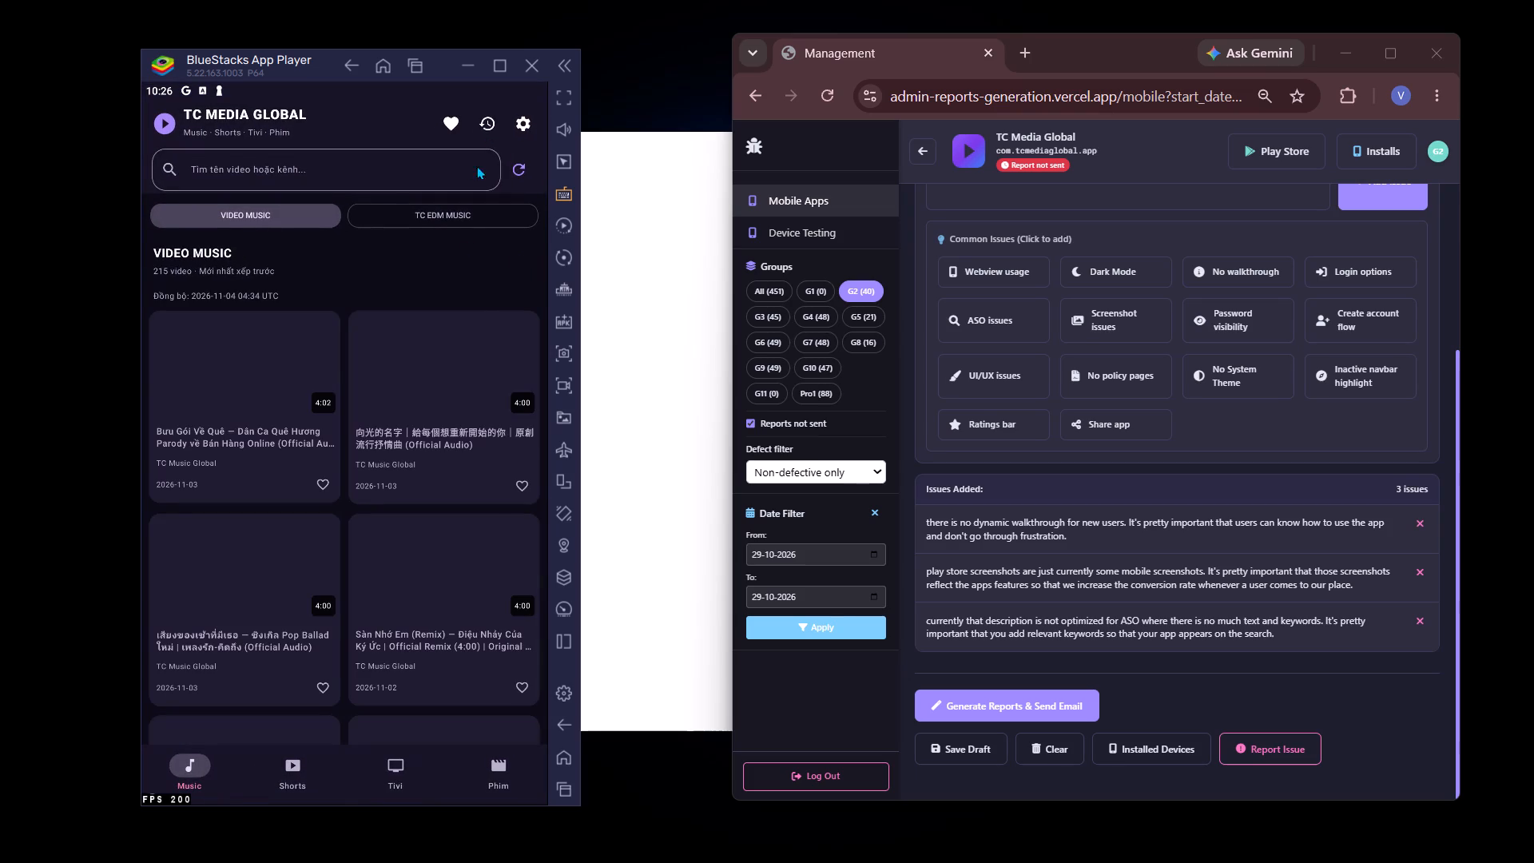
Browse TC Media Global's Phim, Tivi, Shorts and Music sections, and test the light and dark themes in its settings.
left_click(495, 789)
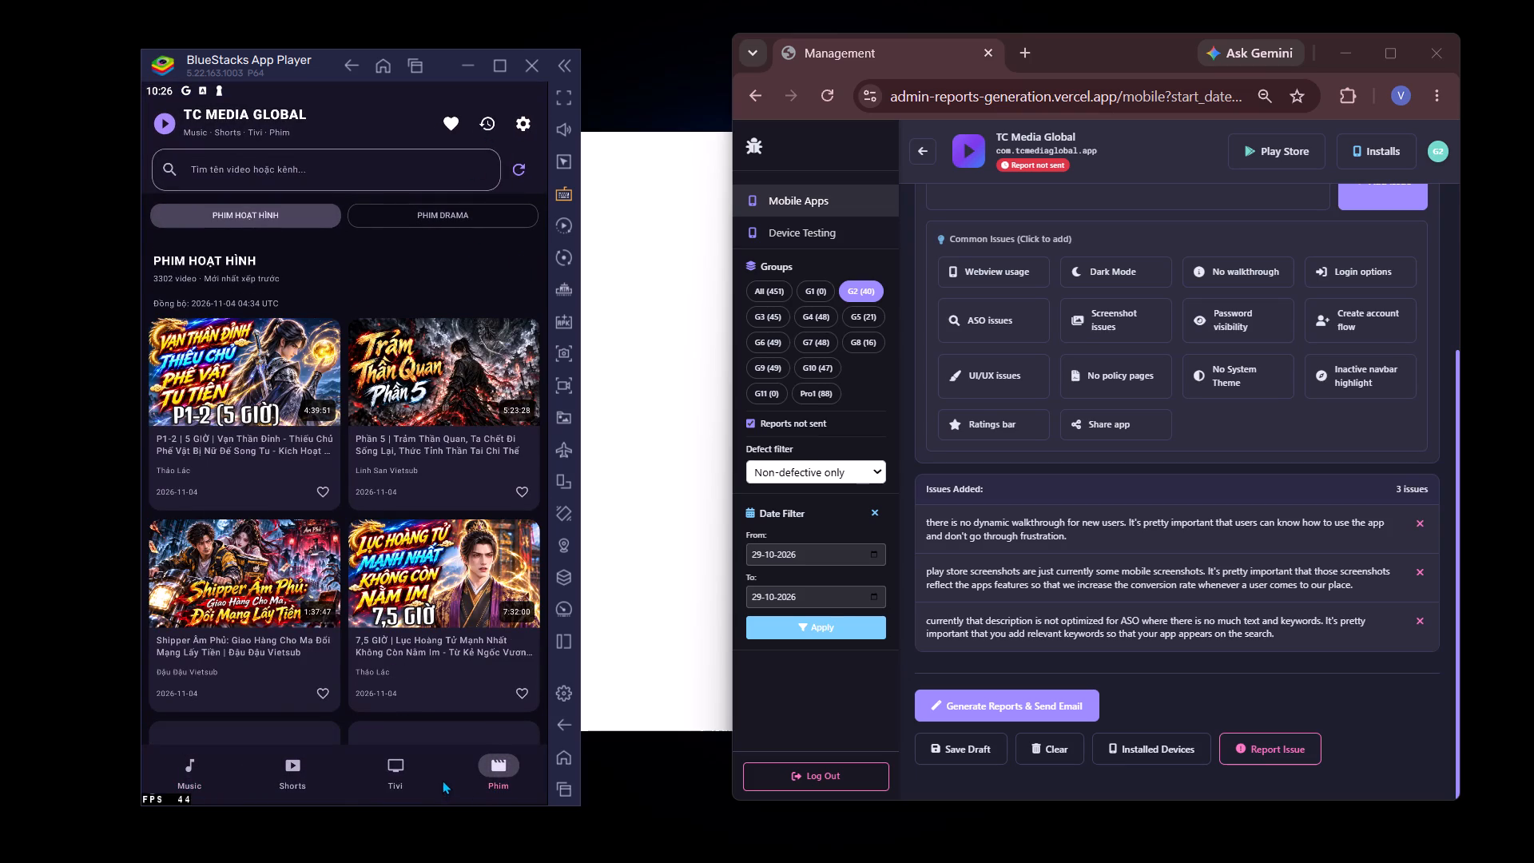
left_click(403, 774)
left_click(305, 780)
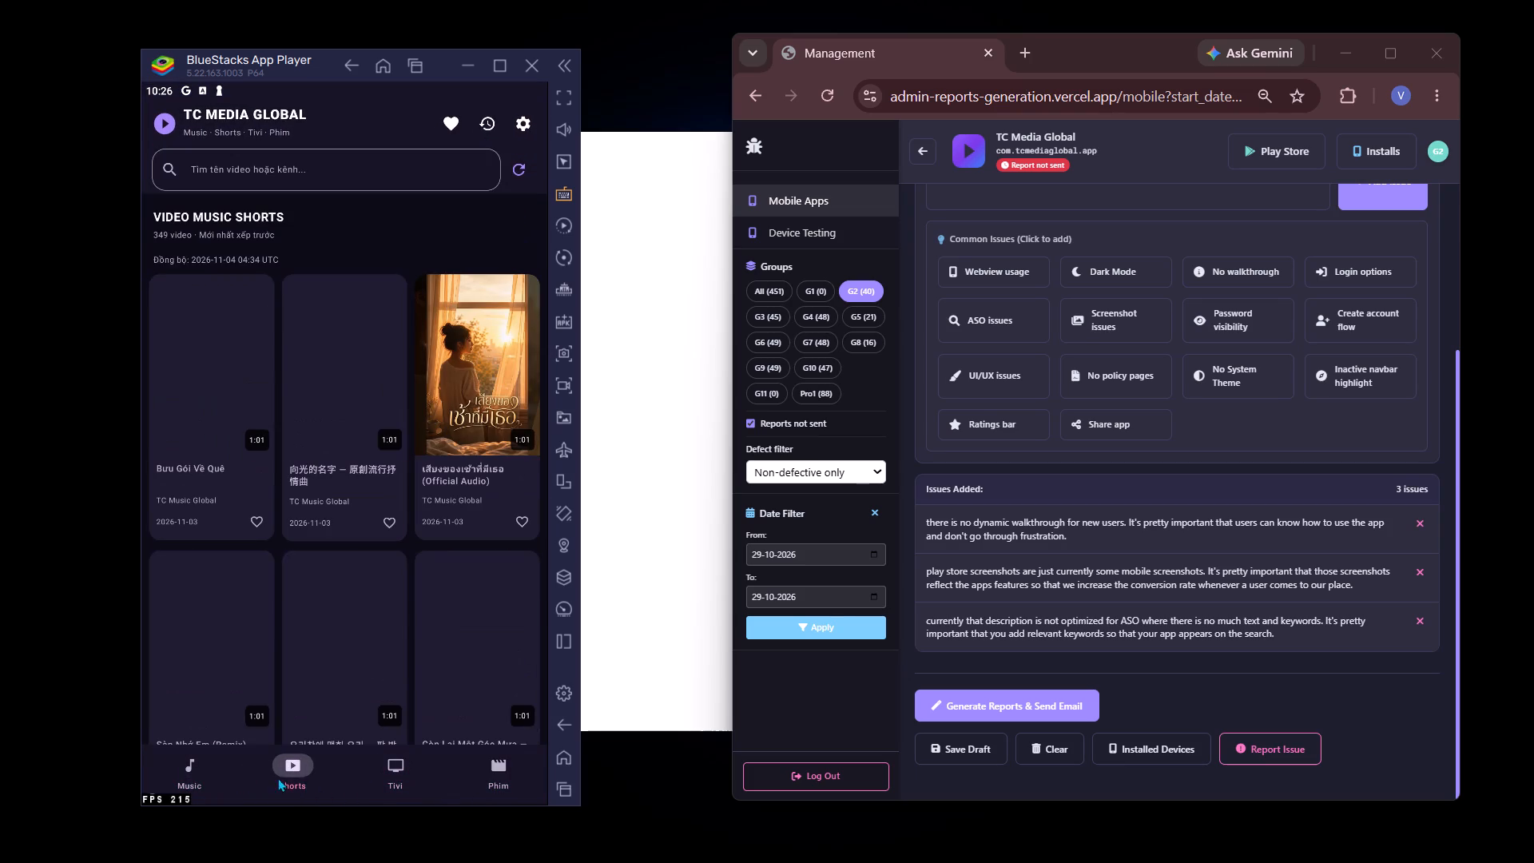
left_click(217, 775)
left_click(516, 121)
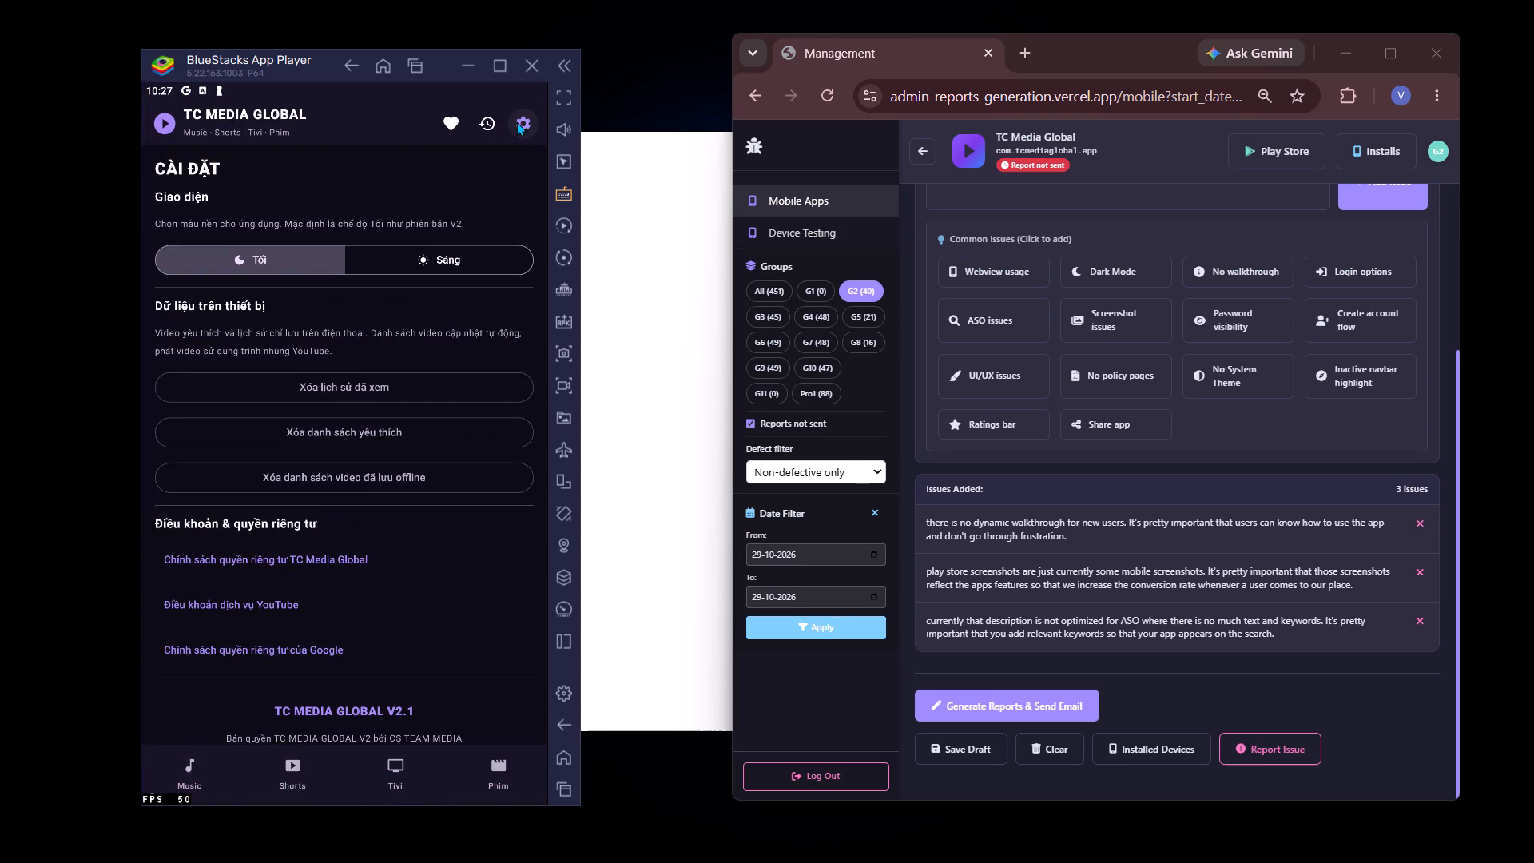
left_click(399, 251)
left_click(306, 260)
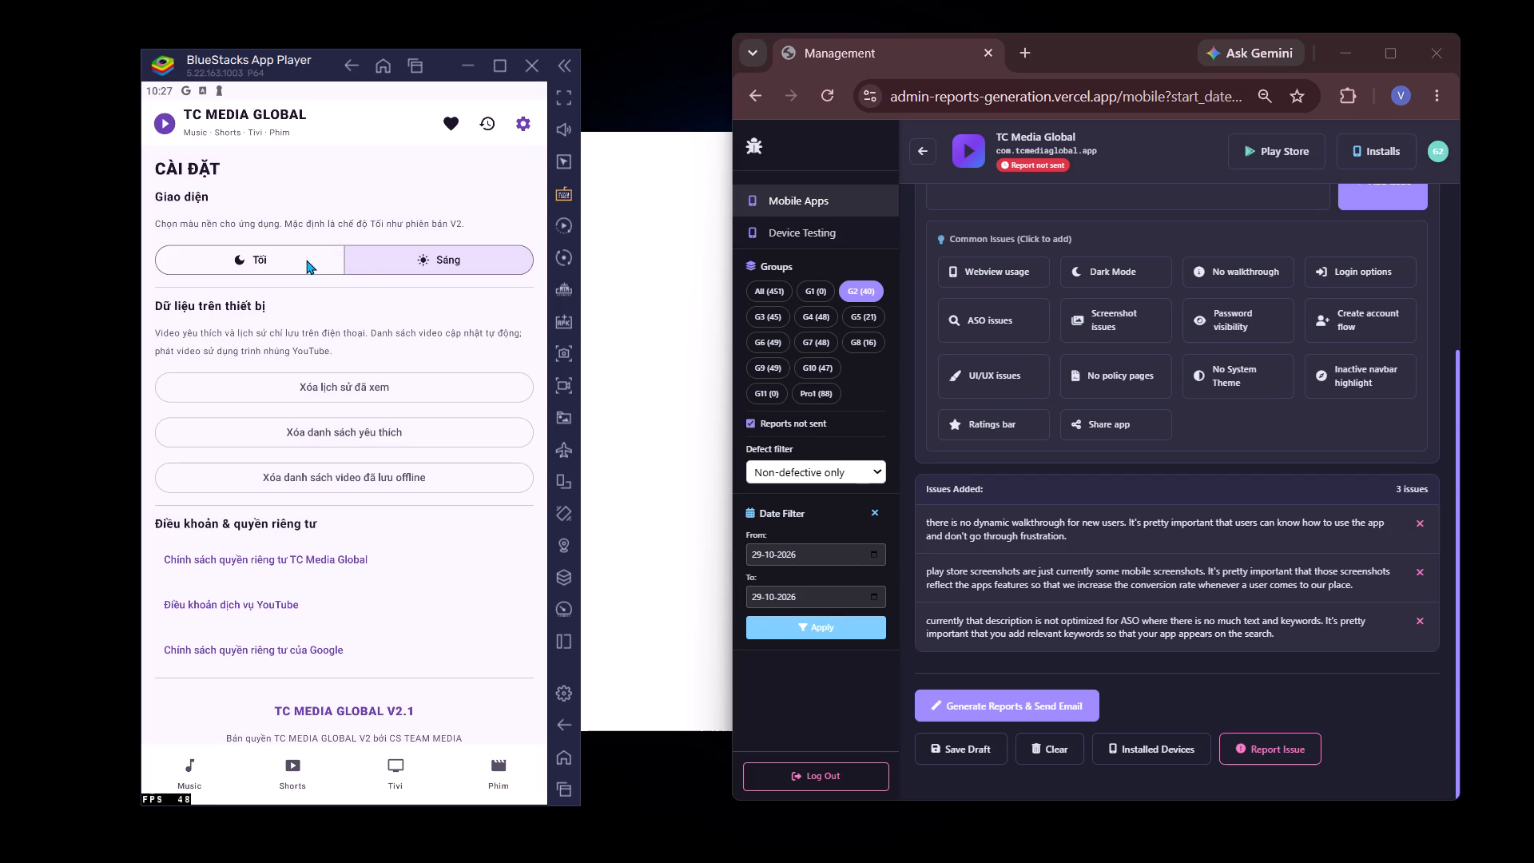
scroll(306, 266, "down", 2)
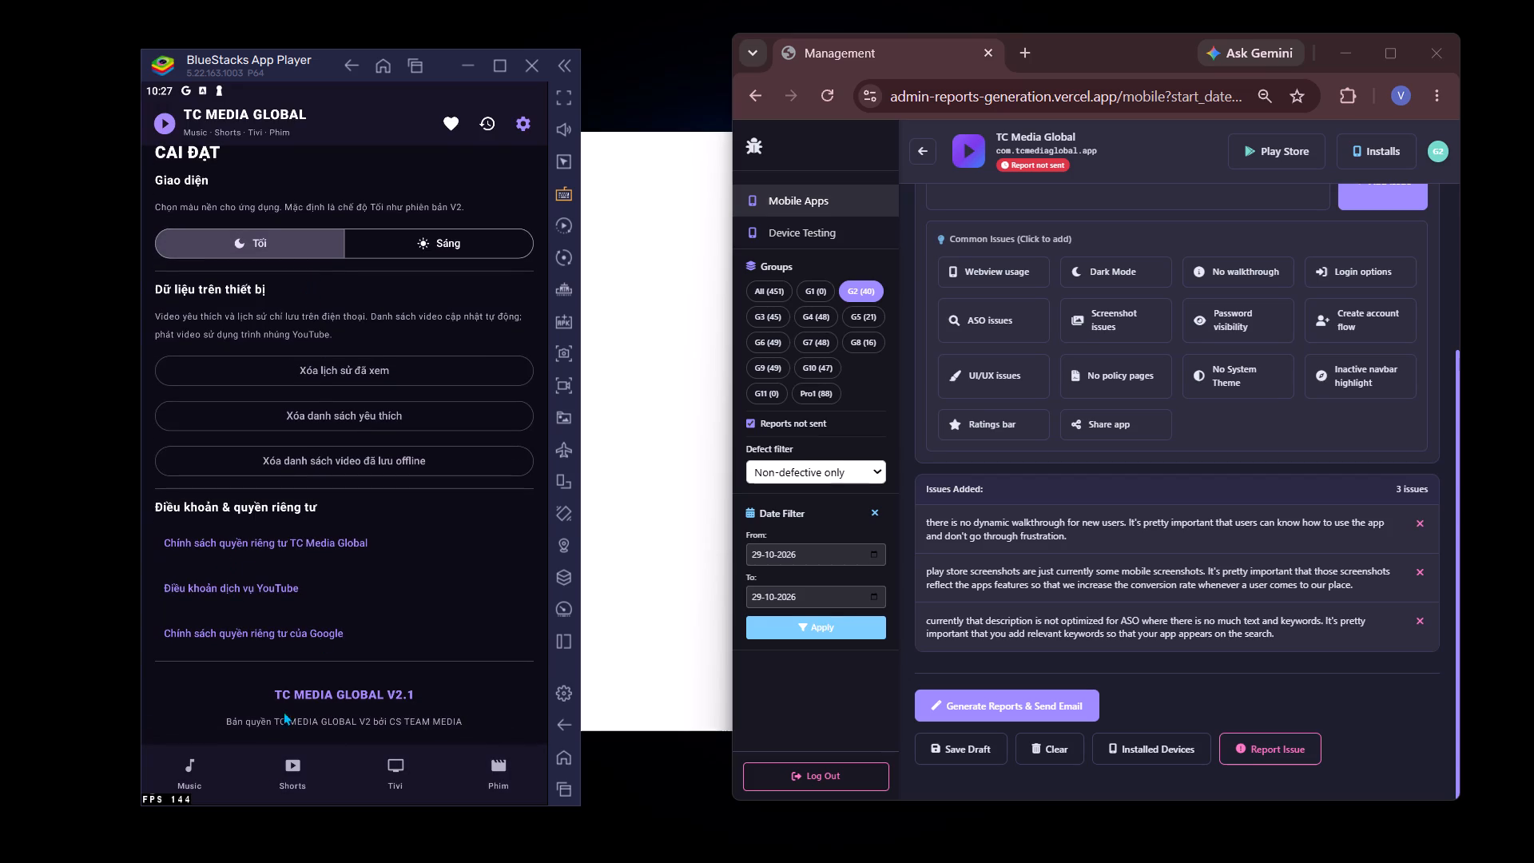
Add the Ratings bar issue to TC Media Global's report and review the issues list.
left_click(988, 412)
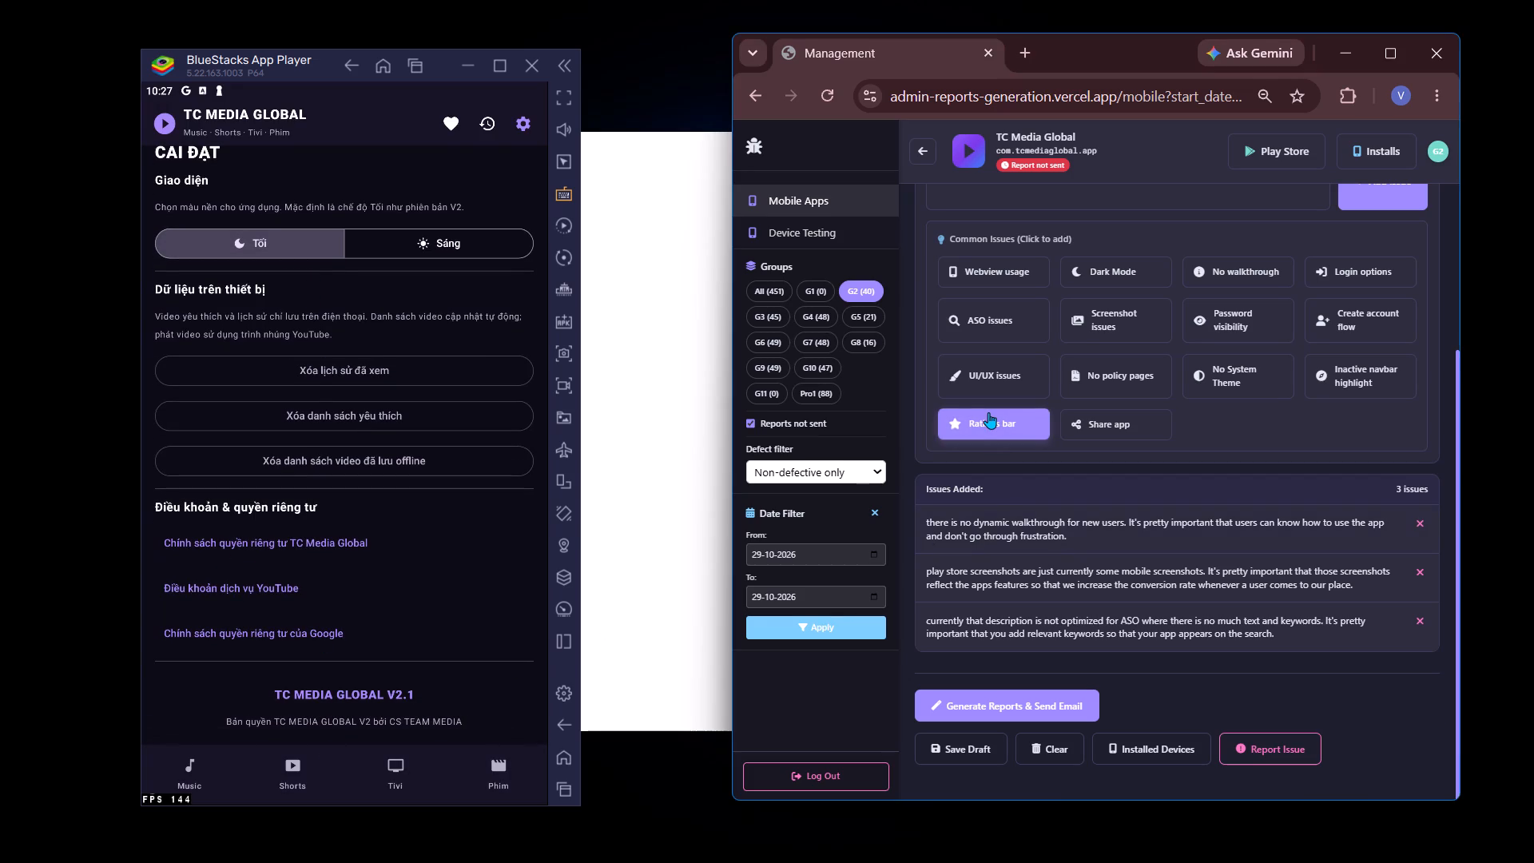
scroll(1075, 646, "down", 1)
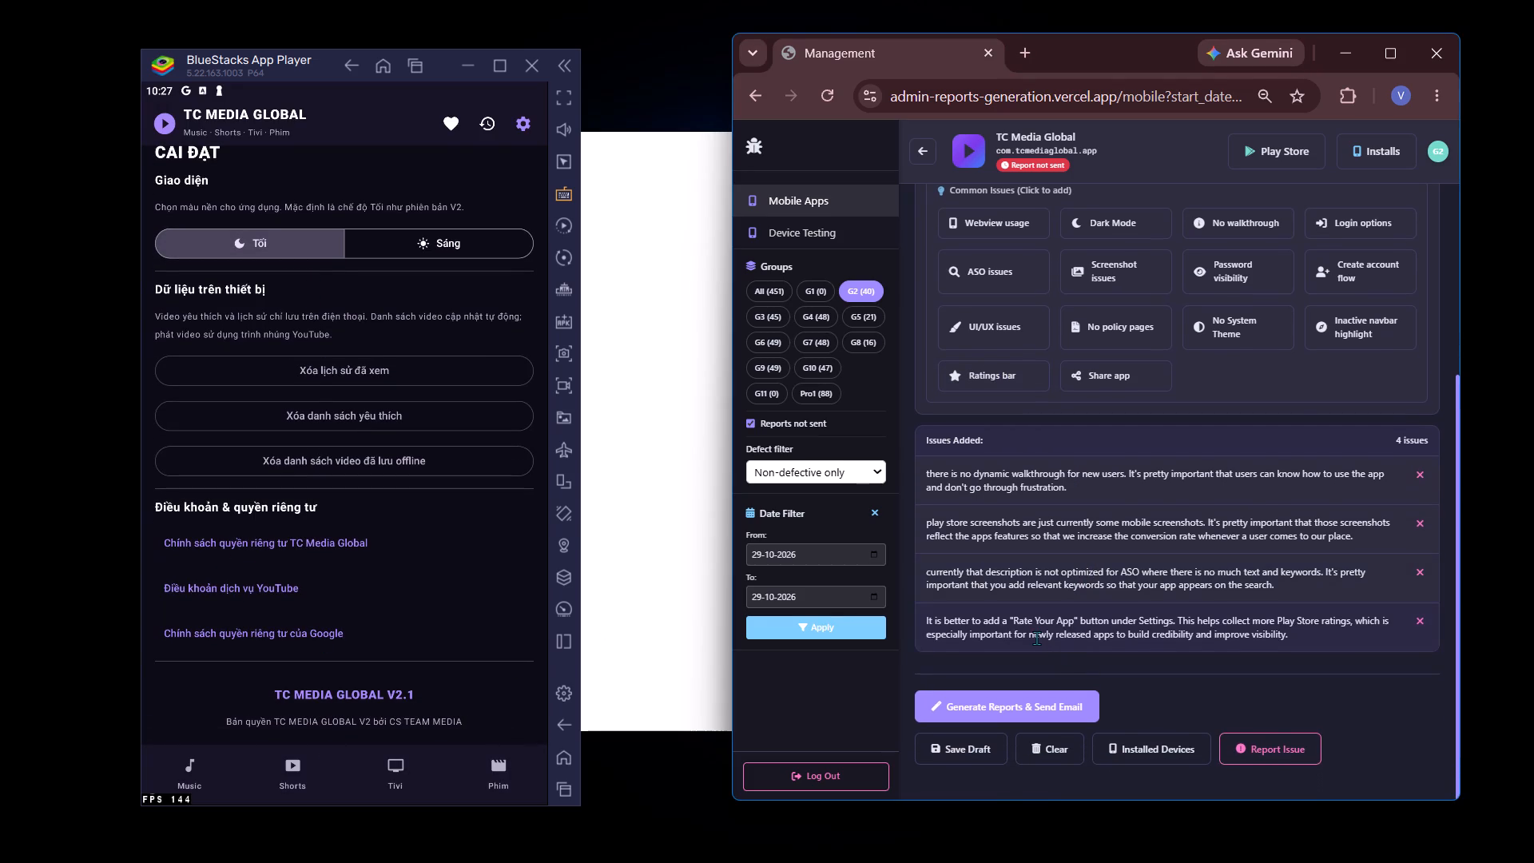
scroll(1034, 638, "up", 1)
scroll(954, 664, "down", 1)
scroll(264, 698, "down", 1)
Recheck TC Media Global's Shorts, Tivi and Phim sections and the light and dark theme options in its settings.
left_click(291, 764)
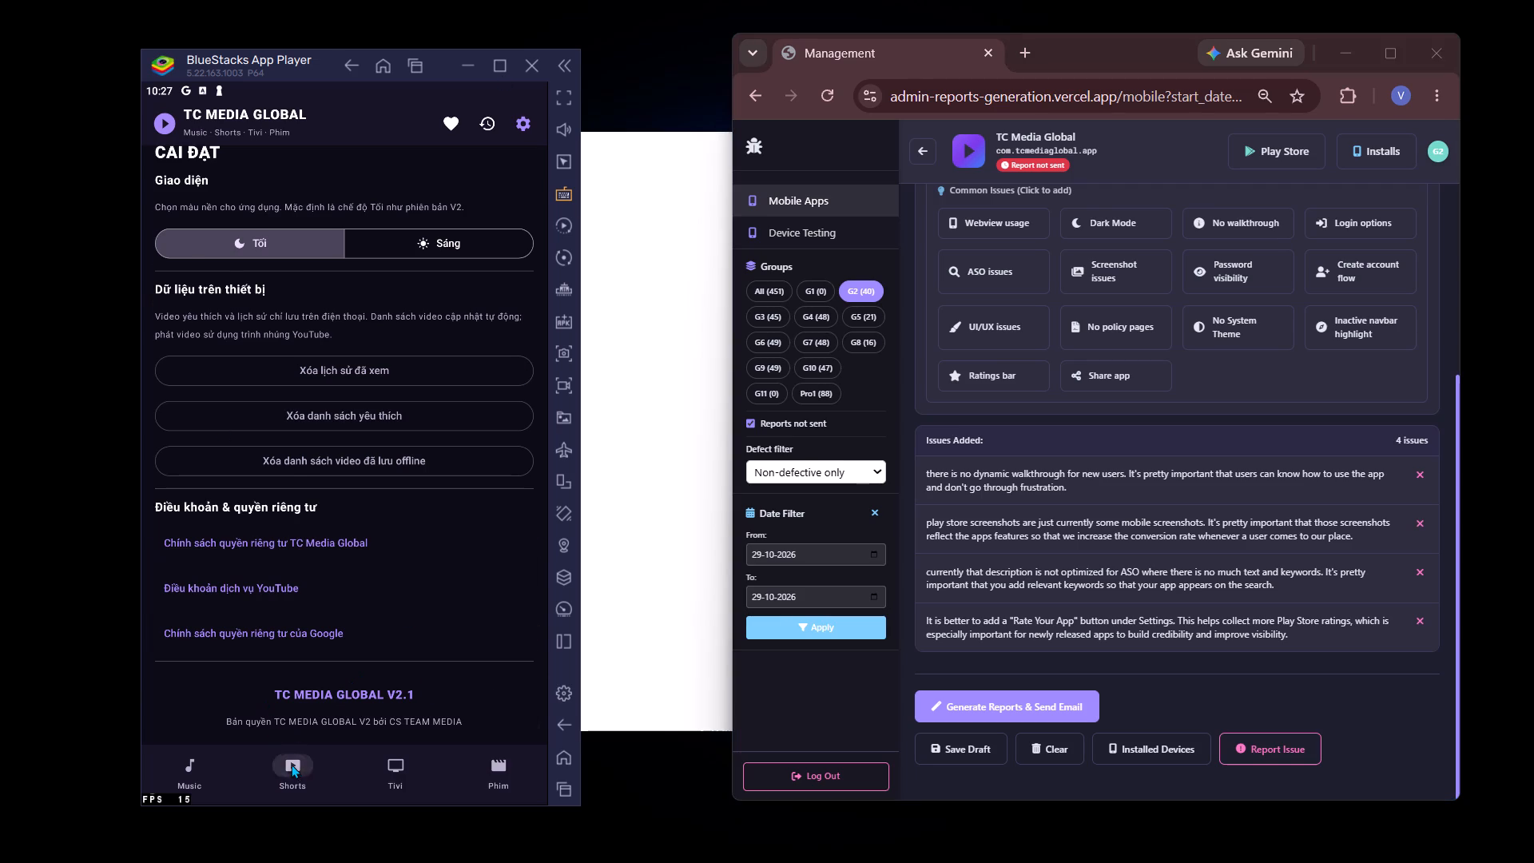
left_click(396, 784)
left_click(469, 756)
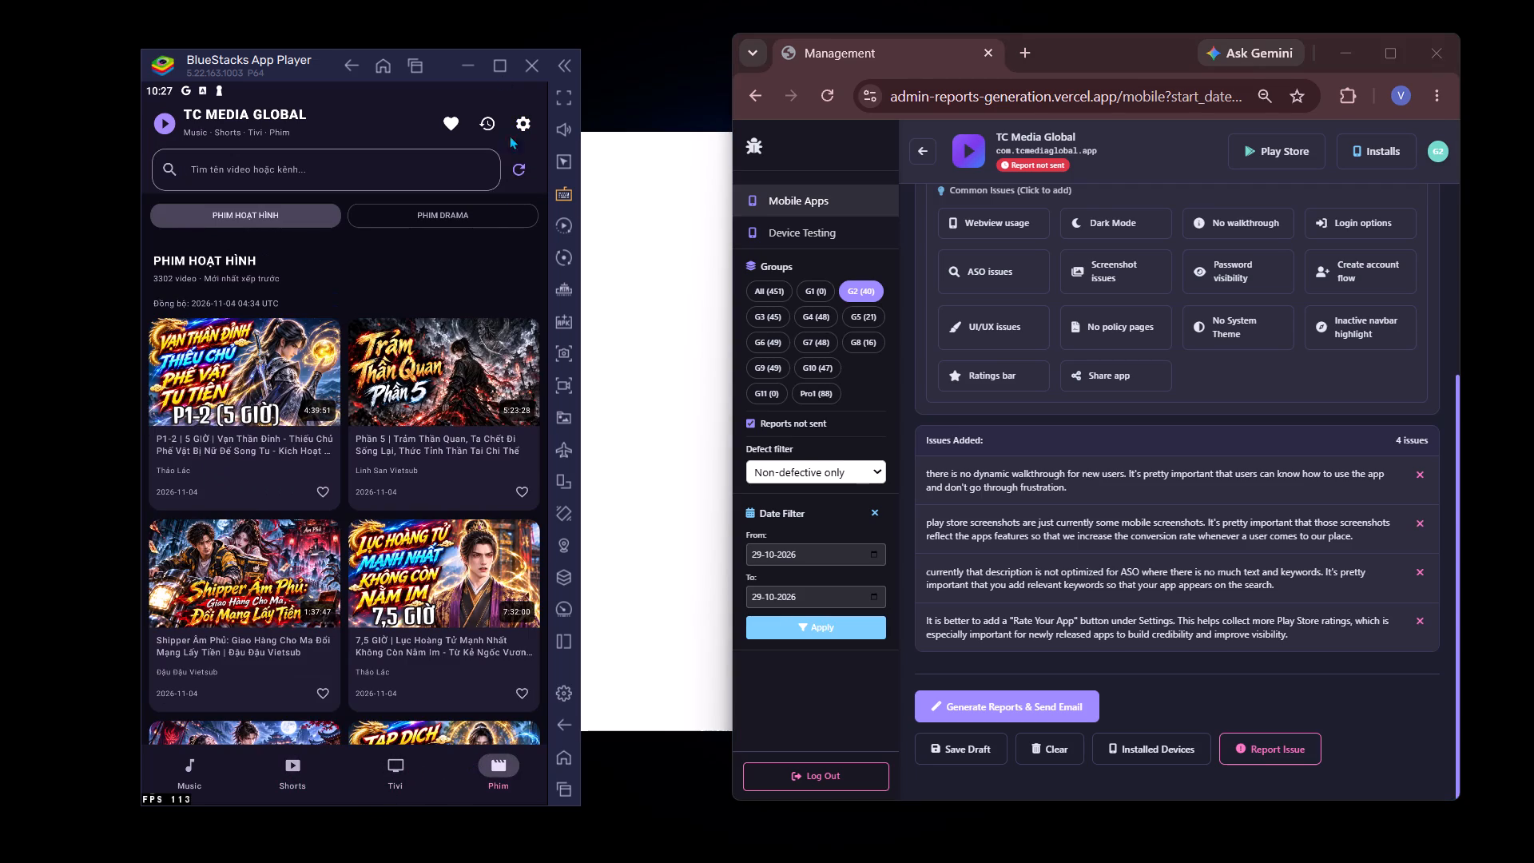
left_click(523, 115)
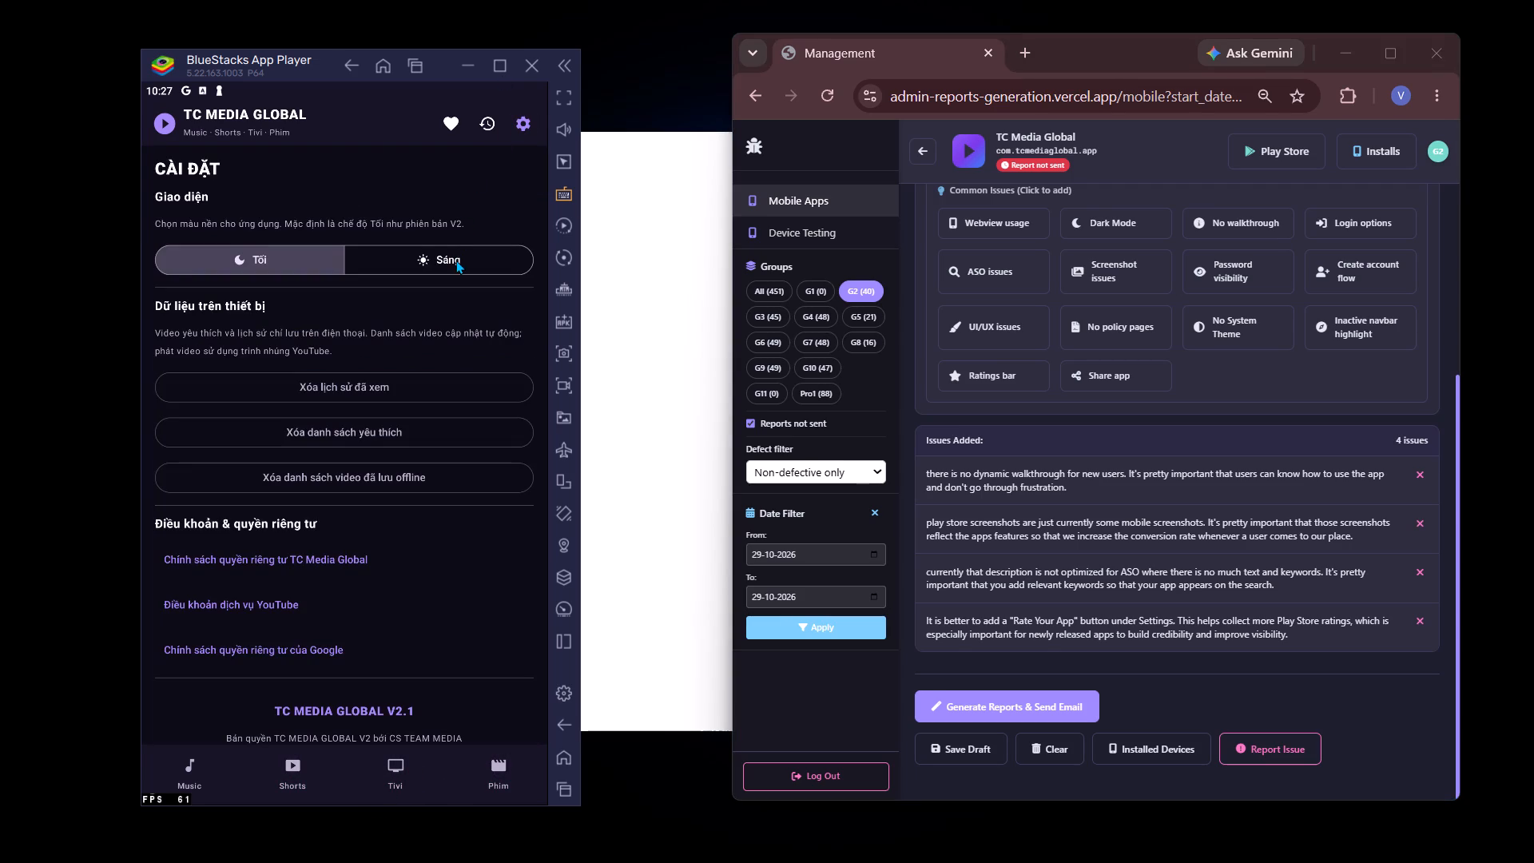
left_click(426, 249)
left_click(296, 257)
Add the No System Theme issue to TC Media Global's report.
scroll(1011, 639, "down", 1)
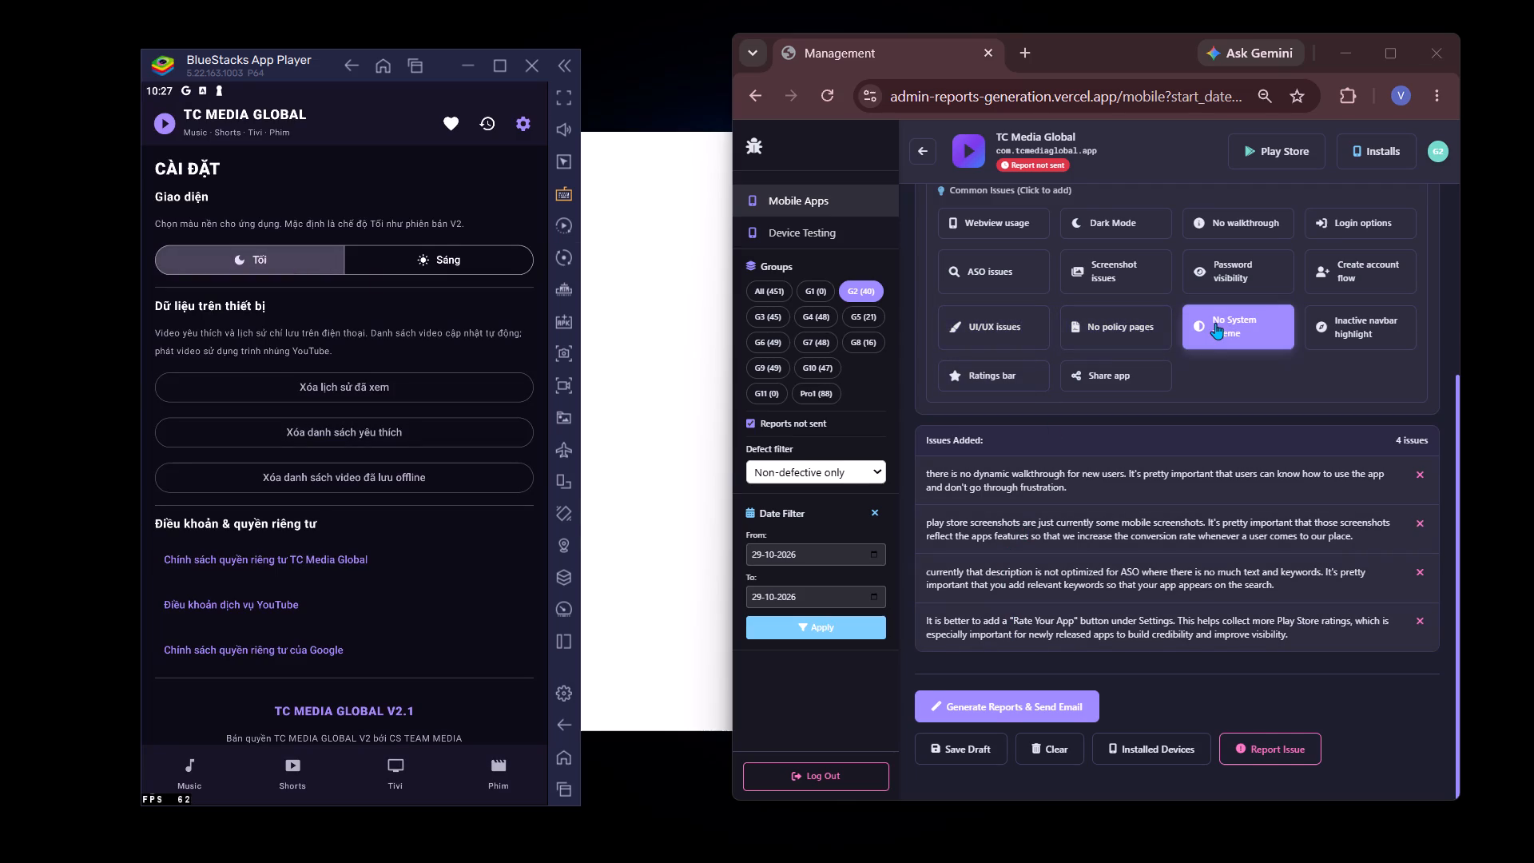
left_click(1215, 323)
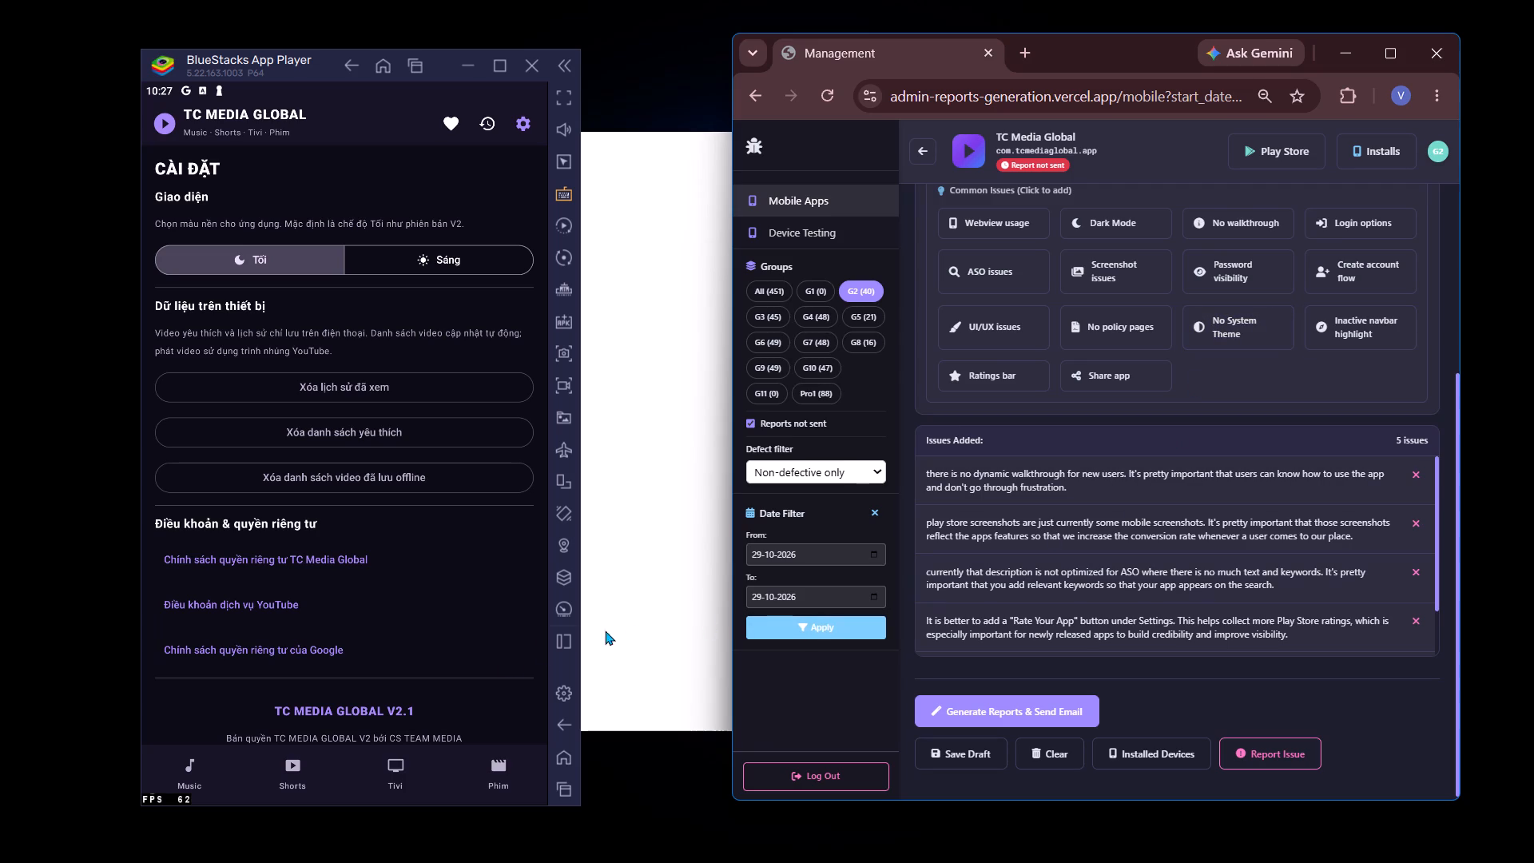
Return to TC Media Global's Google Play listing in BlueStacks and uninstall the app.
left_click(421, 70)
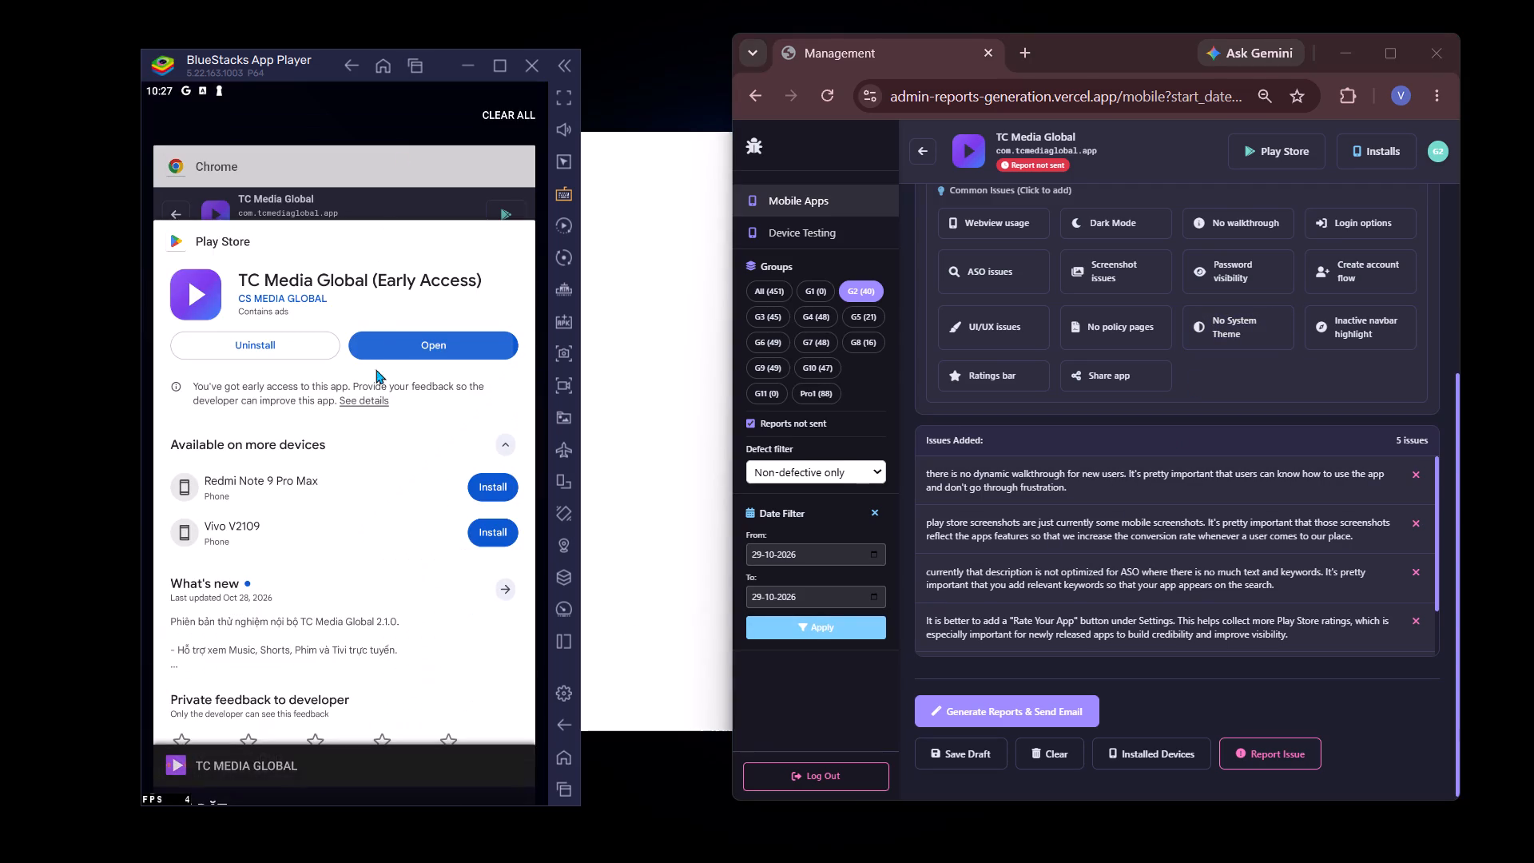
left_click(373, 435)
left_click(277, 232)
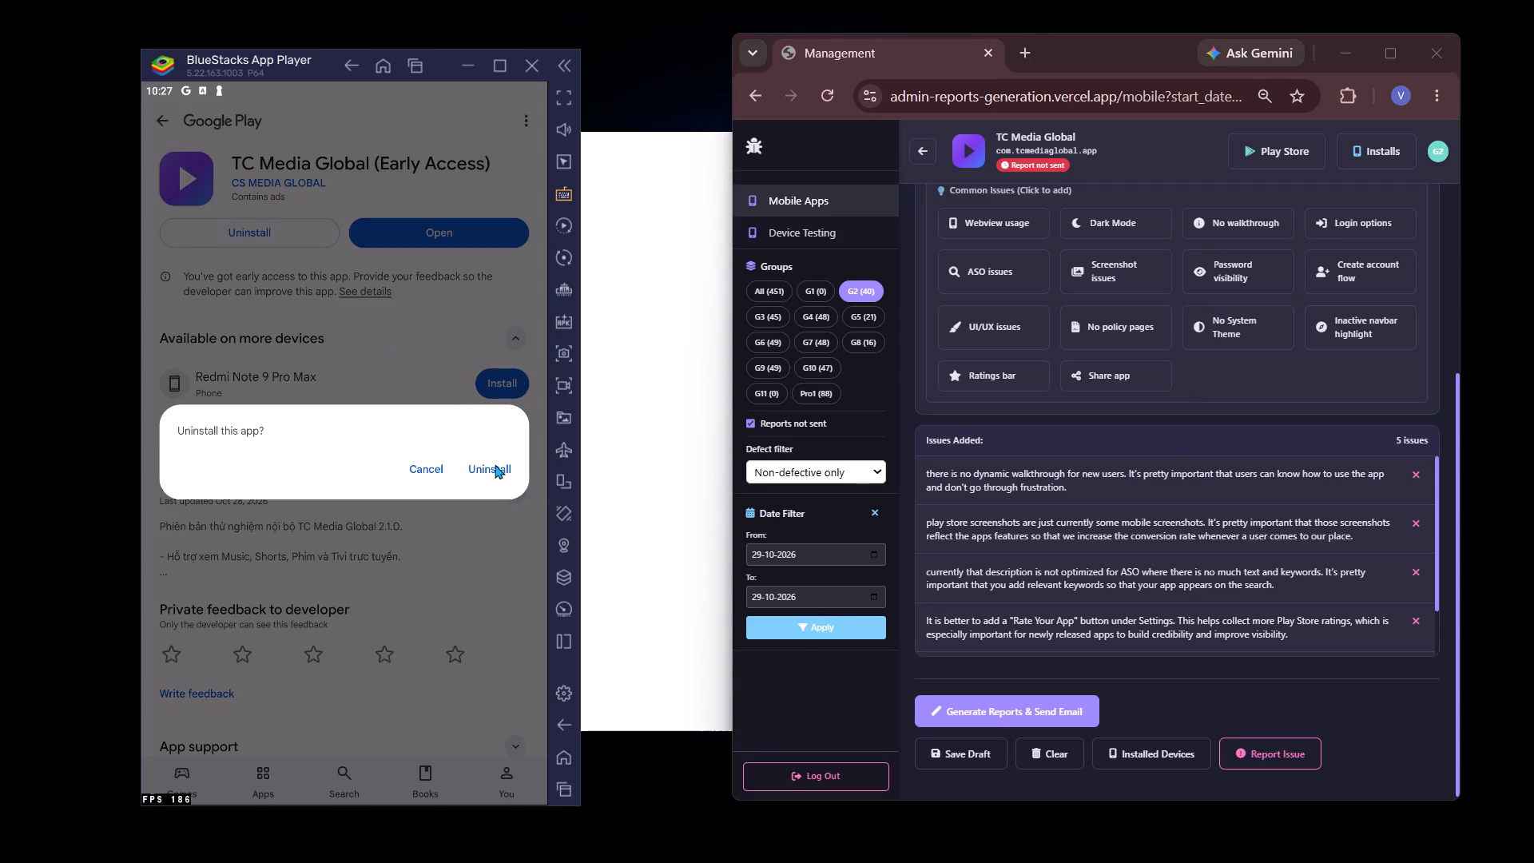
left_click(495, 464)
Check the language of TC Media Global's app description by translating a selected word to English, then return to the user instructions view.
scroll(1143, 404, "up", 2)
left_click(934, 252)
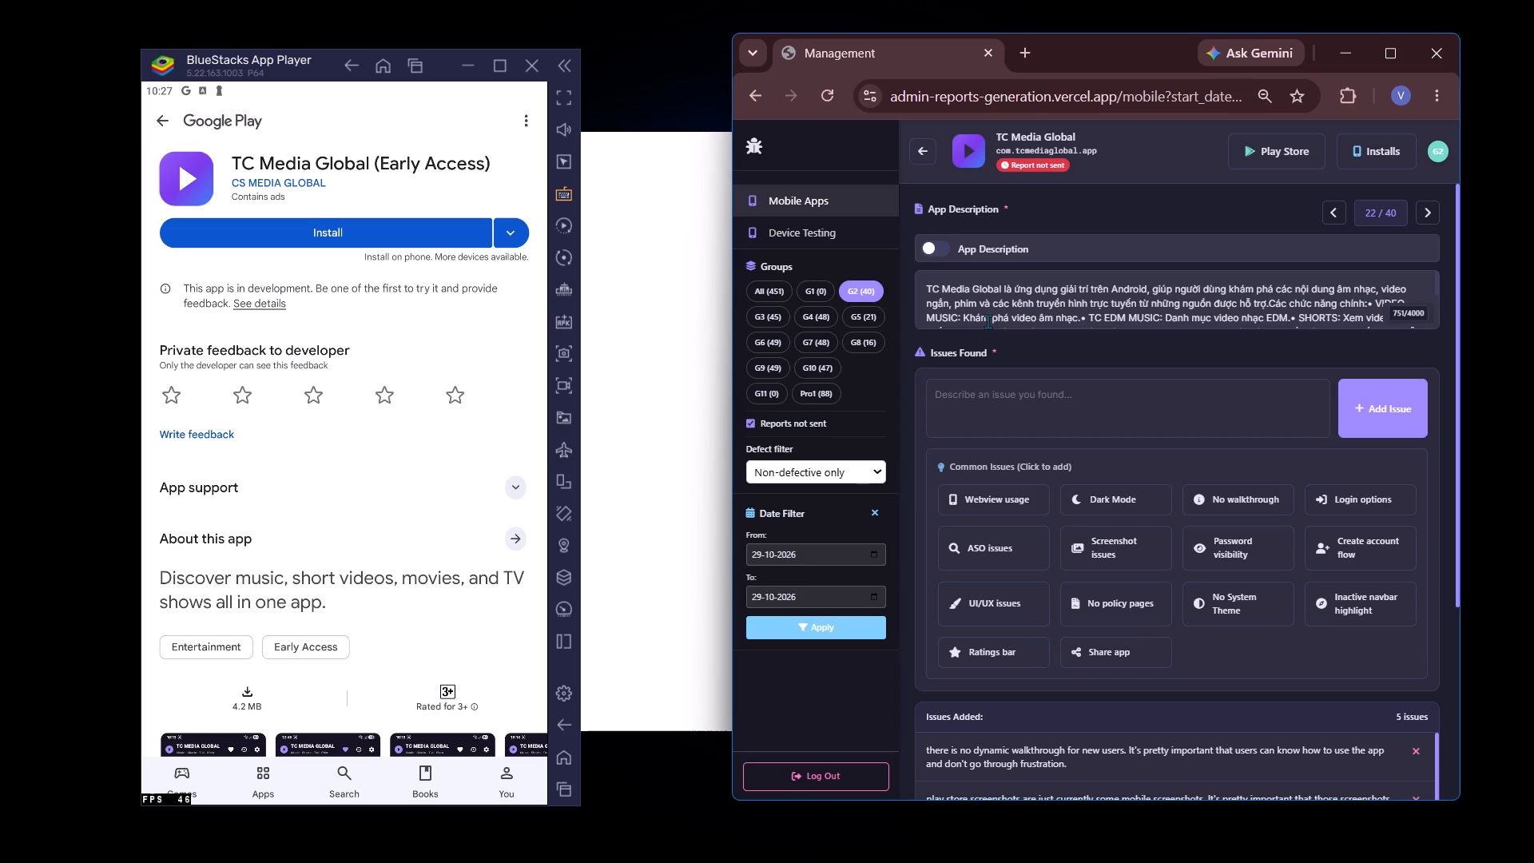
left_click_drag(990, 321, 1008, 317)
left_click(1054, 300)
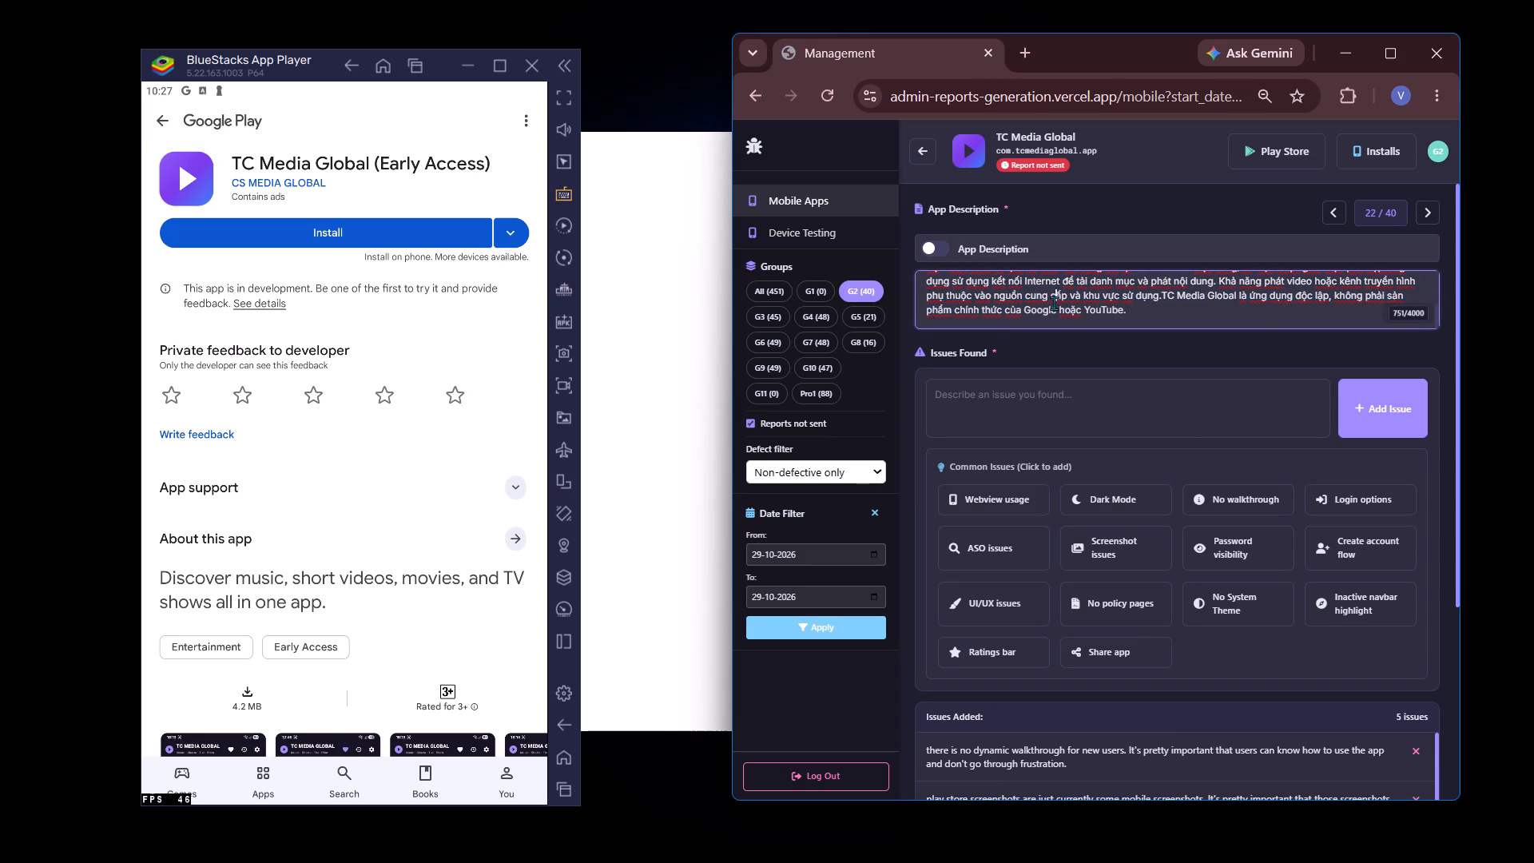
left_click_drag(1060, 305, 1081, 310)
right_click(1081, 312)
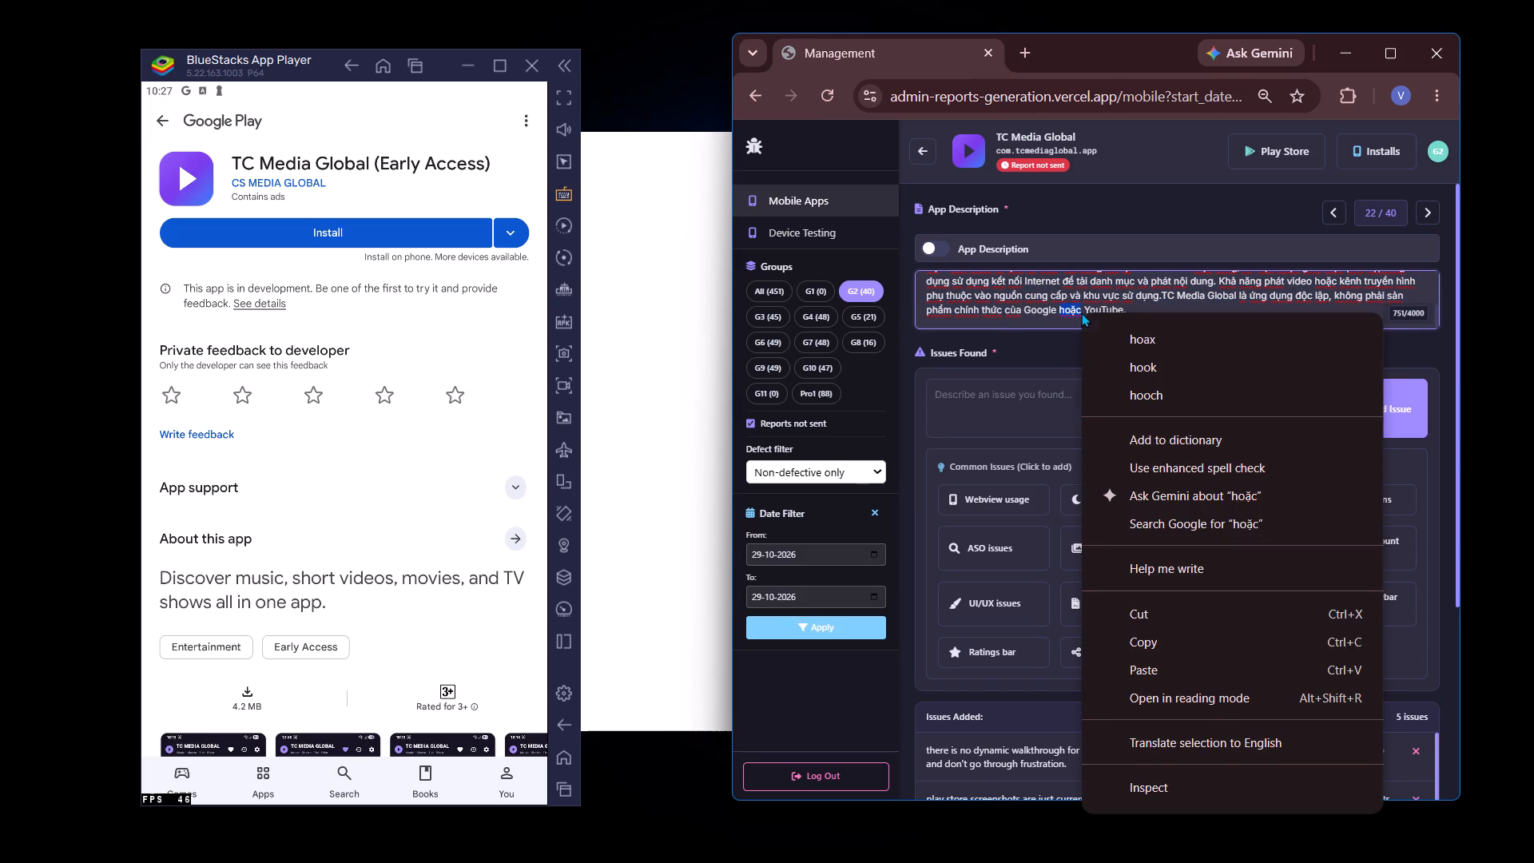
left_click(1206, 742)
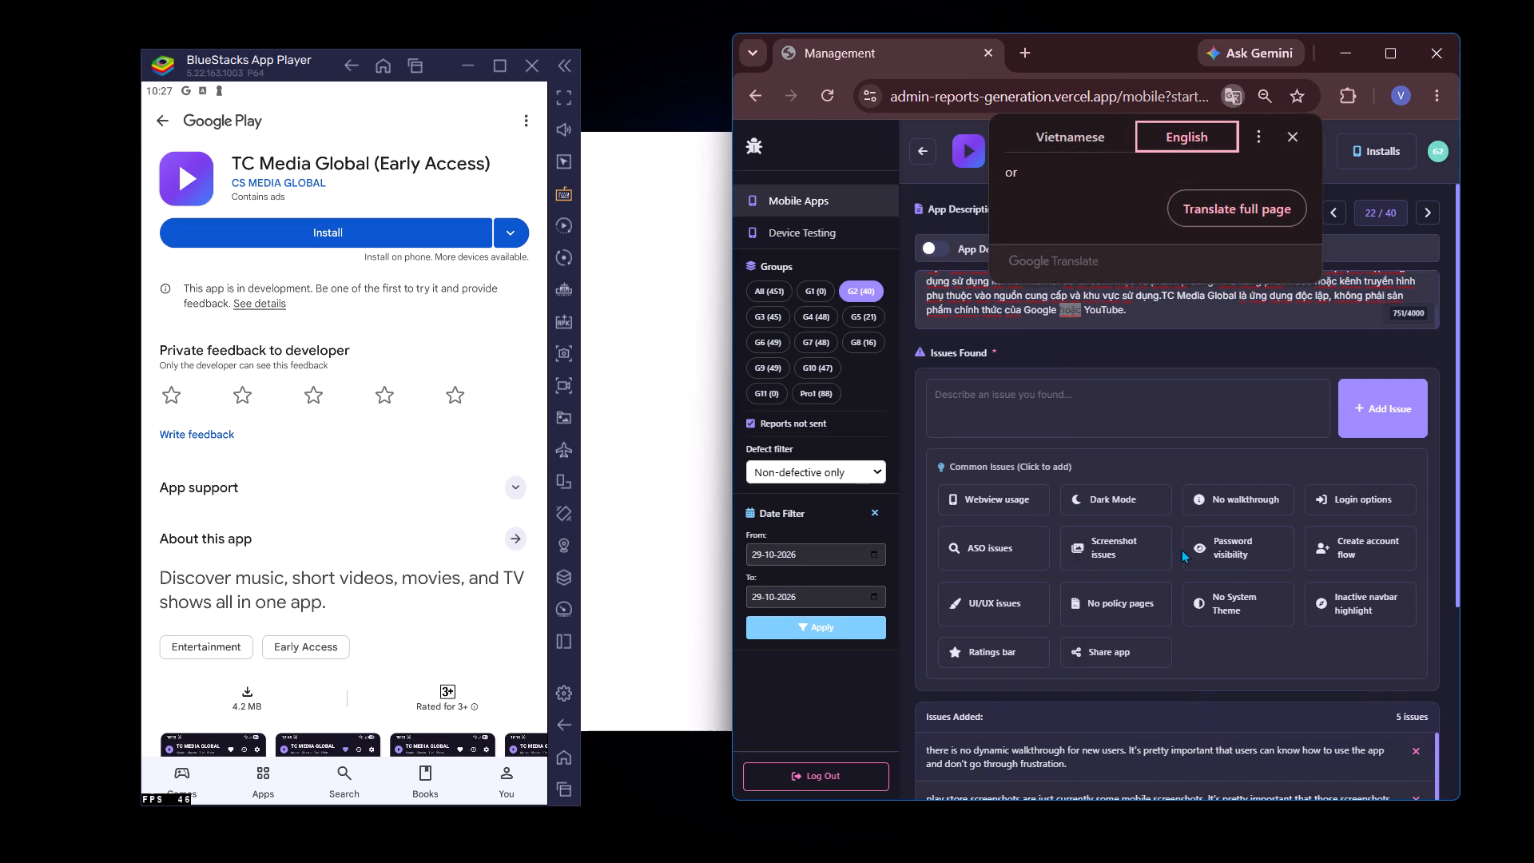
left_click(1283, 135)
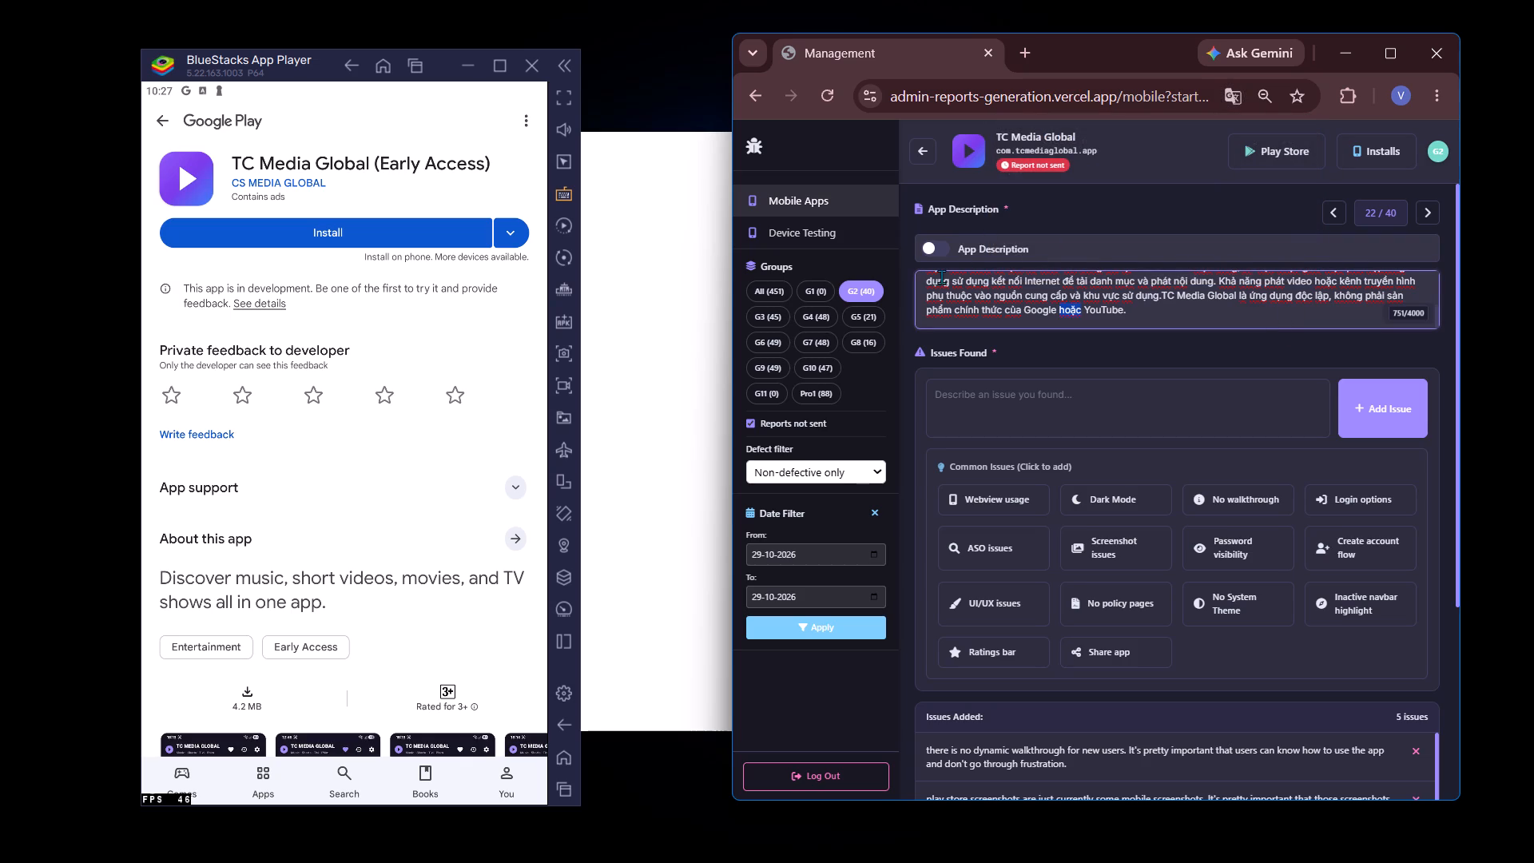
left_click(944, 249)
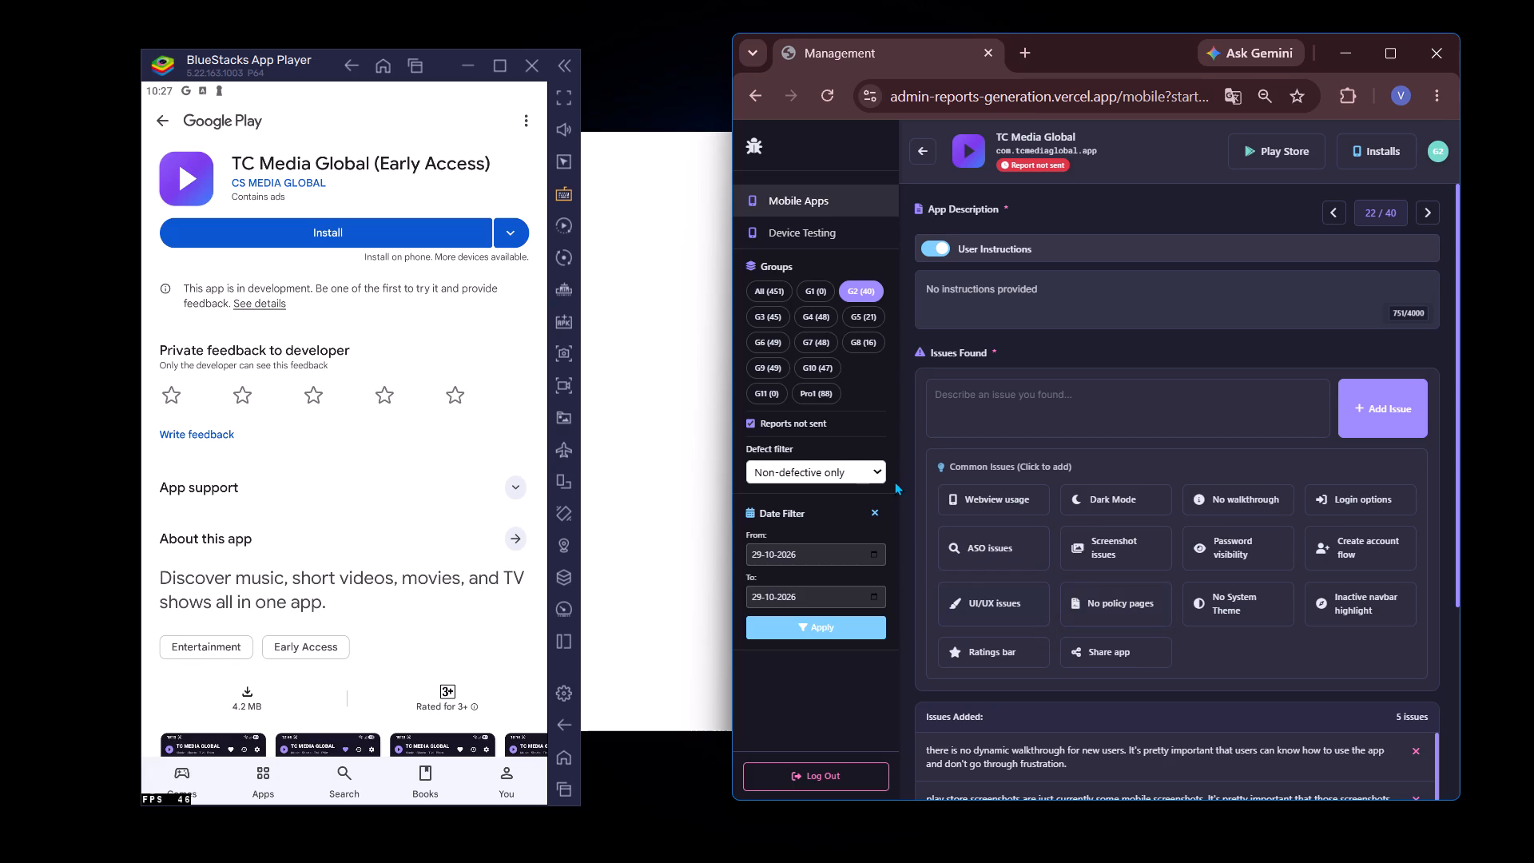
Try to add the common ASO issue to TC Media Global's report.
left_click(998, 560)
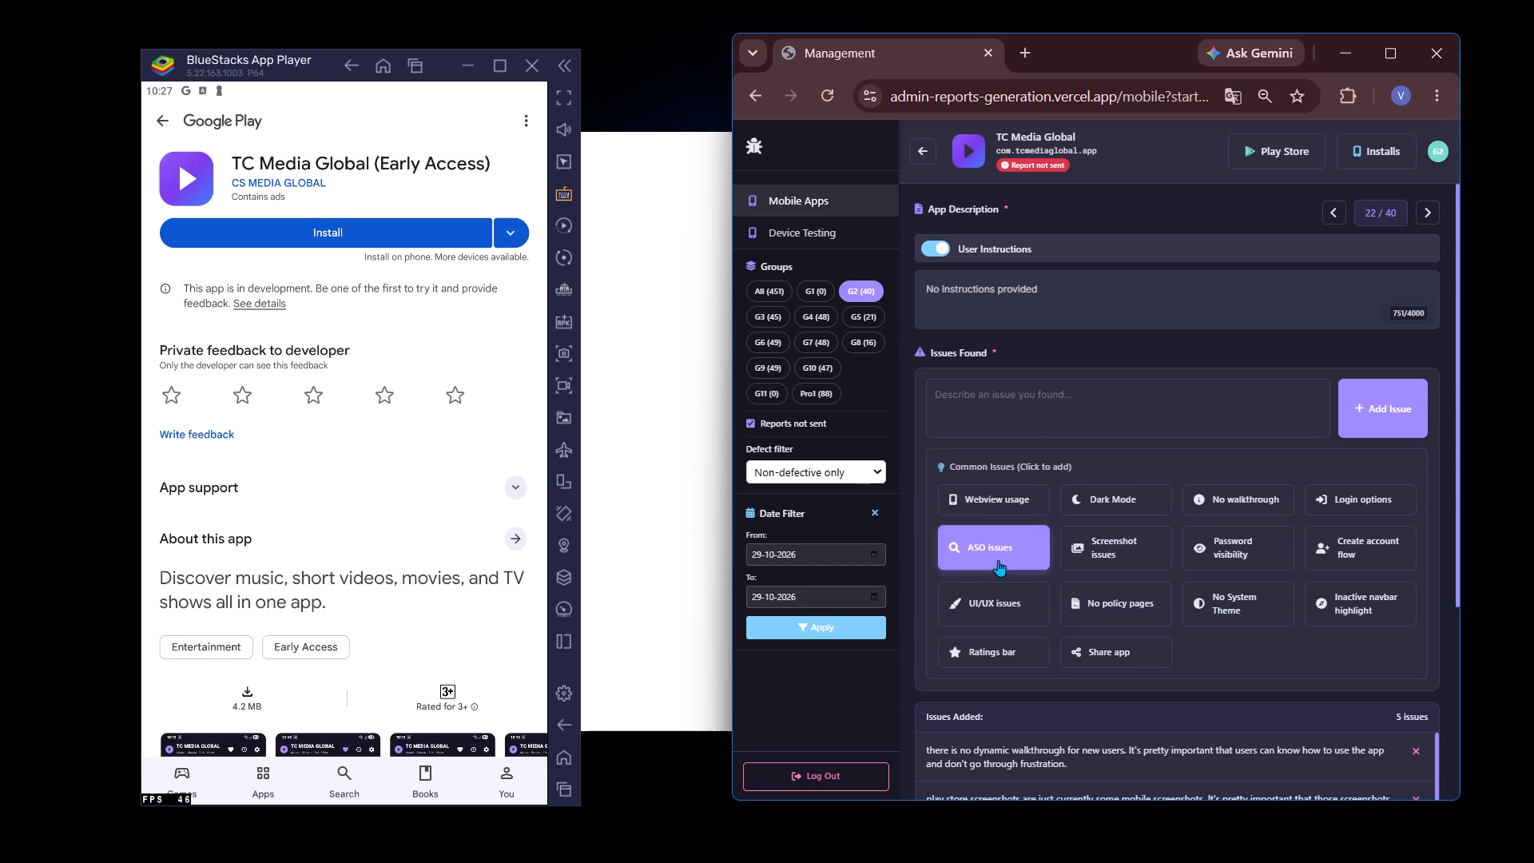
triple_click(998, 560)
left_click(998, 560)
Add an issue saying the app language is currently vietnamese, asking for English as default and multiple language support with a selection option in settings.
left_click(1078, 392)
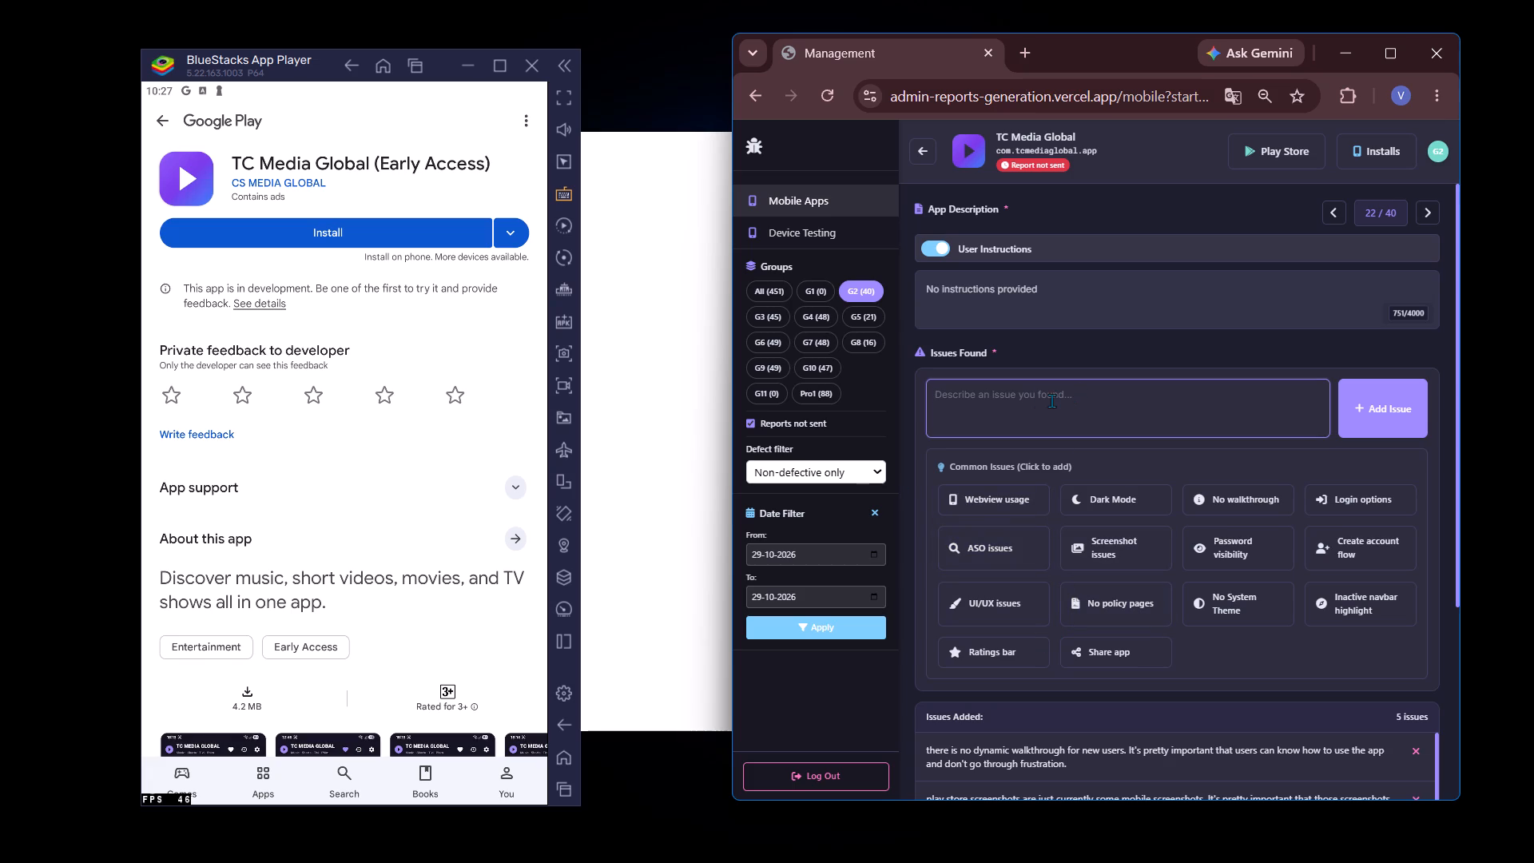
key("super+v")
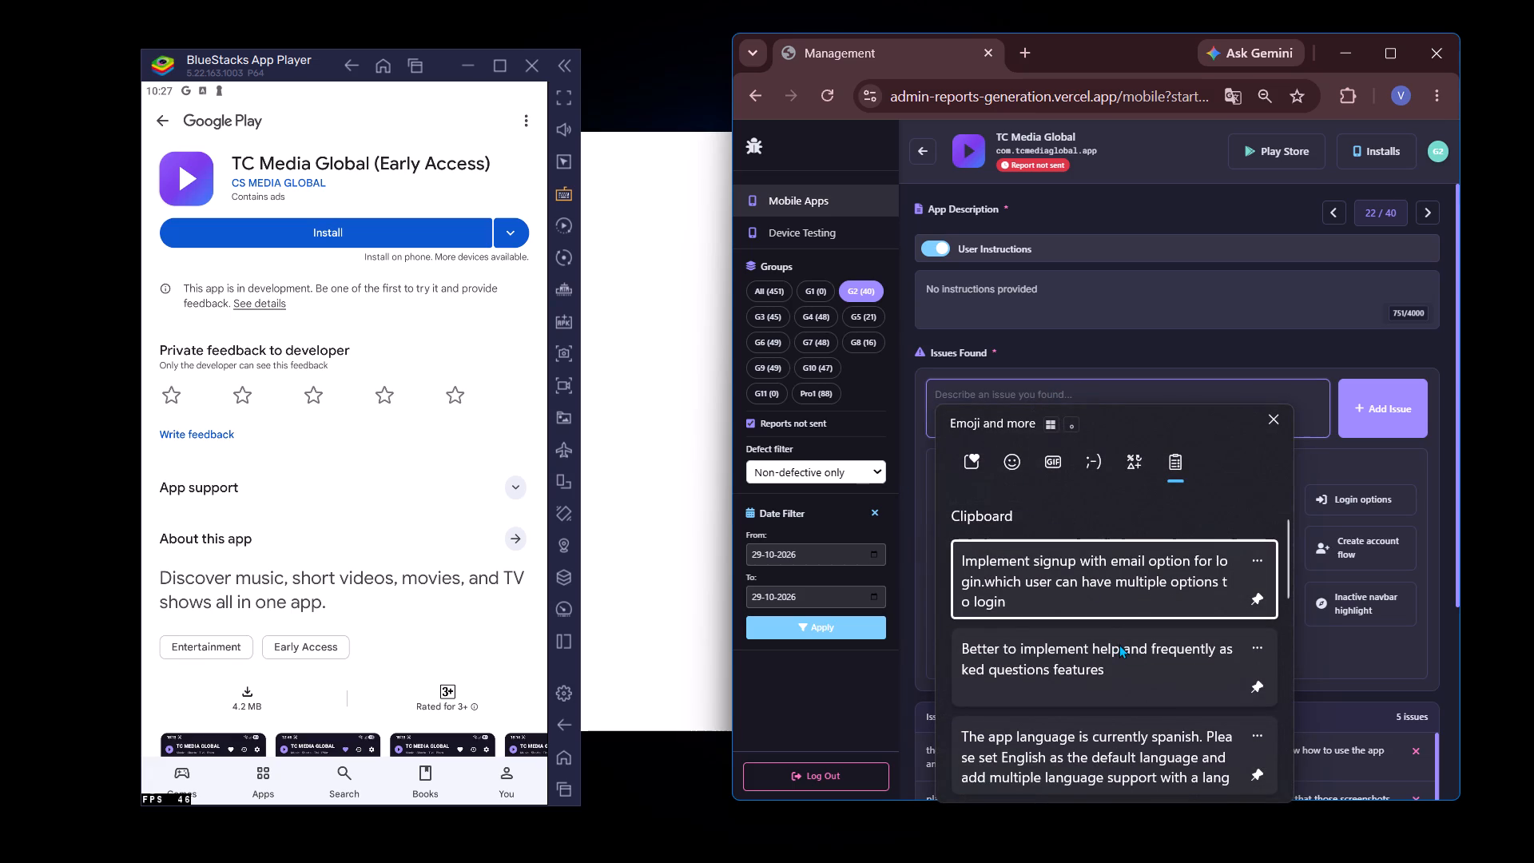
left_click(1207, 767)
key("ctrl+v")
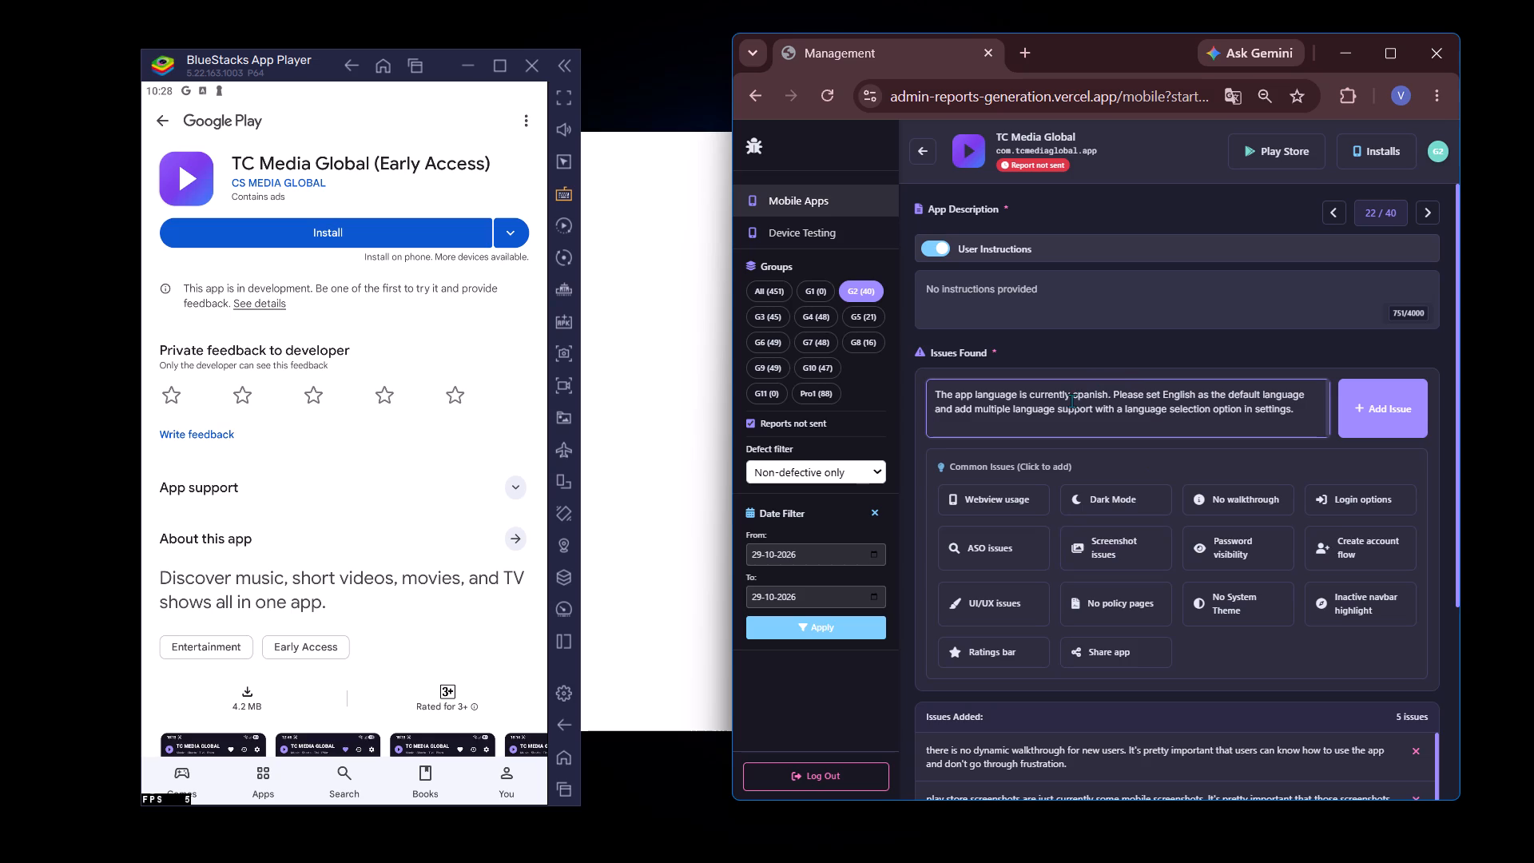
left_click_drag(1075, 400, 1118, 395)
left_click_drag(1118, 395, 1107, 400)
key("BackSpace")
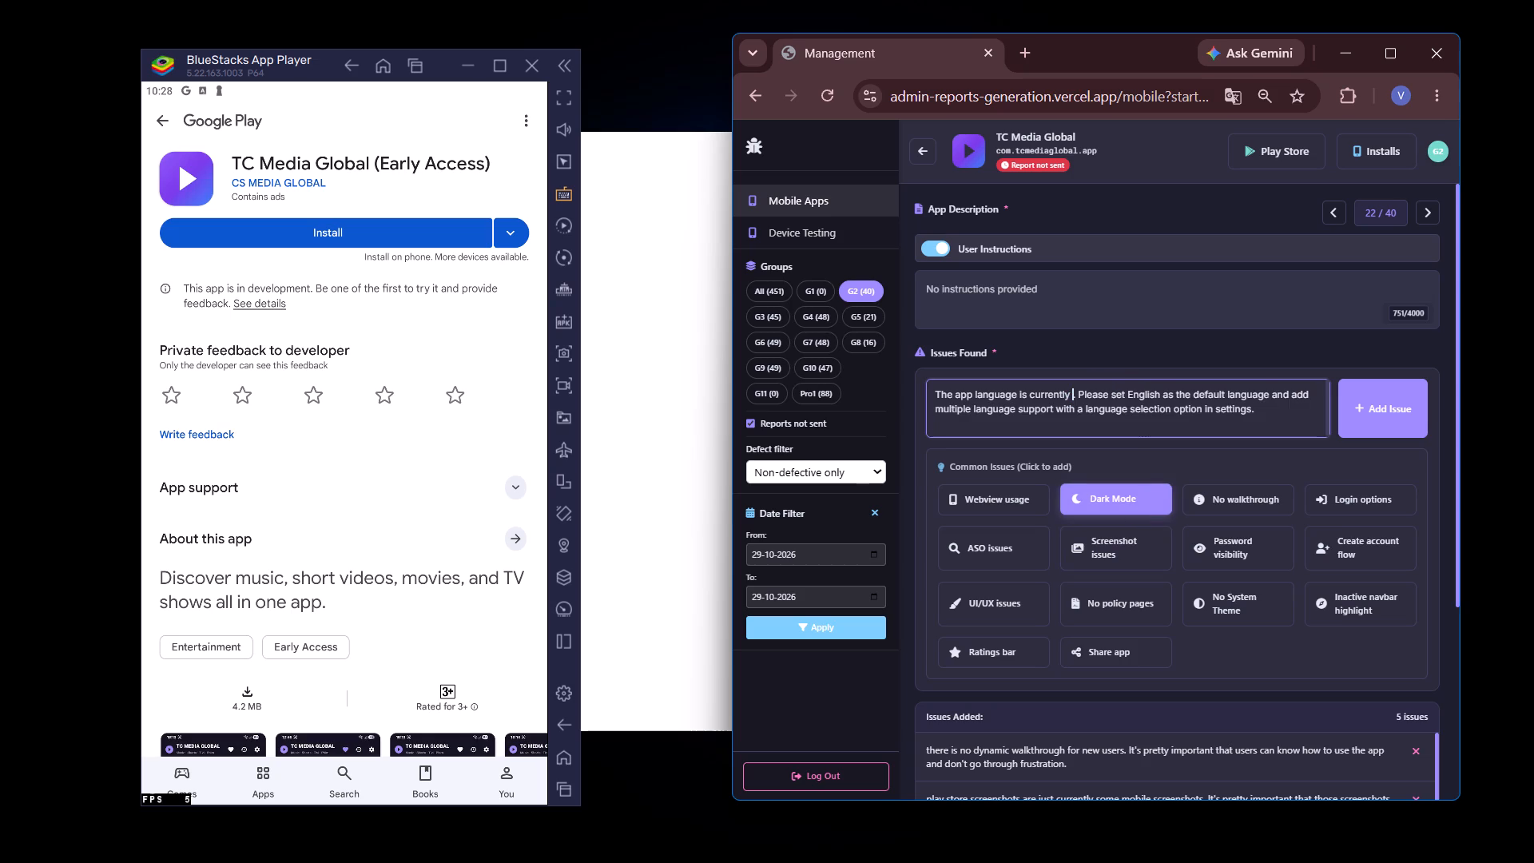
type("viet")
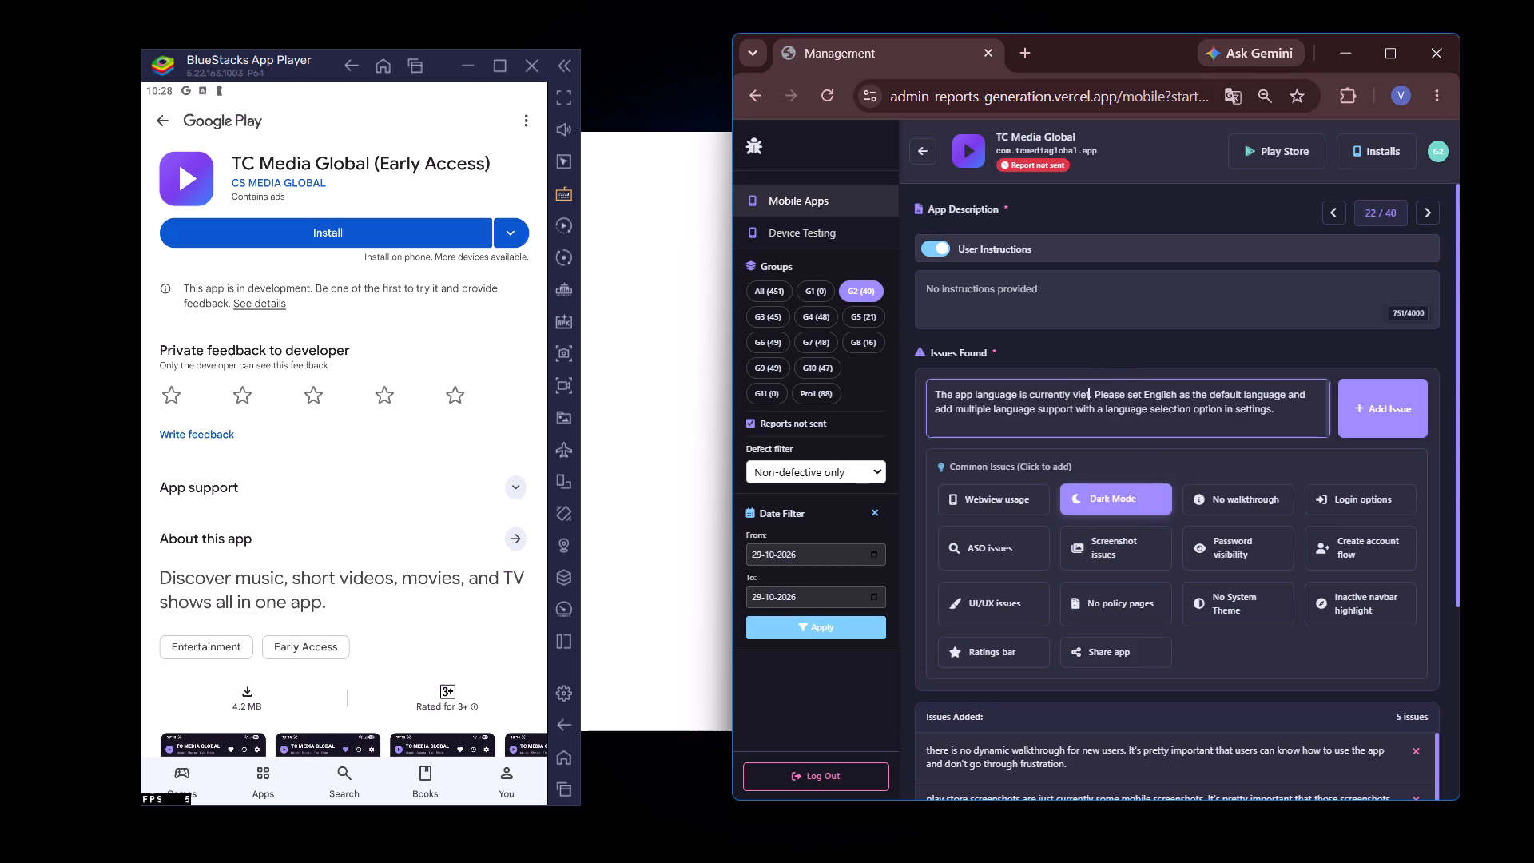
type("nam")
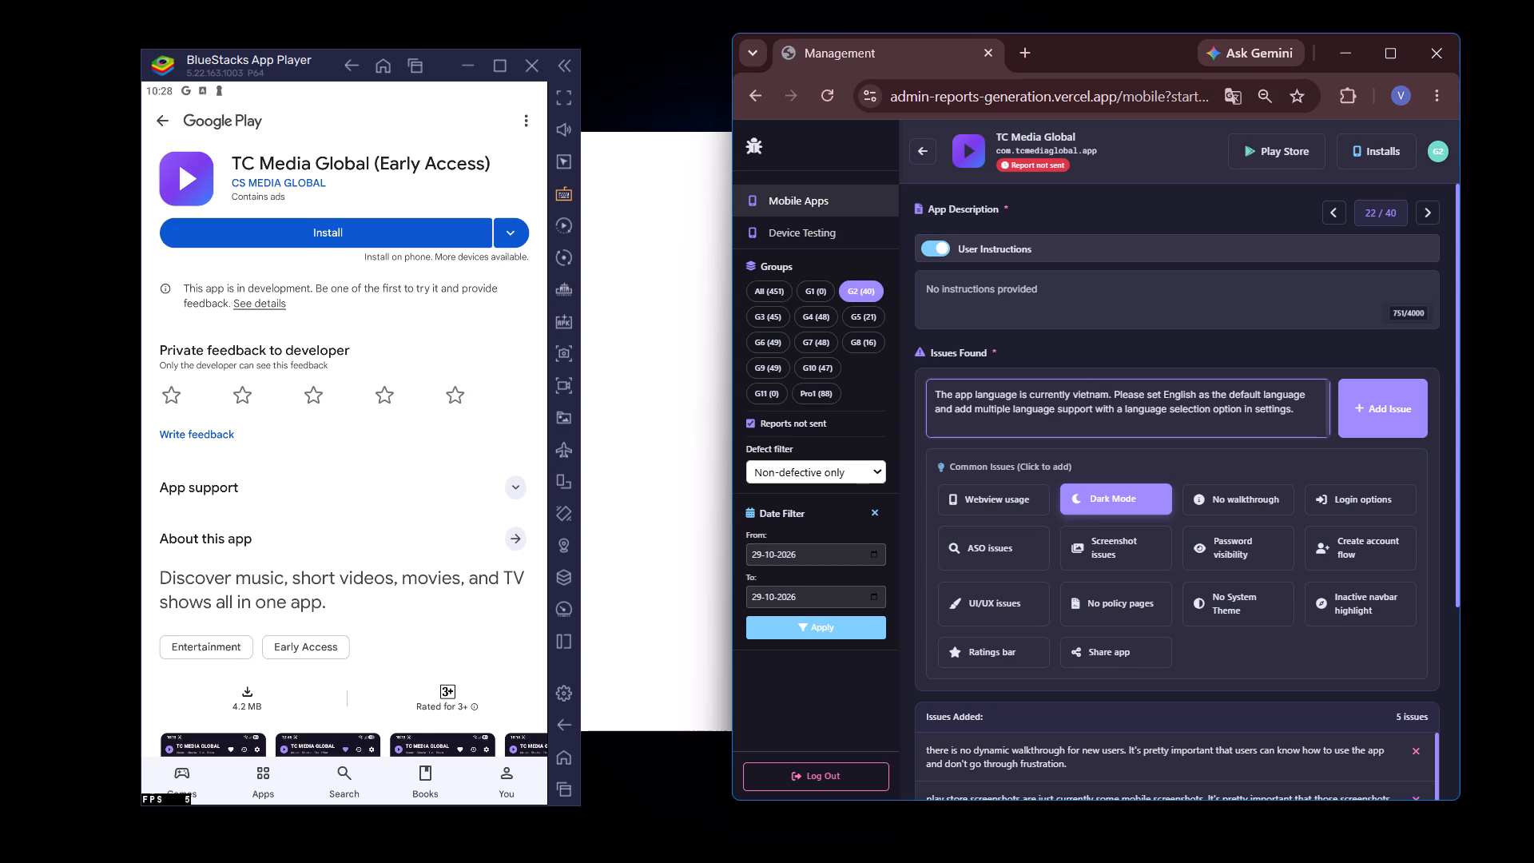
type("ese")
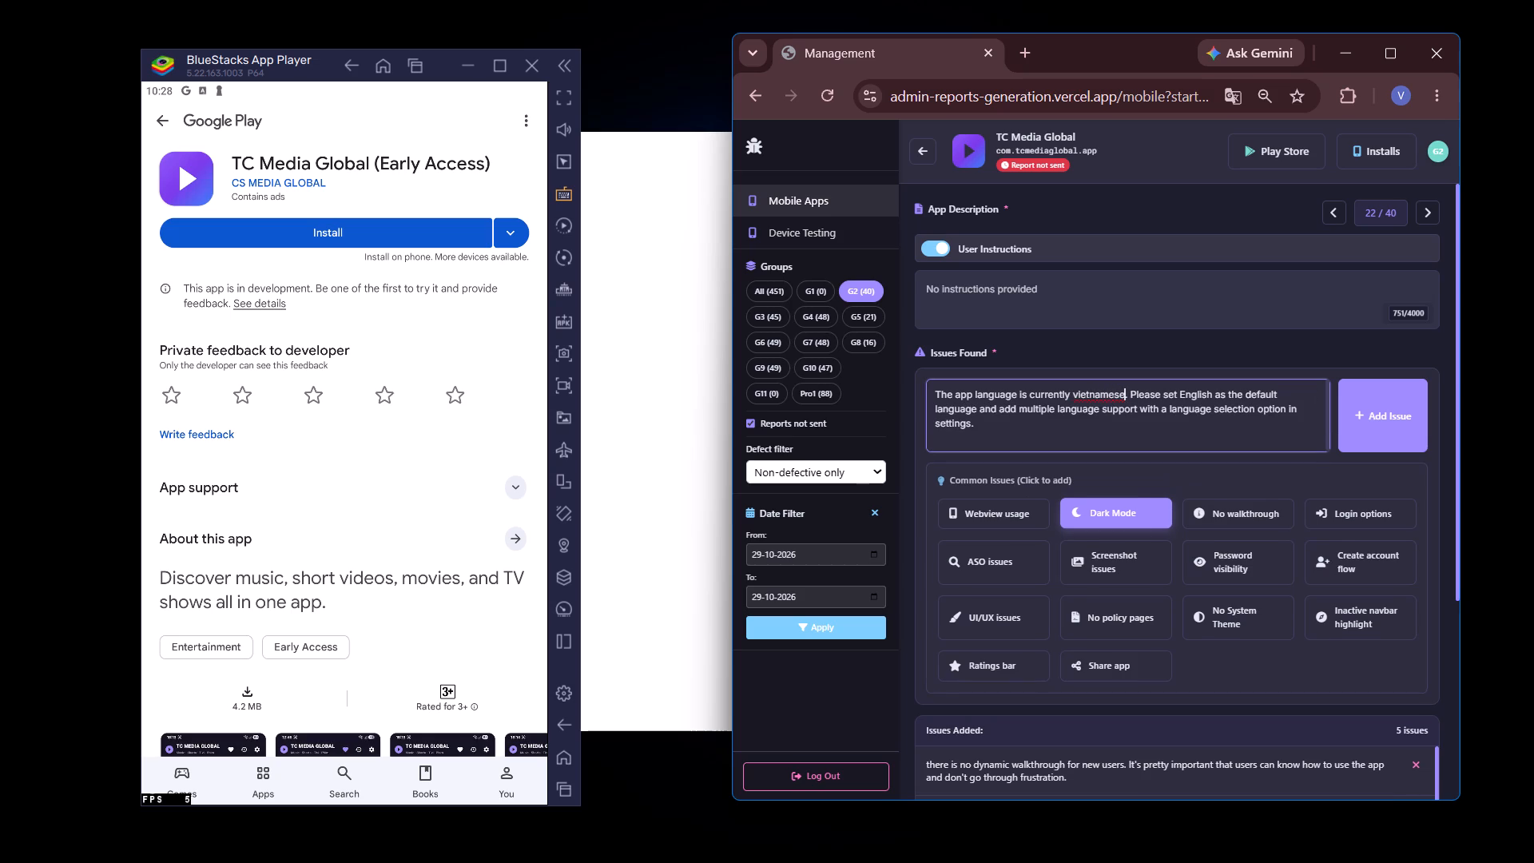
key("Return")
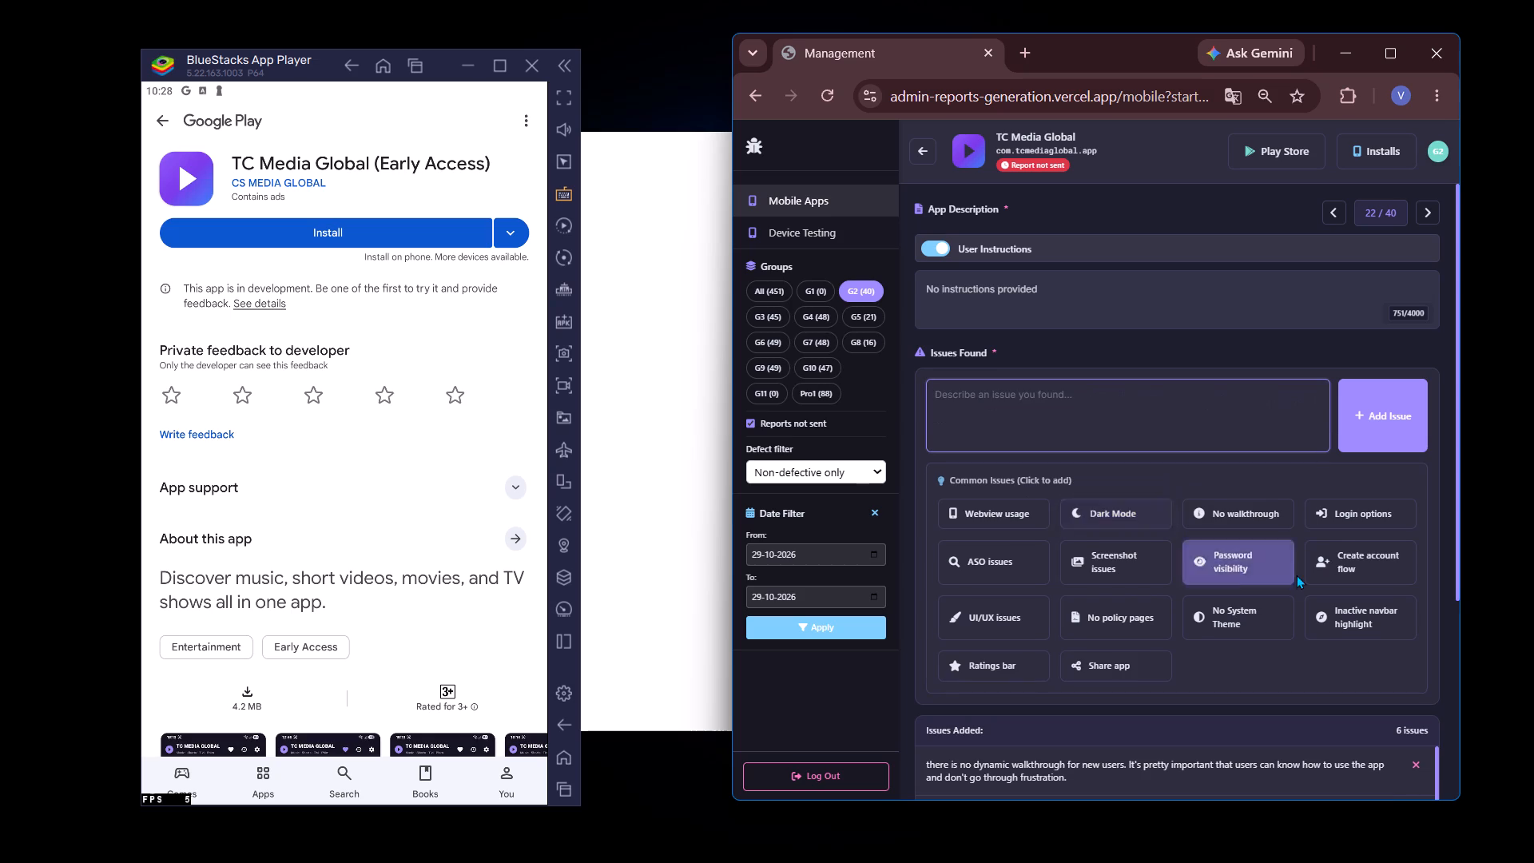
Generate and email TC Media Global's report.
scroll(1286, 602, "down", 3)
left_click(1055, 710)
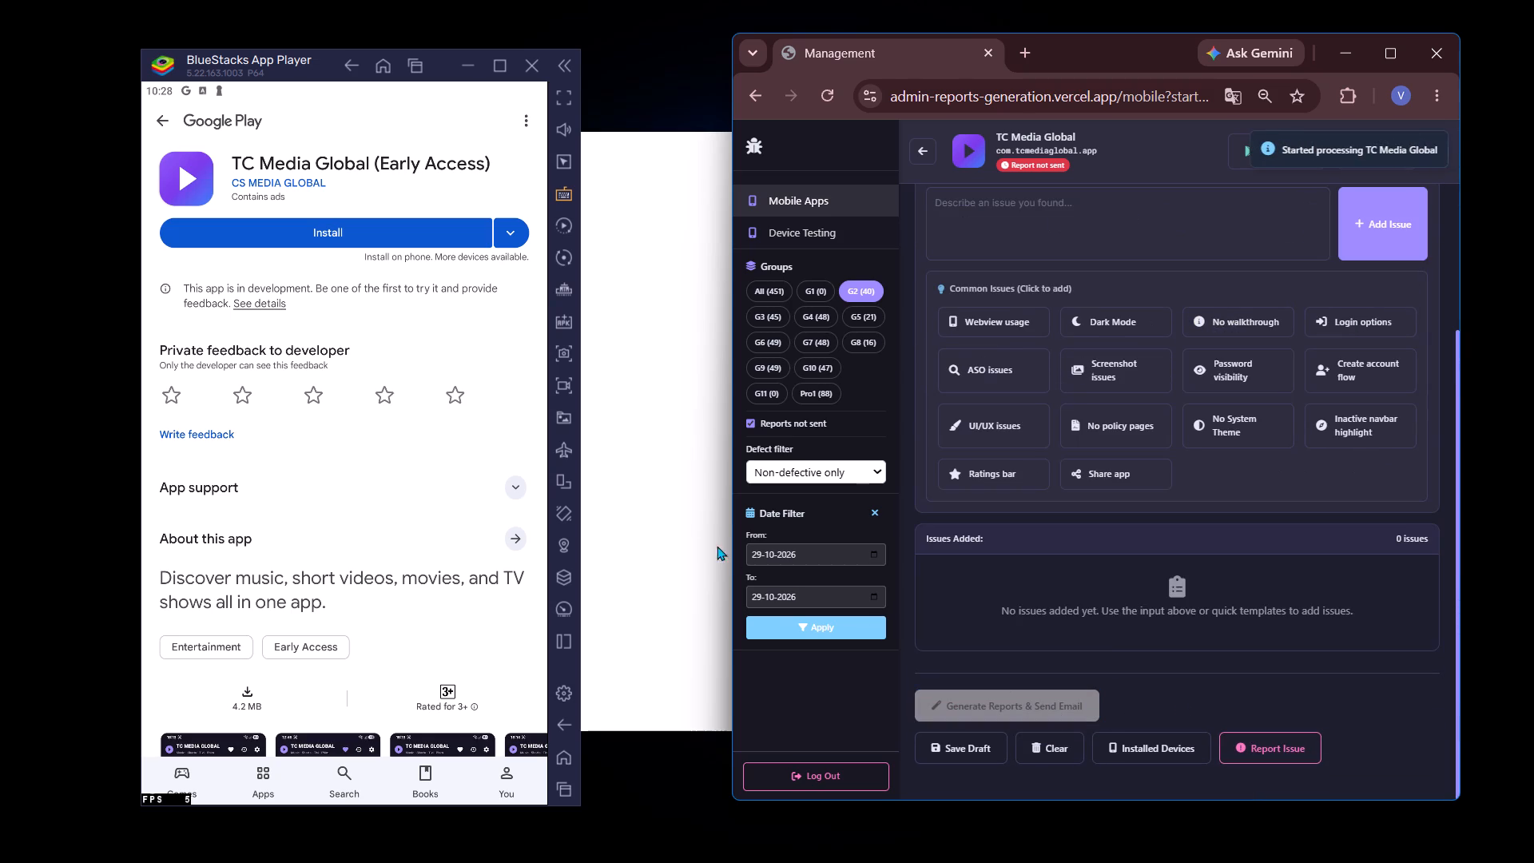
Advance to the Snowman app (23/40) on the report page in both BlueStacks and Chrome.
left_click(408, 62)
left_click(374, 346)
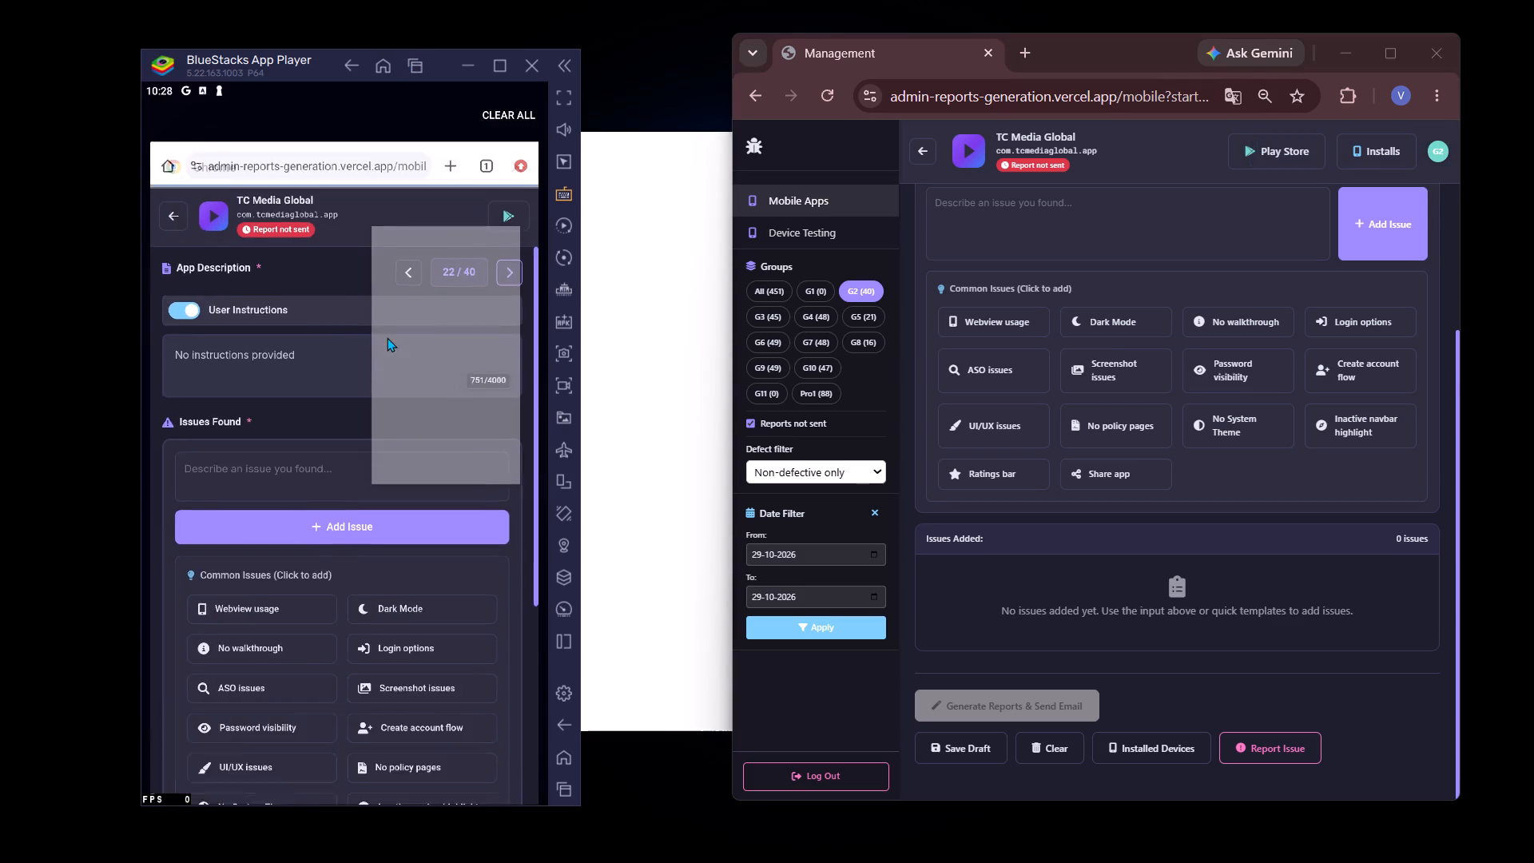
left_click(524, 241)
scroll(1403, 438, "up", 3)
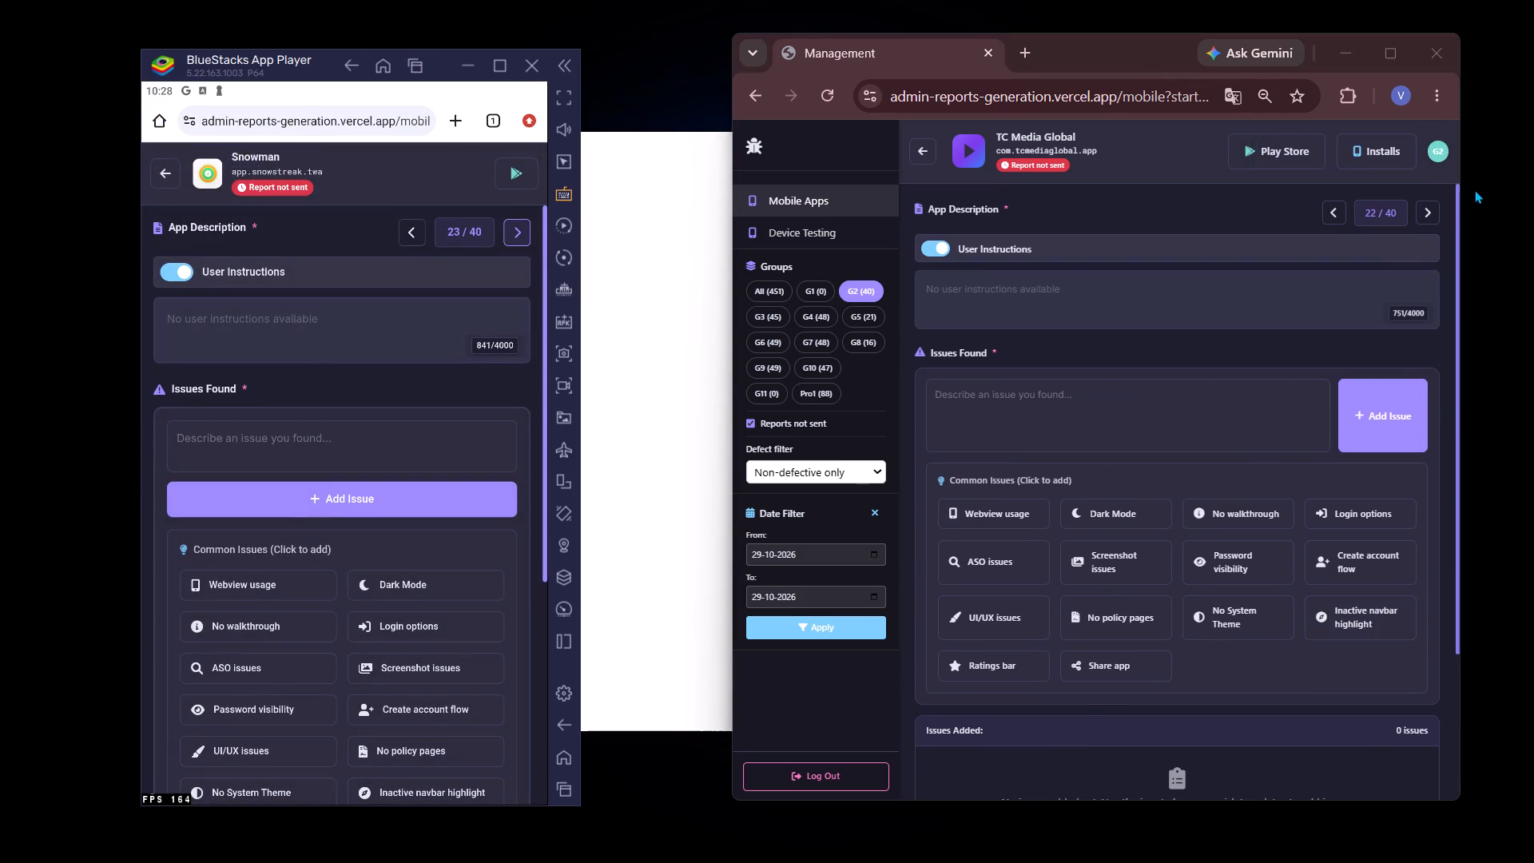
left_click(1434, 221)
Install Snowman from its Google Play listing in BlueStacks and review the listing's description, screenshots and data safety.
left_click(512, 171)
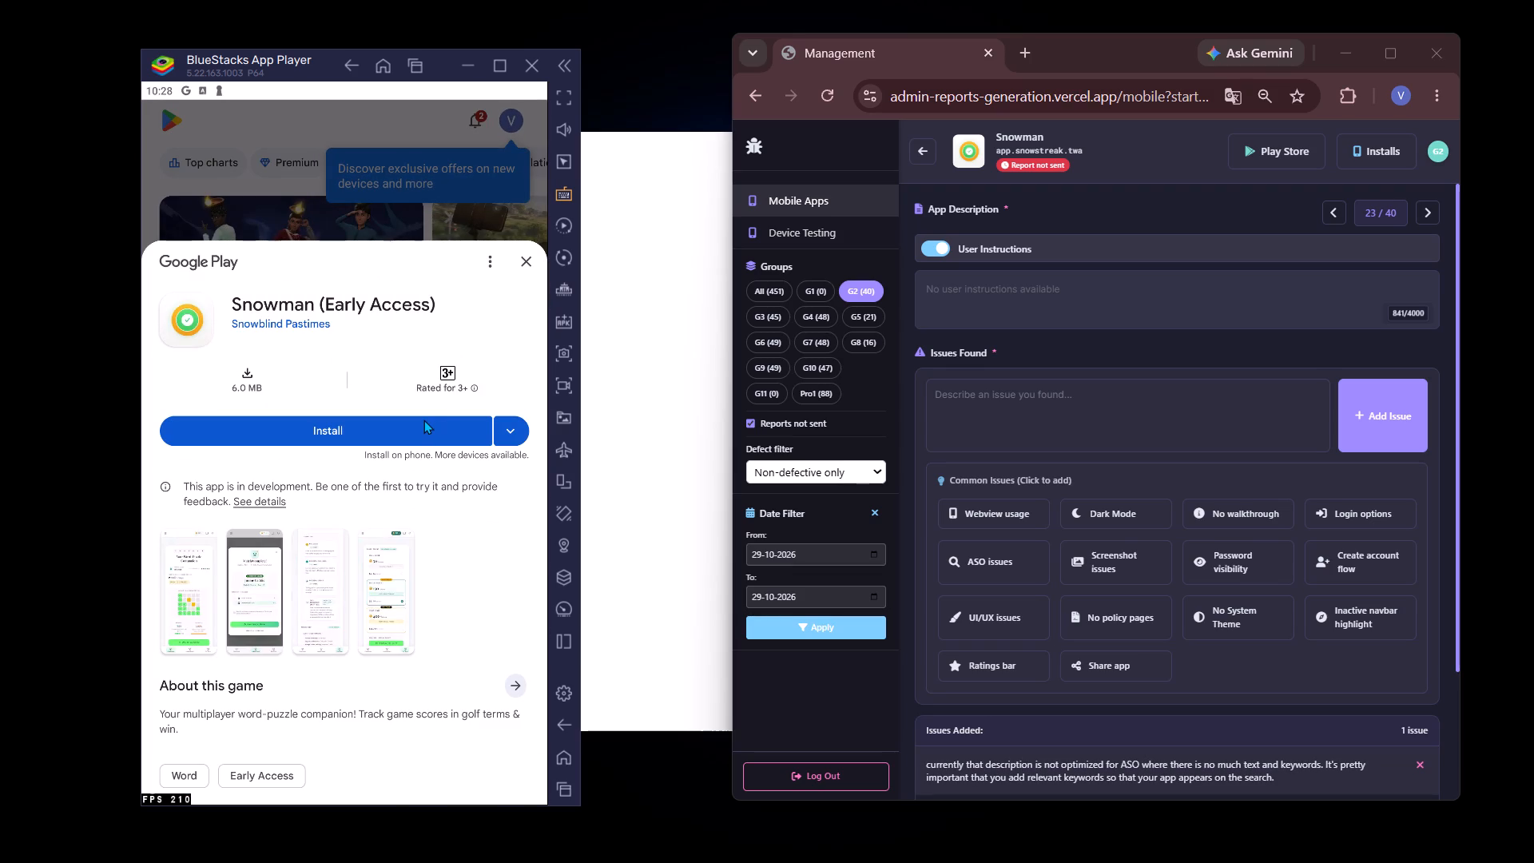
left_click(423, 420)
scroll(423, 420, "down", 4)
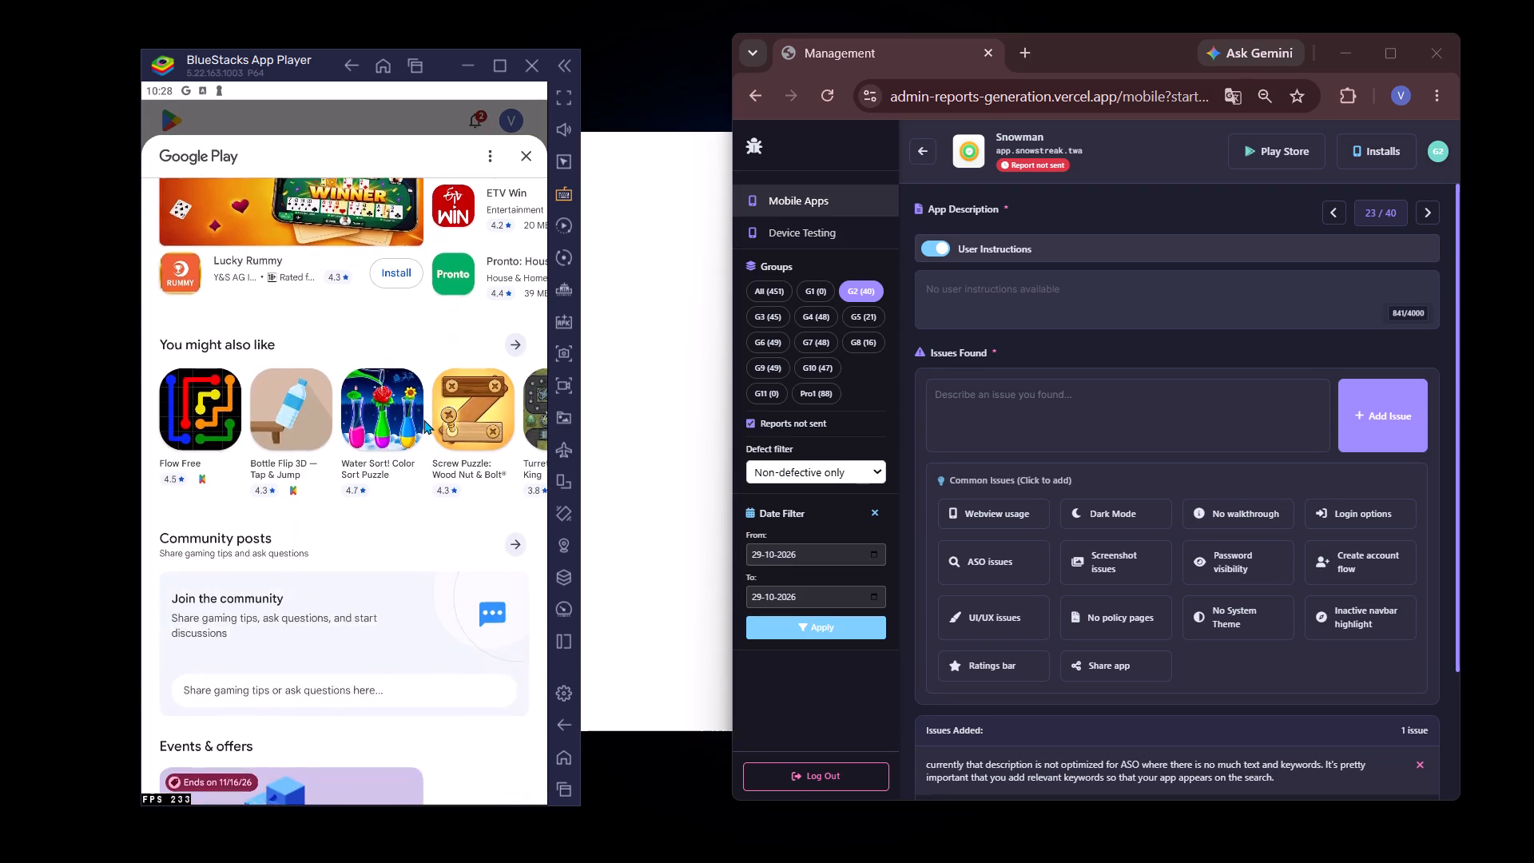
scroll(423, 420, "down", 1)
scroll(462, 492, "down", 3)
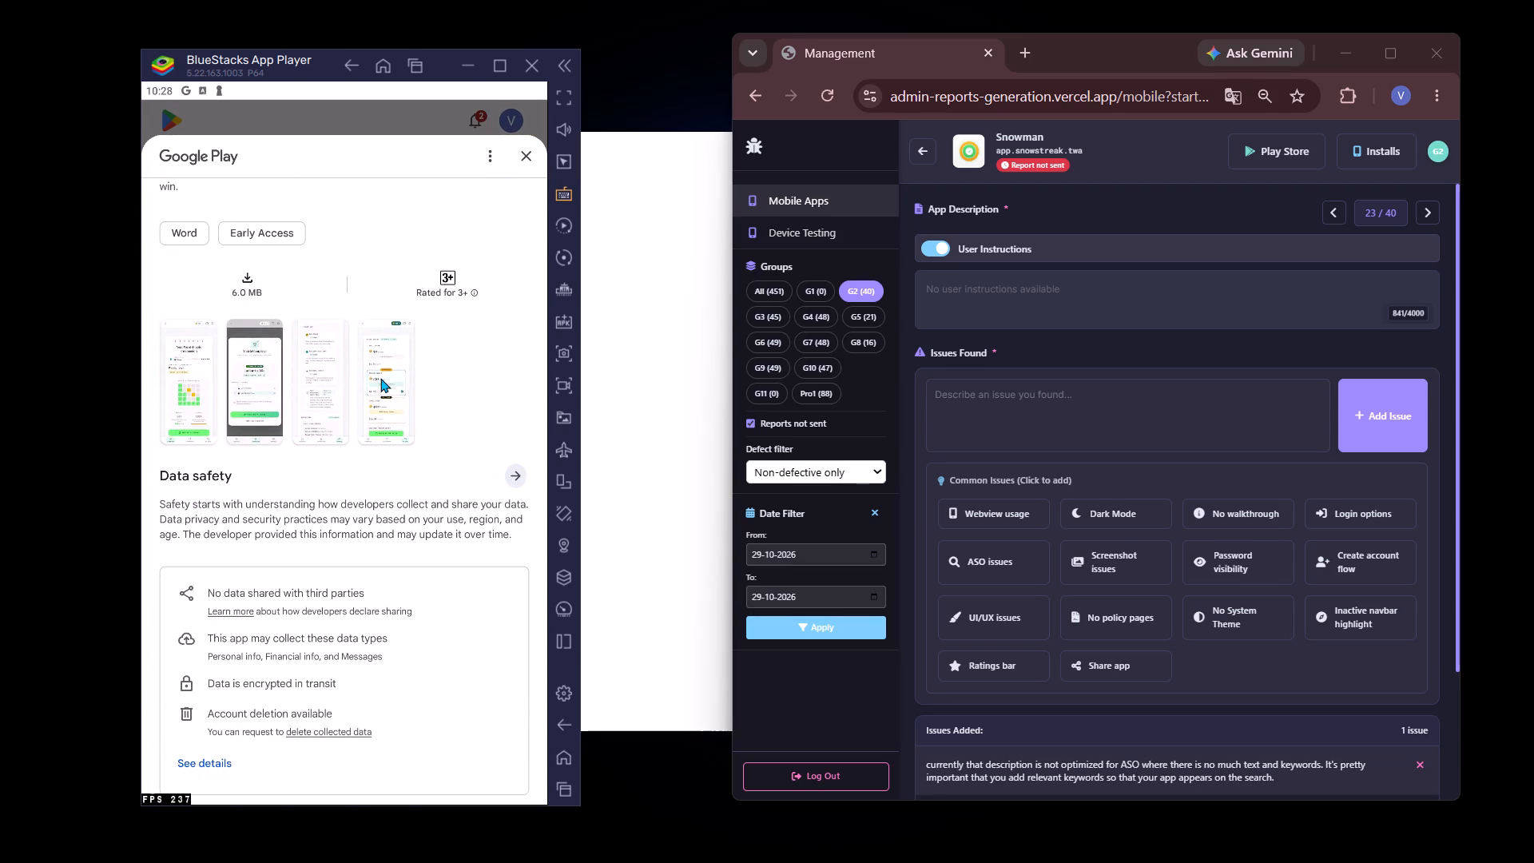
Add the No walkthrough and Screenshot issues to Snowman's report and review the issues list.
left_click(1211, 519)
left_click(1123, 563)
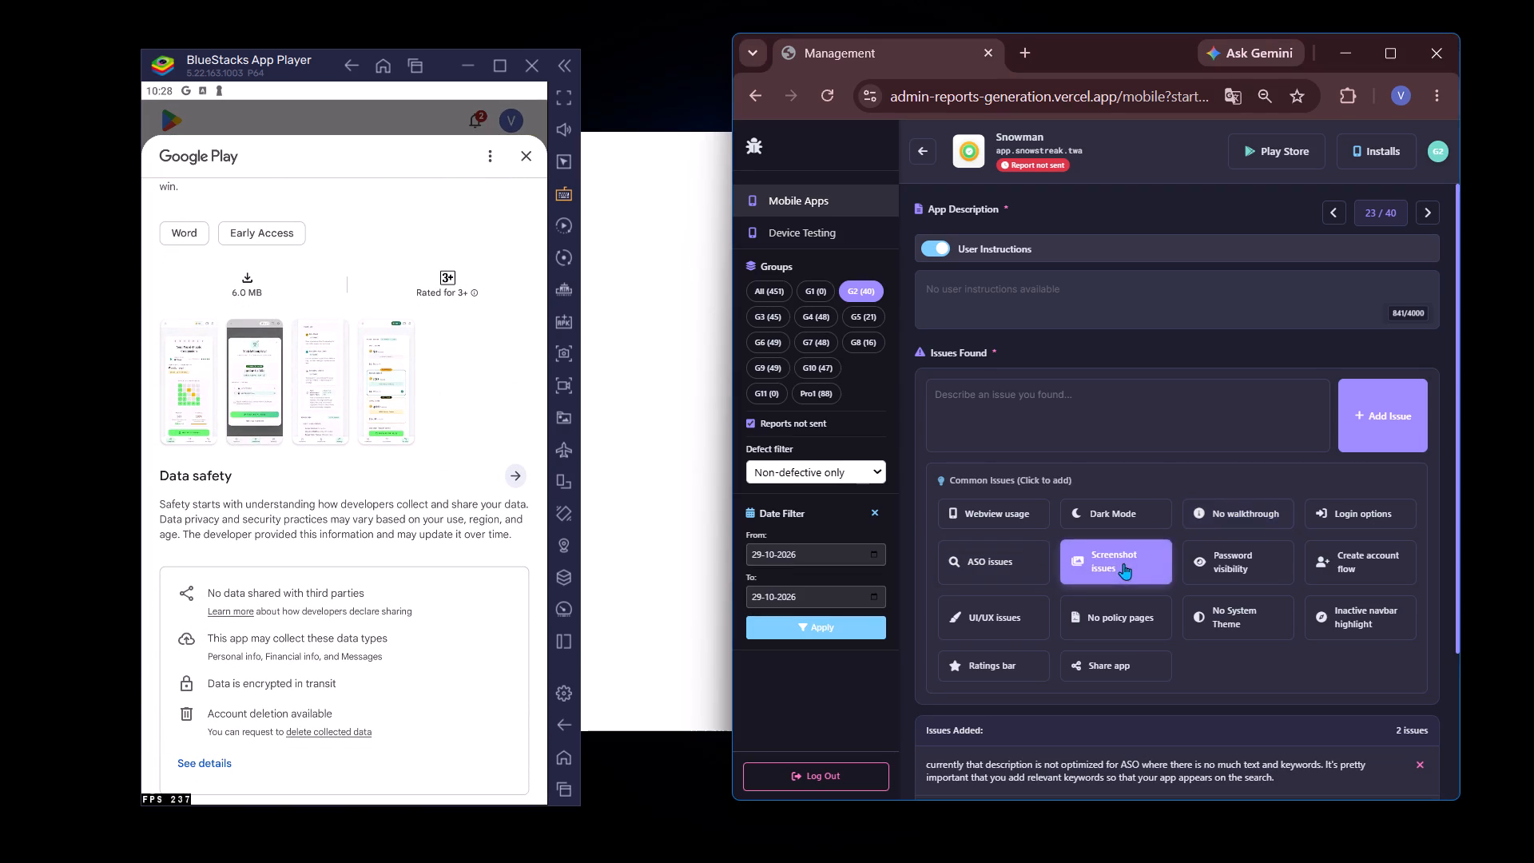
scroll(1116, 555, "down", 3)
scroll(340, 396, "up", 3)
Return to the top of Snowman's Google Play listing in BlueStacks and open the installed app.
left_click_drag(328, 223, 370, 631)
left_click_drag(413, 300, 425, 441)
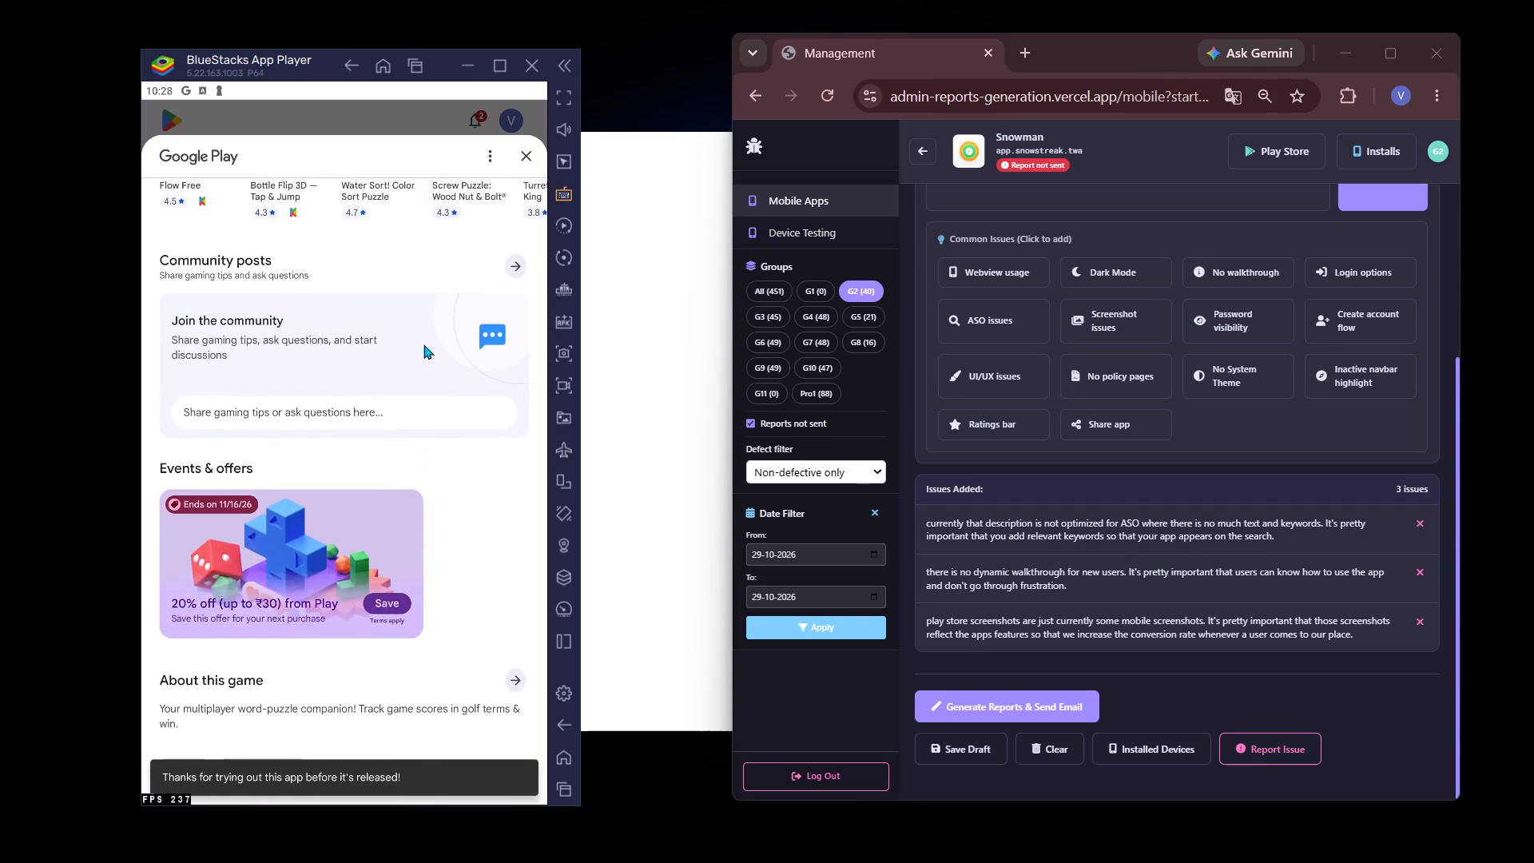
left_click_drag(455, 285, 442, 472)
left_click_drag(455, 237, 451, 431)
left_click_drag(435, 323, 419, 559)
left_click(451, 215)
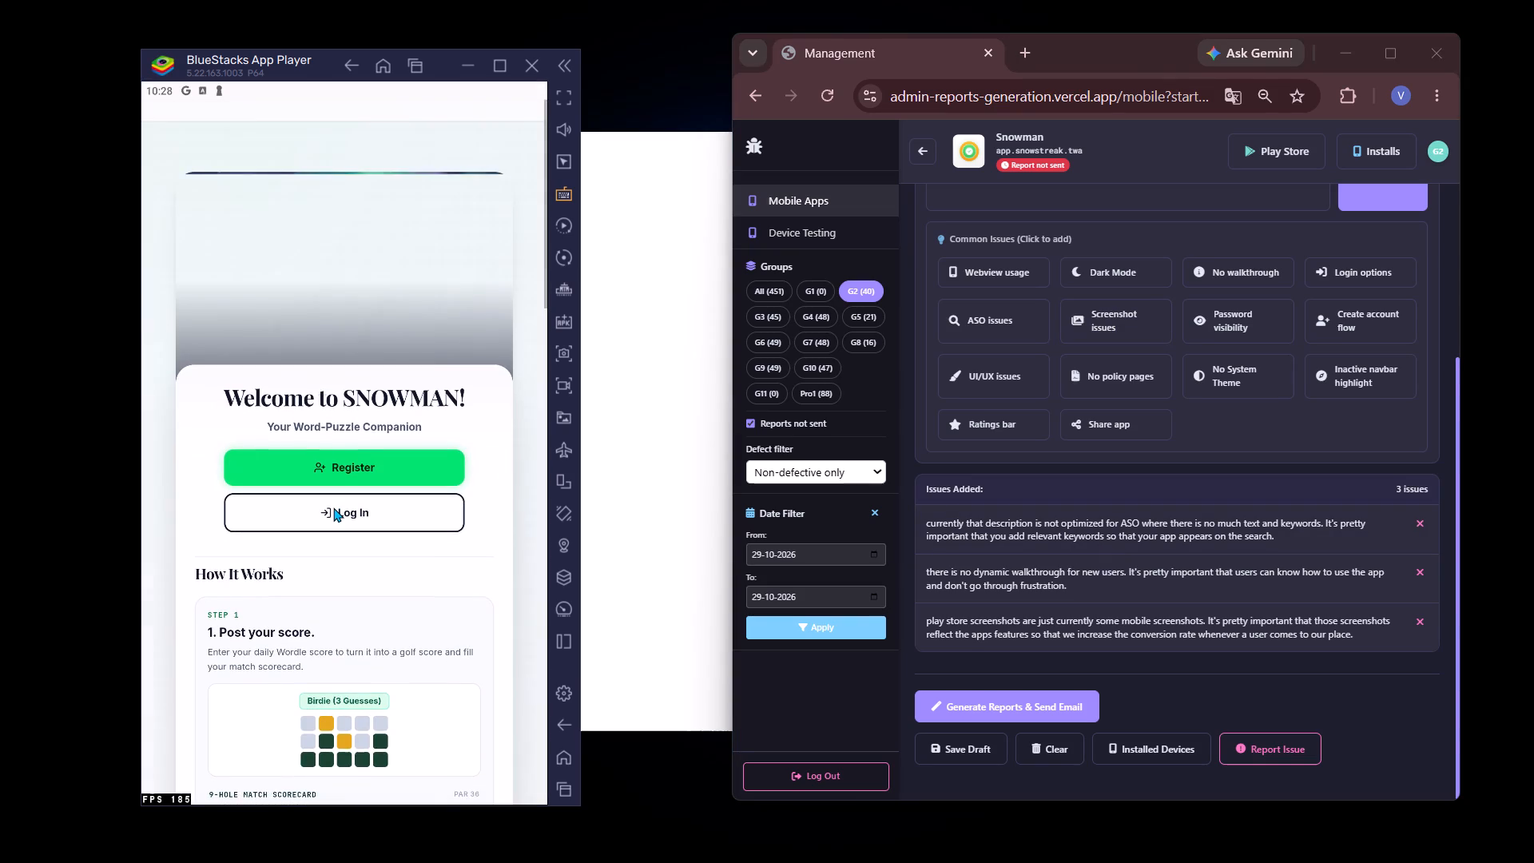
Try to log in to Snowman with the Google ID option, using the first listed account.
left_click(333, 507)
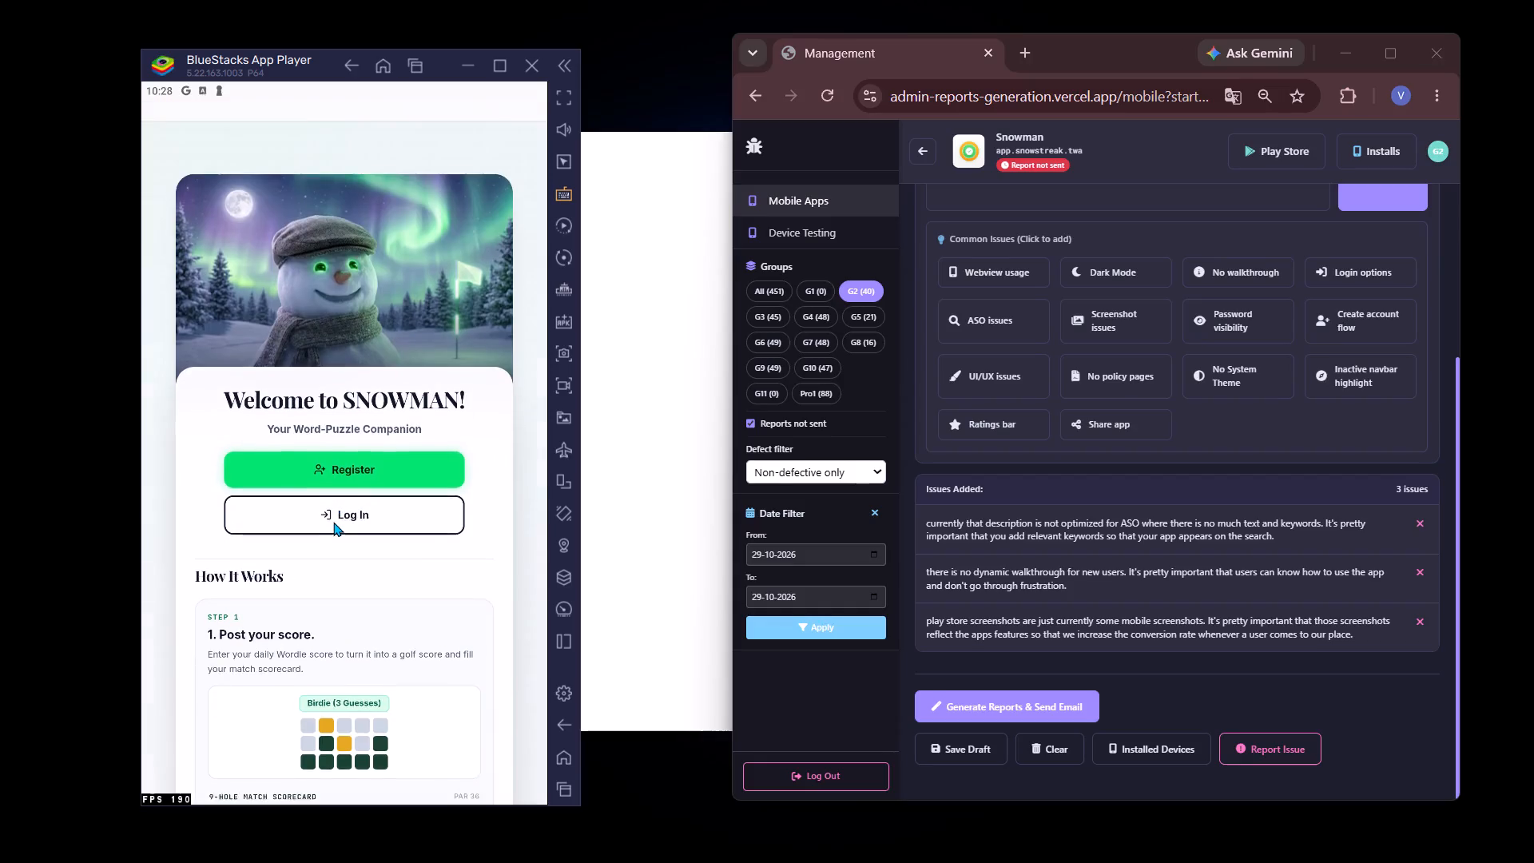
left_click(333, 522)
left_click(394, 417)
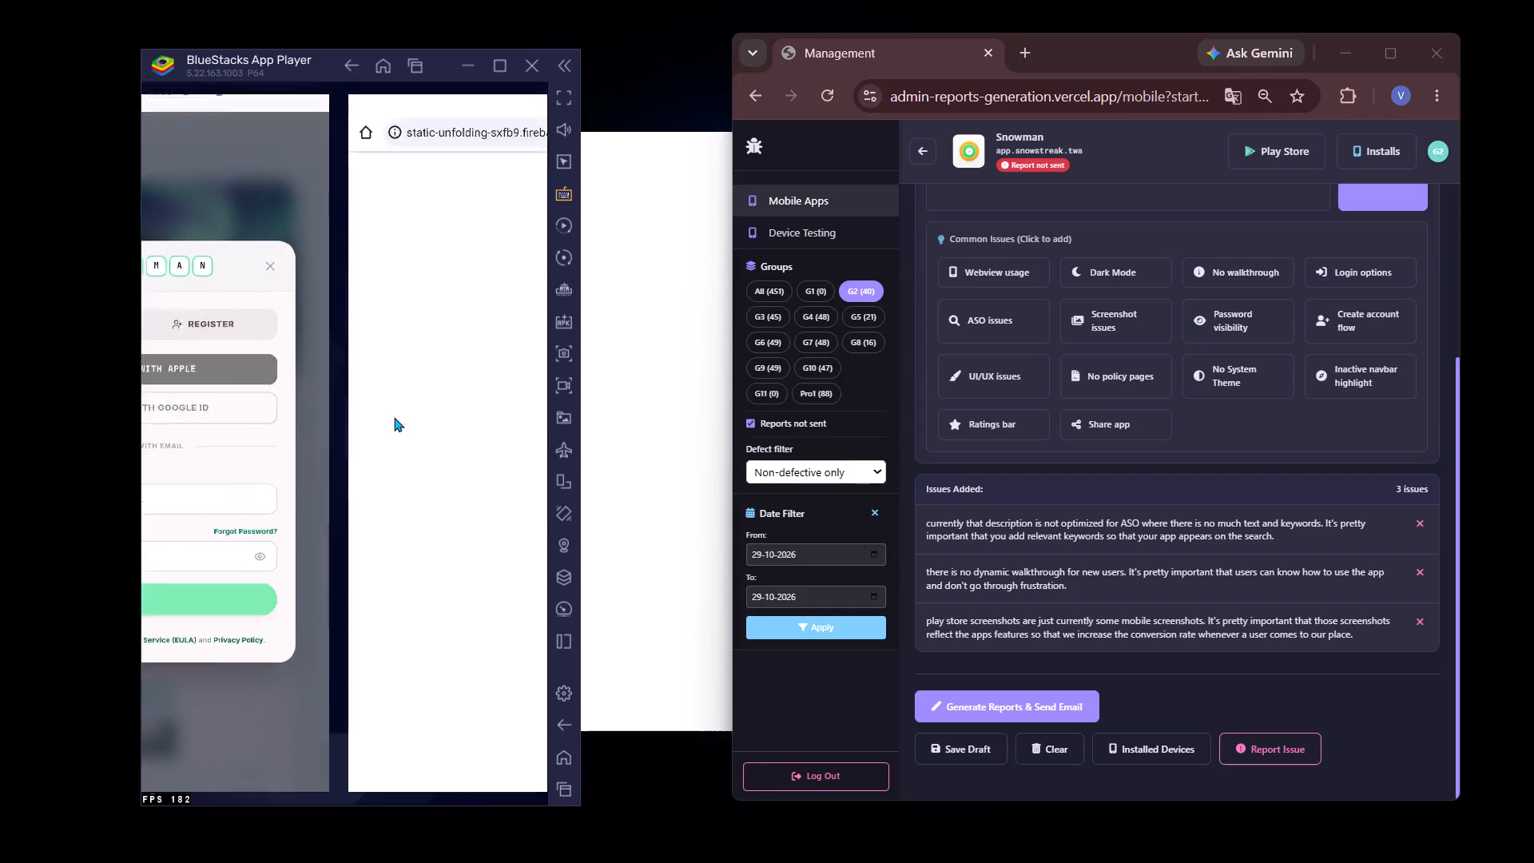
scroll(1131, 524, "up", 3)
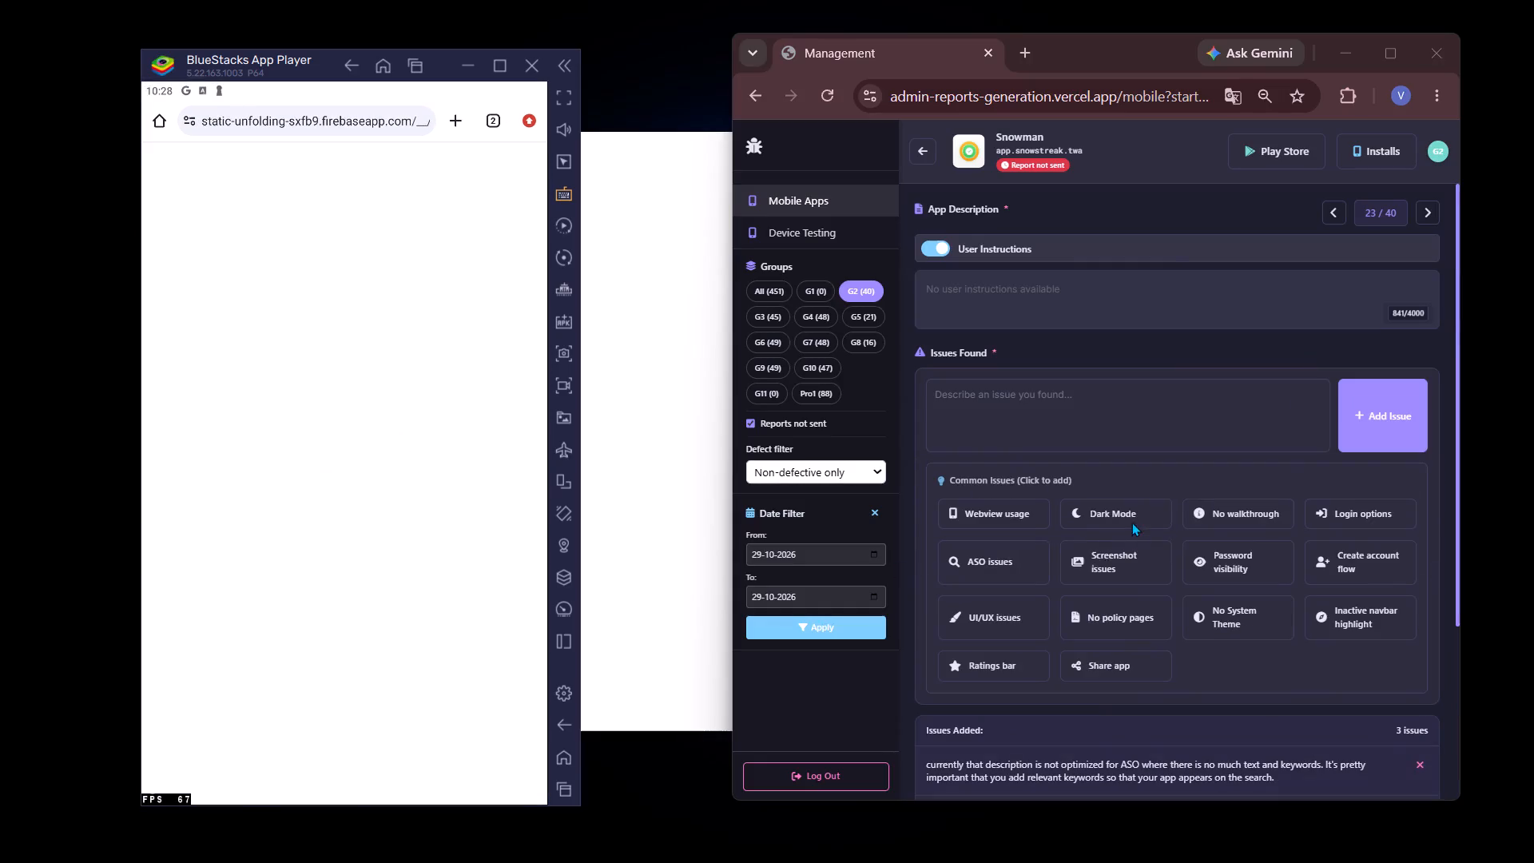
scroll(1106, 553, "down", 2)
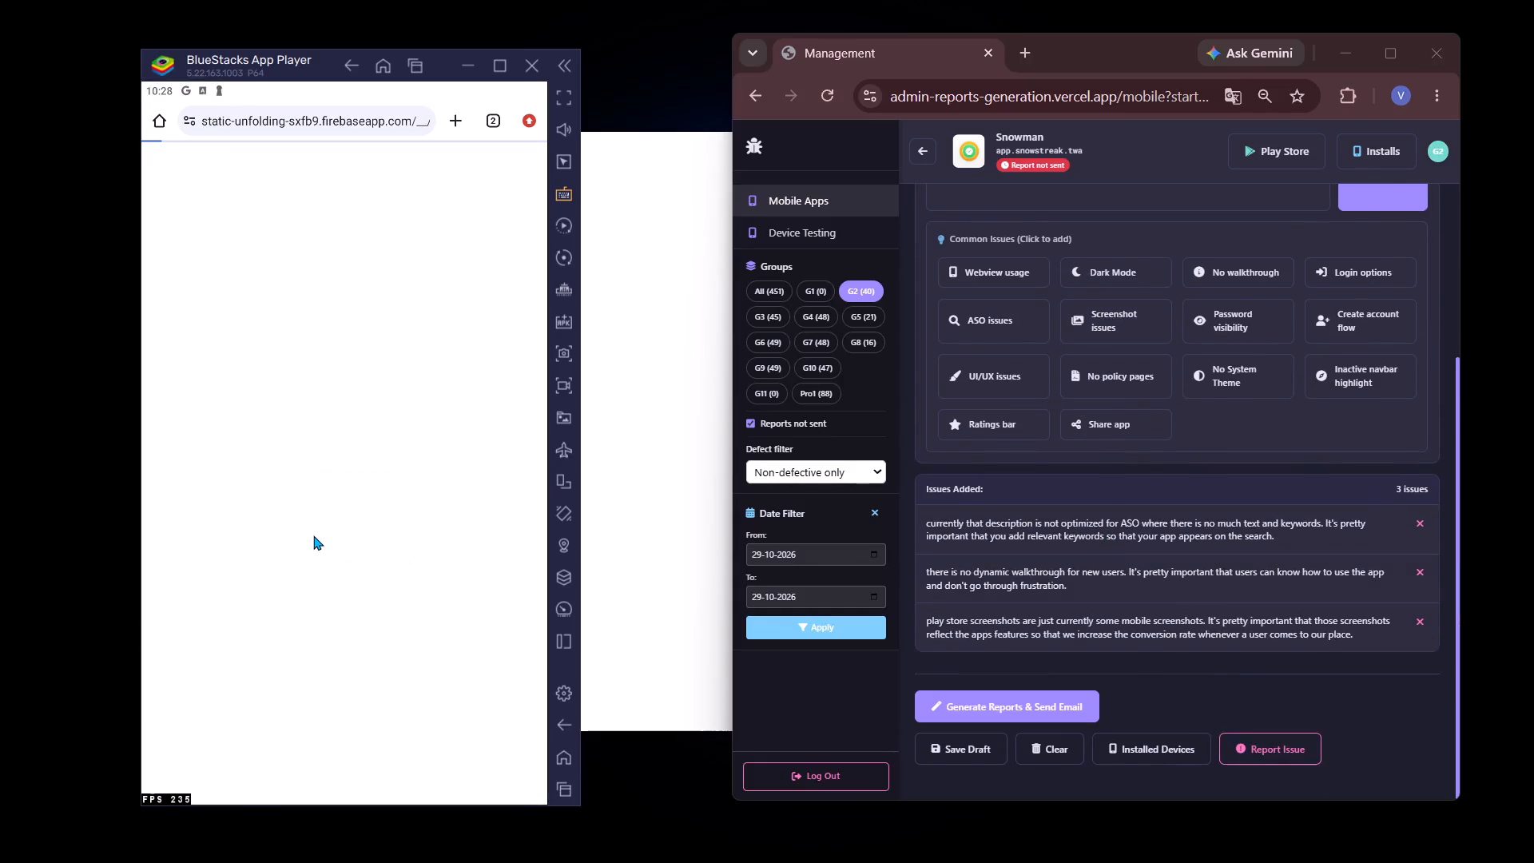
left_click(218, 310)
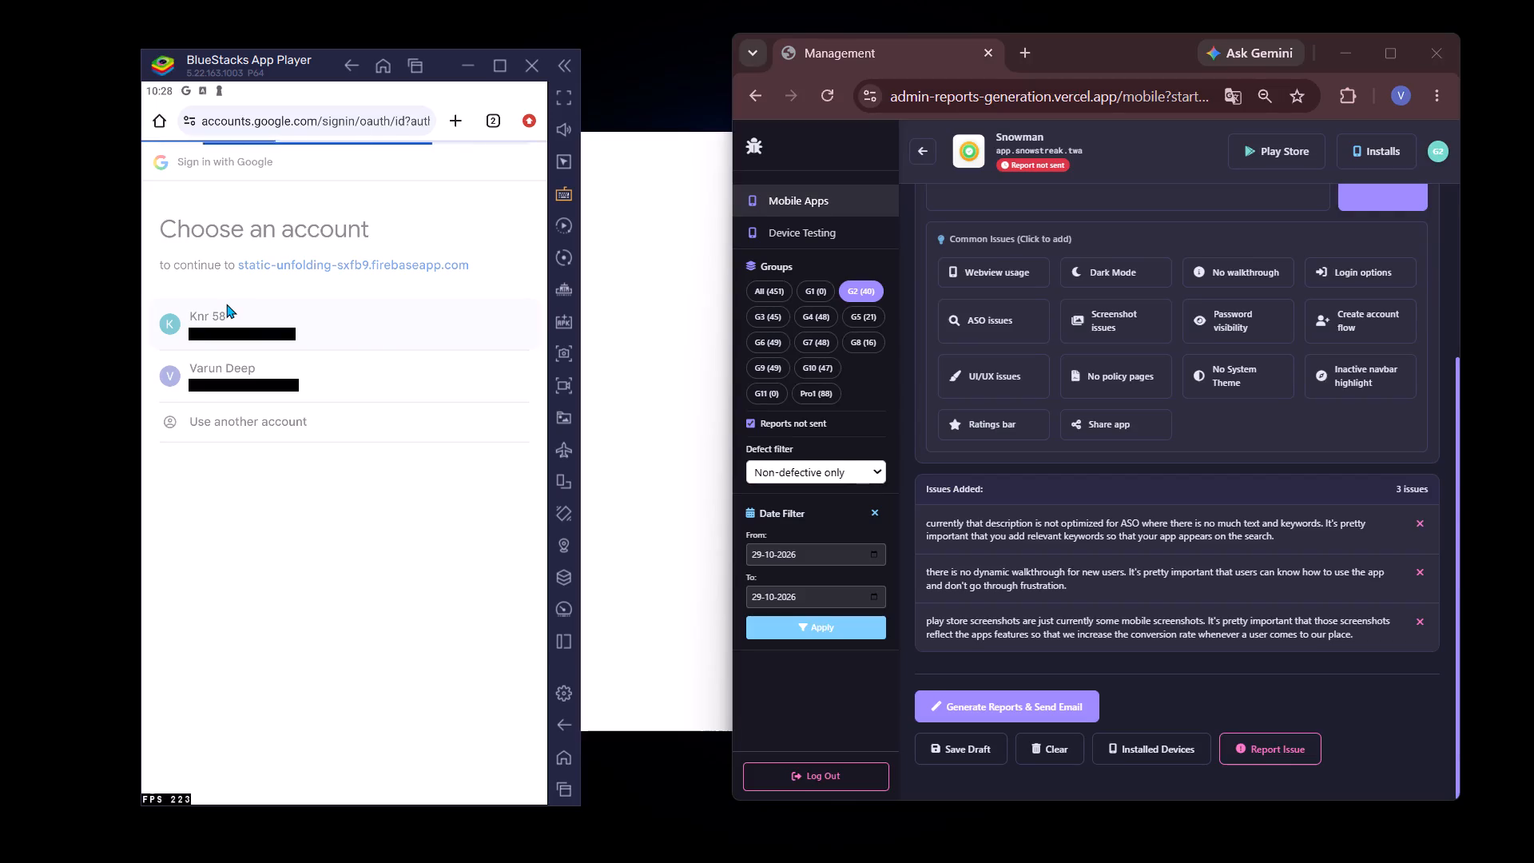
left_click(422, 646)
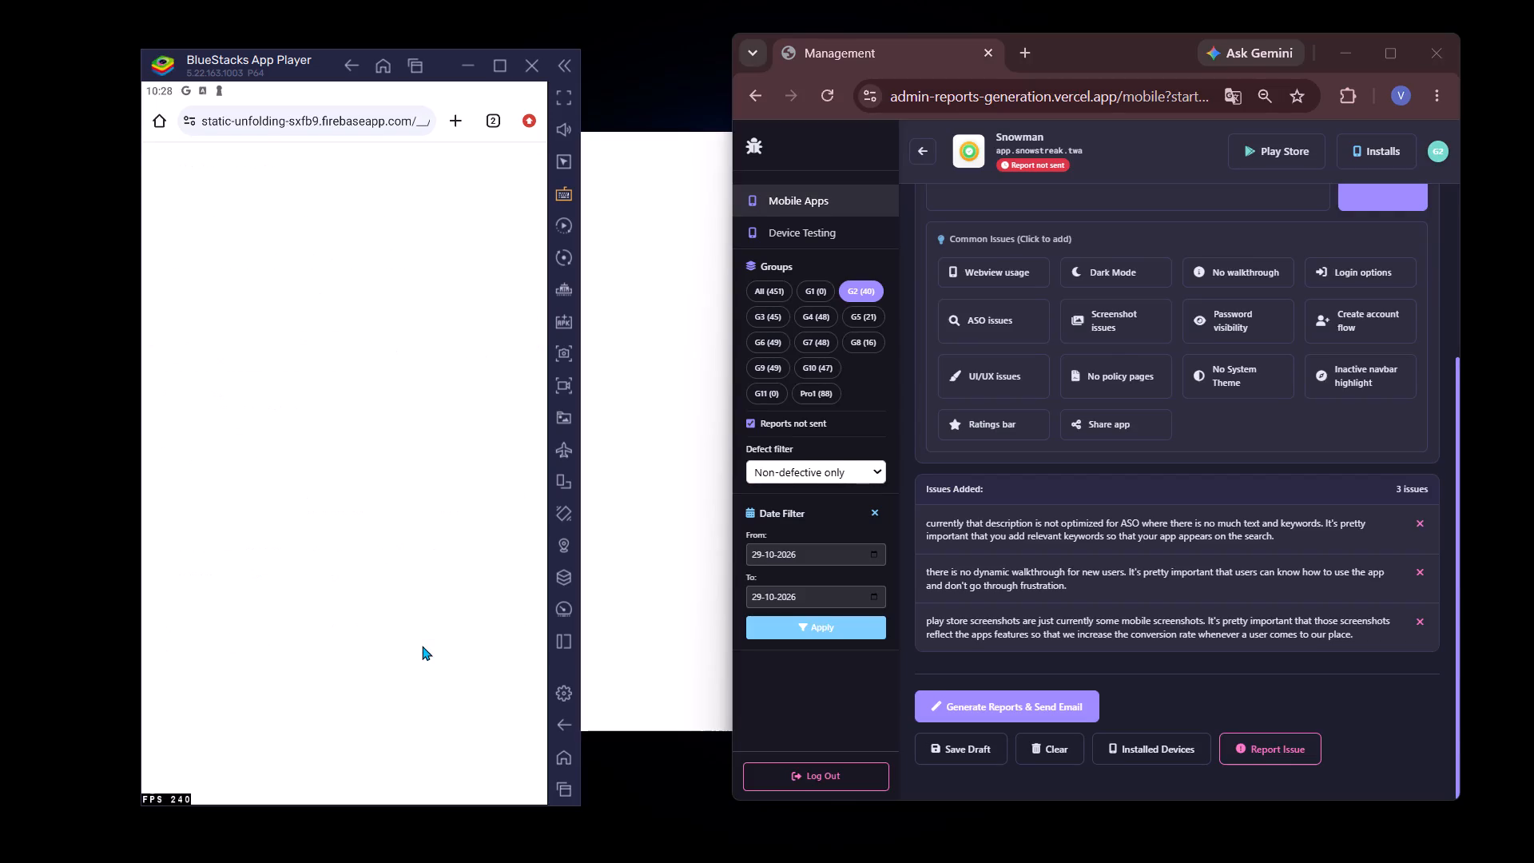
Add a custom issue to Snowman's report: "when user try to sign in with google sign in option it is showing as unable to process request".
scroll(422, 646, "up", 1)
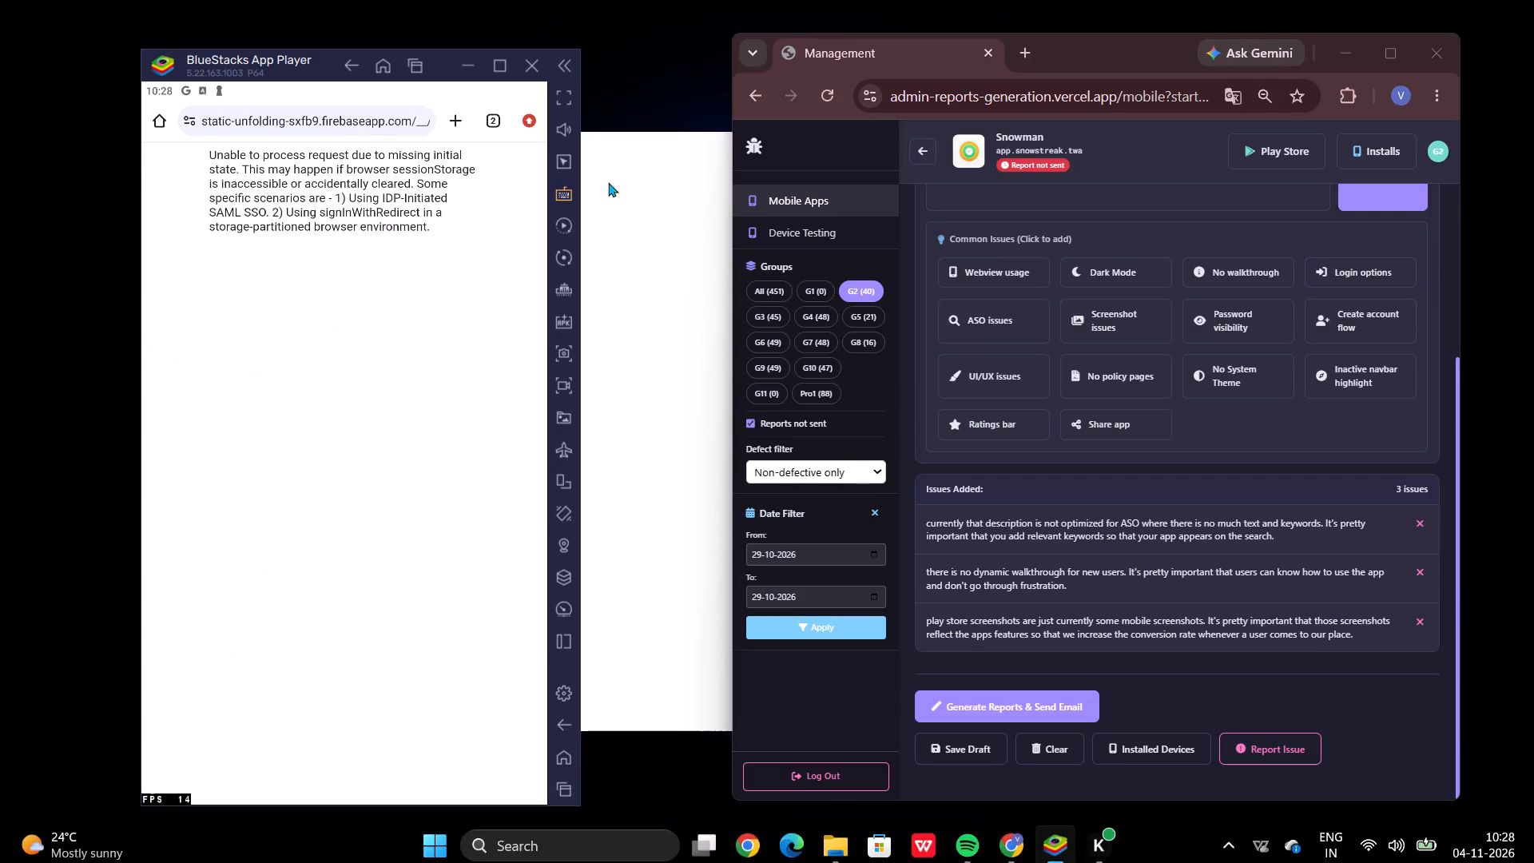
scroll(1193, 444, "up", 1)
left_click(1163, 444)
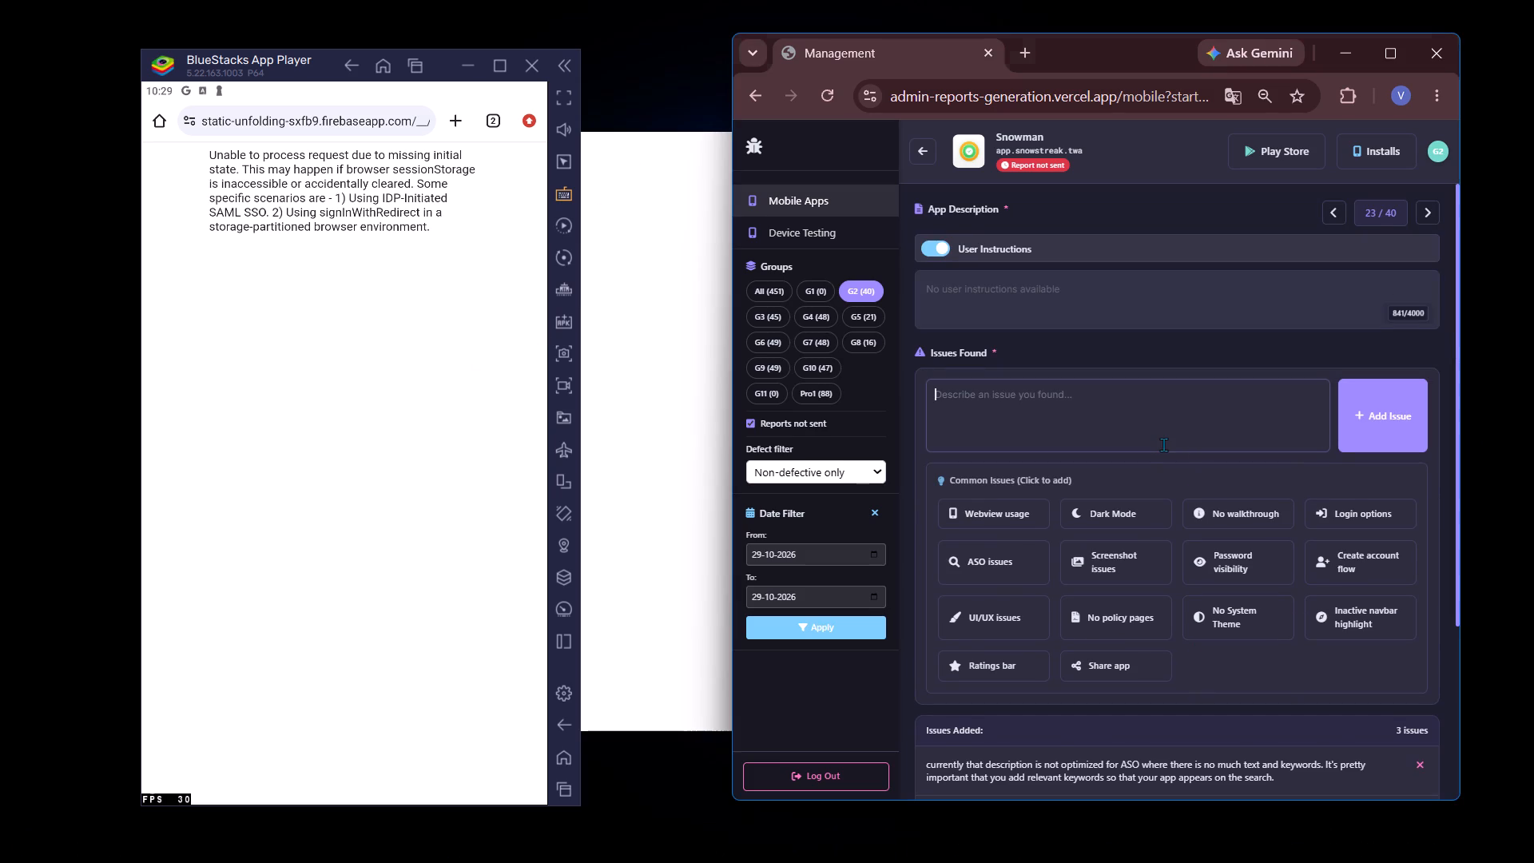
type("when user try to sig")
key("n")
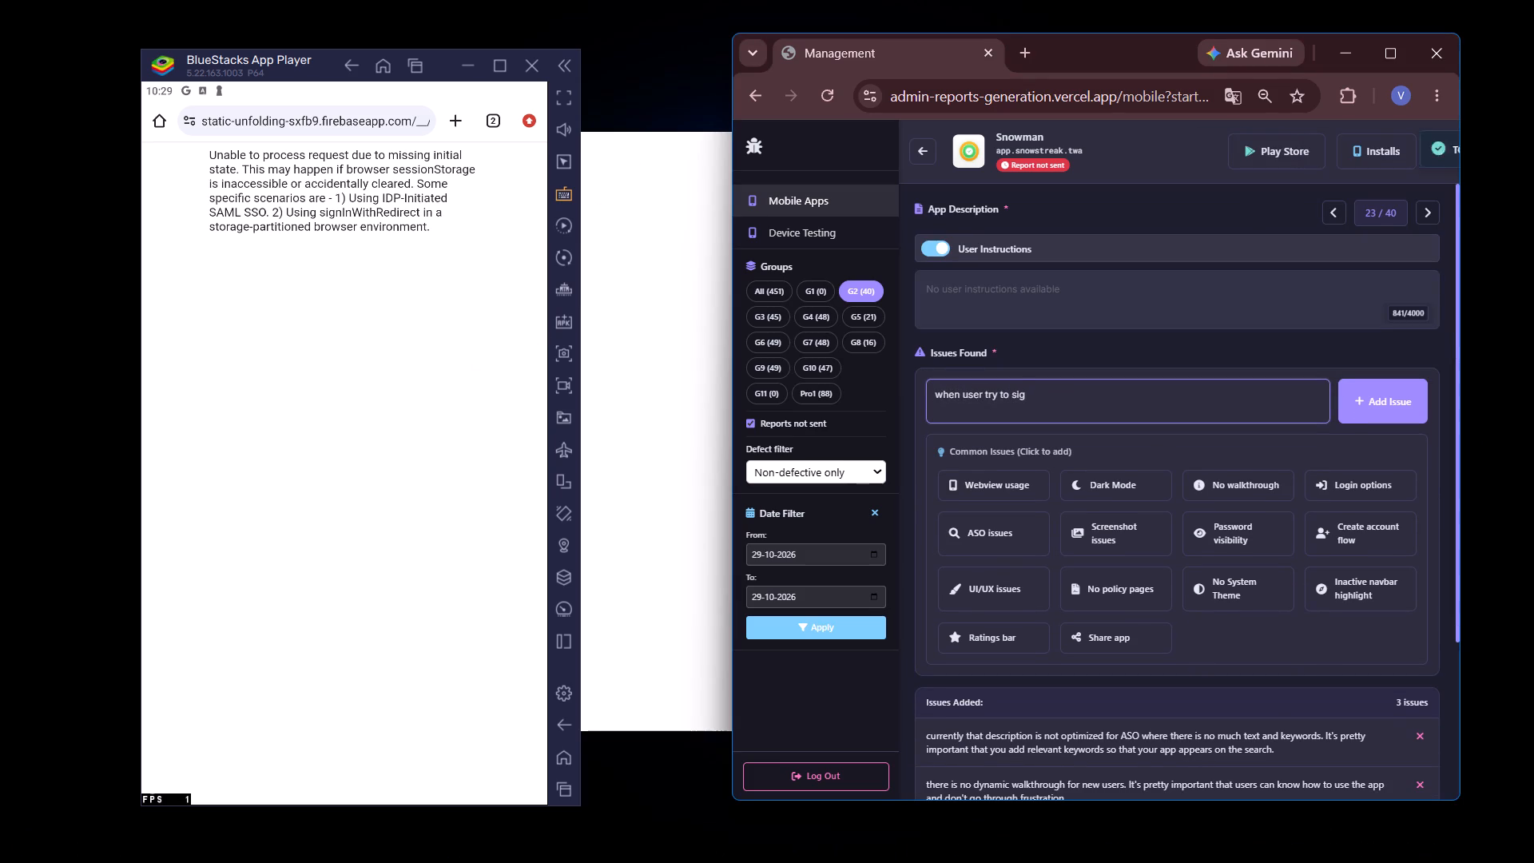
key("space")
type("in with")
key("space")
type("google sign in option")
key("space")
type("it is showing as")
key("space")
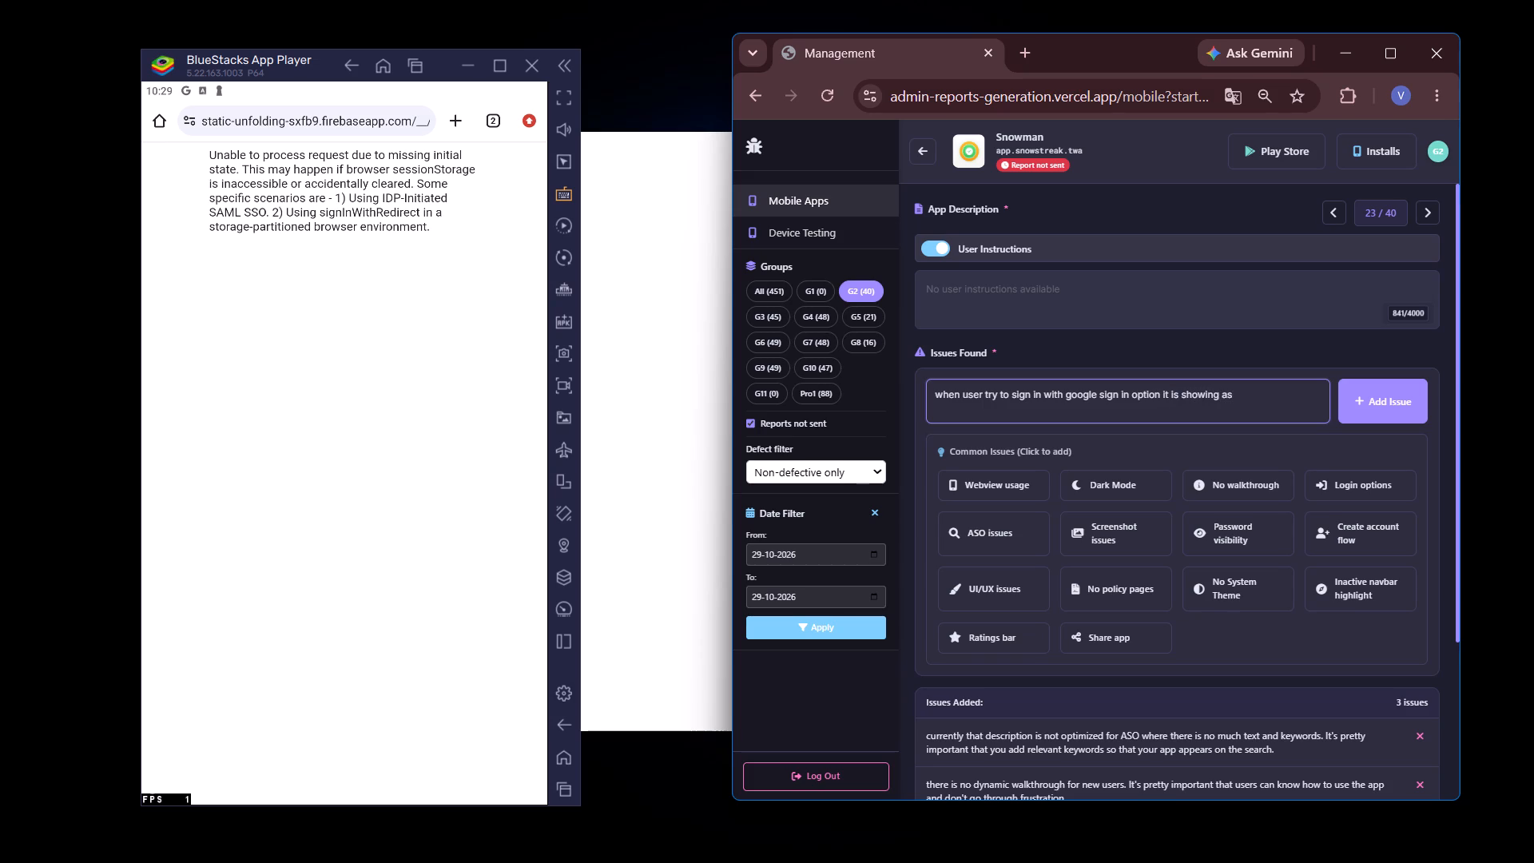
type("una")
type("ble to")
key("space")
type("process")
key("space")
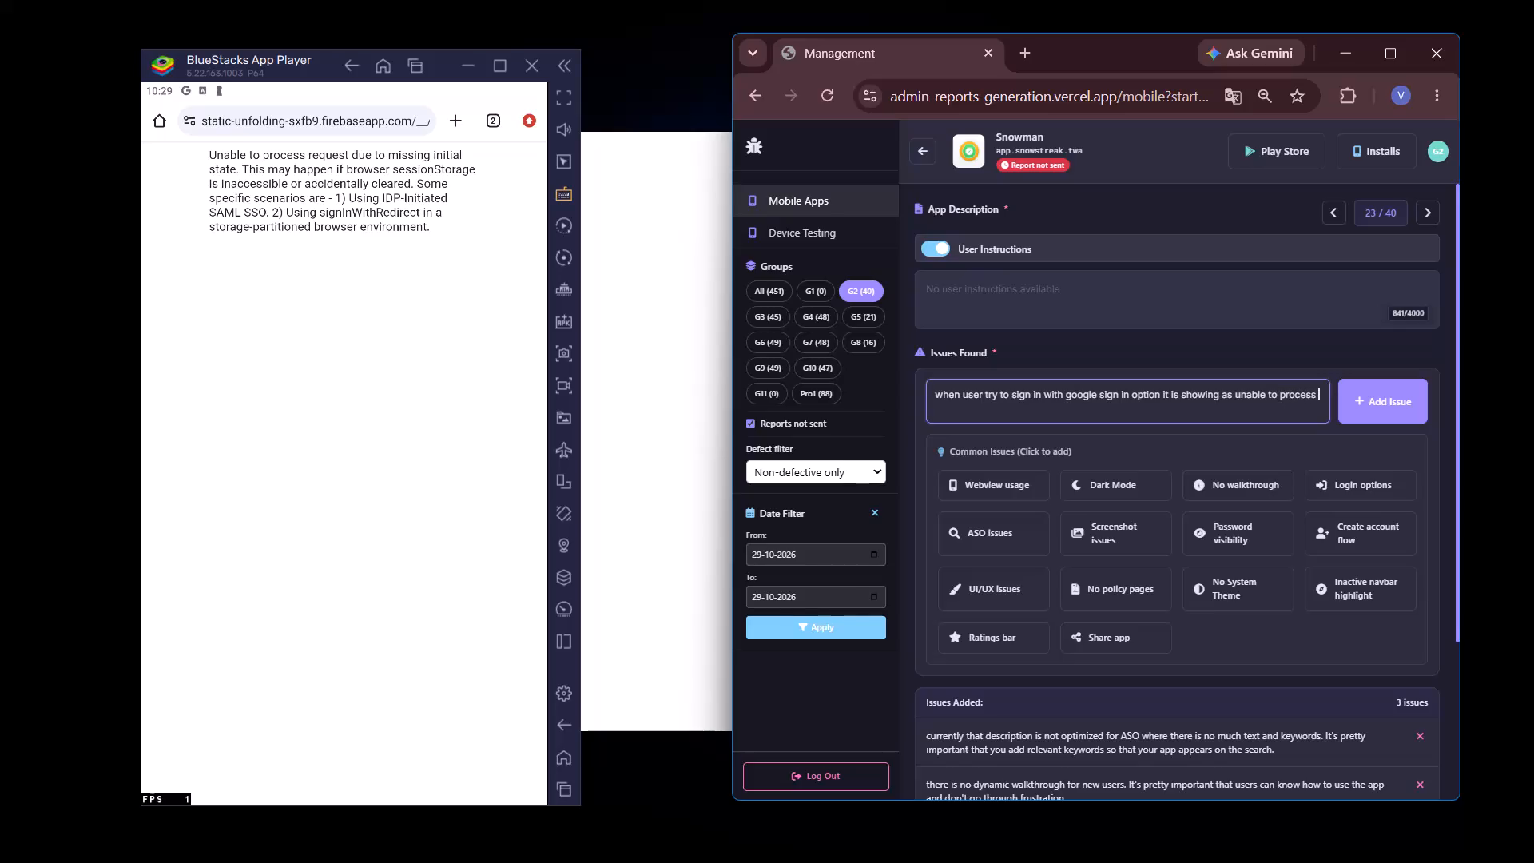
type("requwst")
key("space")
key("BackSpace")
key("BackSpace")
key("BackSpace")
key("BackSpace")
type("est")
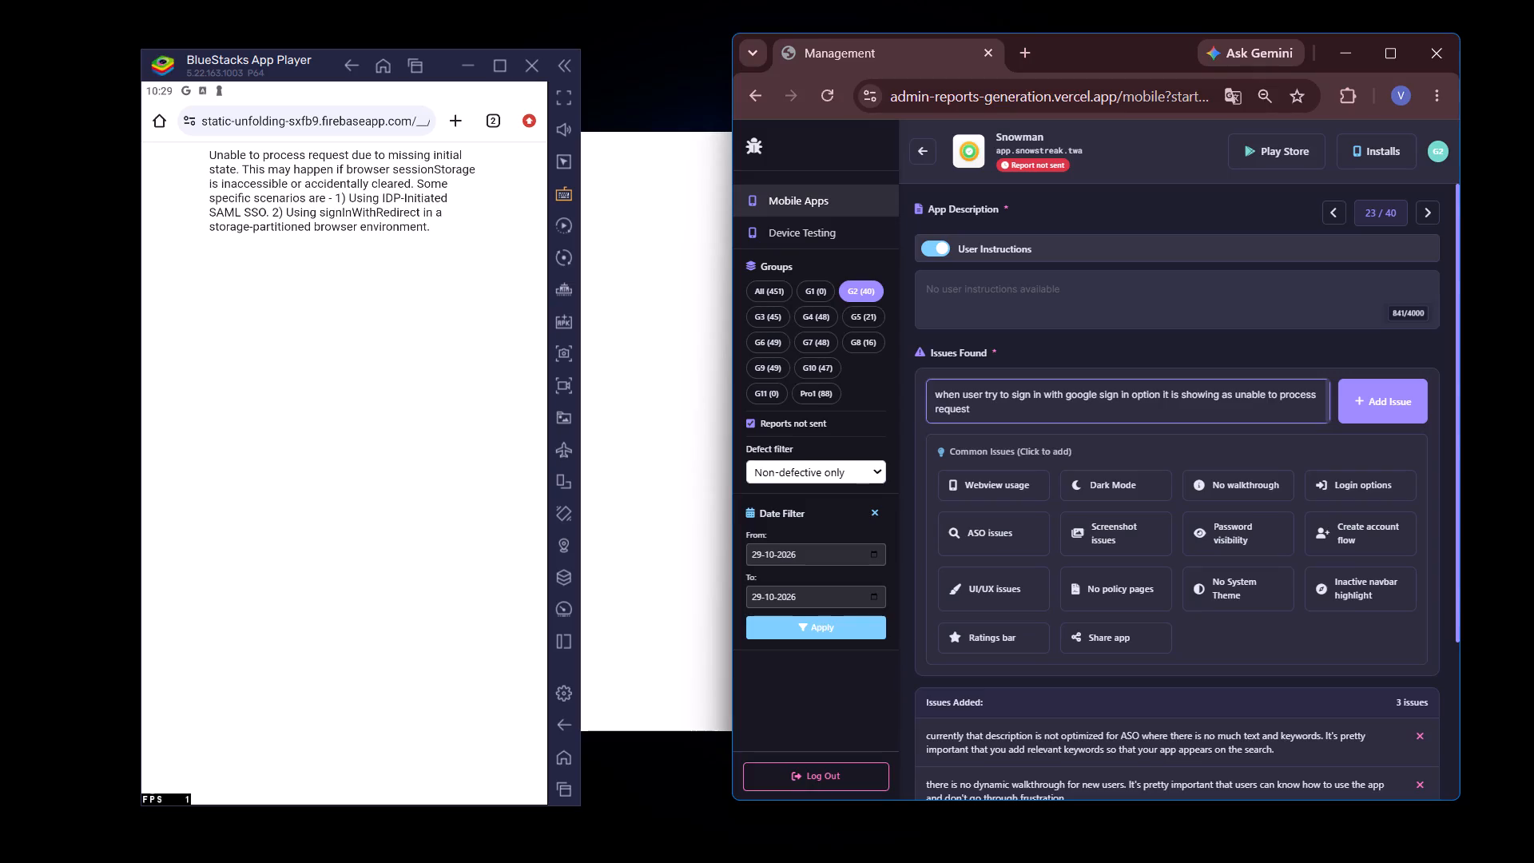
key("Return")
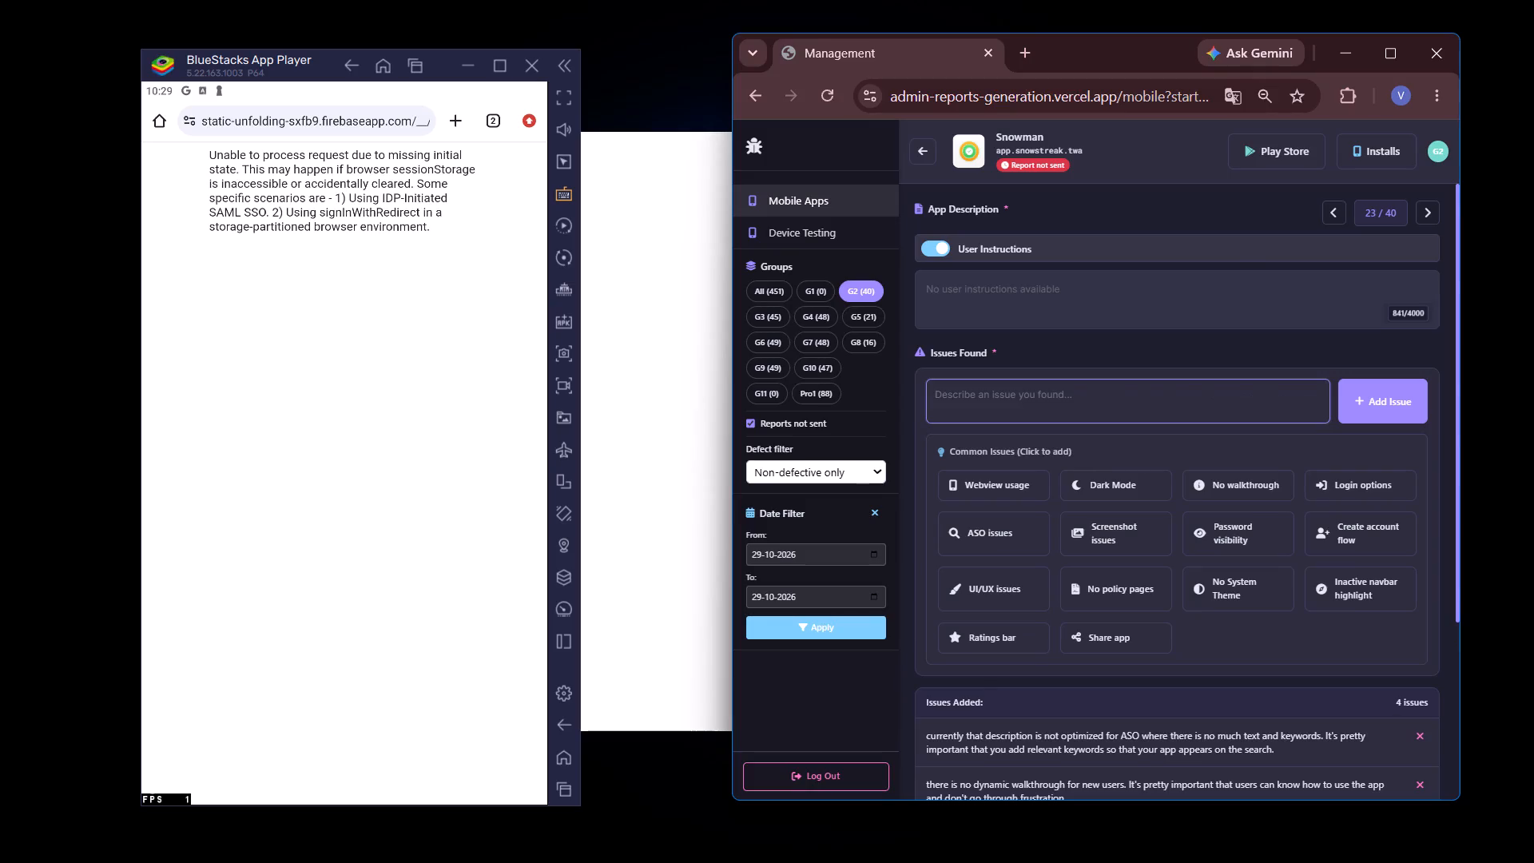
left_click(351, 74)
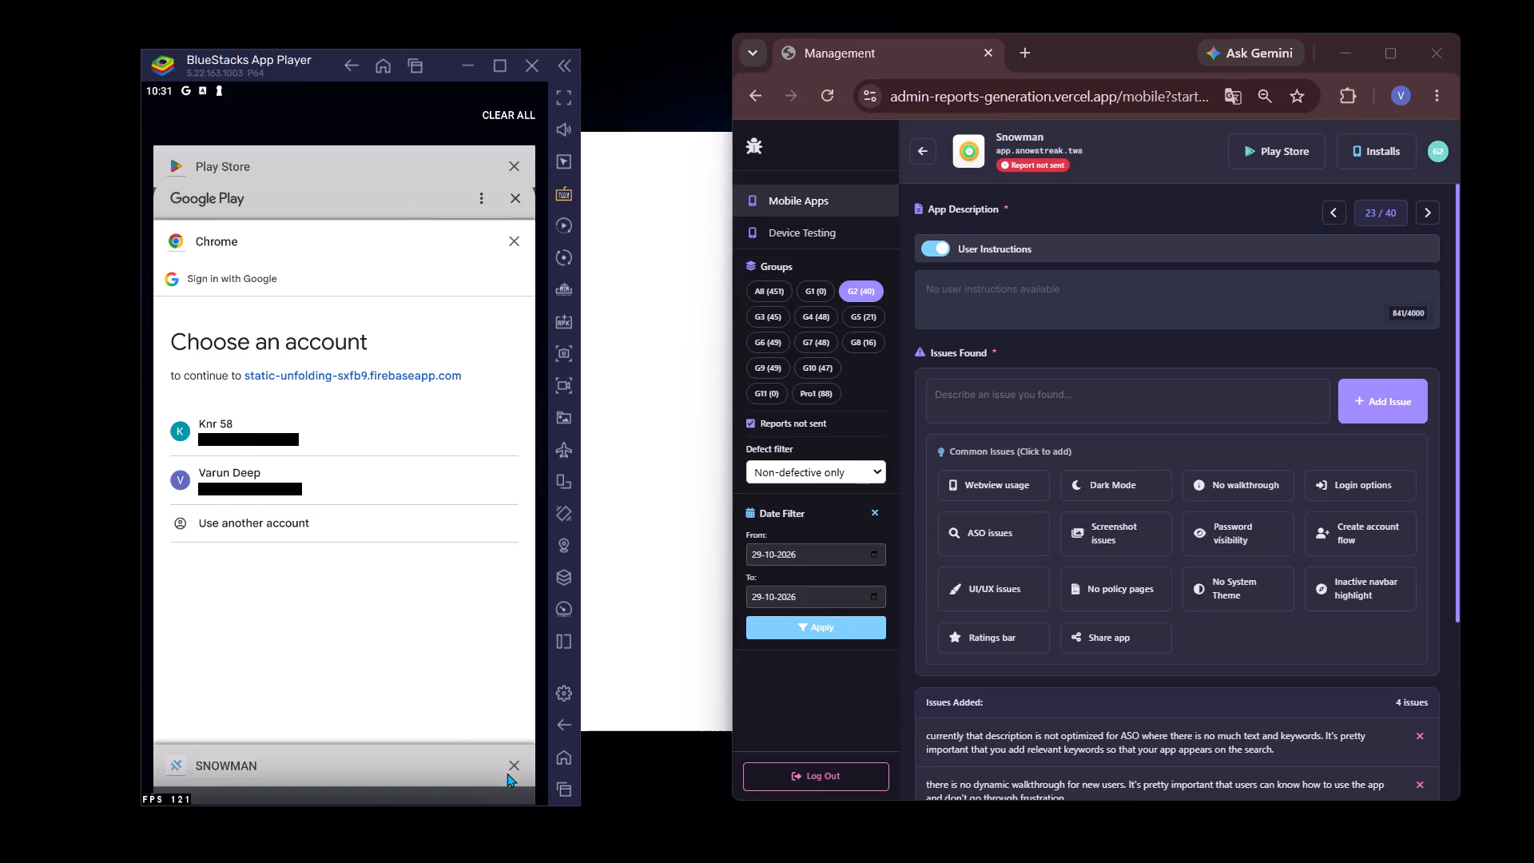
left_click(483, 308)
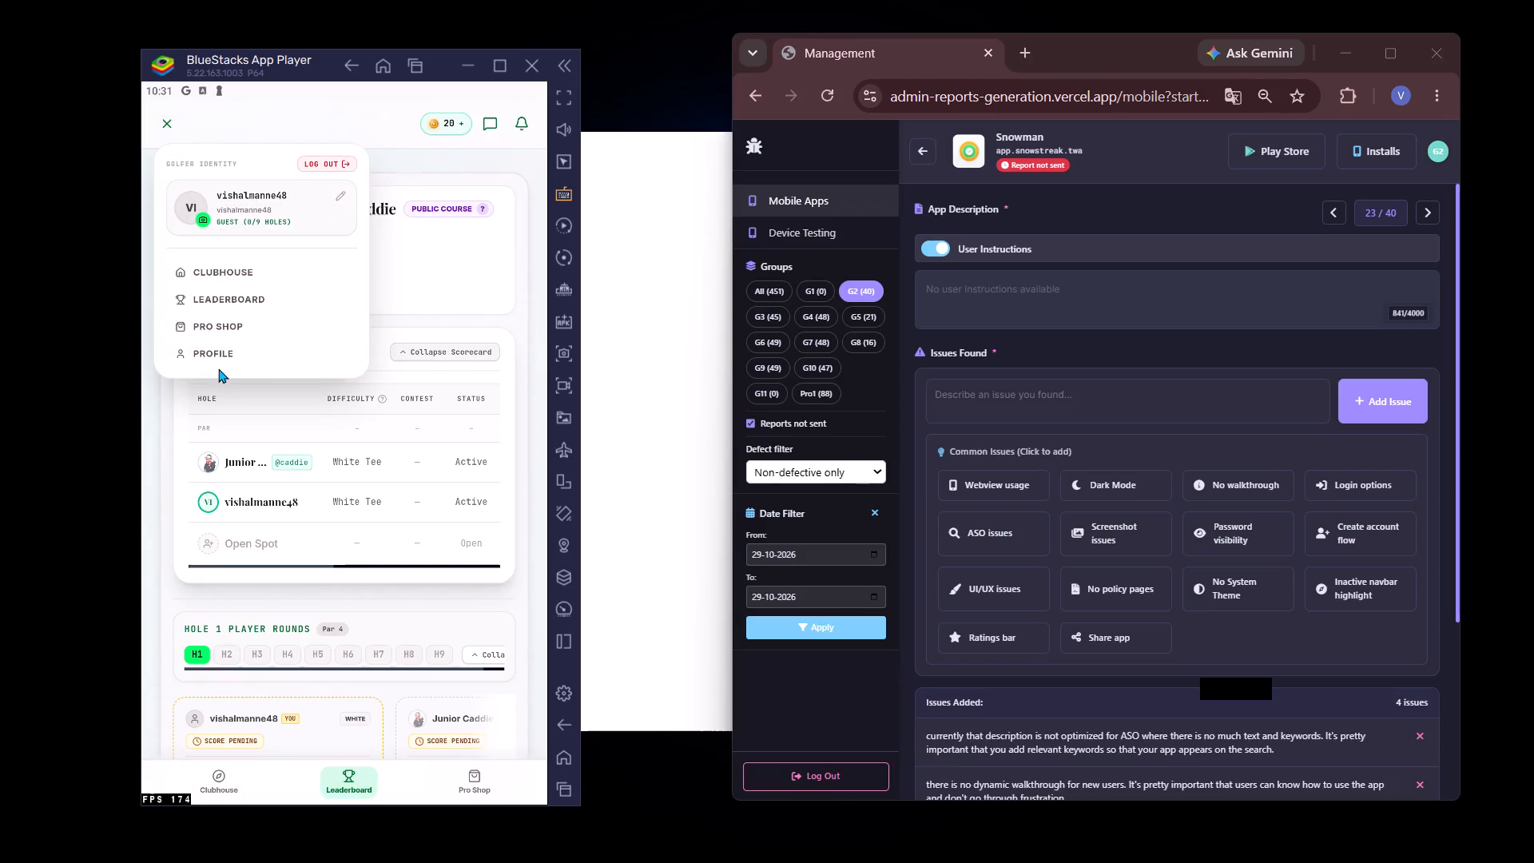
Test Snowman's default tee box by alternating between Gold Tees and White Tees, ending on White Tees, and check the profile page.
left_click(391, 642)
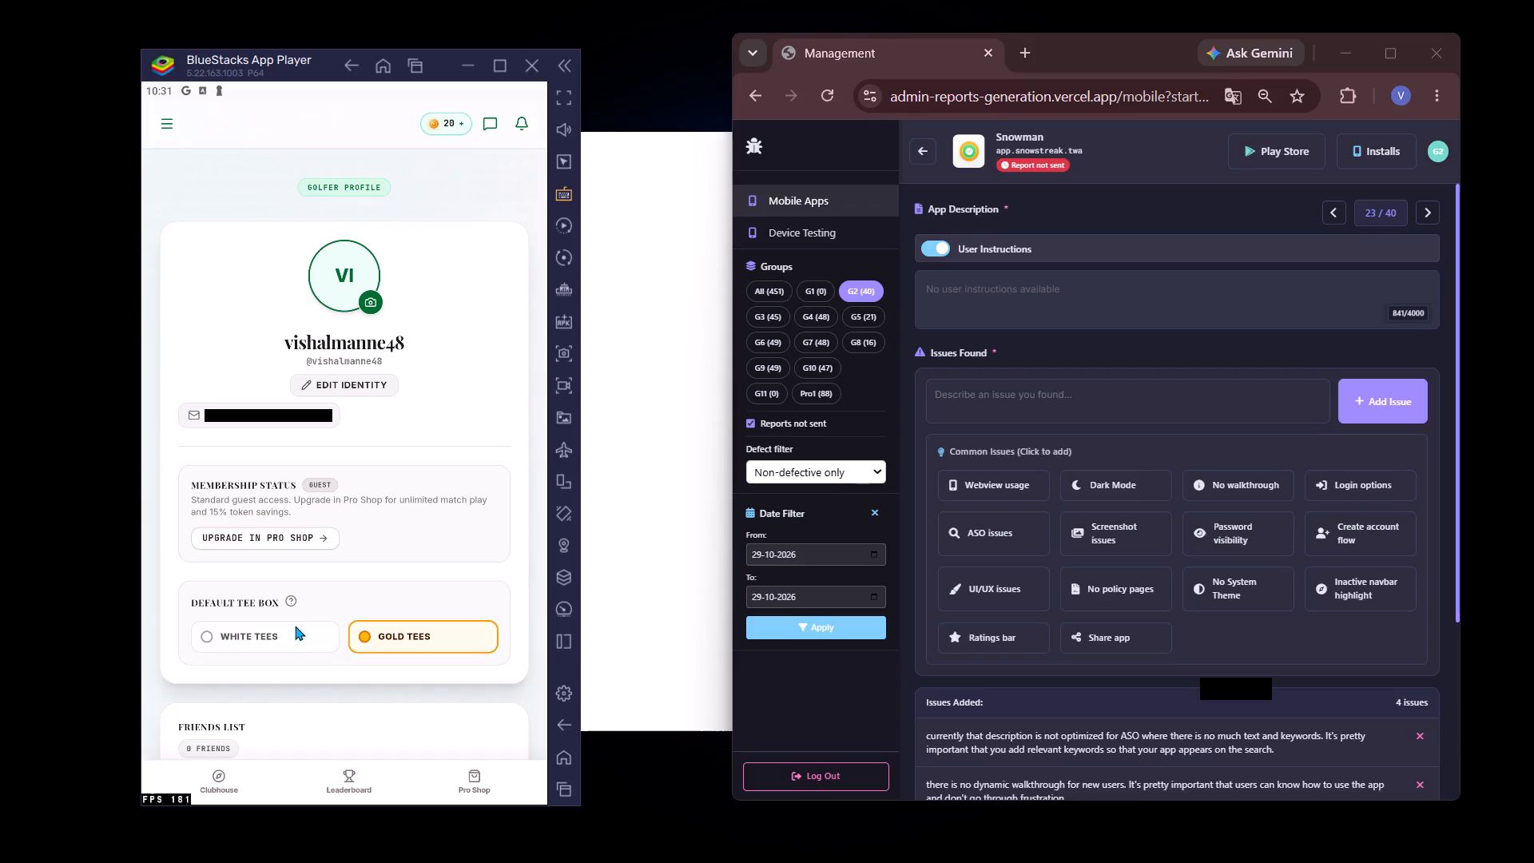
left_click(295, 626)
left_click(380, 642)
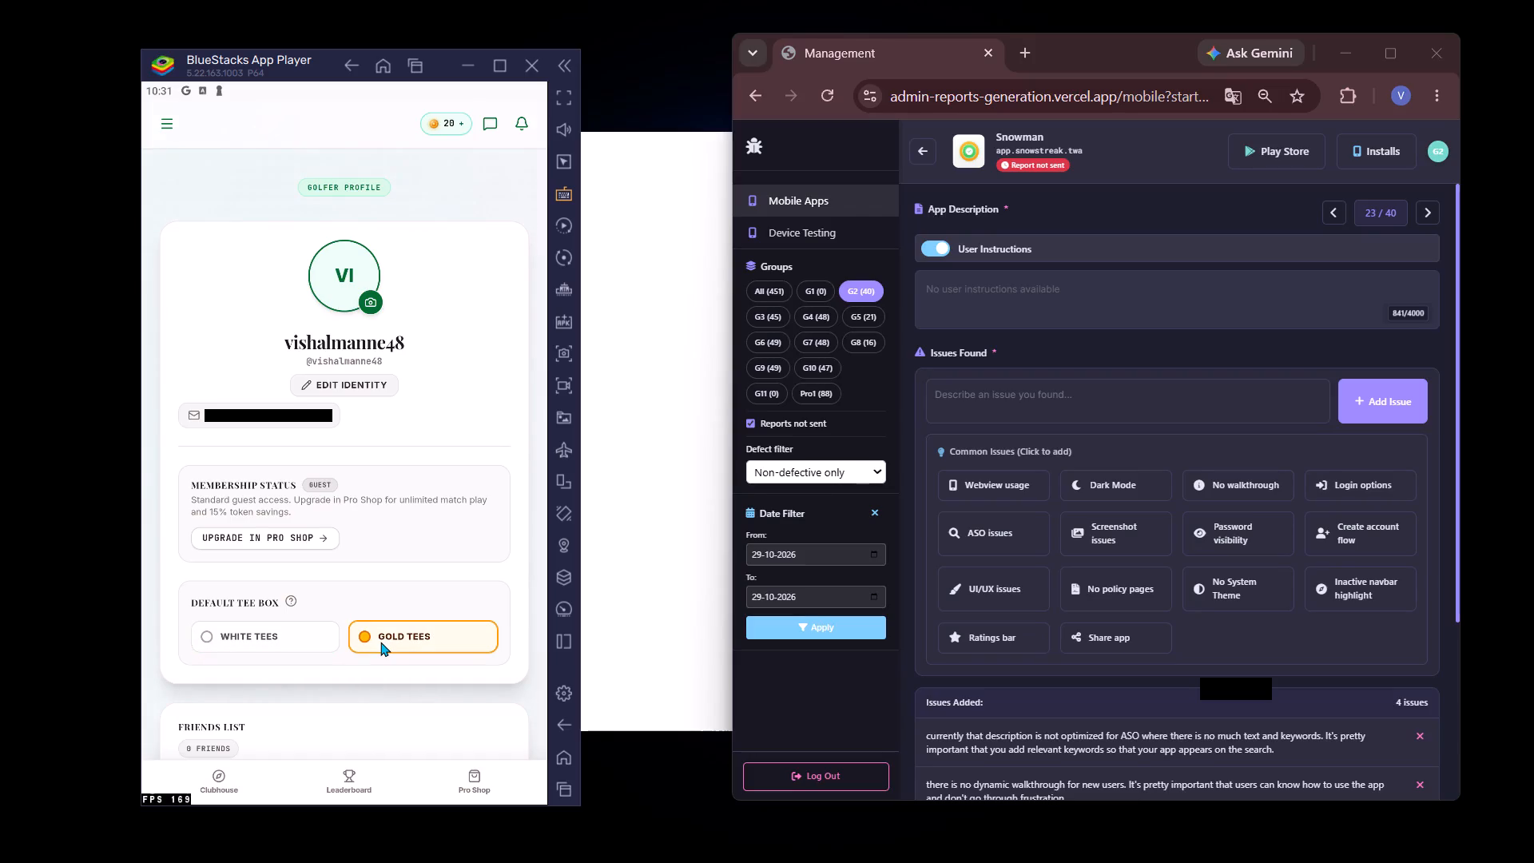
left_click(308, 624)
left_click(376, 633)
left_click(311, 622)
scroll(328, 622, "down", 1)
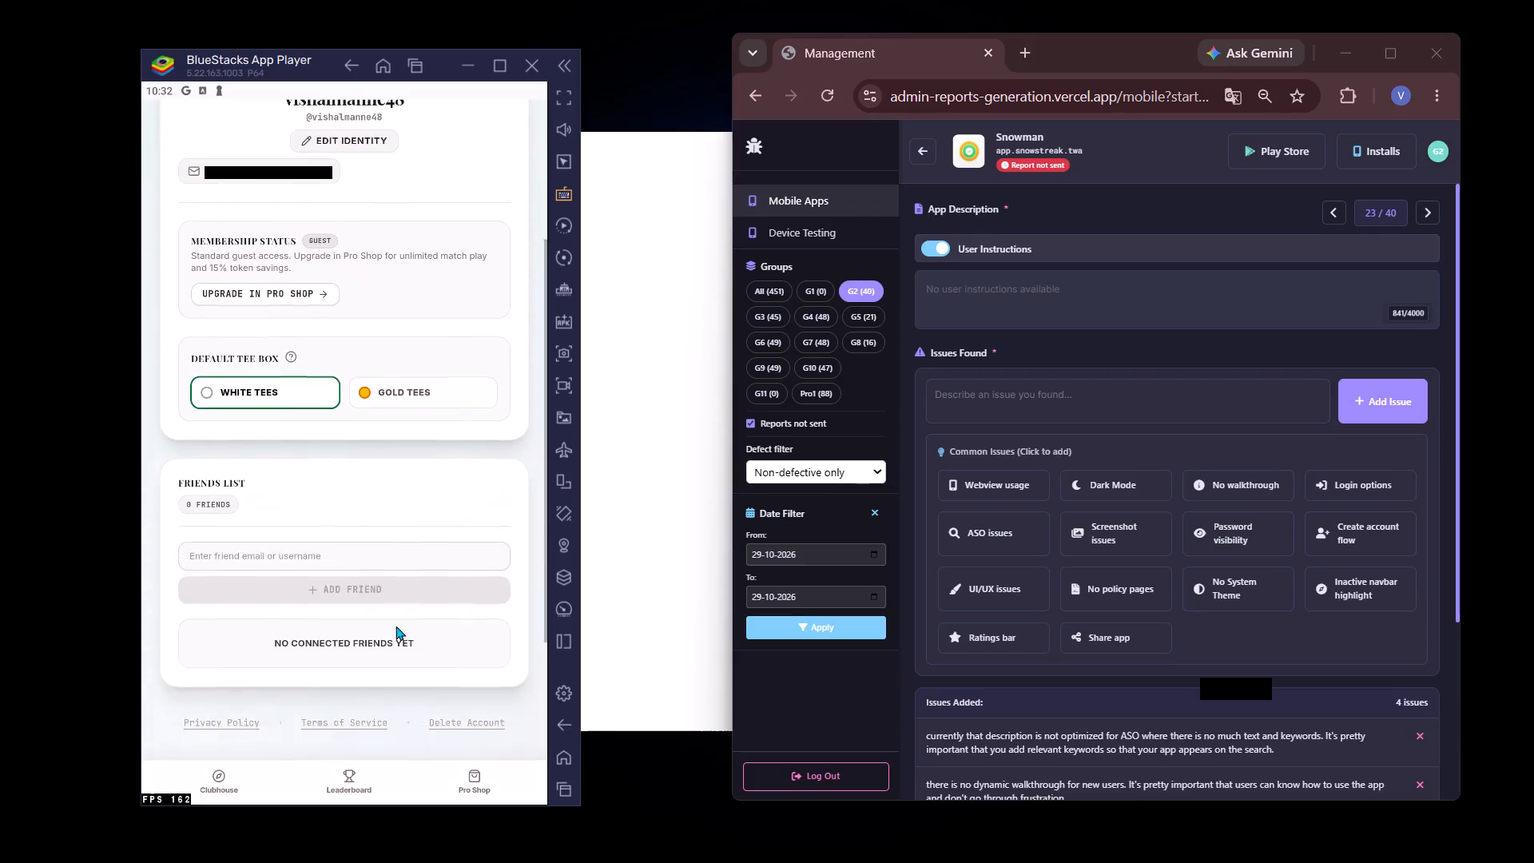
scroll(407, 631, "up", 2)
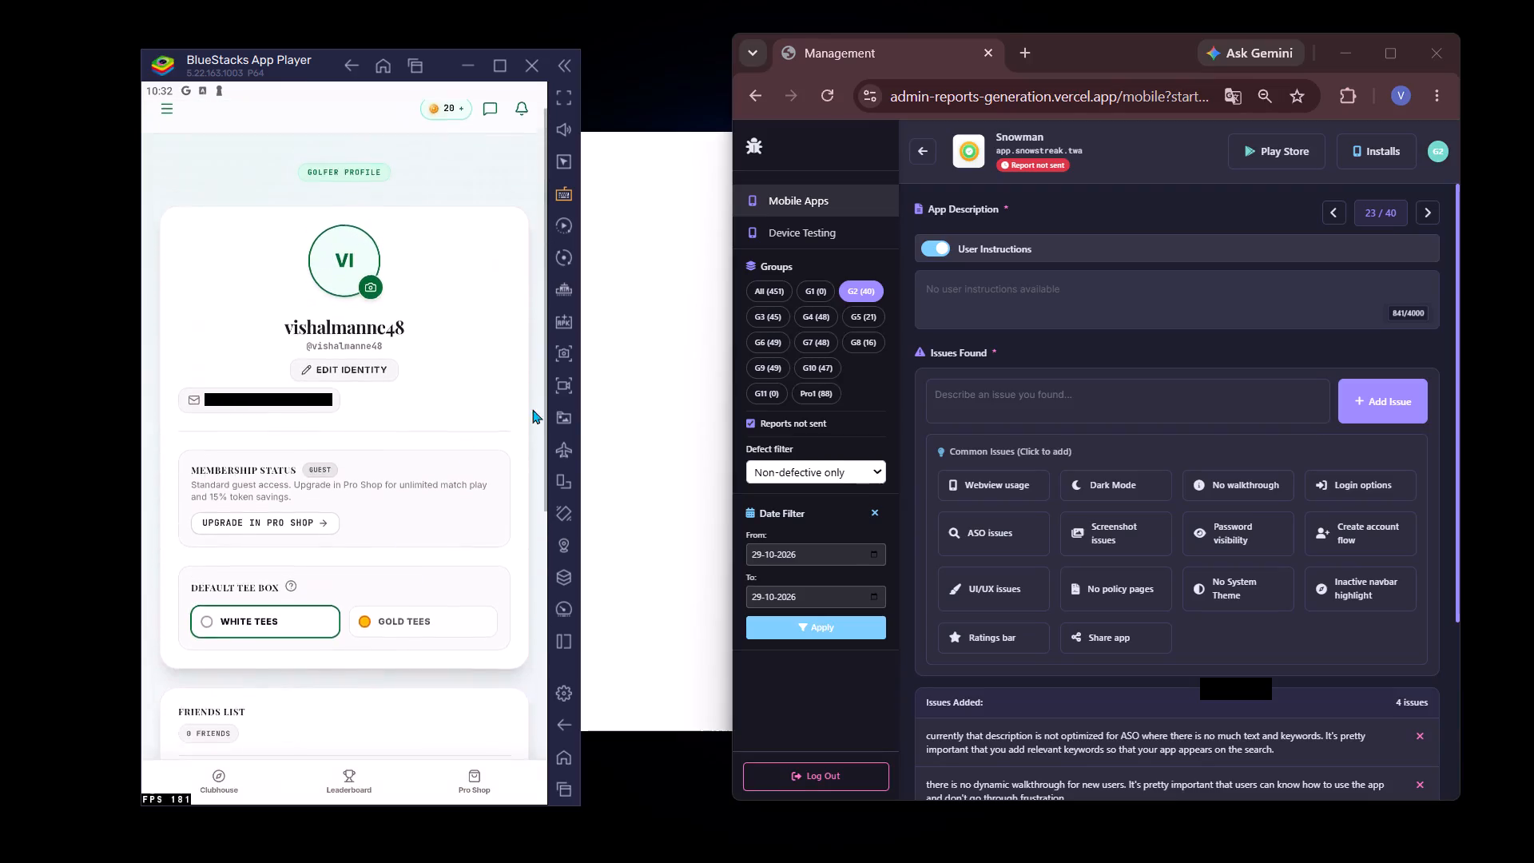
Add the Ratings bar issue to Snowman's report in the desktop admin page.
left_click(981, 652)
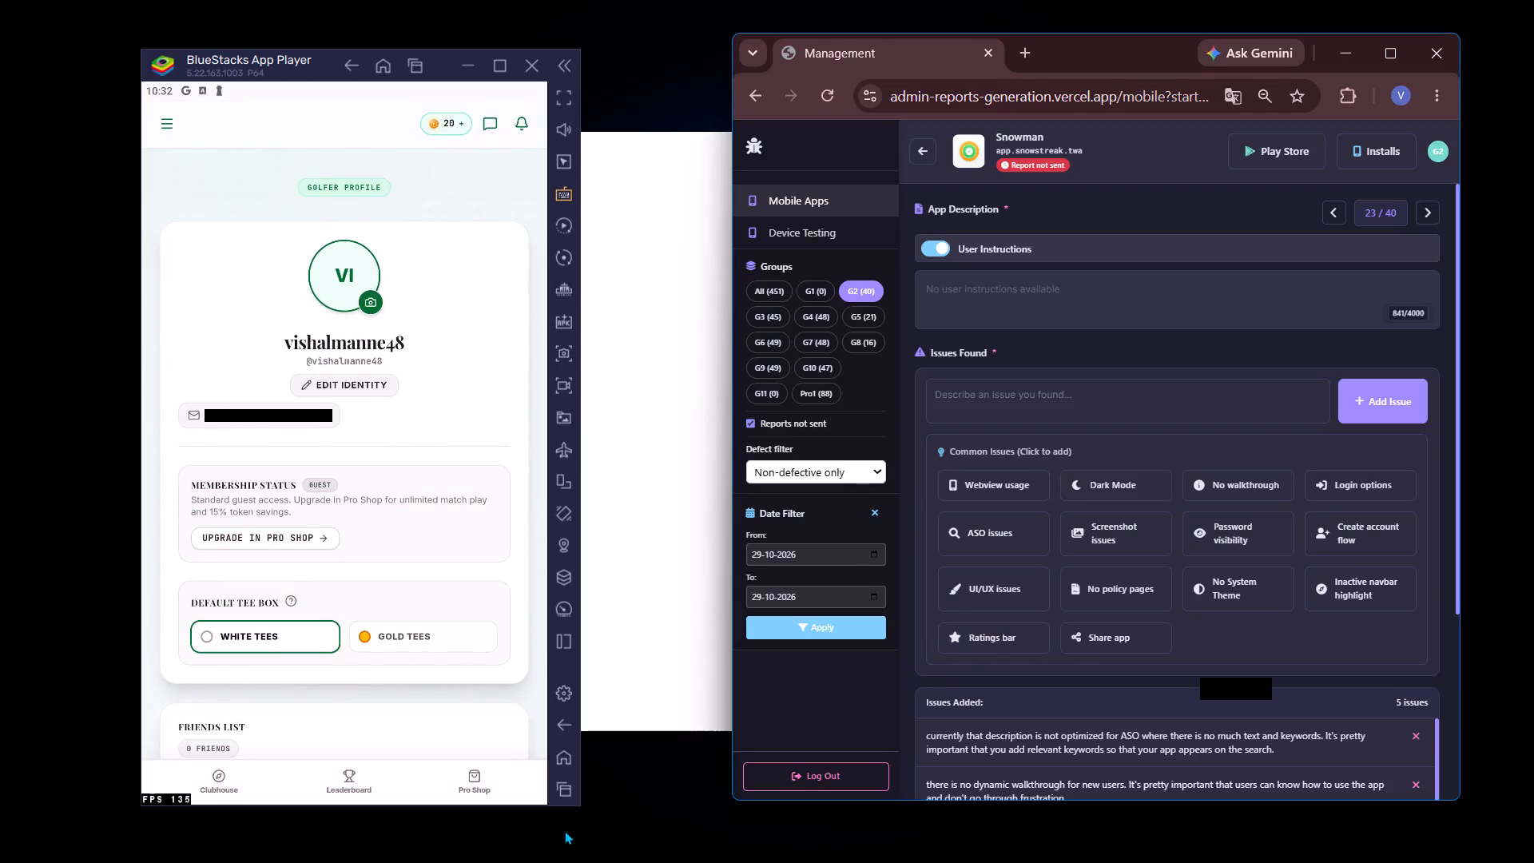
Examine Snowman's Clubhouse, Leaderboard, Pro Shop and Profile pages in BlueStacks.
left_click(238, 788)
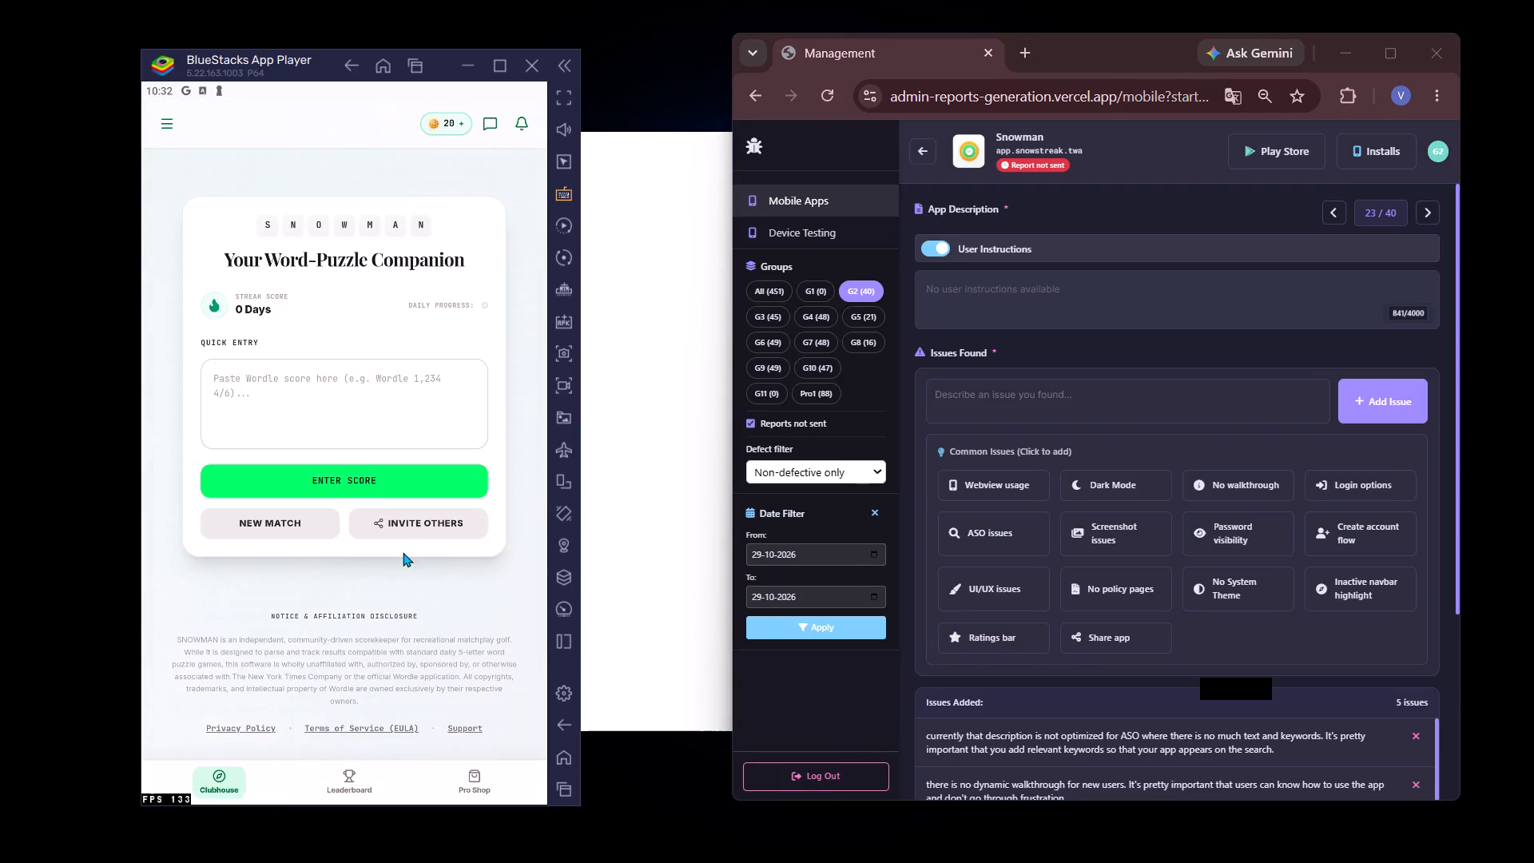
scroll(403, 552, "down", 2)
left_click(364, 775)
left_click(509, 775)
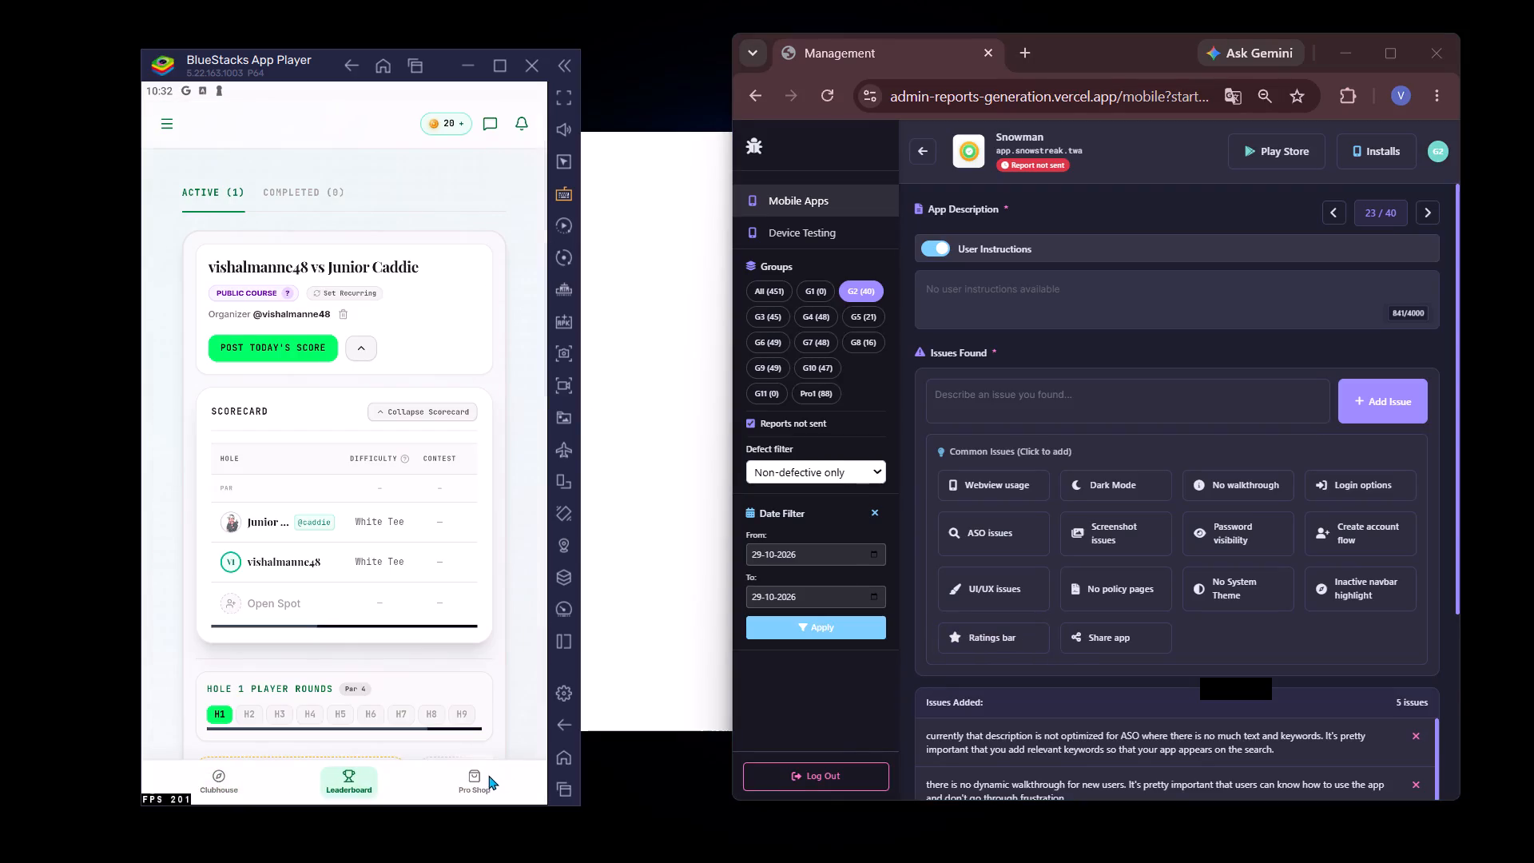
left_click(478, 775)
scroll(359, 522, "down", 3)
scroll(360, 527, "up", 1)
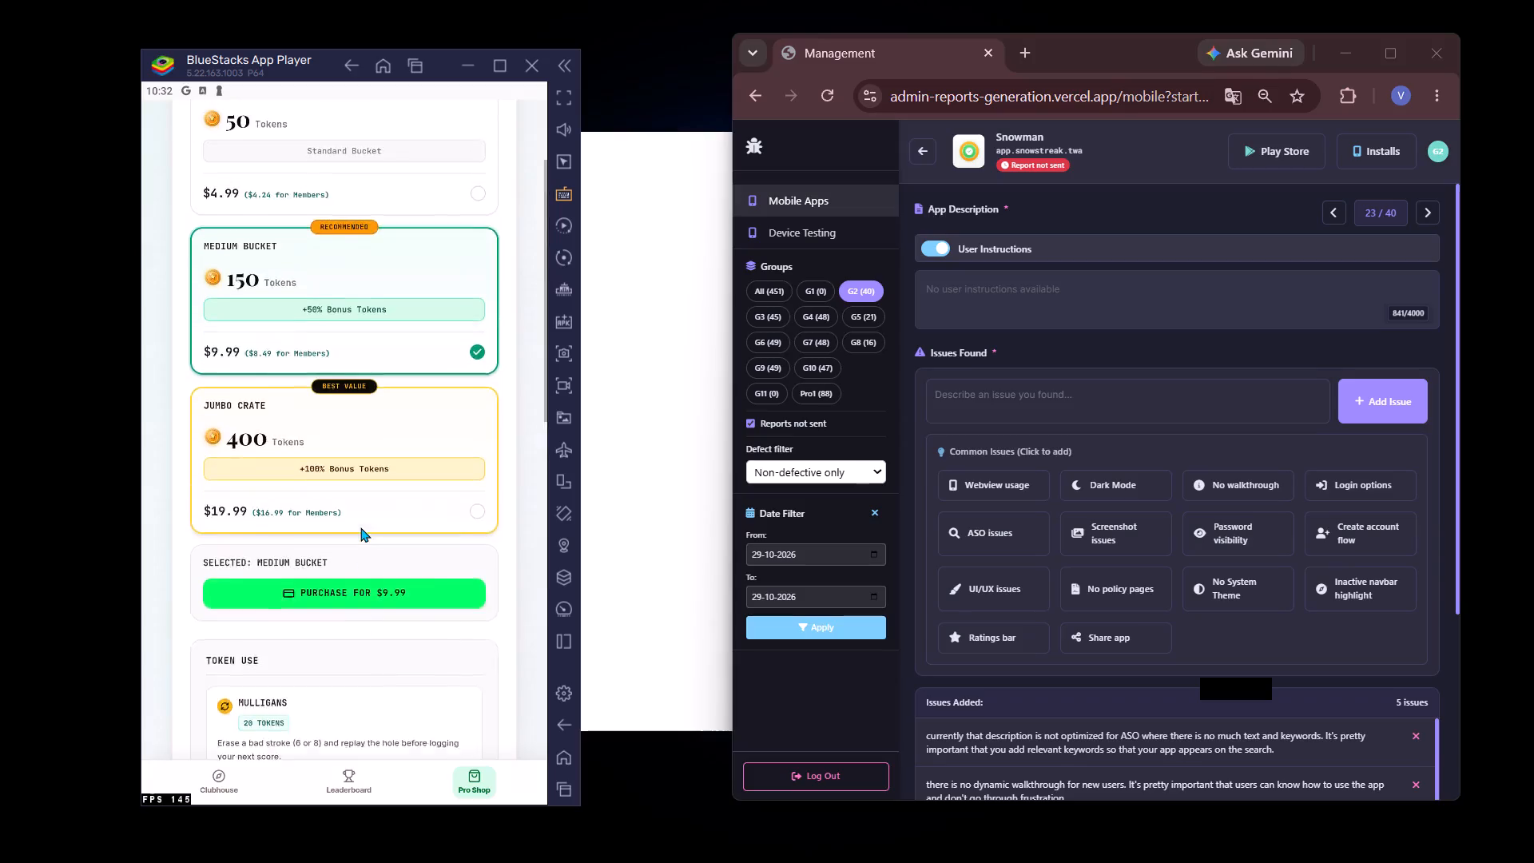
scroll(360, 527, "up", 2)
left_click(154, 116)
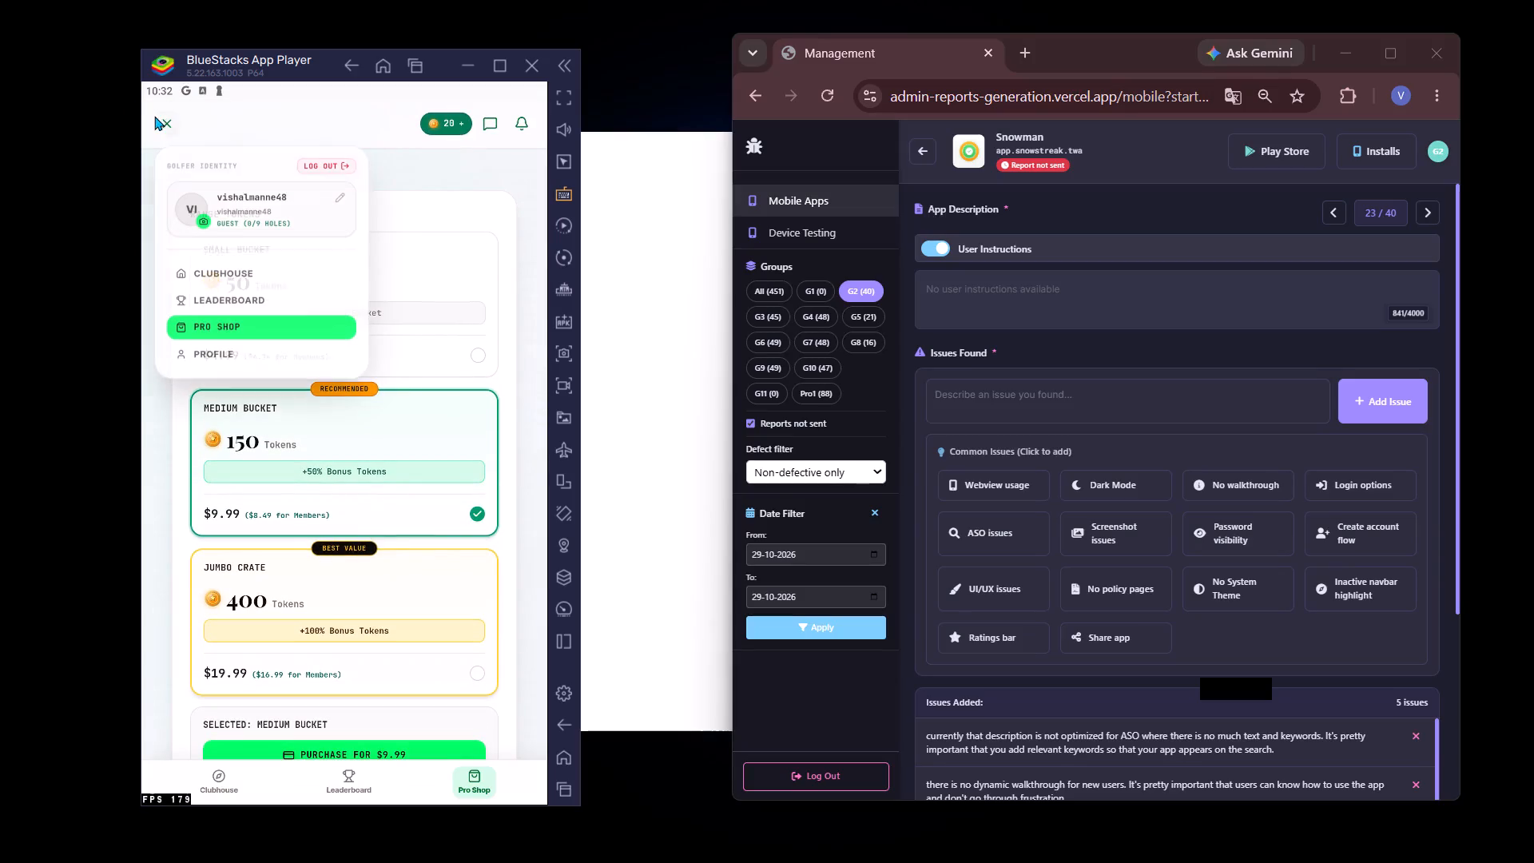
left_click(232, 351)
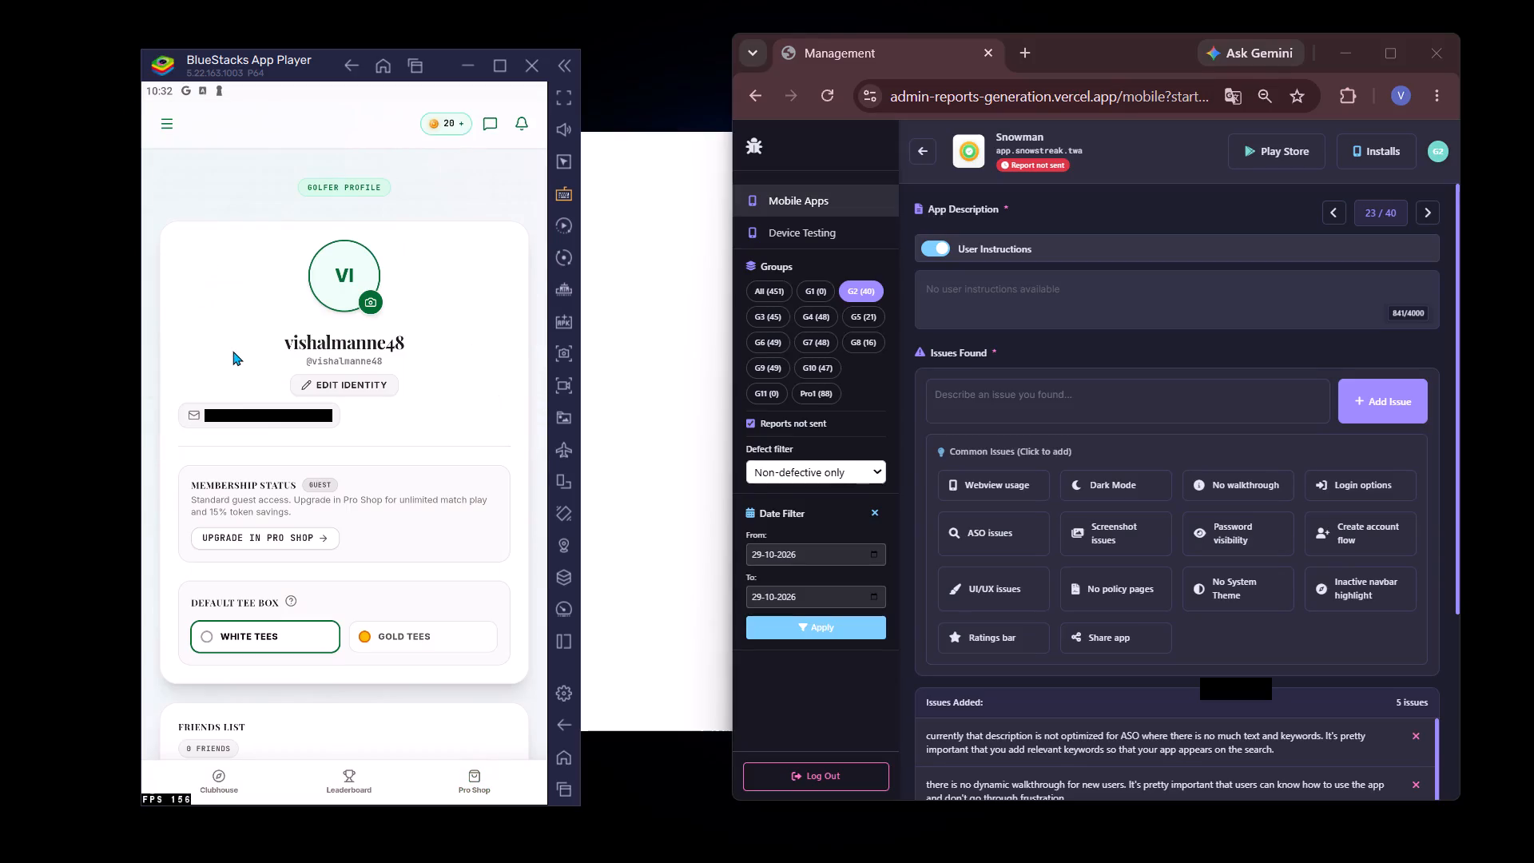
scroll(278, 426, "down", 8)
scroll(283, 467, "up", 4)
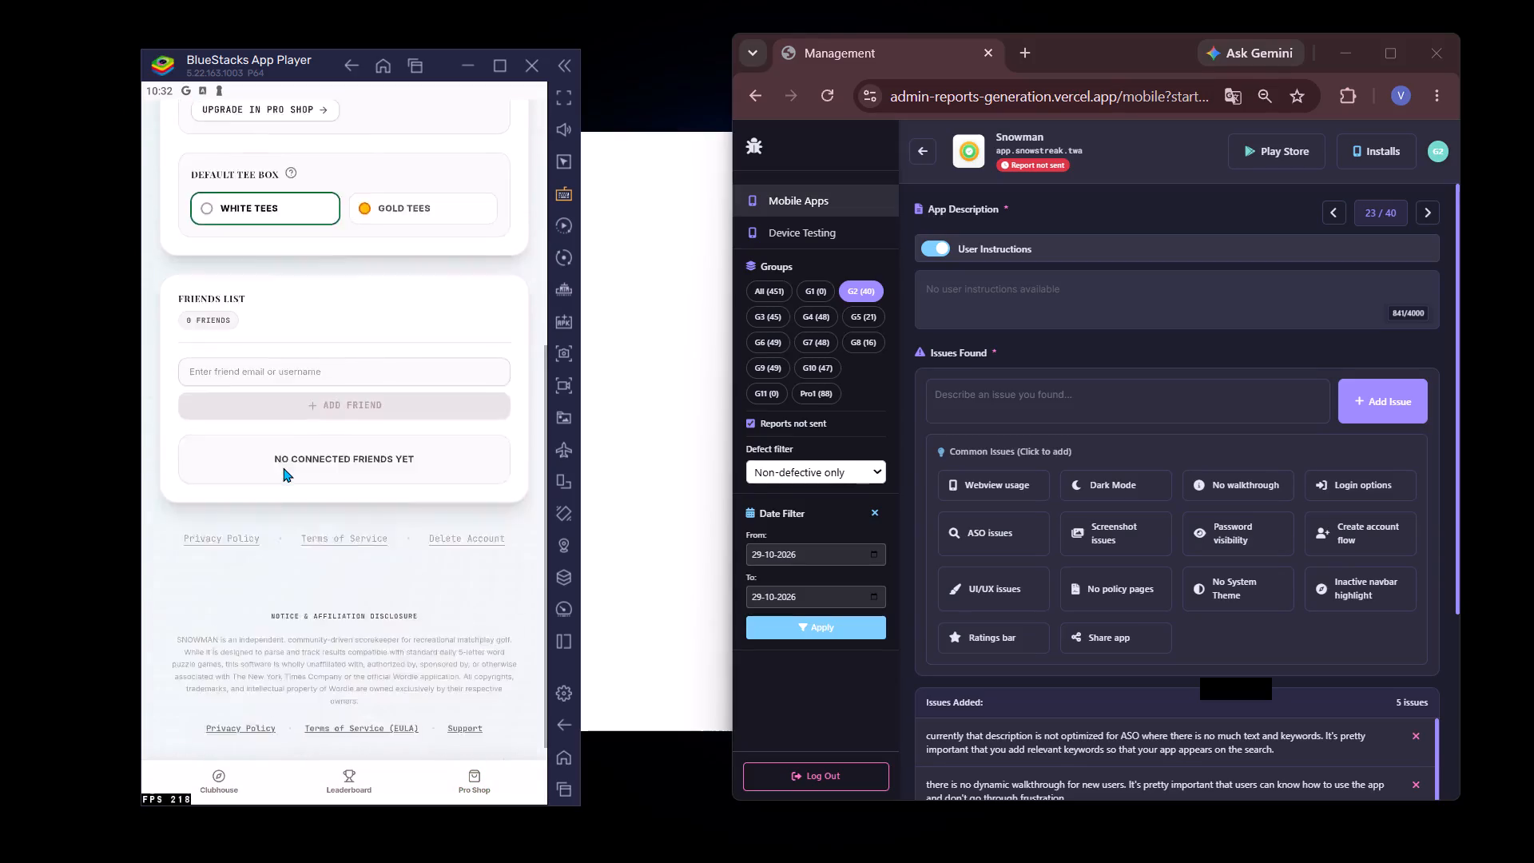
scroll(283, 467, "up", 2)
Log out of the Snowman account.
left_click(170, 132)
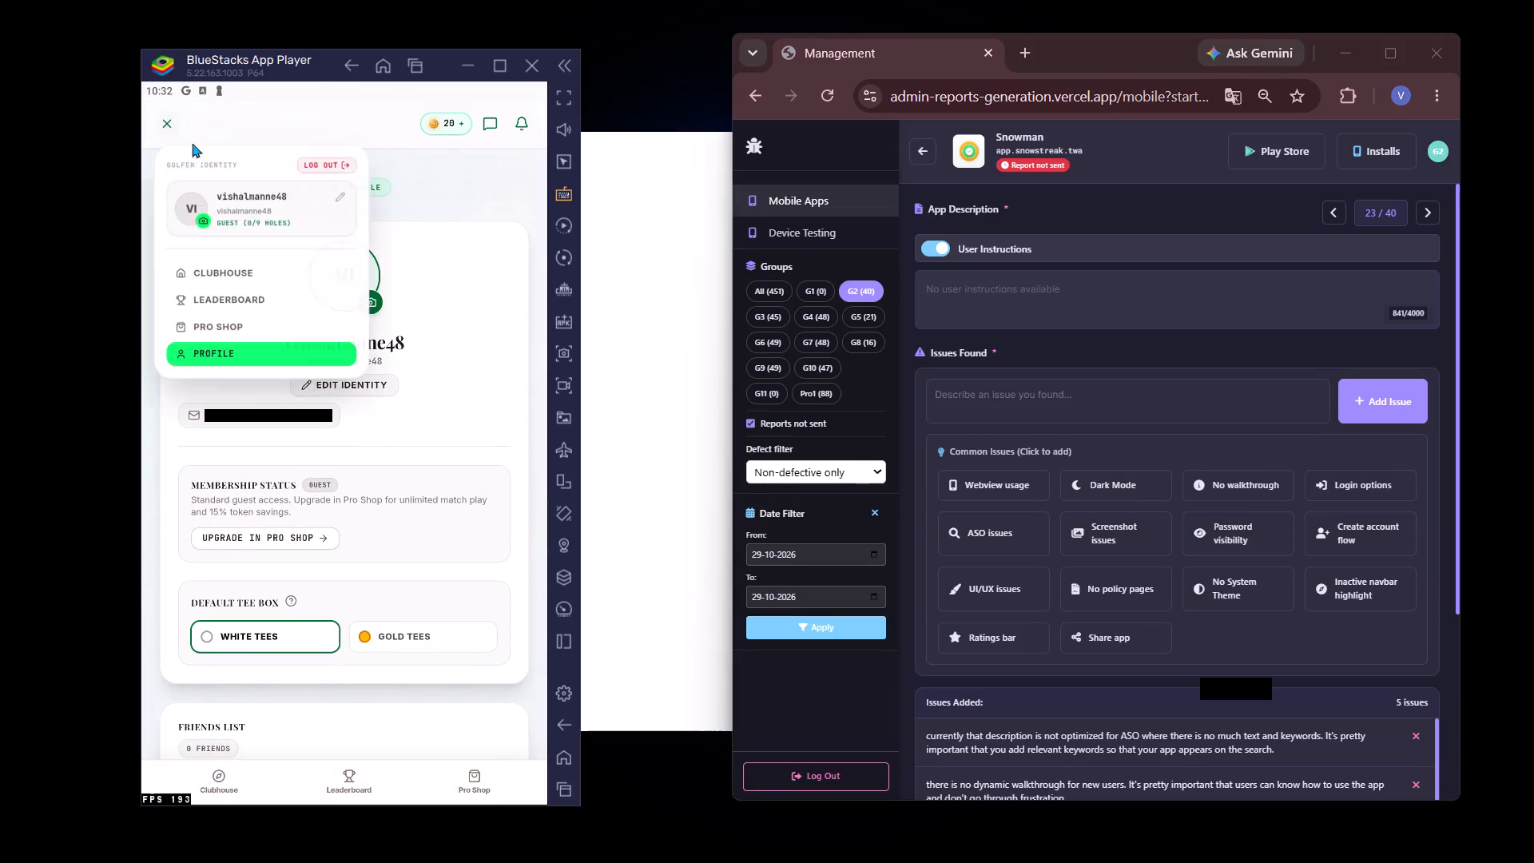
left_click(317, 165)
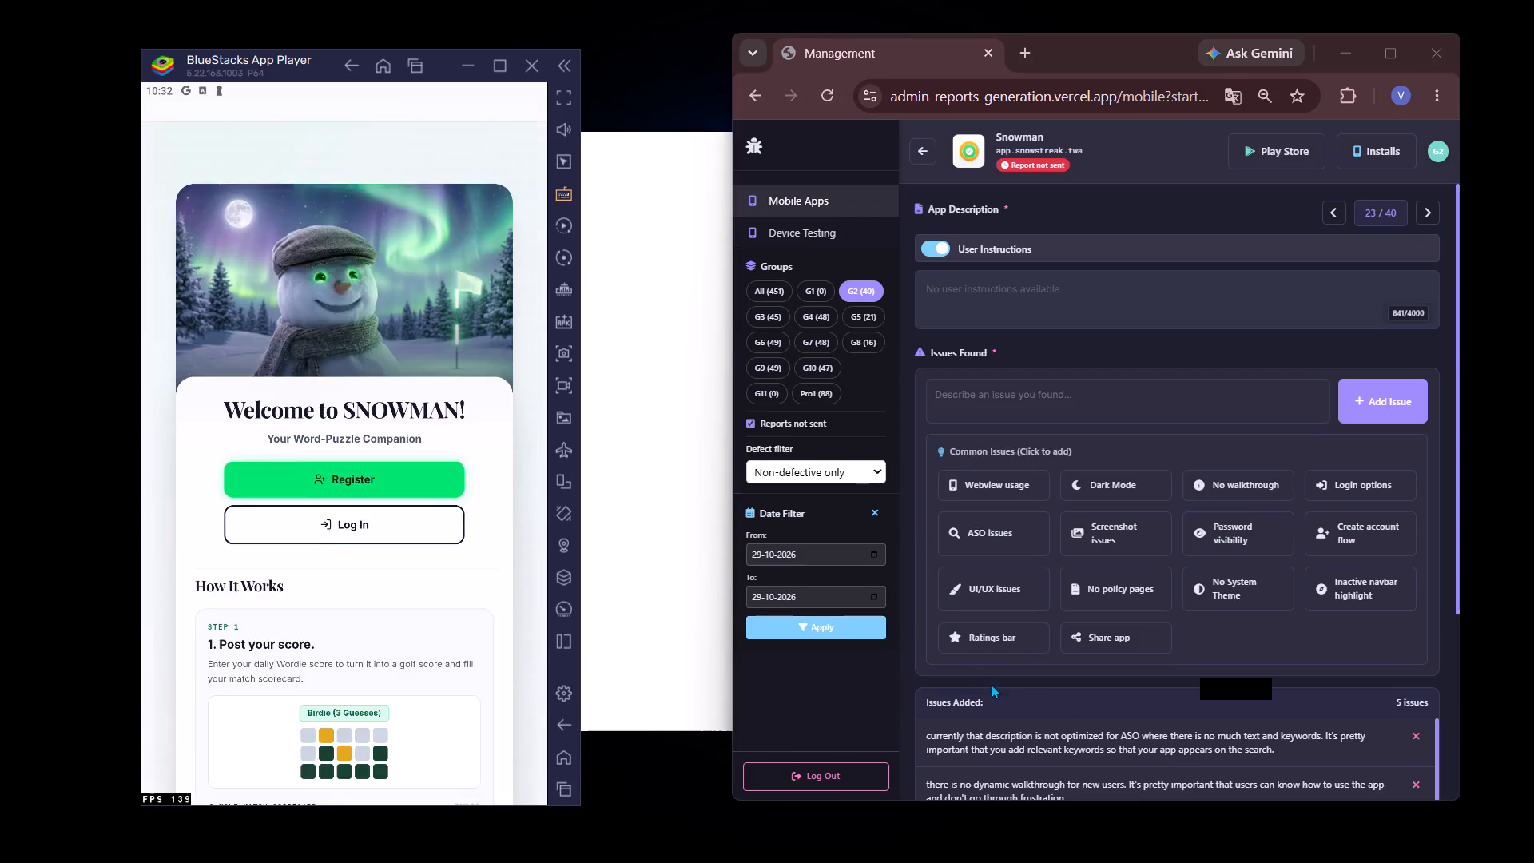
Add the Dark Mode issue to Snowman's report in the desktop admin page and review the issues list.
left_click(968, 636)
left_click(1097, 482)
scroll(1115, 575, "down", 1)
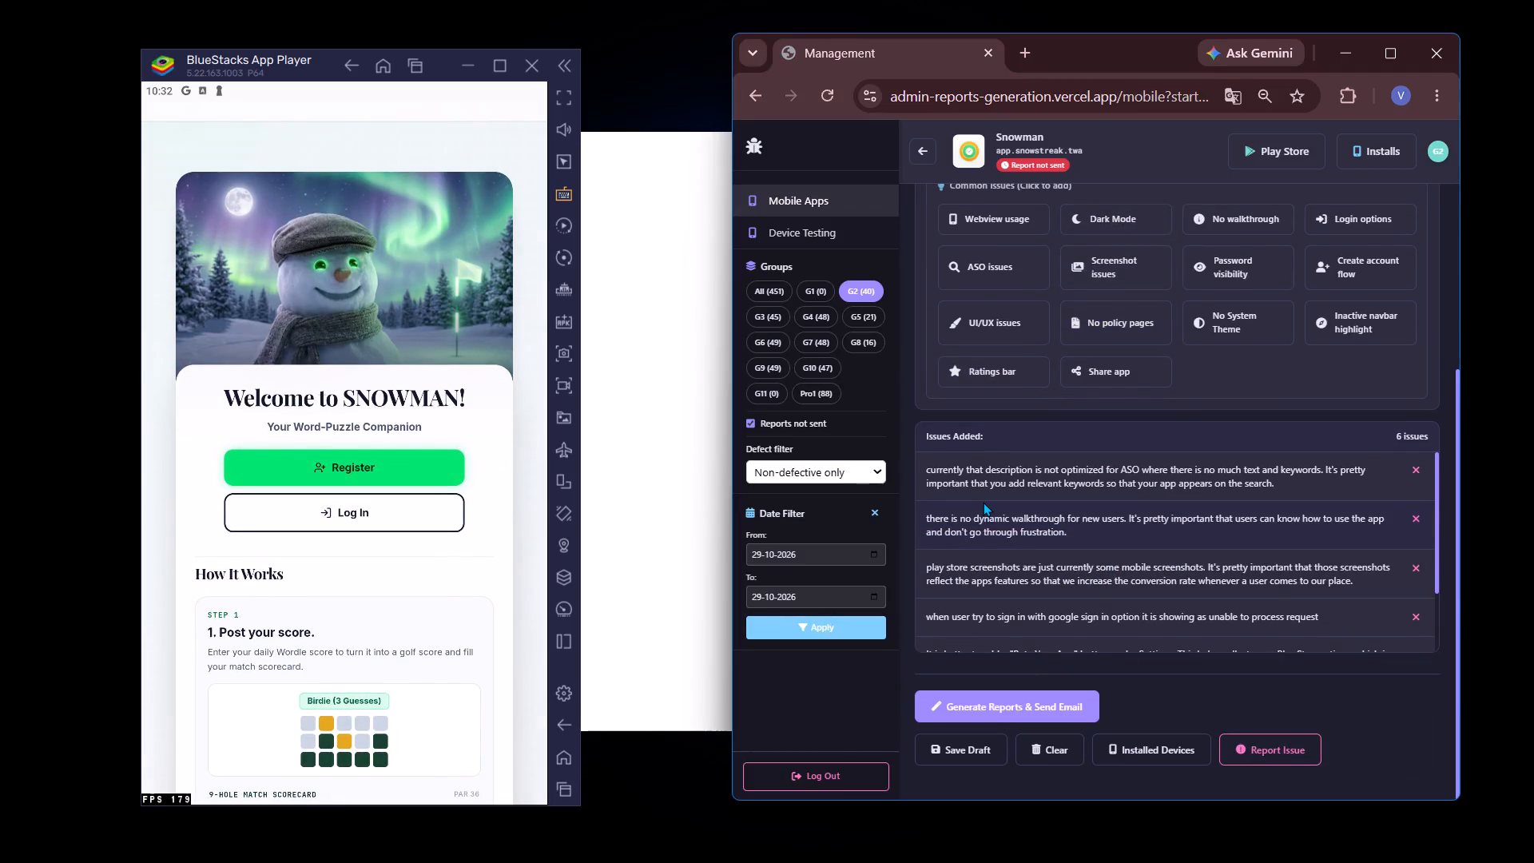
scroll(980, 576, "down", 1)
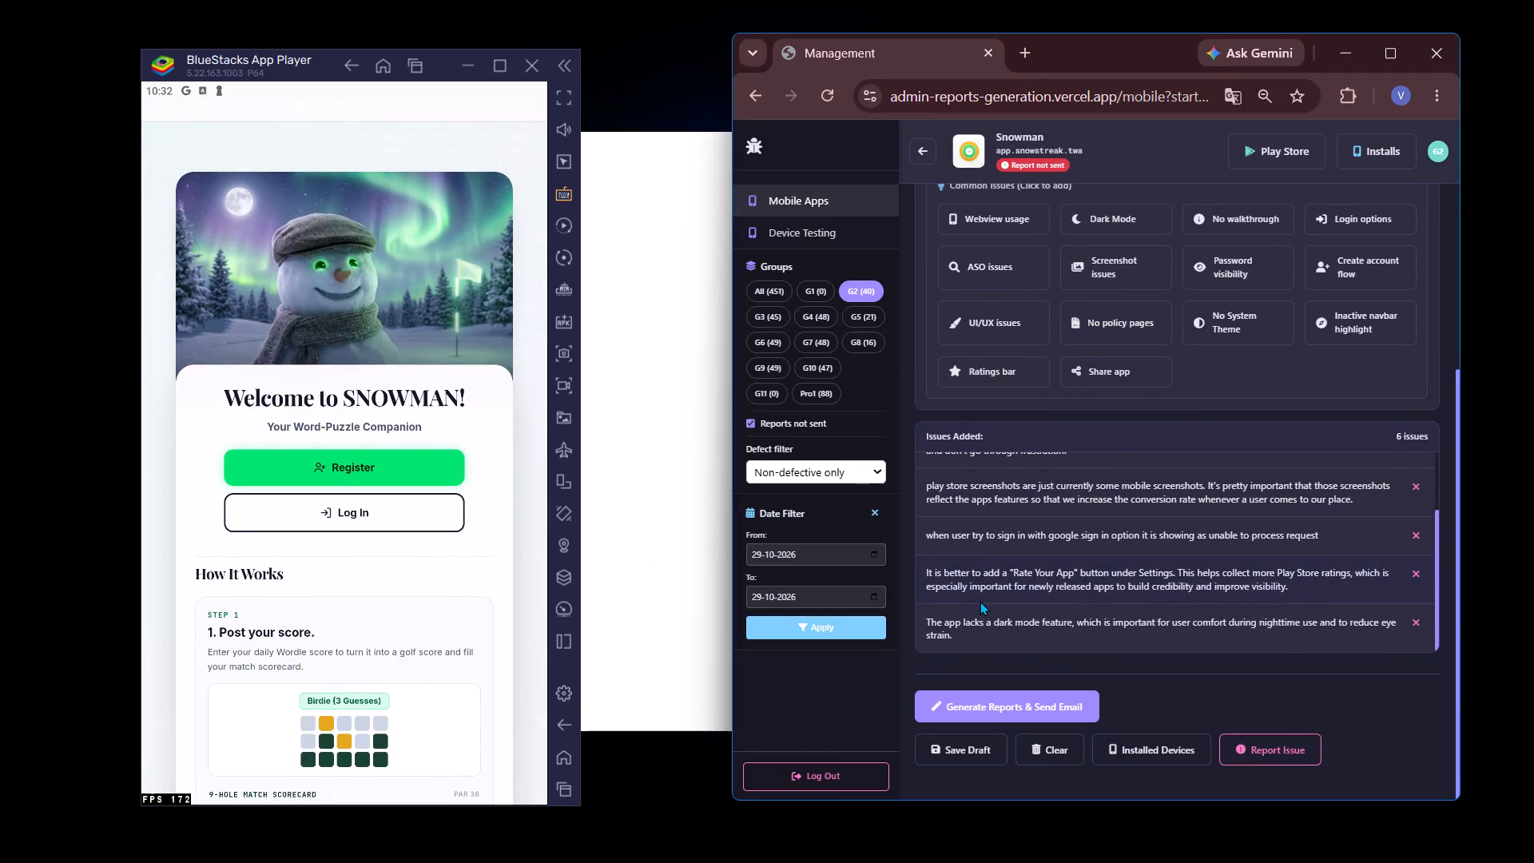
scroll(980, 601, "up", 1)
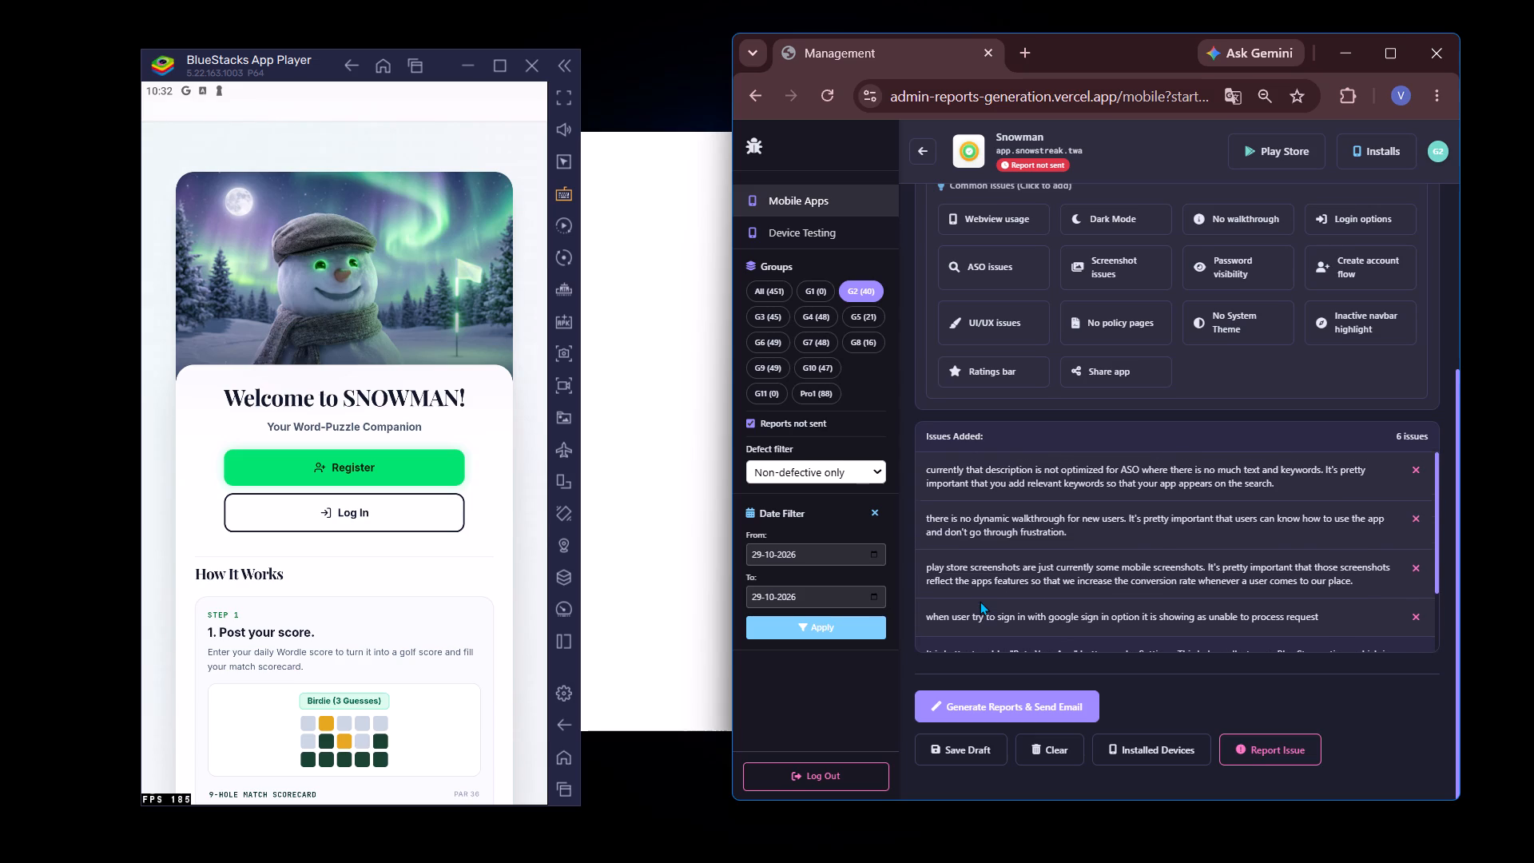
Generate Snowman's report and send it by email.
left_click(1079, 714)
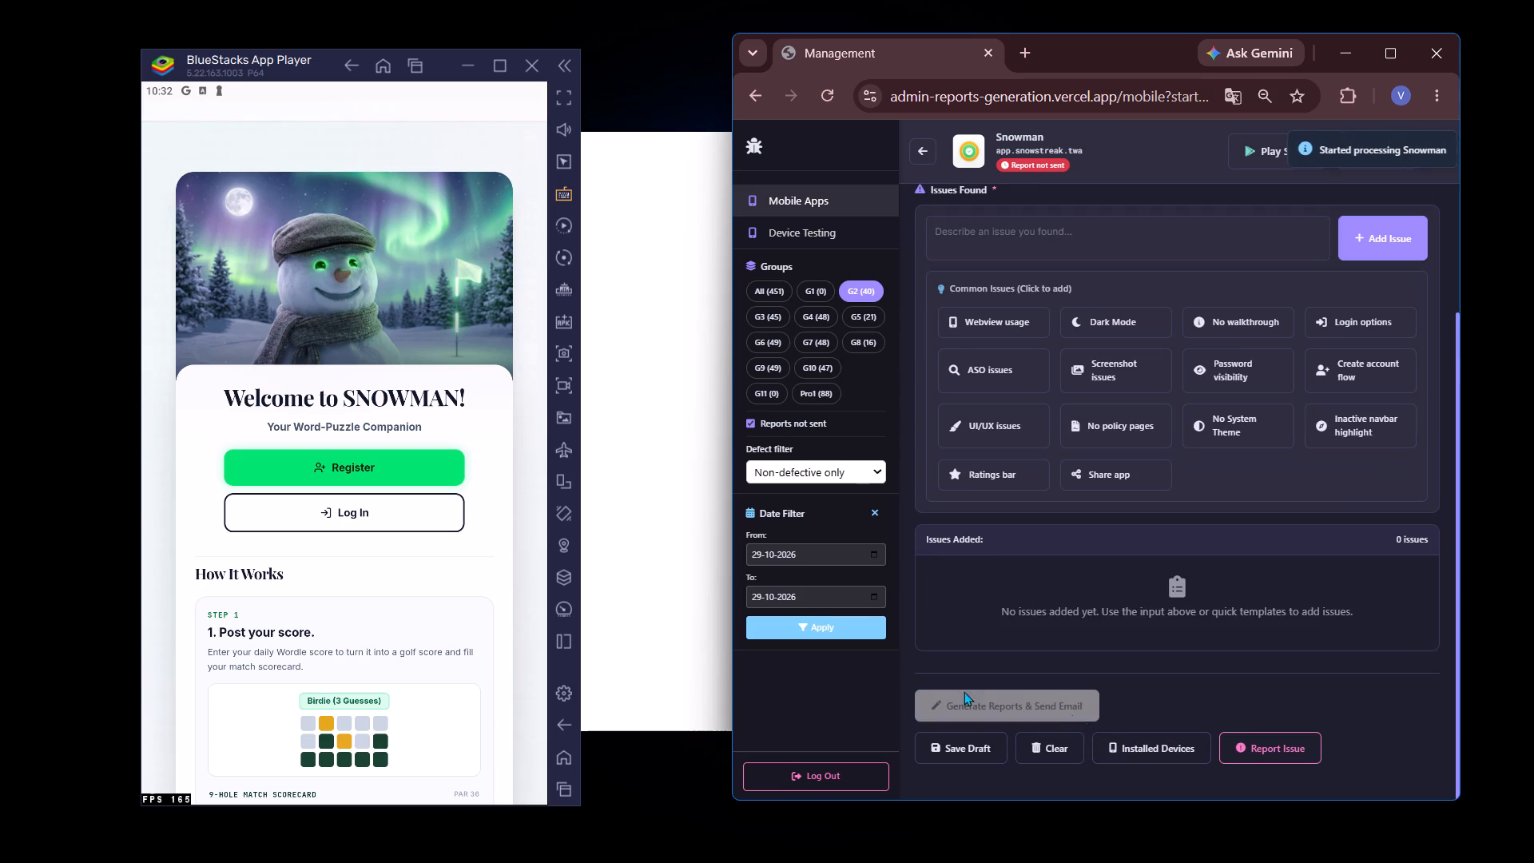
Return to Snowman's Google Play listing in BlueStacks and uninstall the app.
left_click(412, 58)
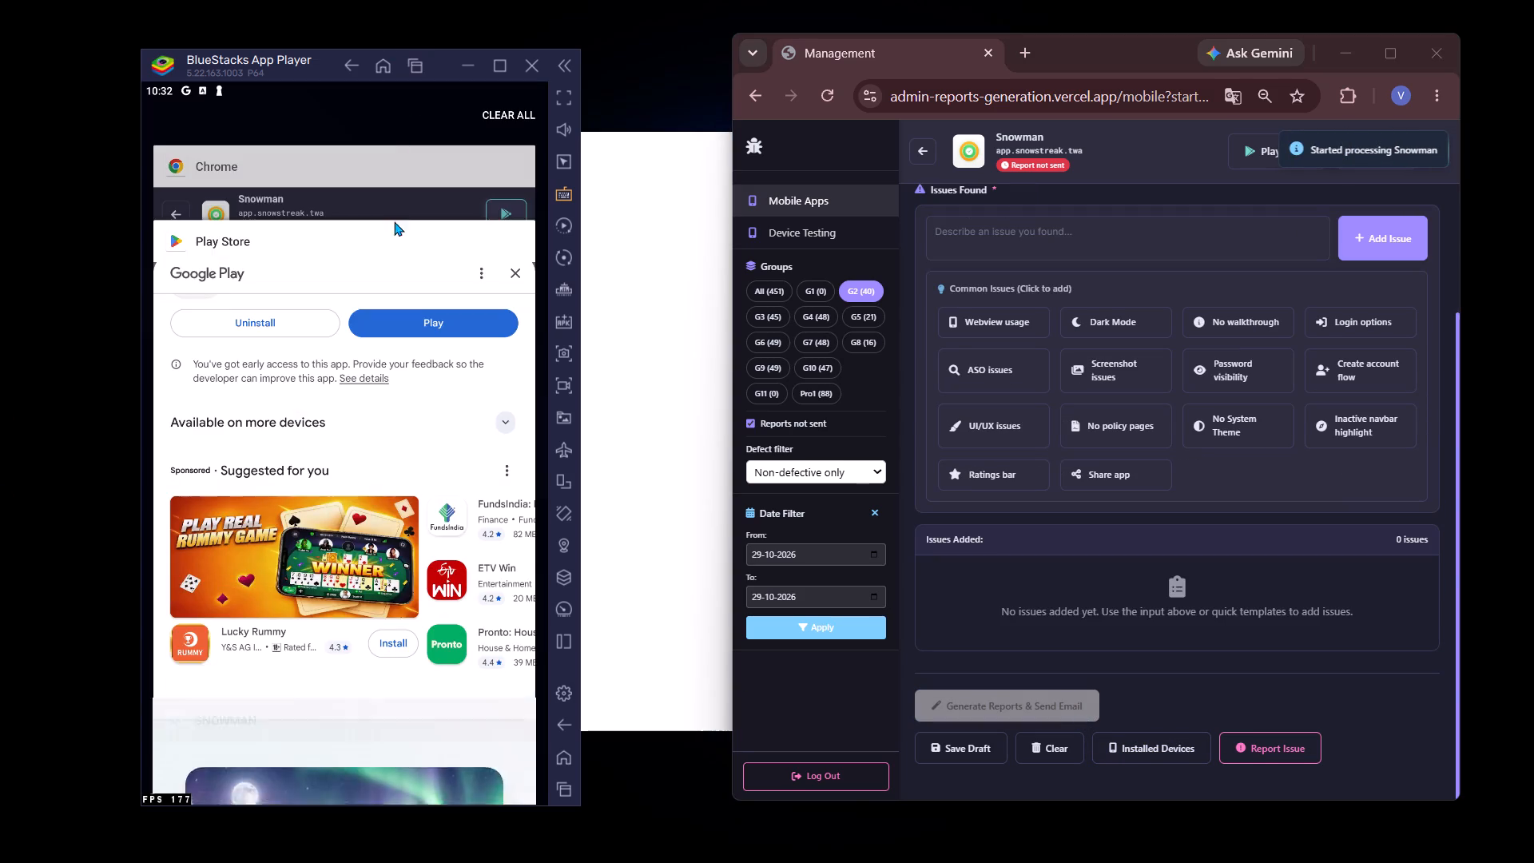
left_click(403, 387)
left_click(281, 206)
left_click(475, 467)
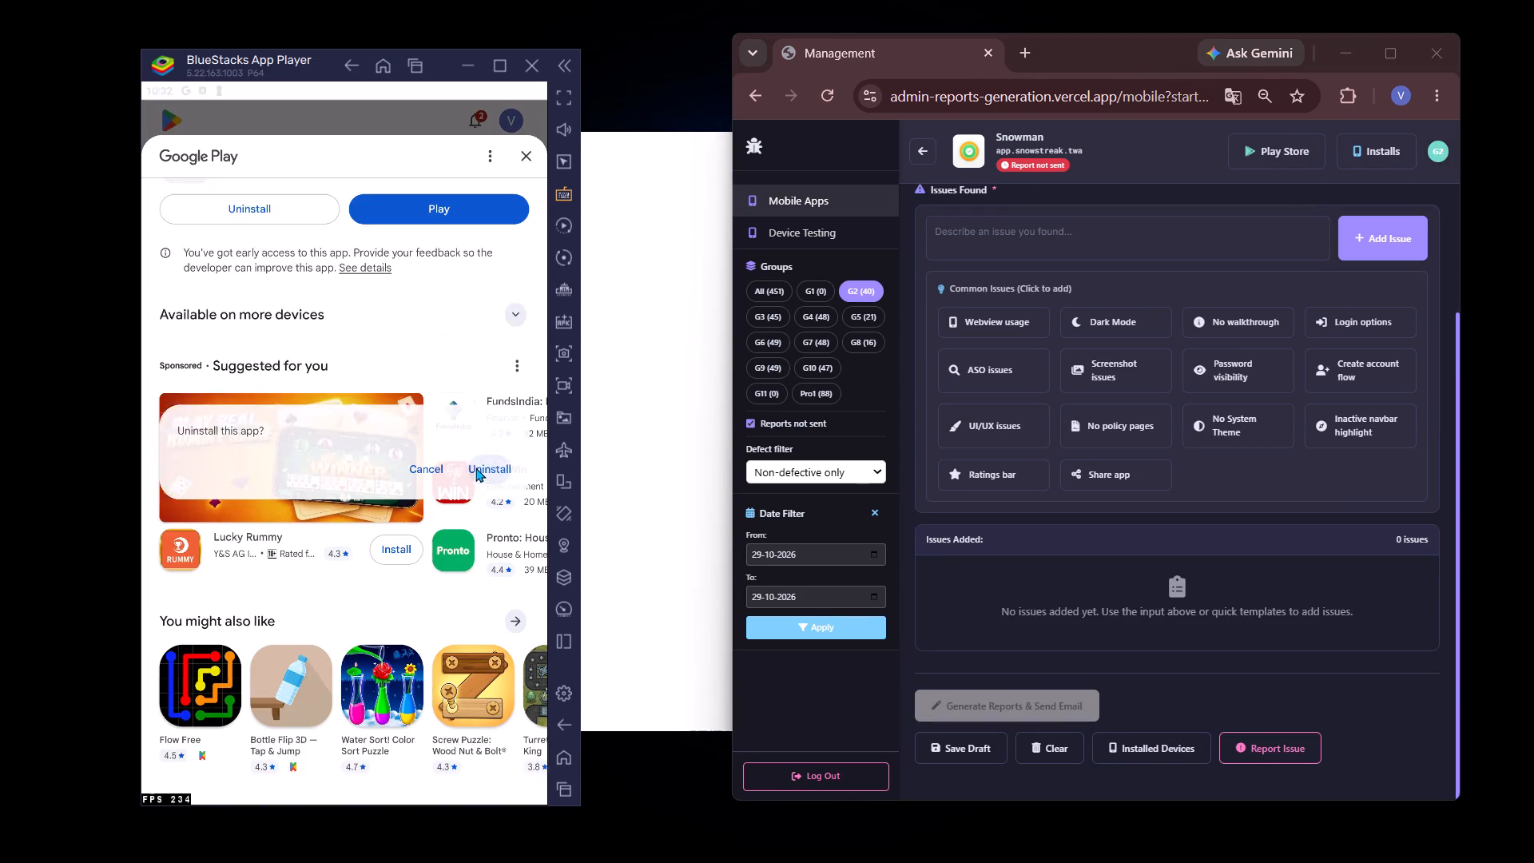
Advance the admin page in BlueStacks to Marry Me Now (24/40) and open its Google Play listing.
left_click(416, 71)
left_click(350, 256)
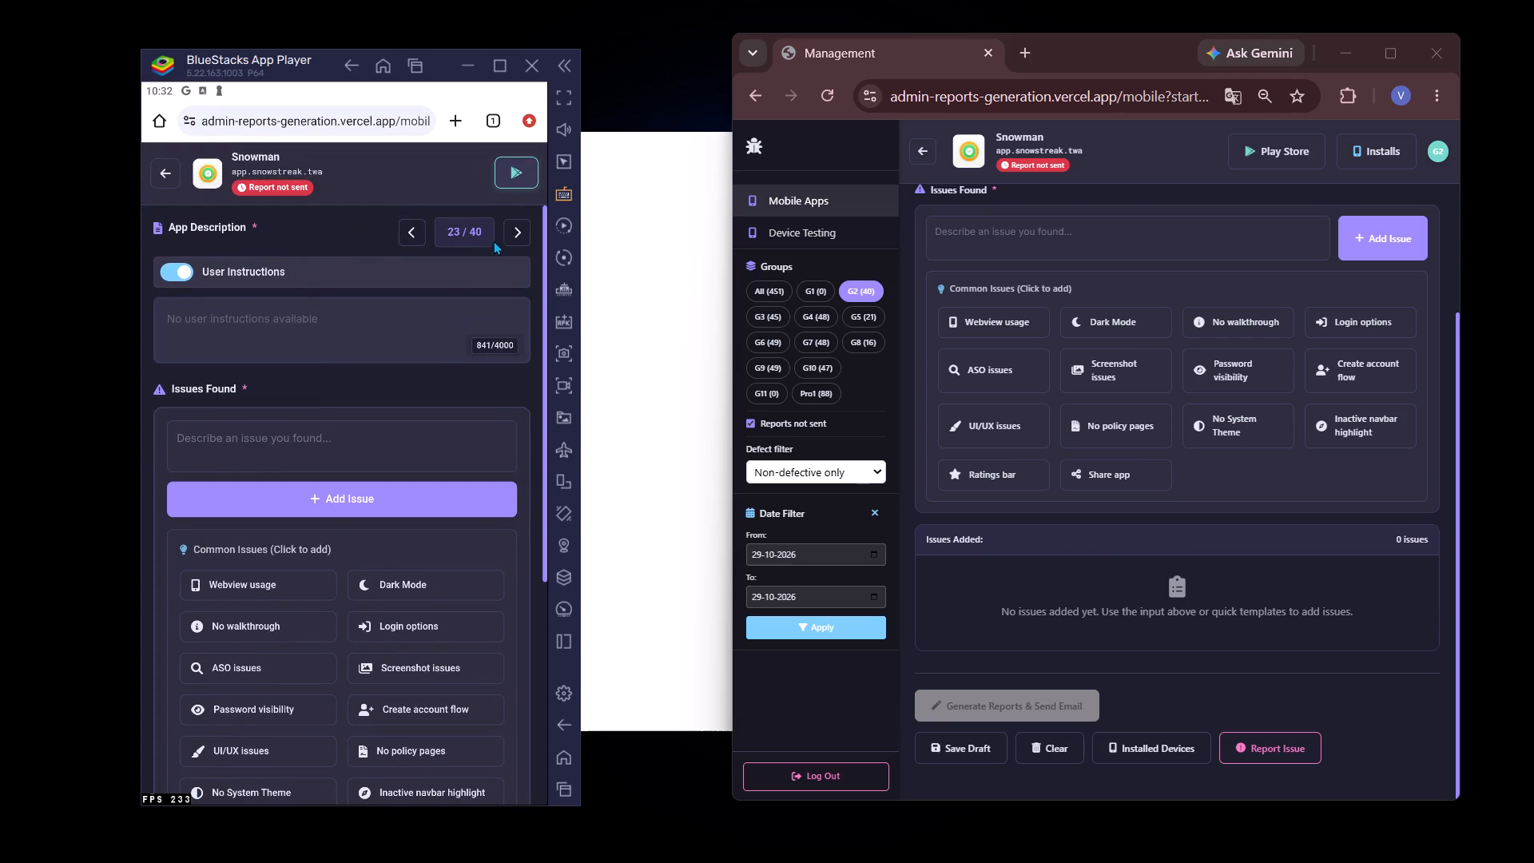
left_click(515, 234)
left_click(517, 163)
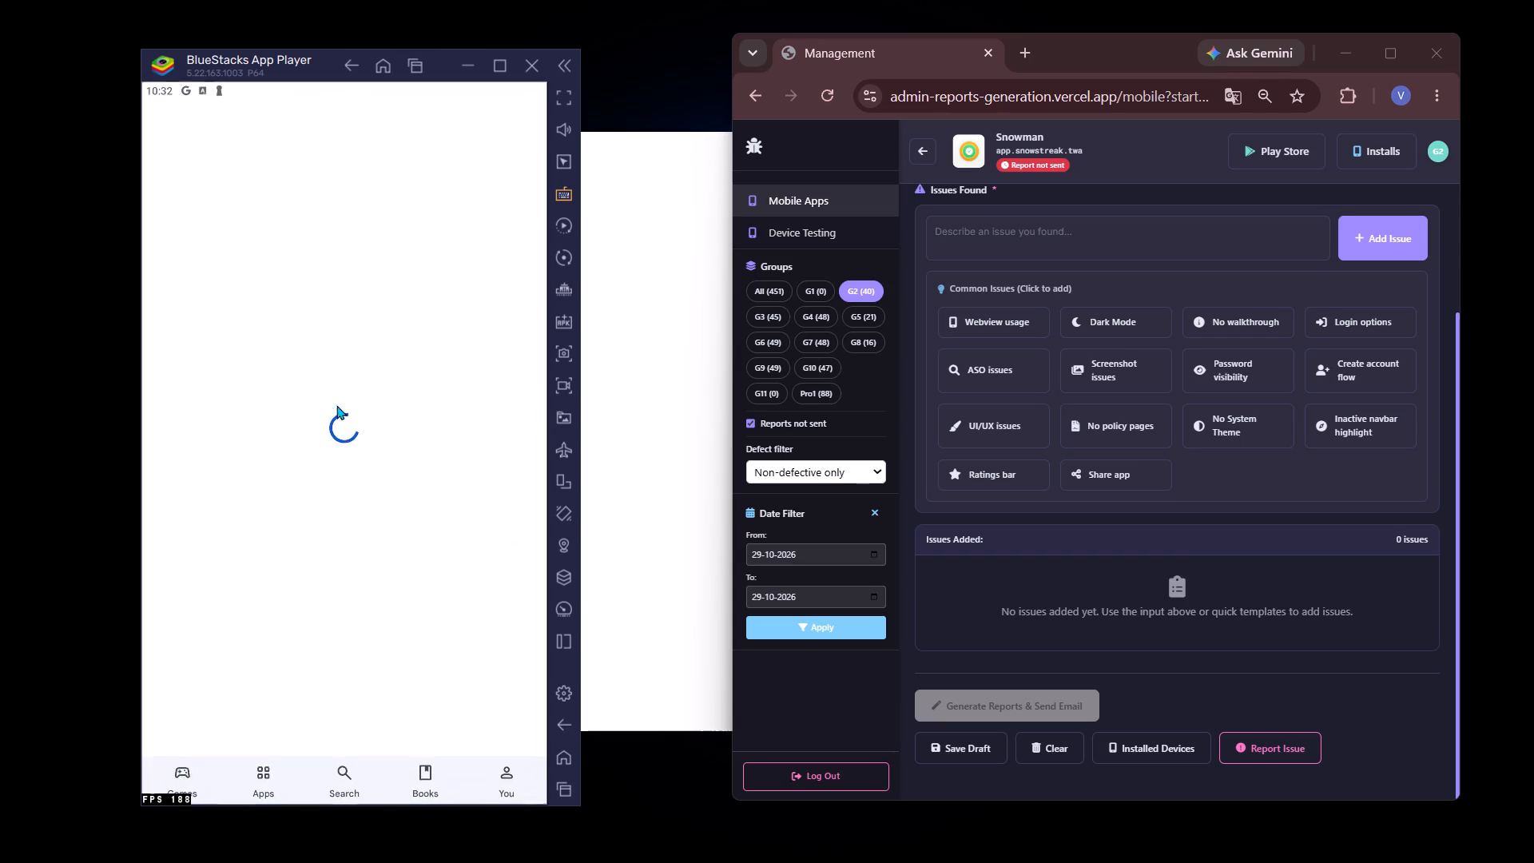
Advance the desktop admin page to Marry Me Now (24/40).
scroll(1441, 372, "up", 2)
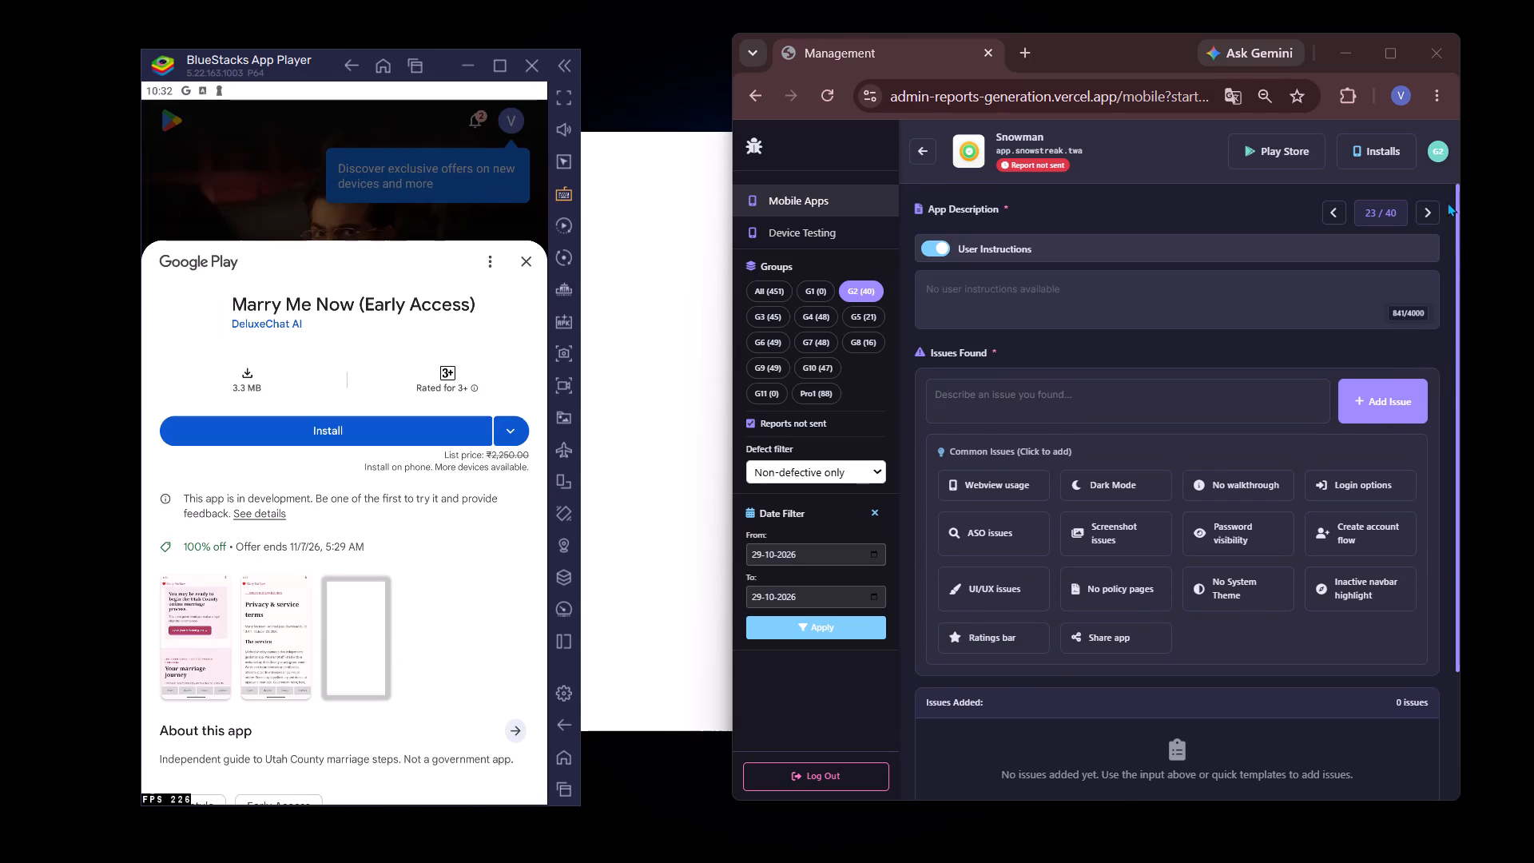
left_click(1418, 209)
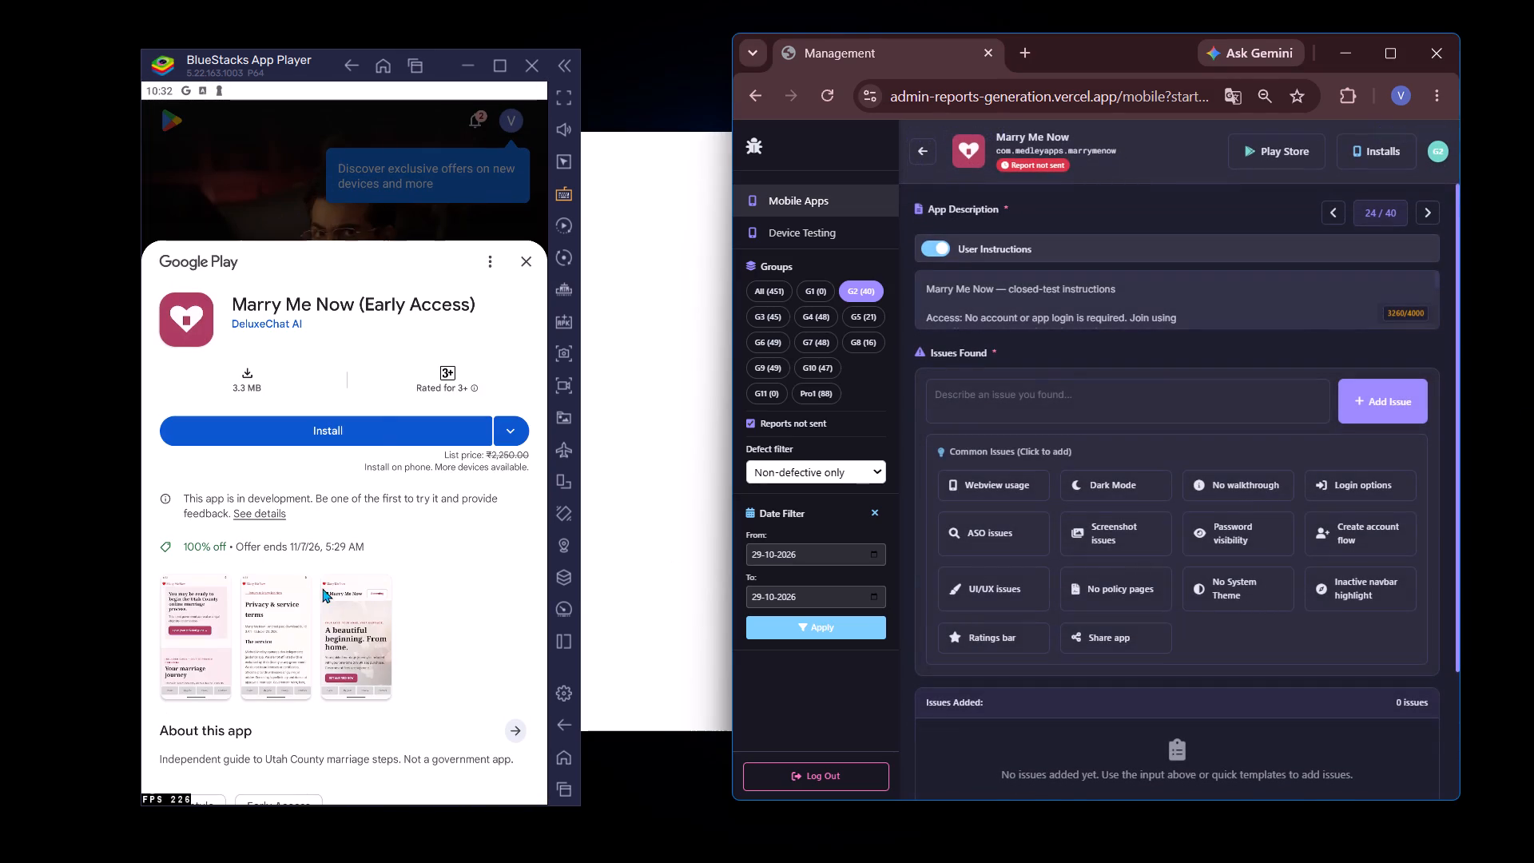
Install Marry Me Now from Google Play and add the No walkthrough and Screenshot issues to its desktop report.
left_click(379, 417)
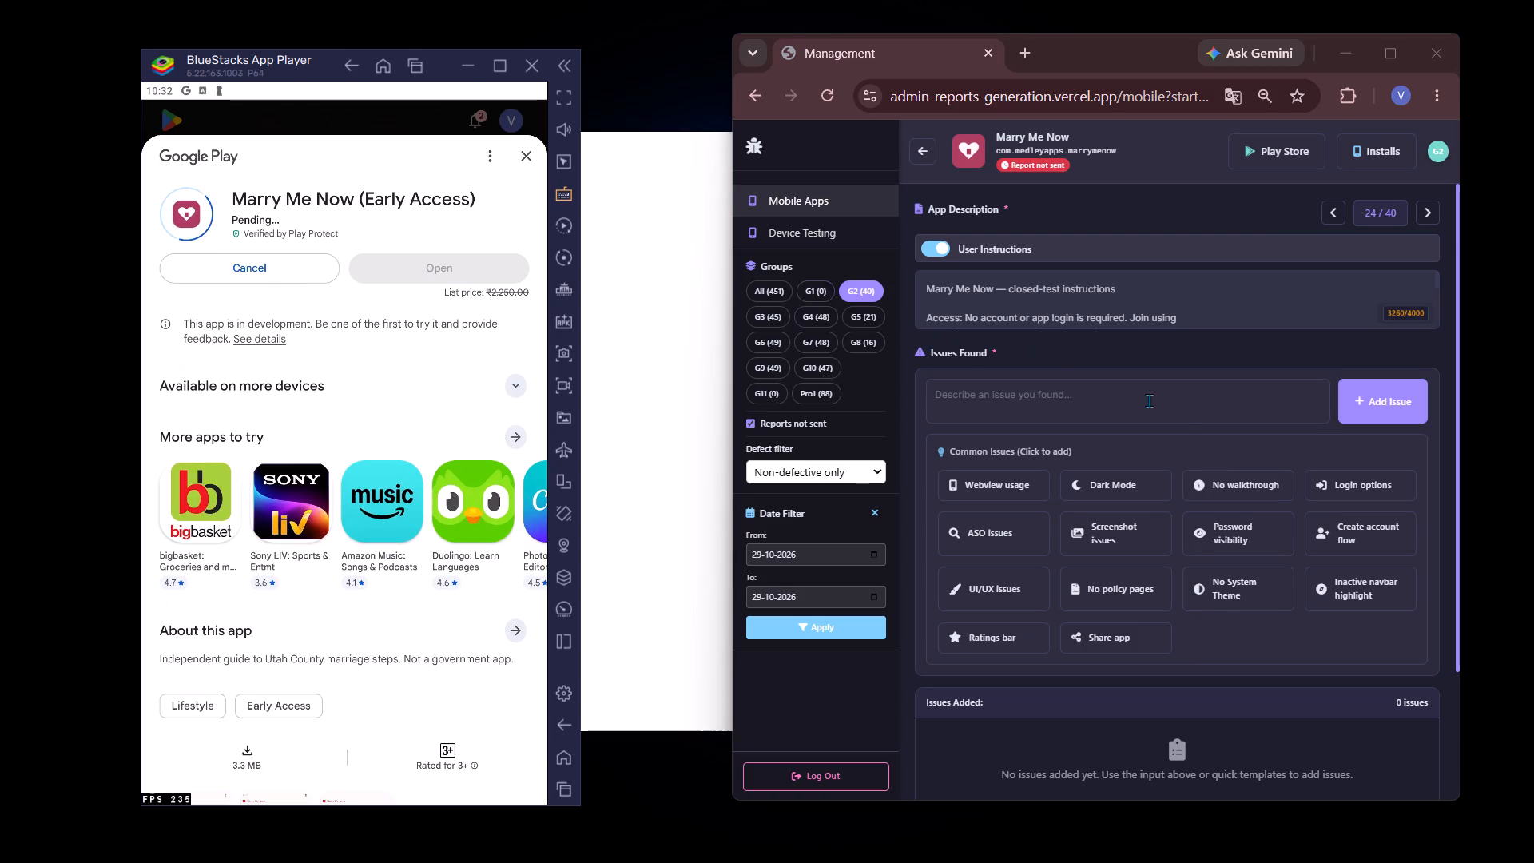
left_click(1220, 487)
left_click(1091, 530)
scroll(1071, 562, "down", 1)
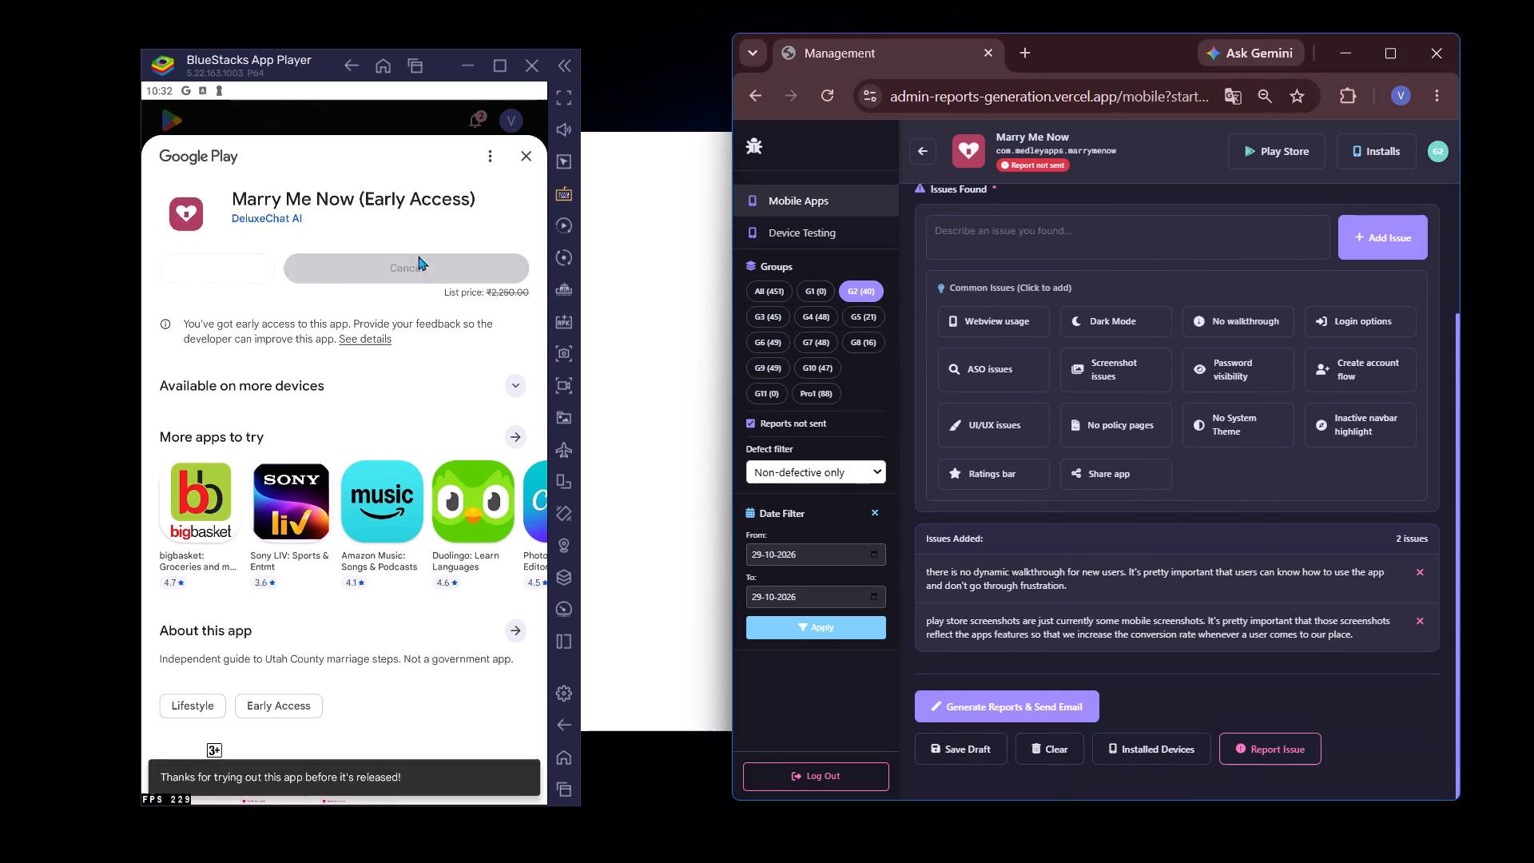
Open Marry Me Now, examine its home page, screening questions and marriage guide, and go to its screening section.
left_click(443, 253)
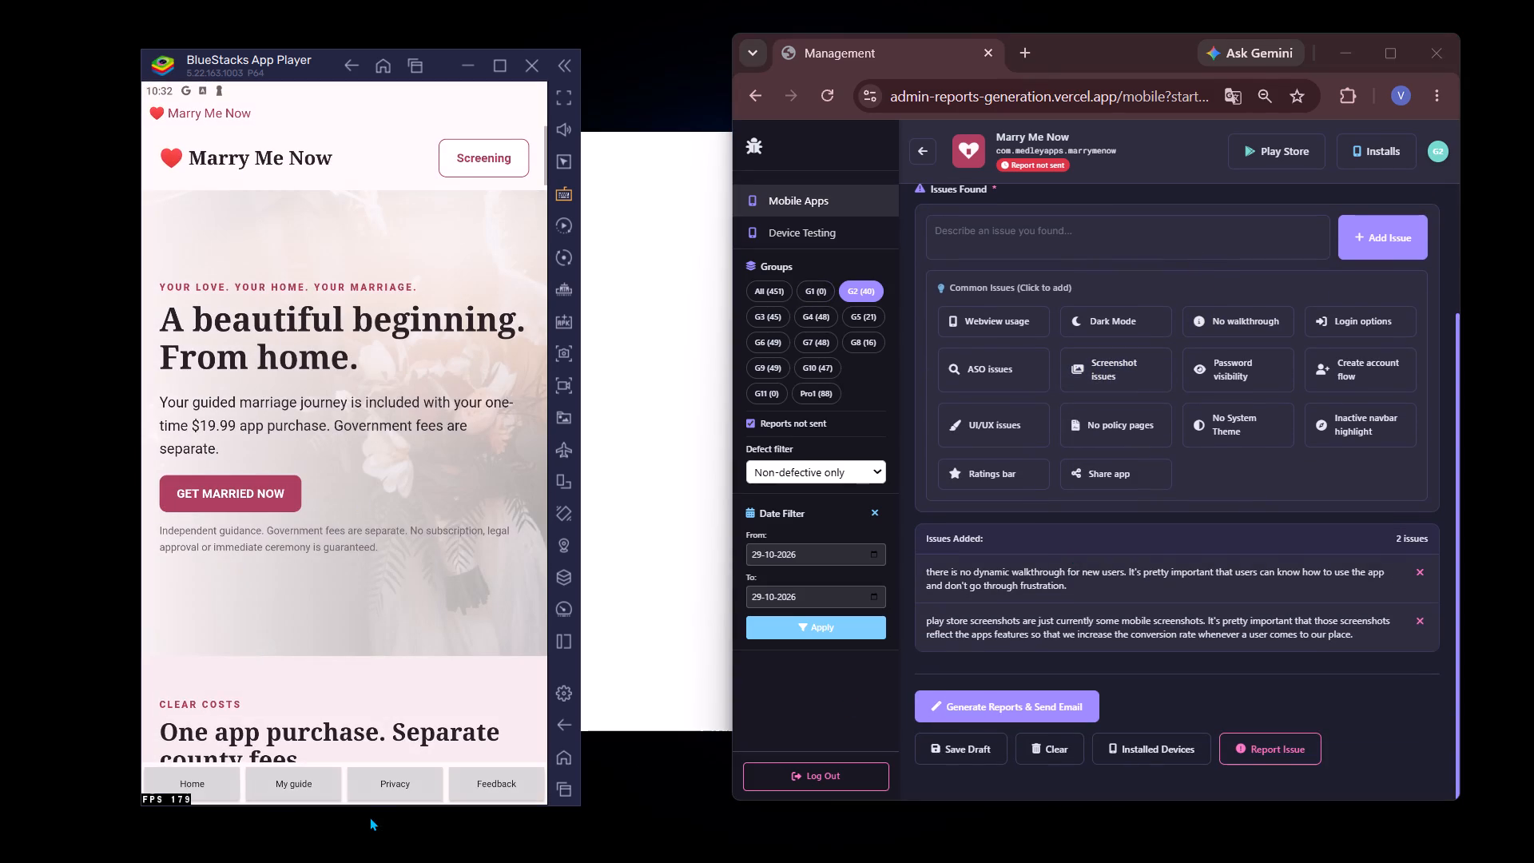
scroll(391, 662, "down", 10)
scroll(386, 662, "up", 3)
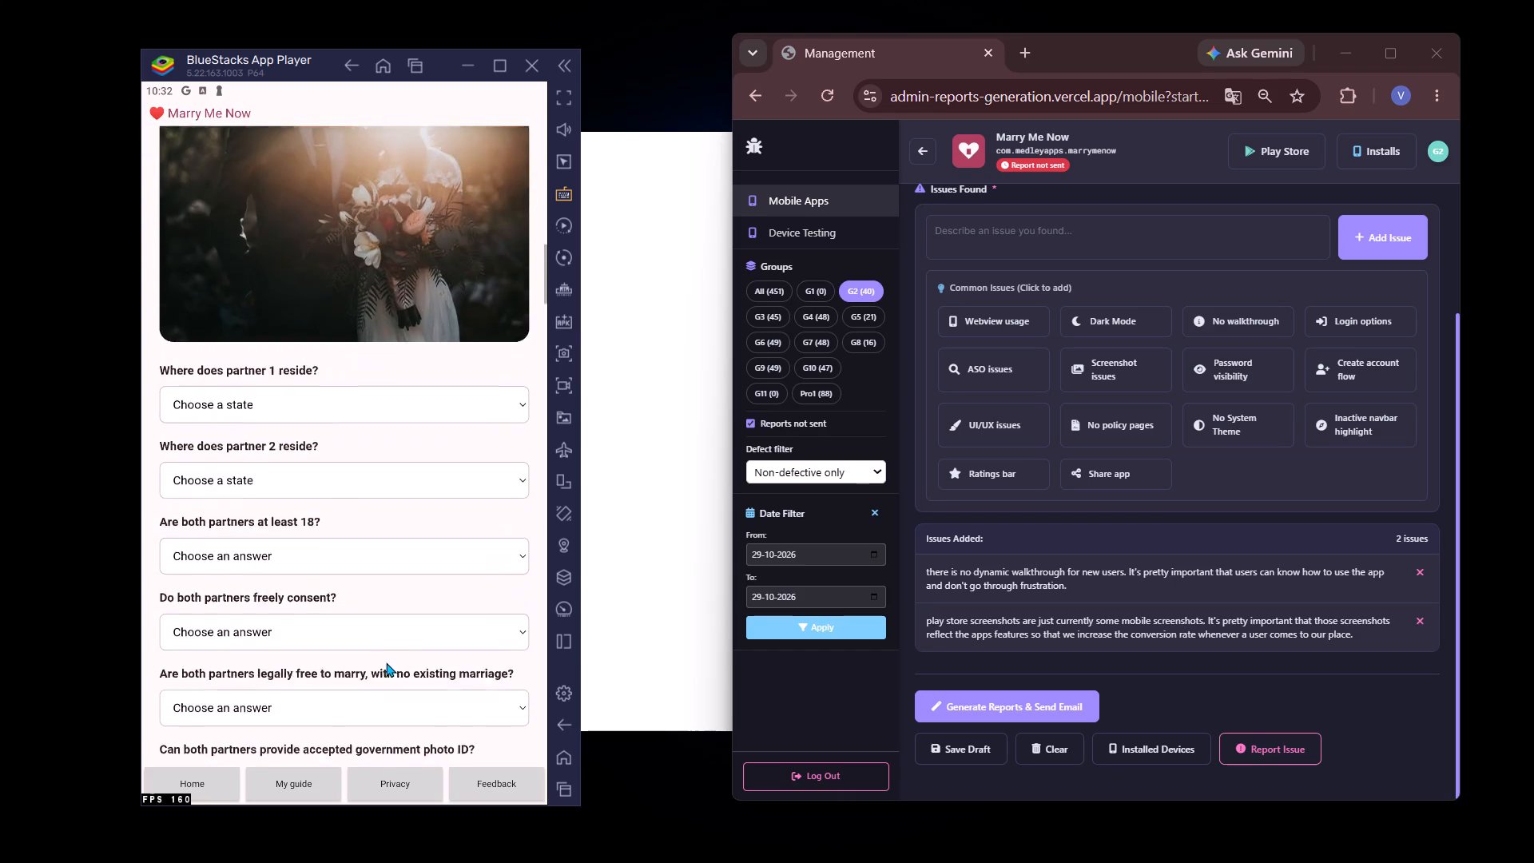
scroll(386, 662, "up", 5)
scroll(386, 646, "down", 10)
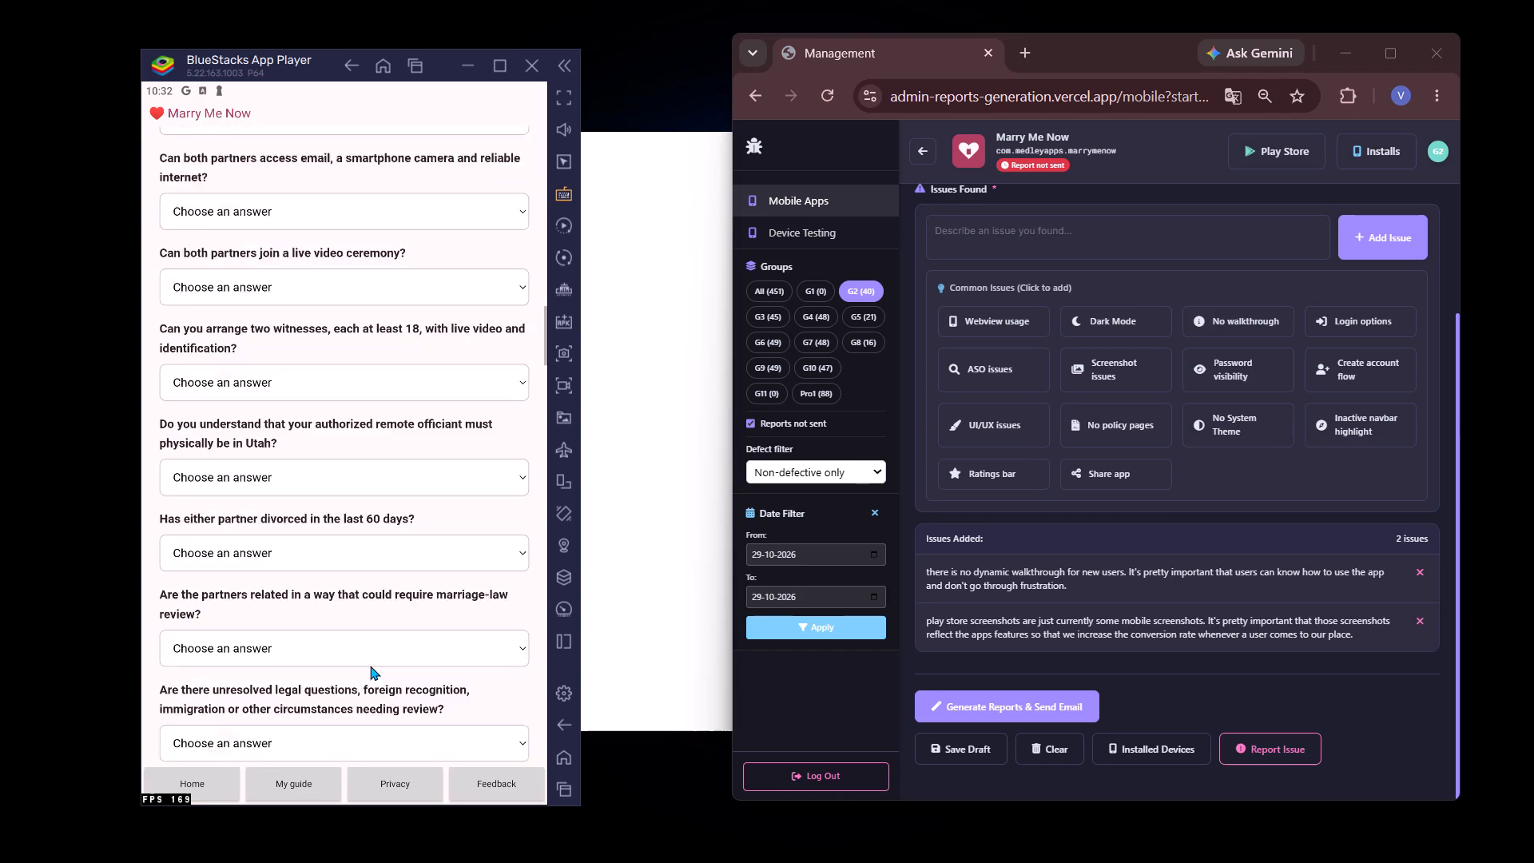
scroll(370, 666, "down", 11)
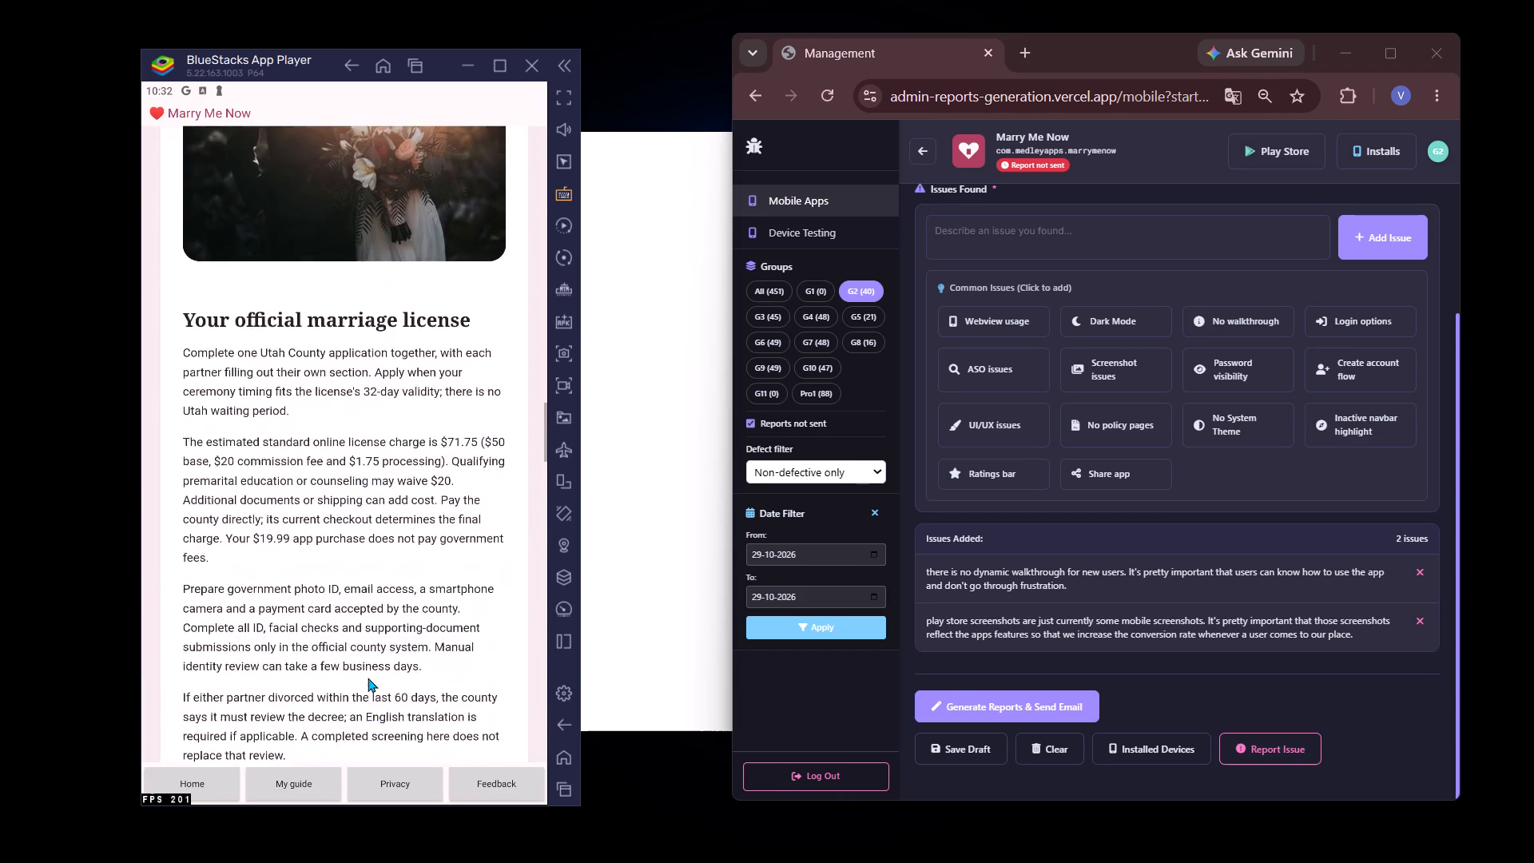
scroll(368, 678, "down", 18)
scroll(374, 691, "down", 6)
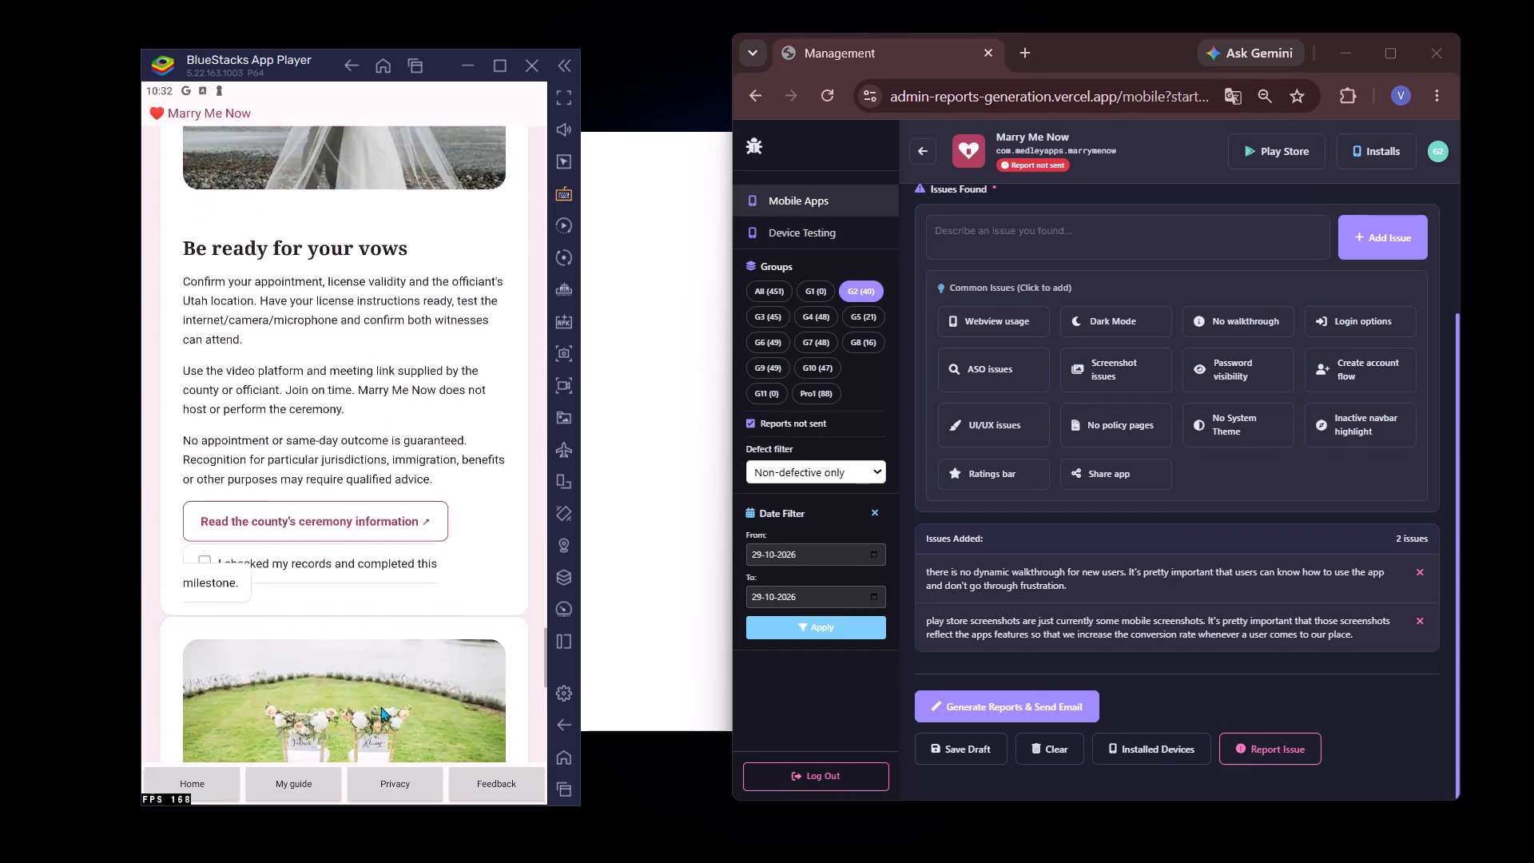
scroll(383, 699, "down", 6)
scroll(393, 555, "up", 9)
scroll(278, 0, "up", 2)
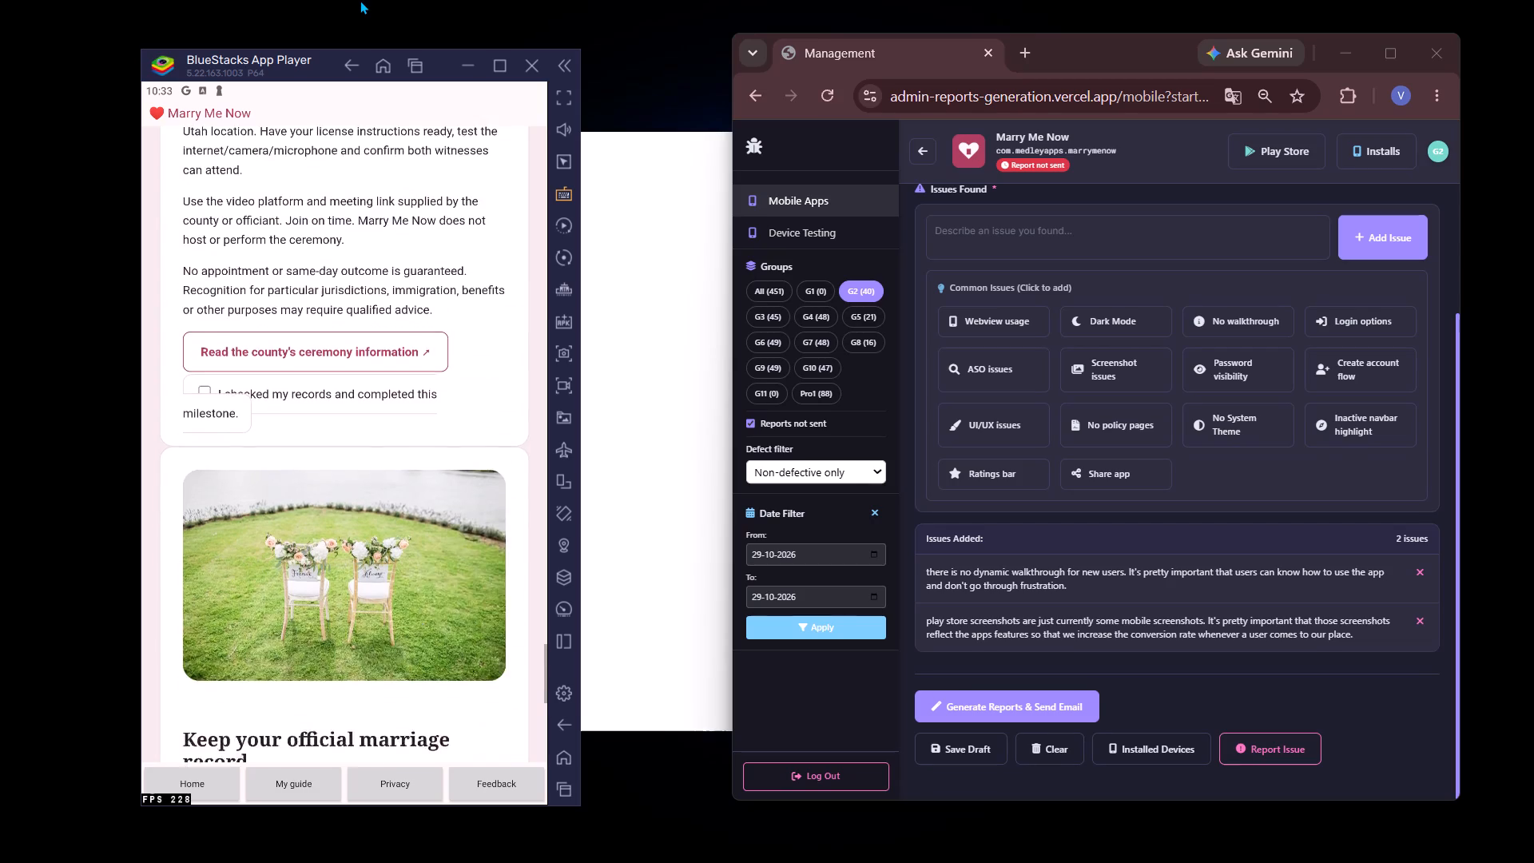
scroll(362, 0, "up", 2)
scroll(434, 284, "up", 14)
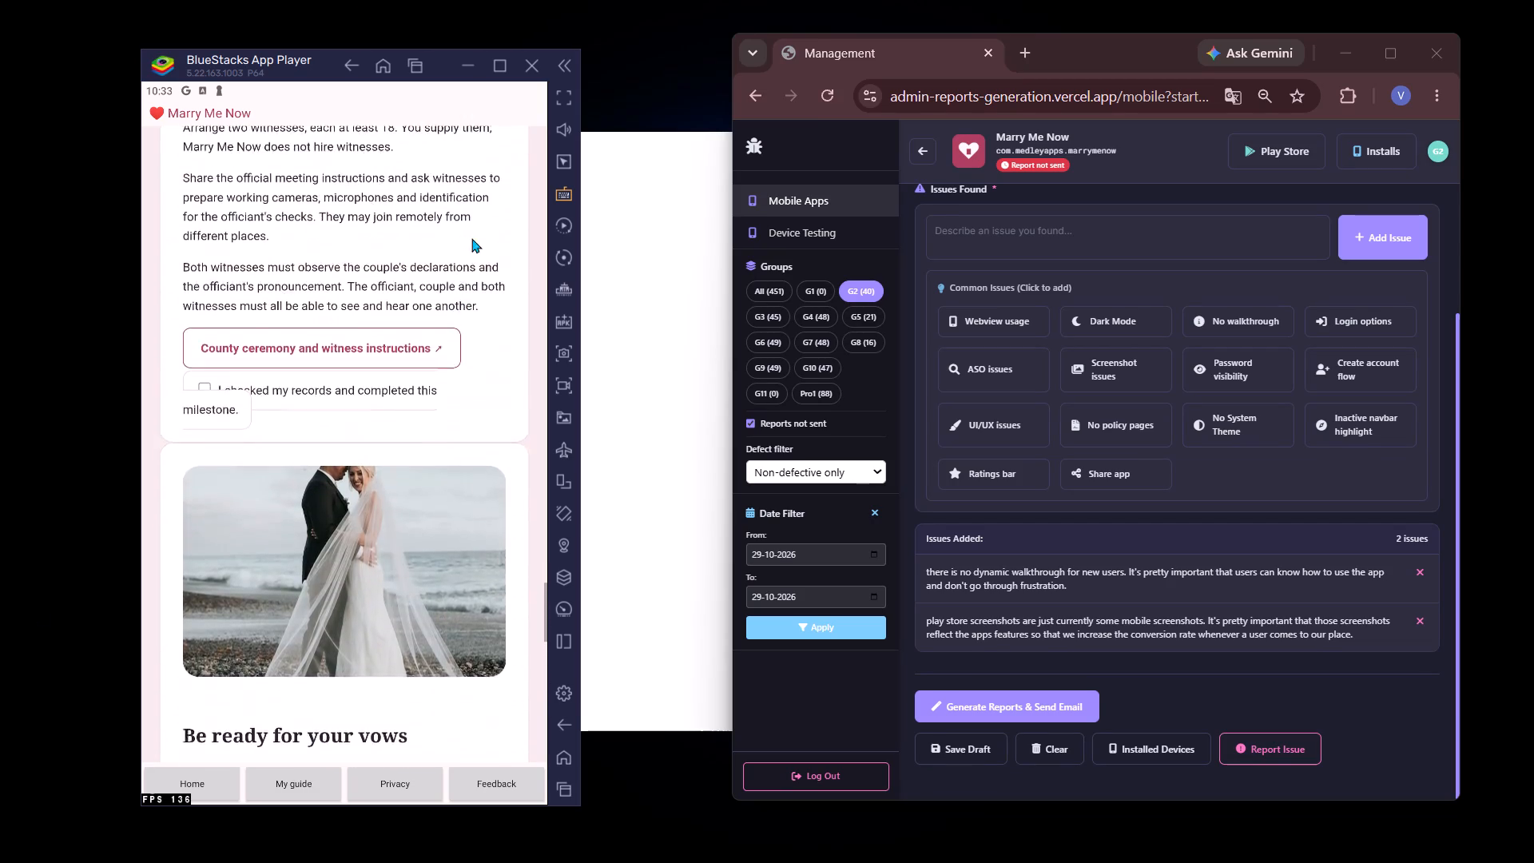
scroll(471, 238, "up", 20)
scroll(471, 238, "up", 18)
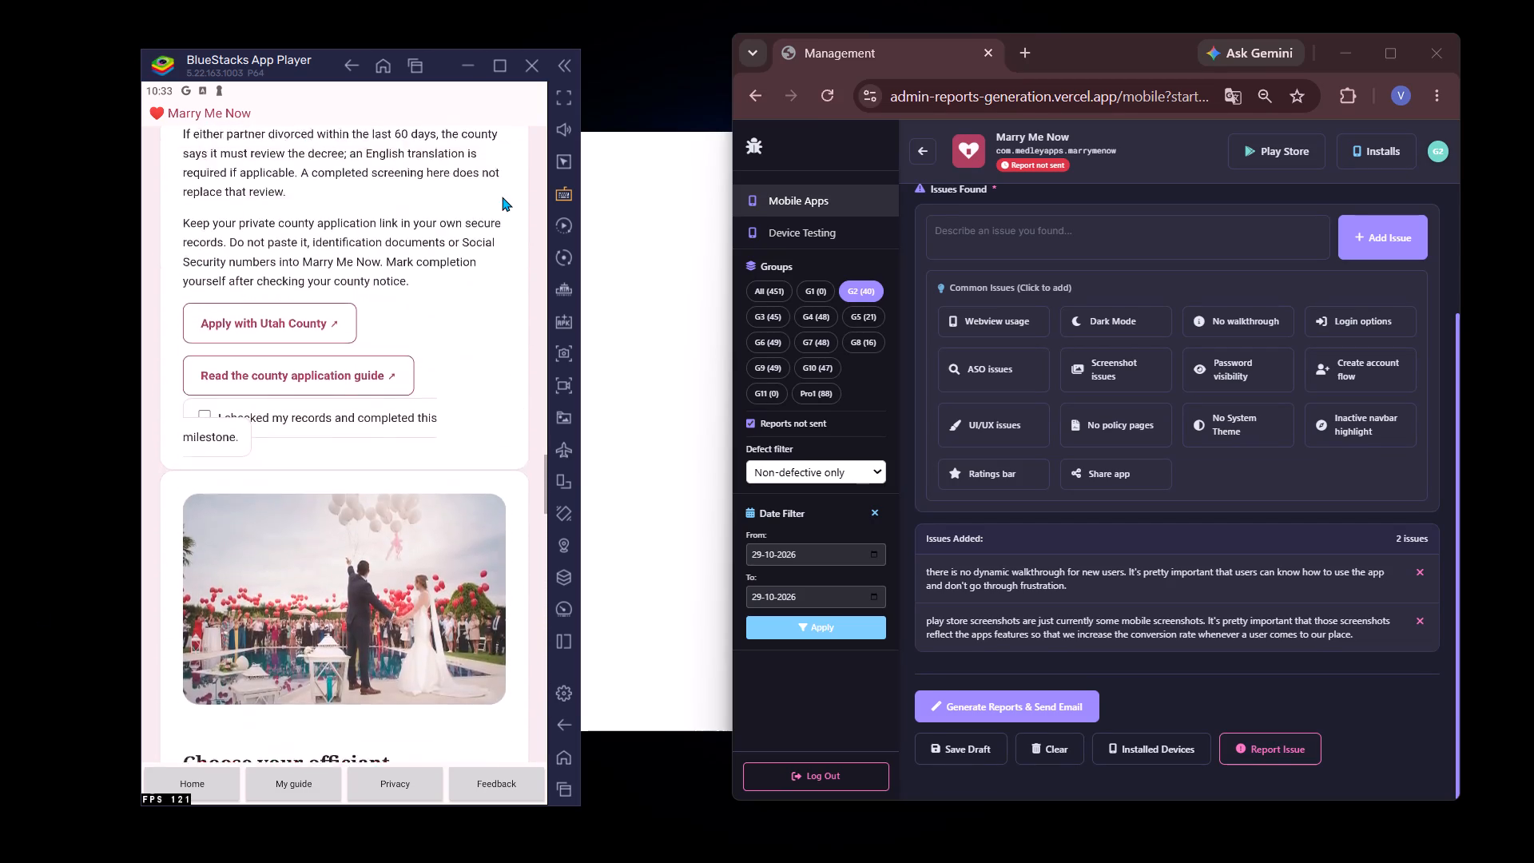
scroll(502, 197, "up", 20)
scroll(502, 197, "up", 8)
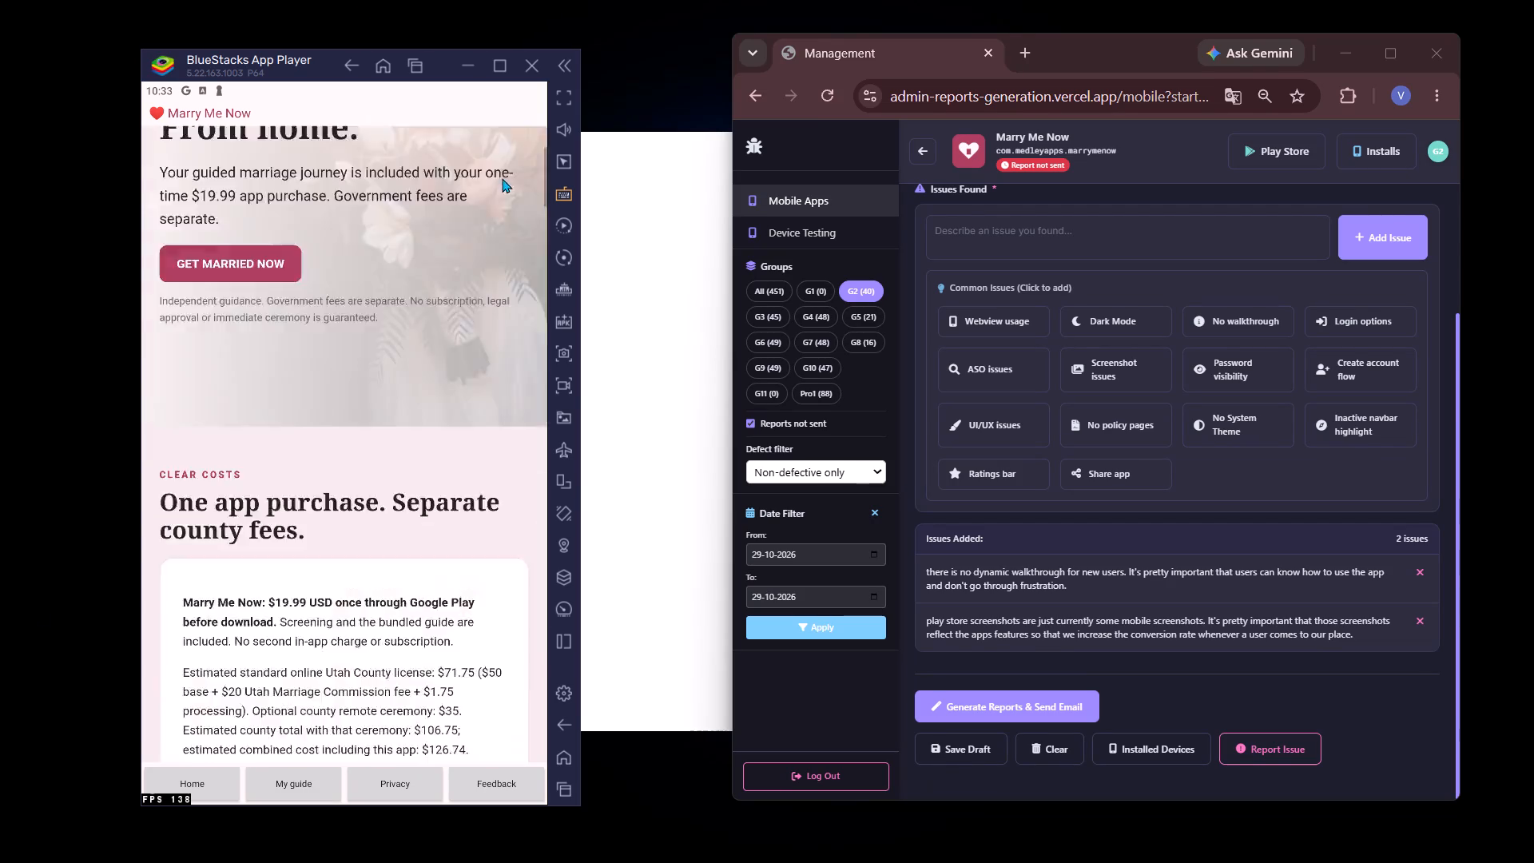
scroll(500, 178, "up", 4)
left_click(491, 171)
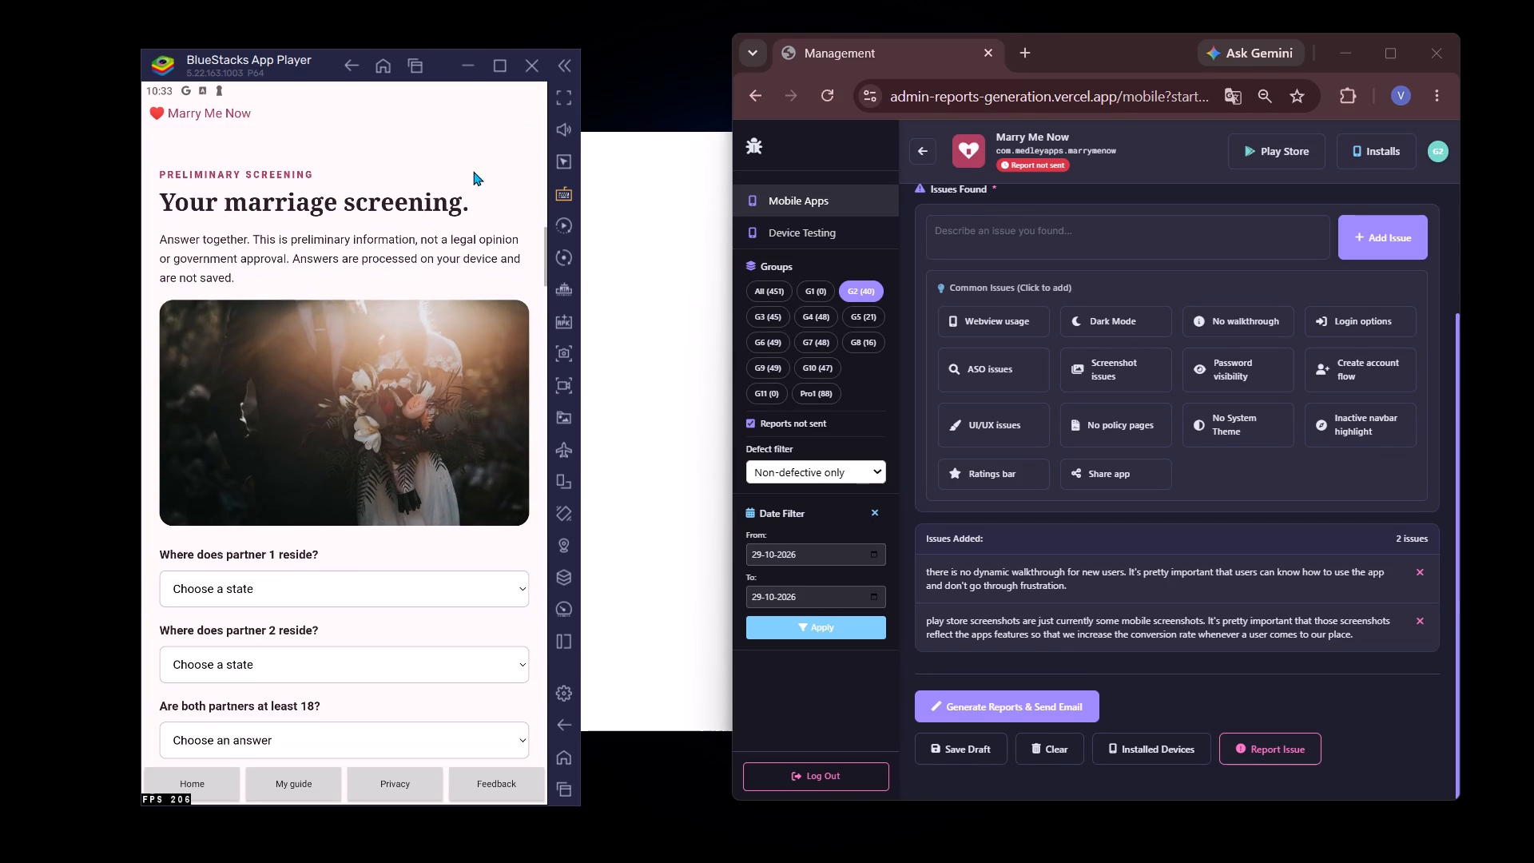
Add the Dark Mode and Ratings bar issues to Marry Me Now's report.
left_click(1225, 326)
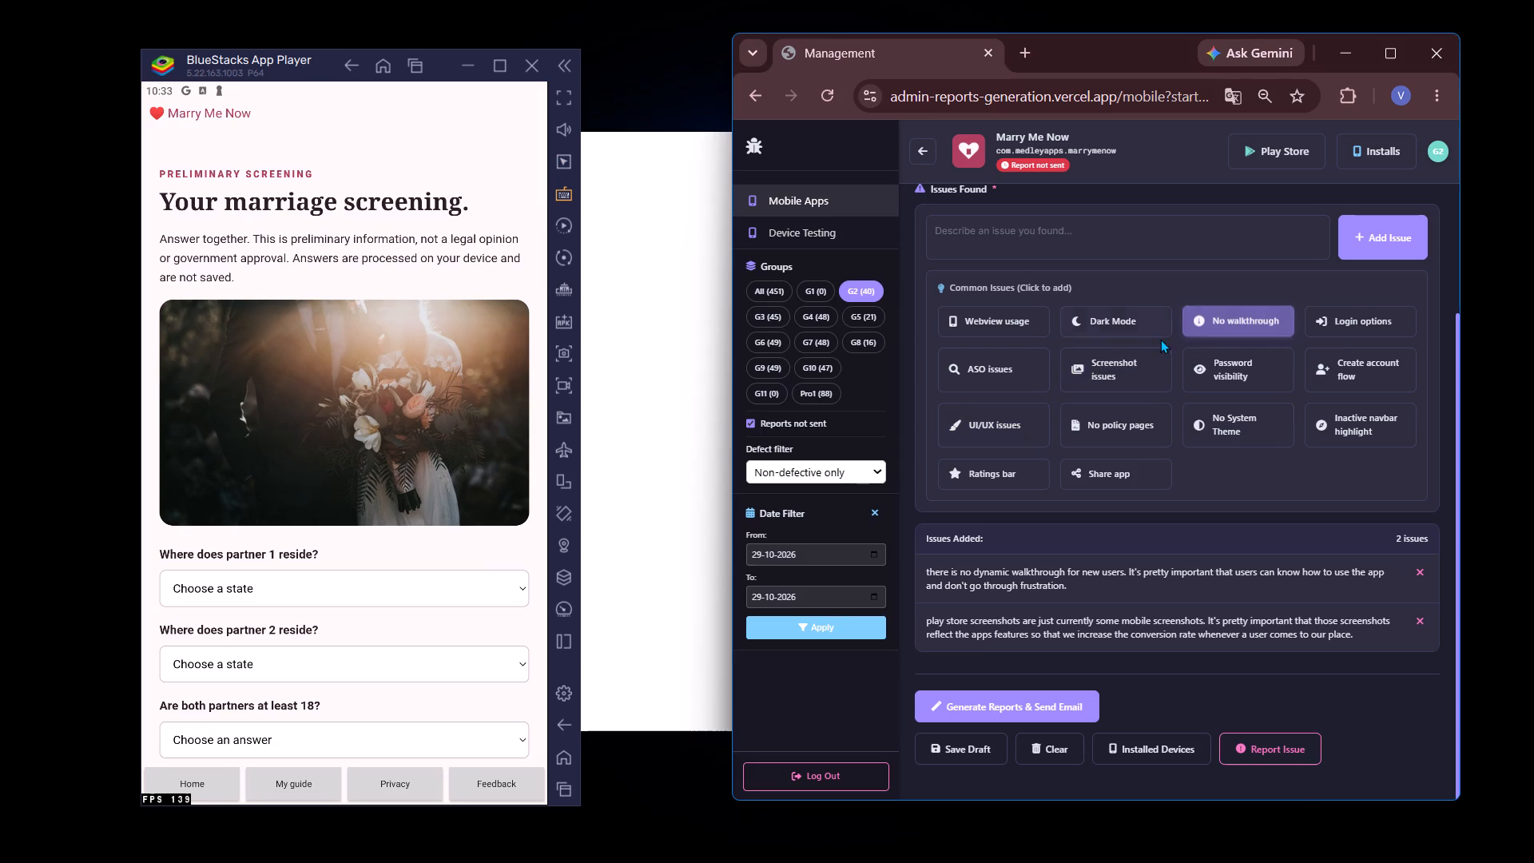
left_click(1123, 317)
left_click(1016, 475)
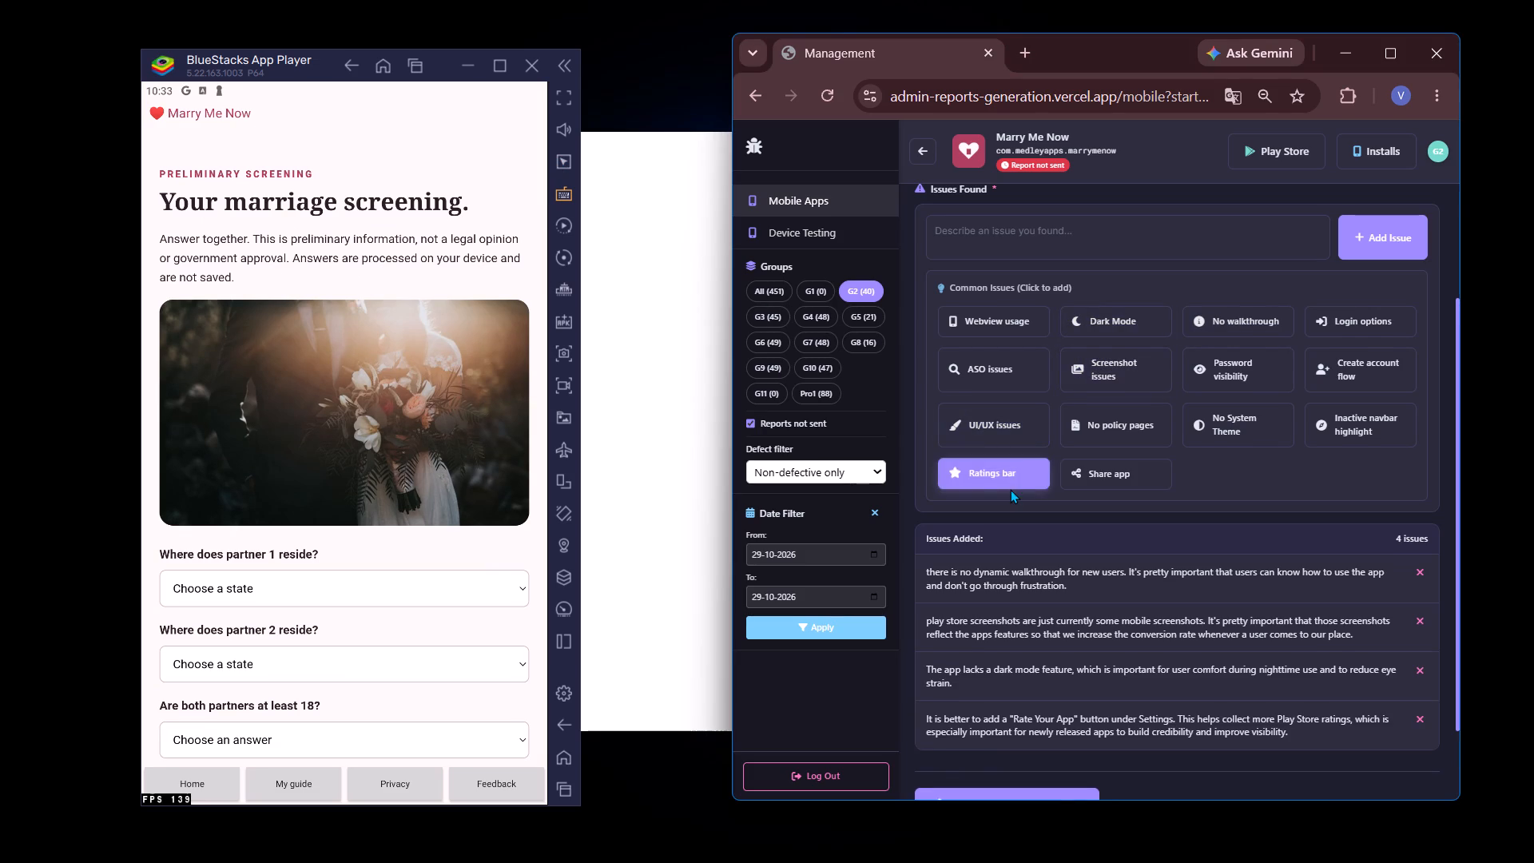
Generate Marry Me Now's report and send it by email.
scroll(1010, 494, "down", 2)
left_click(996, 707)
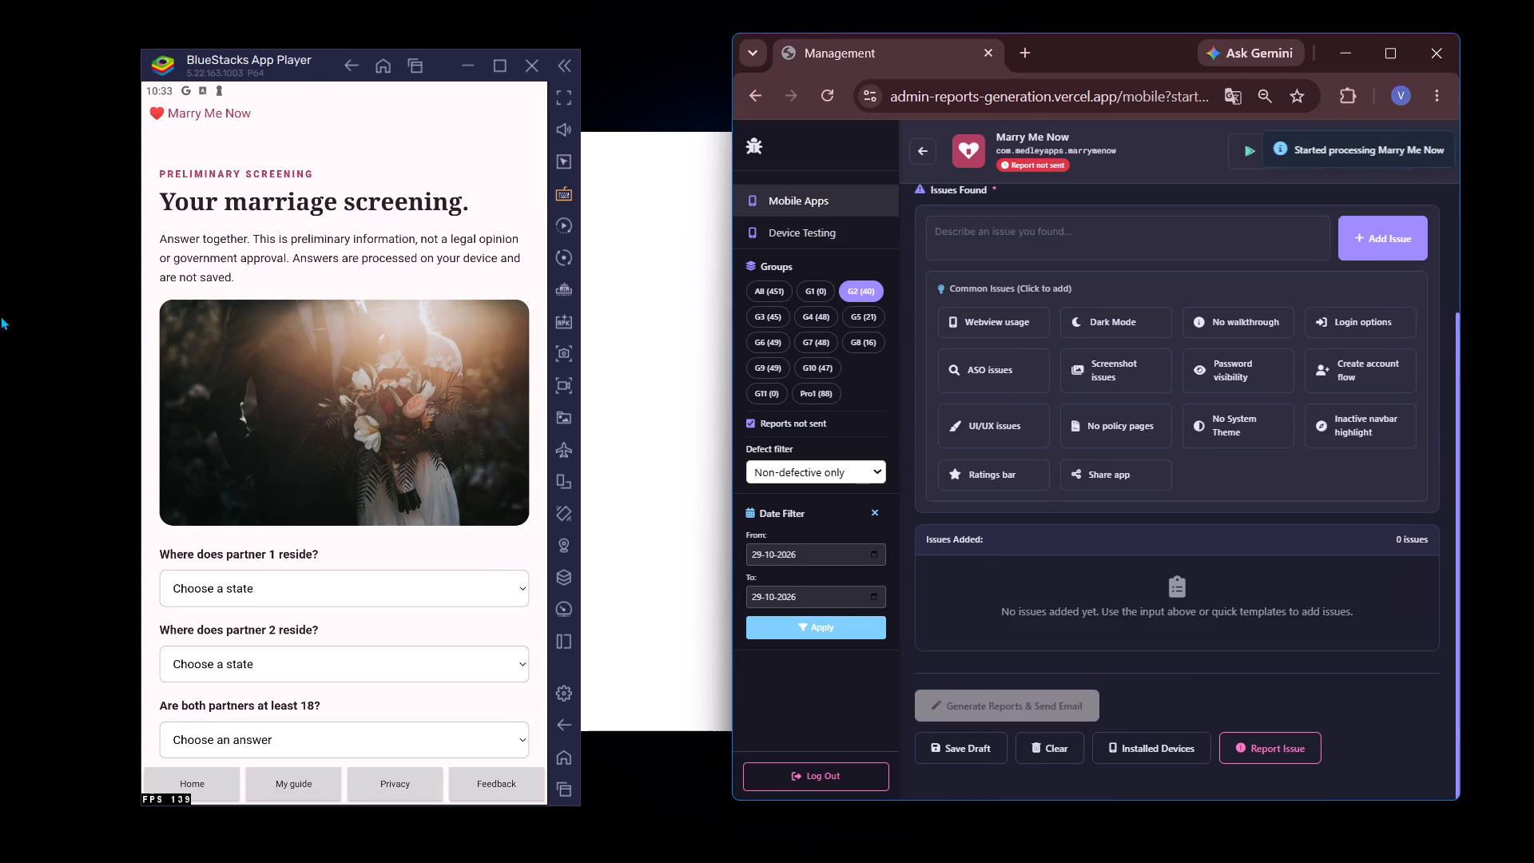
Return to Marry Me Now's Google Play listing in BlueStacks and uninstall the app.
left_click(419, 64)
left_click(391, 412)
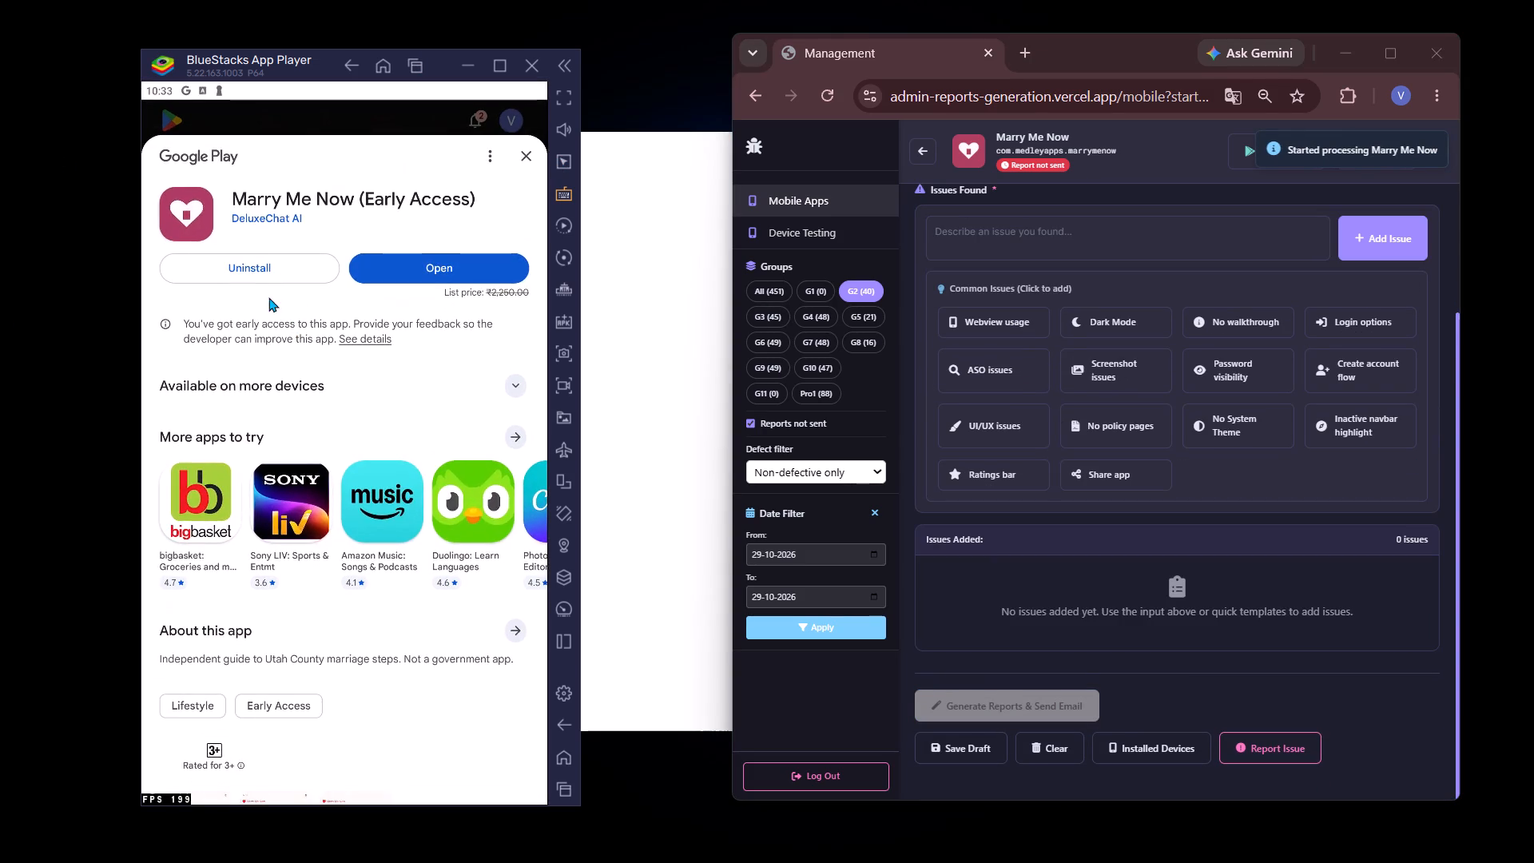
left_click(262, 269)
left_click(480, 463)
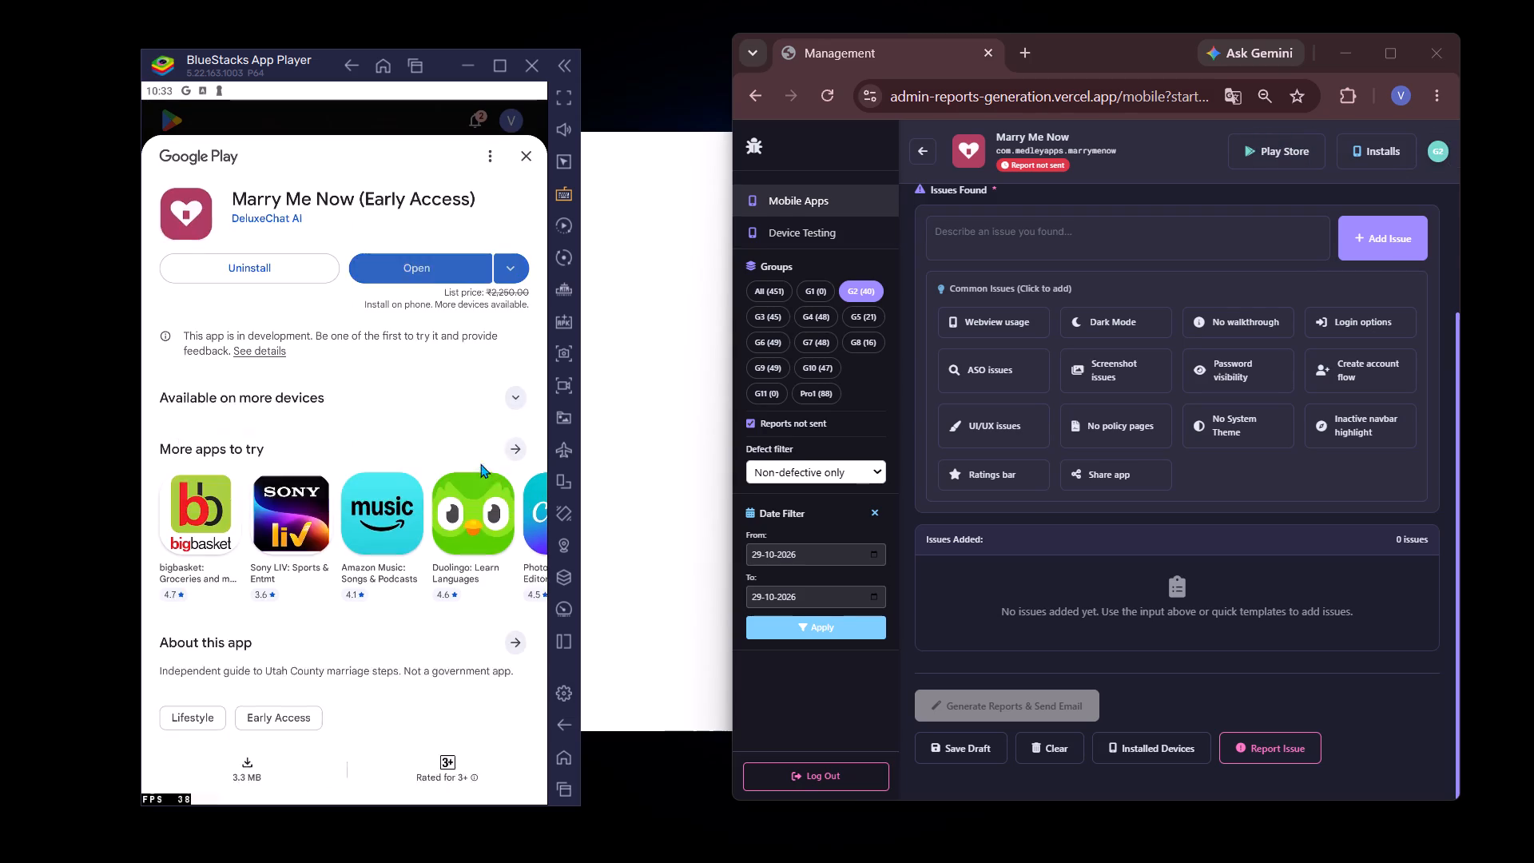
scroll(441, 483, "down", 3)
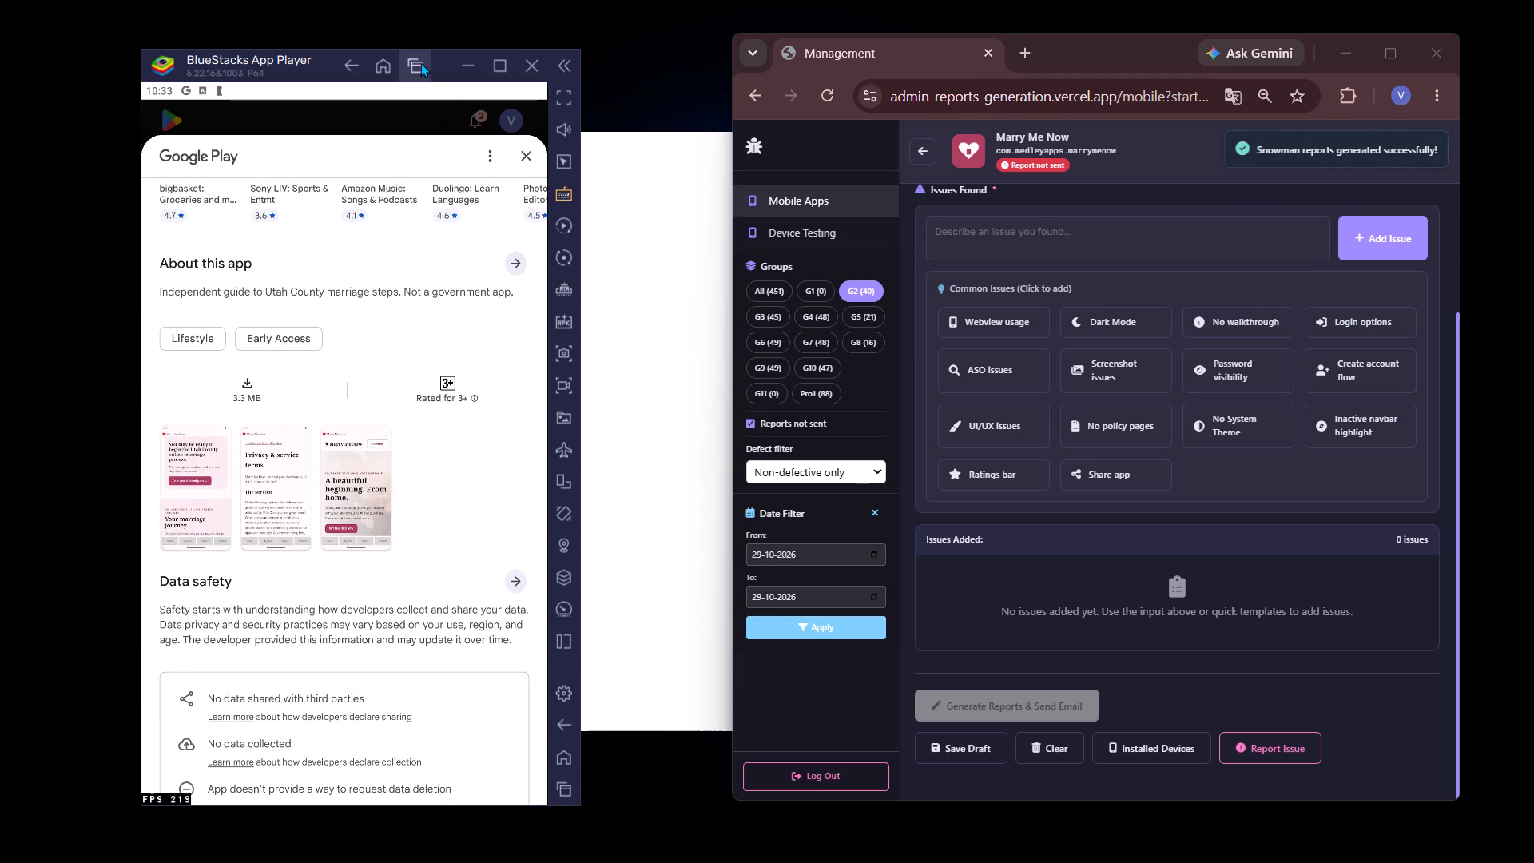
Advance the BlueStacks and desktop admin pages to Ruleta de Clase (25/40) and open its Google Play listing in BlueStacks.
left_click_drag(420, 62, 428, 78)
left_click(370, 312)
left_click(519, 242)
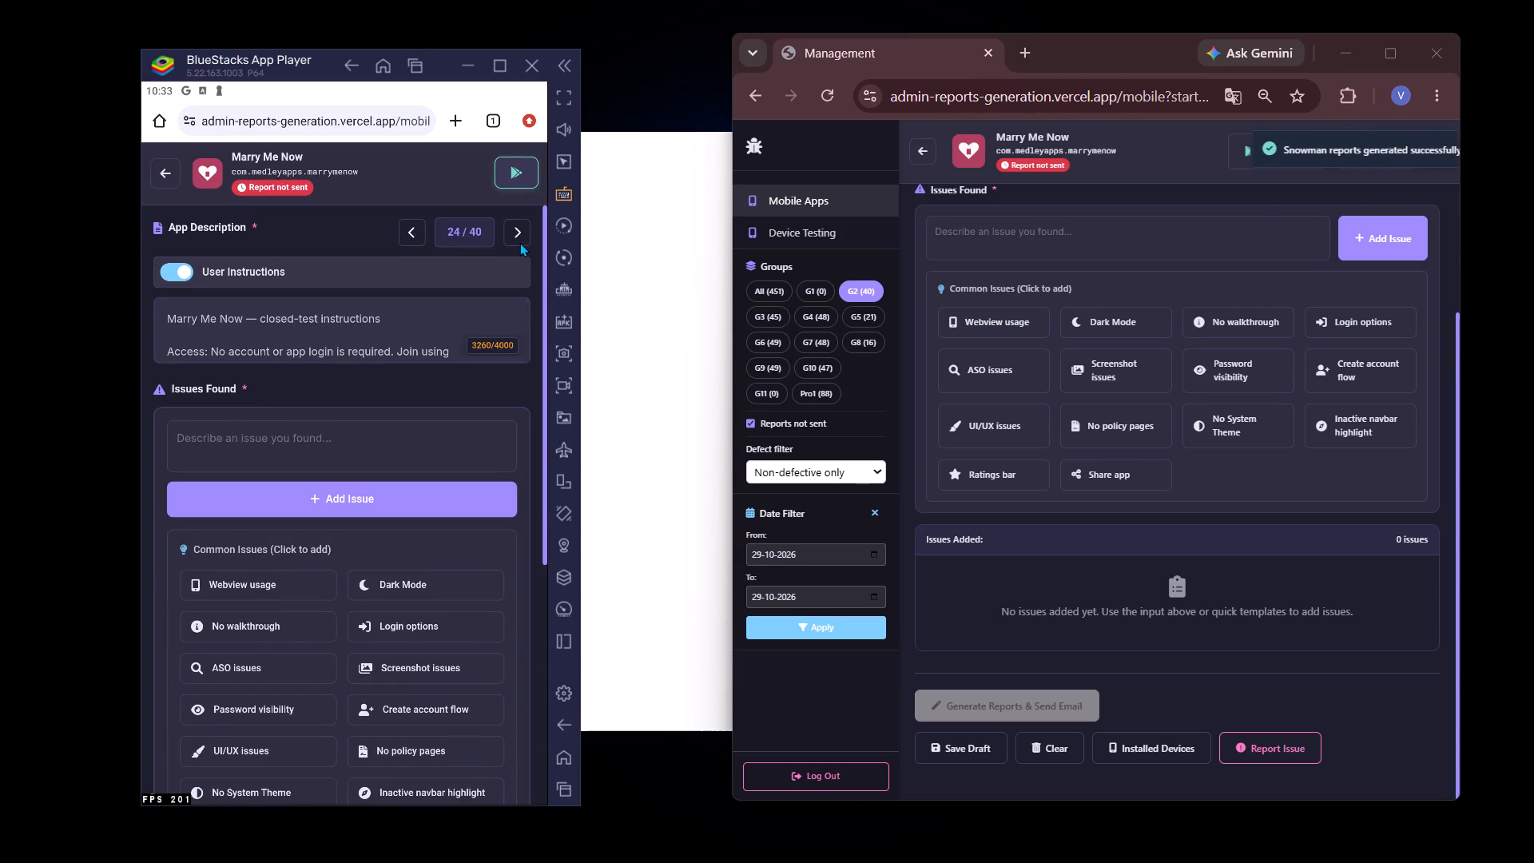
scroll(1115, 328, "up", 2)
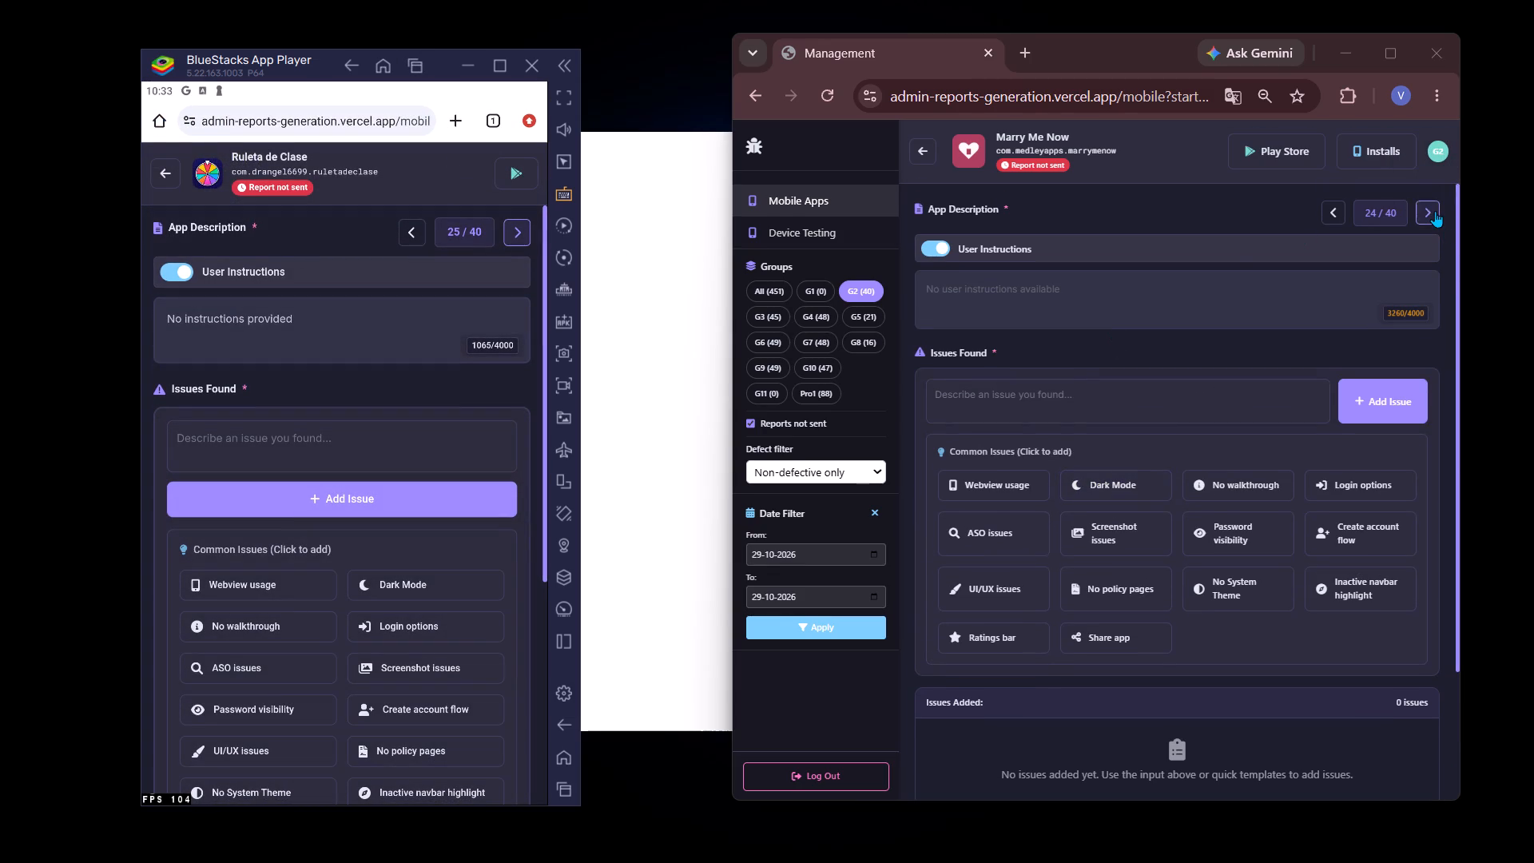
left_click(1435, 211)
left_click(523, 184)
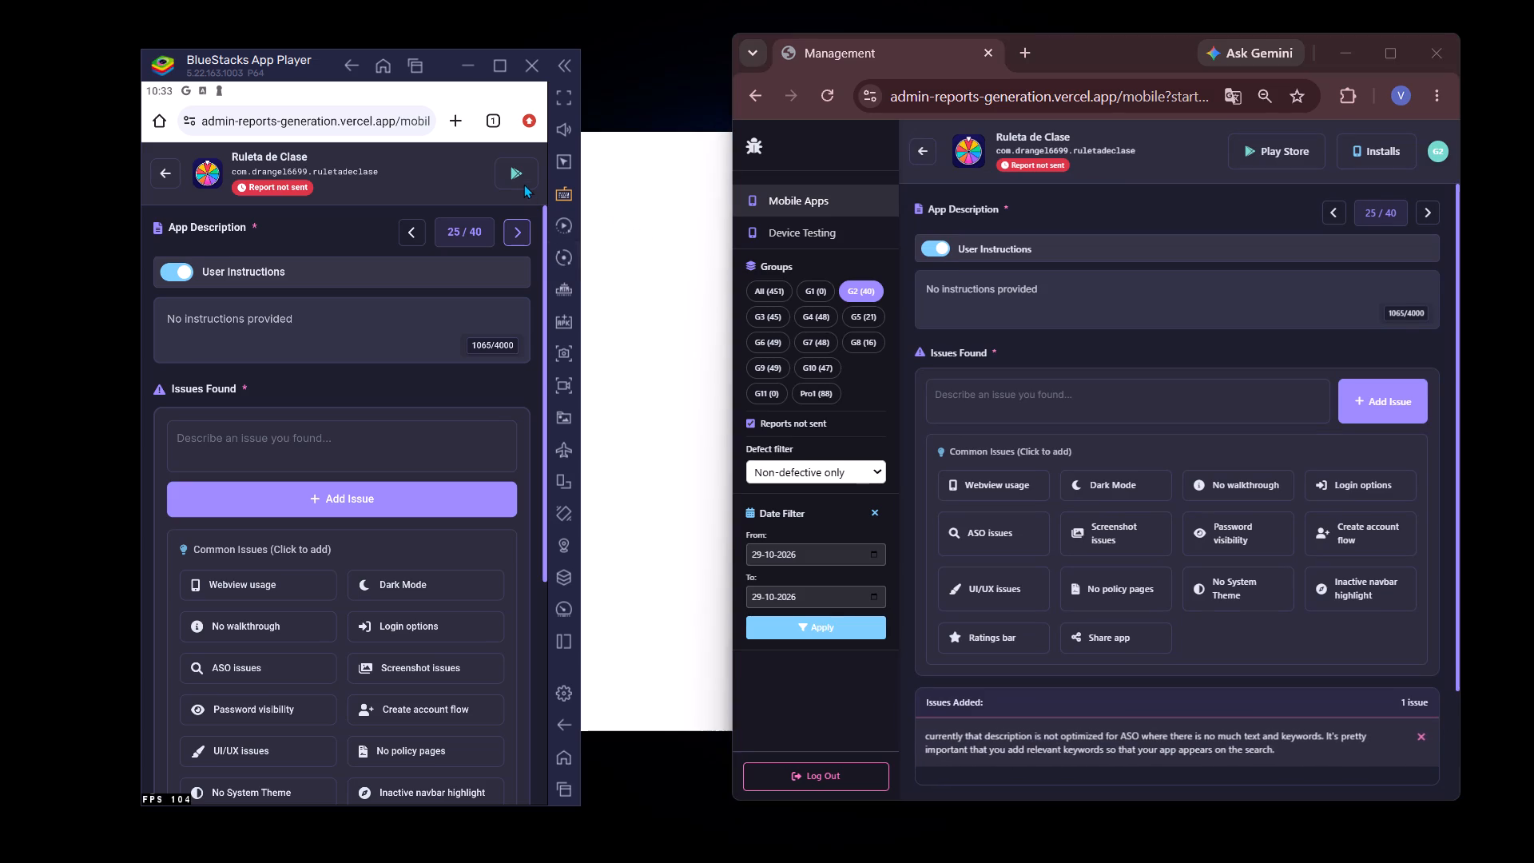
scroll(332, 497, "down", 2)
scroll(336, 477, "up", 2)
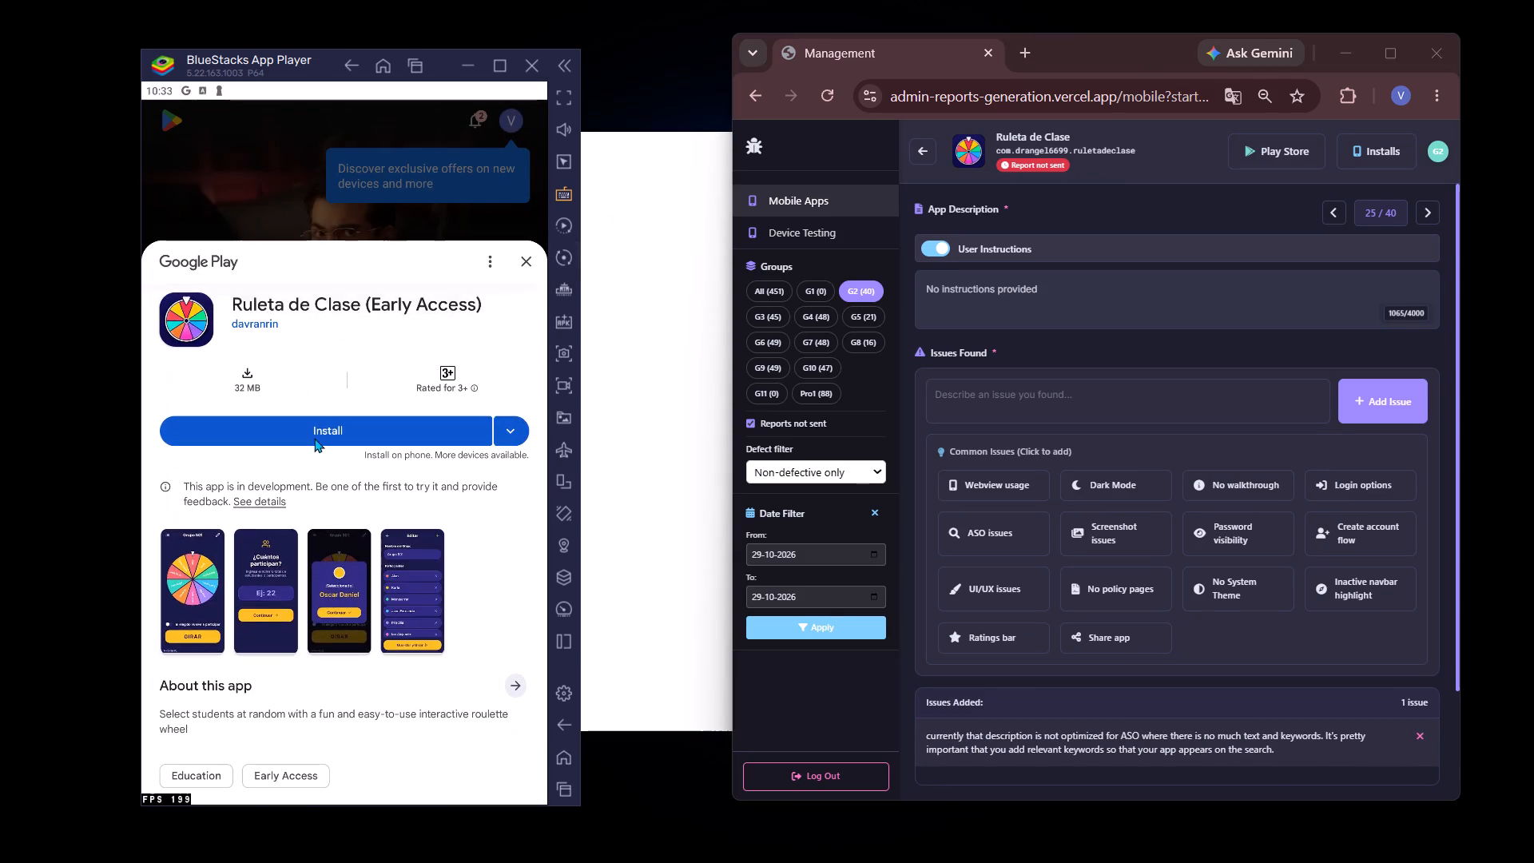
Install Ruleta de Clase and add the No walkthrough and Screenshot issues to its desktop report.
left_click(314, 429)
left_click(1205, 498)
left_click(1128, 540)
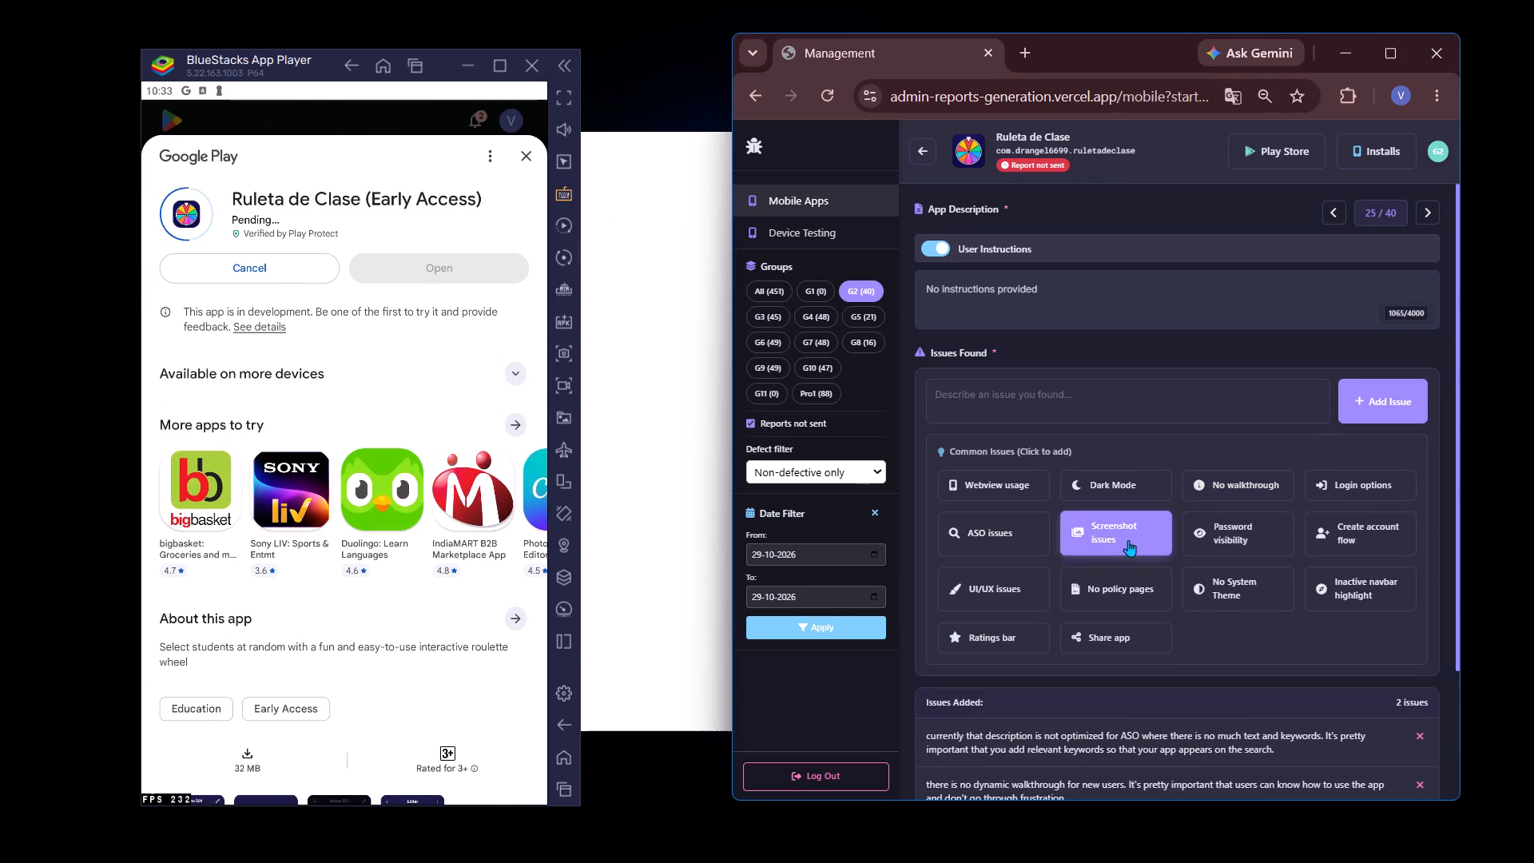
Look over Ruleta de Clase's recorded issues and its Google Play listing while the app installs.
left_click(424, 72)
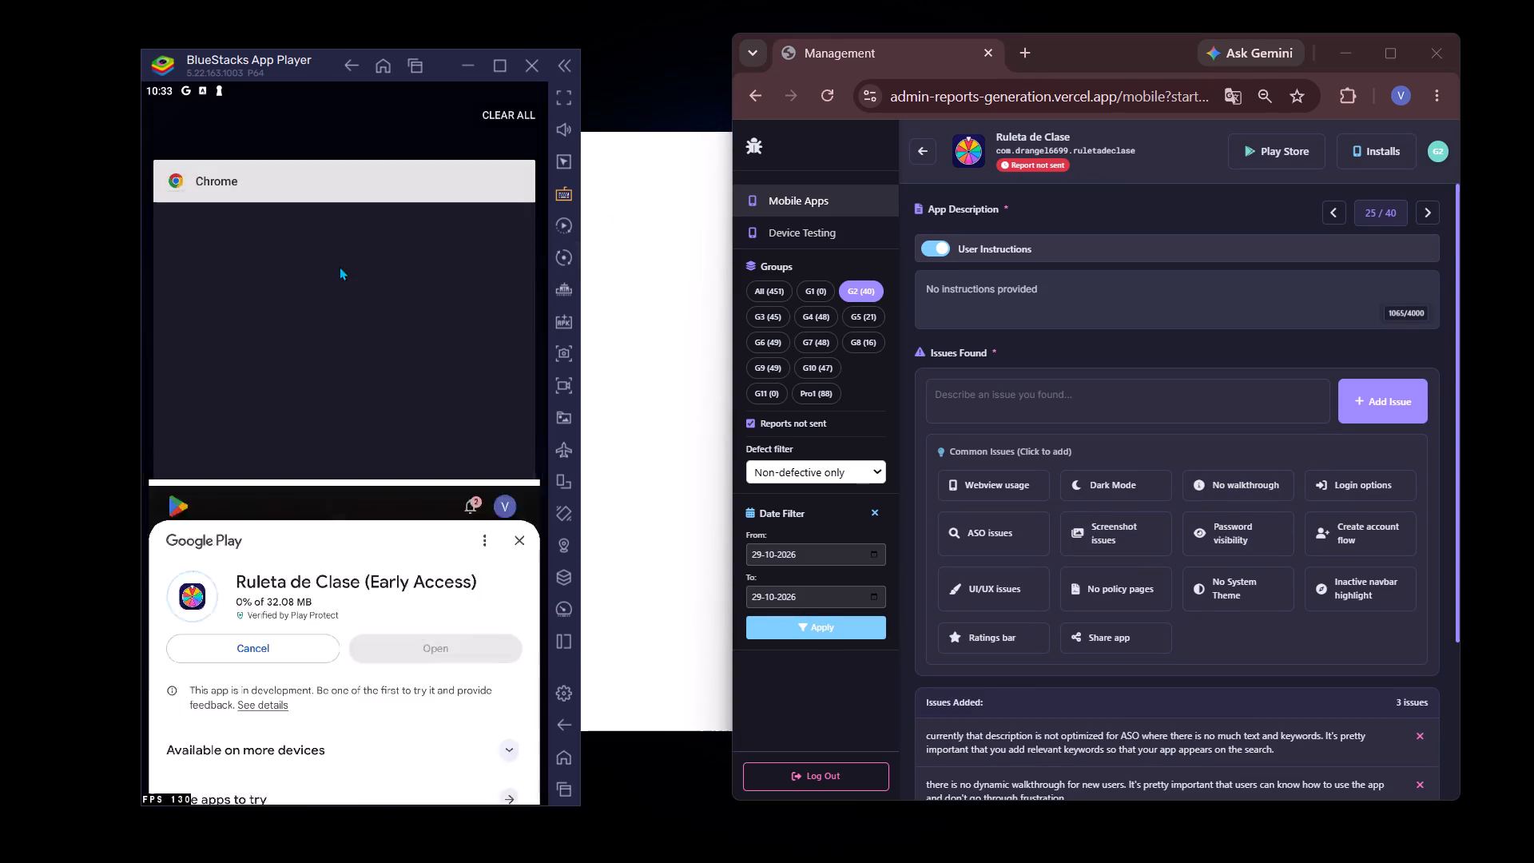
left_click(332, 399)
left_click(519, 163)
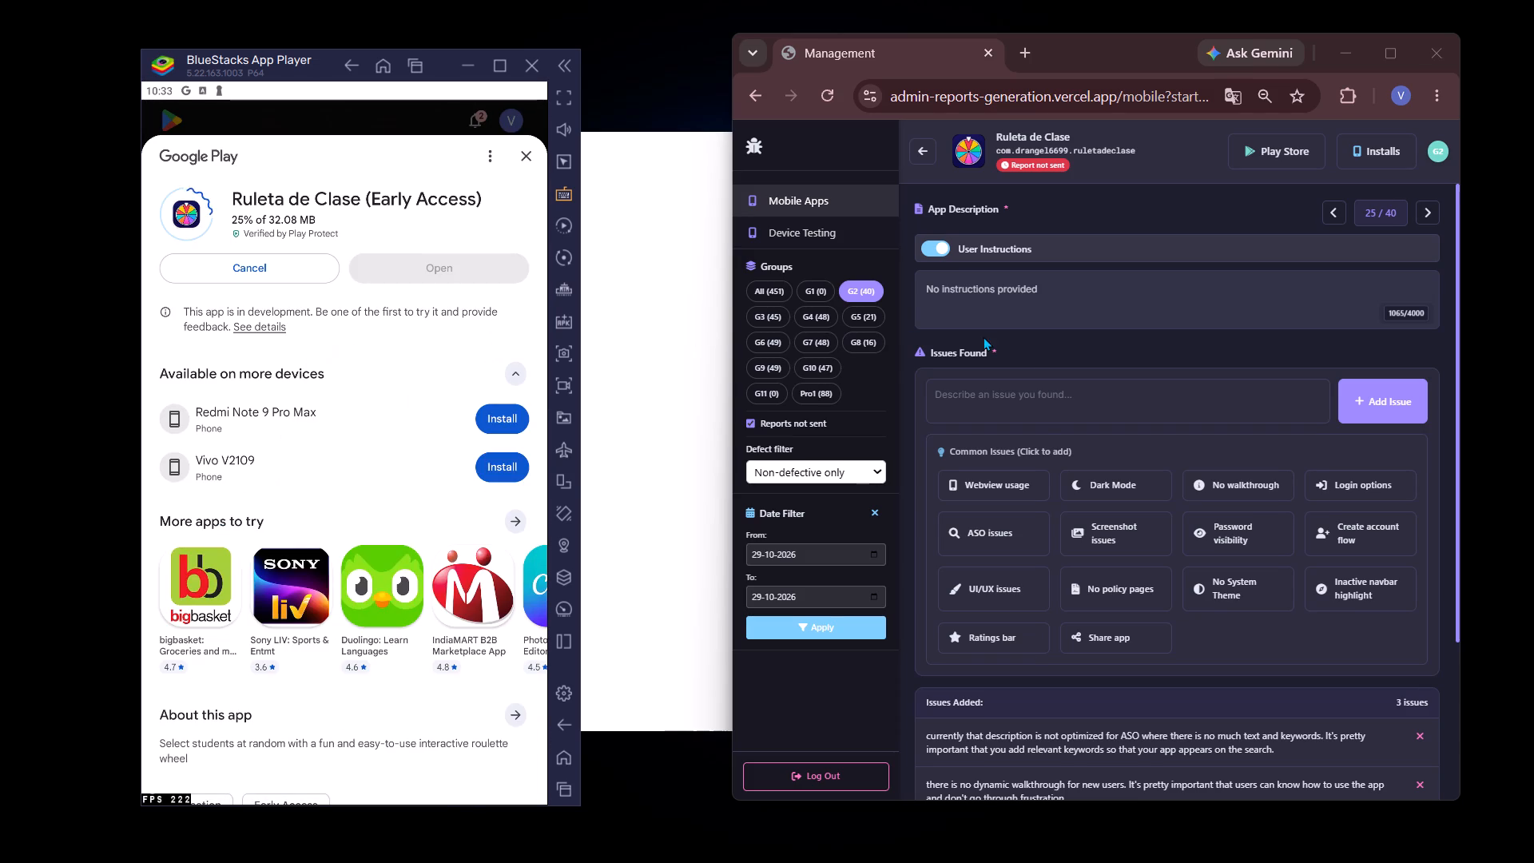
scroll(1045, 457, "down", 1)
scroll(391, 552, "down", 2)
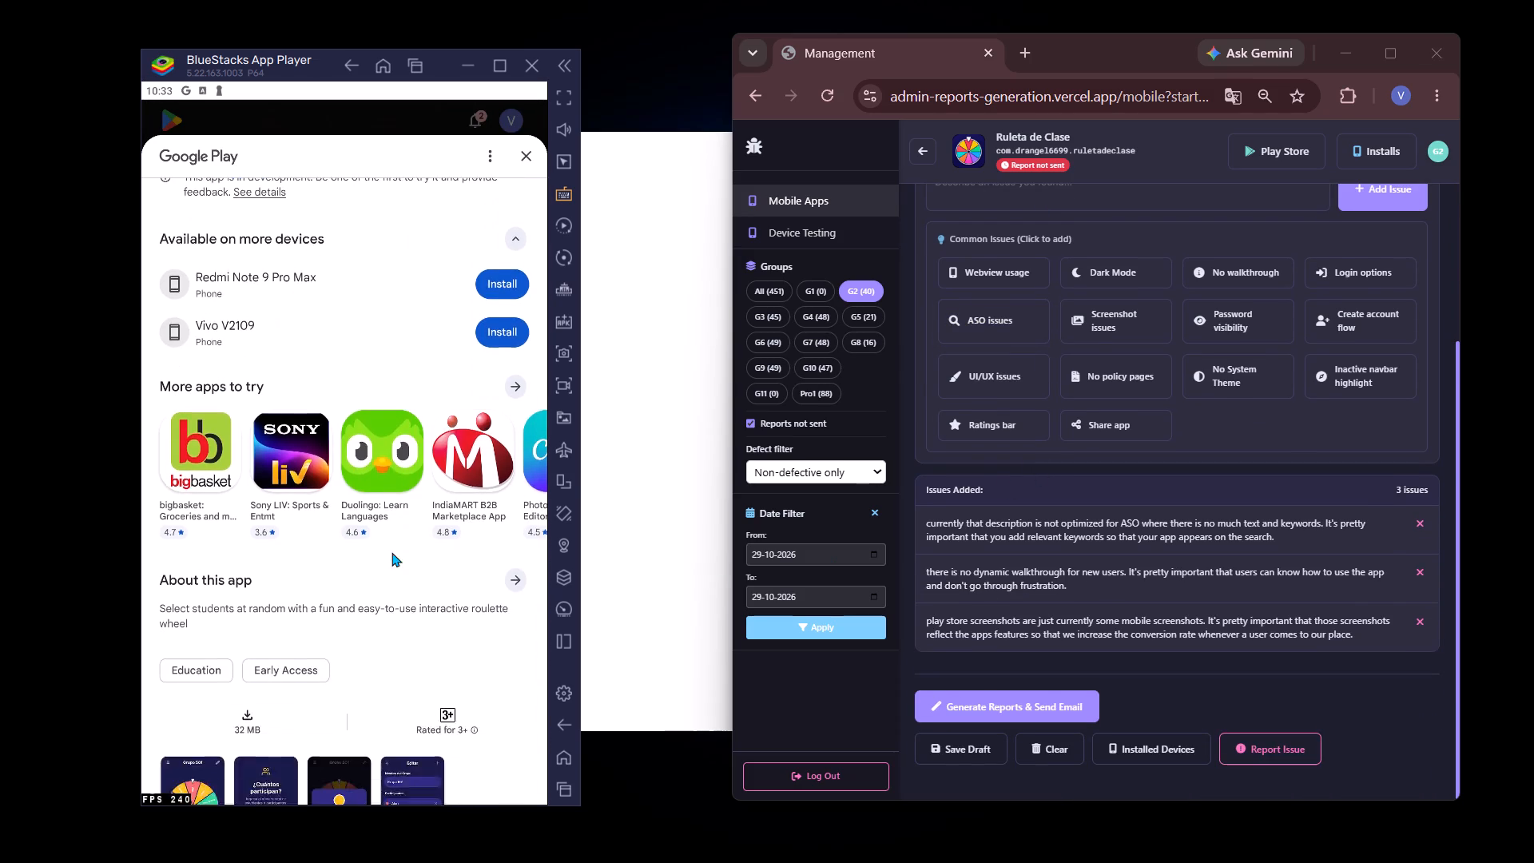
scroll(391, 552, "down", 1)
scroll(391, 552, "up", 5)
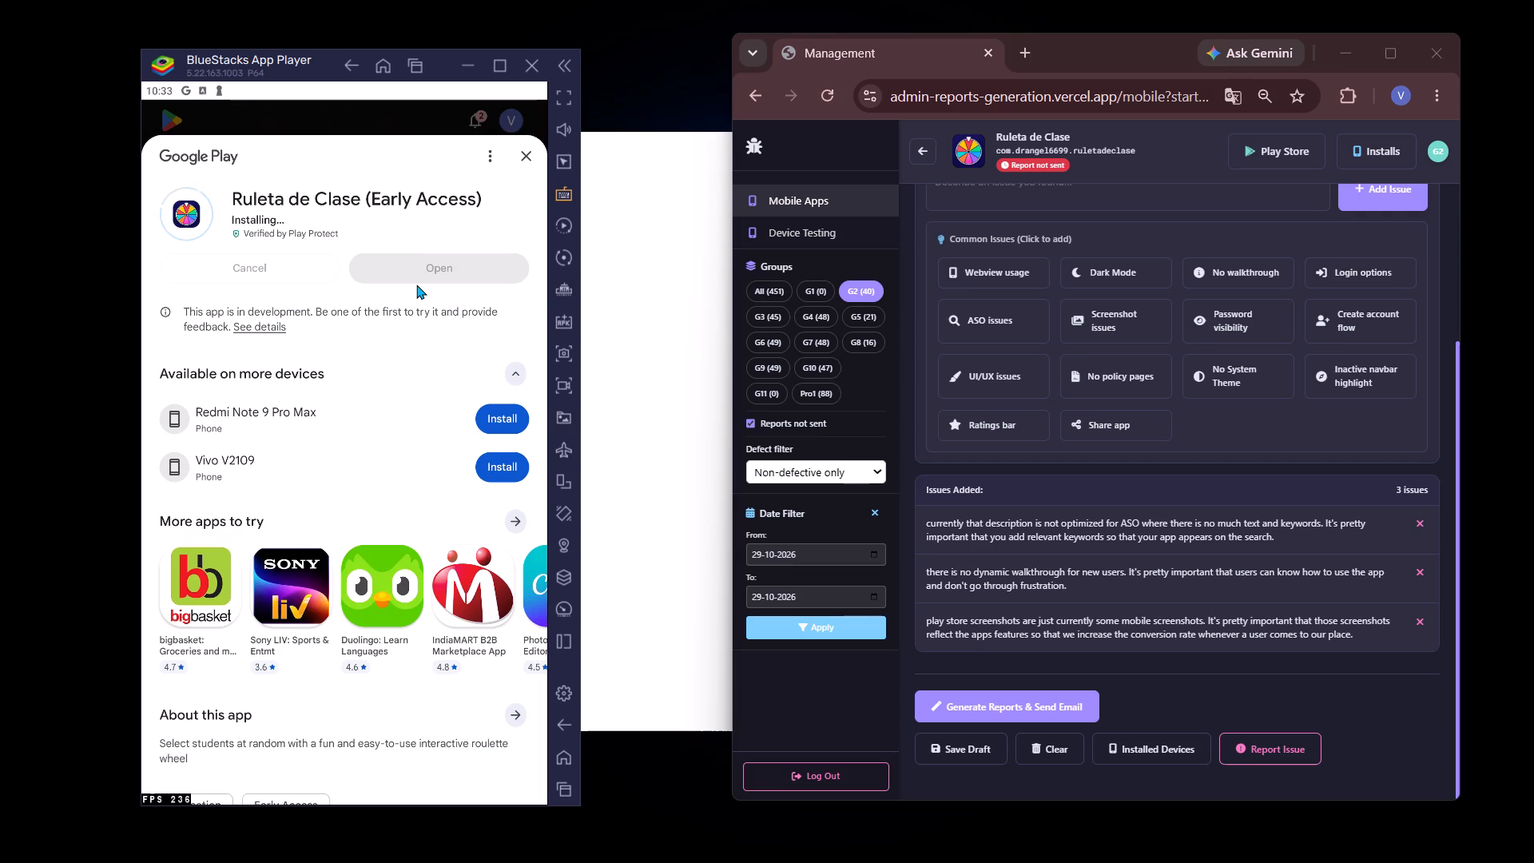
Open Ruleta de Clase and create a group named 451 with 35 participants.
left_click(398, 264)
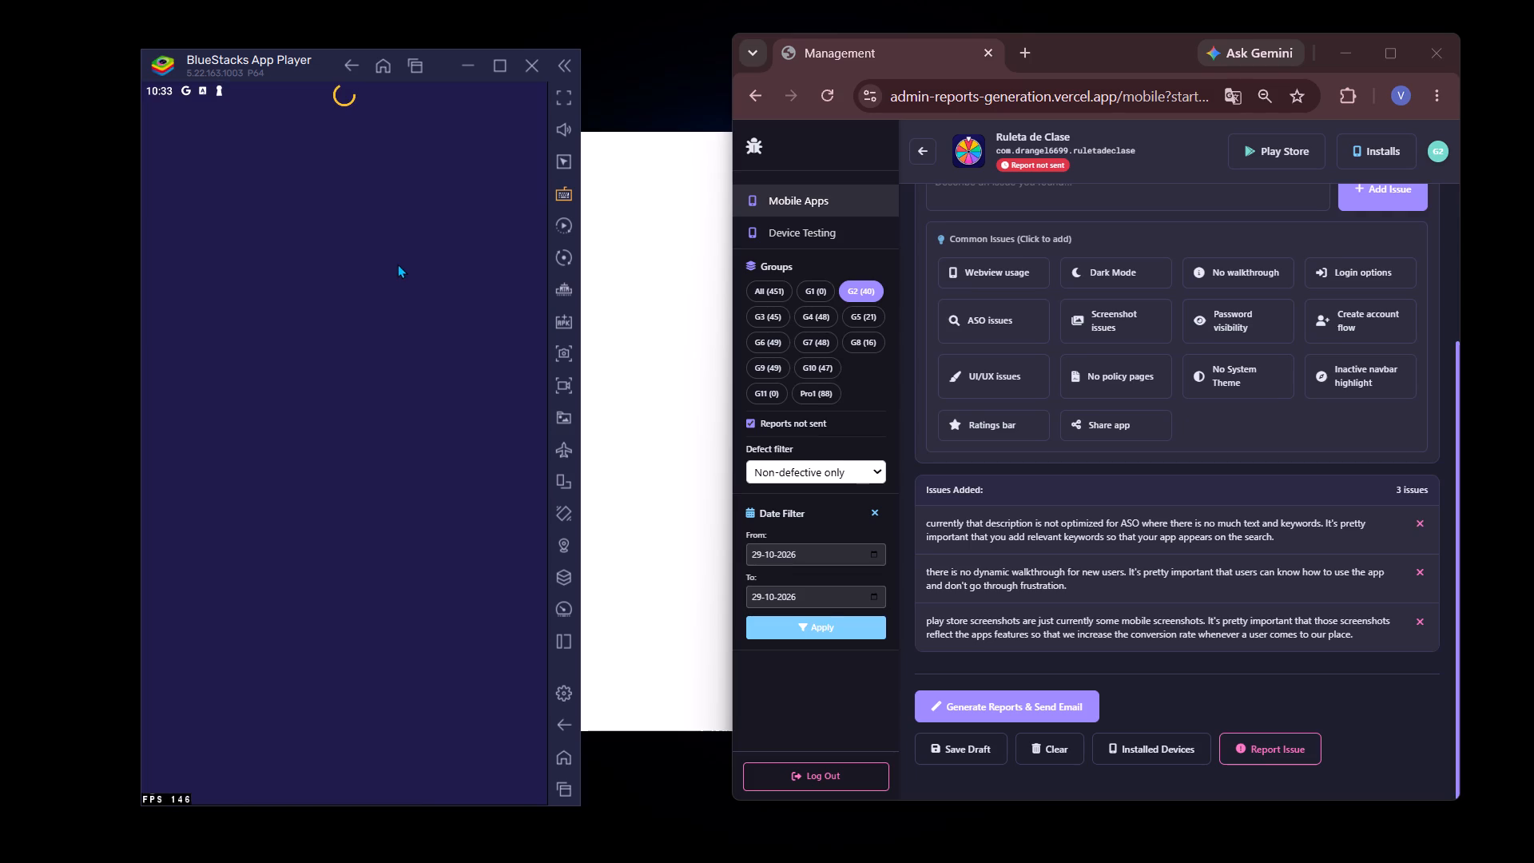
left_click(368, 335)
type("35")
left_click(382, 419)
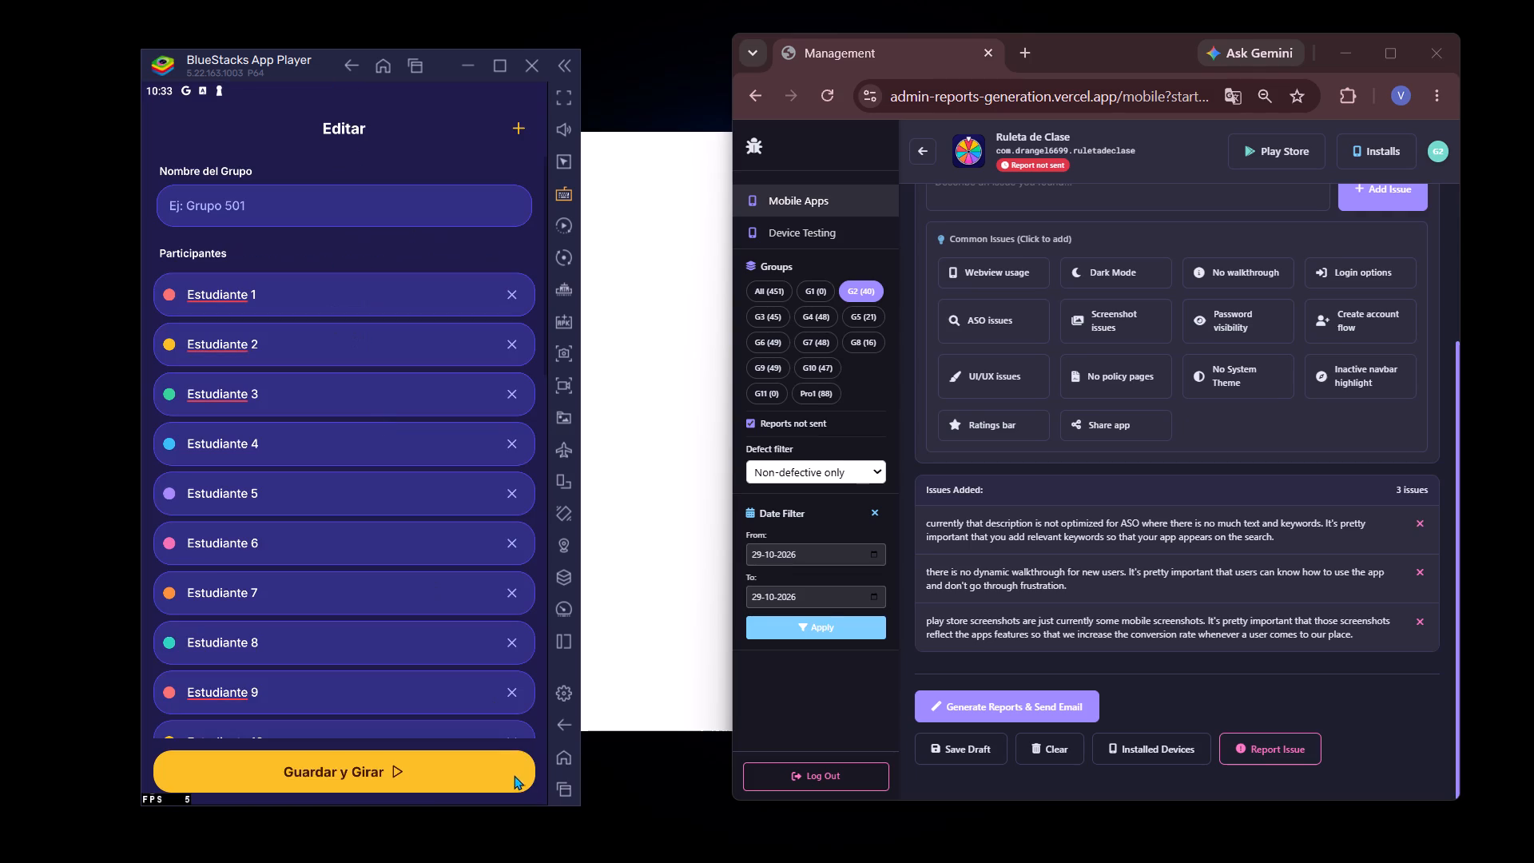
left_click(439, 780)
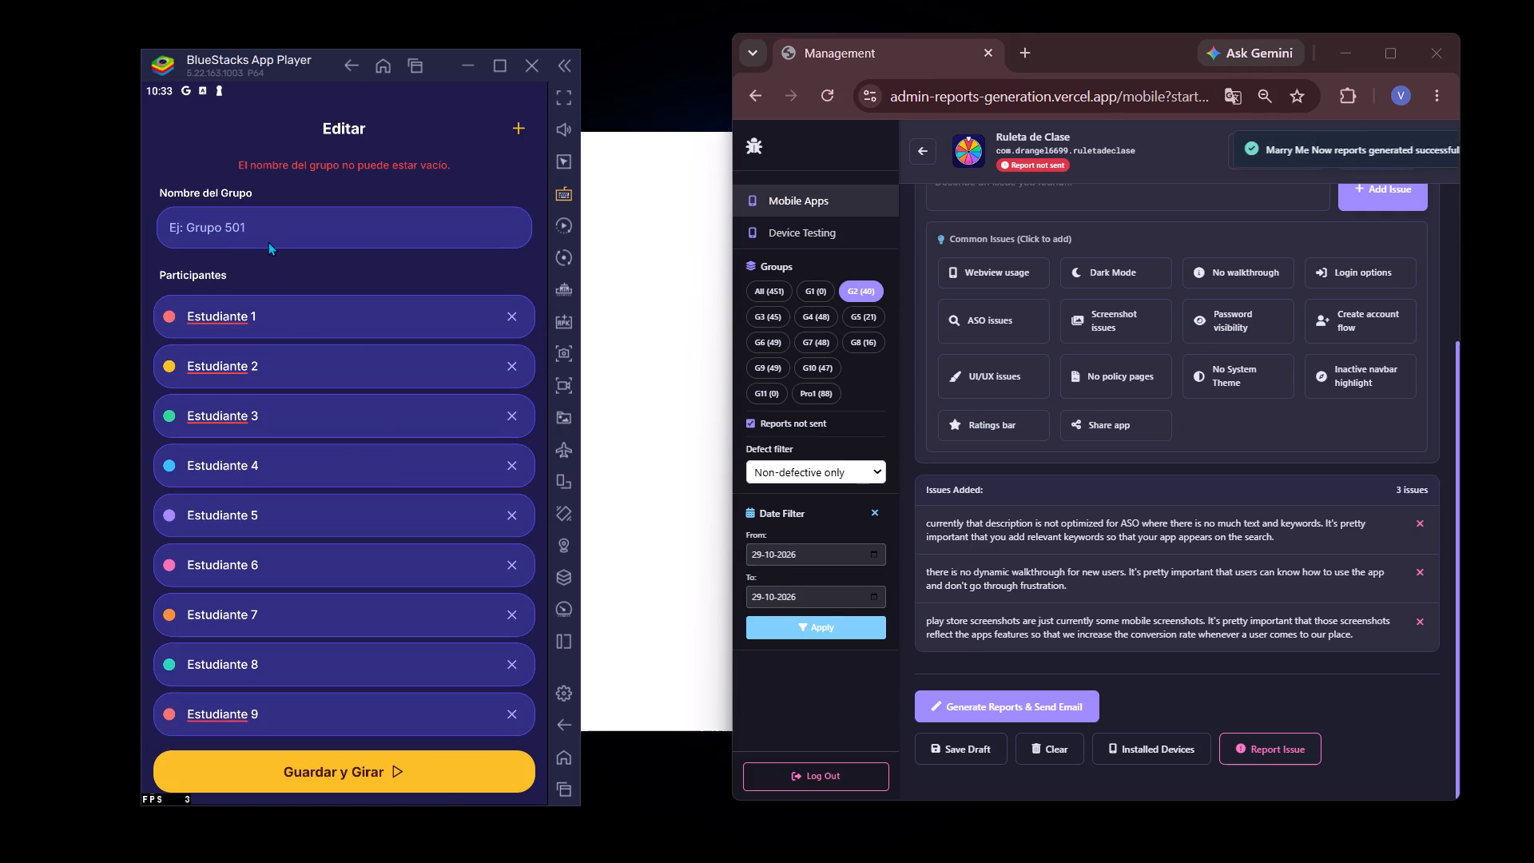
left_click(265, 239)
type("451")
left_click(482, 770)
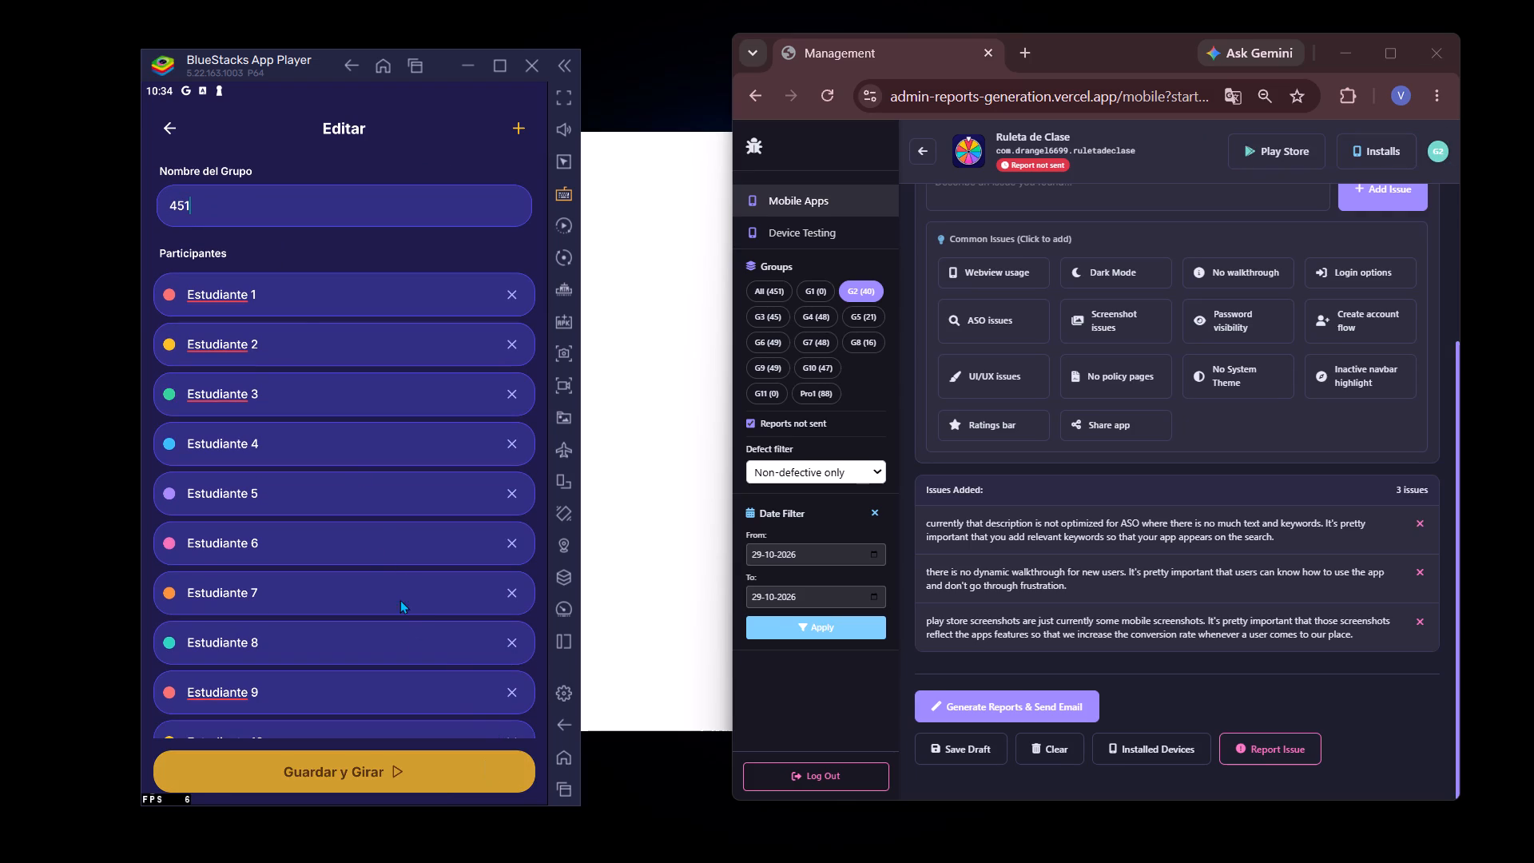
Go back to group 451's wheel, spin it and try turning it by hand.
left_click(156, 130)
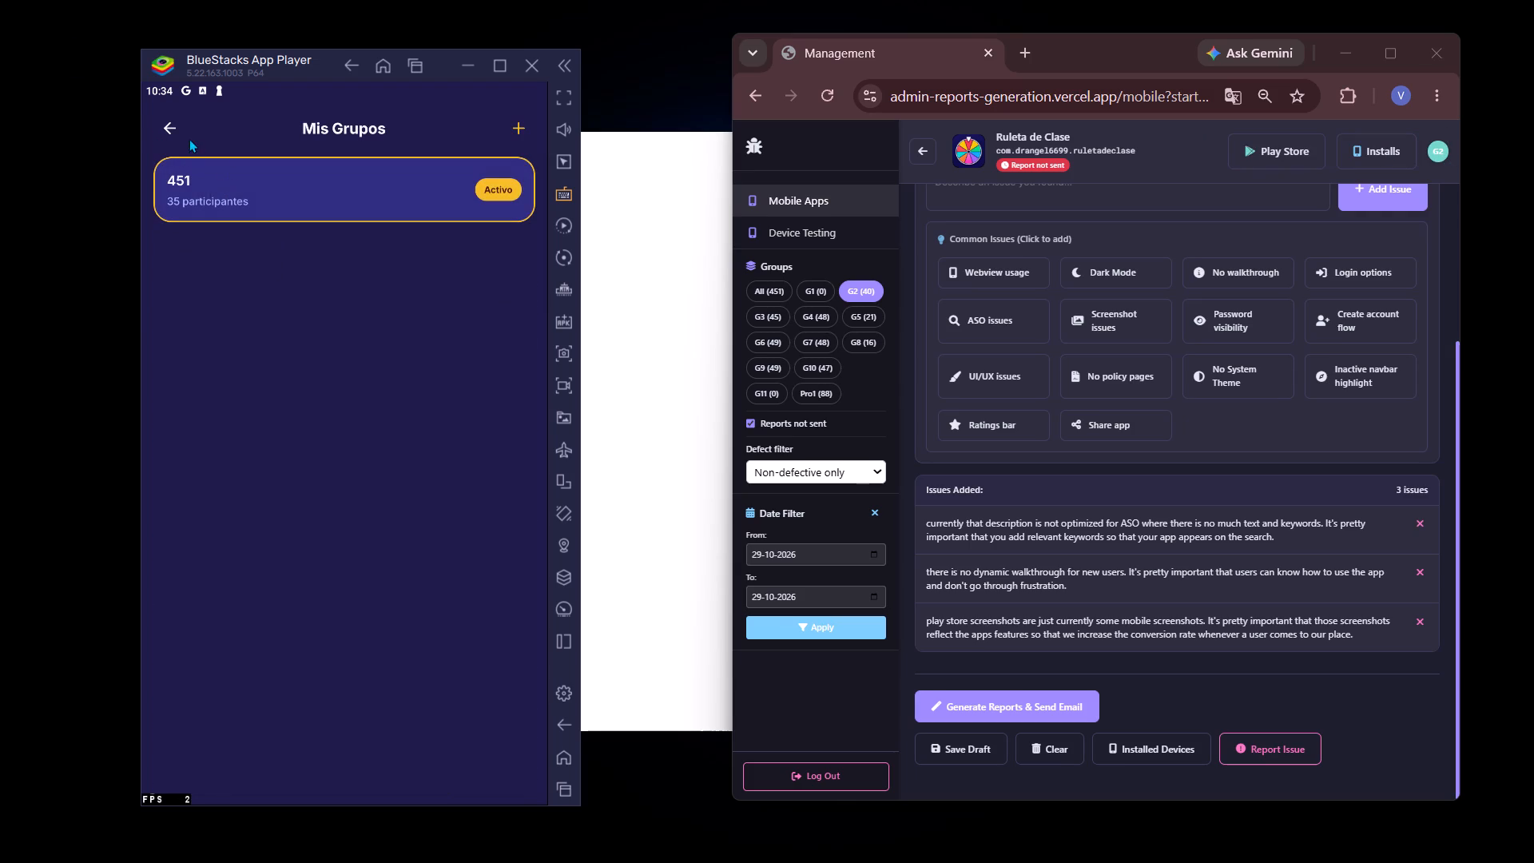
left_click(163, 131)
left_click(365, 705)
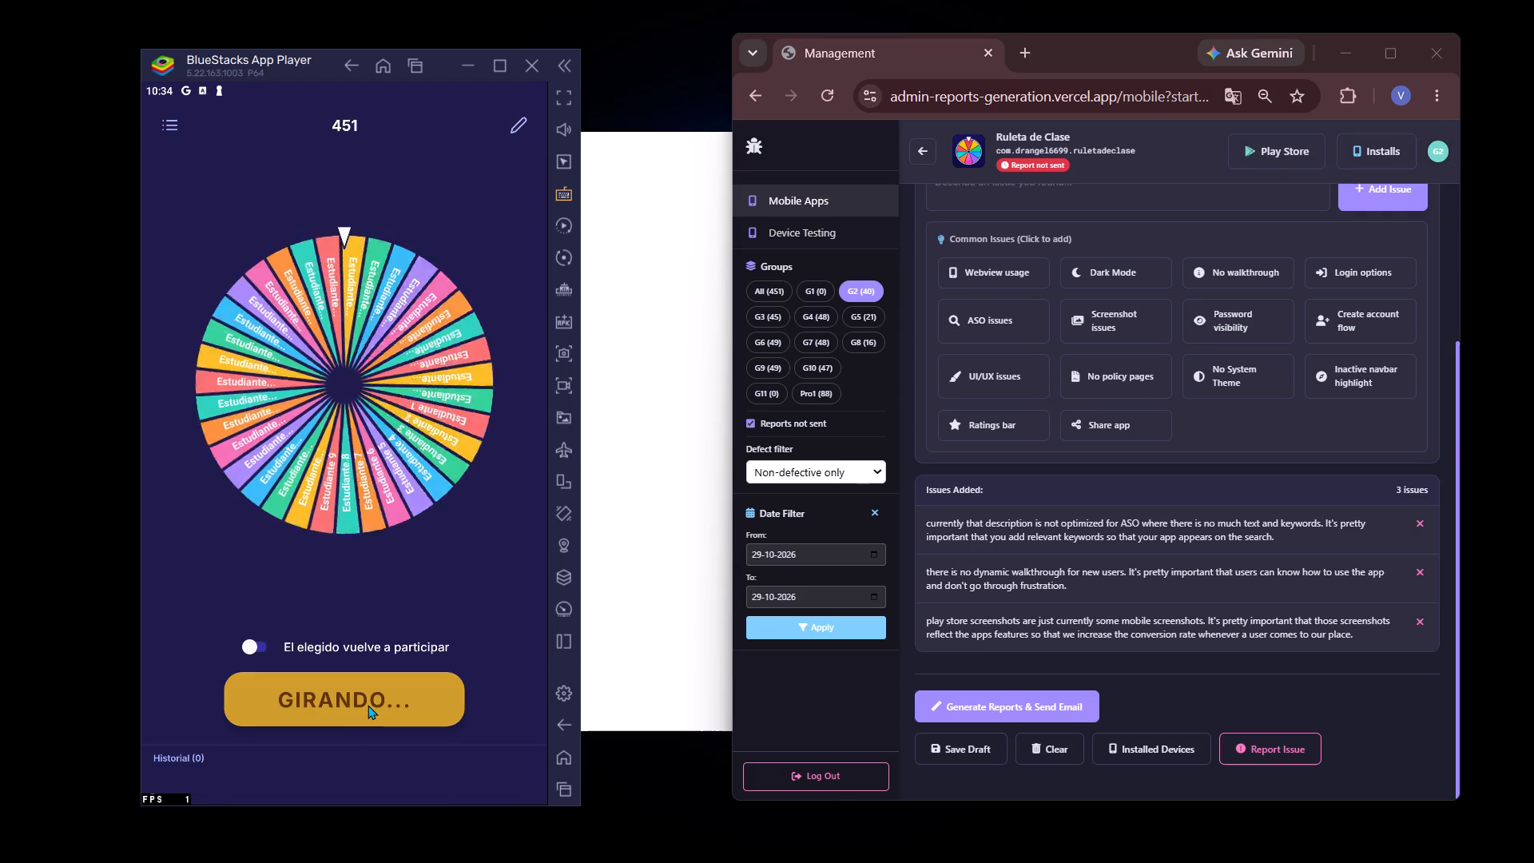
double_click(349, 375)
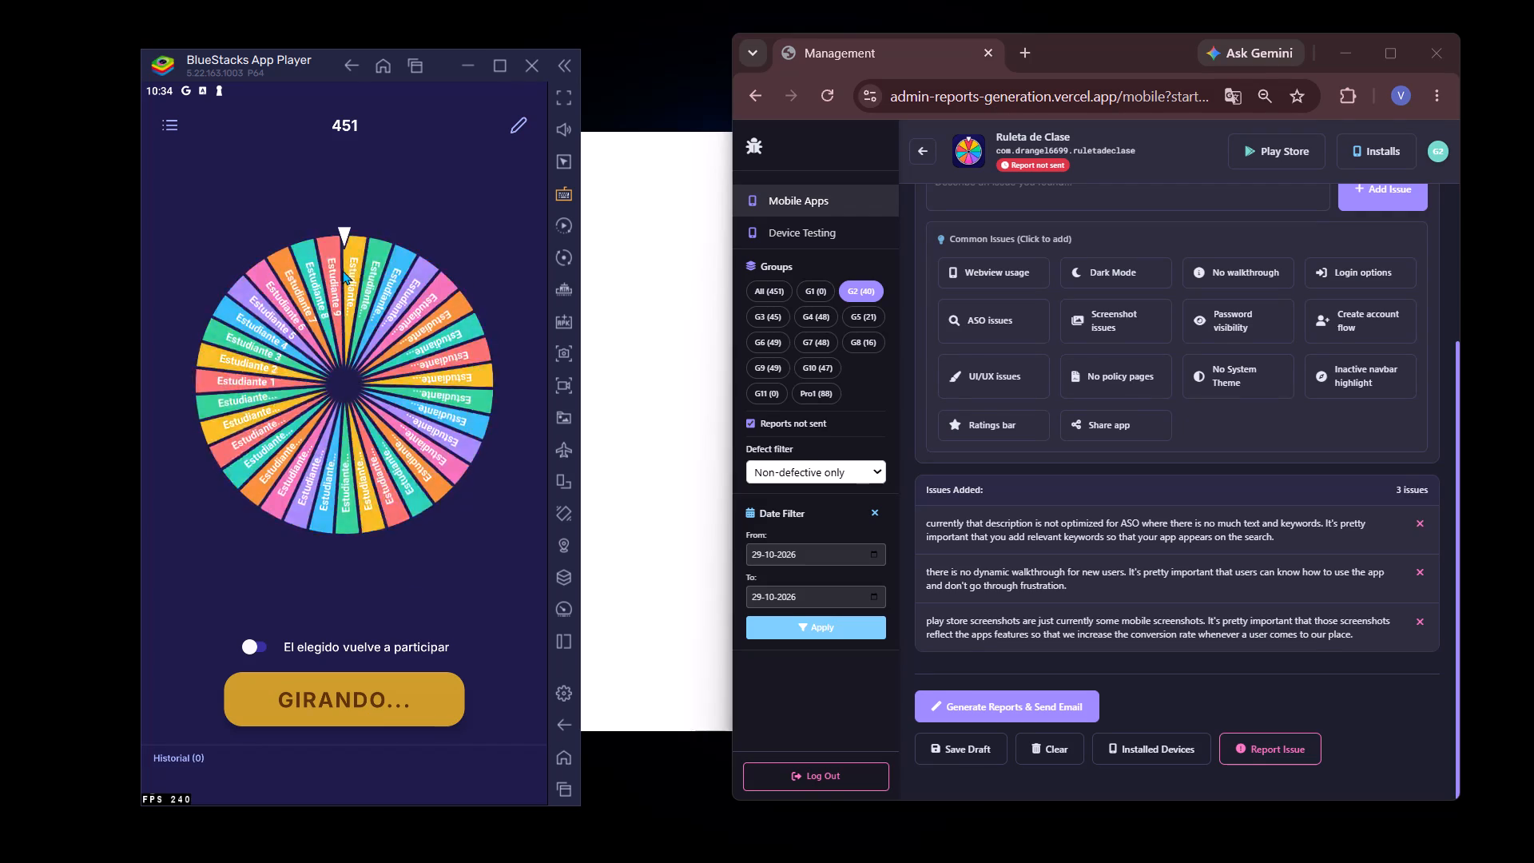
left_click_drag(296, 278, 394, 442)
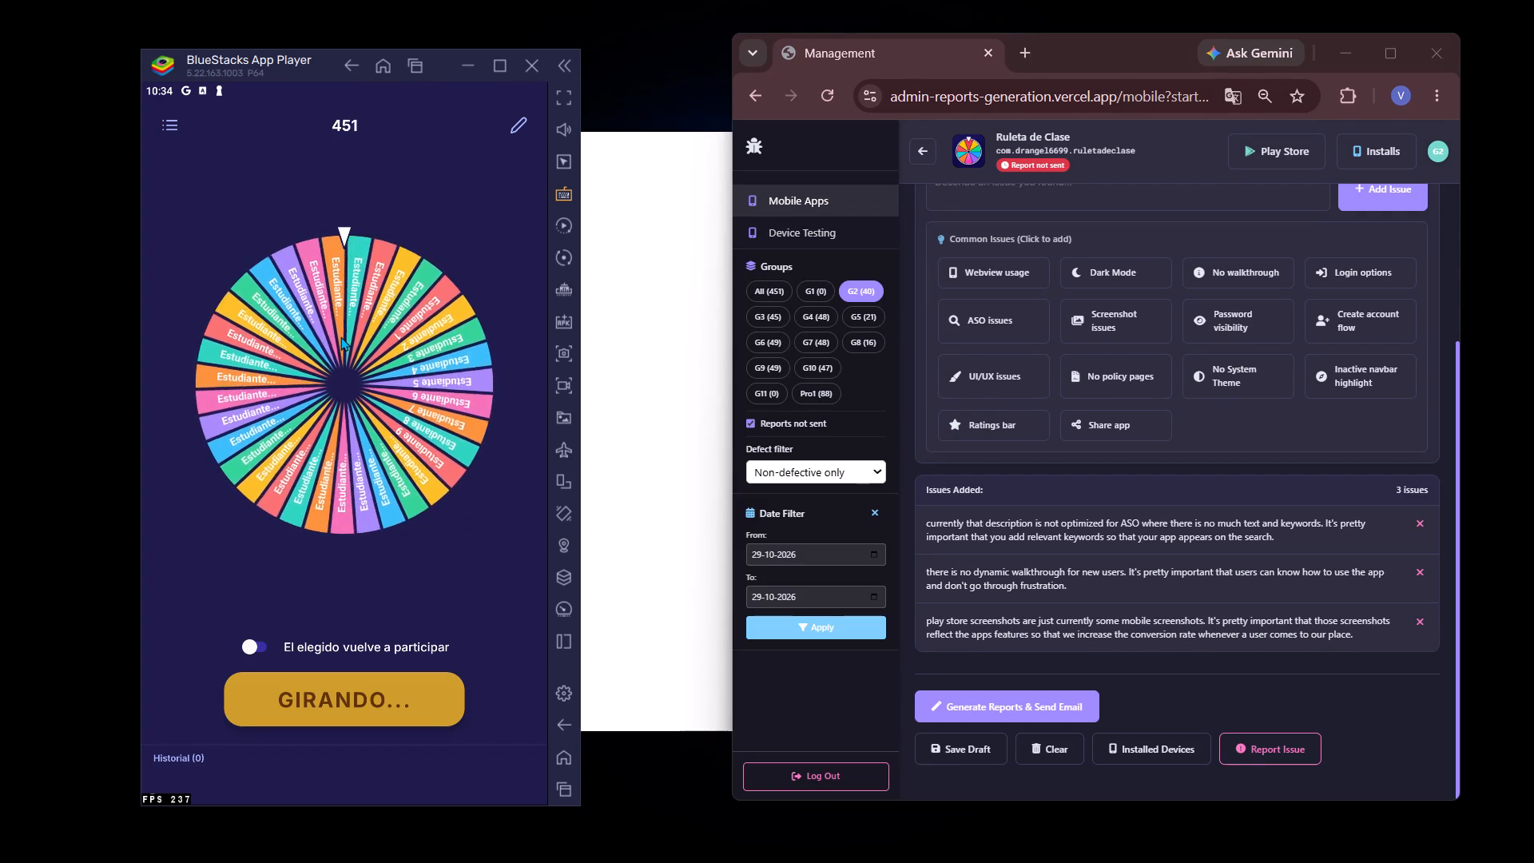
Dismiss the spin result, look through group 451's participant list in the editor, and return to the wheel.
left_click(337, 525)
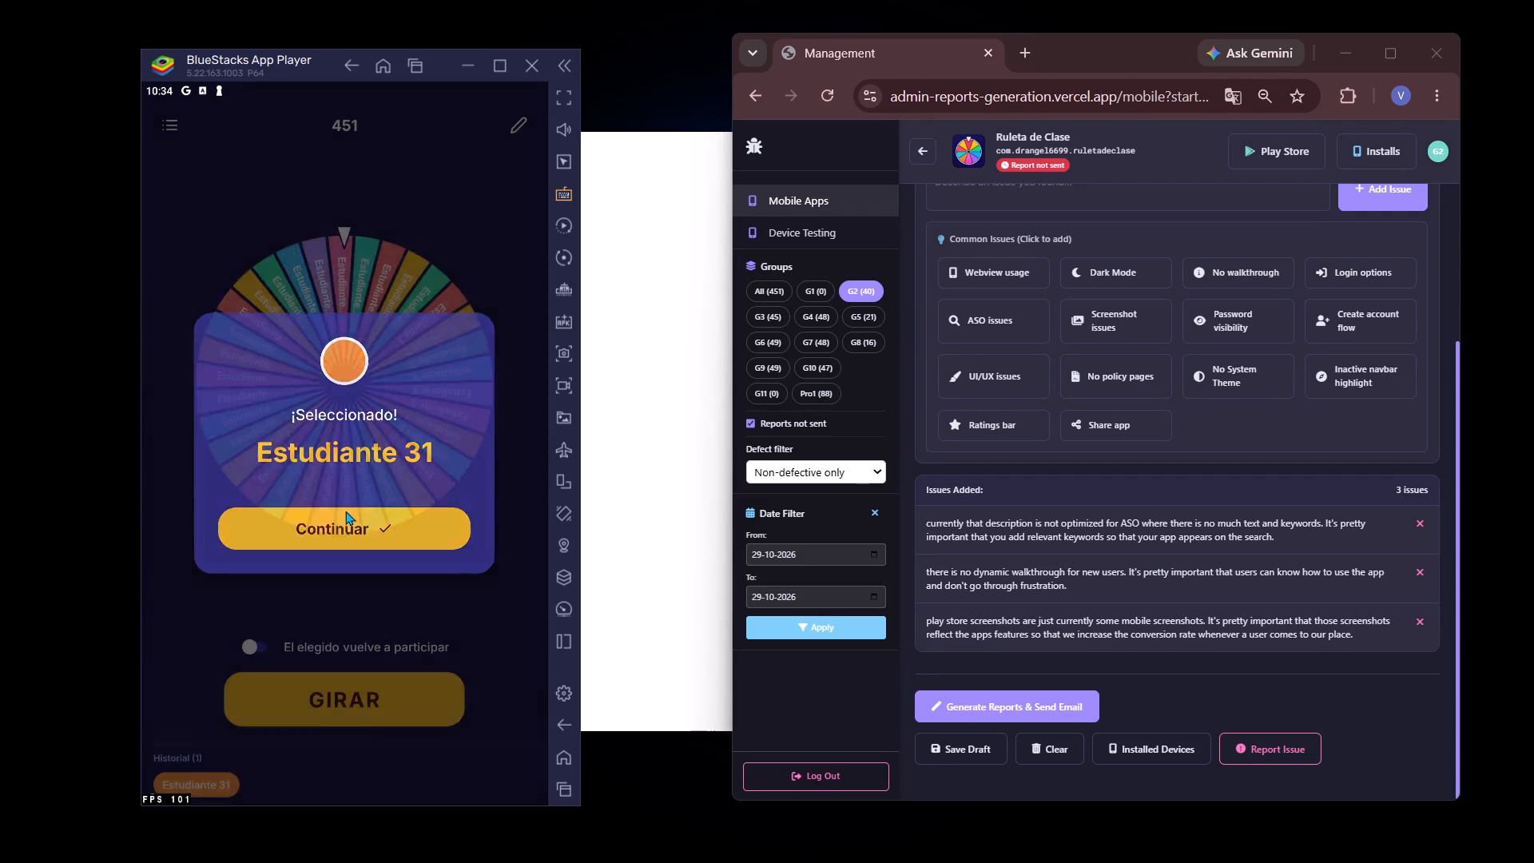
left_click(510, 126)
scroll(336, 555, "down", 5)
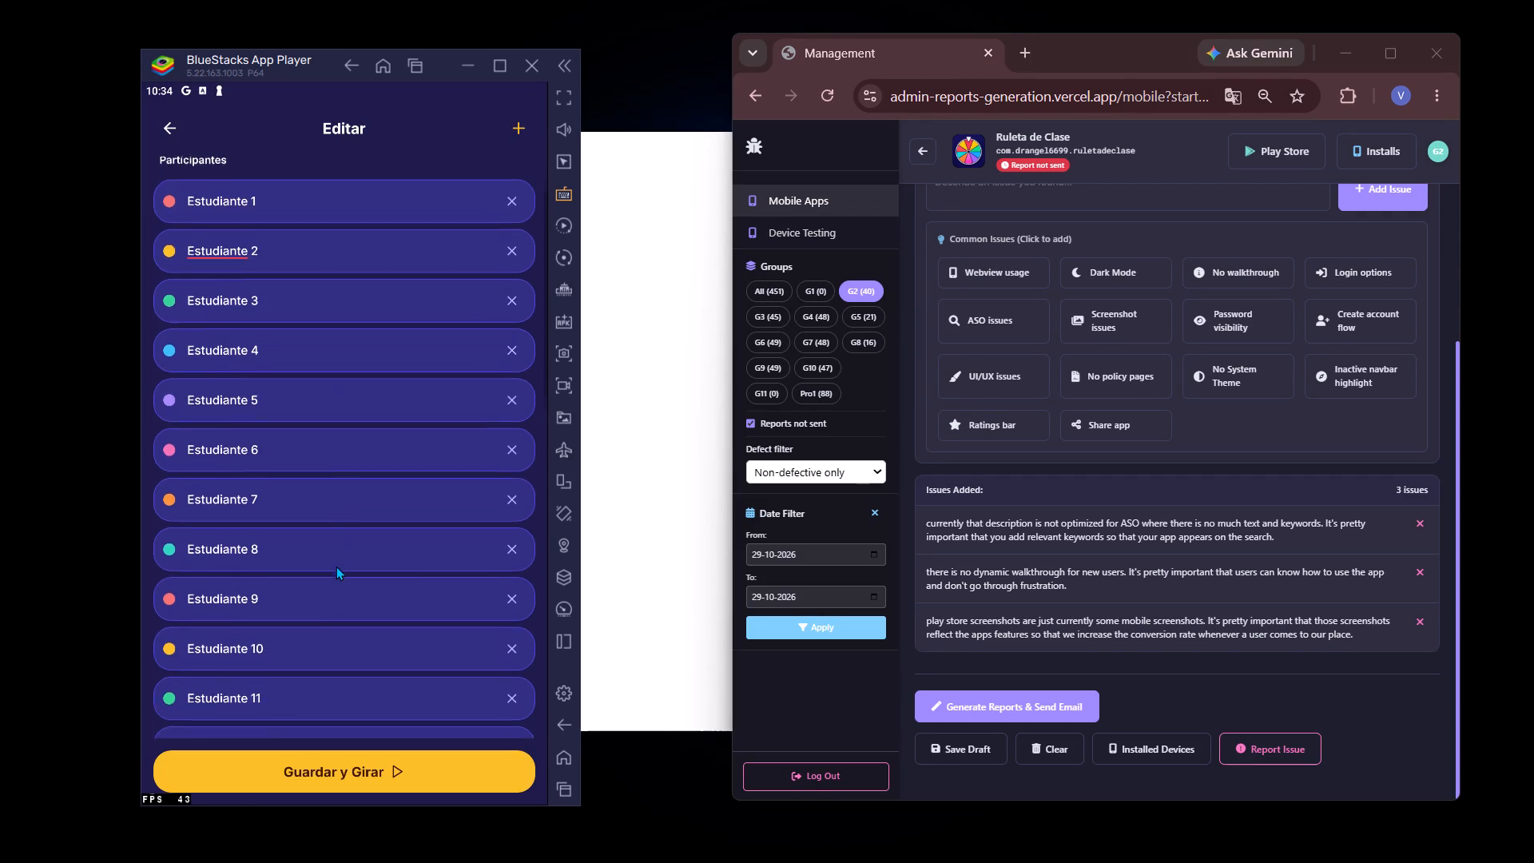
scroll(336, 566, "down", 2)
left_click(182, 128)
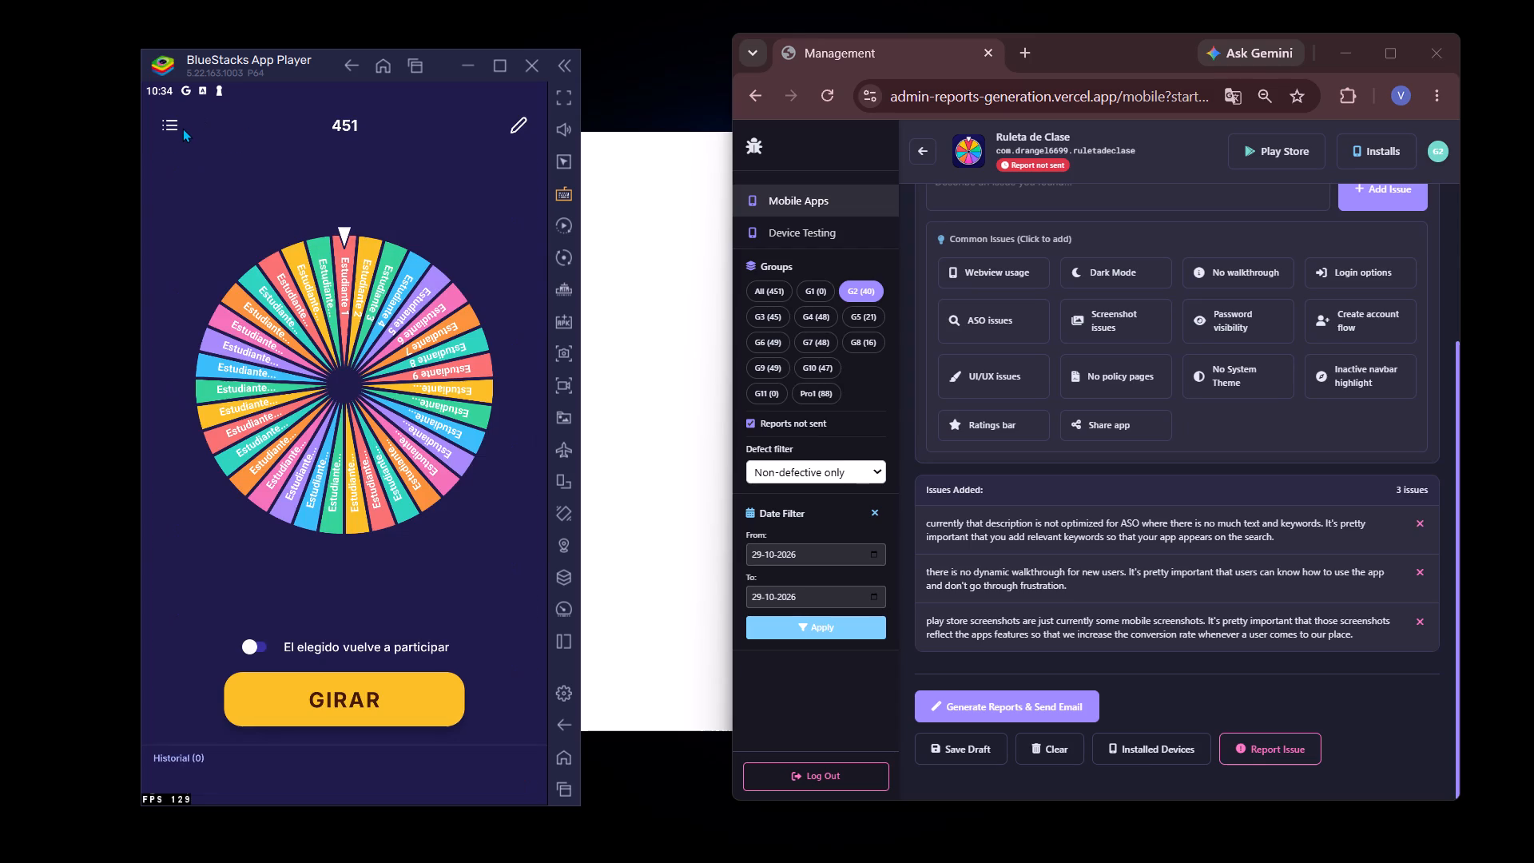
Check Ruleta de Clase's Google Play listing and screenshots in BlueStacks, and uninstall the app.
left_click_drag(411, 71, 404, 74)
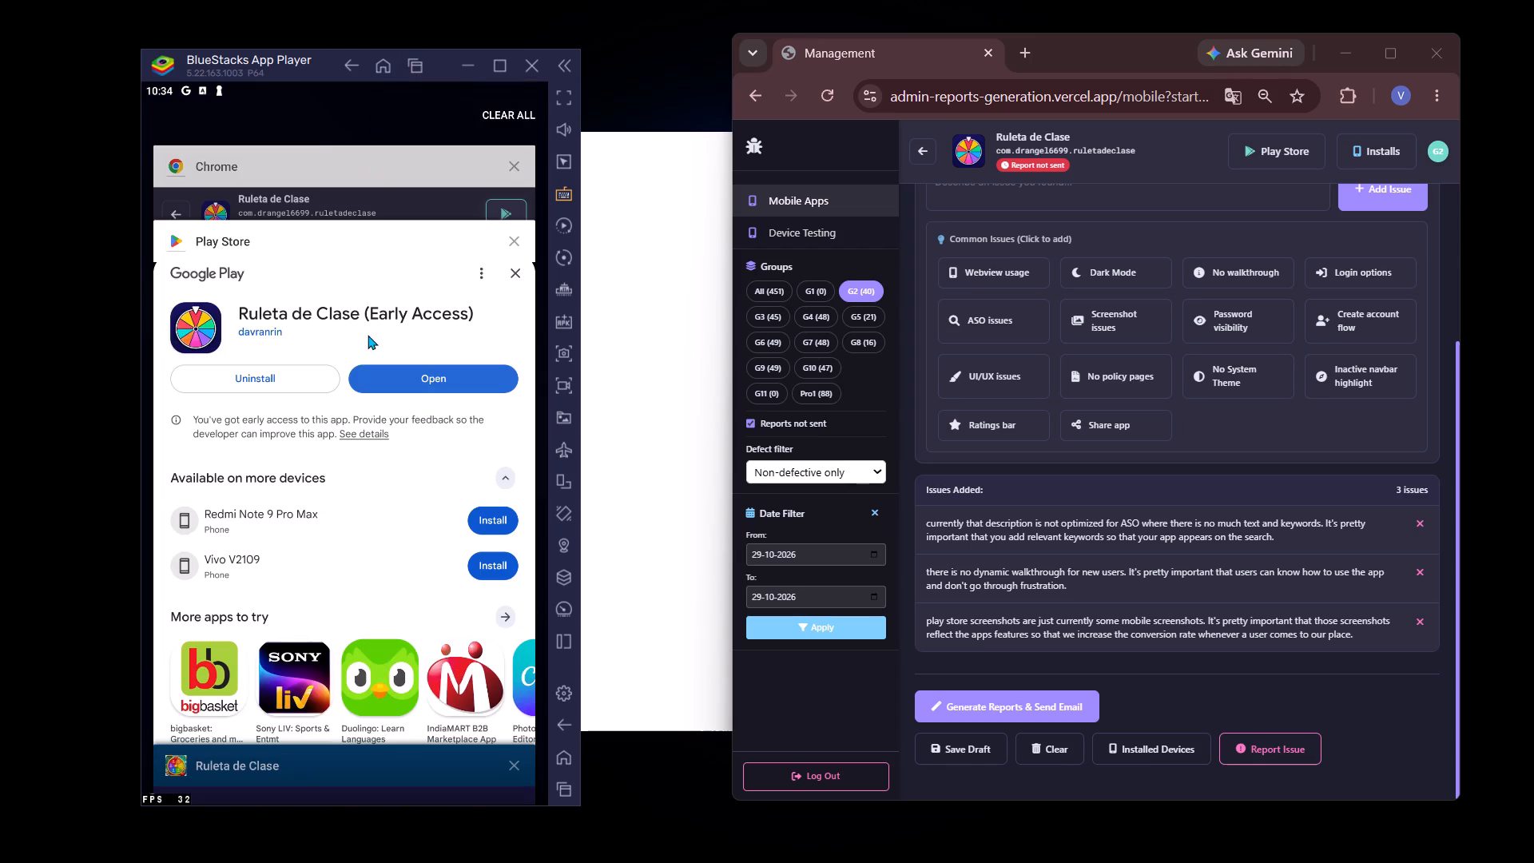
left_click(368, 335)
scroll(360, 396, "down", 5)
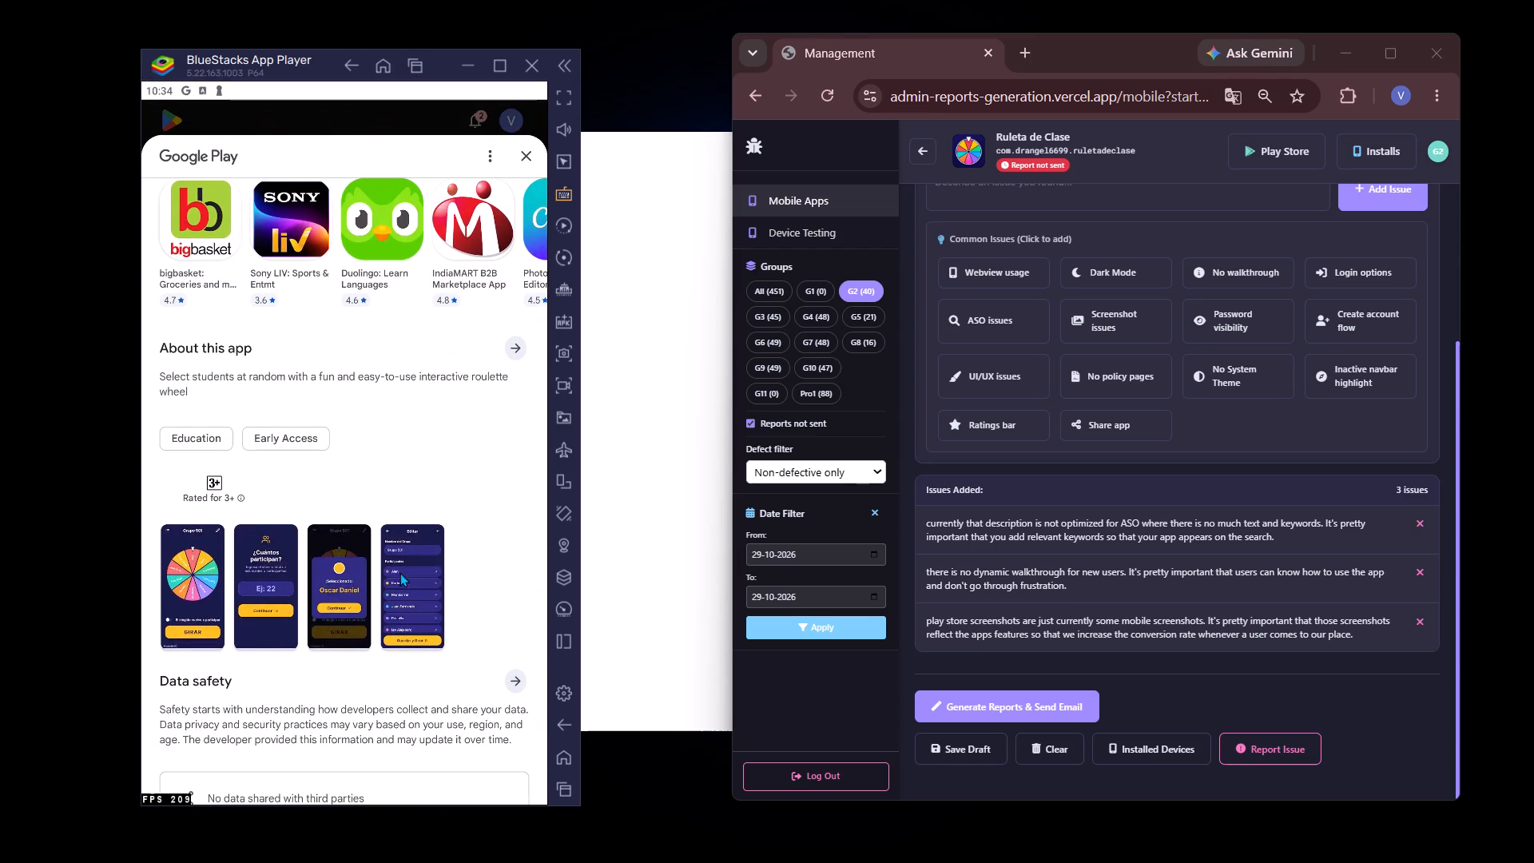
scroll(380, 403, "up", 4)
left_click(272, 253)
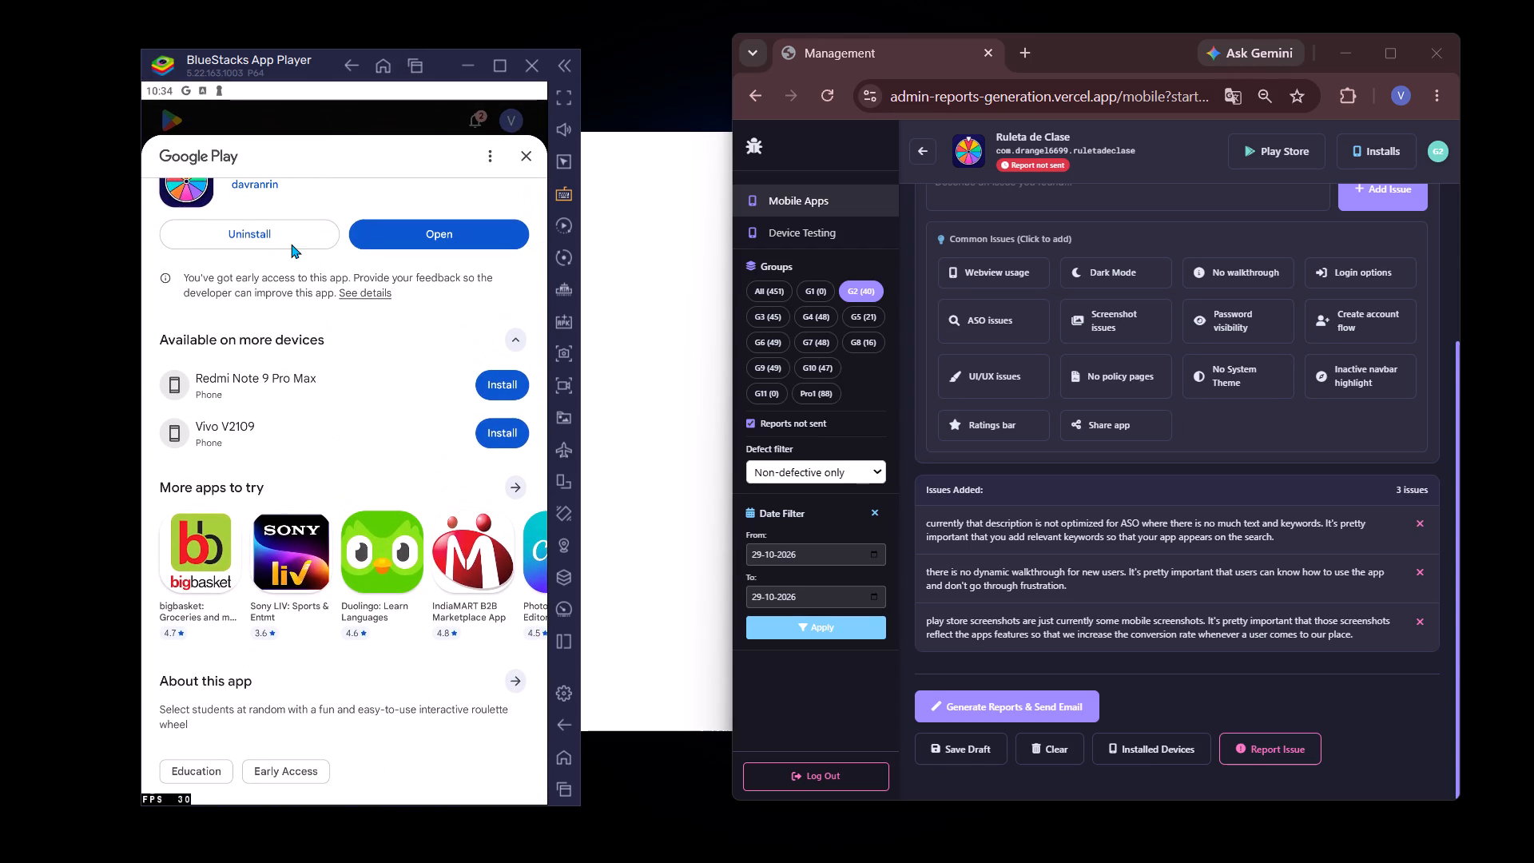
left_click(291, 244)
left_click(478, 476)
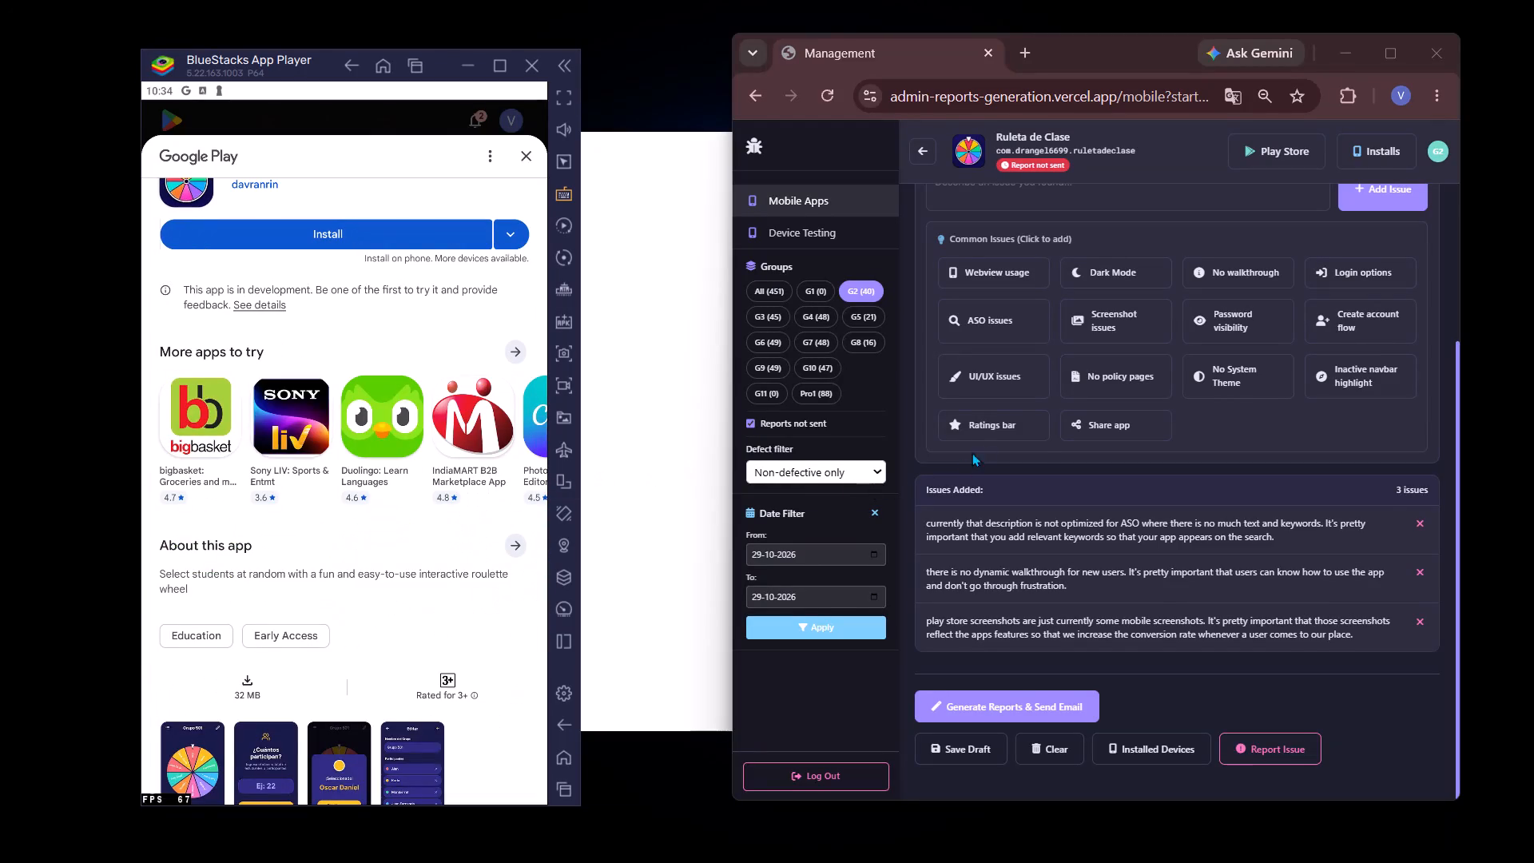
Add the Ratings bar issue and the clipboard-history text about missing Dark, Light and System Default themes to the desktop report.
left_click(980, 435)
scroll(1064, 471, "up", 2)
left_click(1050, 372)
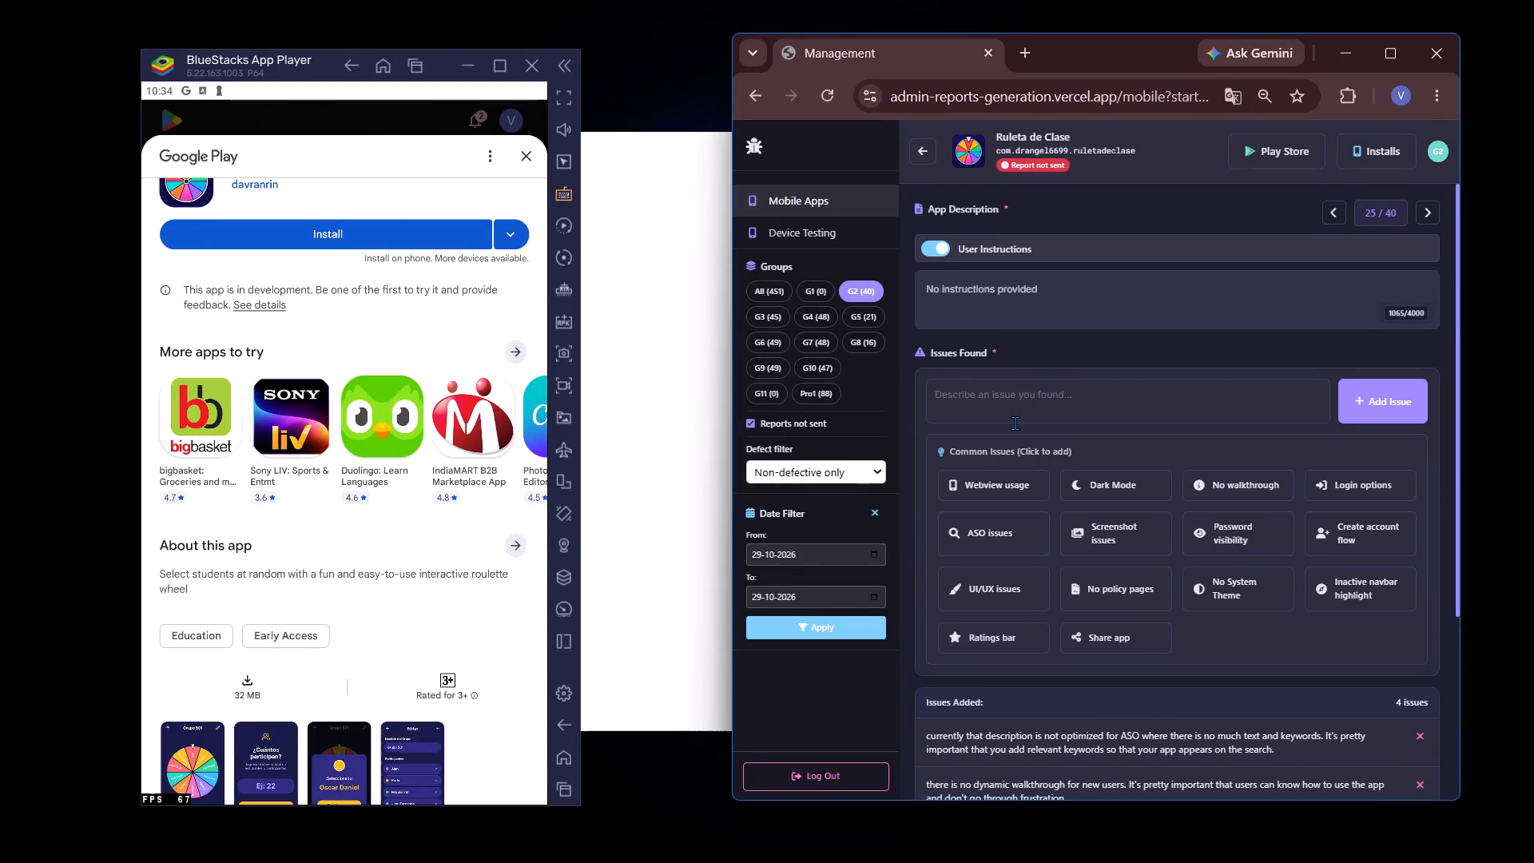
left_click(1015, 408)
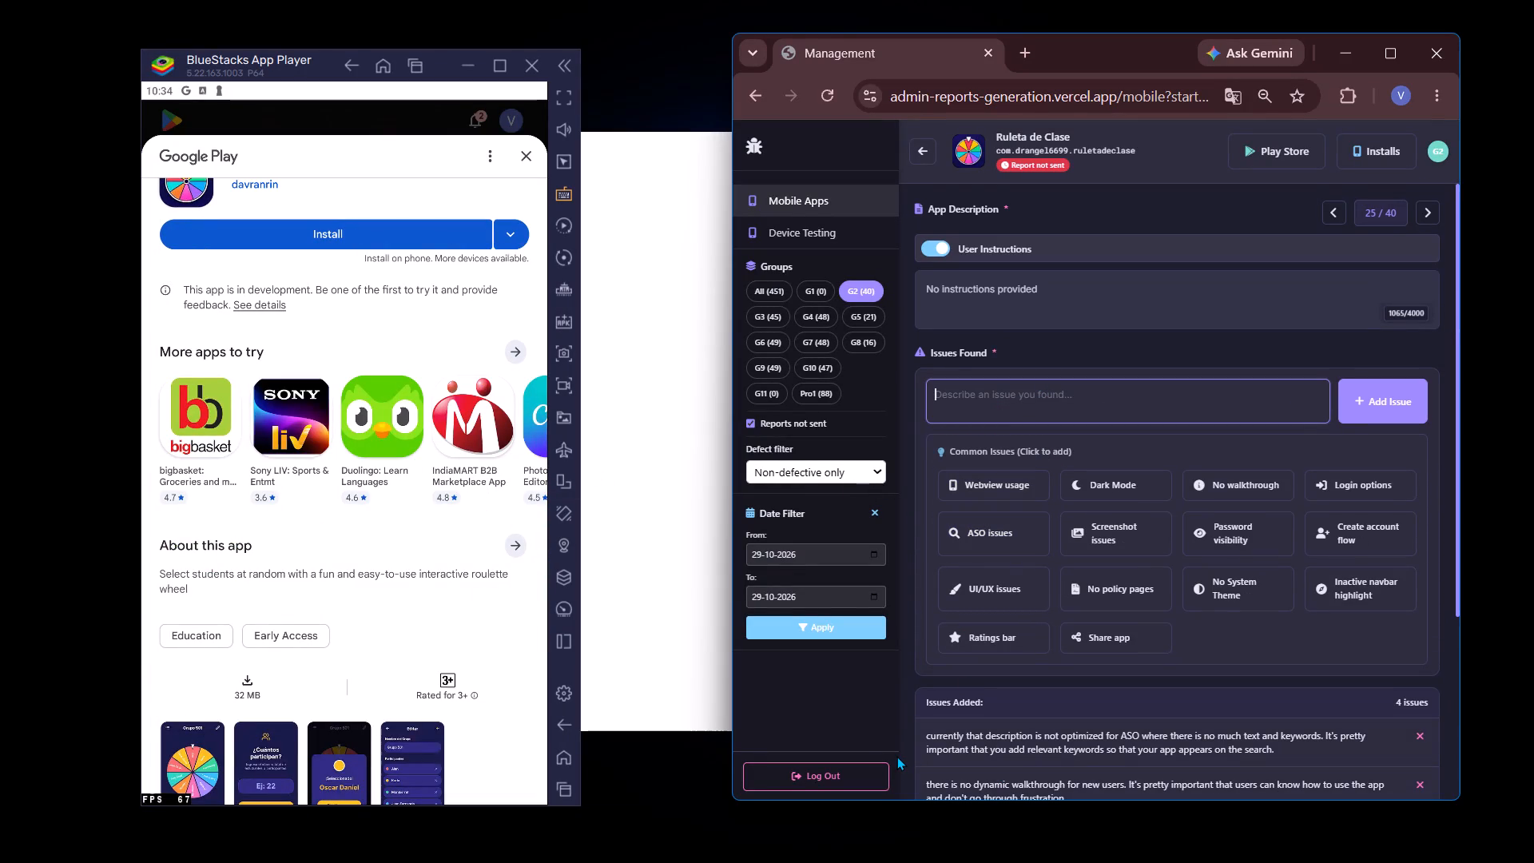
key("super+v")
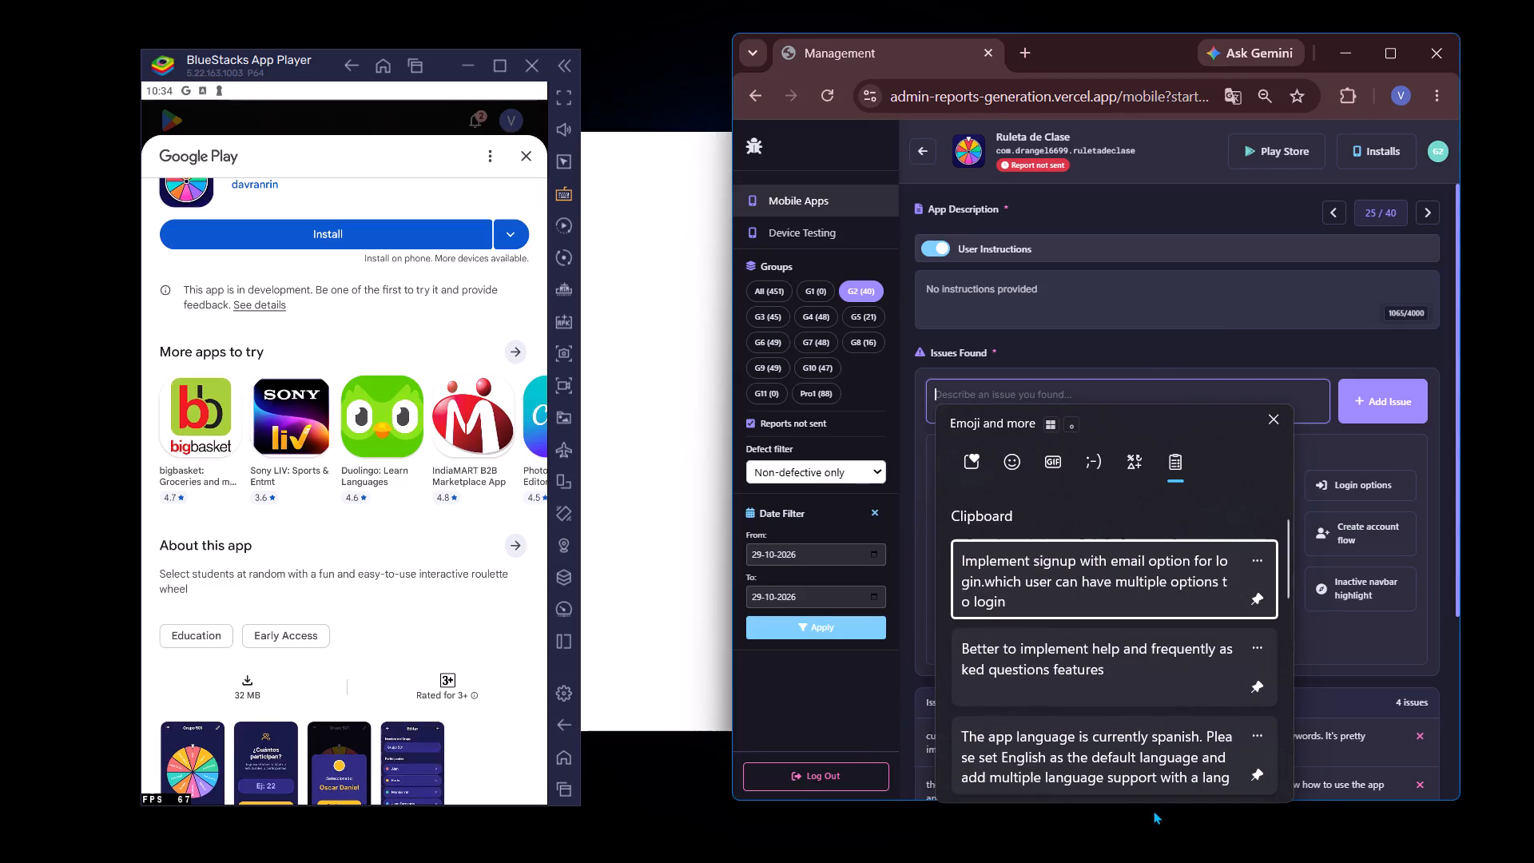
scroll(1153, 810, "down", 5)
scroll(1130, 682, "down", 12)
left_click(1193, 788)
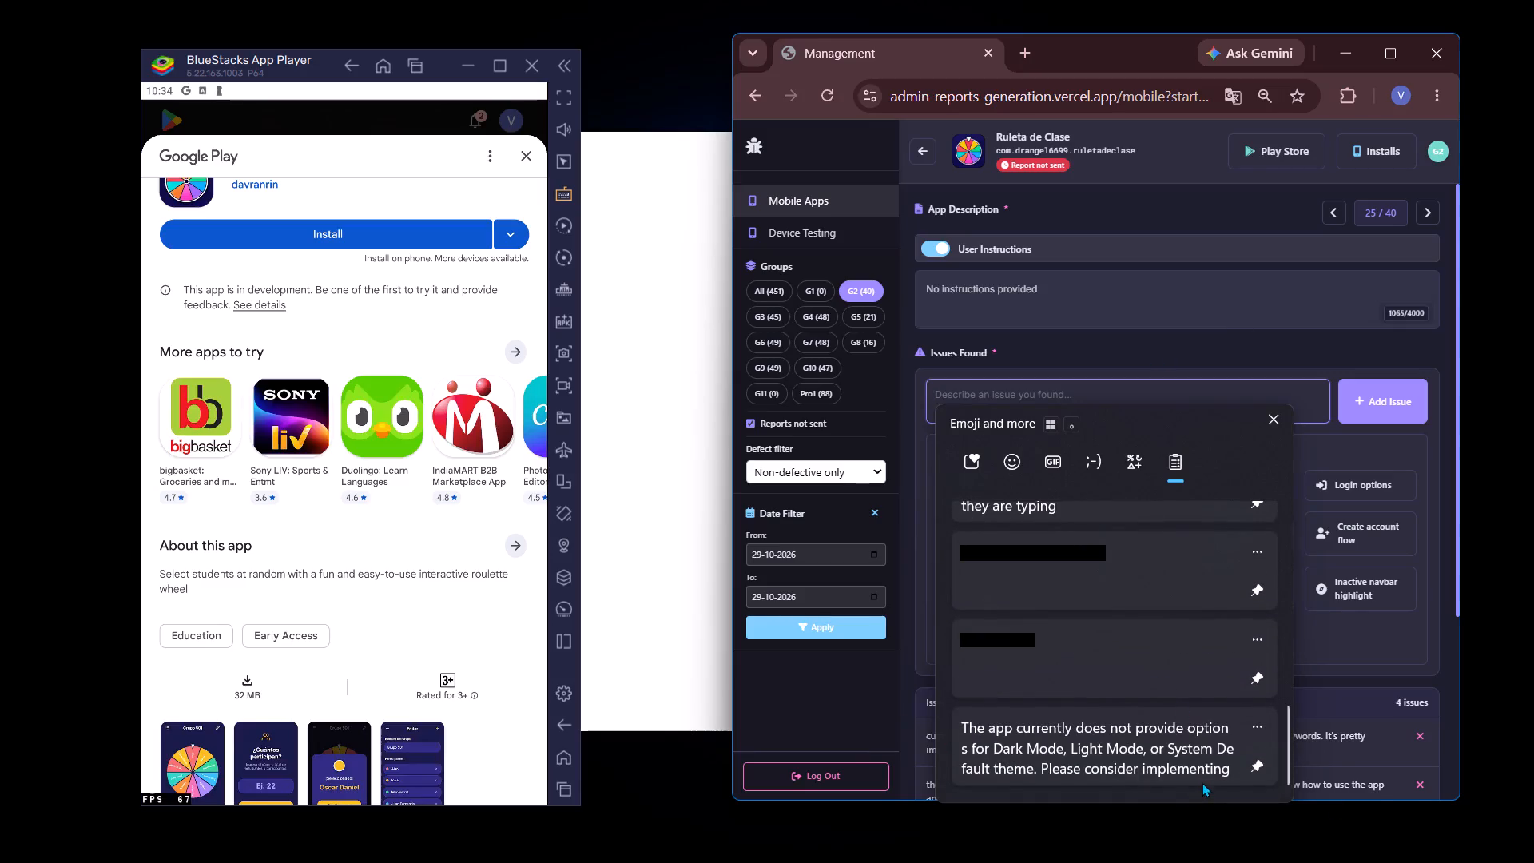
left_click(1189, 773)
key("ctrl+v")
left_click(1369, 423)
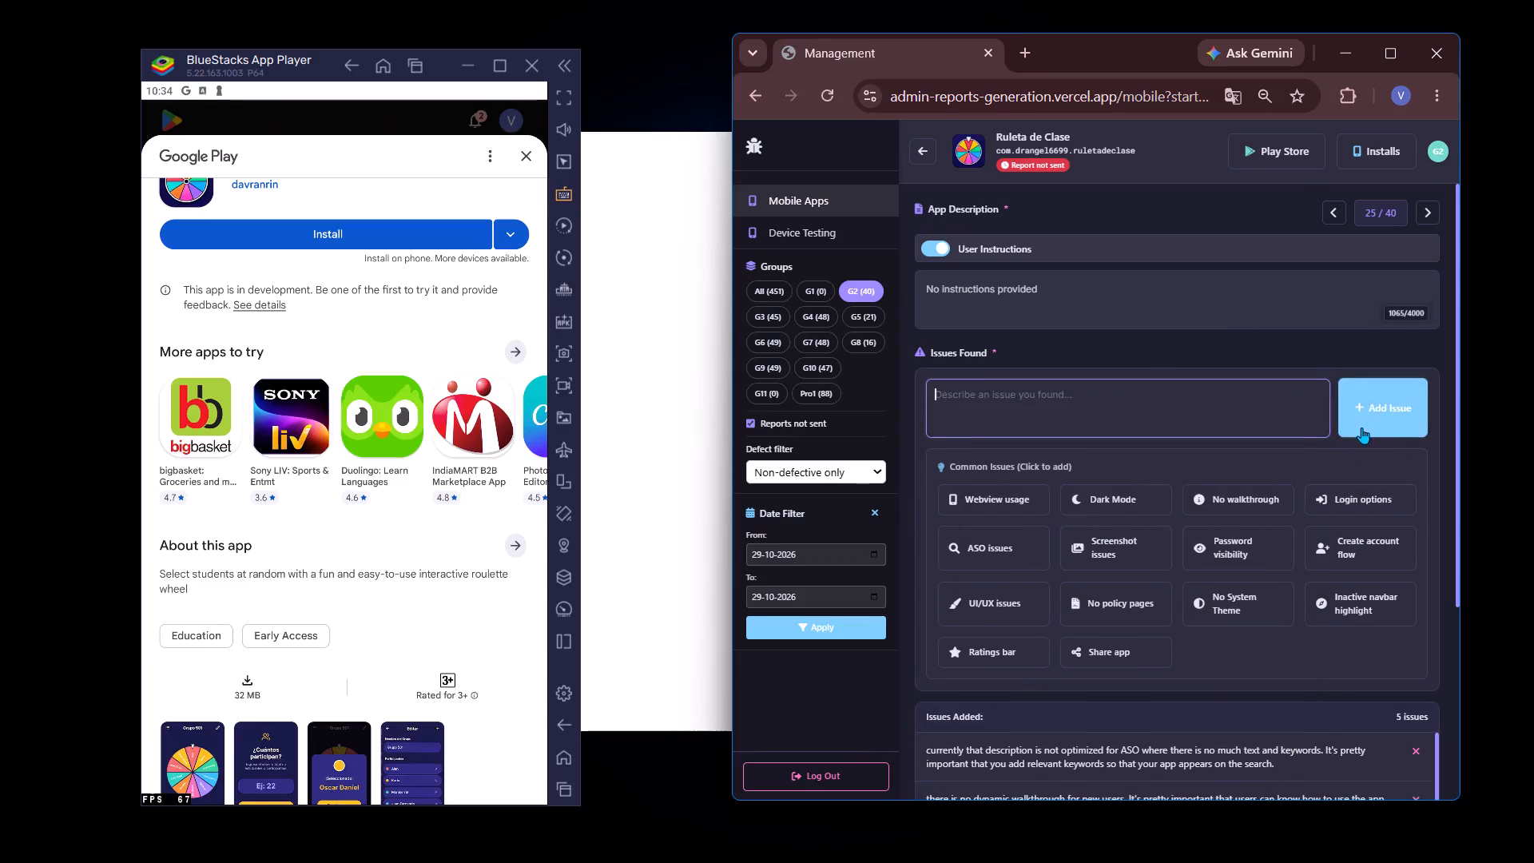
Add the No policy pages issue to Ruleta de Clase's report and look over the recorded issues.
scroll(1353, 435, "down", 4)
scroll(1103, 496, "down", 1)
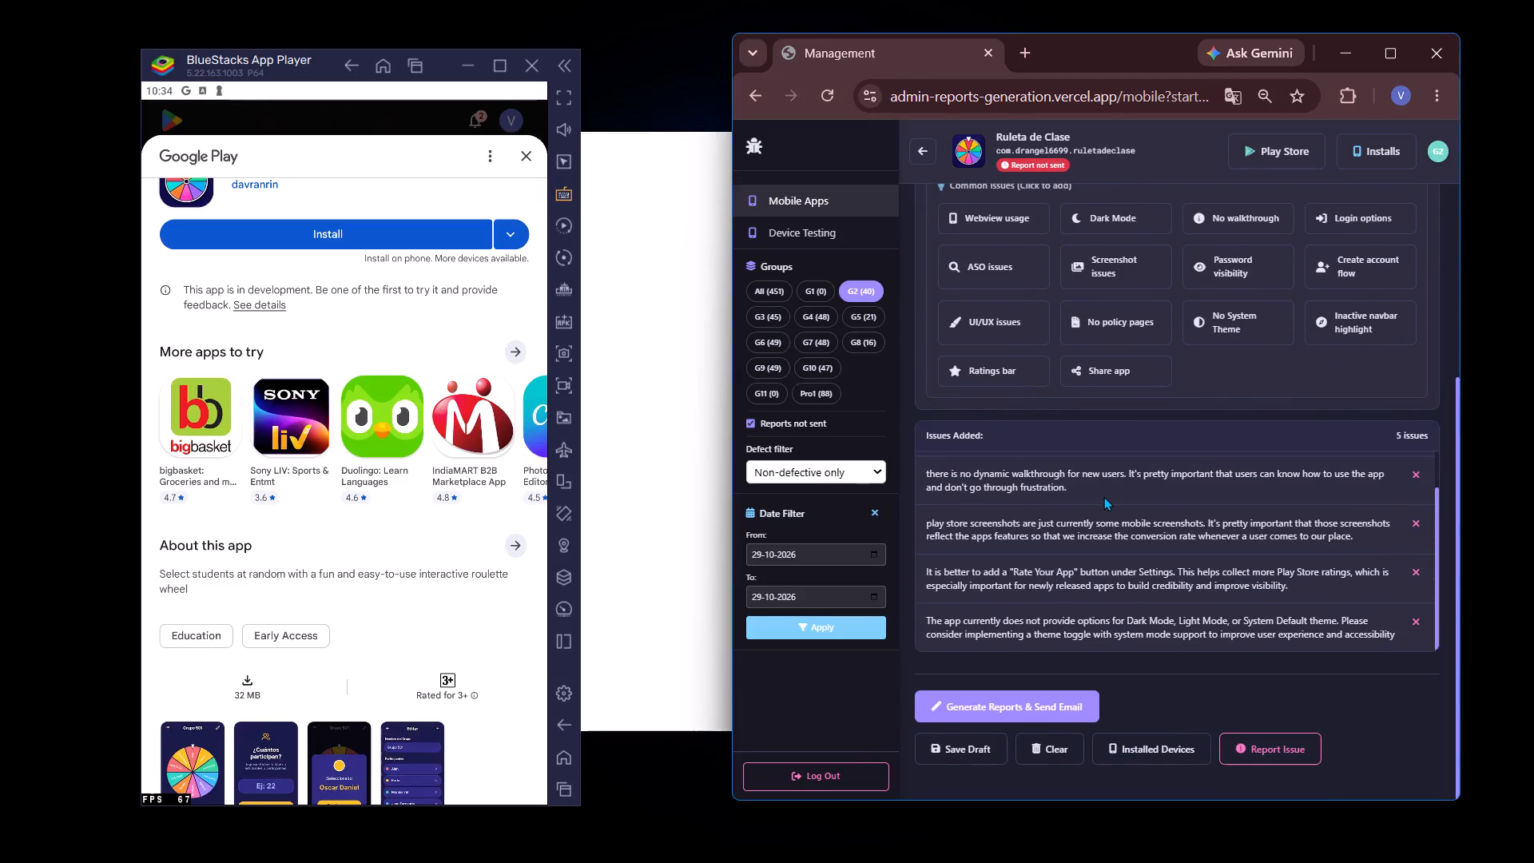
scroll(1103, 496, "down", 2)
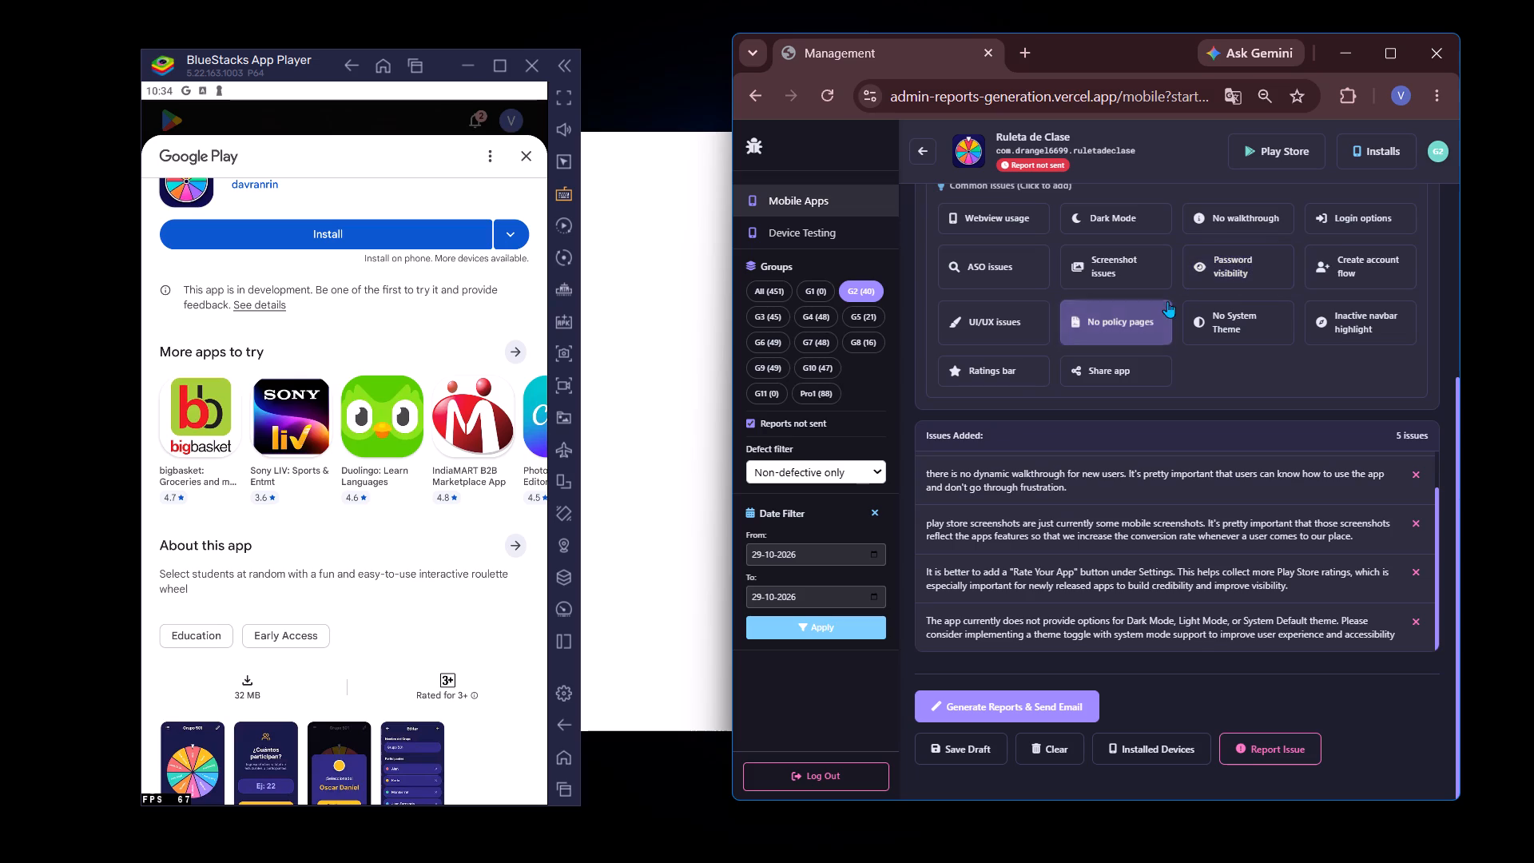
left_click(1151, 308)
scroll(1174, 331, "down", 3)
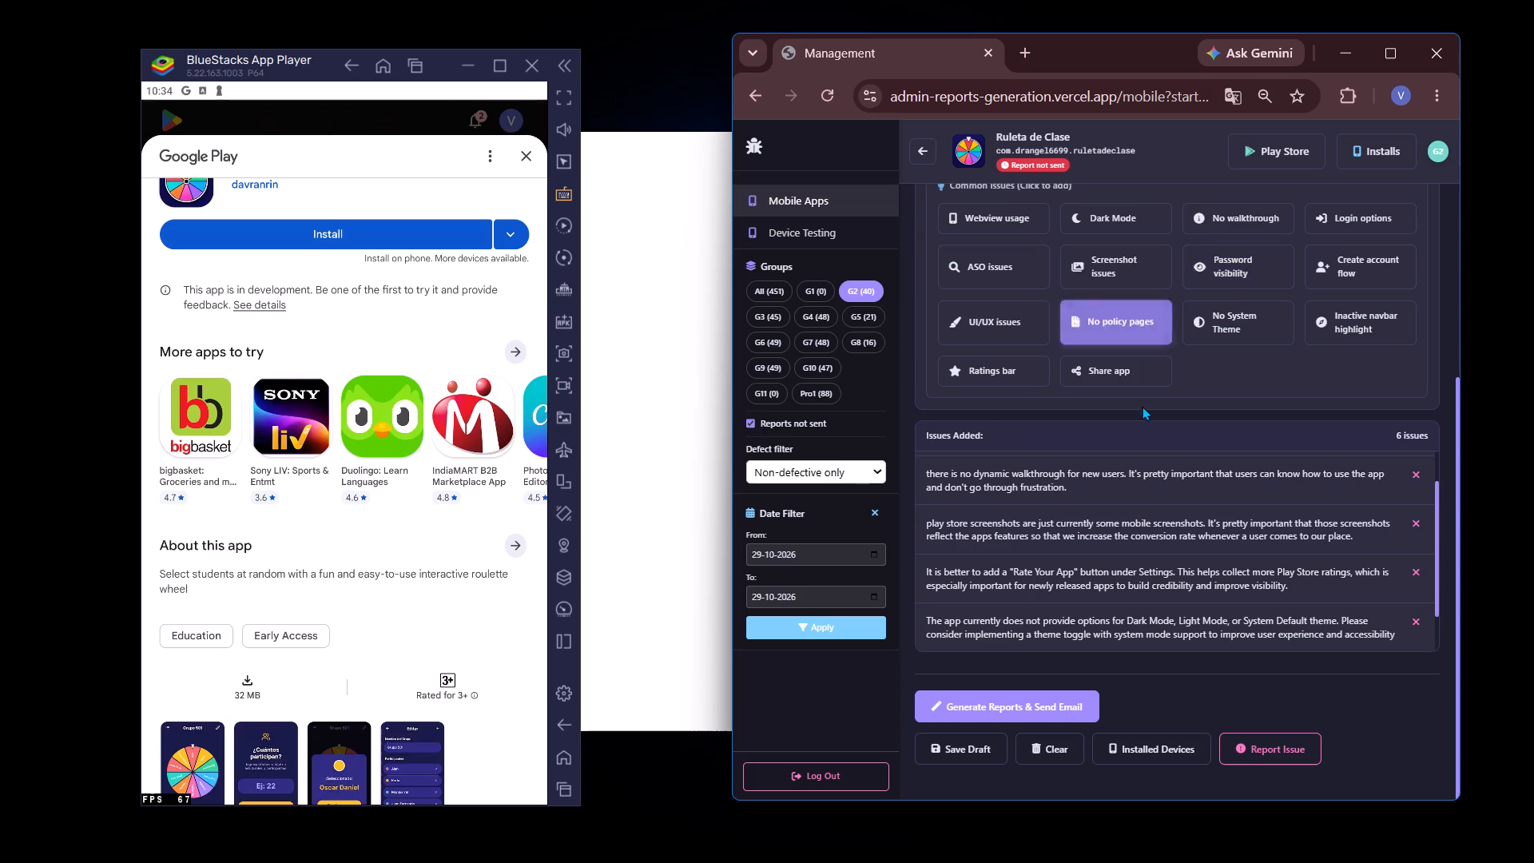
scroll(1288, 497, "down", 2)
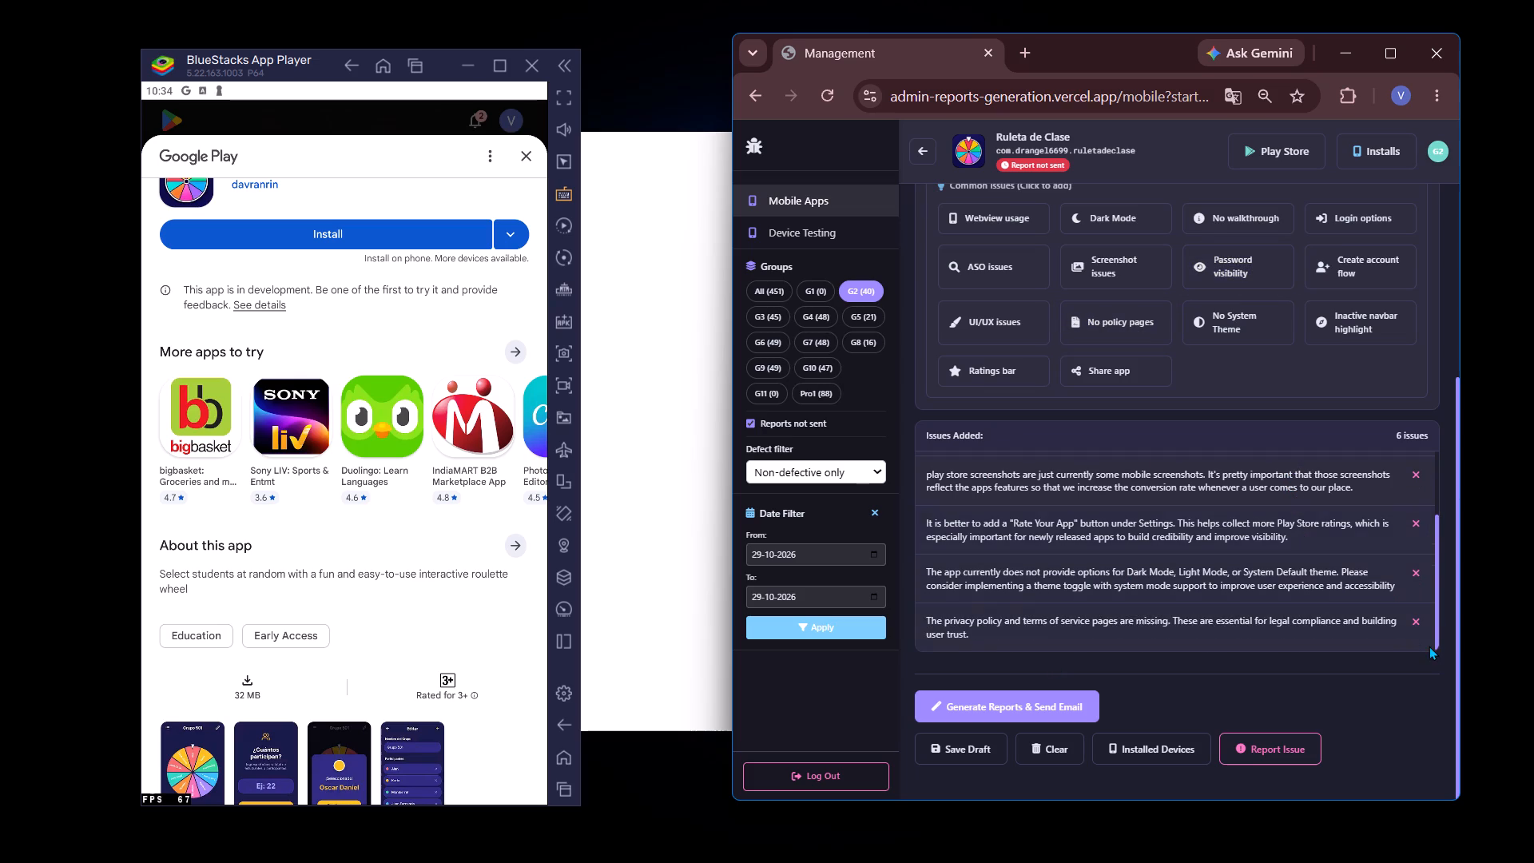
Try to remove the privacy policy and terms of service issue, and generate and email Ruleta de Clase's reports.
left_click(1411, 613)
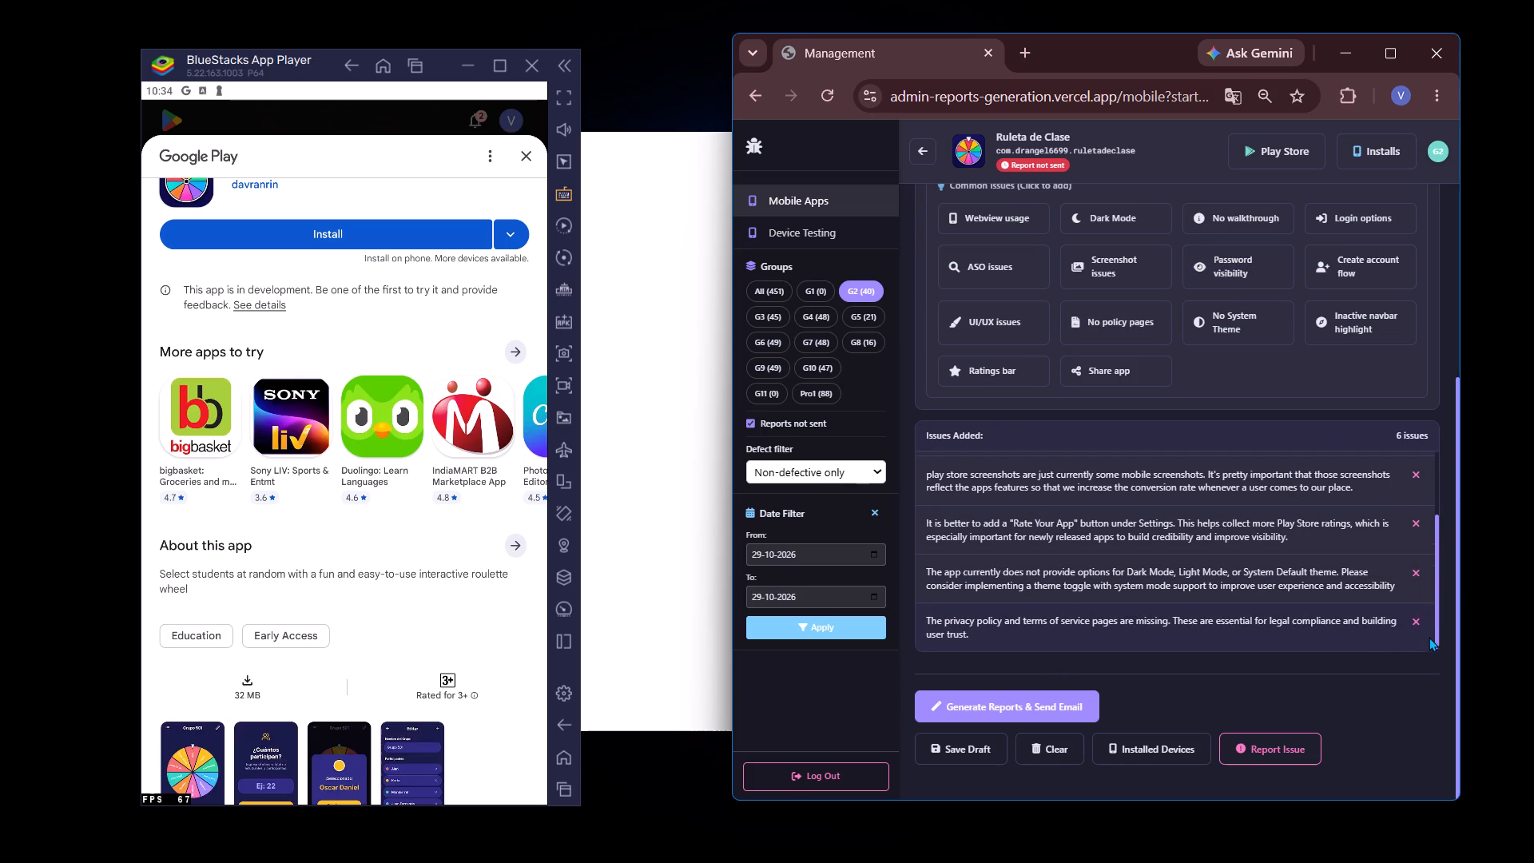
left_click(1417, 629)
left_click(1046, 708)
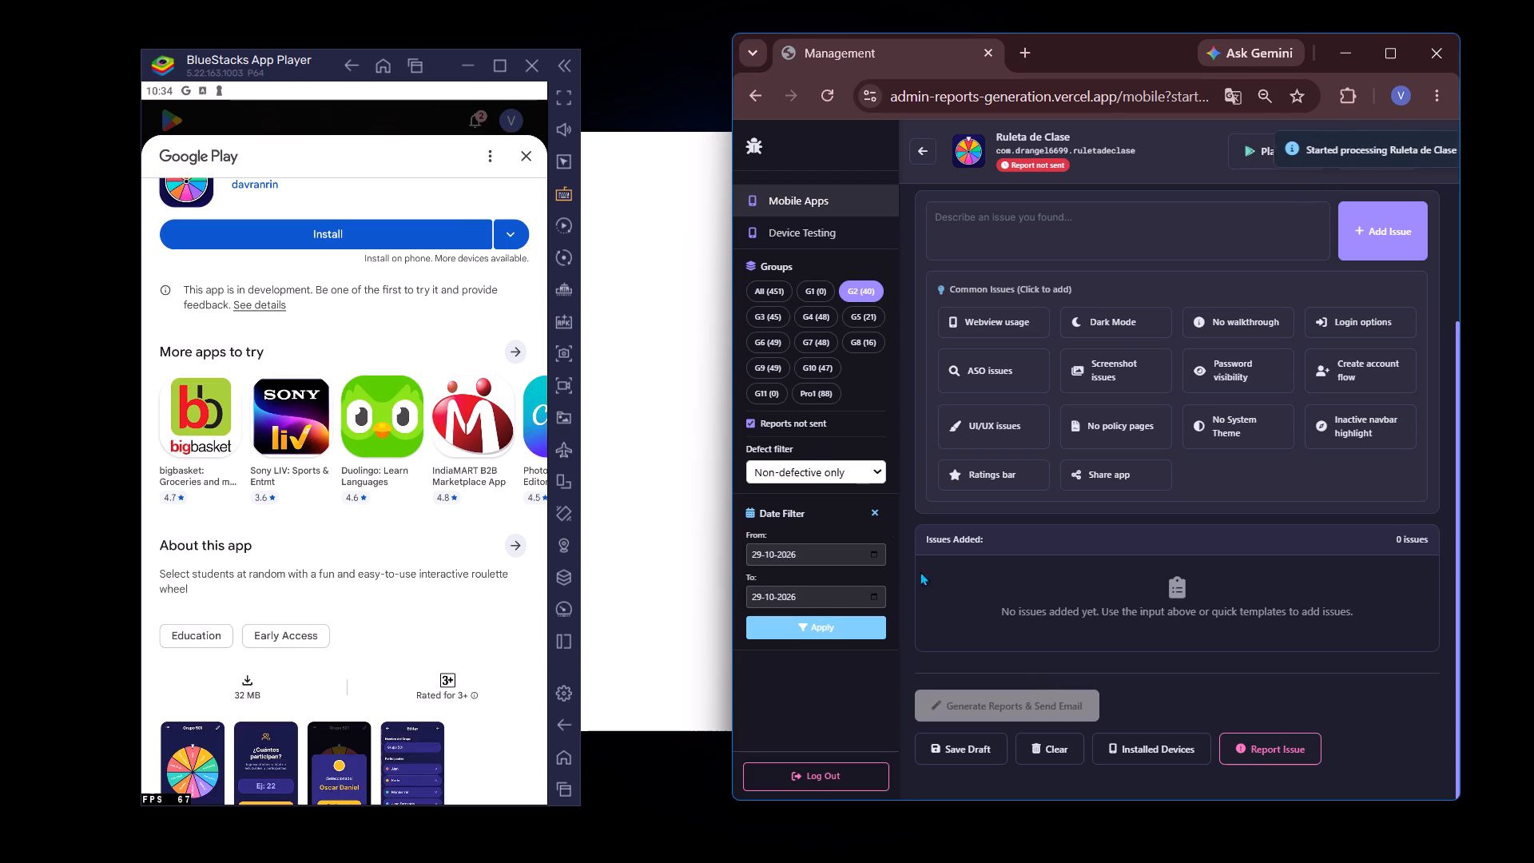
Switch to Chrome in BlueStacks, leave Ruleta de Clase's report for the App Feedback list and refresh it.
scroll(436, 348, "up", 4)
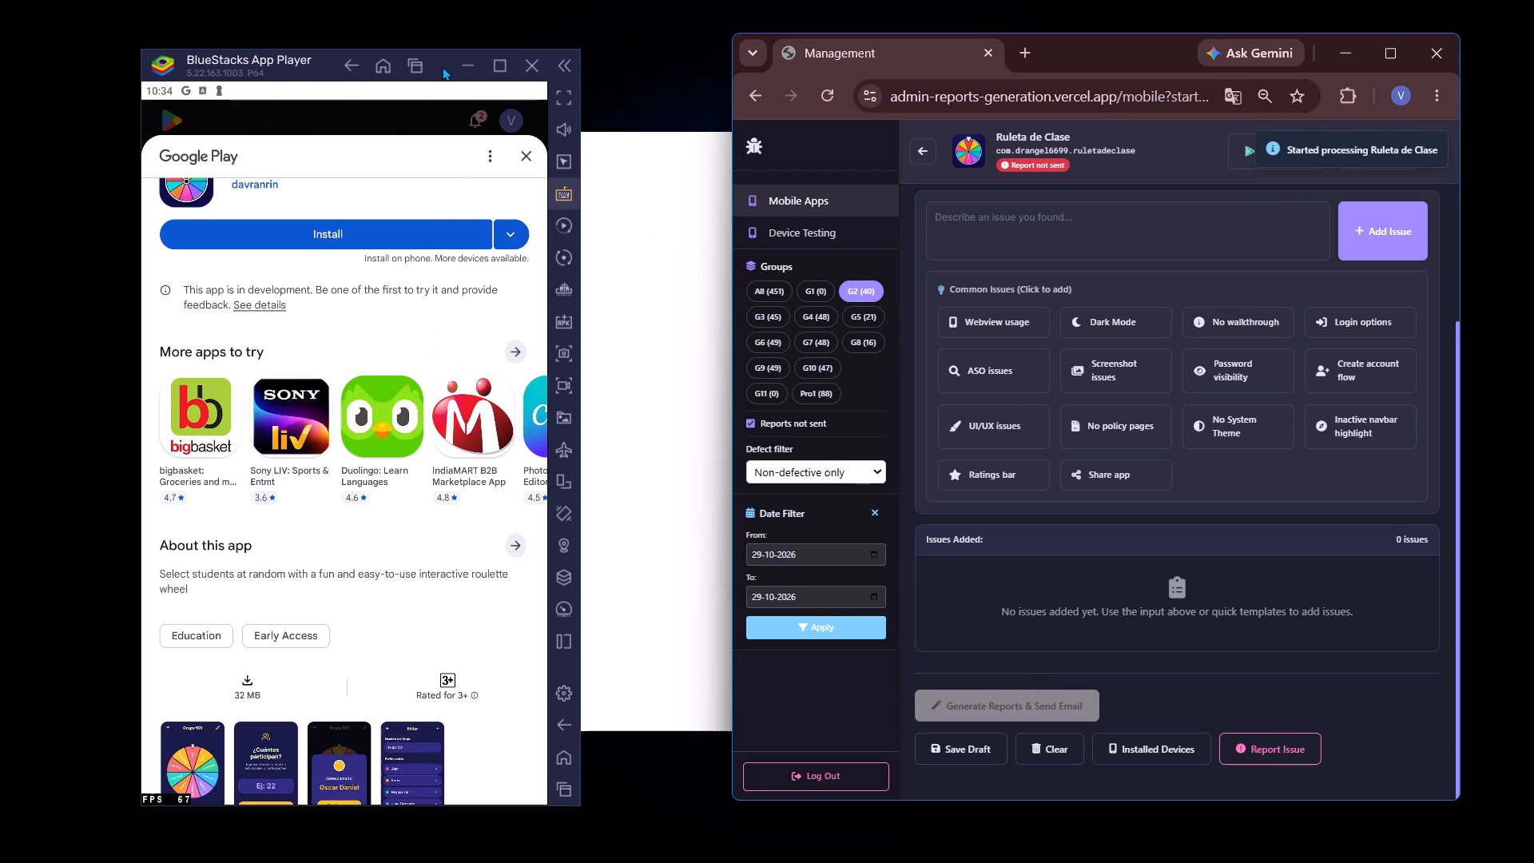
left_click_drag(410, 67, 427, 74)
left_click(460, 361)
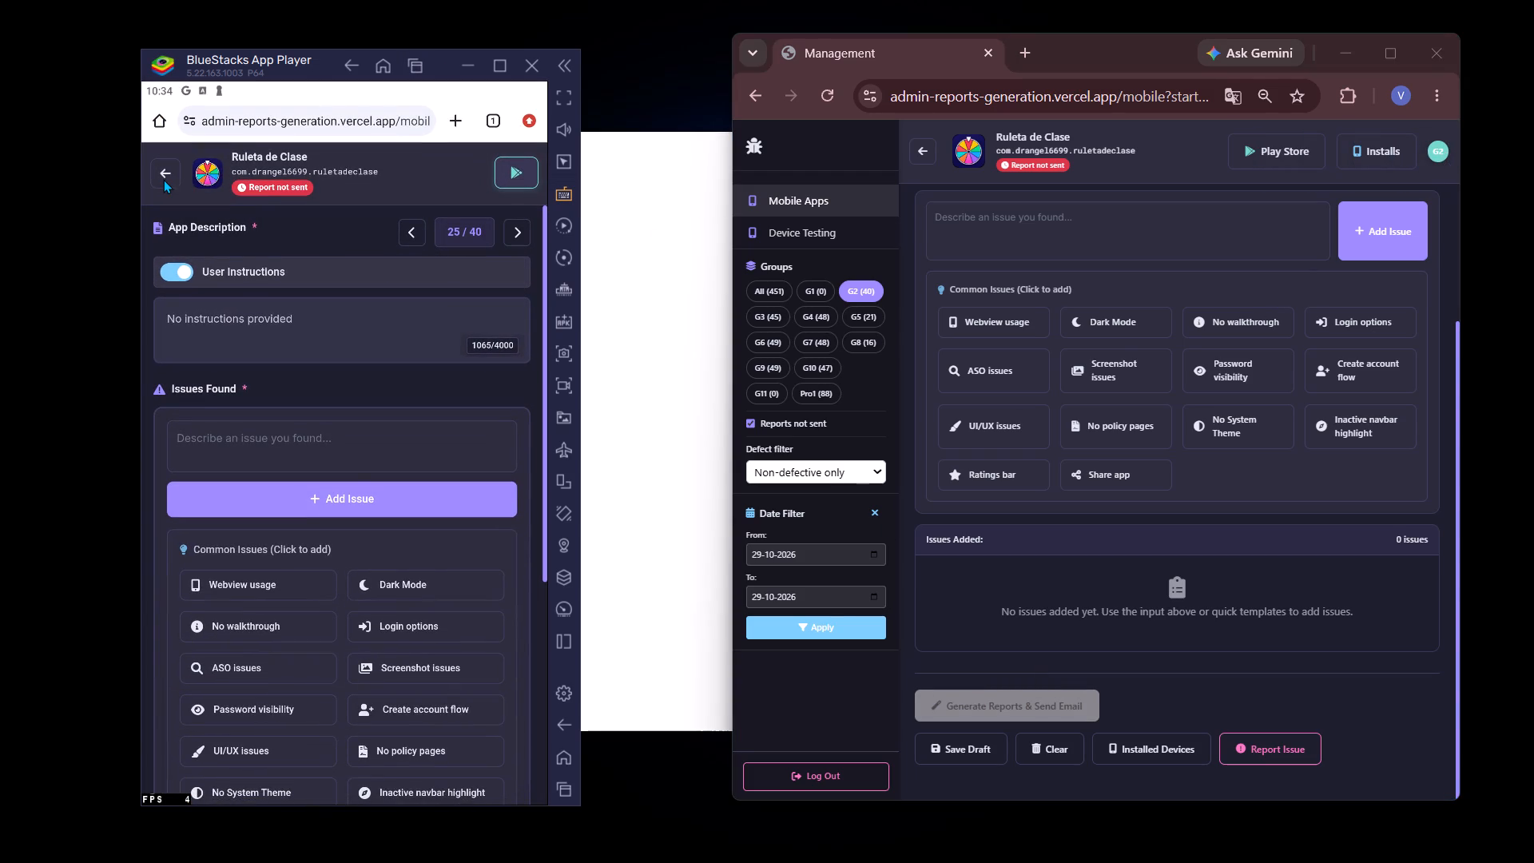
left_click_drag(163, 179, 171, 179)
left_click(181, 171)
scroll(274, 245, "up", 3)
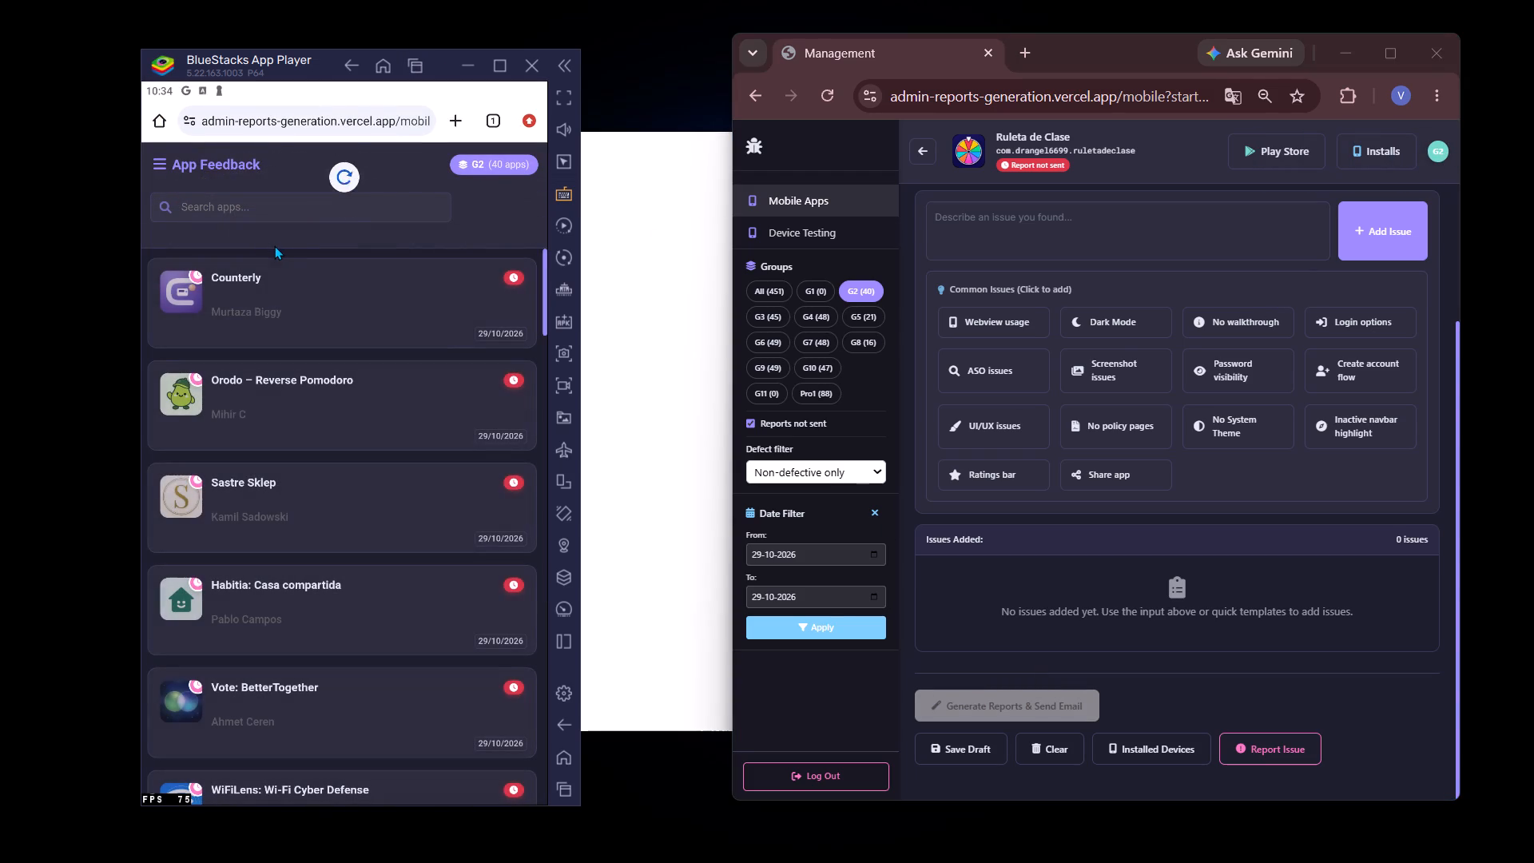
scroll(1146, 246, "up", 1)
scroll(1039, 225, "up", 4)
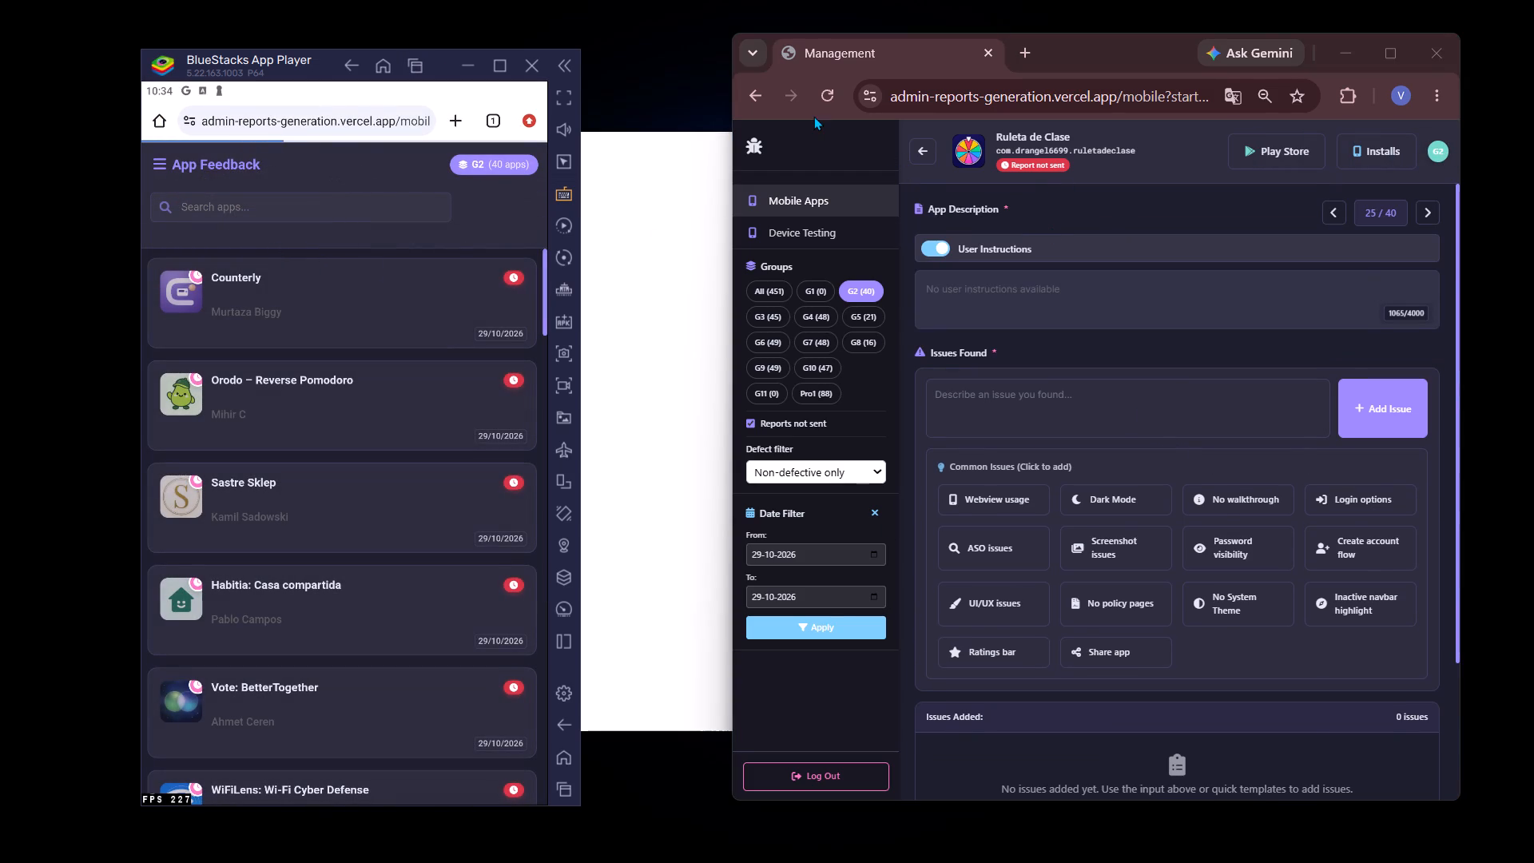
Return the desktop management page to the G2 App Feedback list and reload it.
left_click(745, 100)
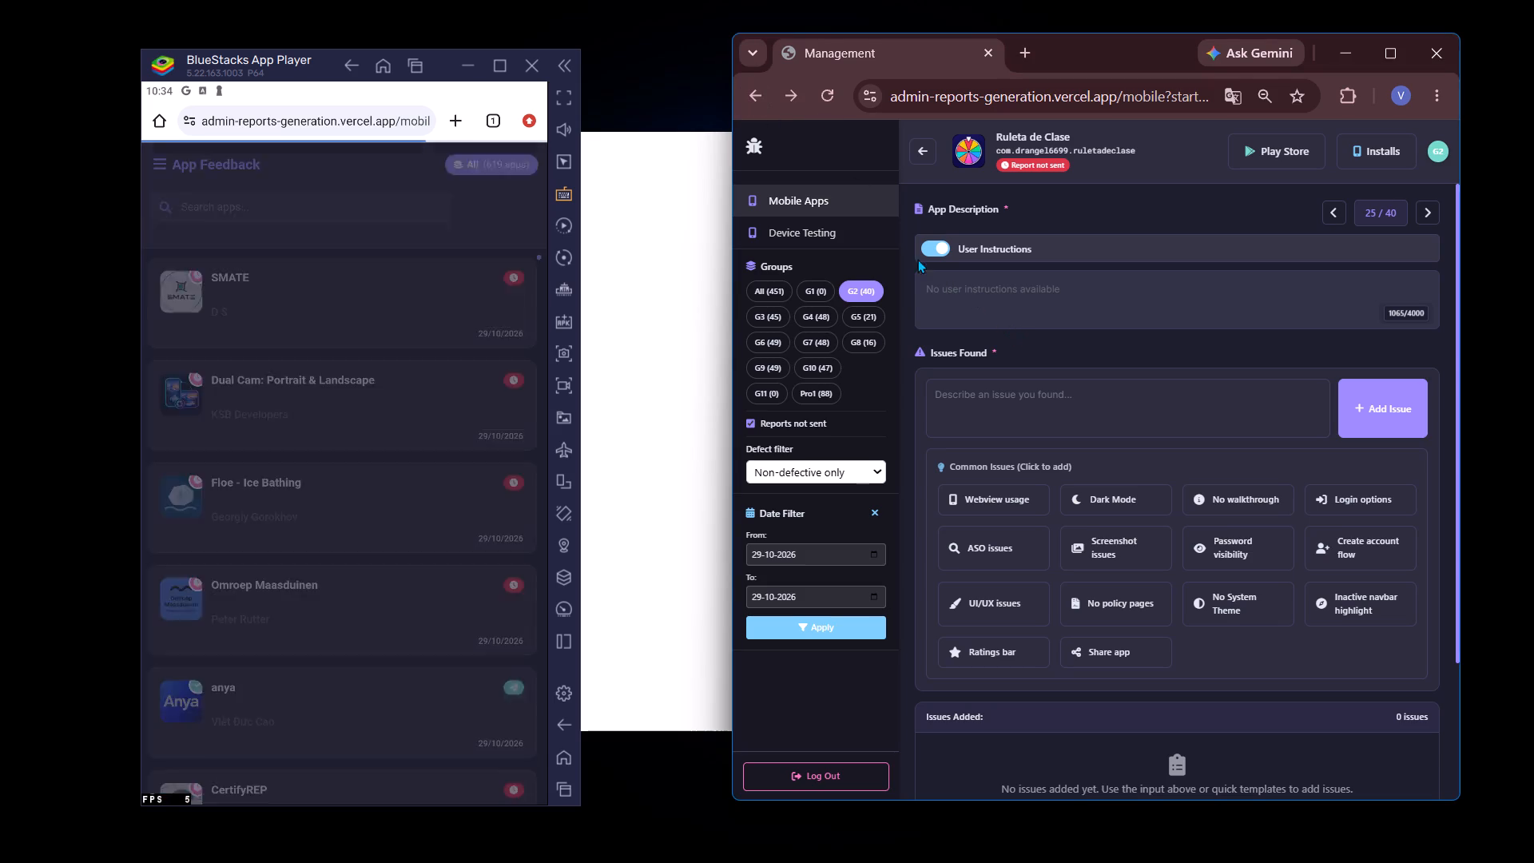
left_click(923, 146)
scroll(1020, 350, "up", 3)
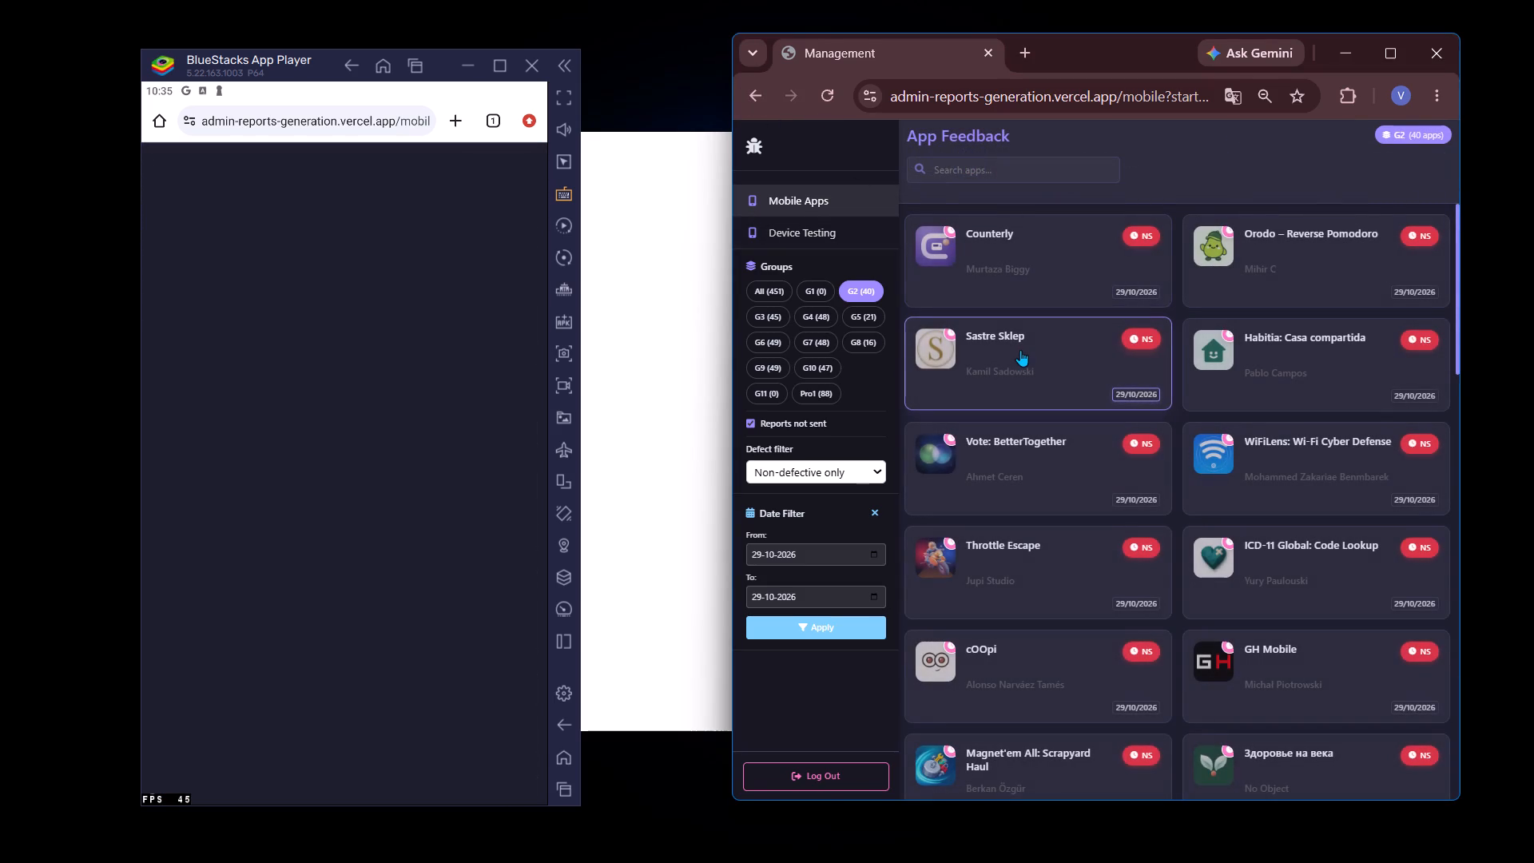
scroll(1020, 350, "up", 7)
left_click_drag(1087, 158, 1108, 384)
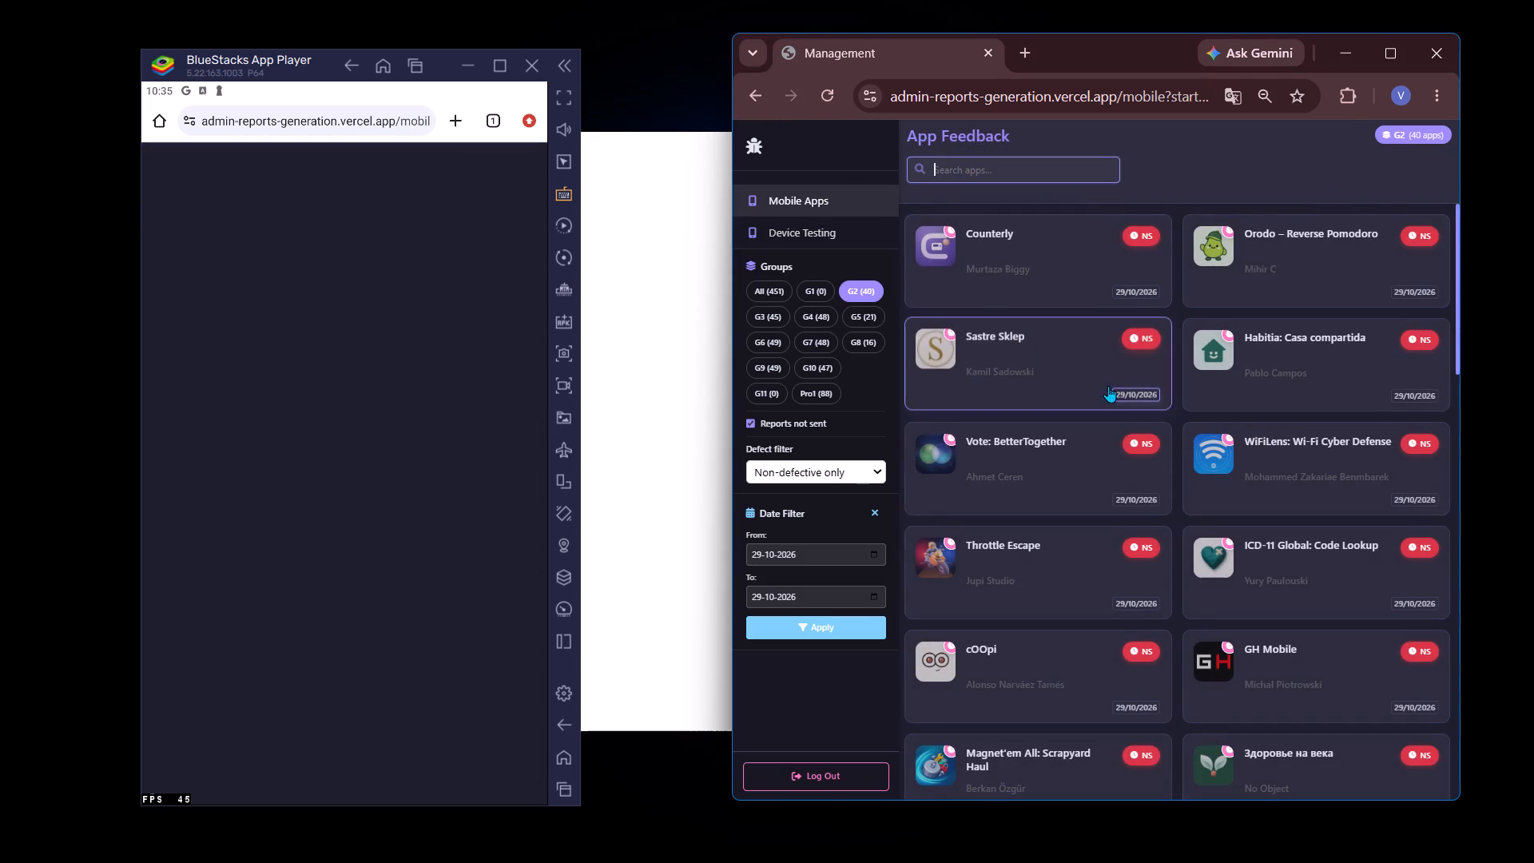
scroll(1192, 127, "up", 5)
scroll(1189, 134, "down", 2)
scroll(1182, 147, "up", 3)
scroll(1182, 147, "down", 3)
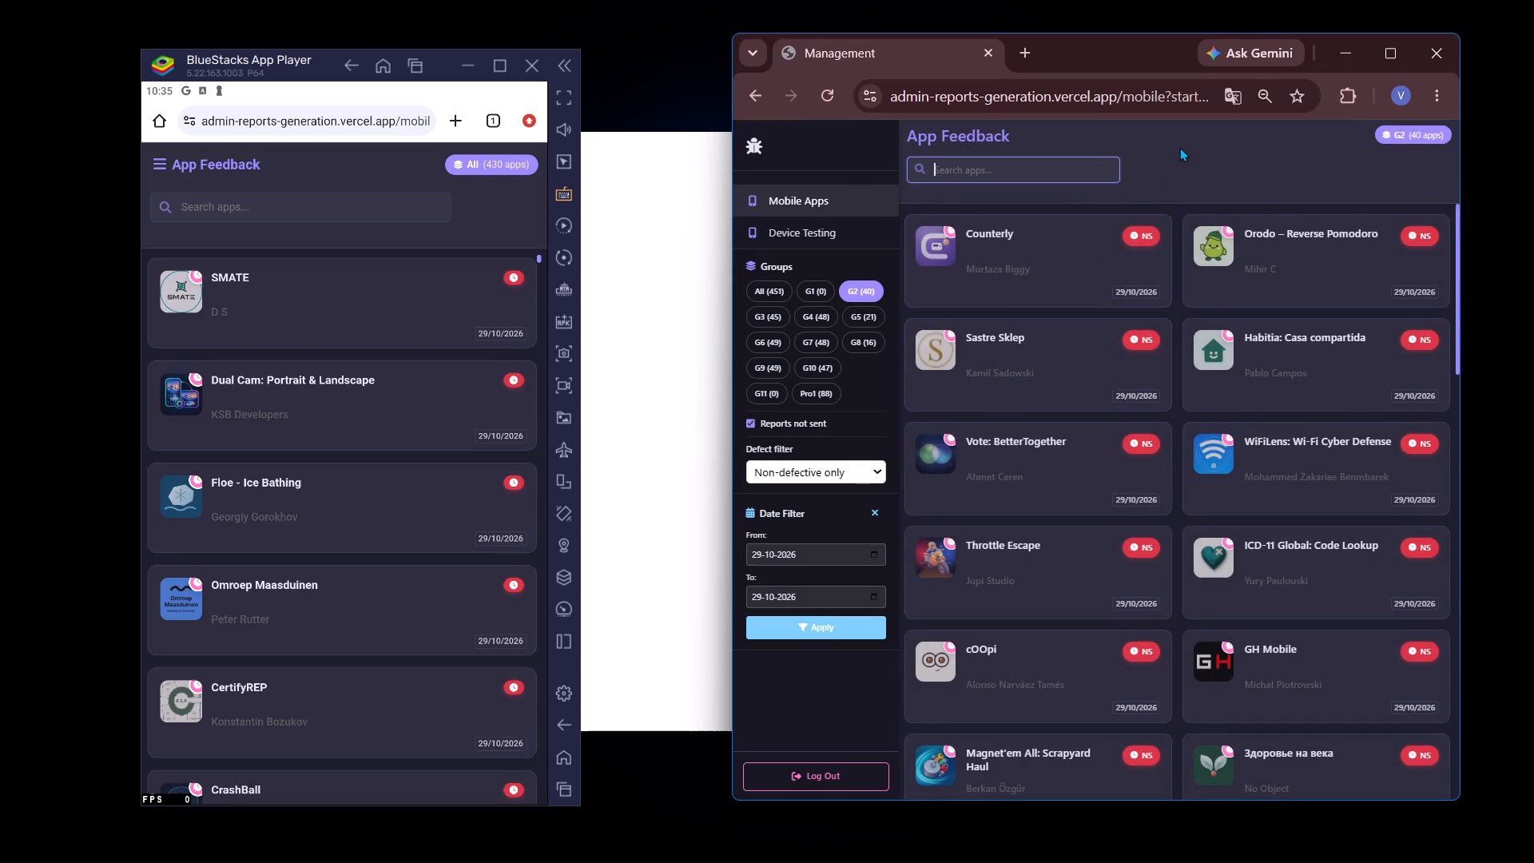
scroll(1179, 147, "down", 1)
scroll(1147, 293, "down", 3)
scroll(1144, 308, "up", 5)
left_click(843, 104)
Open the group filters of the App Feedback page in BlueStacks.
left_click(153, 178)
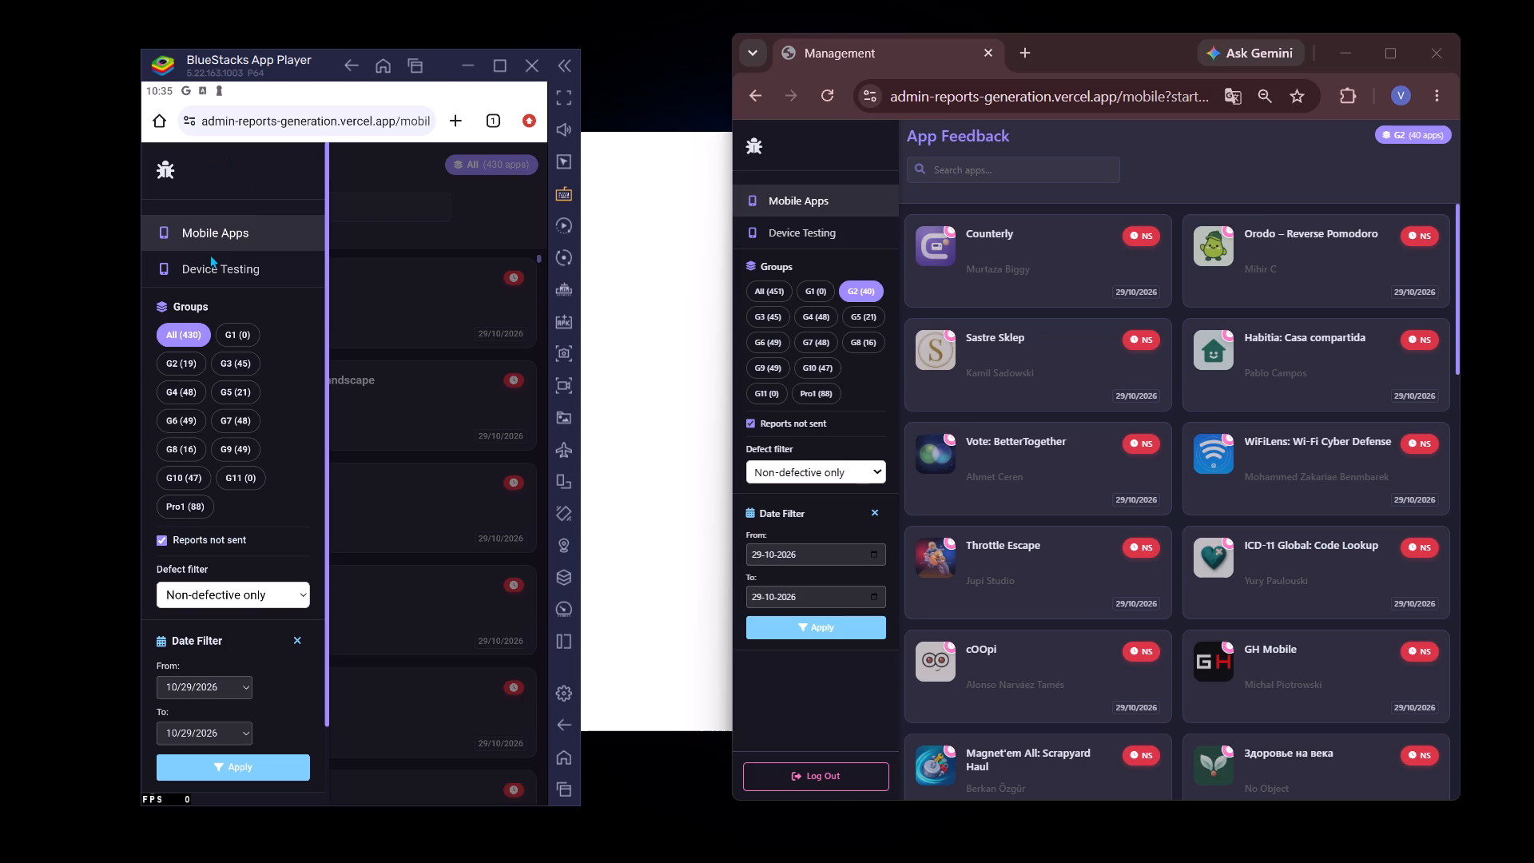
scroll(207, 254, "up", 1)
Clear all recent apps in BlueStacks, including Chrome and Play Store, and close the BlueStacks App Player.
left_click(403, 69)
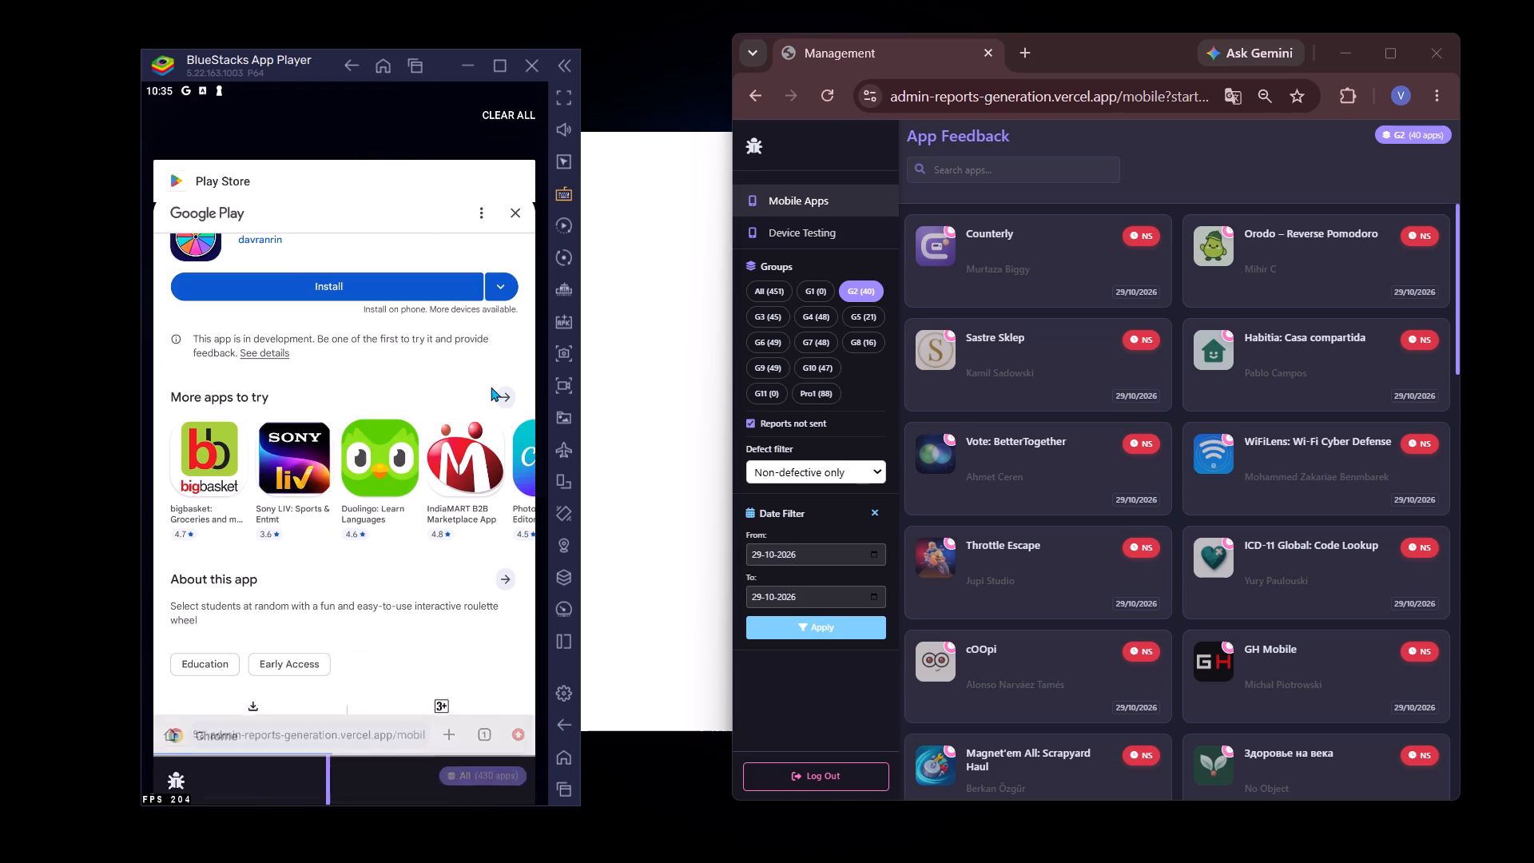
left_click(508, 736)
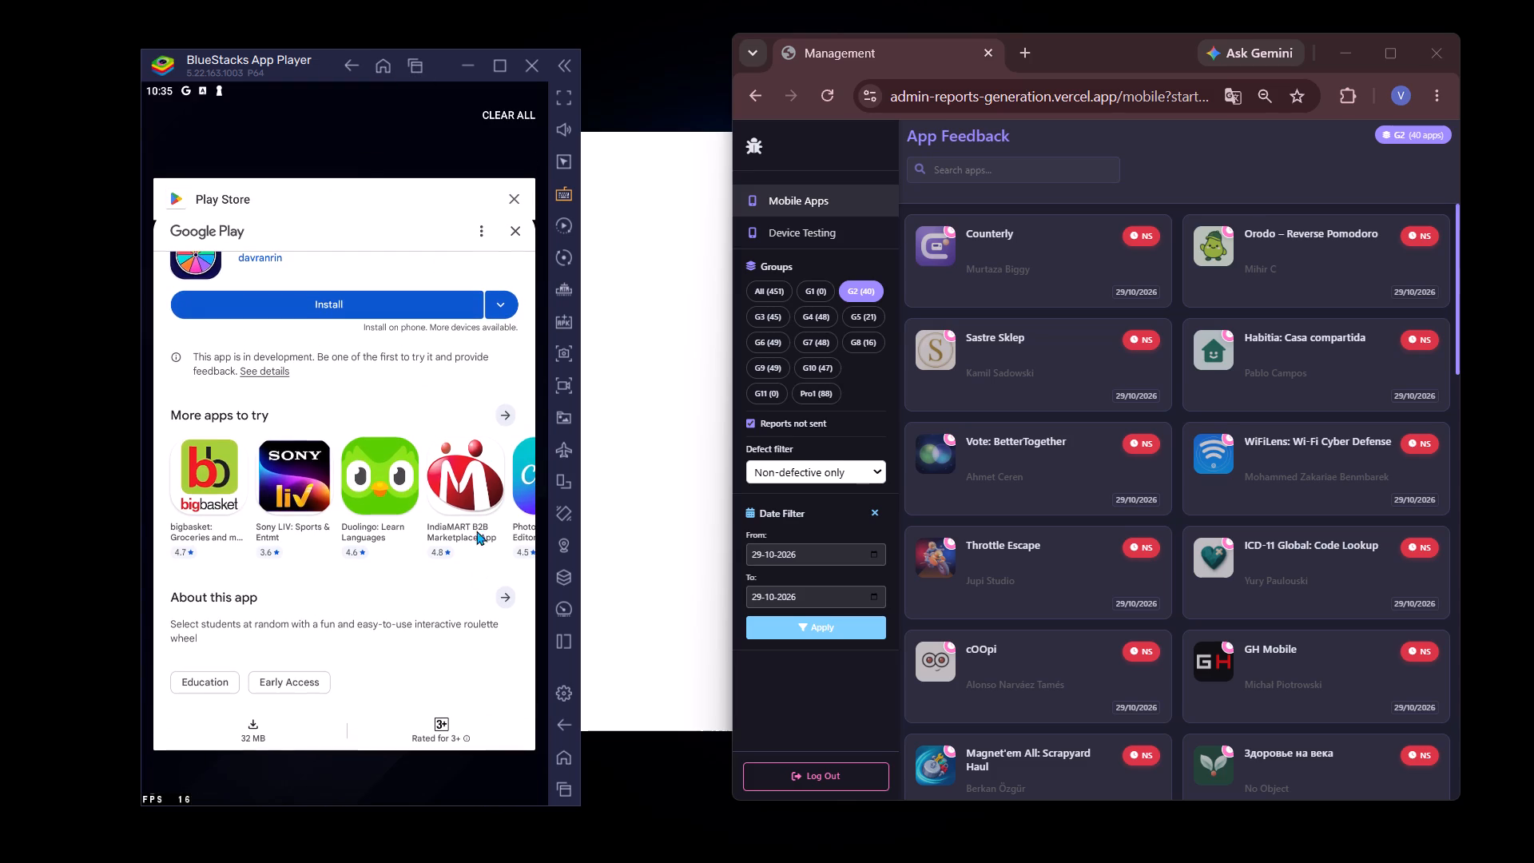
left_click(511, 234)
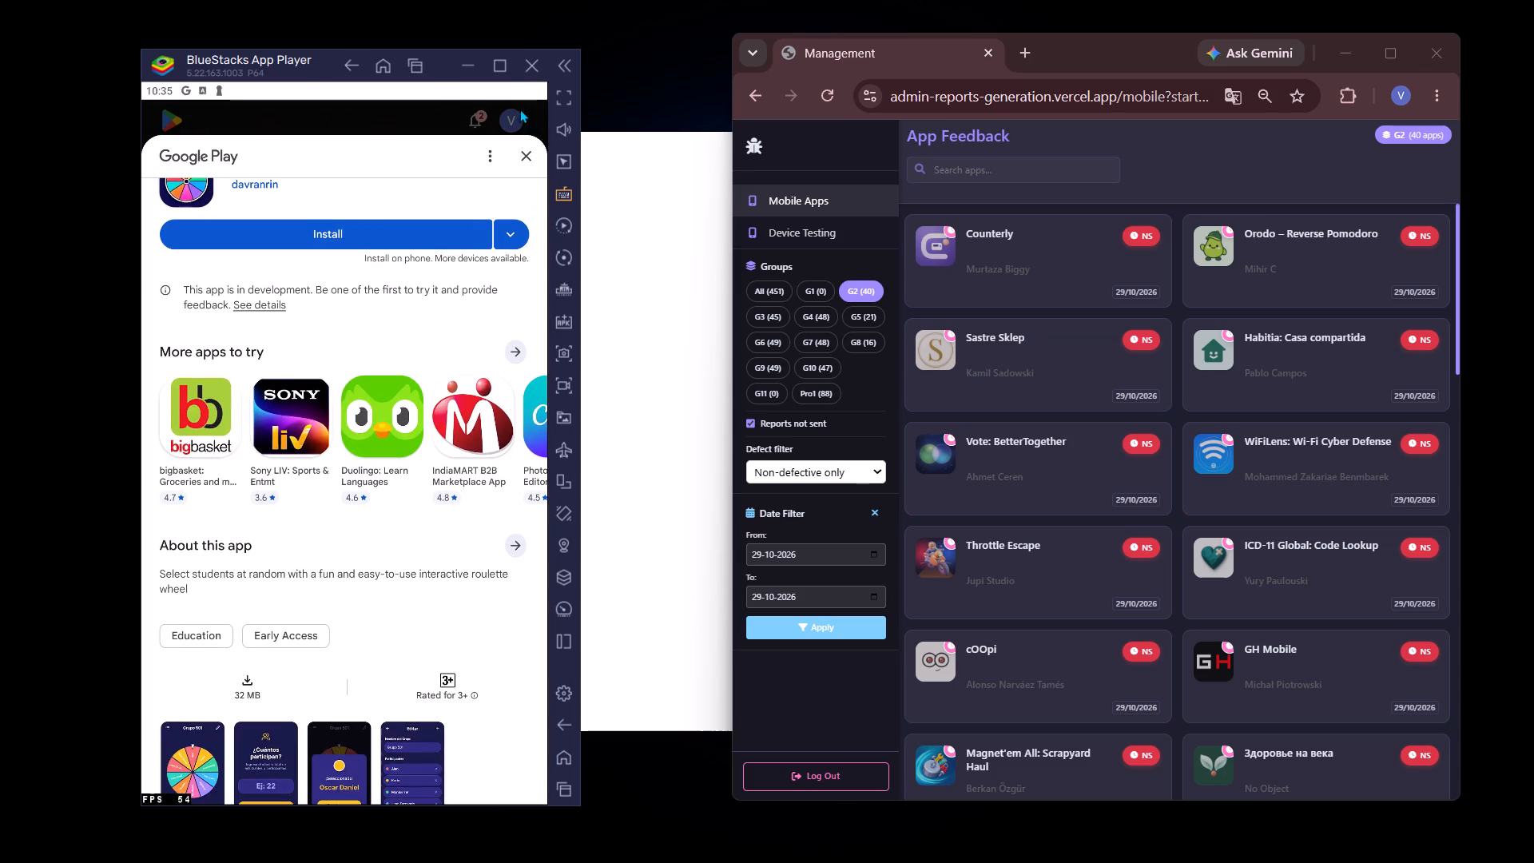
left_click(413, 73)
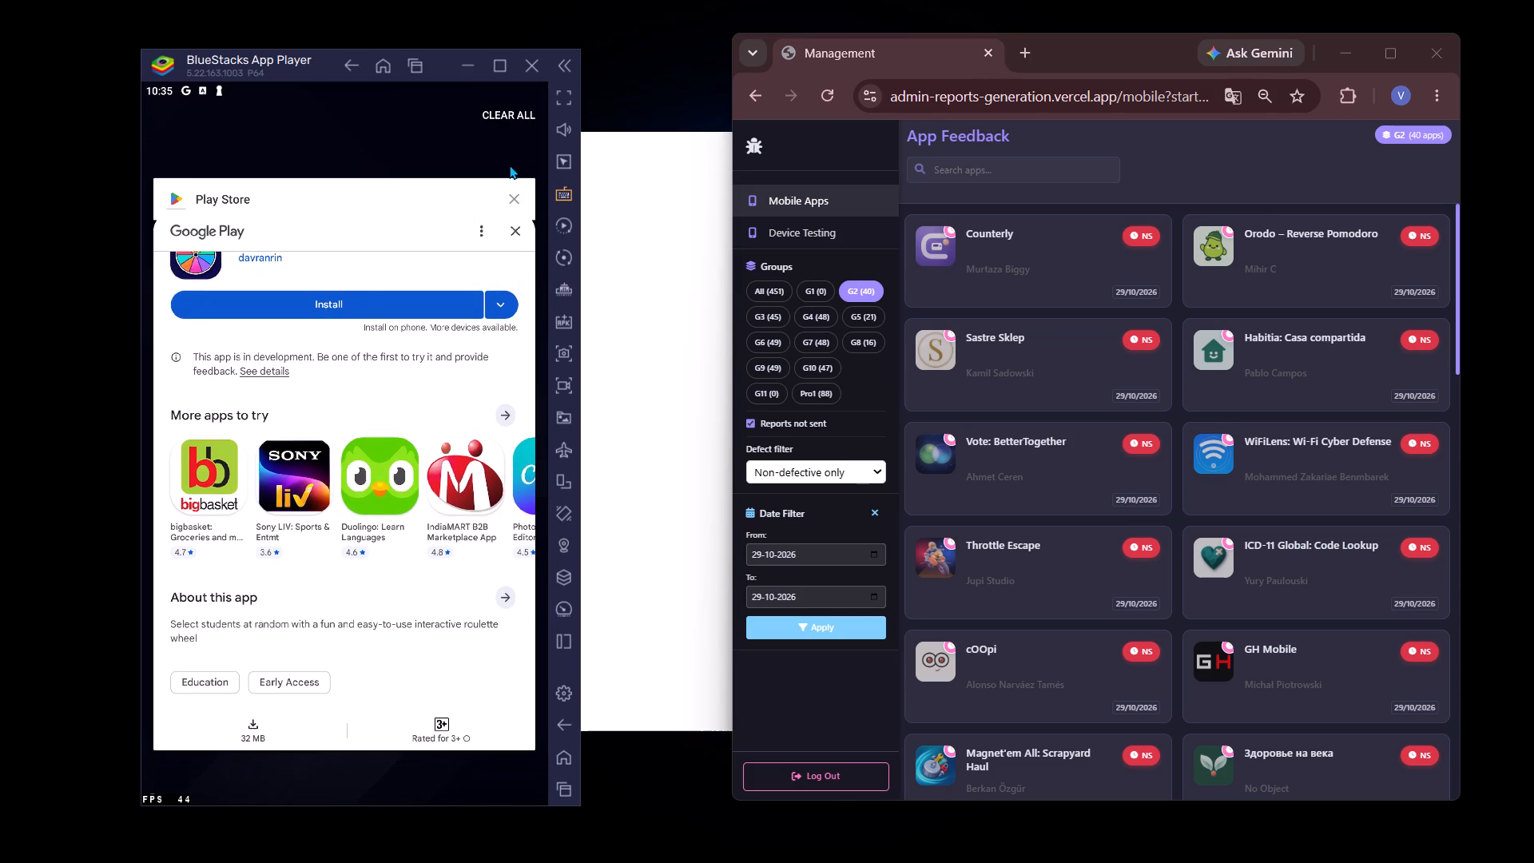
left_click(510, 119)
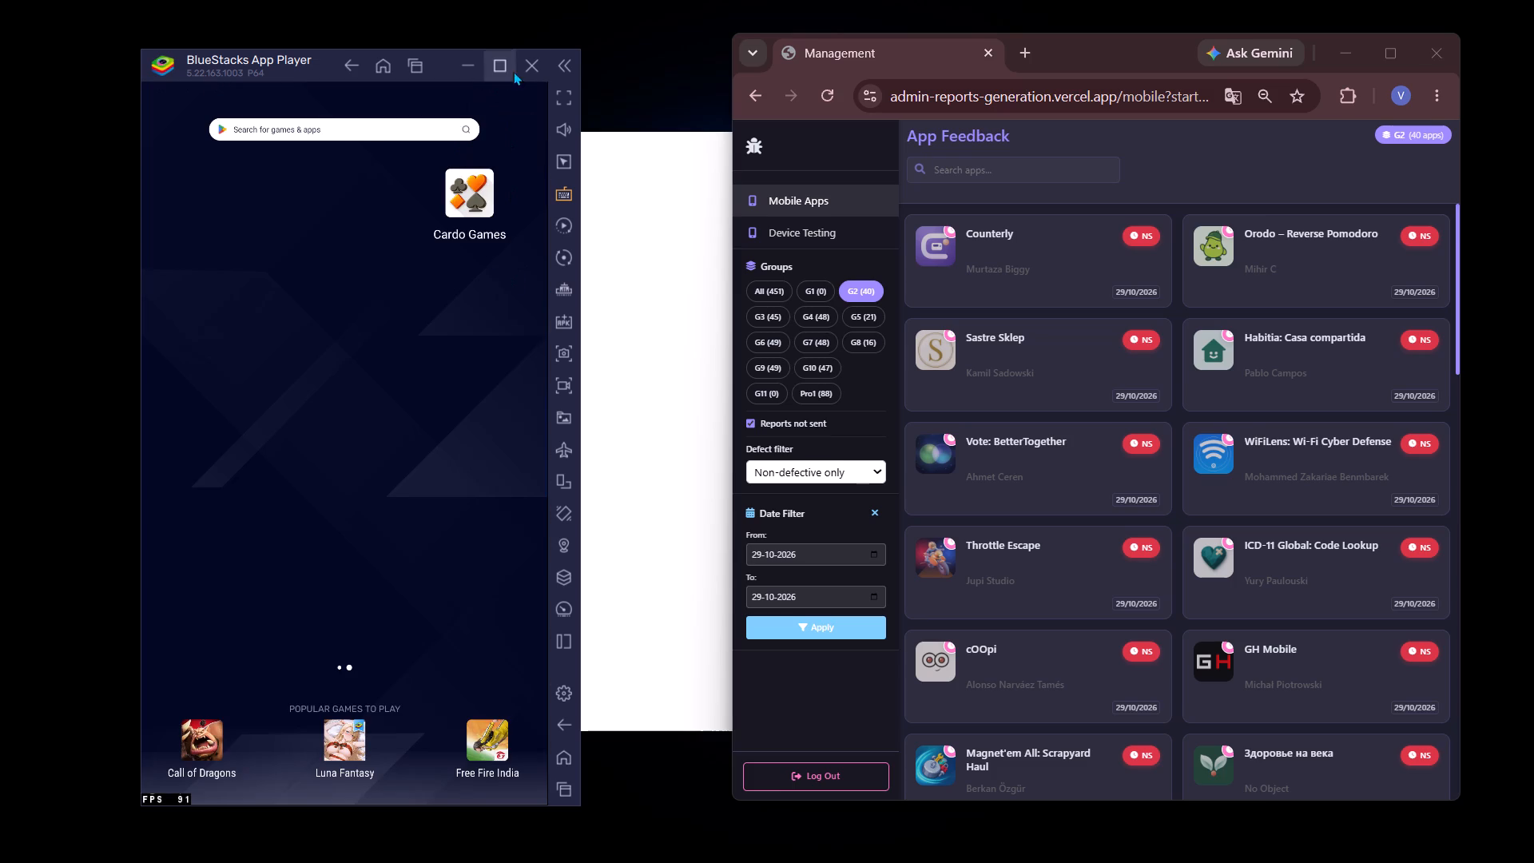
left_click(525, 67)
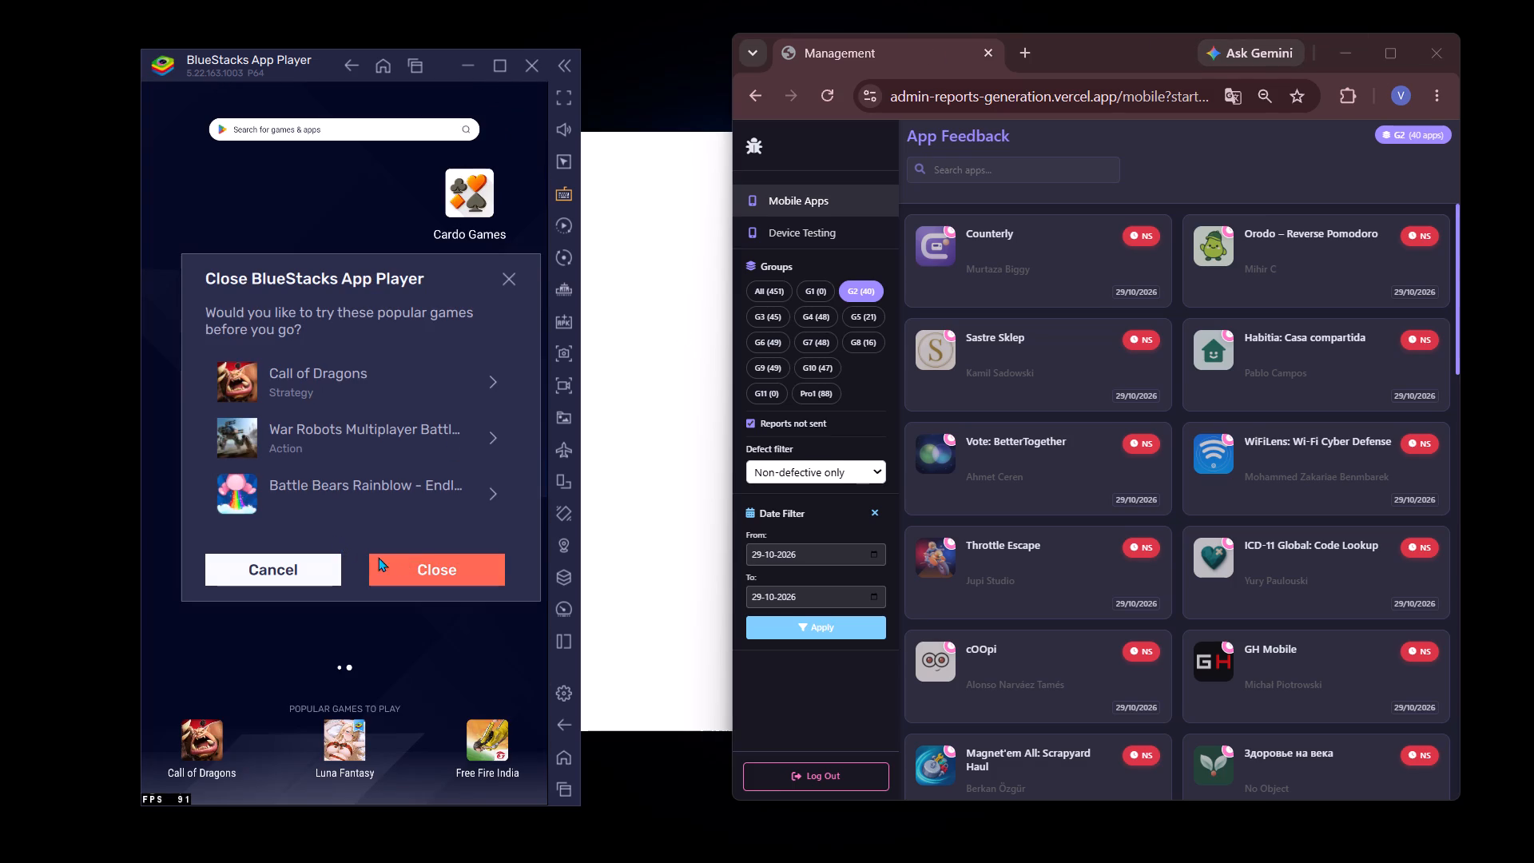
left_click(427, 548)
left_click(445, 571)
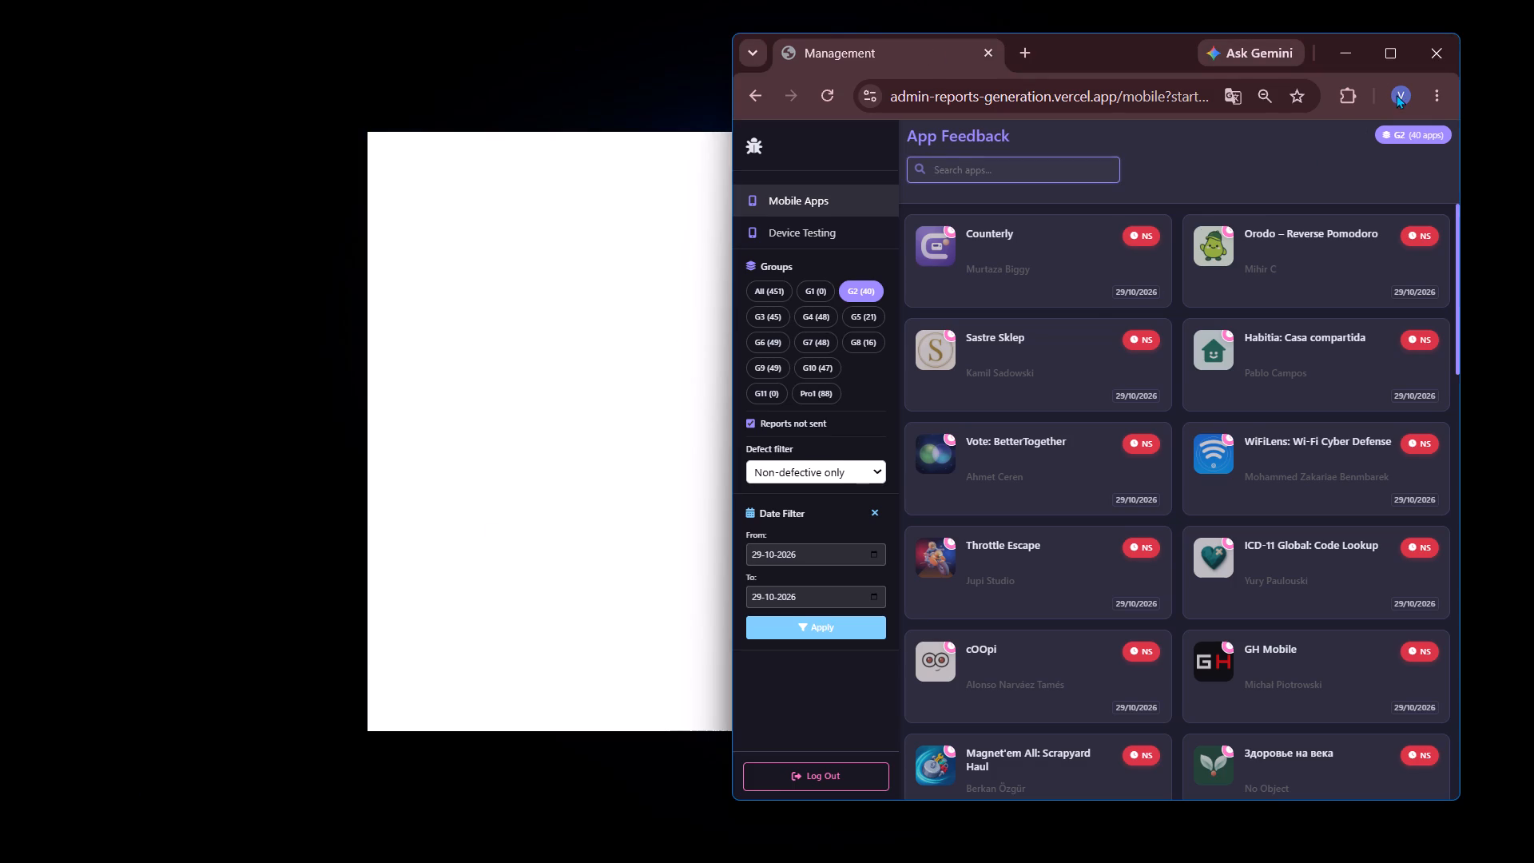